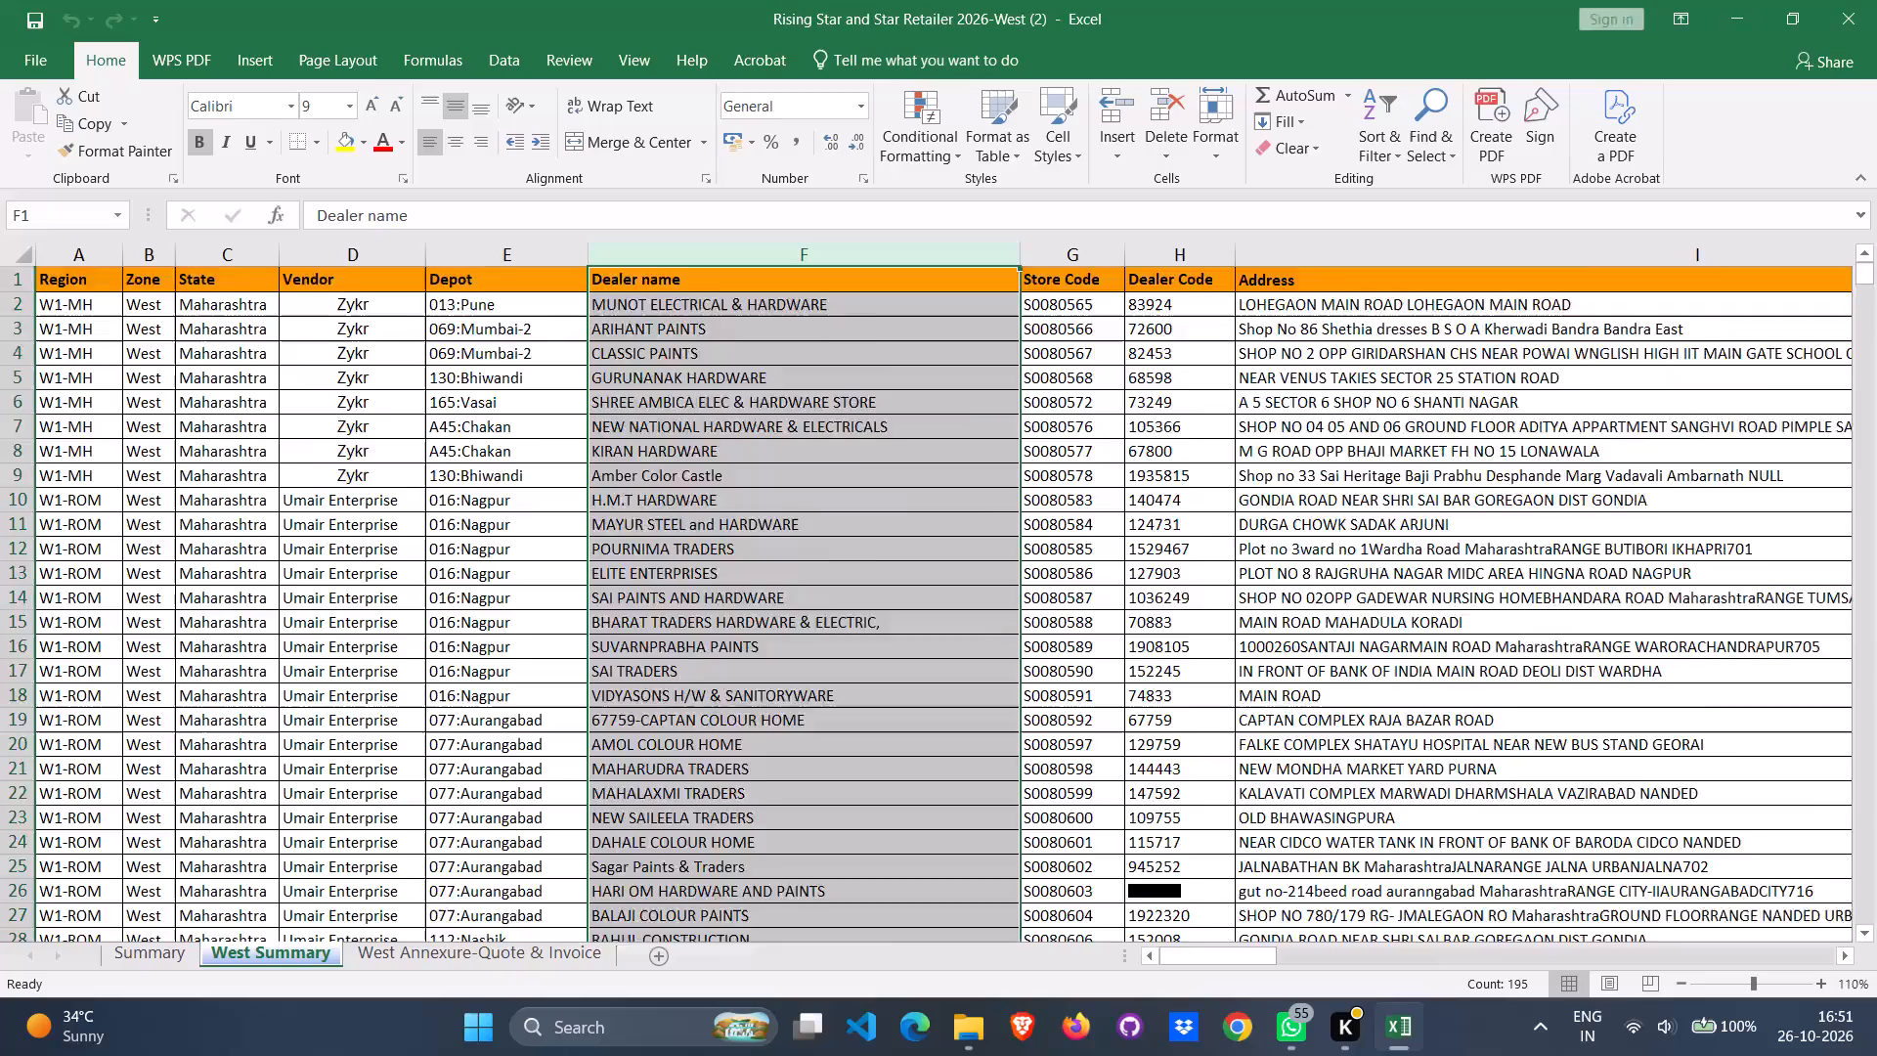
Look through the dealer rows on the West Summary sheet down to the end of the list.
scroll(768, 678, "down", 19)
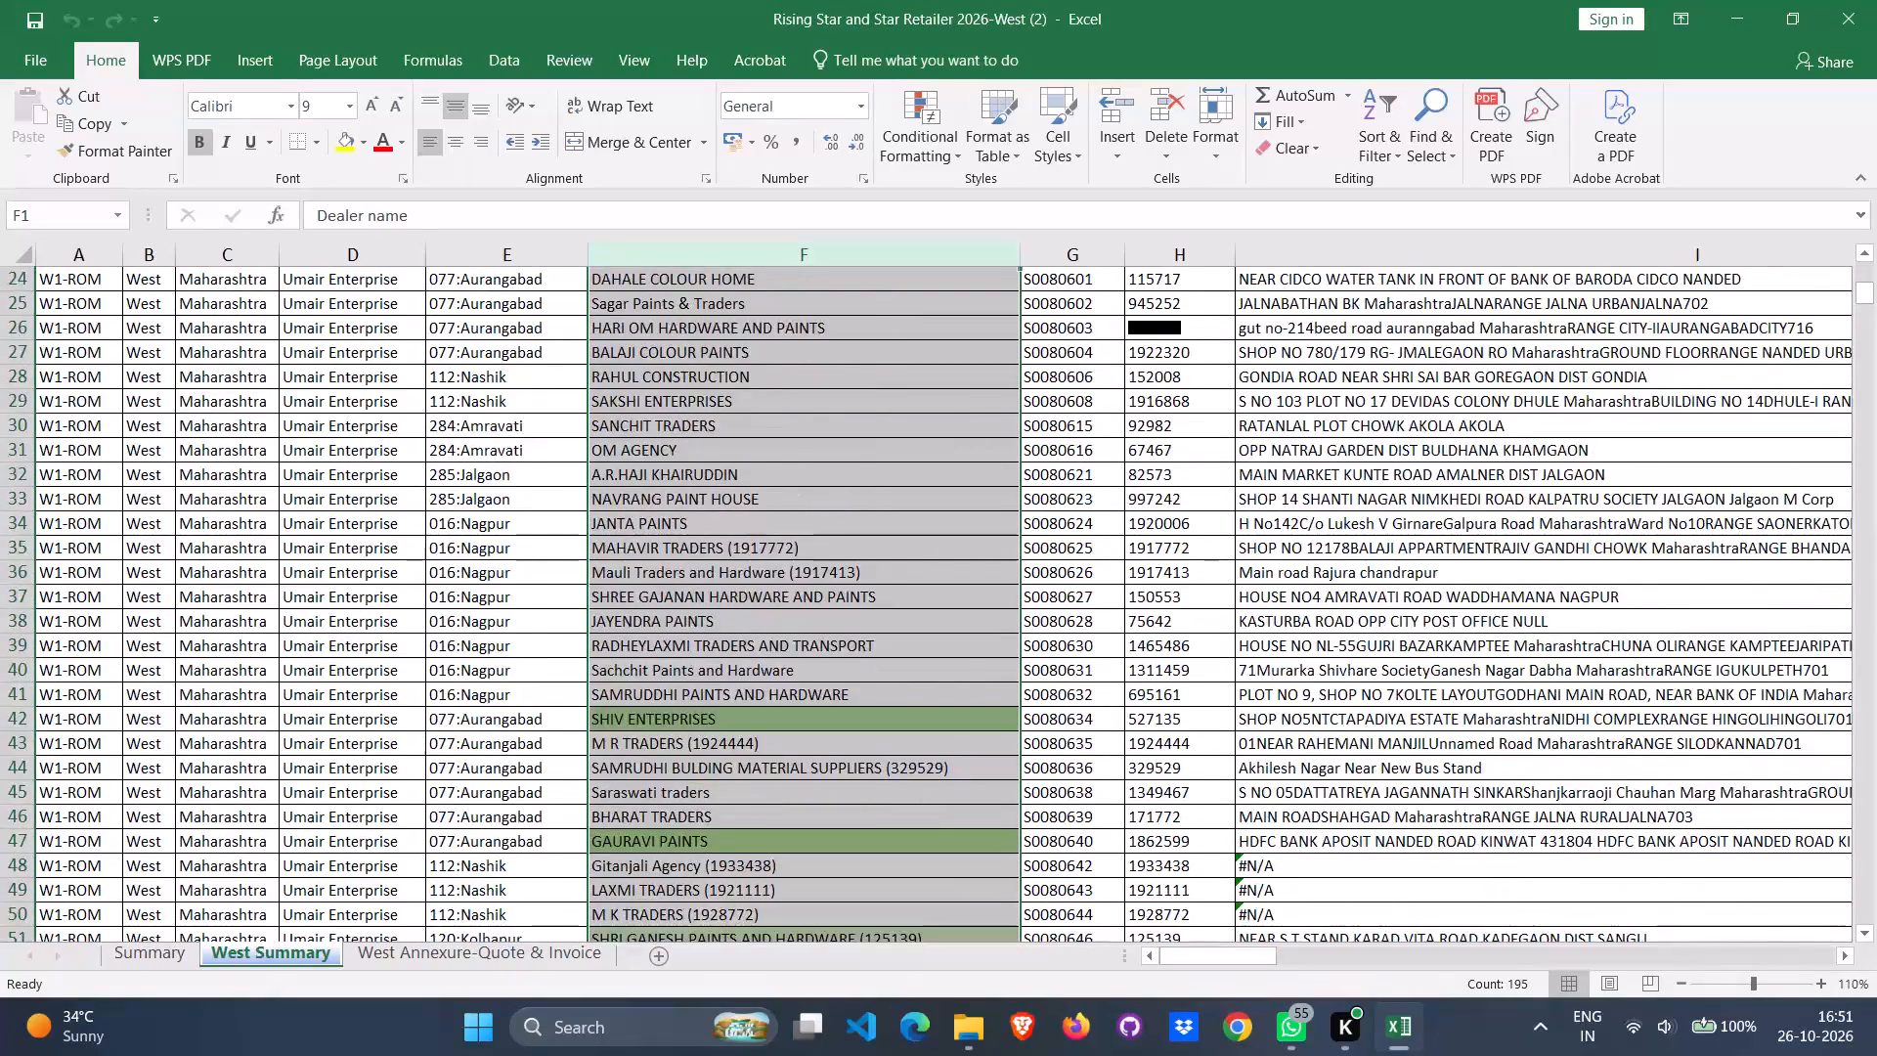
scroll(768, 678, "down", 16)
scroll(768, 678, "down", 5)
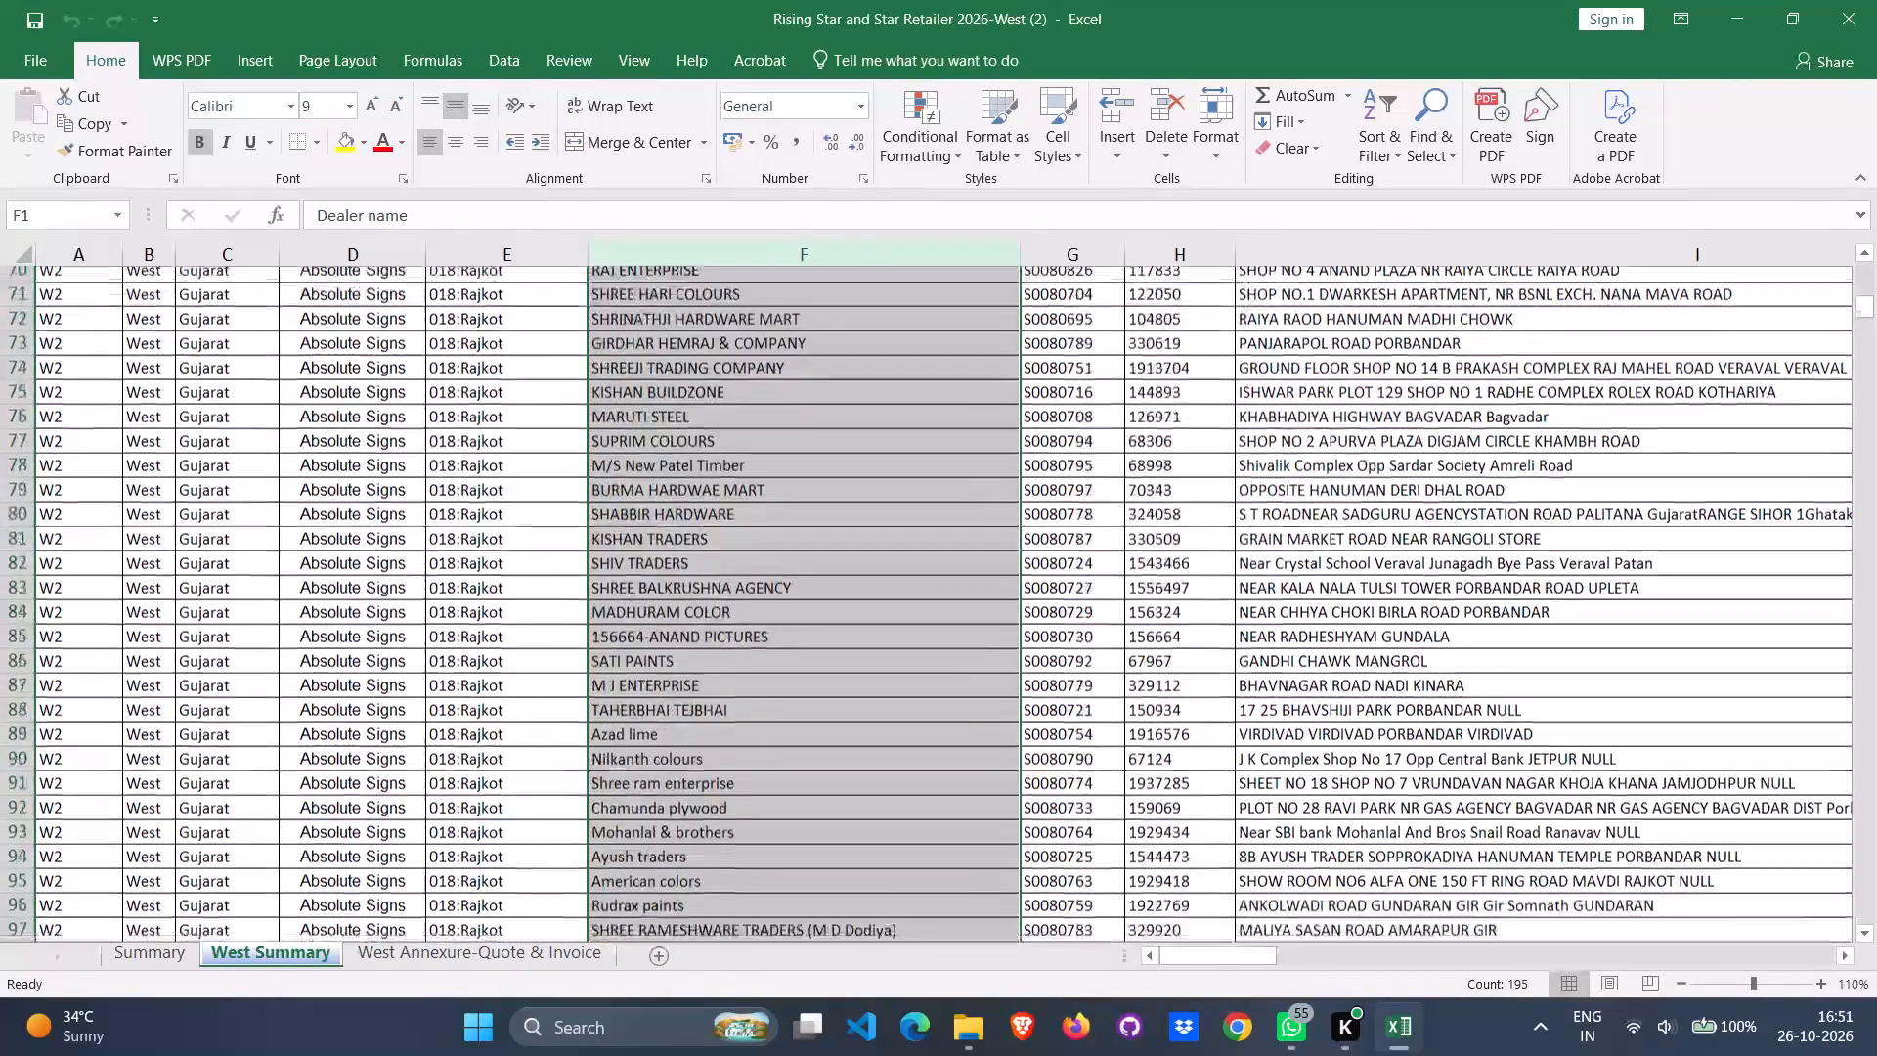
scroll(768, 678, "down", 11)
scroll(768, 678, "up", 9)
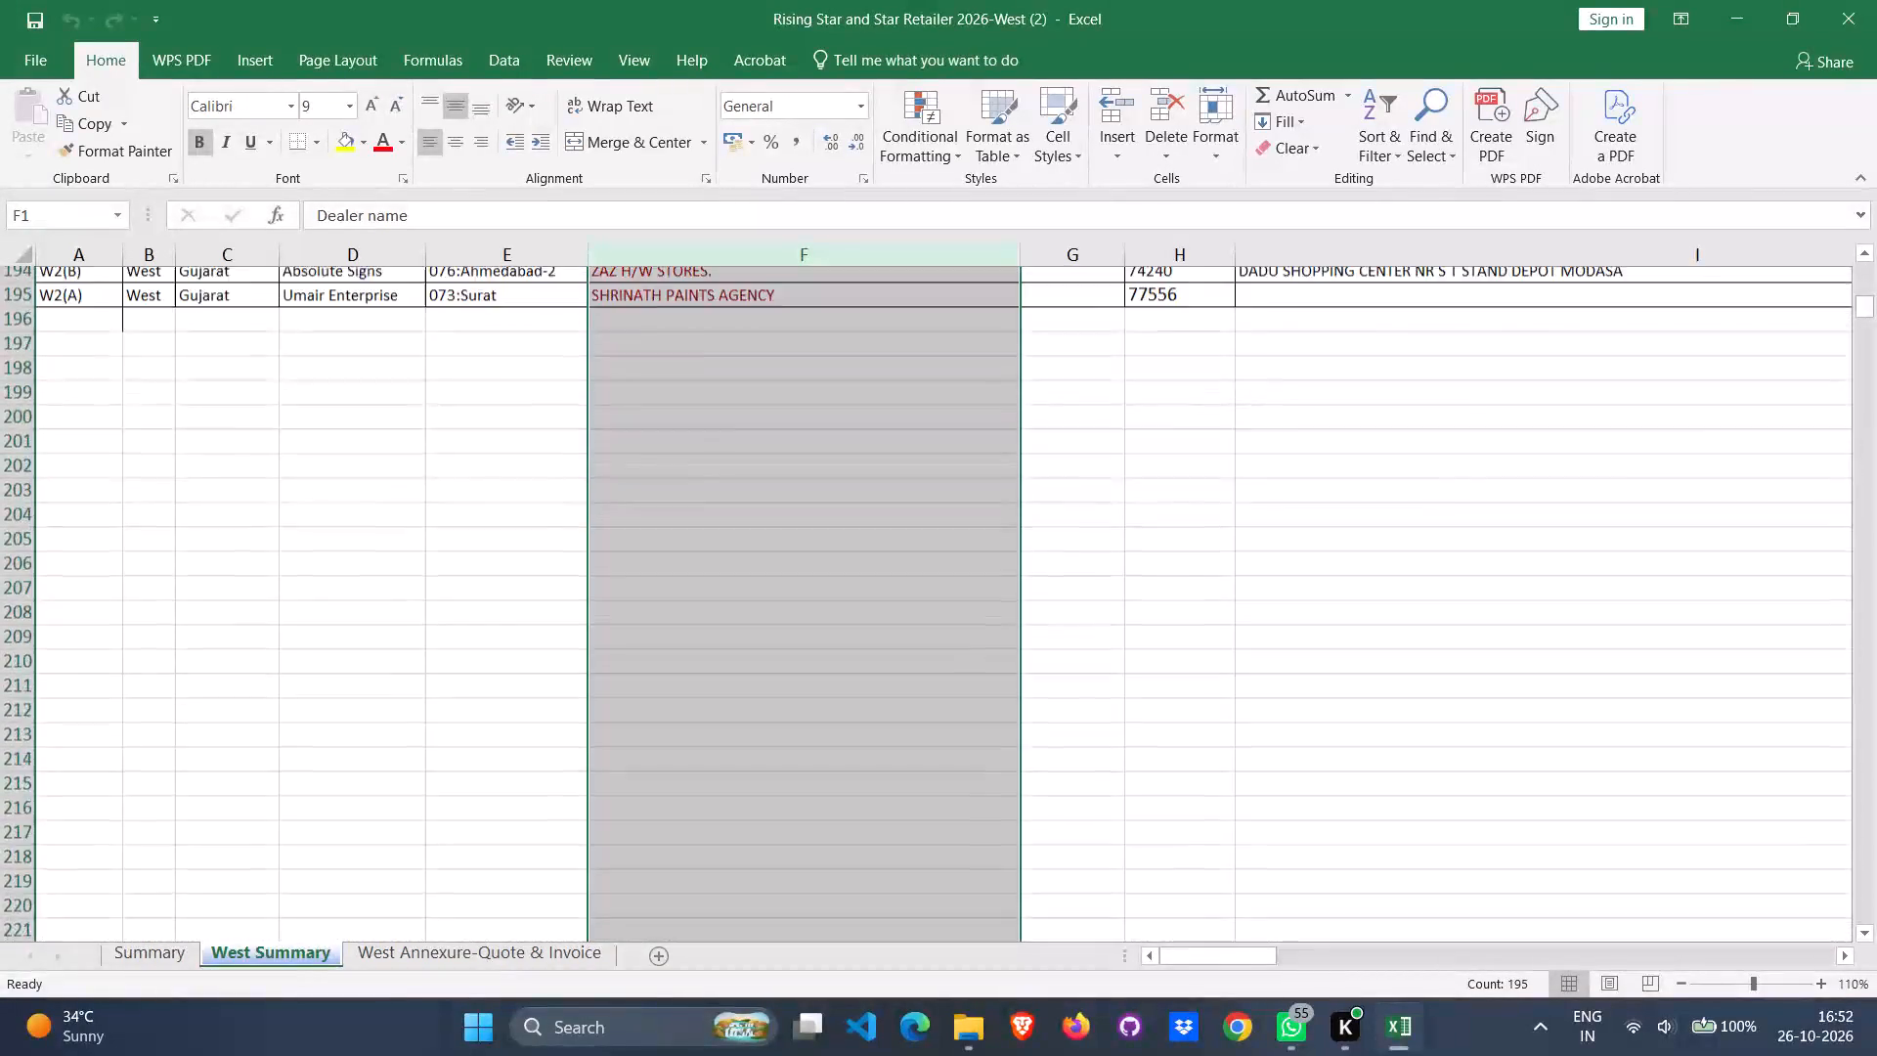
scroll(768, 678, "up", 10)
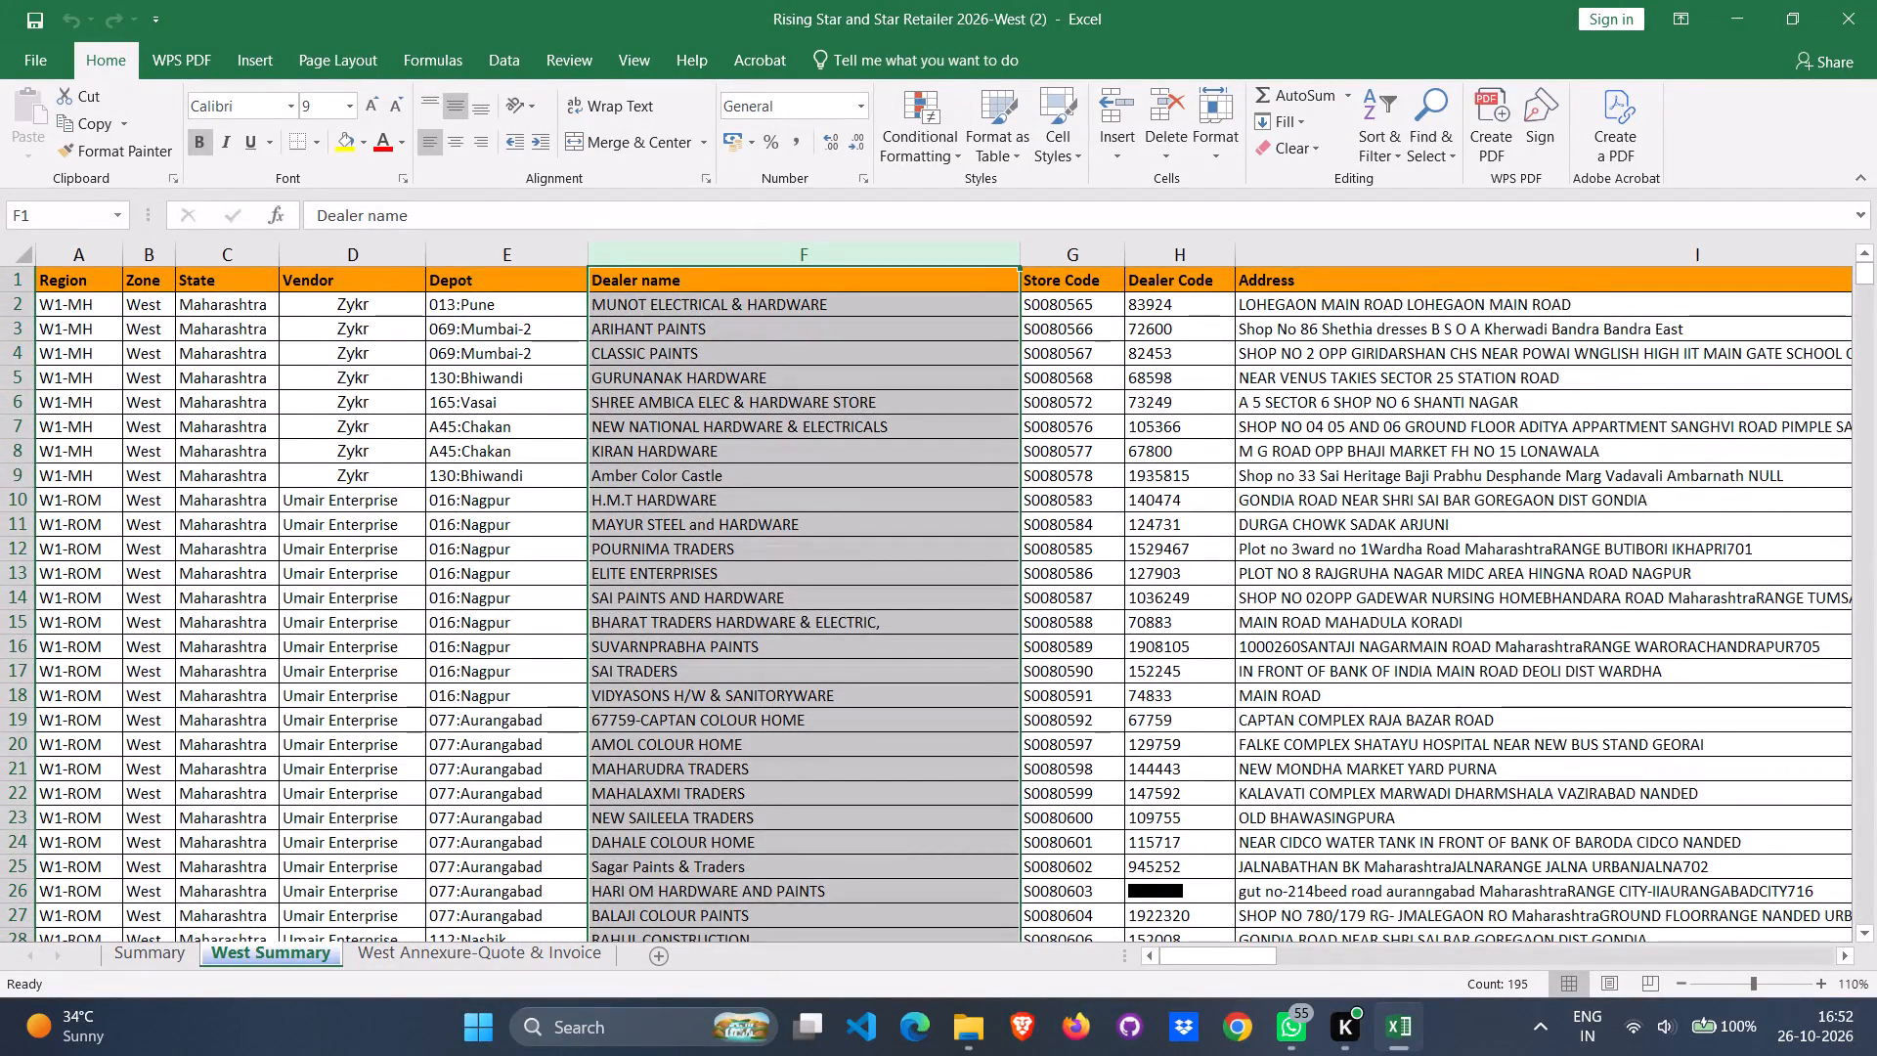
Turn on column filters for the header row of the West Summary sheet.
scroll(924, 494, "left", 5)
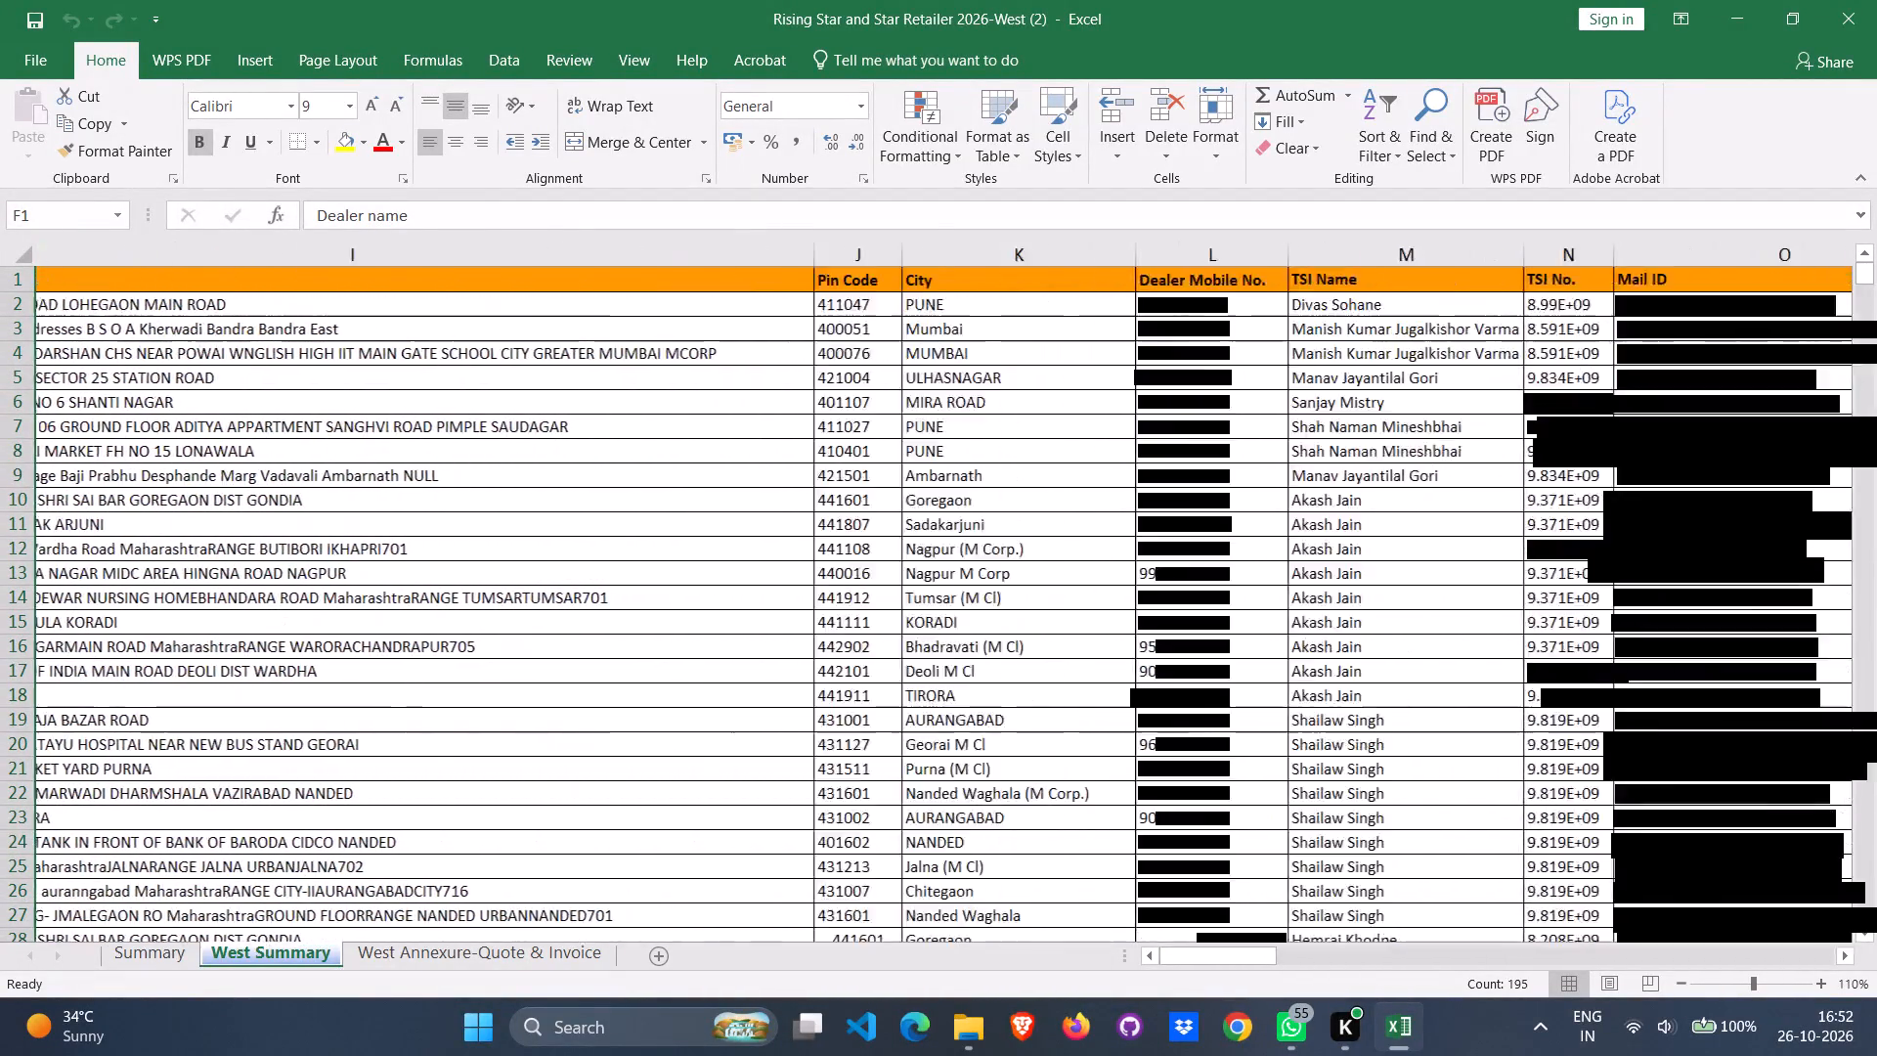
scroll(924, 494, "left", 8)
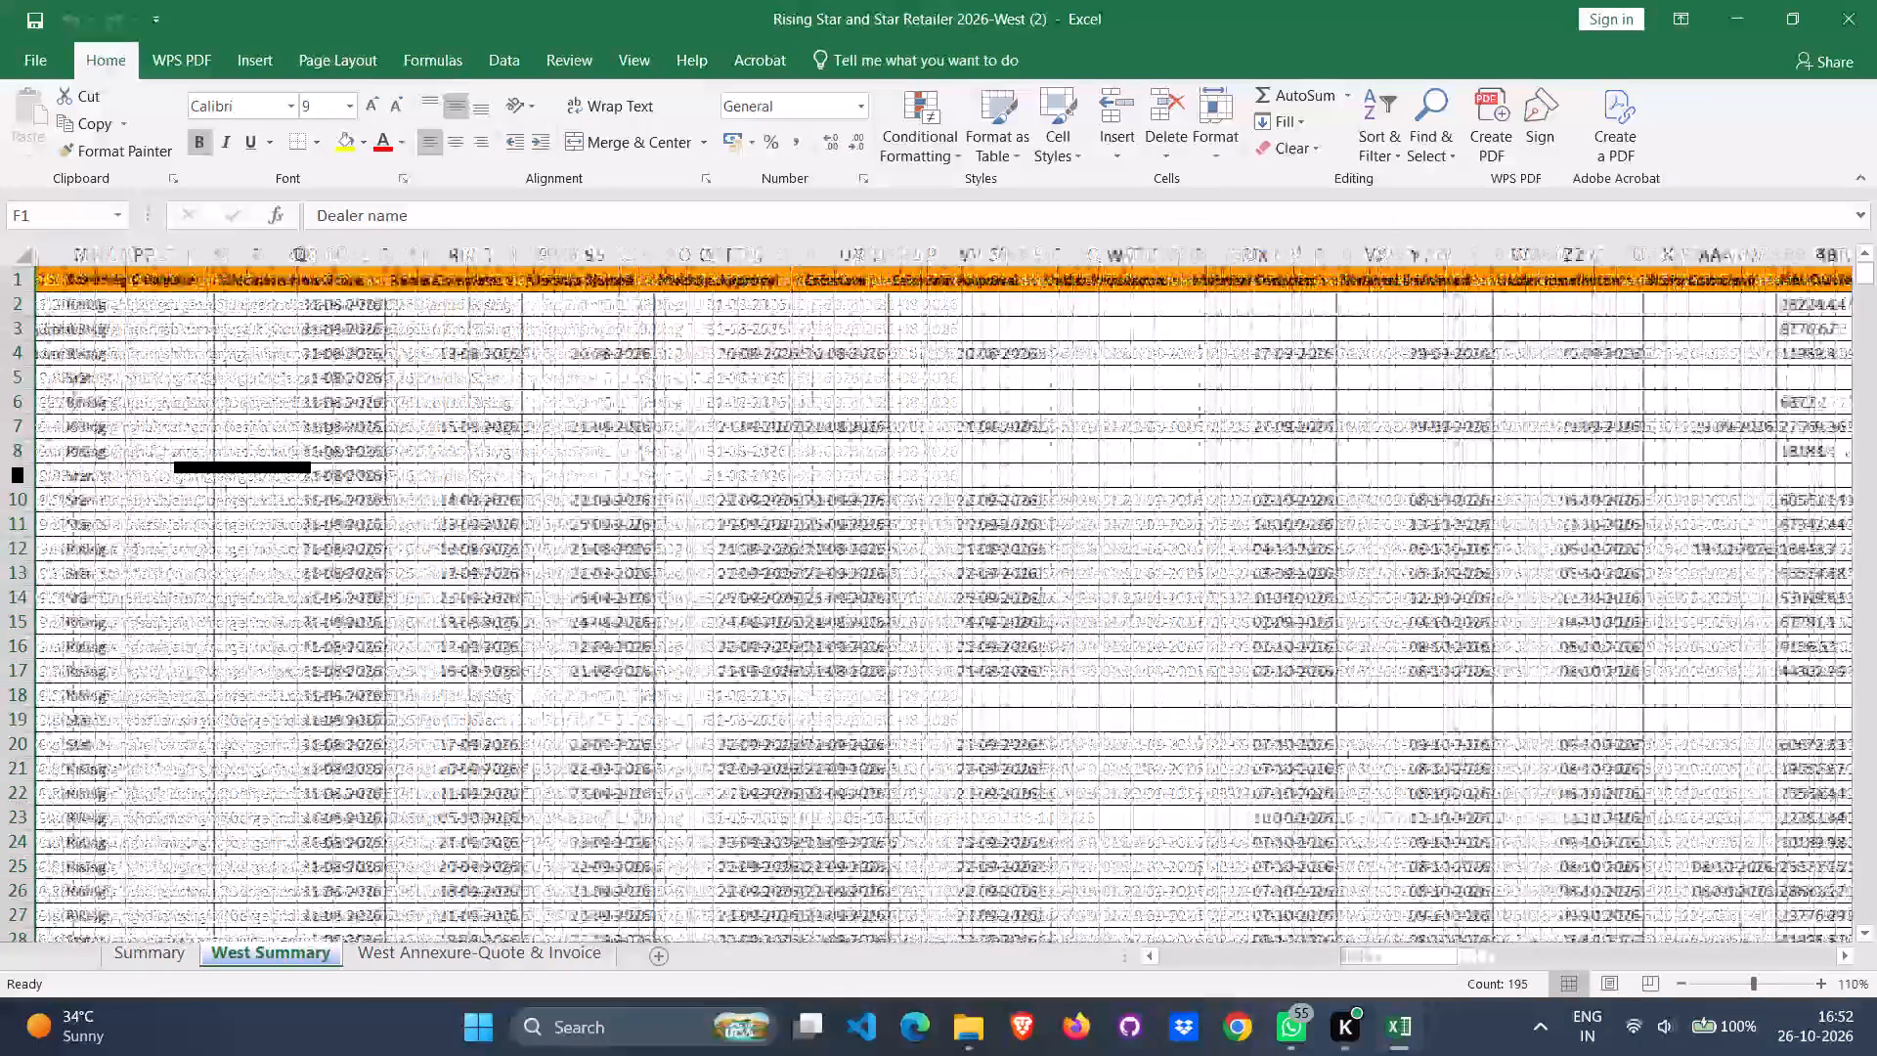
scroll(924, 494, "left", 9)
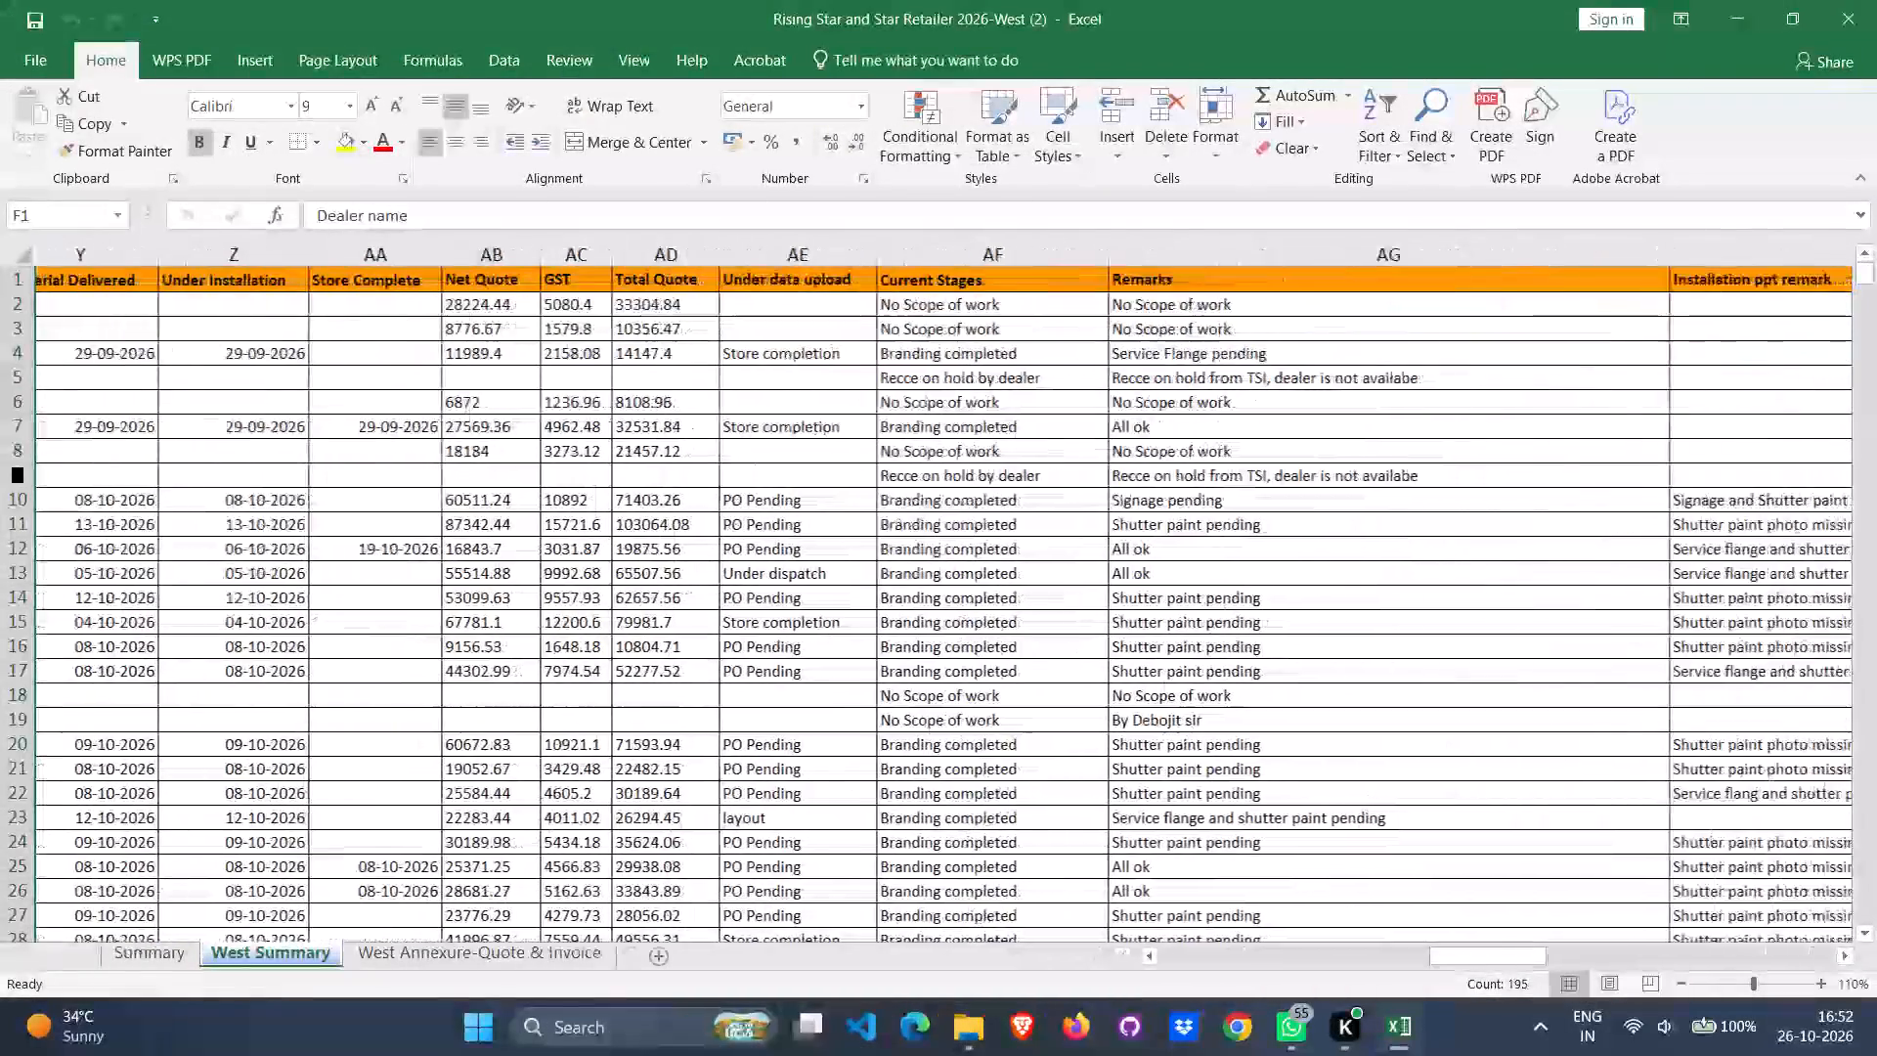
scroll(926, 492, "left", 8)
scroll(927, 491, "right", 4)
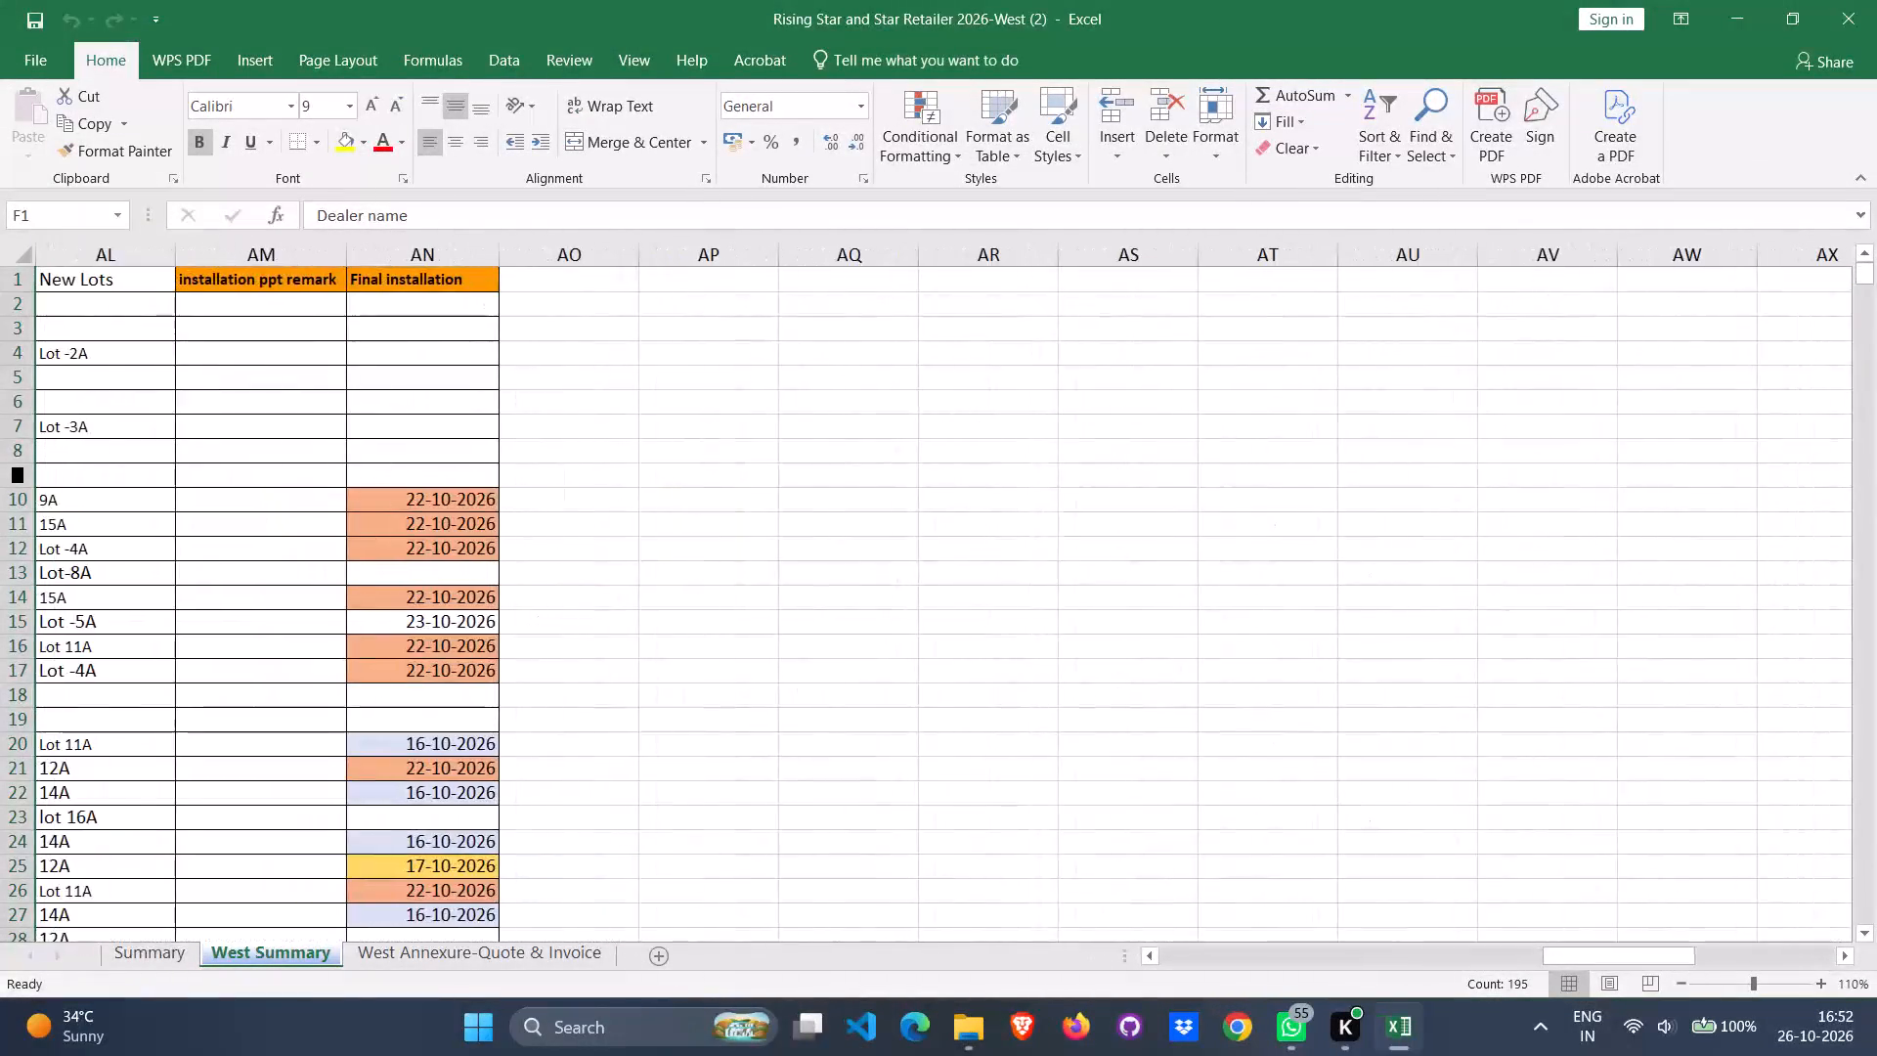
scroll(634, 327, "right", 1)
left_click(616, 273)
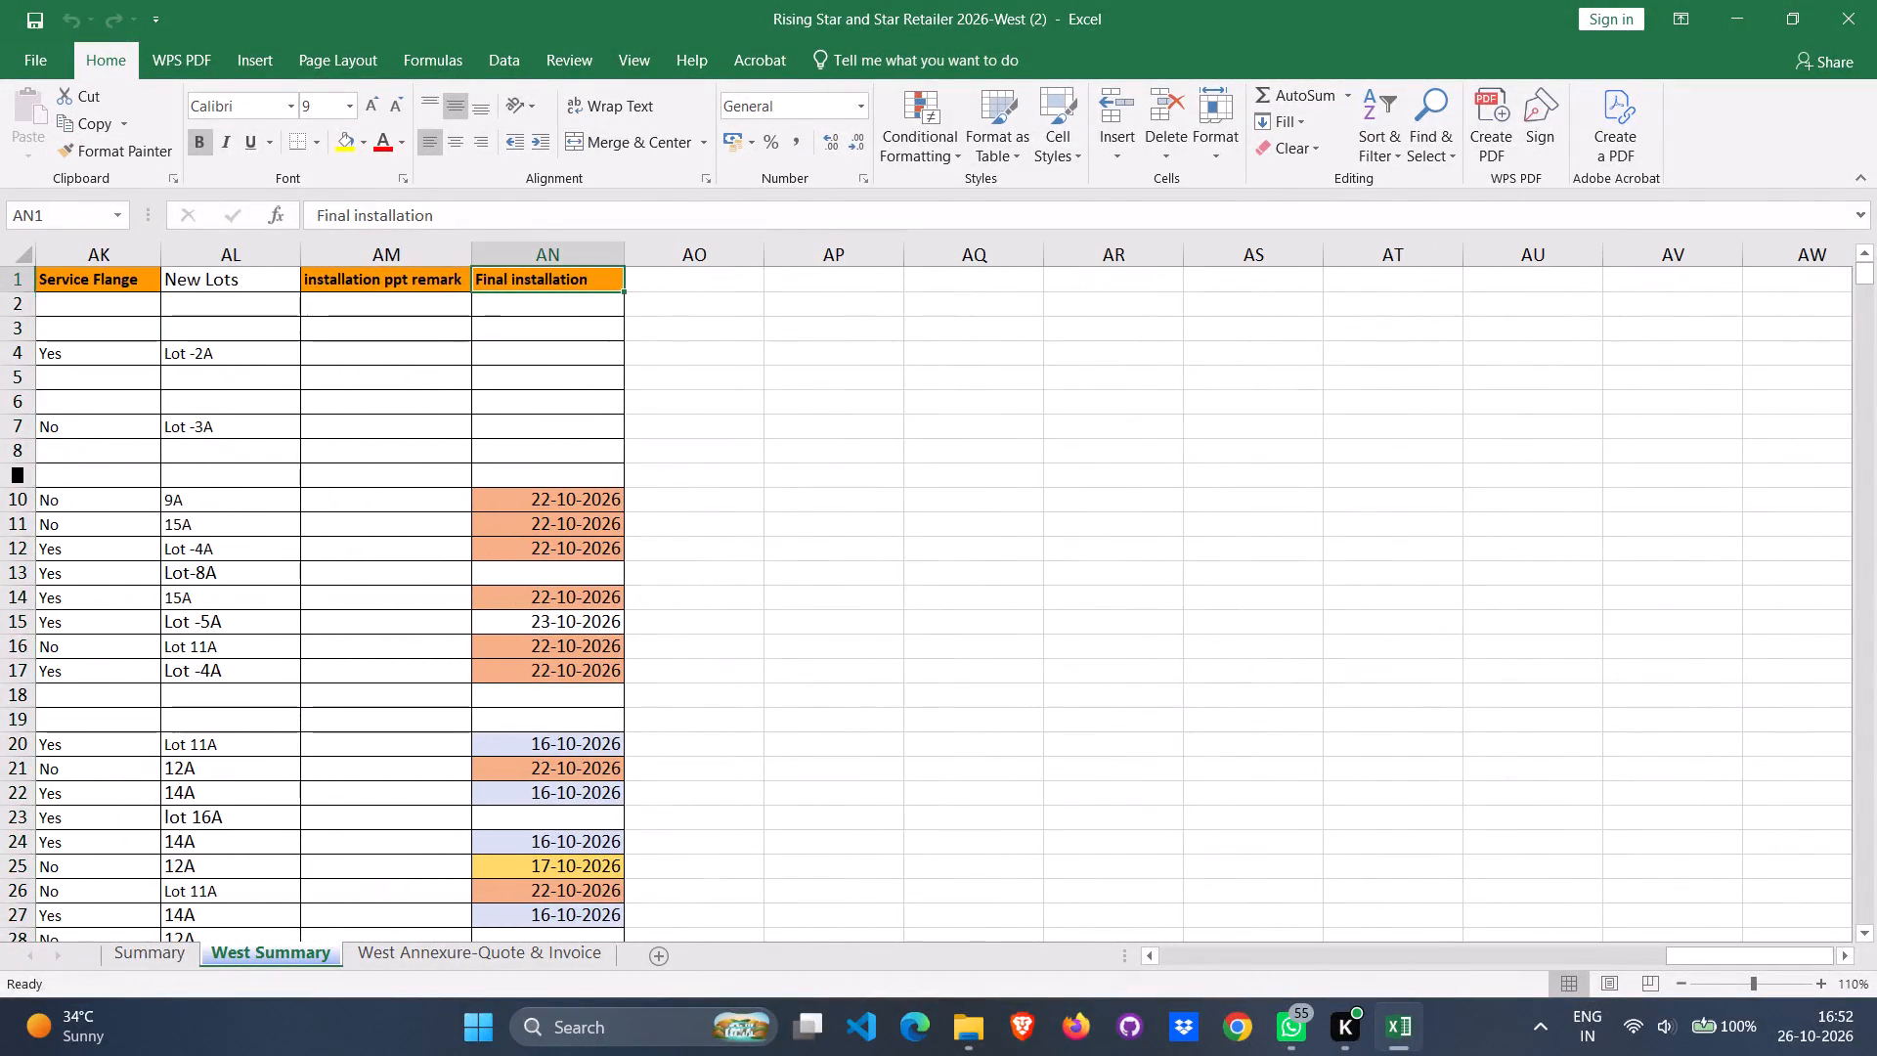
left_click(27, 280)
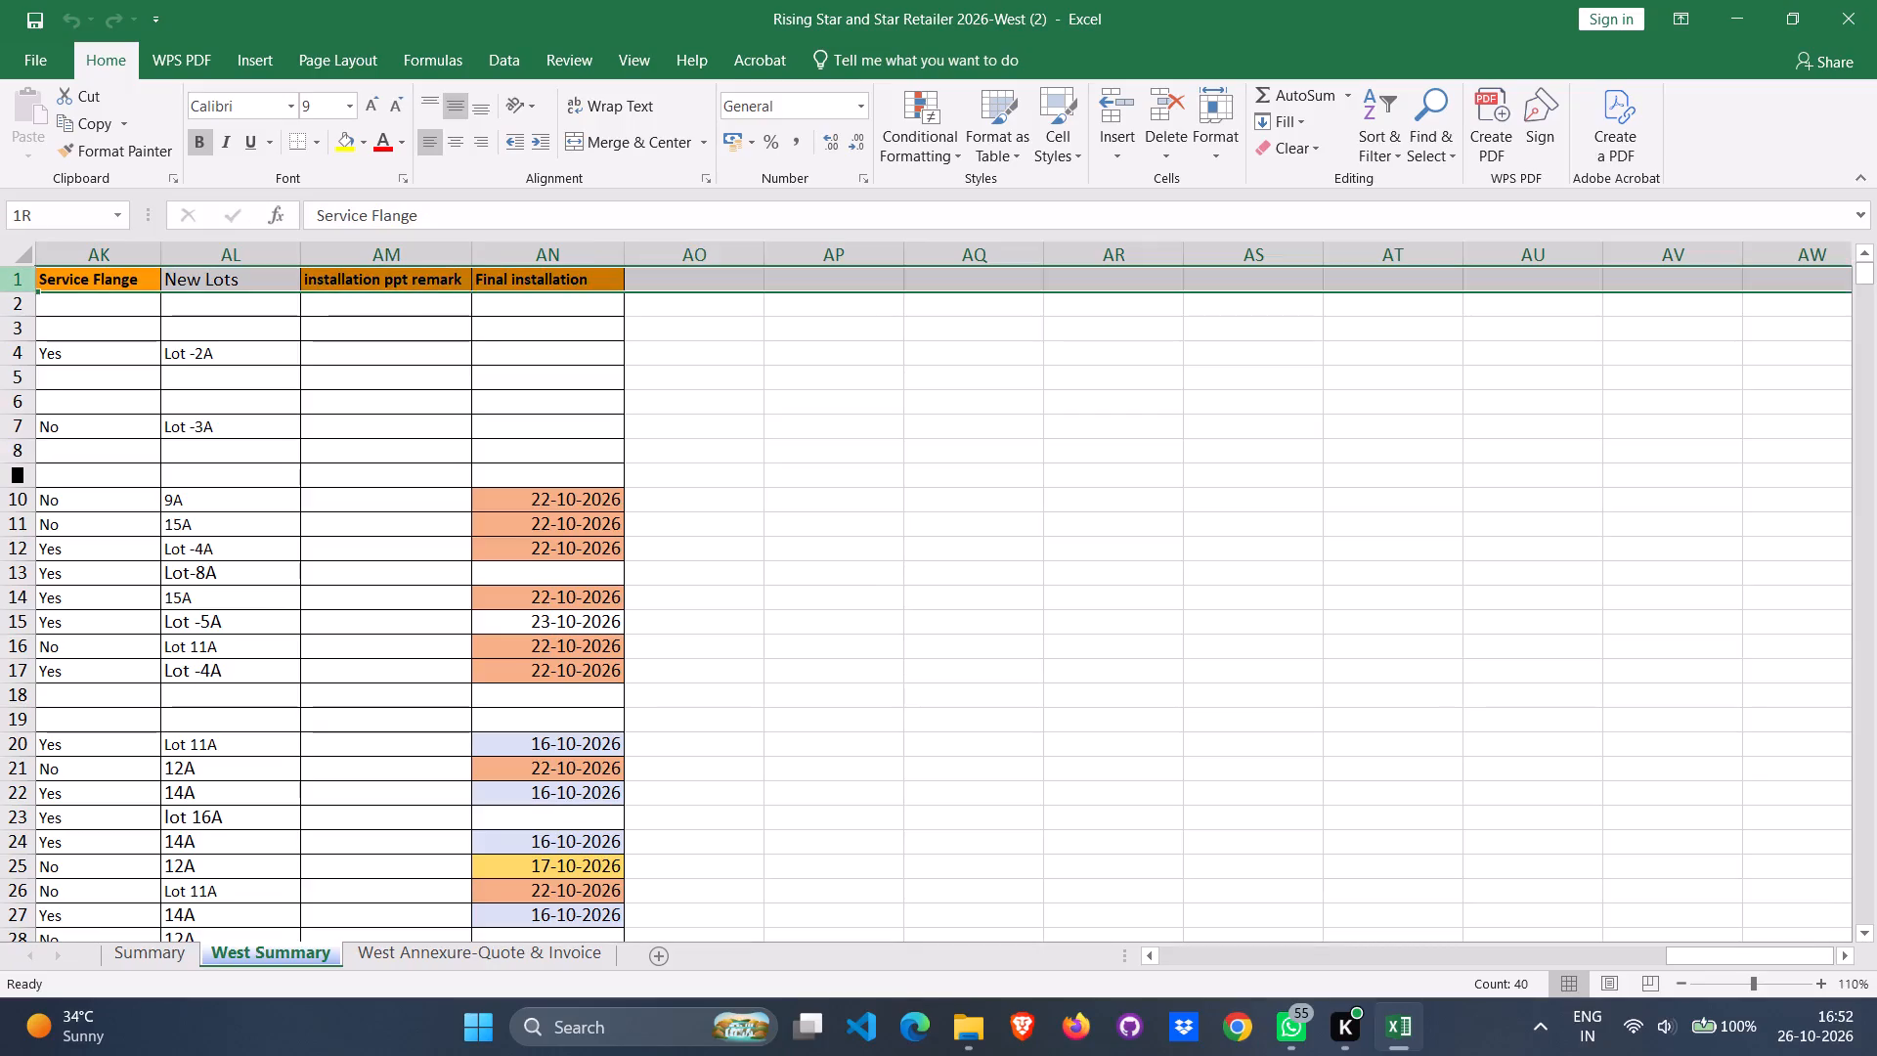
key("ctrl+shift+l")
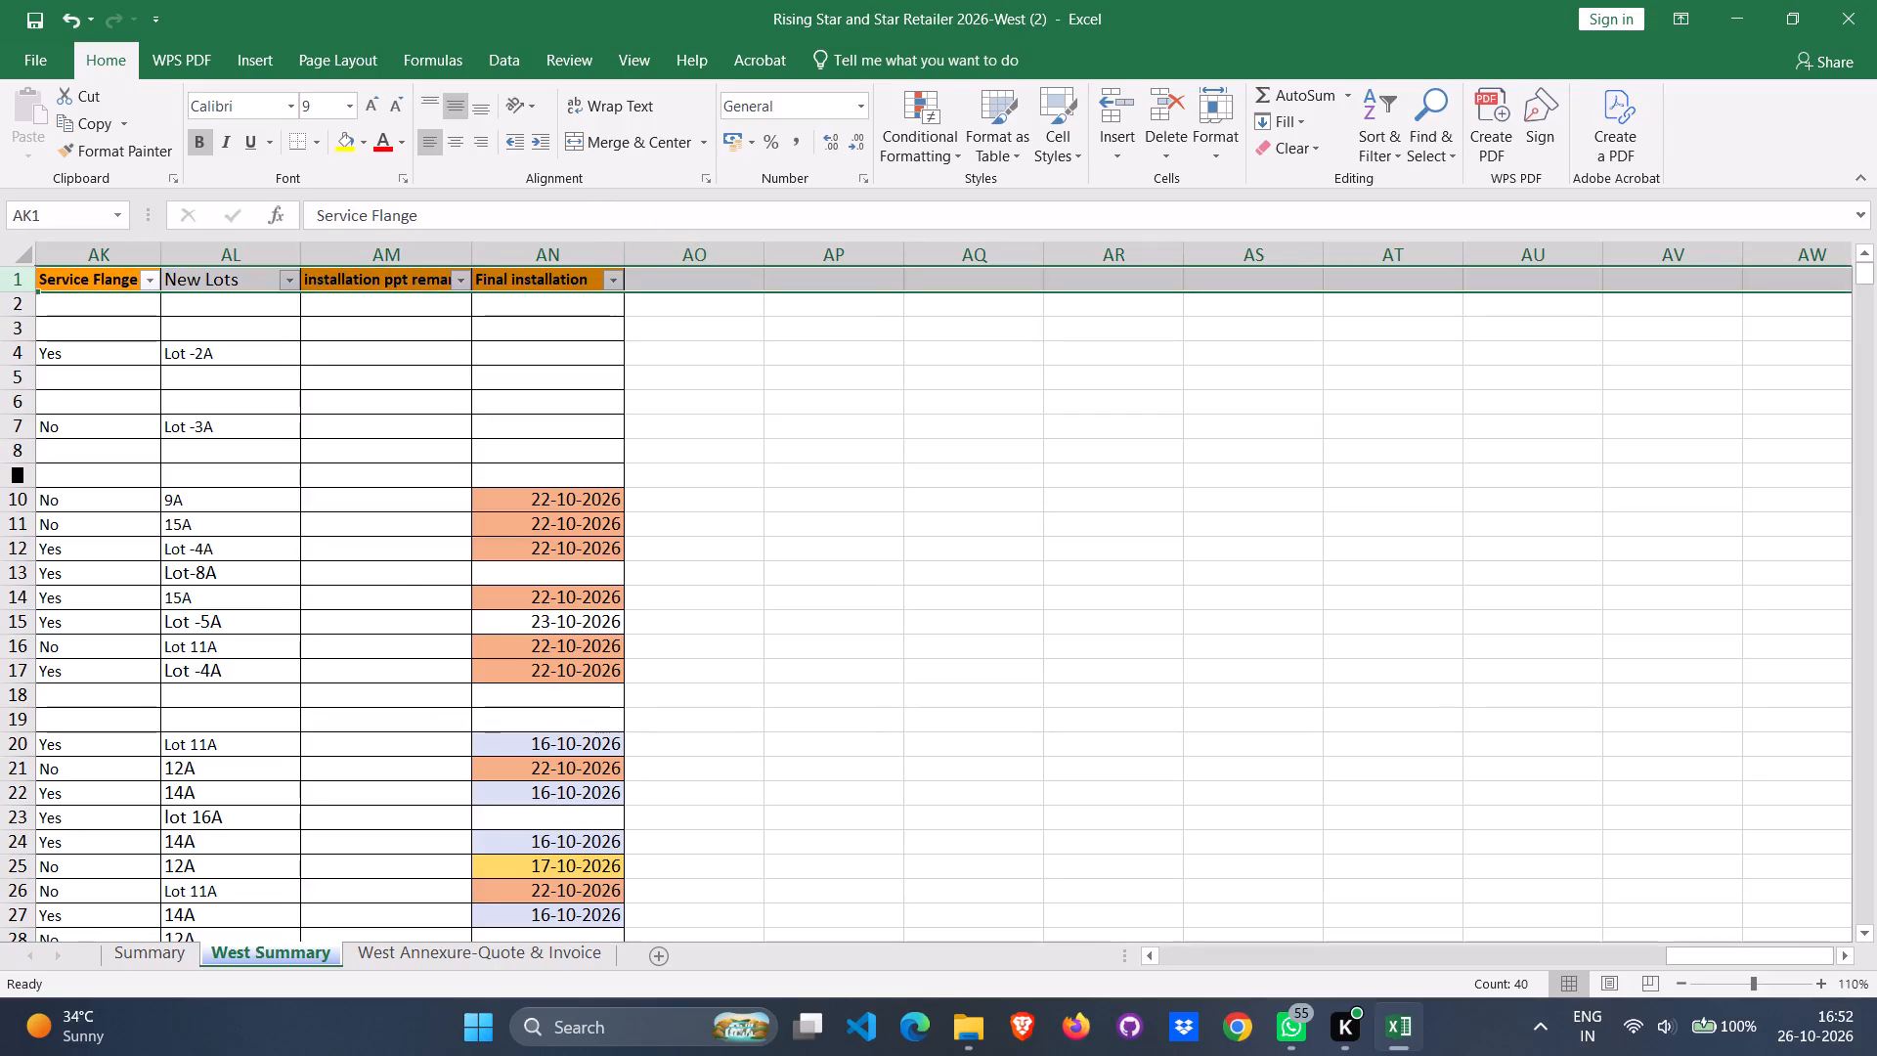
Filter the Final installation column to exclude 23 October 2026.
left_click(608, 279)
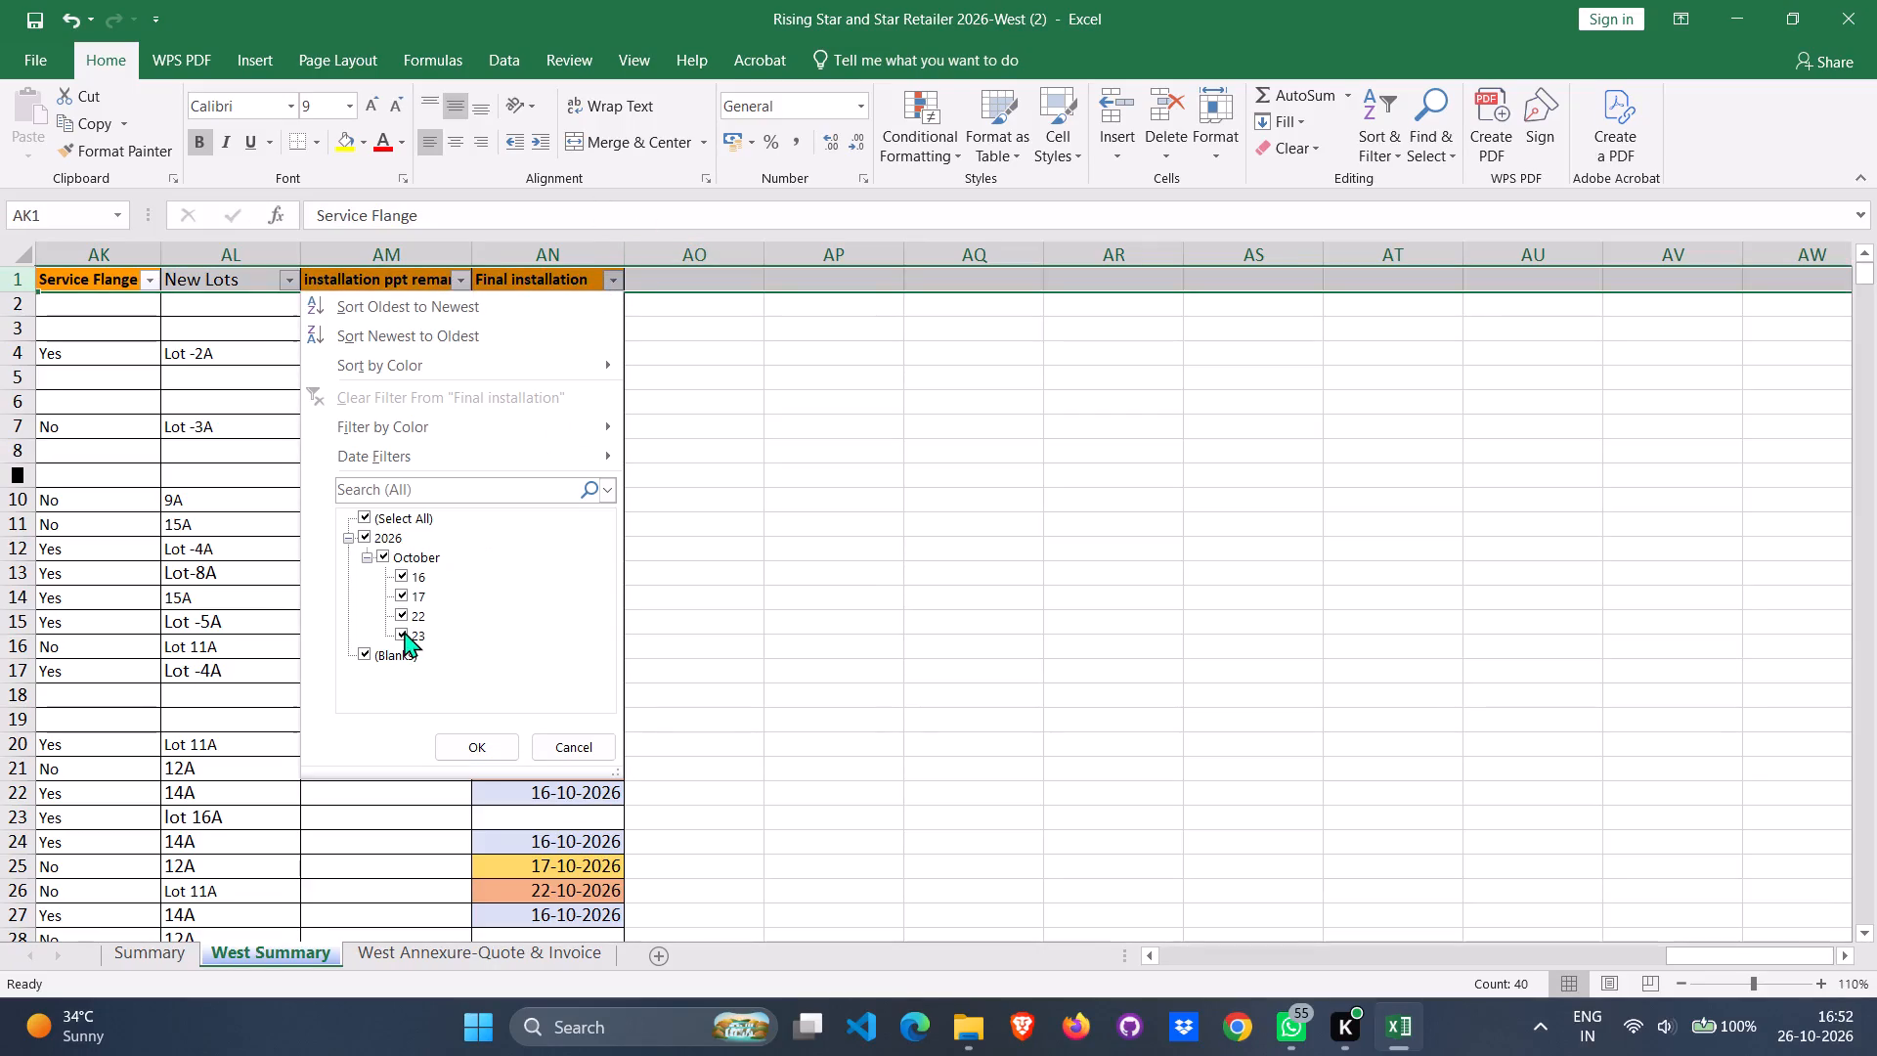
left_click(404, 631)
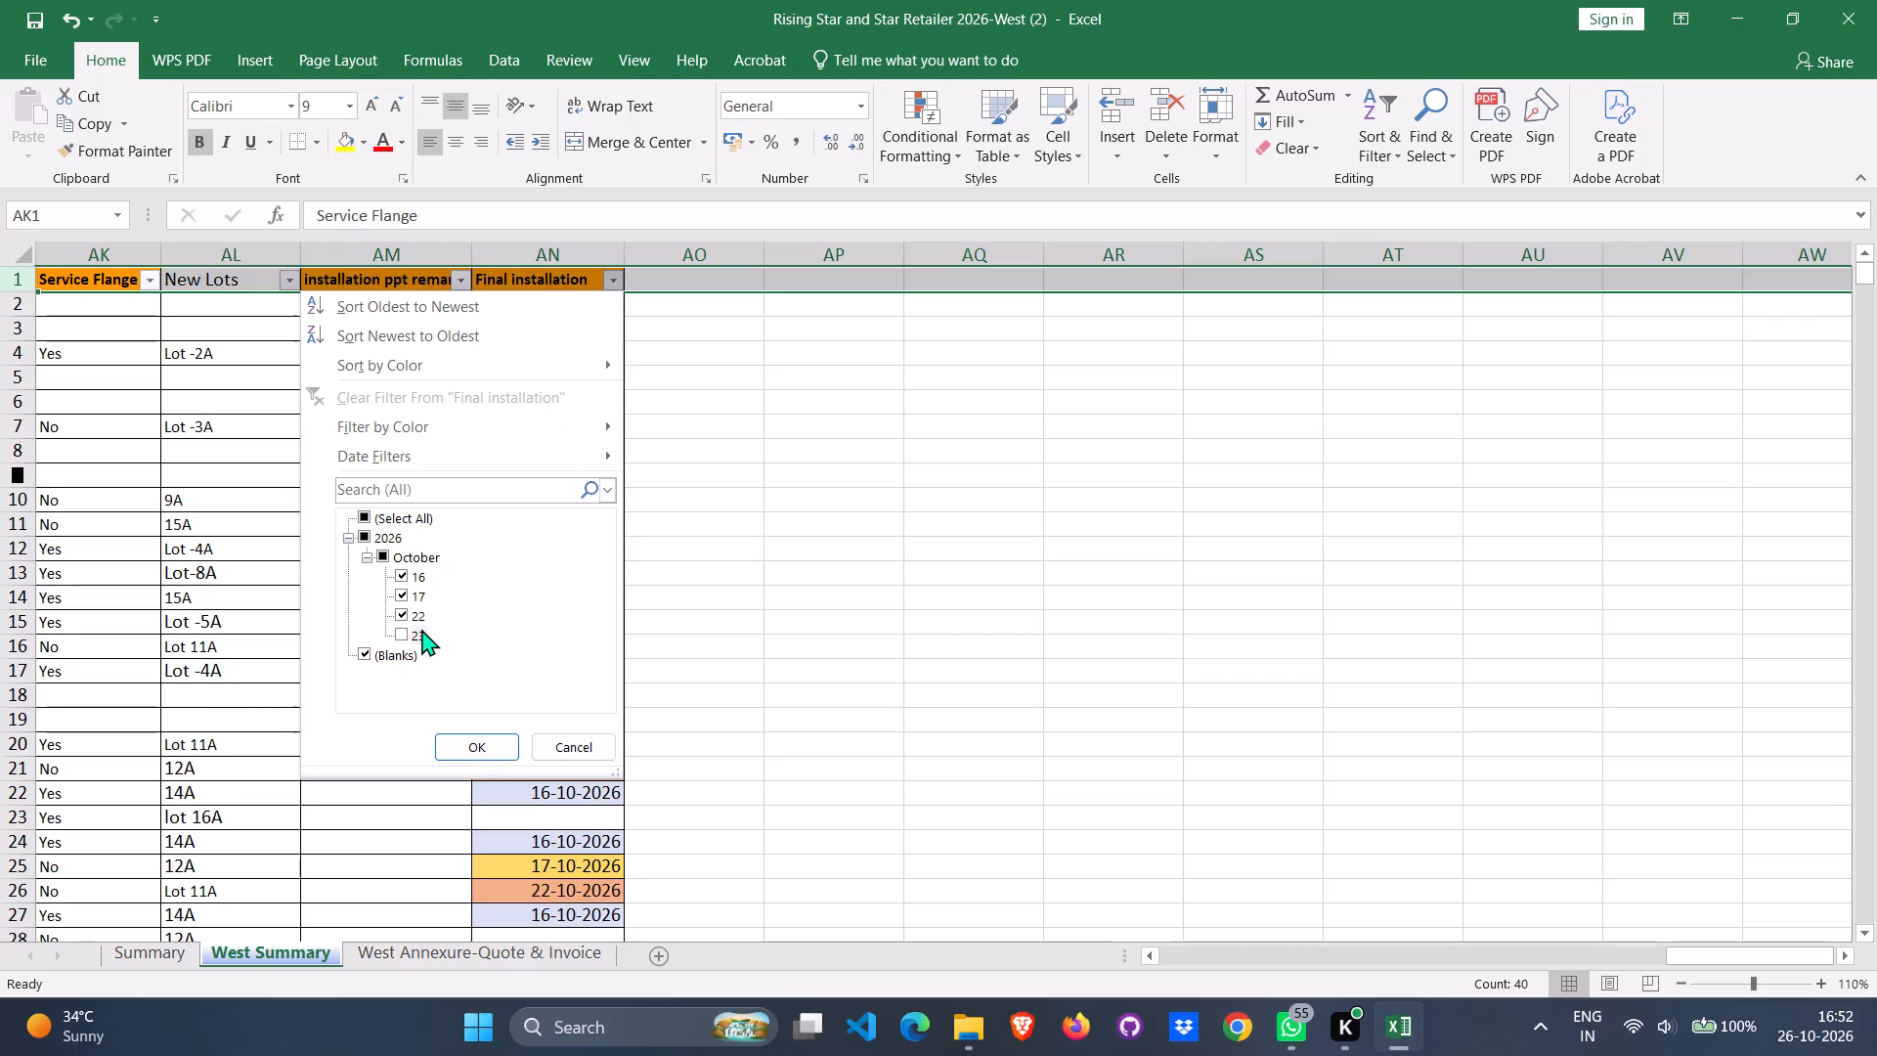
left_click(499, 741)
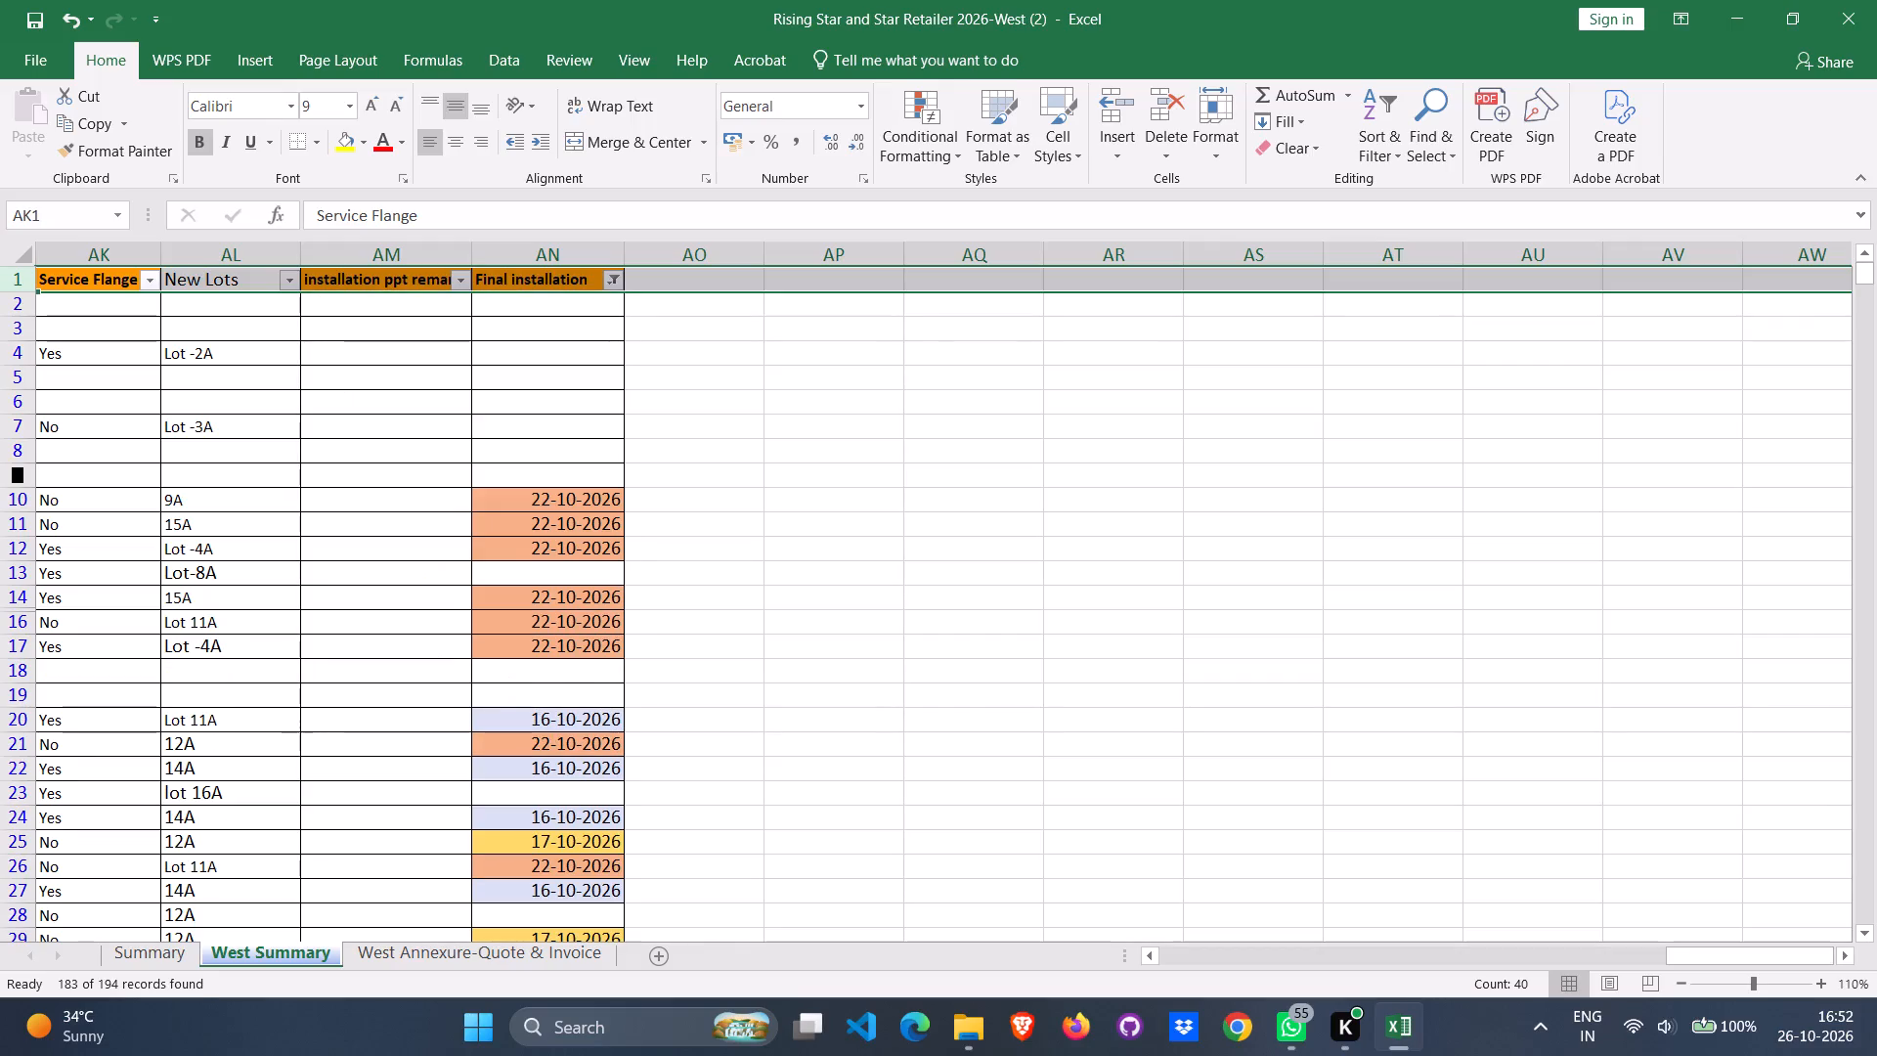
Exclude blank entries from the Final installation column filter.
scroll(526, 666, "right", 11)
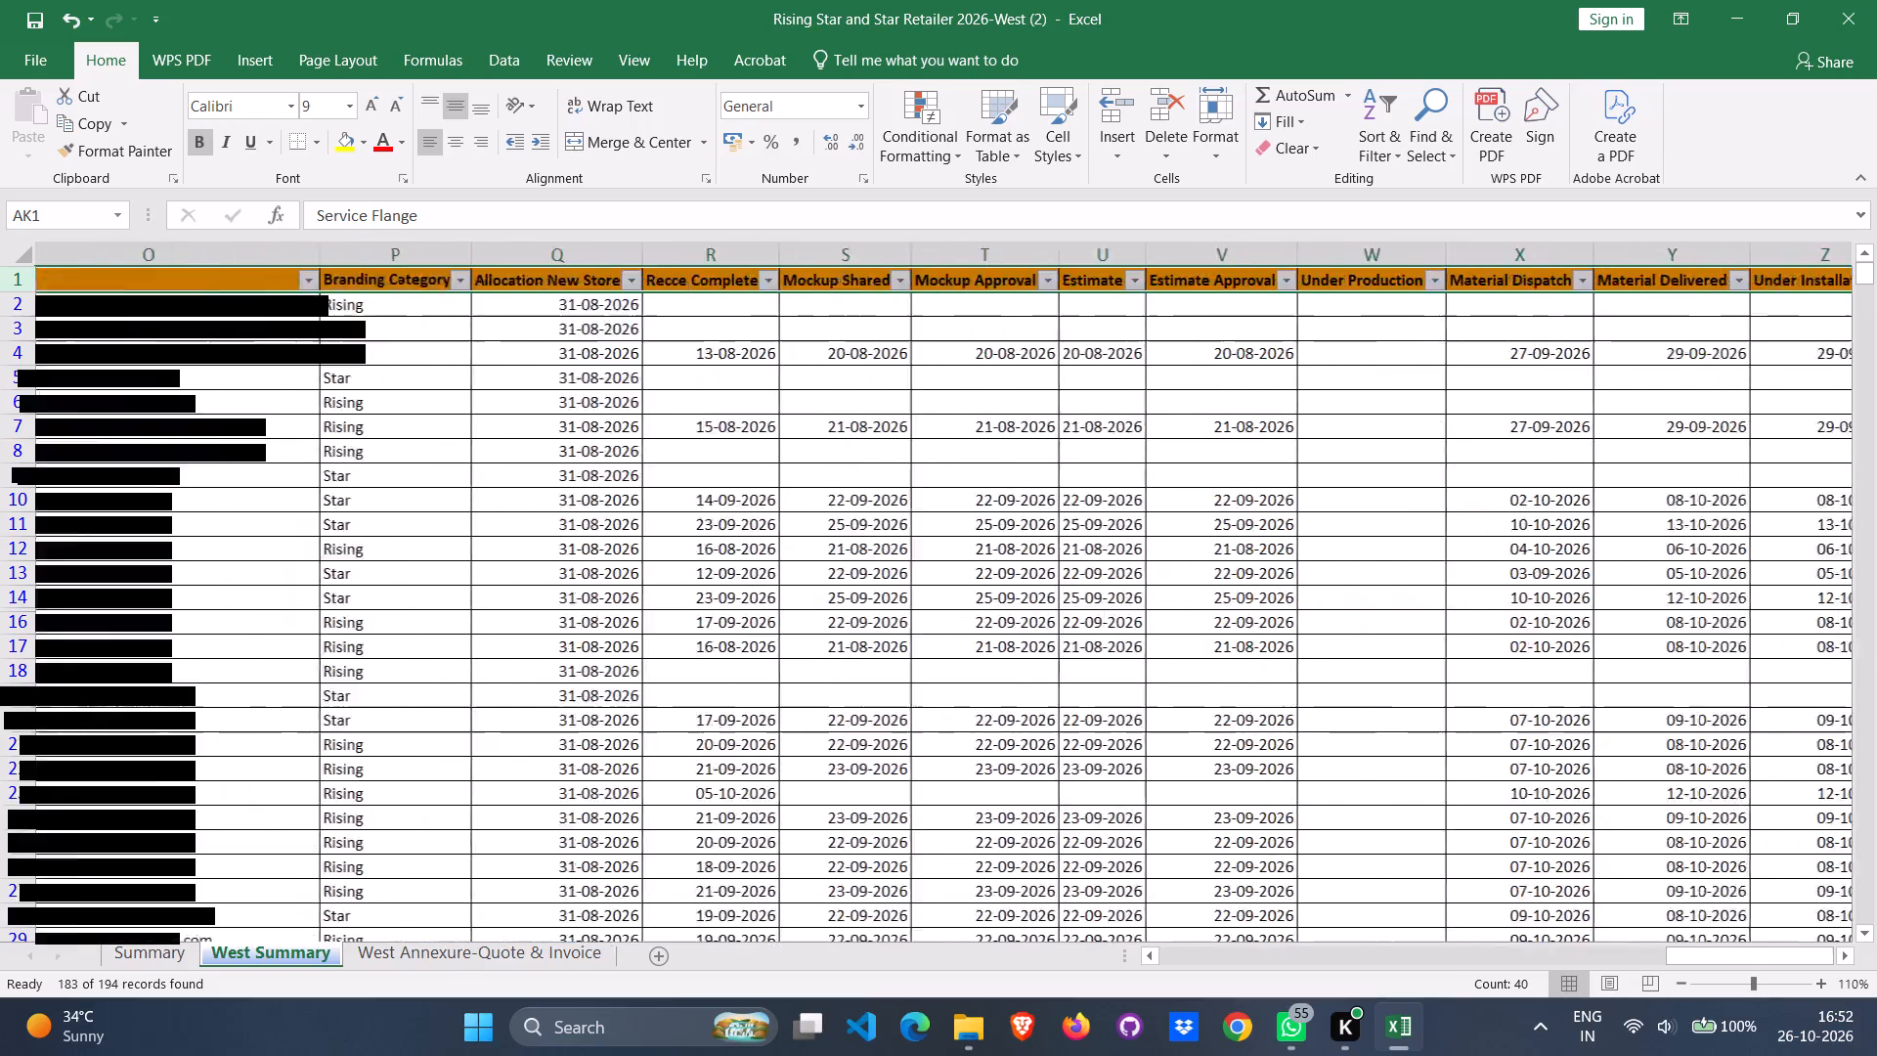
scroll(526, 666, "left", 10)
scroll(780, 592, "left", 1)
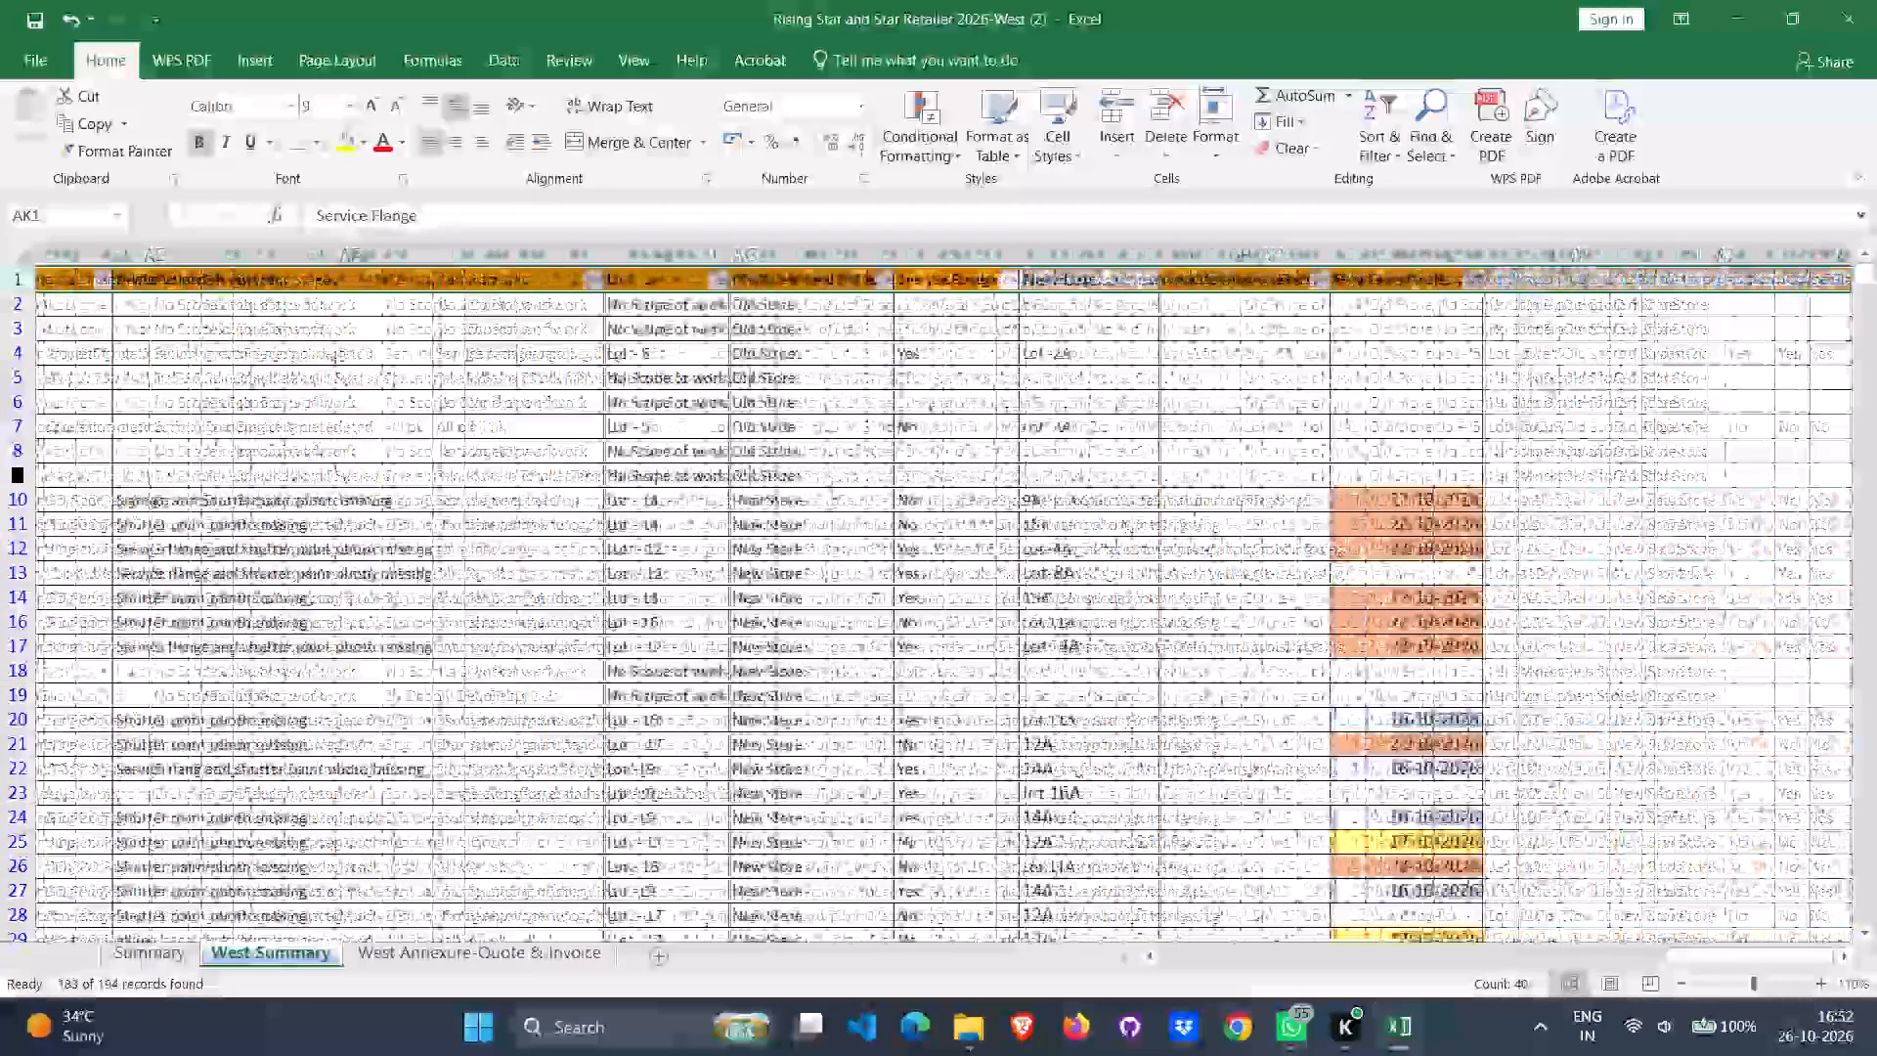
scroll(993, 531, "left", 1)
left_click(1402, 279)
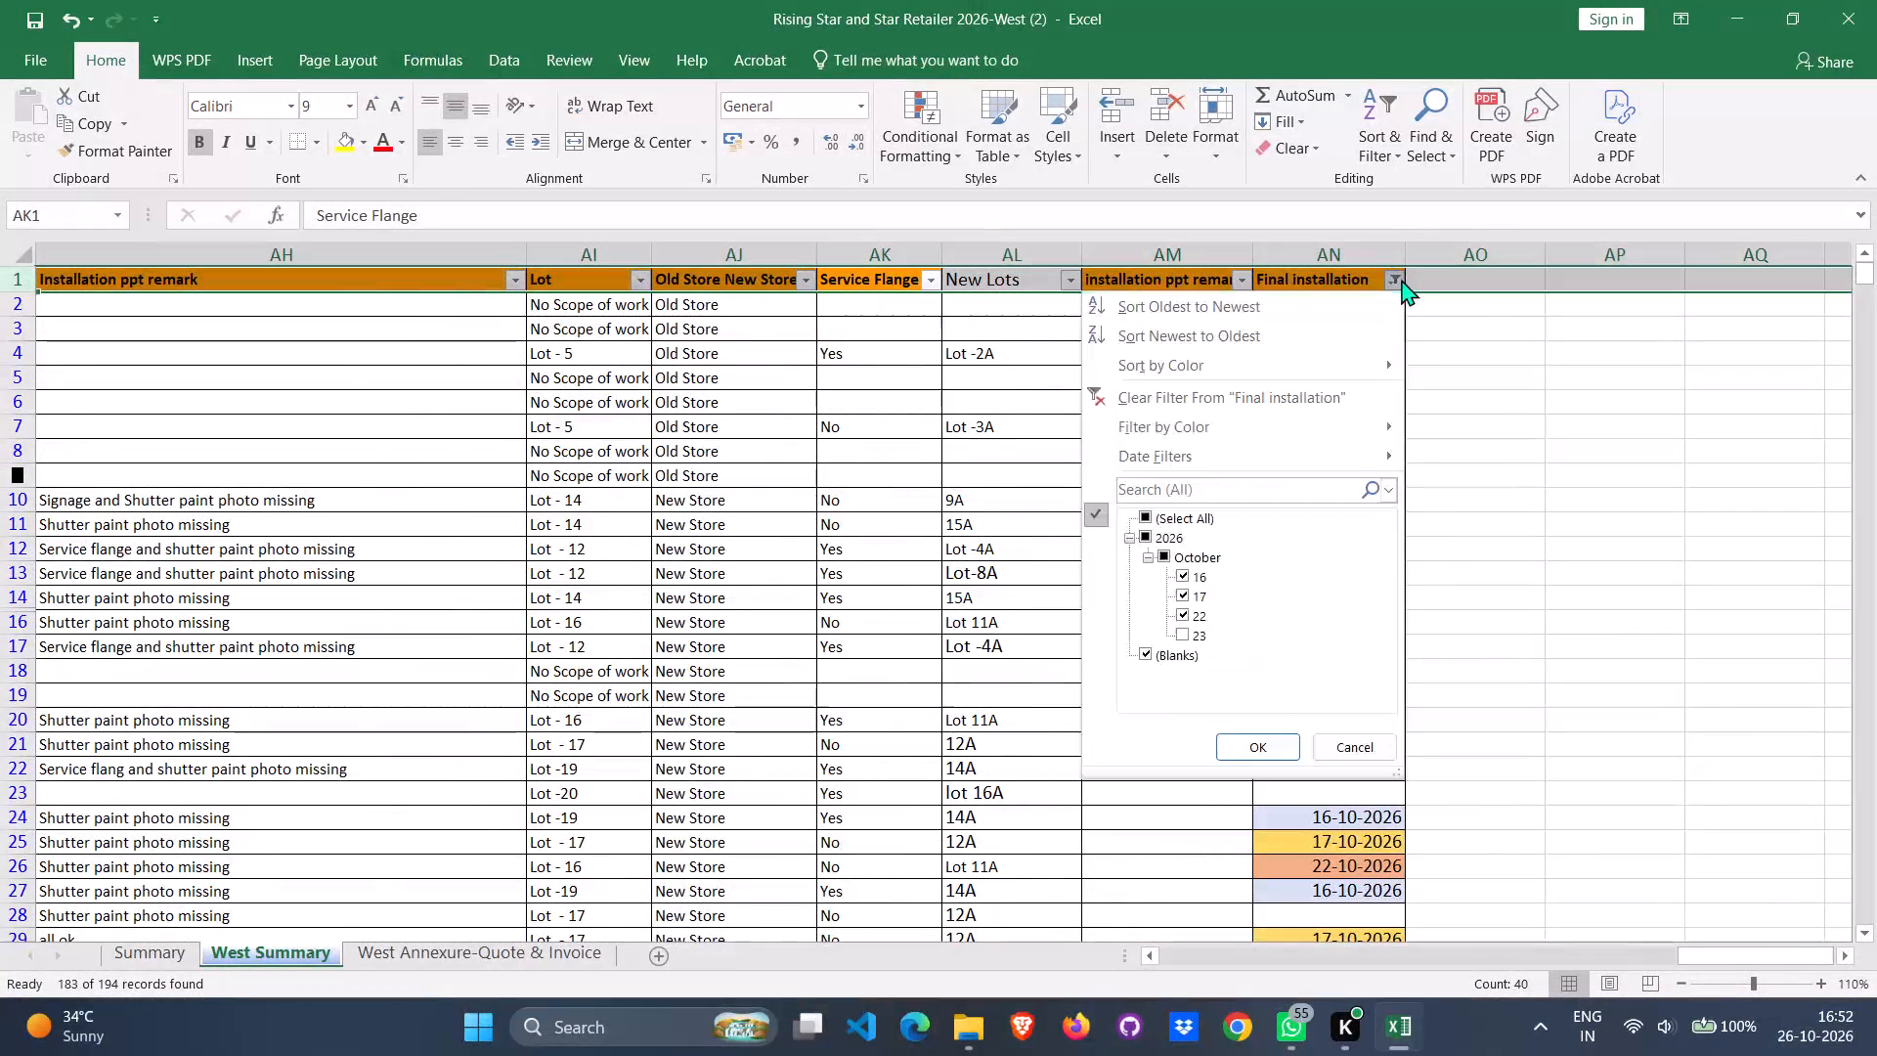
left_click(1146, 657)
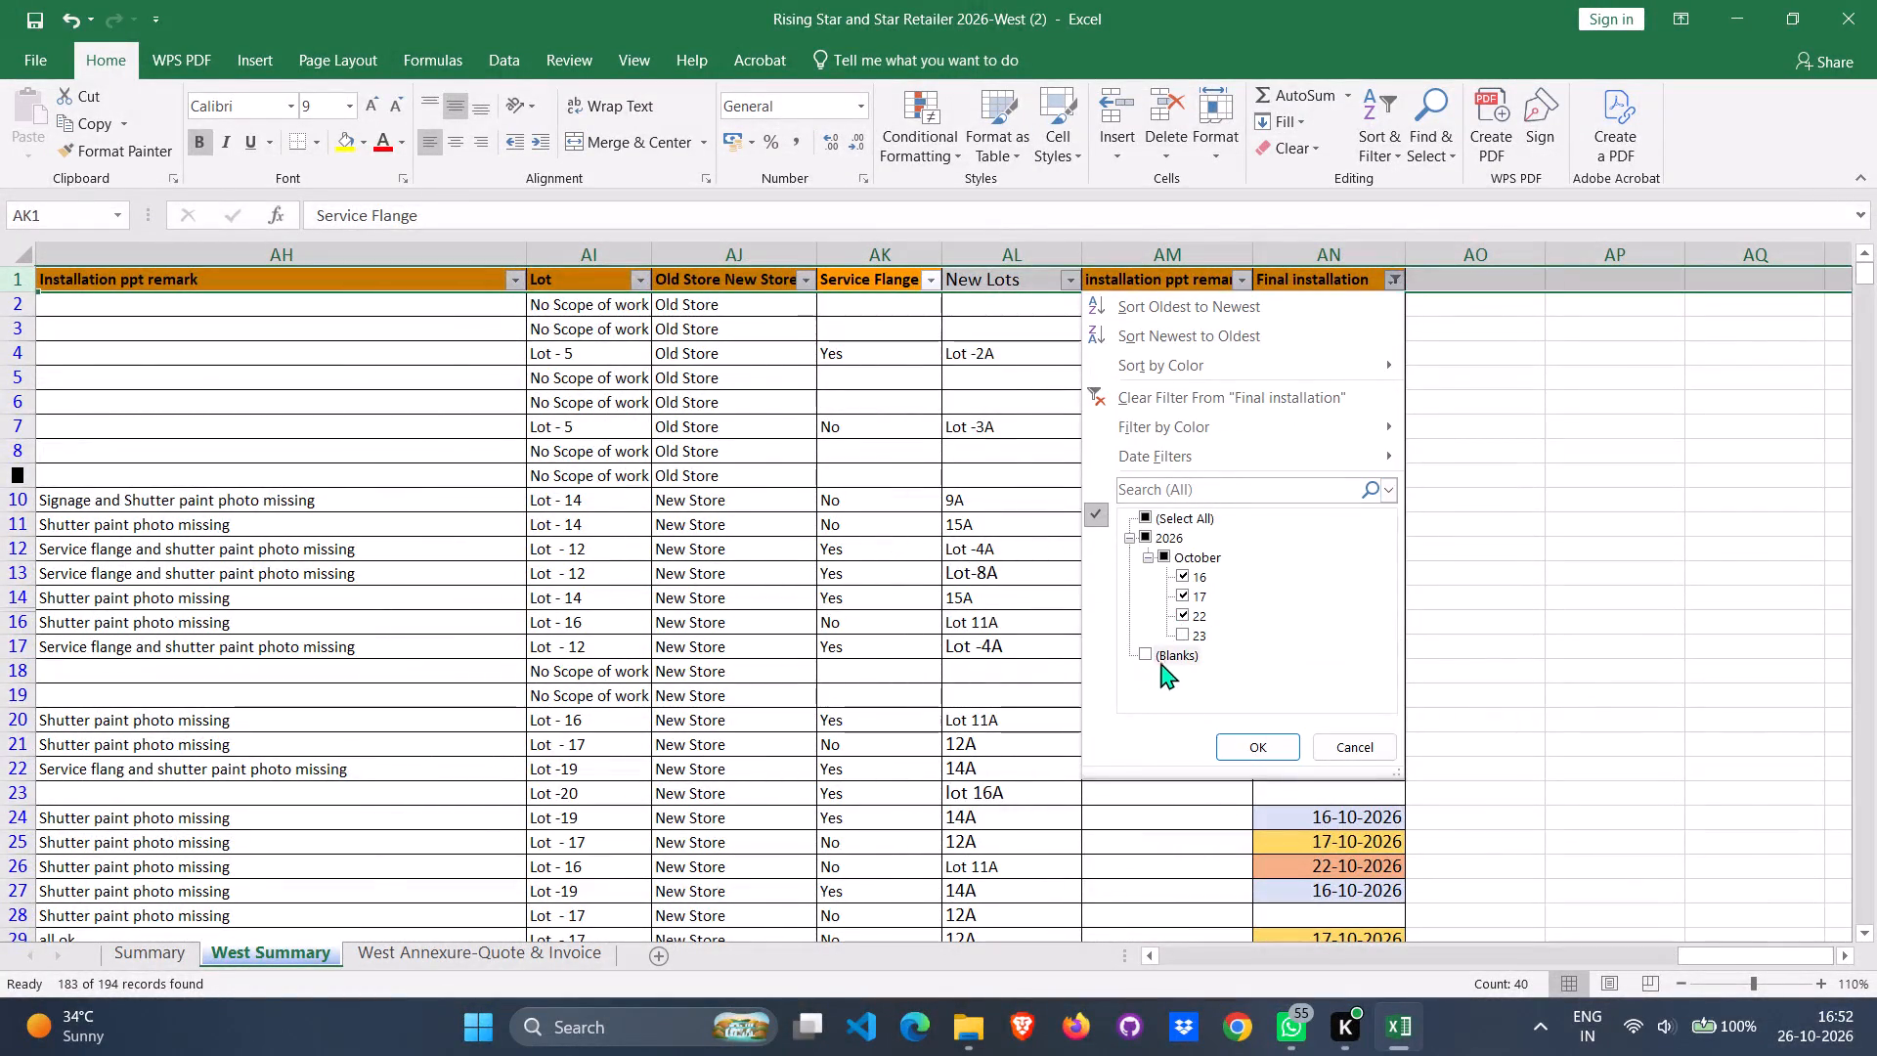
left_click(1243, 739)
Examine the filtered rows, from their stage and date columns back to the dealer names.
scroll(1154, 638, "right", 10)
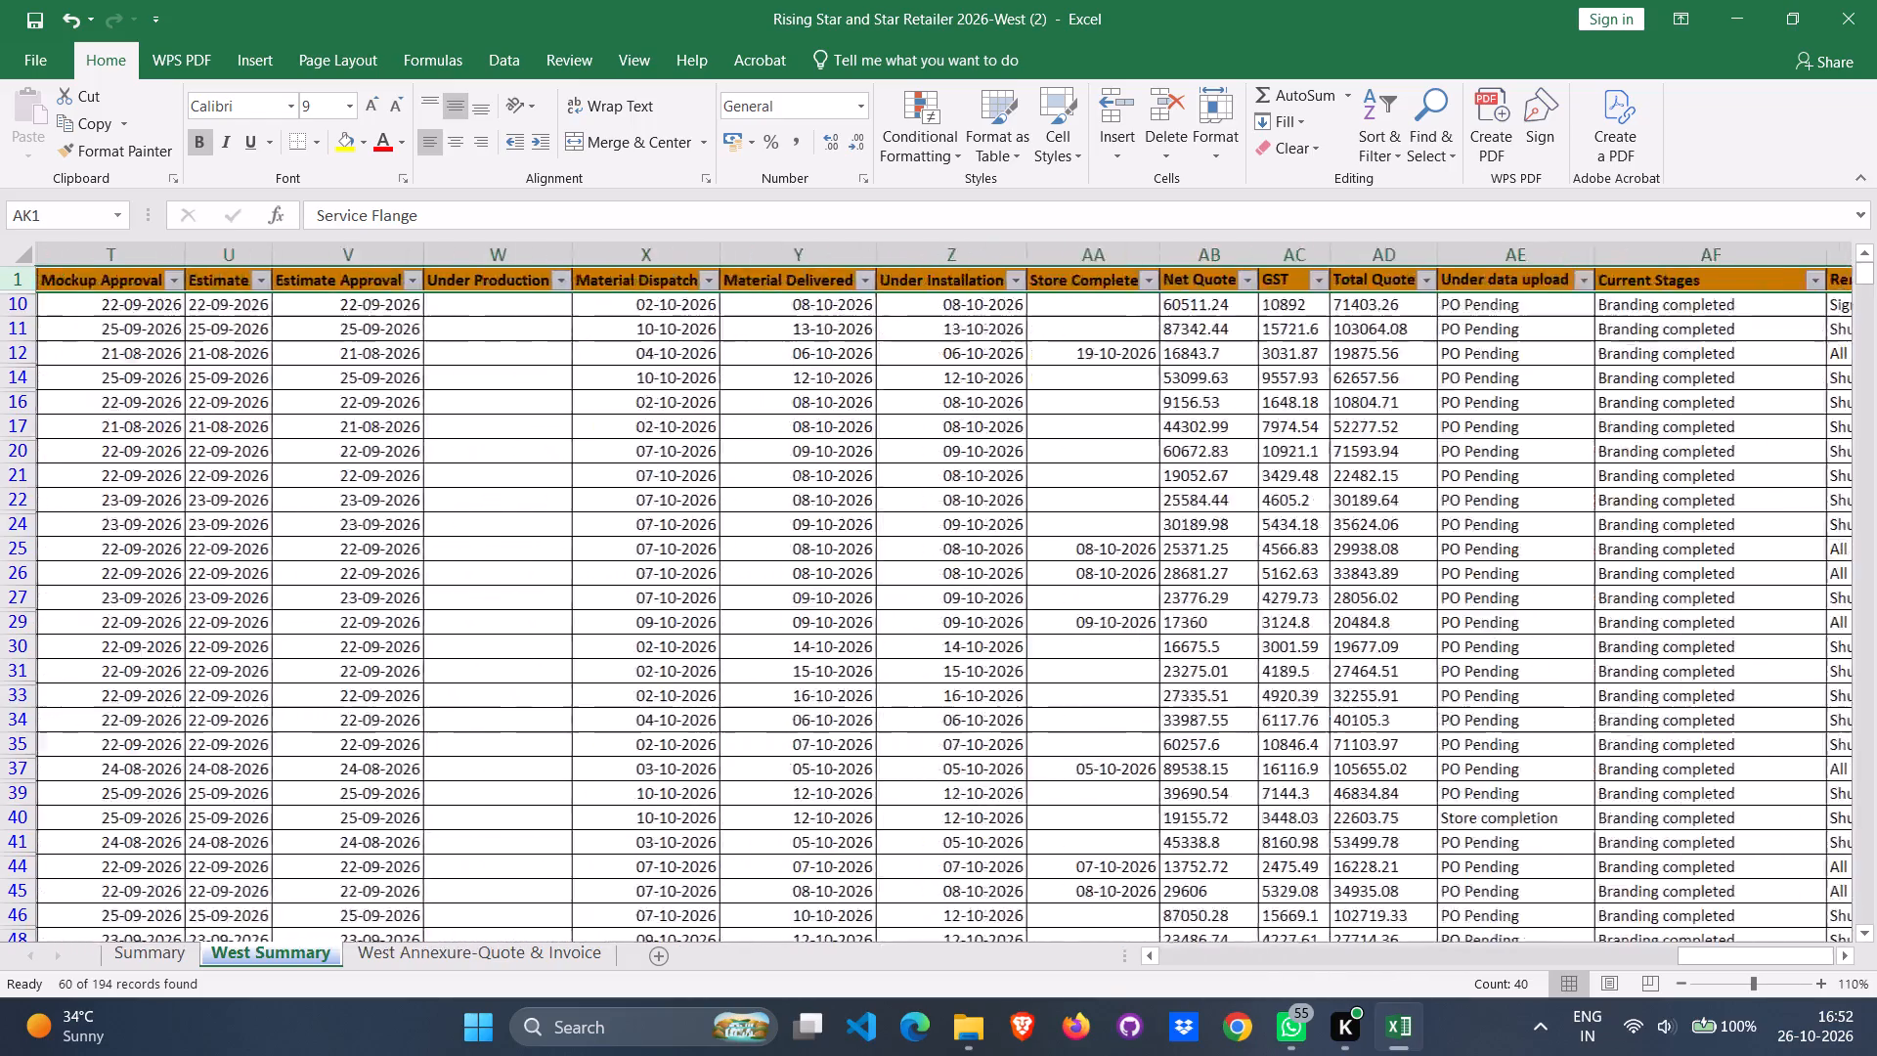
scroll(1154, 638, "right", 2)
scroll(934, 644, "right", 3)
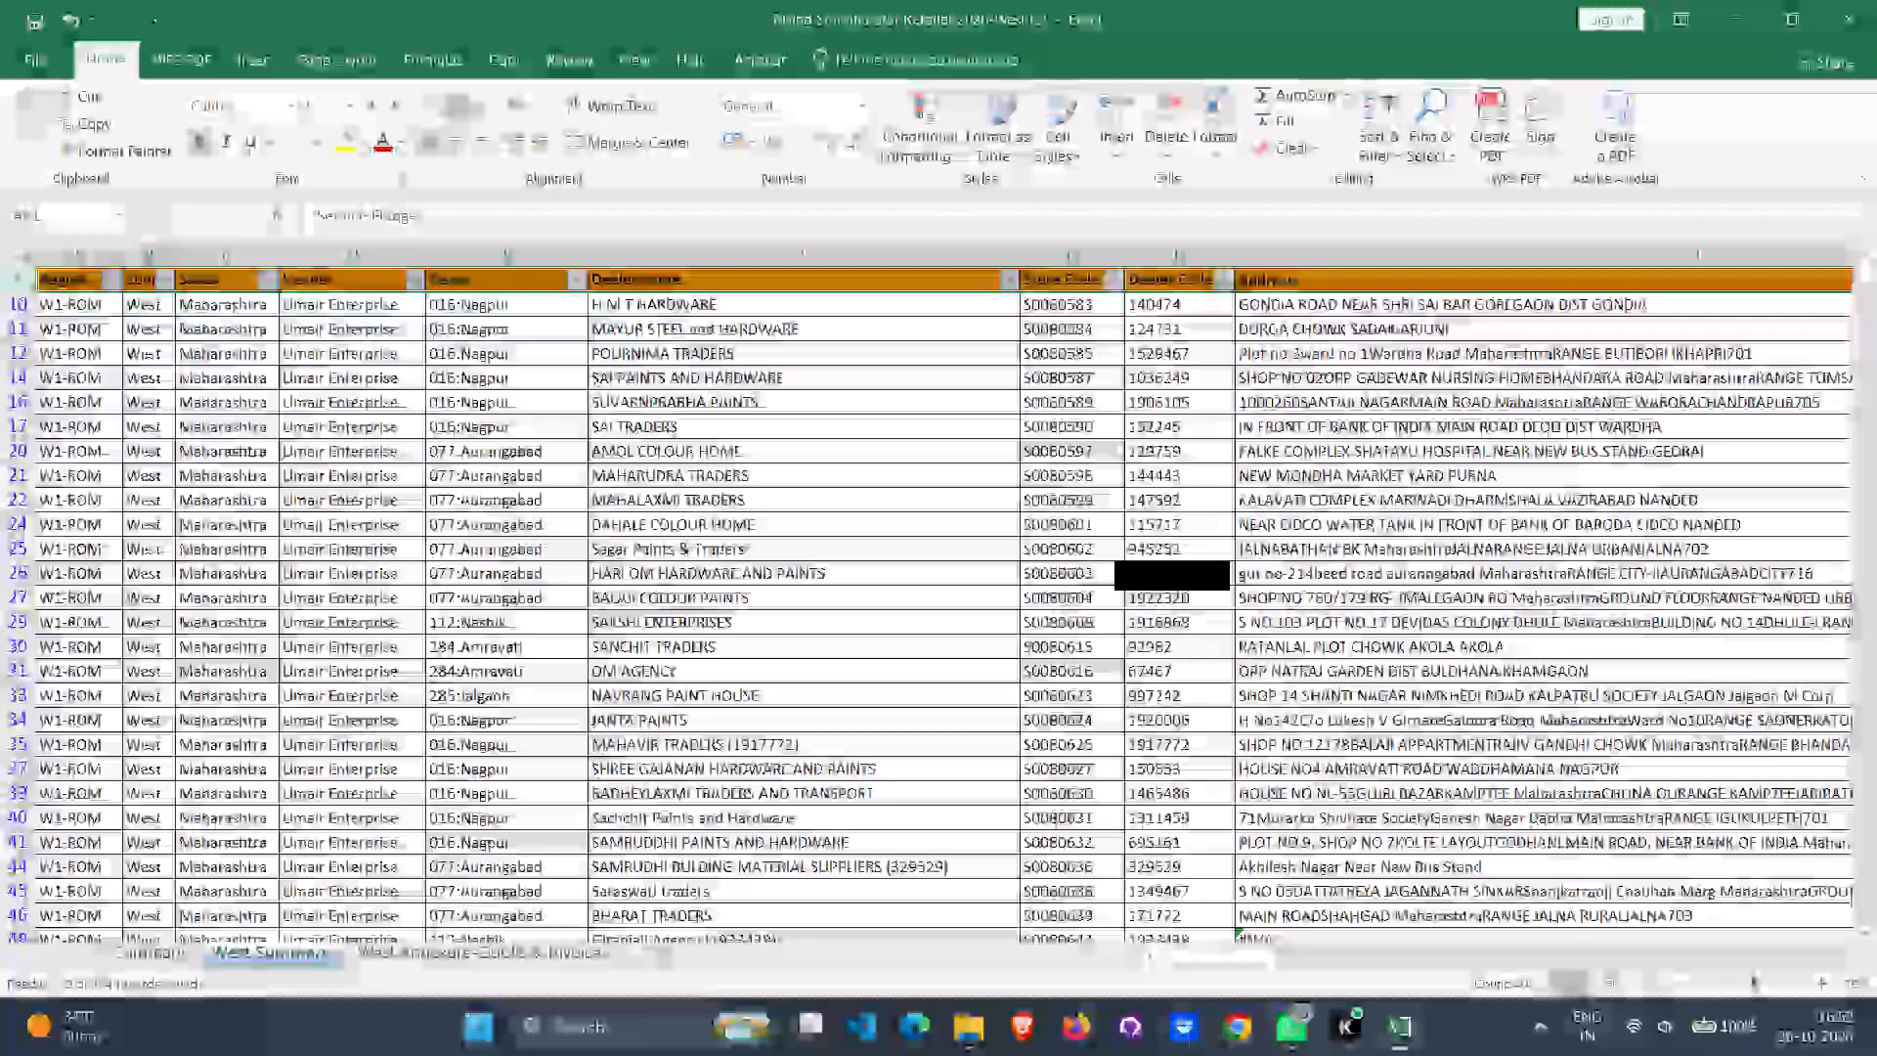
scroll(934, 644, "down", 6)
scroll(934, 644, "up", 1)
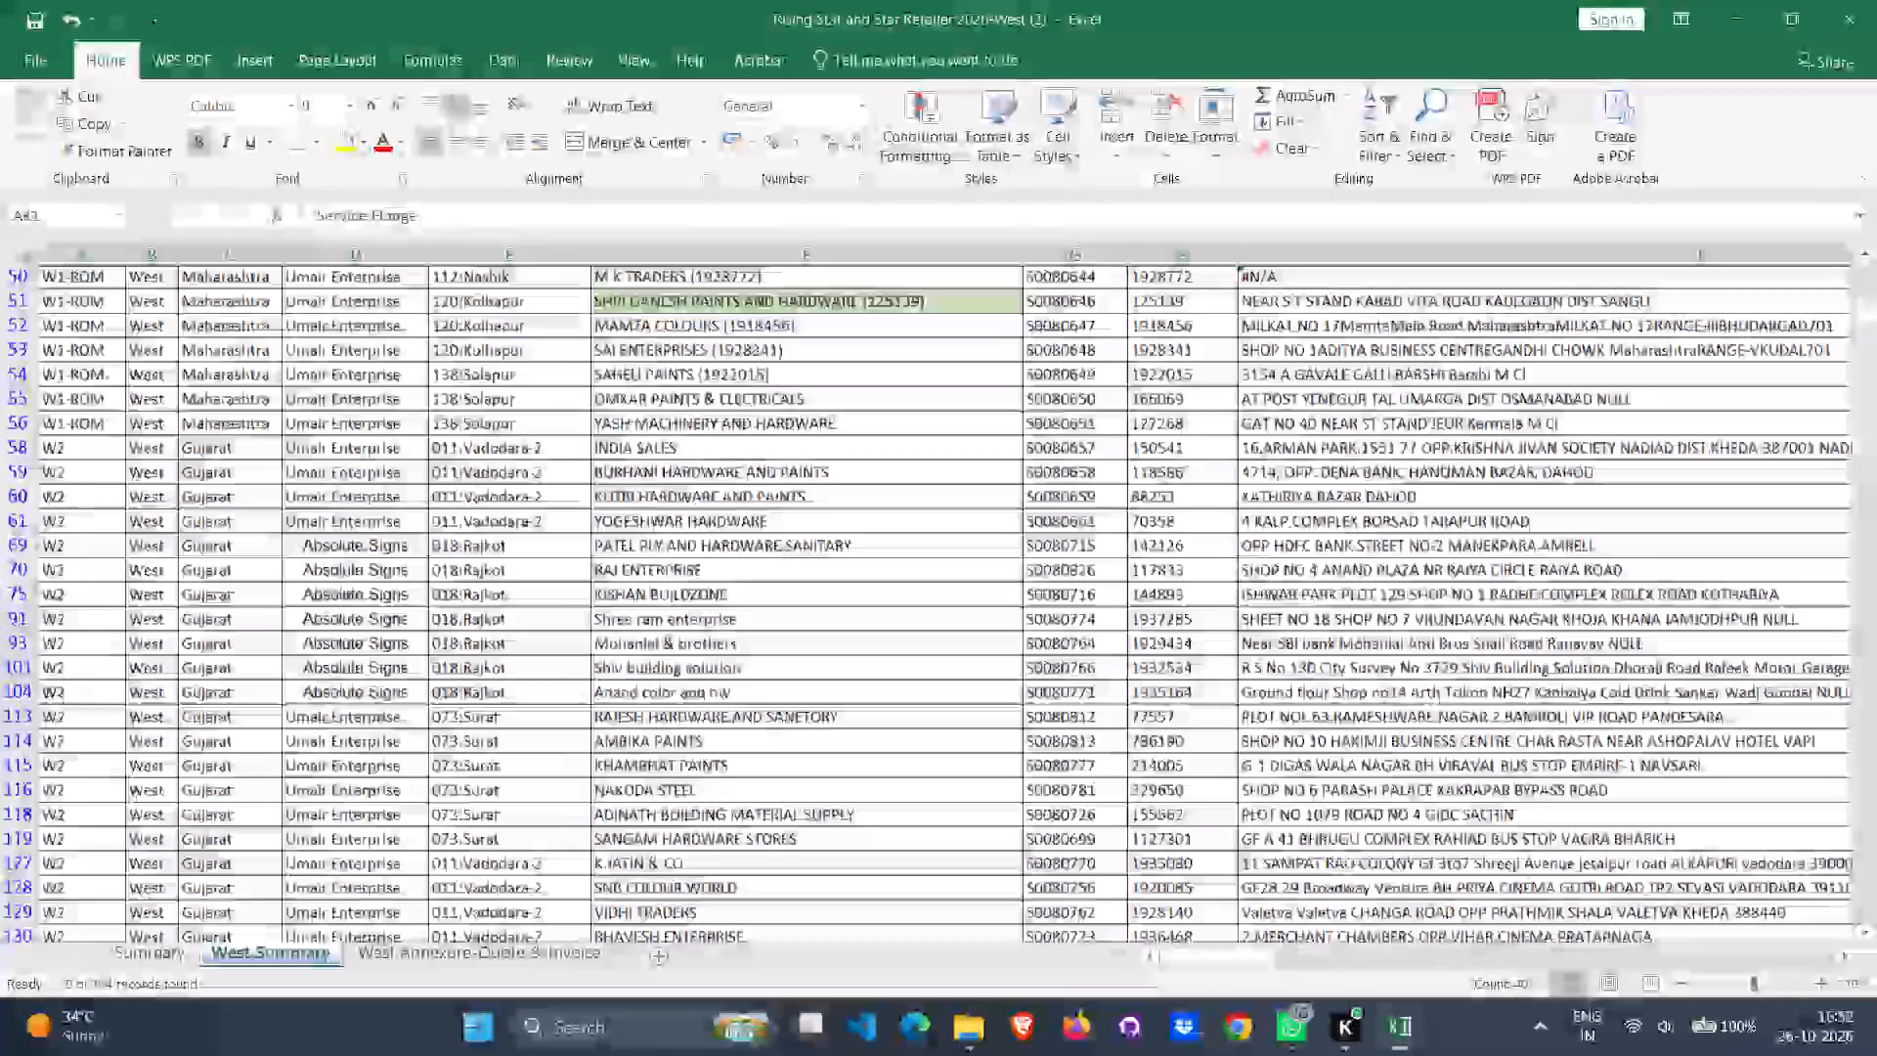
scroll(934, 644, "up", 6)
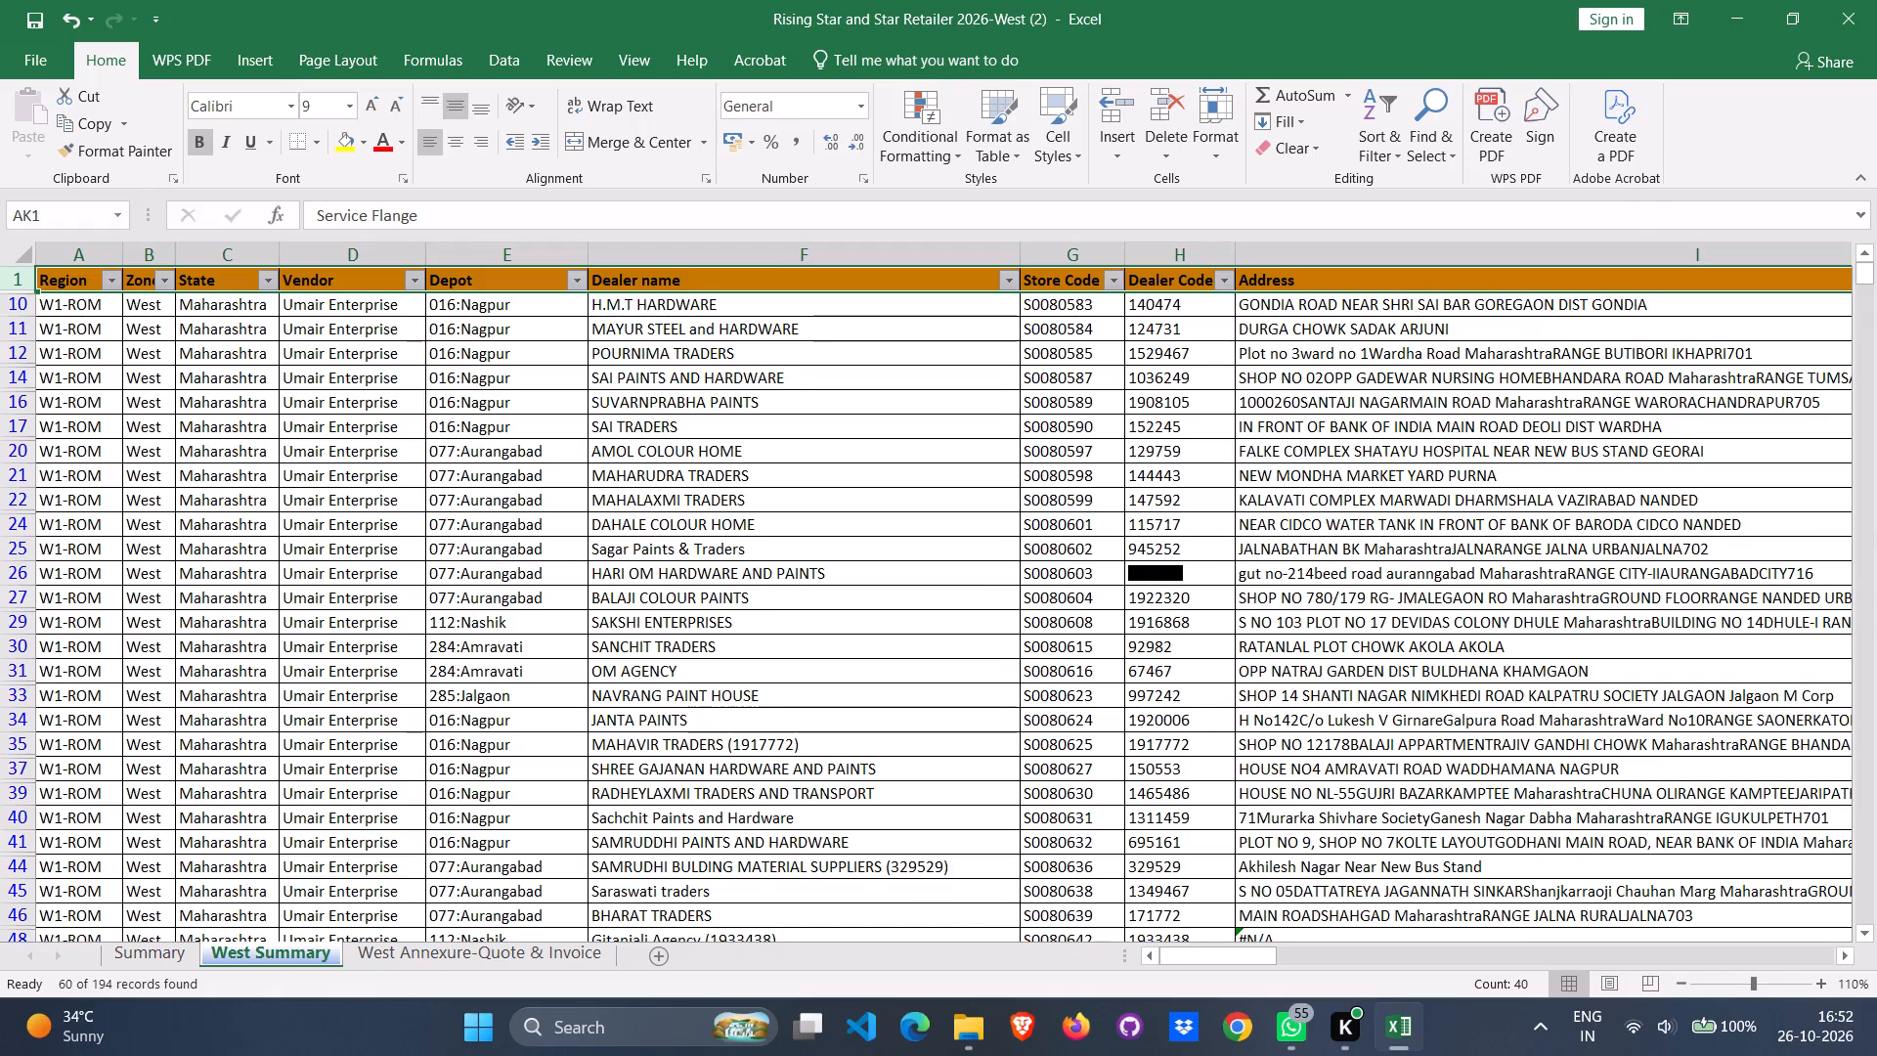
Select the filtered dealer names from H.M.T HARDWARE down to SHREE GAJANAN HARDWARE AND PAINTS.
left_click(687, 301)
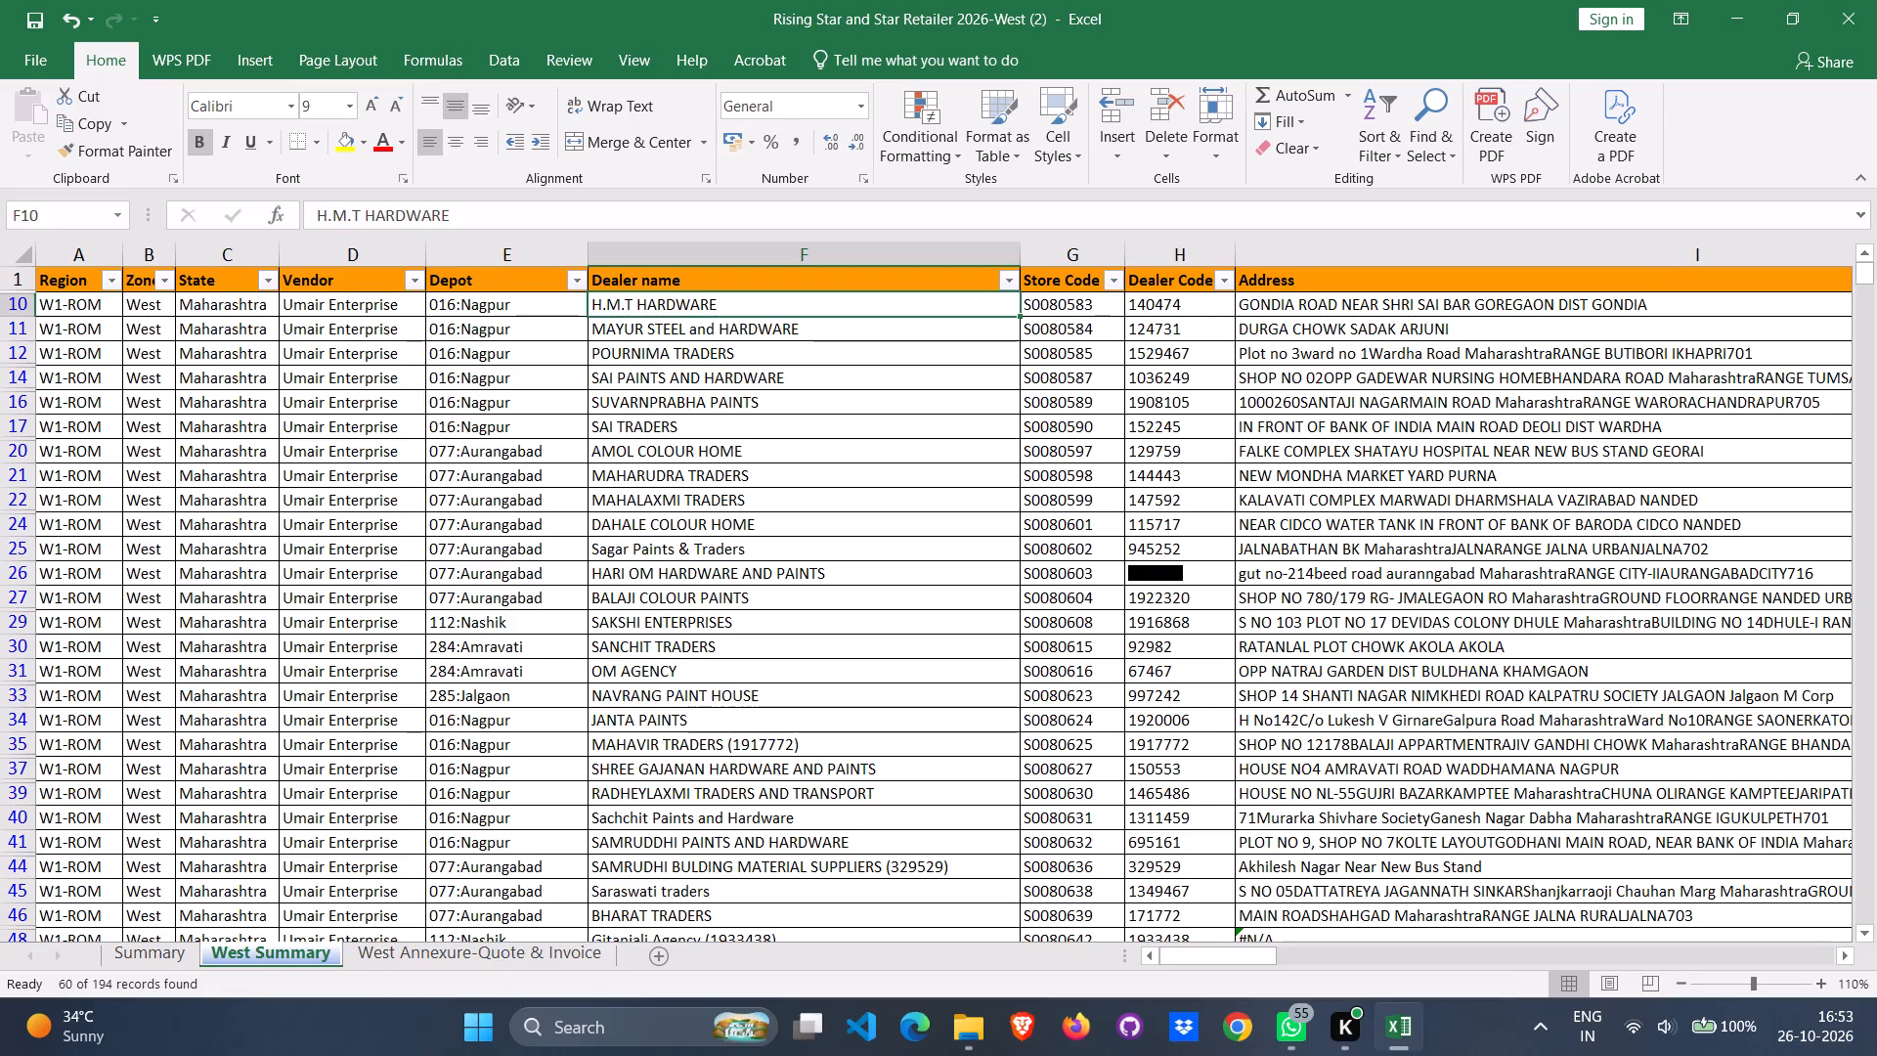
key("shift+Down")
key("shift+Down")
key("shift+Down")
key("shift+Down")
key("shift+Down")
key("shift+Down")
key("shift+Down")
key("shift+Down")
key("shift+Down")
key("shift+Down")
key("shift+Down")
key("shift+Down")
key("shift+Down")
key("shift+Down")
key("shift+Down")
key("shift+Down")
key("shift+Down")
key("shift+Down")
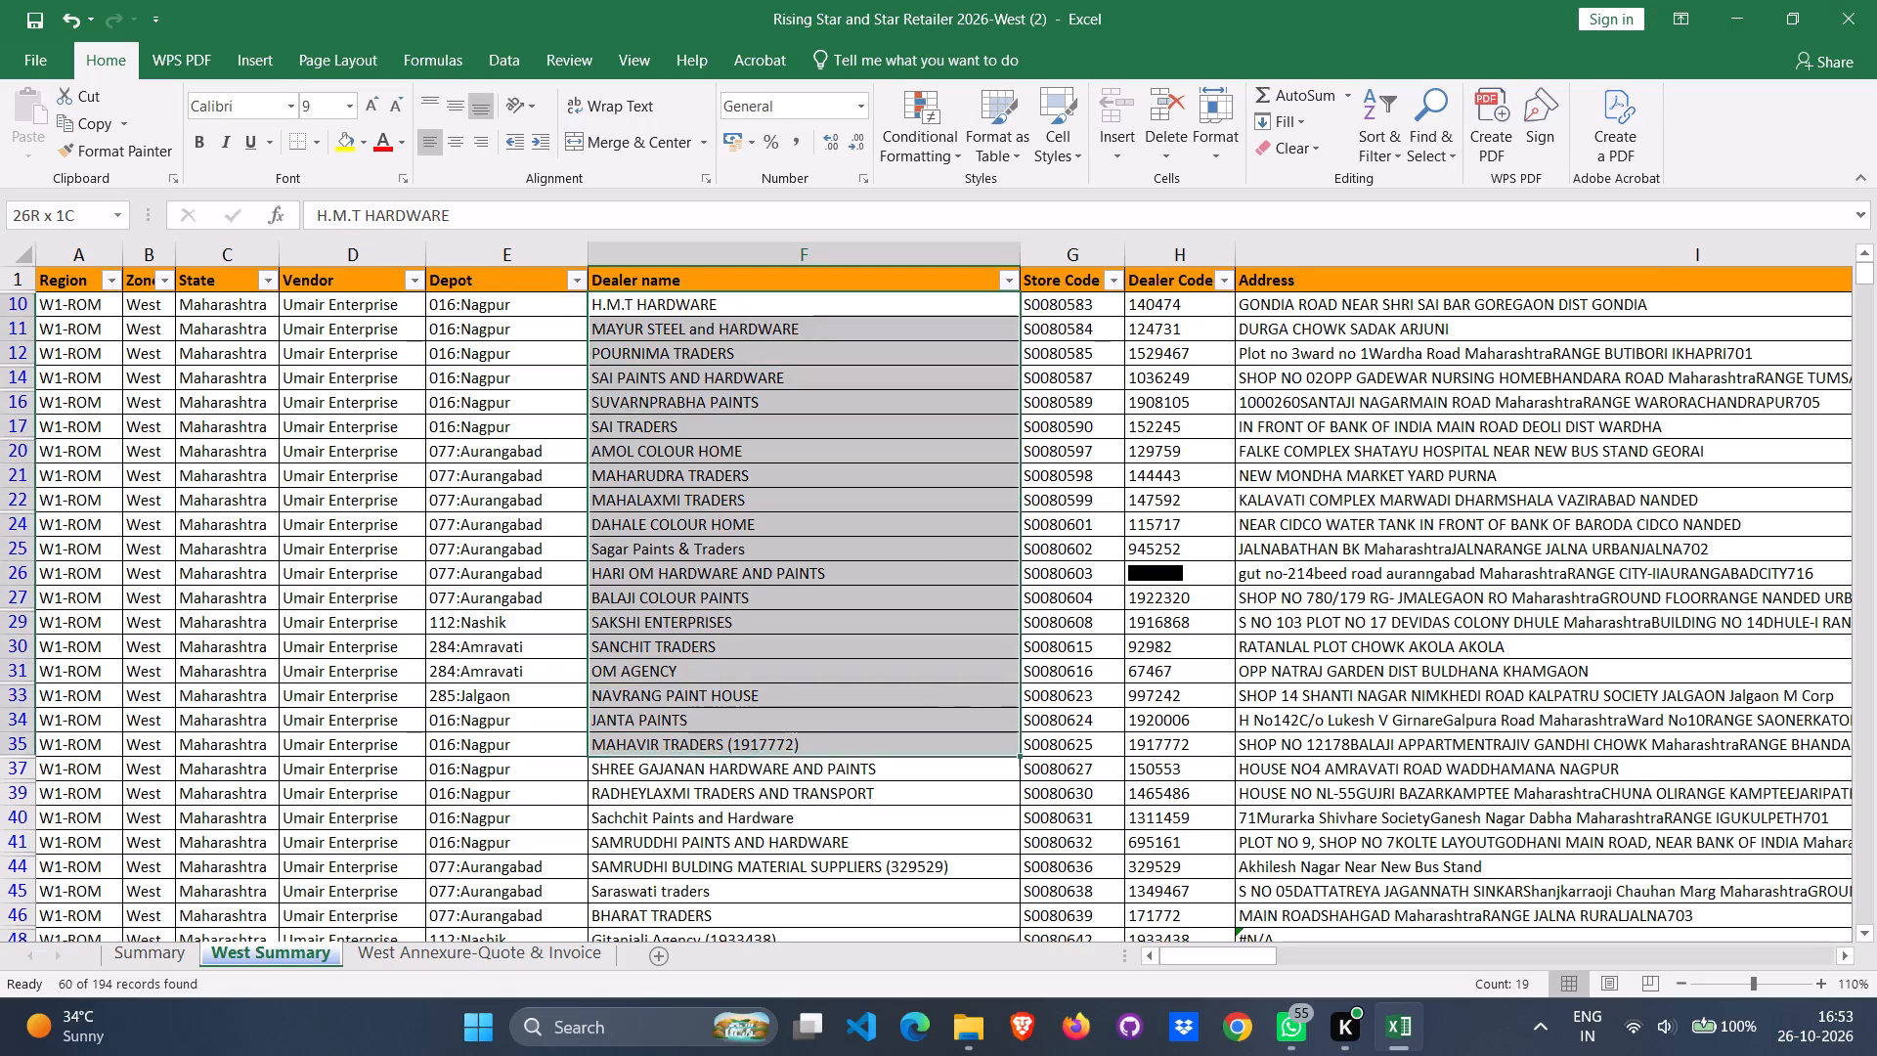
key("shift+Down")
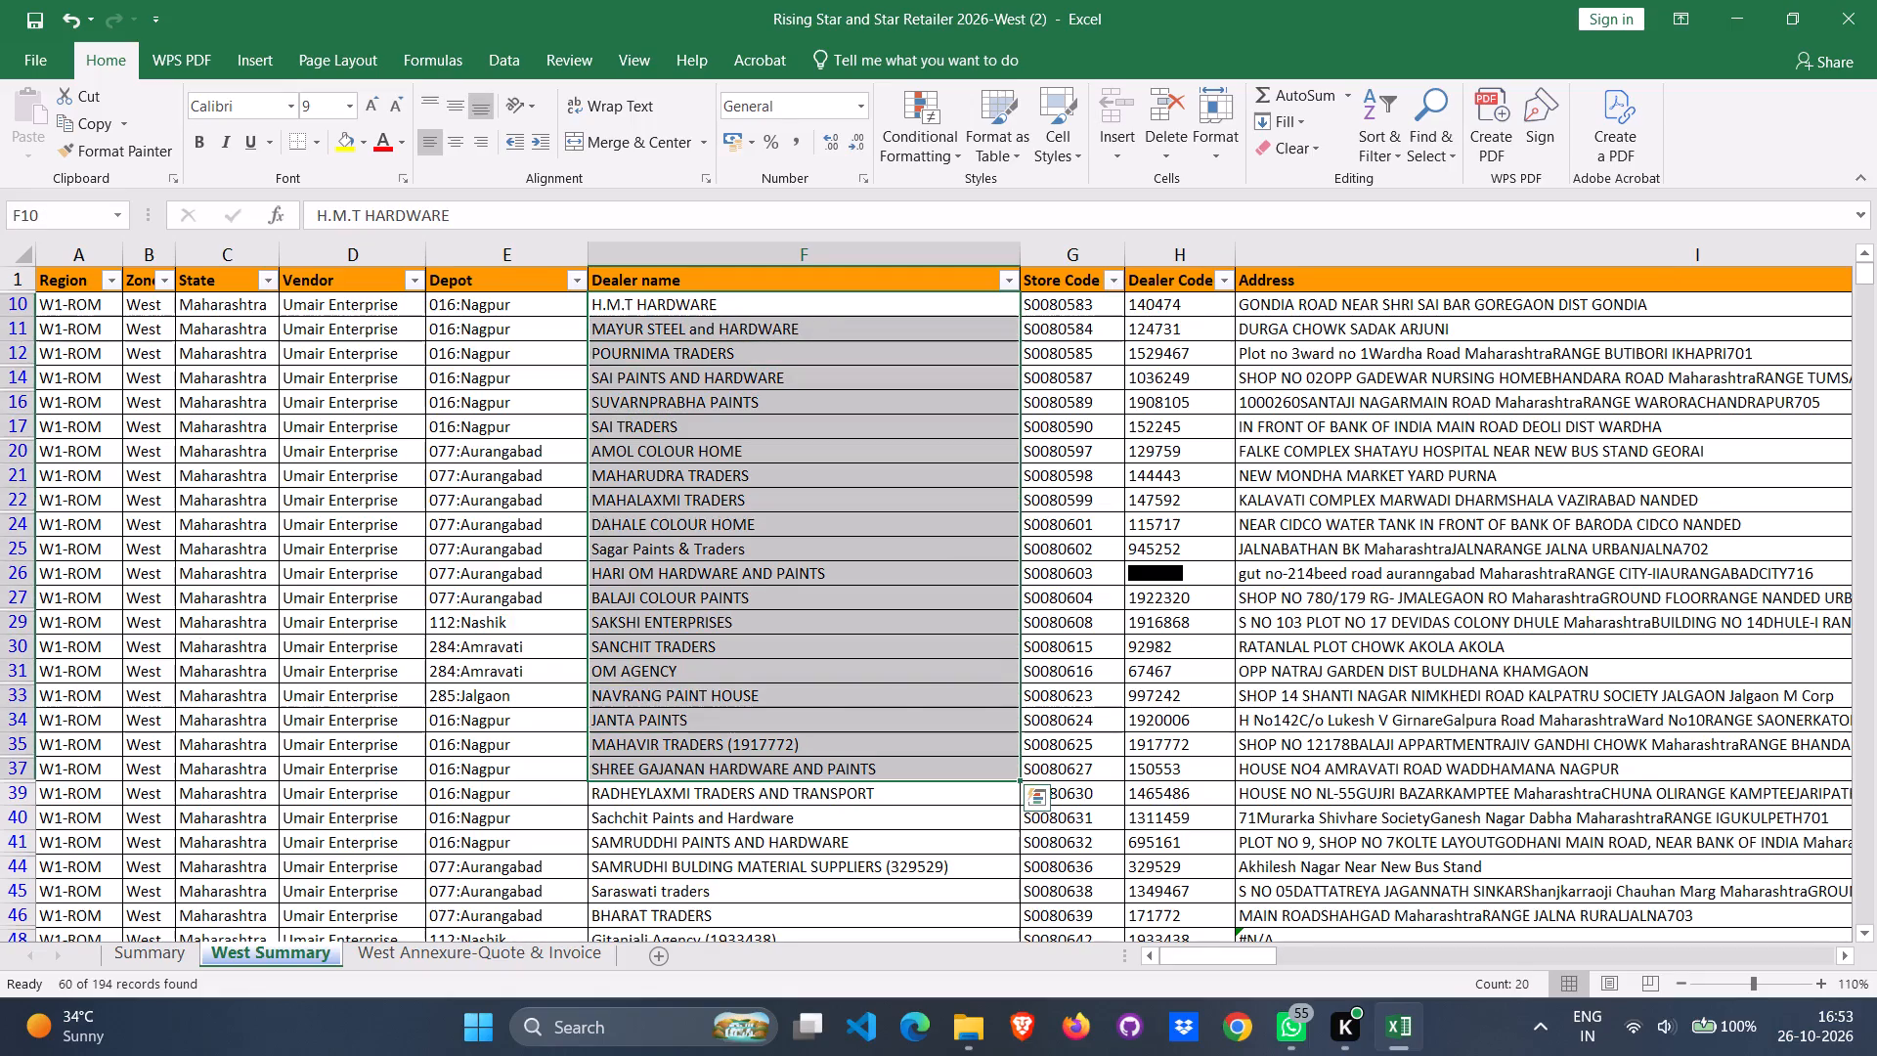
Look over the remaining filtered dealer rows down to the end of the list.
scroll(689, 690, "down", 6)
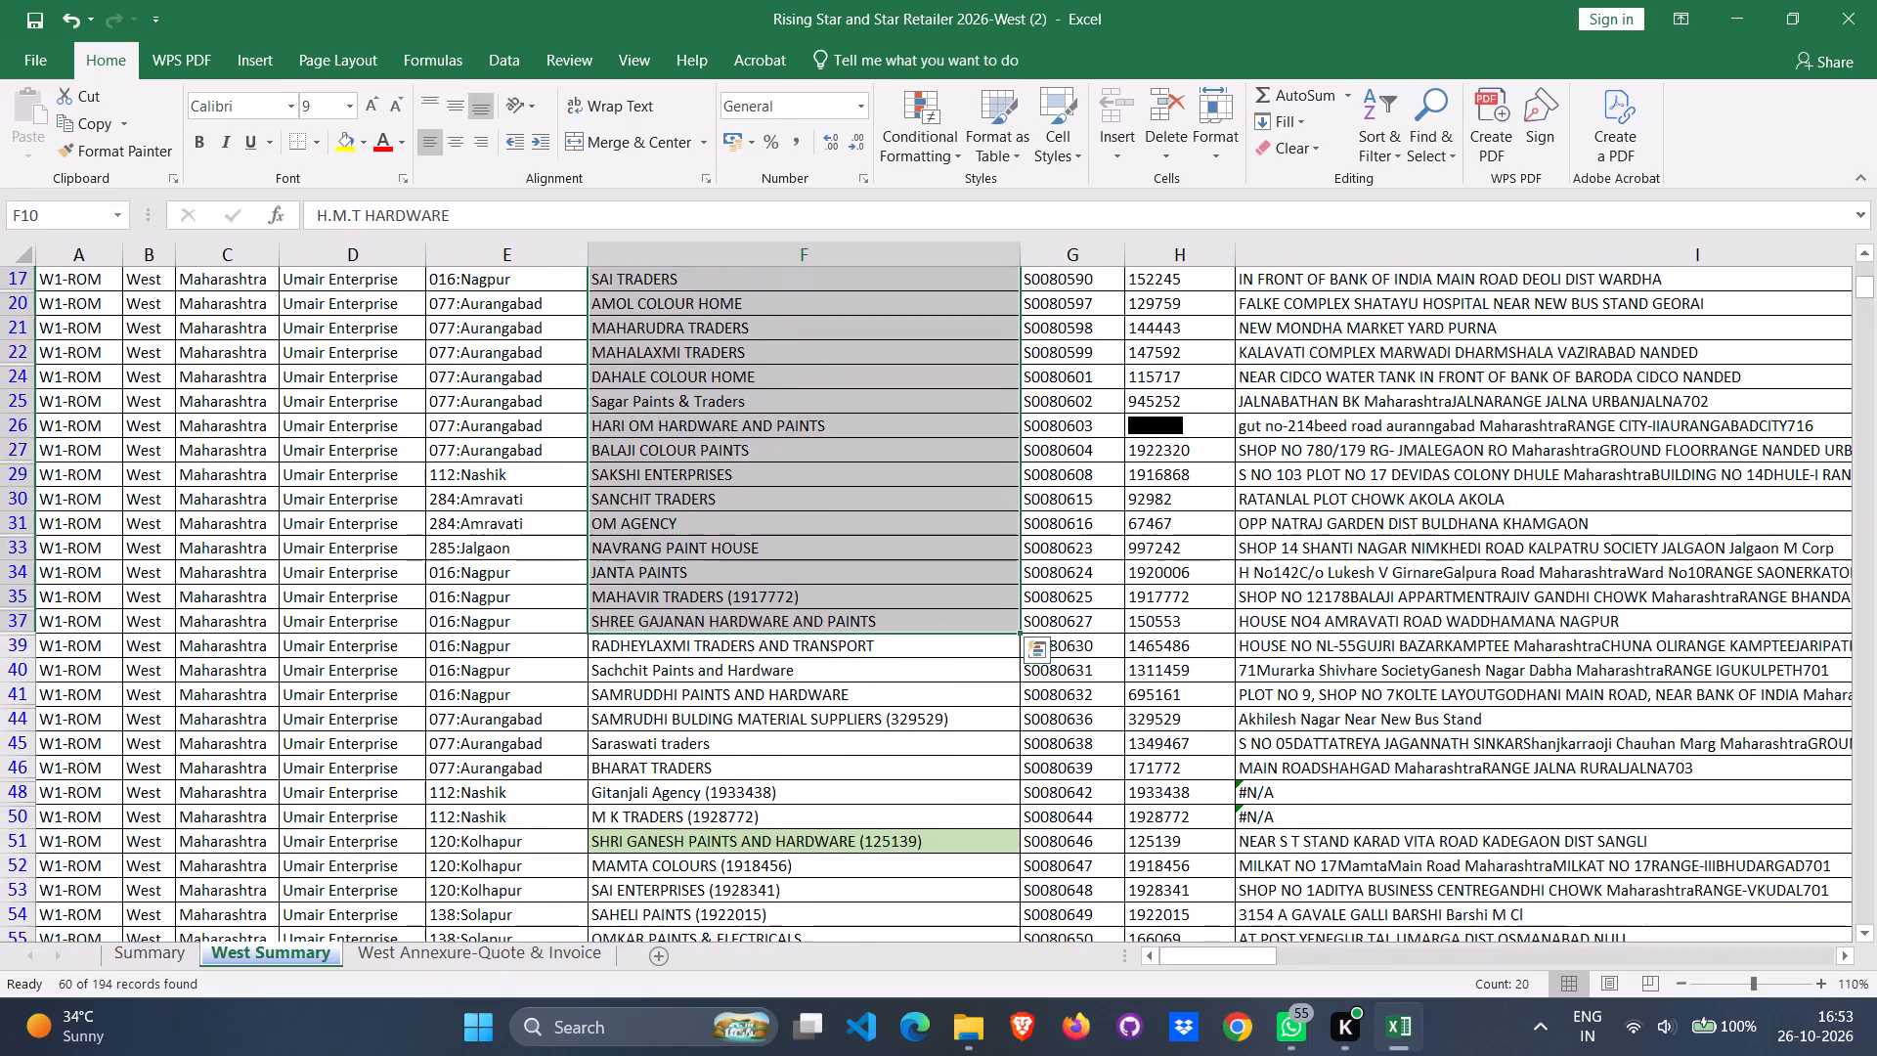
scroll(689, 690, "down", 20)
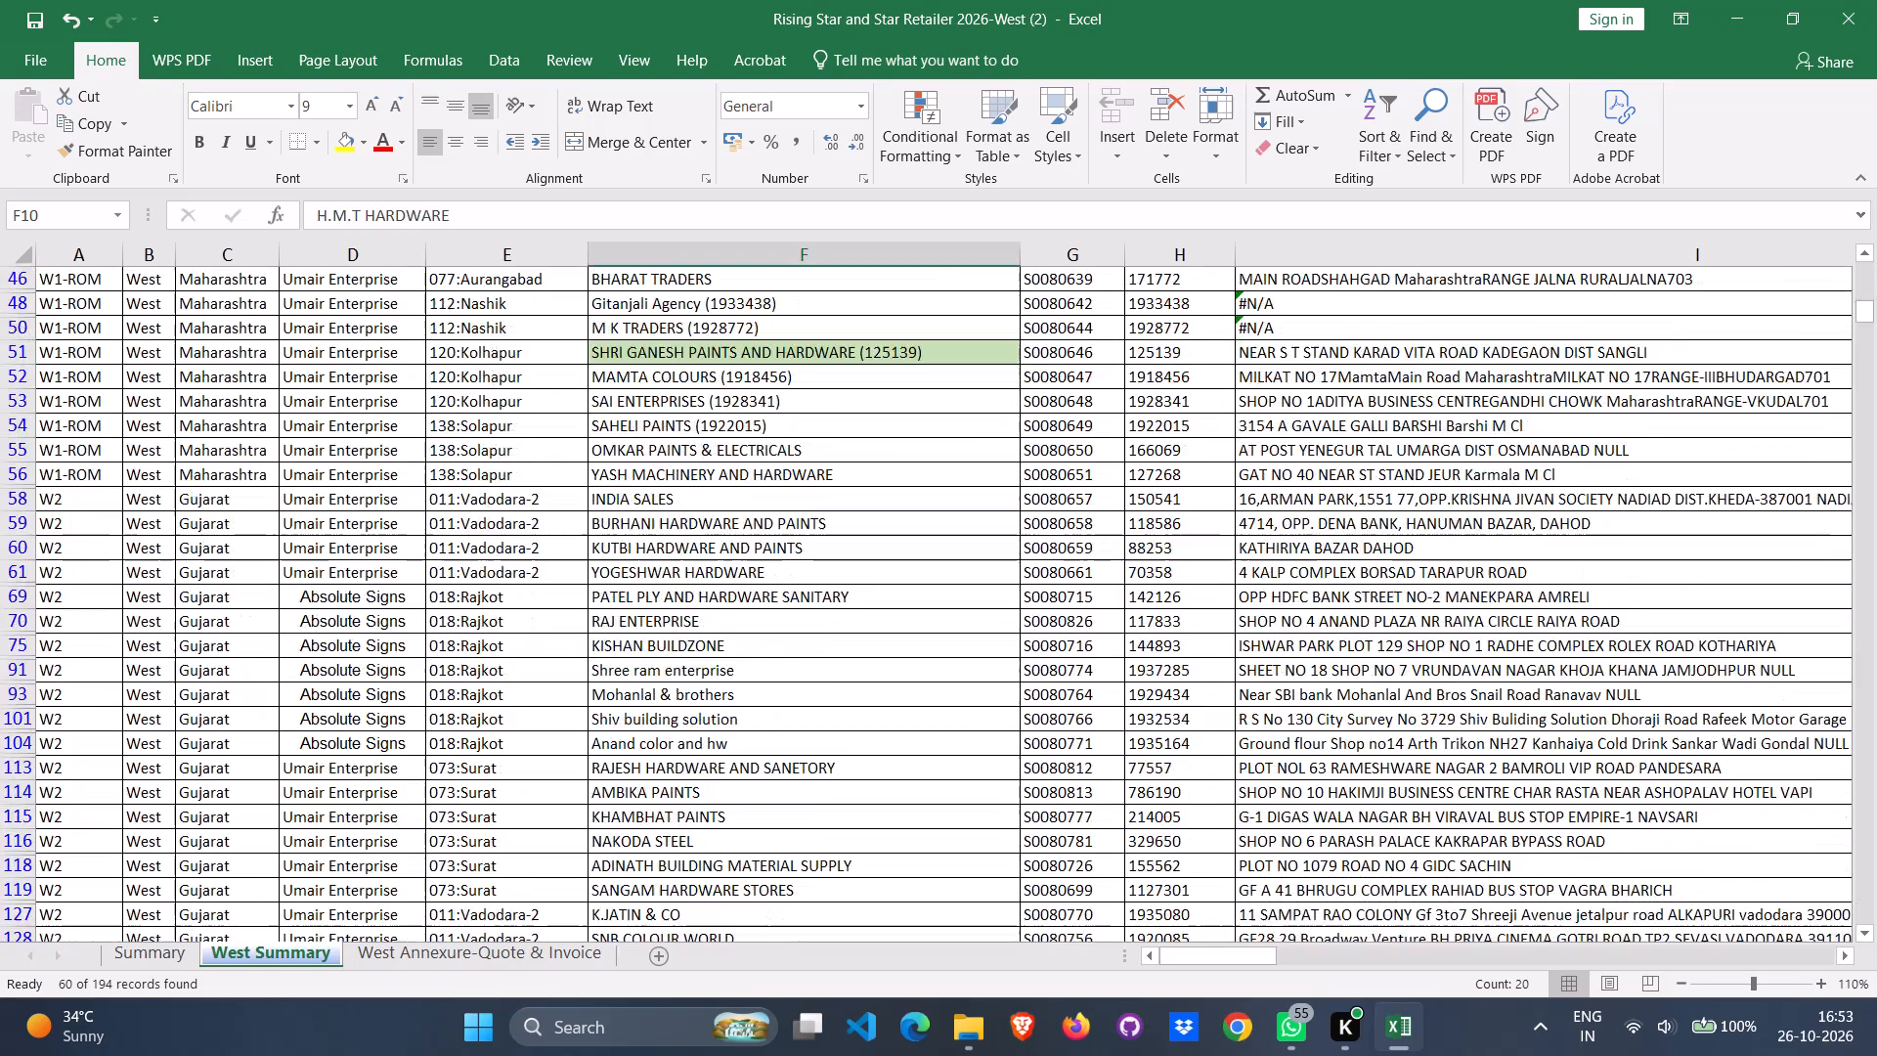
scroll(689, 690, "down", 9)
scroll(689, 690, "up", 5)
scroll(689, 690, "down", 5)
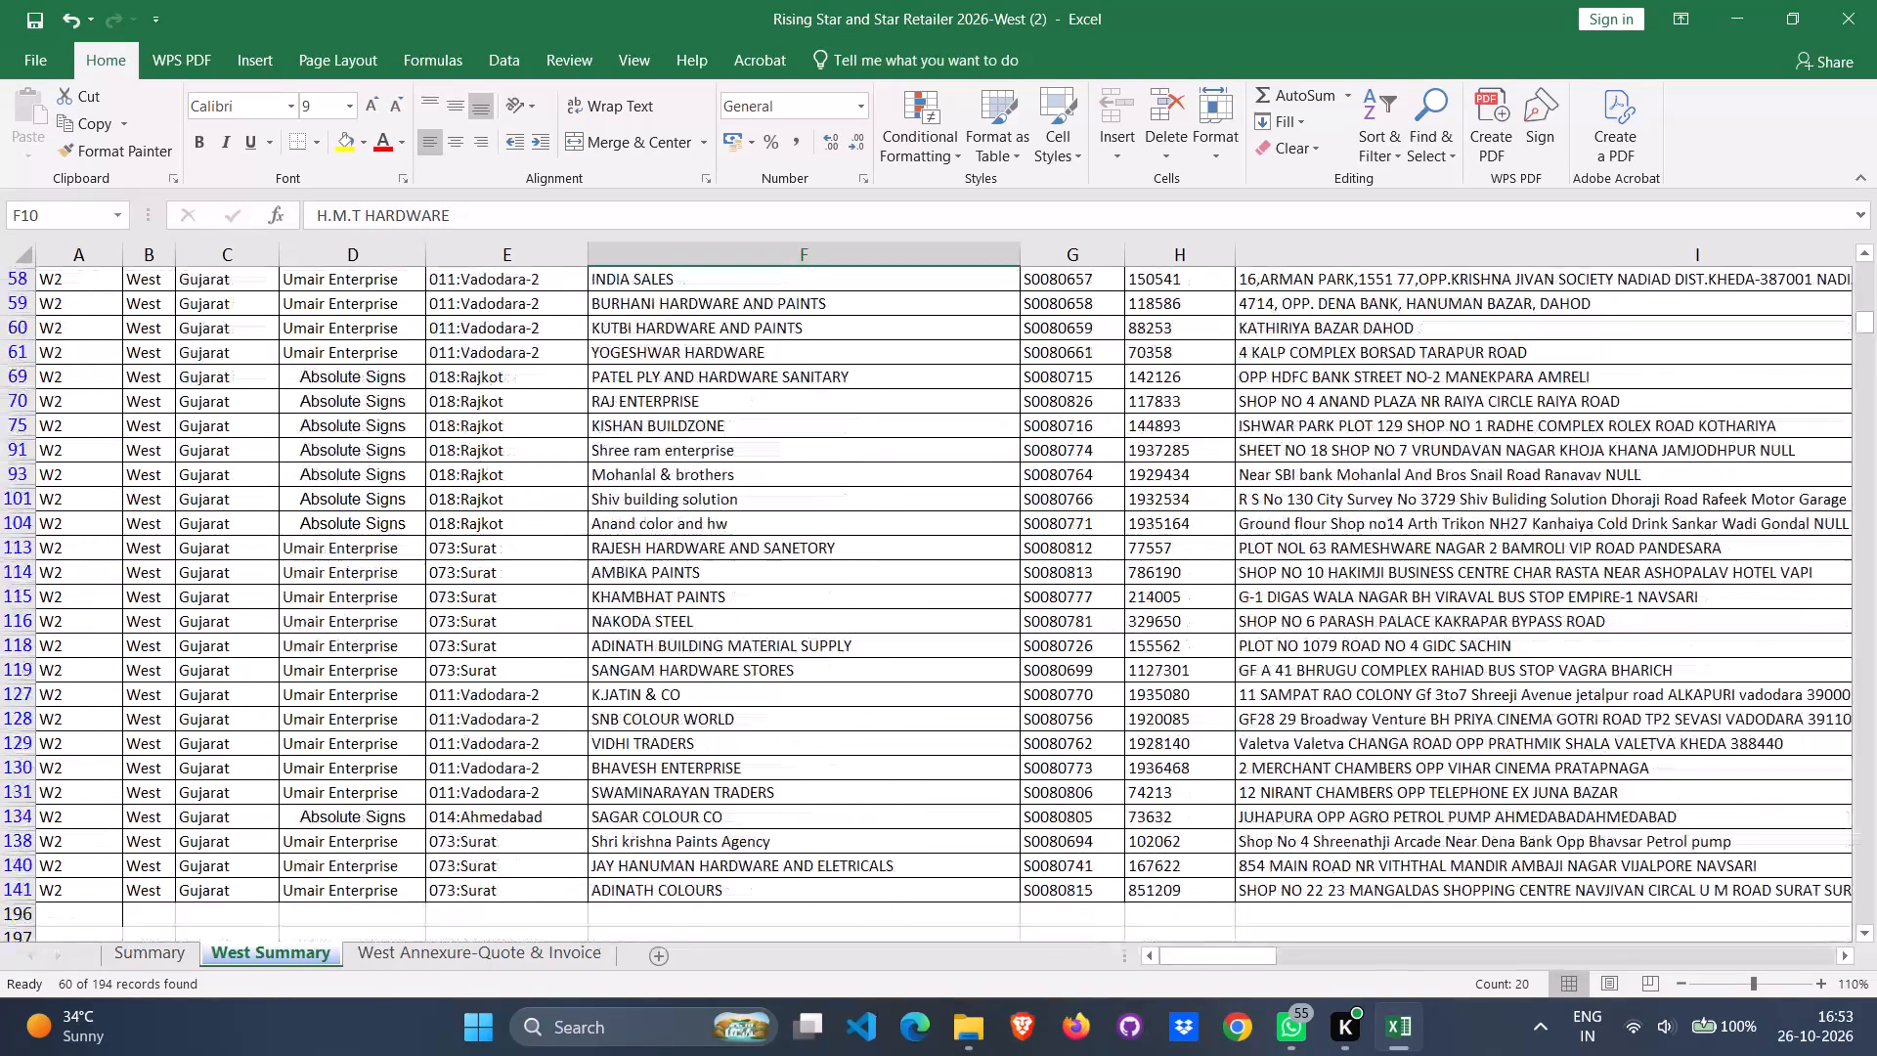
scroll(689, 690, "down", 6)
scroll(689, 690, "up", 14)
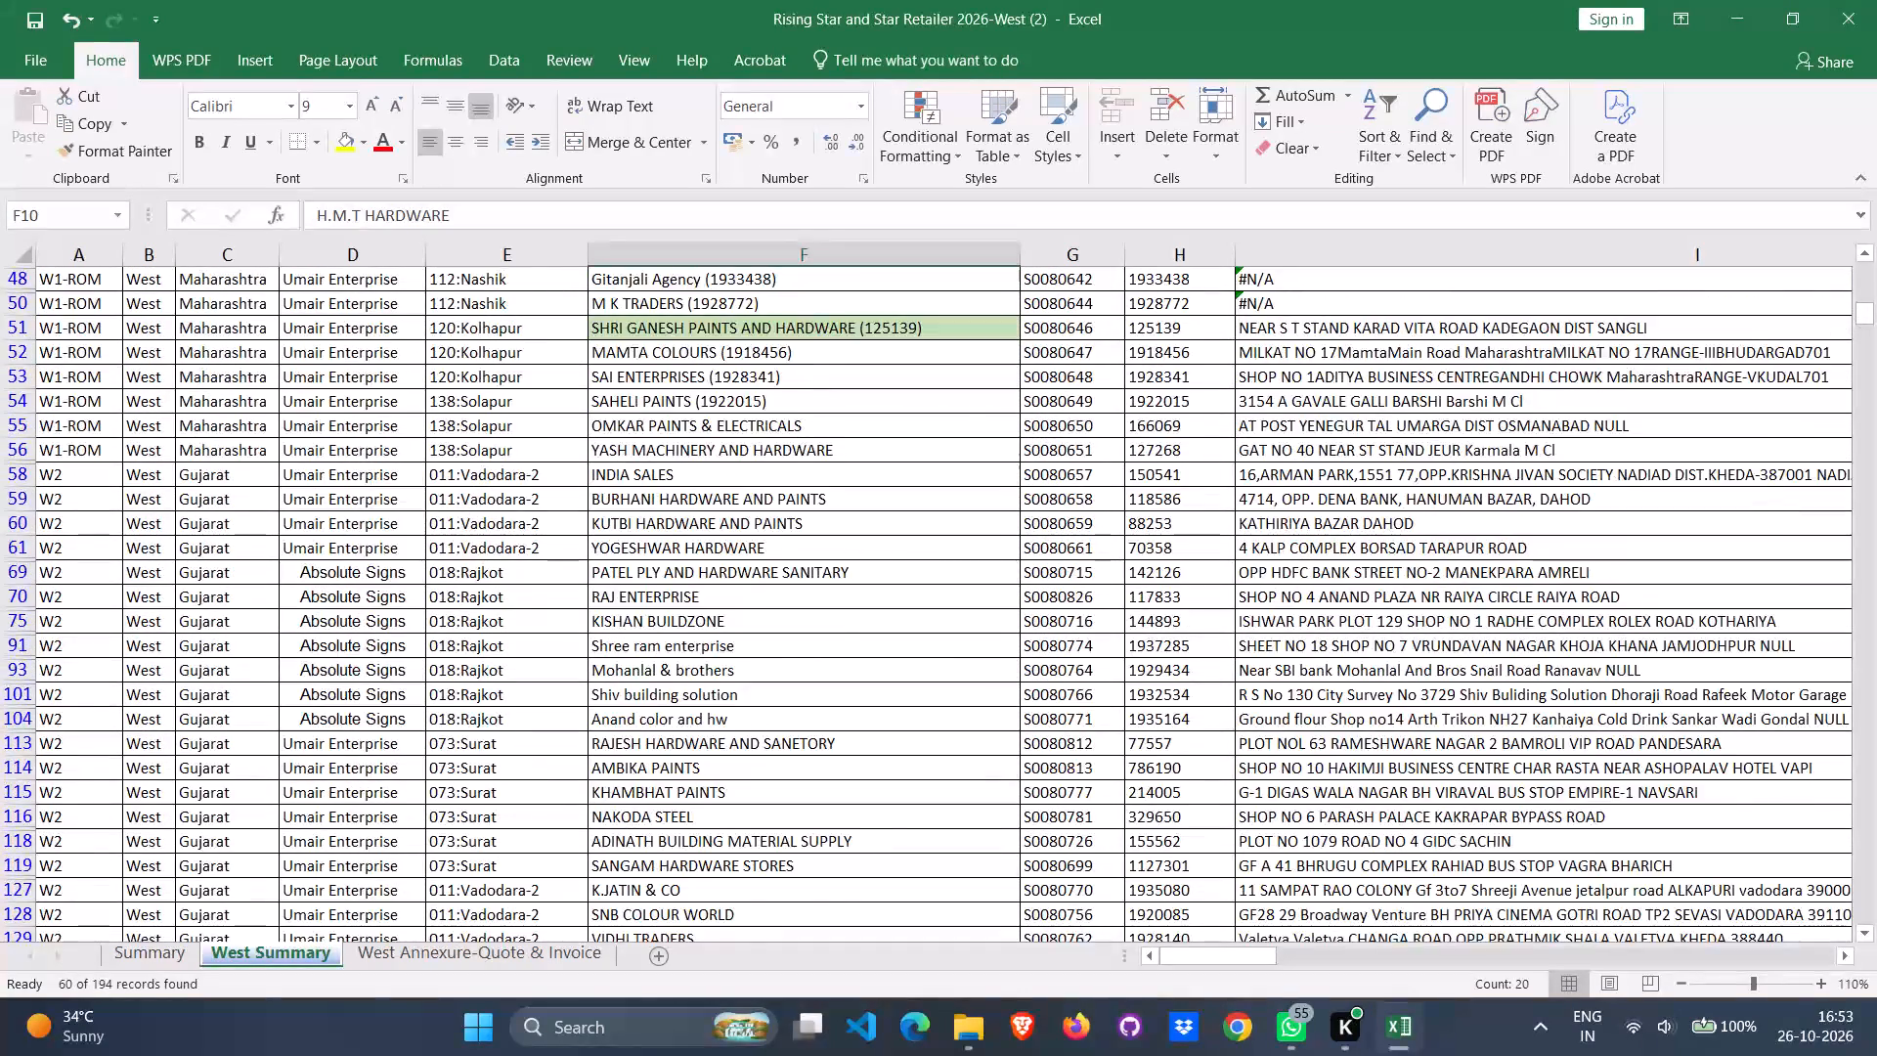
scroll(689, 690, "up", 9)
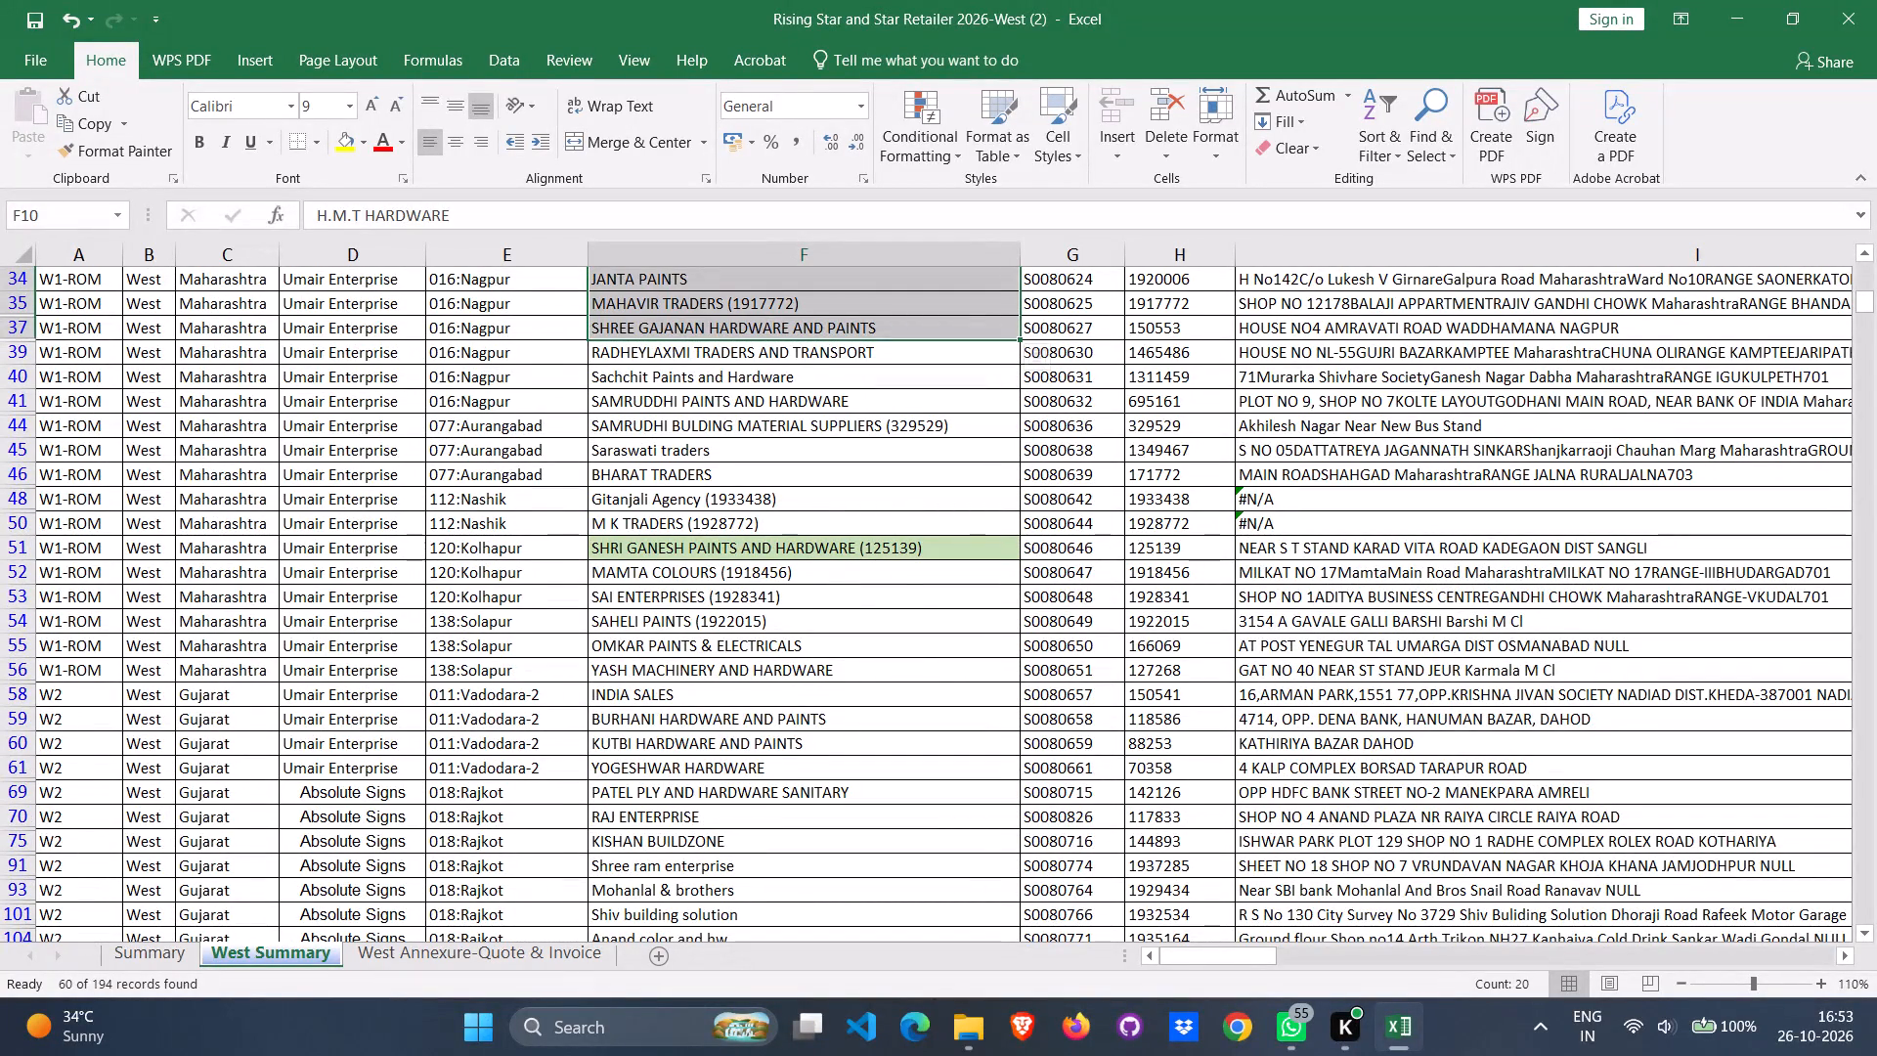
Extend the dealer name selection down through the Gujarat dealers to Shri krishna Paints Agency.
key("shift+Down")
key("shift+Down")
key("shift+Down")
key("shift+Down")
key("shift+Down")
key("shift+Down")
key("shift+Down")
key("shift+Down")
key("shift+Down")
key("shift+Down")
key("shift+Down")
key("shift+Down")
key("shift+Down")
key("shift+Down")
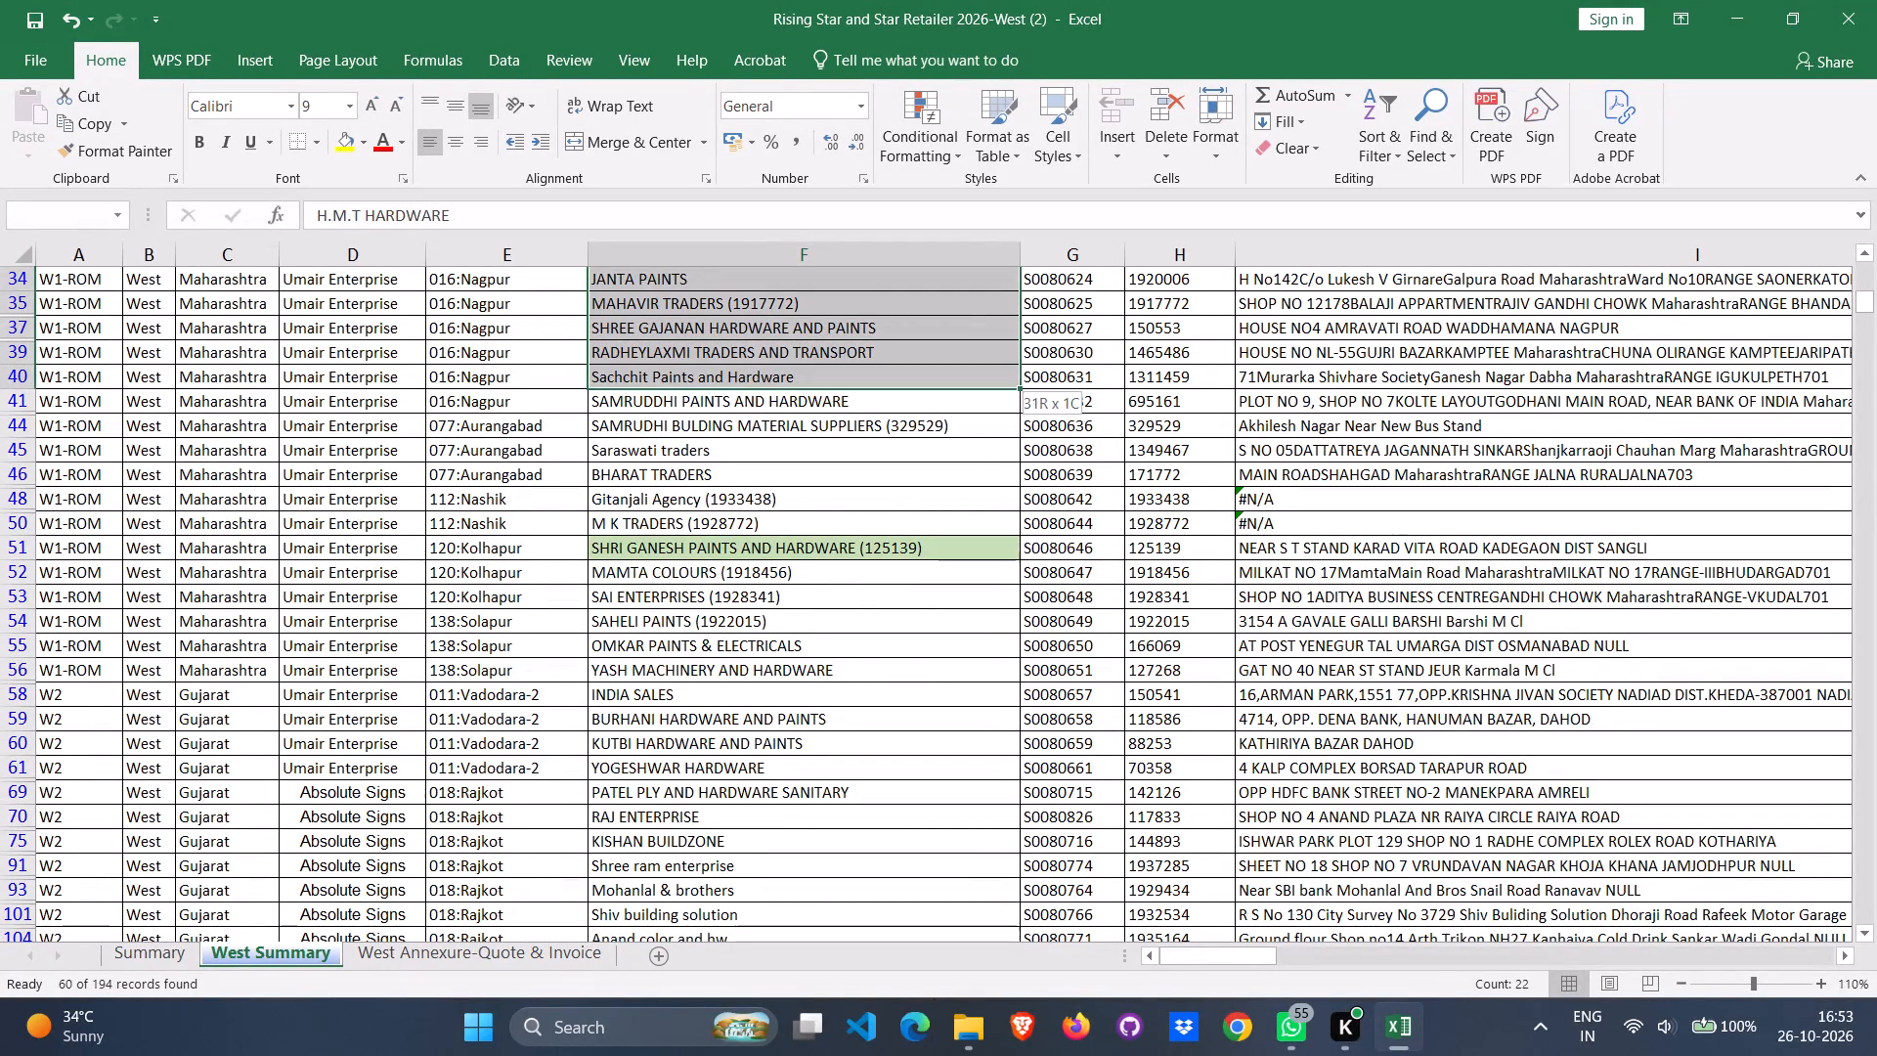
key("shift+Down")
key("shift+Down")
key("shift+Down")
key("shift+Down")
key("shift+Down")
key("shift+Down")
key("shift+Down")
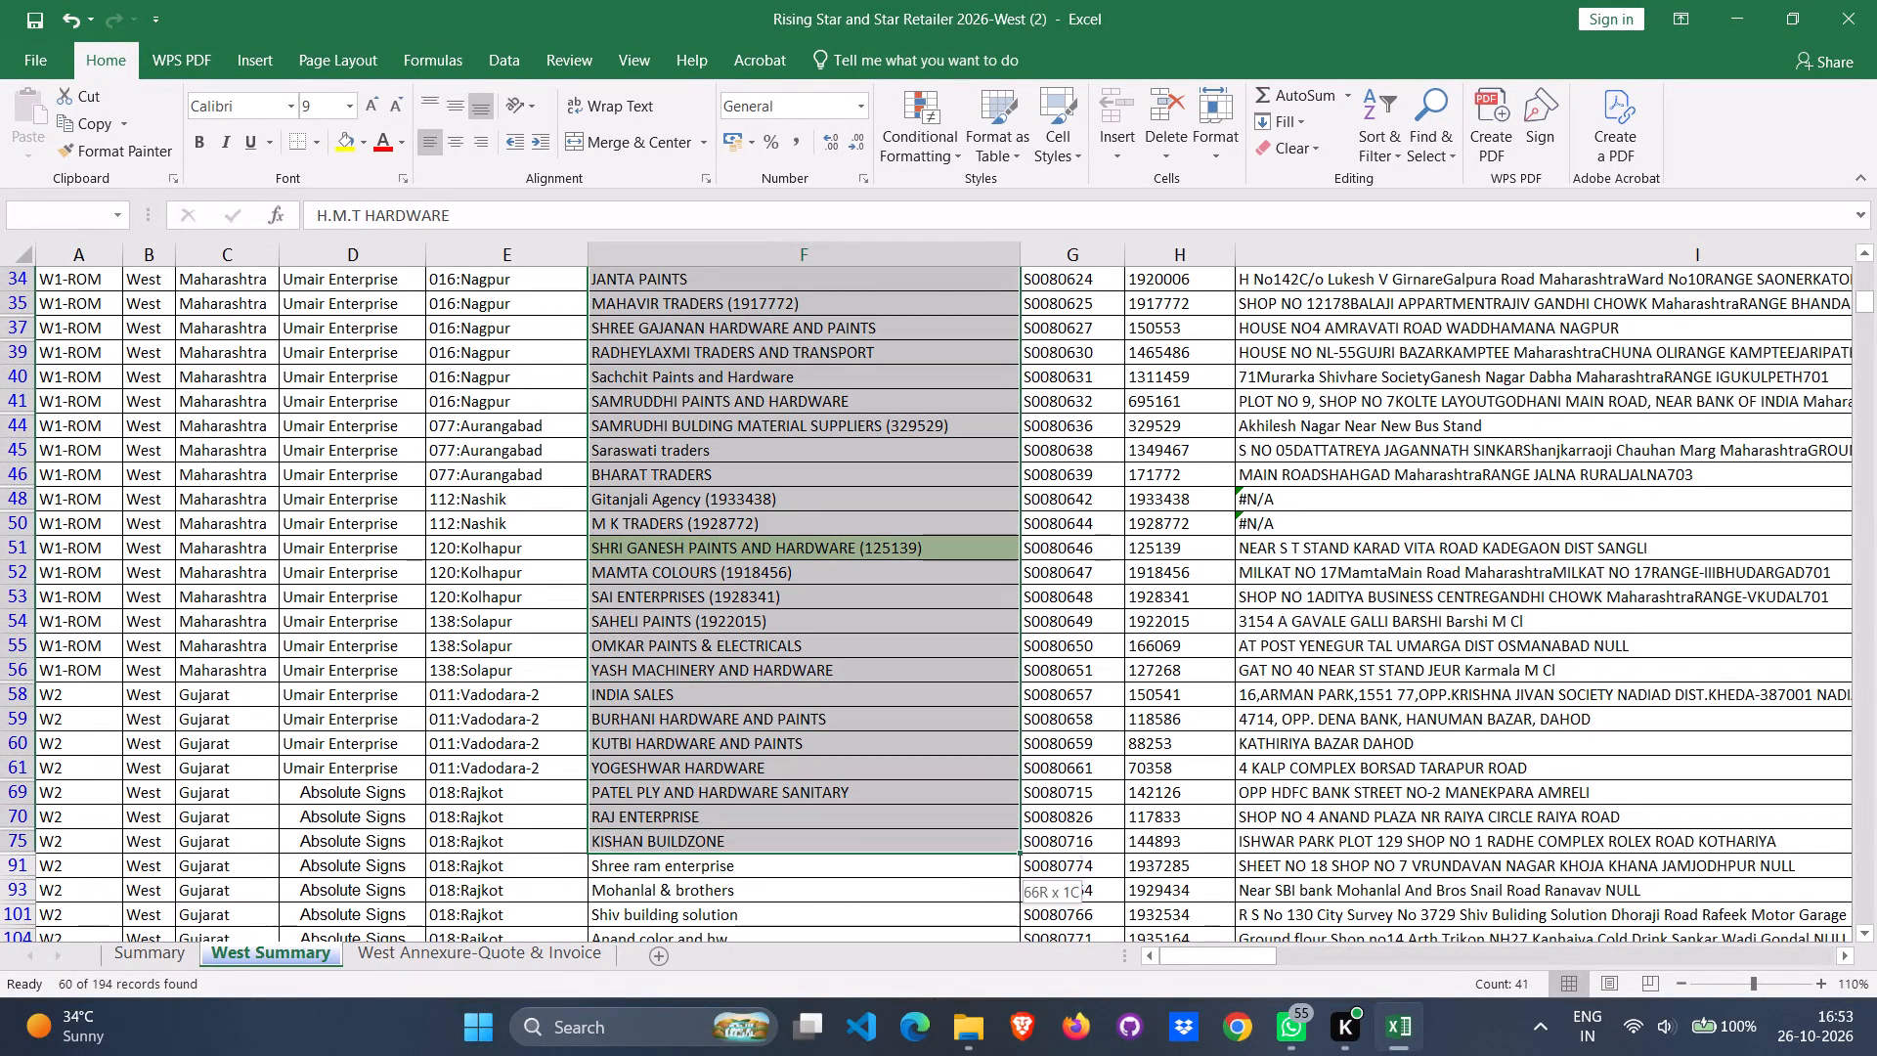
key("shift+Down")
key("shift+Down")
key("shift+Down")
key("shift+Down")
key("shift+Down")
key("shift+Down")
key("shift+Down")
key("shift+Down")
key("shift+Down")
key("shift+Down")
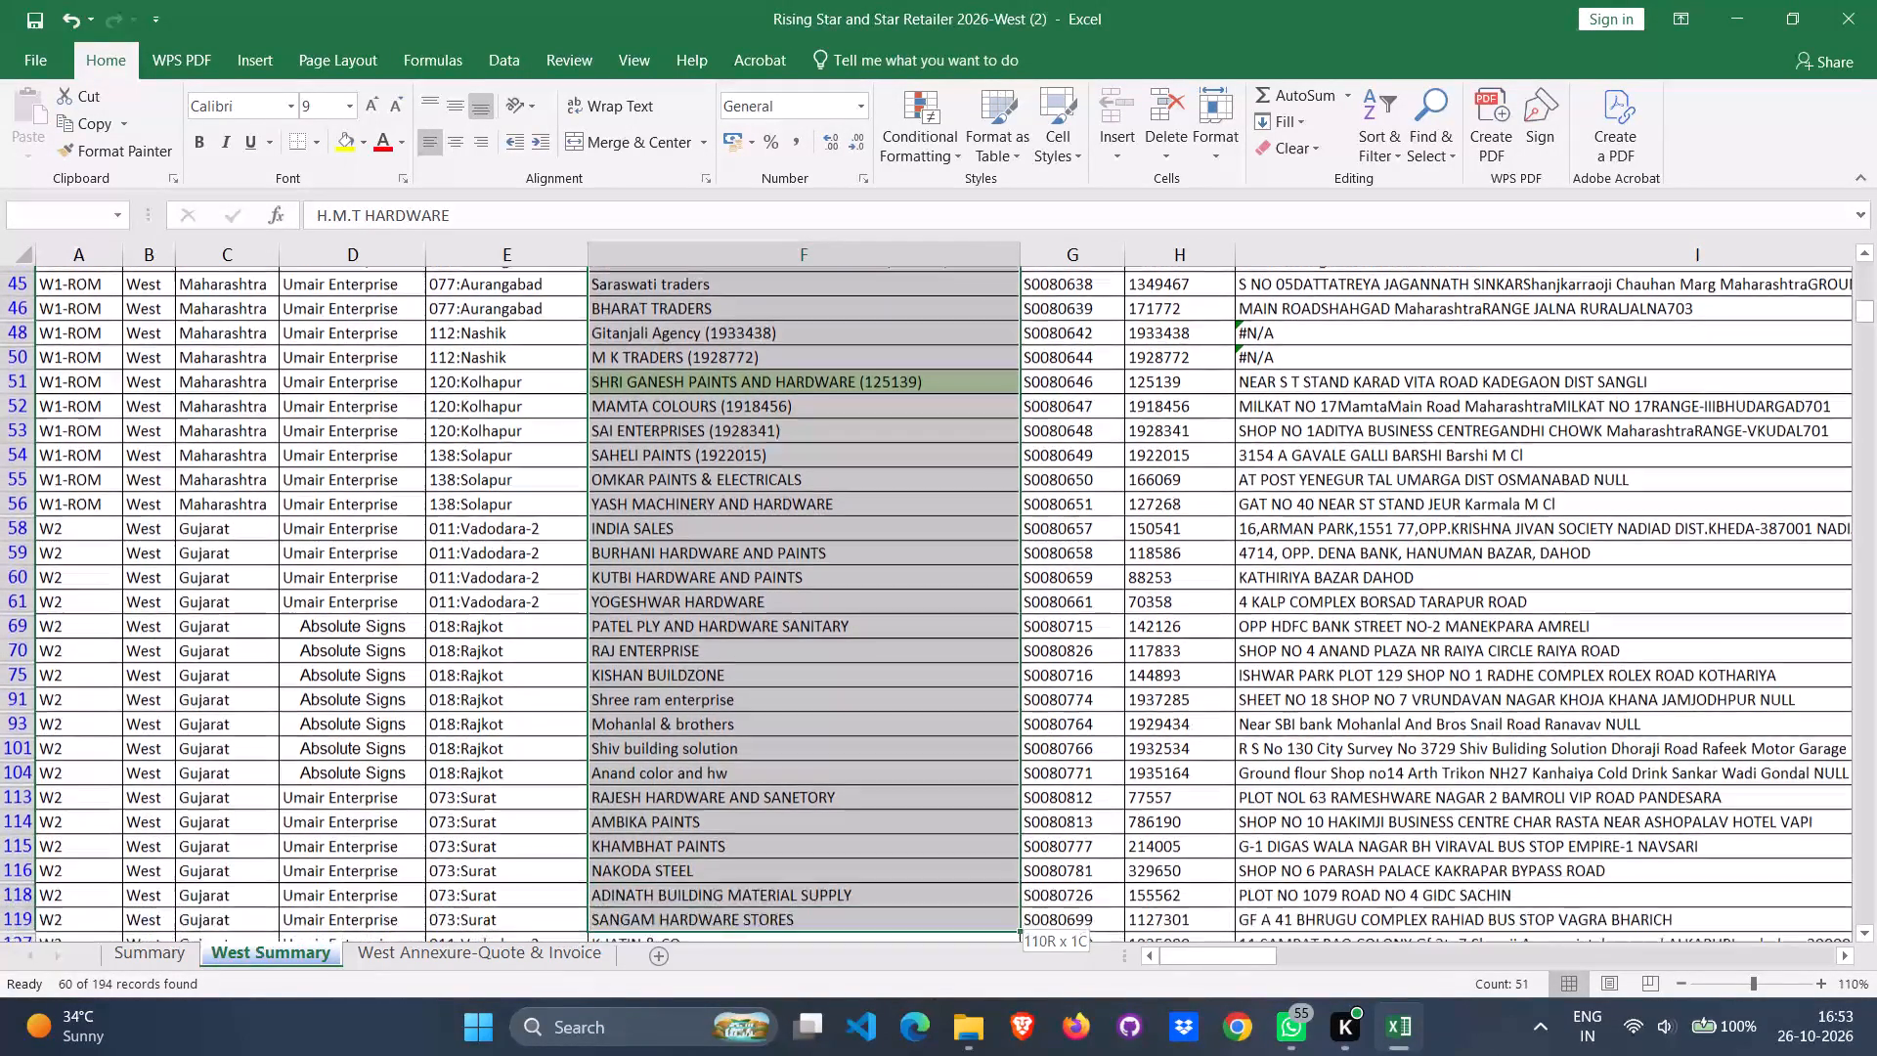
key("shift+Down")
key("shift+Down")
key("shift+Down")
key("shift+Down")
key("shift+Down")
key("shift+Down")
key("shift+Down")
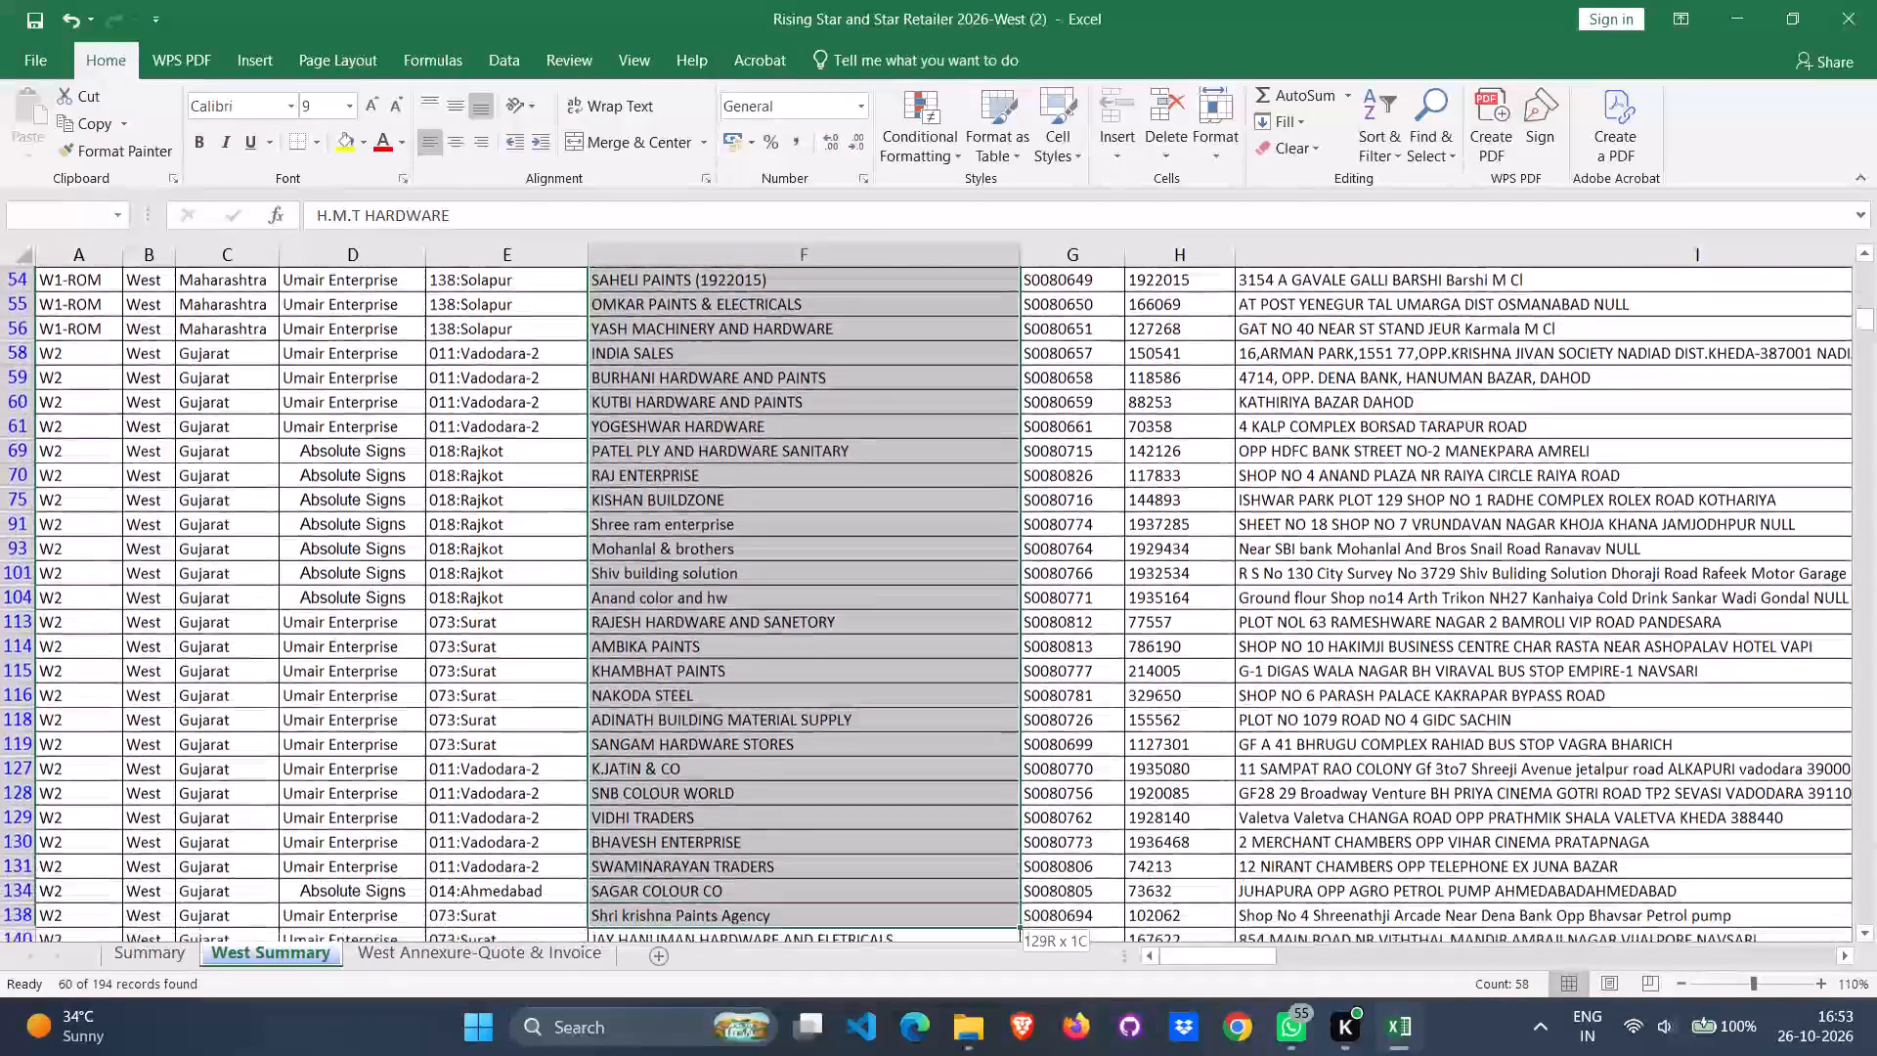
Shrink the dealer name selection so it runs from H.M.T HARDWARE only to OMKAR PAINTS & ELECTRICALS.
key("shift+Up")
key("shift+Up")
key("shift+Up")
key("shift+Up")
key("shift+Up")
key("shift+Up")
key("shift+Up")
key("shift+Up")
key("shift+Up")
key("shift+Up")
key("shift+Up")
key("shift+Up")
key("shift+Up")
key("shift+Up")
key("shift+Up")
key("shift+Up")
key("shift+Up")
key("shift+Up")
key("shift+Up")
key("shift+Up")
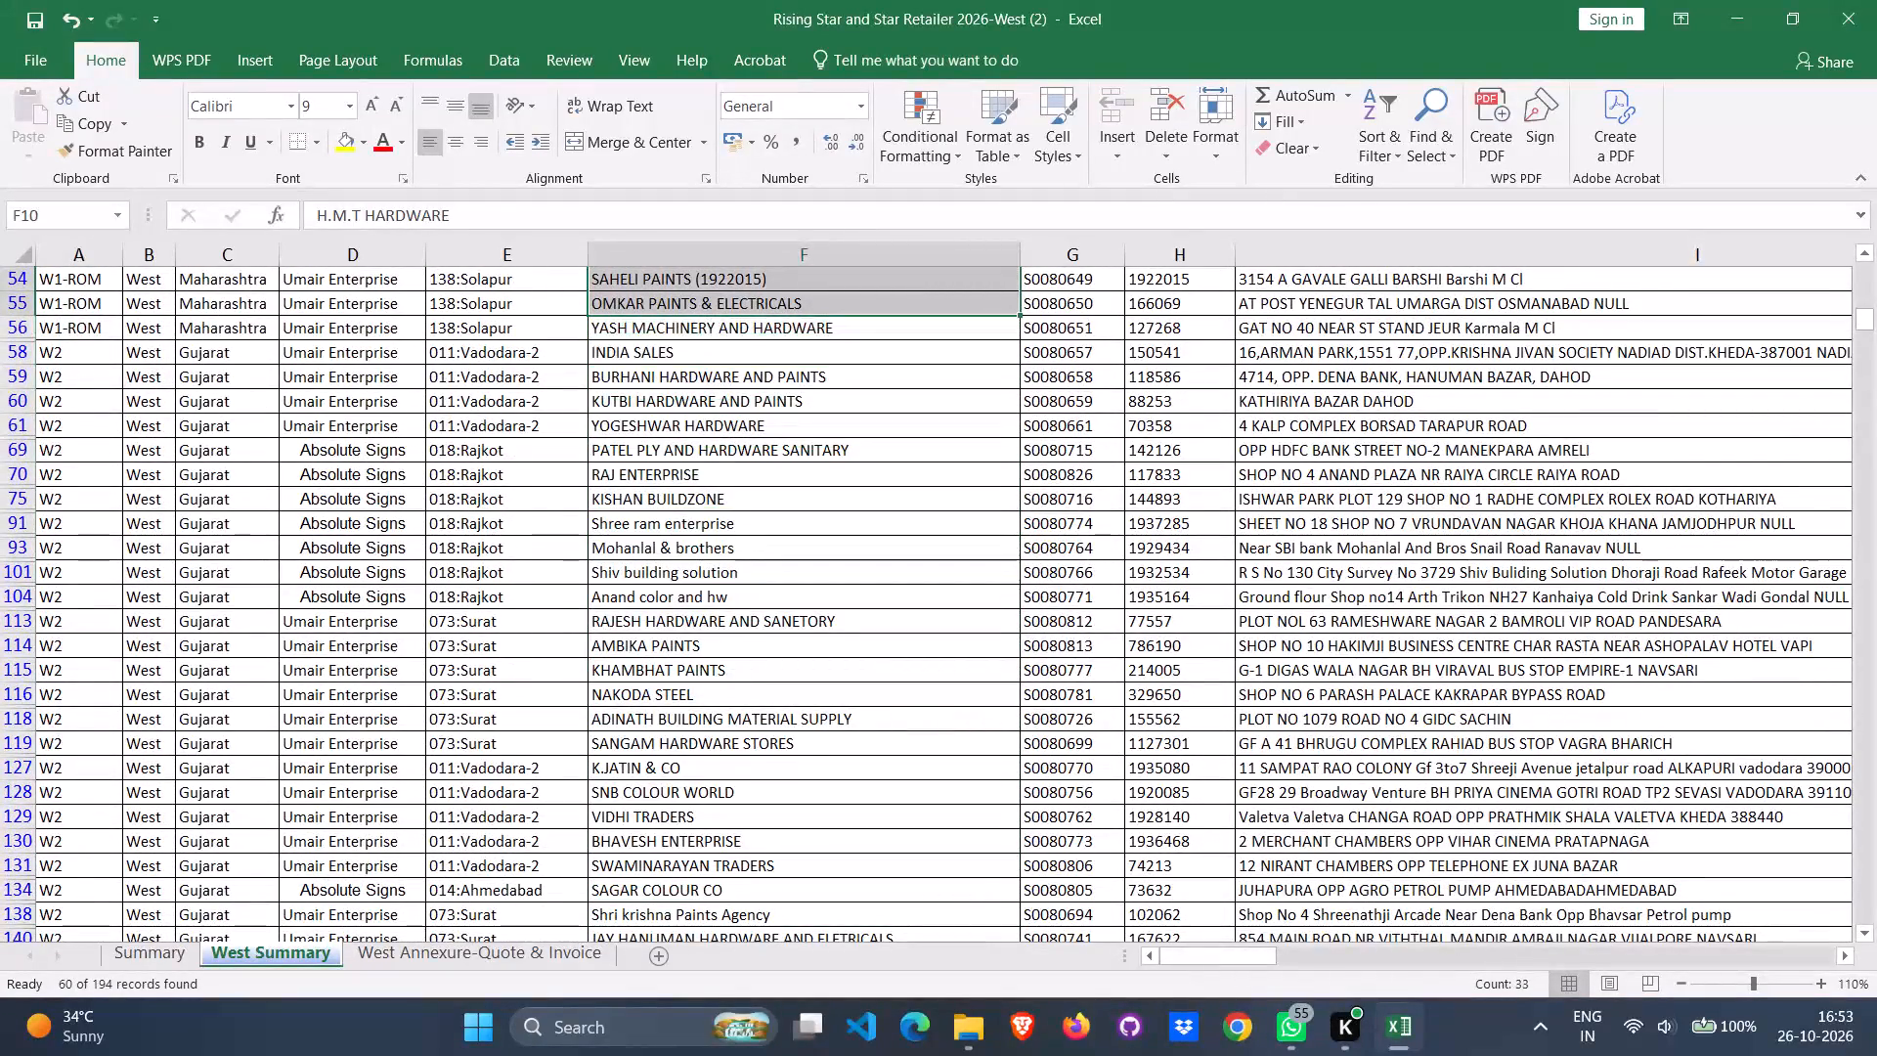
Apply the Current Stages column filter with Branding completed ticked.
scroll(1042, 492, "left", 5)
scroll(1057, 500, "up", 7)
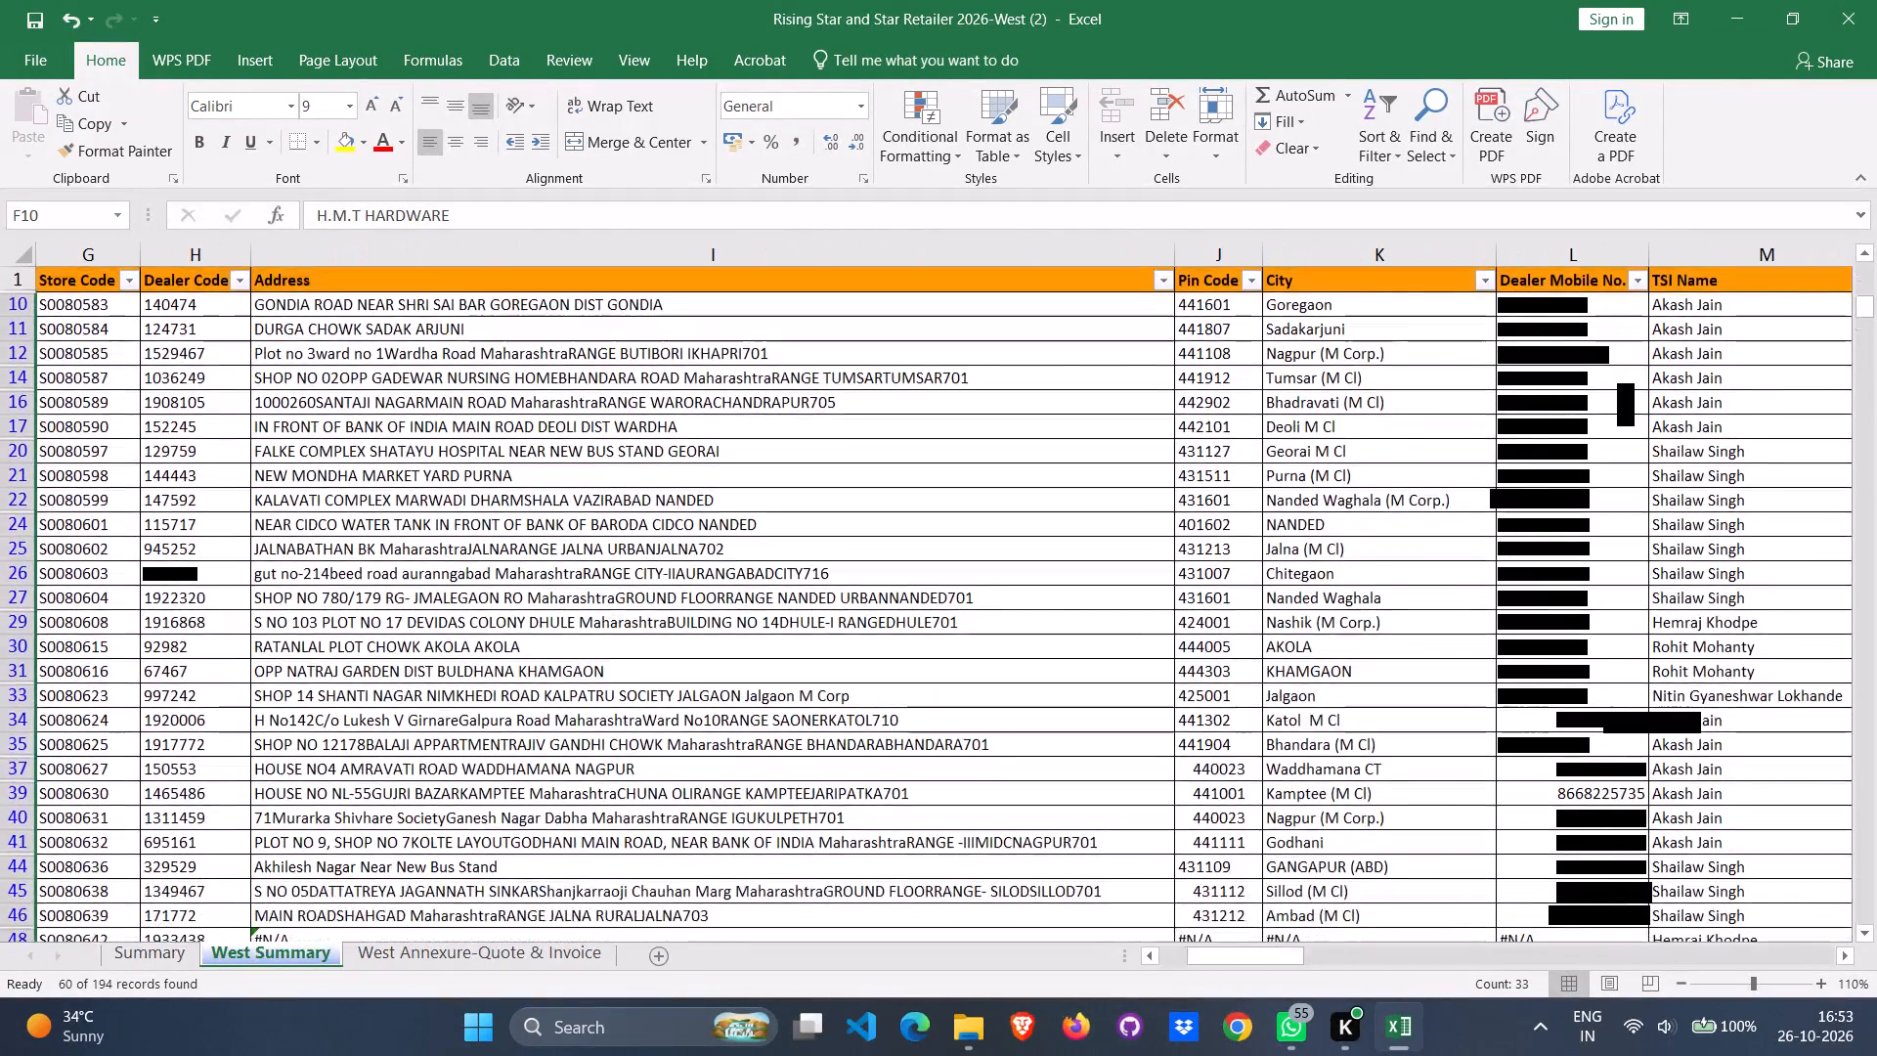
scroll(1065, 500, "left", 8)
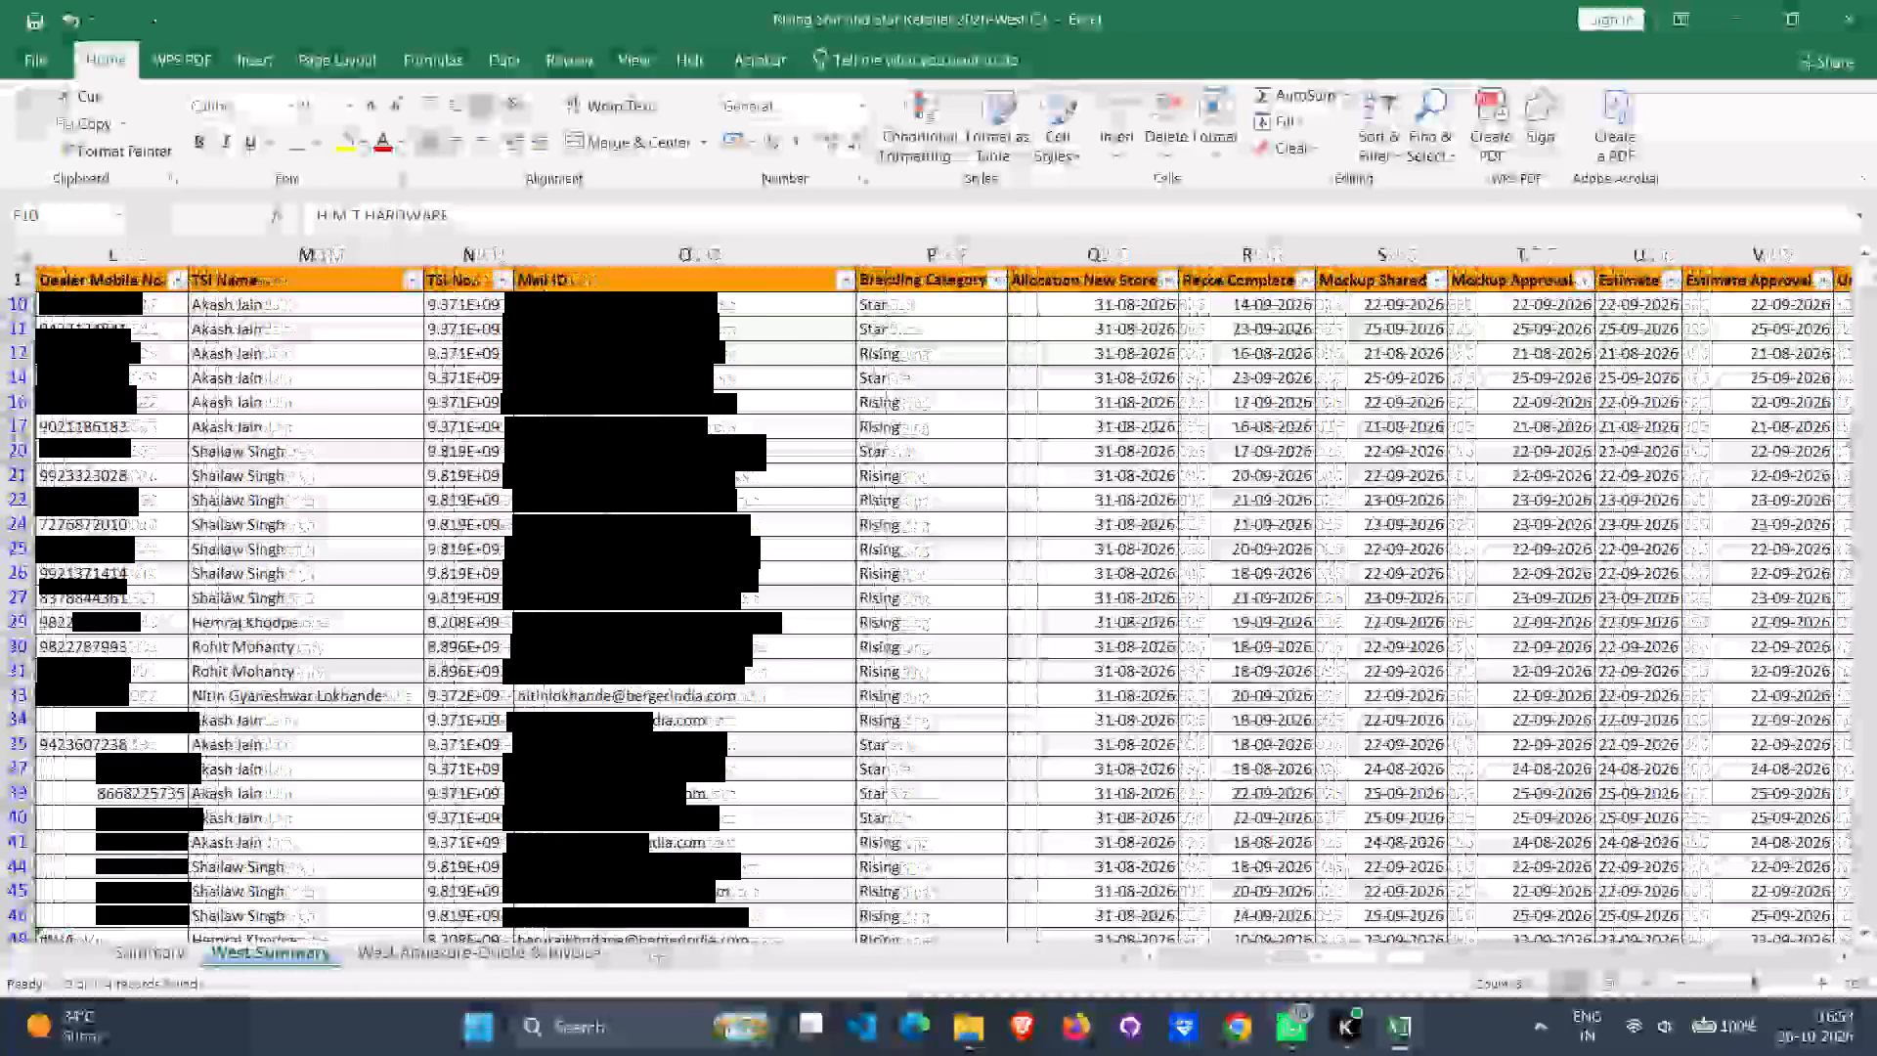
scroll(1106, 502, "left", 8)
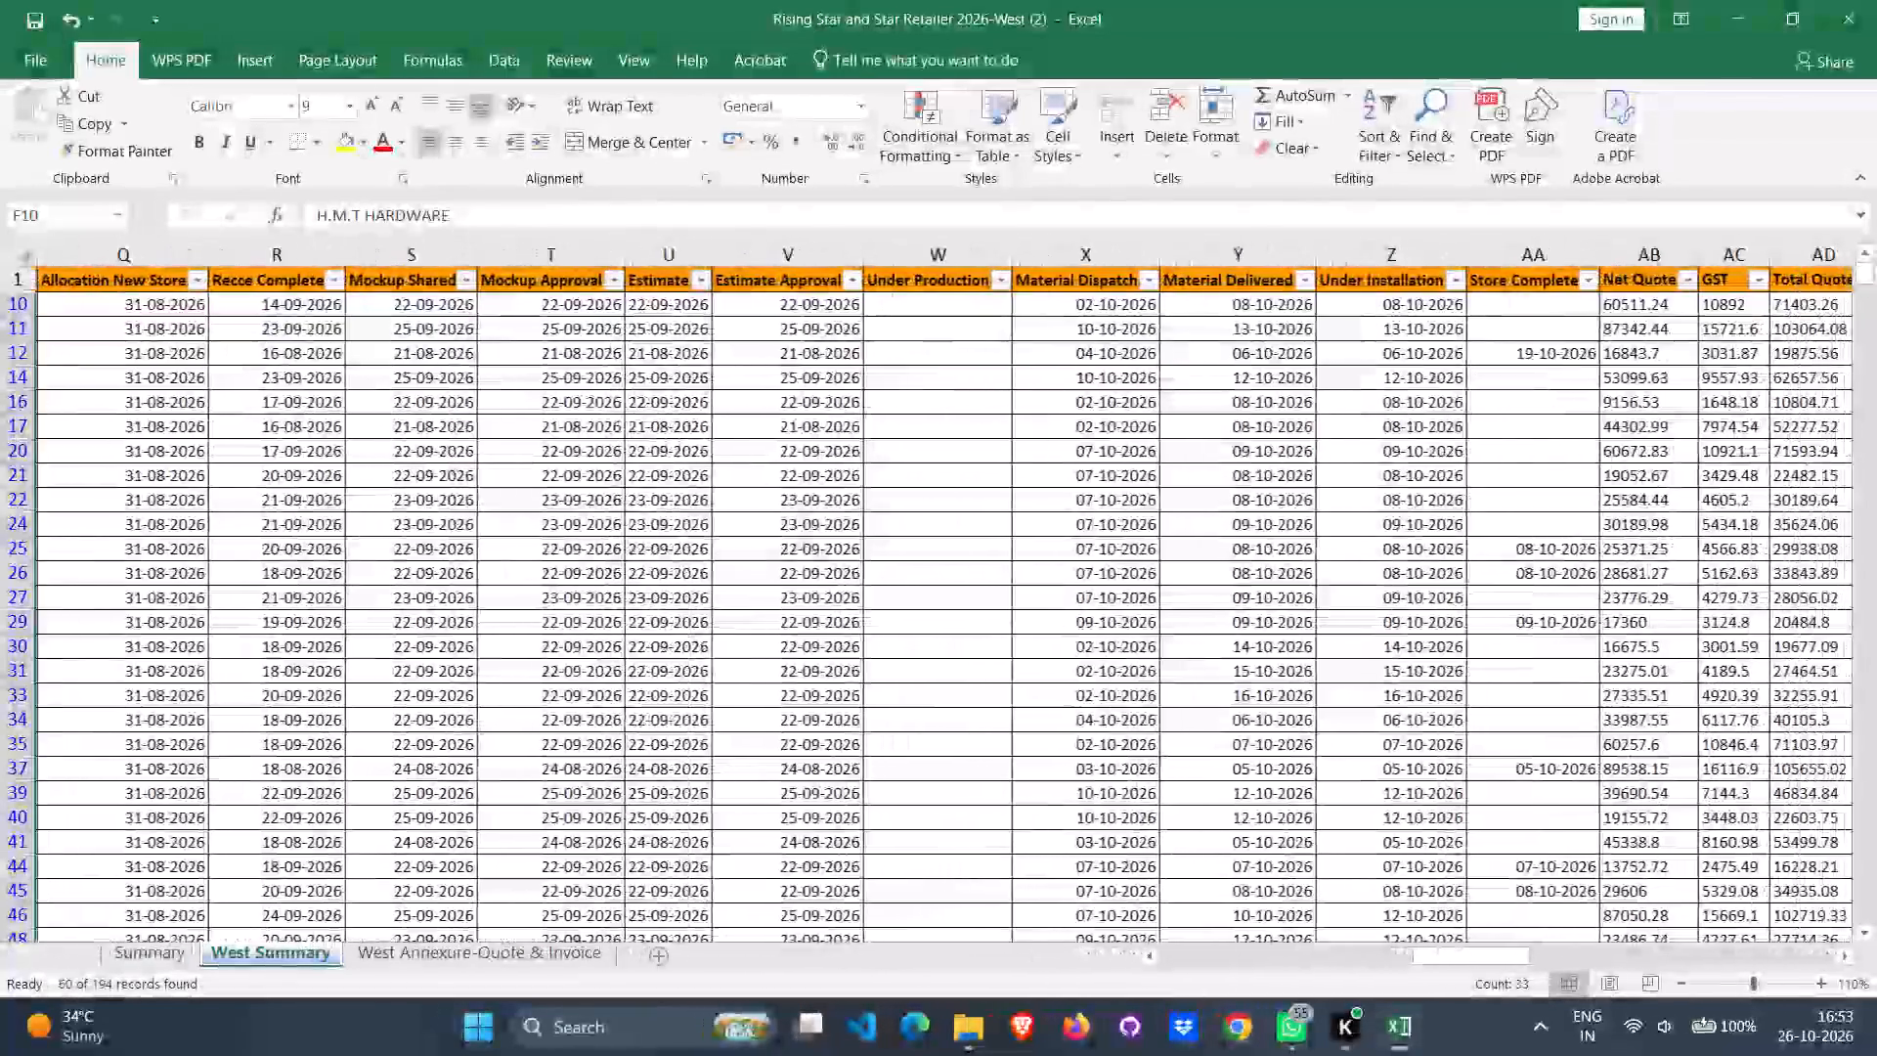
scroll(1106, 502, "left", 4)
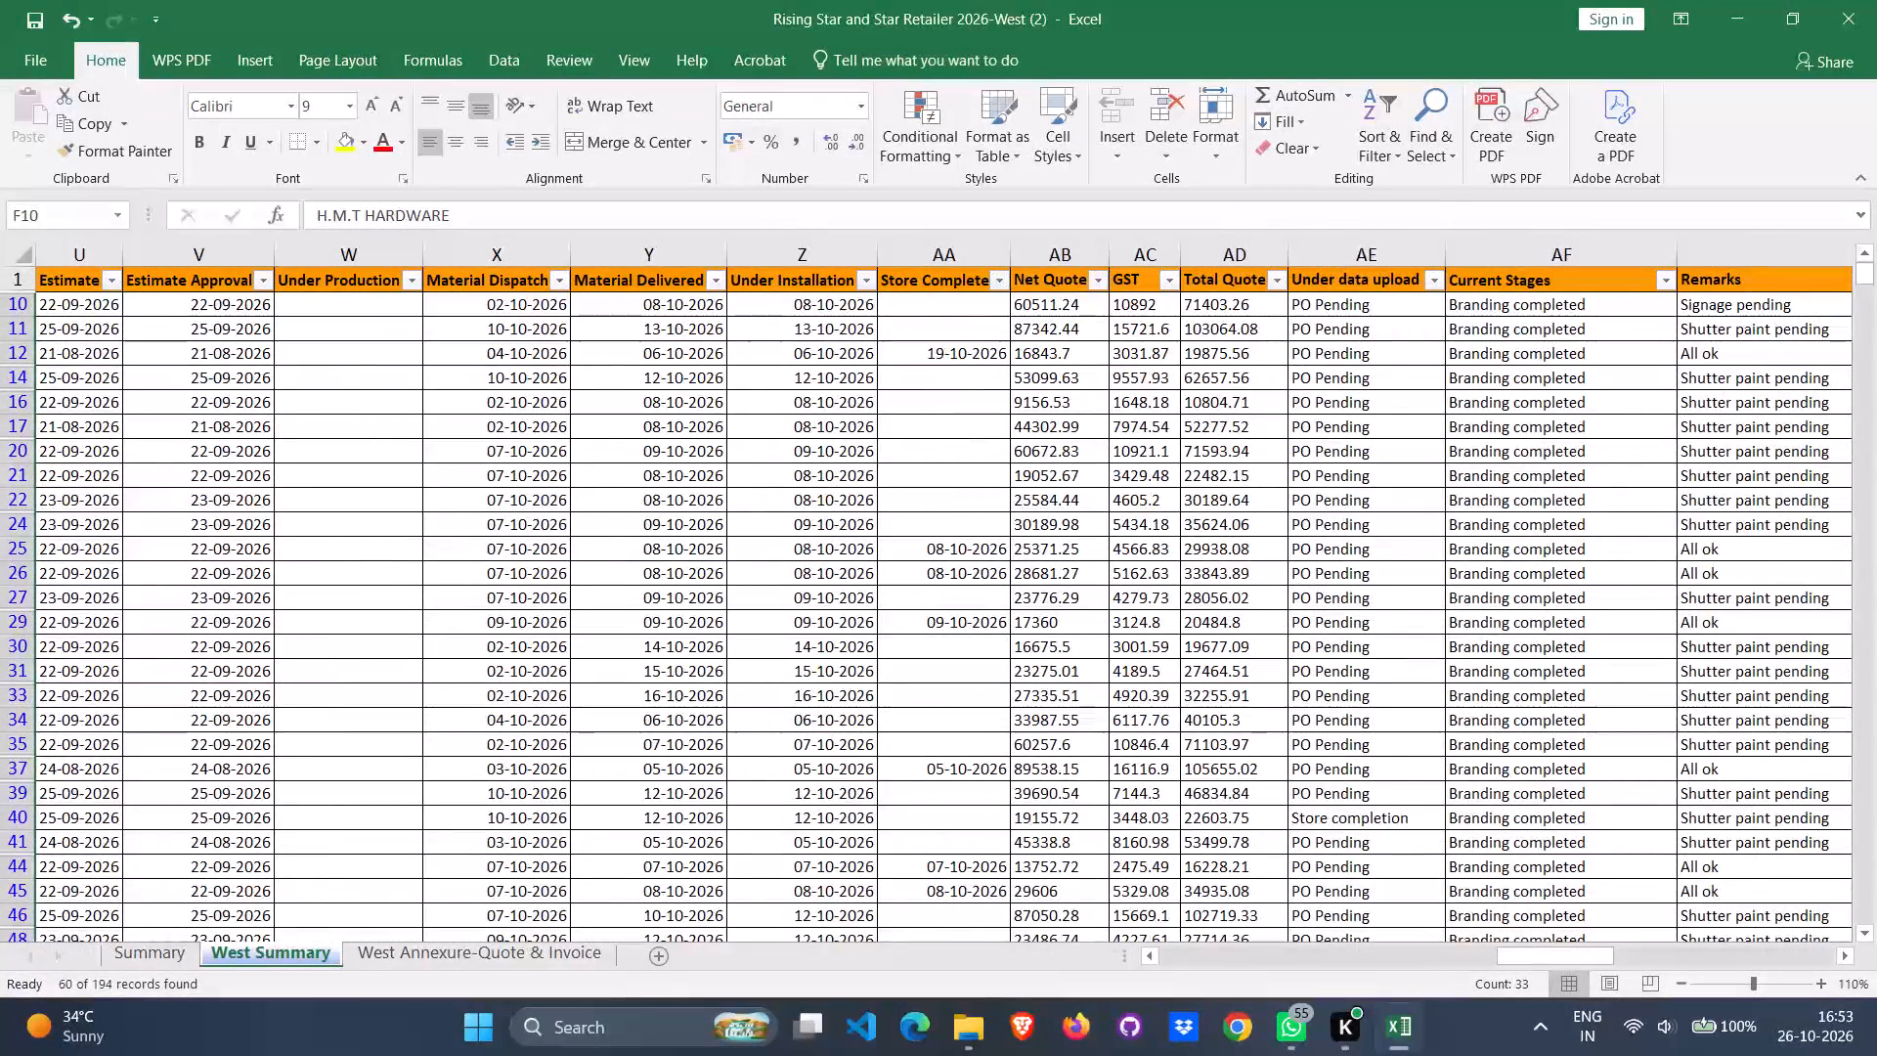
scroll(1184, 481, "left", 2)
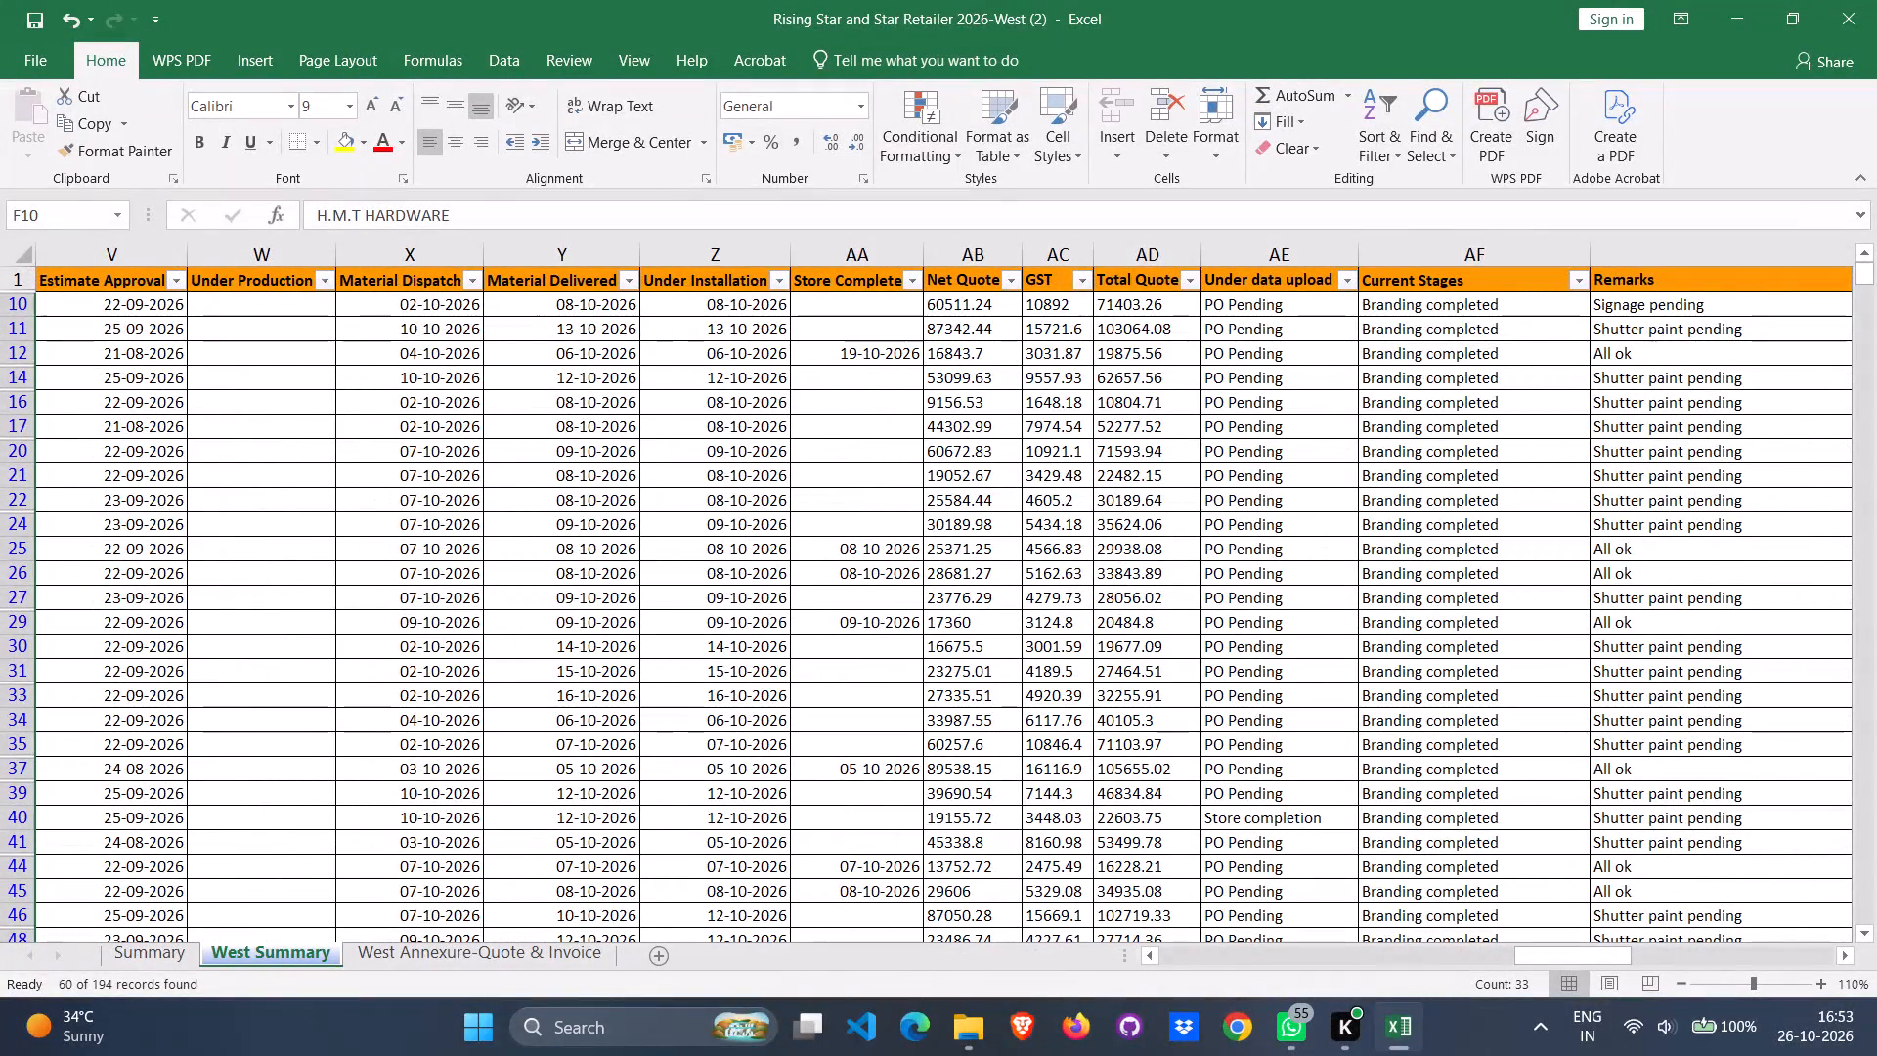
left_click(1580, 278)
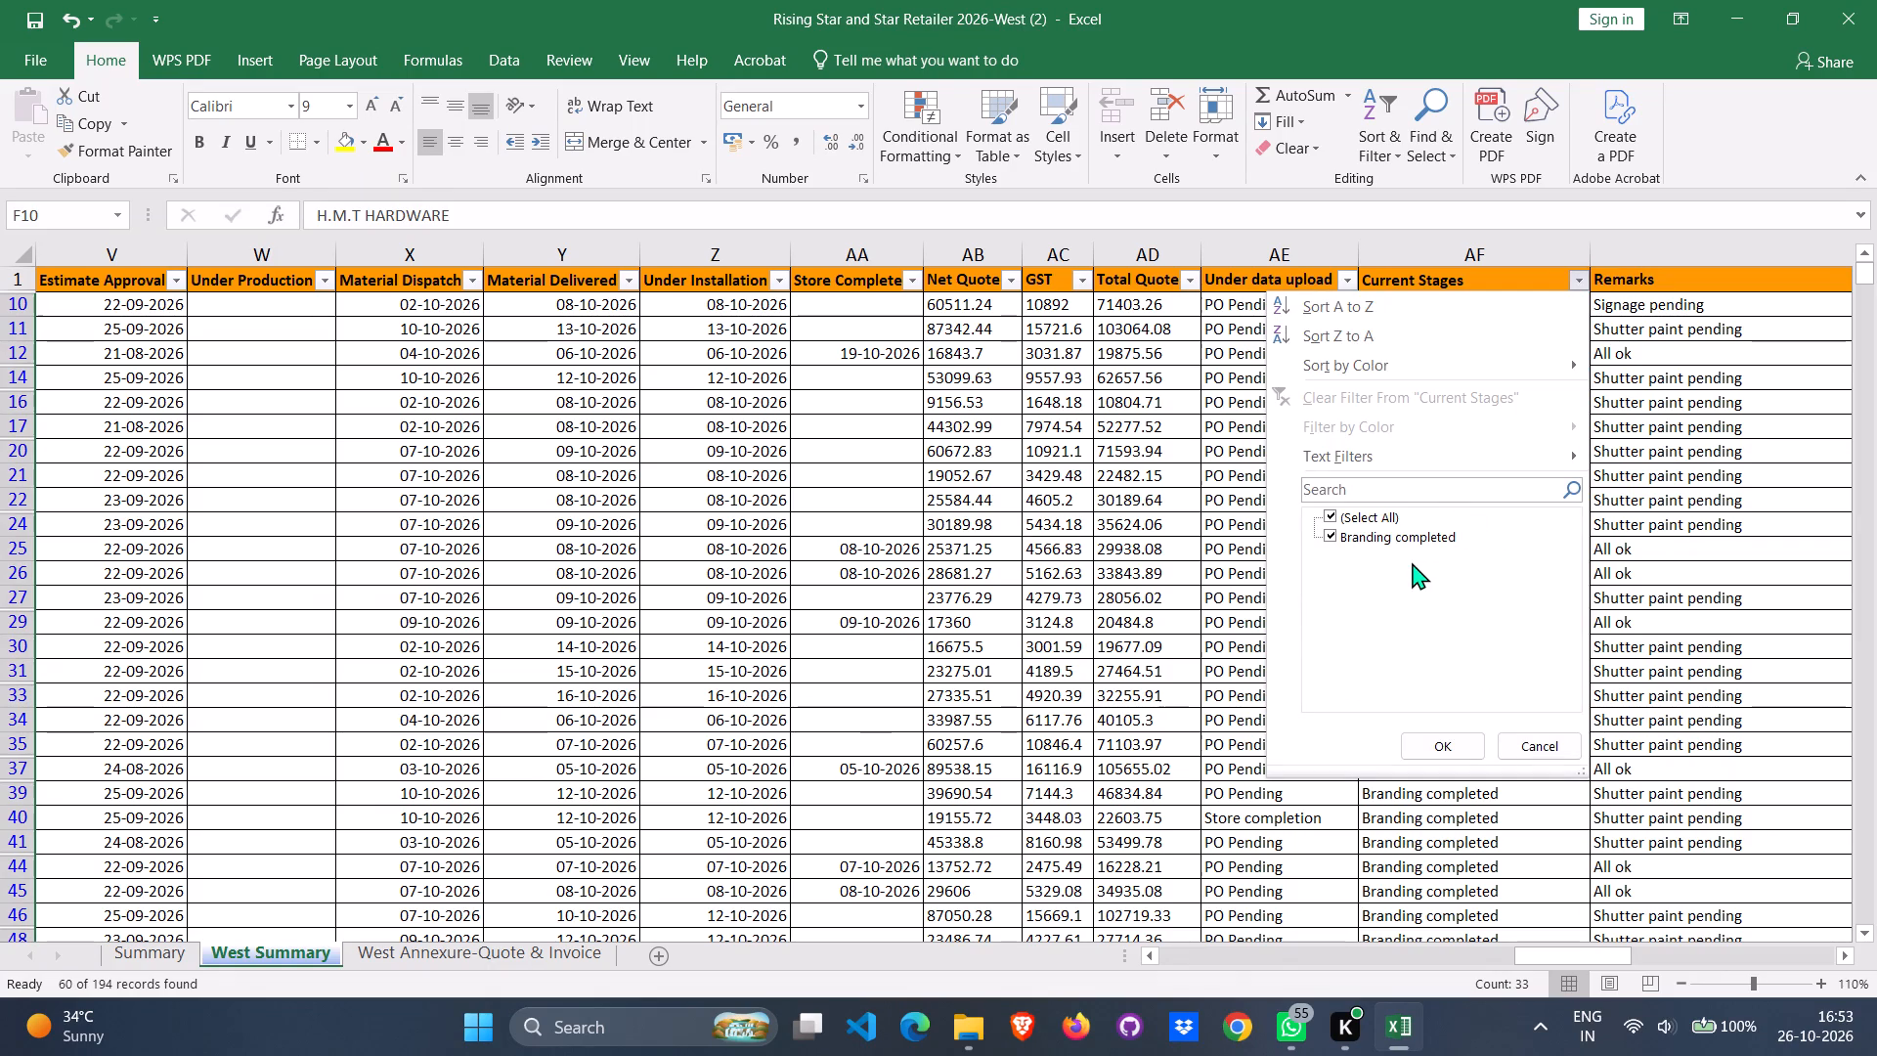
left_click(1333, 516)
left_click(1331, 530)
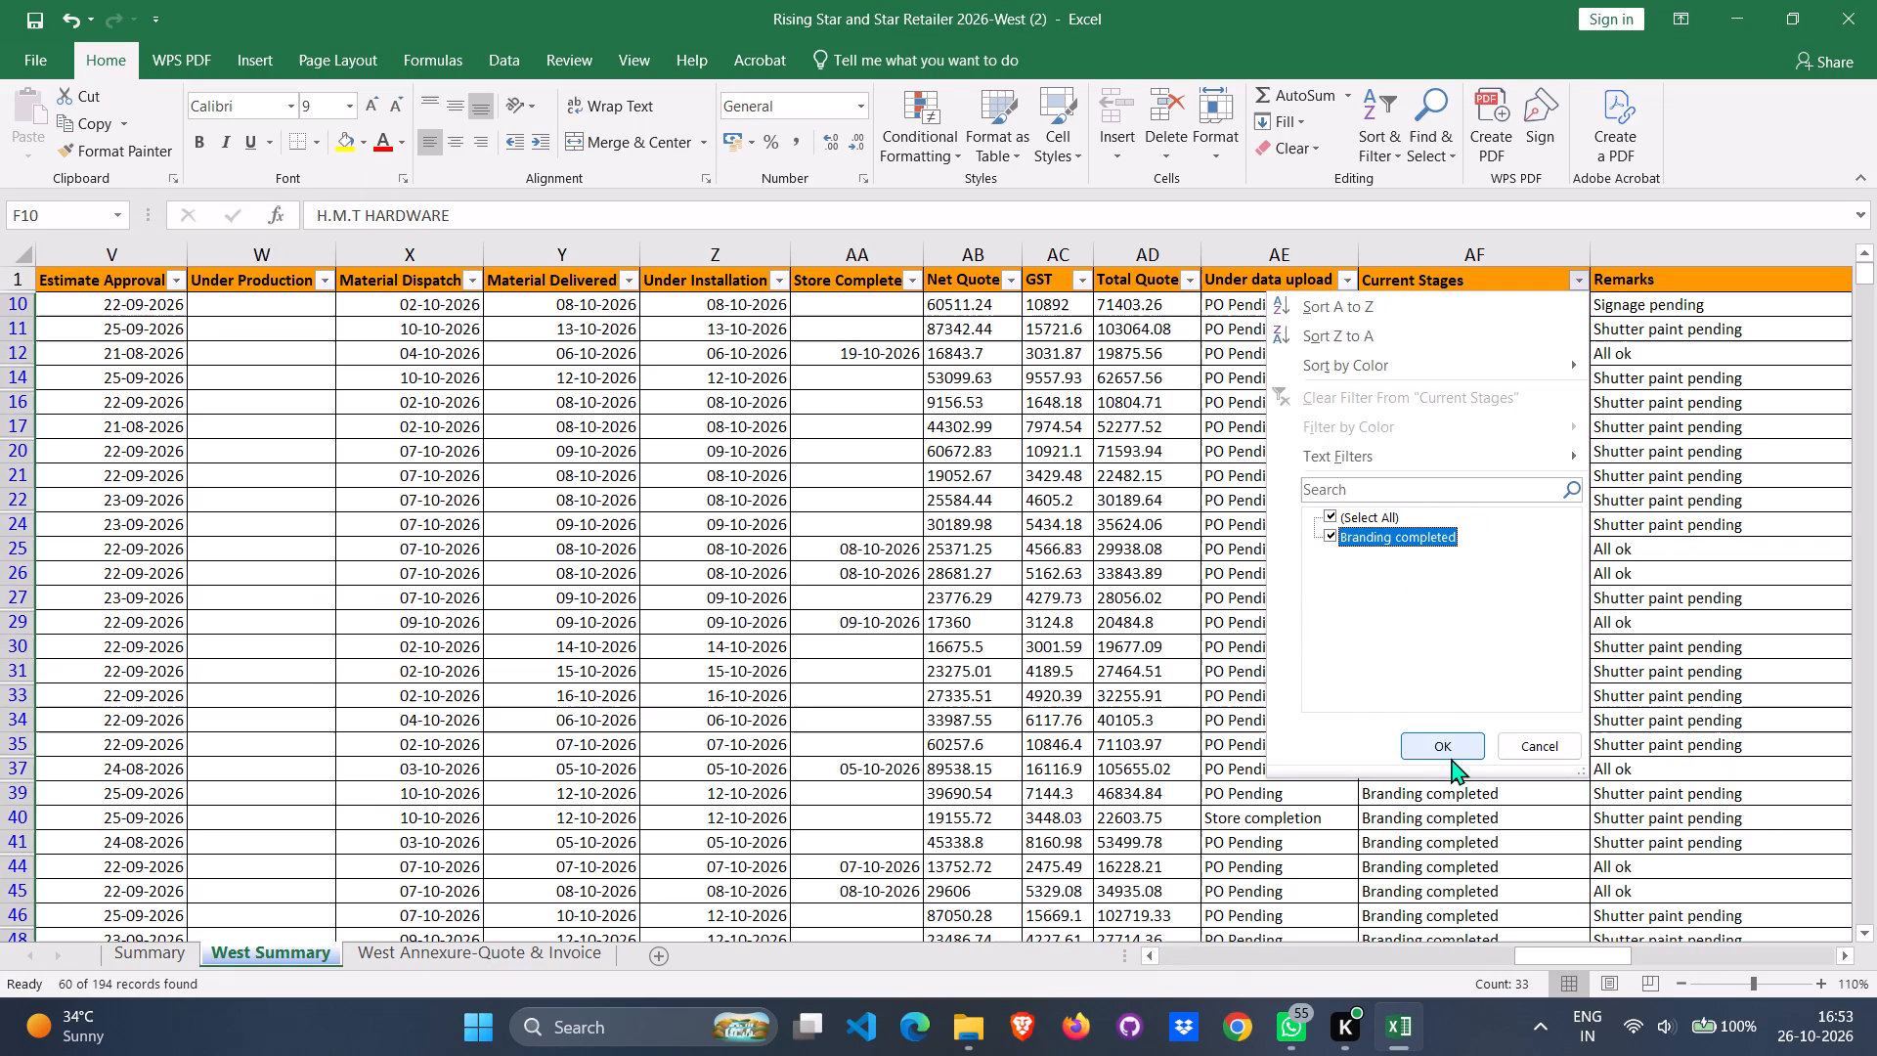
left_click(1443, 740)
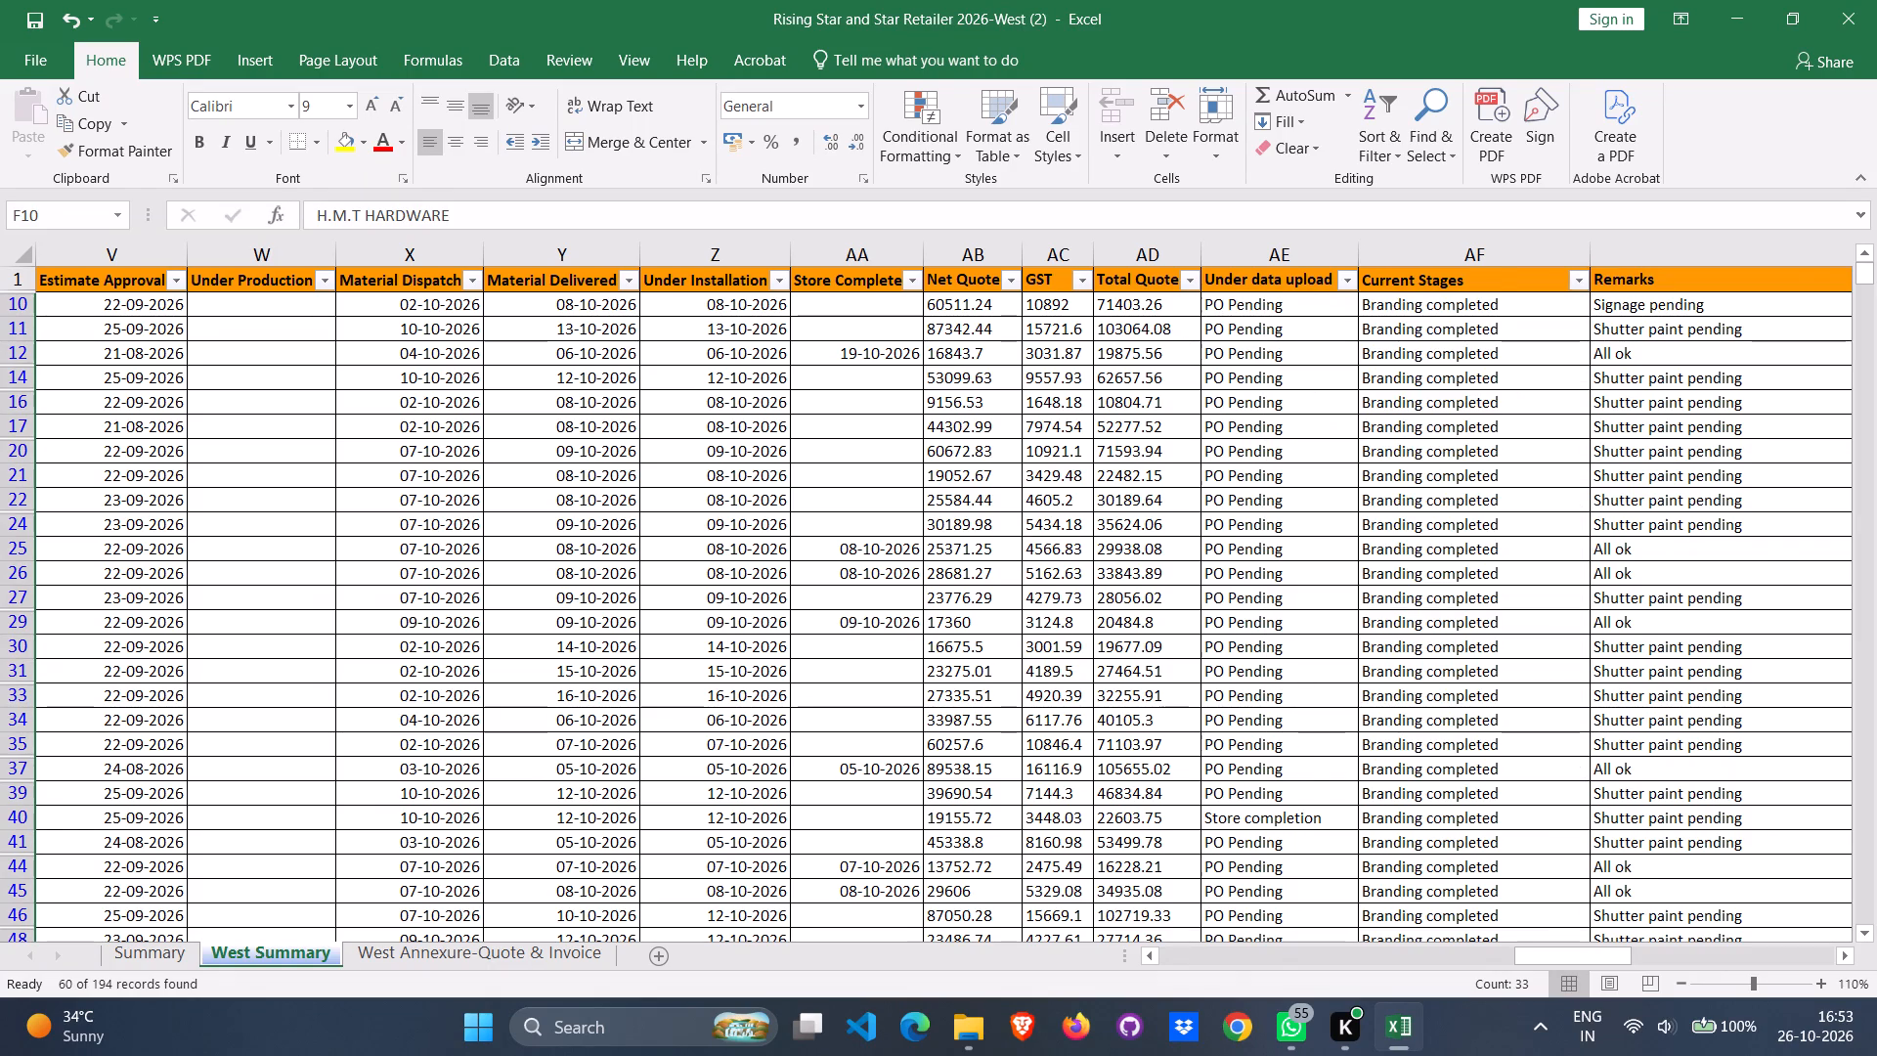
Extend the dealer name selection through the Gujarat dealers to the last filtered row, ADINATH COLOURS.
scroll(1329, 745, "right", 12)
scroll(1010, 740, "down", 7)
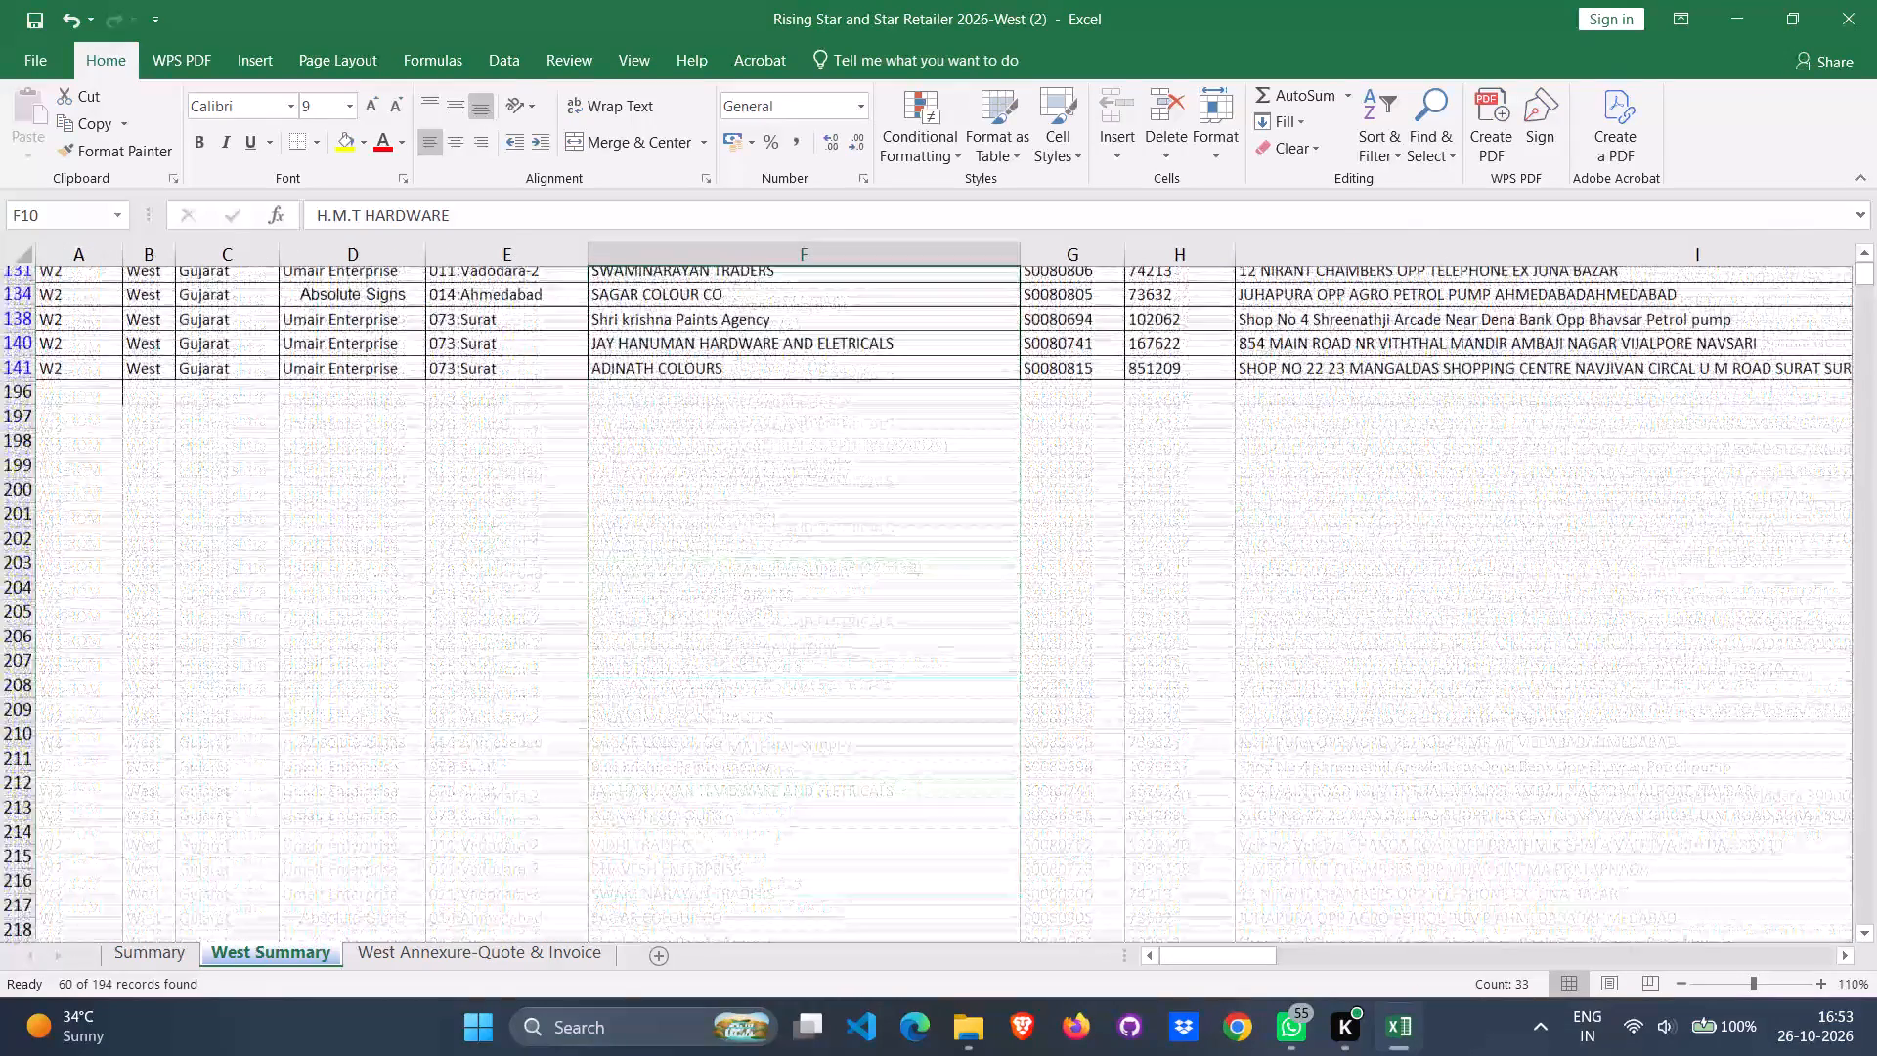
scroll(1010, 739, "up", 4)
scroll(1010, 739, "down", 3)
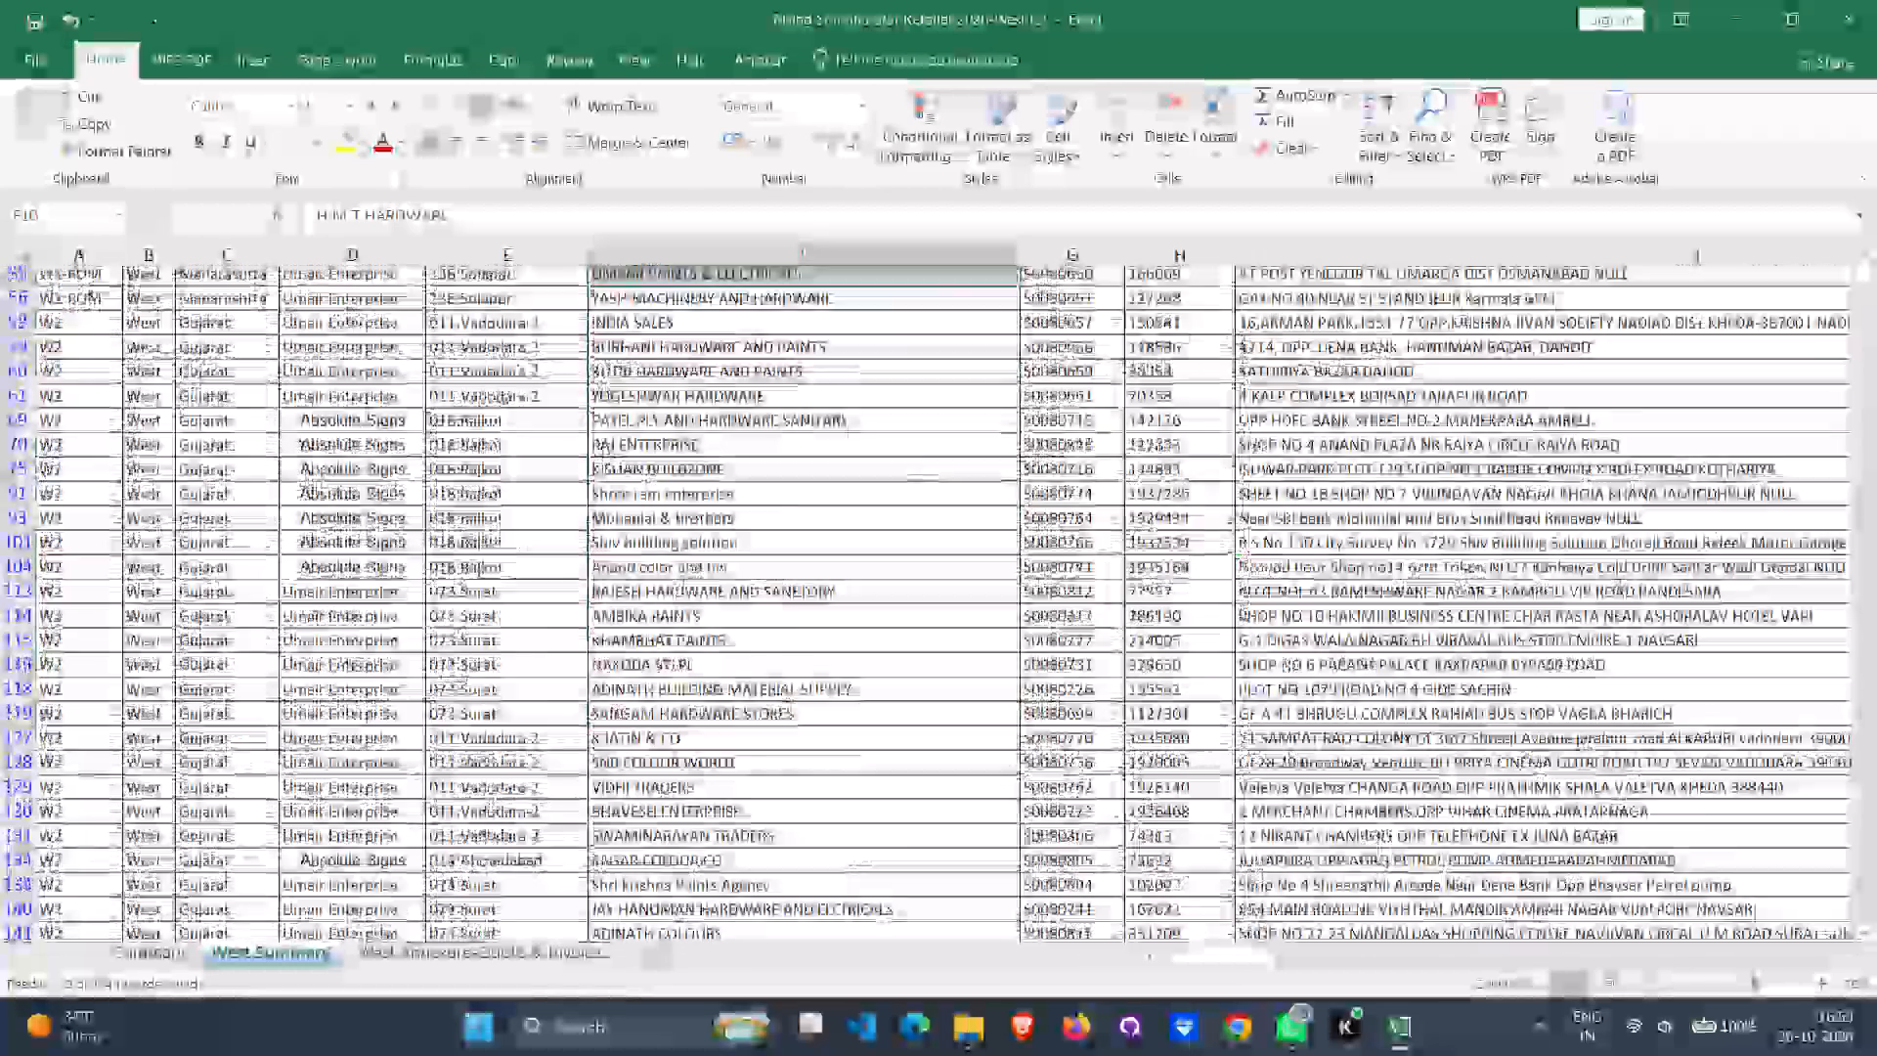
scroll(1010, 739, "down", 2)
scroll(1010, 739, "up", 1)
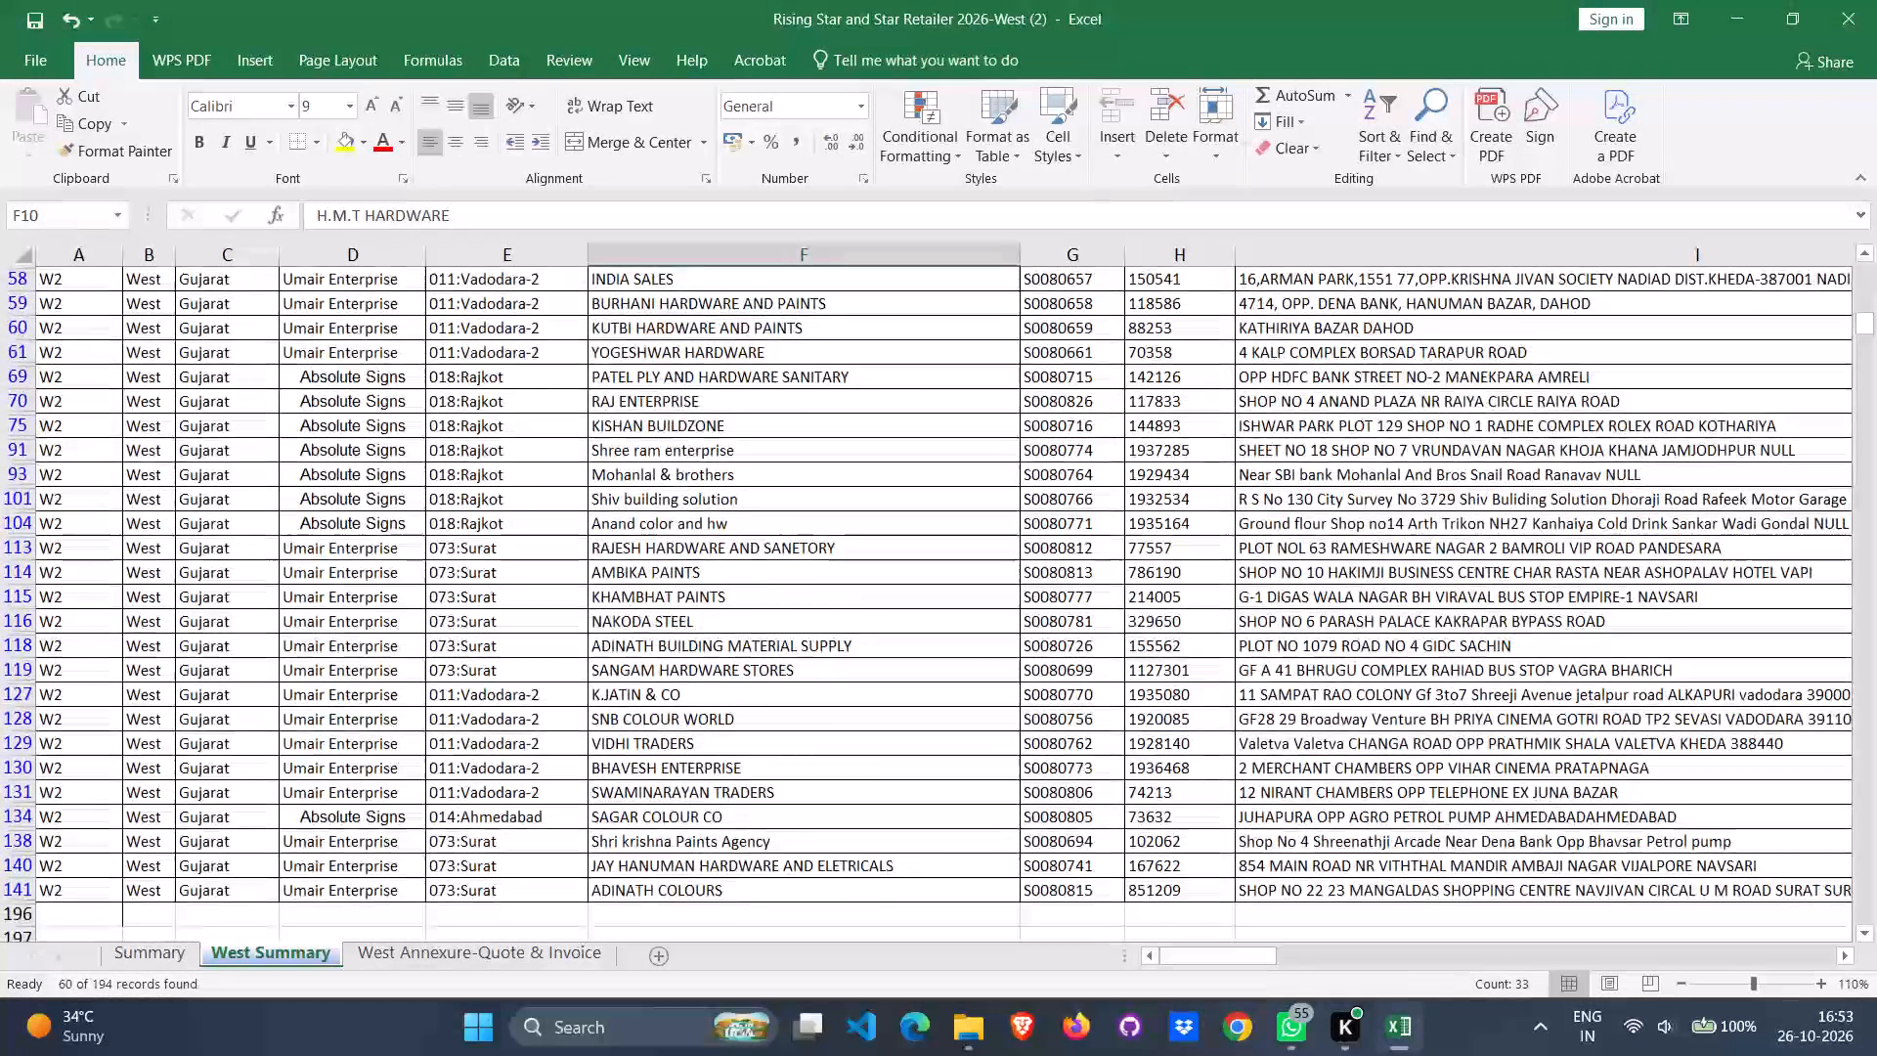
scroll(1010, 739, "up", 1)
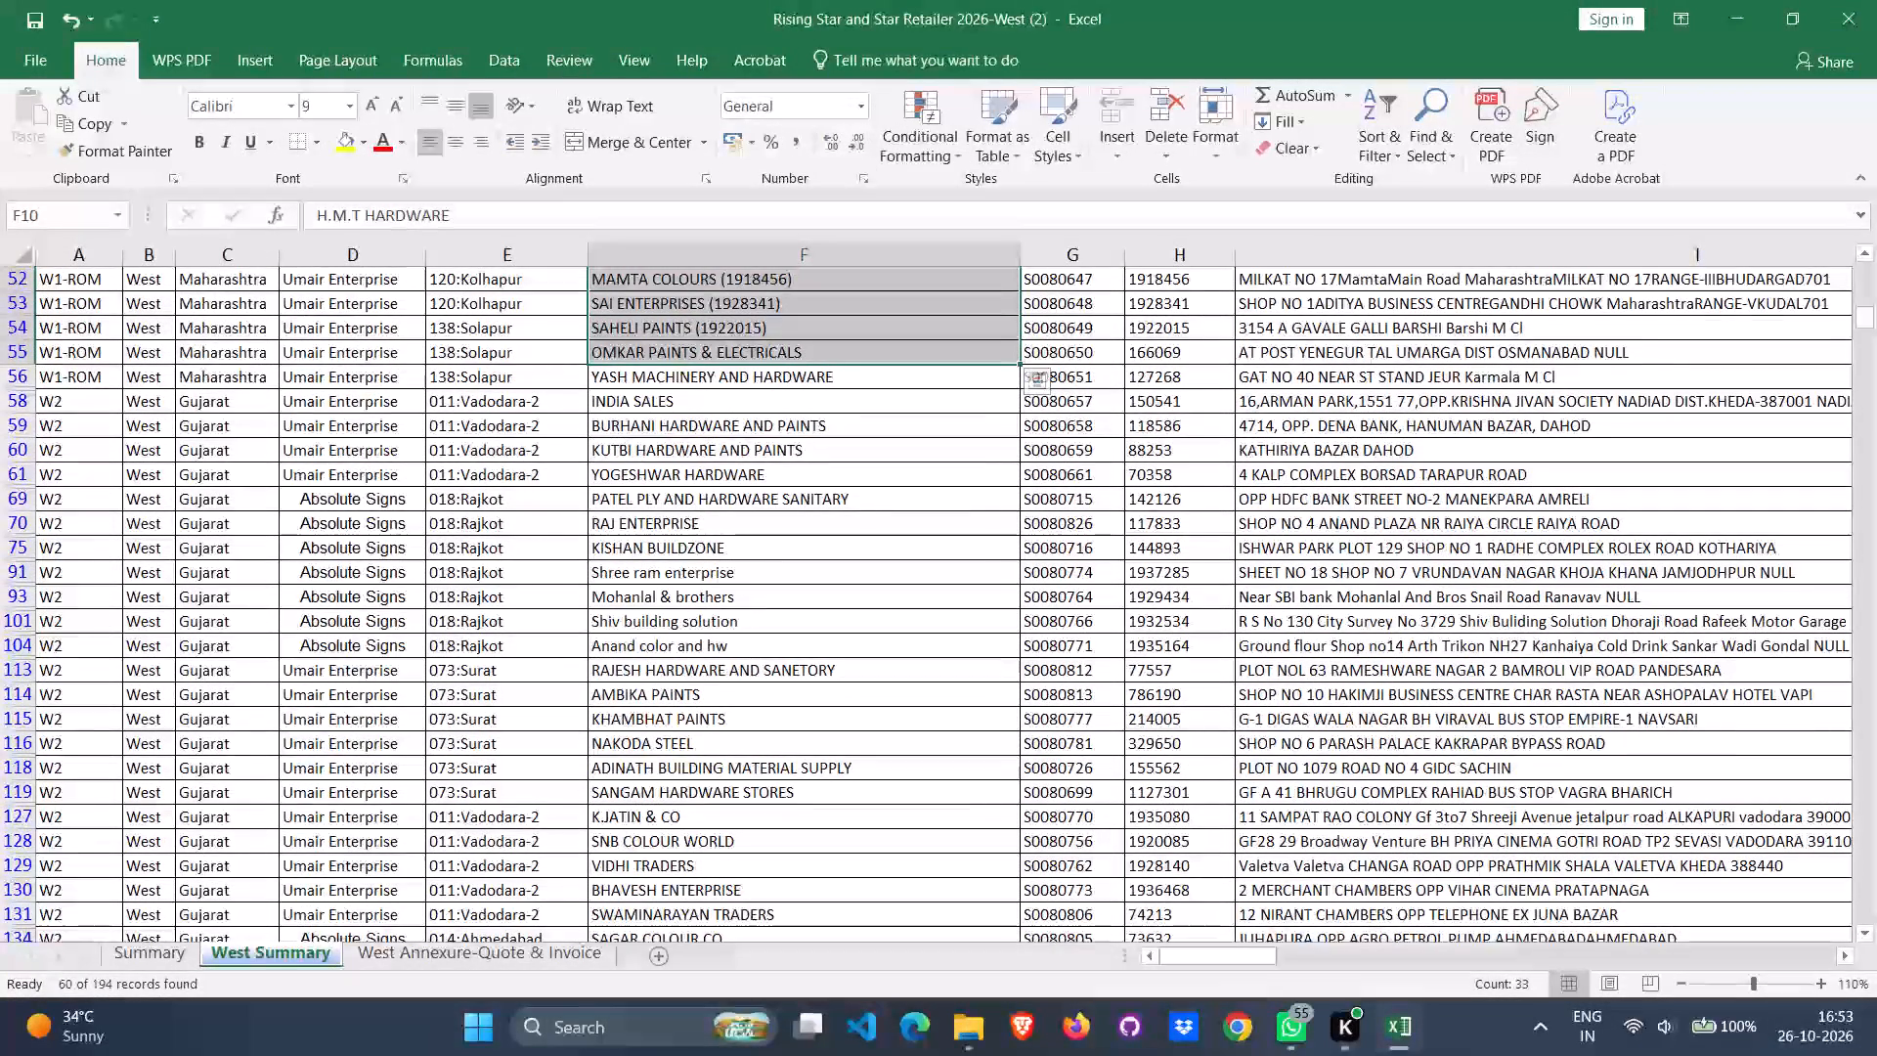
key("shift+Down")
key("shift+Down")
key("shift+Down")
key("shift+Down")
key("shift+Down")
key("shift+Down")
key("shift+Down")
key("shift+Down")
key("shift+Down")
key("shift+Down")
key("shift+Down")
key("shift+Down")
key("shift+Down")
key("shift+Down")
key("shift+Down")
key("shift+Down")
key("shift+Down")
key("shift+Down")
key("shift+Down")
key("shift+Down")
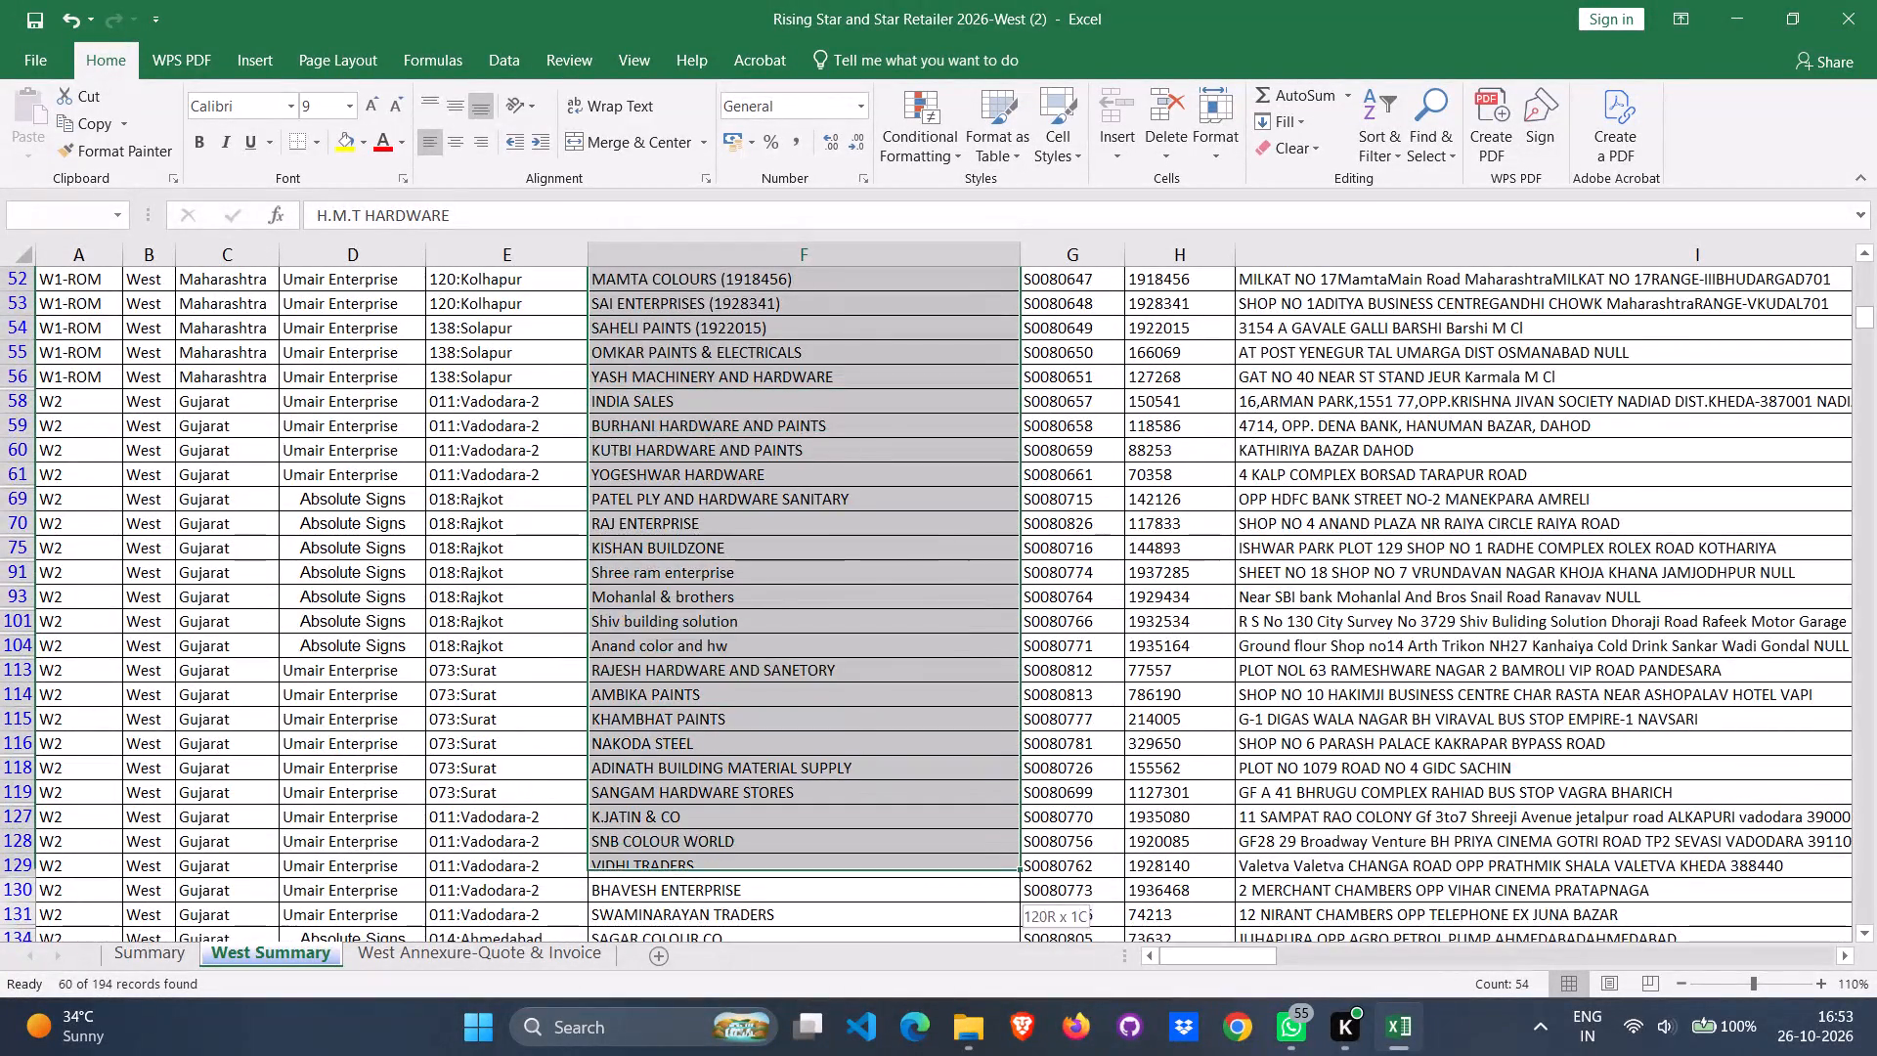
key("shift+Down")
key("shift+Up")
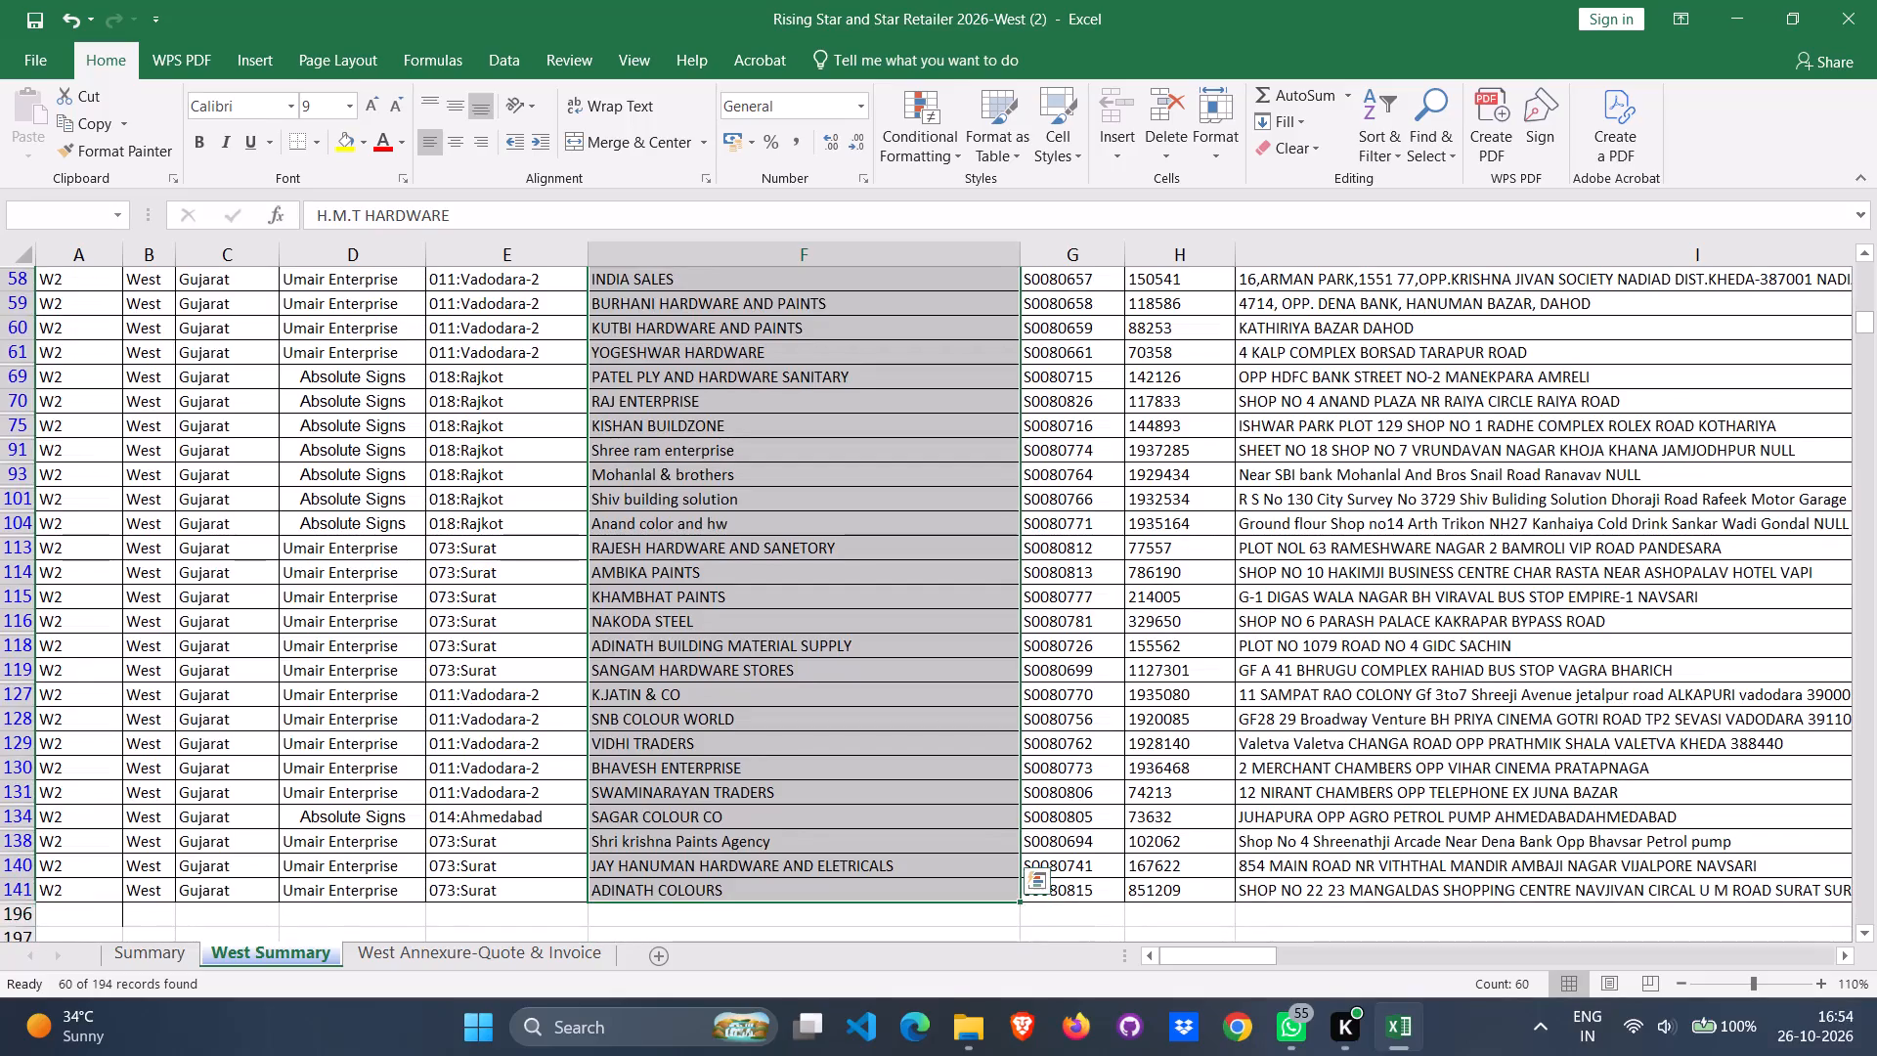
Reselect the dealer names from H.M.T HARDWARE down to AMBIKA PAINTS.
scroll(838, 356, "up", 7)
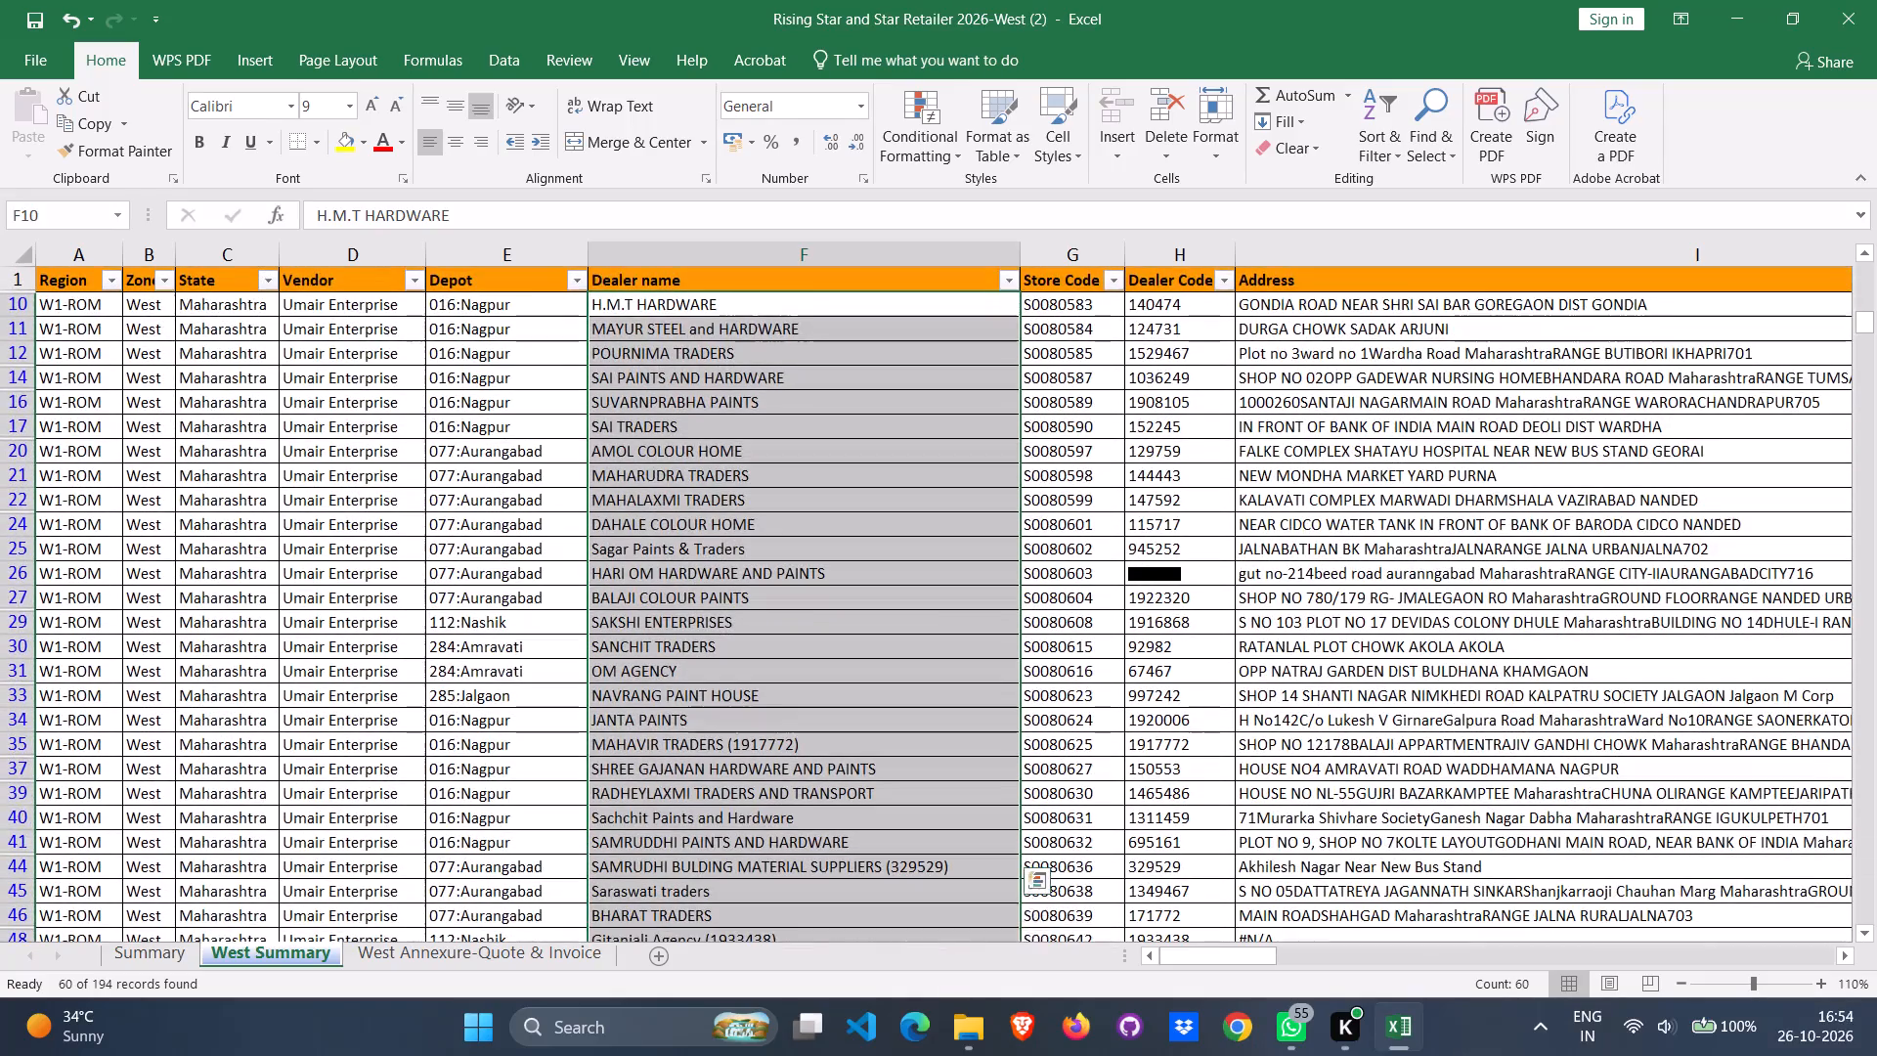
left_click(777, 313)
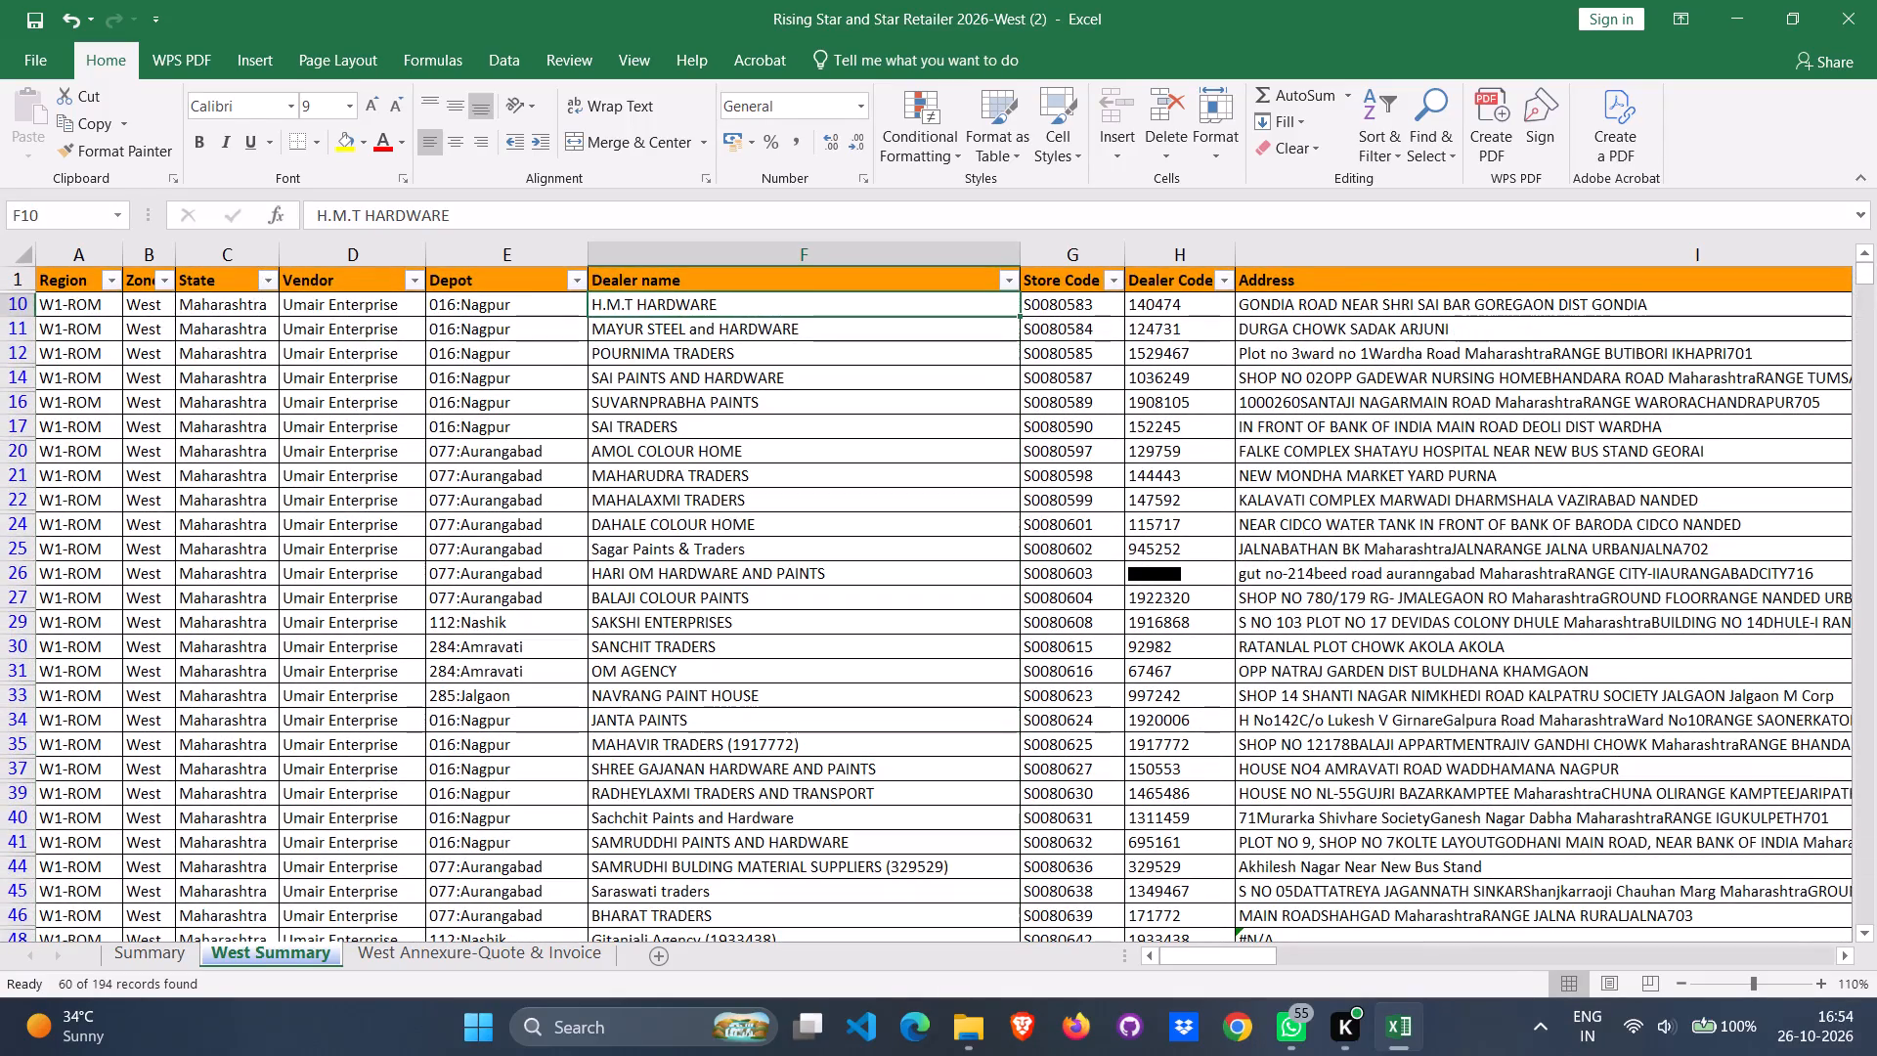
key("shift+Down")
key("shift+Down")
key("shift+Down")
key("shift+Down")
key("shift+Down")
key("shift+Down")
key("shift+Down")
key("shift+Down")
key("shift+Down")
key("shift+Down")
key("shift+Down")
key("shift+Down")
key("shift+Down")
key("shift+Down")
key("shift+Down")
key("shift+Down")
key("shift+Down")
key("shift+Down")
key("shift+Down")
key("shift+Down")
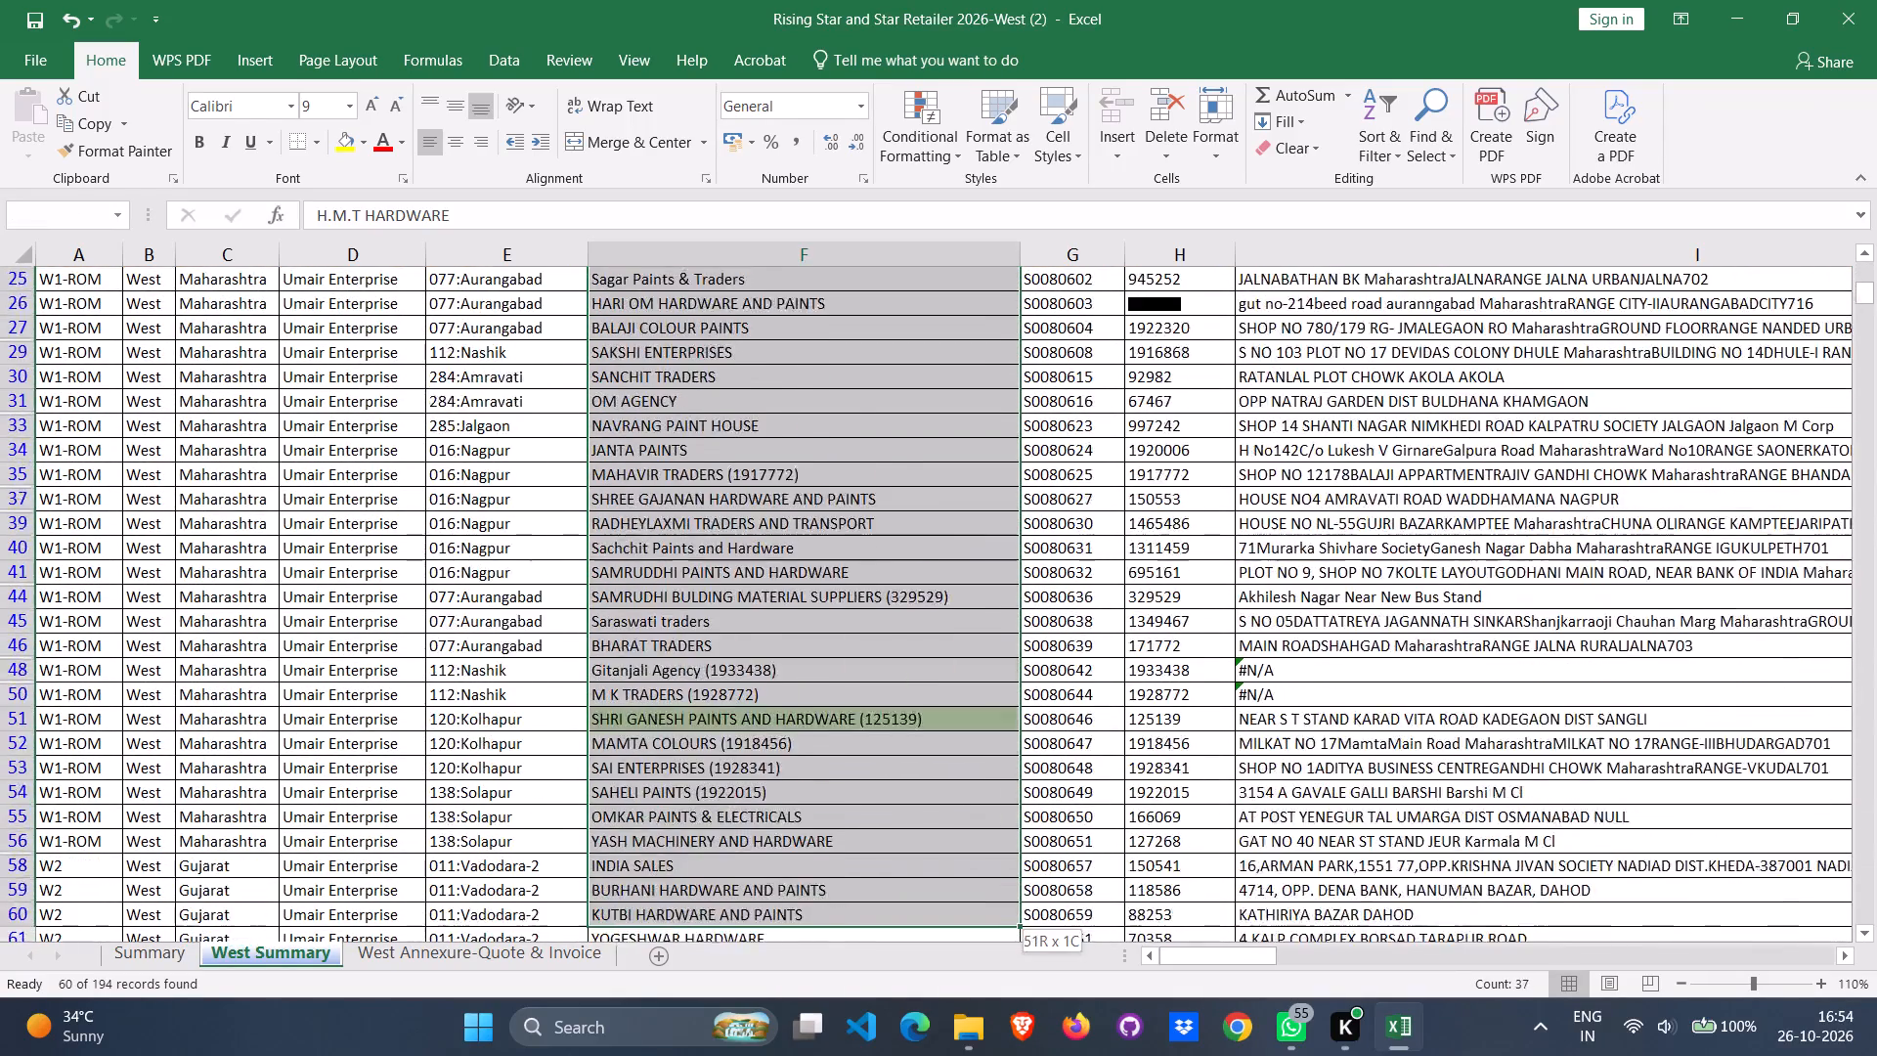
key("shift+Down")
key("shift+Down")
key("shift+Down")
key("shift+Down")
key("shift+Down")
key("shift+Down")
key("shift+Down")
key("shift+Down")
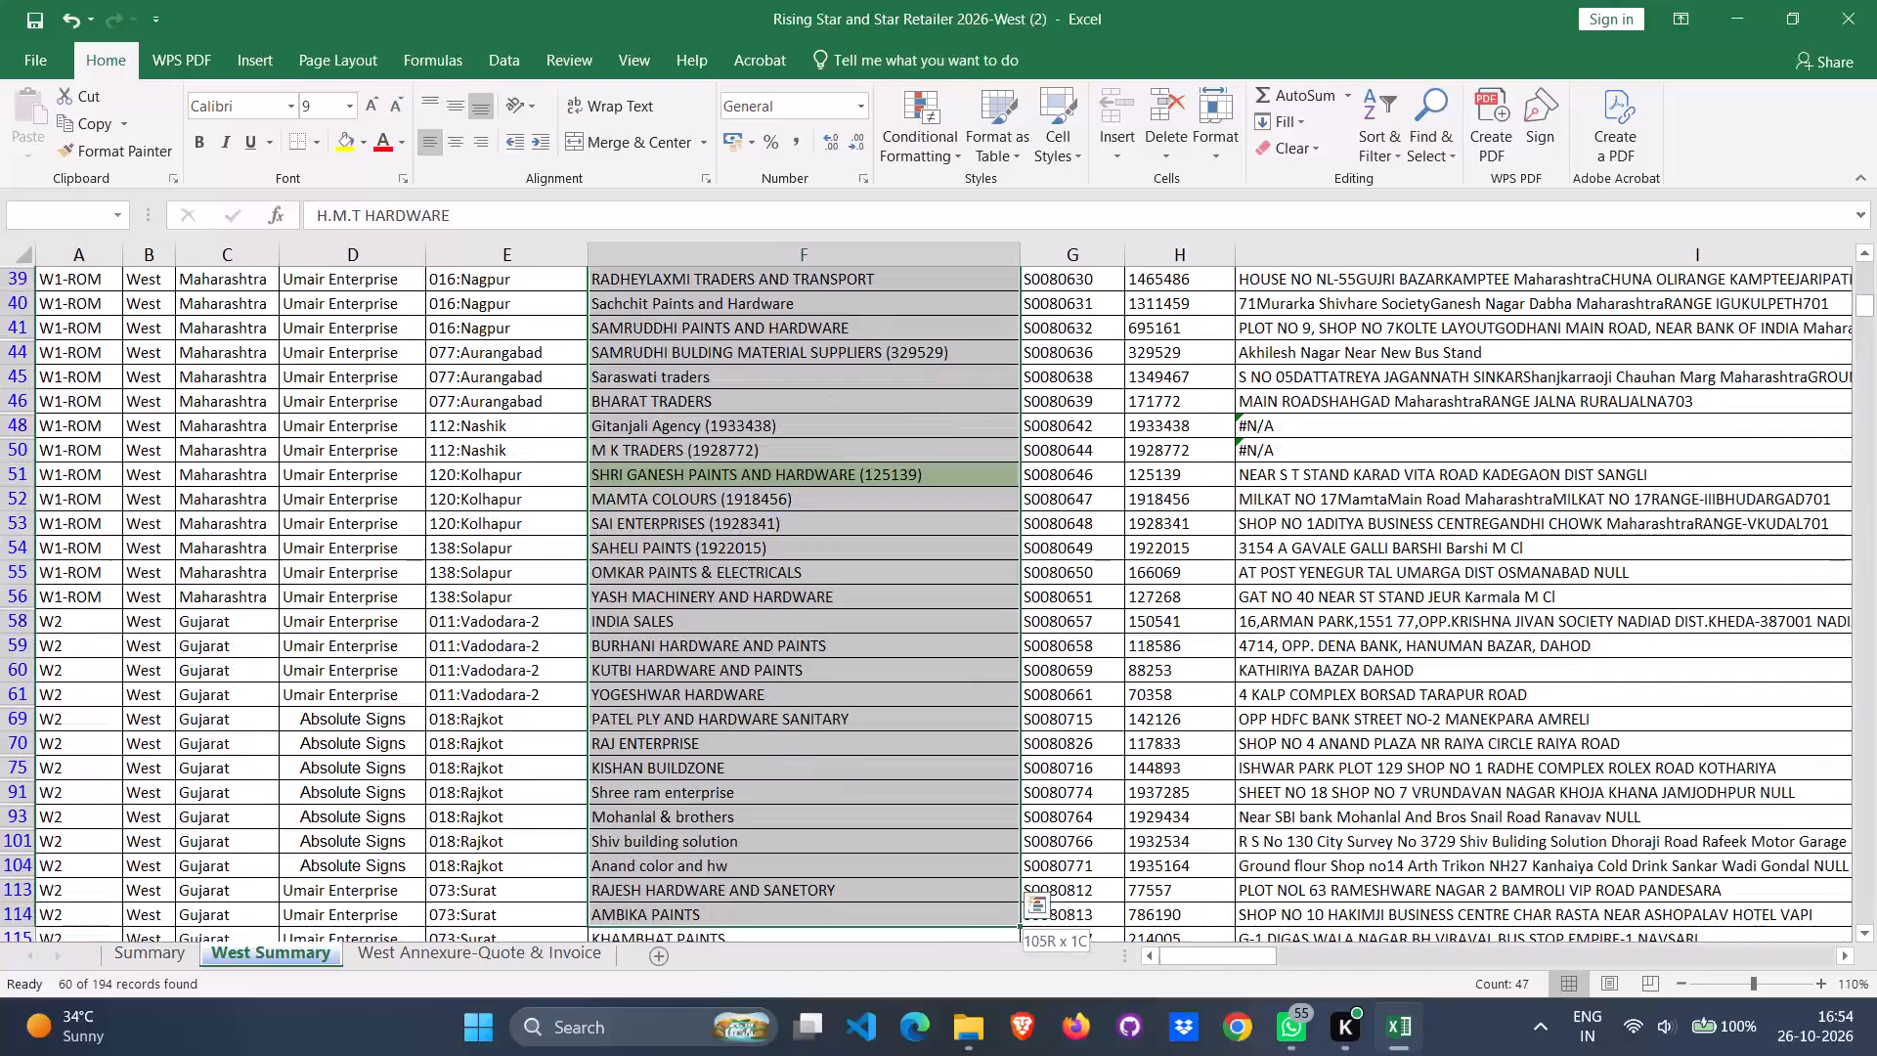
Filter the State column to show only Gujarat.
scroll(895, 699, "up", 15)
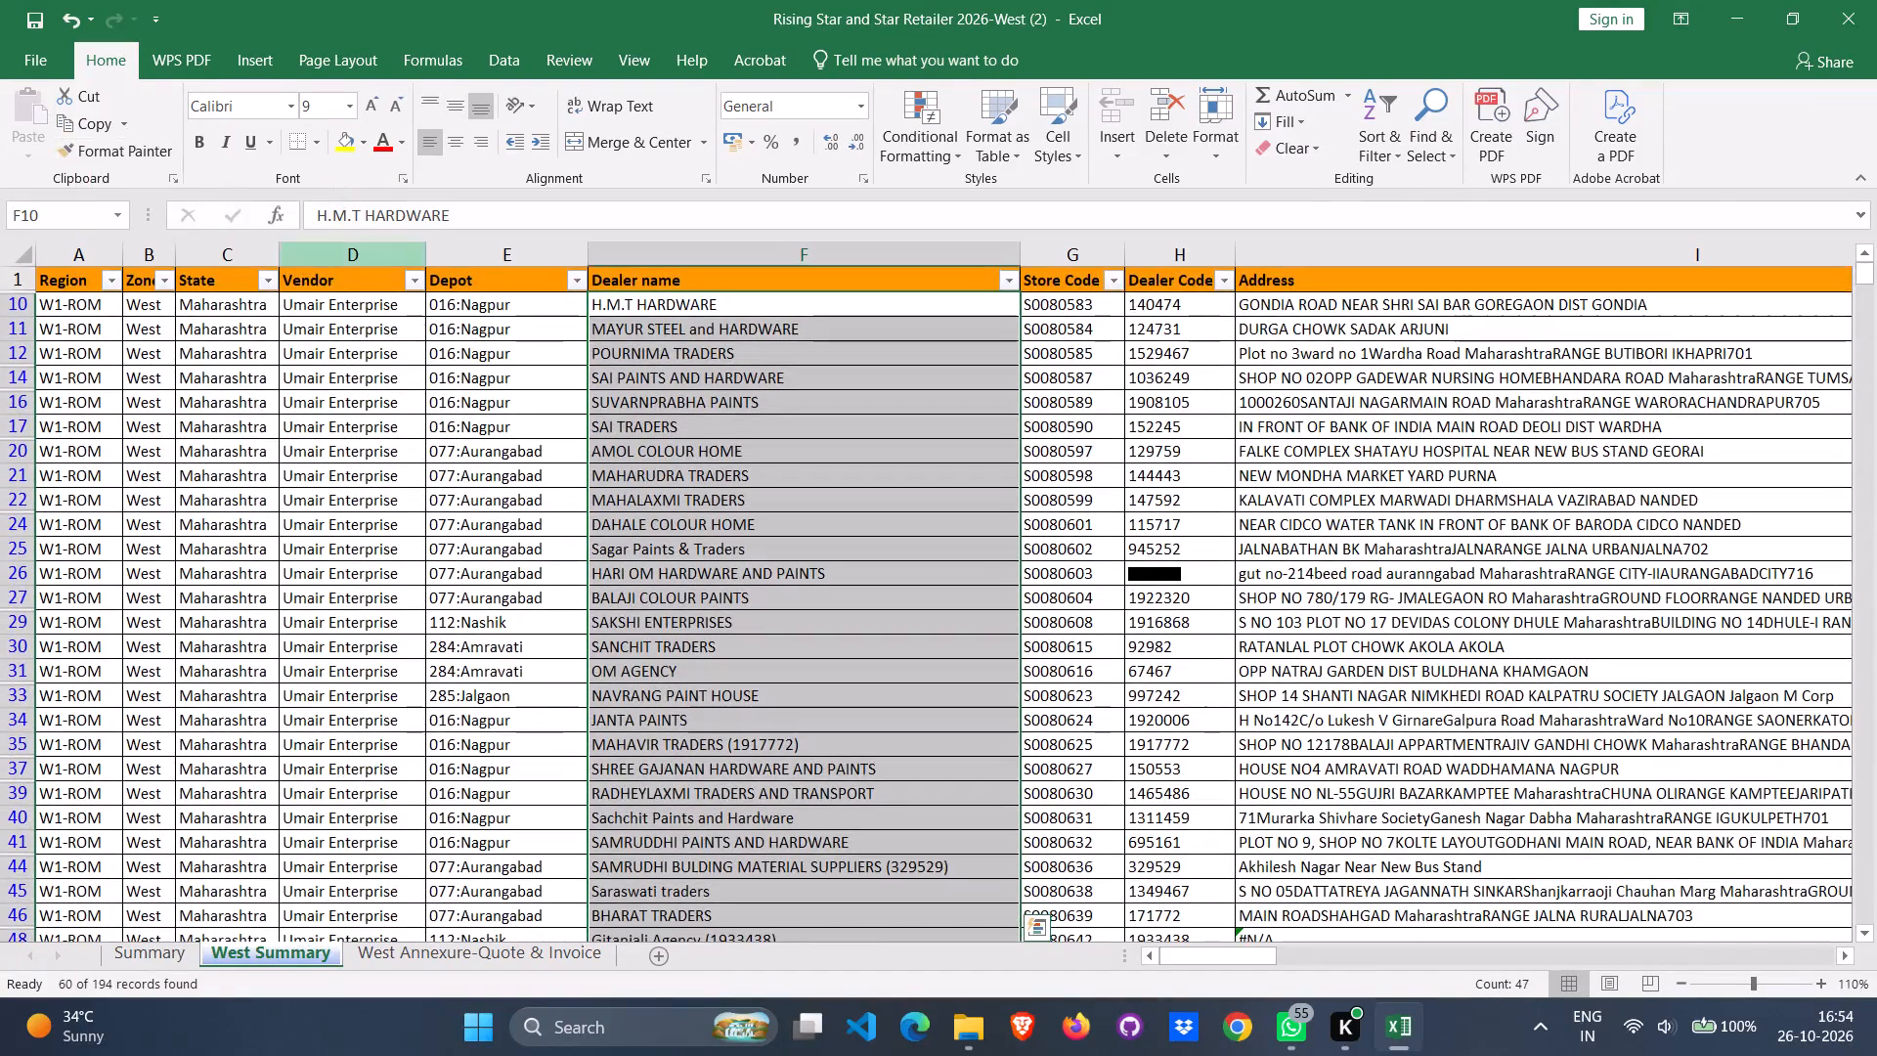
left_click(273, 283)
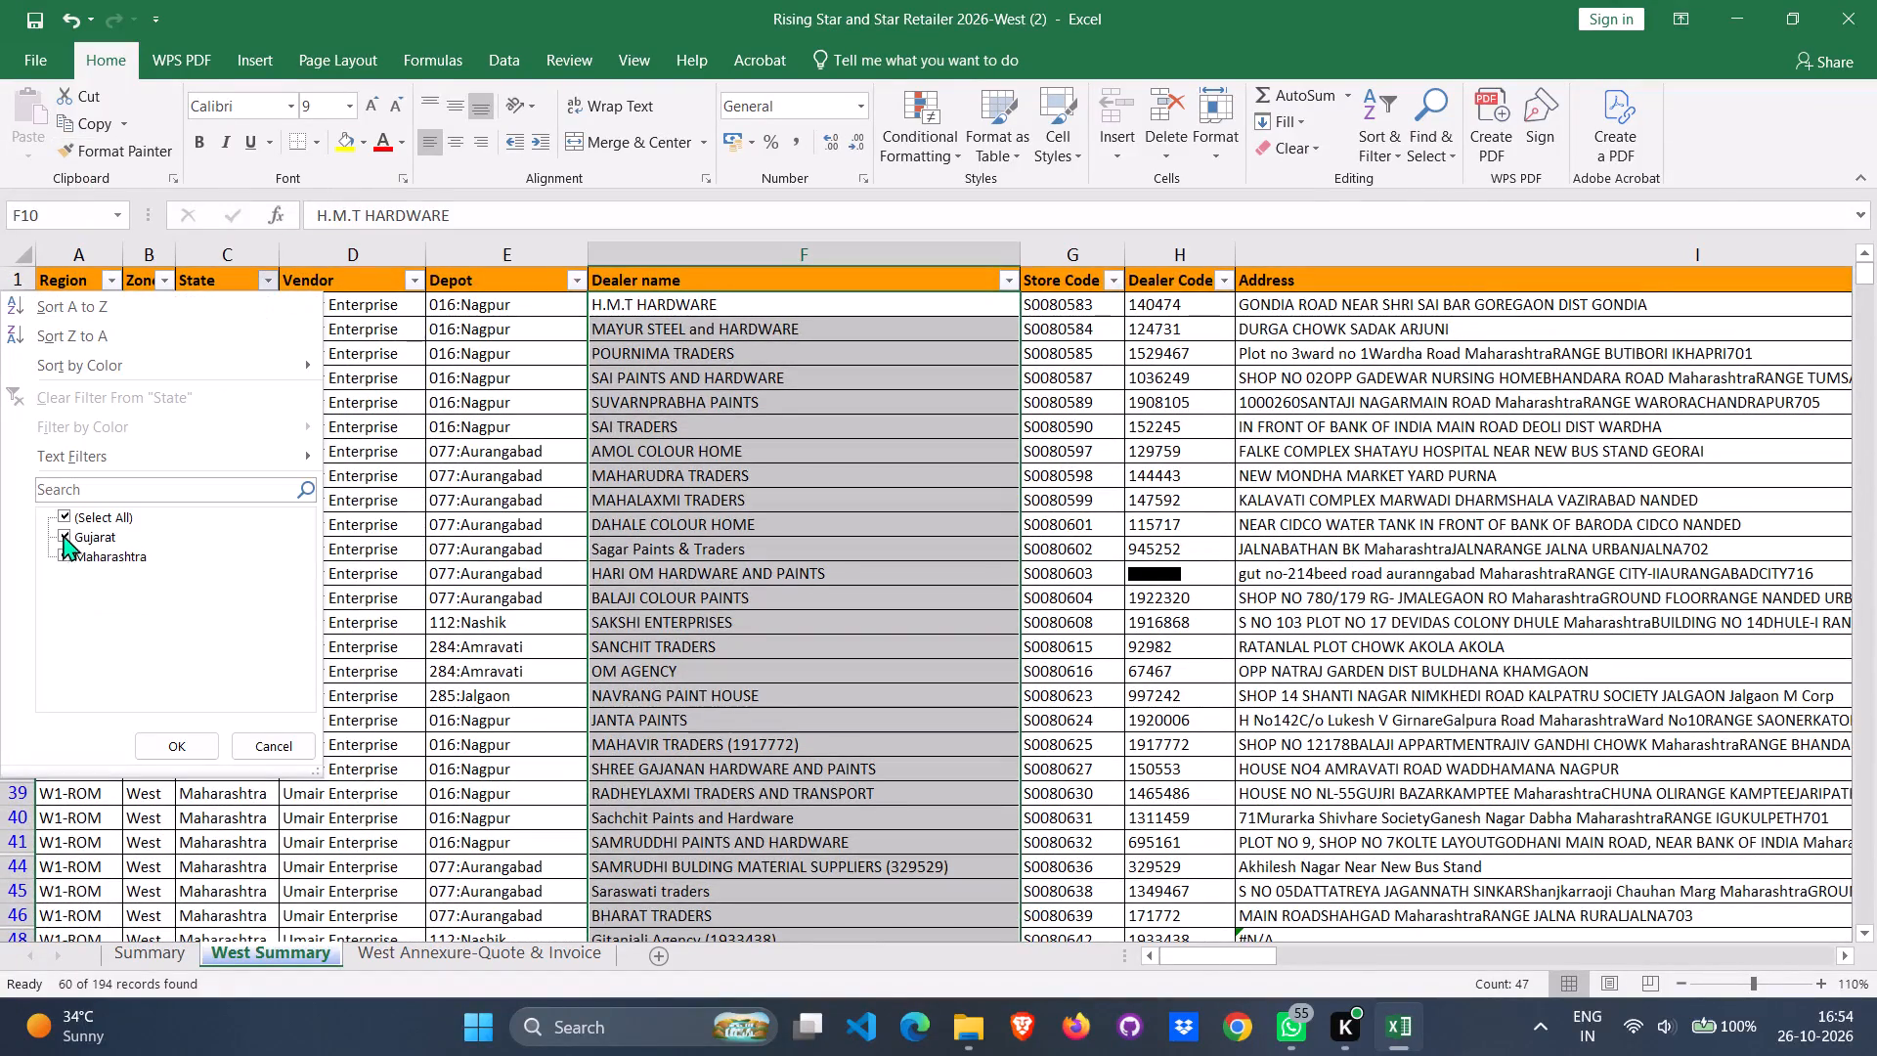
left_click(64, 518)
left_click(65, 541)
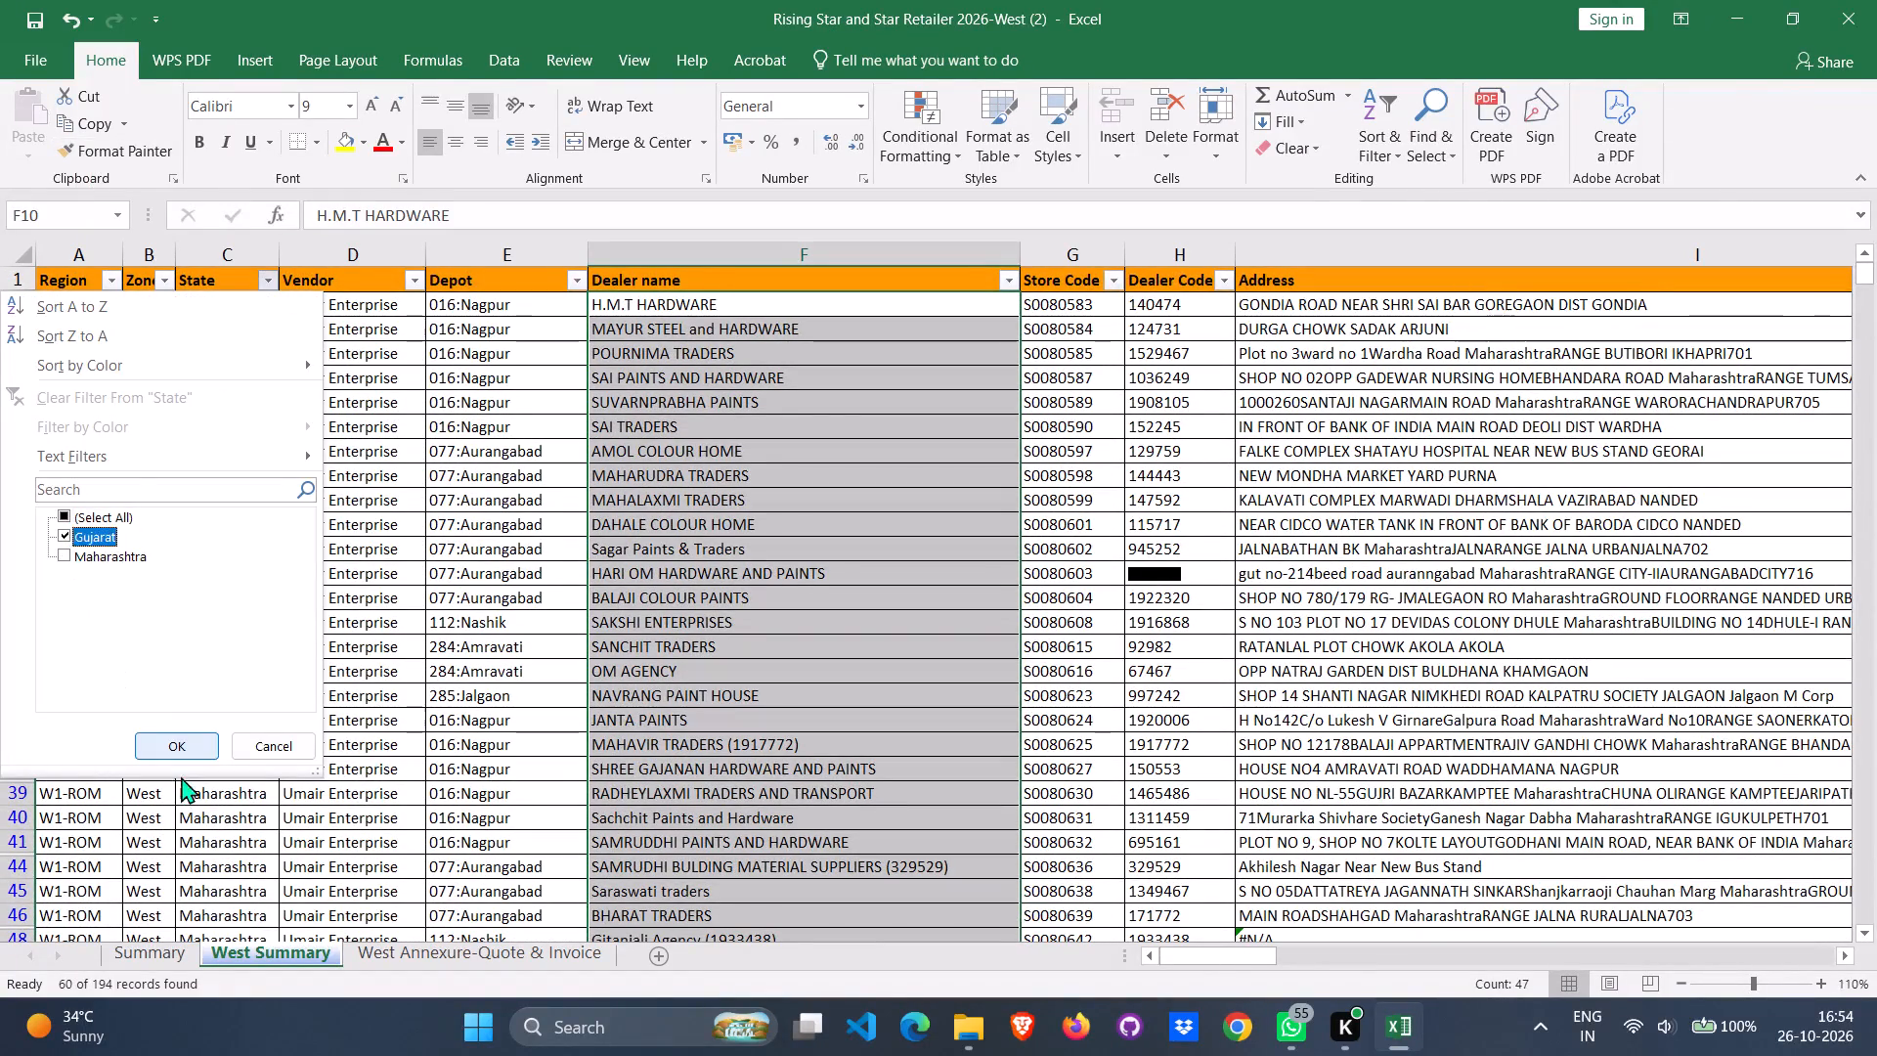
left_click(181, 754)
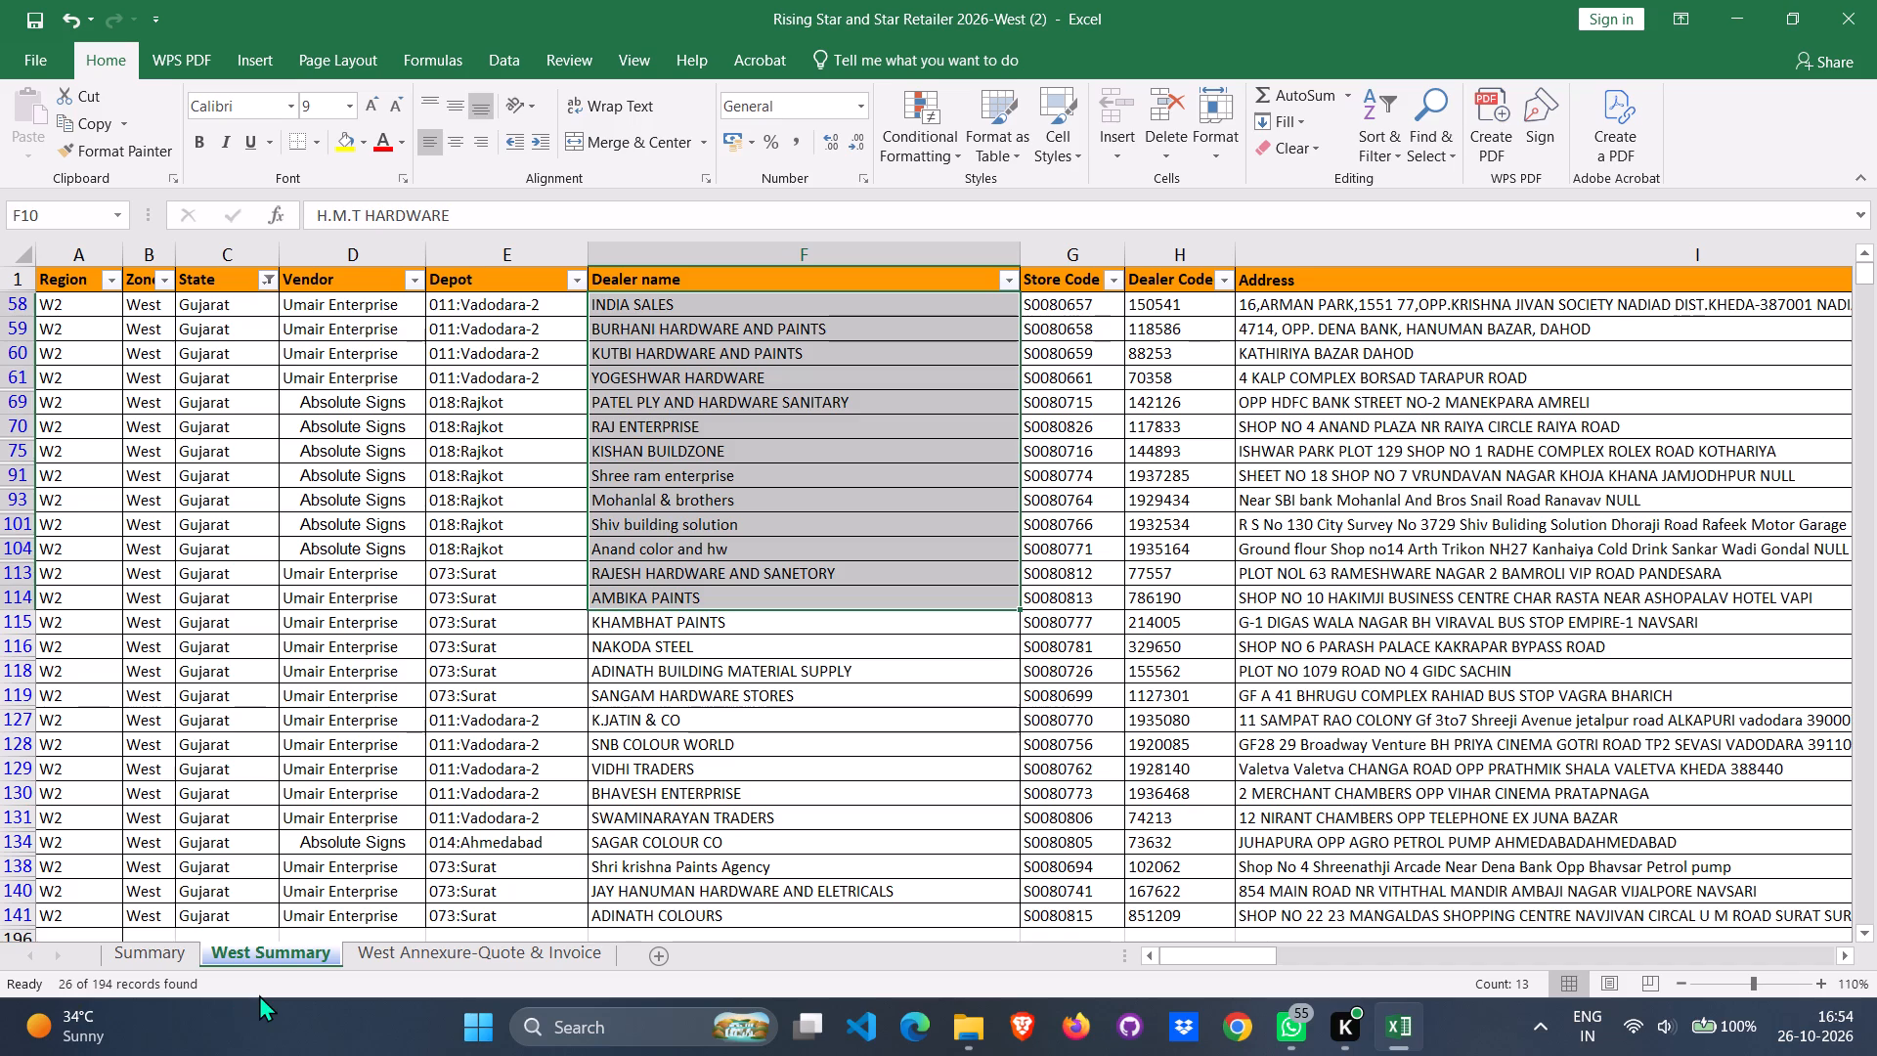
Check the State column's filter choices, keeping only Gujarat ticked.
scroll(464, 760, "up", 3)
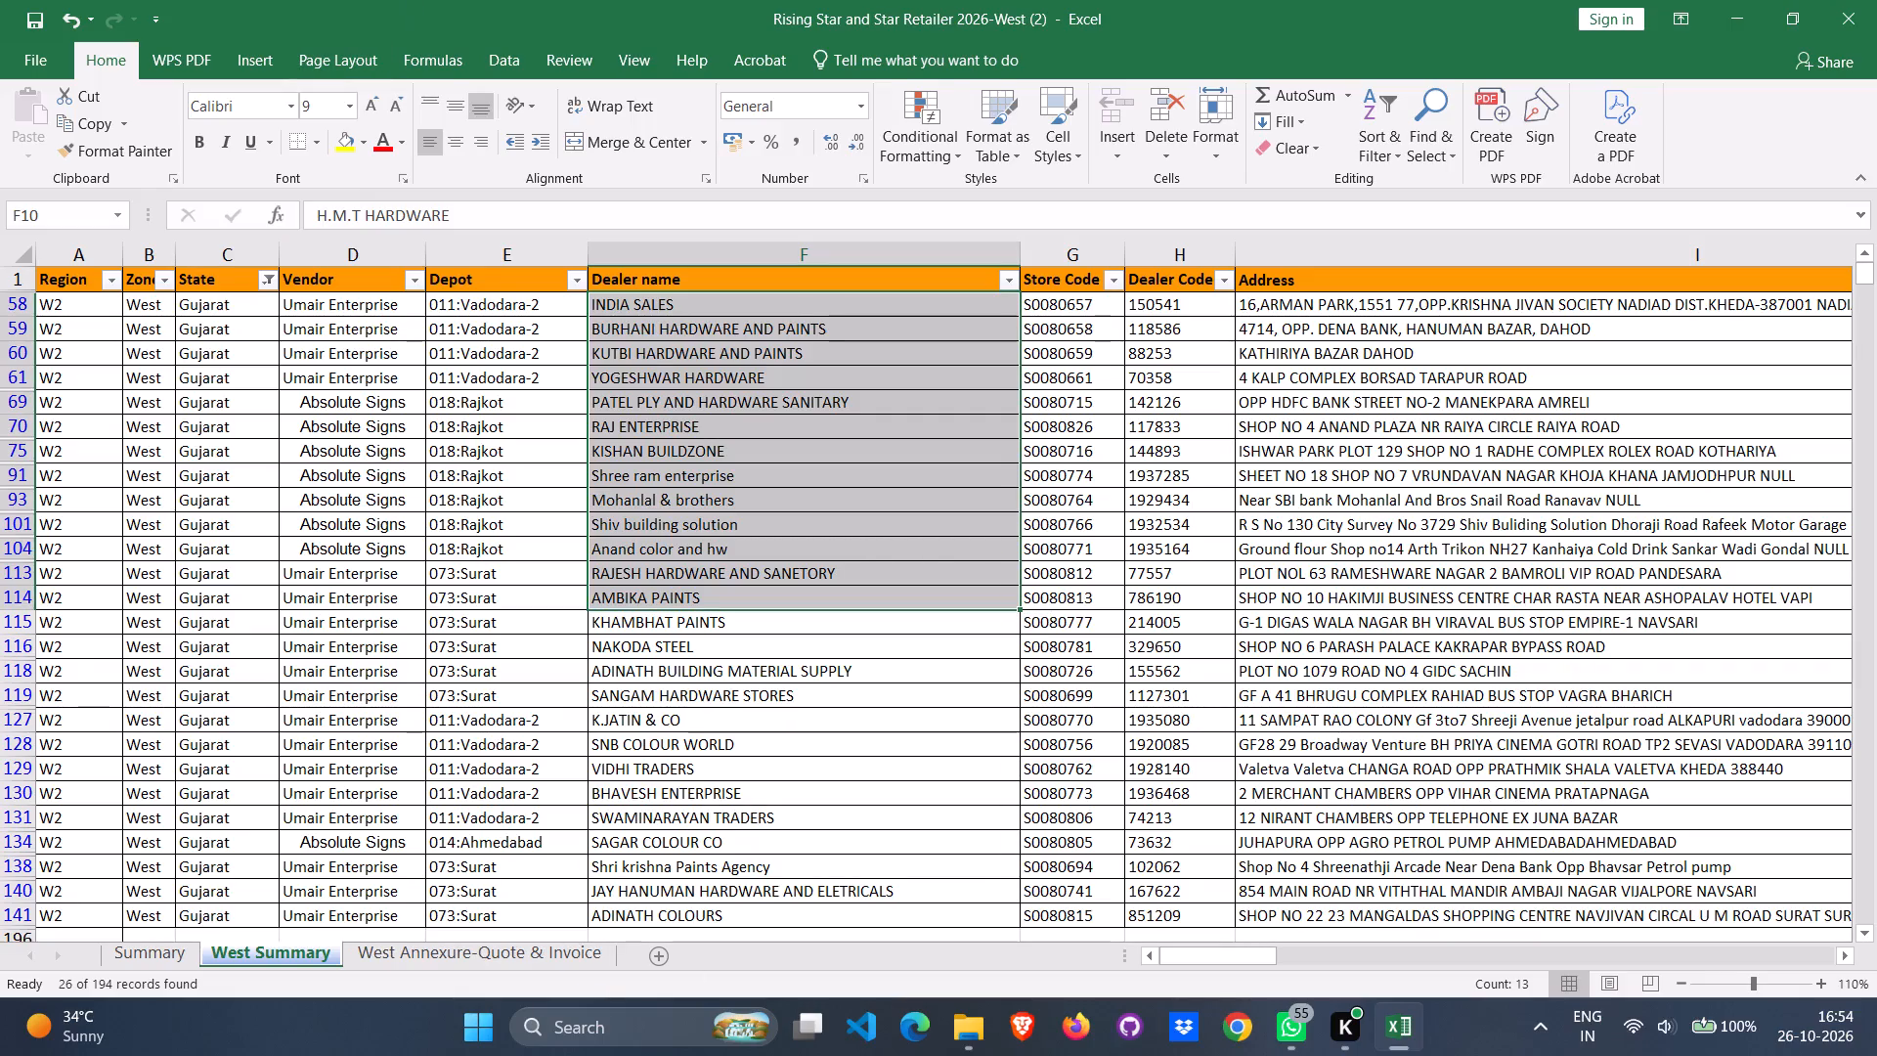
left_click(270, 286)
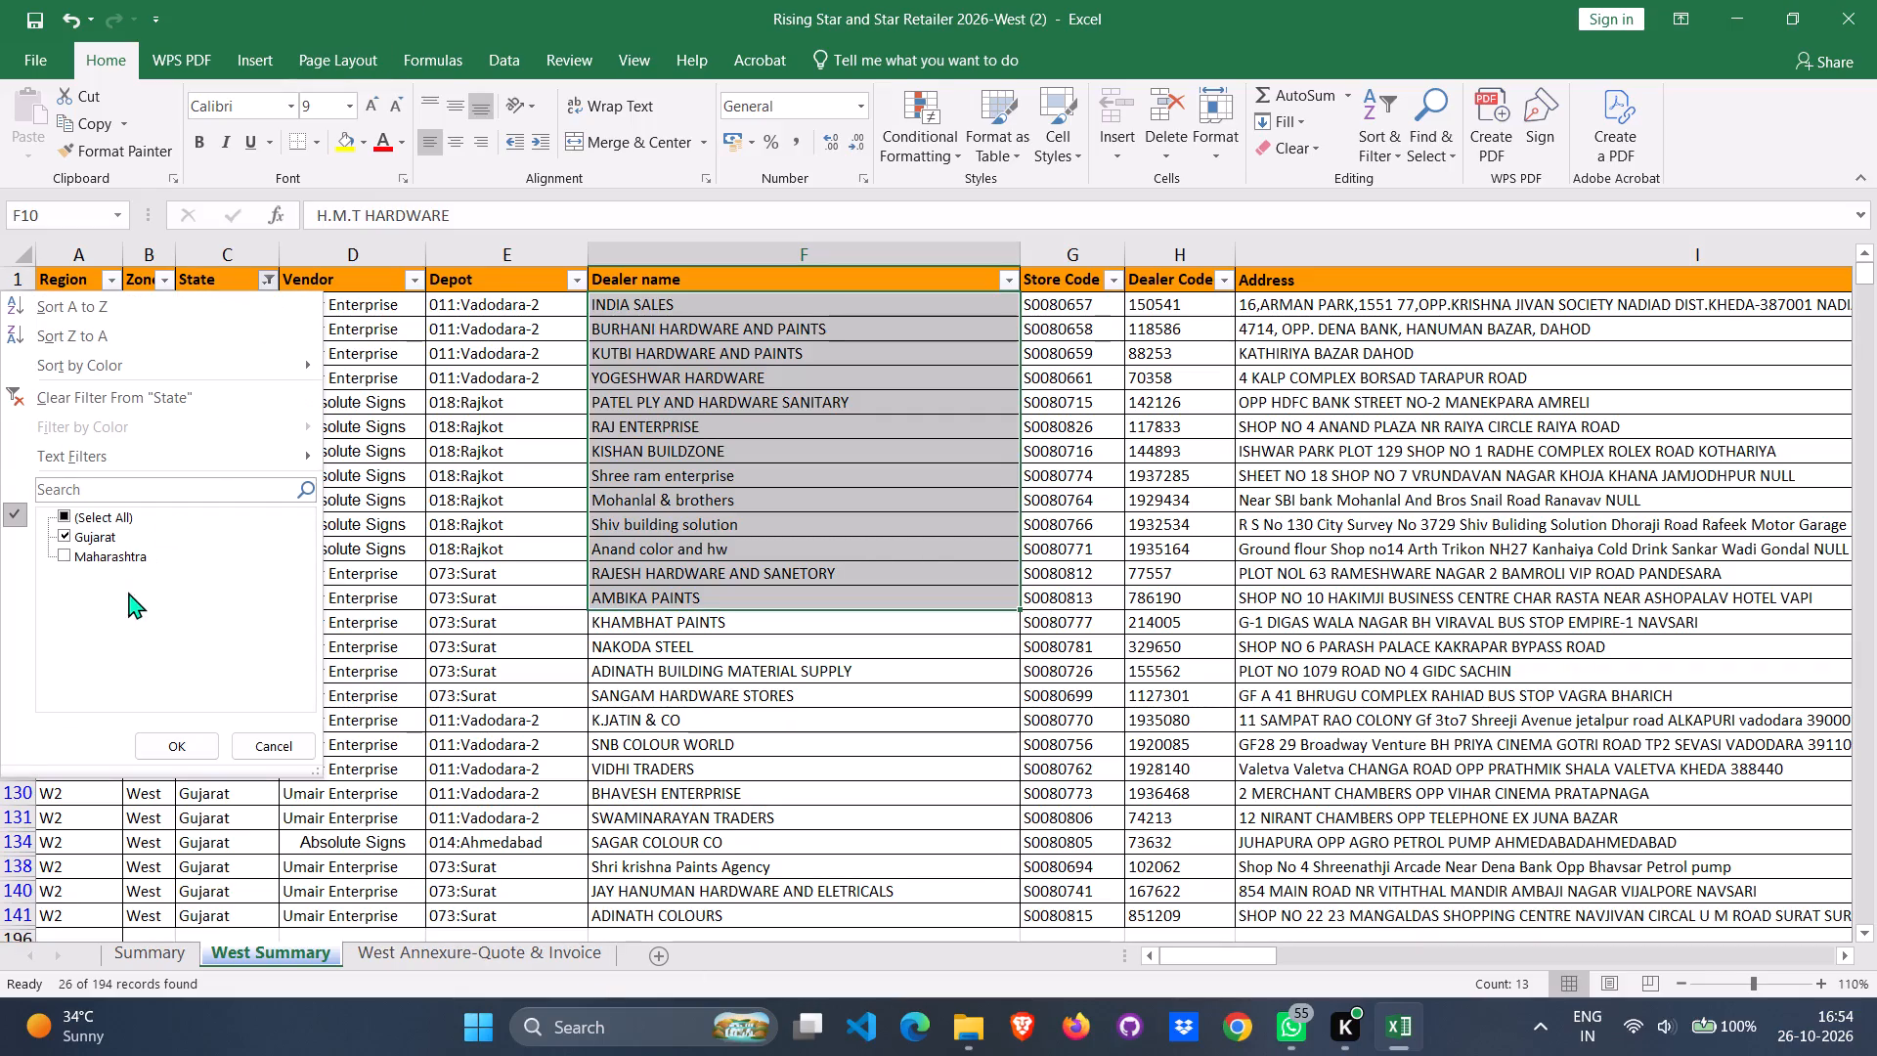
left_click(181, 743)
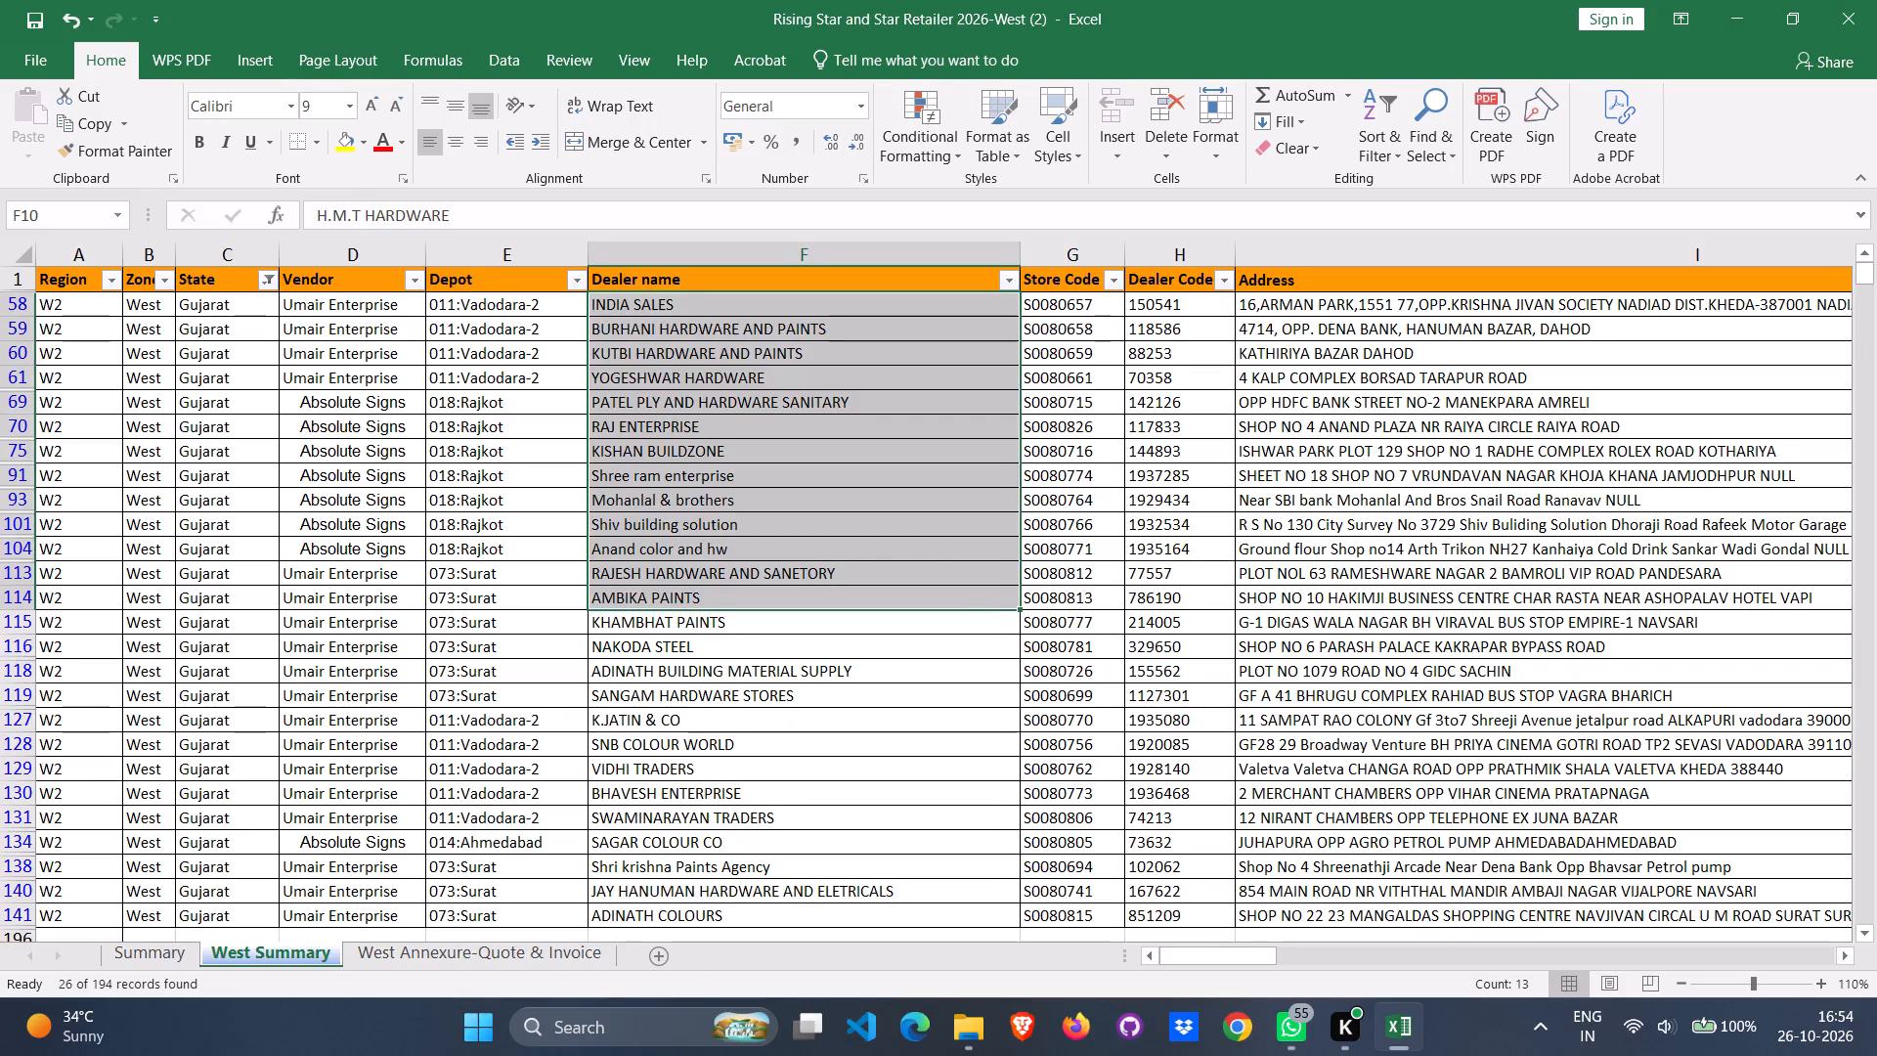
Review the Gujarat rows' final installation dates and remarks, and reapply the Current Stages filter with Branding completed ticked.
scroll(182, 716, "left", 6)
scroll(69, 713, "left", 9)
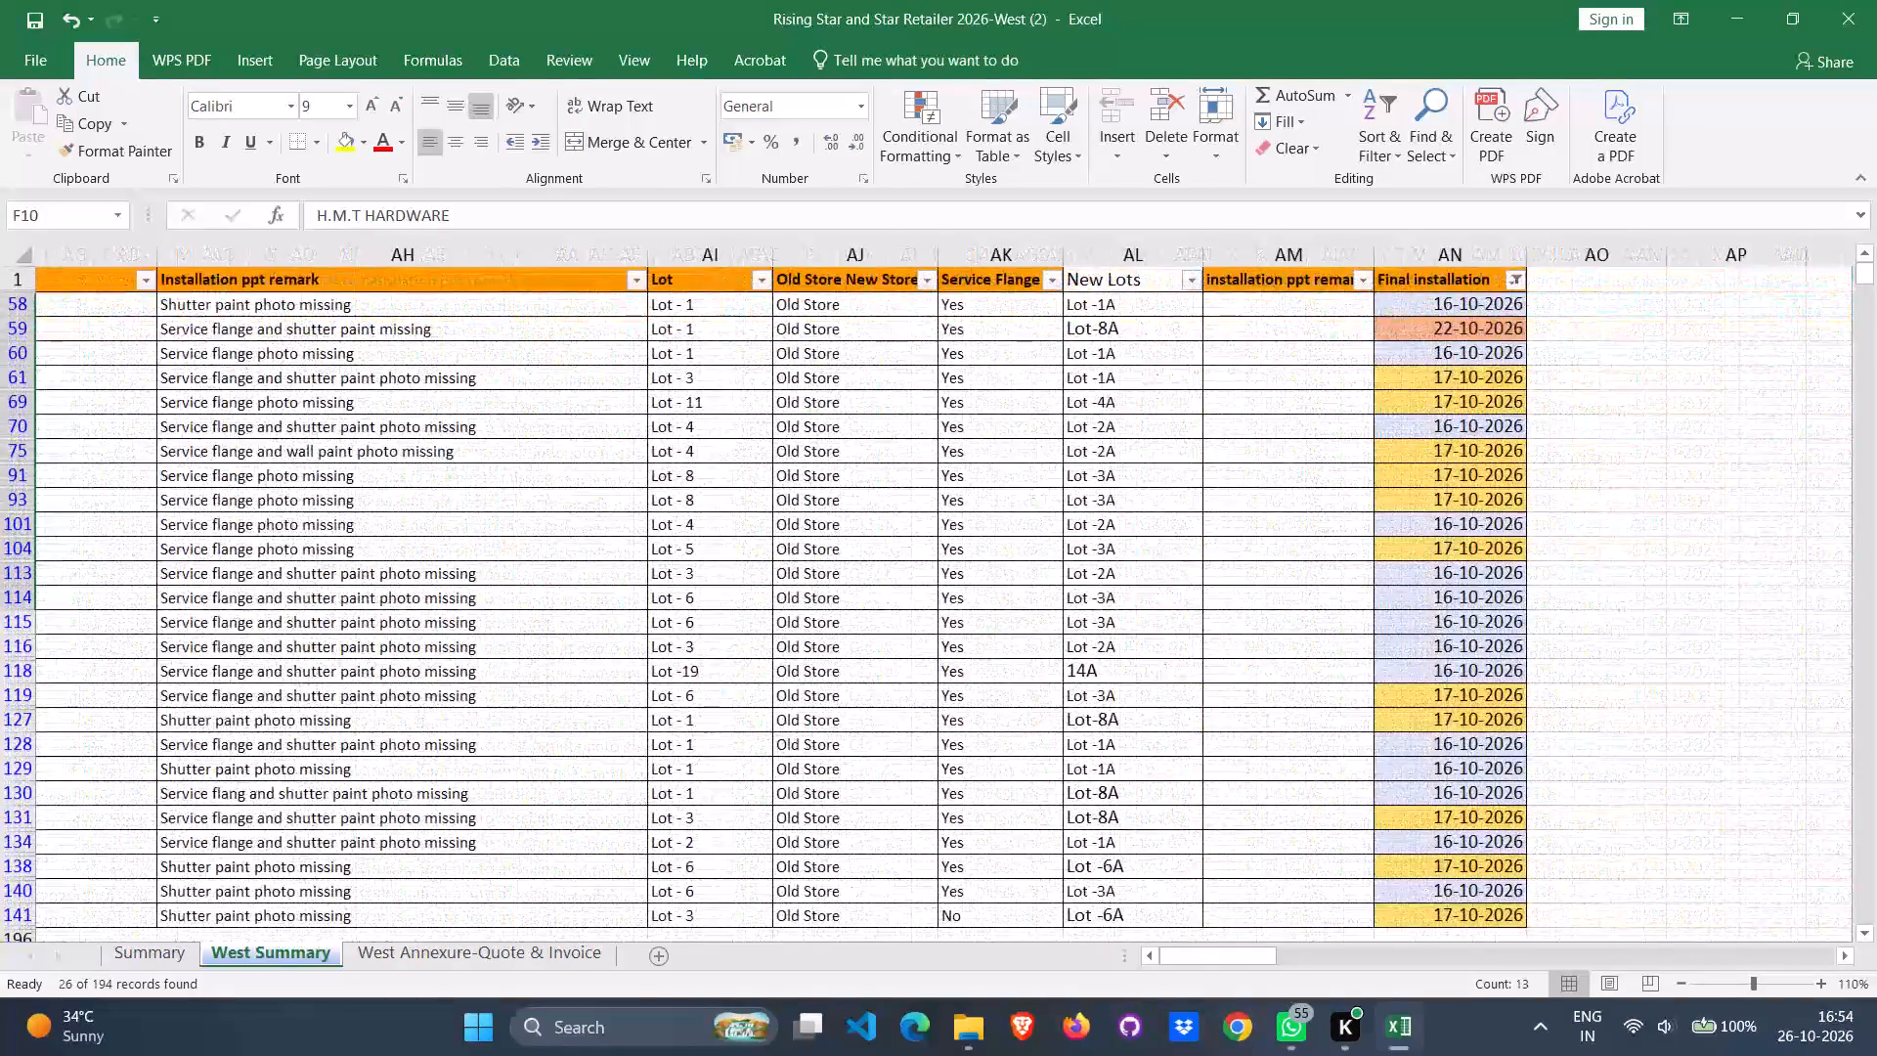
scroll(99, 848, "right", 1)
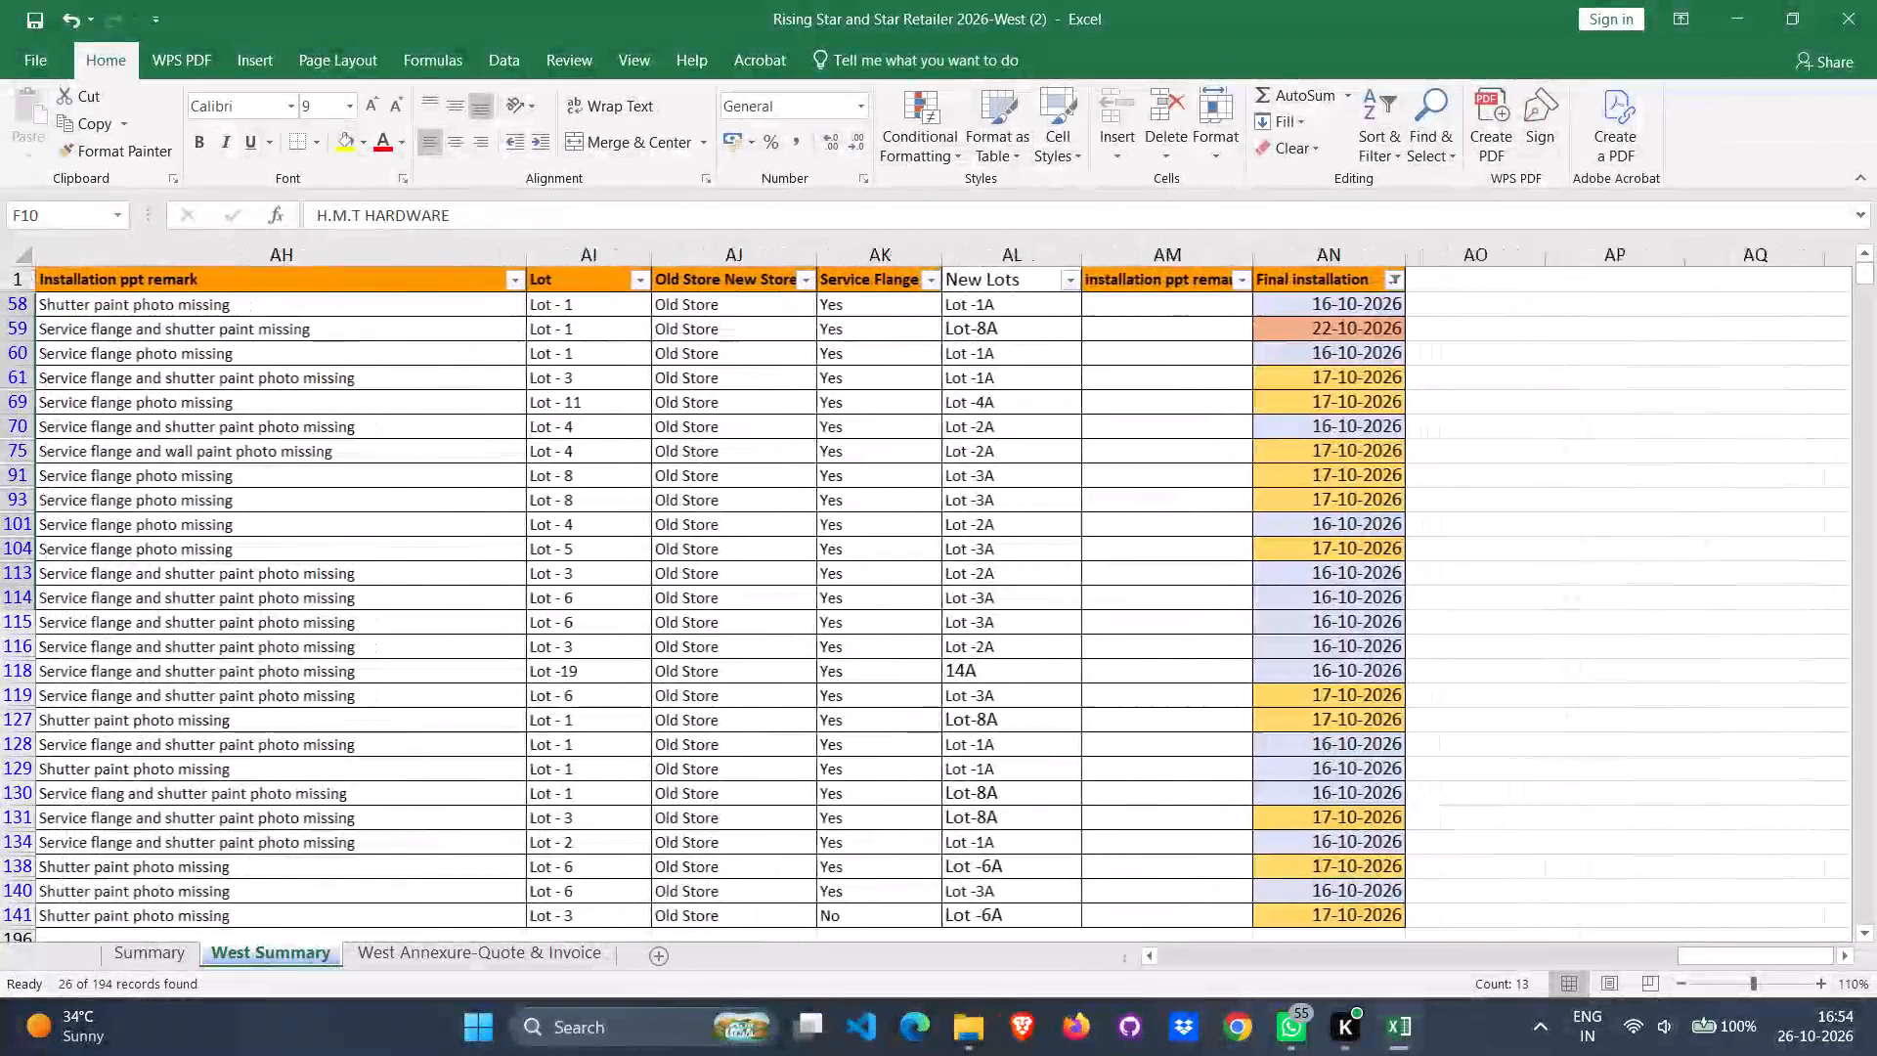
scroll(601, 544, "right", 7)
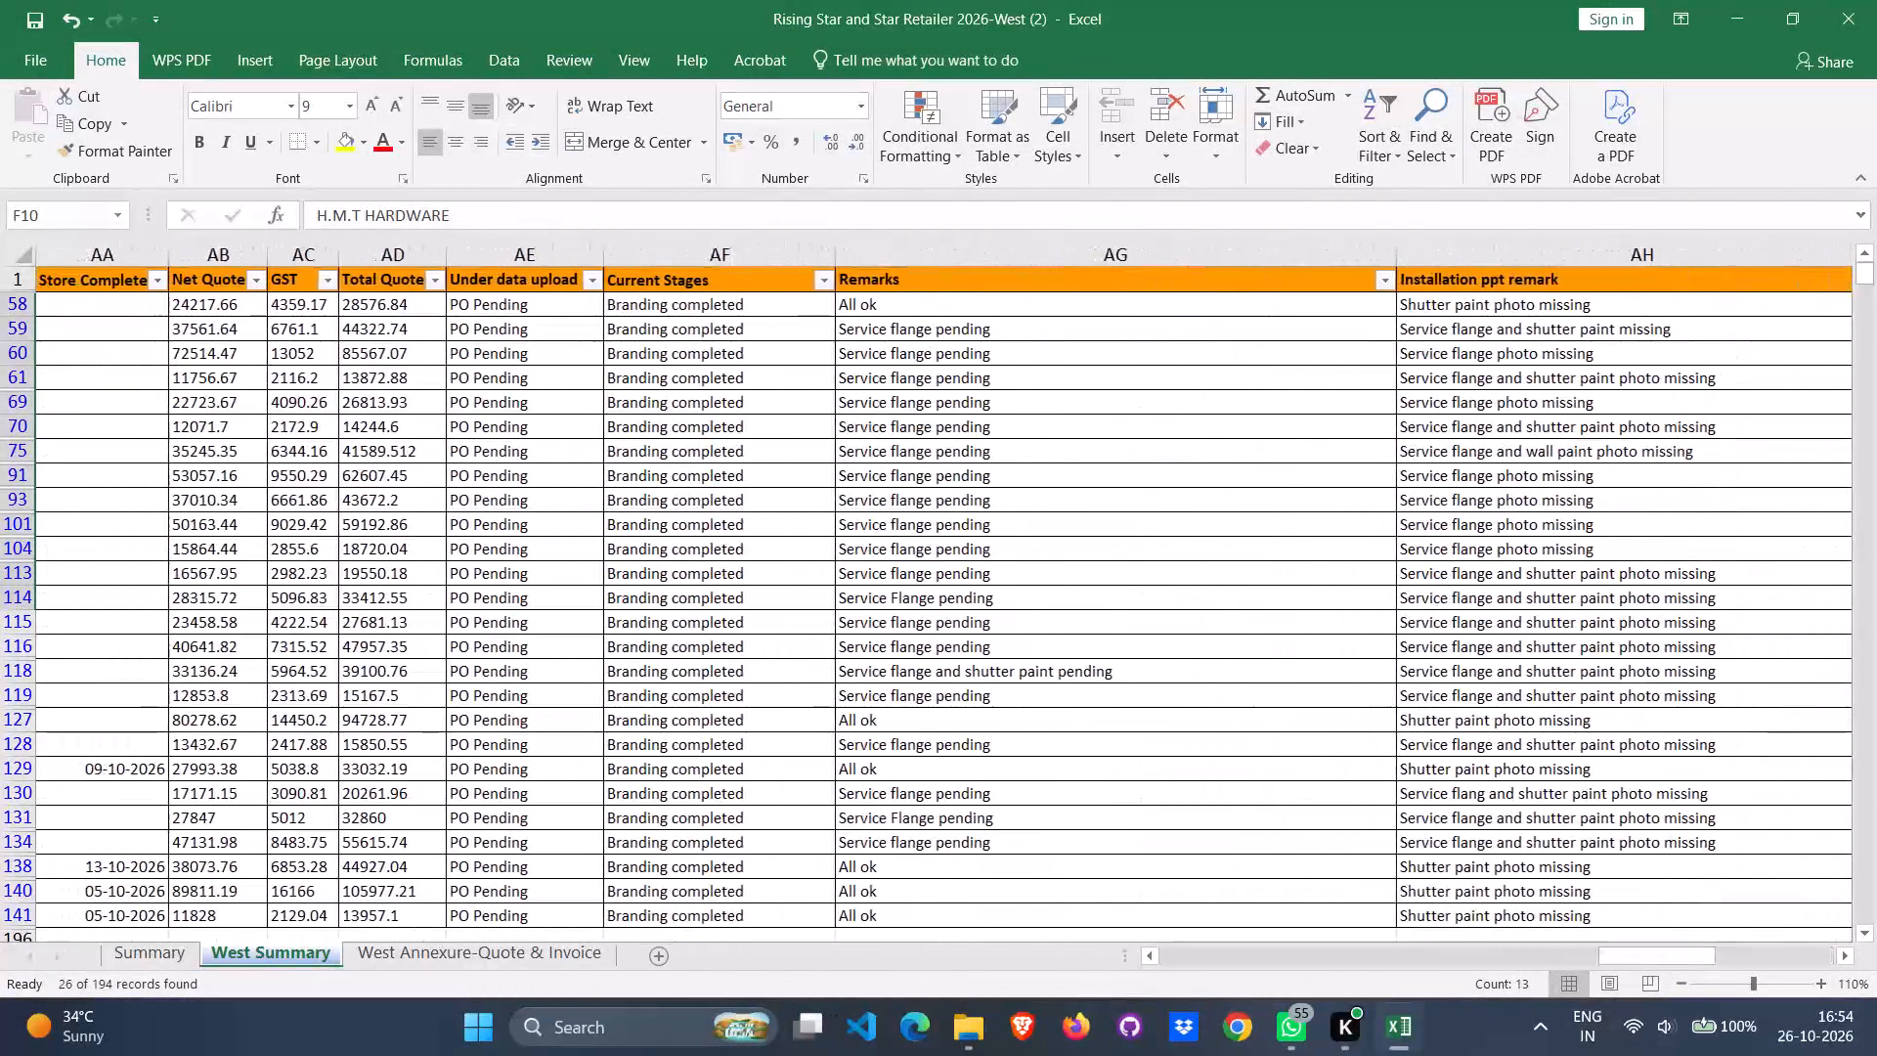
left_click(829, 281)
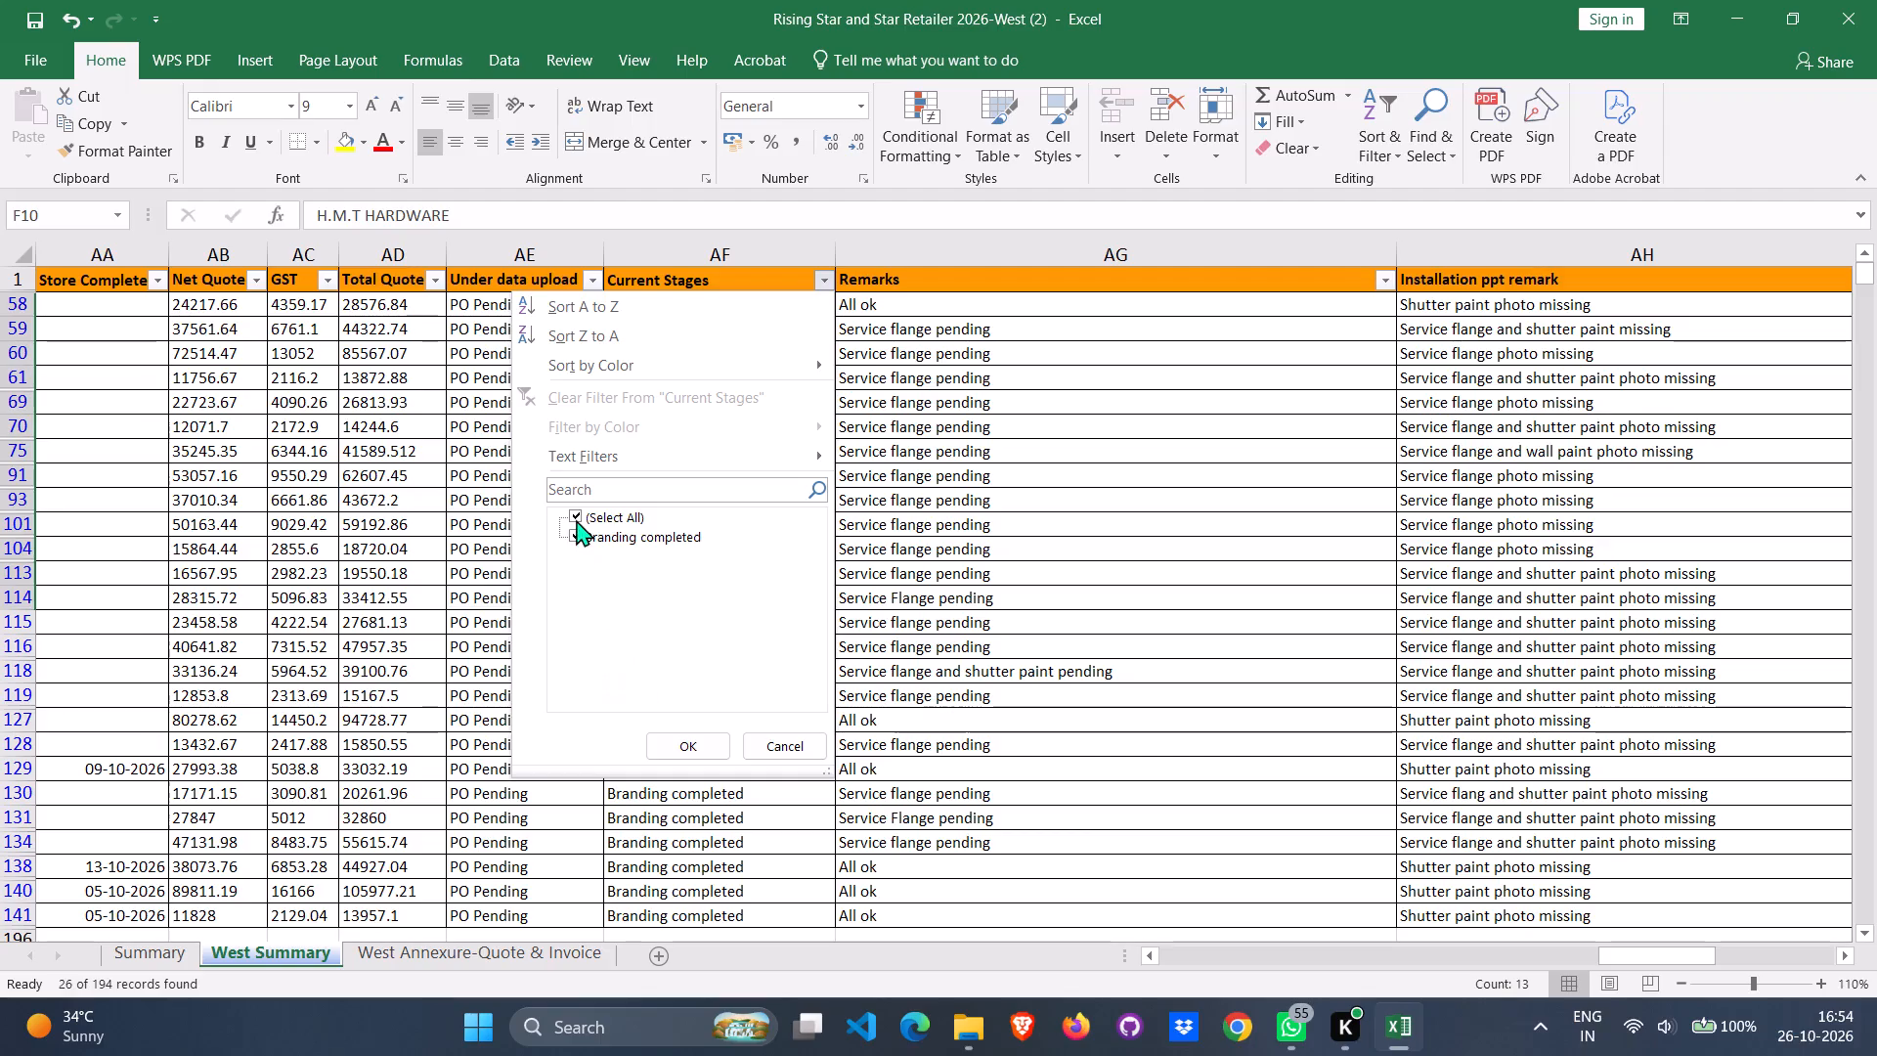
left_click(576, 516)
left_click(576, 533)
left_click(685, 744)
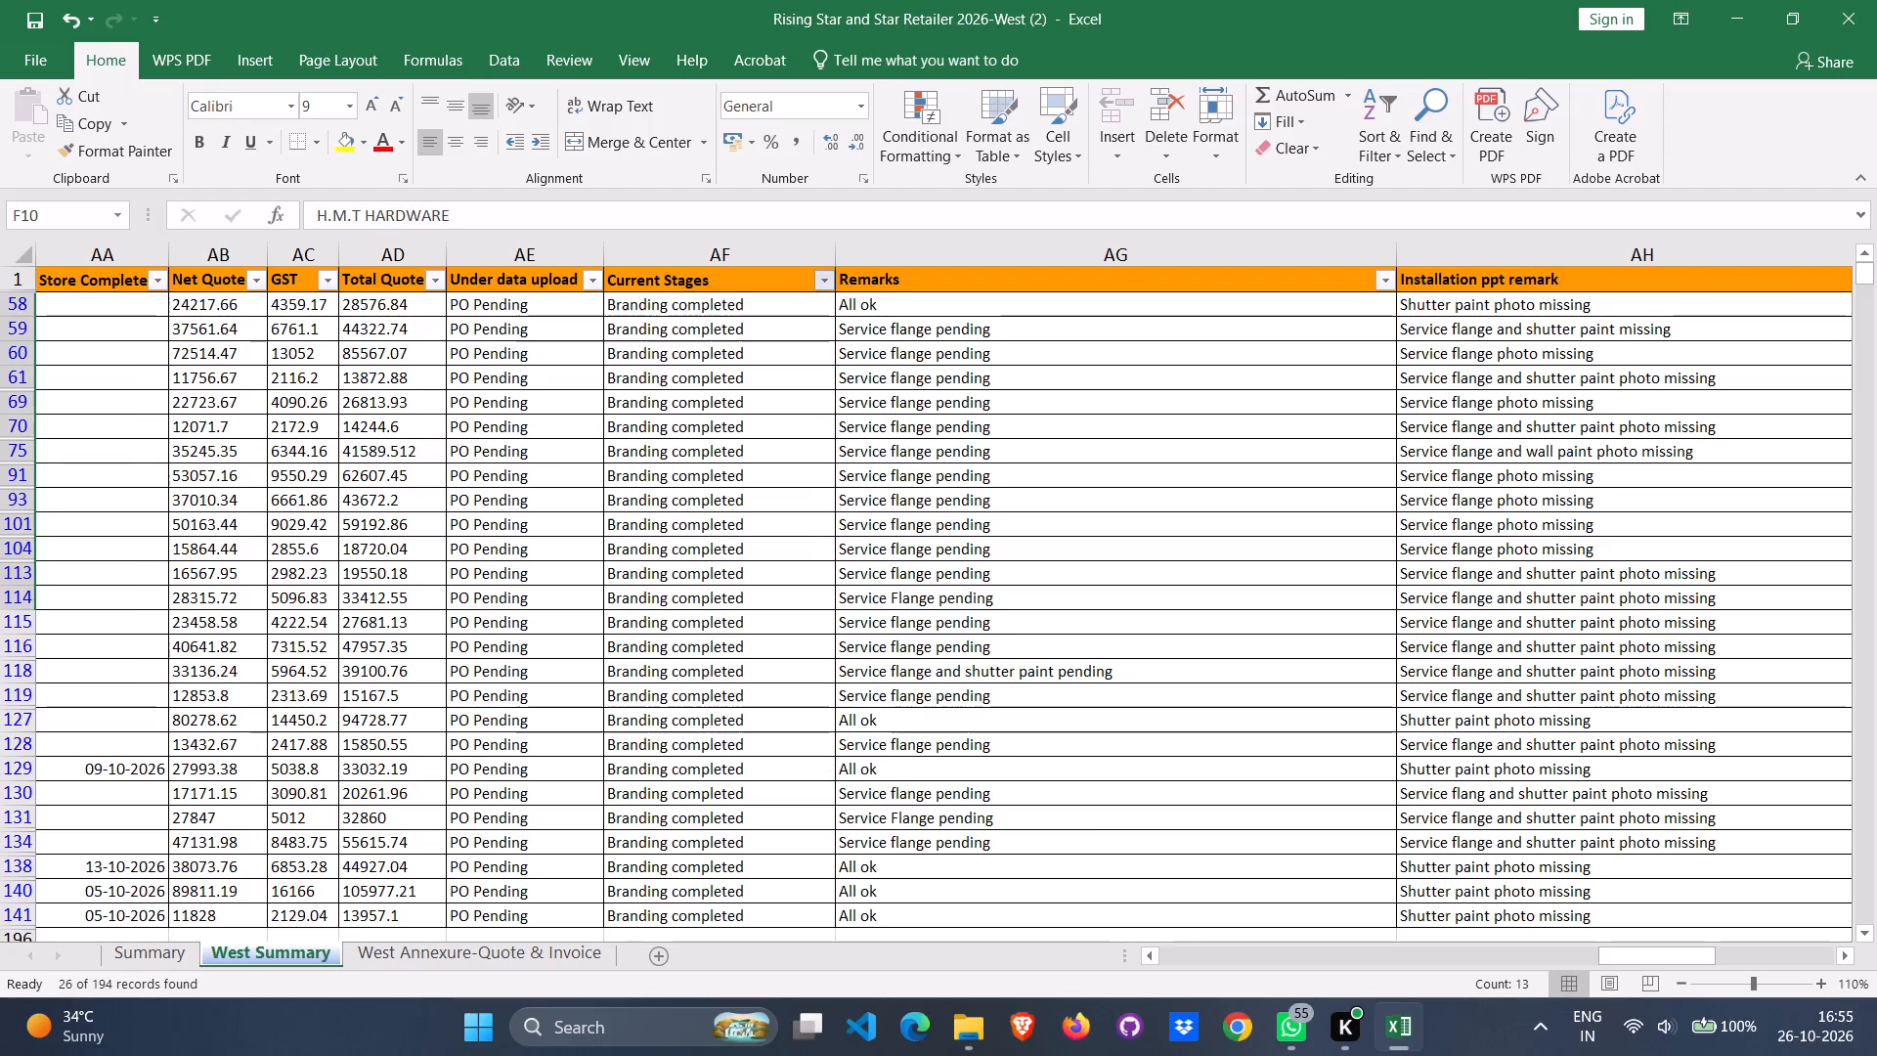
Look over the filtered Gujarat dealer rows from INDIA SALES down to the end of the list.
scroll(889, 721, "right", 14)
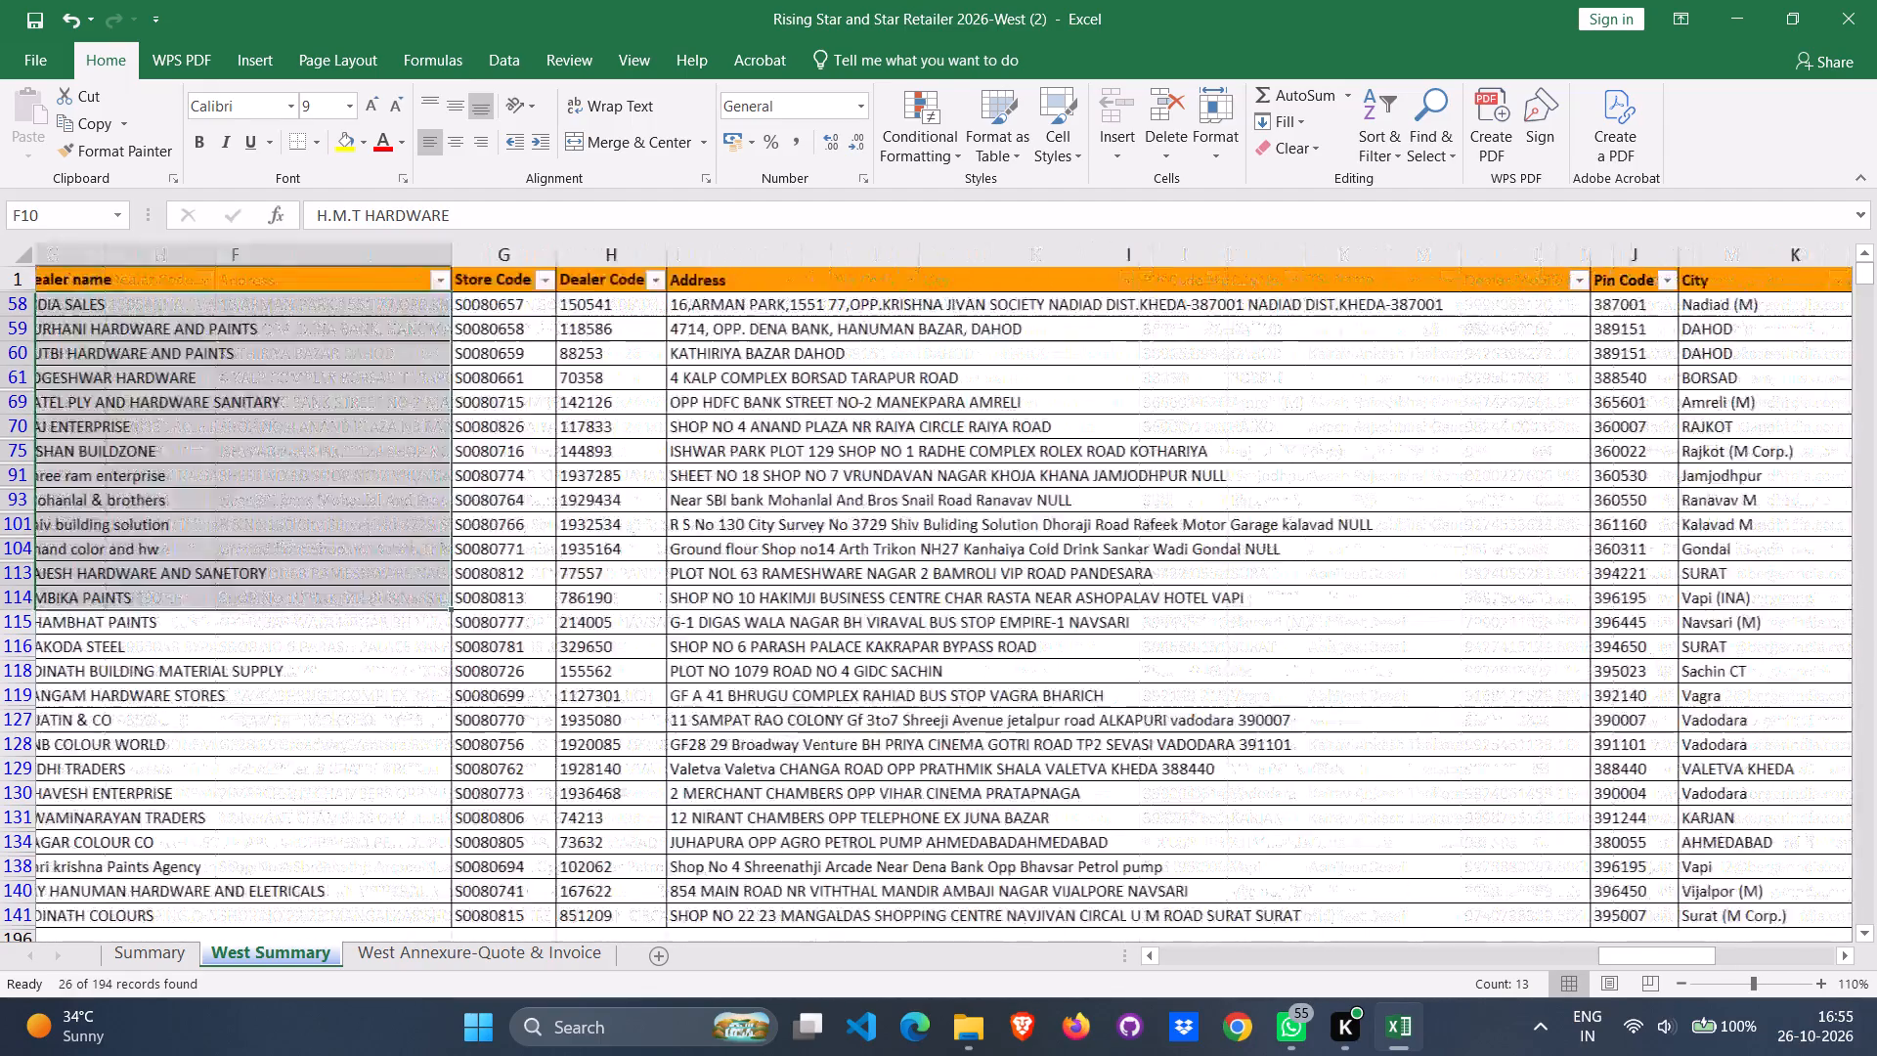
scroll(729, 638, "up", 4)
scroll(729, 638, "down", 4)
scroll(729, 638, "up", 2)
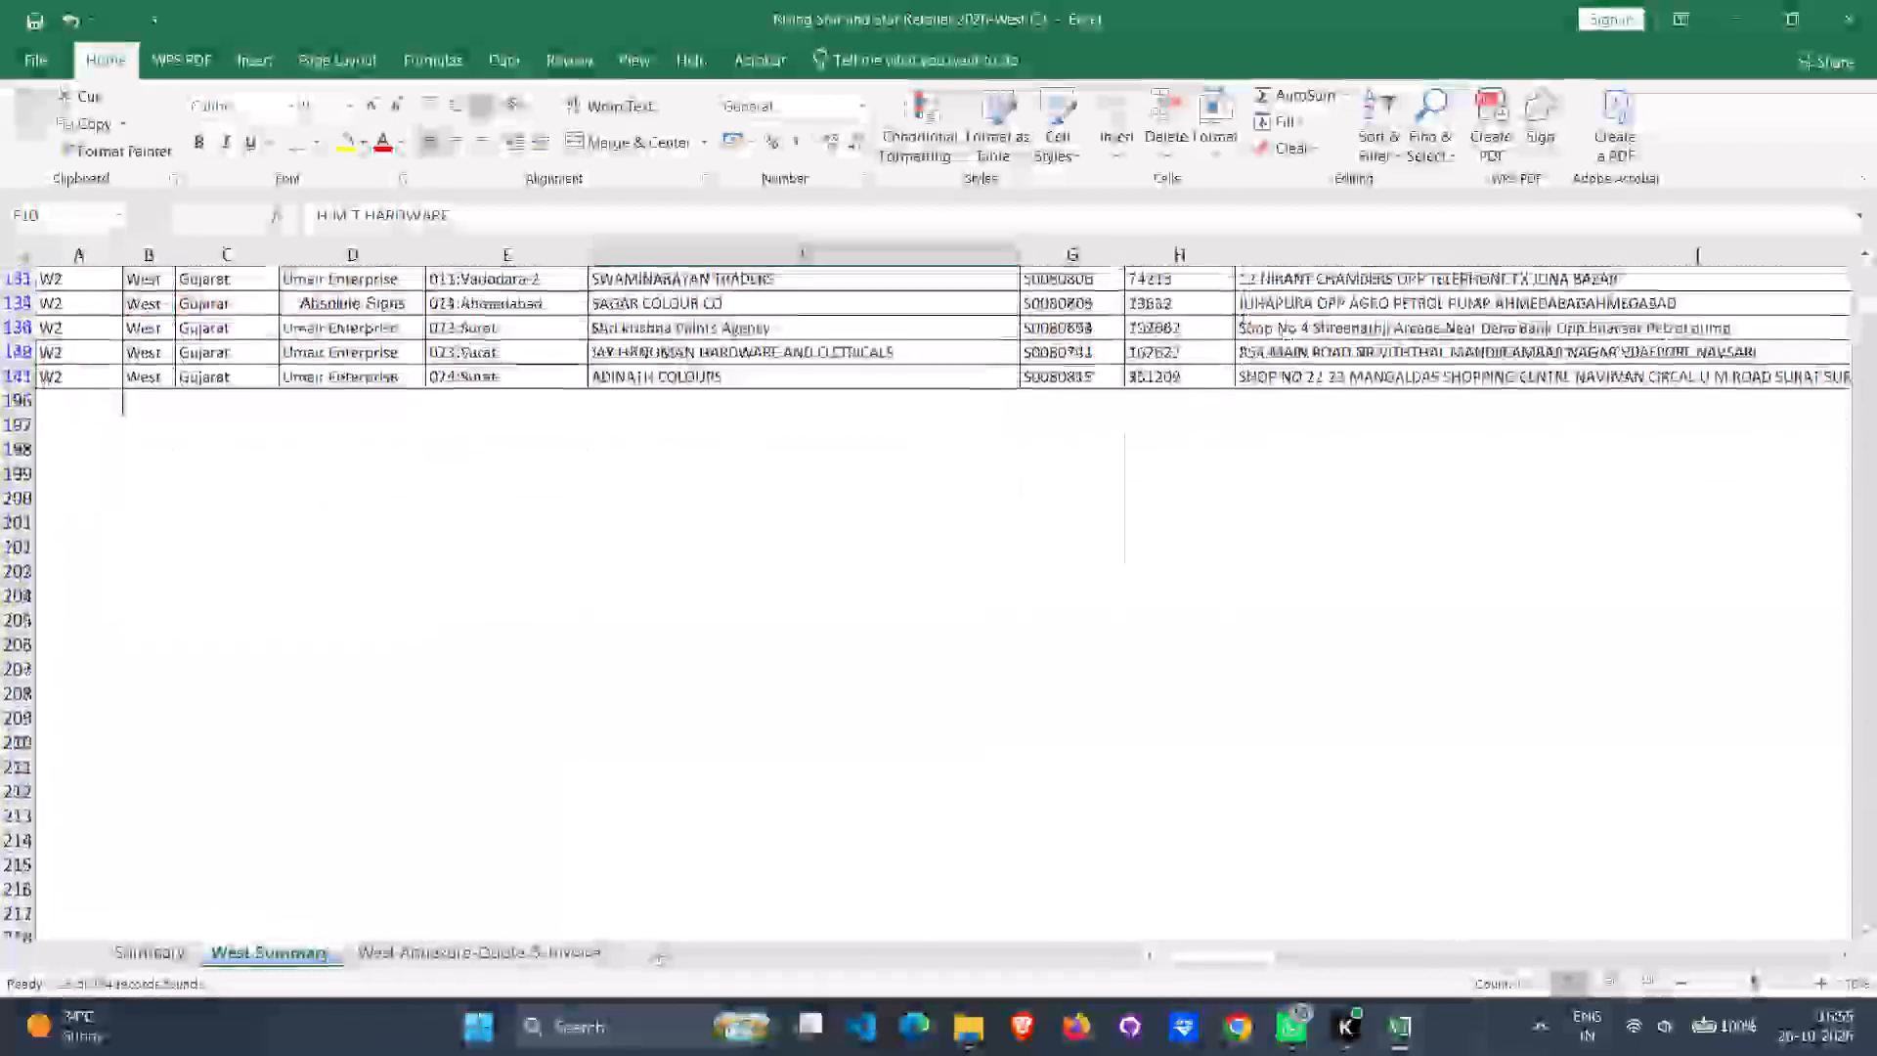
scroll(729, 638, "up", 1)
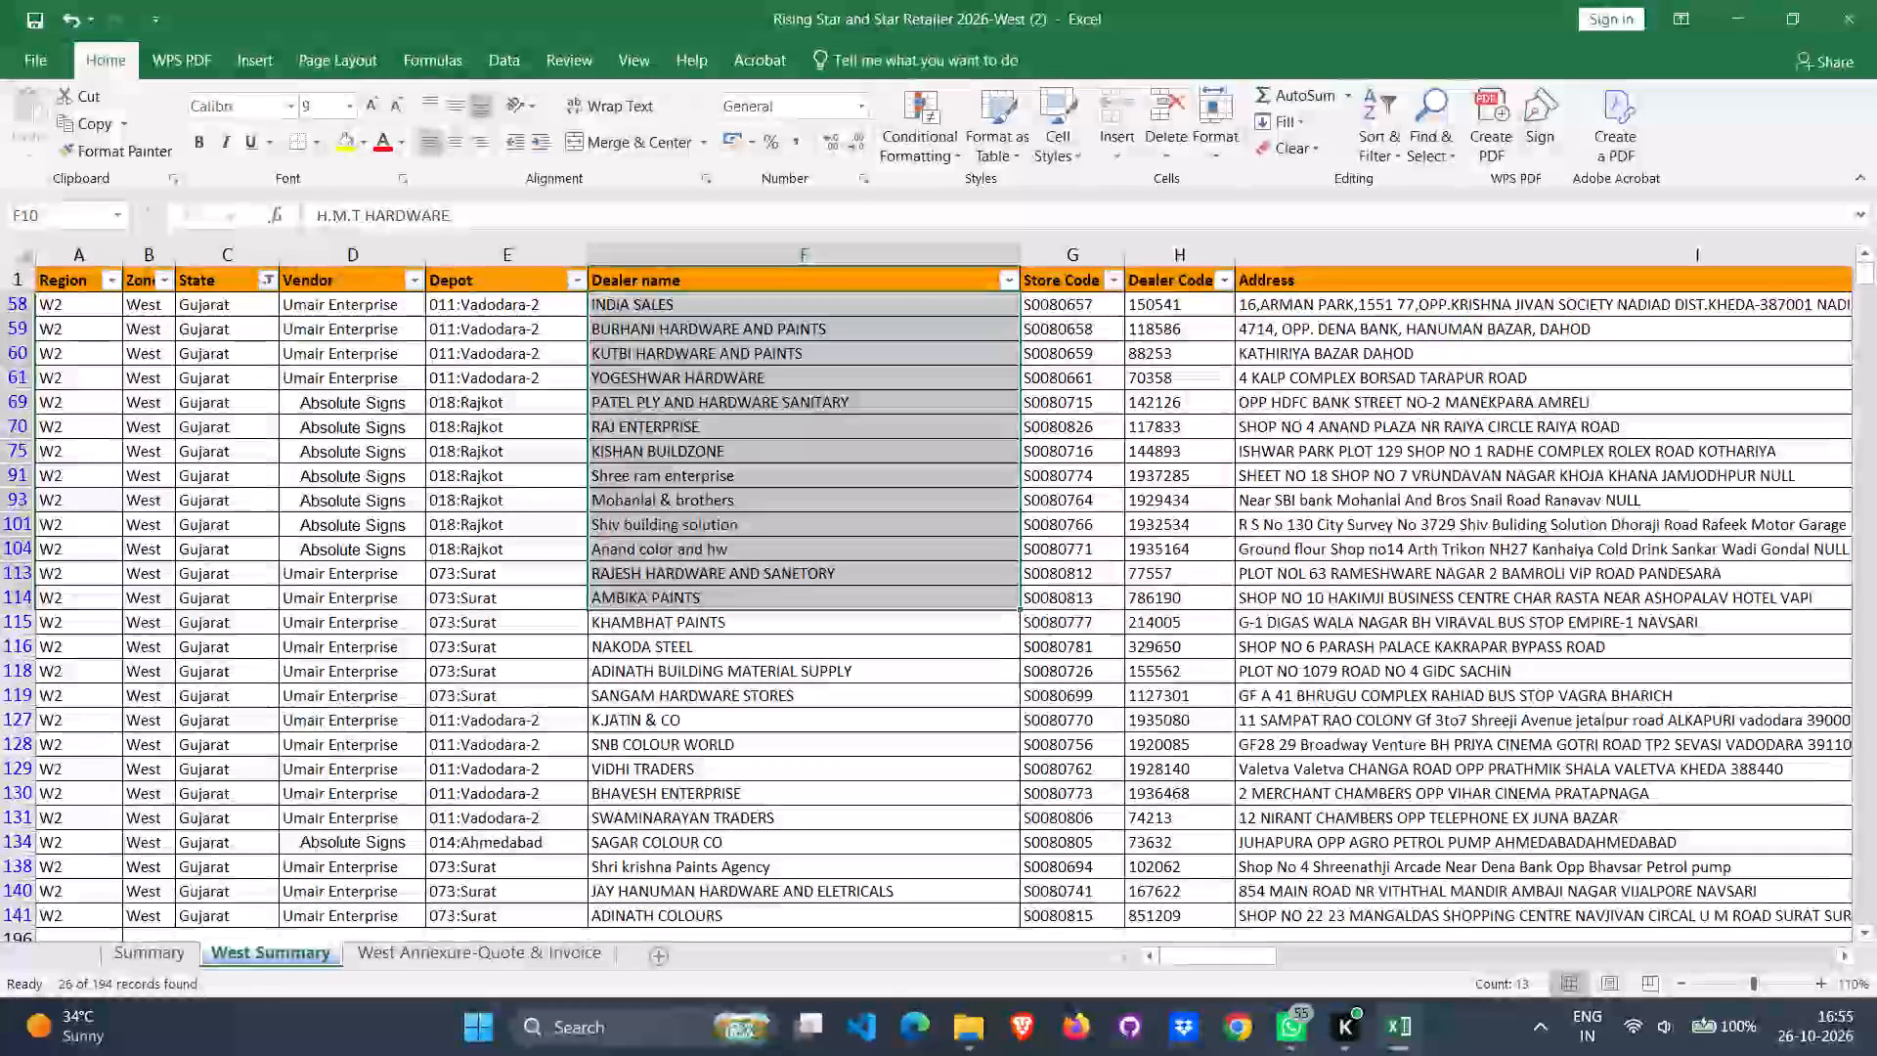
scroll(729, 638, "down", 4)
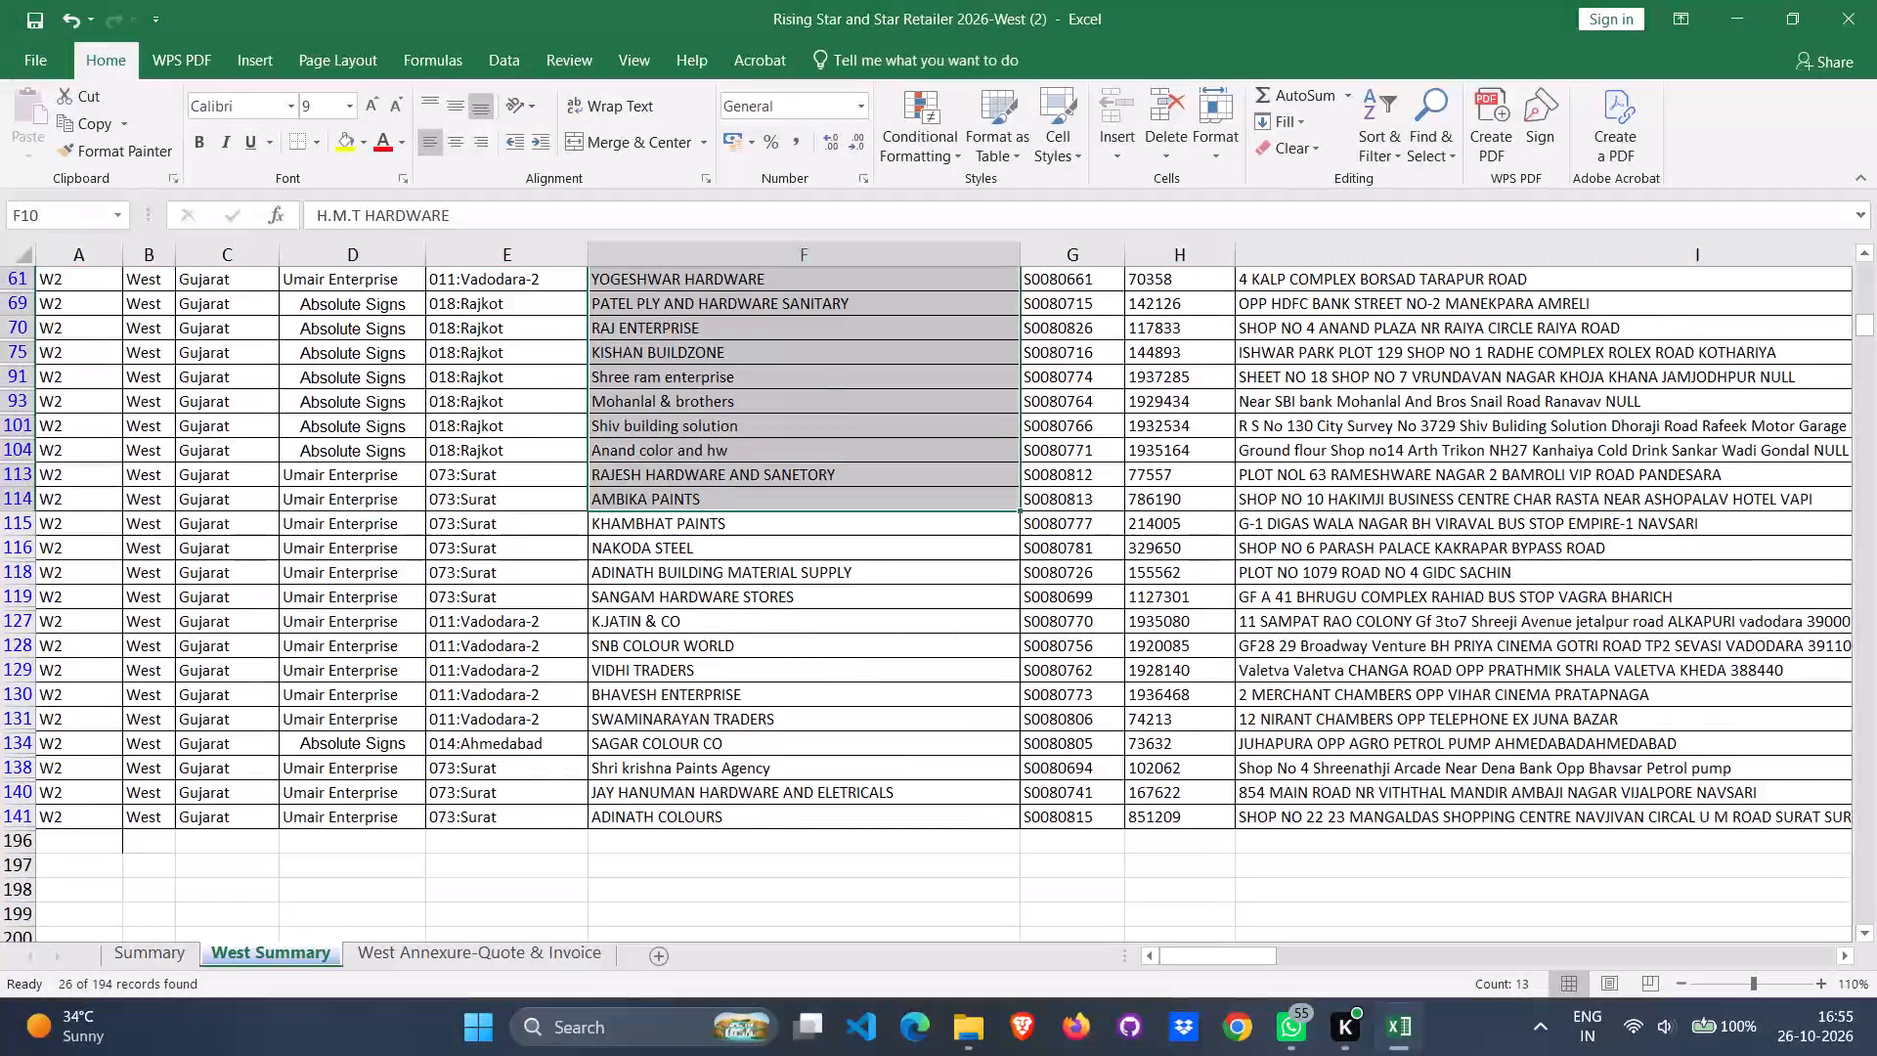
scroll(620, 671, "up", 17)
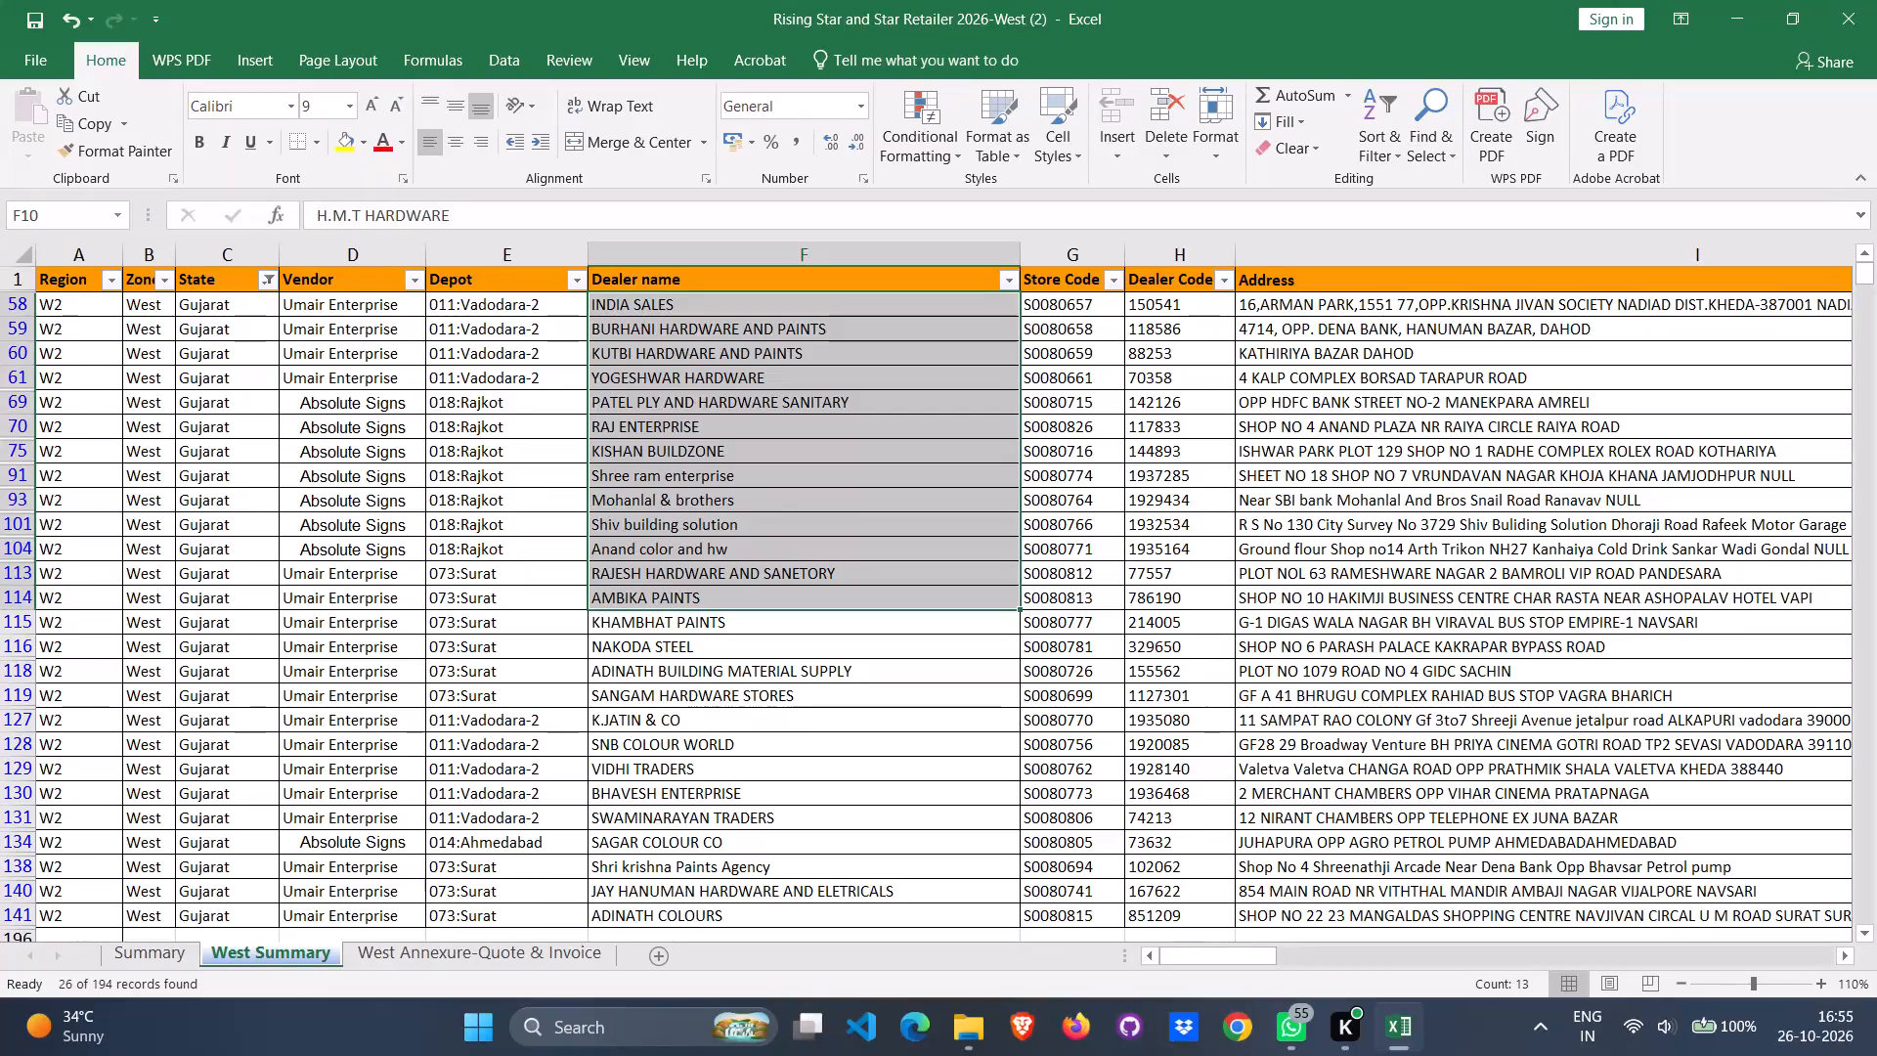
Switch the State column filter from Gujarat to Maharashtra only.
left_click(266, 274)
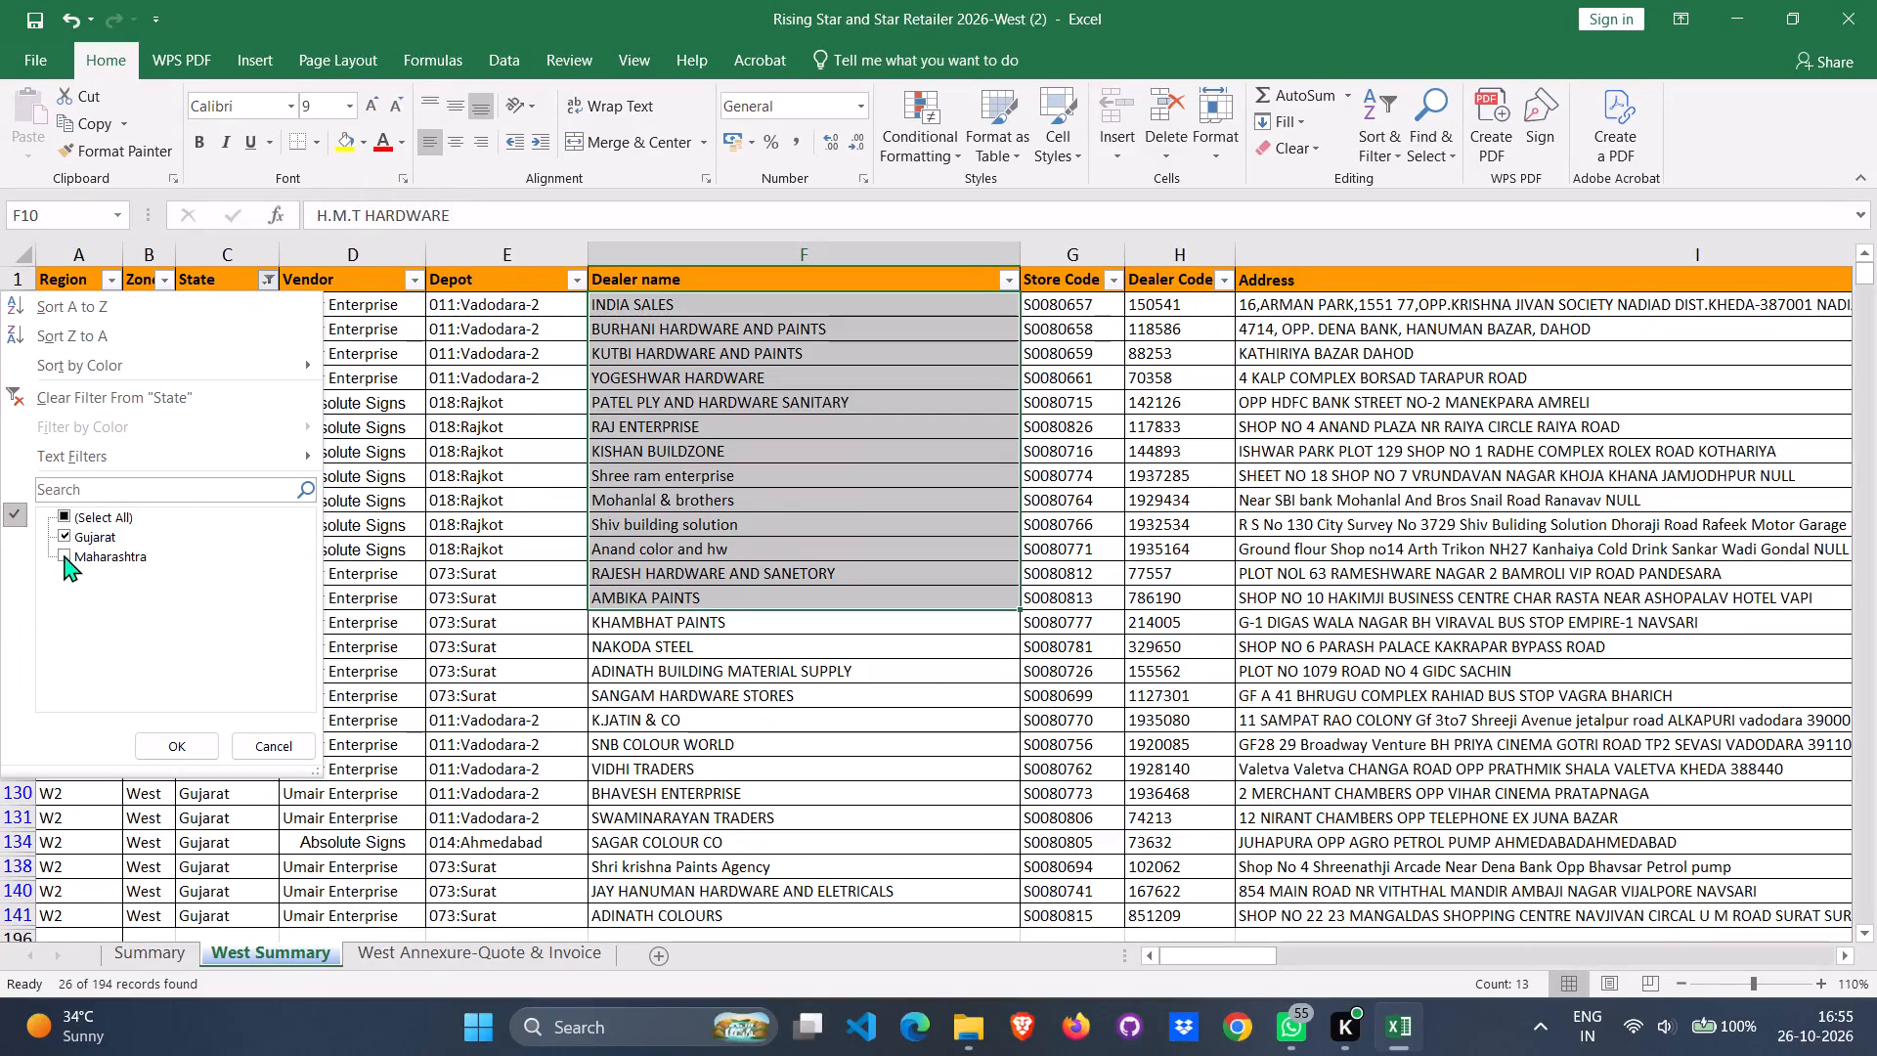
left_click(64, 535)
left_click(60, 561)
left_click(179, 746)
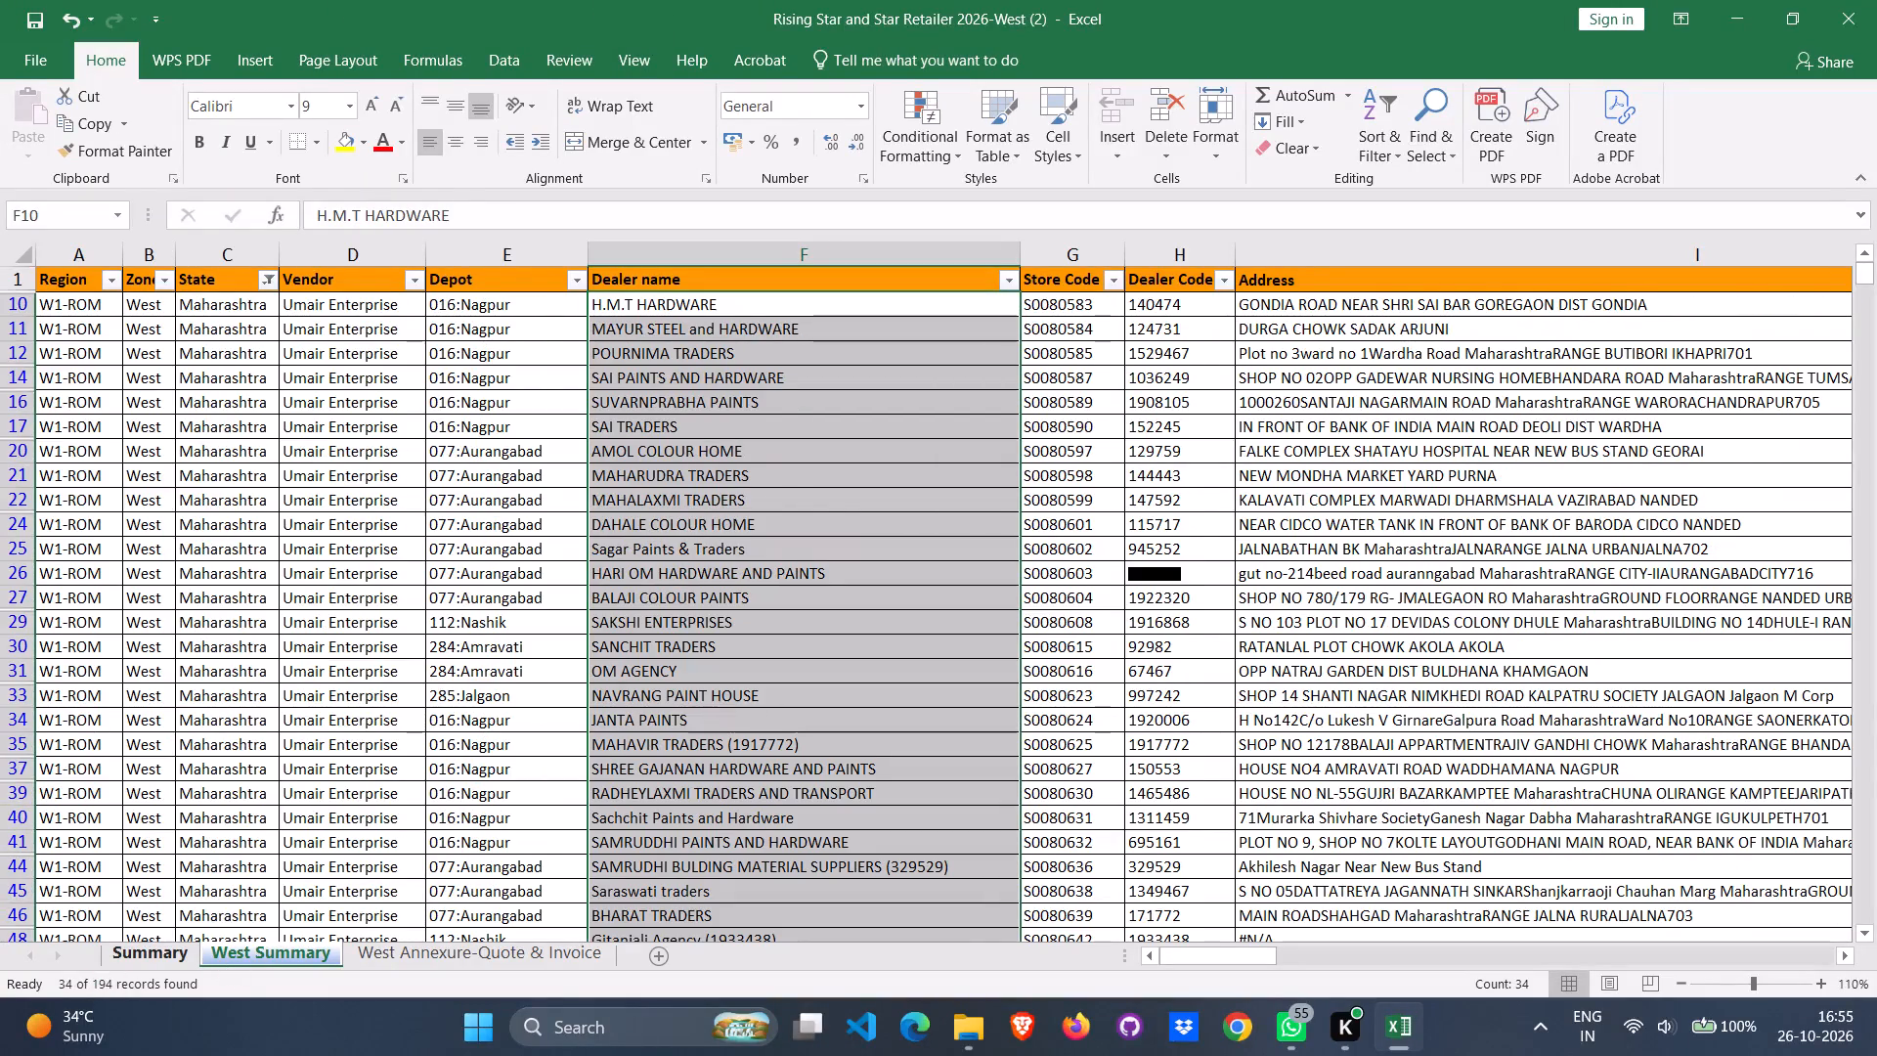
Switch the State column filter back to Gujarat only.
left_click(271, 285)
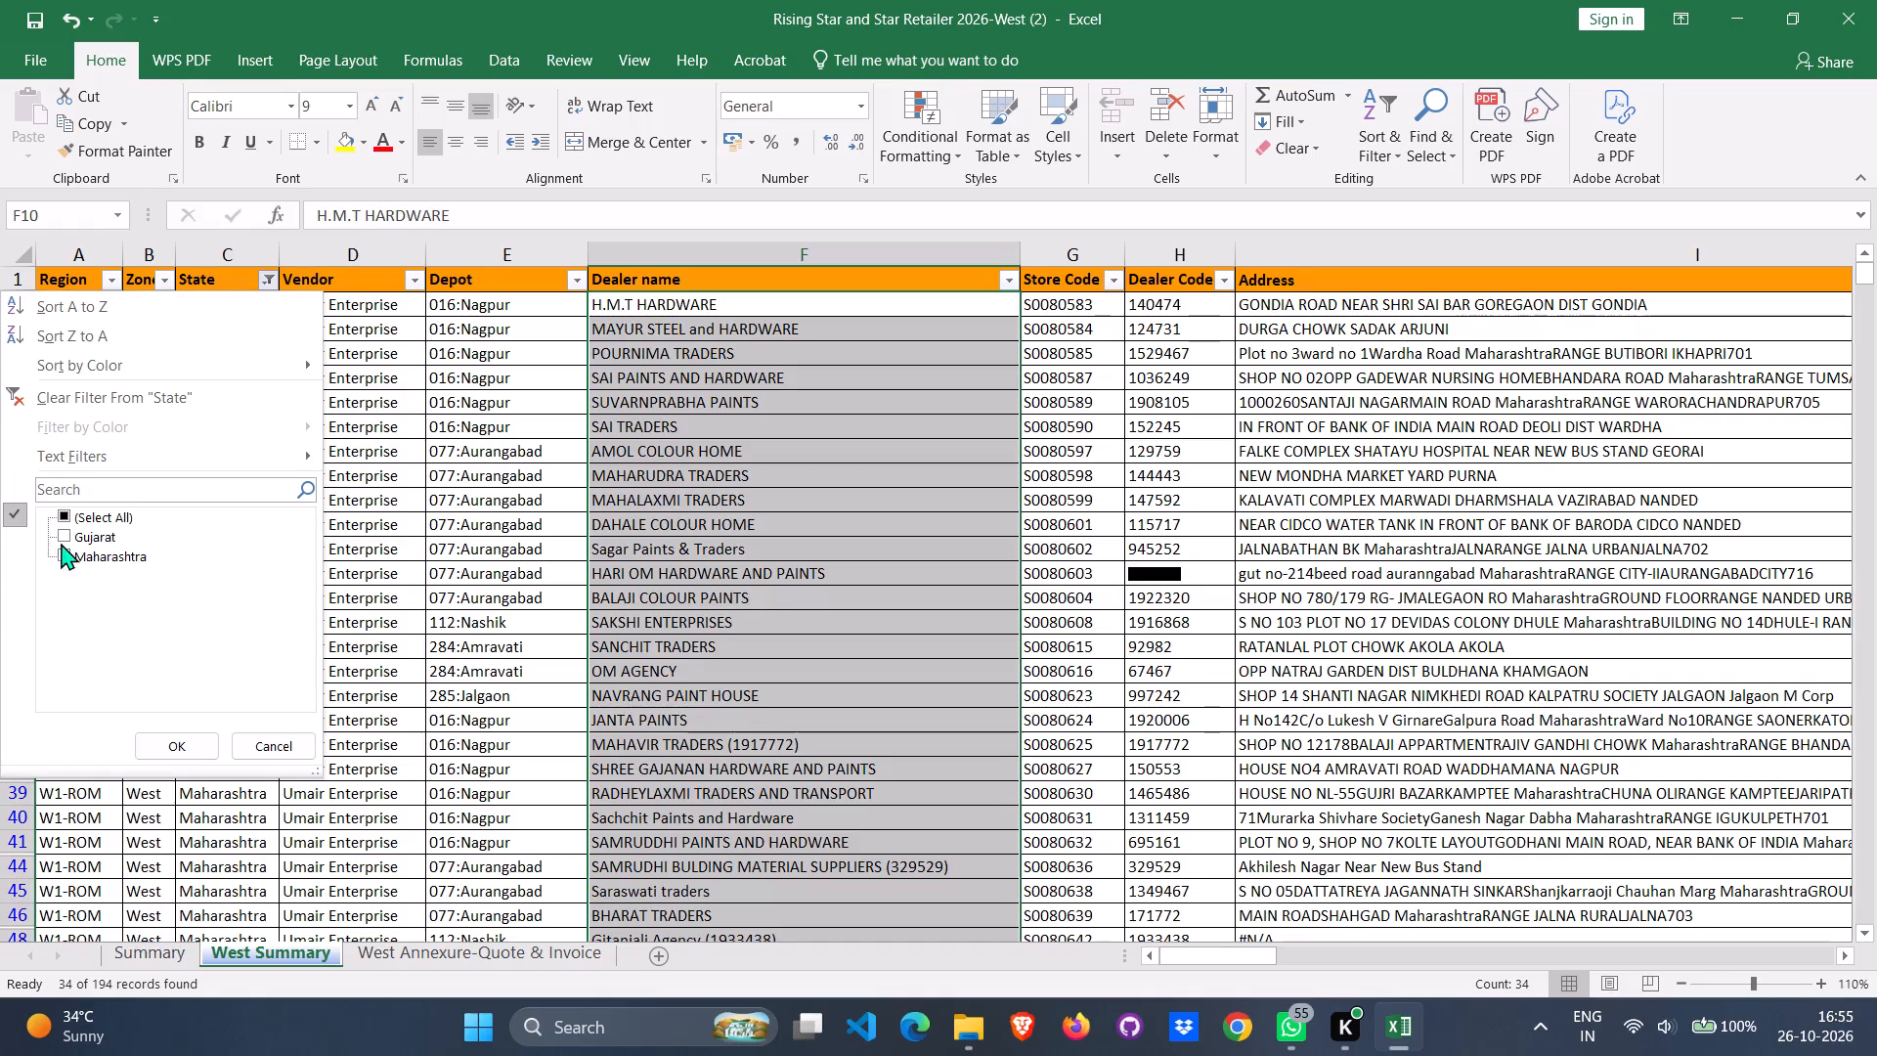
left_click(66, 553)
left_click(64, 537)
left_click(183, 741)
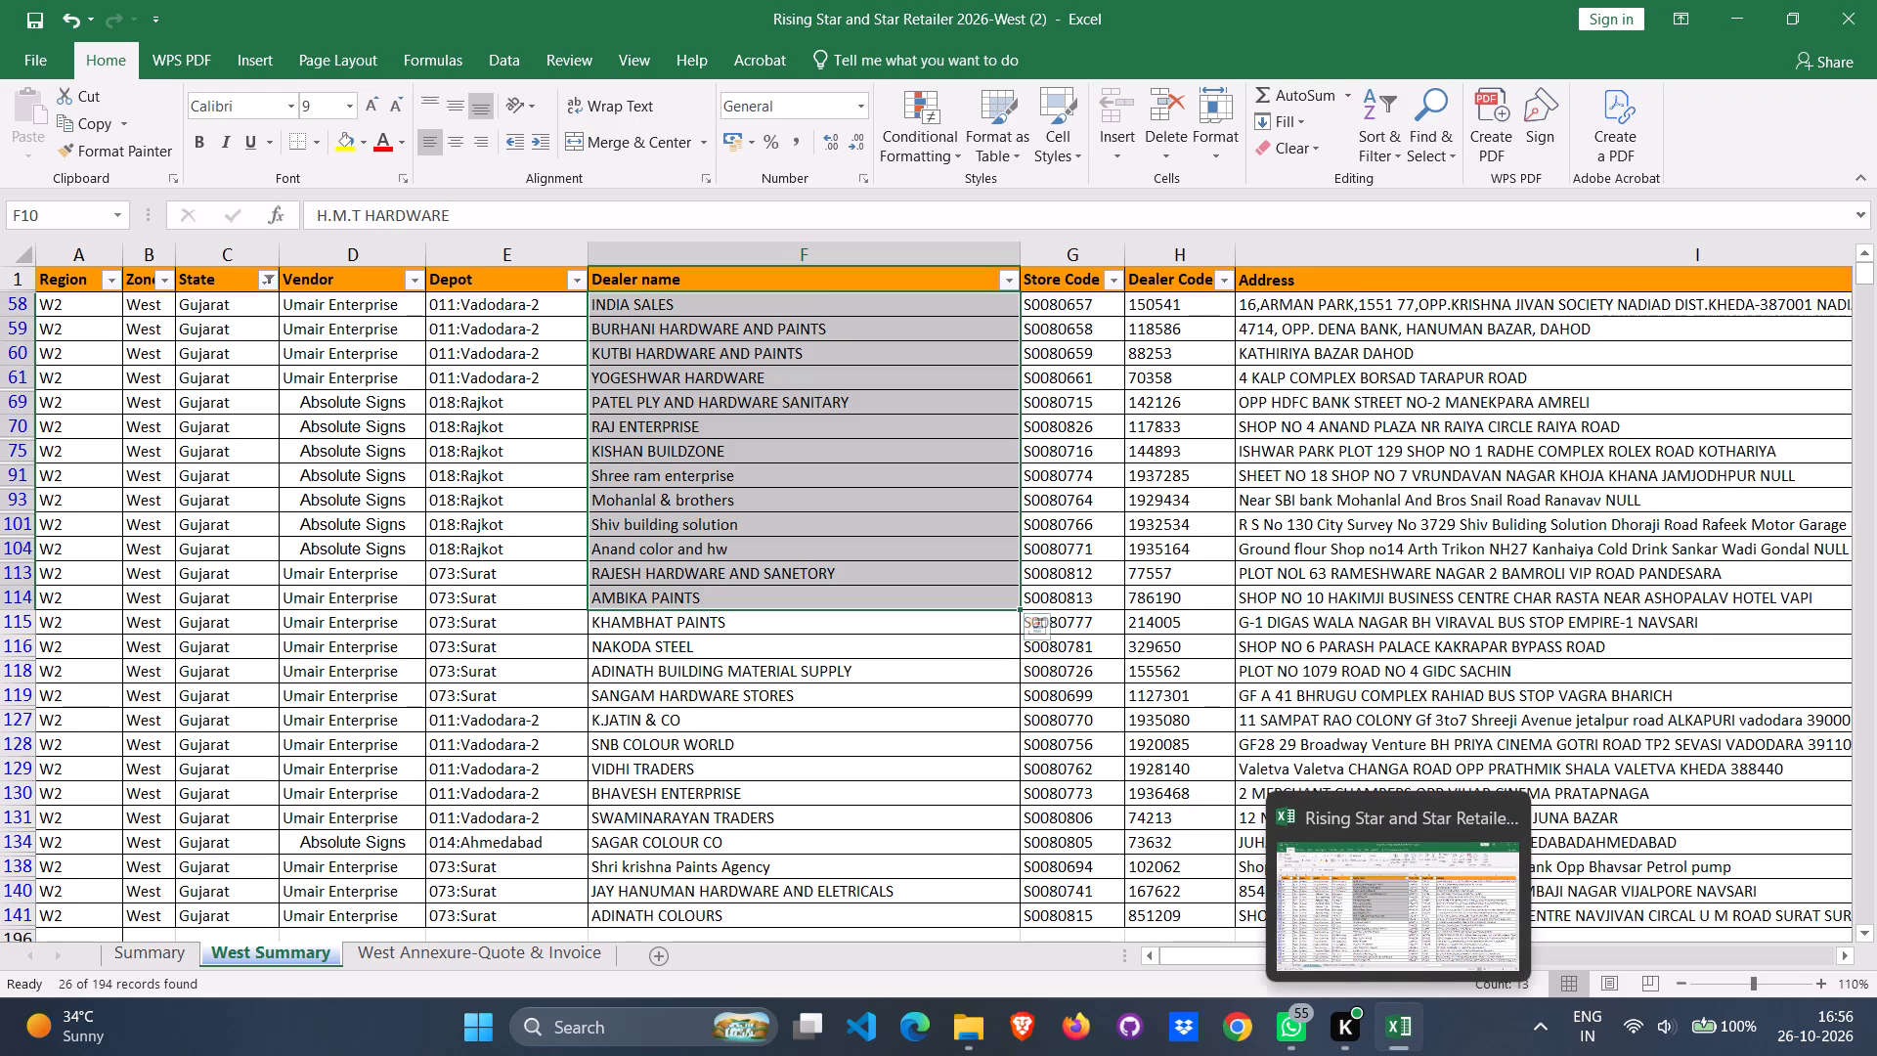
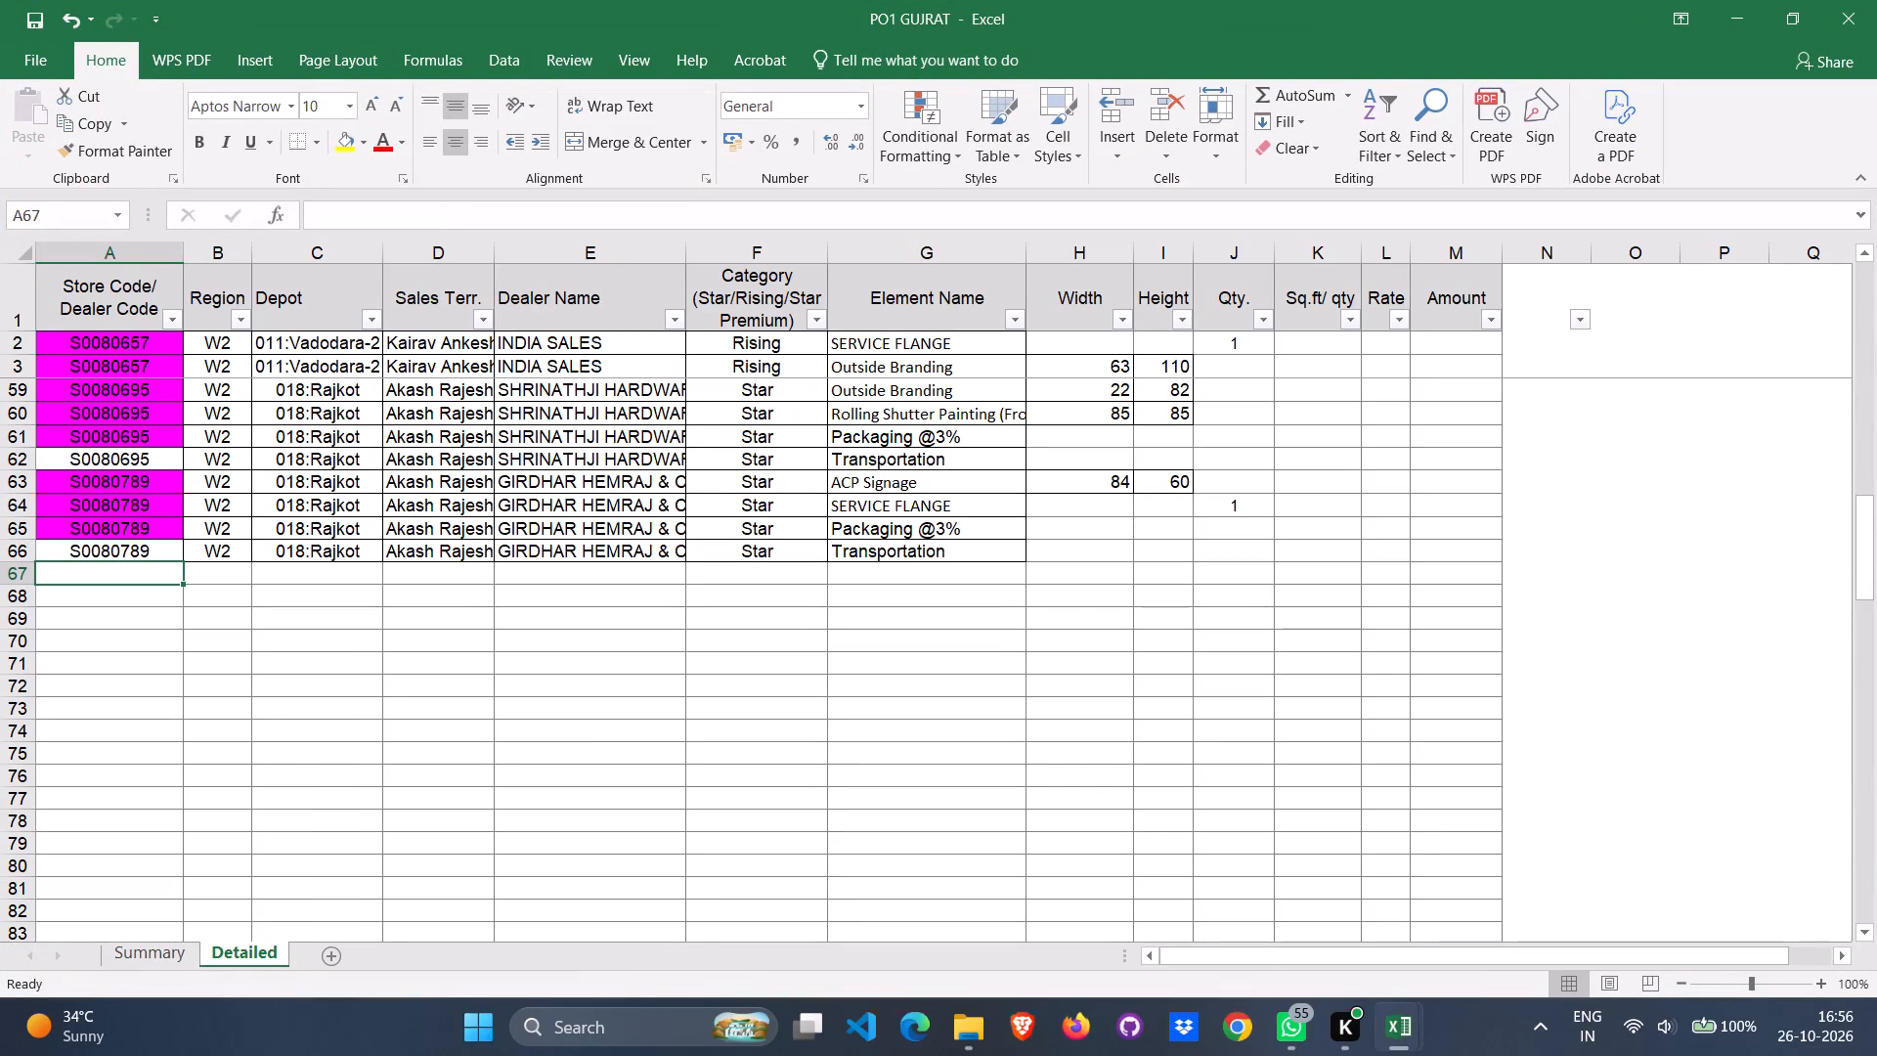
Look over the Gujarat dealer list in the PO1 GUJRAT workbook's Summary sheet, and return to the West Summary sheet of the retailer workbook.
left_click(152, 952)
scroll(590, 673, "right", 2)
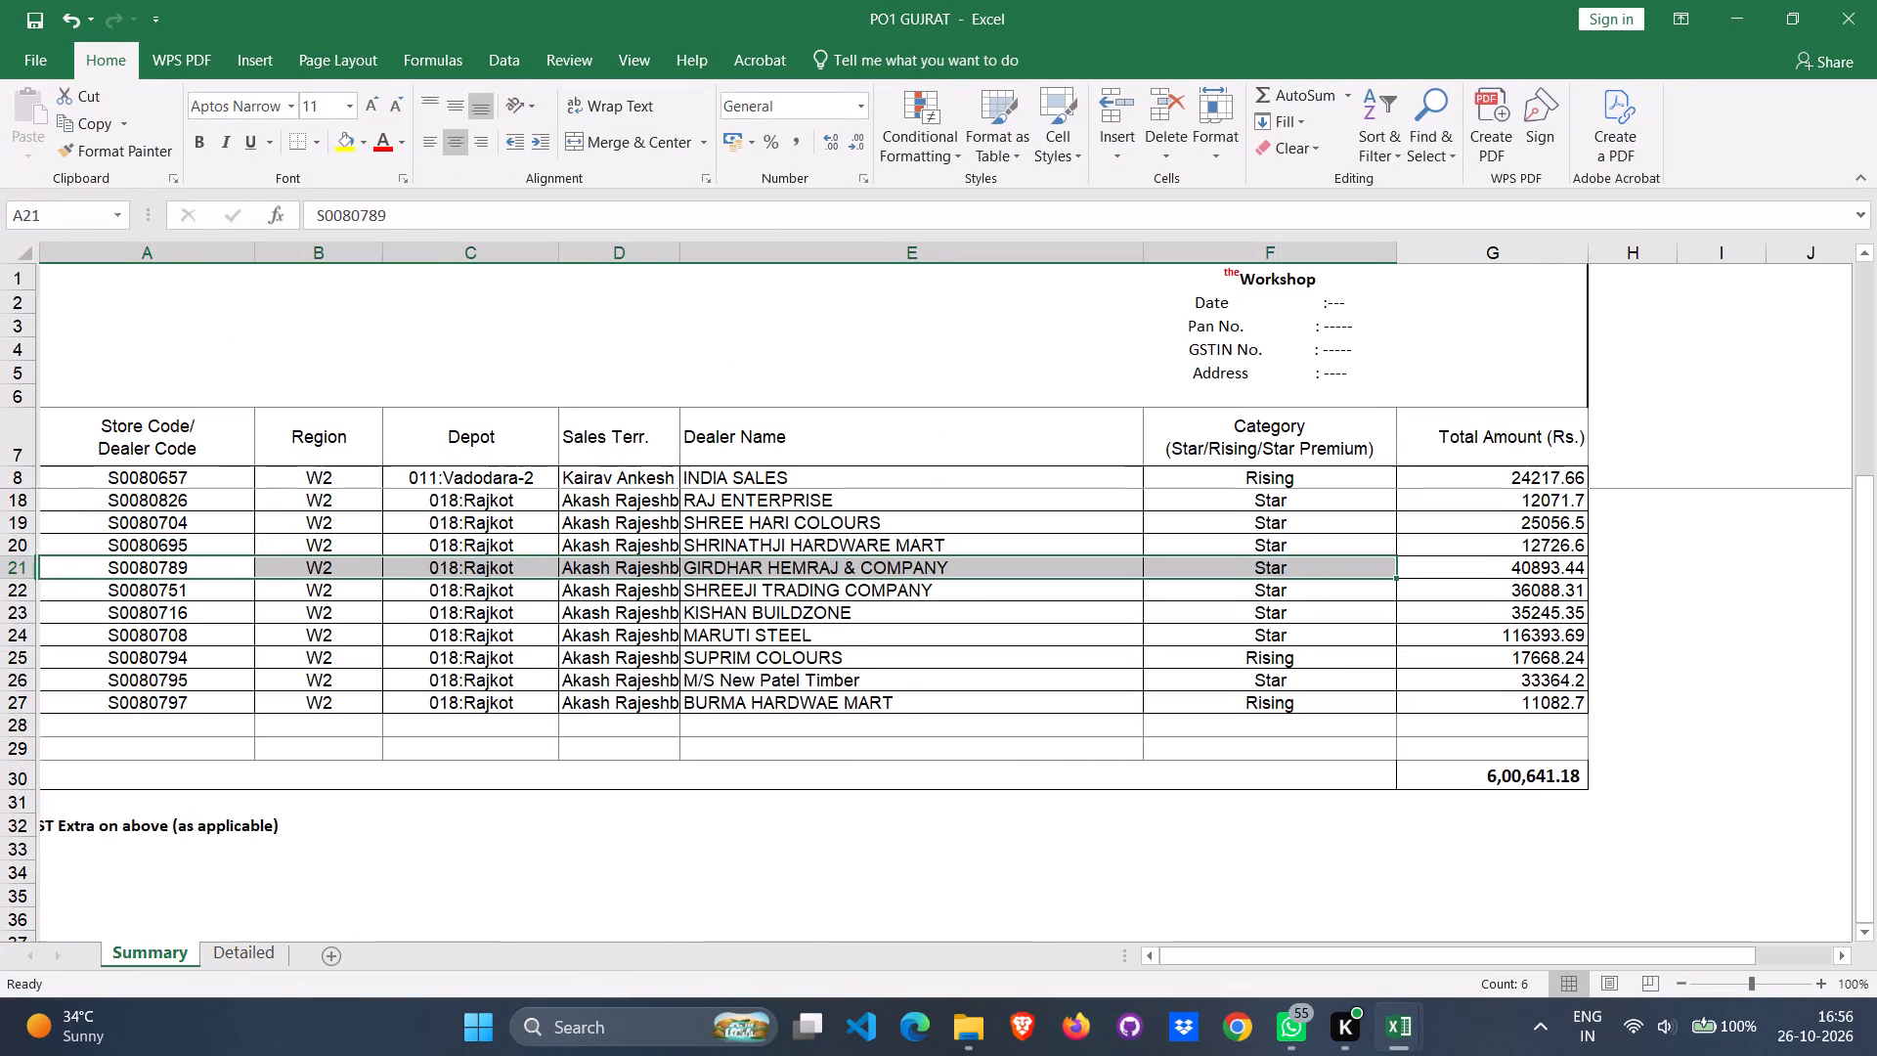
scroll(590, 673, "right", 3)
scroll(696, 619, "up", 20)
scroll(696, 619, "up", 3)
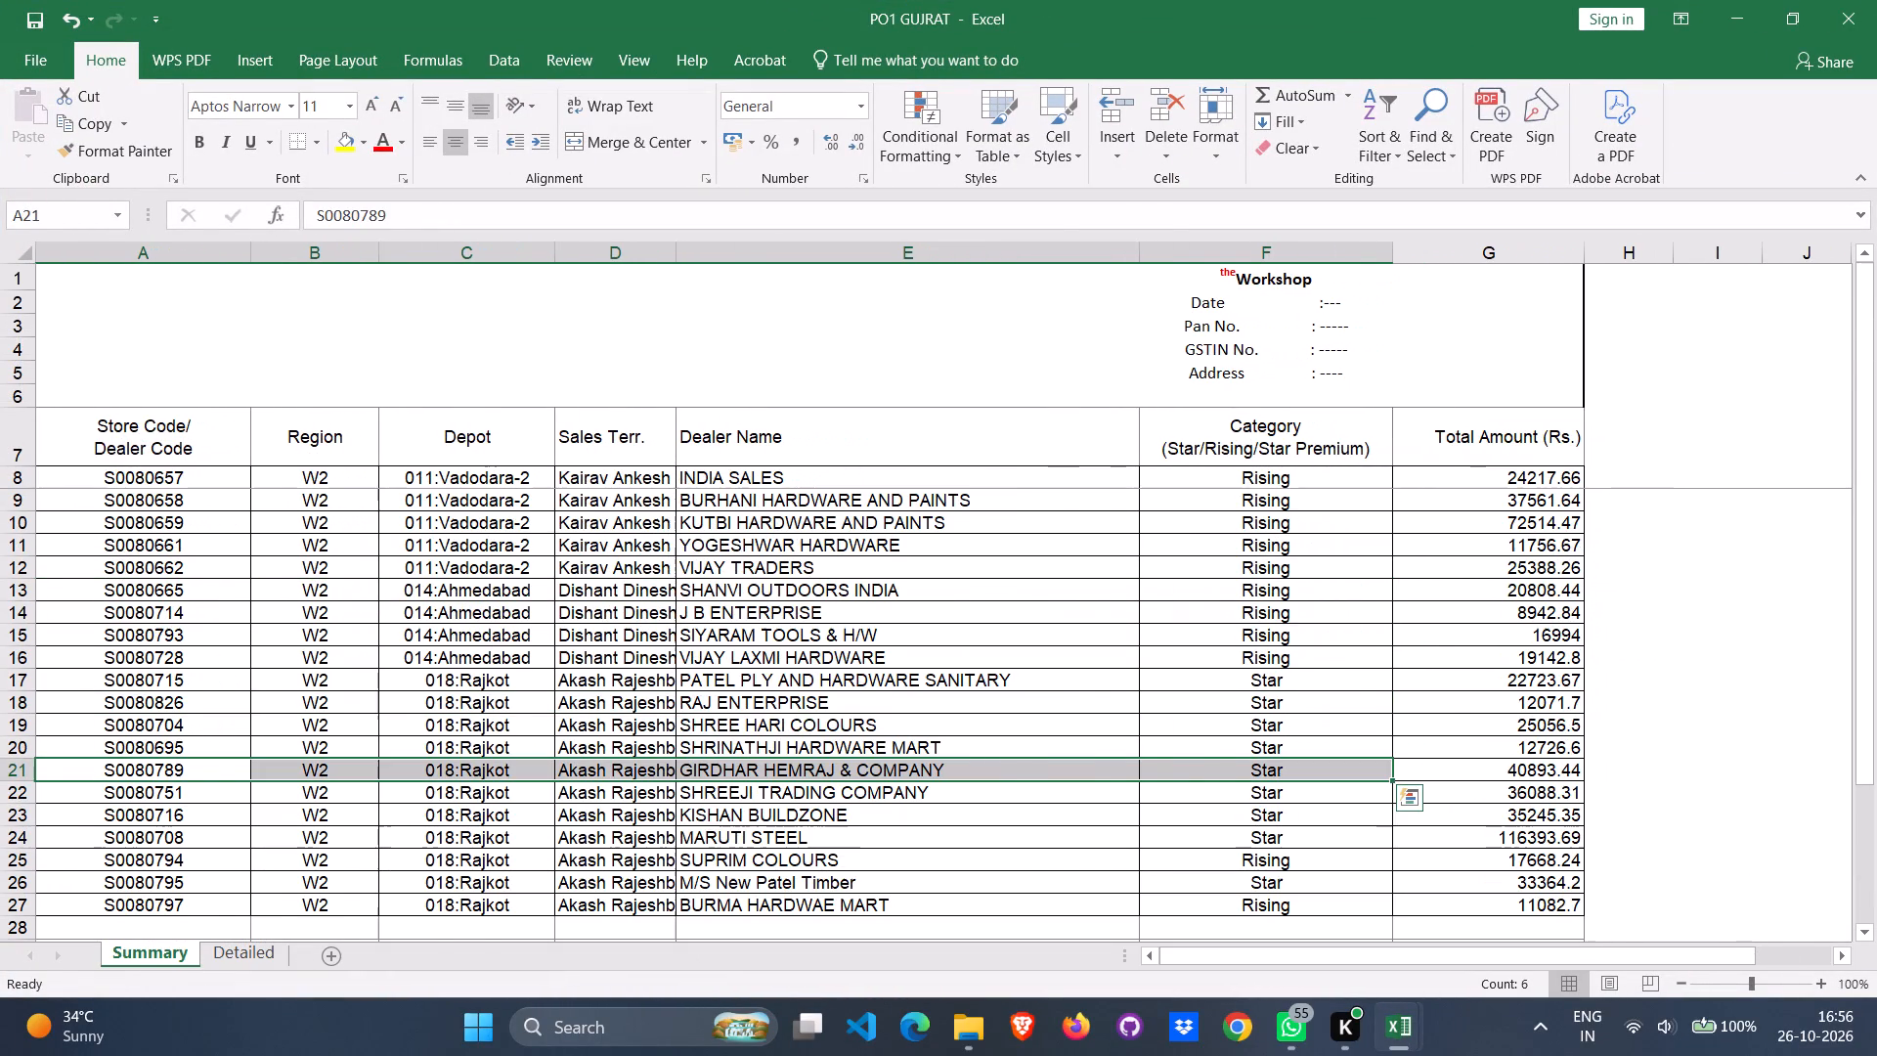
key("alt+Tab")
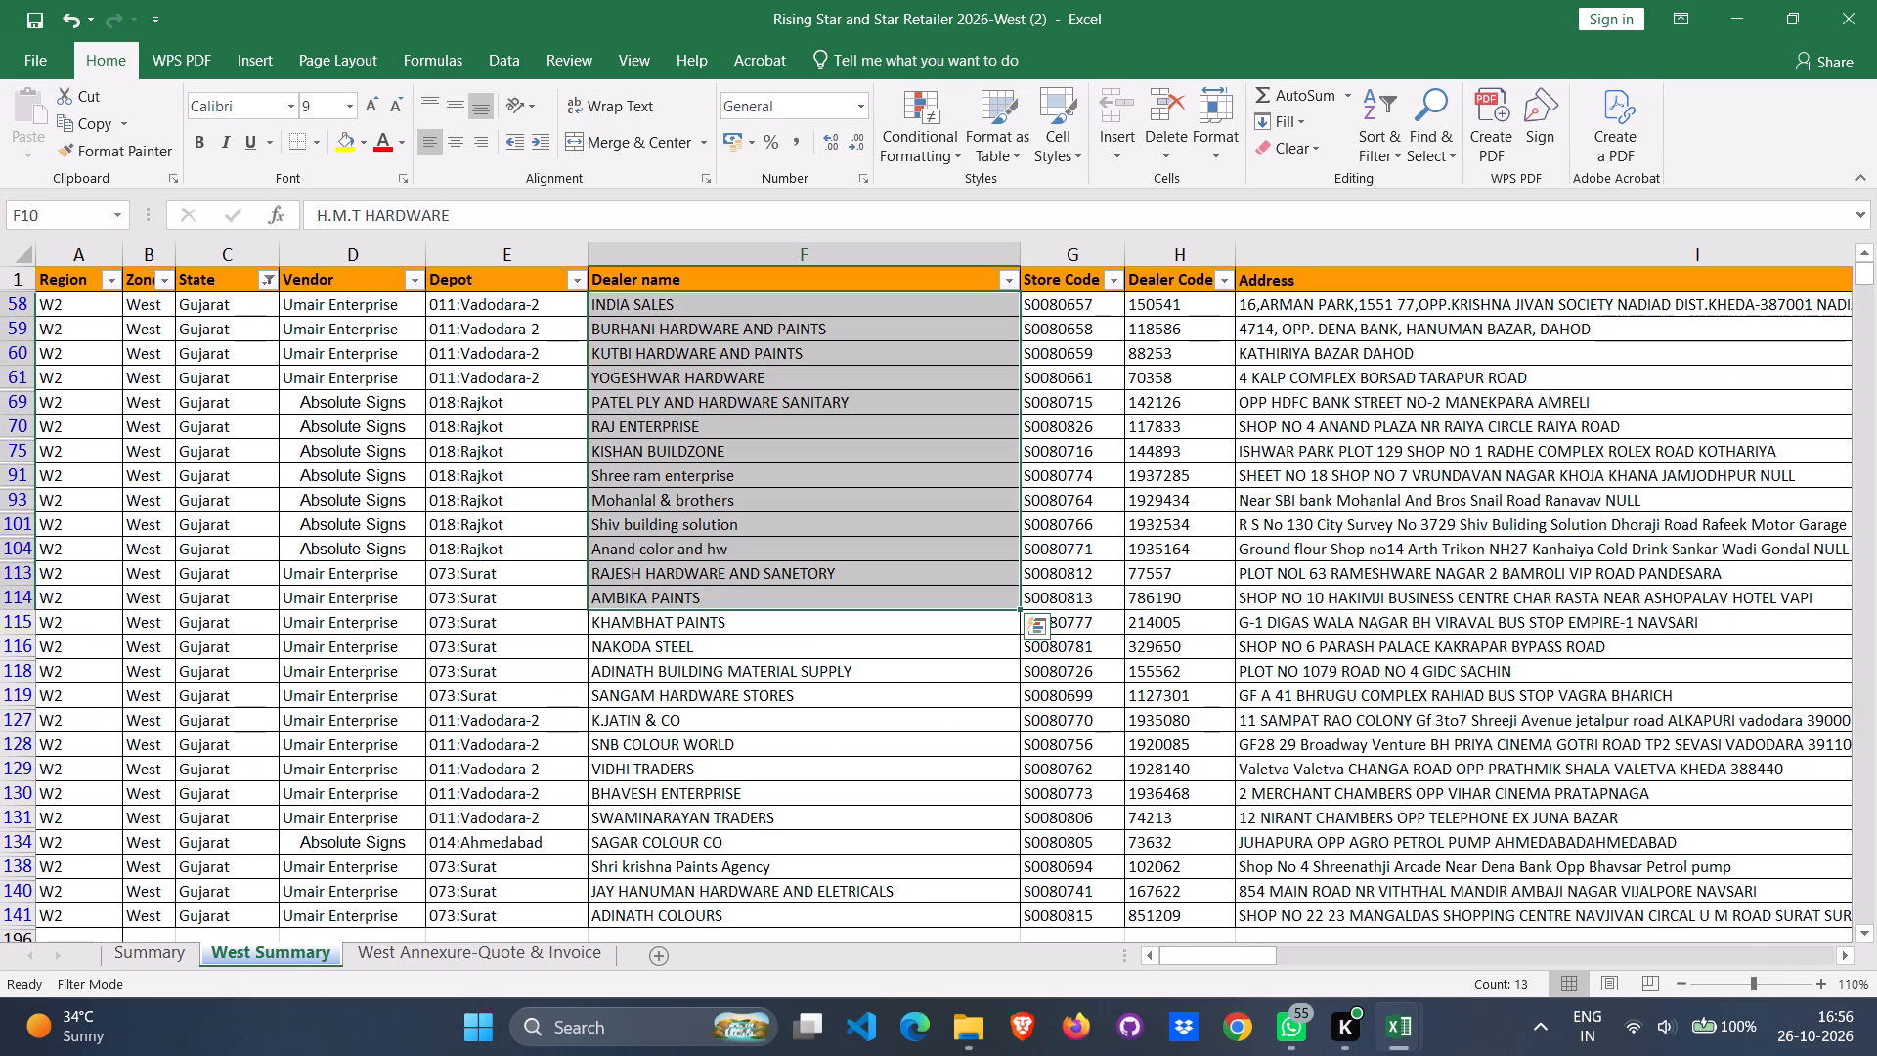
Compare the filtered Gujarat dealers in West Summary with the dealers listed on the PO1 GUJRAT workbook's Summary sheet.
key("alt+Tab")
key("alt+Tab")
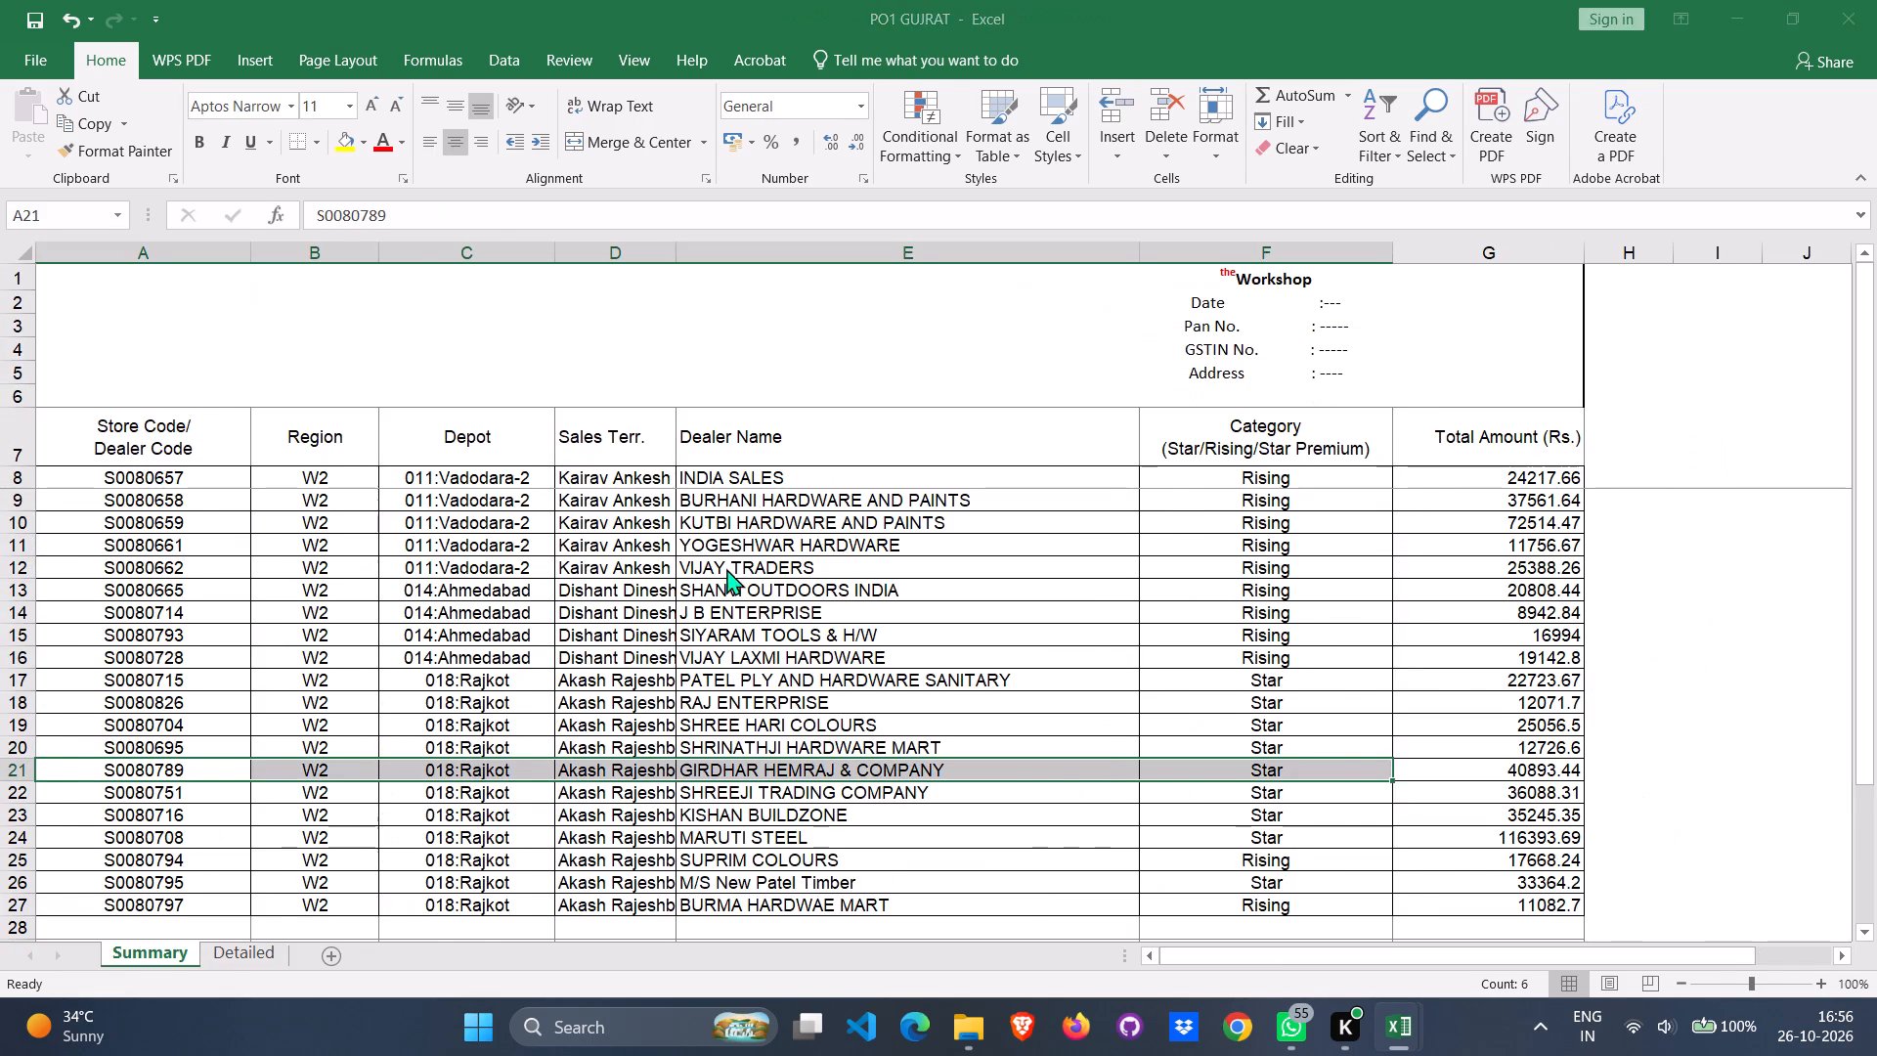
key("alt+Tab")
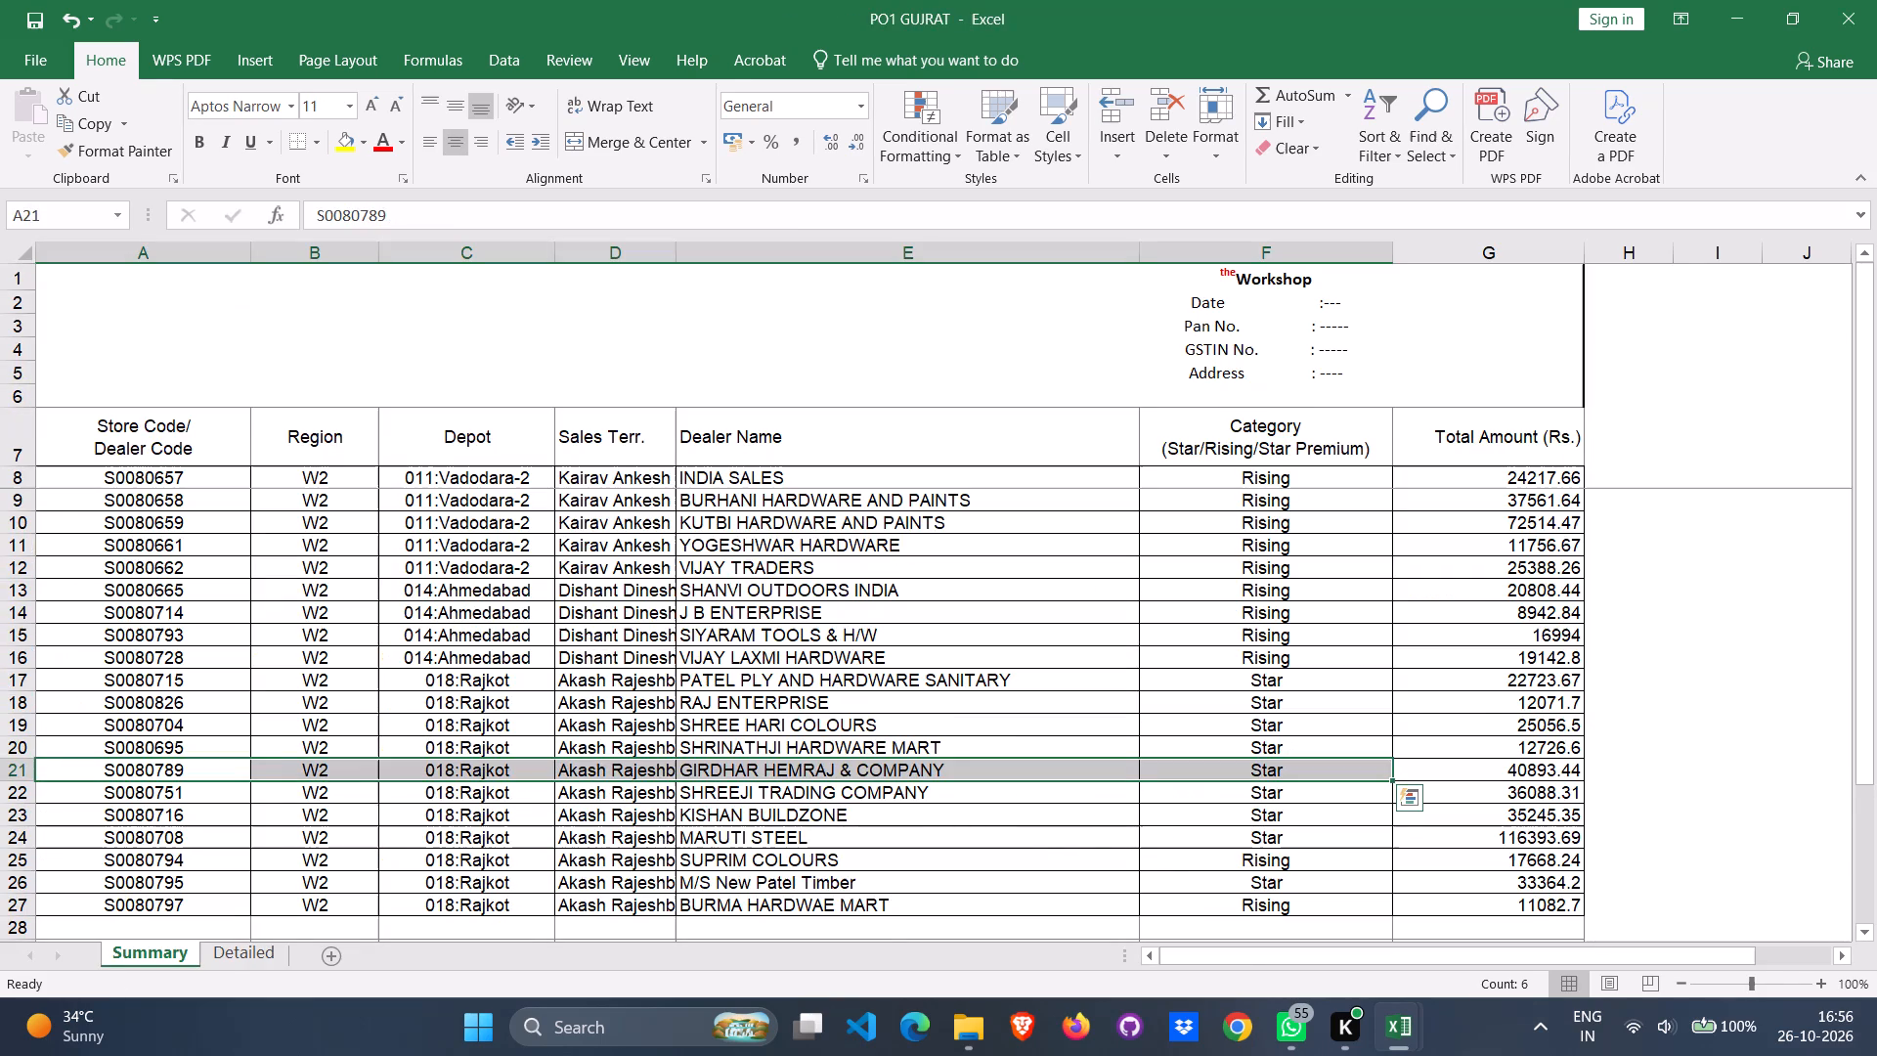
key("alt+Tab")
key("alt+Tab")
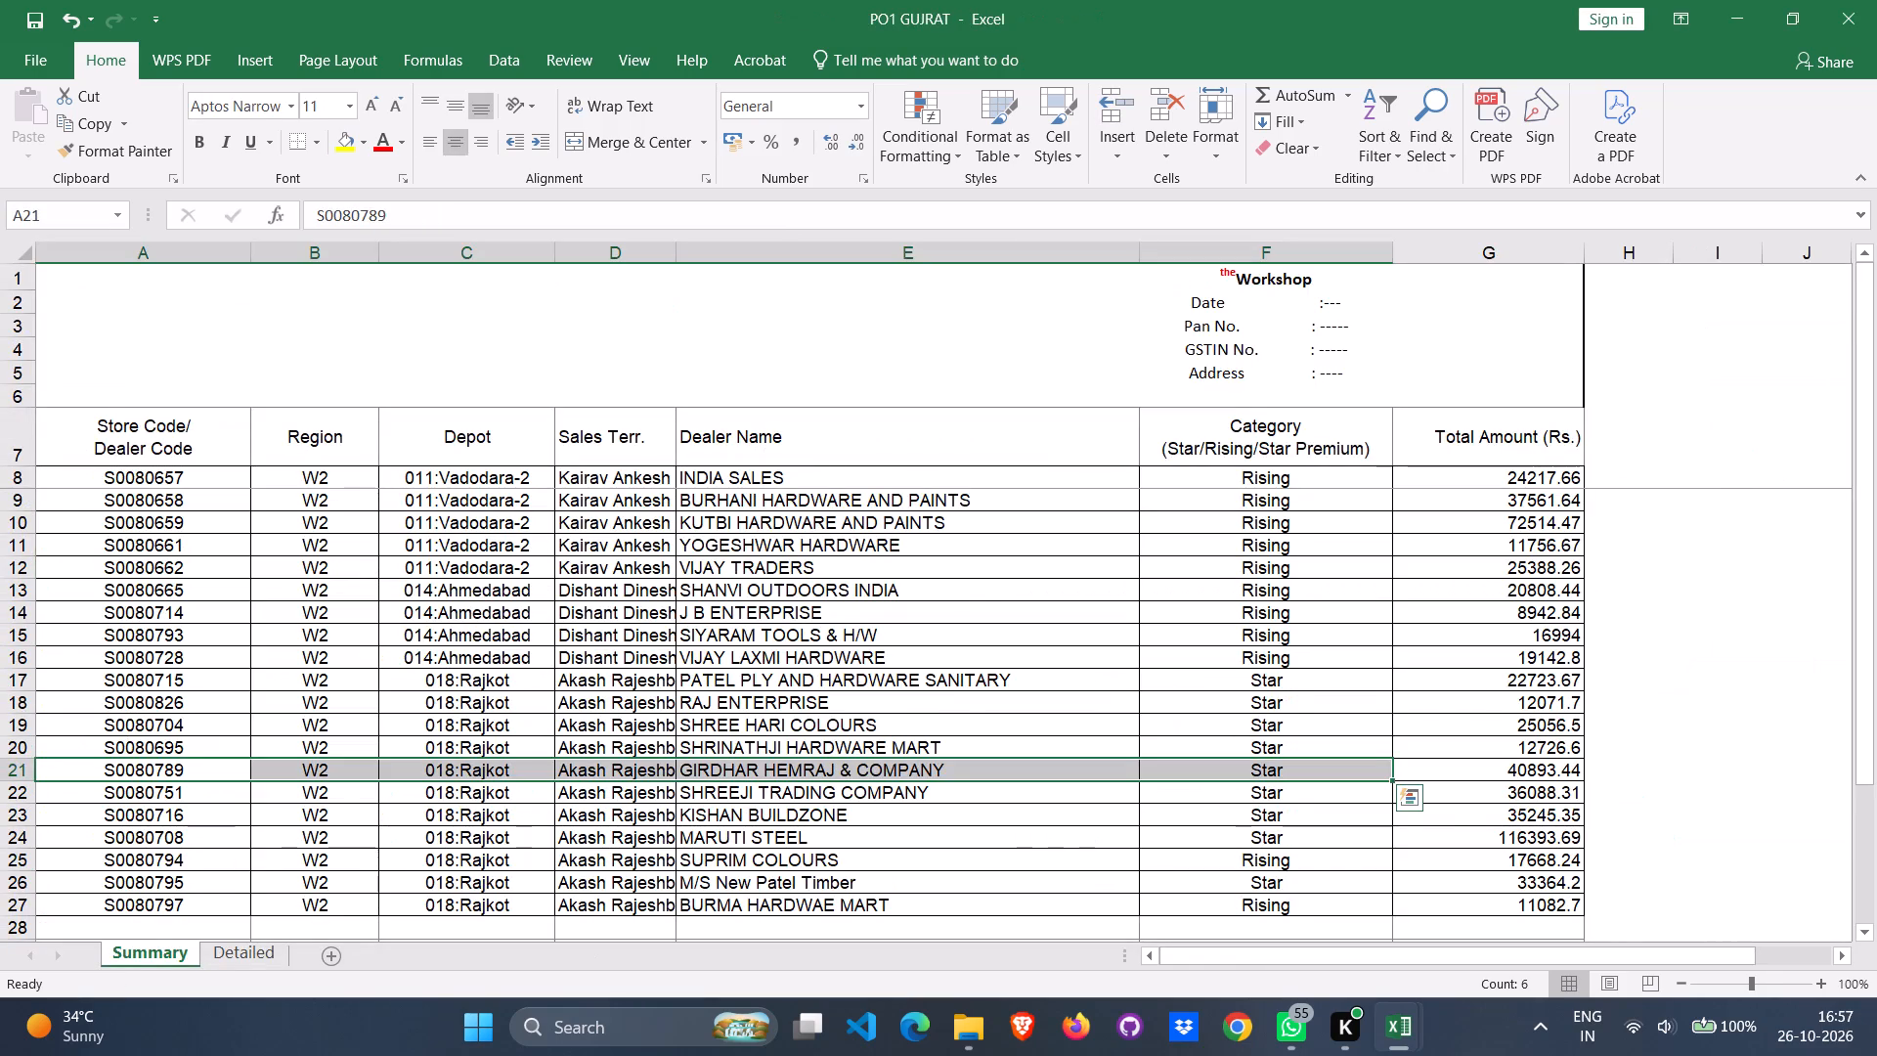
key("alt+Tab")
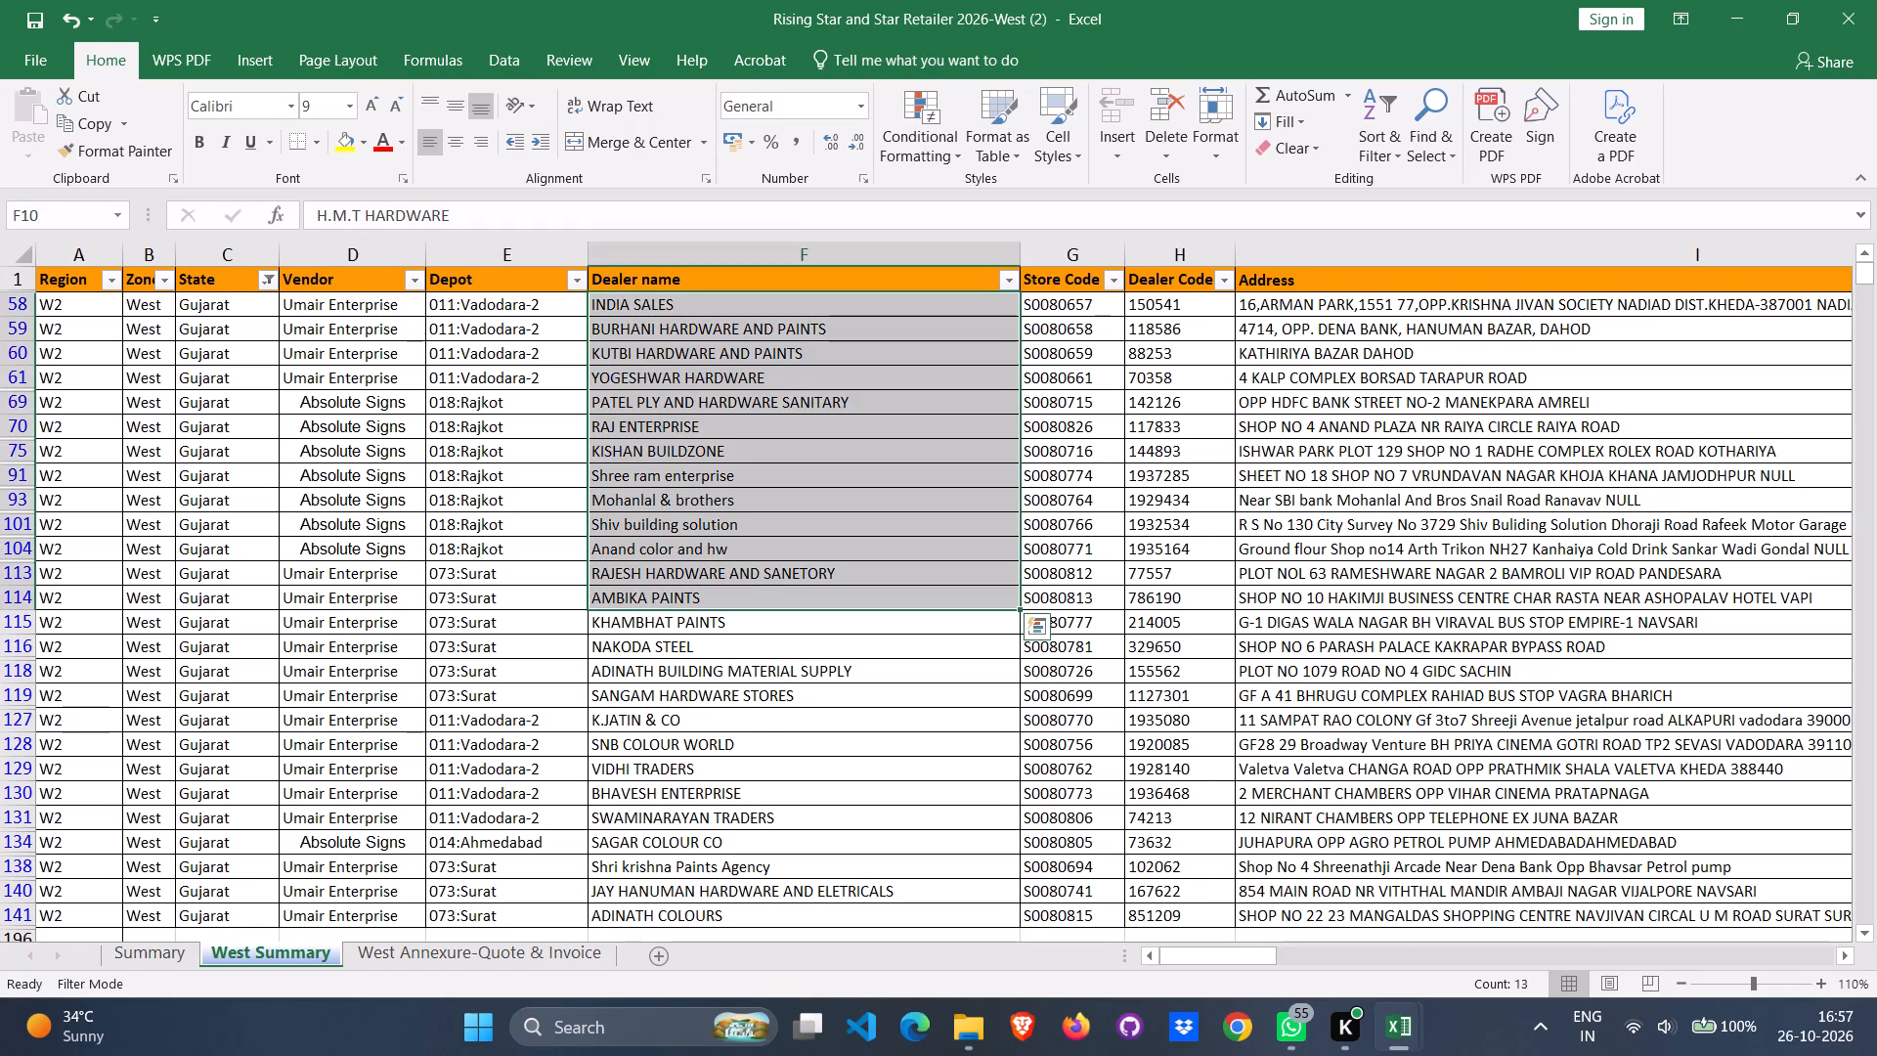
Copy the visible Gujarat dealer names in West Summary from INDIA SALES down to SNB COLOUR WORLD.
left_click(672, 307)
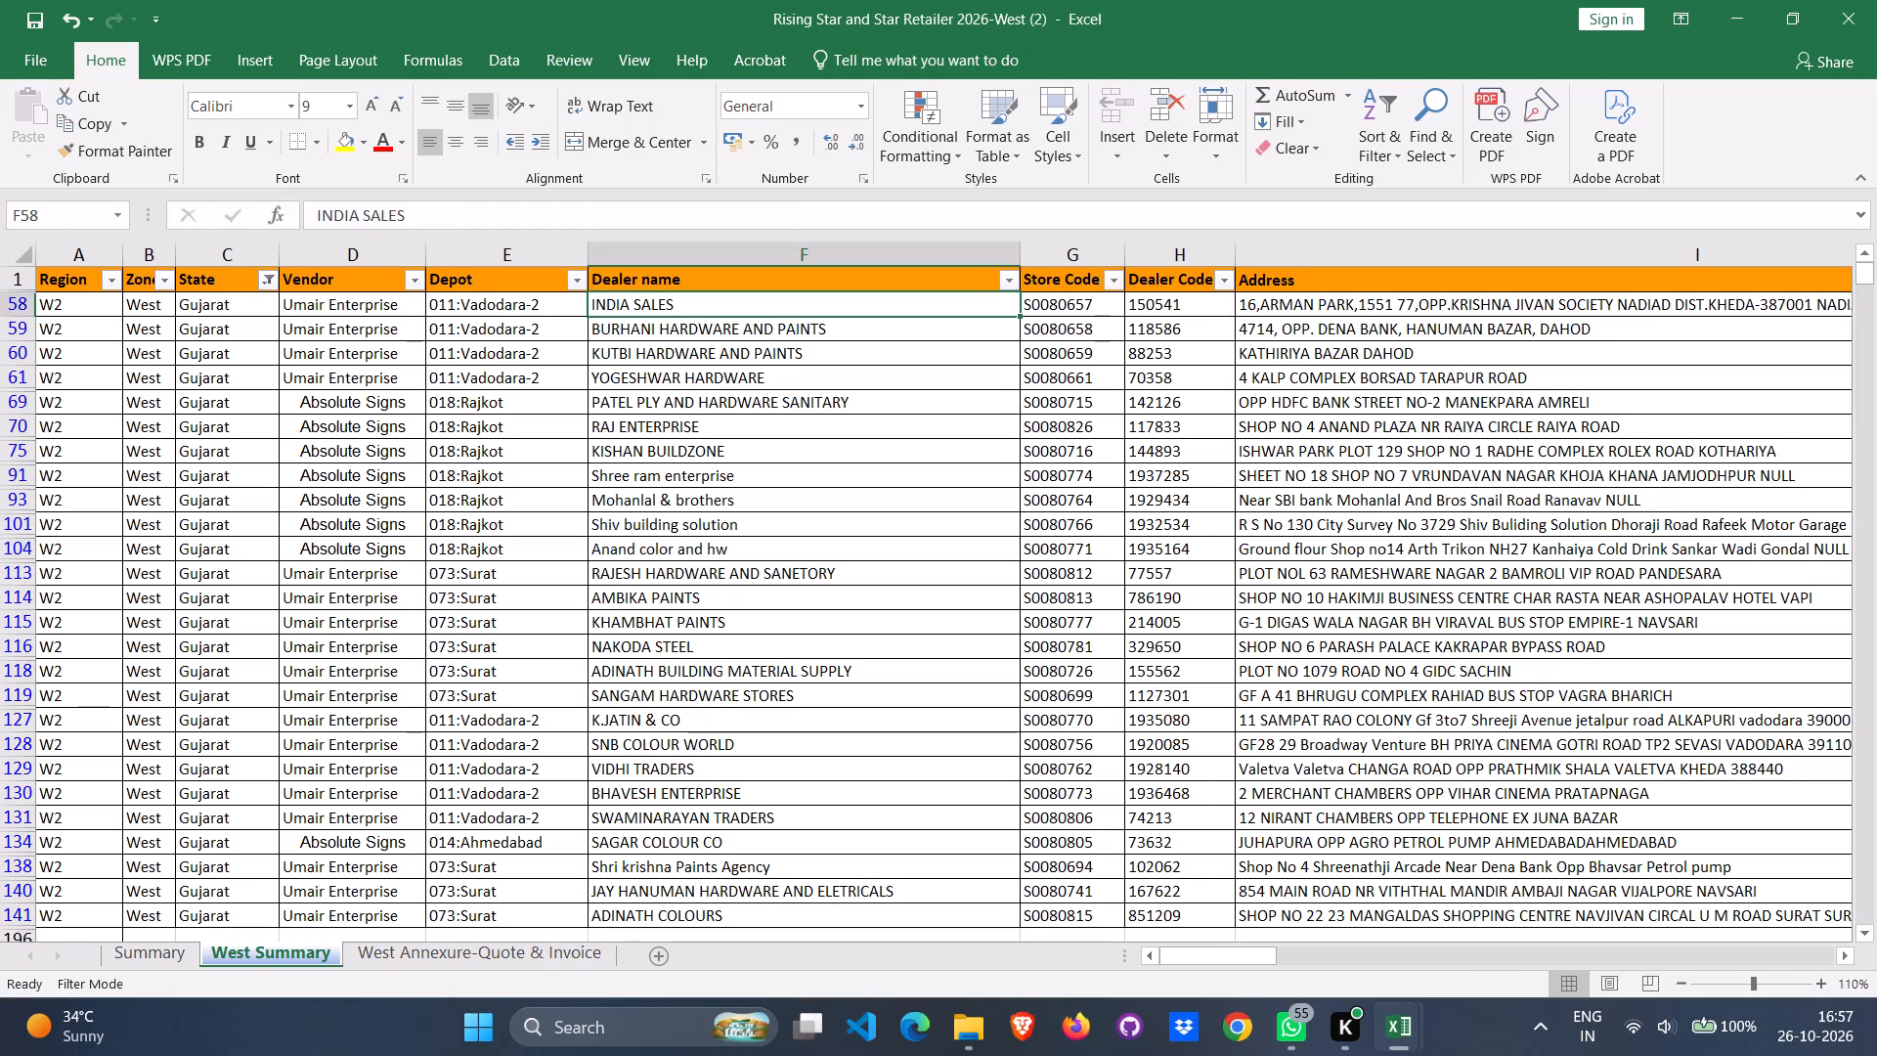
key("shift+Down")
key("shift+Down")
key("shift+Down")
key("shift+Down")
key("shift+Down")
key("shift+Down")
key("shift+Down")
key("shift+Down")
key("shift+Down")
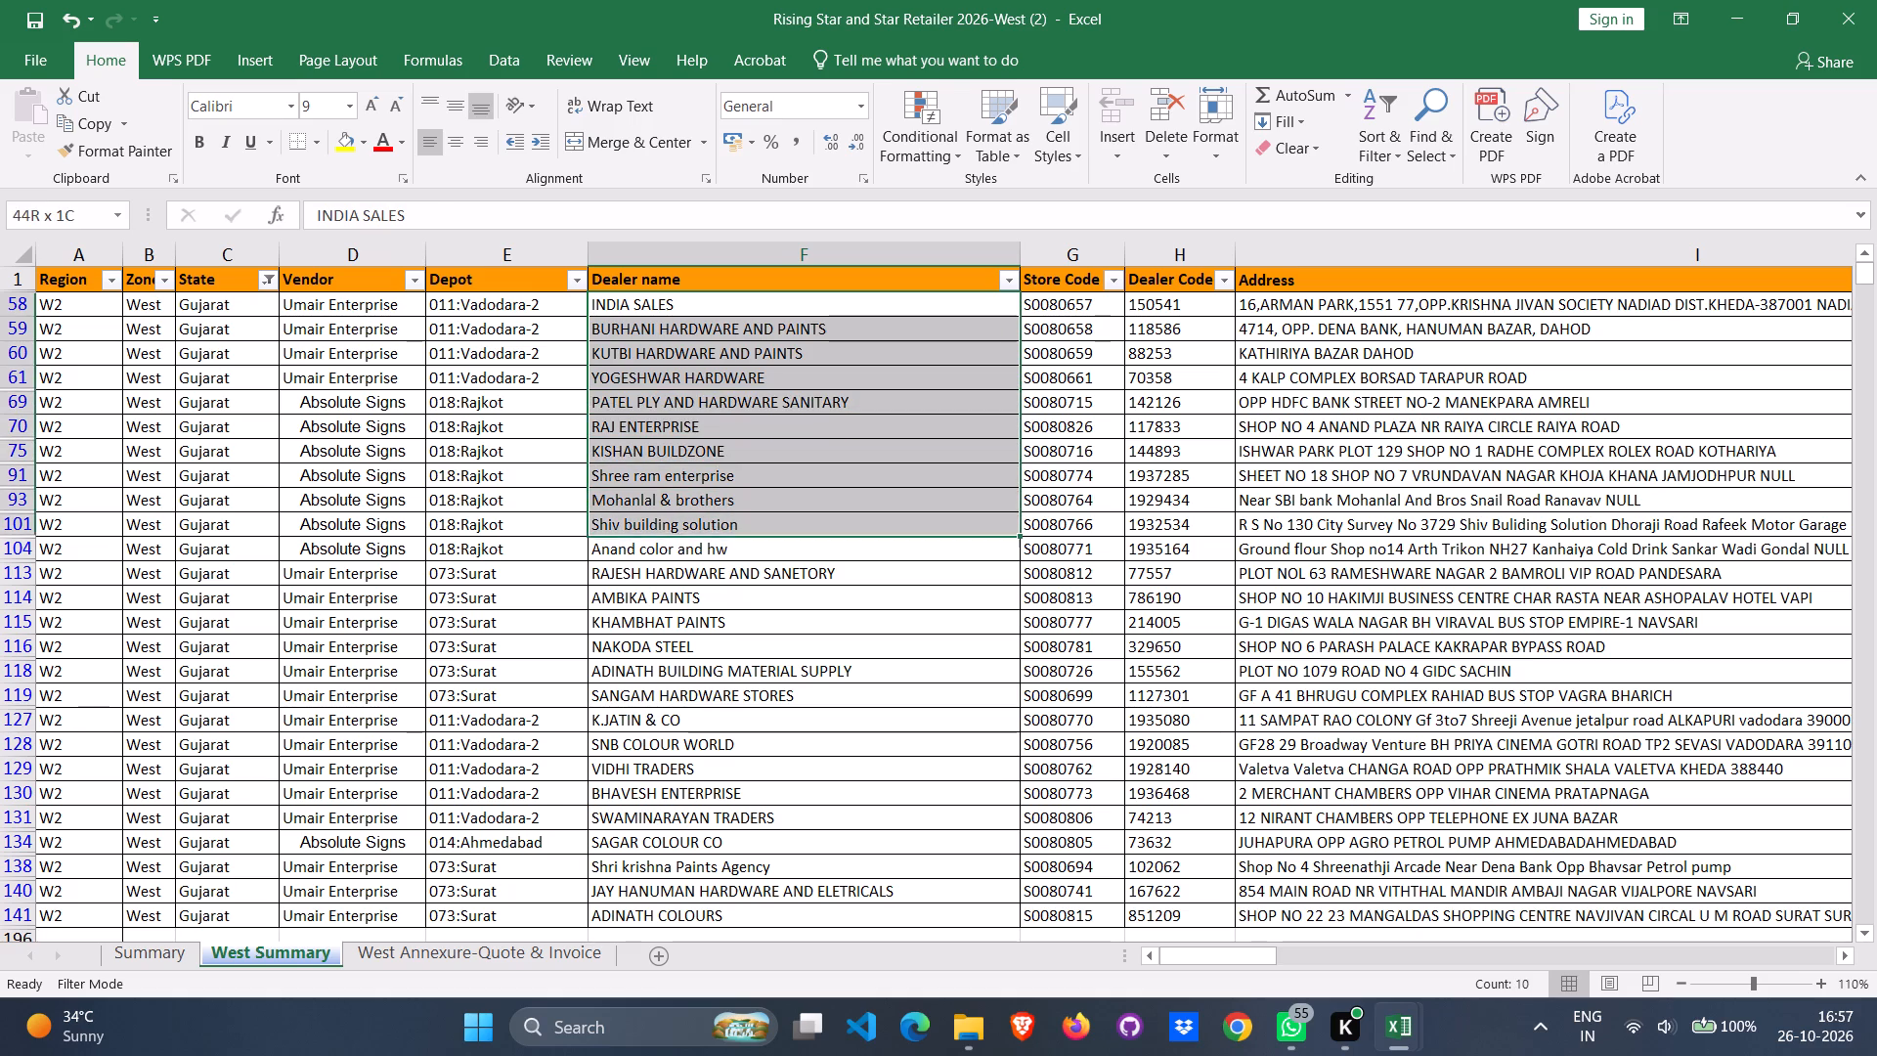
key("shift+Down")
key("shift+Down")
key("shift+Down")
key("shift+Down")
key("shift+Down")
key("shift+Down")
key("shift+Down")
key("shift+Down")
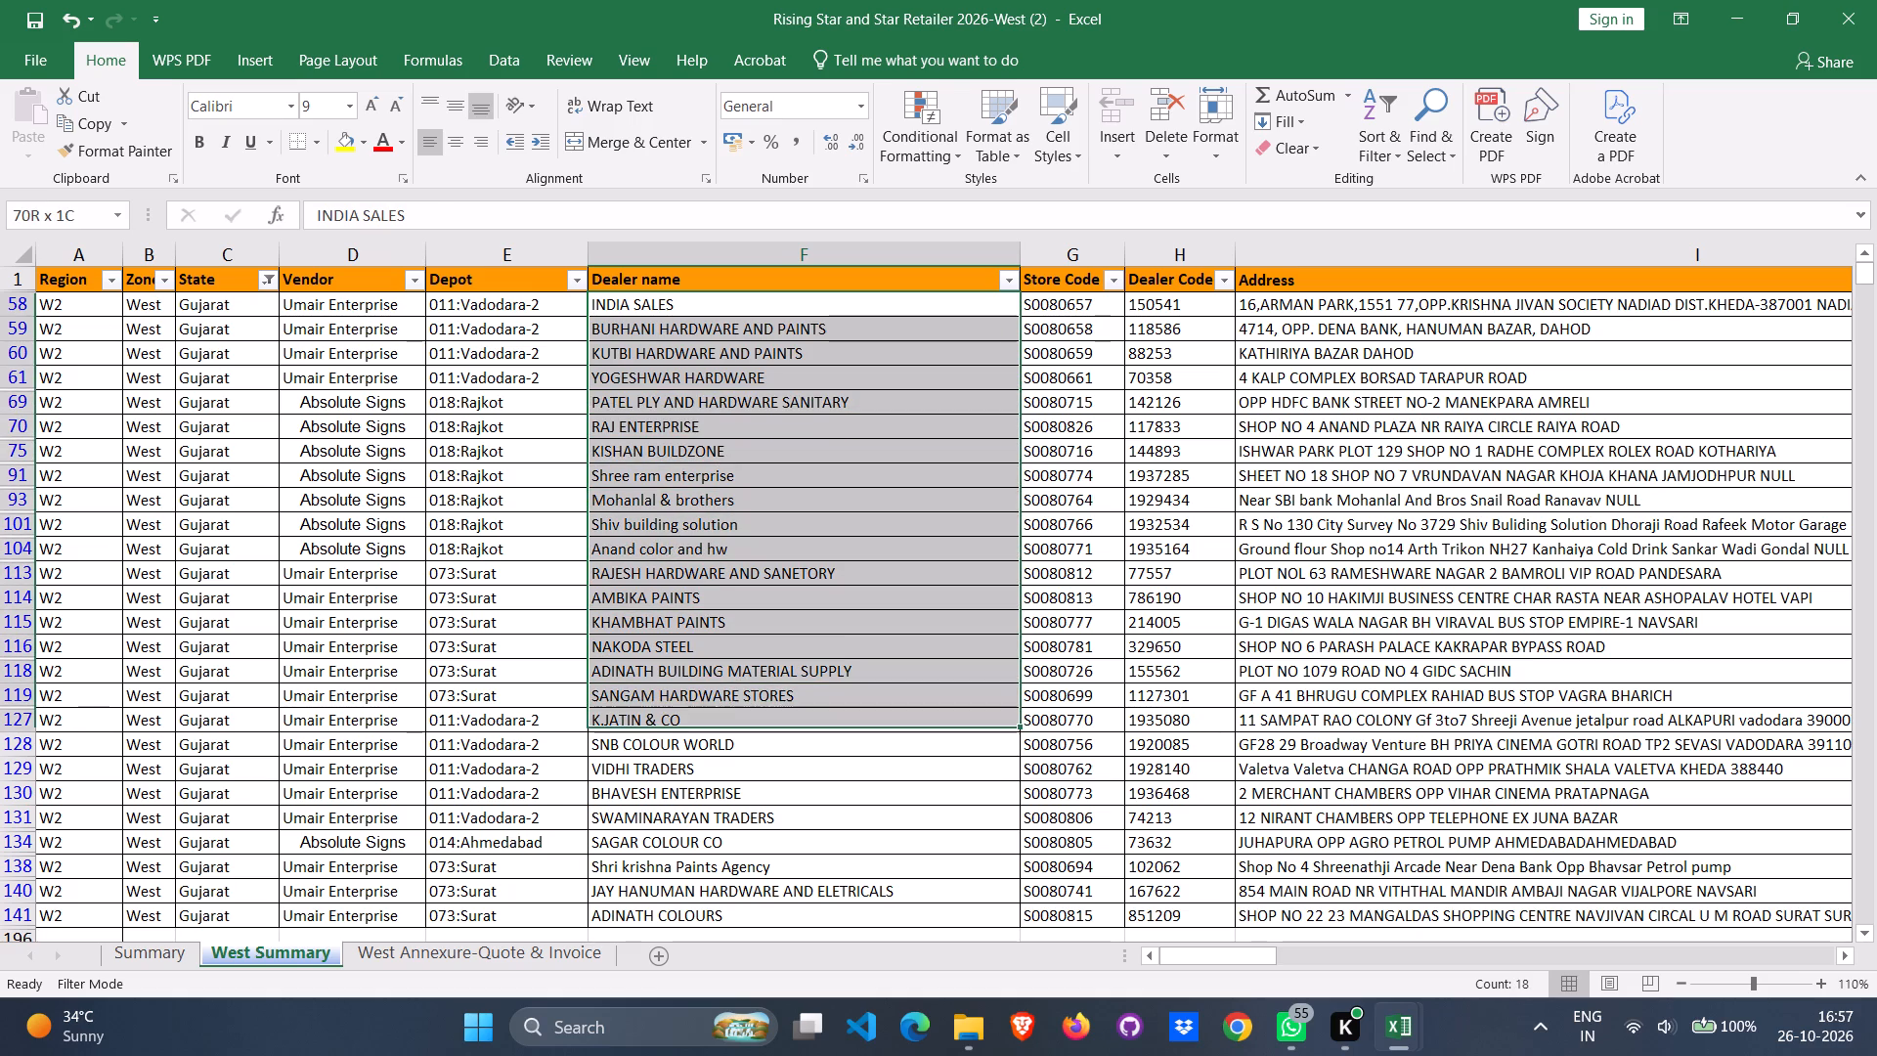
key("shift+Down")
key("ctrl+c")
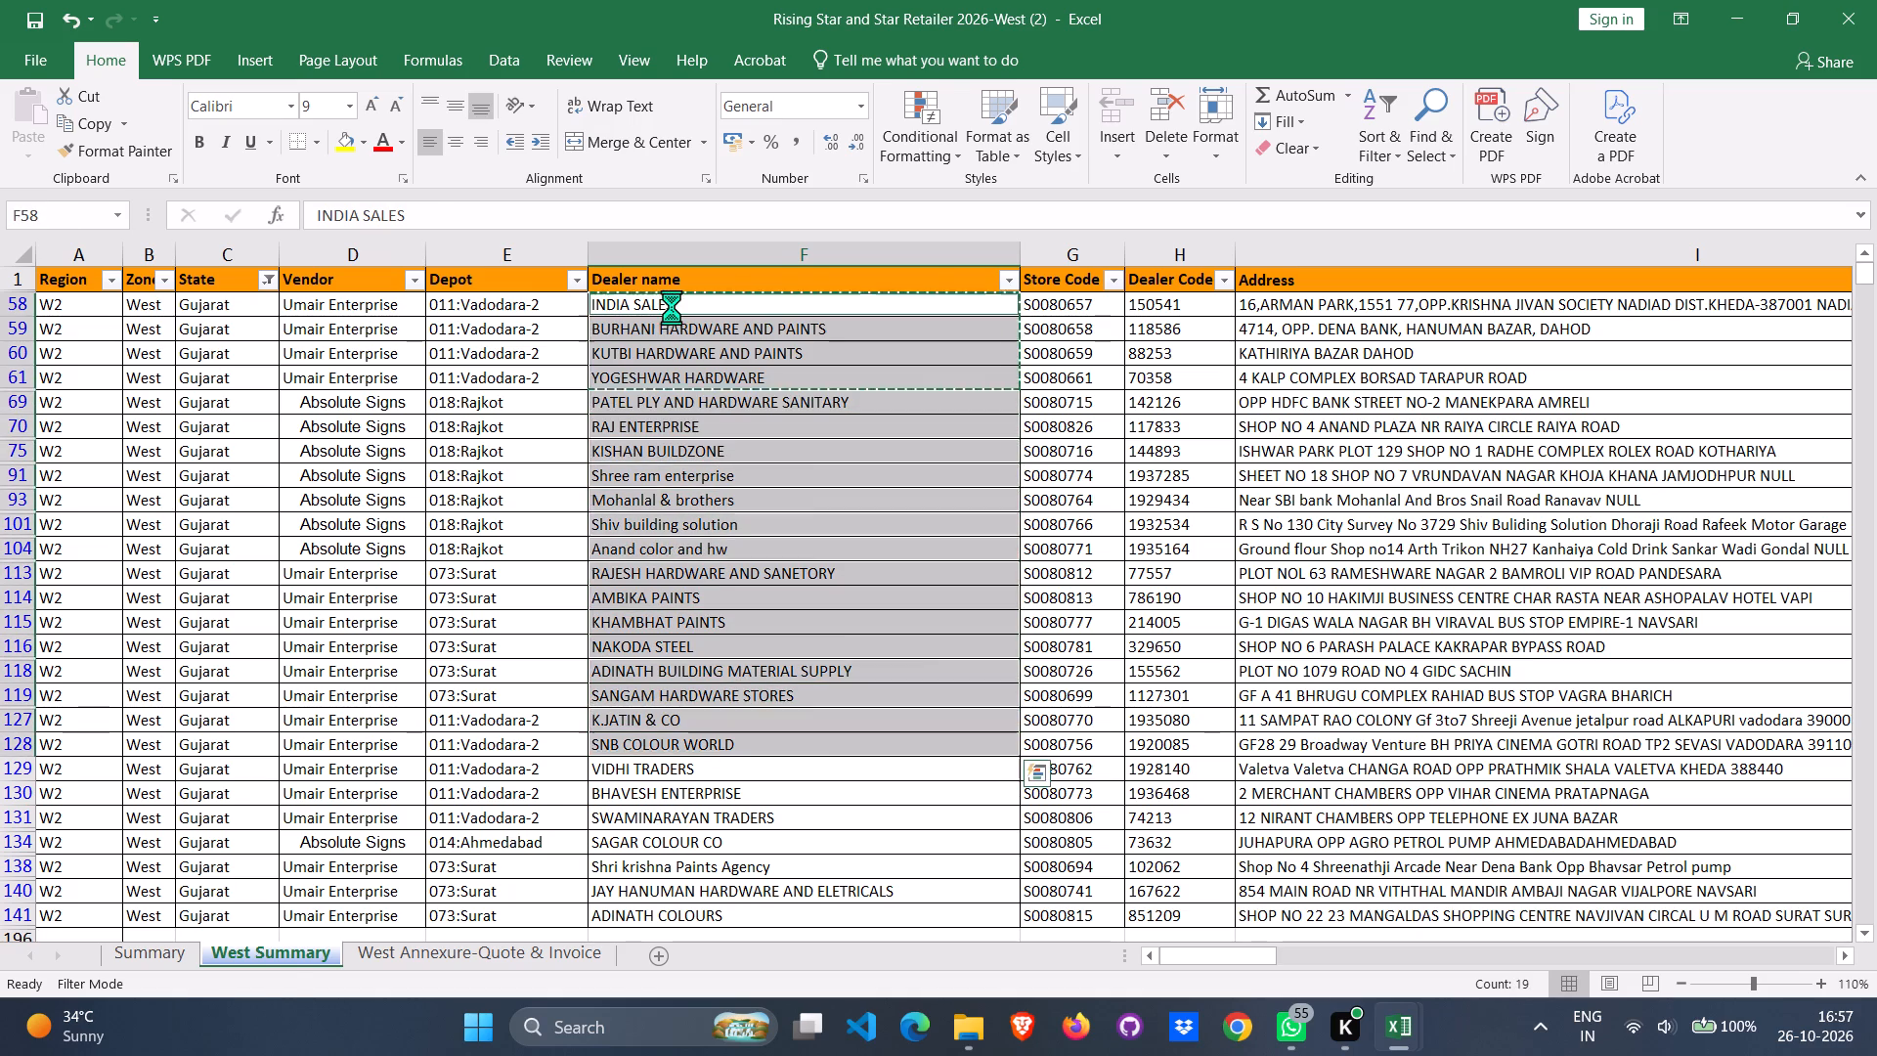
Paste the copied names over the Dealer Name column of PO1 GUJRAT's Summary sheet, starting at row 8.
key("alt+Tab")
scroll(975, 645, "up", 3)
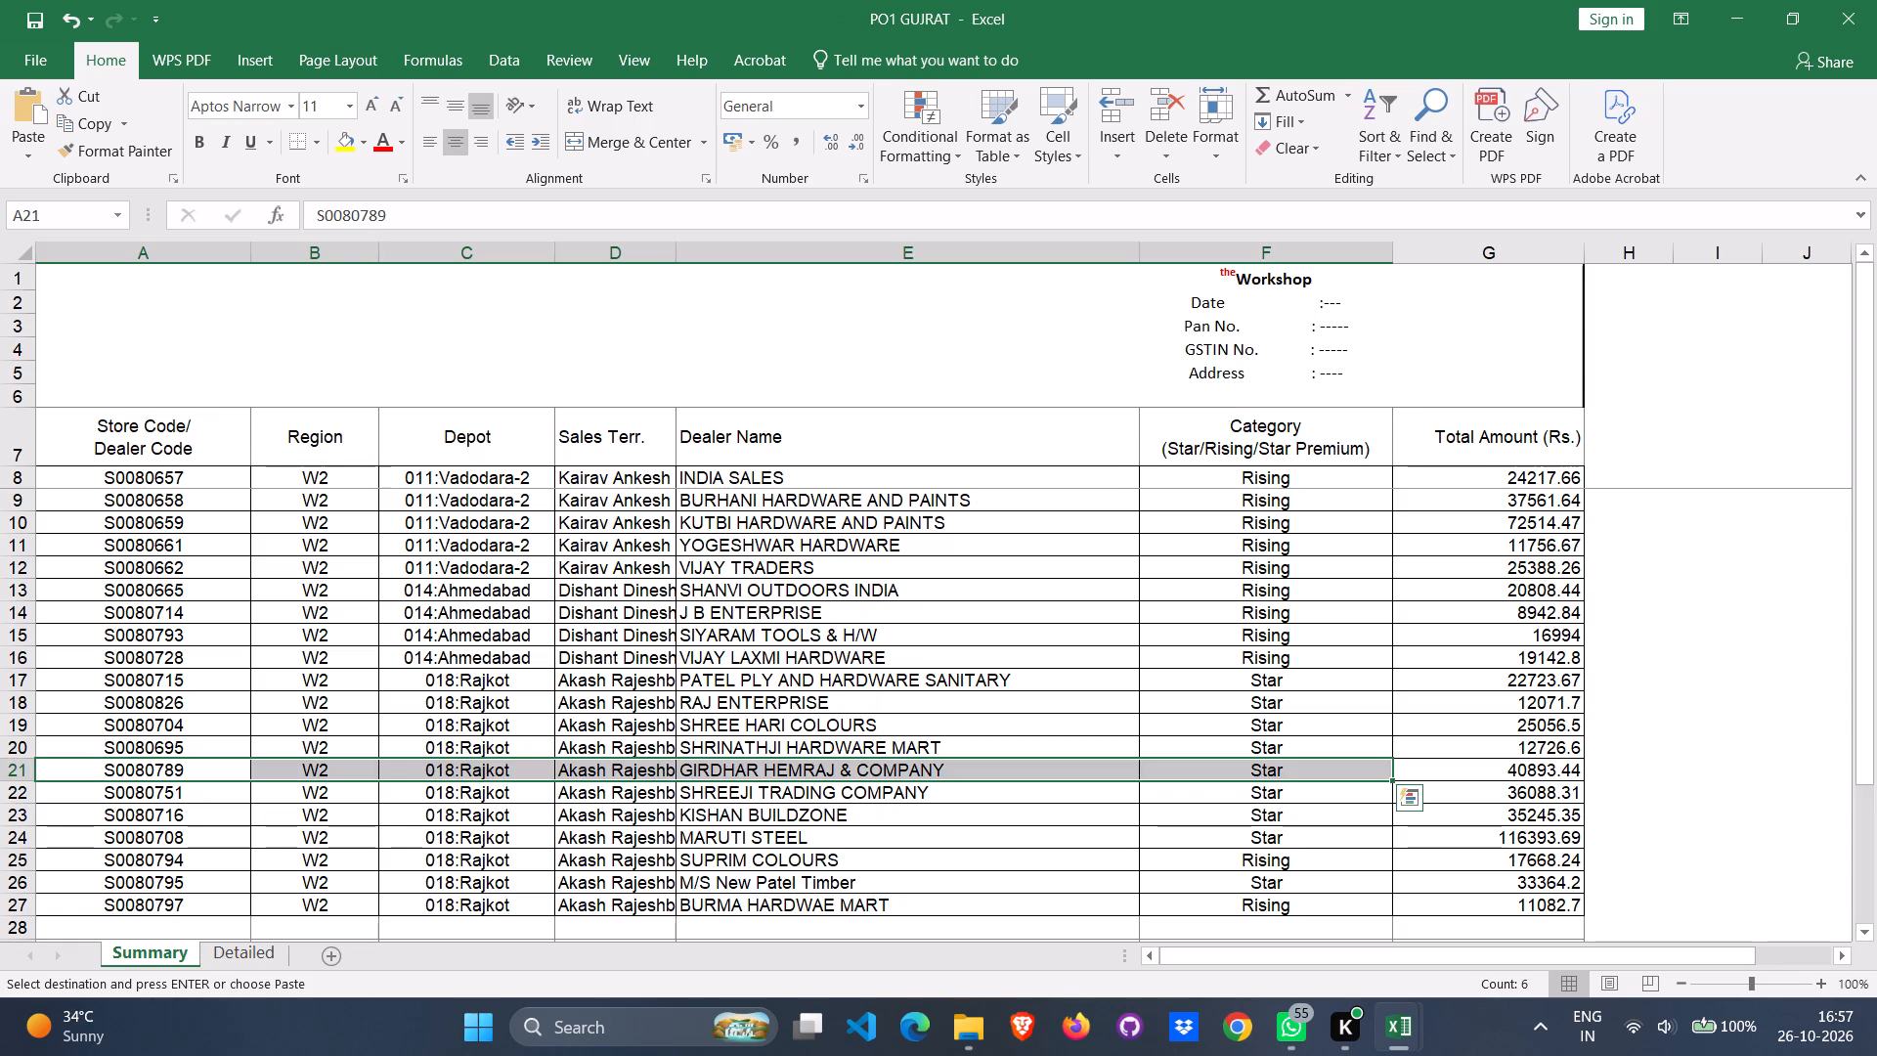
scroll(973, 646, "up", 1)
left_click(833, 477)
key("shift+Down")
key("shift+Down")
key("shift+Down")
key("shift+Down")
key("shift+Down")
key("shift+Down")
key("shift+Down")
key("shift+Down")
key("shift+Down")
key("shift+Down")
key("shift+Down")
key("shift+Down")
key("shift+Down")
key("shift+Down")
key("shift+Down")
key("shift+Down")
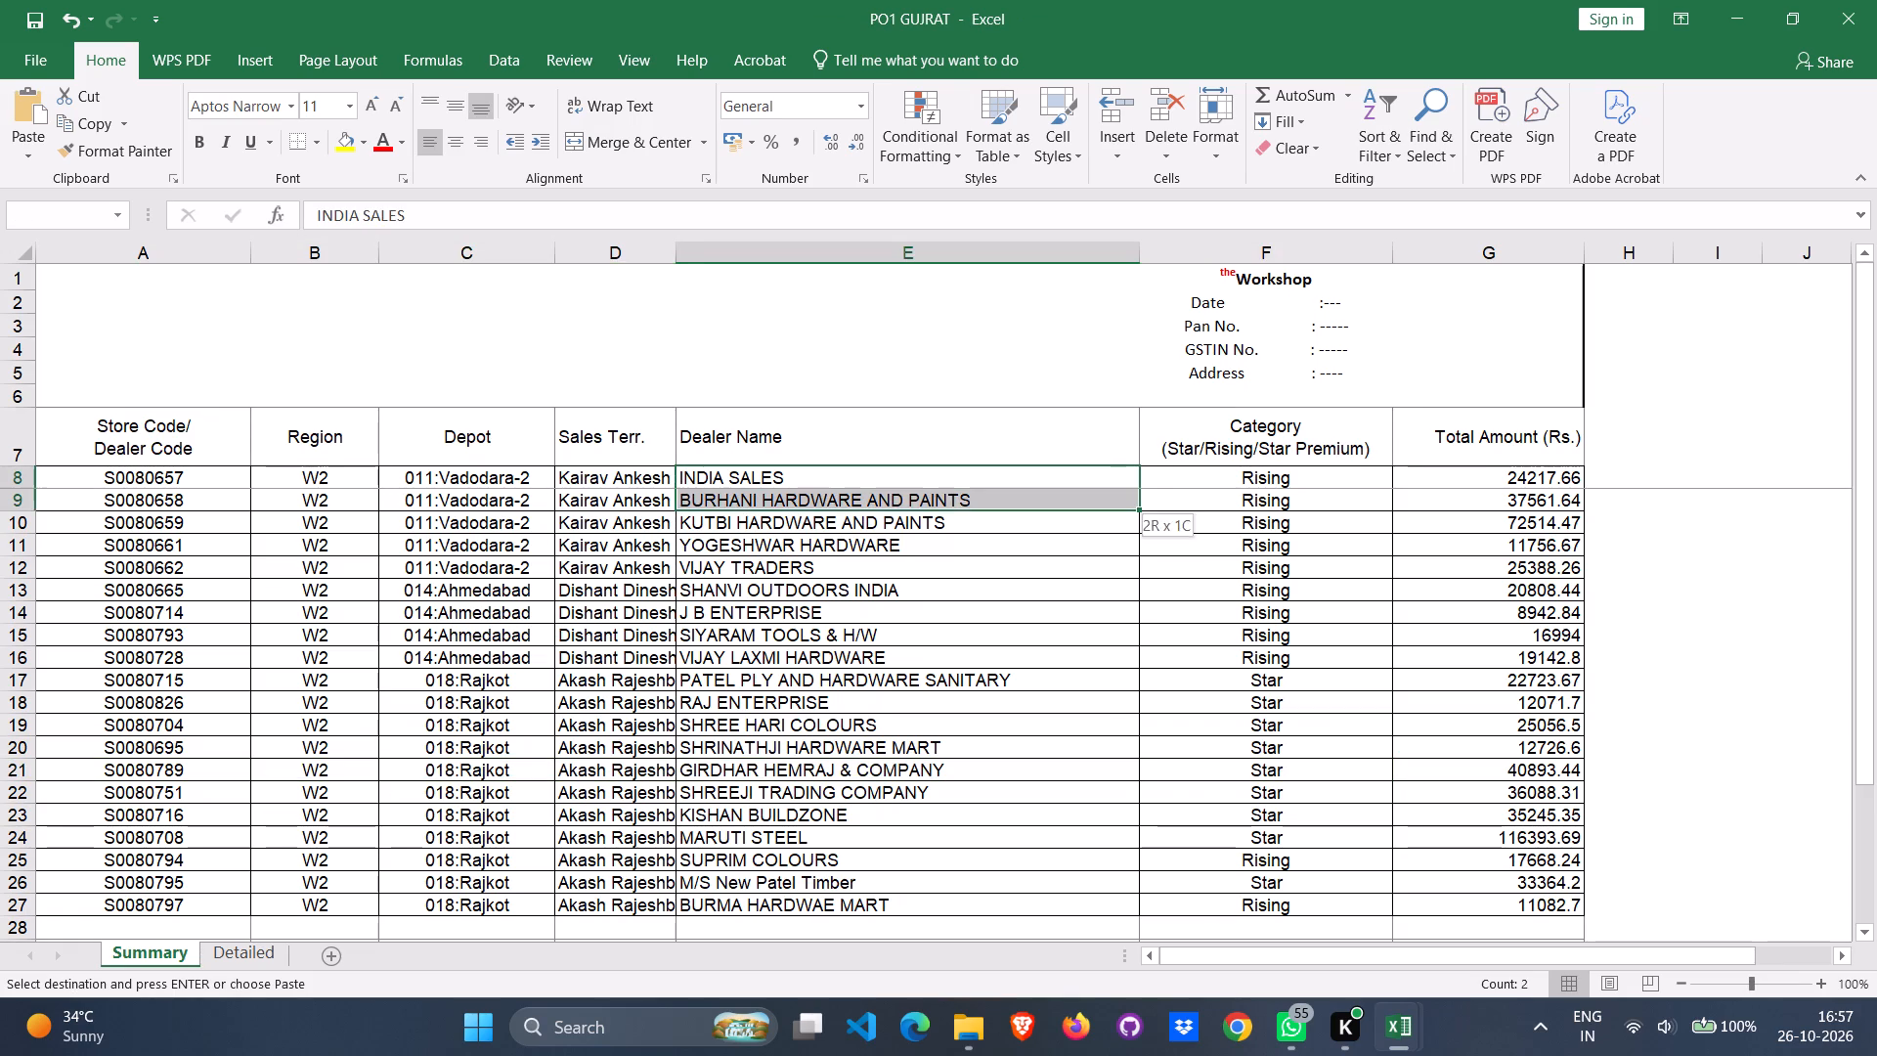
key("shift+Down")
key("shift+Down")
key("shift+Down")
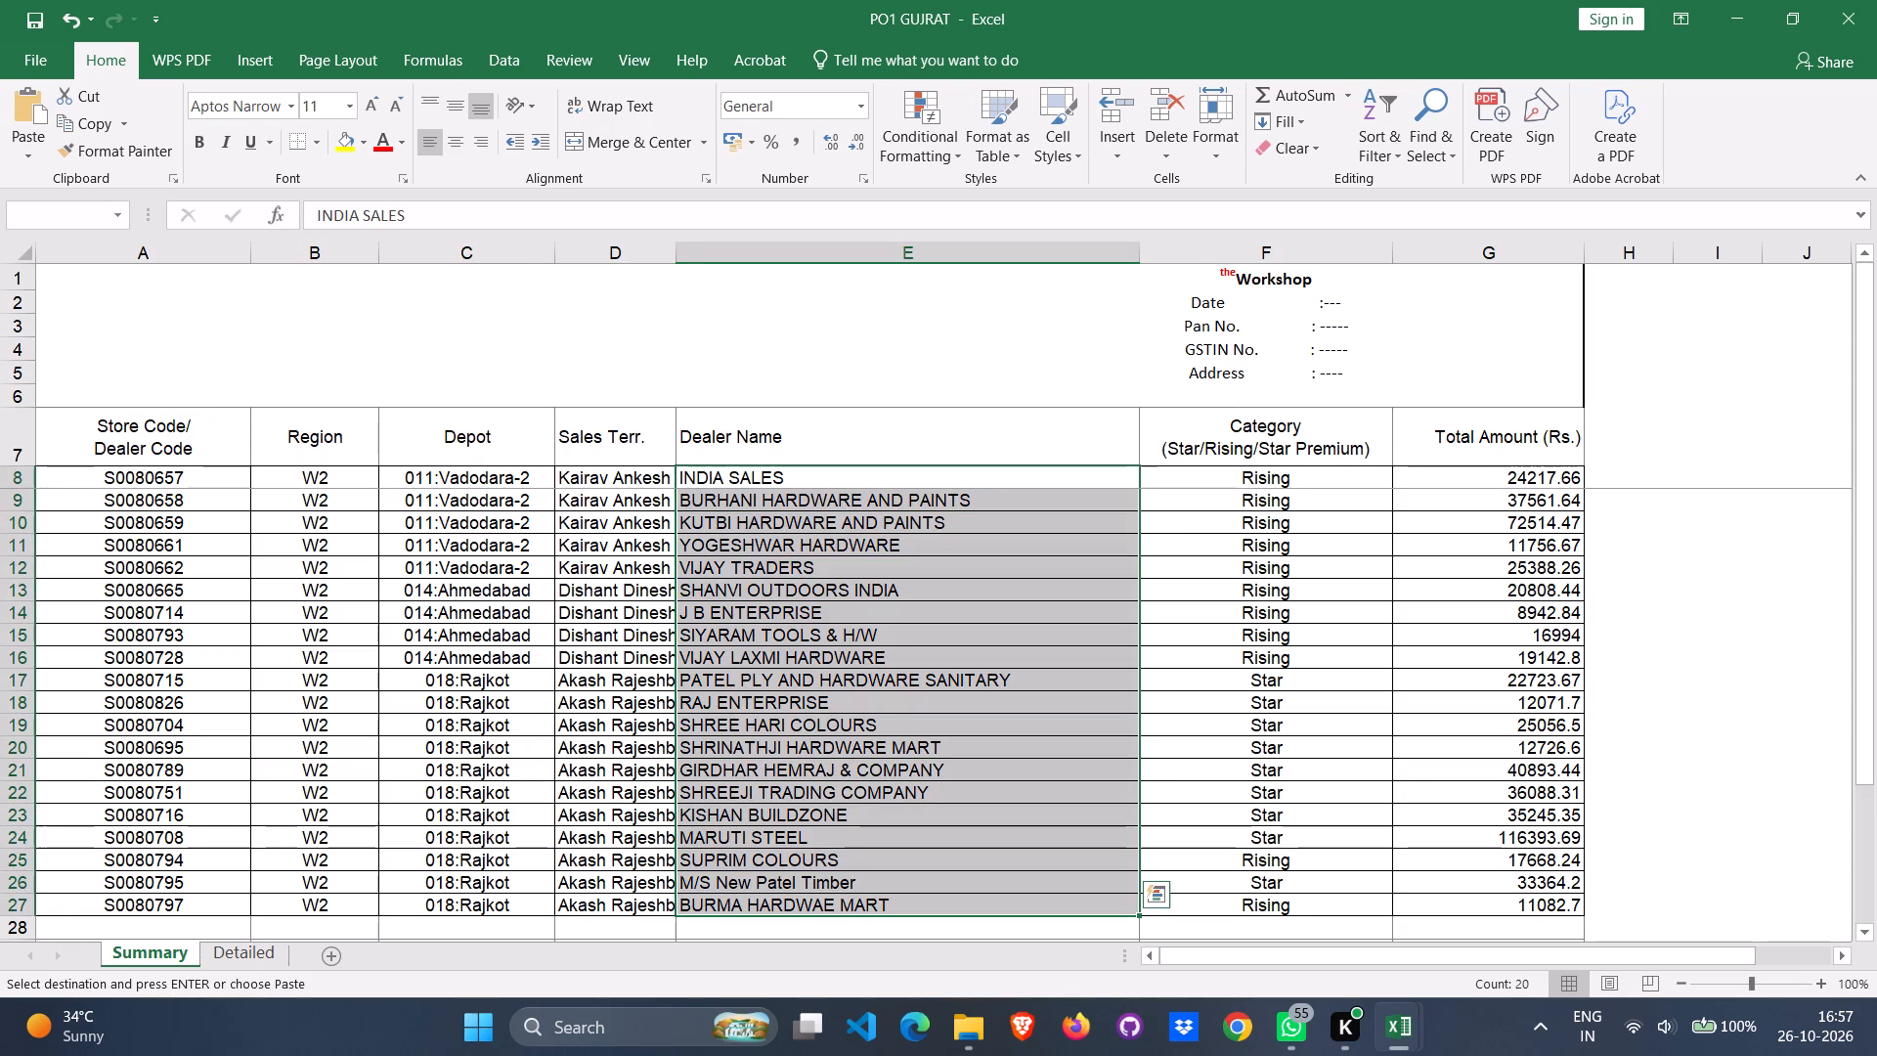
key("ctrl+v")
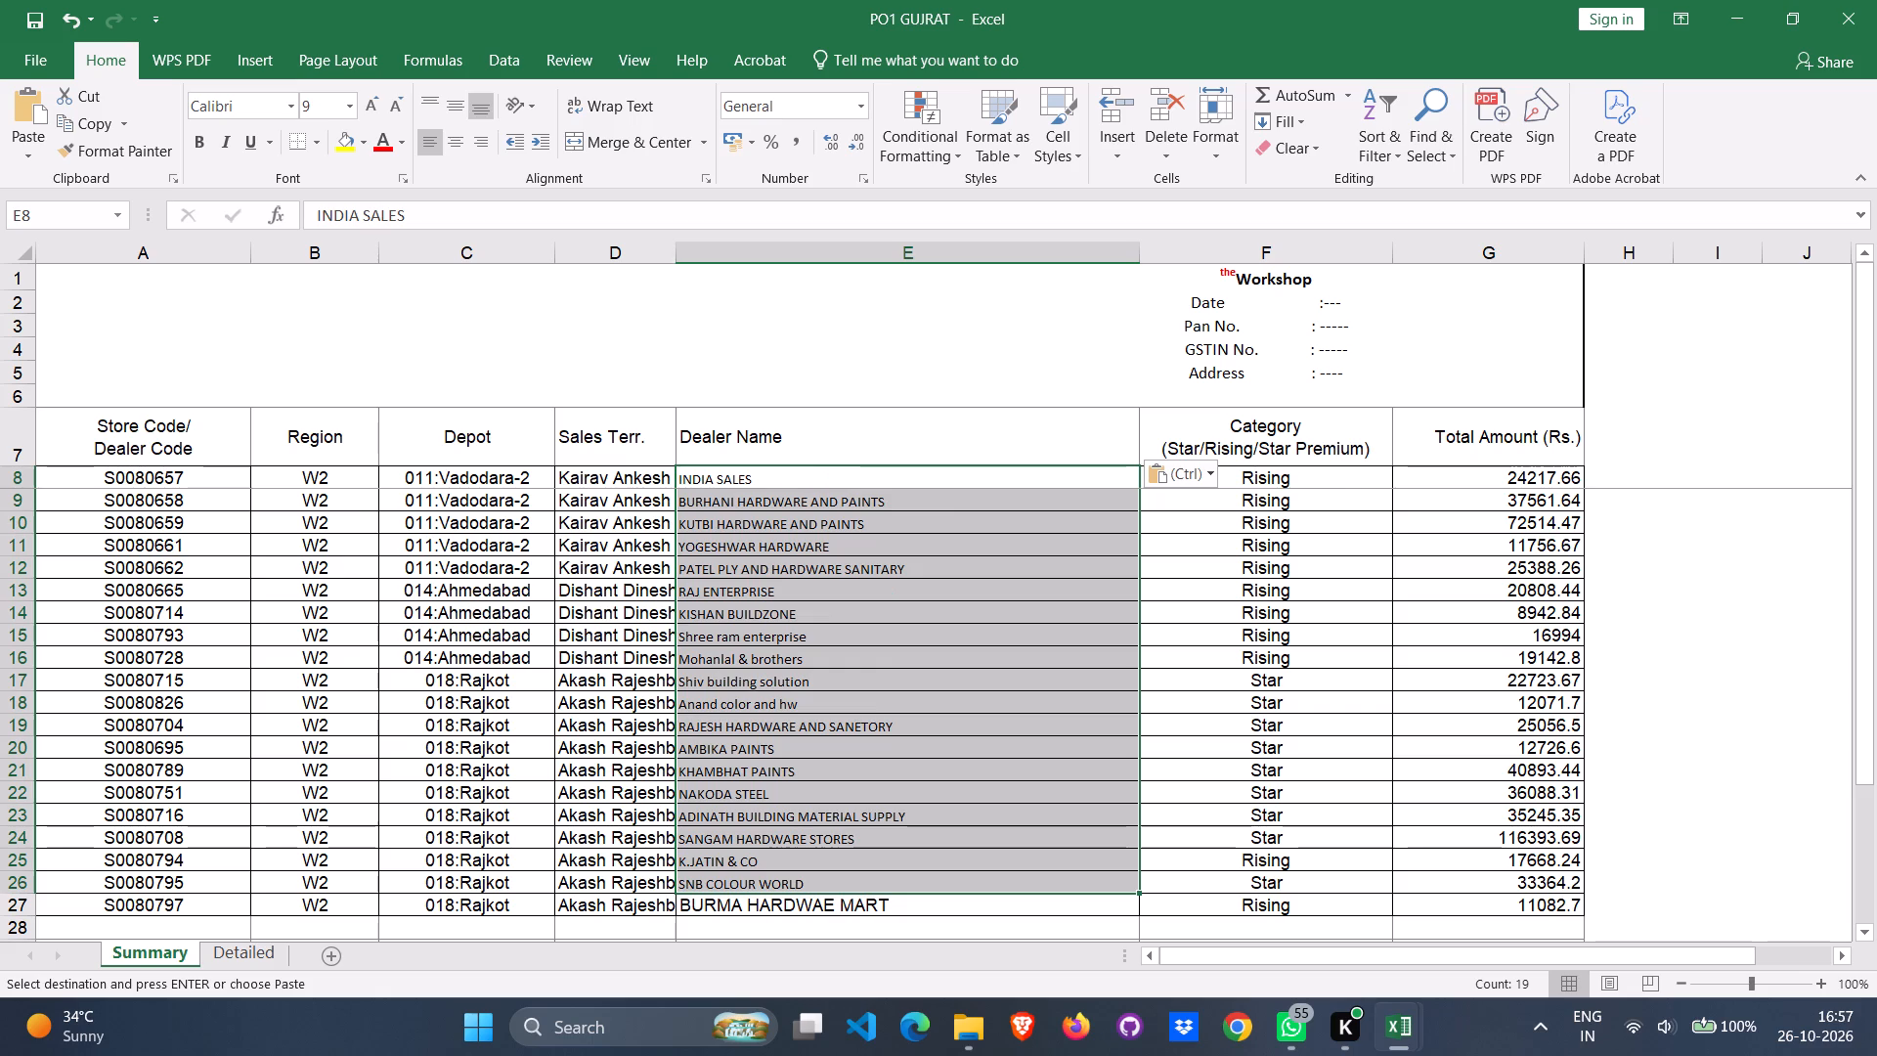
Back in the West workbook, copy the visible Gujarat dealer names from INDIA SALES down to VIDHI TRADERS.
key("alt+Tab")
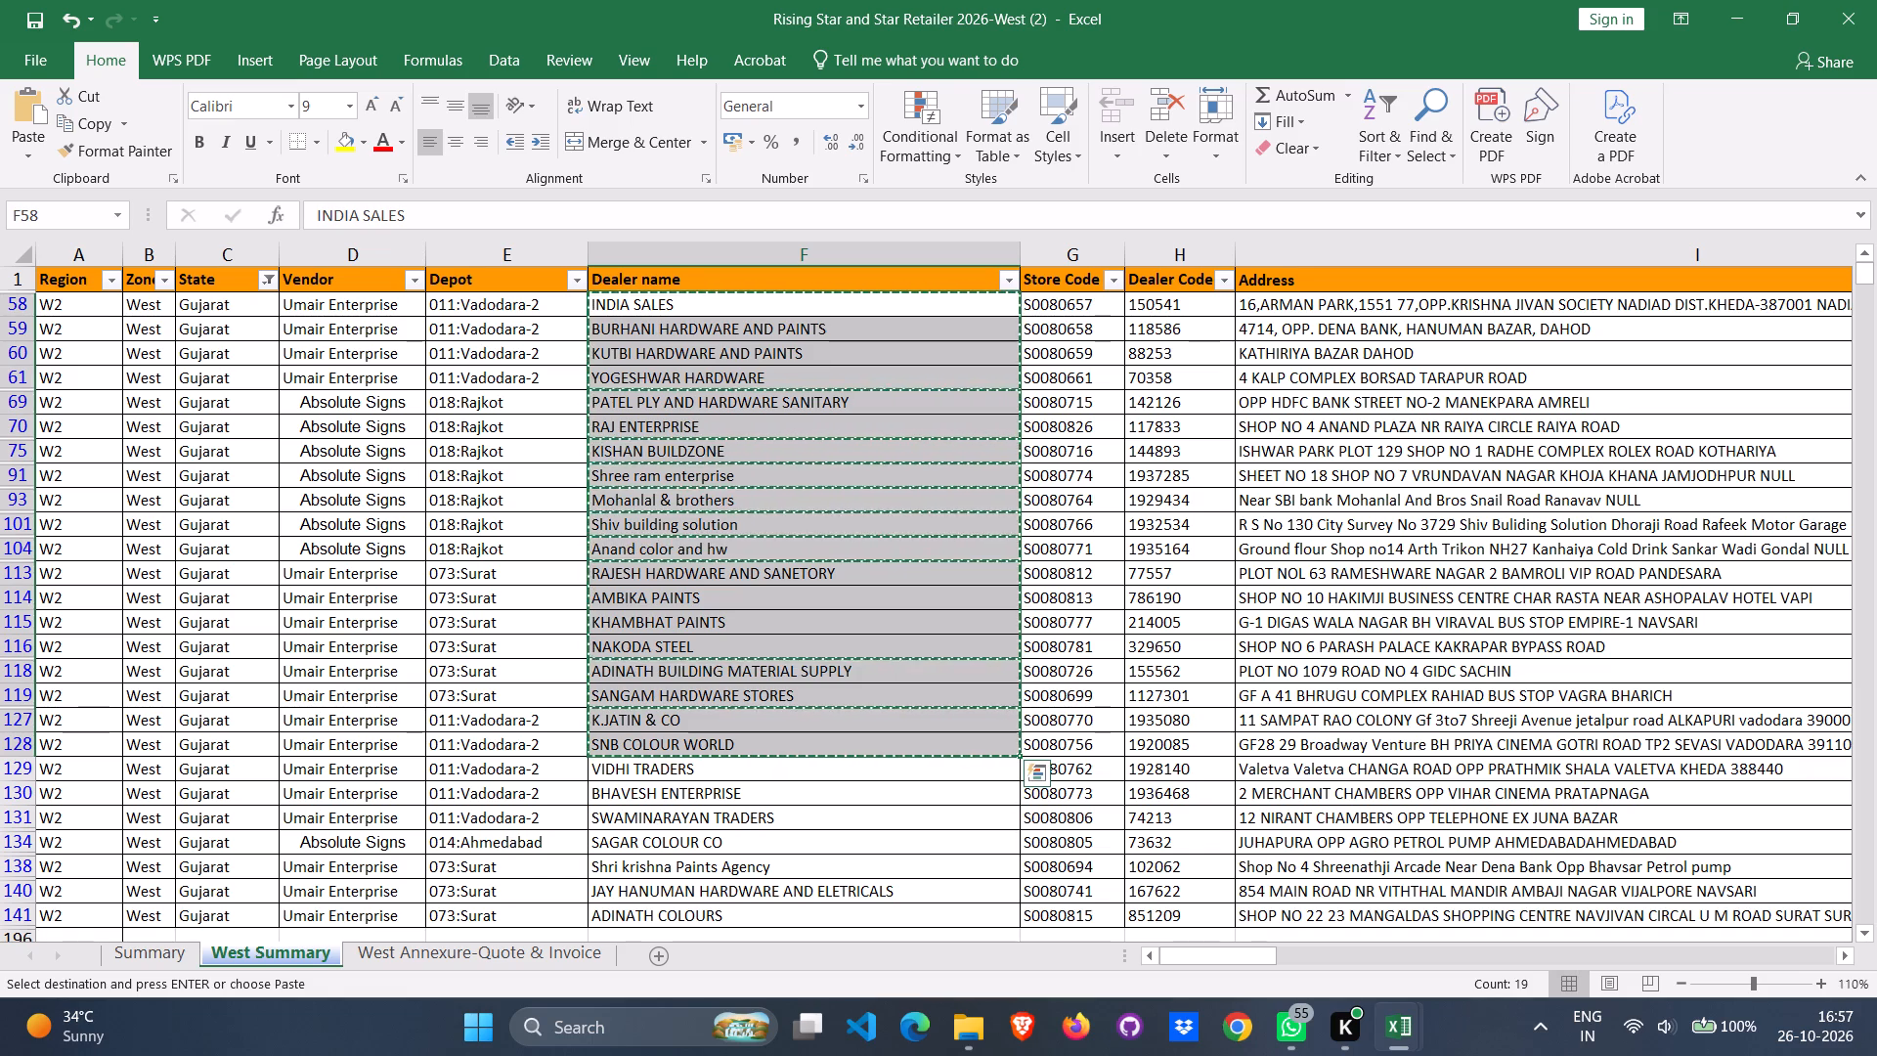
key("Down")
key("Down")
key("Down")
key("Down")
key("Down")
key("Down")
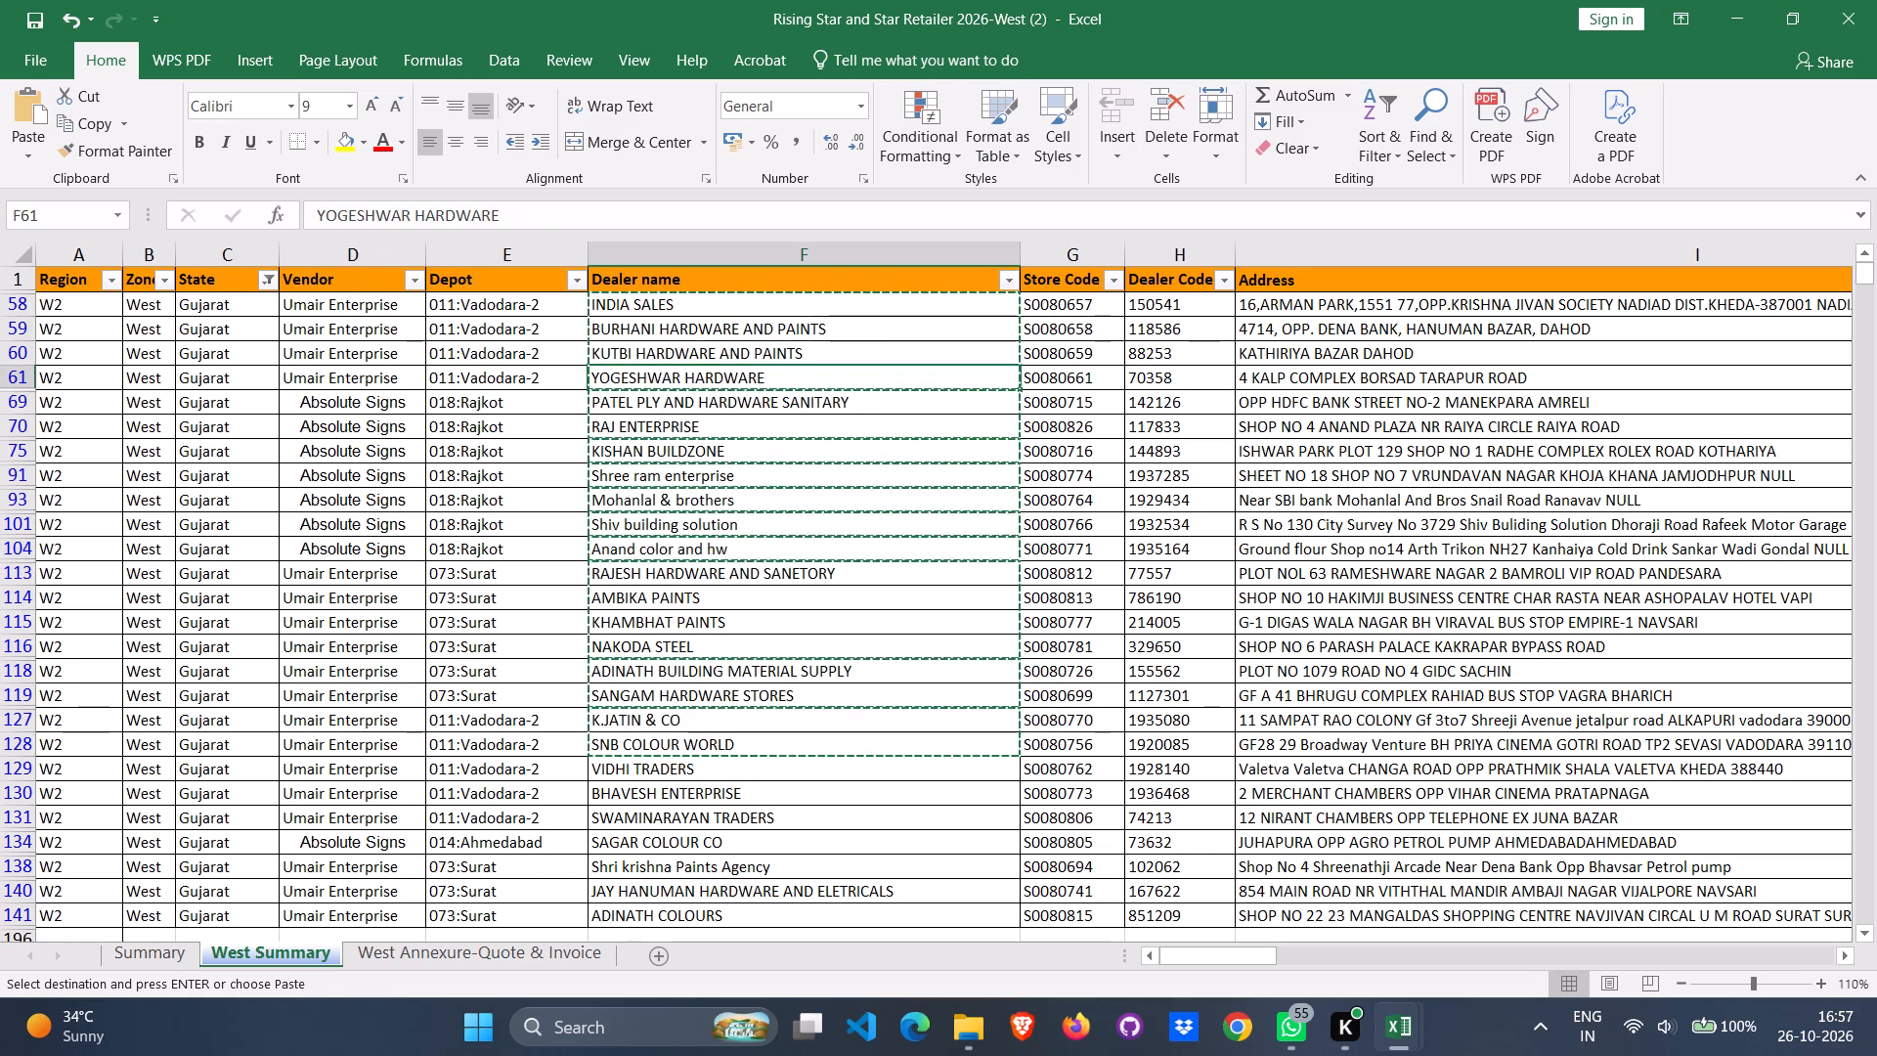
key("Up")
key("Up")
key("Up")
key("Up")
key("Up")
key("Up")
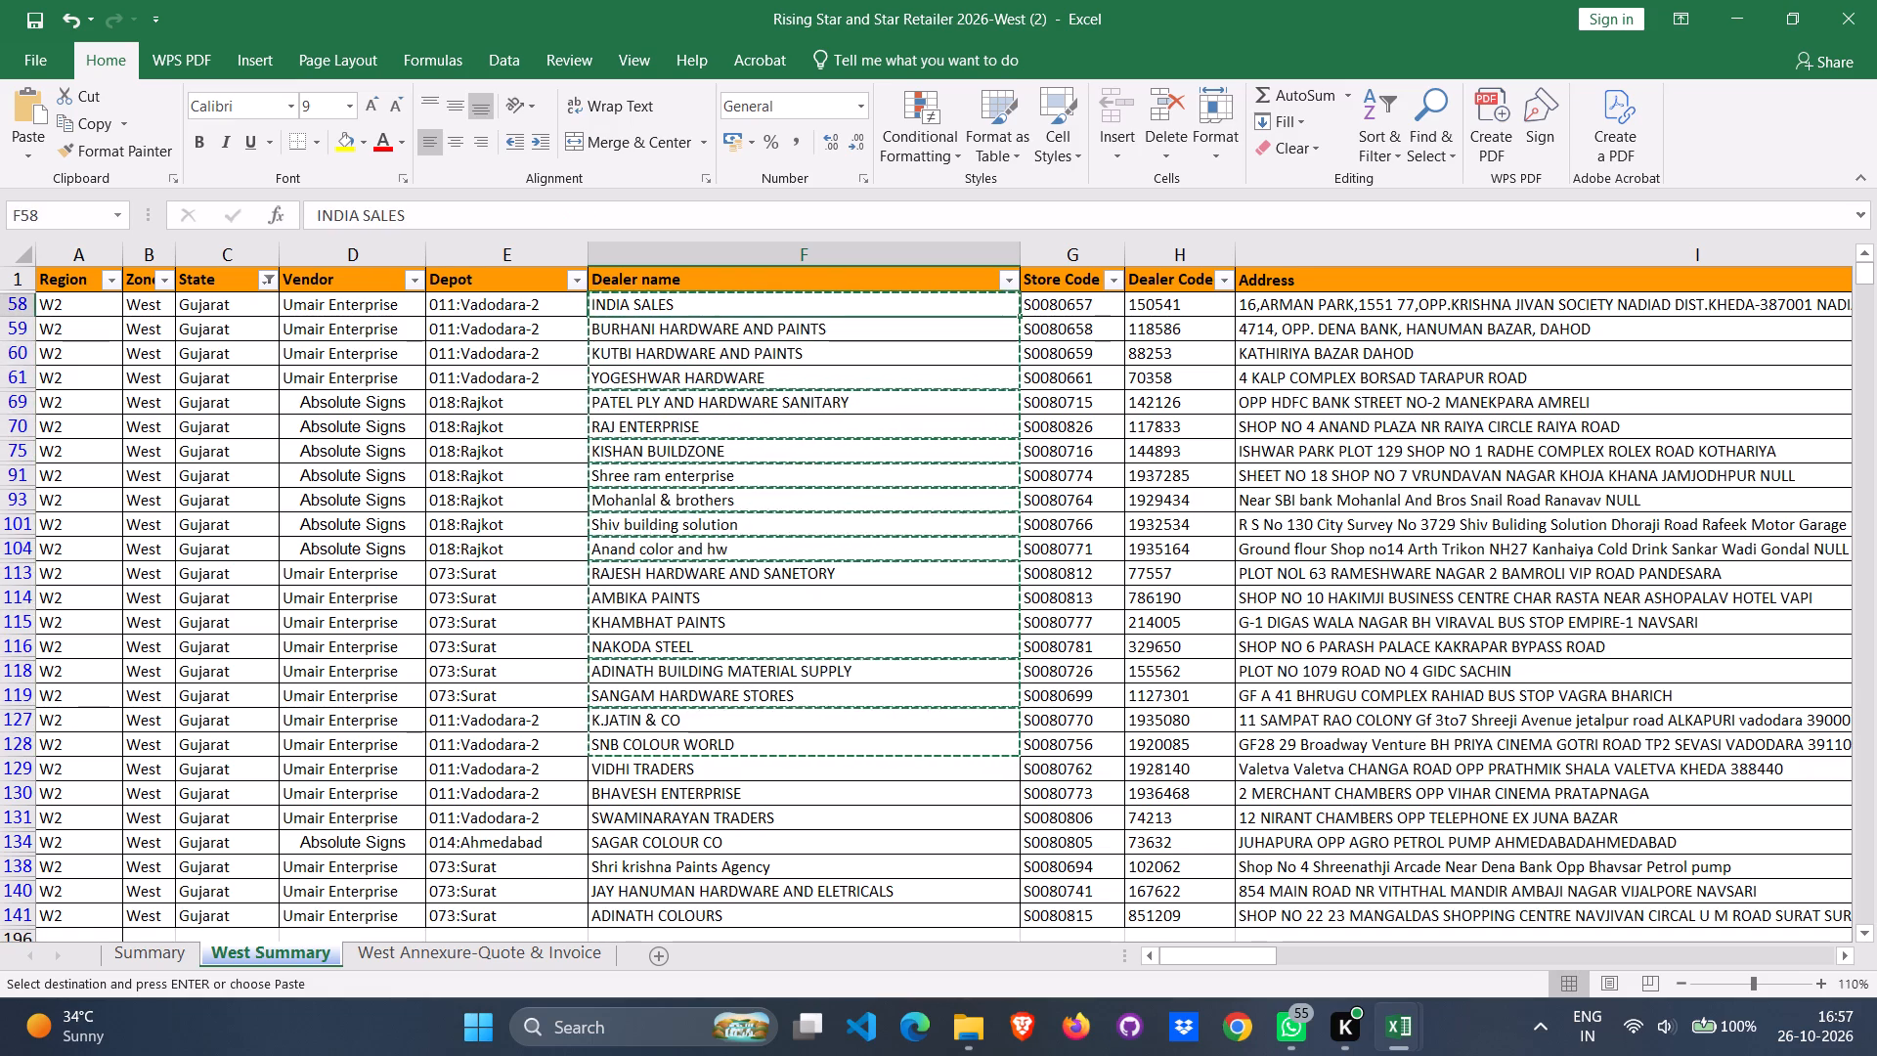
key("shift+Down")
key("shift+Down")
key("shift+Down")
key("shift+Down")
key("shift+Down")
key("shift+Down")
key("shift+Down")
key("shift+Down")
key("shift+Down")
key("shift+Down")
key("shift+Down")
key("shift+Down")
key("shift+Down")
key("shift+Down")
key("shift+Down")
key("shift+Down")
key("shift+Down")
key("shift+Down")
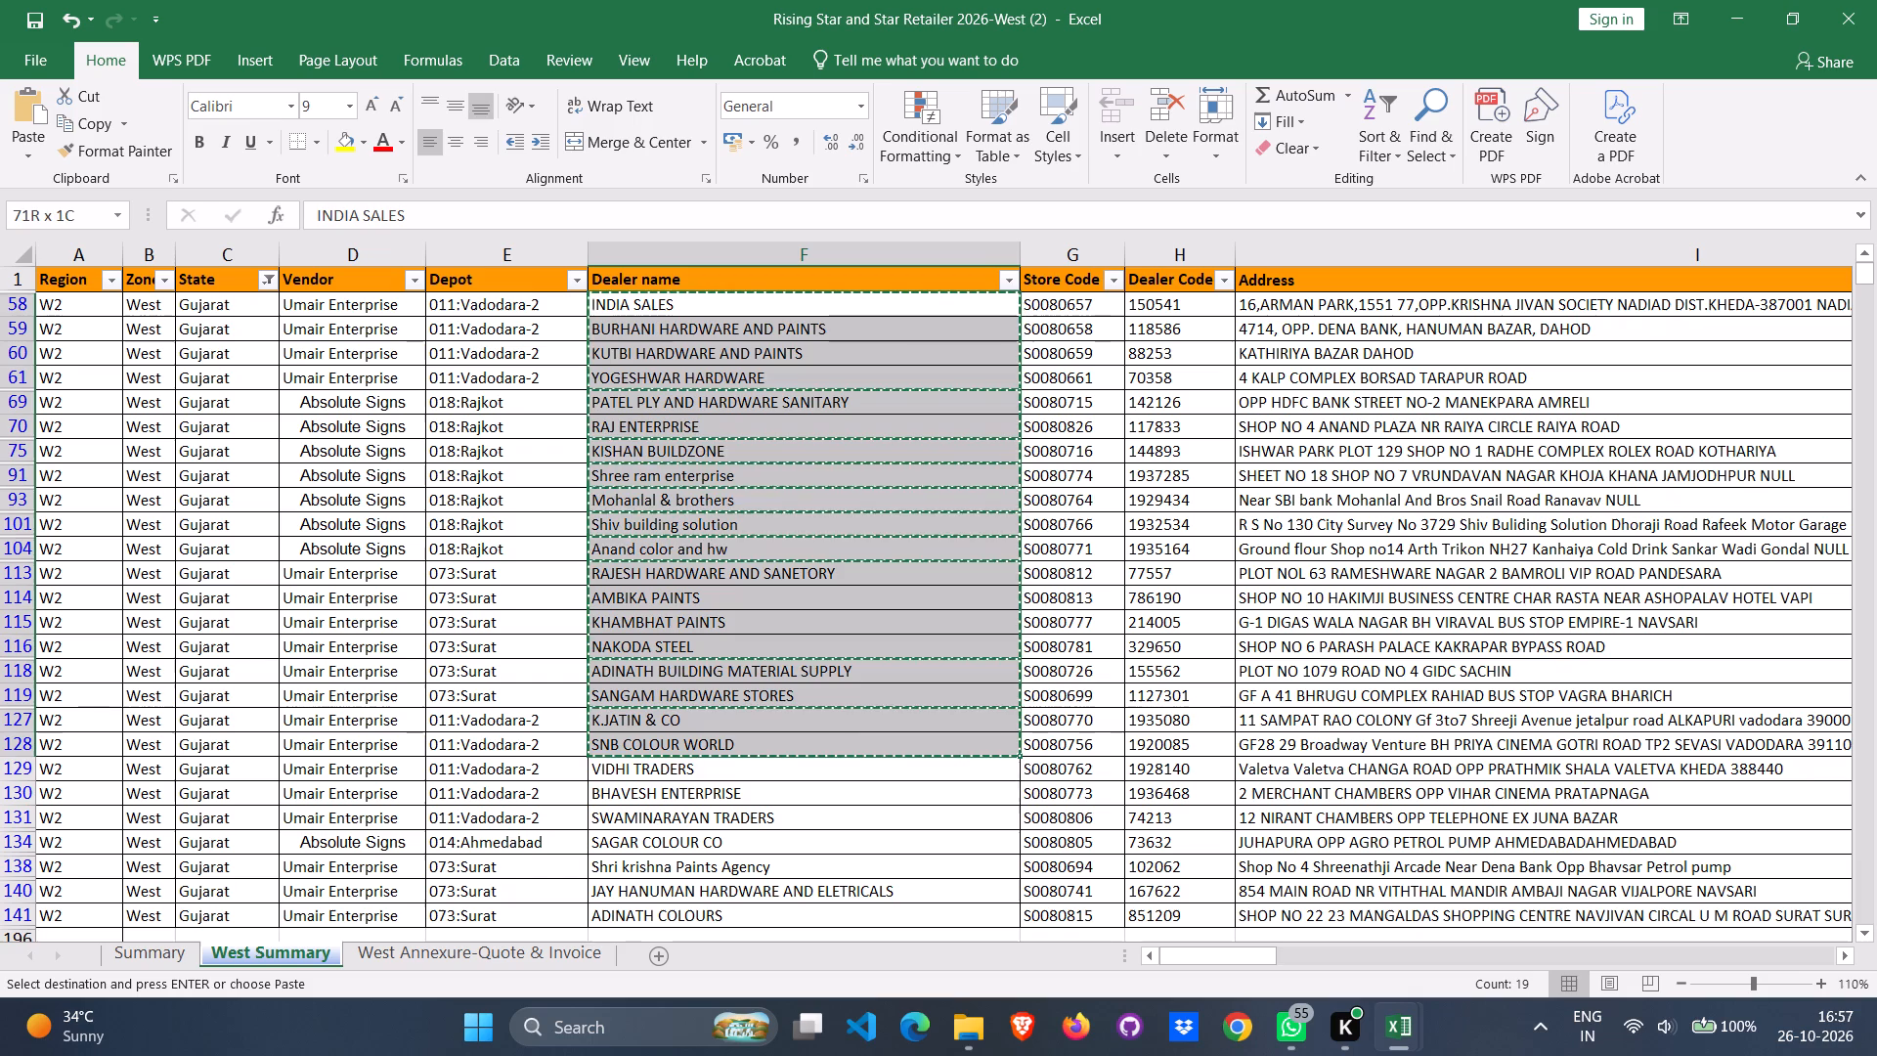
key("shift+Down")
key("ctrl+c")
Paste the copied dealer names over the Dealer Name entries in rows 8 to 27 of PO1 GUJRAT's Summary sheet.
key("alt+Tab")
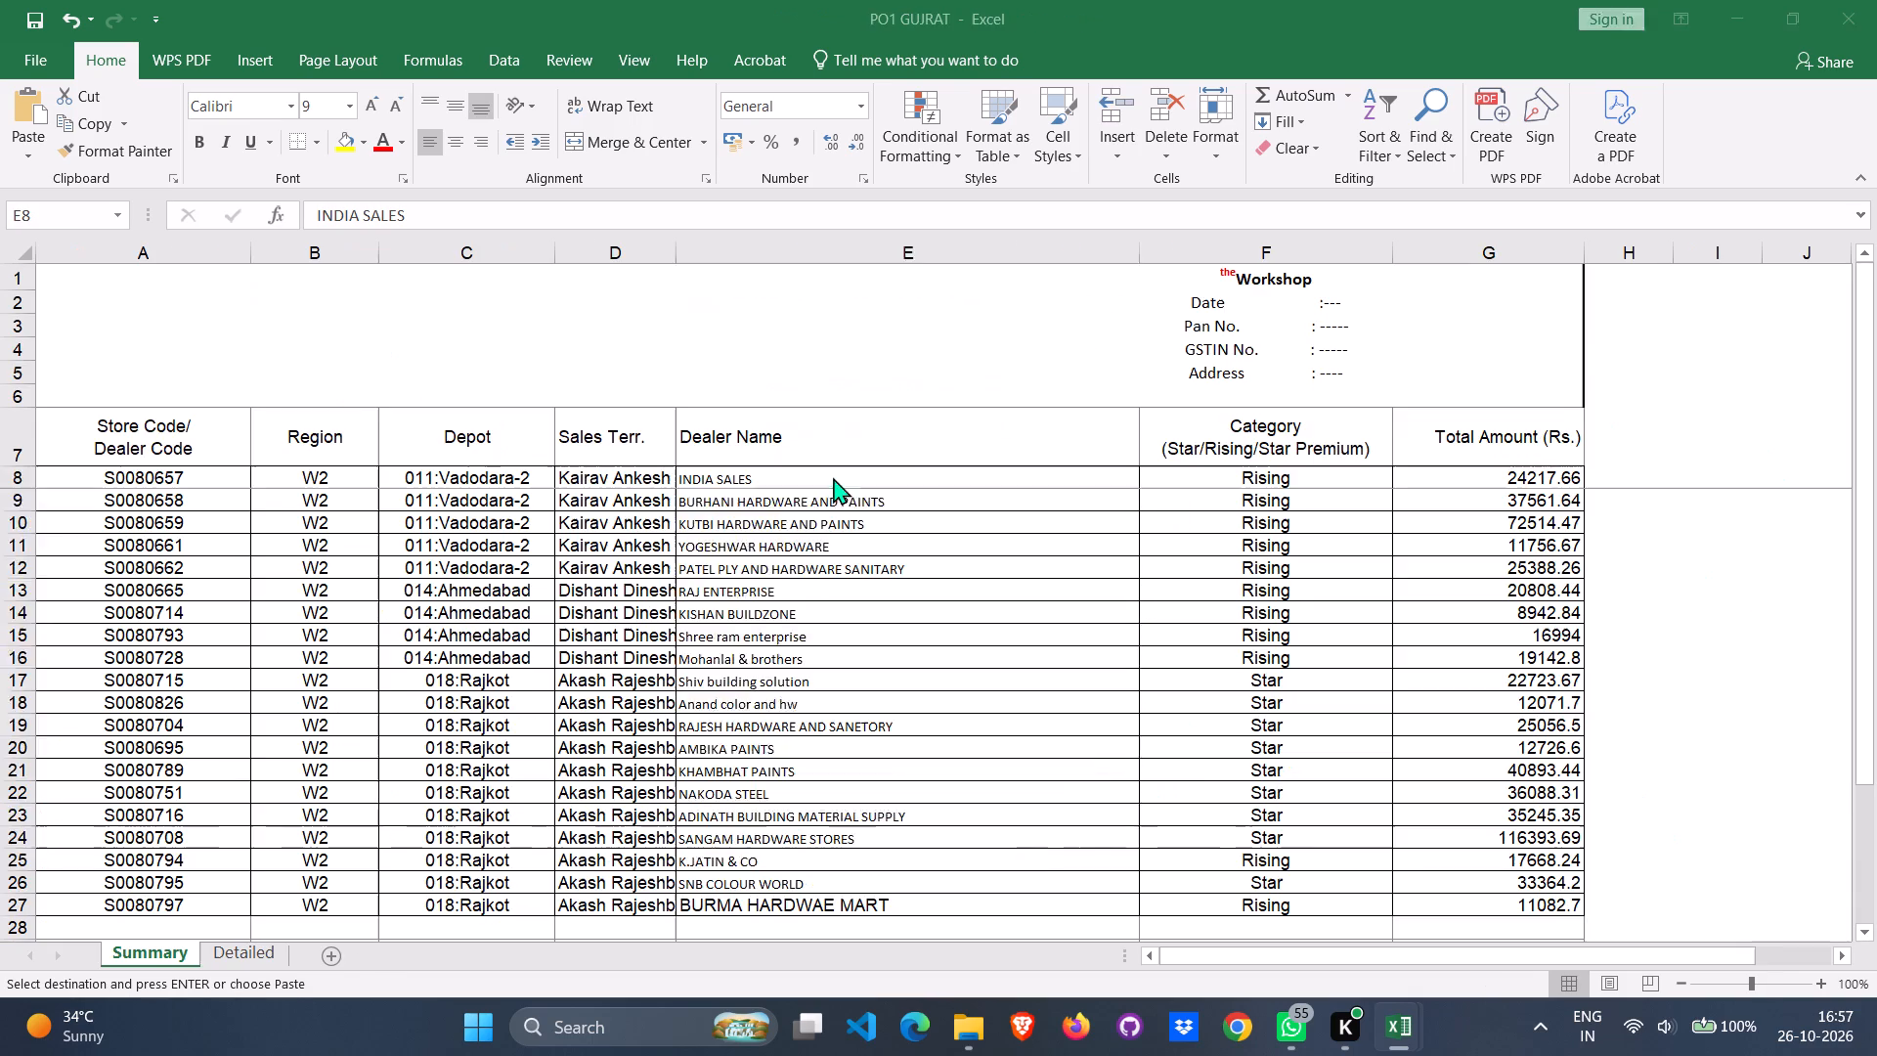
key("Down")
key("Down")
key("Up")
key("Up")
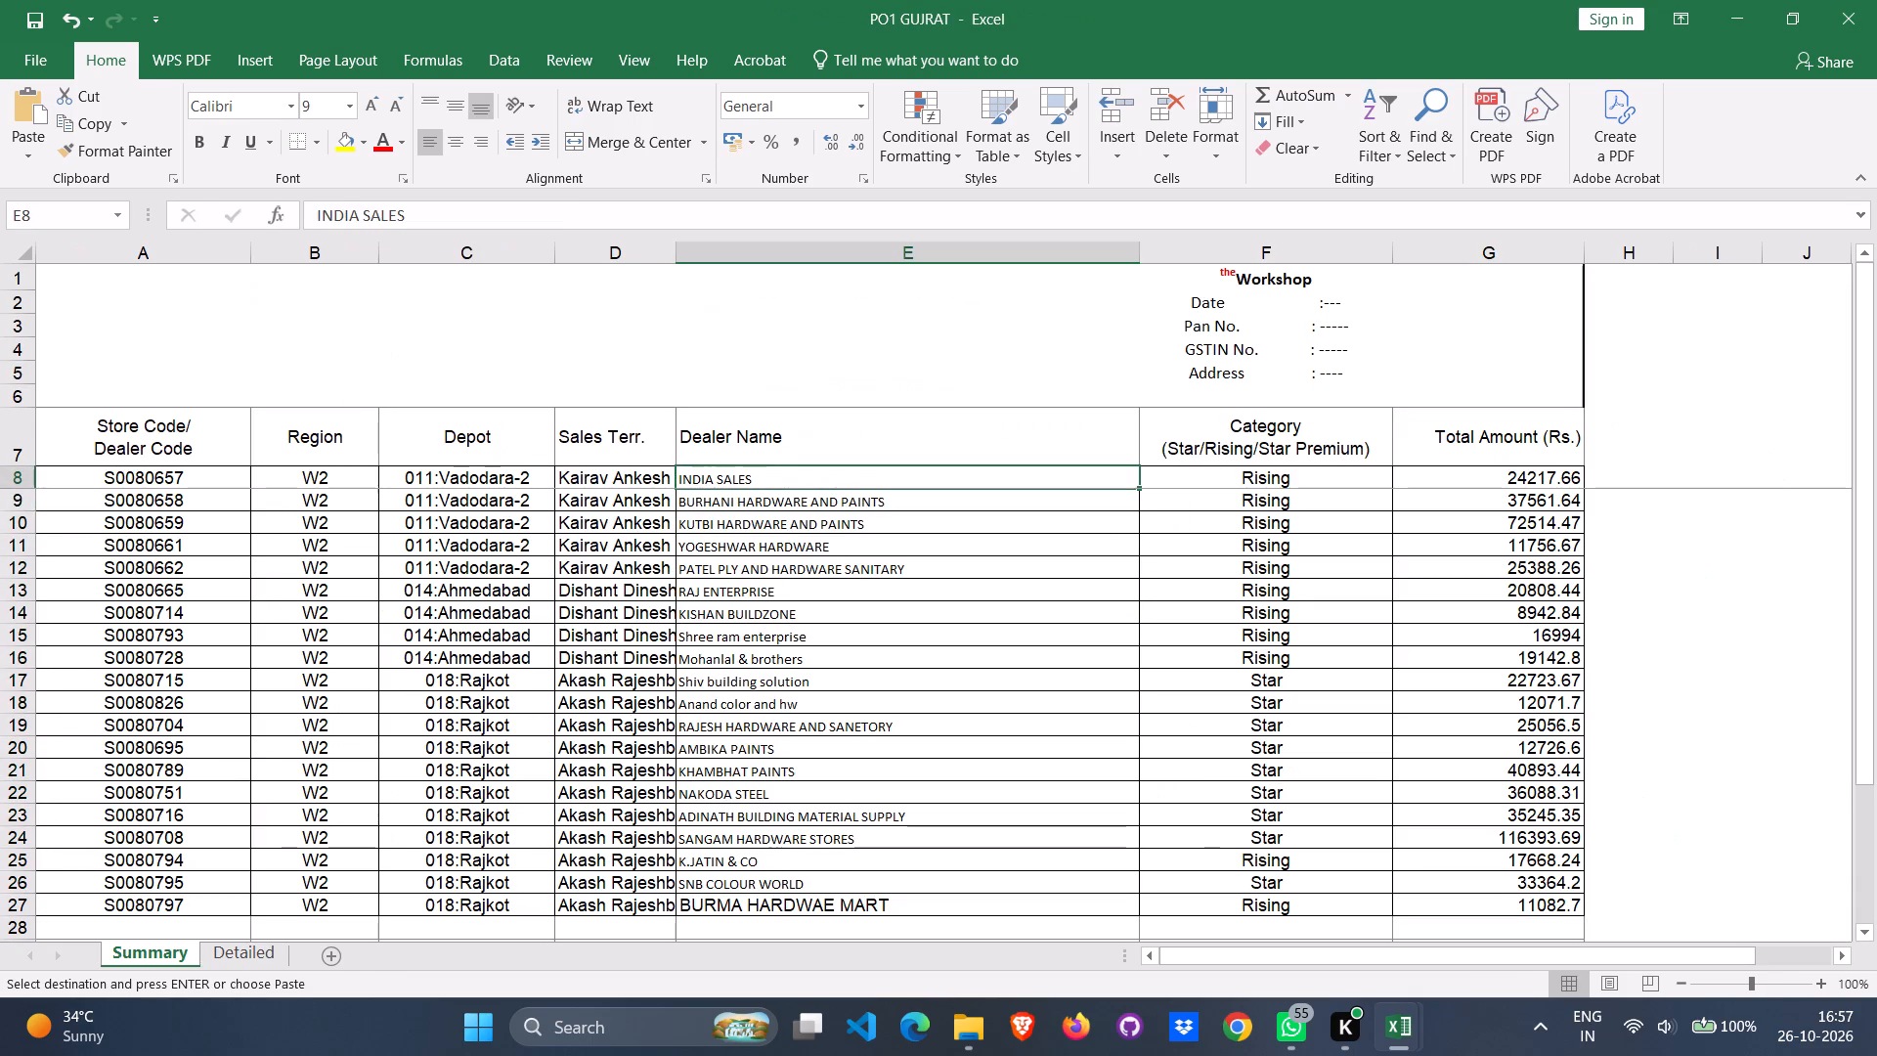
key("shift+Down")
key("shift+Down")
key("shift+Down")
key("shift+Down")
key("shift+Down")
key("shift+Down")
key("shift+Down")
key("shift+Down")
key("shift+Down")
key("shift+Down")
key("shift+Down")
key("shift+Down")
key("shift+Down")
key("shift+Down")
key("shift+Down")
key("shift+Down")
key("shift+Down")
key("shift+Down")
key("shift+Down")
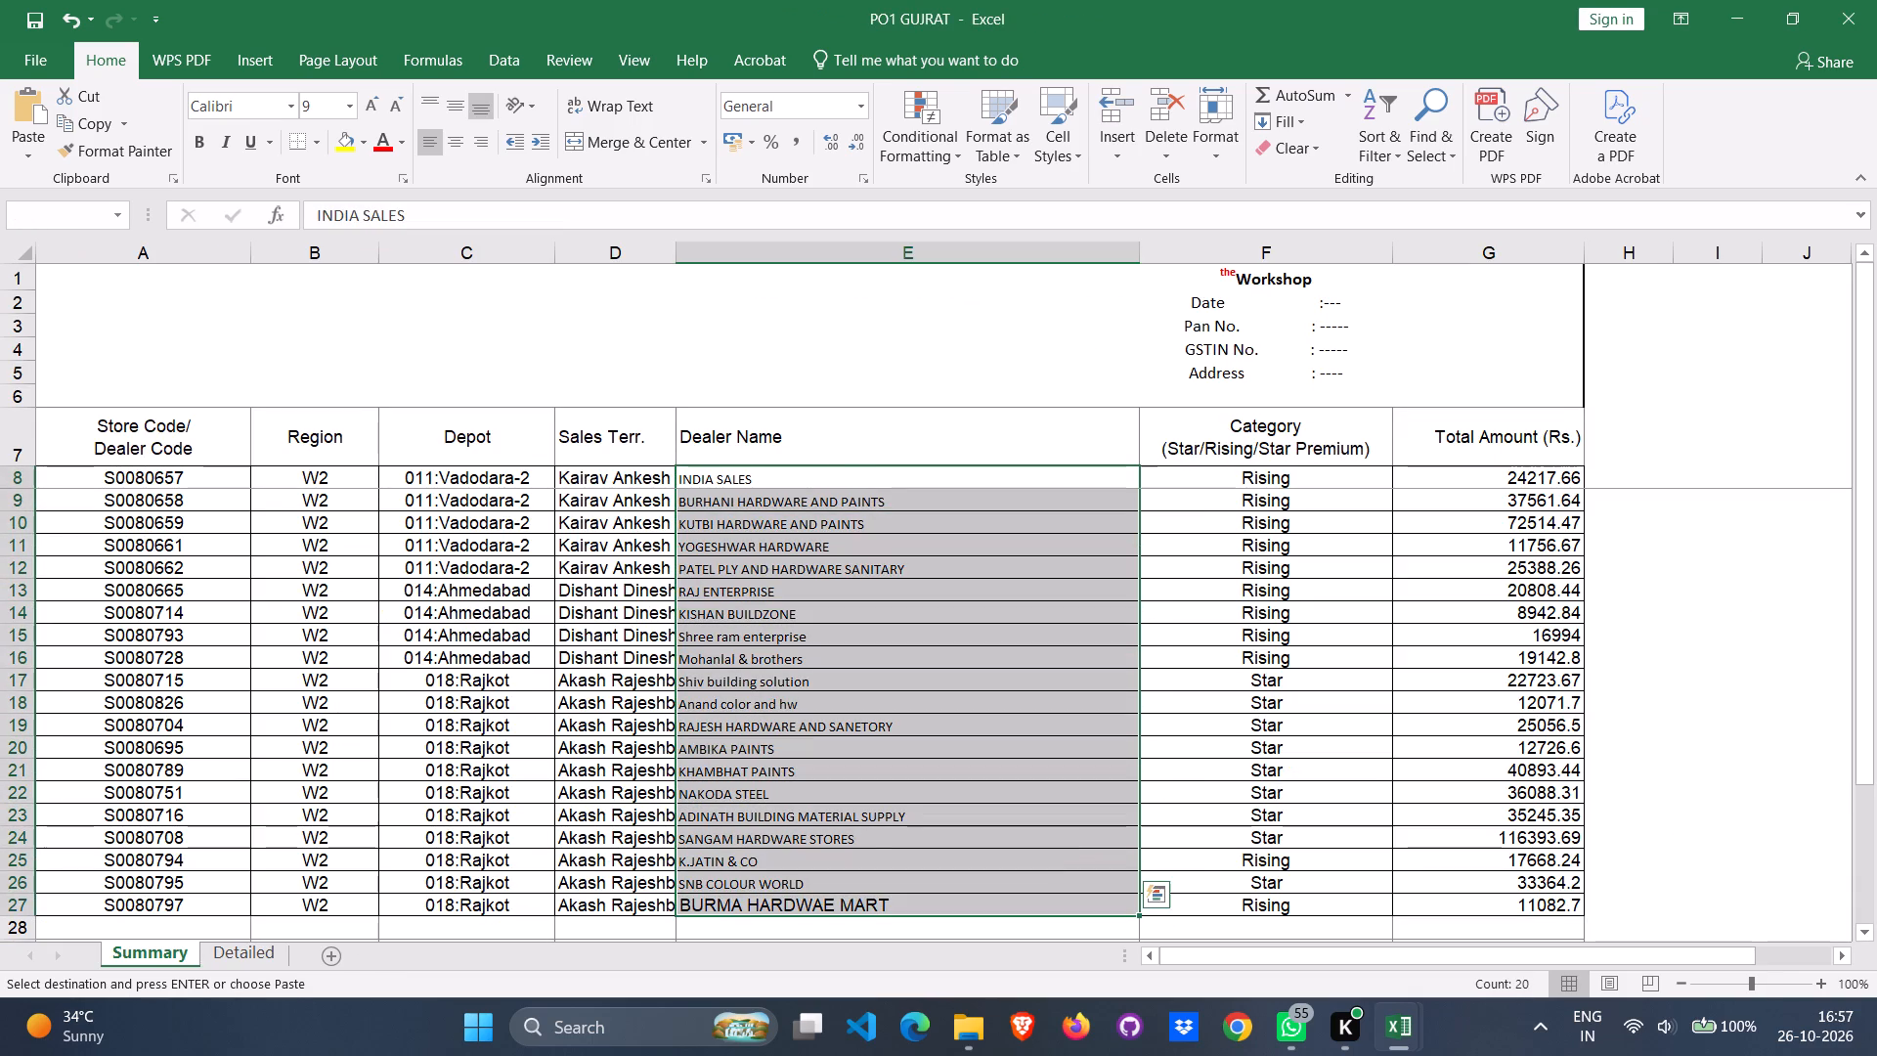
key("ctrl+v")
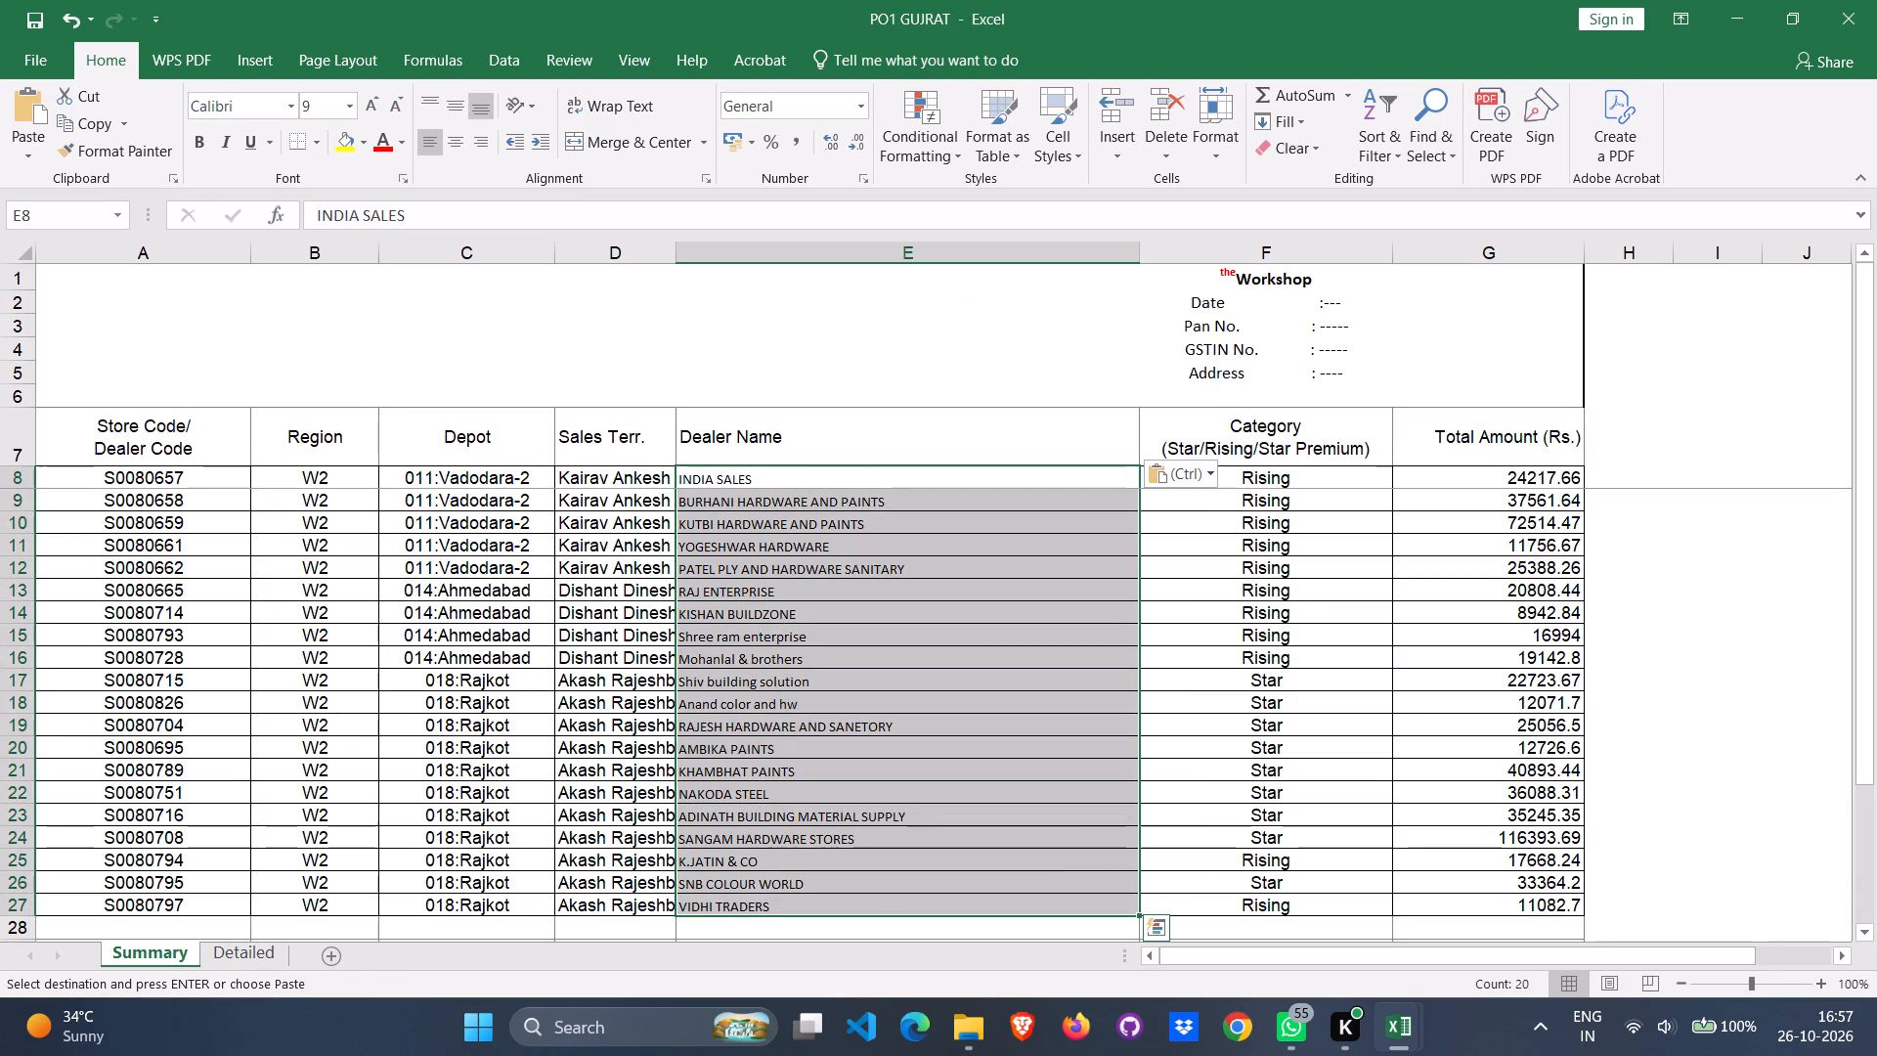
In West Summary, copy the Store Code values for the same dealers, from INDIA SALES down to VIDHI TRADERS.
key("alt+Tab")
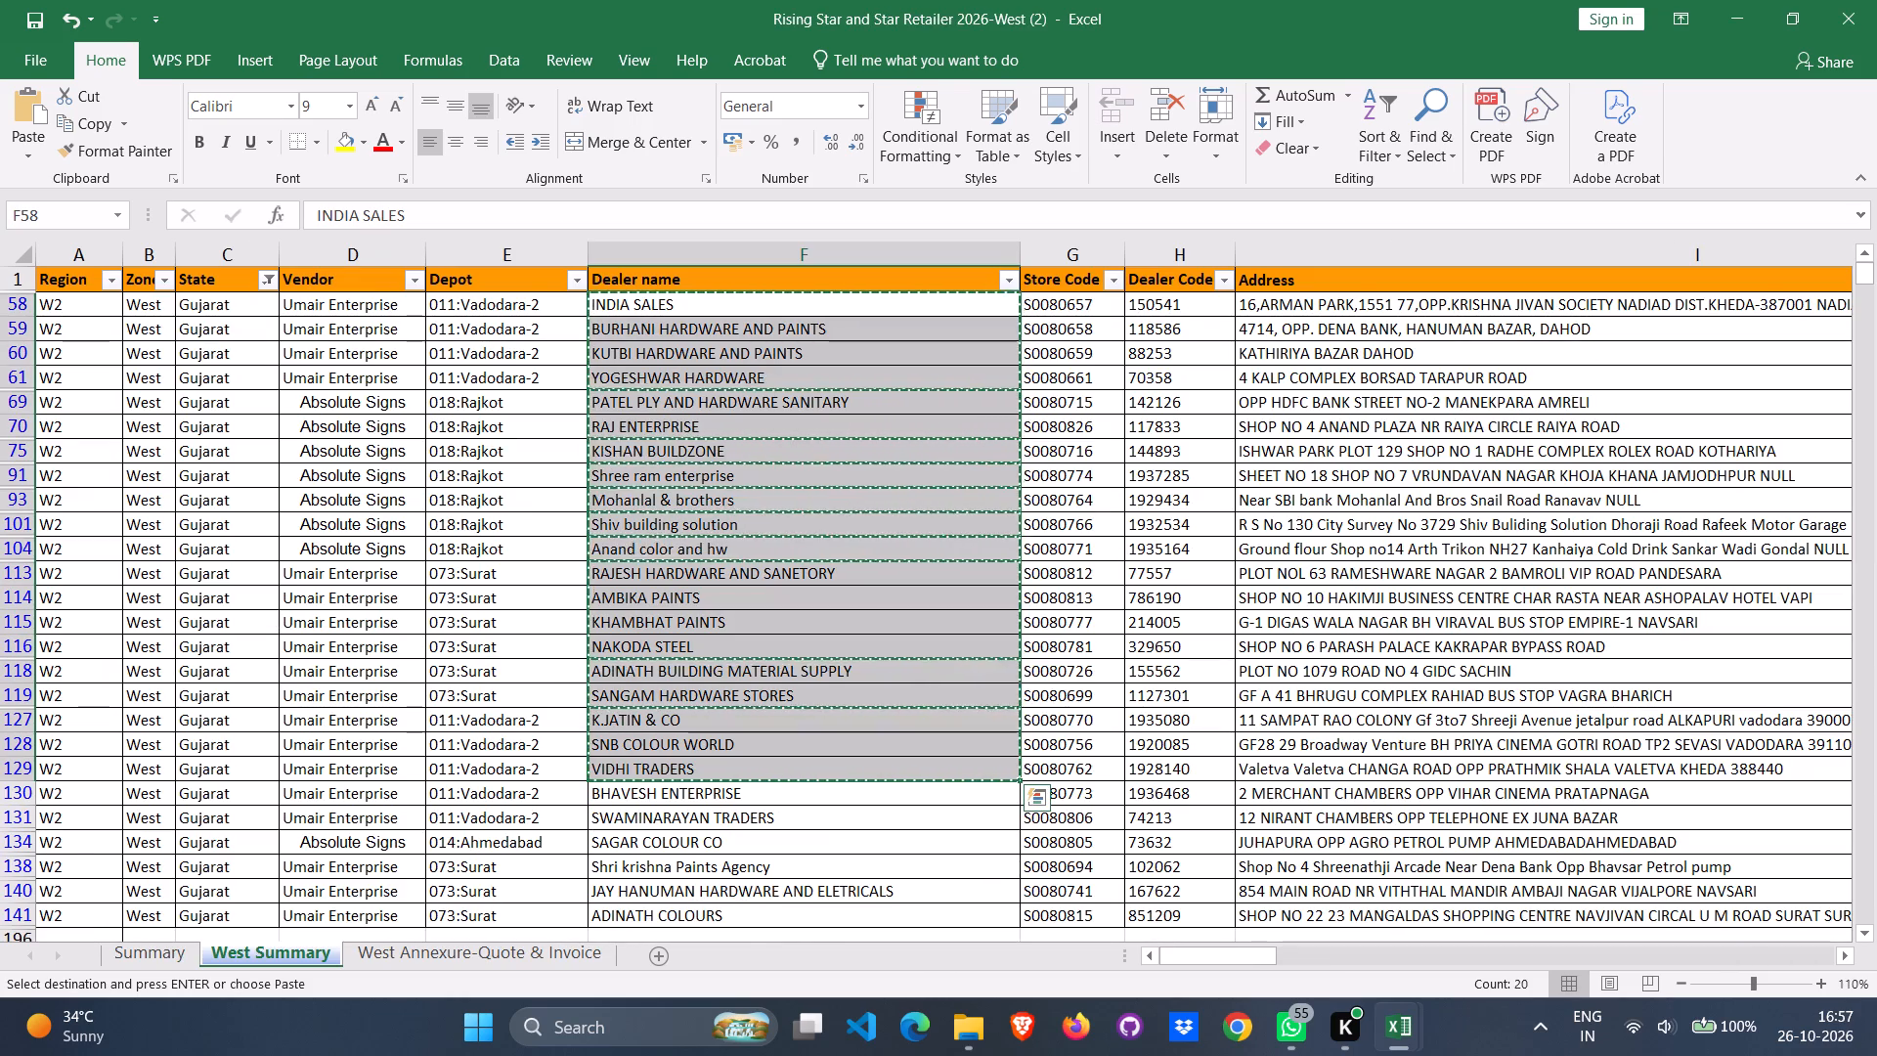
key("alt+Tab")
key("alt+Tab")
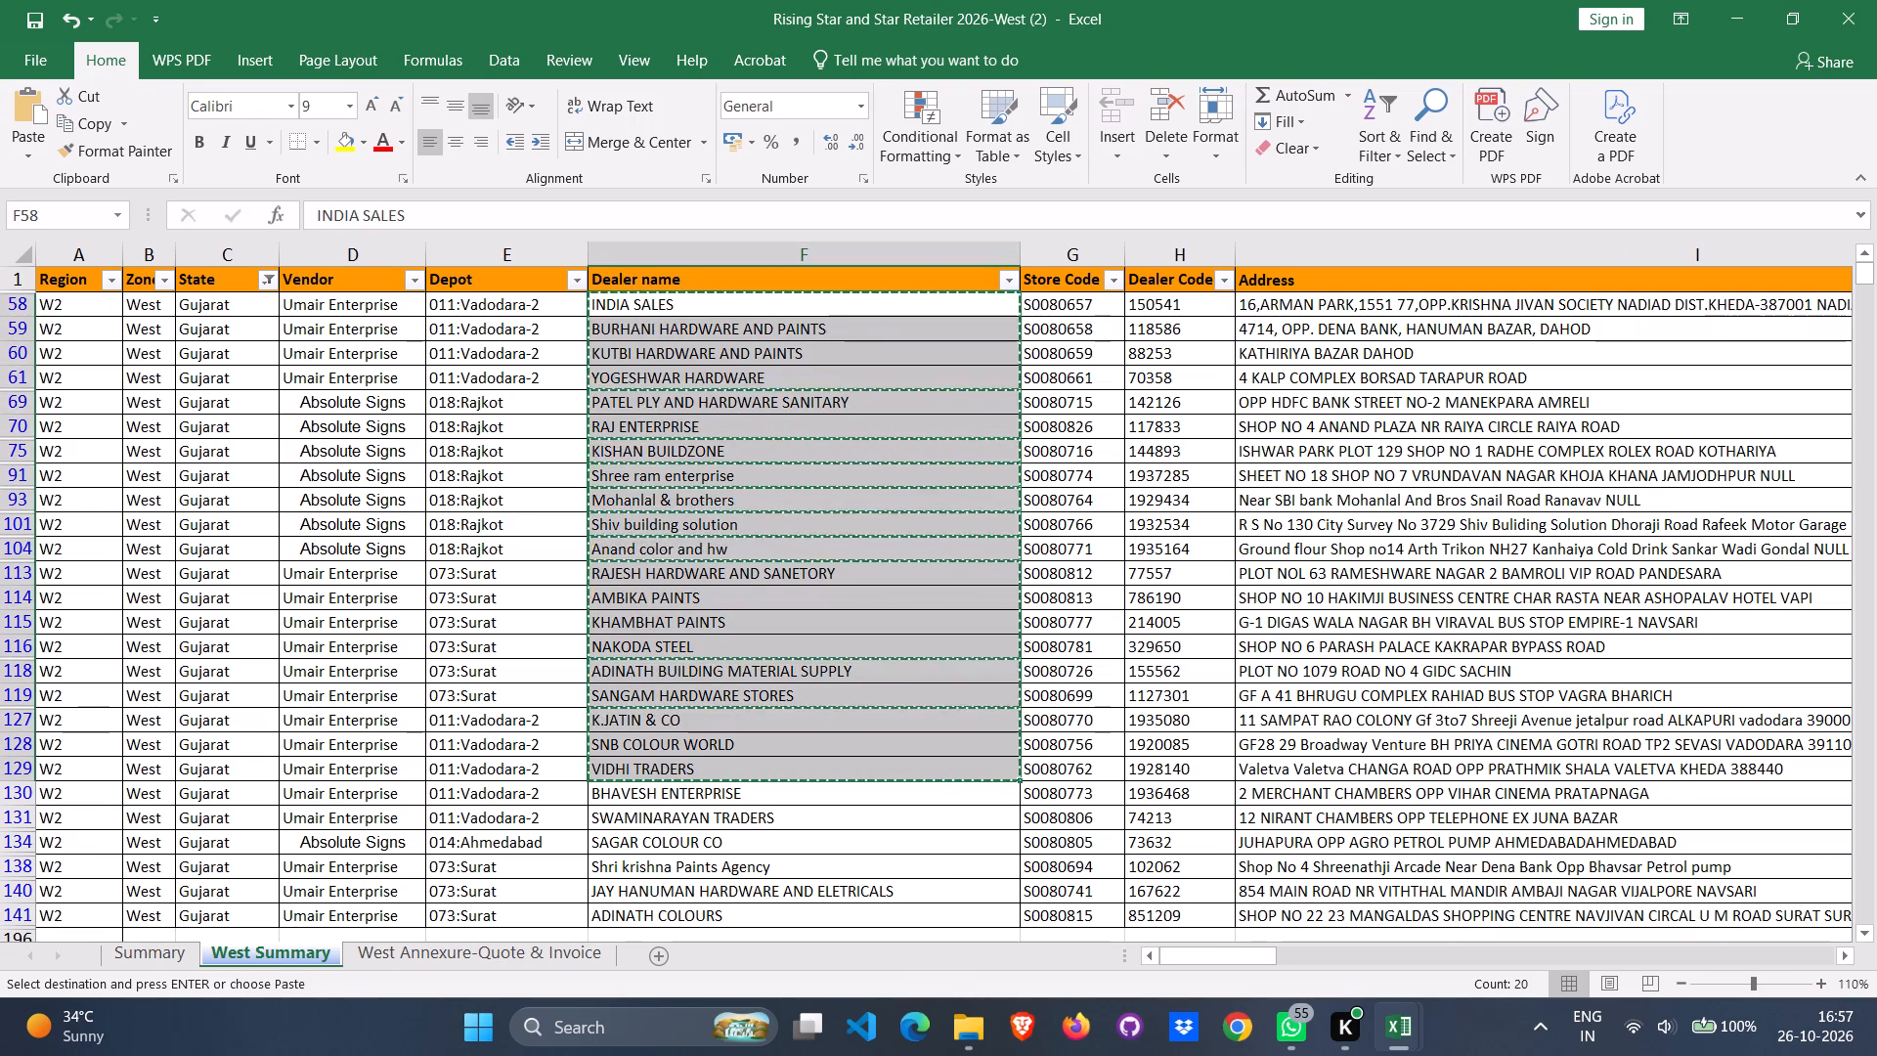
left_click(29, 770)
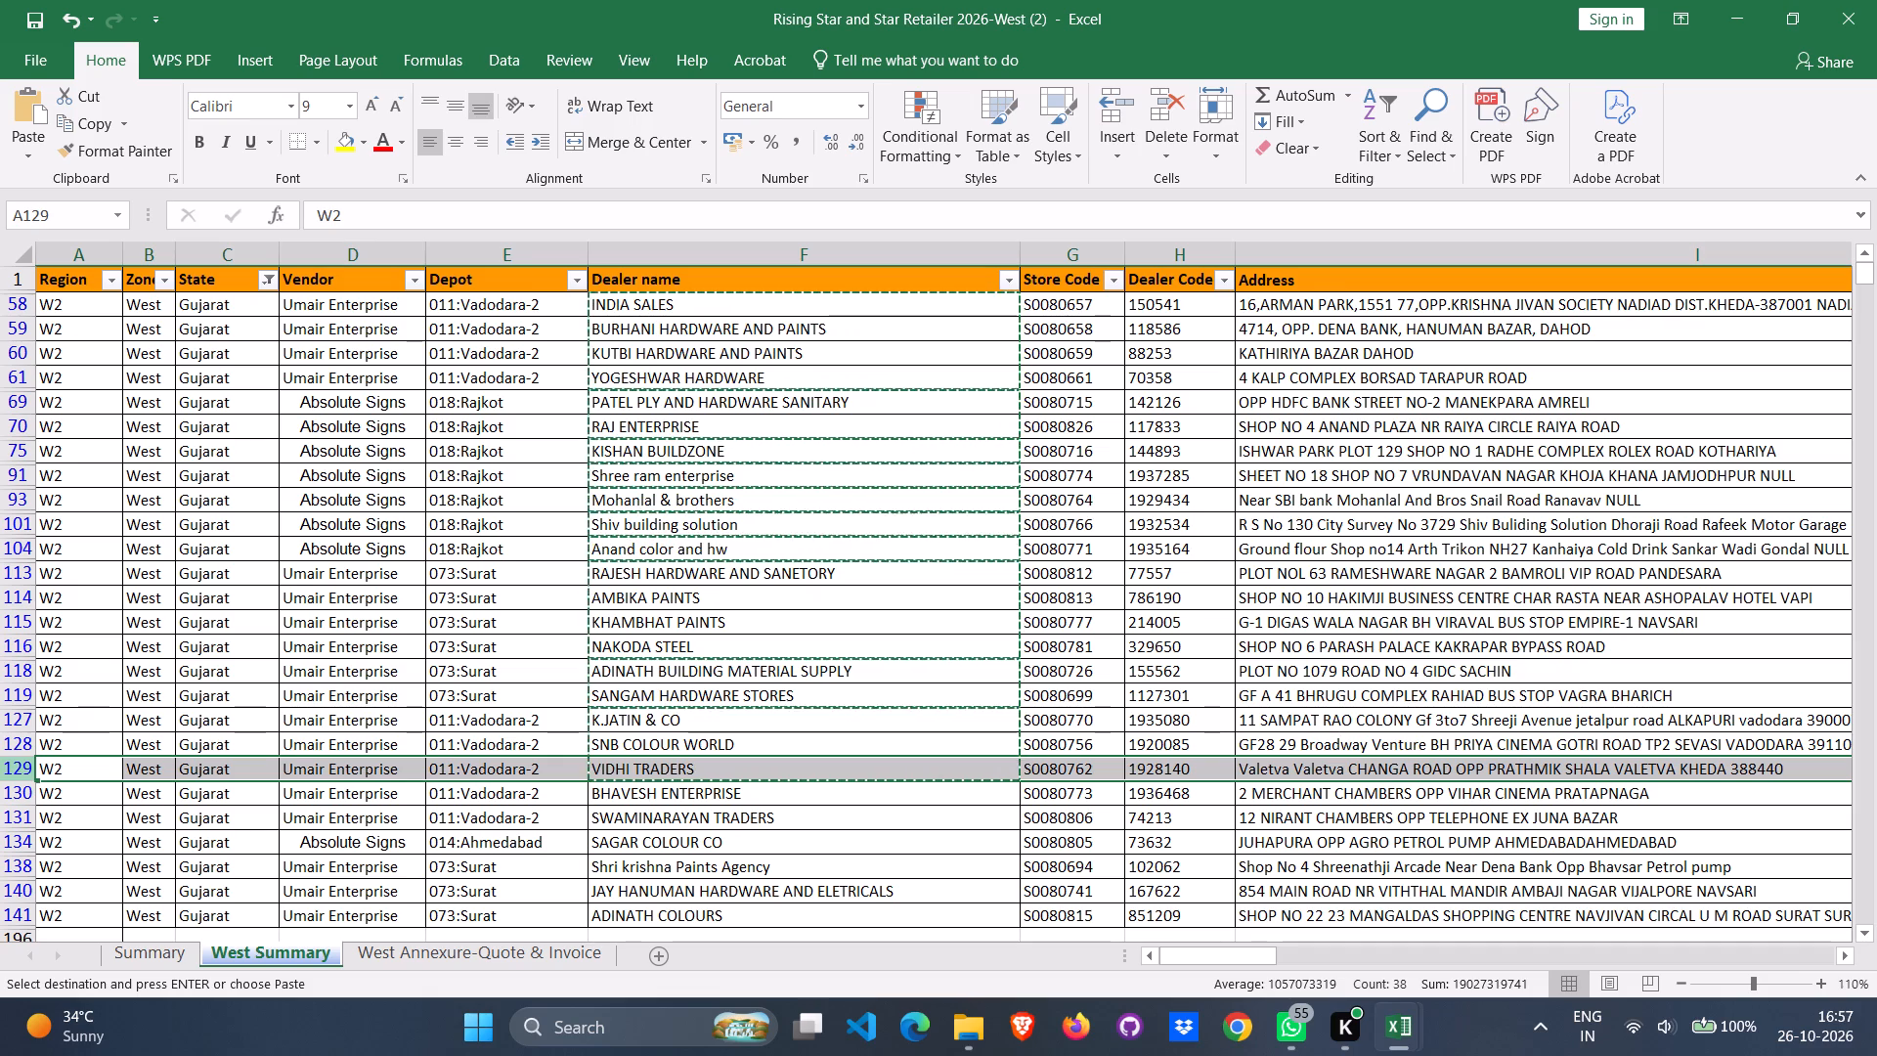
scroll(363, 601, "right", 5)
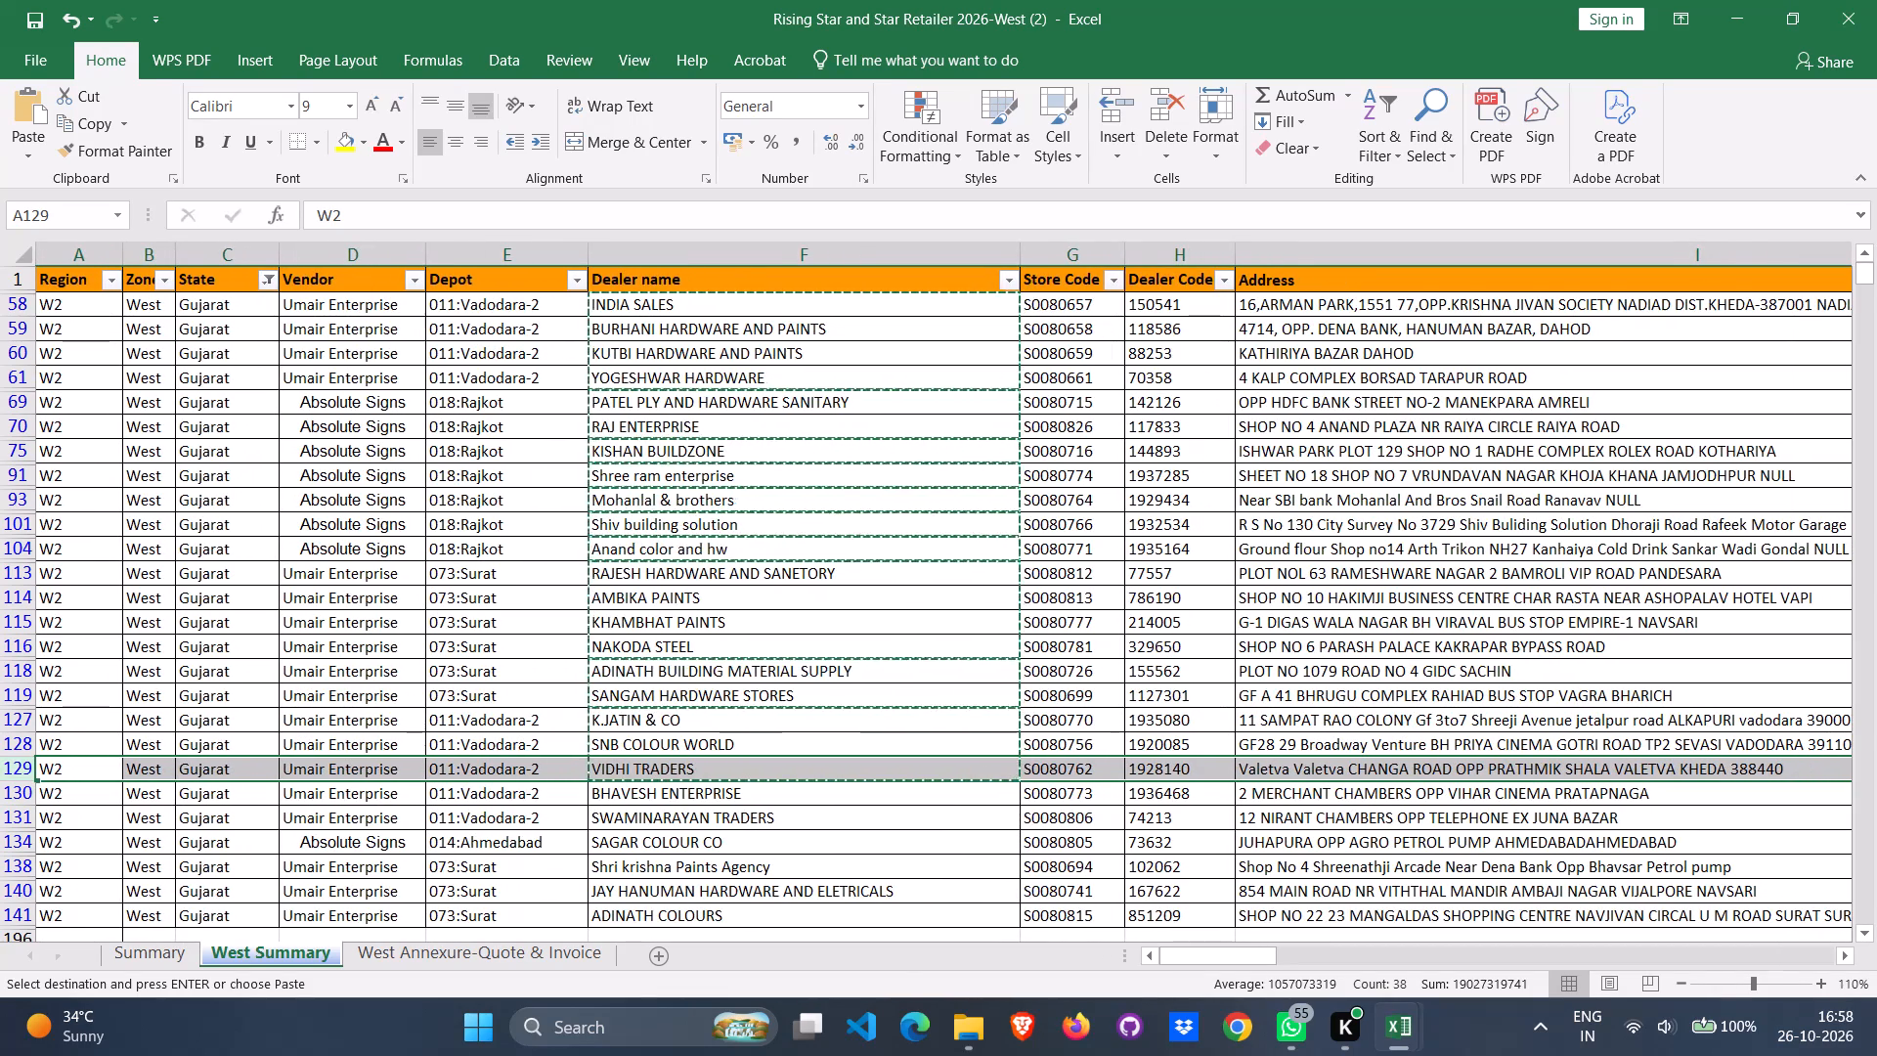
left_click(1056, 282)
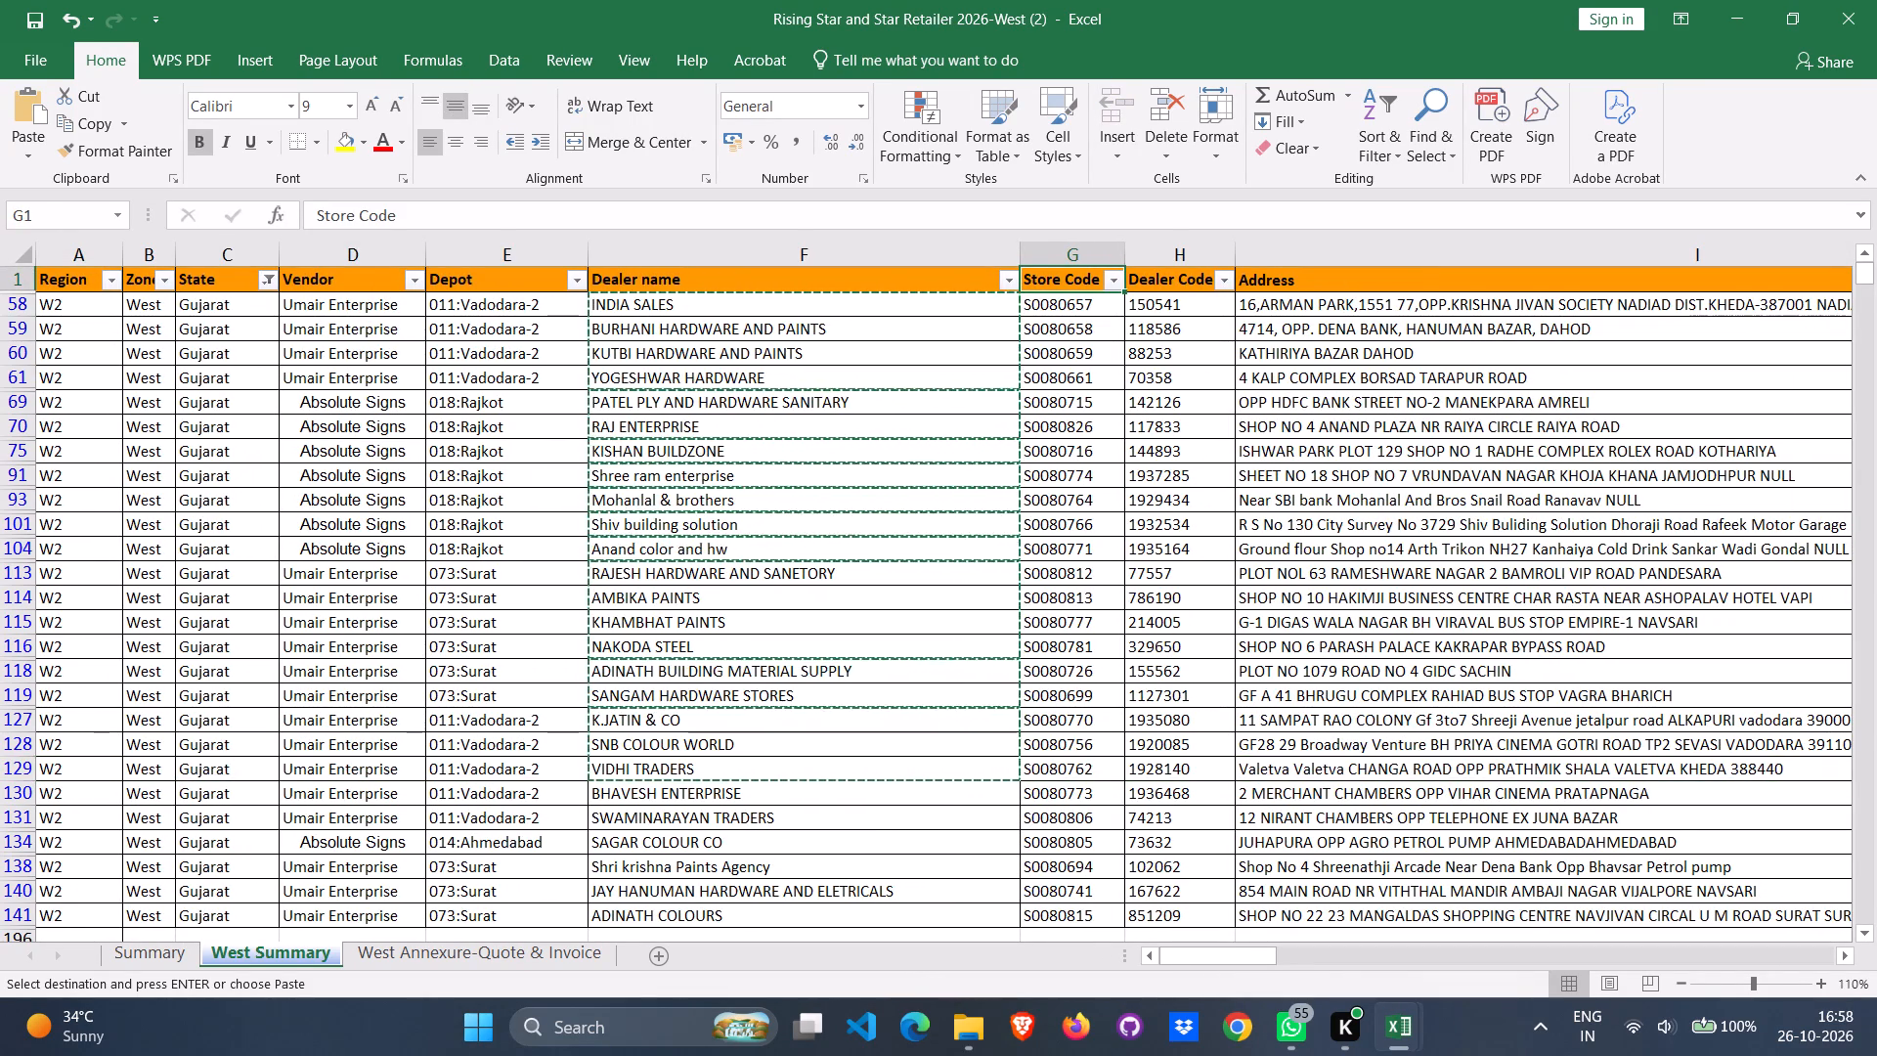
left_click(1066, 305)
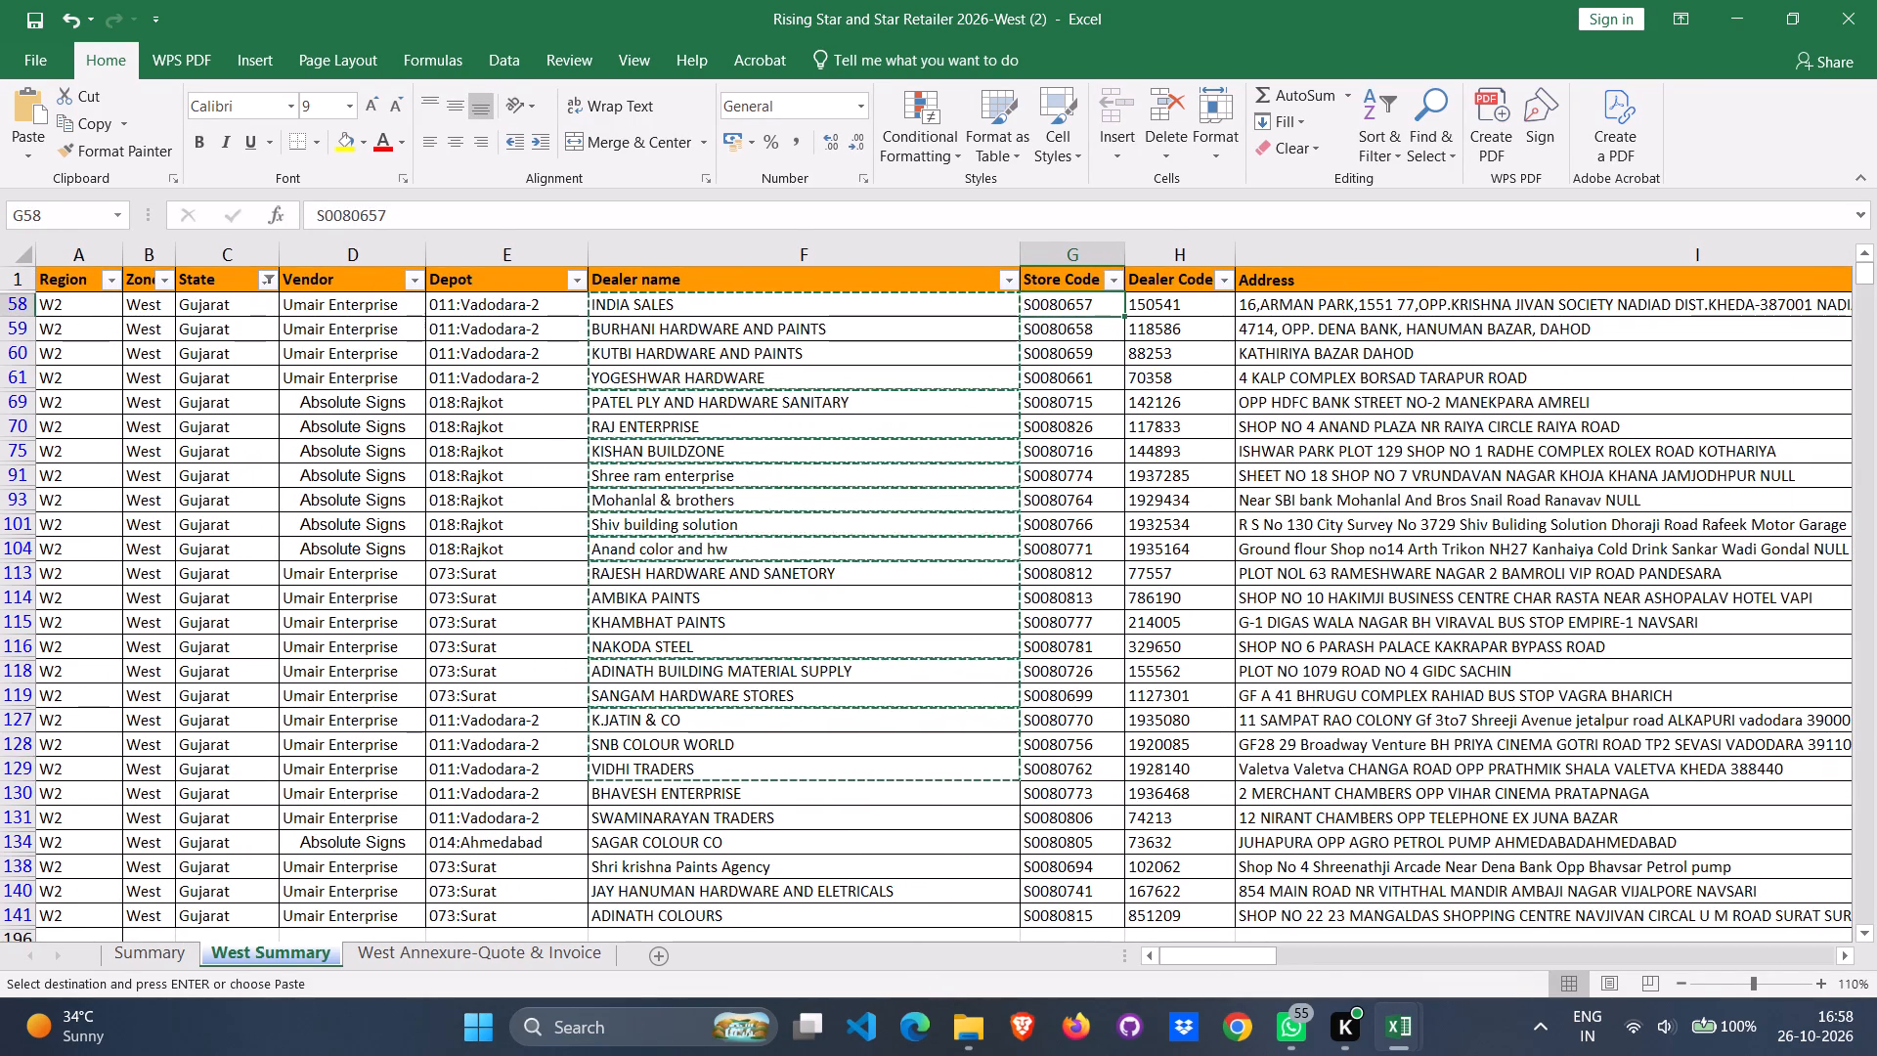
key("shift+Down")
key("shift+Down")
key("shift+Down")
key("shift+Down")
key("shift+Down")
key("shift+Down")
key("shift+Down")
key("shift+Down")
key("shift+Down")
key("shift+Down")
key("shift+Down")
key("shift+Down")
key("shift+Down")
key("shift+Down")
key("shift+Down")
key("shift+Down")
key("shift+Down")
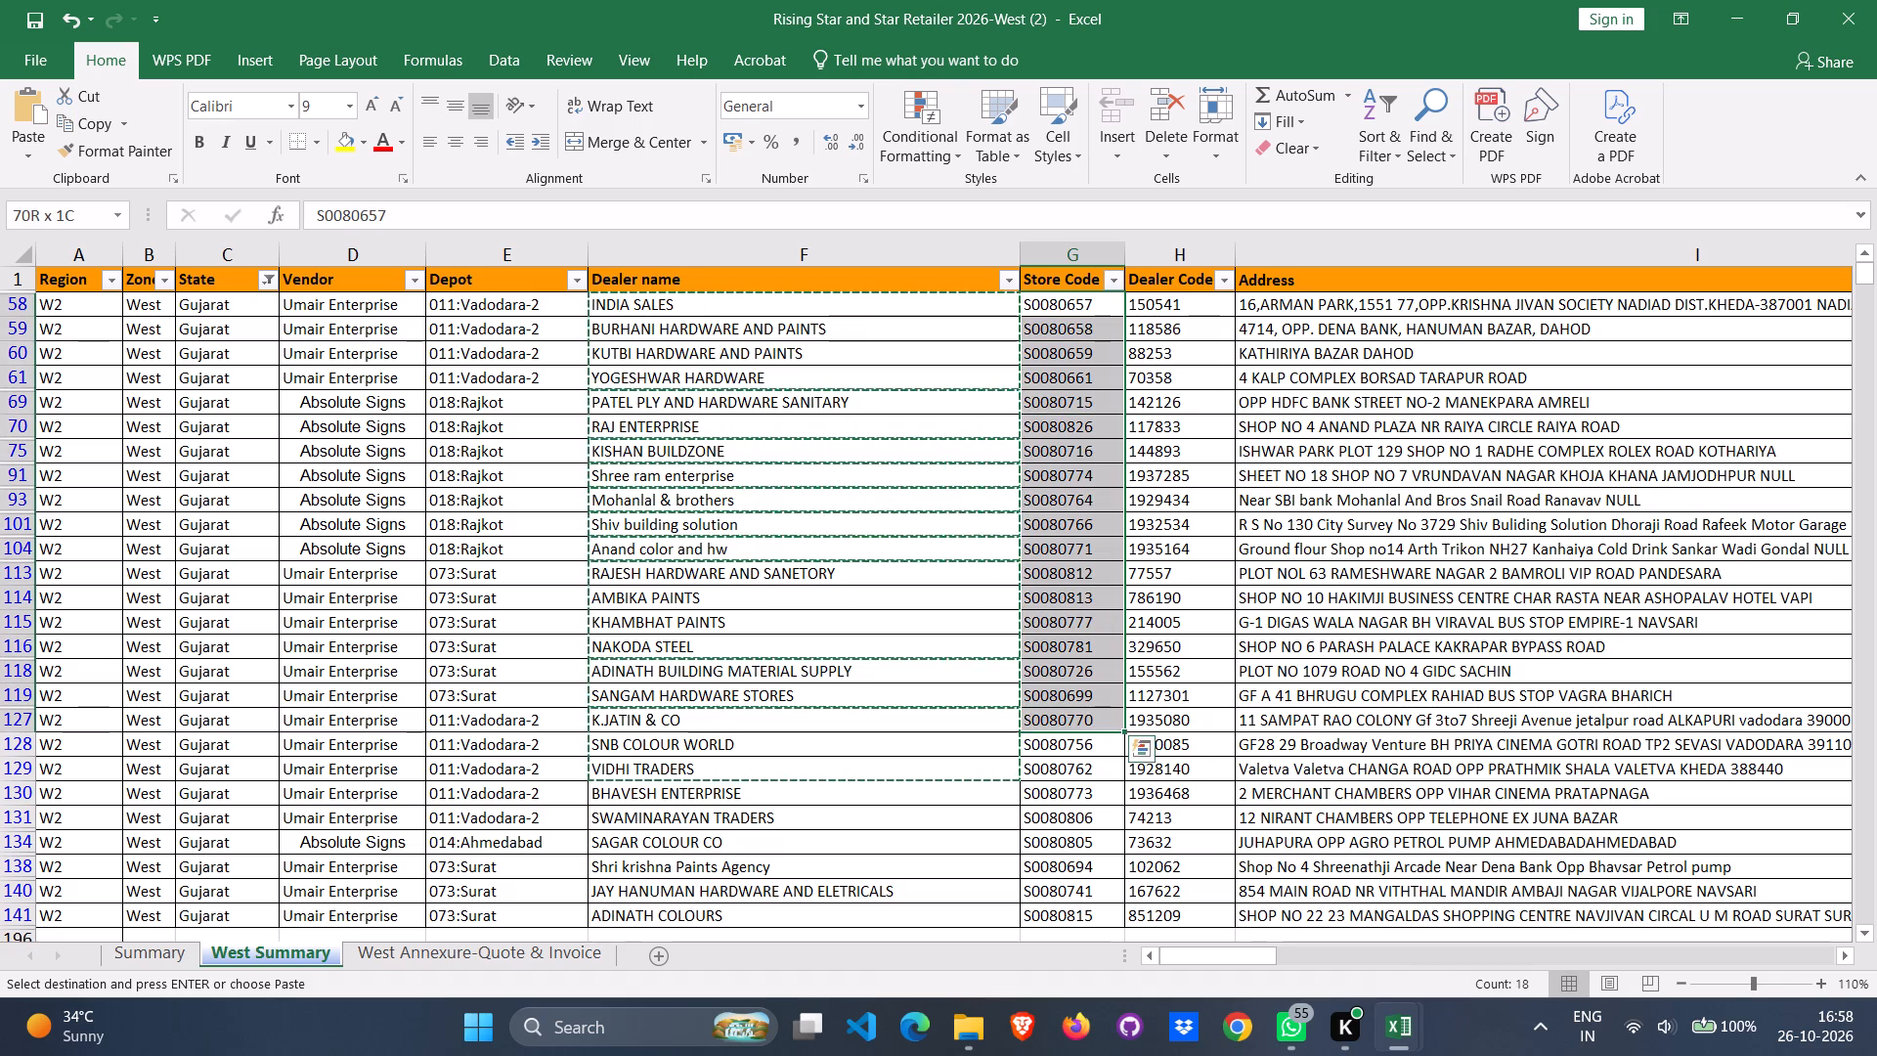
key("shift+Down")
key("shift+Down")
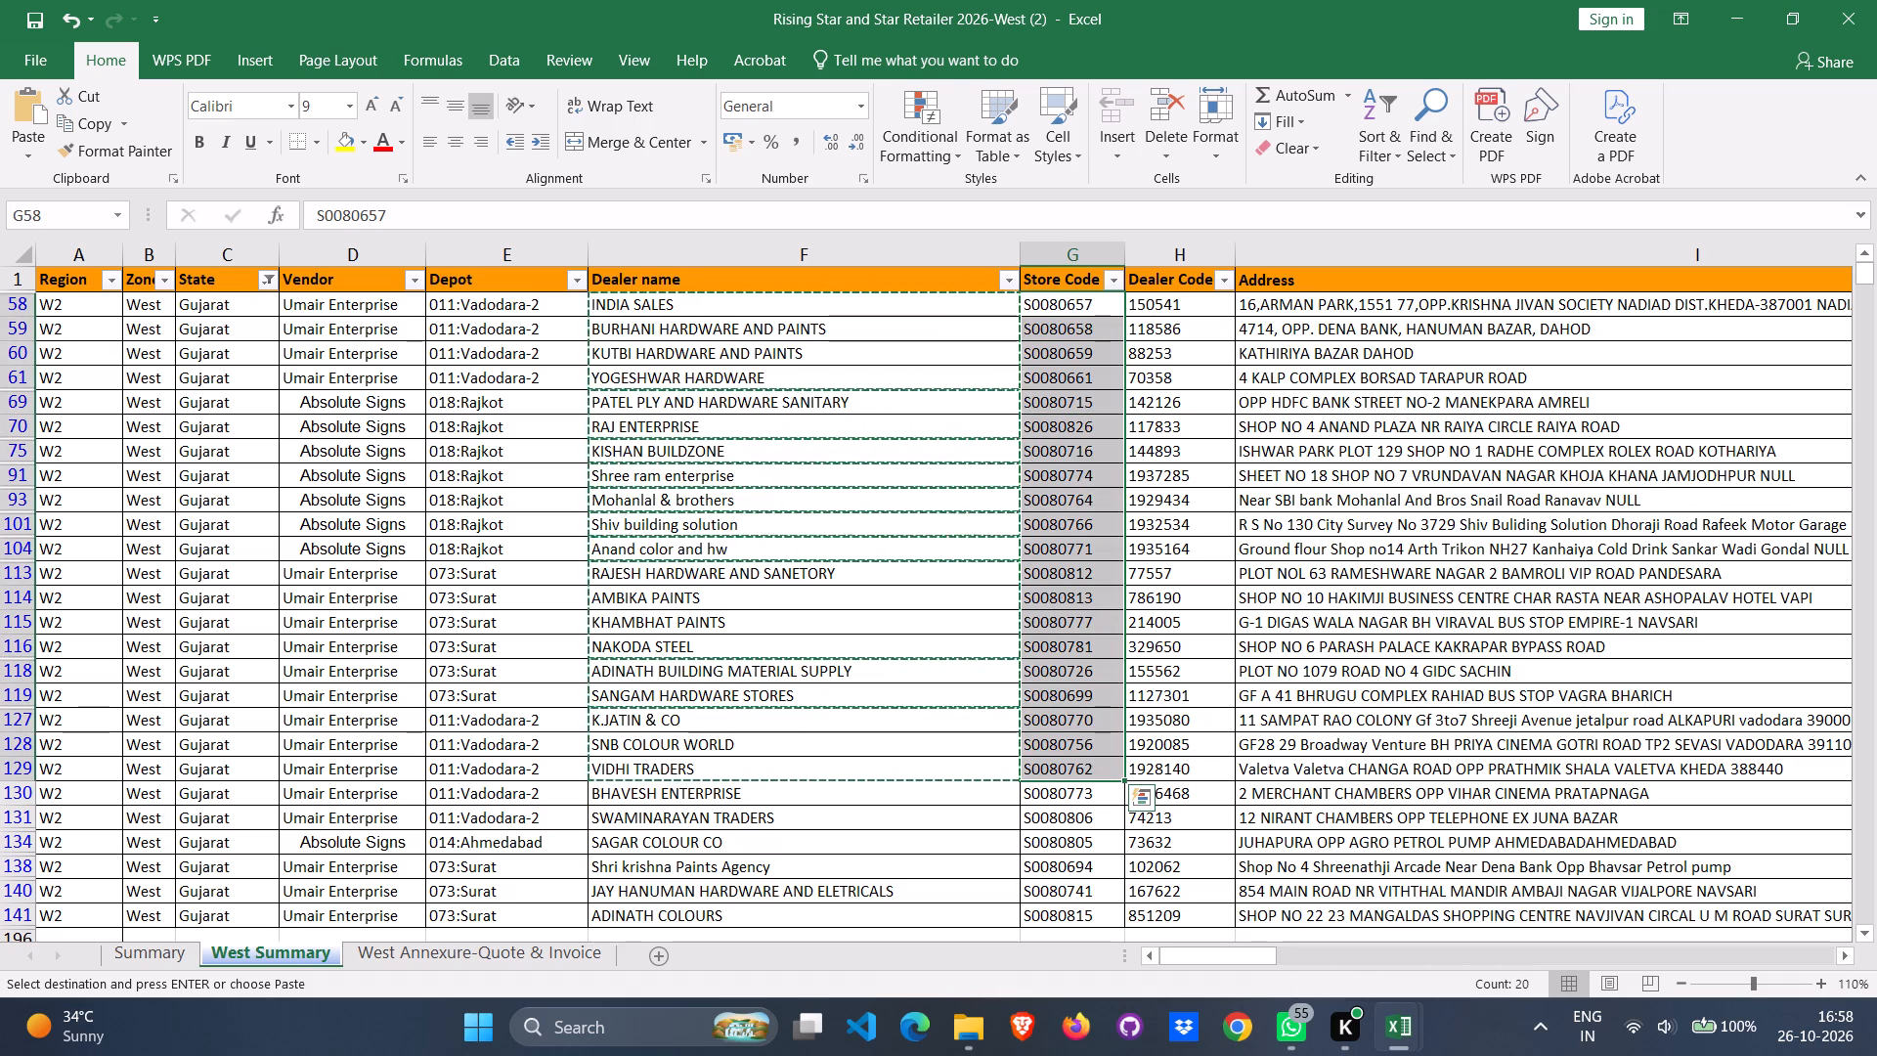
key("ctrl+c")
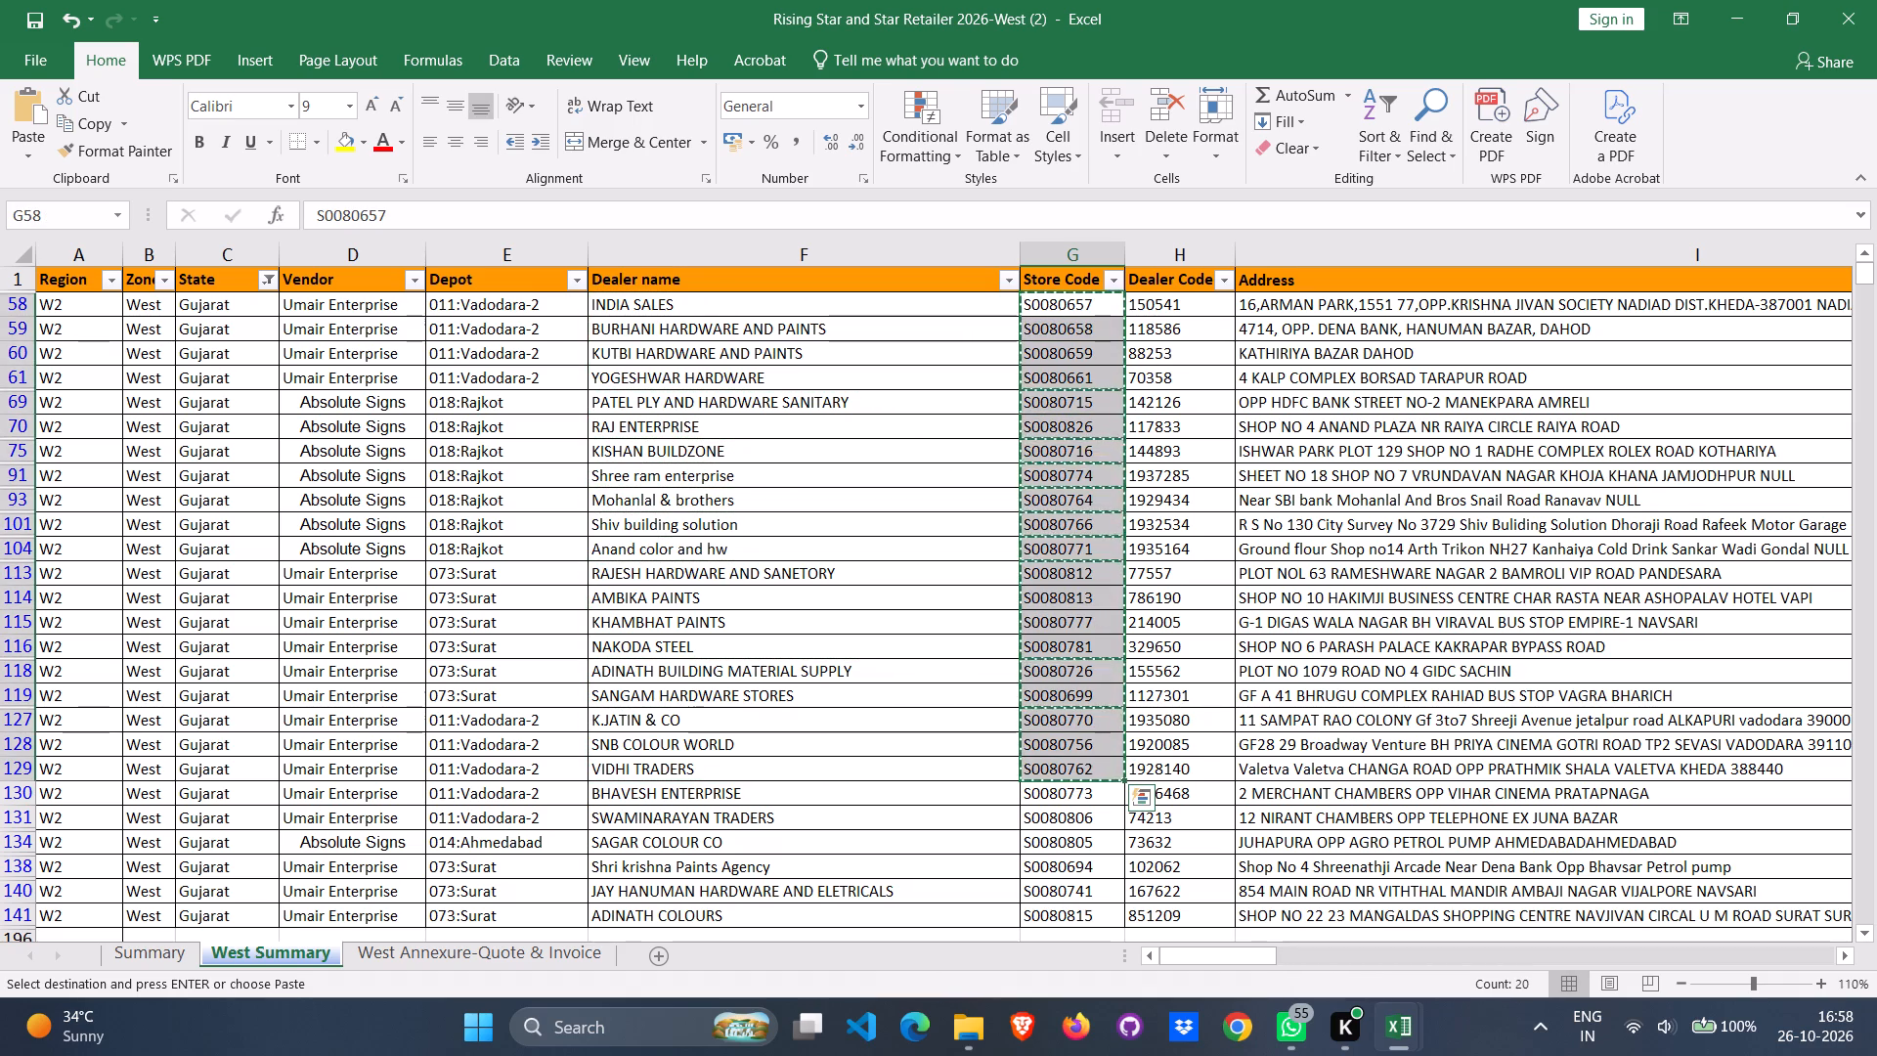
Paste the copied store codes over the Store Code/Dealer Code entries in rows 8 to 27 of PO1 GUJRAT's Summary sheet.
key("alt+Tab")
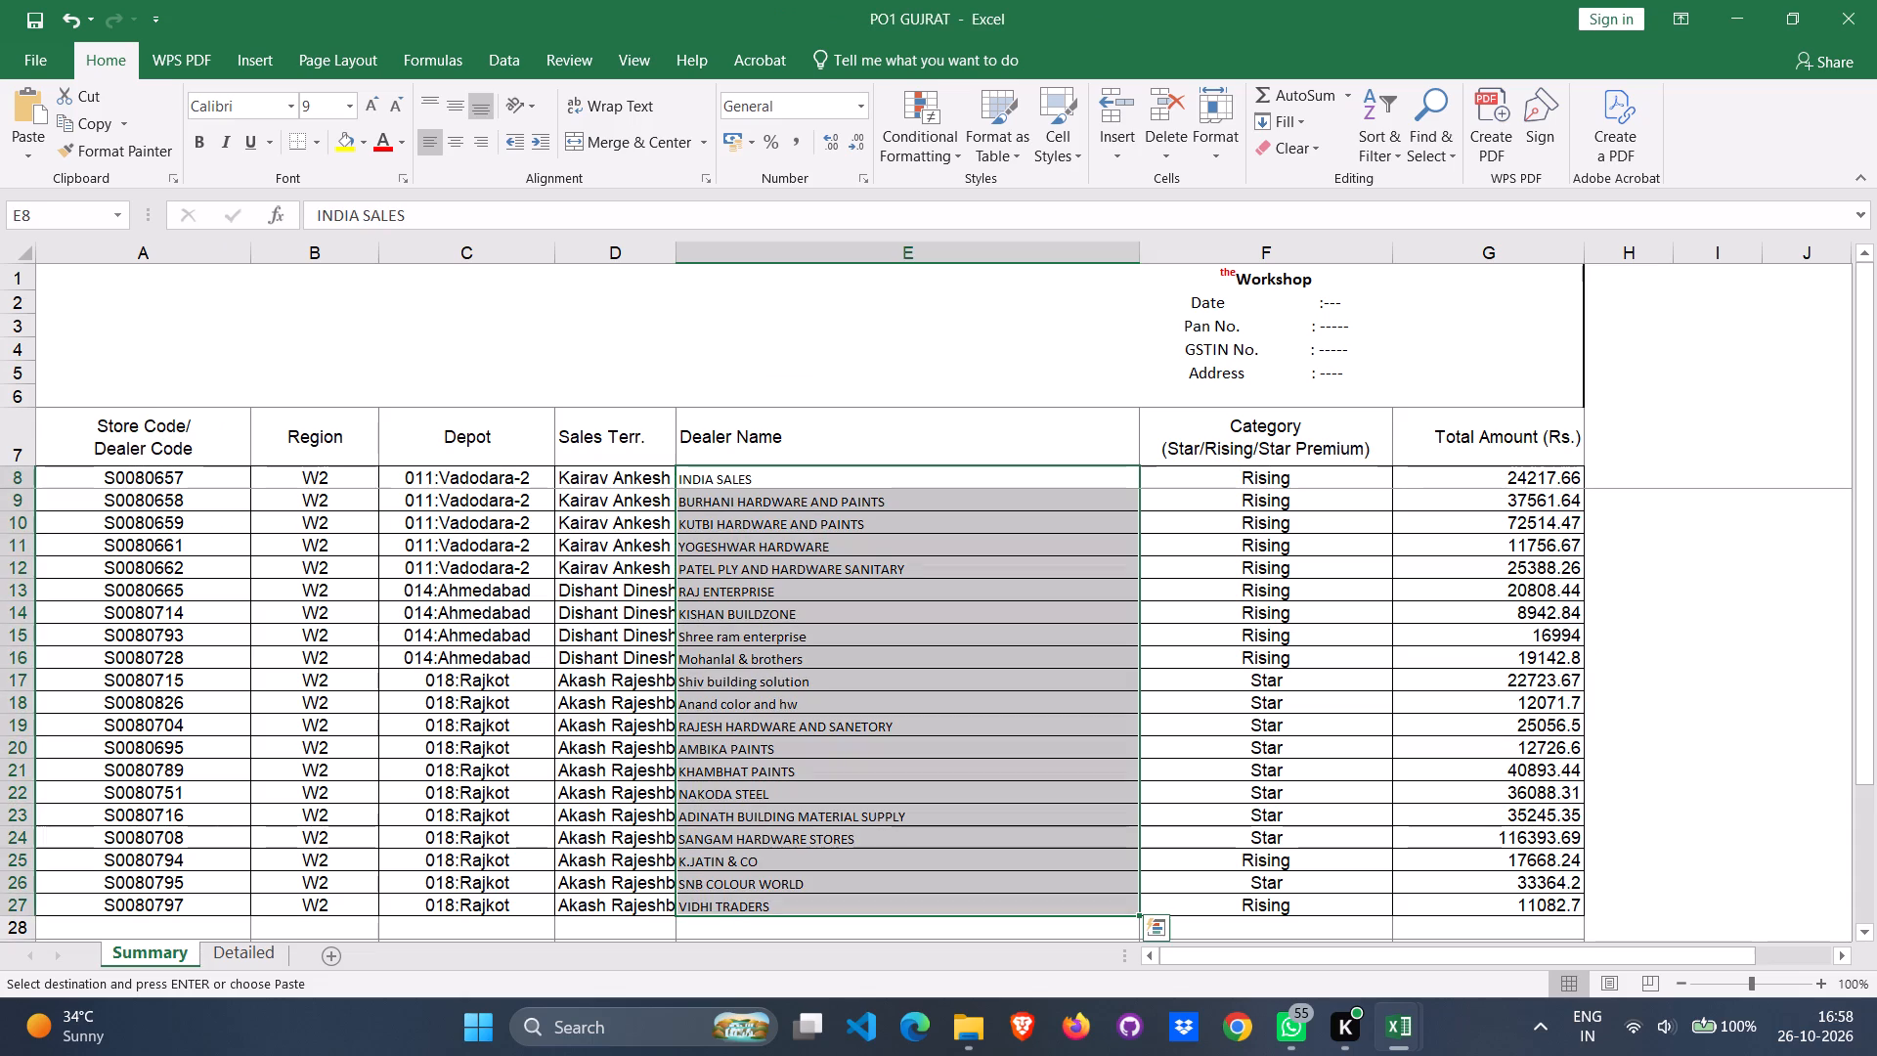
left_click(151, 476)
key("shift+Down")
key("shift+Down")
key("shift+Down")
key("shift+Down")
key("shift+Down")
key("shift+Down")
key("shift+Down")
key("shift+Down")
key("shift+Down")
key("shift+Down")
key("shift+Down")
key("shift+Down")
key("shift+Down")
key("shift+Down")
key("shift+Down")
key("shift+Down")
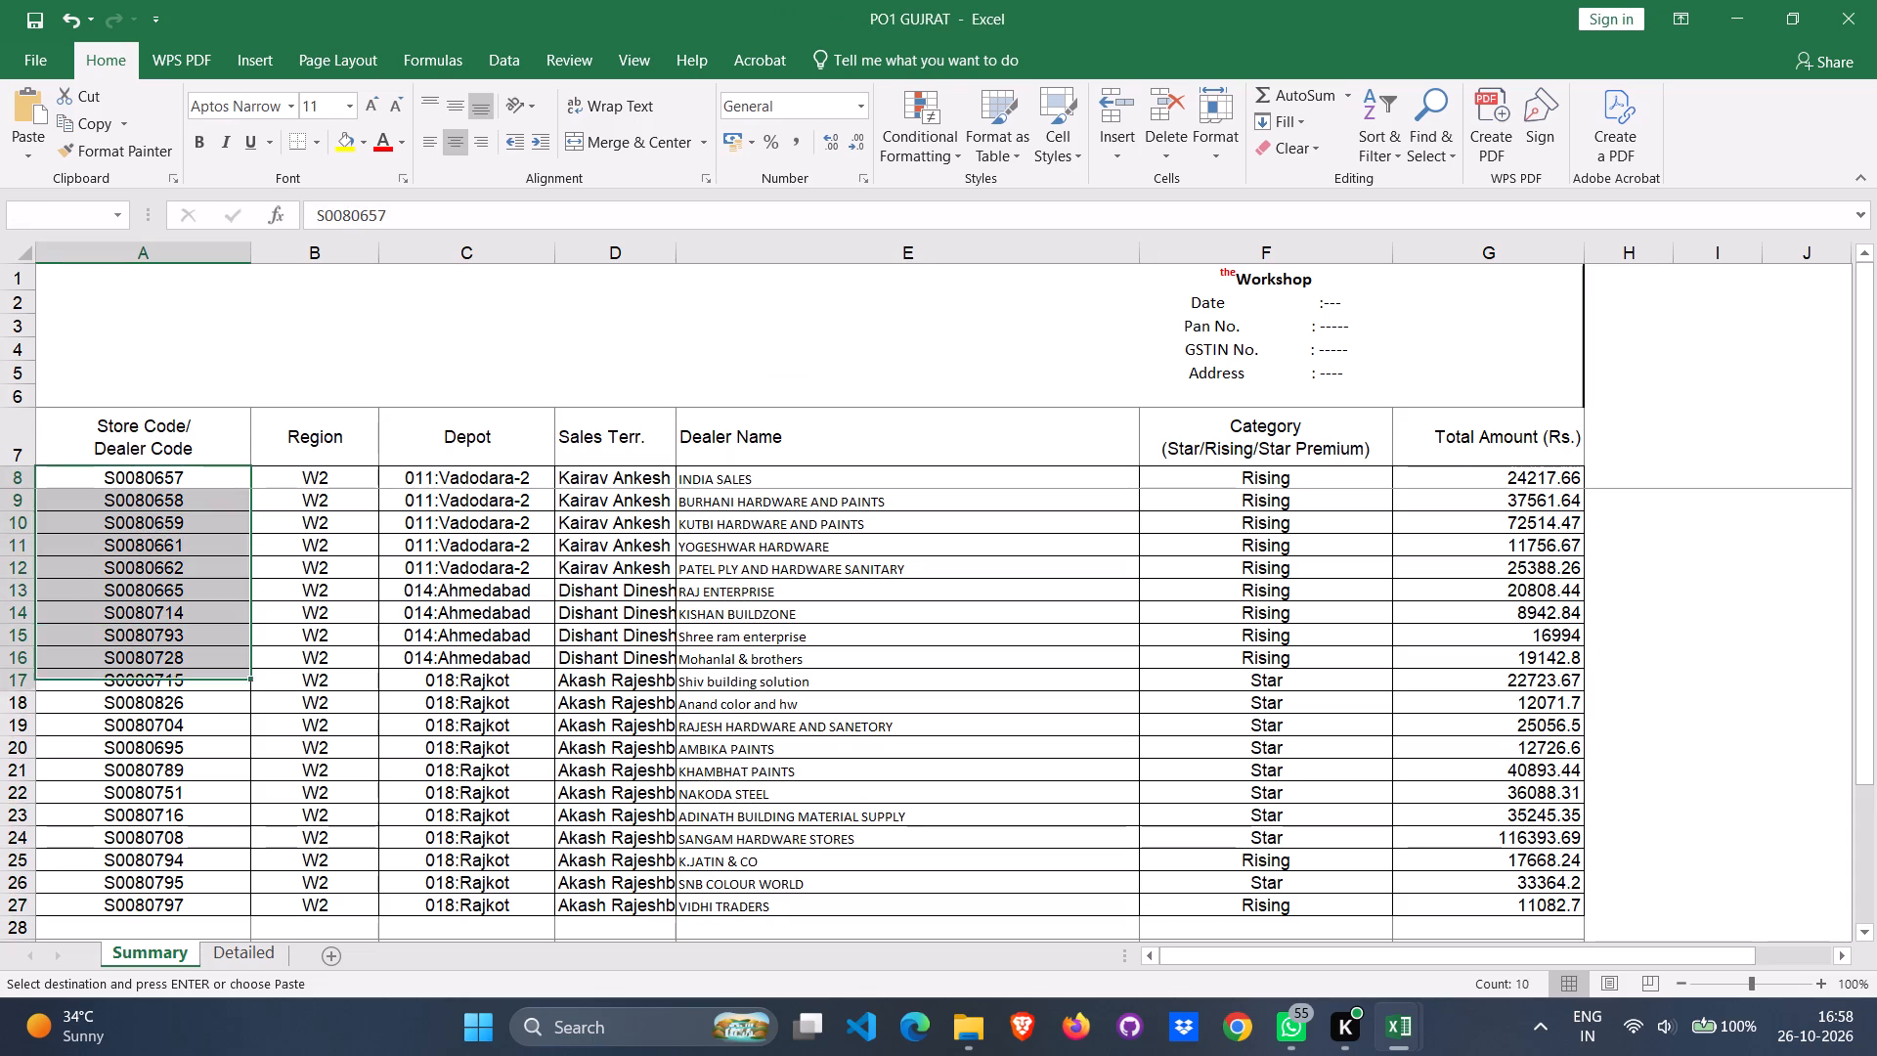
key("shift+Down")
key("shift+Down")
key("shift+Down")
key("ctrl+v")
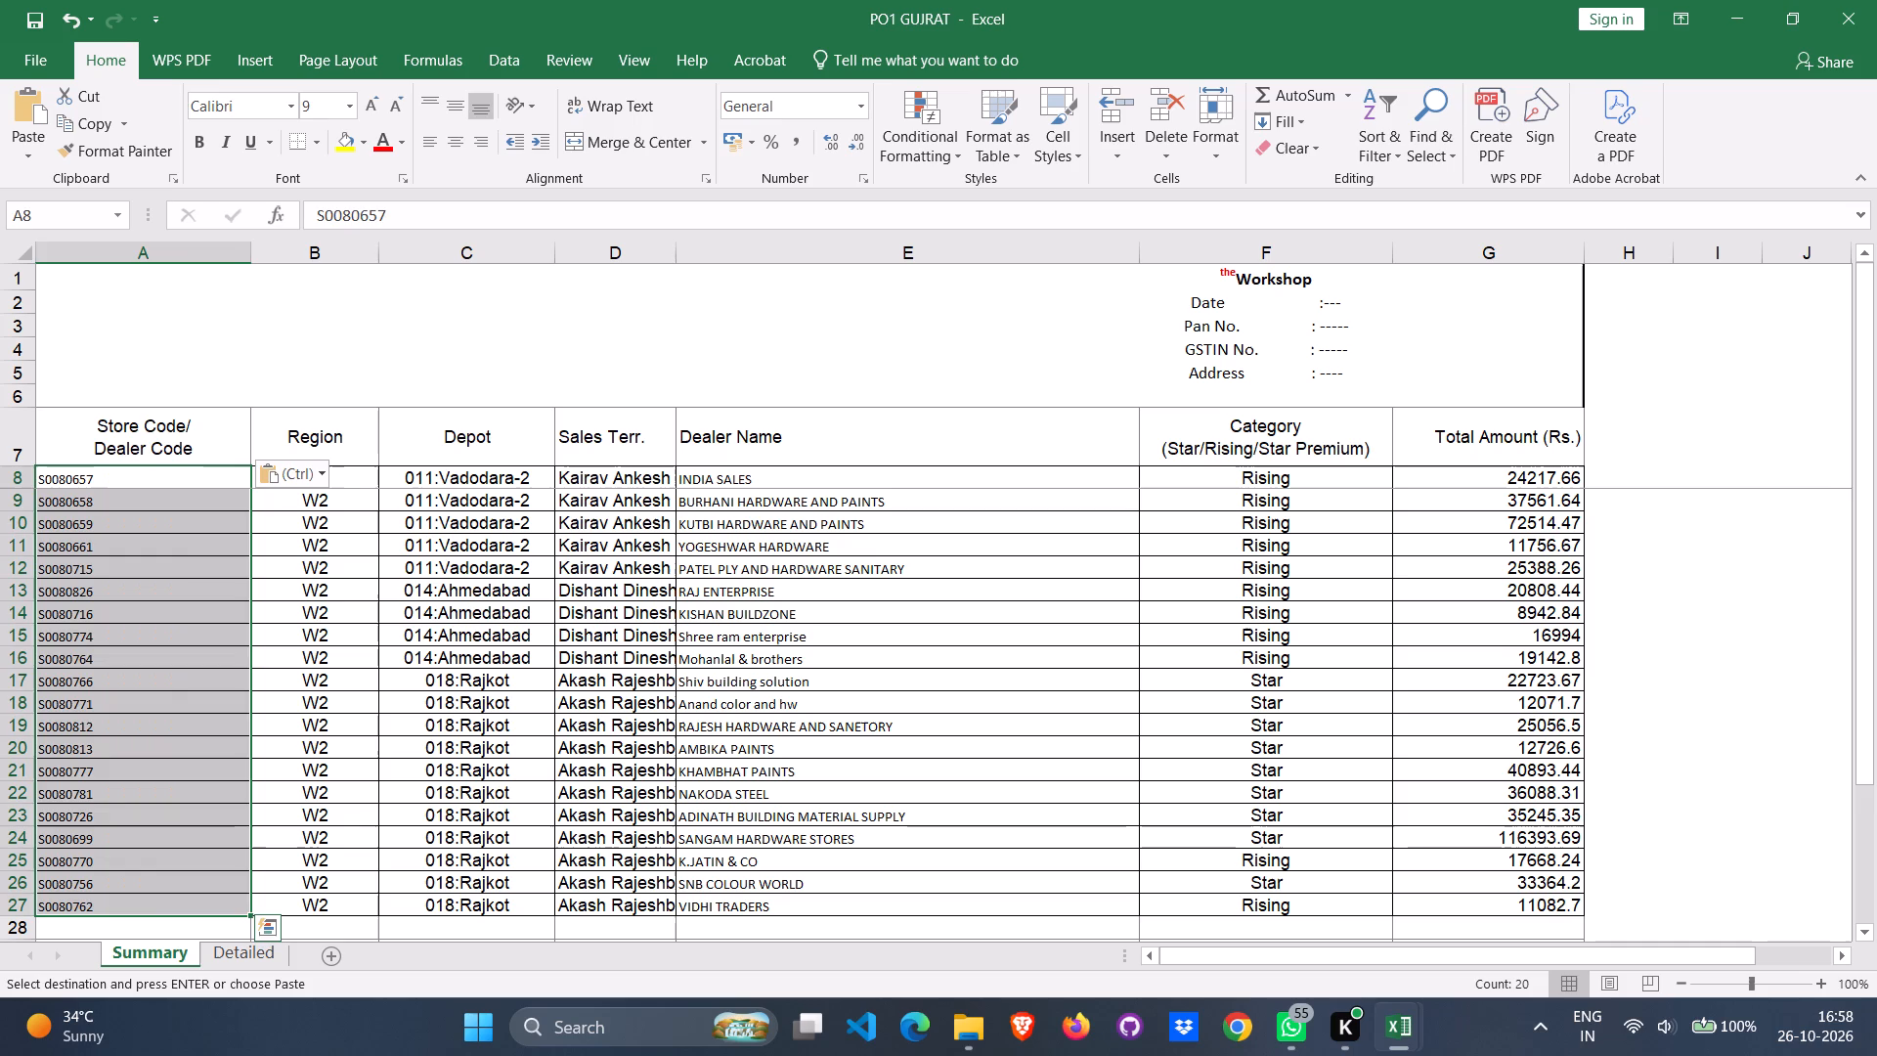
In West Summary, copy the Region values for the same dealers, from INDIA SALES down to VIDHI TRADERS.
key("Right")
key("alt+Tab")
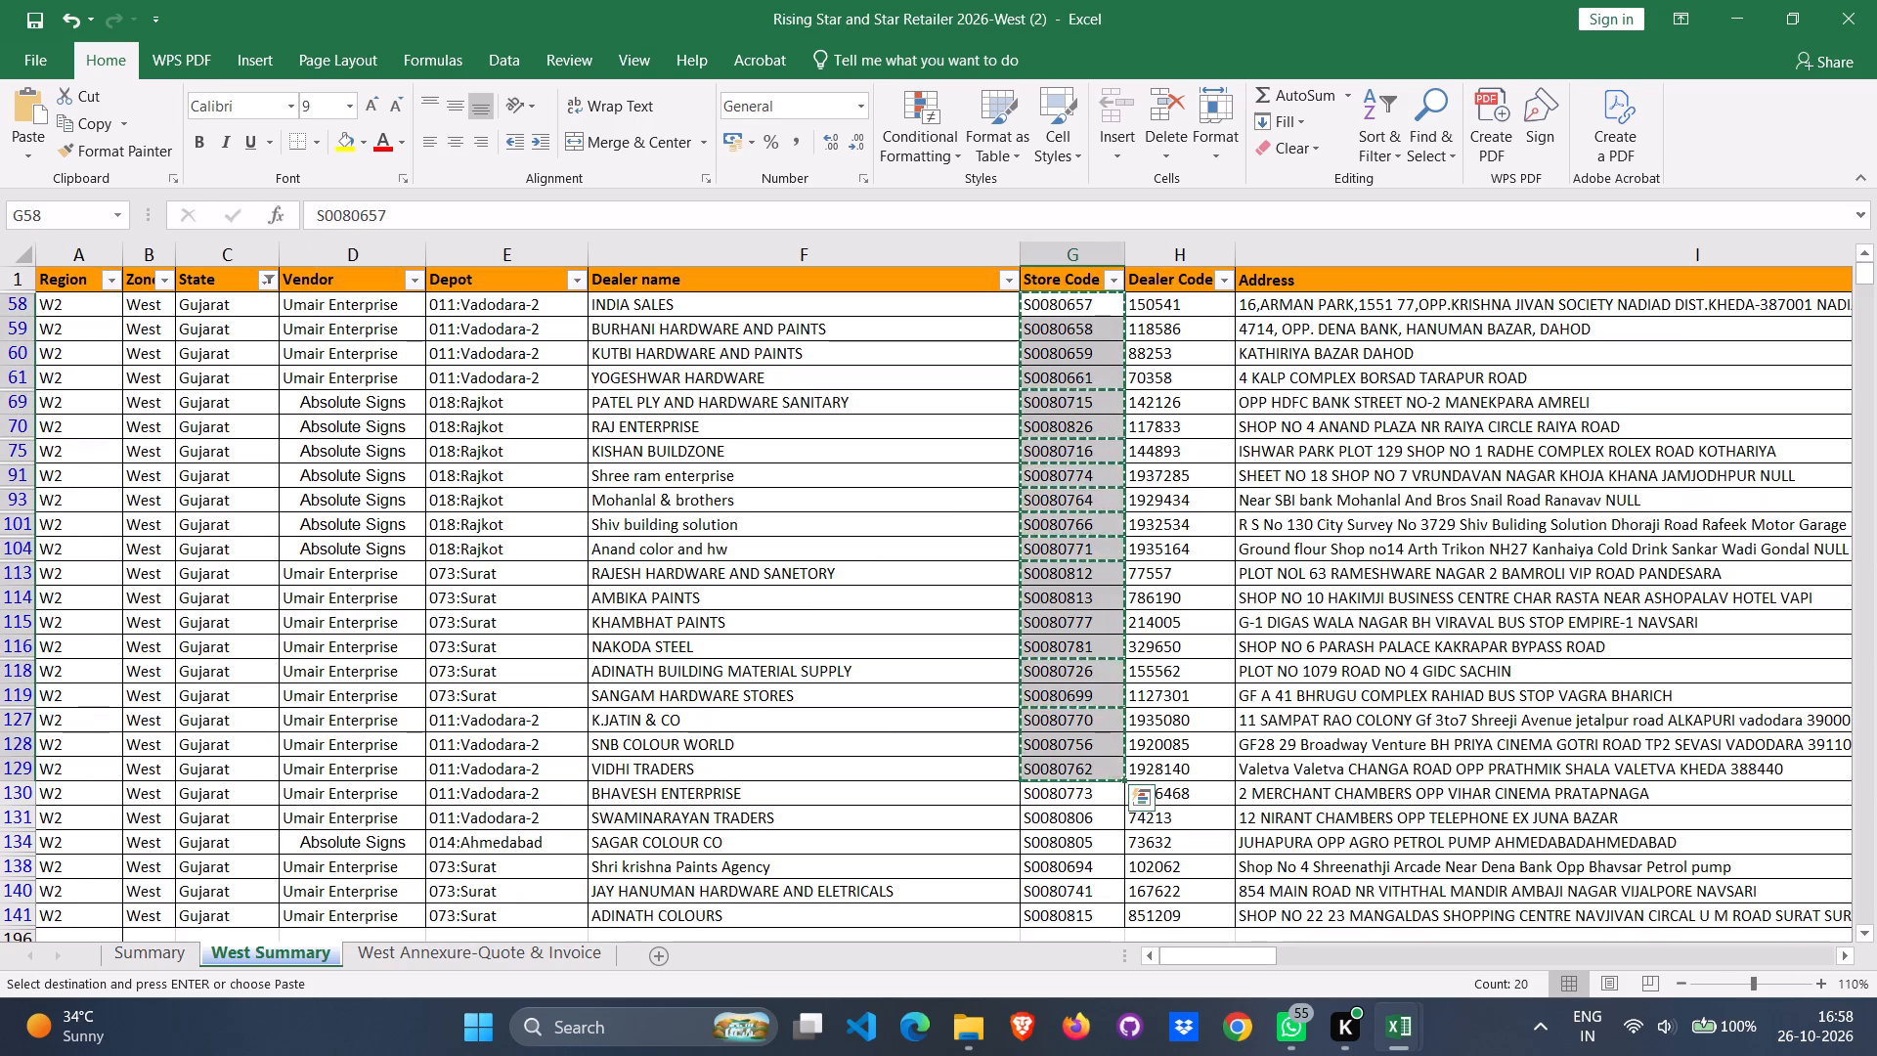
left_click(77, 304)
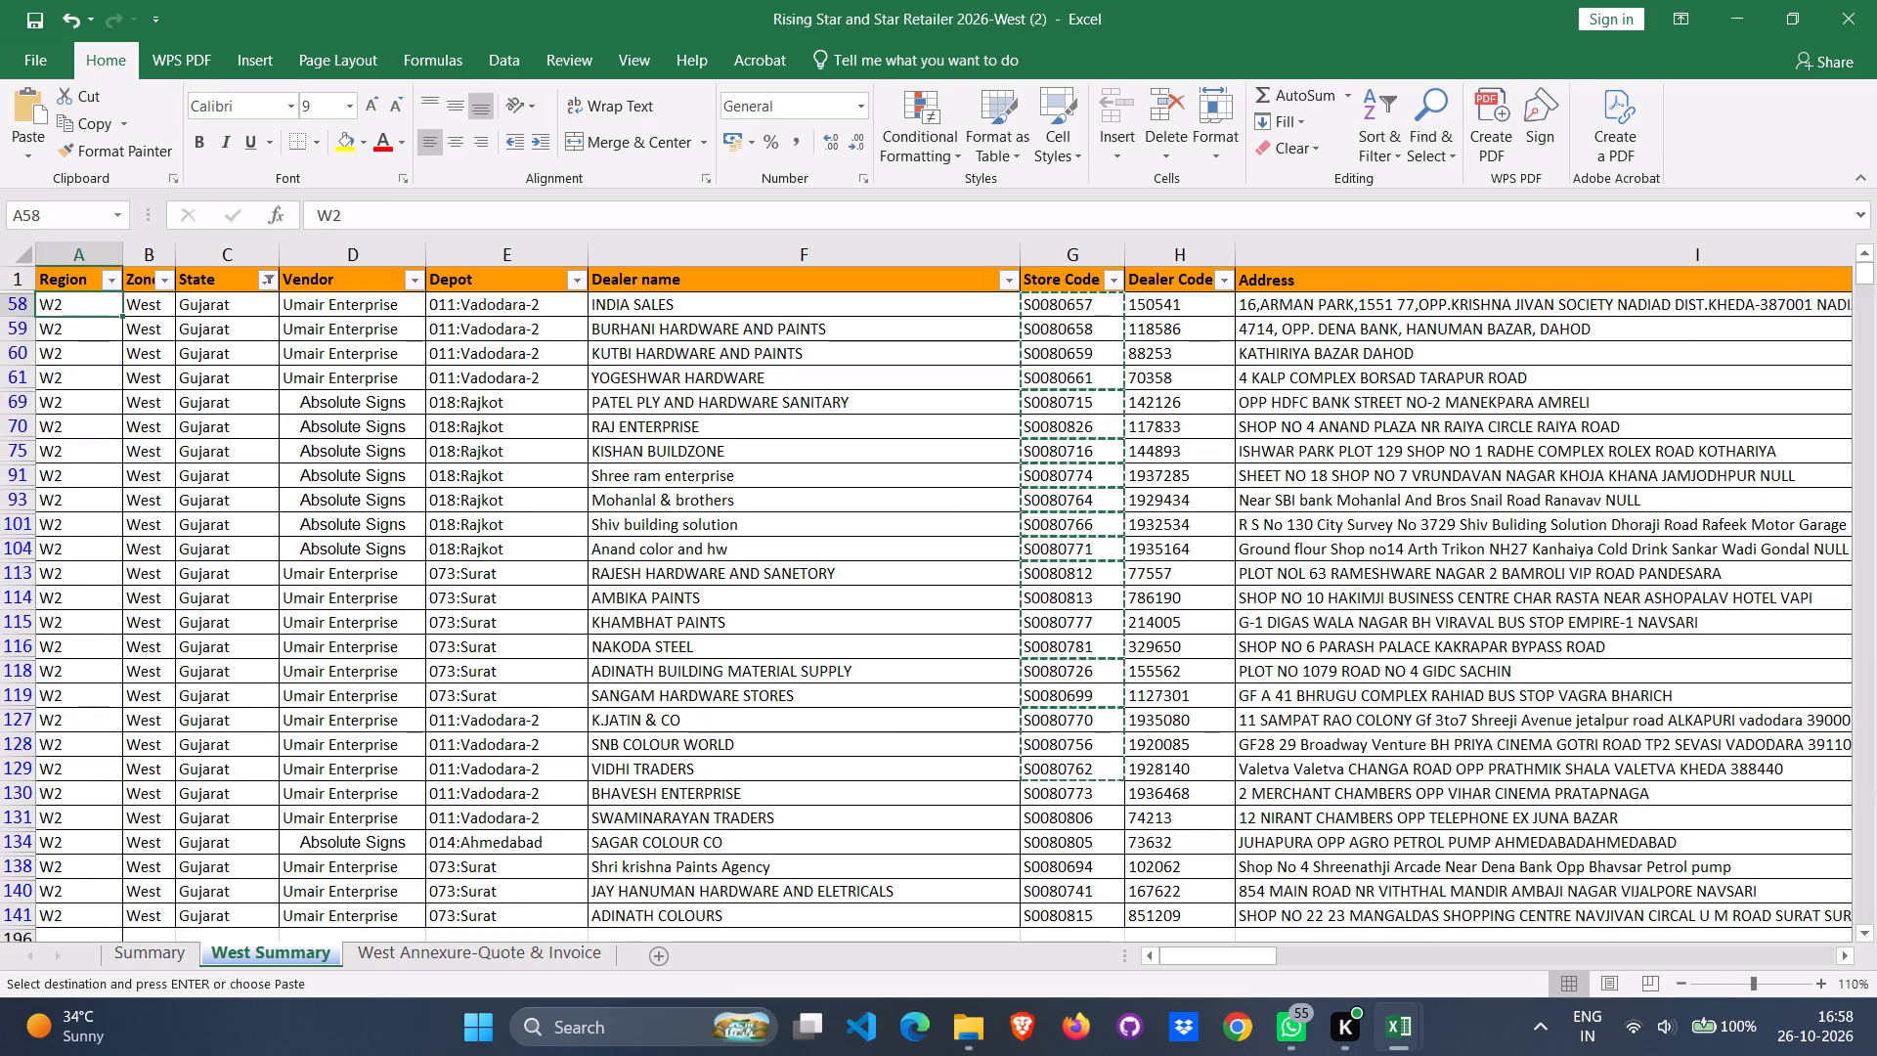
key("shift+Down")
key("shift+Down")
key("shift+Down")
key("shift+Down")
key("shift+Down")
key("shift+Down")
key("shift+Down")
key("shift+Down")
key("shift+Down")
key("shift+Down")
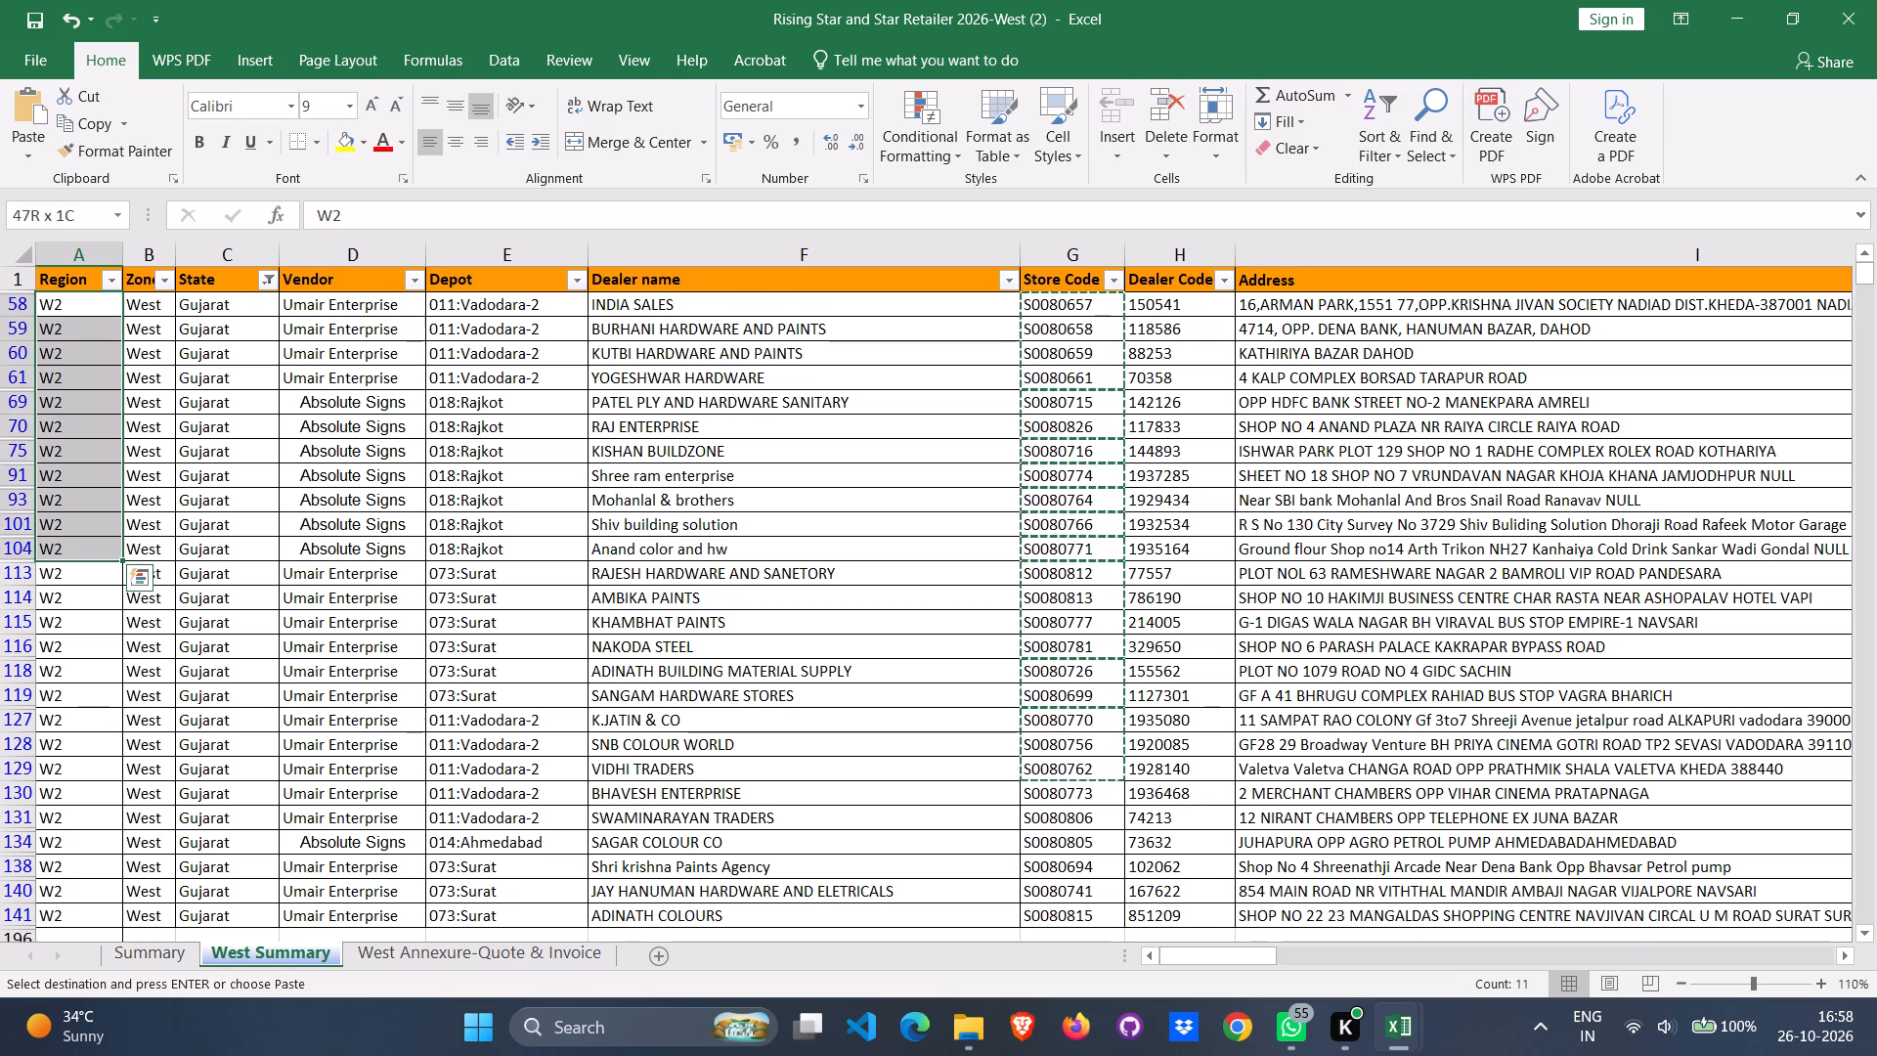
key("shift+Down")
key("shift+Down")
key("shift+Down")
key("shift+Down")
key("shift+Down")
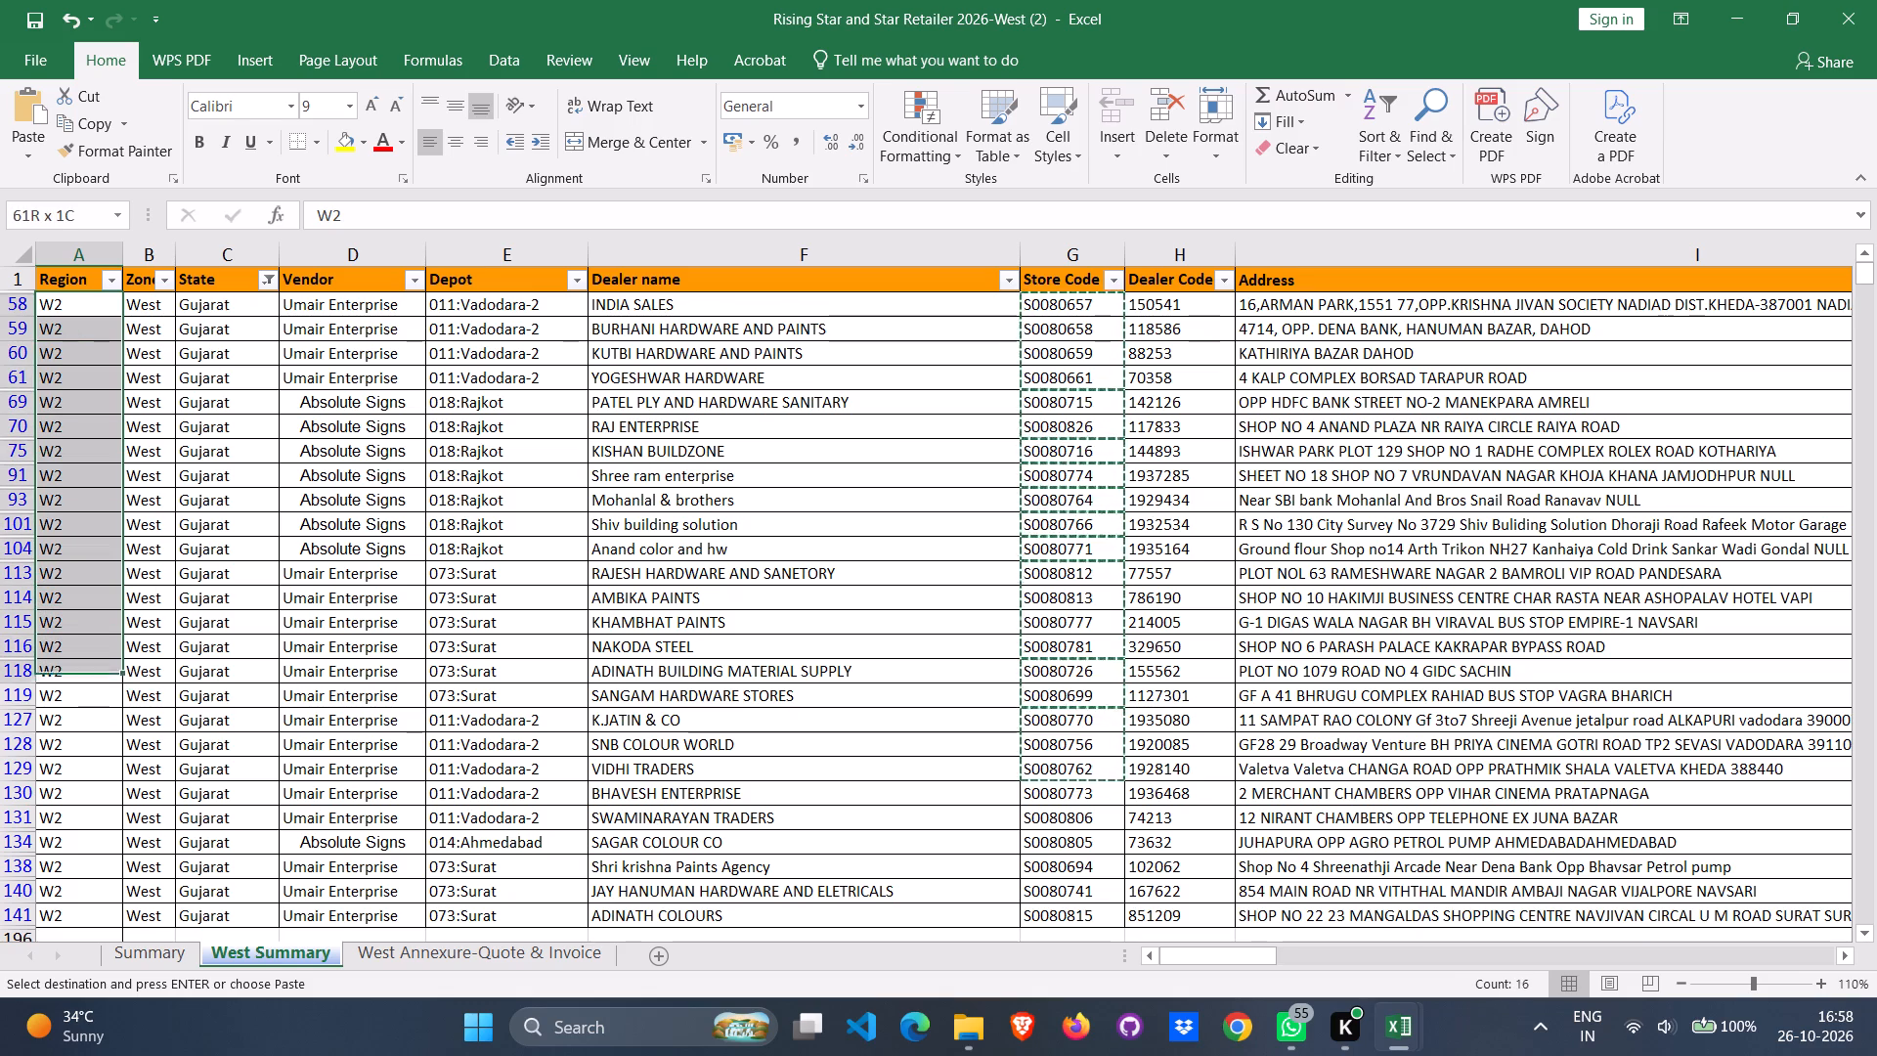
key("shift+Down")
key("shift+Down")
key("shift+Down")
key("shift+Down")
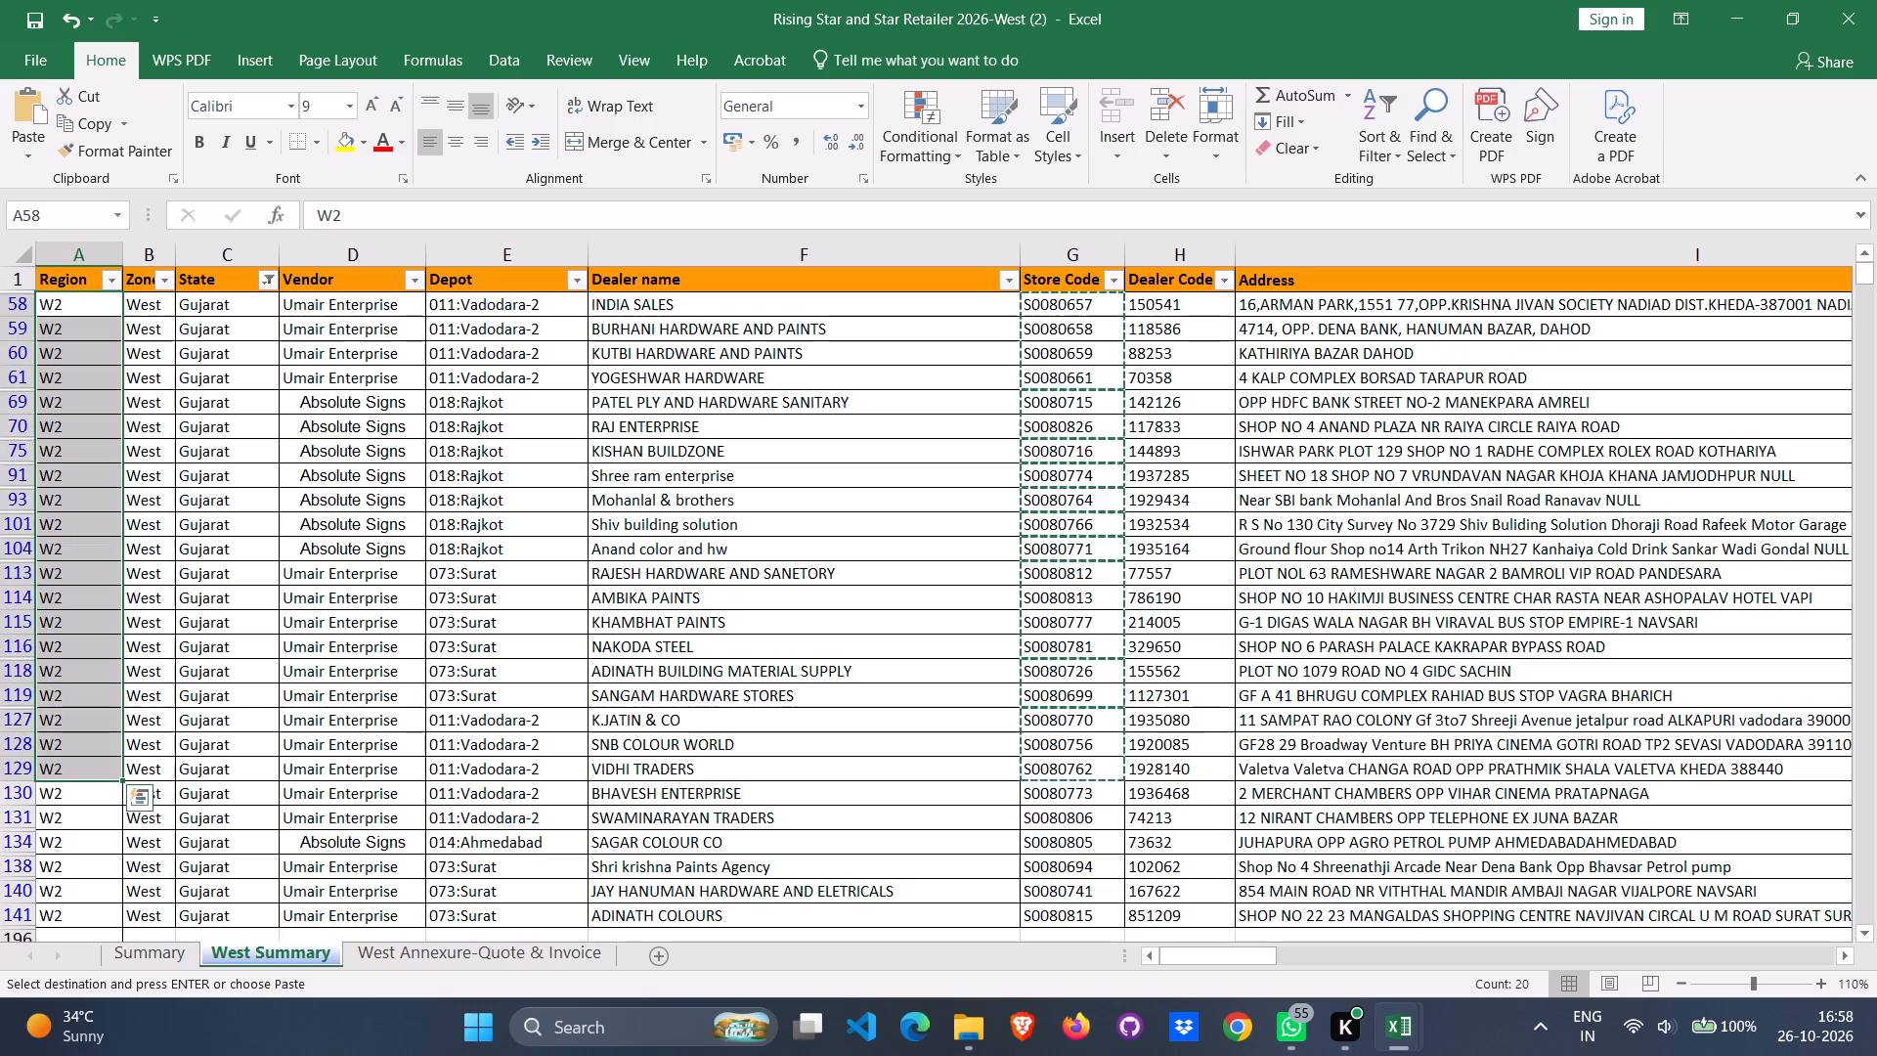
key("ctrl+c")
Paste the copied regions over the Region entries in rows 8 to 27 of PO1 GUJRAT's Summary sheet.
key("alt+Tab")
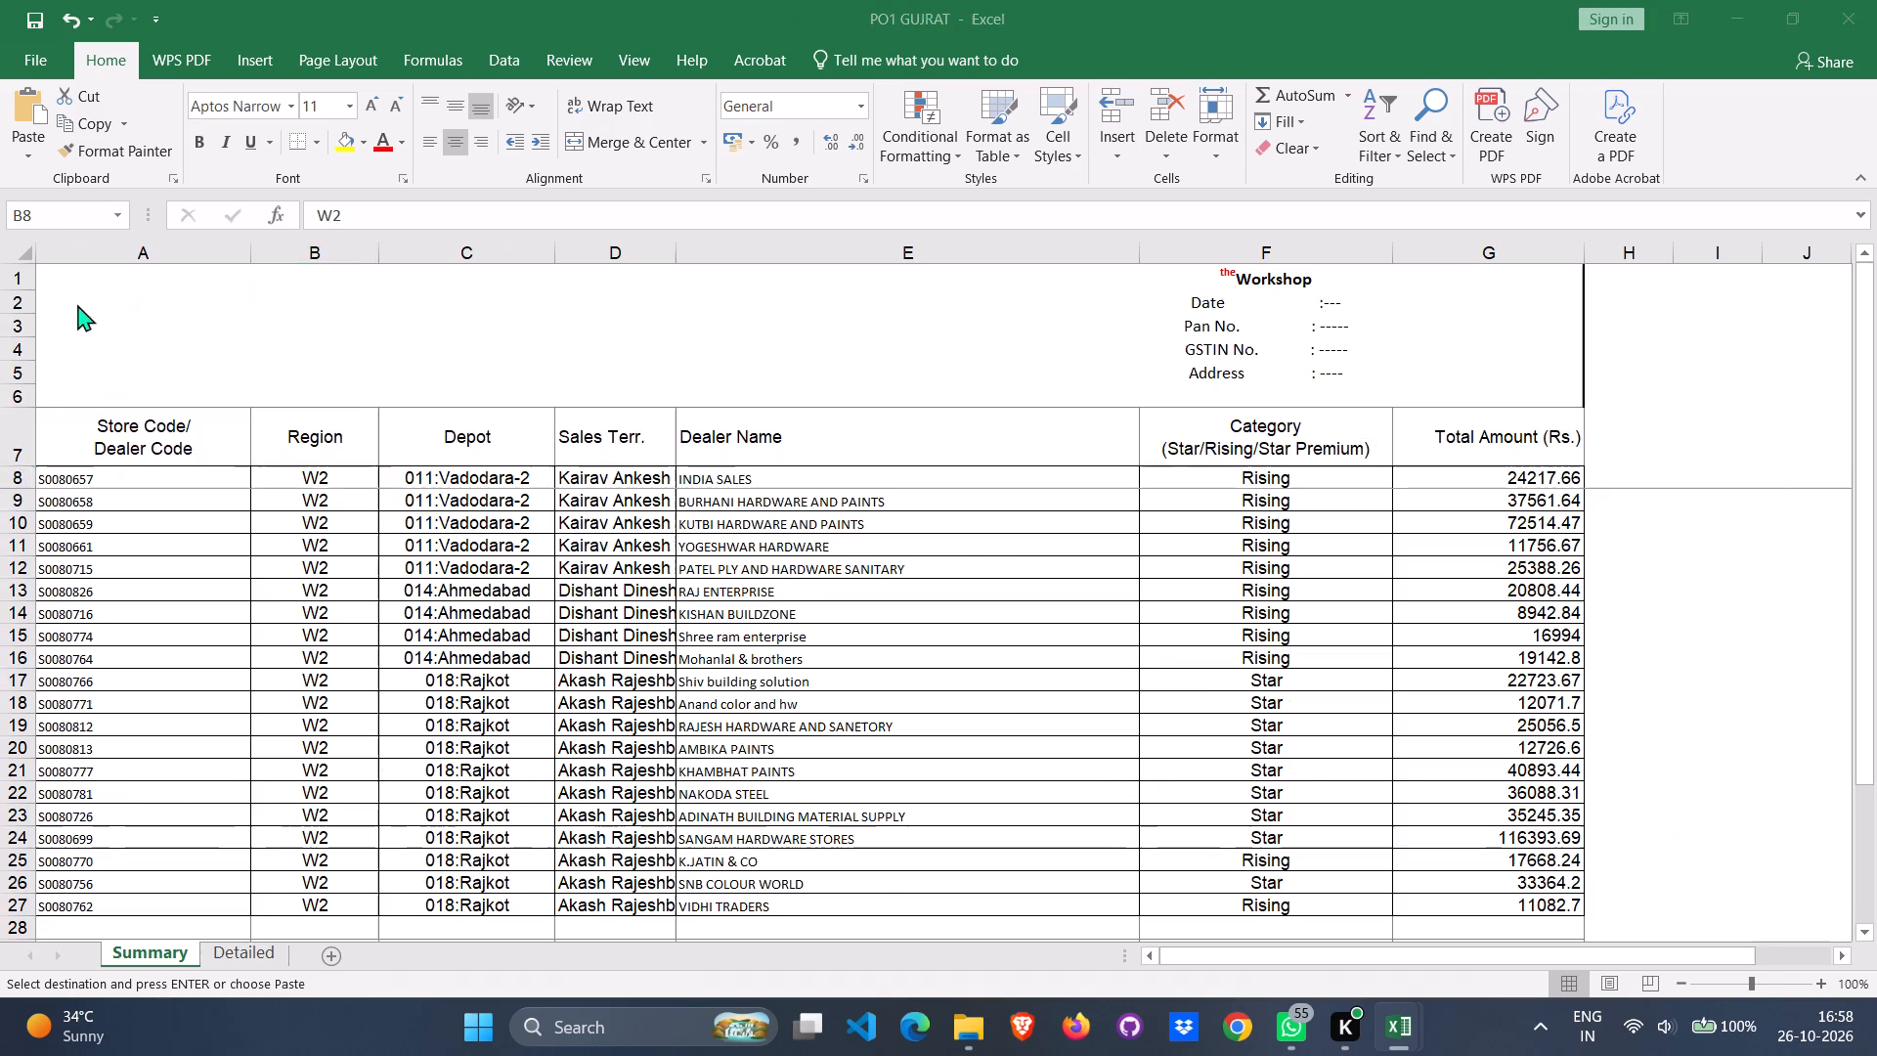
key("shift+Down")
key("shift+Down")
key("shift+Down")
key("shift+Down")
key("shift+Down")
key("shift+Down")
key("shift+Down")
key("shift+Down")
key("shift+Down")
key("shift+Down")
key("shift+Down")
key("shift+Down")
key("shift+Down")
key("shift+Down")
key("shift+Down")
key("shift+Down")
key("shift+Down")
key("shift+Down")
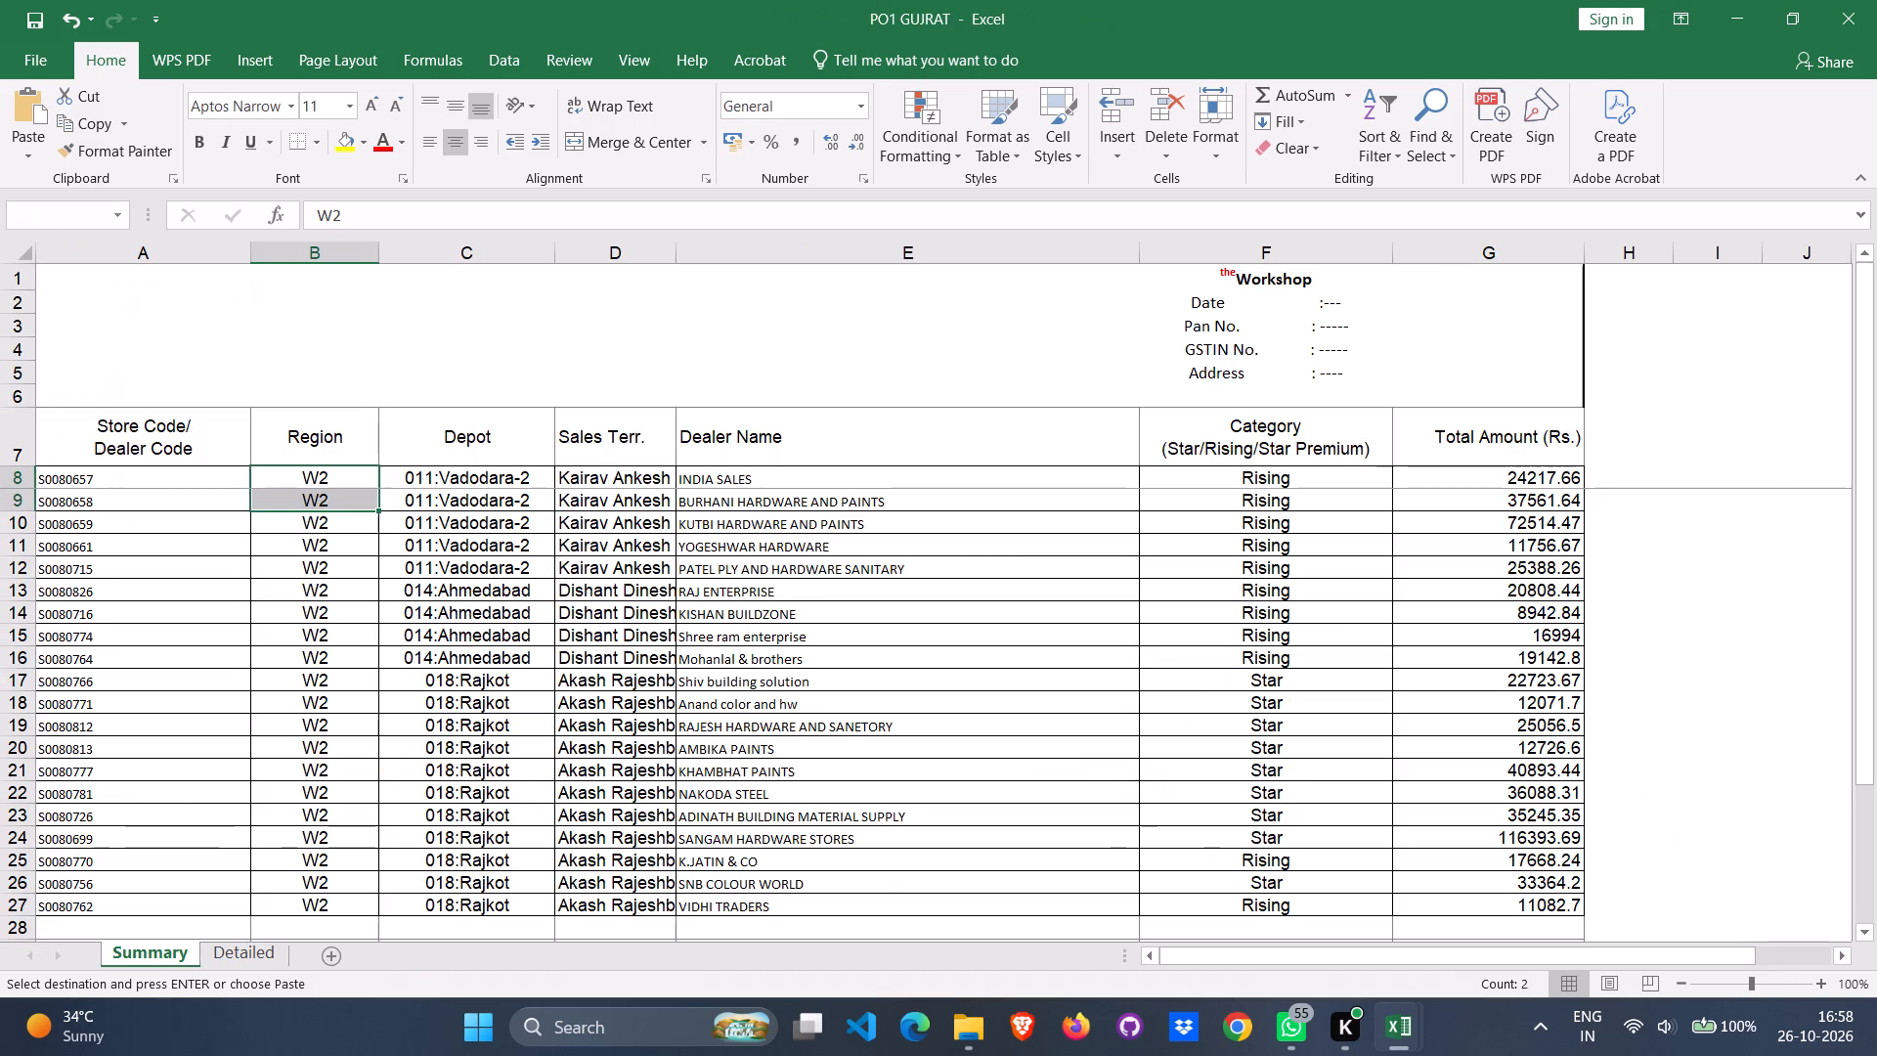
key("shift+Down")
key("ctrl+v")
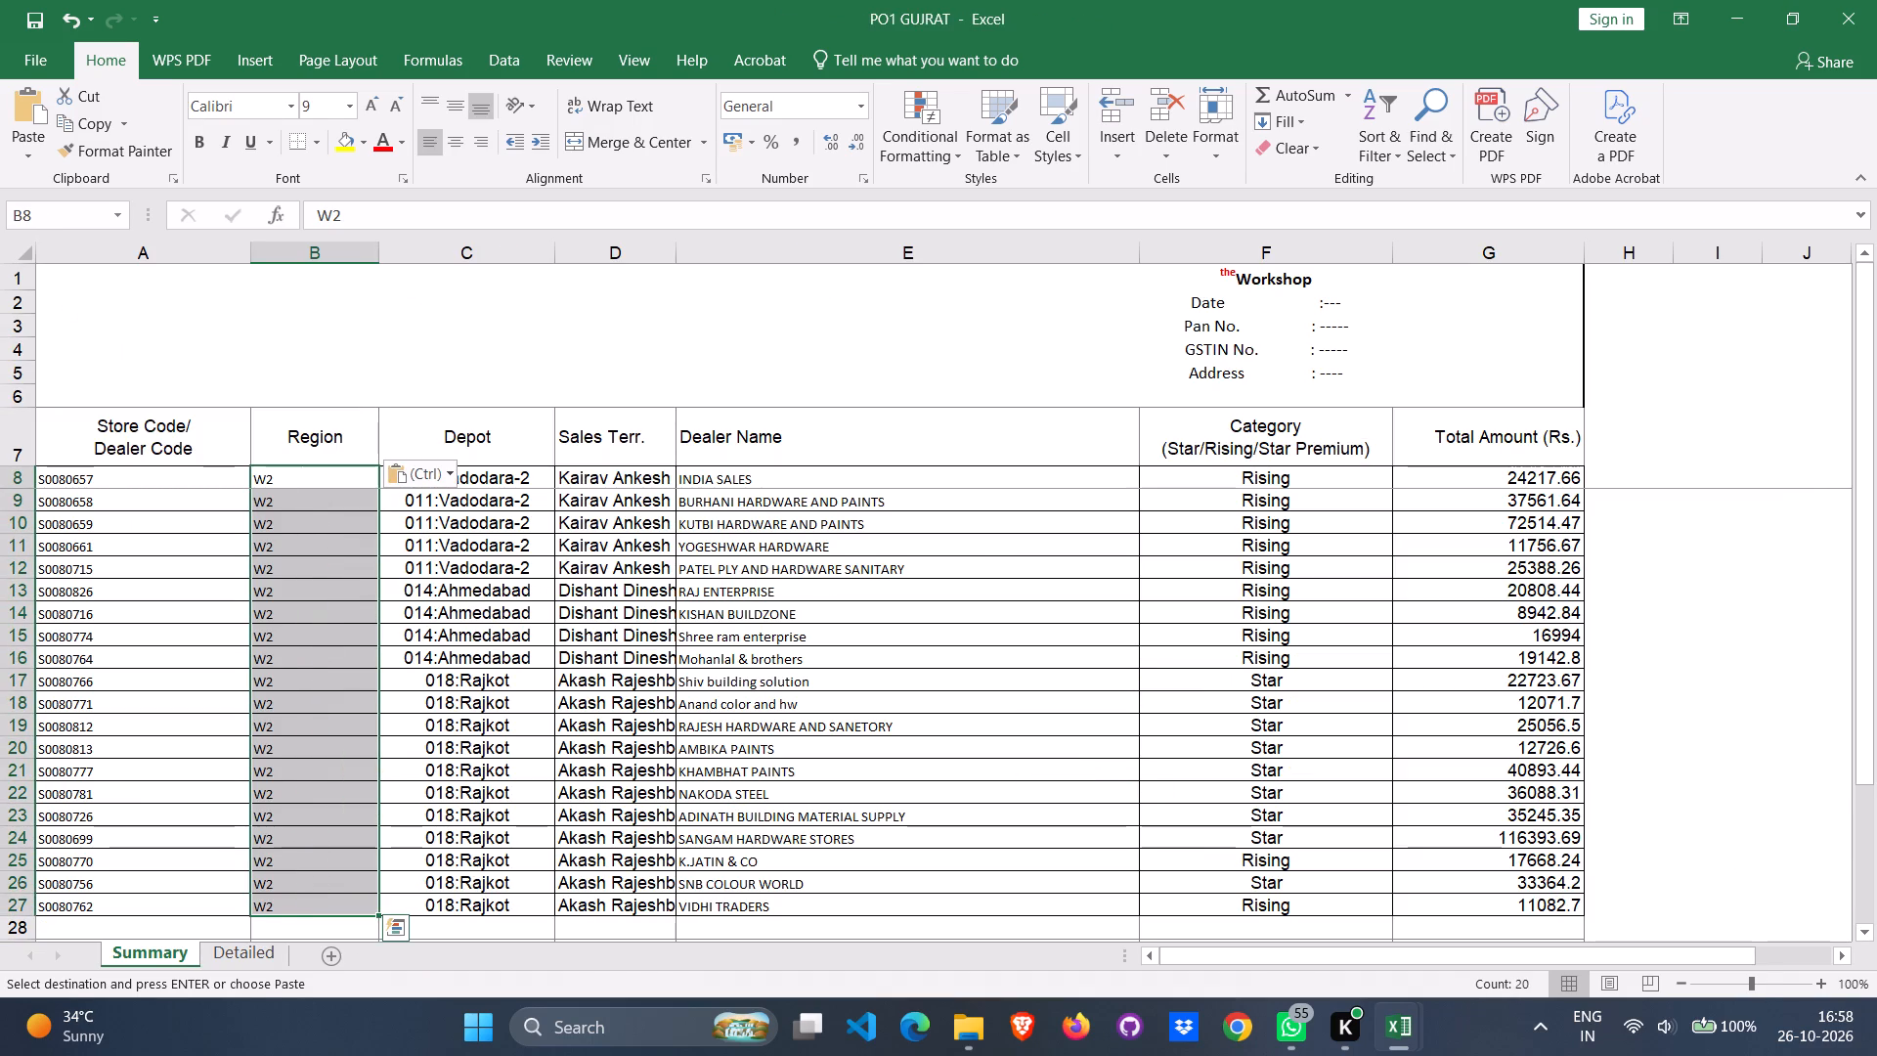
Back in West Summary, copy the Depot values for the same dealers, from INDIA SALES down to VIDHI TRADERS.
key("Right")
key("alt+Tab")
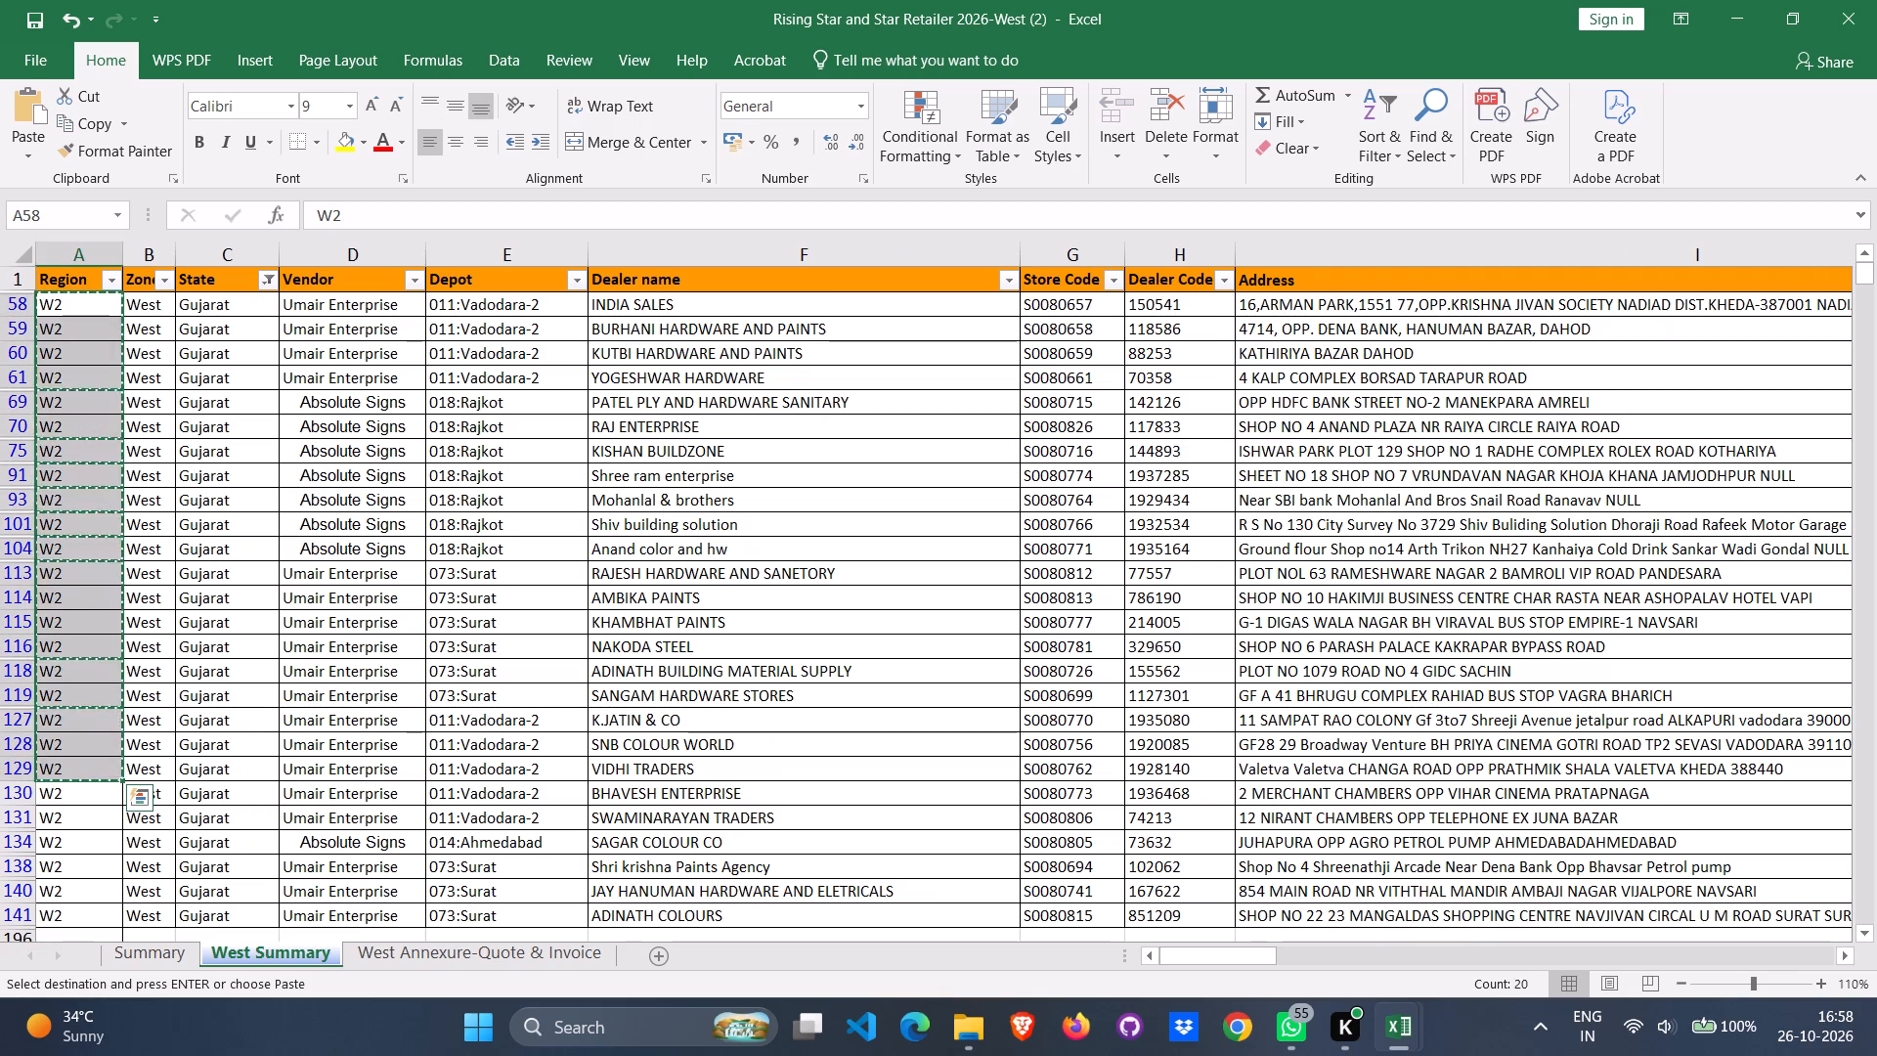
left_click(488, 303)
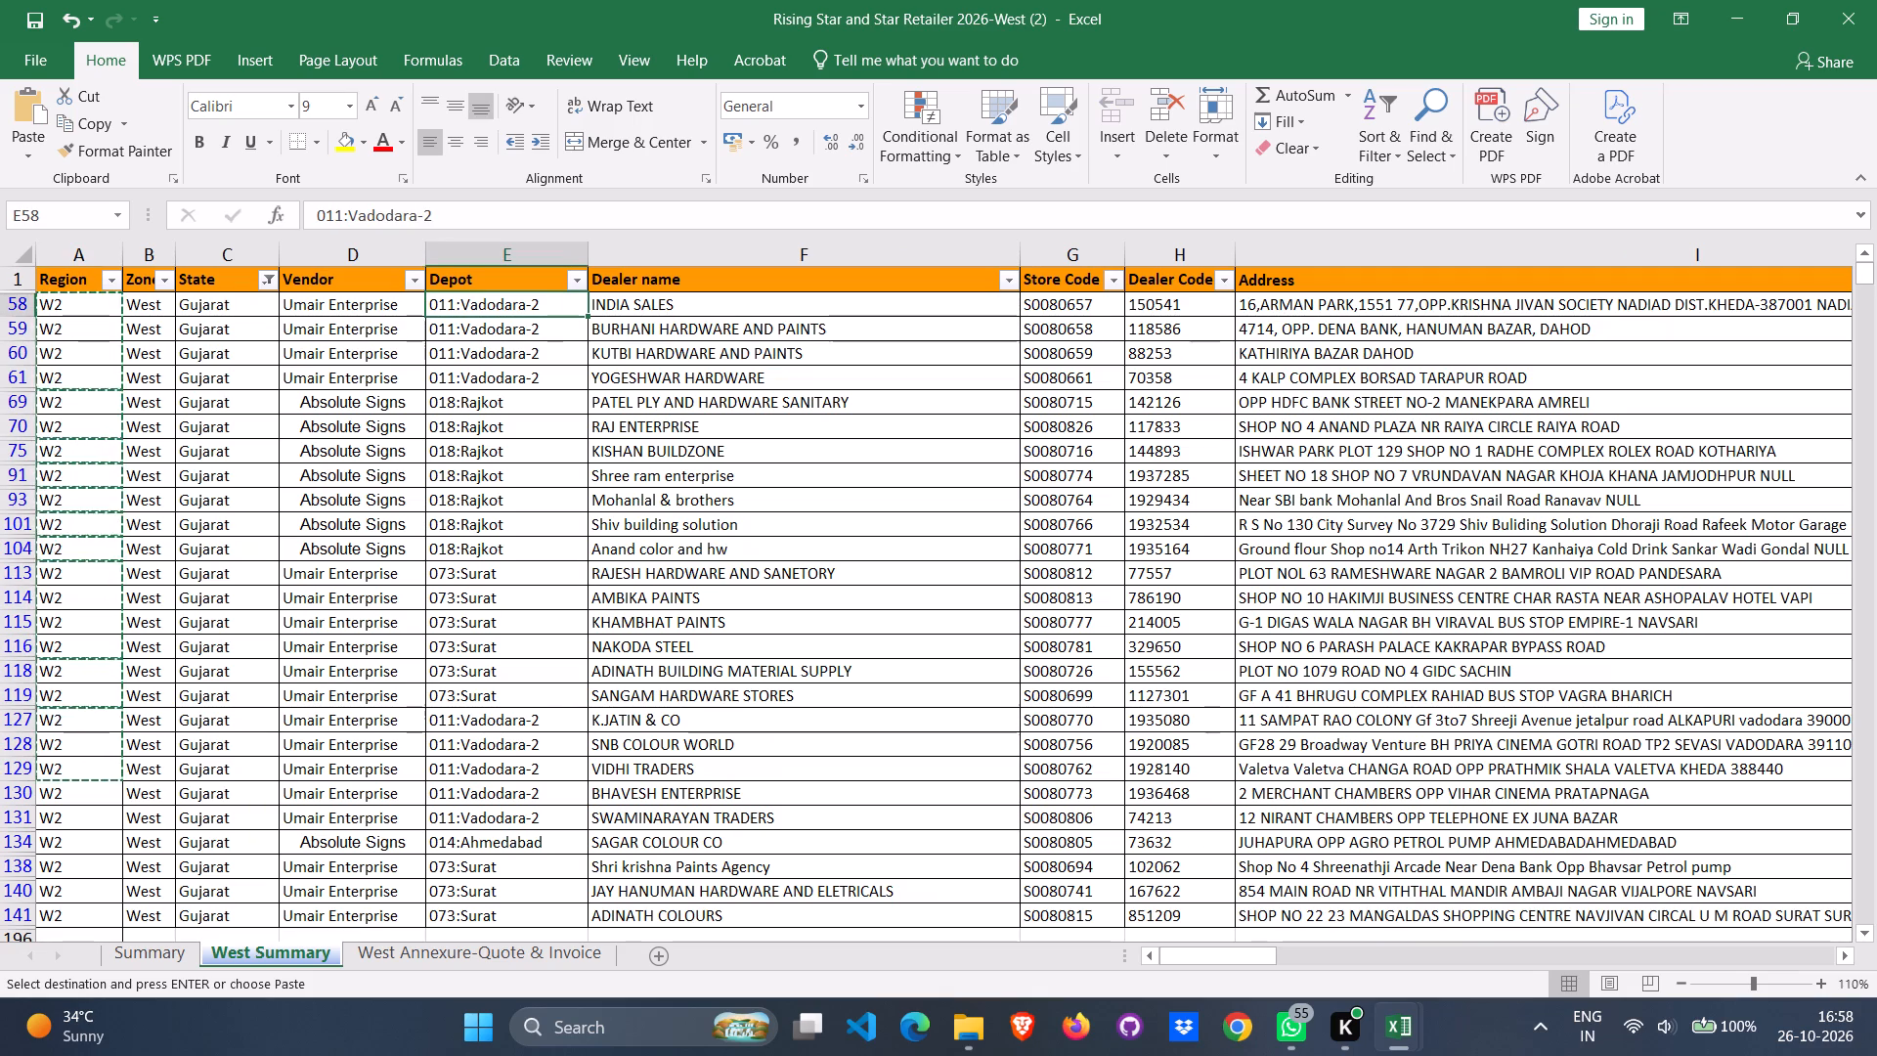
key("shift+Down")
key("shift+Down")
key("shift+Down")
key("shift+Down")
key("shift+Down")
key("shift+Down")
key("shift+Down")
key("shift+Down")
key("shift+Down")
key("shift+Down")
key("shift+Down")
key("shift+Down")
key("shift+Down")
key("shift+Down")
key("shift+Down")
key("shift+Down")
key("shift+Down")
key("shift+Down")
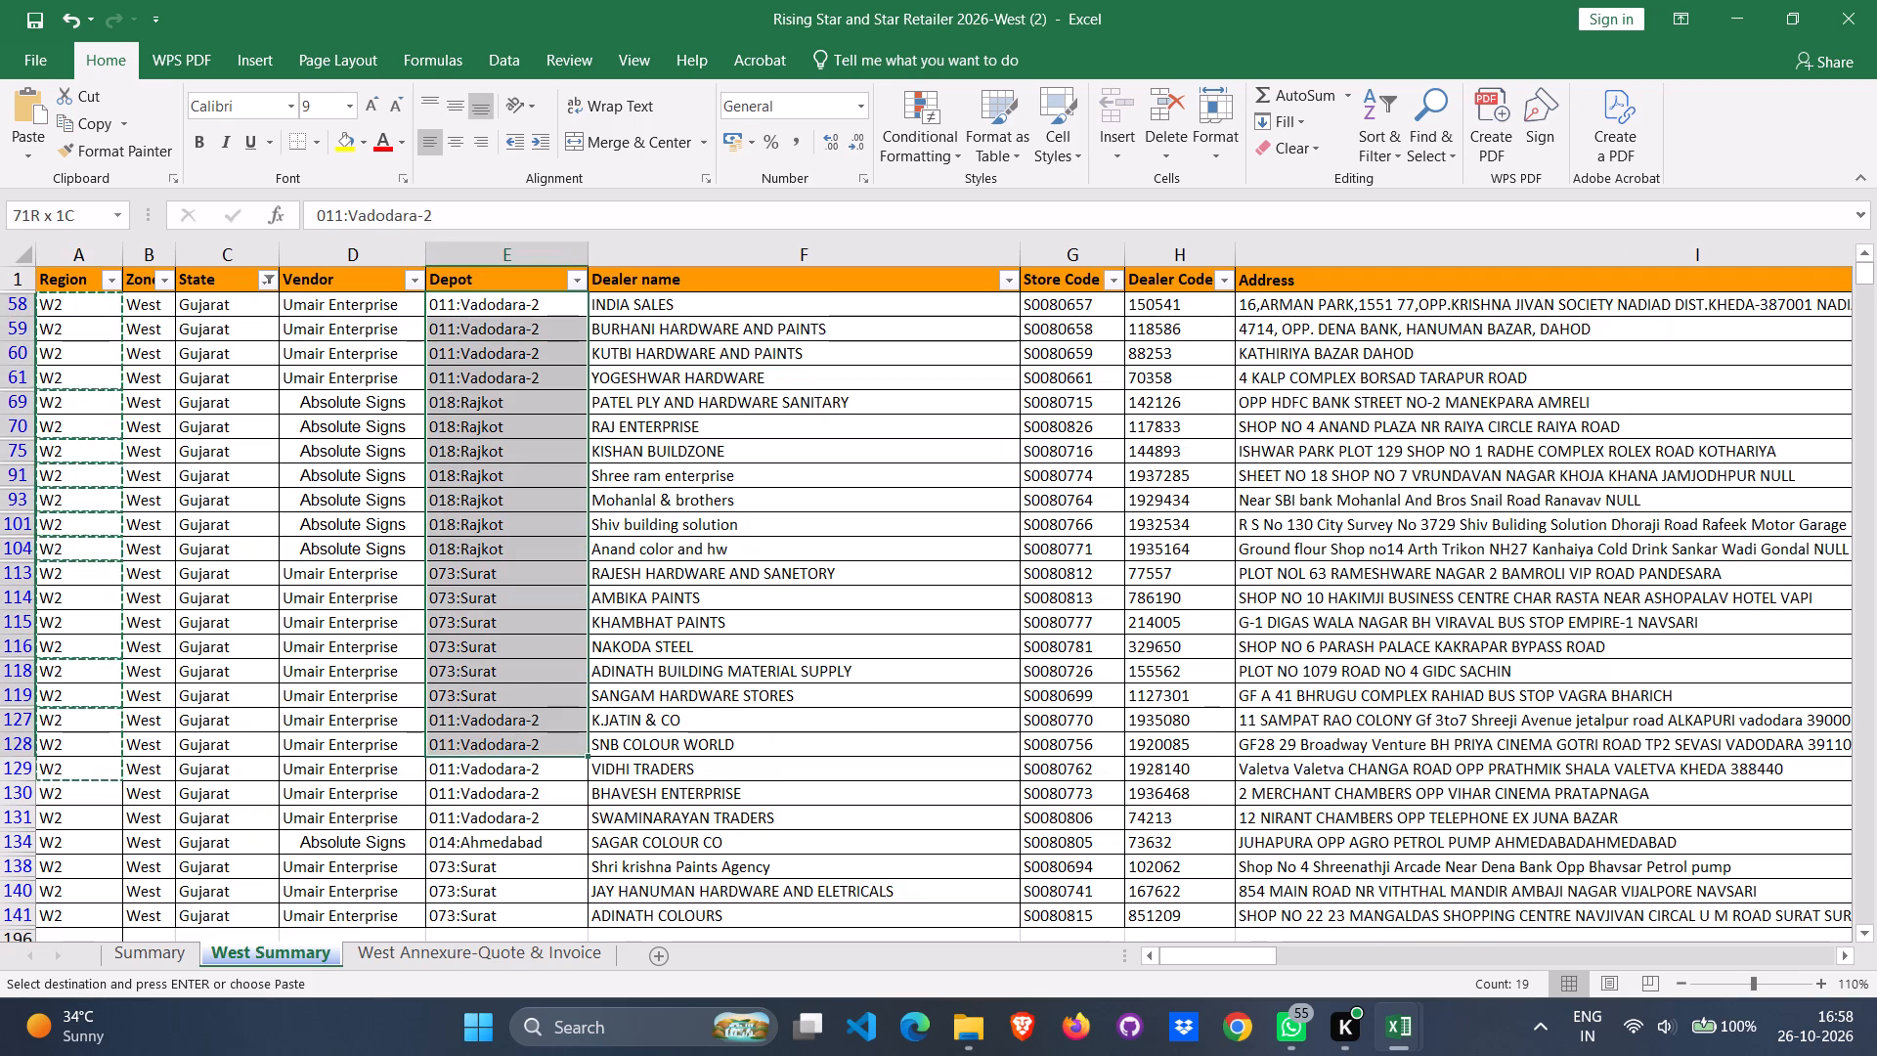
key("shift+Down")
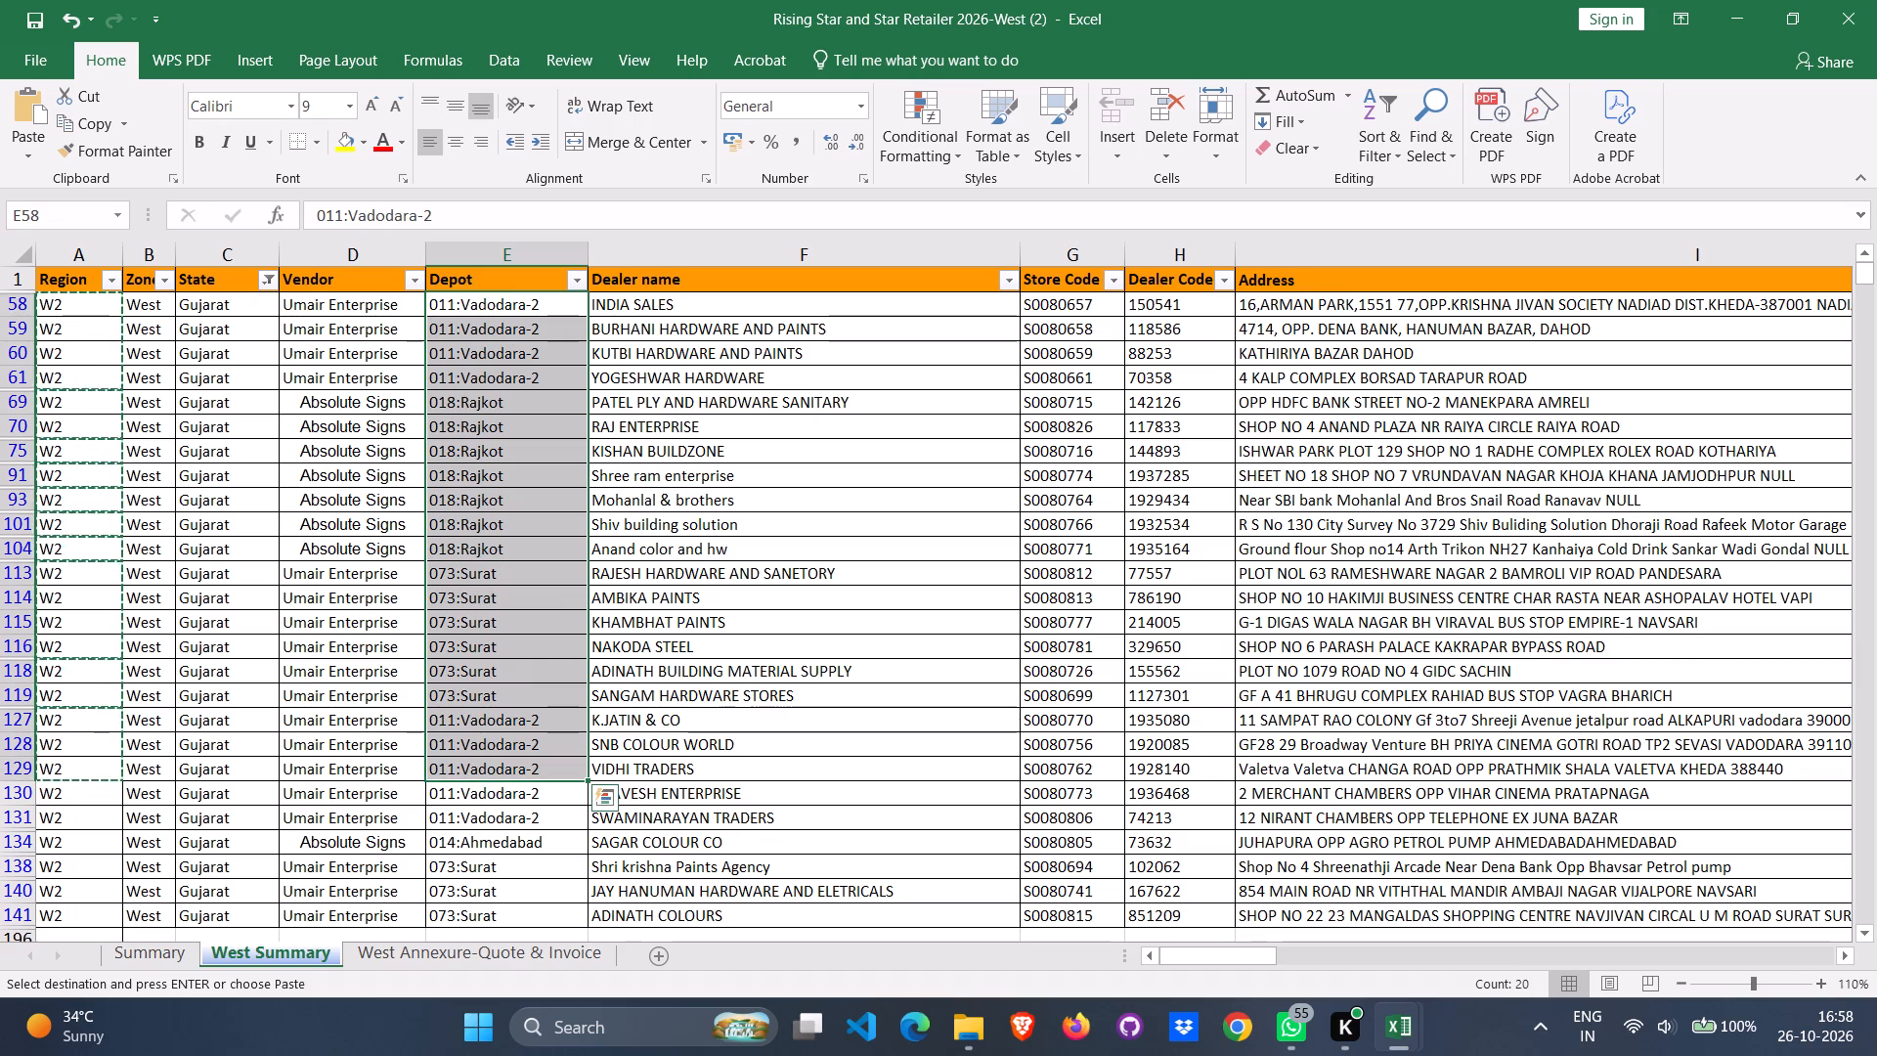
key("ctrl+c")
Paste the copied depots over the Depot entries in rows 8 to 27 of PO1 GUJRAT's Summary sheet.
key("alt+Tab")
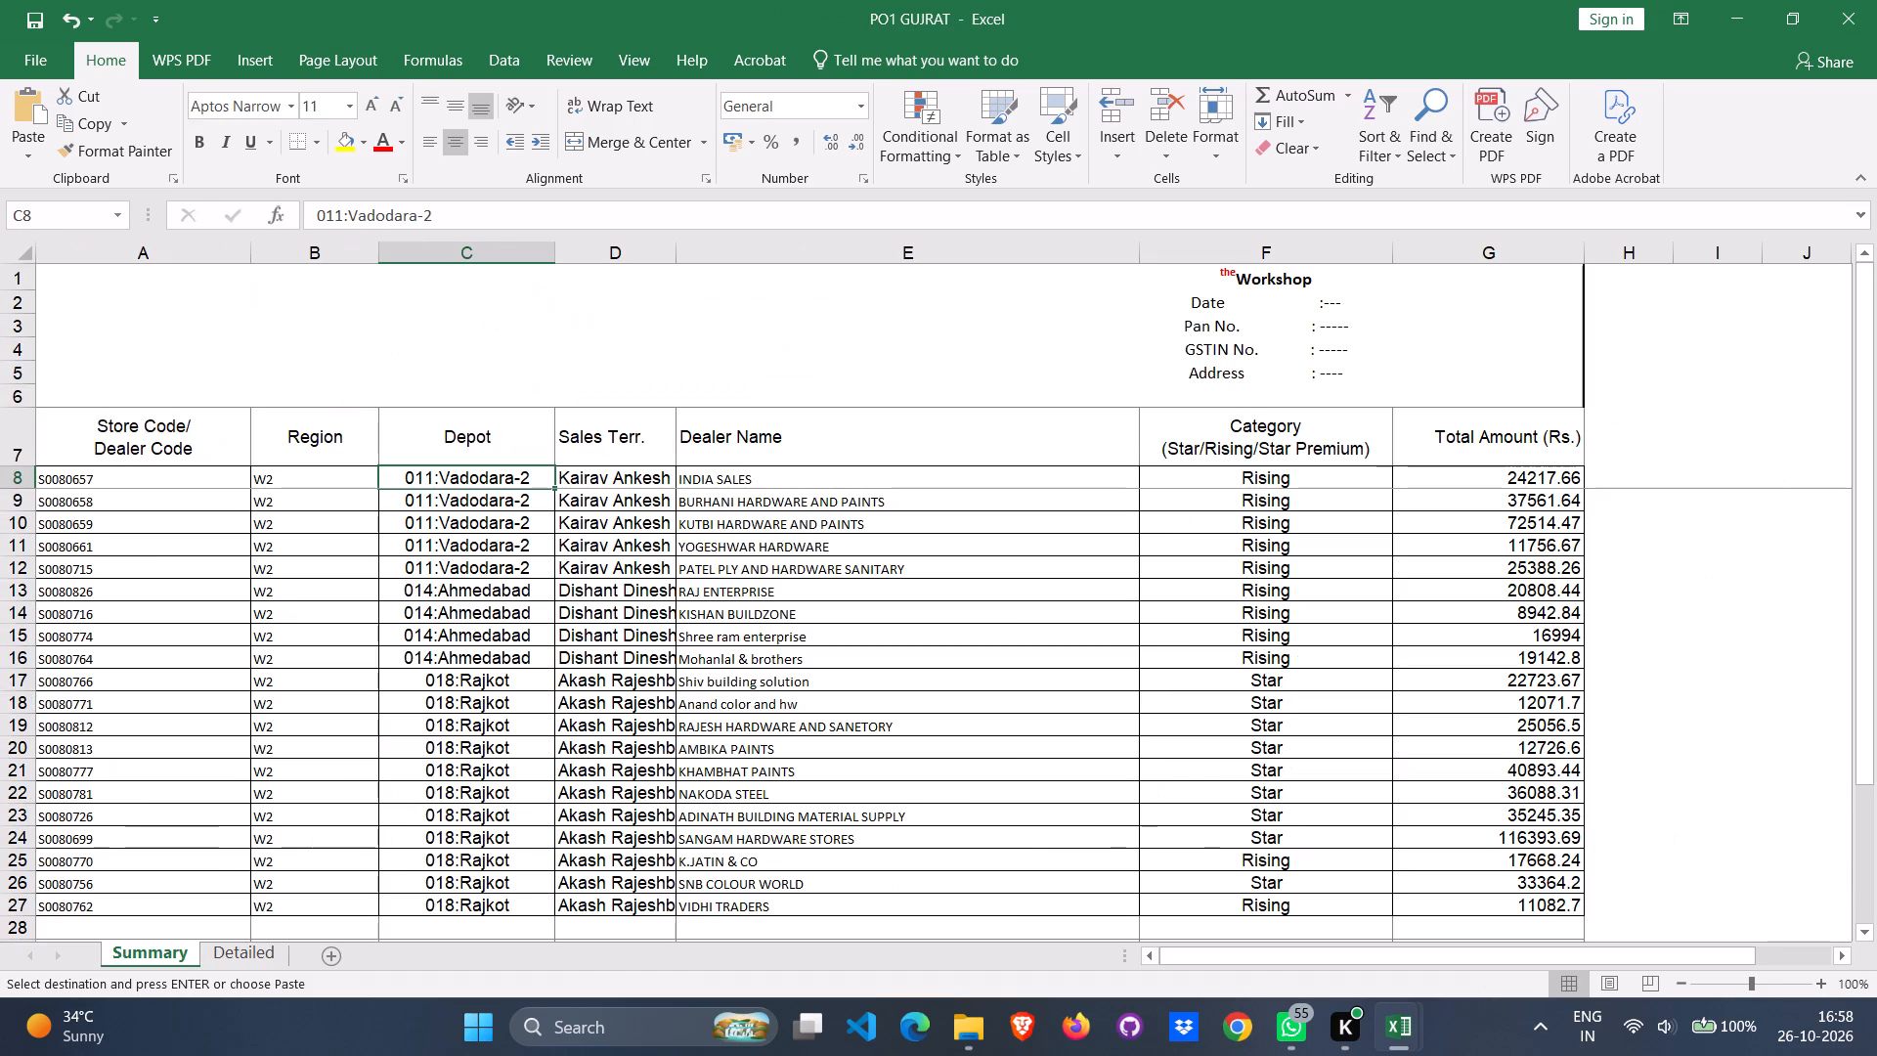
key("shift+Down")
key("shift+Down")
key("shift+Down")
key("shift+Down")
key("shift+Down")
key("shift+Down")
key("shift+Down")
key("shift+Down")
key("shift+Down")
key("shift+Down")
key("shift+Down")
key("shift+Down")
key("shift+Down")
key("shift+Down")
key("shift+Down")
key("shift+Down")
key("shift+Down")
key("shift+Down")
key("shift+Down")
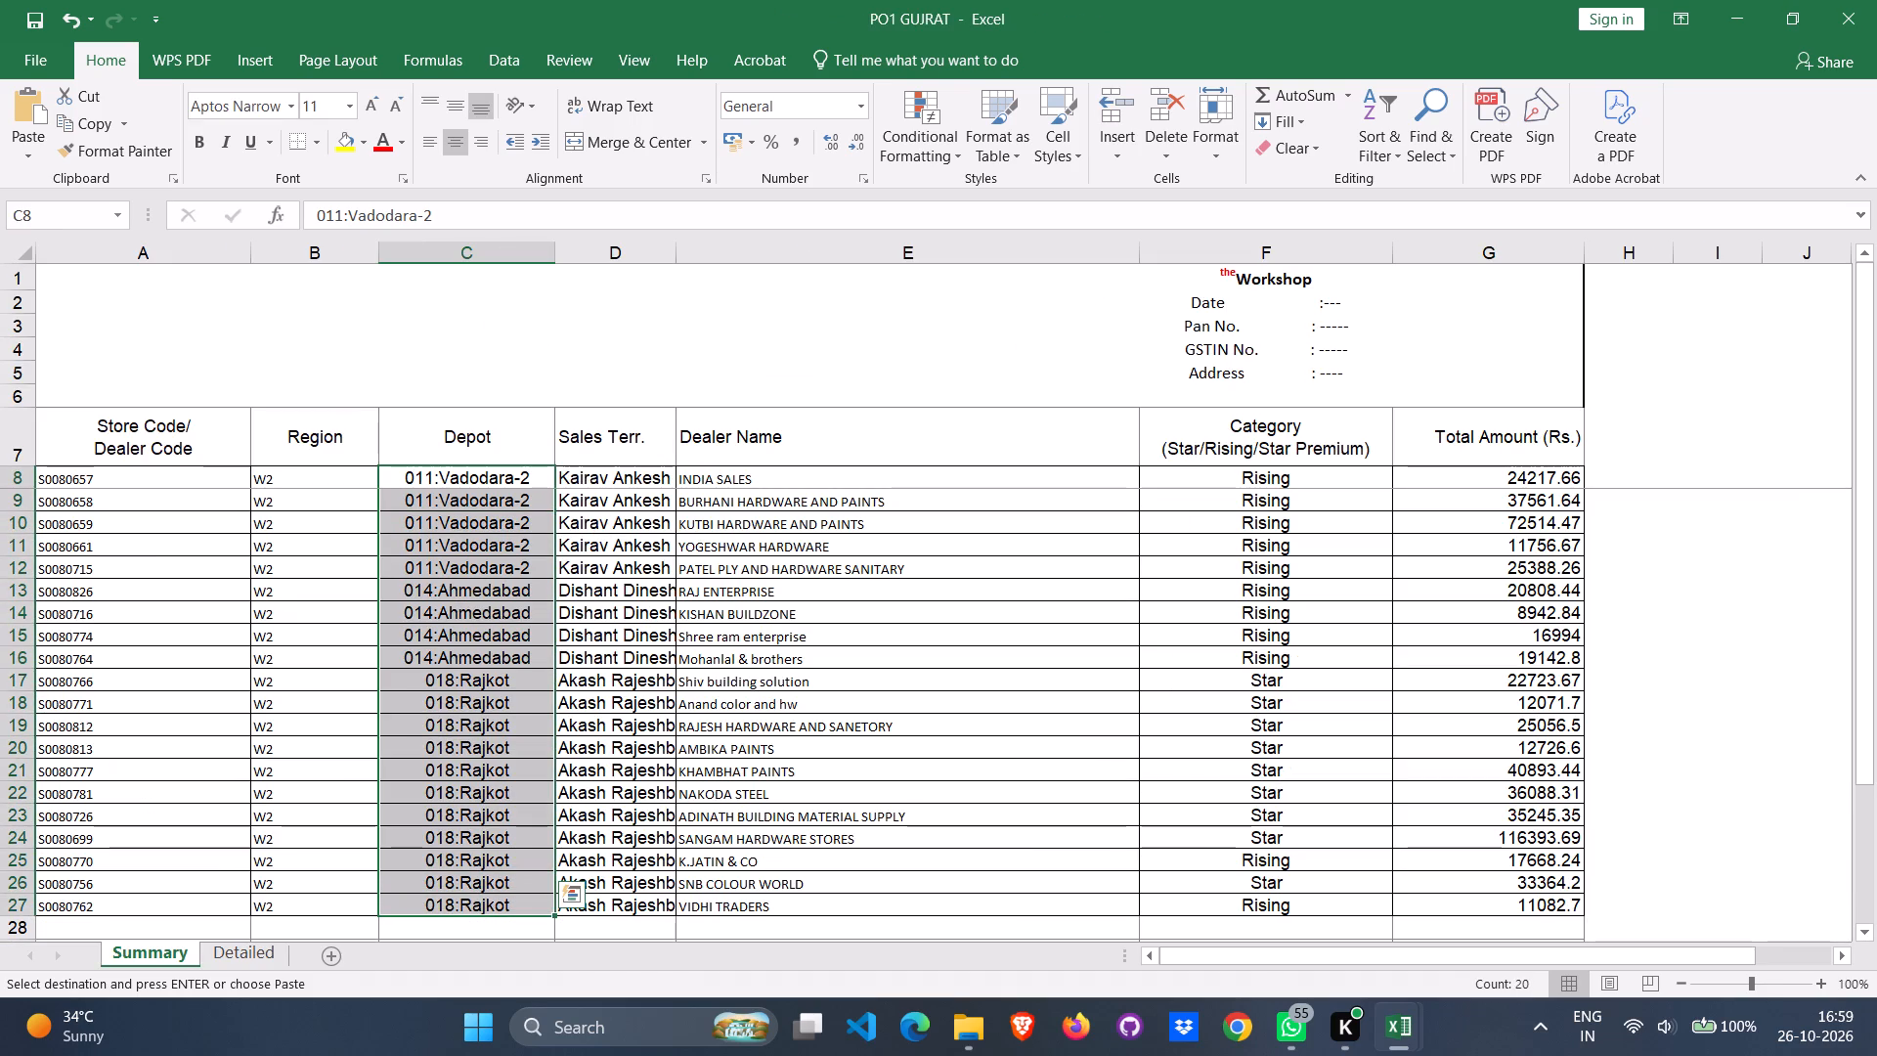
key("ctrl+v")
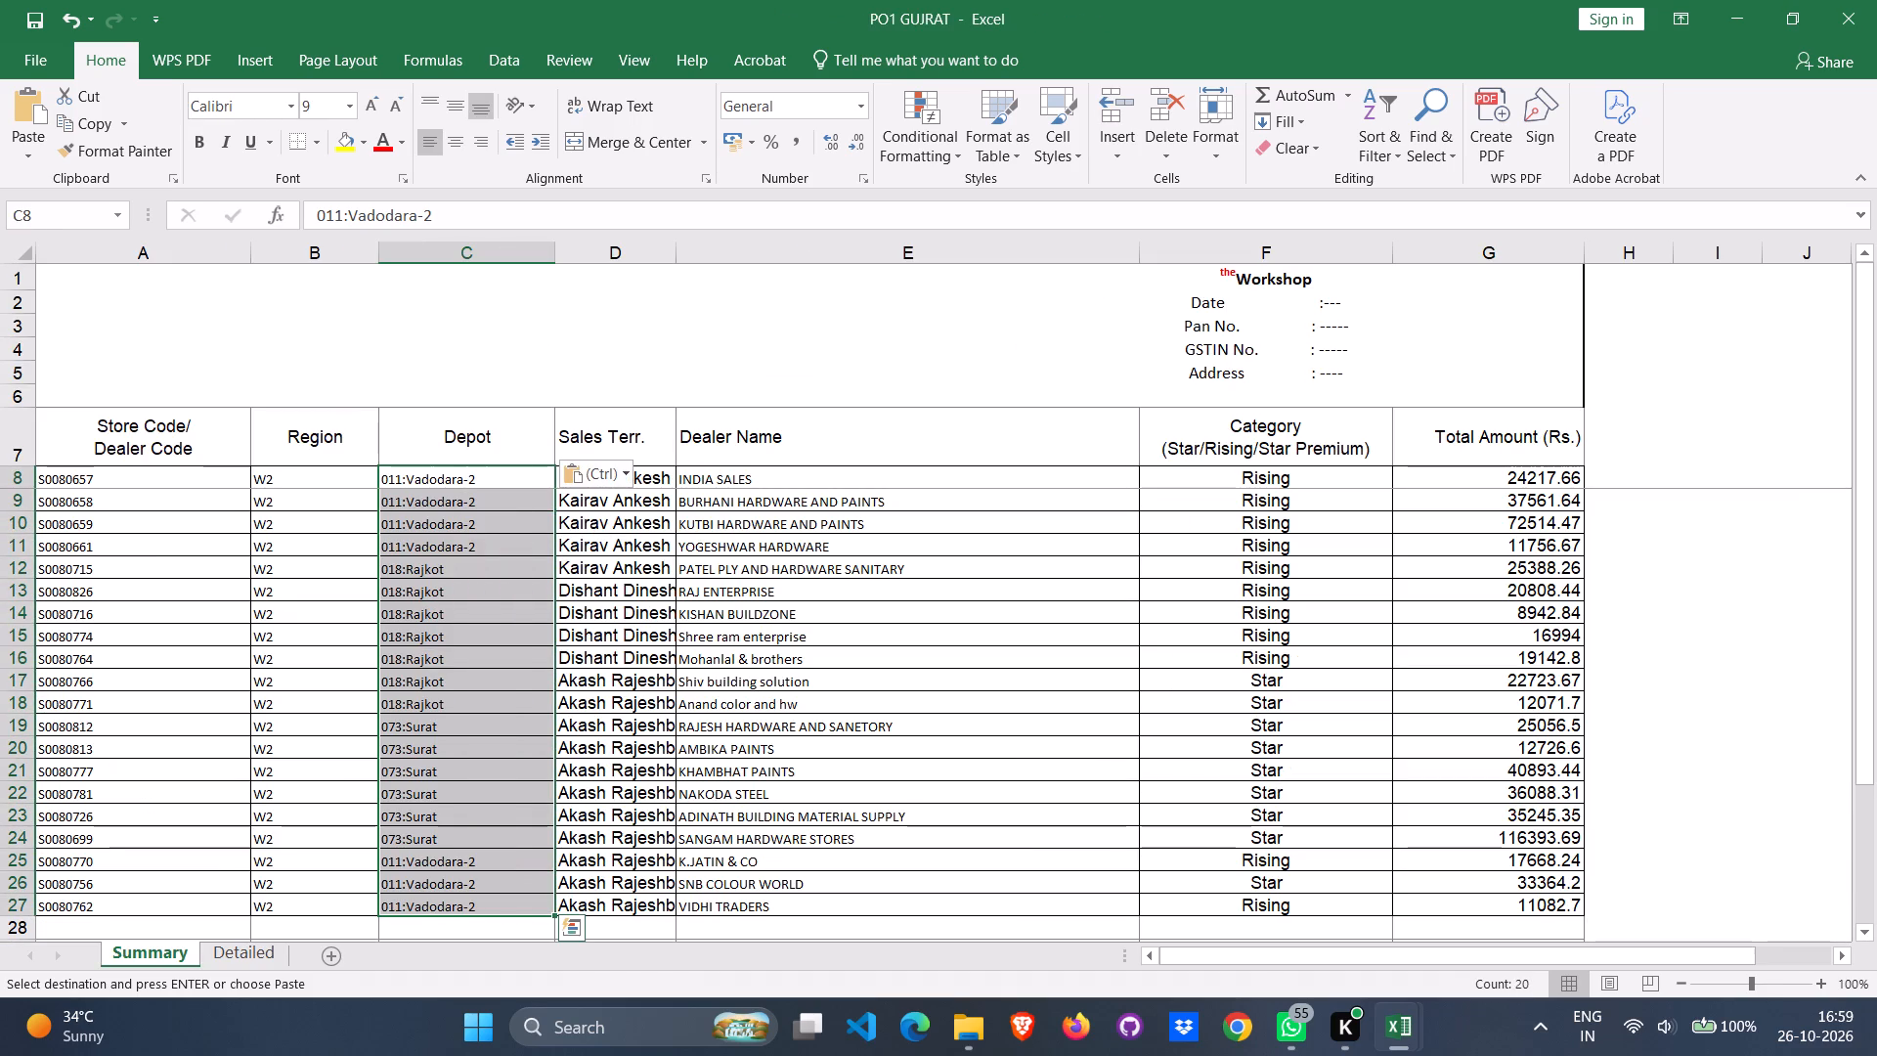
In West Summary, copy the TSI Name values for the same dealers, spanning VIDHI TRADERS in row 129 up to INDIA SALES in row 58.
key("Right")
key("alt+Tab")
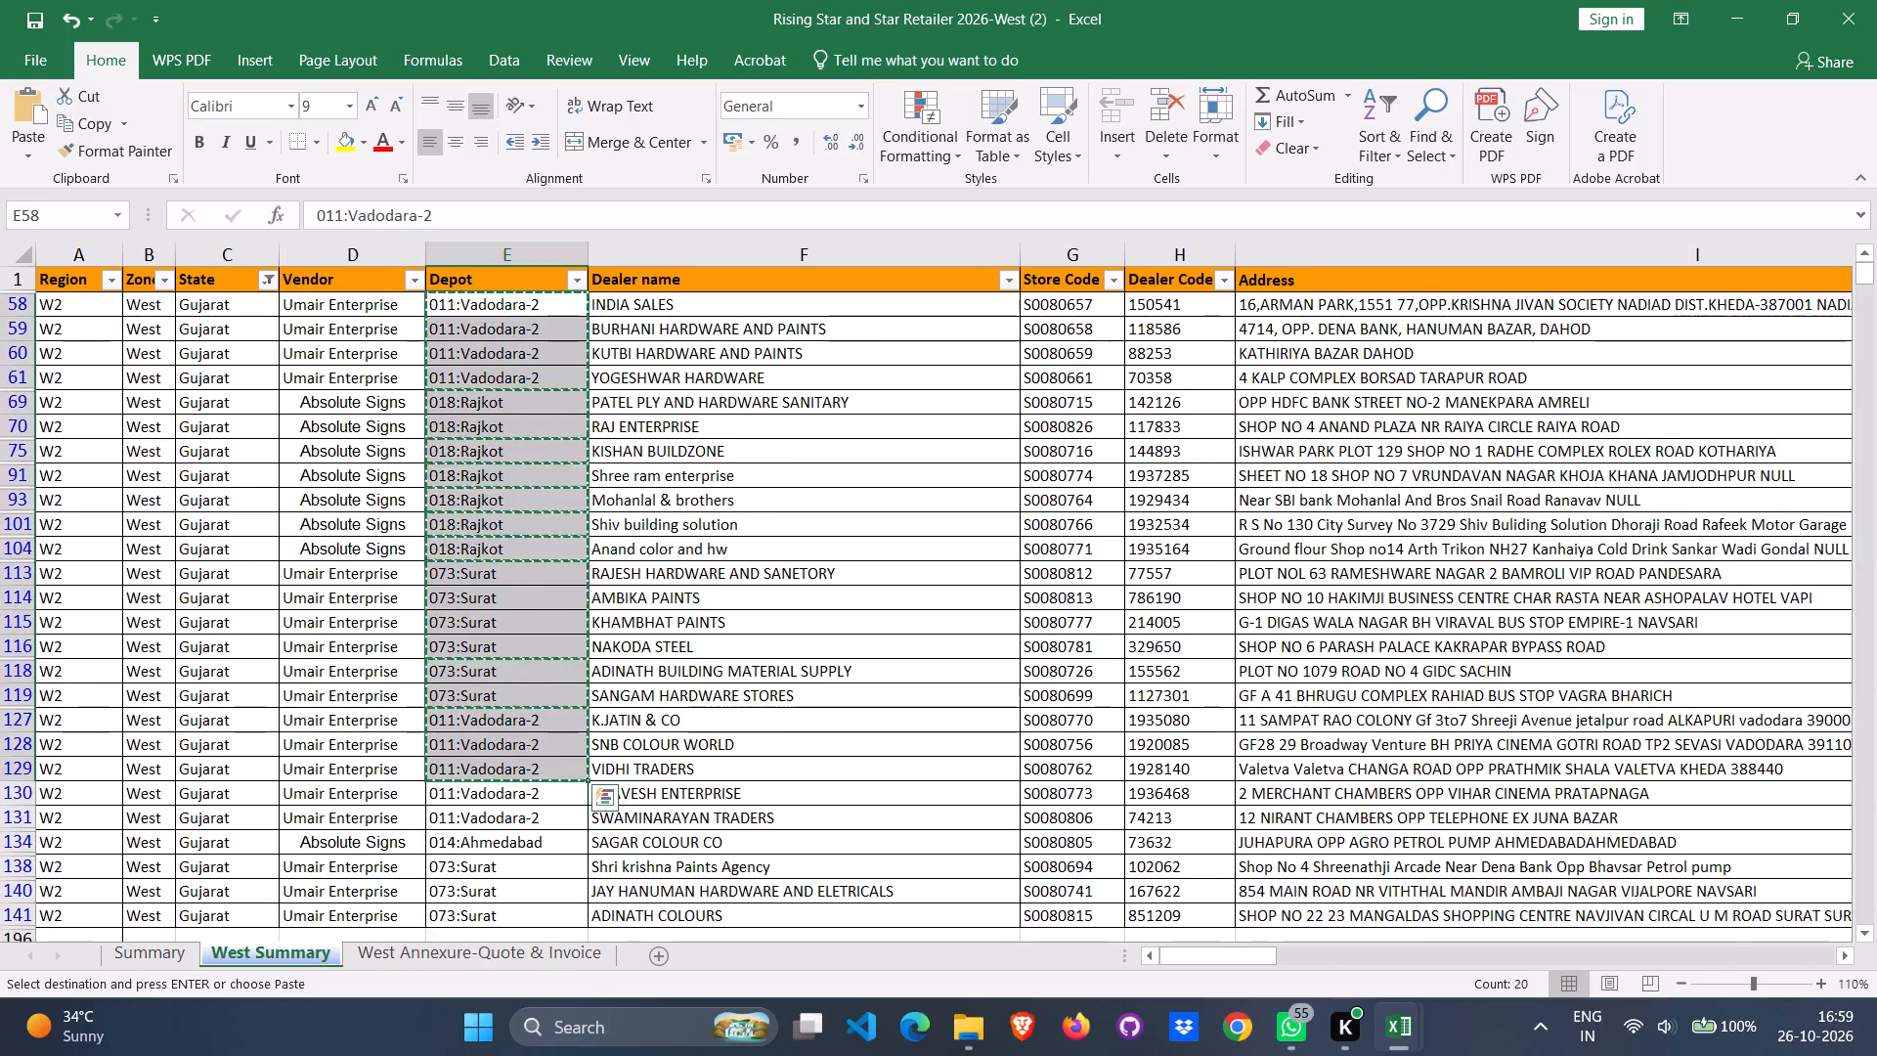
left_click(16, 769)
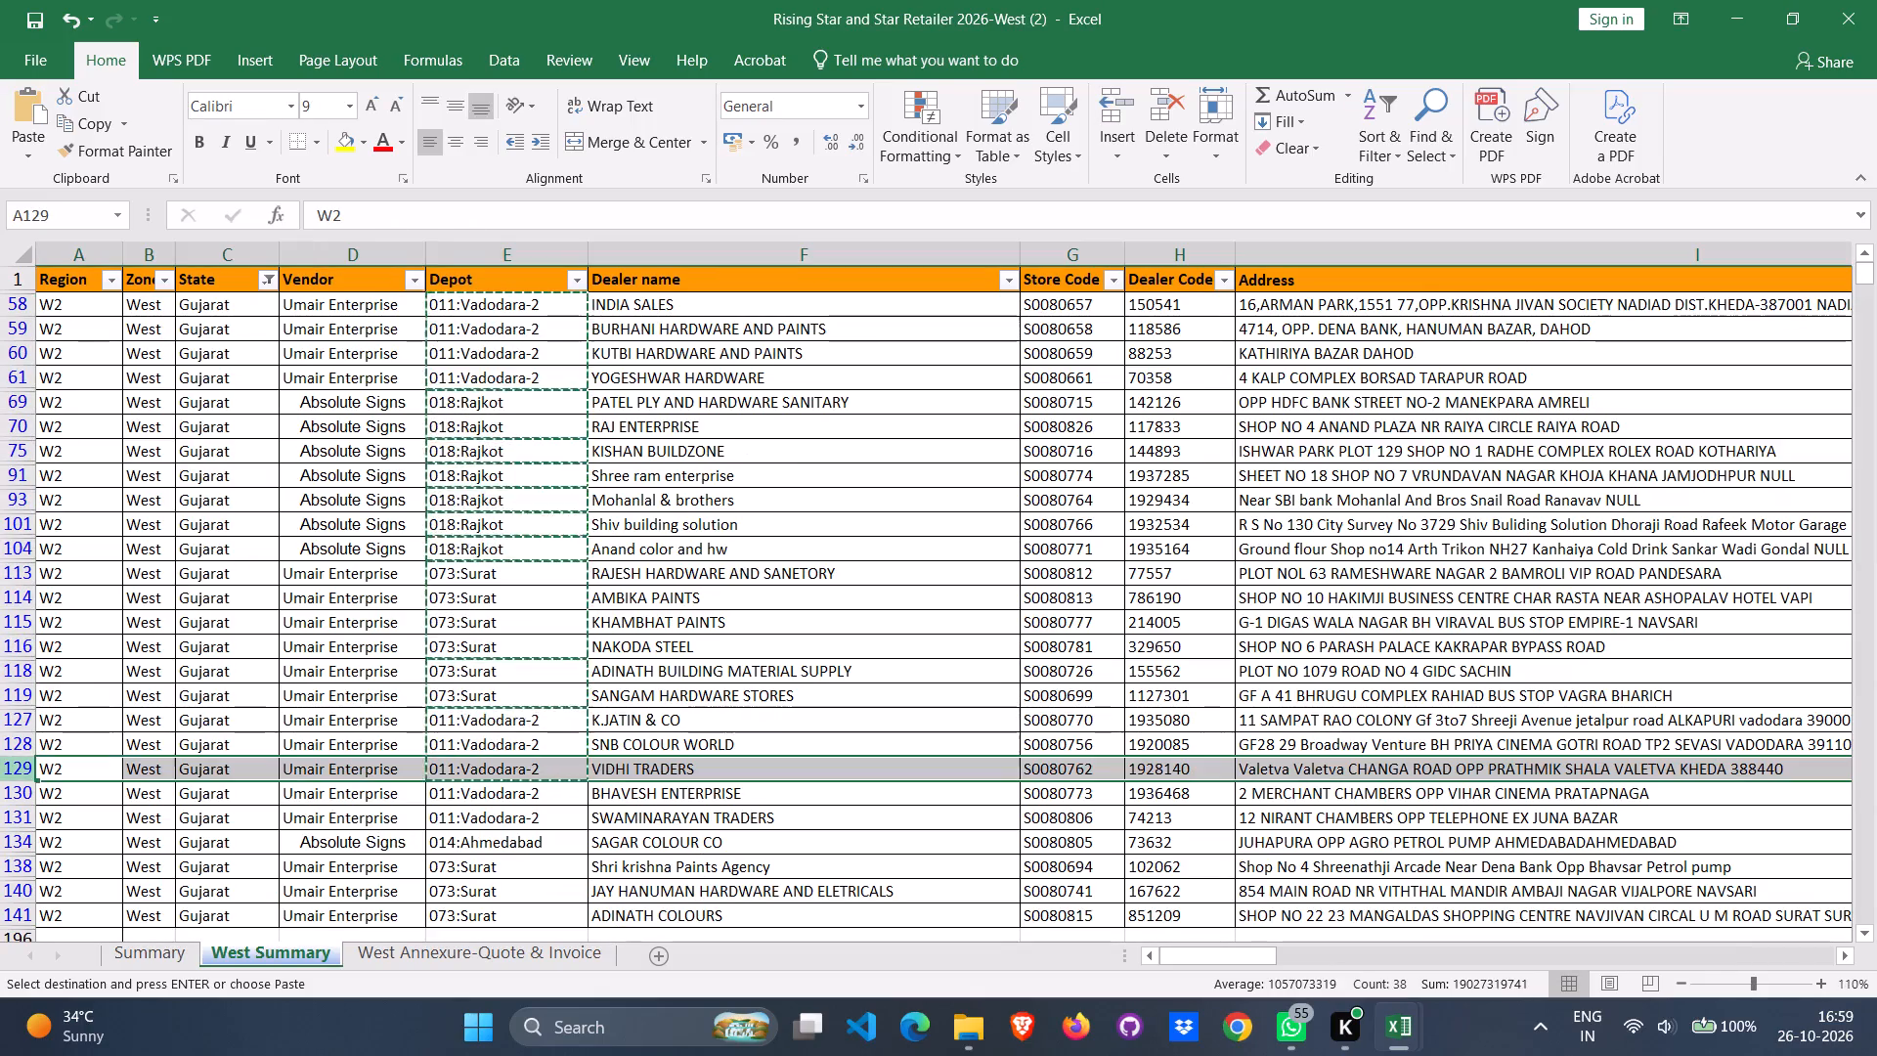
scroll(586, 809, "left", 9)
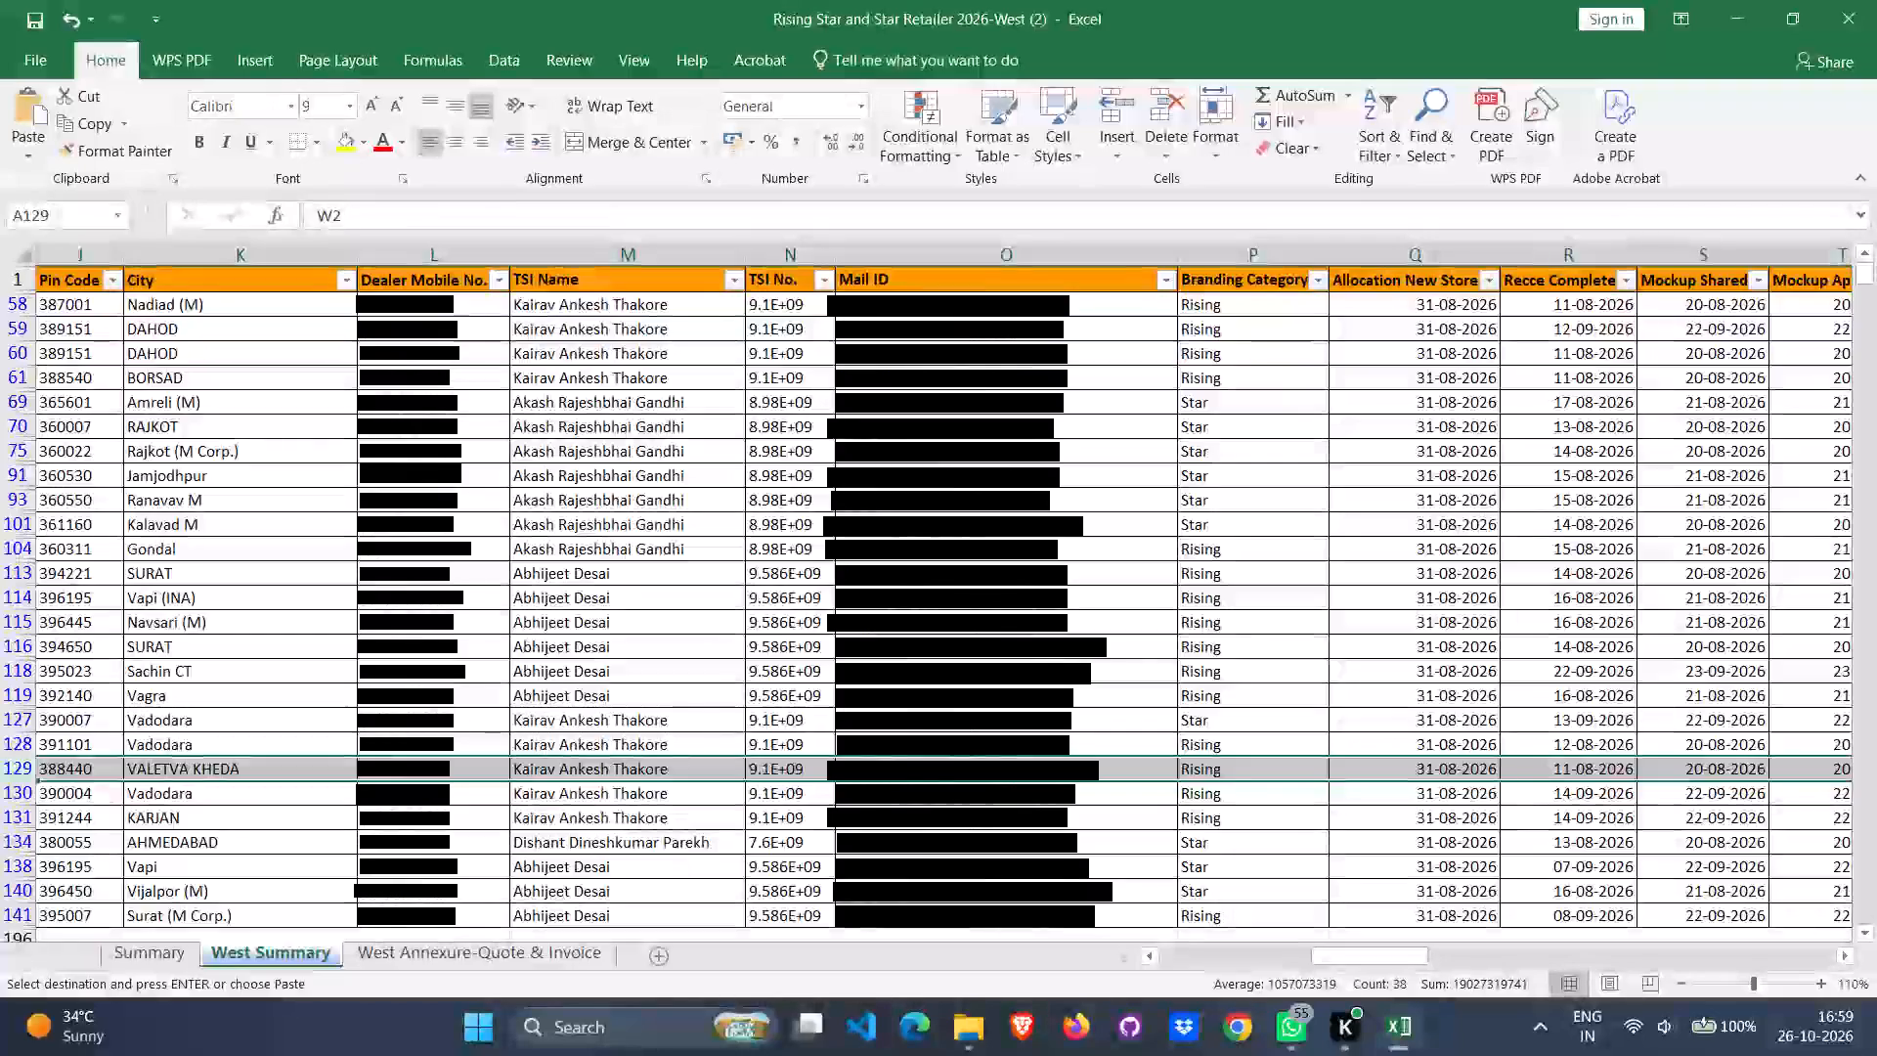
left_click(603, 770)
key("shift+Up")
key("shift+Up")
key("shift+Up")
key("shift+Up")
key("shift+Up")
key("shift+Up")
key("shift+Up")
key("shift+Up")
key("shift+Up")
key("shift+Up")
key("shift+Up")
key("shift+Up")
key("shift+Up")
key("shift+Up")
key("shift+Up")
key("shift+Up")
key("shift+Up")
key("shift+Up")
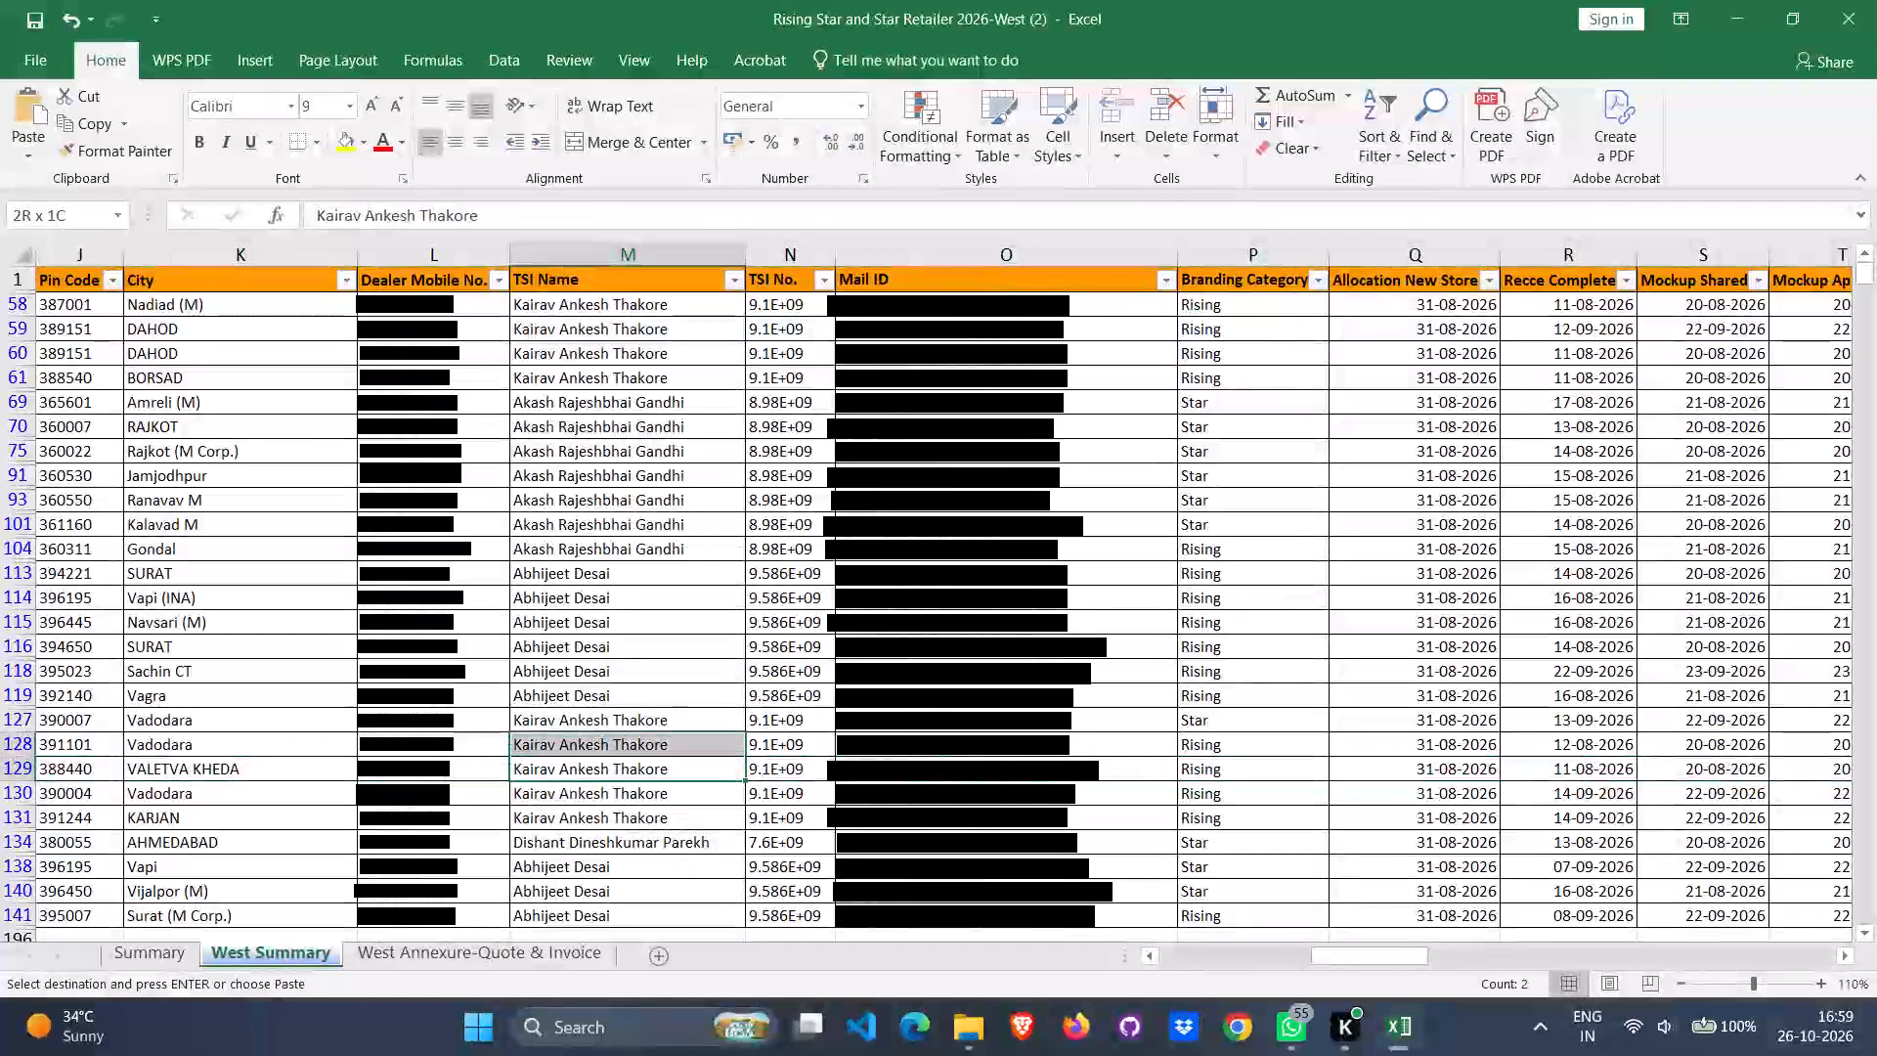
key("shift+Up")
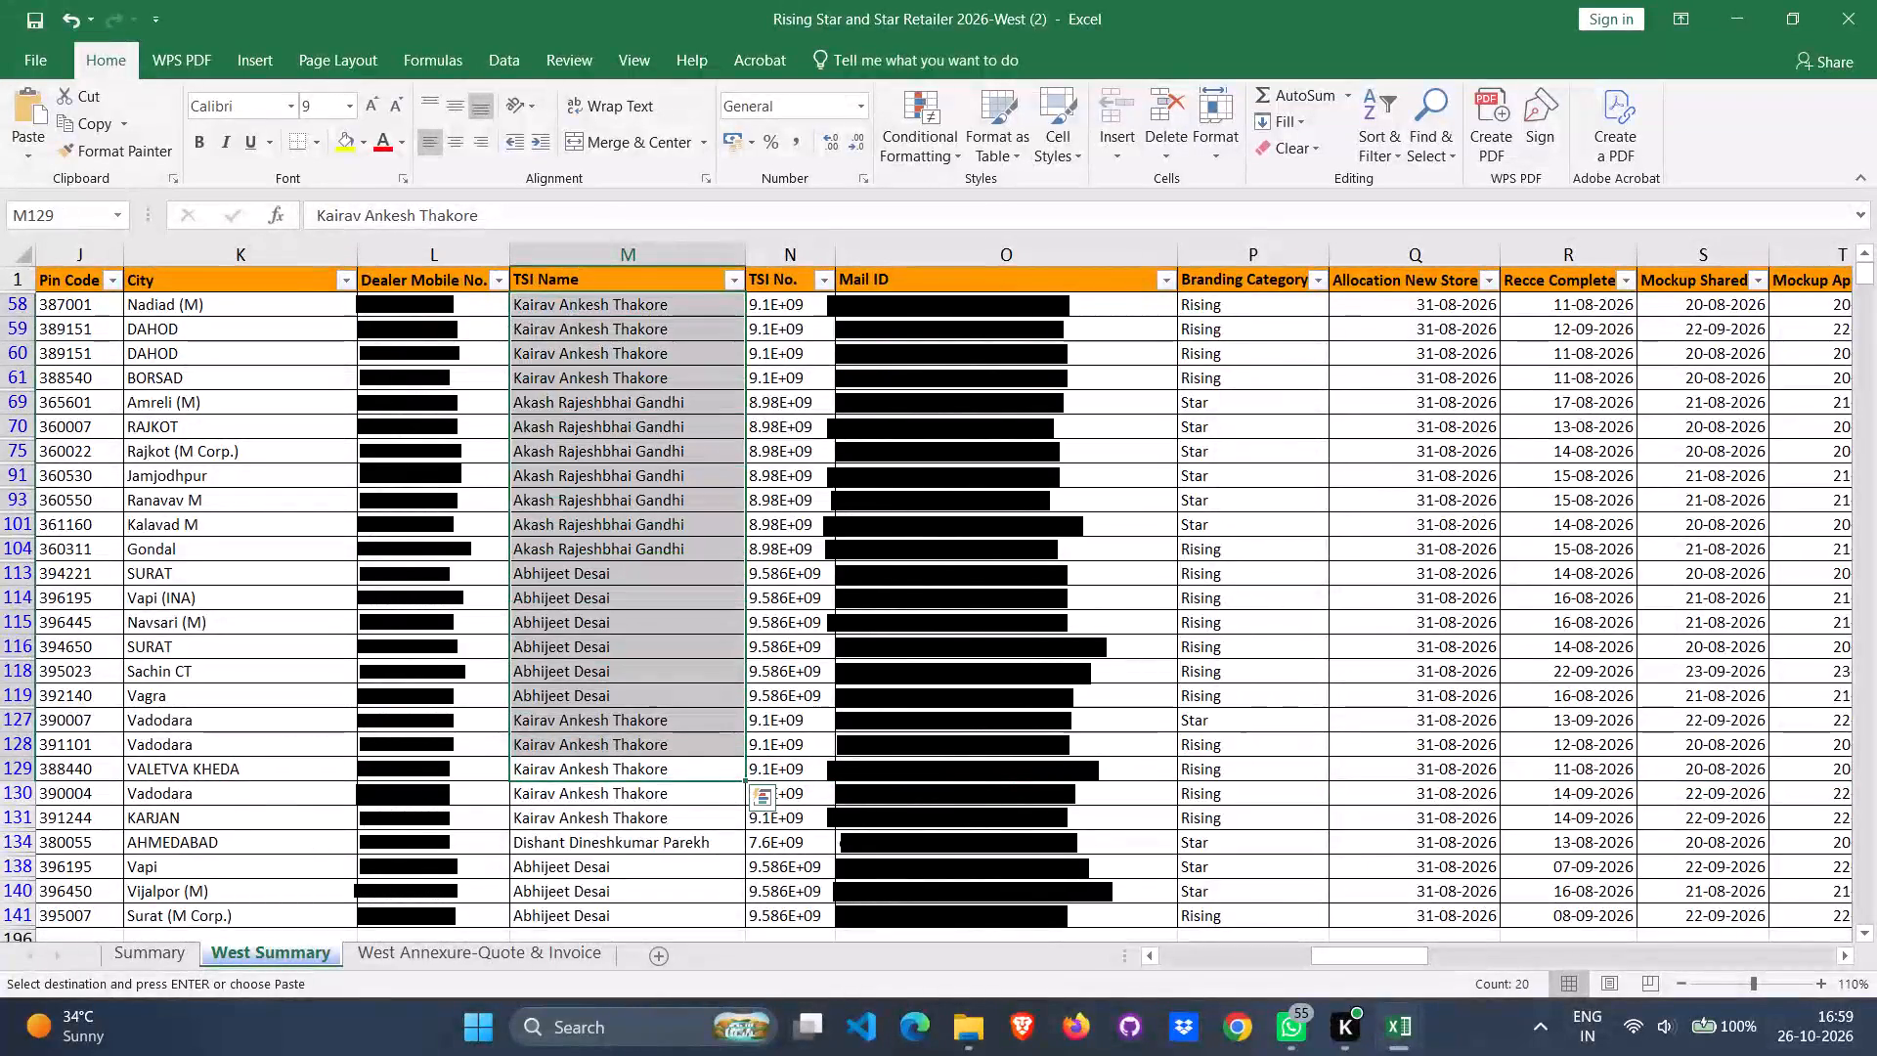
key("ctrl+c")
Paste the copied TSI names over the Sales Terr. entries in rows 8 to 27 of PO1 GUJRAT's Summary sheet.
key("alt+Tab")
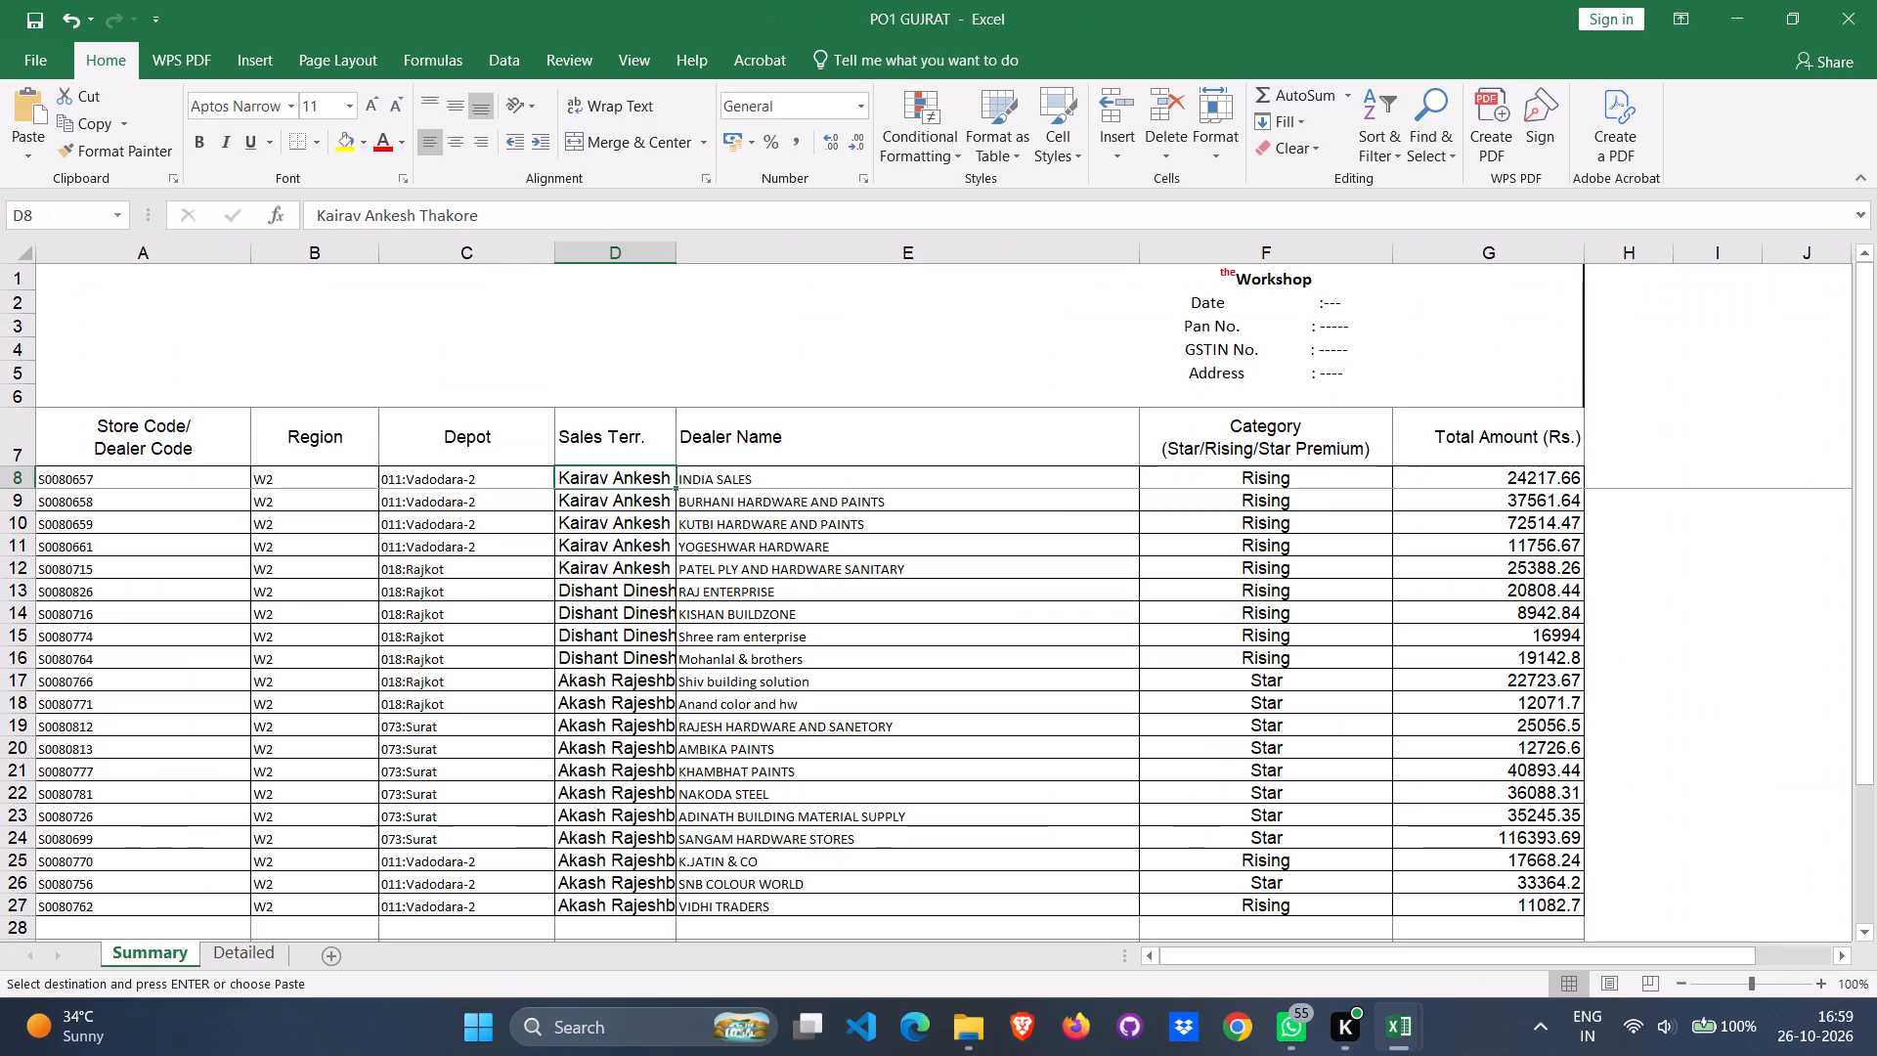
key("shift+Down")
key("shift+Down")
key("shift+Down")
key("shift+Down")
key("shift+Down")
key("shift+Down")
key("shift+Down")
key("shift+Down")
key("shift+Down")
key("shift+Down")
key("shift+Down")
key("shift+Down")
key("shift+Down")
key("shift+Down")
key("shift+Down")
key("shift+Down")
key("shift+Down")
key("shift+Down")
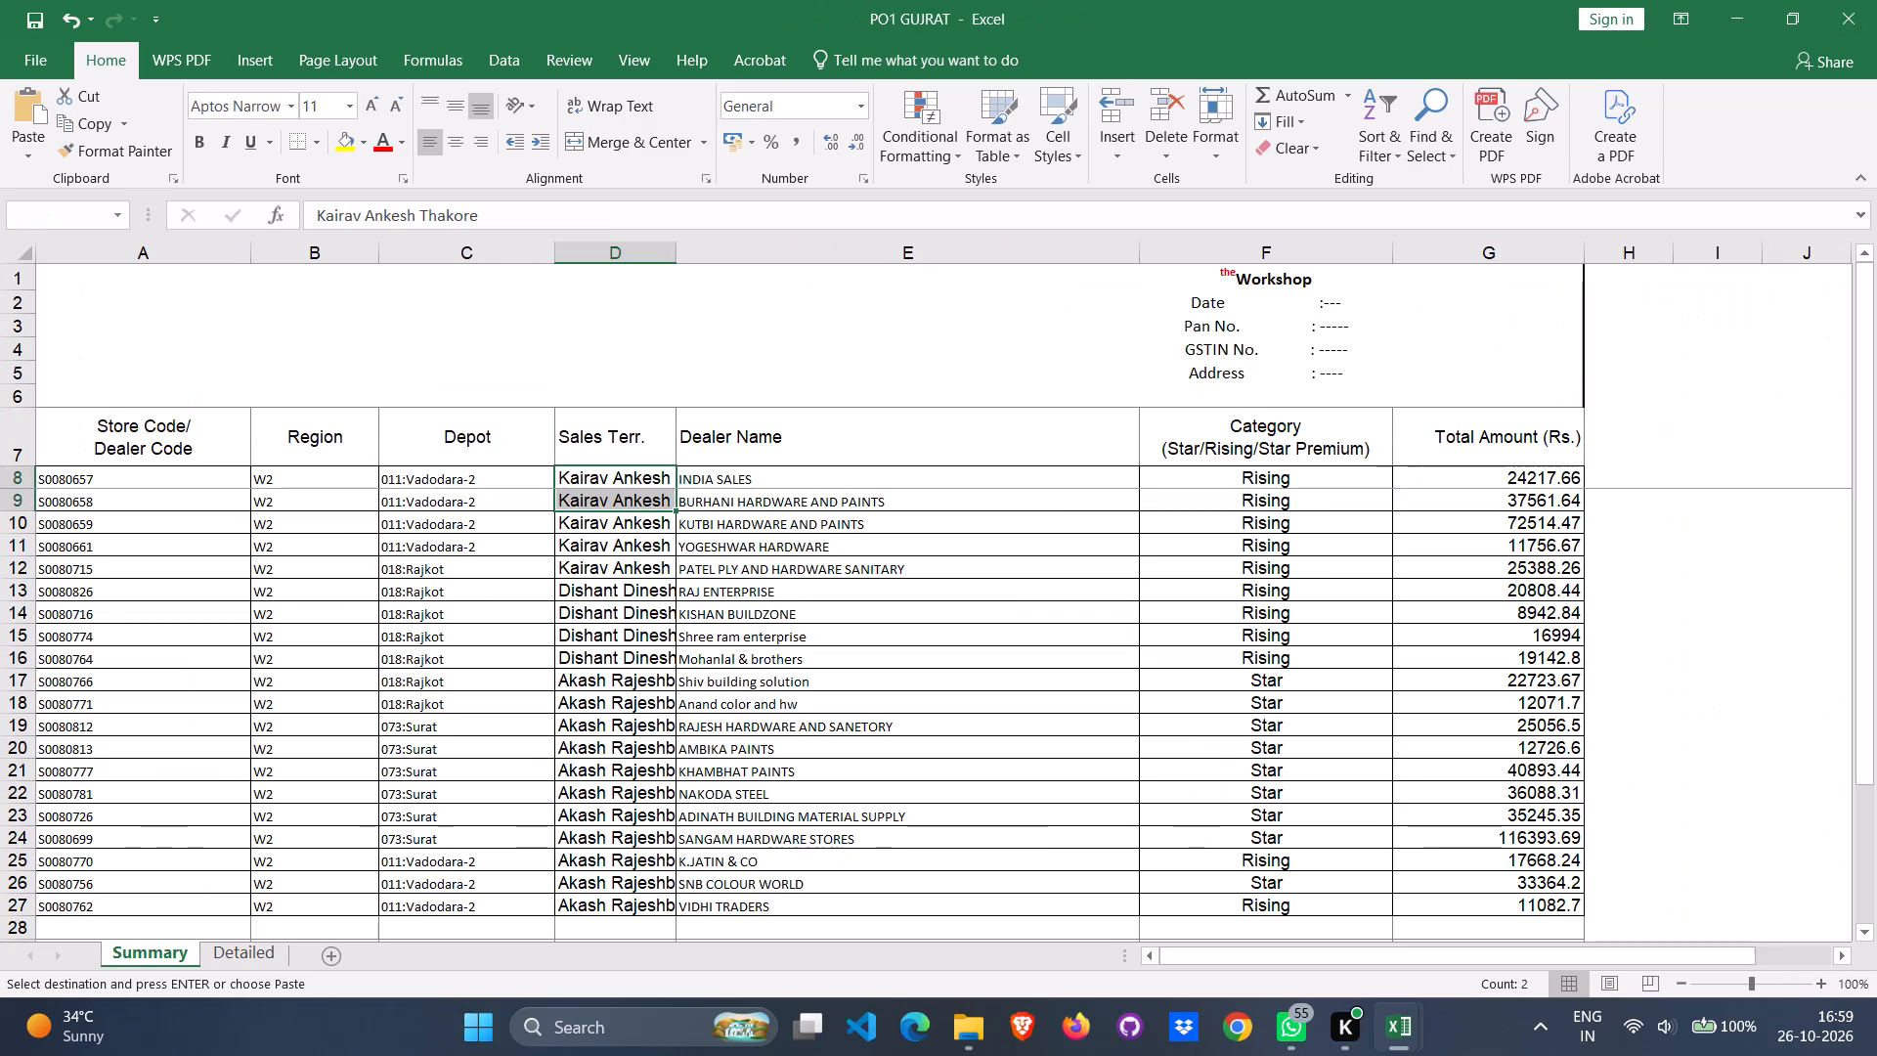
key("shift+Down")
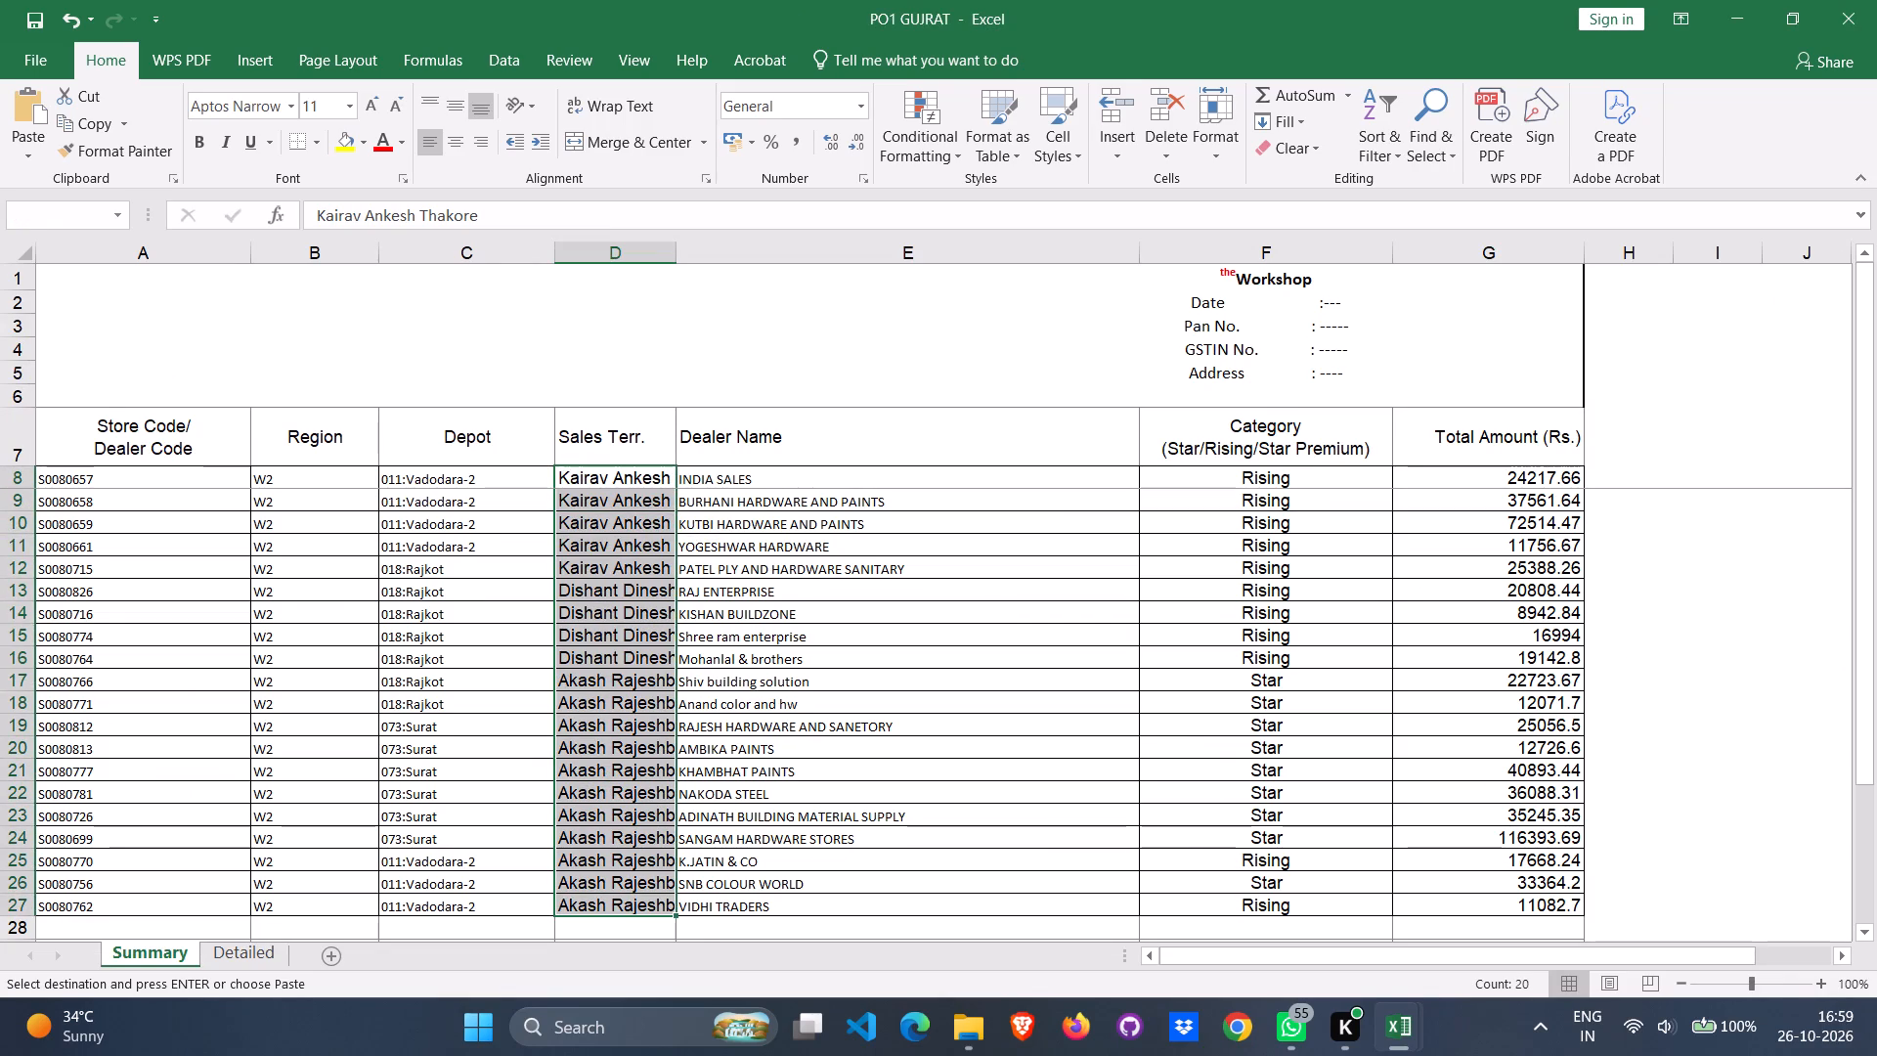
key("ctrl+v")
Compare the columns of PO1 GUJRAT's Summary sheet with West Summary's TSI Name and Branding Category columns.
key("alt+Tab")
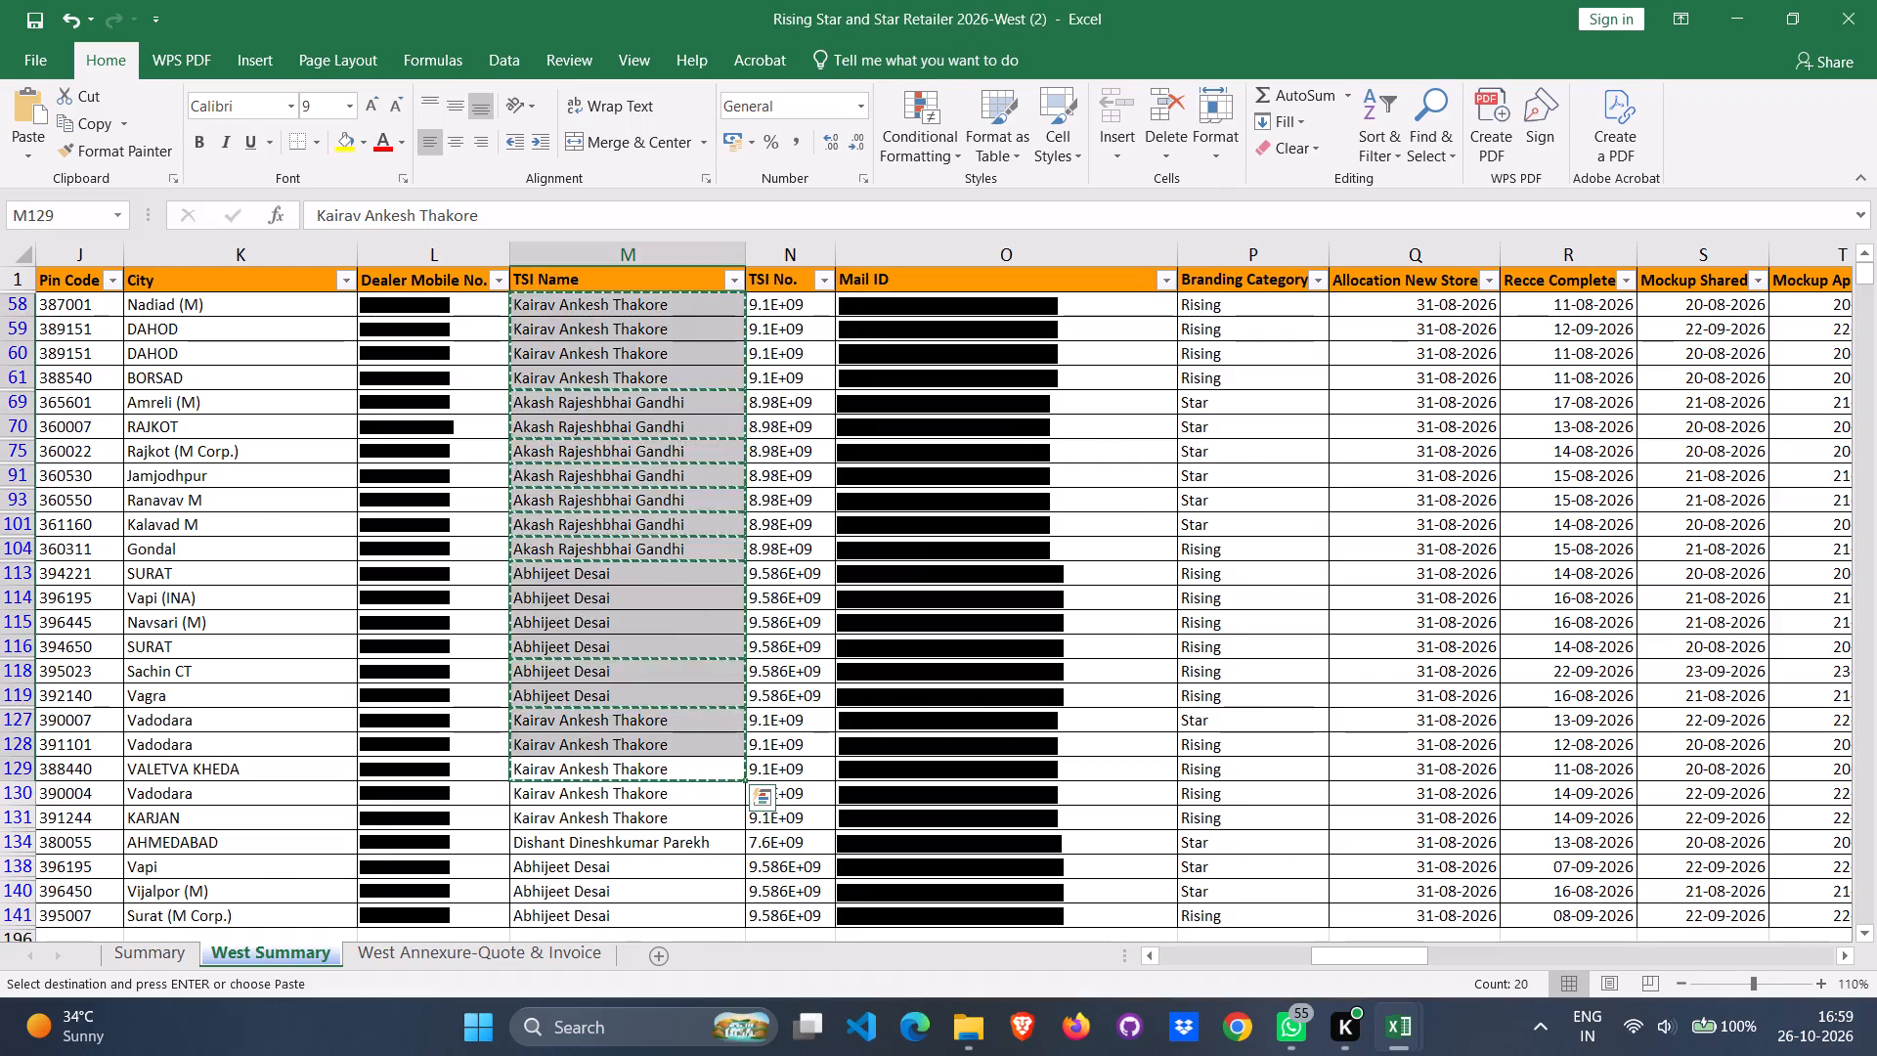
key("alt+Tab")
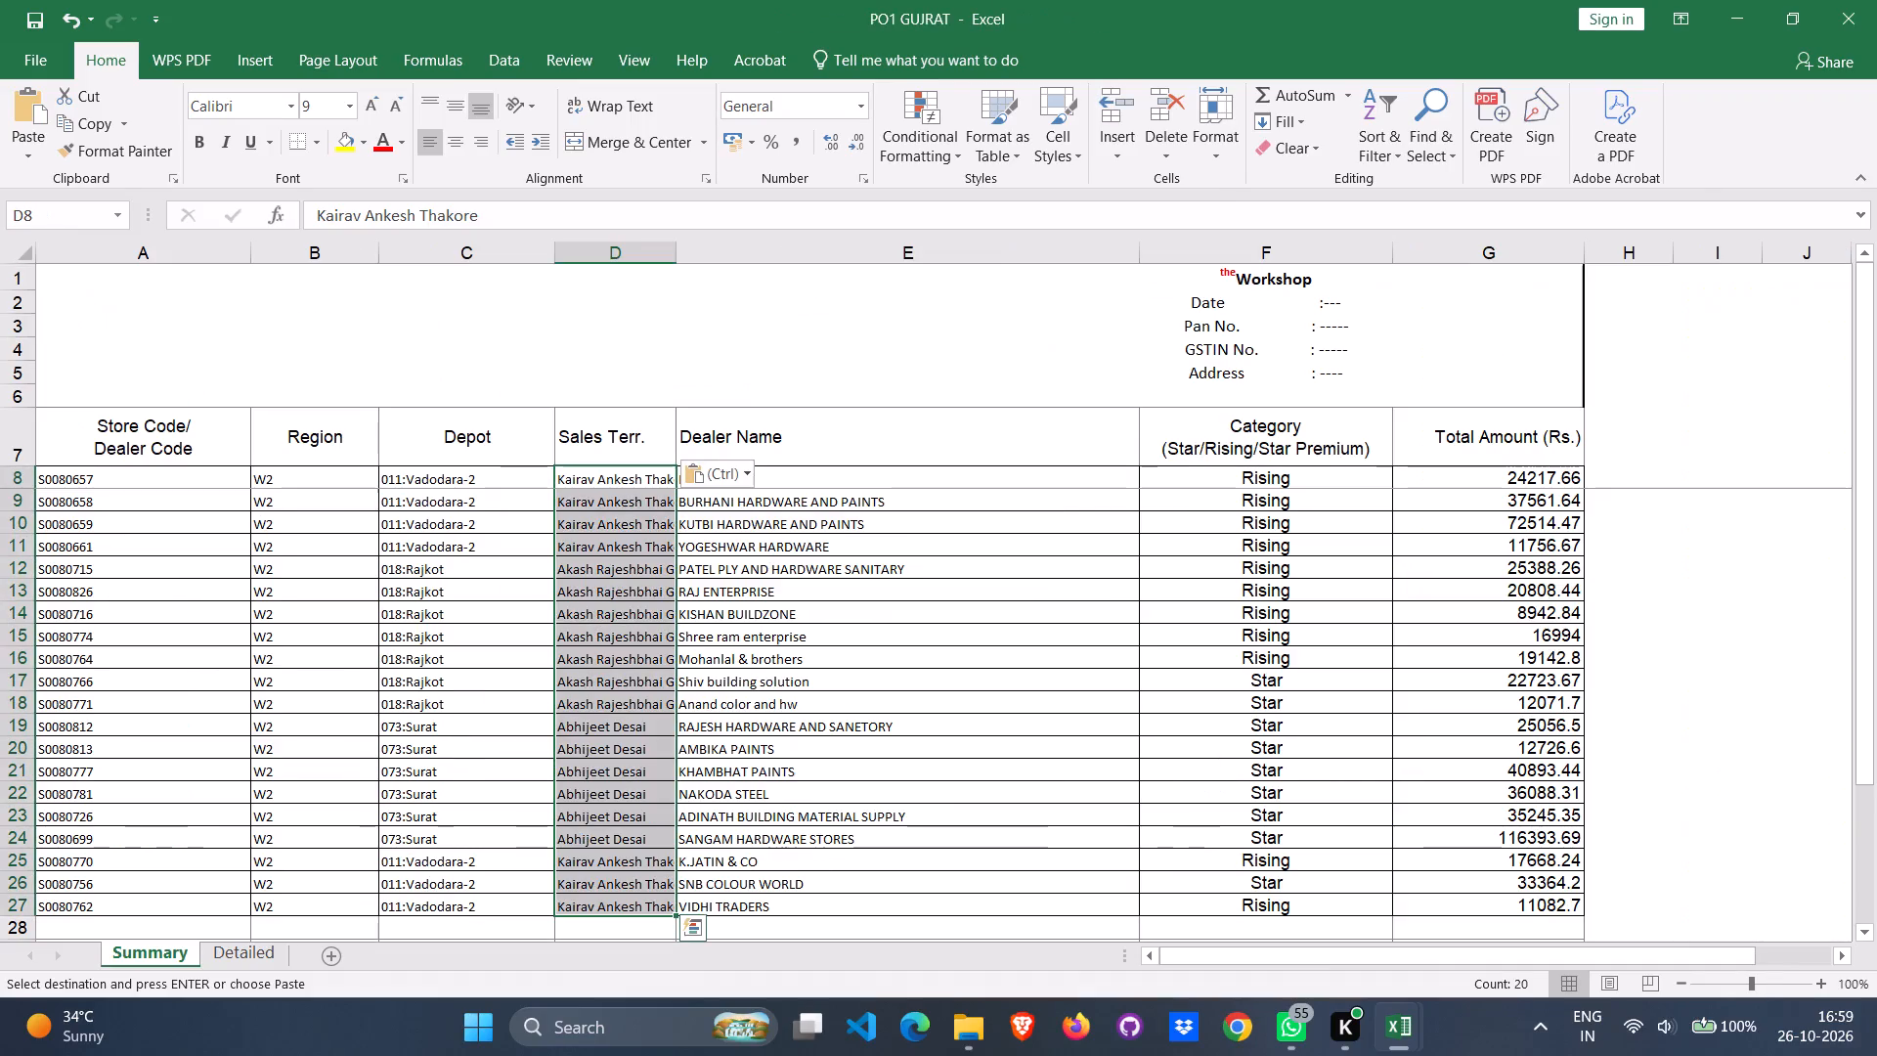
key("alt+Tab")
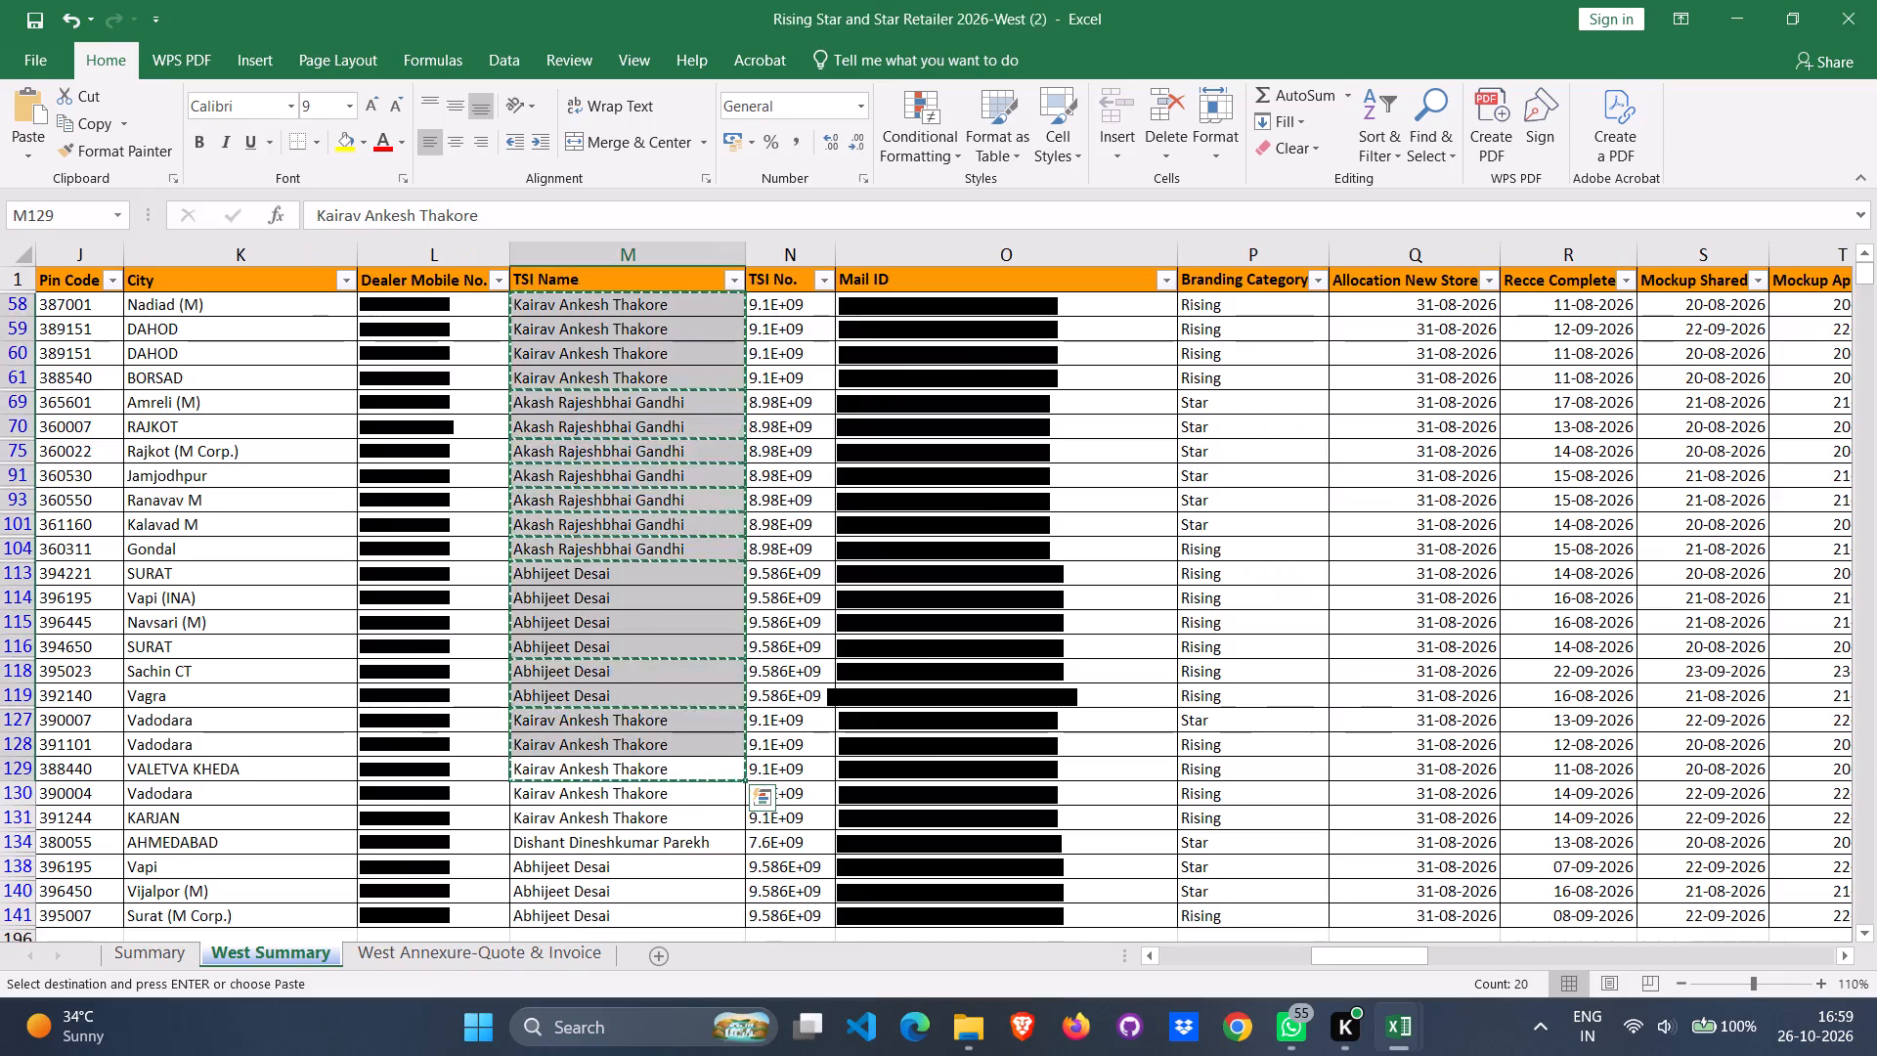
key("alt+Tab")
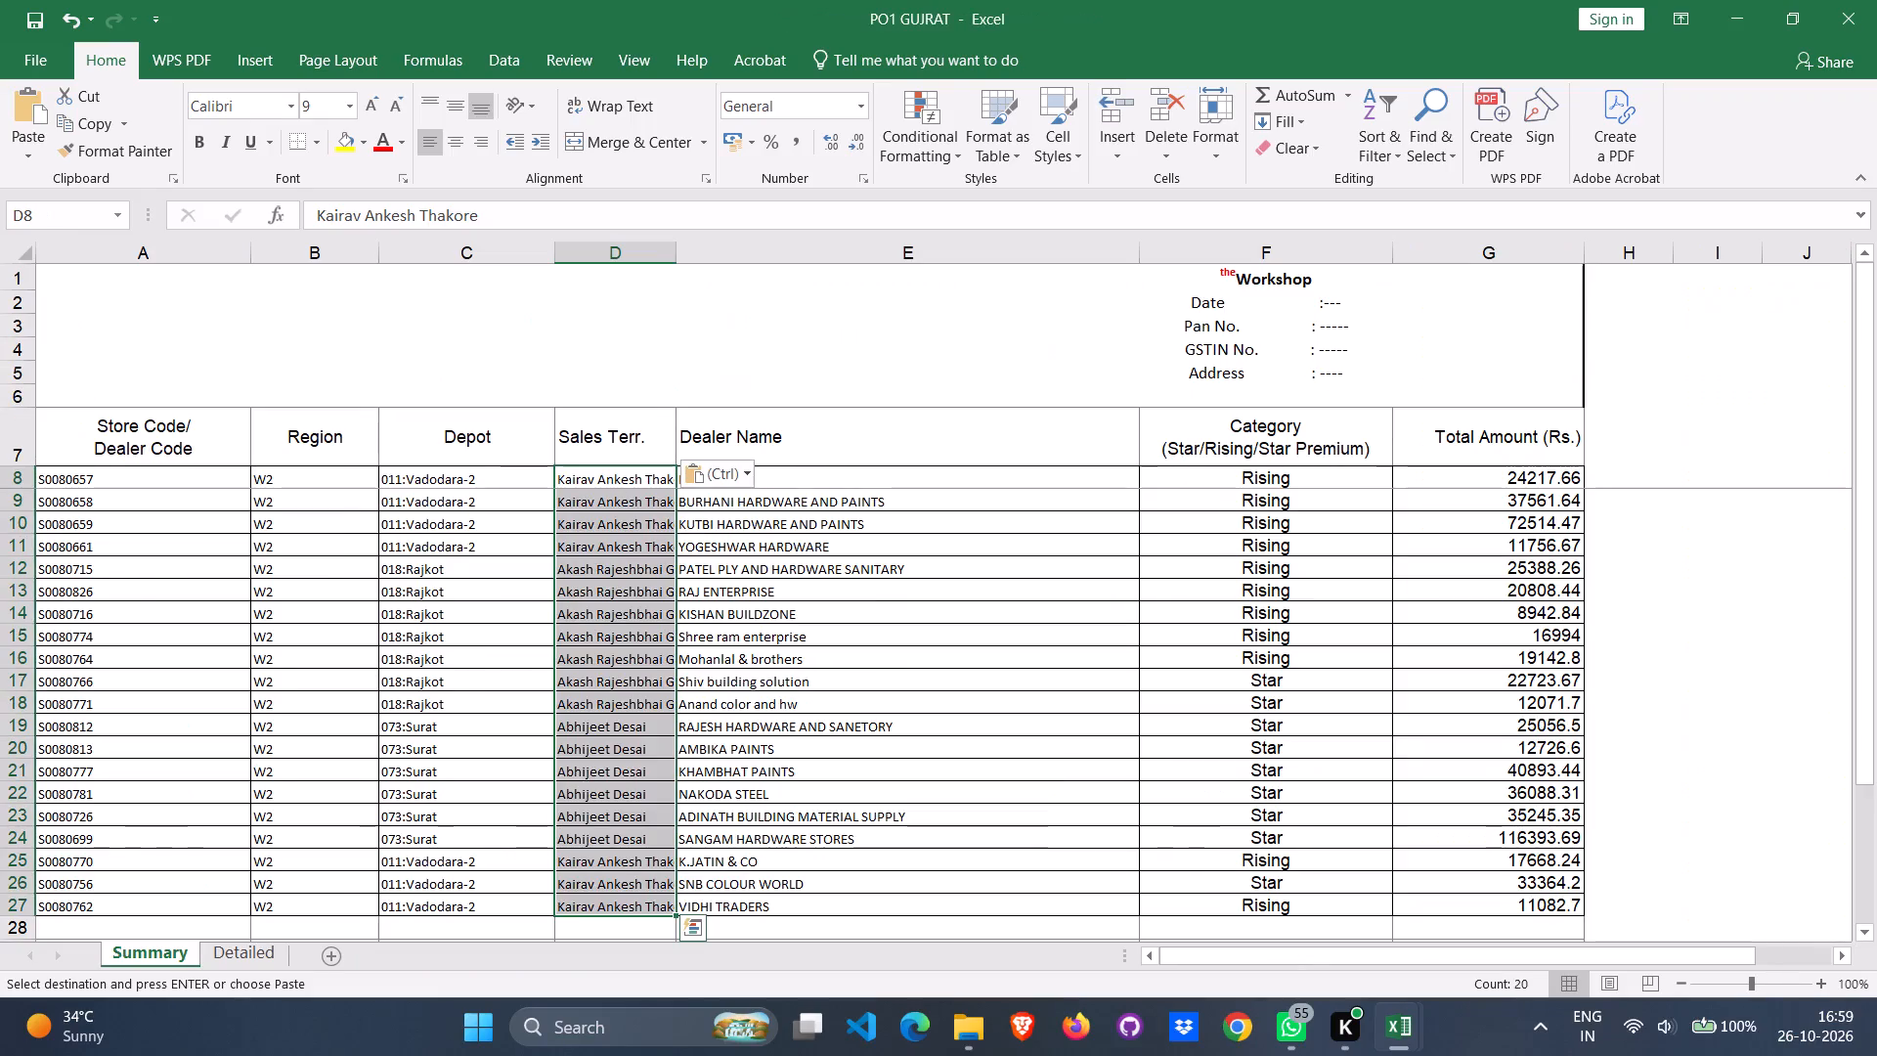
key("alt+Tab")
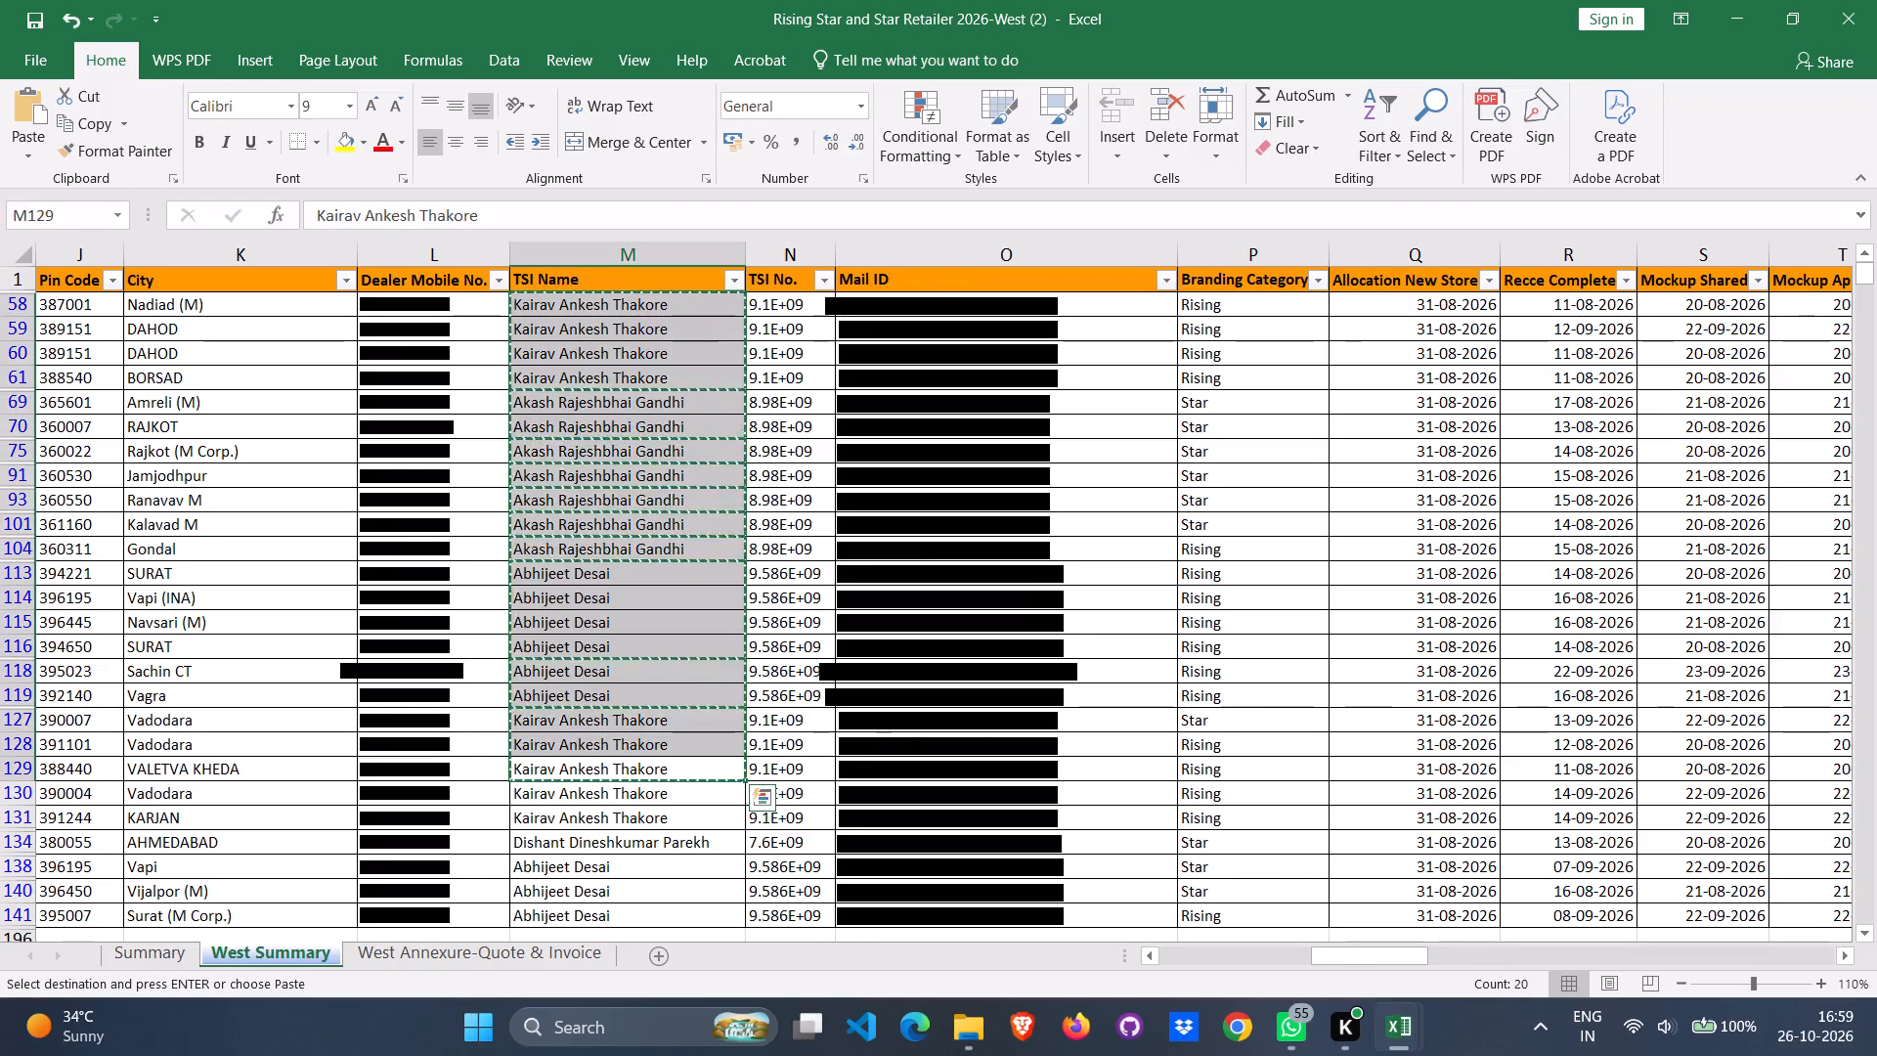
key("alt+Tab")
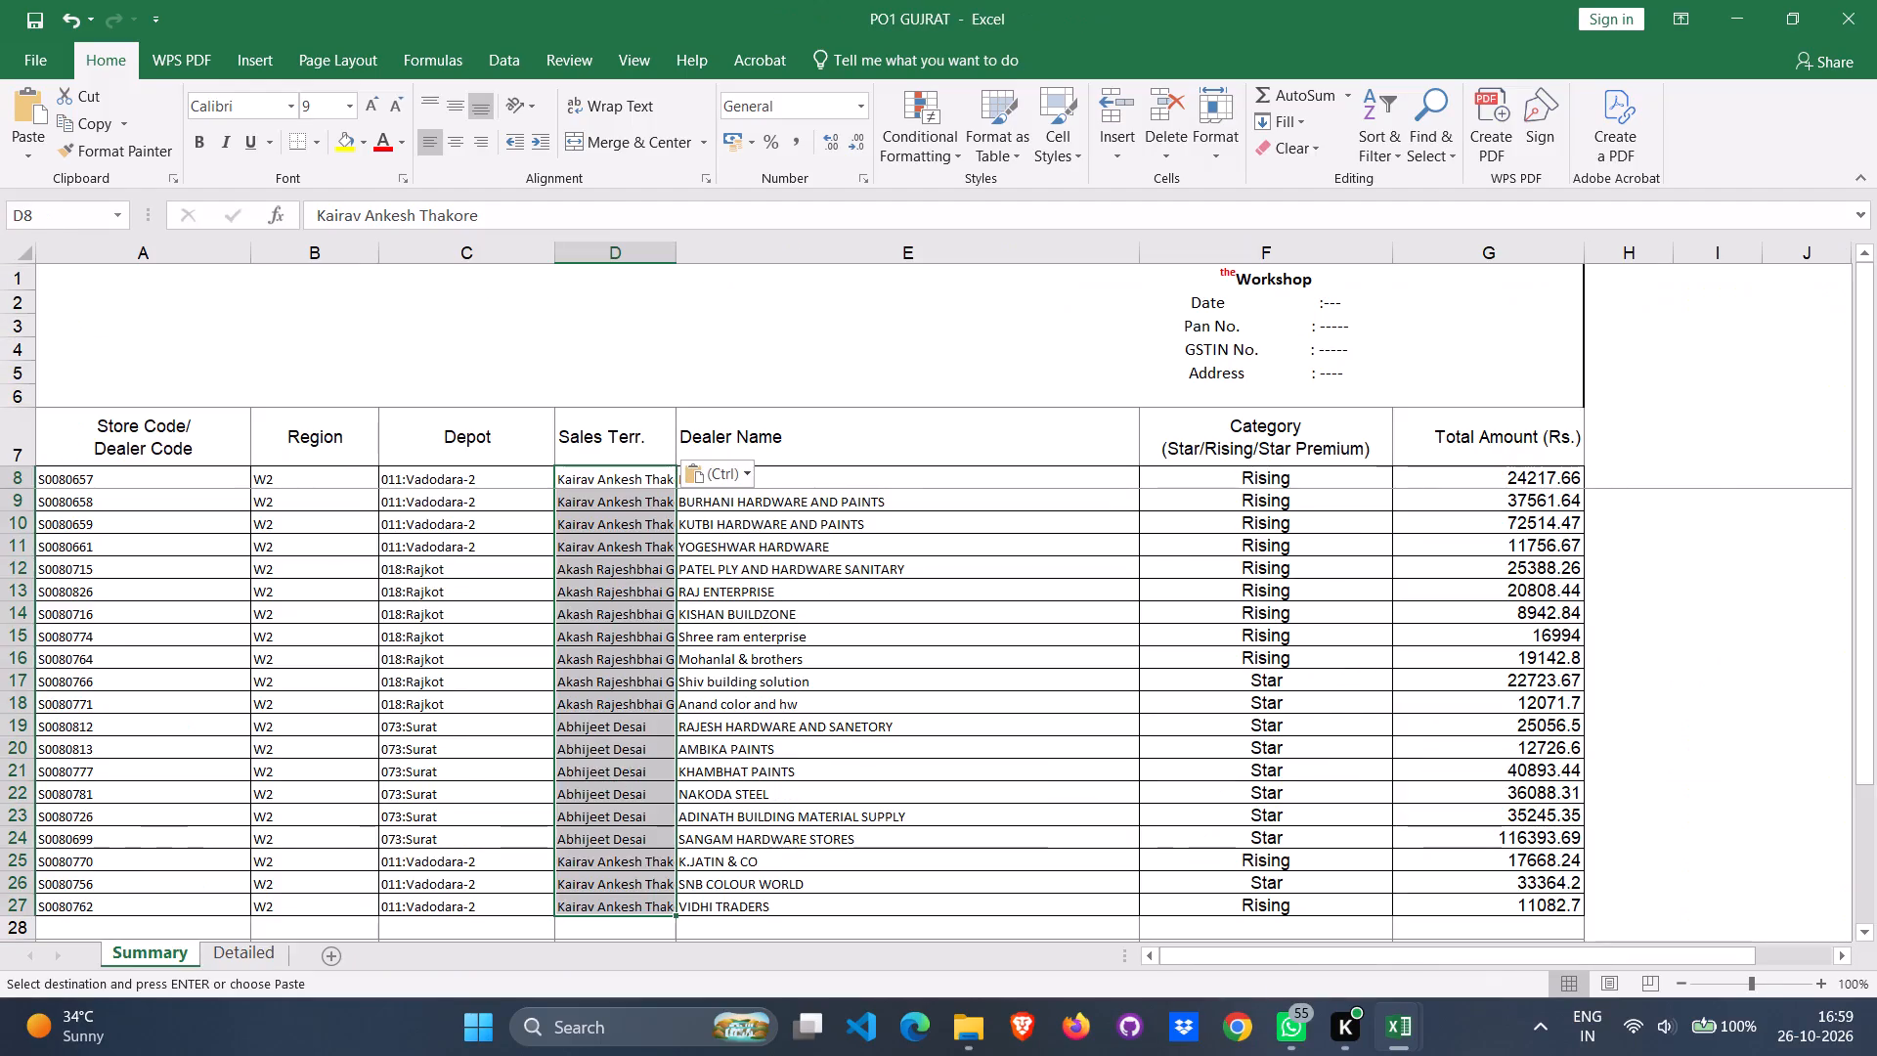
key("alt+Tab")
scroll(603, 770, "right", 1)
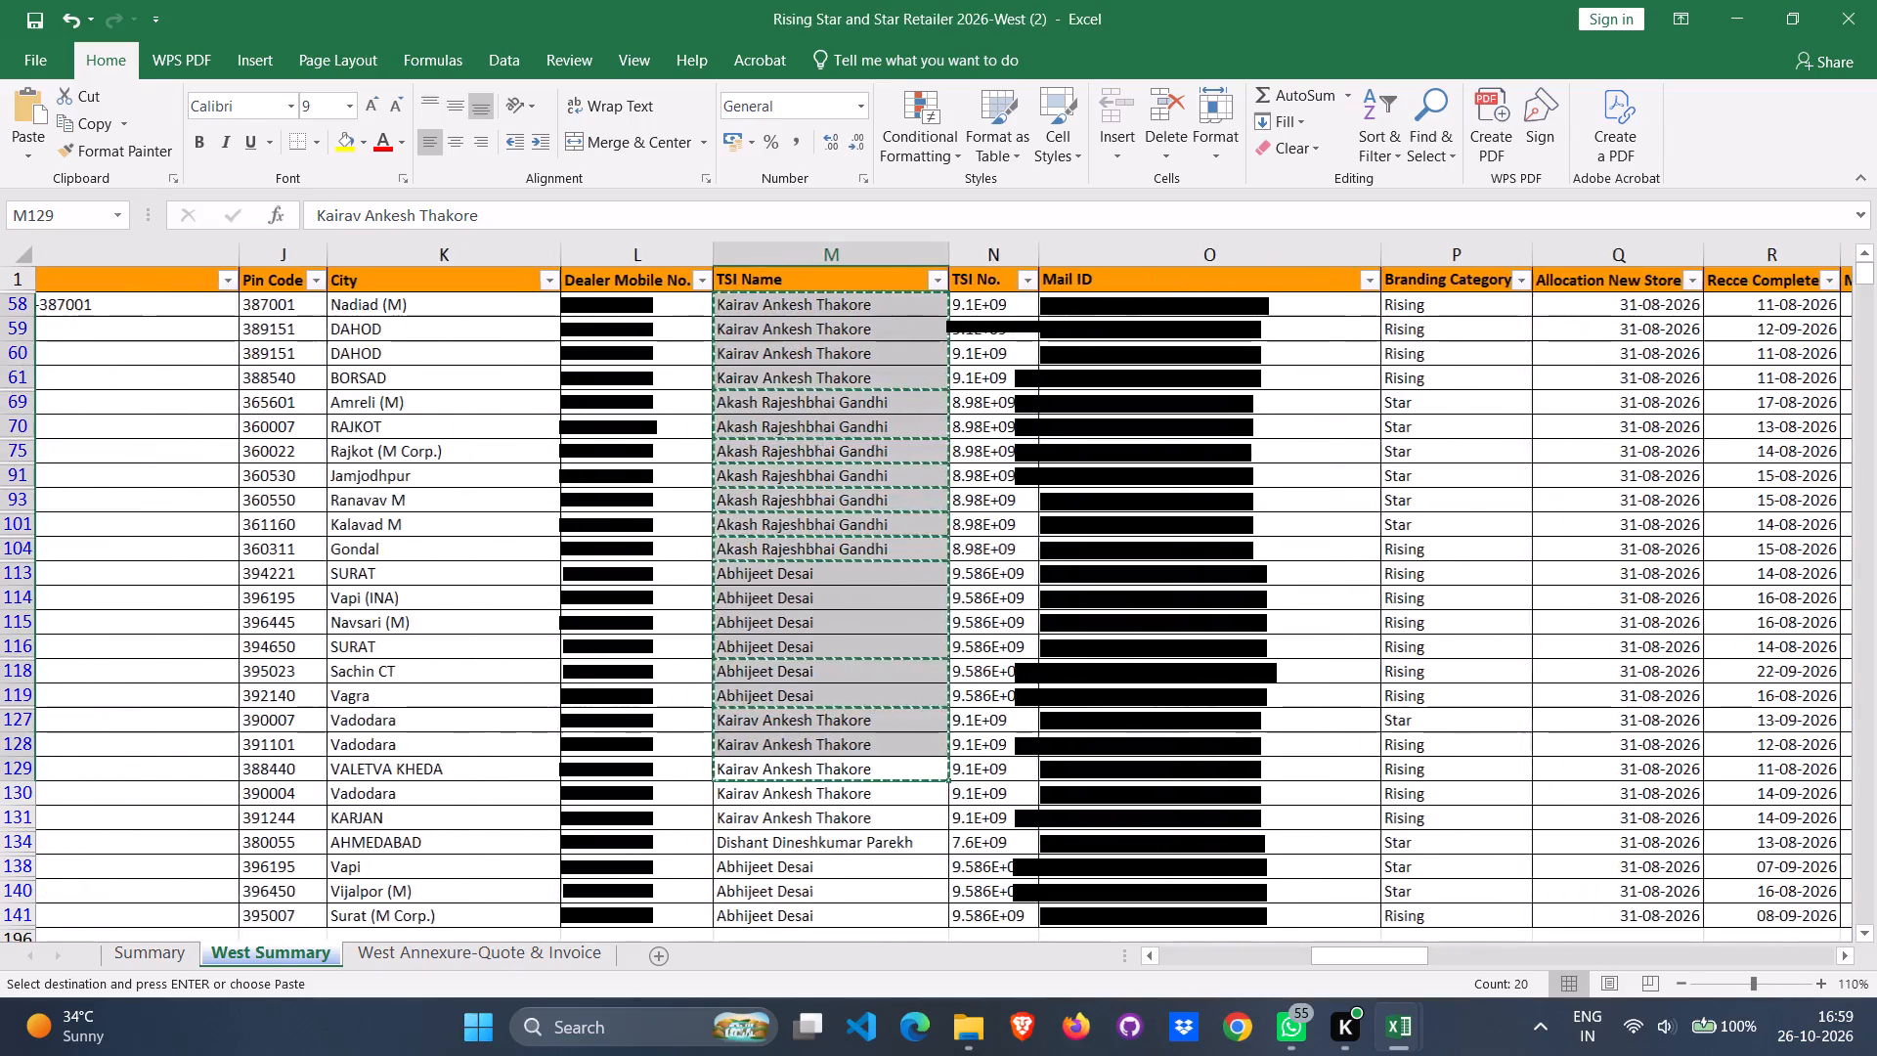
scroll(603, 770, "right", 1)
key("alt+Tab")
key("alt+Tab")
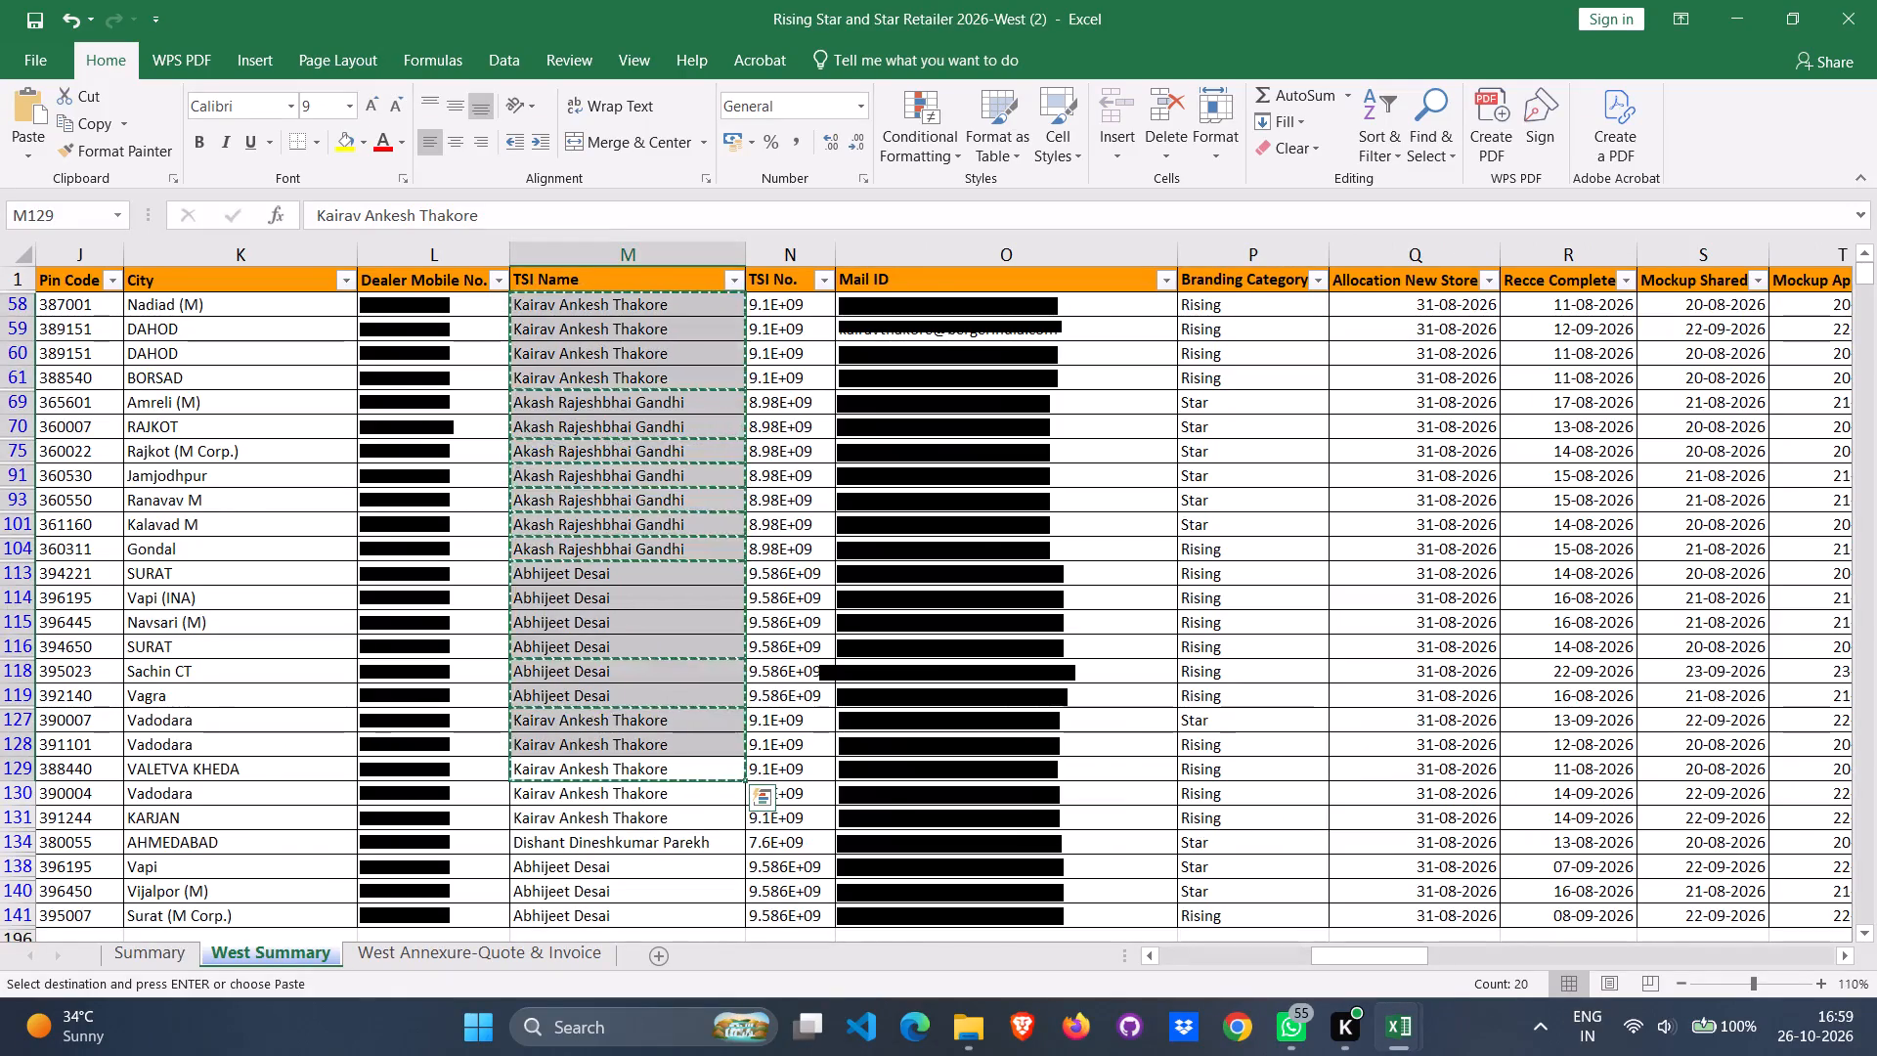
In West Summary, copy the Branding Category values for the same dealers, from row 129 up to row 58.
left_click(31, 772)
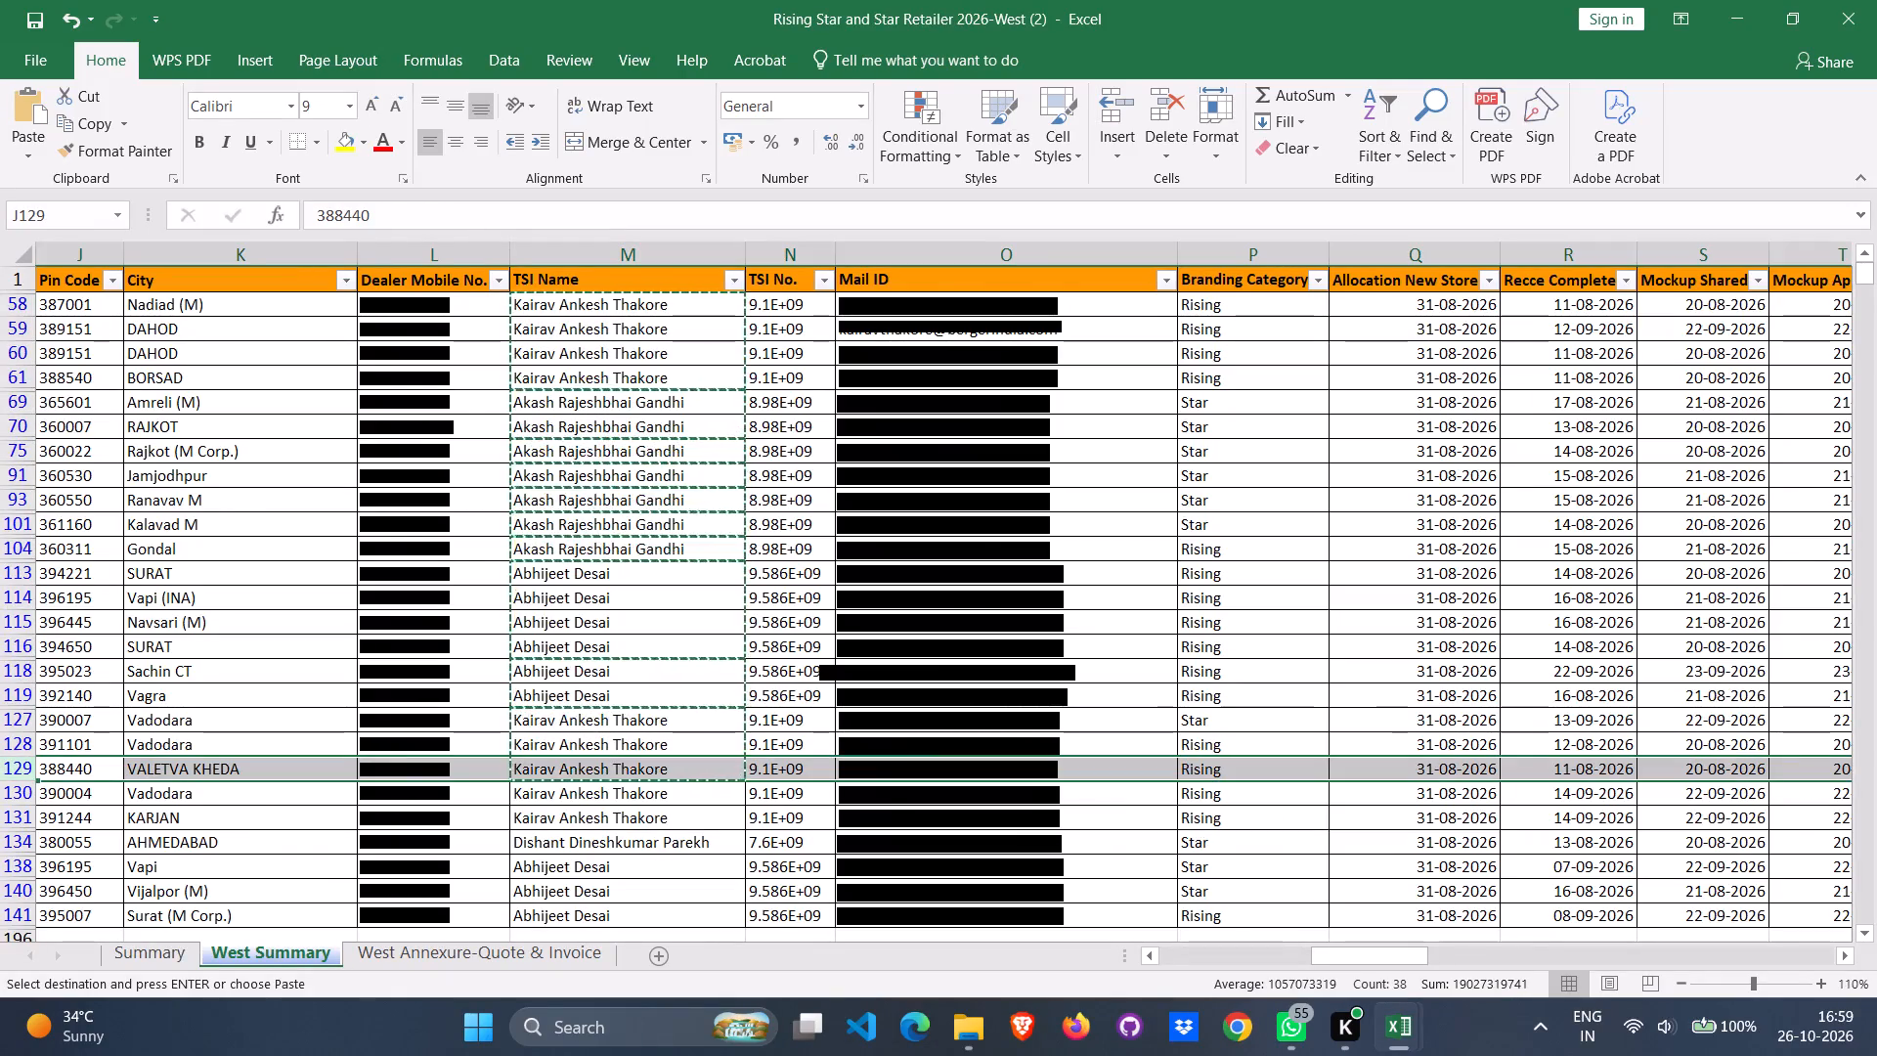
left_click(1231, 770)
key("shift+Up")
key("shift+Up")
key("shift+Up")
key("shift+Up")
key("shift+Up")
key("shift+Up")
key("shift+Up")
key("shift+Up")
key("shift+Up")
key("shift+Up")
key("shift+Up")
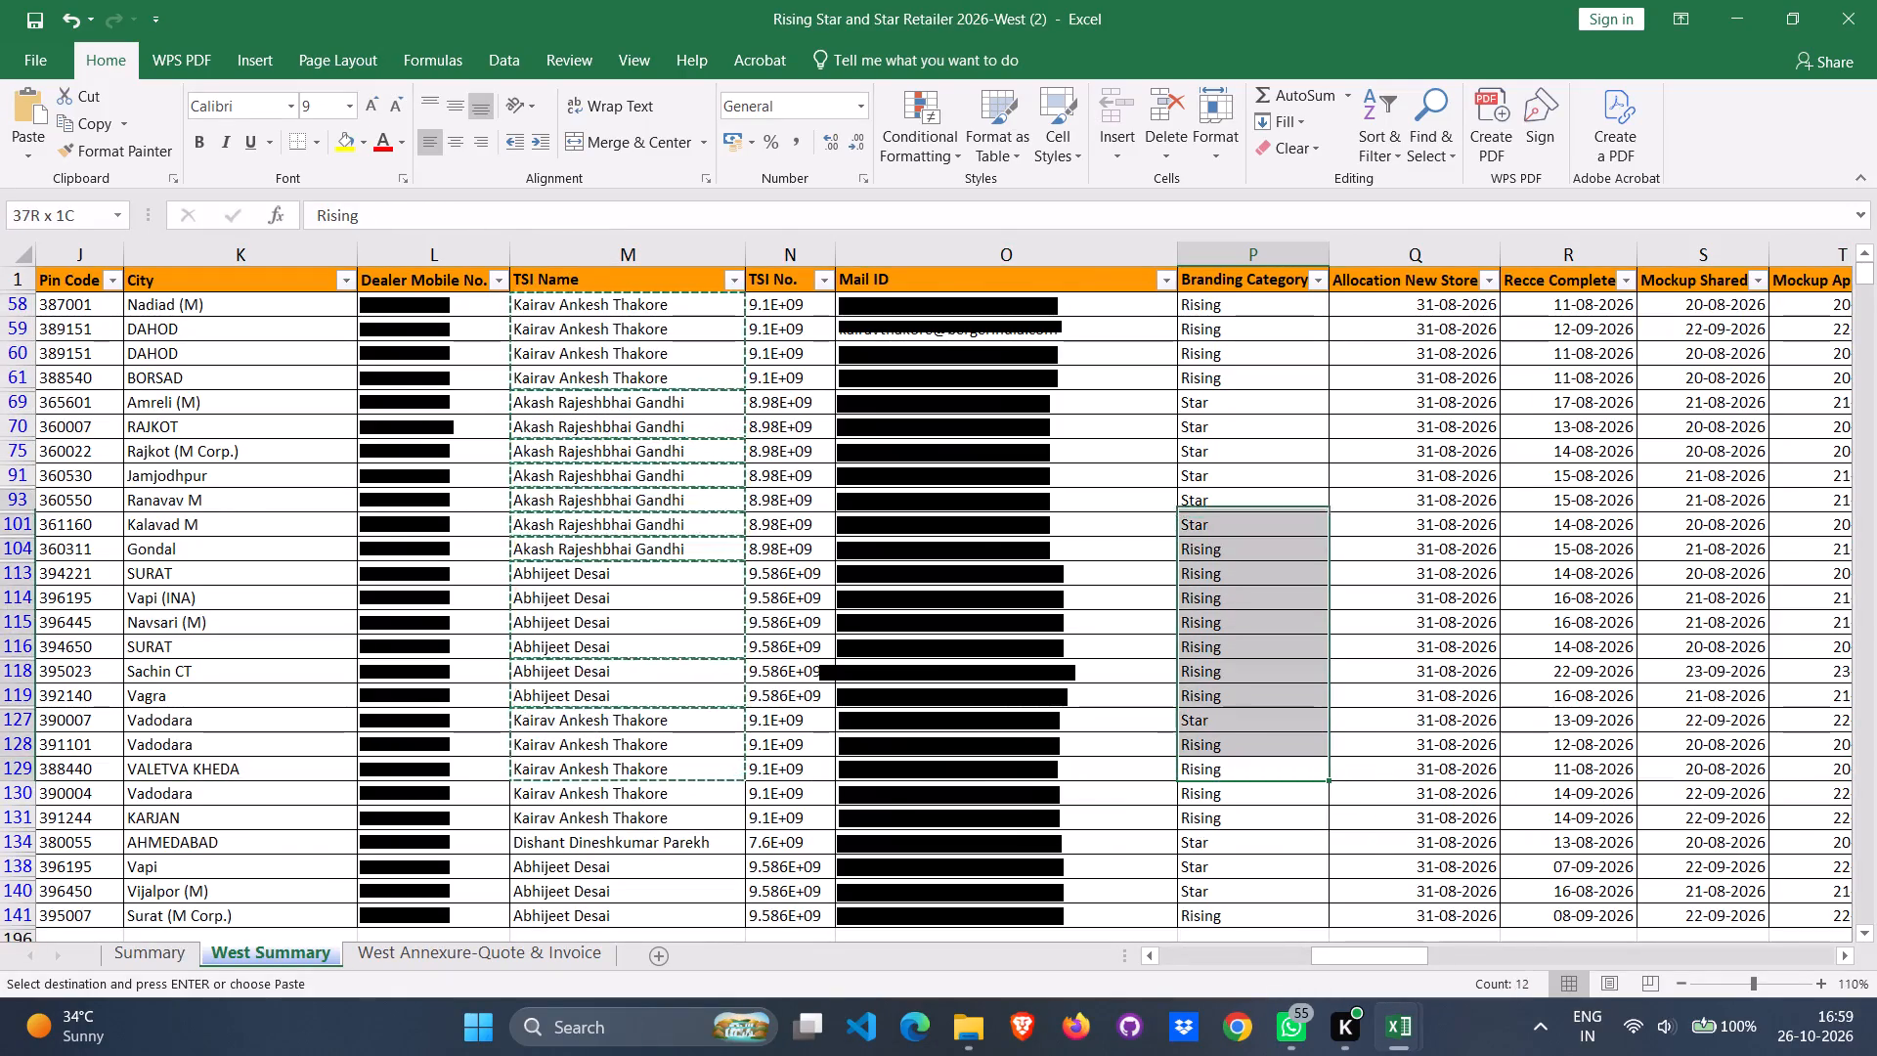
key("shift+Up")
key("shift+Up")
key("shift+Up")
key("shift+Up")
key("shift+Up")
key("shift+Up")
key("shift+Up")
key("shift+Up")
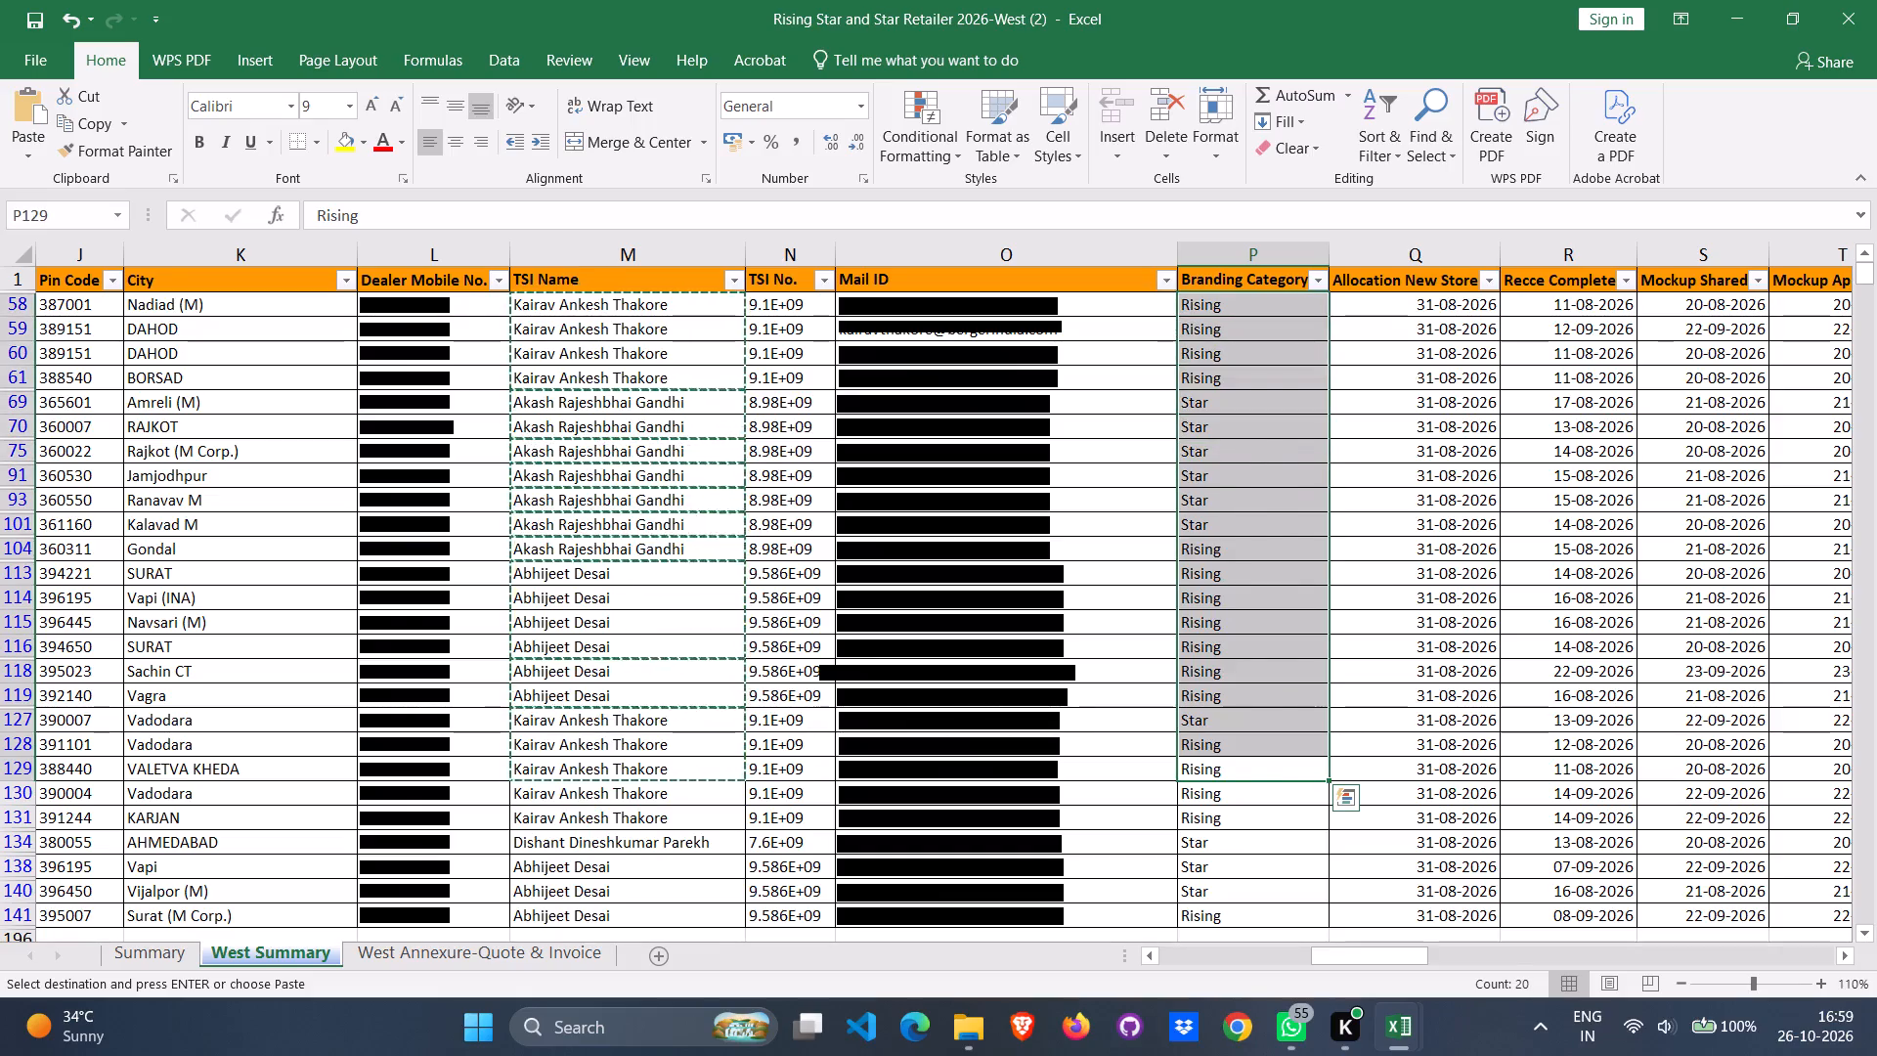
key("ctrl+c")
Paste the copied categories over the Category entries in rows 8 to 27 of PO1 GUJRAT's Summary sheet and save the workbook.
key("alt+Tab")
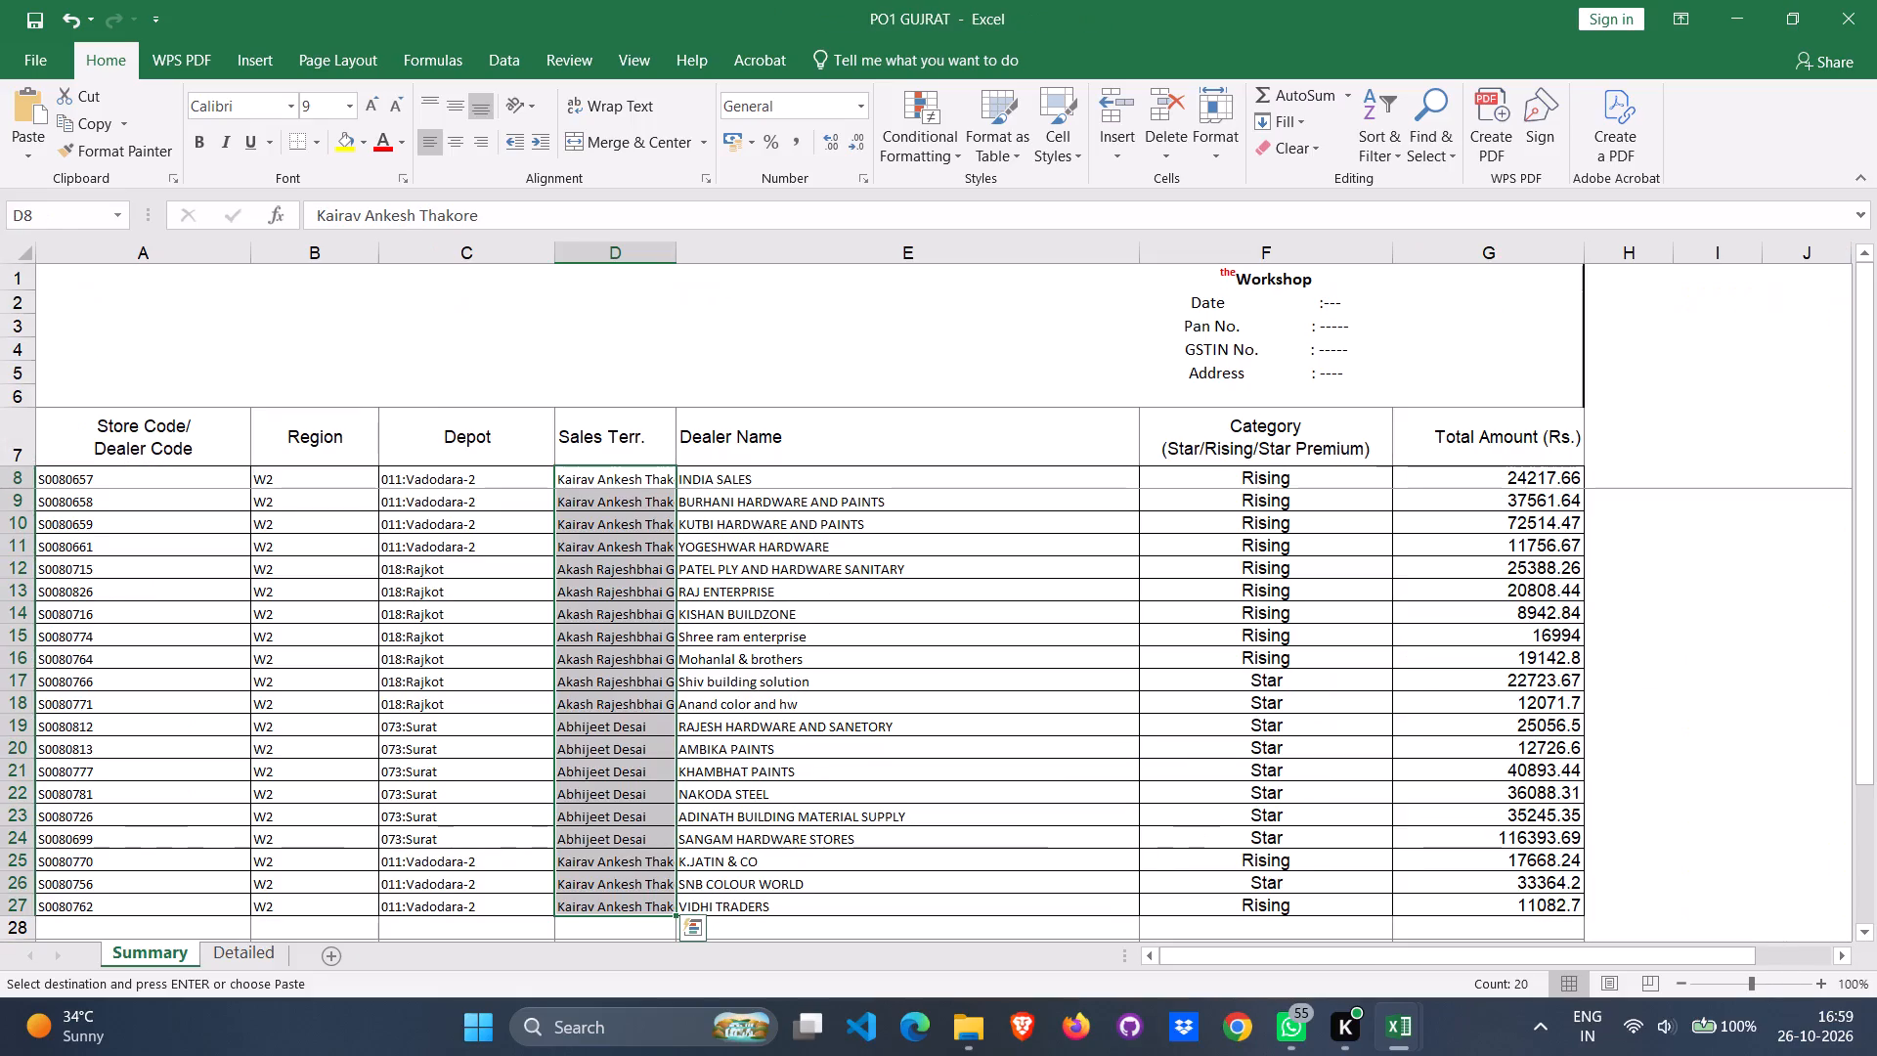
left_click(1277, 472)
key("shift+Down")
key("shift+Down")
key("shift+Down")
key("shift+Down")
key("shift+Down")
key("shift+Down")
key("shift+Down")
key("shift+Down")
key("shift+Down")
key("shift+Down")
key("shift+Down")
key("shift+Down")
key("shift+Down")
key("shift+Down")
key("shift+Down")
key("shift+Down")
key("shift+Down")
key("shift+Down")
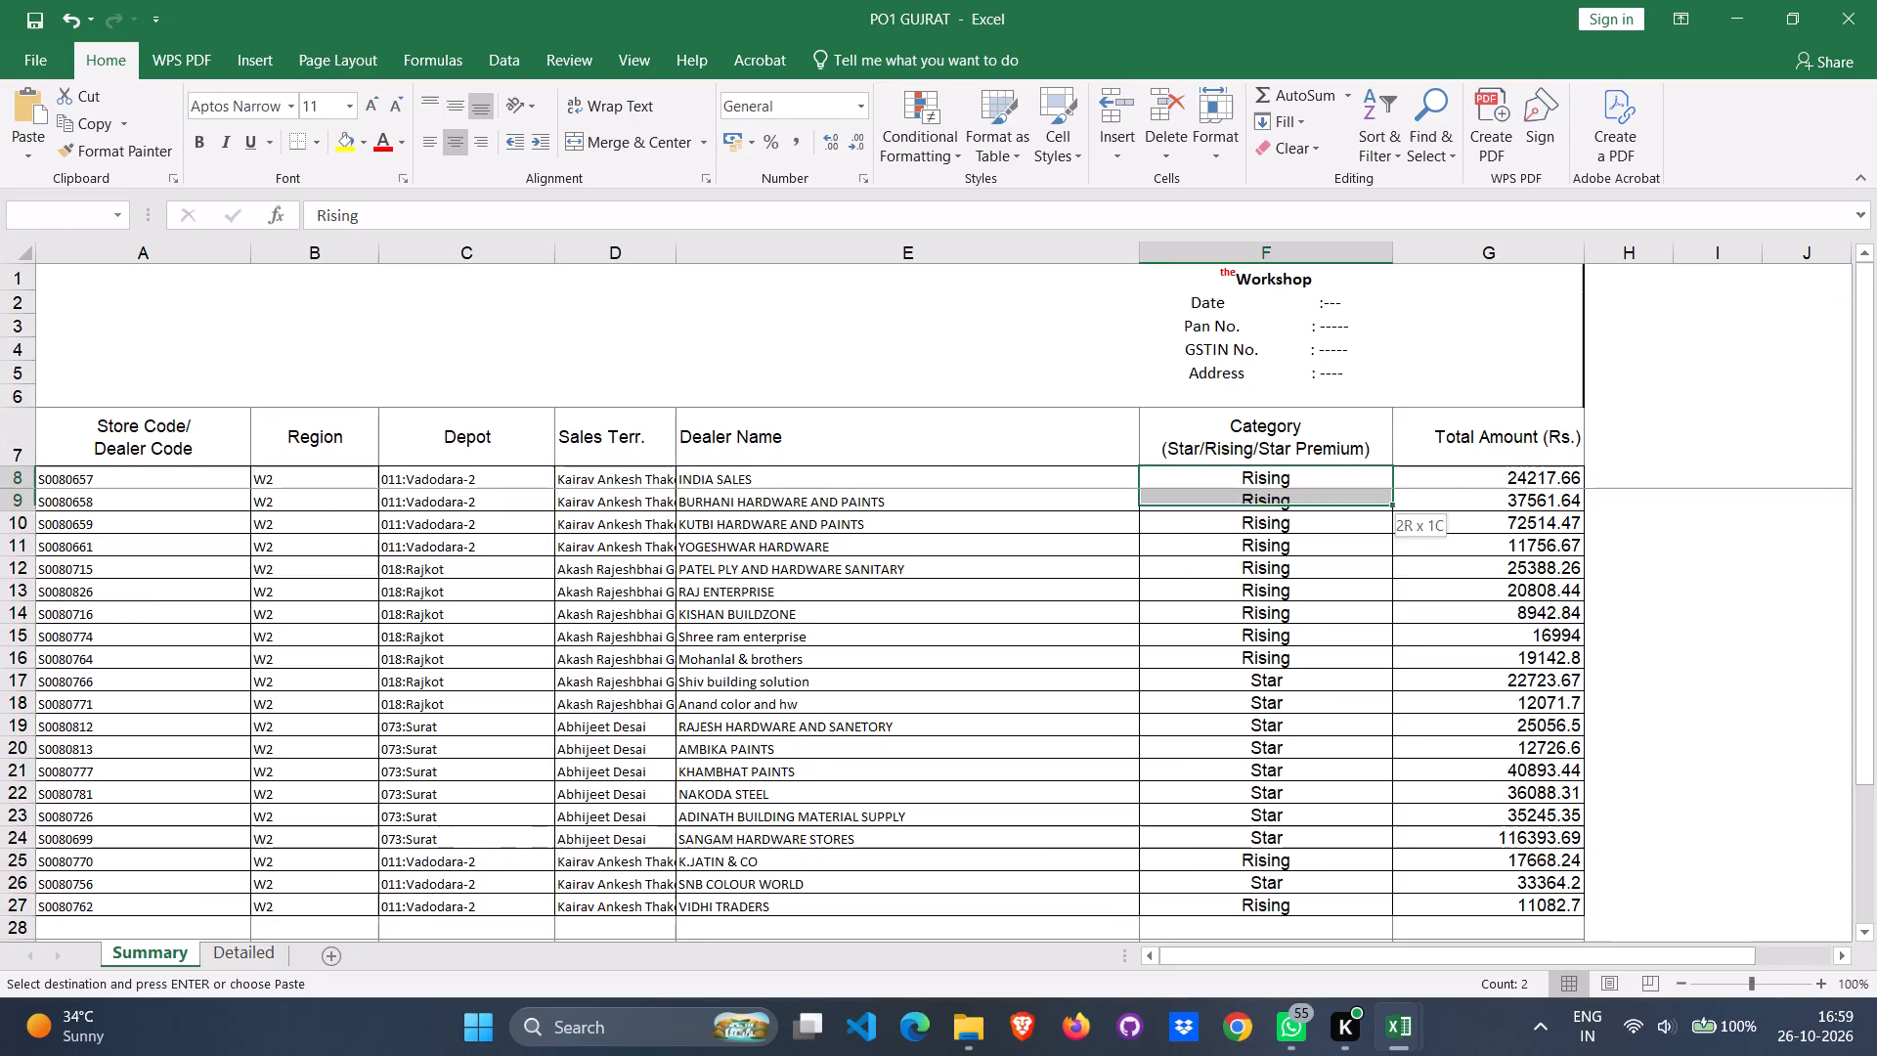
key("shift+Down")
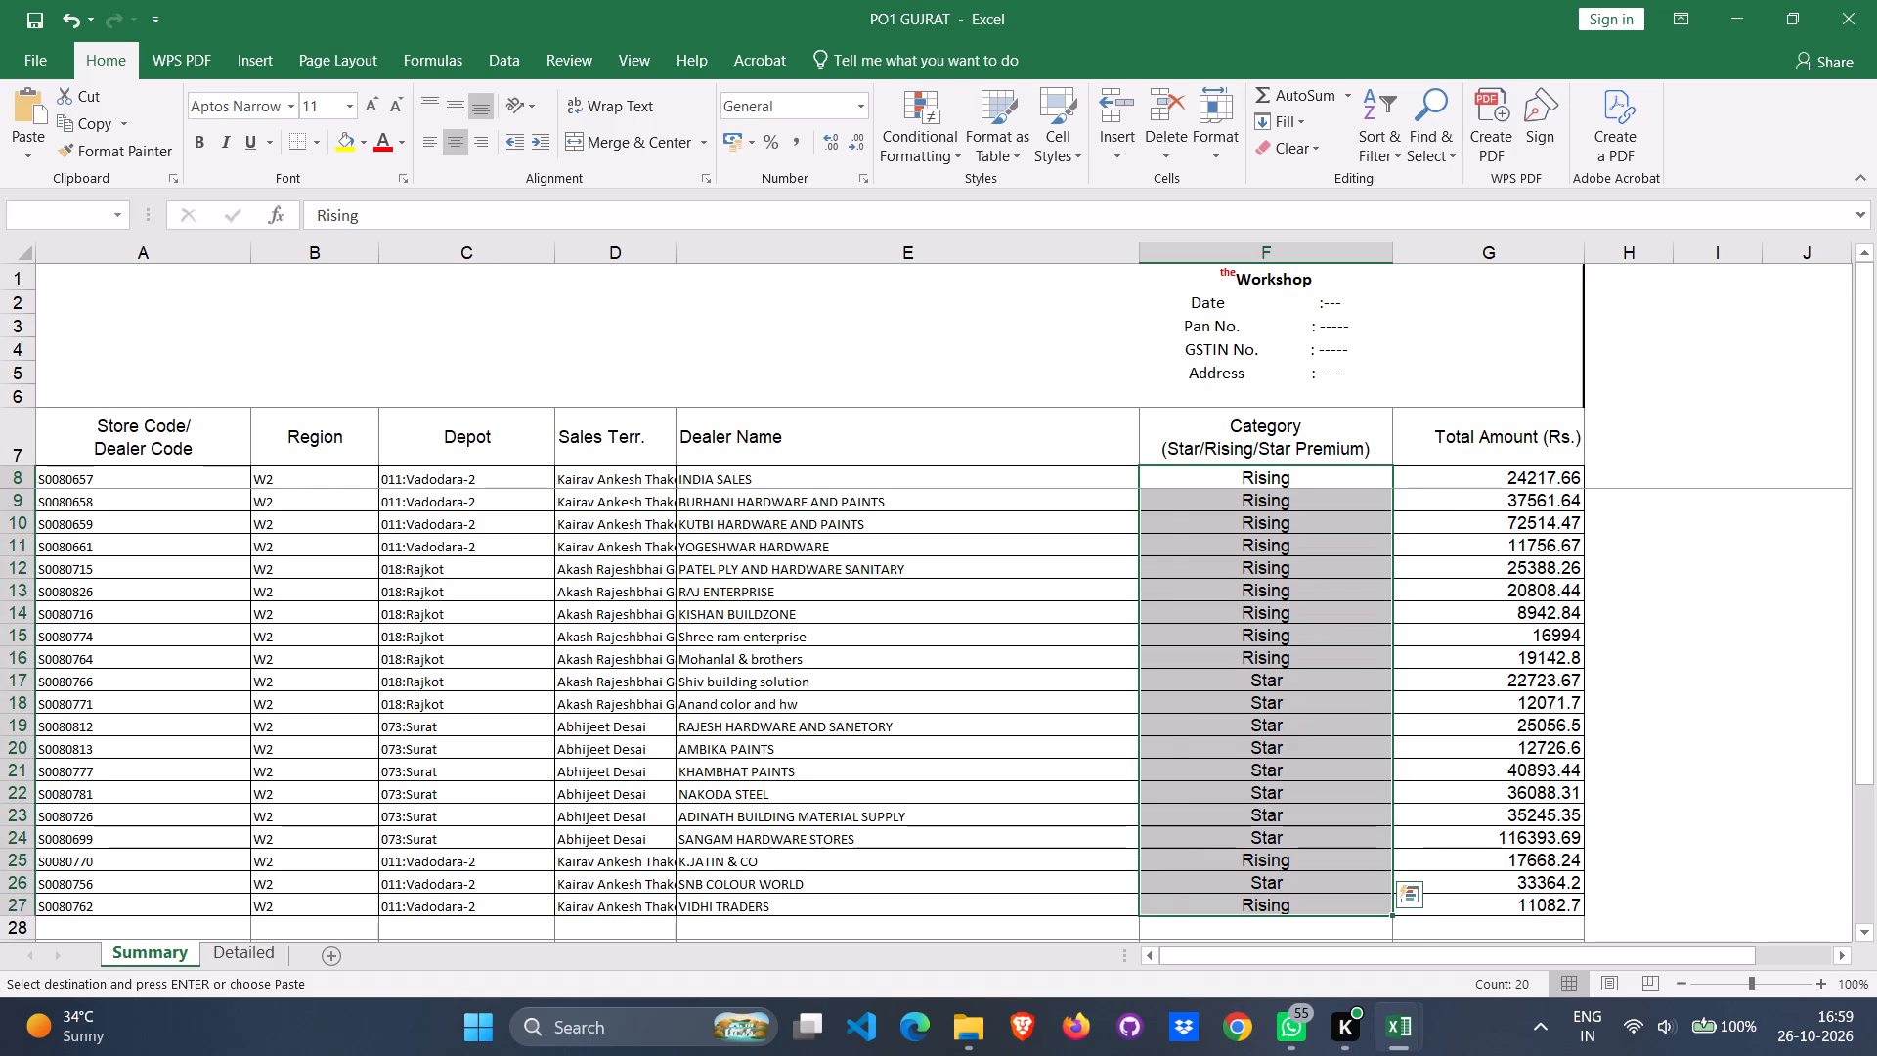
key("ctrl+v")
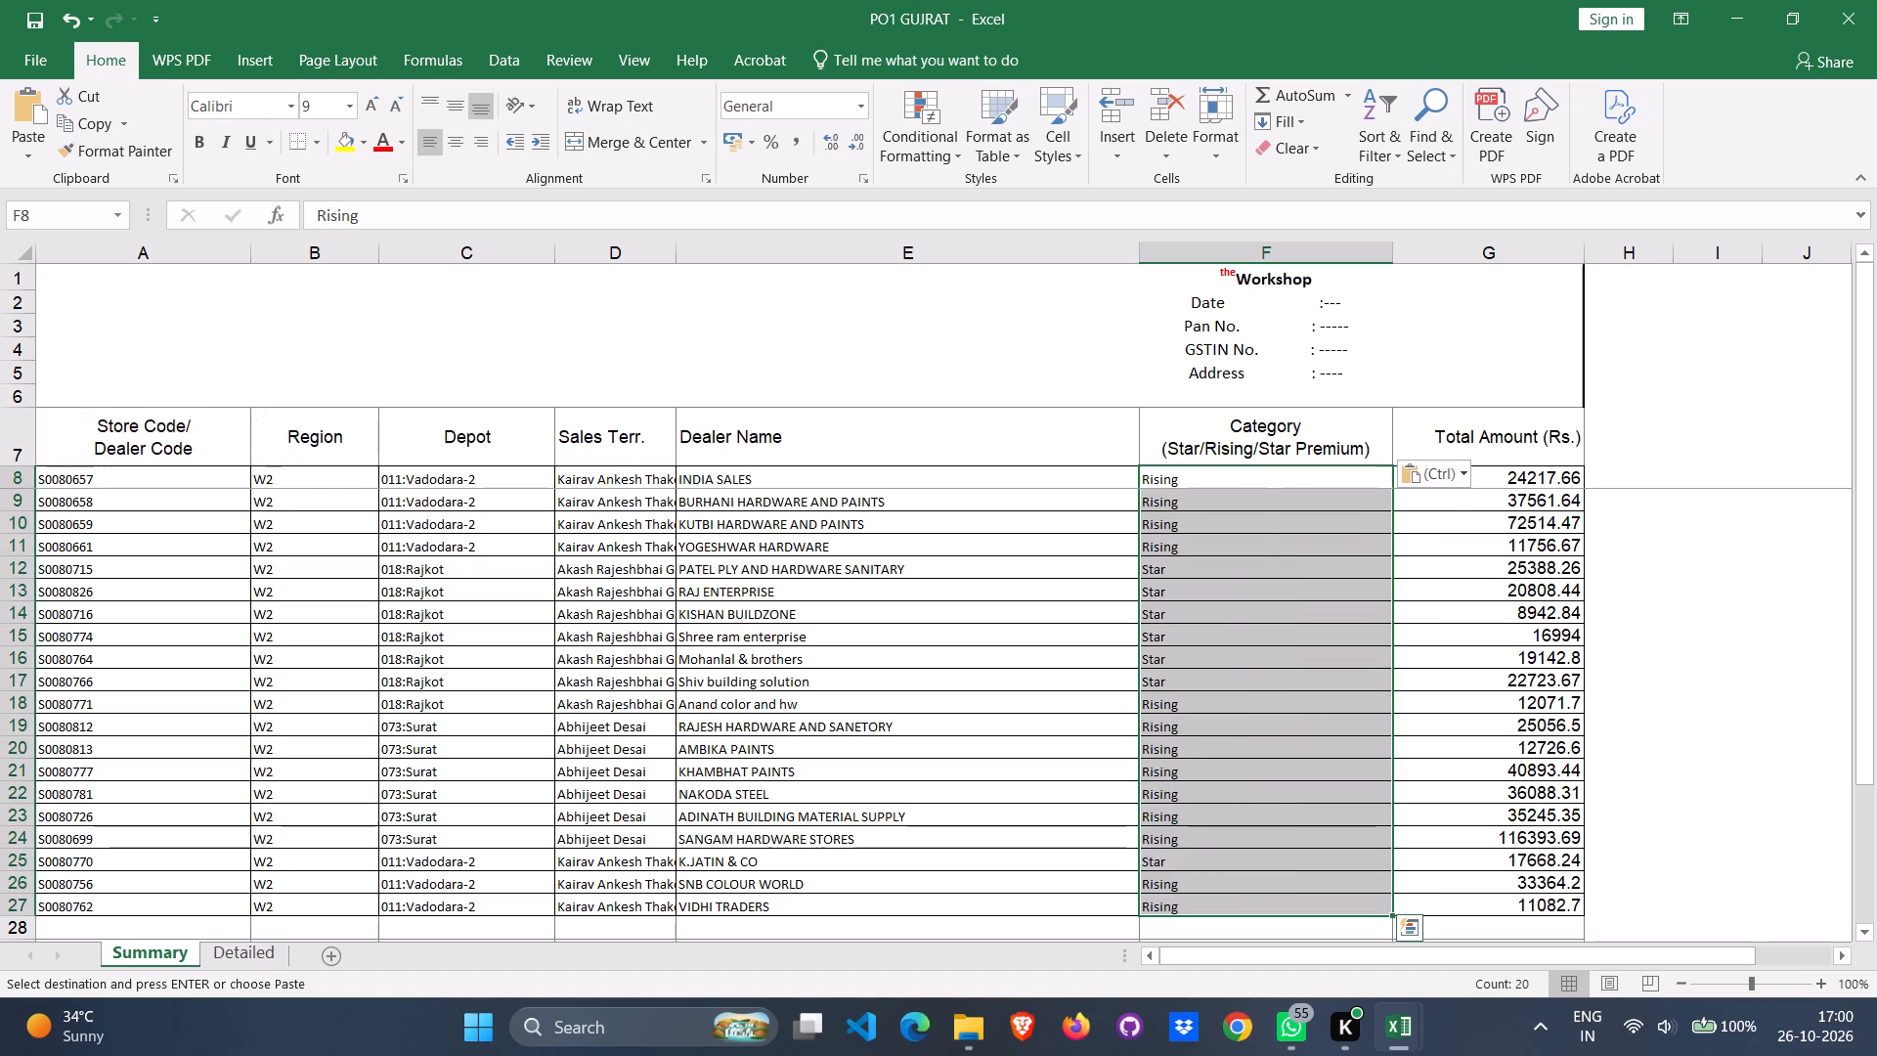
key("ctrl+s")
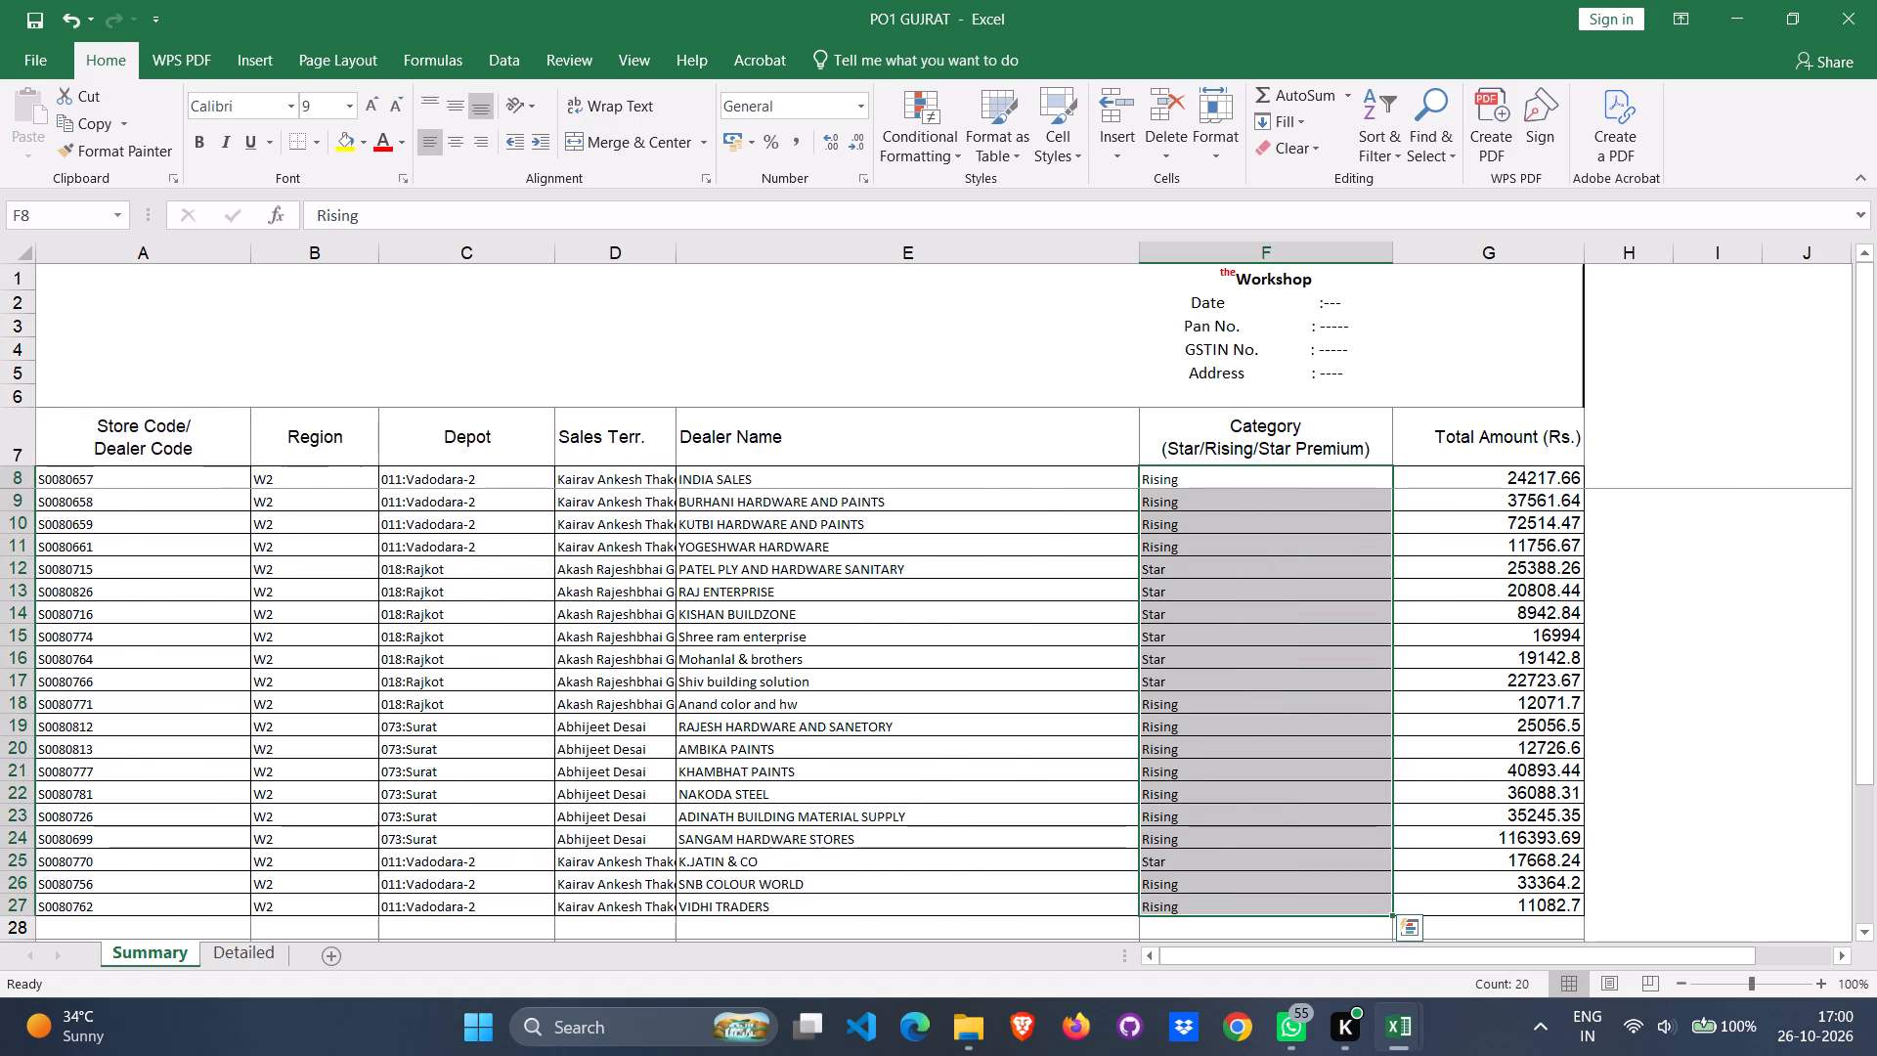
In West Summary, copy the Net Quote values for the same dealers, from row 129 up to row 58.
key("alt+Tab")
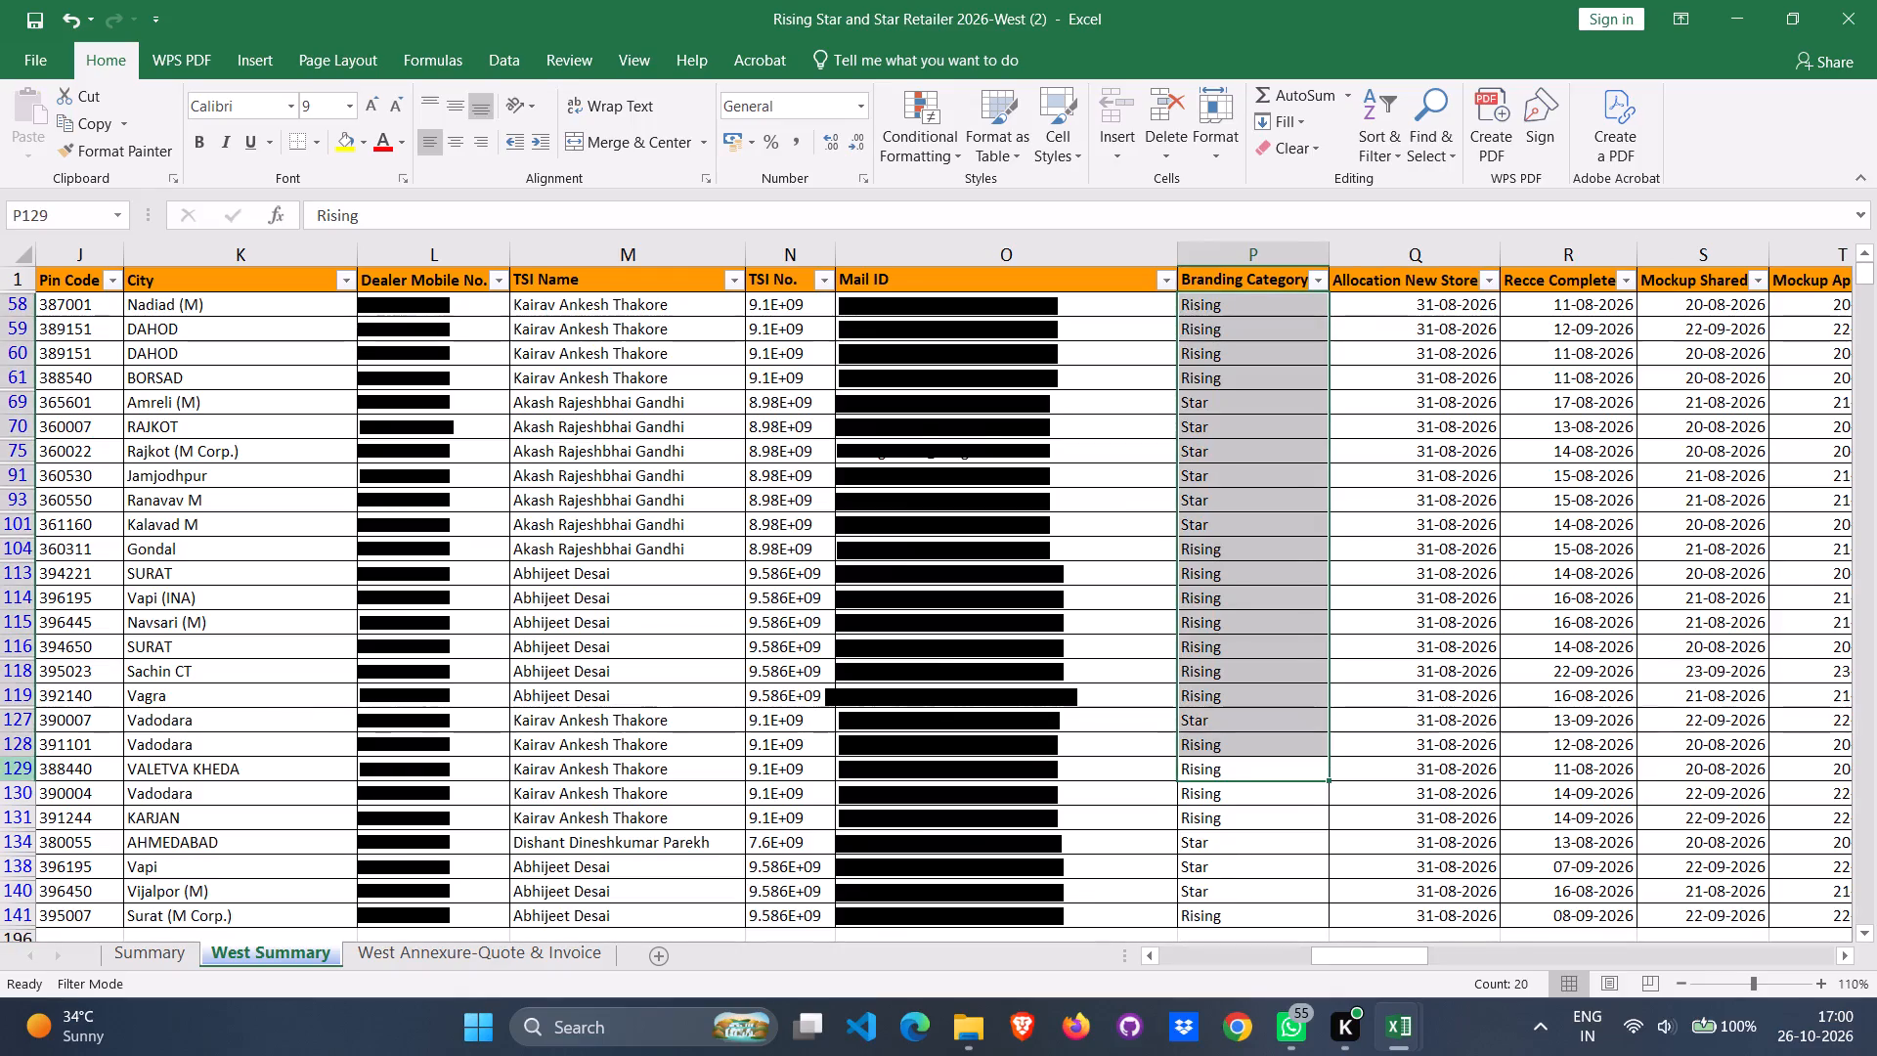
left_click(15, 770)
scroll(467, 772, "left", 10)
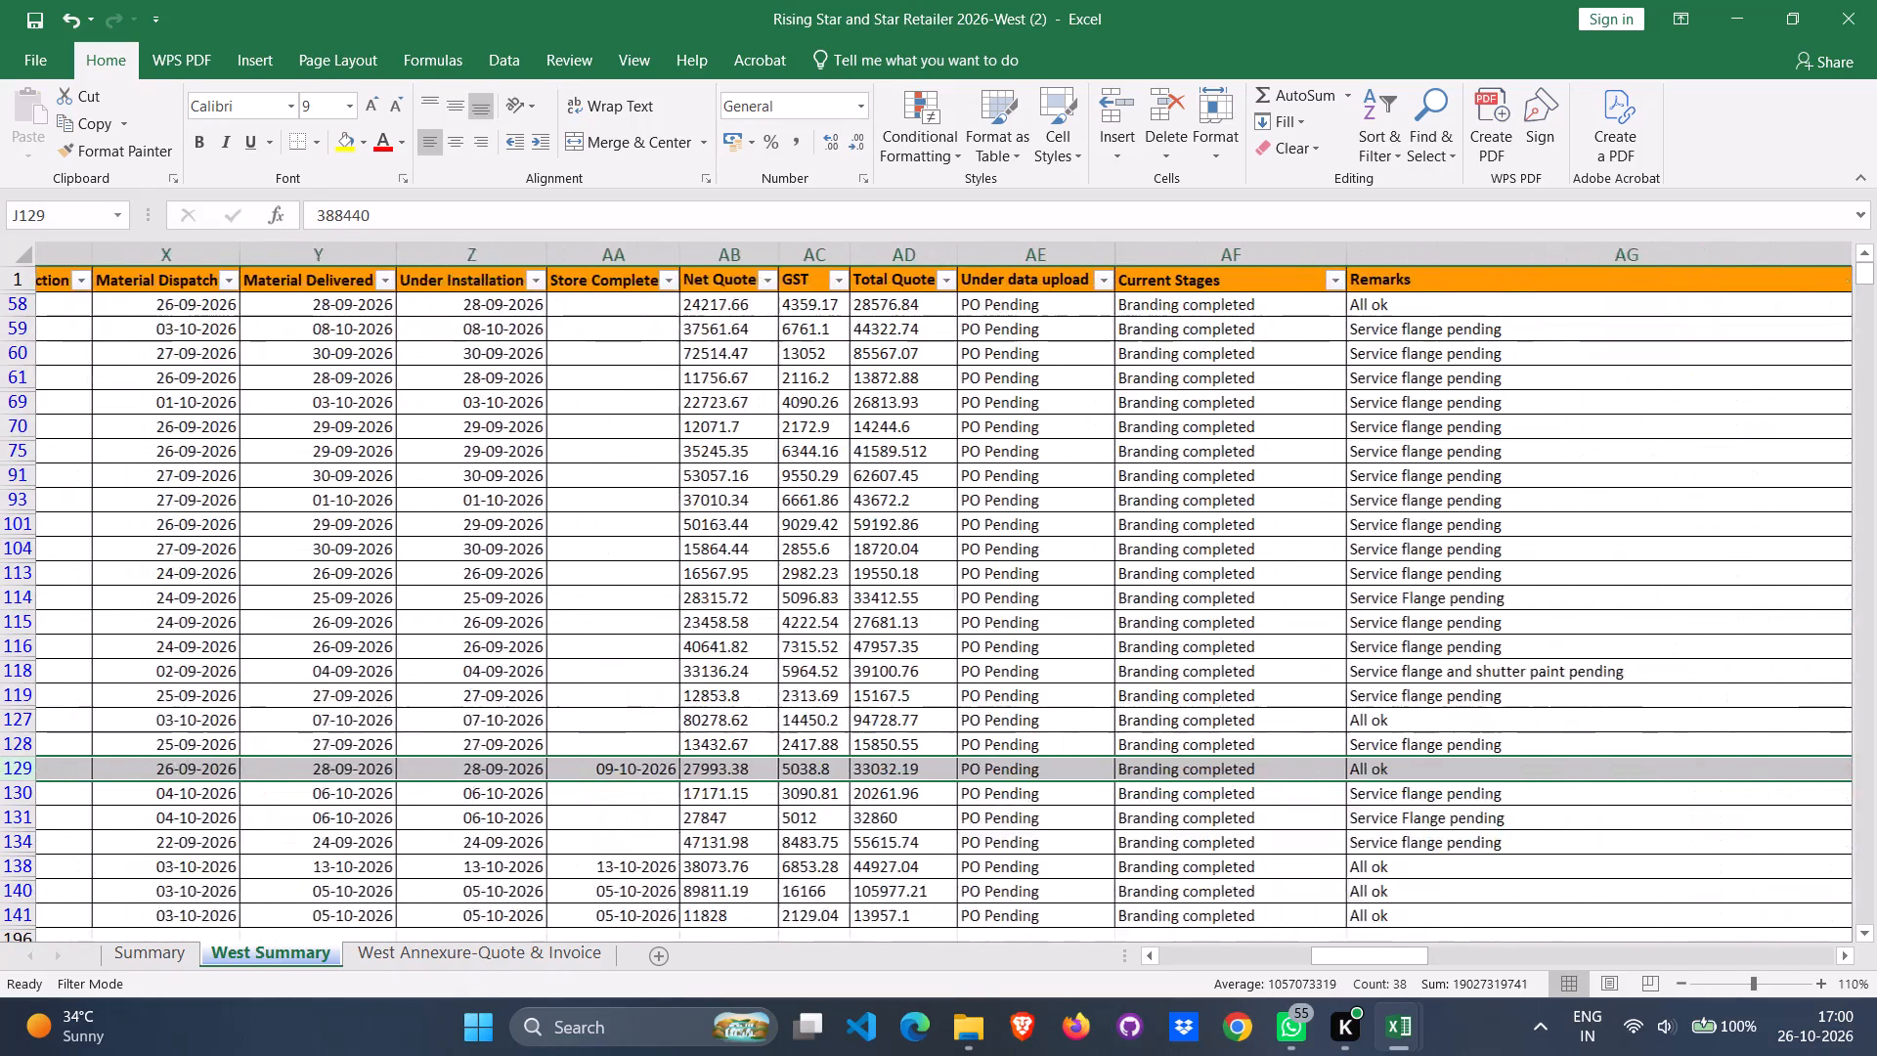
scroll(467, 772, "right", 4)
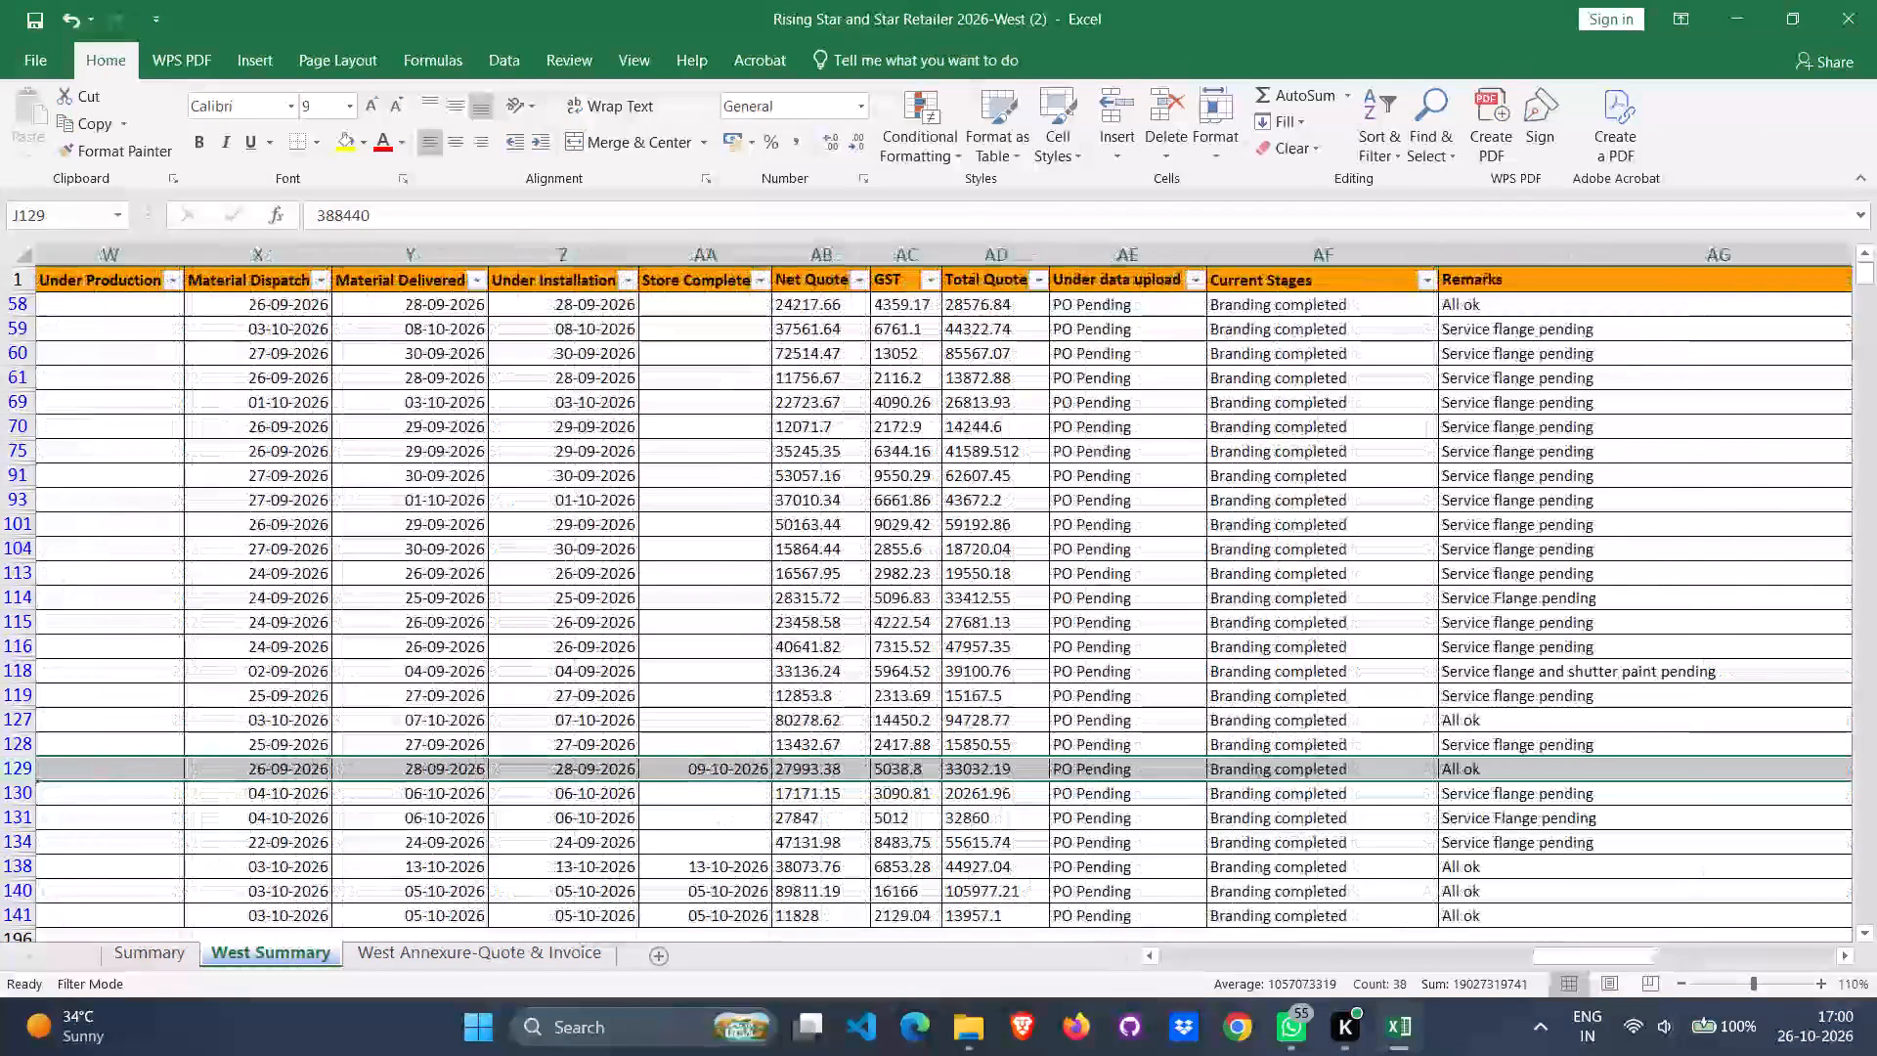
left_click(804, 772)
key("shift+Up")
key("shift+Up")
key("shift+Up")
key("shift+Up")
key("shift+Up")
key("shift+Up")
key("shift+Up")
key("shift+Up")
key("shift+Up")
key("shift+Up")
key("shift+Up")
key("shift+Up")
key("shift+Up")
key("shift+Up")
key("shift+Up")
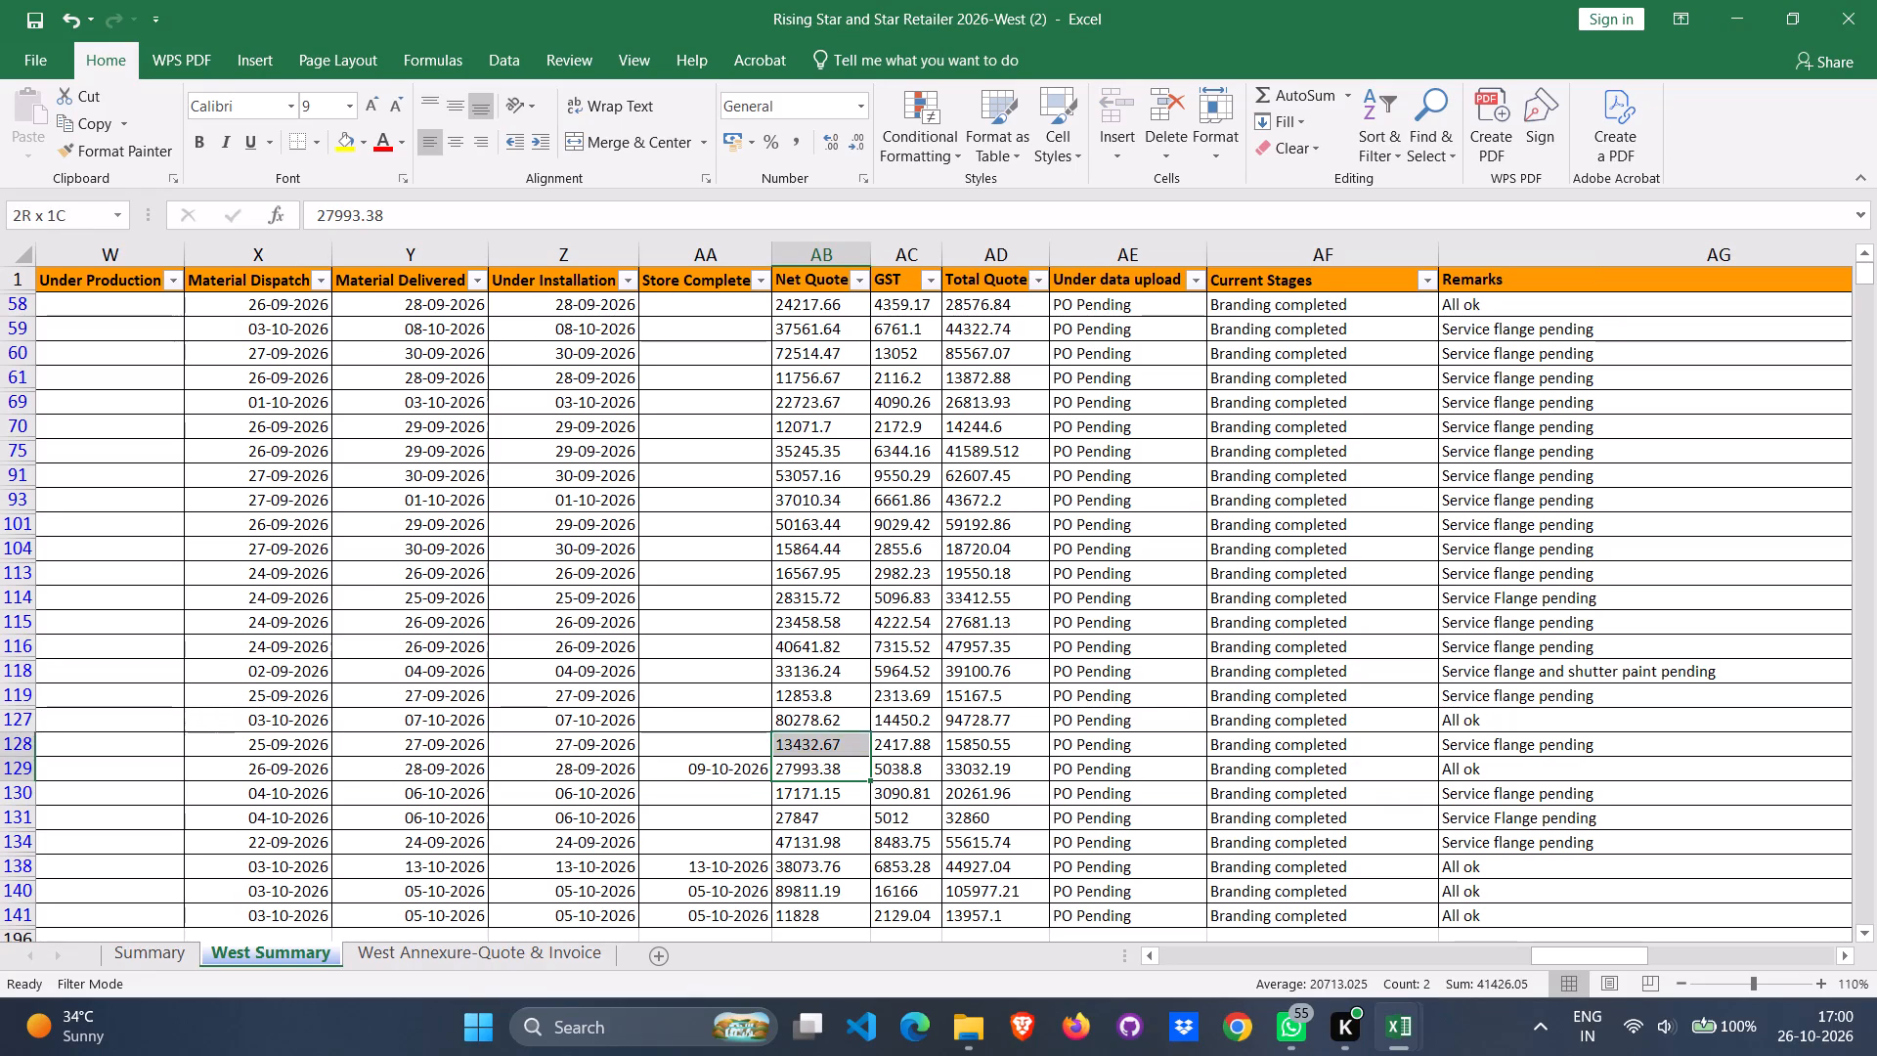
key("shift+Up")
key("shift+Up")
key("shift+Up")
key("shift+Up")
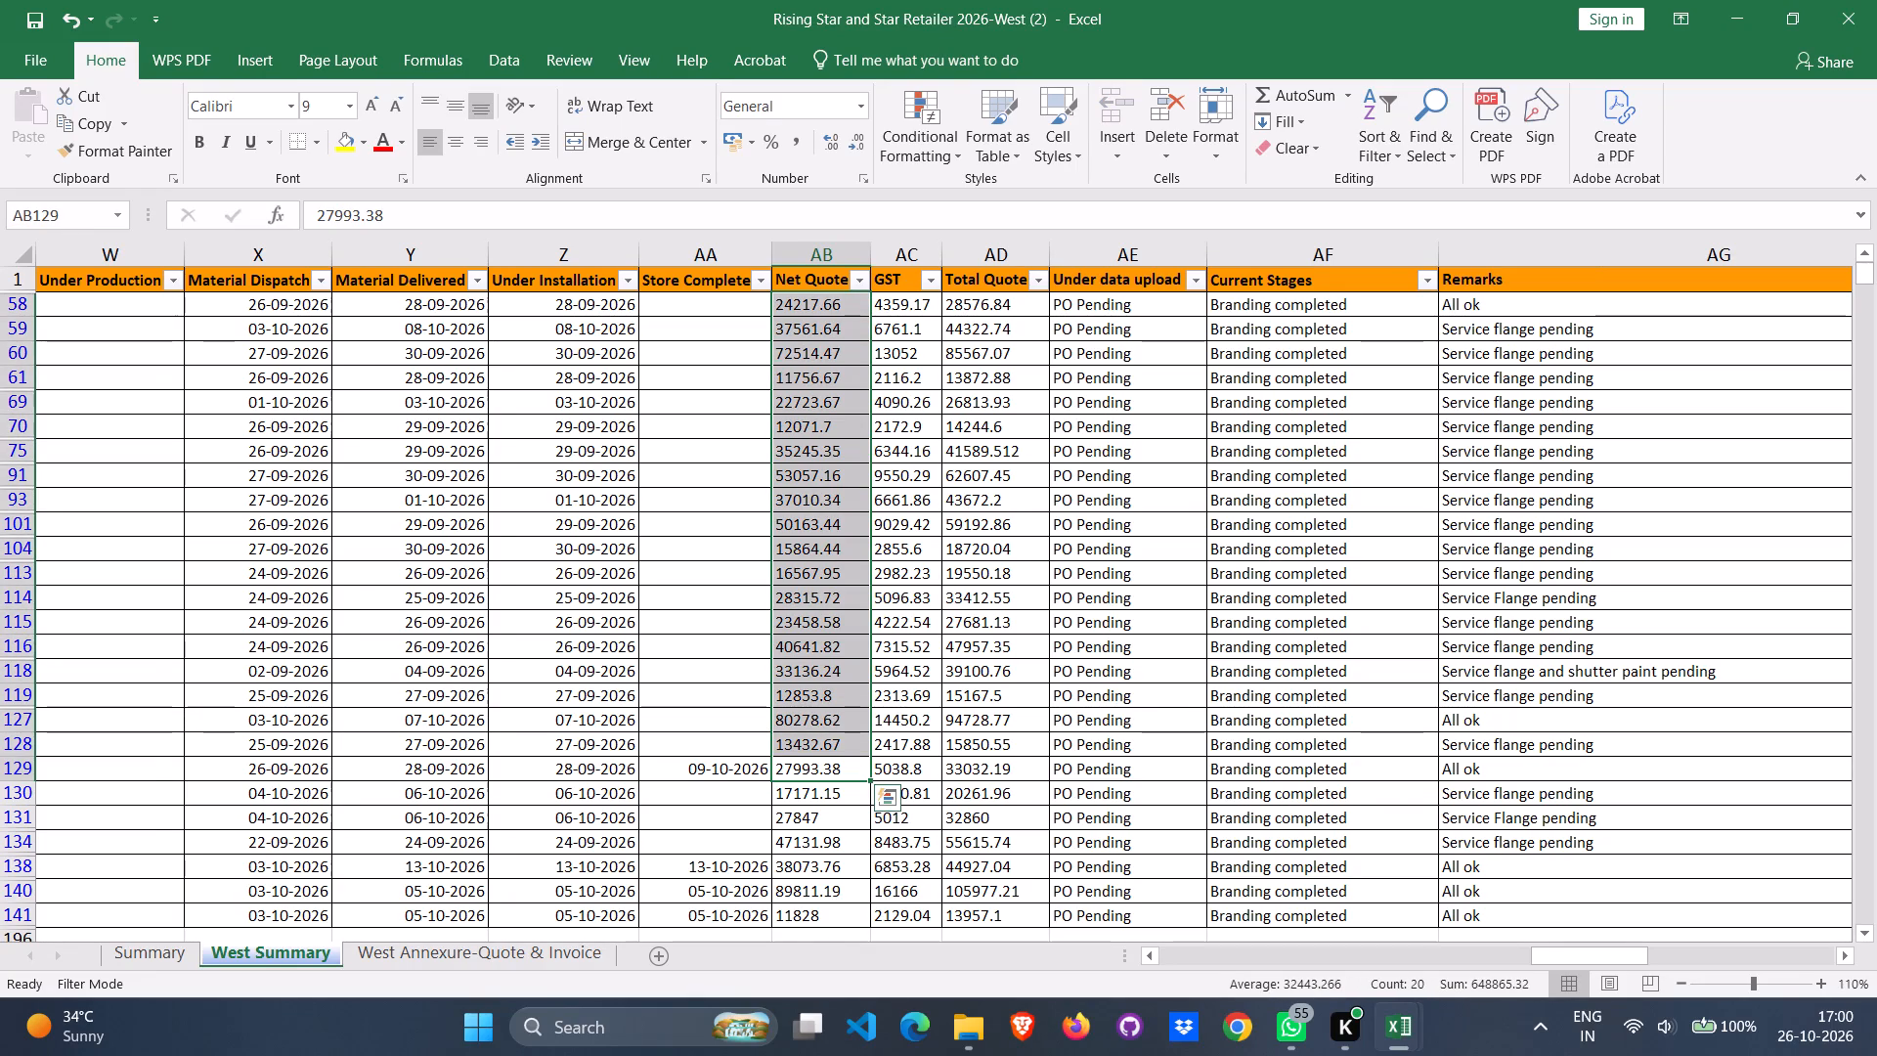
key("ctrl+c")
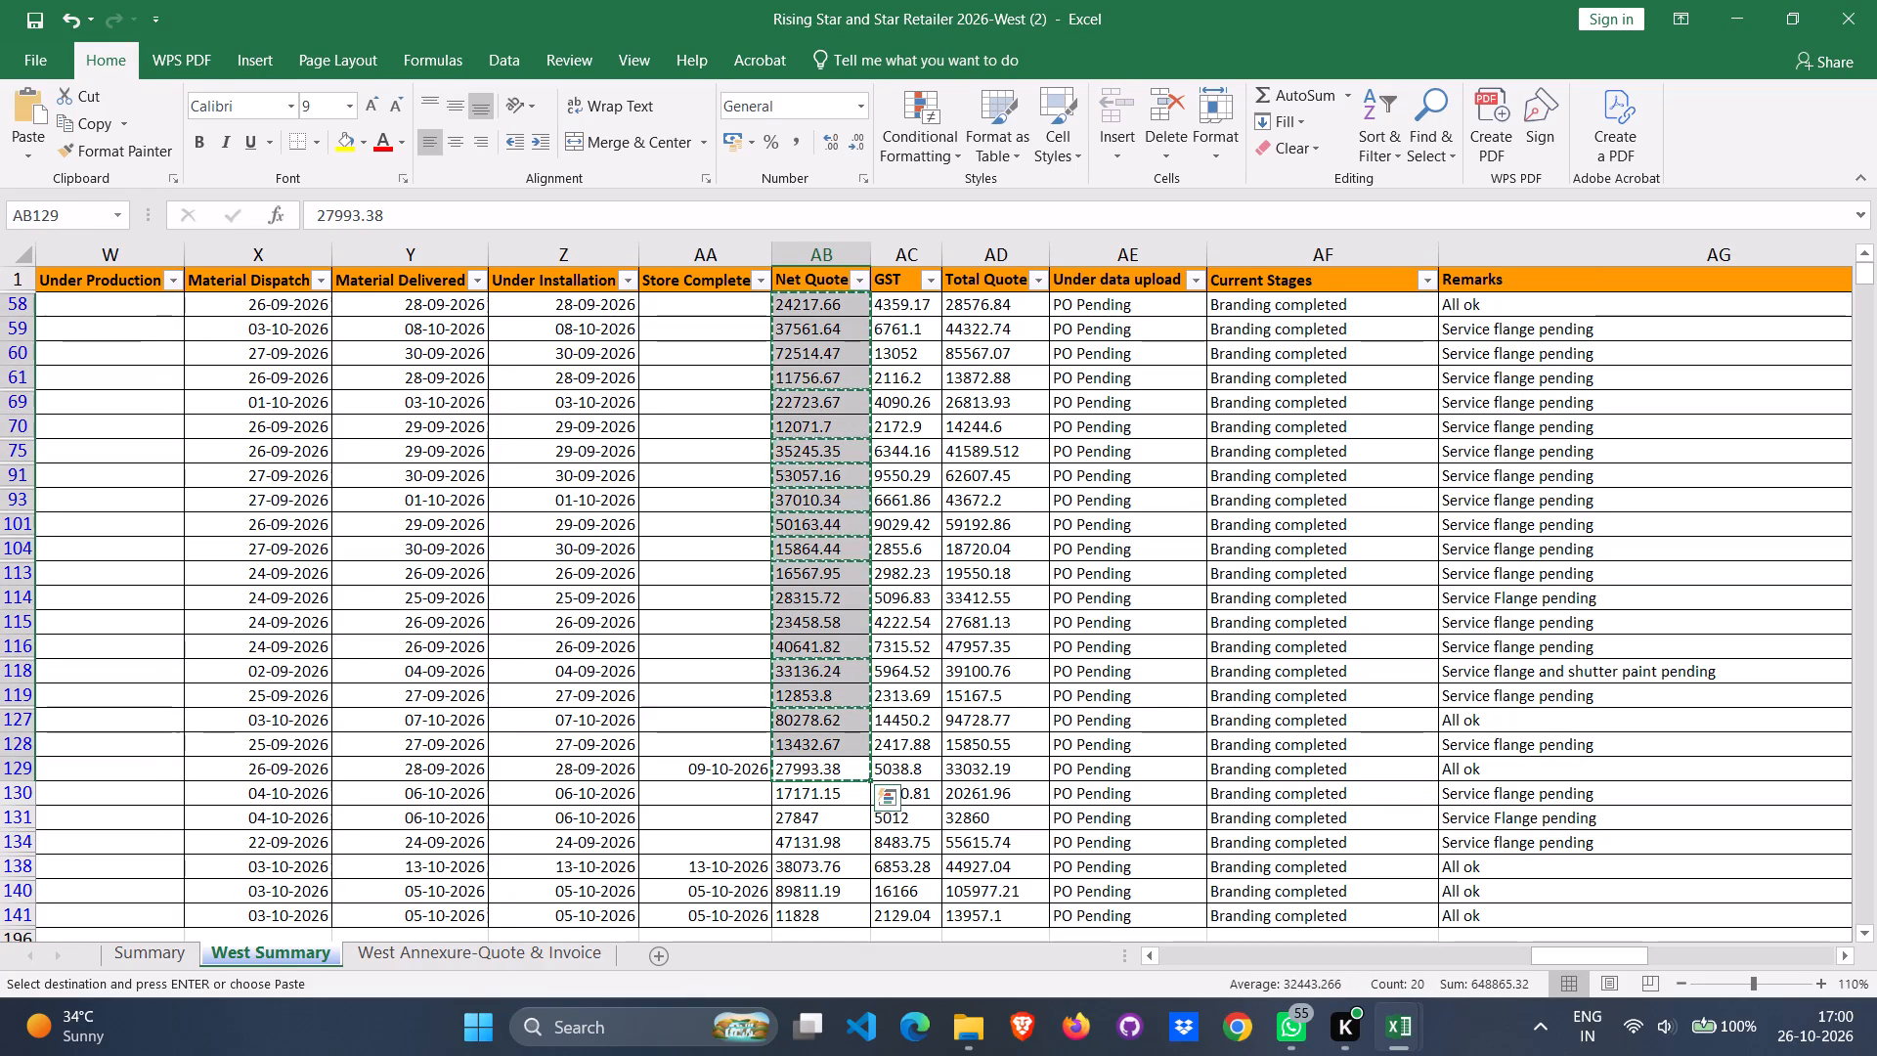
Paste the copied net quotes over the Total Amount (Rs.) entries in rows 8 to 27 of PO1 GUJRAT's Summary sheet.
key("alt+Tab")
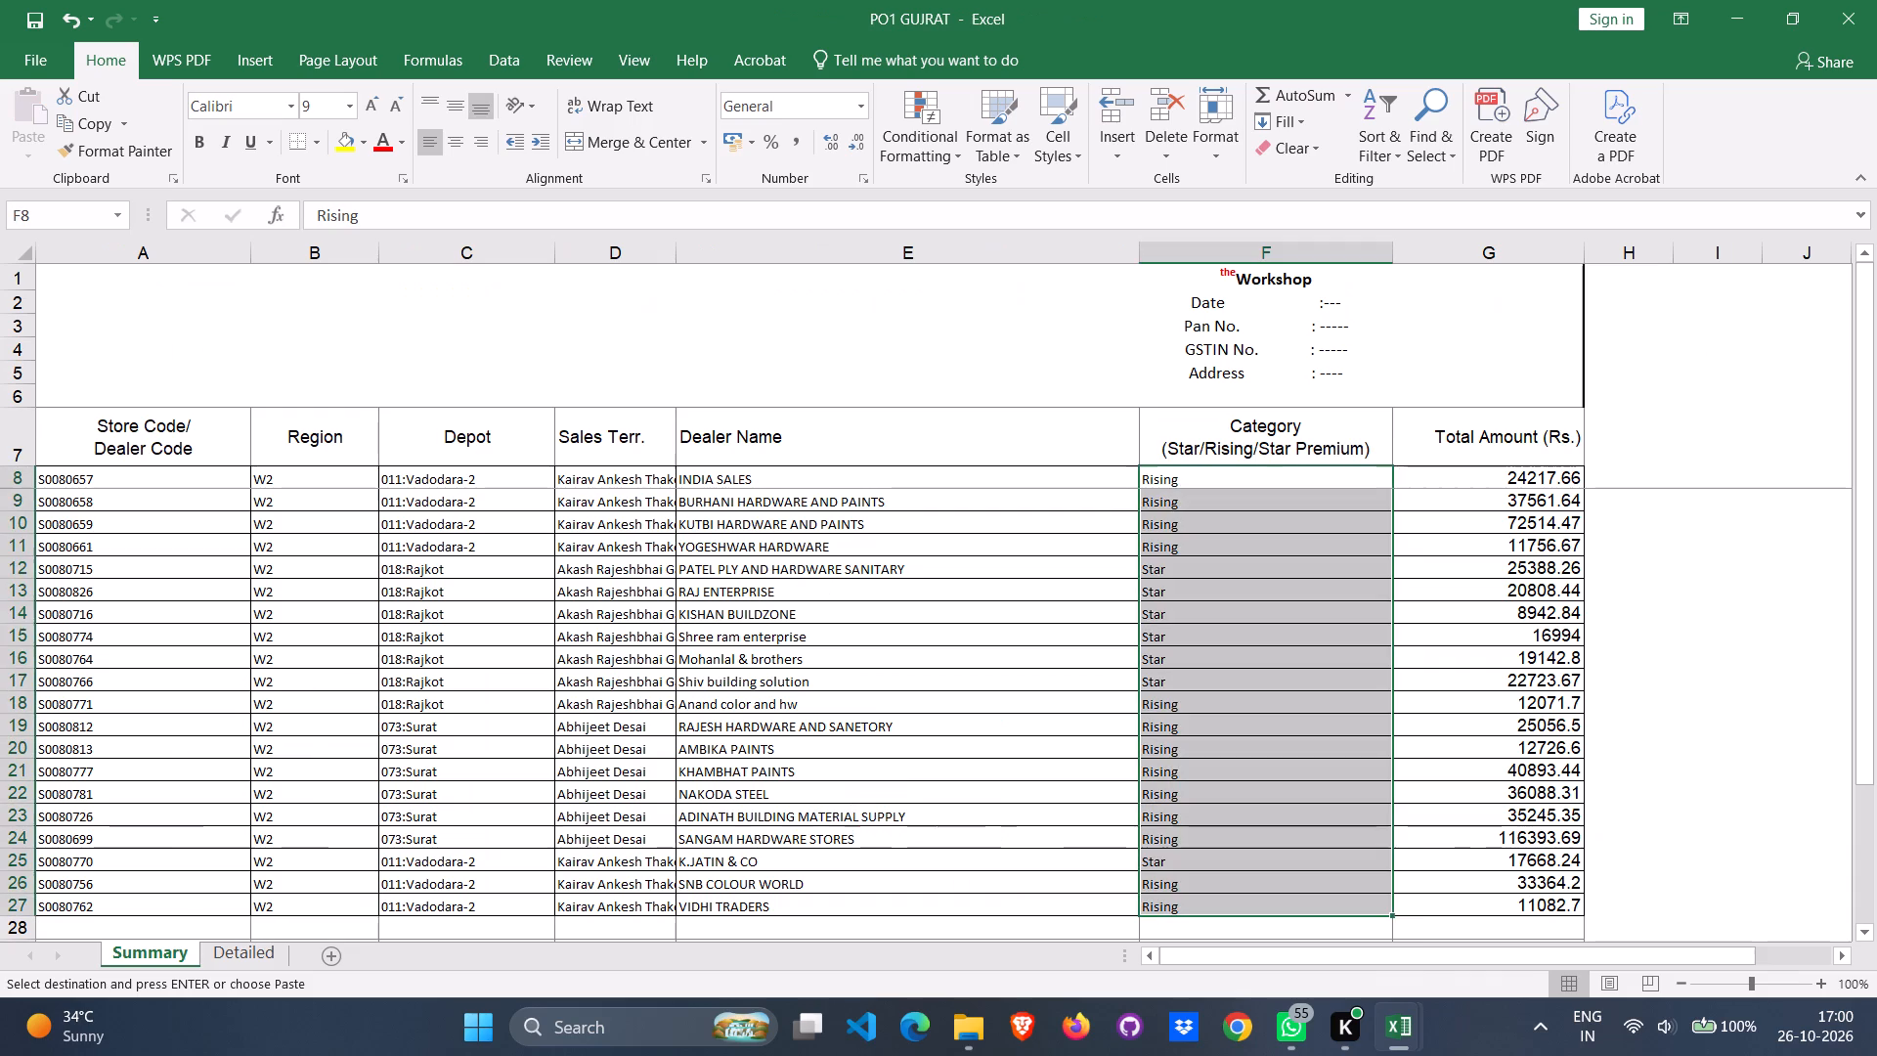
left_click(1462, 474)
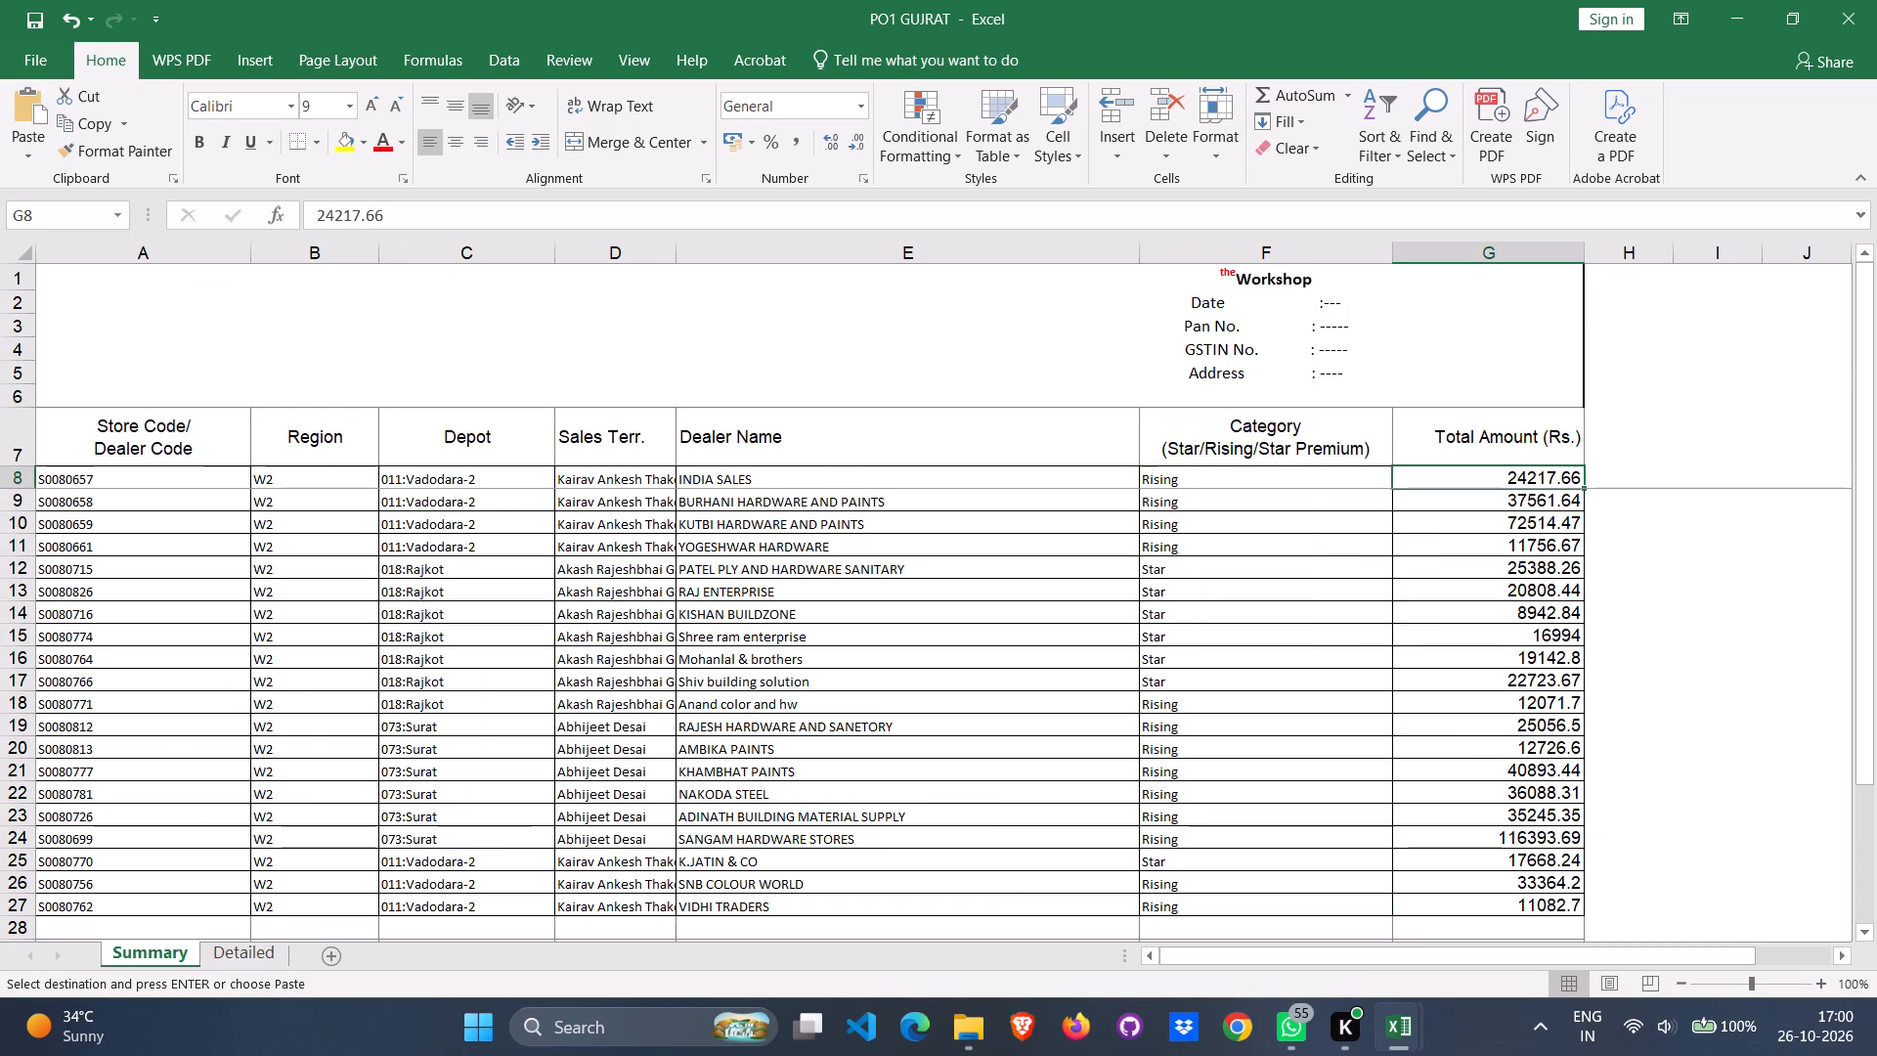
key("shift+Down")
key("shift+Down")
key("shift+Down")
key("shift+Down")
key("shift+Down")
key("shift+Down")
key("shift+Down")
key("shift+Down")
key("shift+Down")
key("shift+Down")
key("shift+Down")
key("shift+Down")
key("shift+Down")
key("shift+Down")
key("shift+Down")
key("shift+Down")
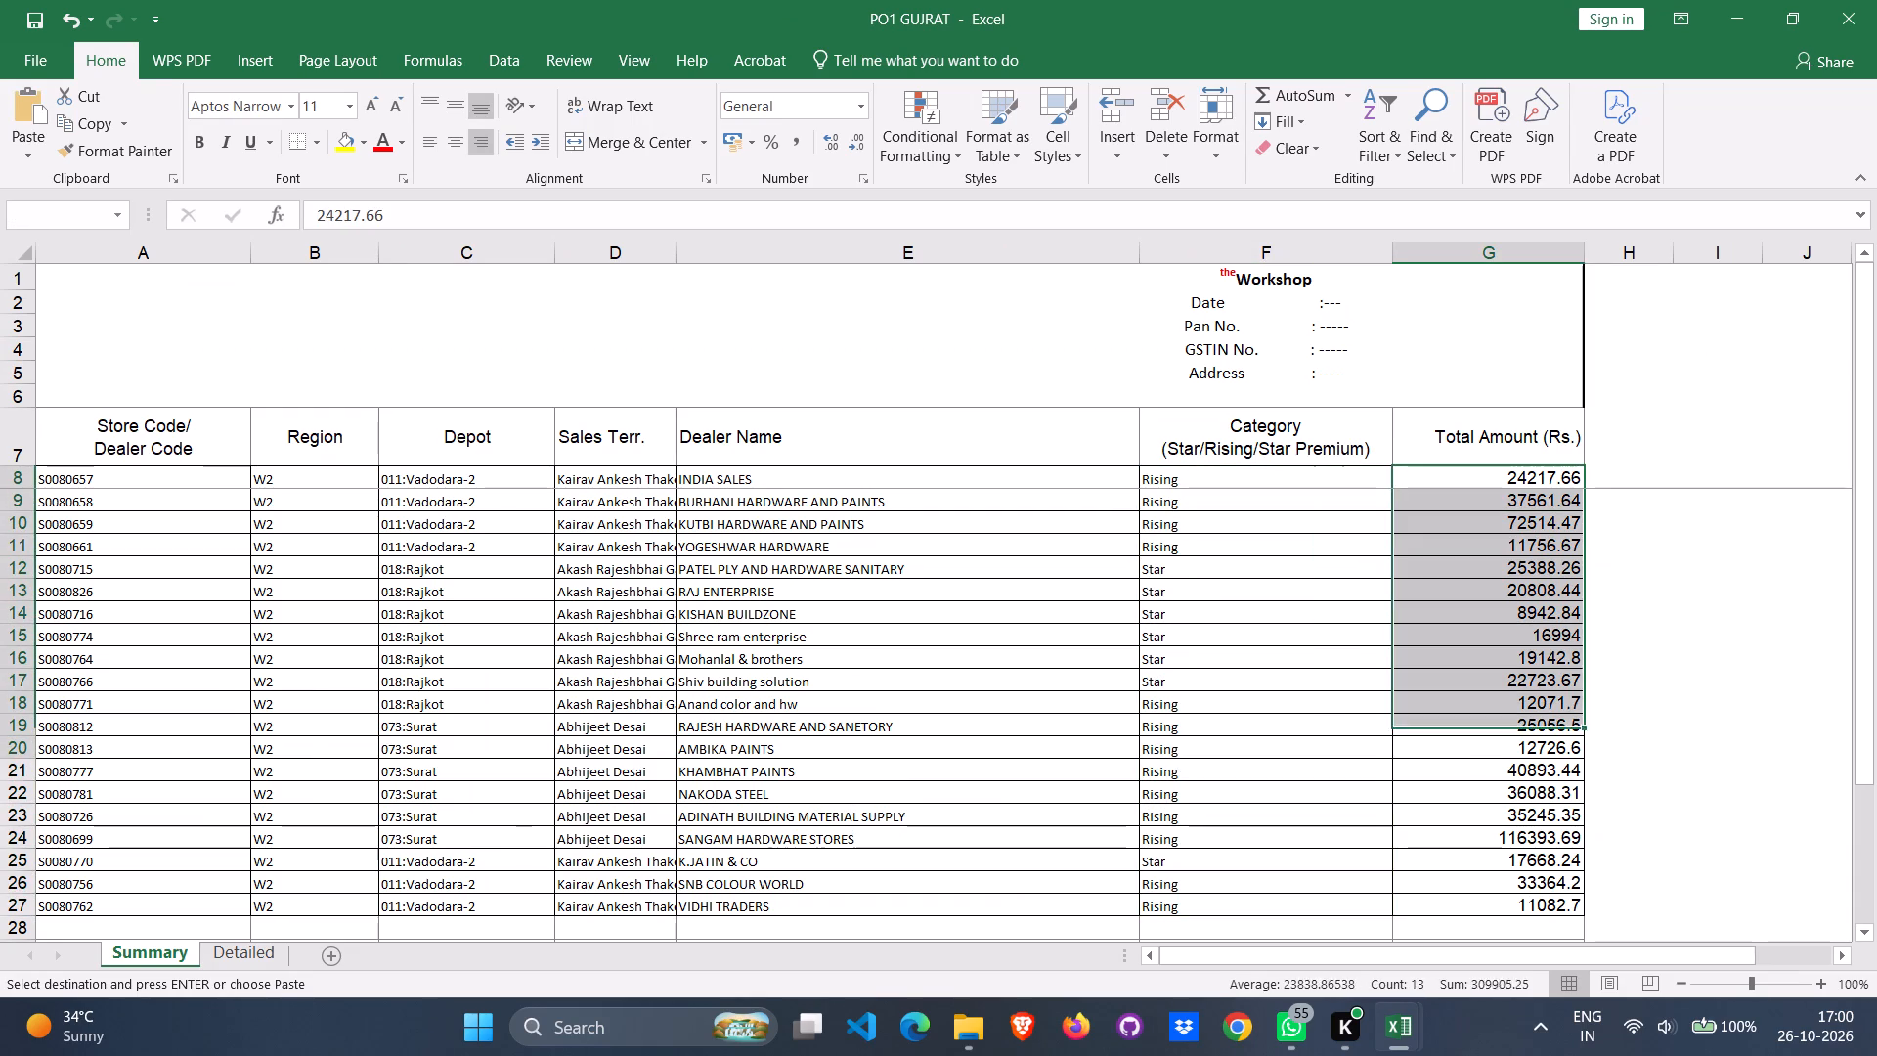
key("shift+Down")
key("shift+Down")
key("shift+Down")
key("shift+Down")
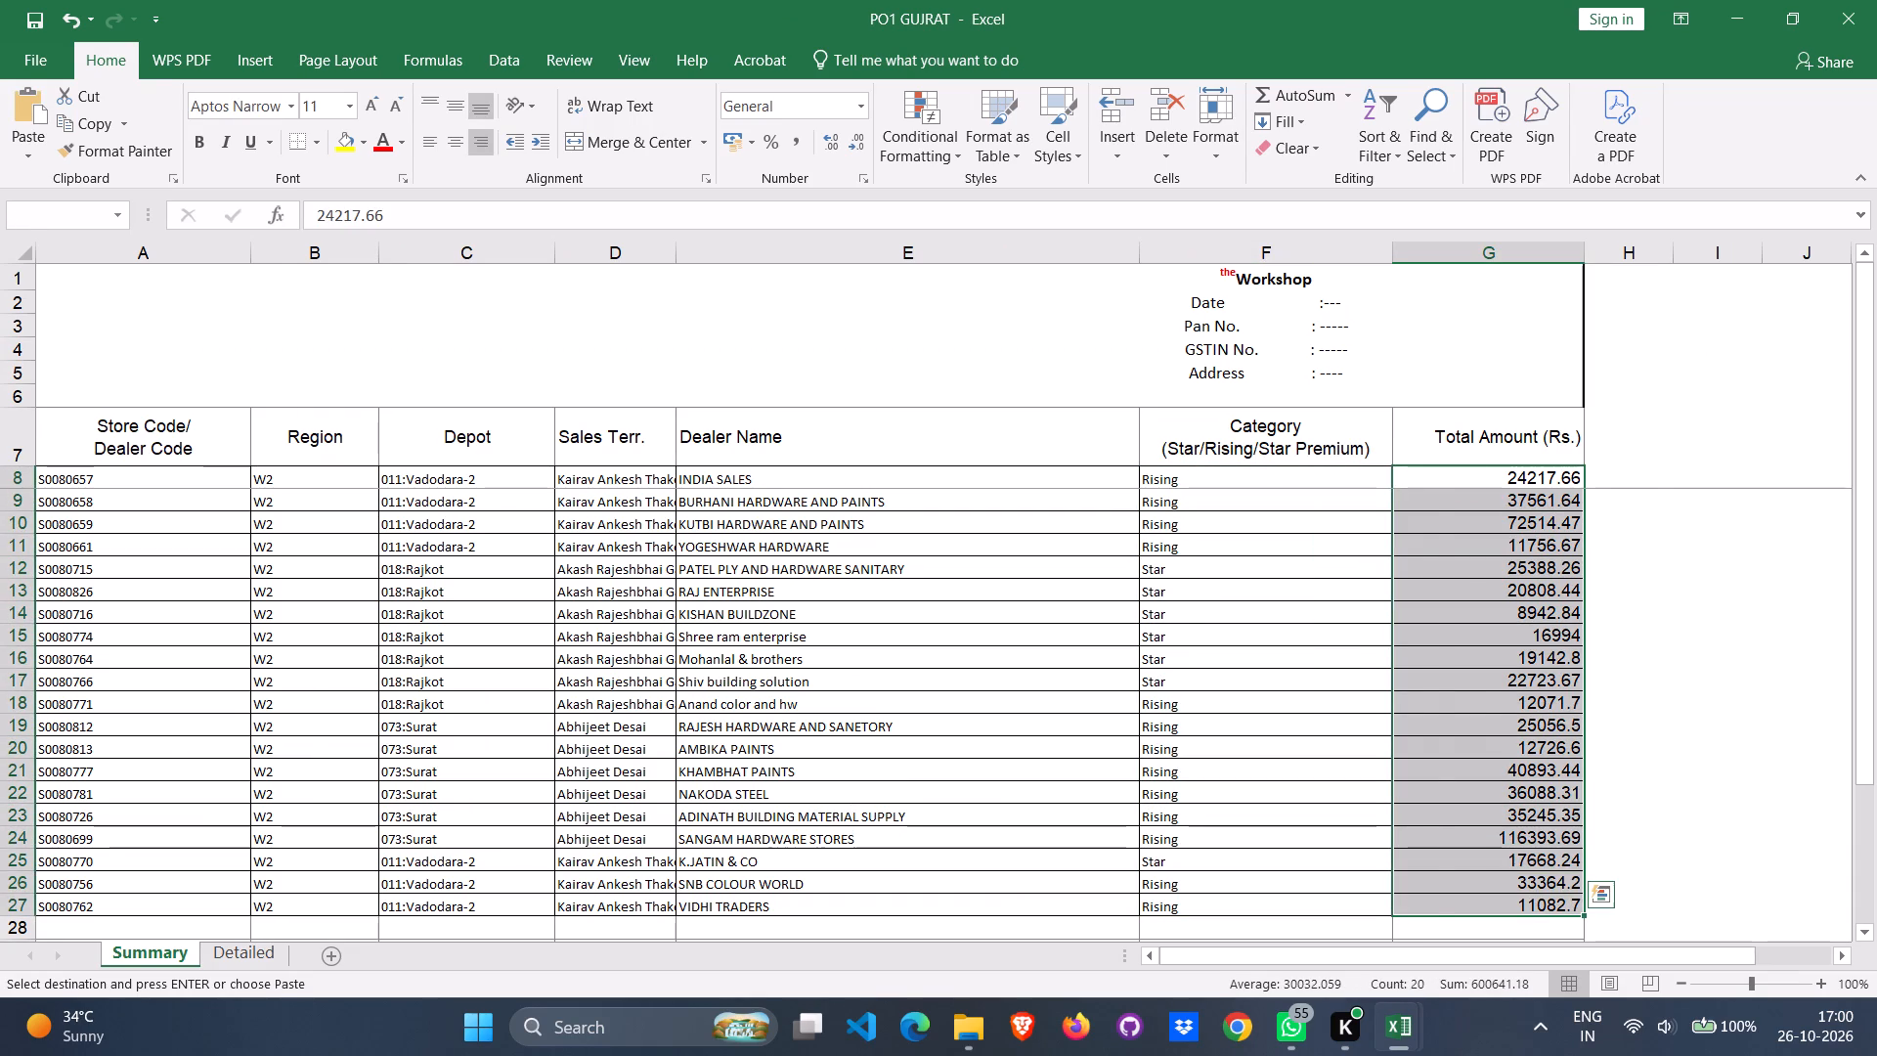
key("ctrl+v")
key("alt+Tab")
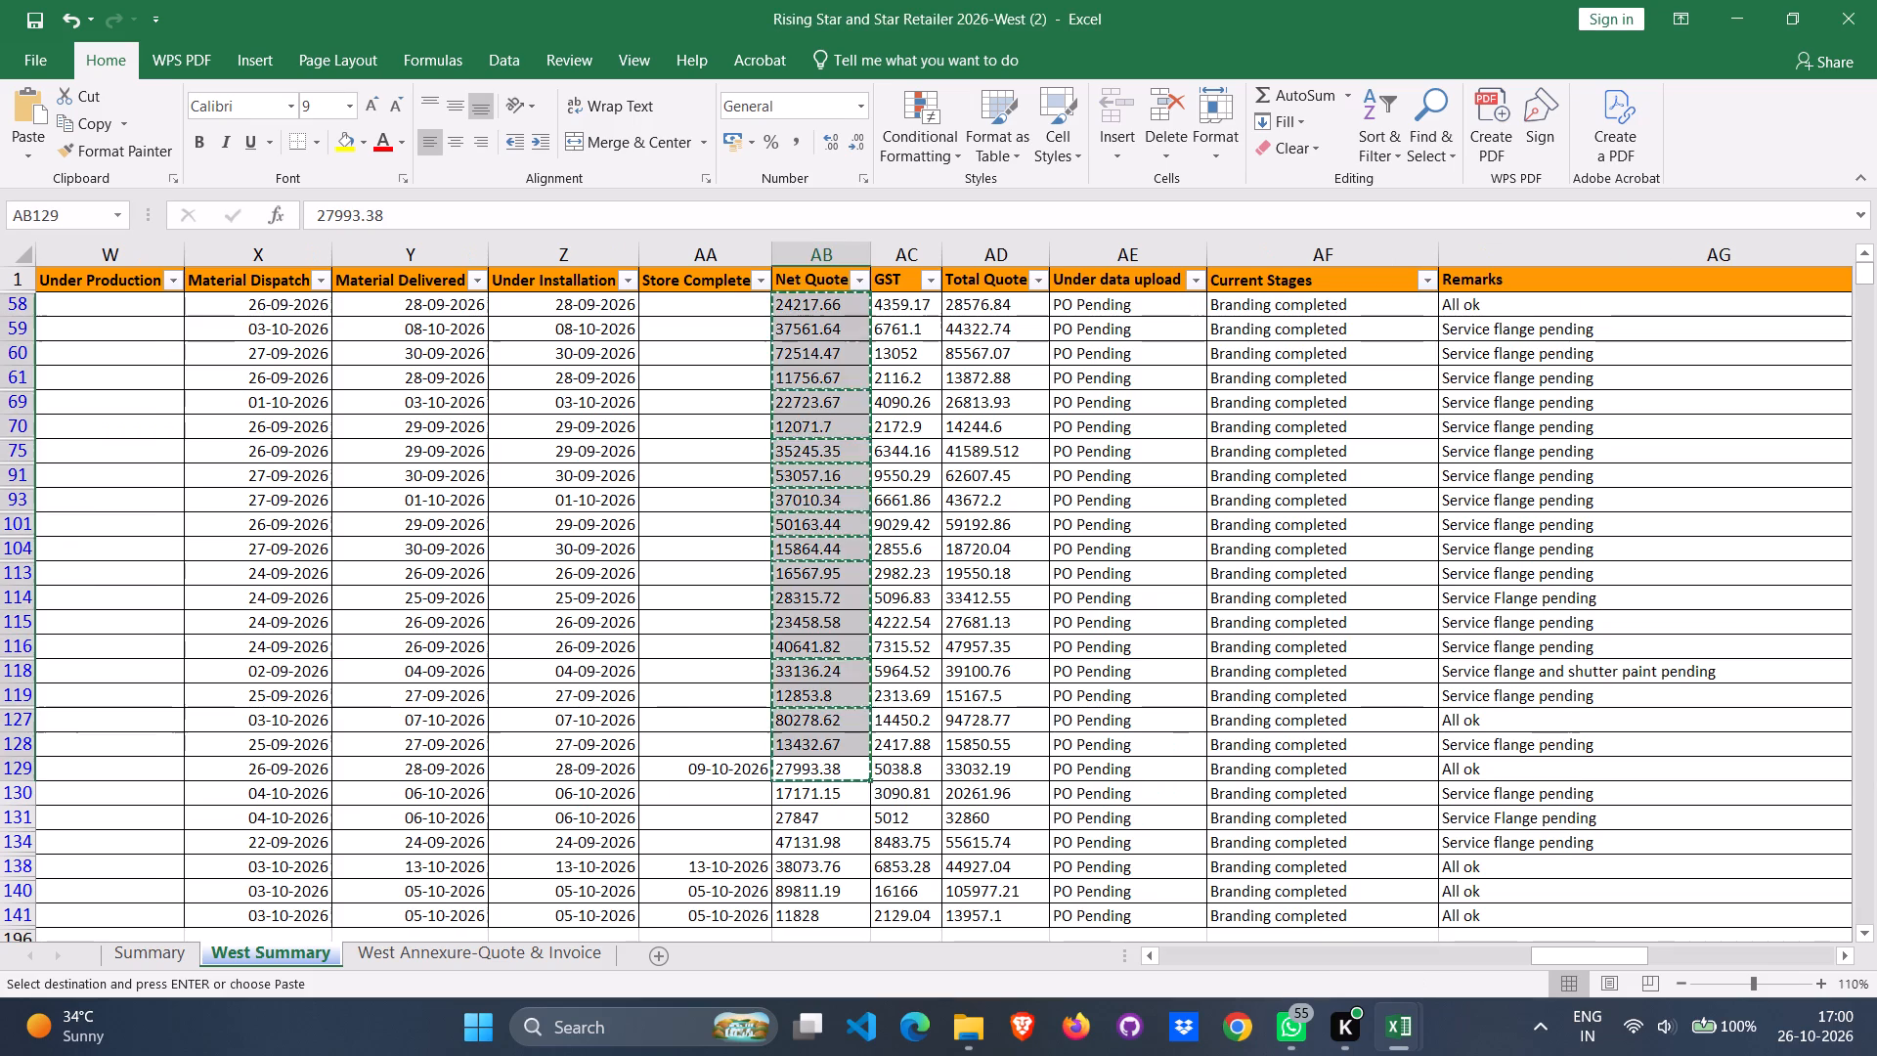
key("alt+Tab")
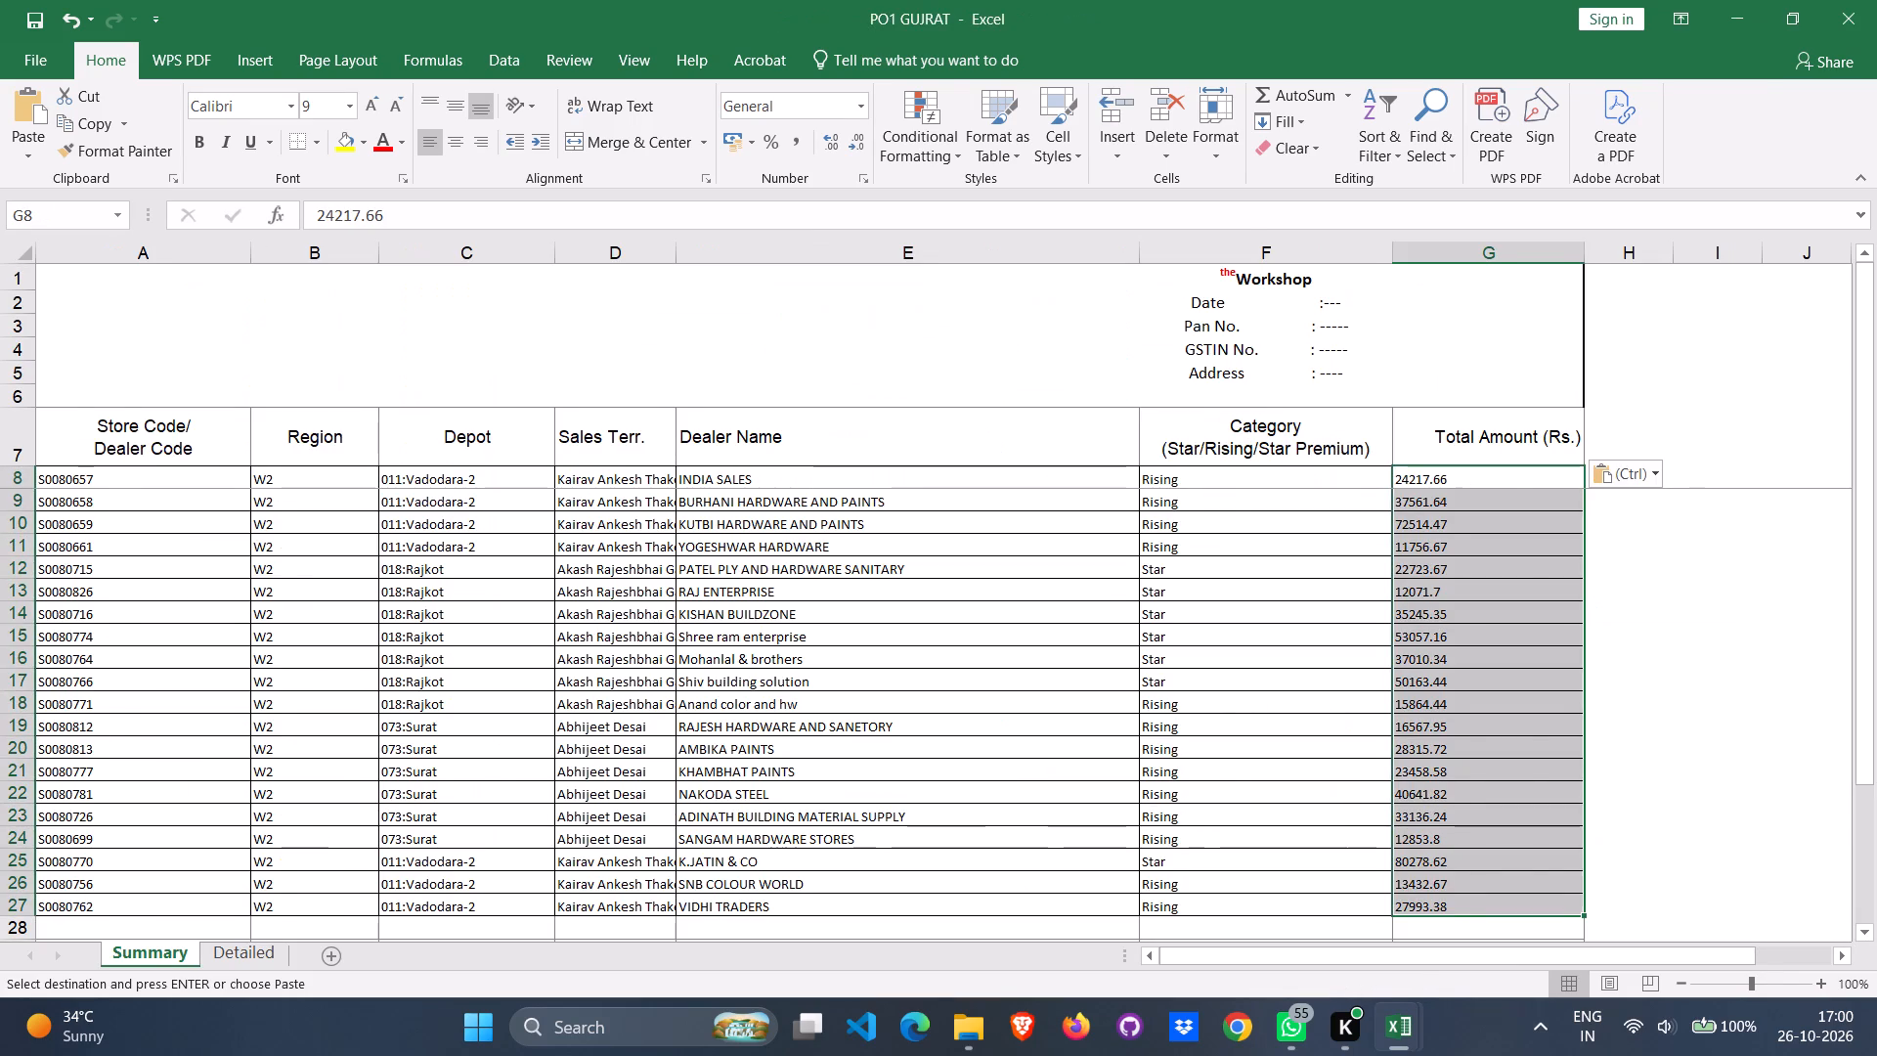
scroll(1462, 474, "right", 6)
scroll(1010, 712, "up", 6)
scroll(683, 677, "up", 3)
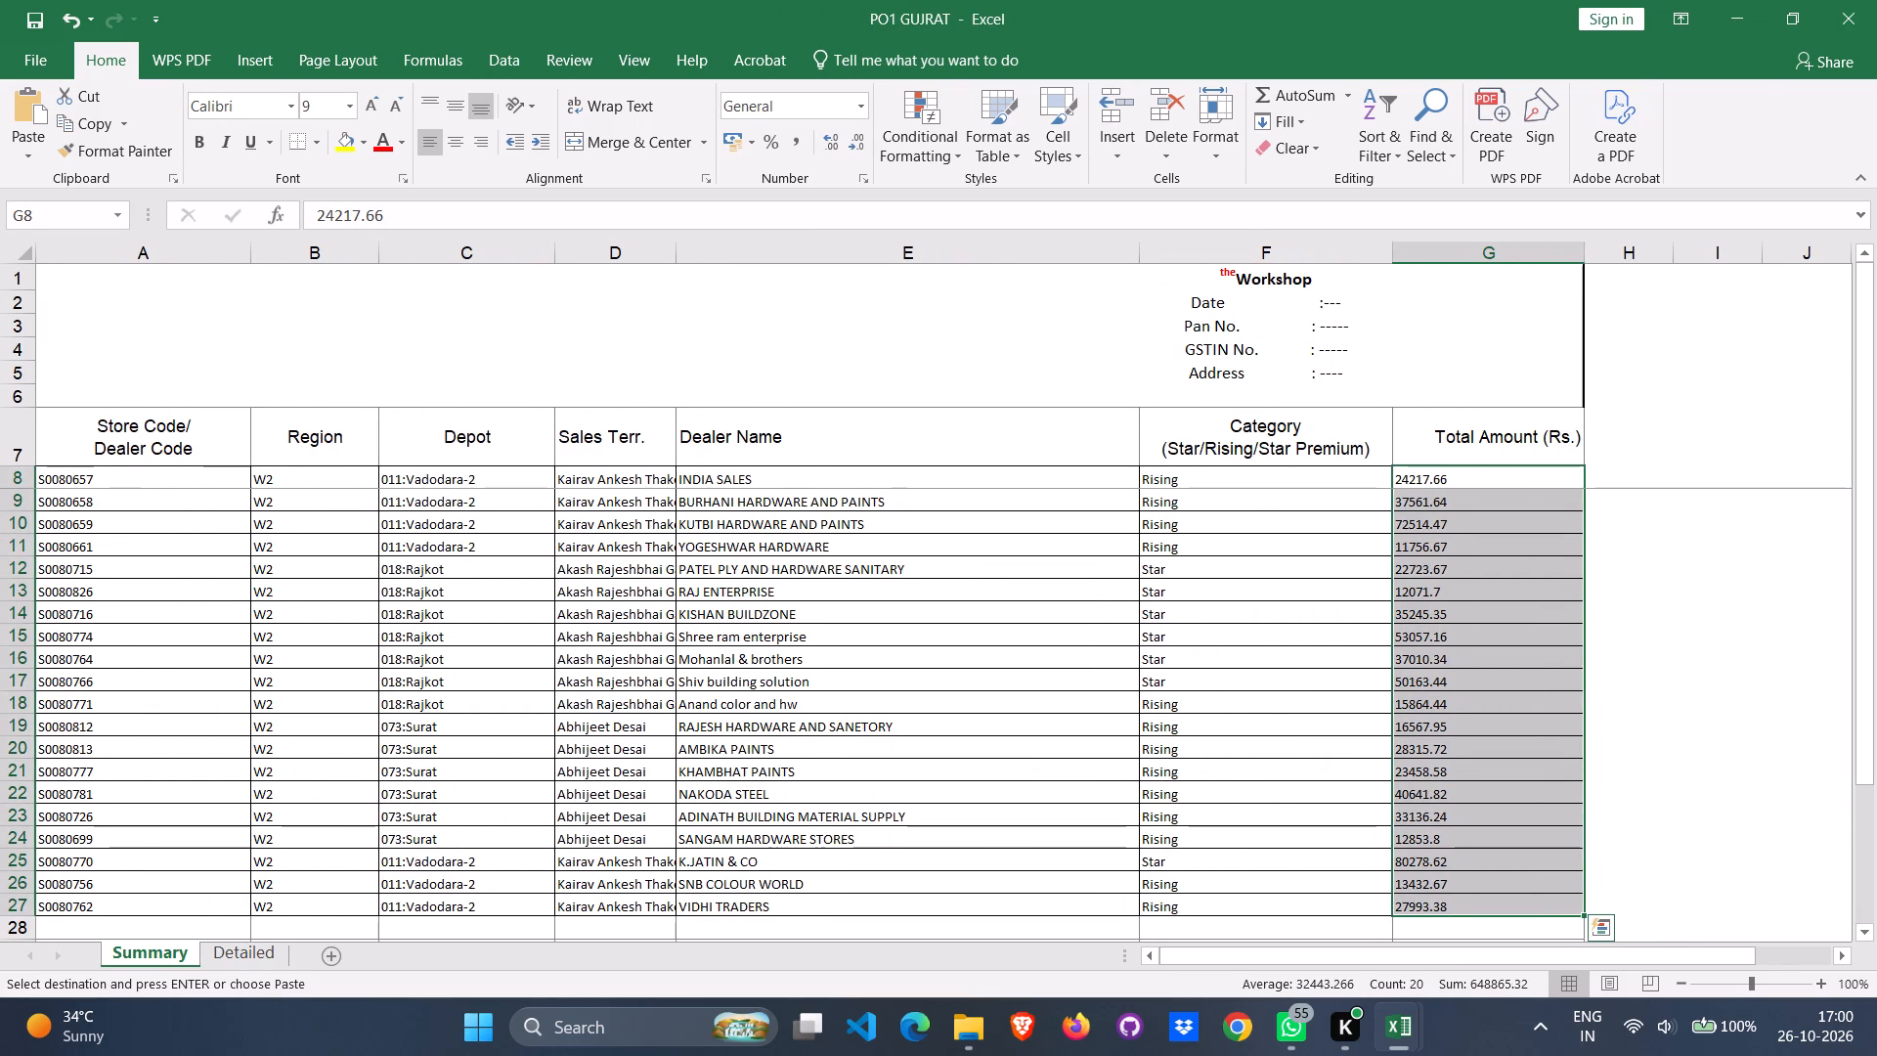
scroll(683, 677, "right", 5)
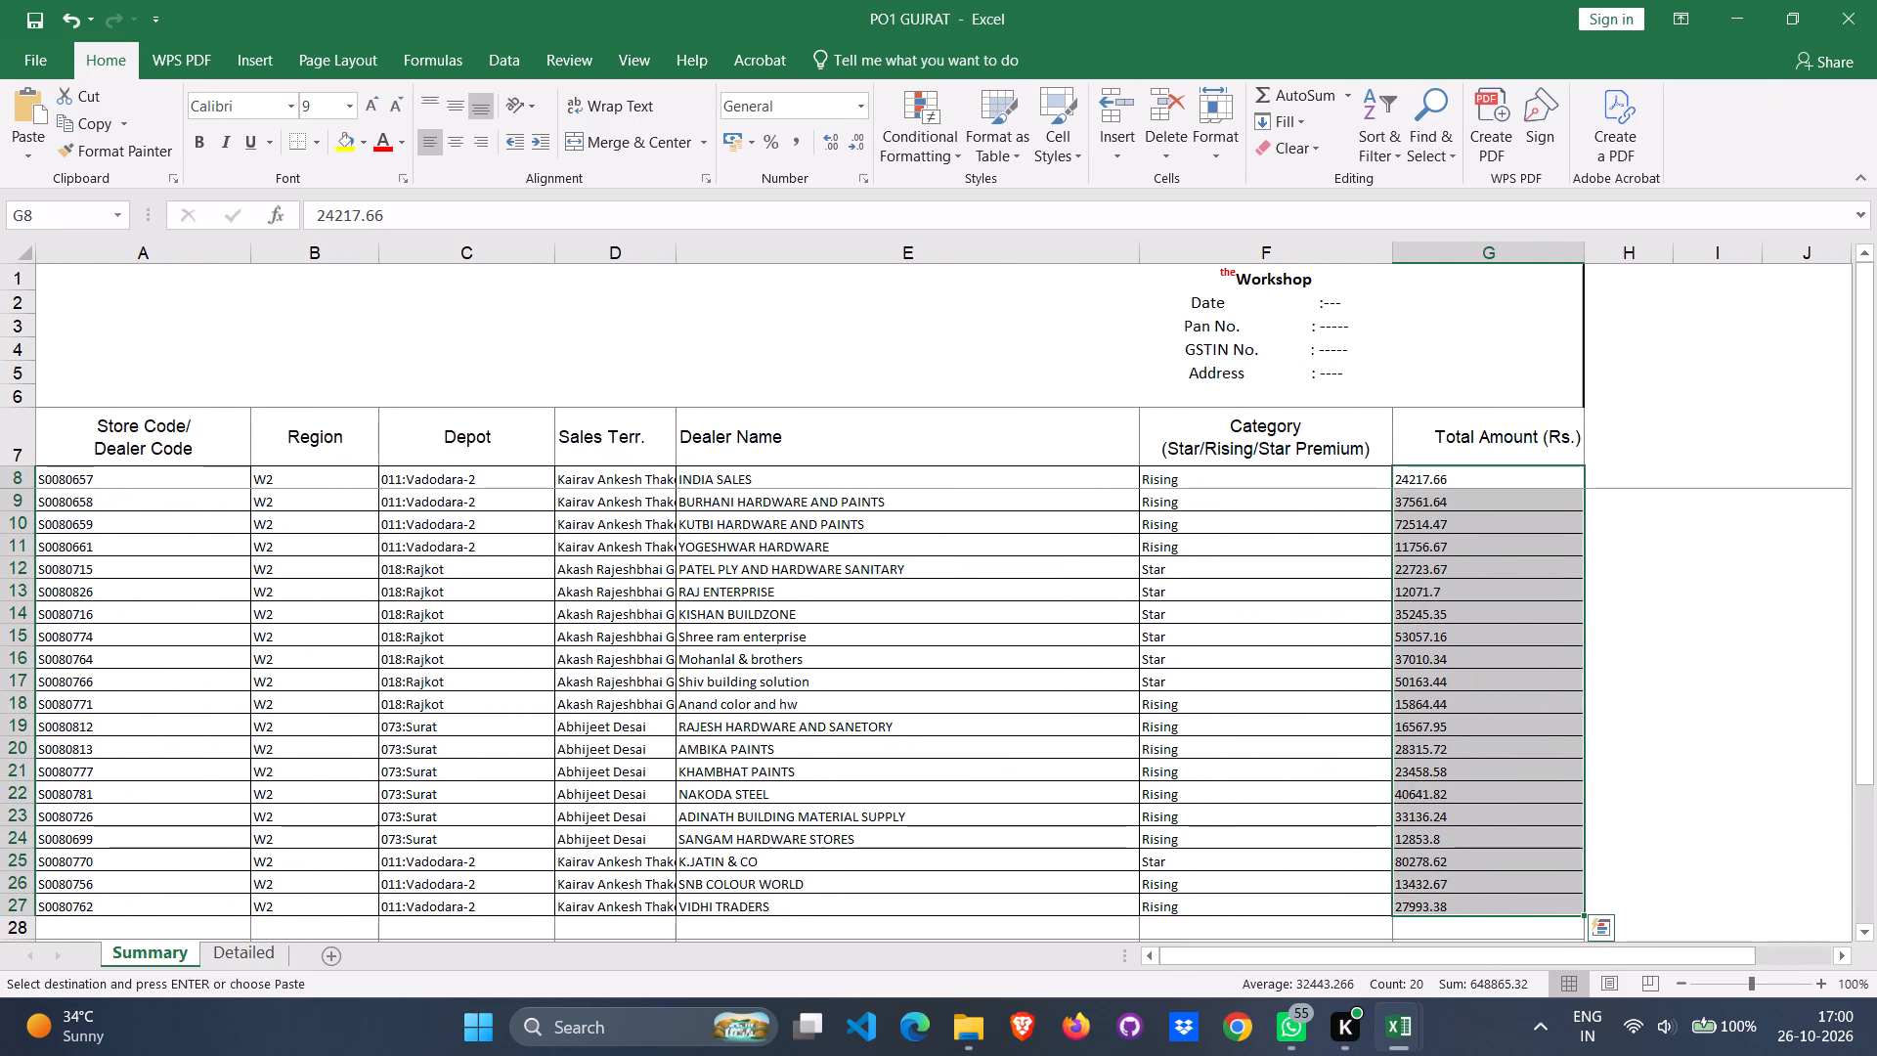
Set the font size of all dealer data in rows 8 to 27, from Store Code through Total Amount, to 11.
left_click(61, 475)
key("shift+Down")
key("shift+Down")
key("shift+Down")
key("shift+Down")
key("shift+Down")
key("shift+Down")
key("shift+Down")
key("shift+Down")
key("shift+Down")
key("shift+Down")
key("shift+Down")
key("shift+Down")
key("shift+Down")
key("shift+Down")
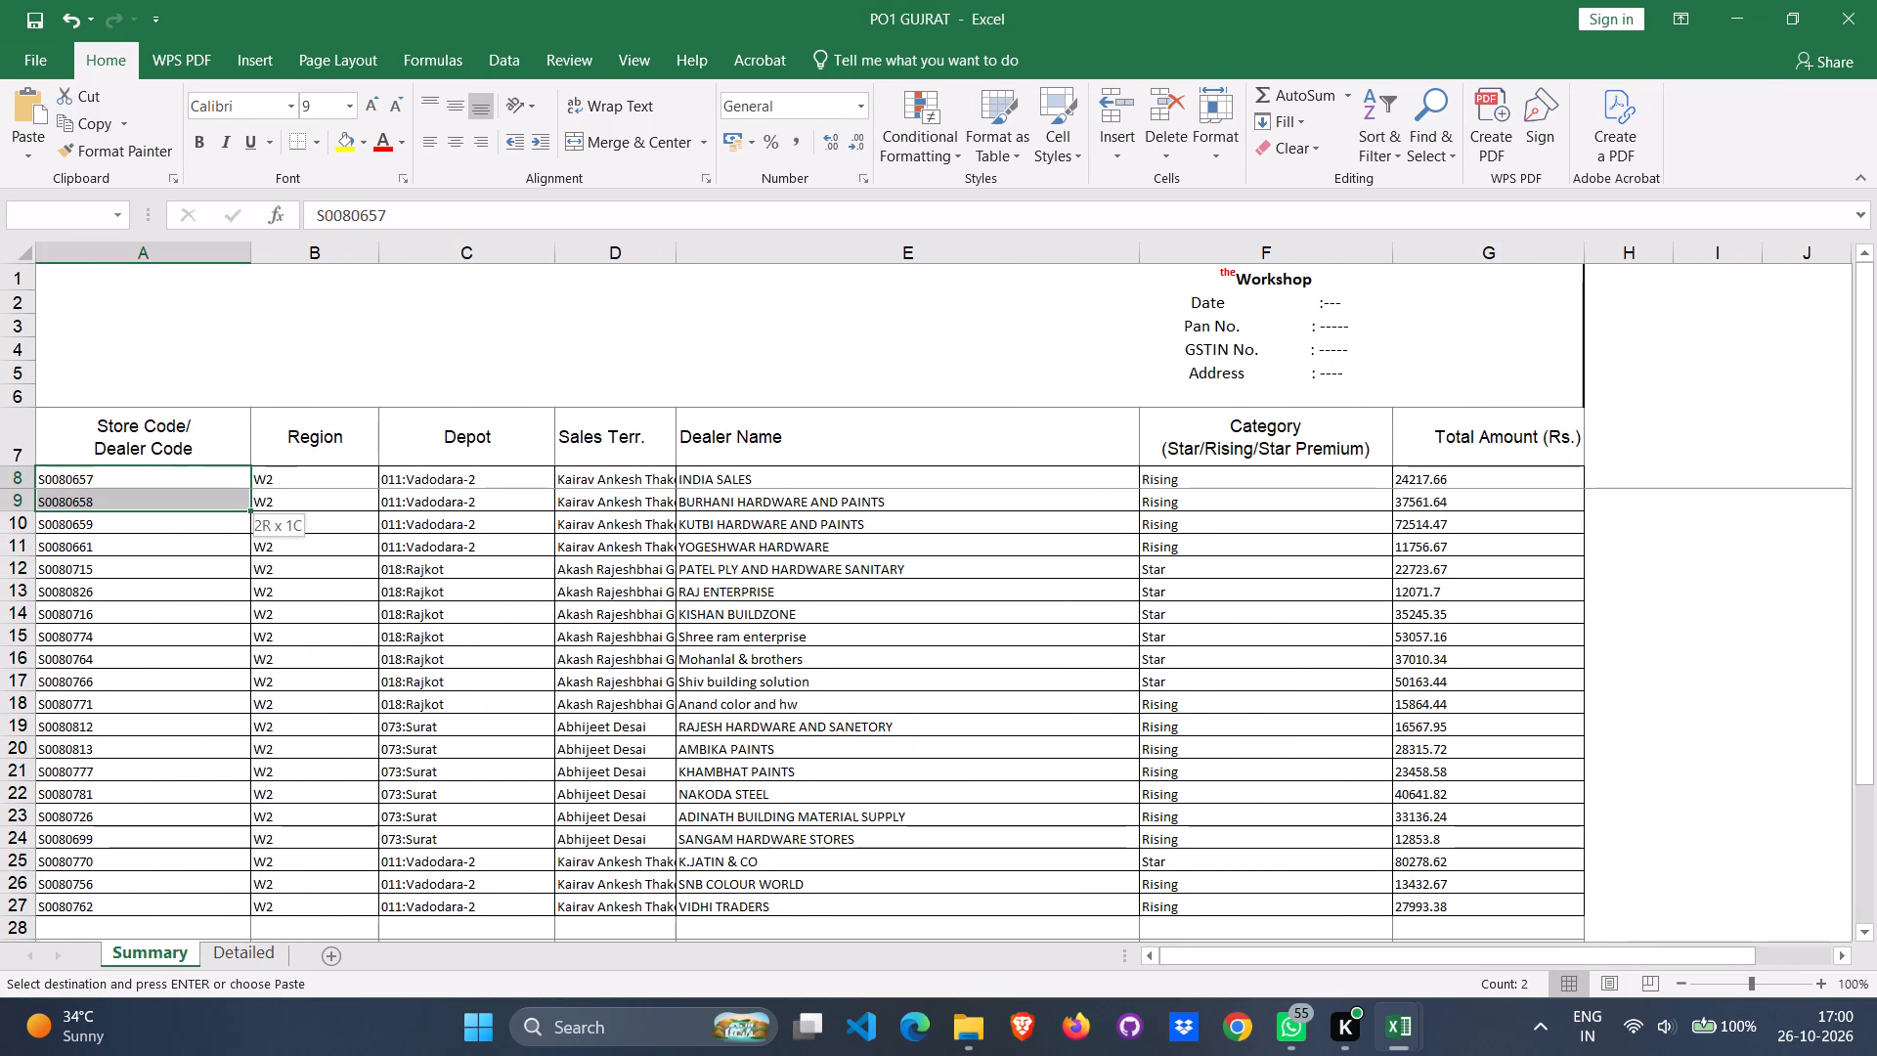
key("shift+Down")
key("shift+Down")
key("shift+Down")
key("shift+Down")
key("shift+Down")
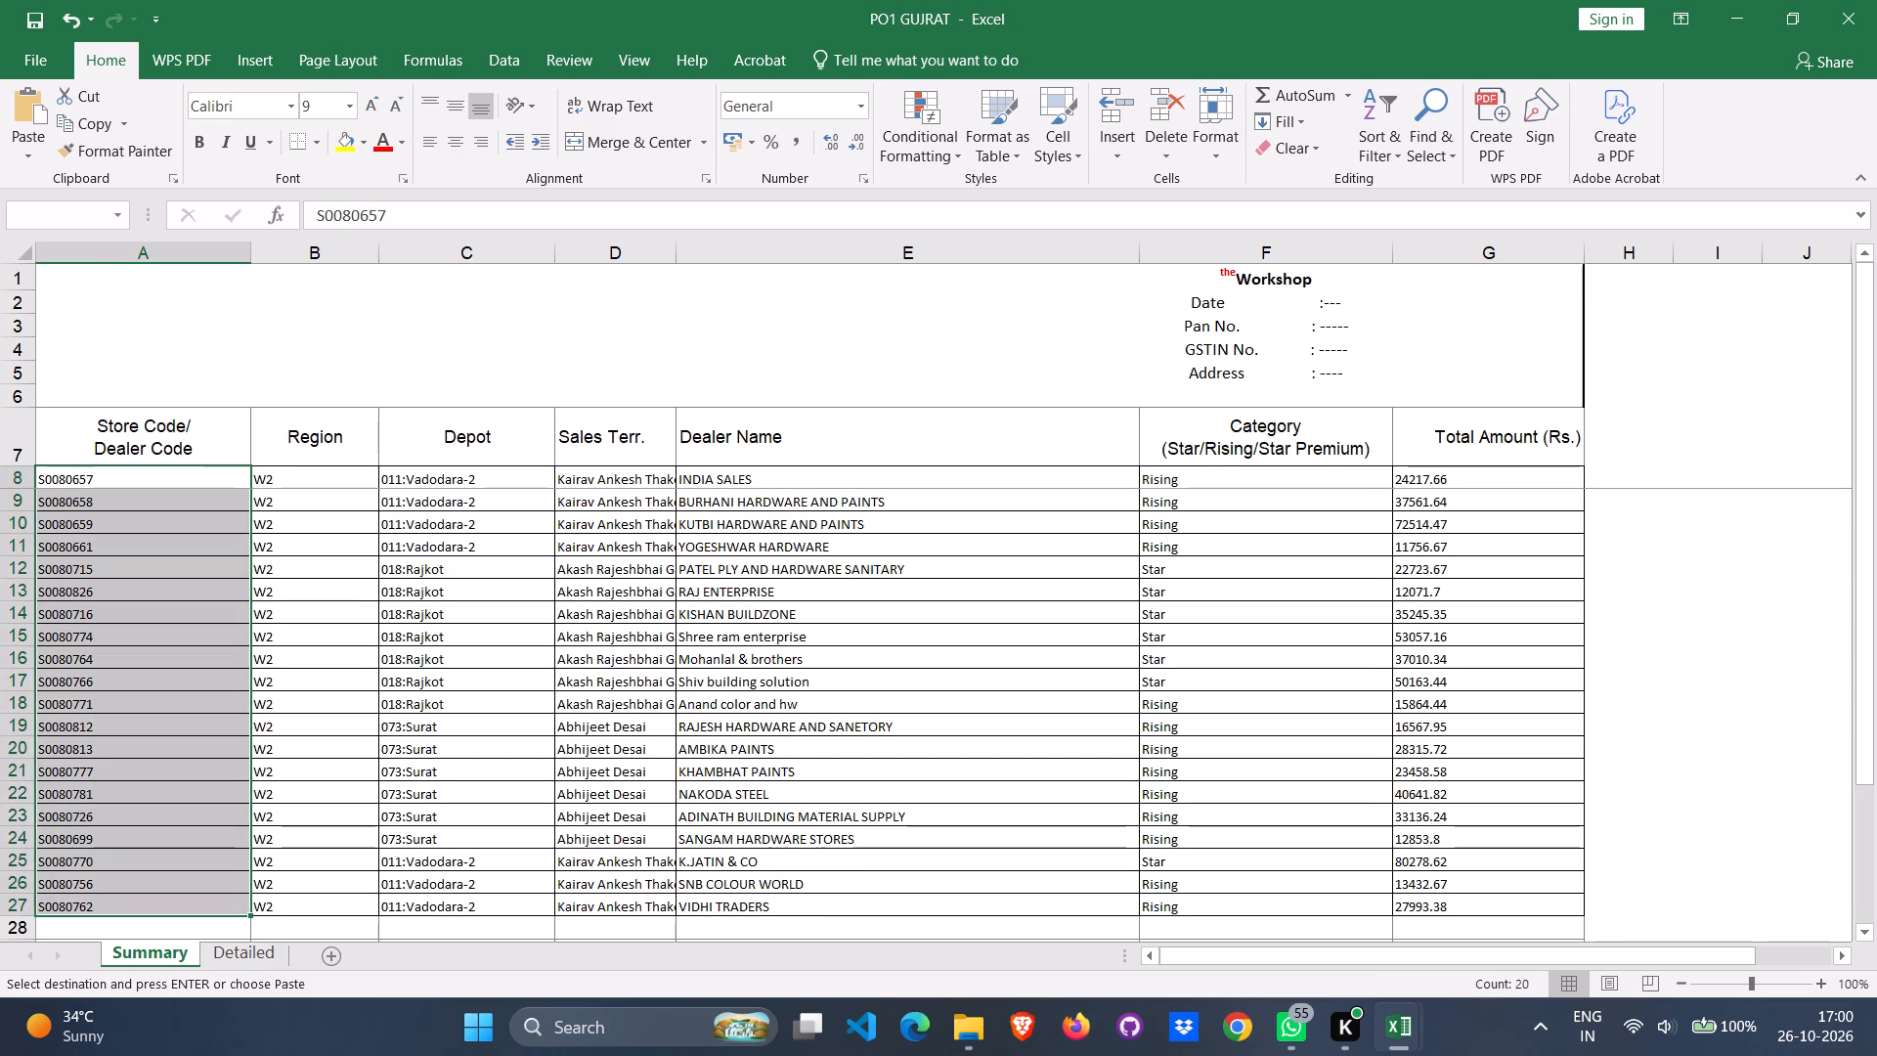
key("shift+Right")
key("shift+Right")
key("shift+Right")
key("shift+Right")
key("shift+Right")
key("shift+Right")
key("shift+Right")
key("shift+Right")
key("shift+Right")
key("shift+Right")
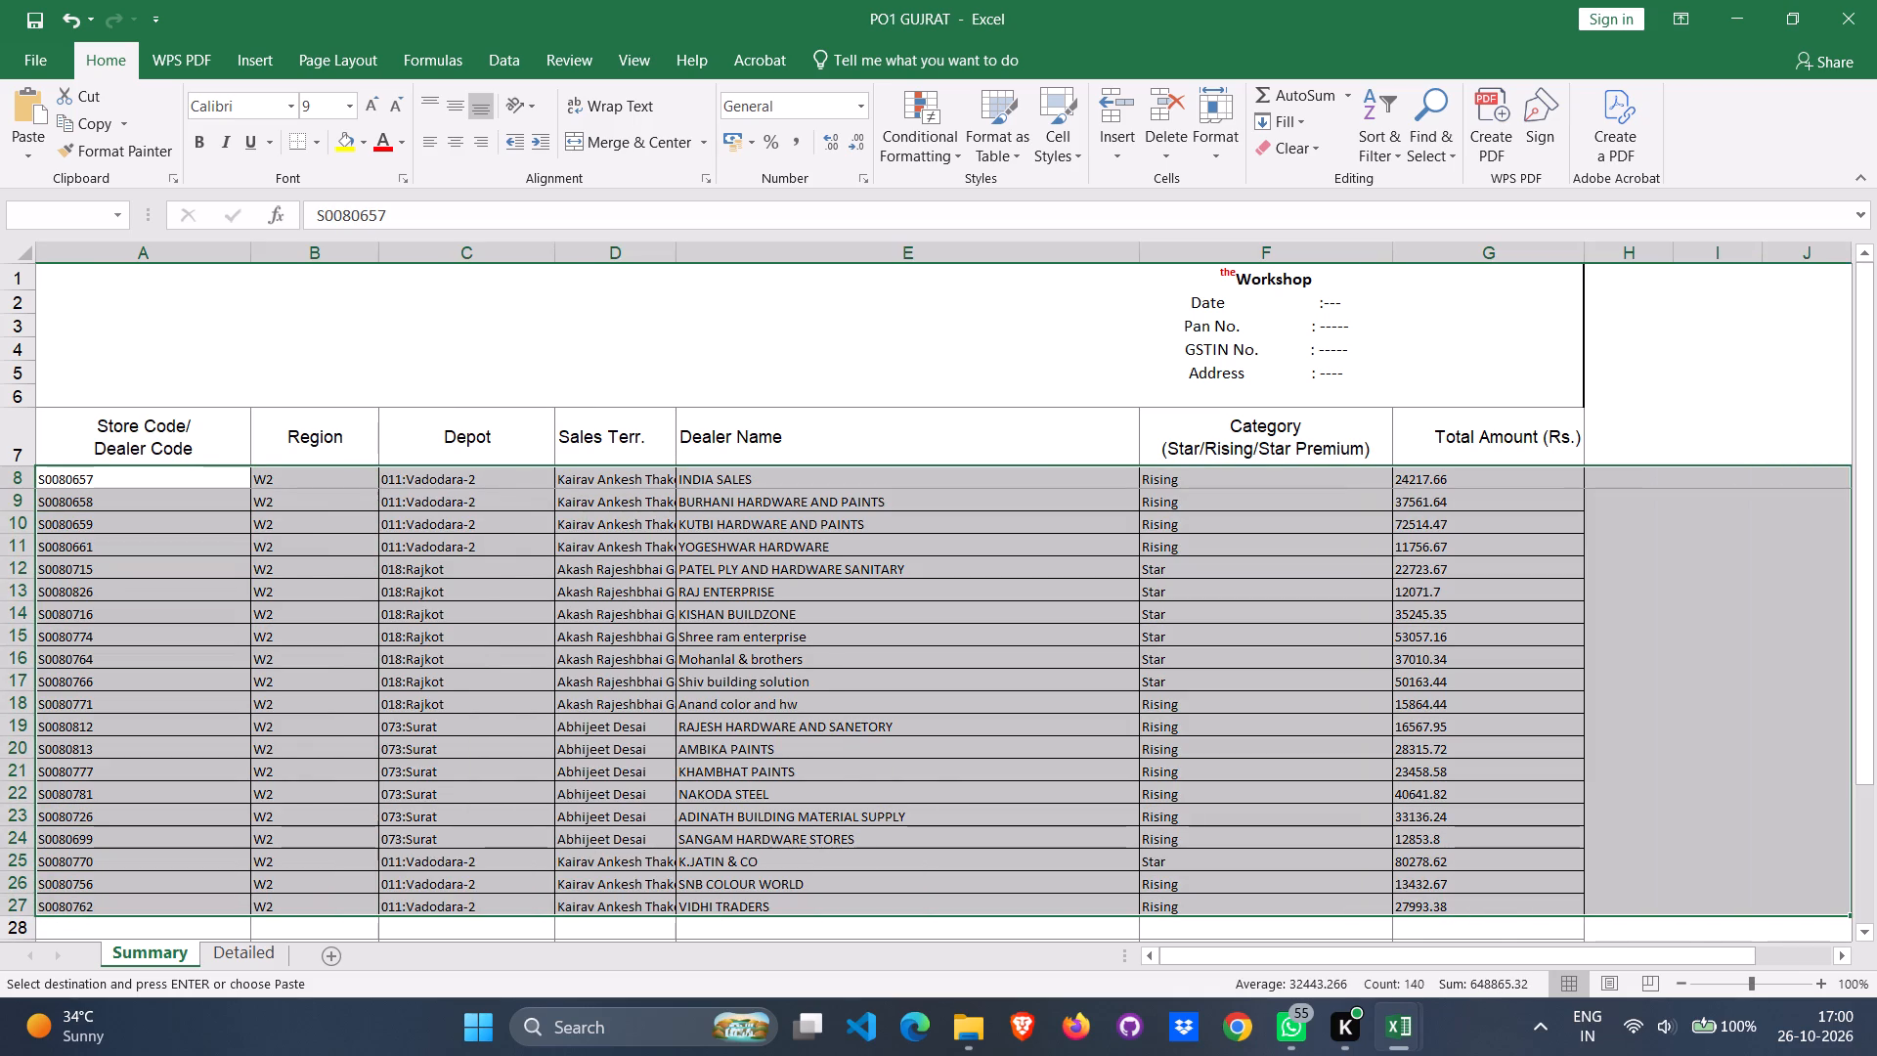
key("shift+Left")
key("shift+Left")
key("shift+Left")
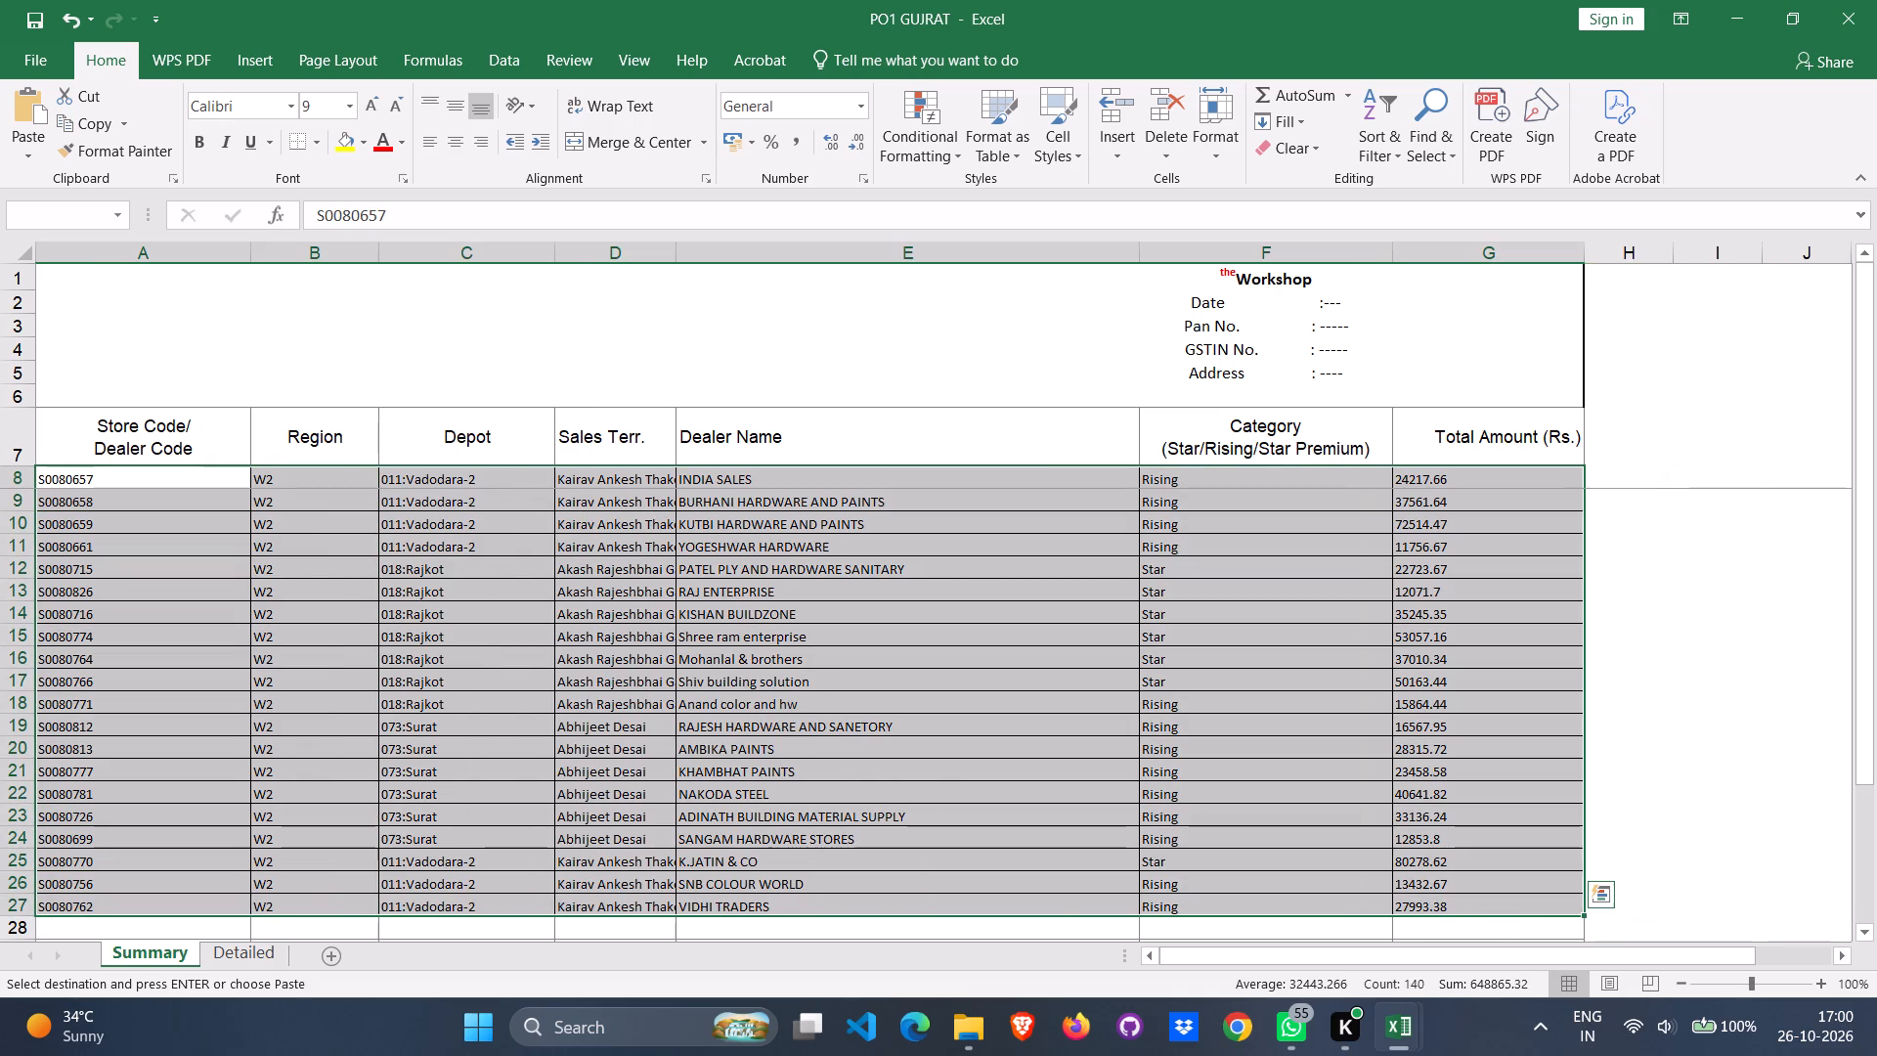
left_click(351, 102)
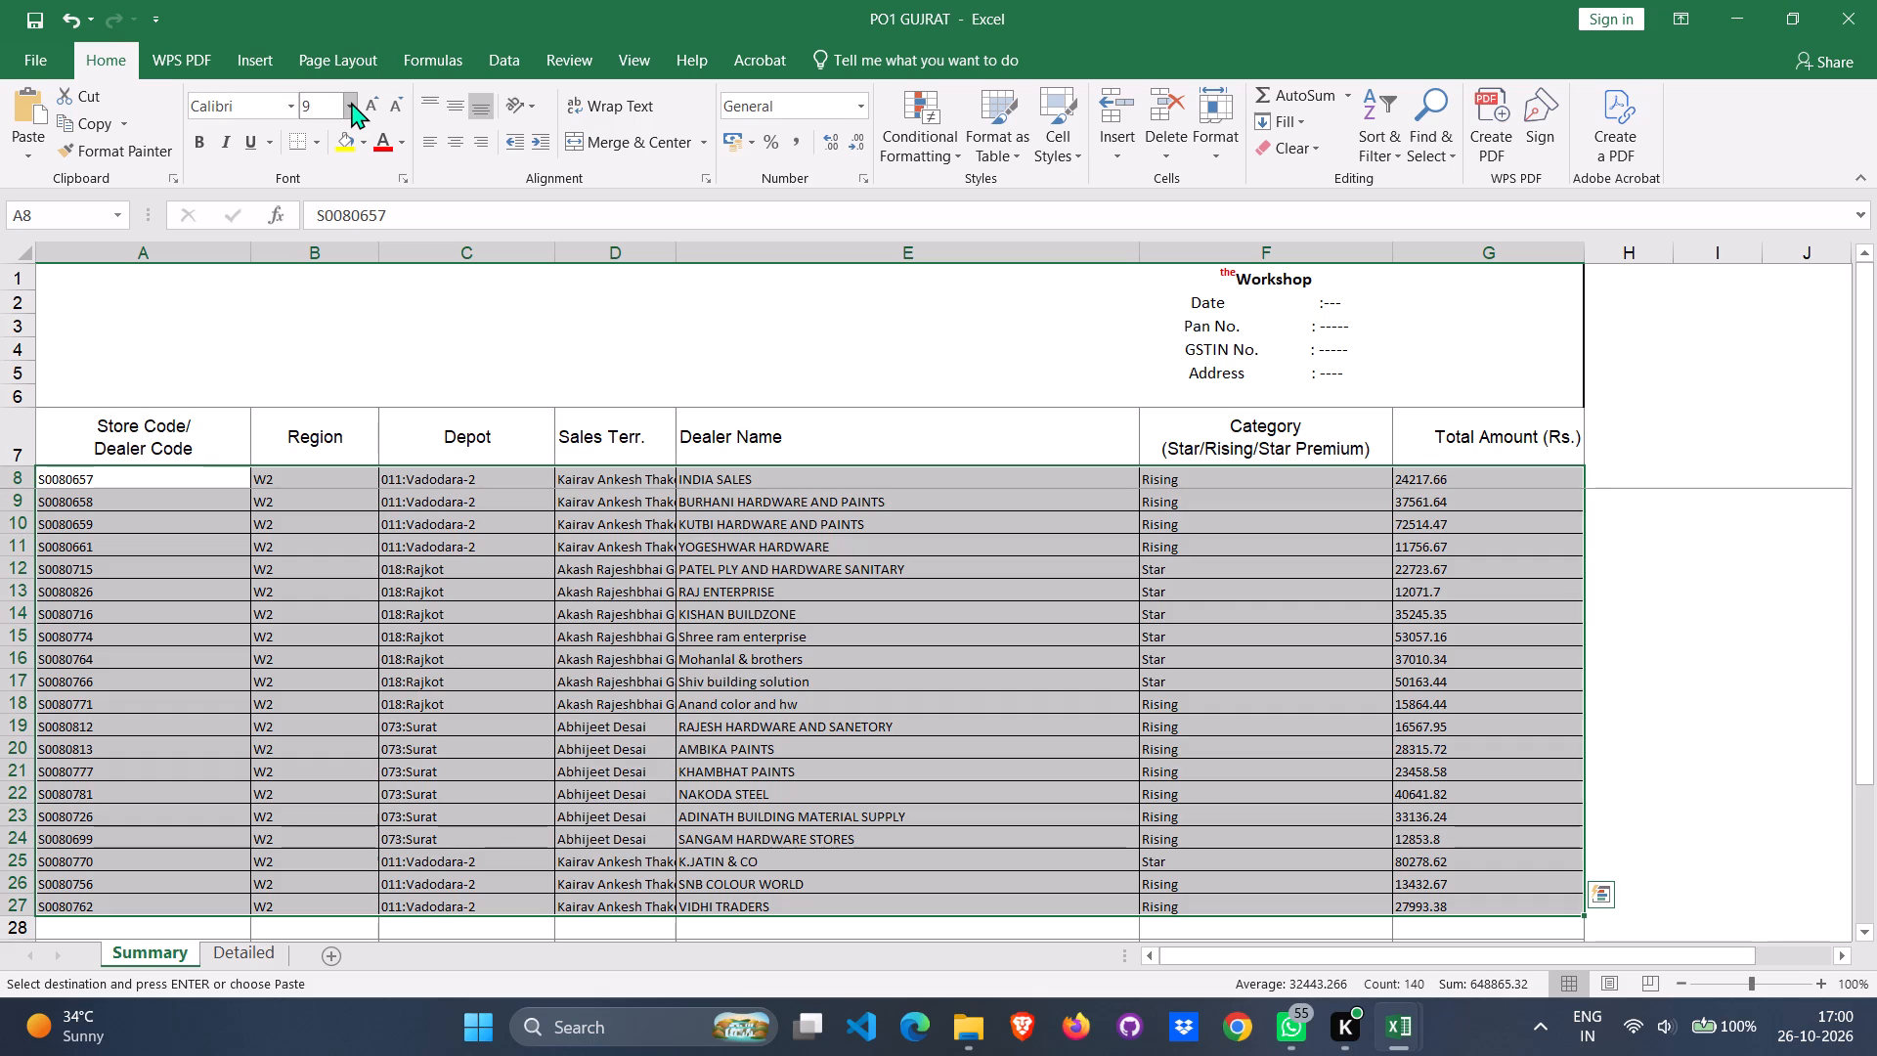
left_click(351, 102)
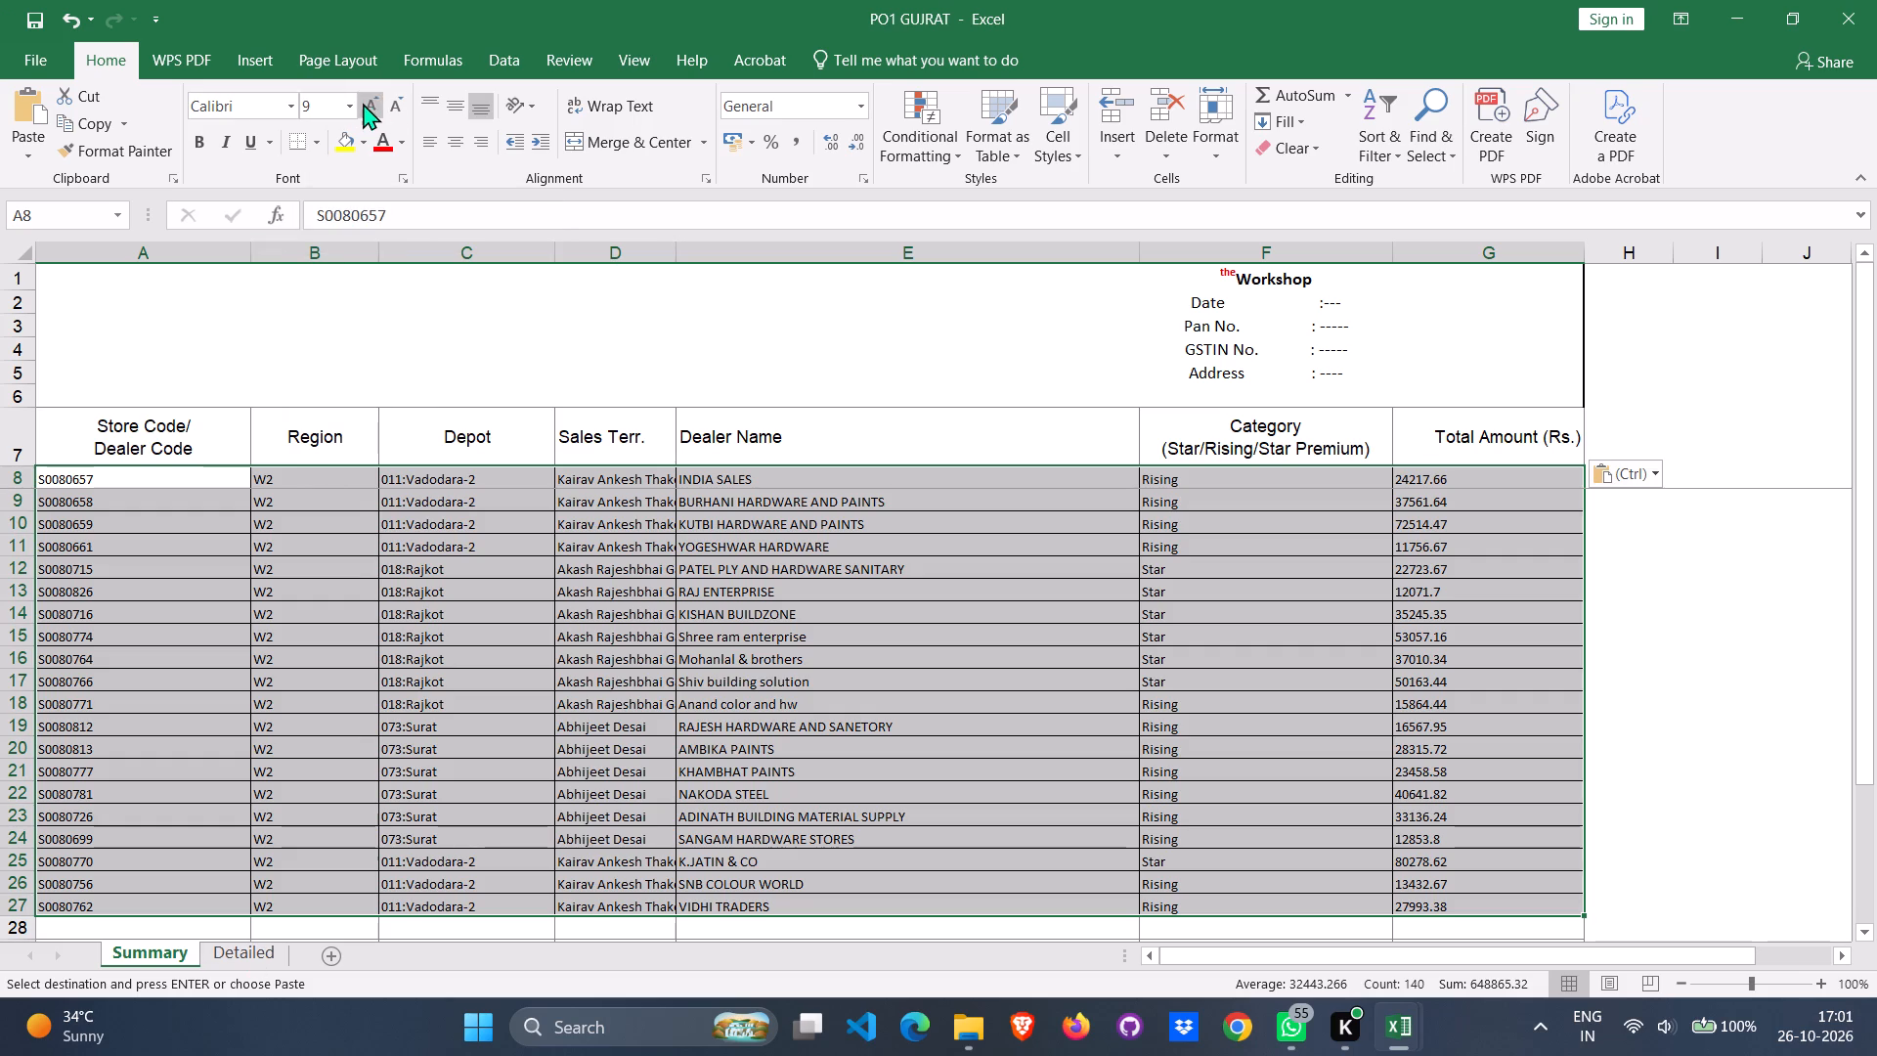
left_click(352, 103)
left_click(324, 207)
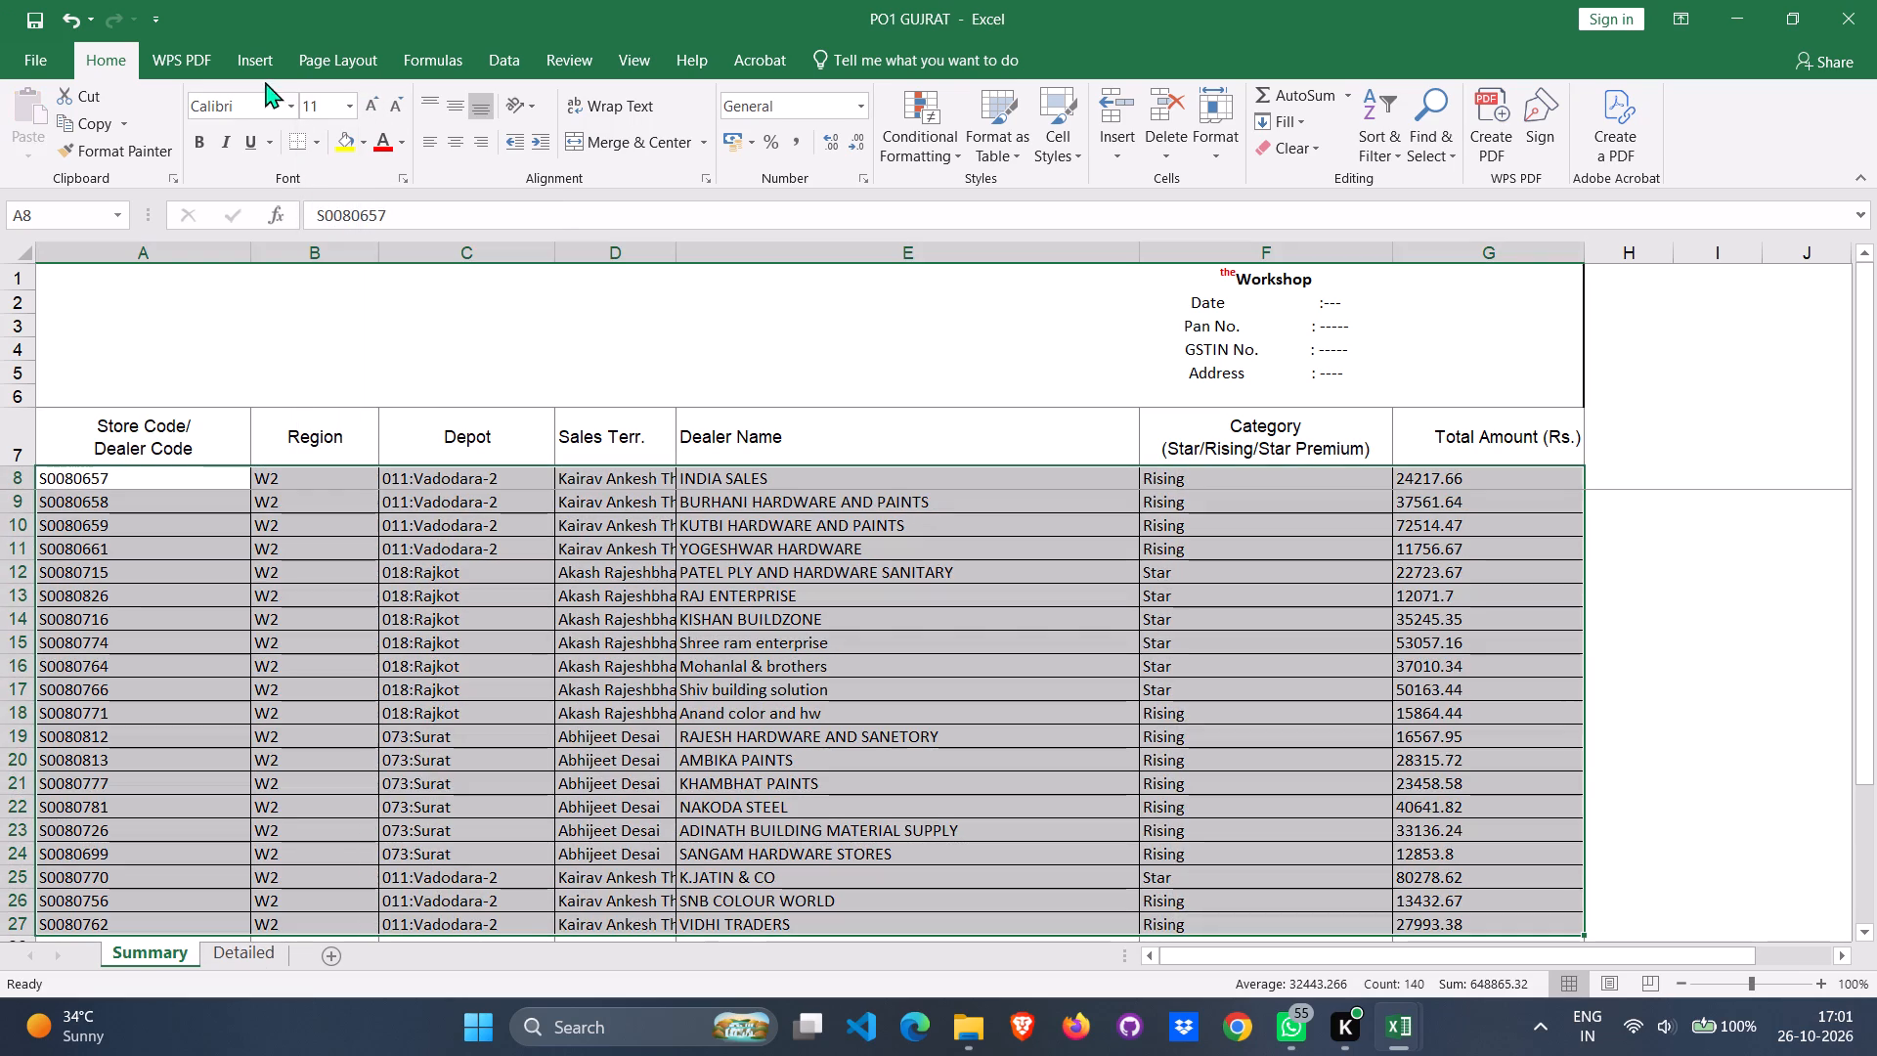
Change the font of the dealer data in rows 8 to 27 to Aptos Narrow.
left_click(283, 112)
left_click(287, 110)
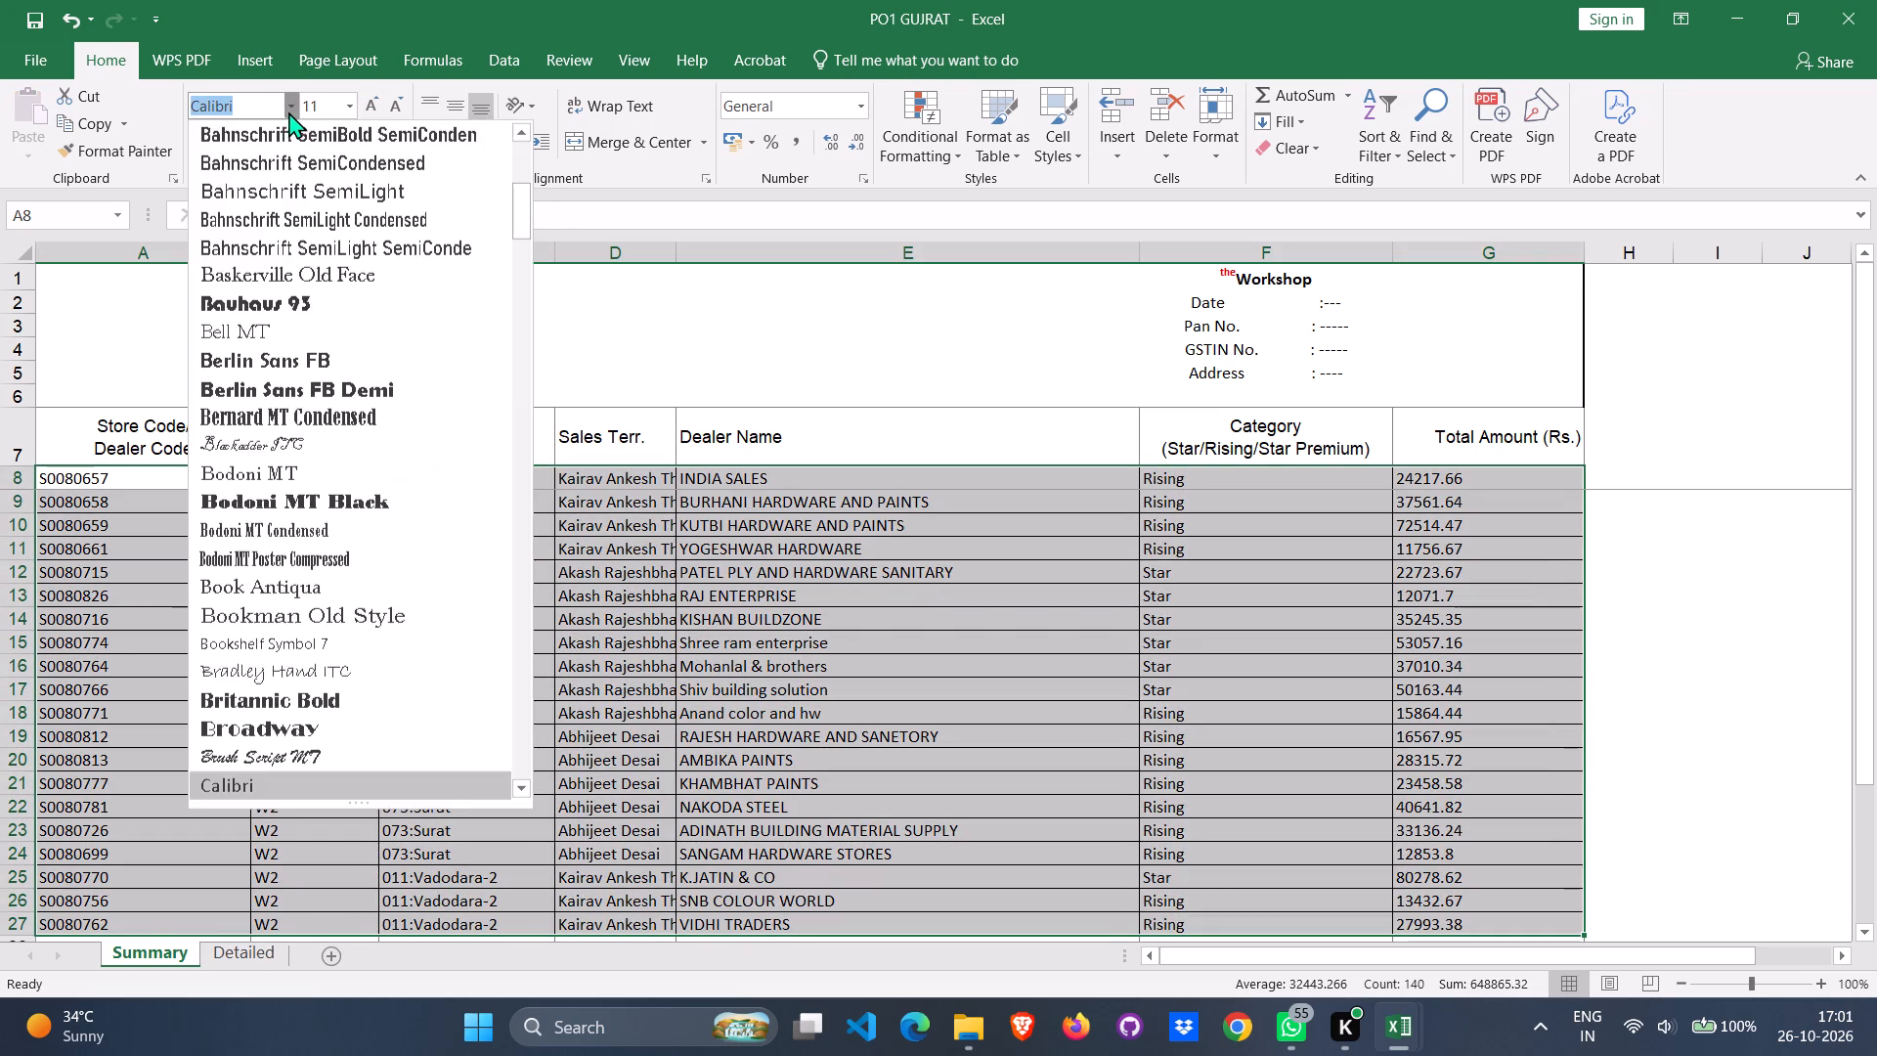
scroll(284, 128, "up", 20)
scroll(284, 128, "up", 20)
scroll(284, 128, "up", 4)
left_click(284, 199)
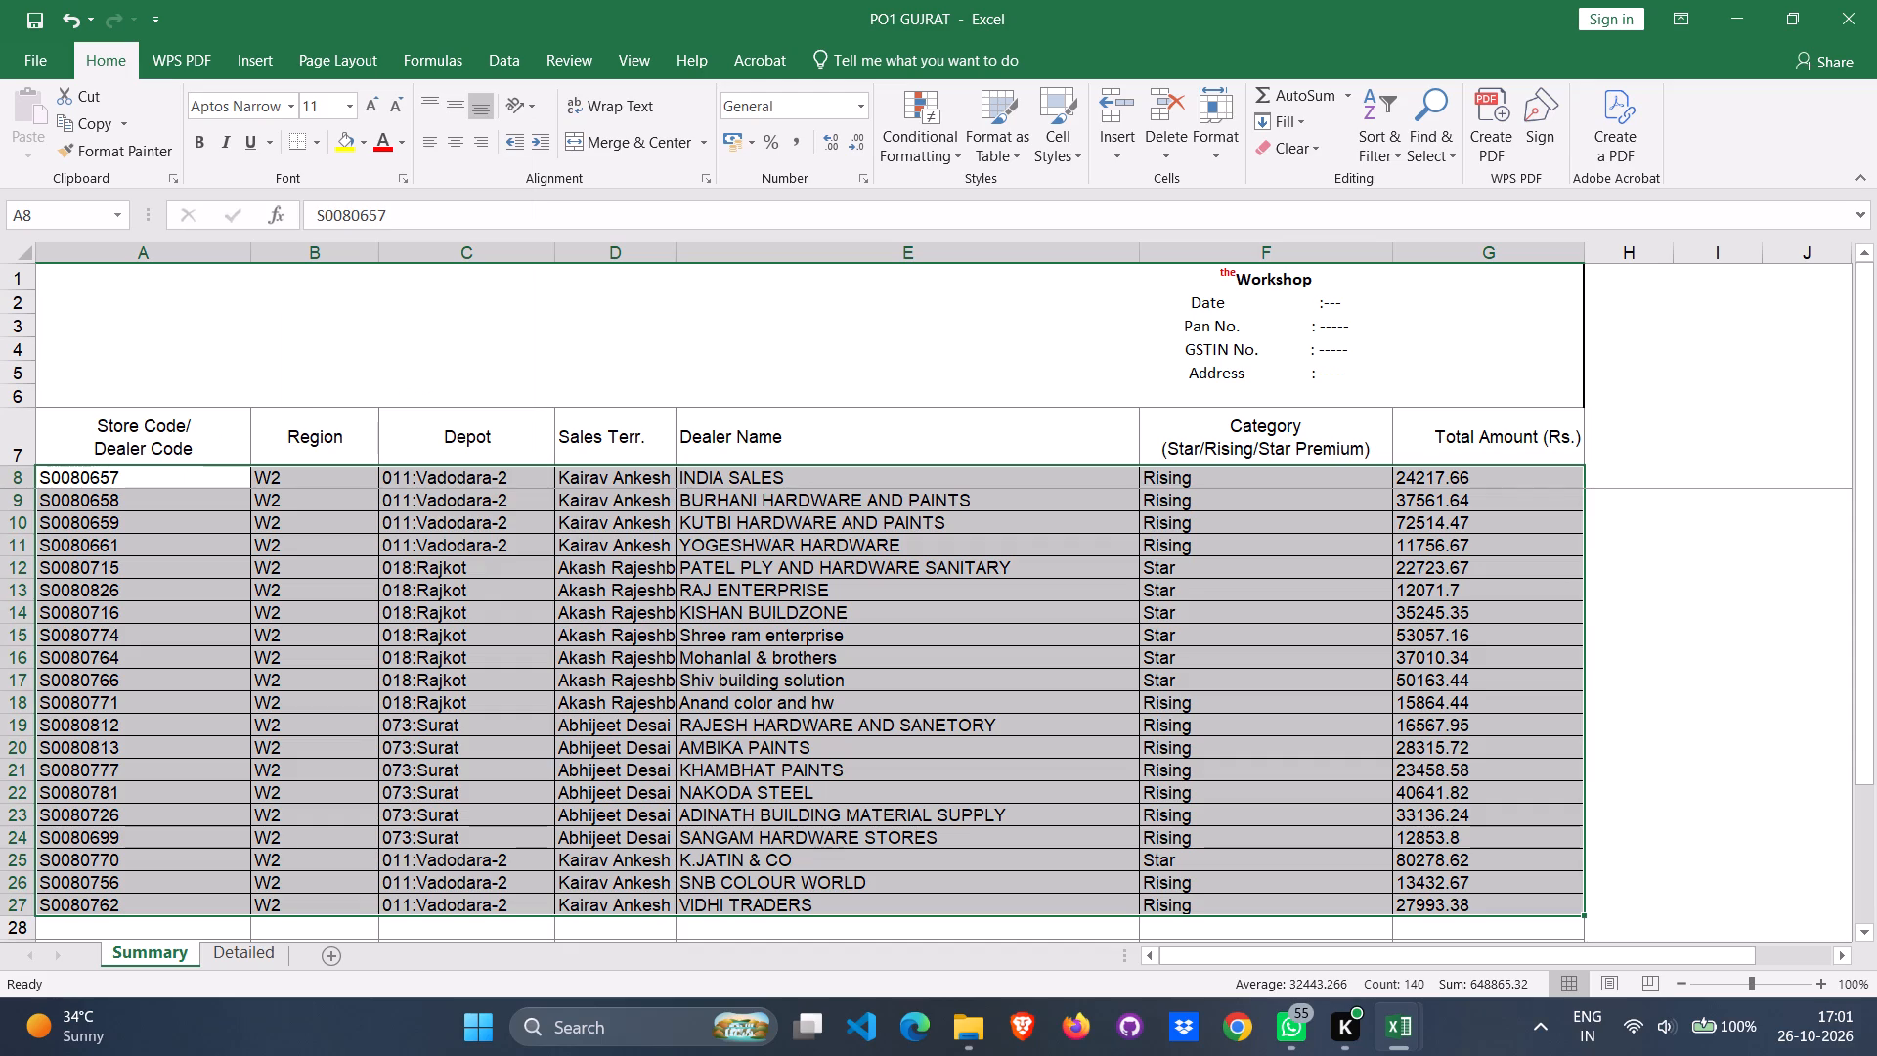
Centre the dealer data in rows 8 to 27 horizontally within its cells.
scroll(661, 668, "up", 4)
left_click(452, 147)
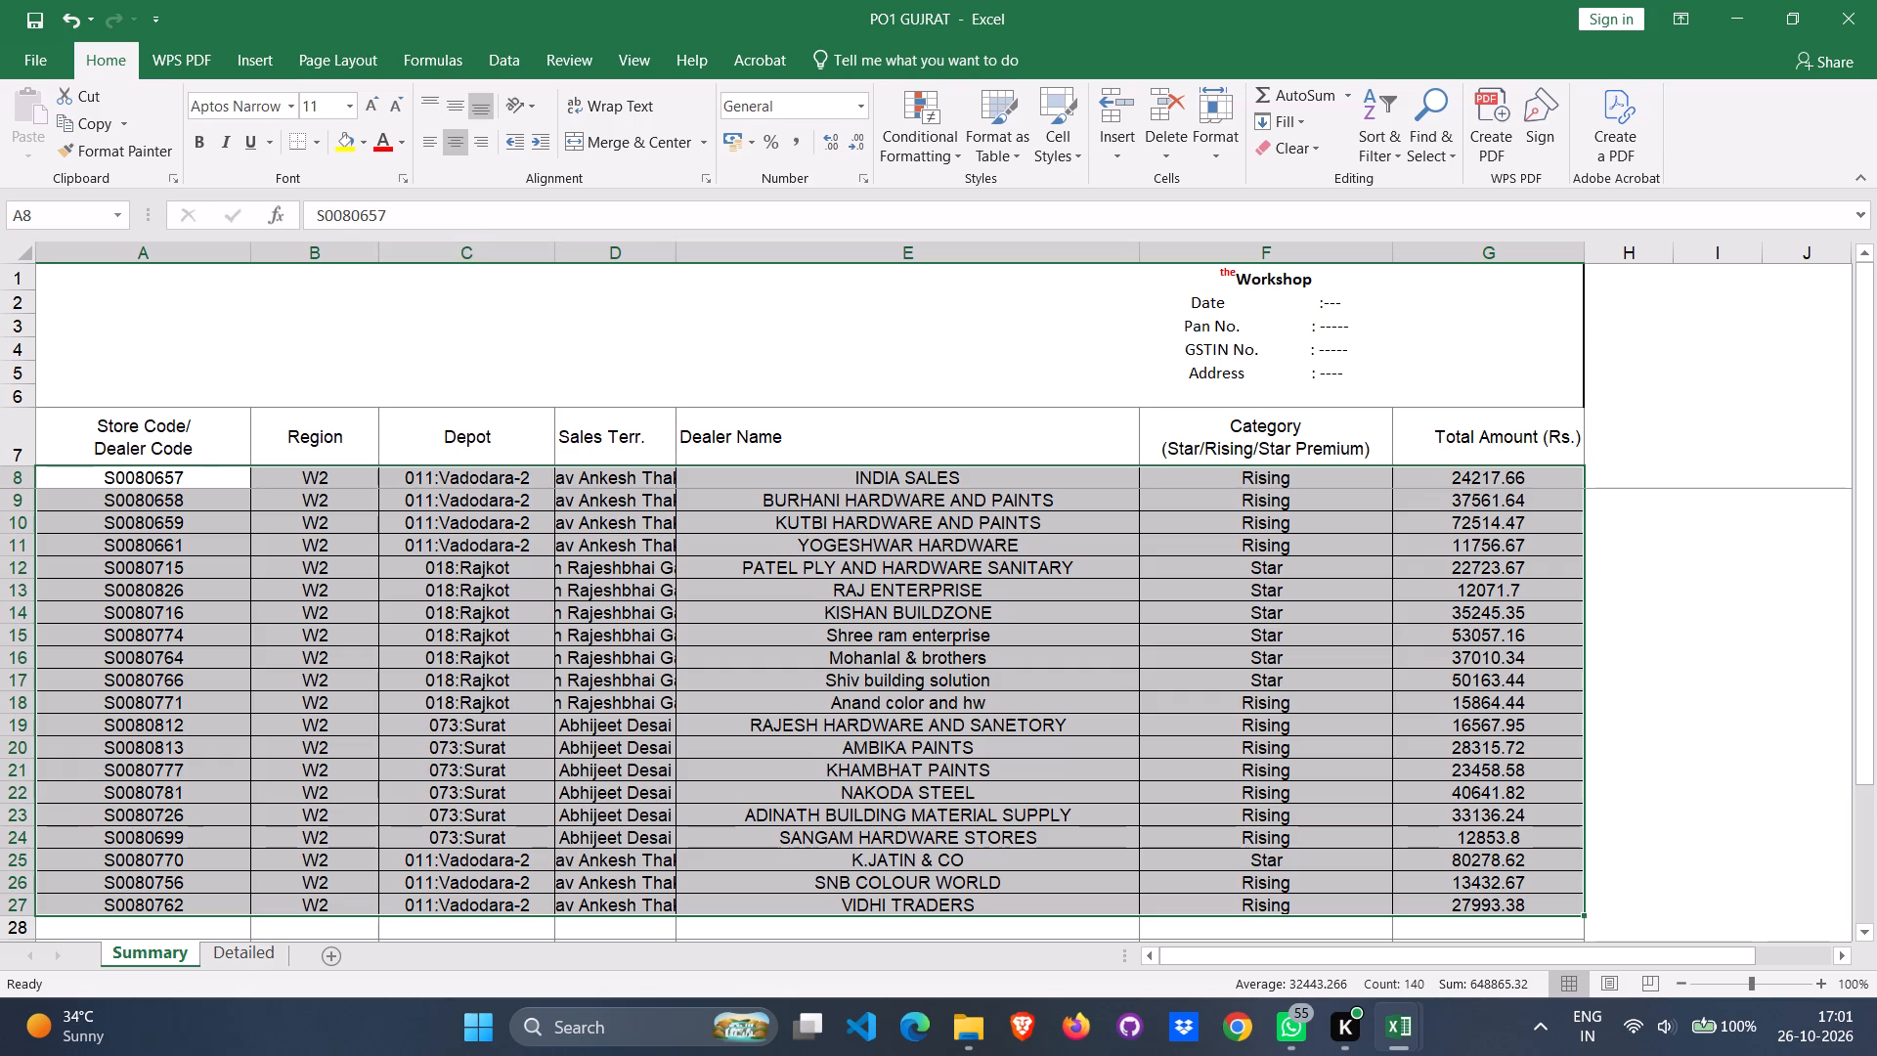
Deselect the dealer table and save the PO1 GUJRAT workbook.
left_click(516, 332)
triple_click(32, 23)
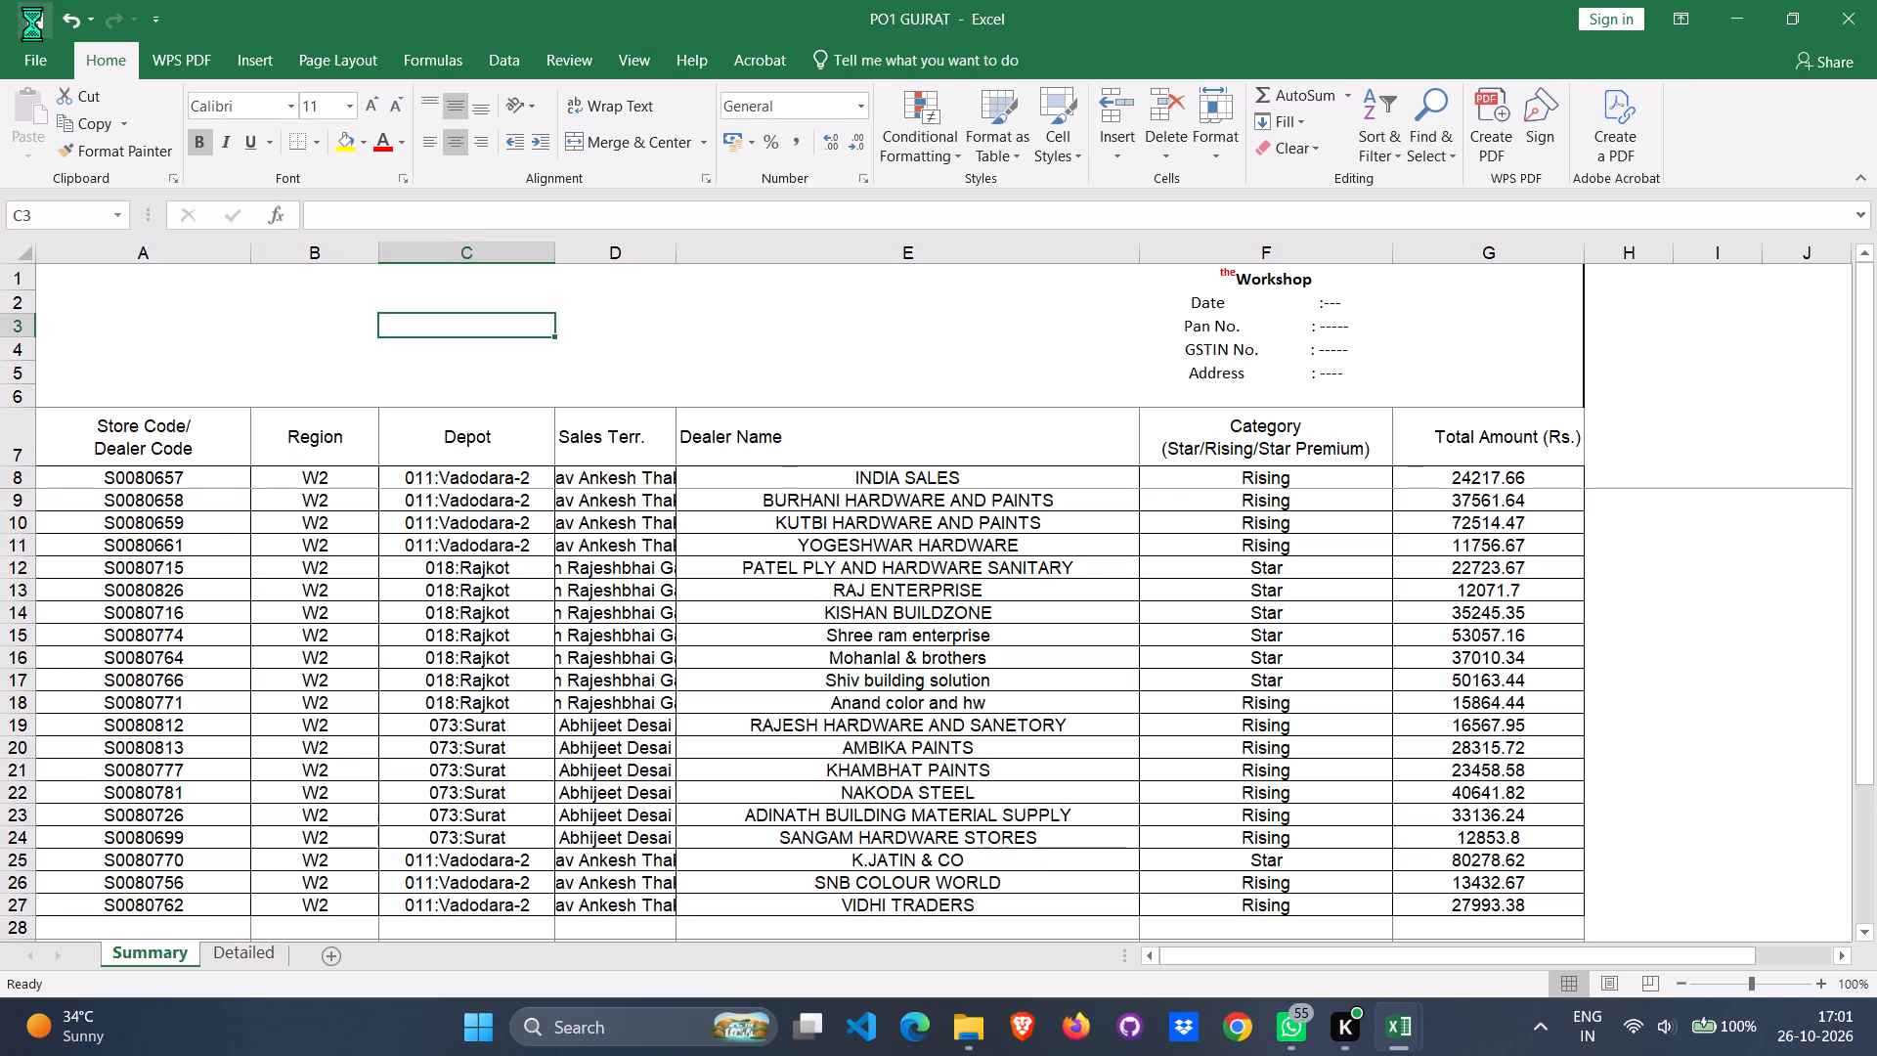
double_click(32, 23)
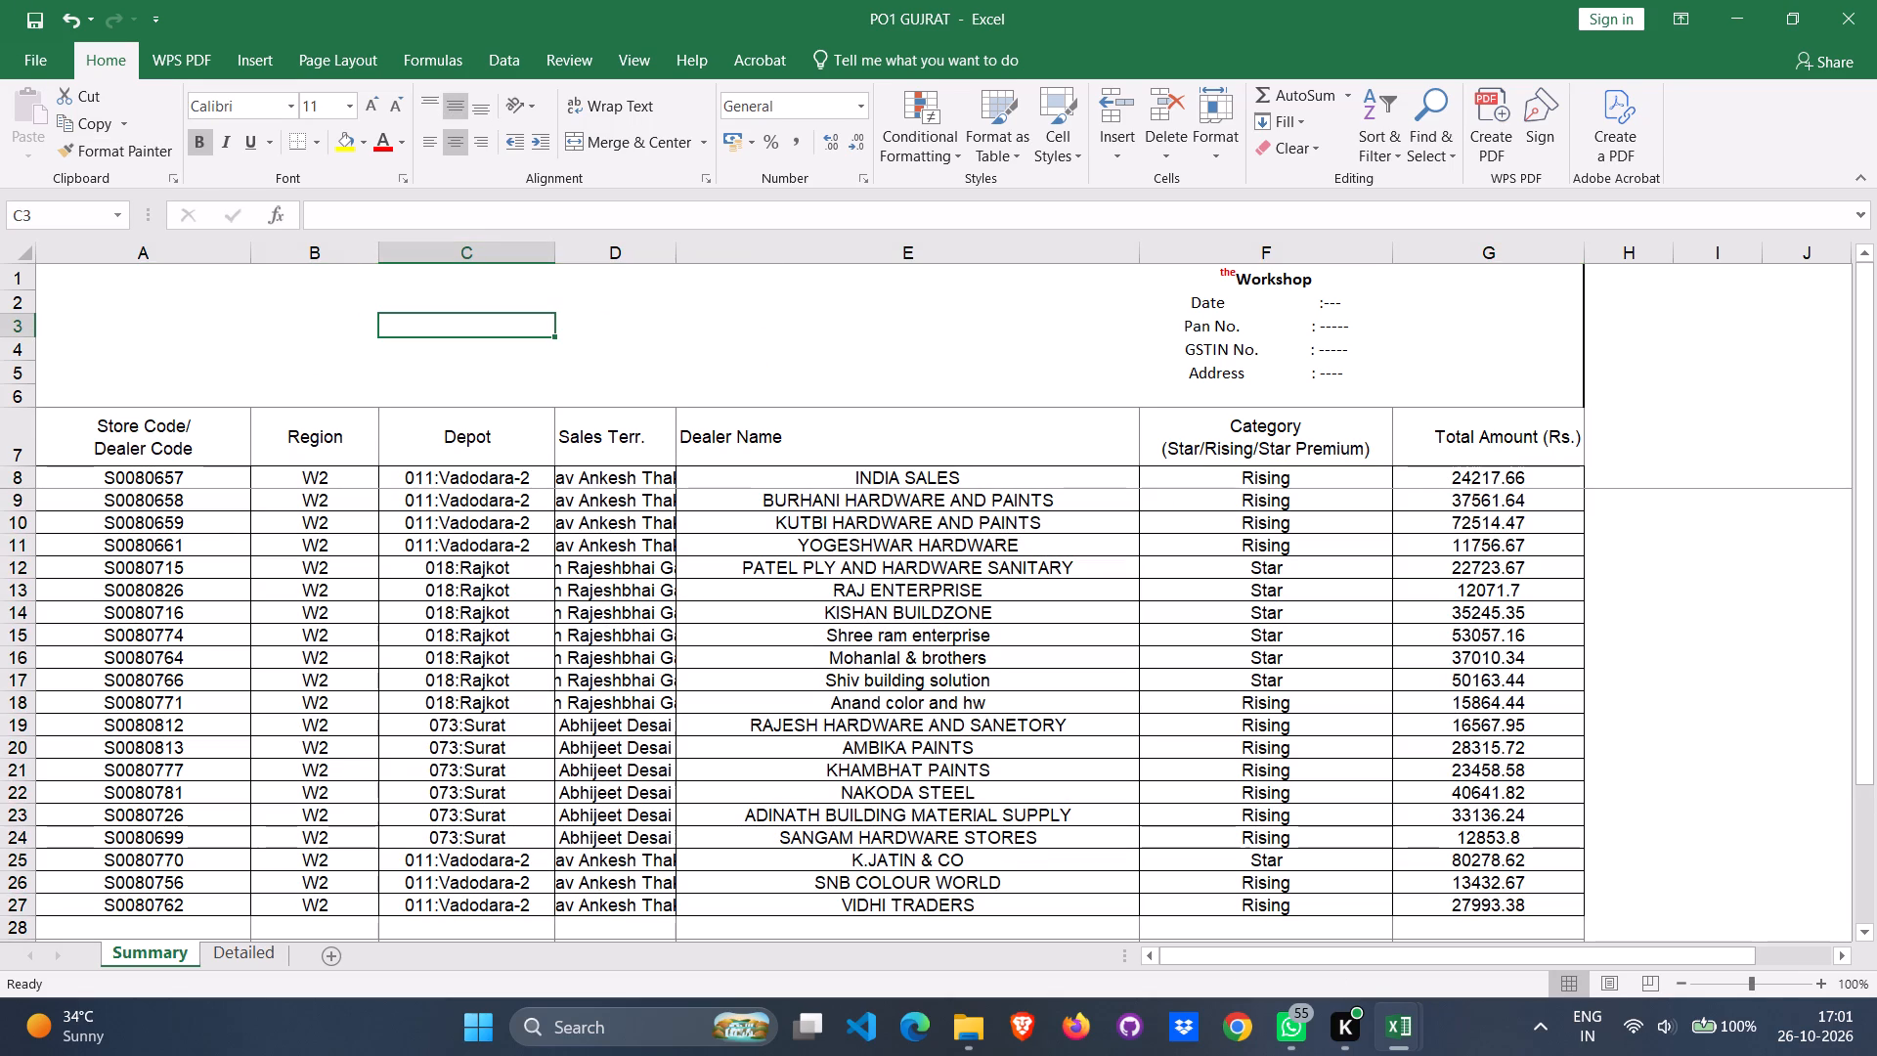
Look over the dealer rows down to the grand total on the Summary sheet and save the PO1 GUJRAT workbook.
scroll(918, 636, "down", 4)
scroll(918, 636, "up", 11)
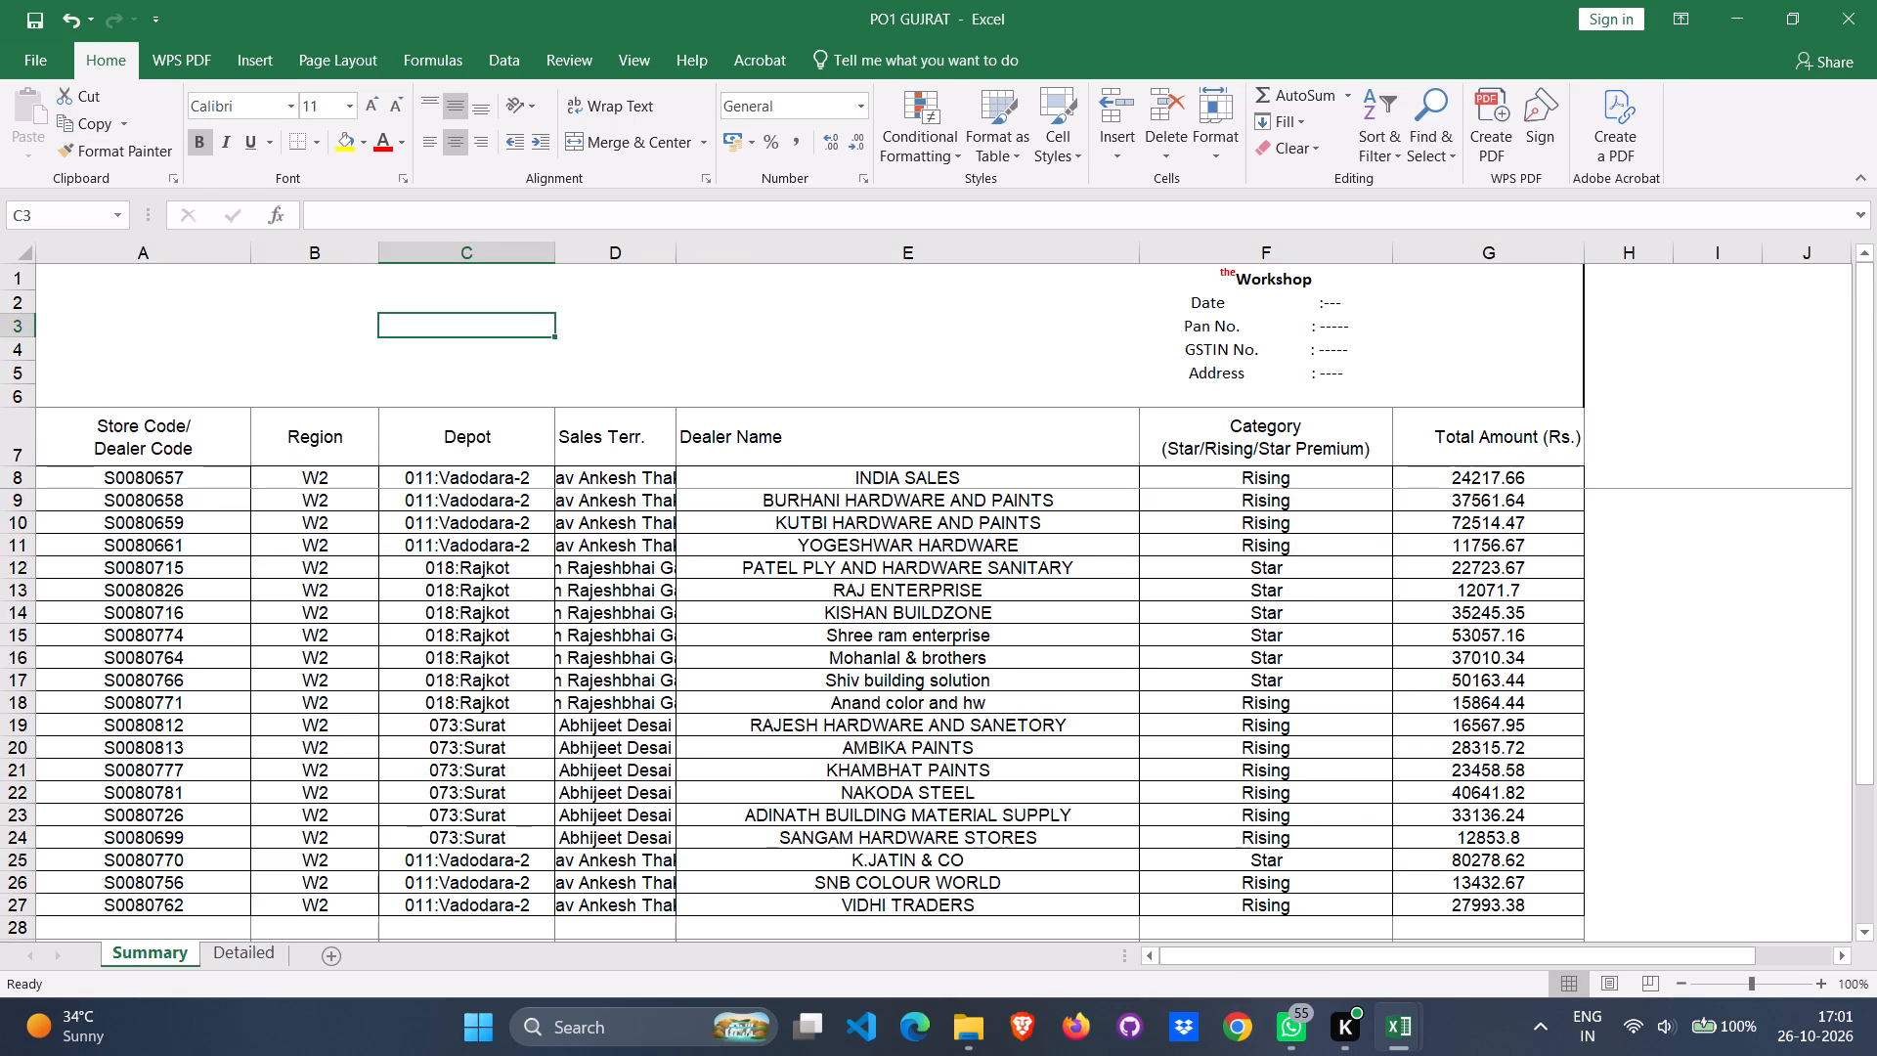
scroll(1076, 675, "down", 5)
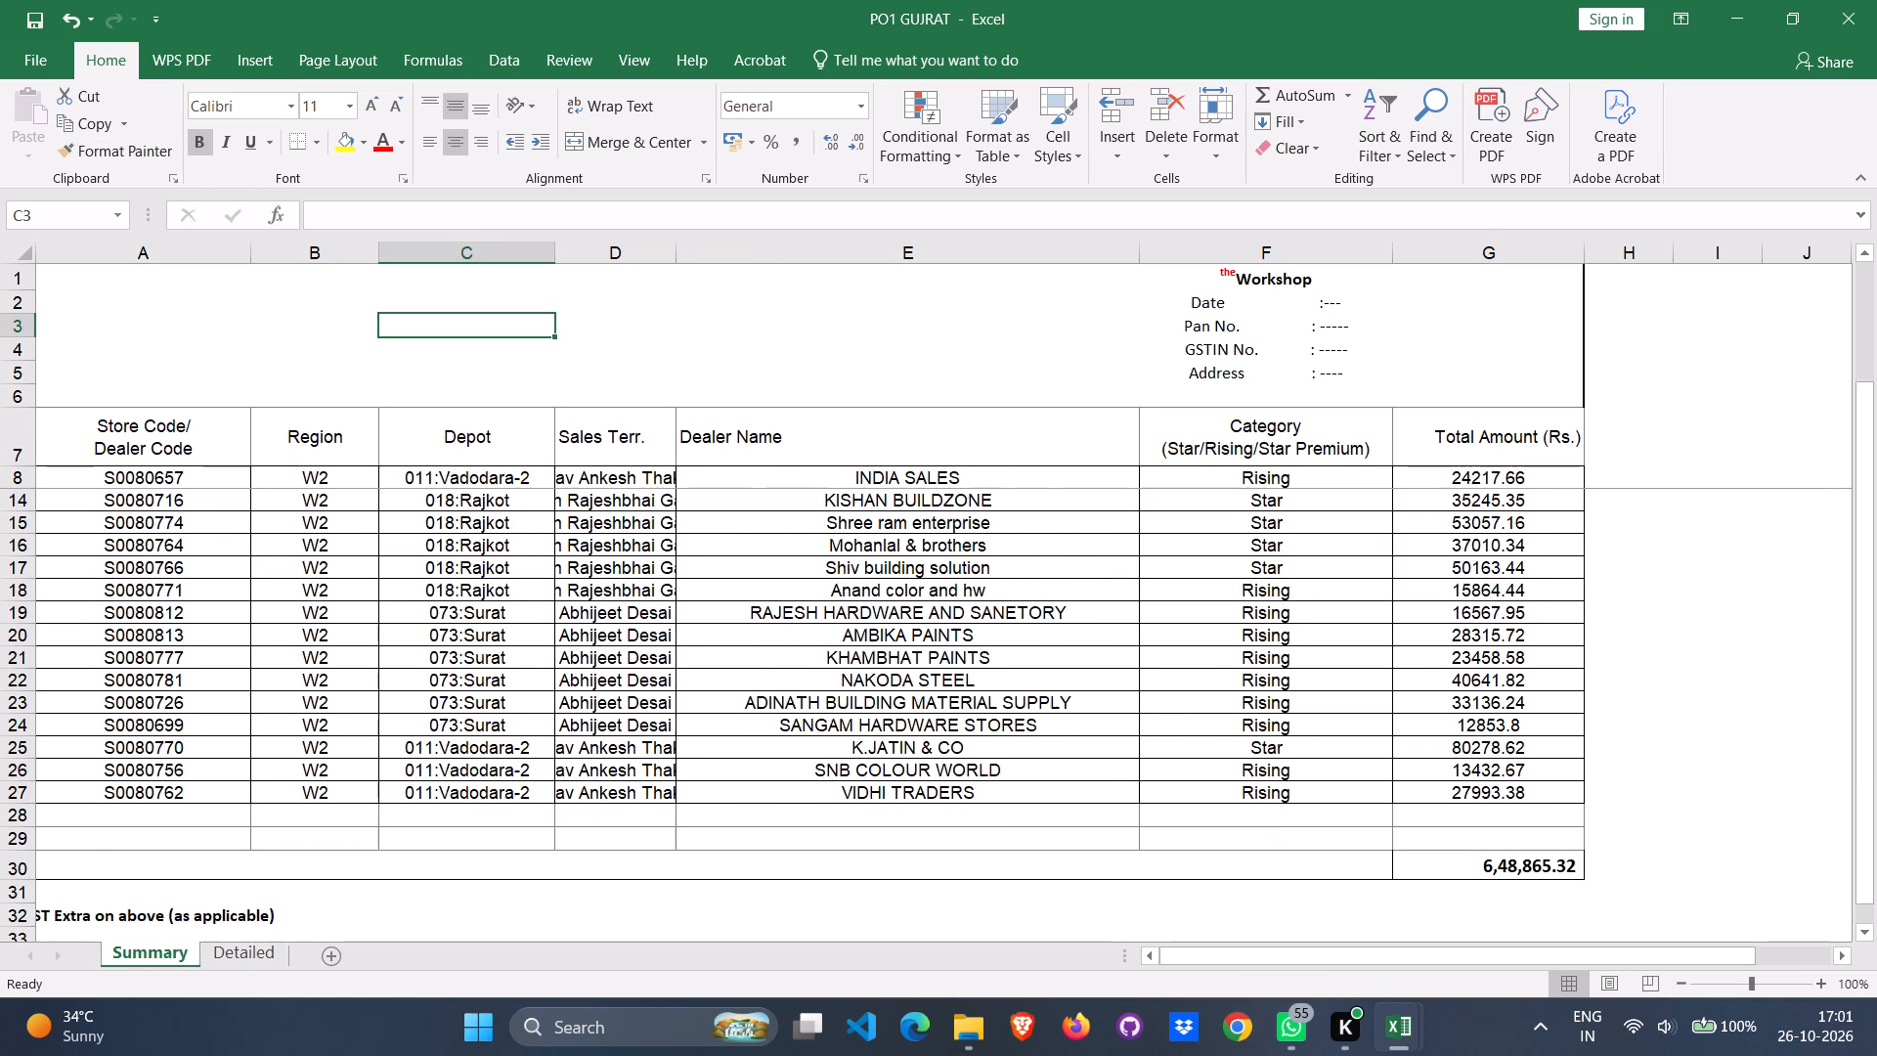
scroll(1076, 675, "up", 5)
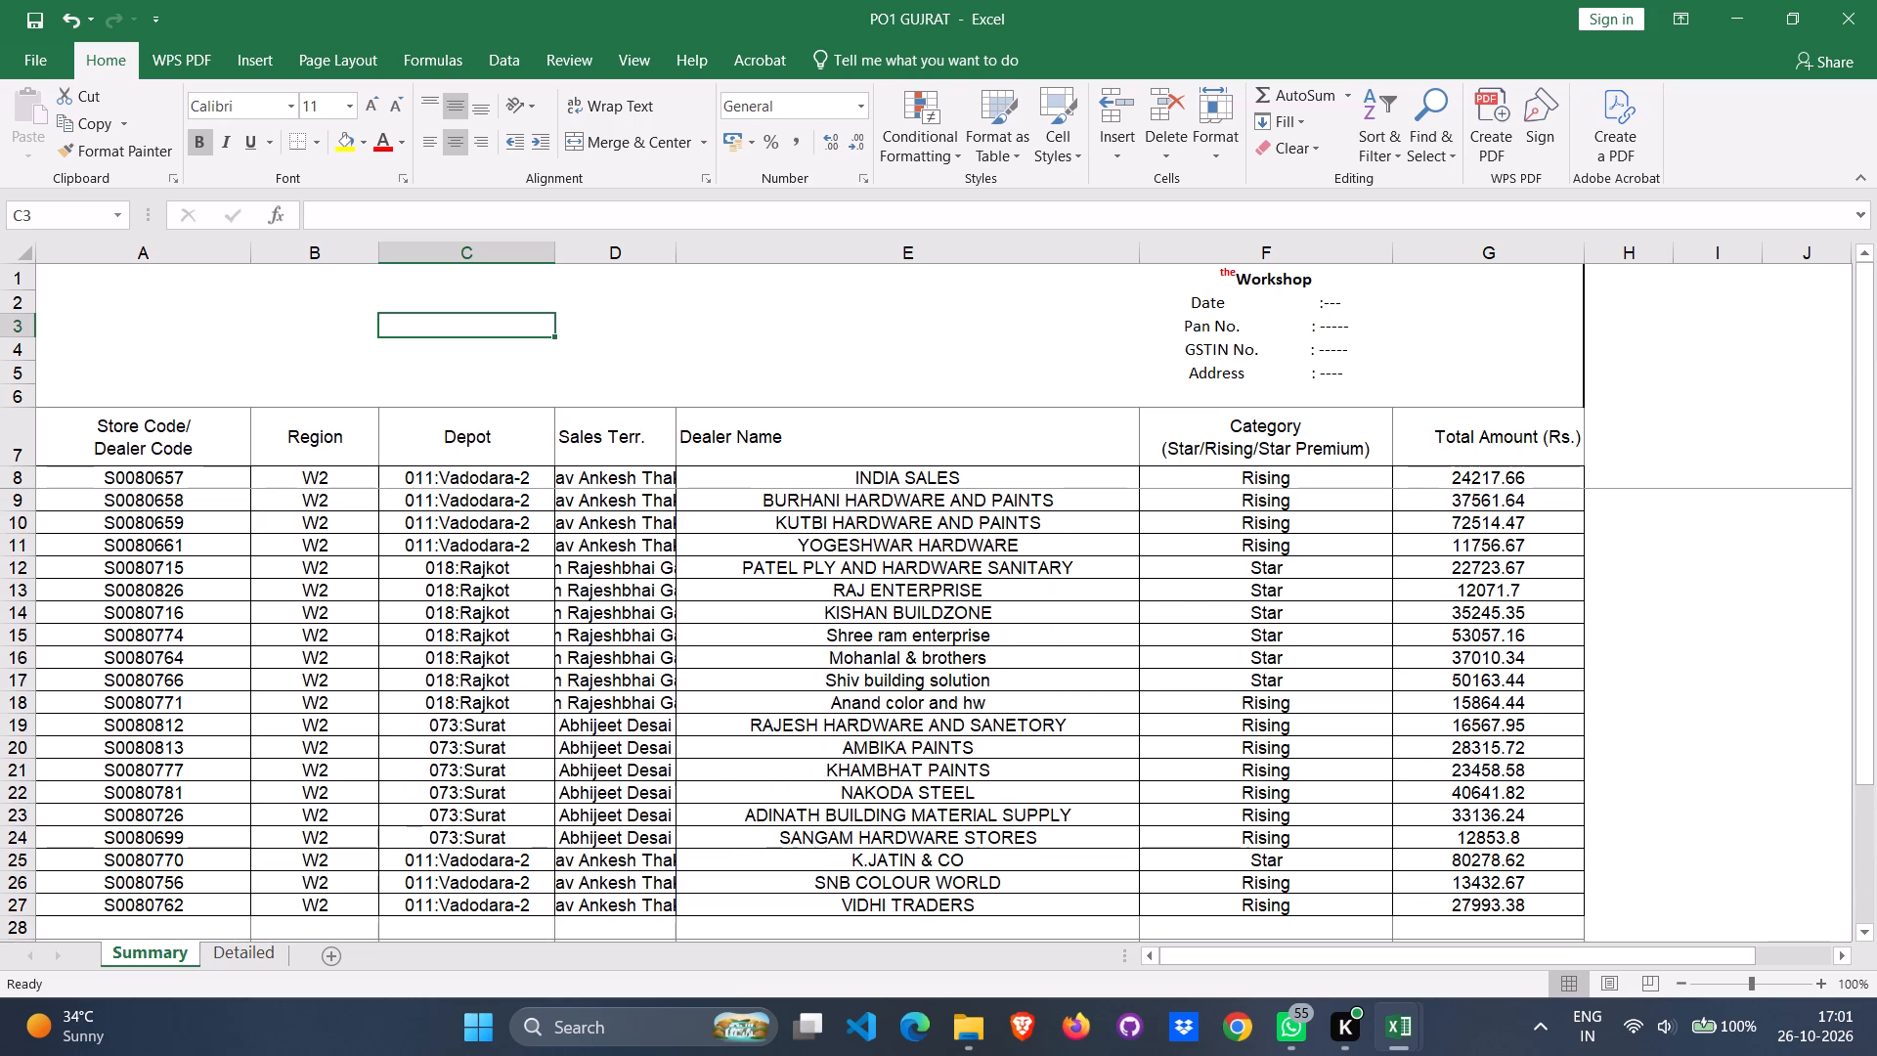
scroll(1057, 715, "up", 3)
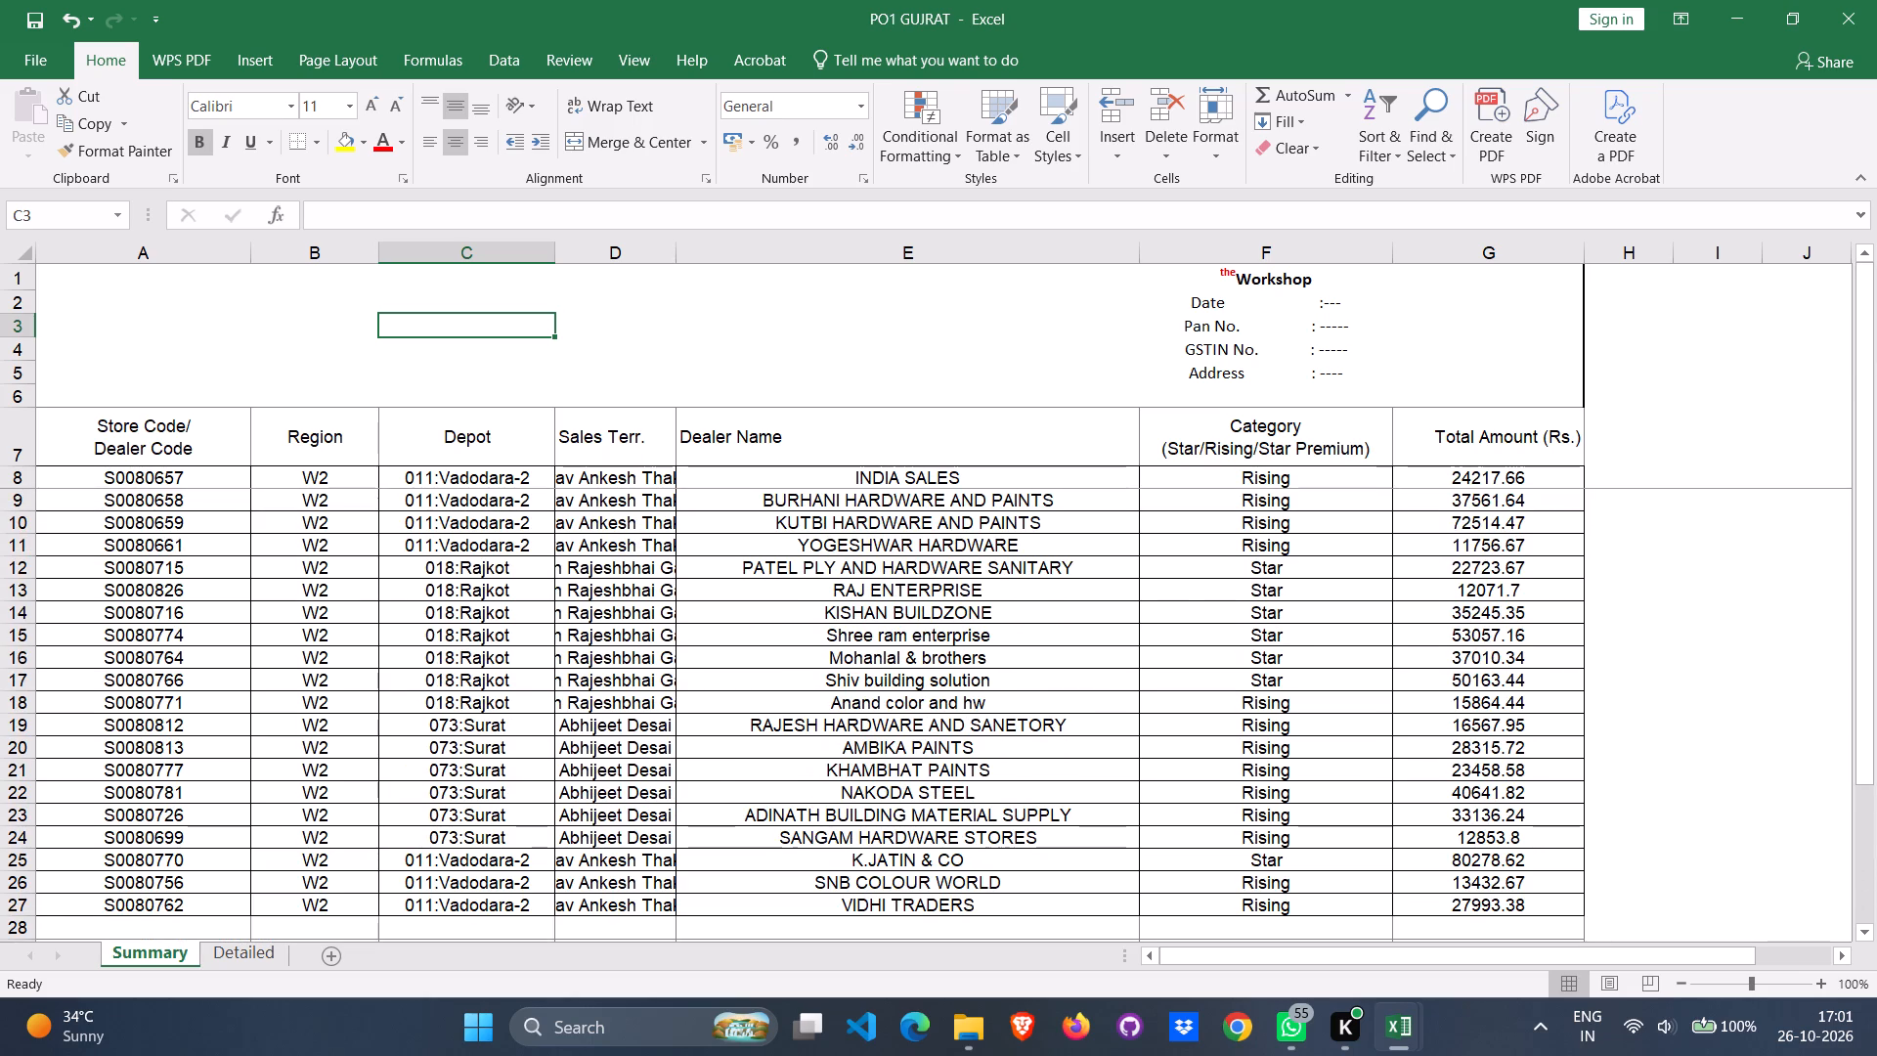
left_click(1435, 481)
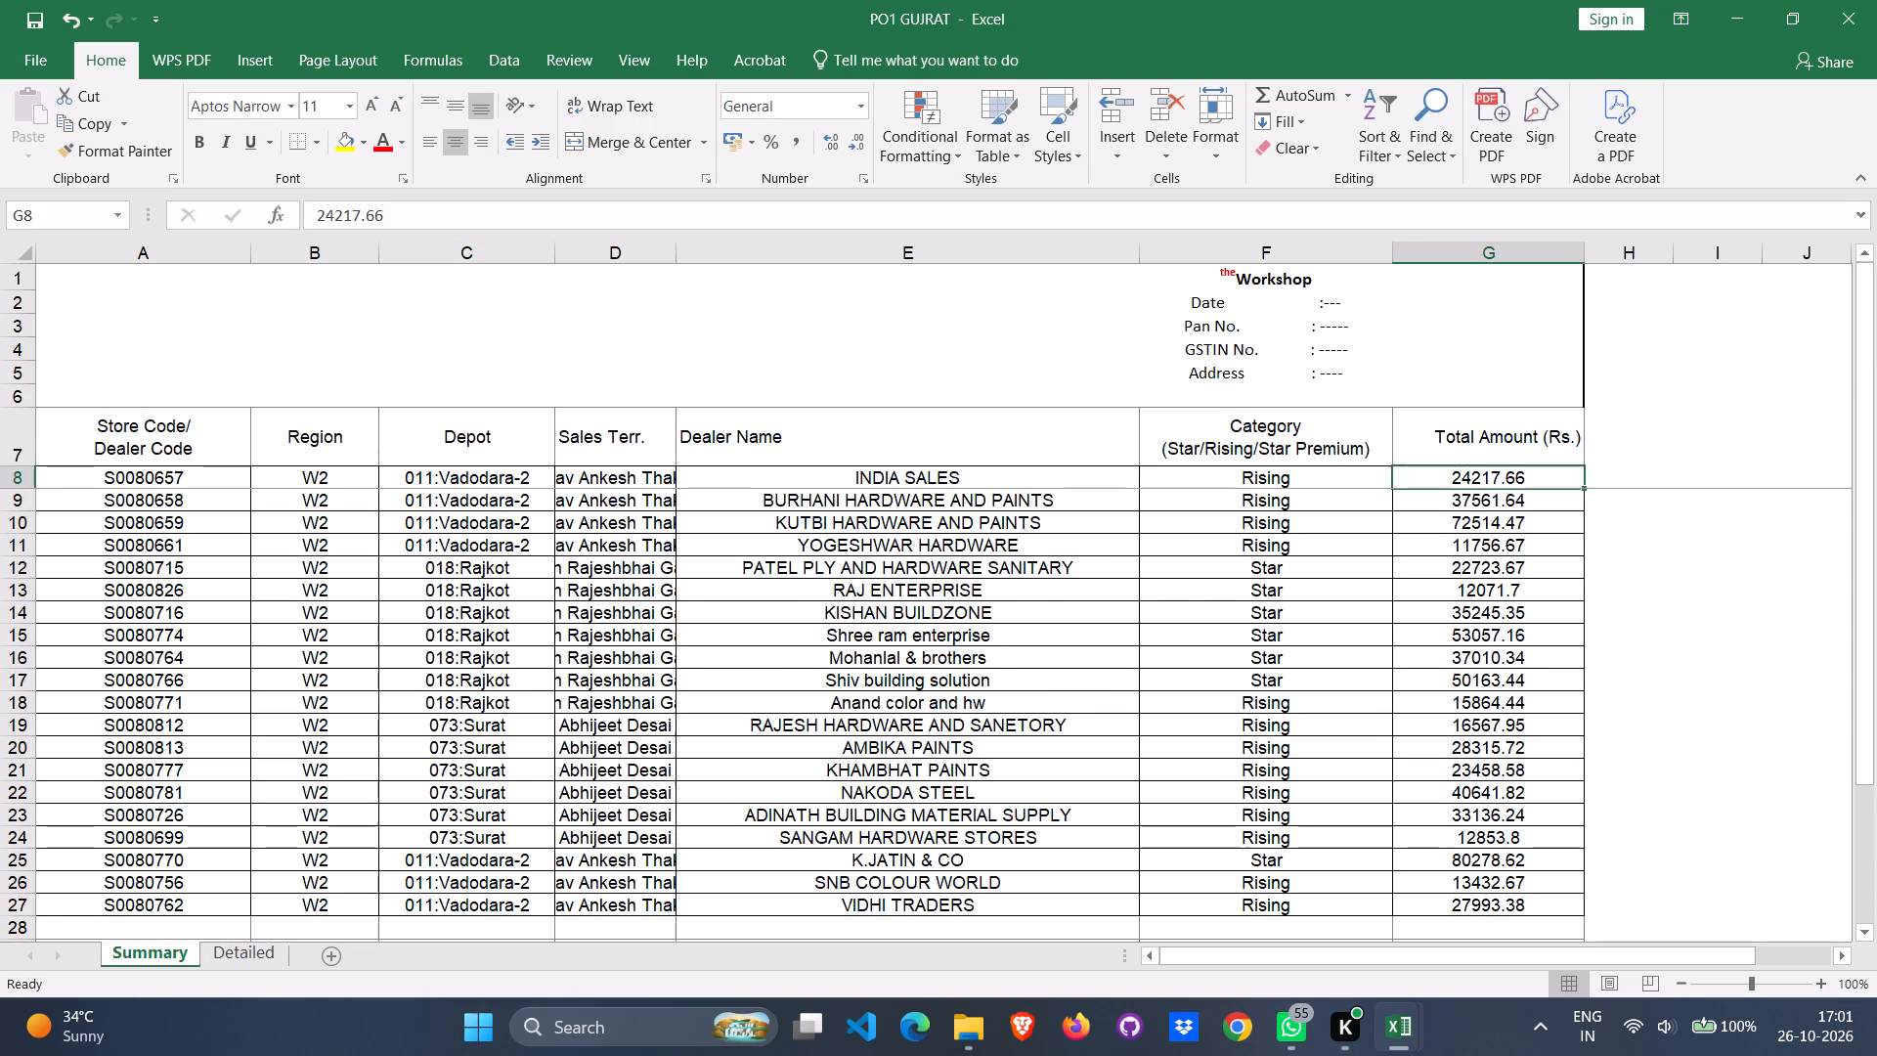
triple_click(27, 22)
triple_click(27, 22)
left_click(27, 22)
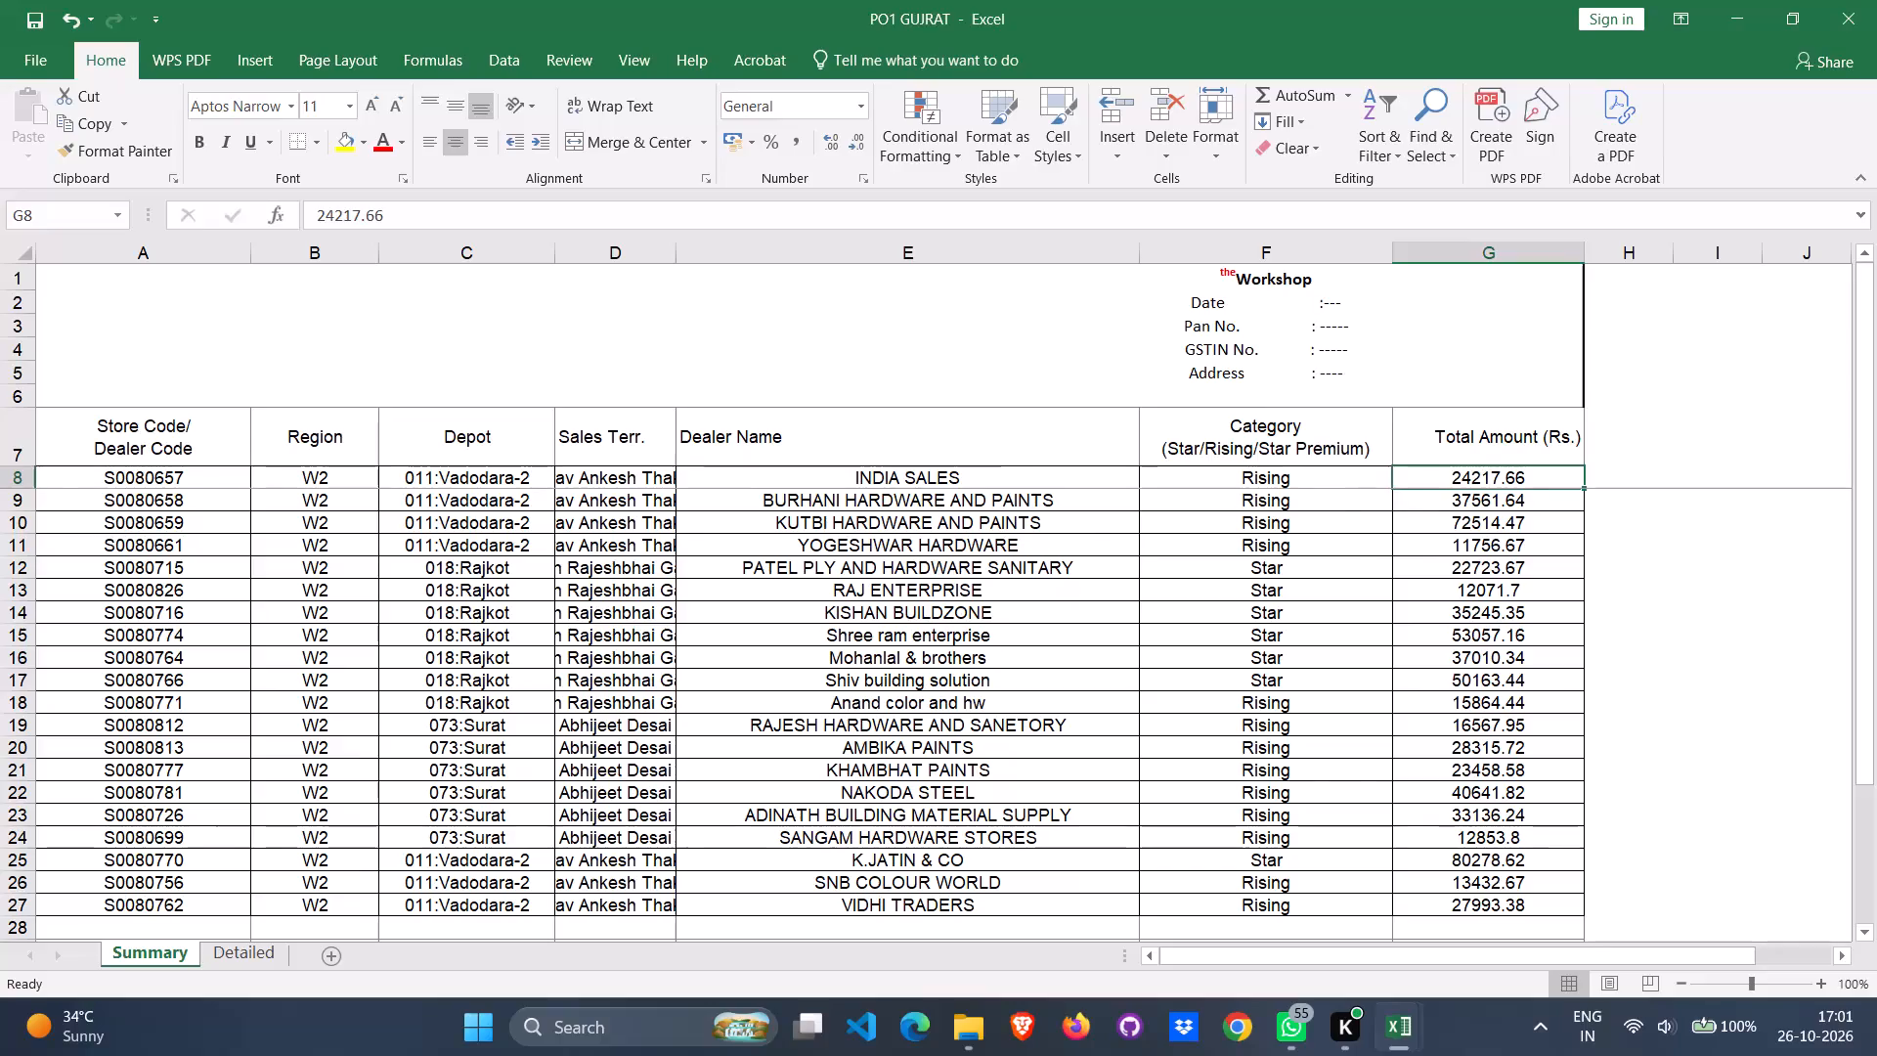
Compare the Gujarat dealer rows in West Summary, up to VIDHI TRADERS, with the dealer list in PO1 GUJRAT's Summary sheet.
key("alt+Tab")
scroll(855, 599, "right", 6)
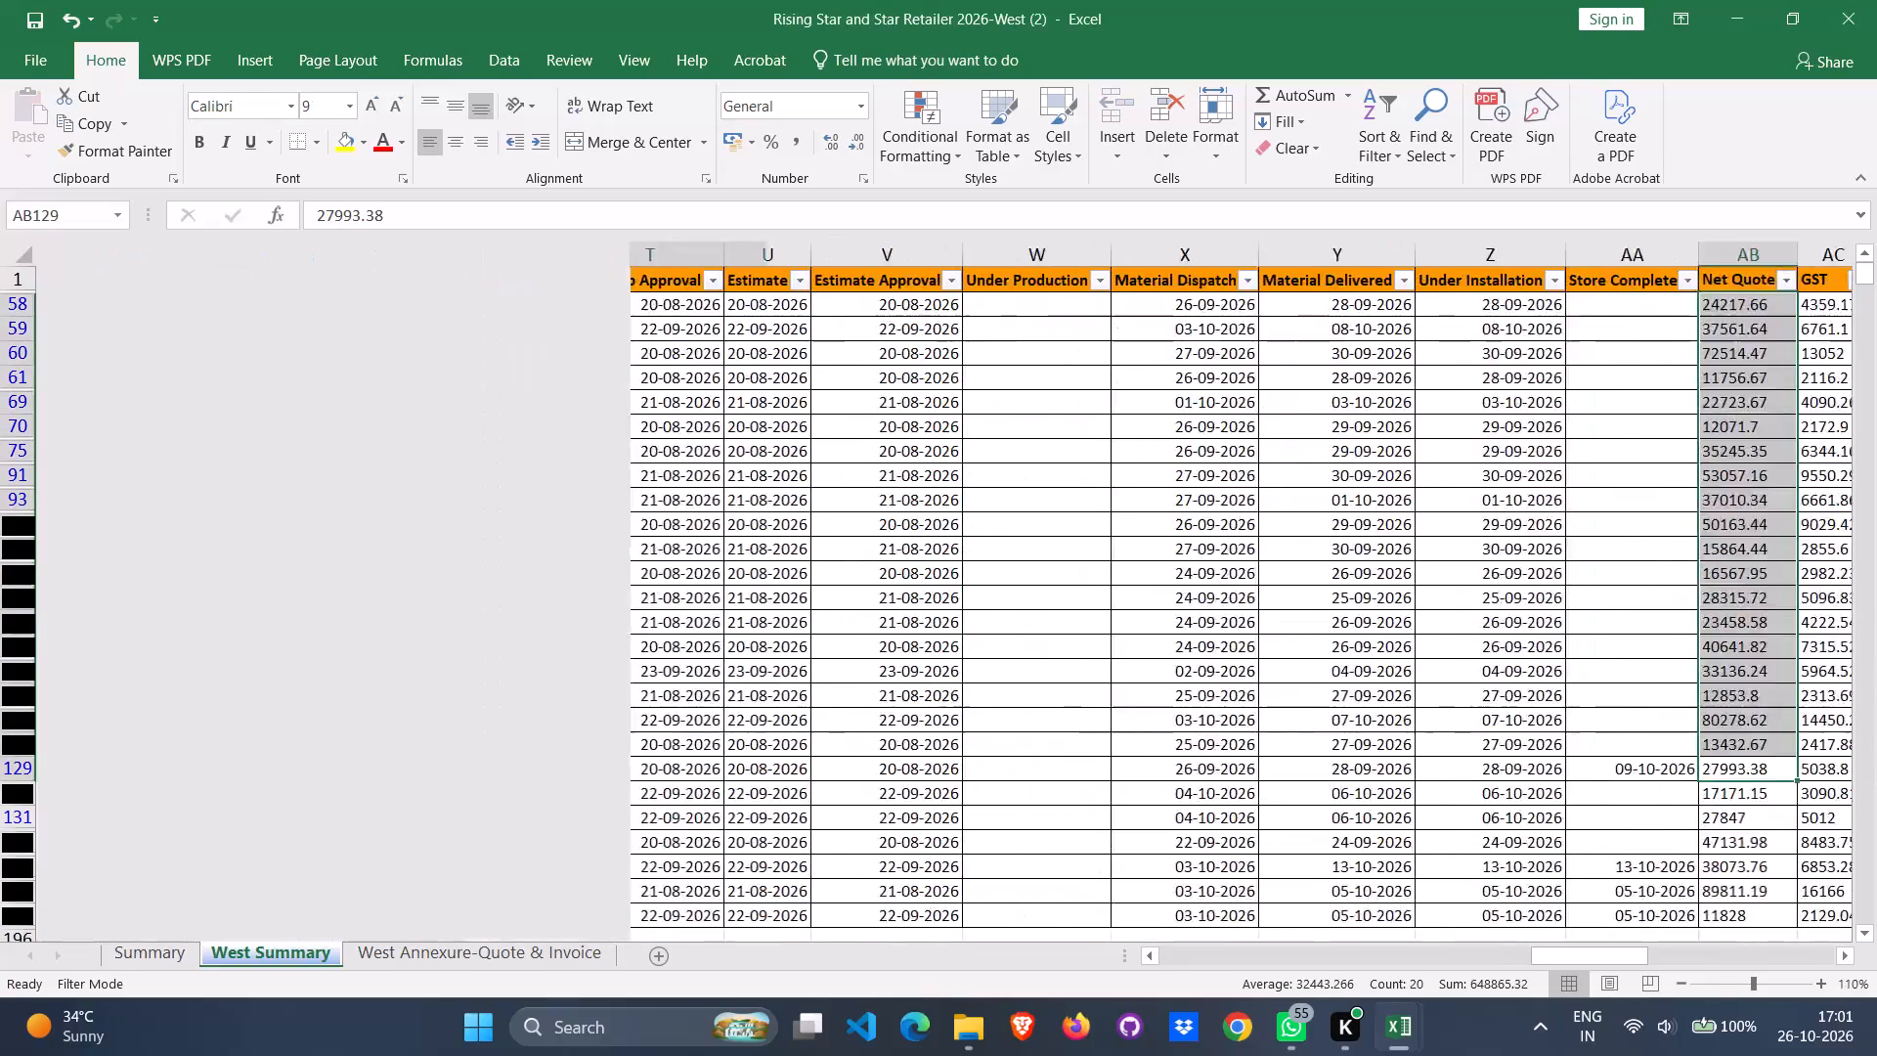
scroll(855, 599, "right", 6)
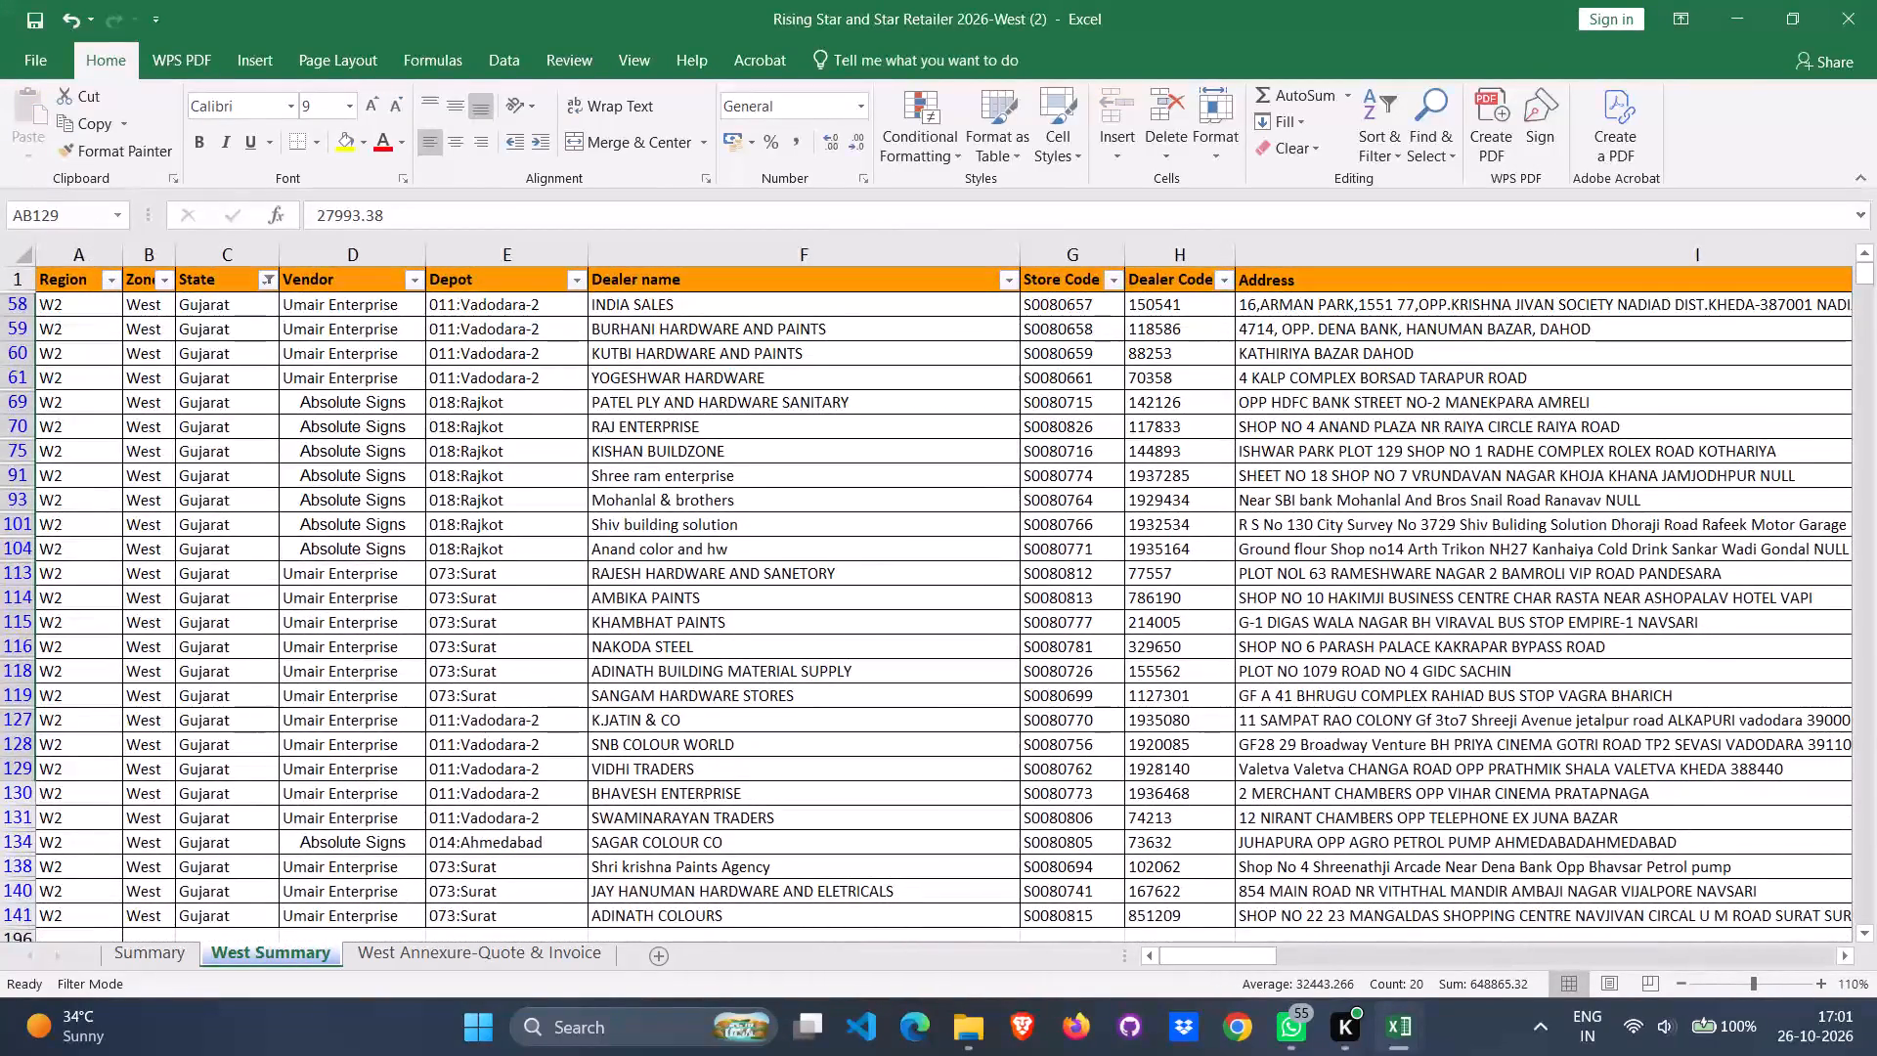
left_click(20, 773)
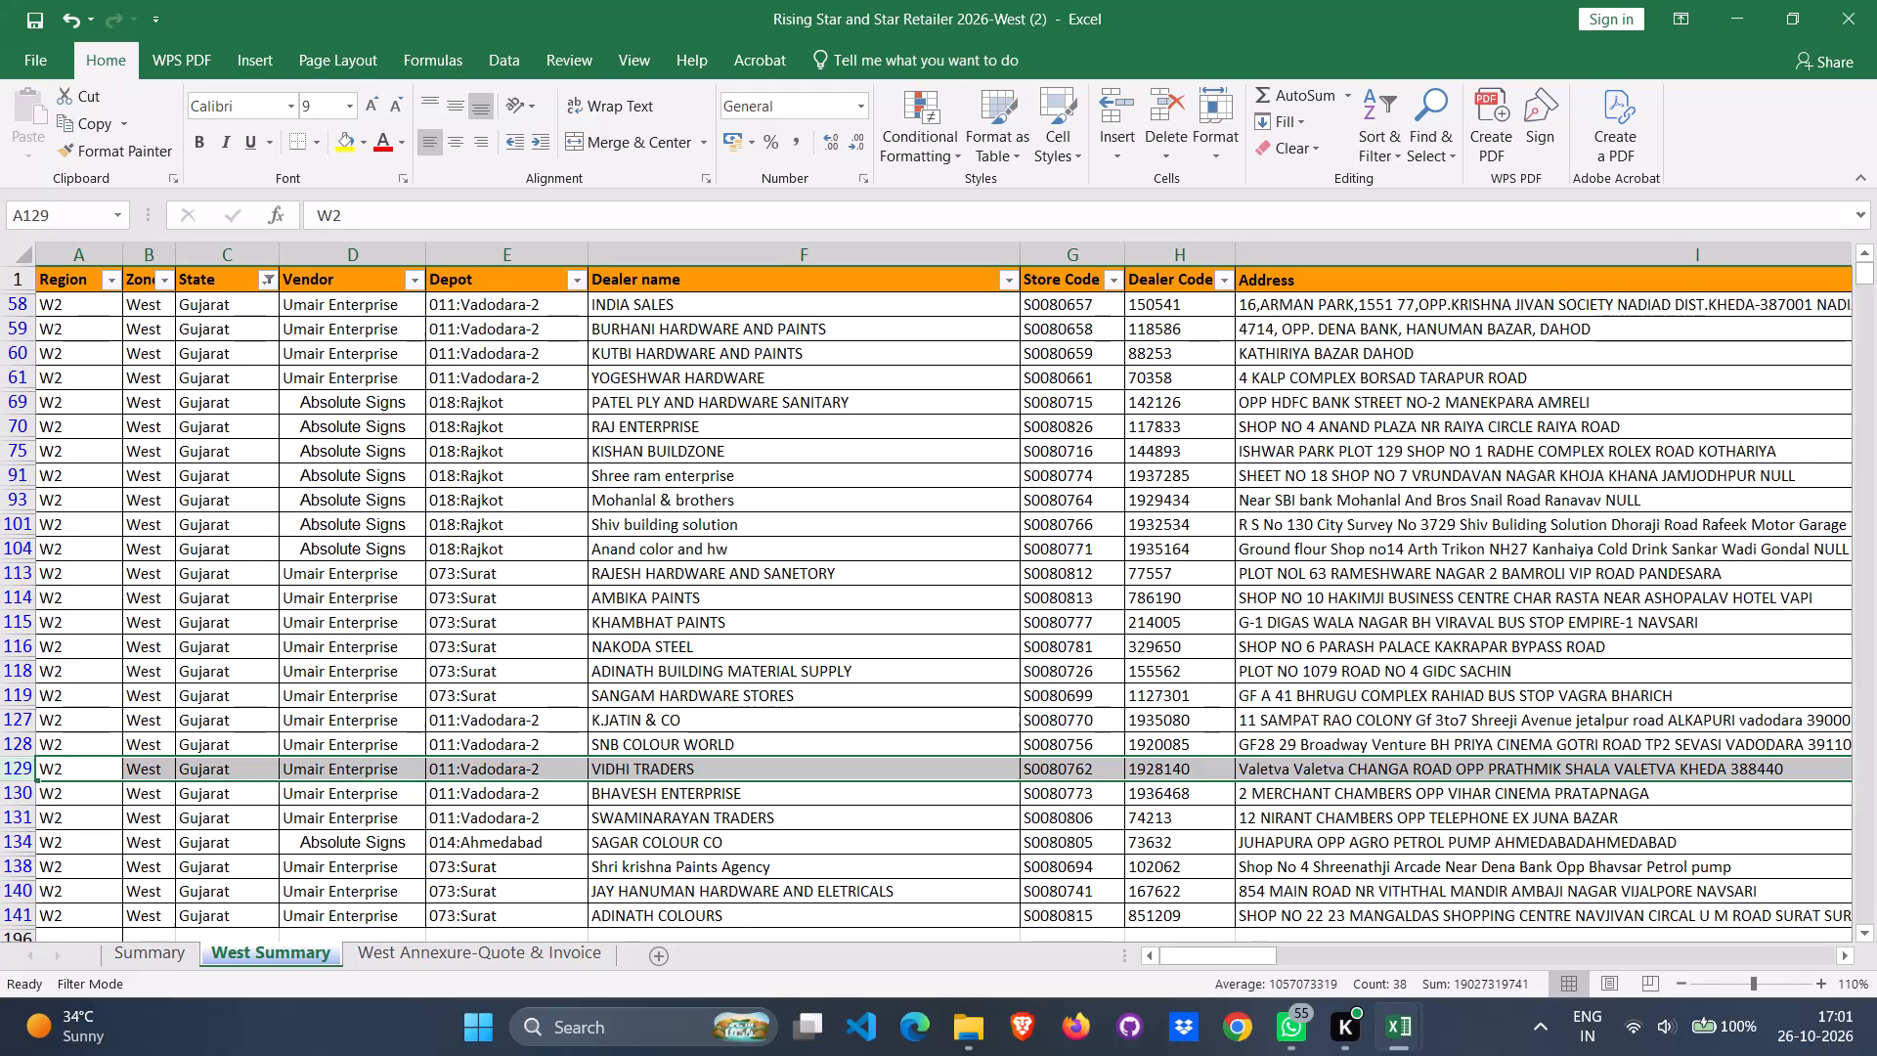
key("alt+Tab")
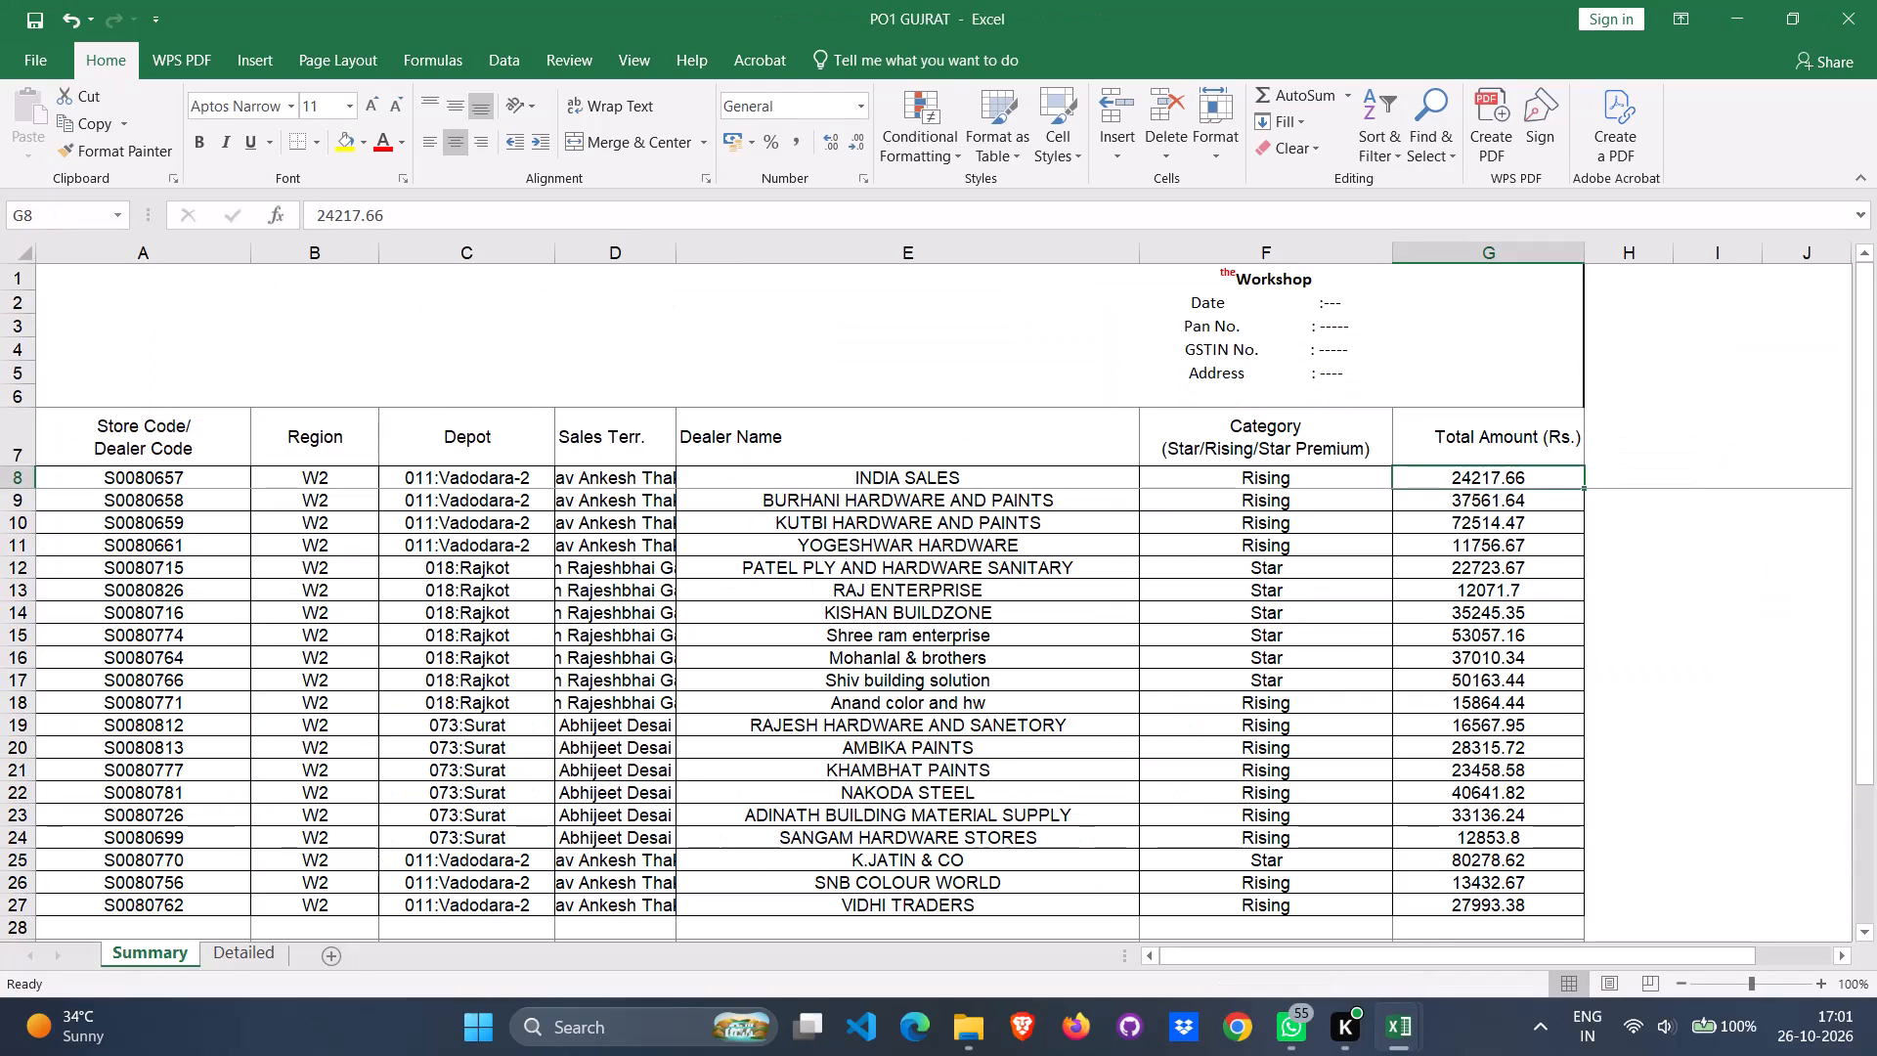
key("alt+Tab")
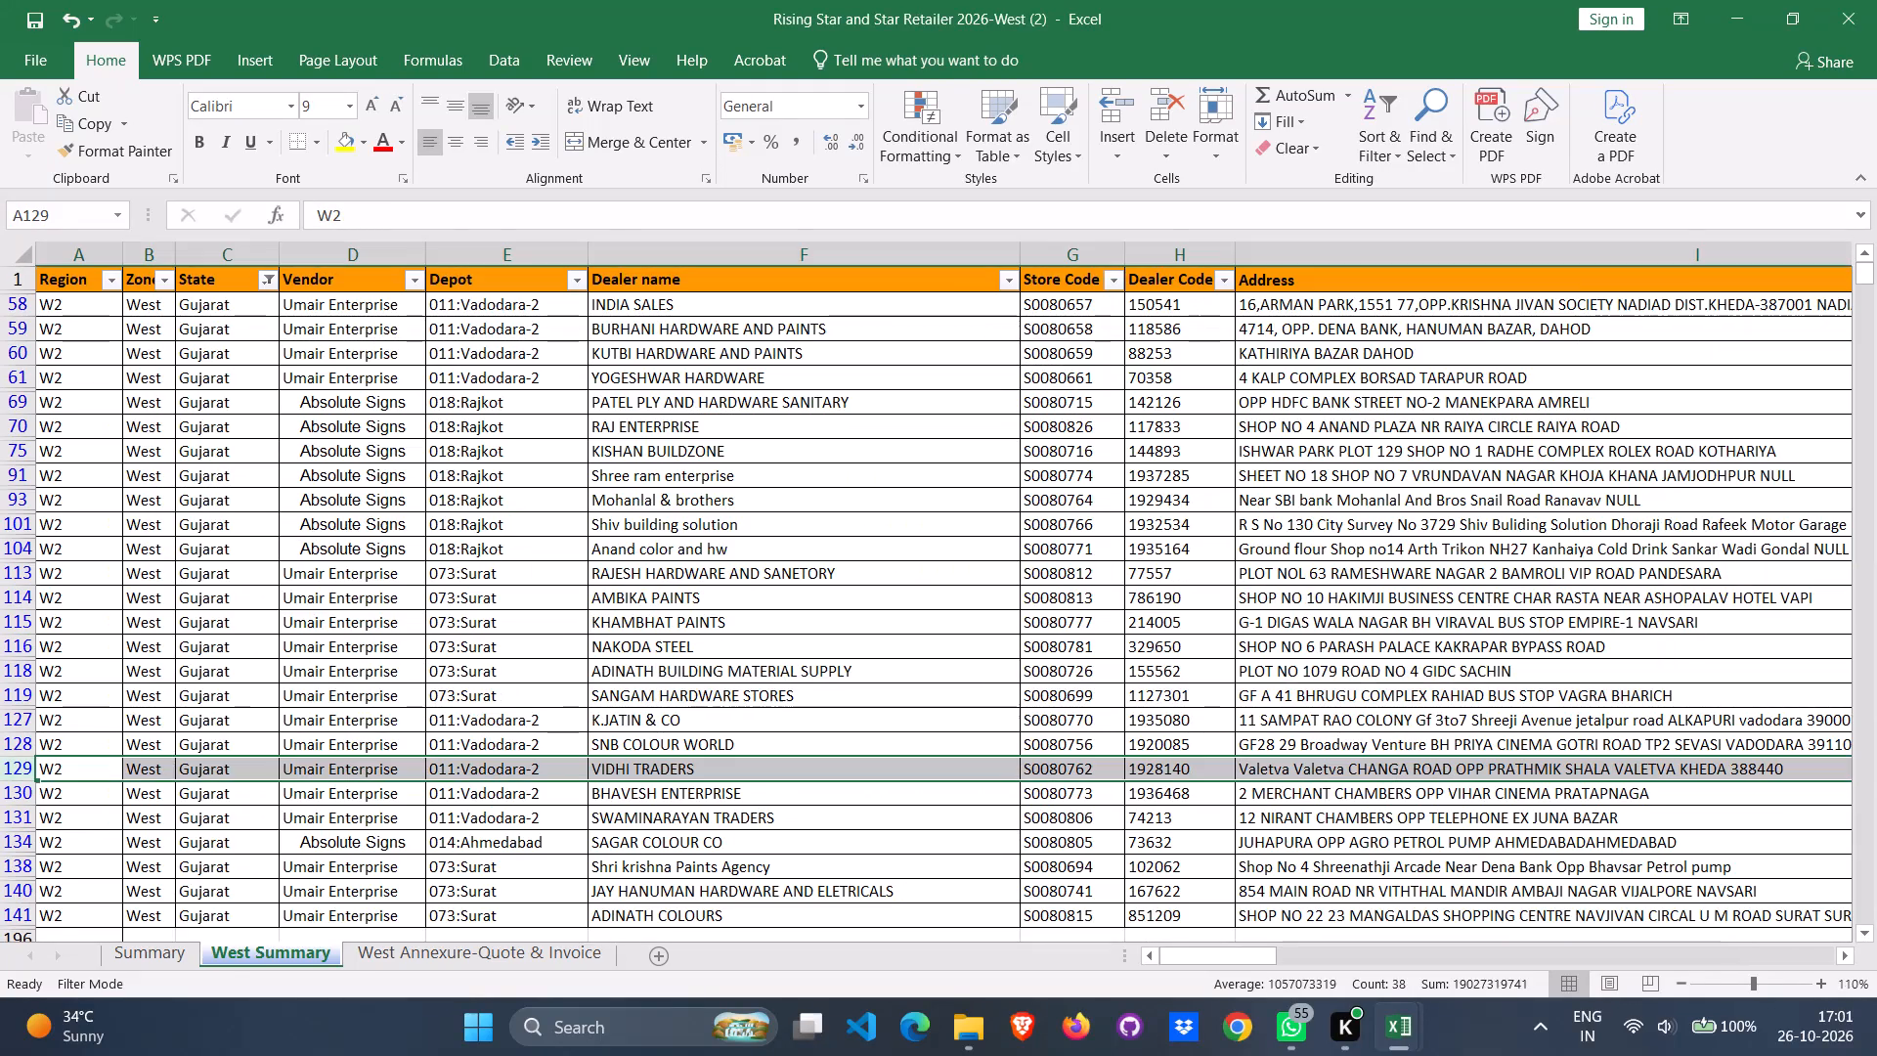
key("alt+Tab")
key("alt+Tab")
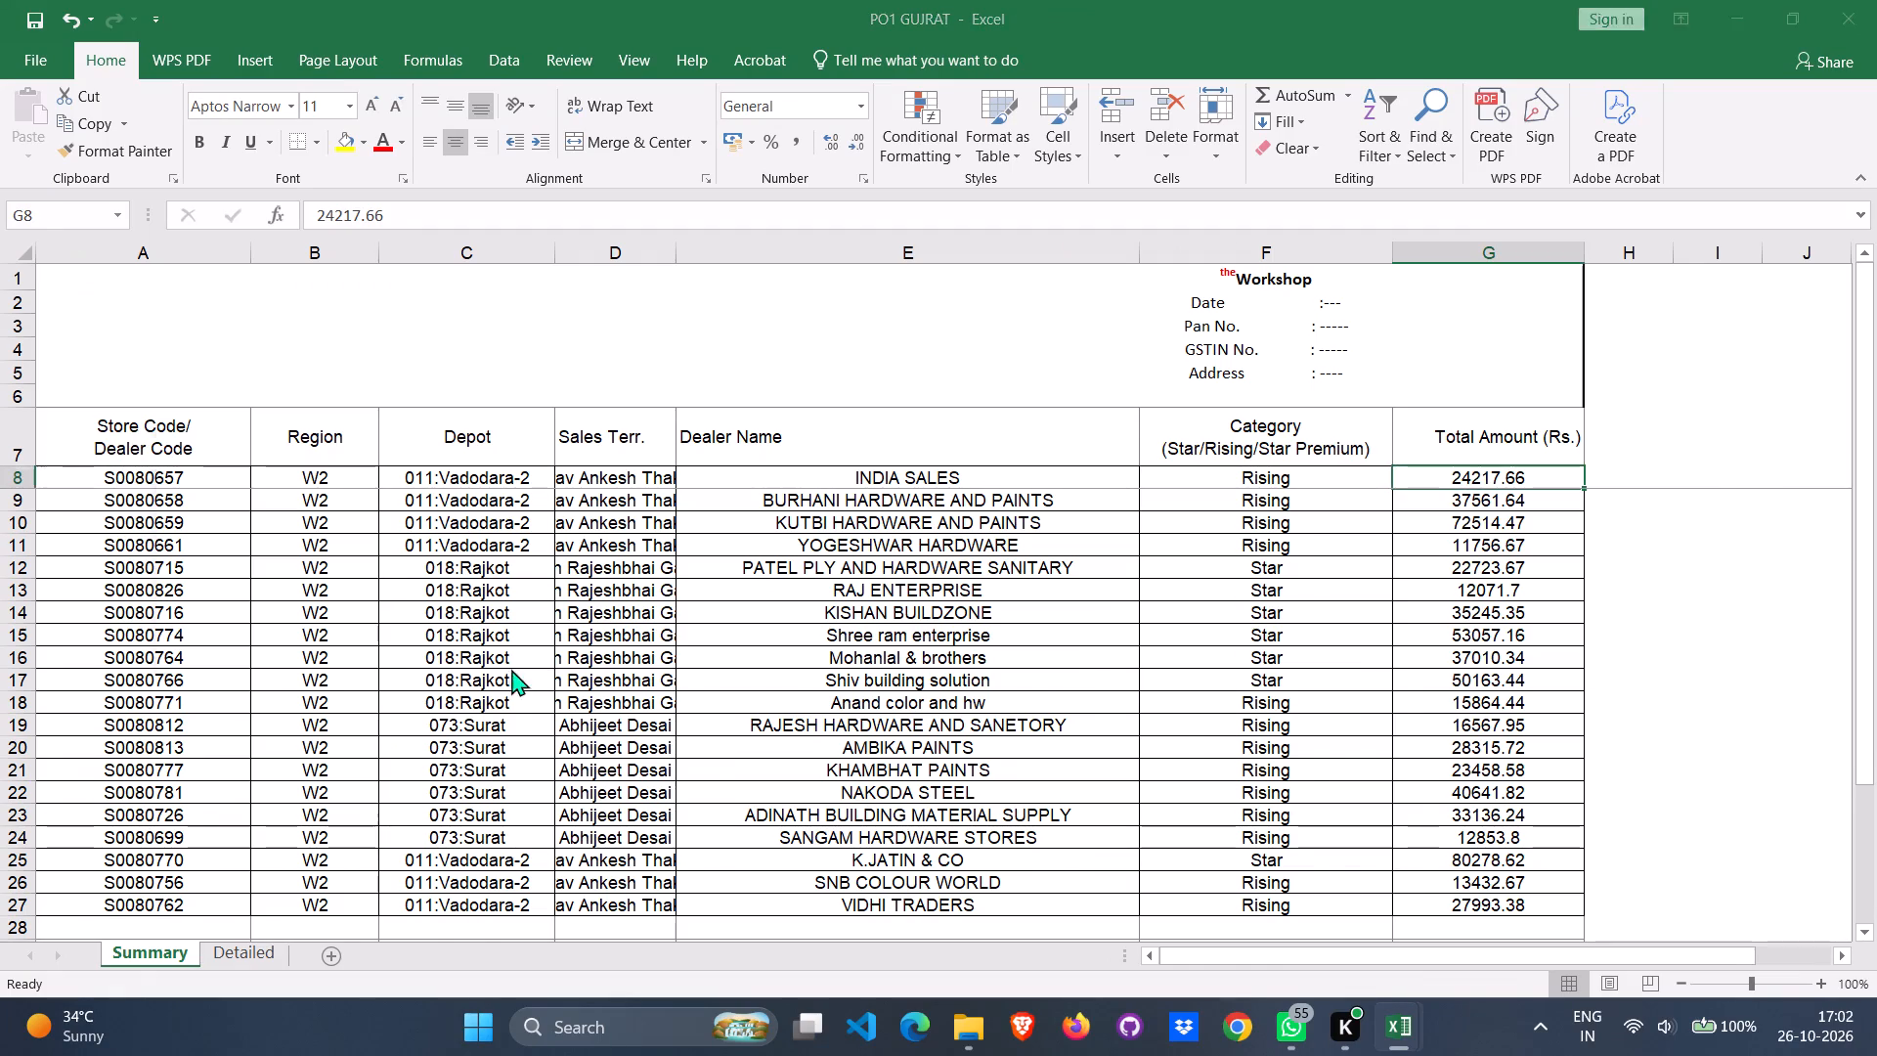
key("alt+Tab")
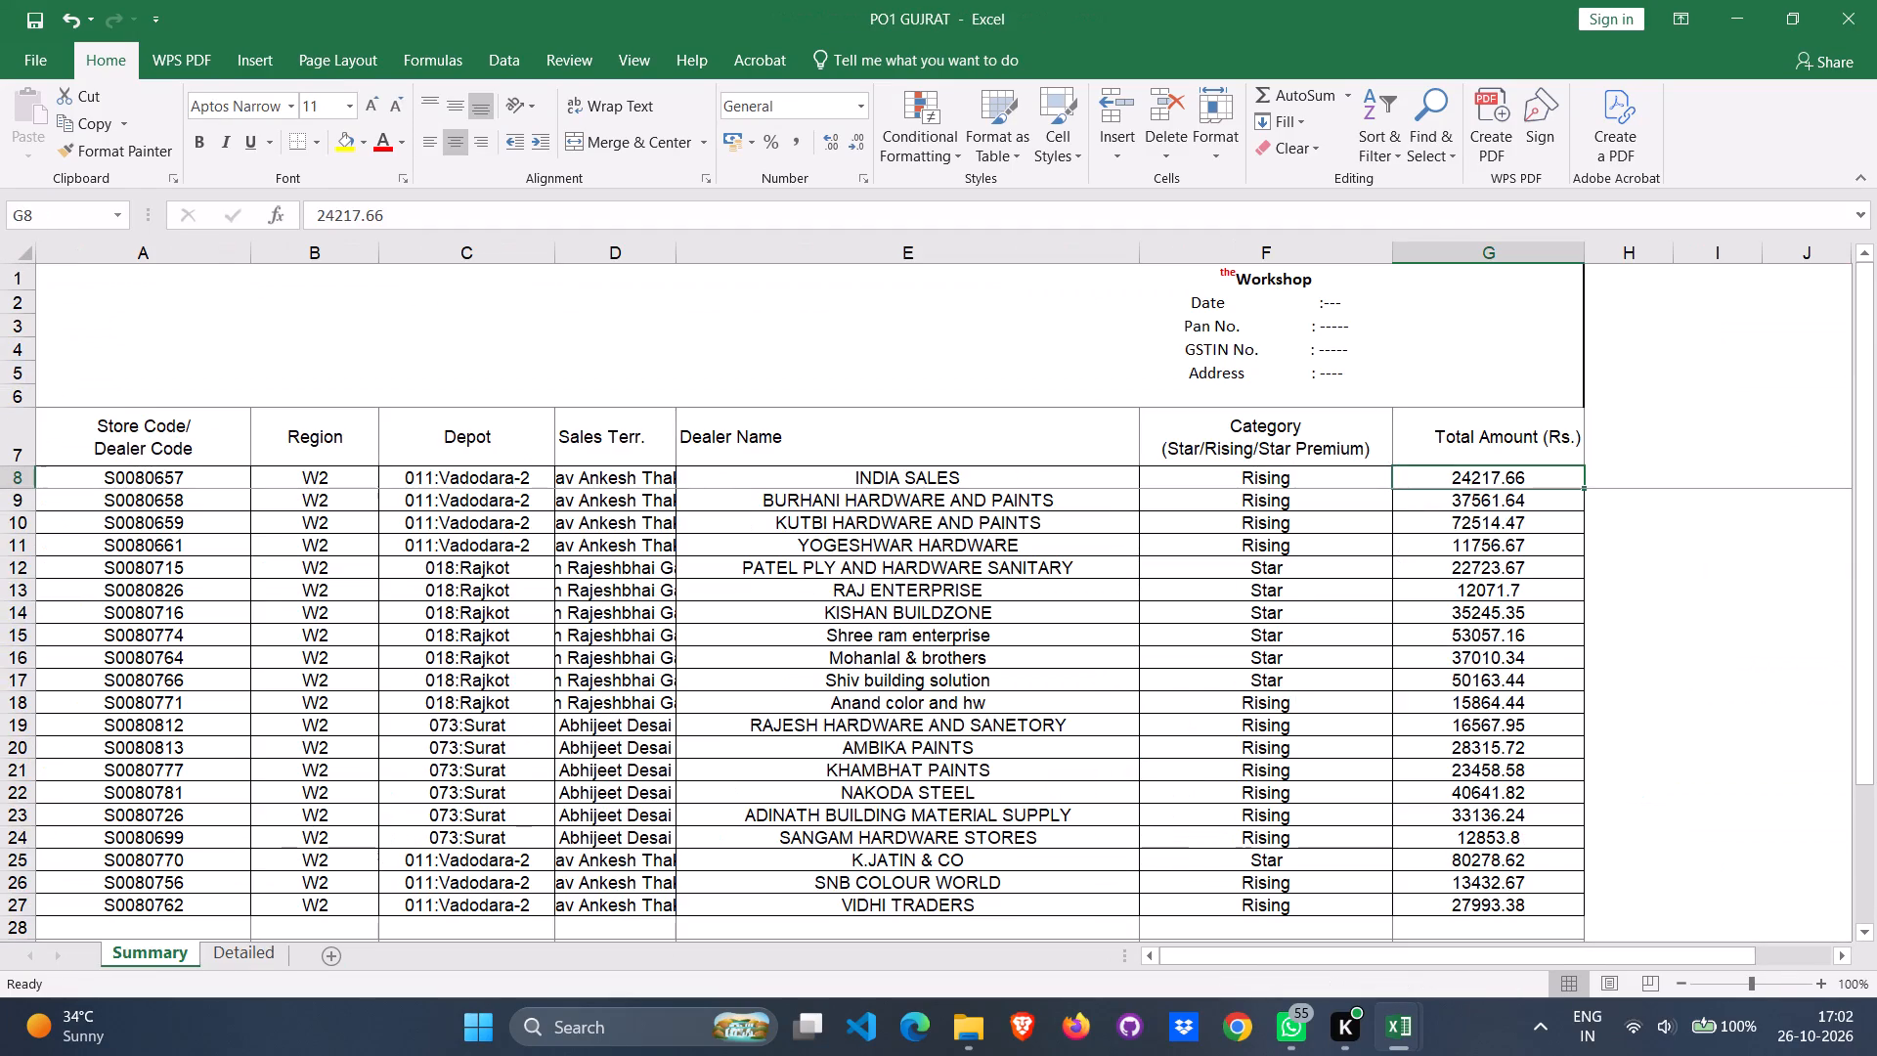
key("alt+Tab")
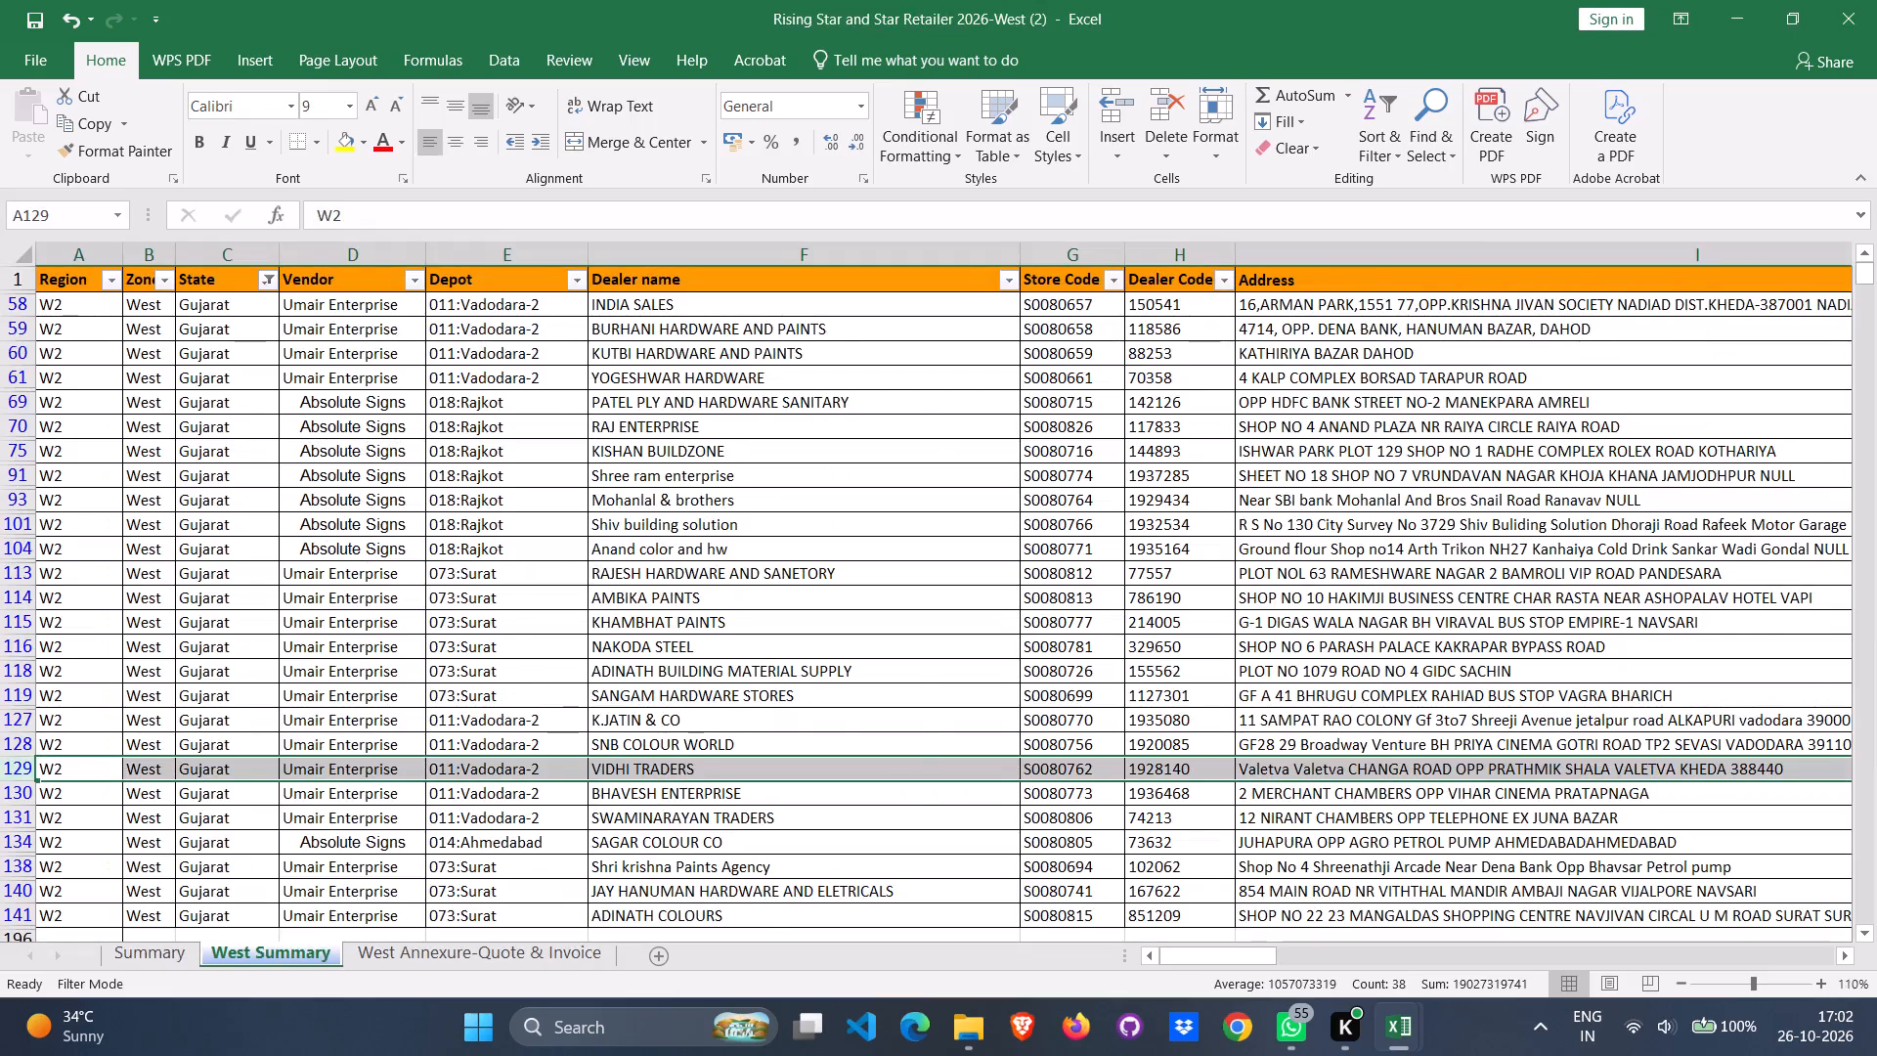
scroll(511, 669, "left", 7)
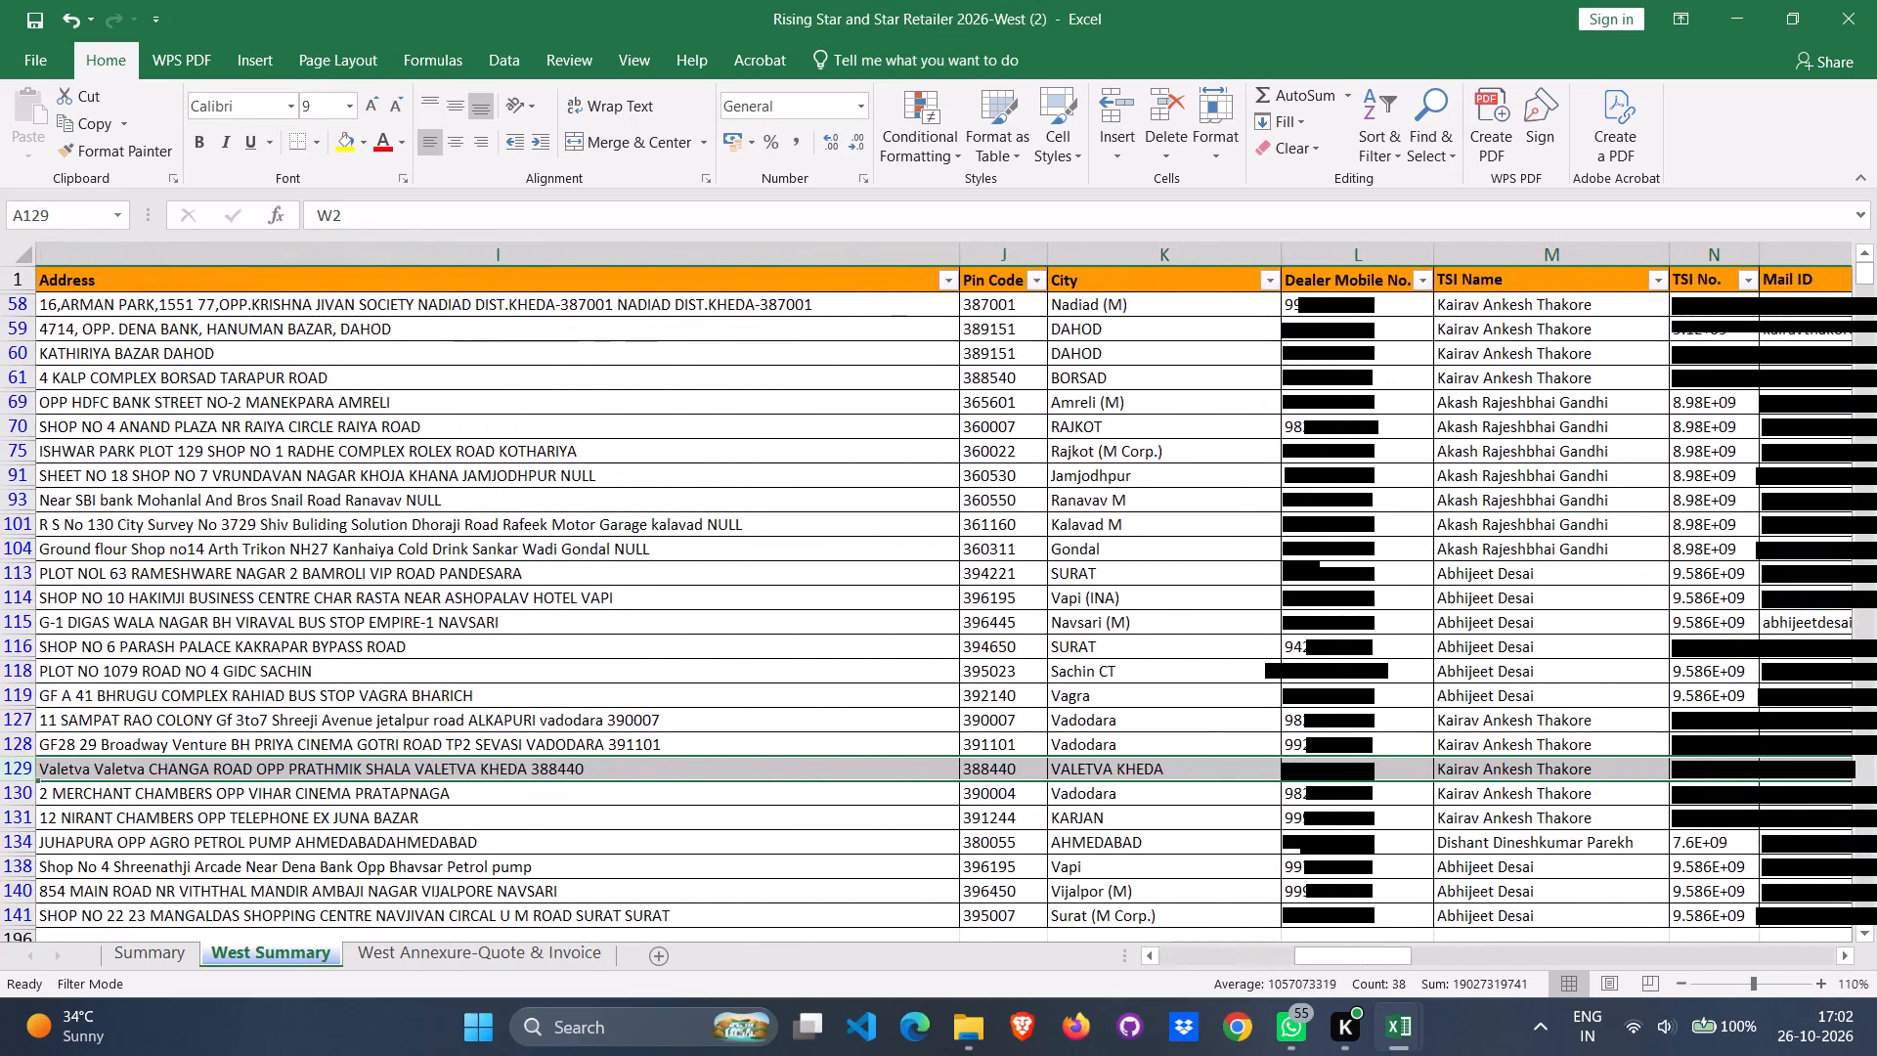
scroll(511, 669, "left", 6)
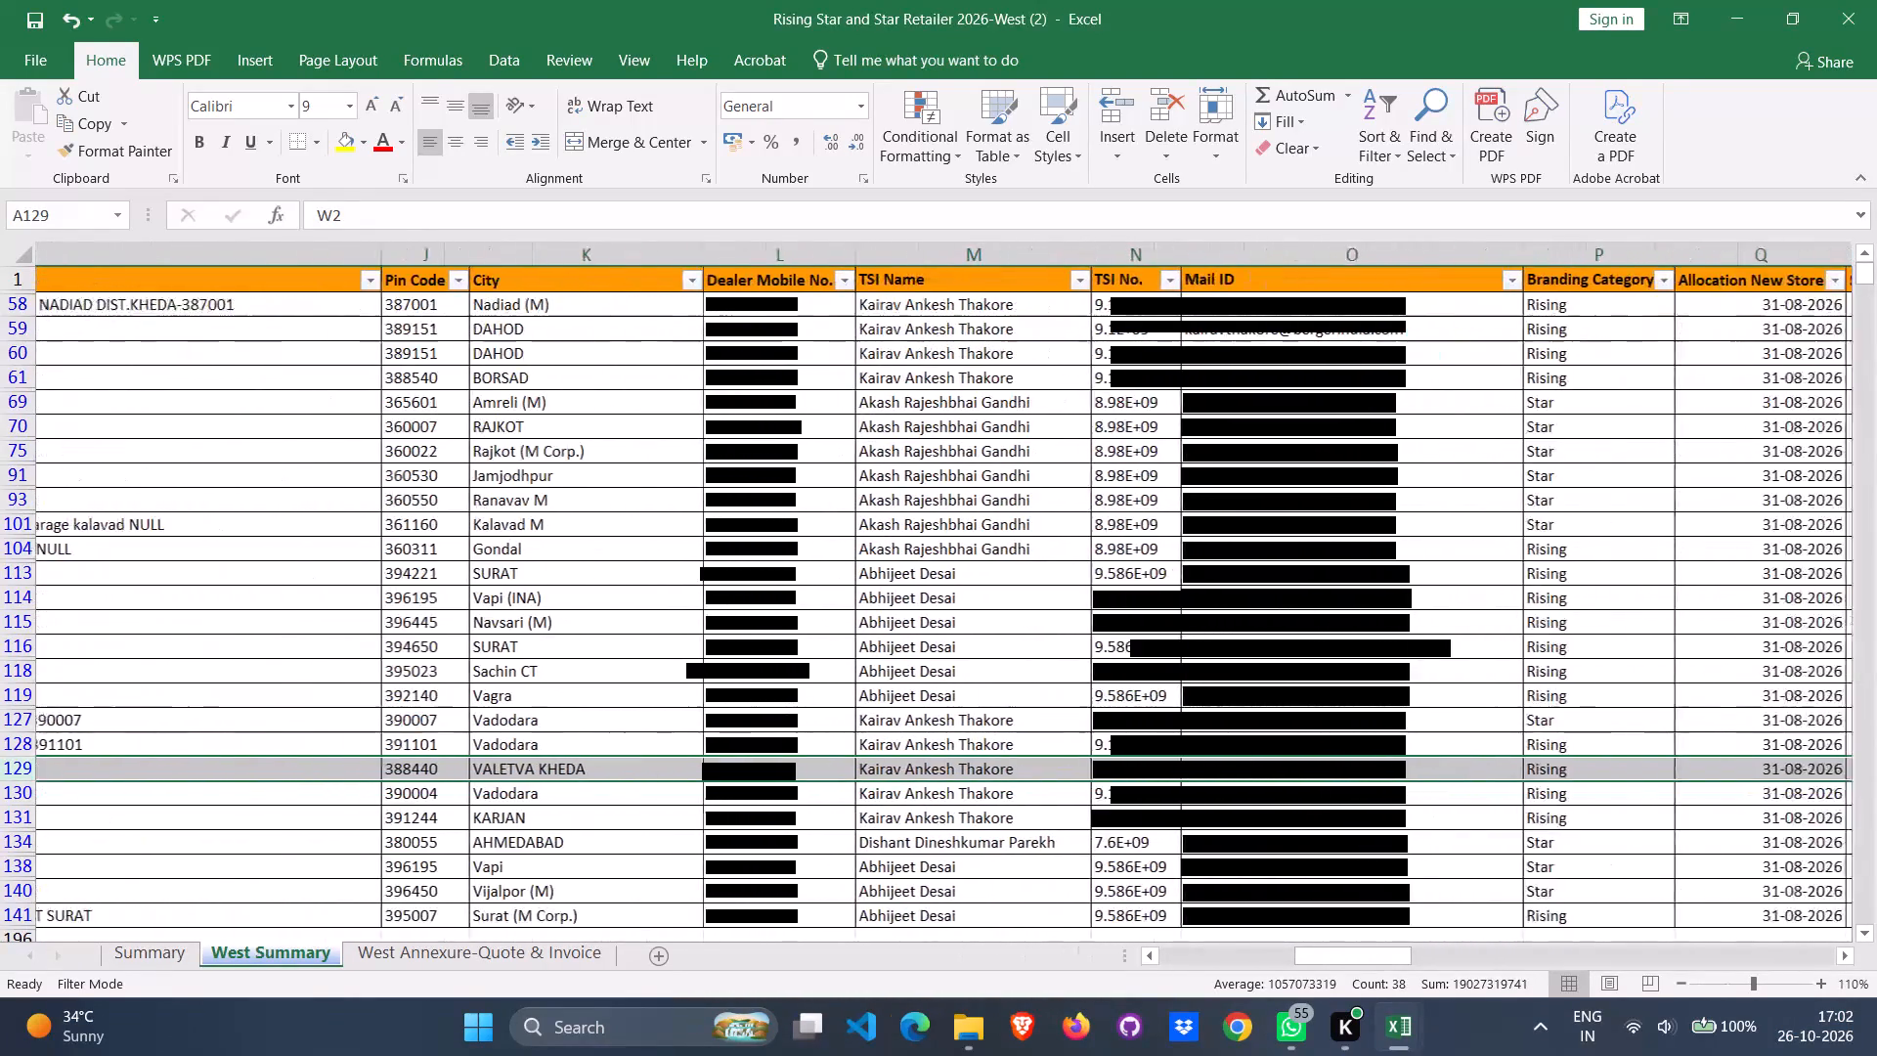
key("alt+Tab")
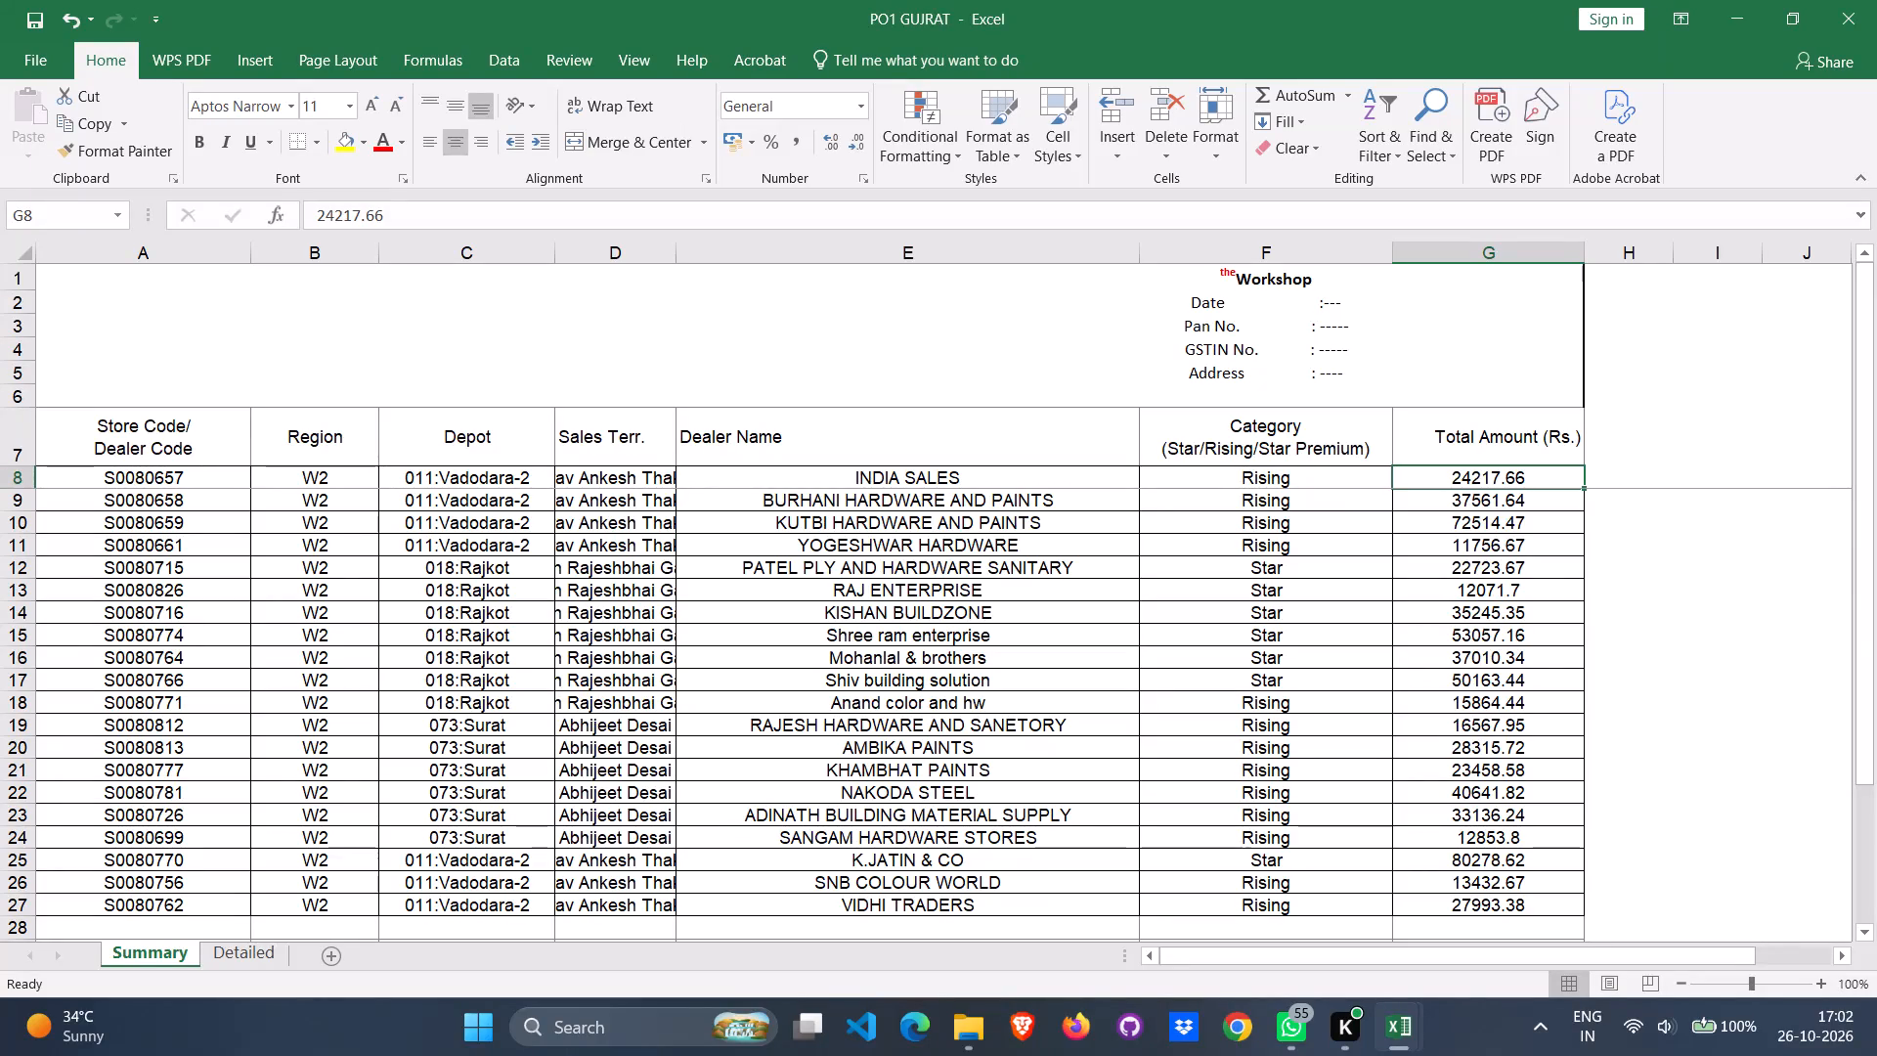
key("alt+Tab")
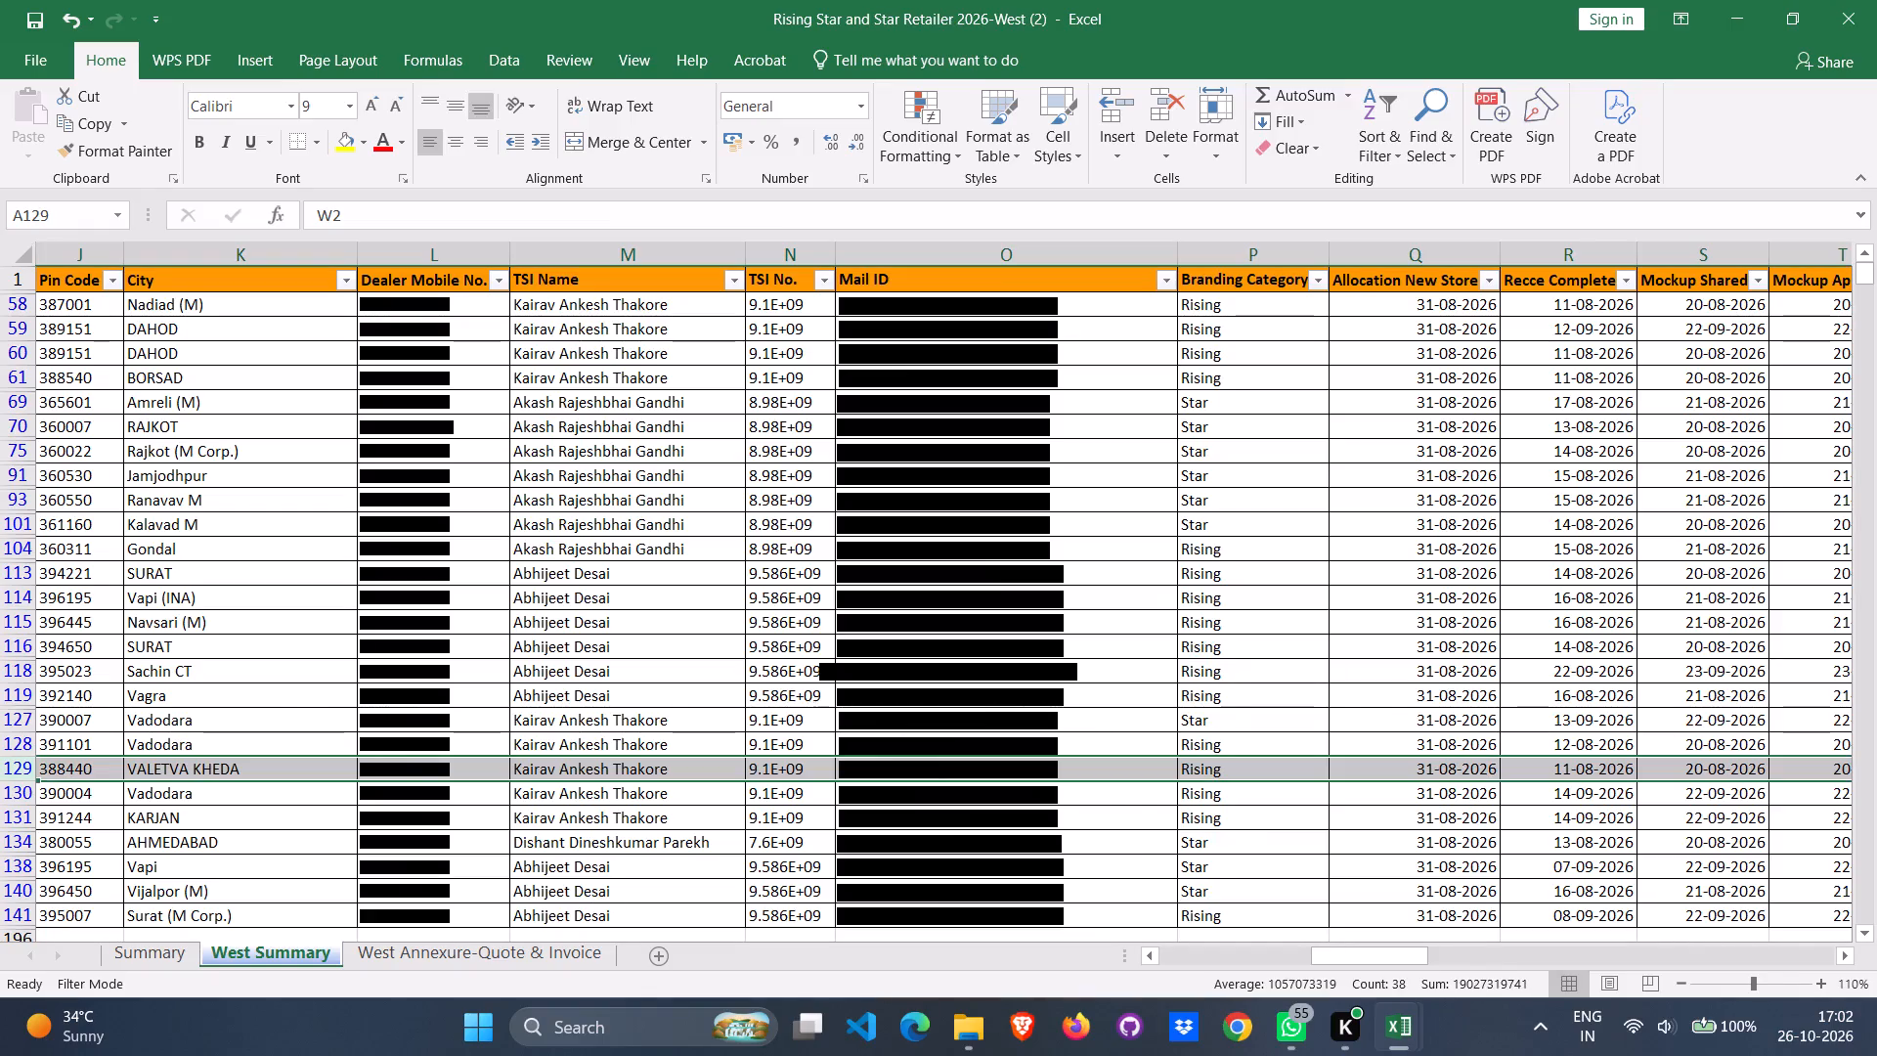
key("alt+Tab")
scroll(643, 816, "right", 6)
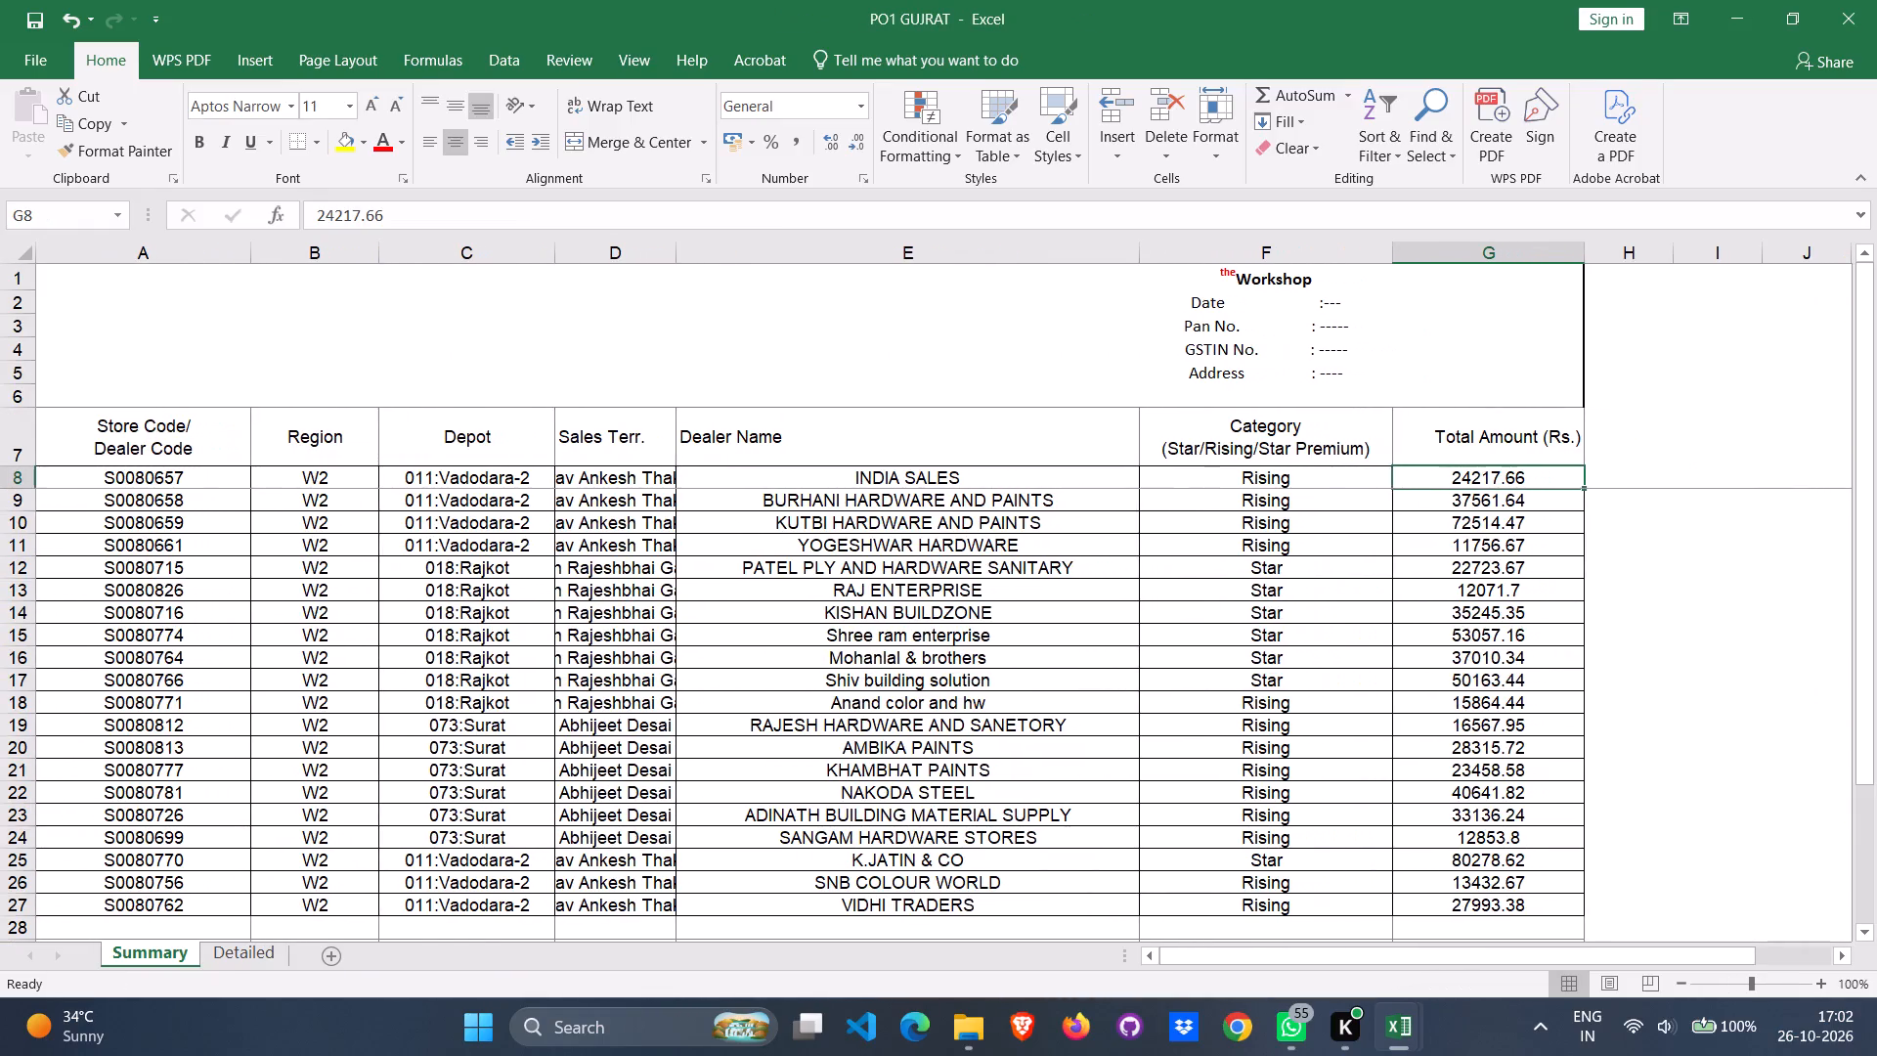
scroll(902, 728, "up", 6)
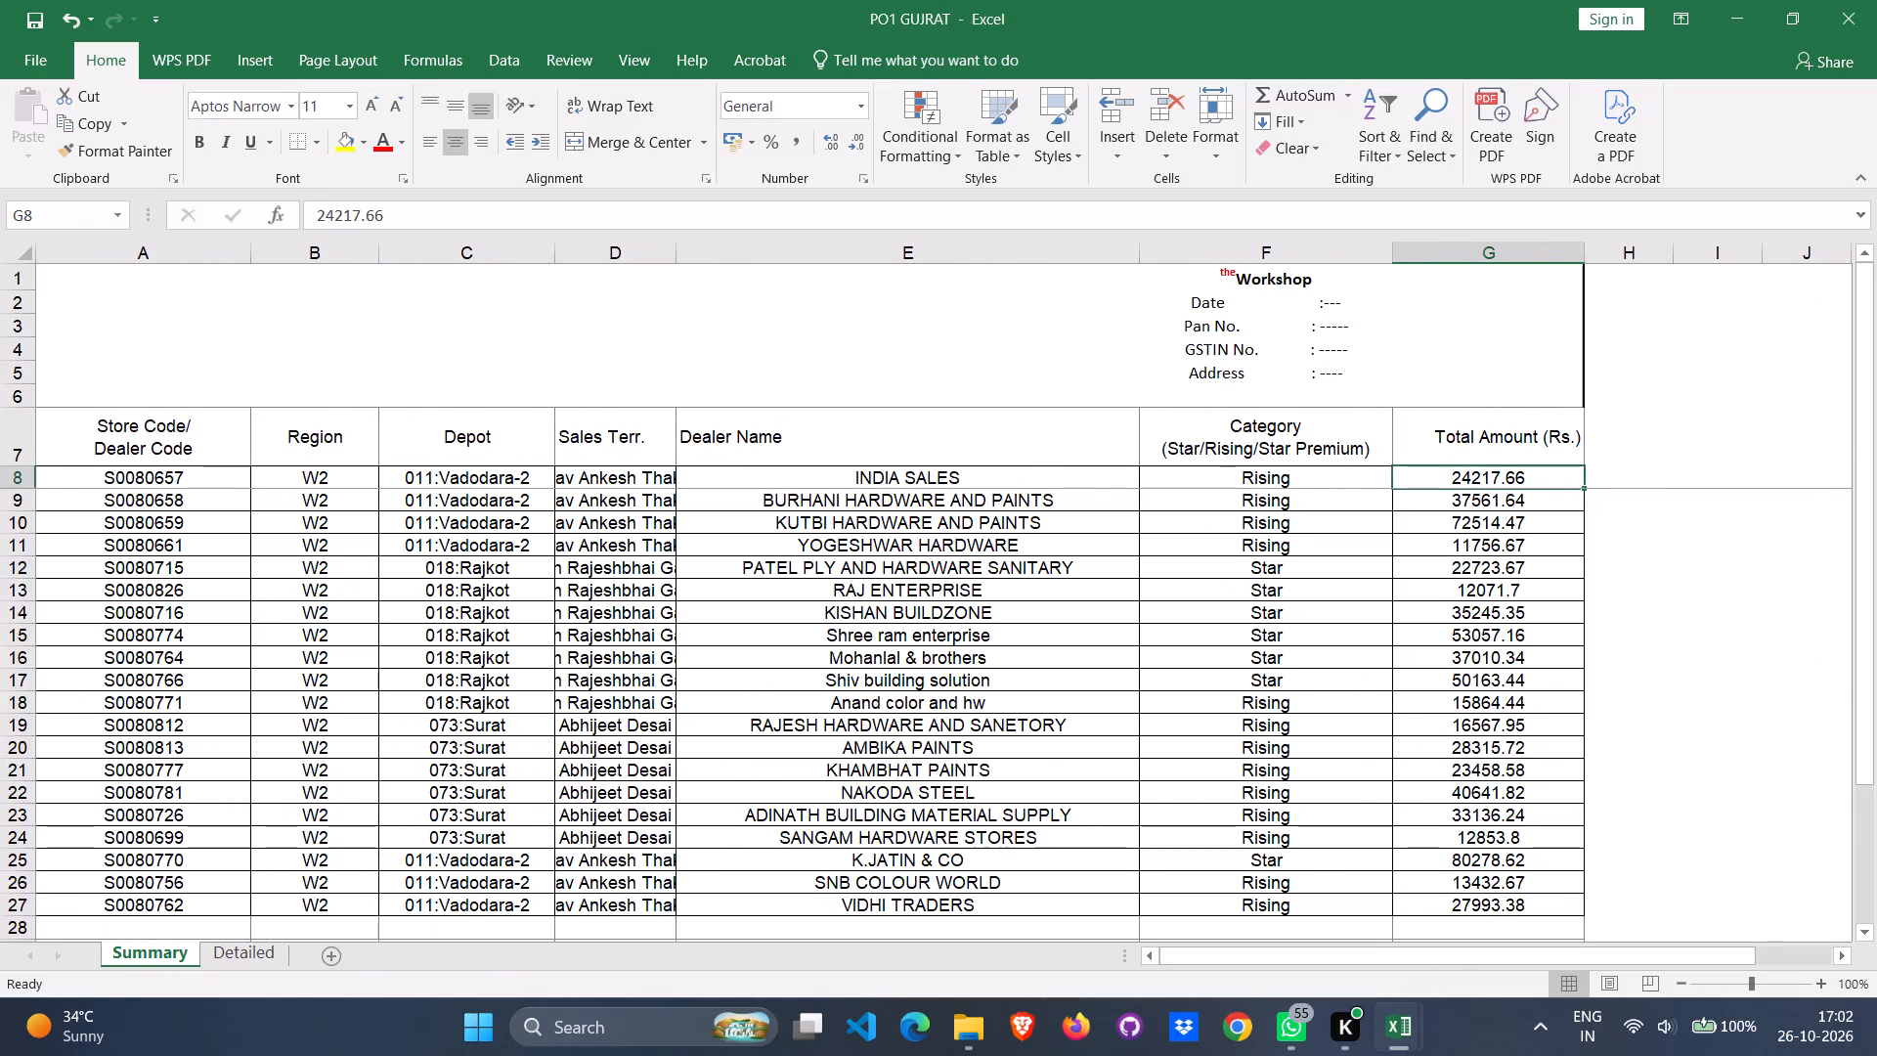
Search the SEPARATAION ESTIMATE folder for INDIA, view the INDIA SALES quotation workbook and close it.
left_click(967, 1025)
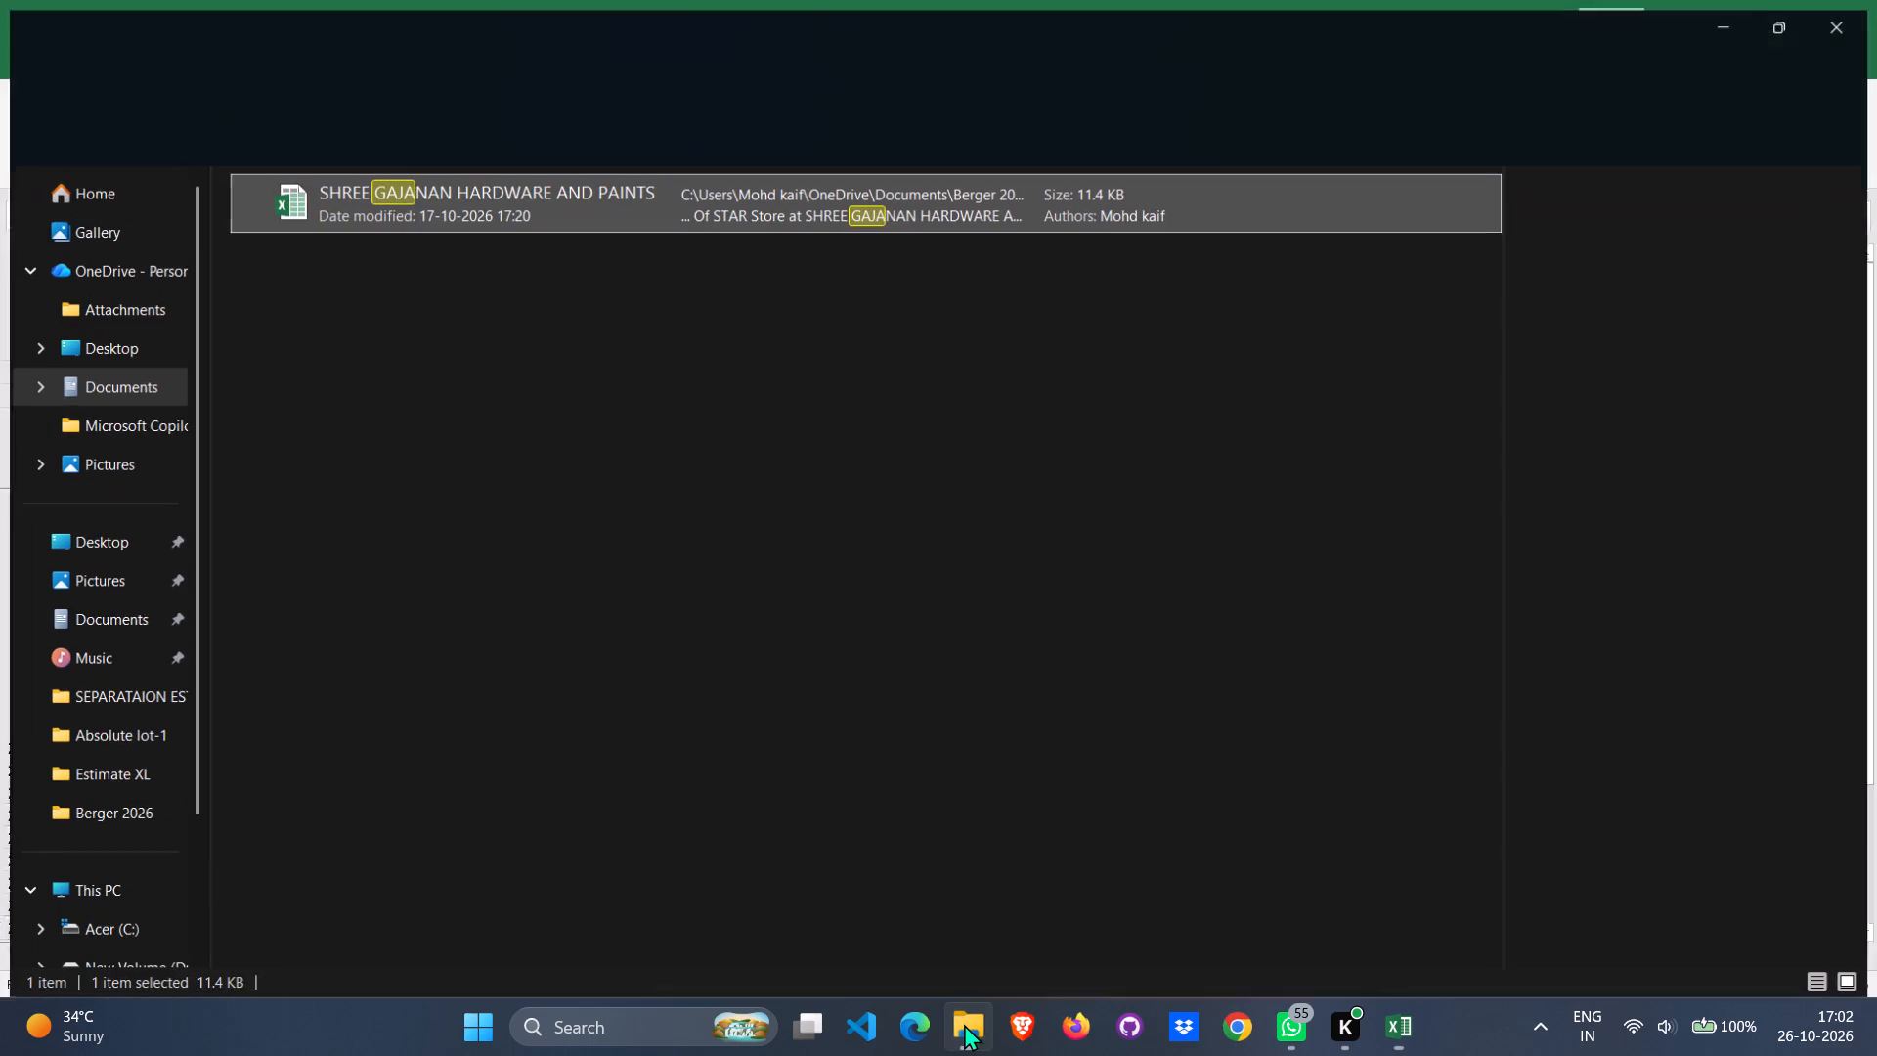
left_click(1801, 70)
type("INDIA")
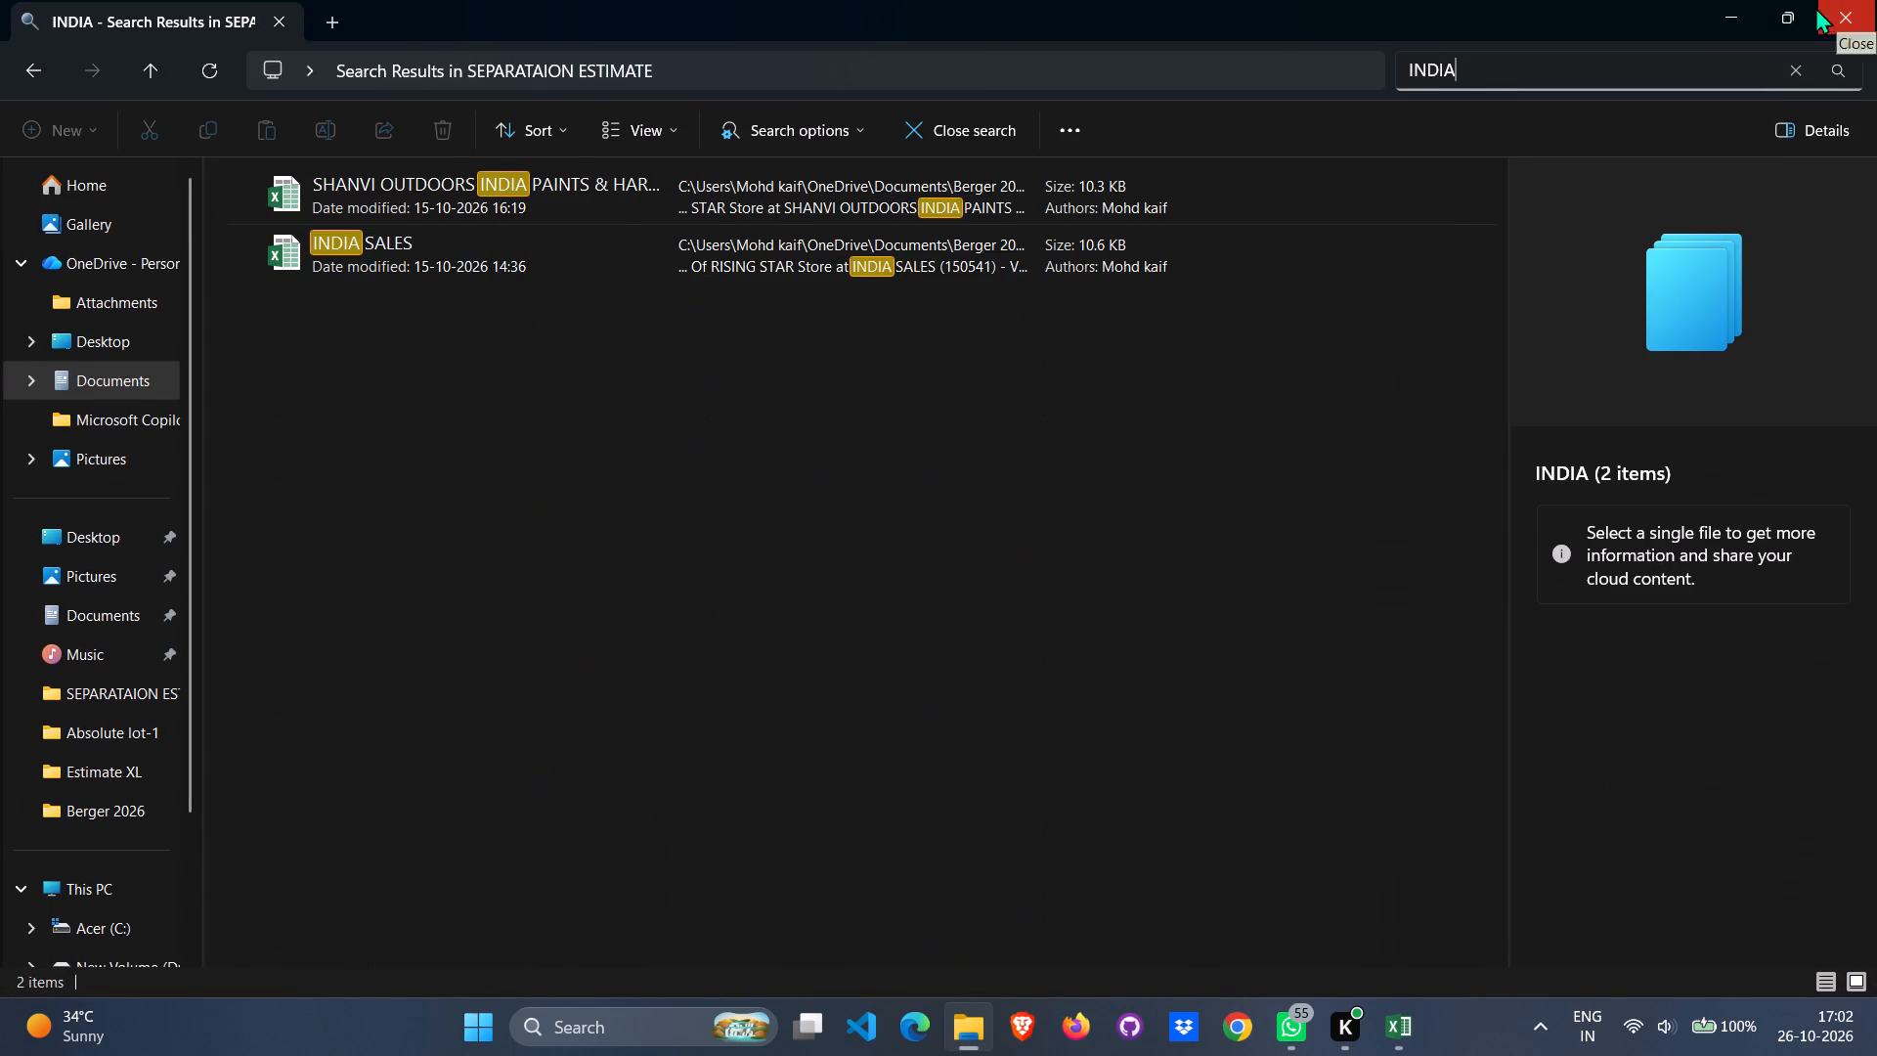
double_click(628, 266)
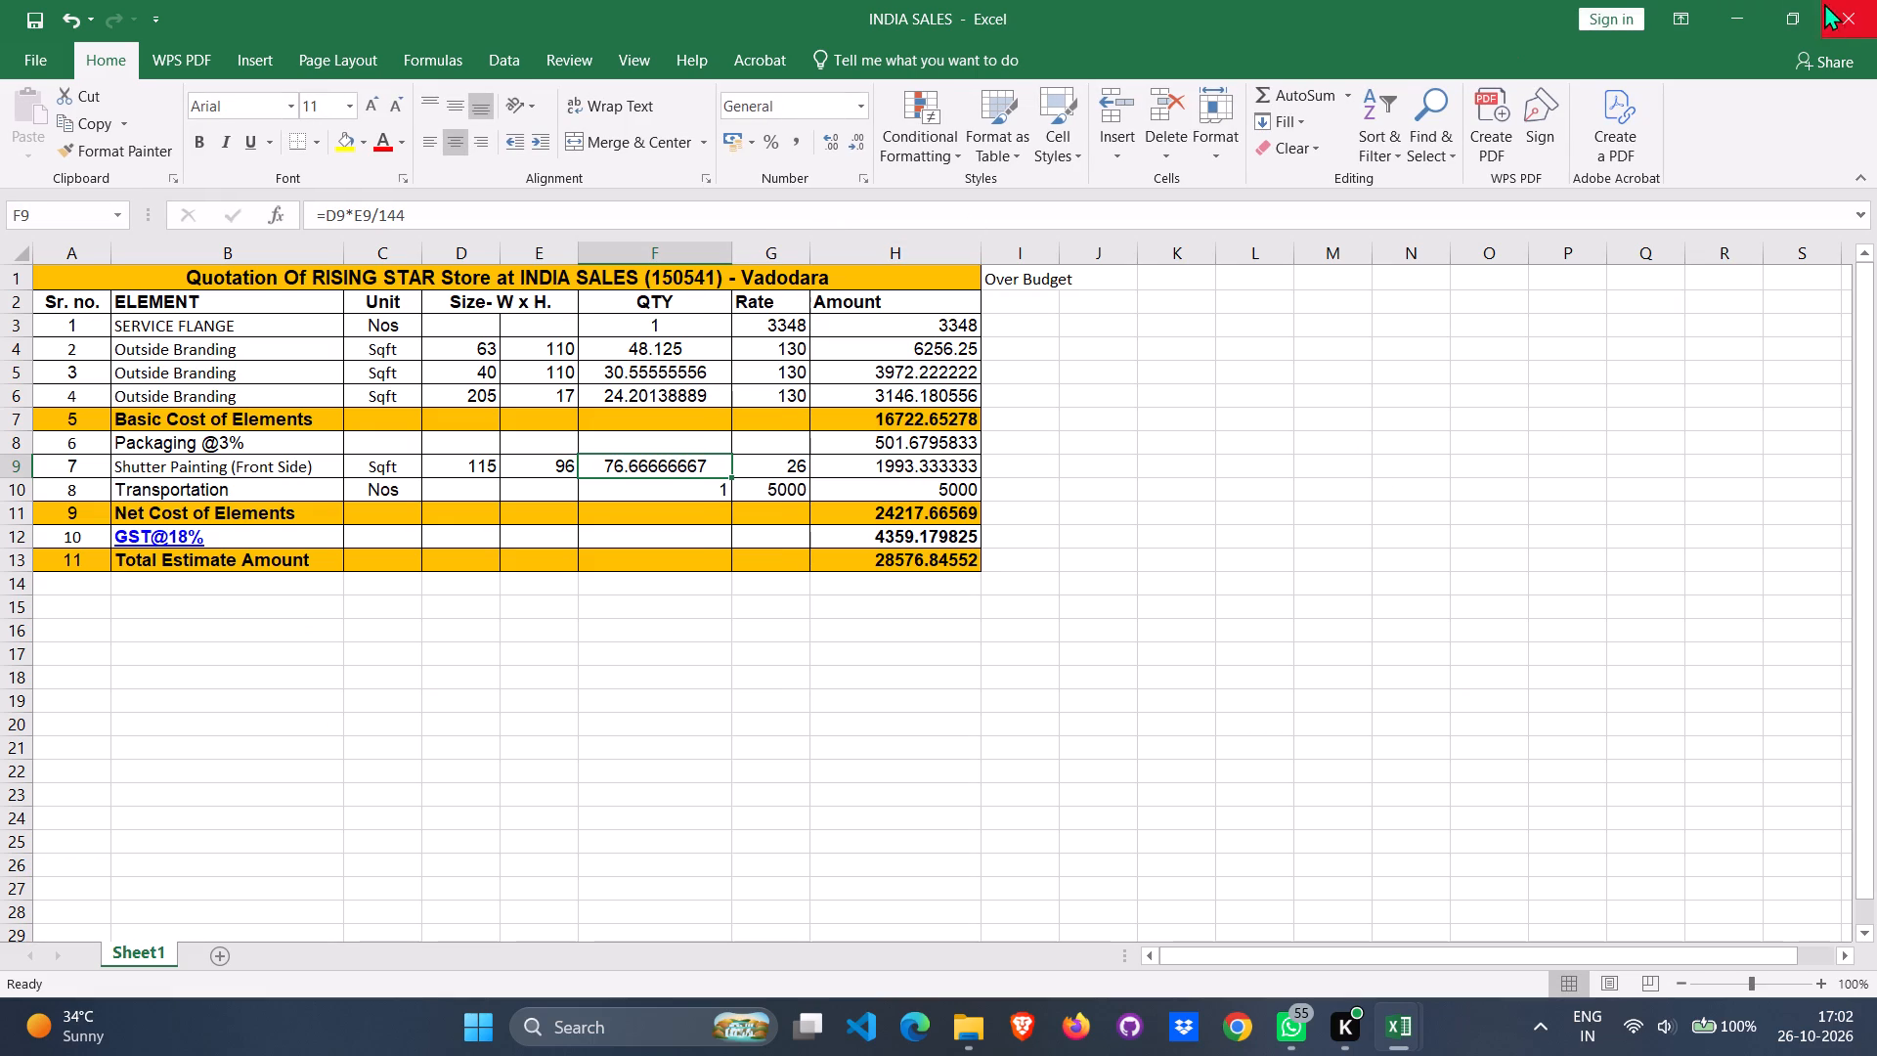
left_click(1859, 21)
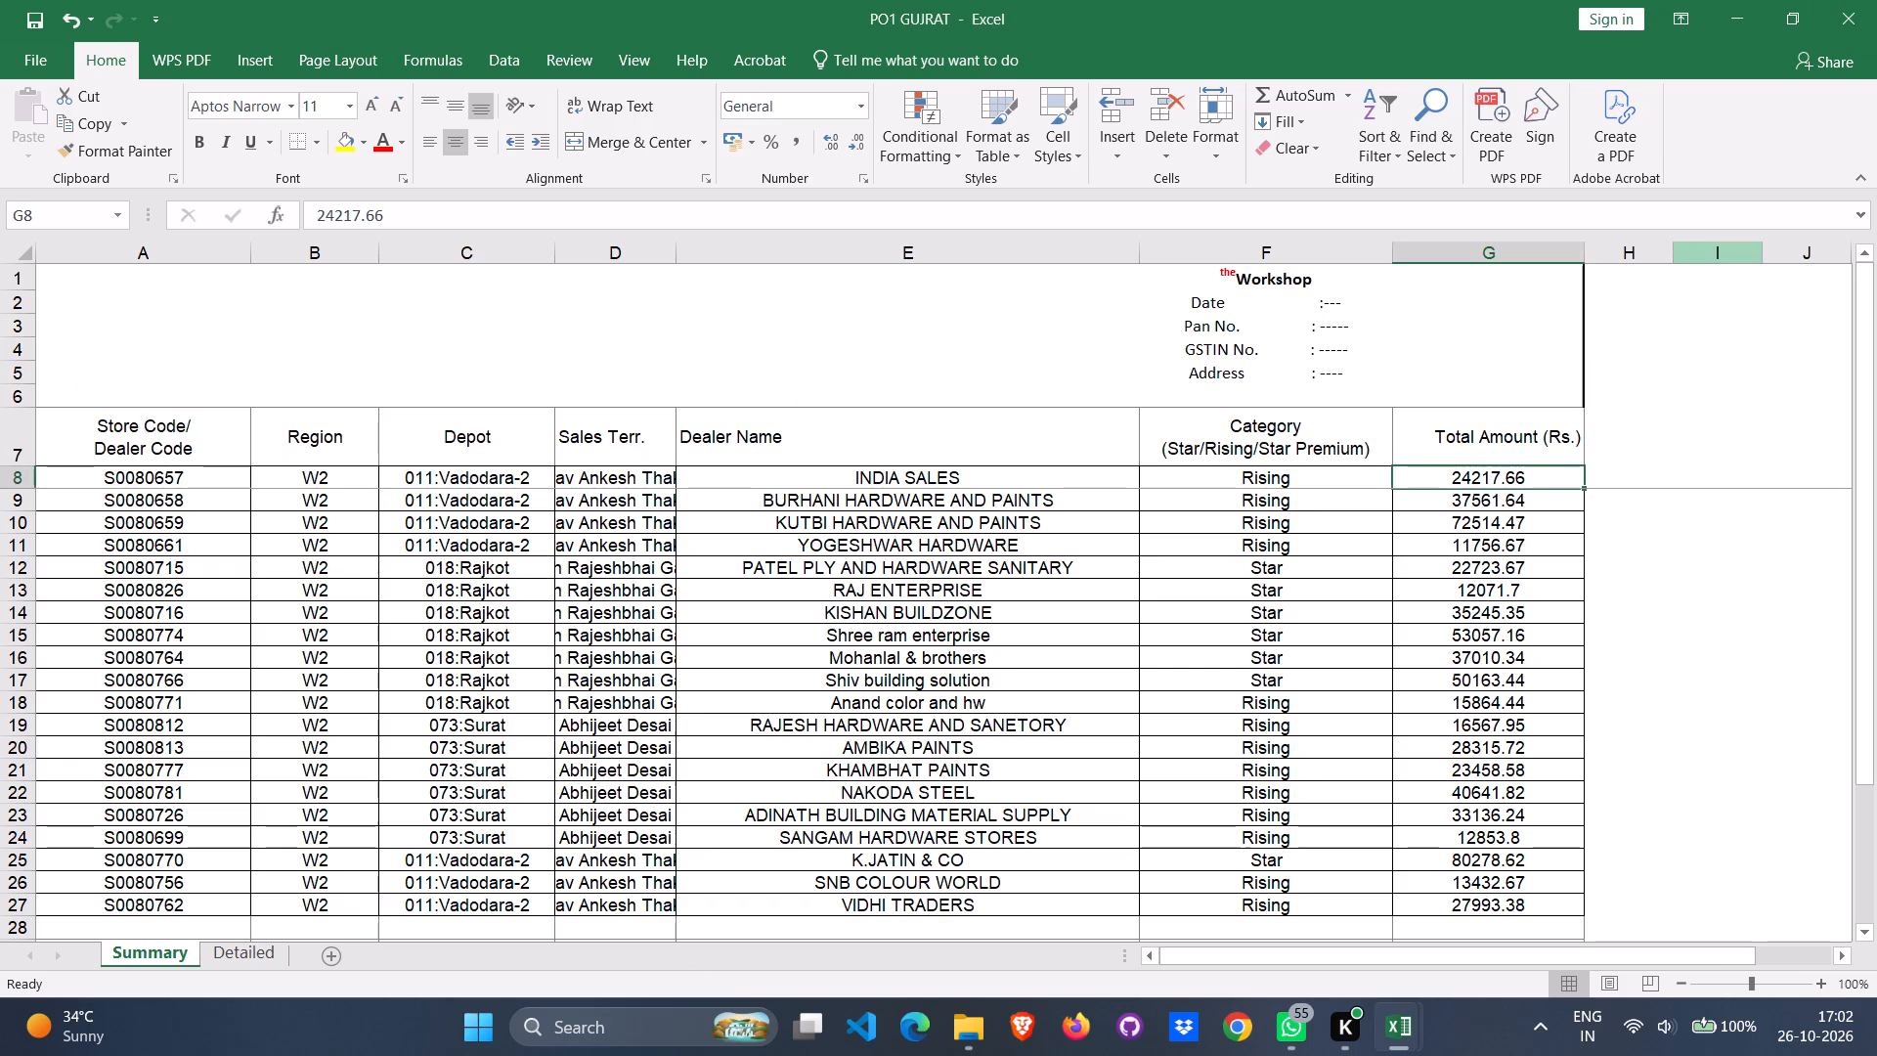
Reopen the INDIA SALES quotation, compare its elements with the dealer's rows on PO1 GUJRAT's Detailed sheet, and return to the Summary sheet.
left_click(248, 943)
scroll(717, 485, "up", 10)
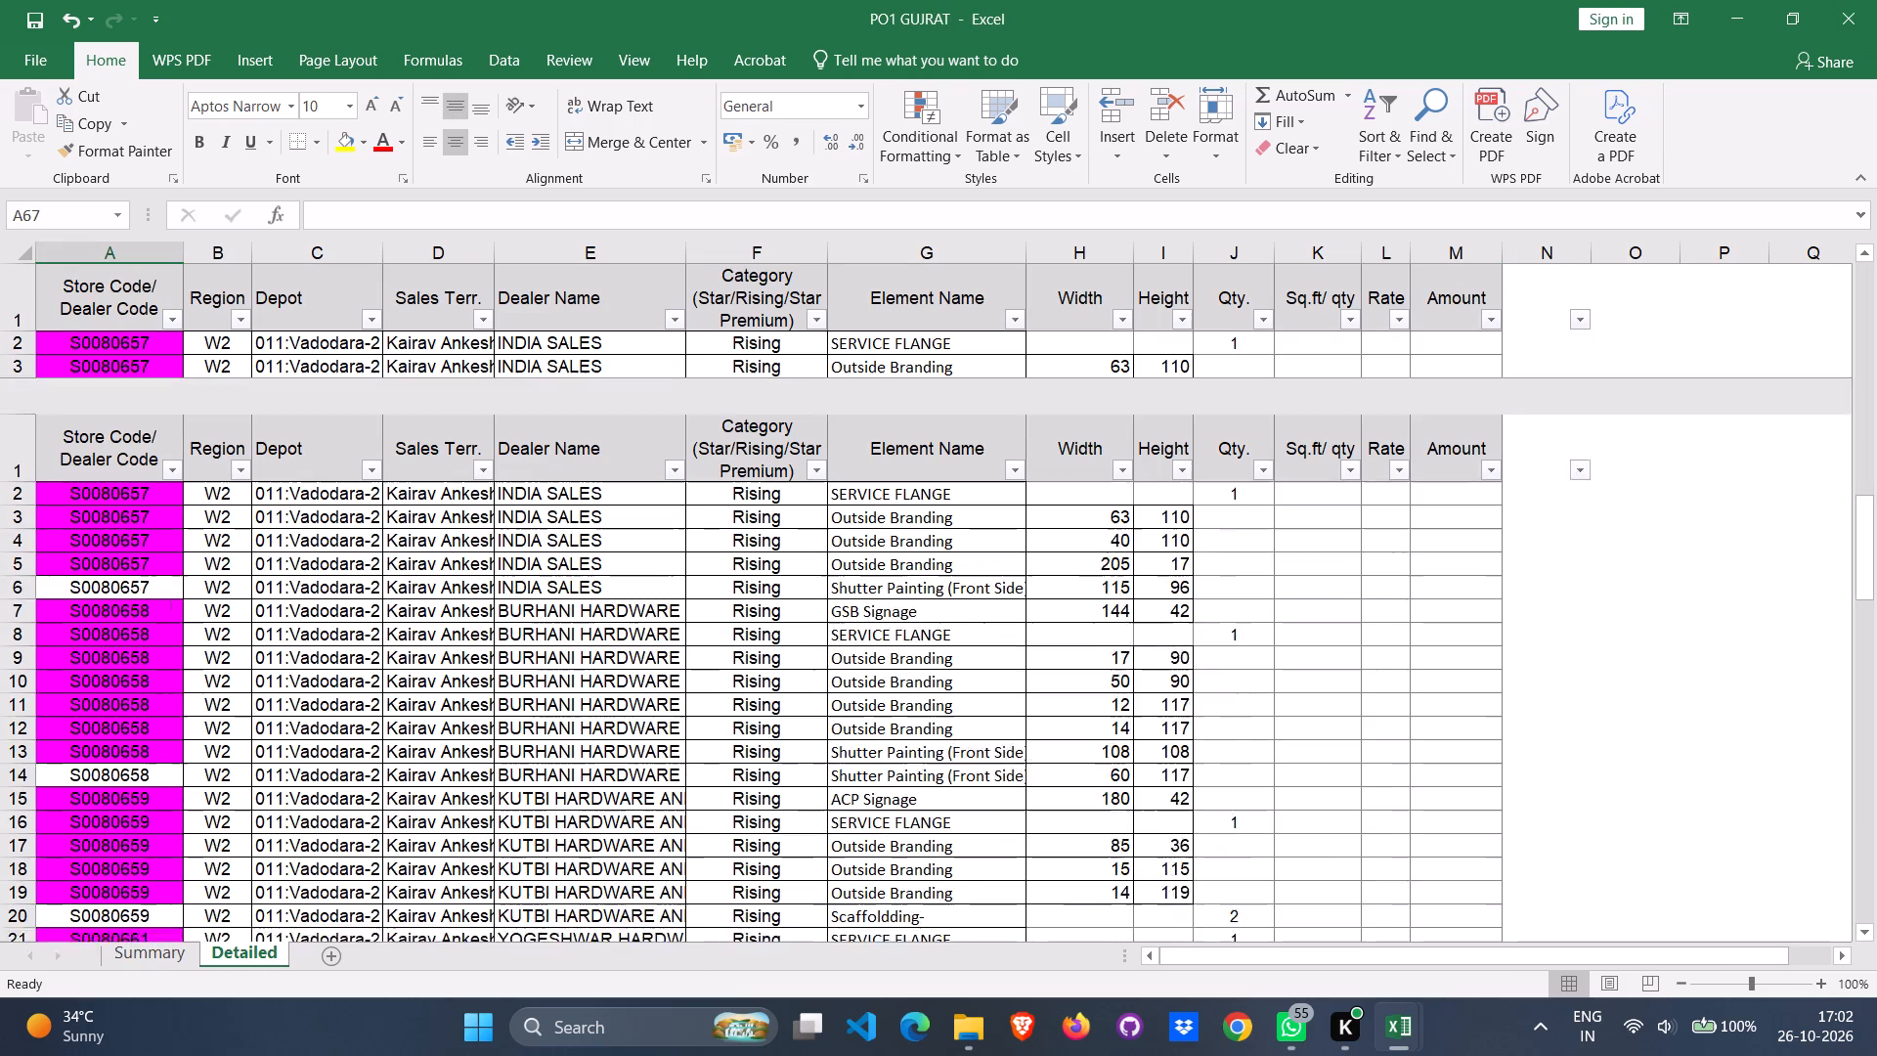
scroll(717, 485, "up", 13)
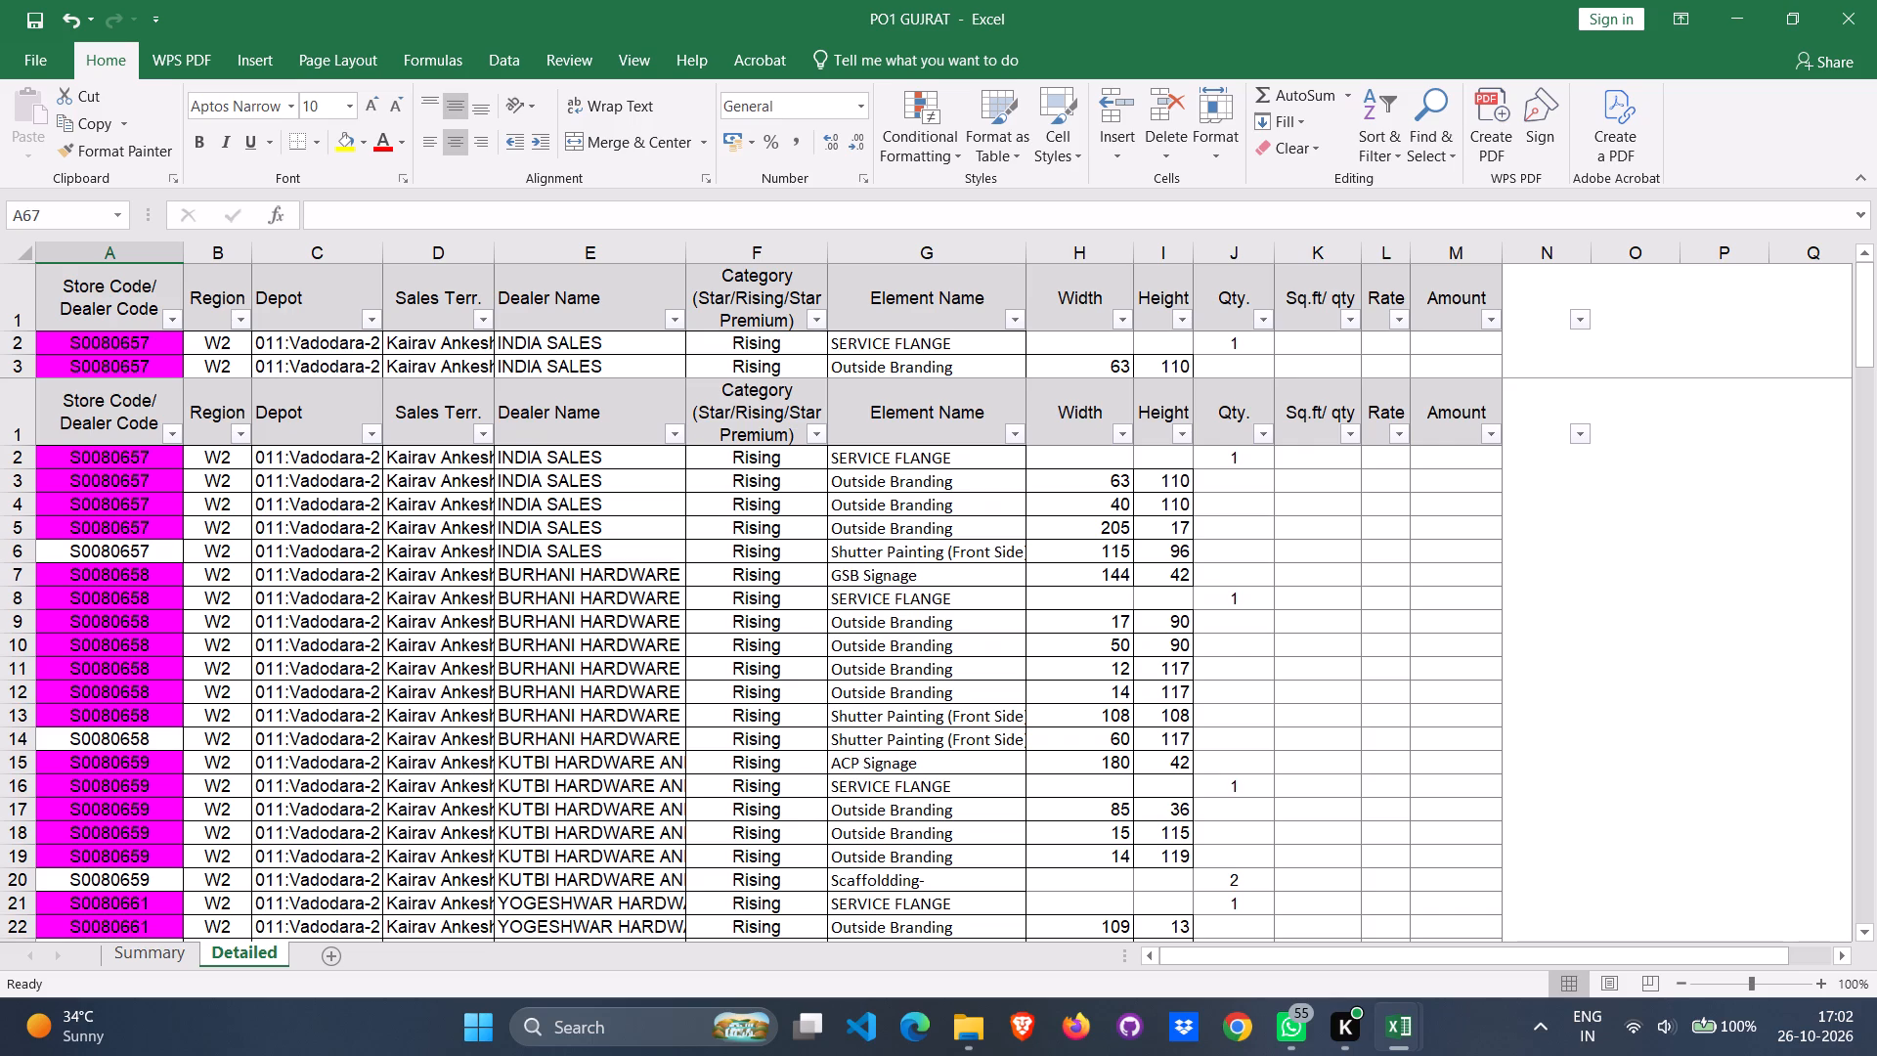
key("alt+Tab")
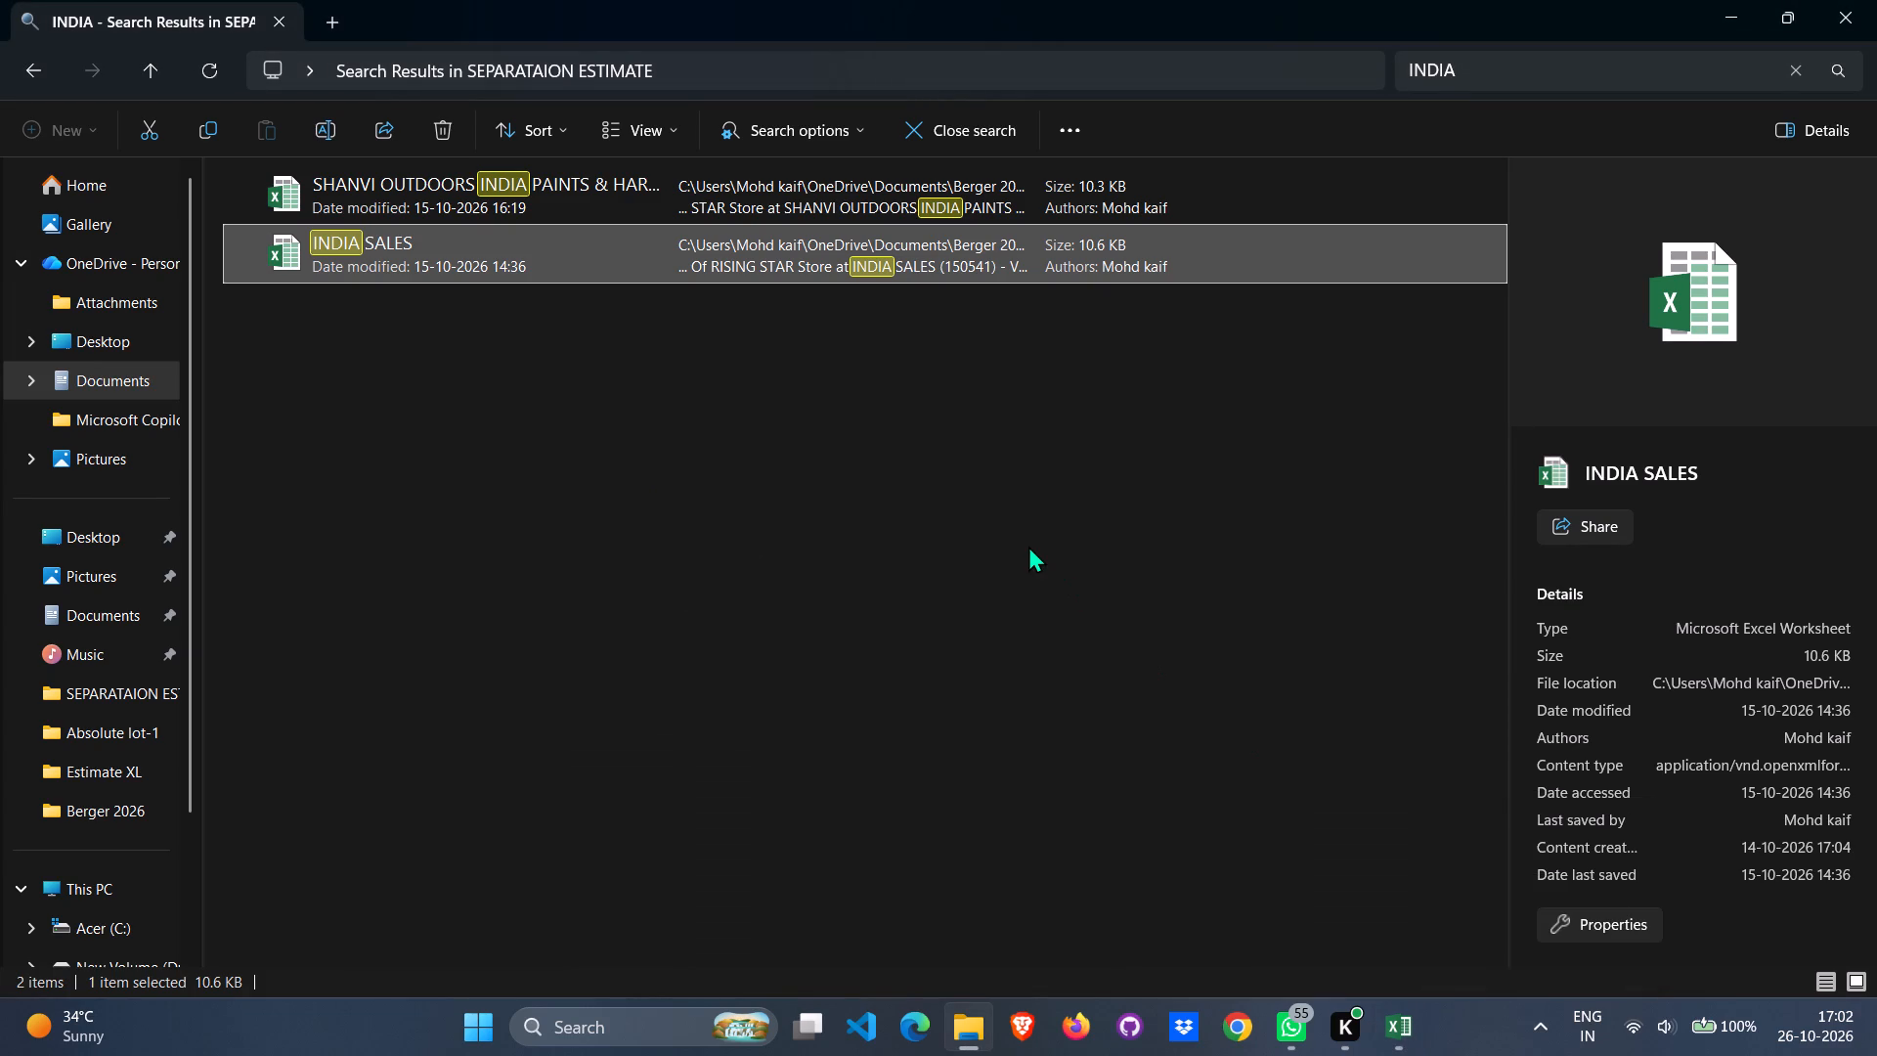
double_click(546, 267)
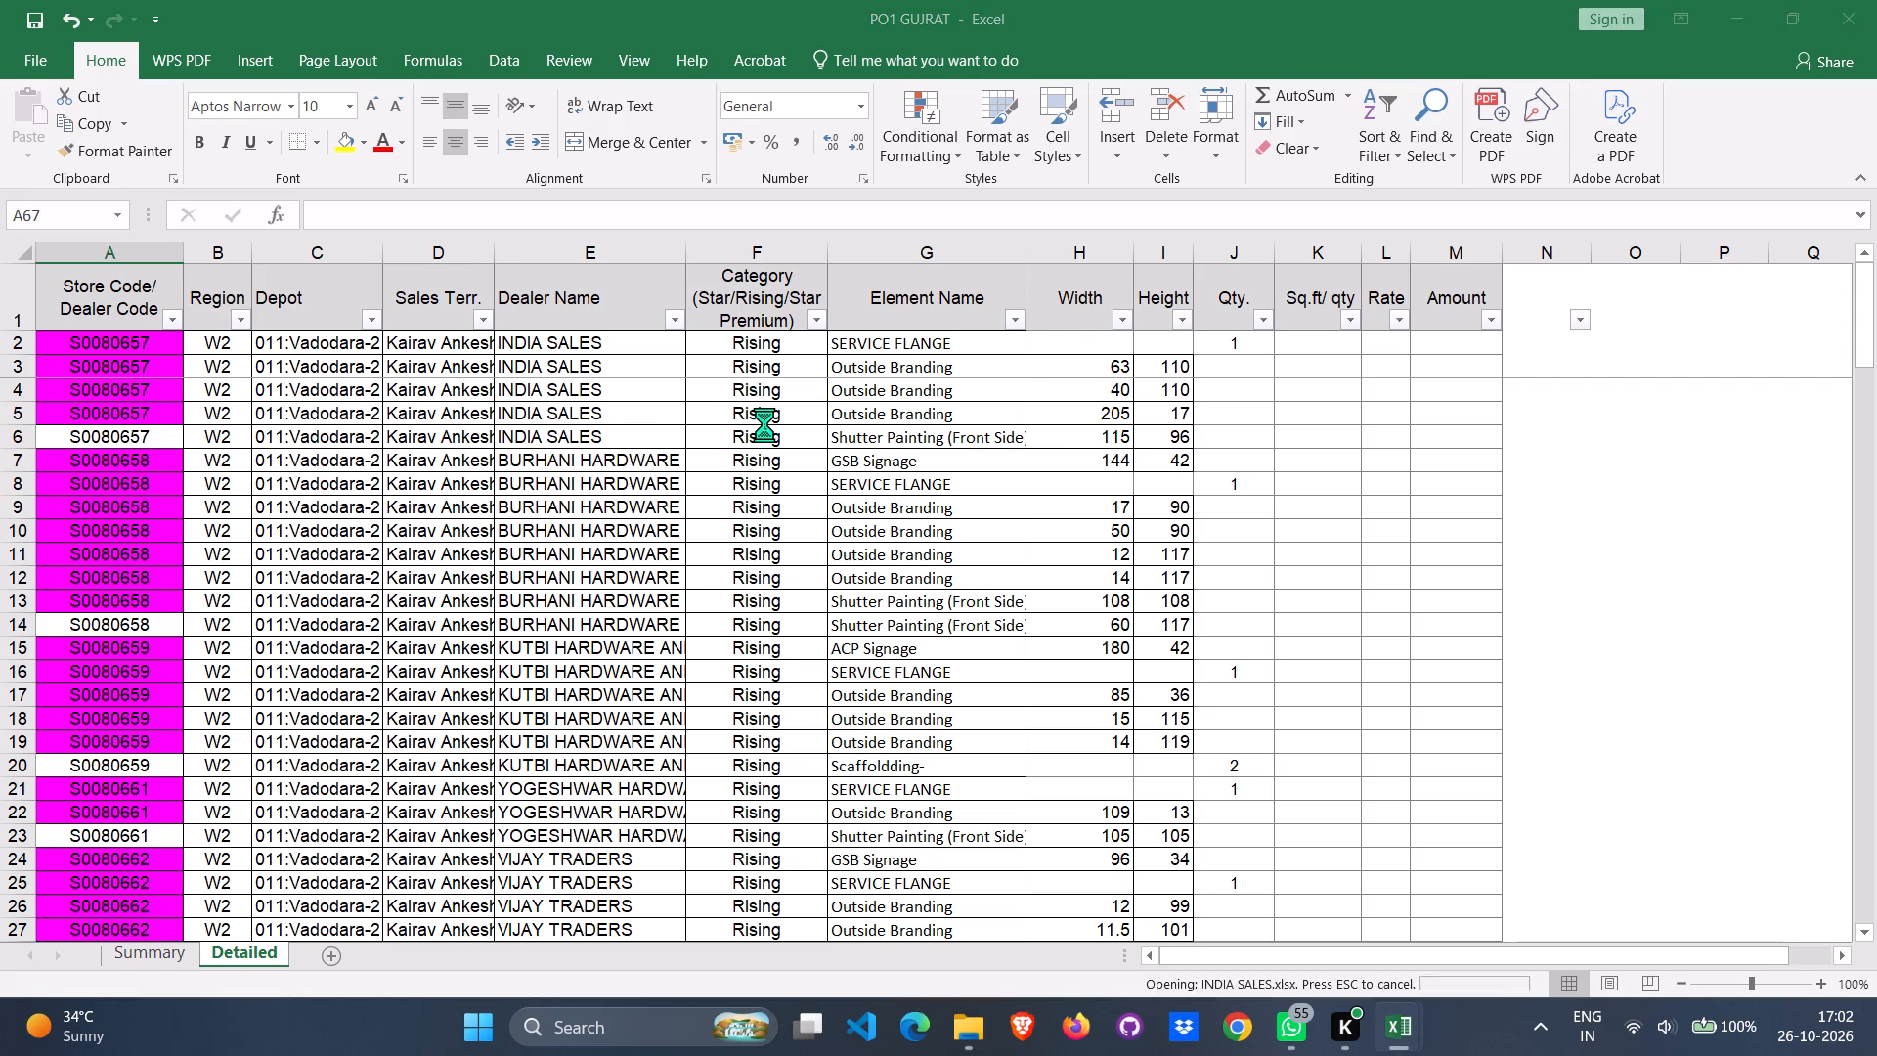
key("alt+Tab")
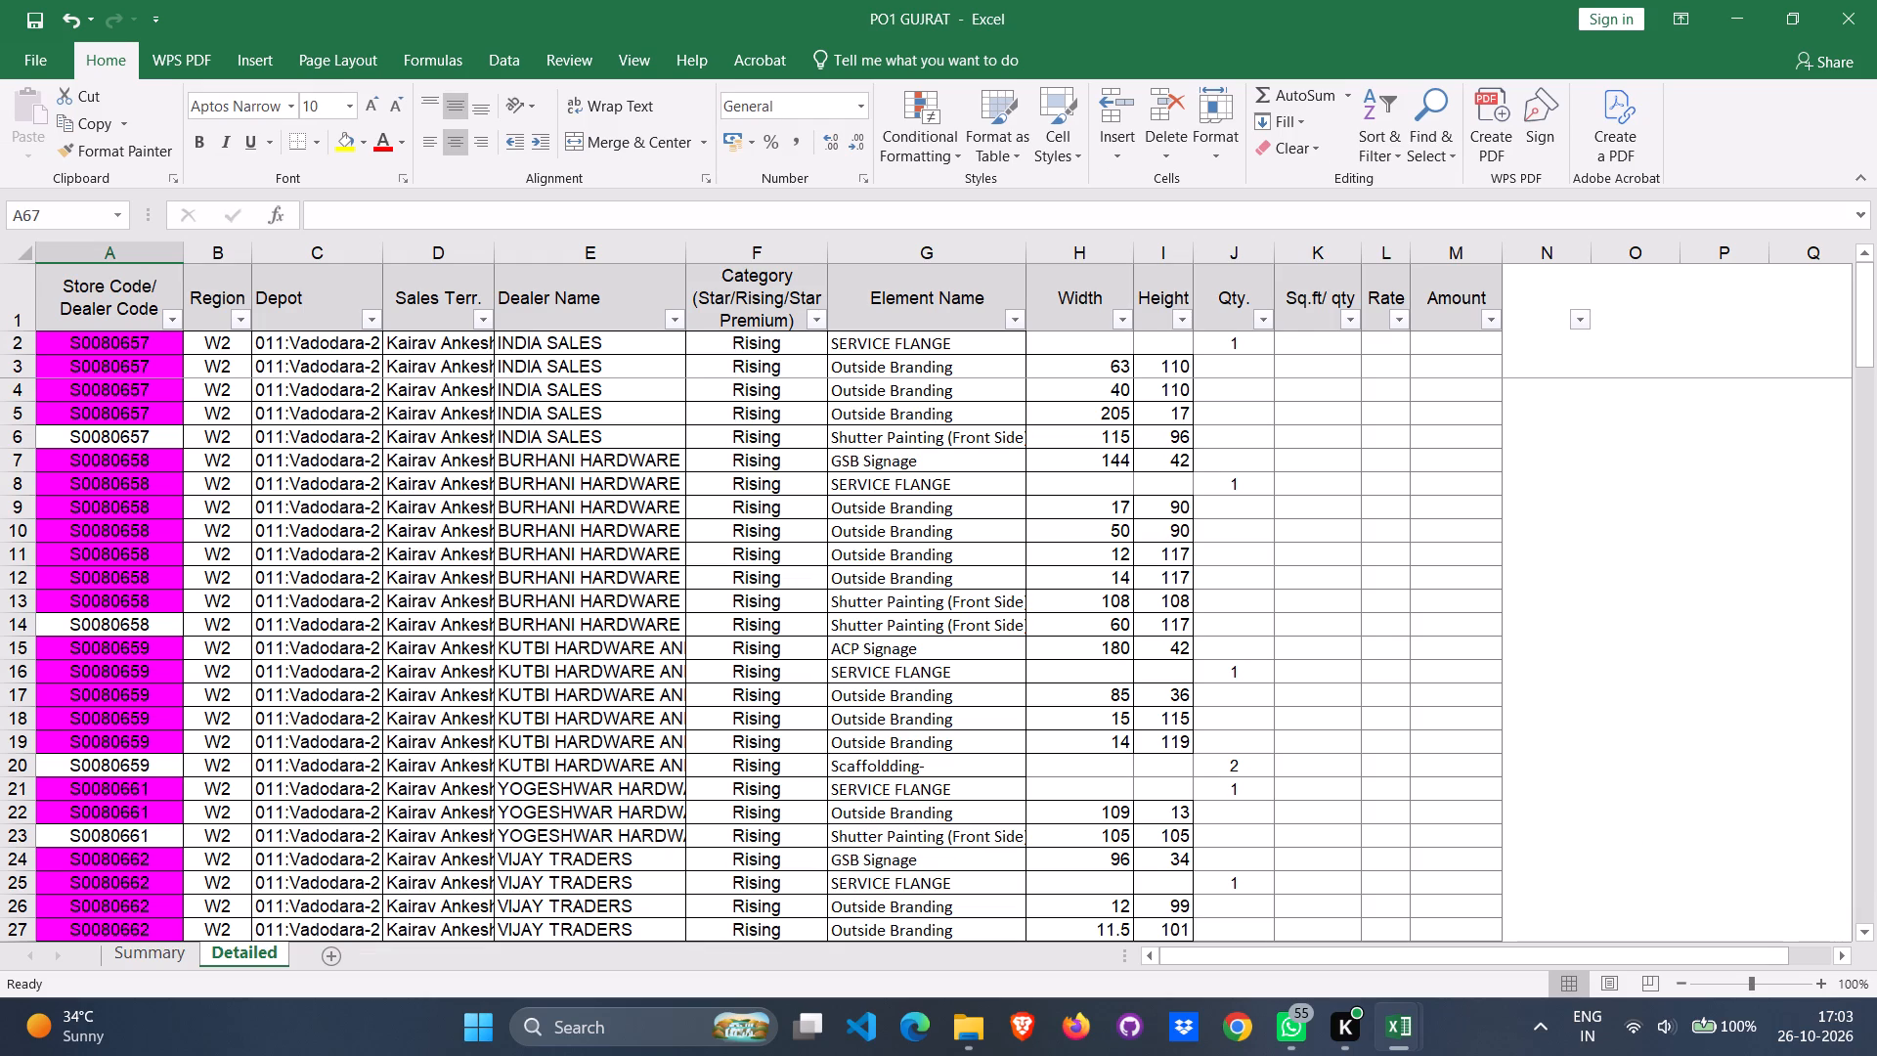
key("alt+Tab")
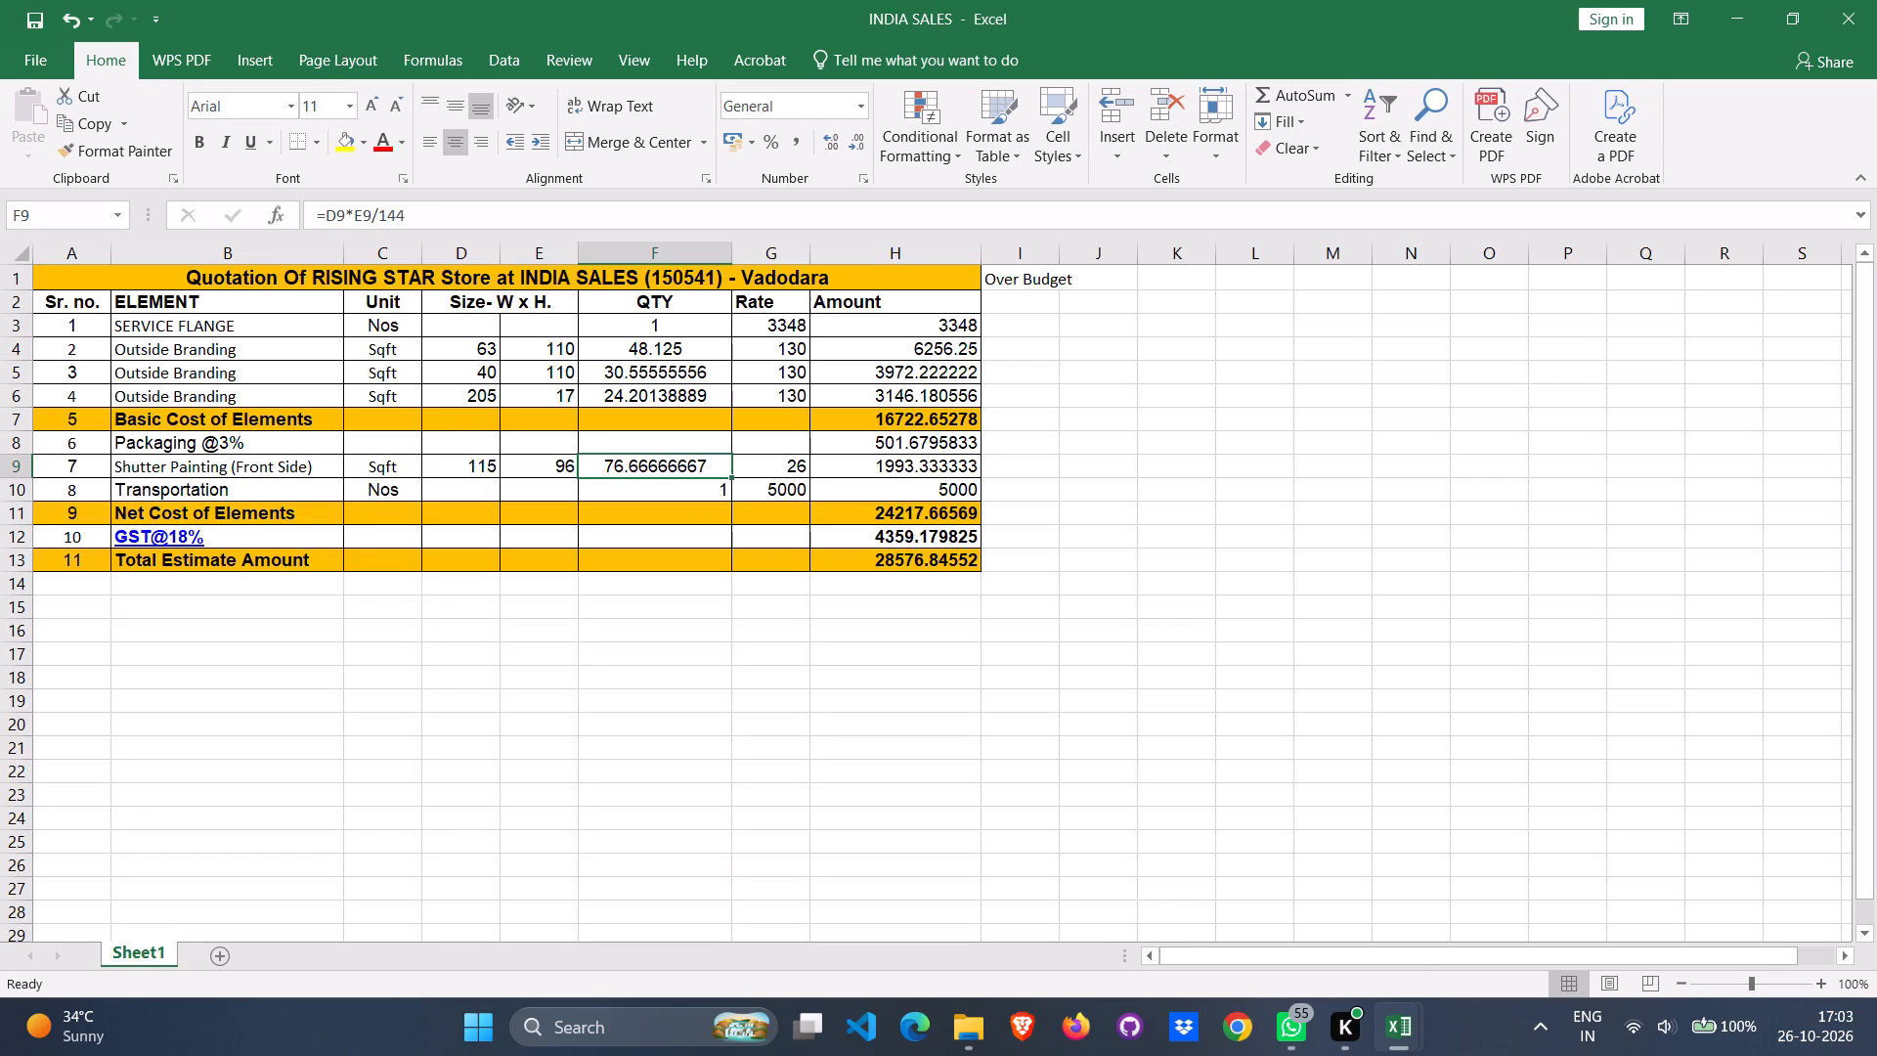
key("alt+Tab")
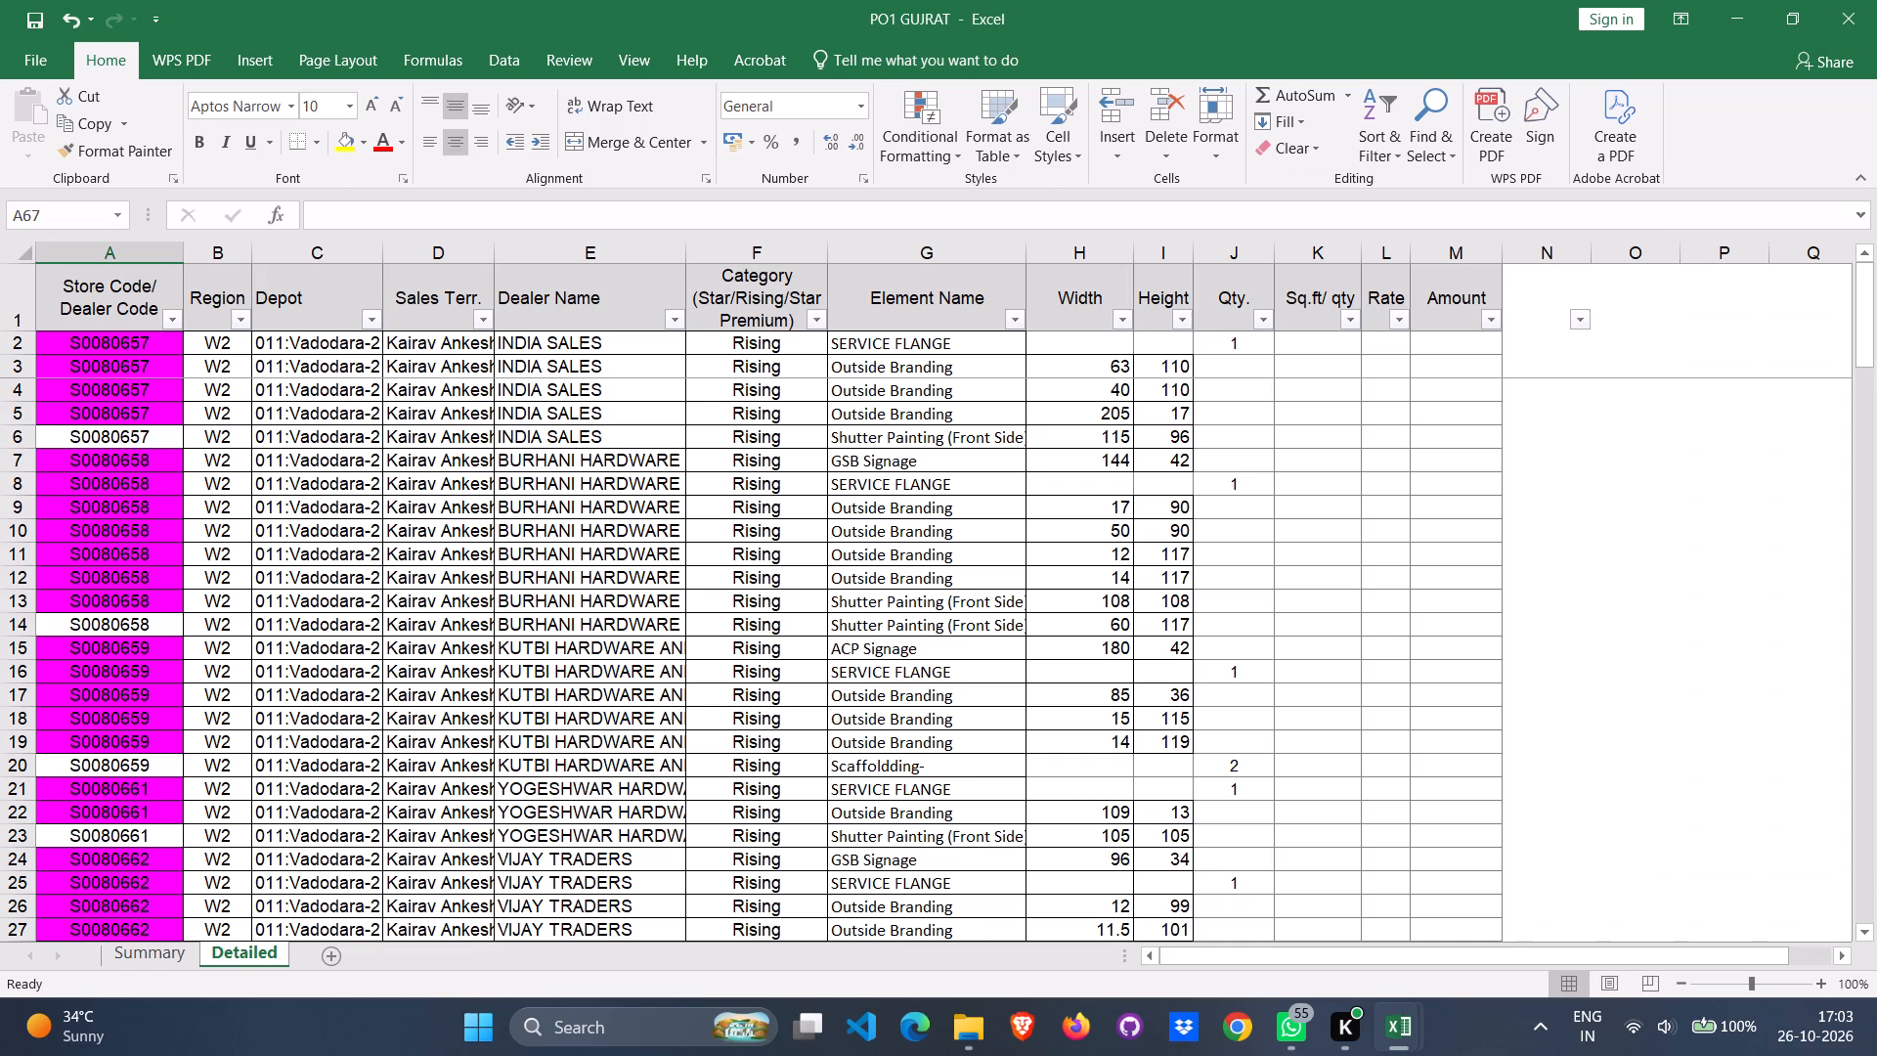
key("alt+Tab")
key("alt+Tab")
key("alt+Tab")
key("alt+Tab")
scroll(749, 573, "up", 1)
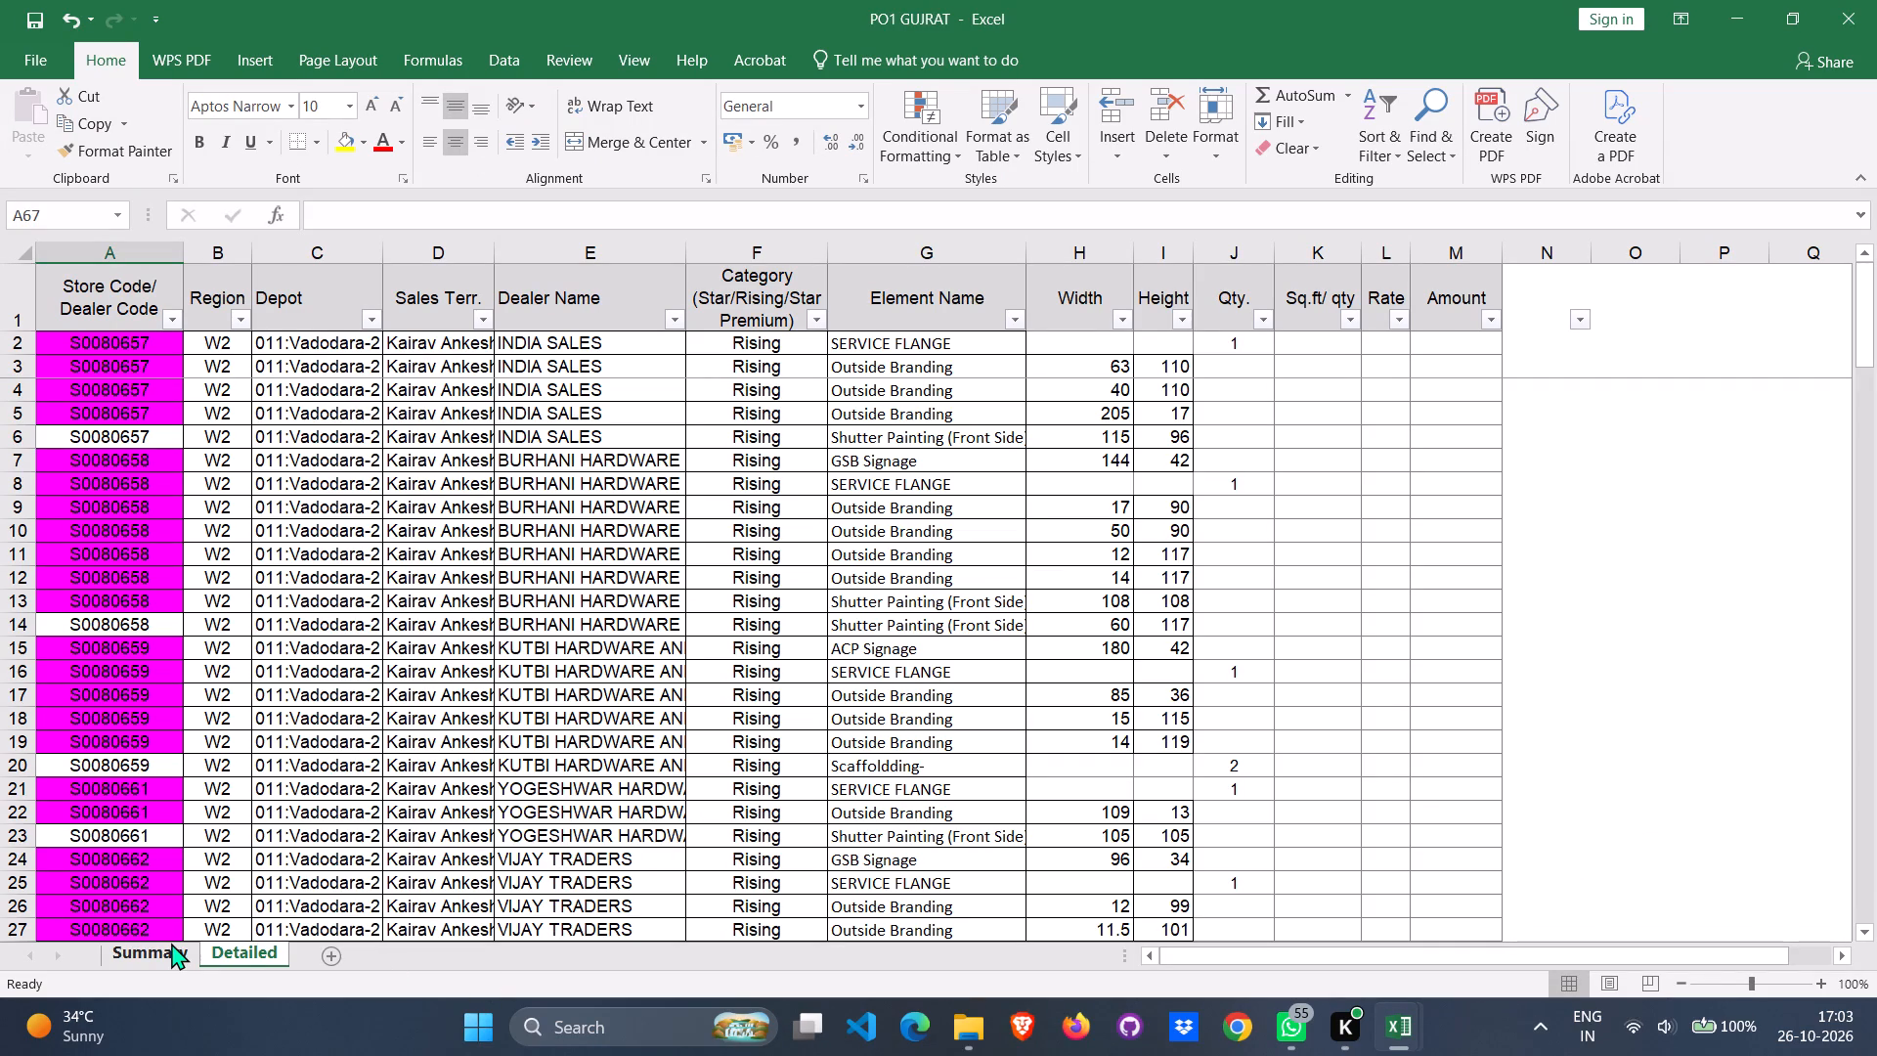
left_click(171, 943)
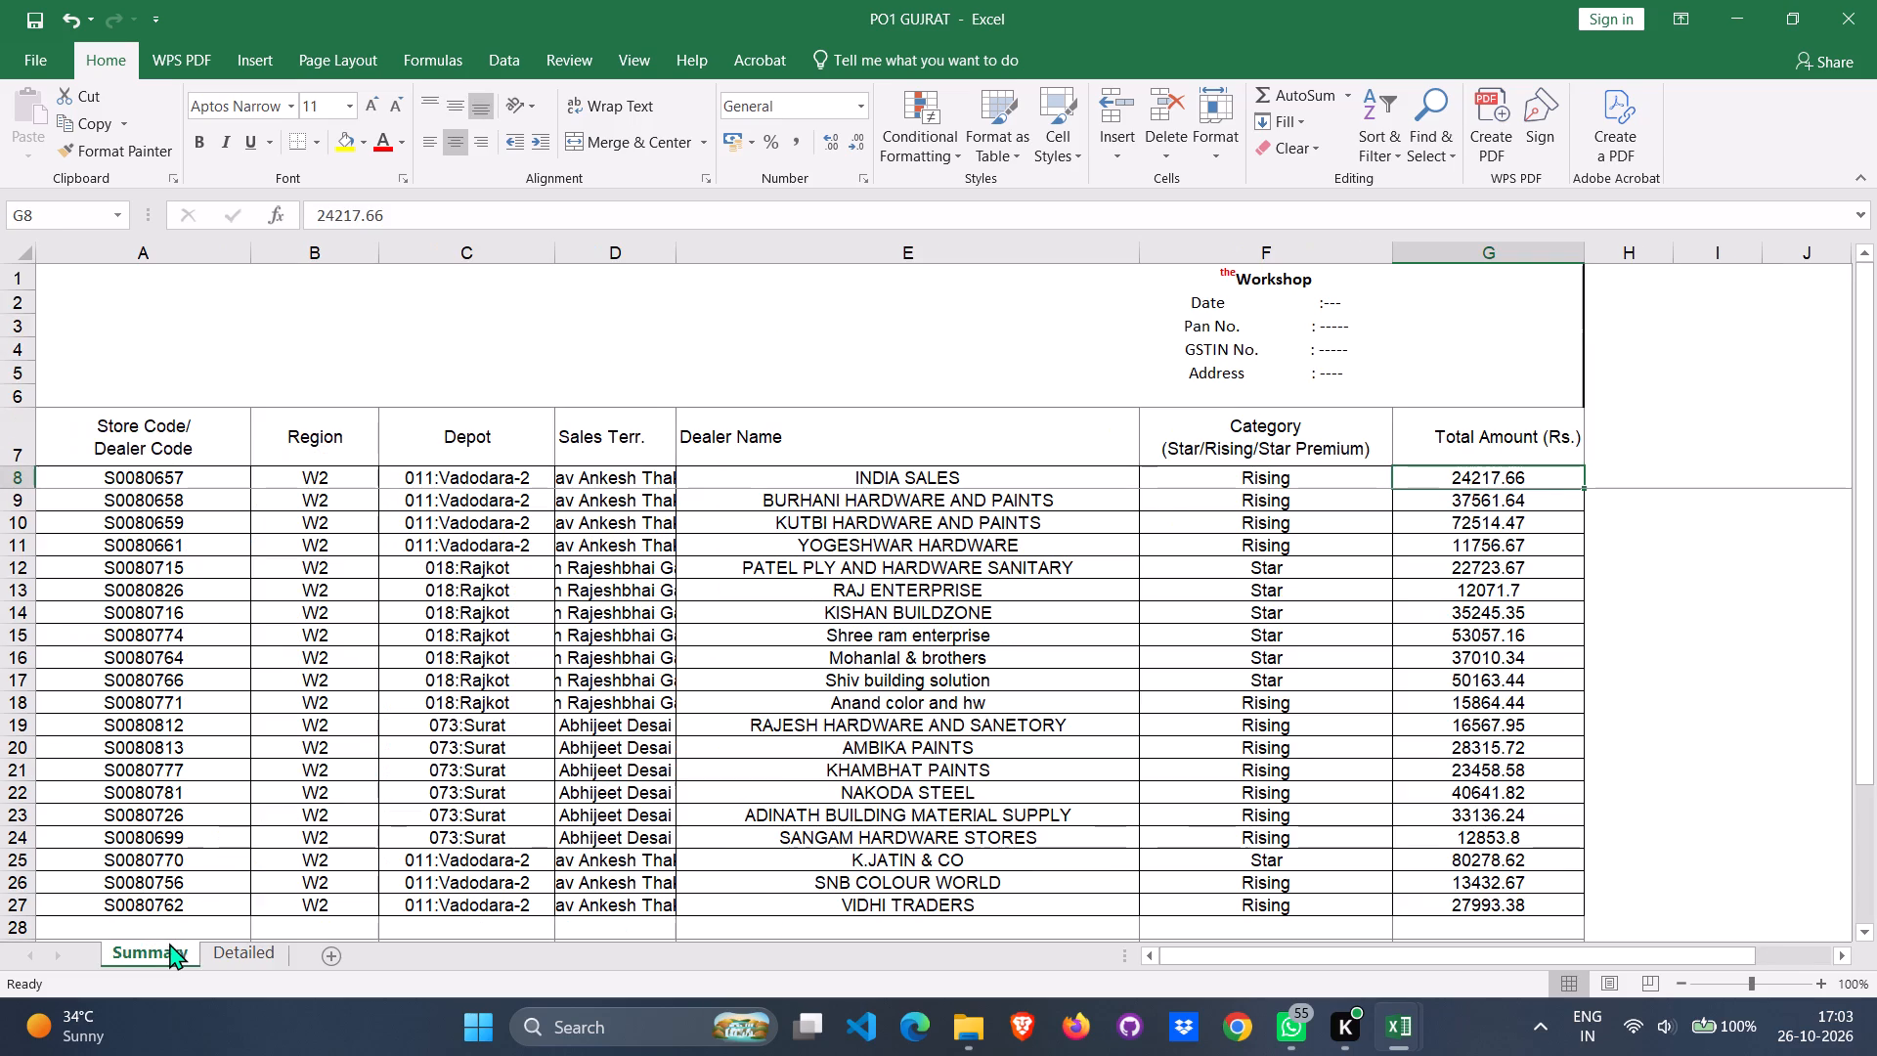
Compare the dealer rows on the Detailed sheet, down to PATEL PLY AND HARDWARE, with the dealer list on the Summary sheet.
left_click(227, 958)
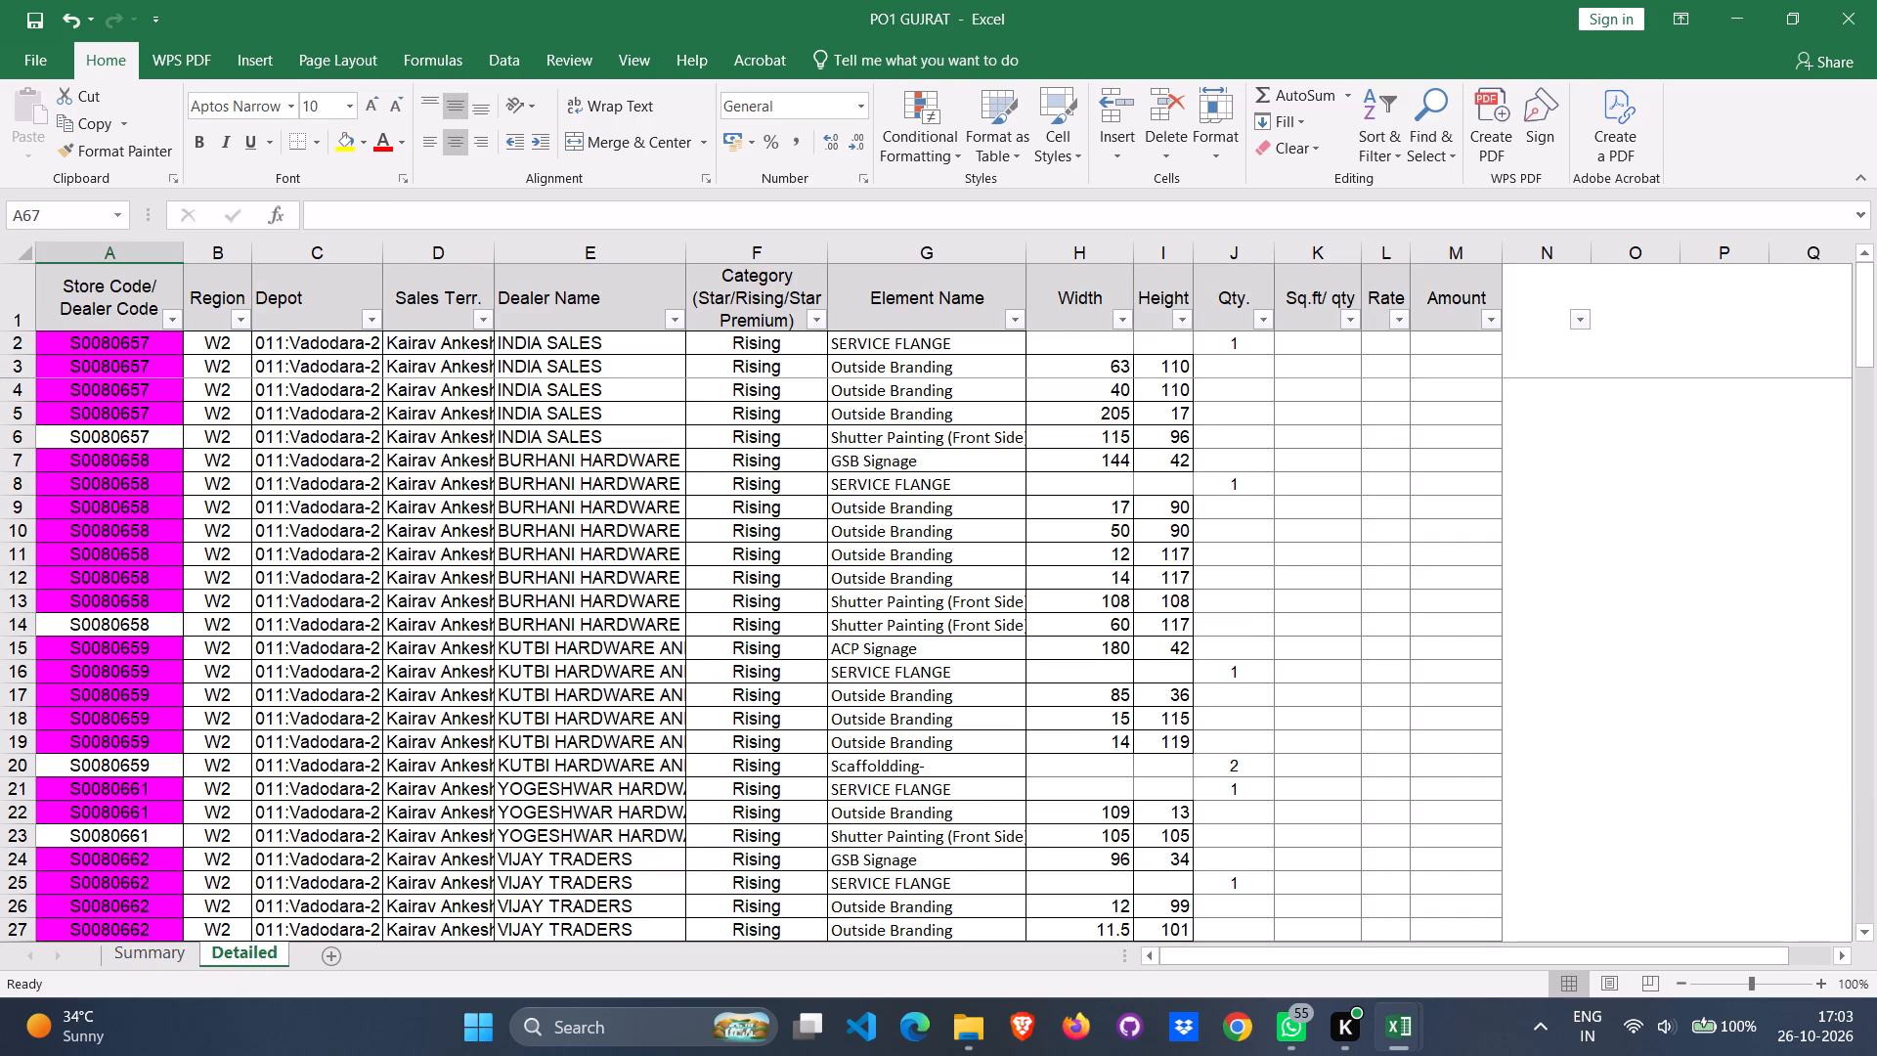
left_click(148, 946)
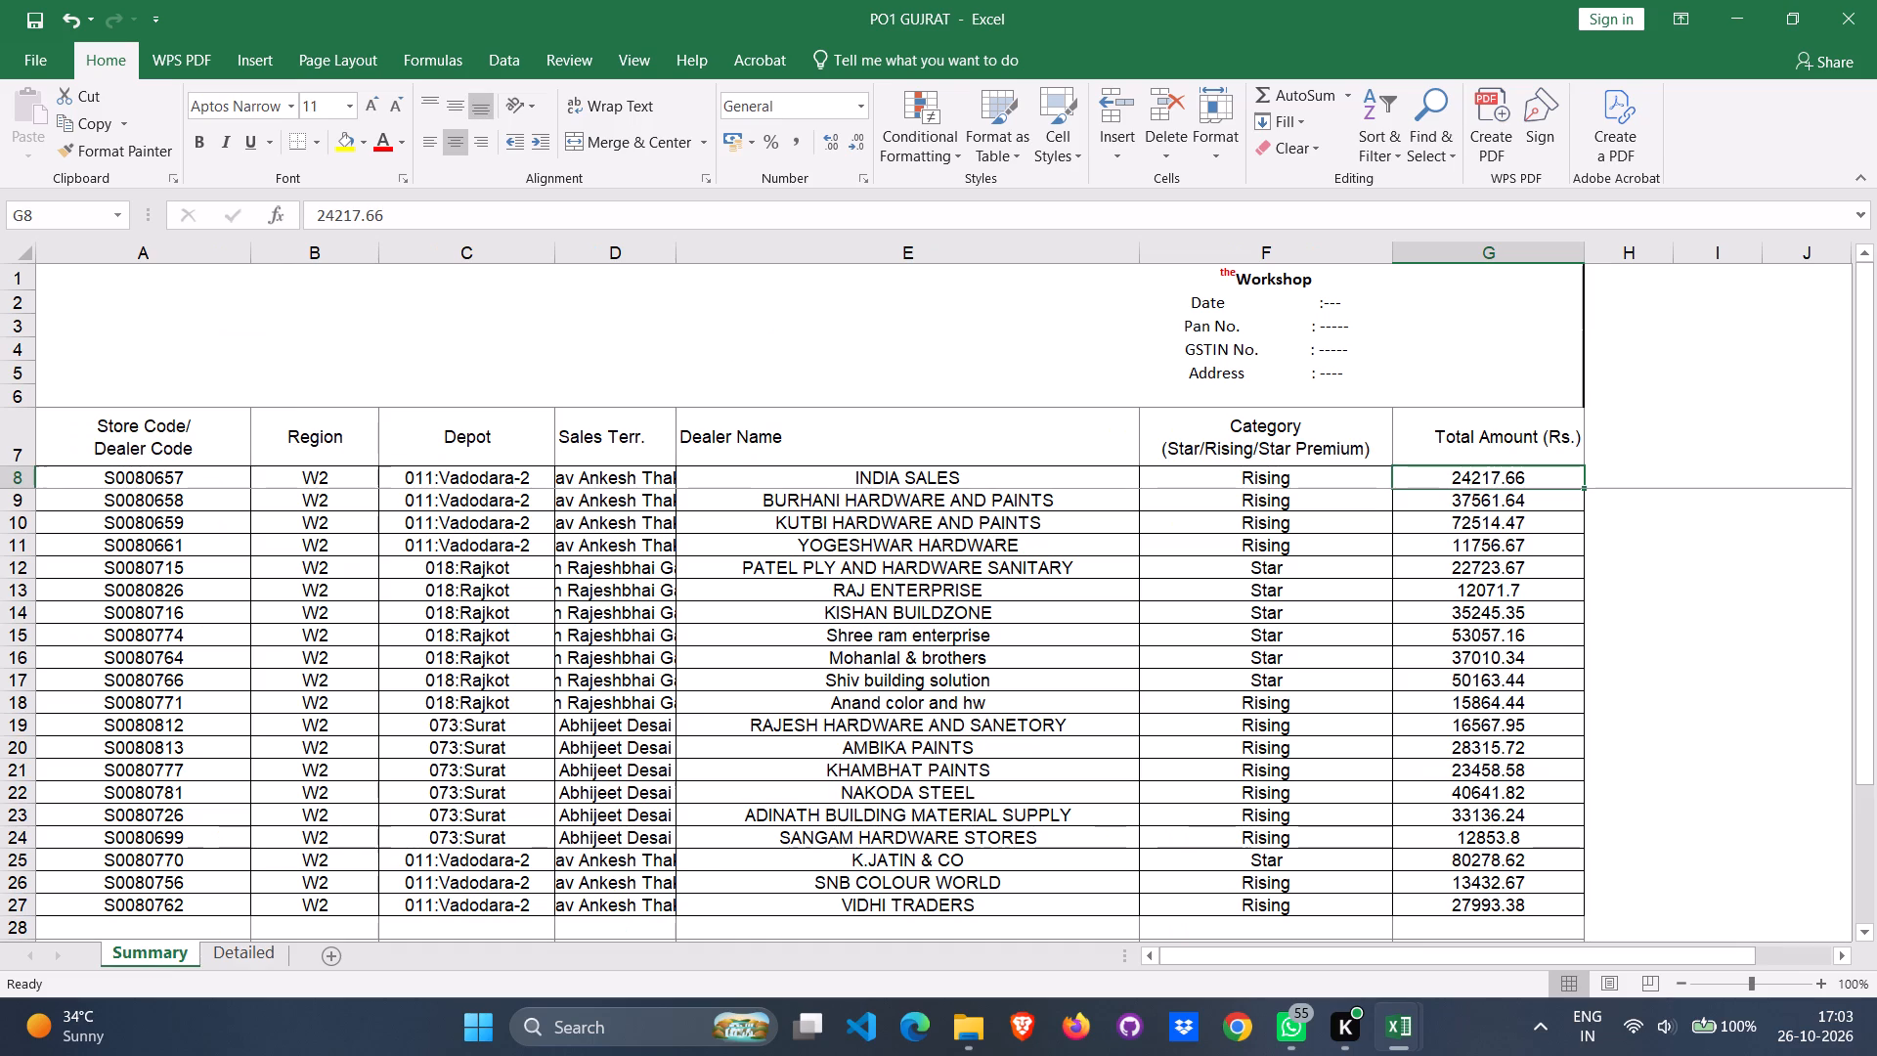
left_click(249, 960)
scroll(651, 800, "down", 3)
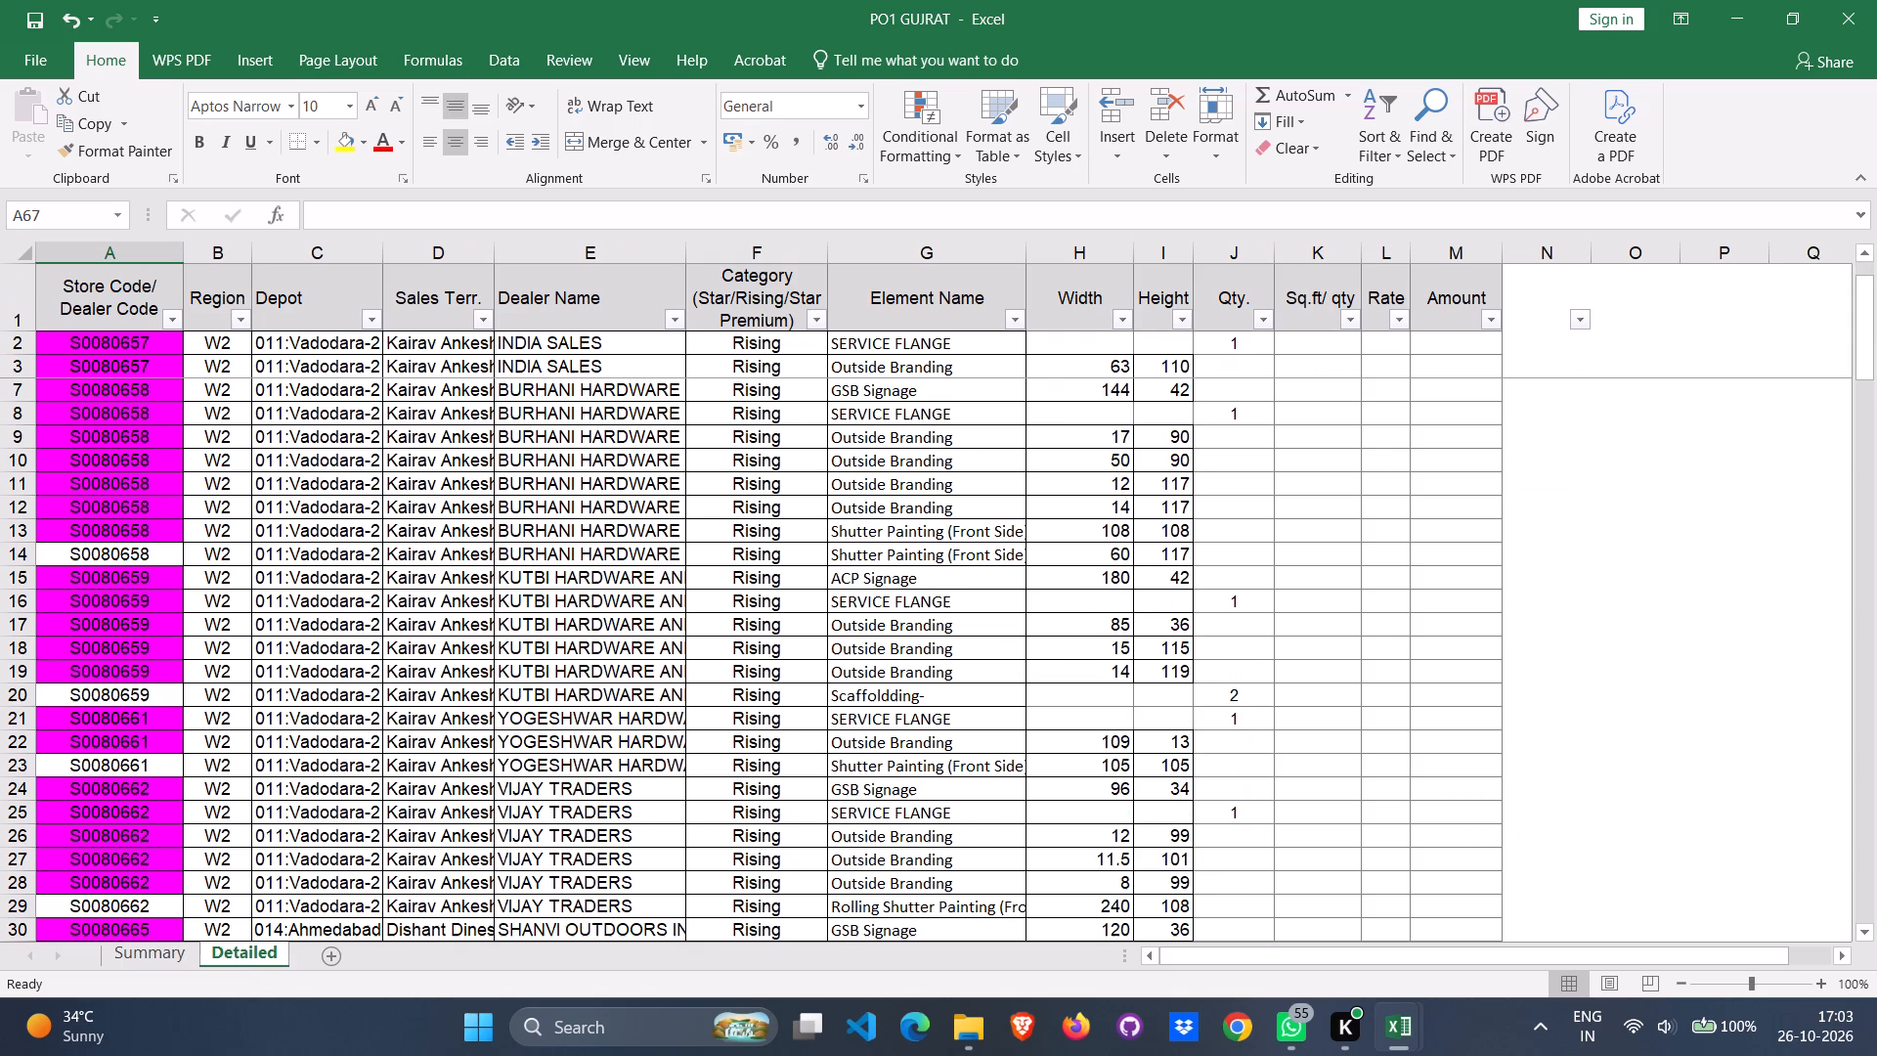
scroll(651, 800, "down", 15)
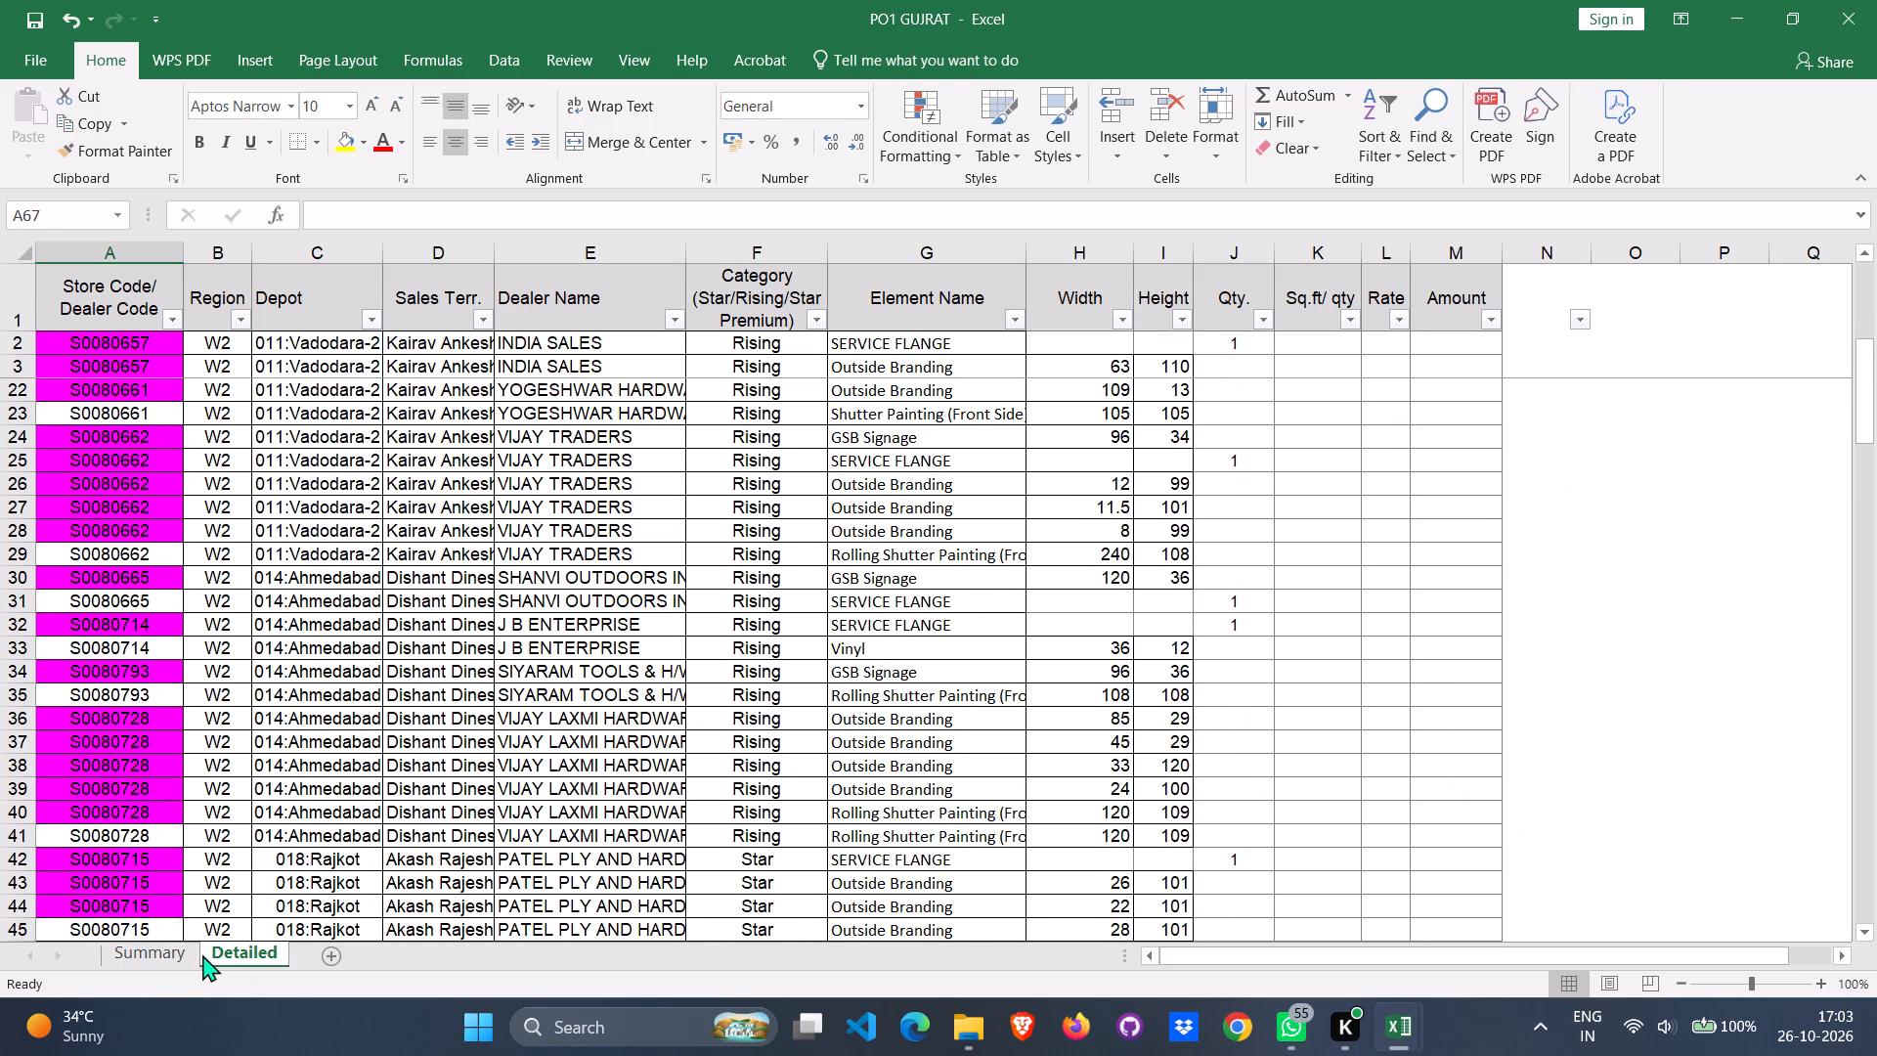
left_click(154, 955)
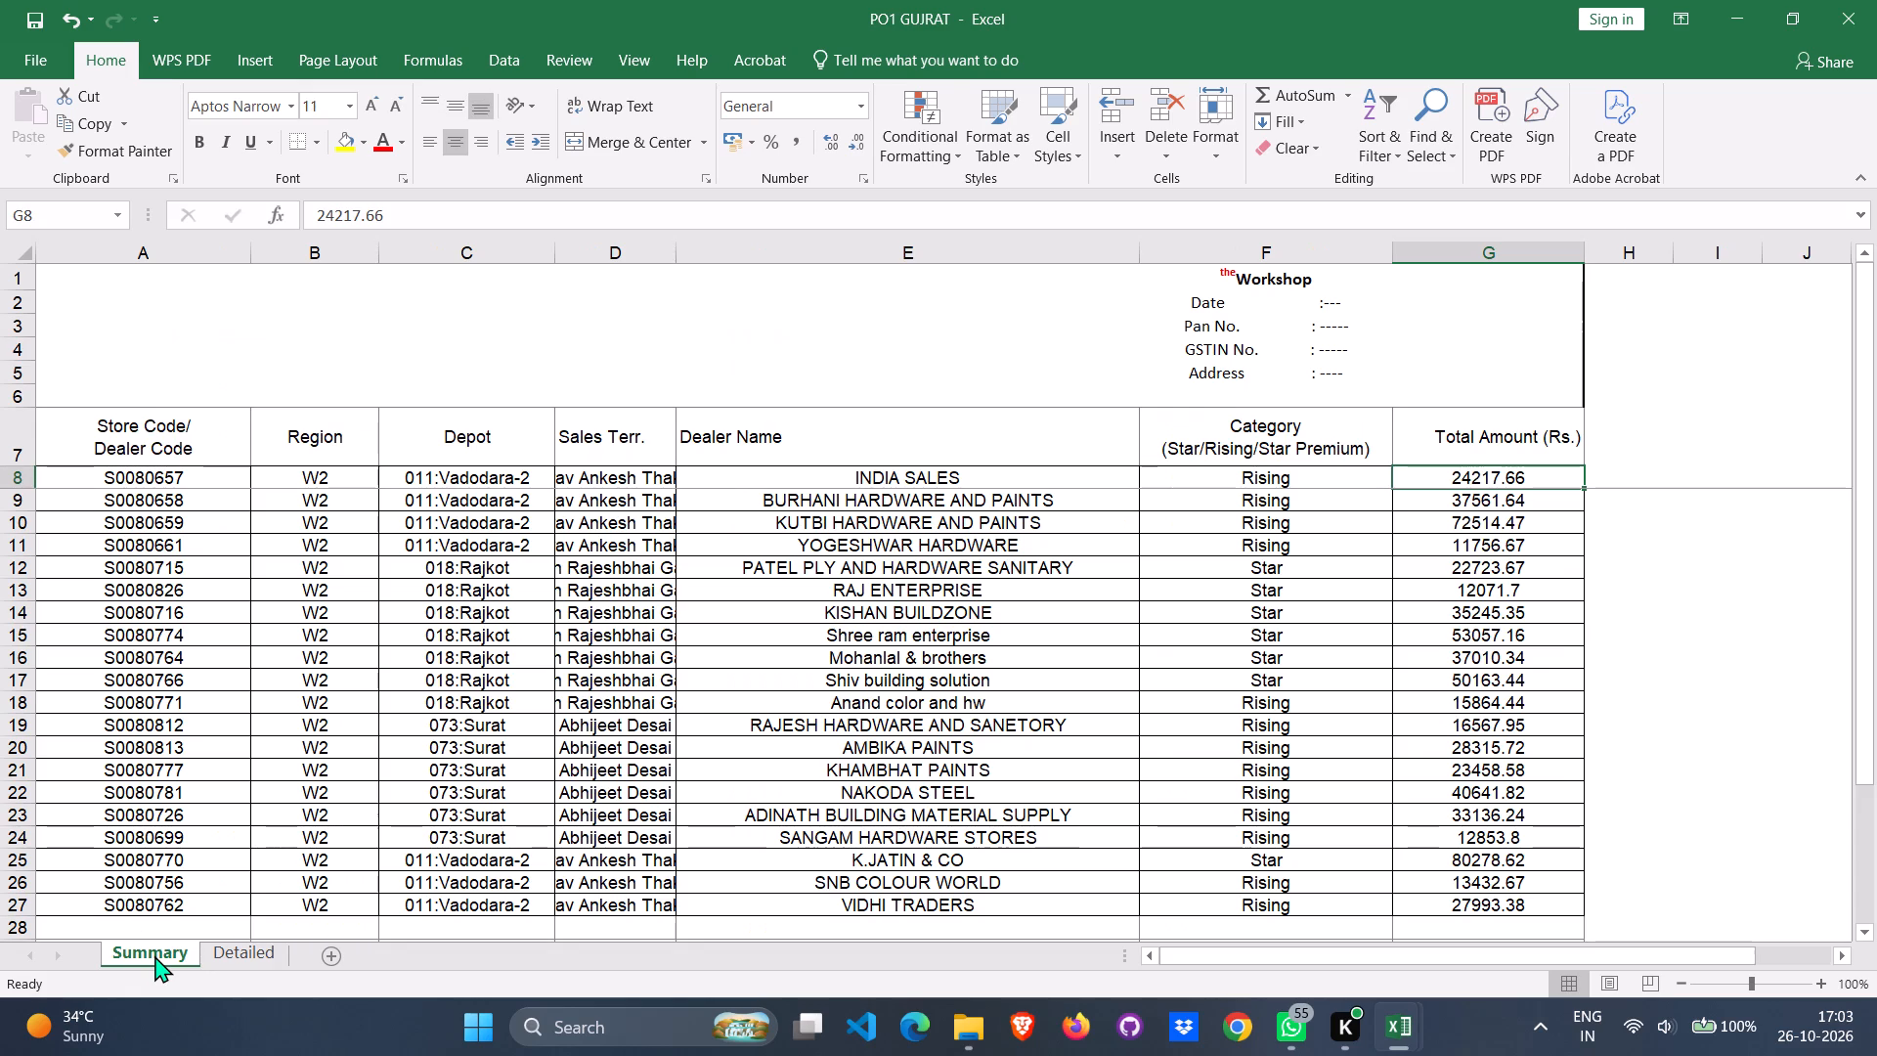
left_click(234, 952)
scroll(680, 808, "up", 5)
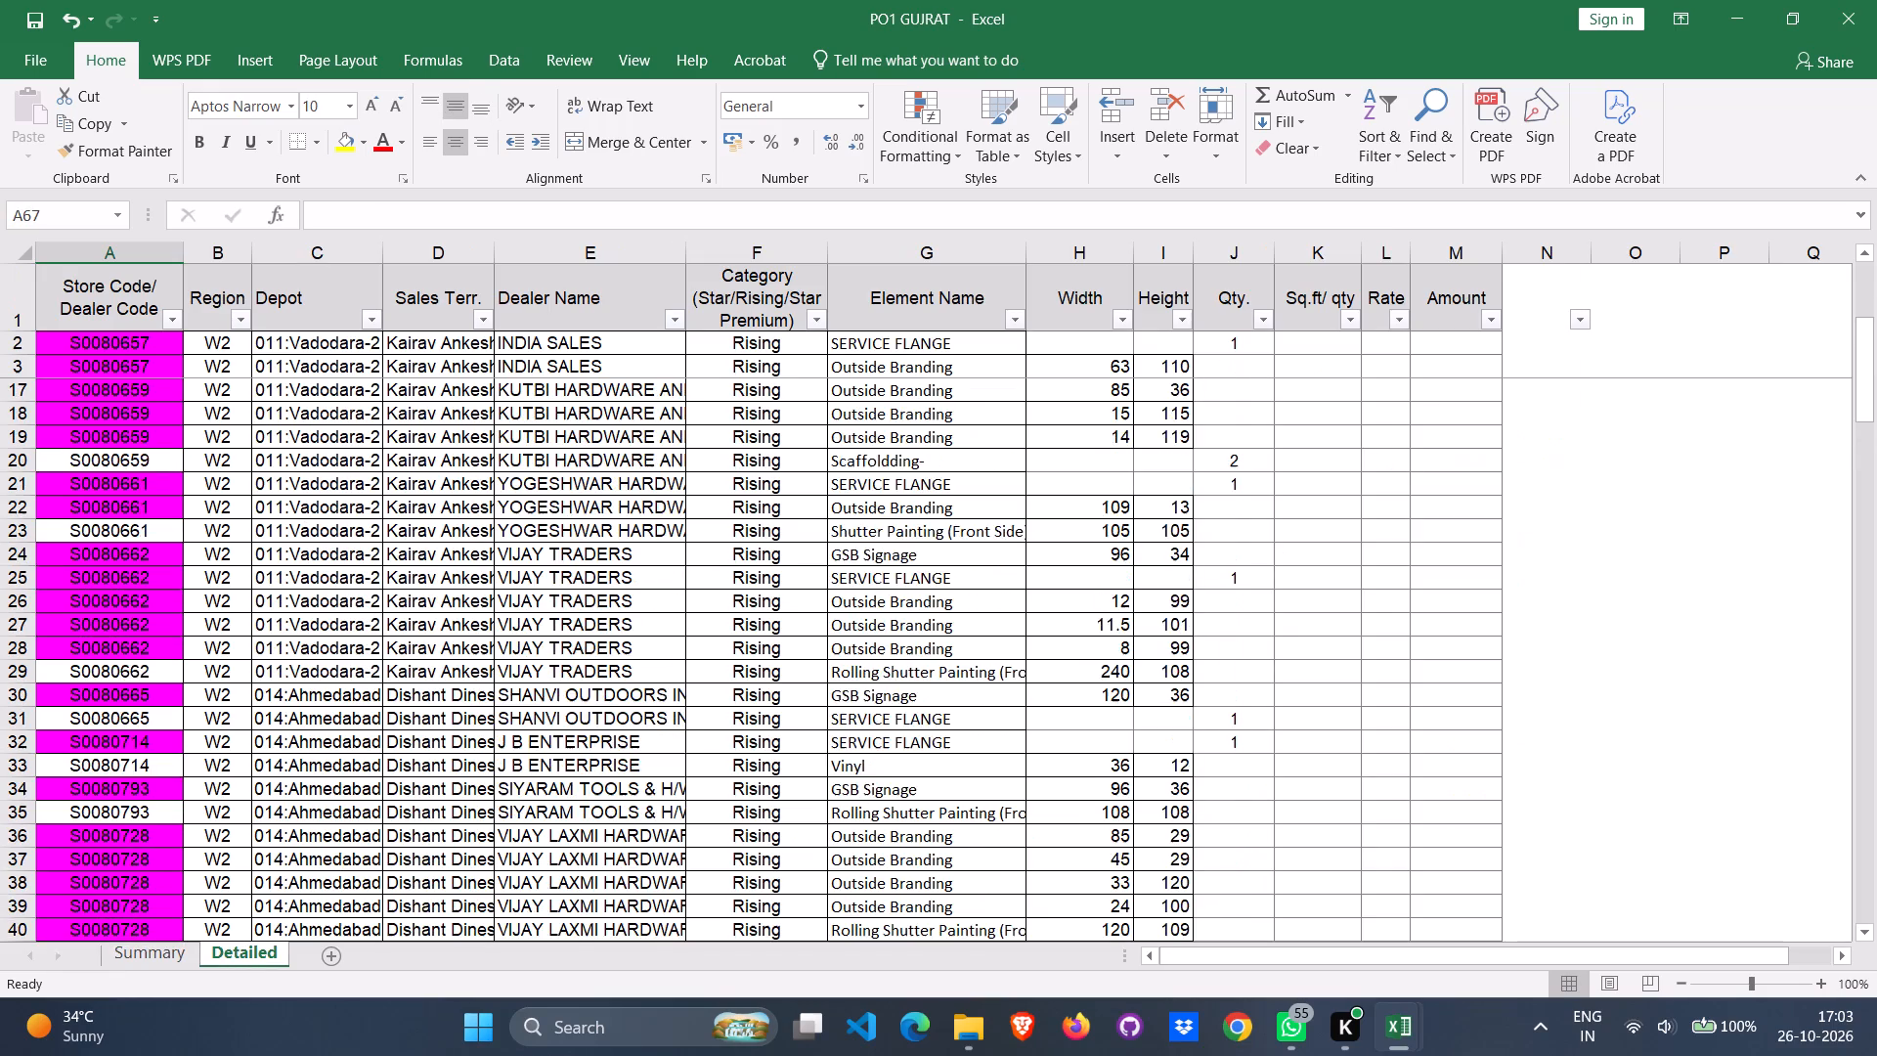
scroll(680, 808, "up", 20)
scroll(680, 808, "up", 2)
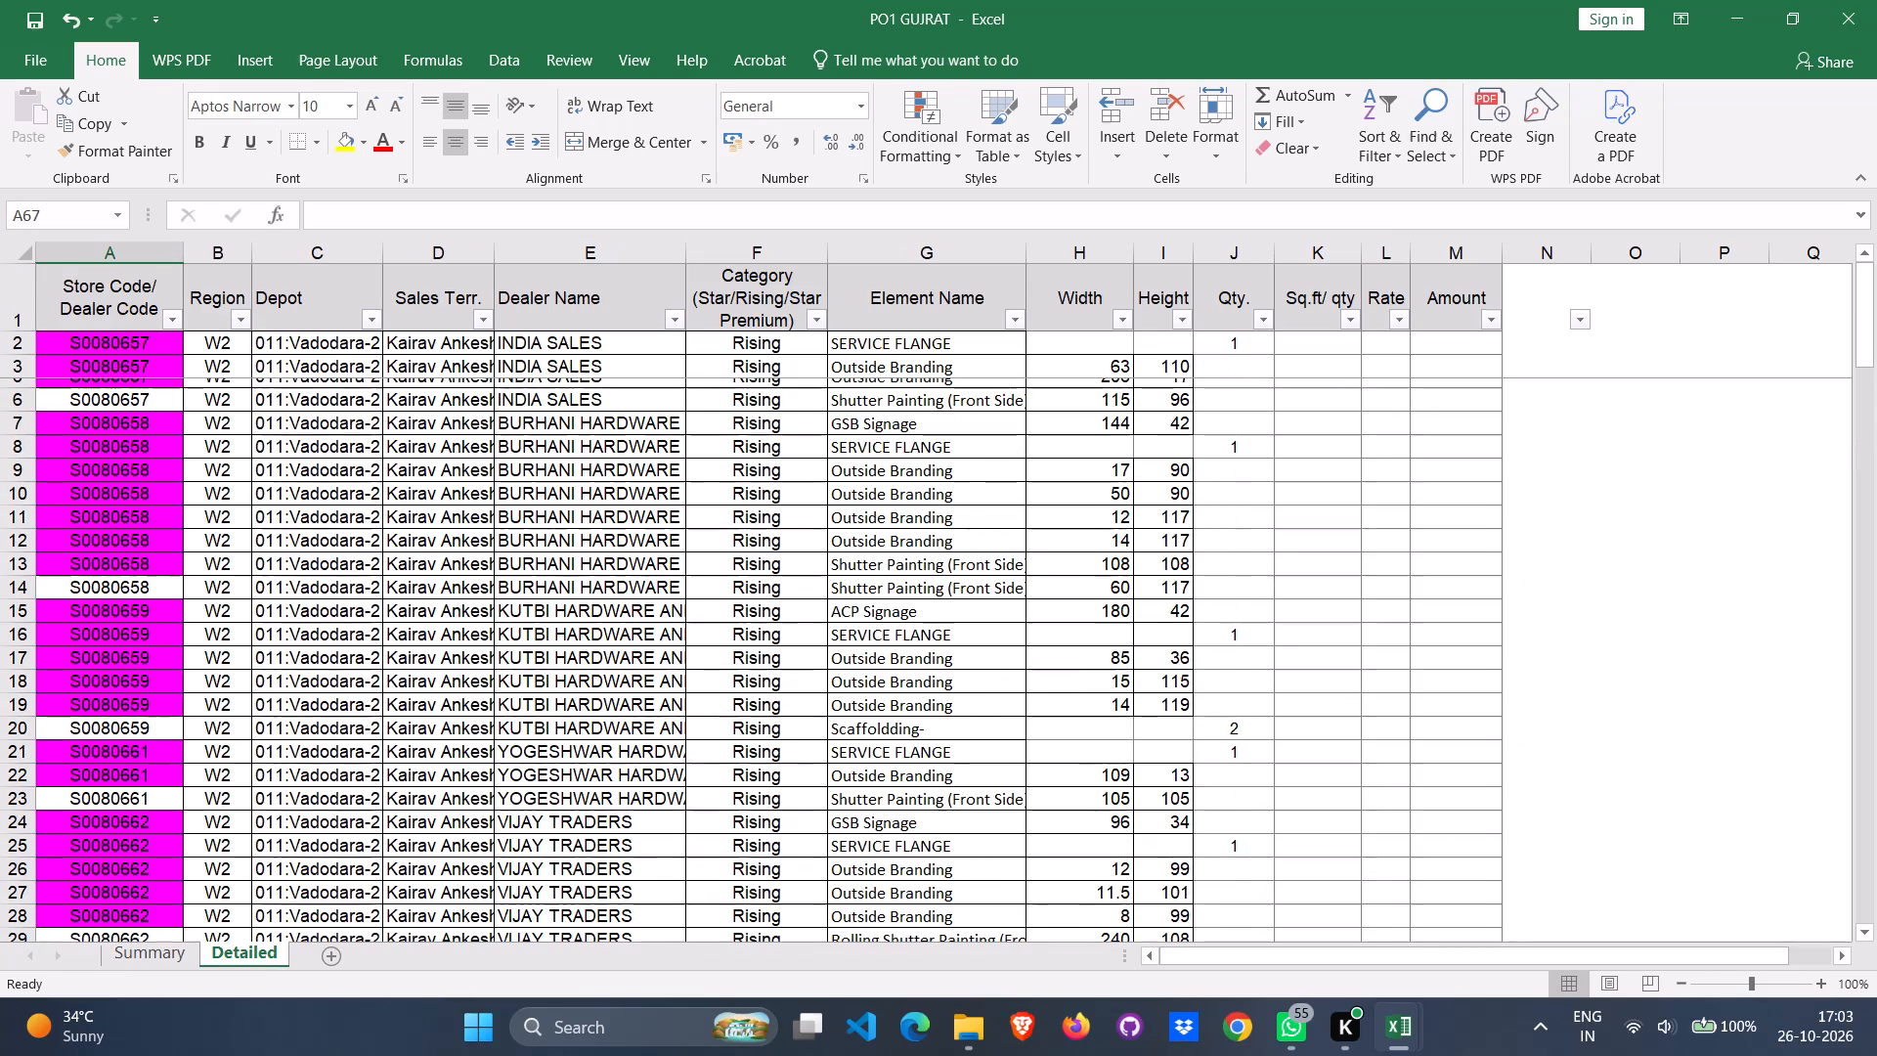
Insert two blank rows on the Detailed sheet between the INDIA SALES rows and the first BURHANI HARDWARE AND PAINTS row.
left_click(649, 462)
right_click(648, 462)
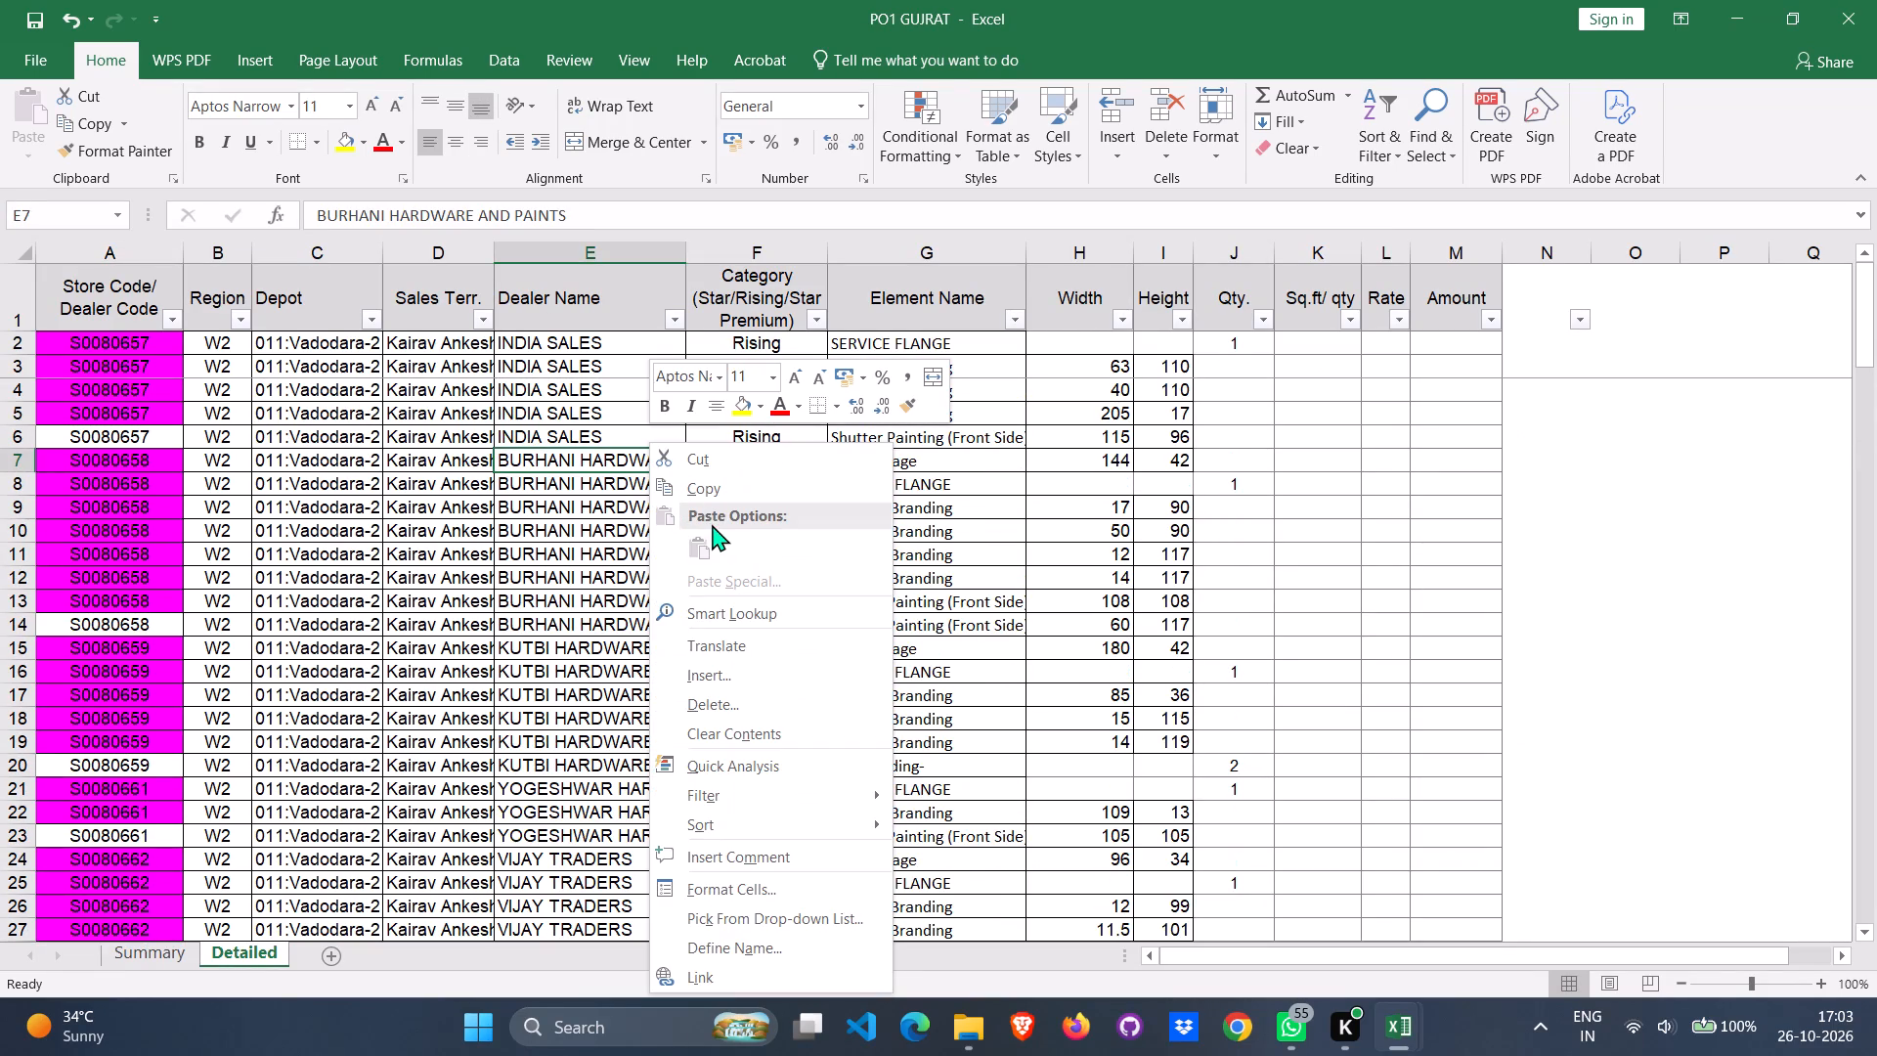
left_click(743, 660)
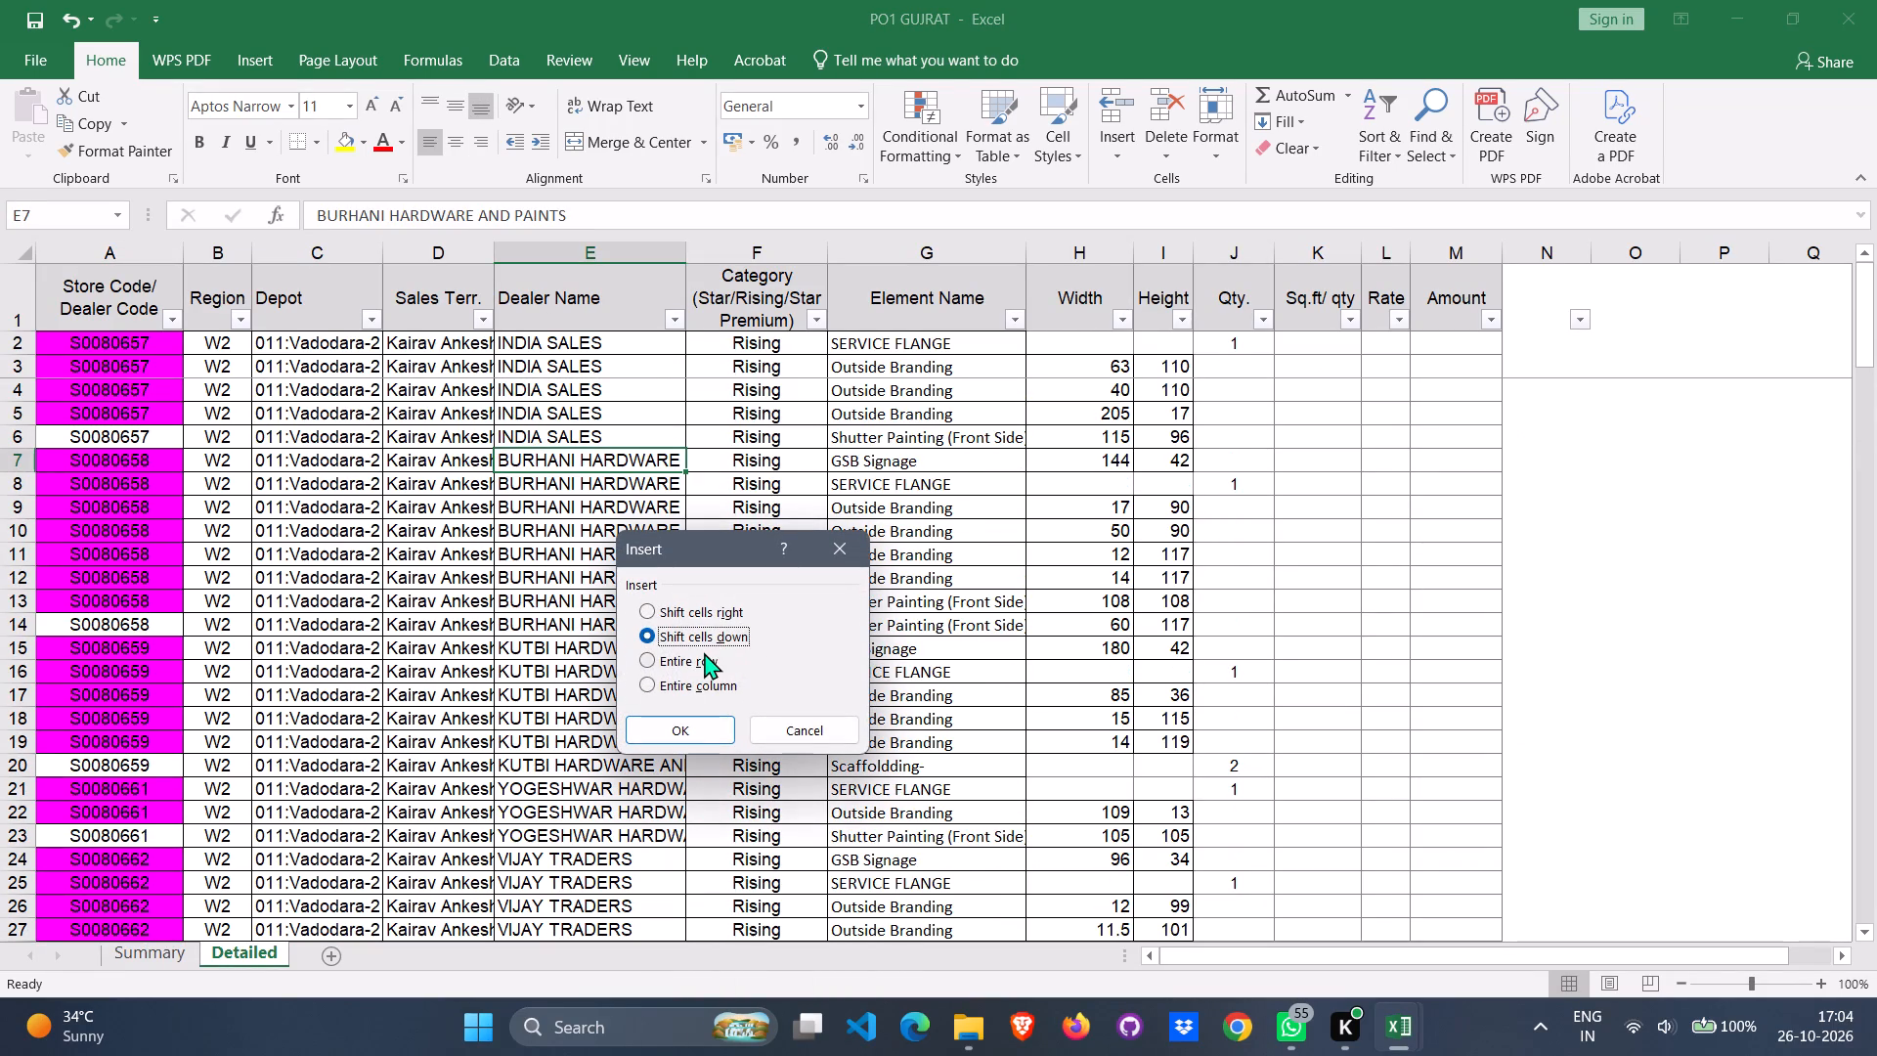
left_click(704, 652)
left_click(688, 730)
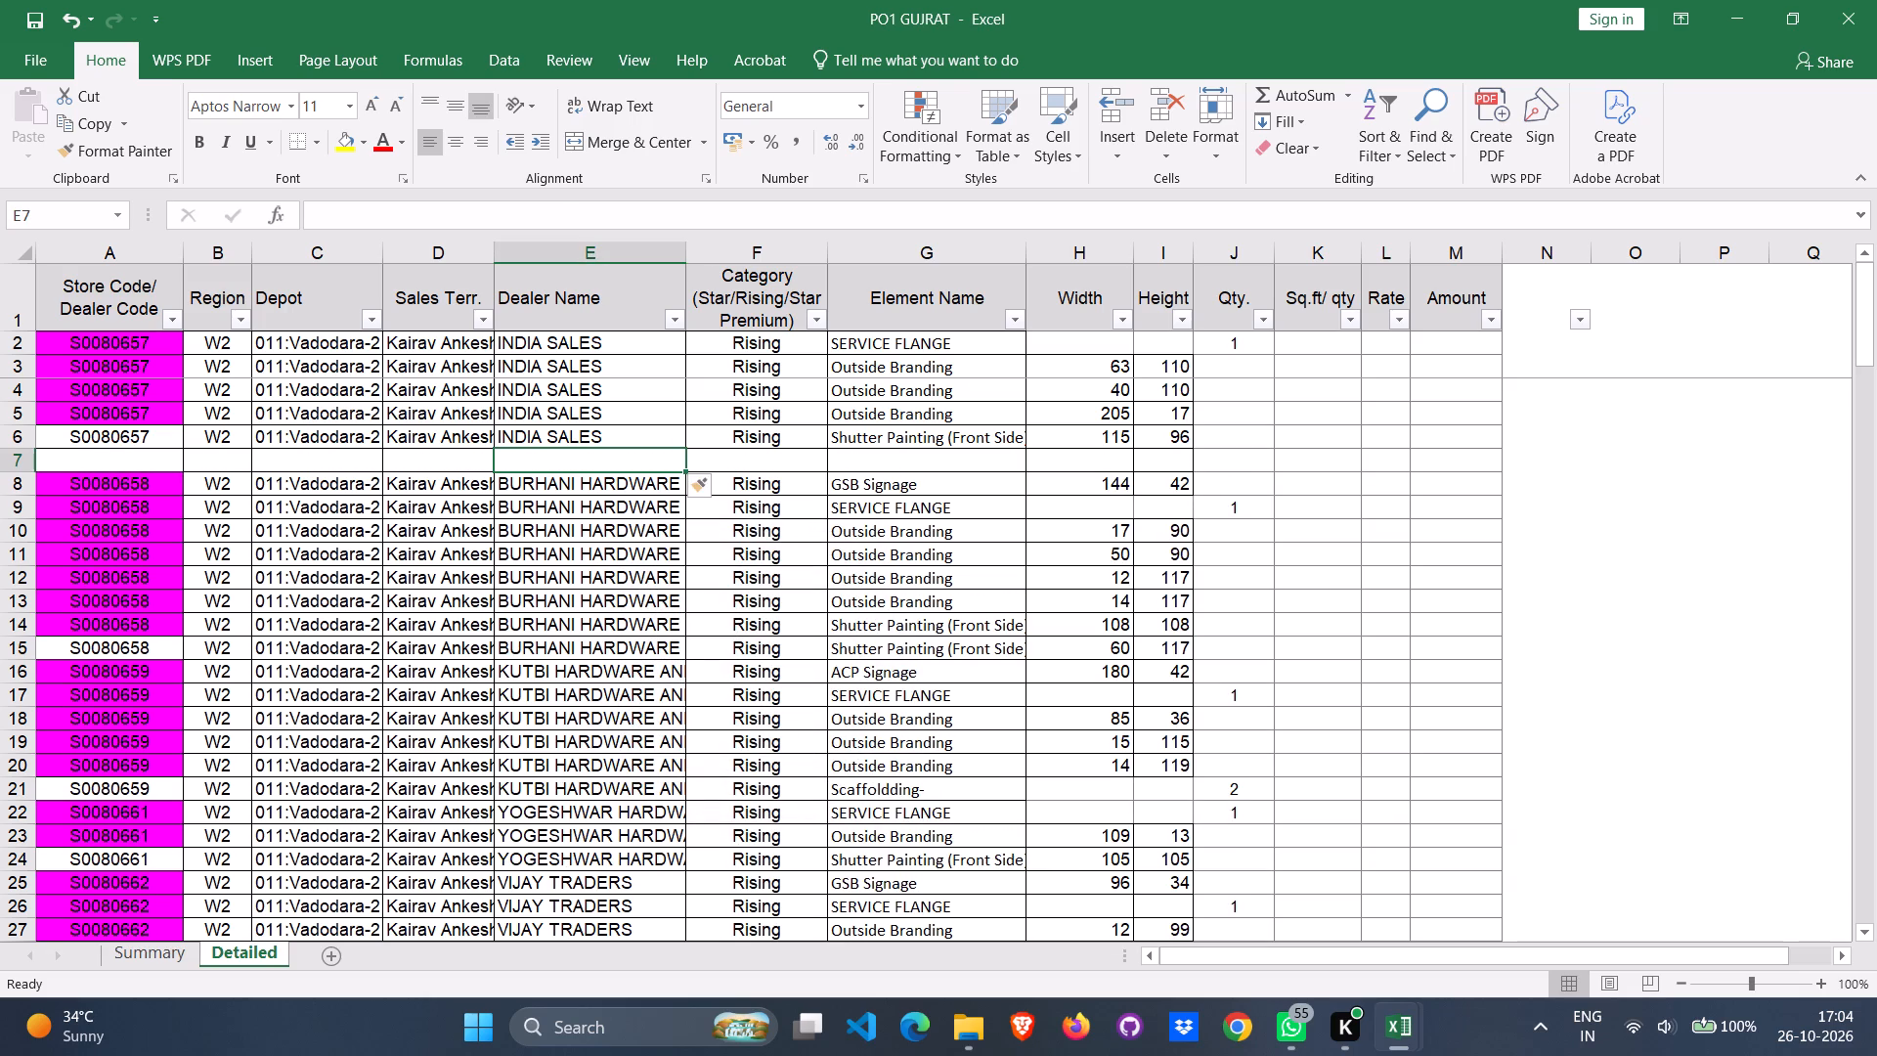
left_click(641, 481)
right_click(639, 481)
left_click(707, 672)
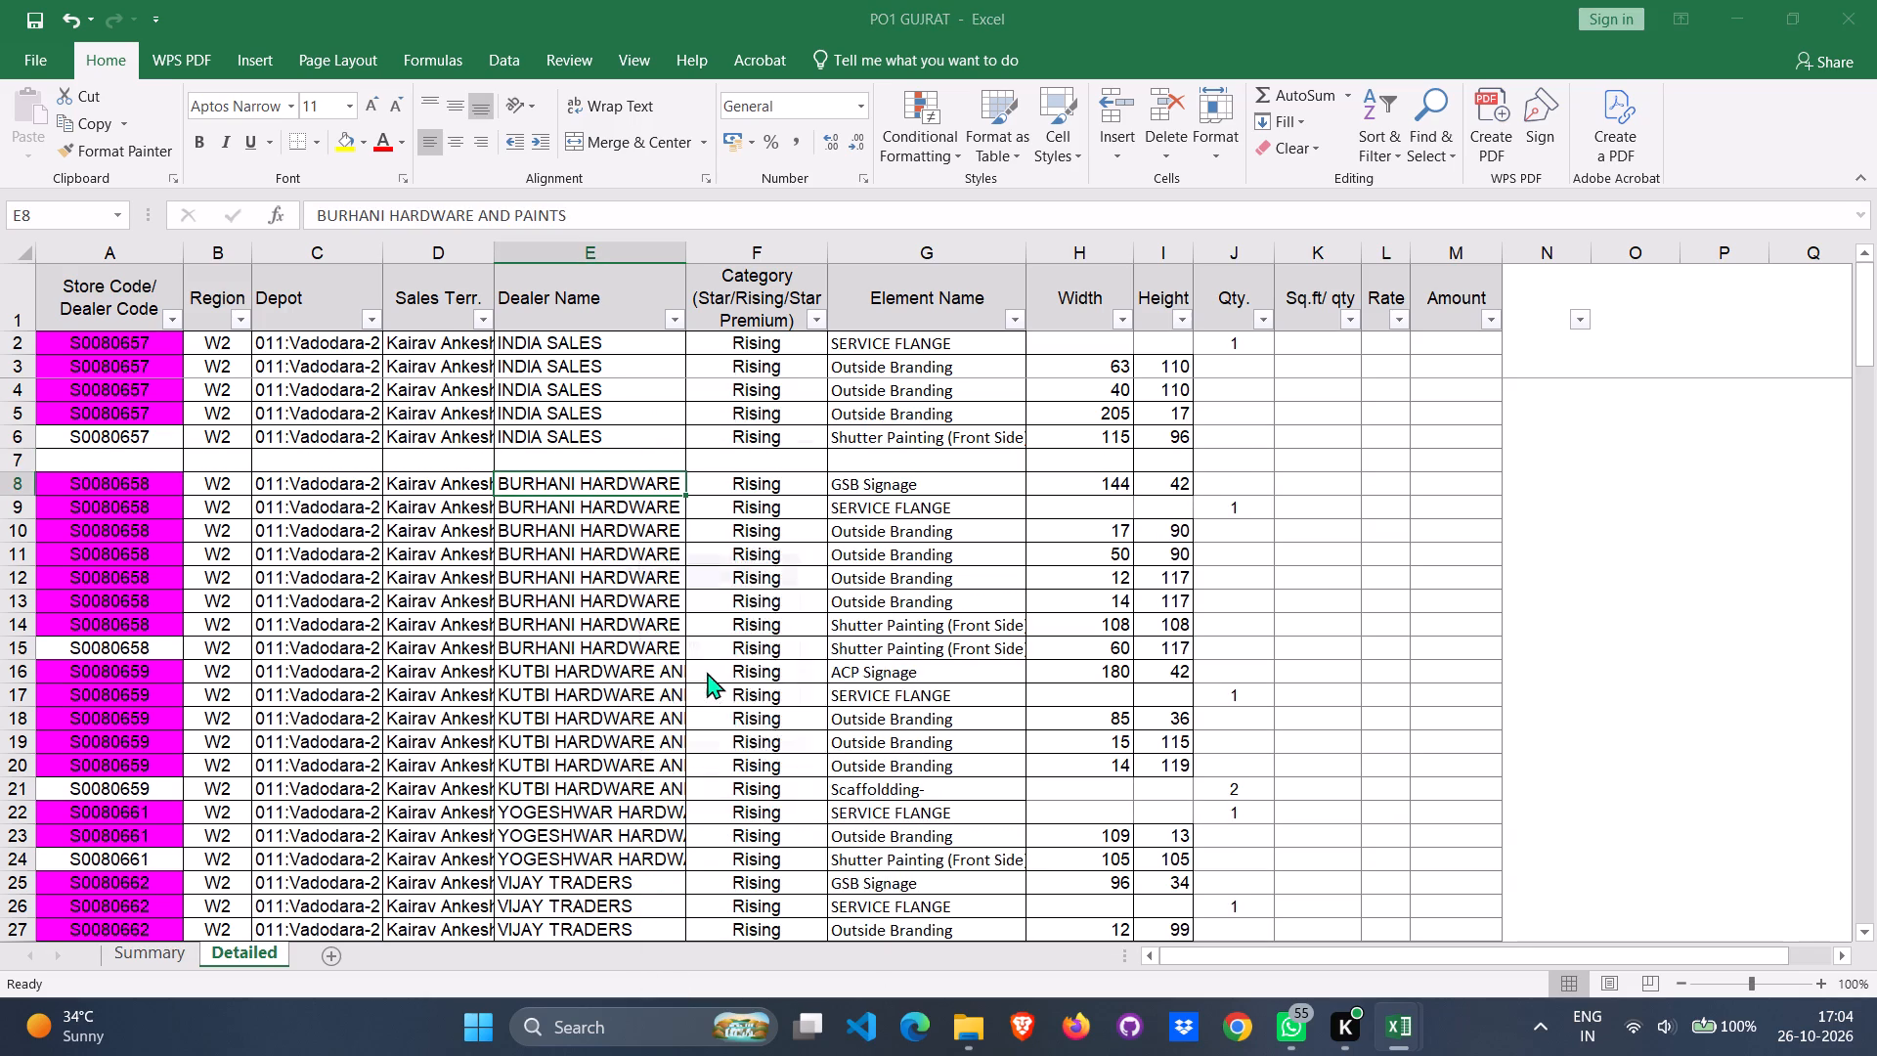
left_click(658, 679)
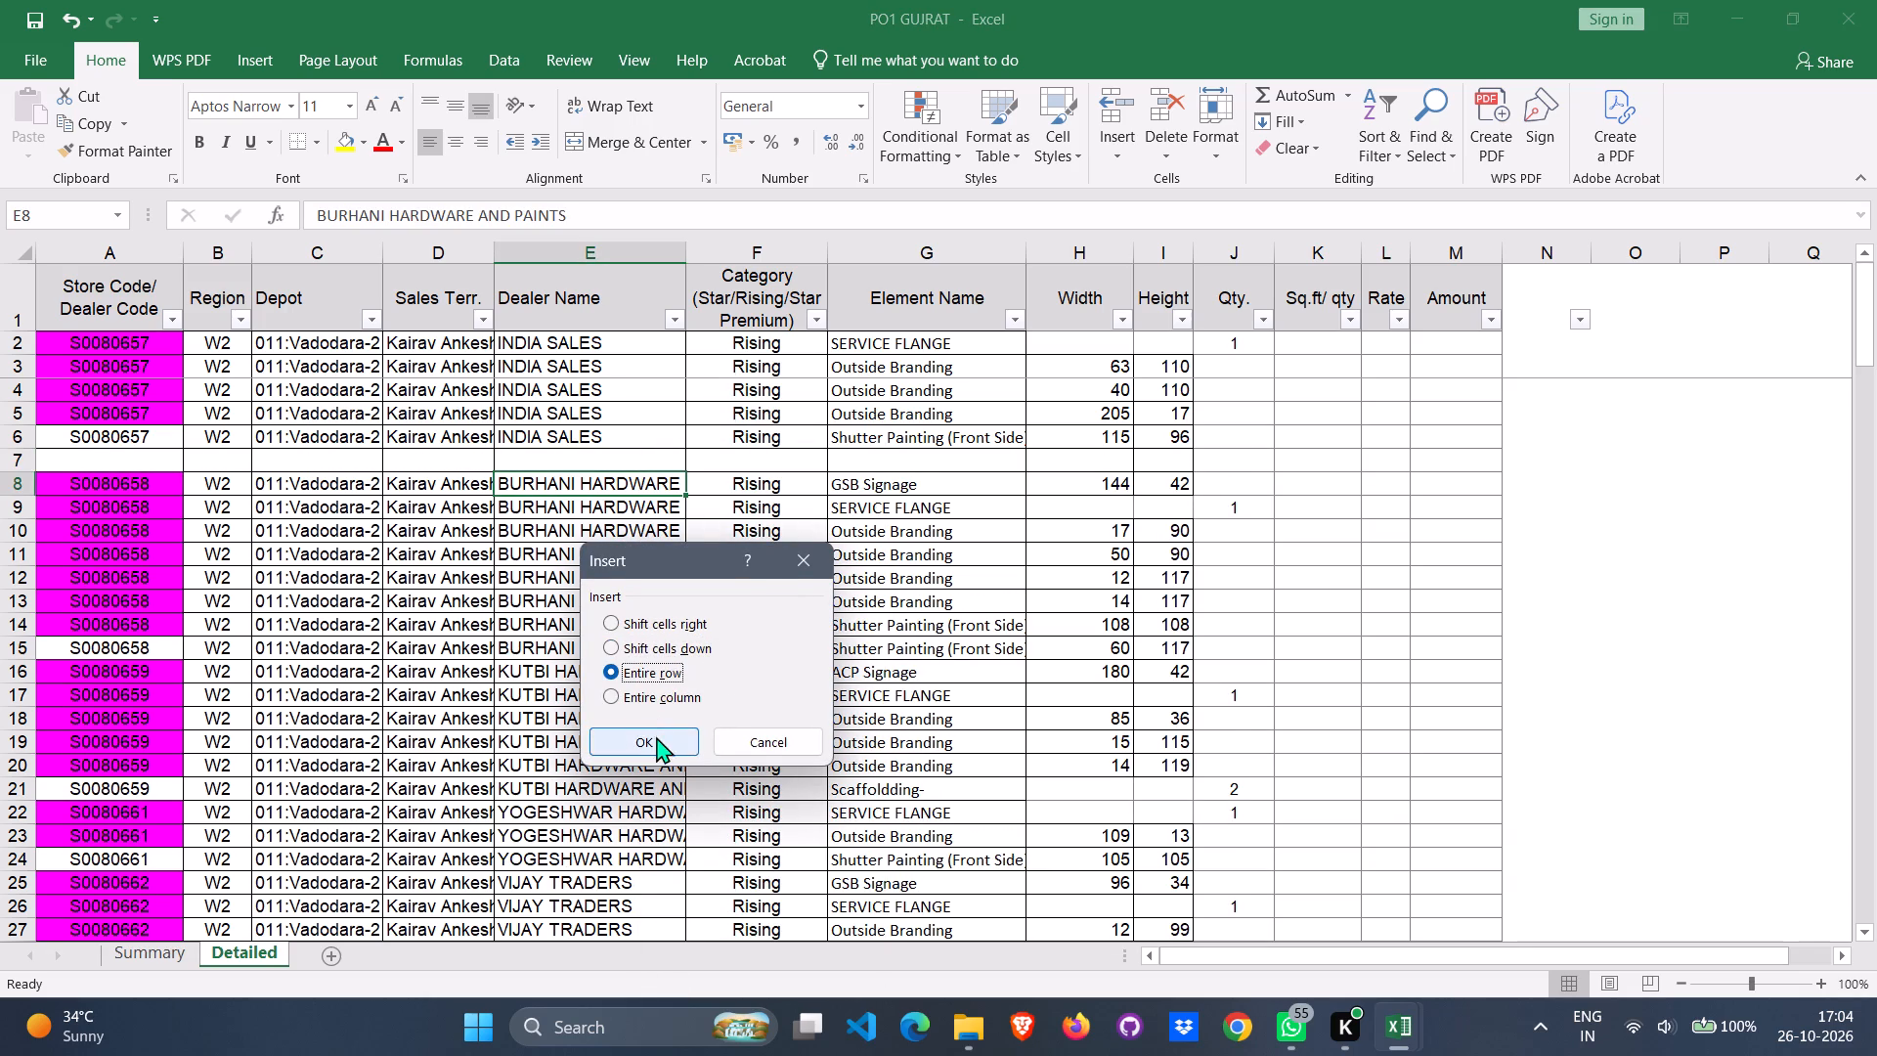
left_click(656, 736)
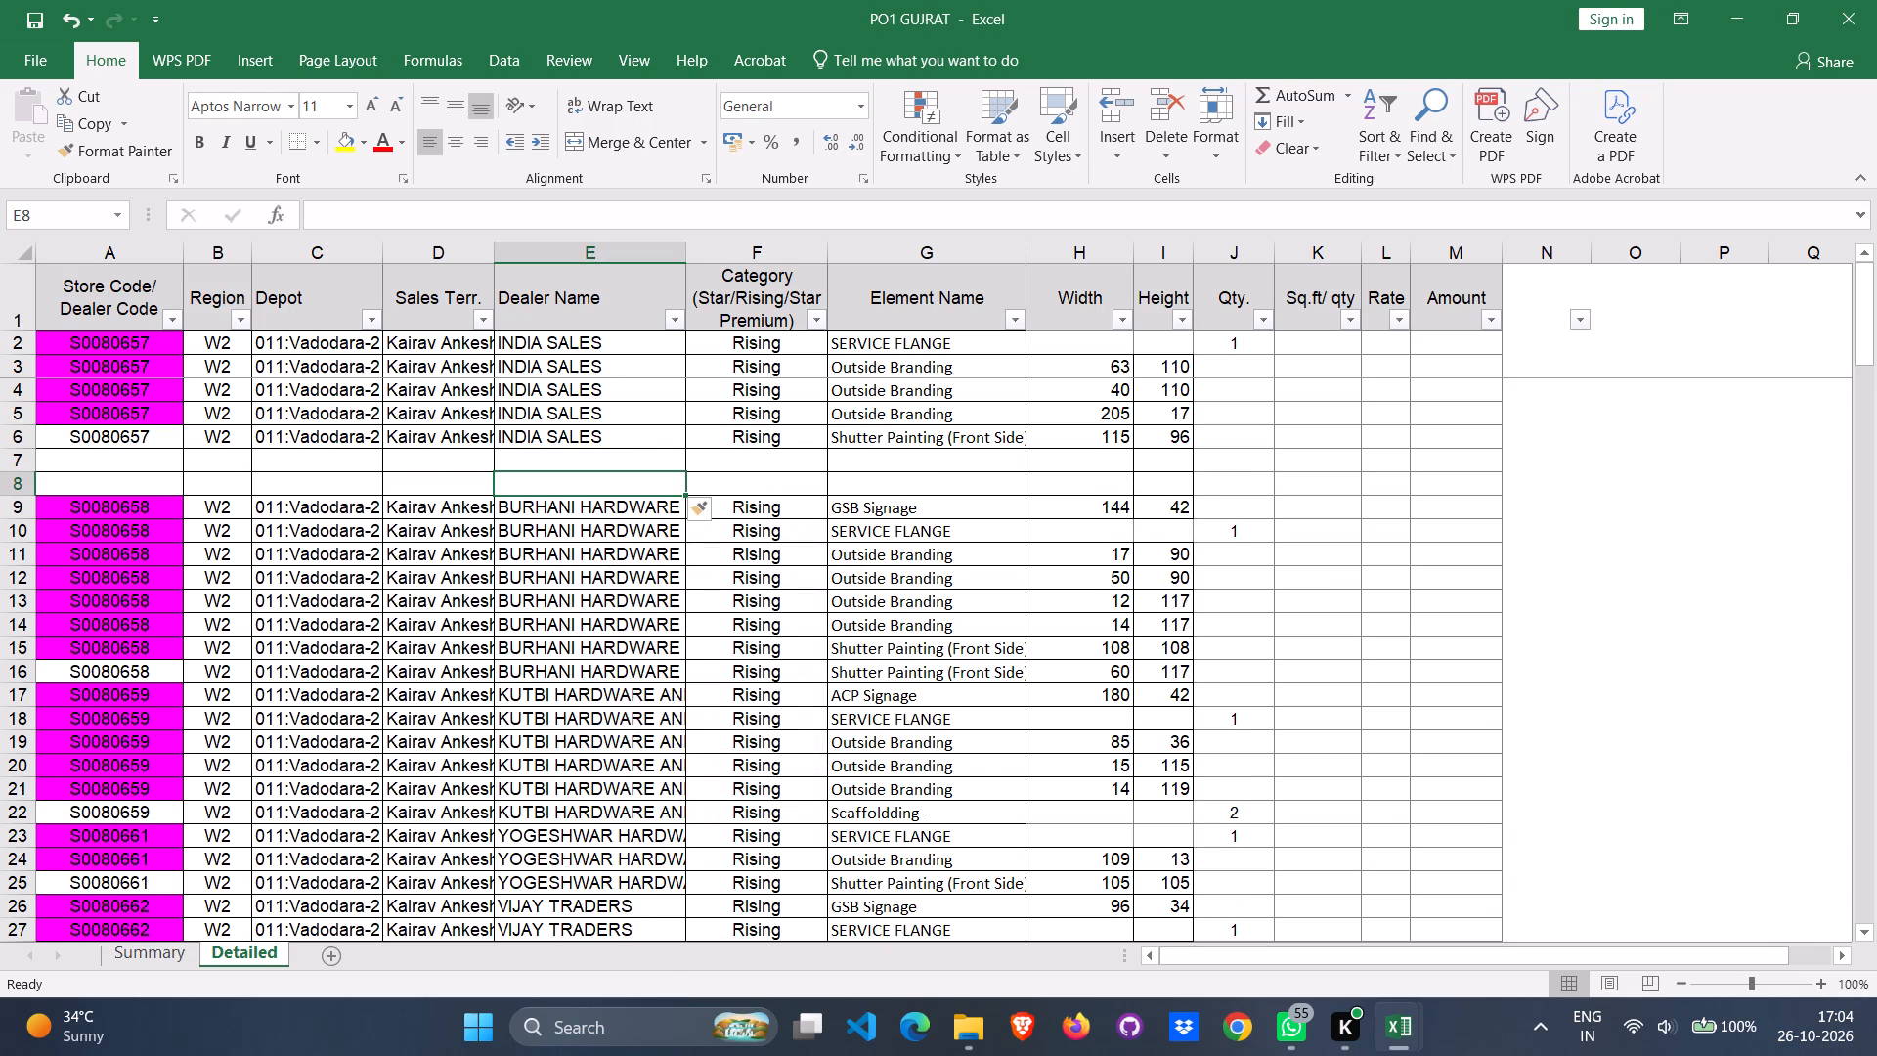
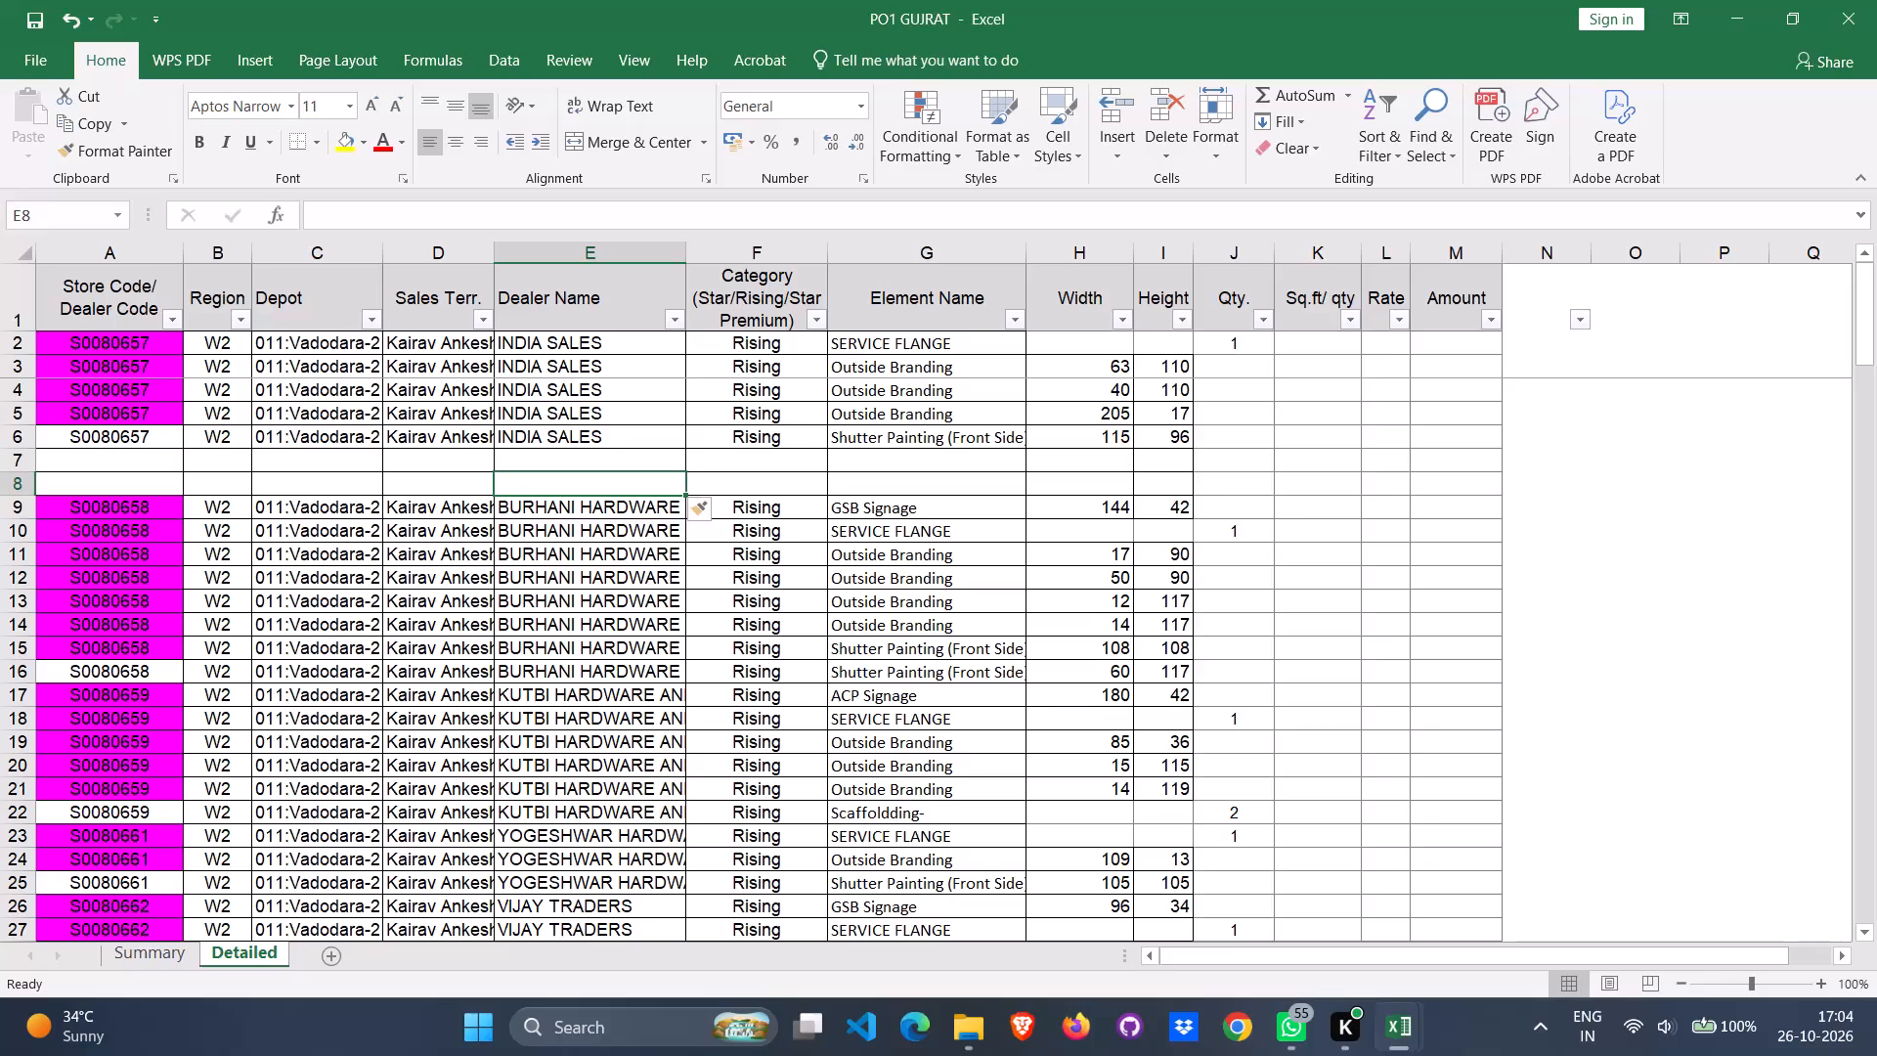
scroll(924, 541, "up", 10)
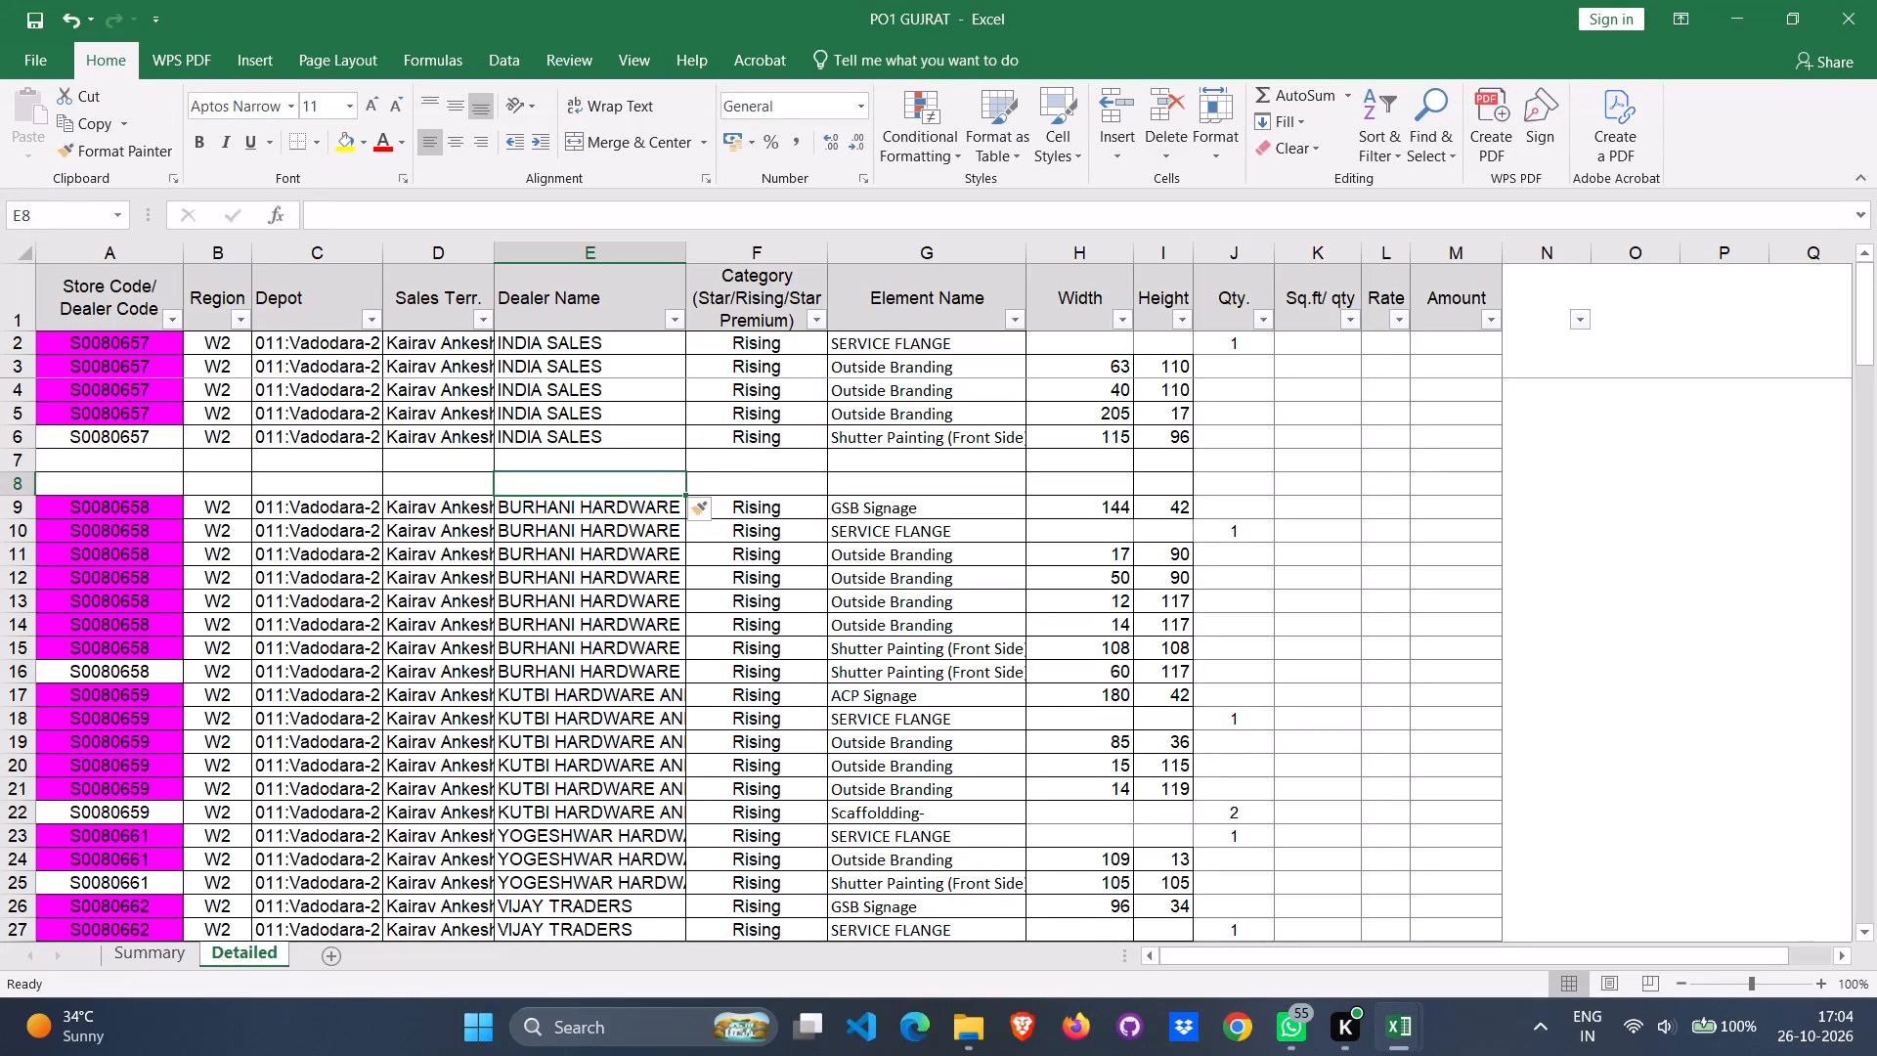
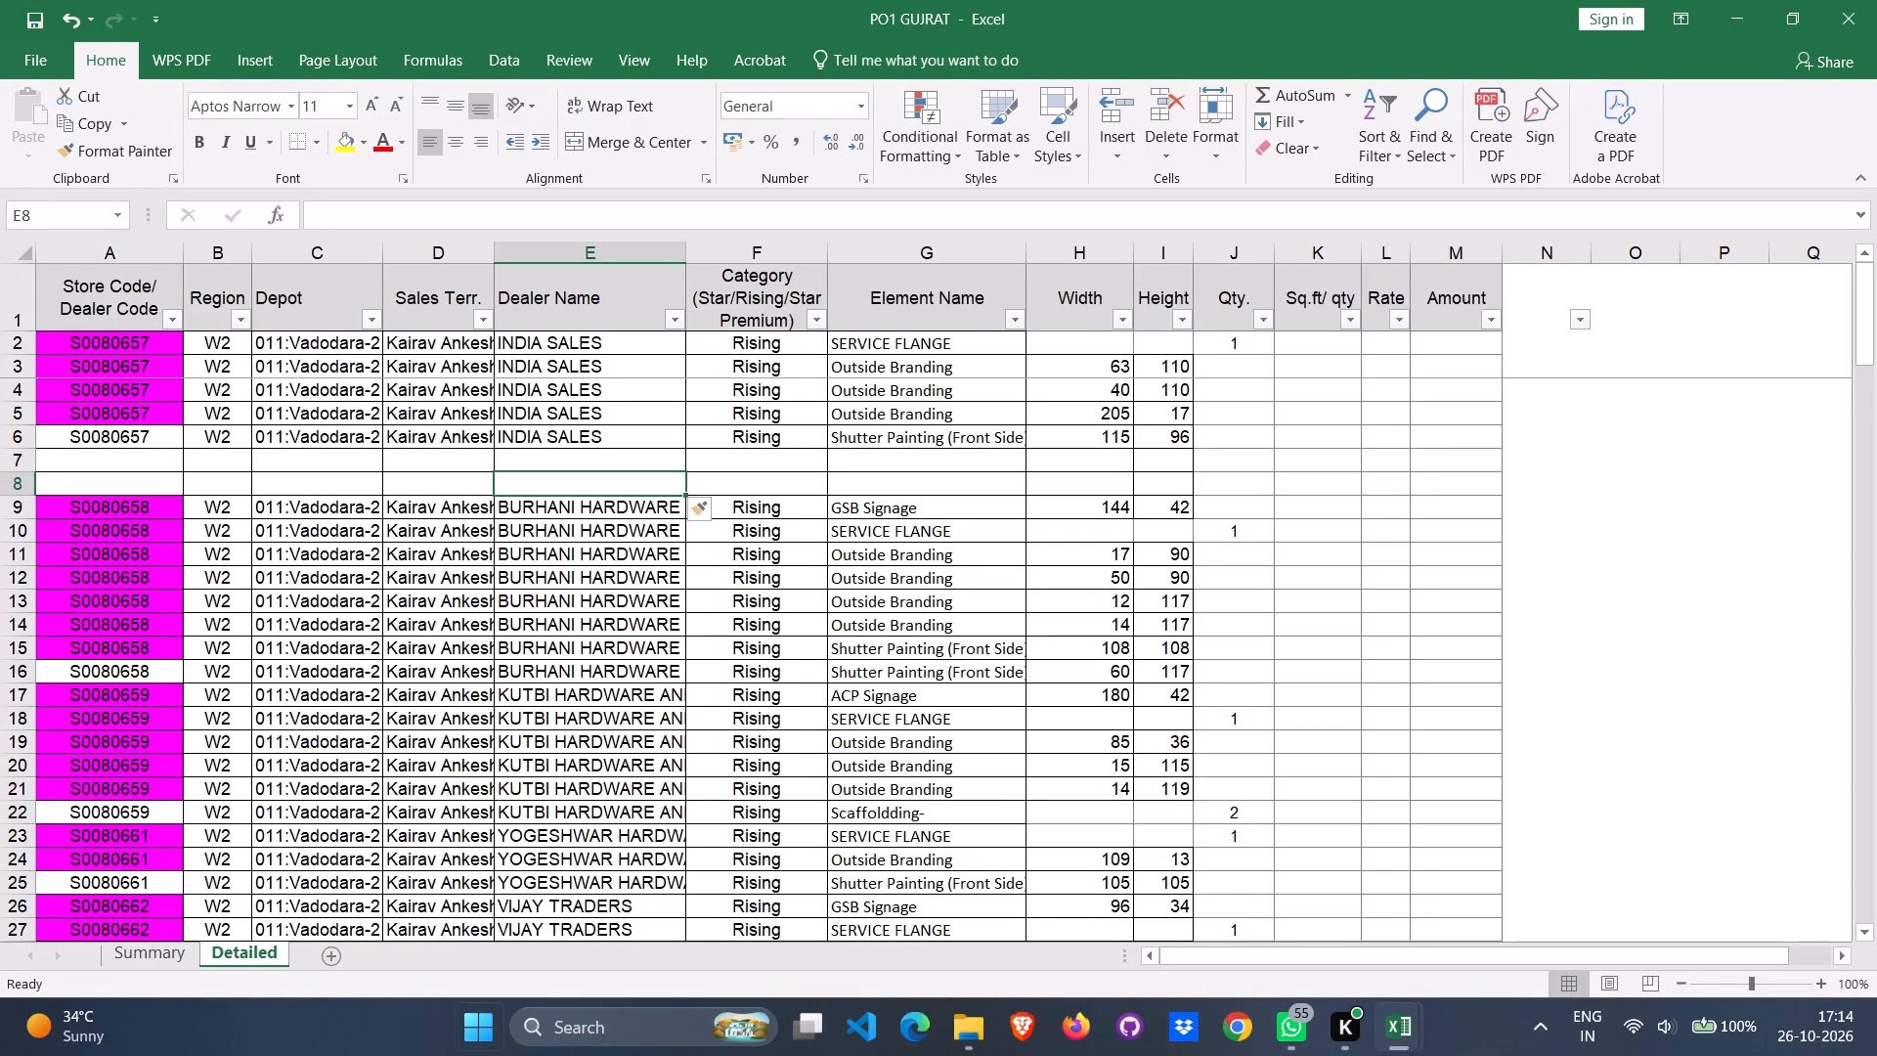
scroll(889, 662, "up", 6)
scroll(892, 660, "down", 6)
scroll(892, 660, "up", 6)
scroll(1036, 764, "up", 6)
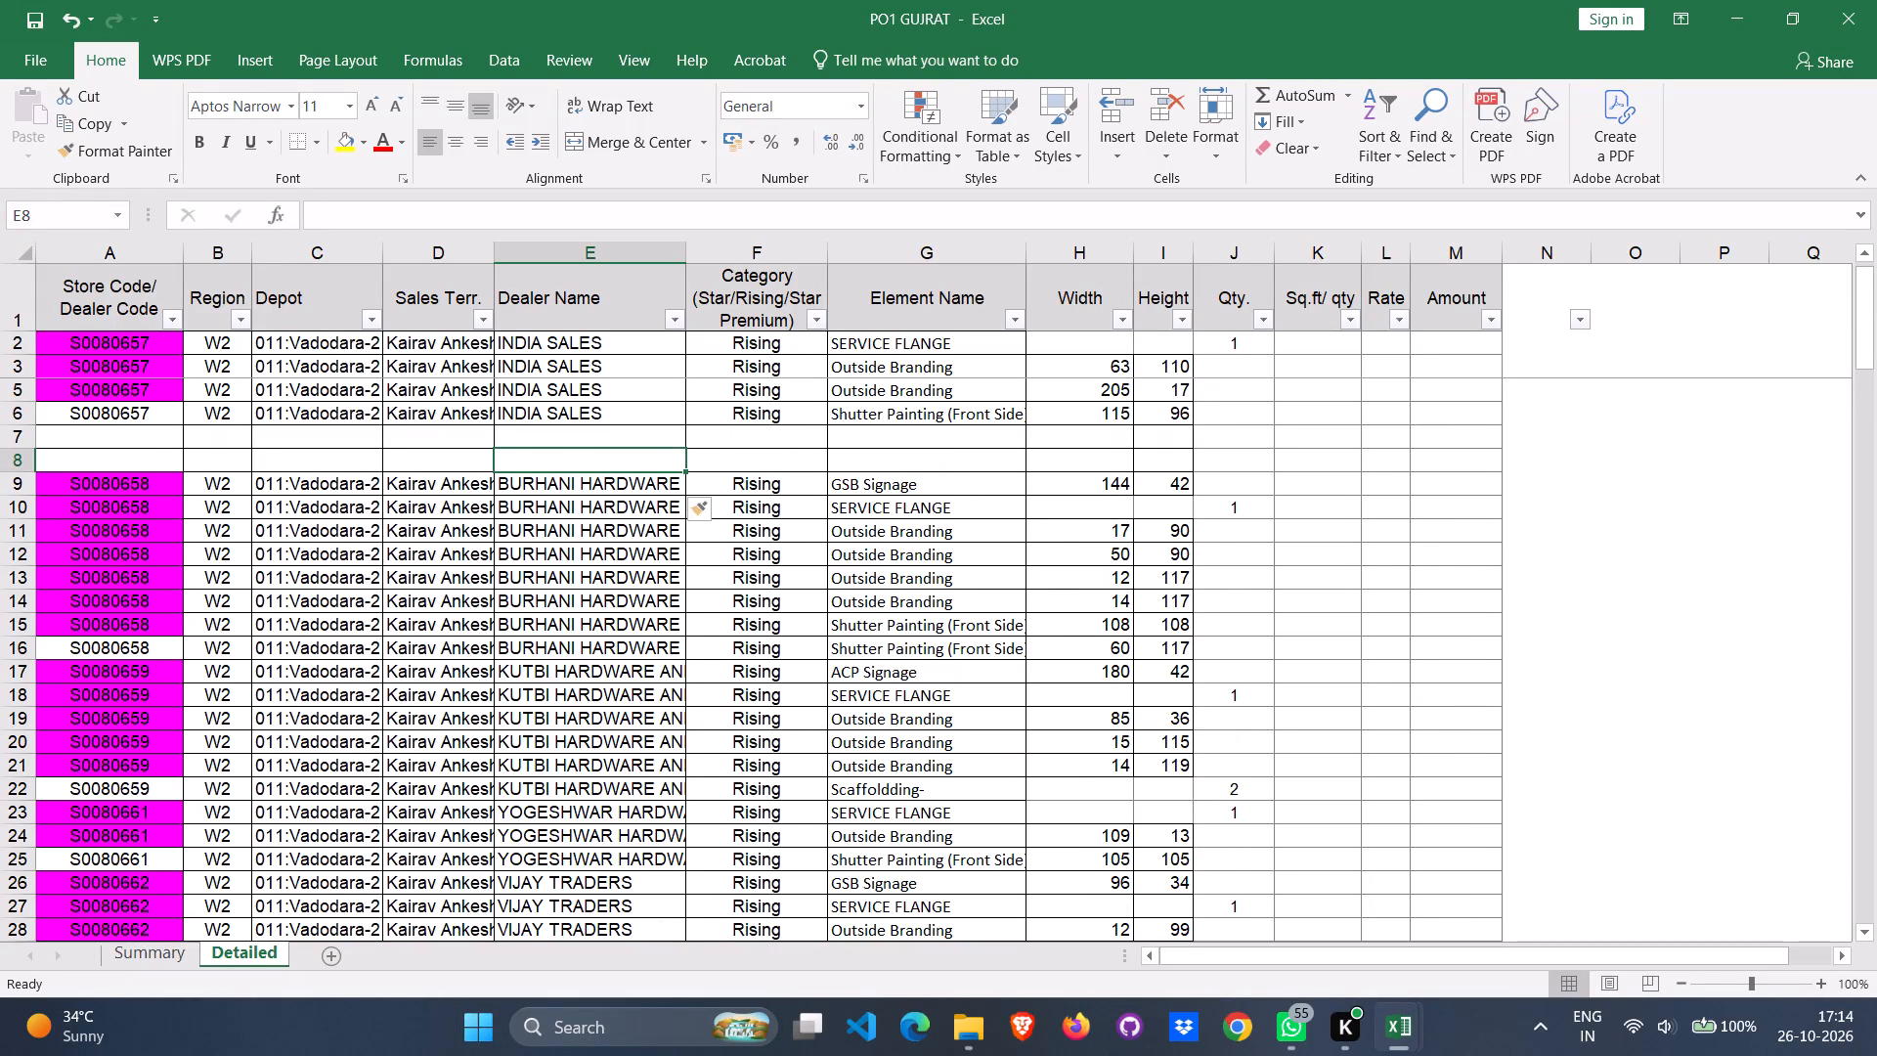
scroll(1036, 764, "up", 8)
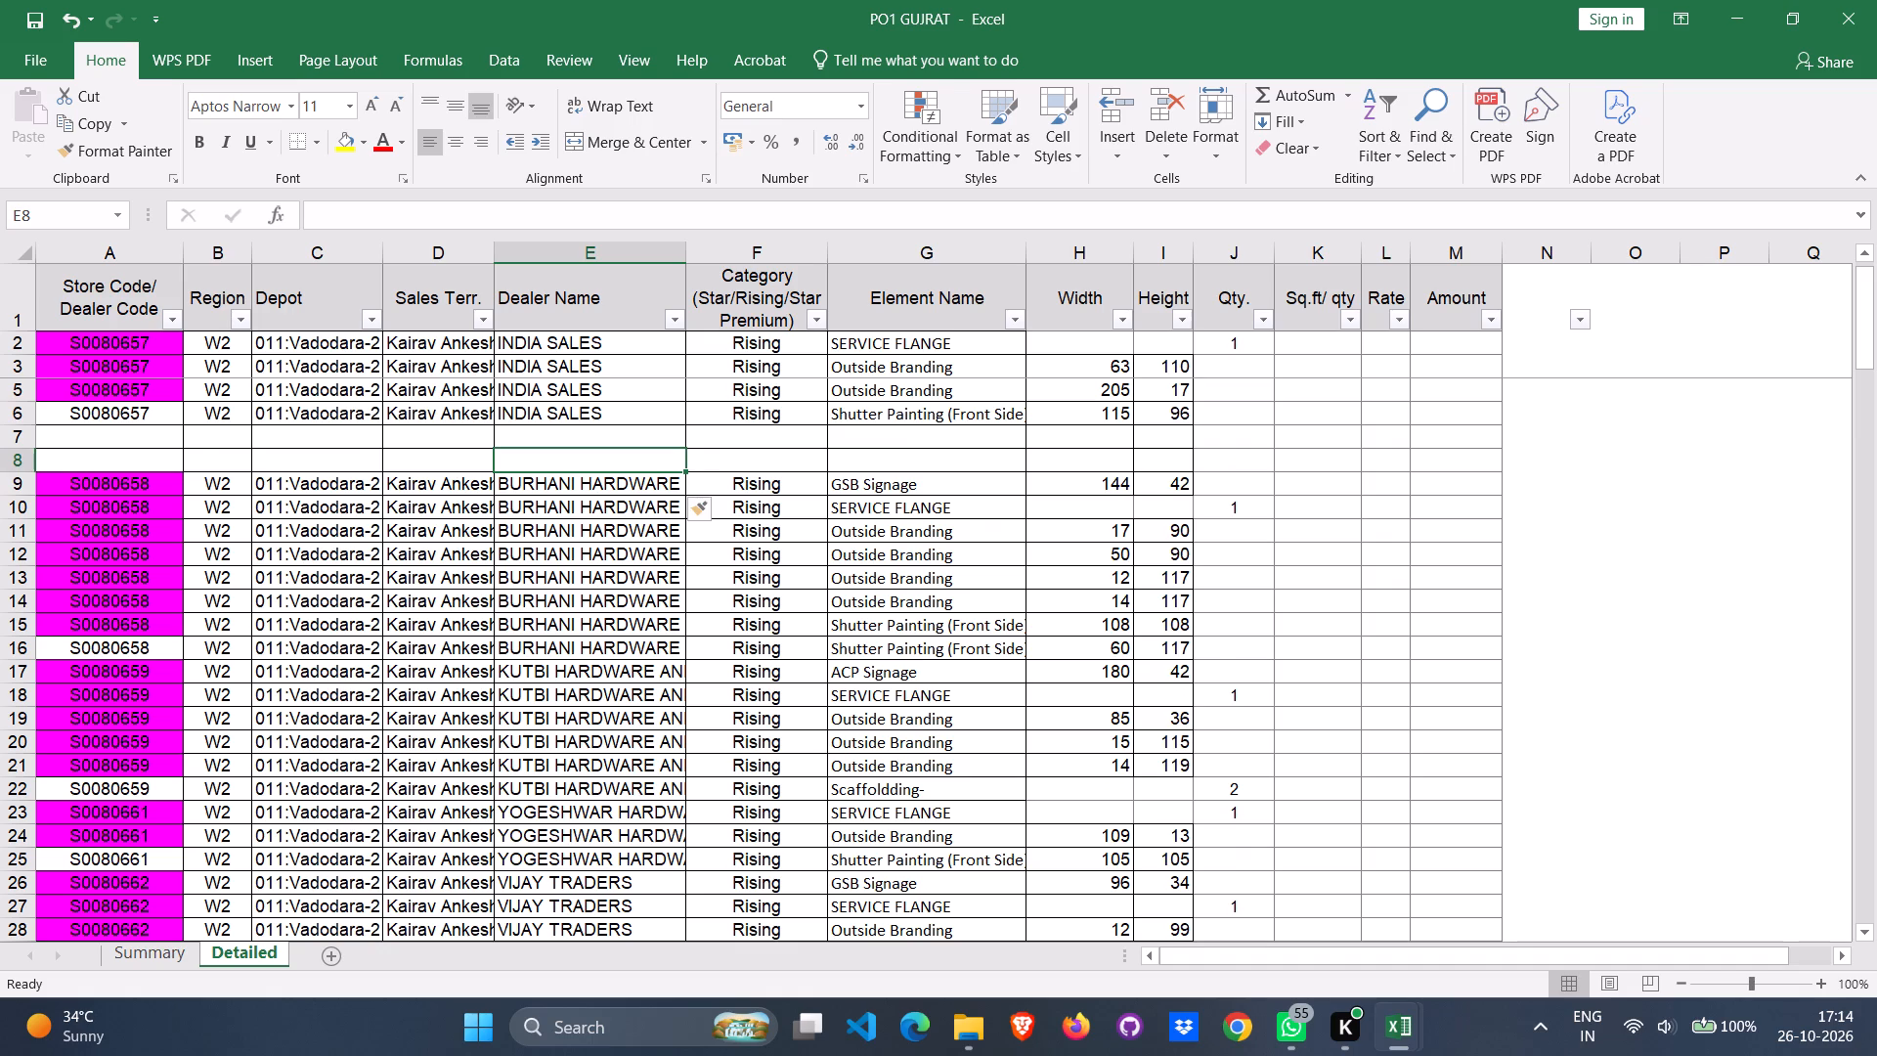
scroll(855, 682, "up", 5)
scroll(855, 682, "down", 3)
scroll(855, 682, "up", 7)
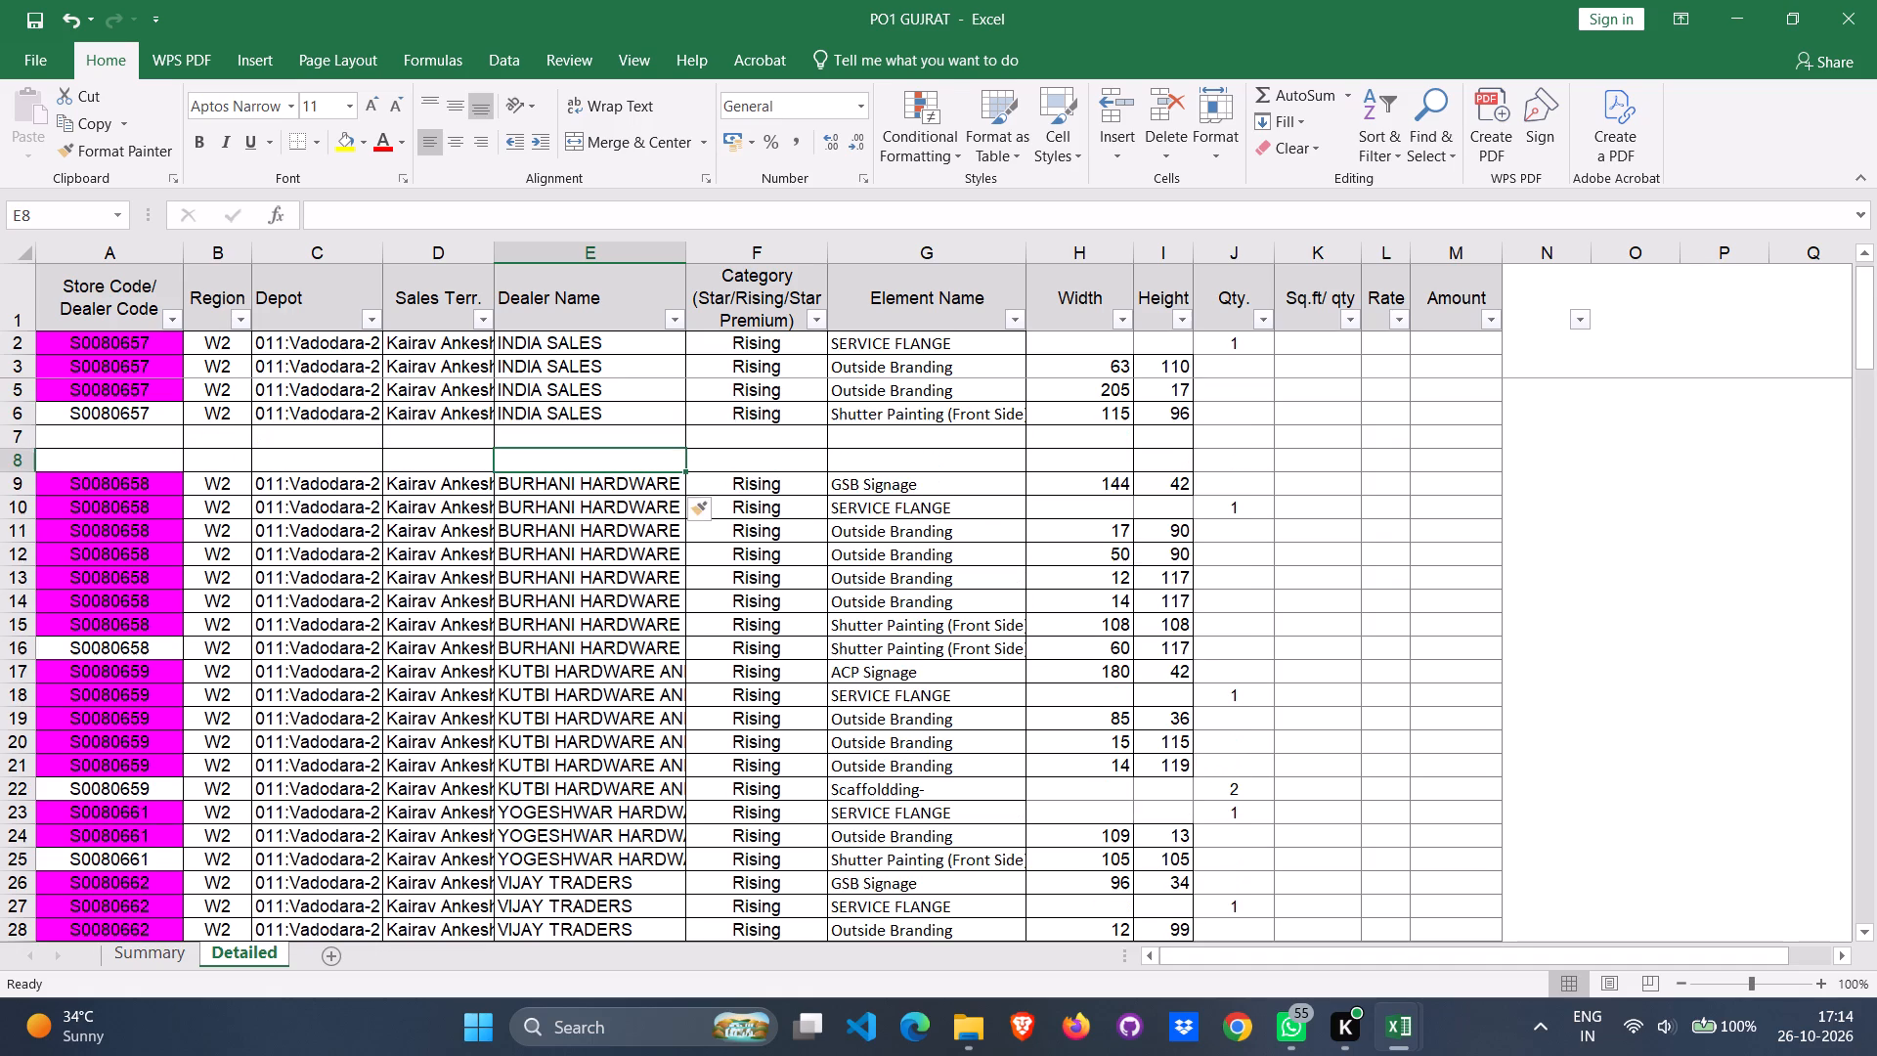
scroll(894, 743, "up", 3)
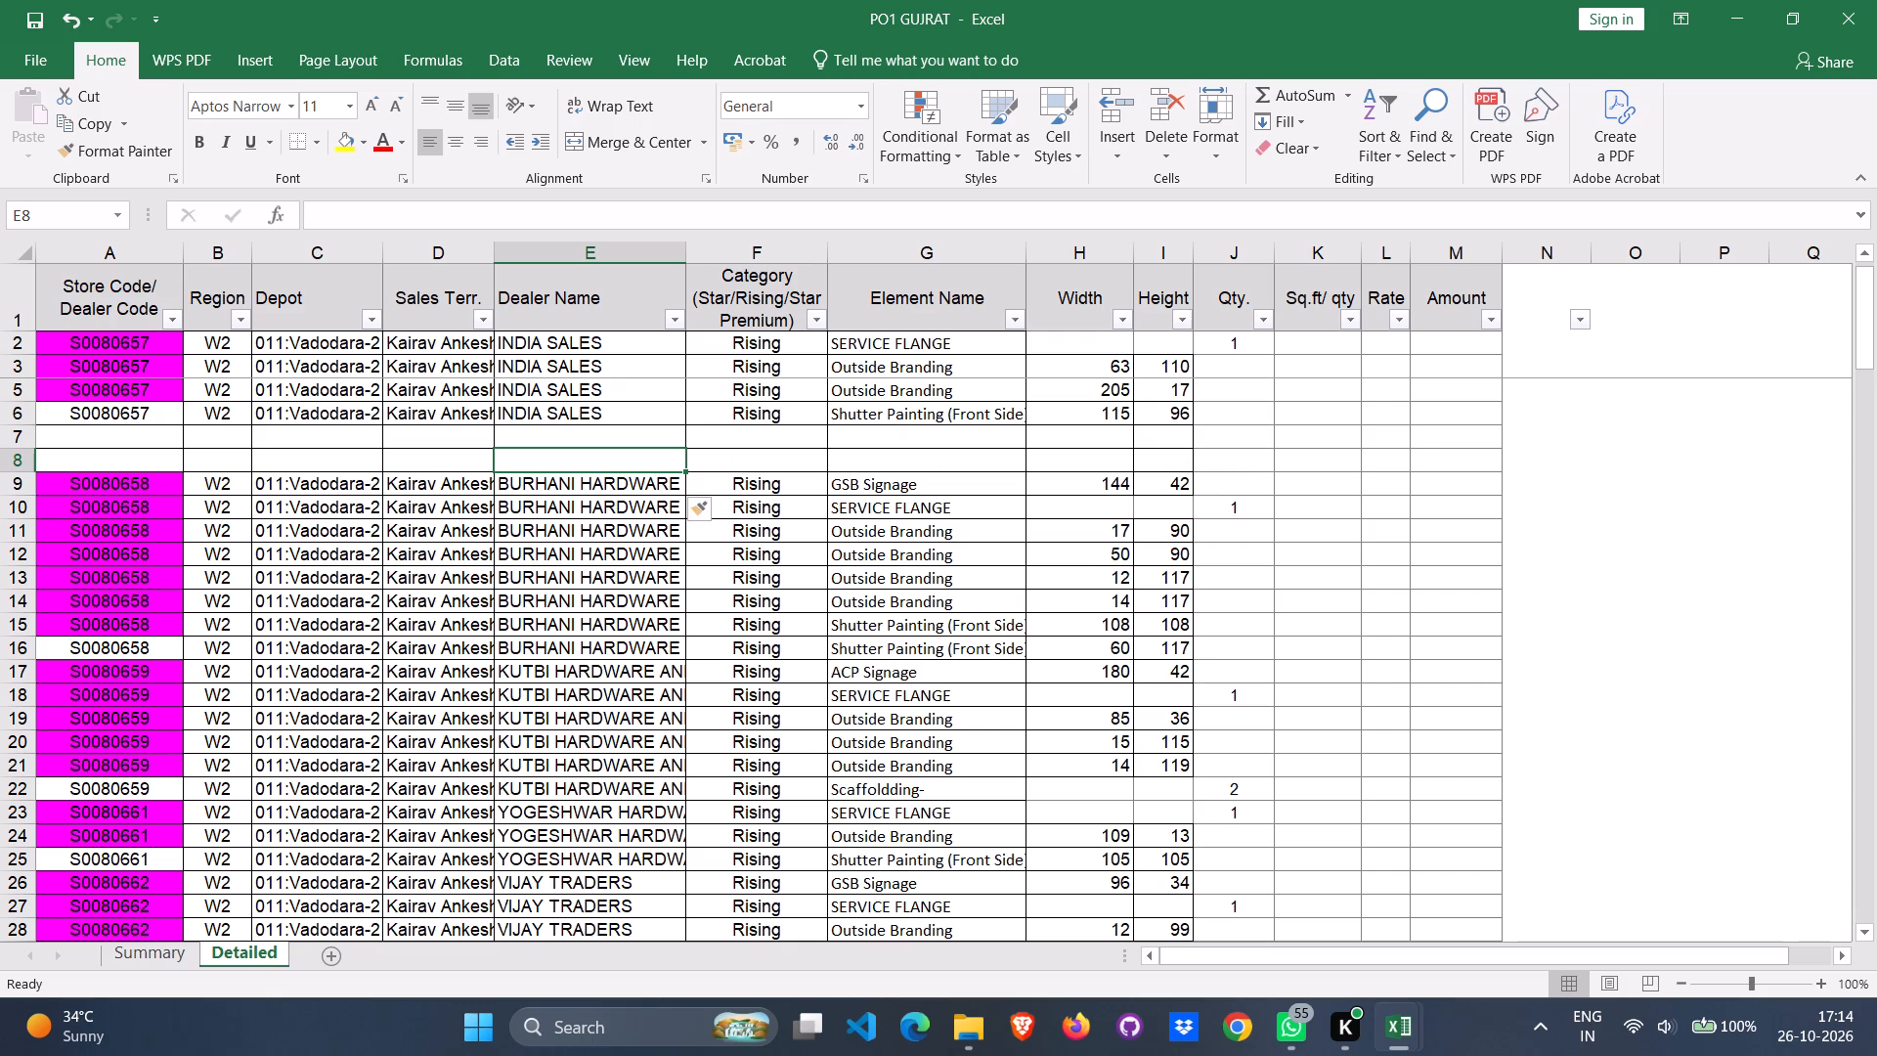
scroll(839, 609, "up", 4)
Select the SERVICE FLANGE element name in the first INDIA SALES row of the Detailed sheet.
left_click(862, 342)
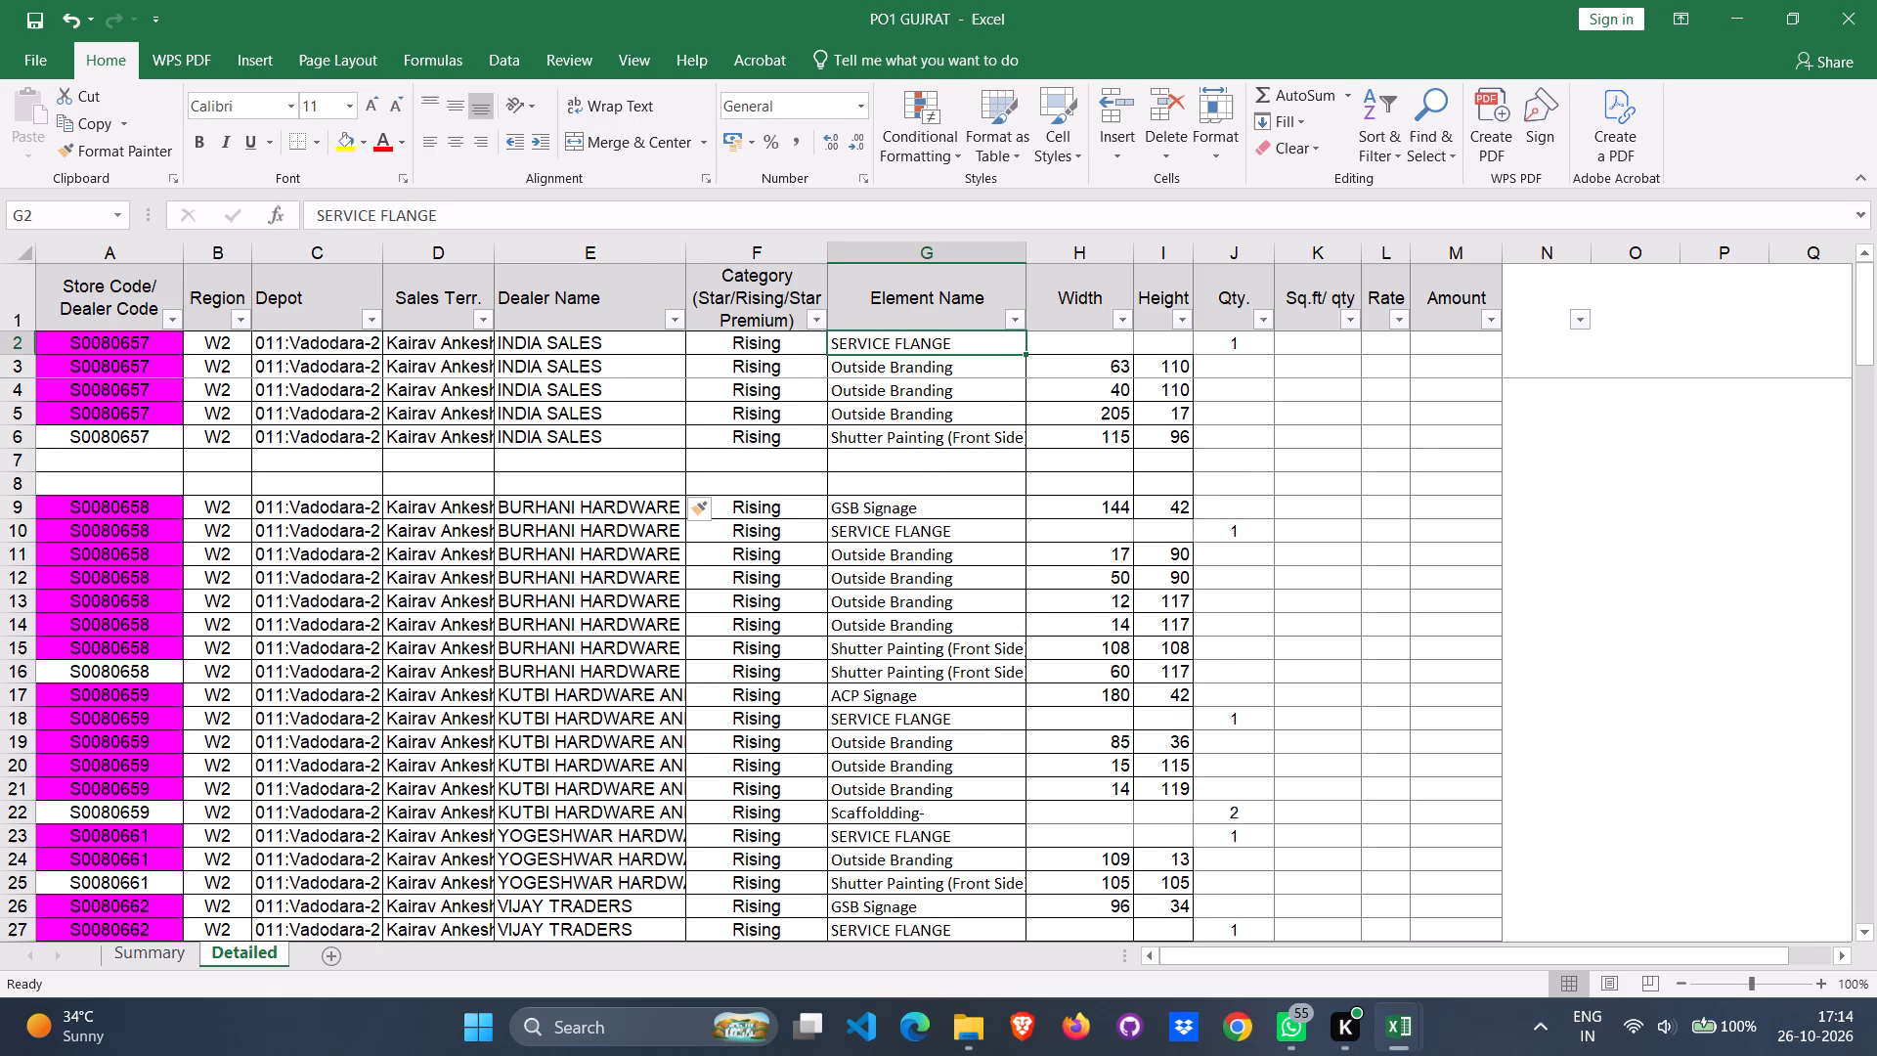
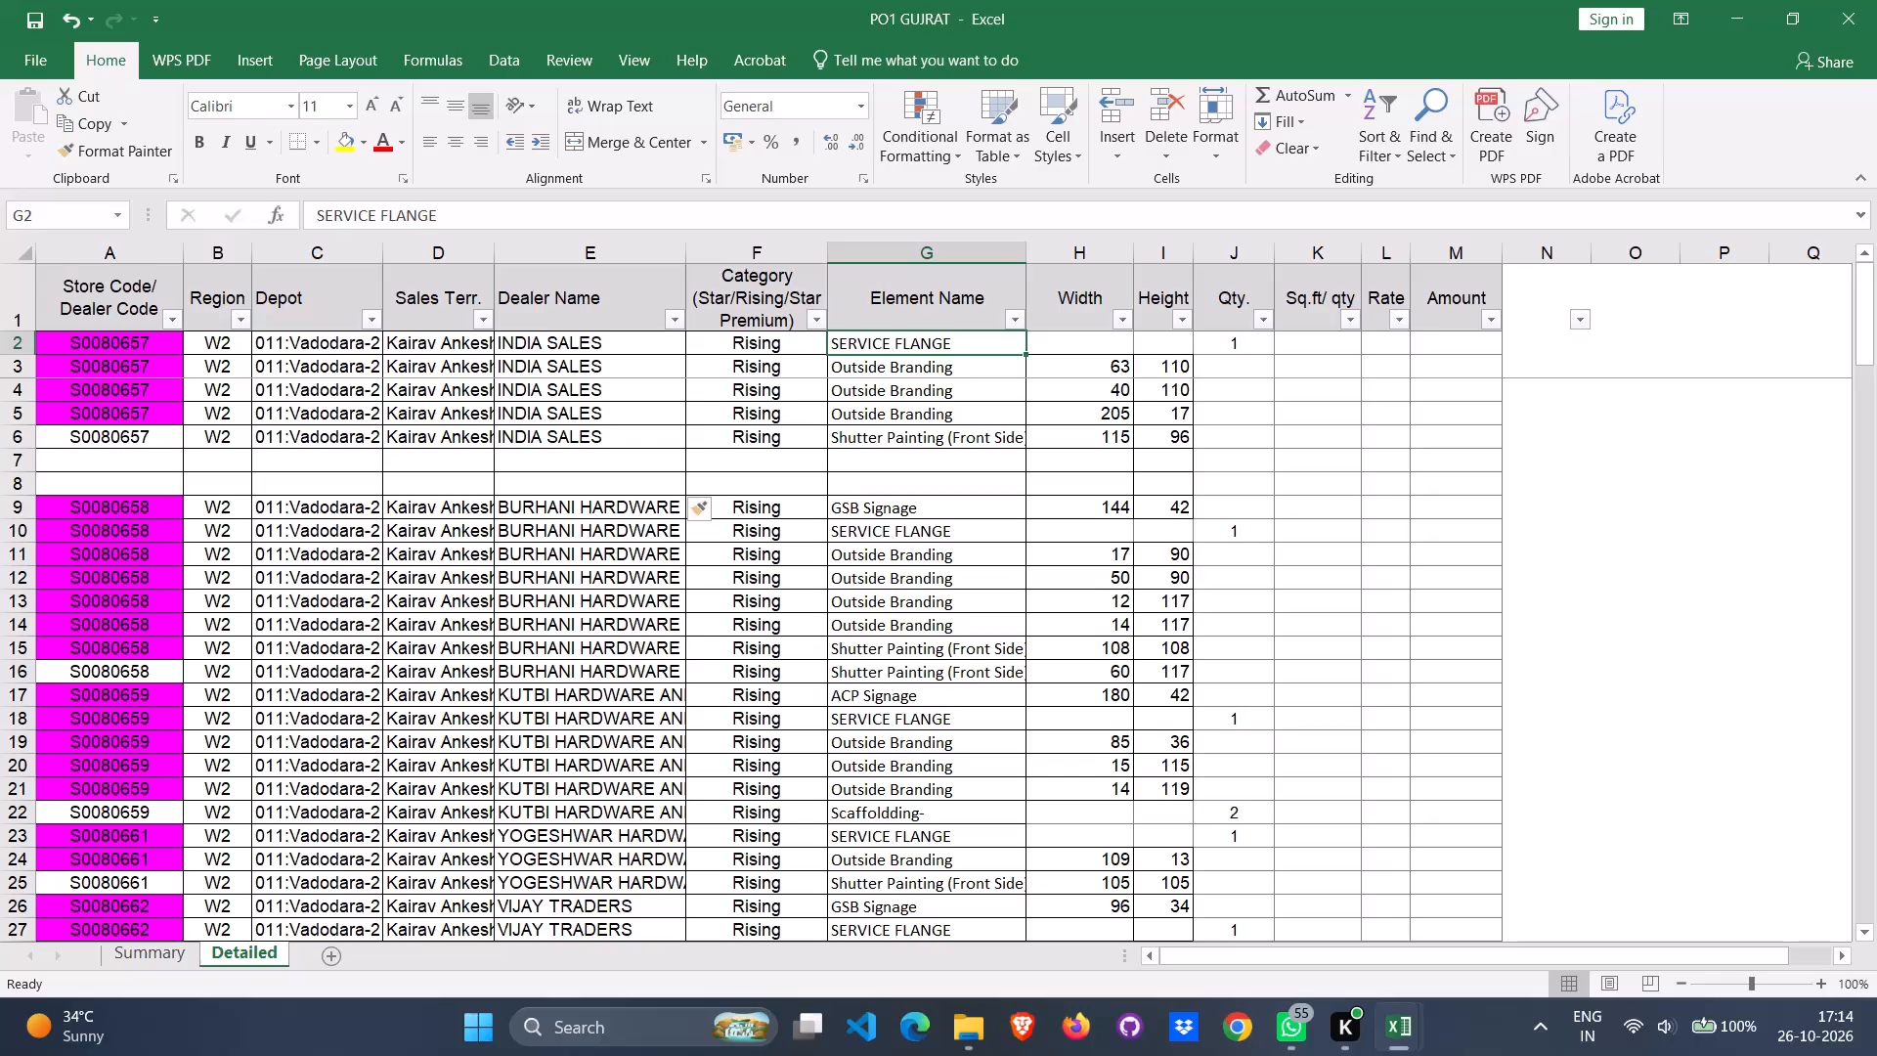
Save and close the Rising Star and Star Retailer 2026-West (2) workbook.
left_click(886, 356)
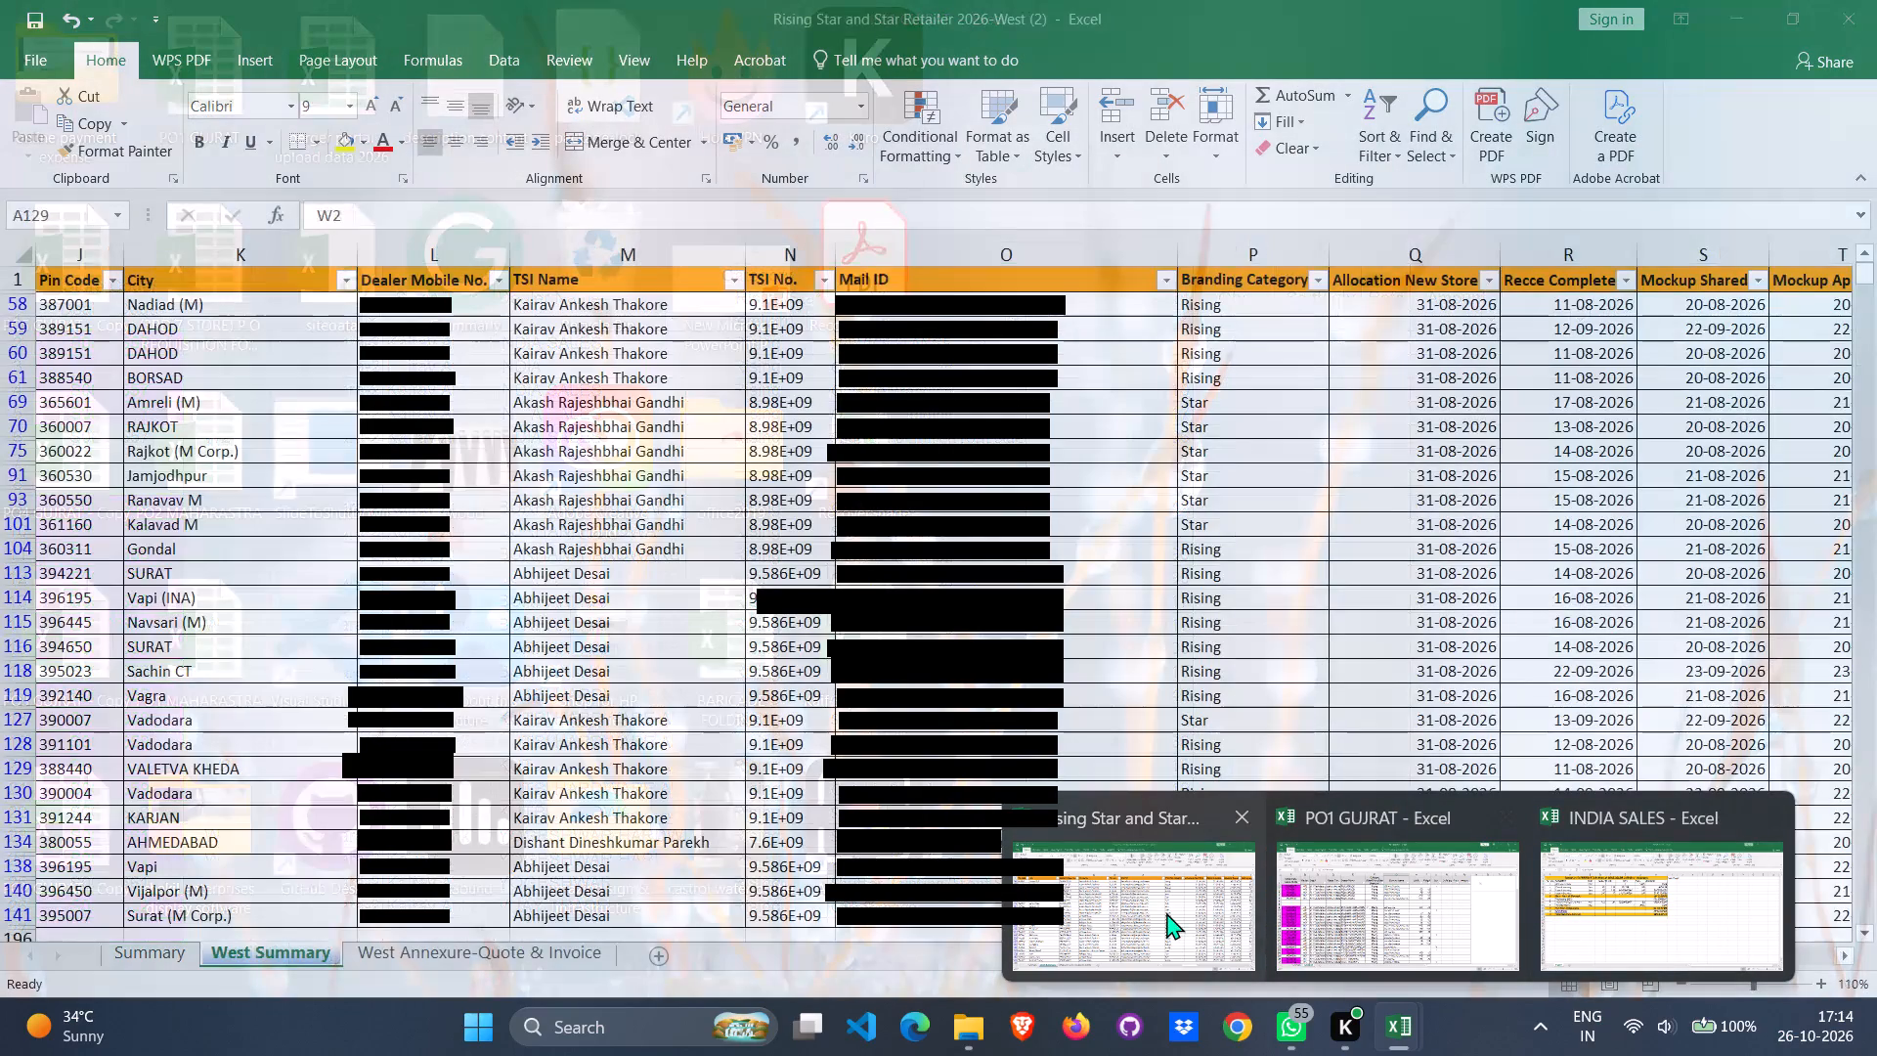
left_click(1166, 912)
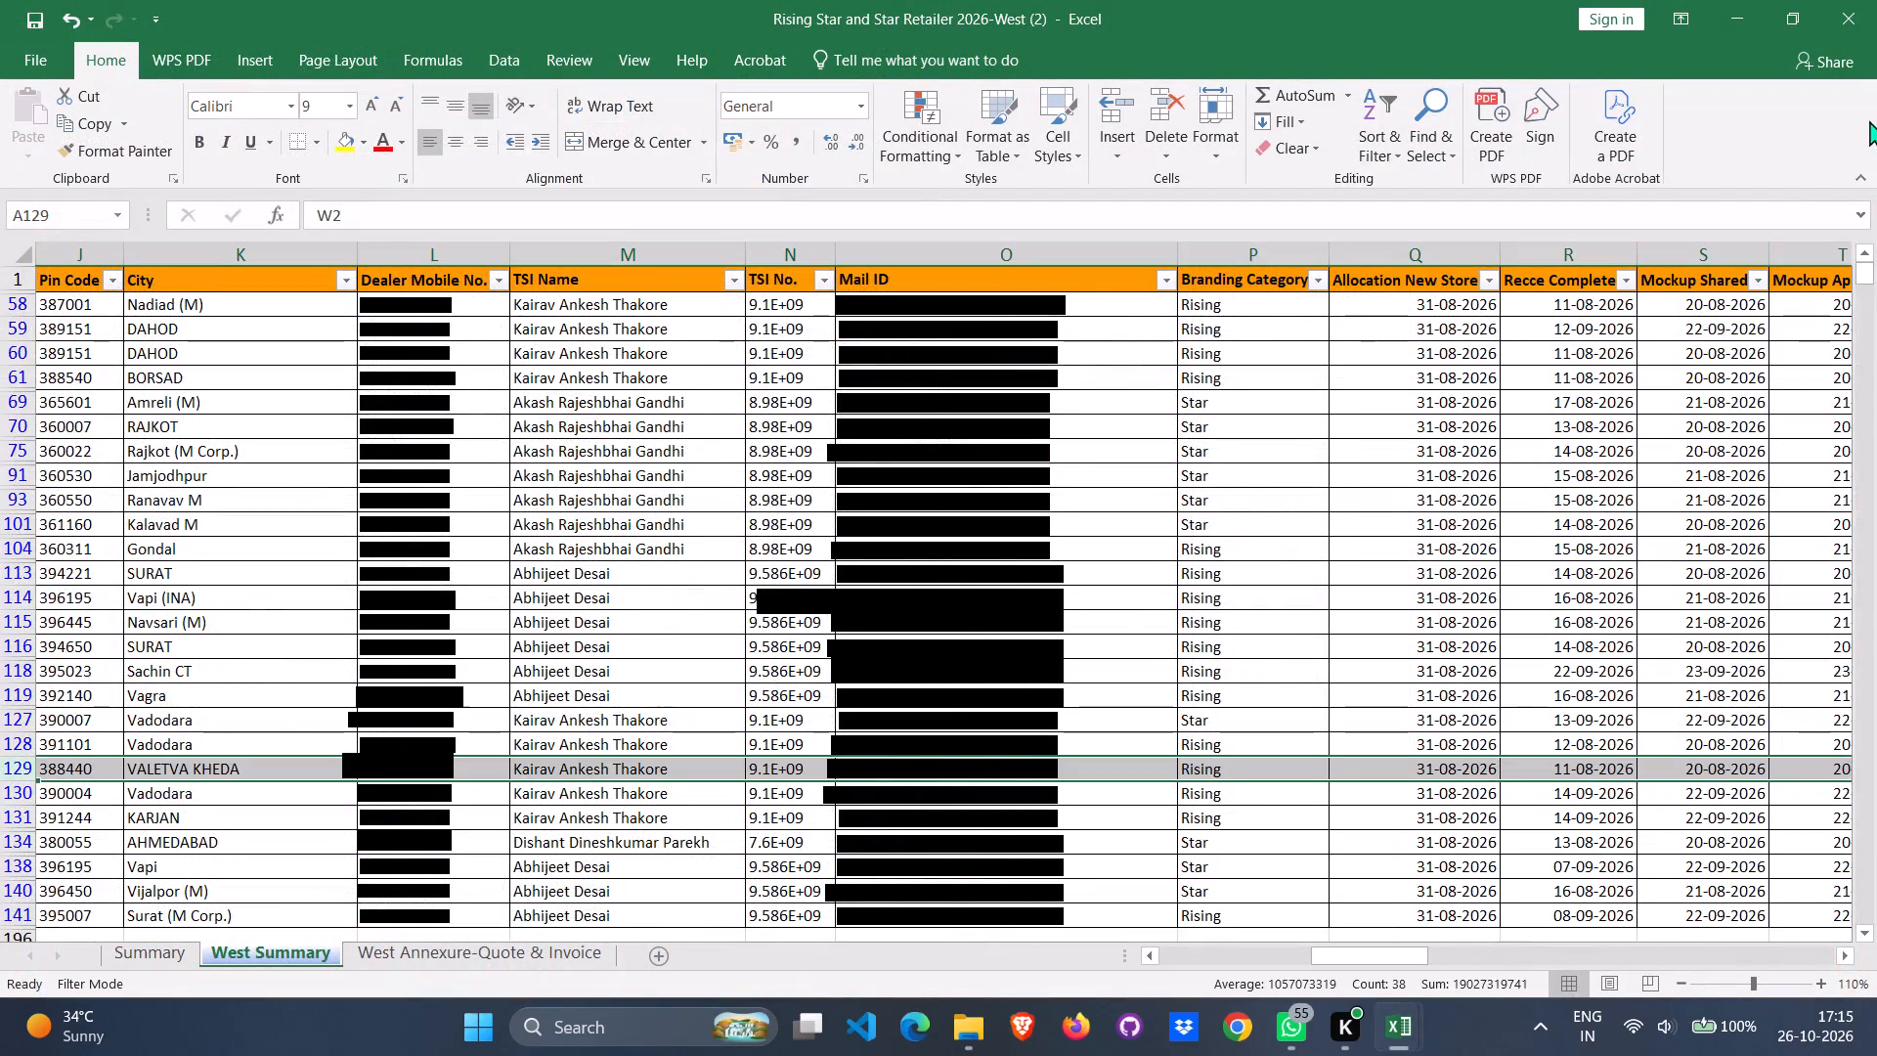
left_click(1842, 16)
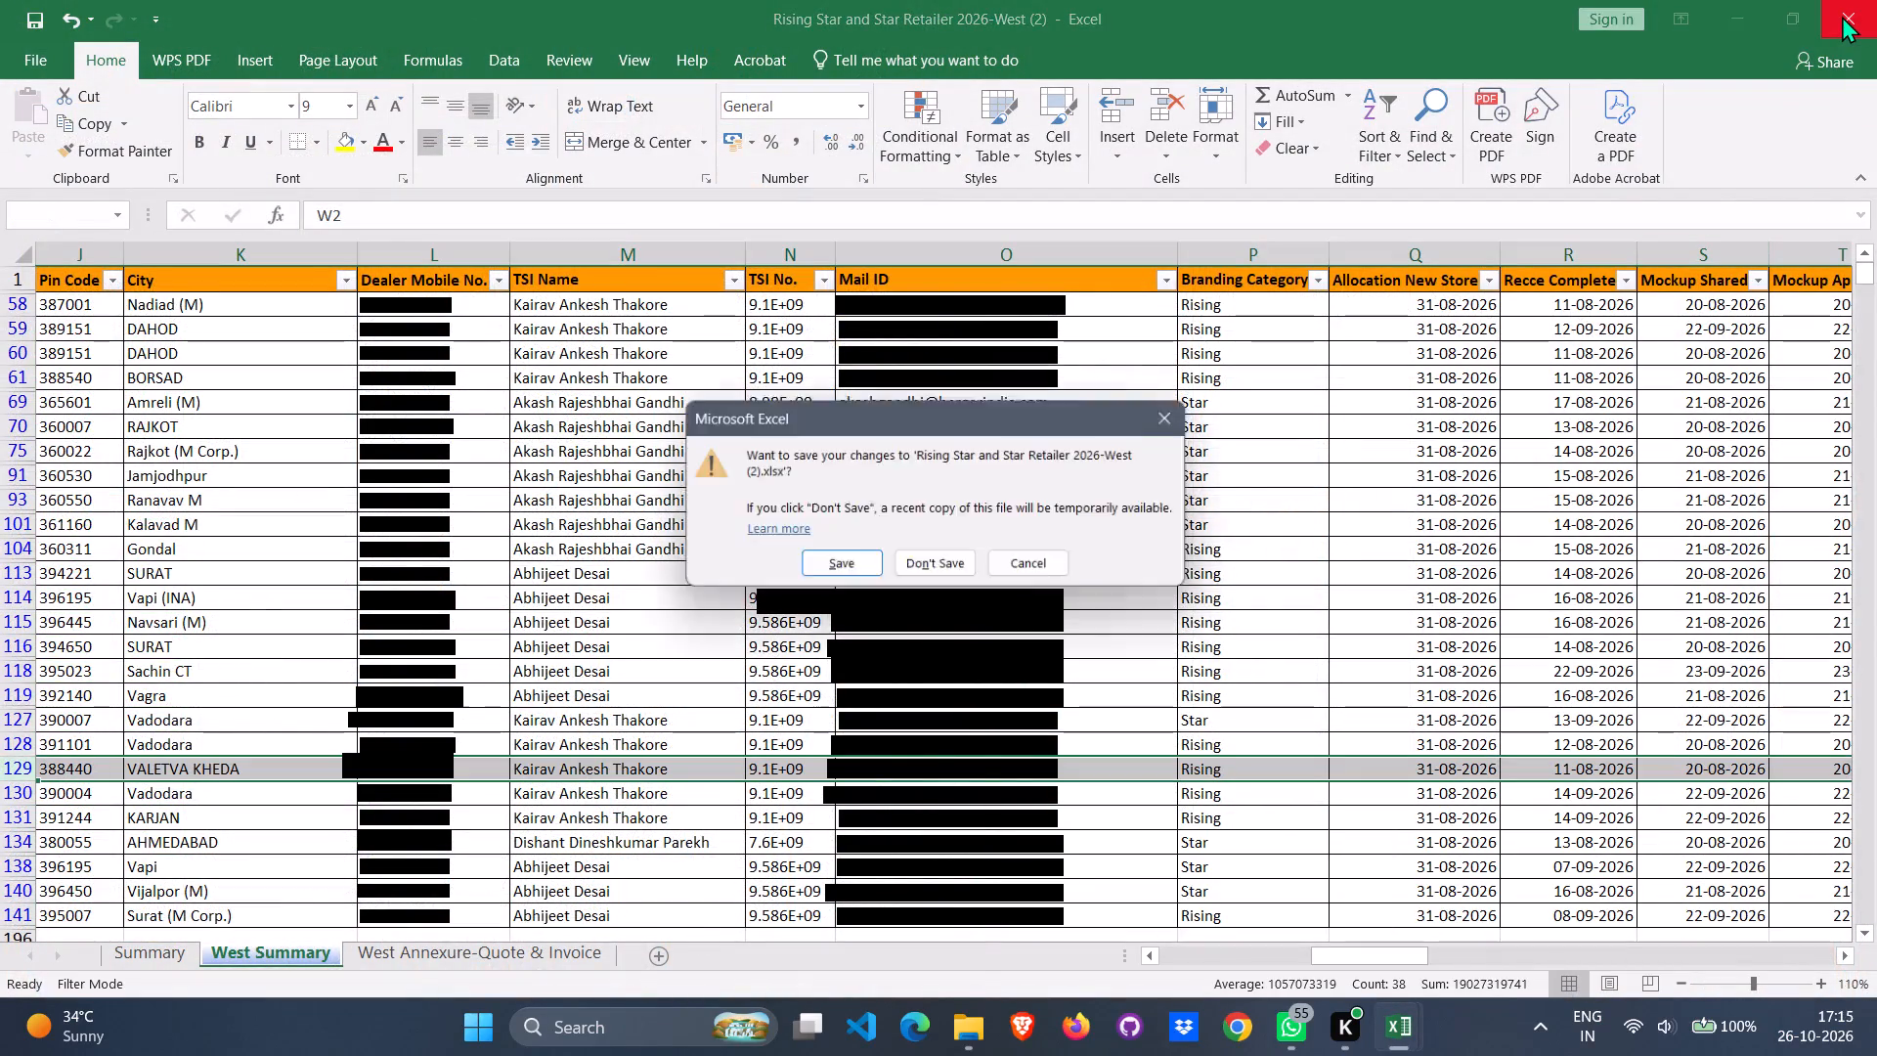
left_click(816, 574)
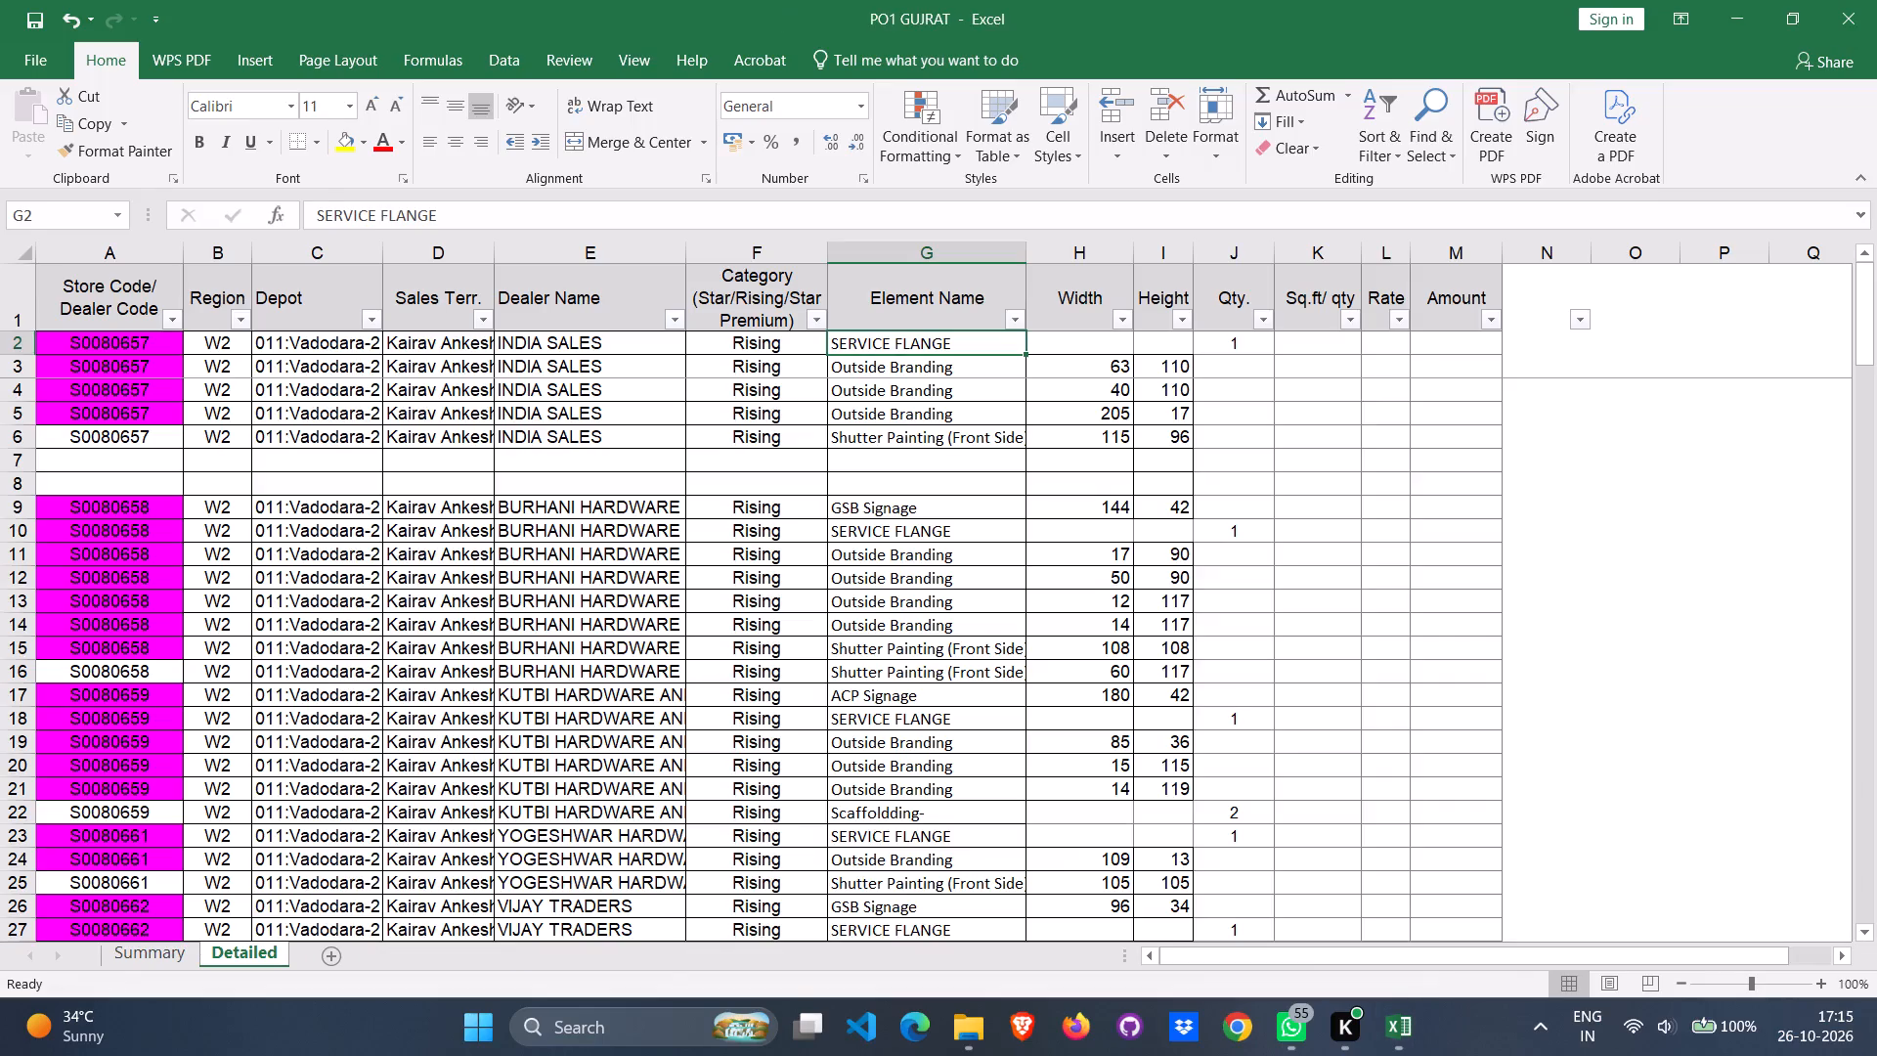
Clear the contents of the Detailed sheet in PO1 GUJRAT from Store Code through Qty. for rows 2 to 68.
left_click(1486, 924)
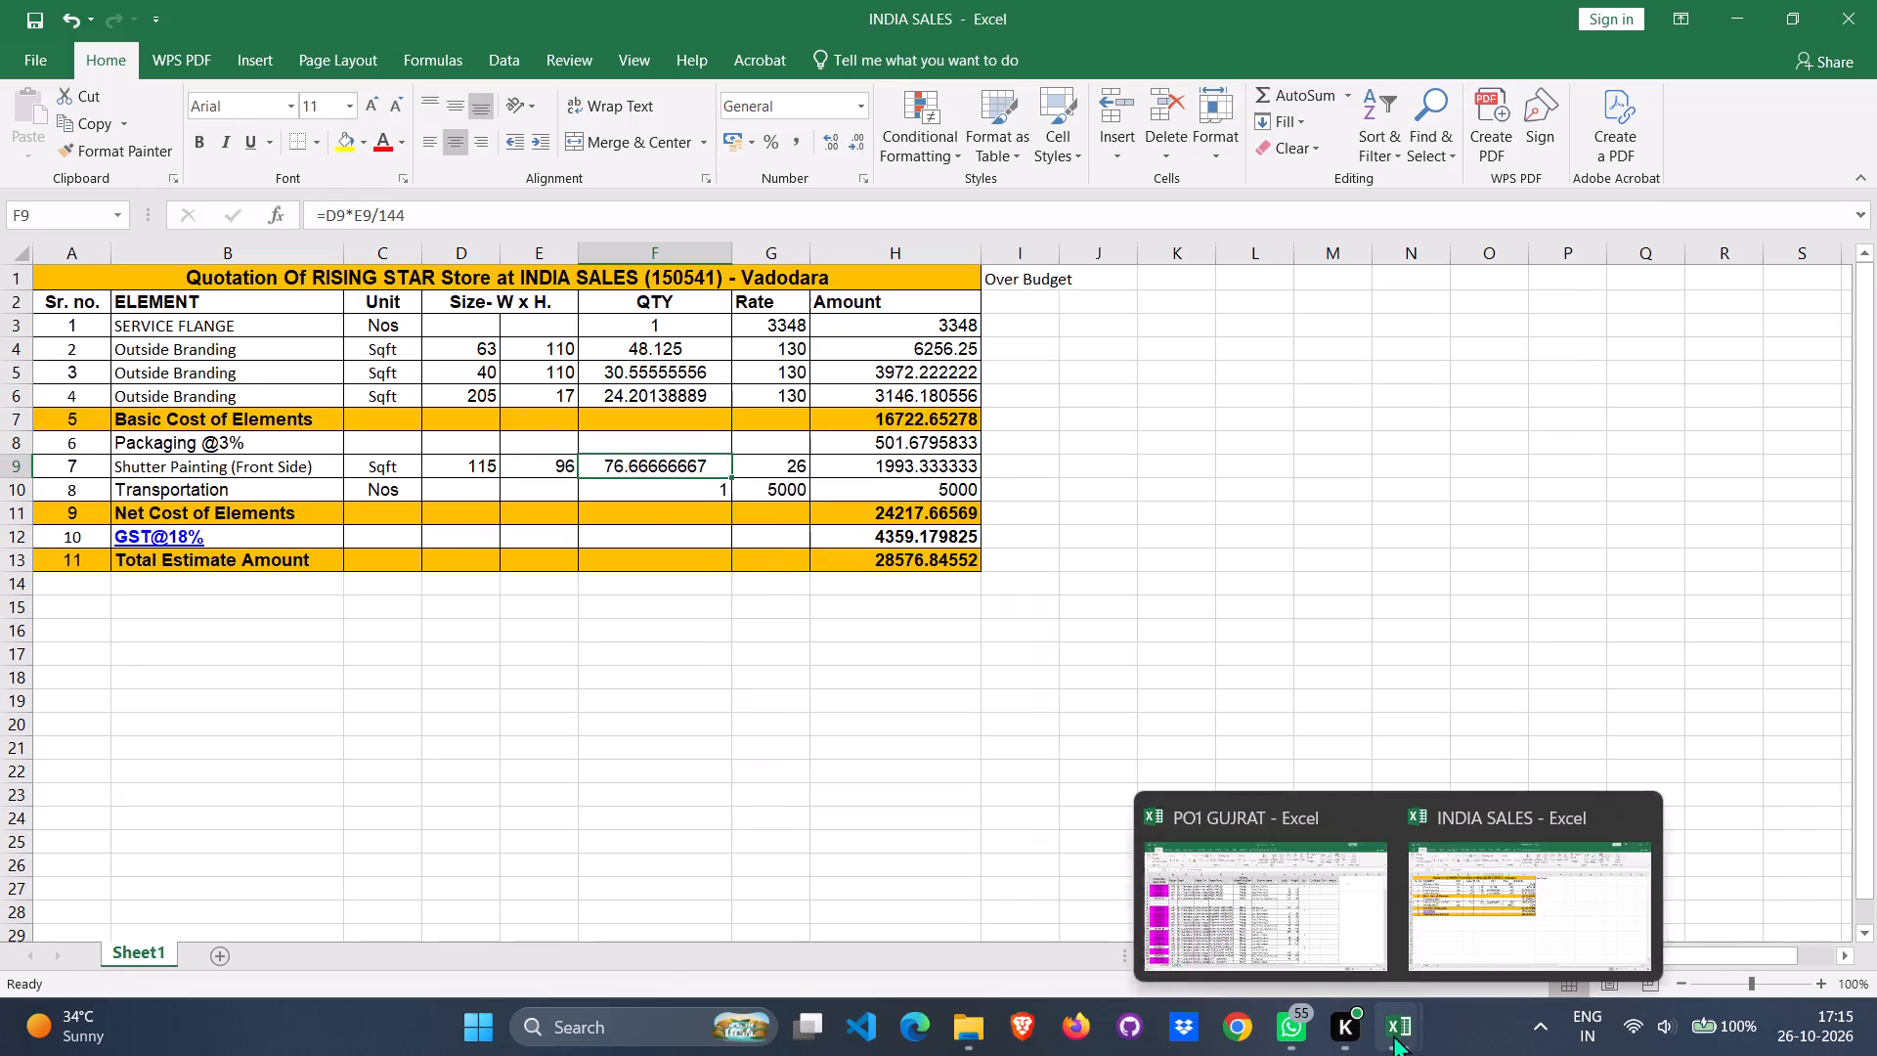
left_click(1331, 927)
scroll(901, 576, "up", 4)
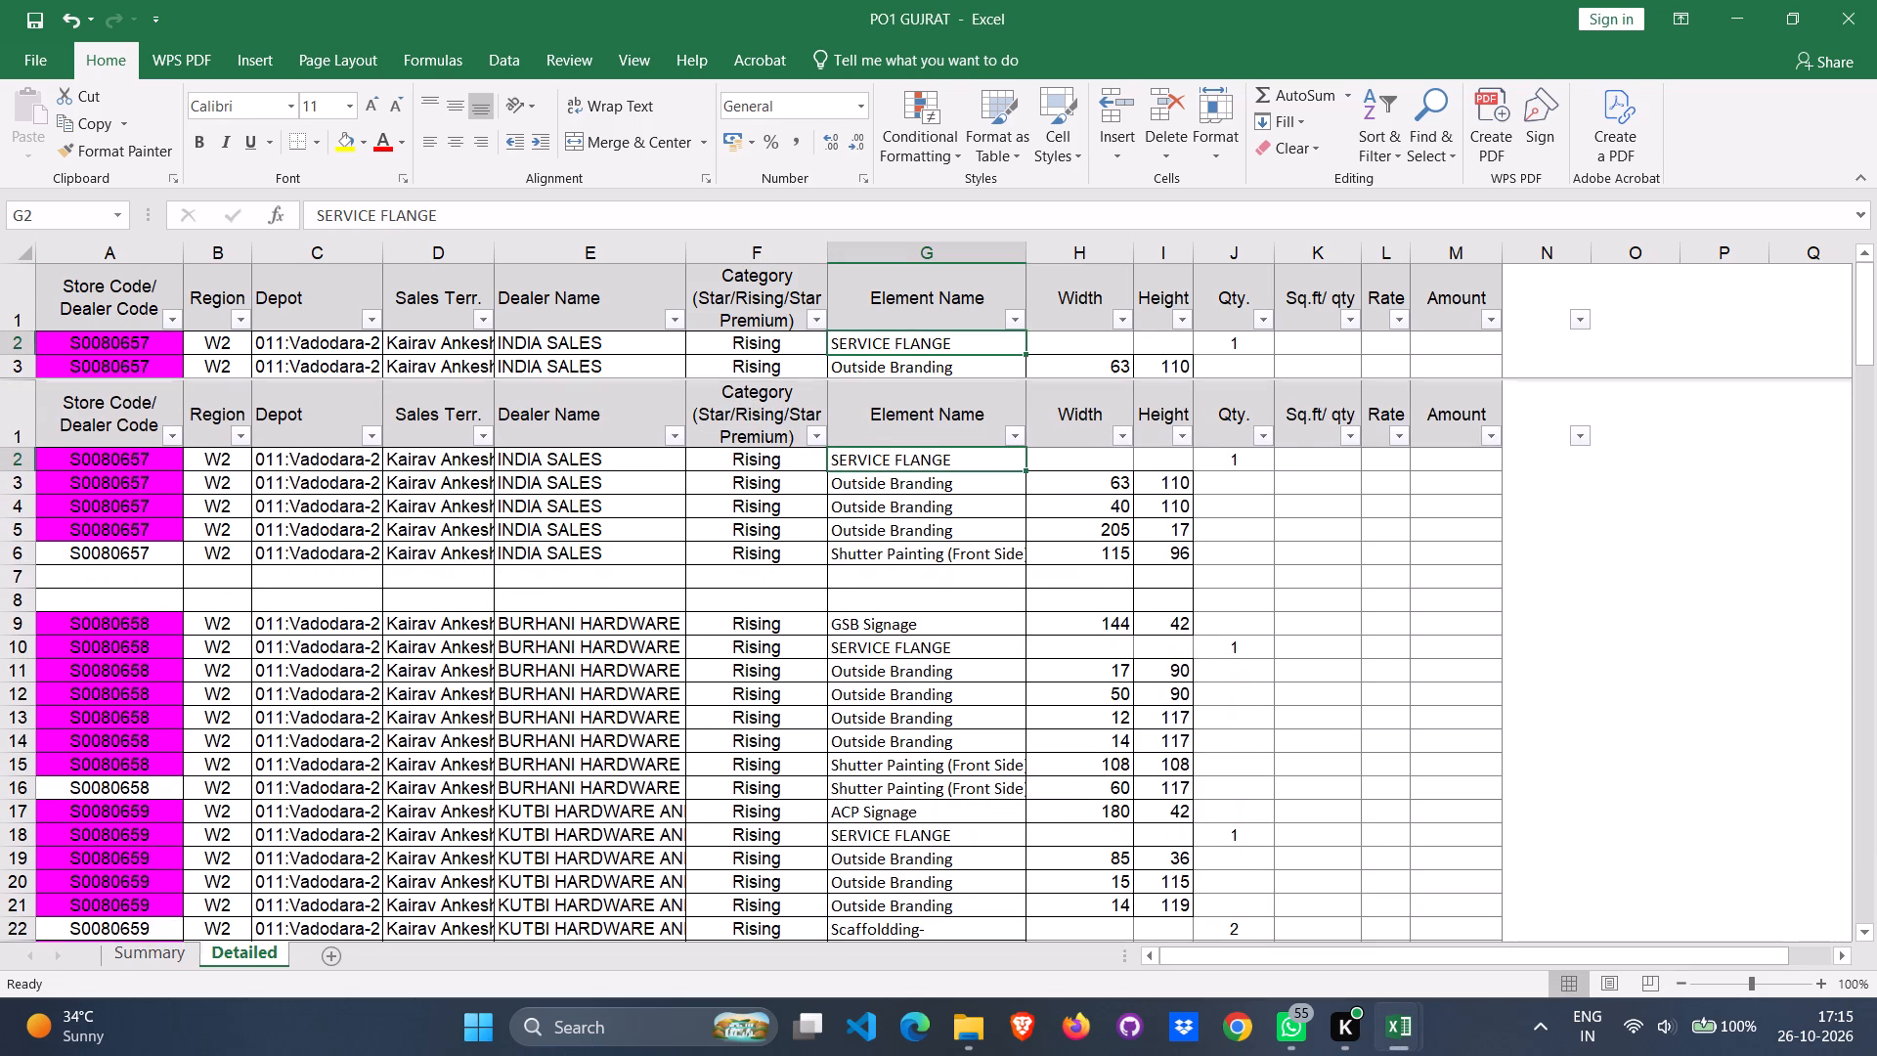
left_click(152, 341)
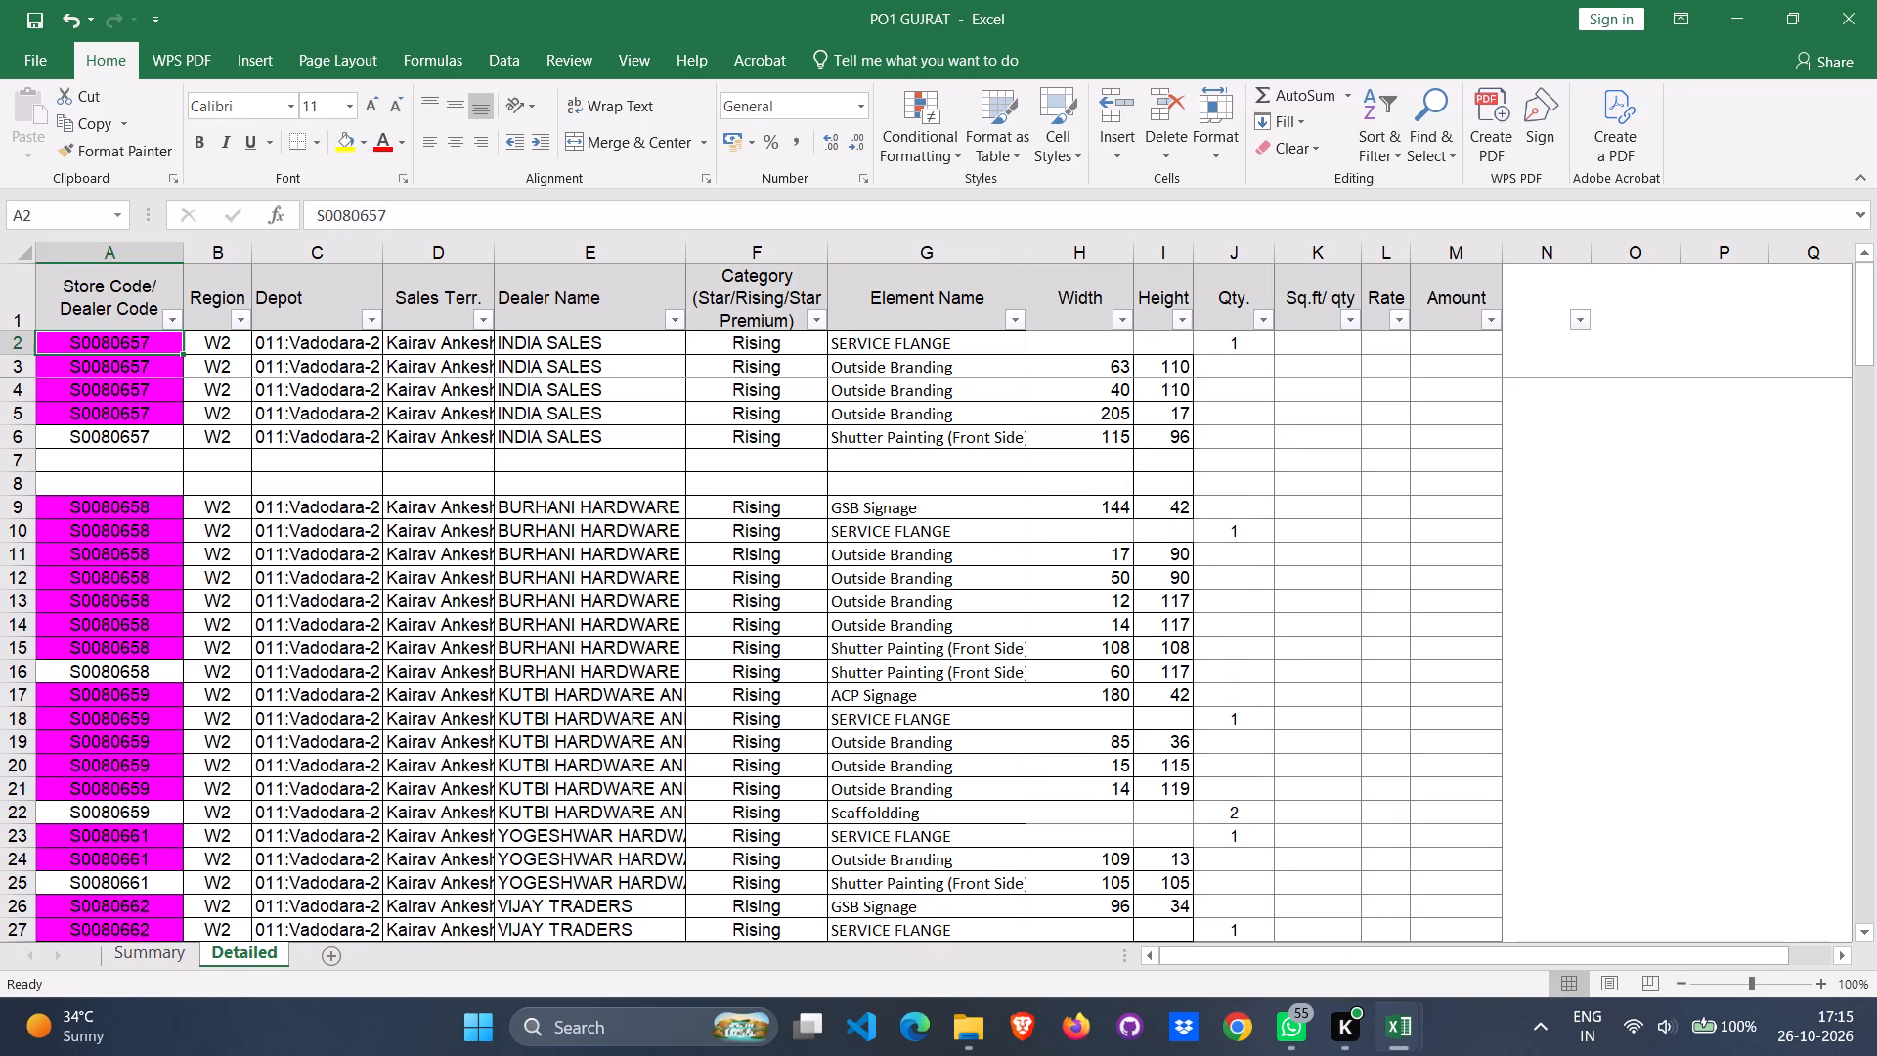
key("shift+Right")
key("shift+Right")
key("shift+Right")
key("shift+Right")
key("shift+Right")
key("shift+Right")
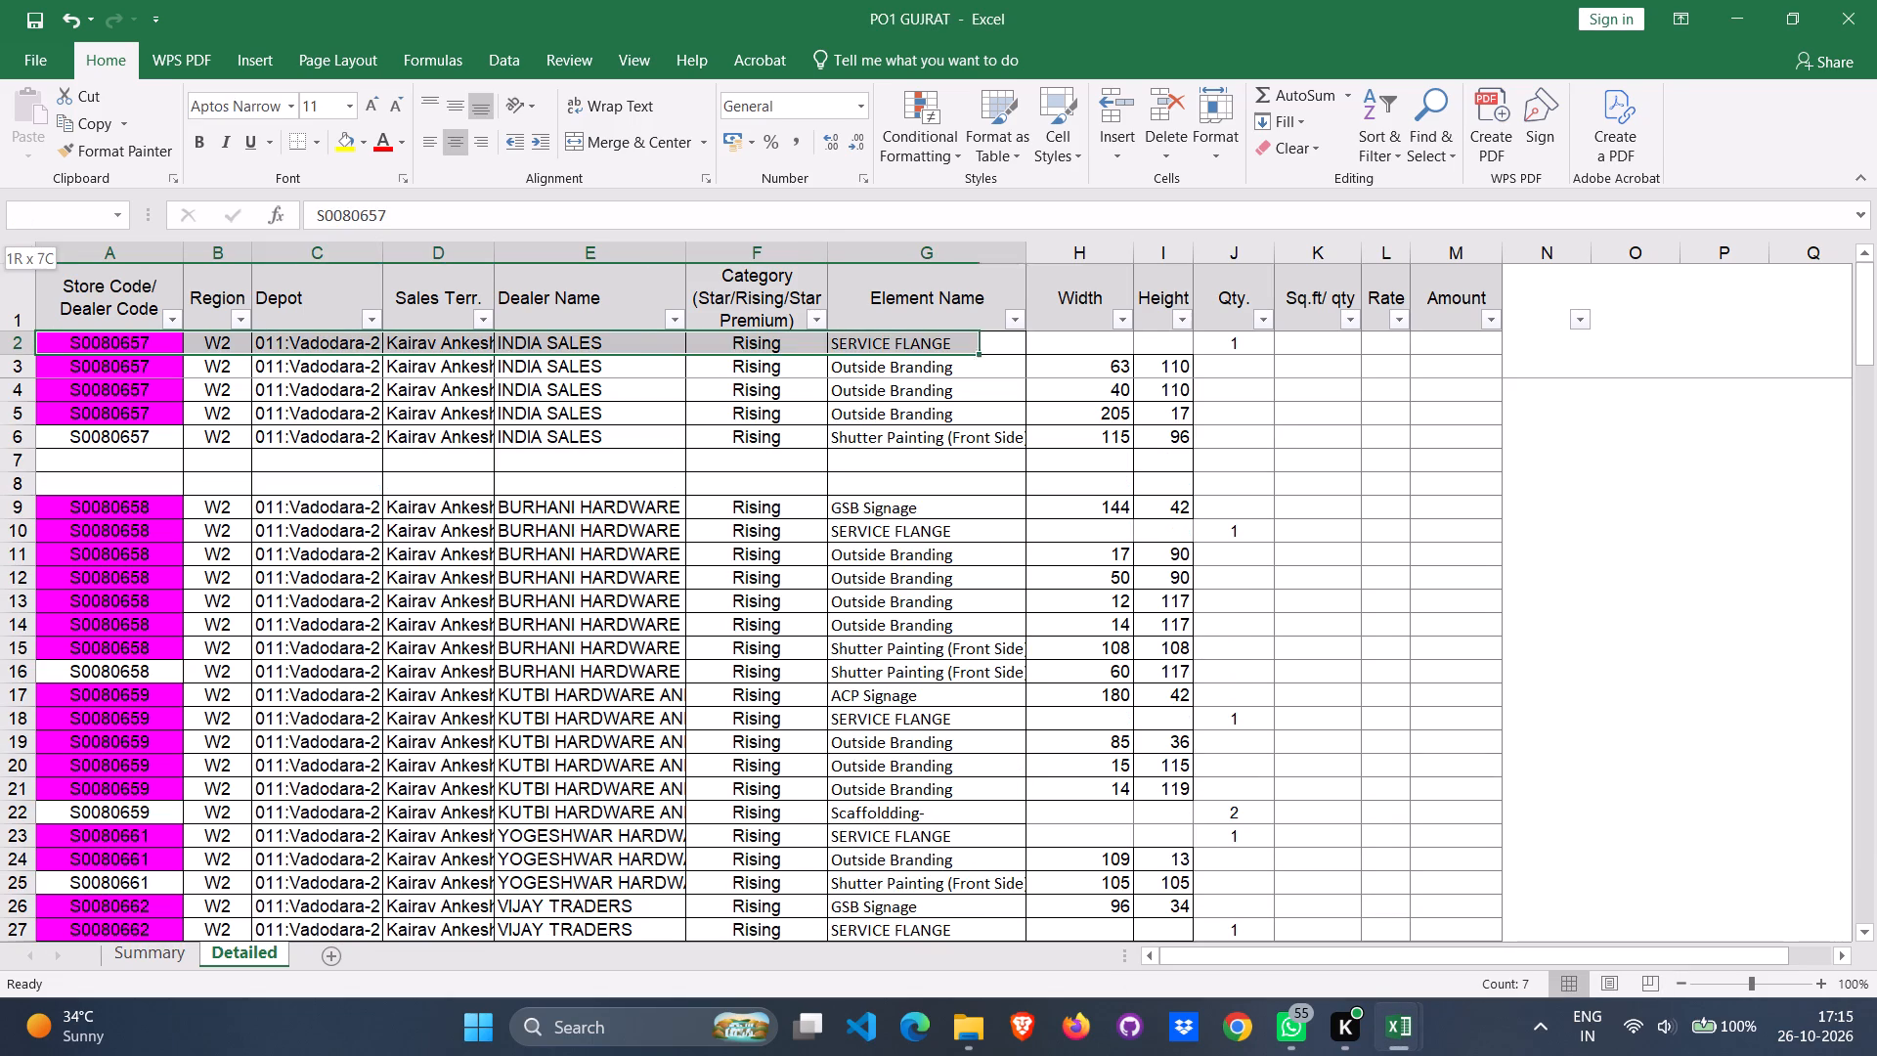
key("shift+Right")
key("shift+Right")
key("shift+Right")
key("shift+Down")
key("shift+Down")
key("shift+Down")
key("shift+Down")
key("shift+Down")
key("shift+Down")
key("shift+Down")
key("shift+Down")
key("shift+Down")
key("shift+Down")
key("shift+Down")
key("shift+Down")
key("shift+Down")
key("shift+Down")
key("shift+Down")
key("shift+Down")
key("shift+Down")
key("shift+Down")
key("shift+Down")
key("shift+Down")
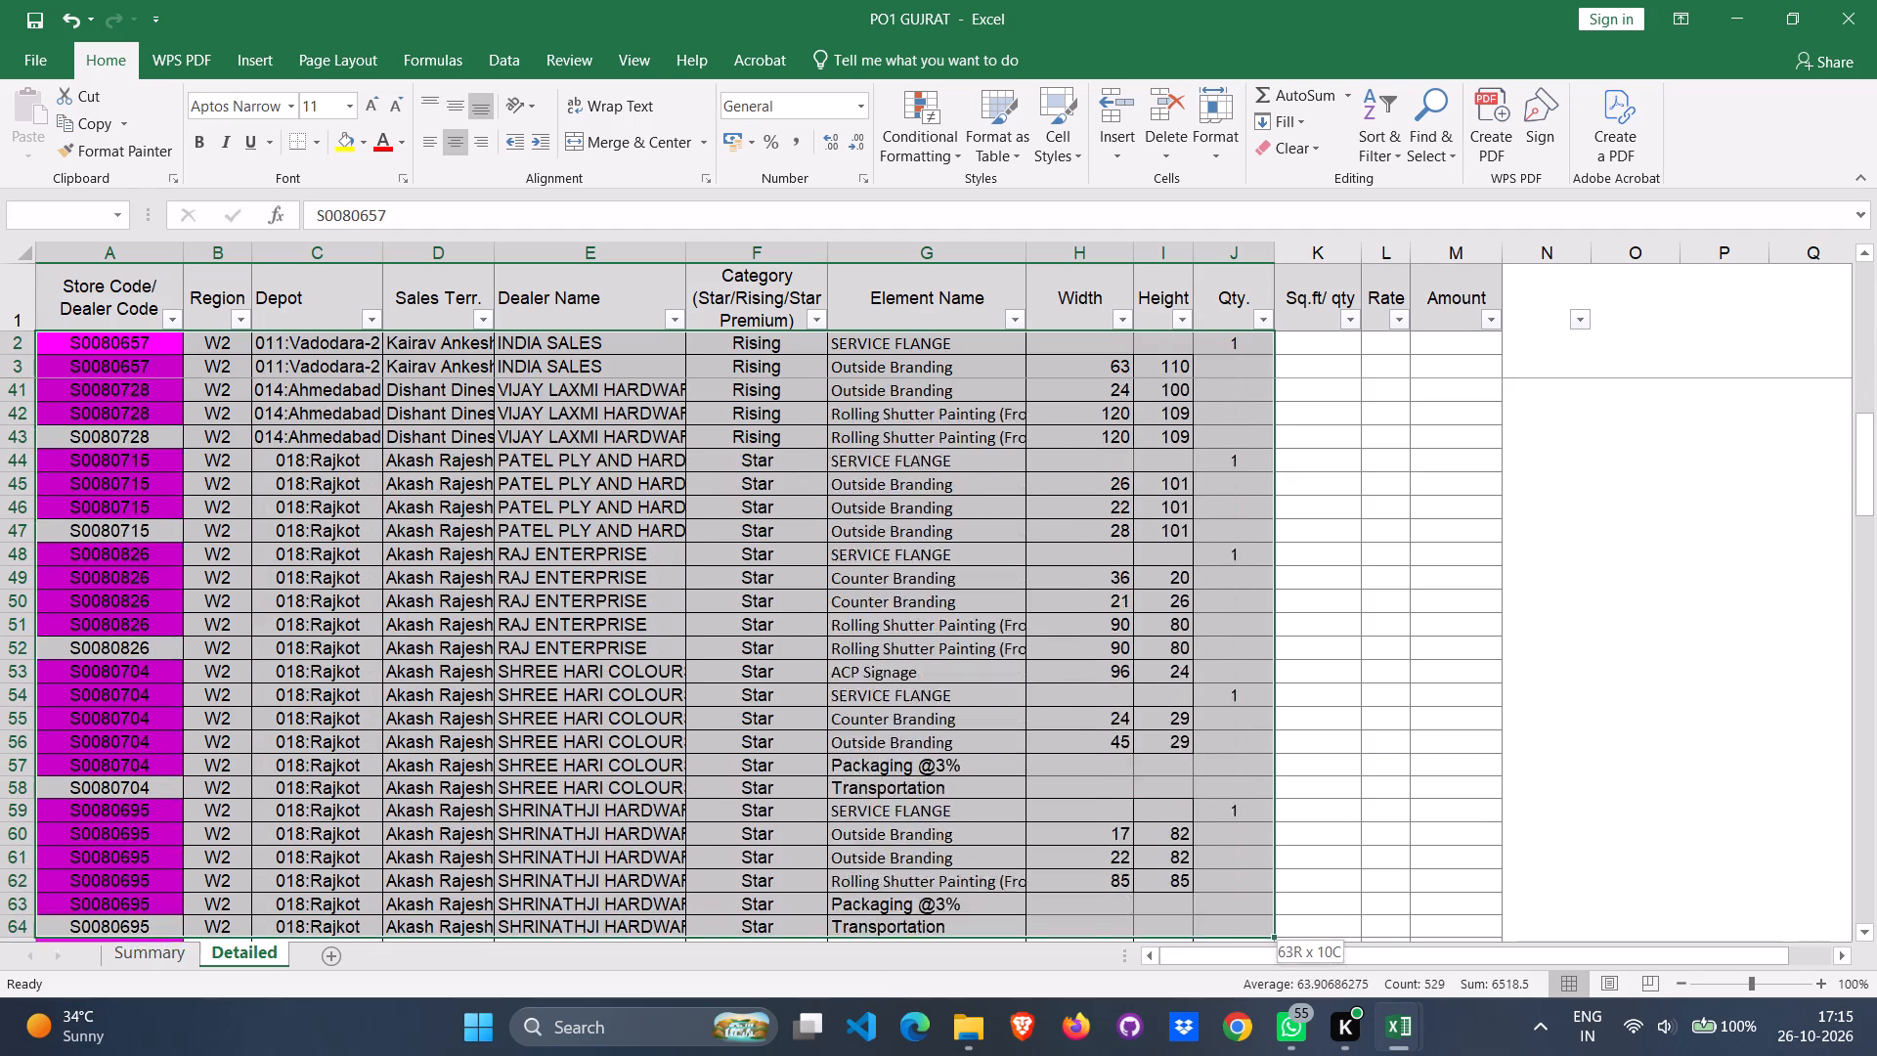
key("shift+Up")
key("shift+Up")
key("shift+Up")
key("shift+Up")
key("shift+Up")
key("shift+Up")
key("shift+Up")
key("shift+Up")
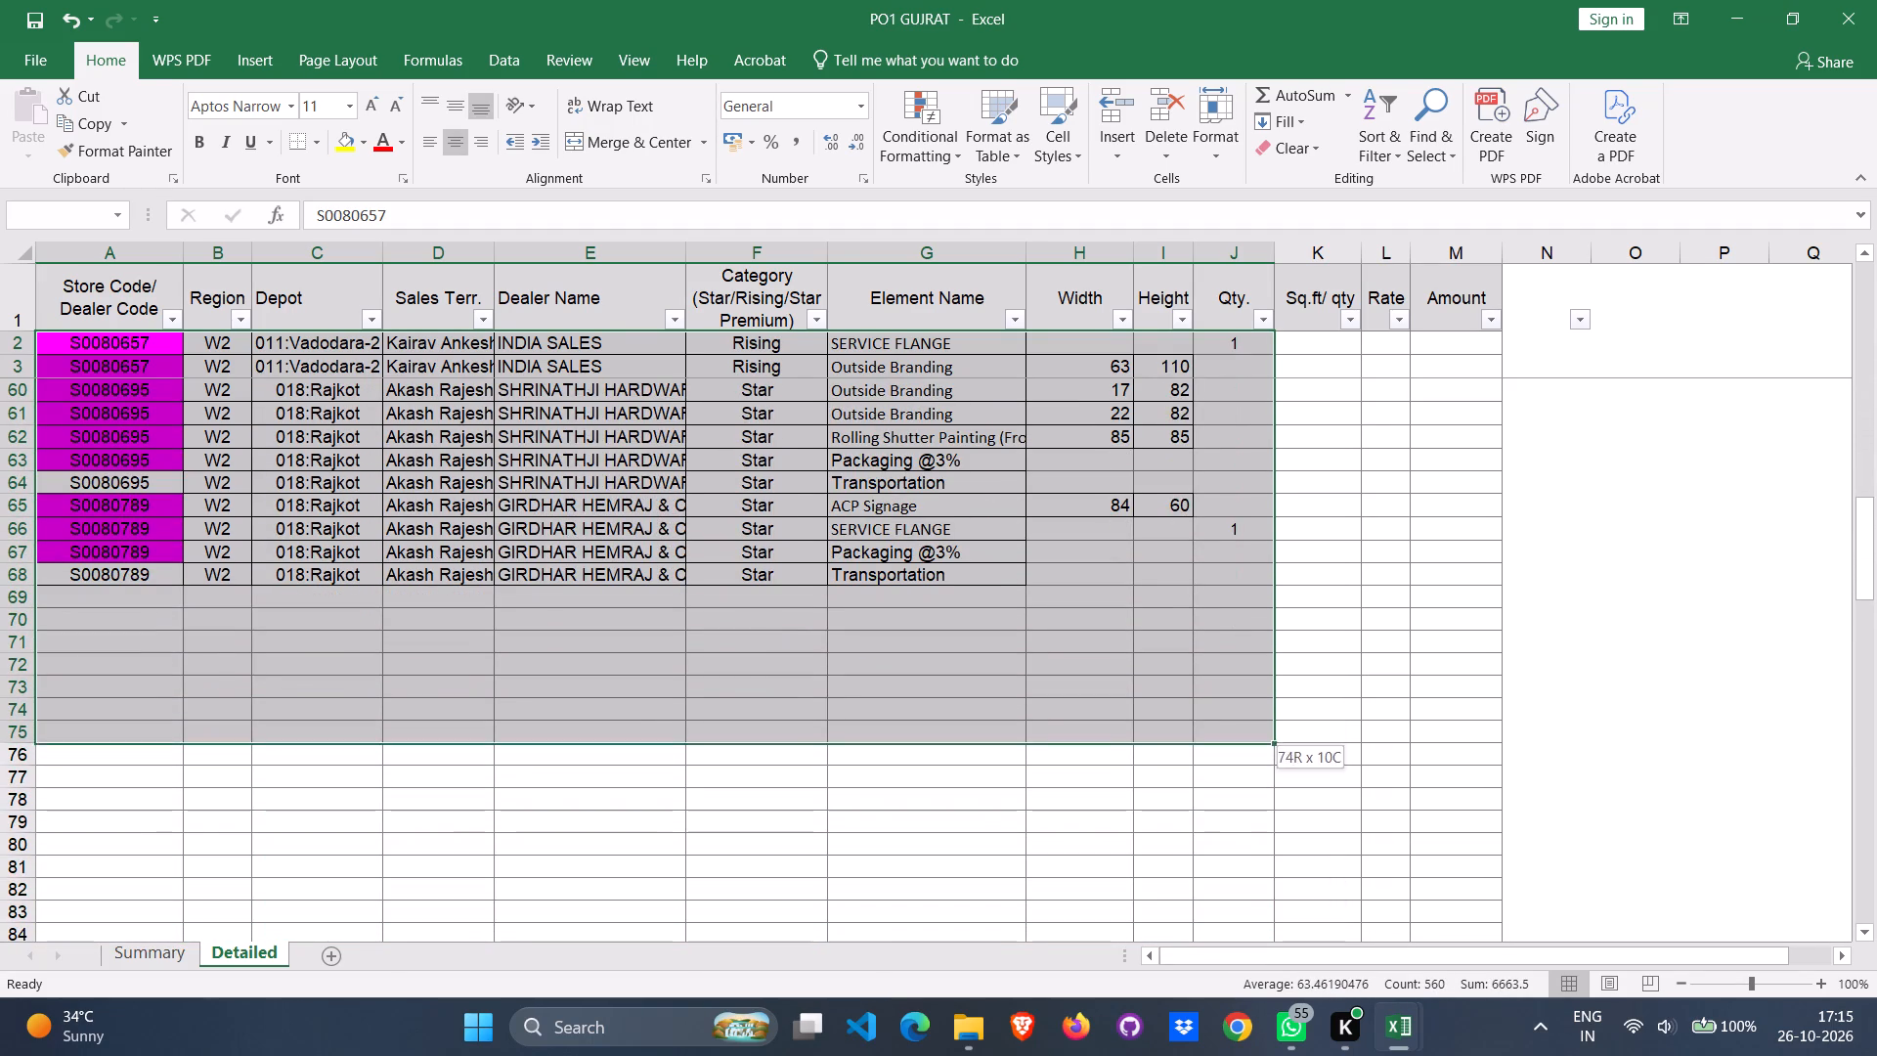
key("shift+Up")
key("shift+Up")
key("shift+Up")
key("shift+Up")
key("shift+Up")
key("shift+Up")
key("shift+Up")
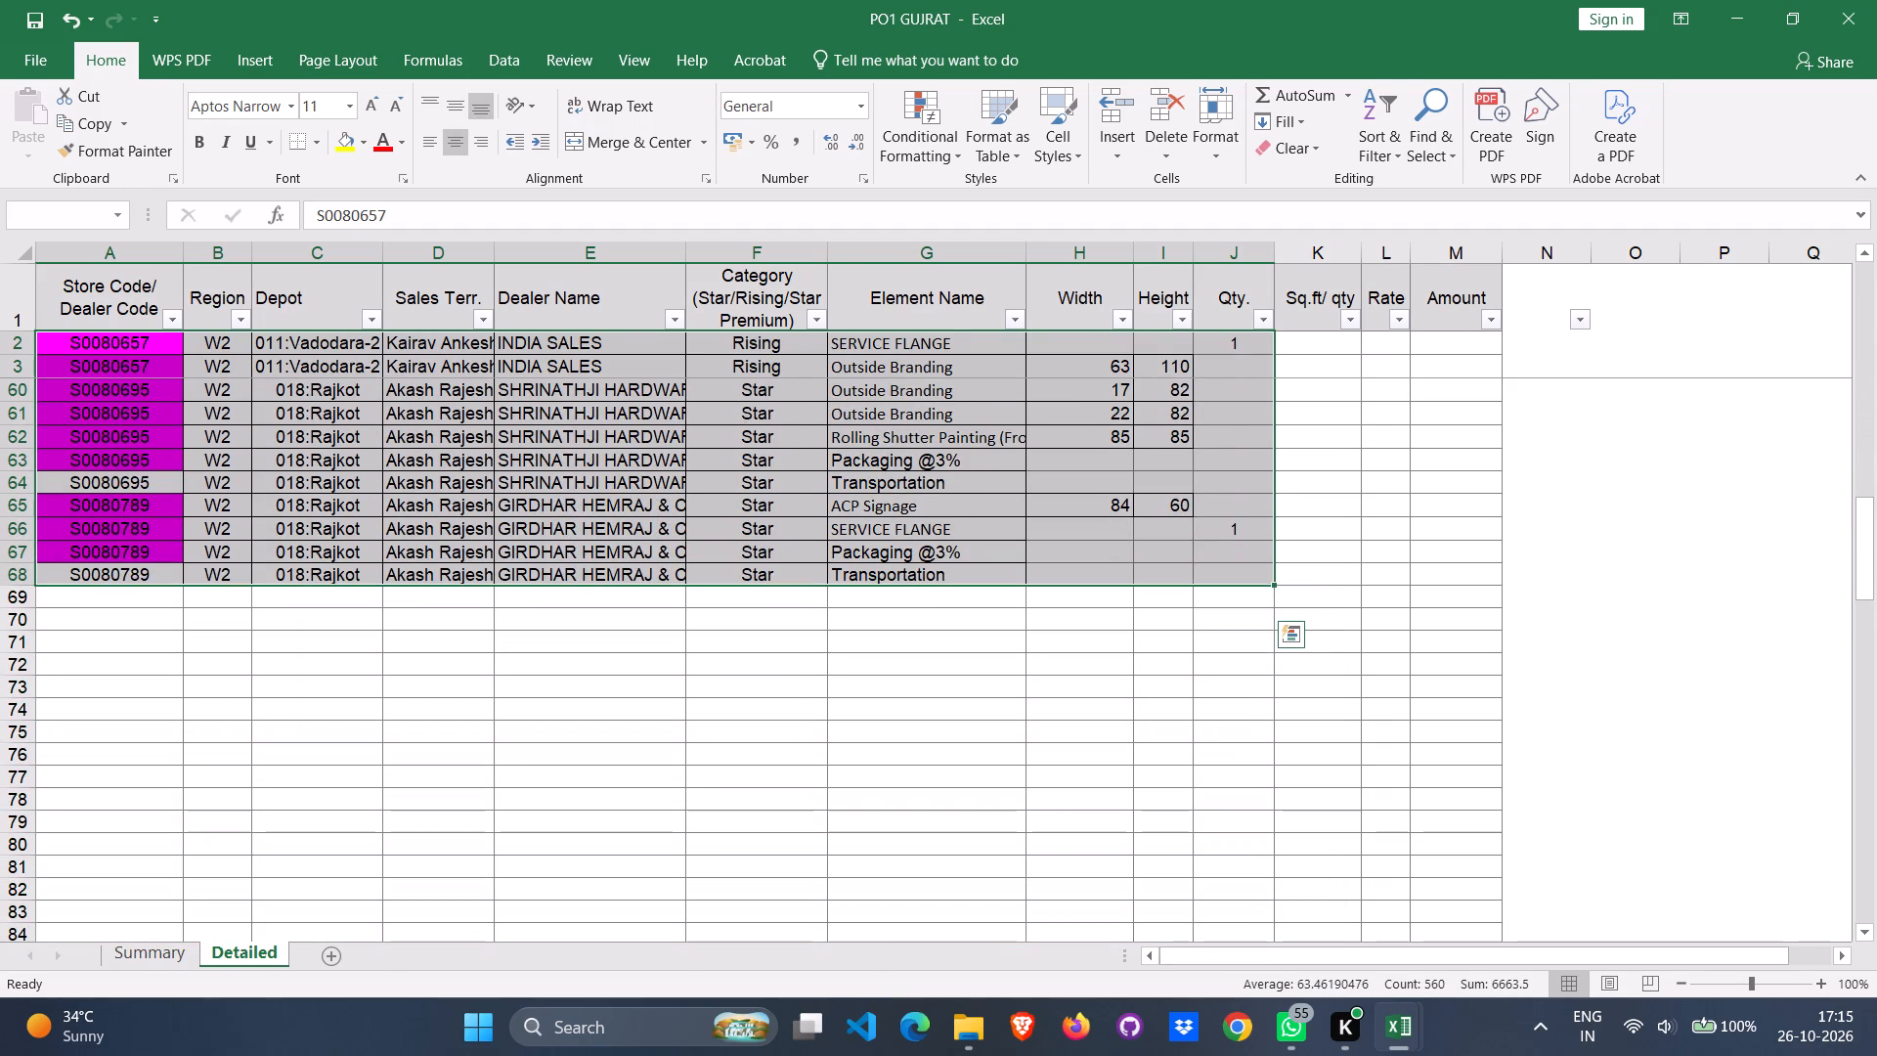
key("Delete")
scroll(129, 349, "up", 9)
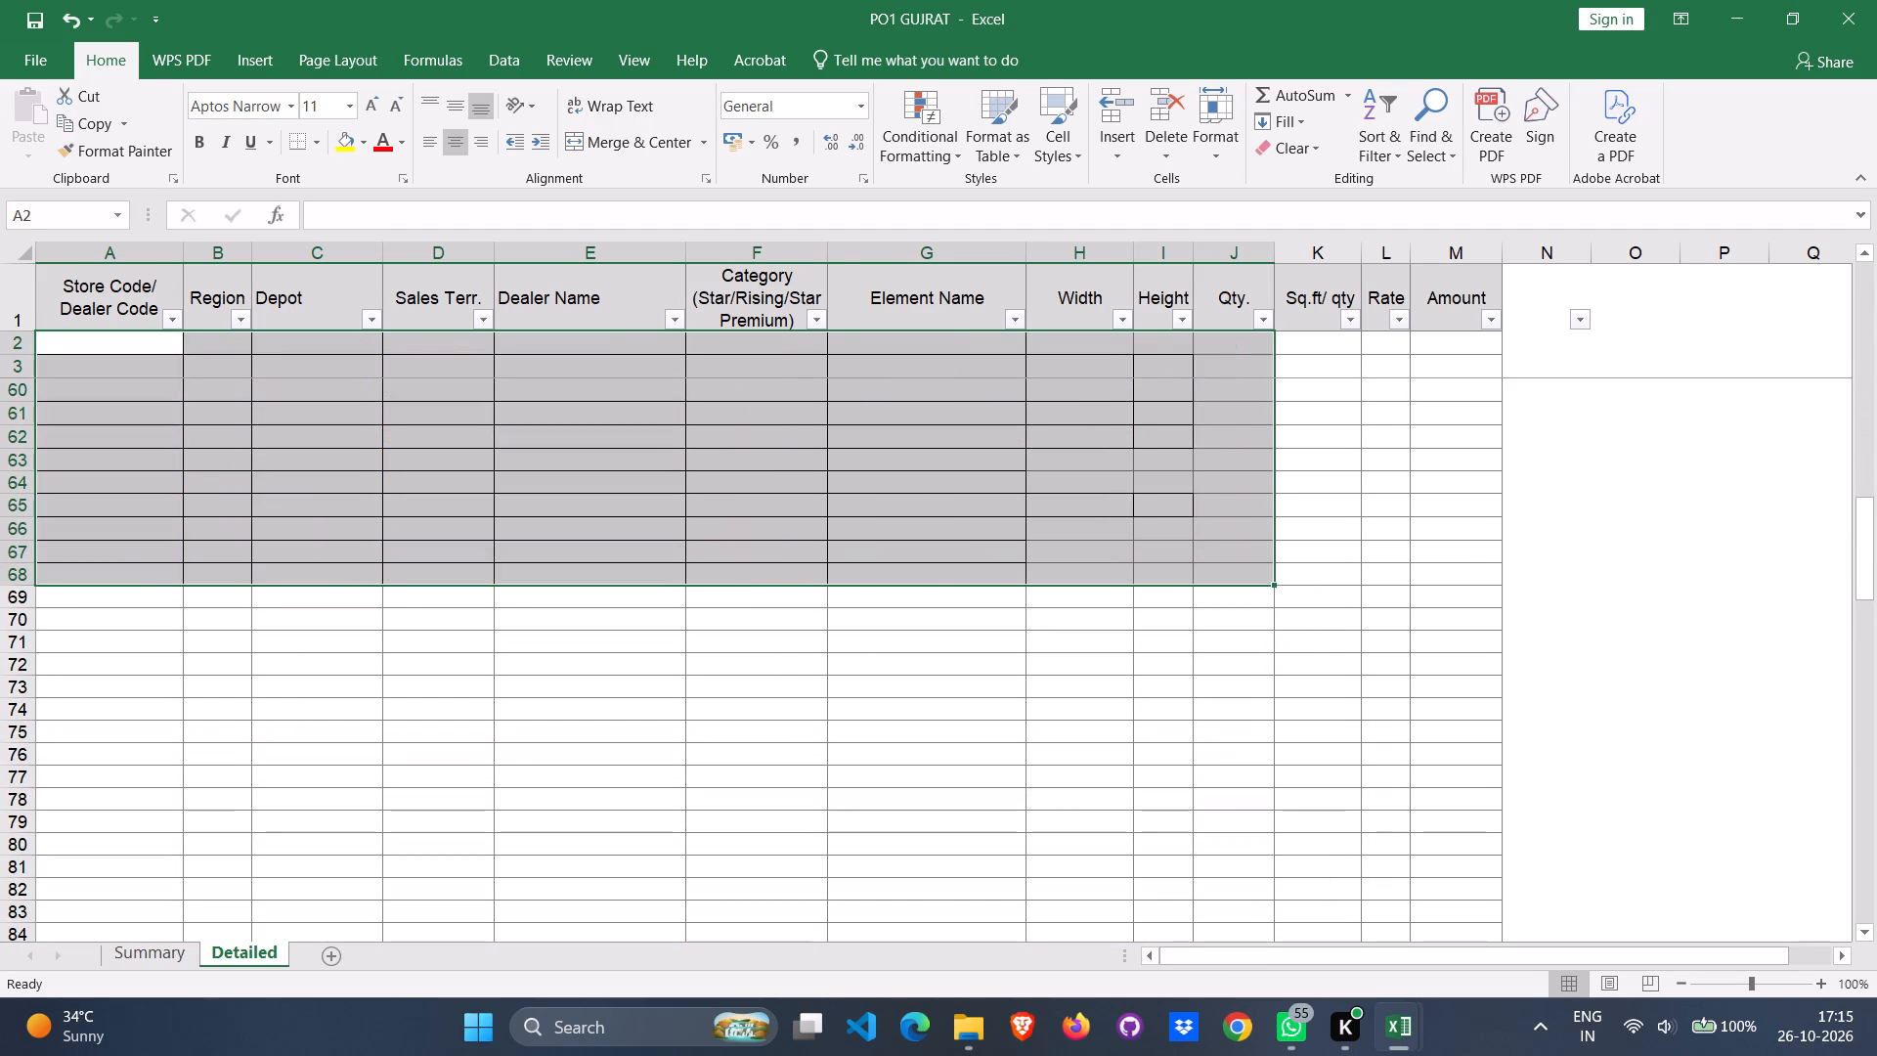
scroll(576, 572, "up", 15)
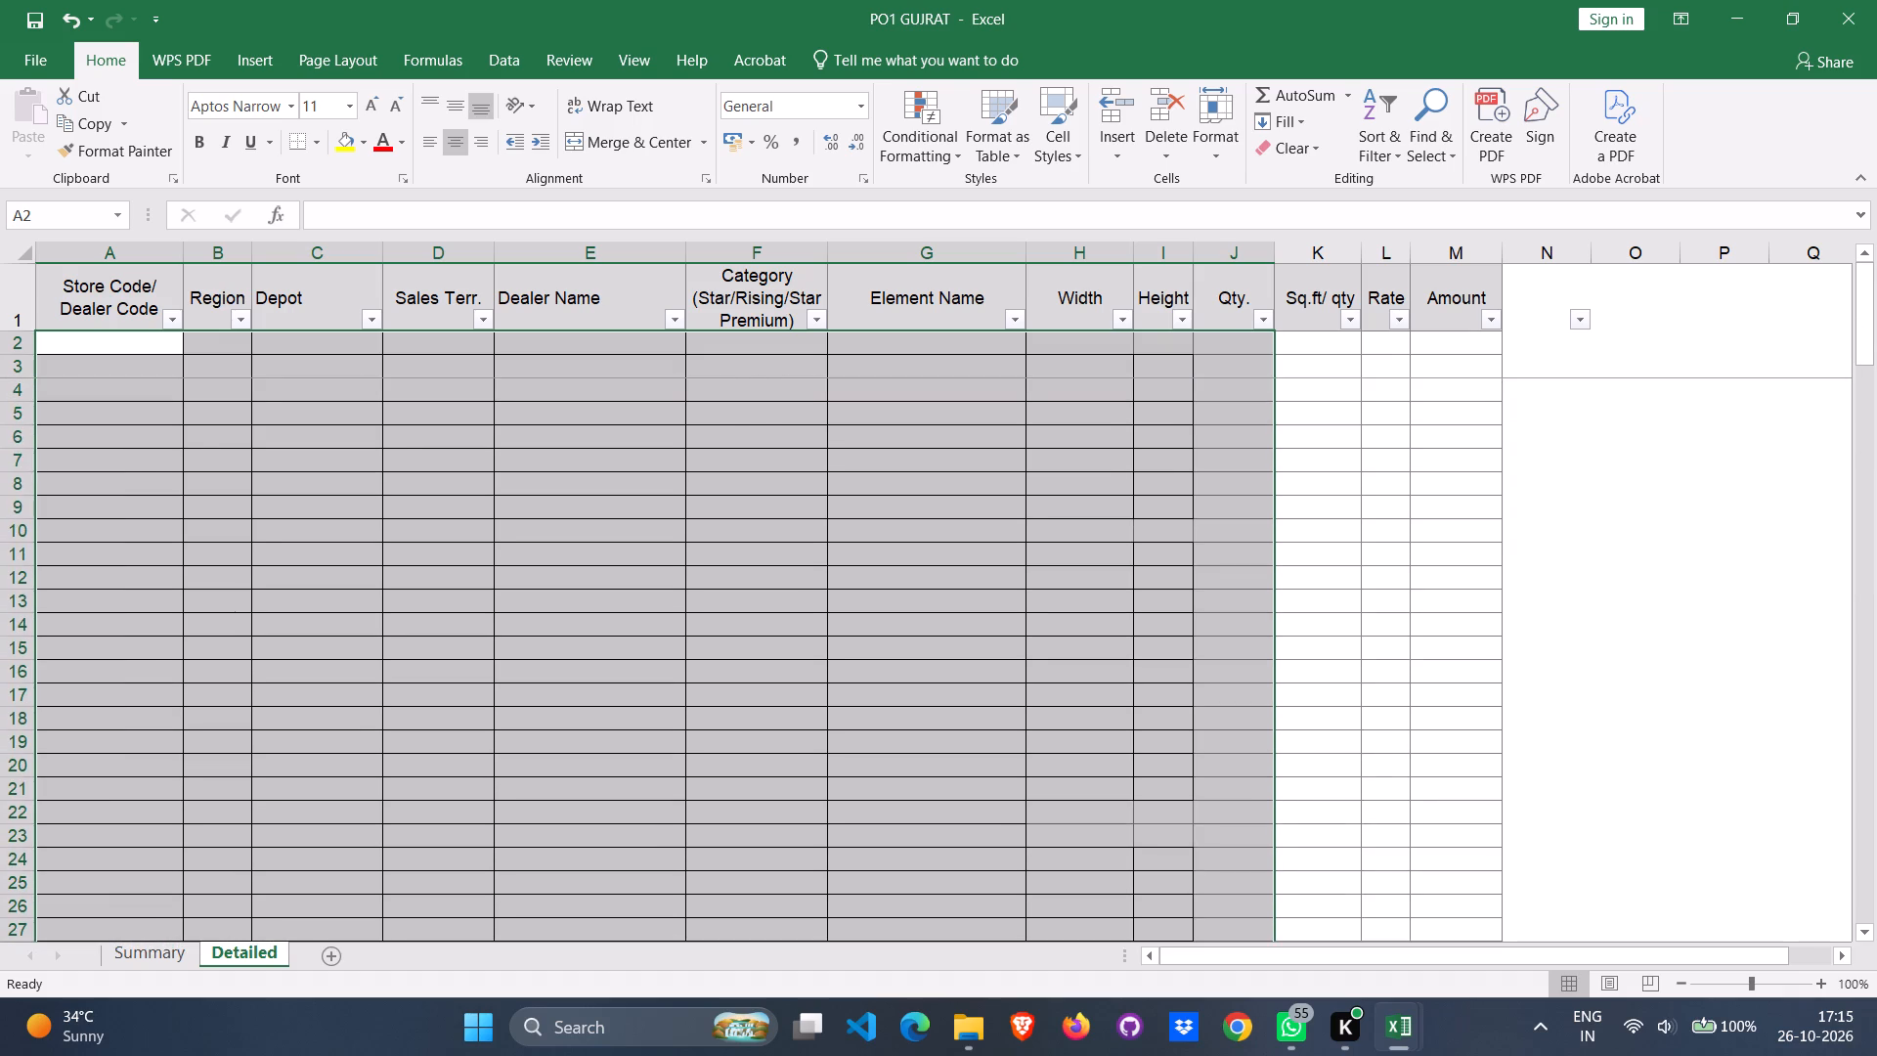
scroll(324, 577, "up", 10)
left_click(140, 340)
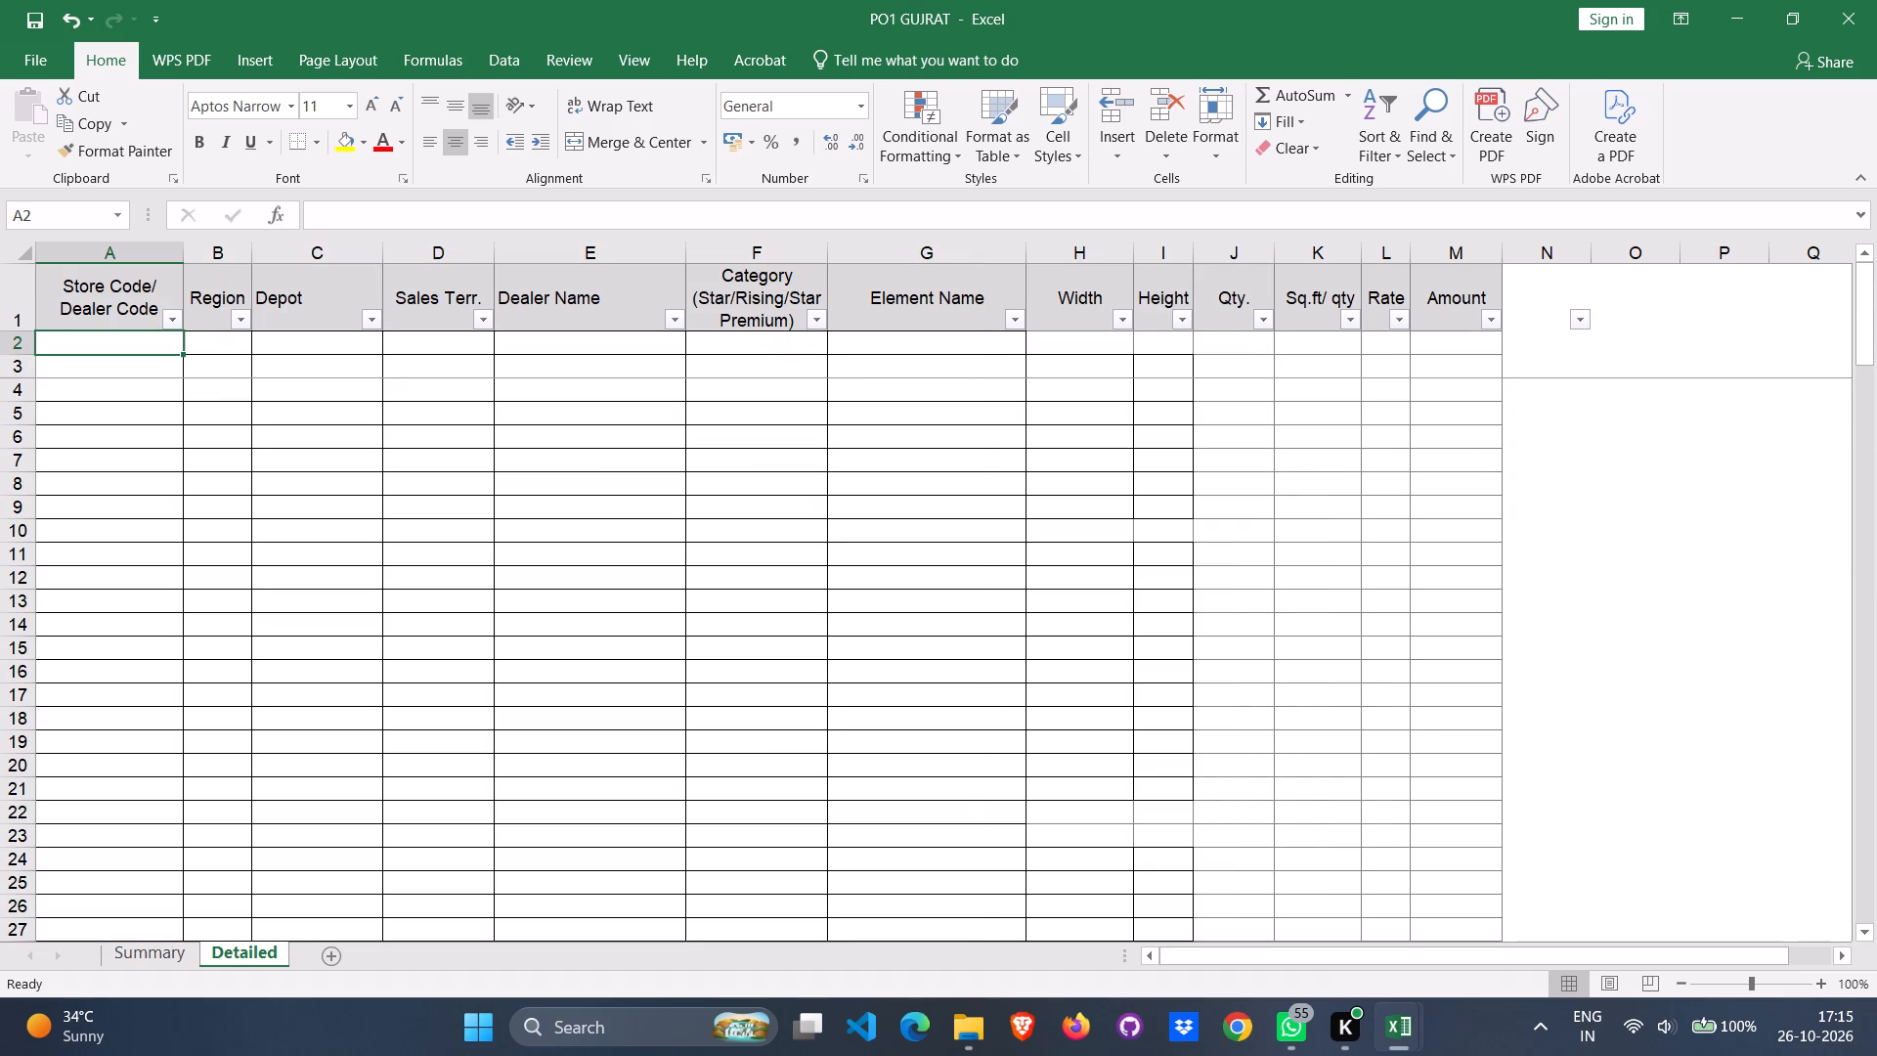
Copy the INDIA SALES details from Store Code through Category on the Summary sheet into row 2 of the Detailed sheet.
left_click(161, 952)
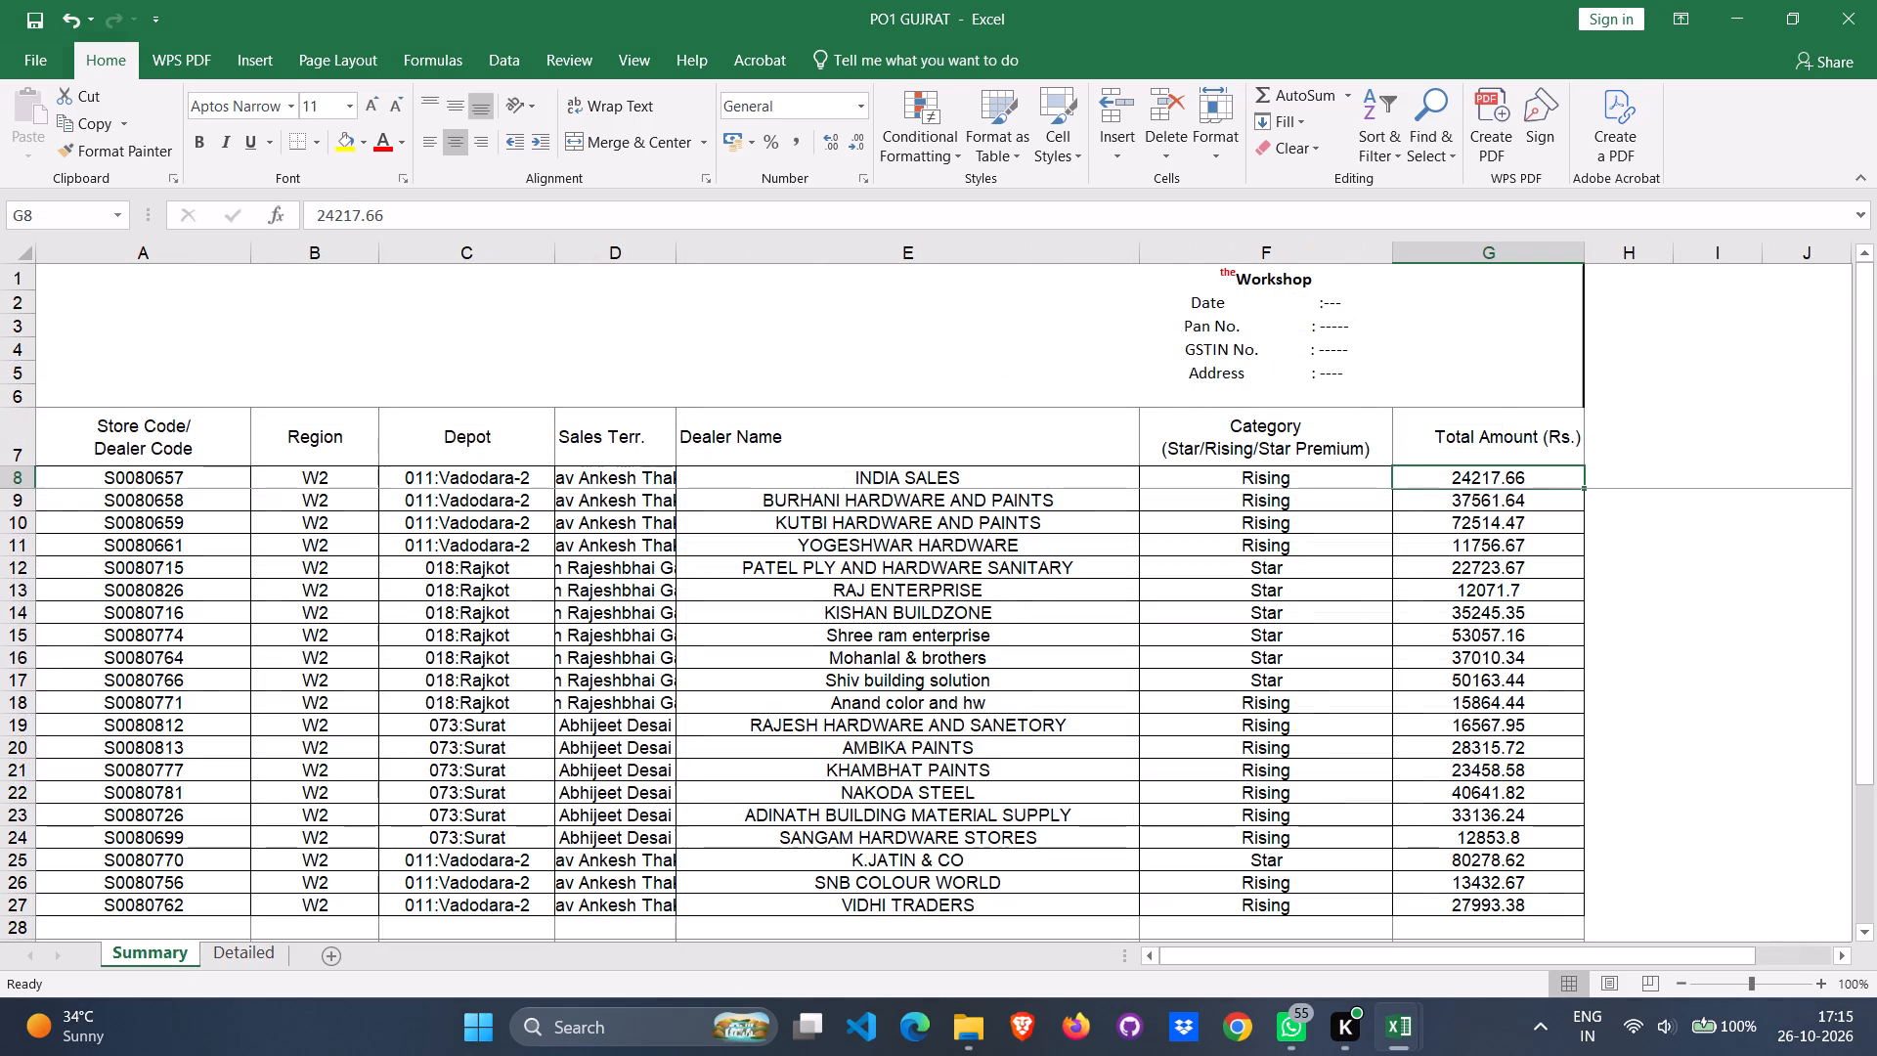
left_click(153, 481)
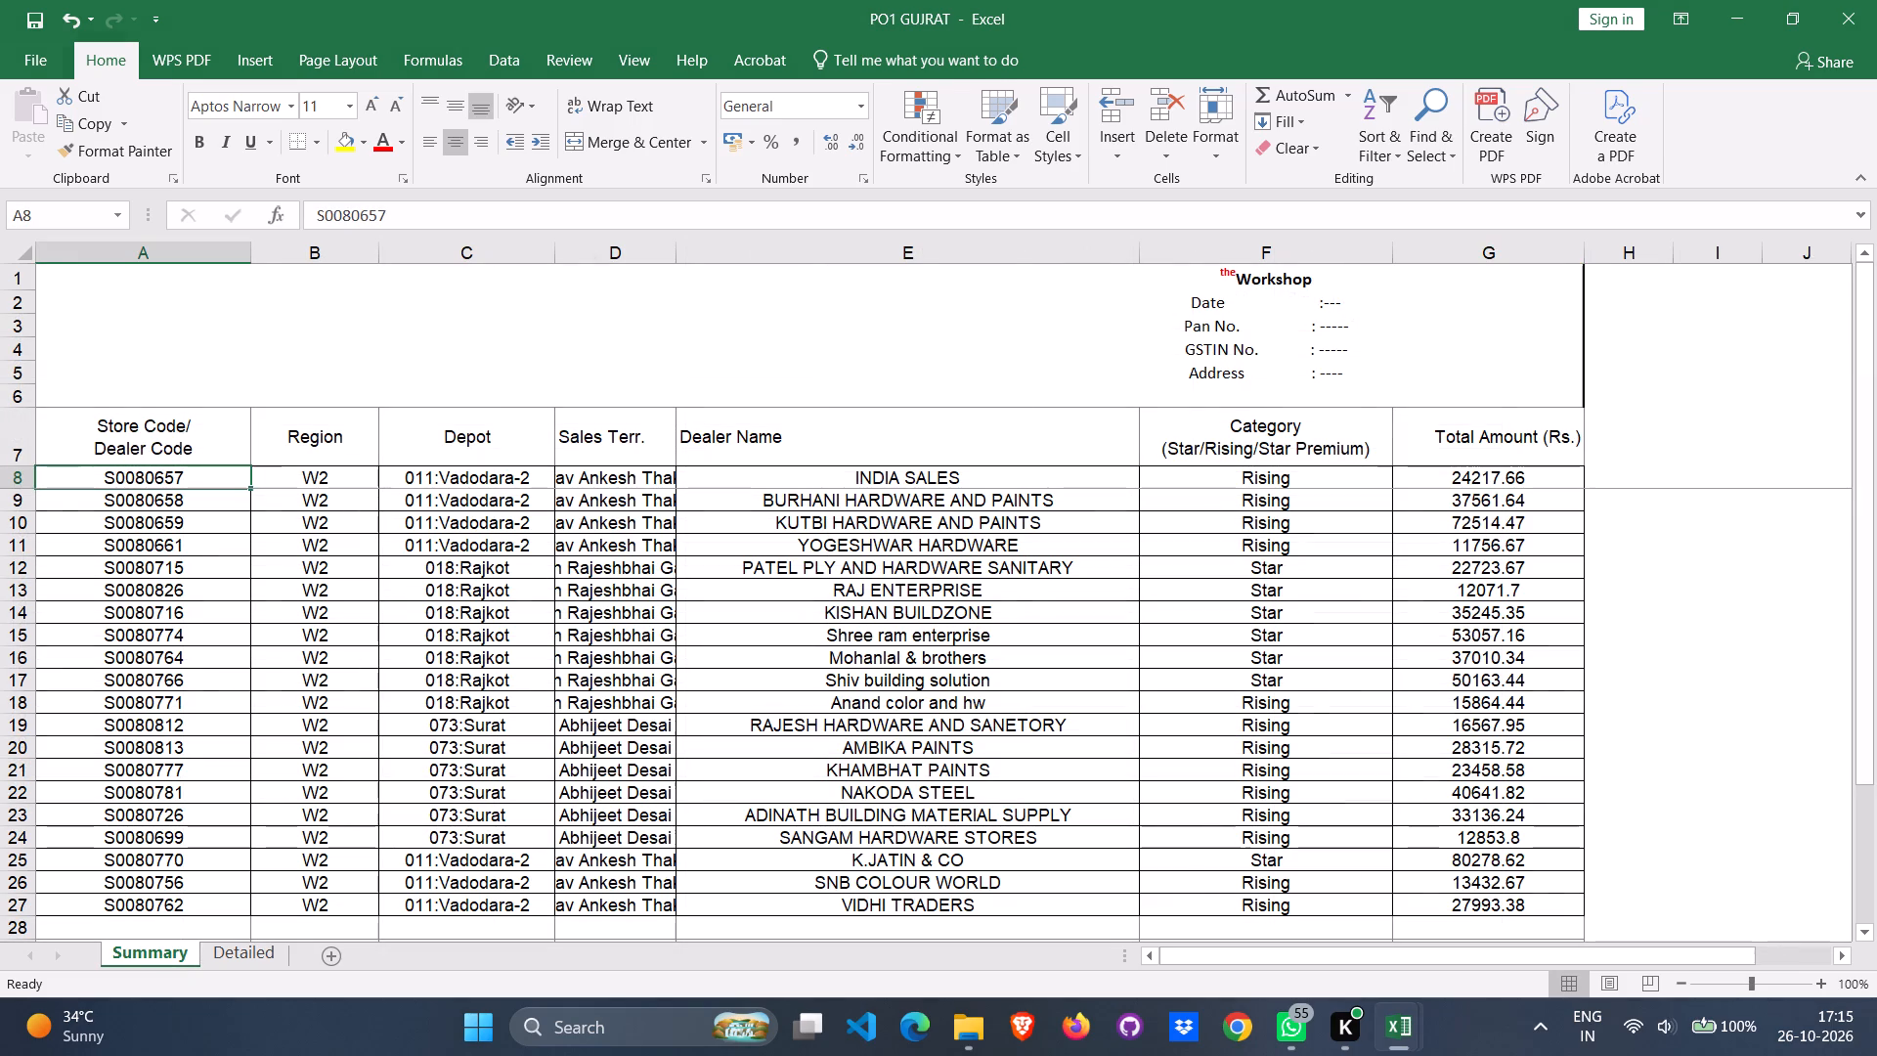
key("shift+Right")
key("shift+Right")
key("shift+Right")
key("shift+Right")
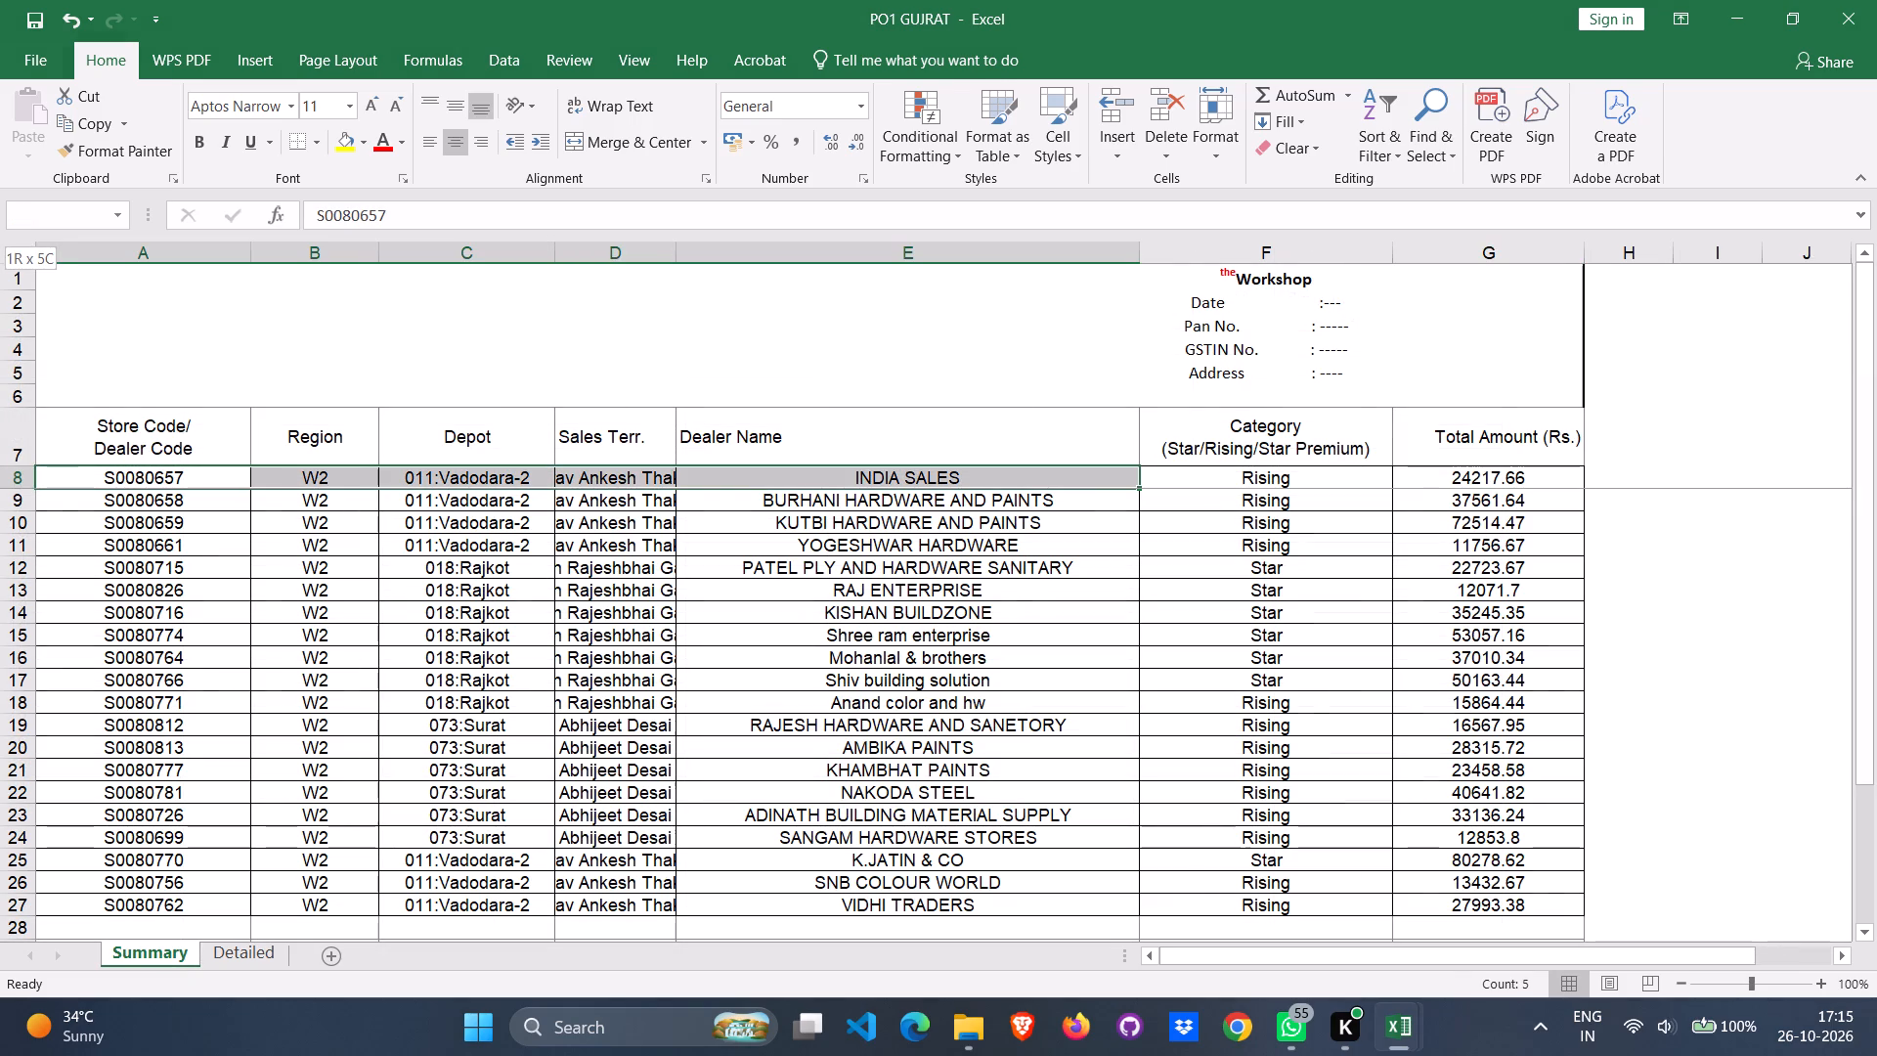
key("shift+Right")
key("ctrl+c")
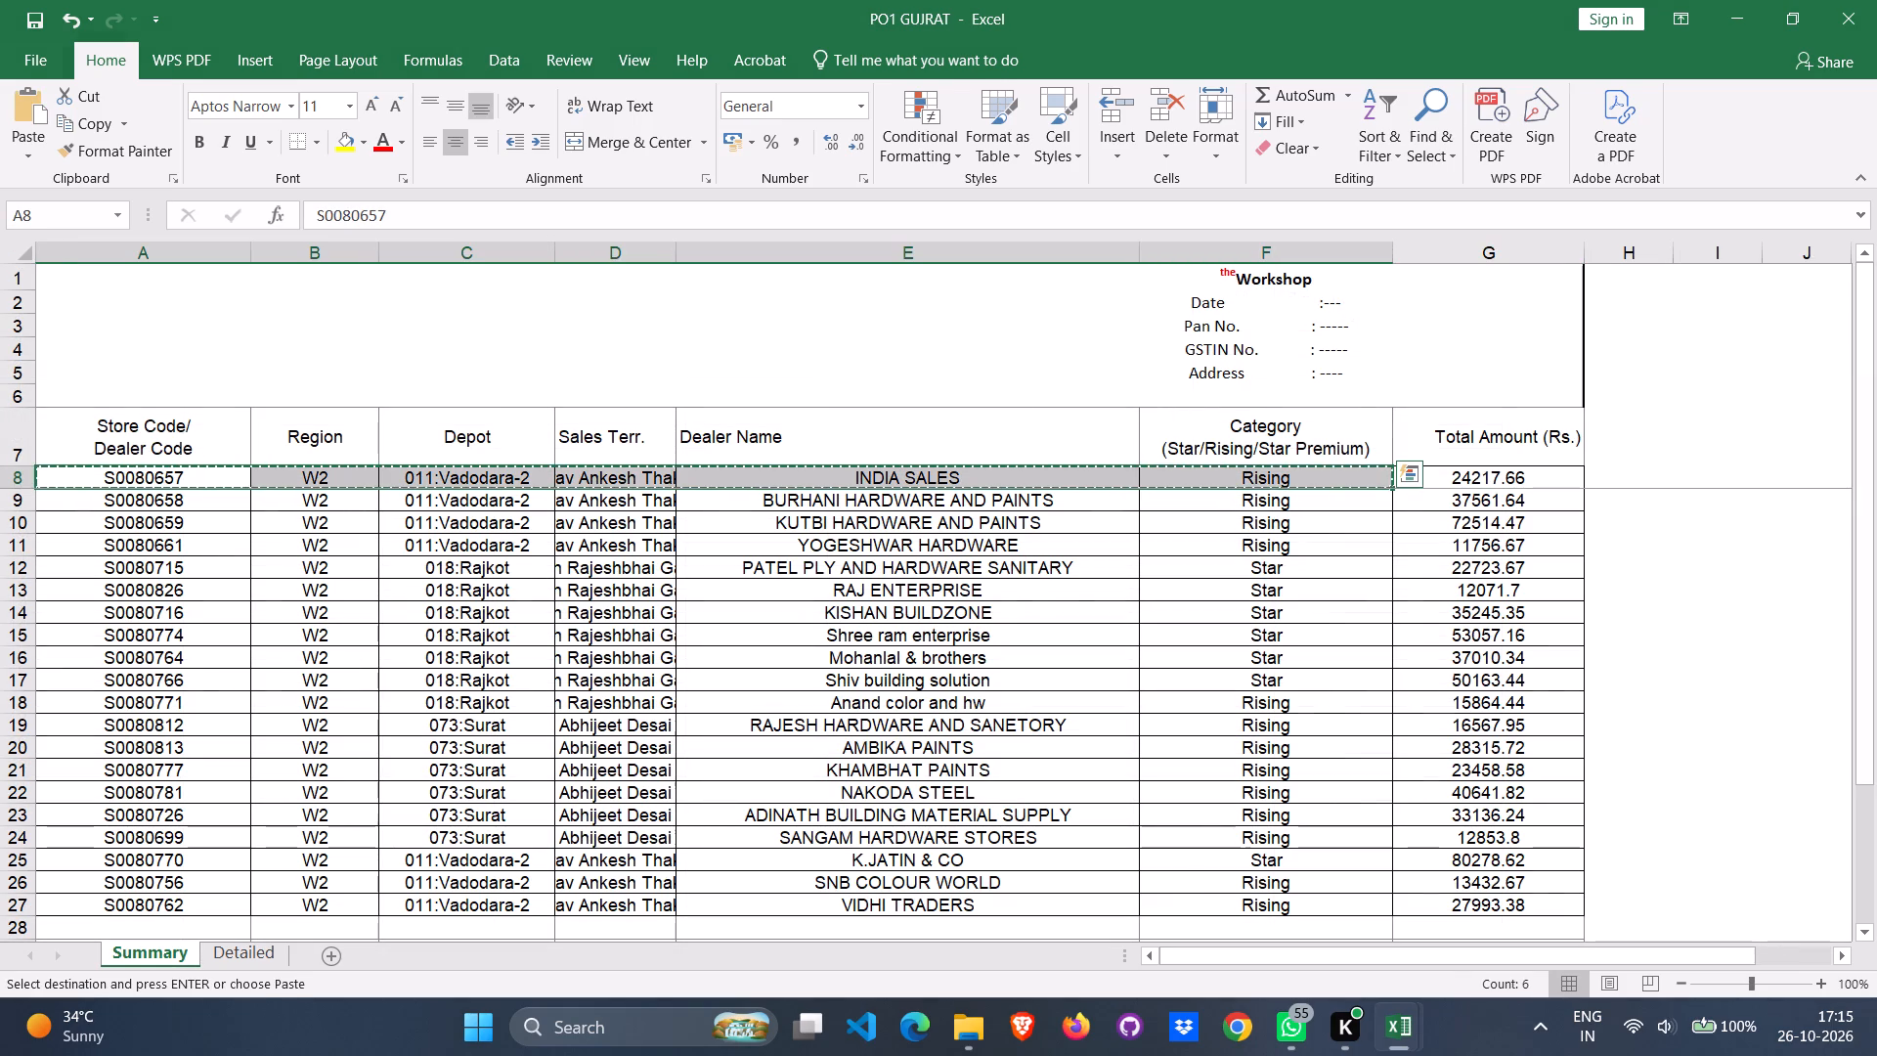
left_click(226, 946)
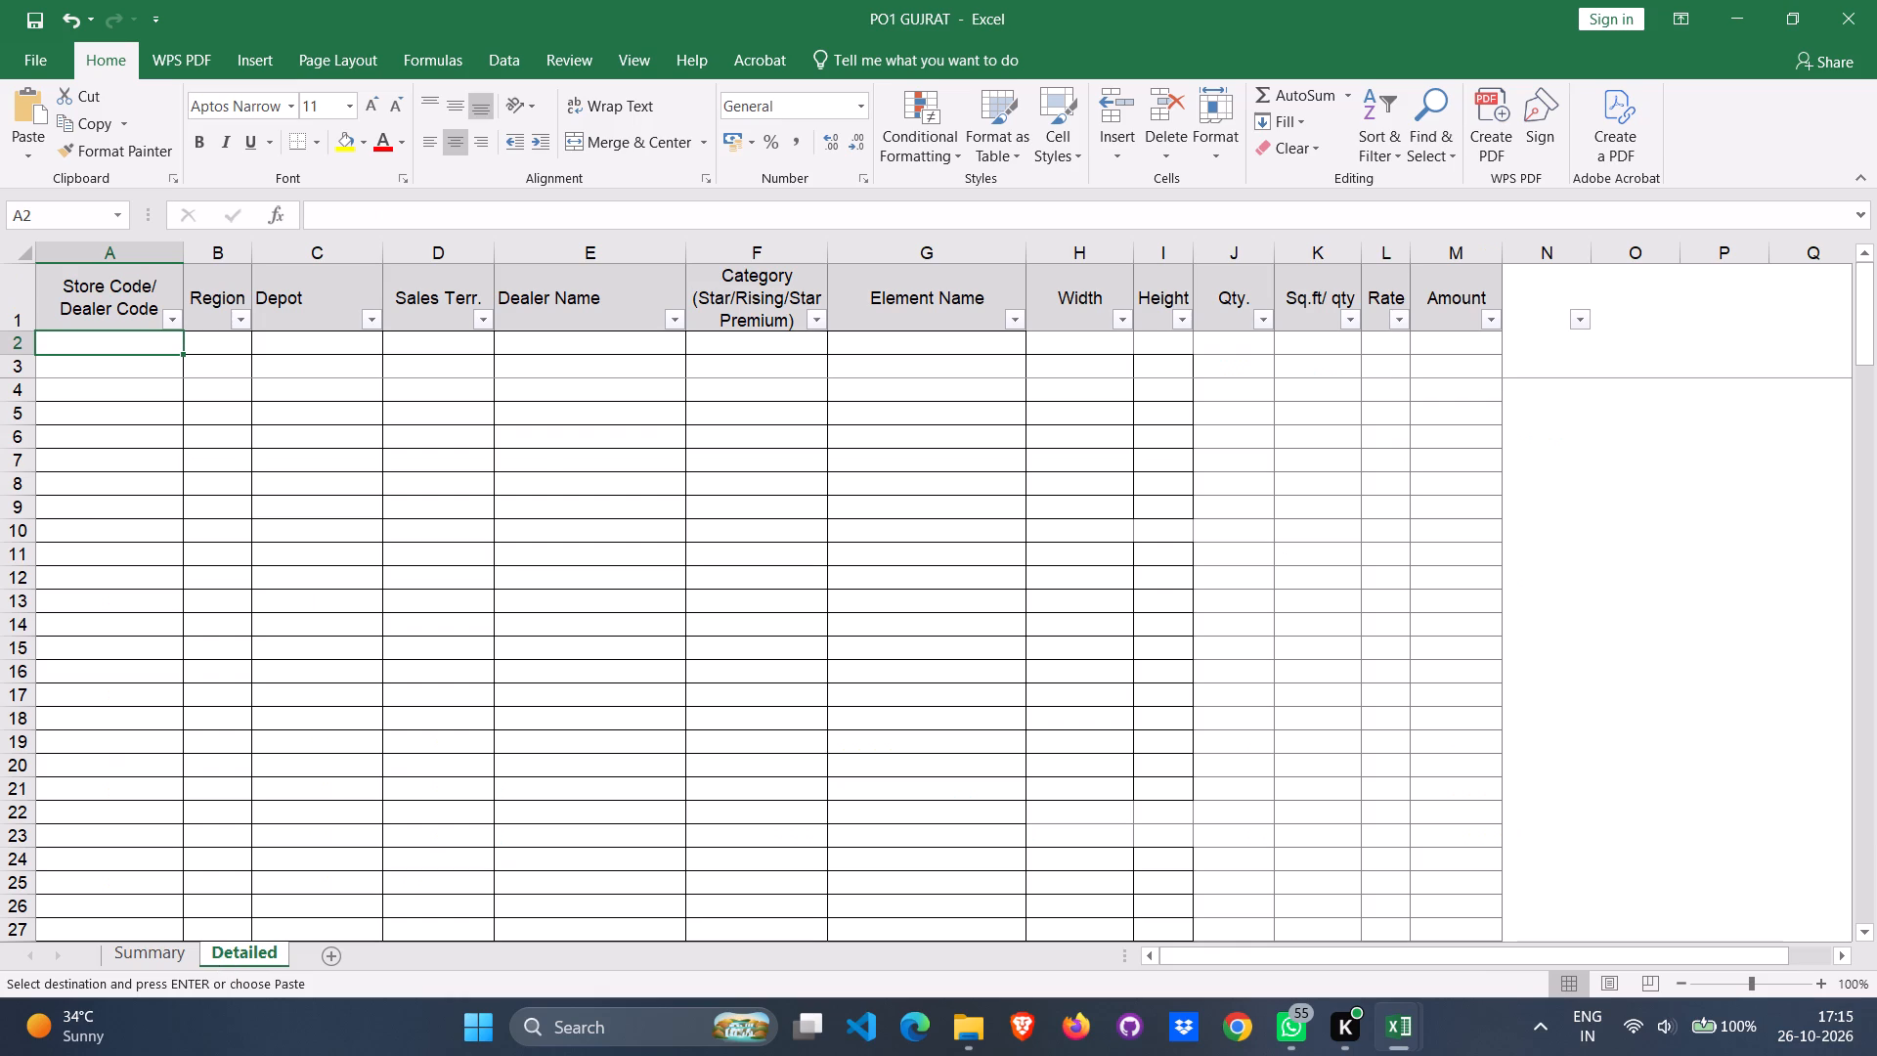
key("ctrl+v")
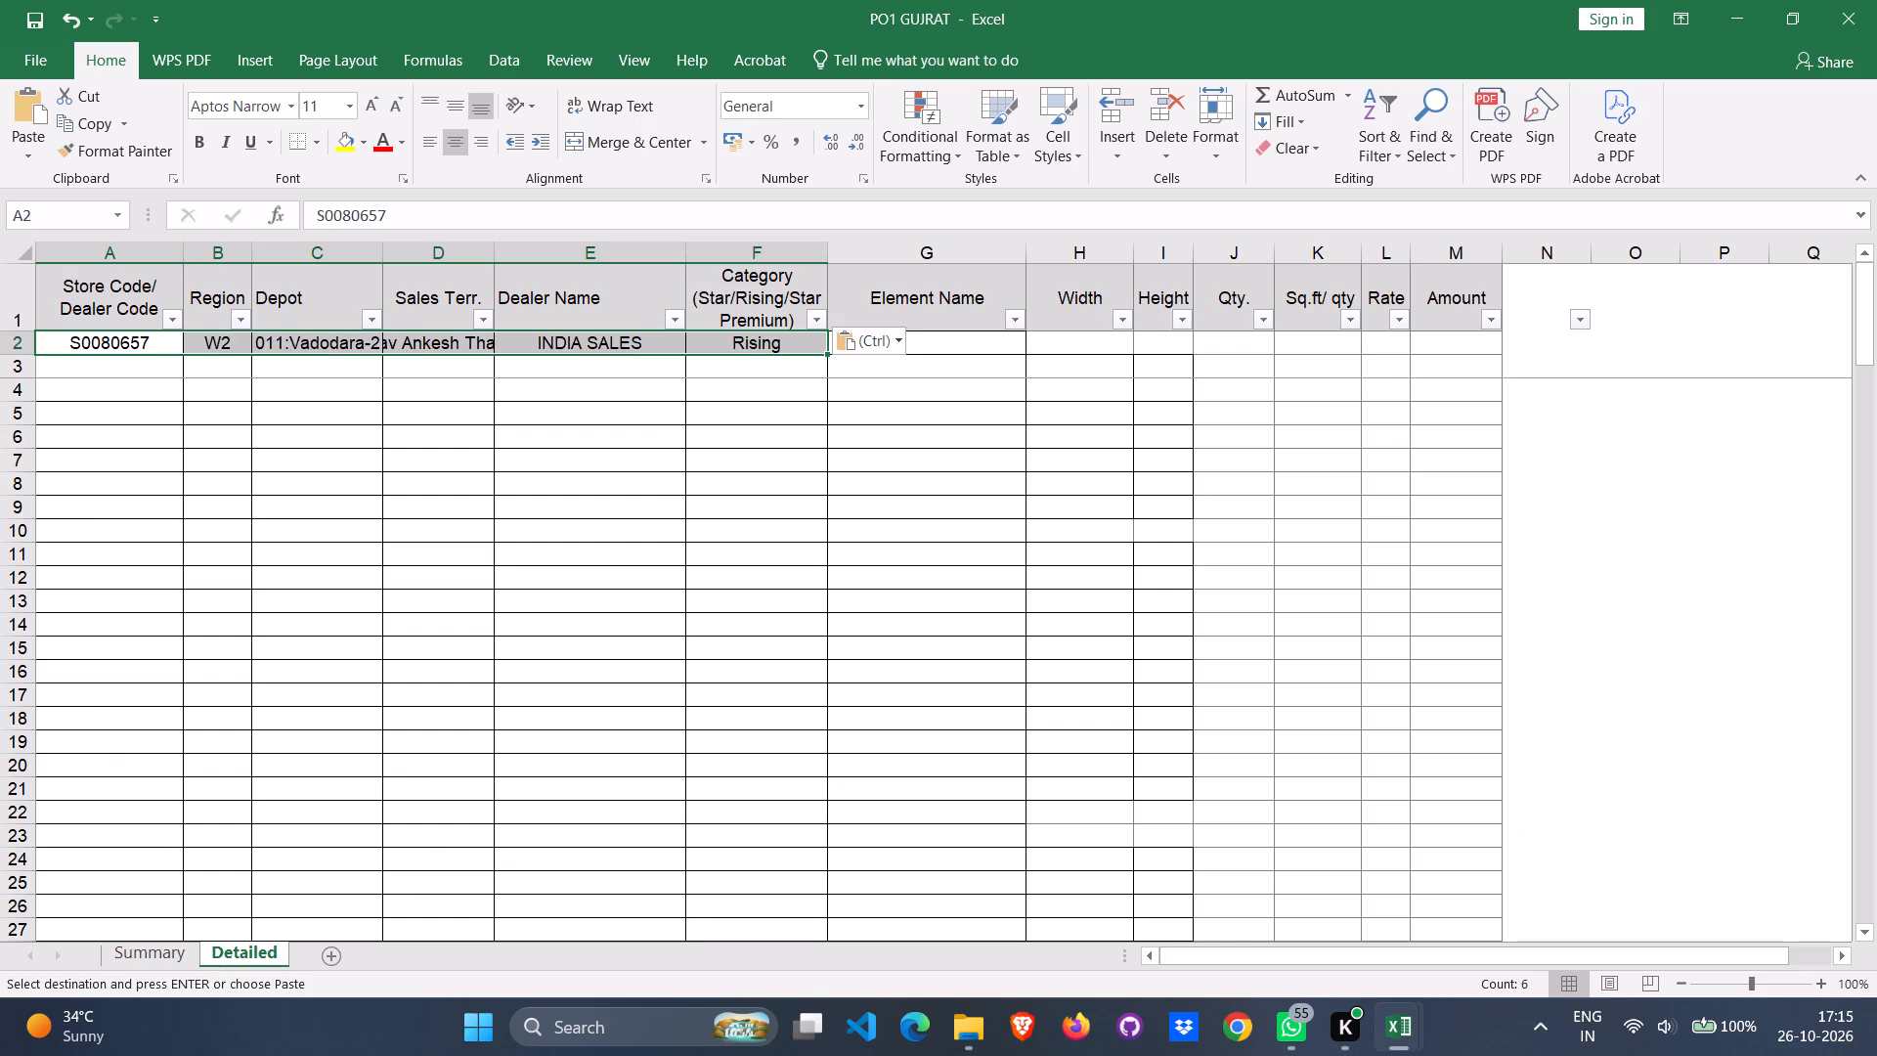
Copy SERVICE FLANGE and the three Outside Branding names from the INDIA SALES quotation into Element Name, starting at G2 of the Detailed sheet.
left_click(952, 344)
key("alt+Tab")
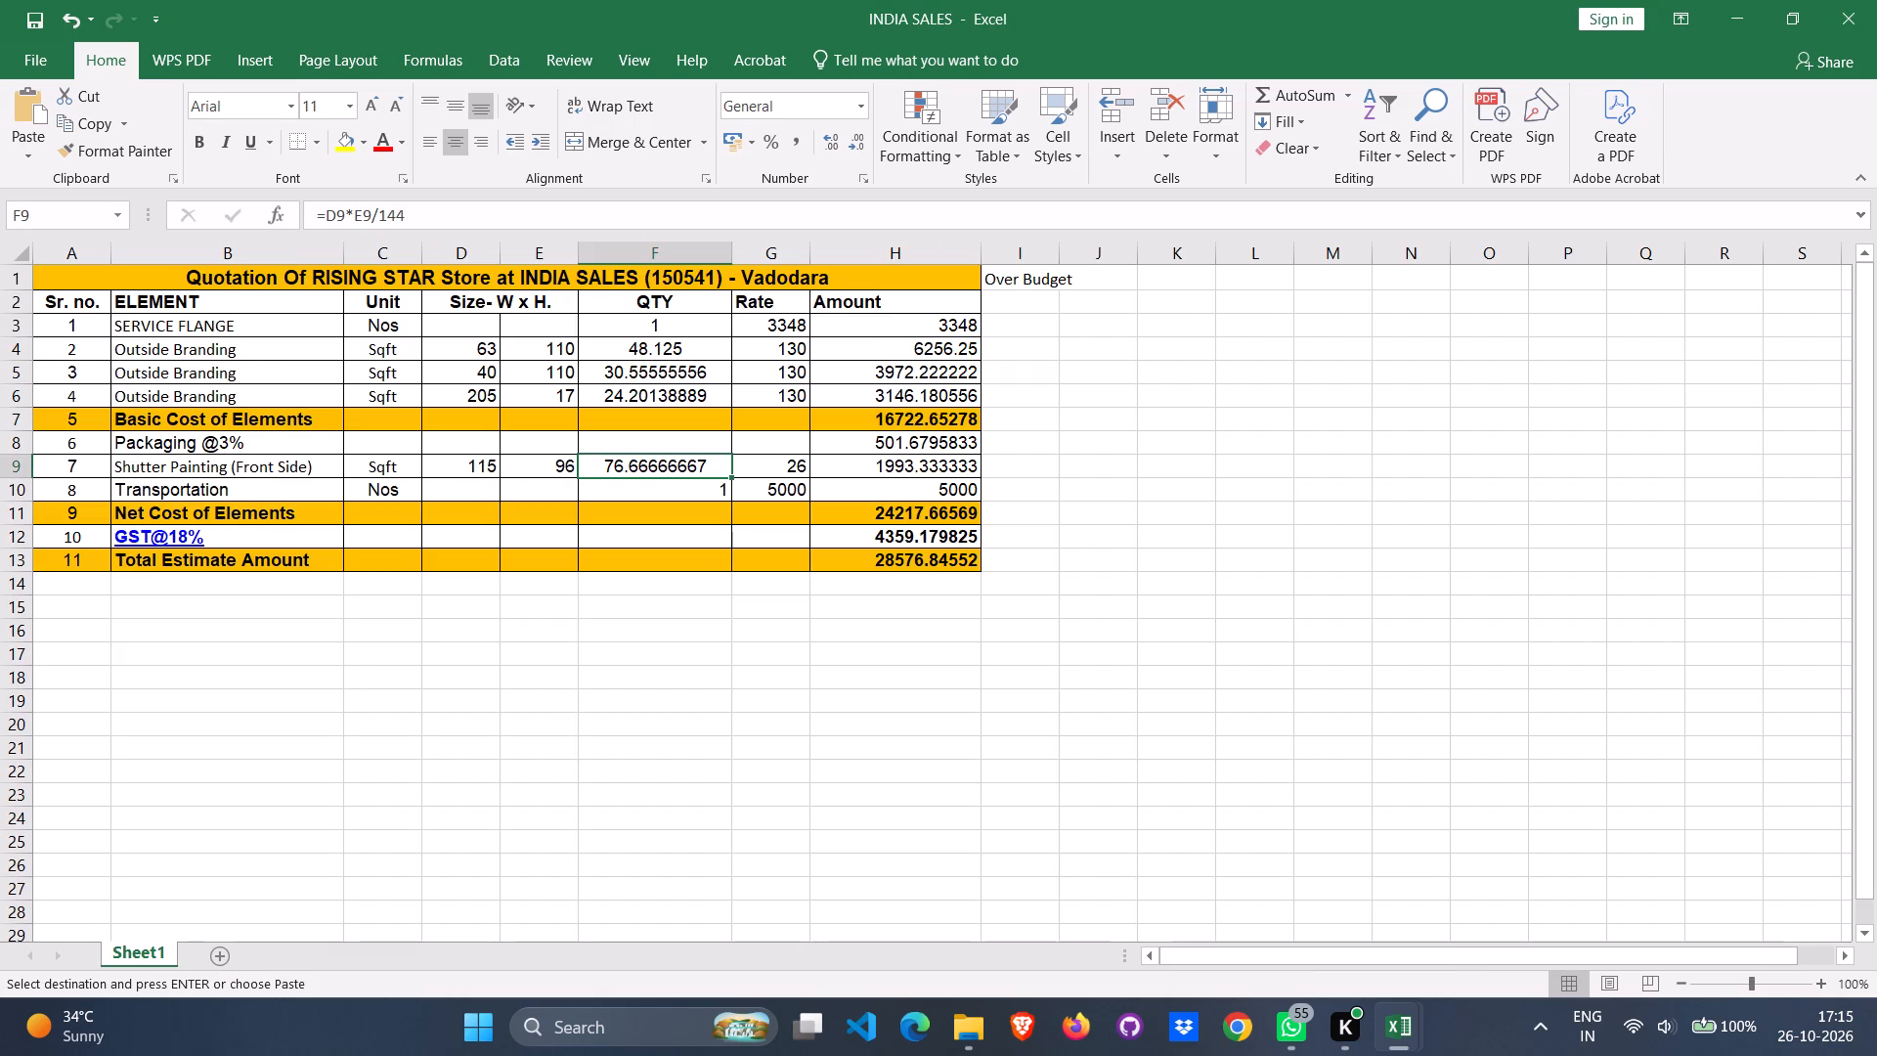
left_click(233, 327)
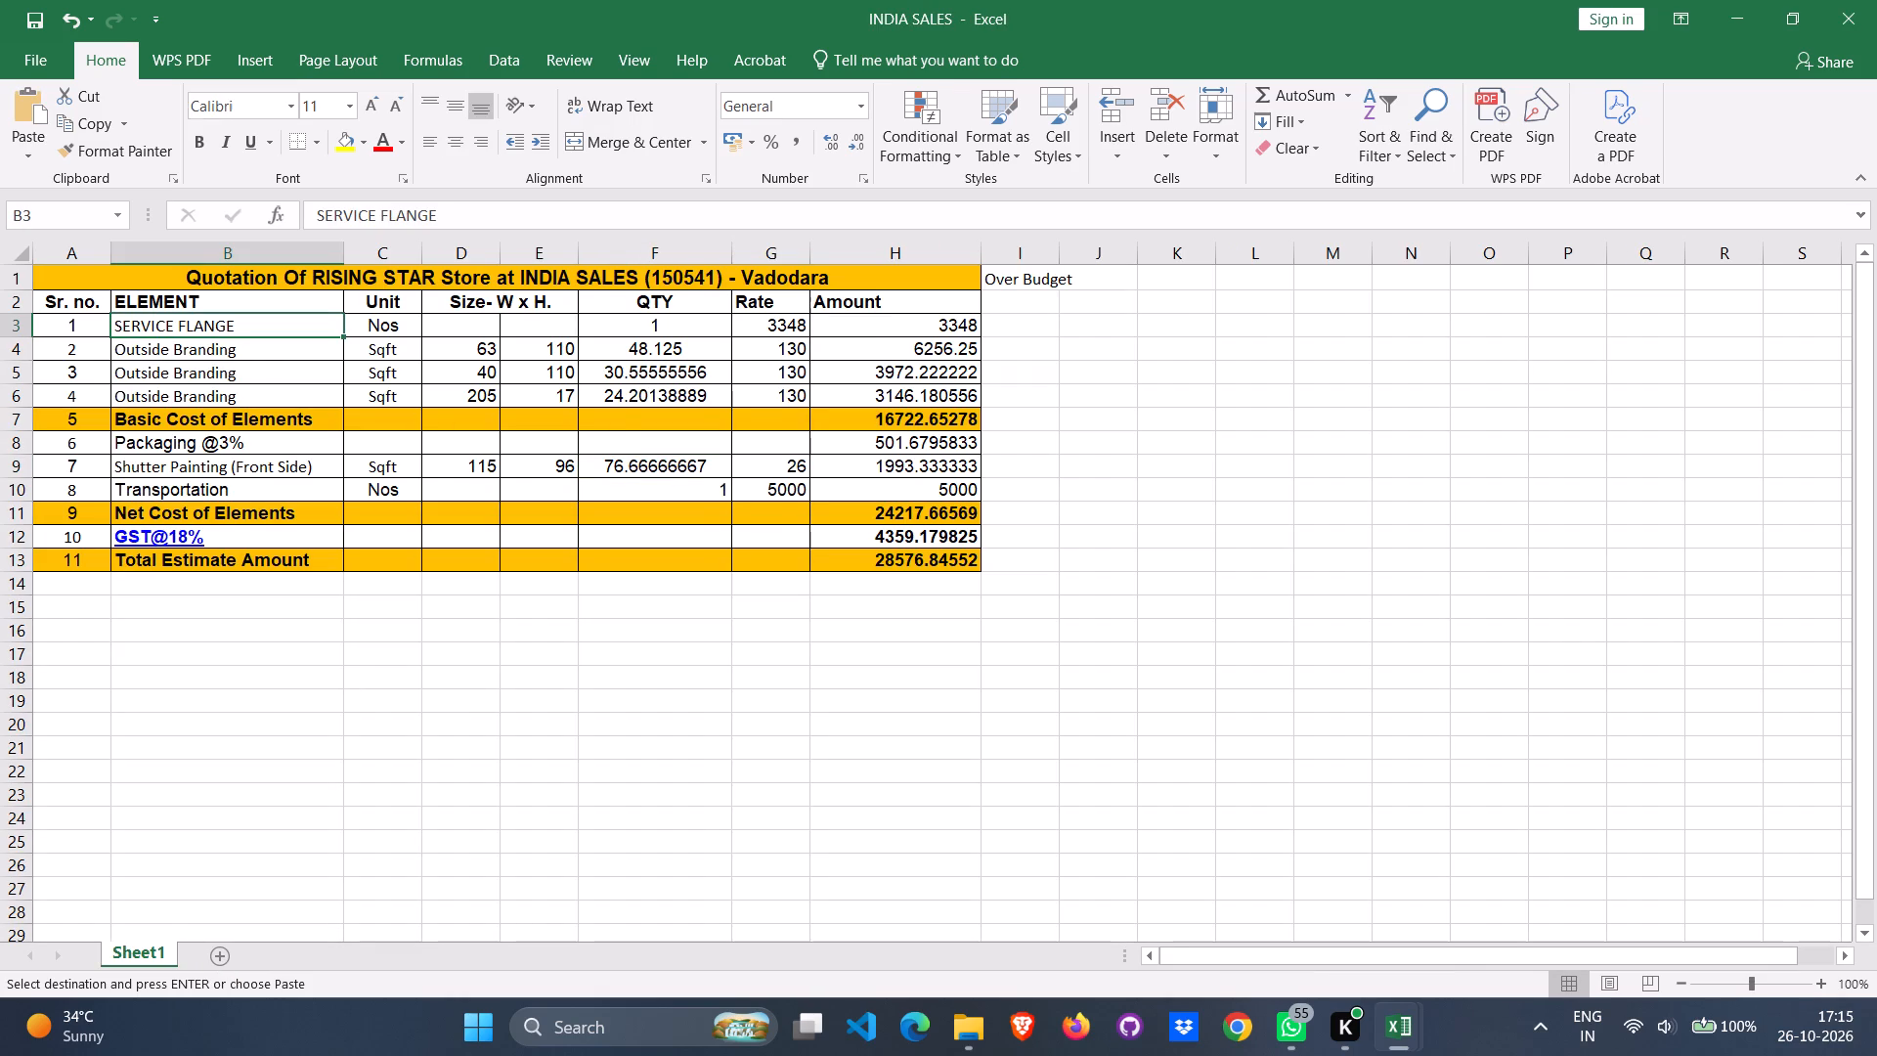
key("shift+Down")
key("shift+Down")
key("shift+Down")
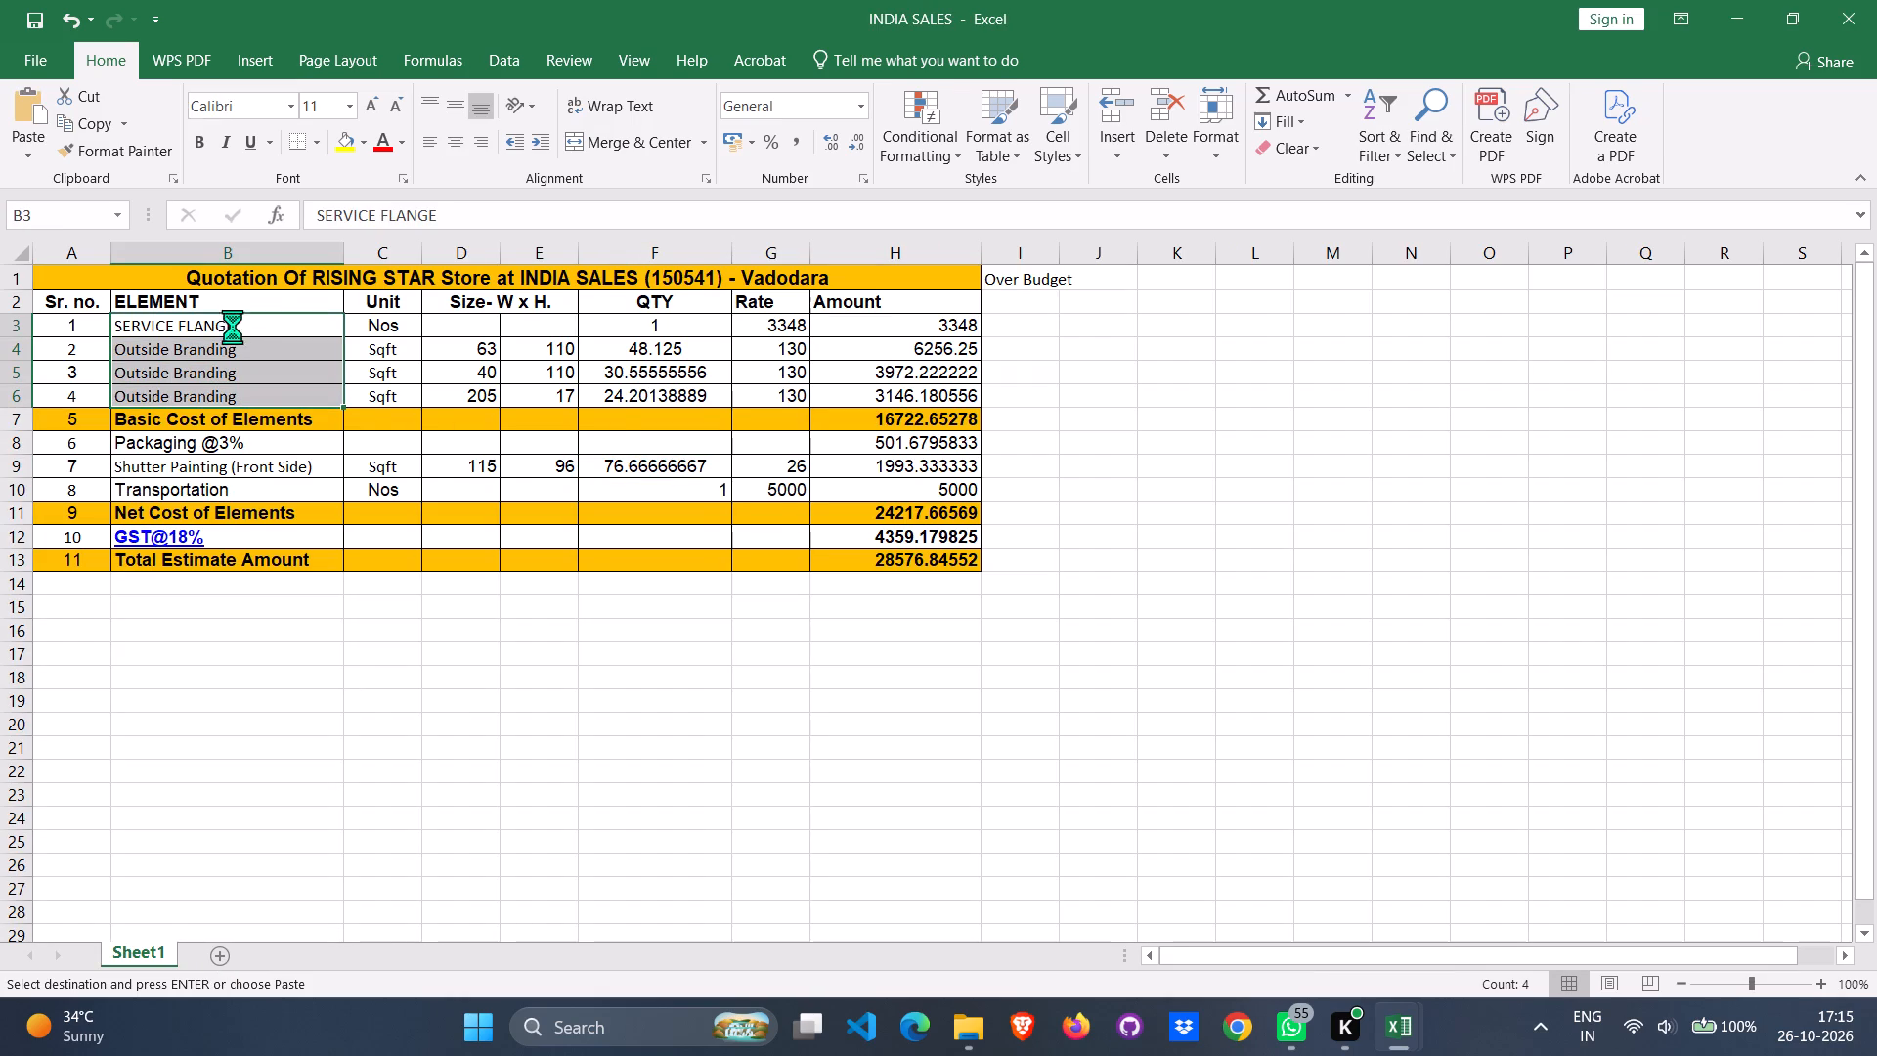
key("ctrl+c")
key("alt+Tab")
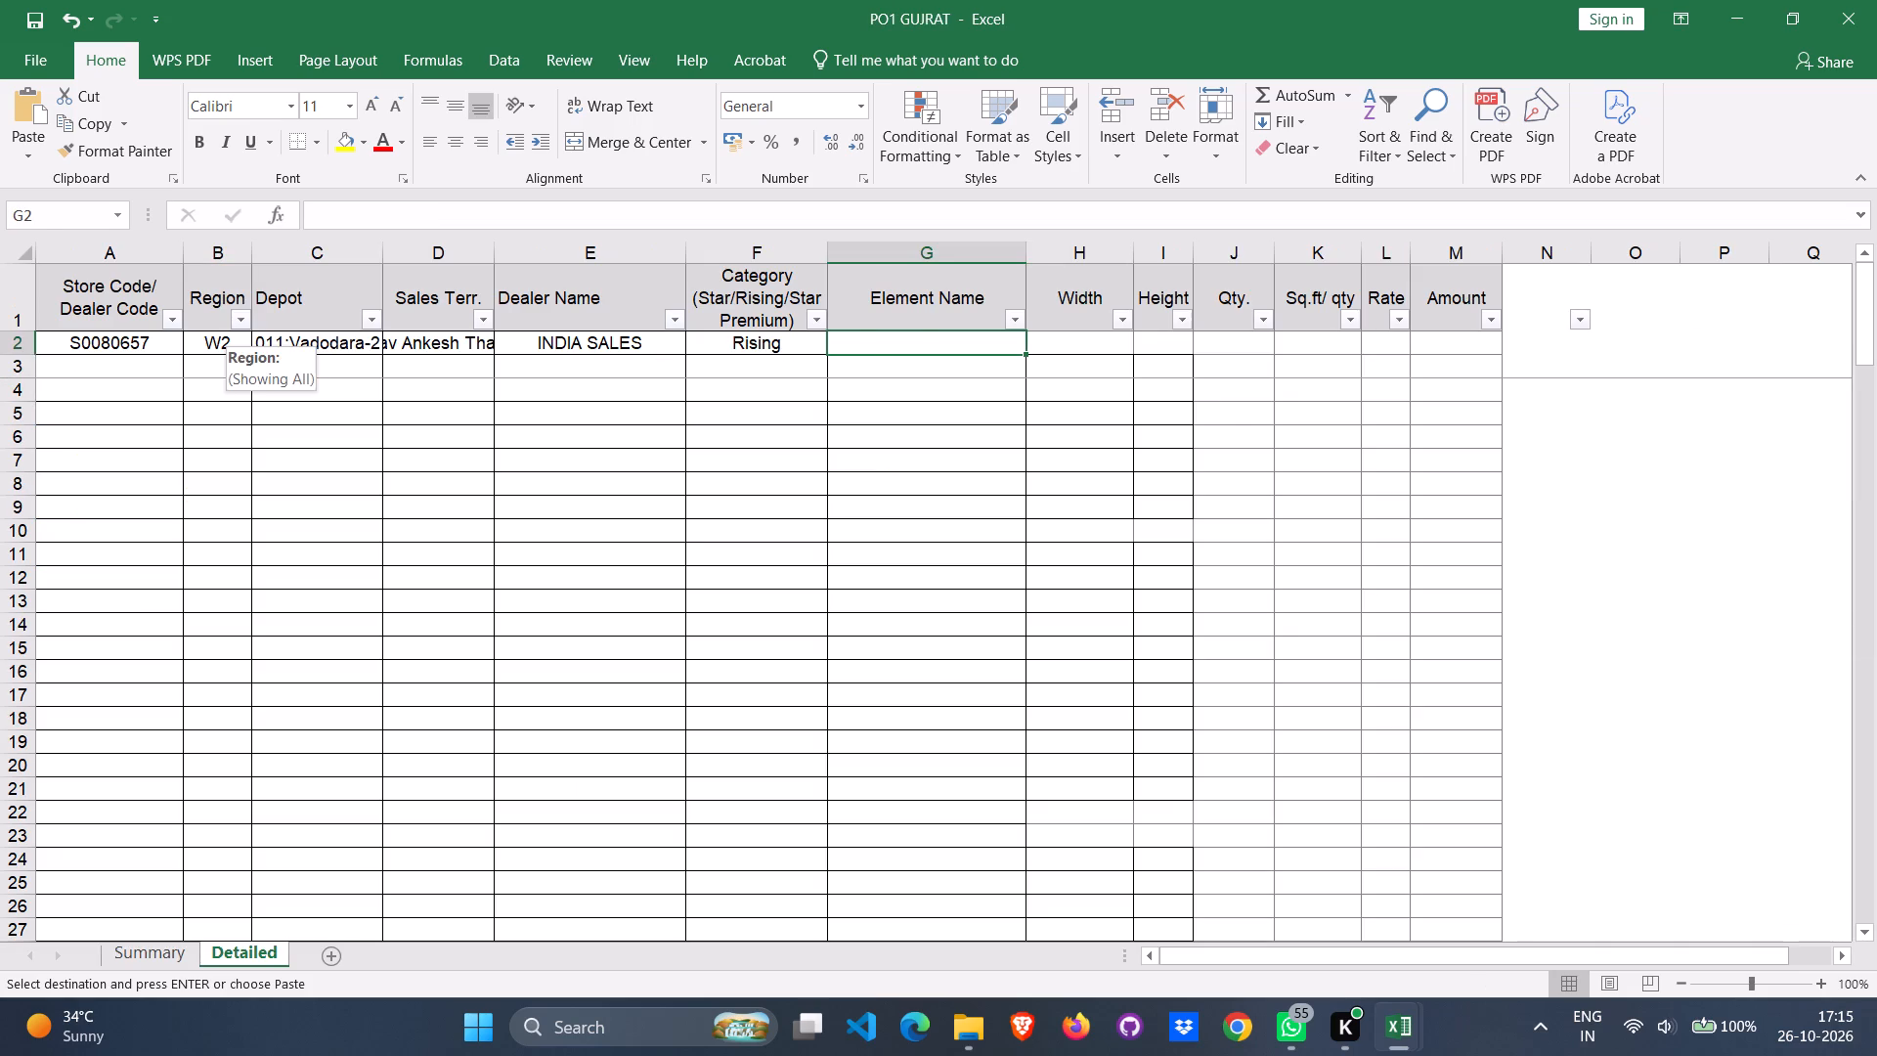
key("ctrl+v")
Copy the widths and heights of the quotation's first four elements into the Width and Height columns, starting at H2 of the Detailed sheet.
key("alt+Tab")
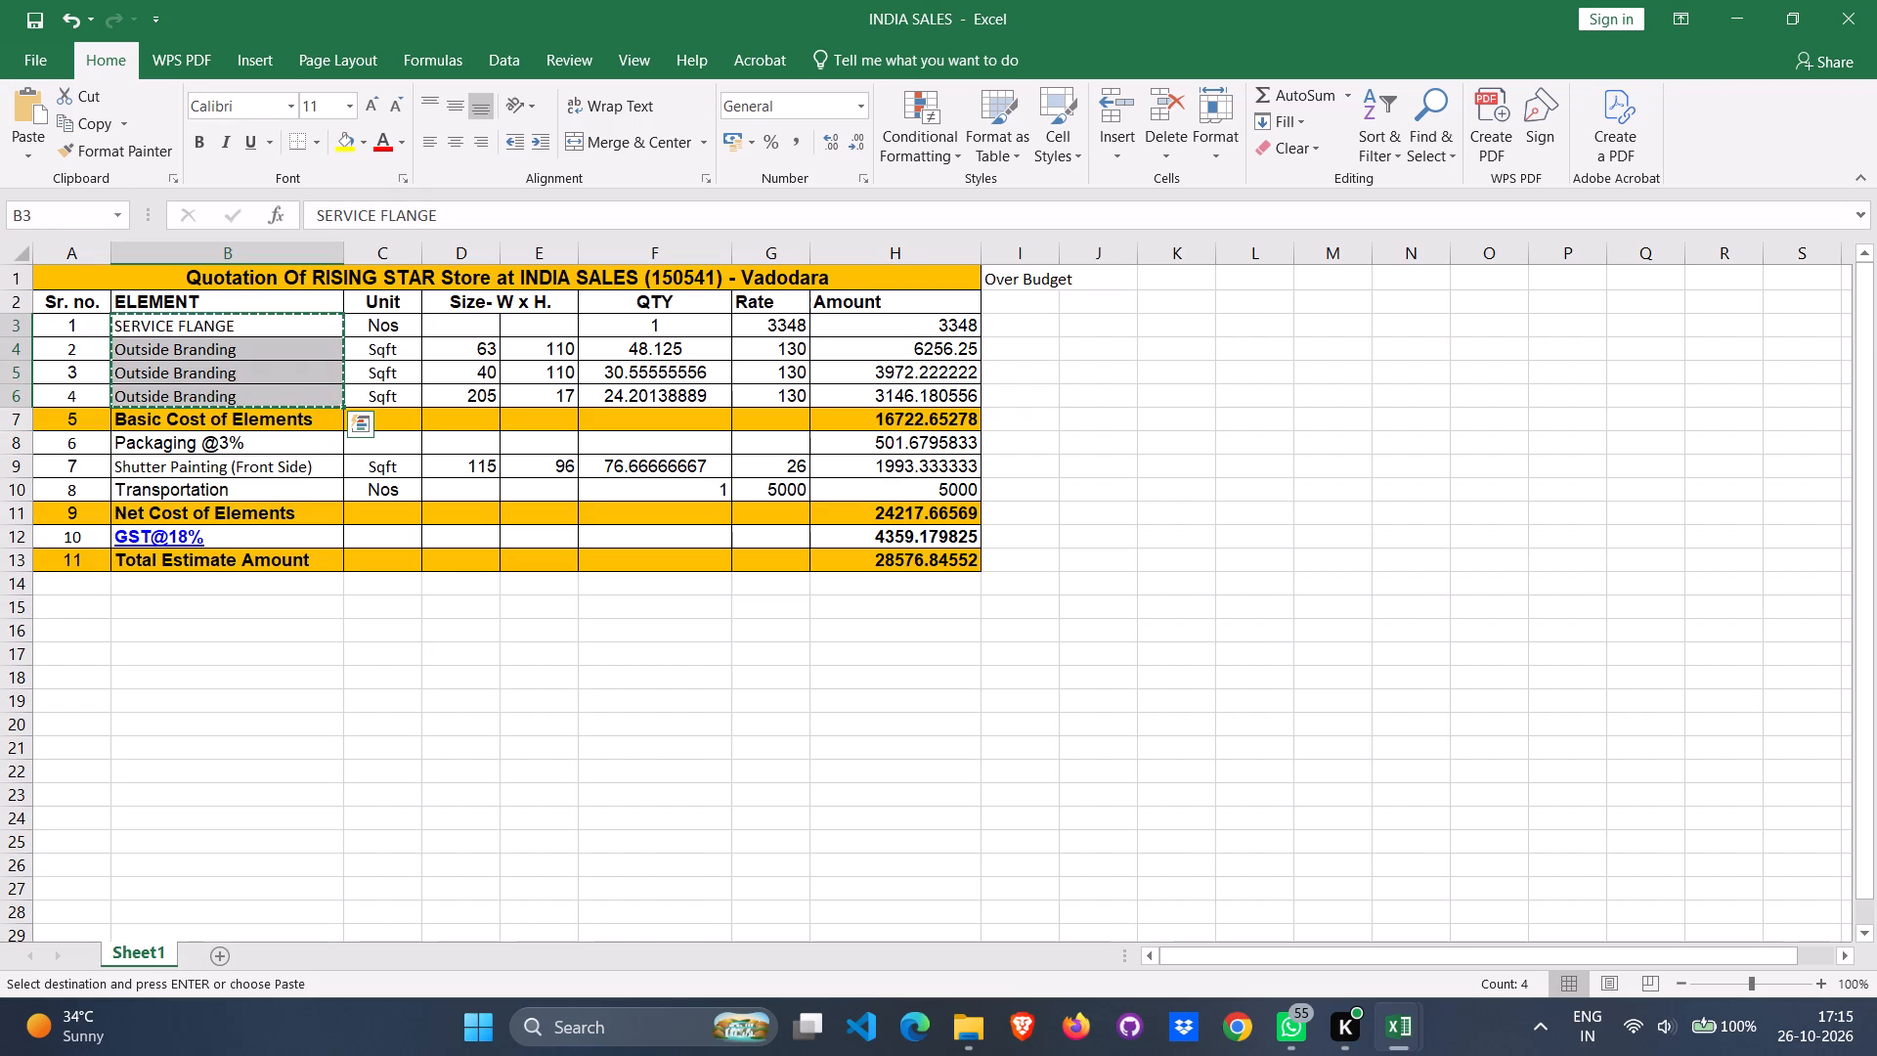
left_click(457, 326)
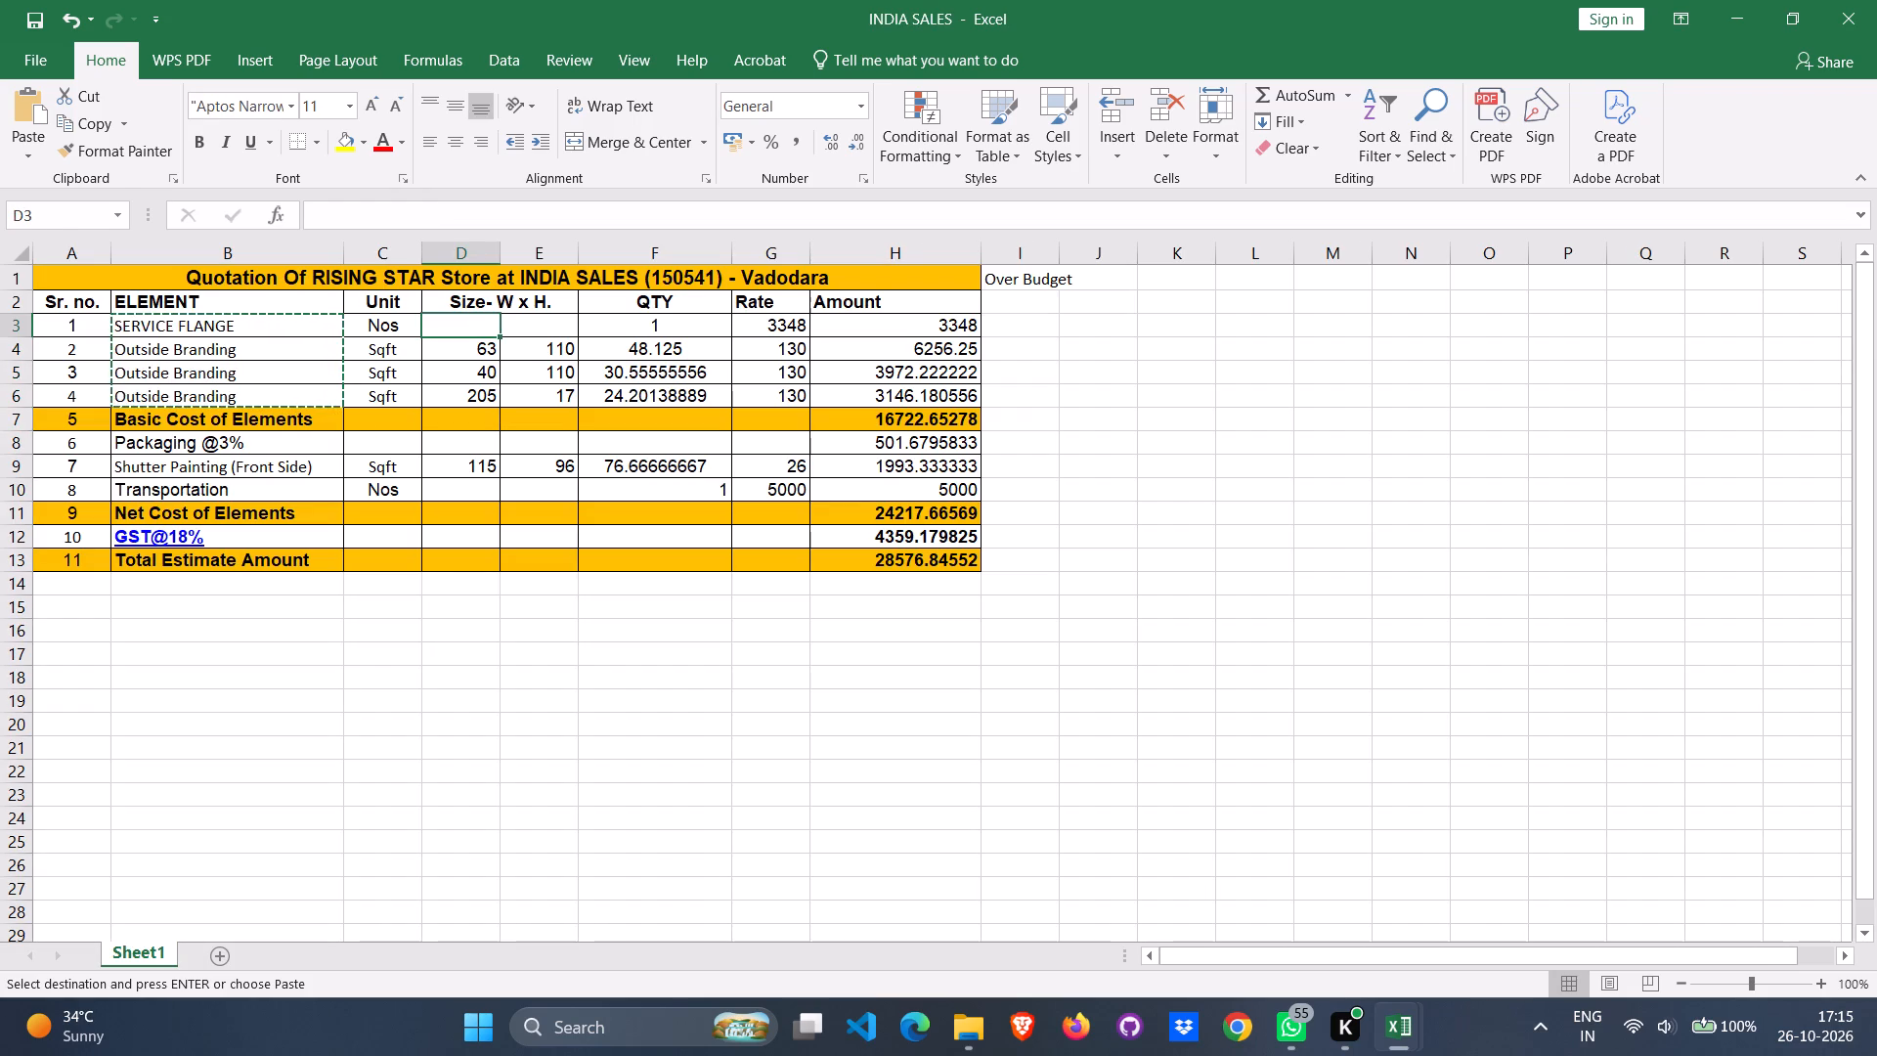
key("shift+Right")
key("shift+Down")
key("shift+Down")
key("shift+Down")
key("ctrl+c")
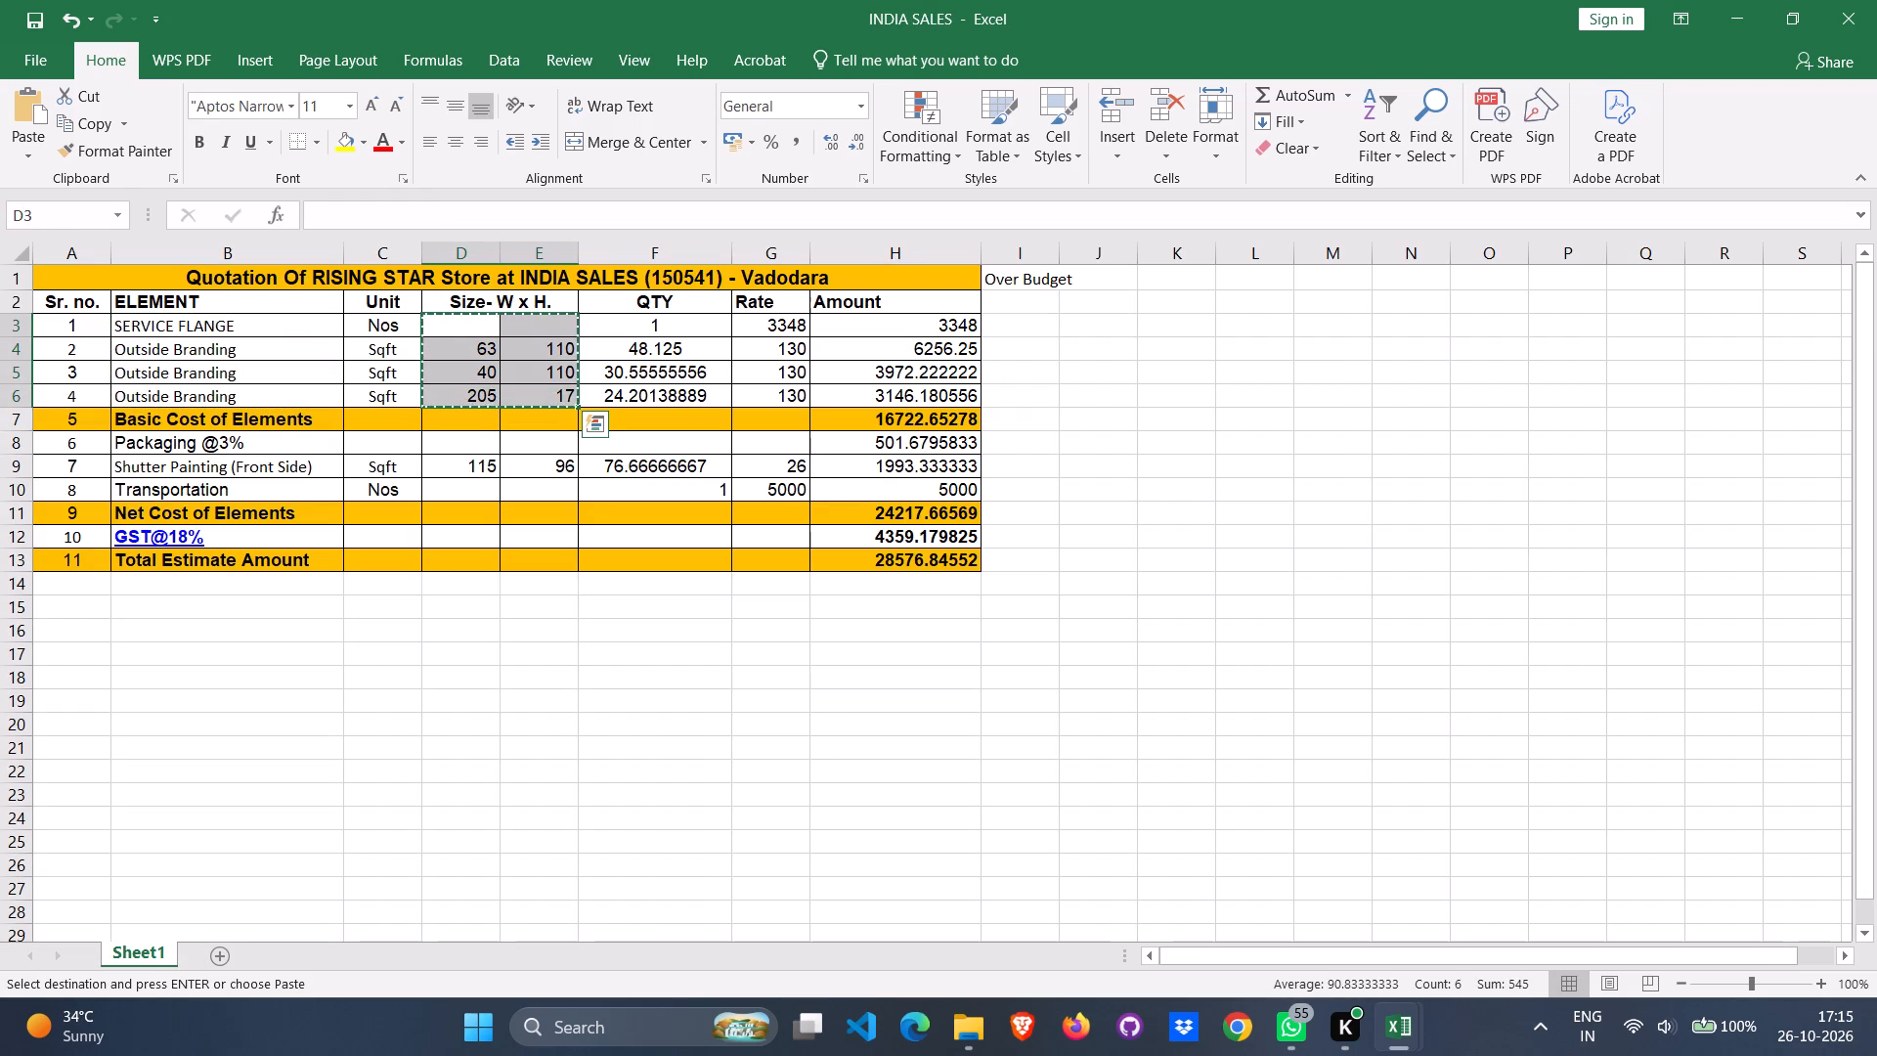
key("alt+Tab")
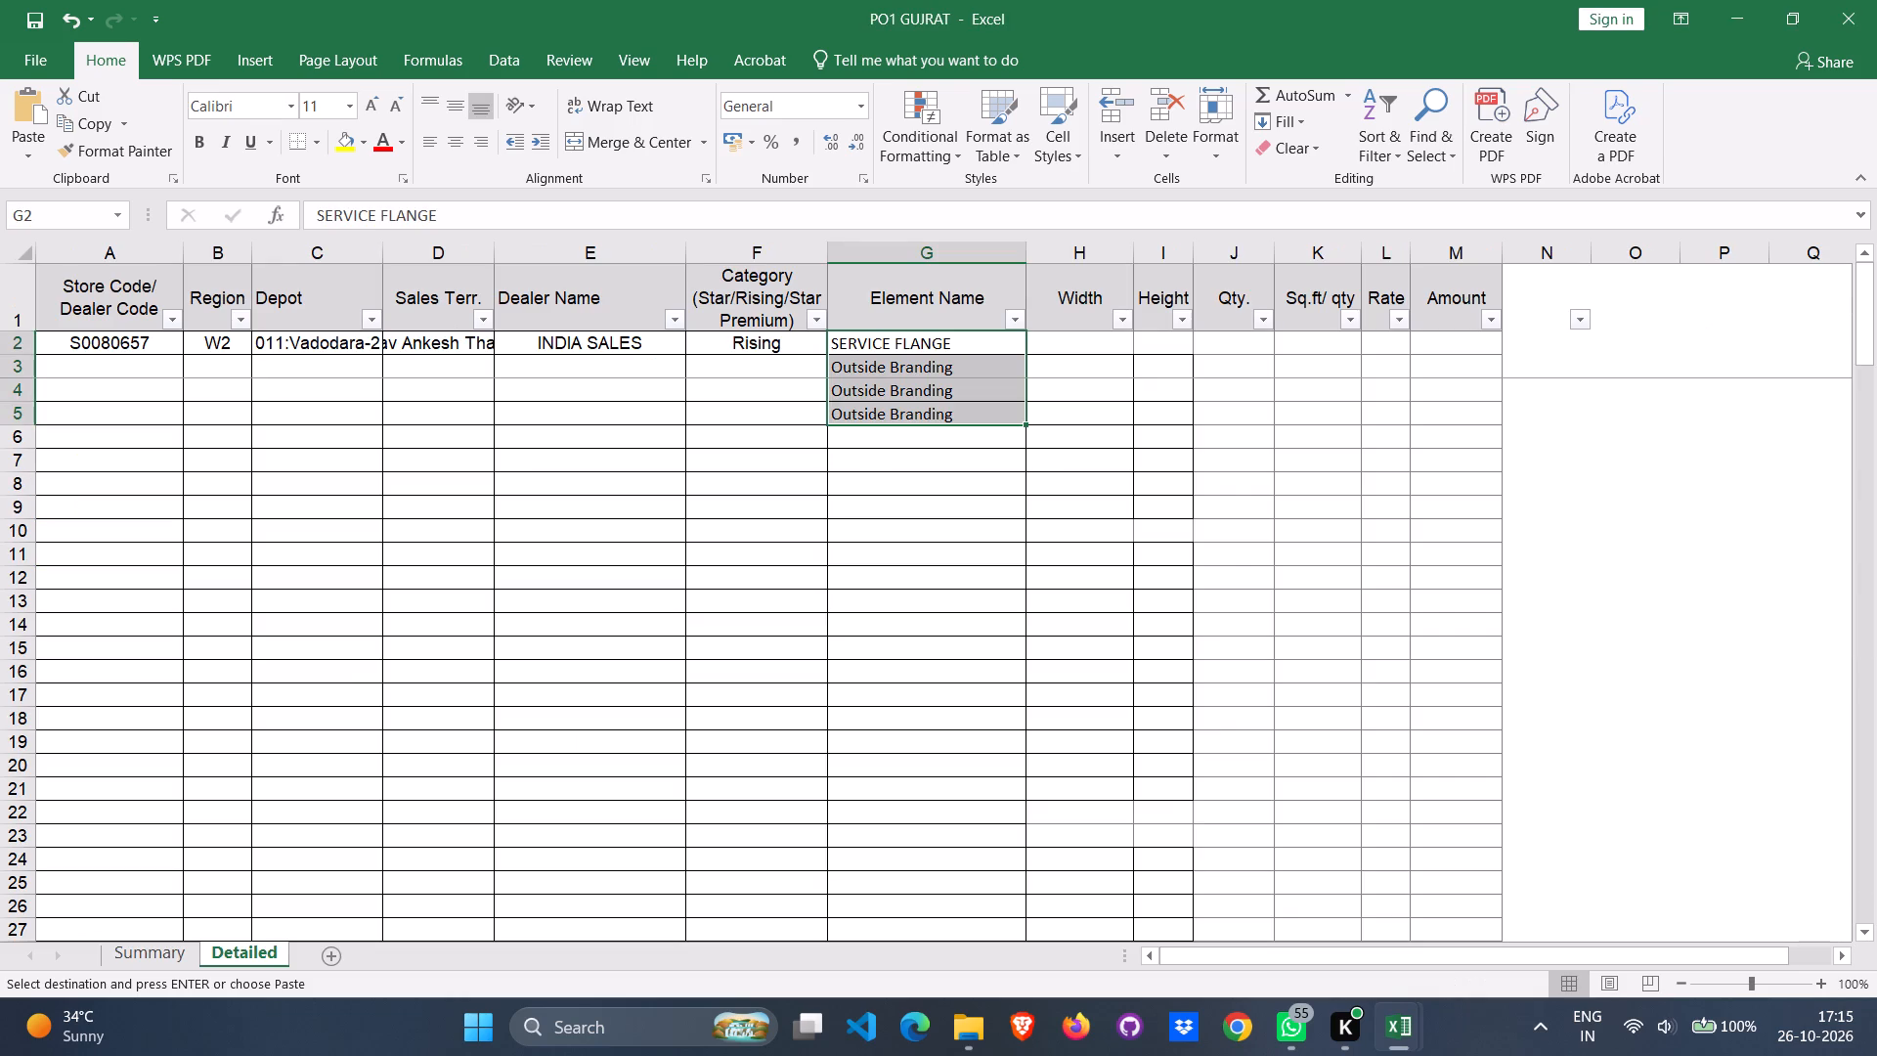
left_click(1052, 347)
key("ctrl+v")
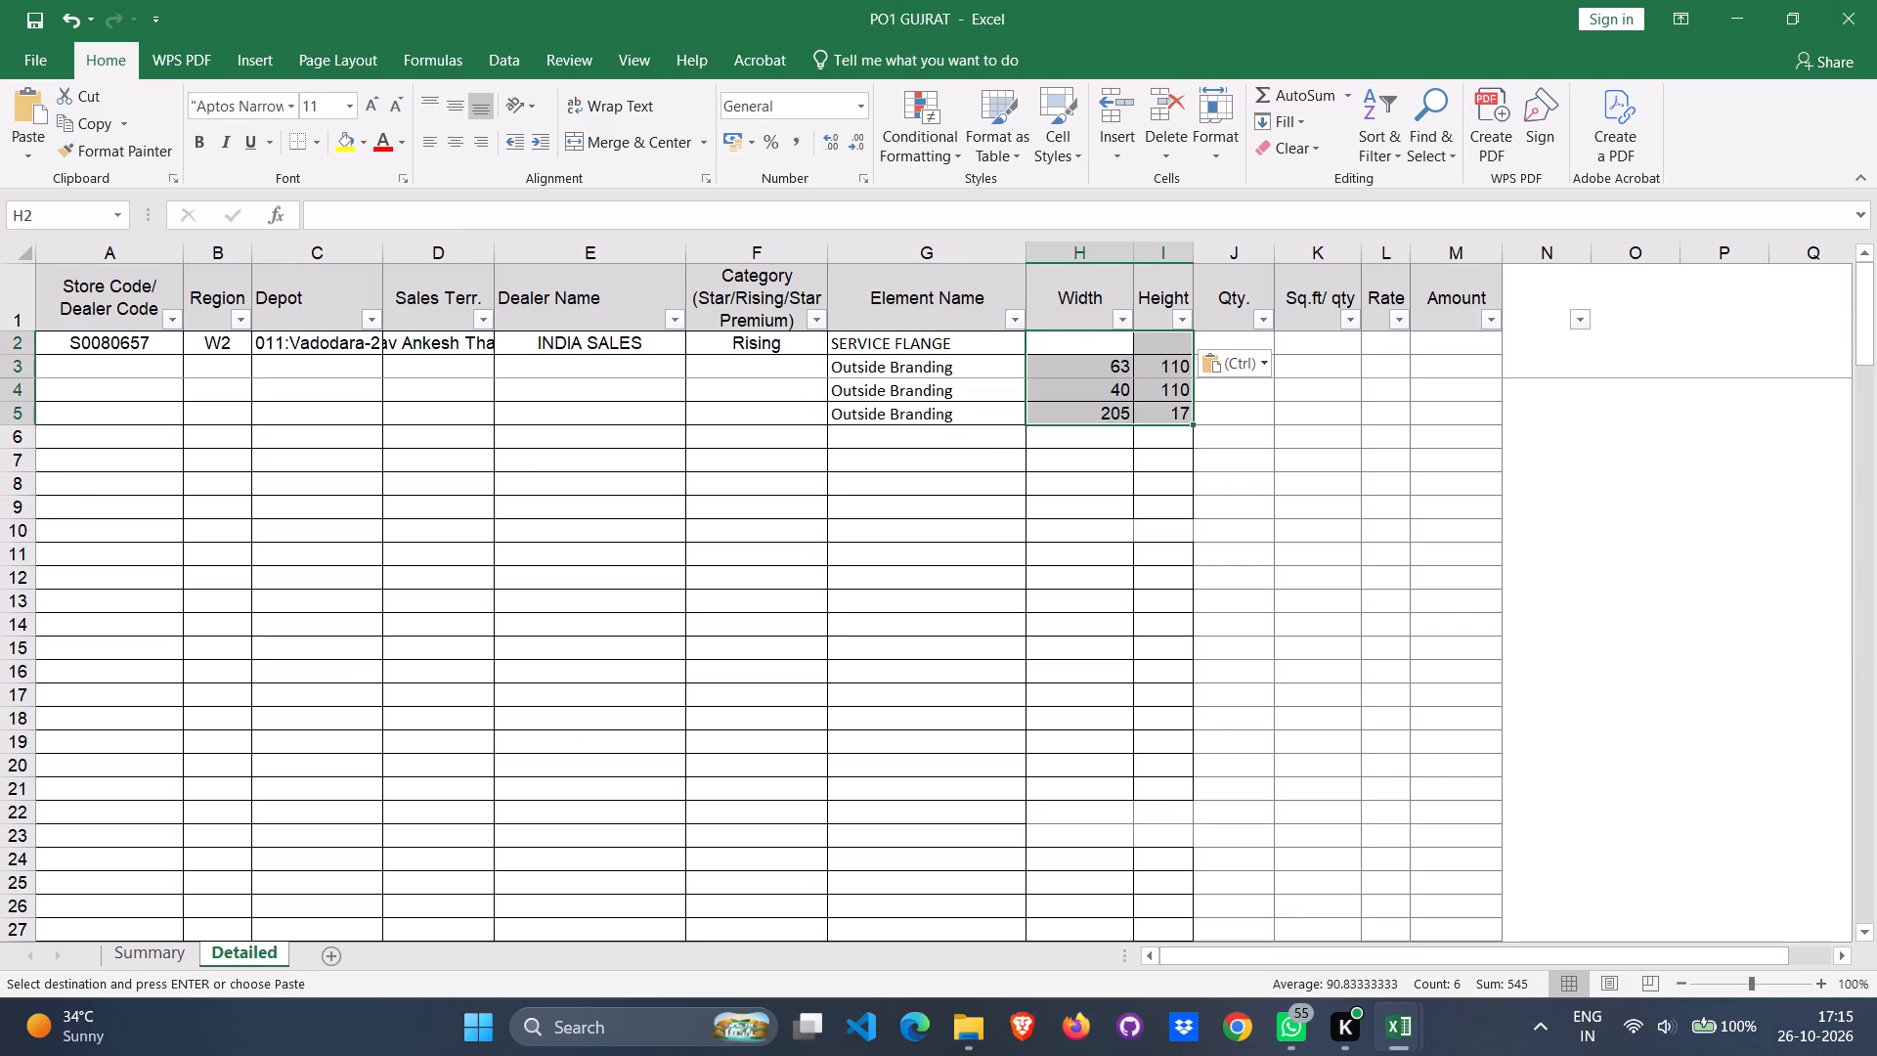
Copy the Shutter Painting (Front Side) element name from the INDIA SALES quotation into G6 of the Detailed sheet.
left_click(918, 435)
key("alt+Tab")
left_click(248, 462)
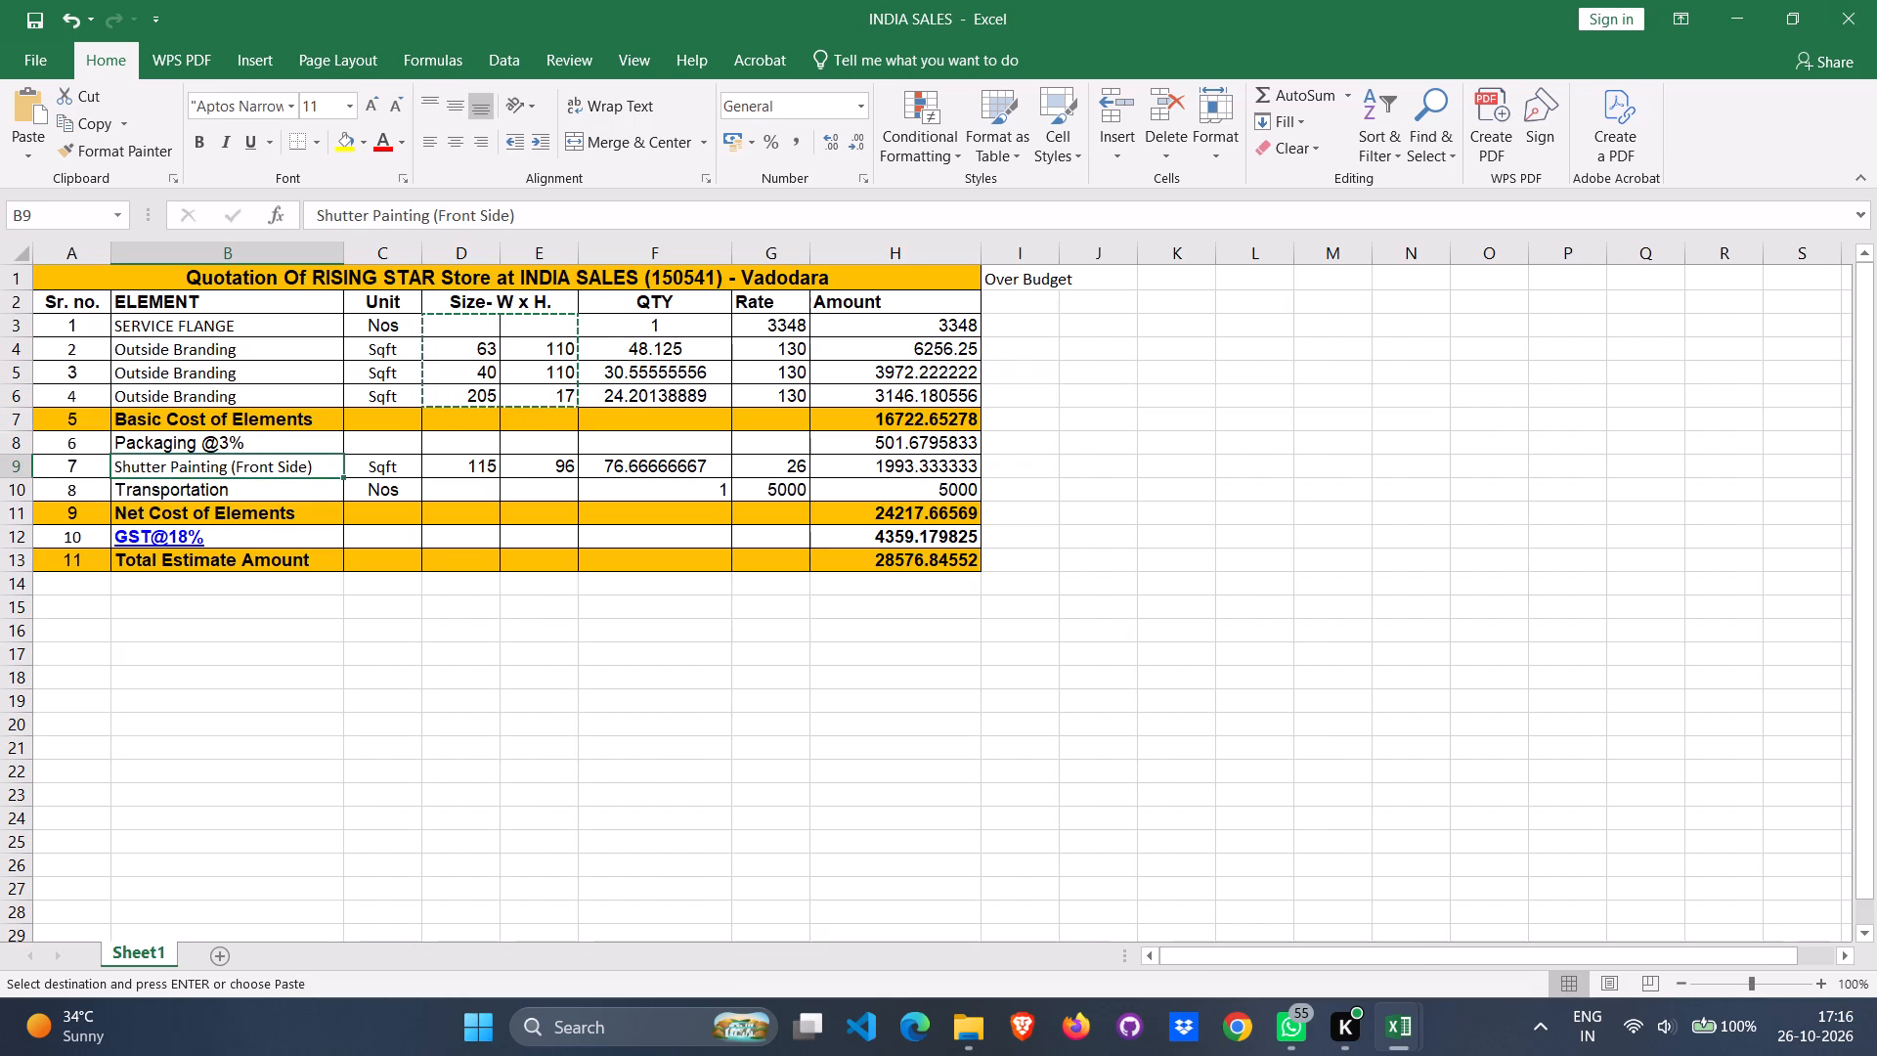
key("ctrl+c")
key("alt+Tab")
key("ctrl+v")
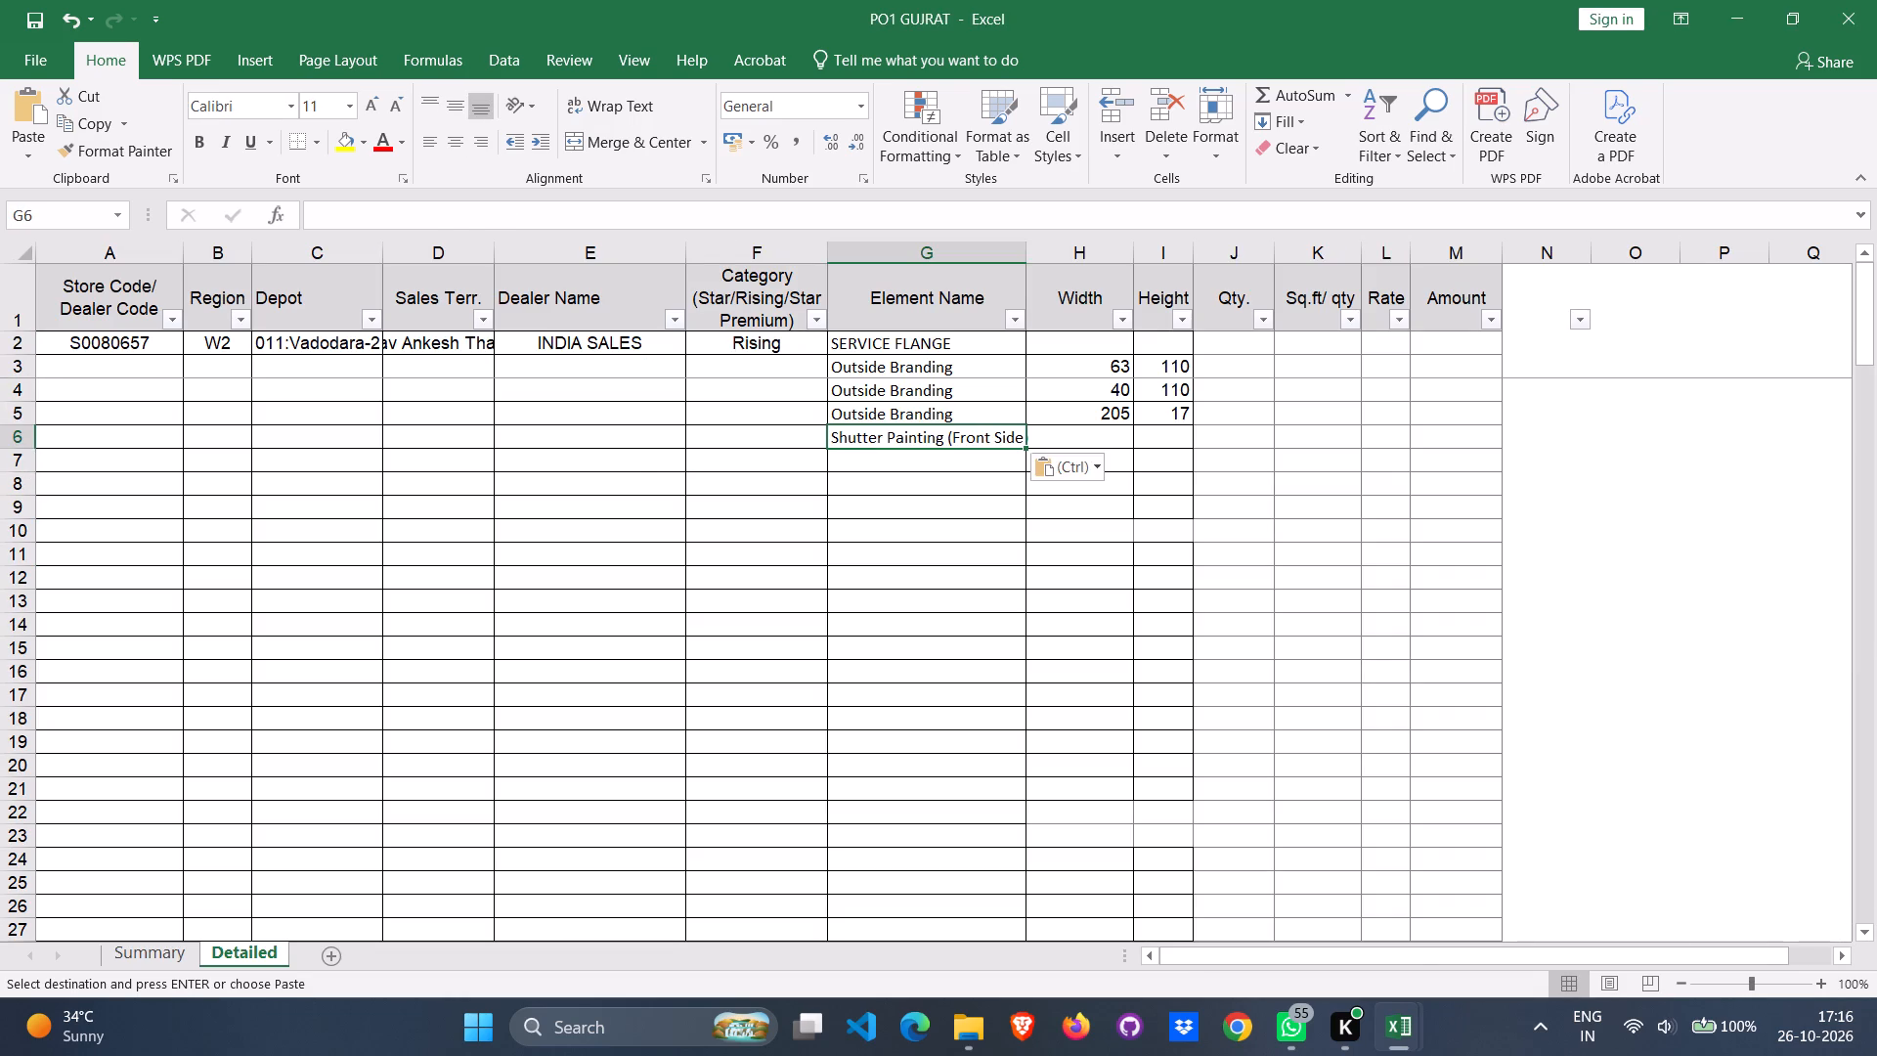
Copy the Packaging @3% element name from the INDIA SALES quotation into G7 of the Detailed sheet.
key("alt+Tab")
left_click(301, 447)
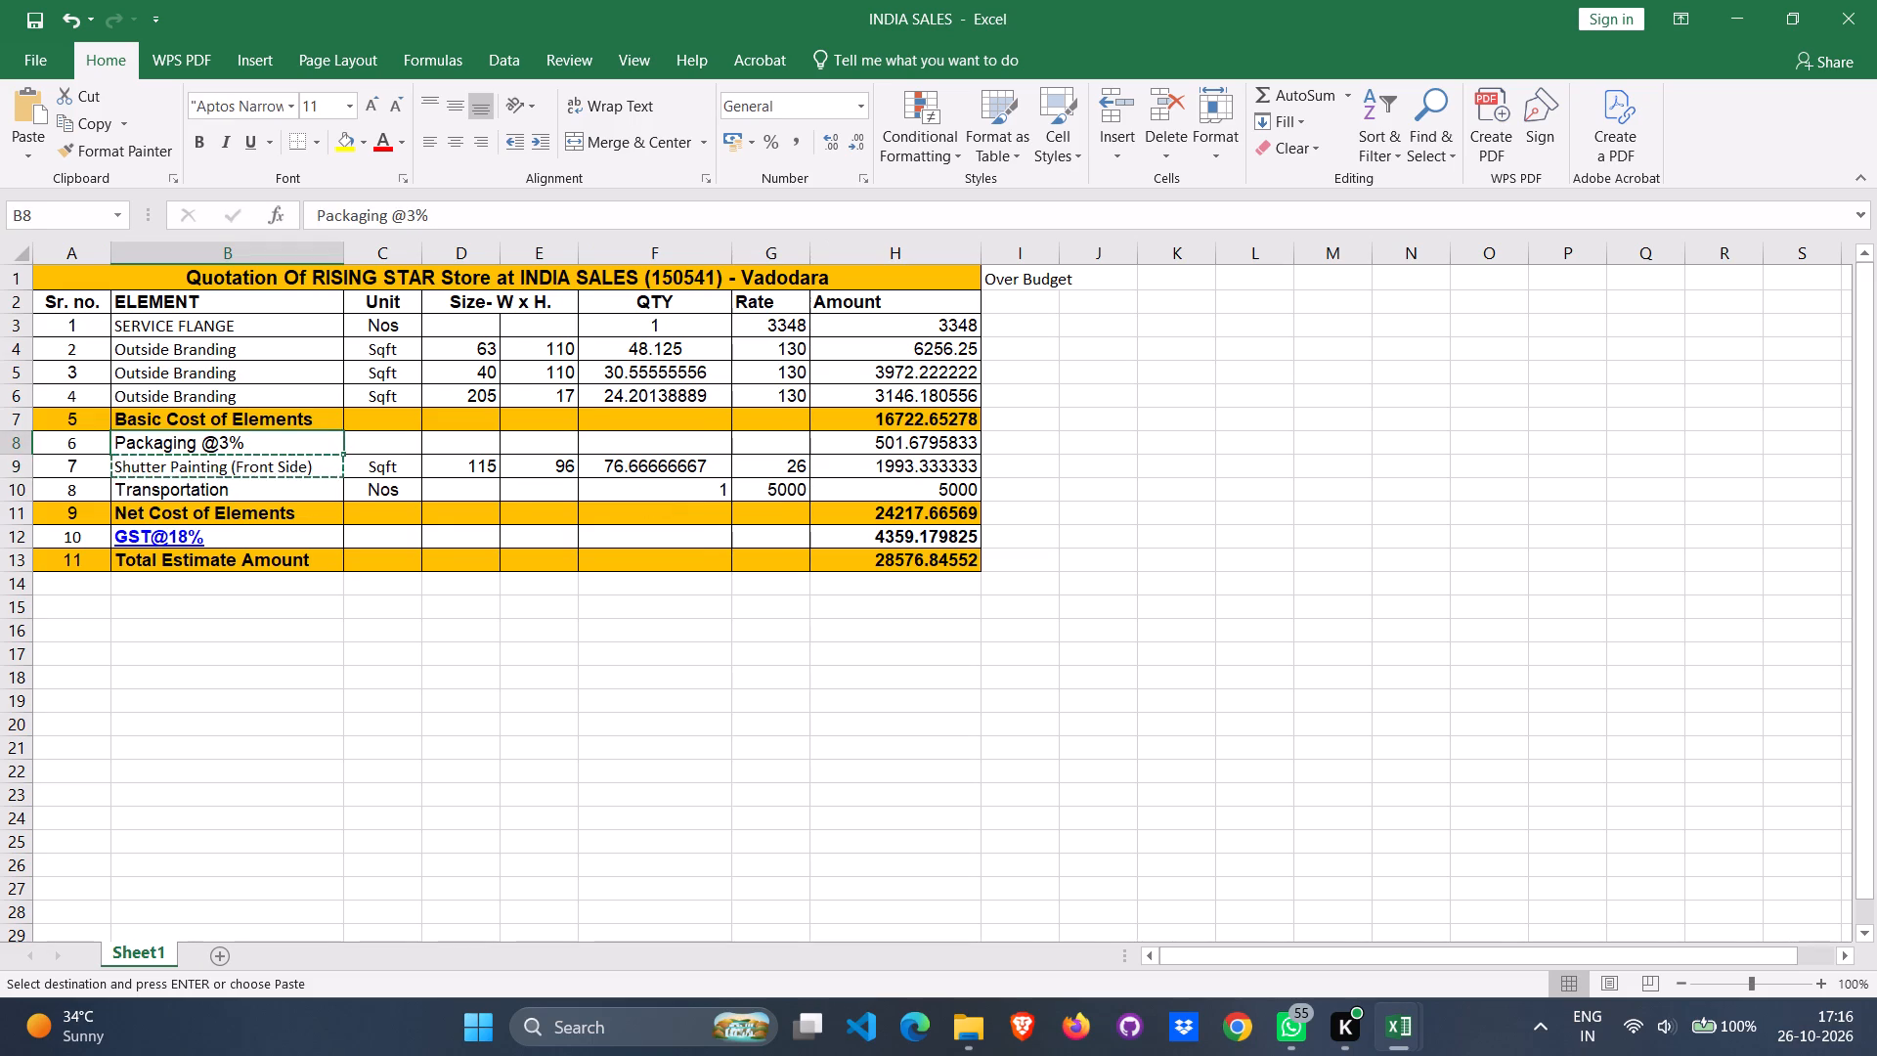
key("ctrl+c")
key("alt+Tab")
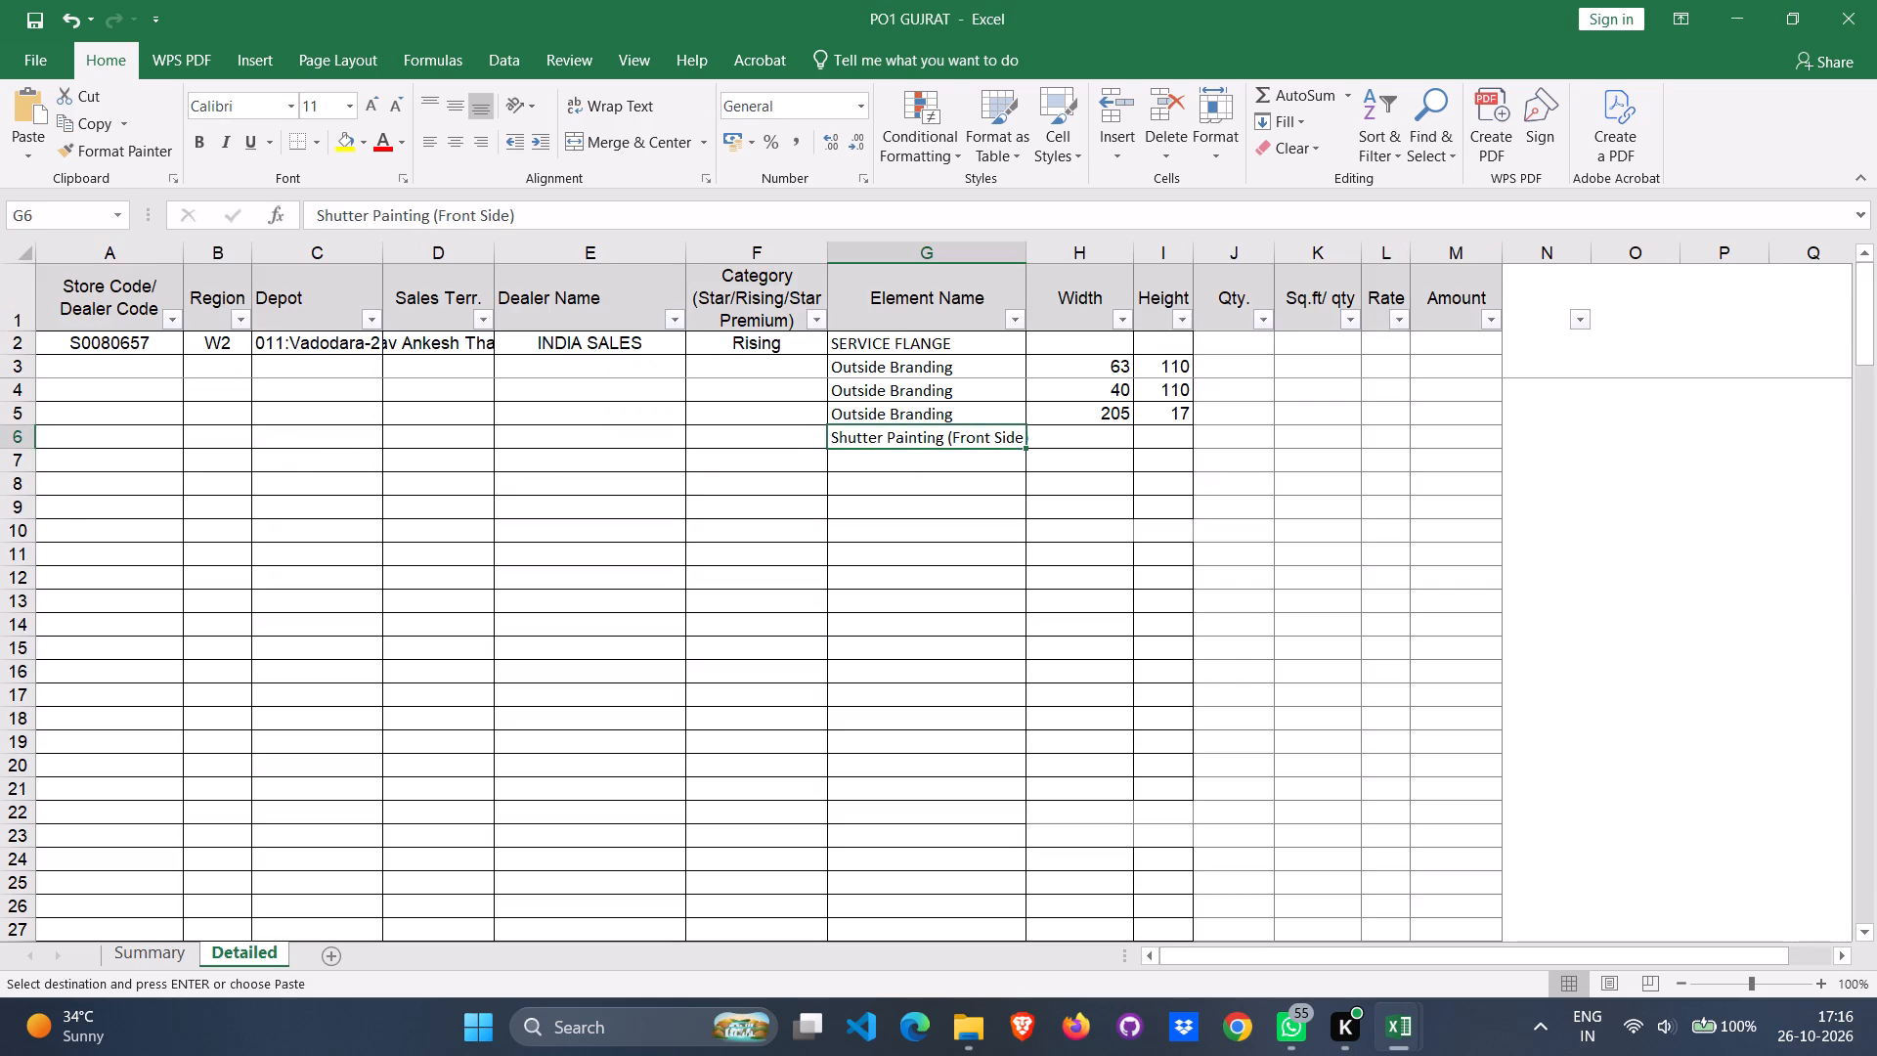
left_click(910, 462)
key("ctrl+v")
Copy the Transportation element name from the INDIA SALES quotation into G8 of the Detailed sheet.
key("alt+Tab")
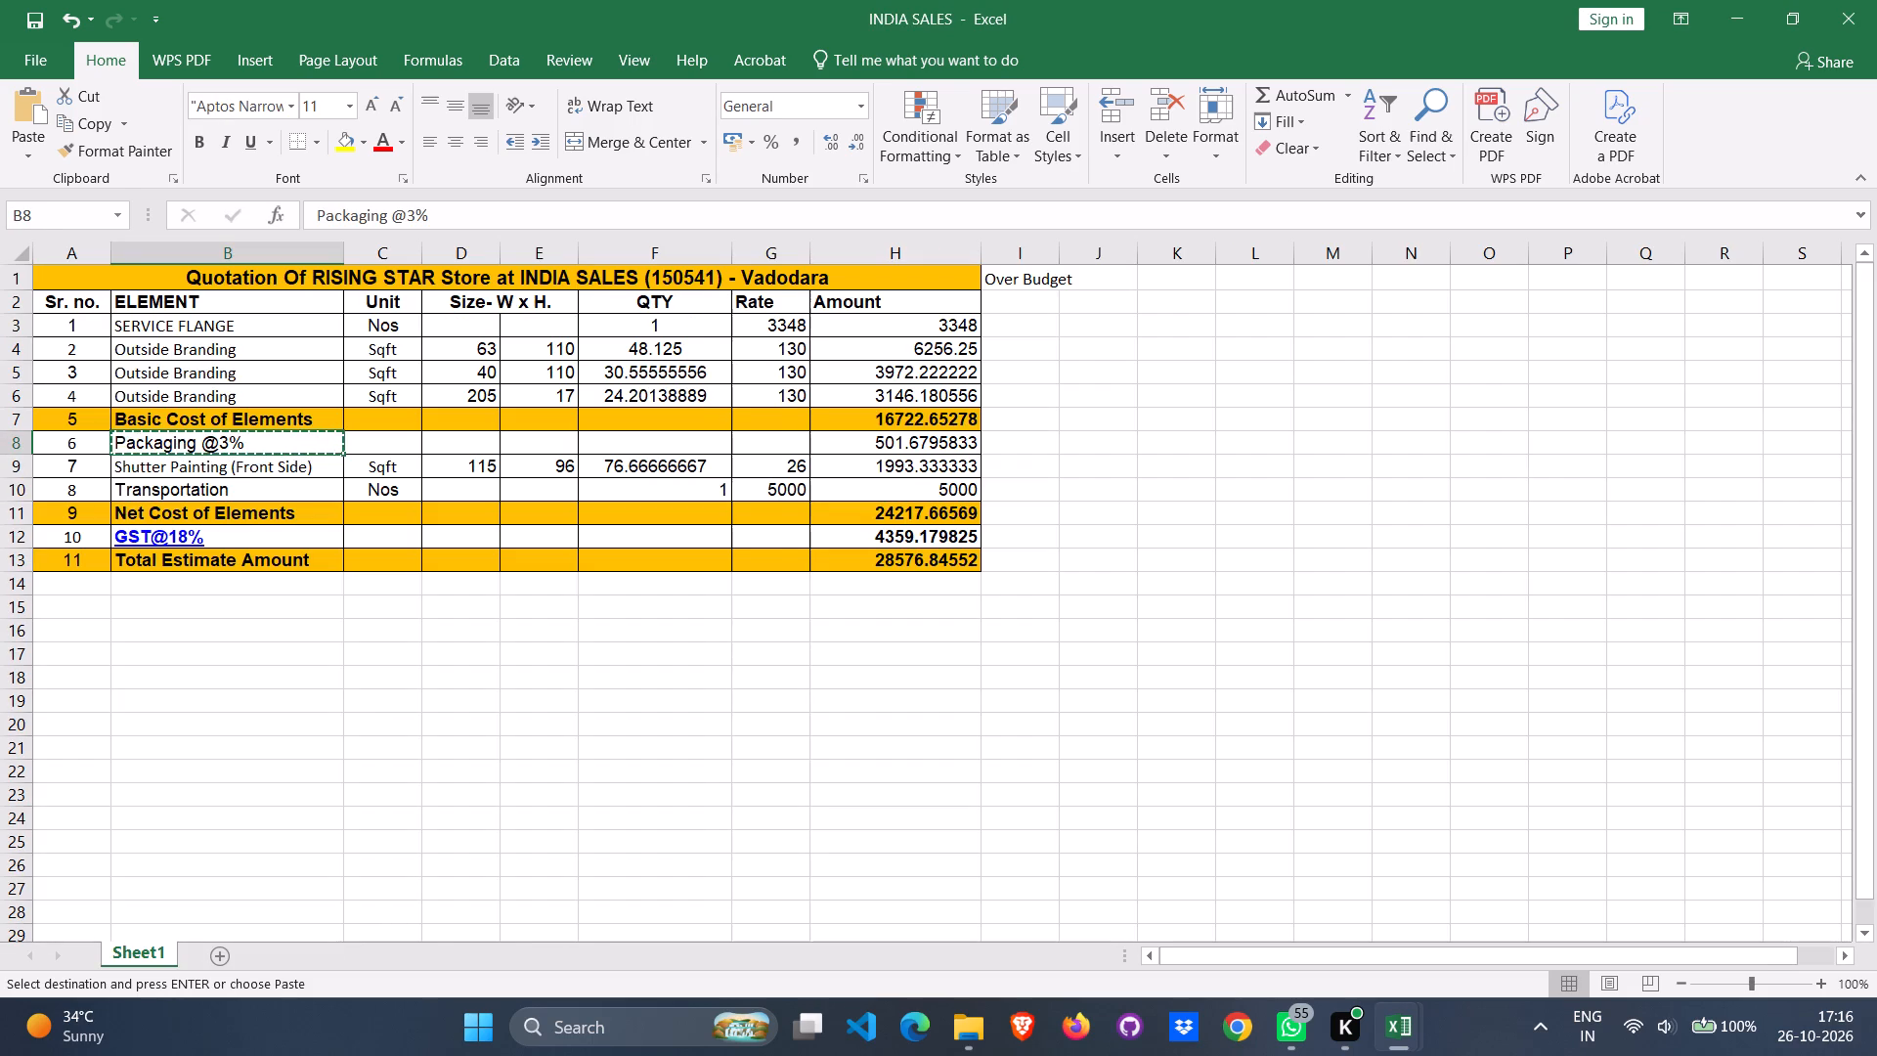
left_click(268, 483)
key("ctrl+c")
key("alt+Tab")
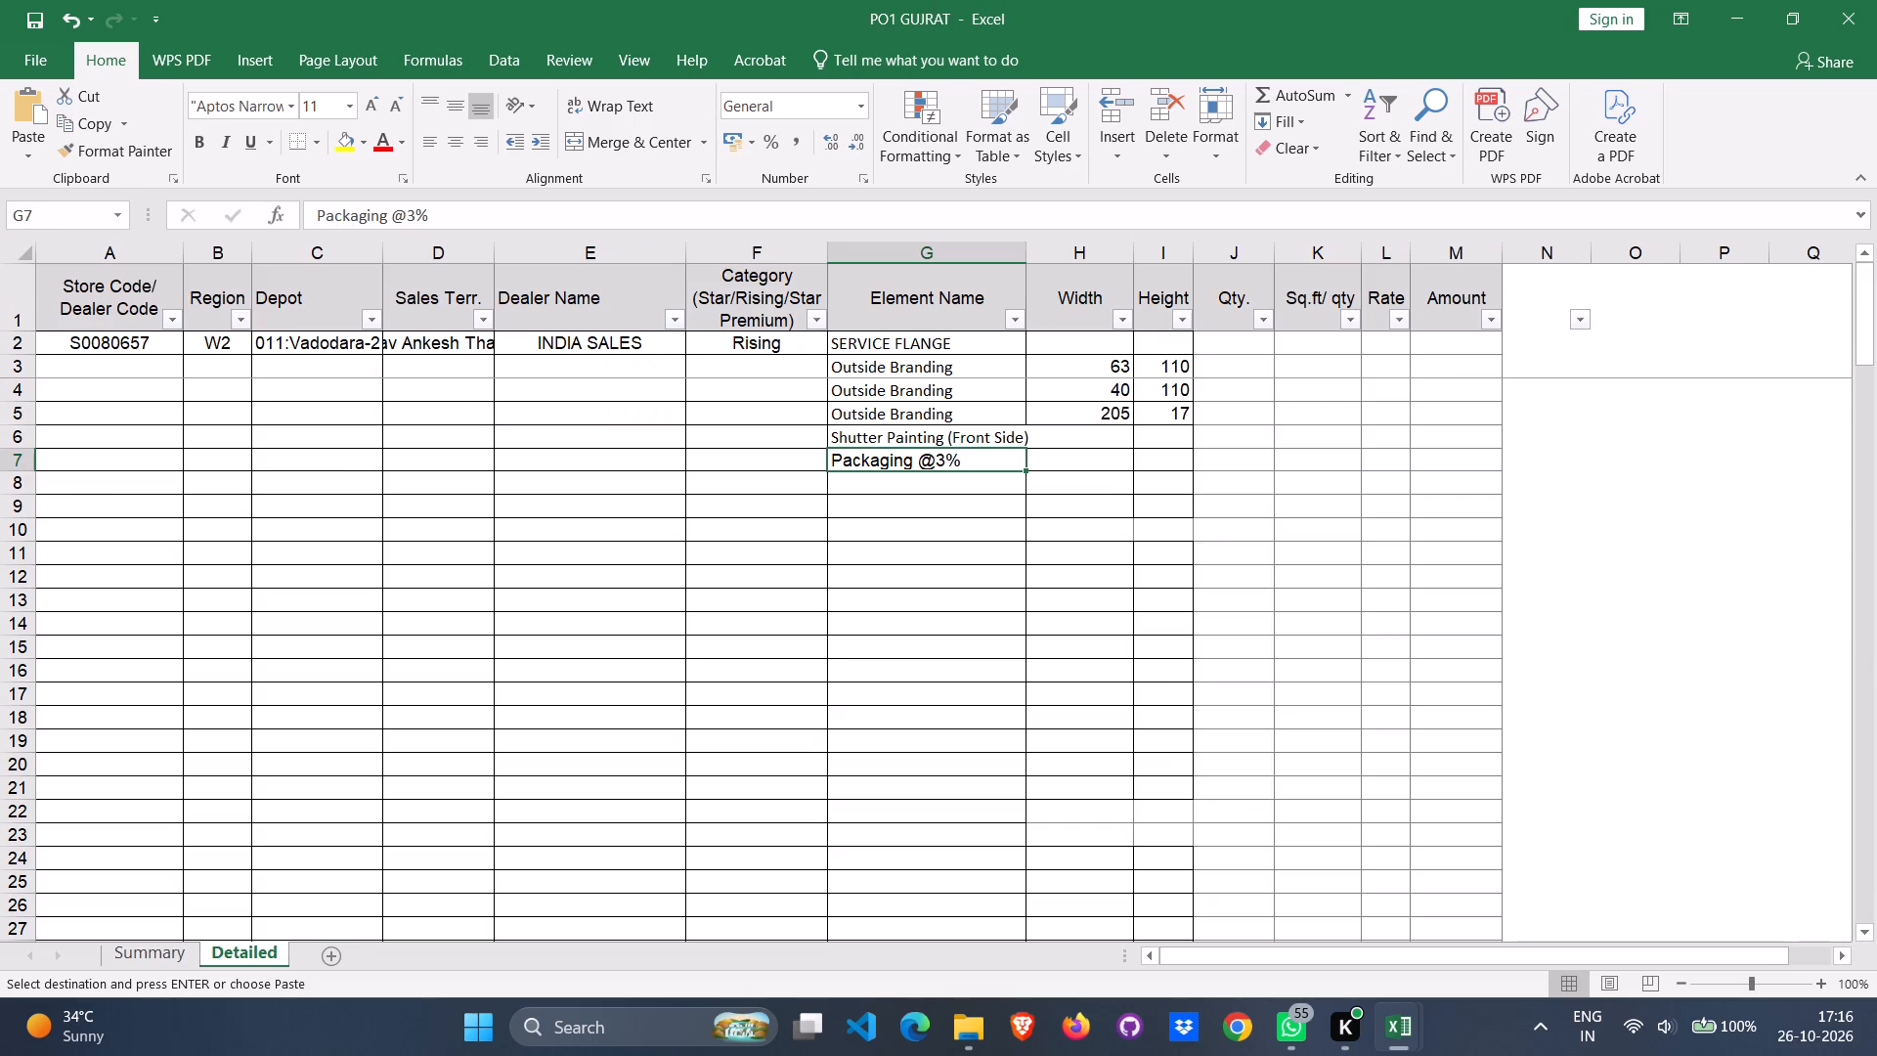
left_click(880, 488)
key("ctrl+v")
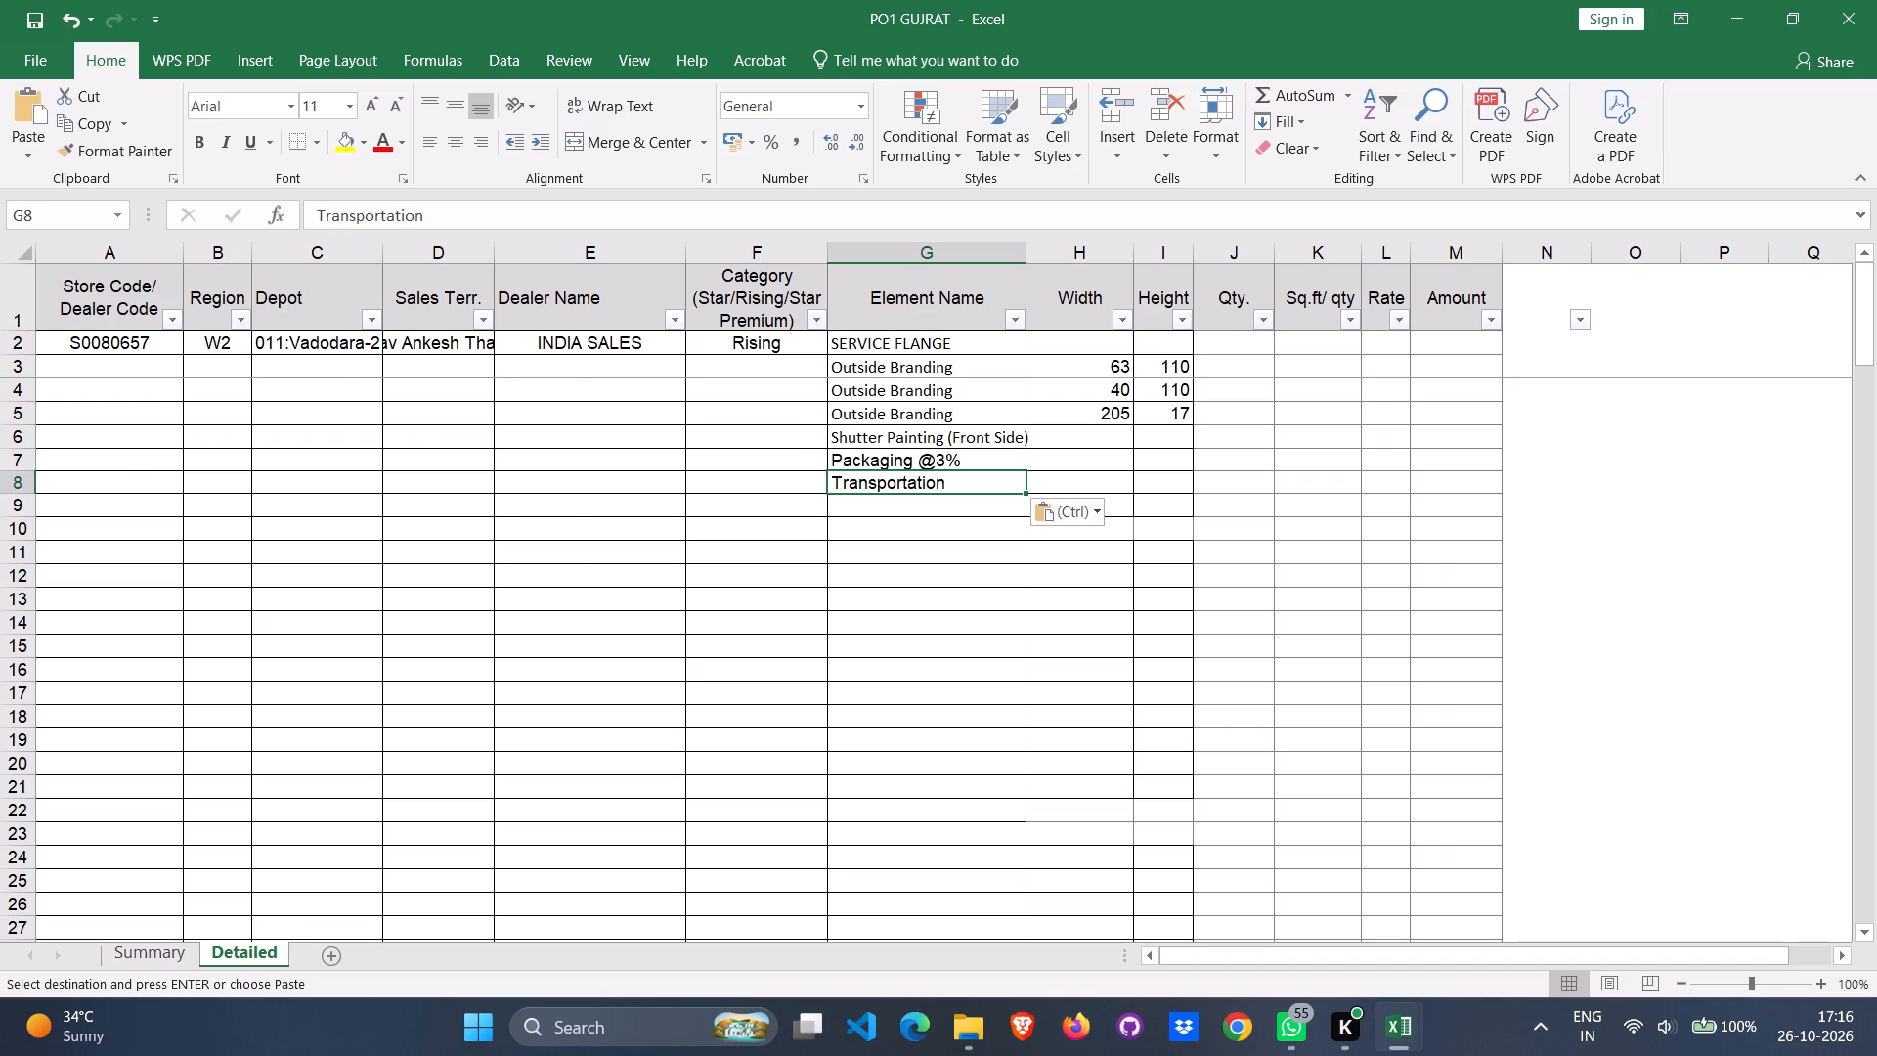
Copy the Shutter Painting (Front Side) width and height from the quotation into H6:I6 of the Detailed sheet and save.
key("alt+Tab")
left_click(467, 471)
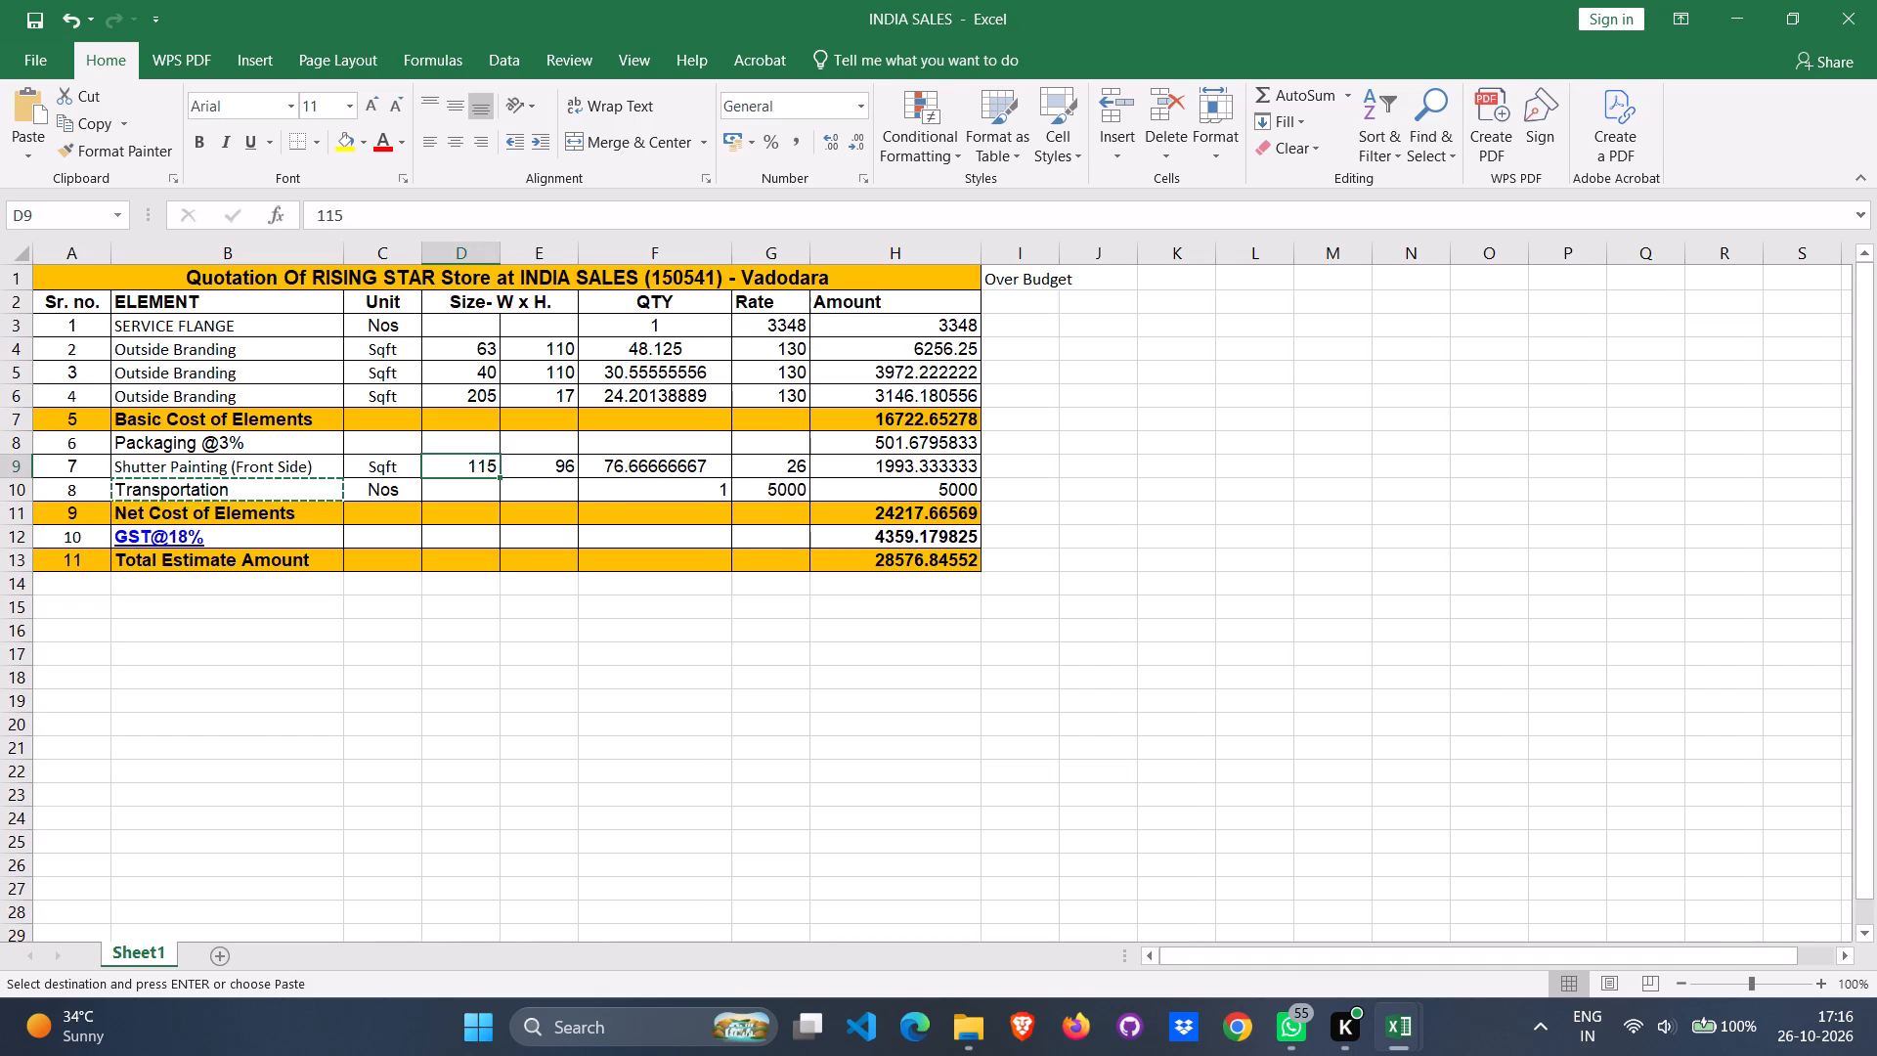
key("shift+Right")
key("ctrl+c")
key("alt+Tab")
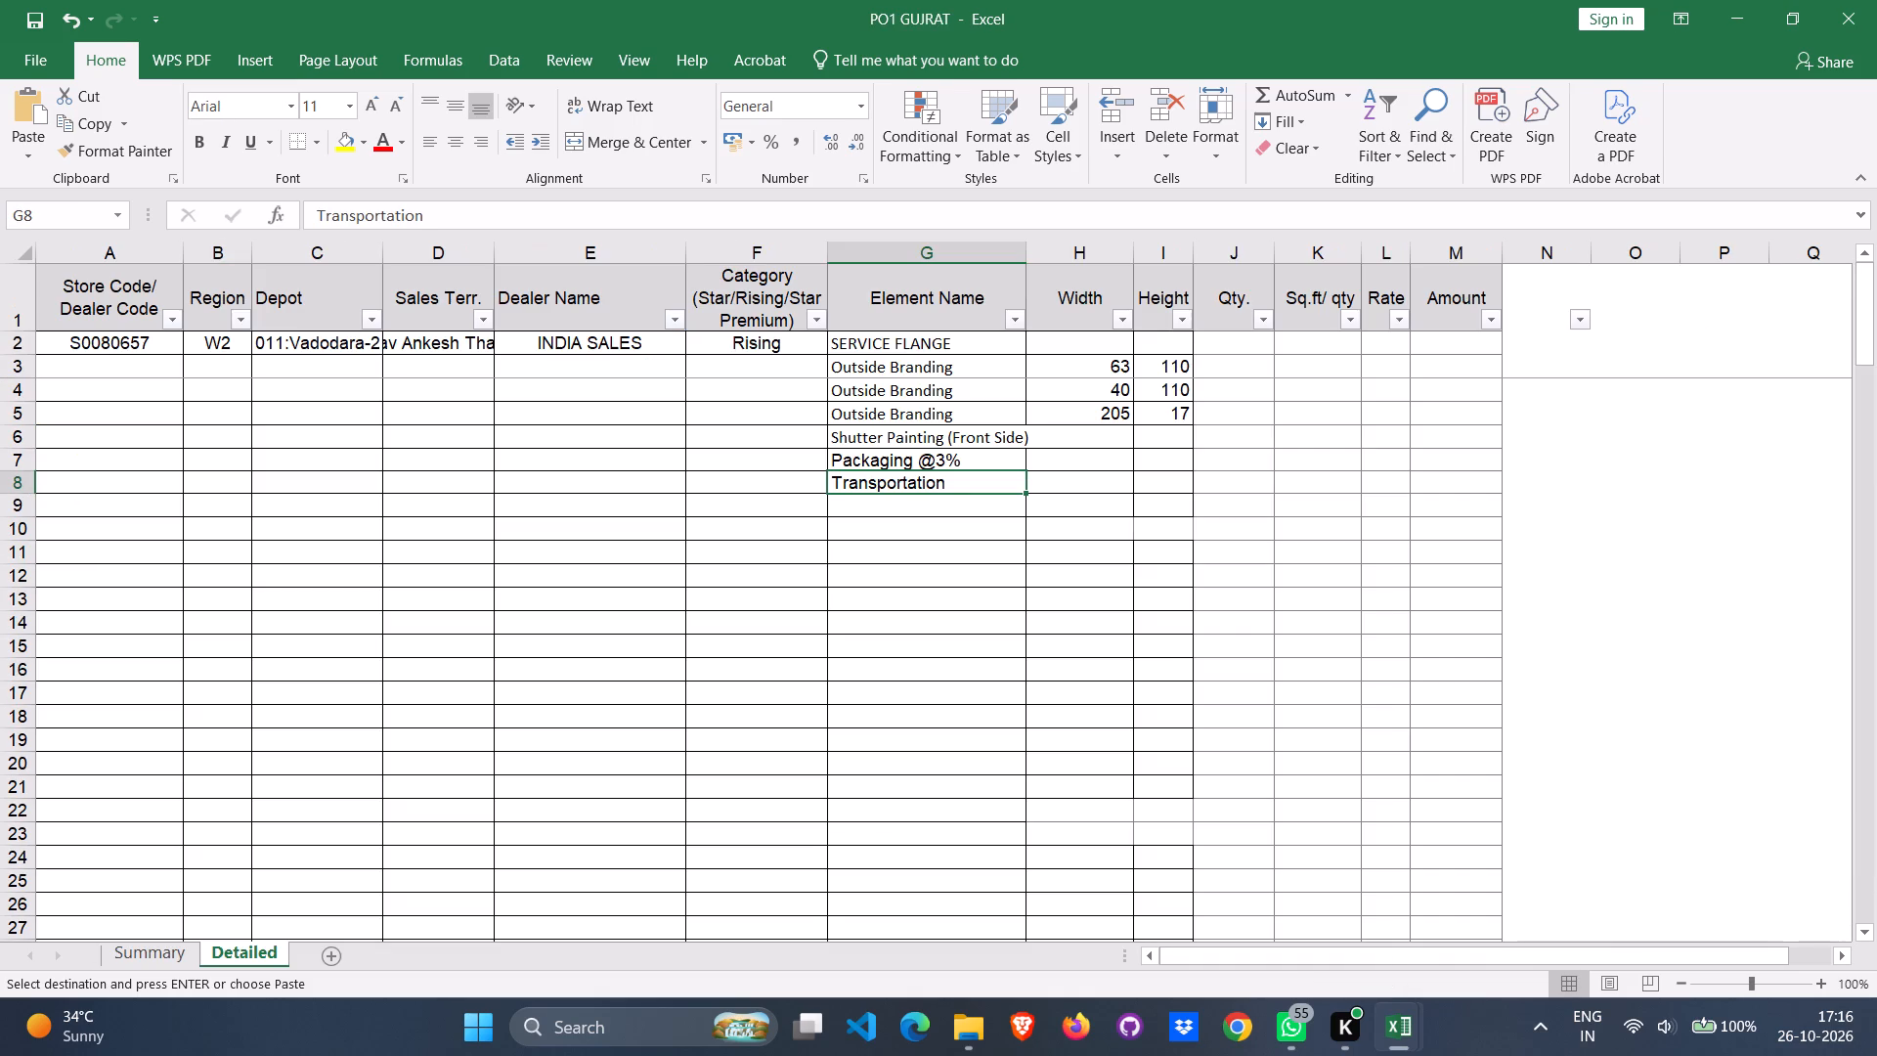
left_click(1077, 437)
key("ctrl+v")
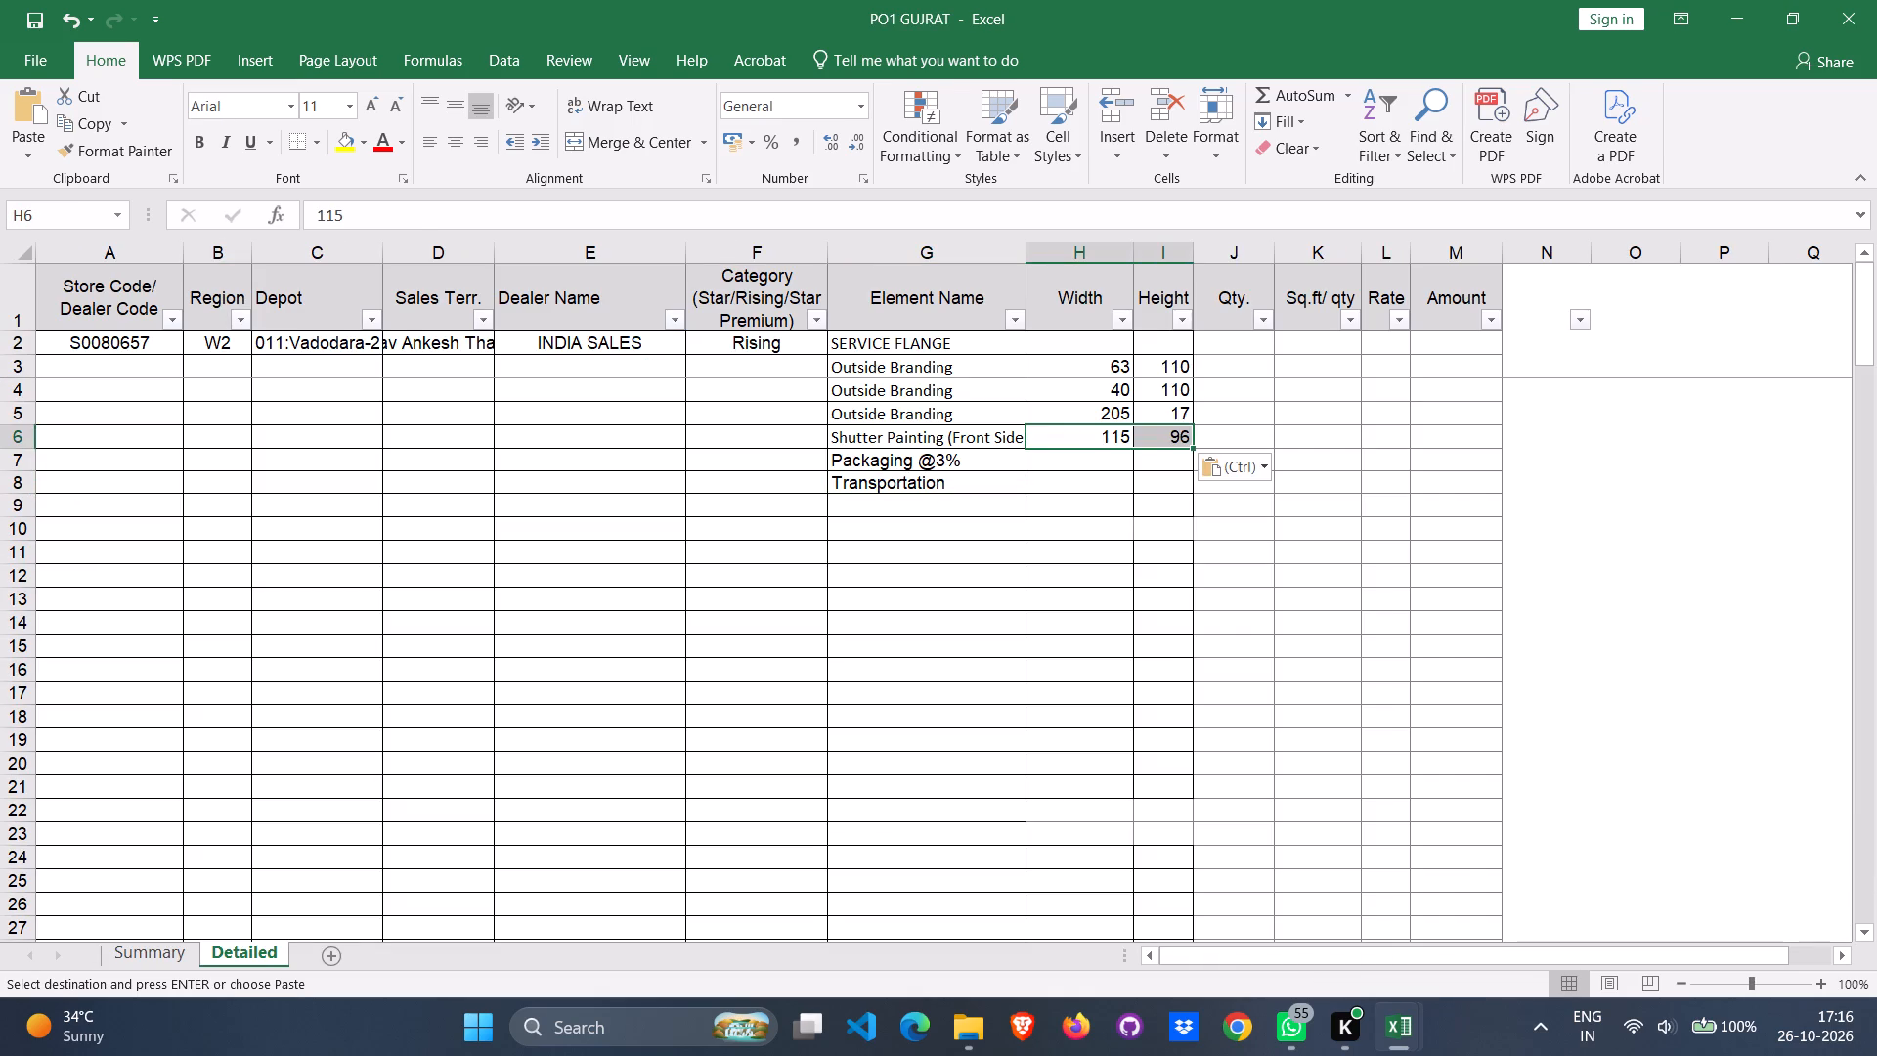
key("ctrl+s")
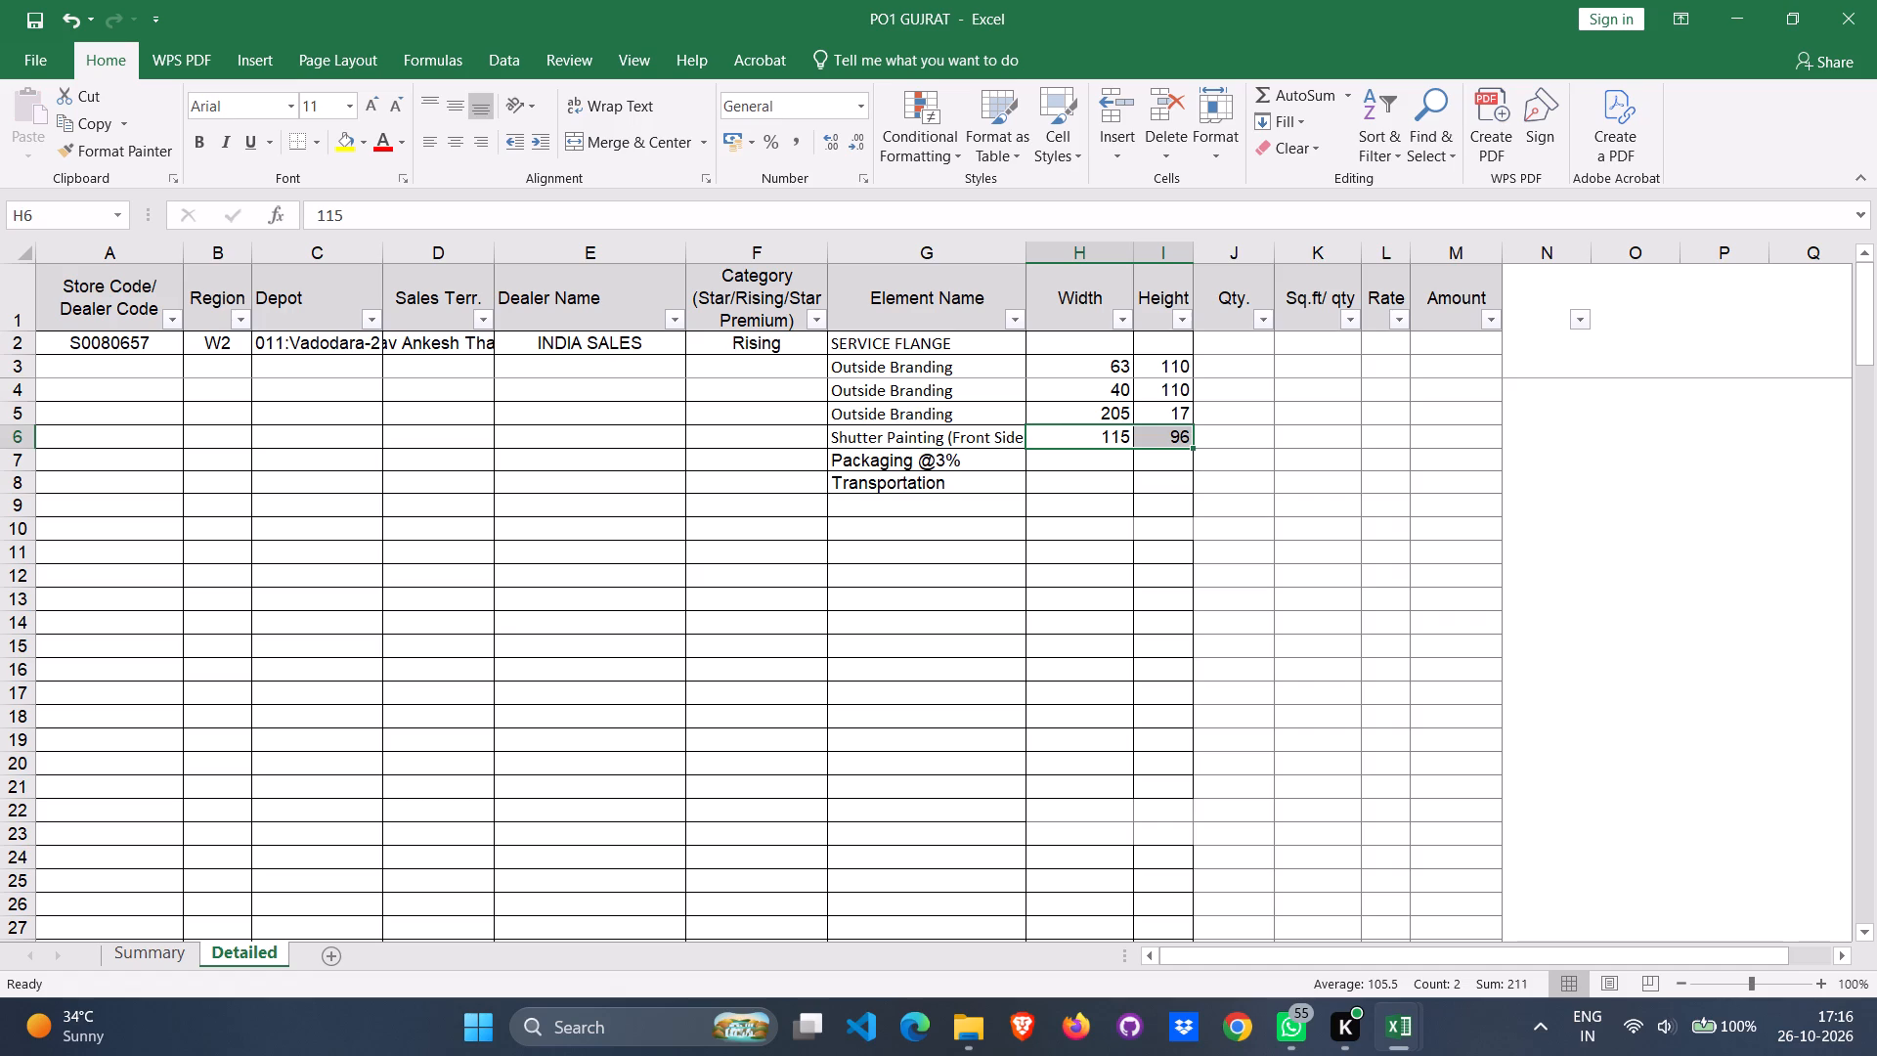
Repeat the INDIA SALES dealer details from A2:F2 down through row 8 of the Detailed sheet and save the workbook.
left_click(116, 340)
key("shift+Right")
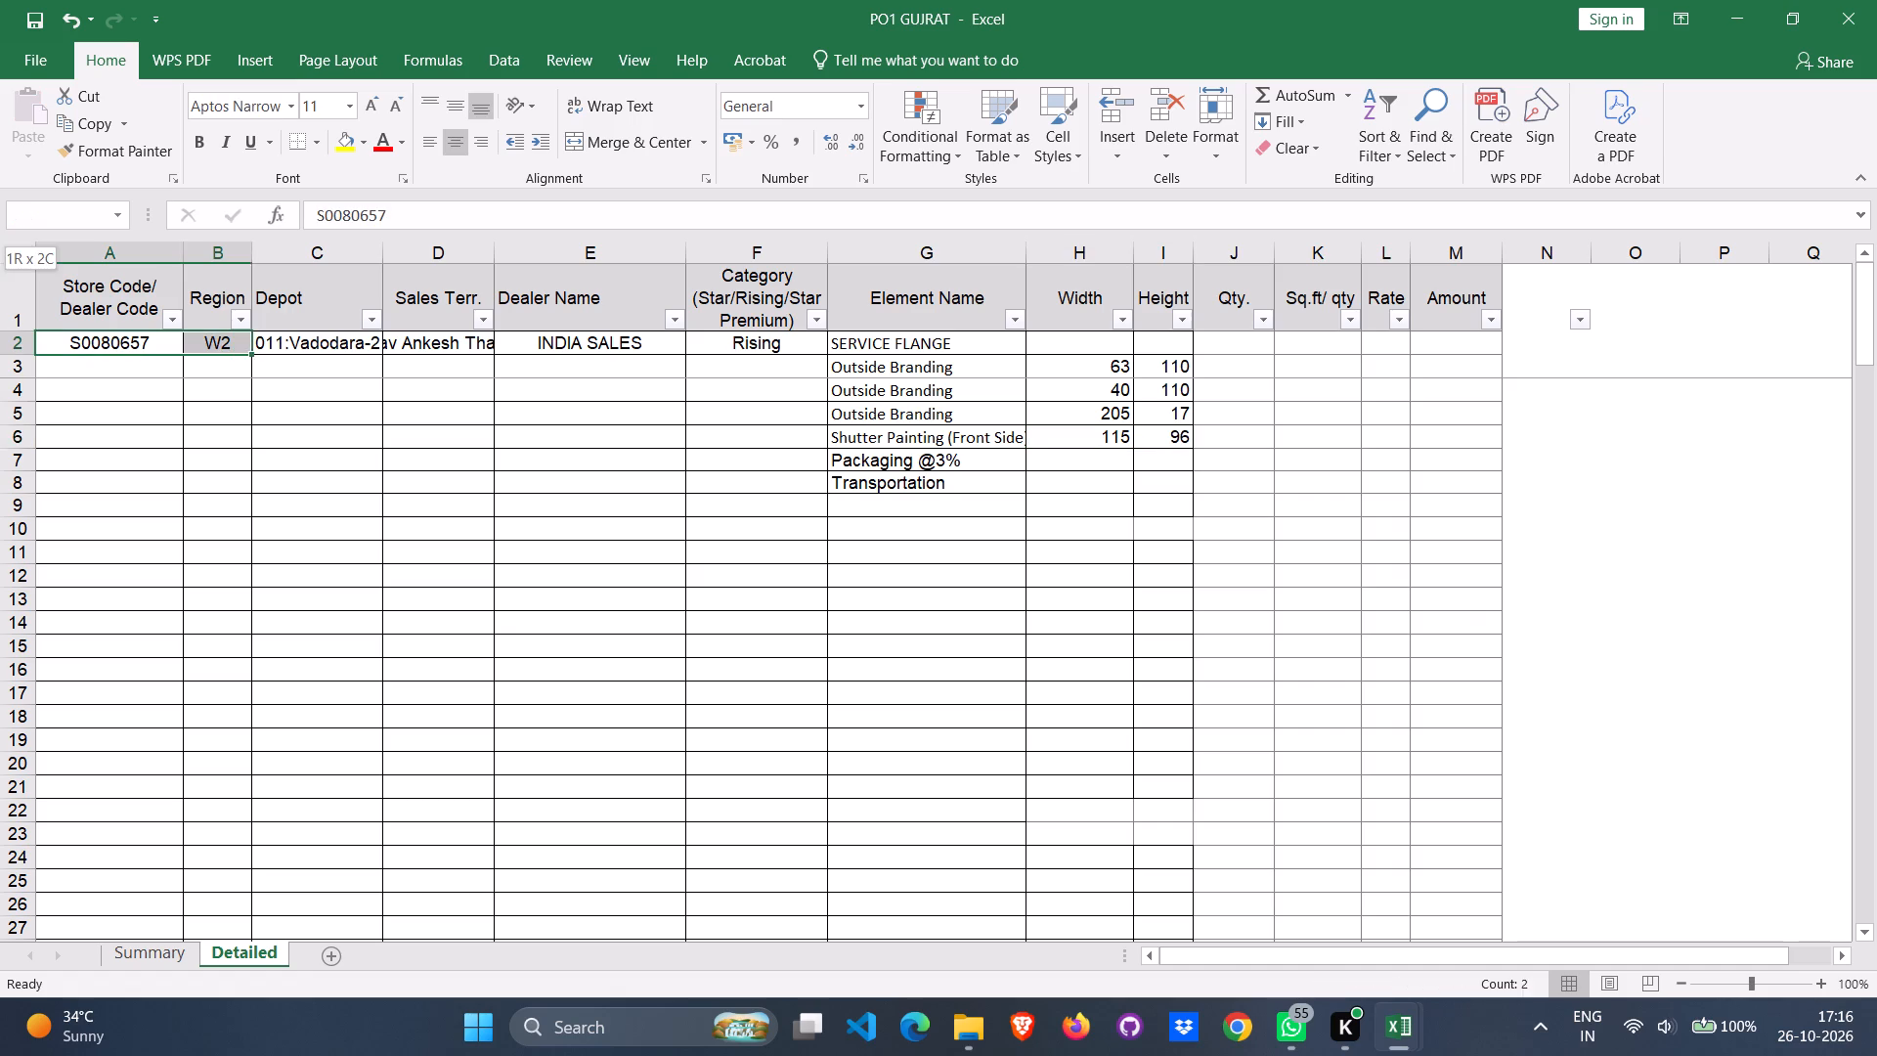
key("shift+Right")
key("shift+Right")
key("shift+Right")
key("shift+Right")
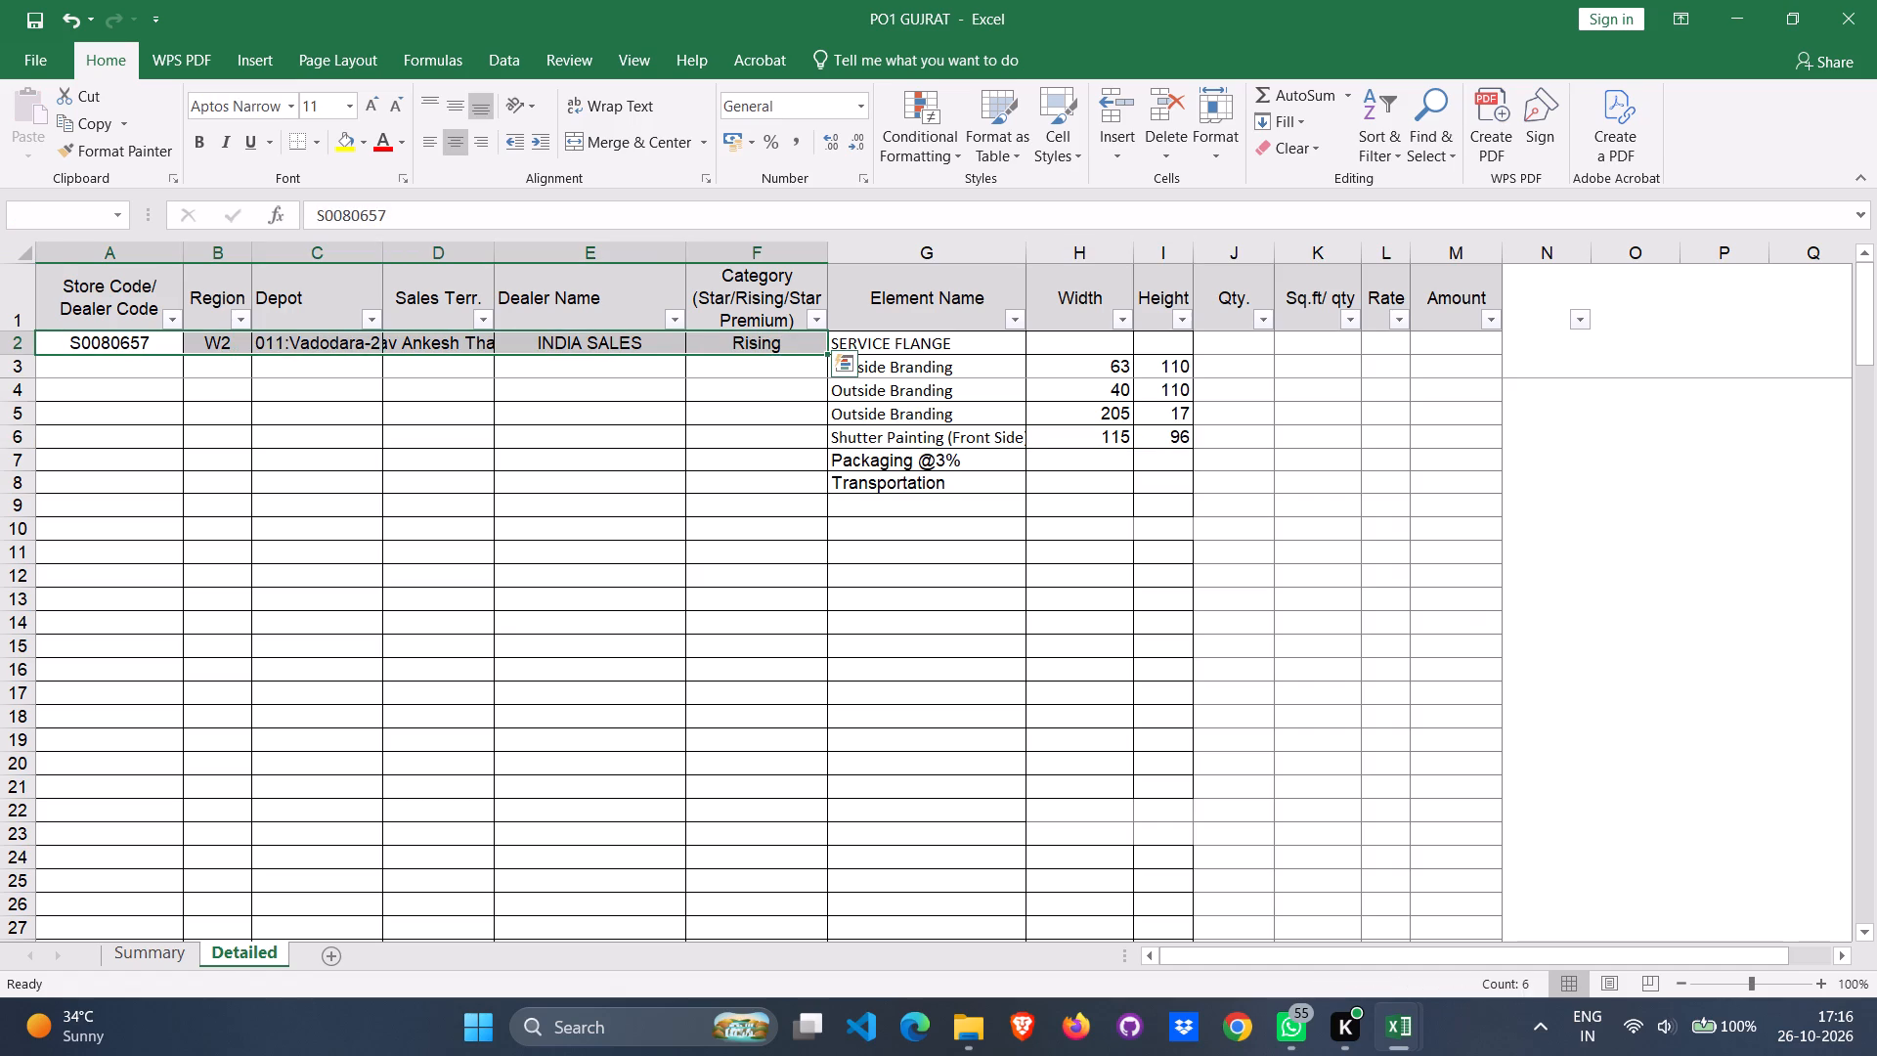
key("ctrl+c")
key("shift+Down")
key("shift+Down")
key("shift+Down")
key("shift+Down")
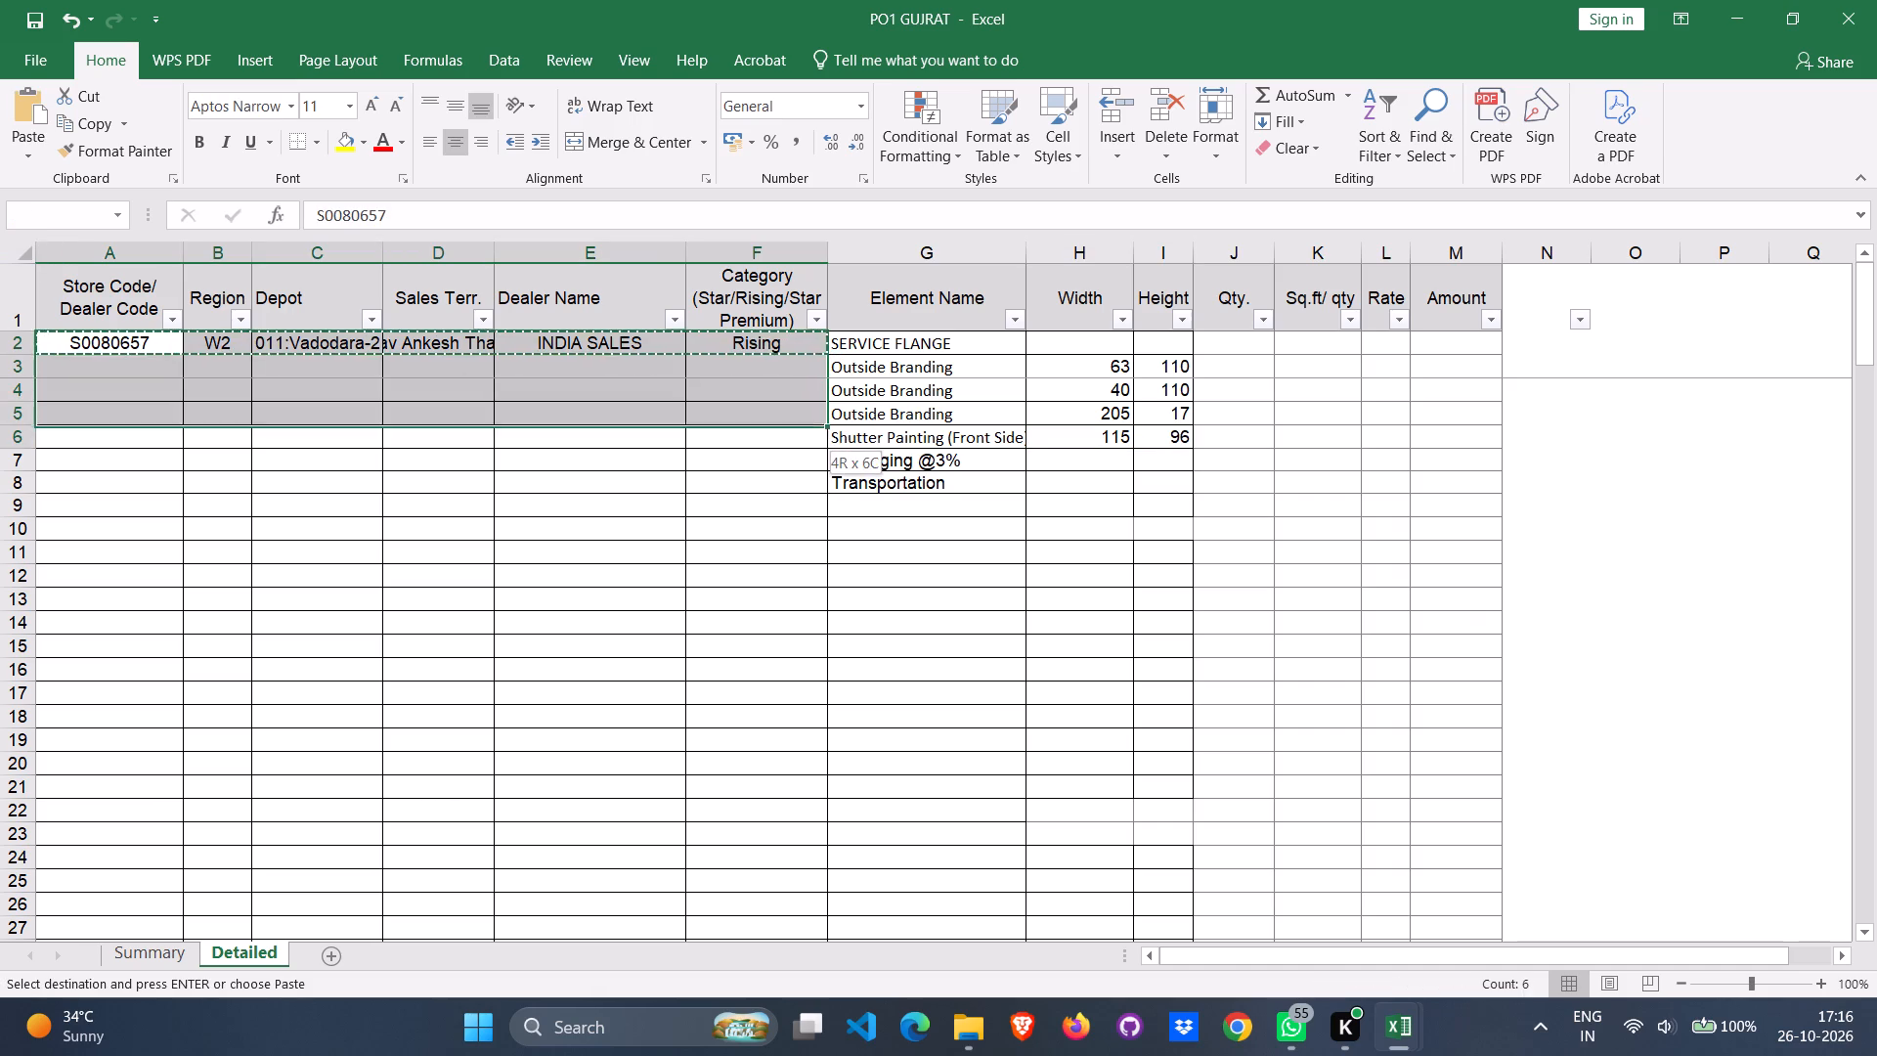
key("shift+Down")
key("shift+Down")
key("ctrl+v")
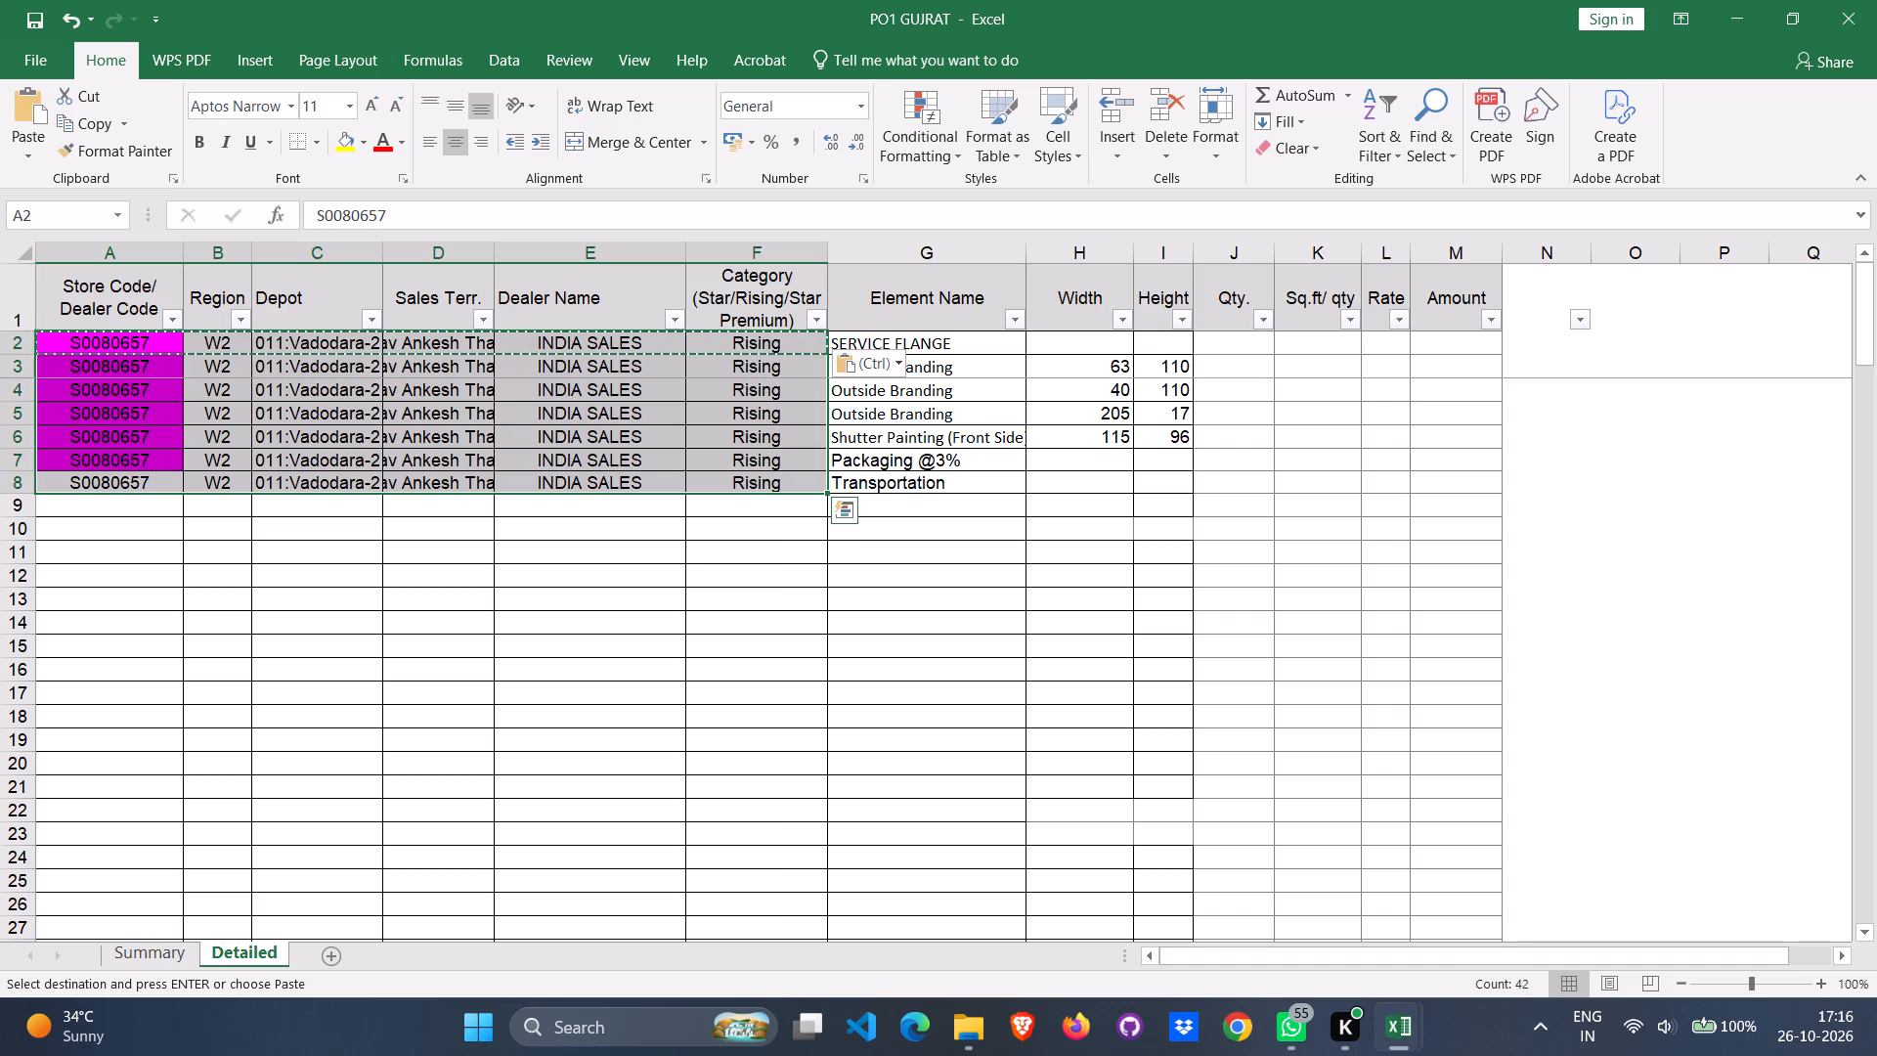
left_click(119, 529)
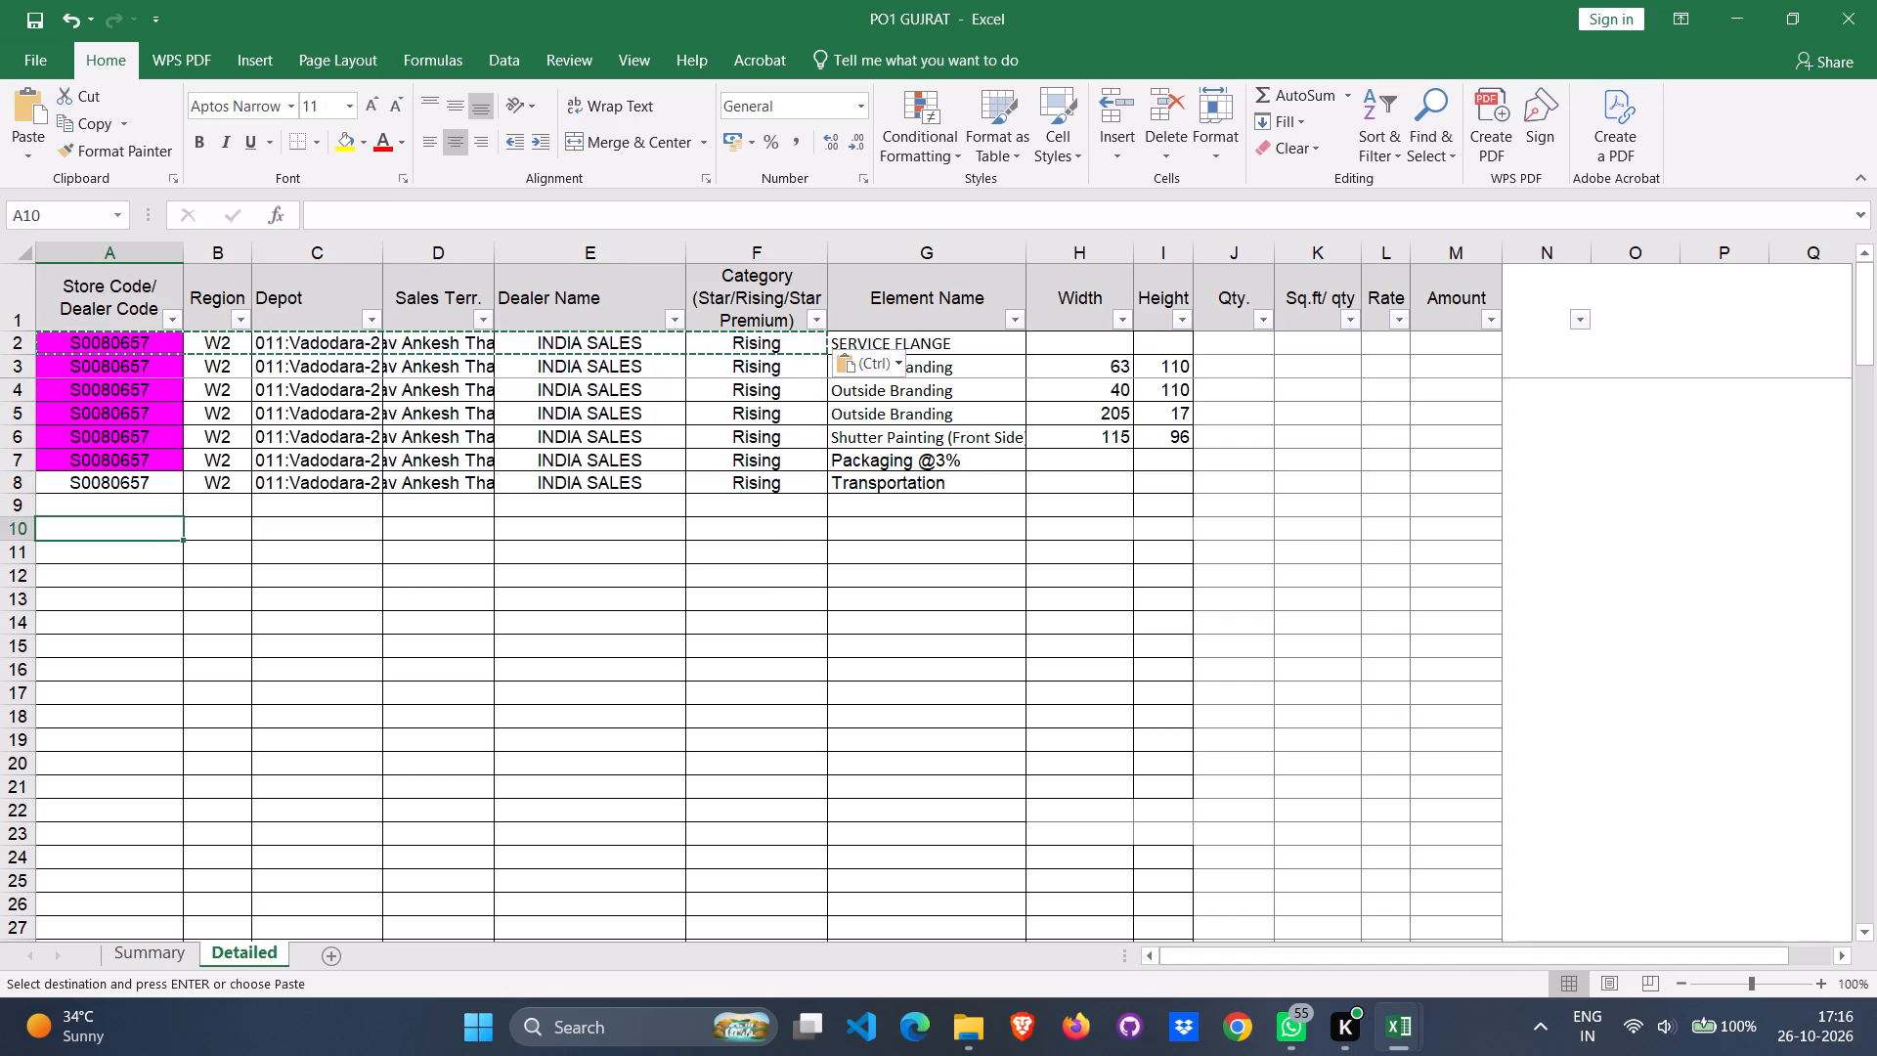
key("ctrl+s")
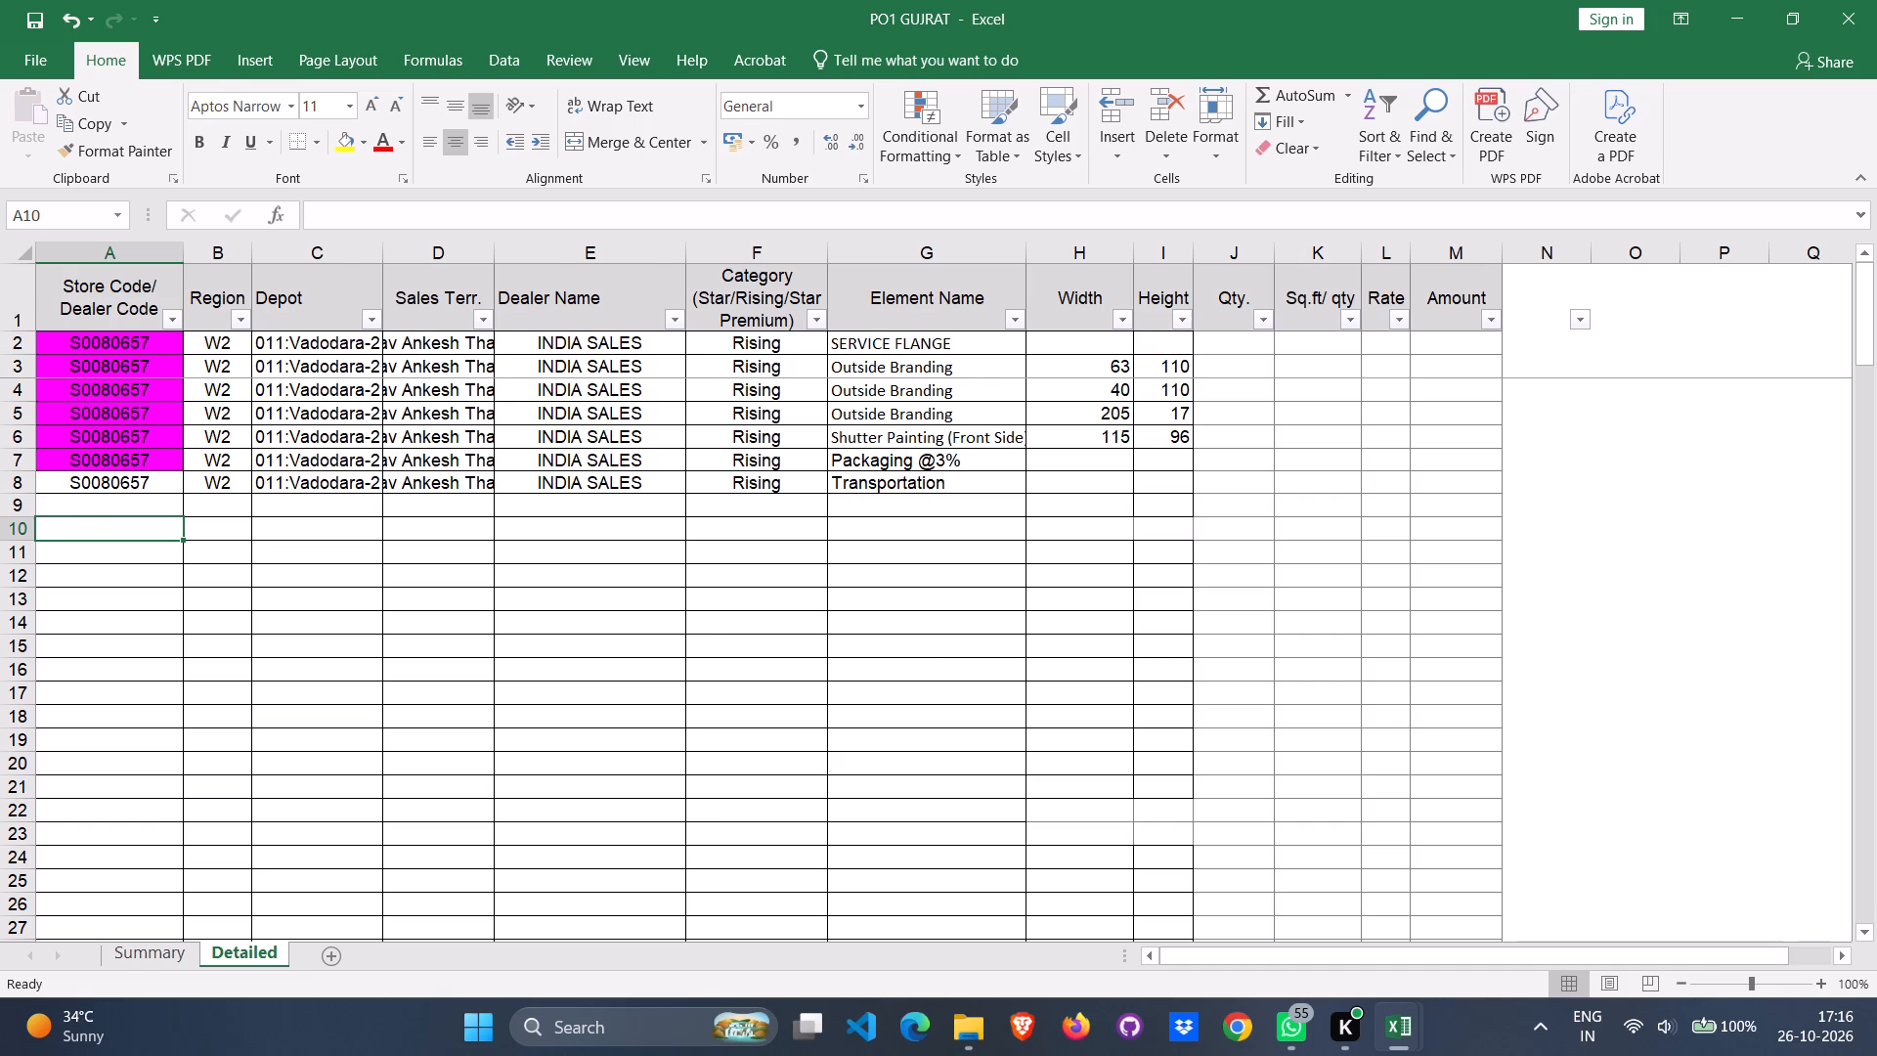
Enter quantity 1 for SERVICE FLANGE in J2 of the Detailed sheet and save the workbook.
key("alt+Tab")
key("alt+Tab")
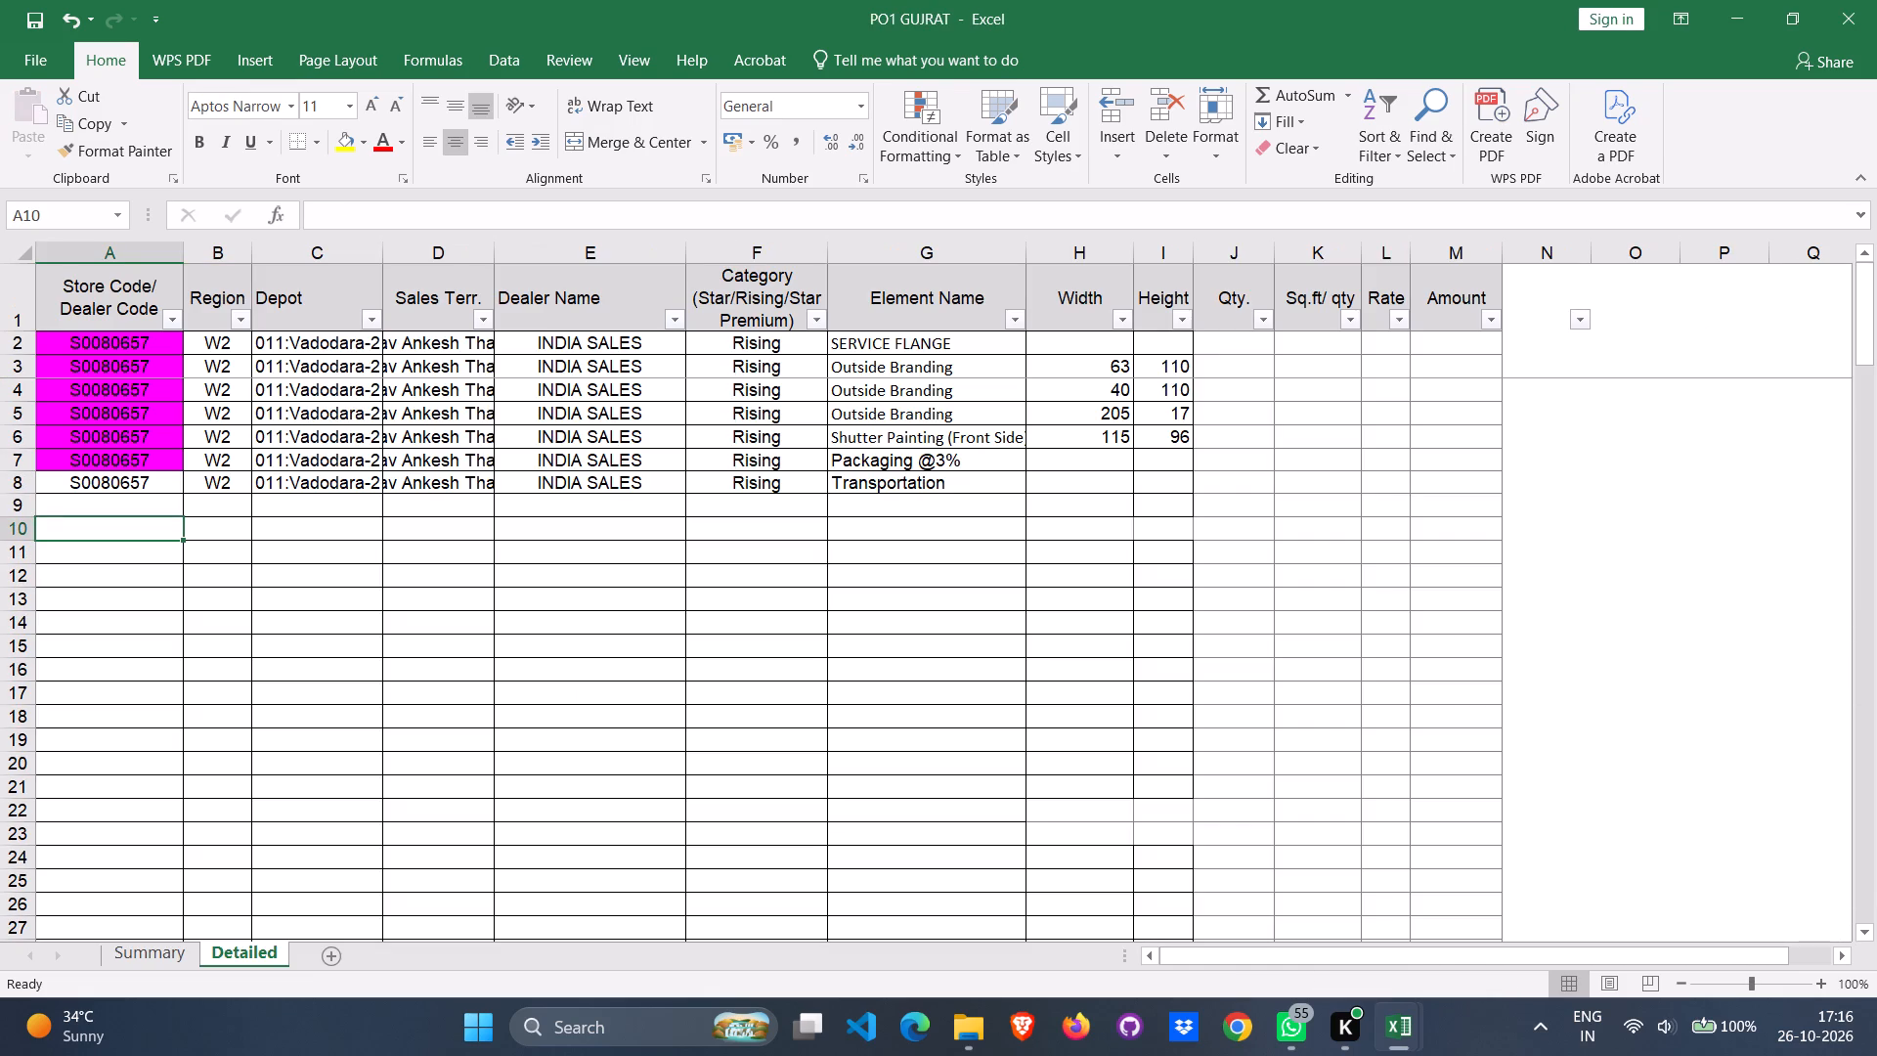
left_click(1236, 347)
key("1")
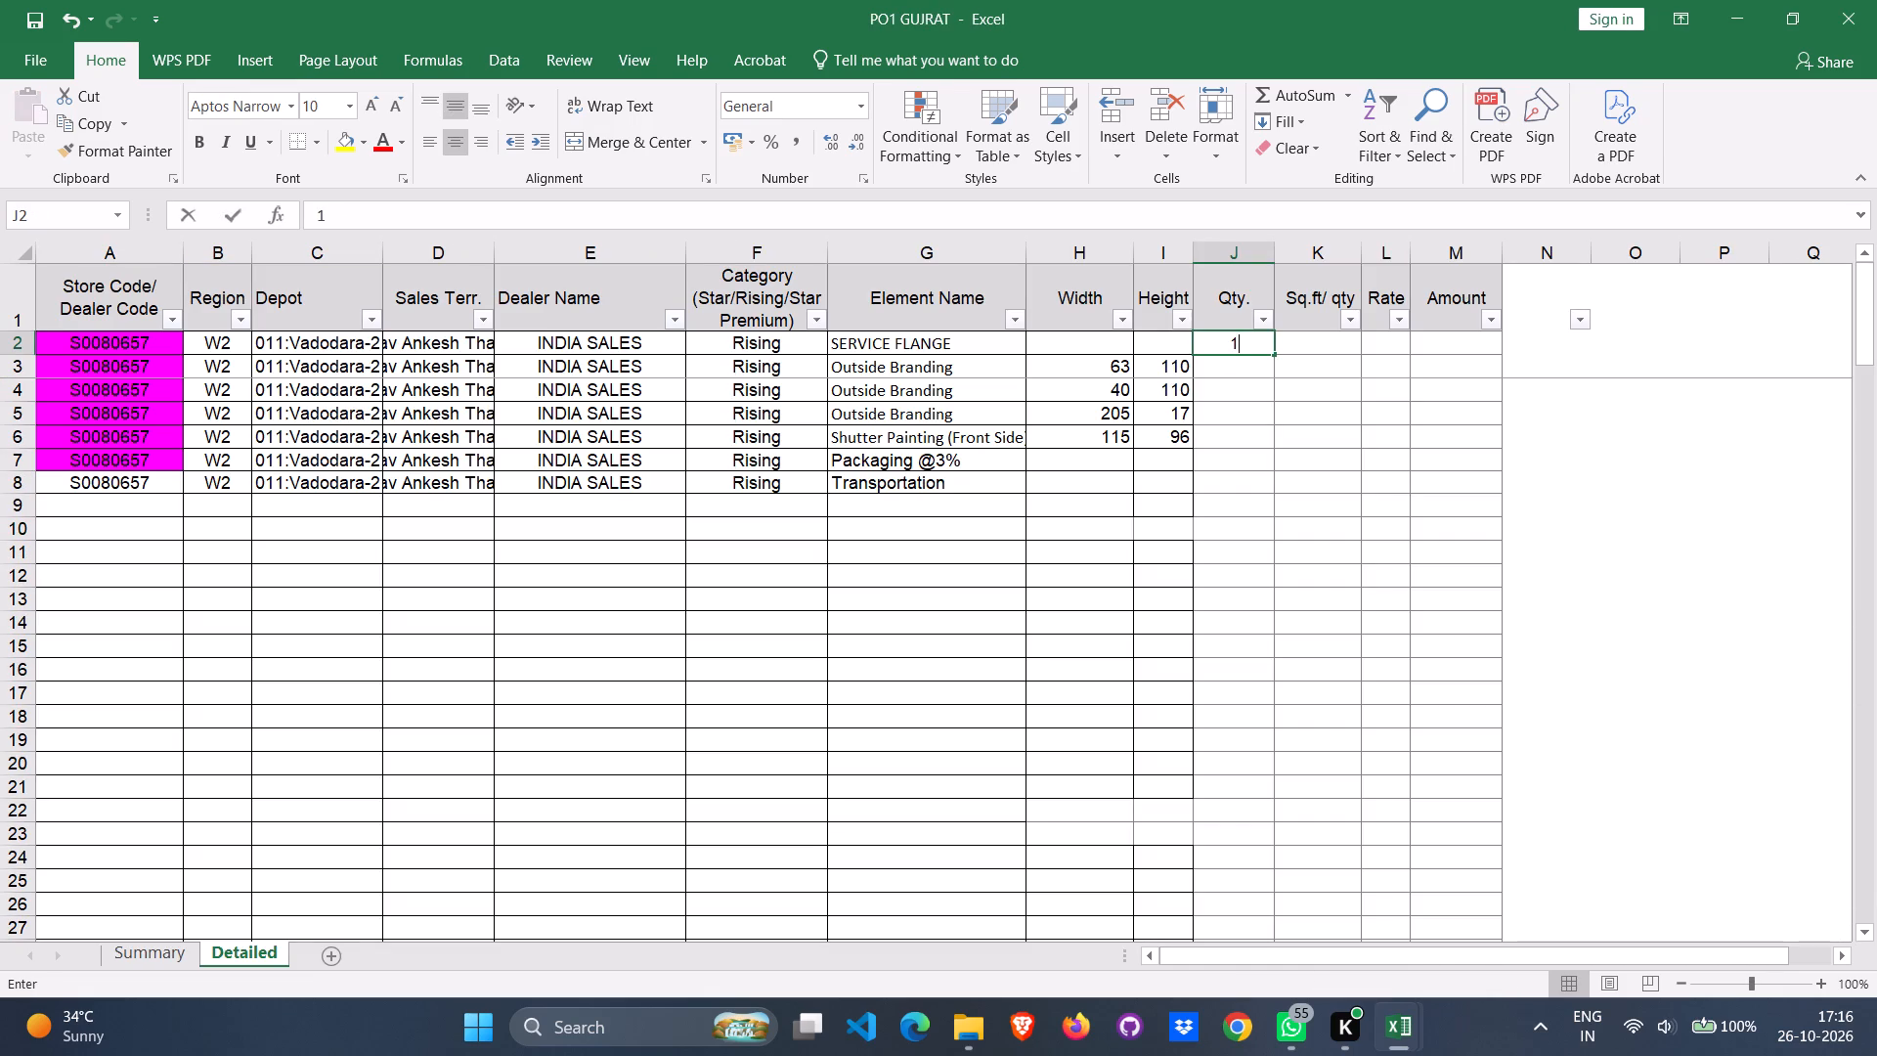
key("ctrl+s")
Copy the BURHANI HARDWARE AND PAINTS details, store code through category, from Summary into Detailed starting at A10, closing the INDIA SALES quotation on the way.
left_click(141, 952)
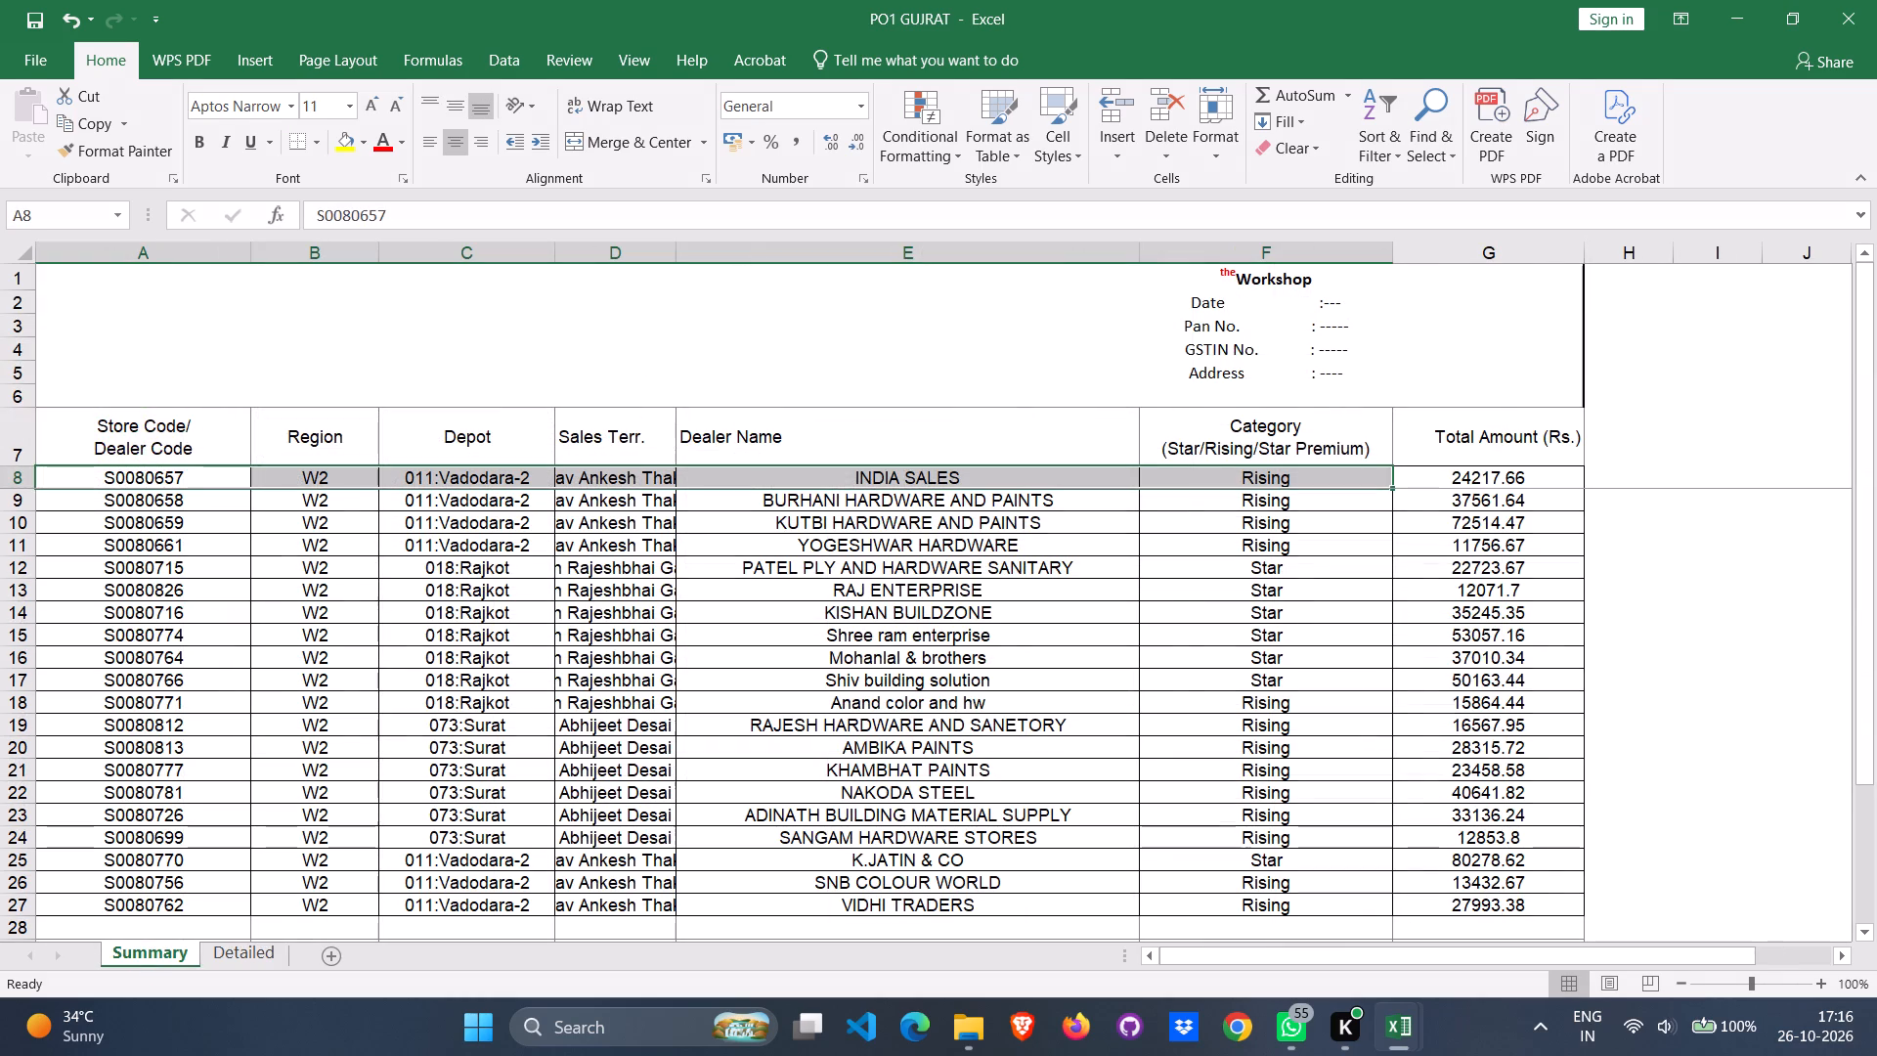
left_click(148, 507)
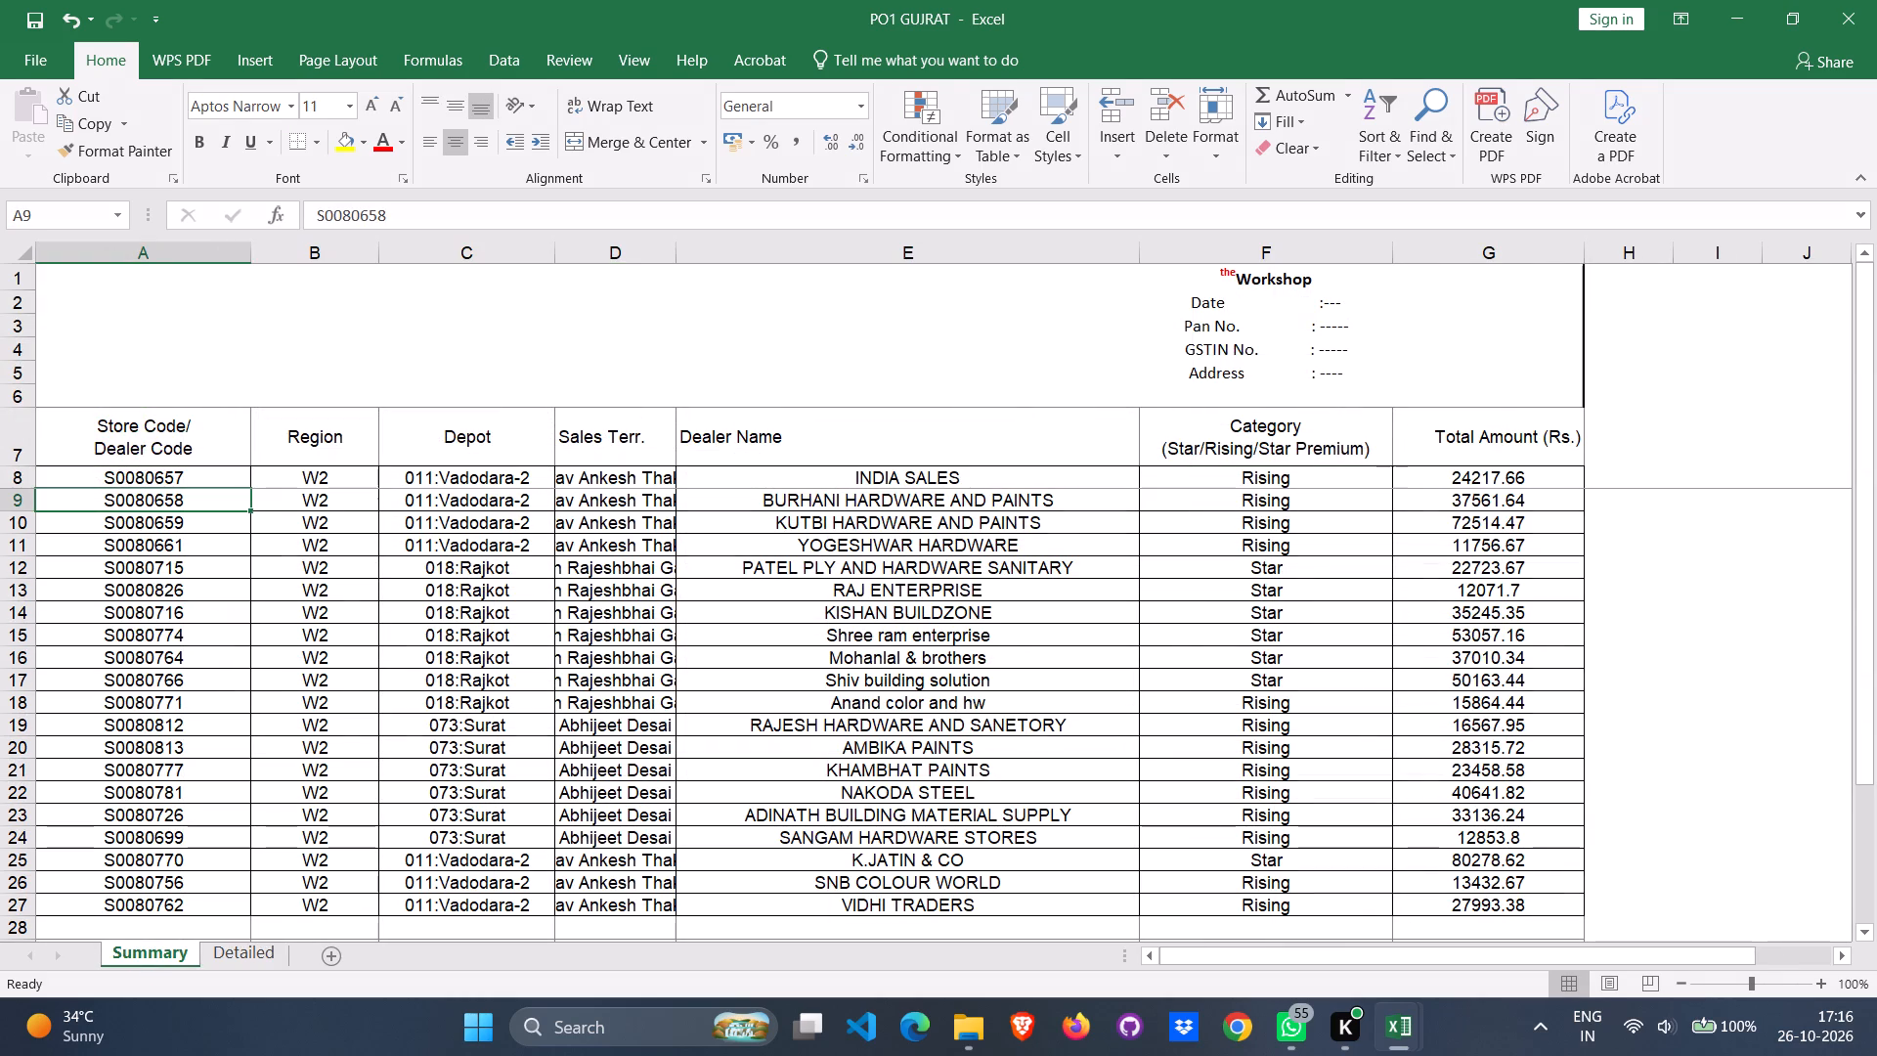
key("shift+Right")
key("shift+Right")
key("shift+Right")
key("shift+Right")
key("shift+Right")
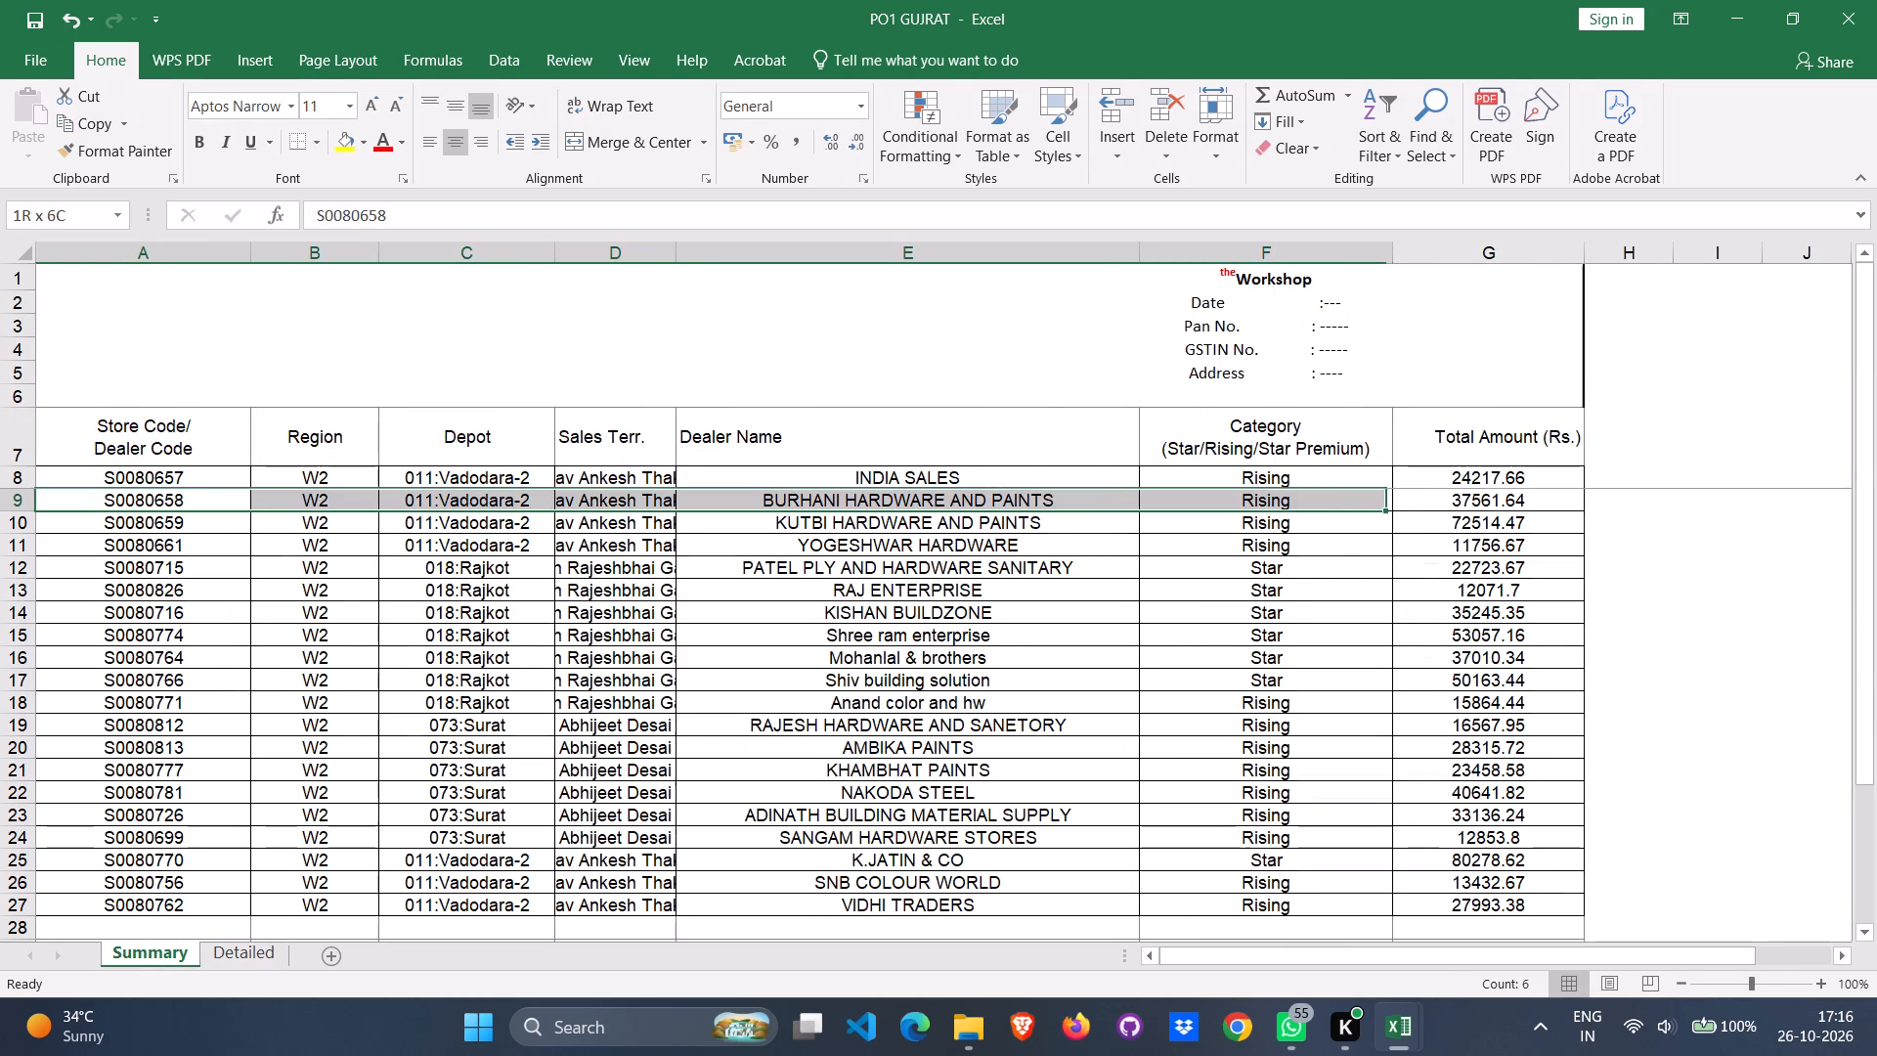
key("ctrl+c")
key("alt+Tab")
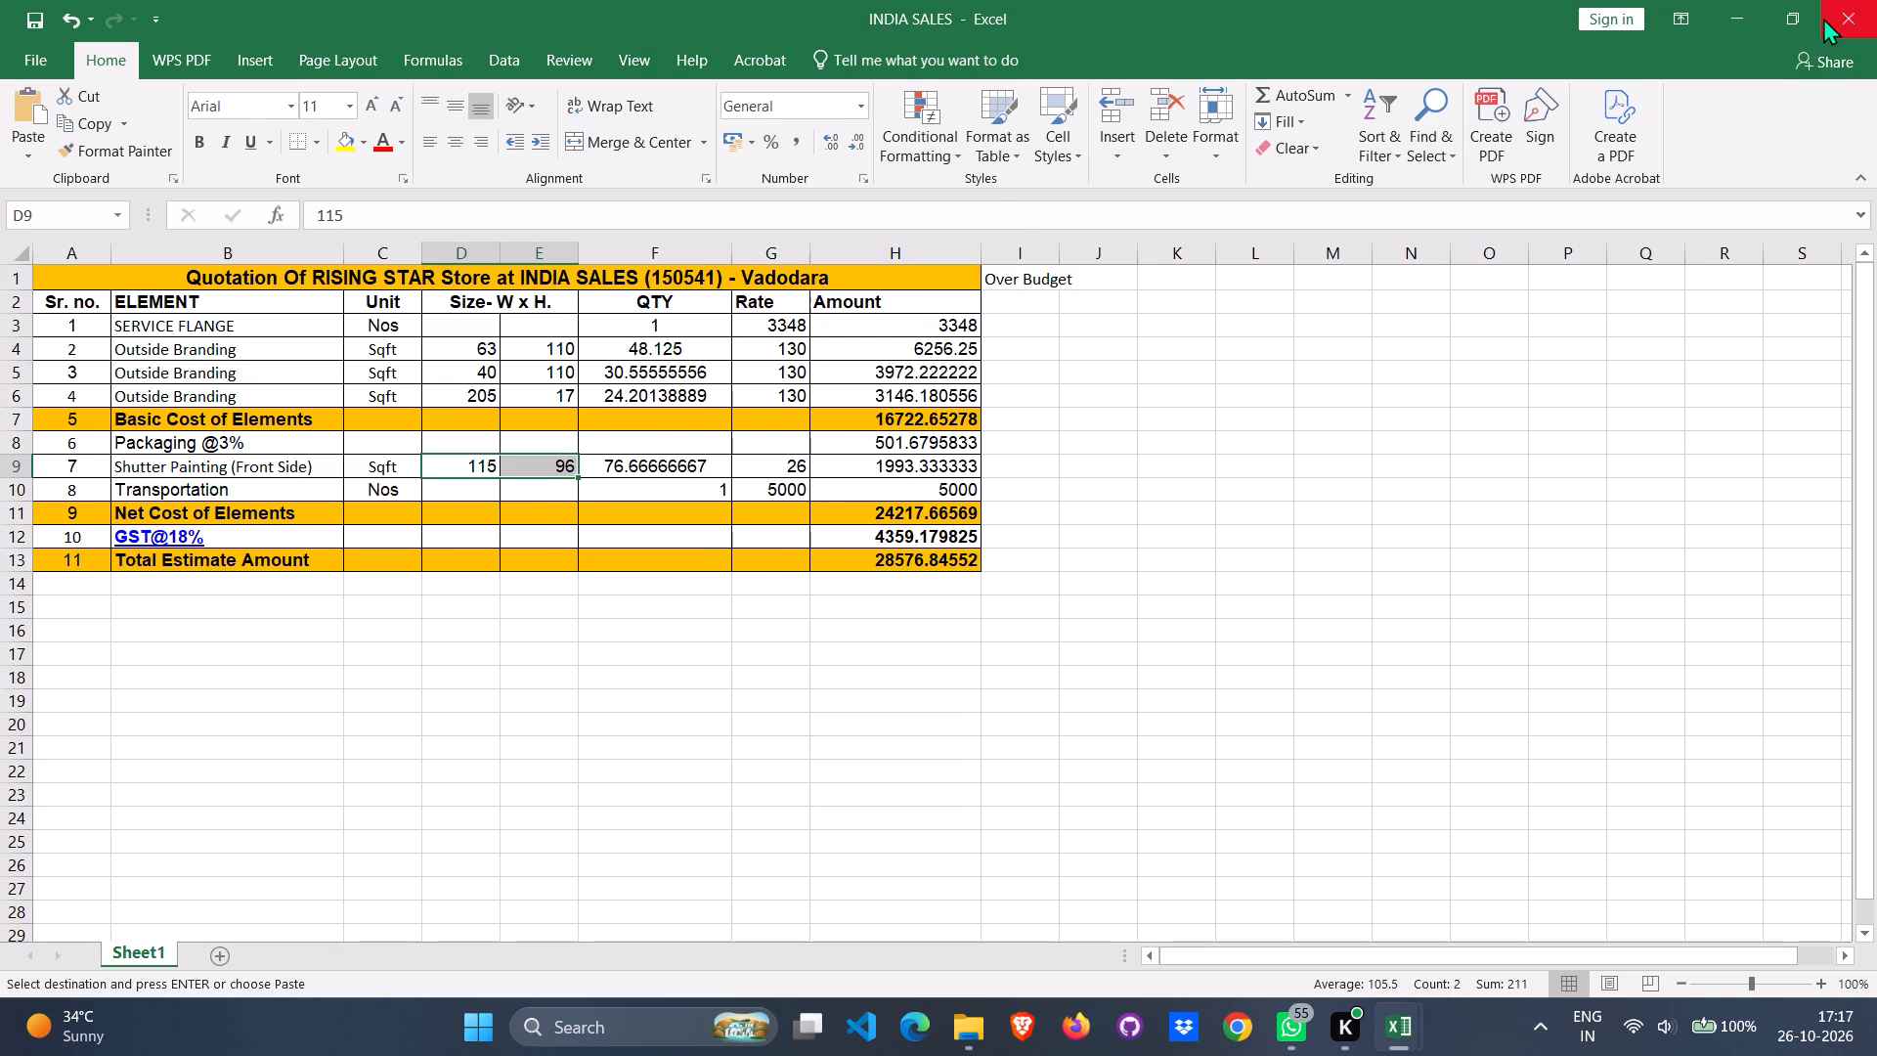
left_click(1825, 17)
left_click(242, 955)
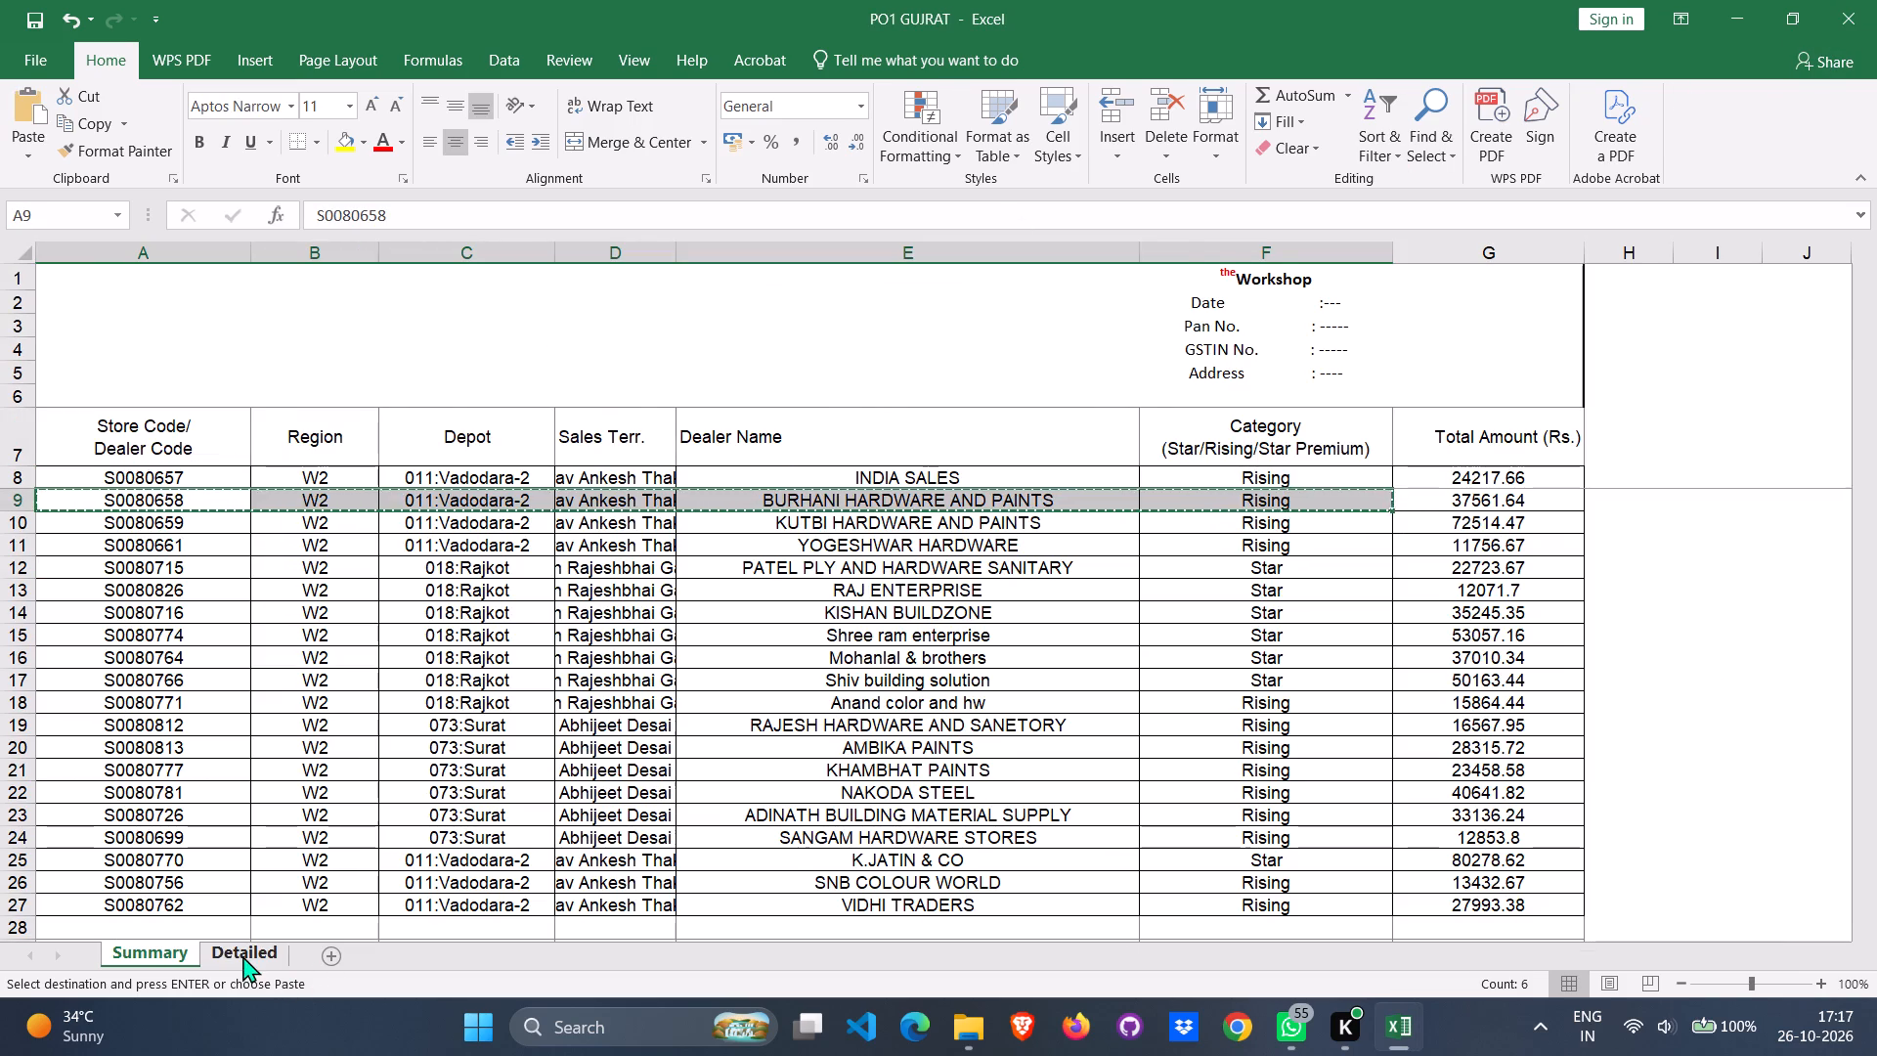
left_click(81, 540)
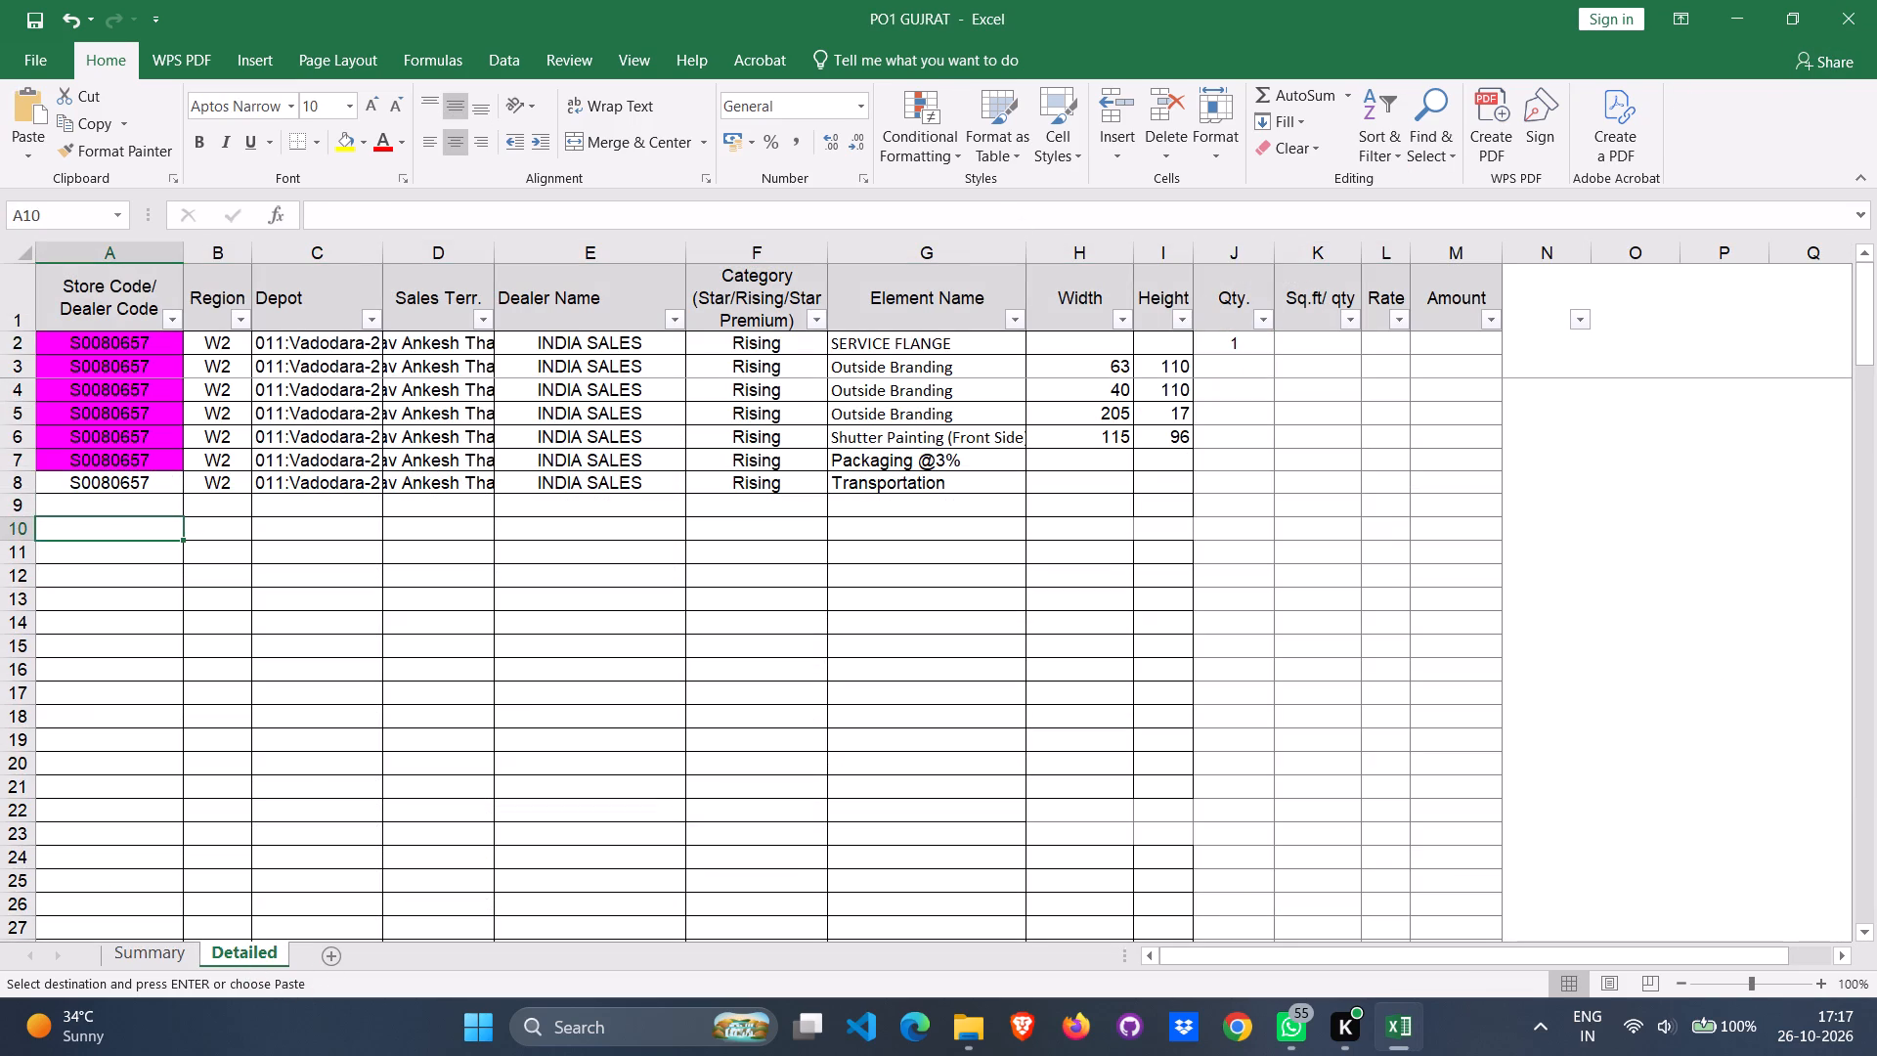
key("ctrl+v")
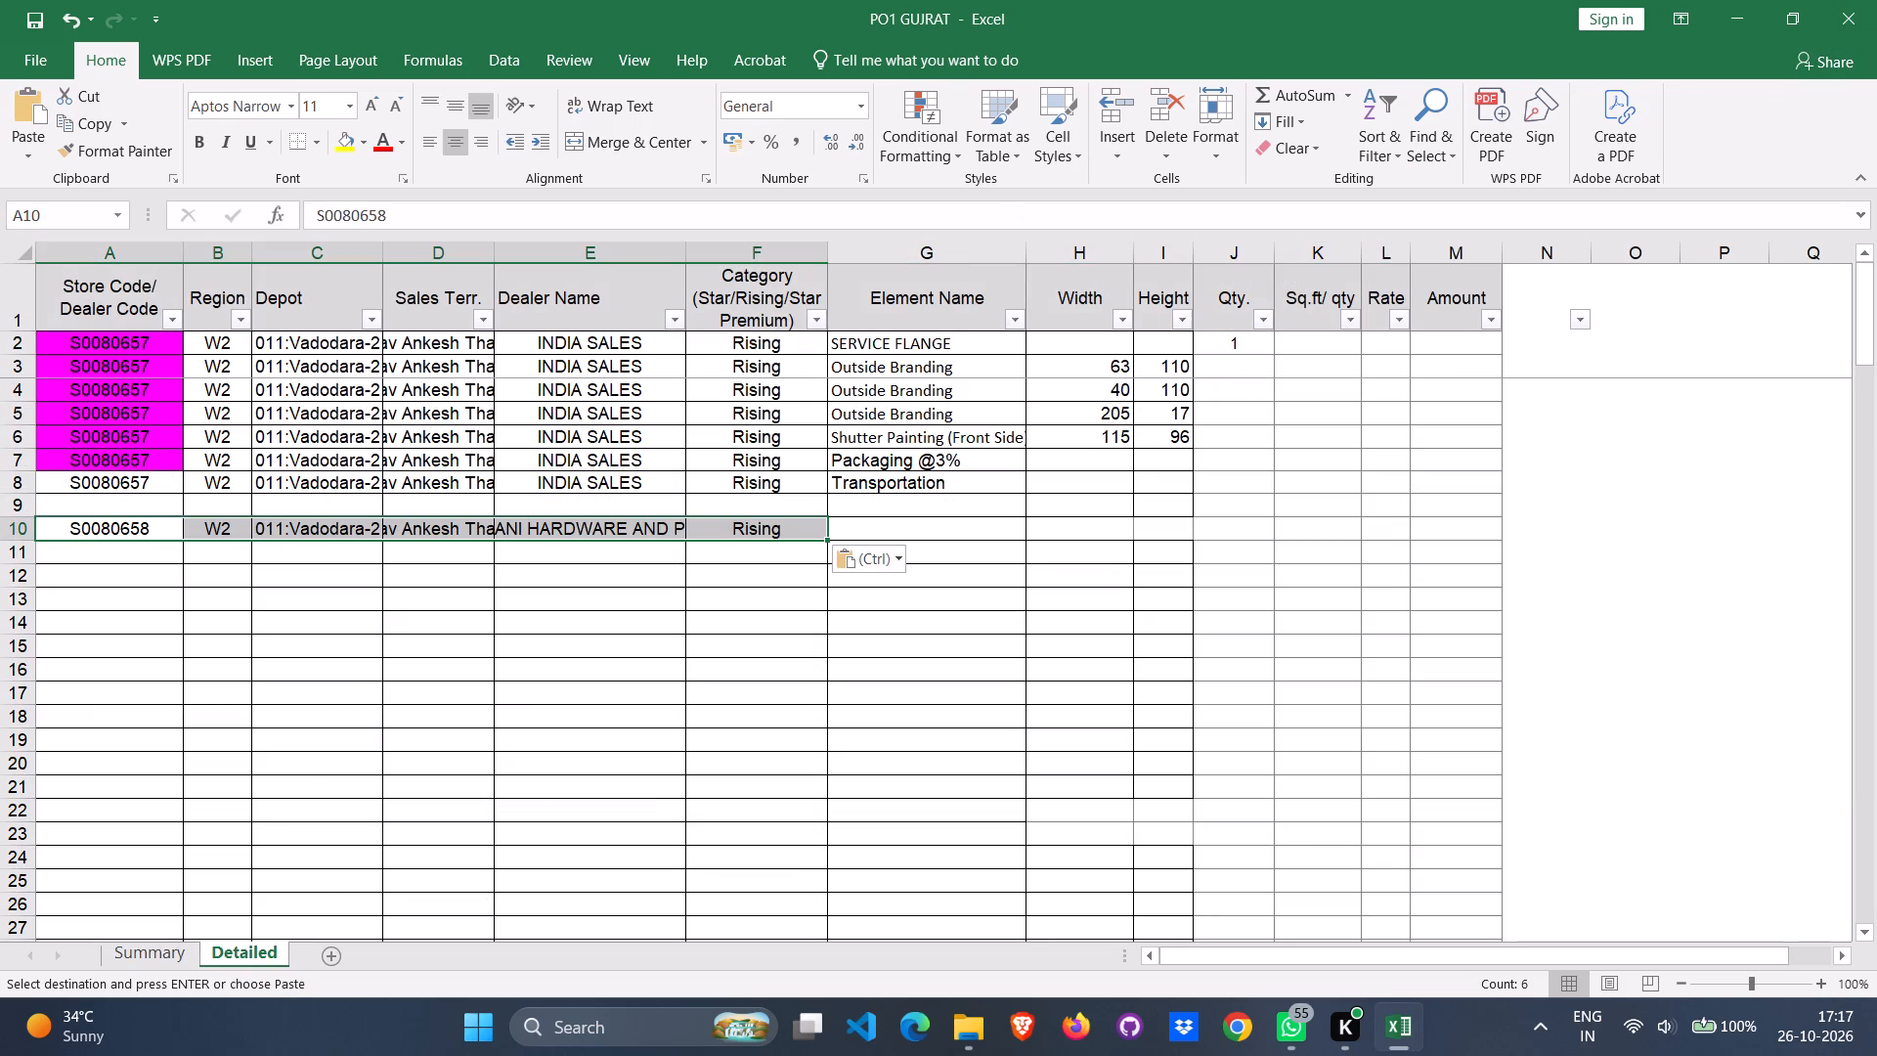
left_click(918, 535)
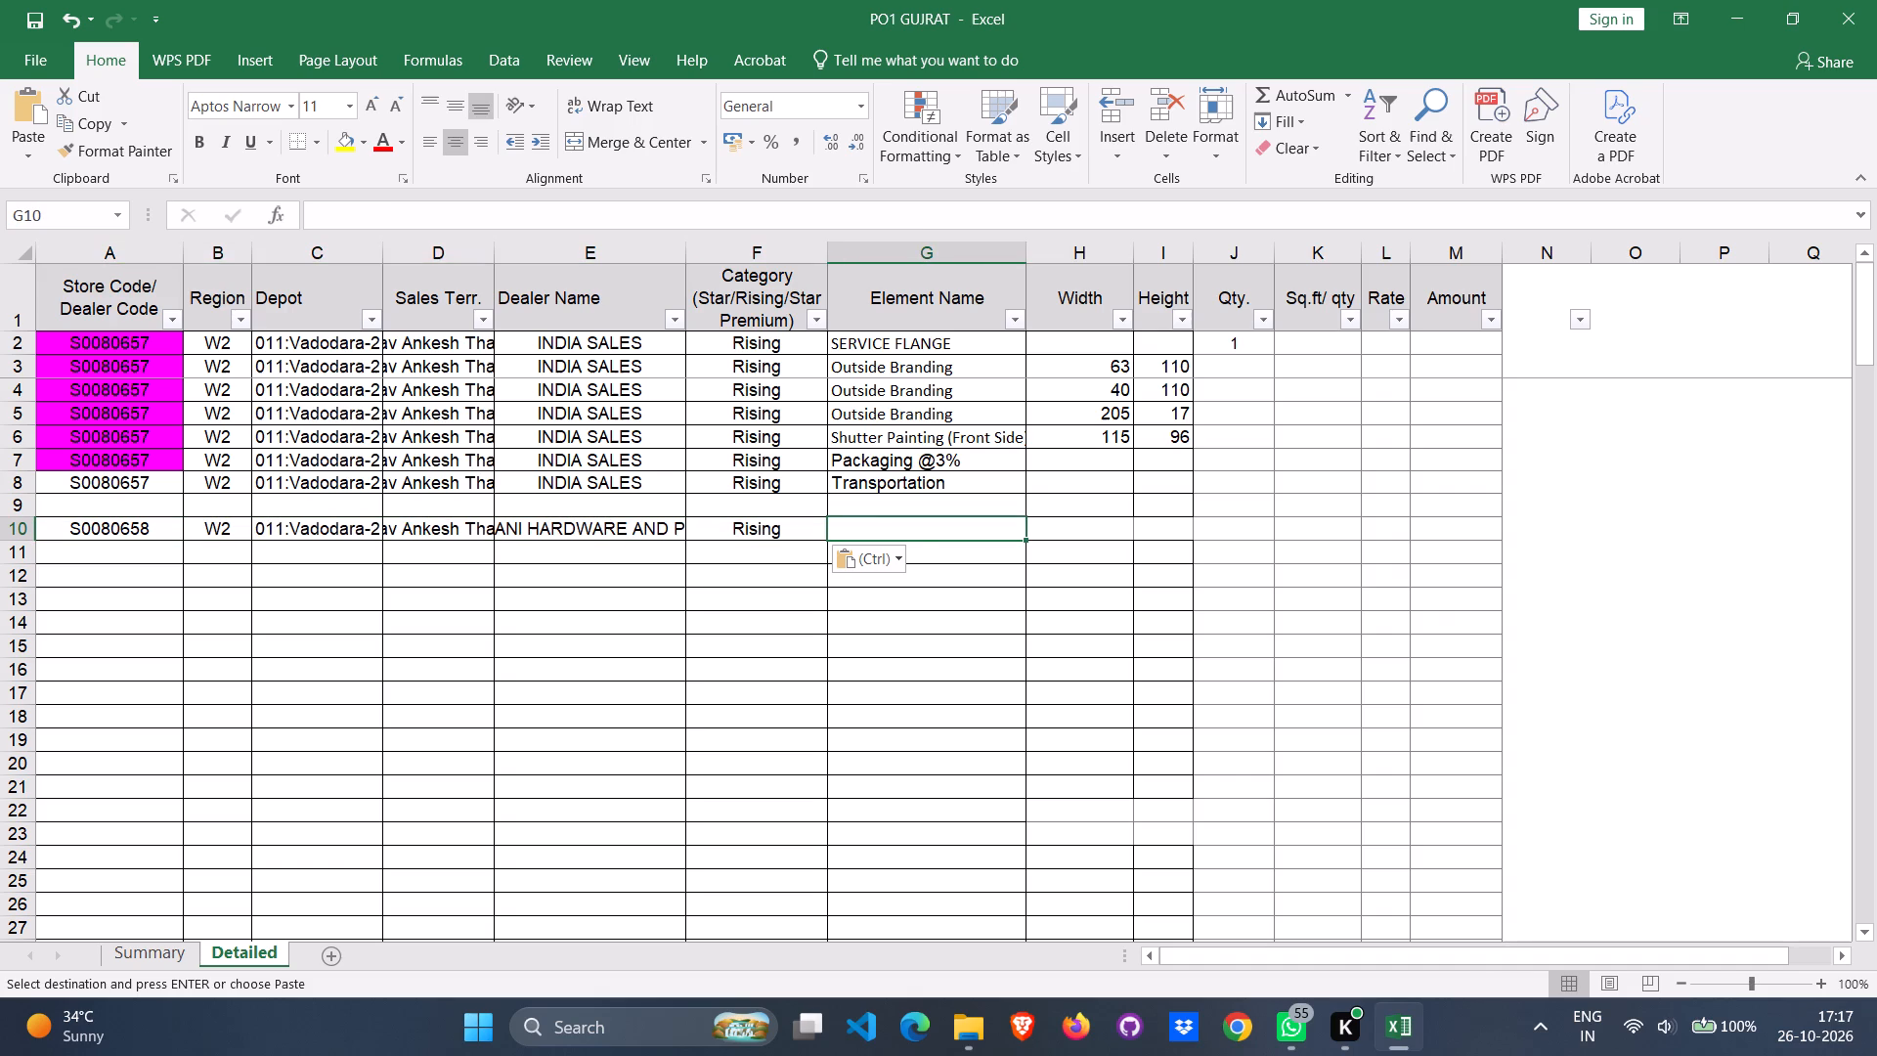
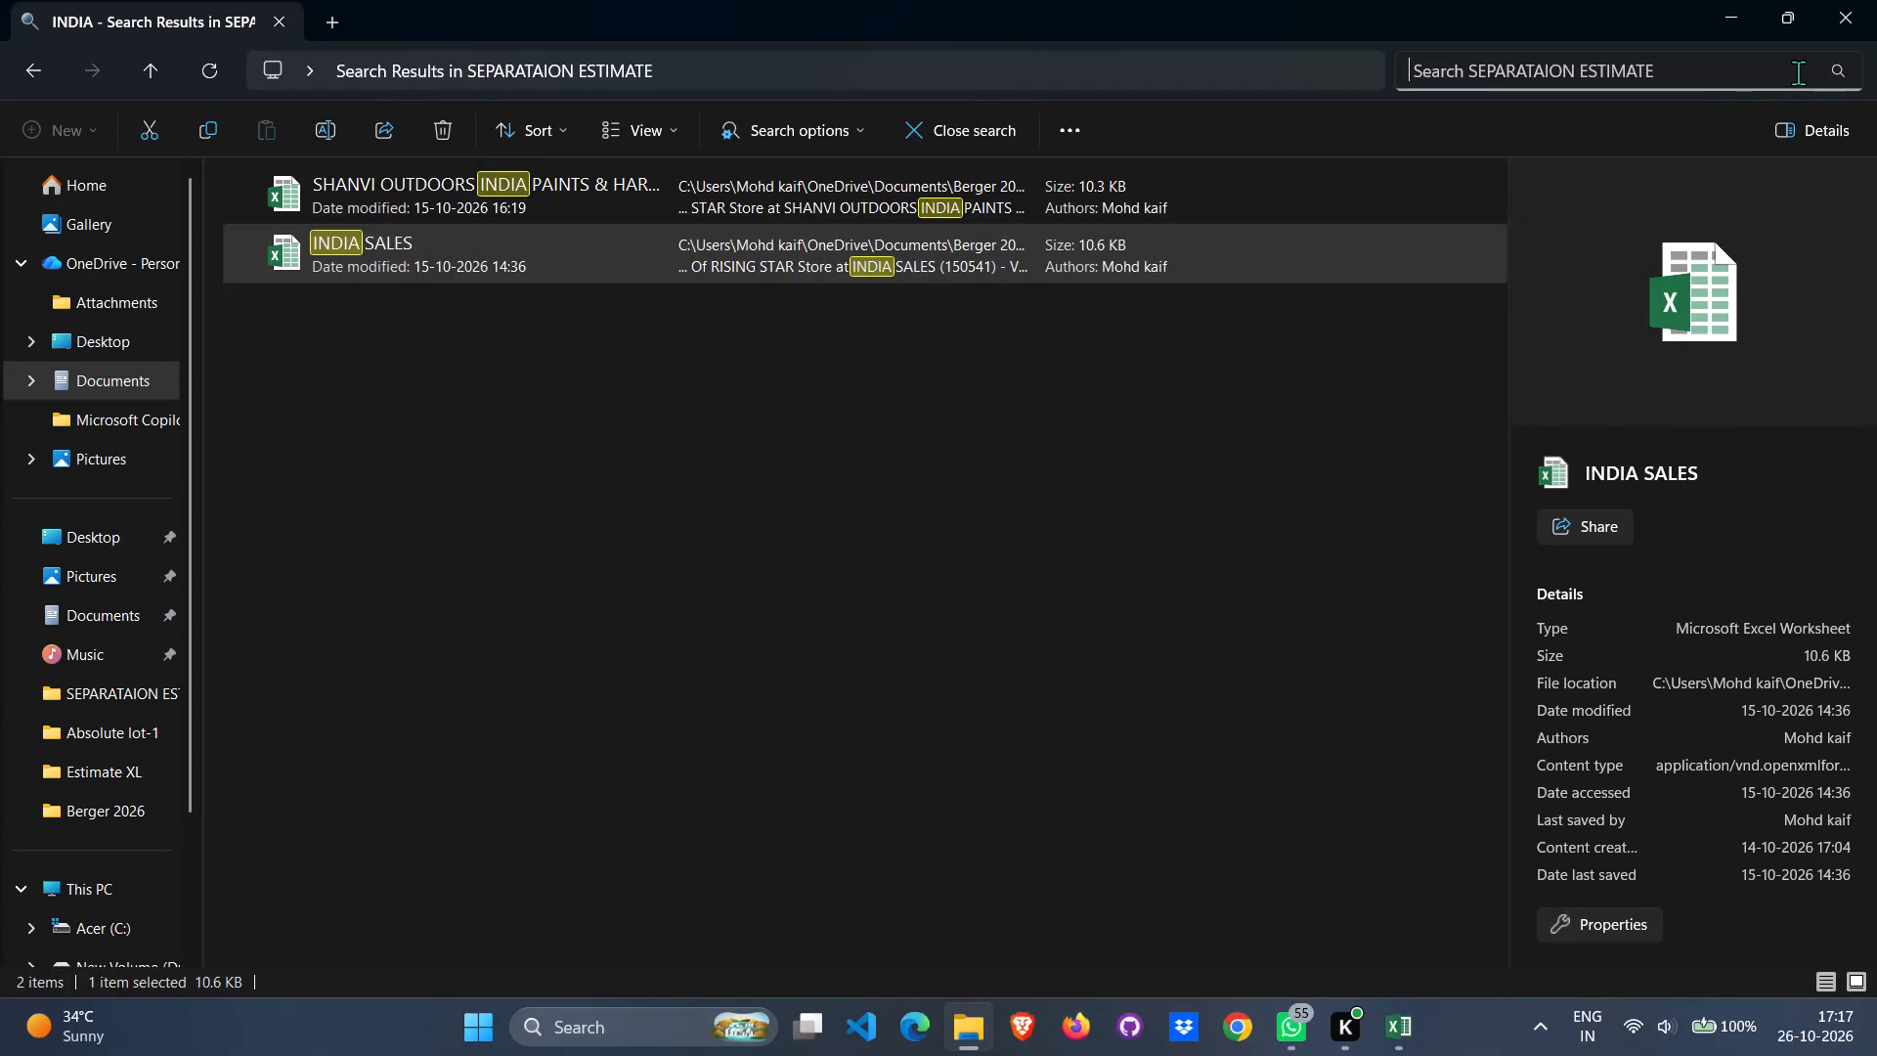
Search the SEPARATAION ESTIMATE folder for BURH and open the BURHANI HARDWARE AND PAINTS quotation.
type("BURH")
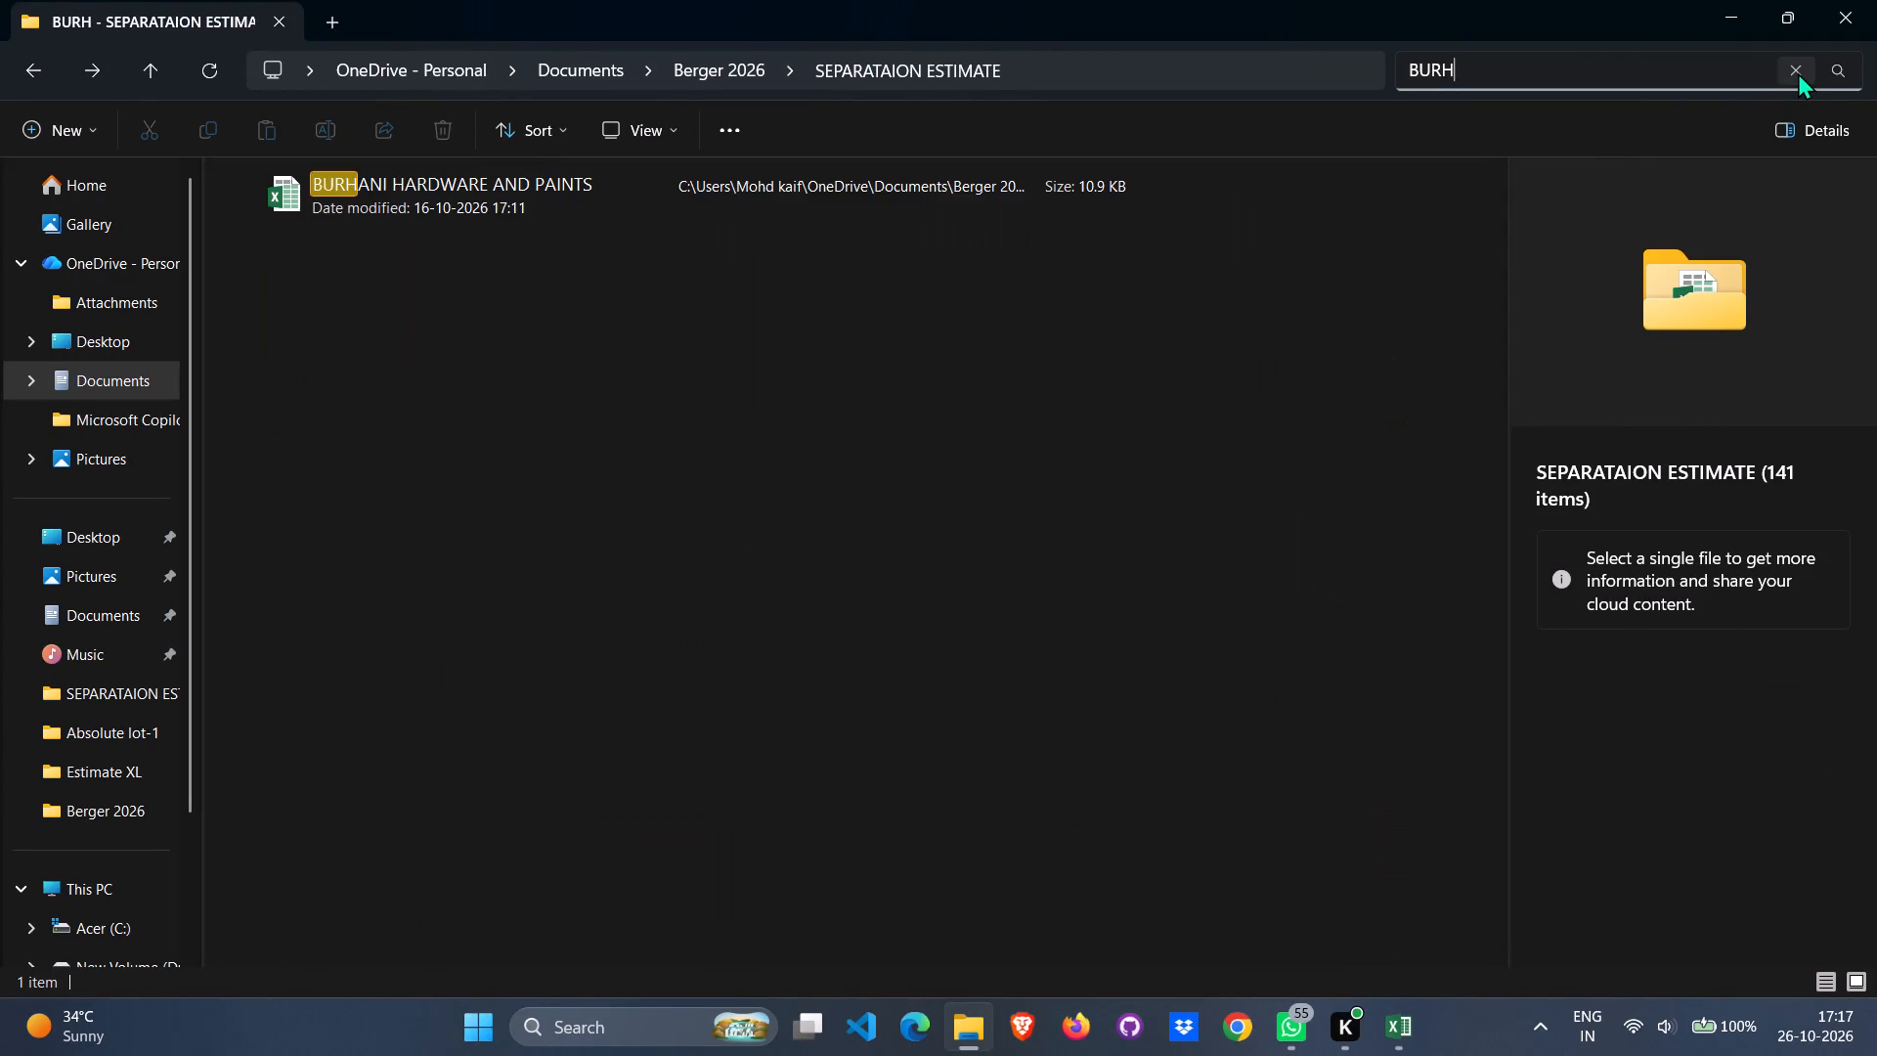
double_click(618, 195)
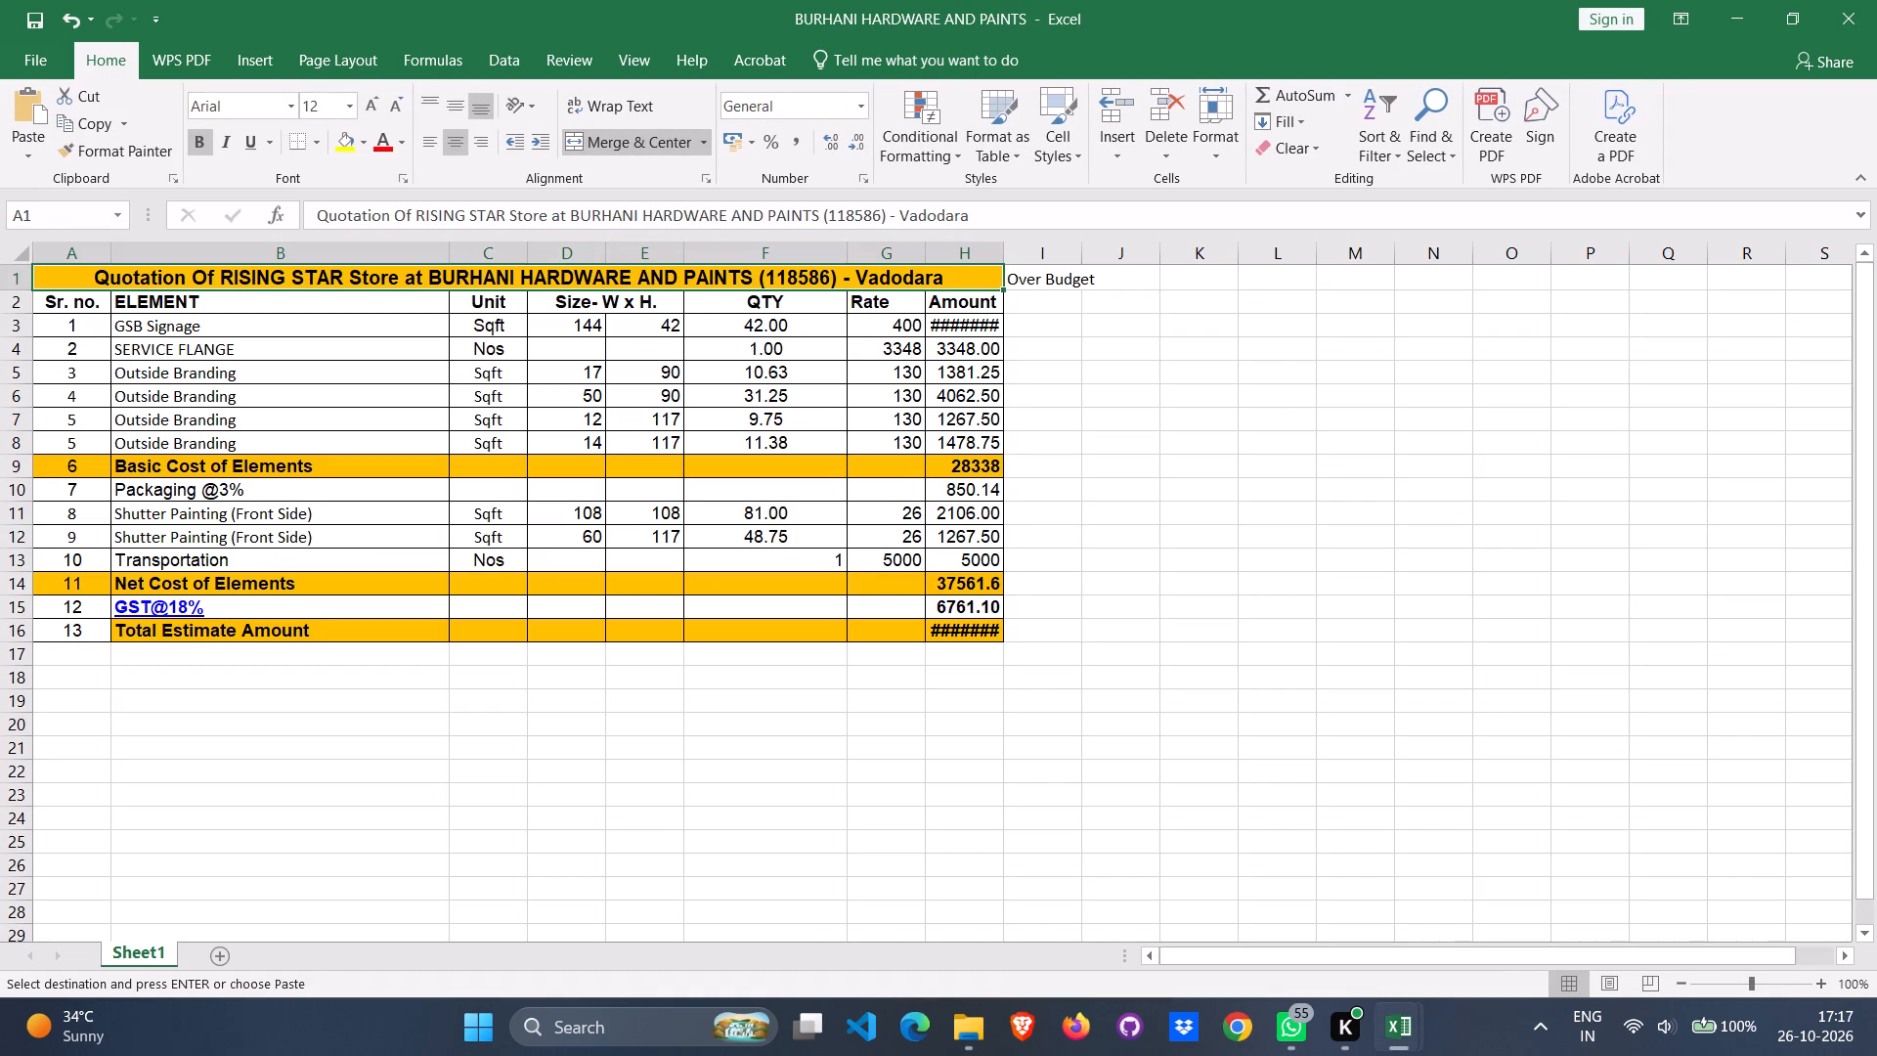
Copy the element names from GSB Signage through the last Outside Branding in the quotation into G10:G15 of the Detailed sheet.
left_click(263, 323)
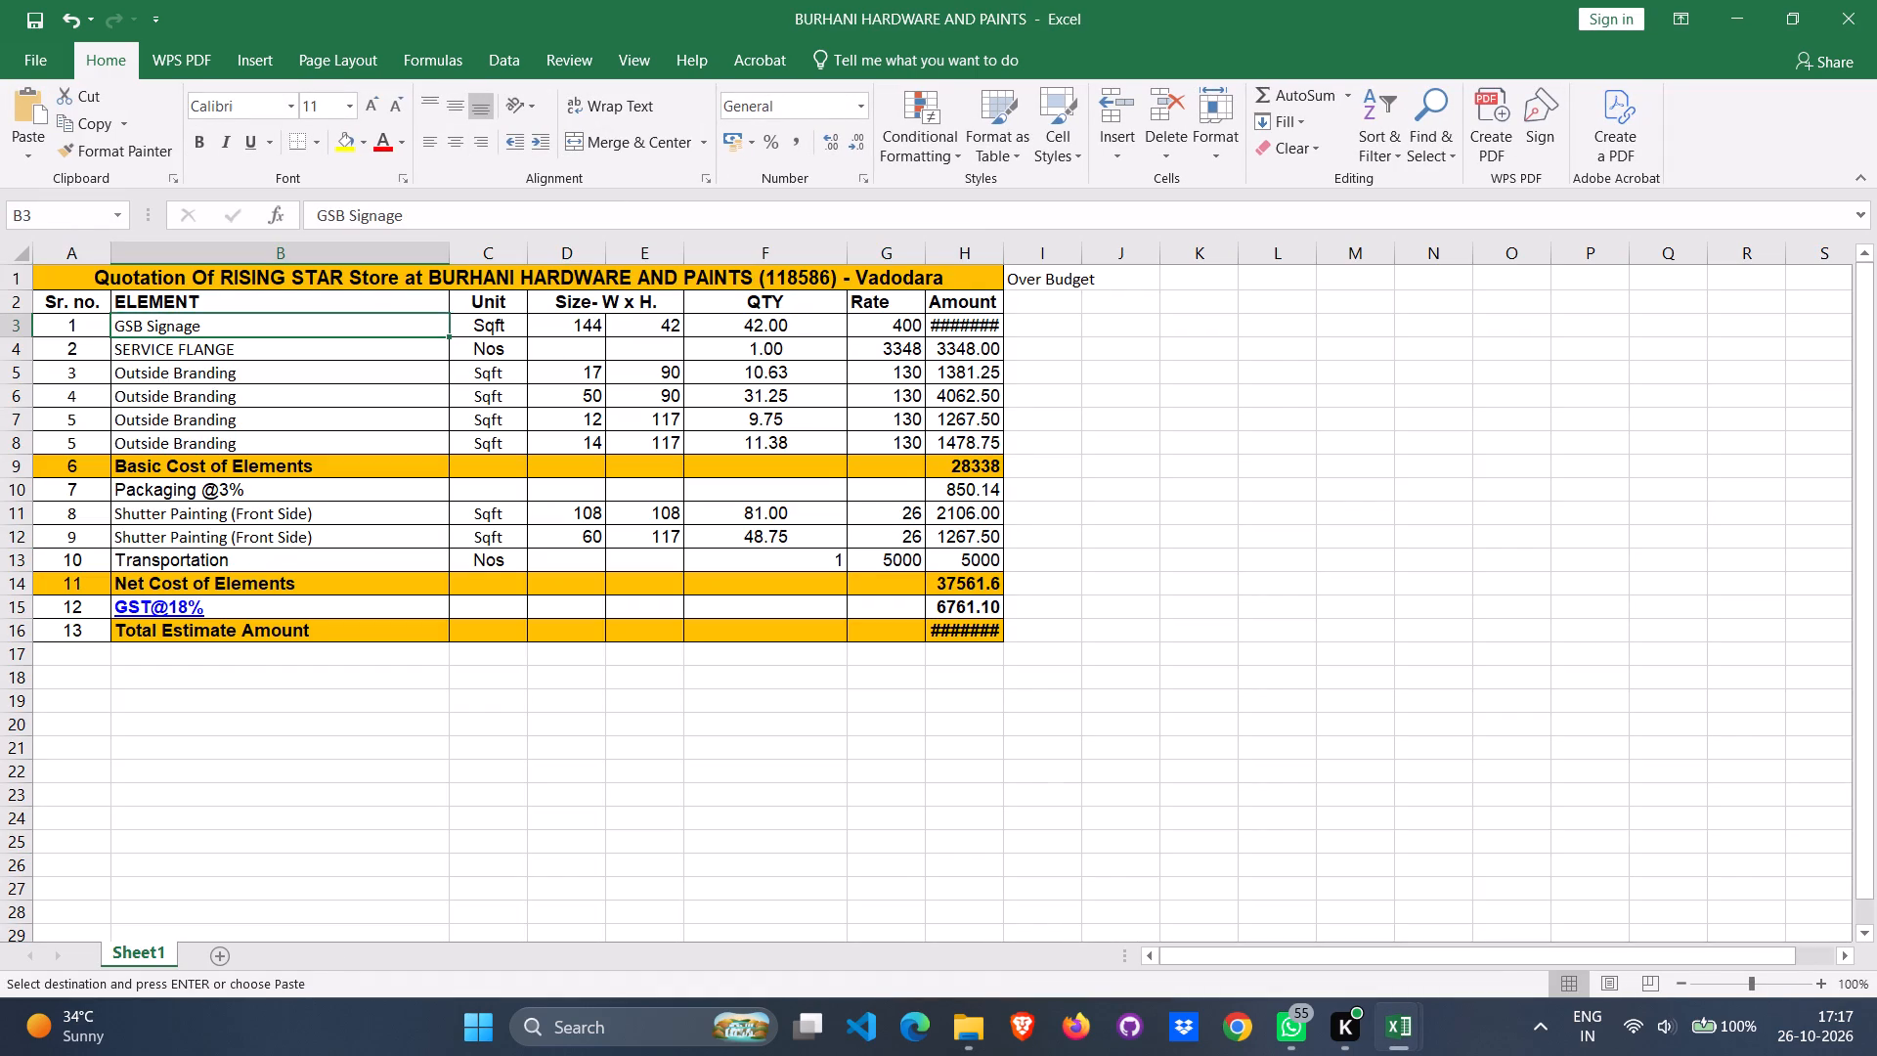
key("shift+Down")
key("shift+Down")
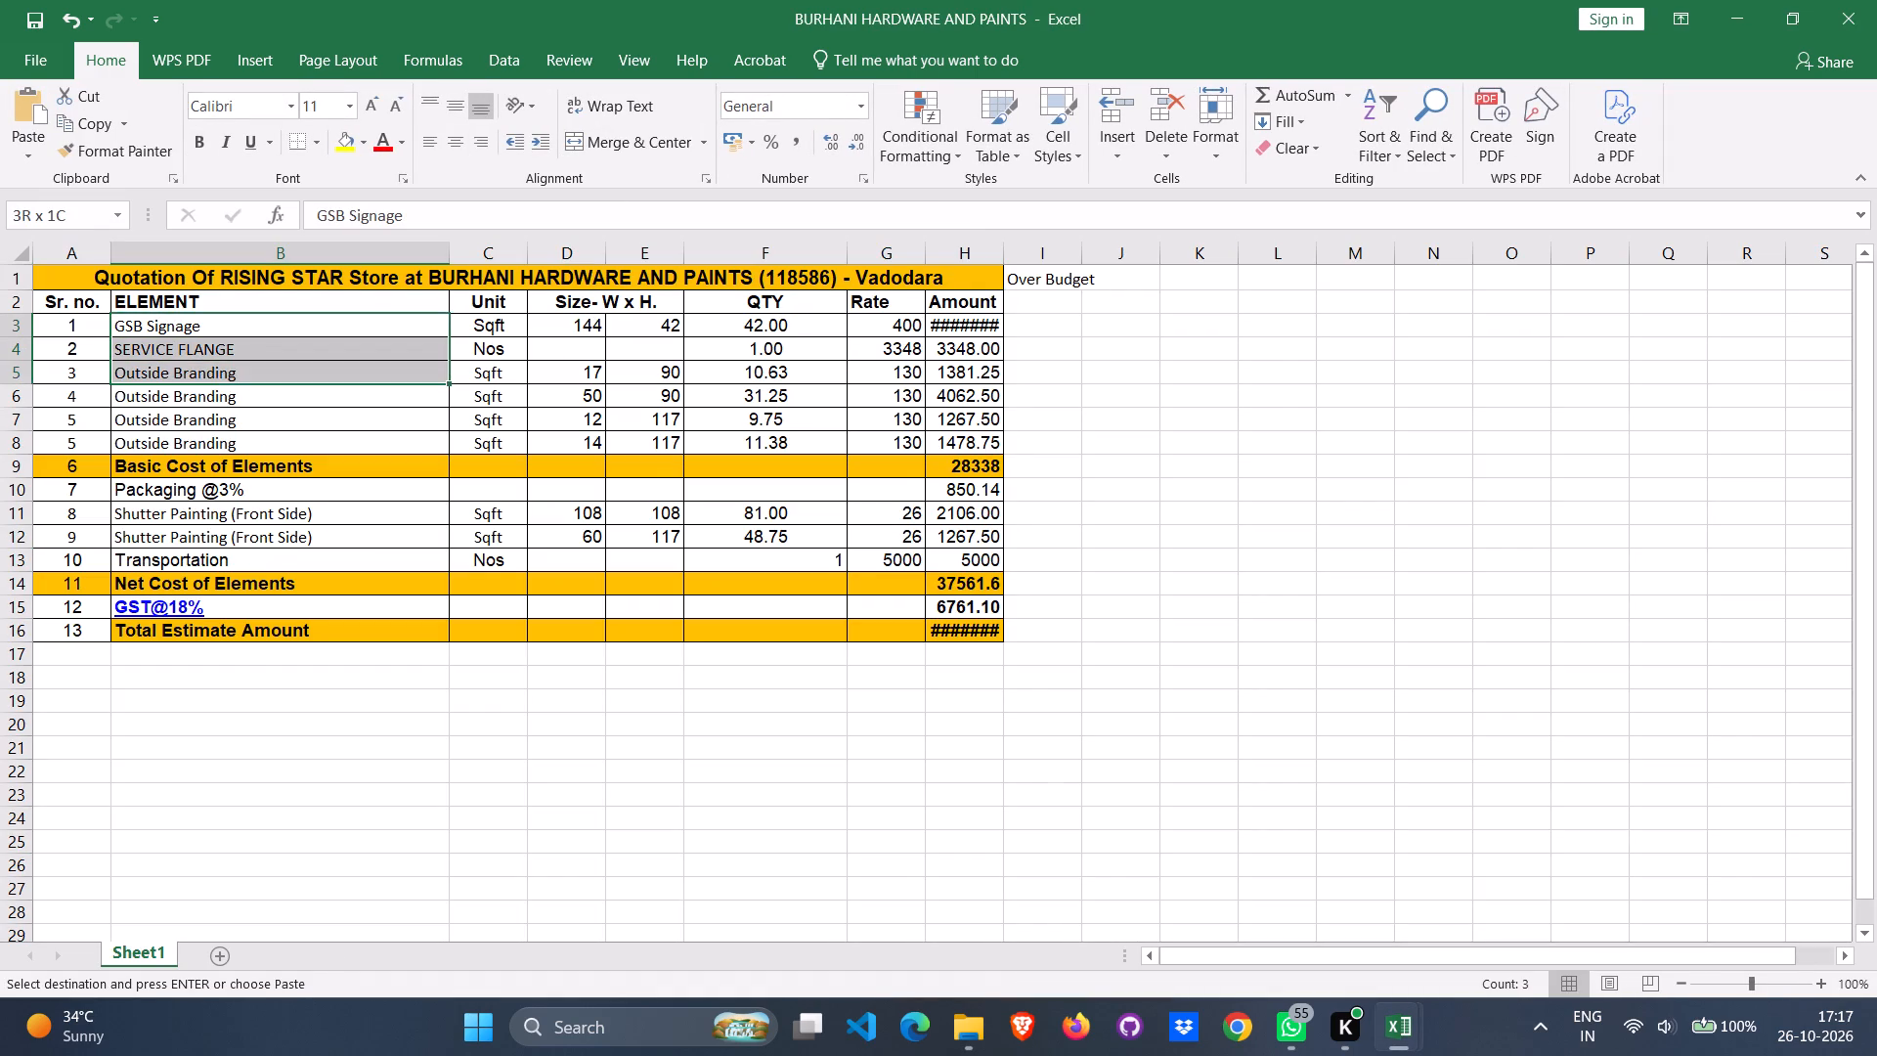
key("shift+Down")
key("shift+Down")
key("shift+Down")
key("ctrl+c")
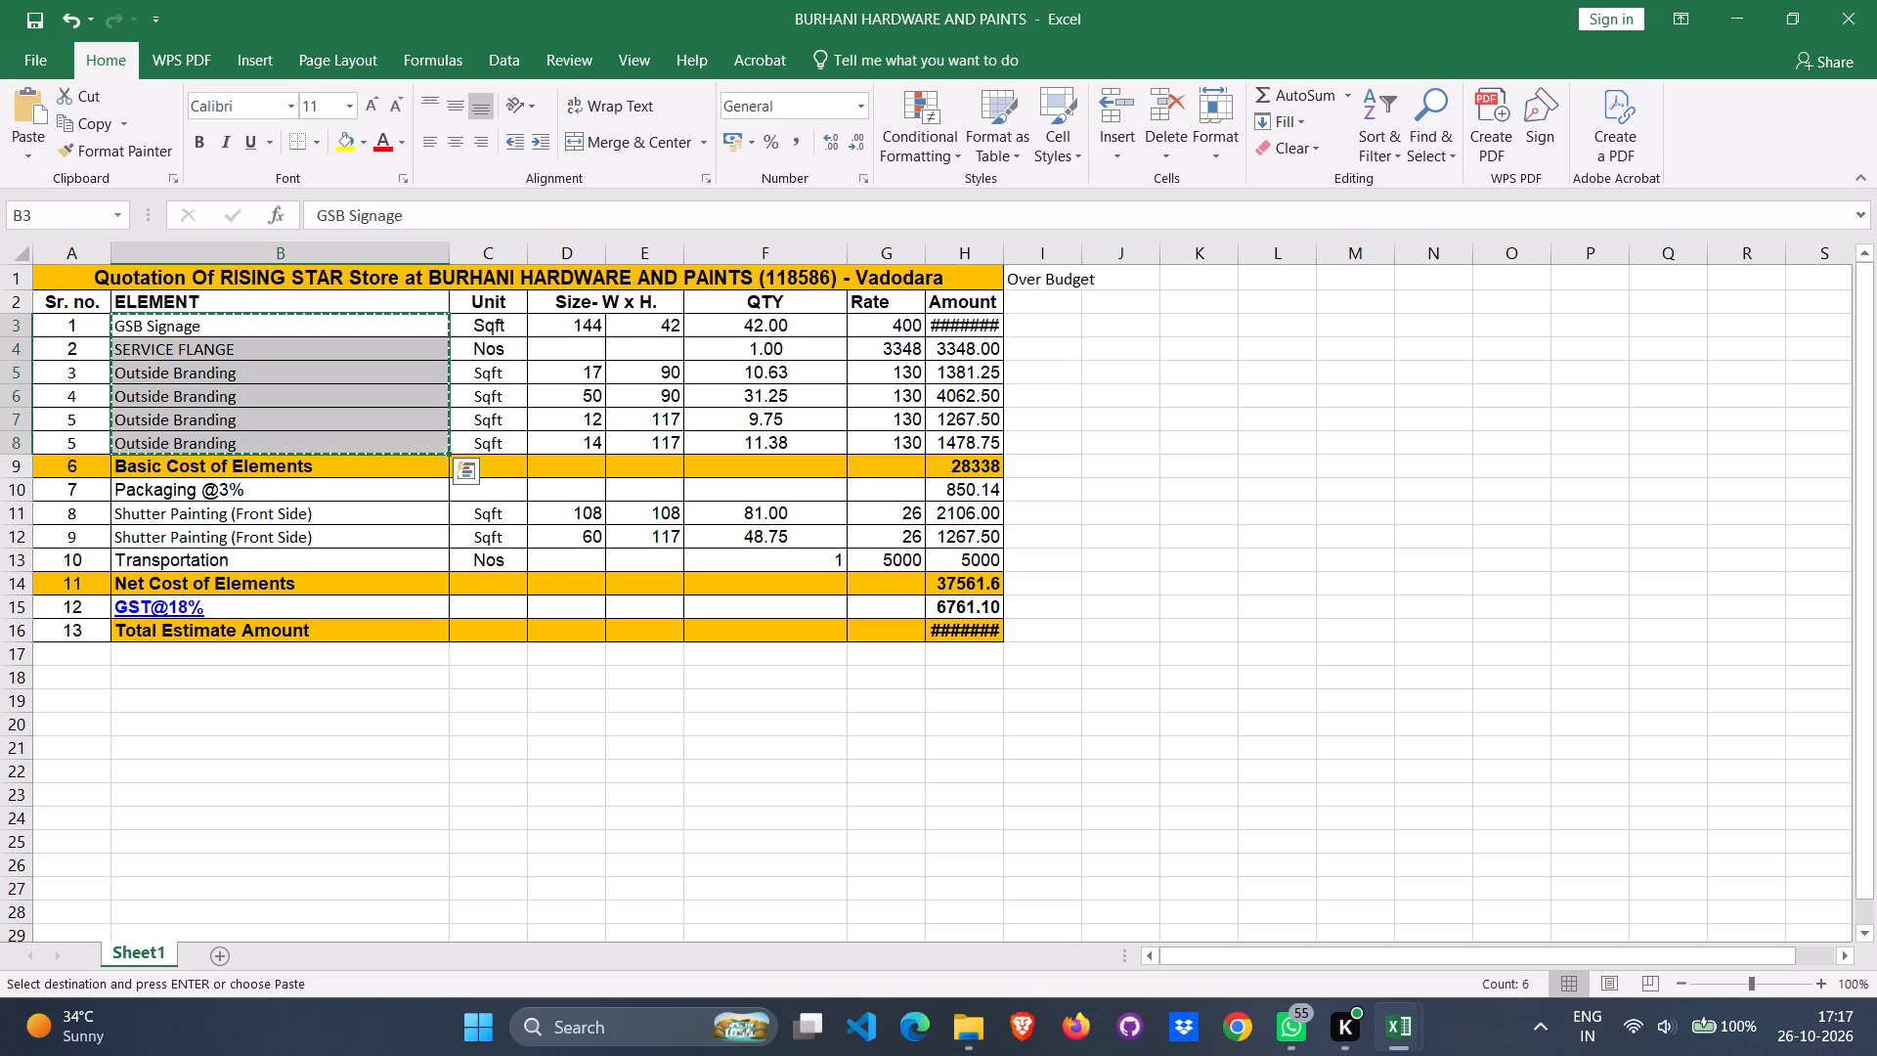
key("alt+Tab")
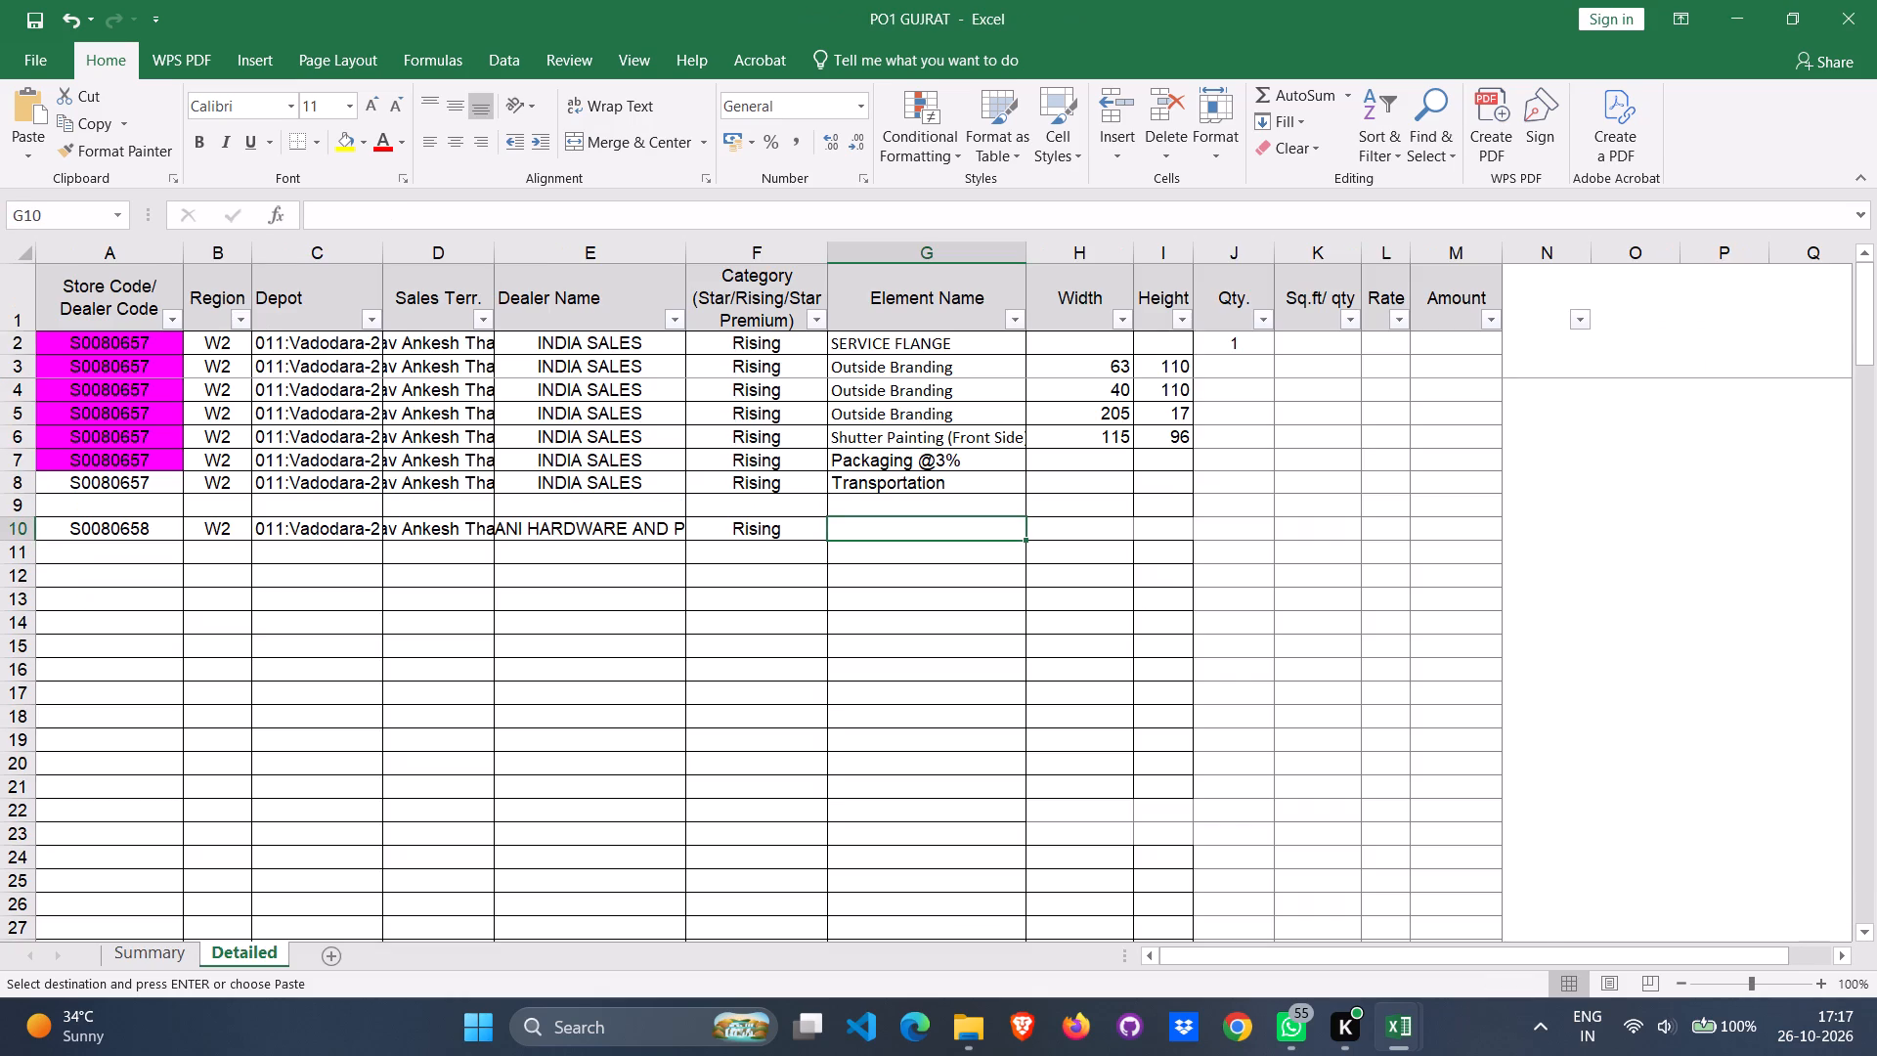
key("ctrl+v")
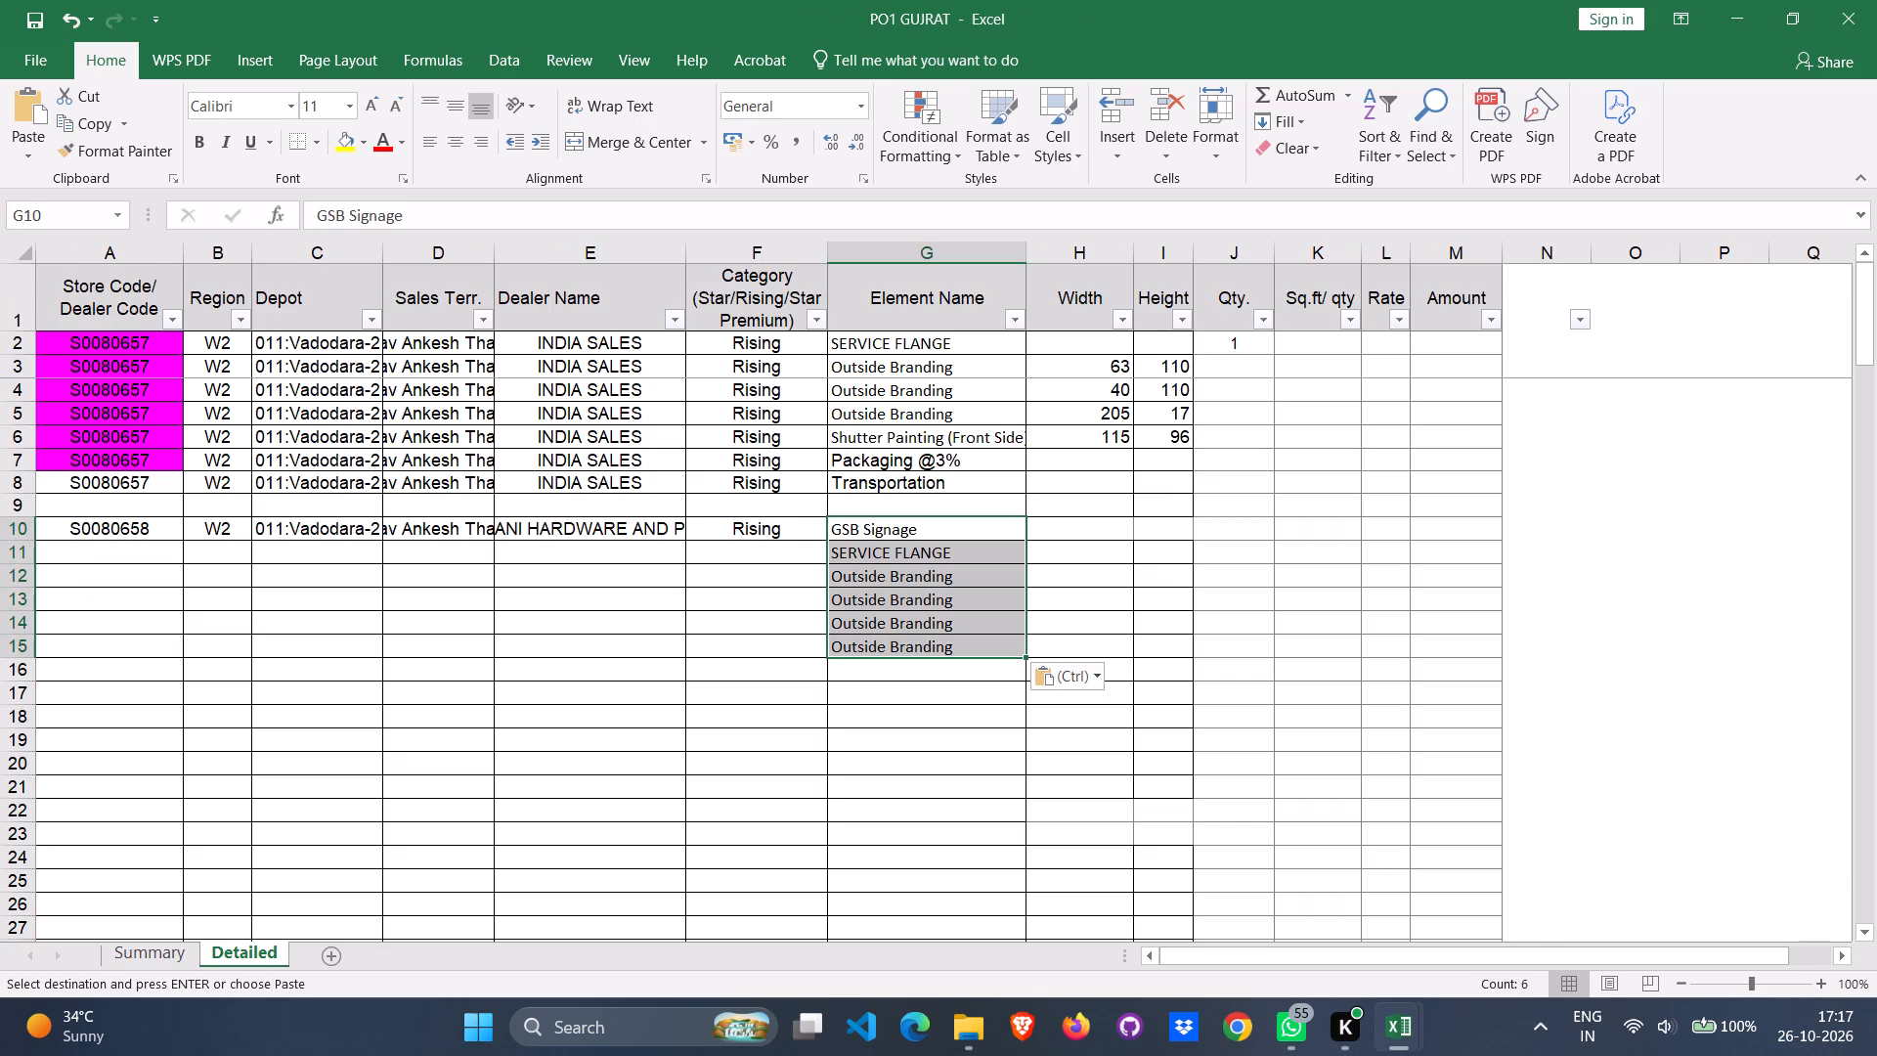
Copy the widths and heights in D3:E8 of the quotation into H10:I15 of the Detailed sheet and save PO1 GUJRAT.
key("alt+Tab")
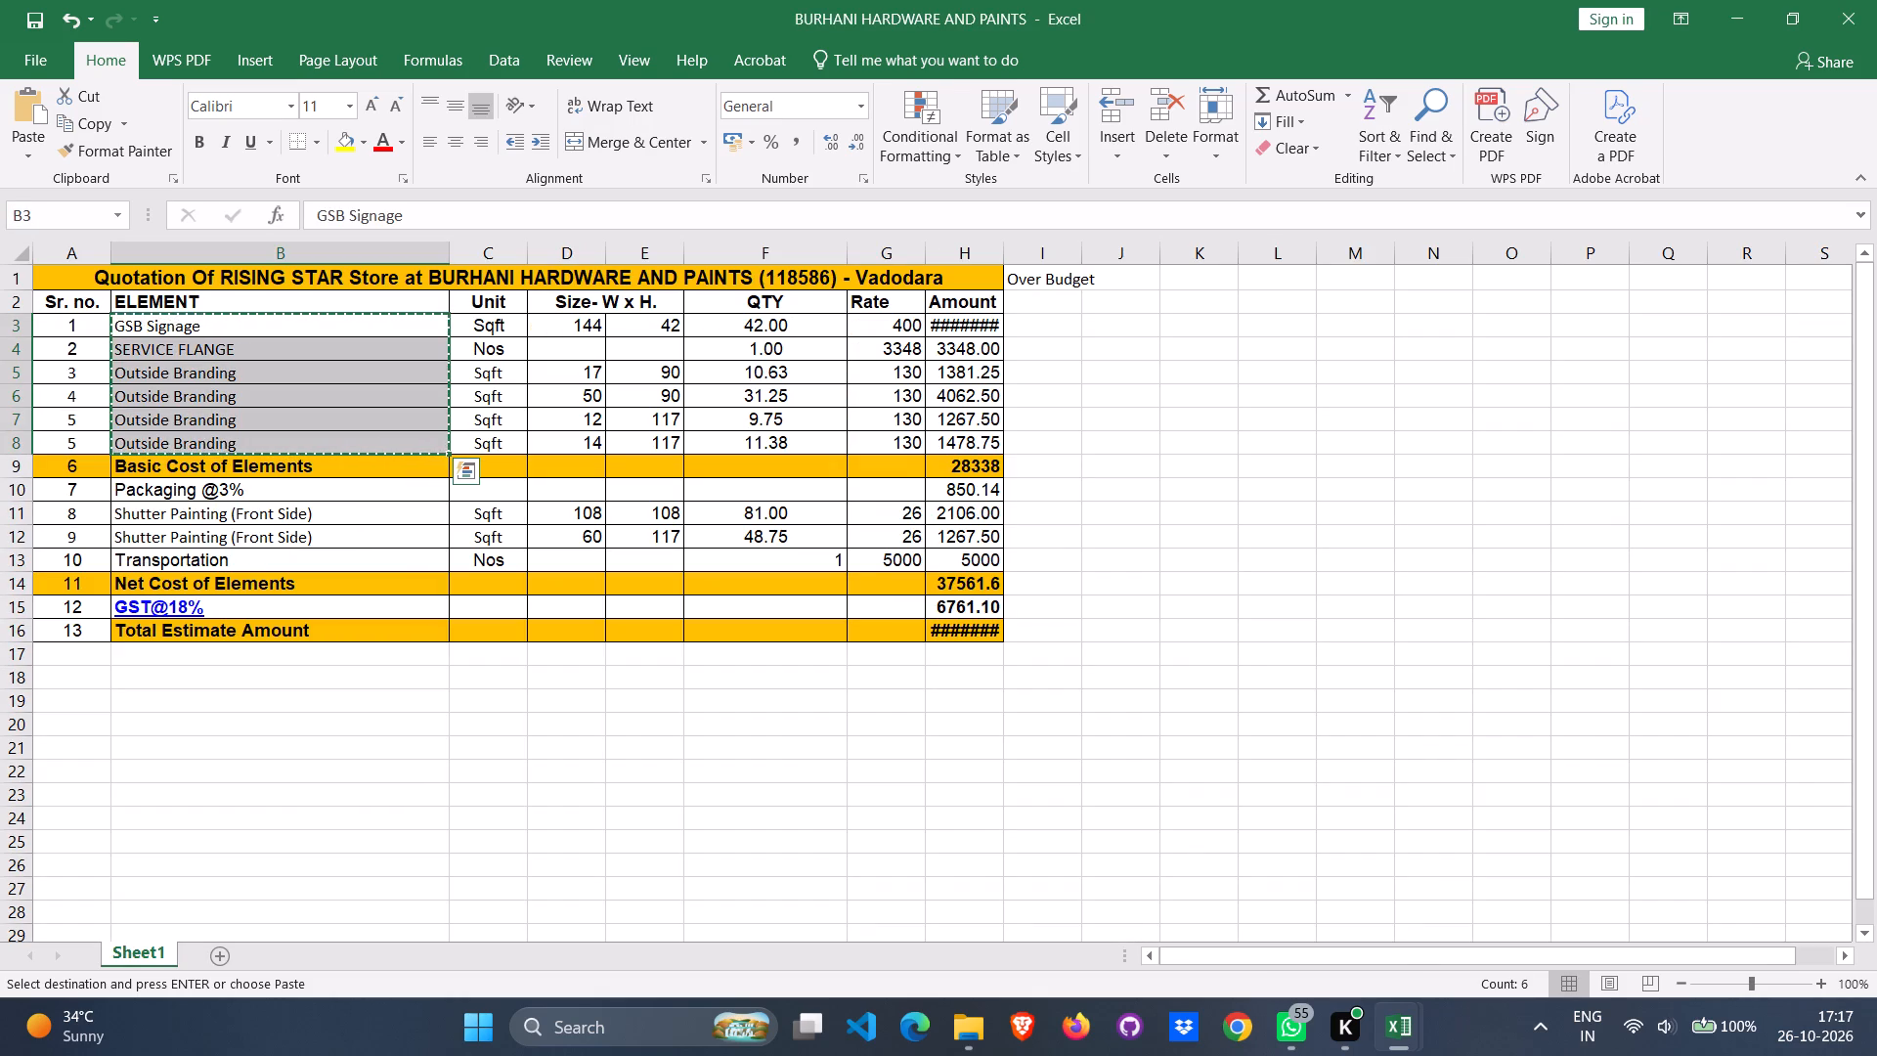
left_click(572, 329)
key("shift+Right")
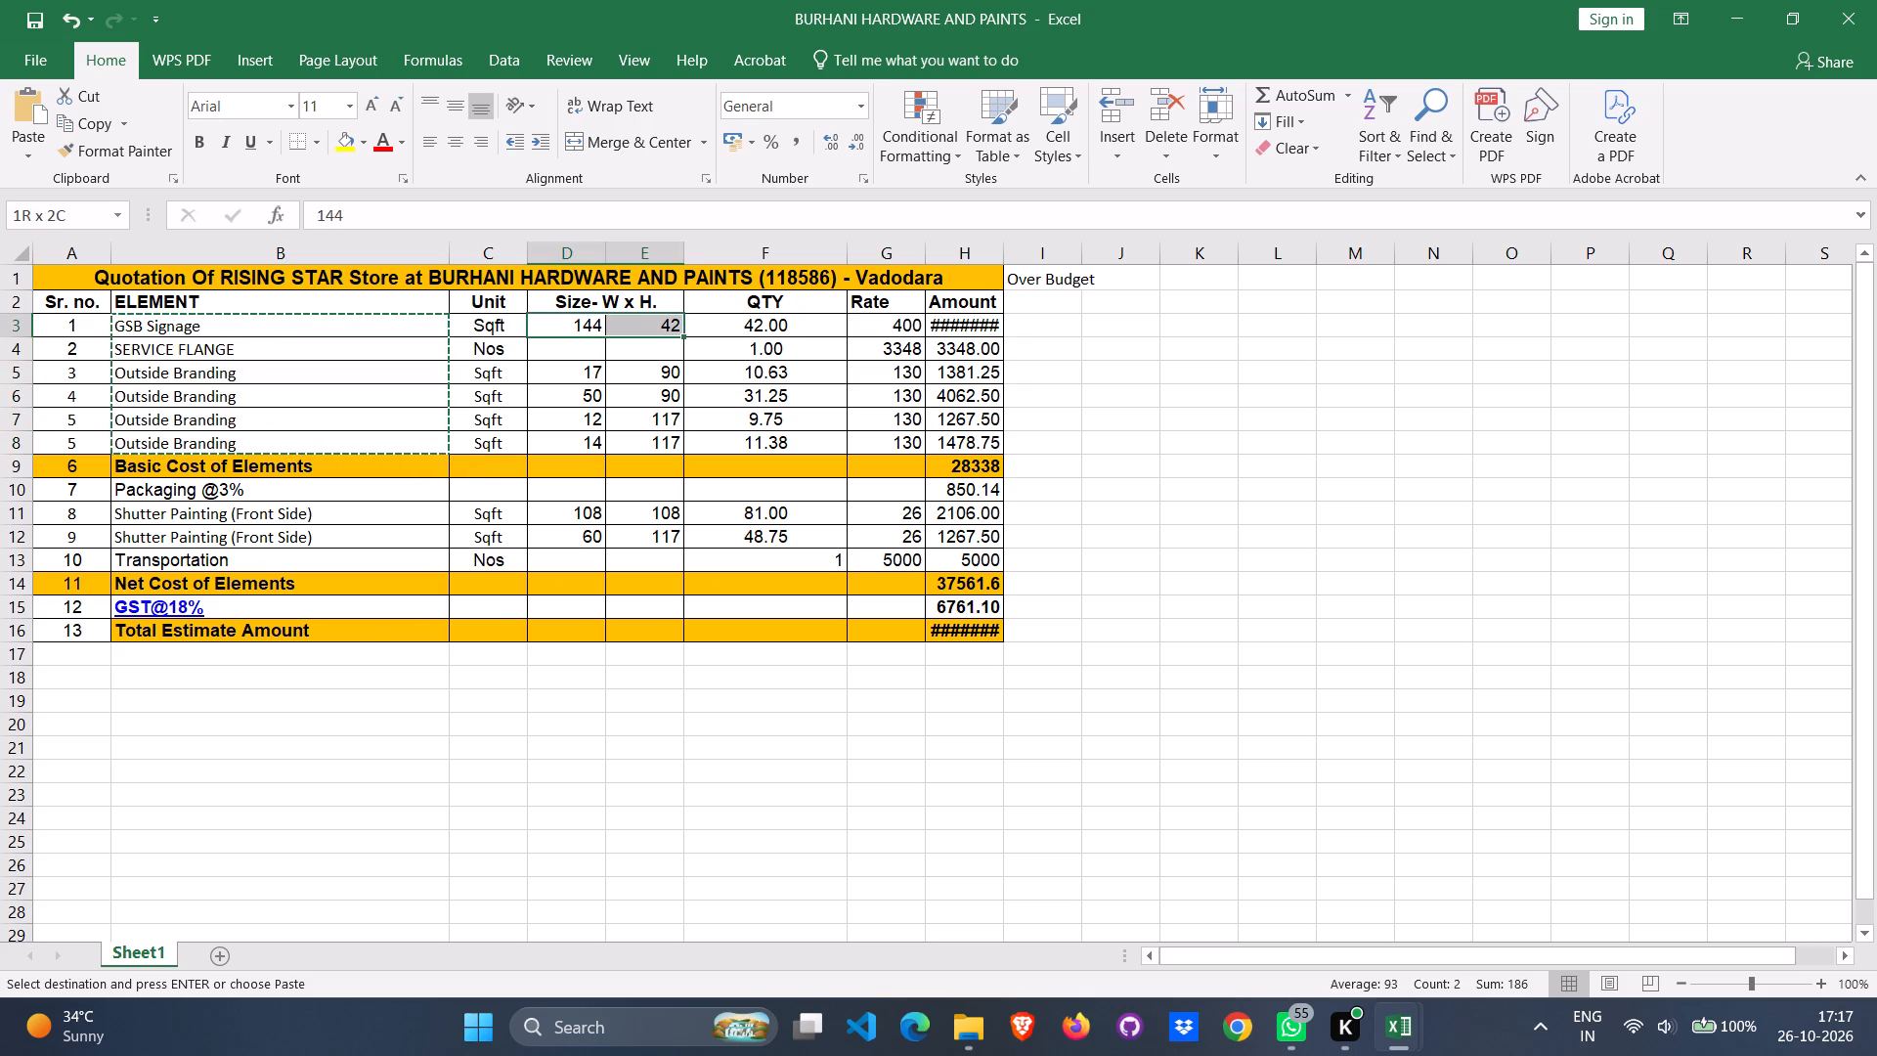
key("shift+Down")
key("shift+Down")
key("shift+Down")
key("shift+Down")
key("shift+Down")
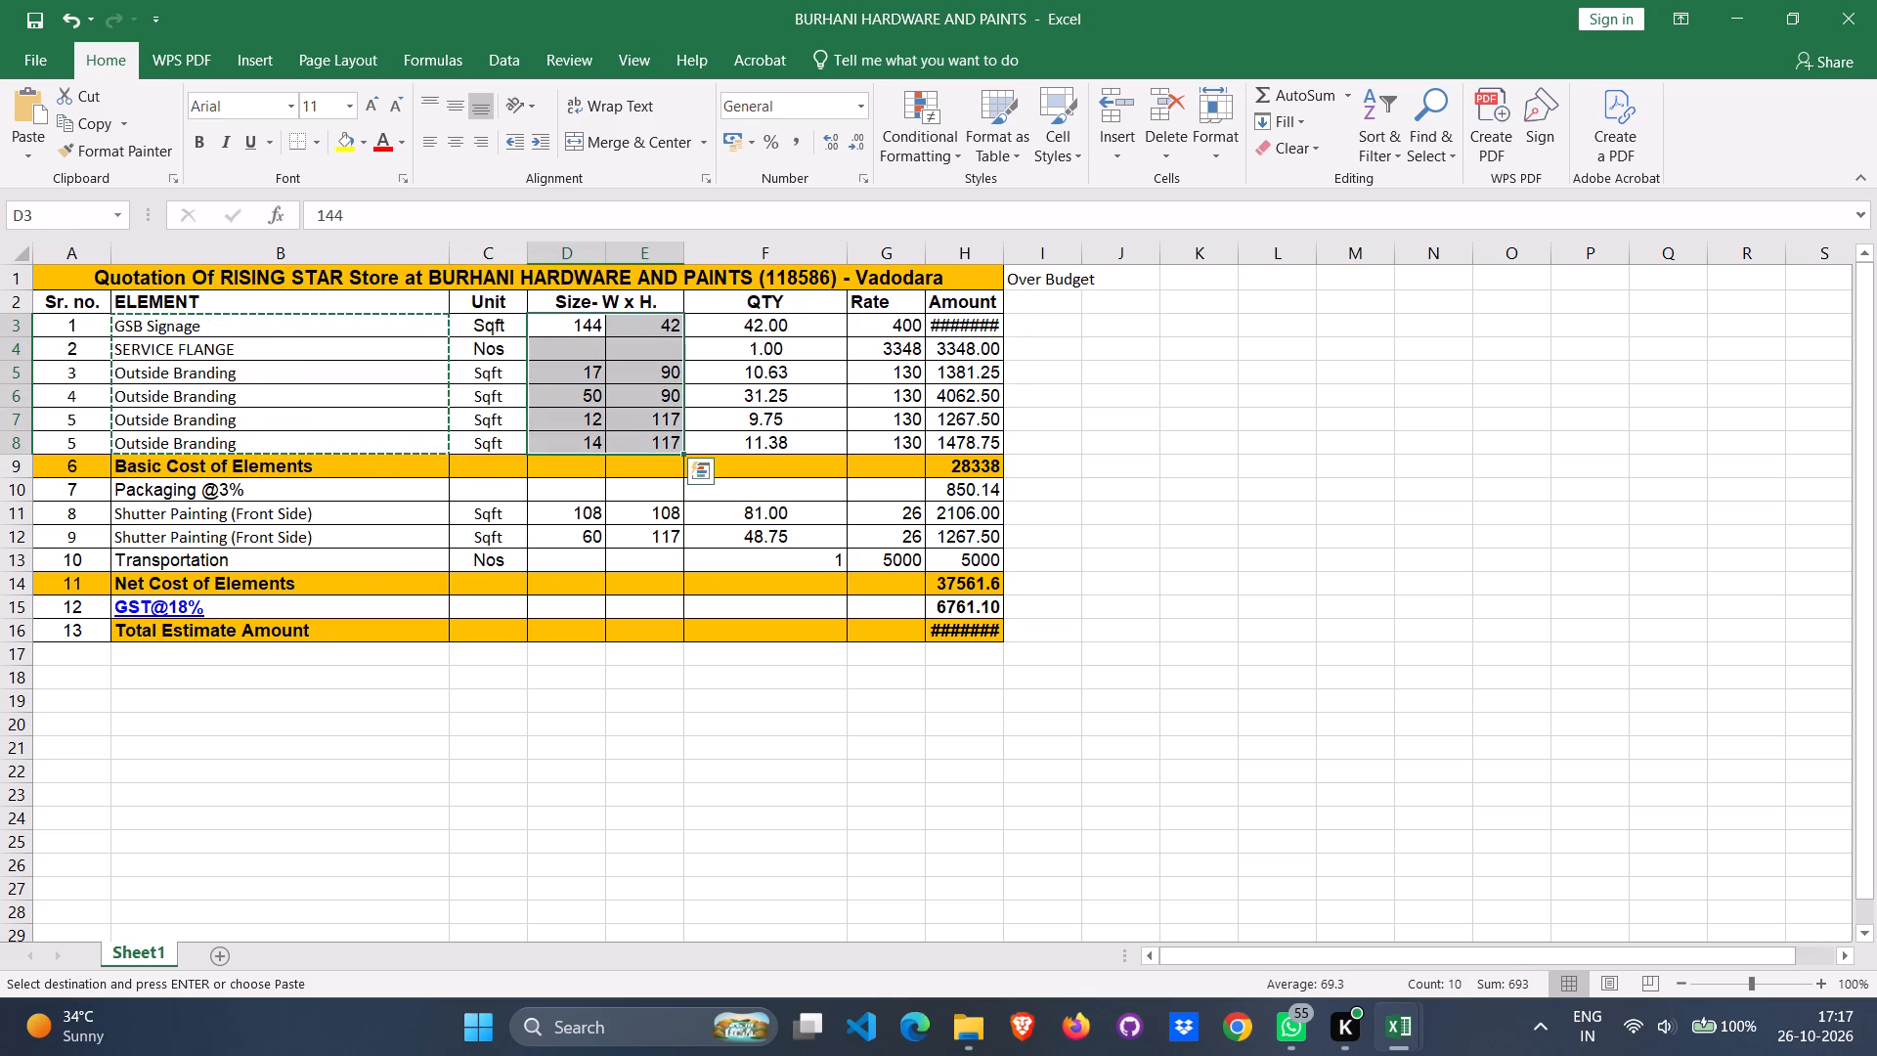
key("ctrl+c")
key("alt+Tab")
key("Right")
key("ctrl+v")
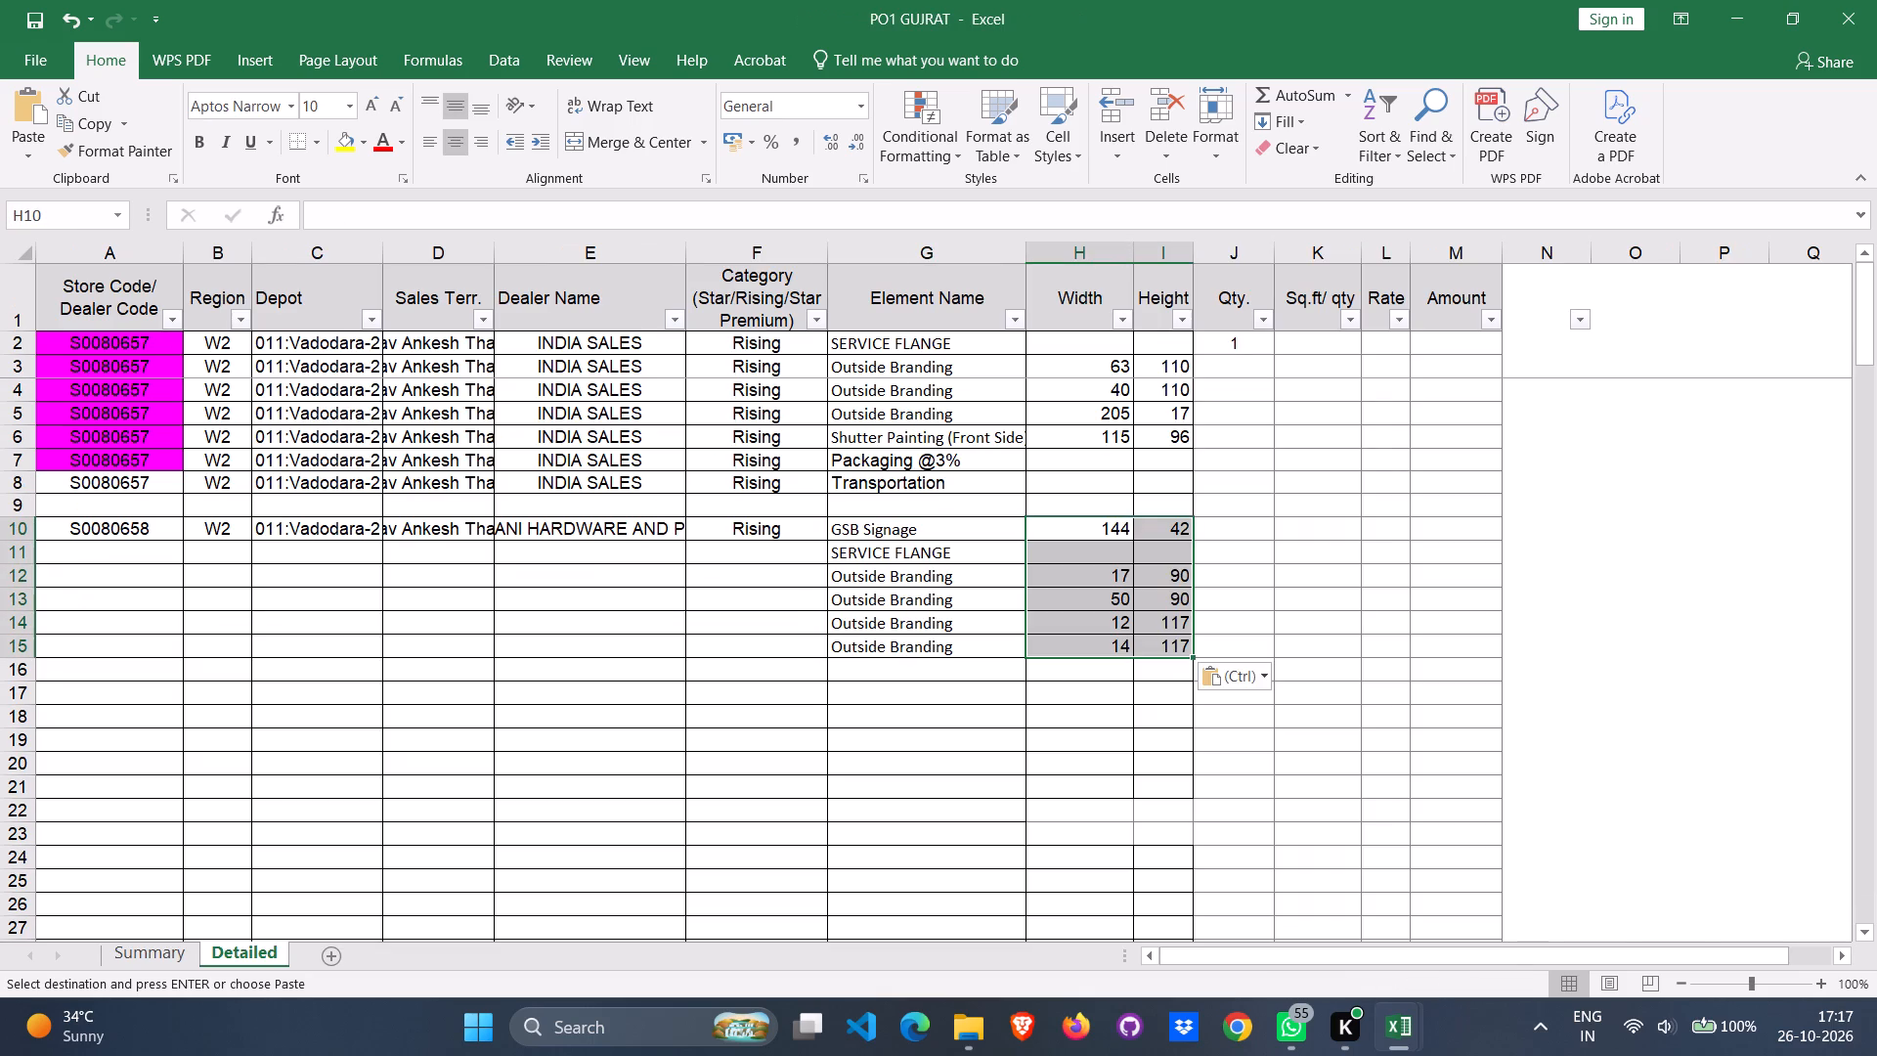
key("ctrl+s")
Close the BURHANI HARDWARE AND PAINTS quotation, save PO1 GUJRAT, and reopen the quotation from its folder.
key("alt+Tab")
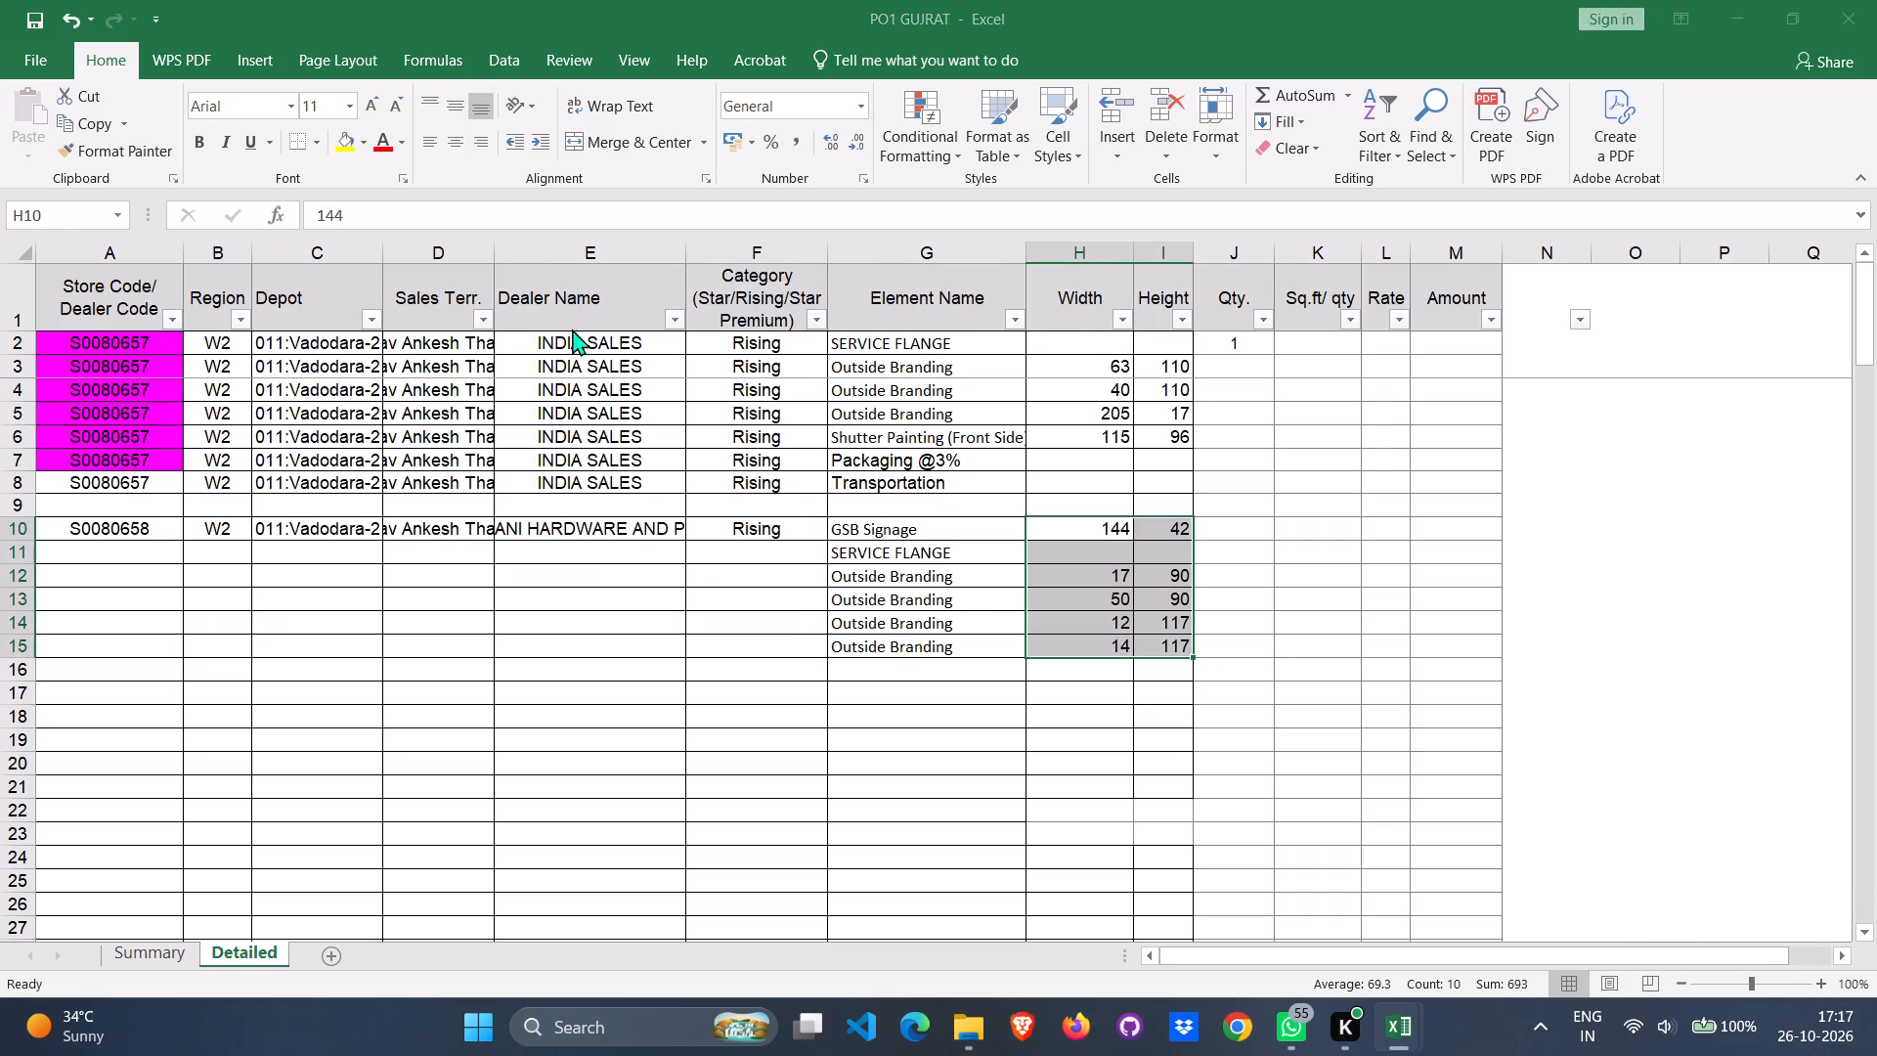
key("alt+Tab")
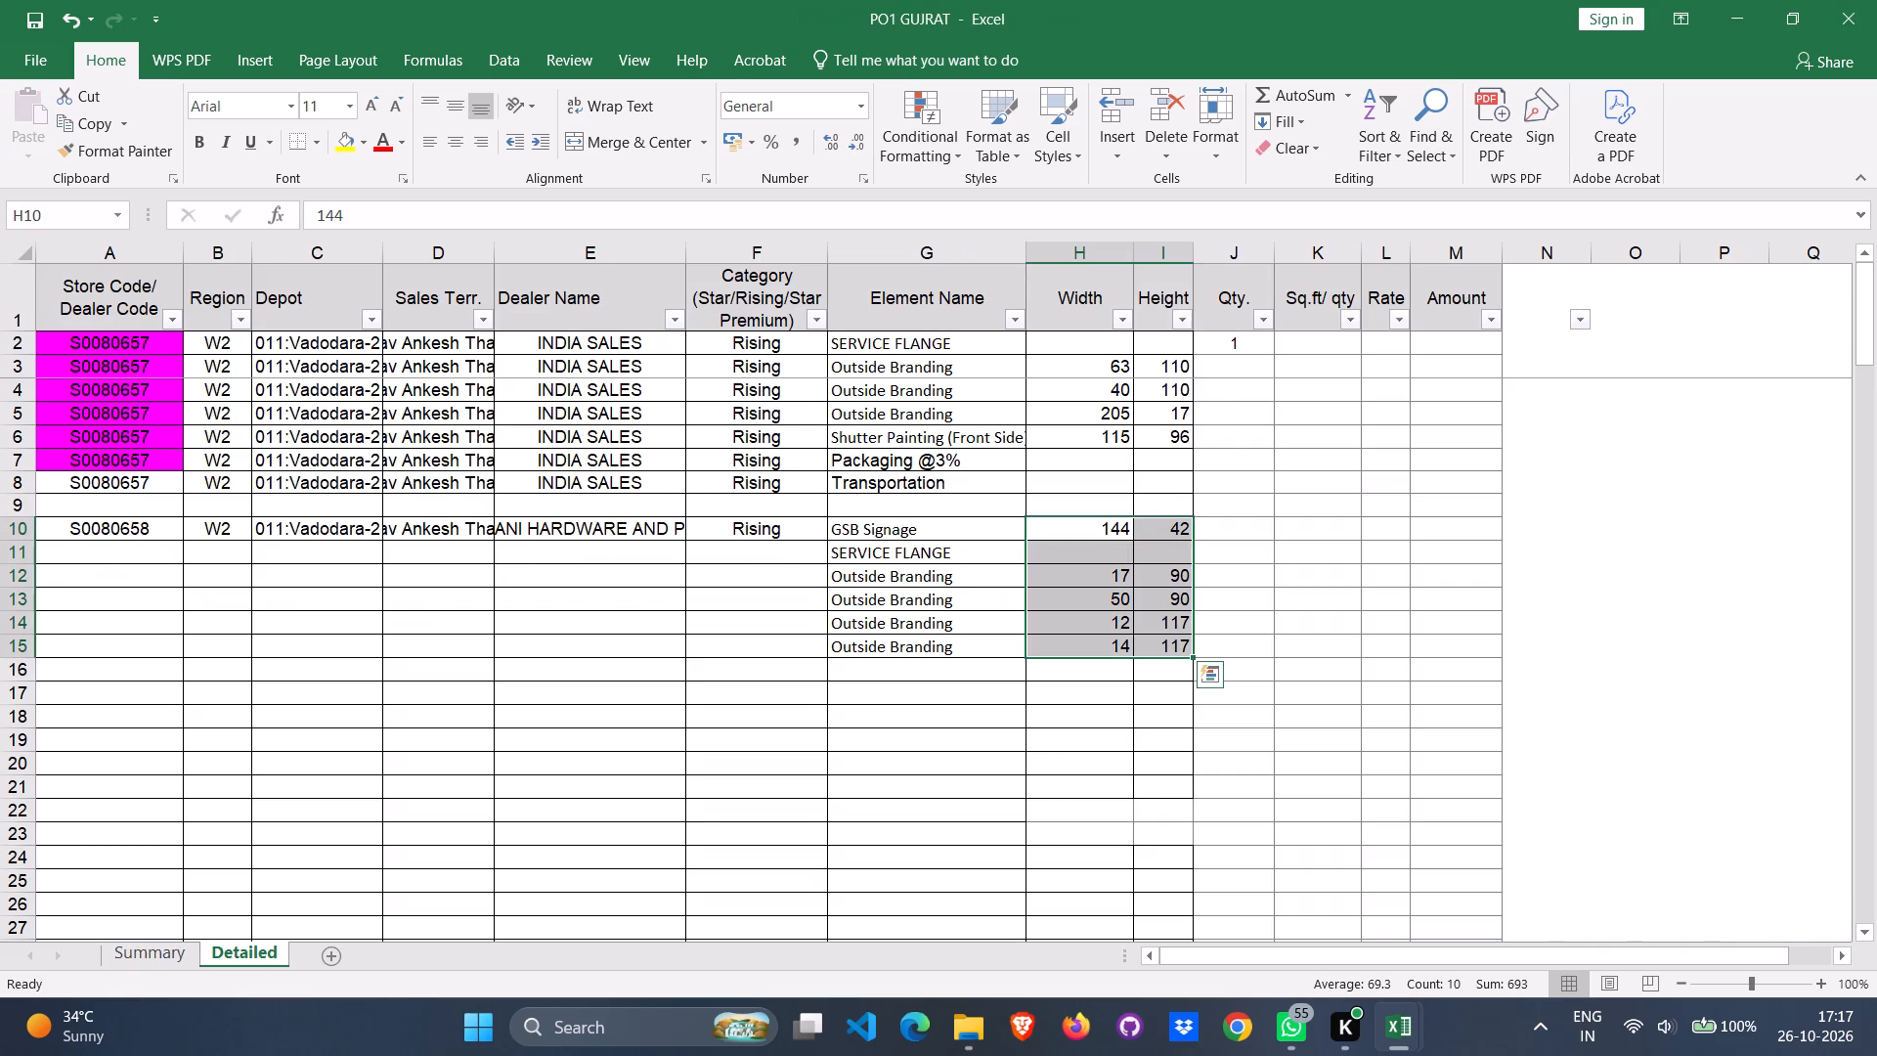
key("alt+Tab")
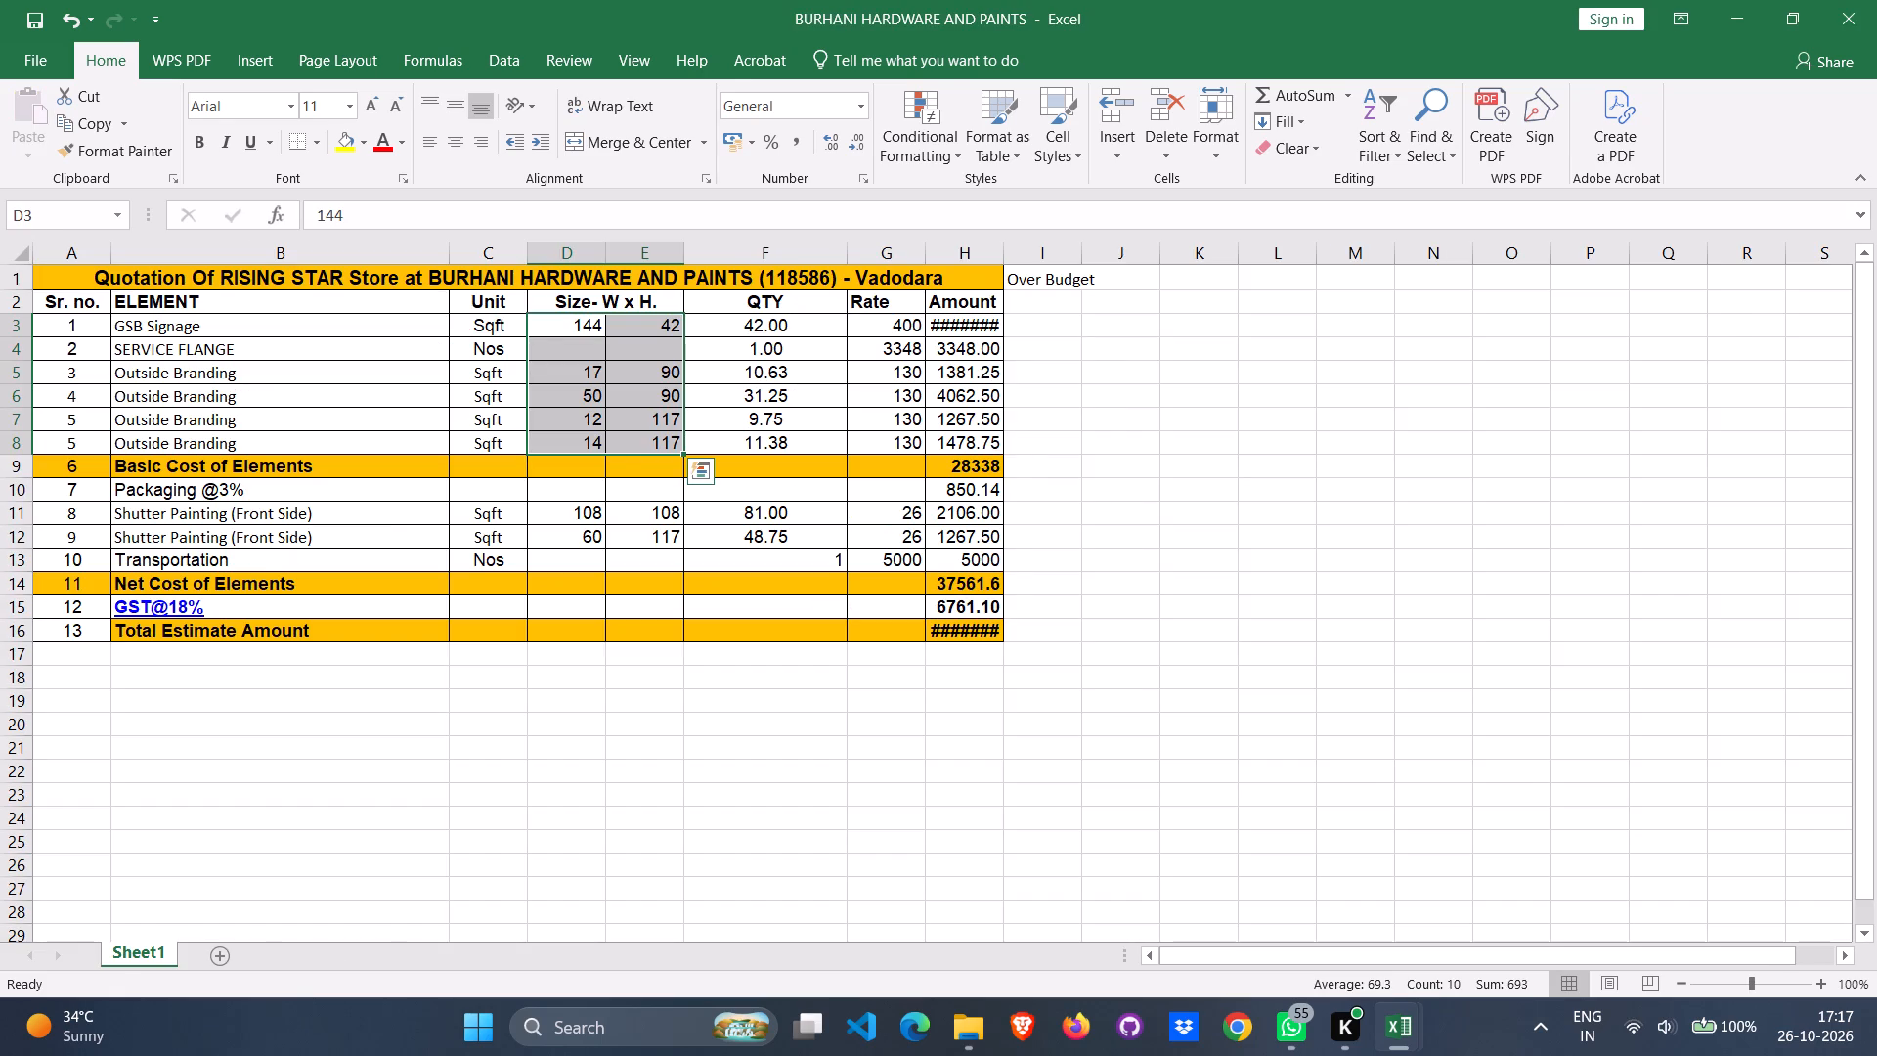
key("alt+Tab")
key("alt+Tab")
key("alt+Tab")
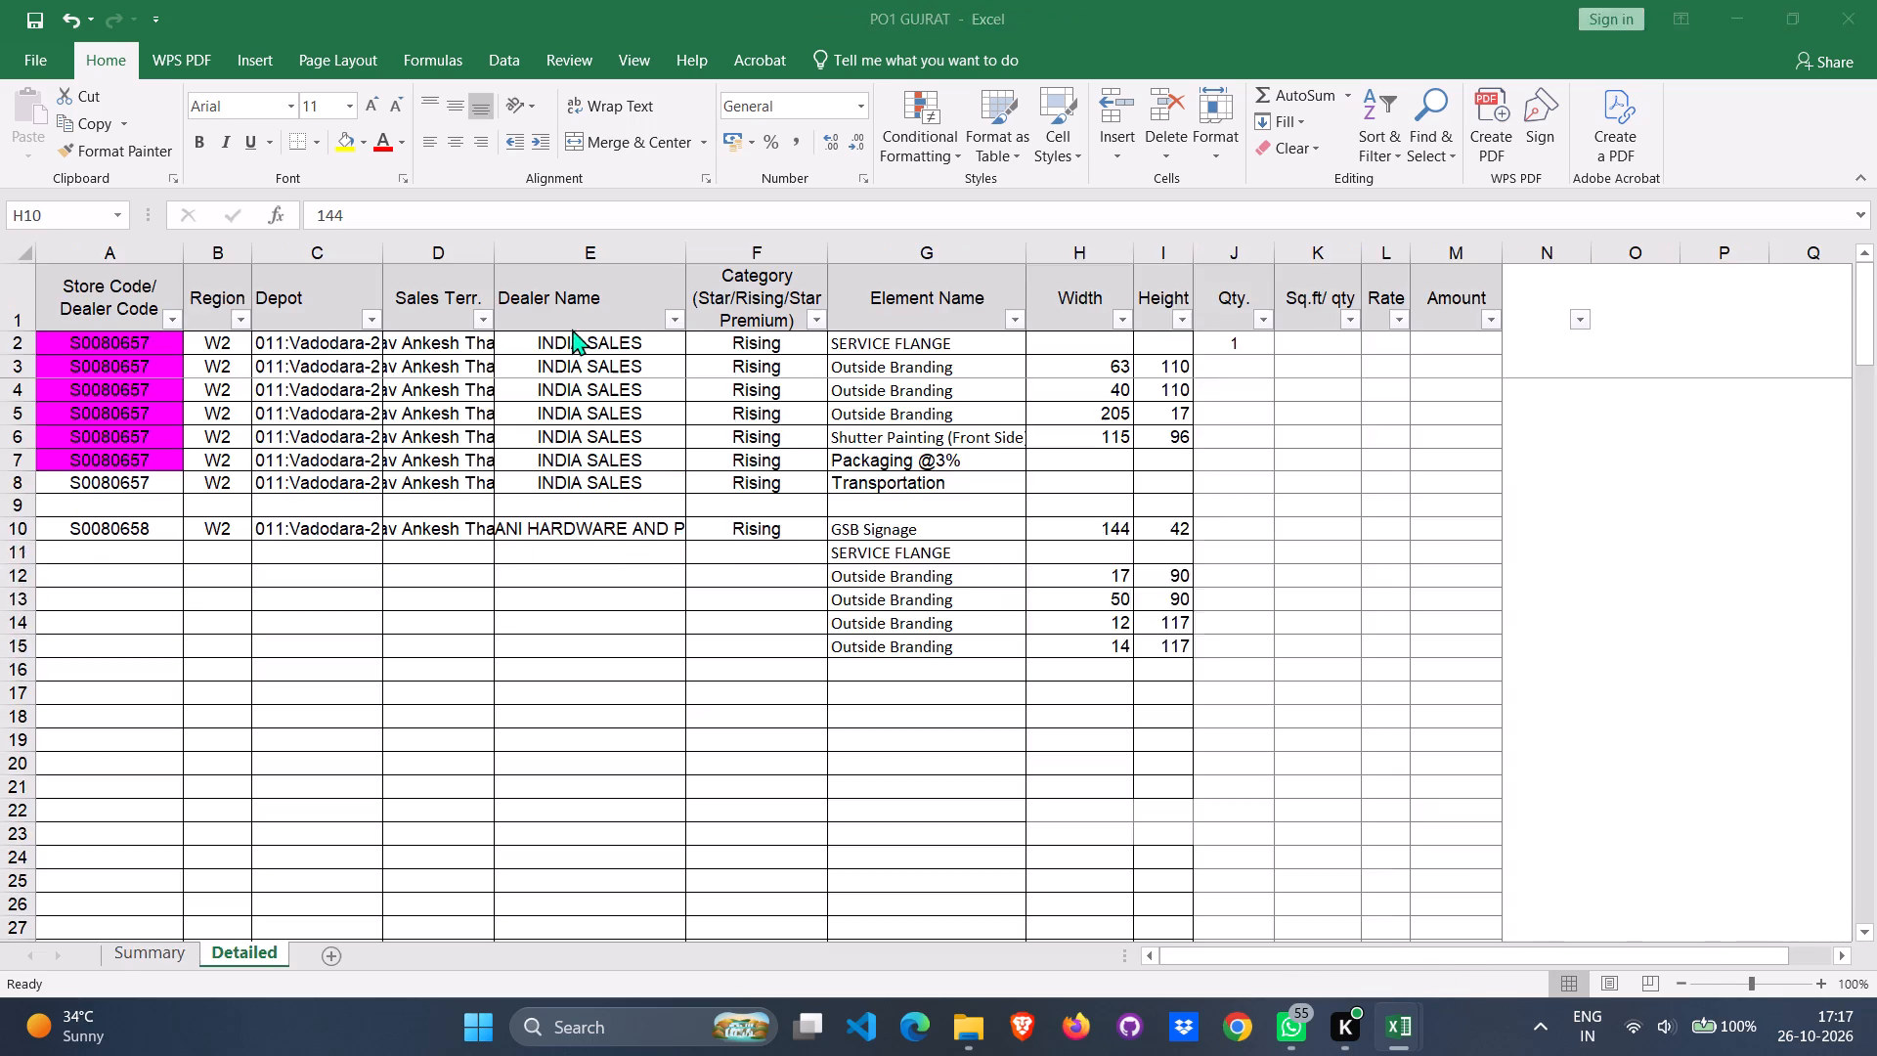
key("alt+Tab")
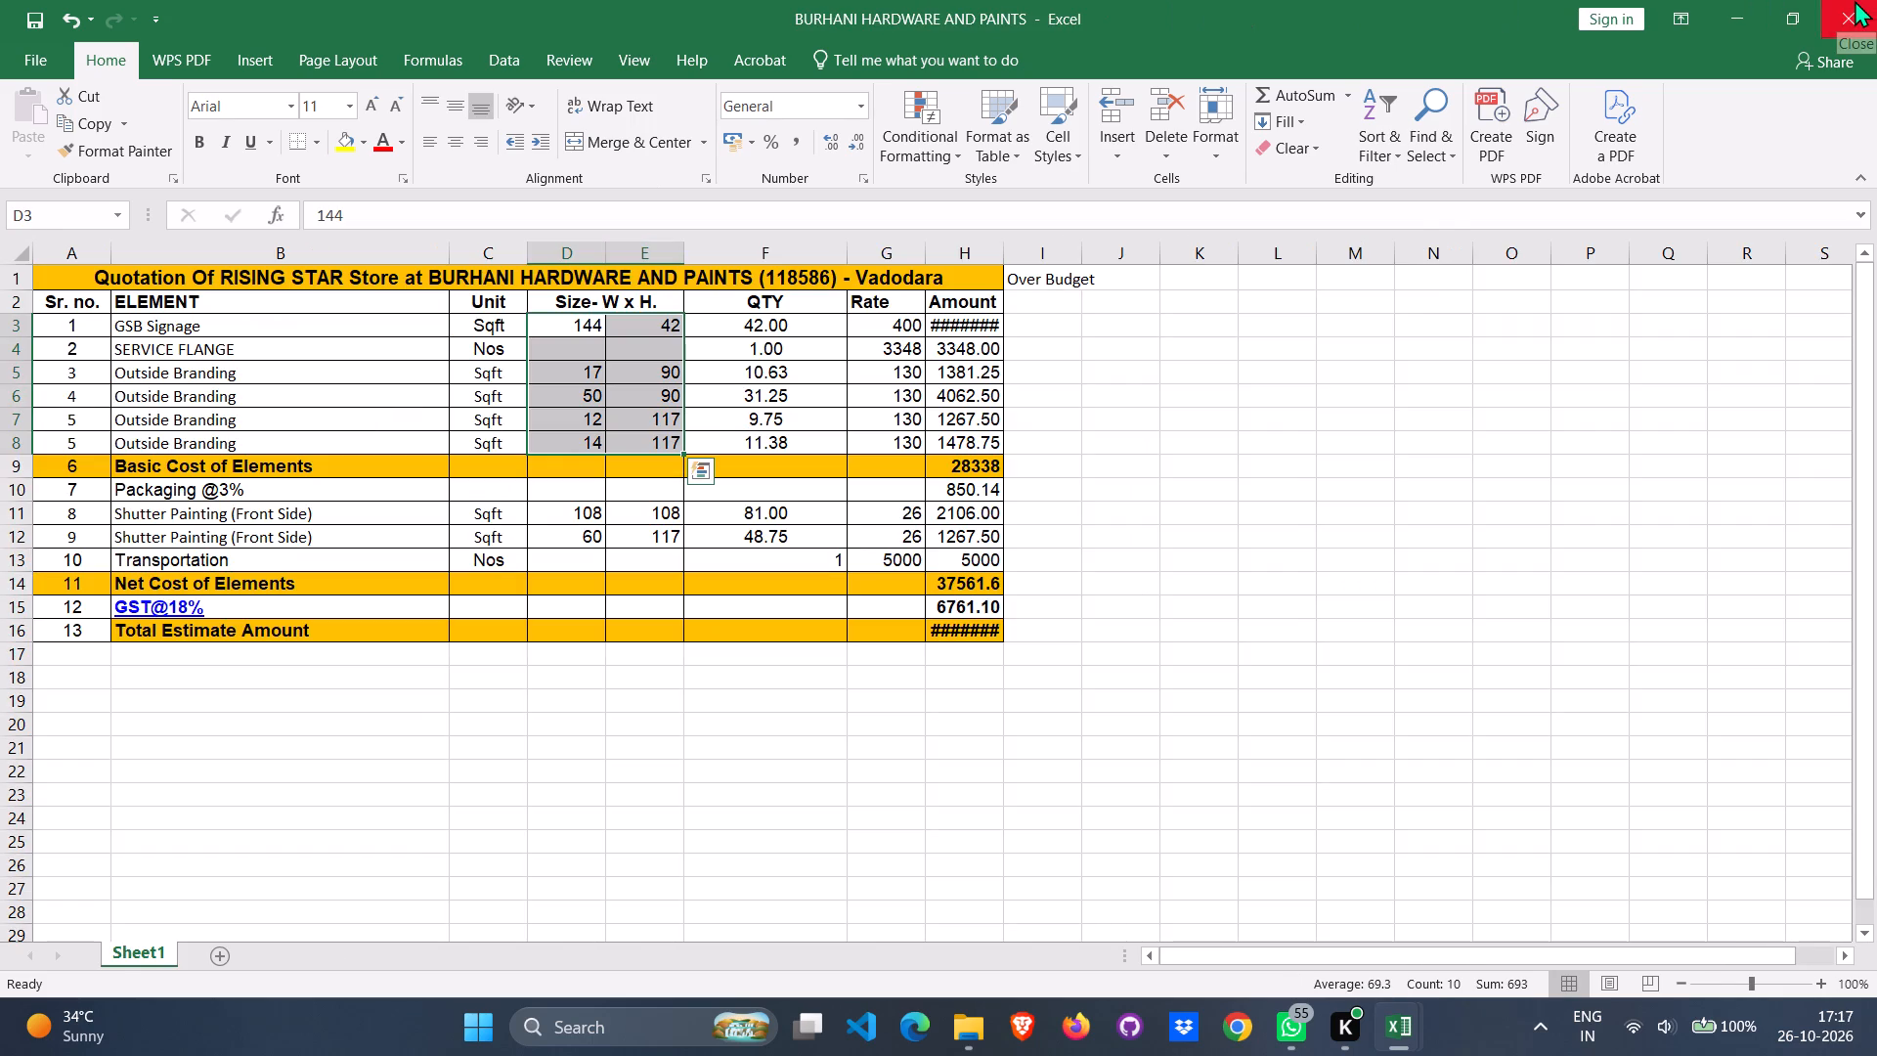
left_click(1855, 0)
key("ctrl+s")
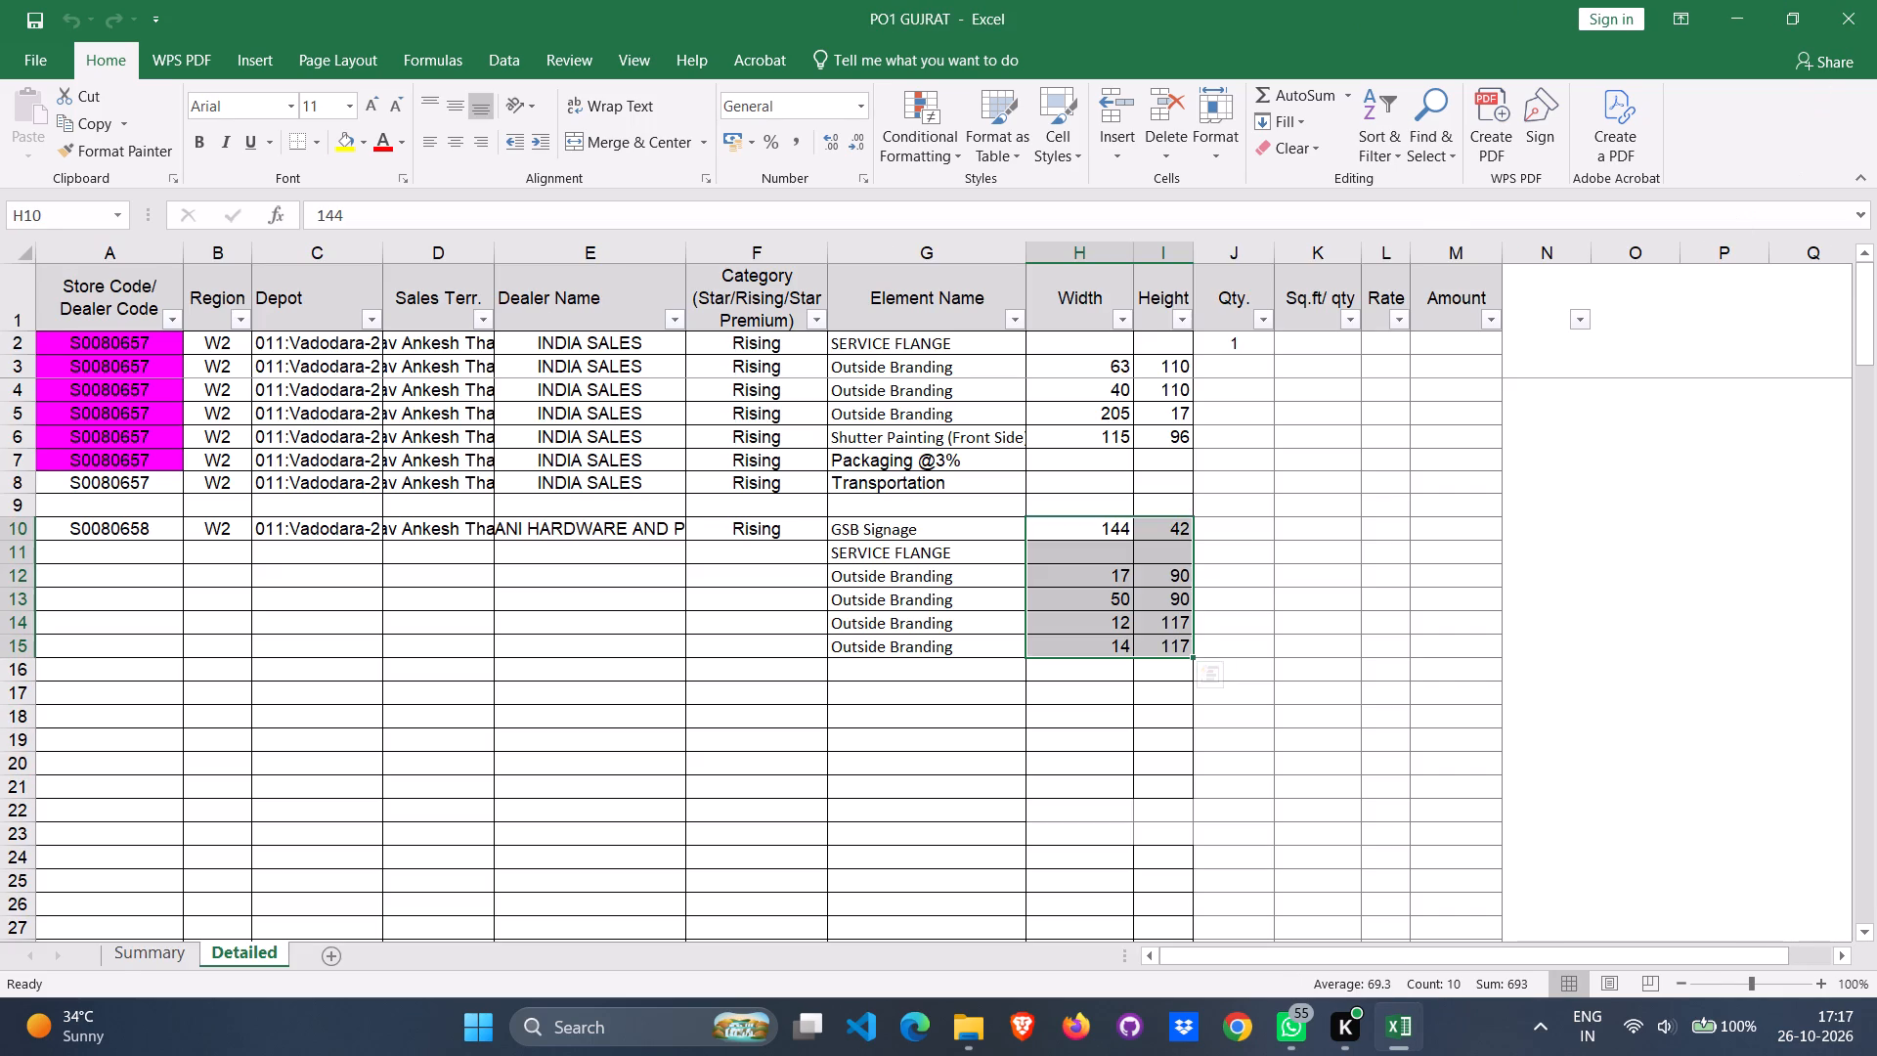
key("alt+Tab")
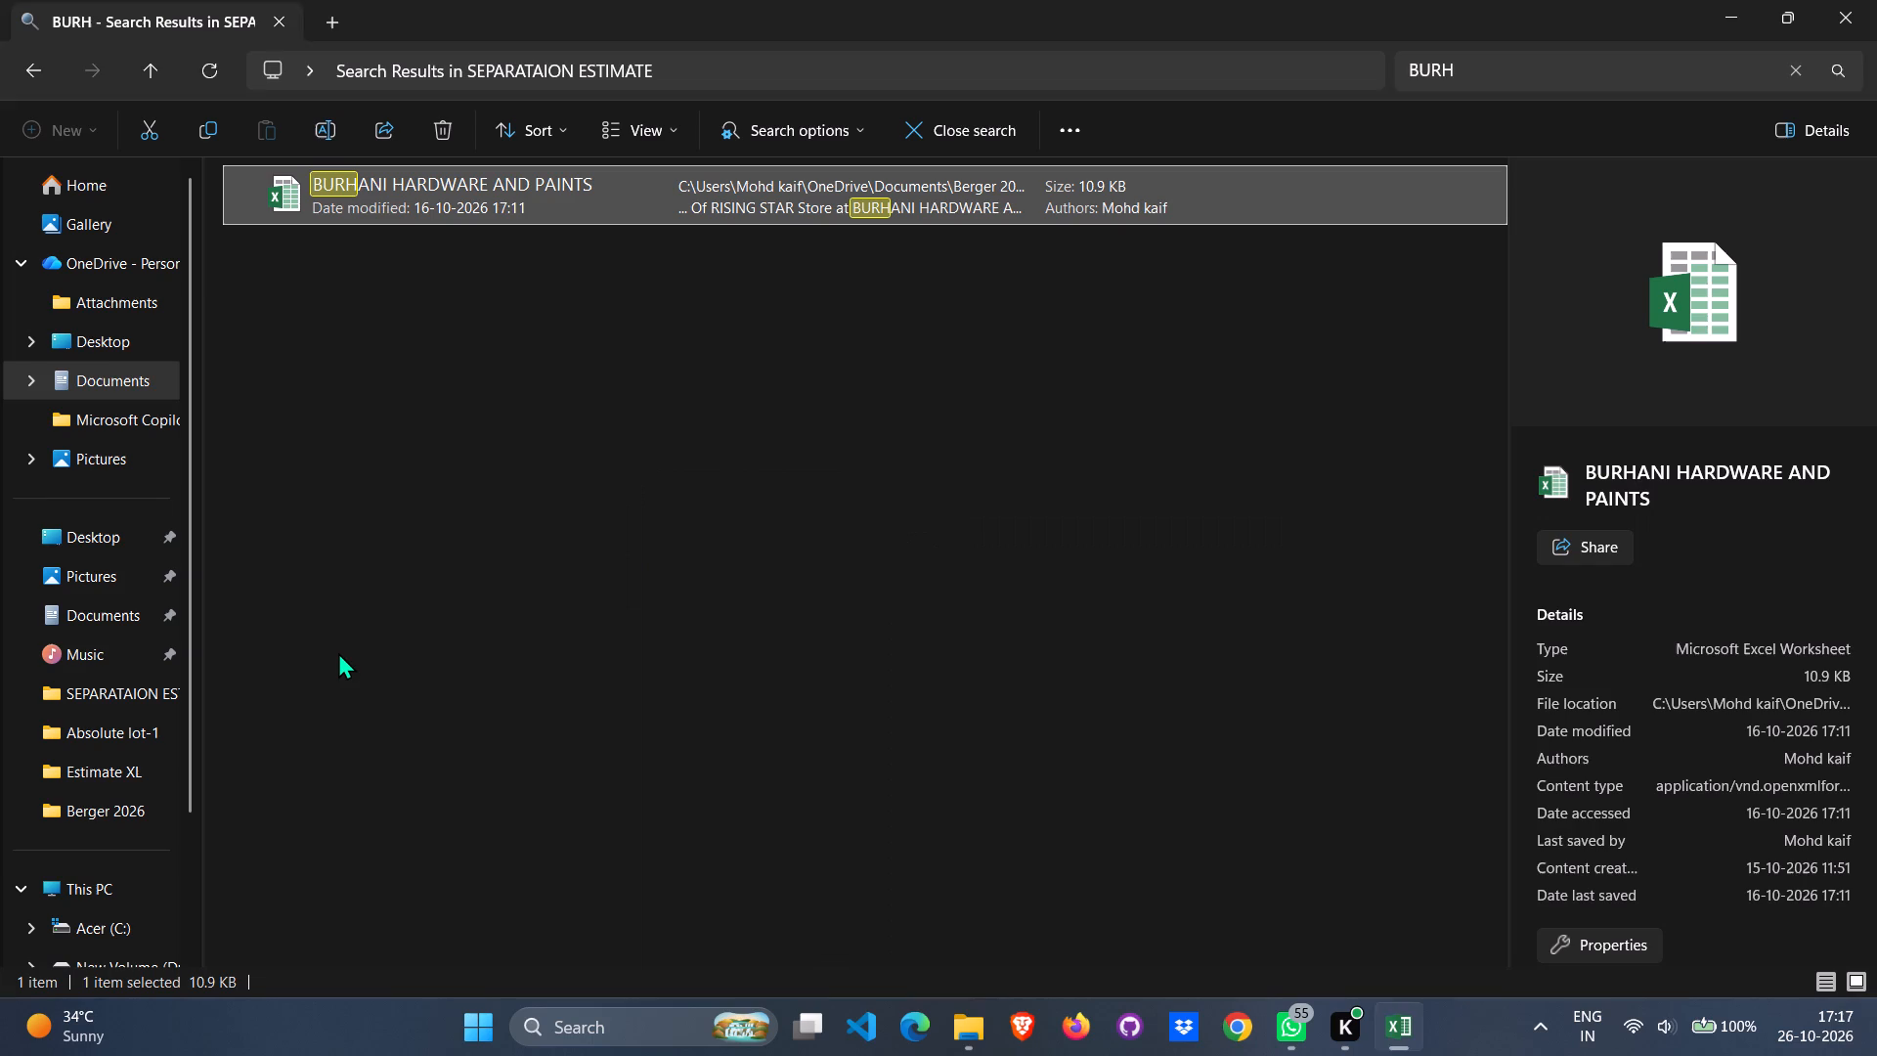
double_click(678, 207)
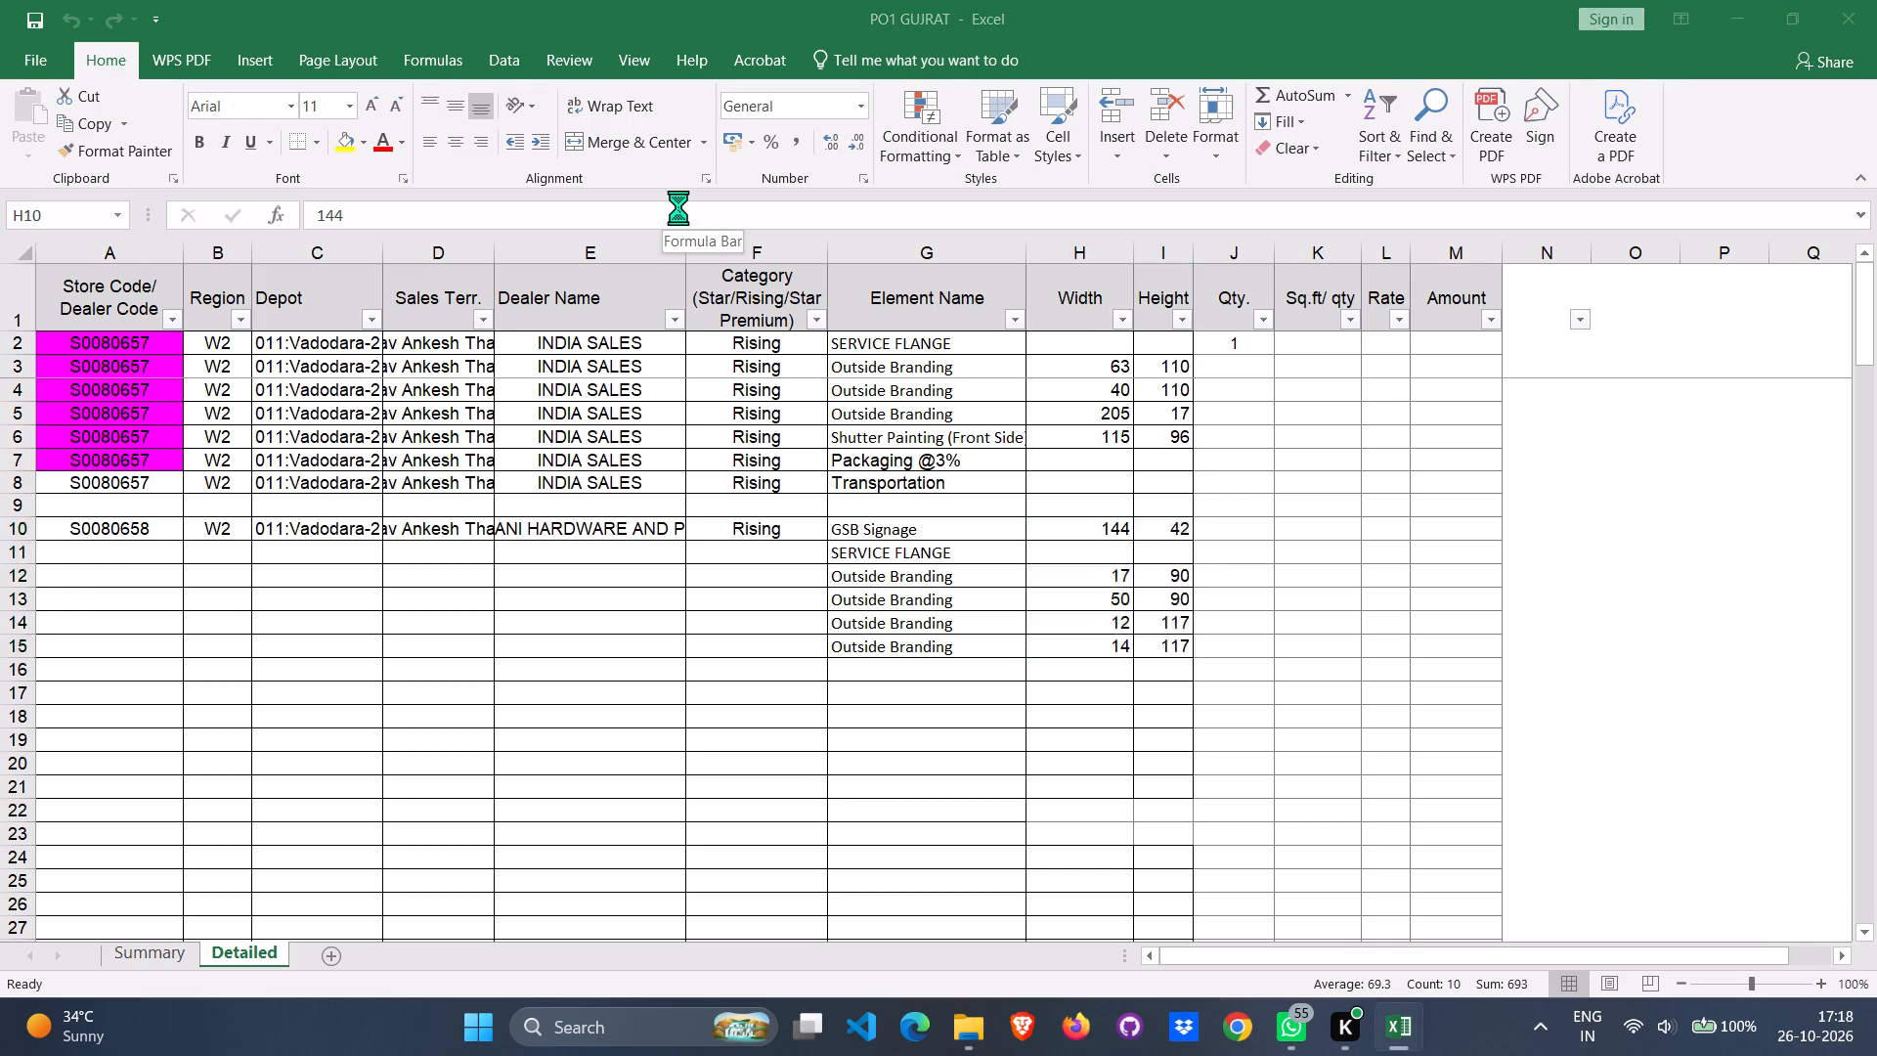
Copy the two Shutter Painting (Front Side) element names from the quotation into G16:G17 of the Detailed sheet.
left_click(250, 515)
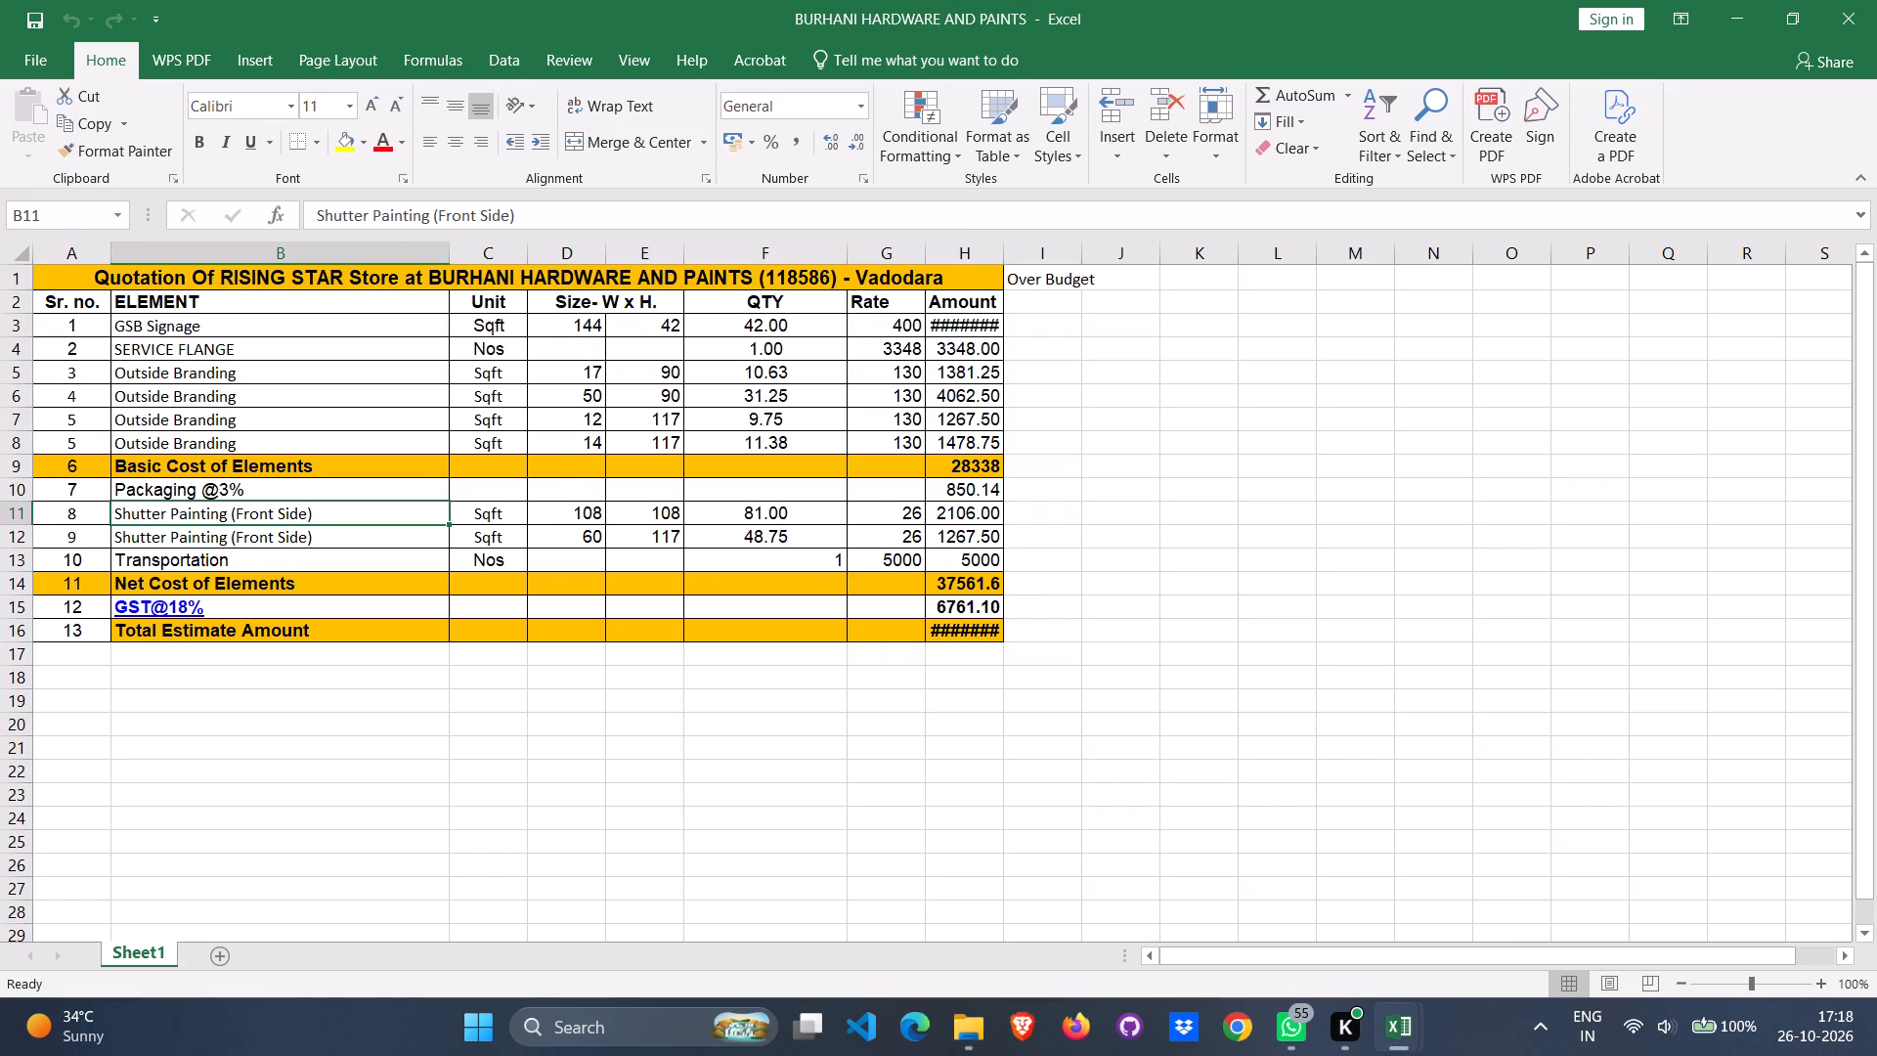
key("shift+Down")
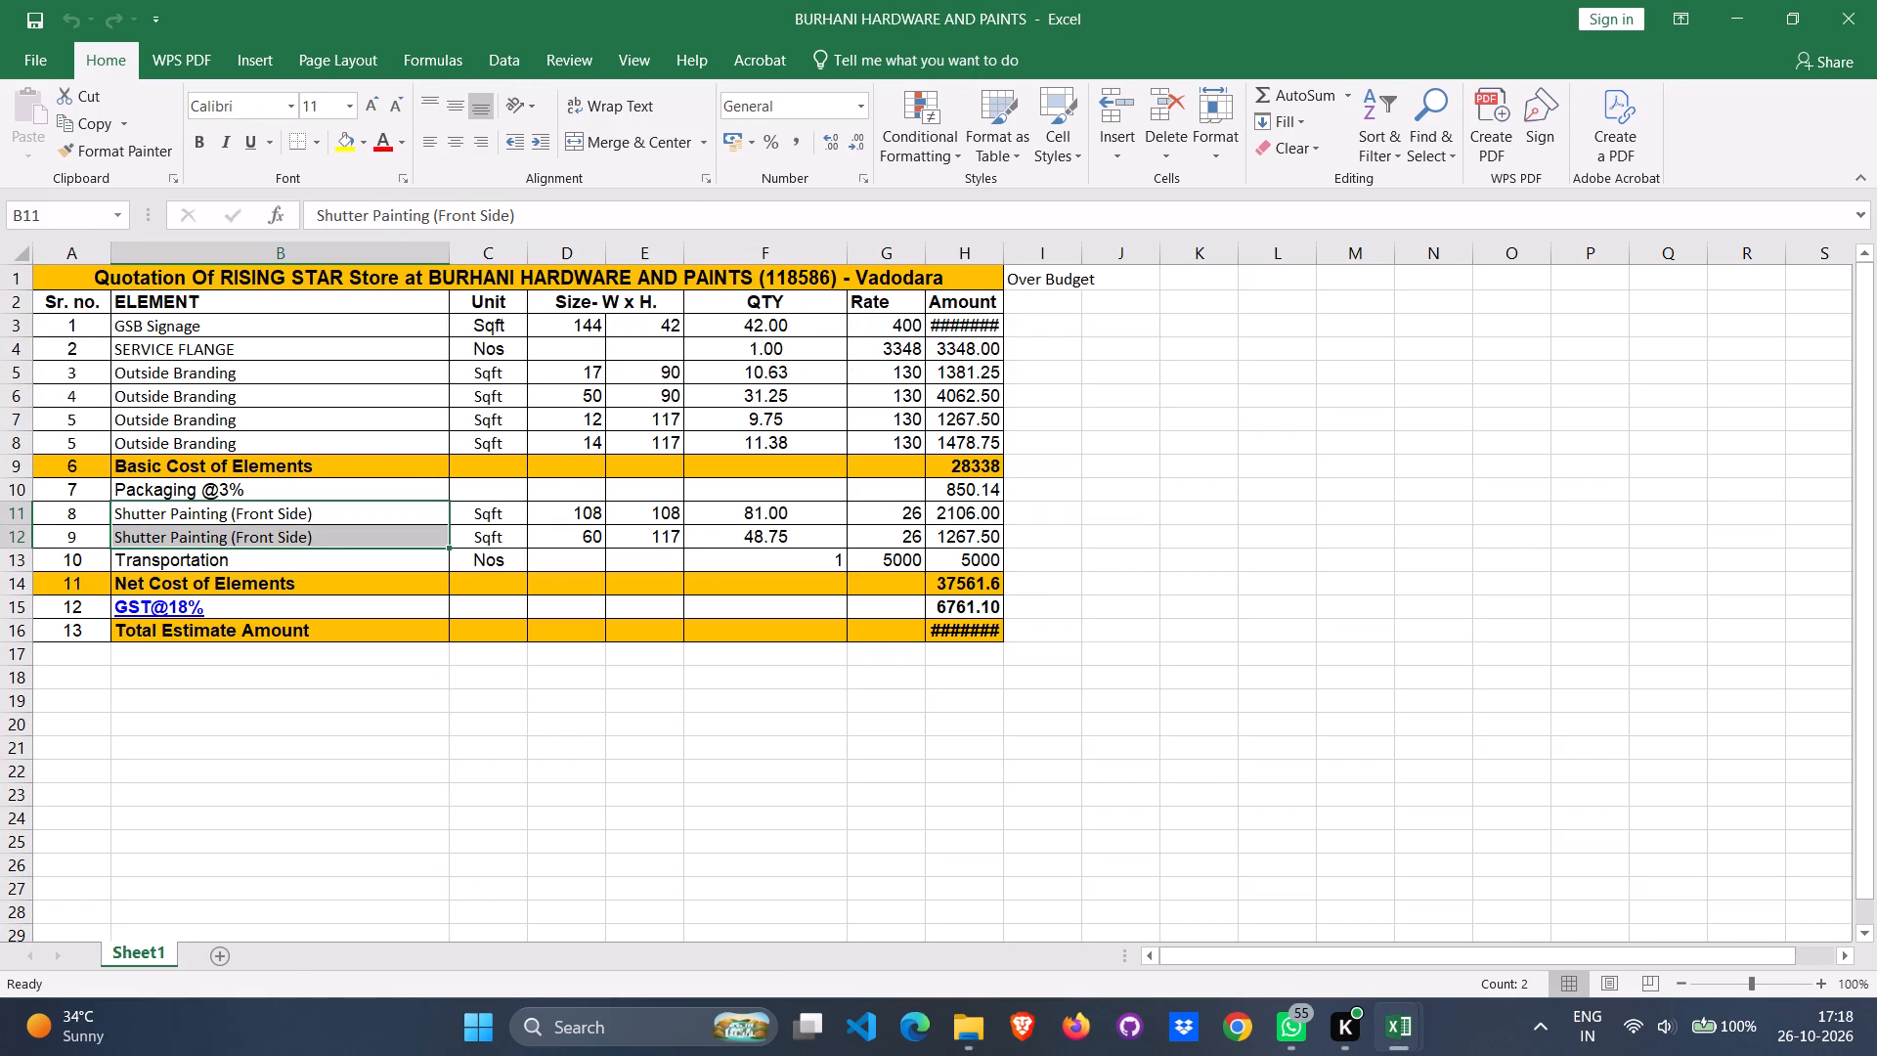
key("ctrl+c")
key("alt+Tab")
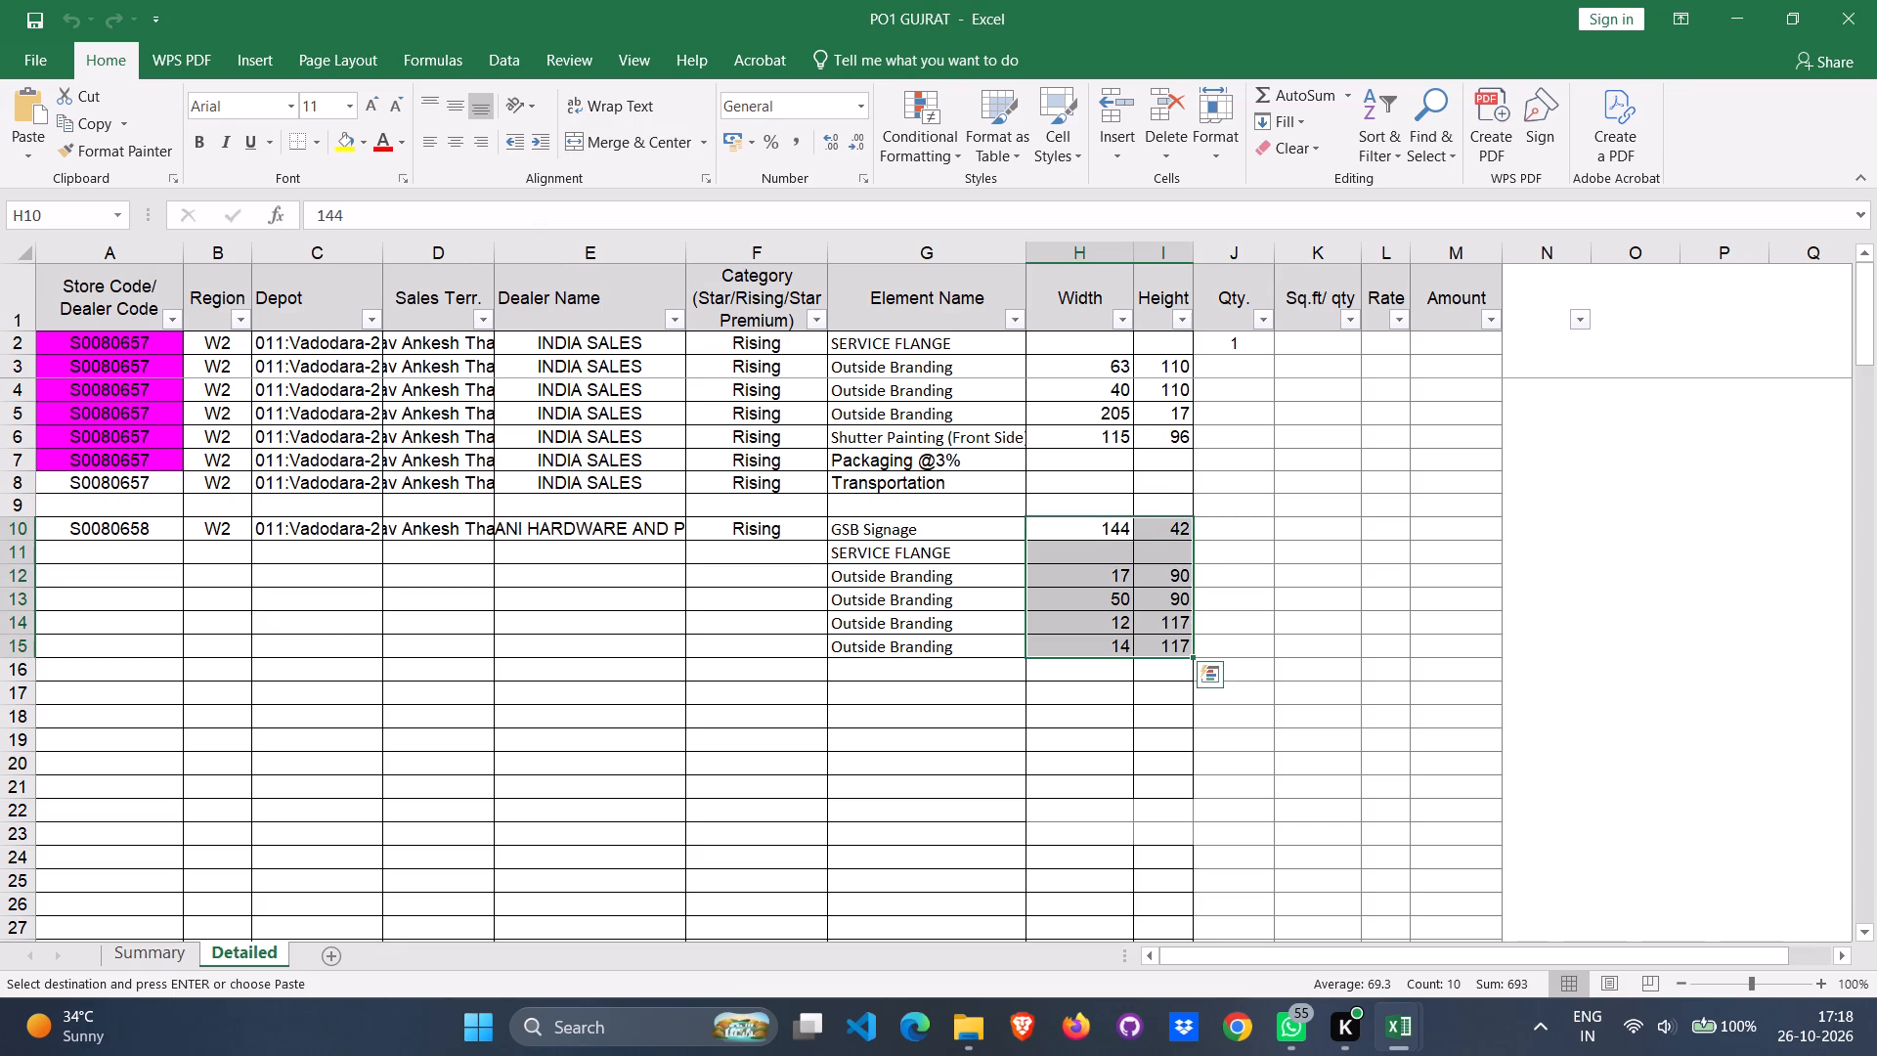
left_click(919, 672)
key("ctrl+v")
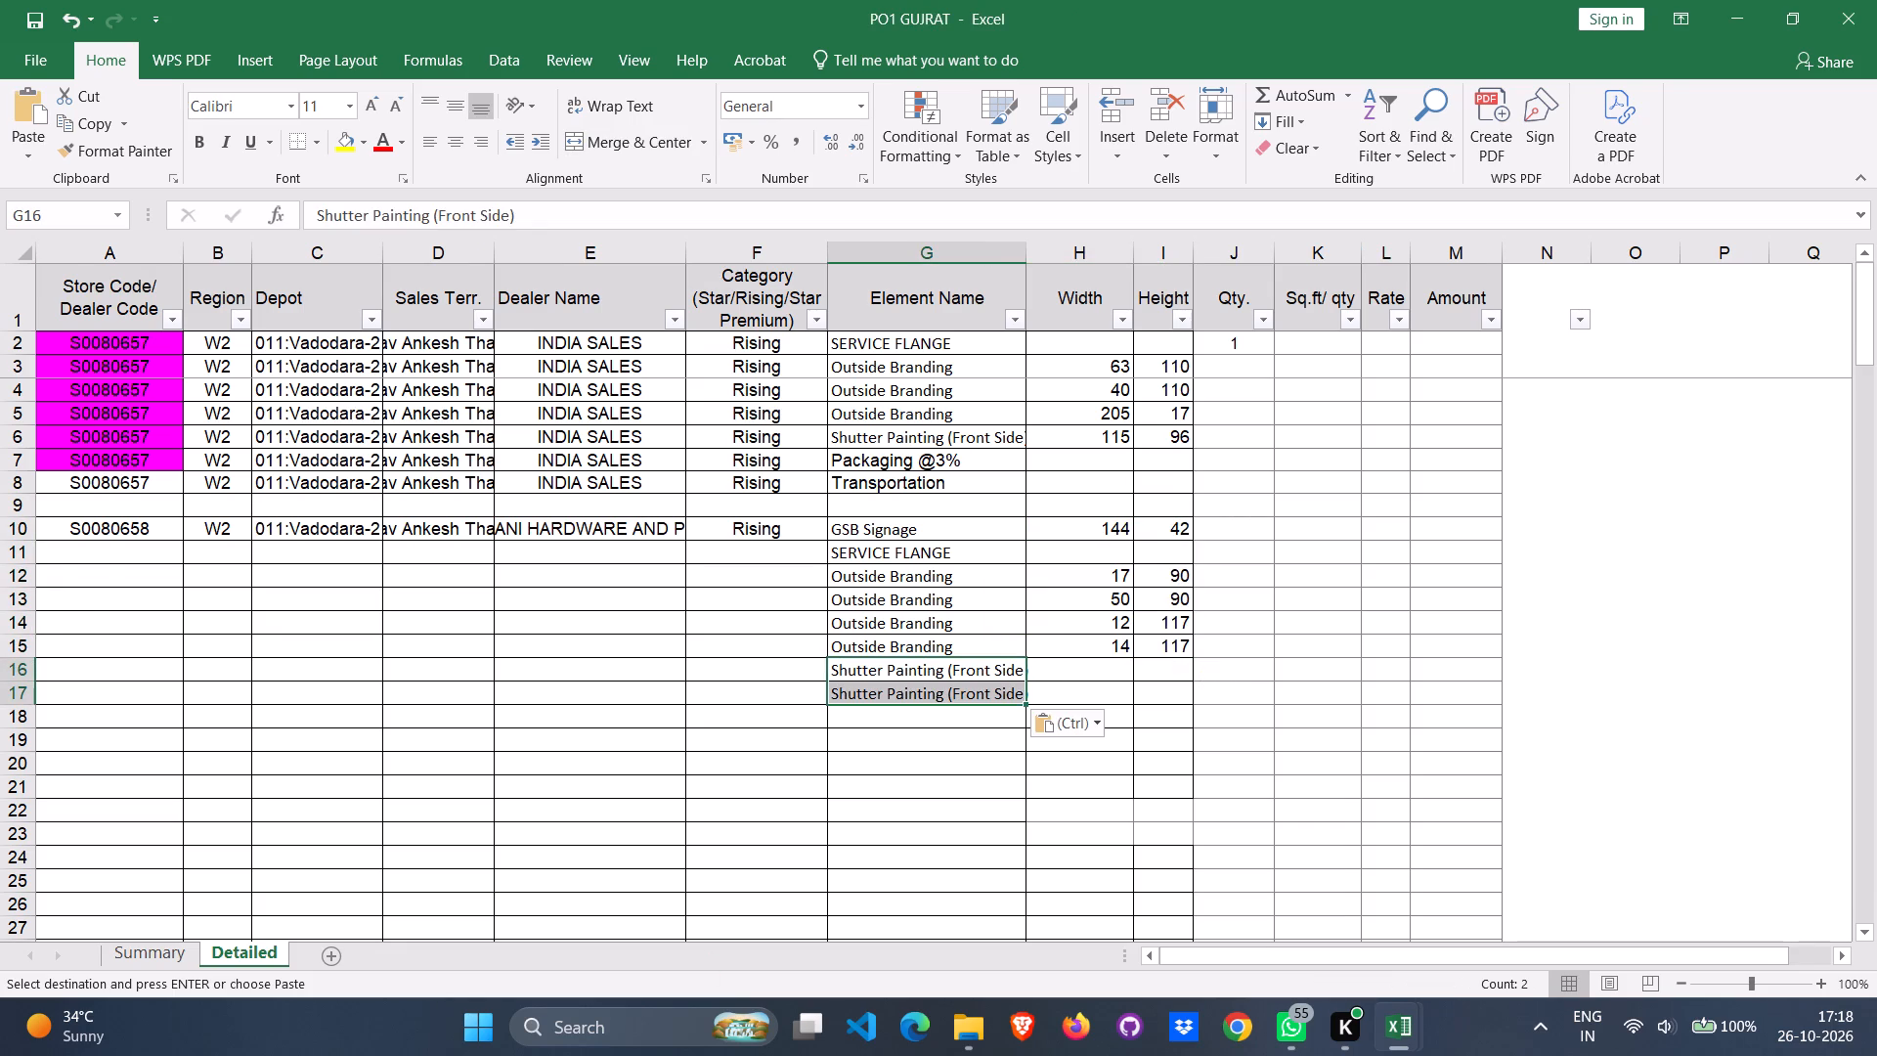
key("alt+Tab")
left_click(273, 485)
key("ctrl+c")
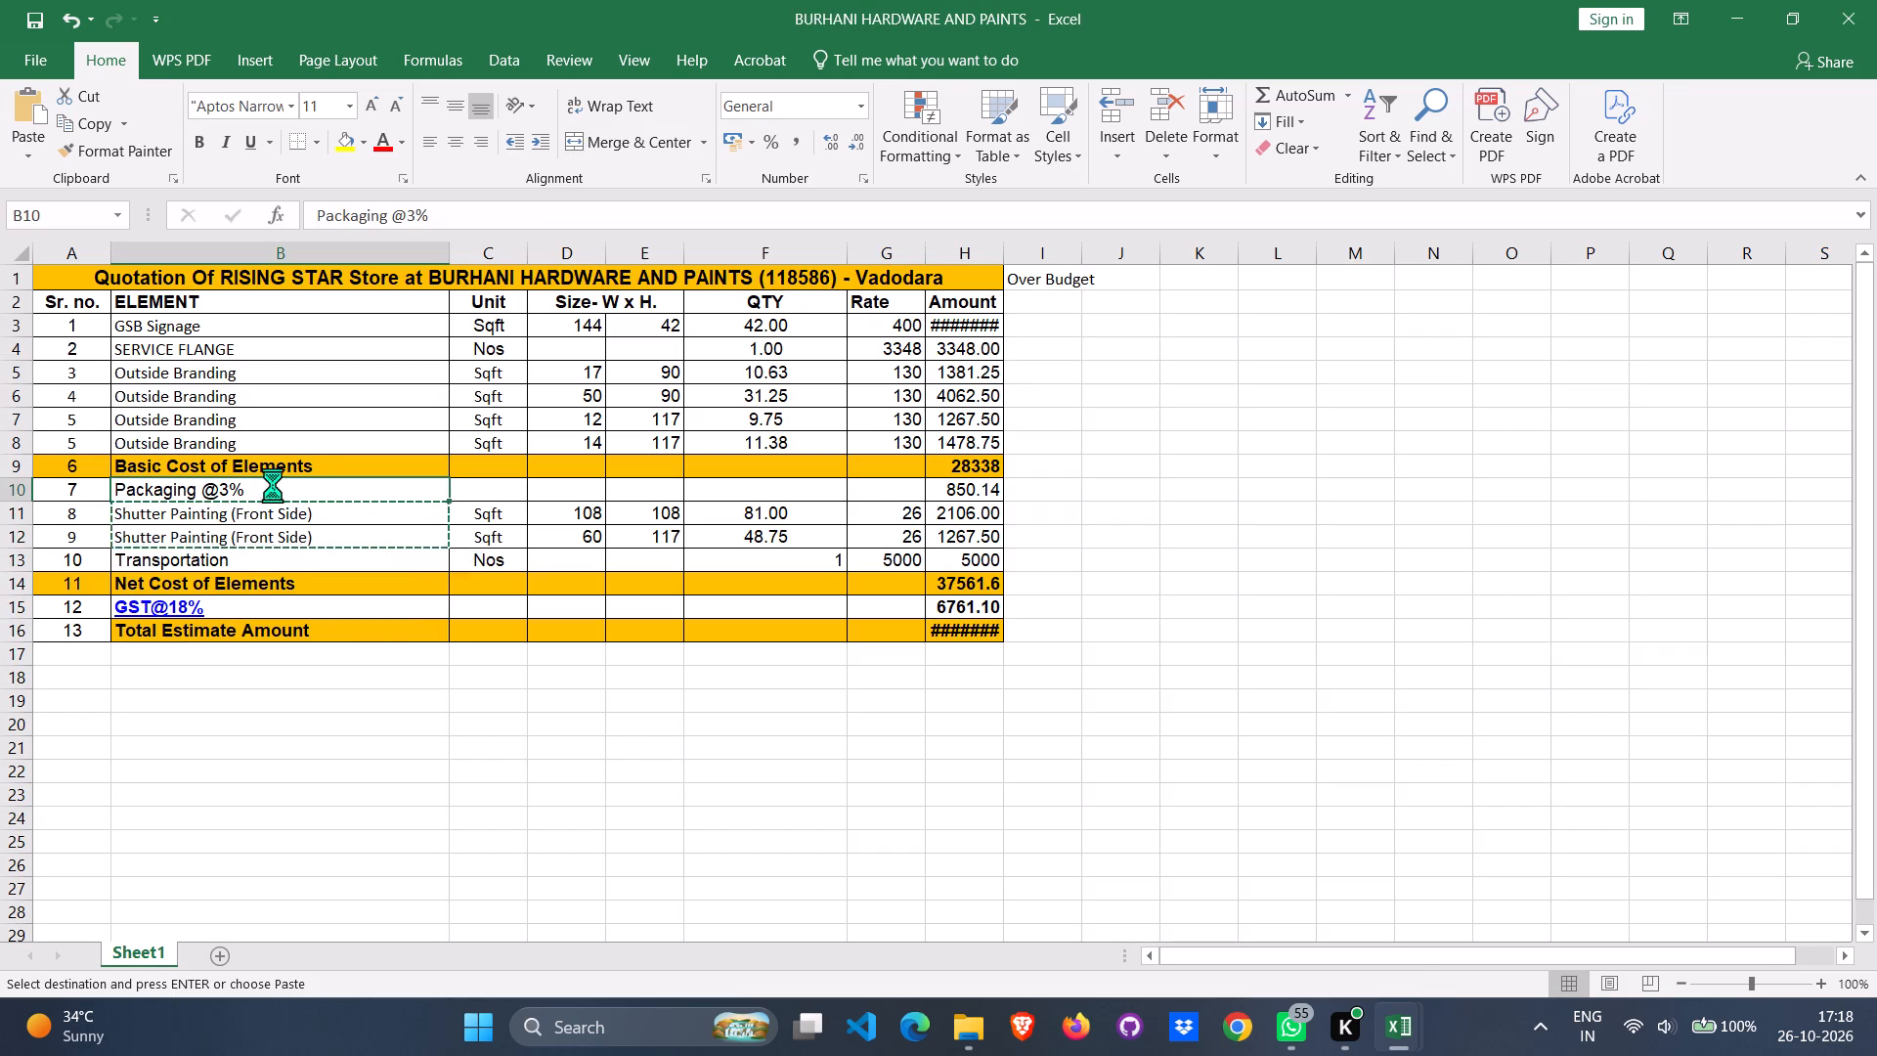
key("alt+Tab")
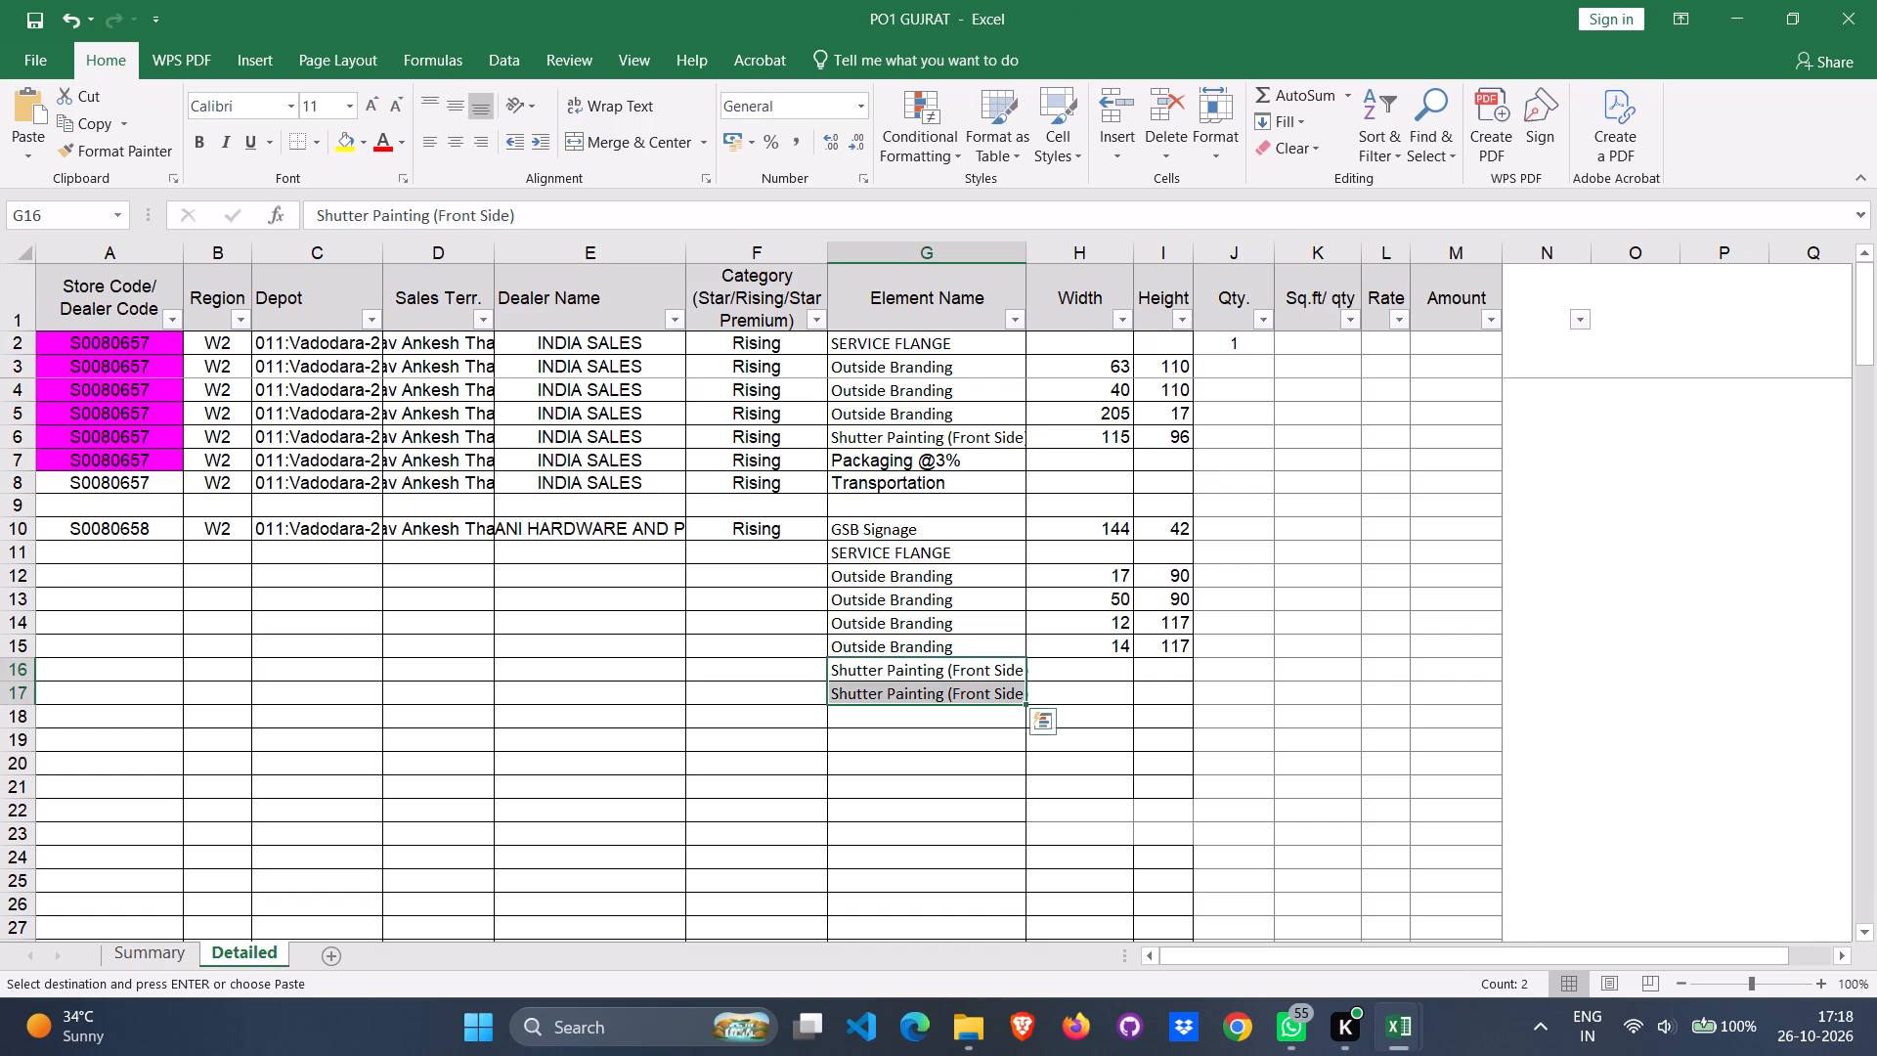
Copy Packaging @3% and Transportation from the INDIA SALES rows, G7:G8, into G18:G19 of the Detailed sheet.
left_click(909, 461)
key("shift+Down")
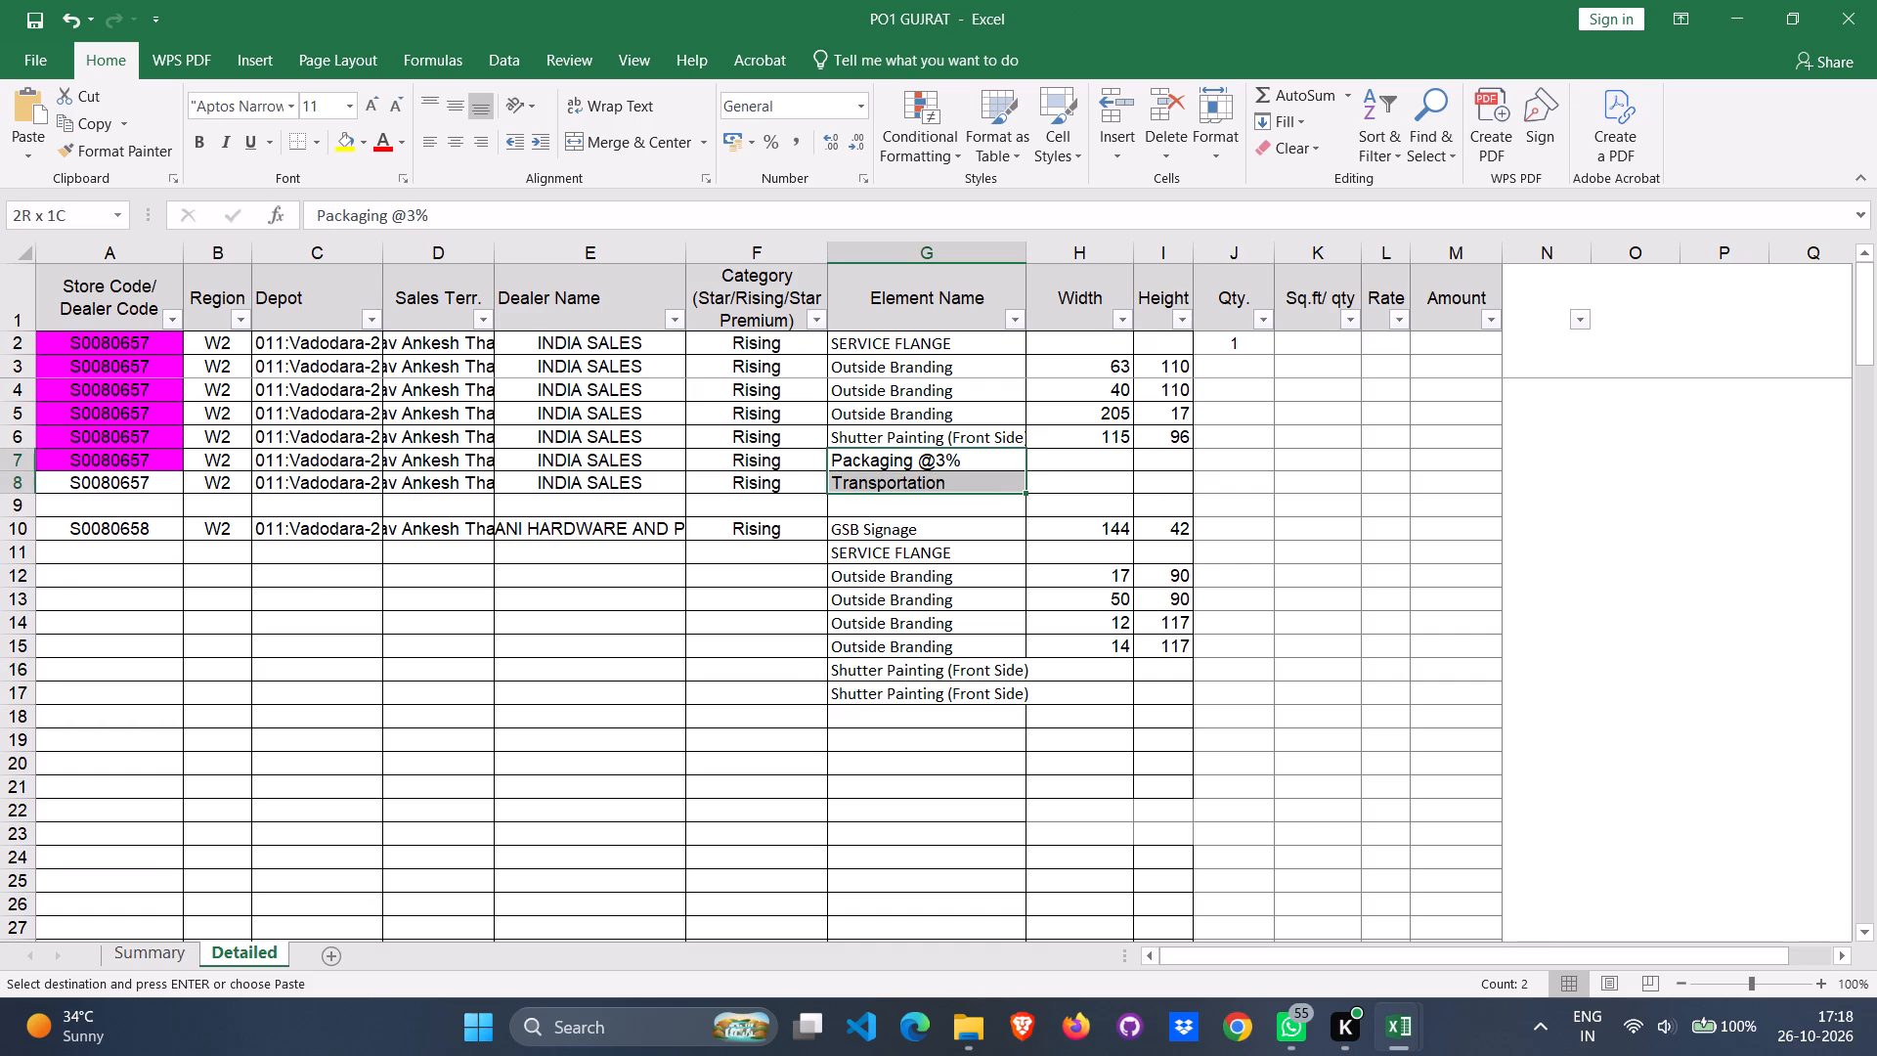
key("ctrl+c")
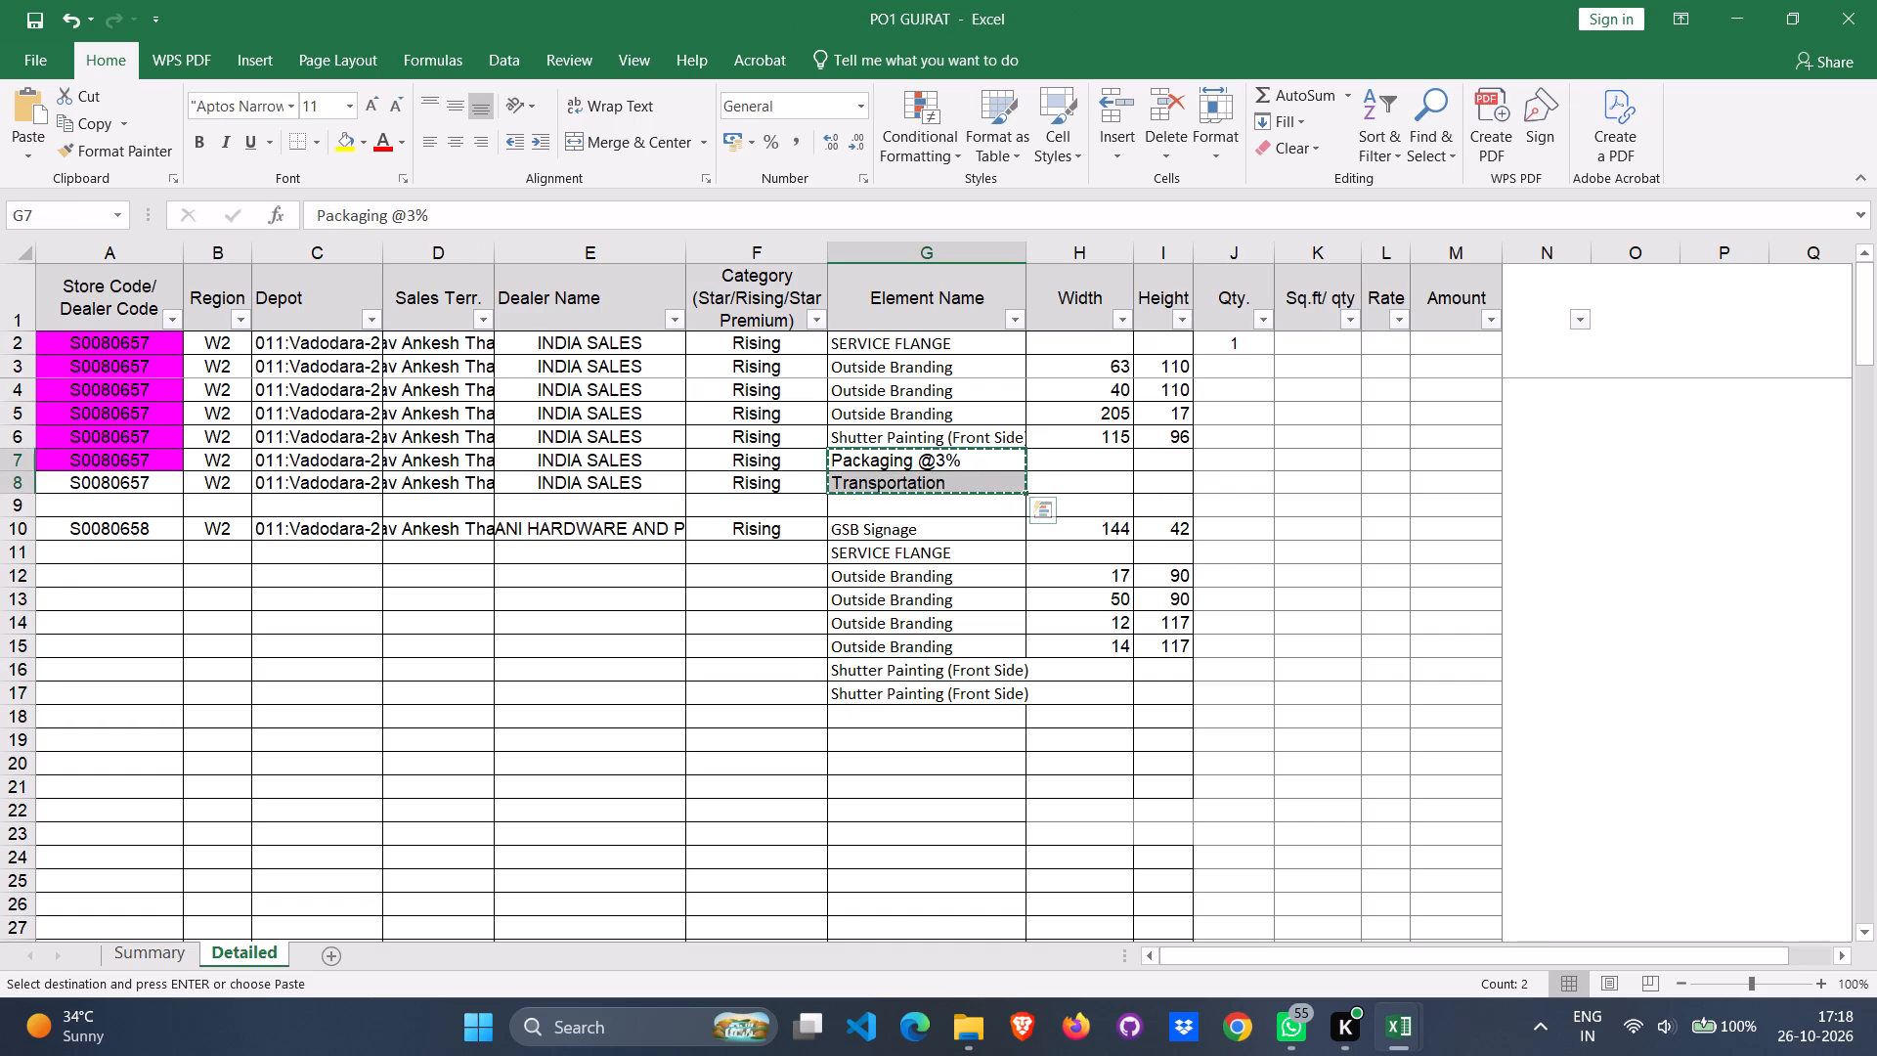
left_click(900, 713)
key("ctrl+v")
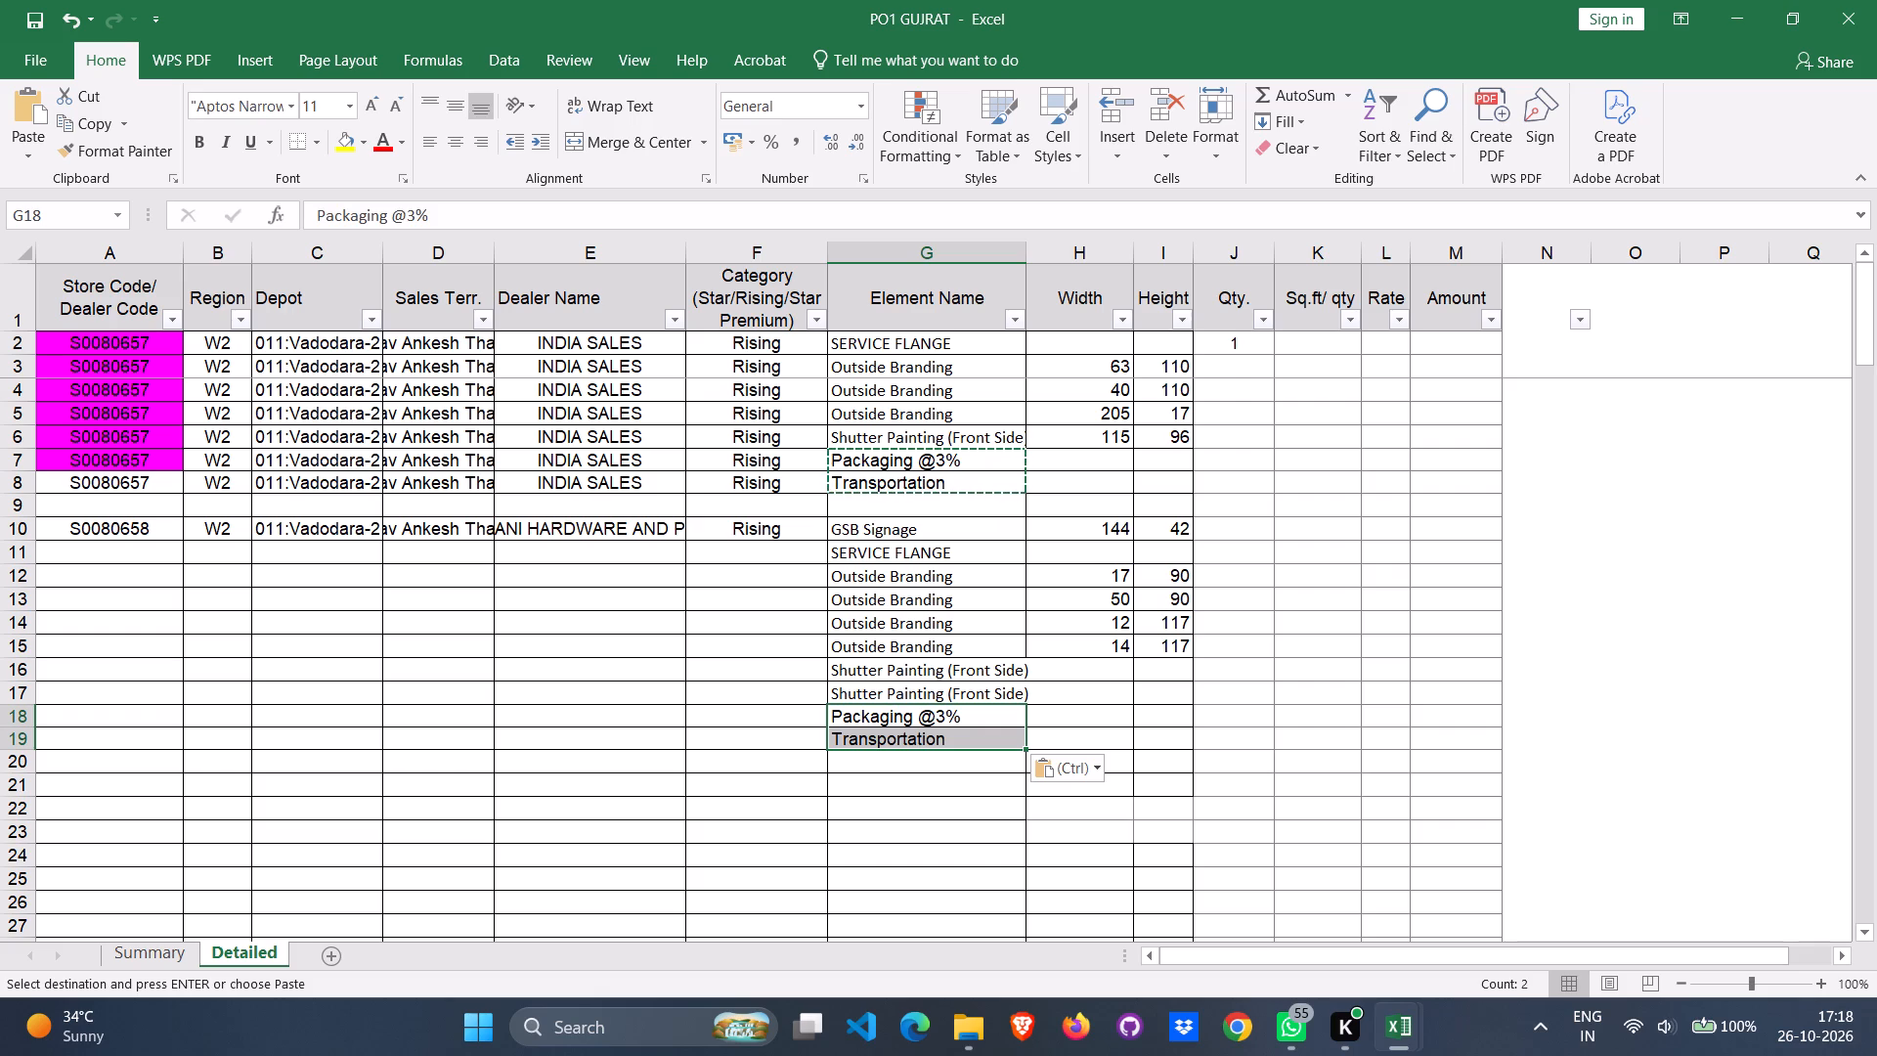
Copy both Shutter Painting (Front Side) widths and heights from the quotation into H16:I17 of the Detailed sheet and save PO1 GUJRAT.
left_click(1072, 674)
key("alt+Tab")
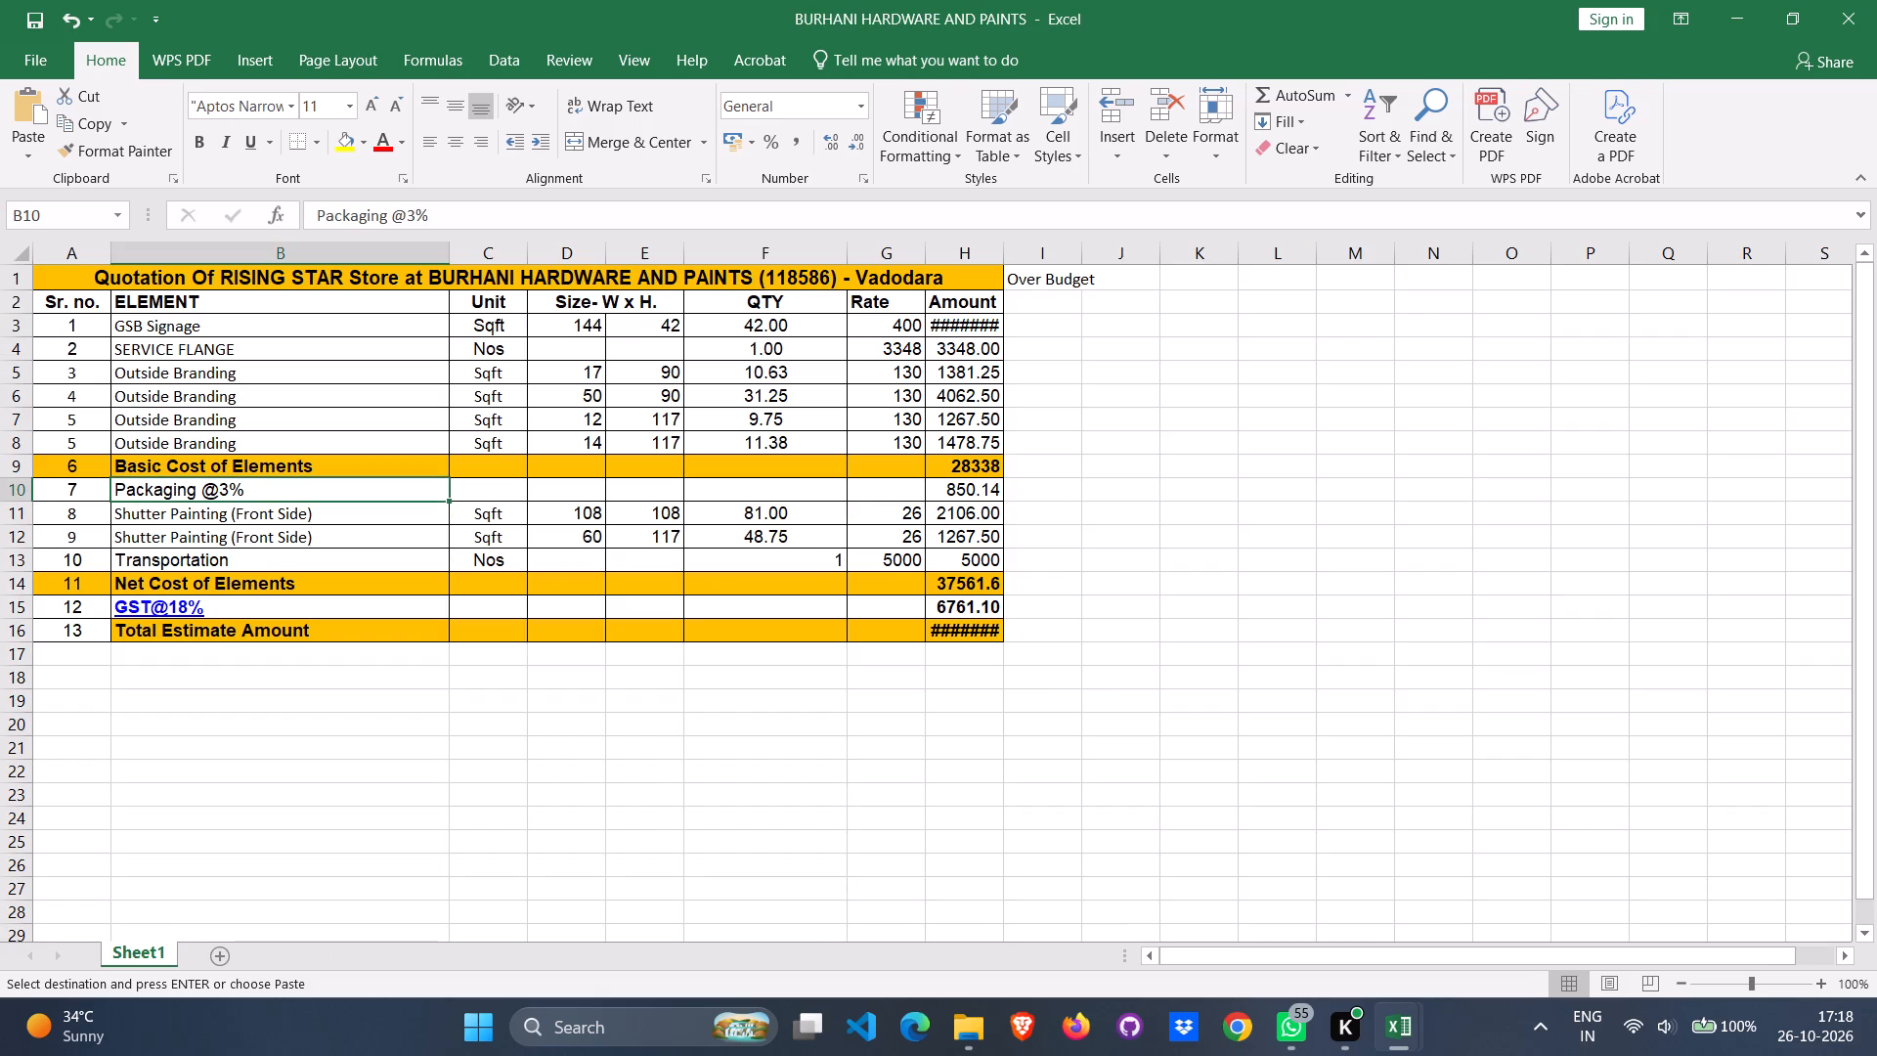
left_click(568, 506)
key("shift+Down")
key("shift+Right")
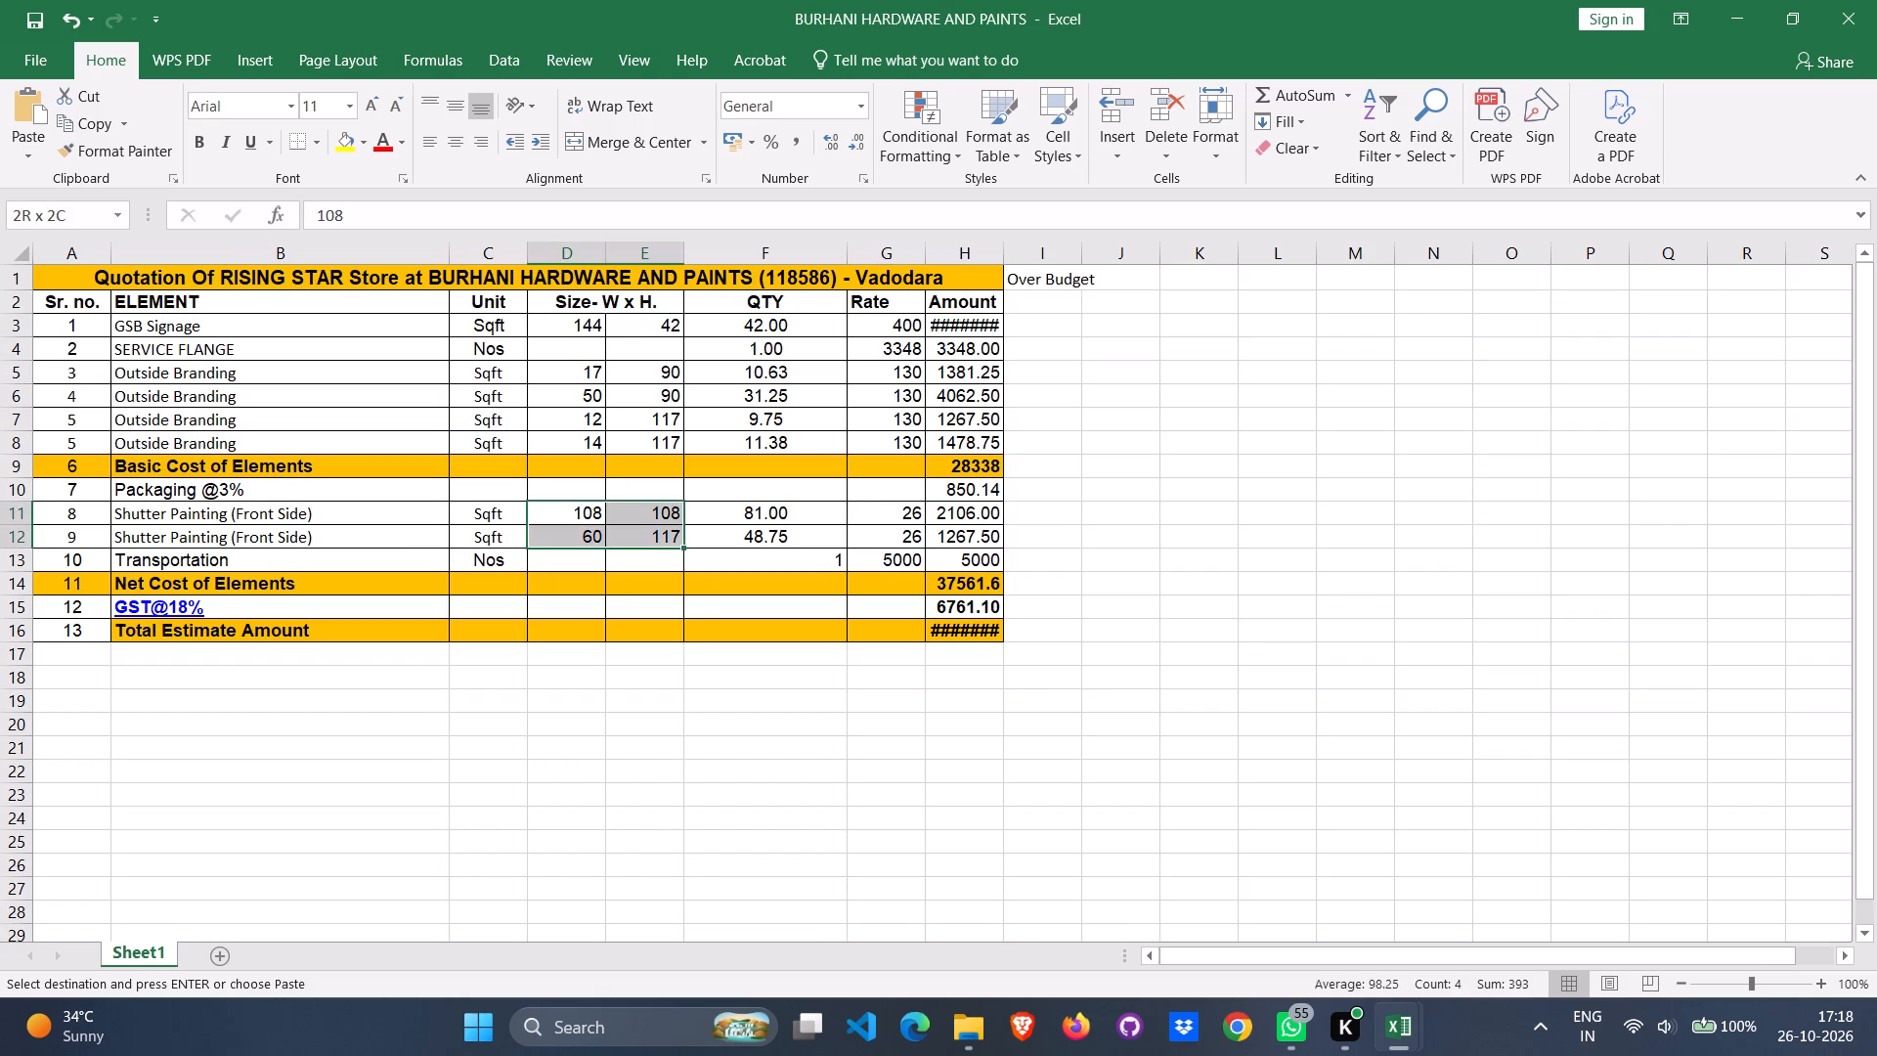
key("shift+Right")
key("shift+Left")
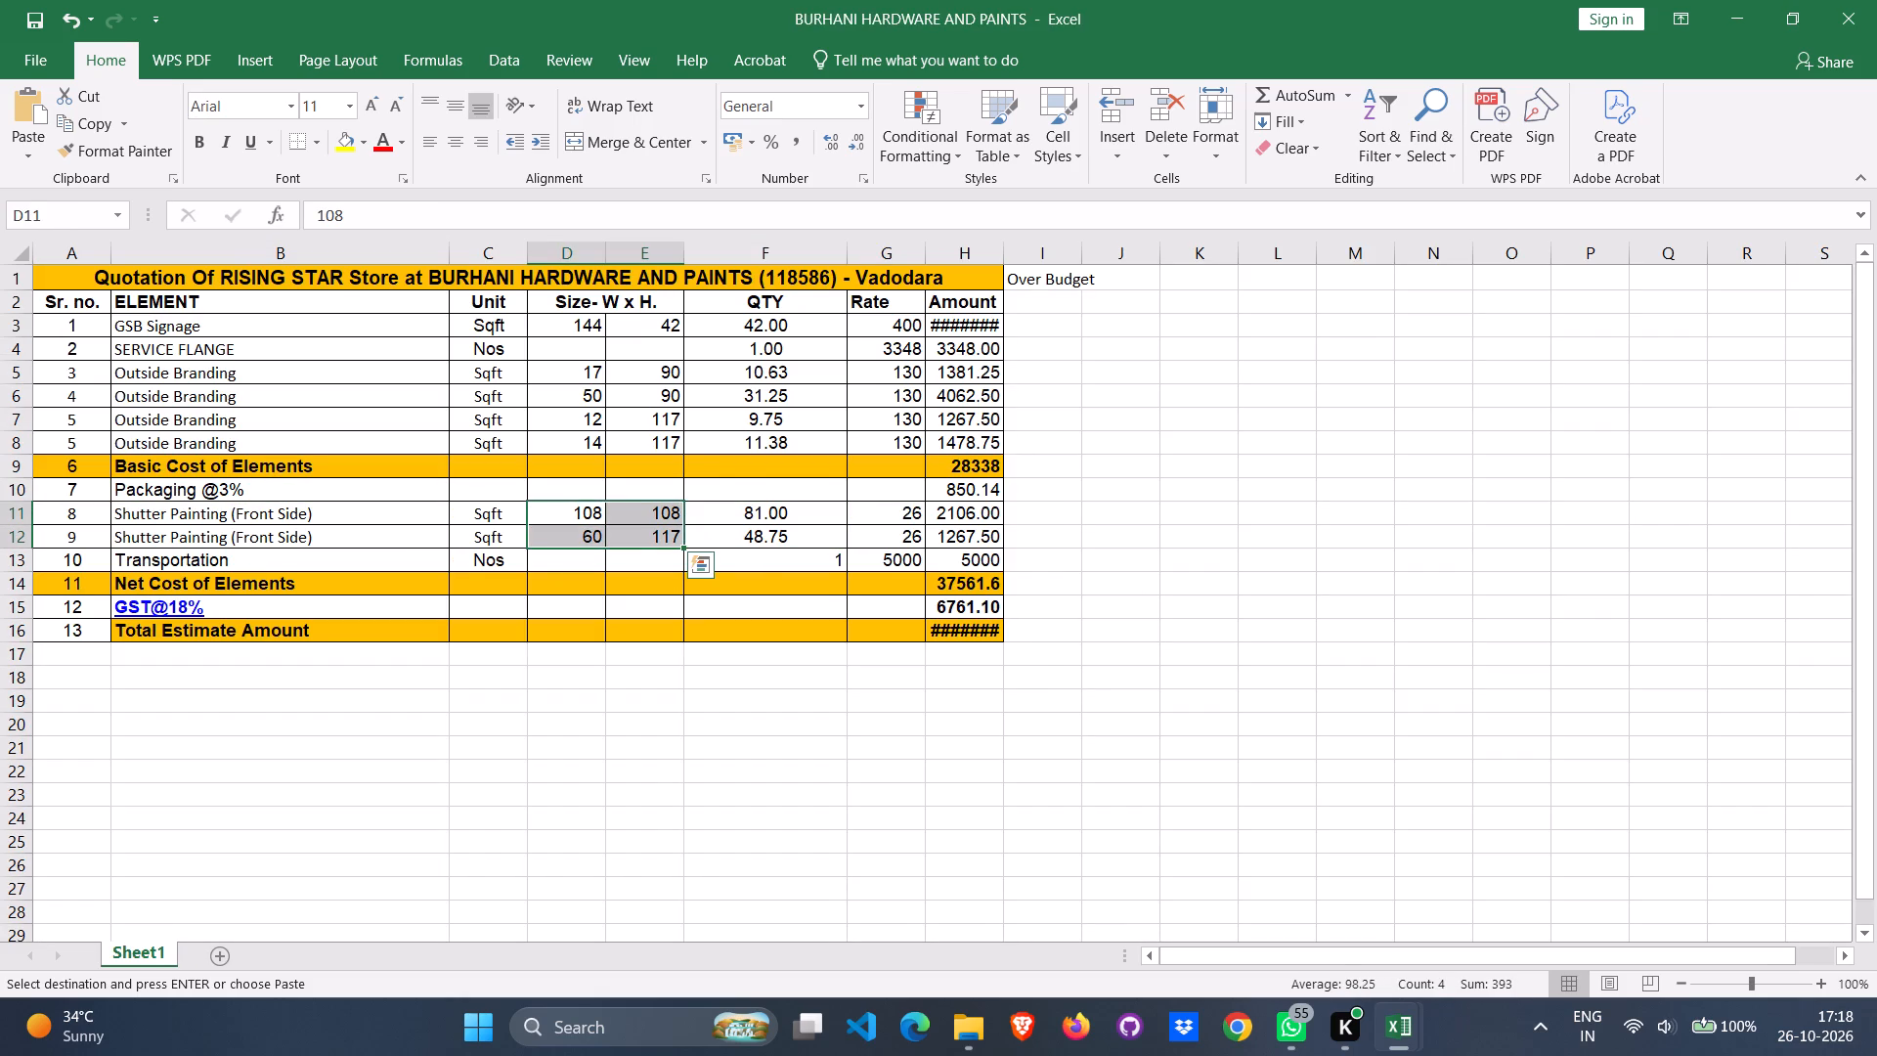
key("ctrl+c")
key("alt+Tab")
key("ctrl+v")
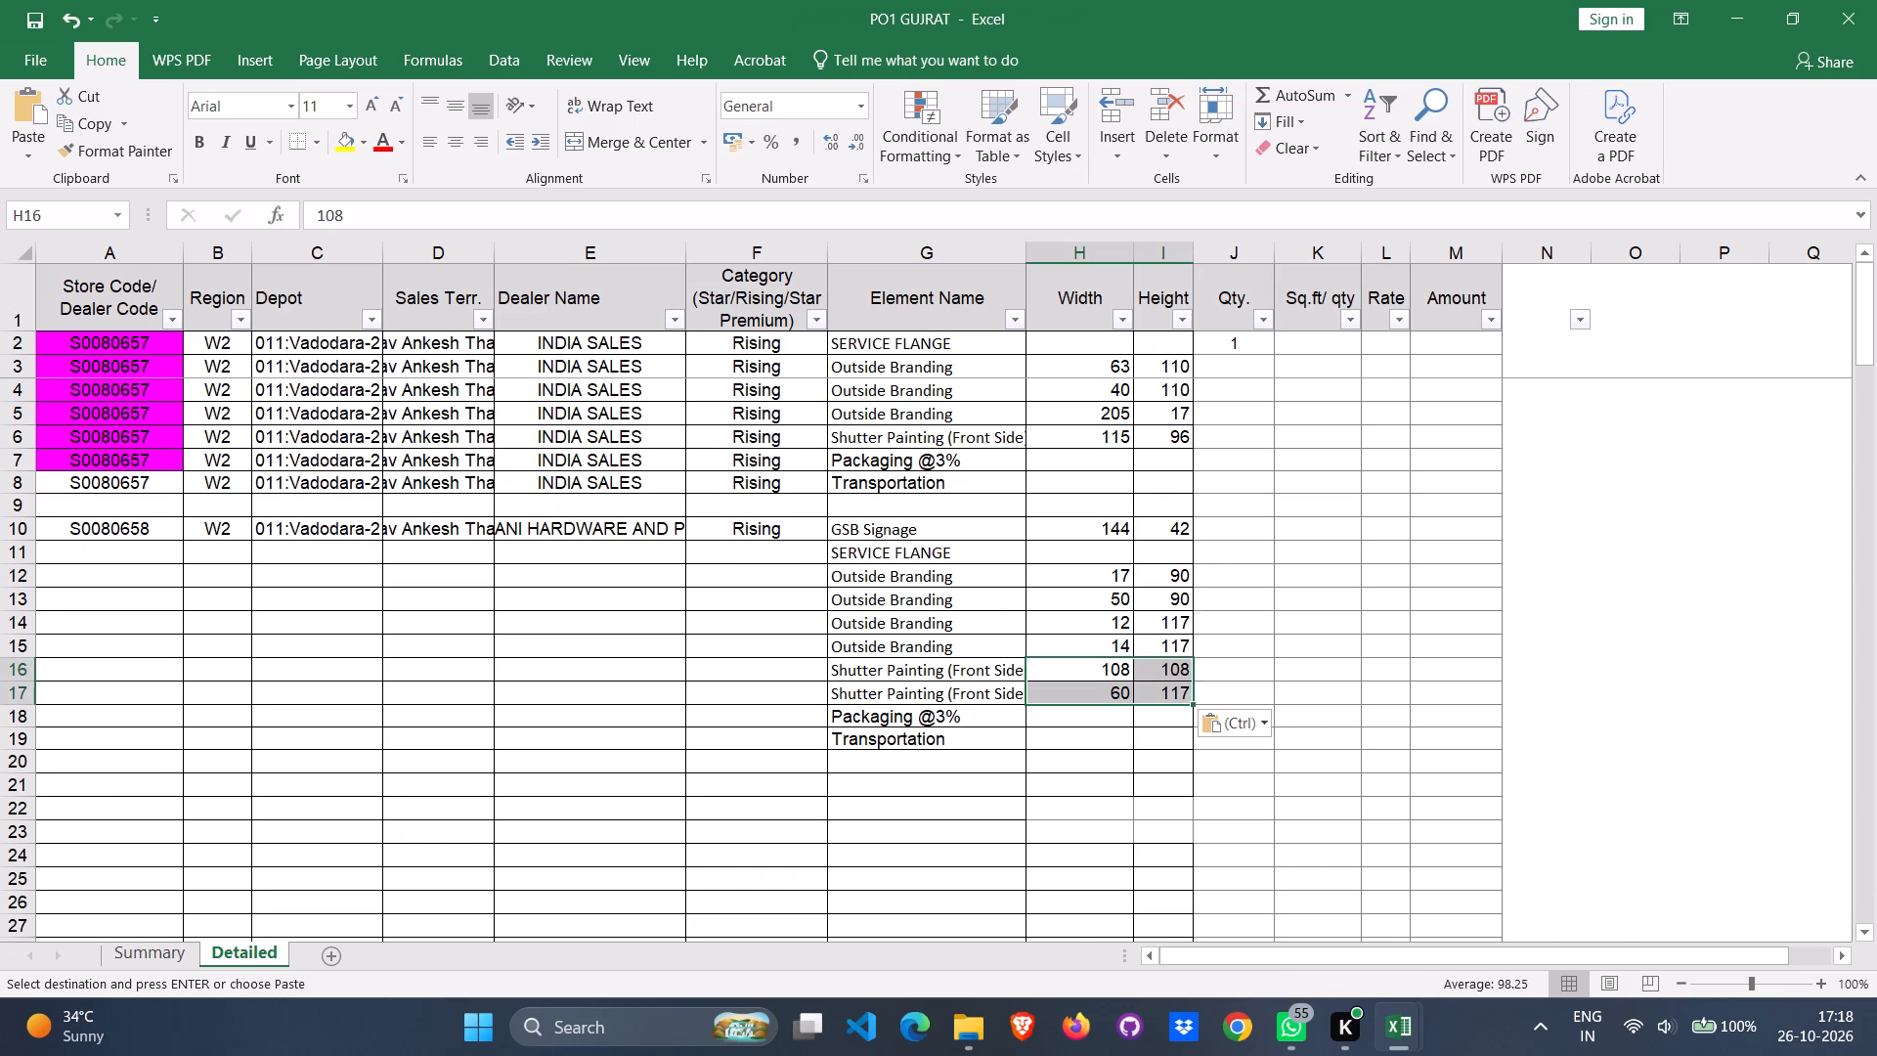
key("ctrl+s")
key("alt+Tab")
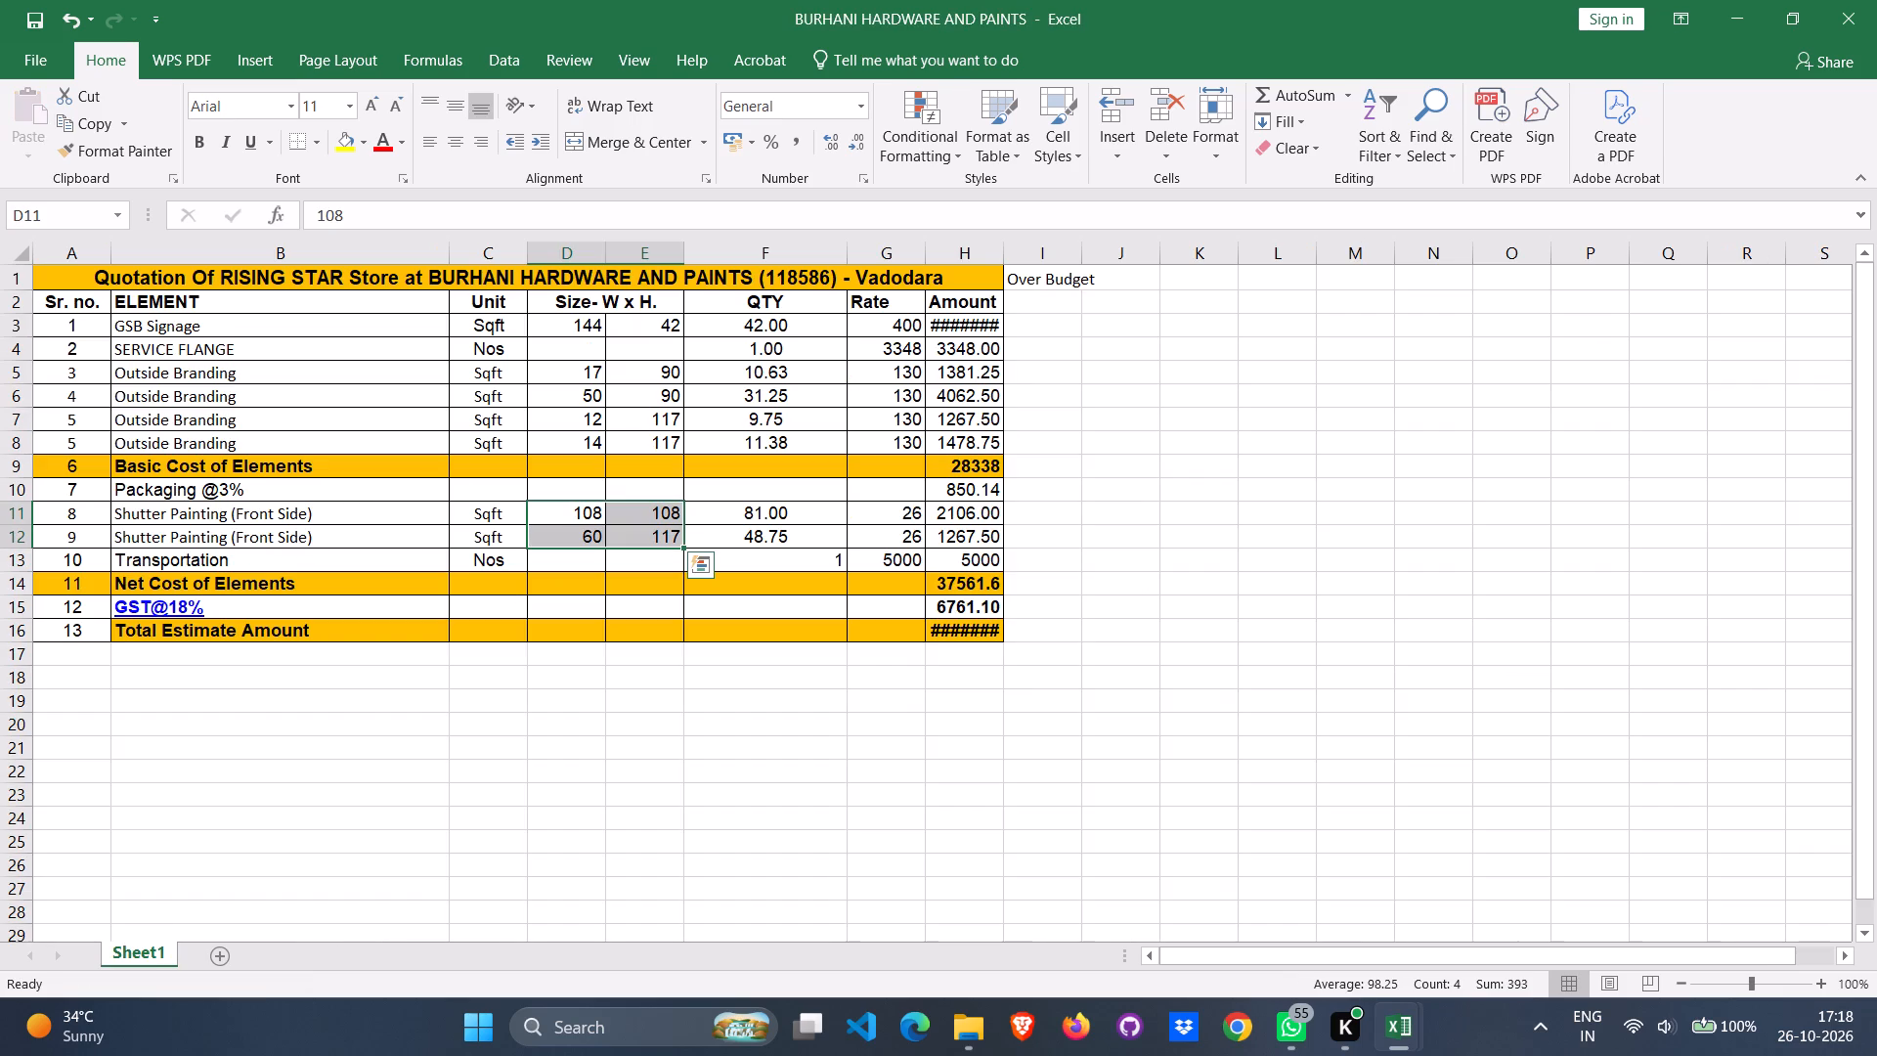
key("alt+Tab")
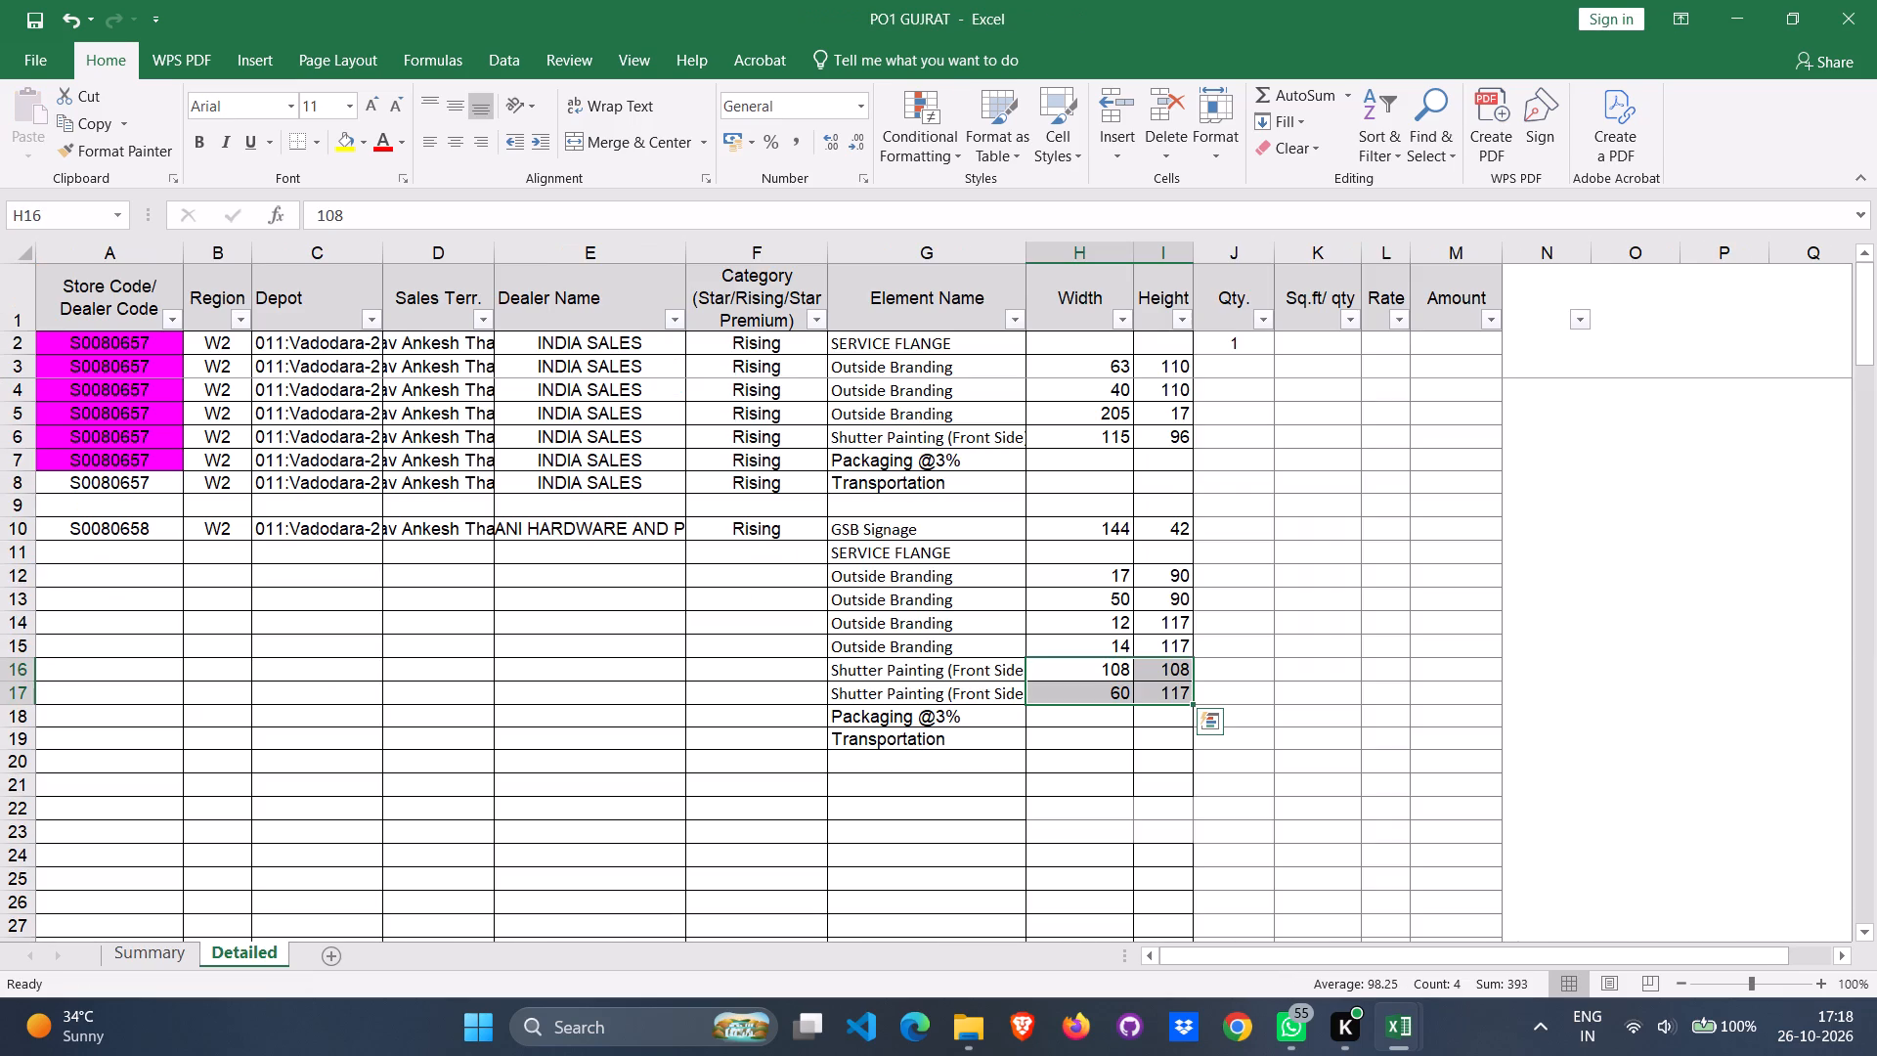
Fill the BURHANI HARDWARE AND PAINTS dealer details from A10:F10 down through row 19 of the Detailed sheet and save PO1 GUJRAT.
left_click(122, 525)
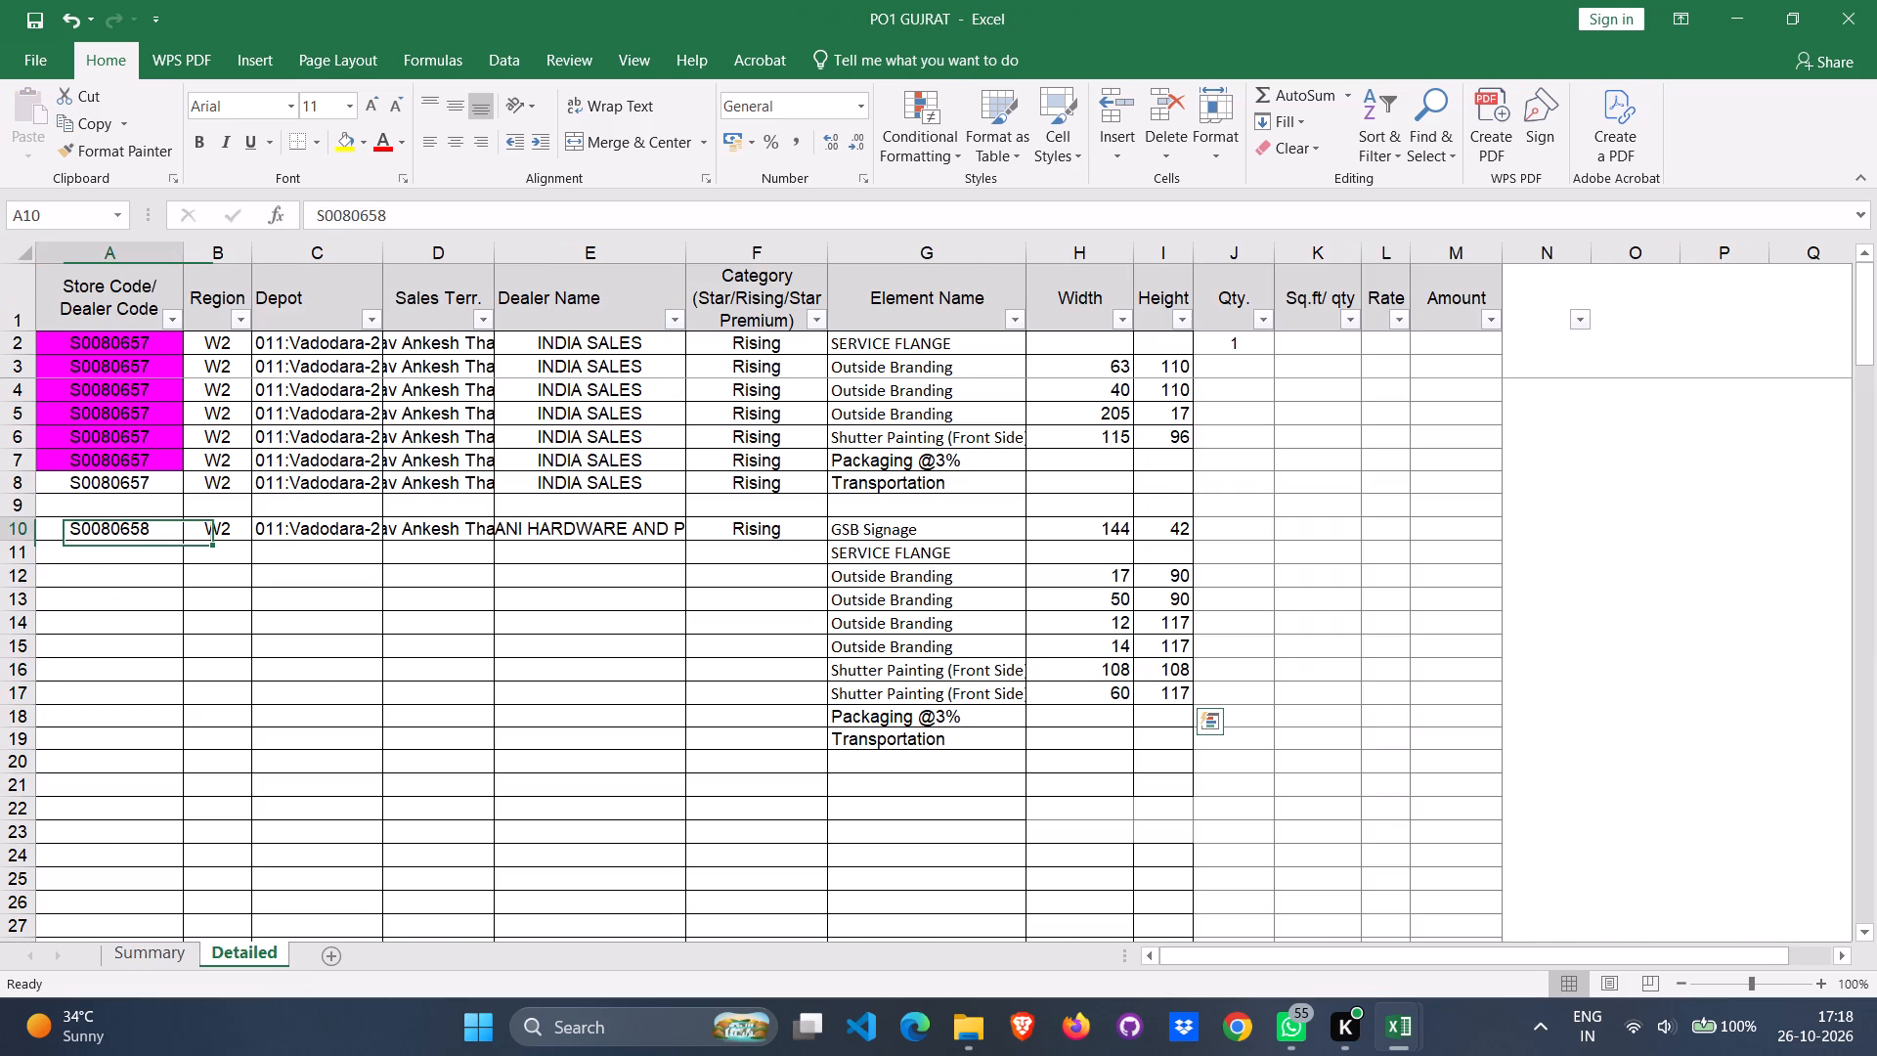
key("shift+Right")
key("shift+Right")
key("shift+Right")
key("shift+Right")
key("shift+Right")
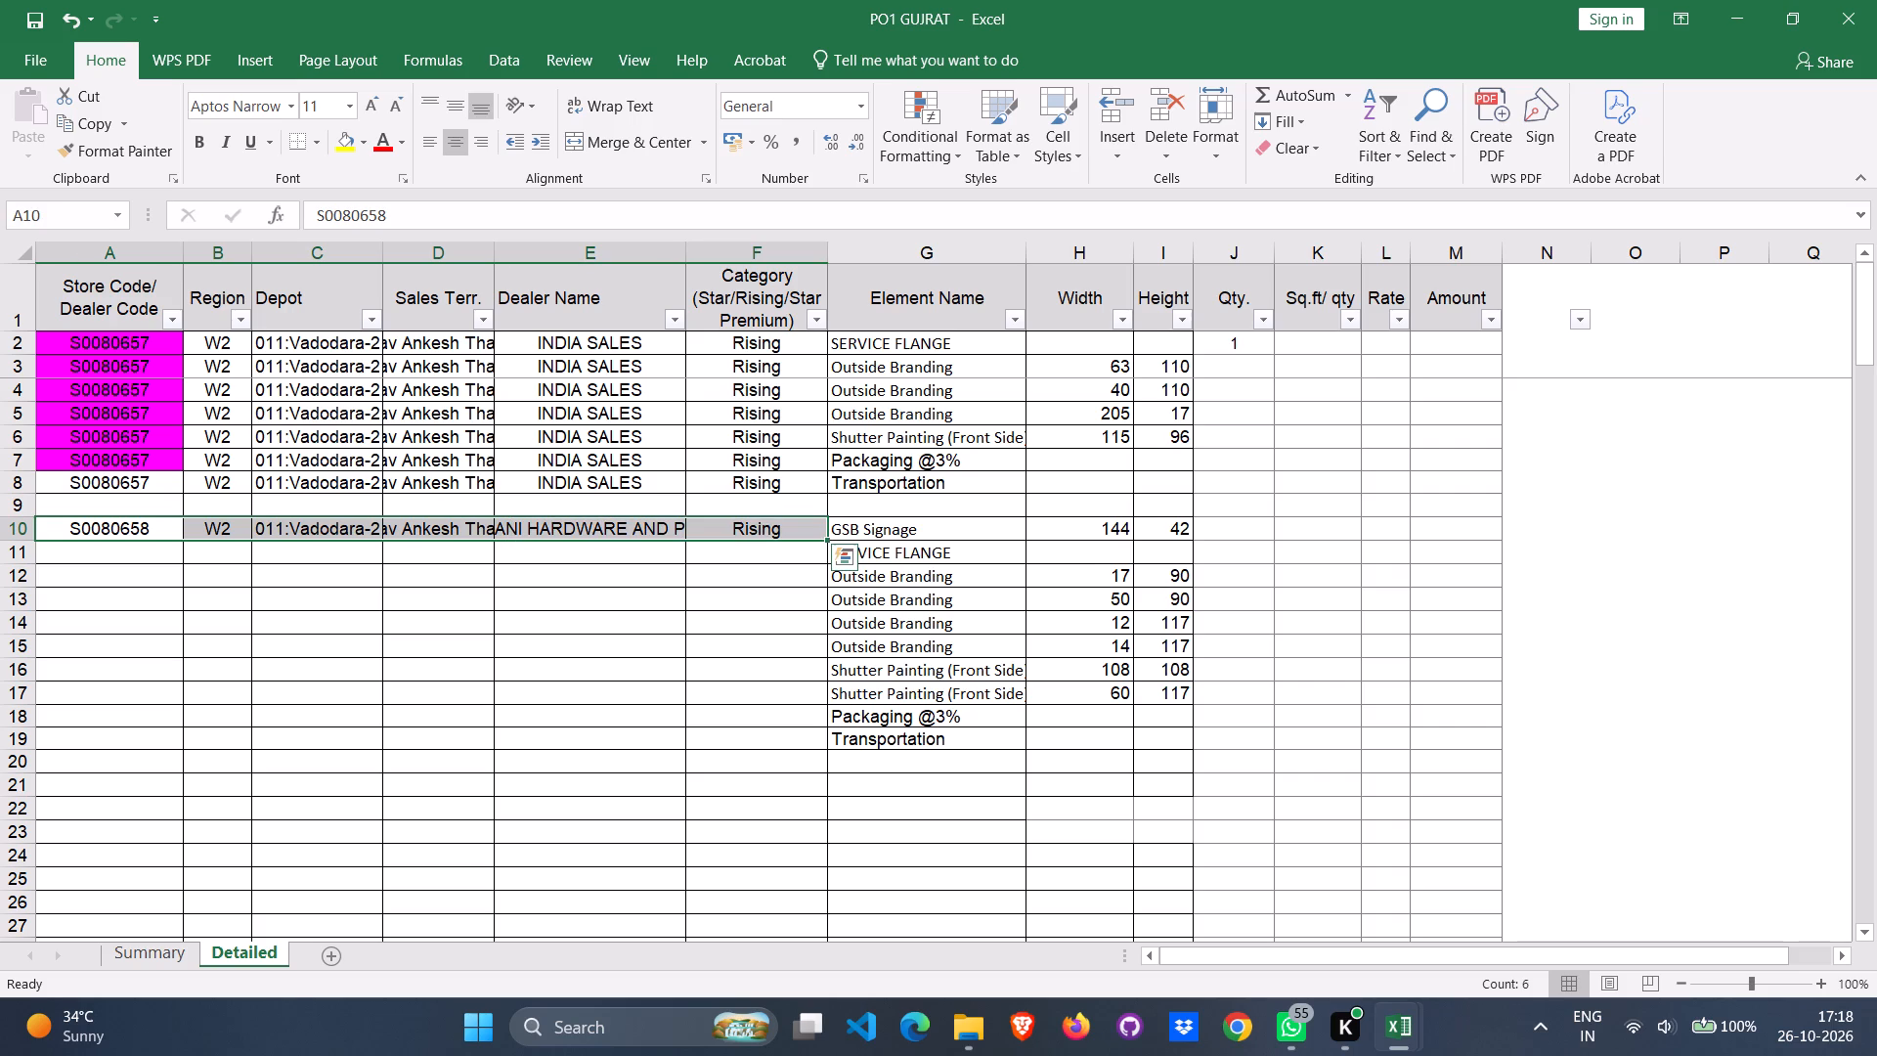
key("ctrl+c")
key("shift+Down")
key("shift+Down")
key("shift+Down")
key("shift+Down")
key("shift+Down")
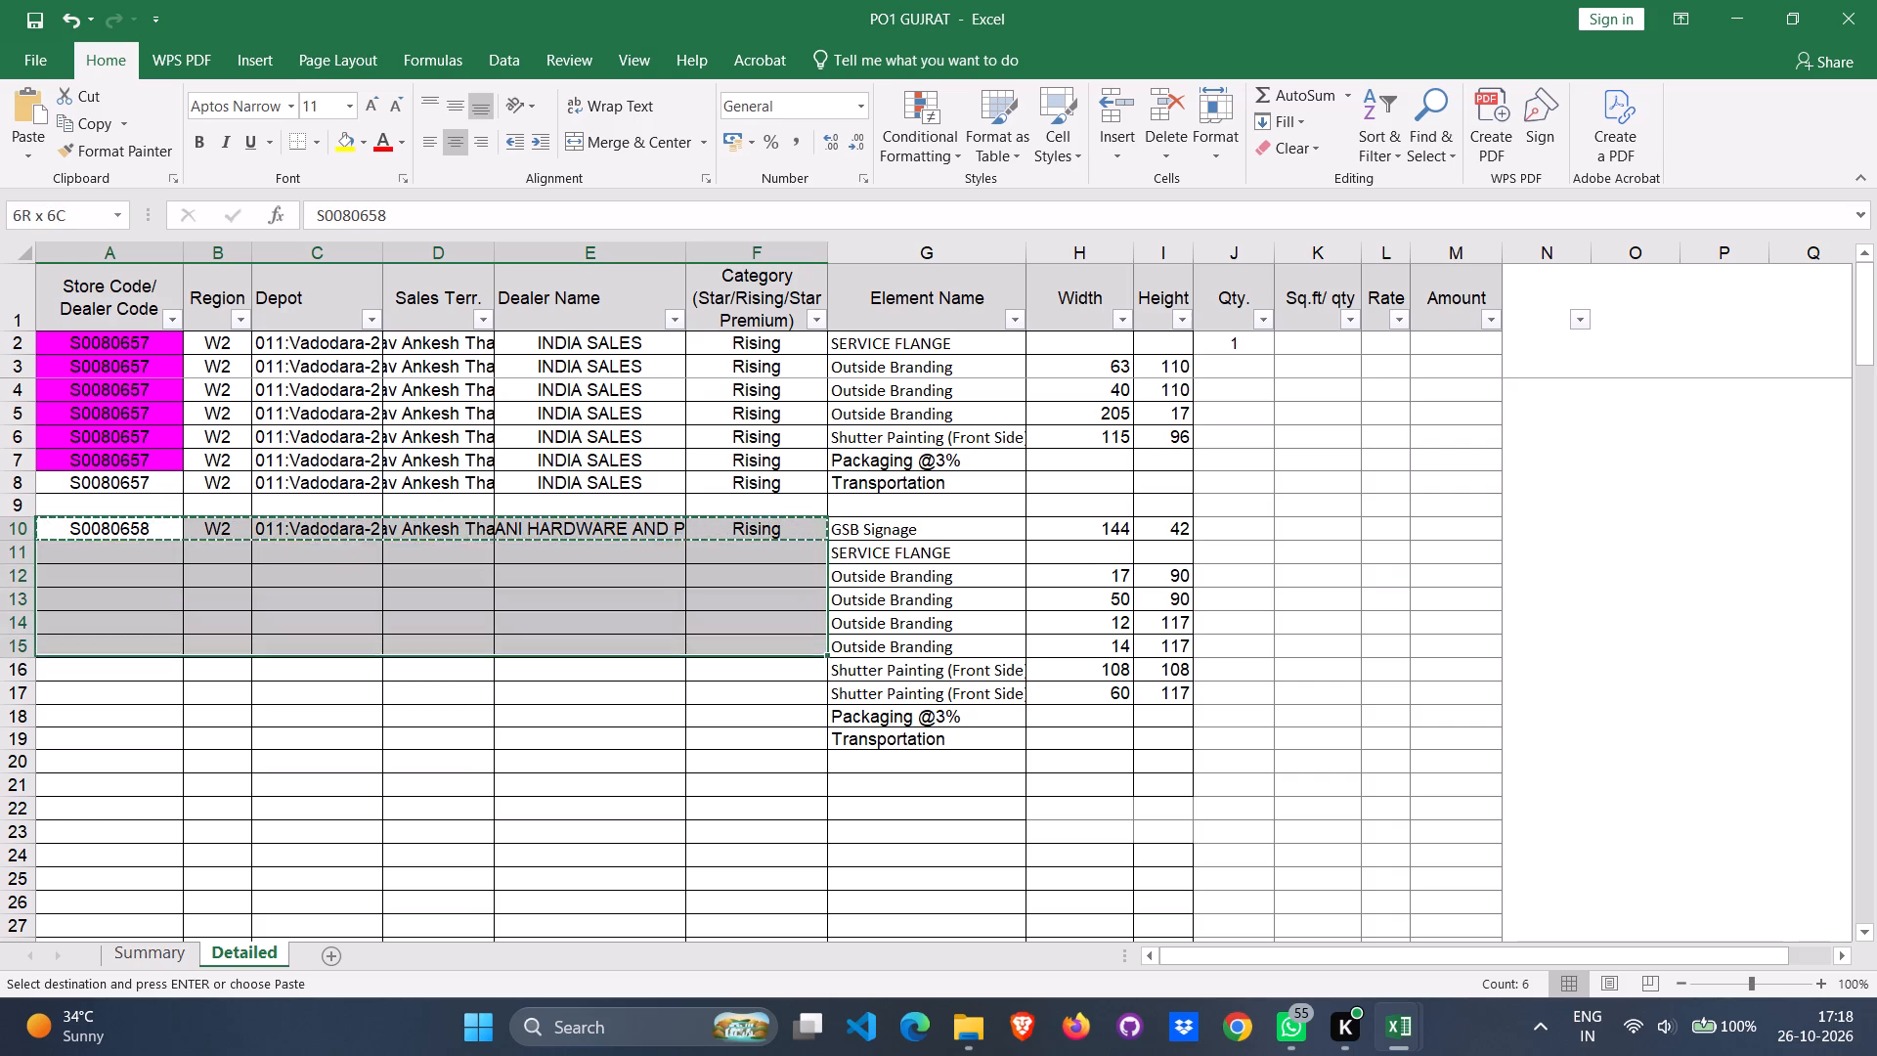
key("shift+Down")
key("shift+Down")
key("shift+Down")
key("shift+Down")
key("ctrl+v")
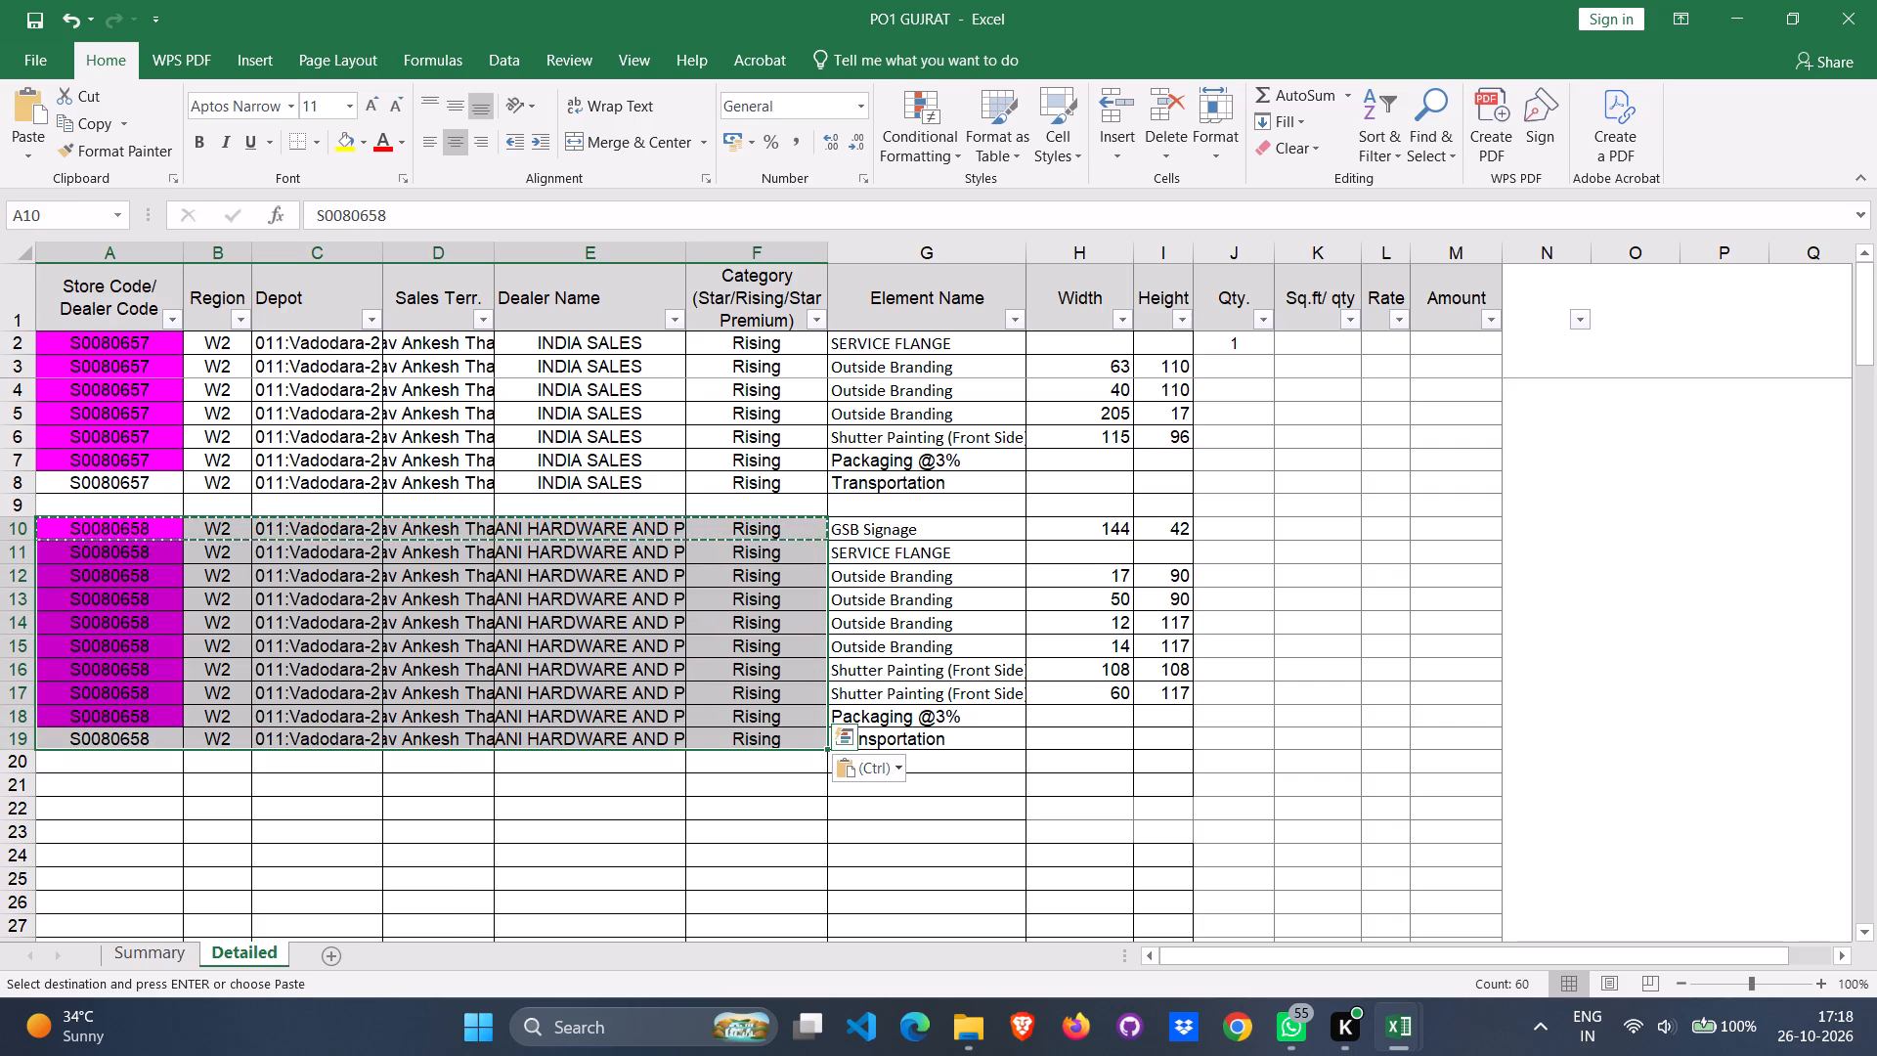
key("ctrl+s")
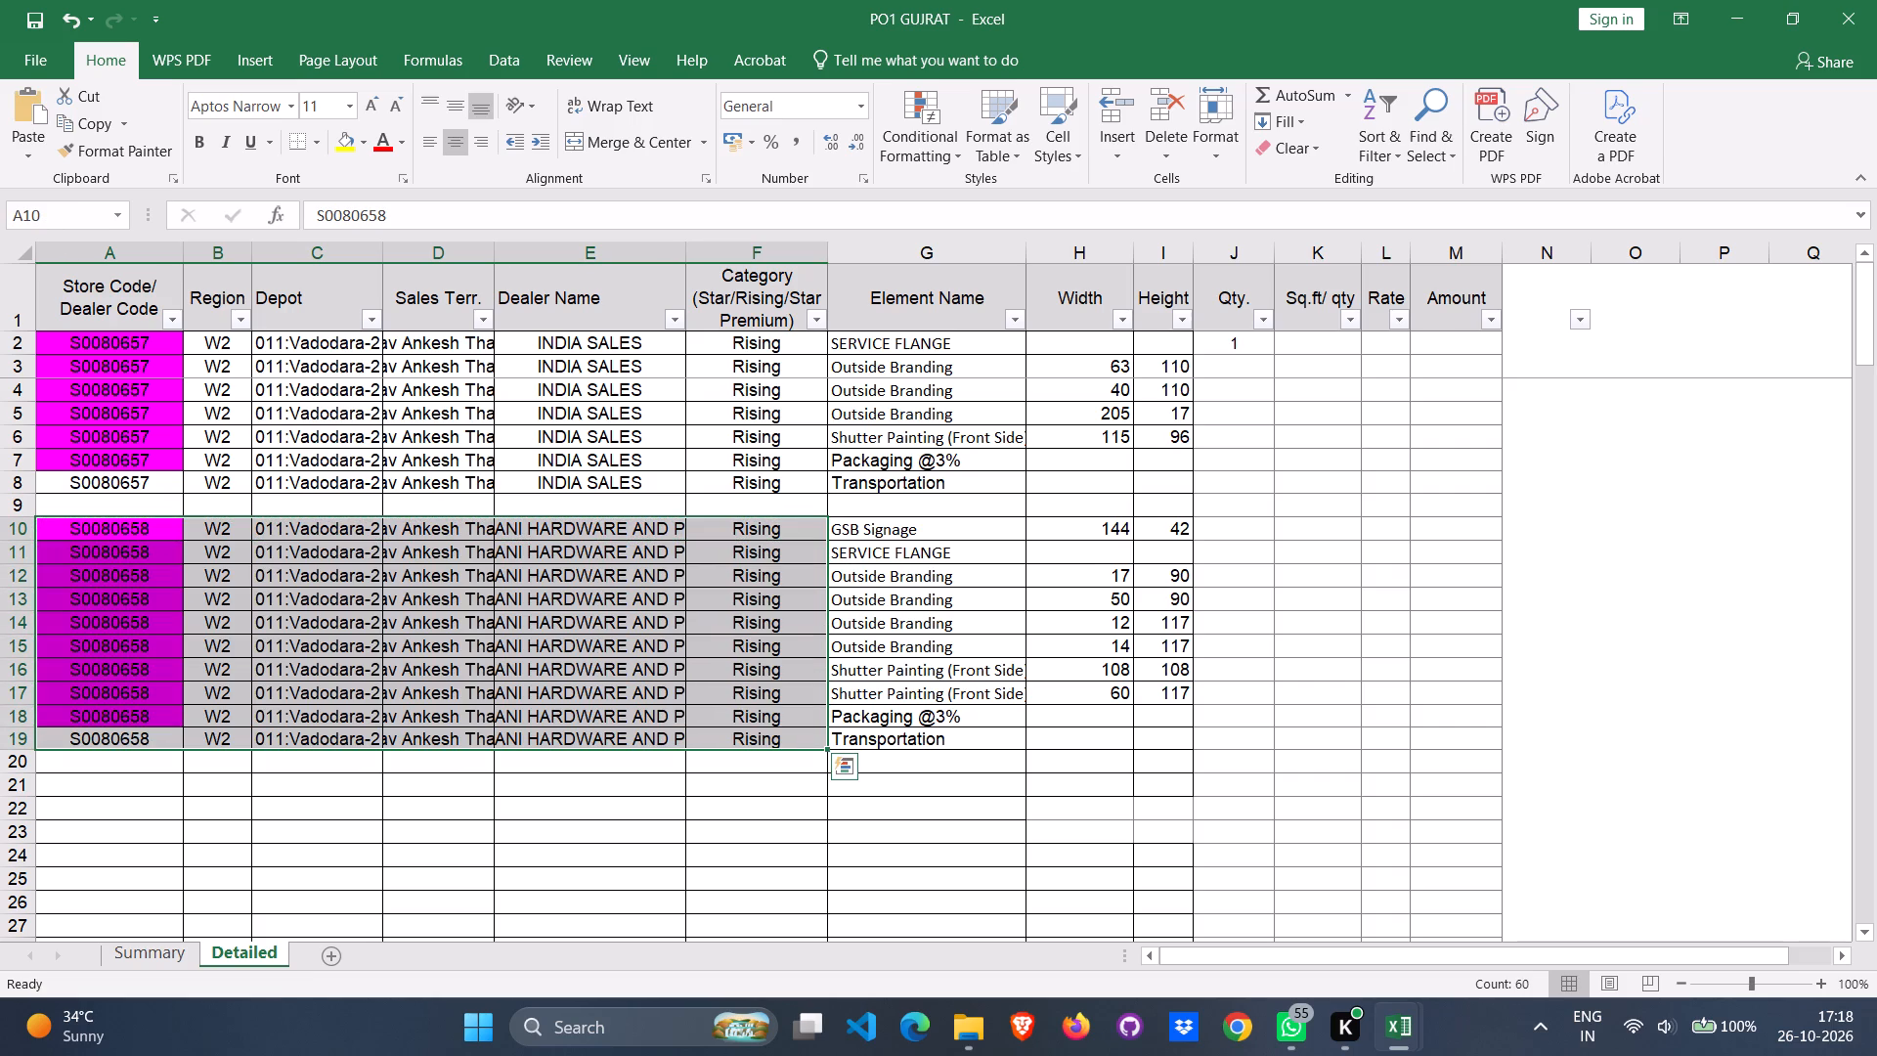
Copy the KUTBI HARDWARE AND PAINTS dealer details, store code through category, from the Summary sheet into A21:F21 of the Detailed sheet.
scroll(657, 781, "down", 5)
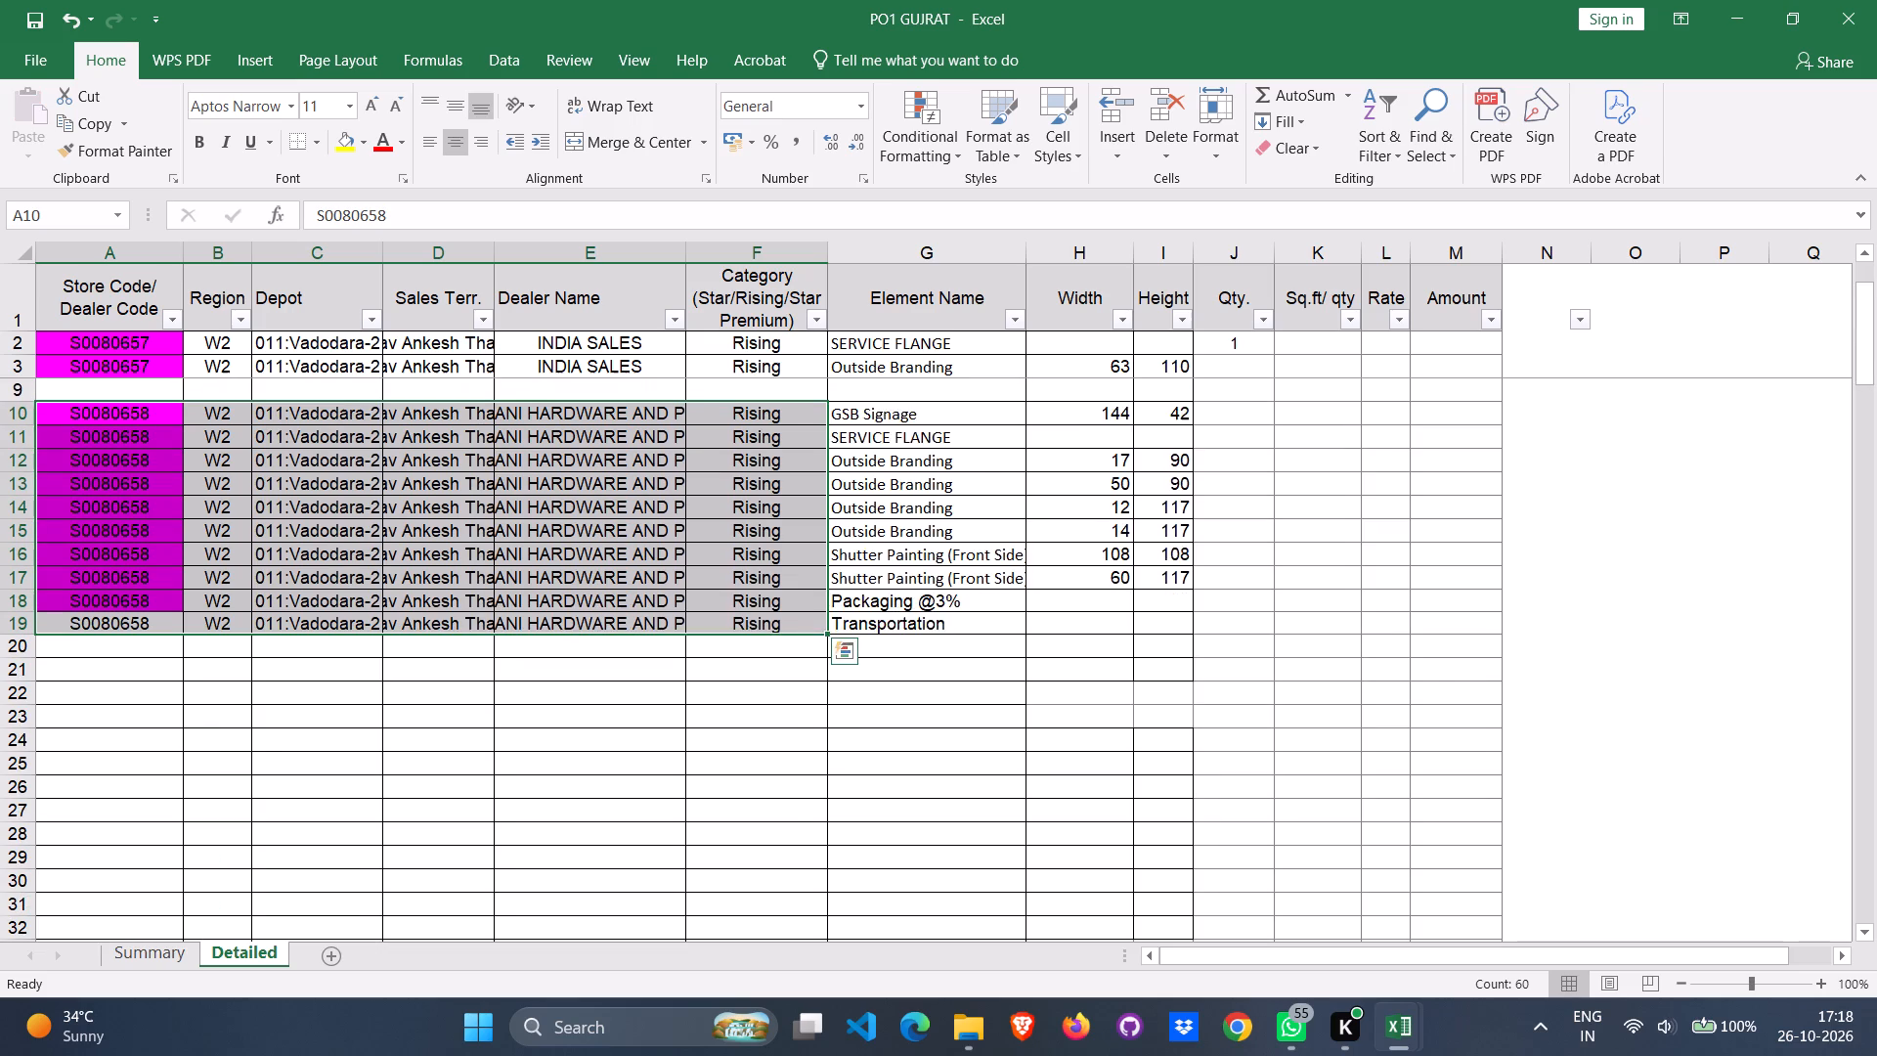
scroll(657, 781, "down", 6)
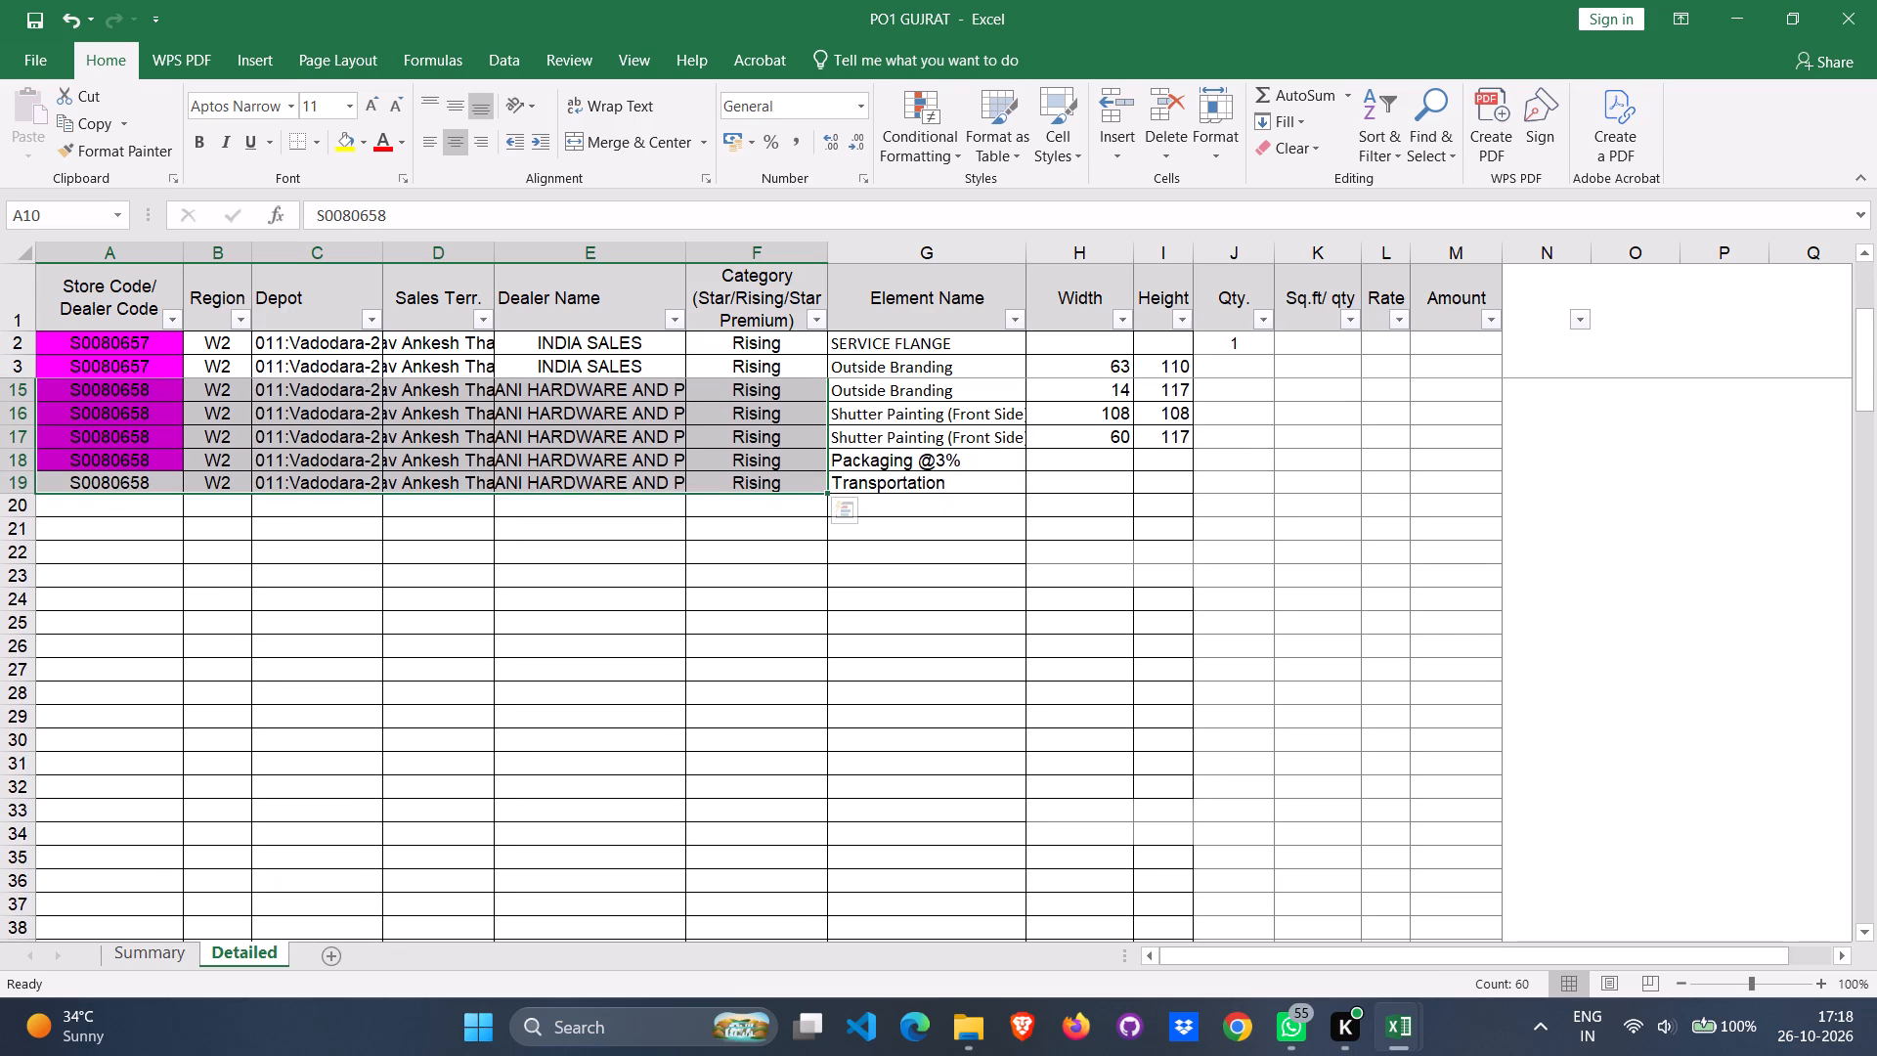
left_click(175, 946)
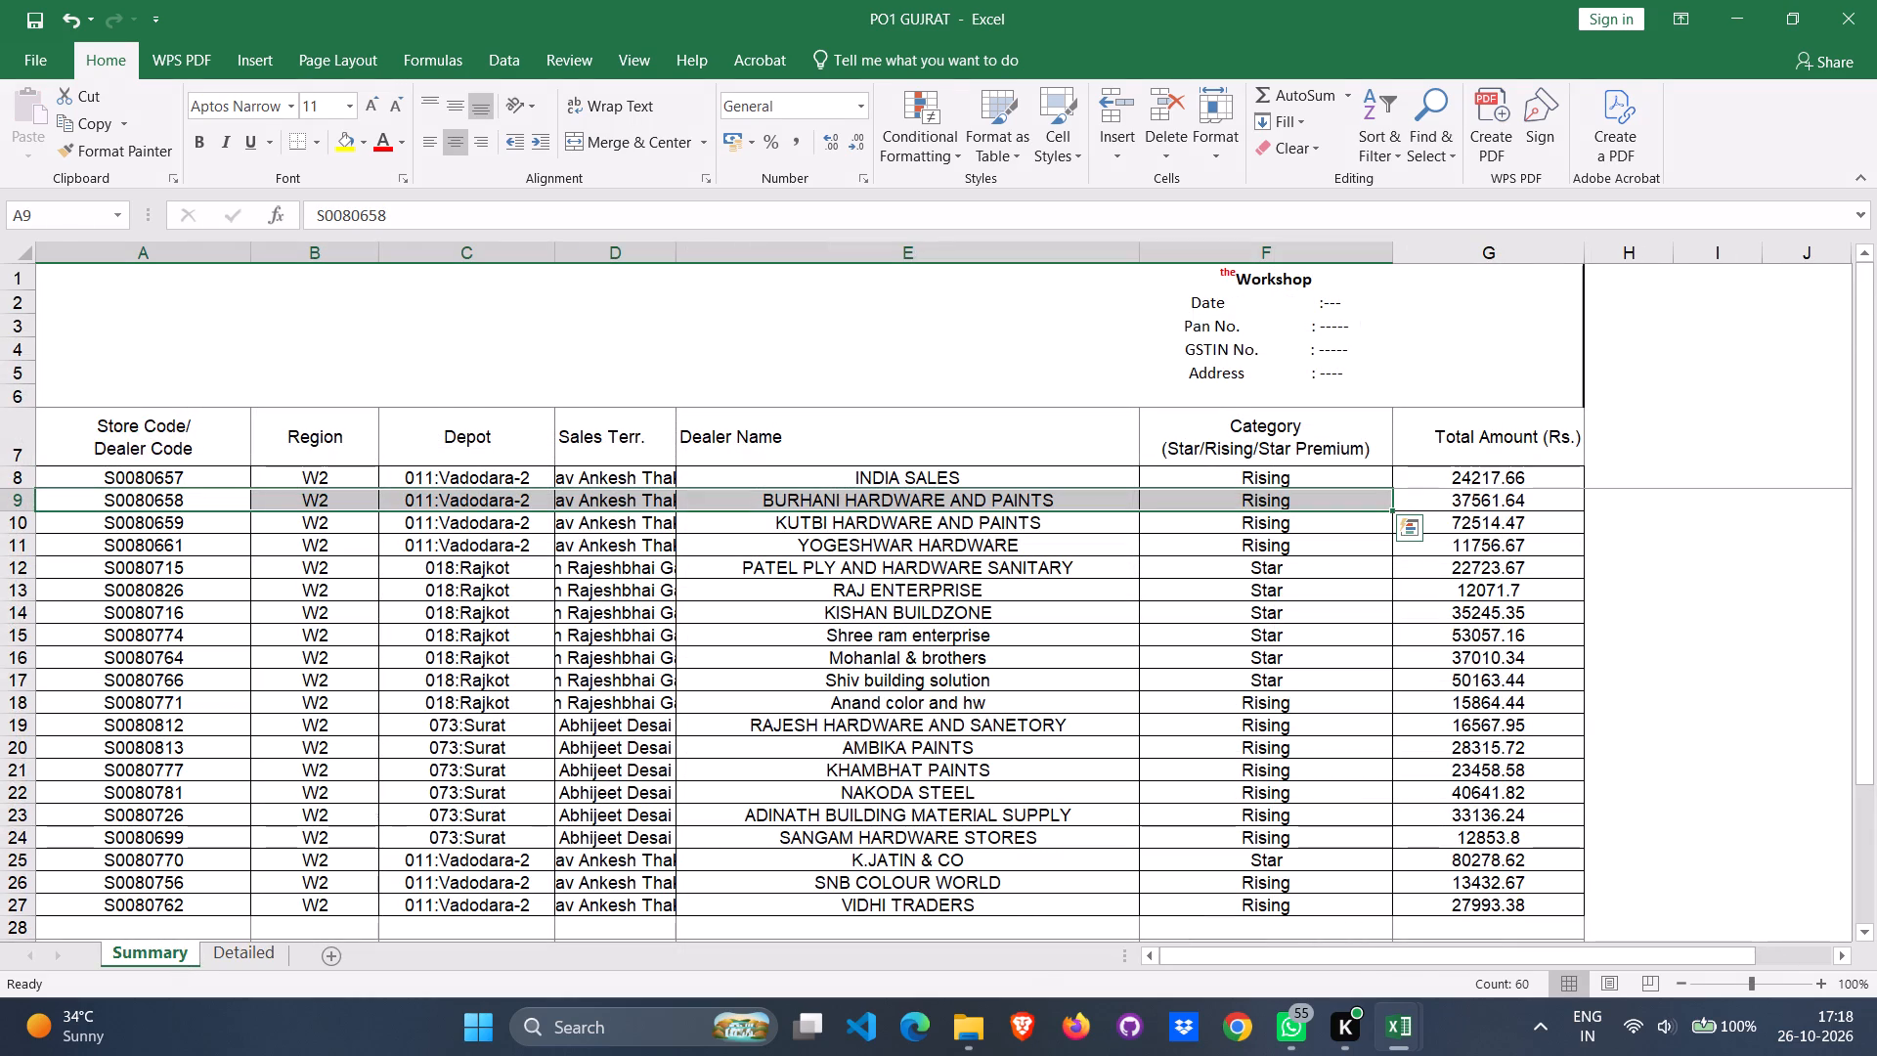
left_click(20, 520)
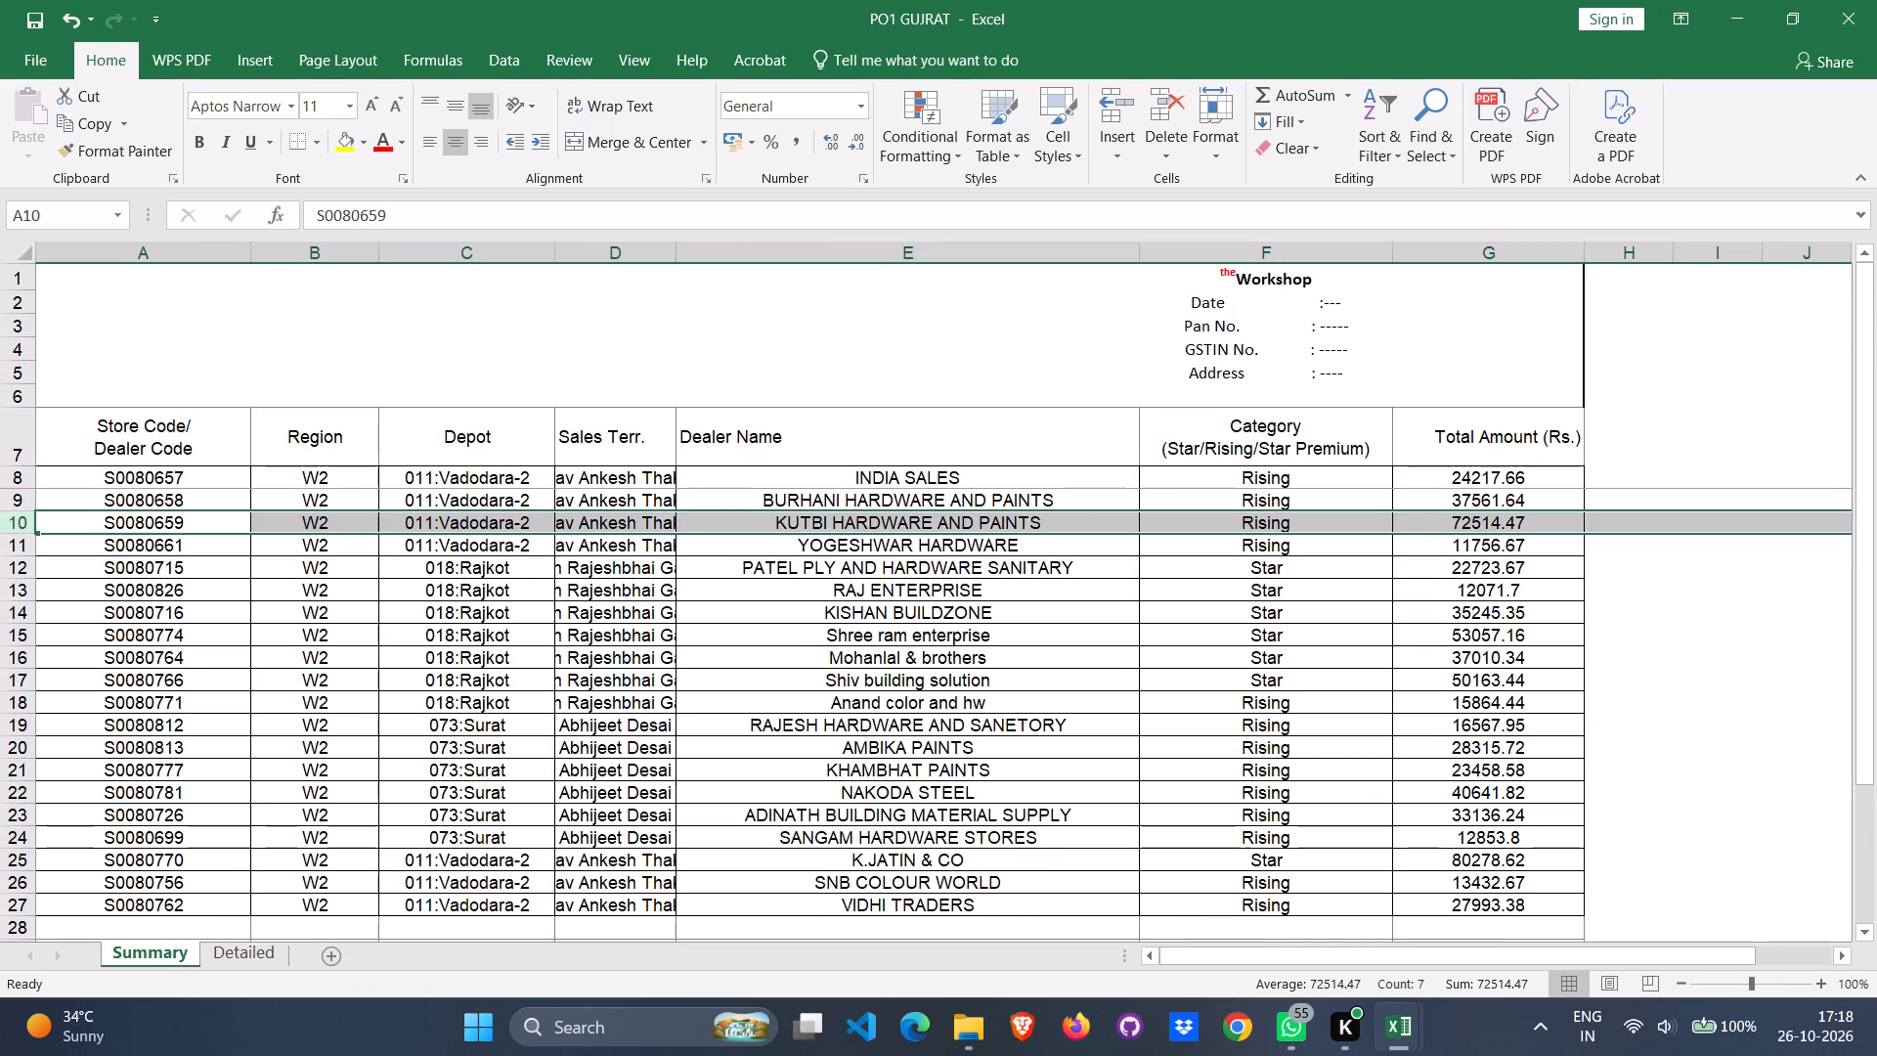
left_click(121, 518)
key("shift+Right")
key("shift+Right")
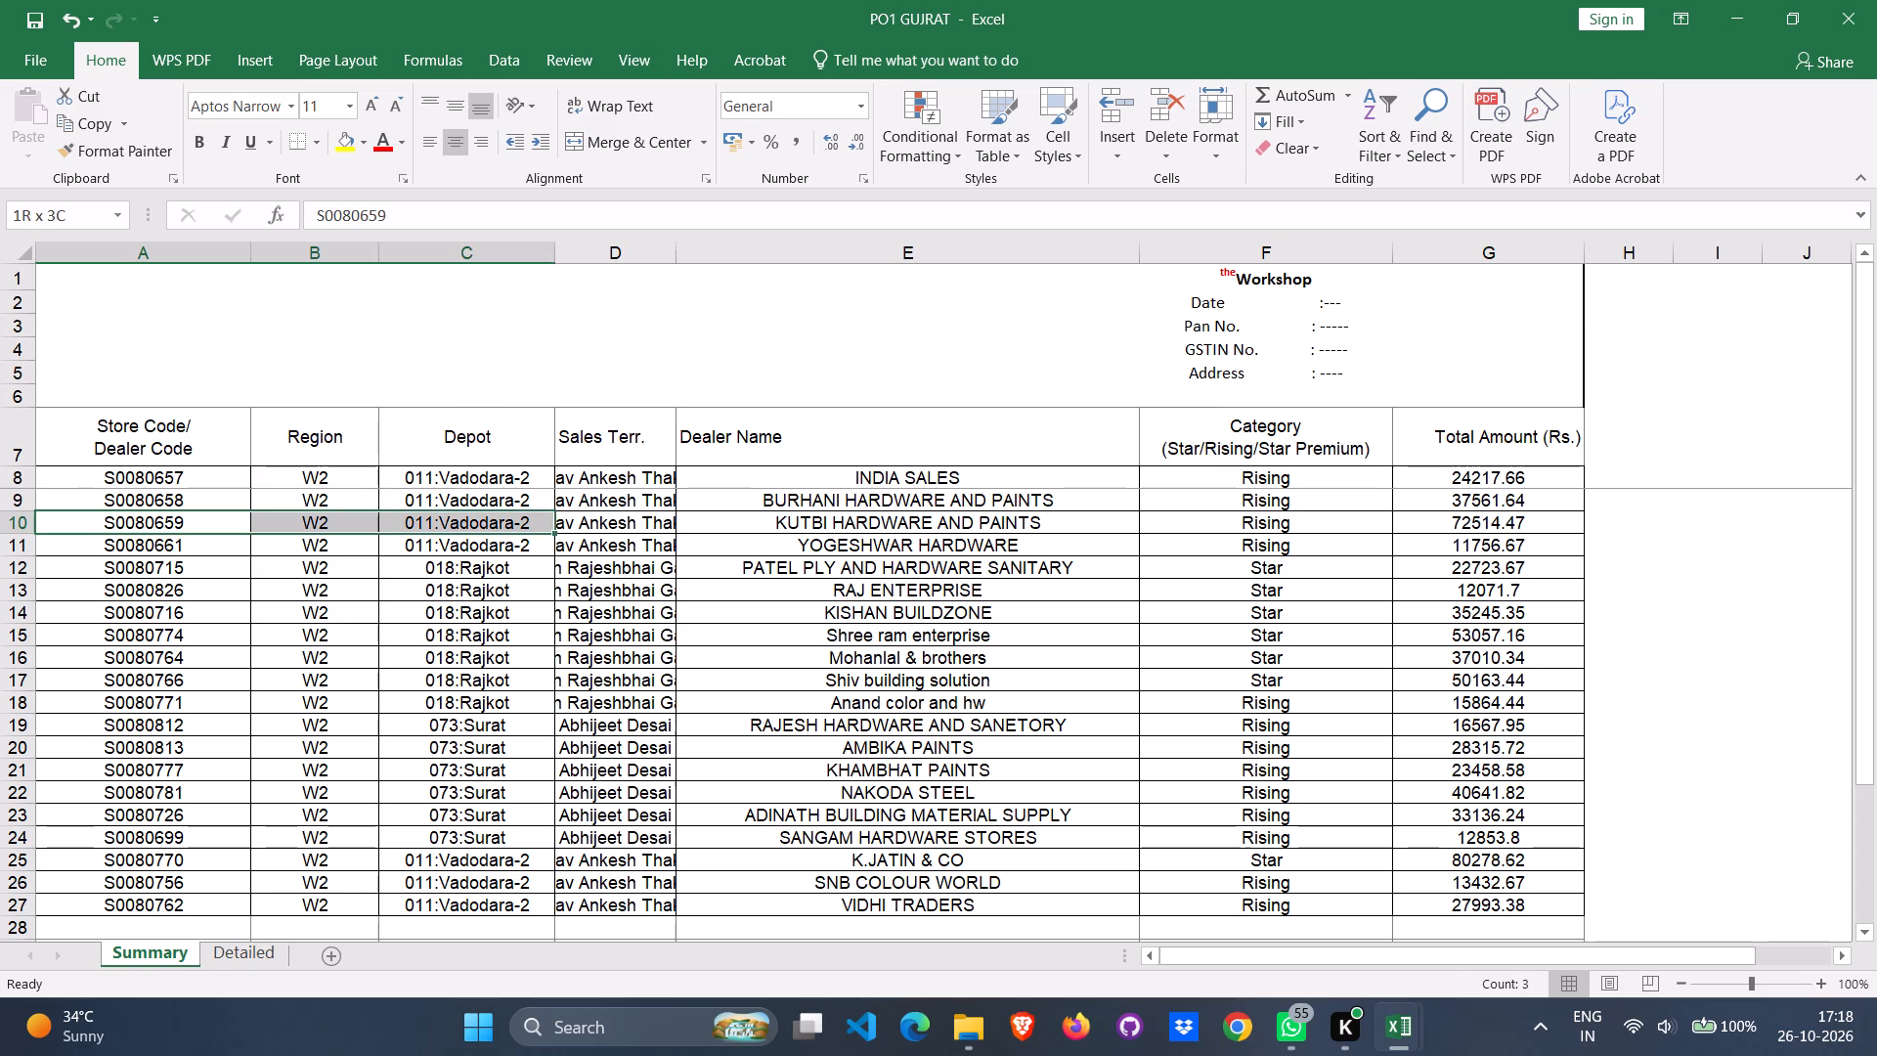
key("shift+Right")
key("shift+Right")
key("shift+Right")
key("ctrl+c")
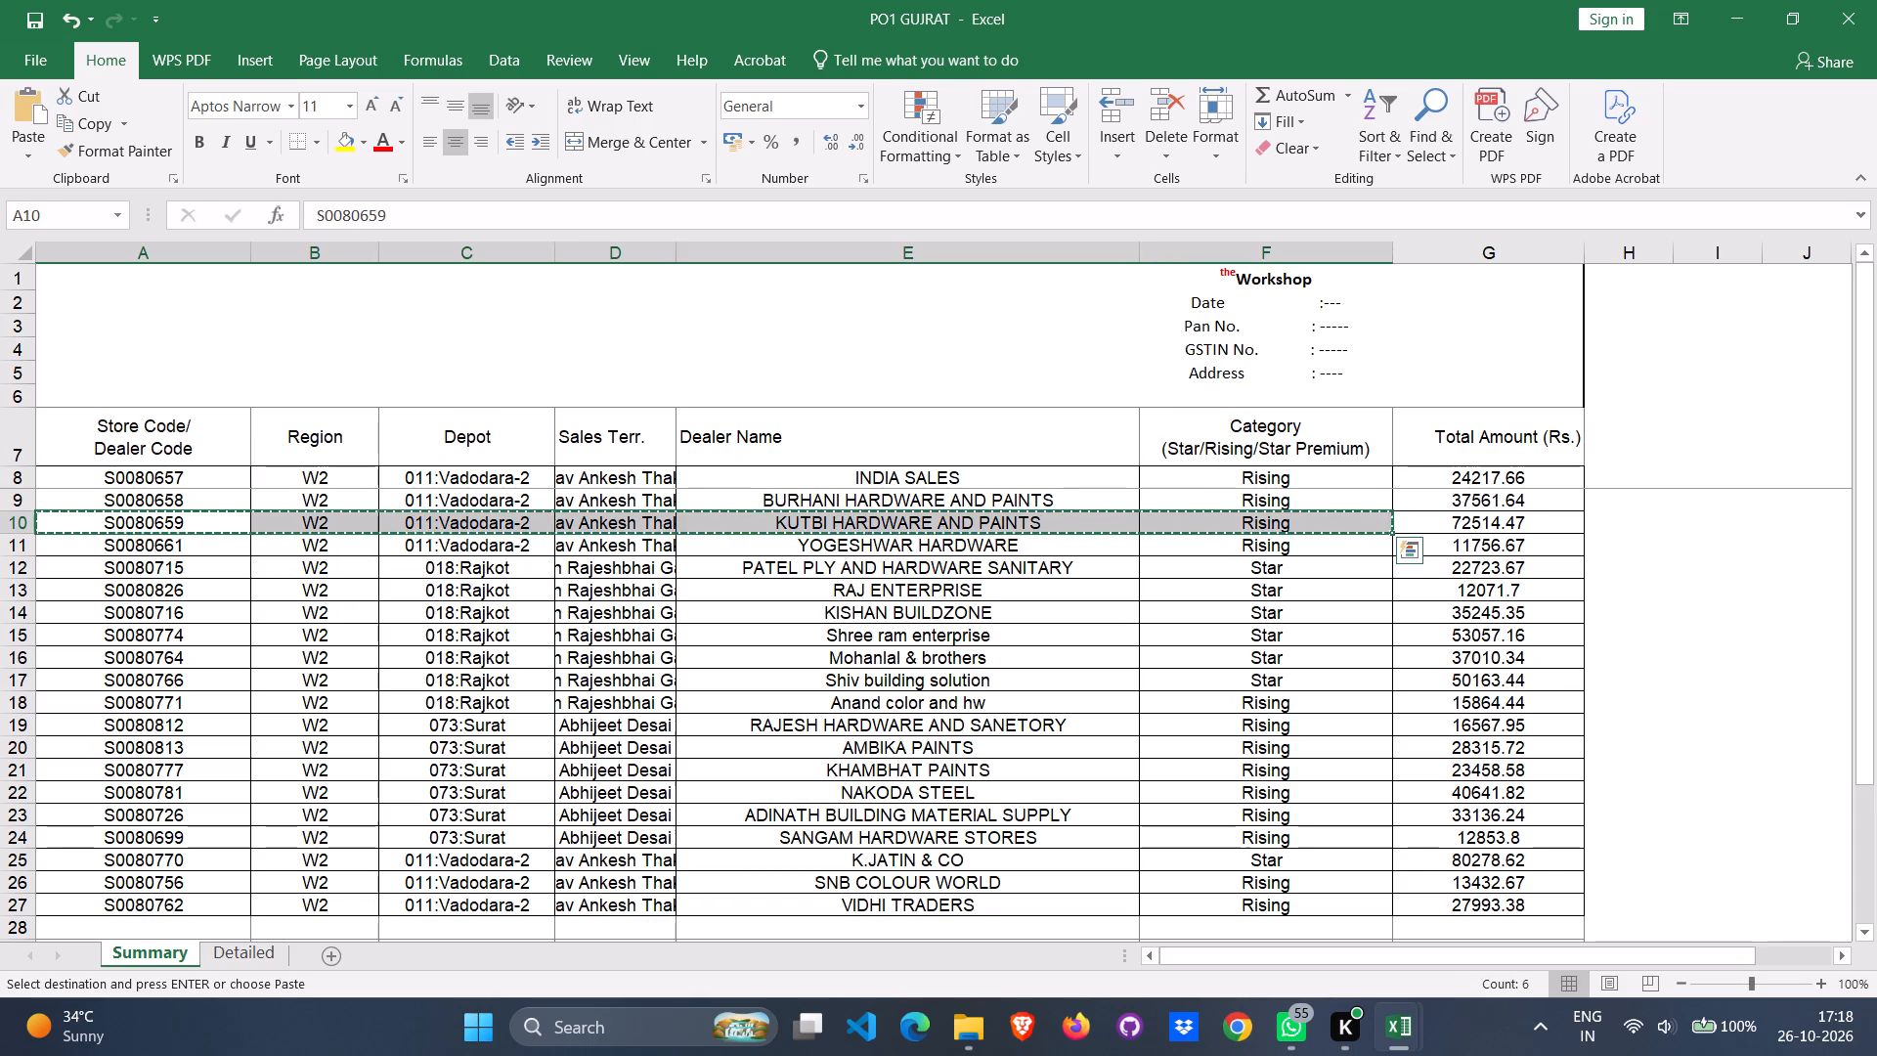
left_click(249, 948)
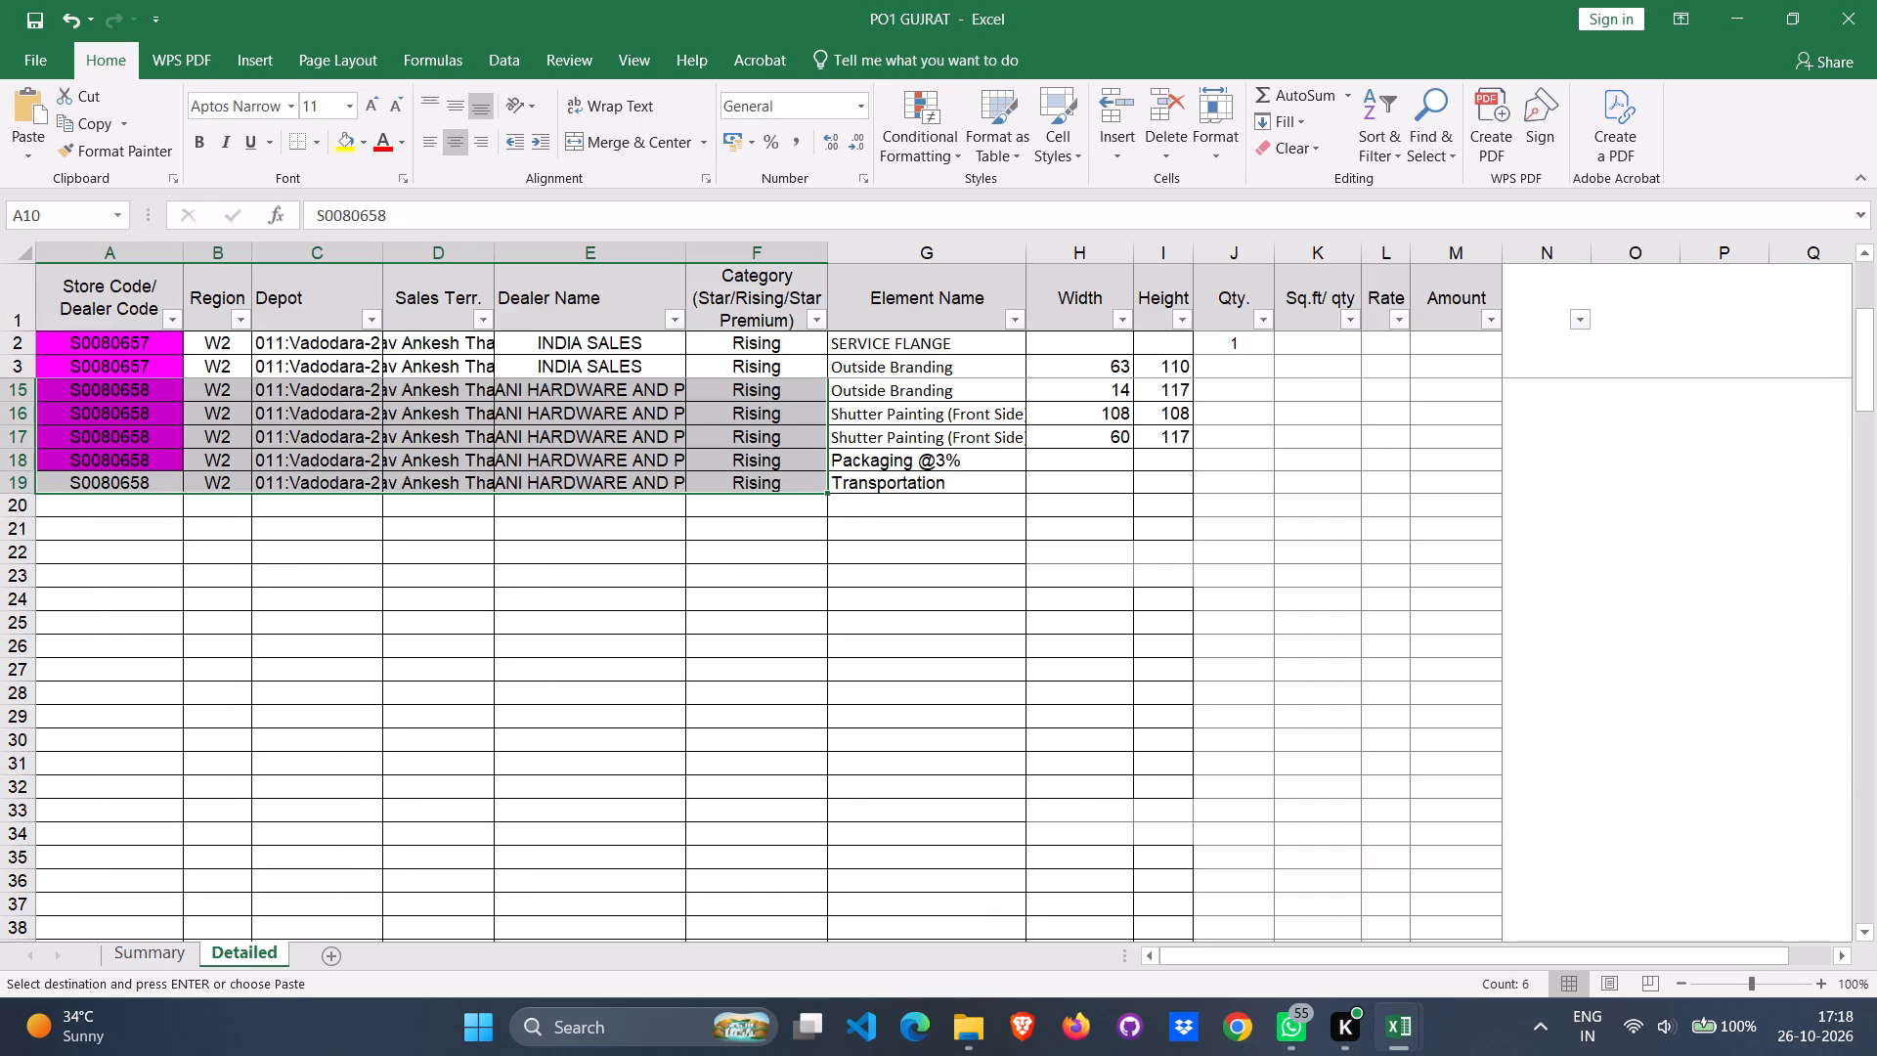
left_click(79, 531)
key("ctrl+v")
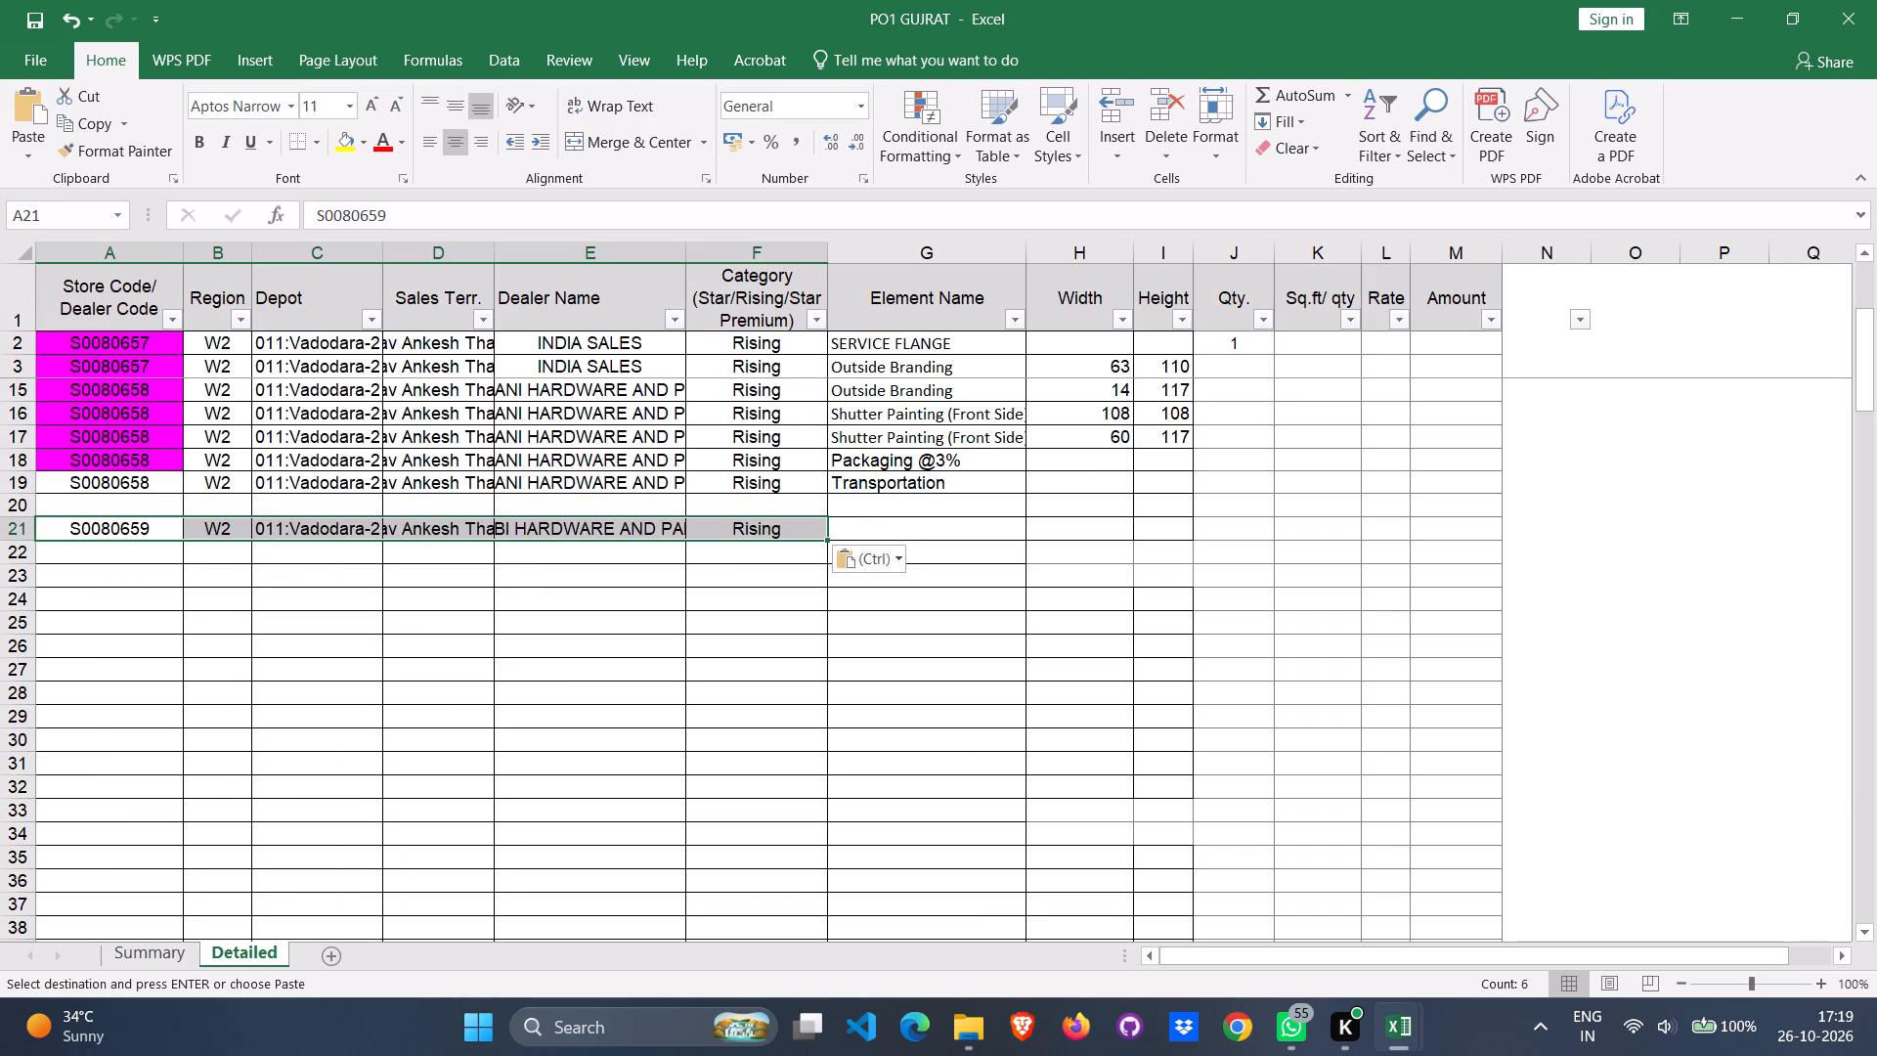
Close the BURHANI HARDWARE AND PAINTS quotation, search the SEPARATAION ESTIMATE folder for KUTB, and open the KUTBI HARDWARE AND PAINTS quotation.
left_click(899, 530)
key("alt+Tab")
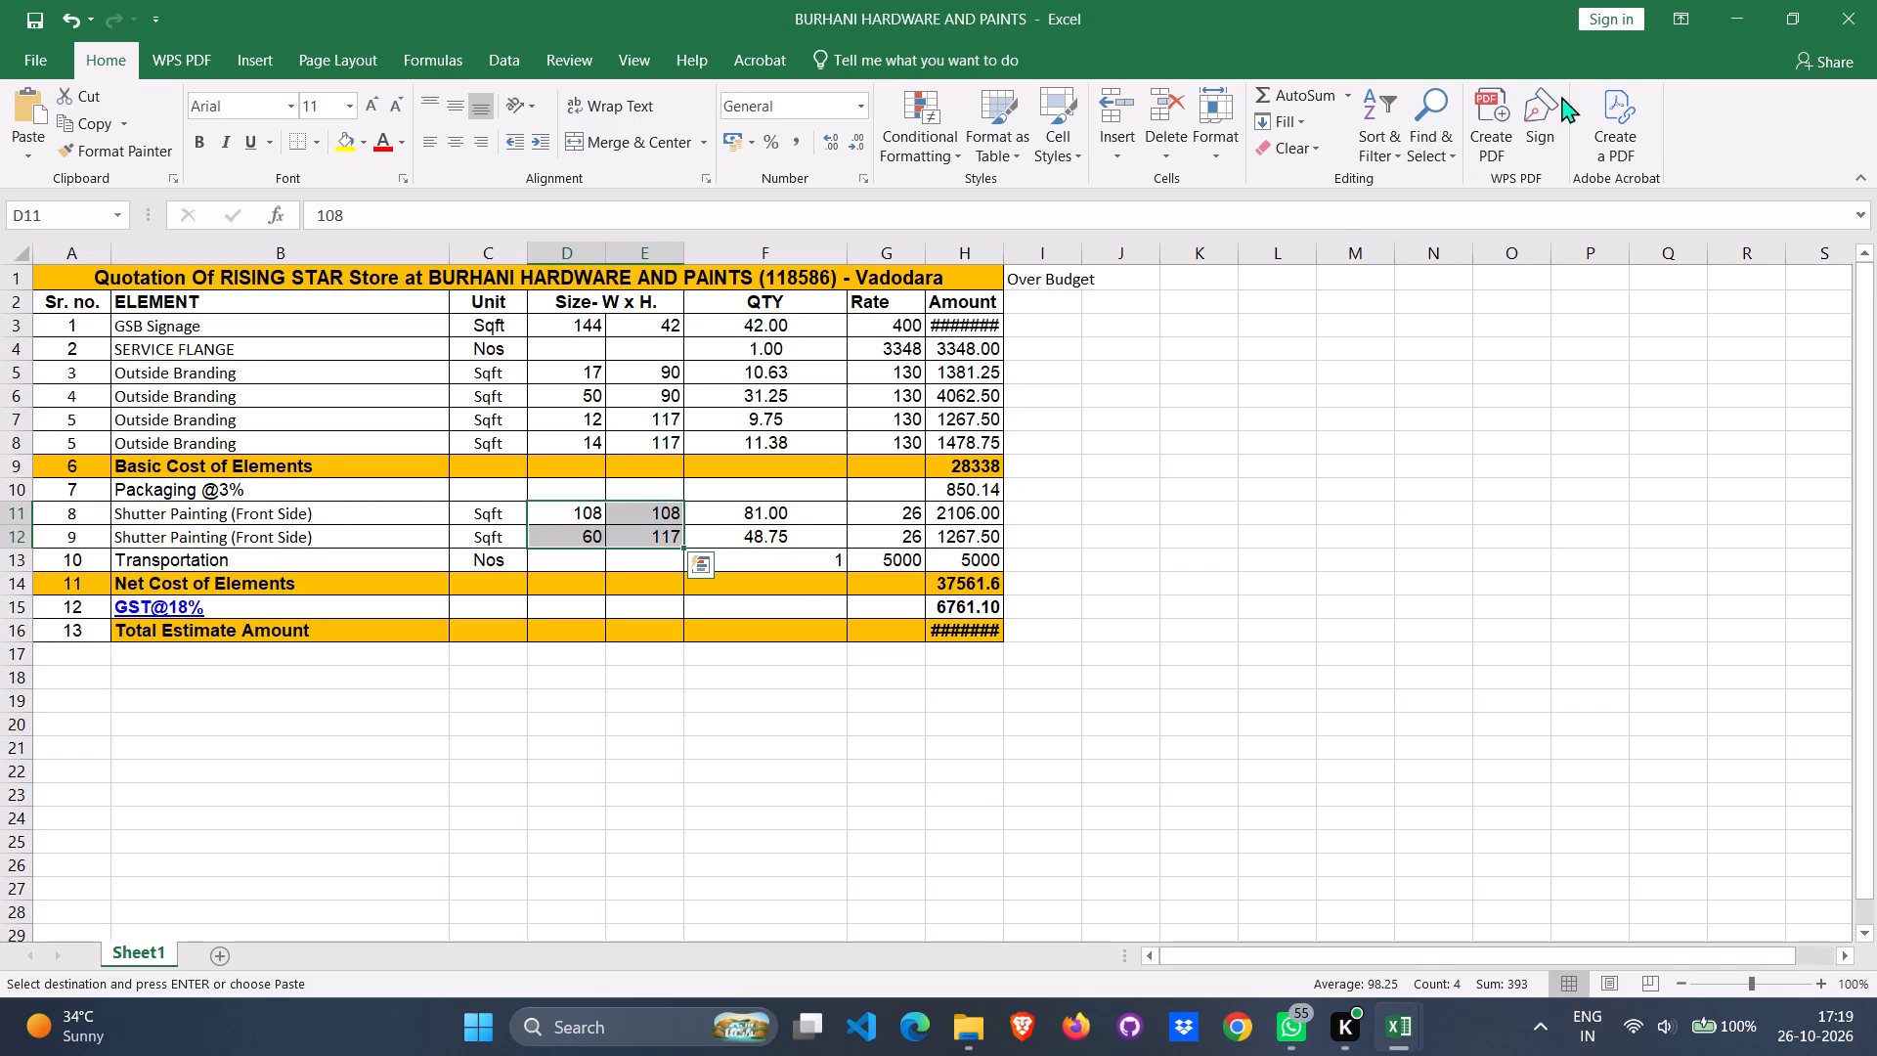
left_click(1865, 17)
key("alt+Tab")
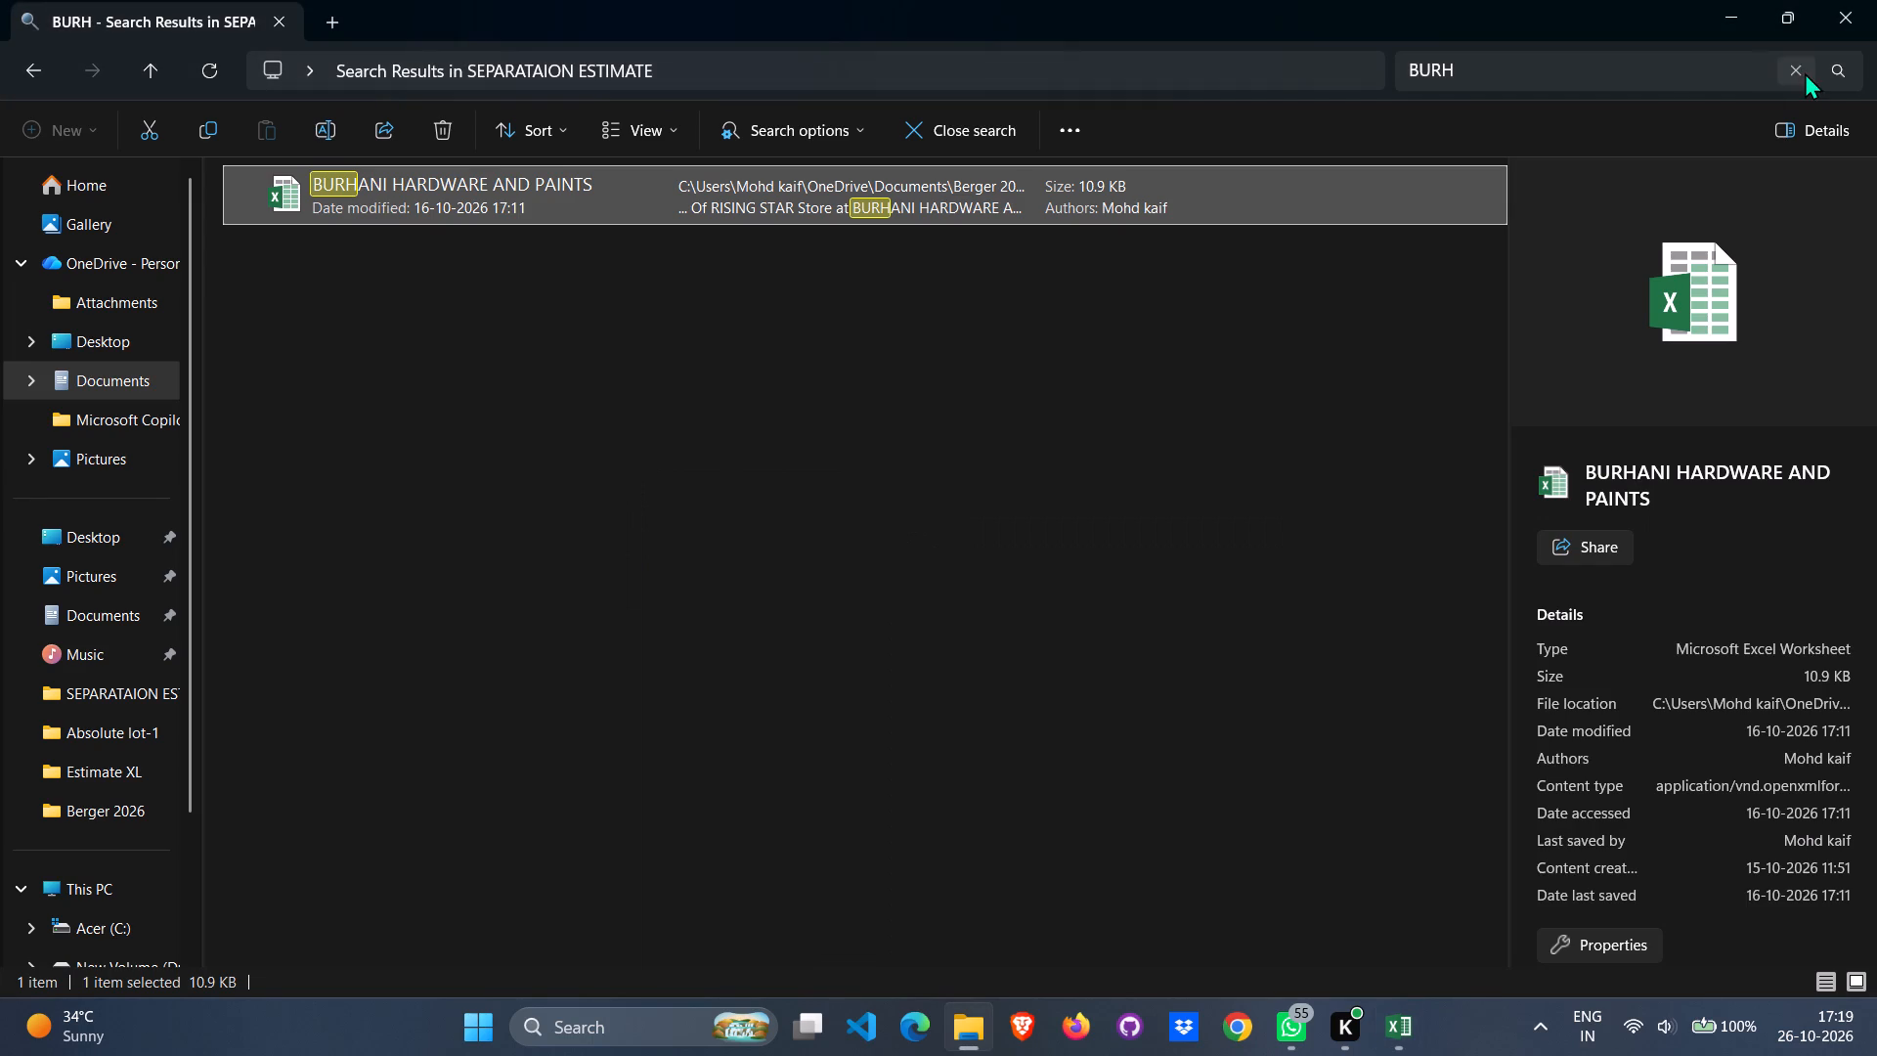
left_click(1805, 72)
type("KUTB")
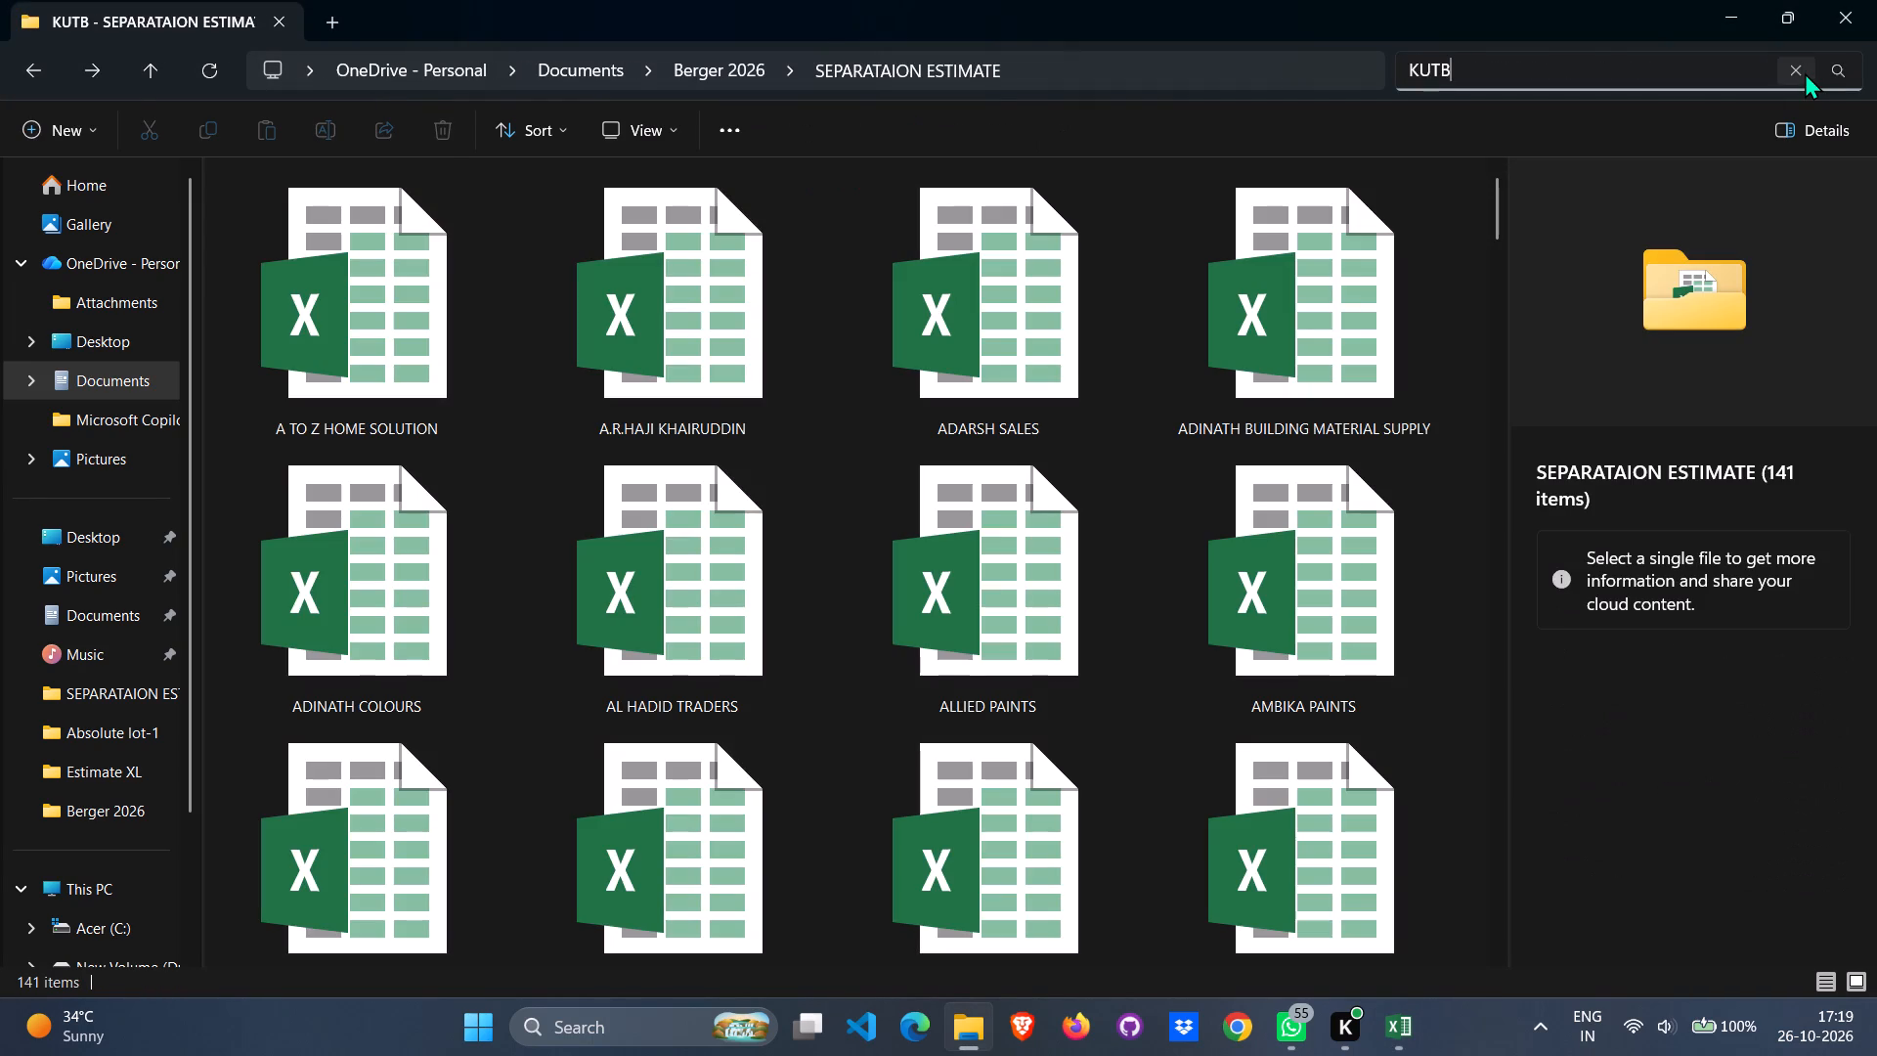
double_click(579, 200)
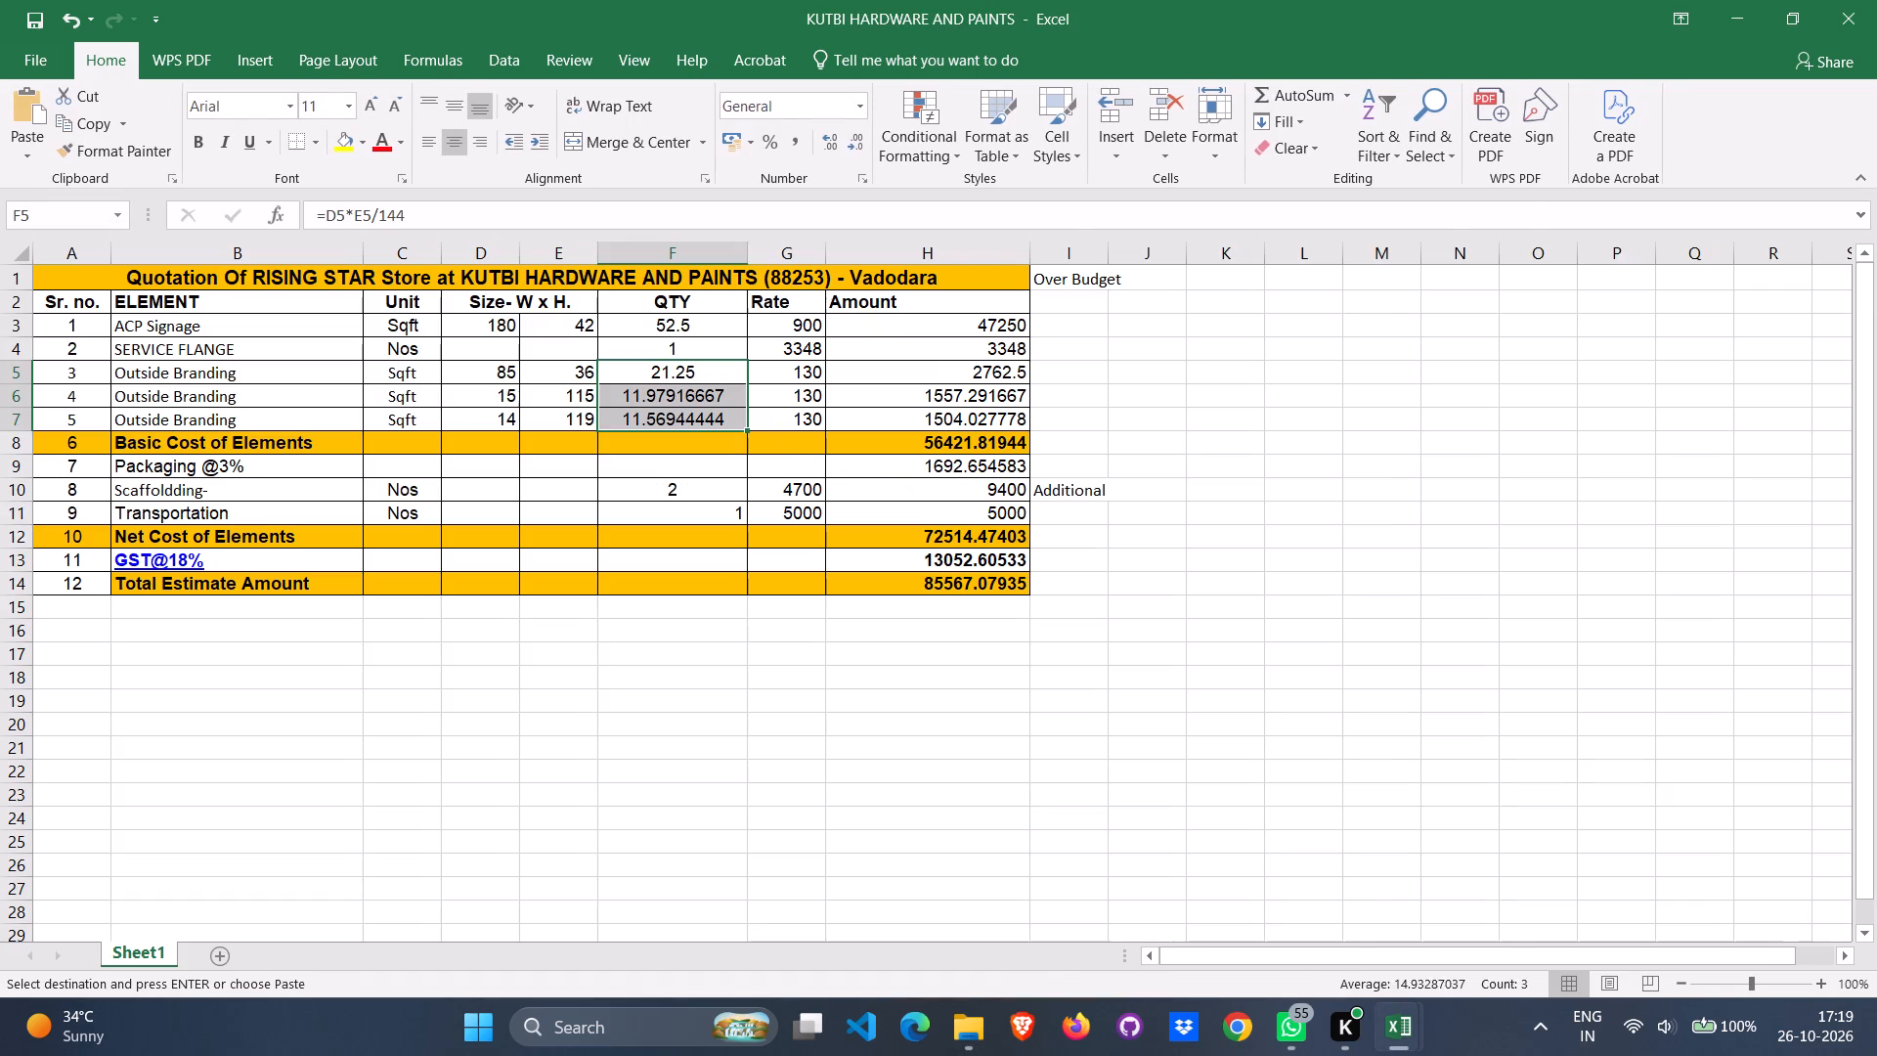
Copy the five element names from ACP Signage through the last Outside Branding in the KUTBI quotation into G21:G25 of the Detailed sheet.
left_click(207, 324)
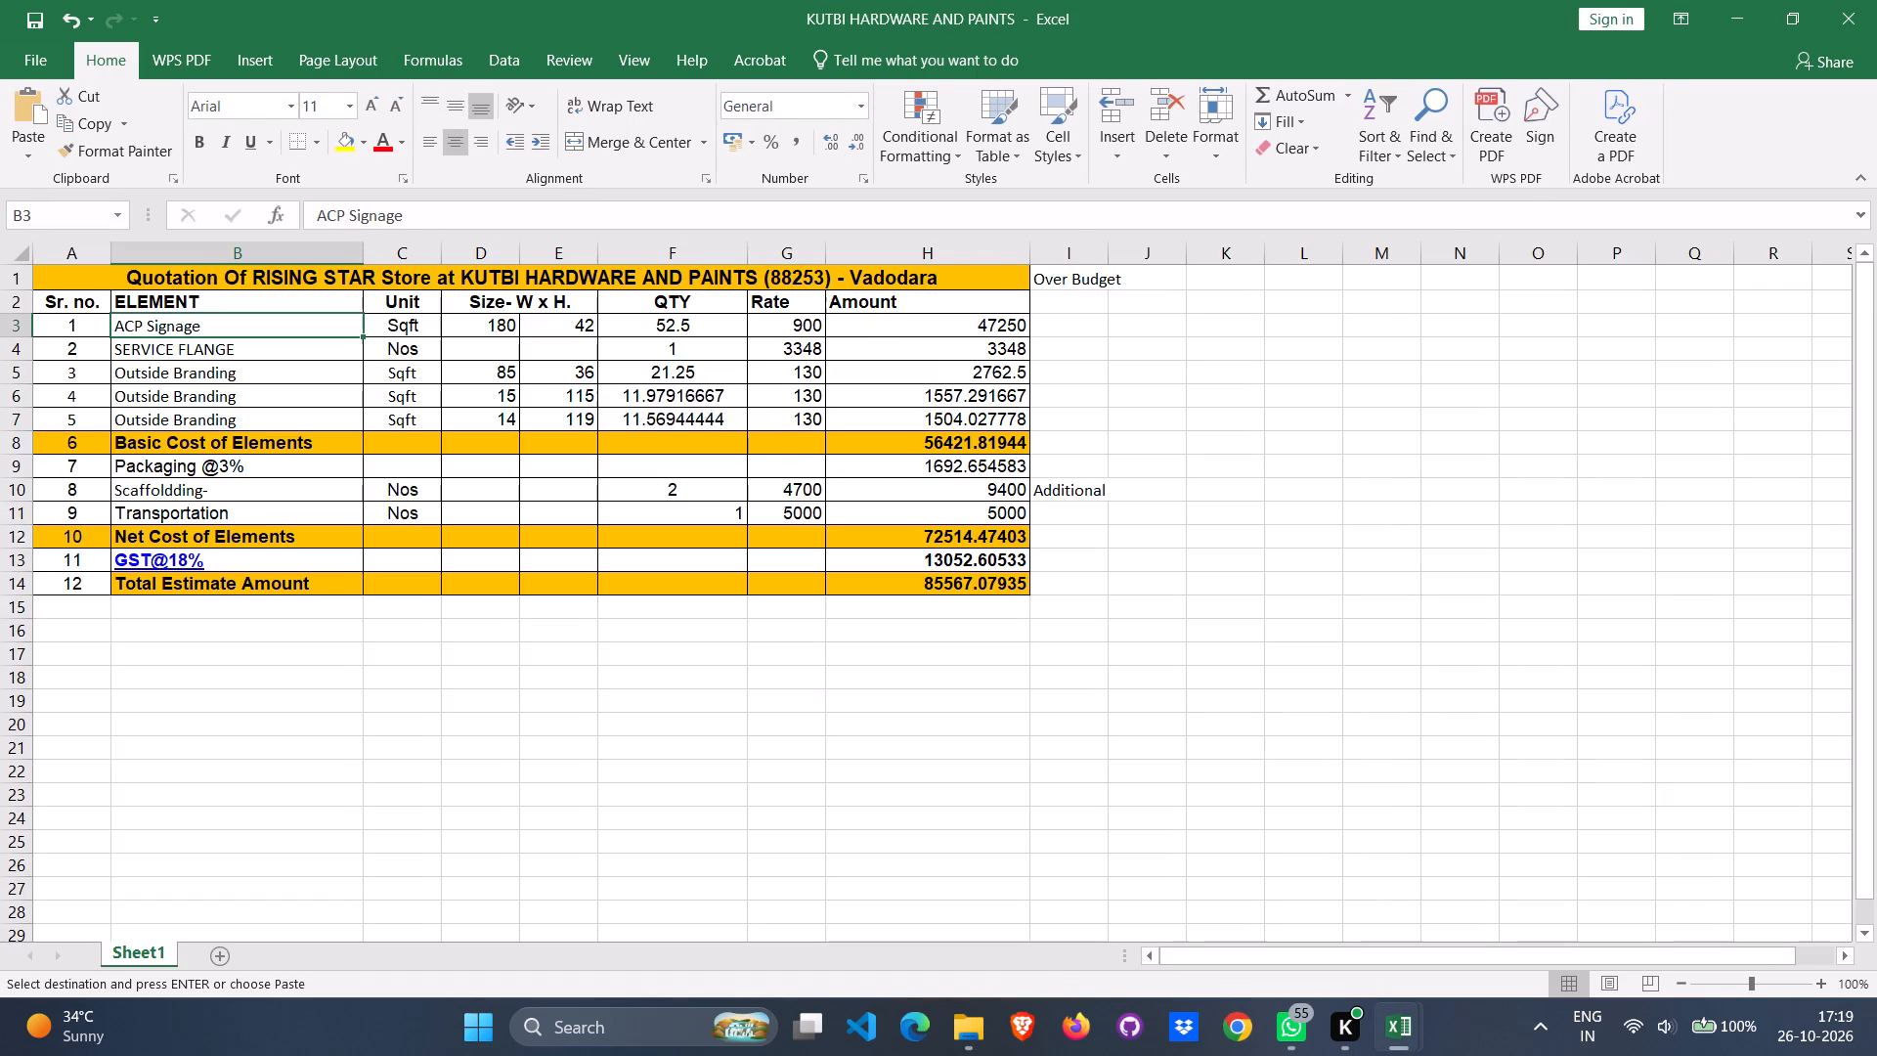
key("shift+Down")
key("shift+Down")
key("shift+Down")
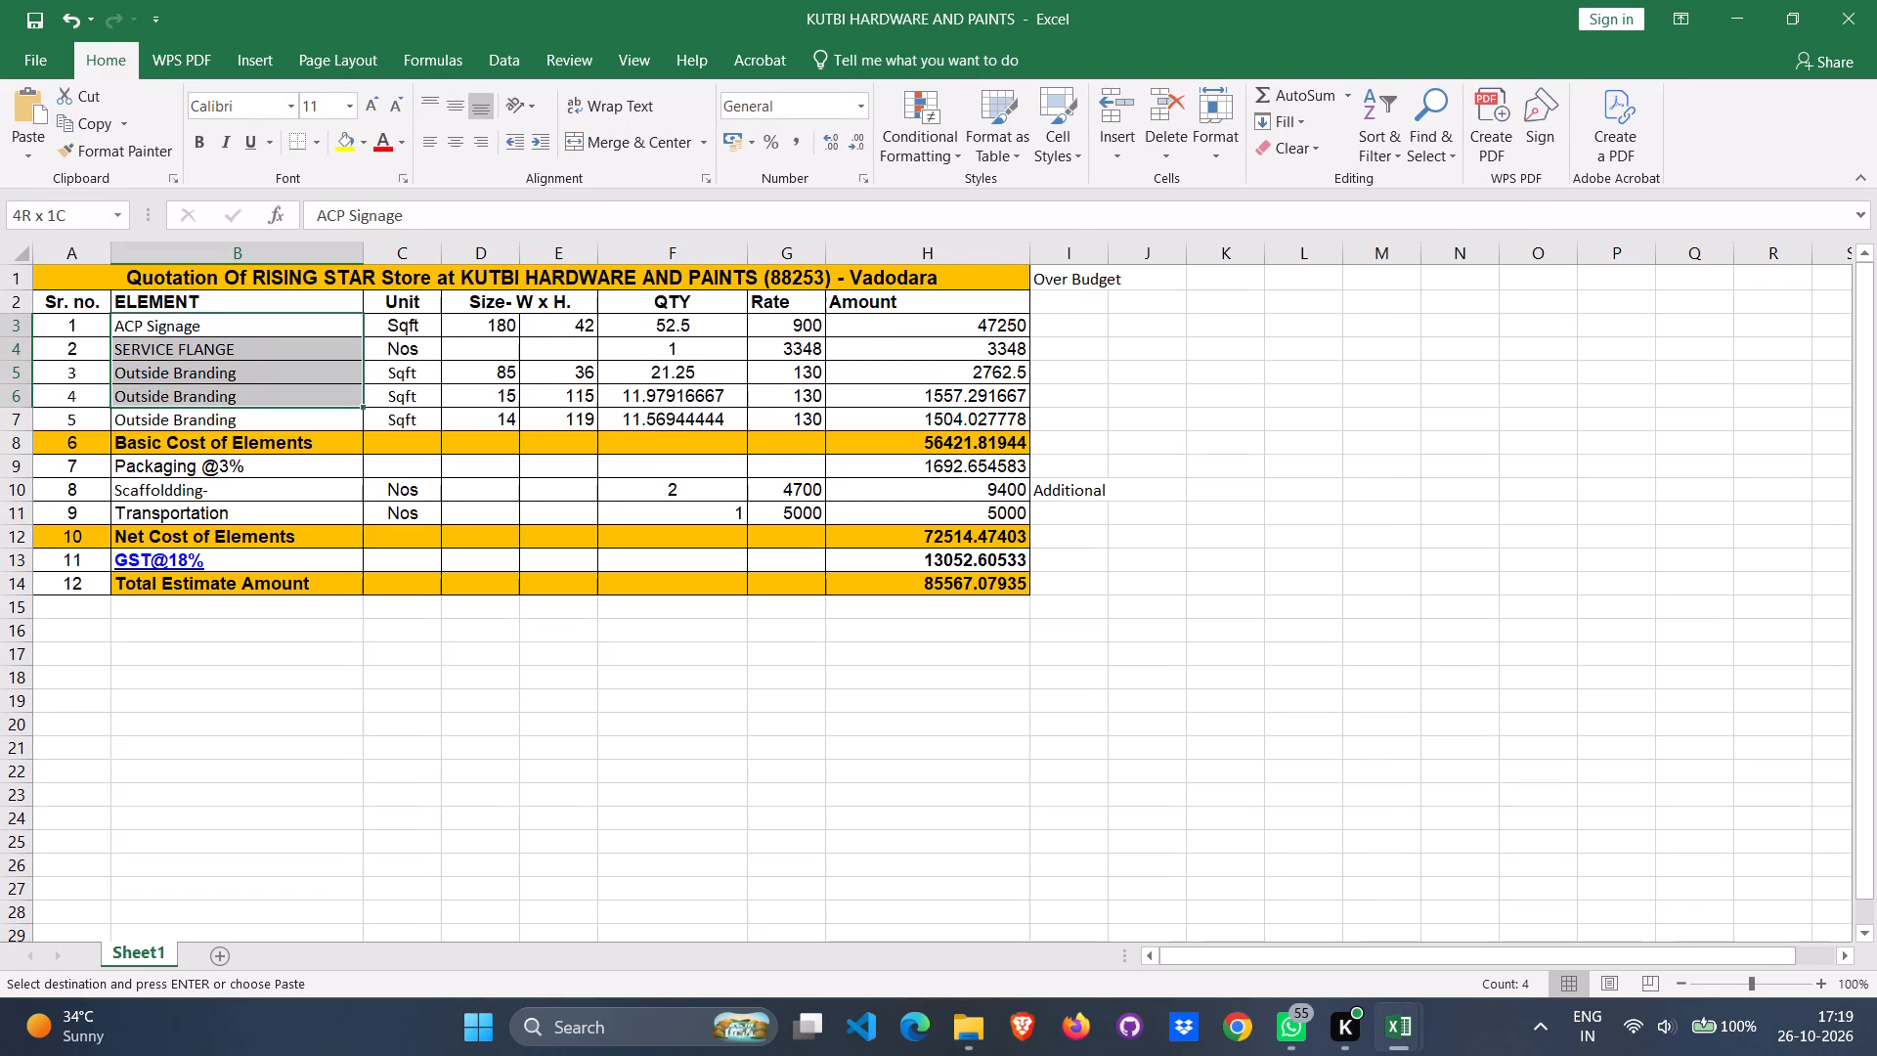
key("shift+Down")
key("ctrl+c")
key("alt+Tab")
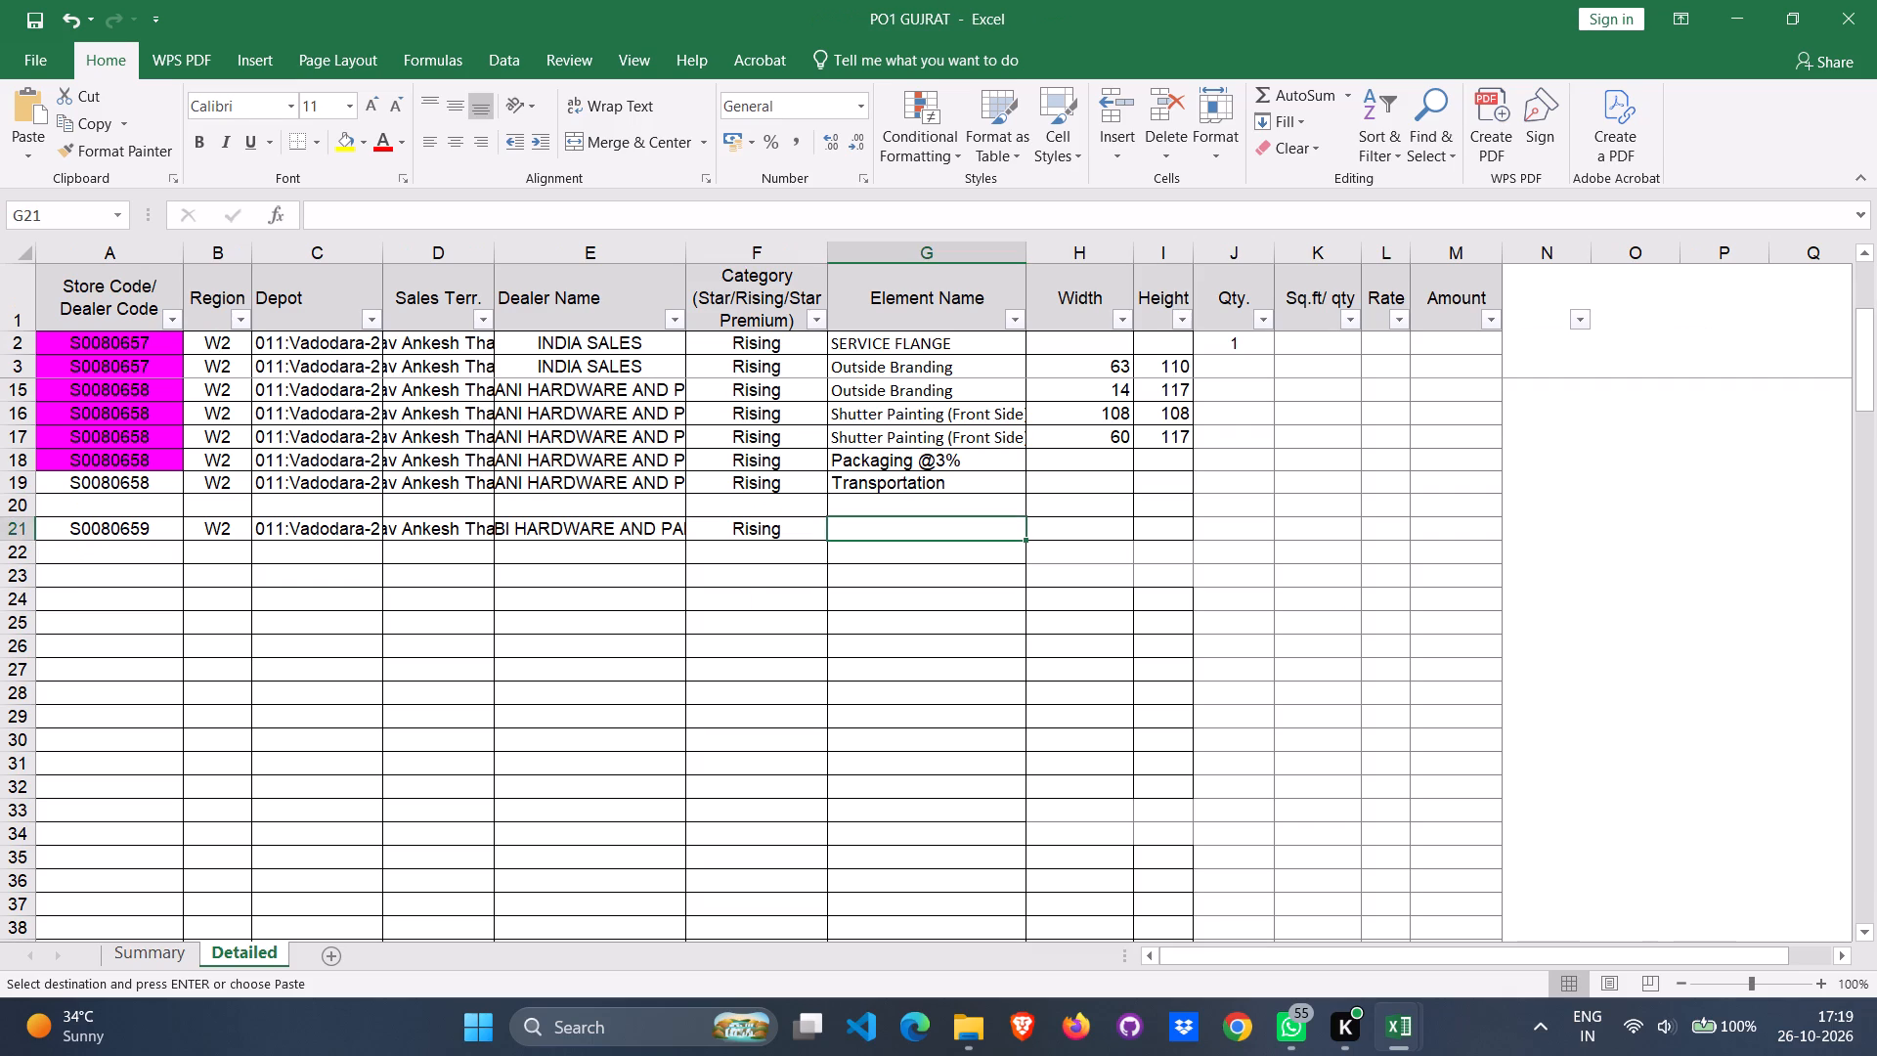
key("ctrl+v")
Copy the widths and heights of those five elements, D3:E7, from the KUTBI quotation into H21:I25 of the Detailed sheet and save PO1 GUJRAT.
key("alt+Tab")
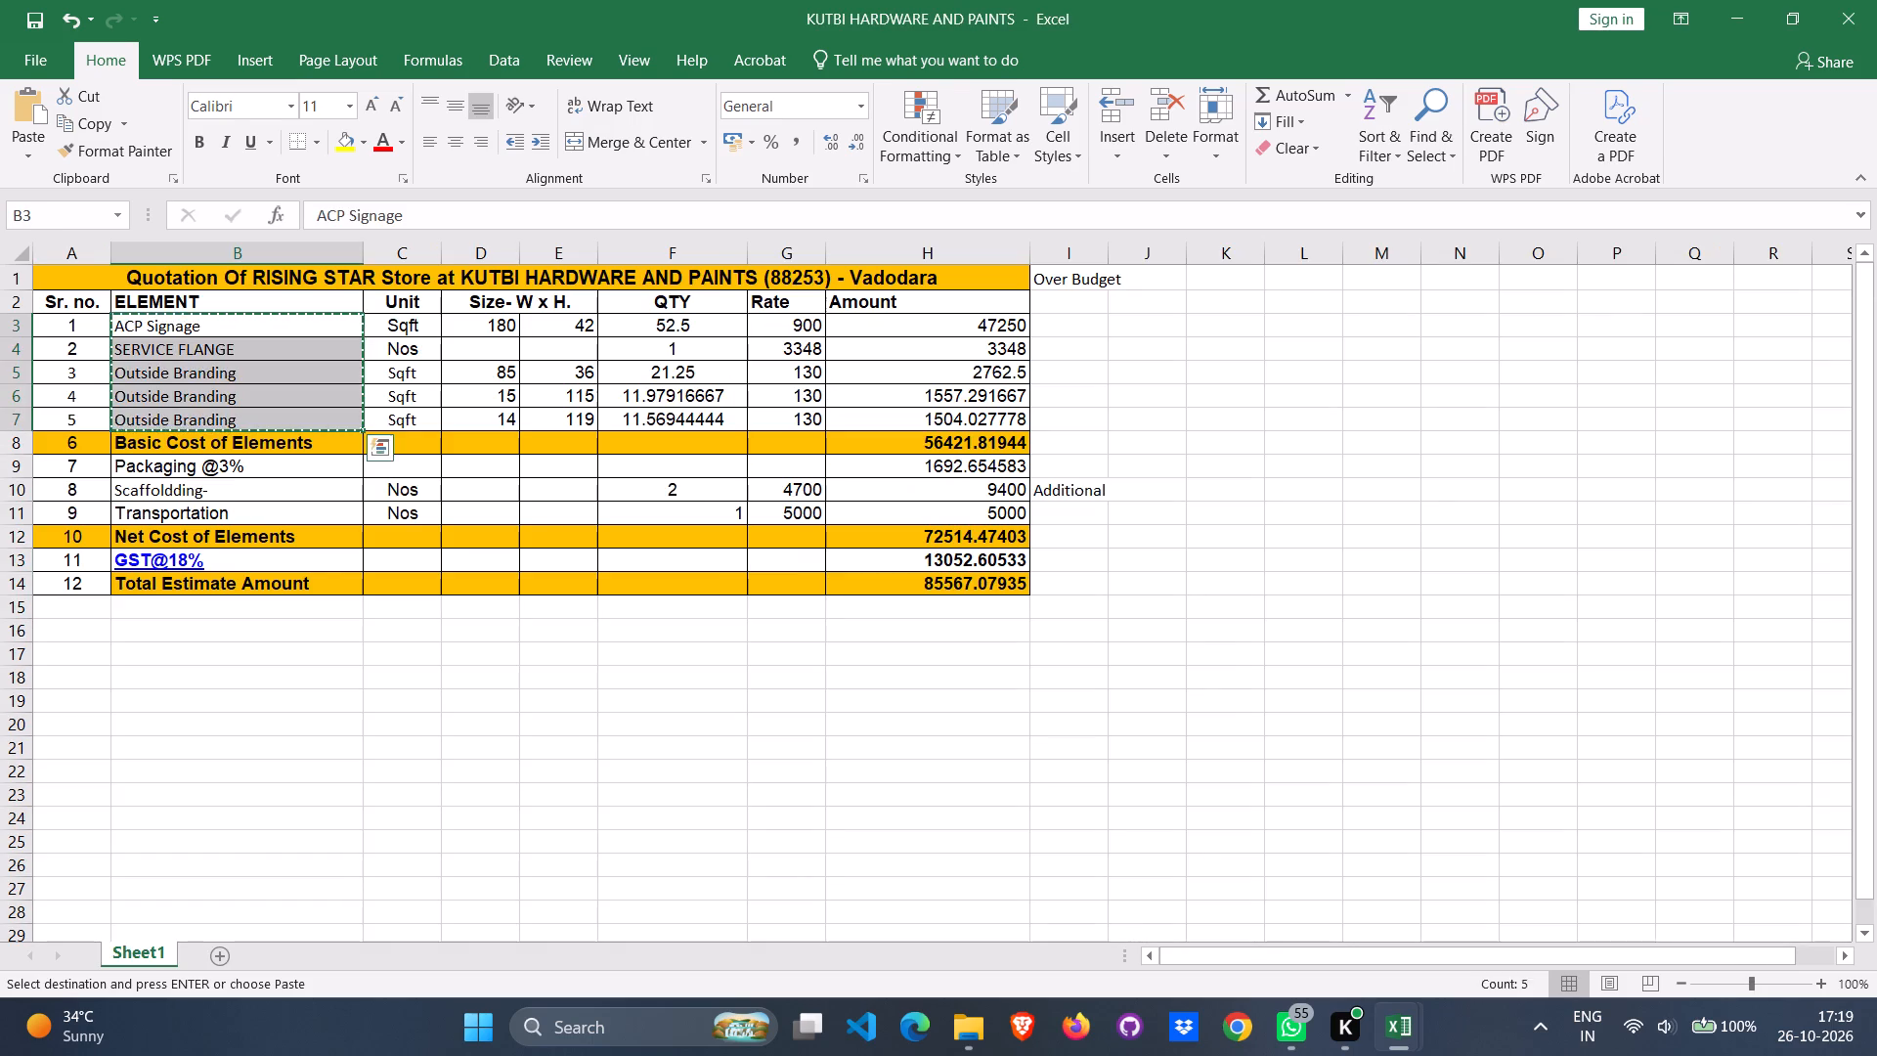
key("Right")
key("Right")
key("shift+Down")
key("shift+Down")
key("shift+Down")
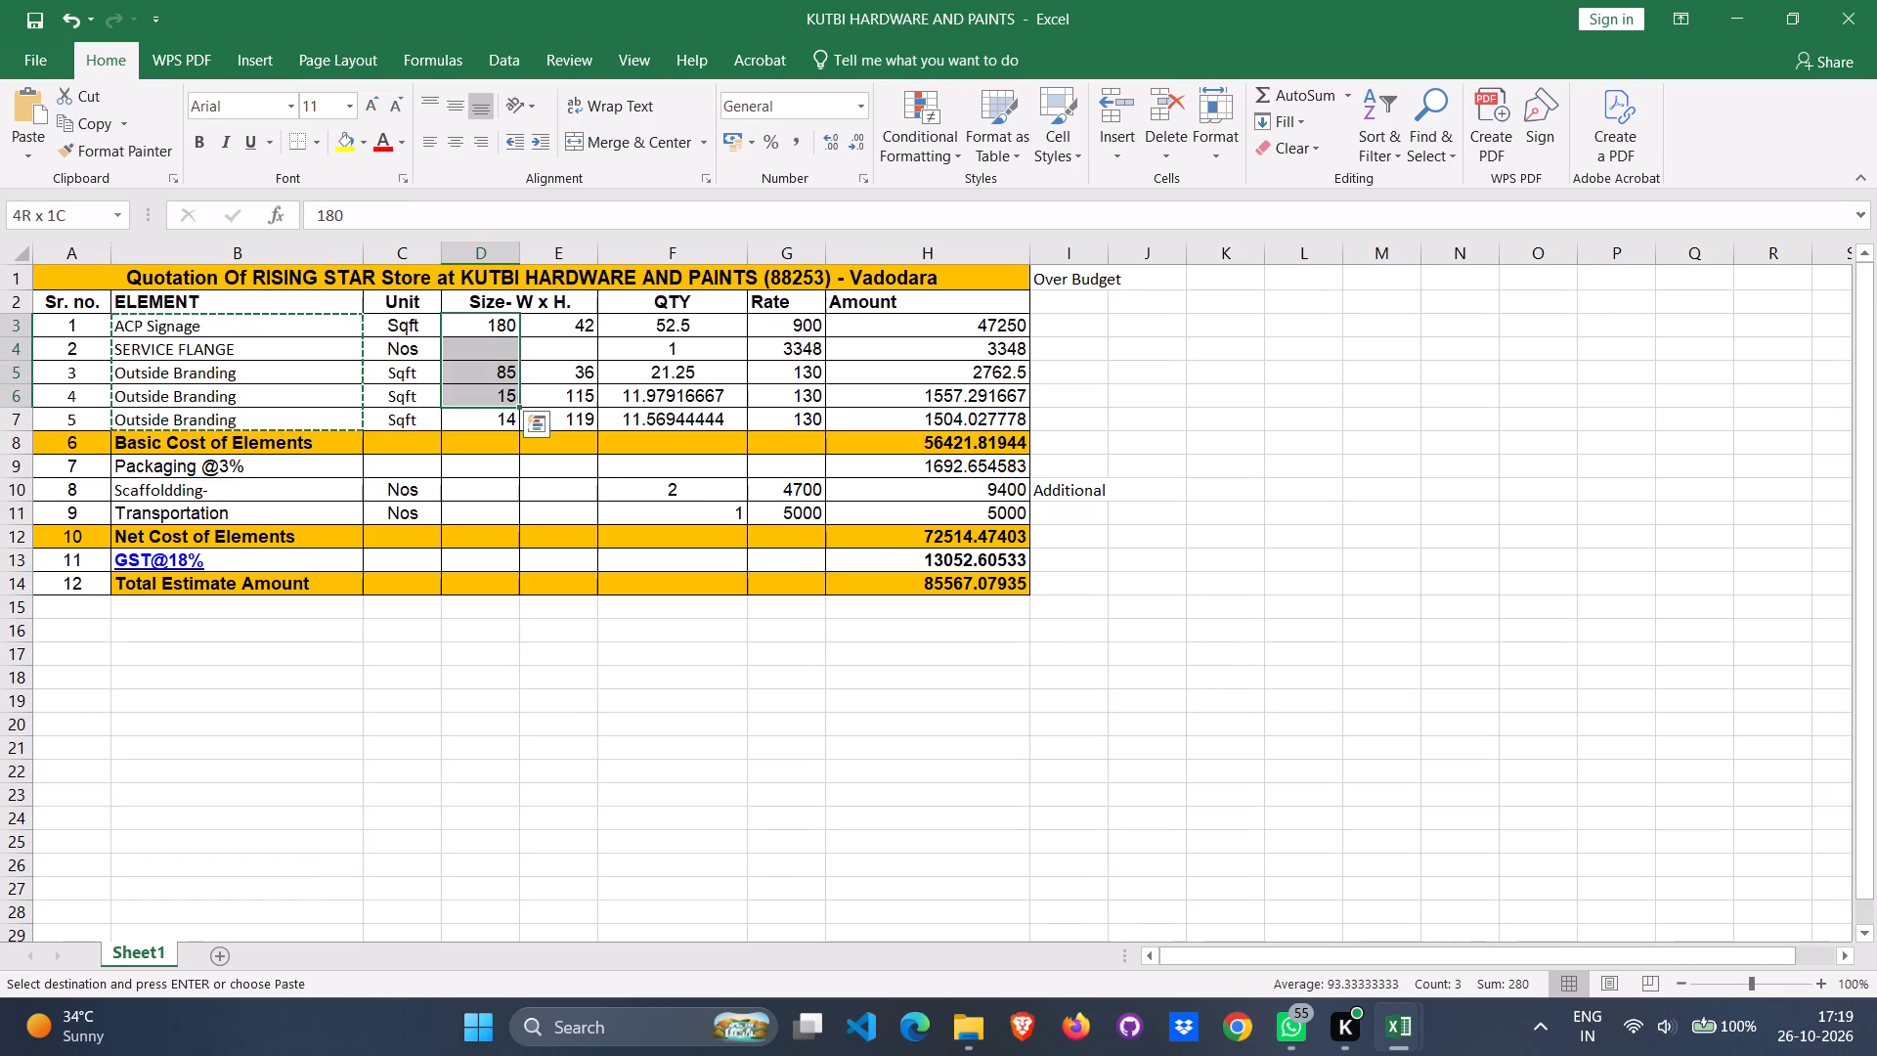
key("shift+Down")
key("shift+Right")
key("ctrl+c")
key("alt+Tab")
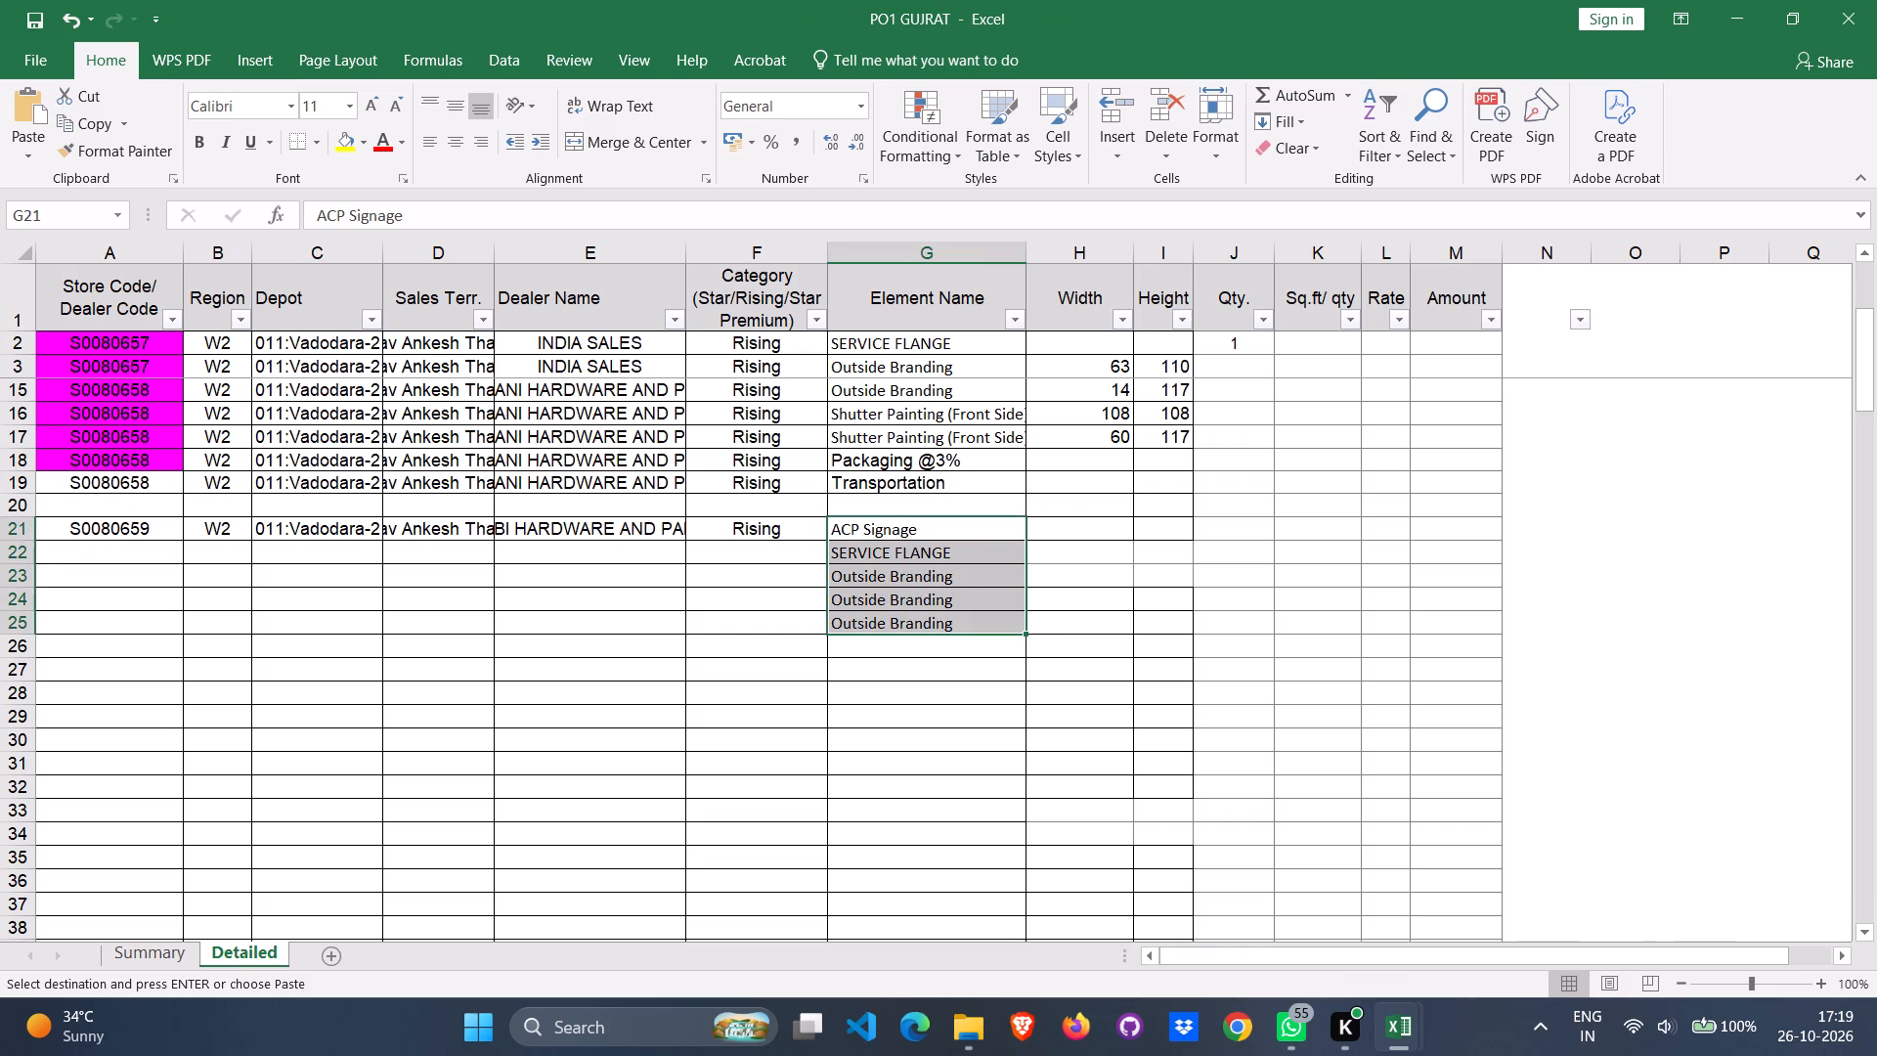
key("Right")
key("ctrl+v")
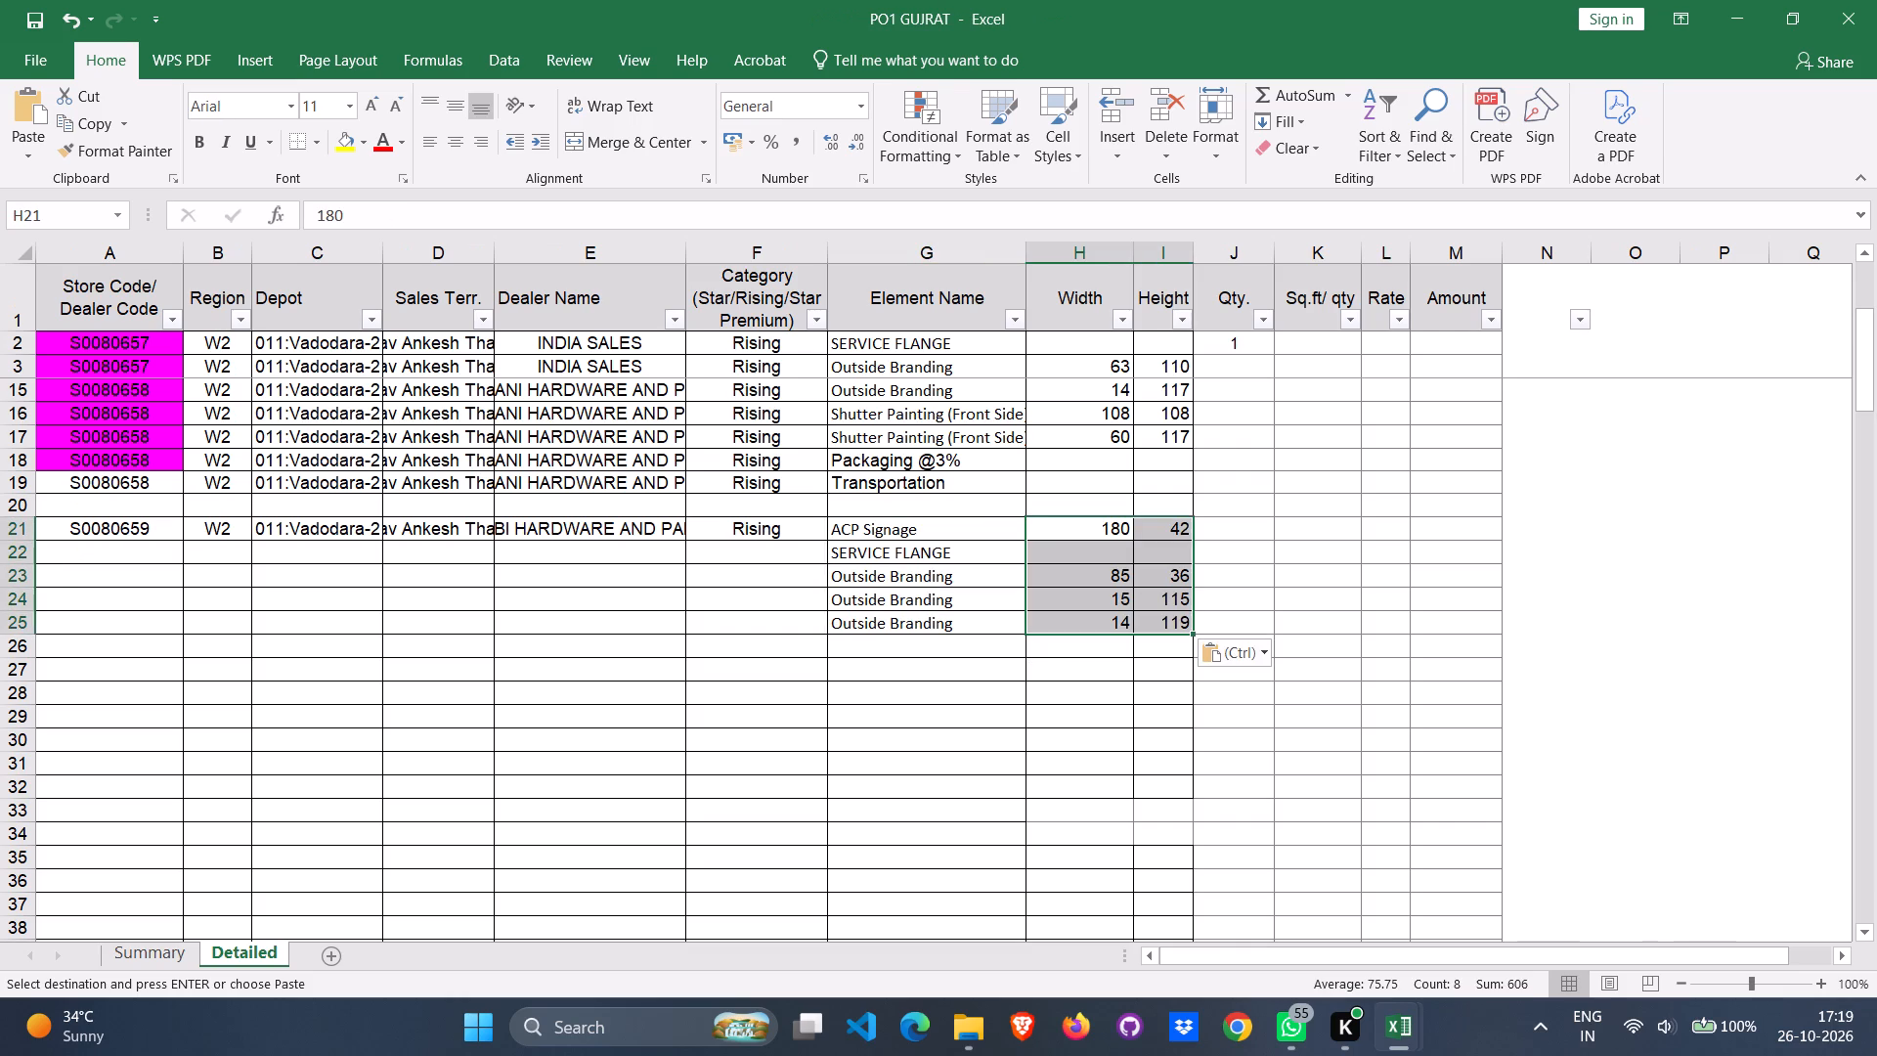
key("ctrl+s")
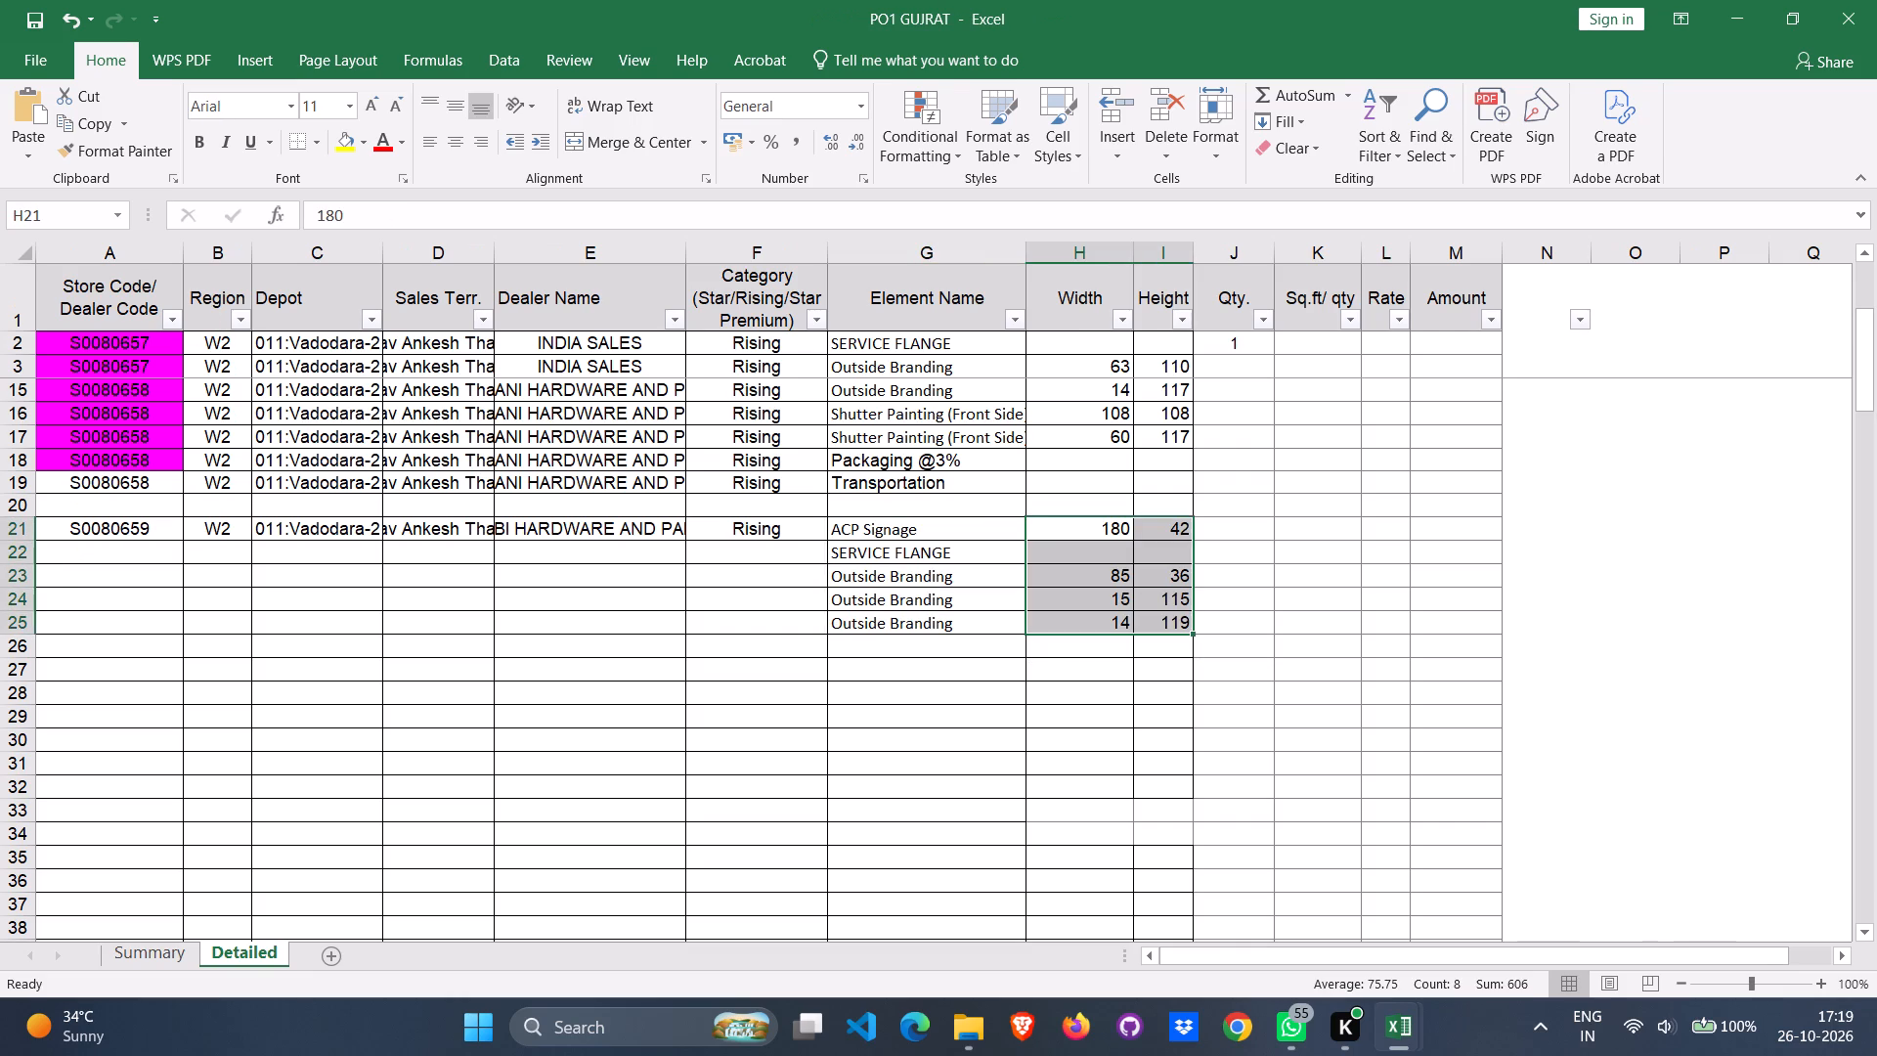
Copy the Scaffoldding- element name from the KUTBI quotation into G26 of the Detailed sheet.
key("alt+Tab")
key("alt+Tab")
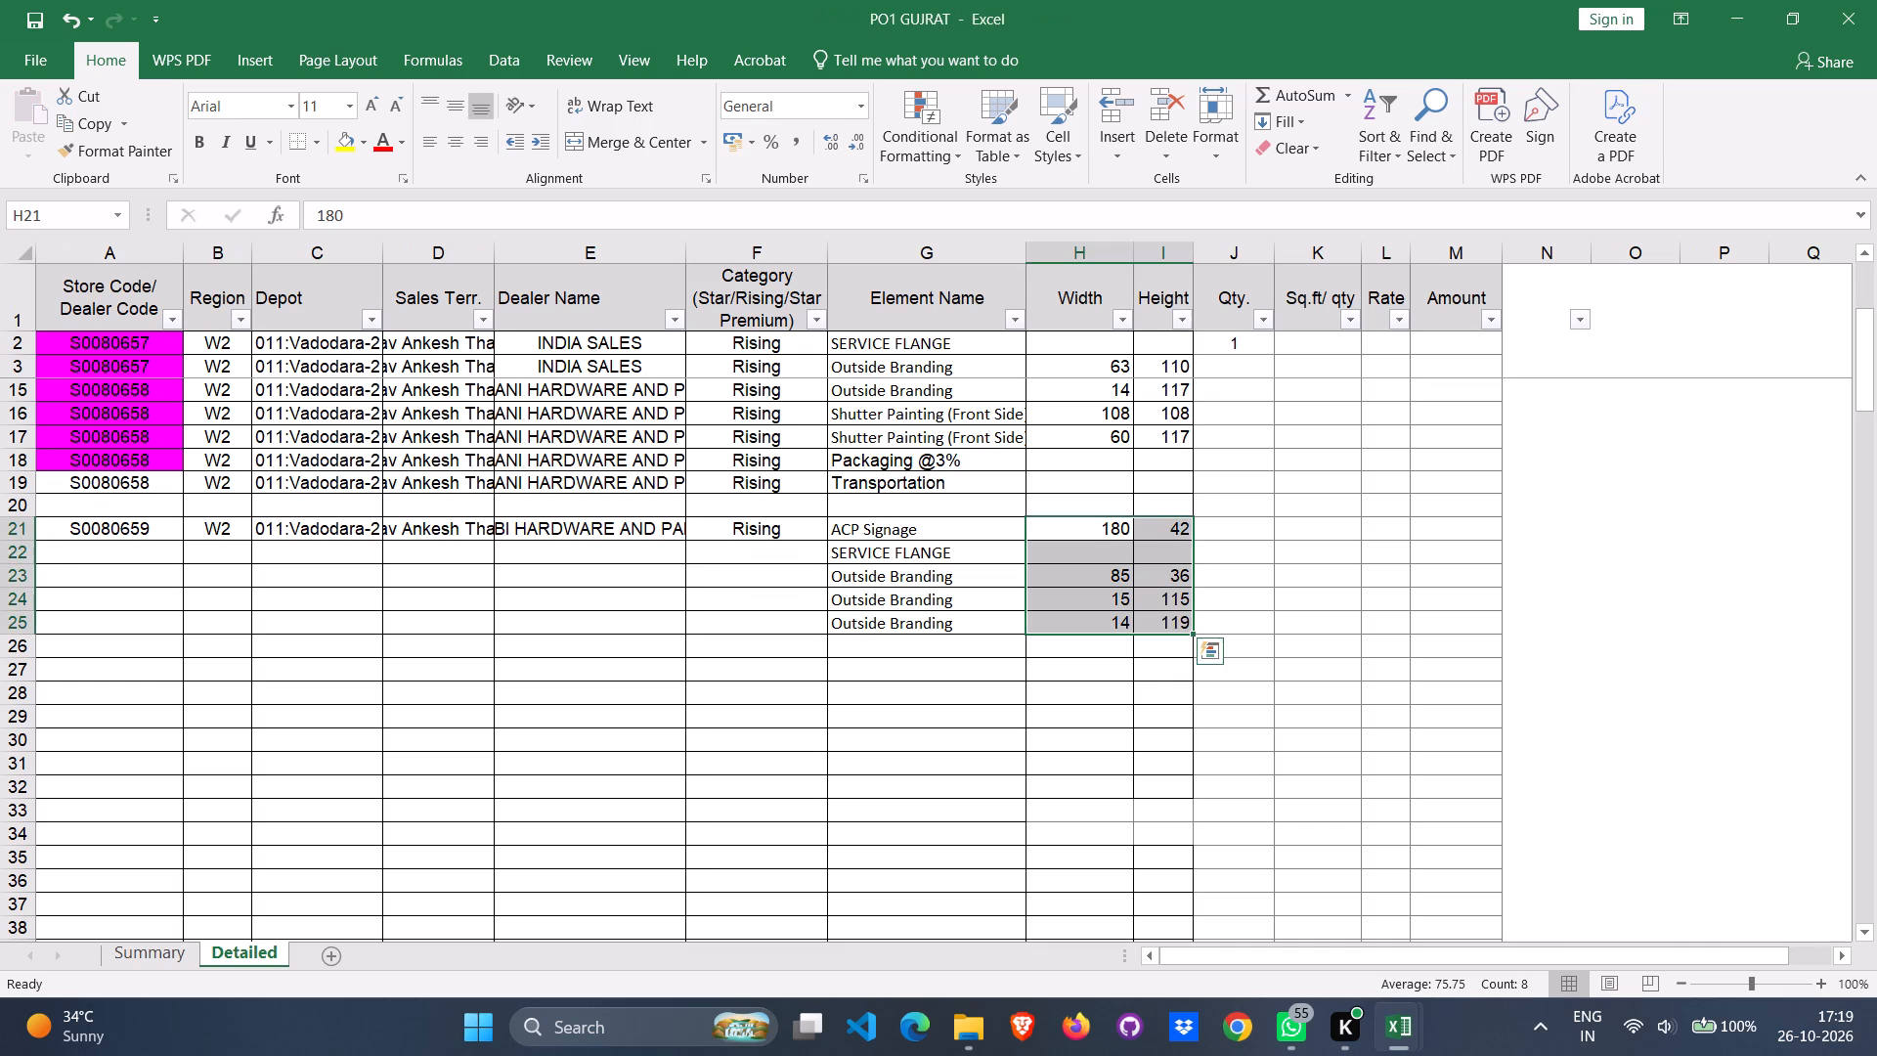
key("alt+Tab")
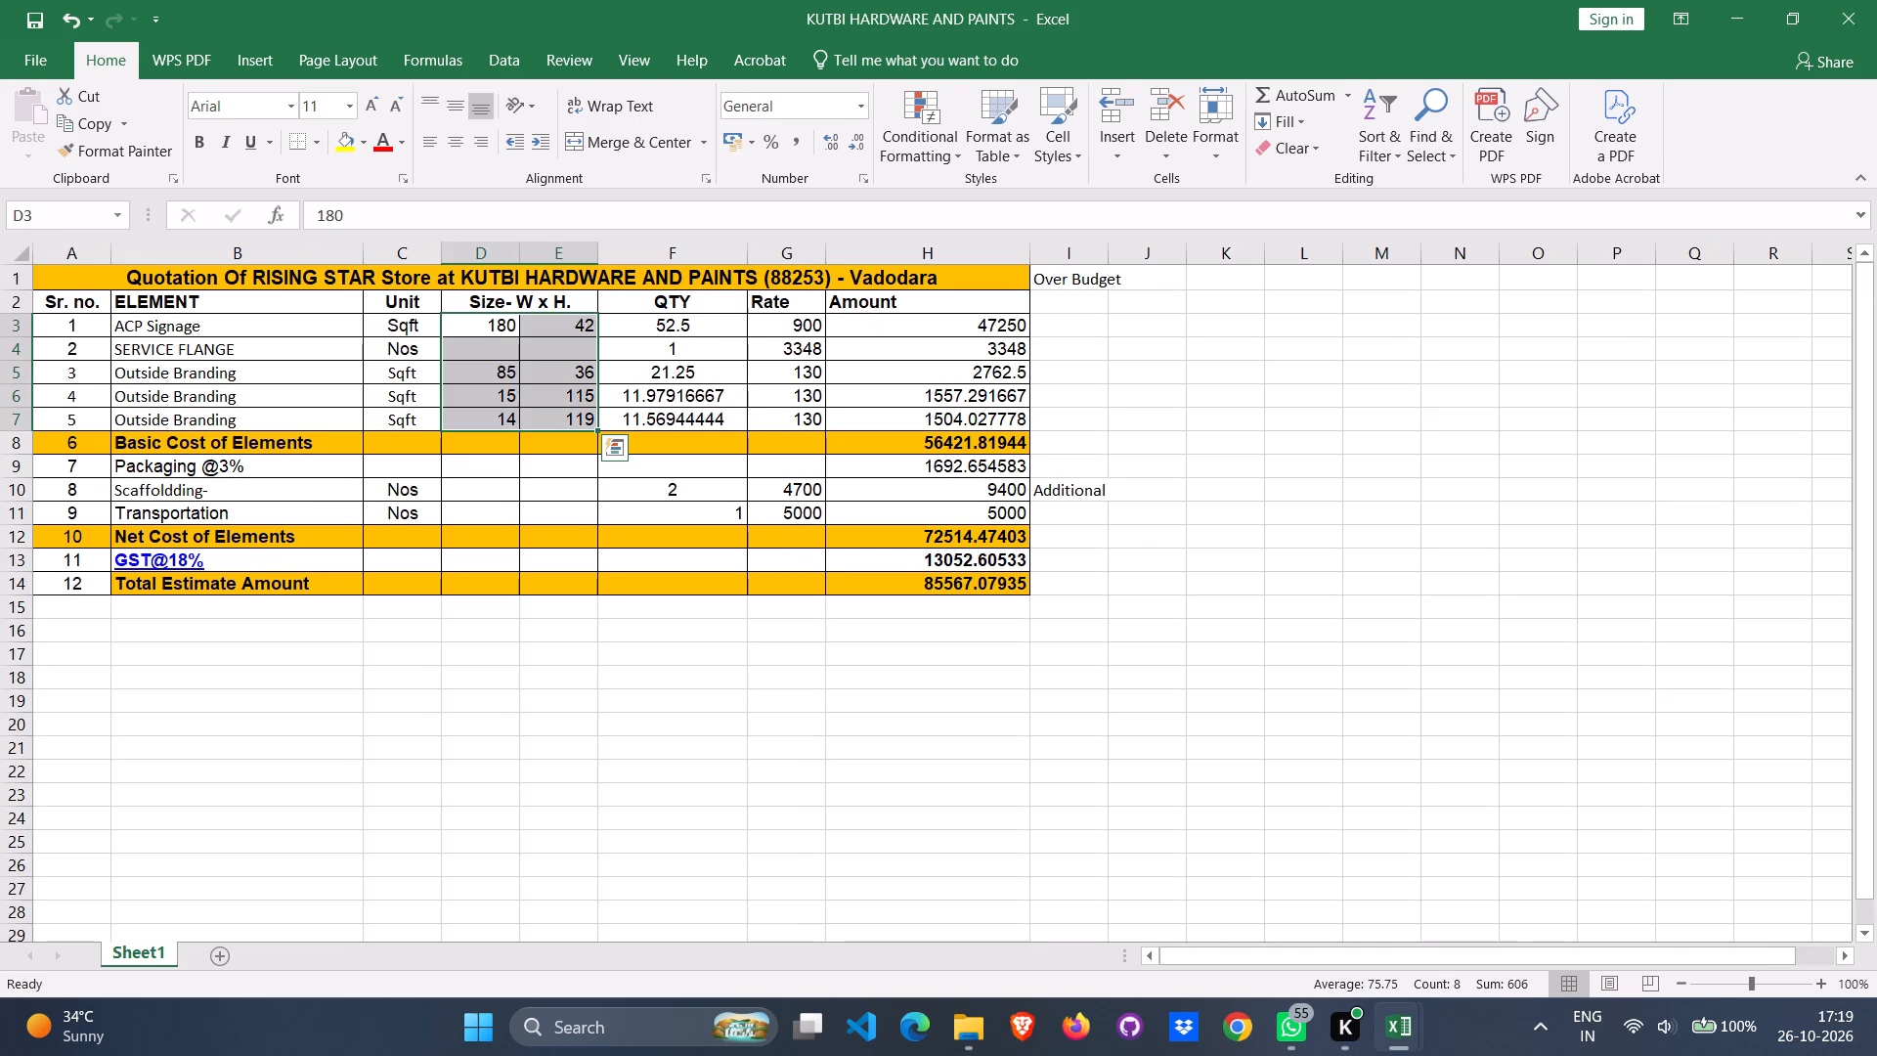
left_click(236, 492)
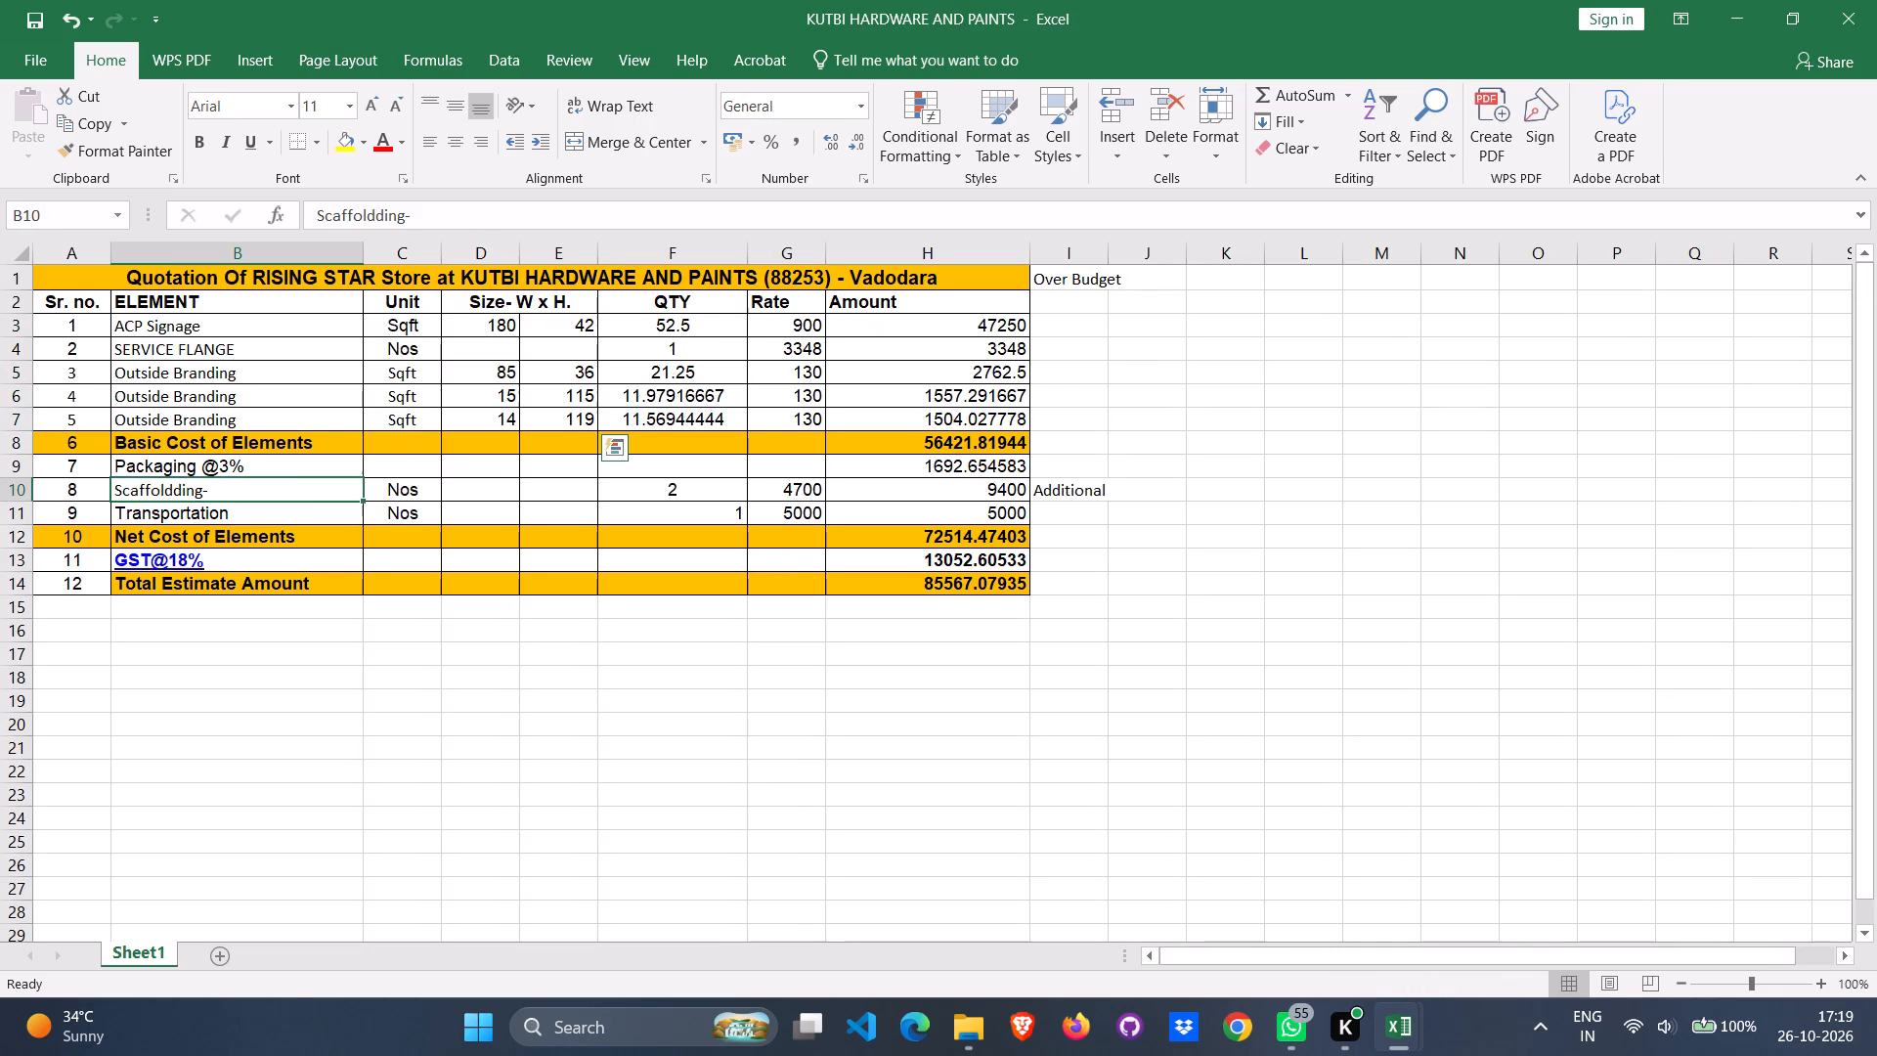
key("ctrl+c")
key("alt+Tab")
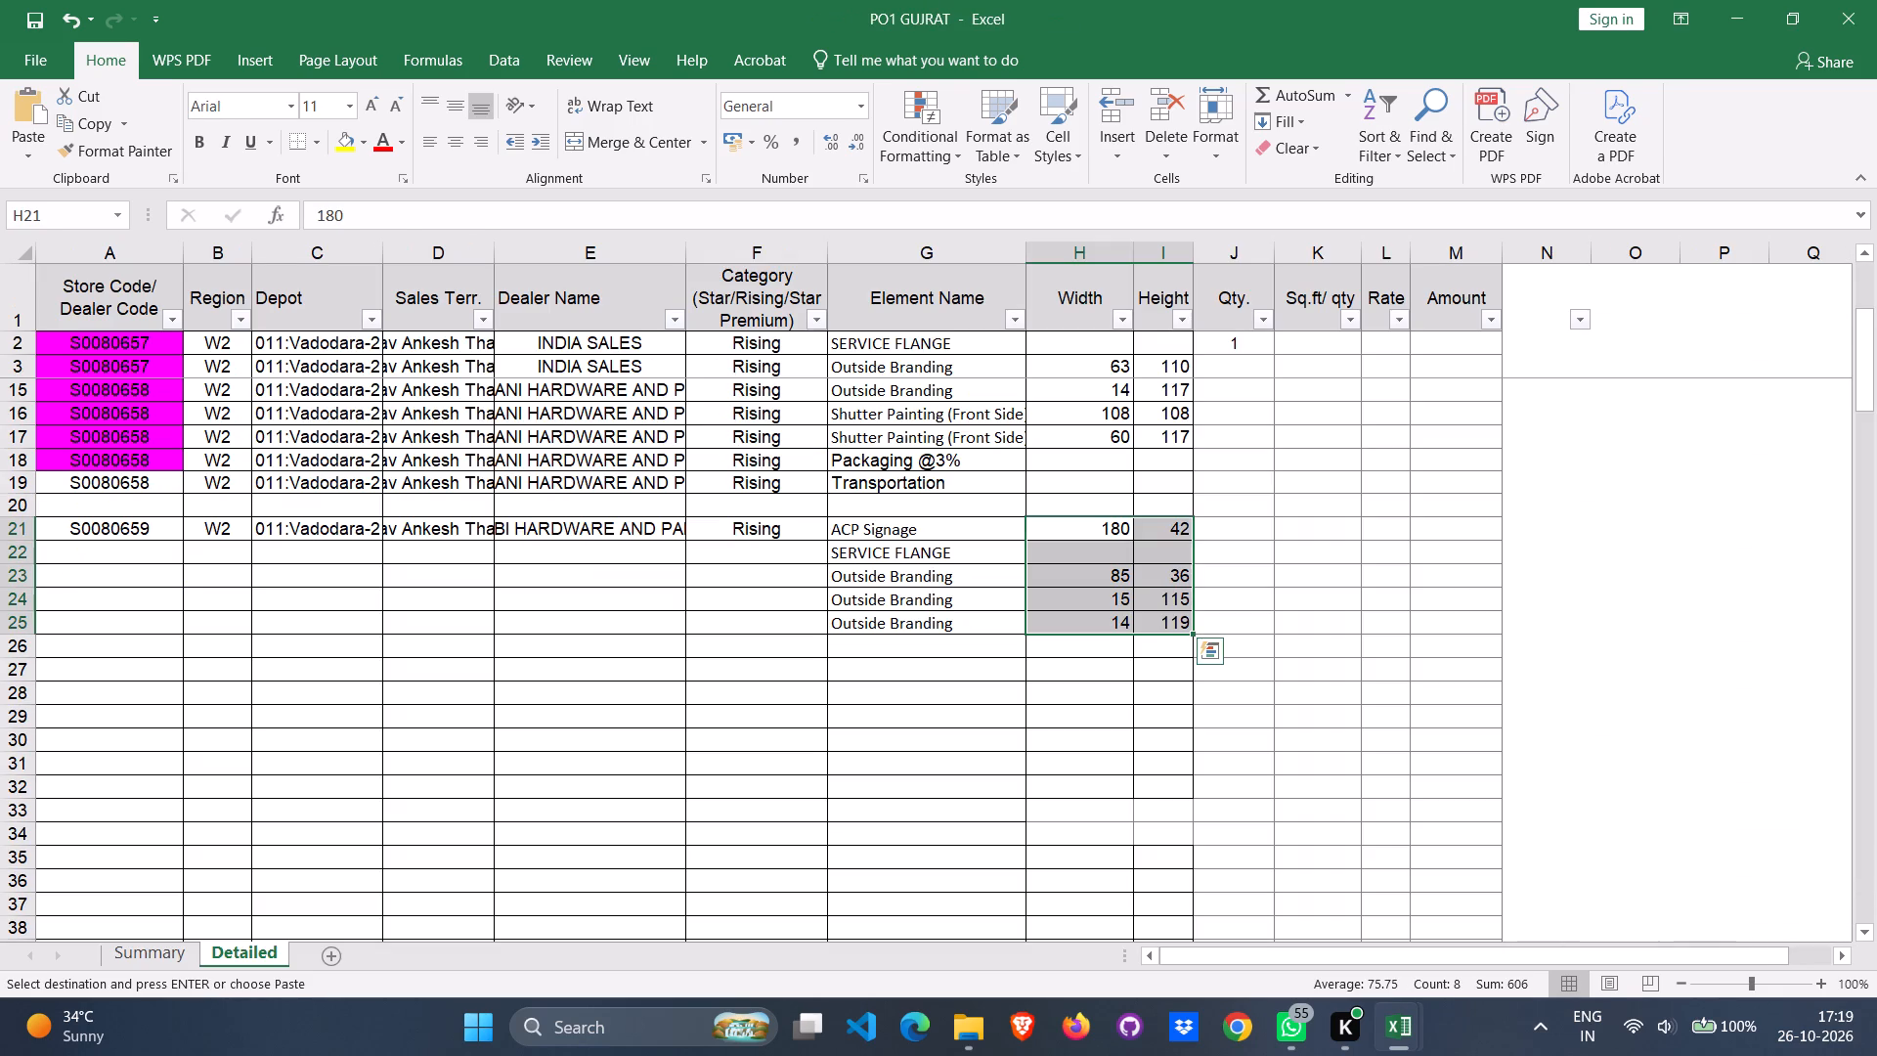
left_click(969, 649)
key("ctrl+v")
key("alt+Tab")
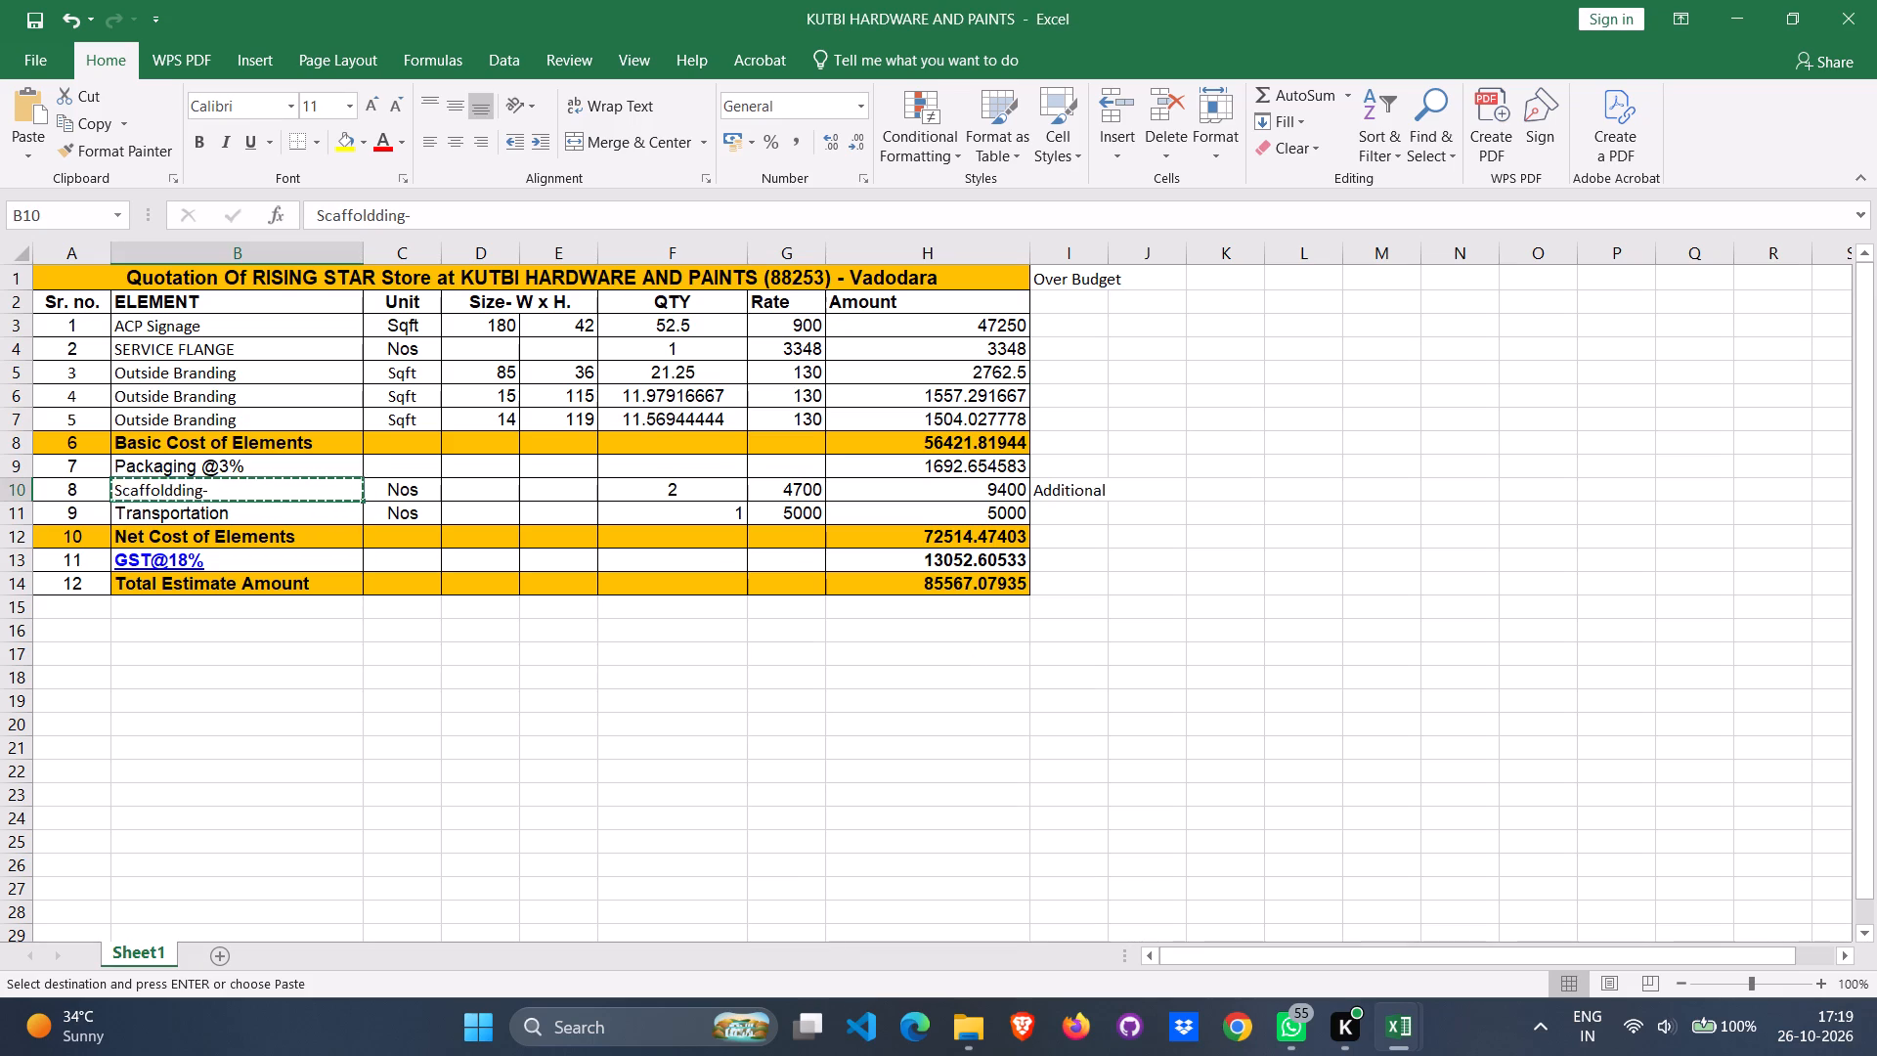
key("alt+Tab")
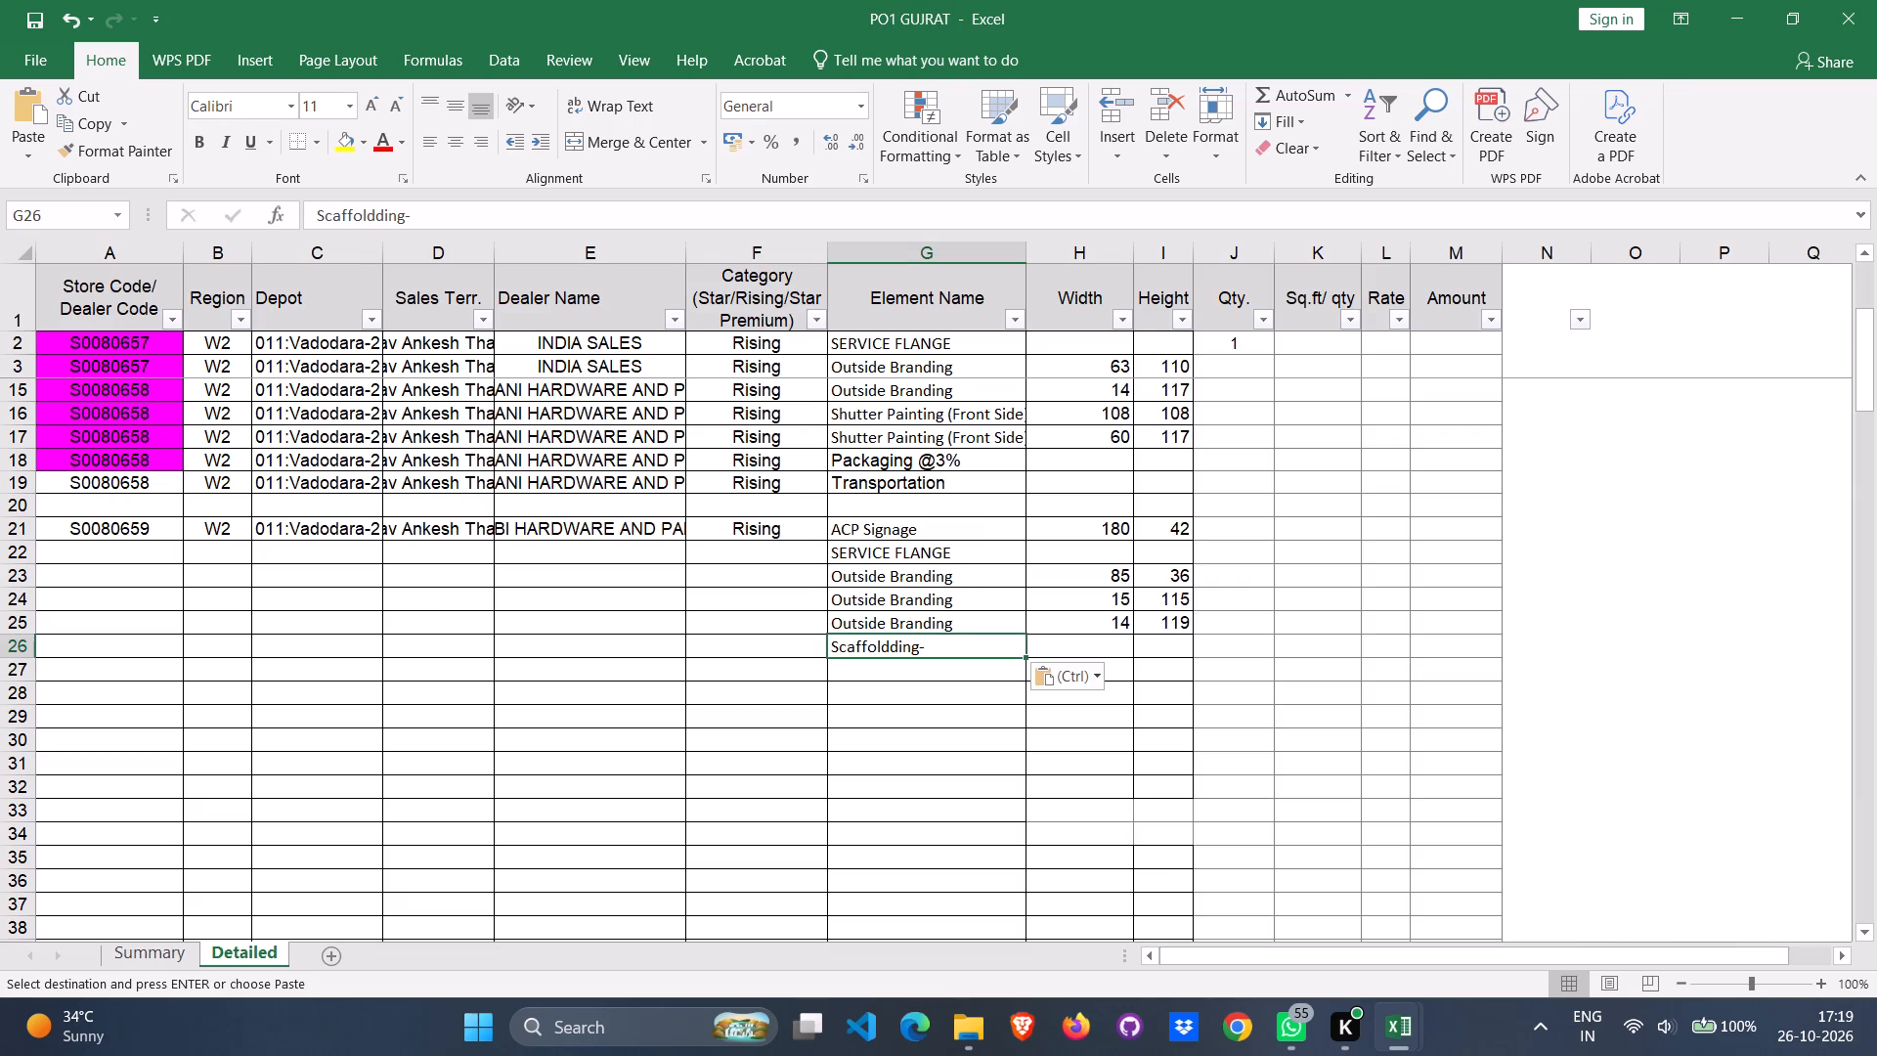
Copy Packaging @3% and Transportation from G18:G19 into G27:G28 of the Detailed sheet and save PO1 GUJRAT.
left_click(888, 459)
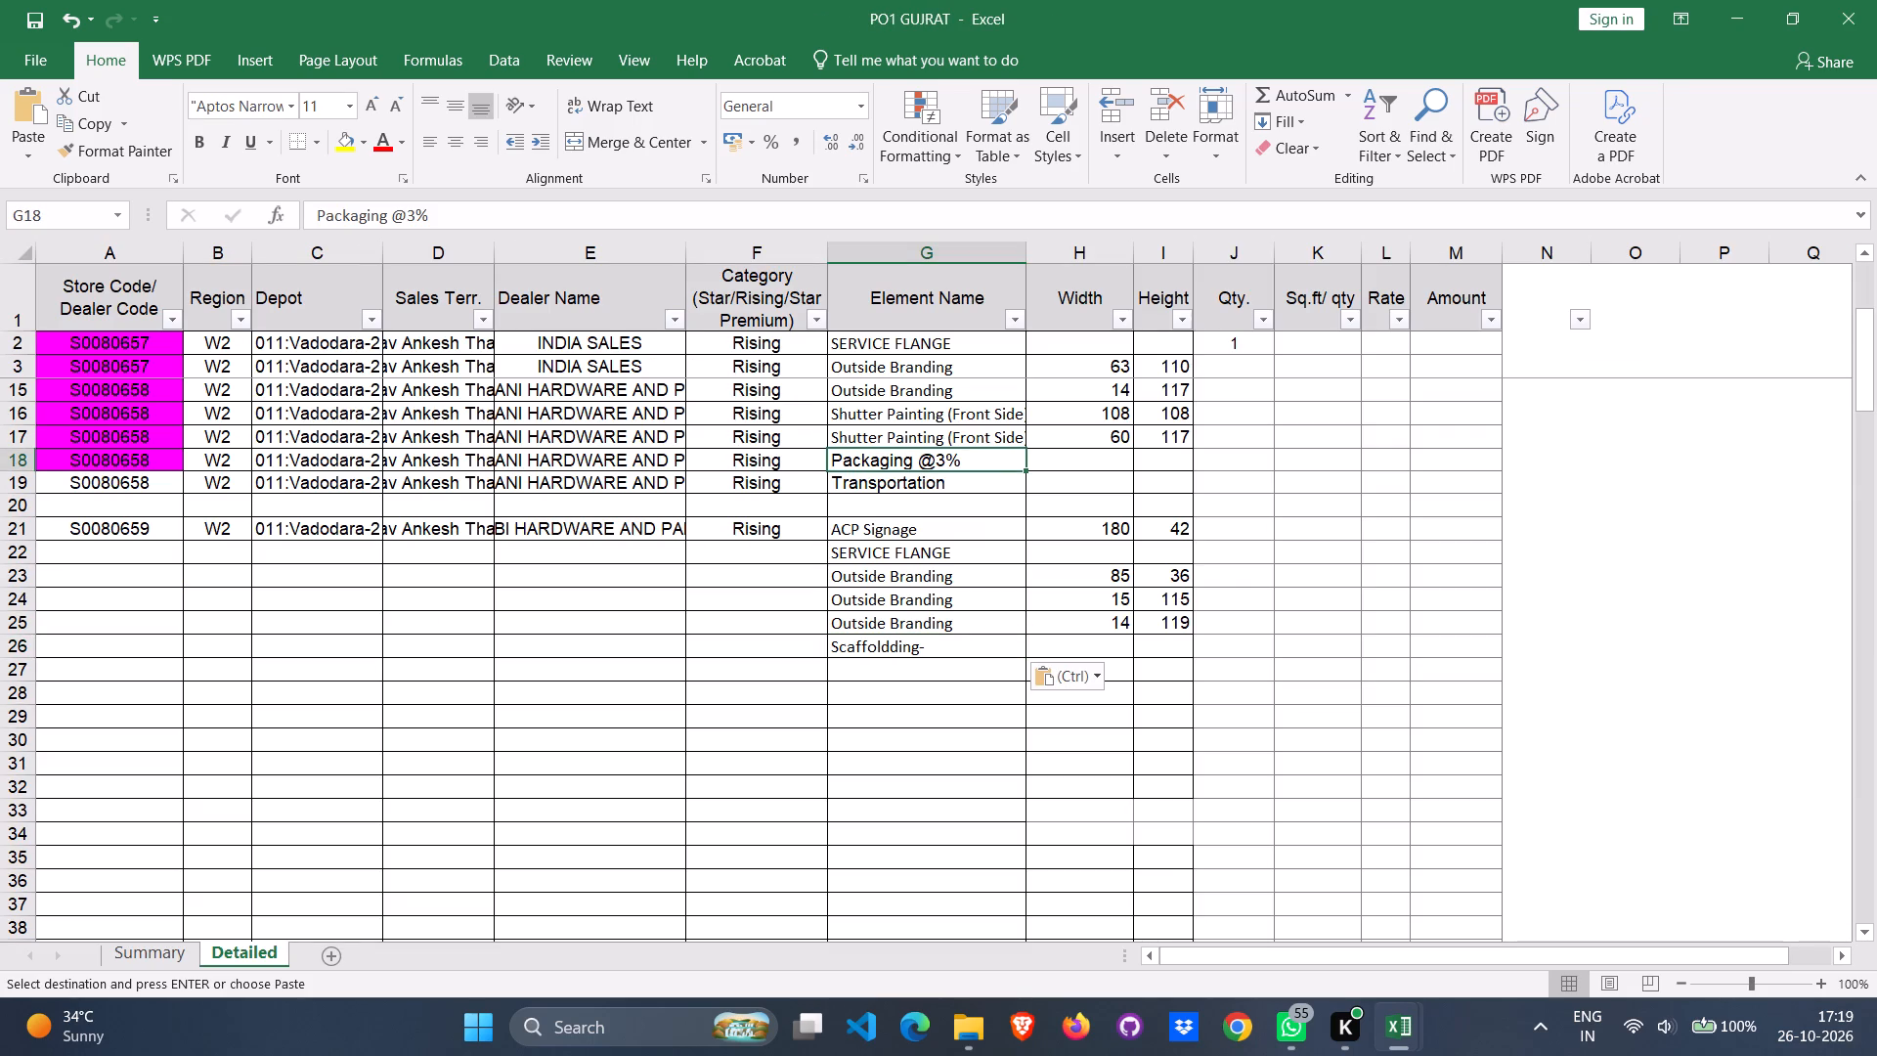
key("shift+Down")
key("ctrl+c")
key("Down")
key("Down")
key("Down")
key("Down")
key("Down")
key("Down")
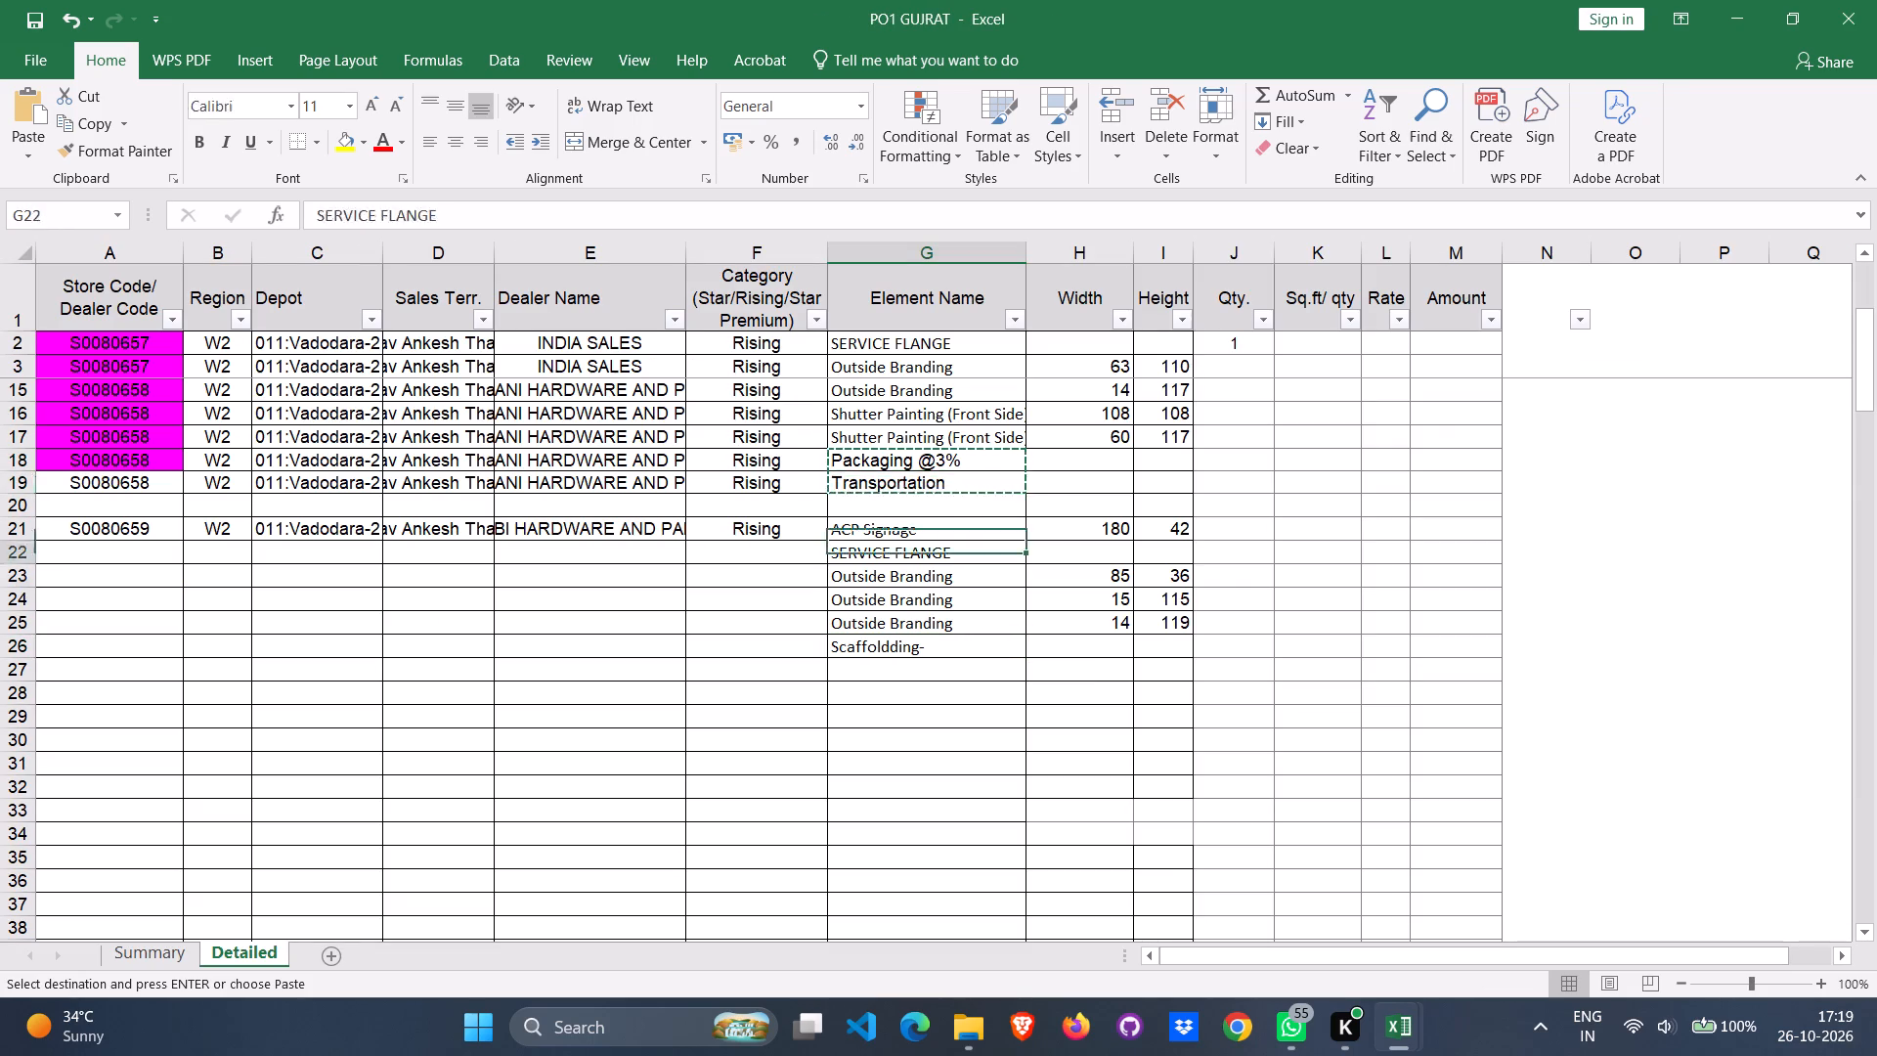
key("Down")
key("Down")
key("Down")
key("ctrl+v")
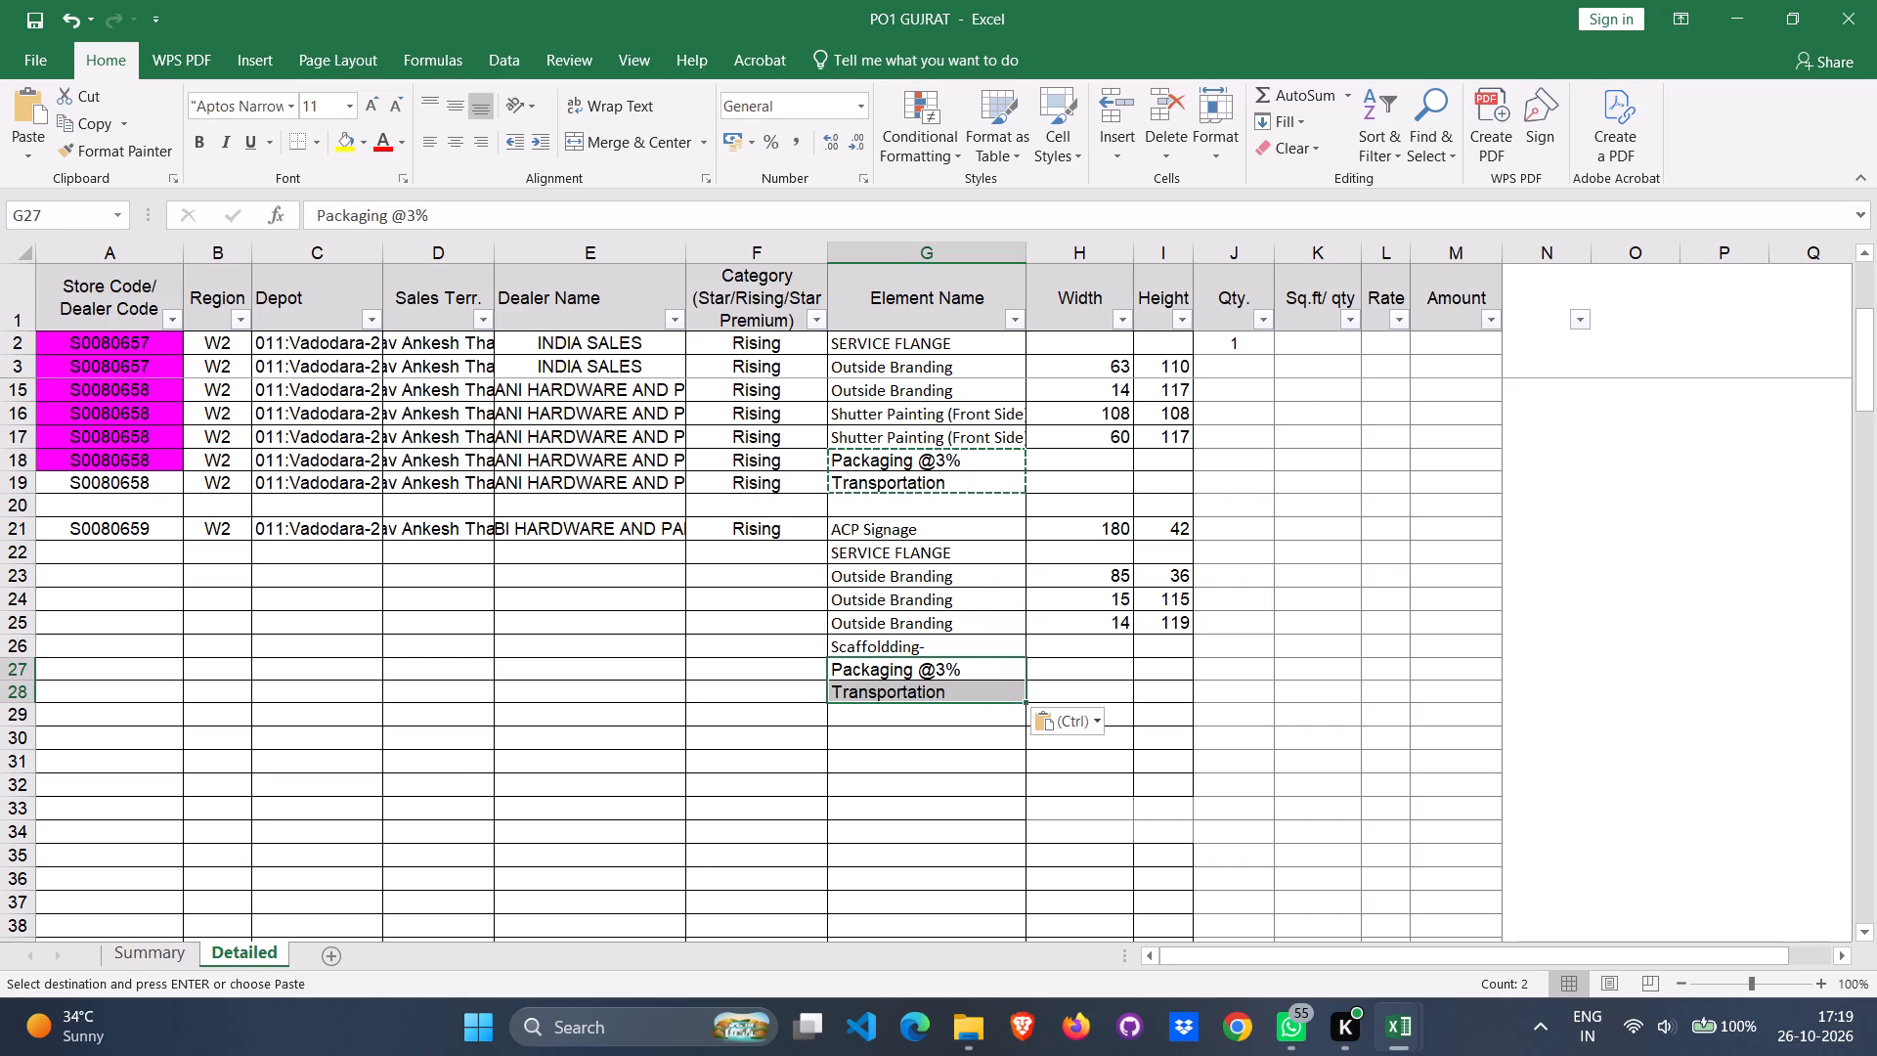
key("ctrl+s")
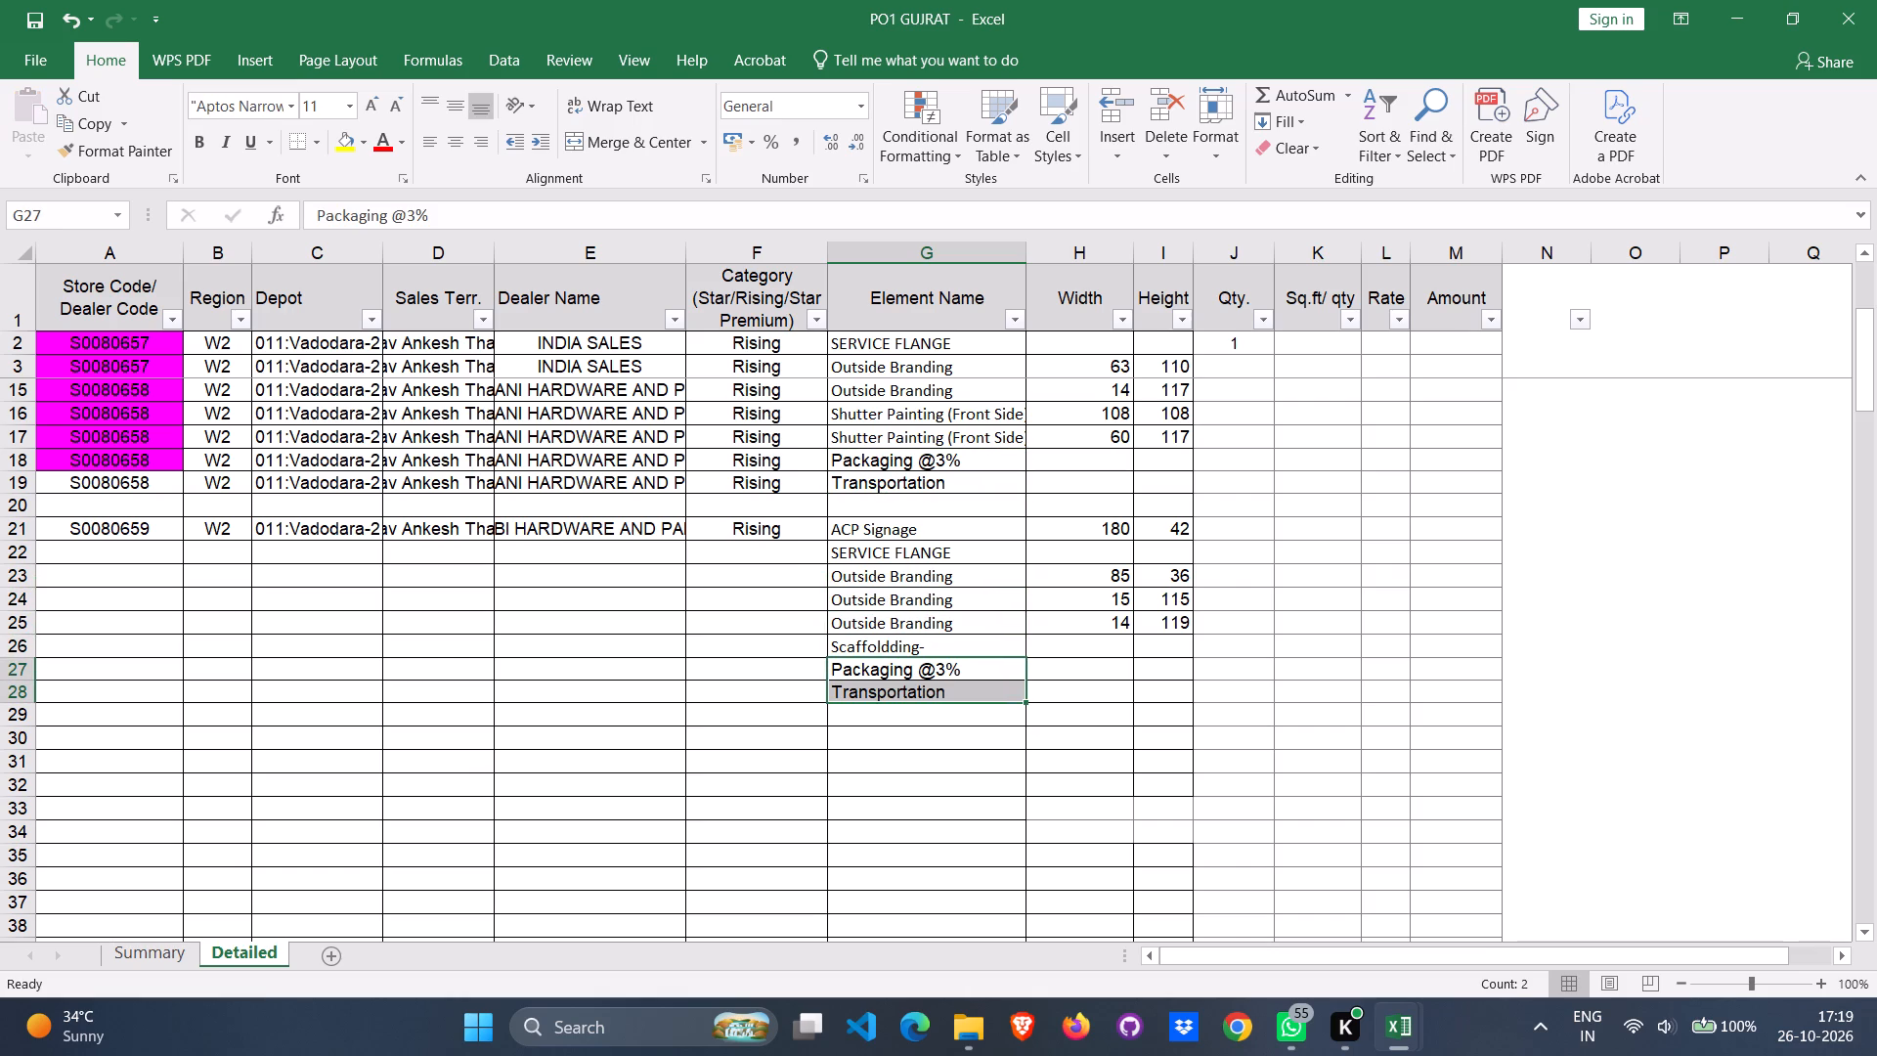
Enter a quantity of 2 for the Scaffoldding- row in J26 of the Detailed sheet and save PO1 GUJRAT.
left_click(1237, 648)
key("2")
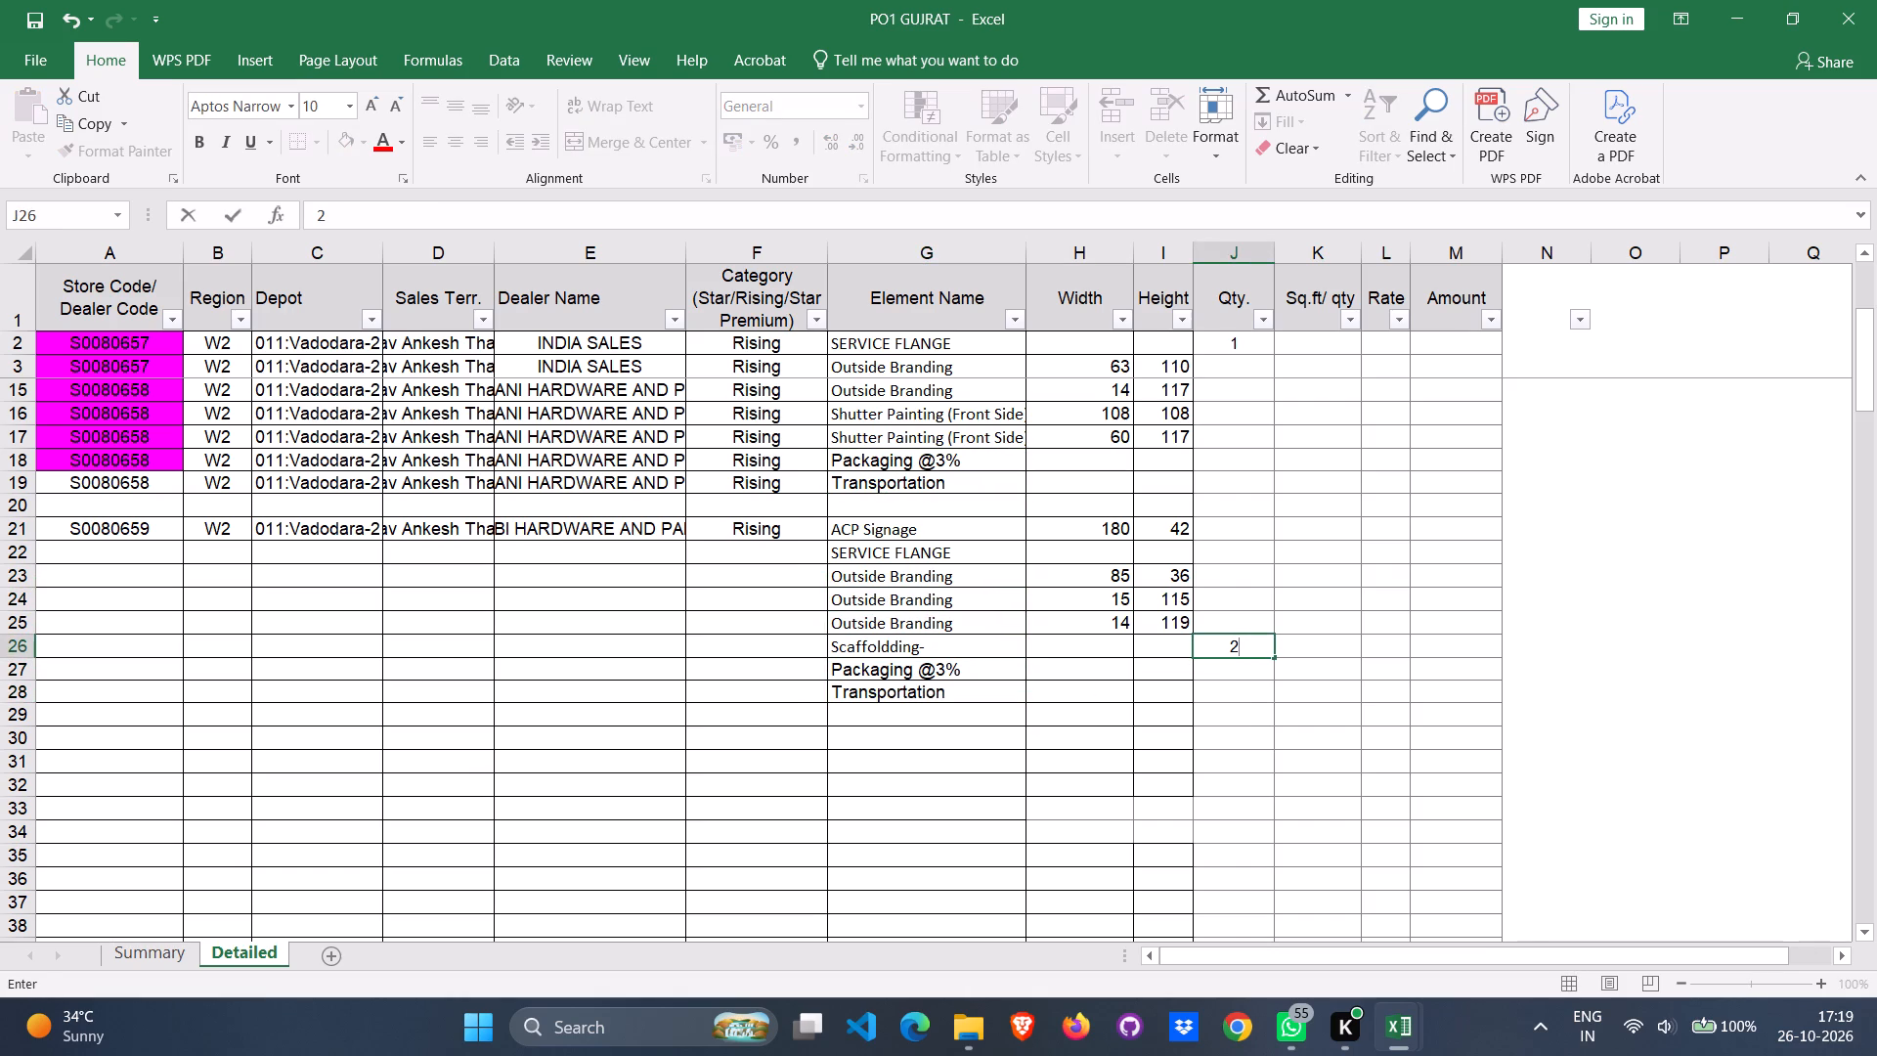
key("ctrl+s")
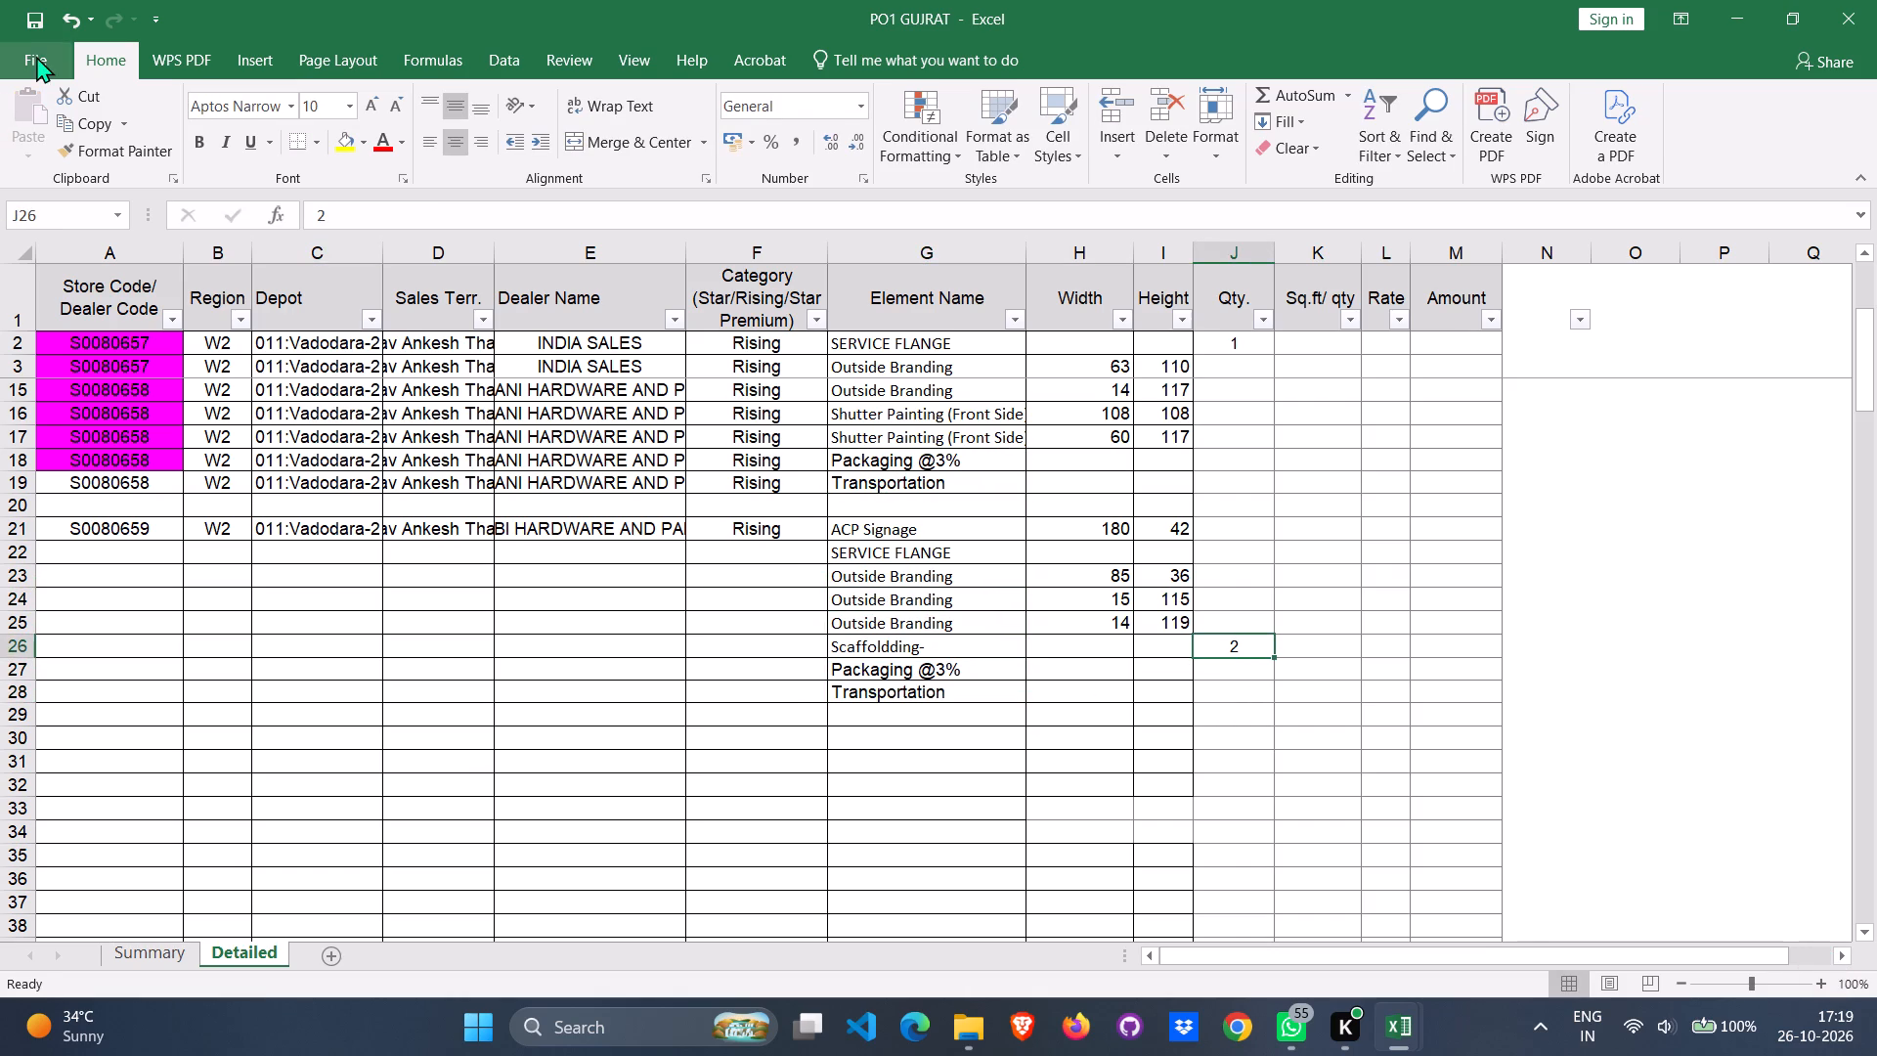
double_click(27, 22)
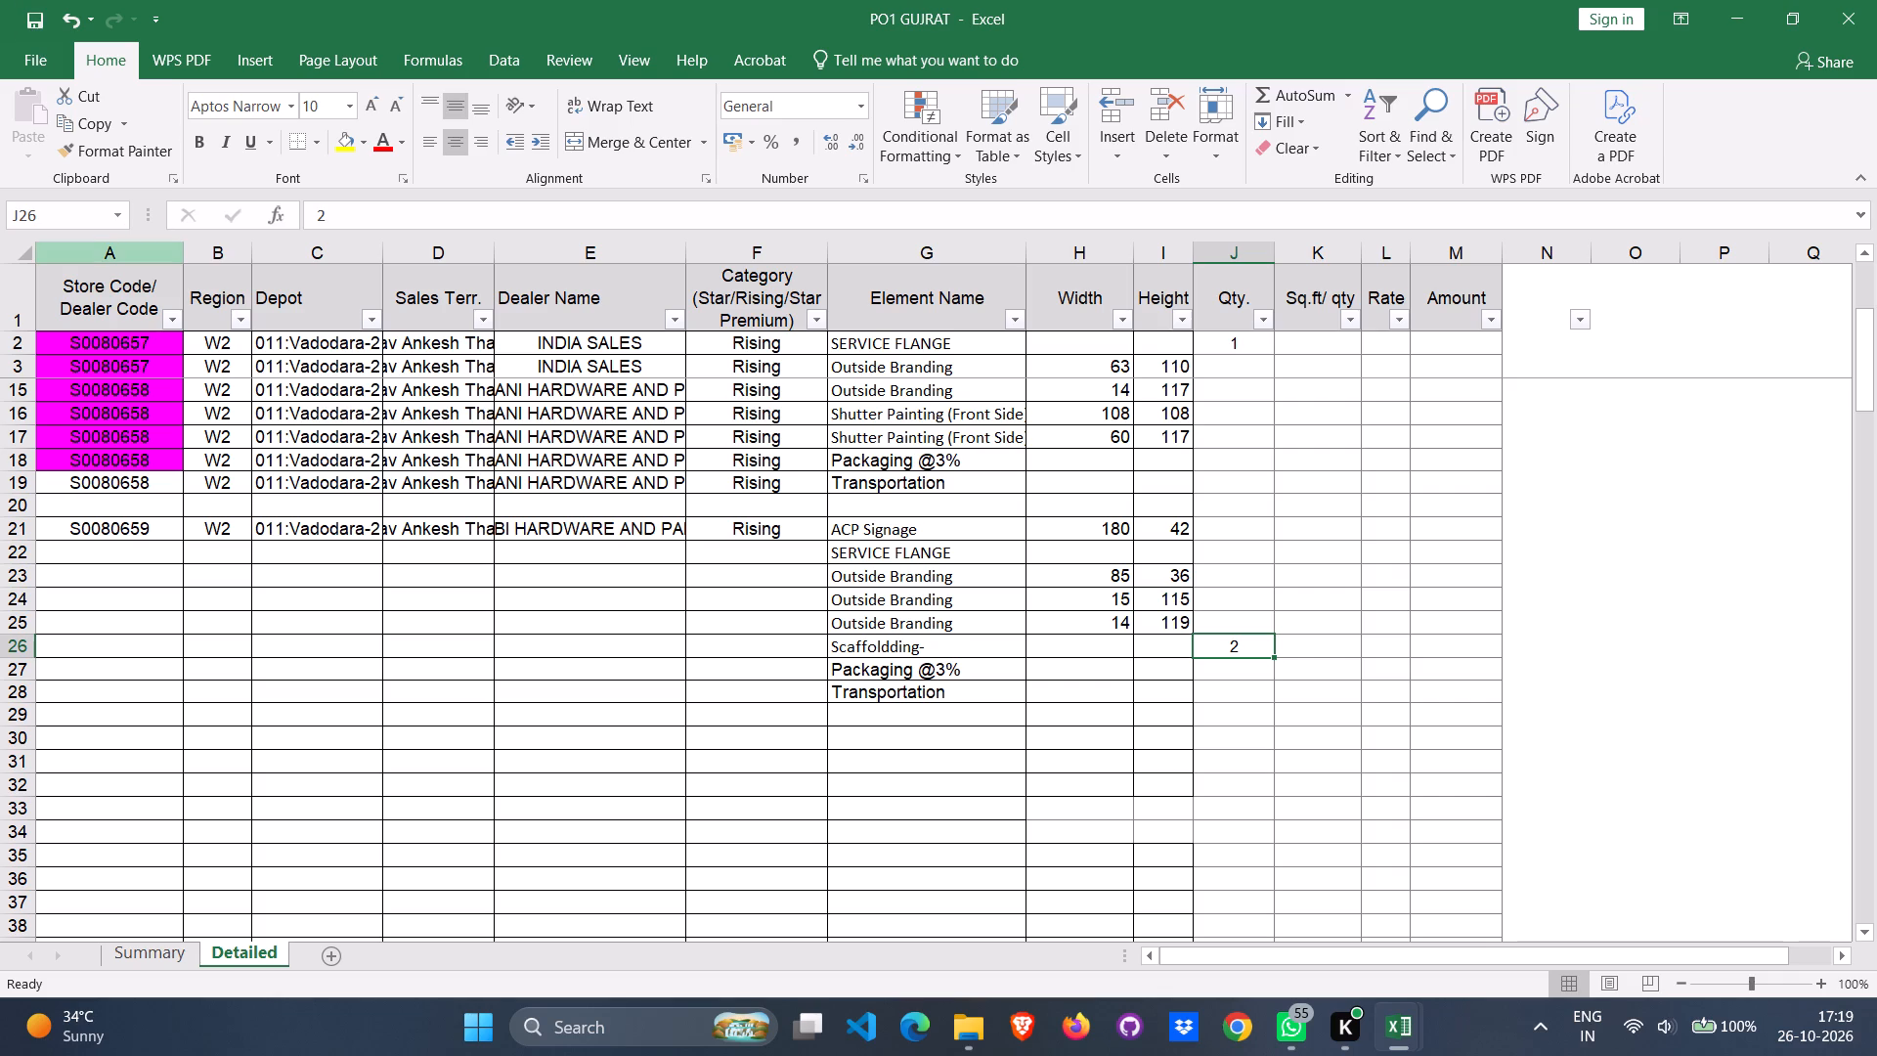
Copy the KUTBI HARDWARE AND PAINTS dealer details from A21:F21 across rows 21 to 28 of the Detailed sheet and save PO1 GUJRAT.
left_click(109, 533)
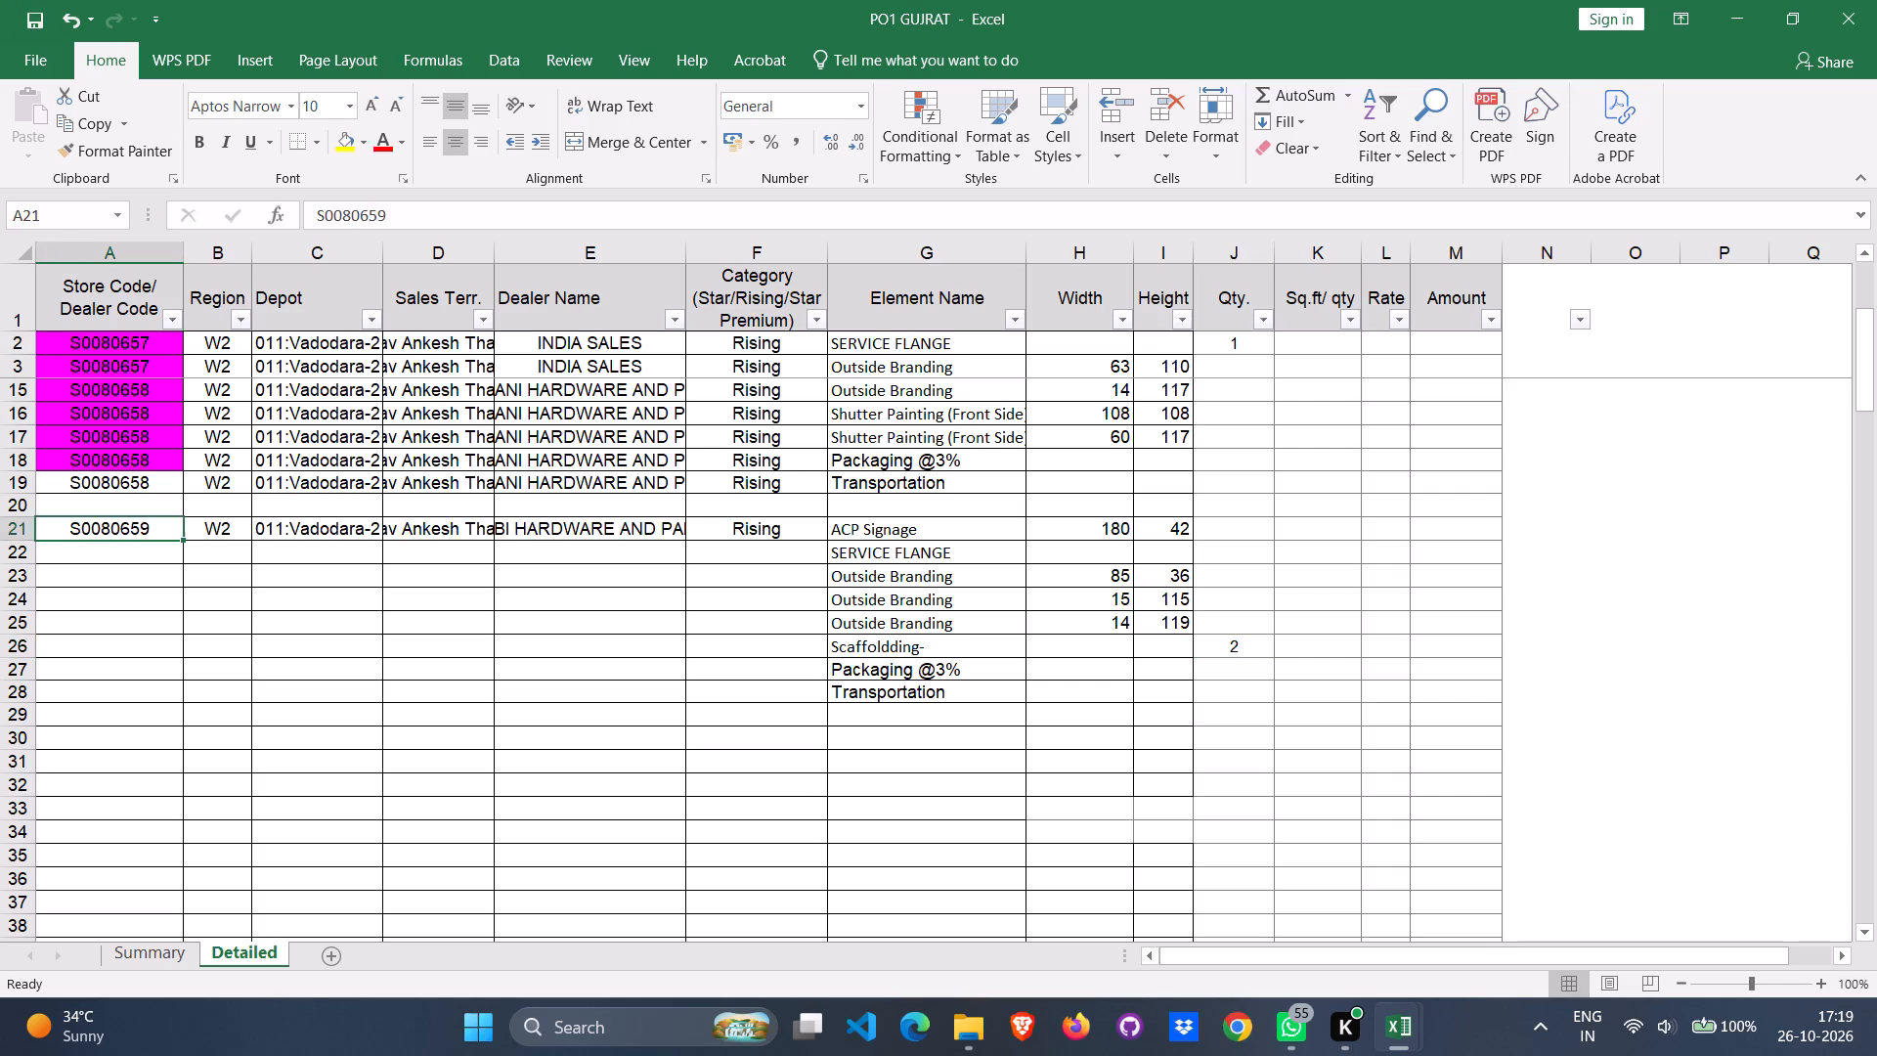
key("shift+Right")
key("shift+Right")
key("shift+Right")
key("shift+Right")
key("shift+Right")
key("ctrl+c")
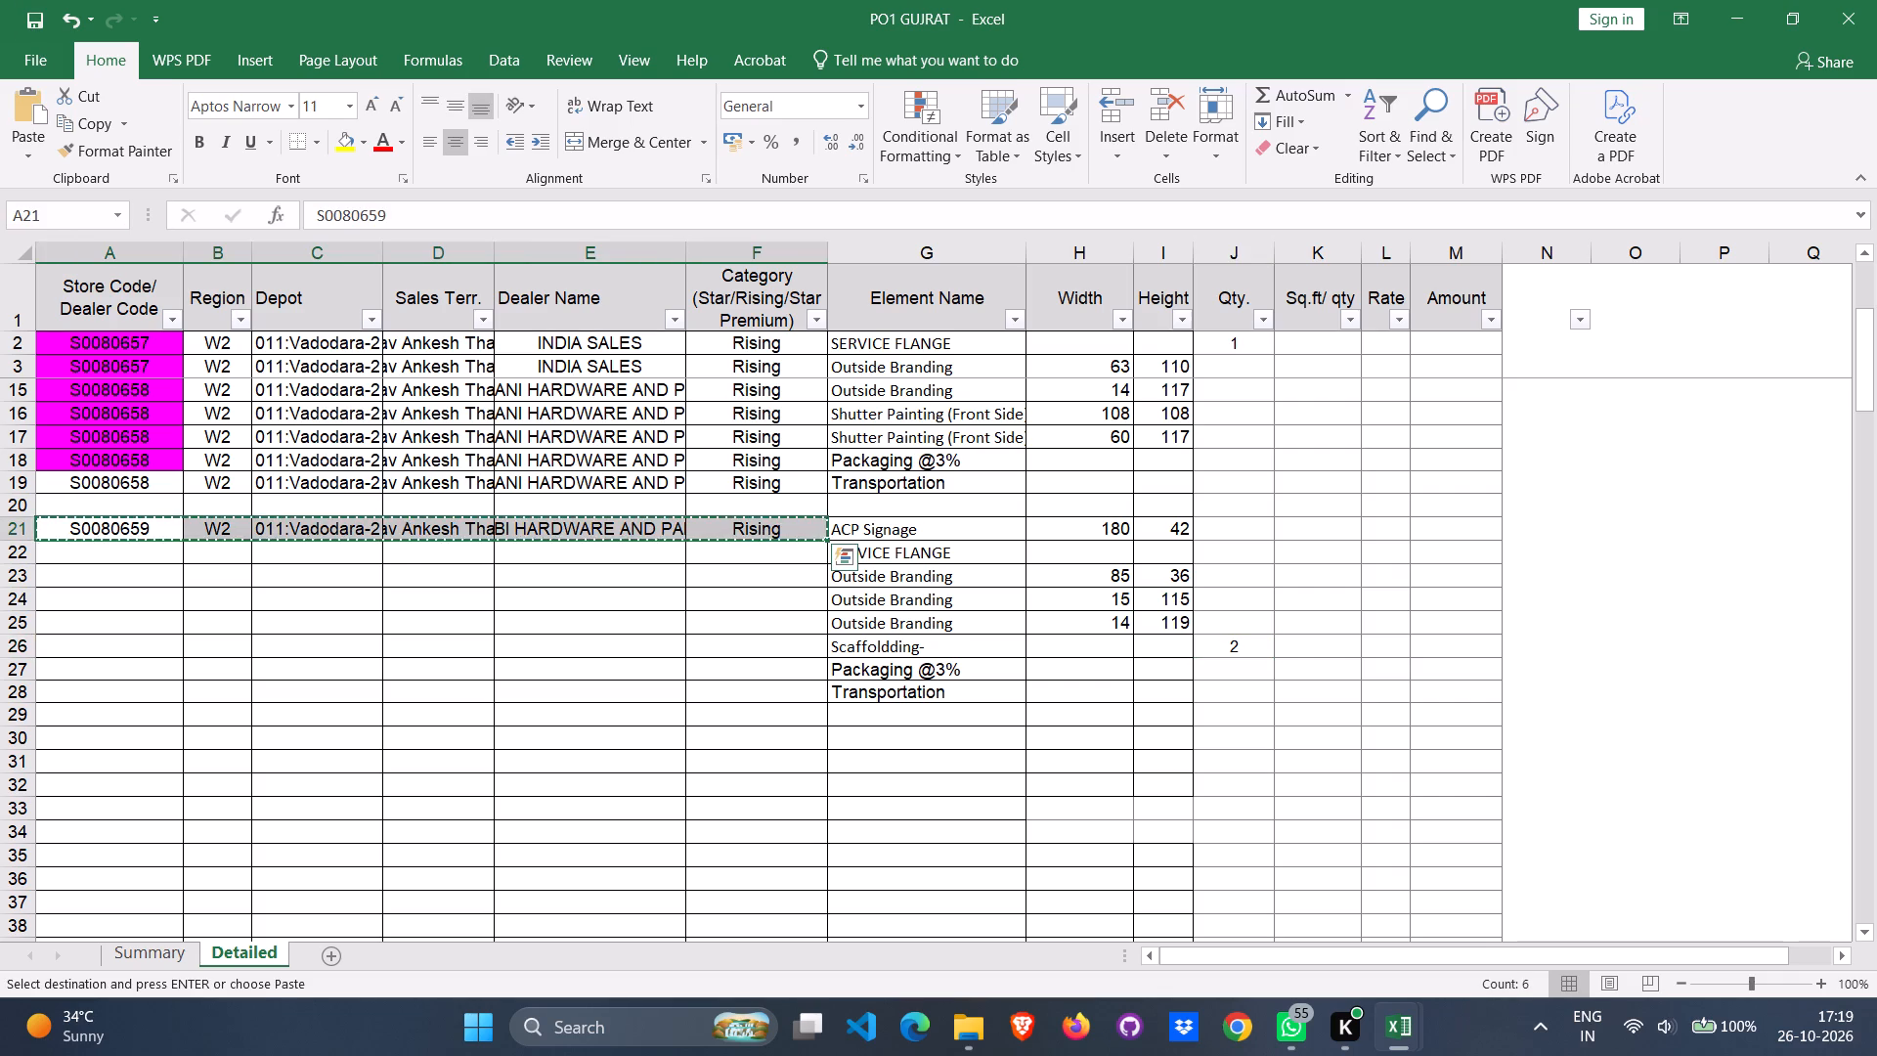
key("shift+Down")
key("shift+Down")
key("shift+Down")
key("shift+Down")
key("shift+Down")
key("shift+Down")
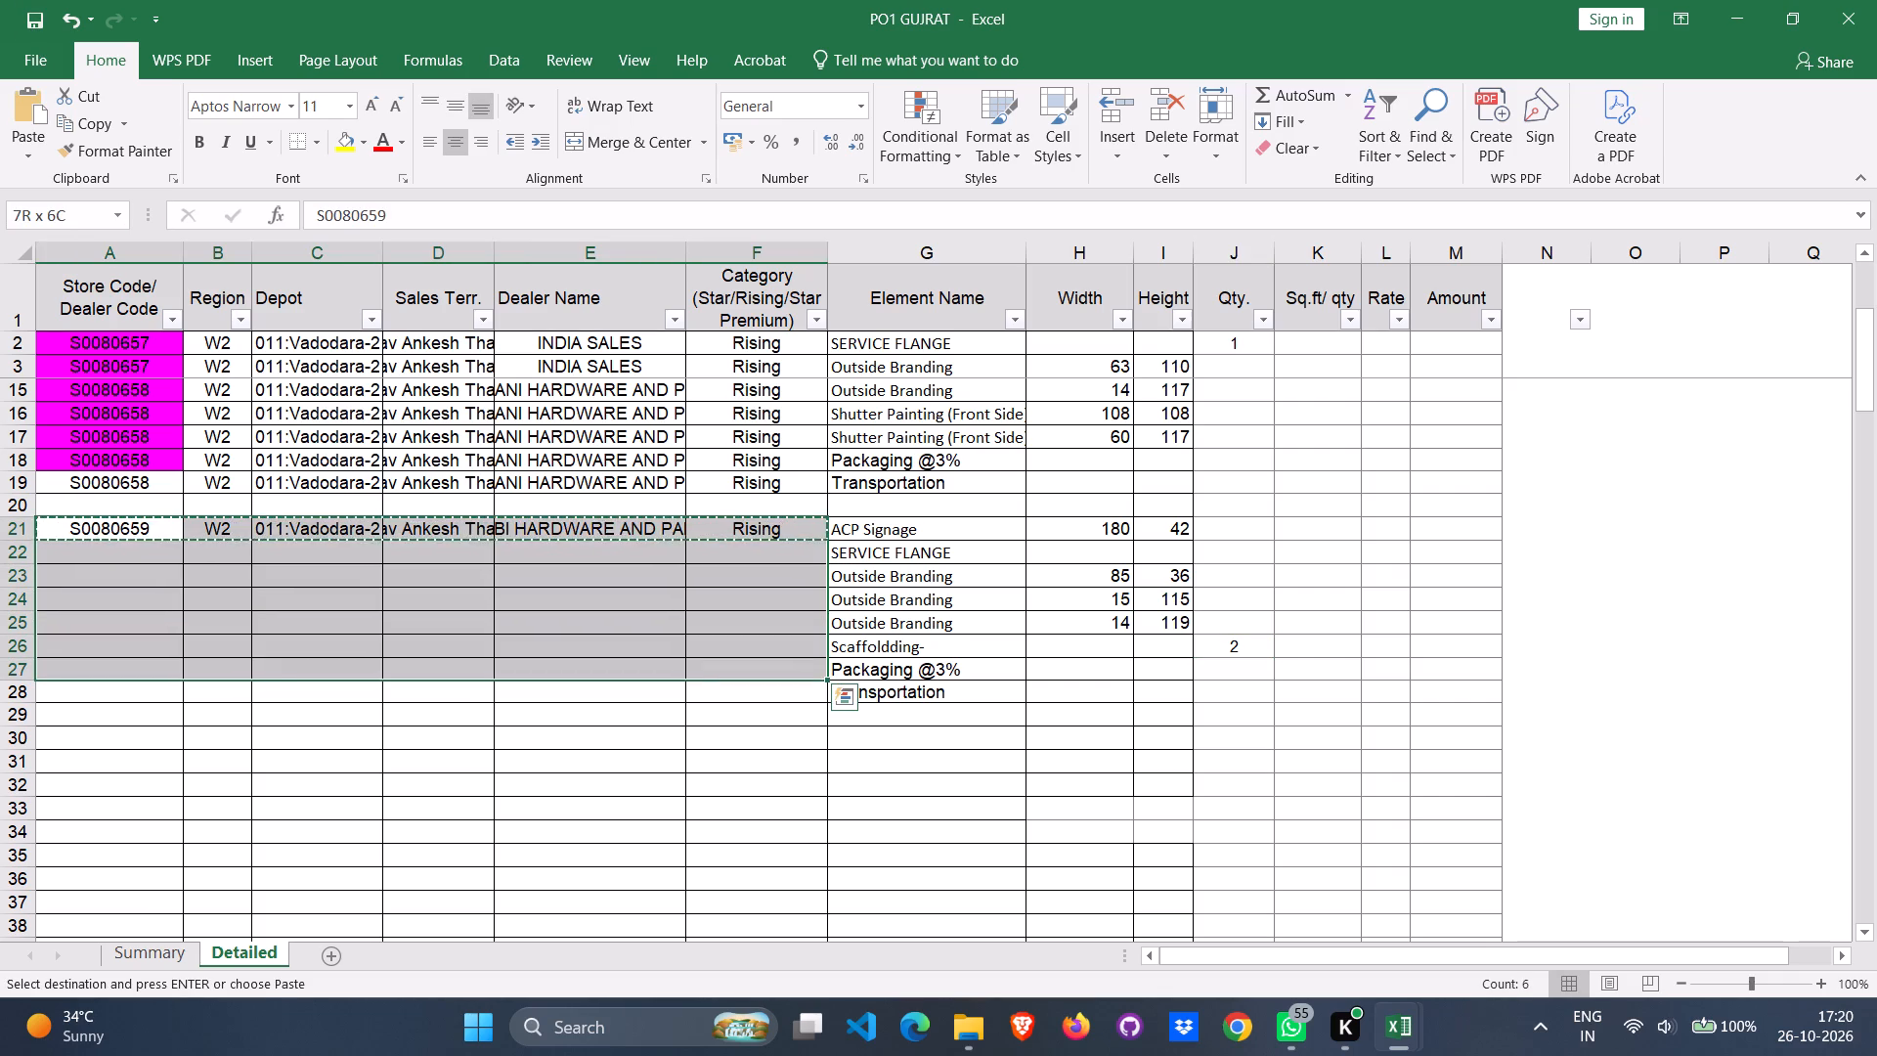
key("shift+Down")
key("ctrl+v")
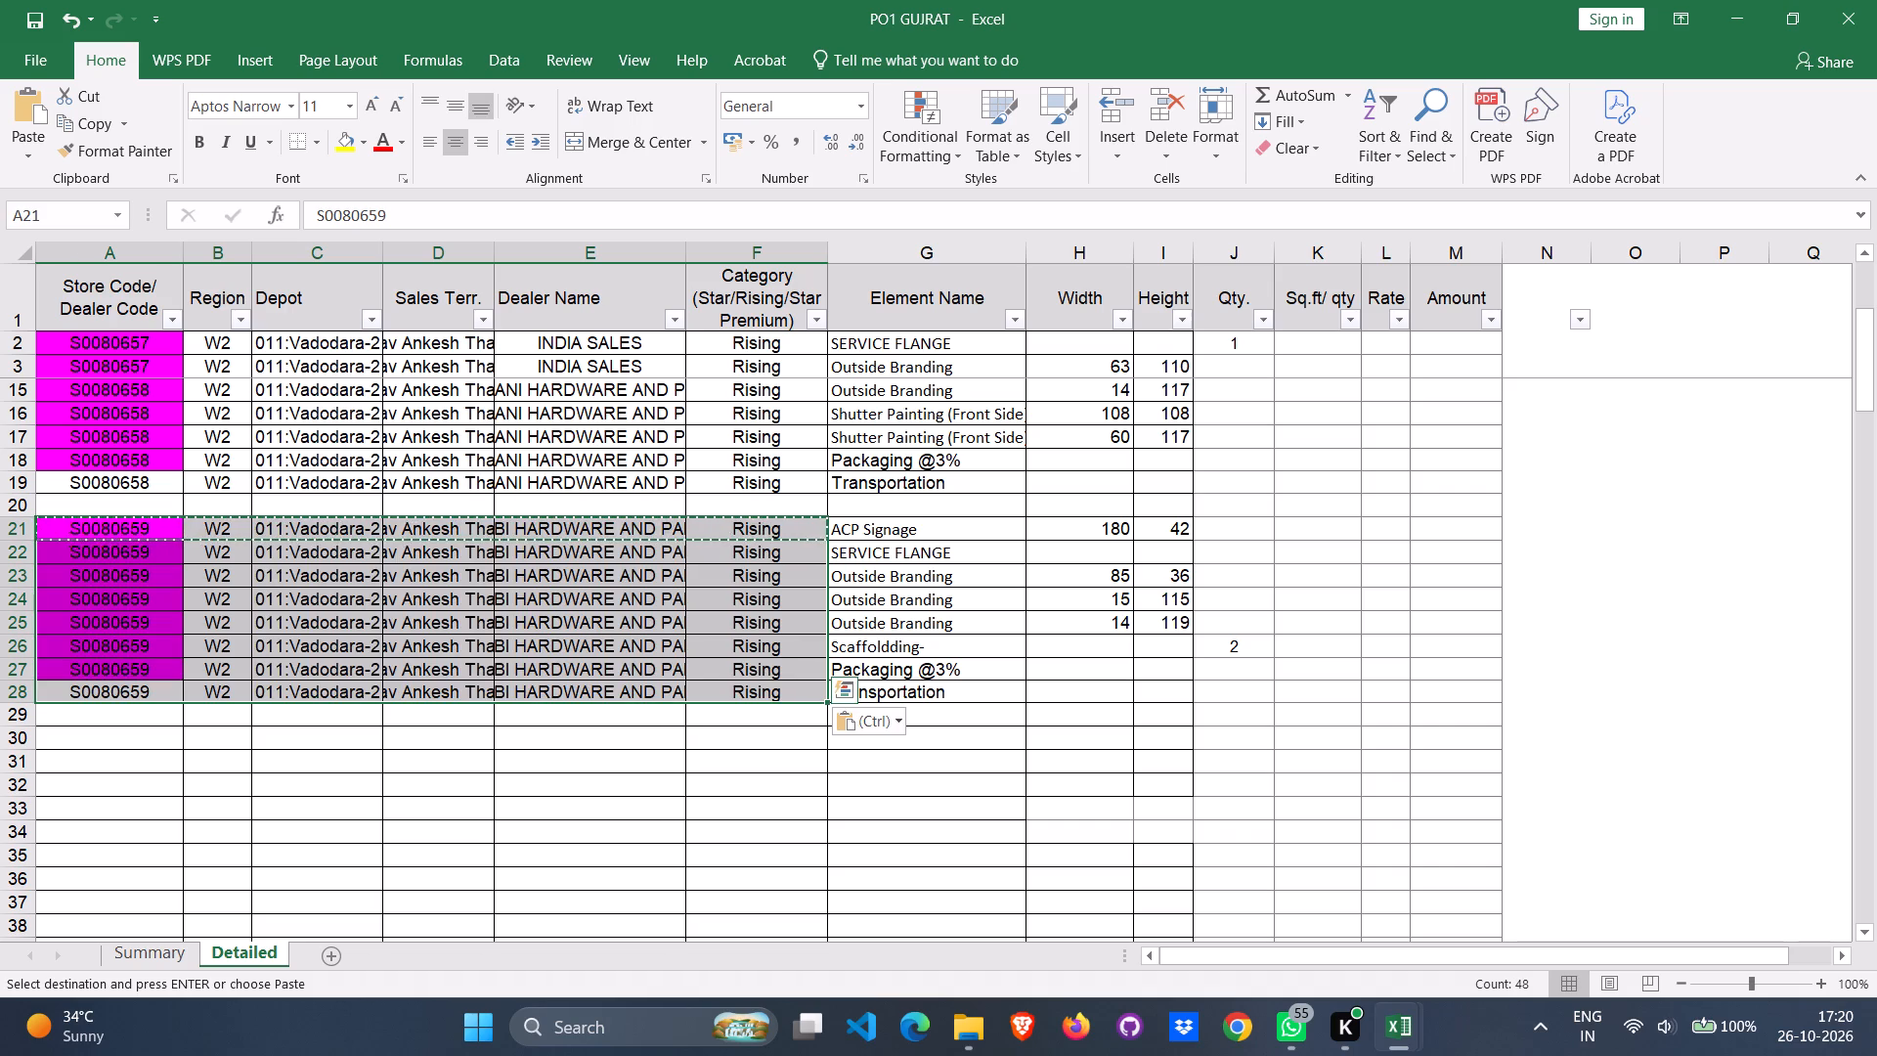
key("ctrl+s")
Close the KUTBI HARDWARE AND PAINTS quotation workbook.
key("alt+Tab")
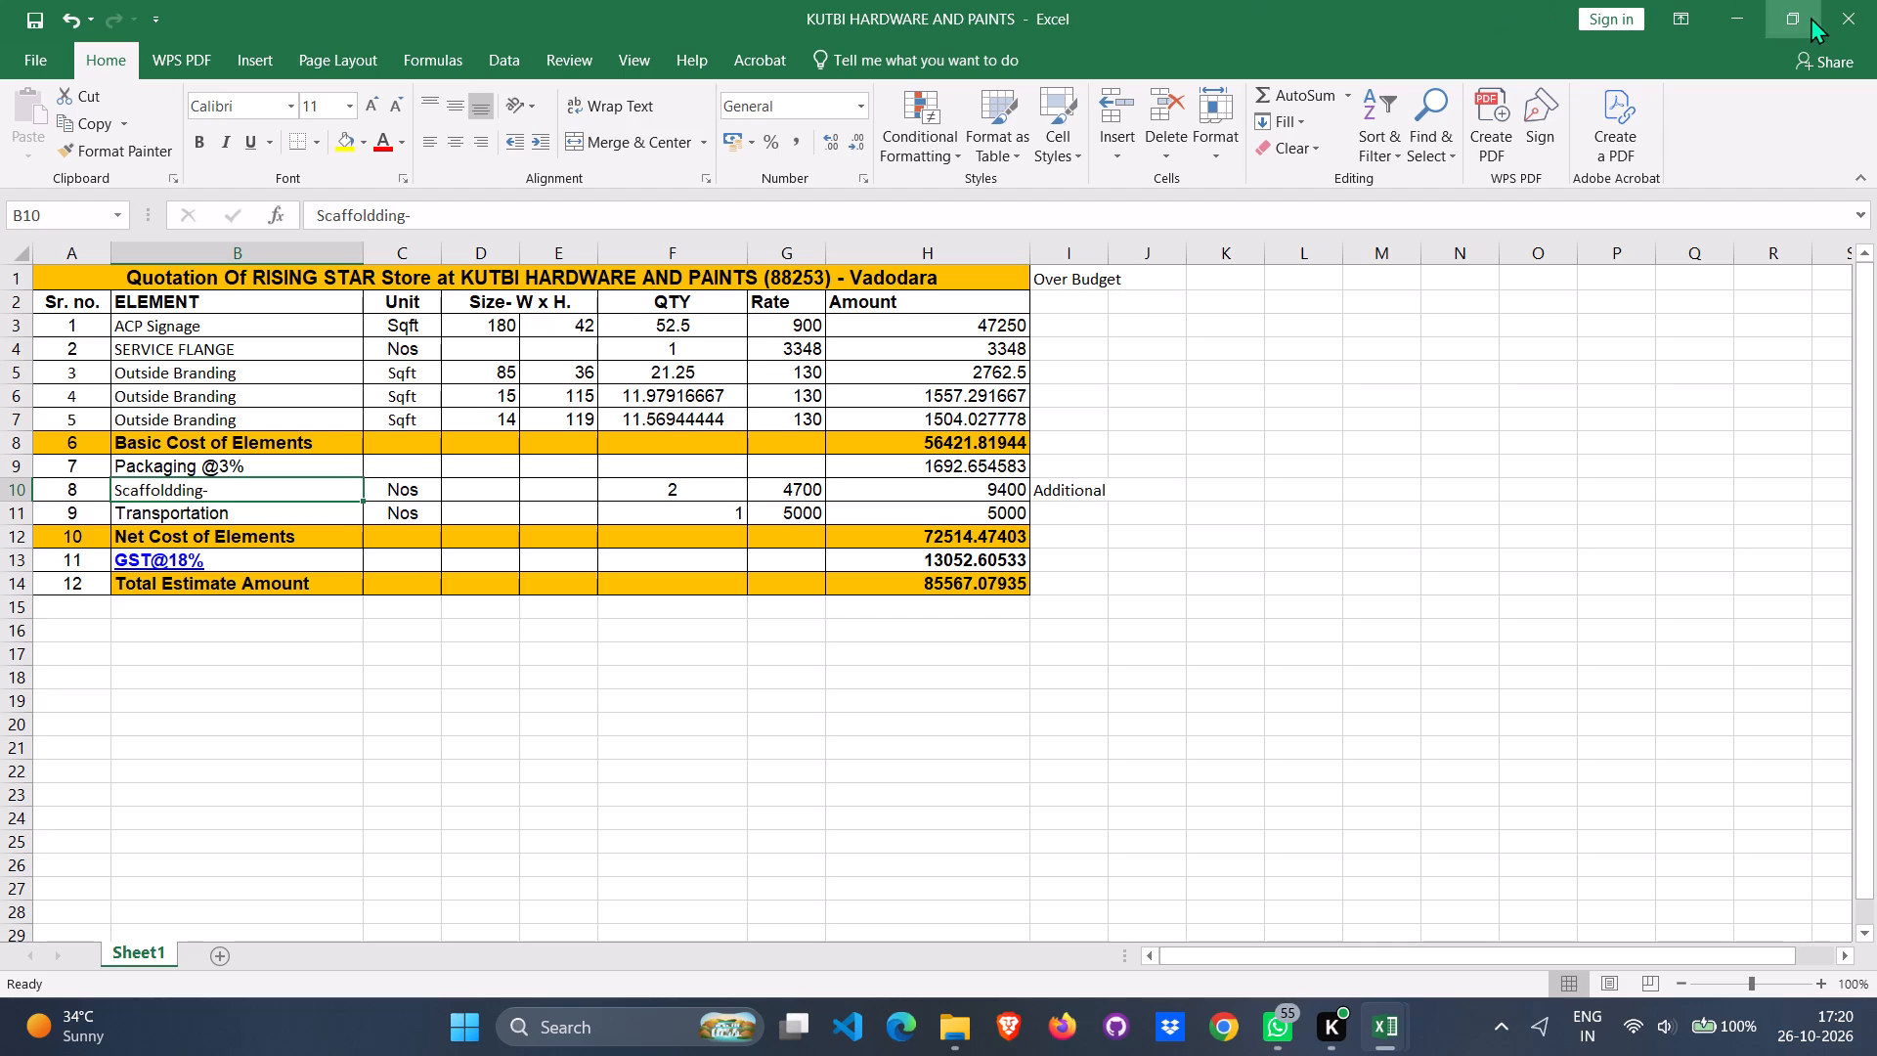
left_click(1848, 24)
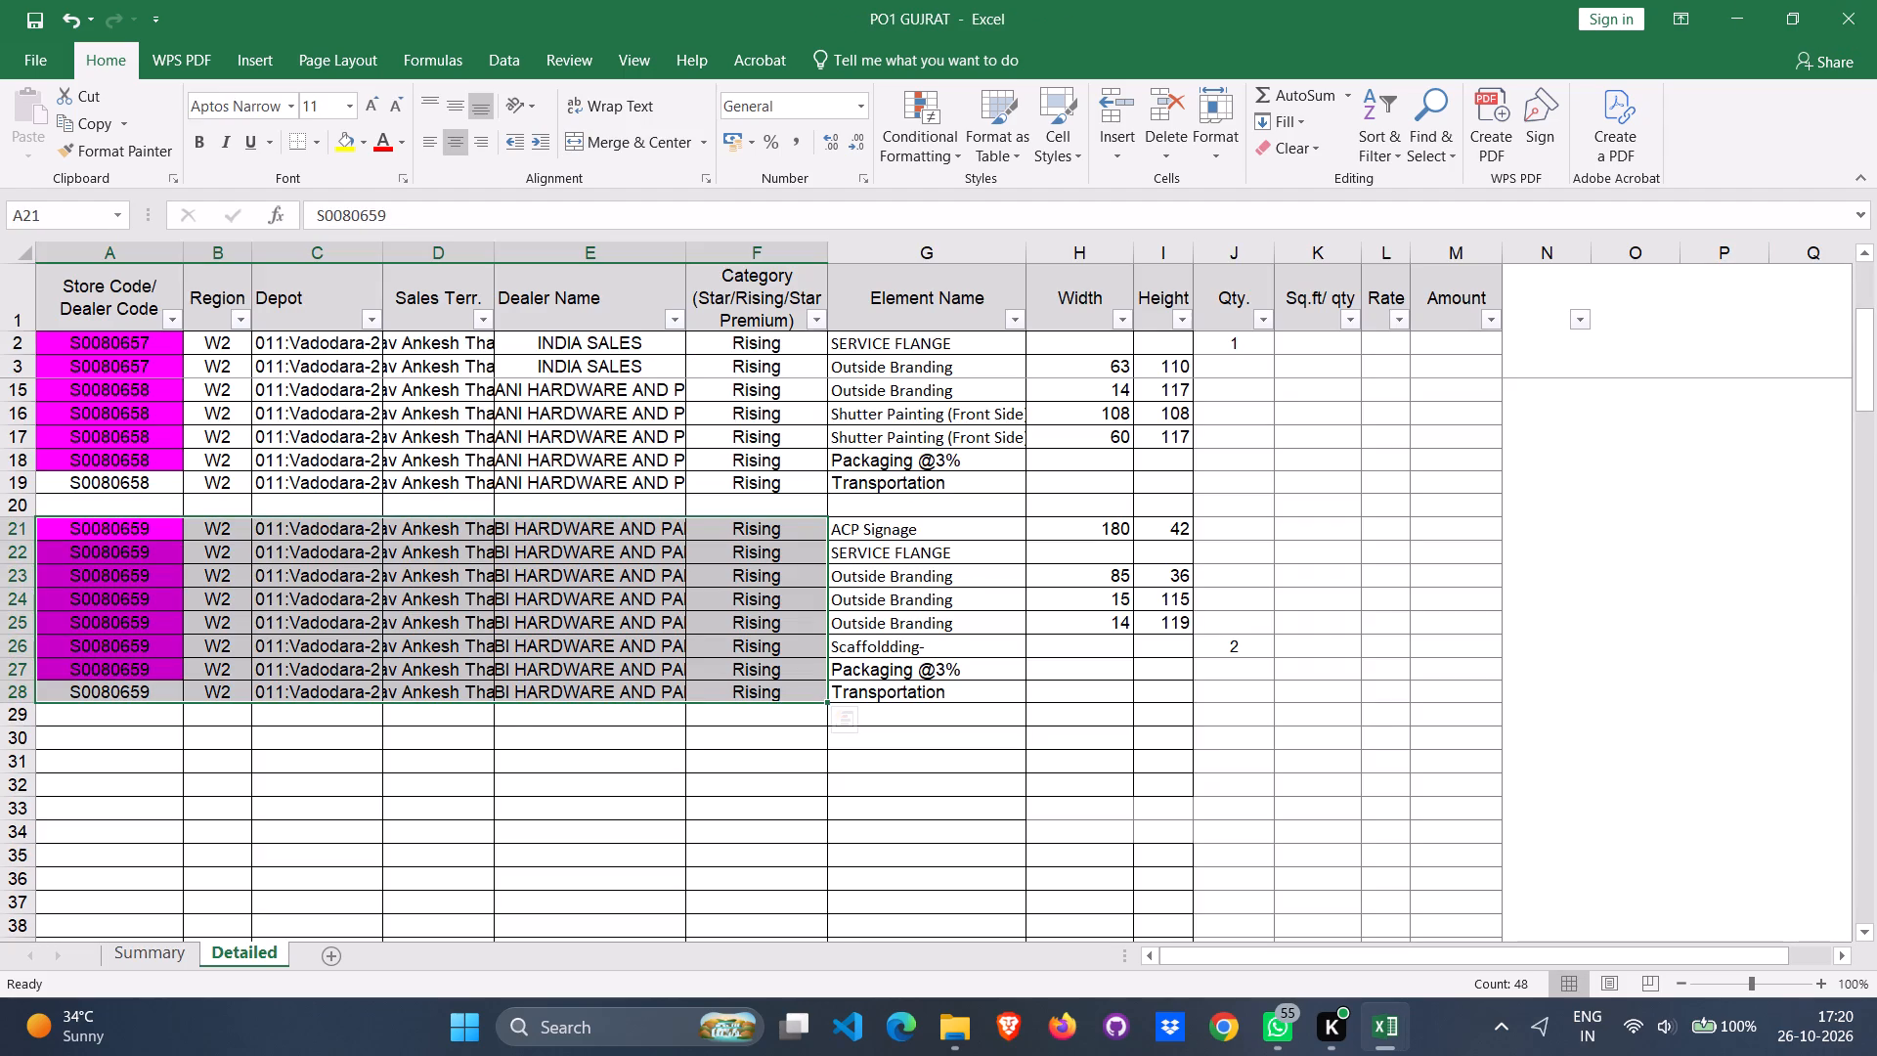
Copy the YOGESHWAR HARDWARE dealer details, A11:F11, from the Summary sheet into A30:F30 of the Detailed sheet.
left_click(92, 743)
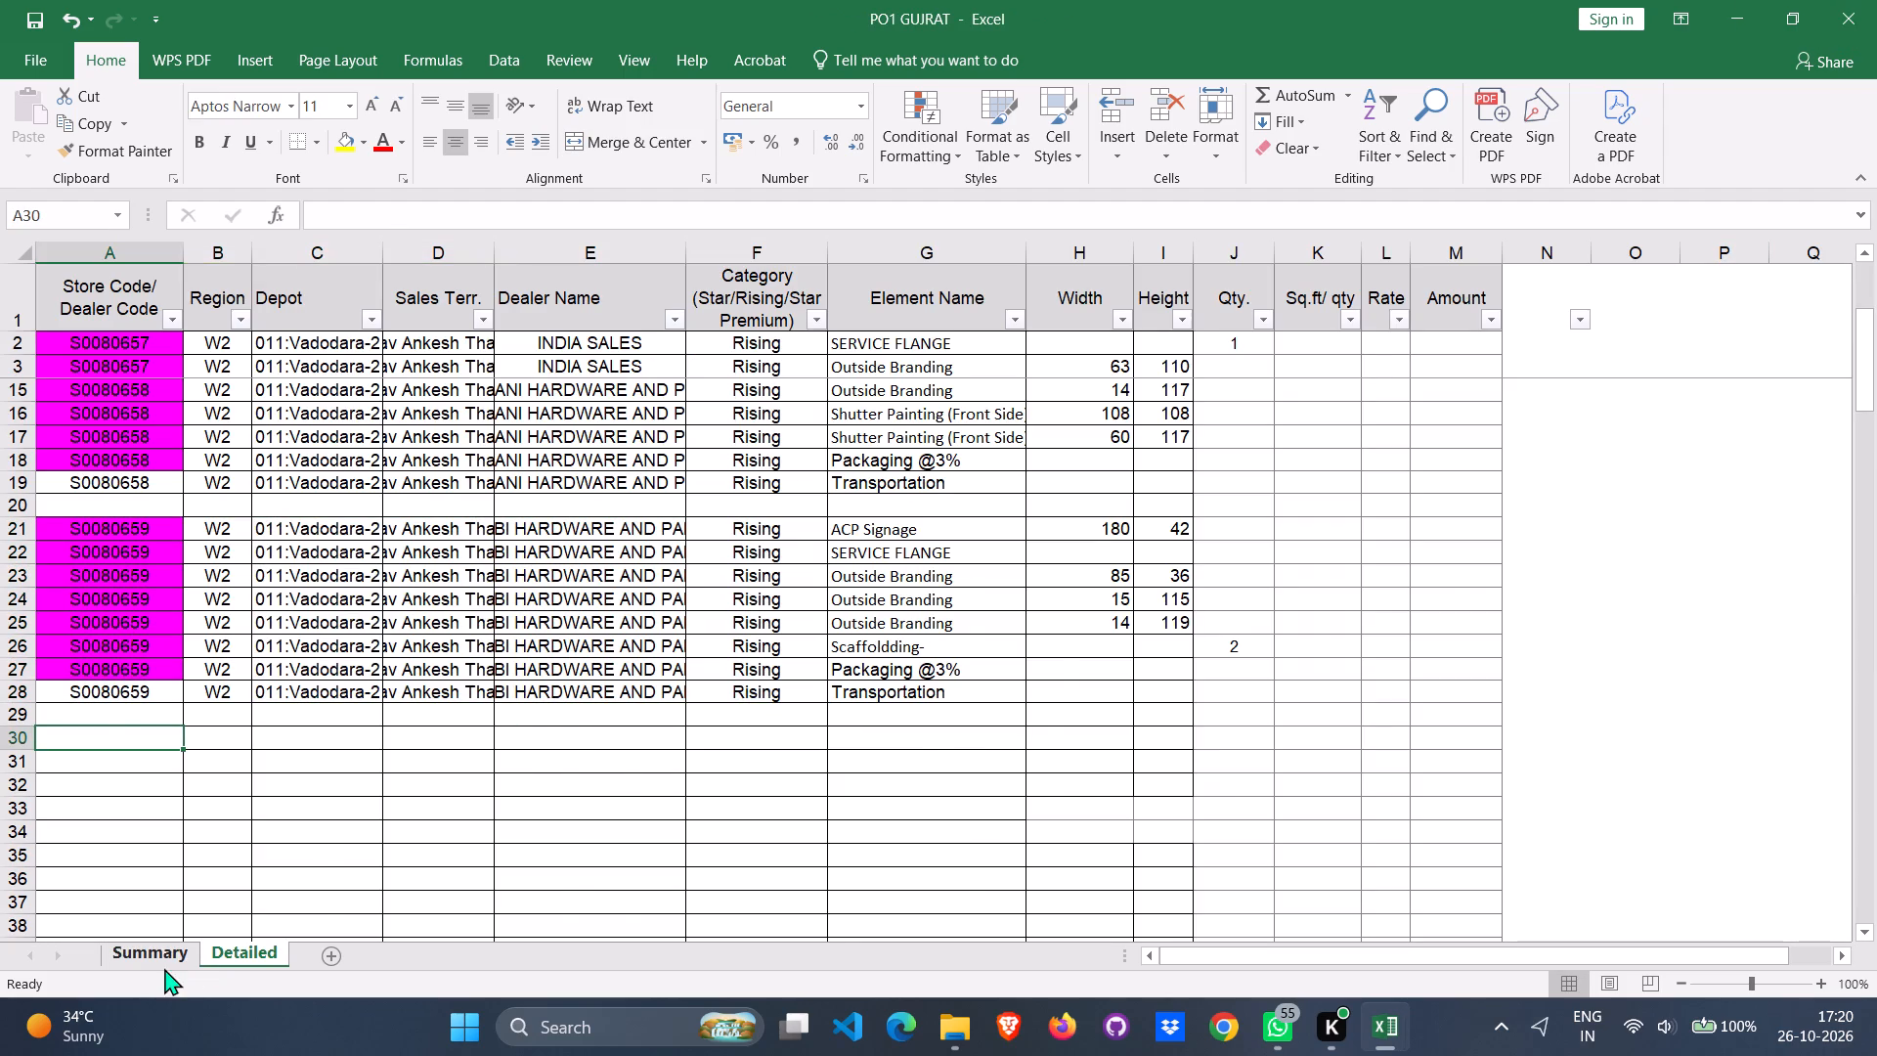
left_click(153, 954)
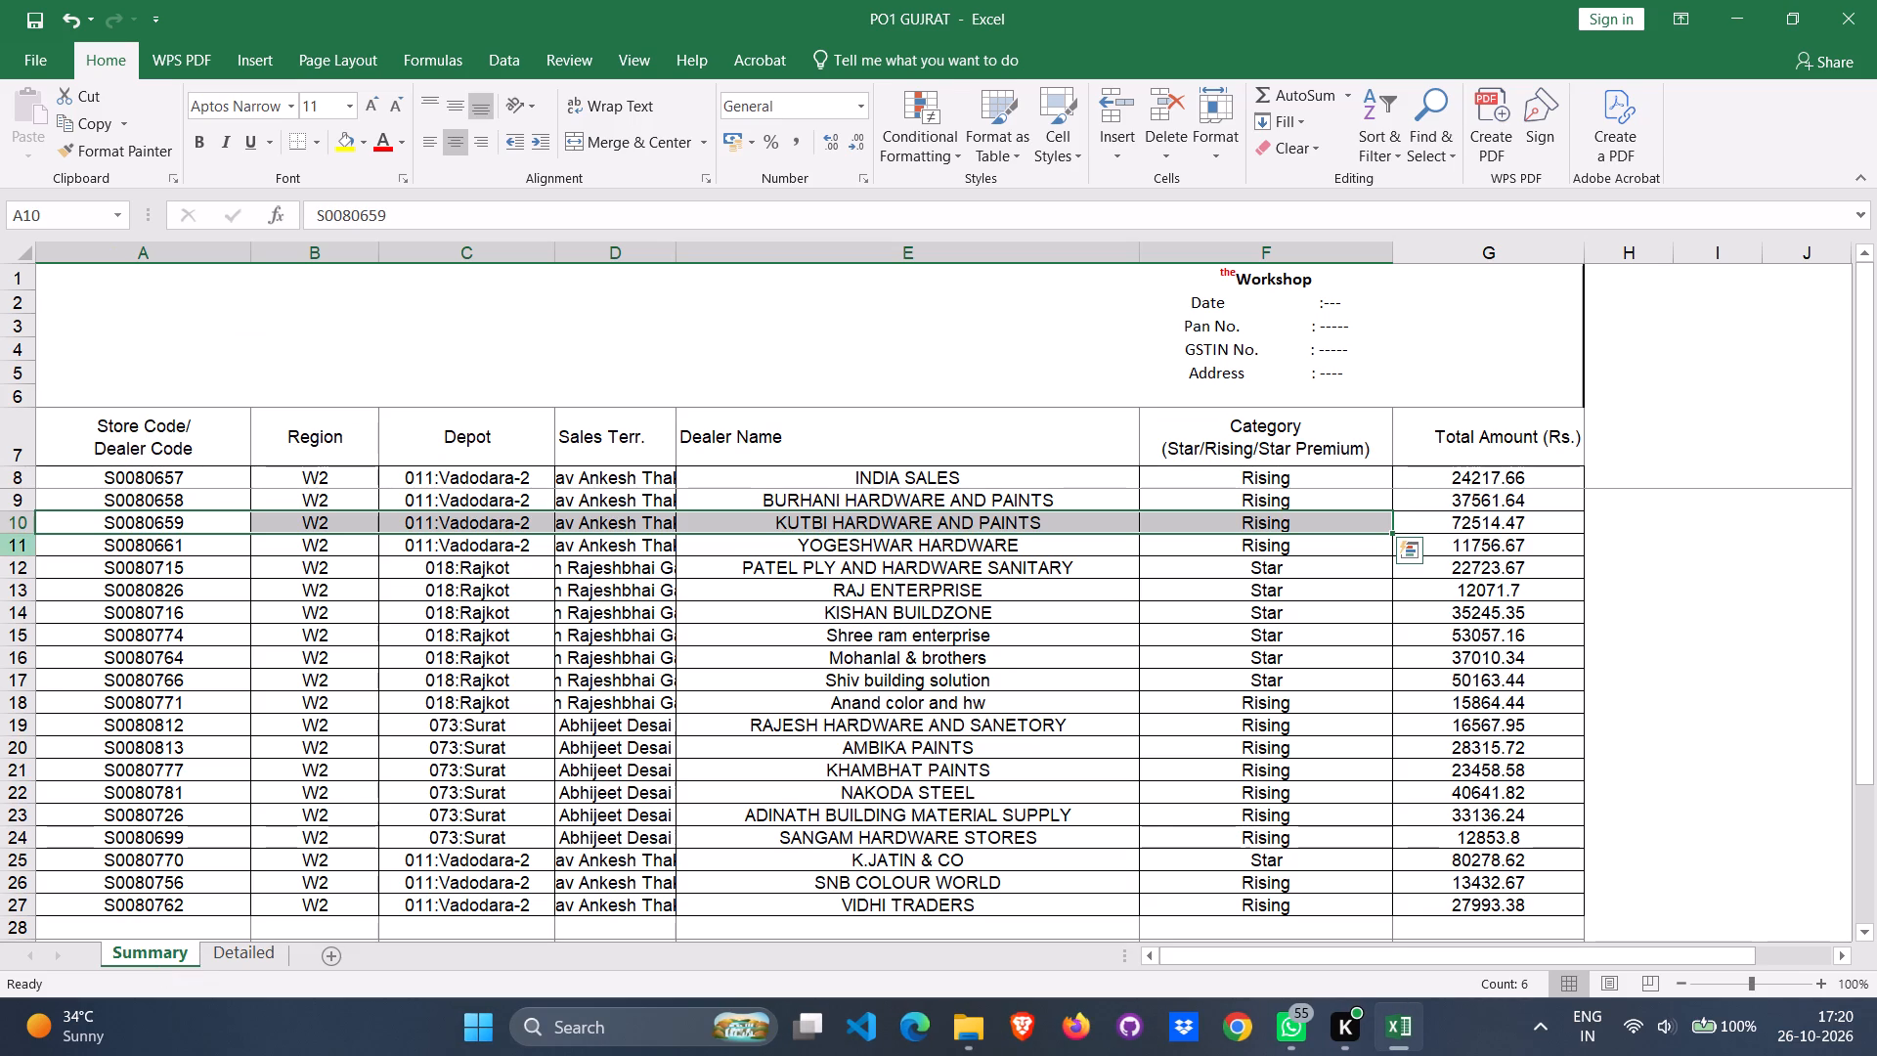
left_click(25, 545)
left_click(102, 549)
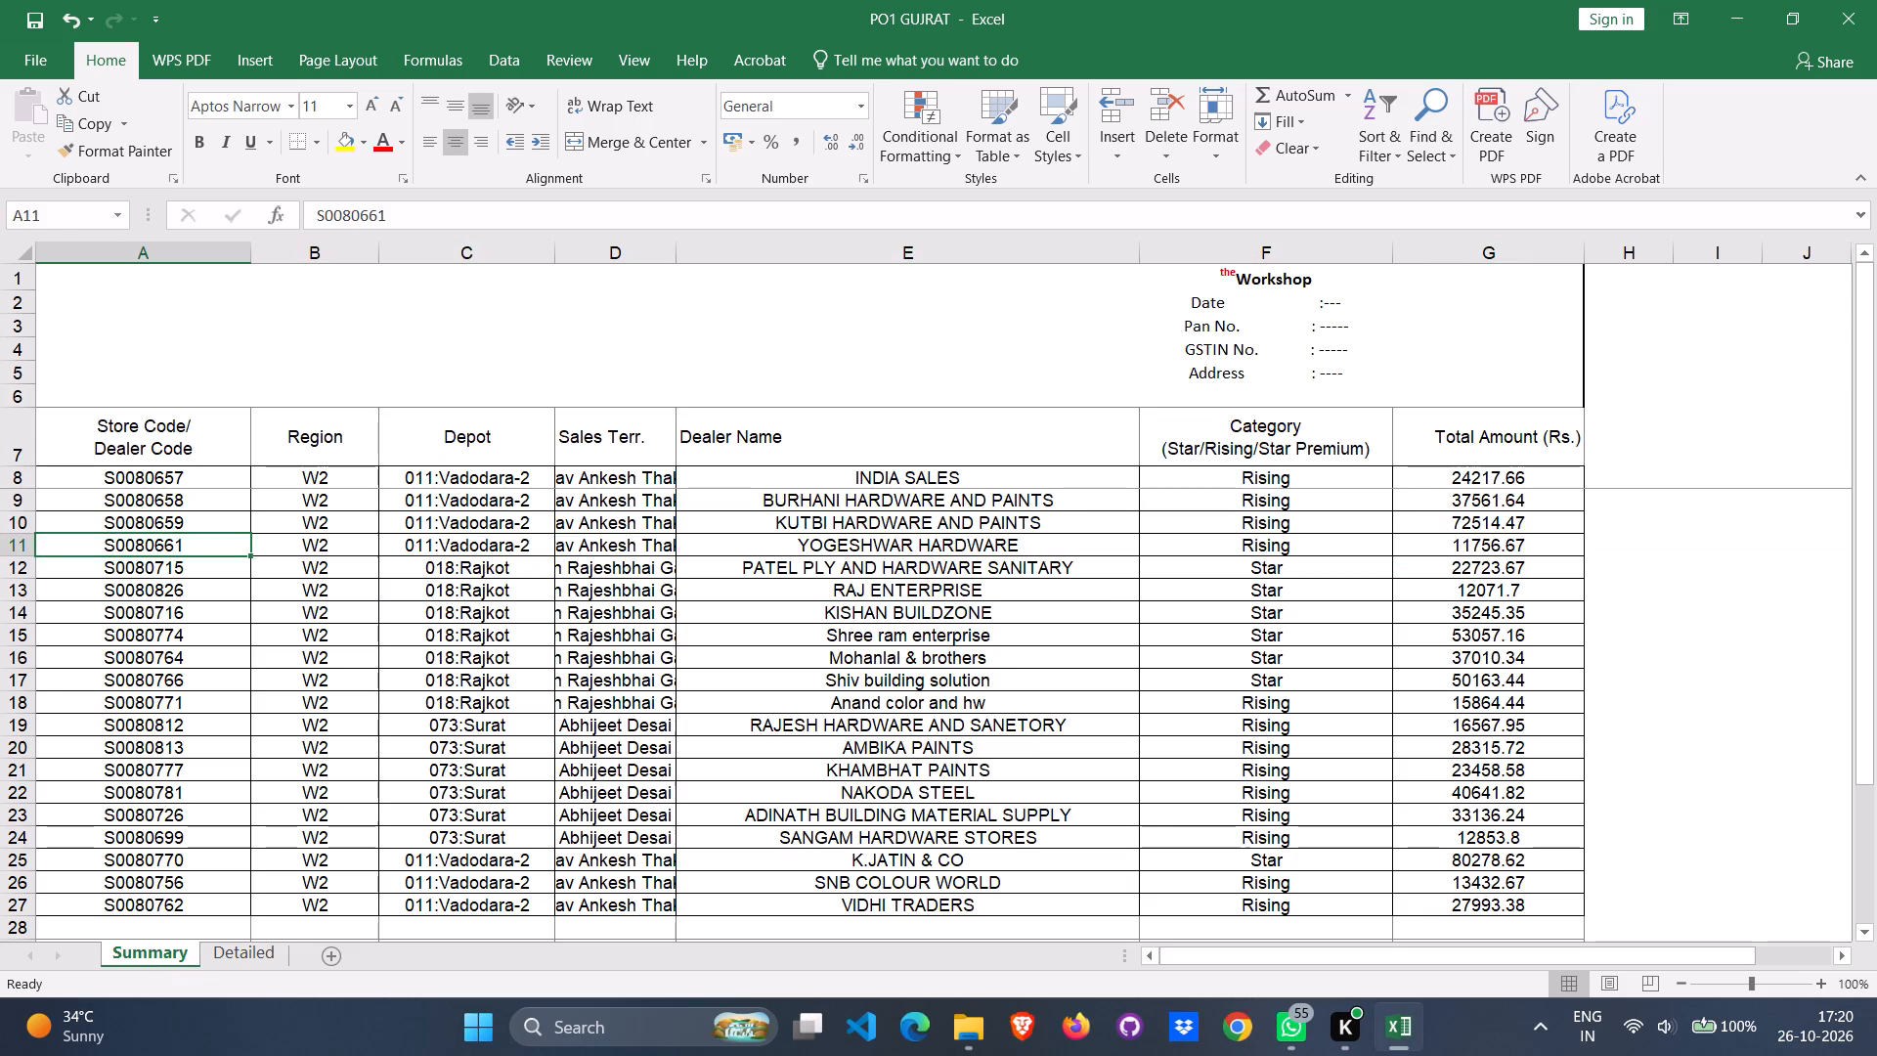
key("shift+Right")
key("shift+Right")
key("shift+Right")
key("shift+Right")
key("shift+Right")
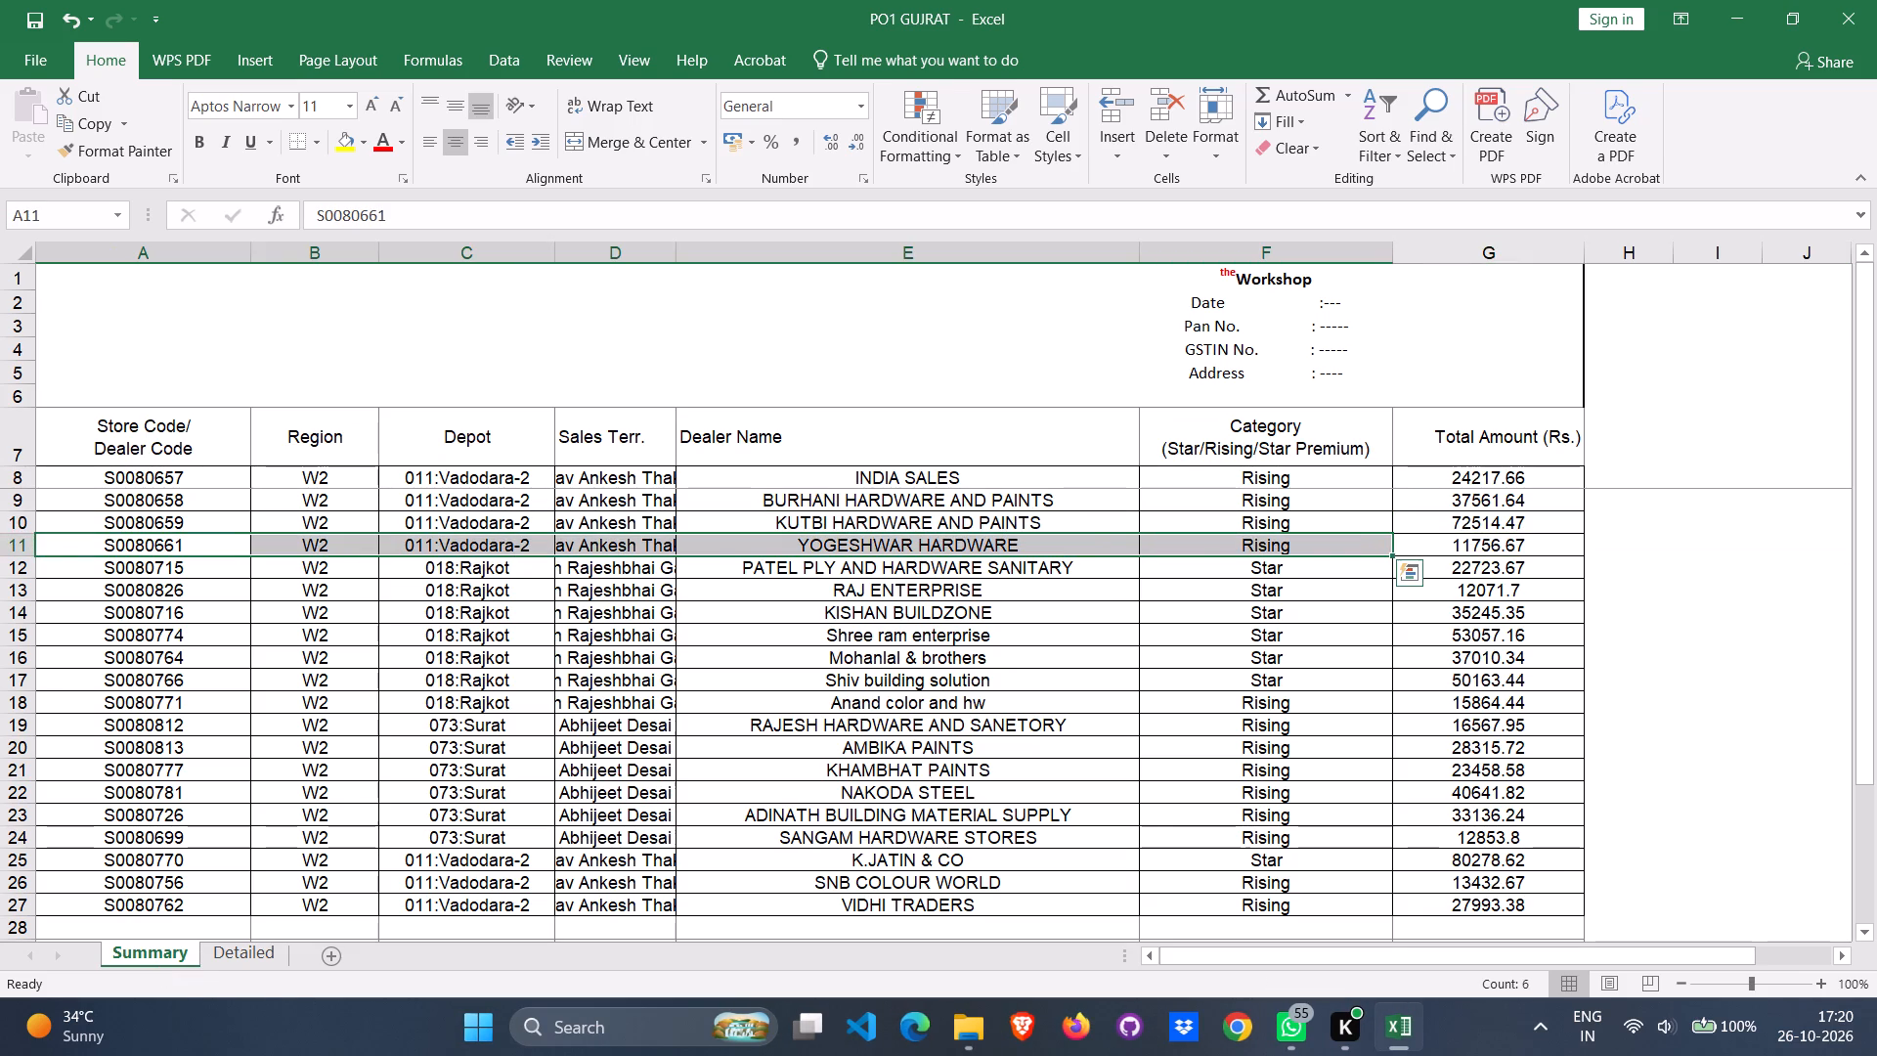
key("ctrl+c")
key("alt+Tab")
key("alt+Tab")
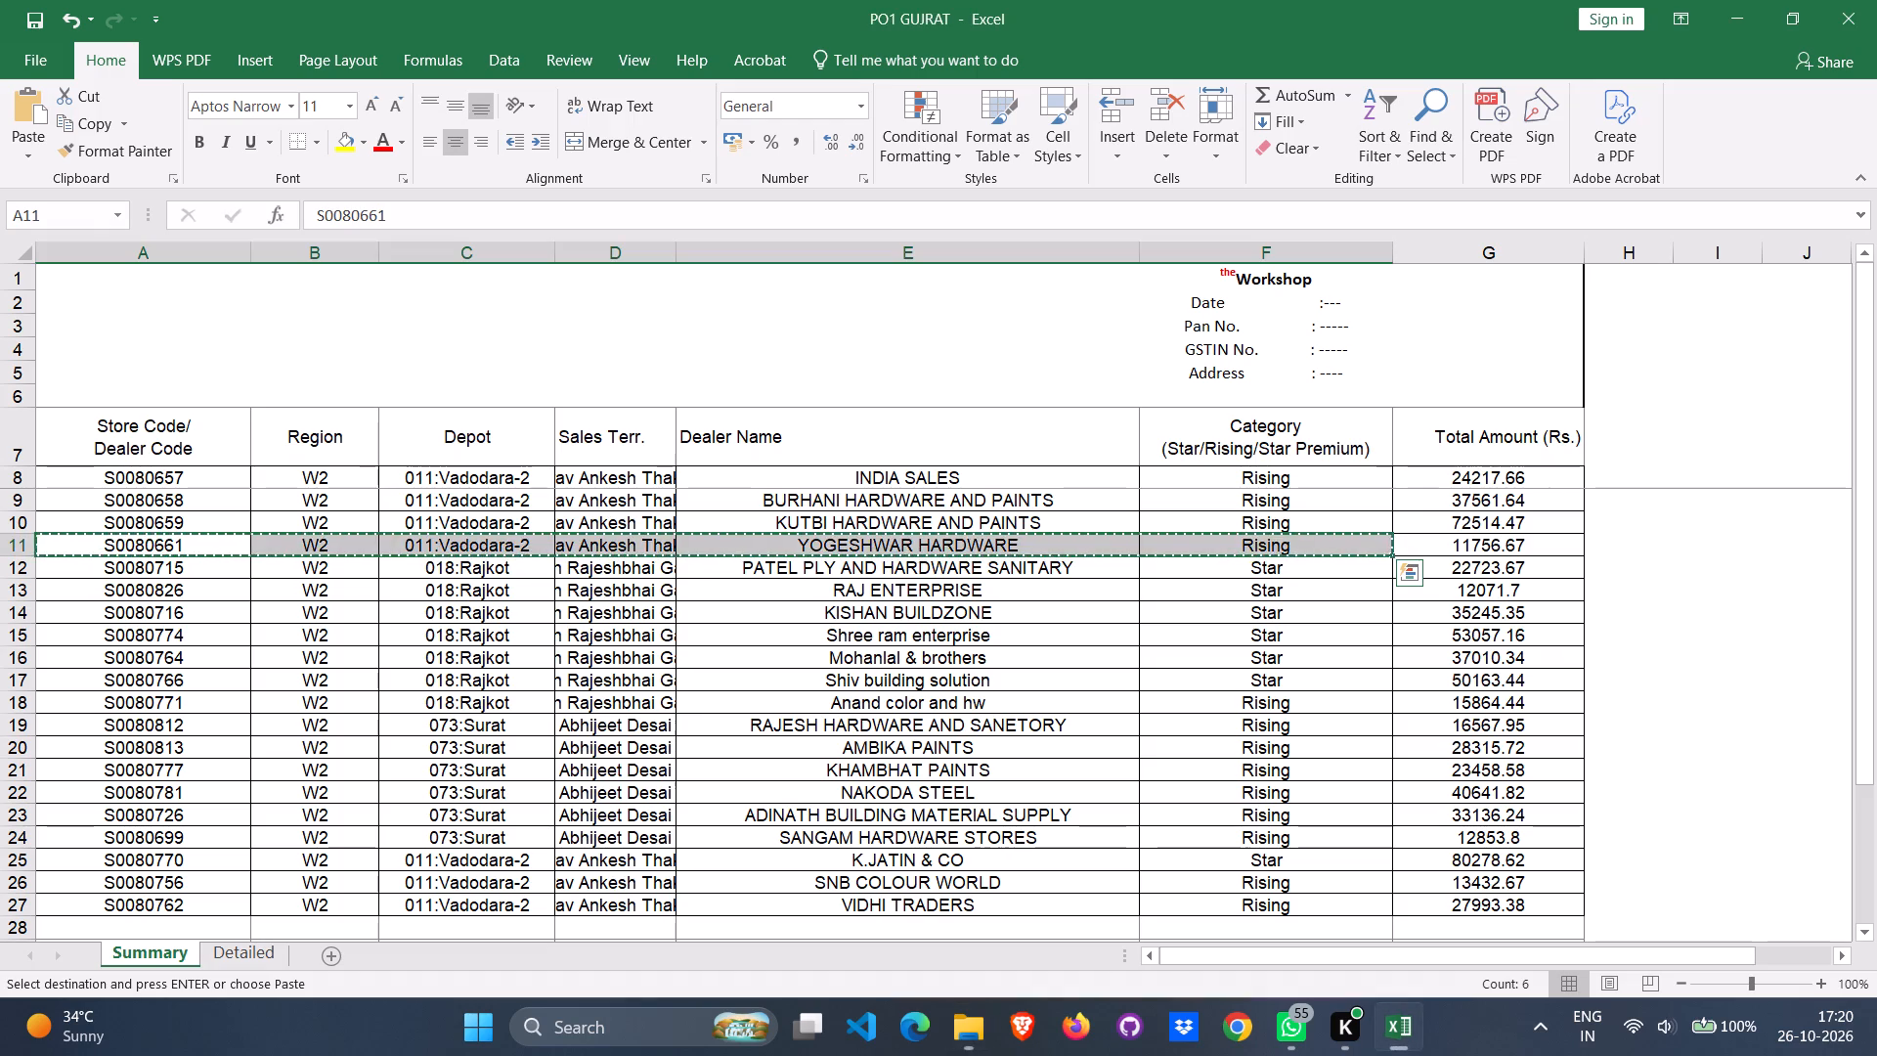
left_click(238, 972)
left_click(240, 958)
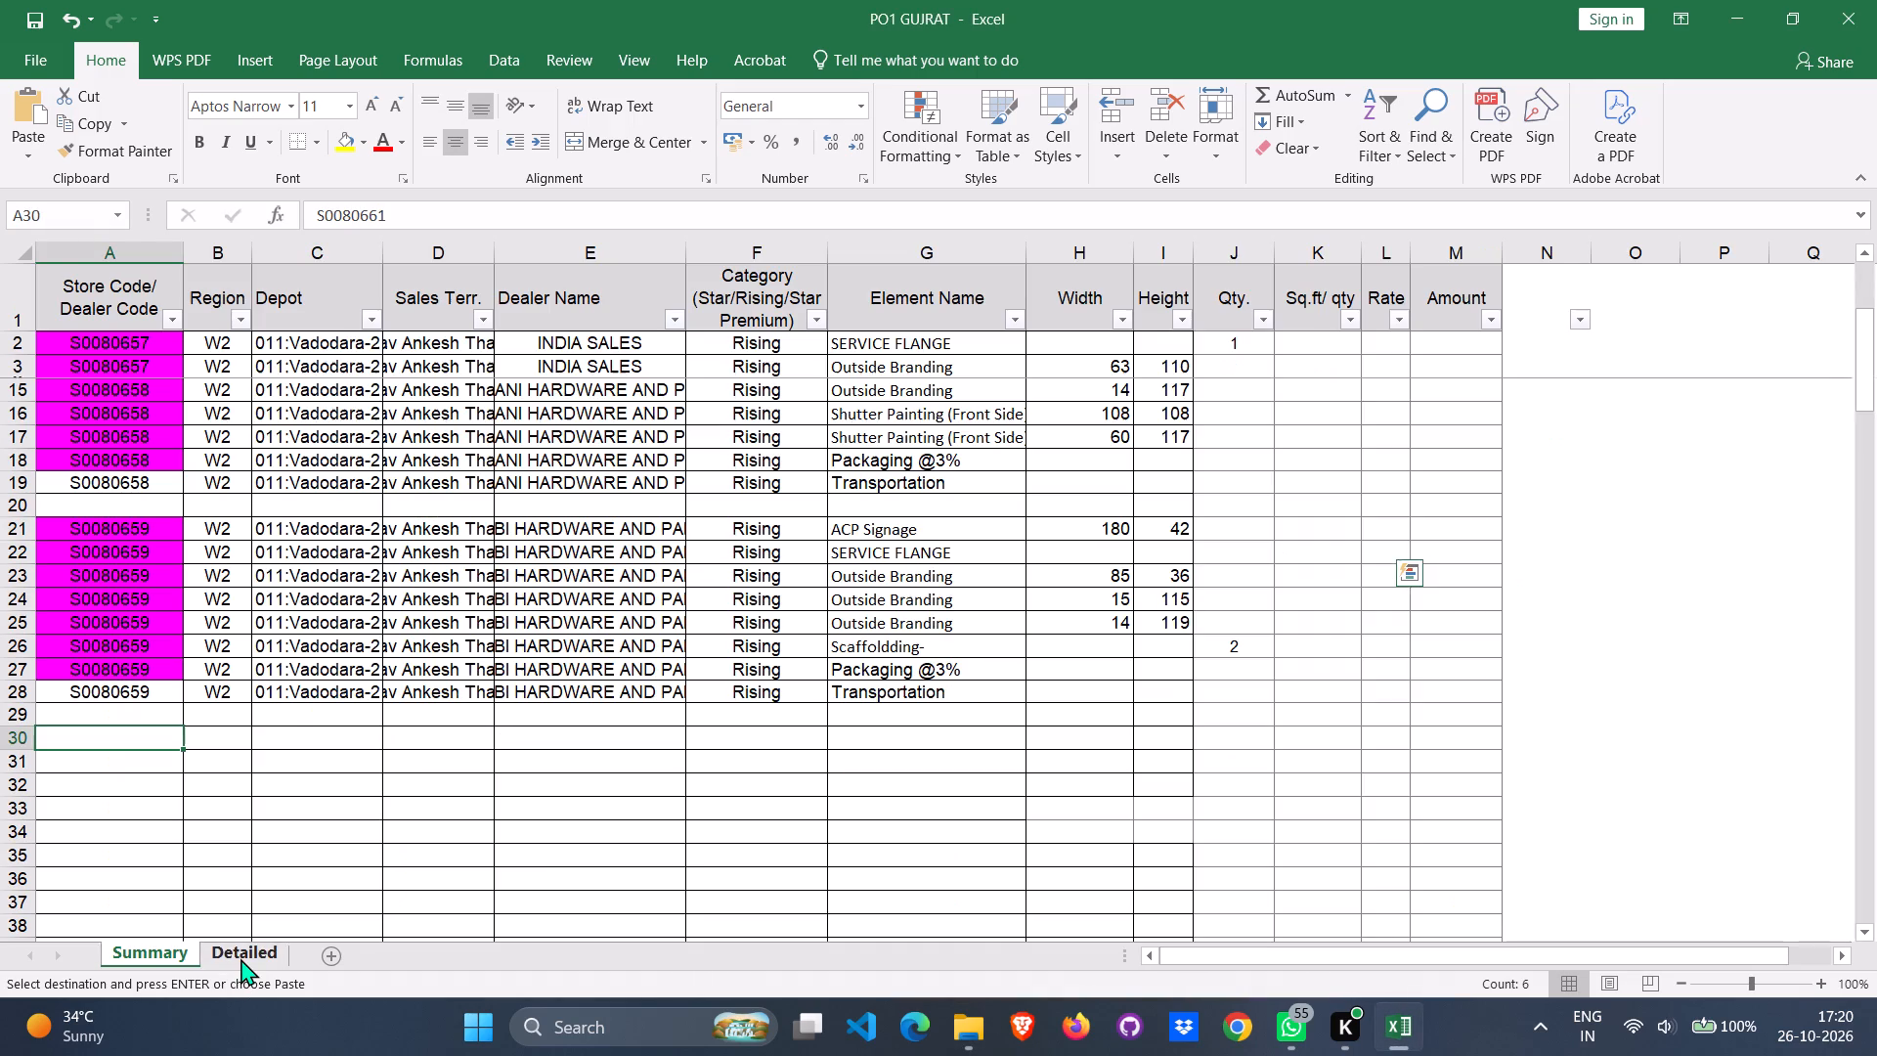
key("ctrl+v")
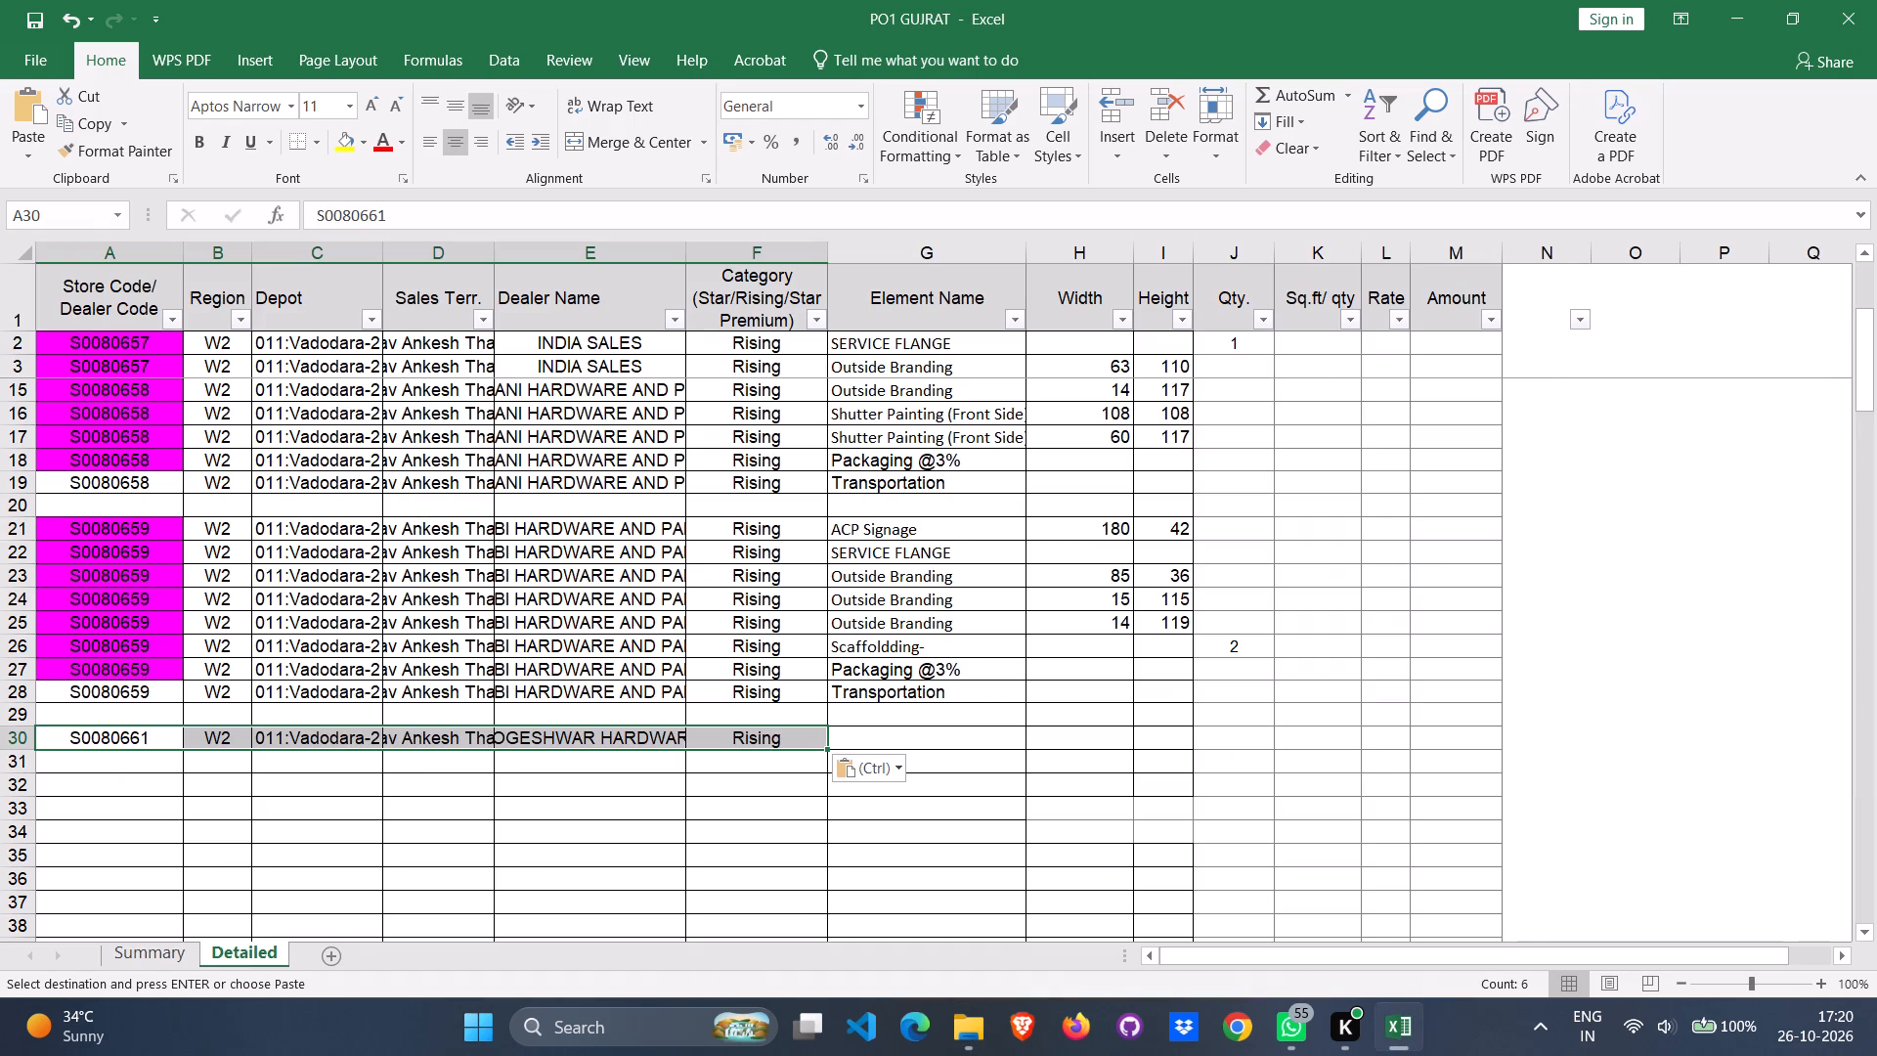
Search the SEPARATAION ESTIMATE folder for YOGE and open the YOGESHWAR HARDWARE quotation, with G30 of the Detailed sheet selected.
left_click(899, 749)
key("alt+Tab")
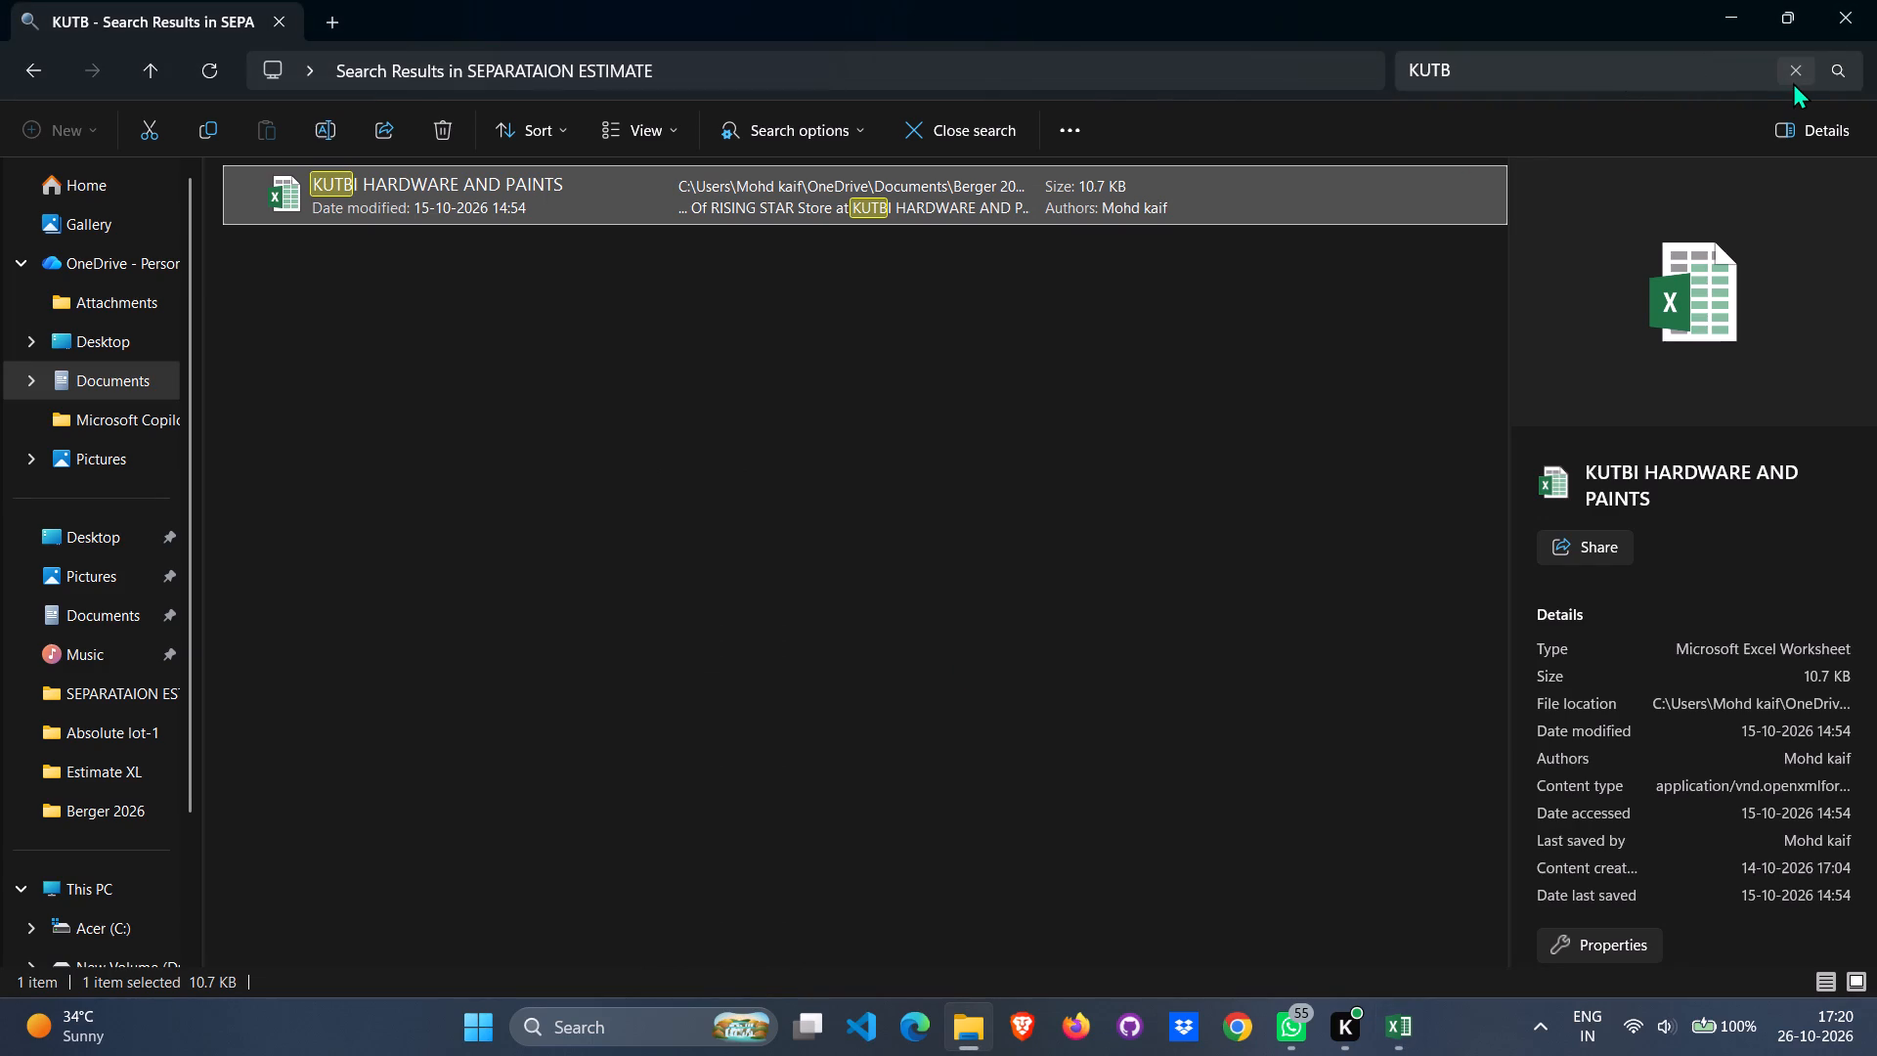
left_click(1798, 82)
type("YOGE")
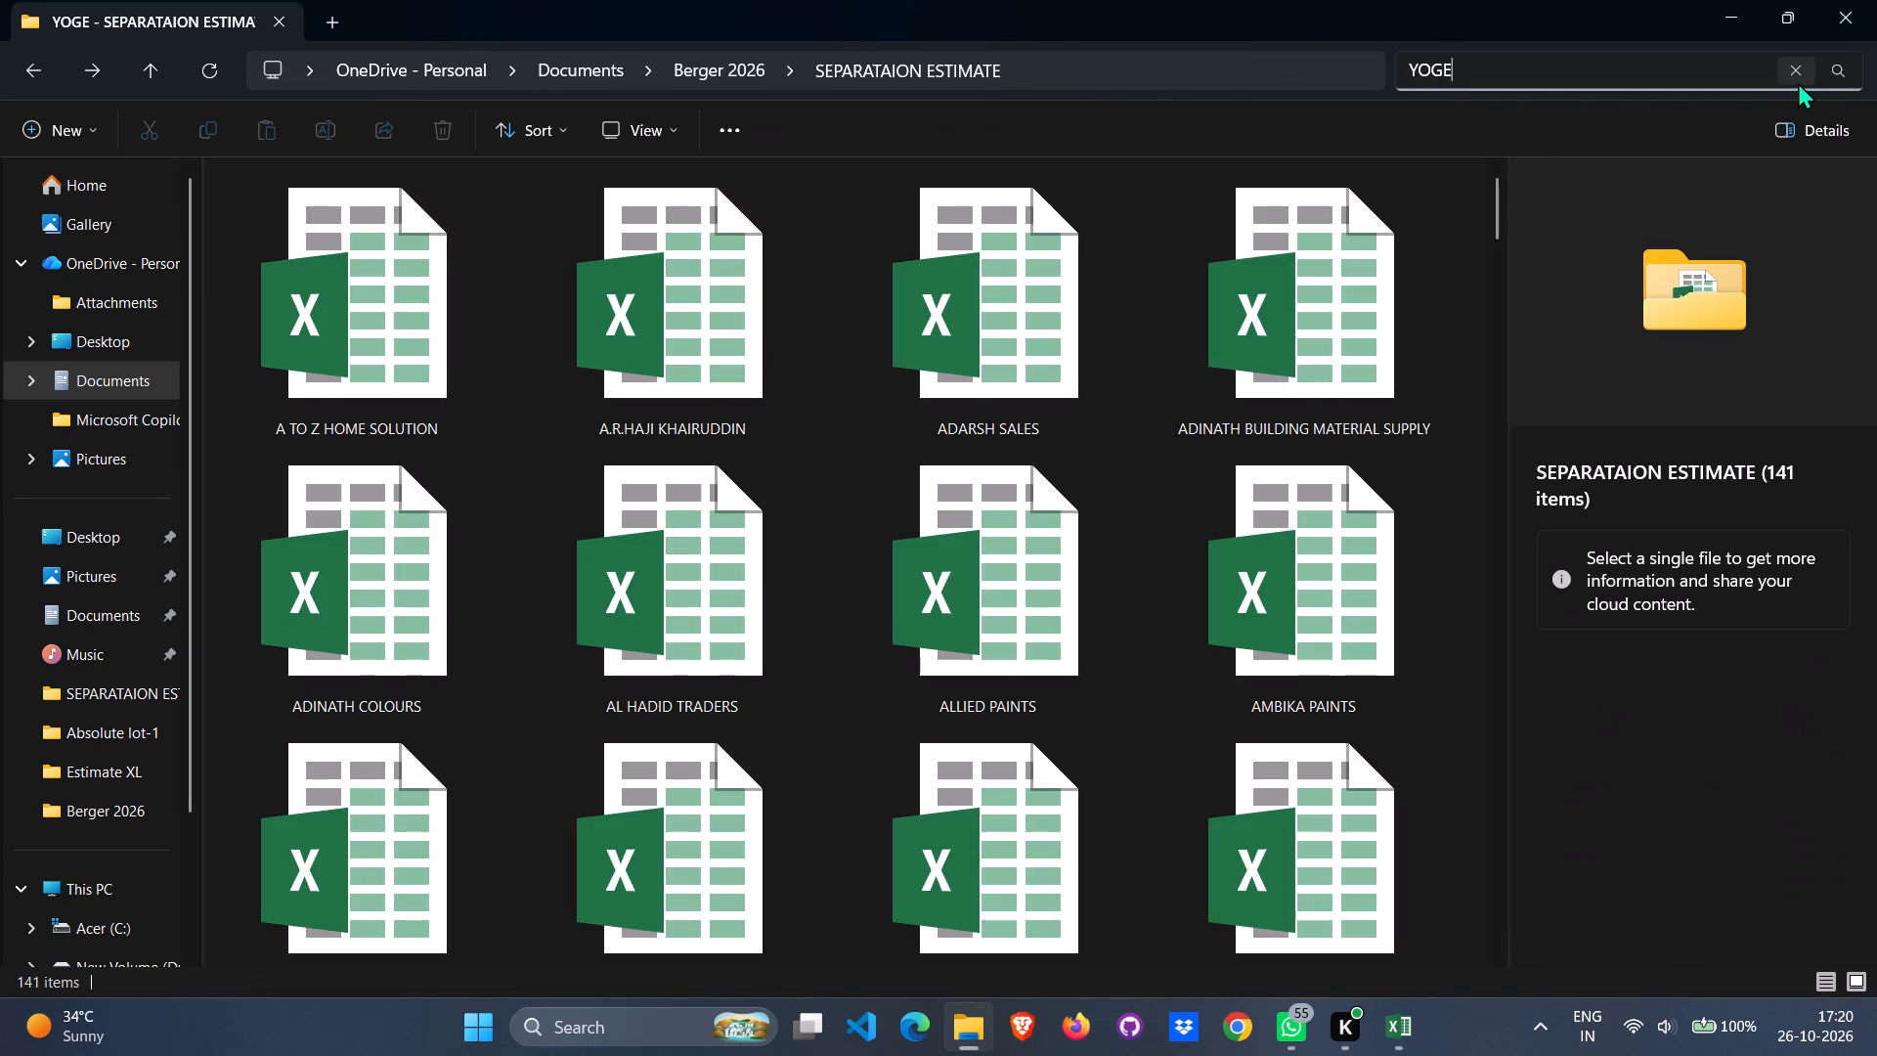
double_click(569, 219)
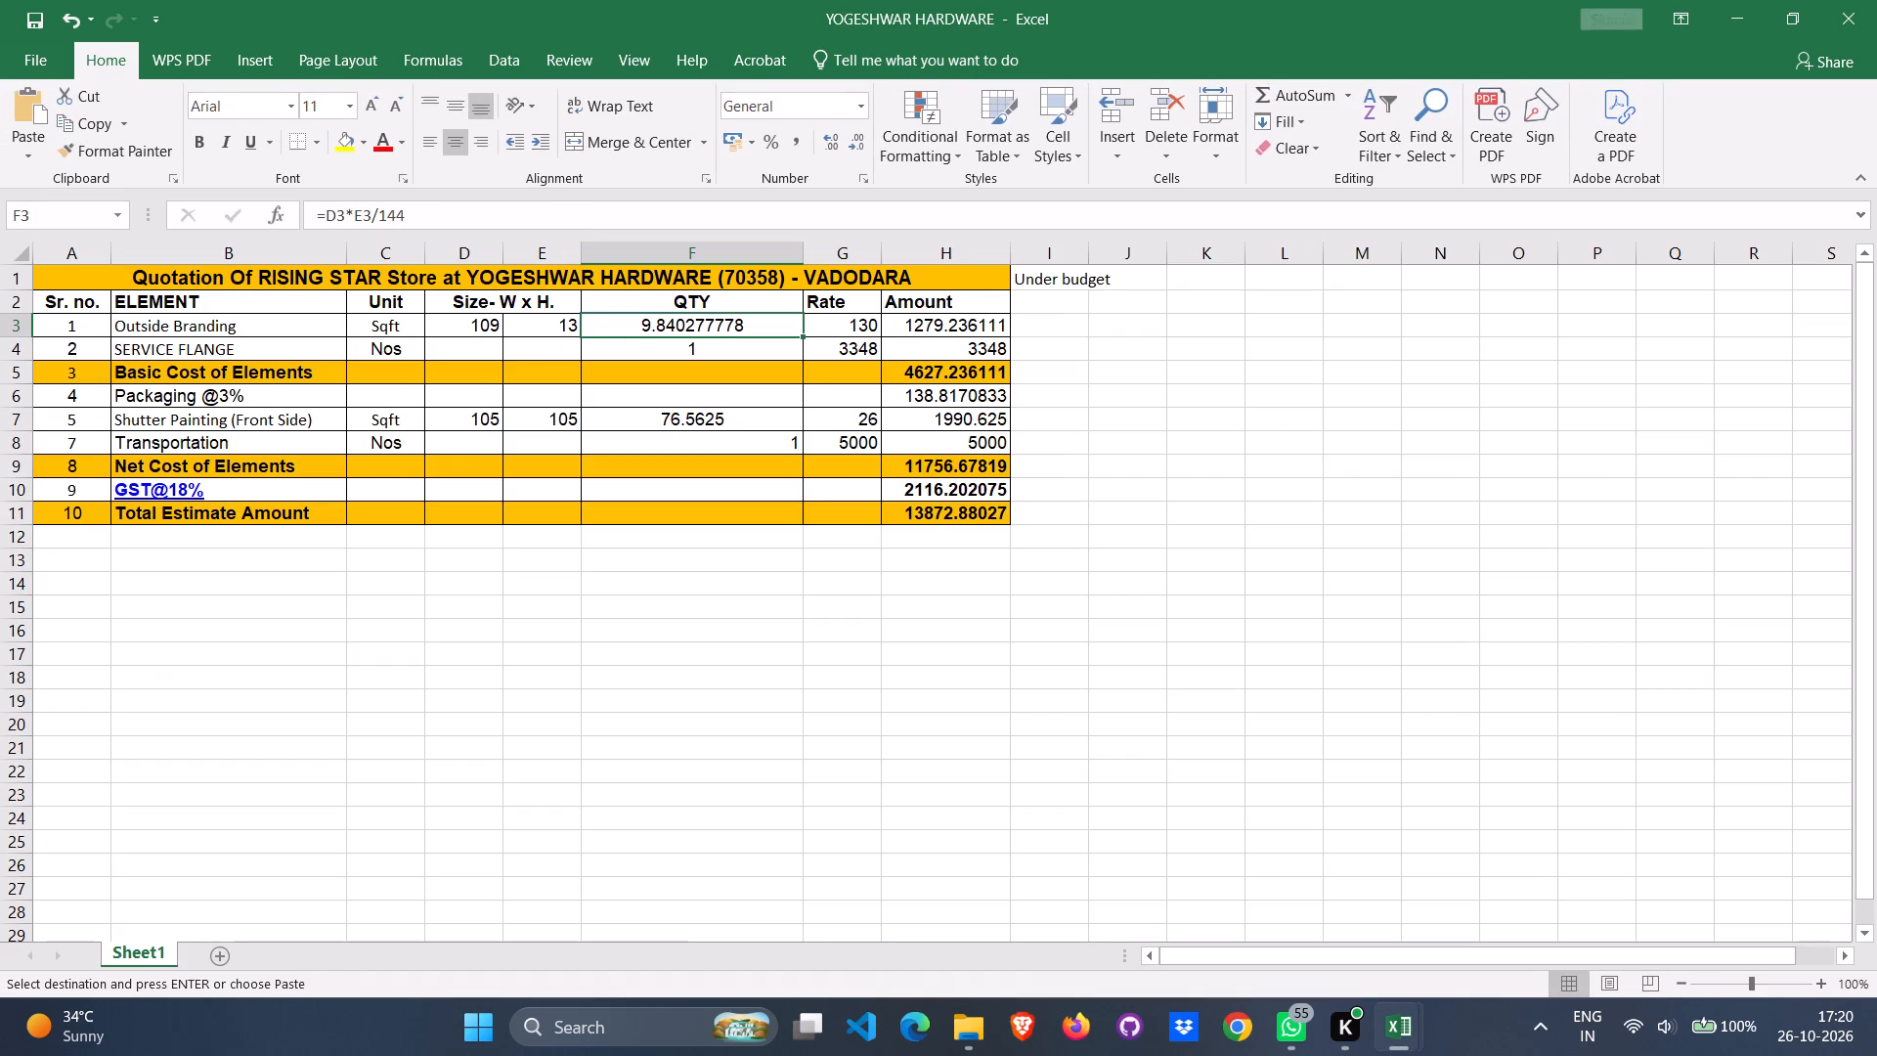
Copy the SERVICE FLANGE and Outside Branding element names from the YOGESHWAR quotation into G30 and G31 of the Detailed sheet.
left_click(253, 354)
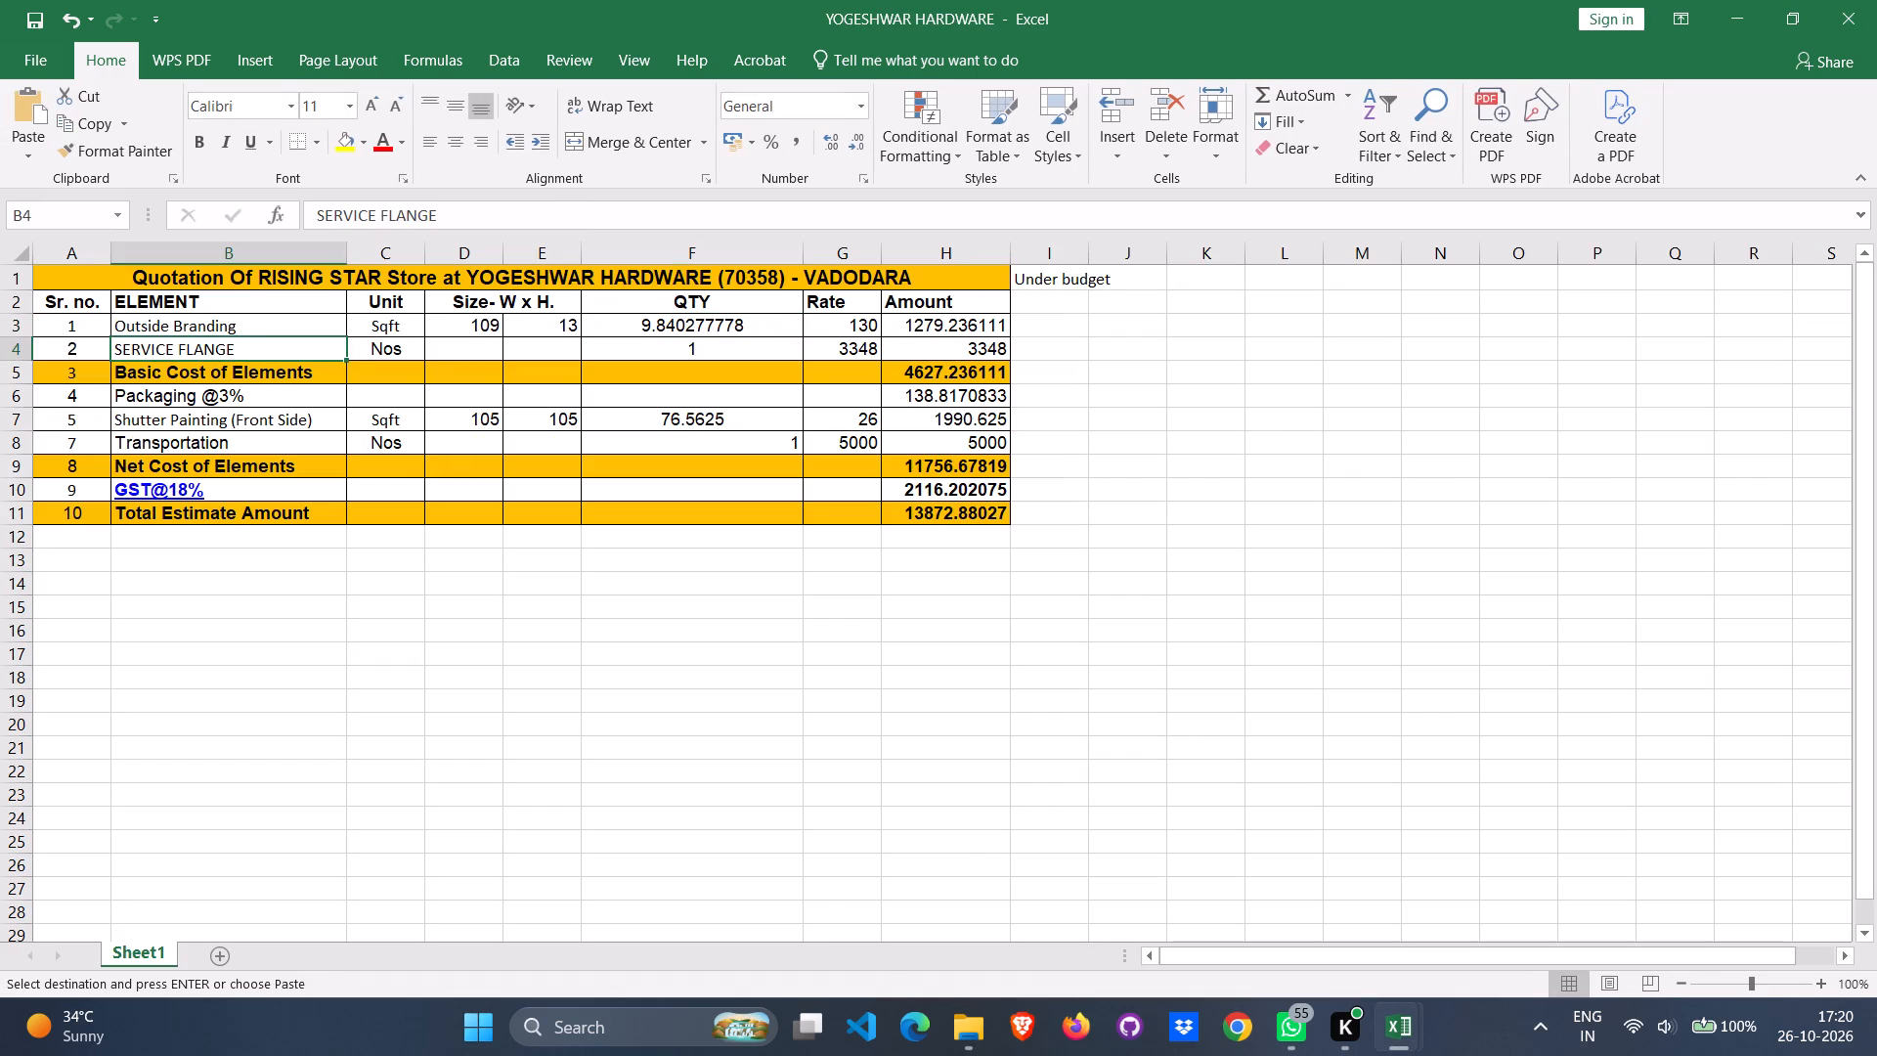
key("ctrl+c")
key("alt+Tab")
key("ctrl+v")
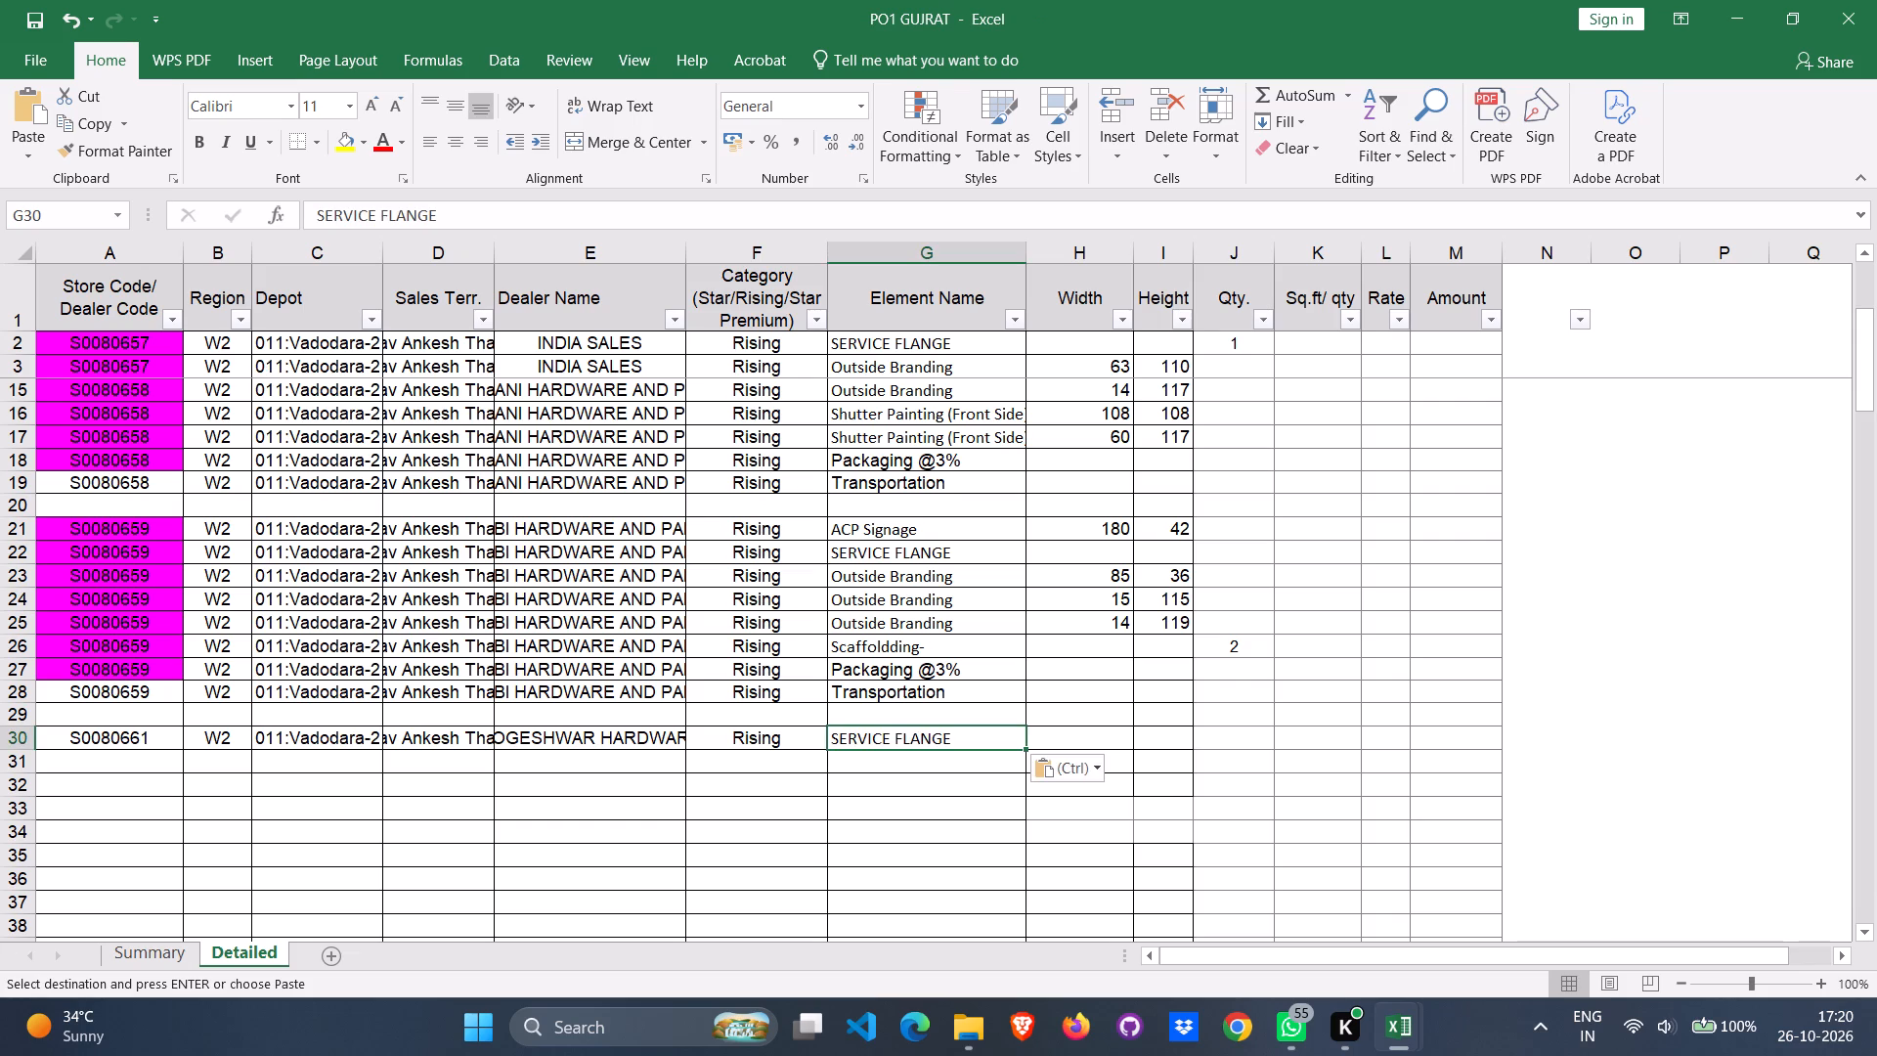
key("alt+Tab")
left_click(230, 327)
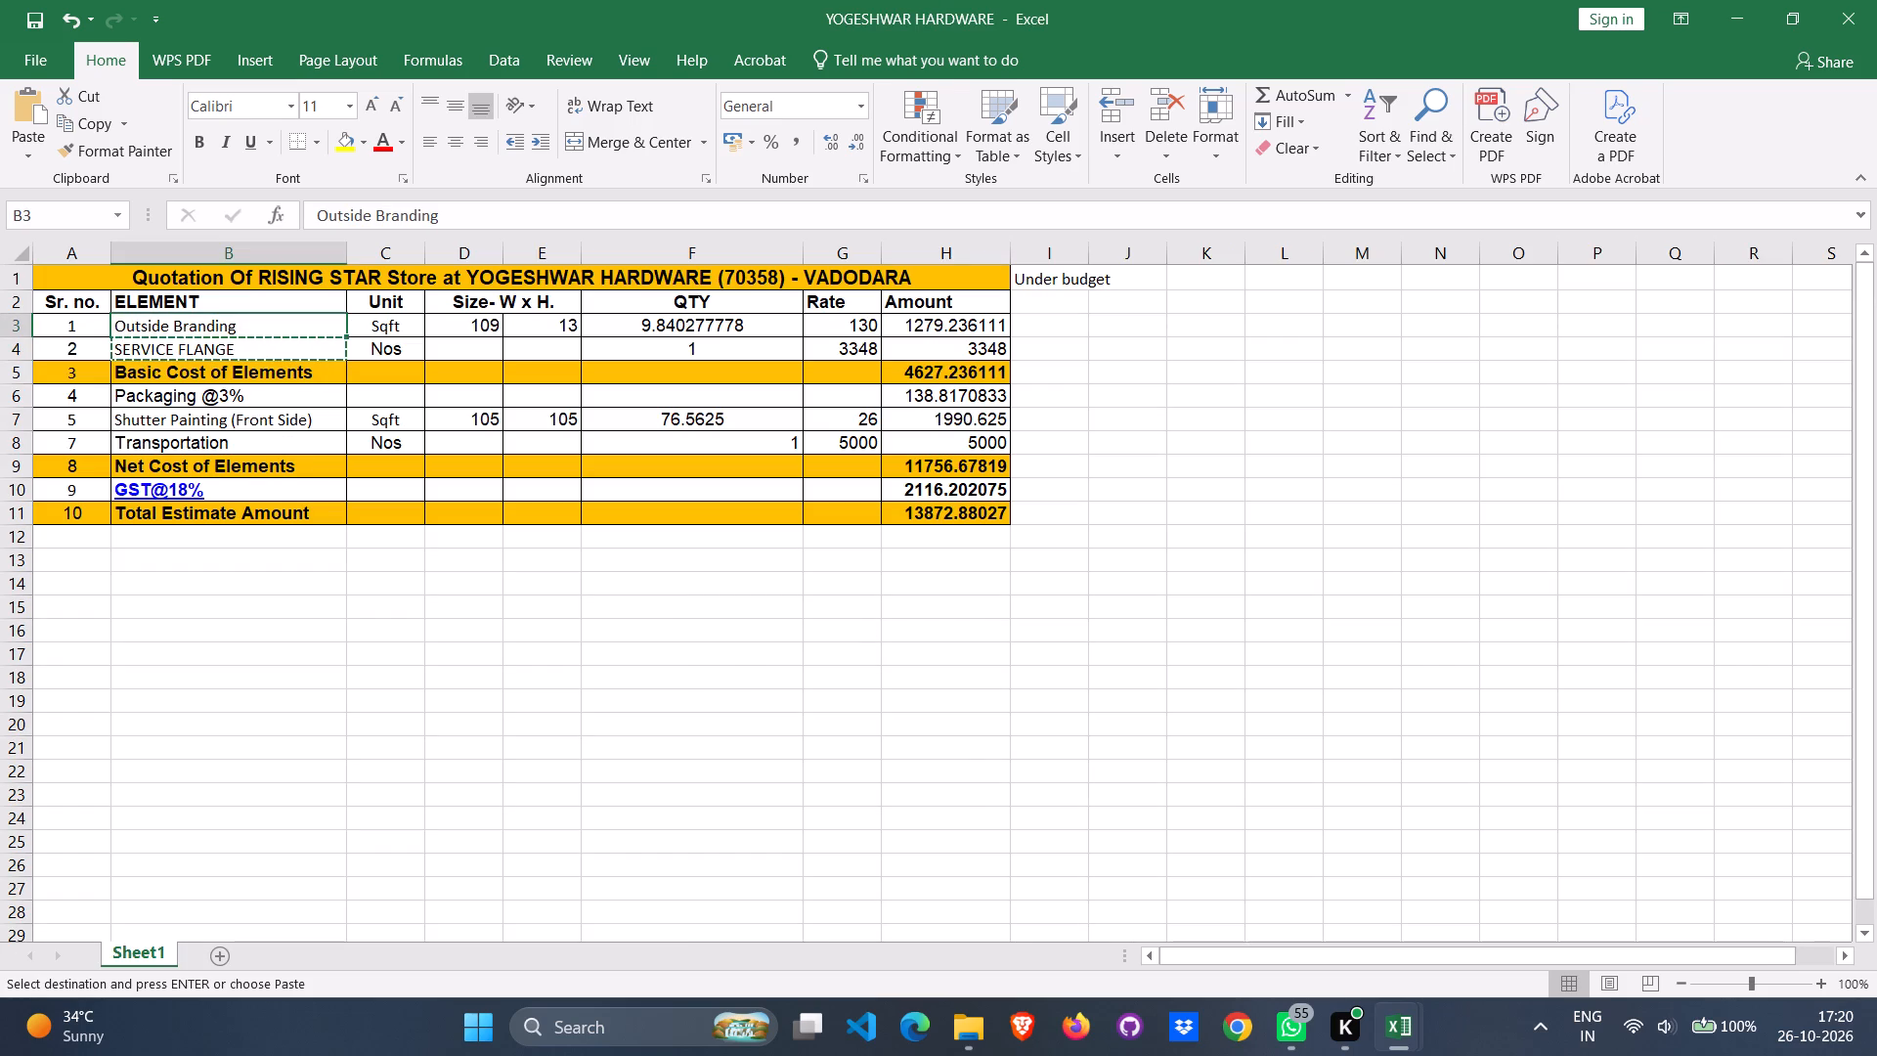
key("ctrl+c")
key("alt+Tab")
left_click(894, 765)
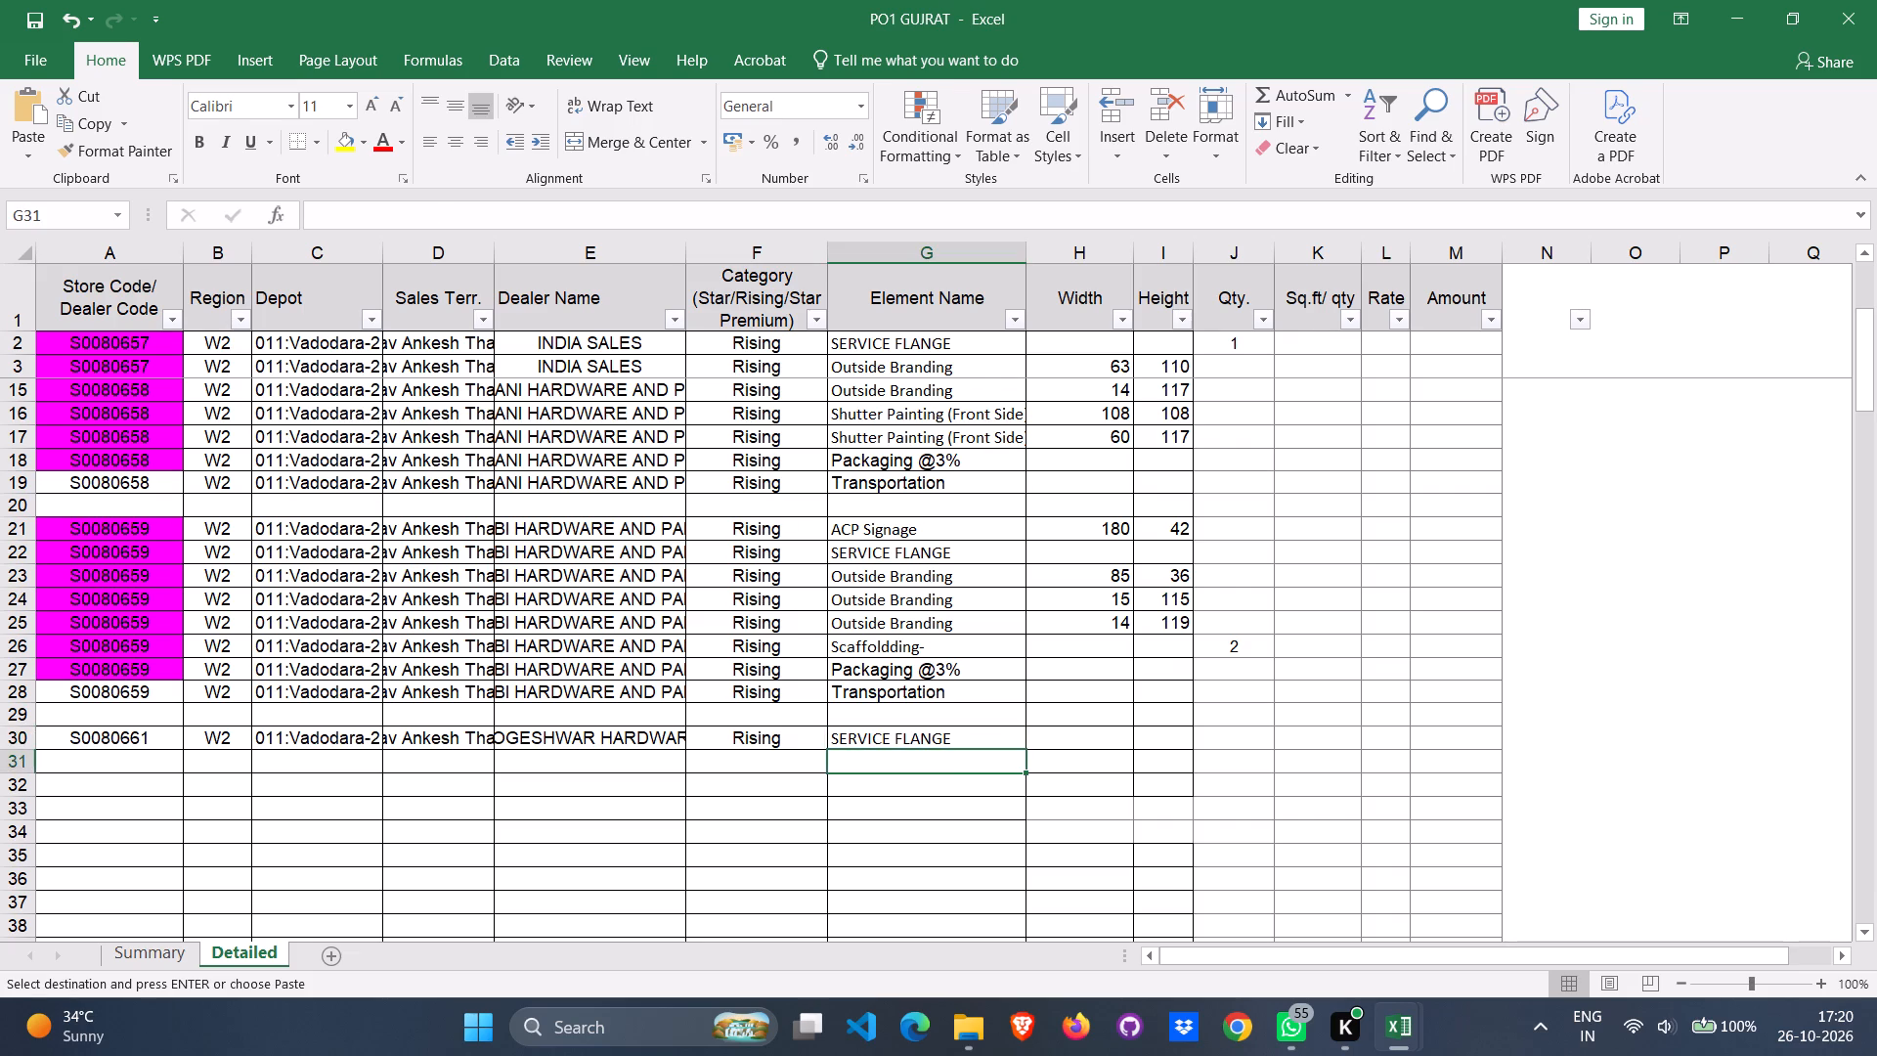
key("ctrl+v")
Copy the Shutter Painting (Front Side) element name from the YOGESHWAR quotation into G32 of the Detailed sheet.
key("alt+Tab")
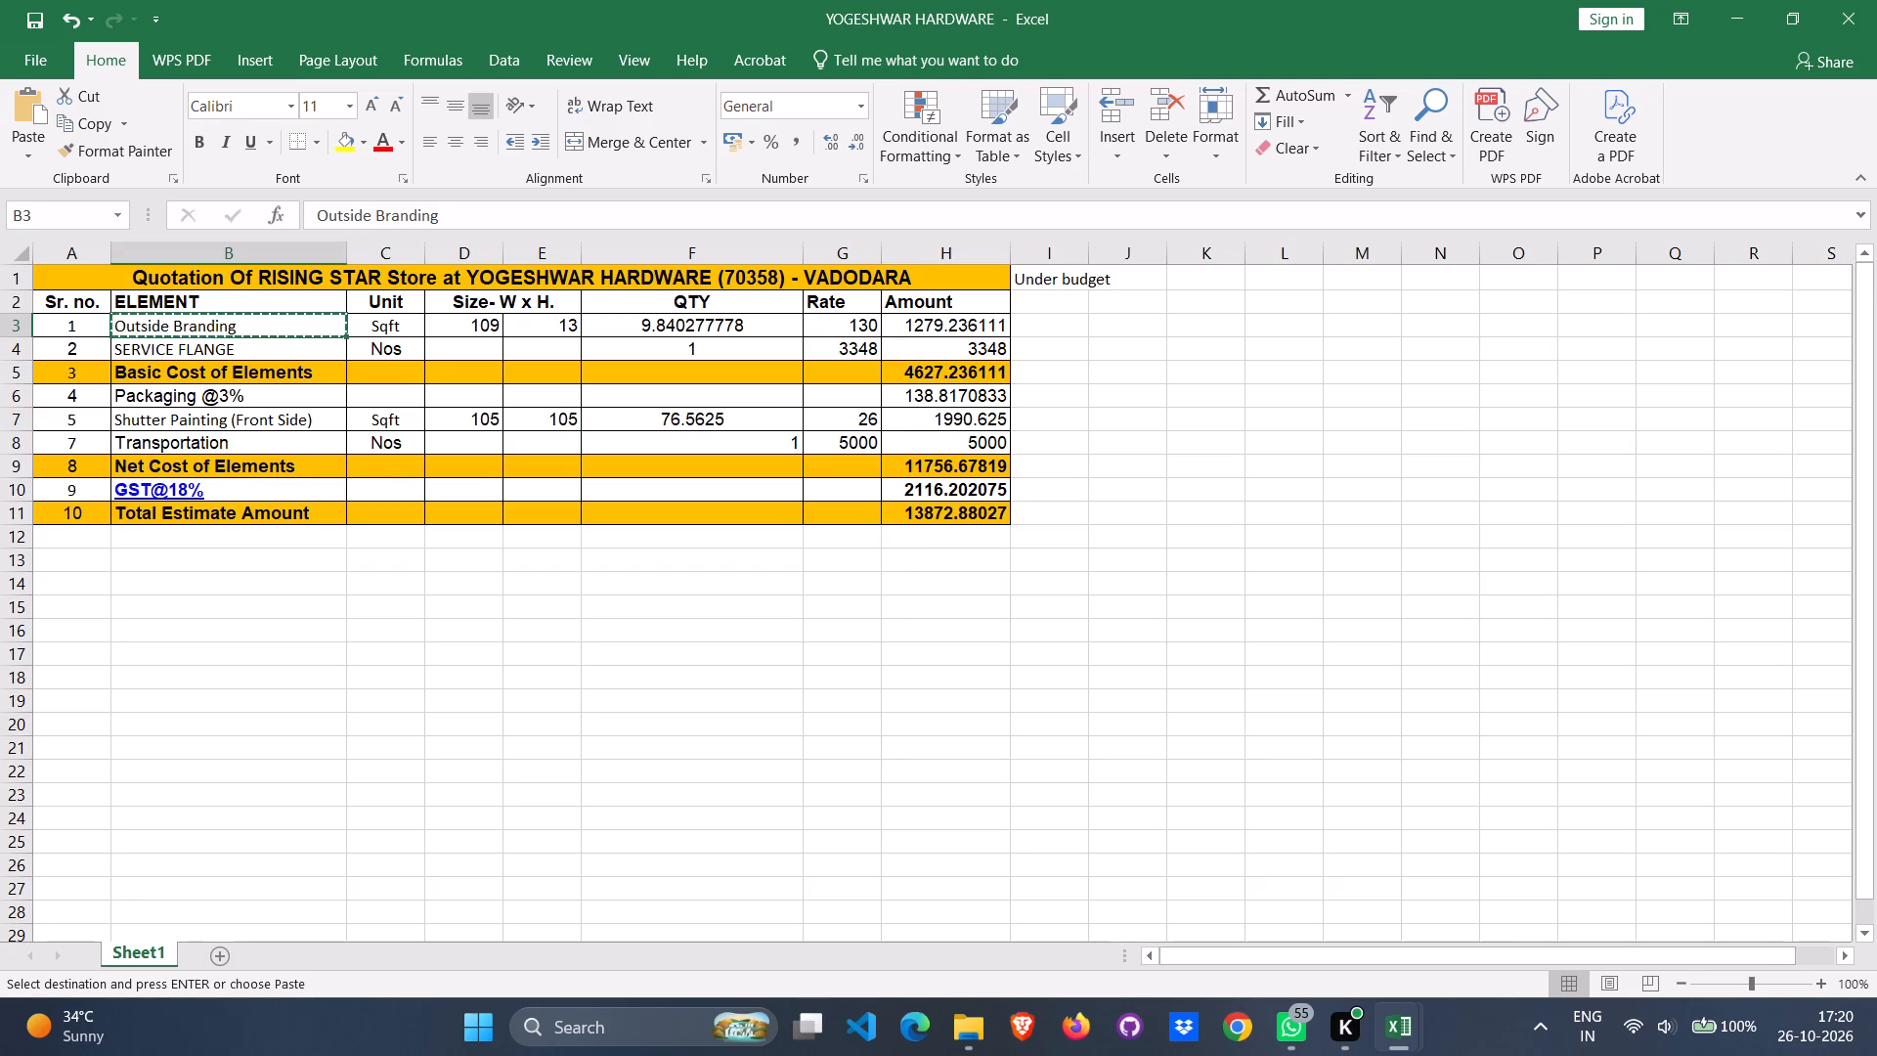
left_click(244, 420)
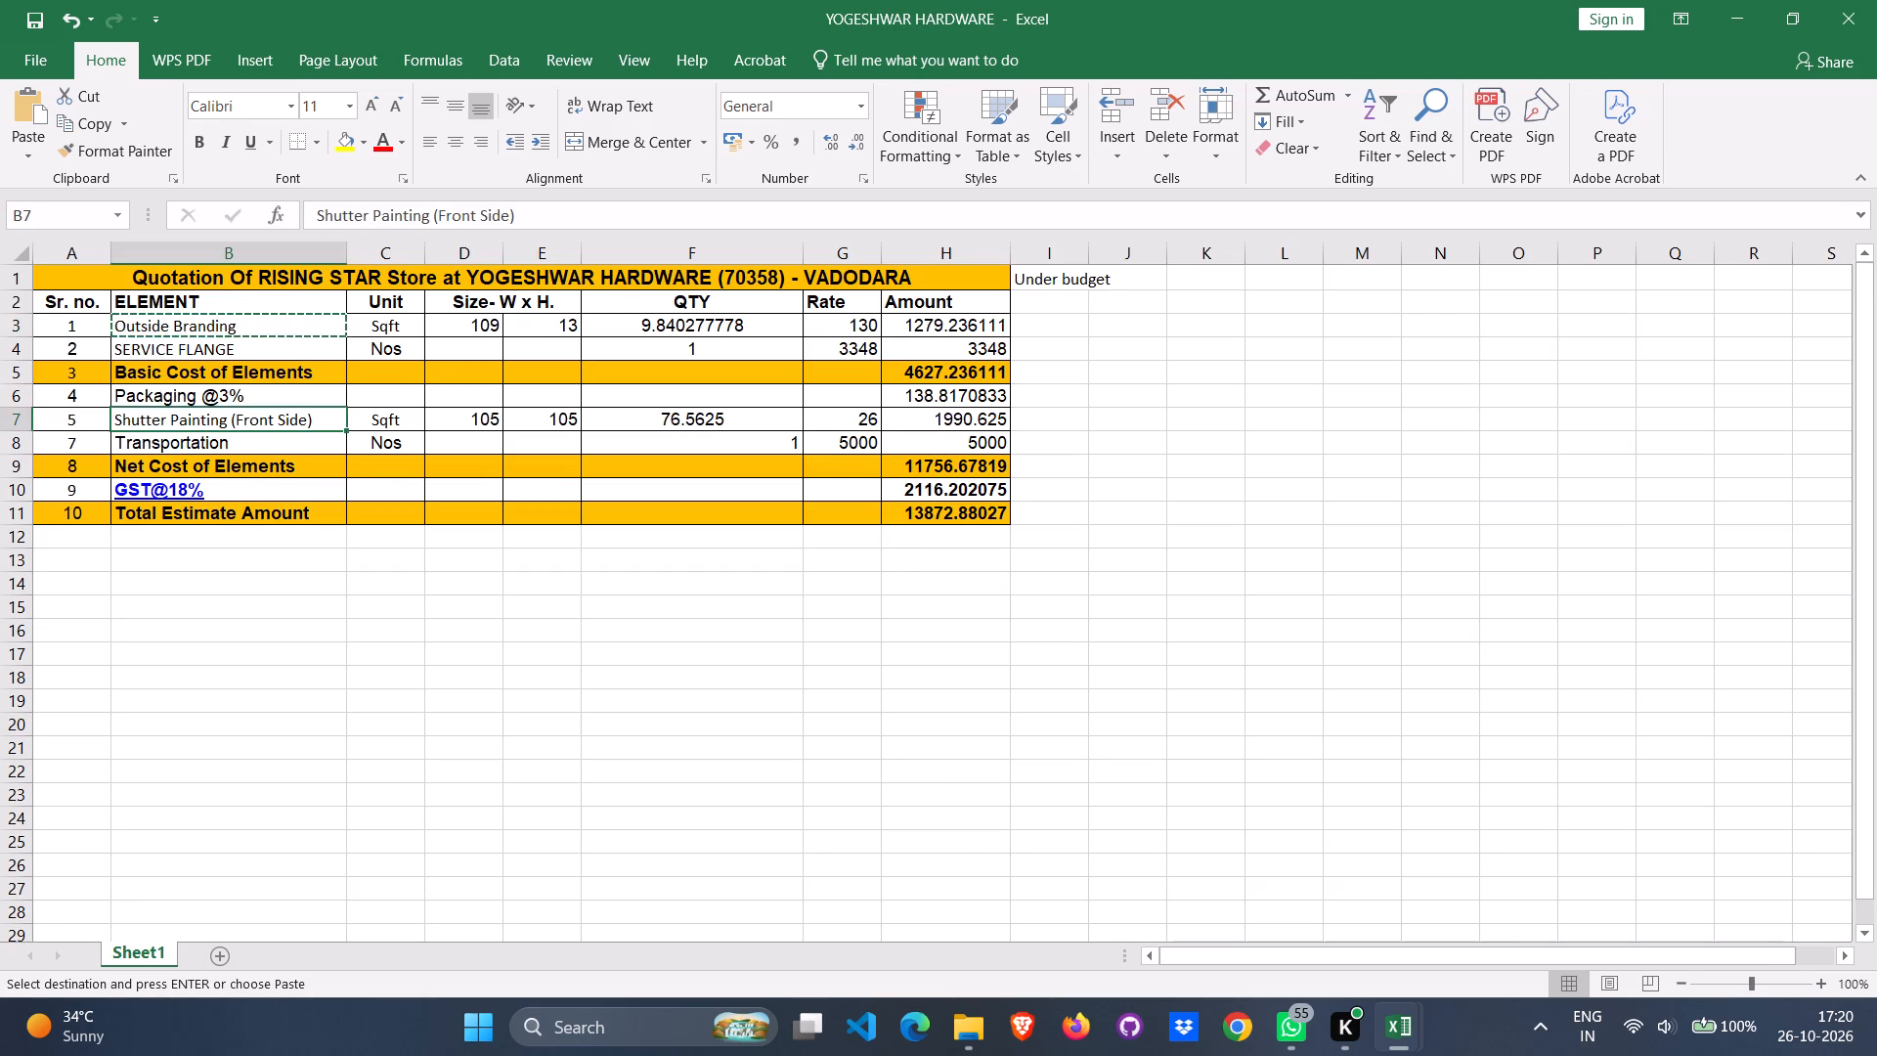
key("ctrl+c")
key("alt+Tab")
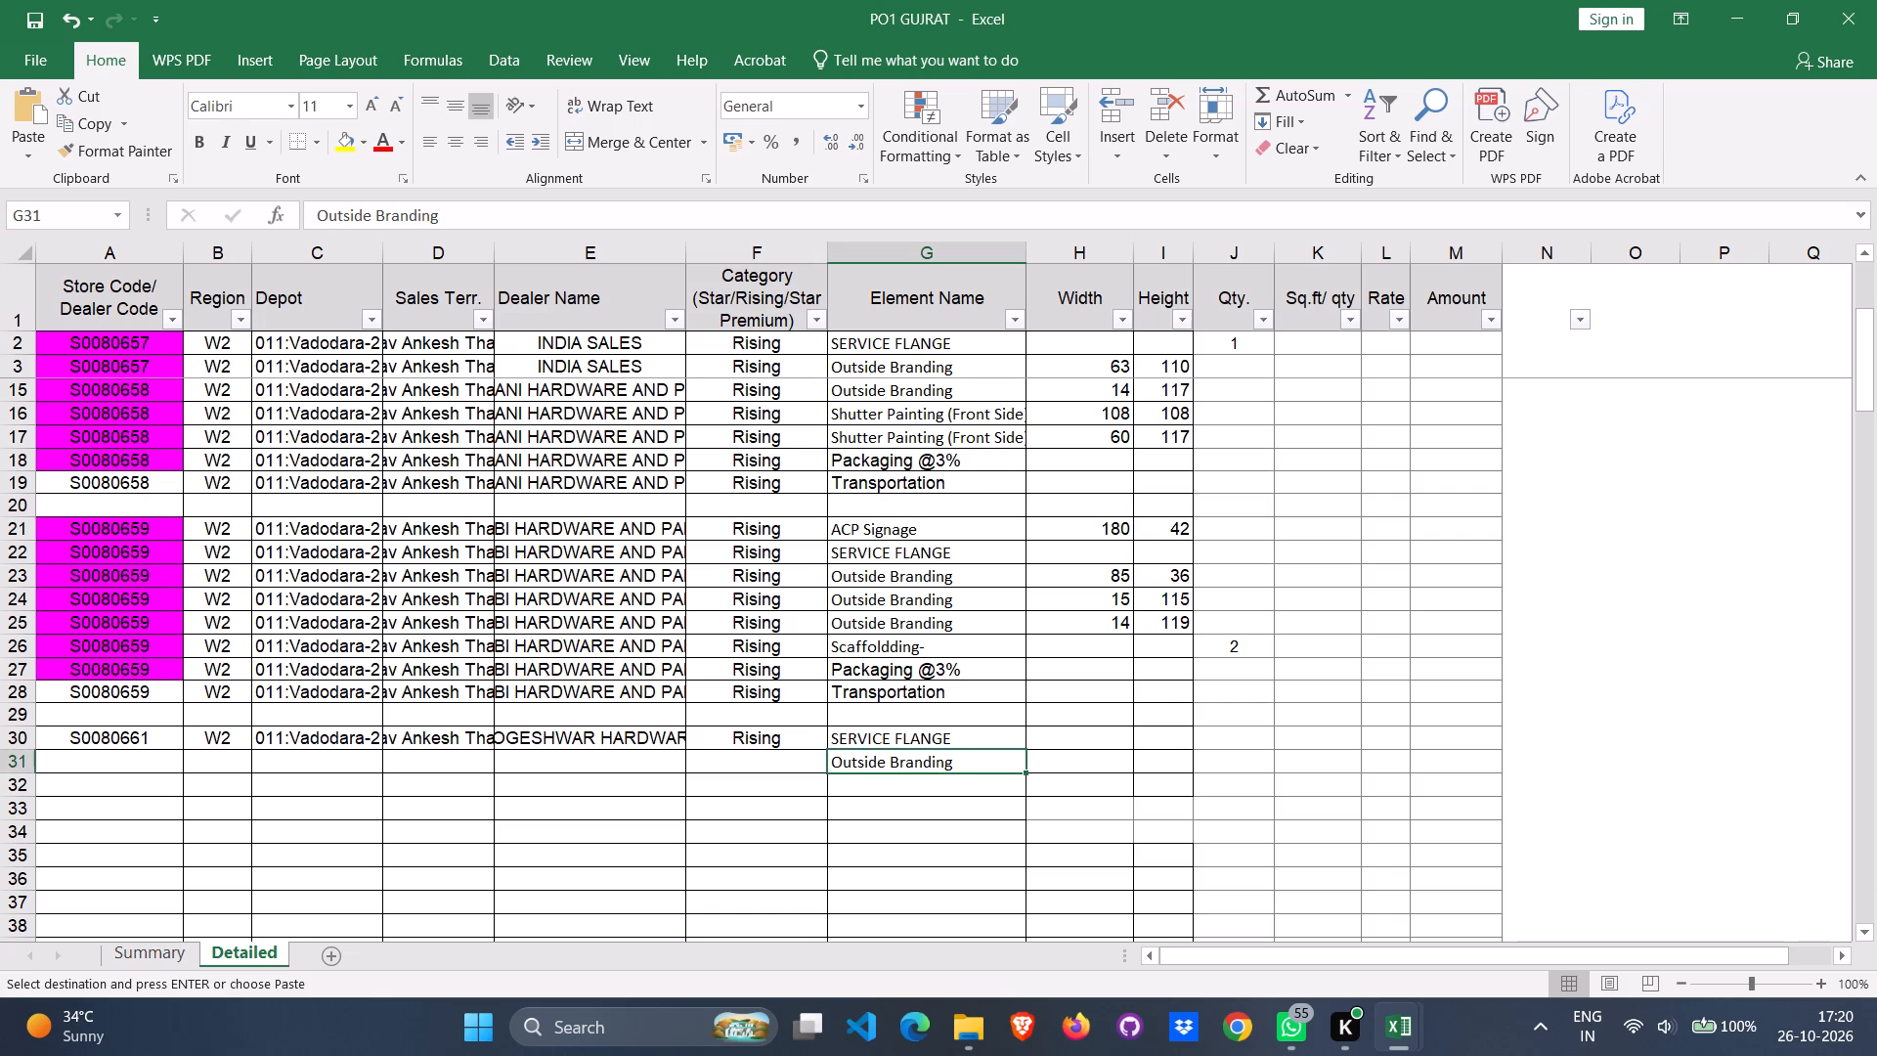
left_click(892, 778)
key("ctrl+v")
key("alt+Tab")
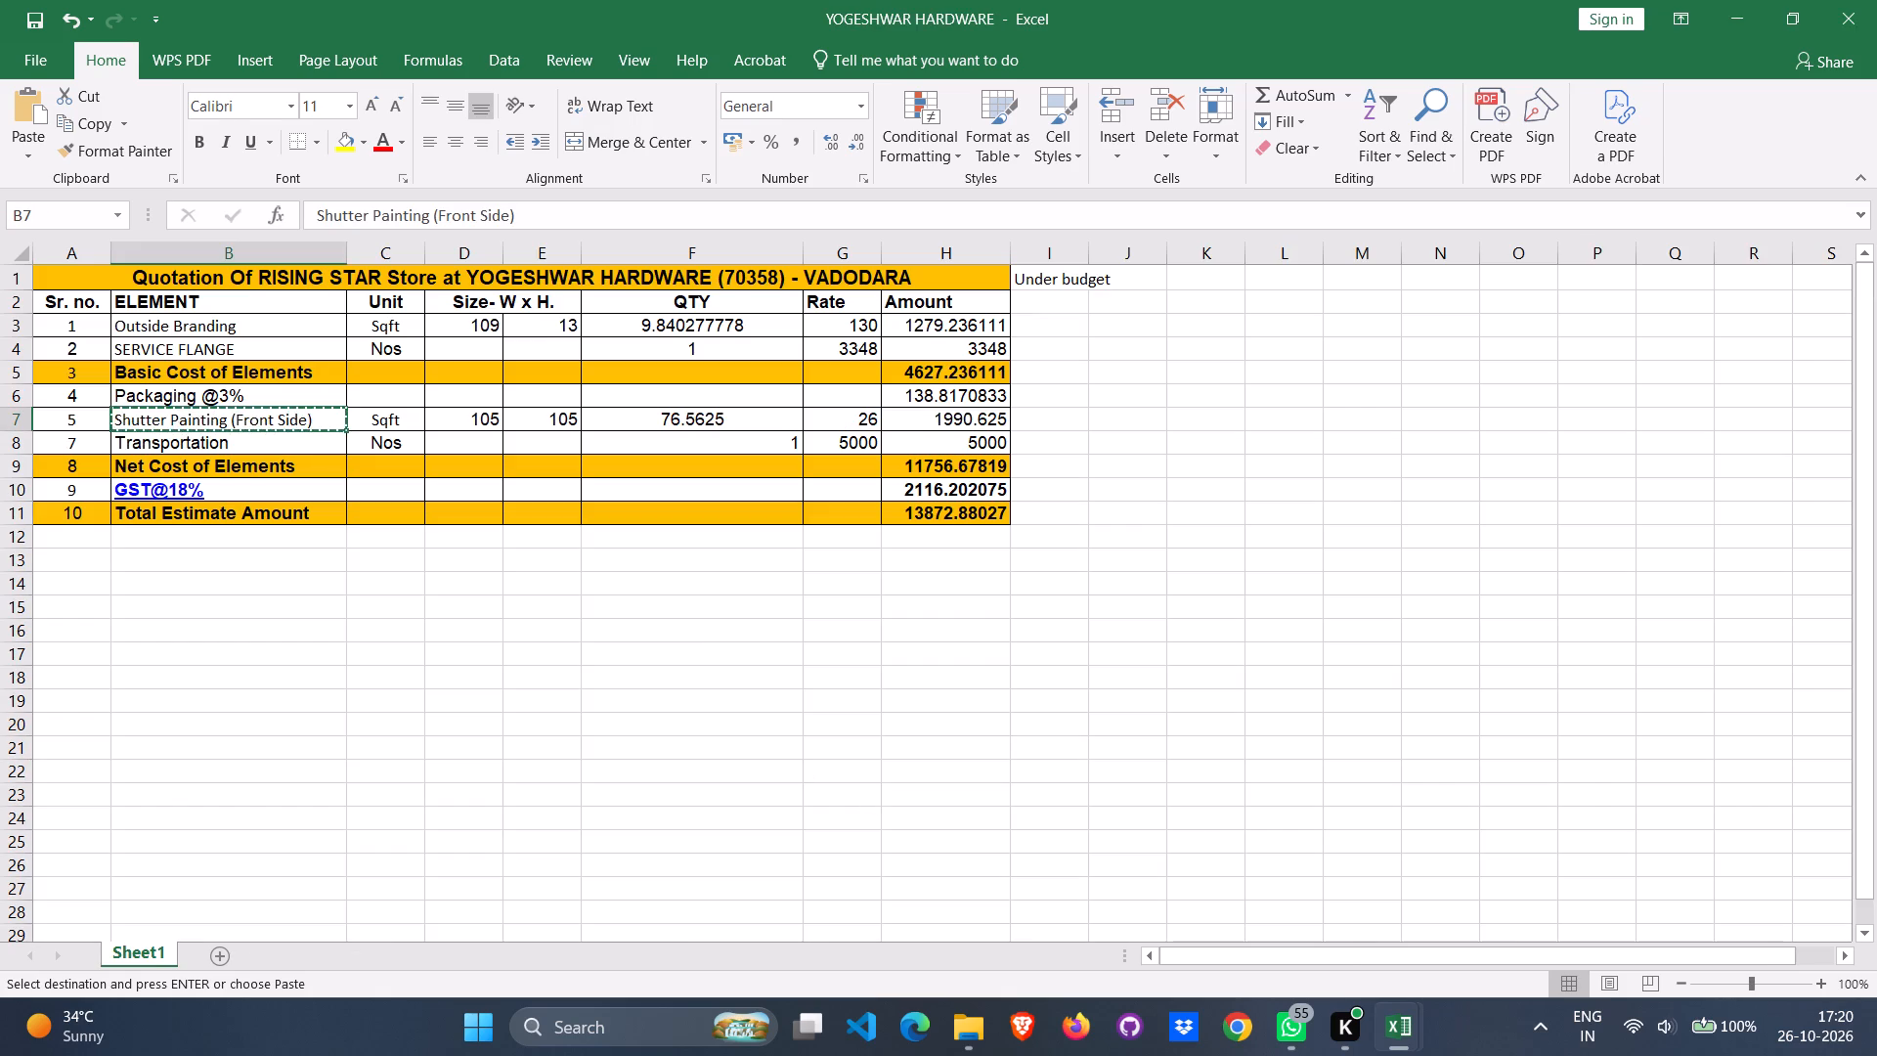
key("alt+Tab")
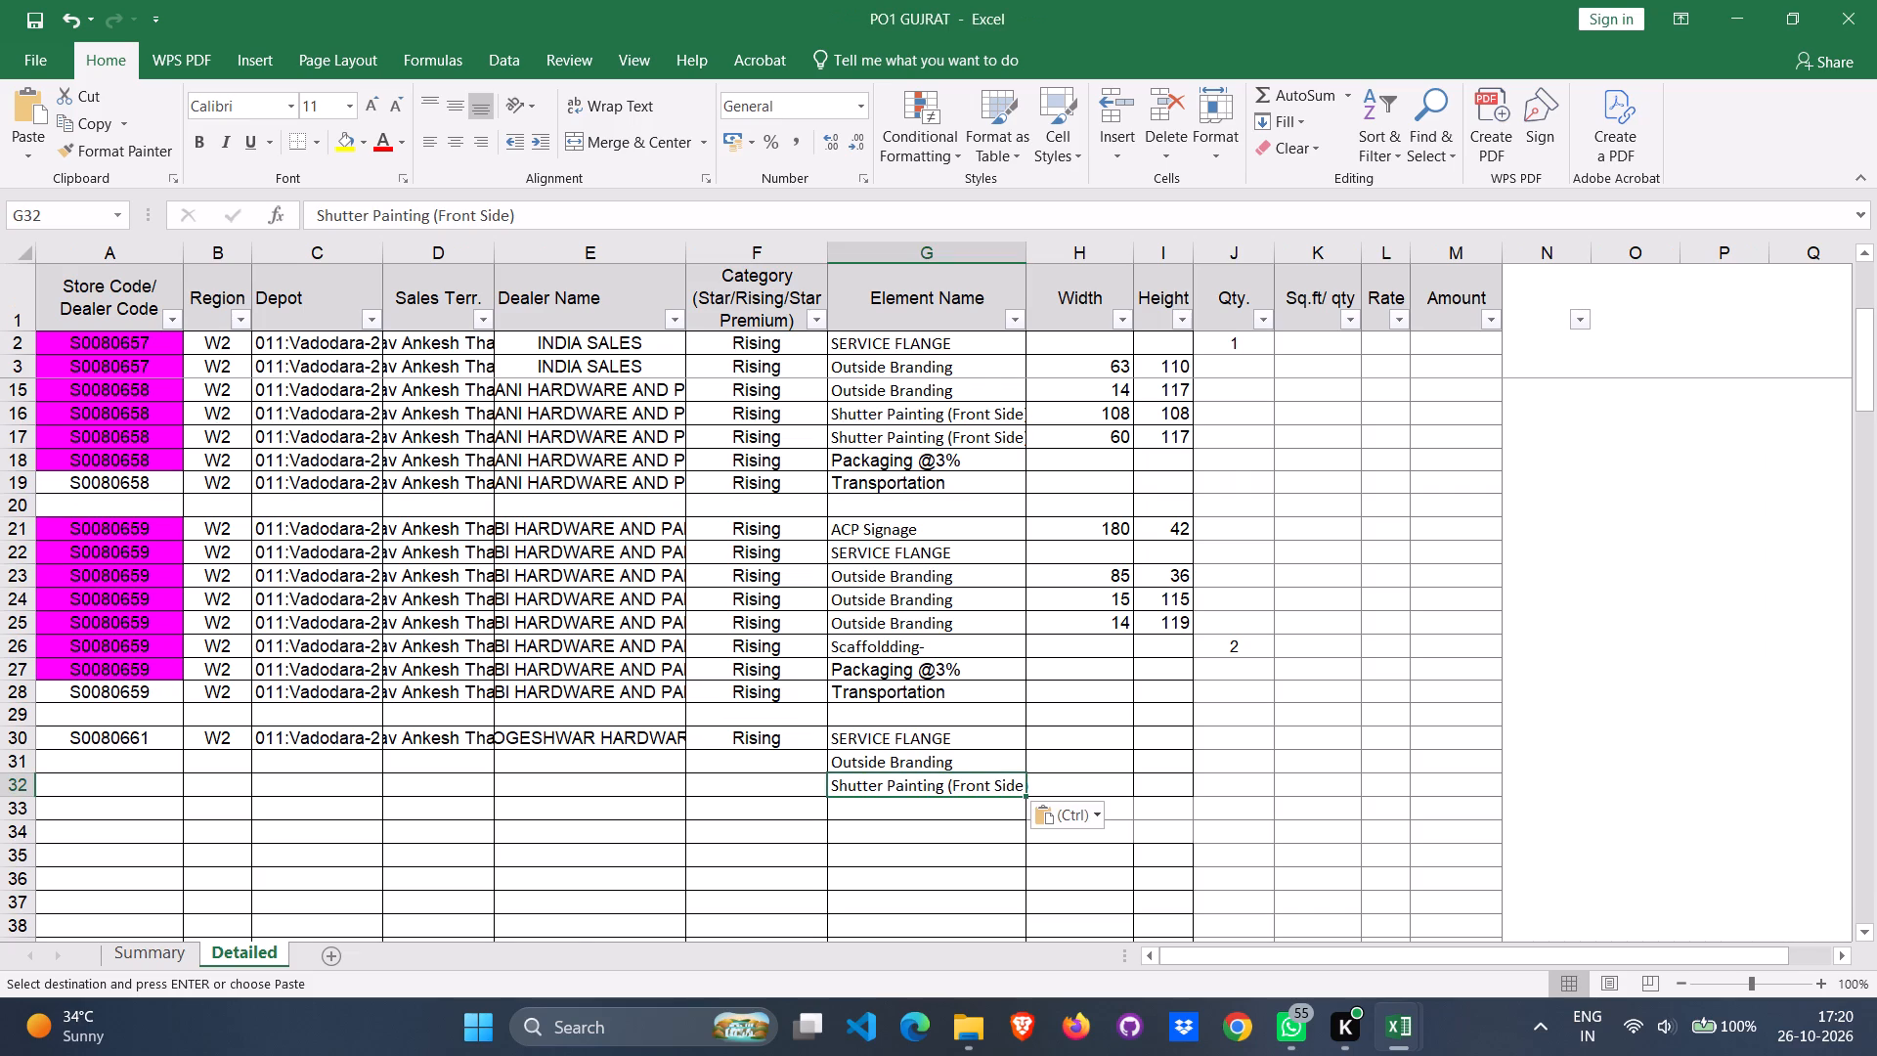
key("alt+Tab")
key("alt+Tab")
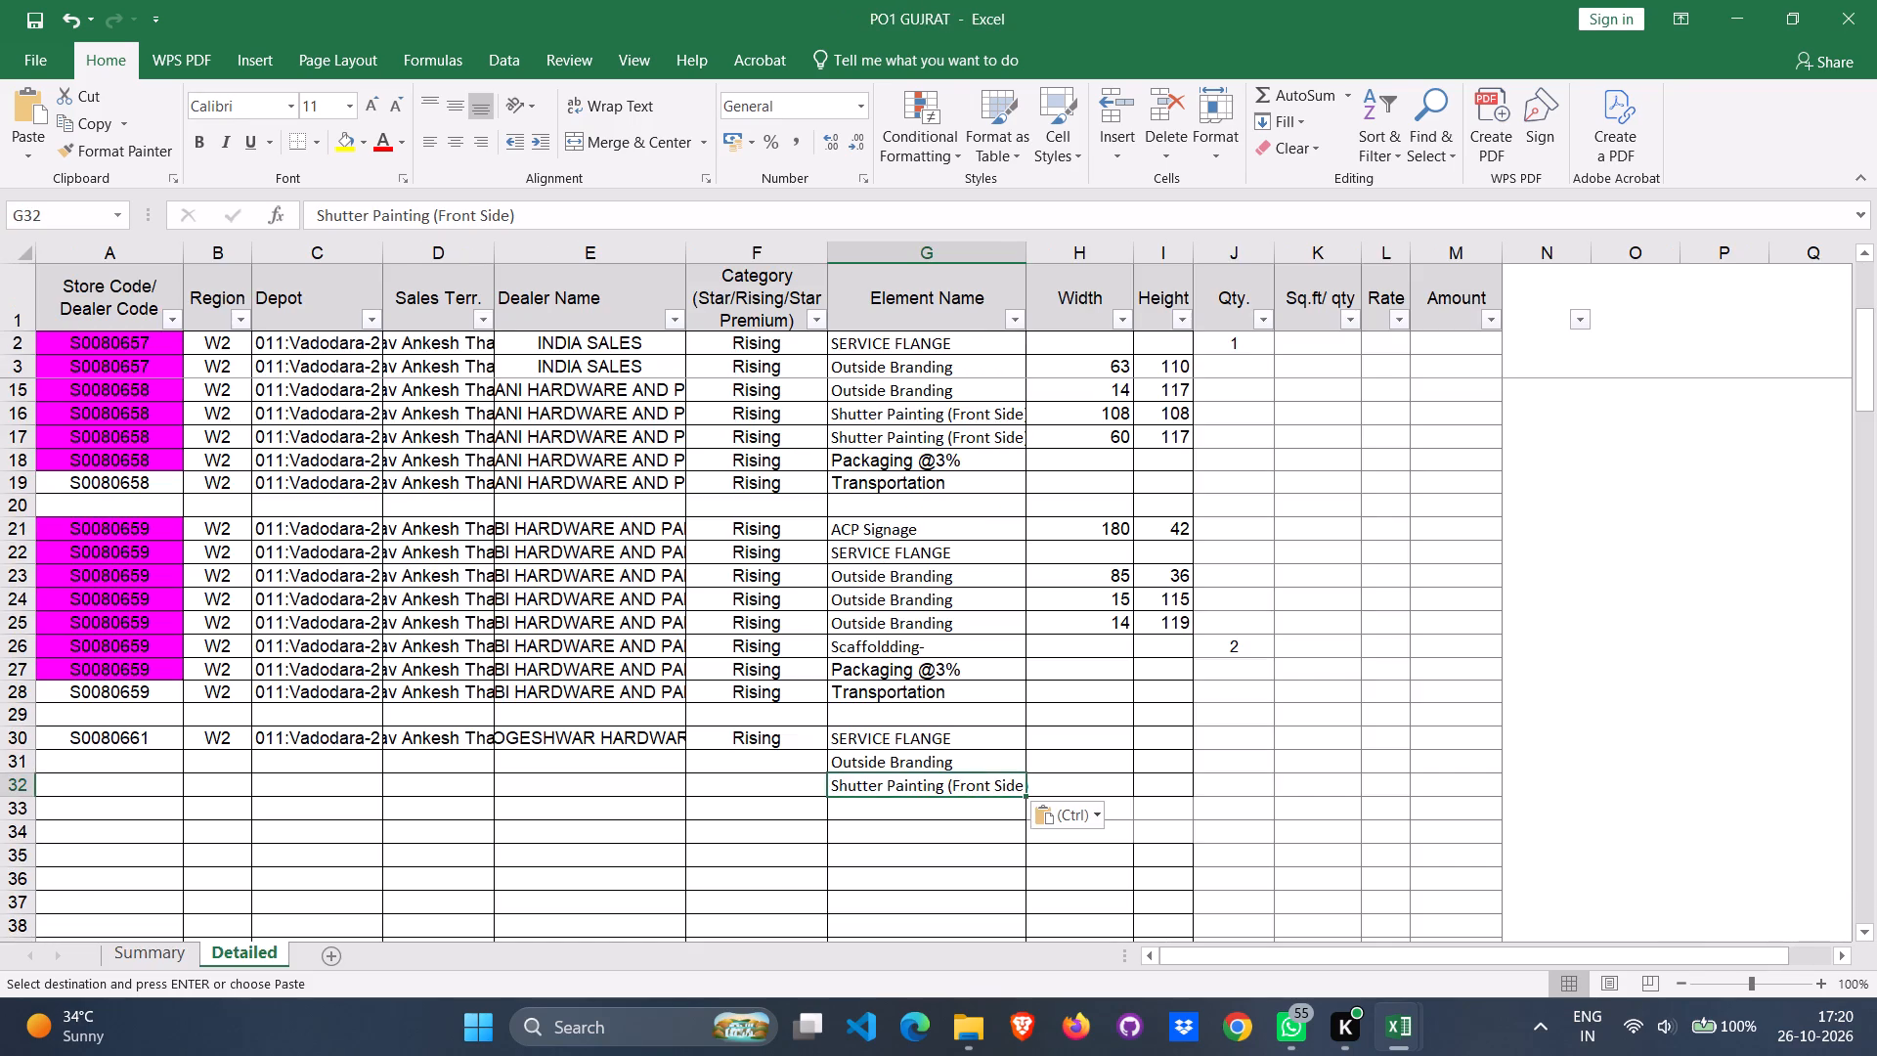
Copy the Outside Branding width and height, 109 and 13, from the YOGESHWAR quotation into H31:I31 of the Detailed sheet and save PO1 GUJRAT.
key("alt+Tab")
left_click(483, 326)
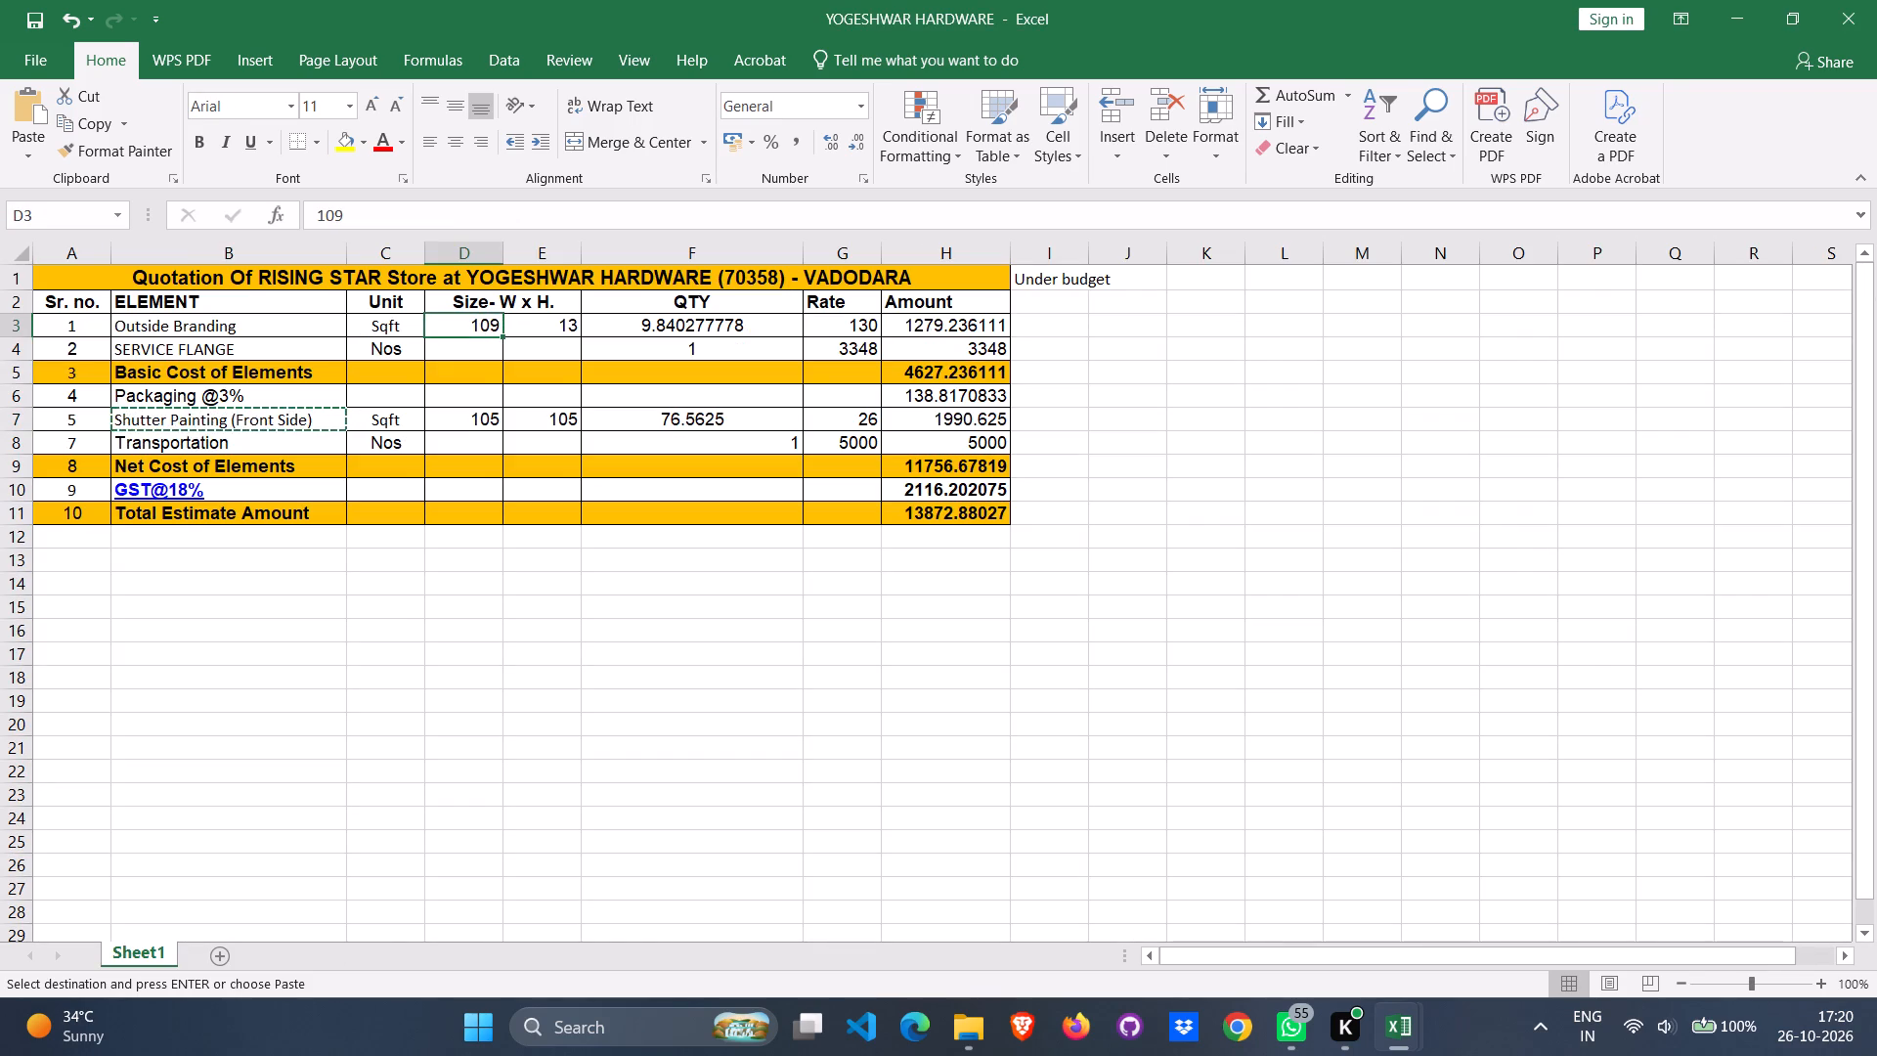
key("shift+Right")
key("ctrl+c")
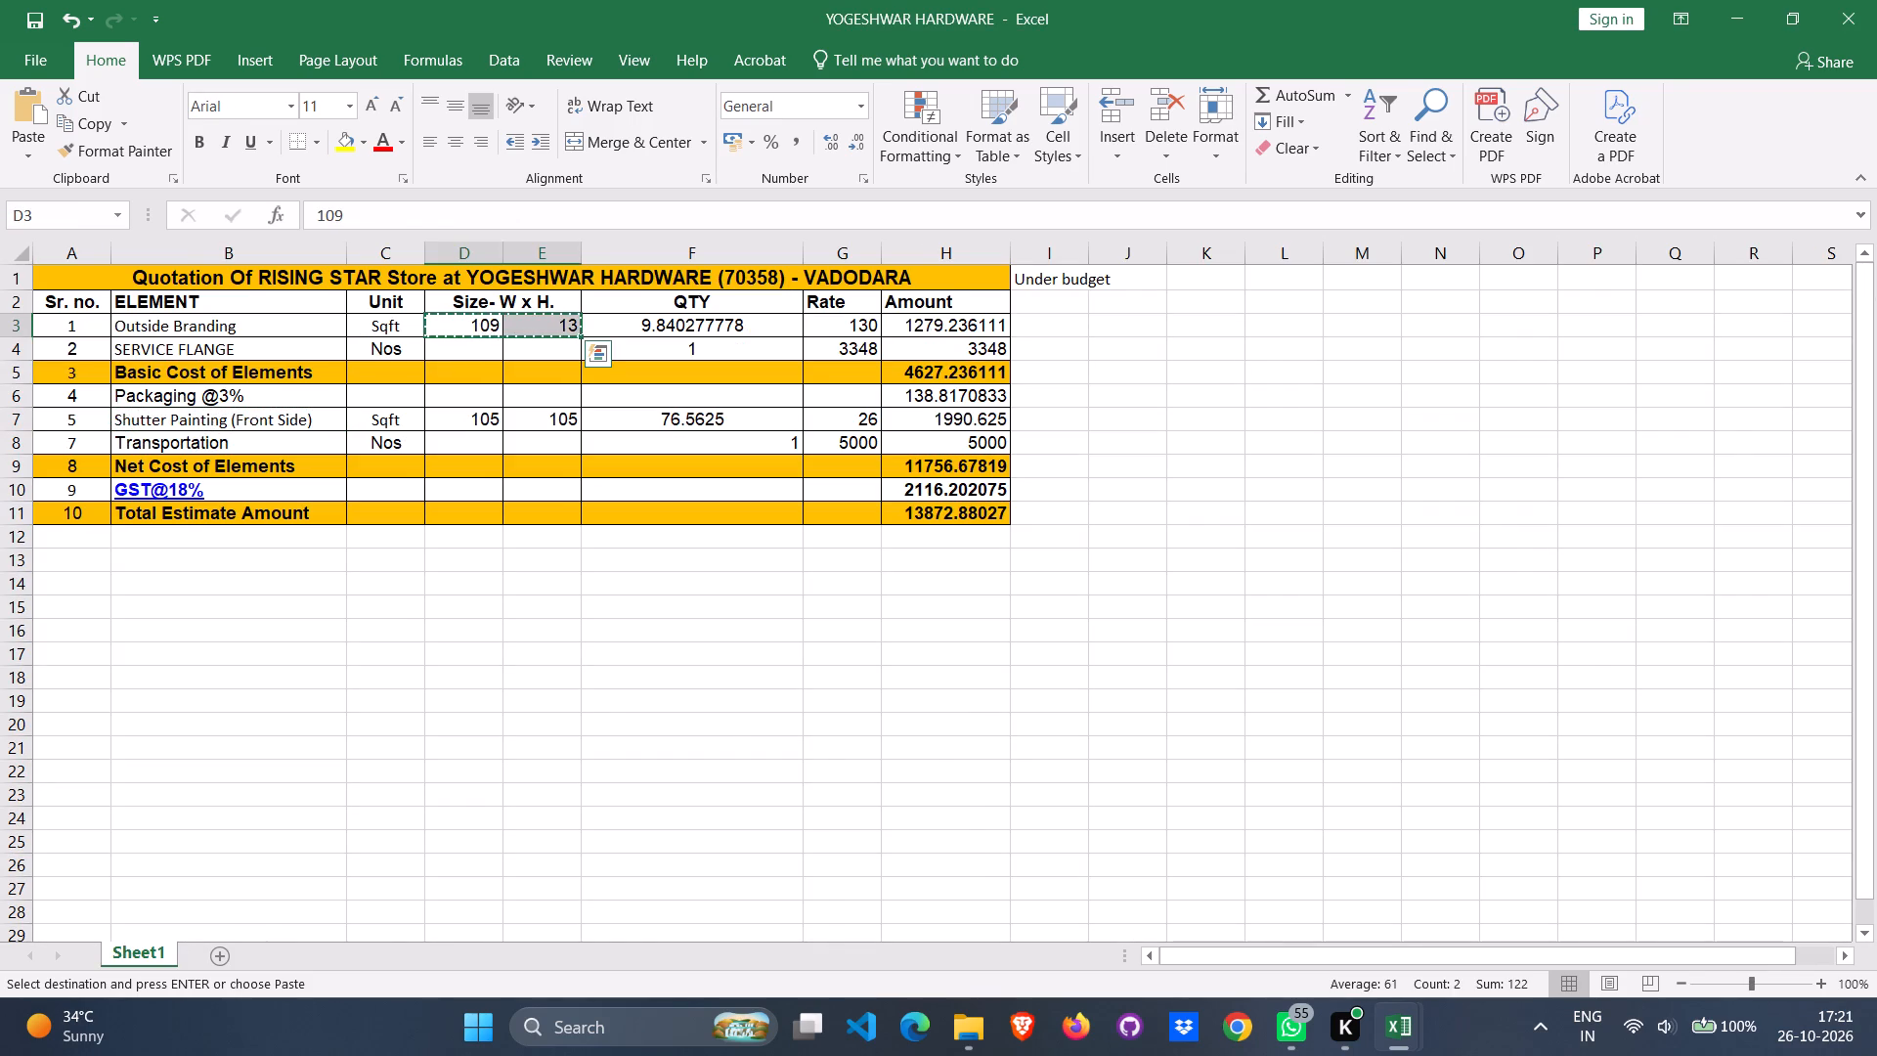
key("alt+Tab")
key("Up")
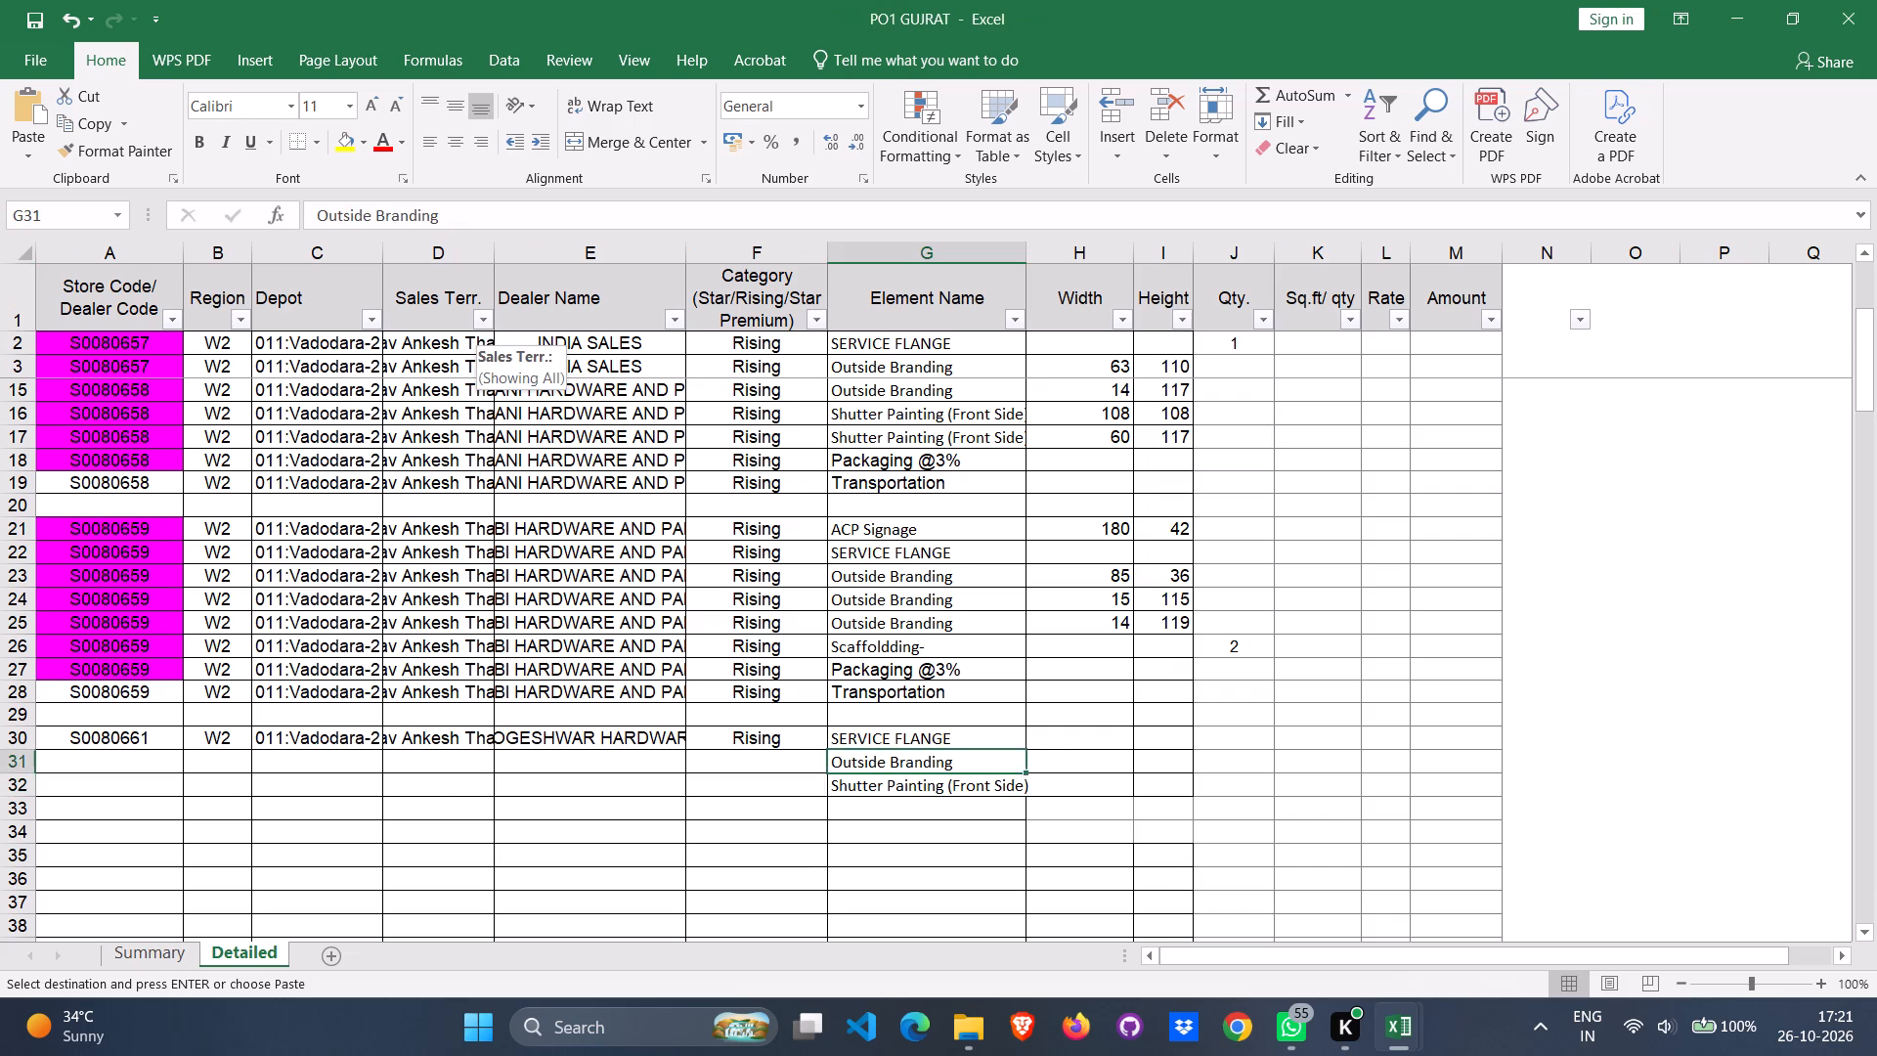
key("Right")
key("shift+Right")
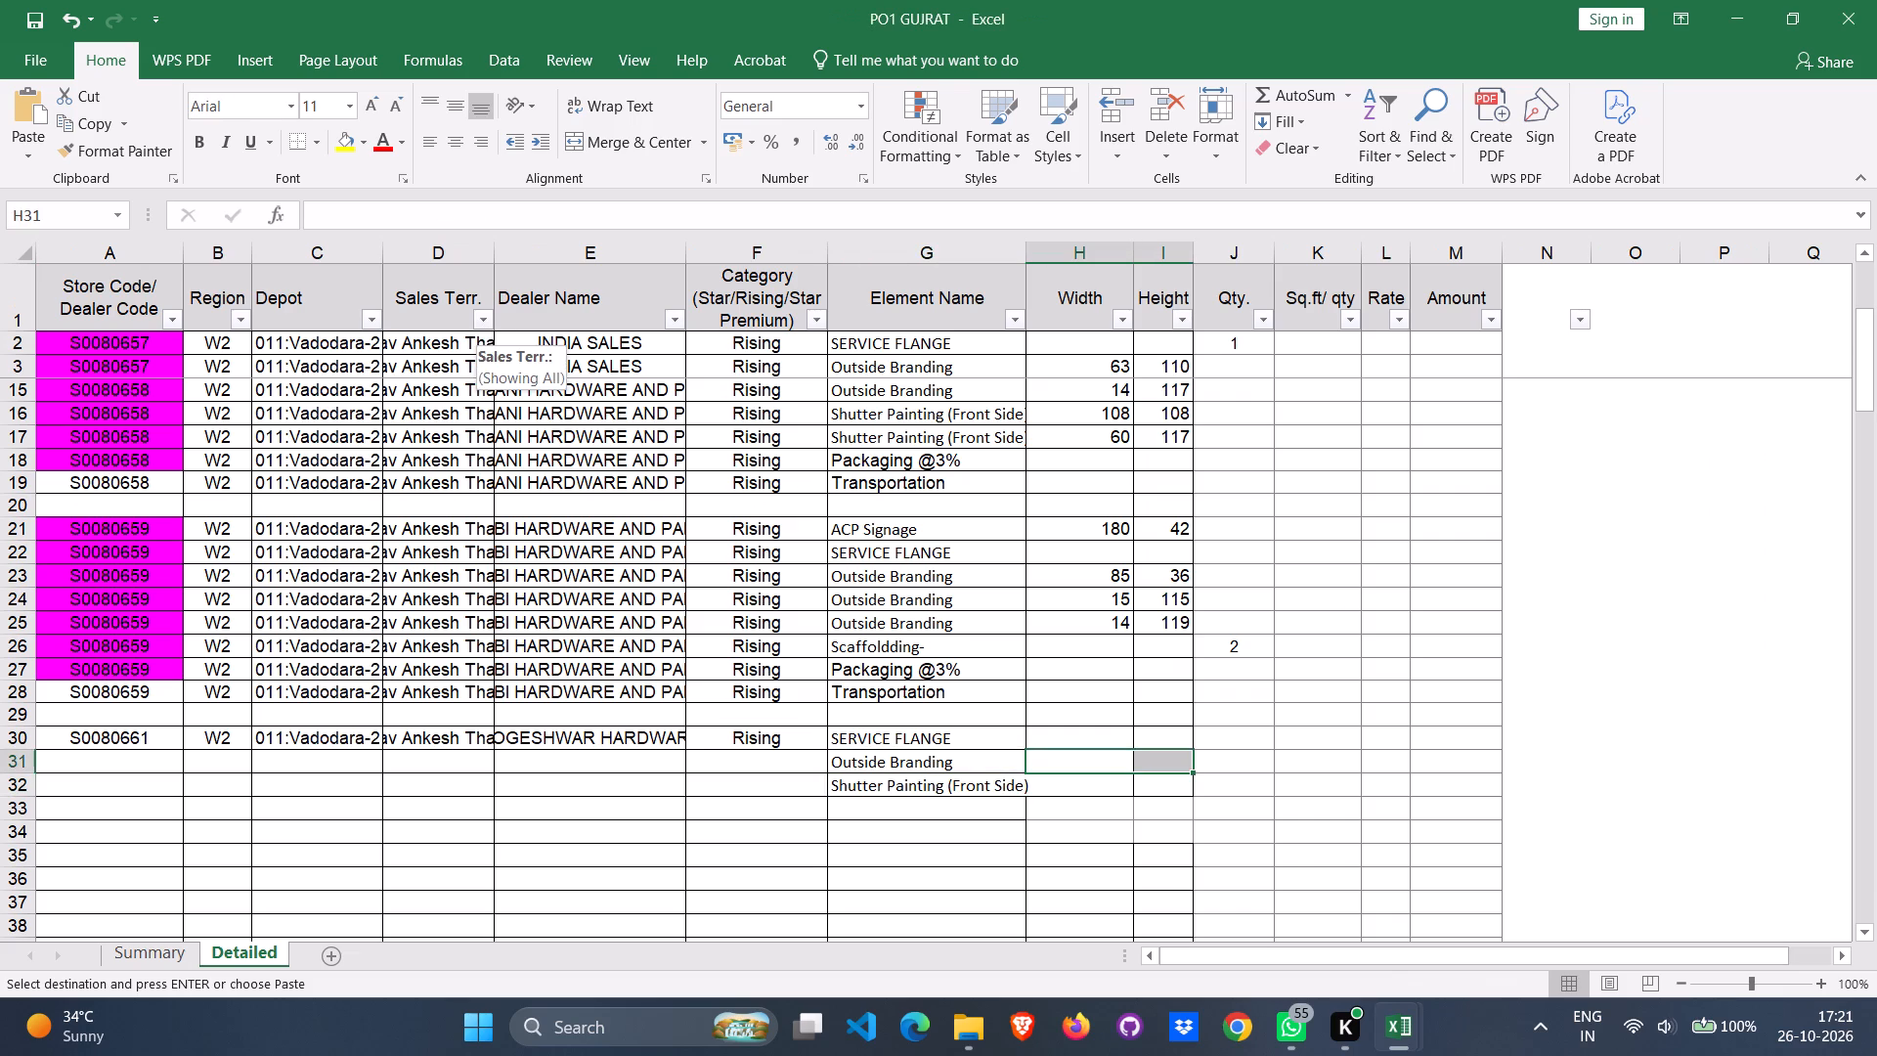
key("ctrl+v")
key("ctrl+s")
Copy the Shutter Painting width and height, 105 and 105, from the YOGESHWAR quotation into H32:I32 of the Detailed sheet and save PO1 GUJRAT.
key("alt+Tab")
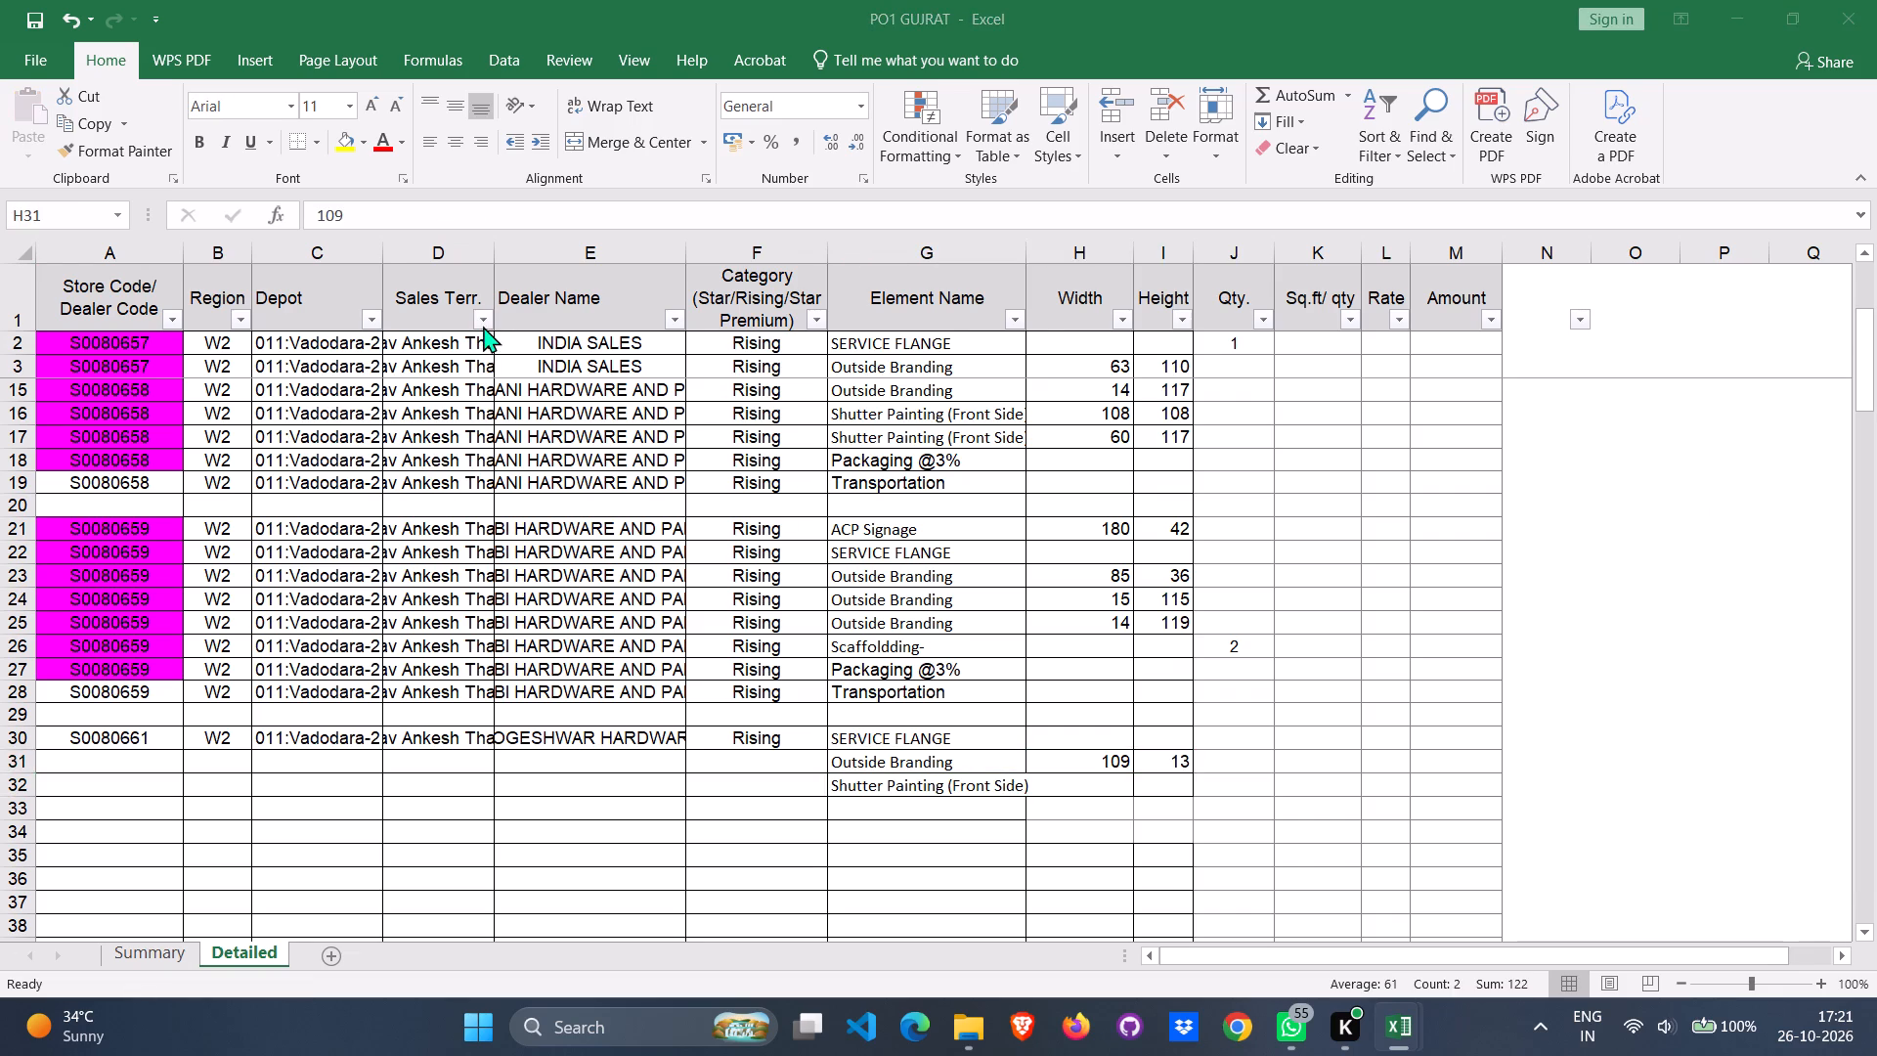
key("Down")
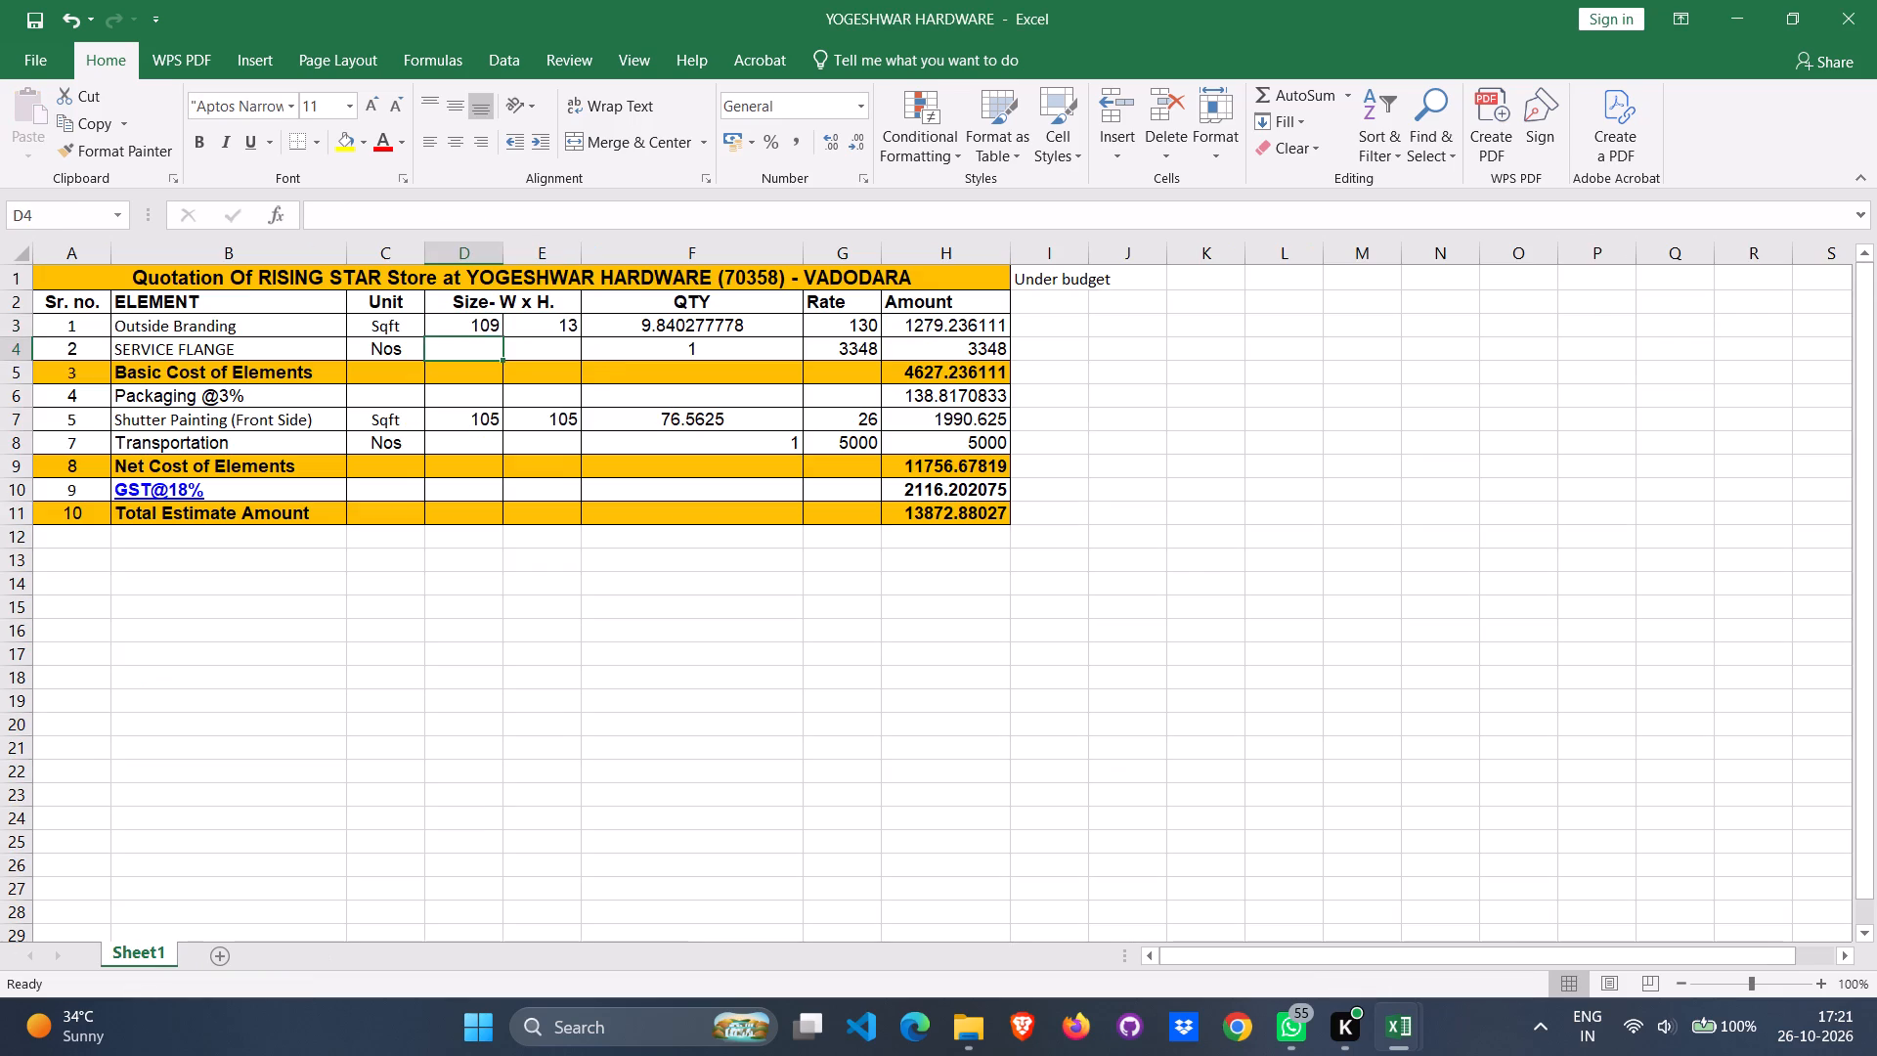
key("Down")
key("Down")
key("Down")
key("shift+Right")
key("ctrl+c")
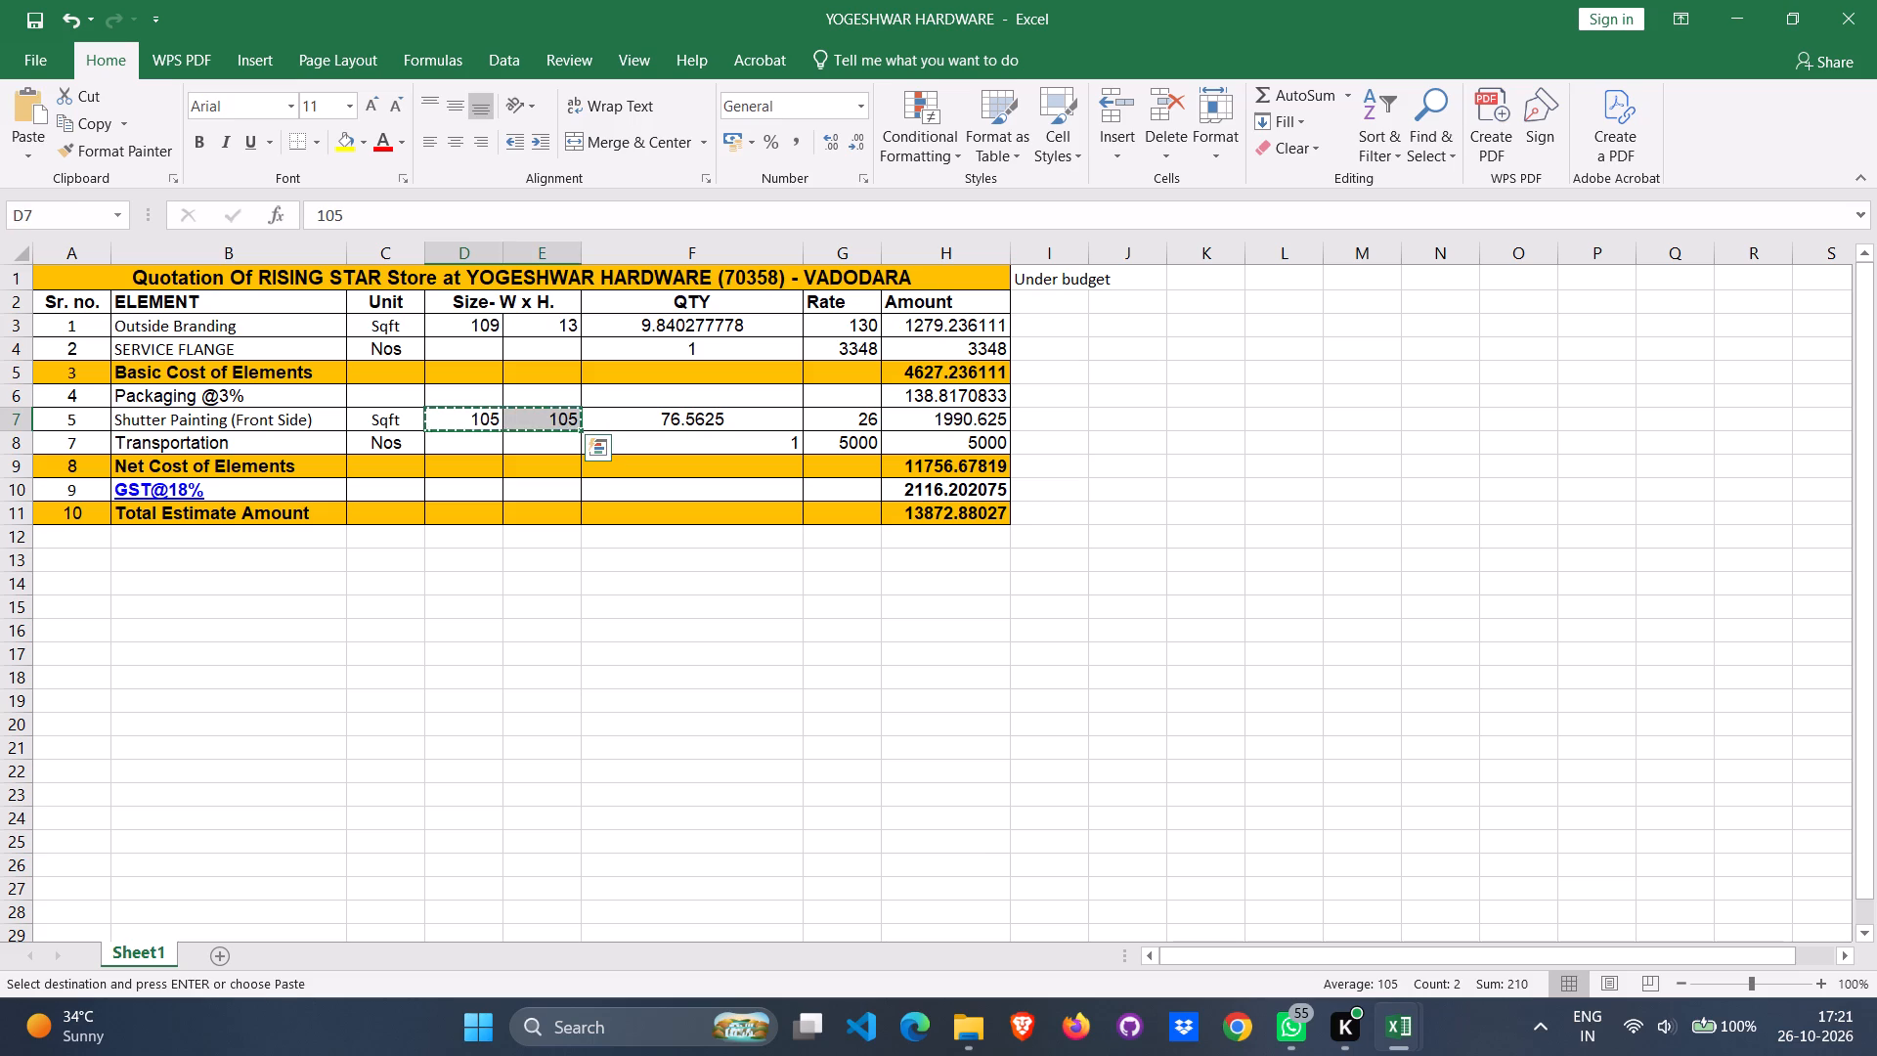
key("alt+Tab")
key("Down")
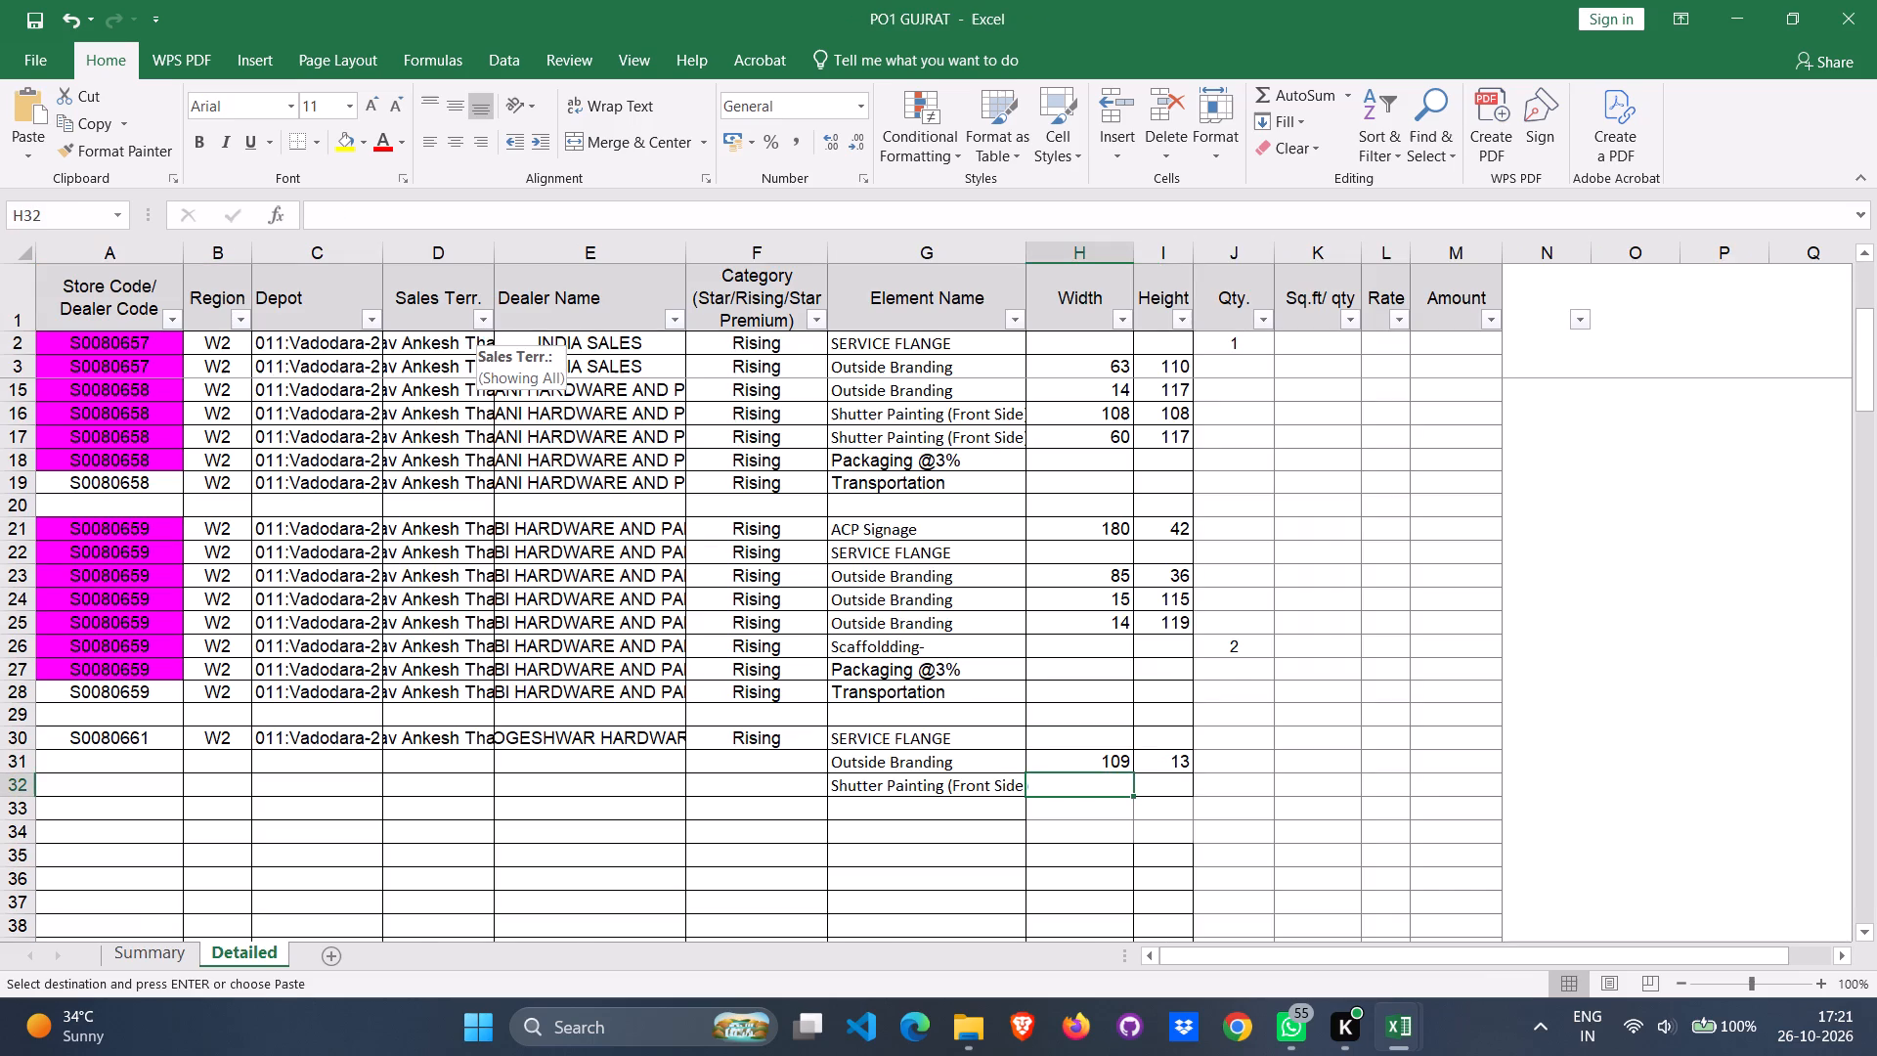
key("shift+Right")
key("ctrl+v")
key("ctrl+s")
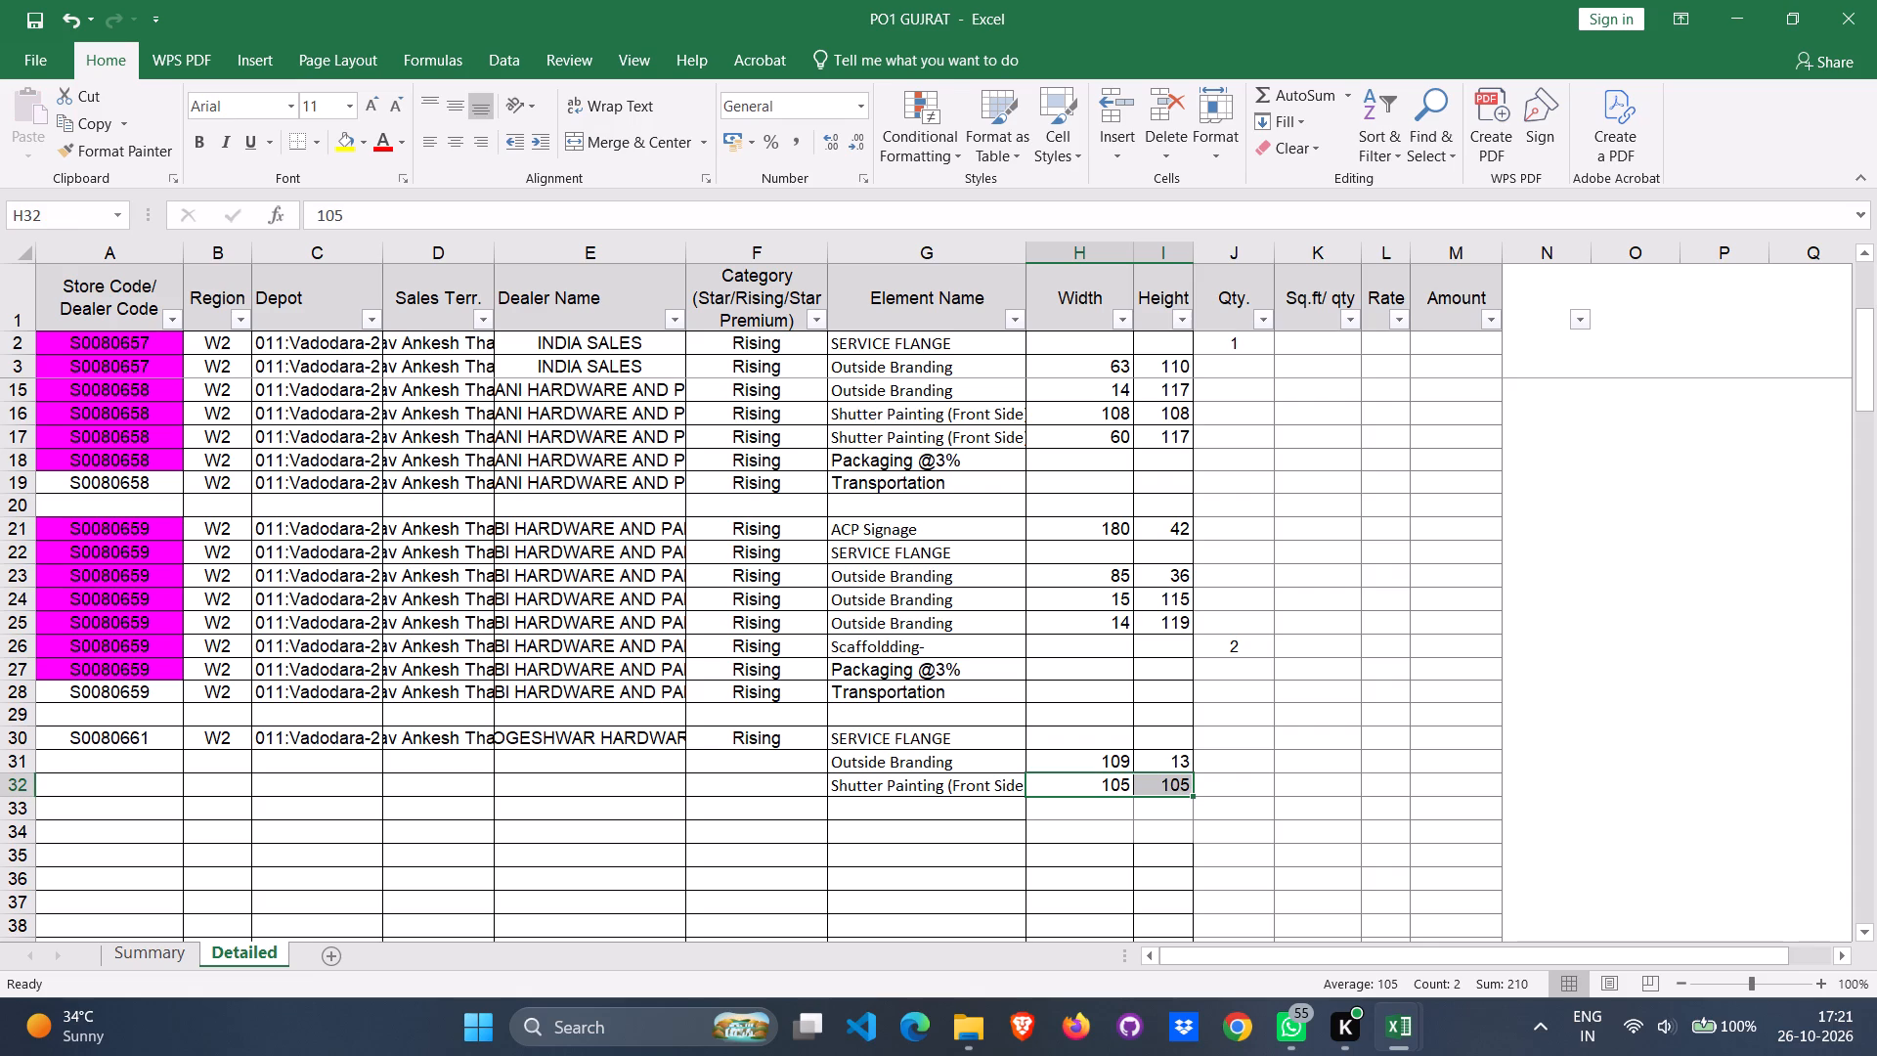
Copy the Packaging @3% and Transportation element names from G27:G28 into G33:G34 of the Detailed sheet and save the workbook.
left_click(911, 808)
left_click(888, 674)
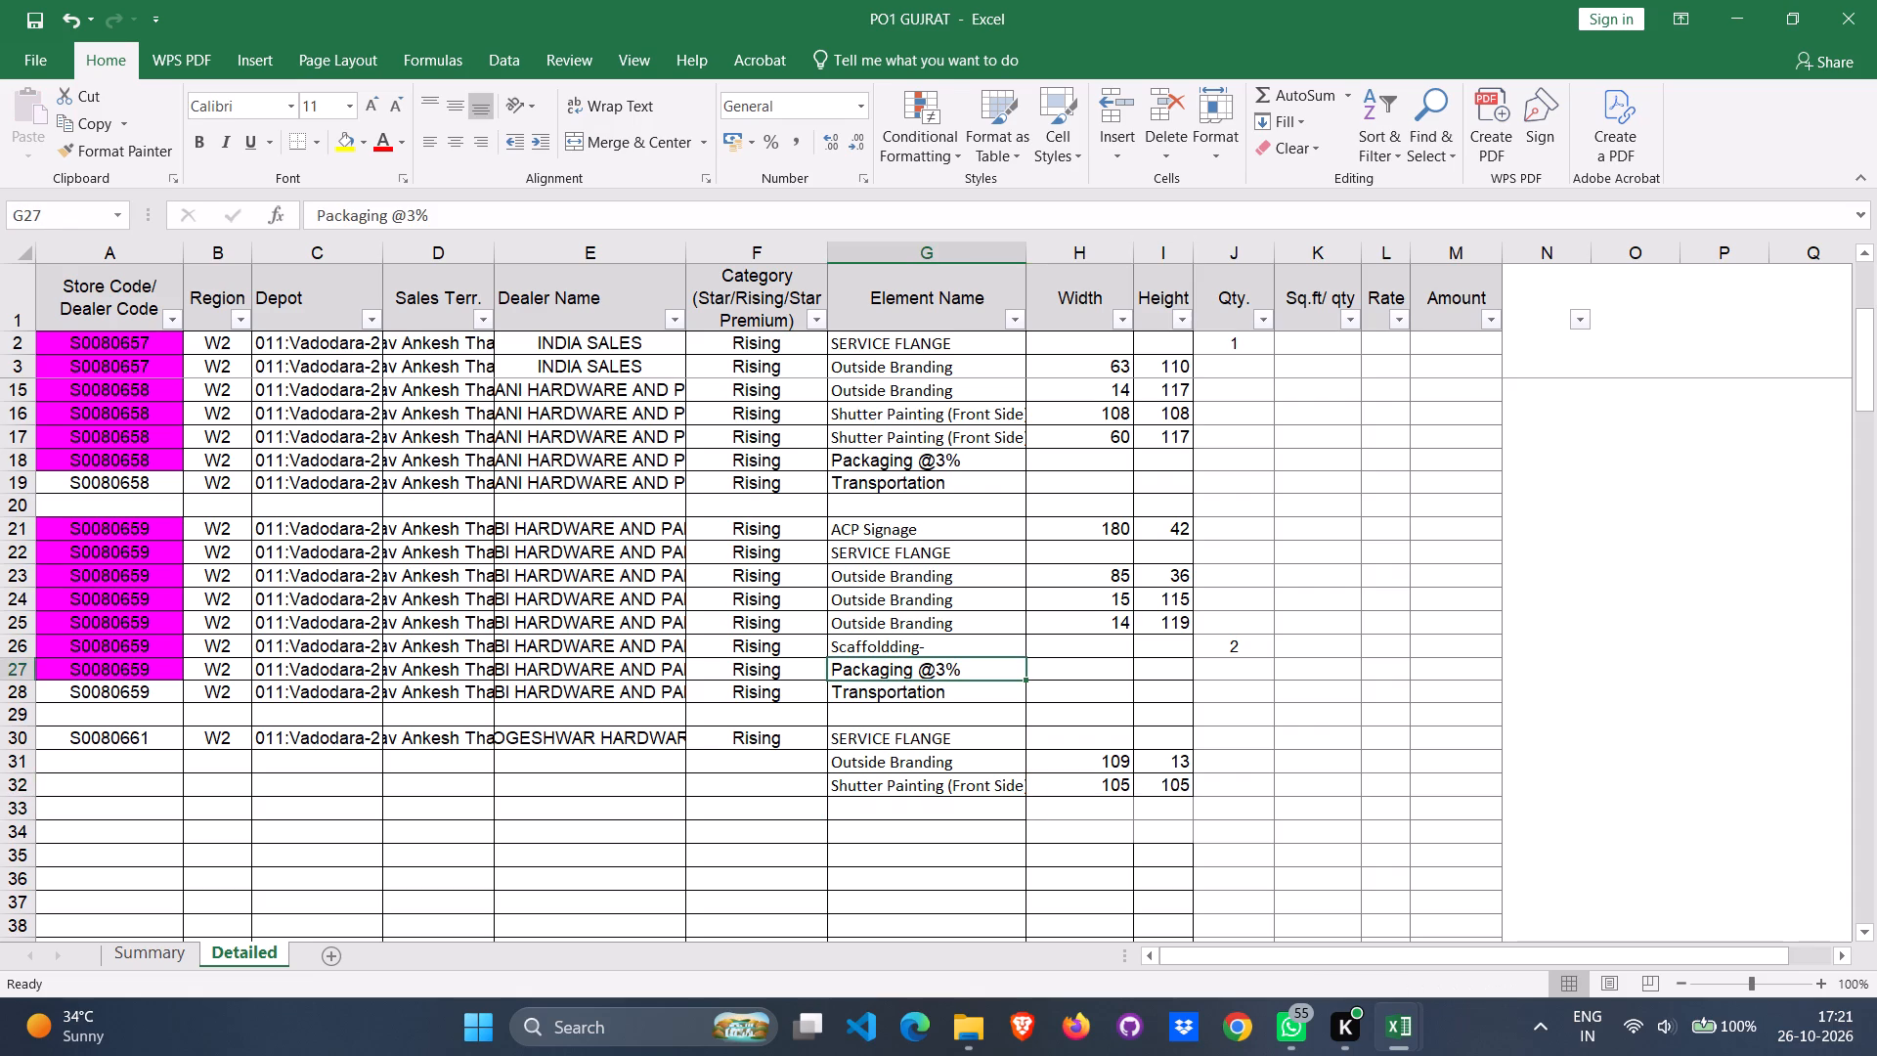
key("shift+Down")
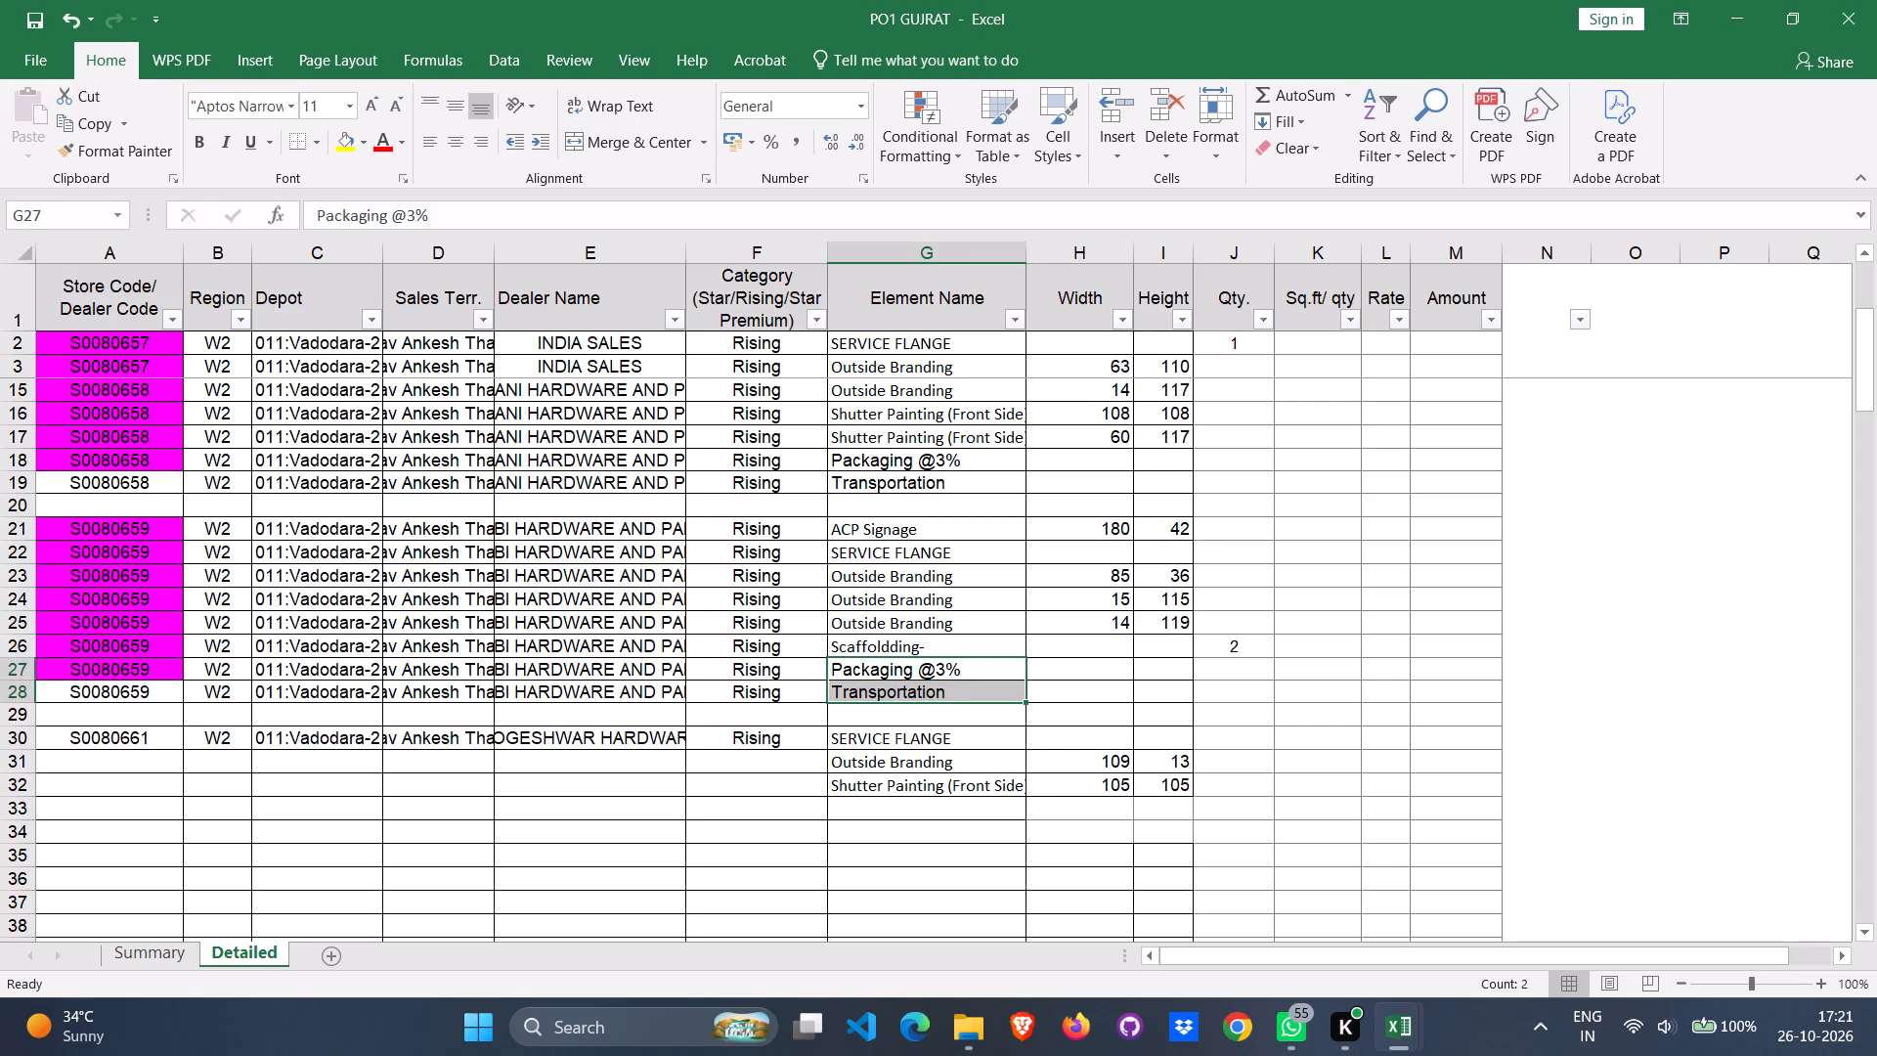
key("ctrl+c")
key("Down")
key("Down")
key("Down")
key("Down")
key("Down")
key("Down")
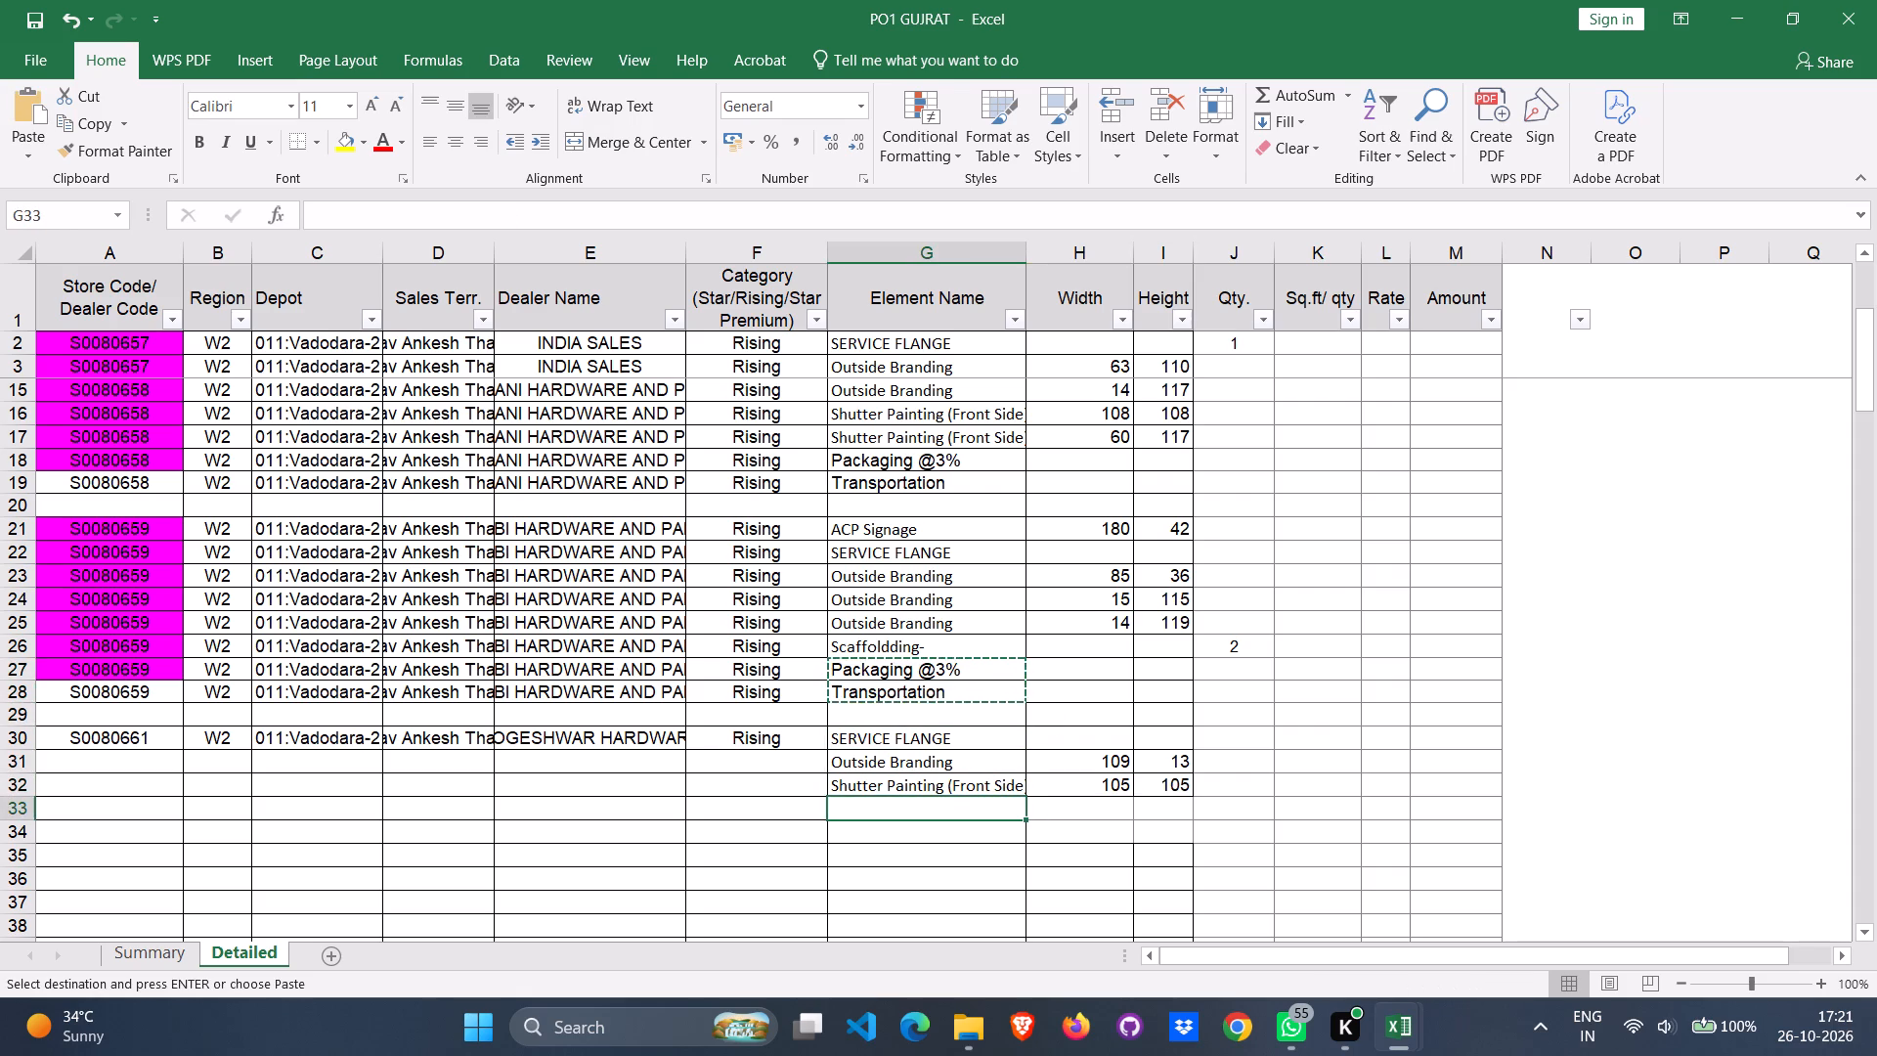
key("ctrl+v")
key("ctrl+s")
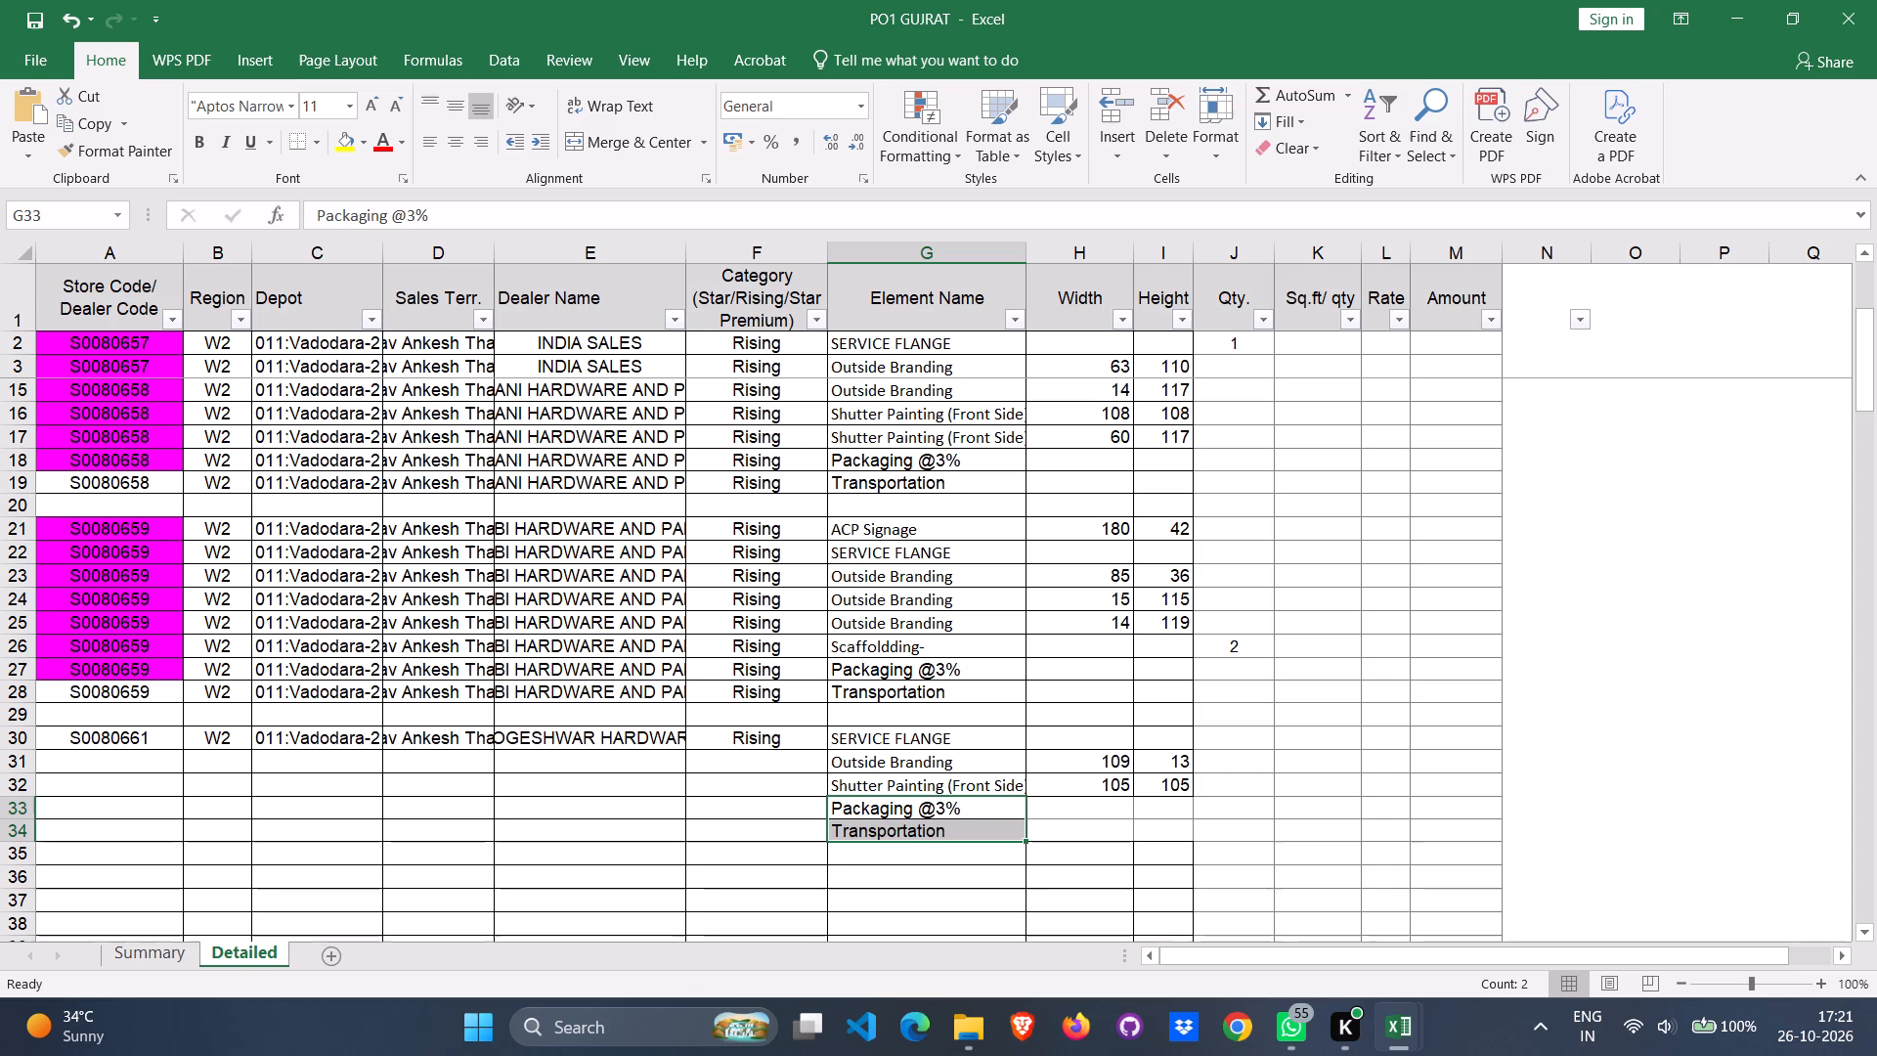
Copy the YOGESHWAR HARDWARE dealer details in A30:F30 down through row 34 of the Detailed sheet and save the workbook.
left_click(102, 735)
key("shift+Right")
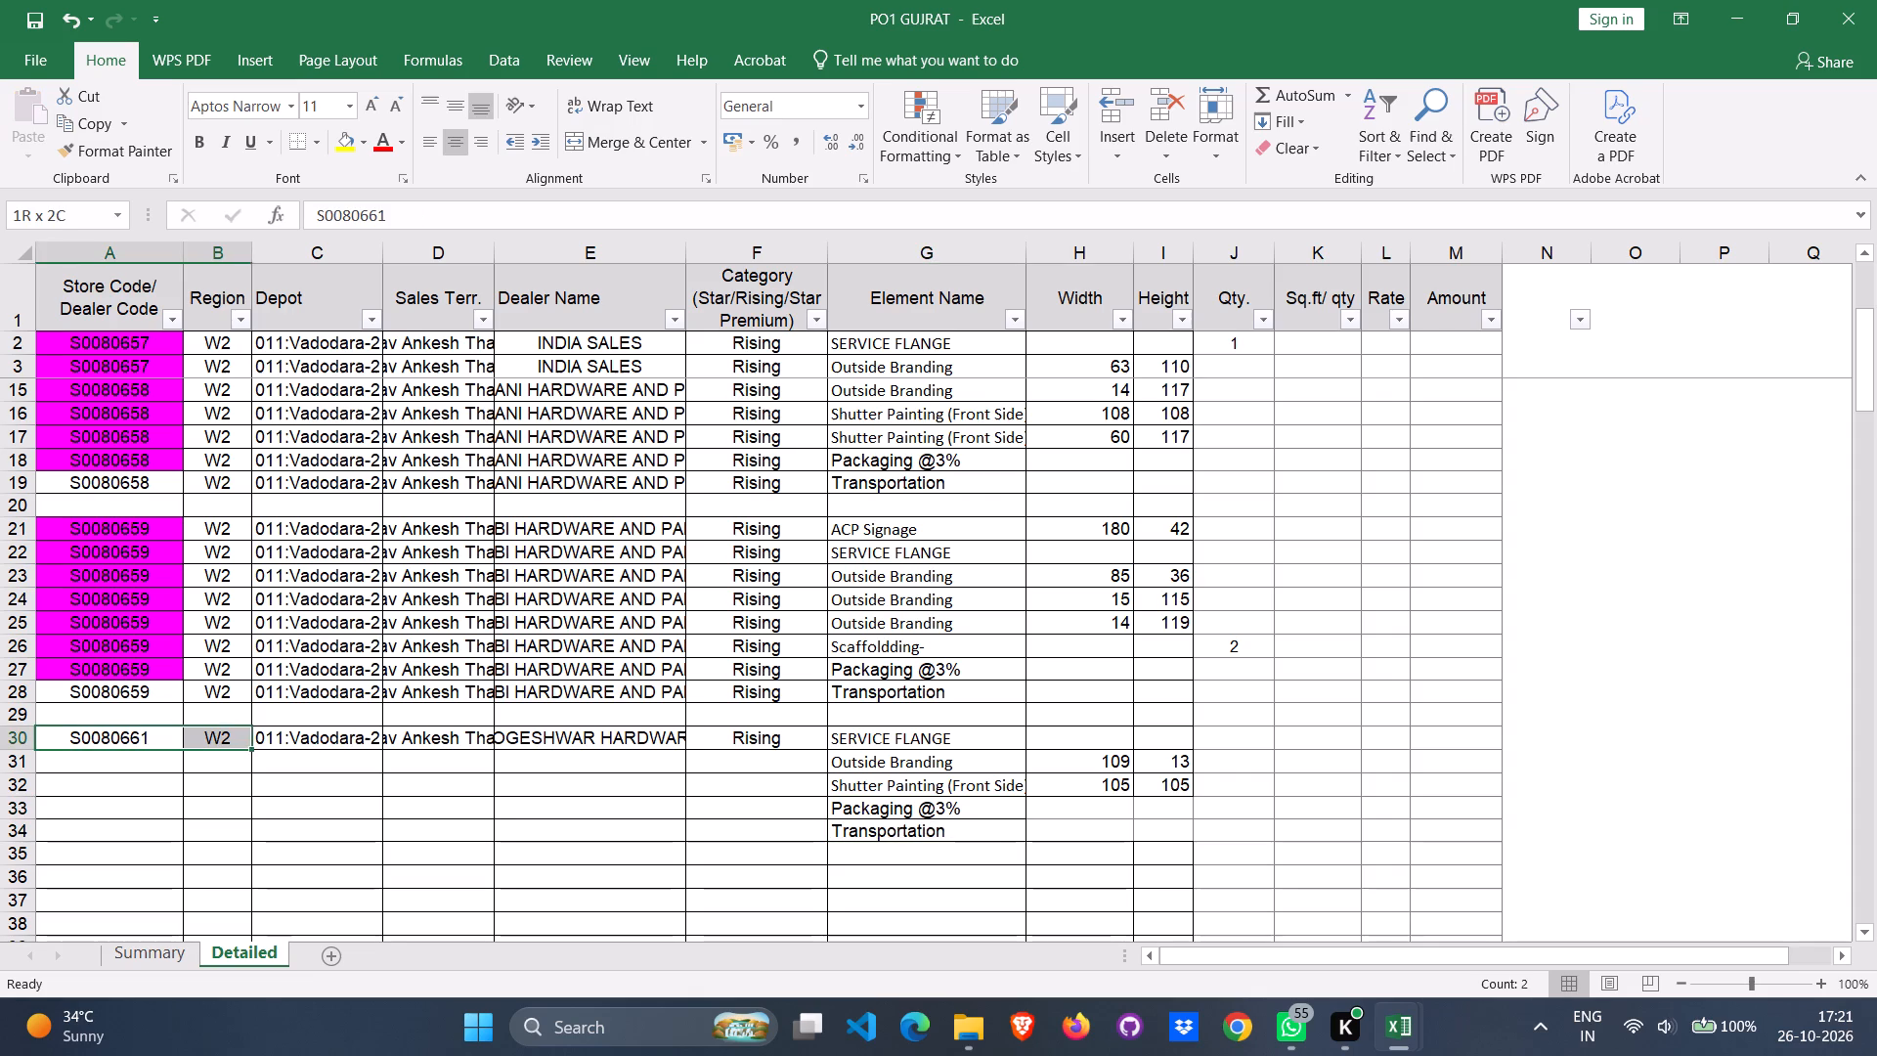
key("shift+Right")
key("shift+Right")
key("shift+Right")
key("shift+Right")
key("ctrl+c")
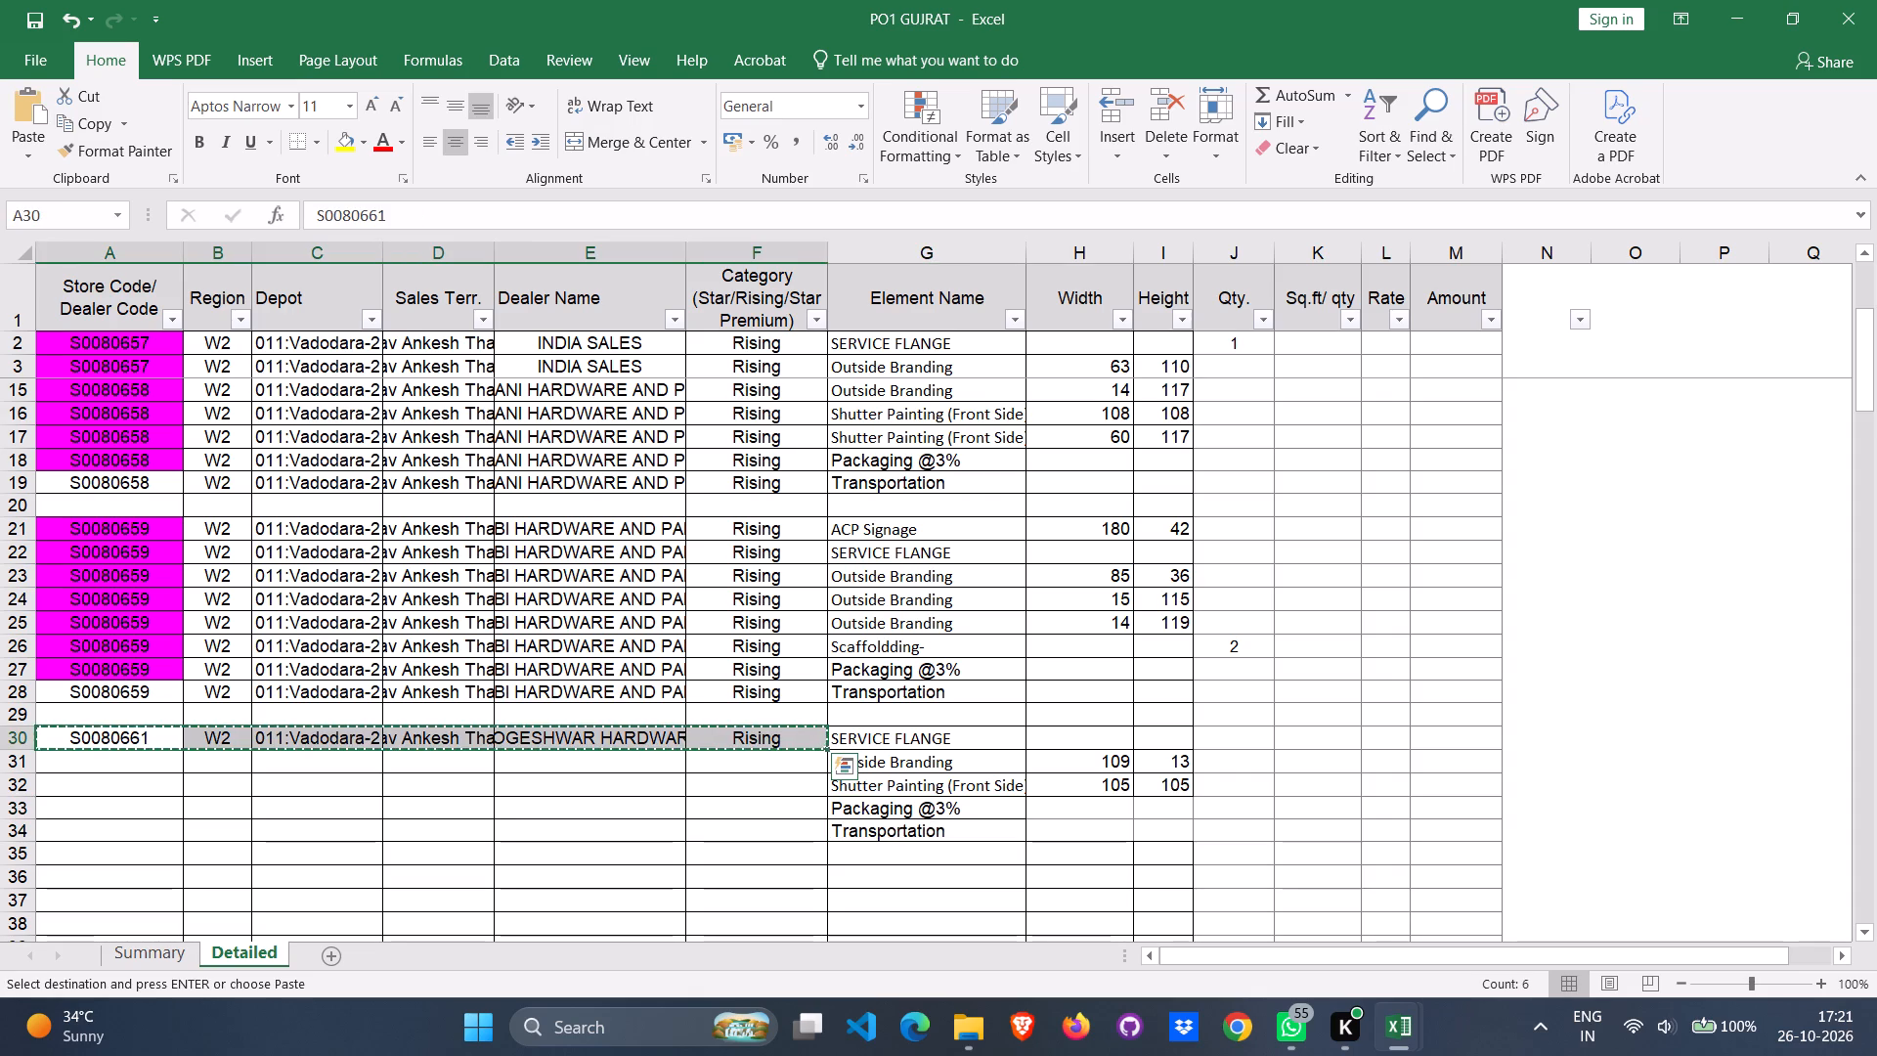
key("shift+Down")
key("shift+Down")
key("shift+Down")
key("shift+Down")
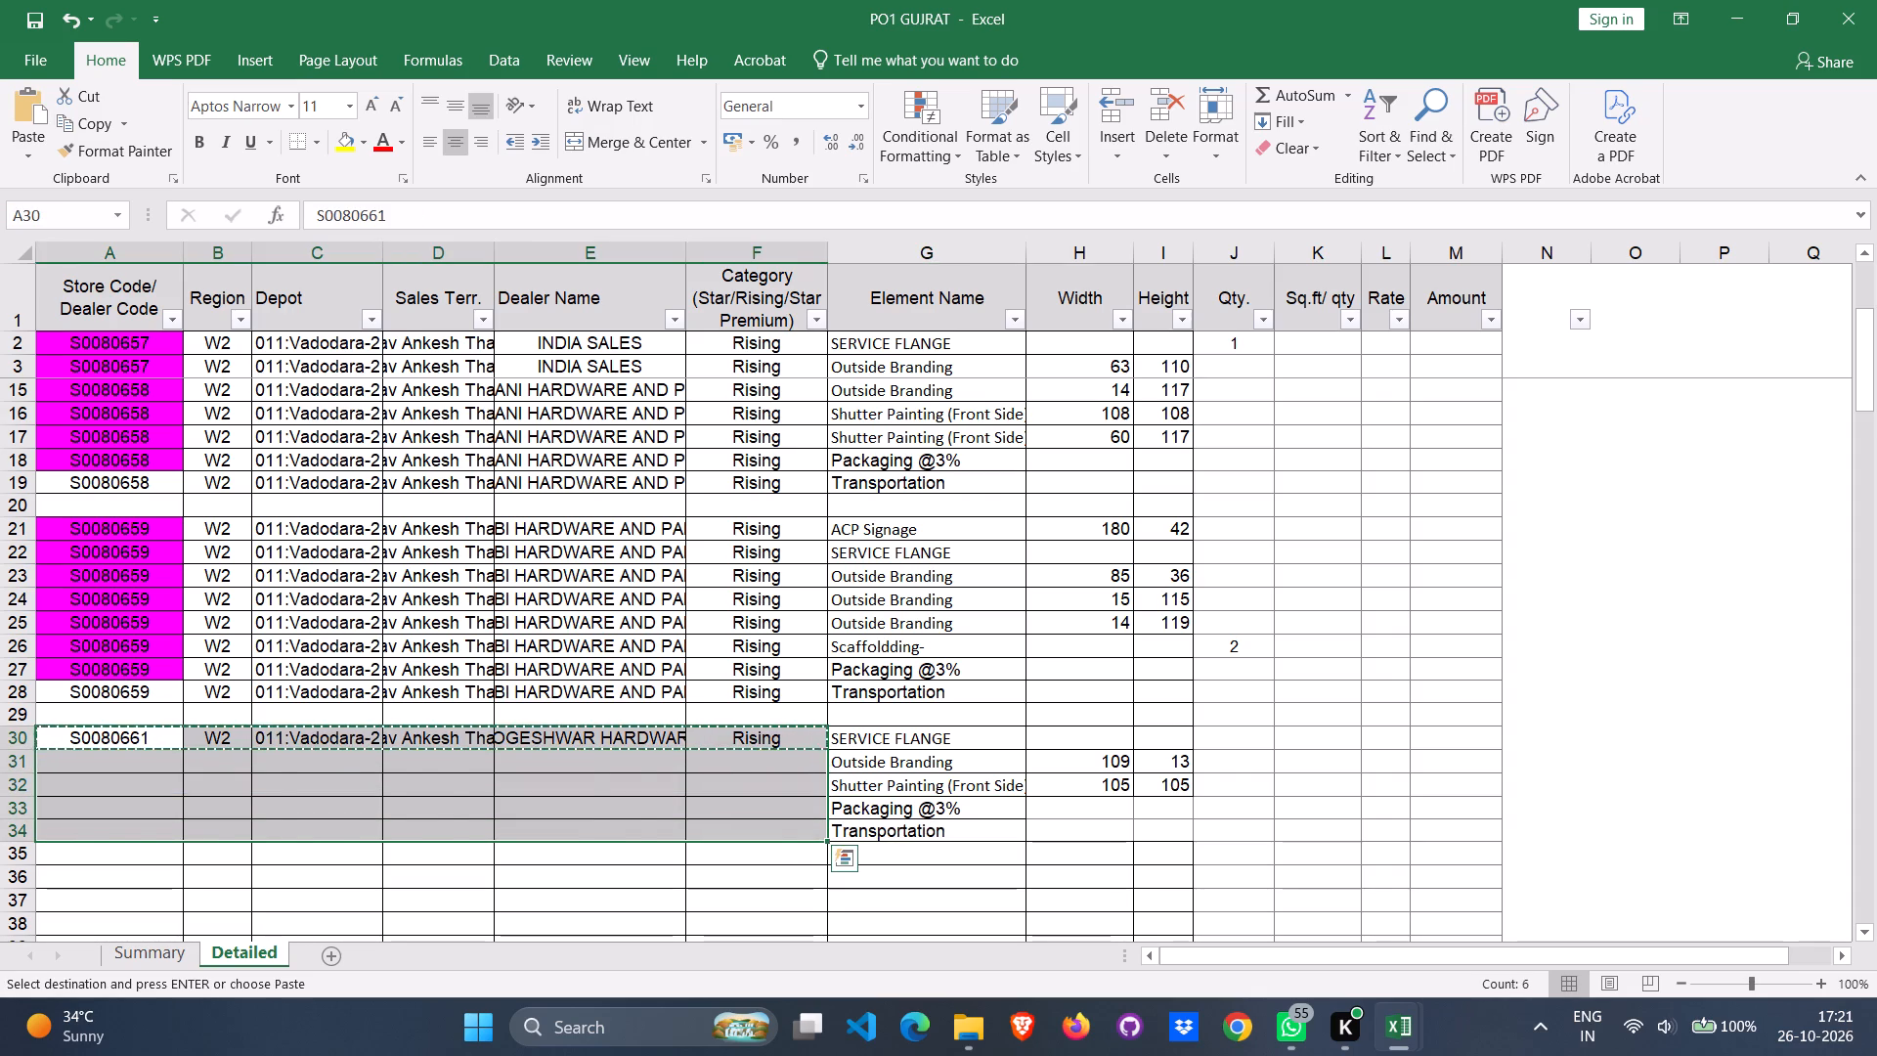
key("ctrl+v")
key("ctrl+s")
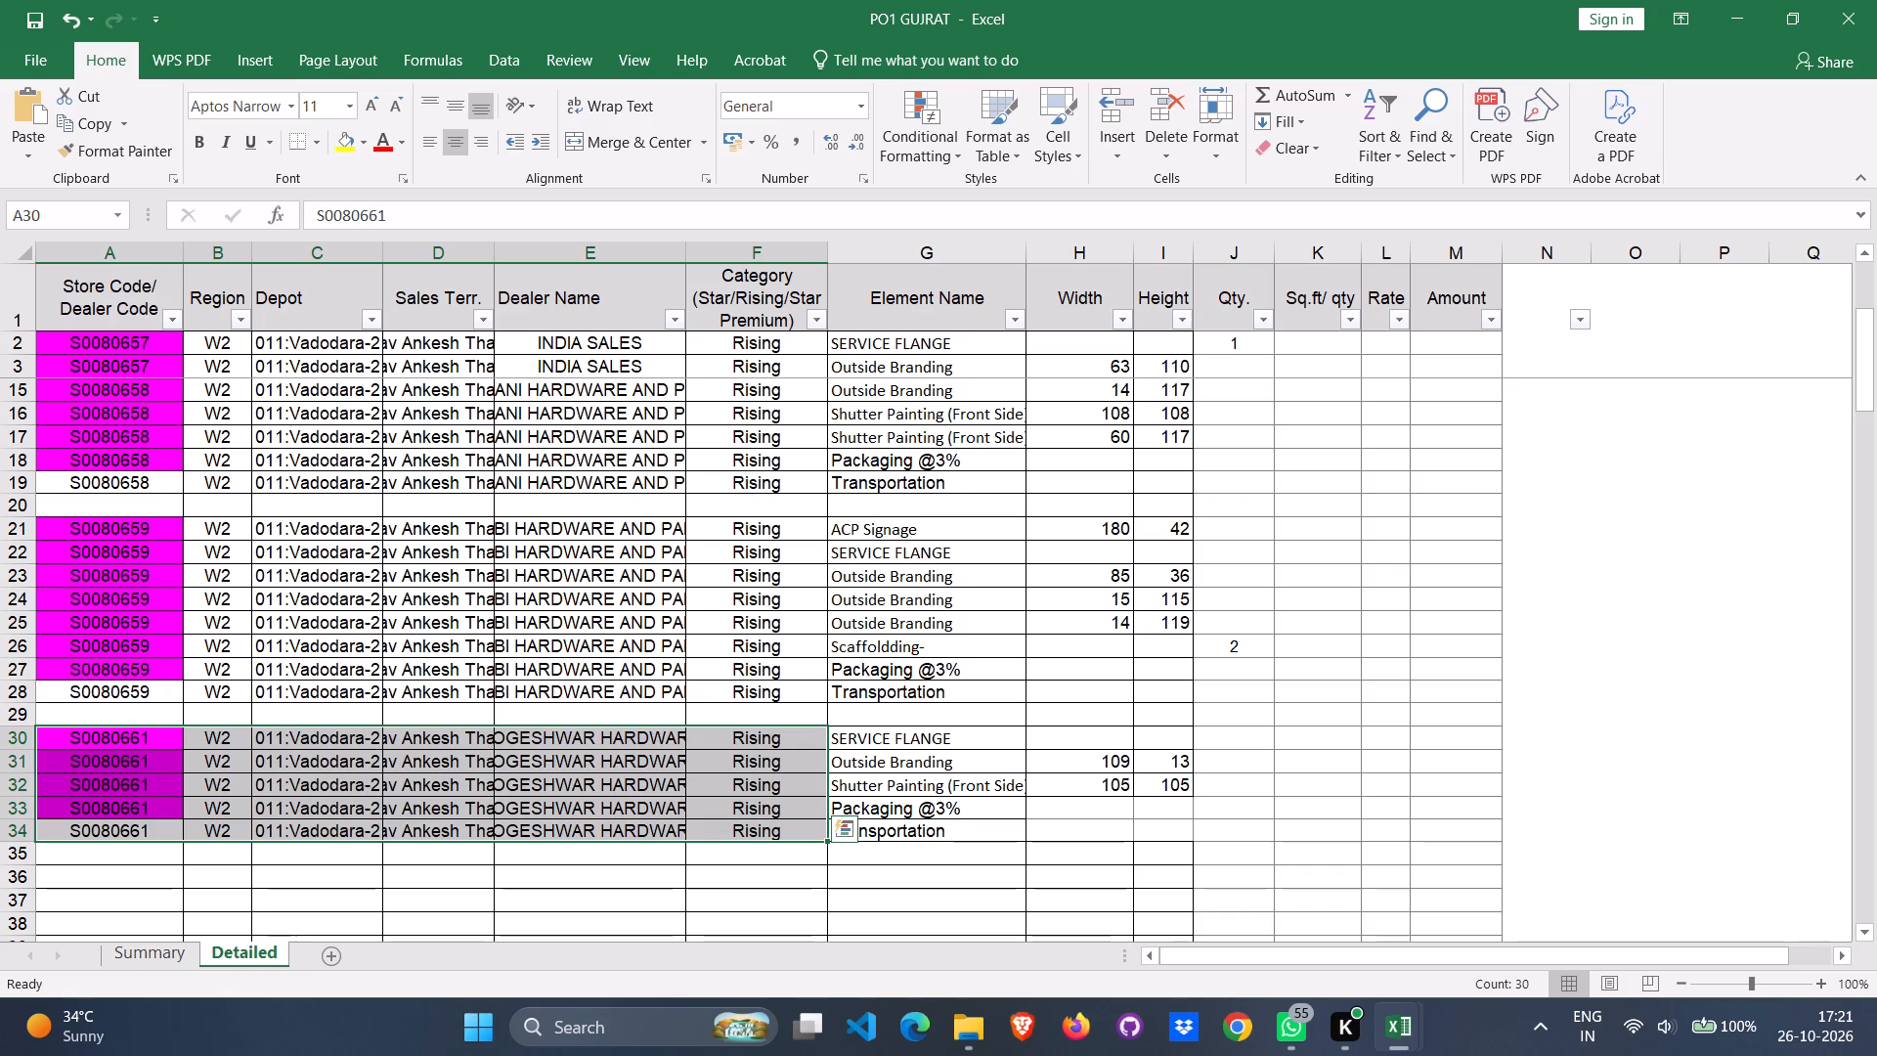
Set the YOGESHWAR HARDWARE SERVICE FLANGE quantity in J30 to 1 and save the workbook.
left_click(1257, 743)
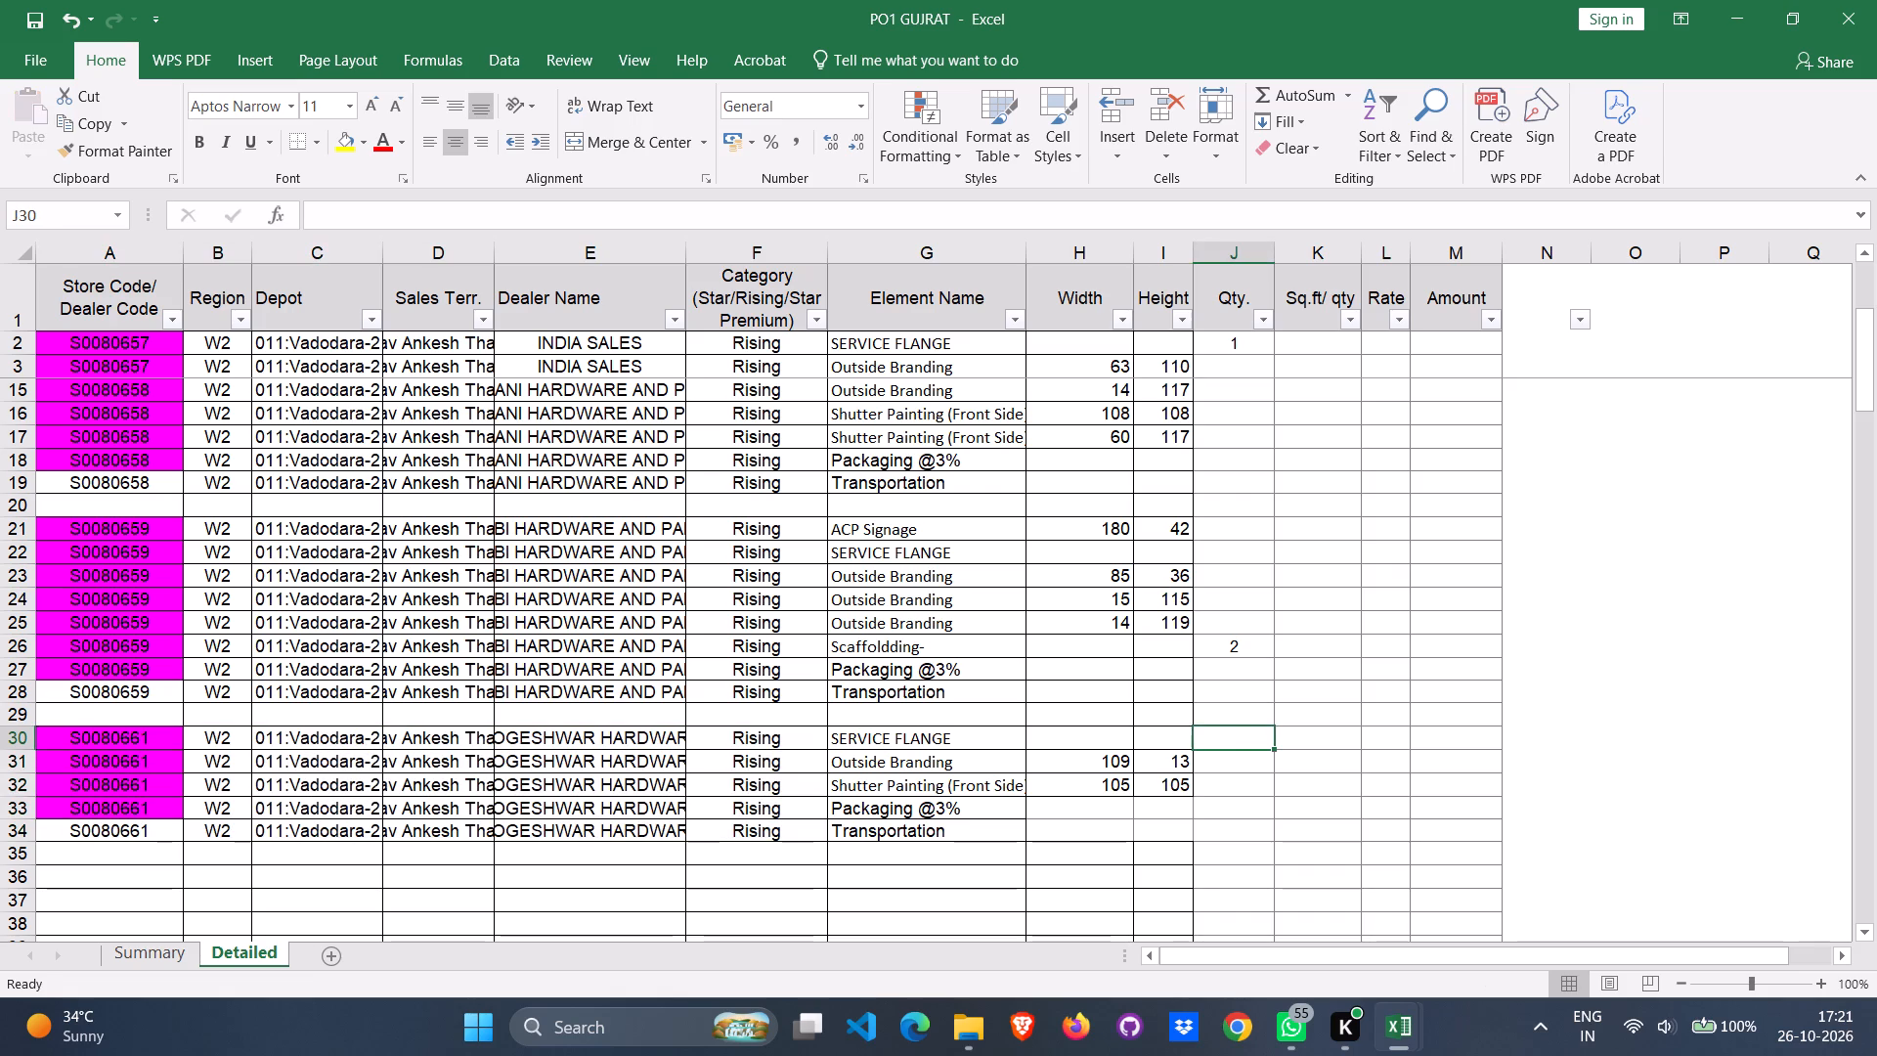
key("1")
key("ctrl+s")
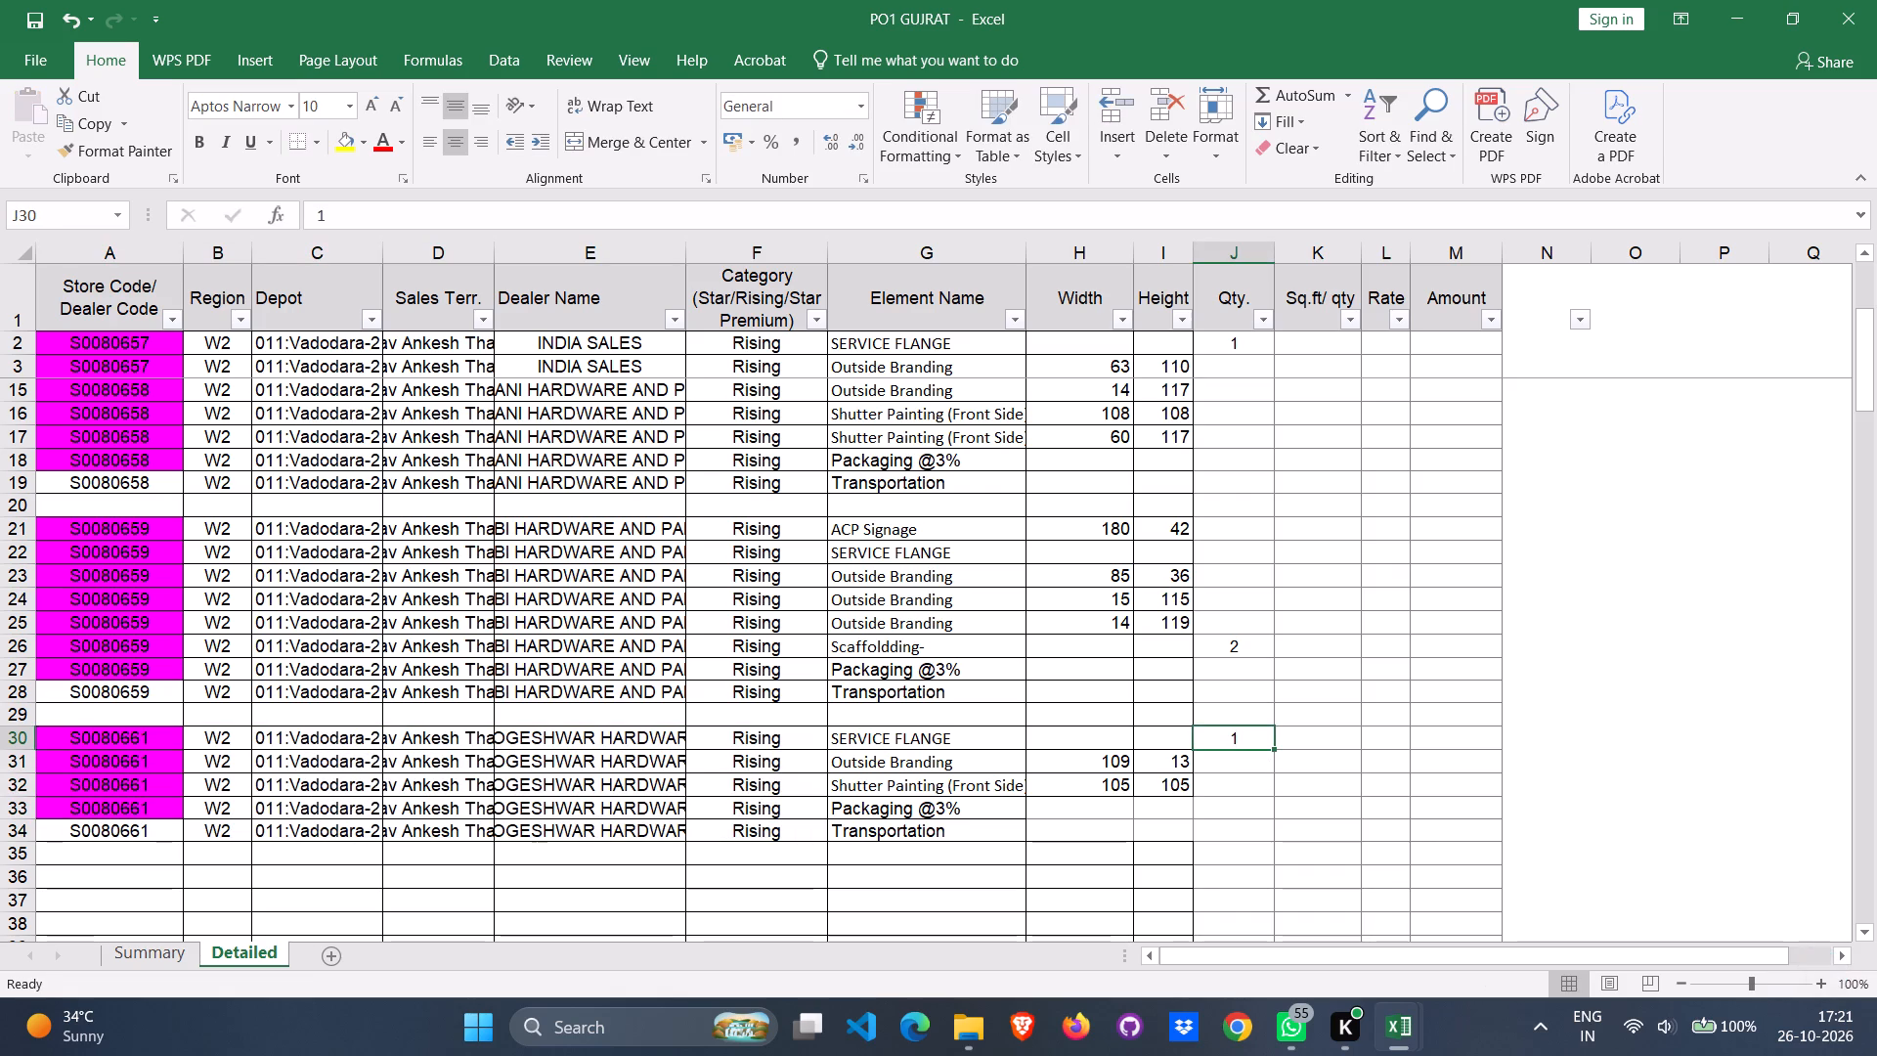
Copy PATEL PLY AND HARDWARE SANITARY's details from Summary A12:F12 into row 36 of the Detailed sheet, closing the YOGESHWAR HARDWARE quotation.
scroll(1226, 841, "down", 3)
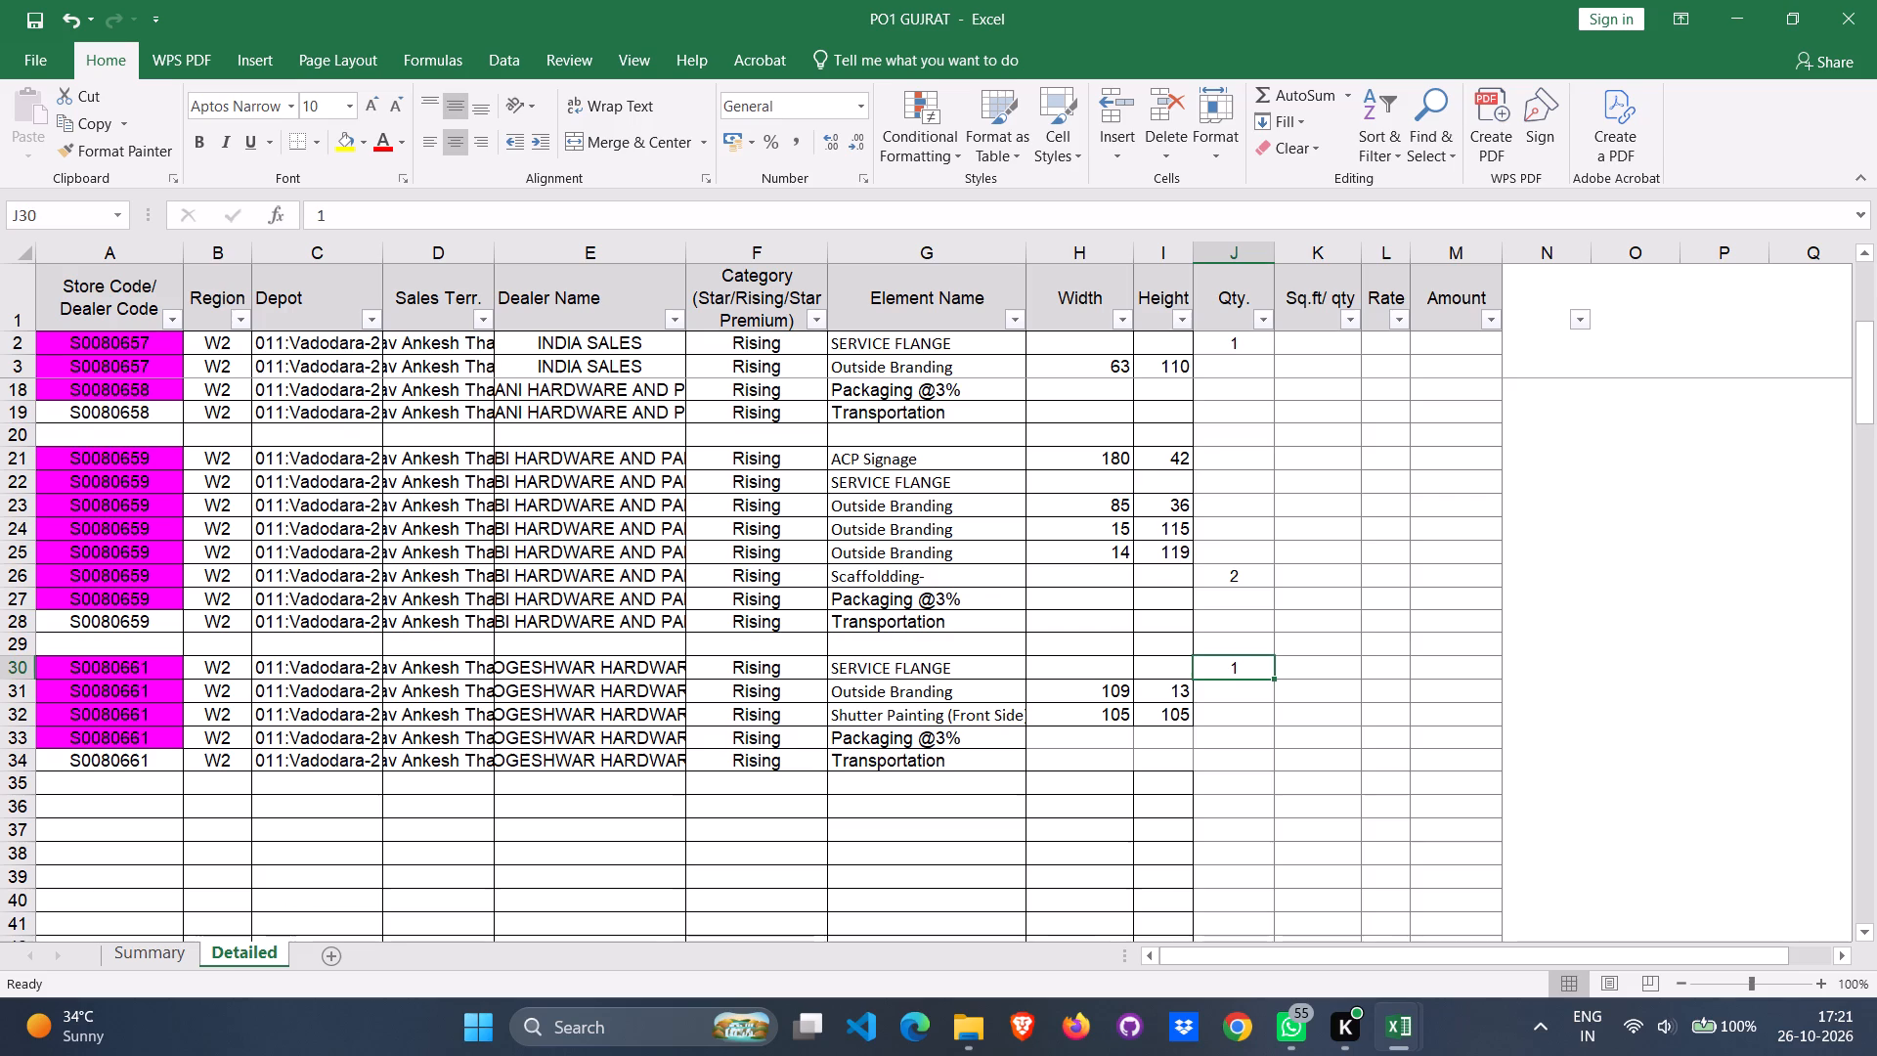
scroll(1226, 841, "down", 9)
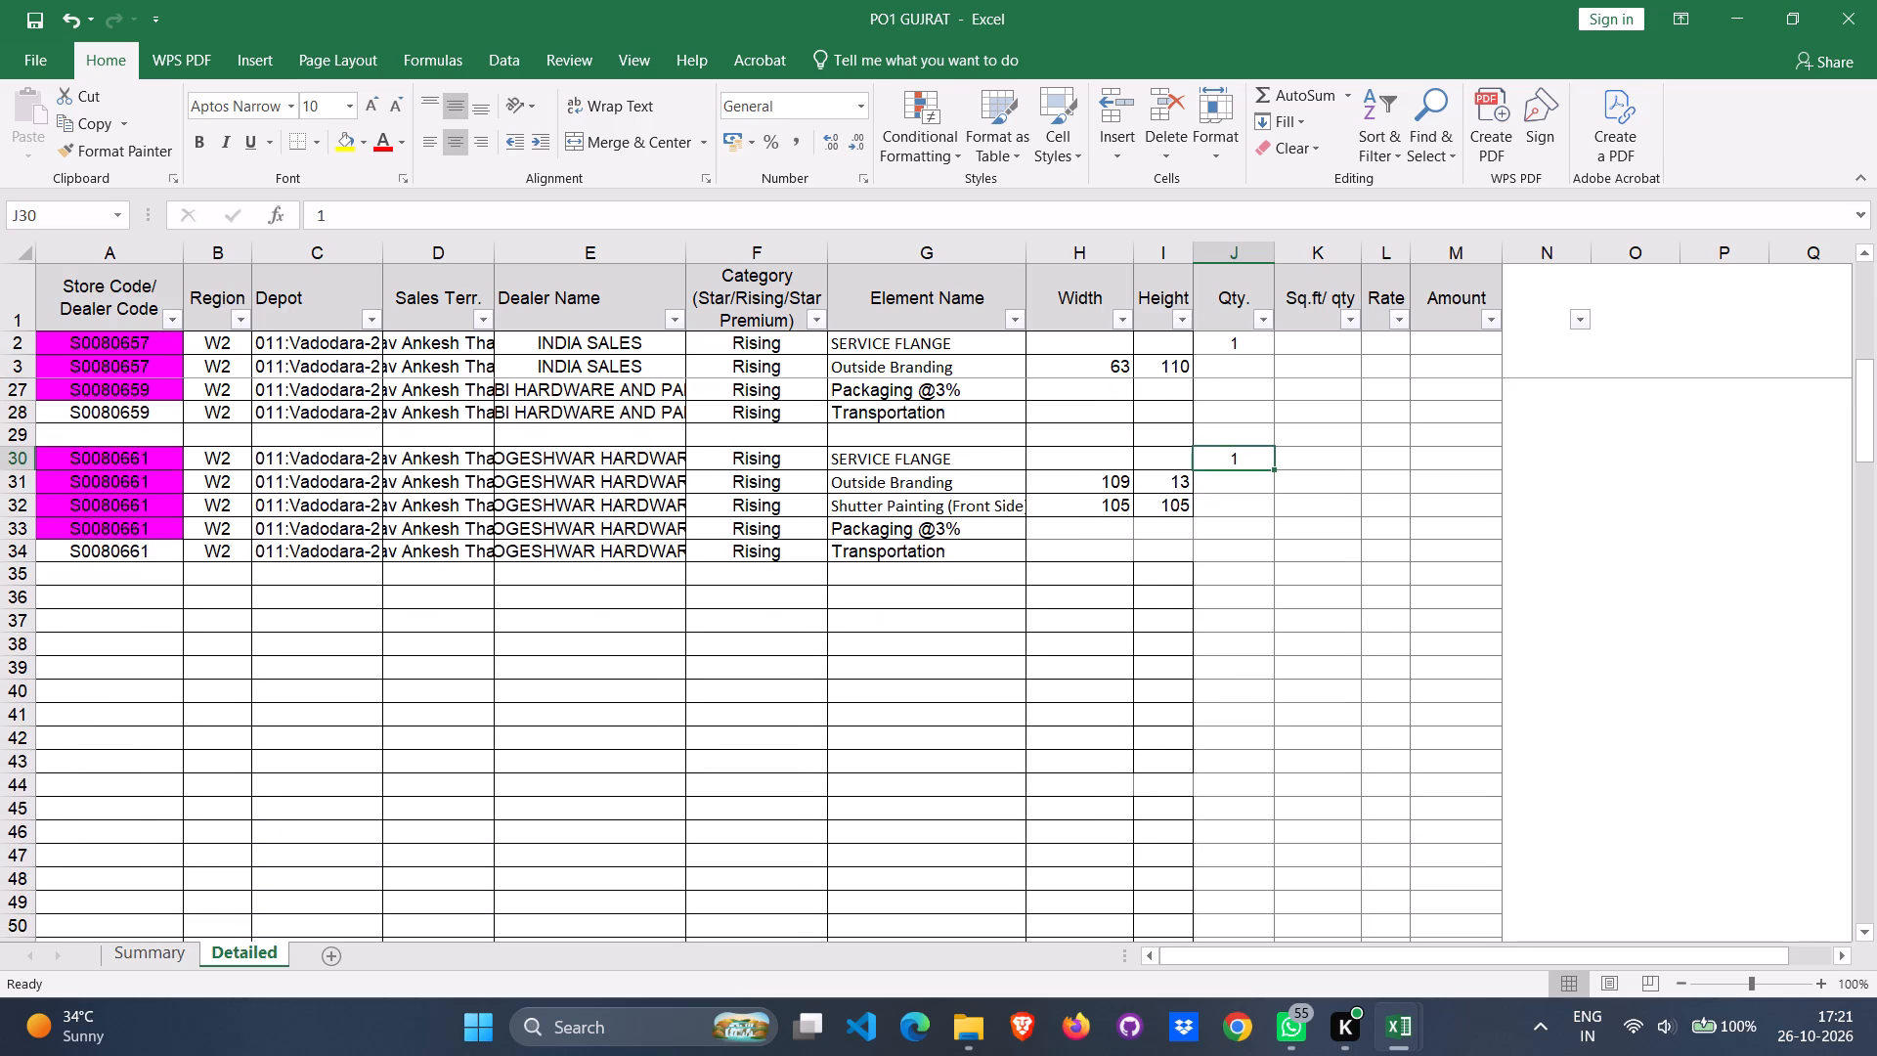
left_click(148, 945)
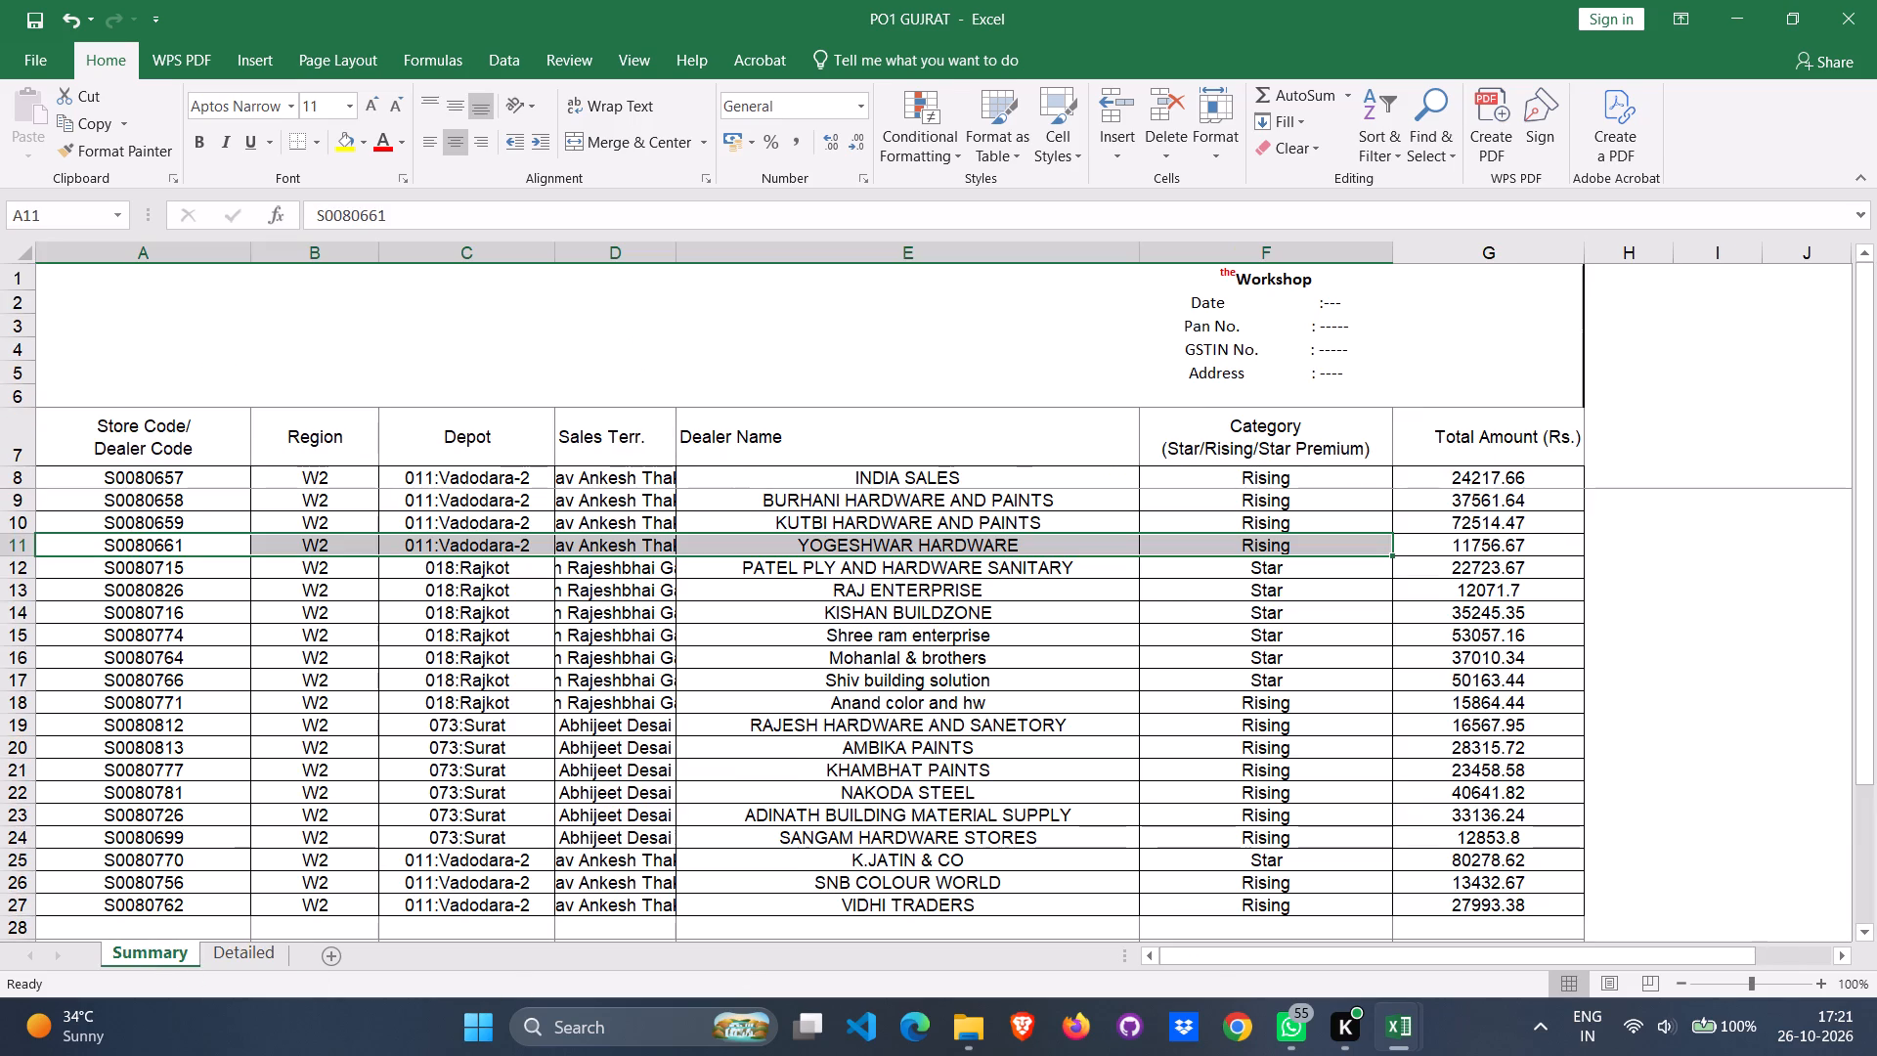
left_click(25, 566)
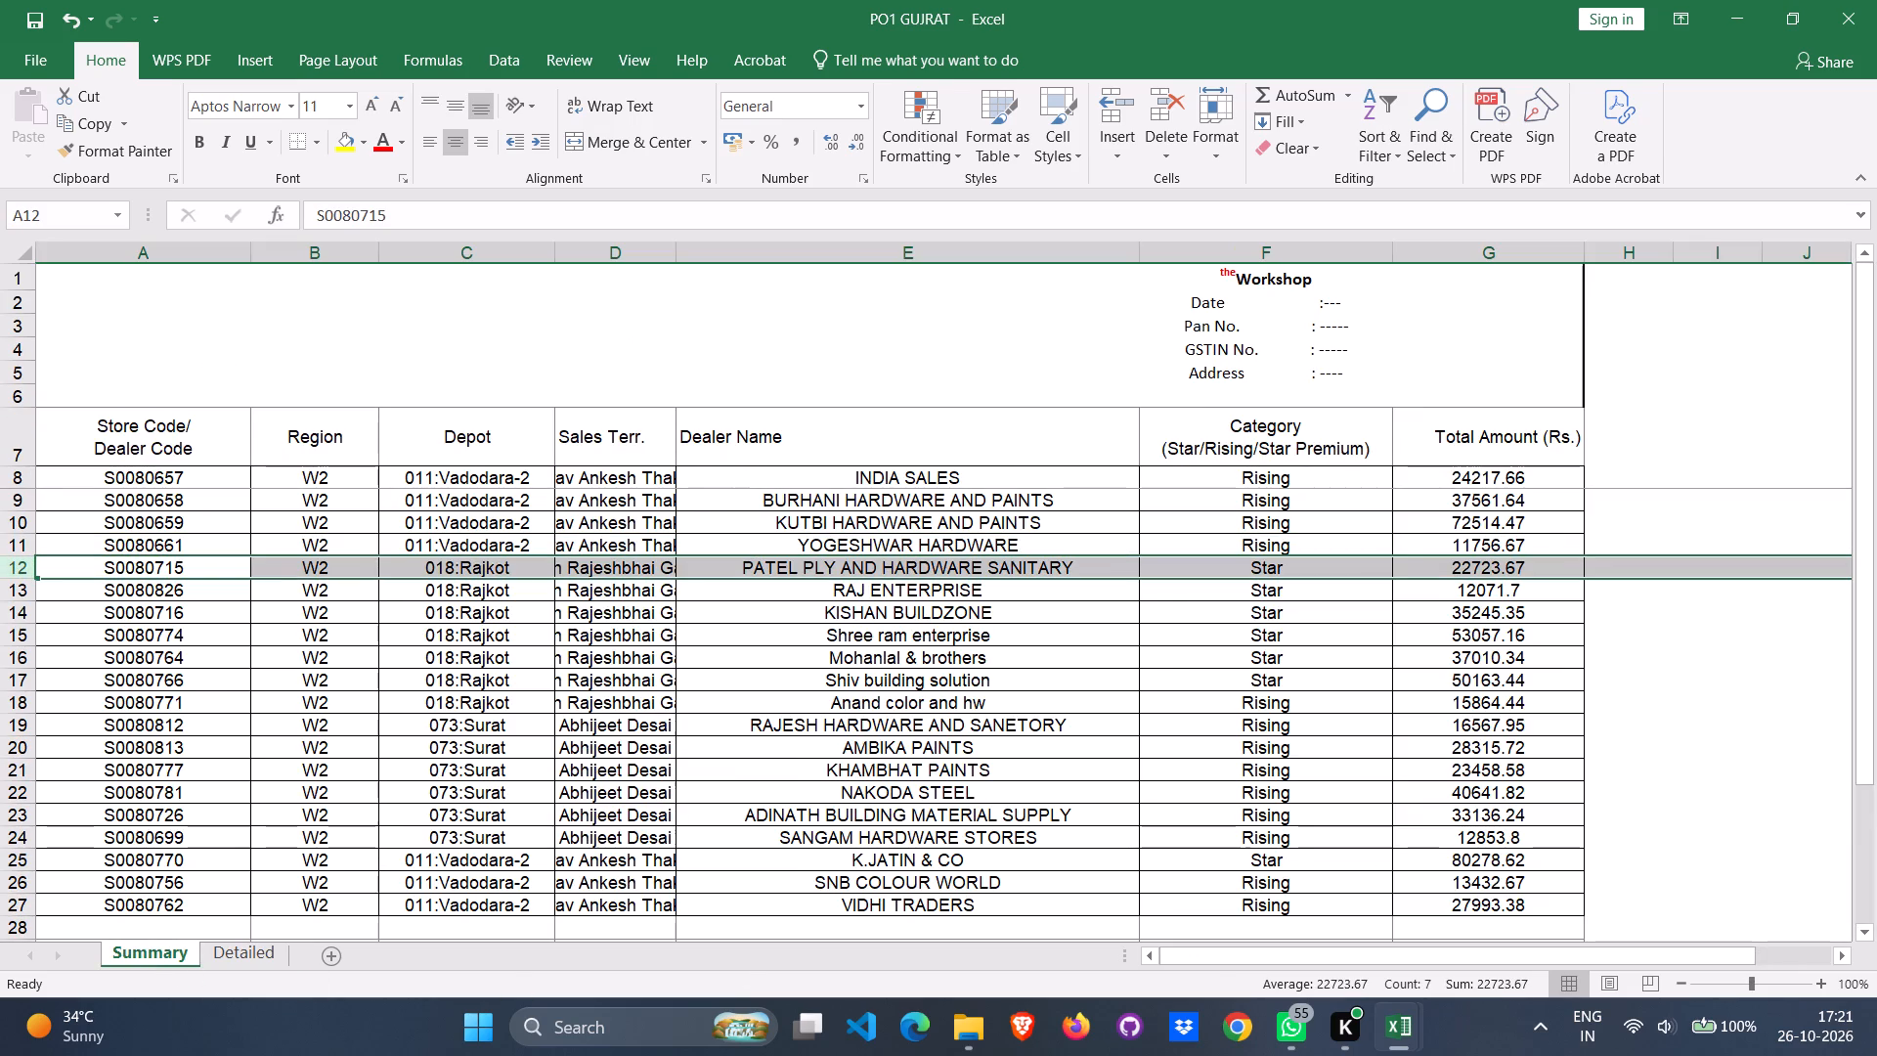
left_click(106, 567)
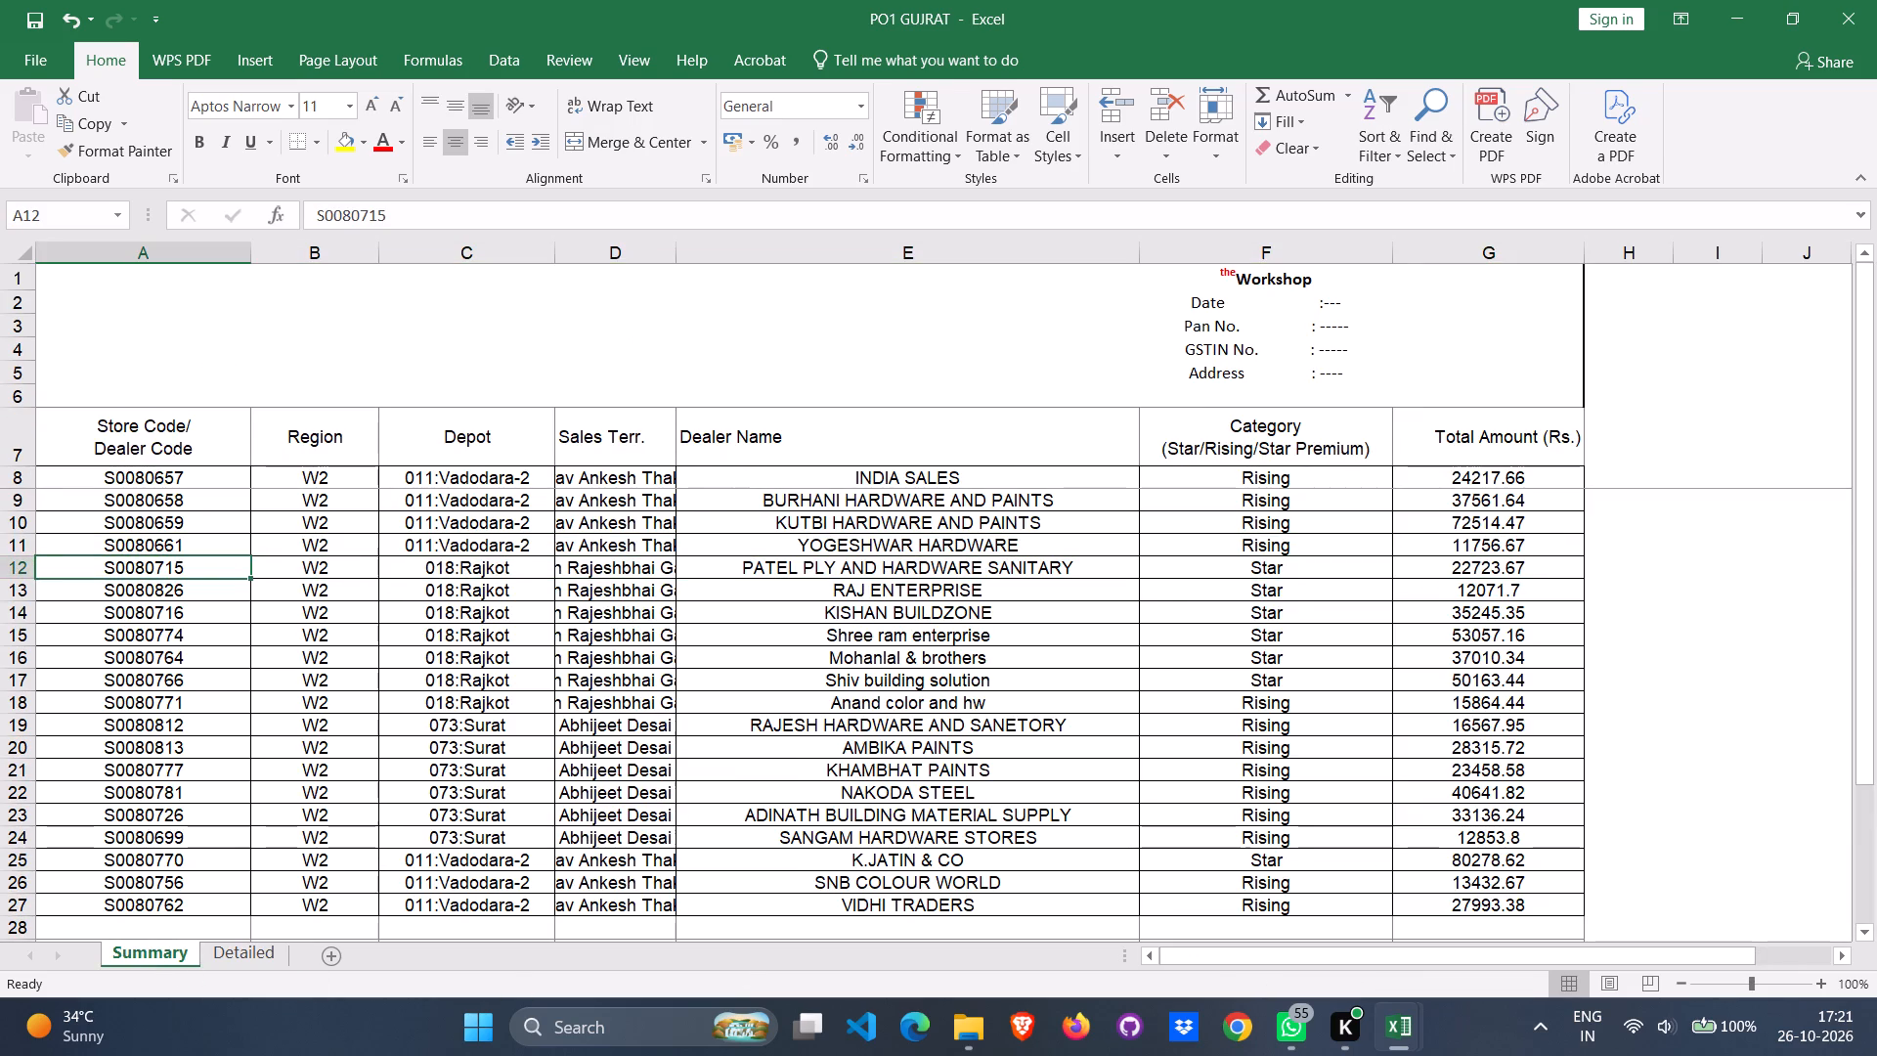
key("shift+Right")
key("shift+Right")
key("shift+Right")
key("shift+Right")
key("shift+Right")
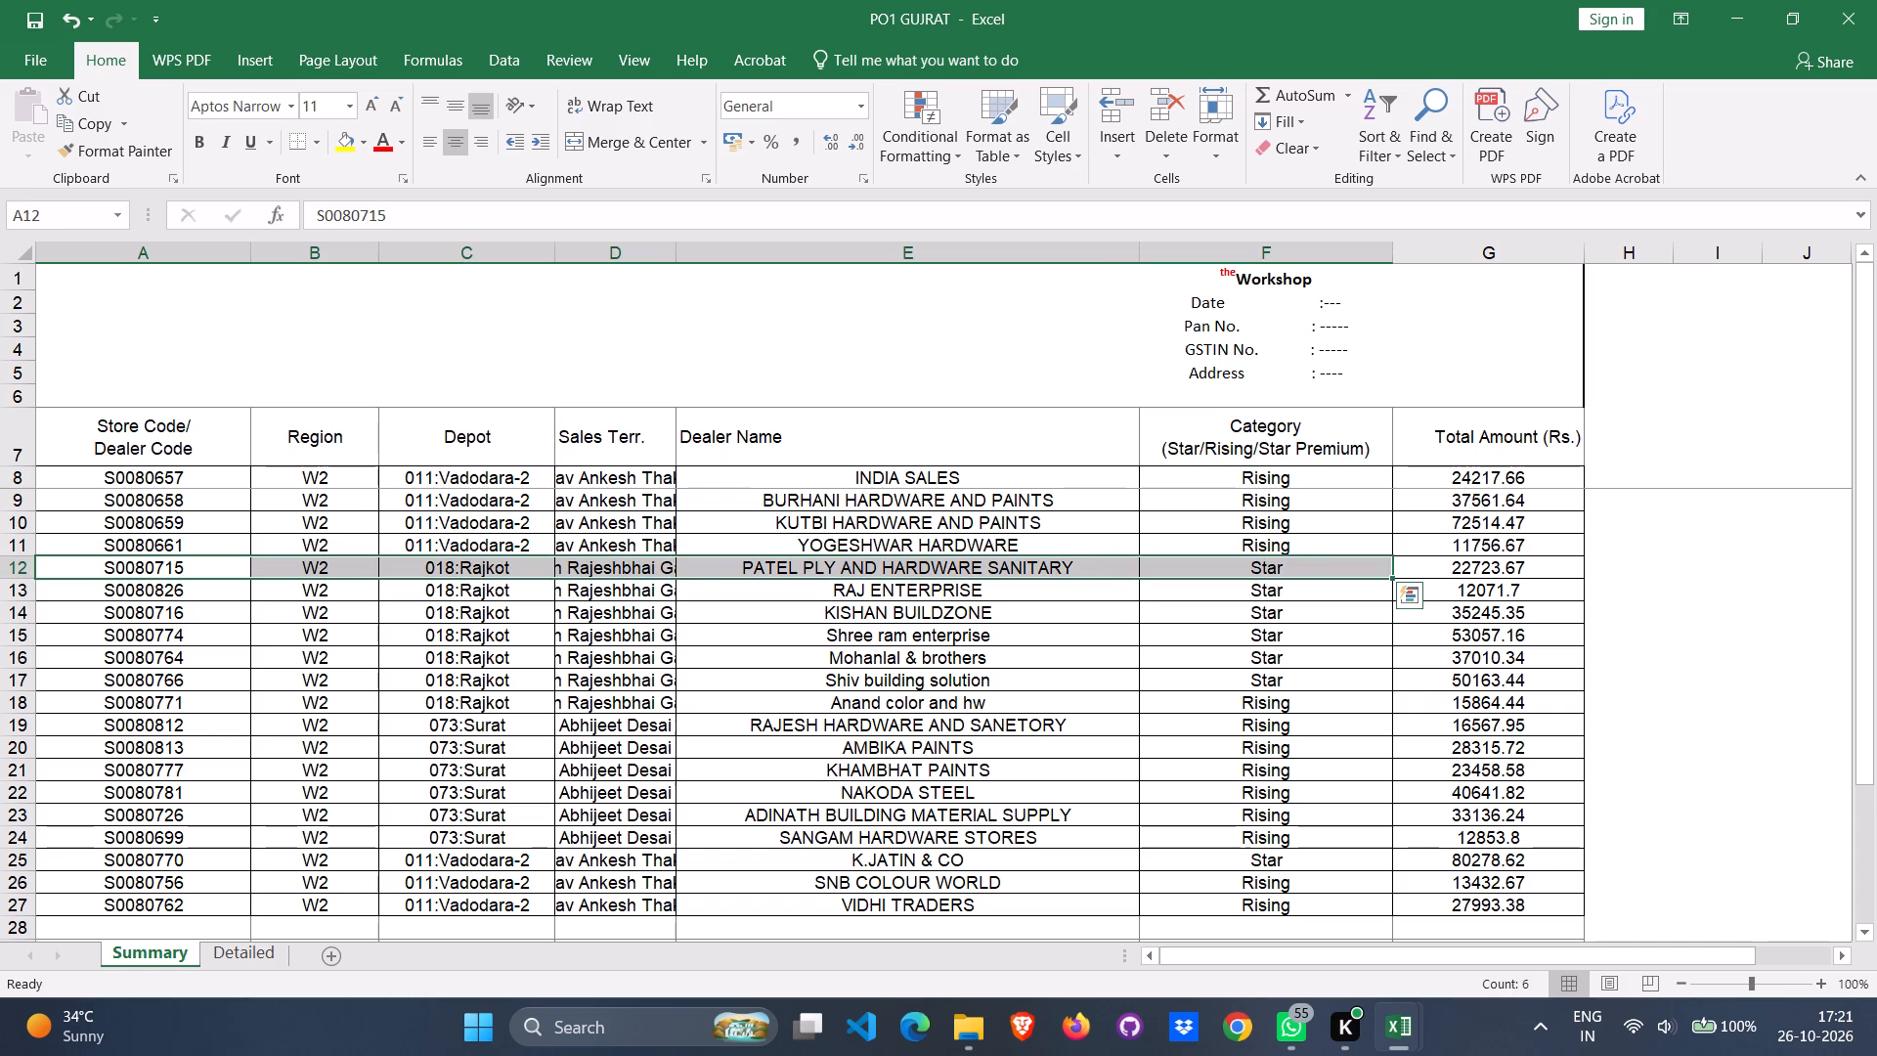
key("ctrl+c")
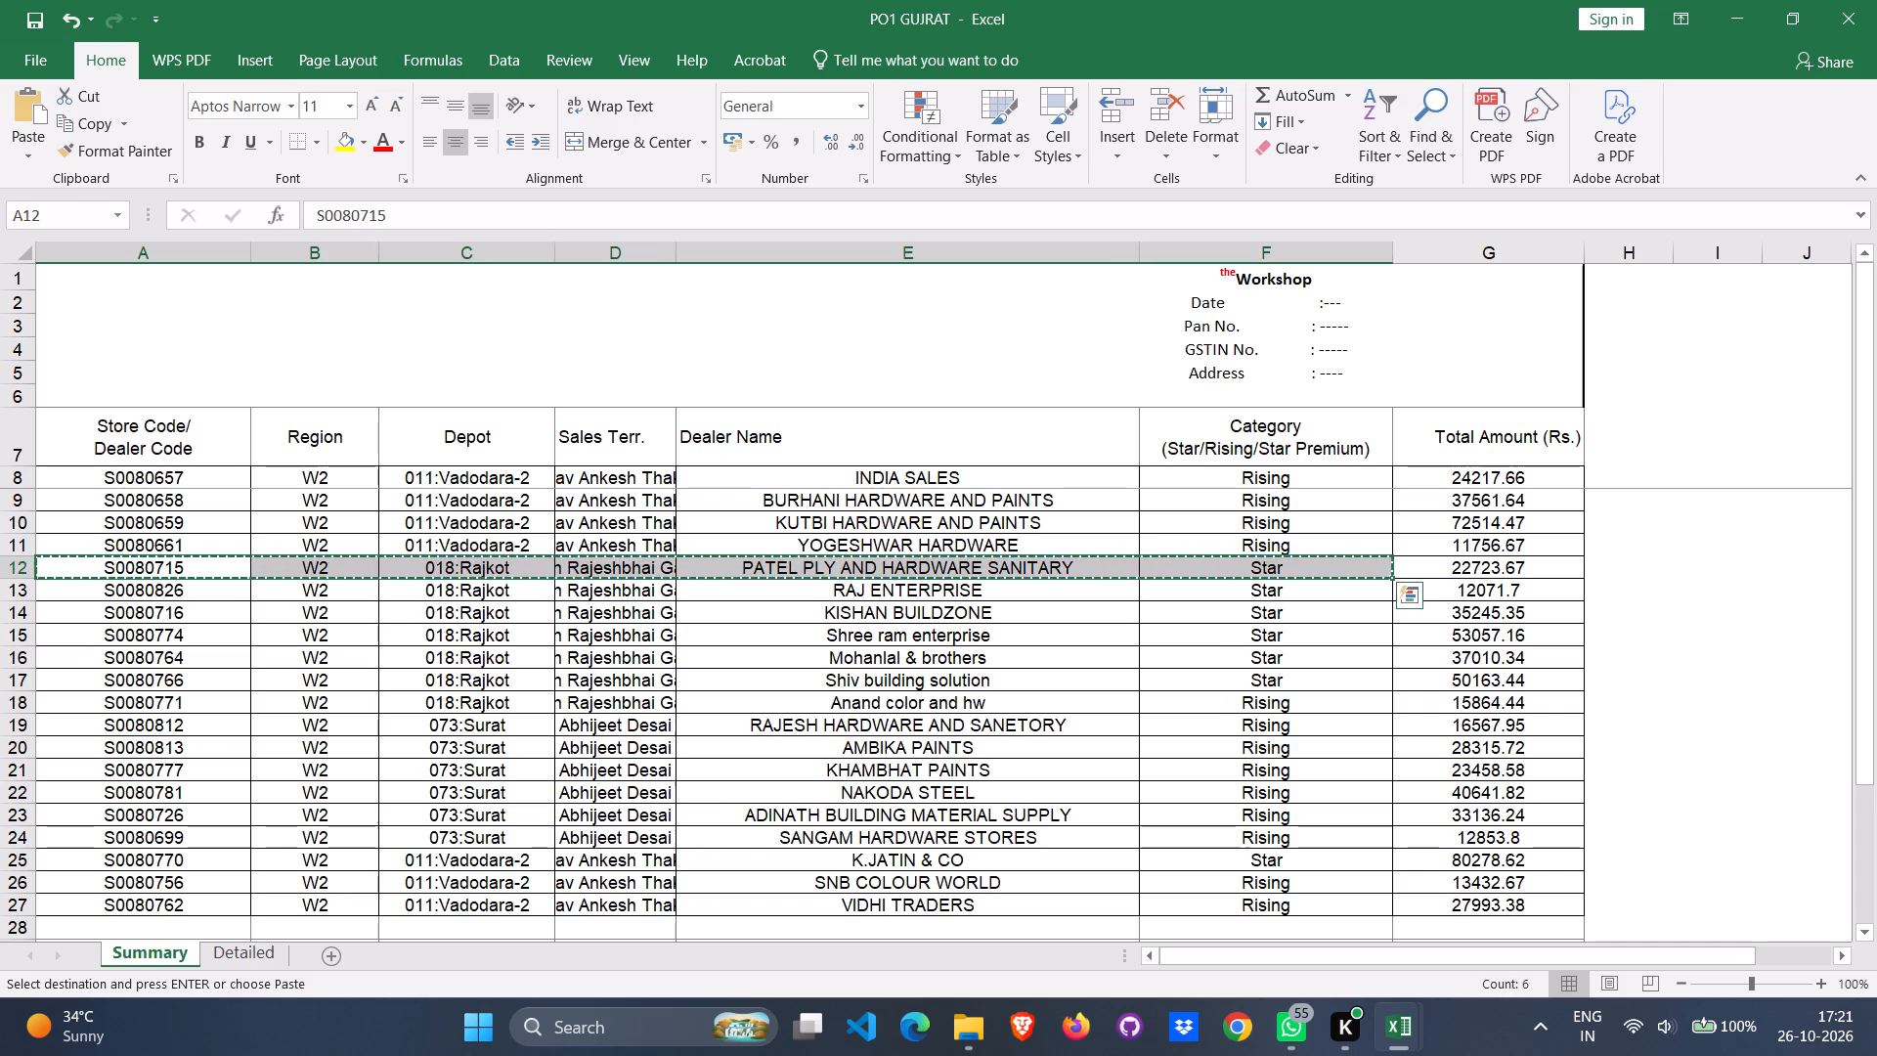
key("alt+Tab")
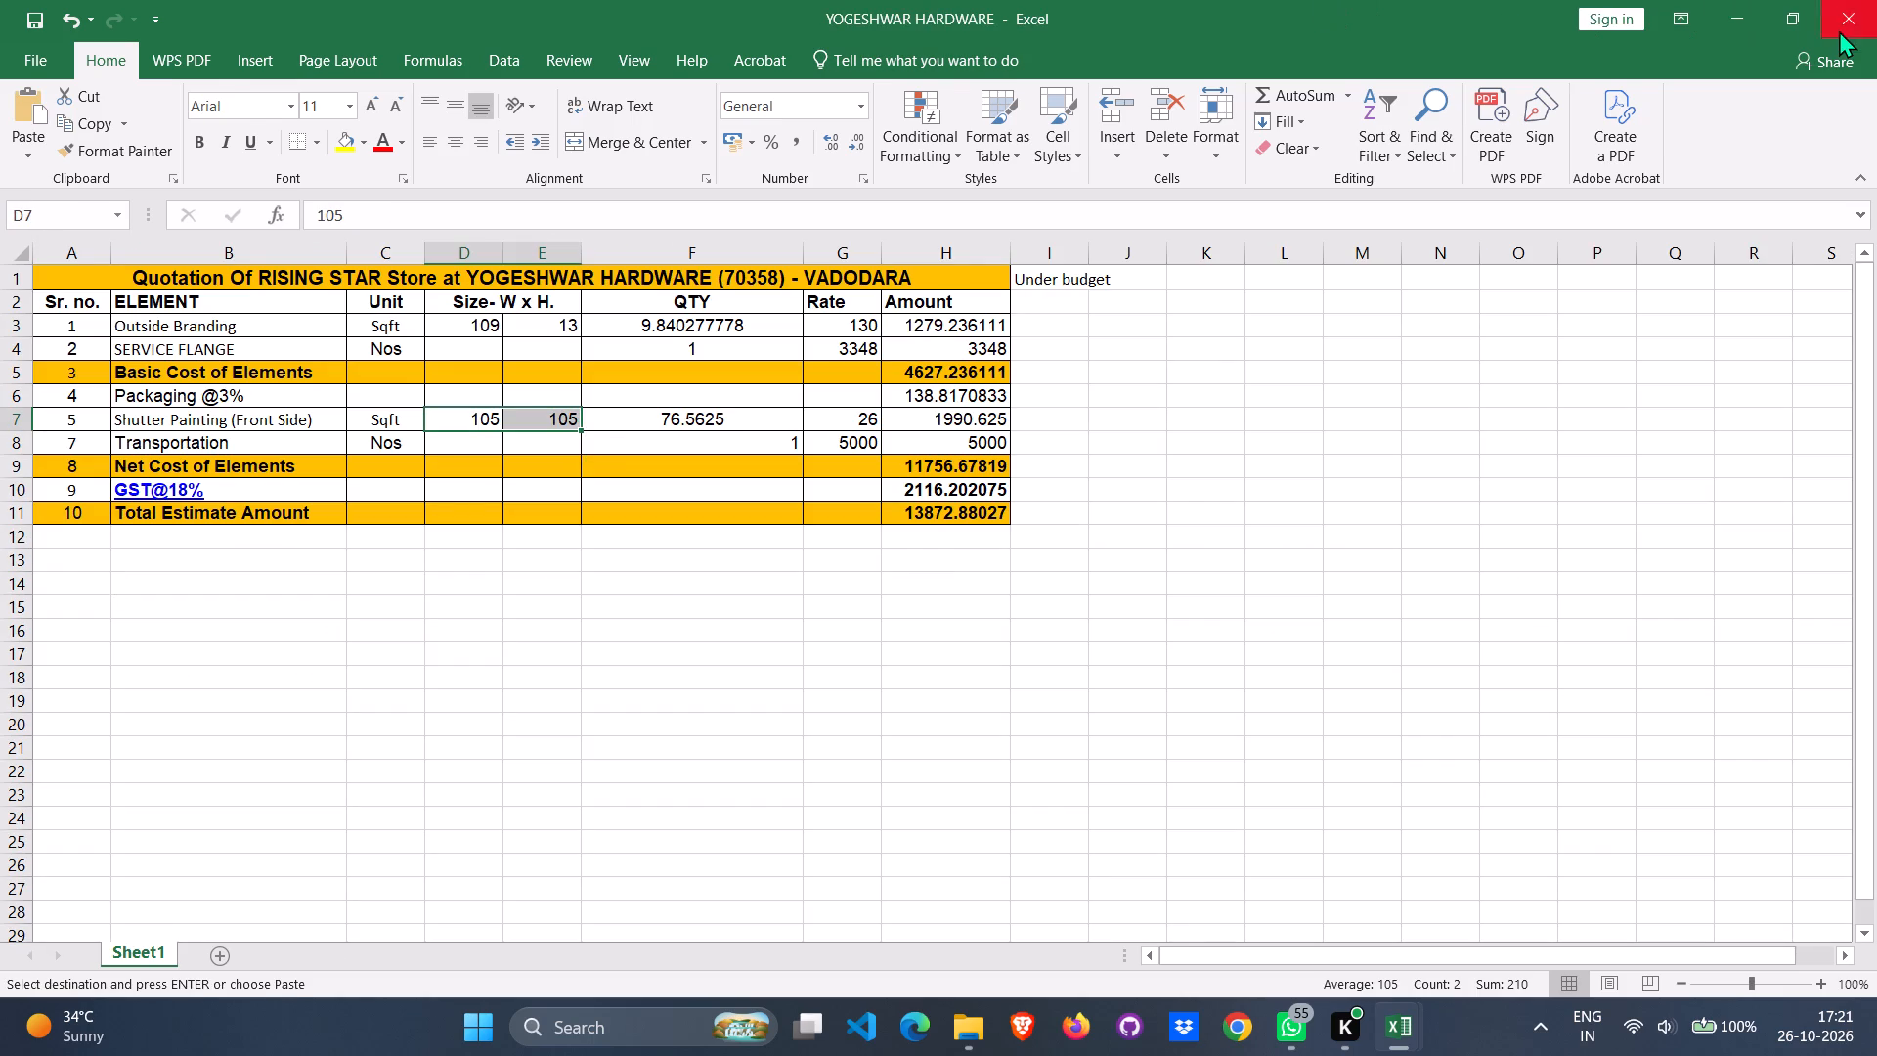
left_click(1839, 30)
key("ctrl+c")
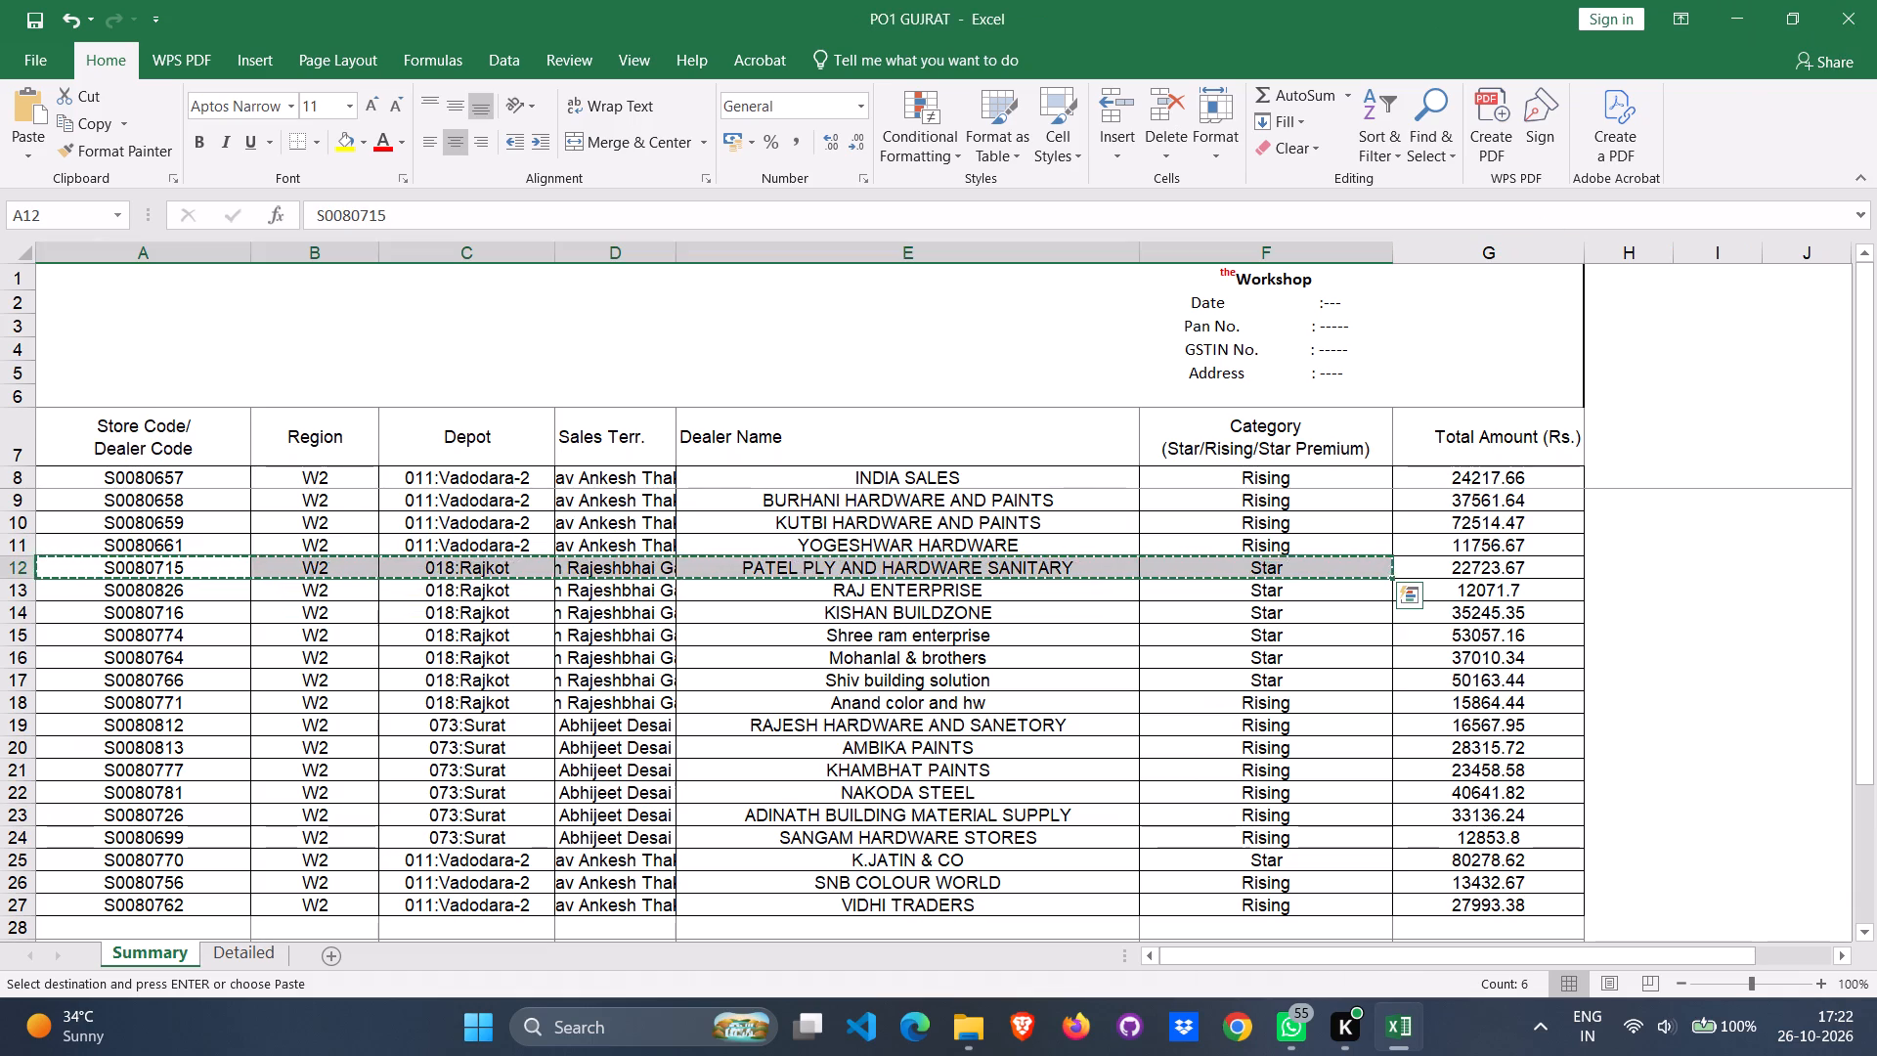
key("alt+Tab")
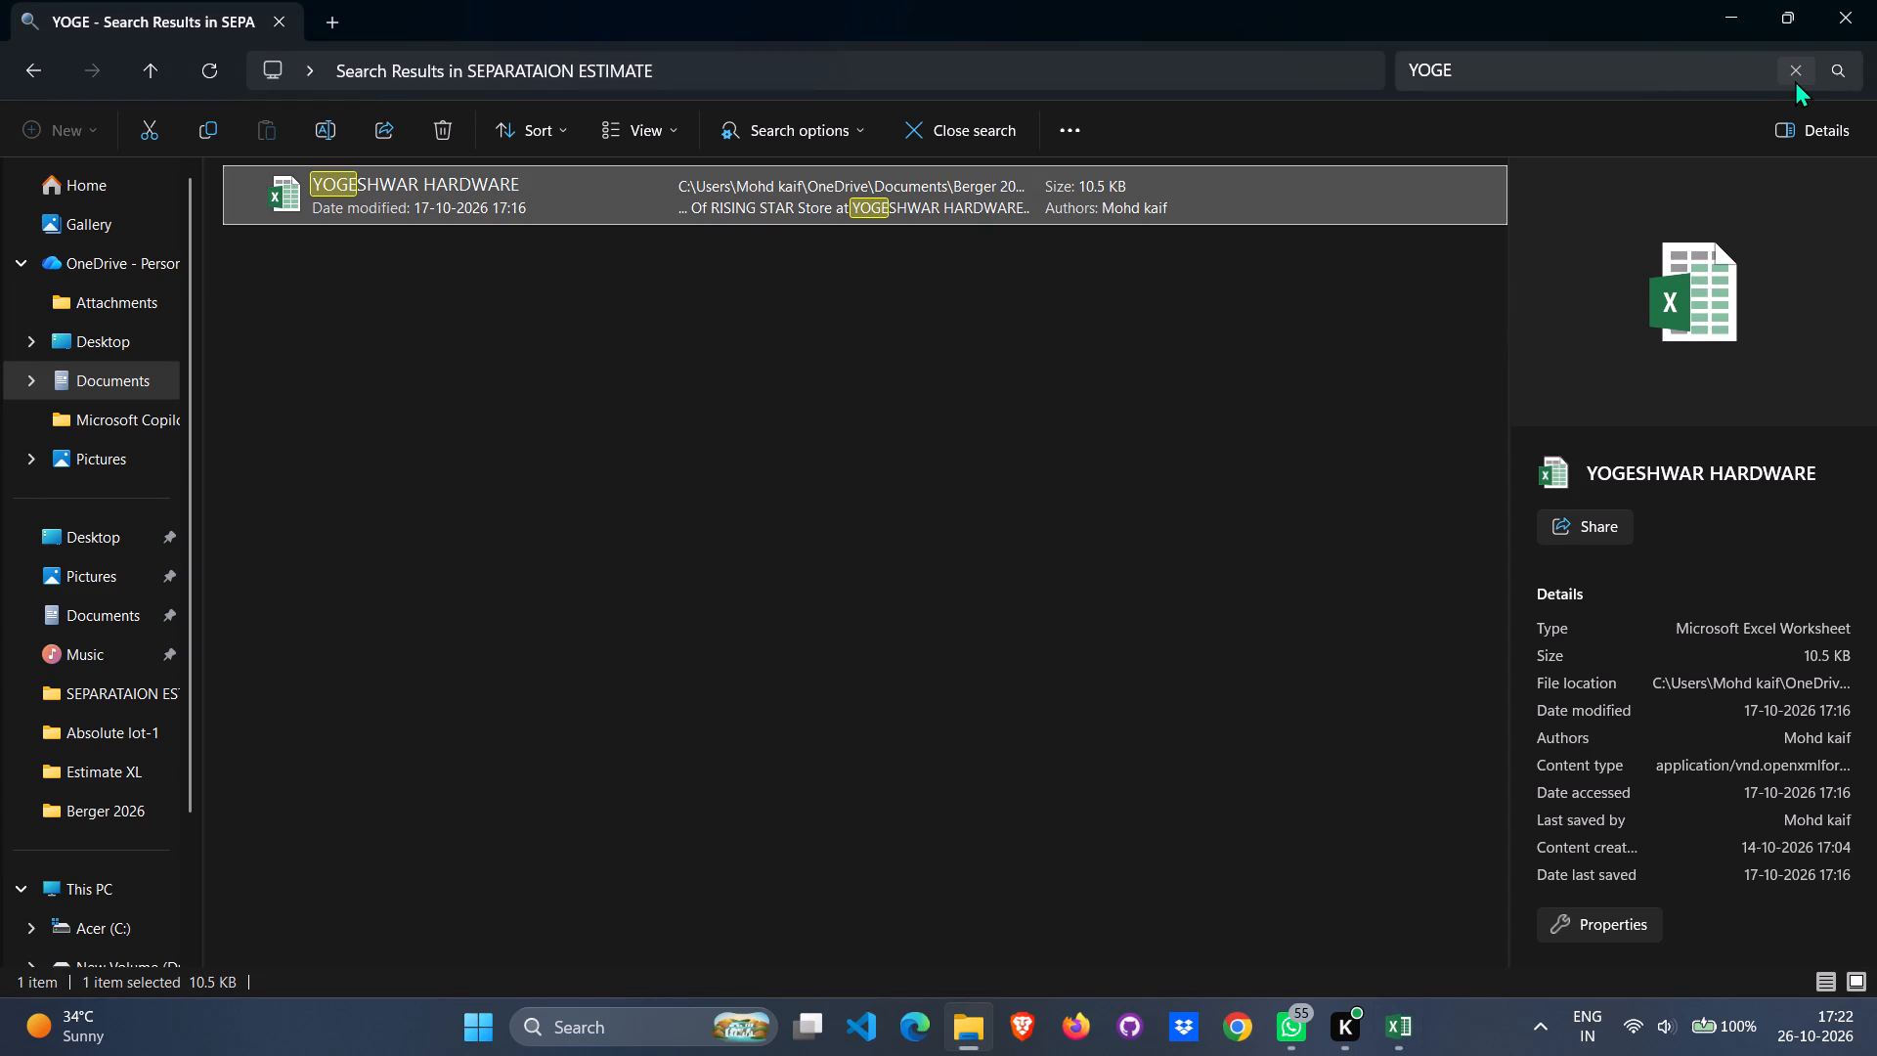
key("alt+Tab")
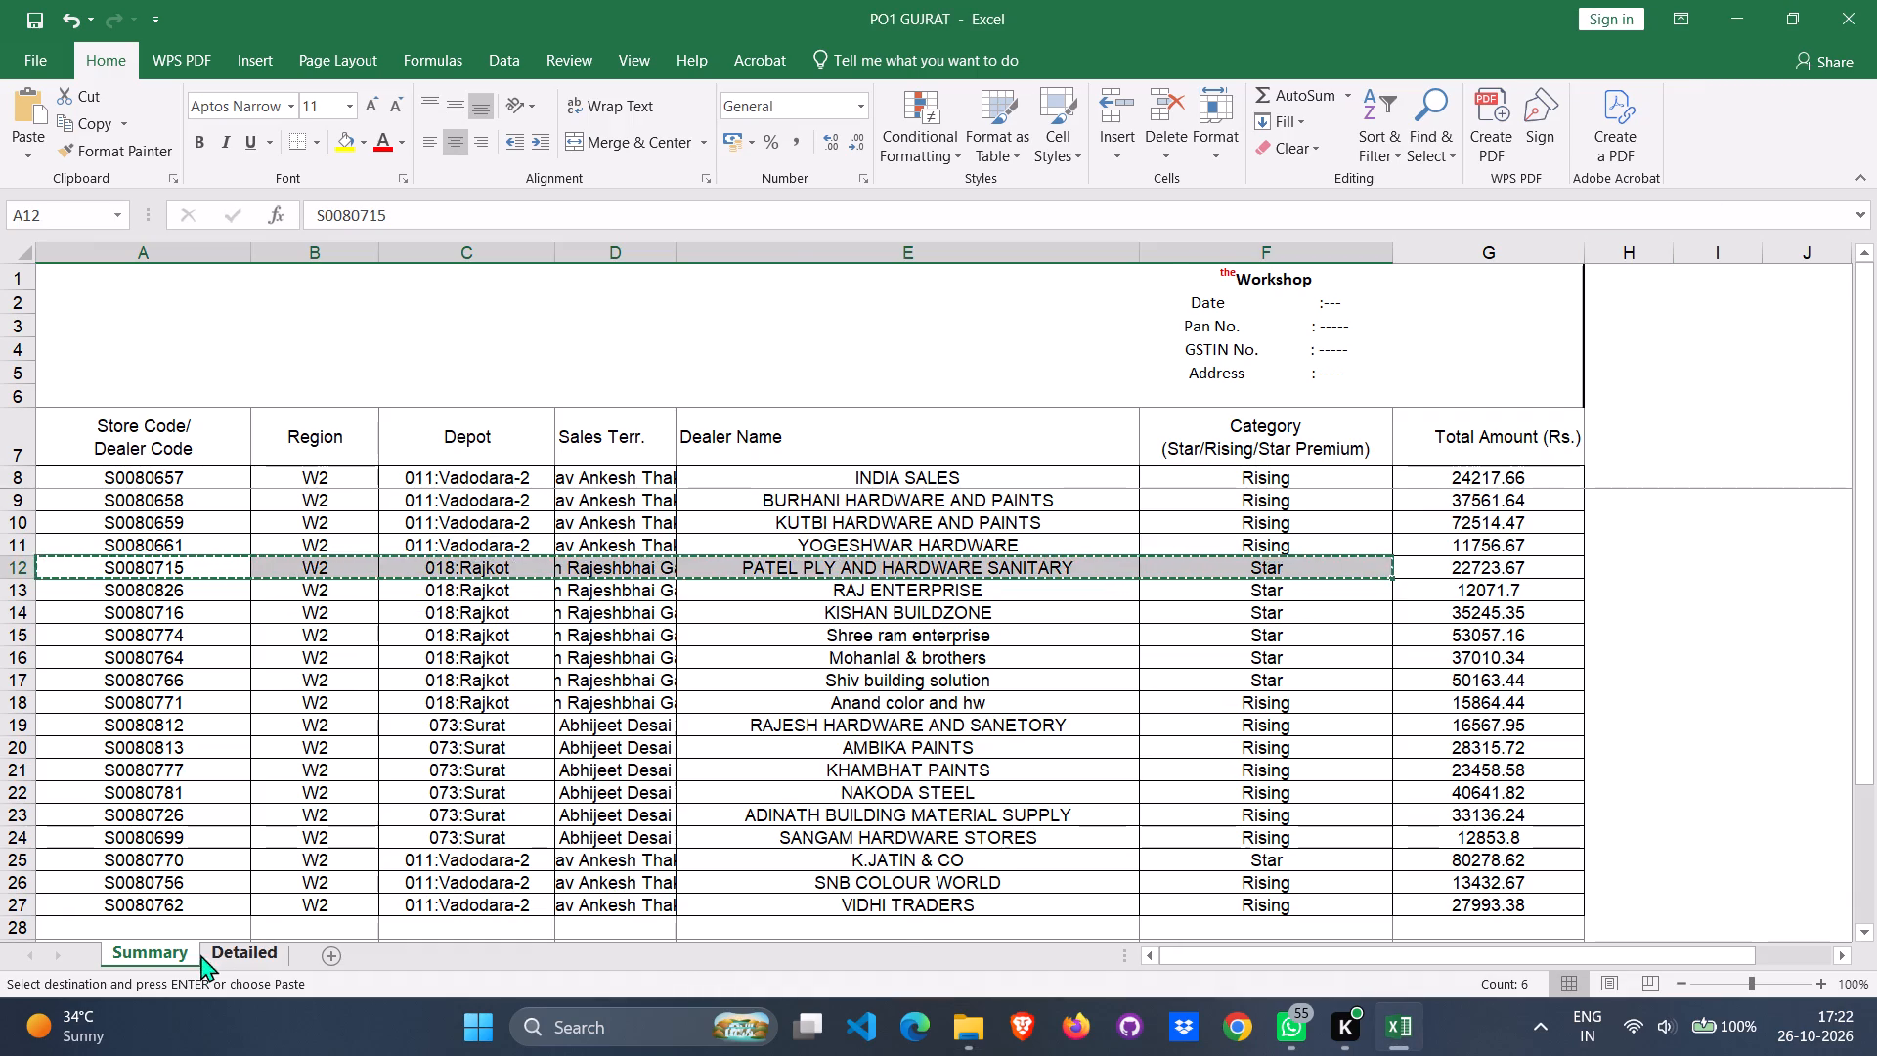
left_click(225, 949)
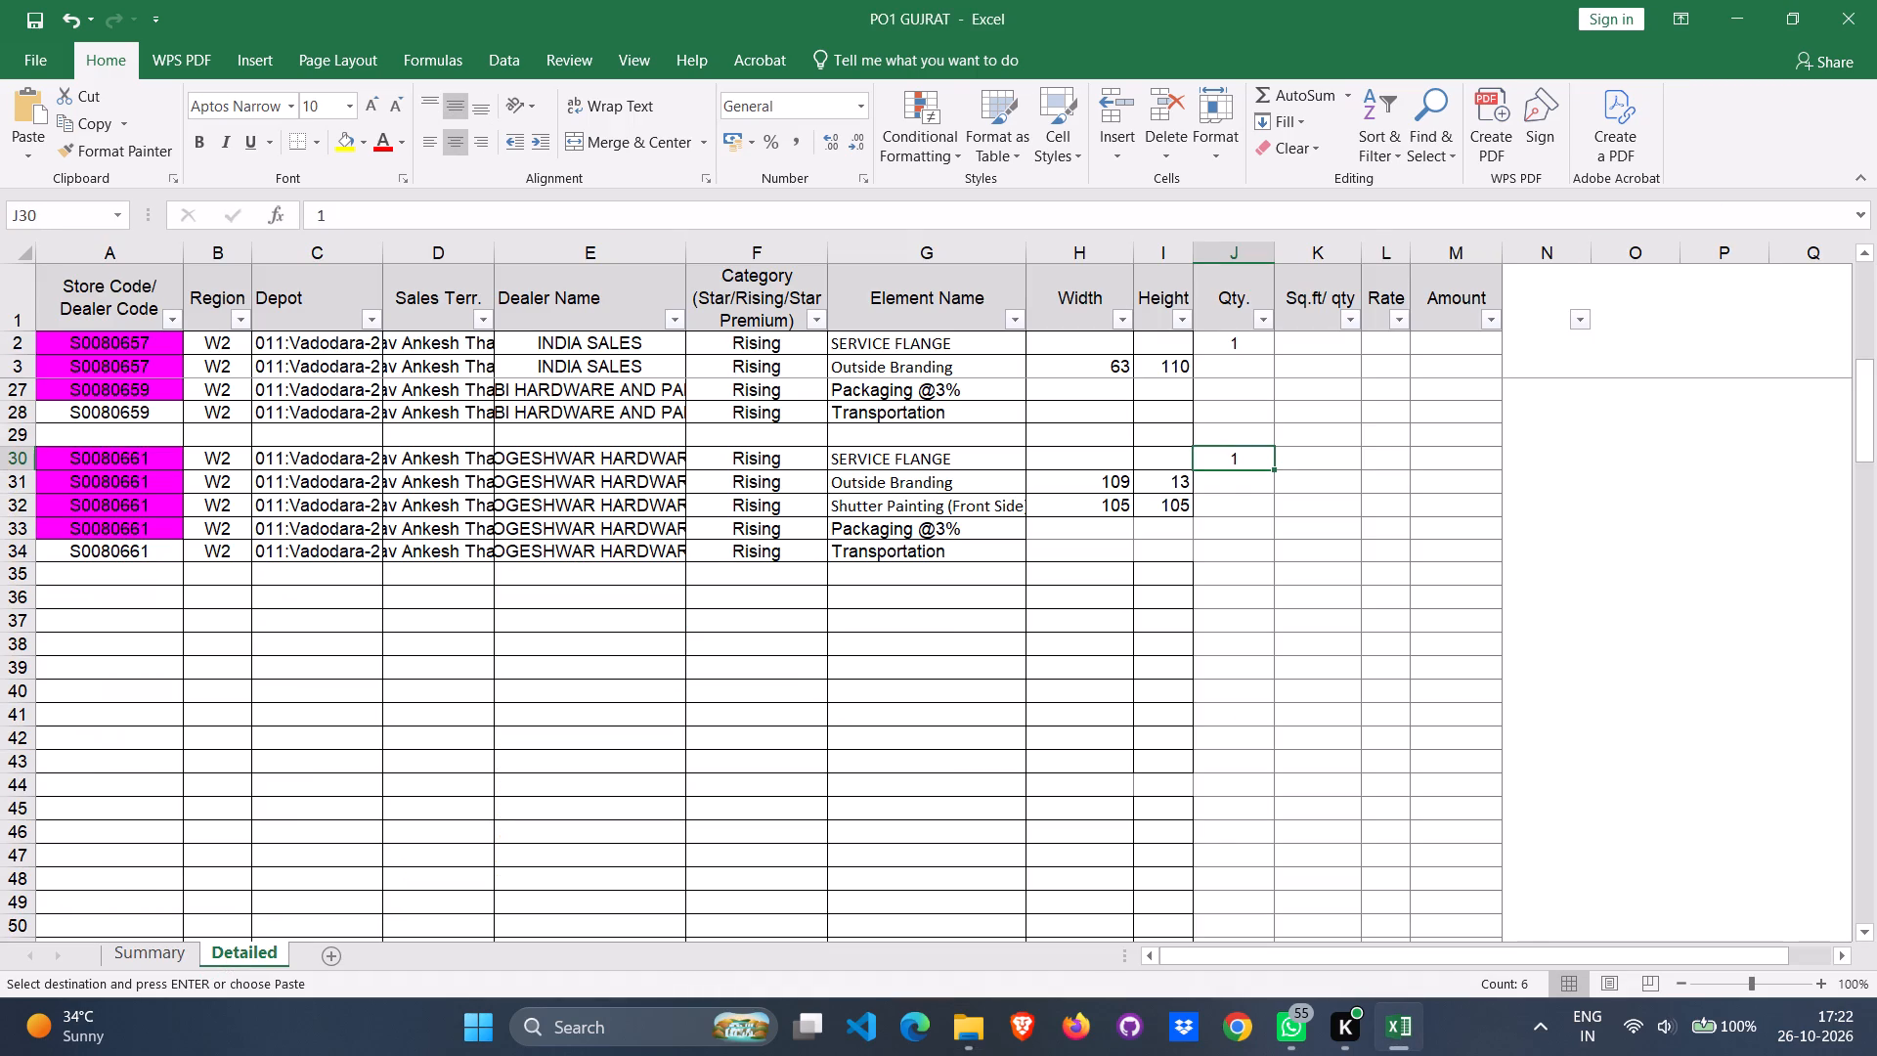
left_click(114, 598)
key("ctrl+v")
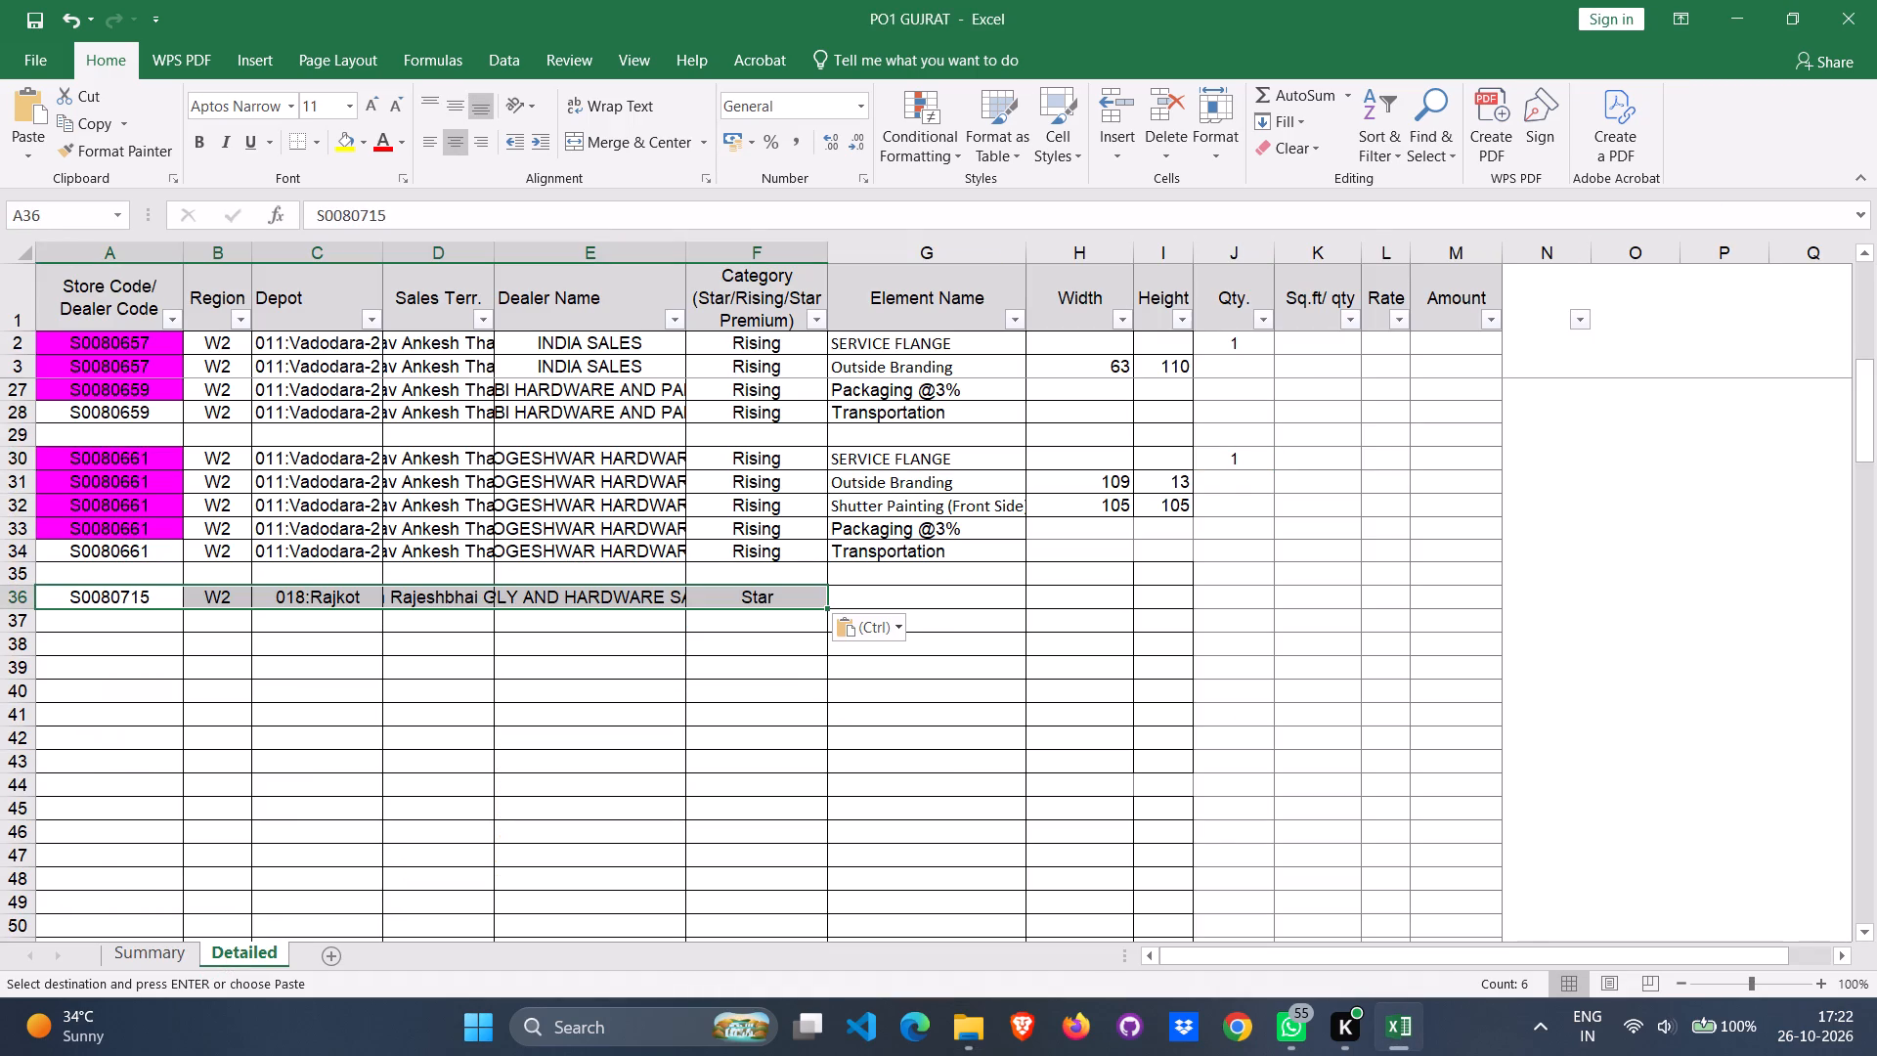
Search the SEPARATAION ESTIMATE folder for PATEL and open the PATEL PLY AND HARDWARE SANITARY quotation, with G36 of the Detailed sheet selected.
left_click(906, 607)
key("alt+Tab")
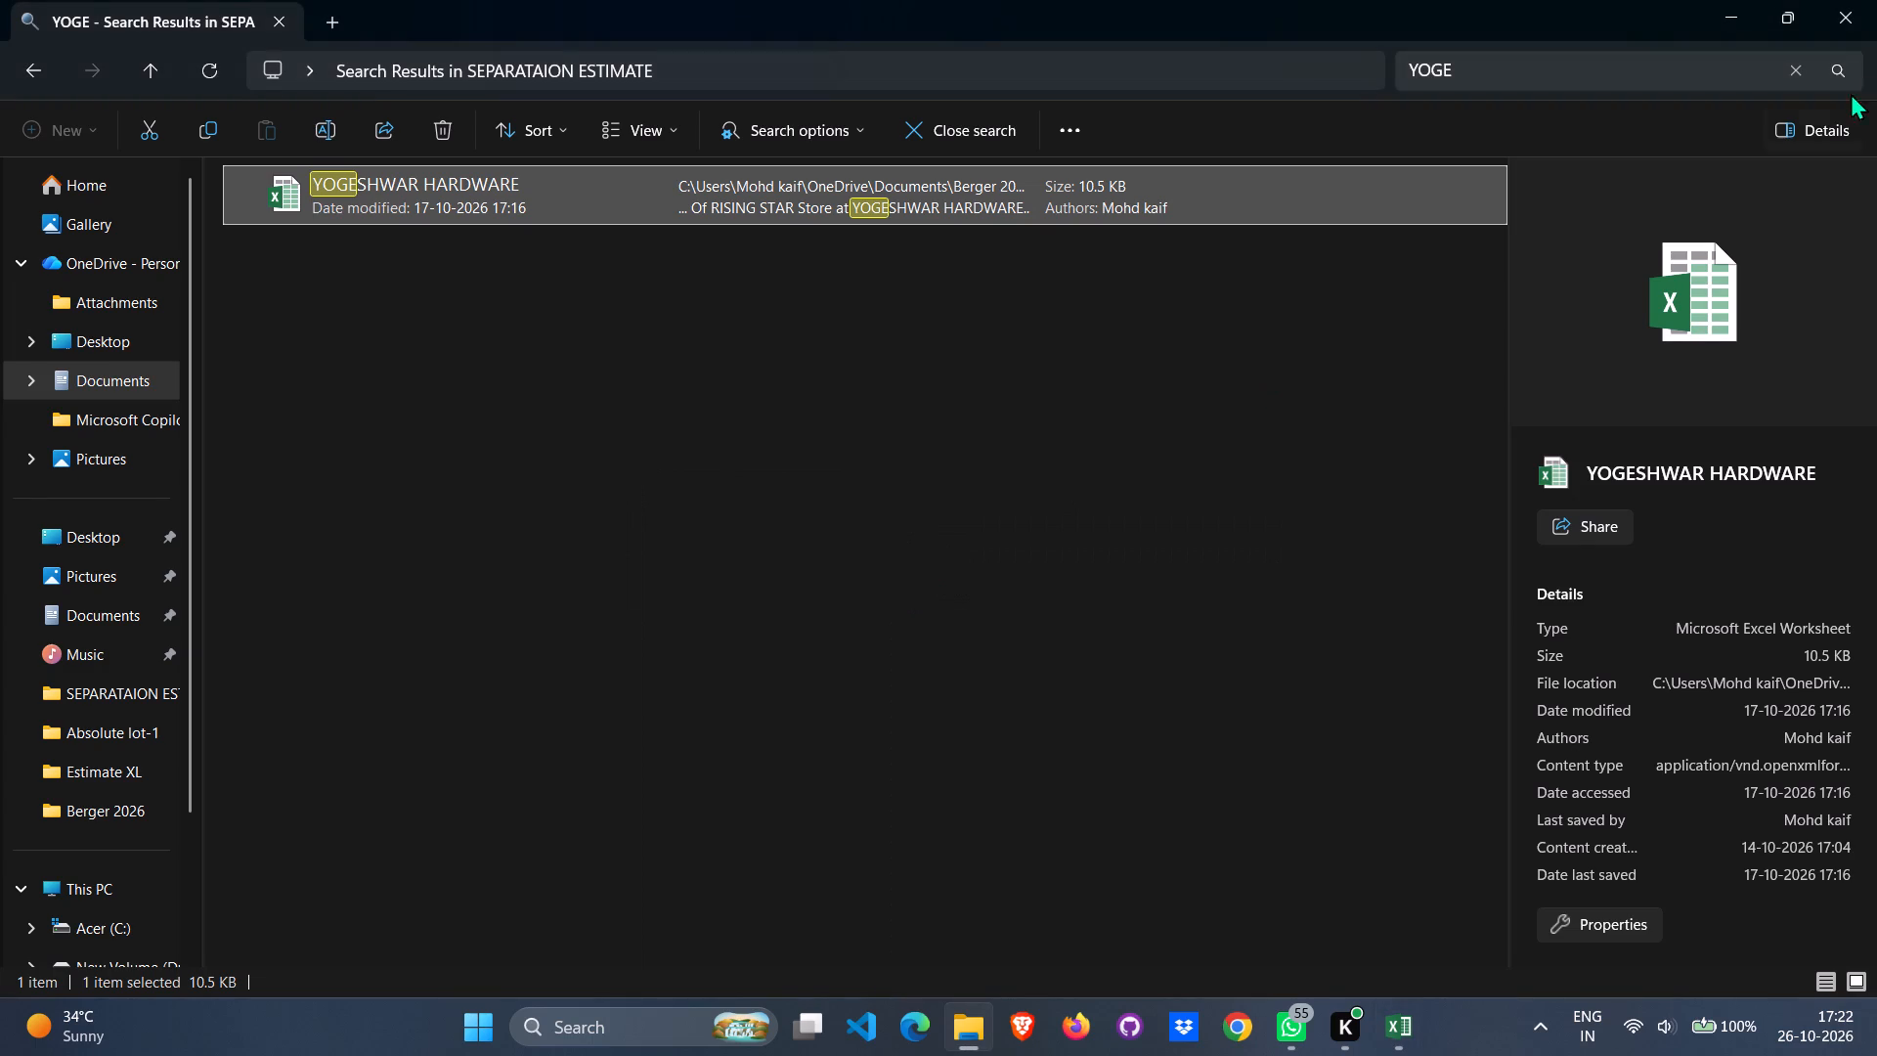
left_click(1794, 72)
type("PATEL")
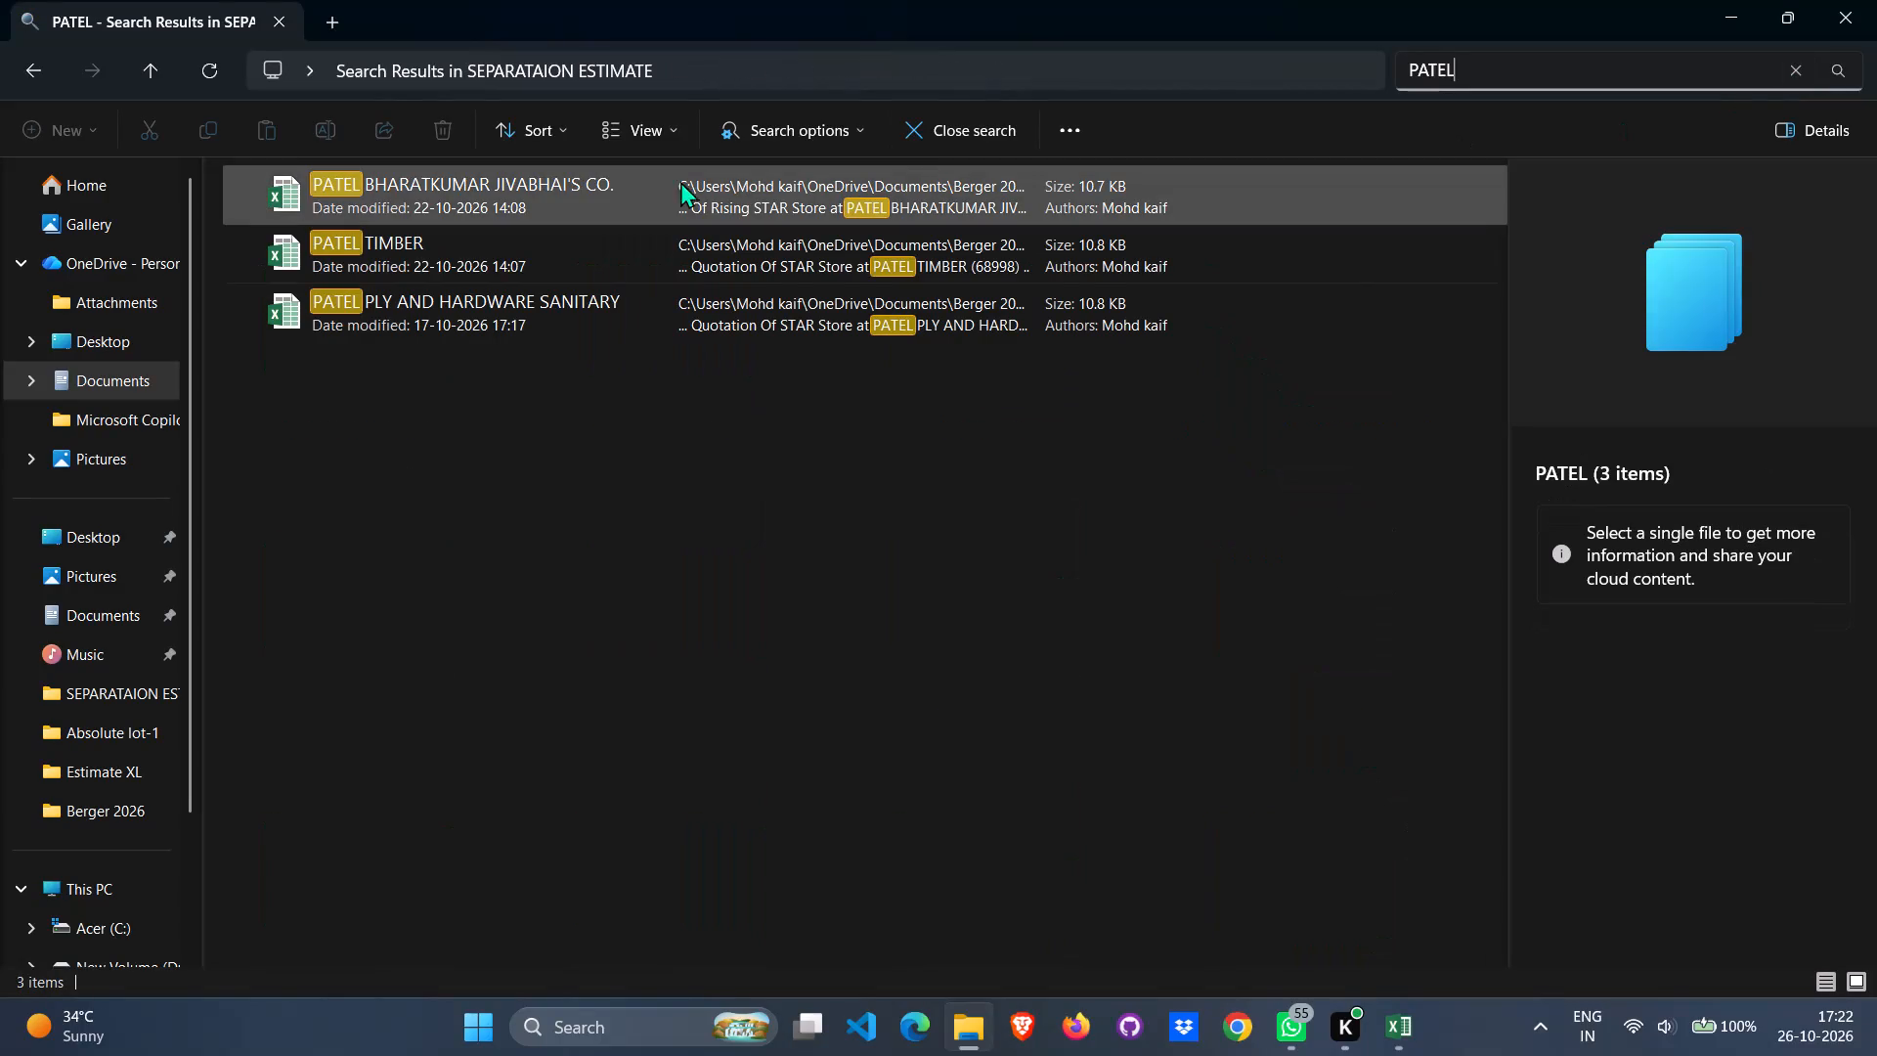
double_click(587, 309)
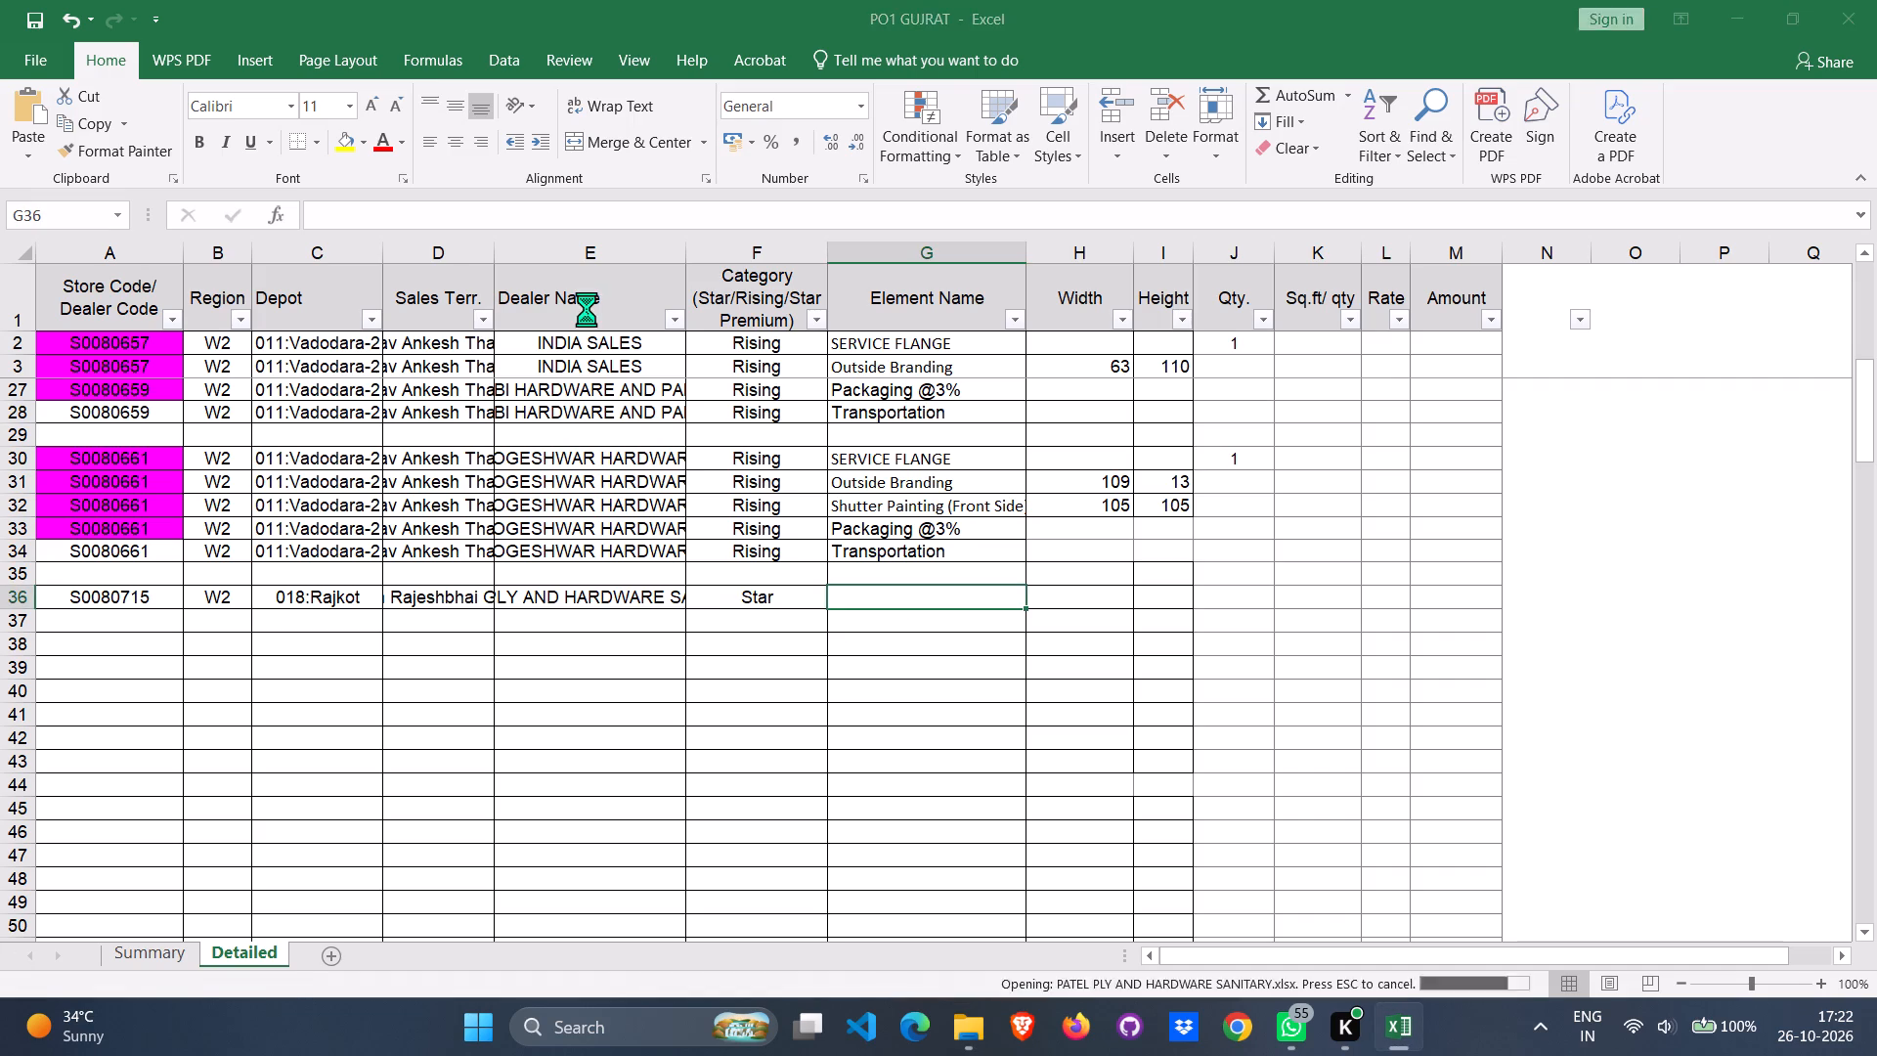
Copy the SERVICE FLANGE element name from the PATEL PLY AND HARDWARE SANITARY quotation into G36 of the Detailed sheet.
left_click(236, 398)
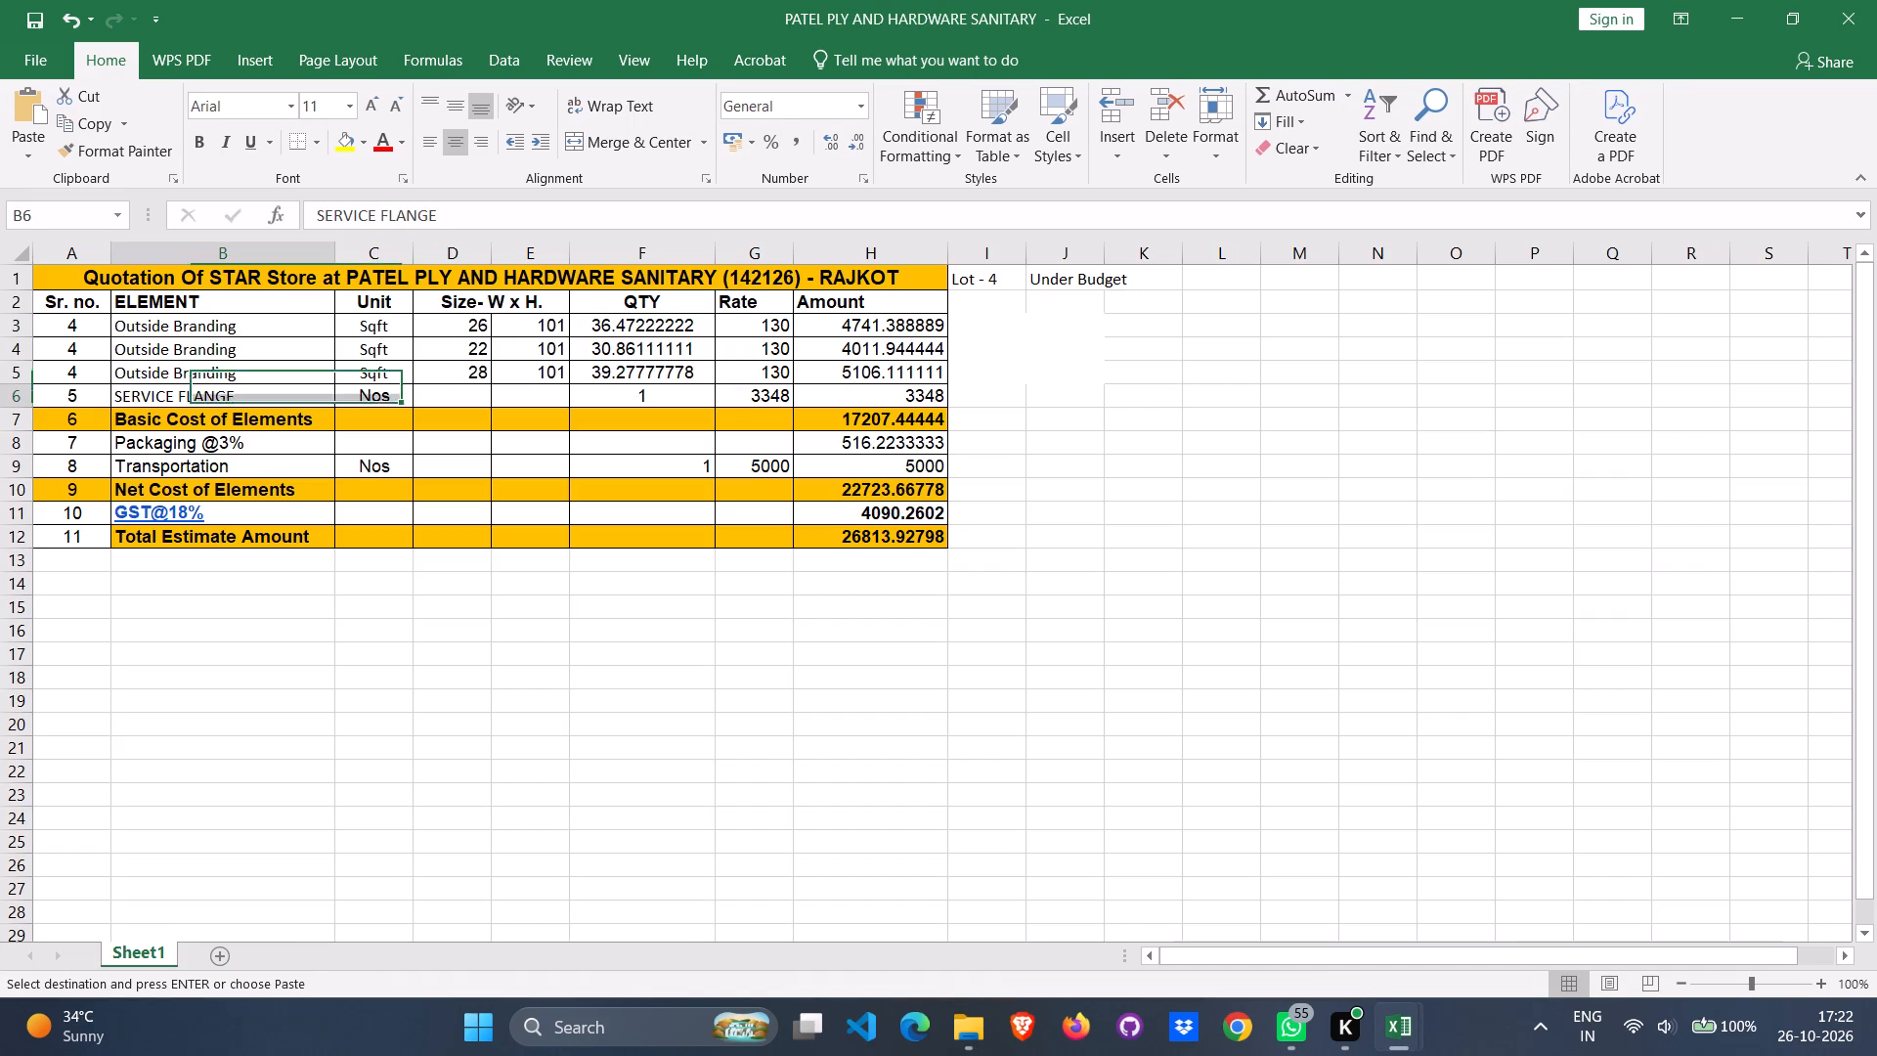
key("ctrl+c")
key("alt+Tab")
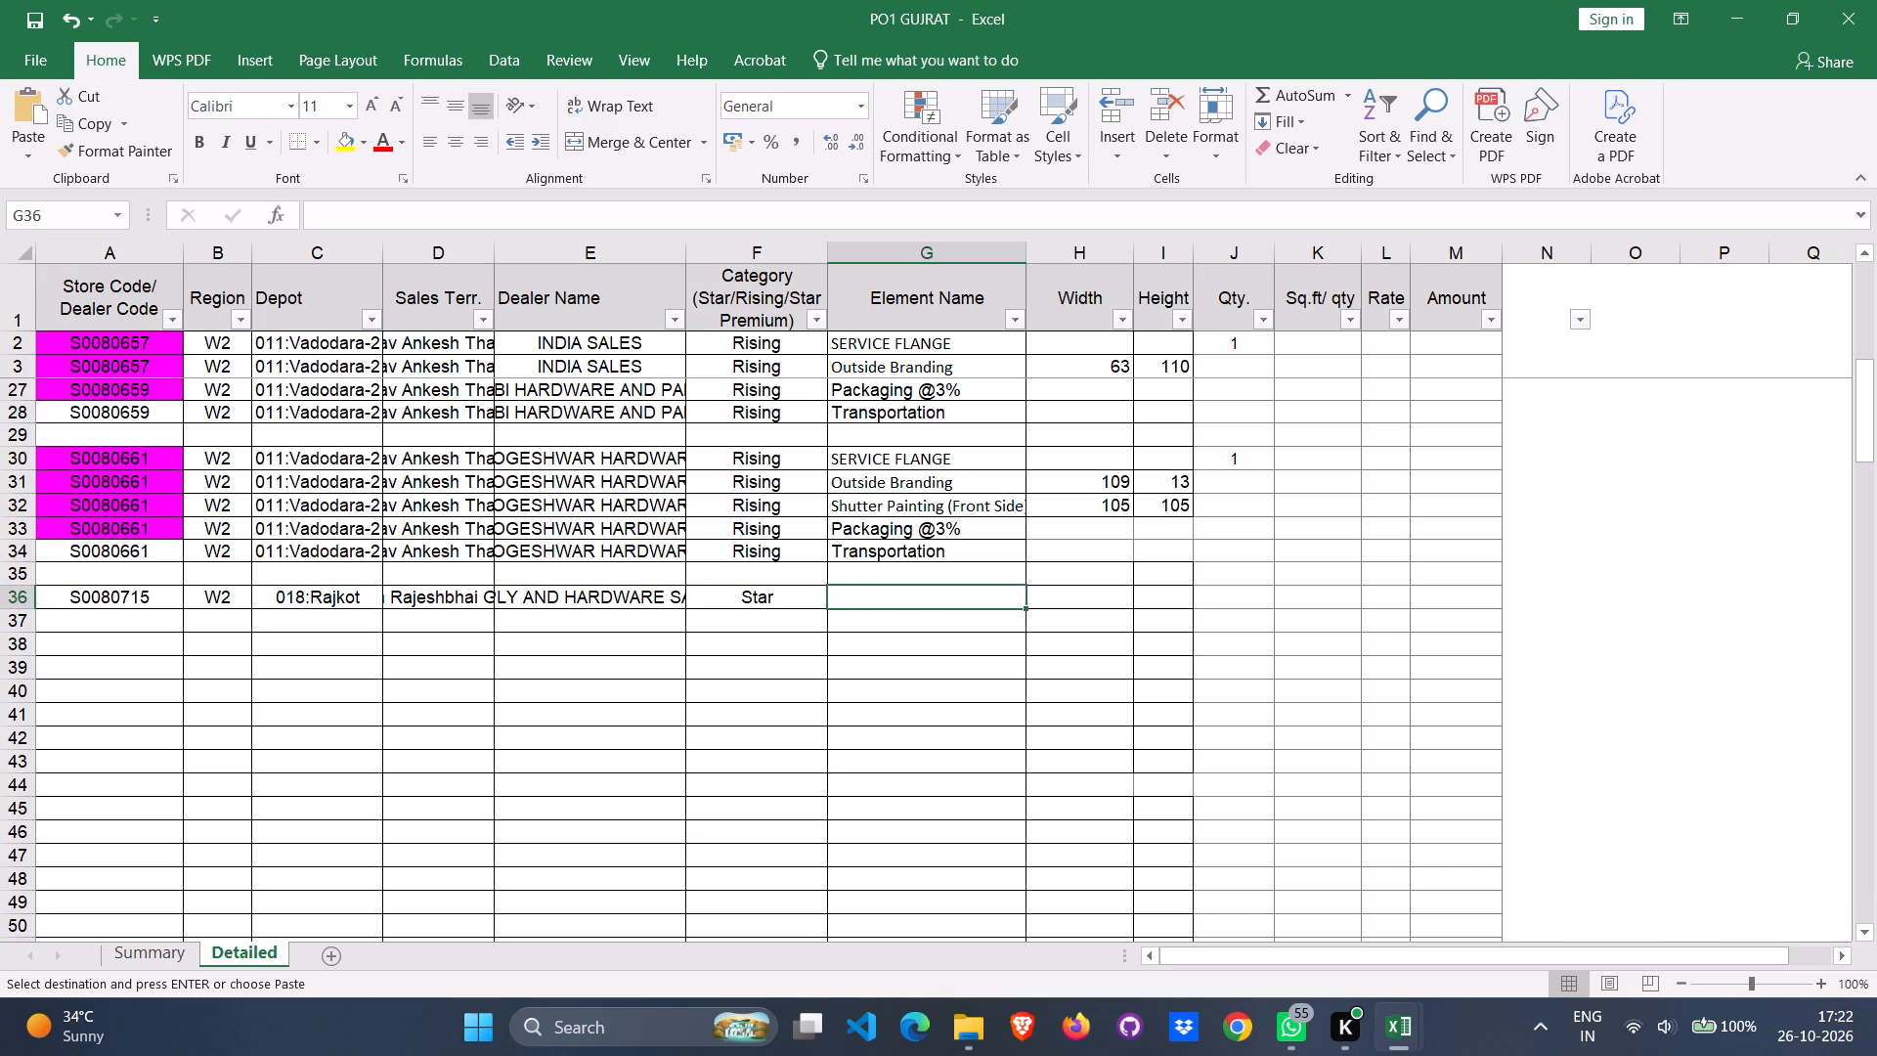
key("ctrl+v")
Copy the three Outside Branding element names from the PATEL PLY AND HARDWARE SANITARY quotation into G37:G39 of the Detailed sheet.
key("alt+Tab")
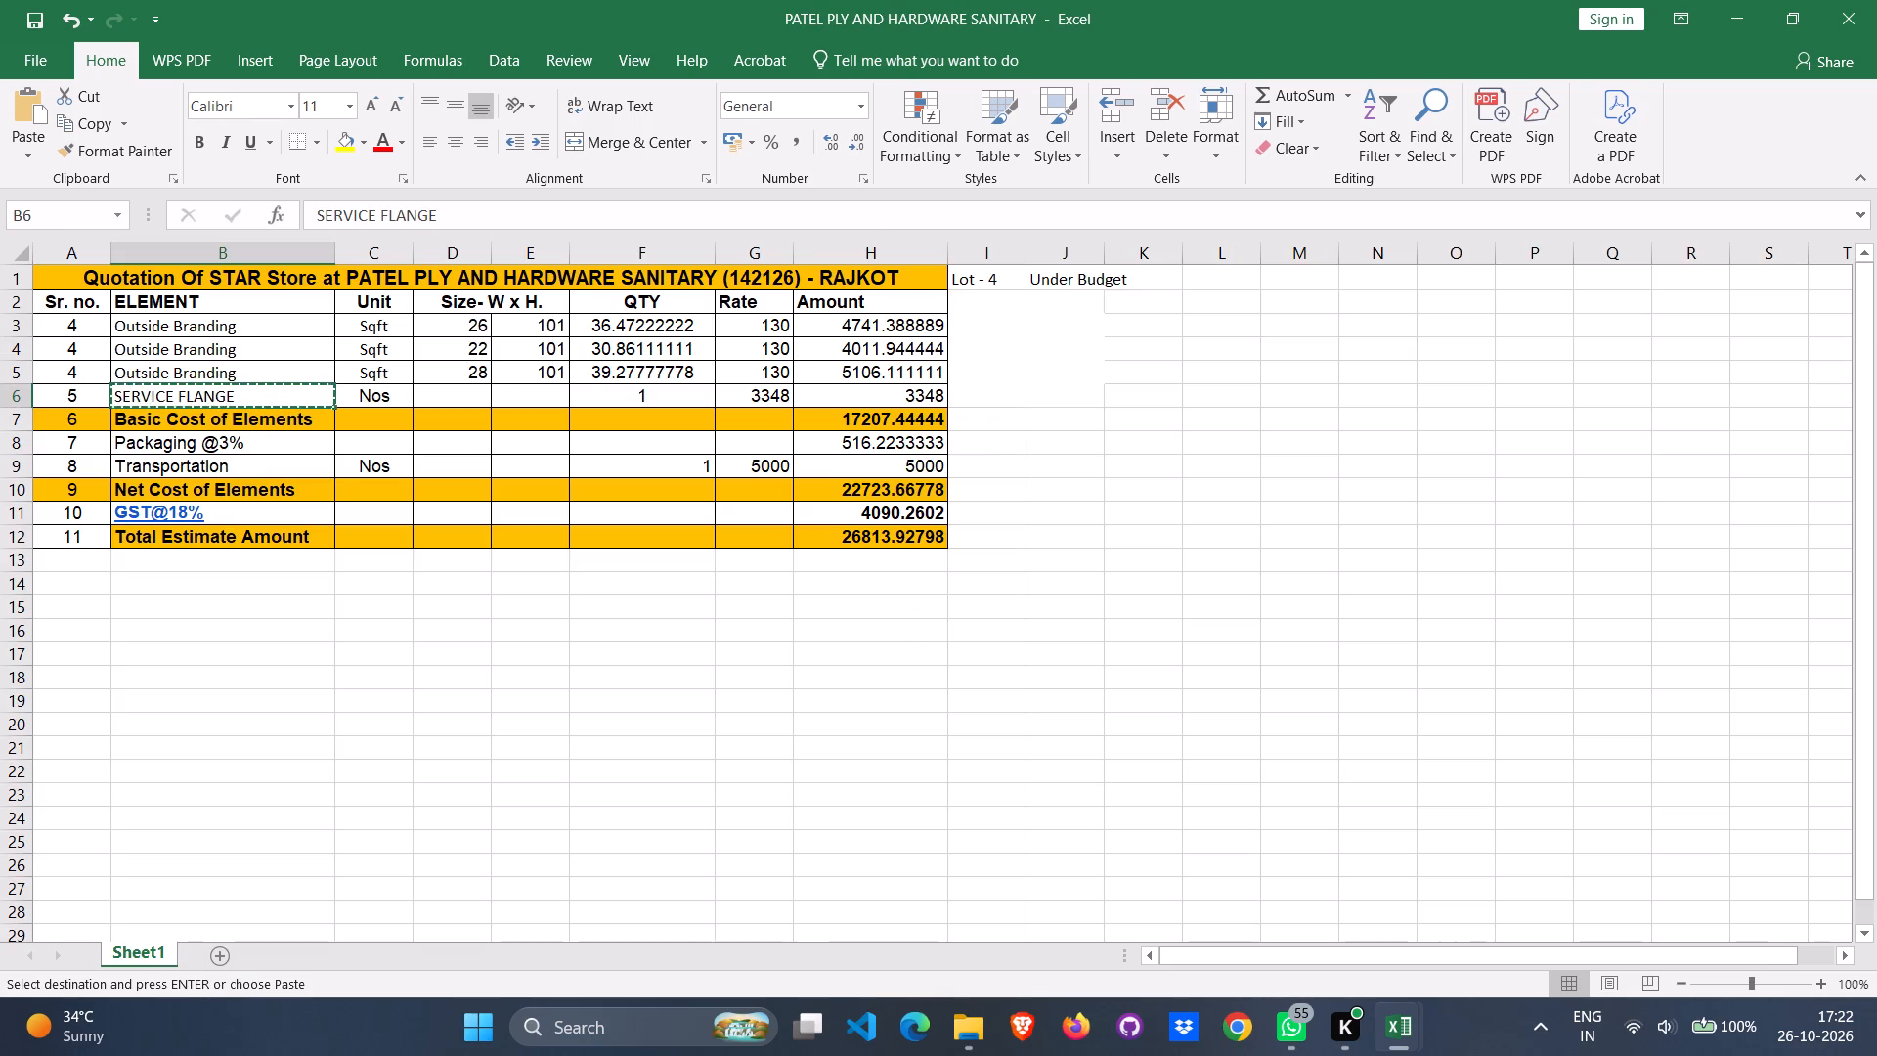
left_click(233, 329)
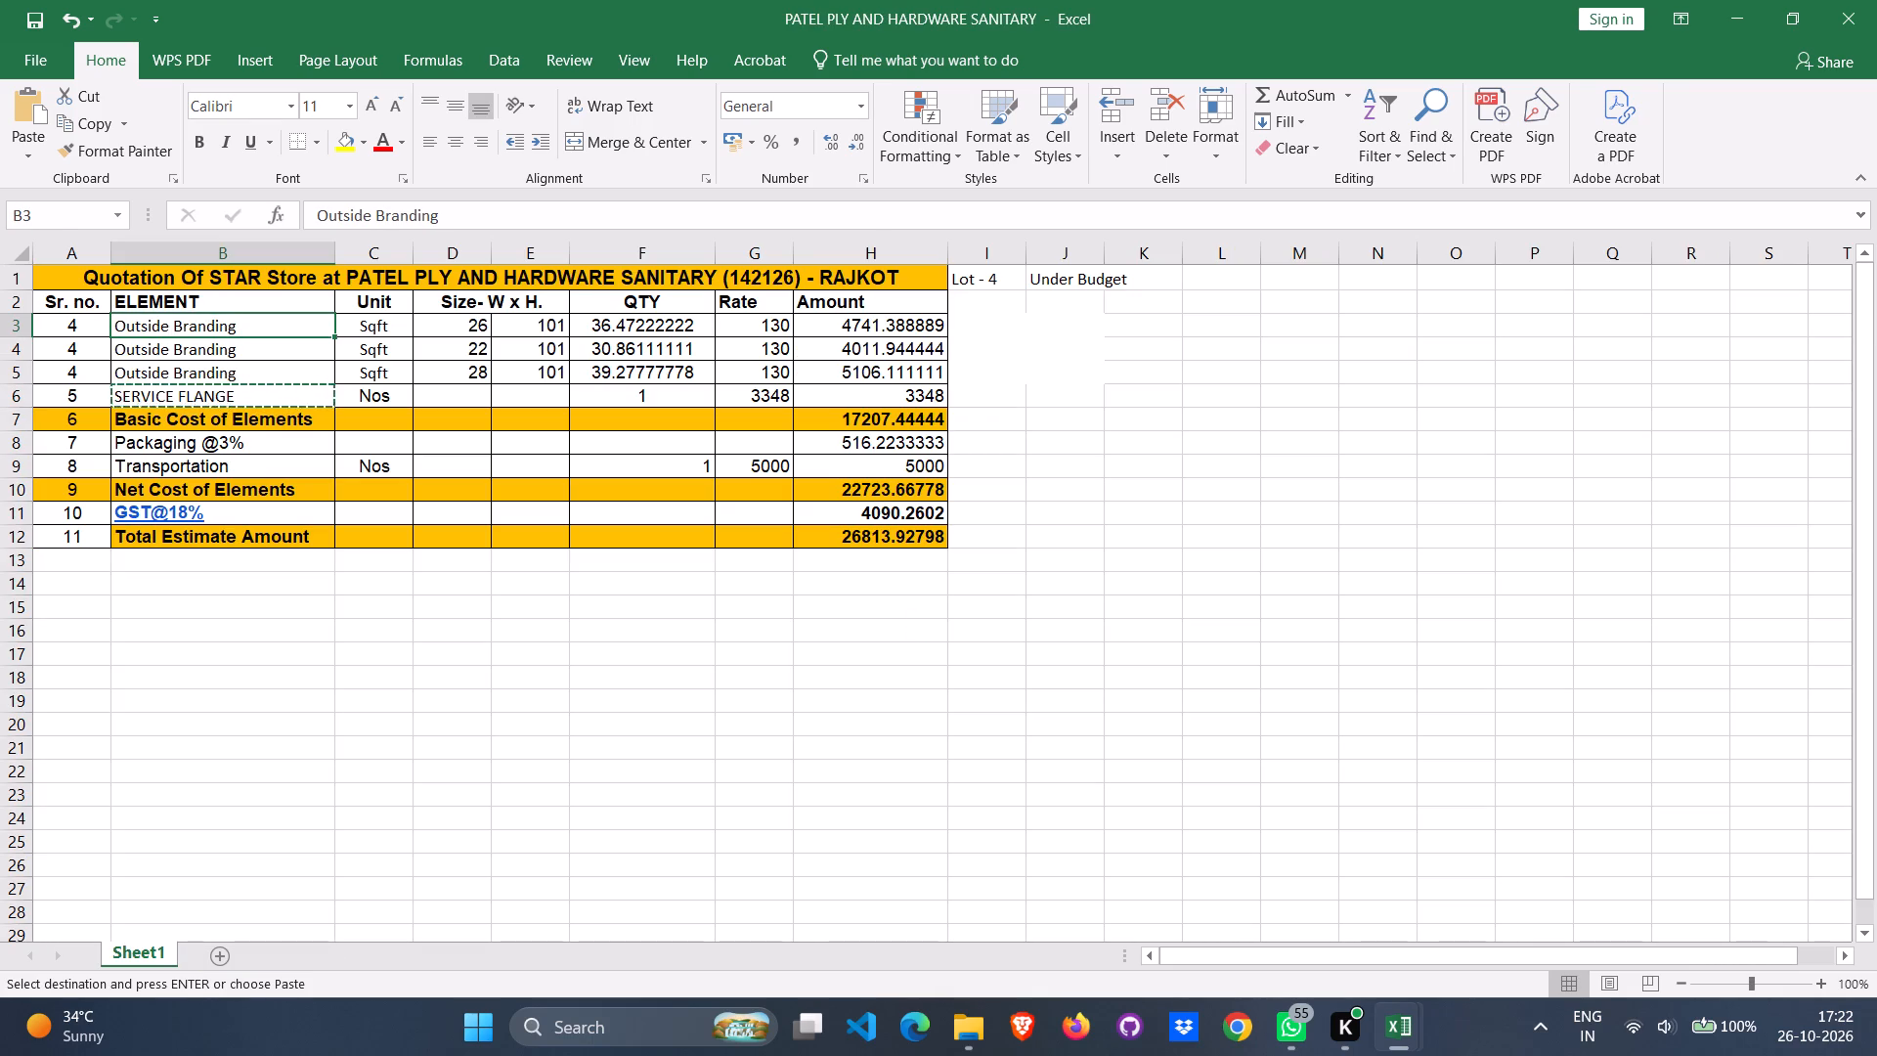
key("shift+Down")
key("shift+Down")
key("ctrl+c")
key("alt+Tab")
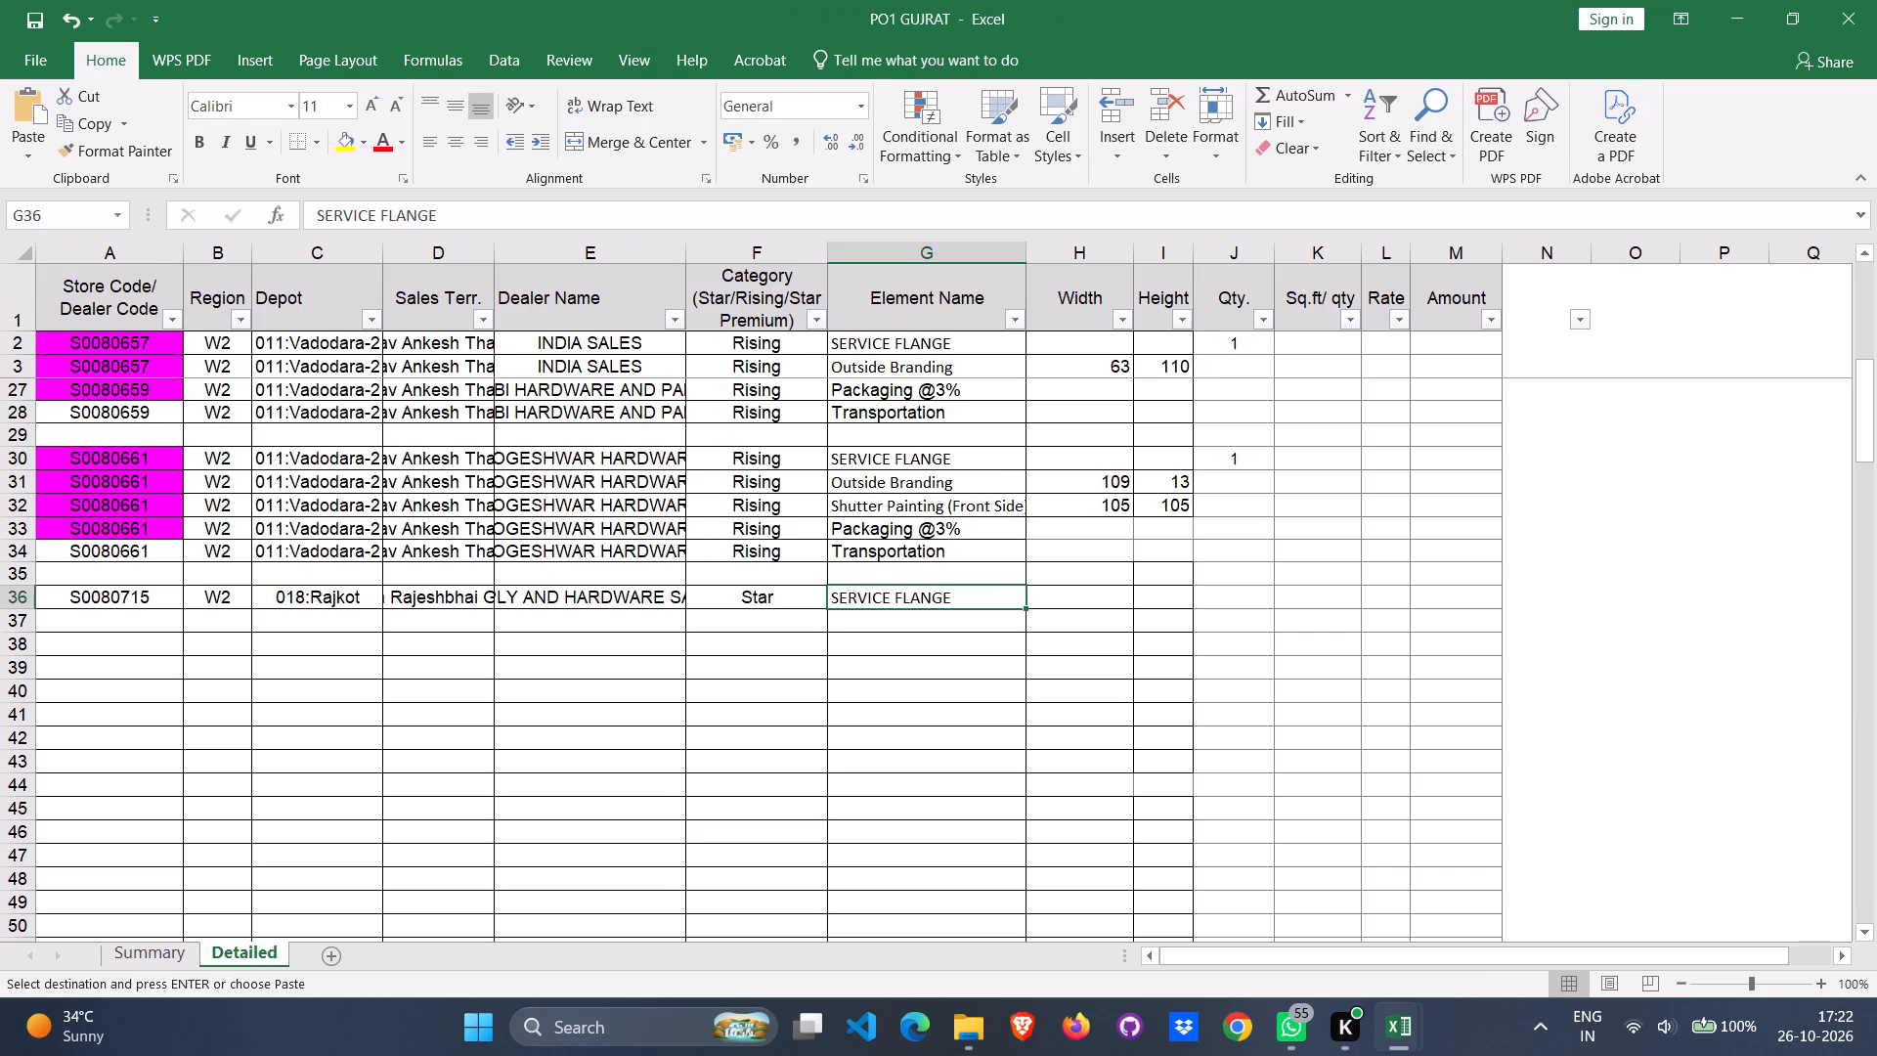
left_click(898, 623)
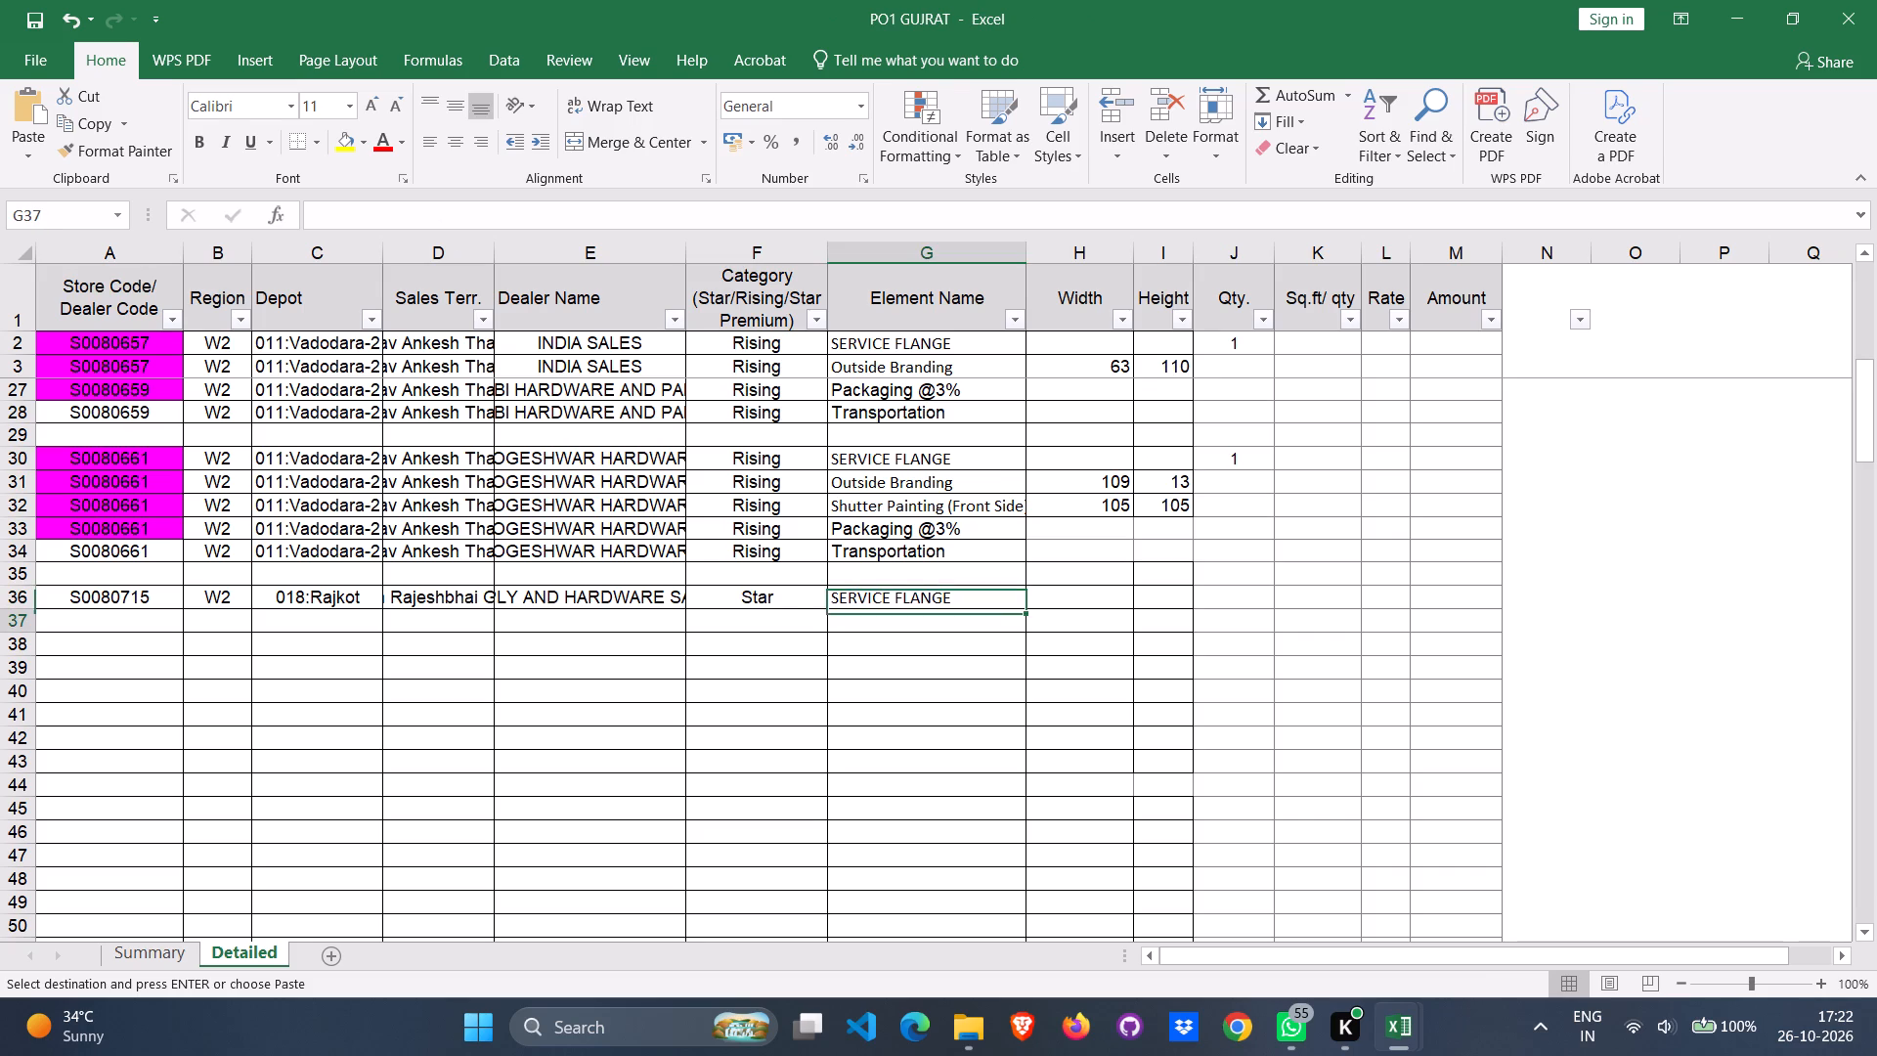
key("ctrl+v")
Copy the three Outside Branding widths and heights from quotation cells D3:E5 into H37:I39 of the Detailed sheet and save the workbook.
key("alt+Tab")
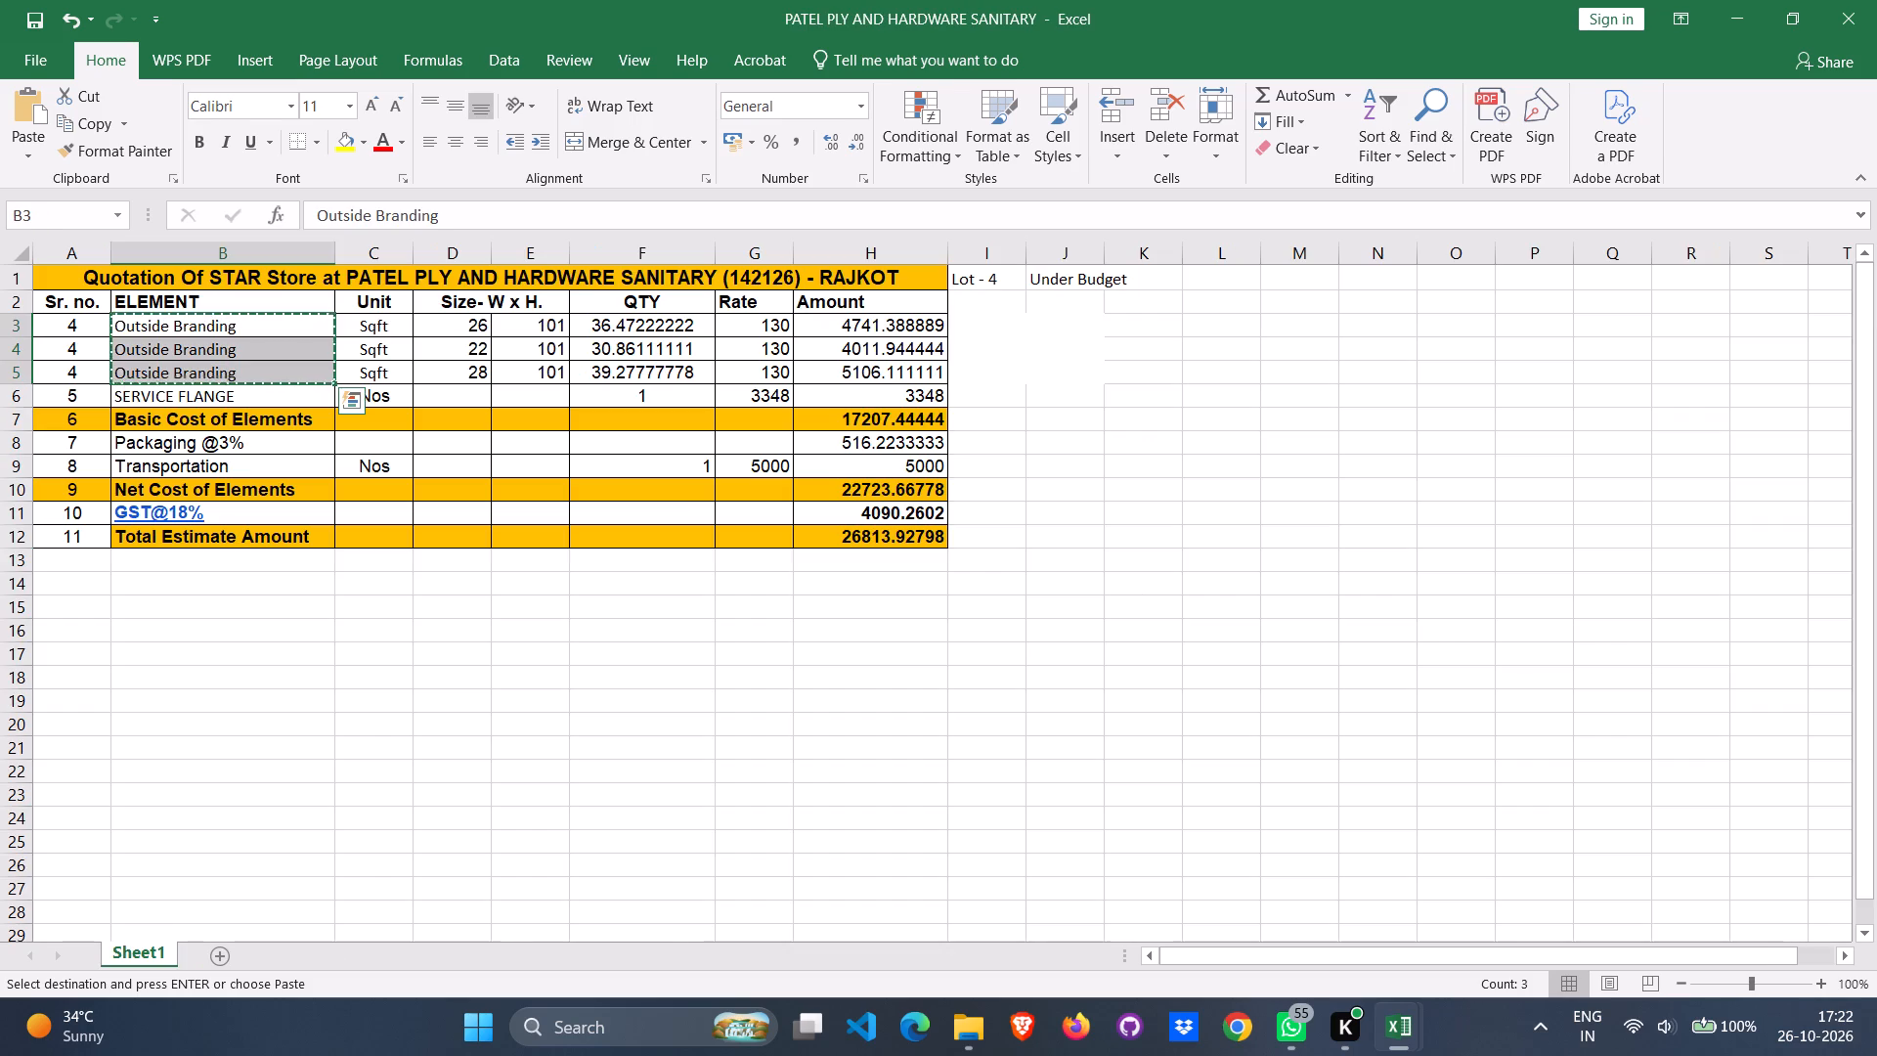
left_click(470, 325)
key("shift+Down")
key("shift+Down")
key("shift+Right")
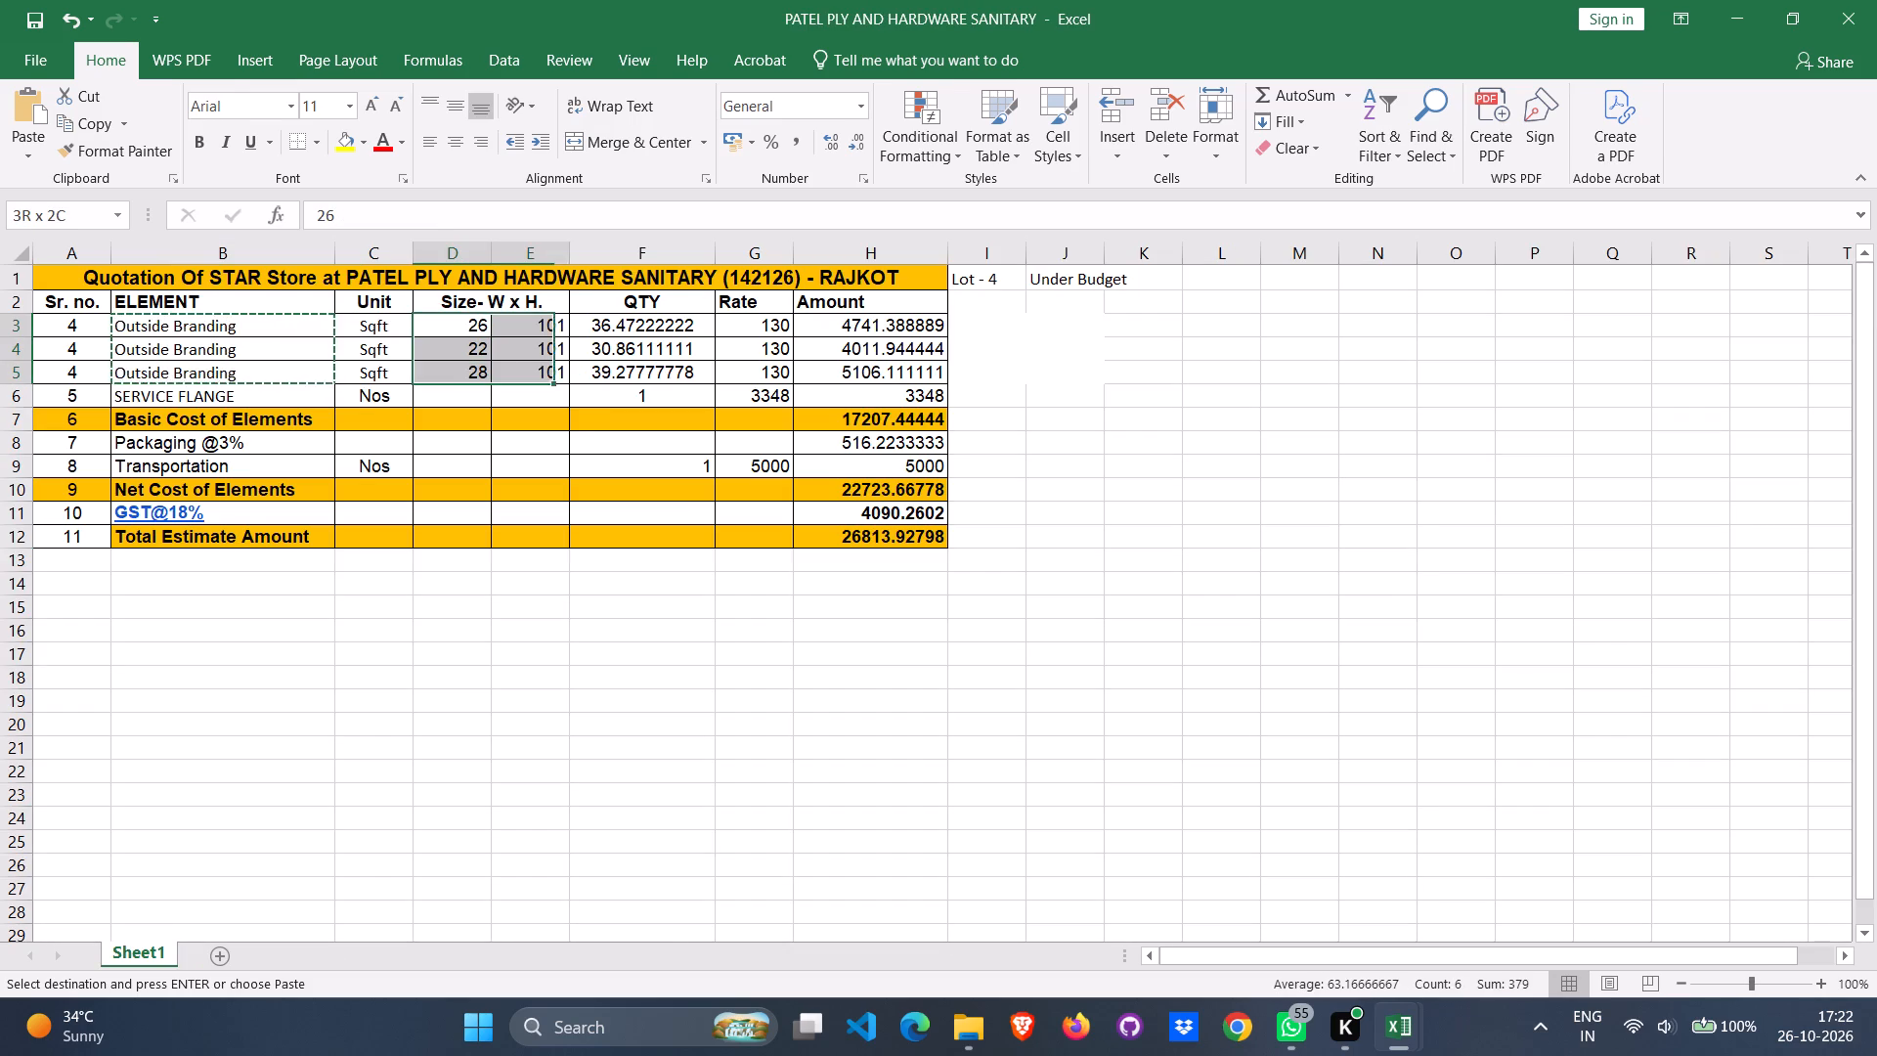
key("ctrl+c")
key("alt+Tab")
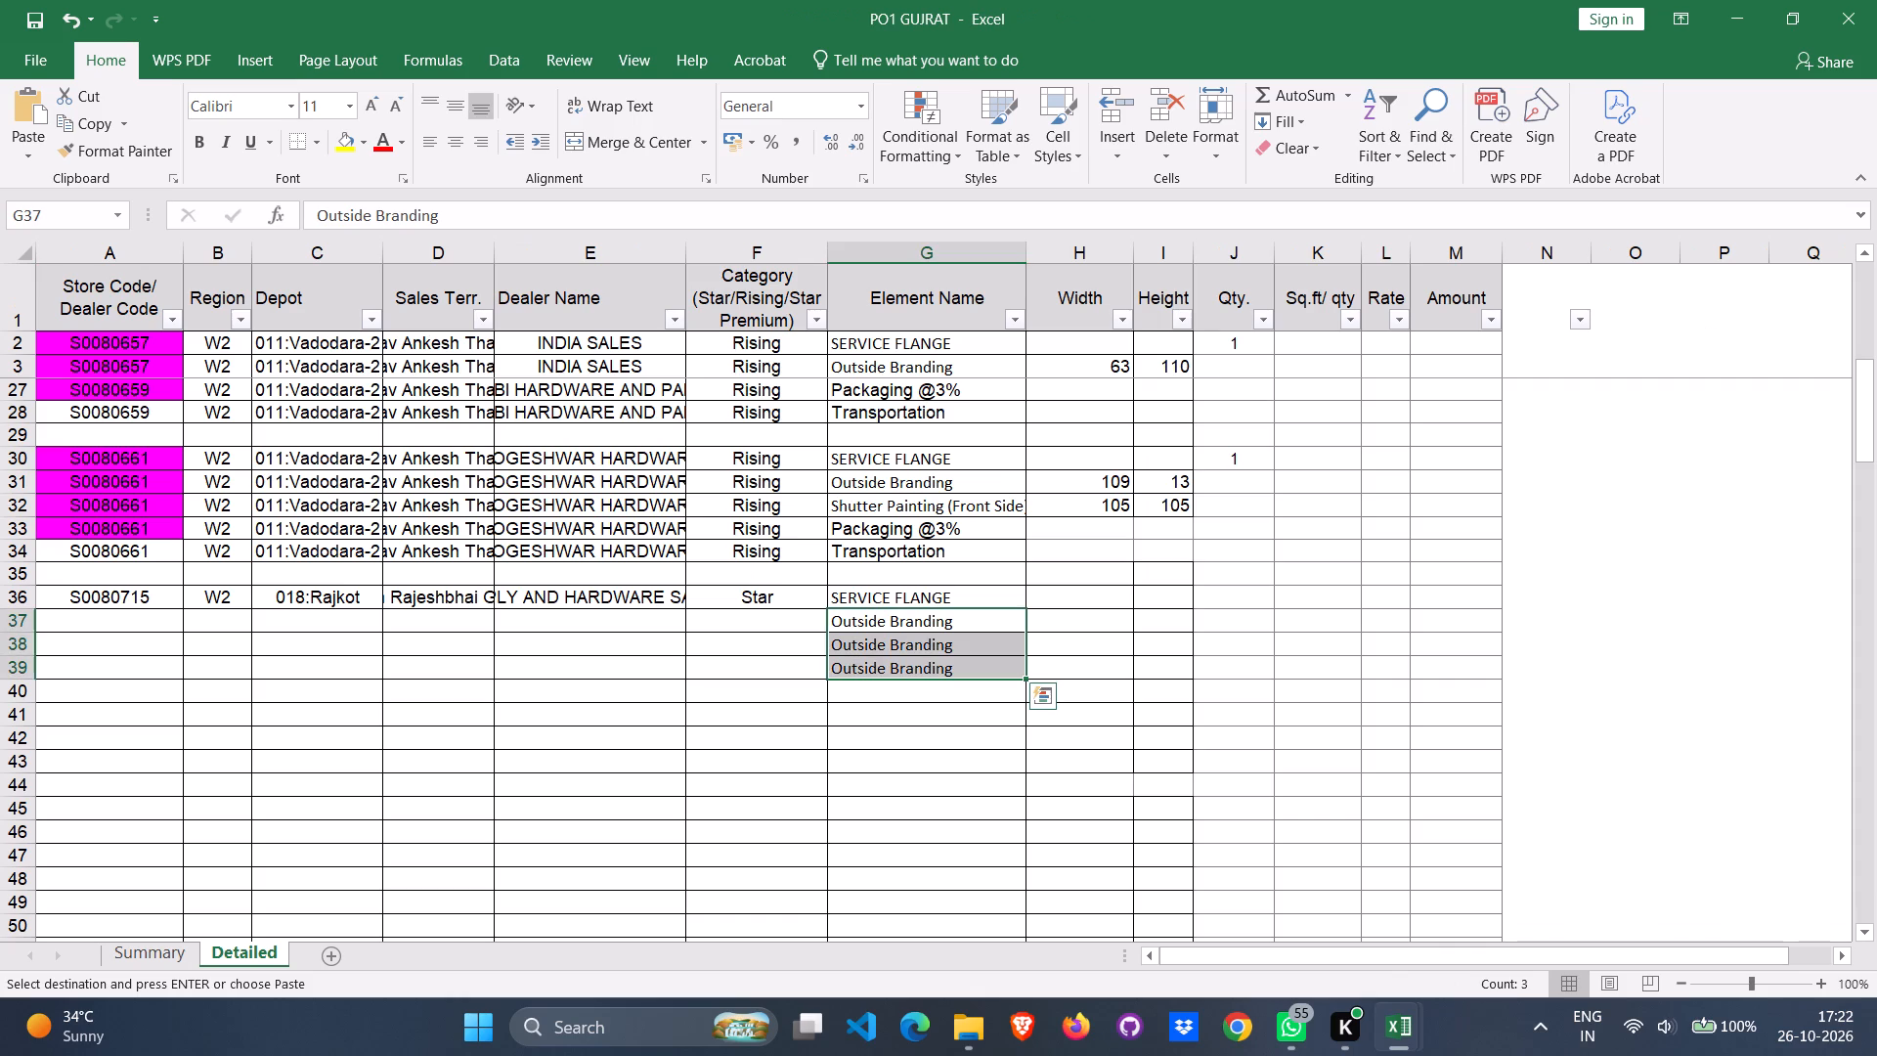
key("Right")
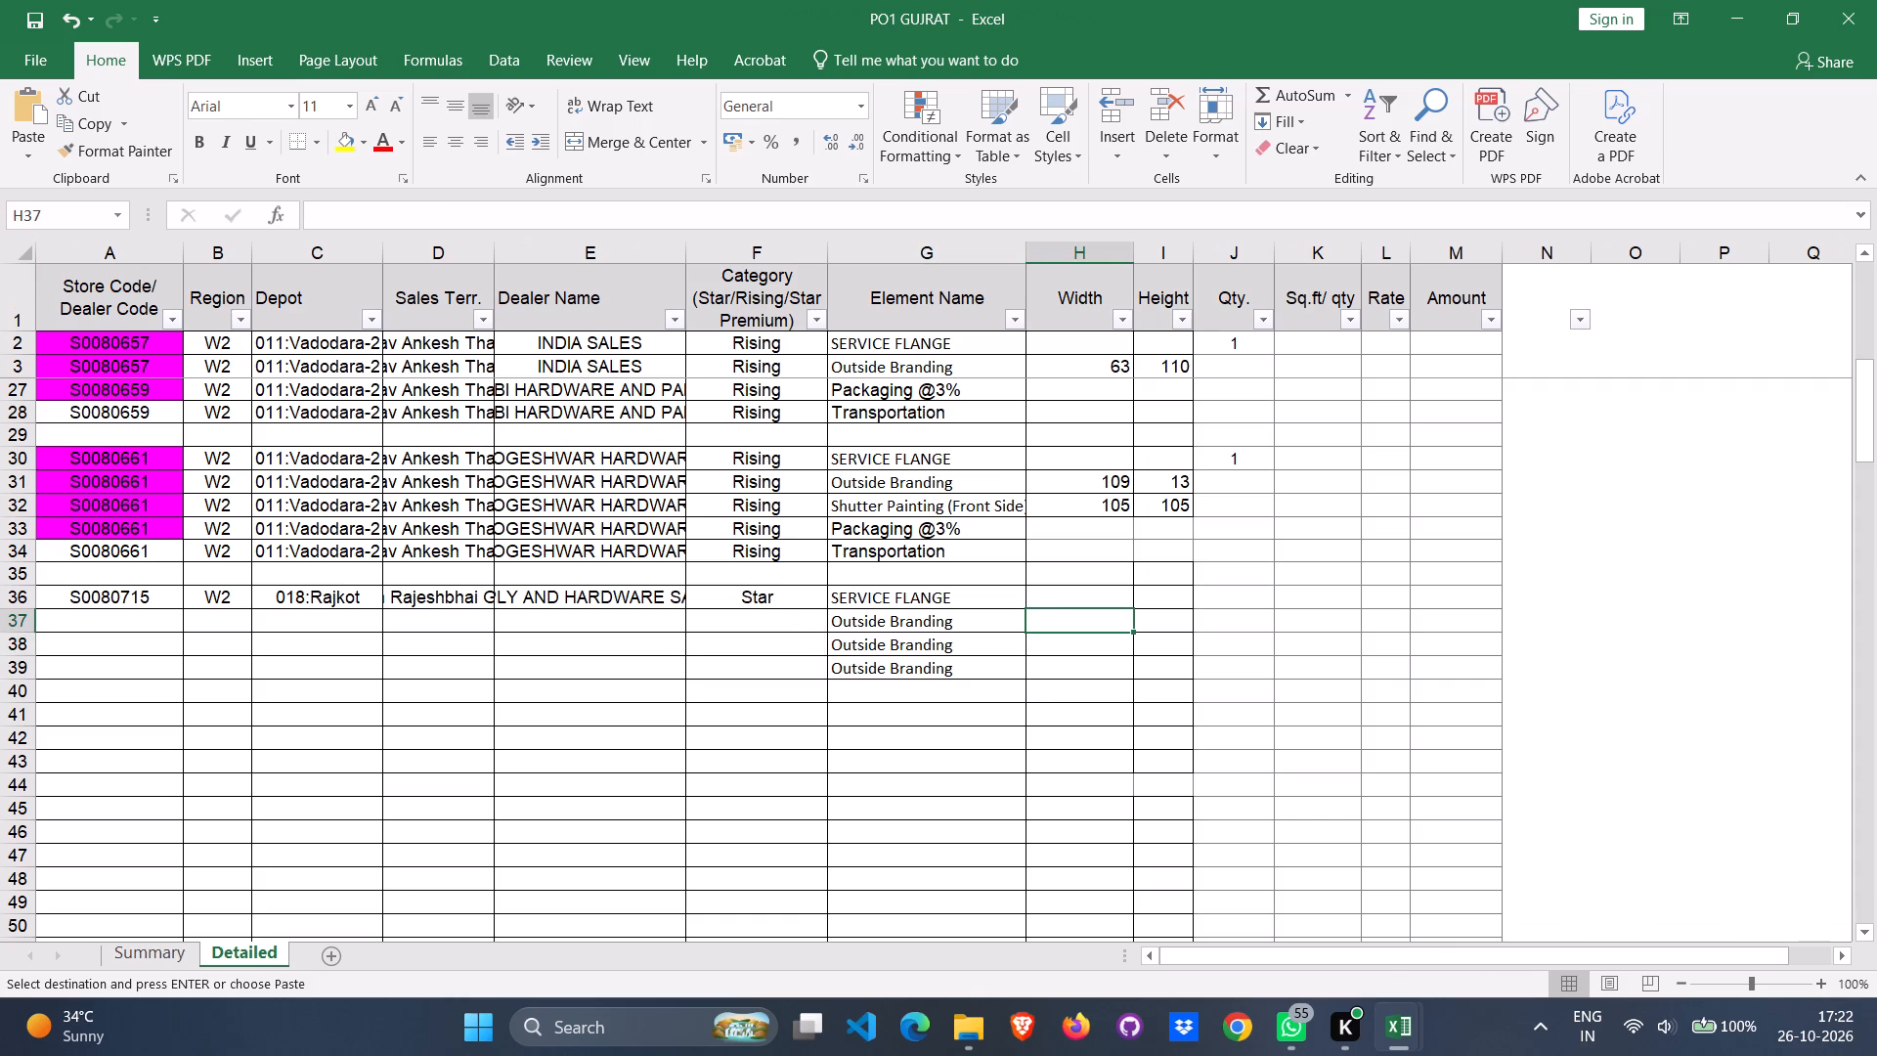
key("shift+Right")
key("shift+Down")
key("shift+Down")
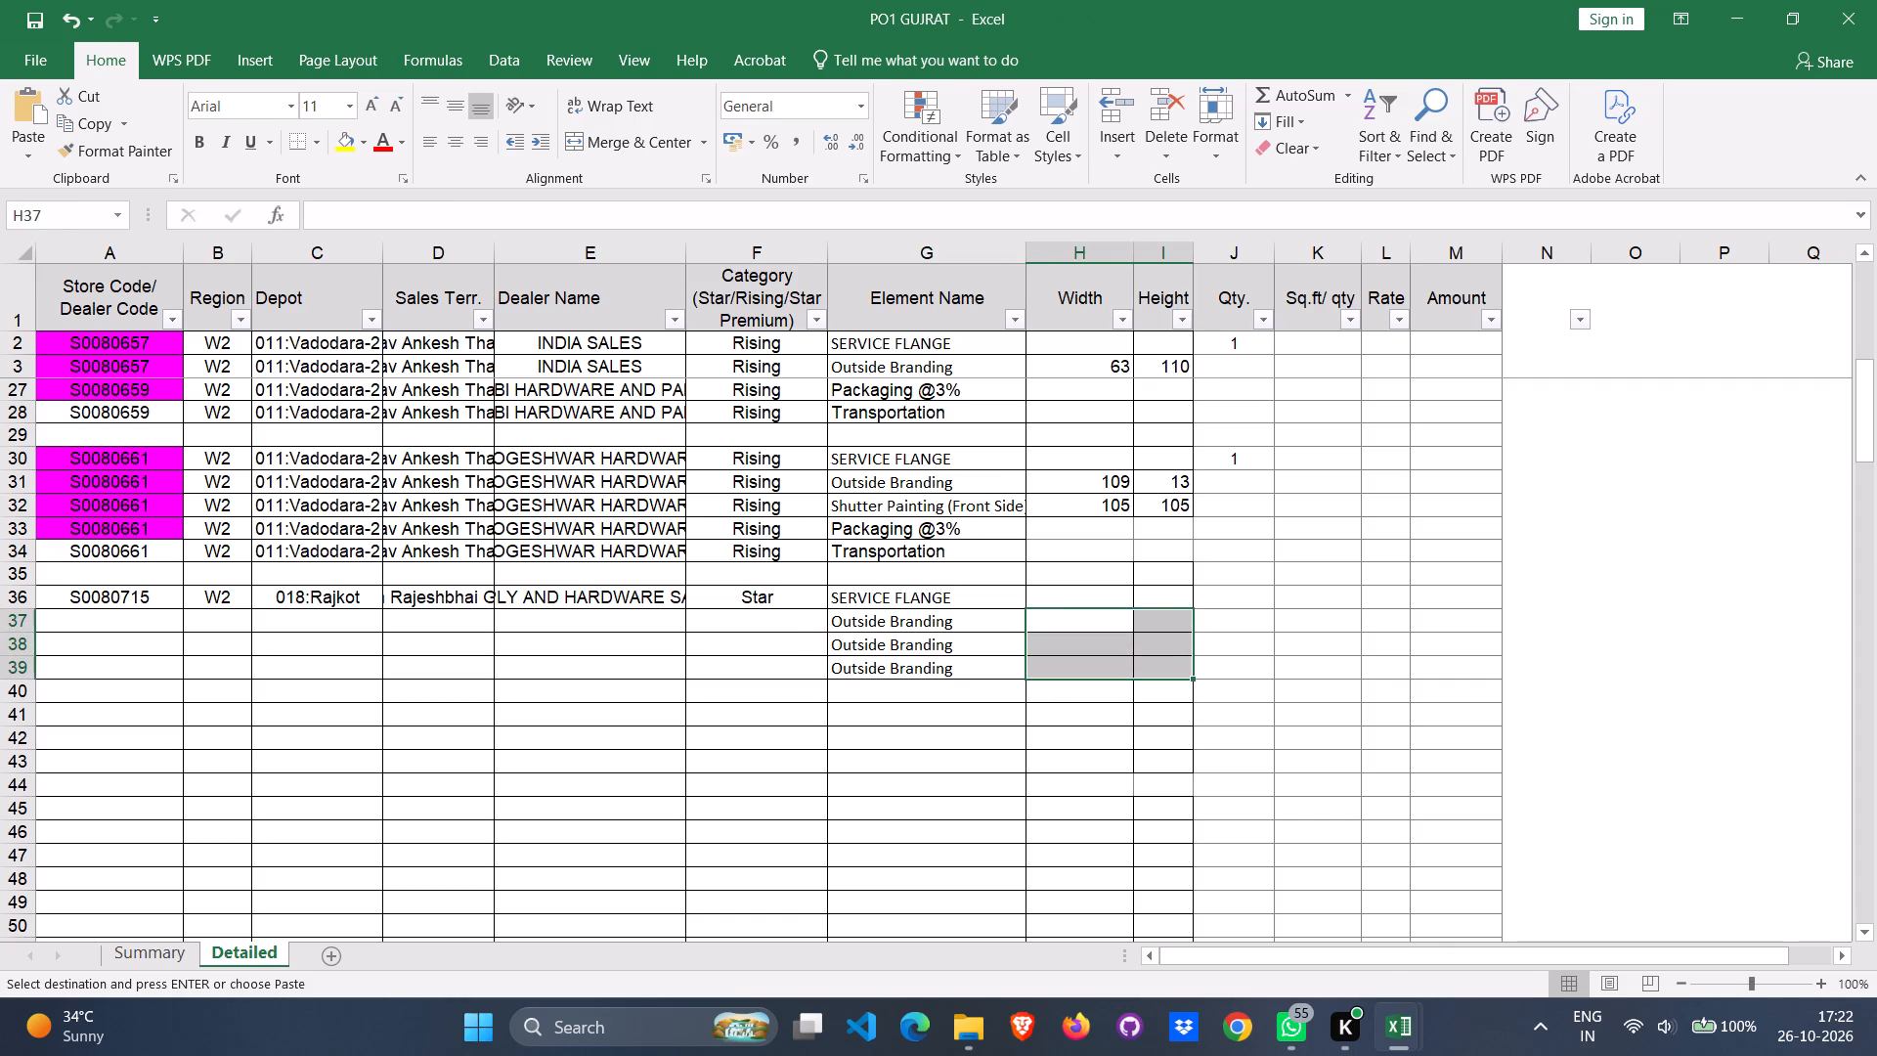
key("ctrl+v")
key("ctrl+s")
Copy the Packaging @3% and Transportation entries from G33:G34 into G40:G41 of the Detailed sheet and save.
key("alt+Tab")
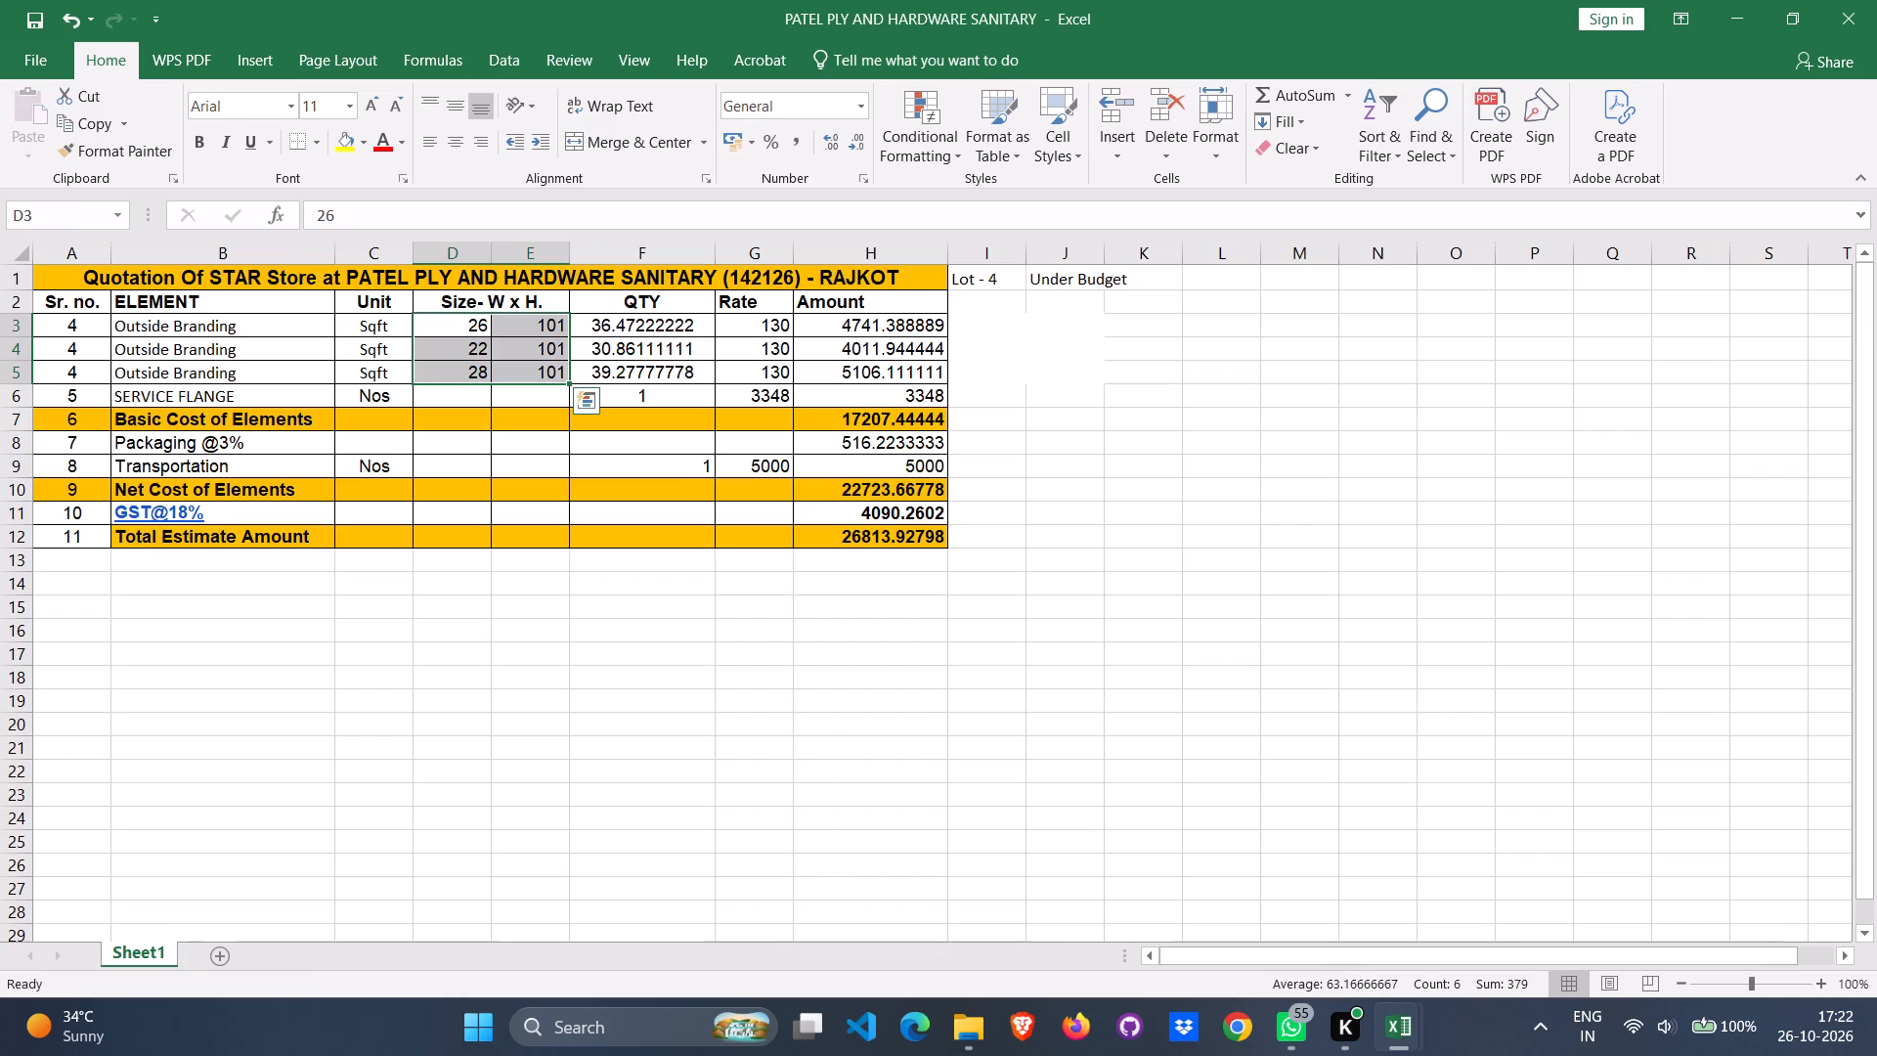
key("alt+Tab")
key("alt+Tab")
key("alt+Tab")
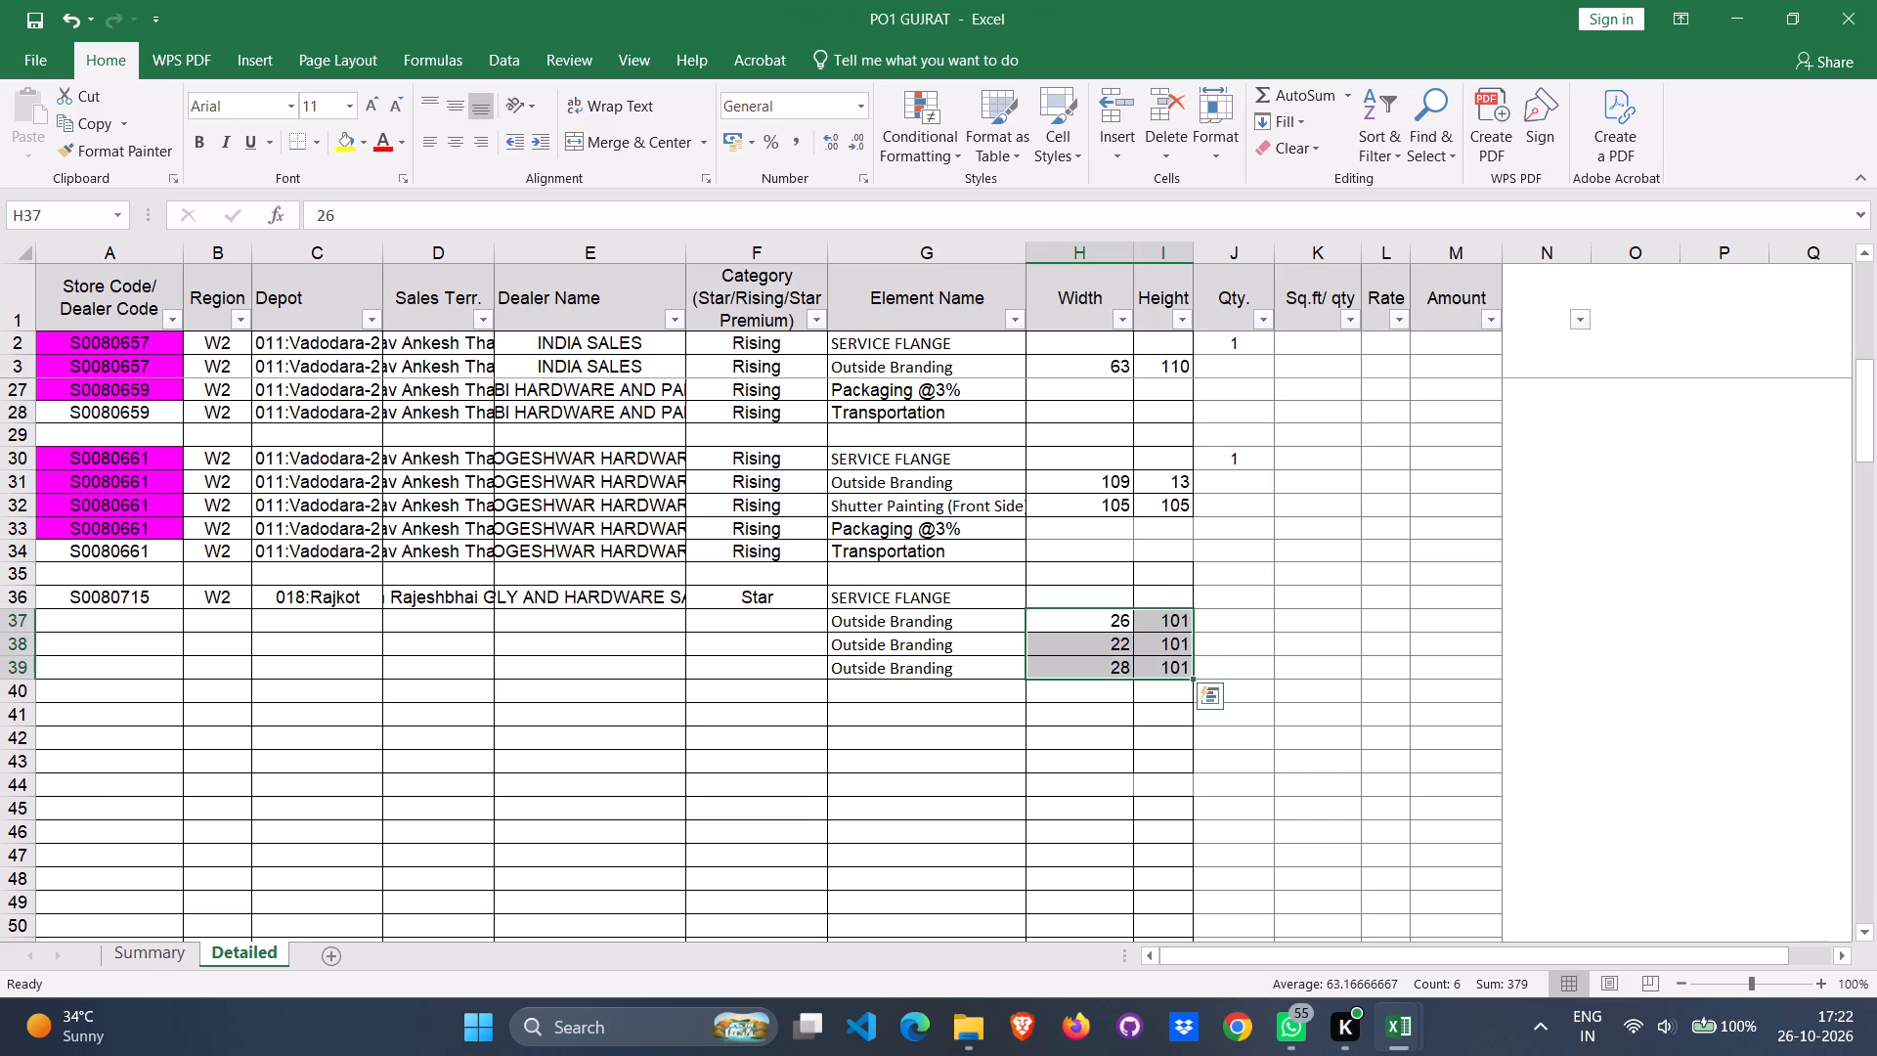
left_click(884, 537)
key("shift+Down")
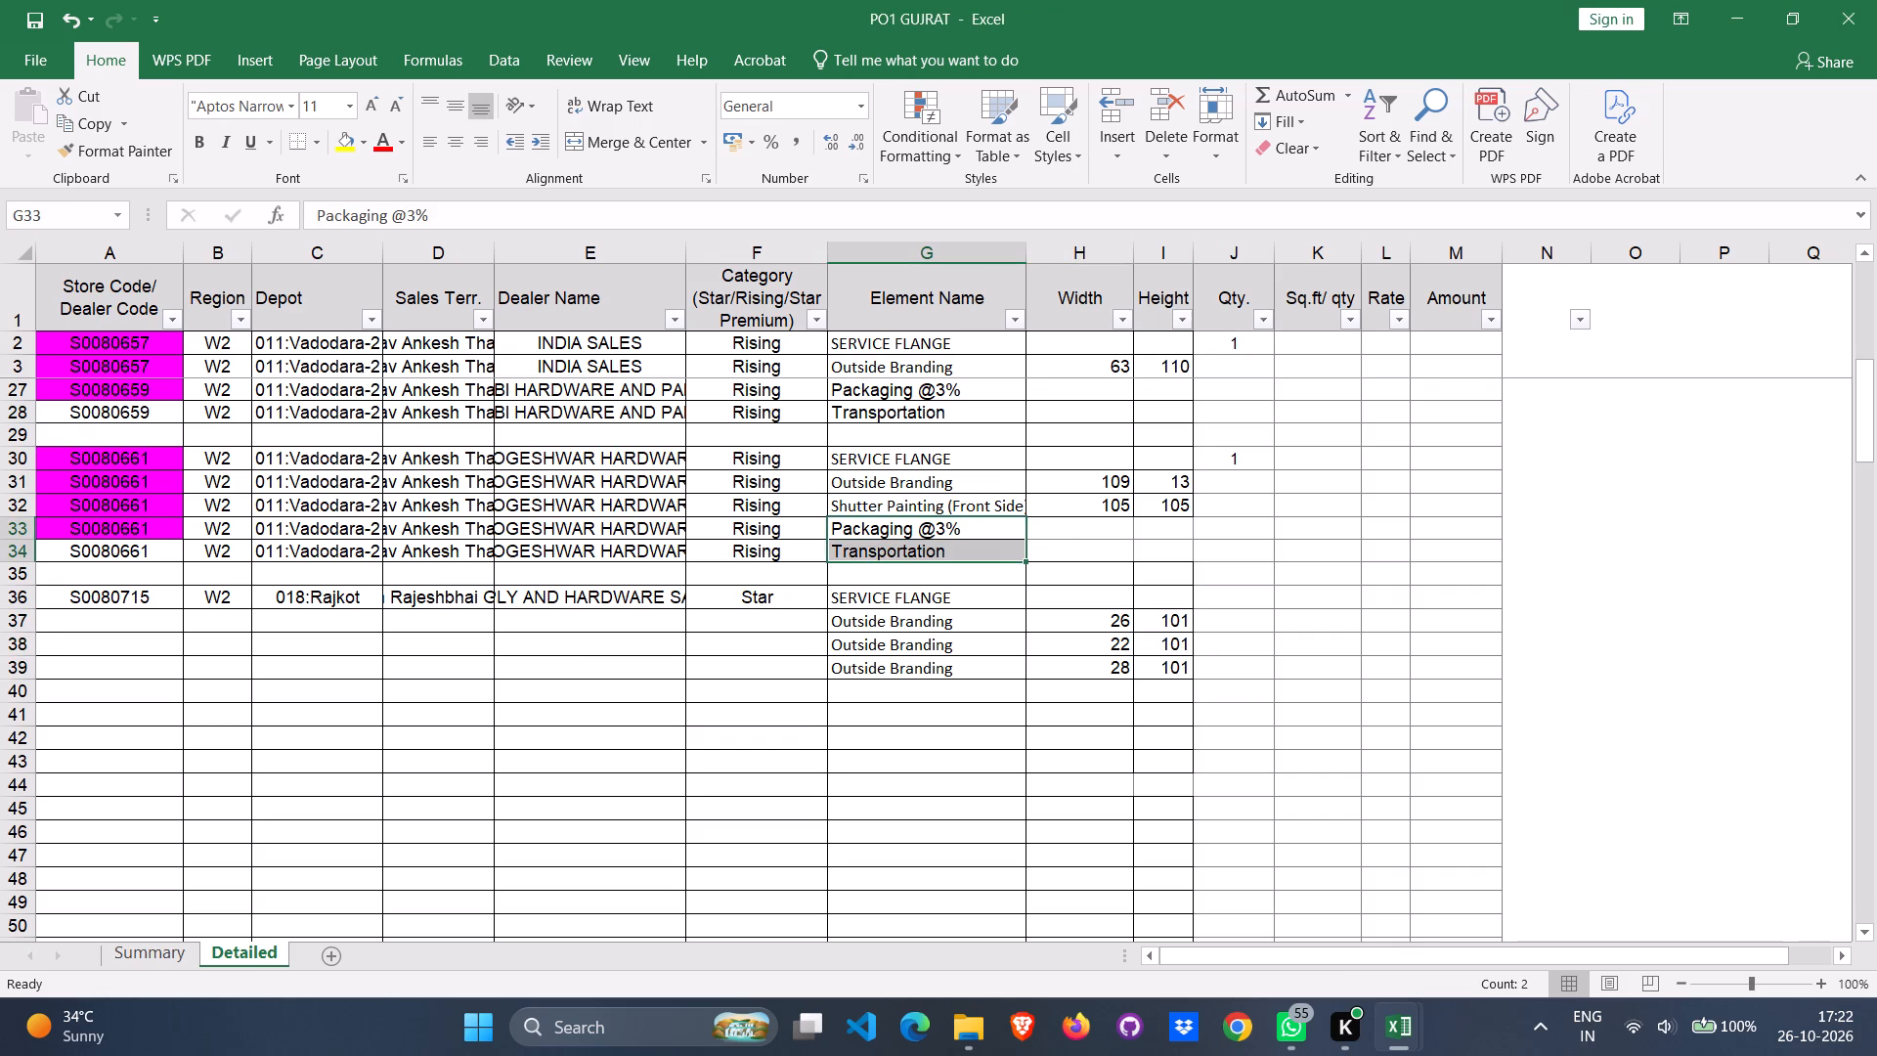
key("ctrl+c")
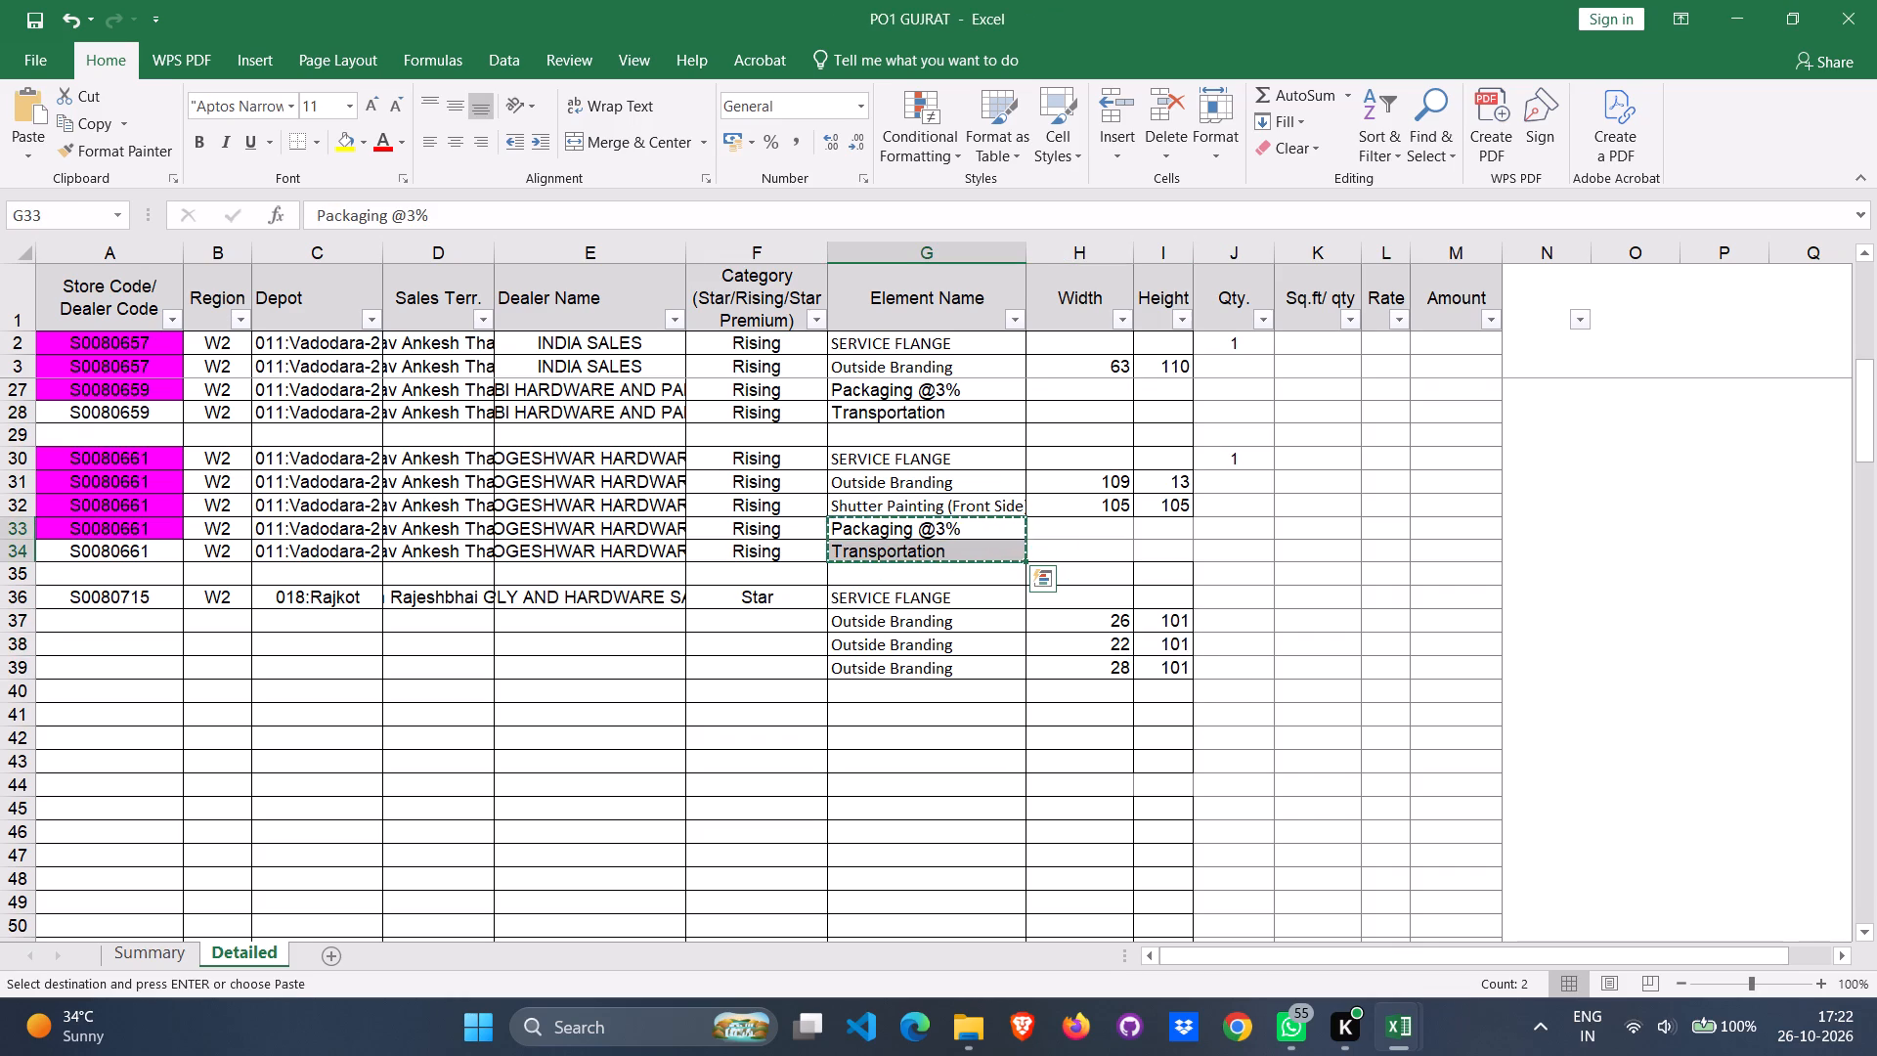
left_click(901, 692)
key("ctrl+v")
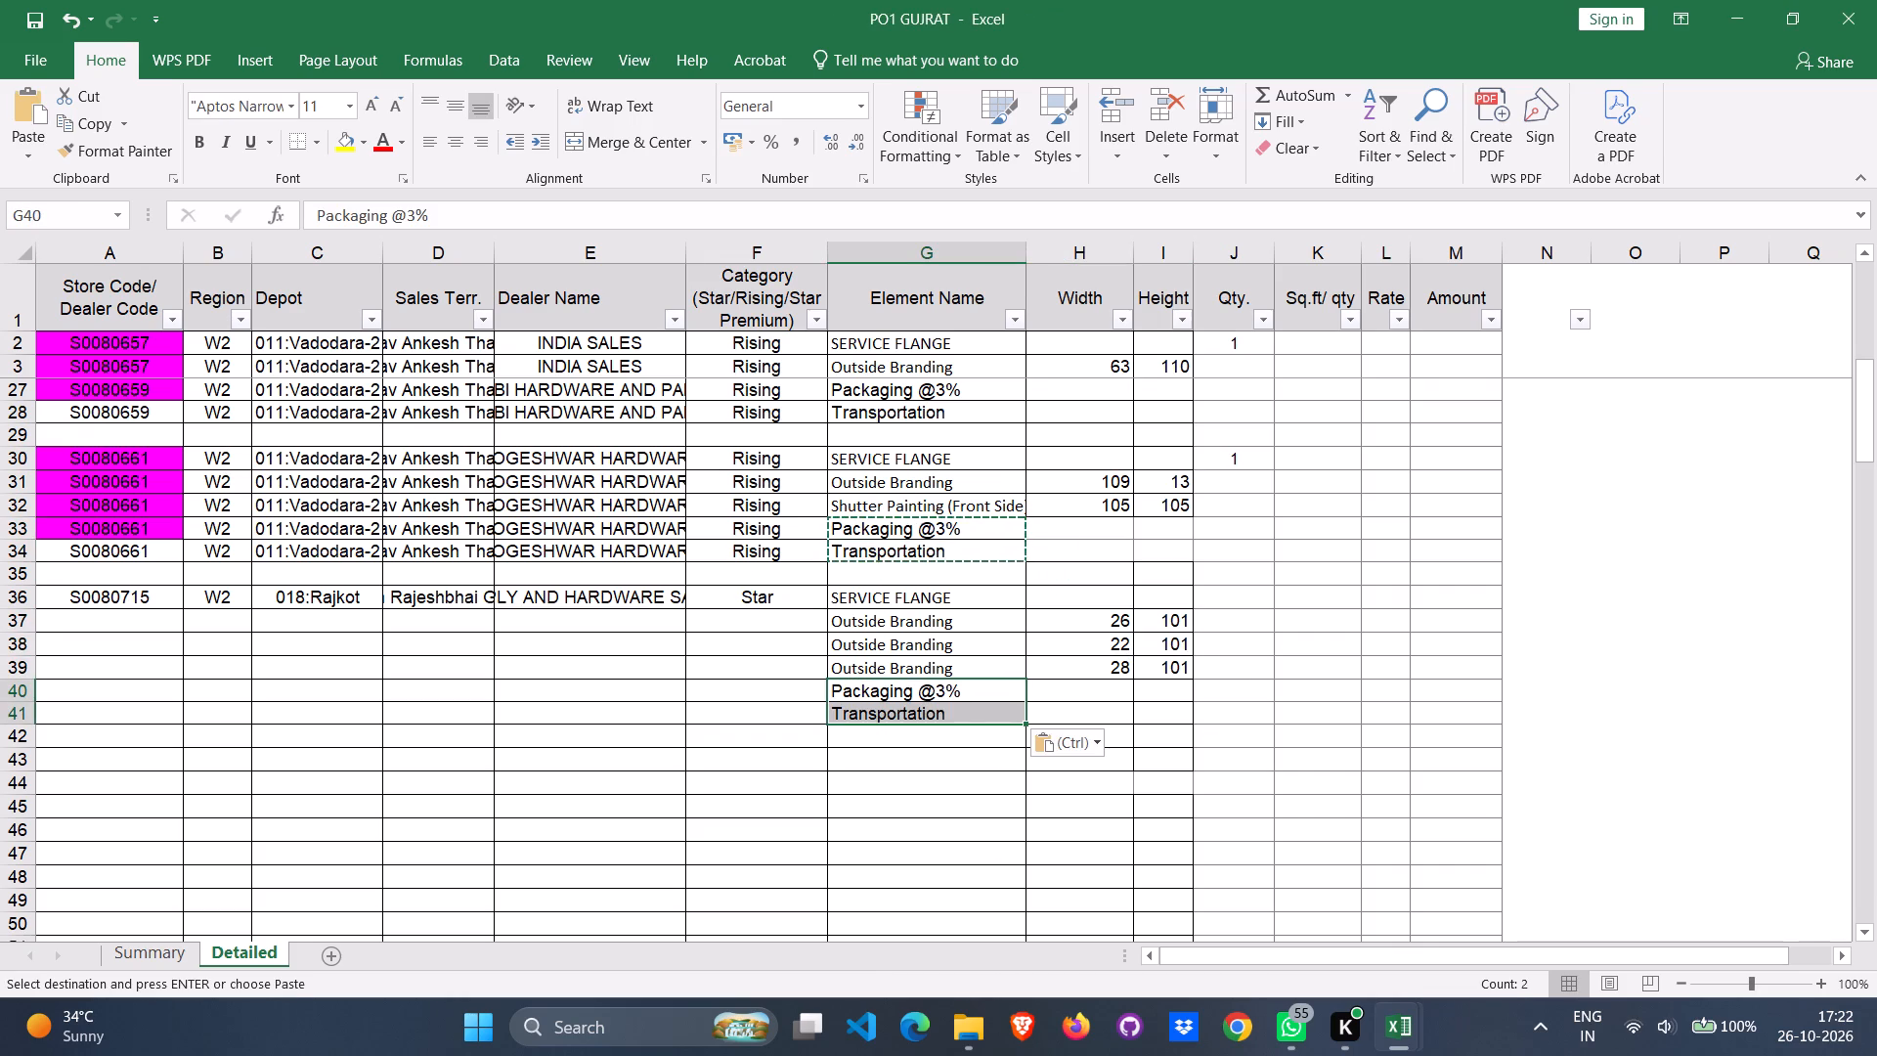
key("ctrl+s")
Copy the PATEL PLY AND HARDWARE SANITARY dealer details from A36:F36 down through row 41 and save the workbook.
left_click(104, 599)
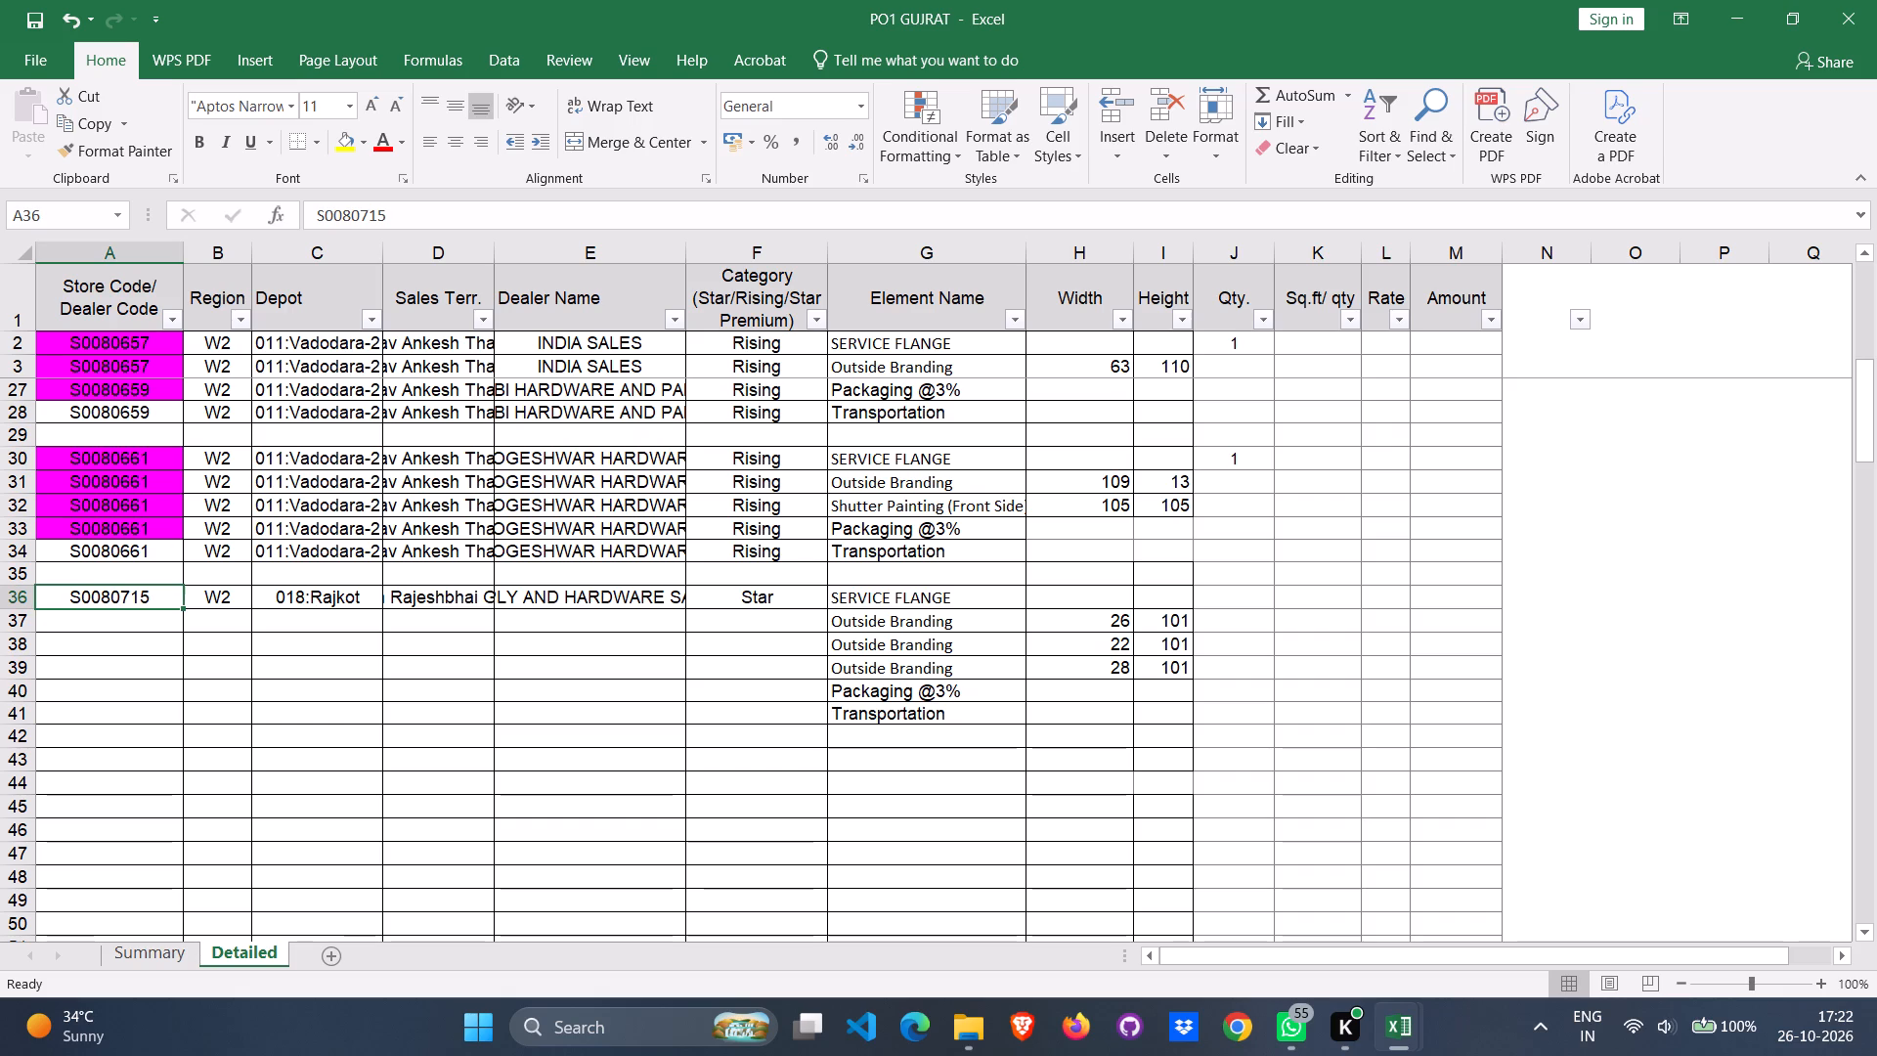
key("shift+Right")
key("shift+Right")
key("shift+Right")
key("shift+Right")
key("shift+Right")
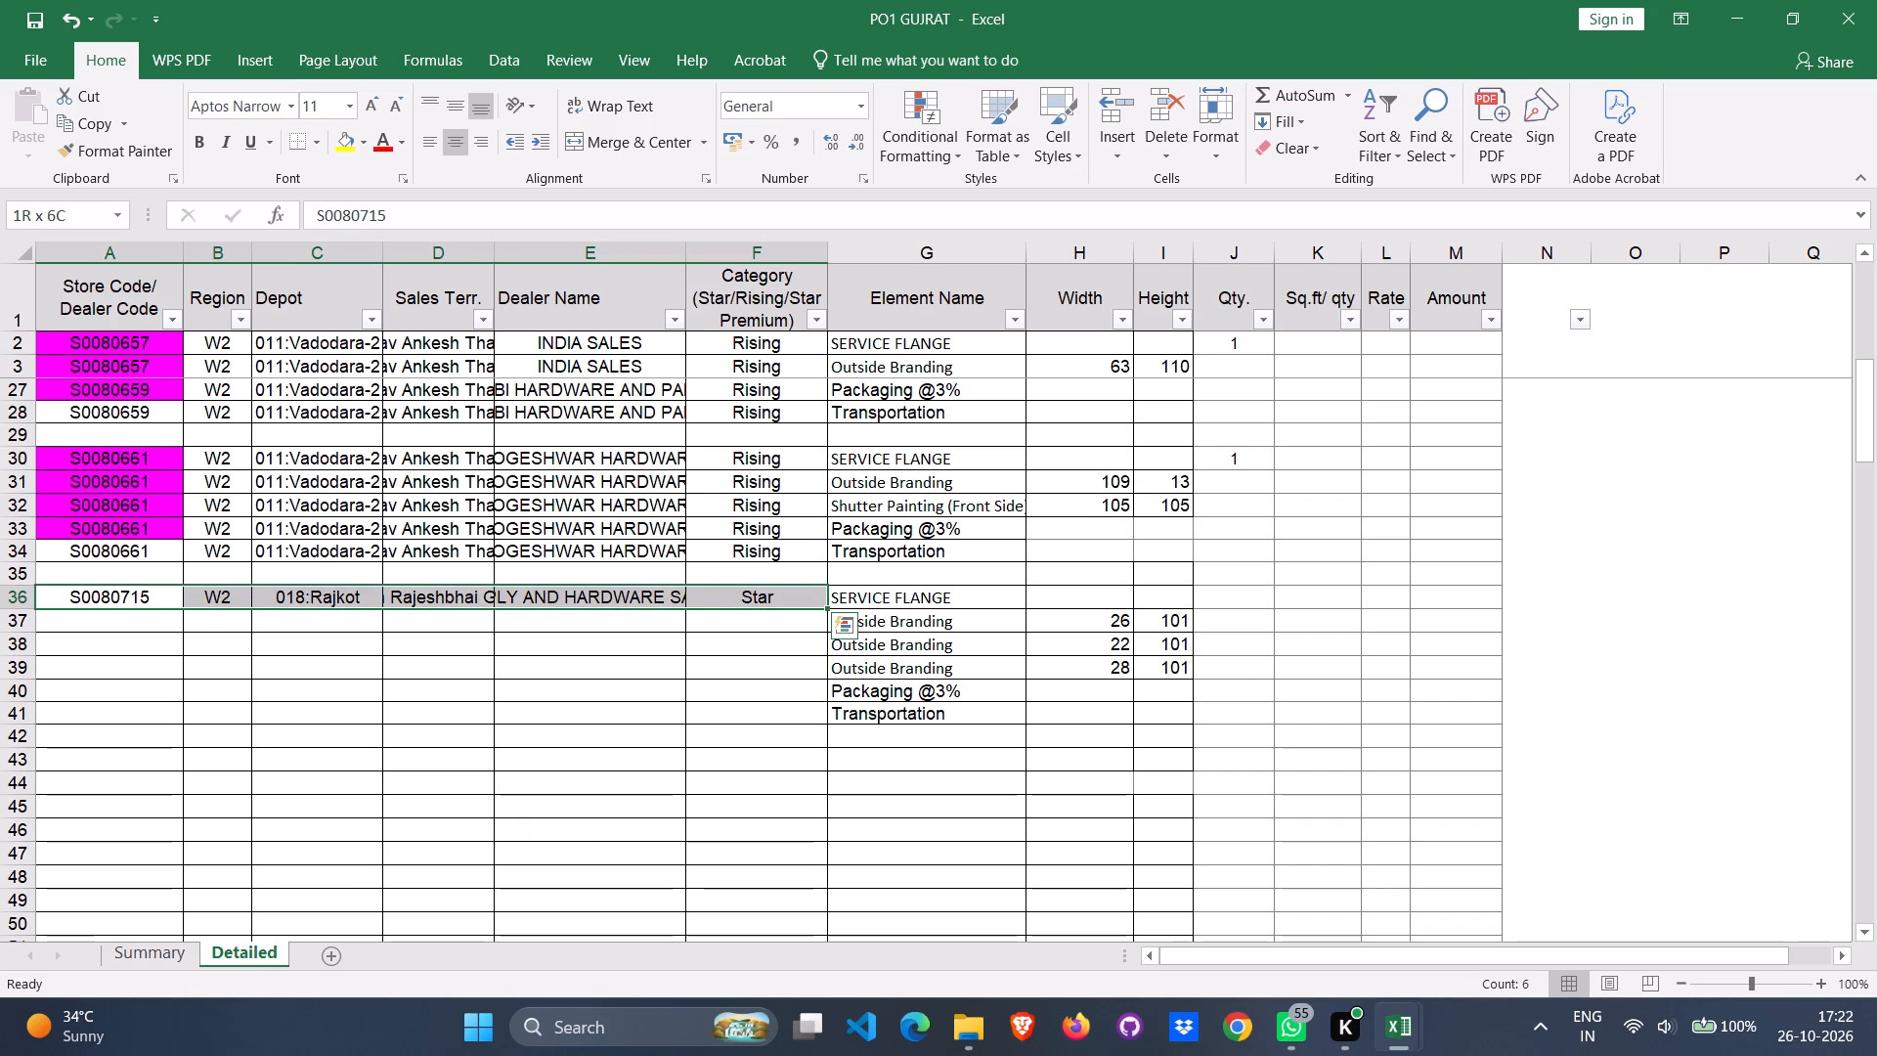
key("ctrl+c")
key("shift+Down")
key("shift+Down")
key("shift+Down")
key("shift+Down")
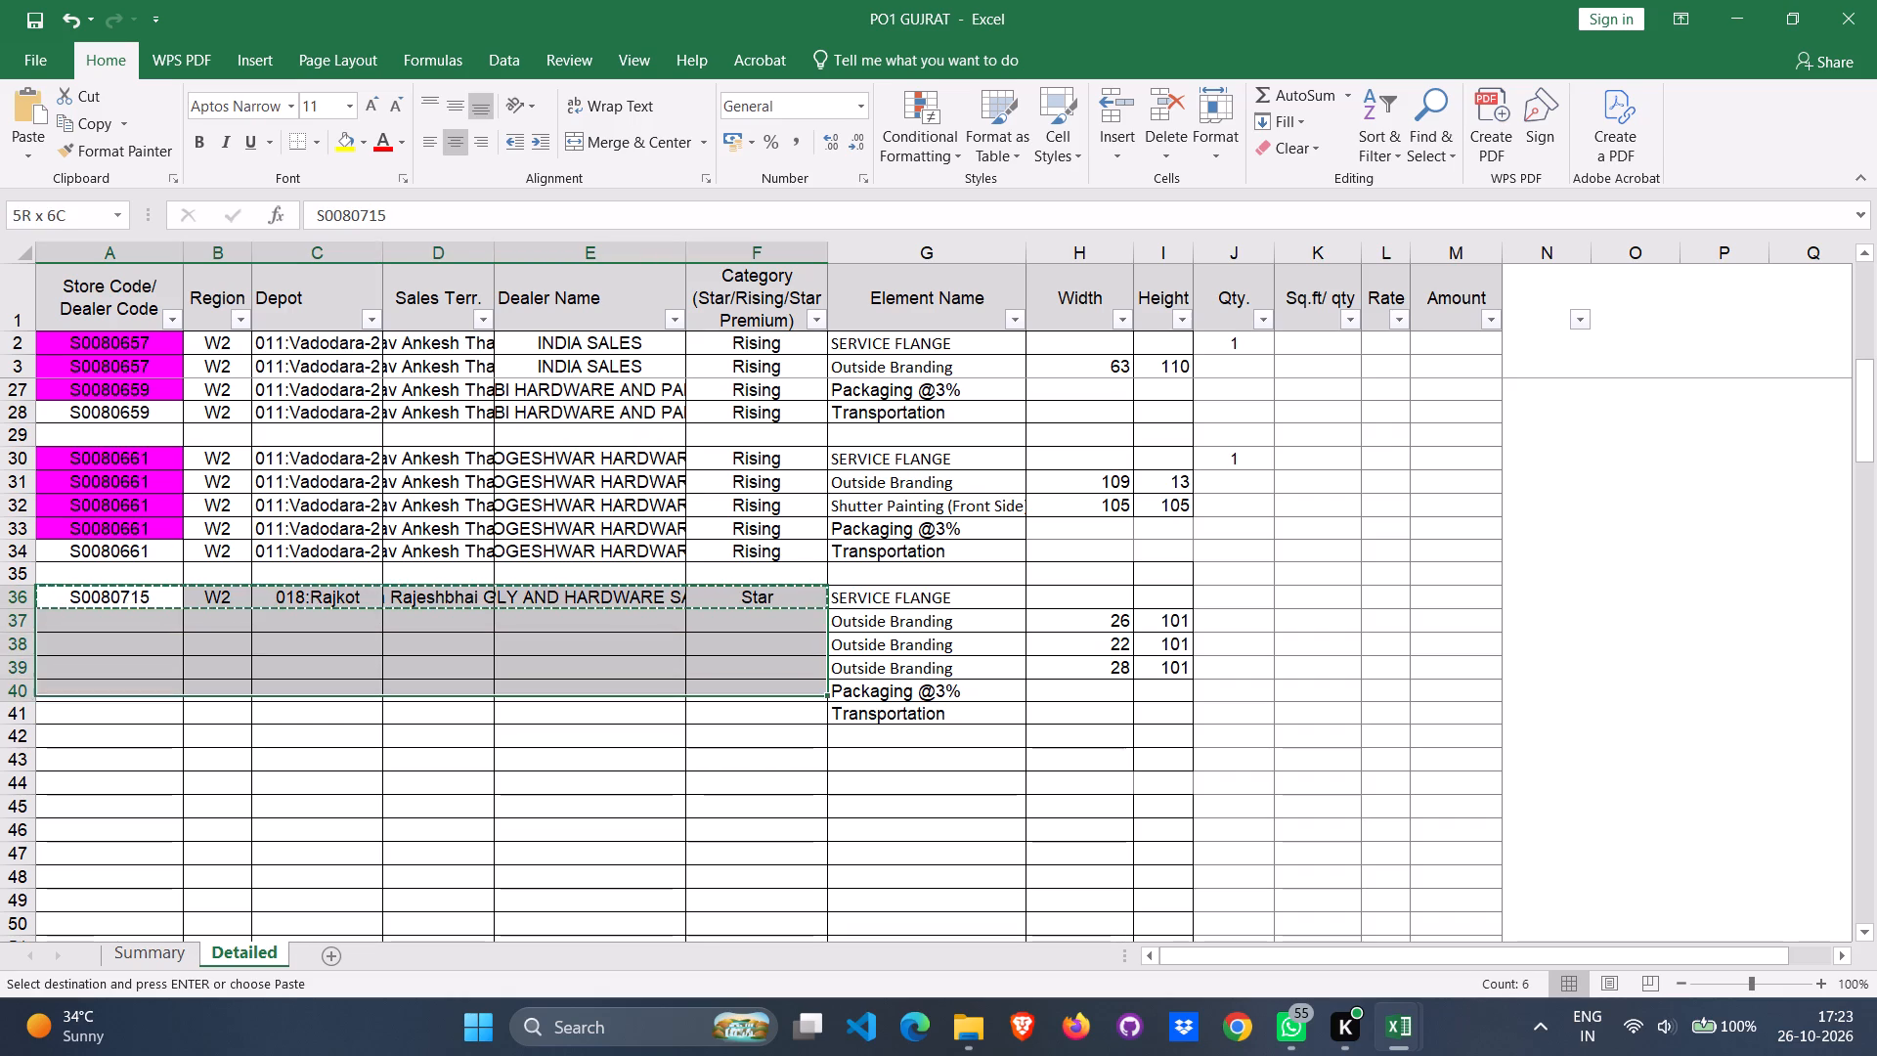
key("shift+Down")
key("ctrl+v")
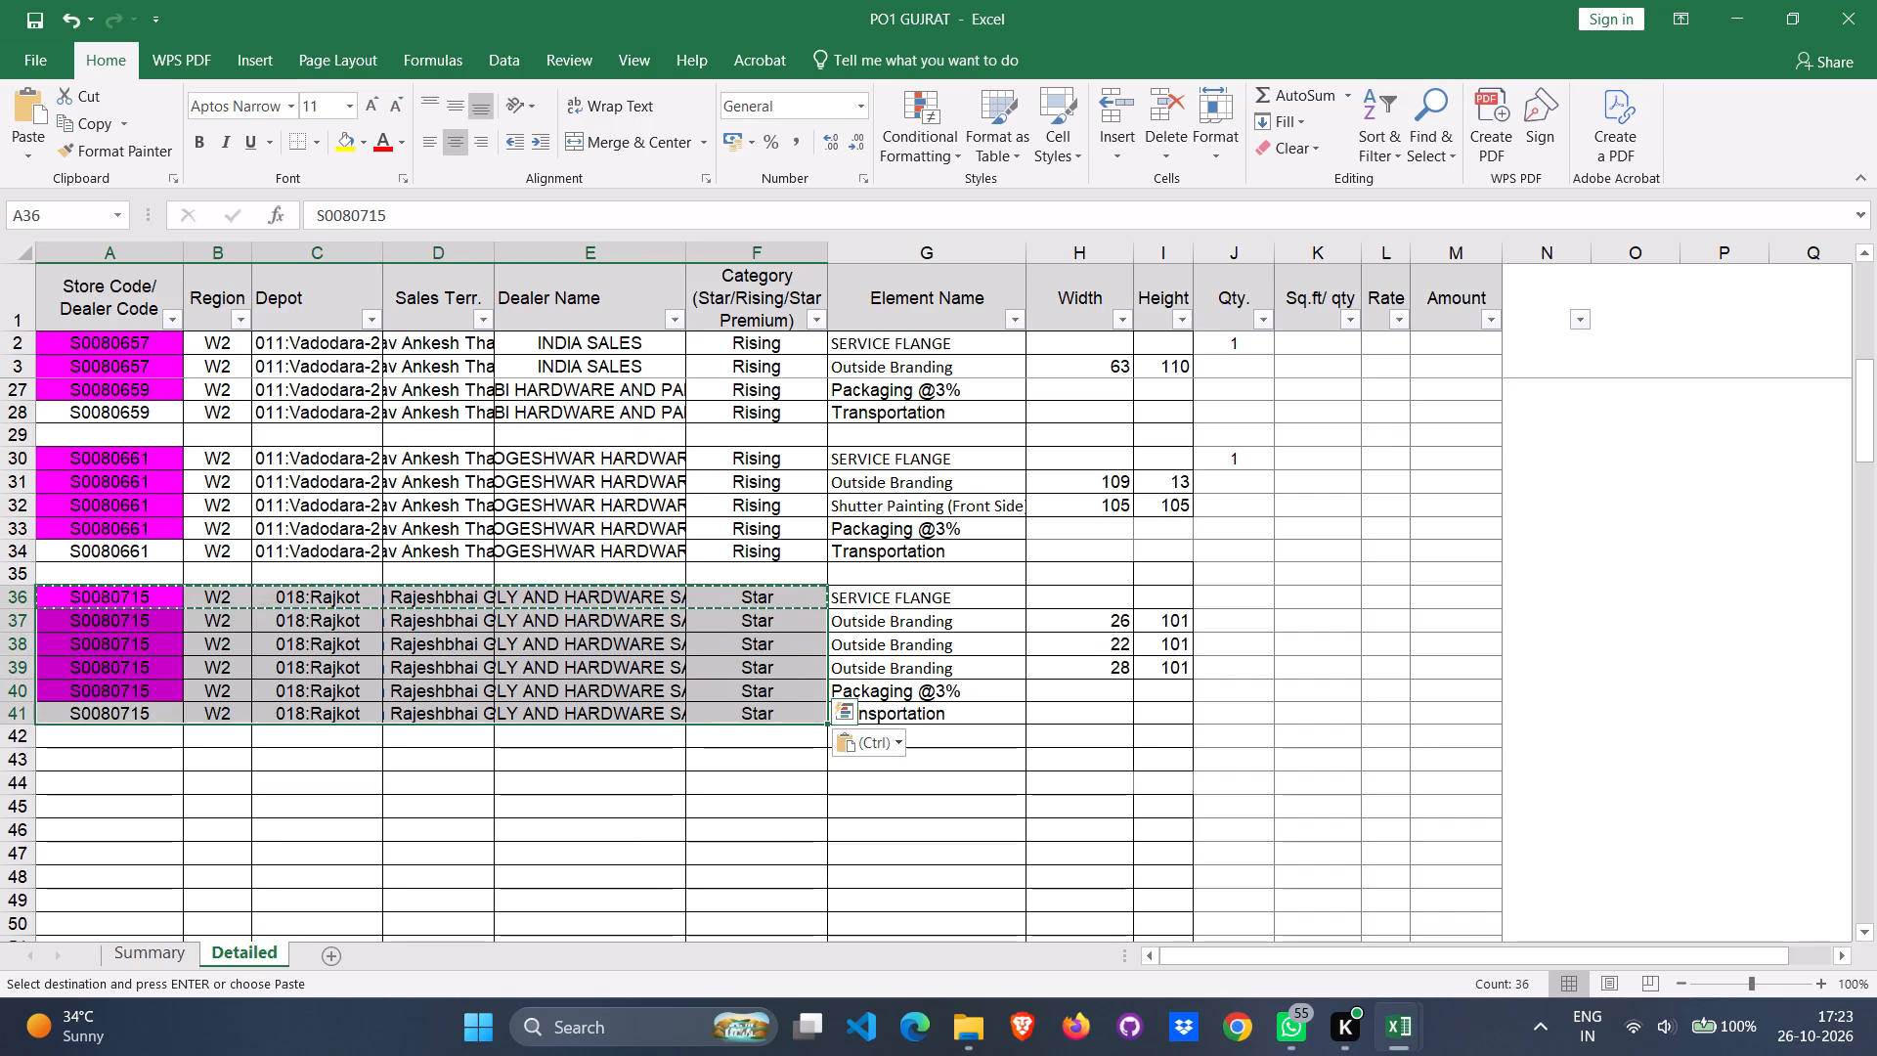
key("ctrl+s")
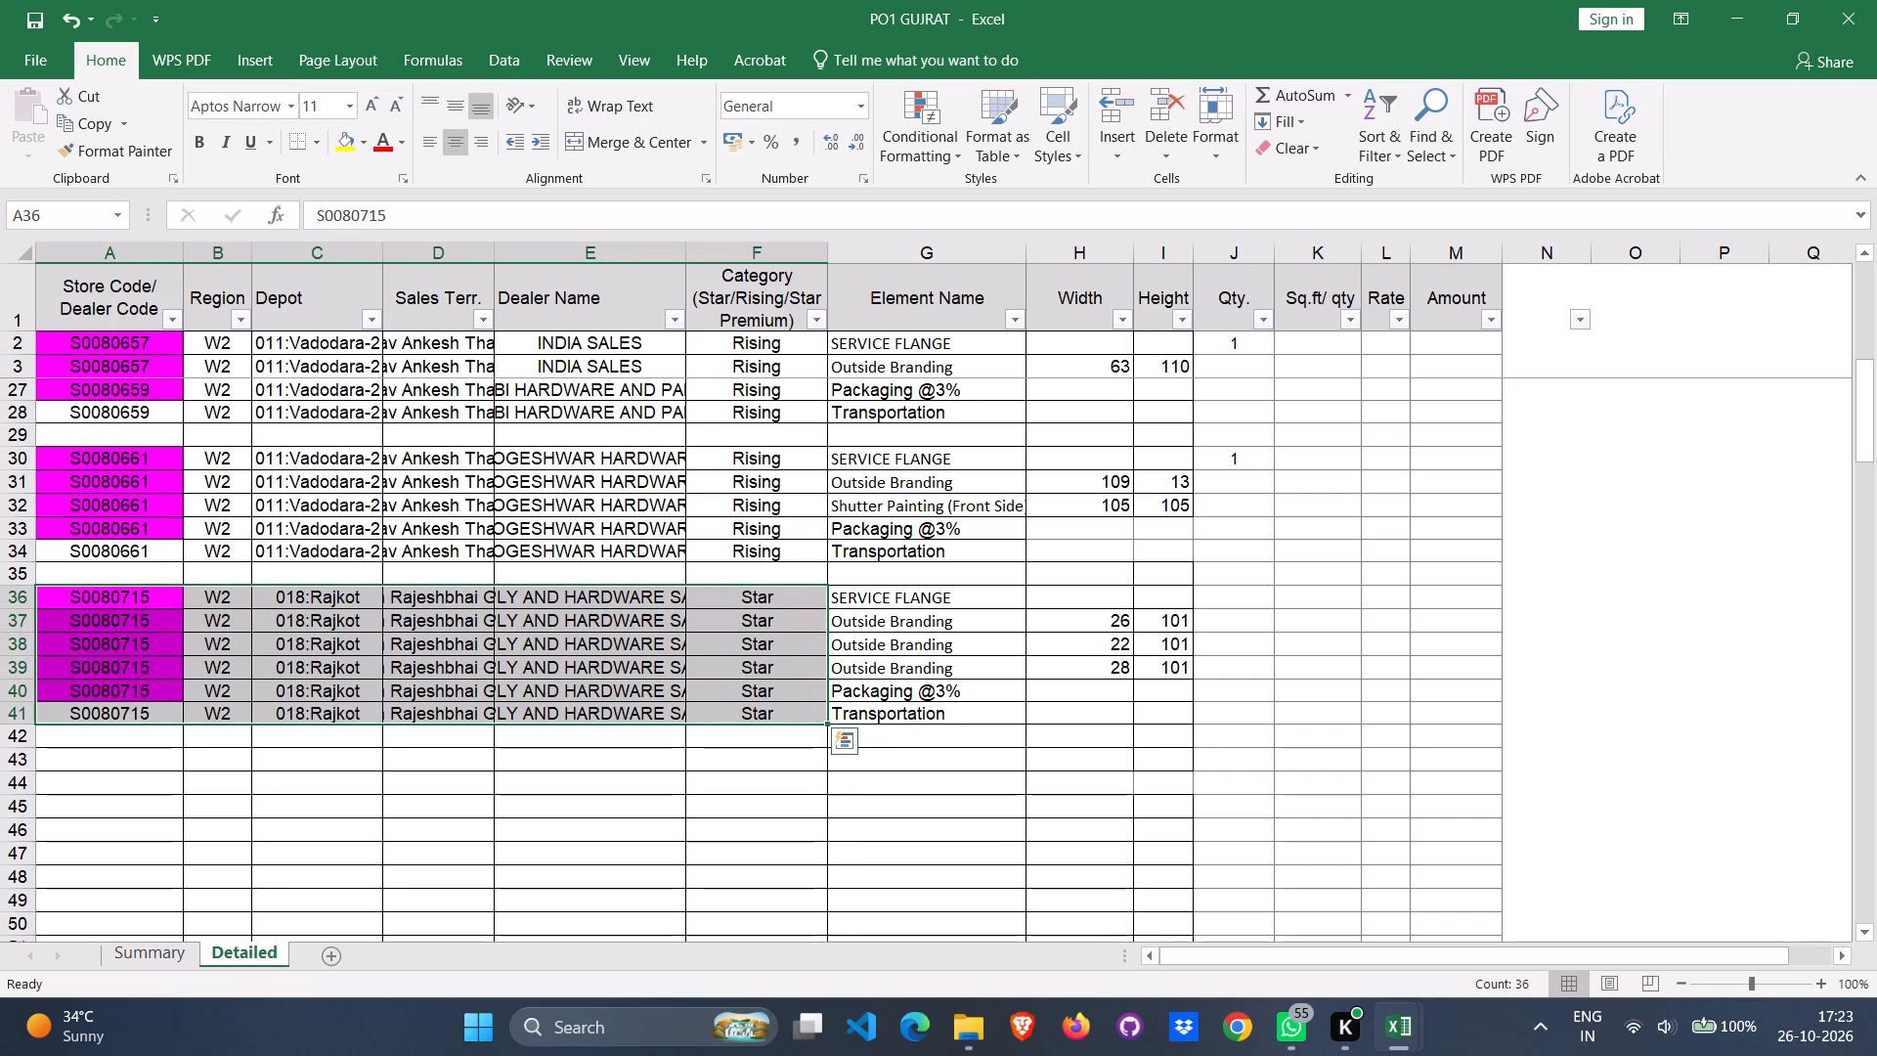
Close the PATEL PLY AND HARDWARE SANITARY quotation and return to the PO1 GUJRAT workbook.
scroll(565, 820, "down", 7)
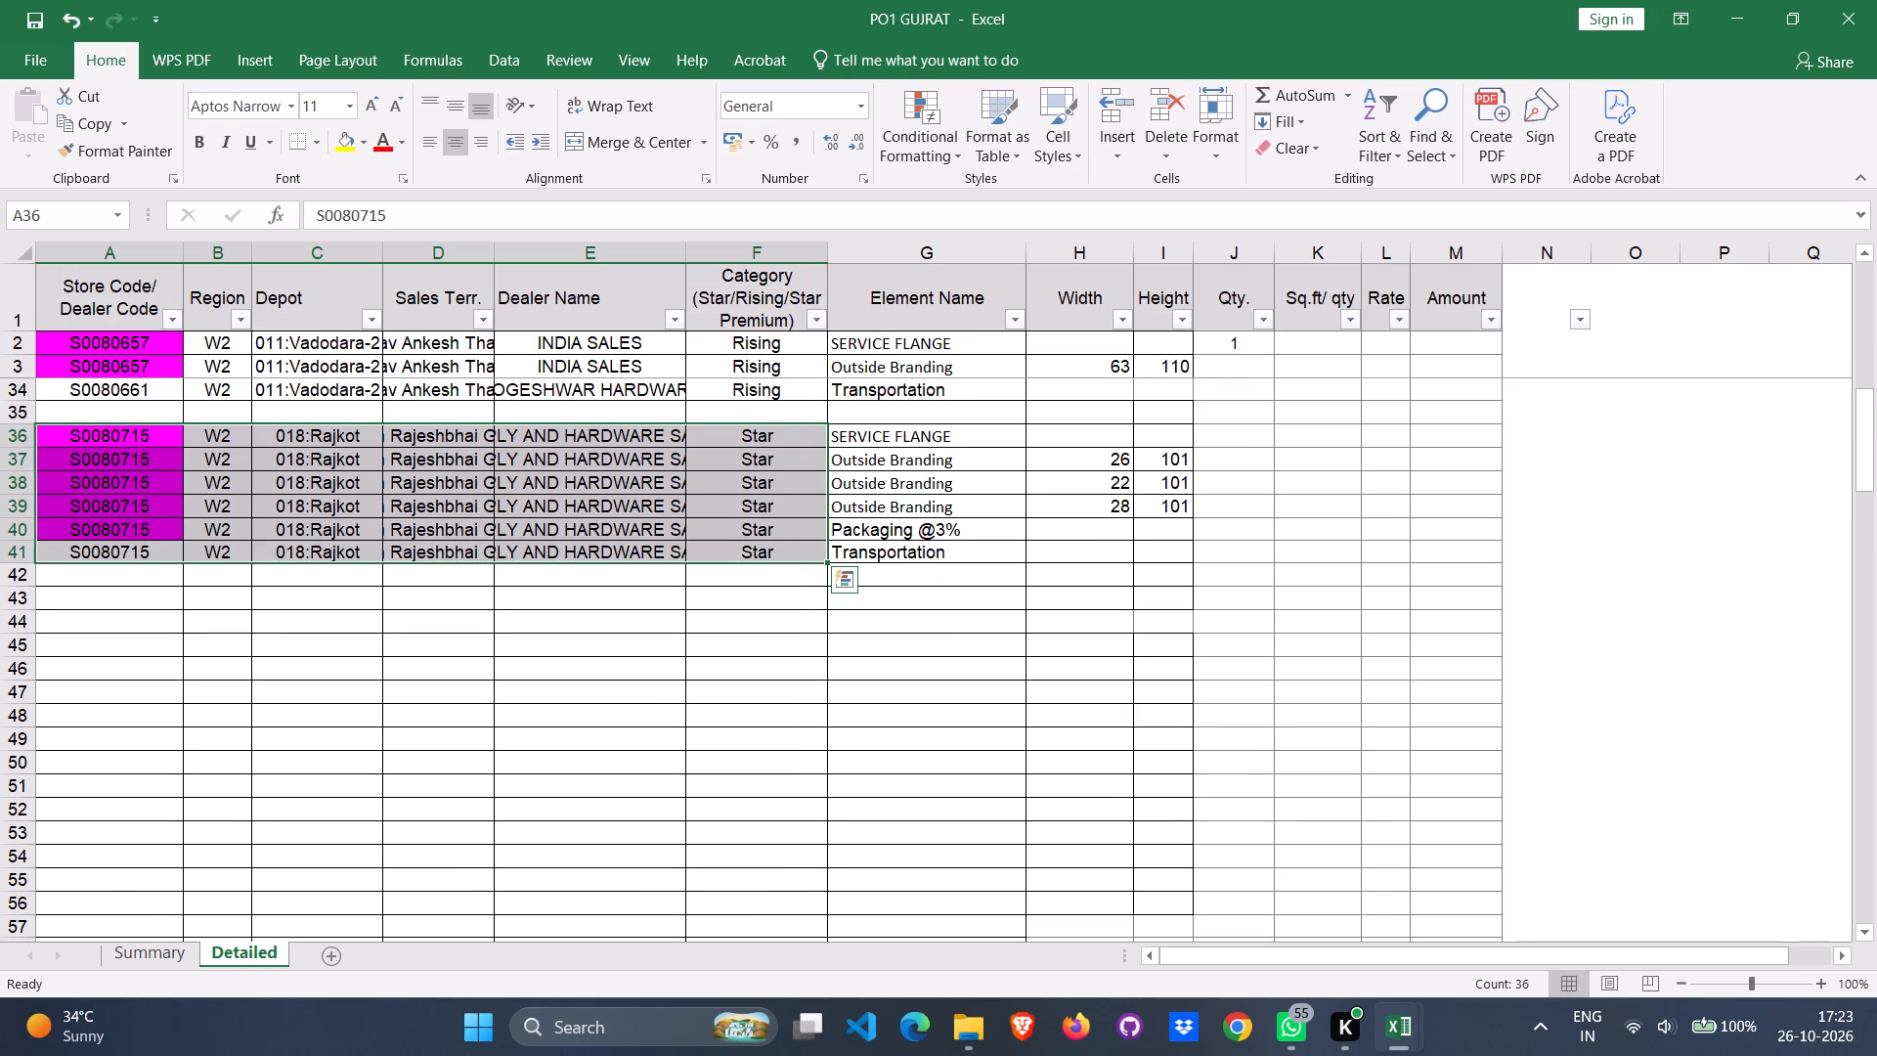
key("alt+Tab")
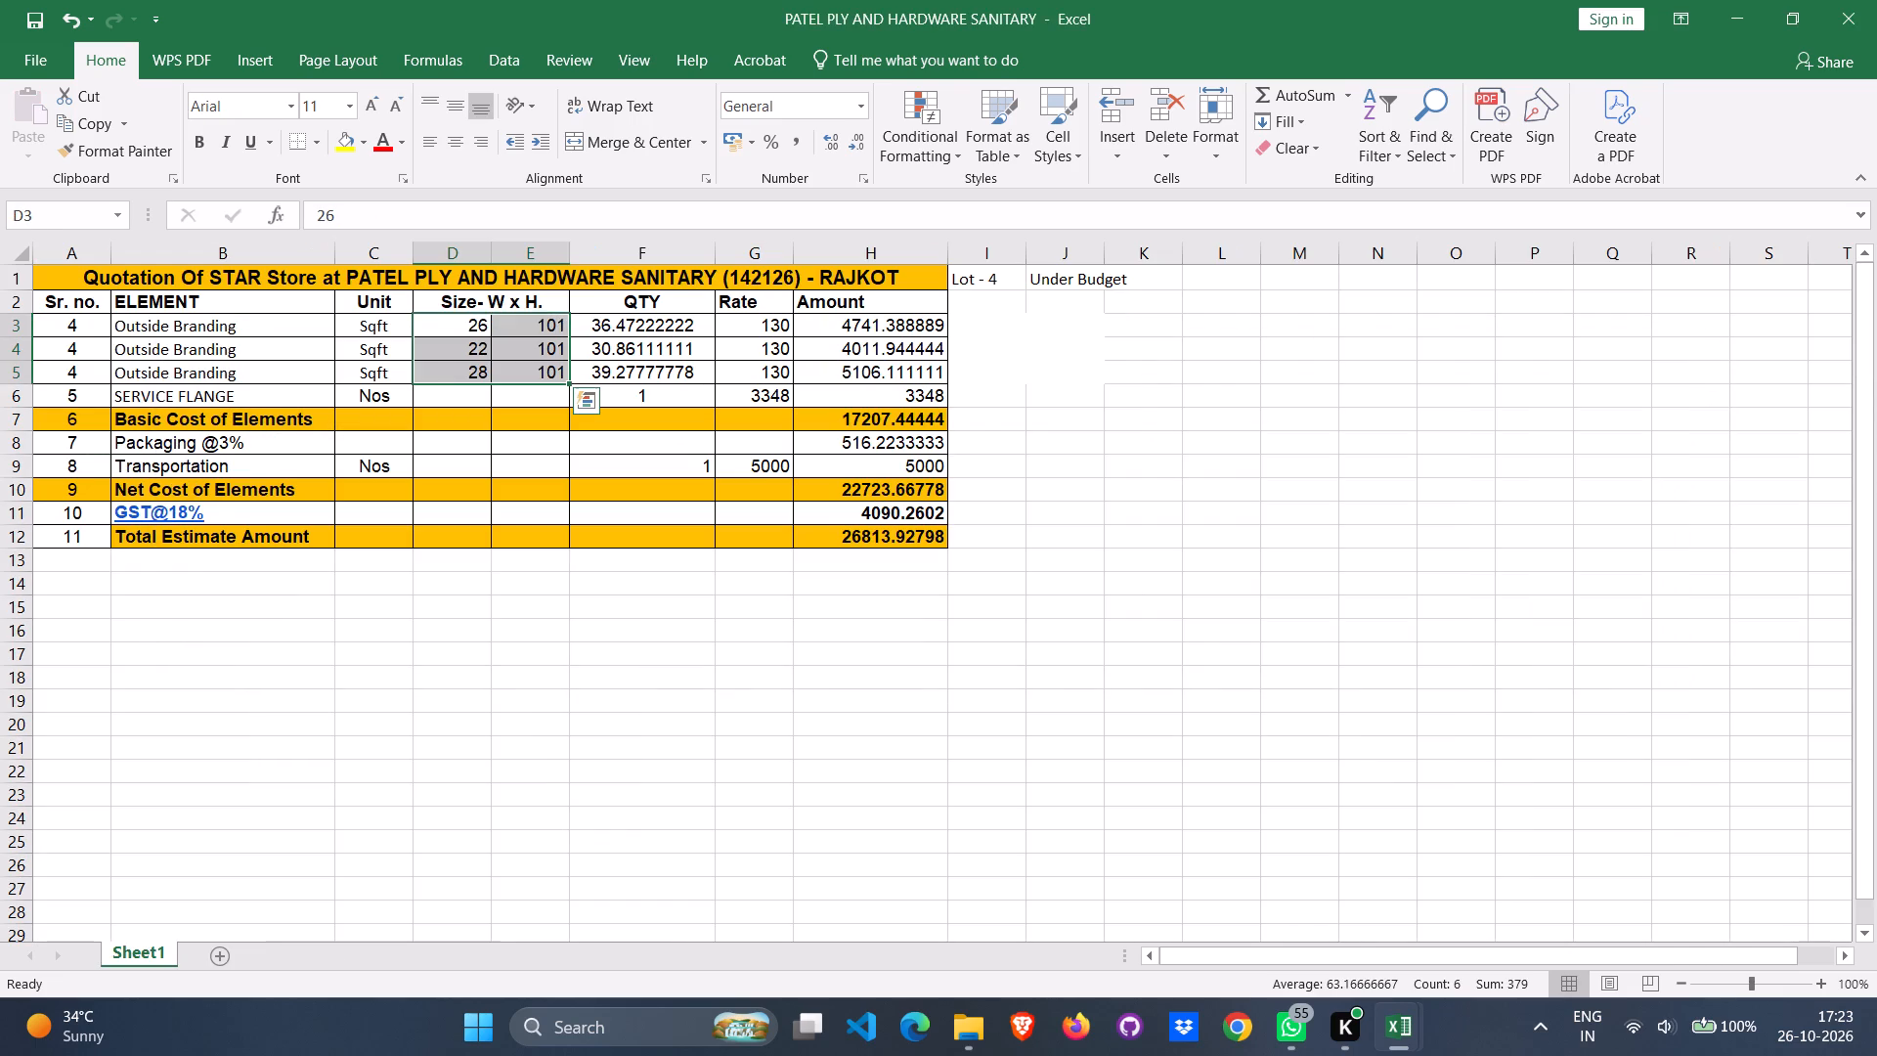
key("alt+Tab")
key("alt+Tab")
left_click(1853, 23)
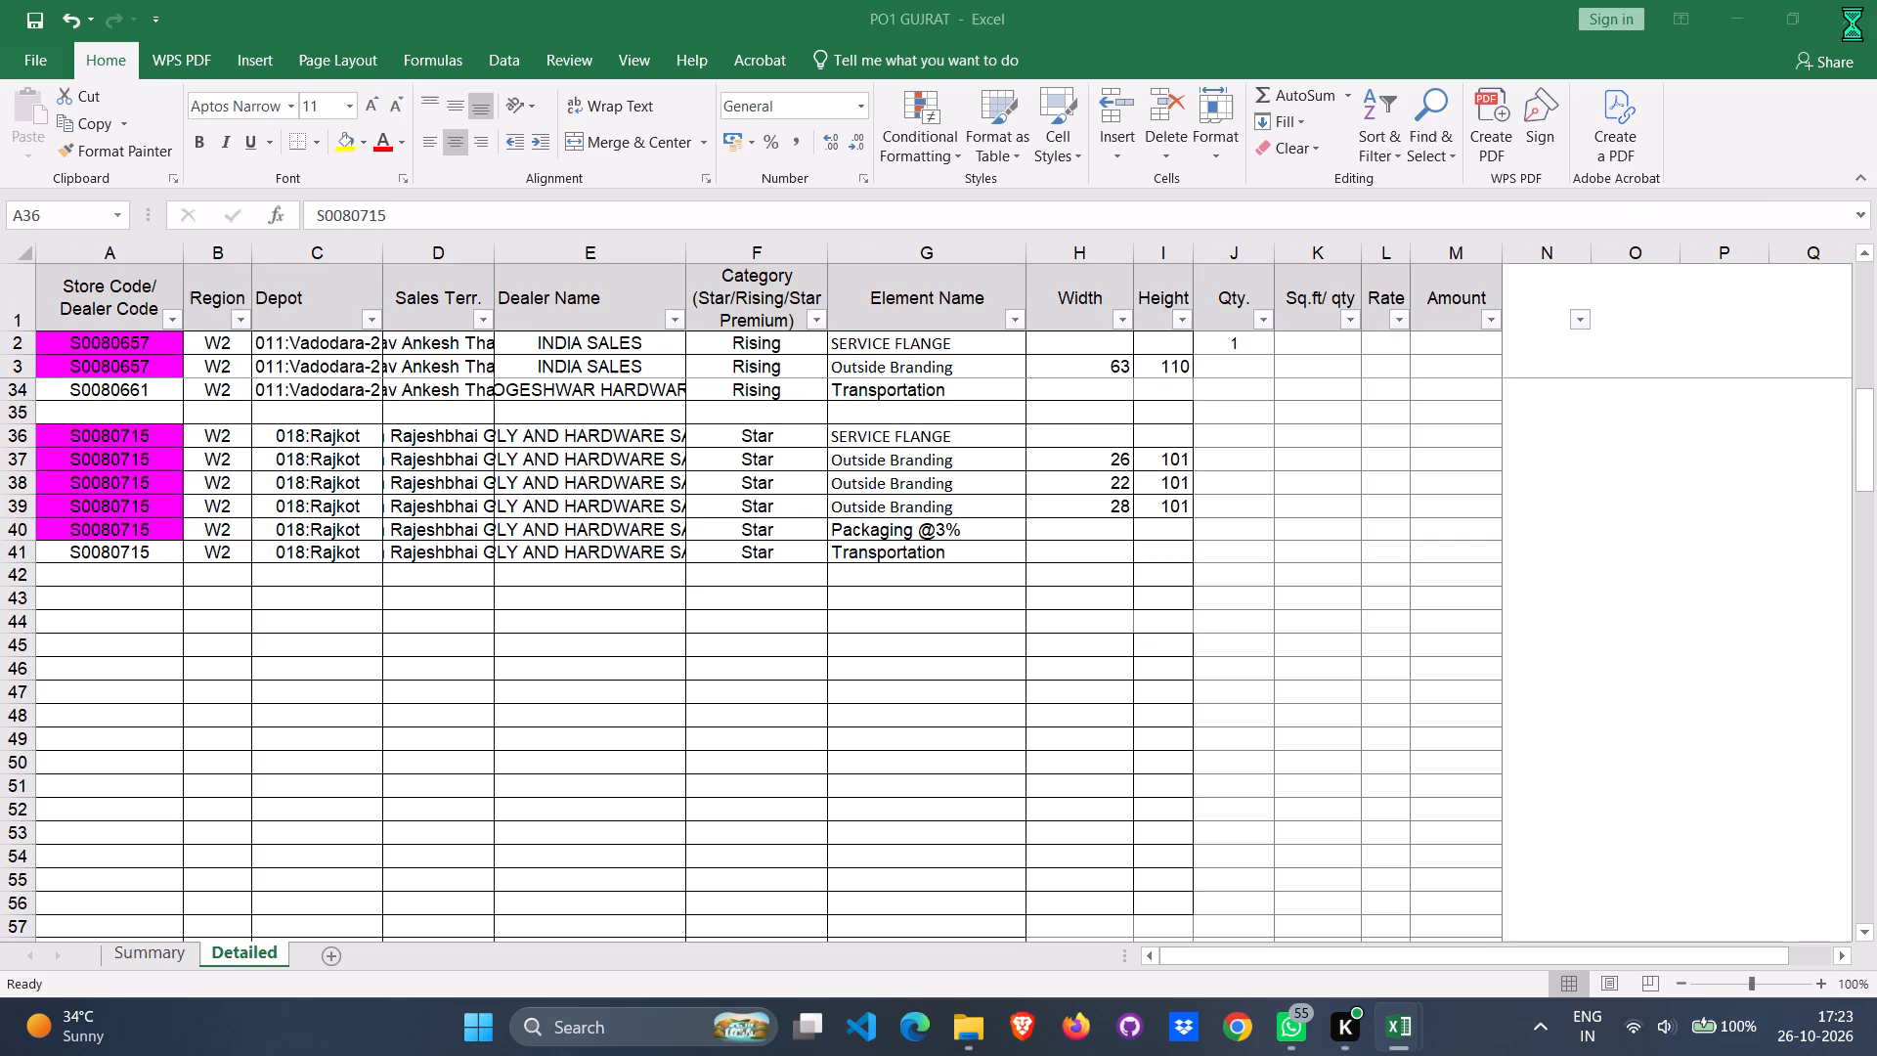
Copy RAJ ENTERPRISE's details from Summary A13:F13 into row 43 of the Detailed sheet.
left_click(111, 949)
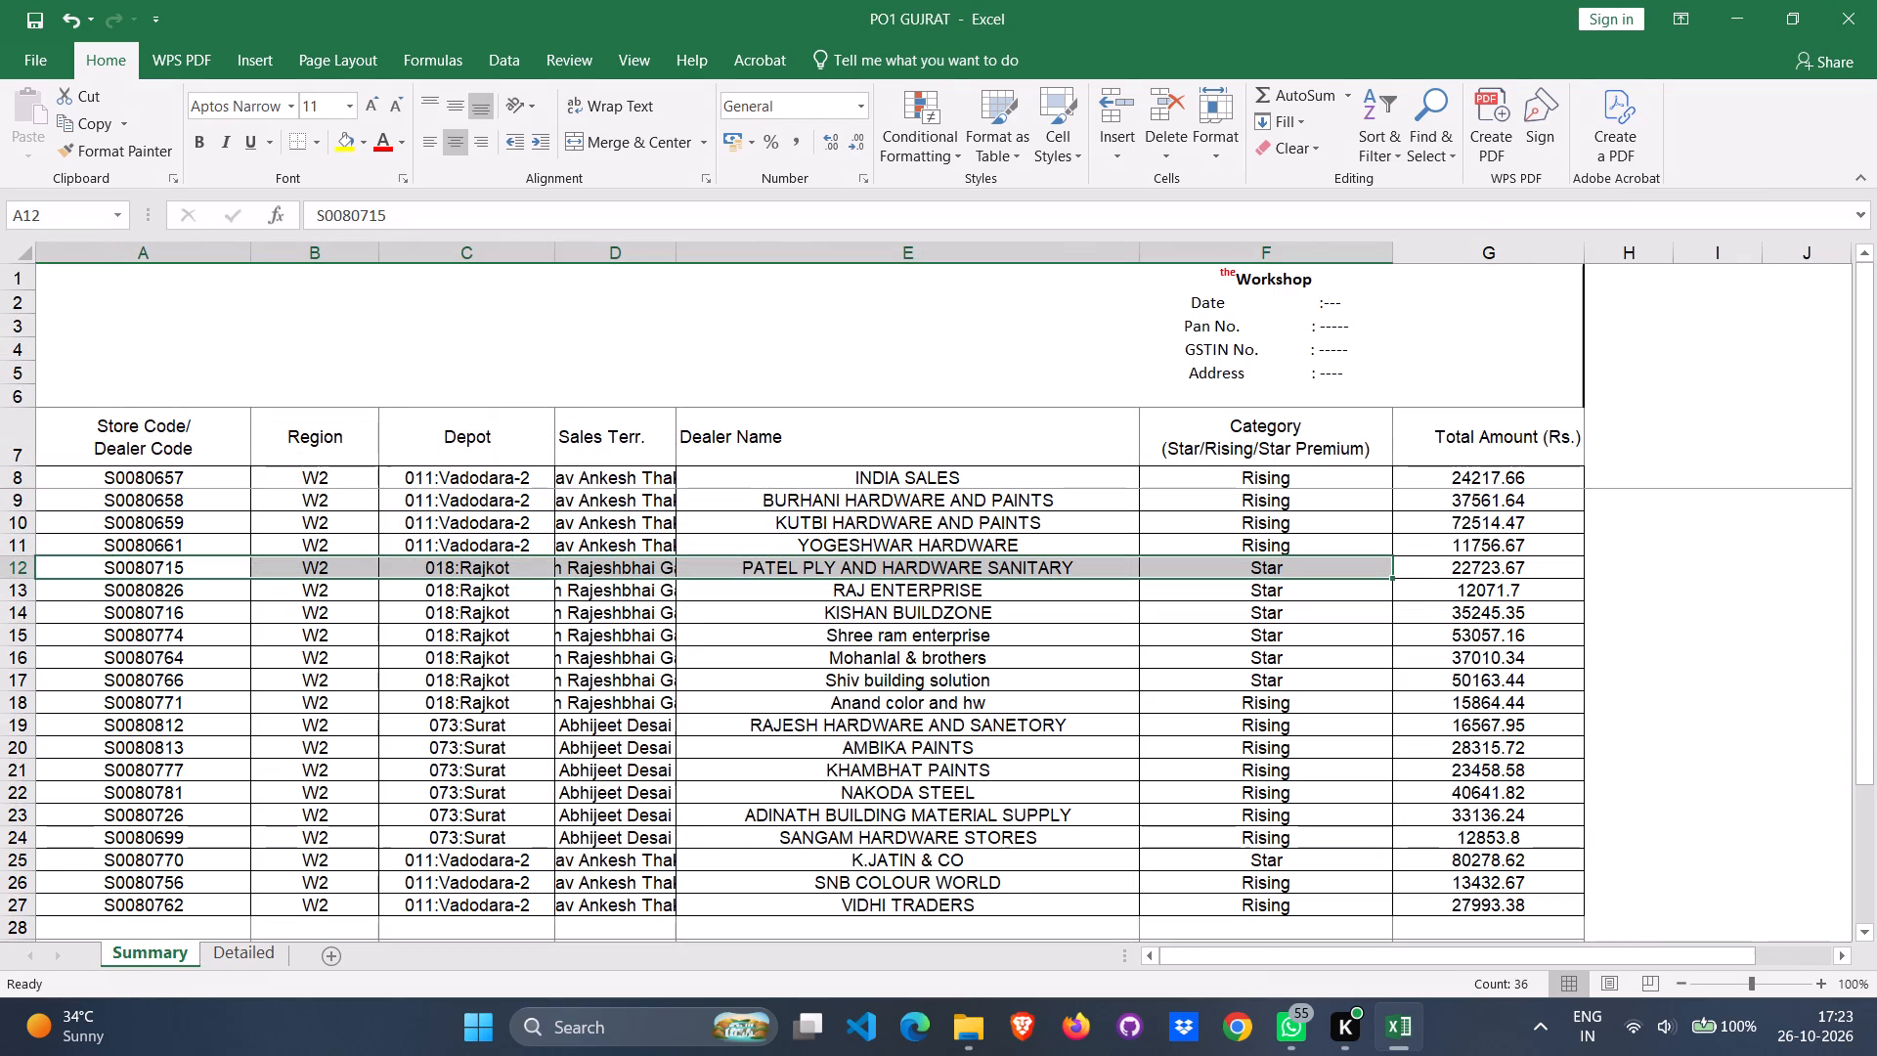
left_click(20, 590)
left_click(95, 586)
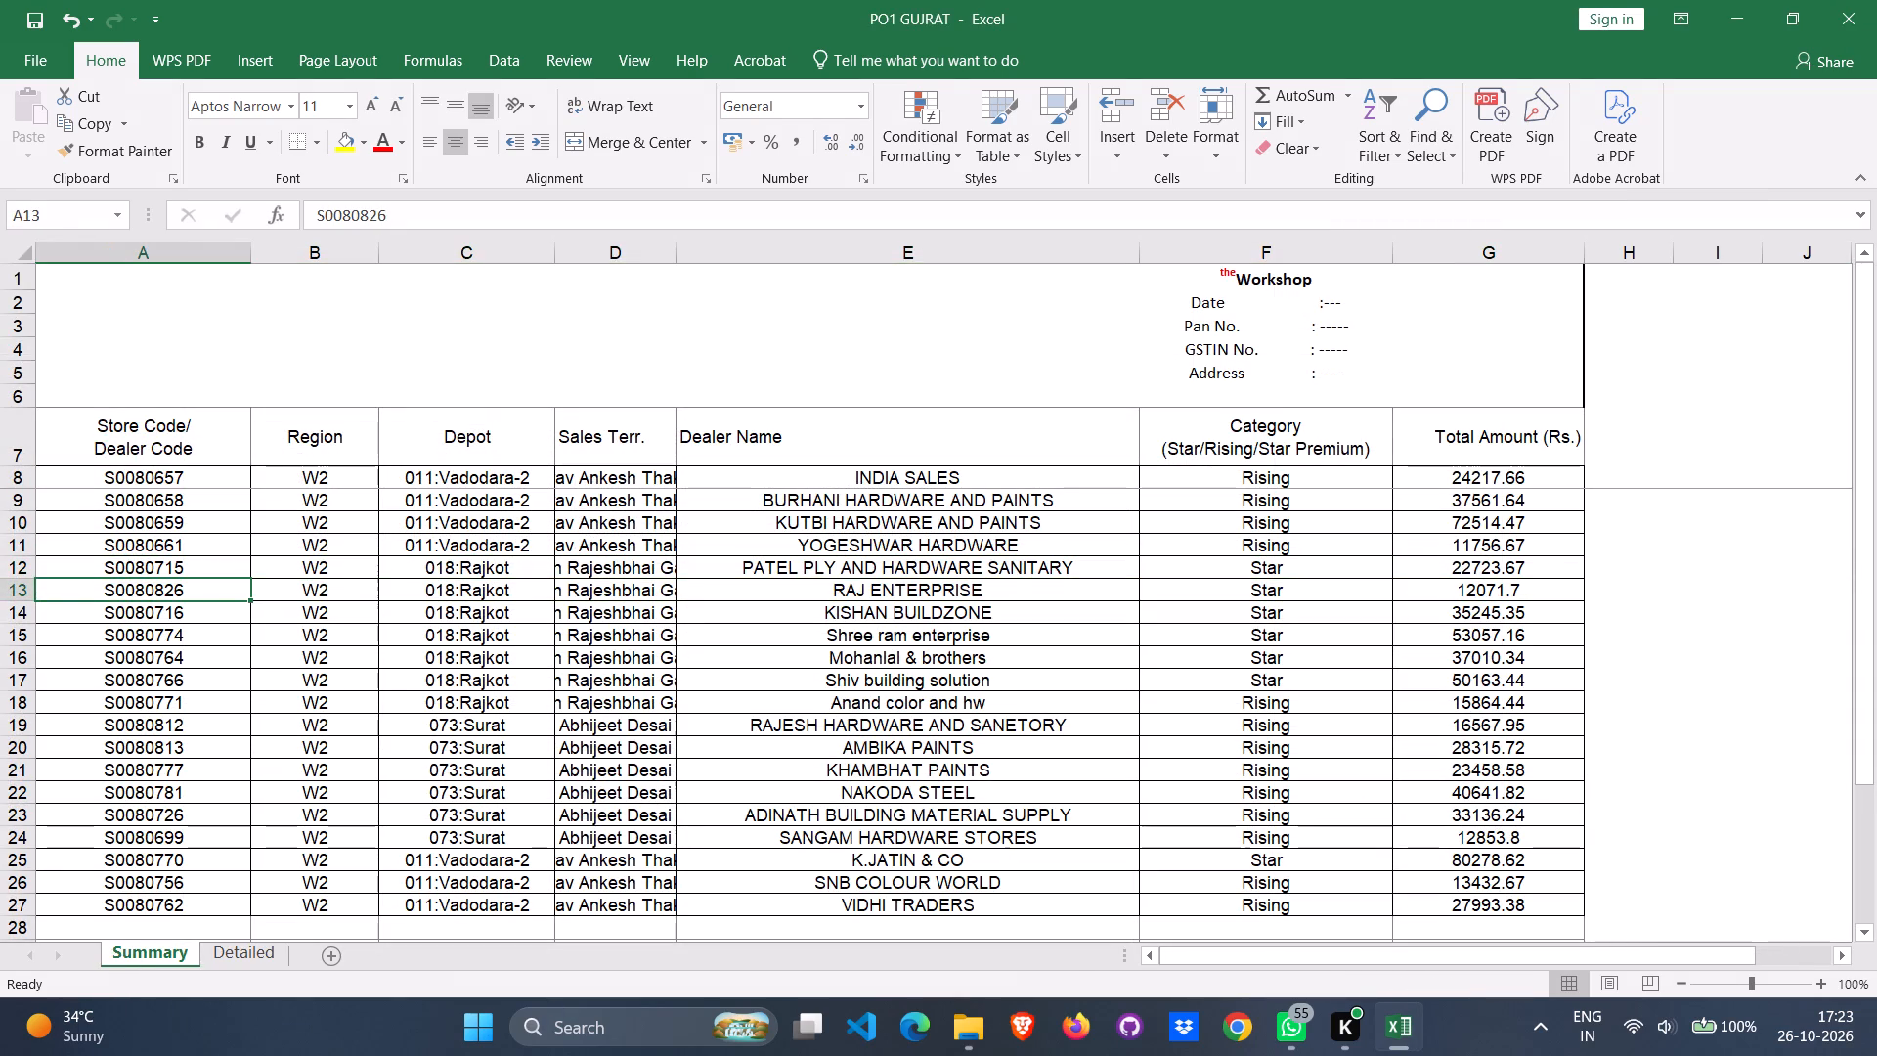
key("shift+Right")
key("shift+Right")
key("shift+Right")
key("shift+Right")
key("shift+Right")
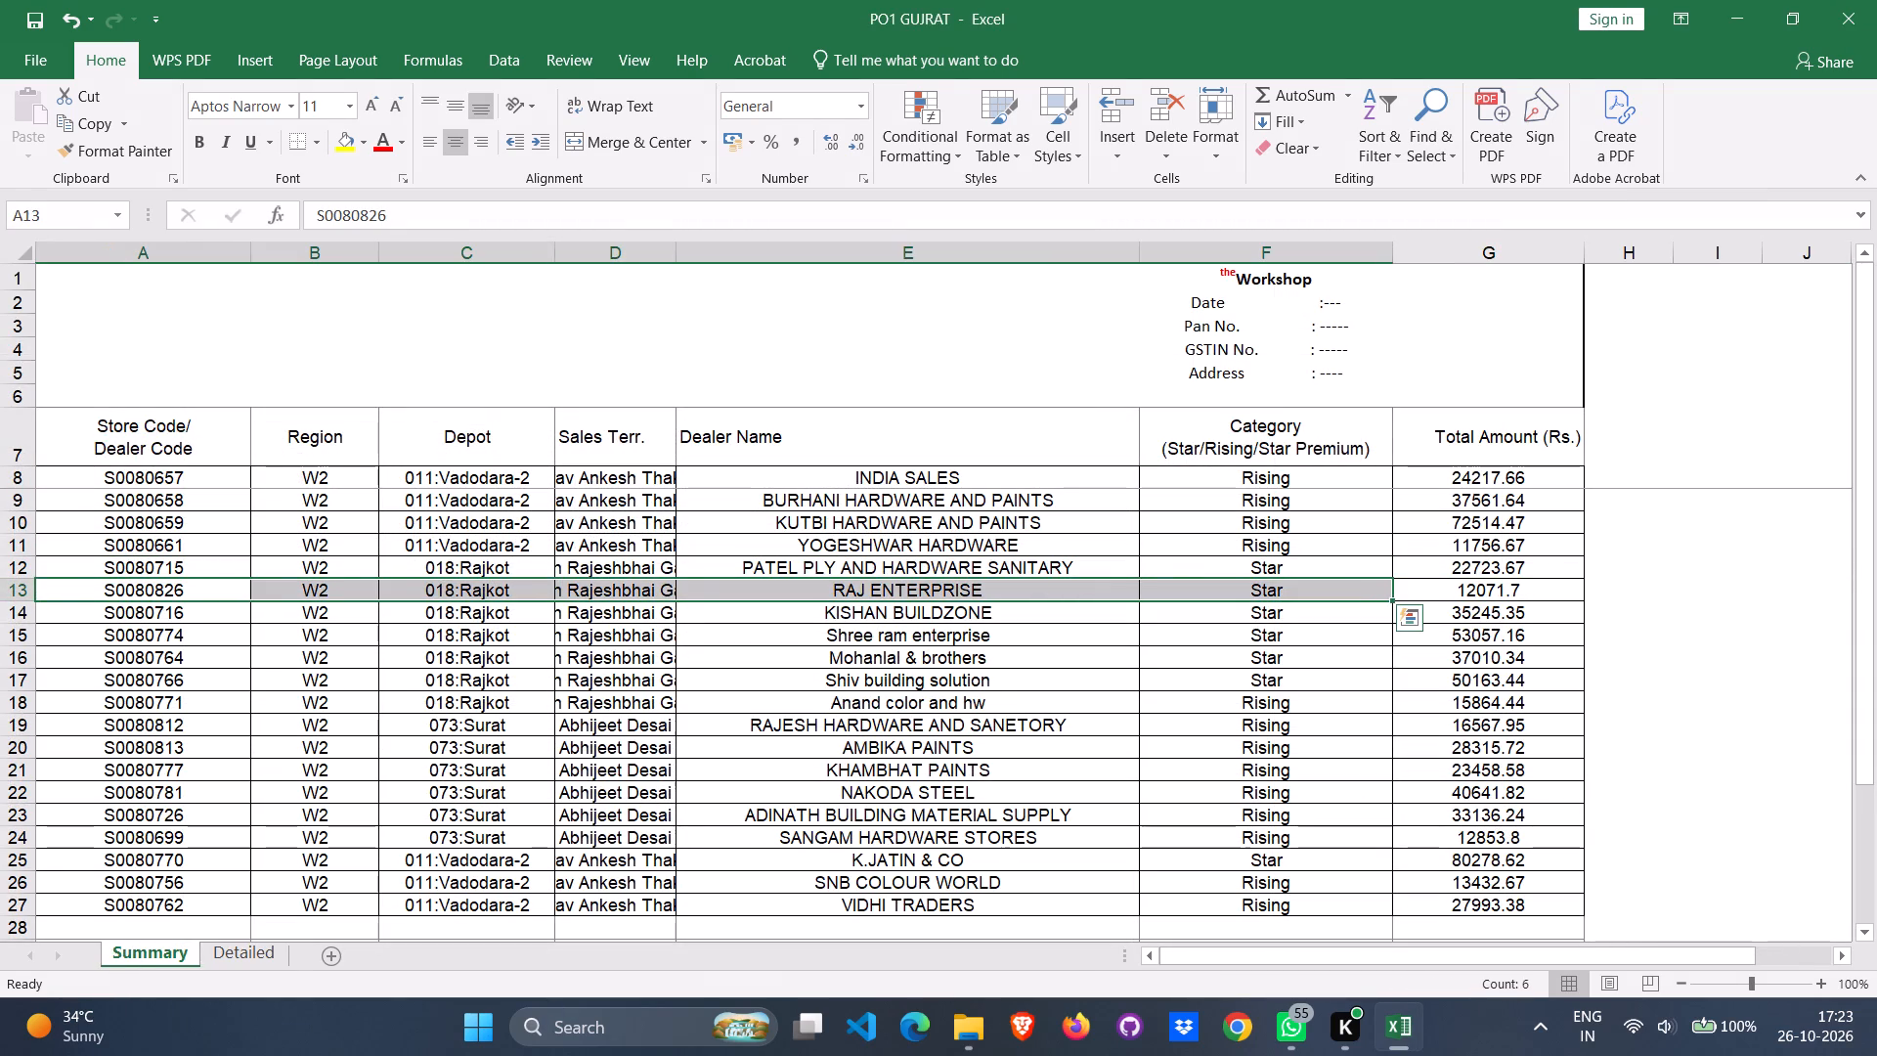
key("ctrl+c")
key("alt+Tab")
key("alt+Tab")
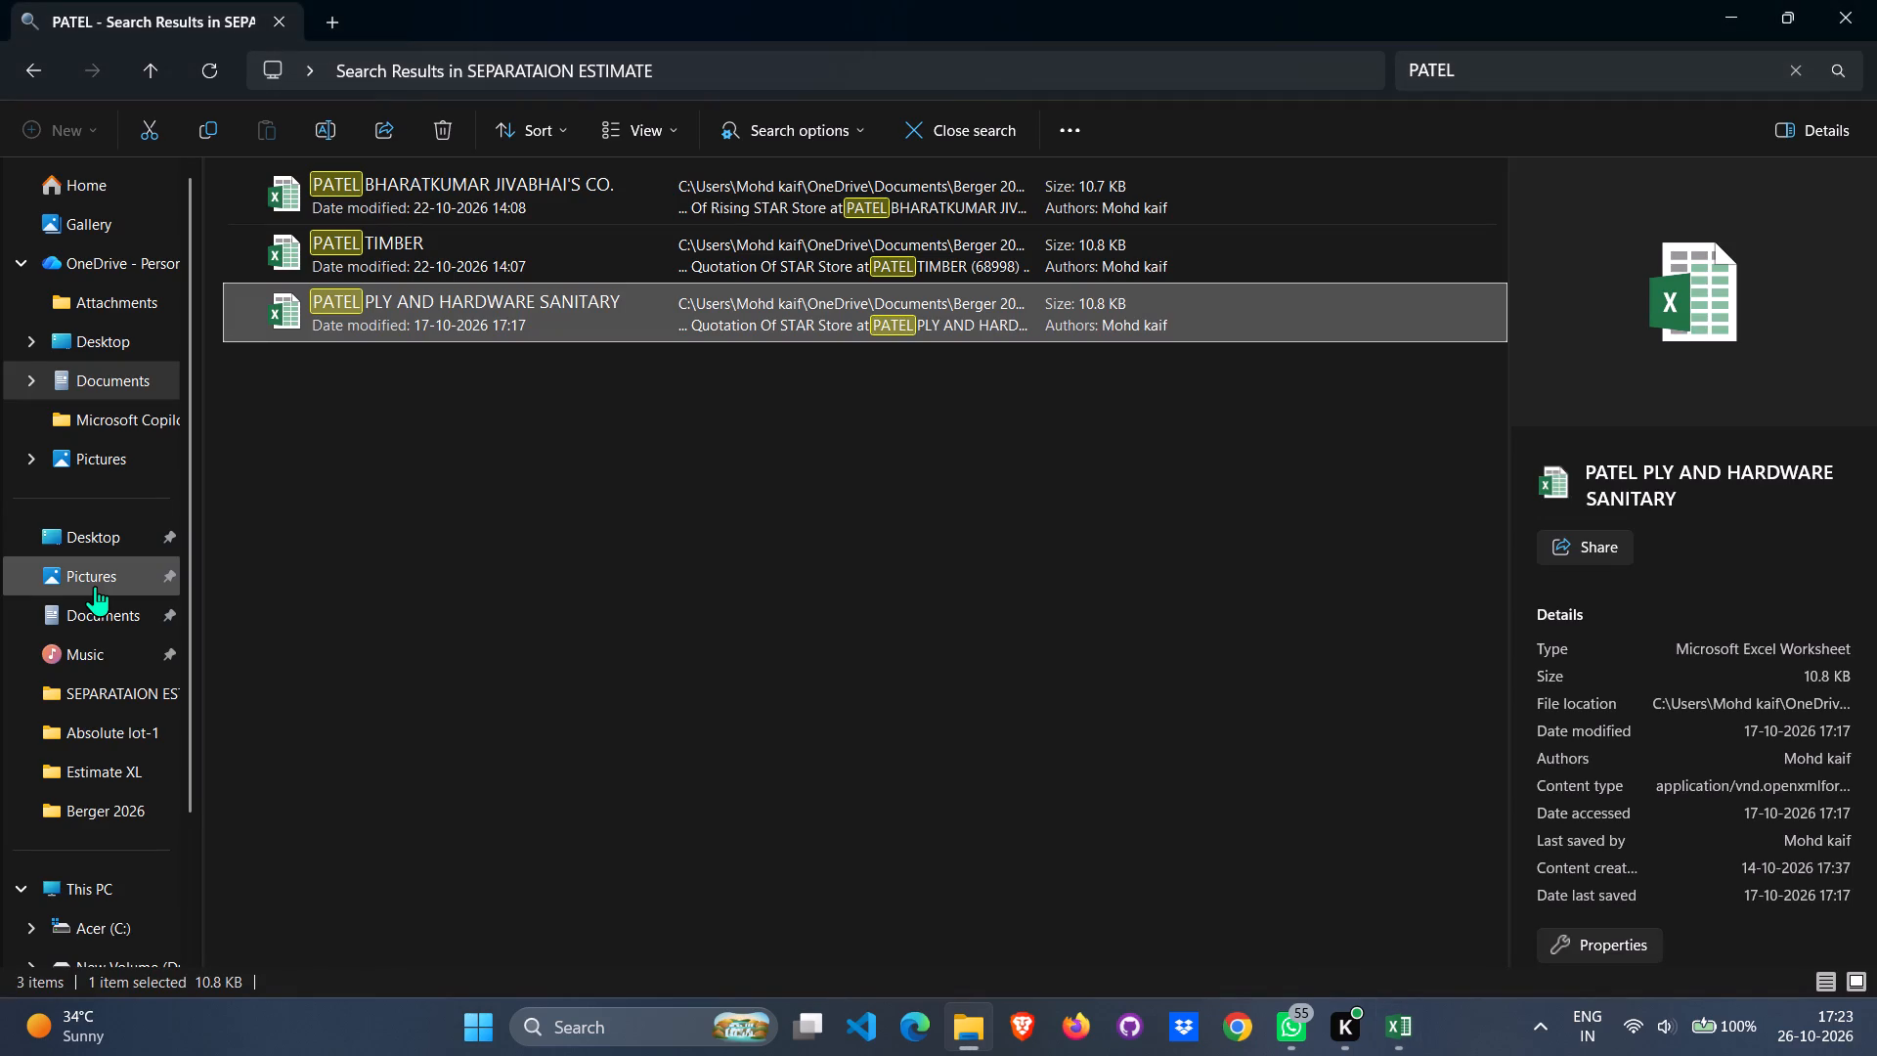
left_click(235, 960)
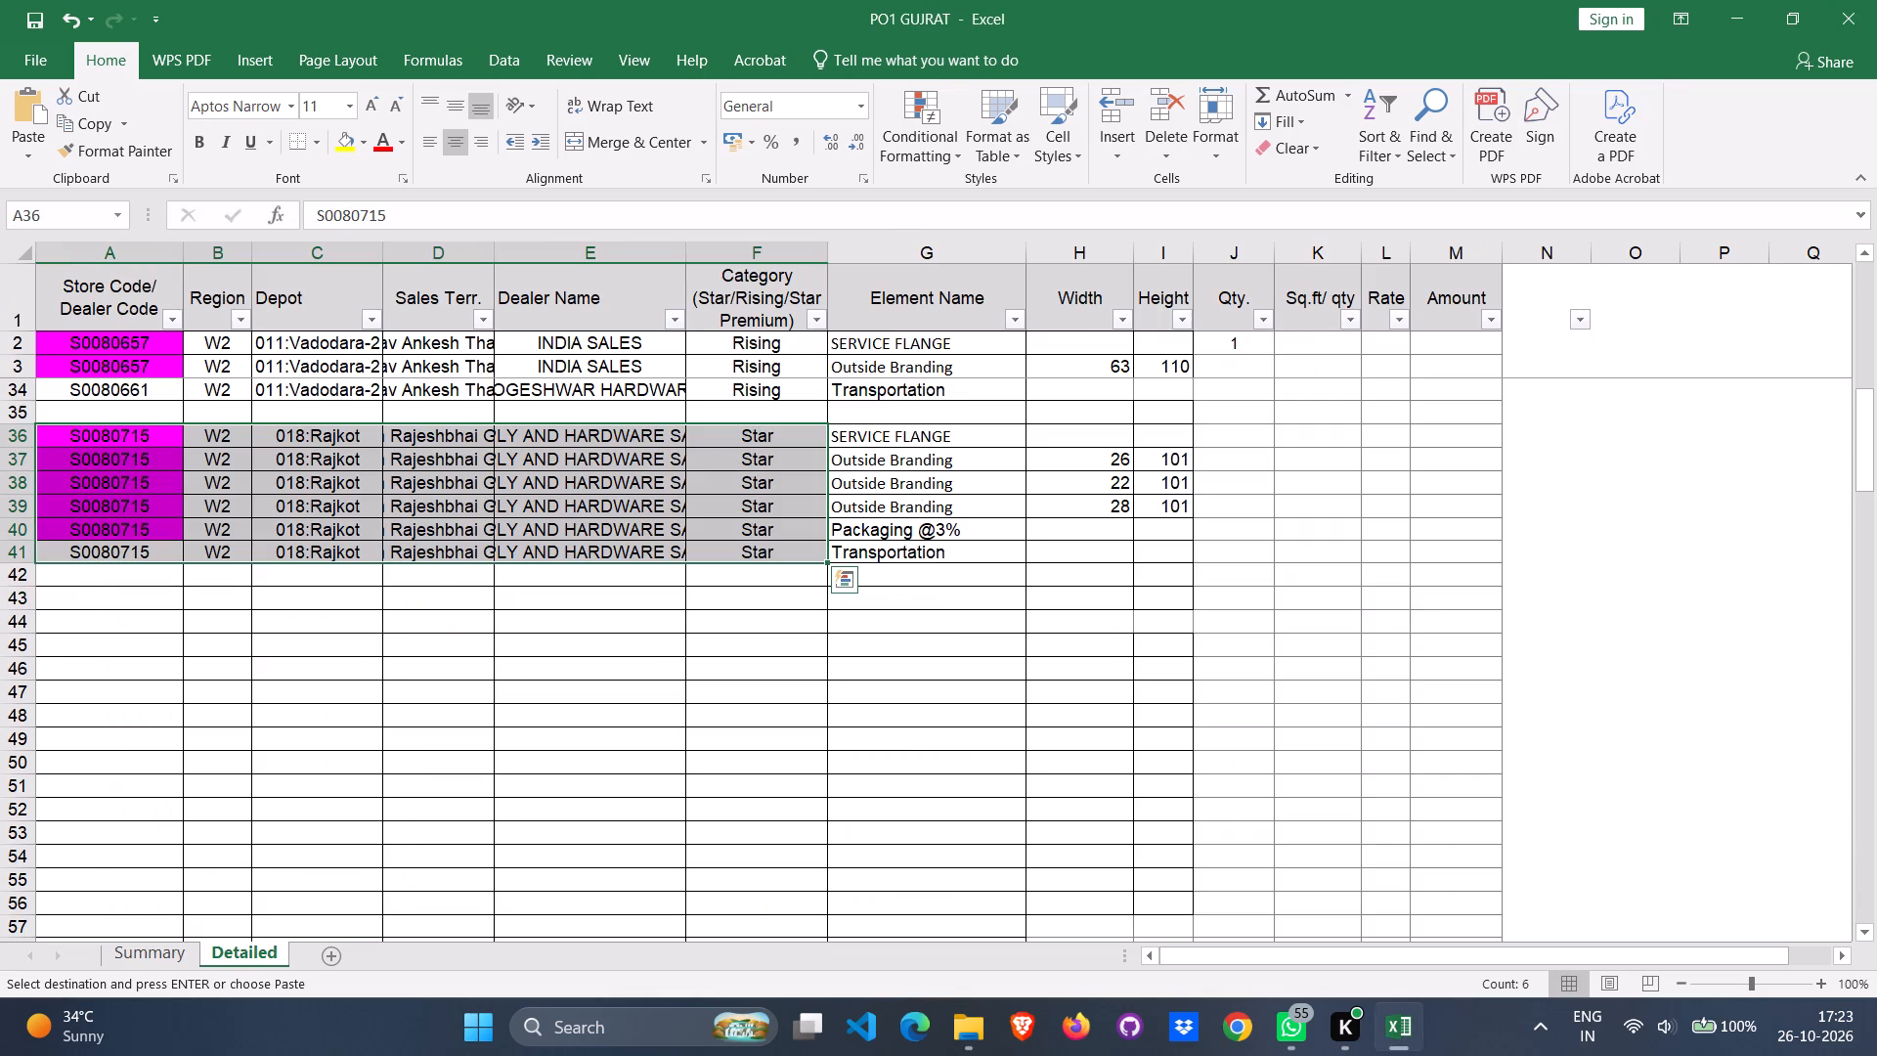
left_click(108, 598)
key("ctrl+v")
Search the SEPARATAION ESTIMATE folder for RAJ and open the RAJ ENTERPRISE quotation.
key("alt+Tab")
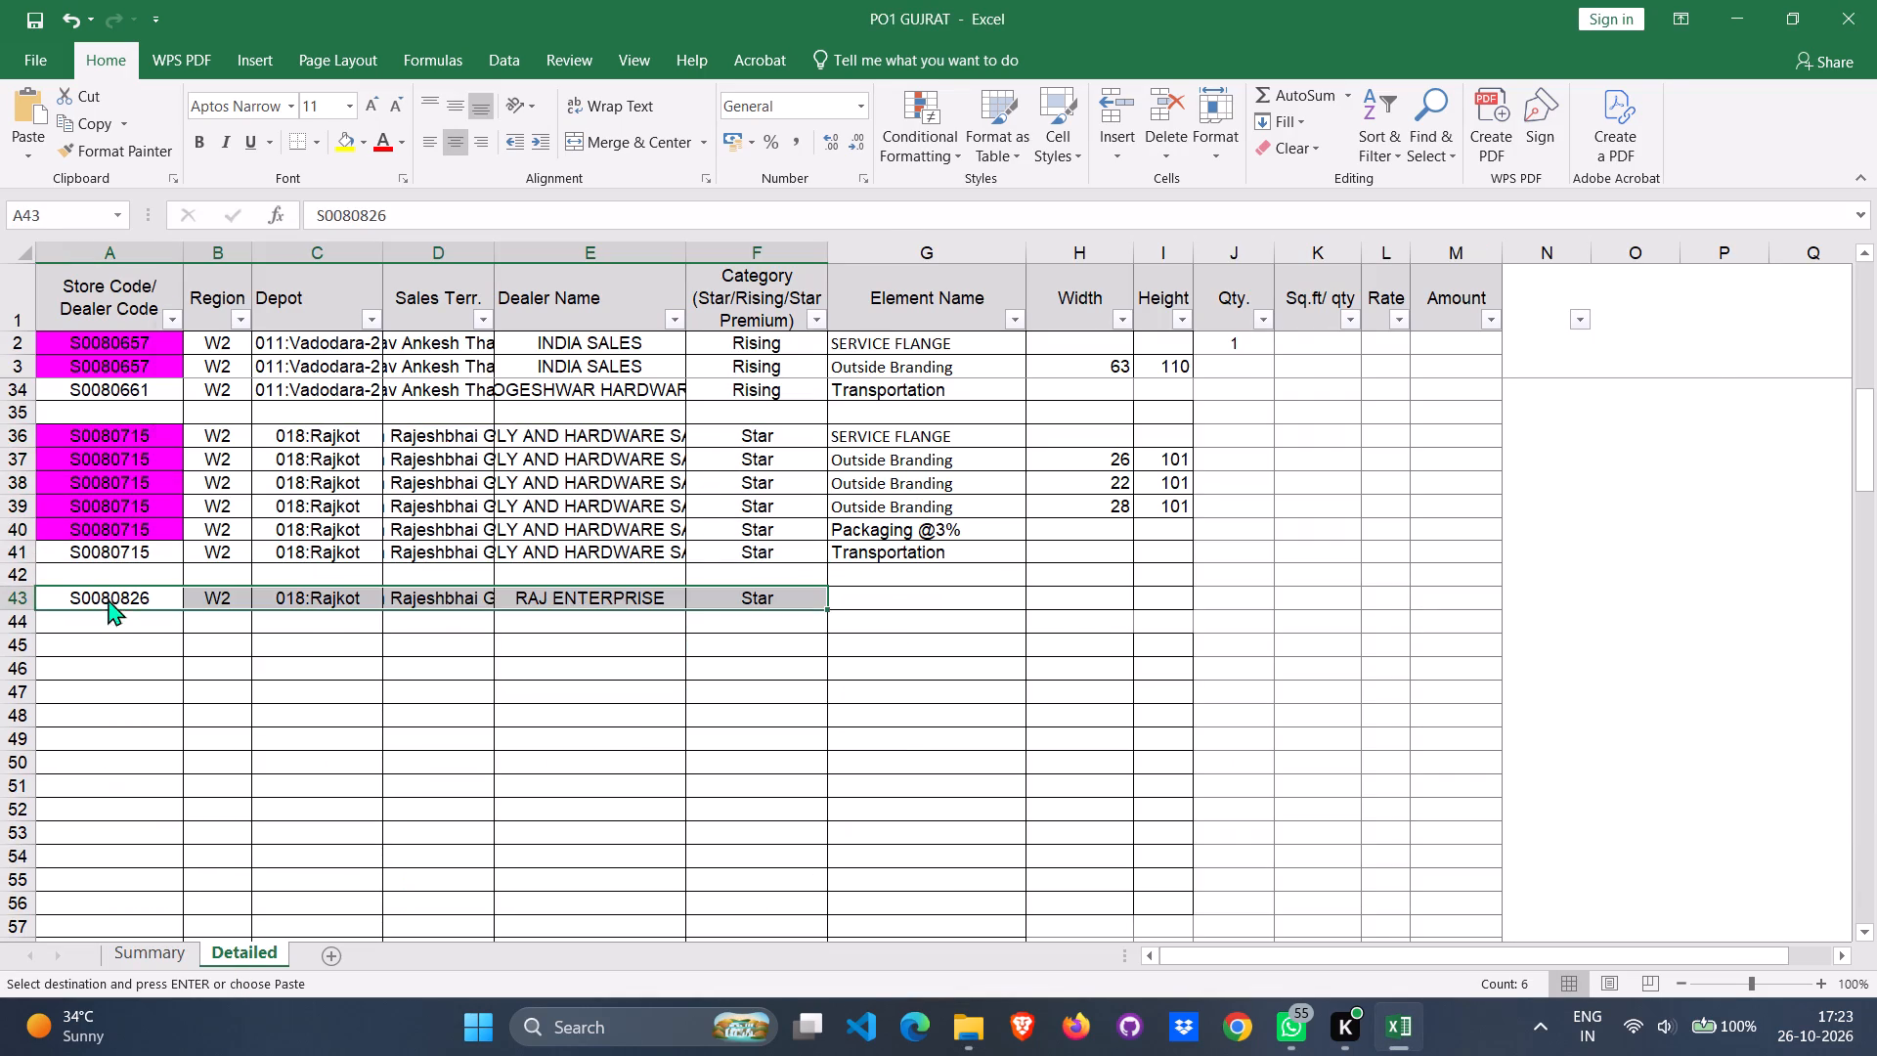
left_click(1794, 71)
type("RAJ")
key("space")
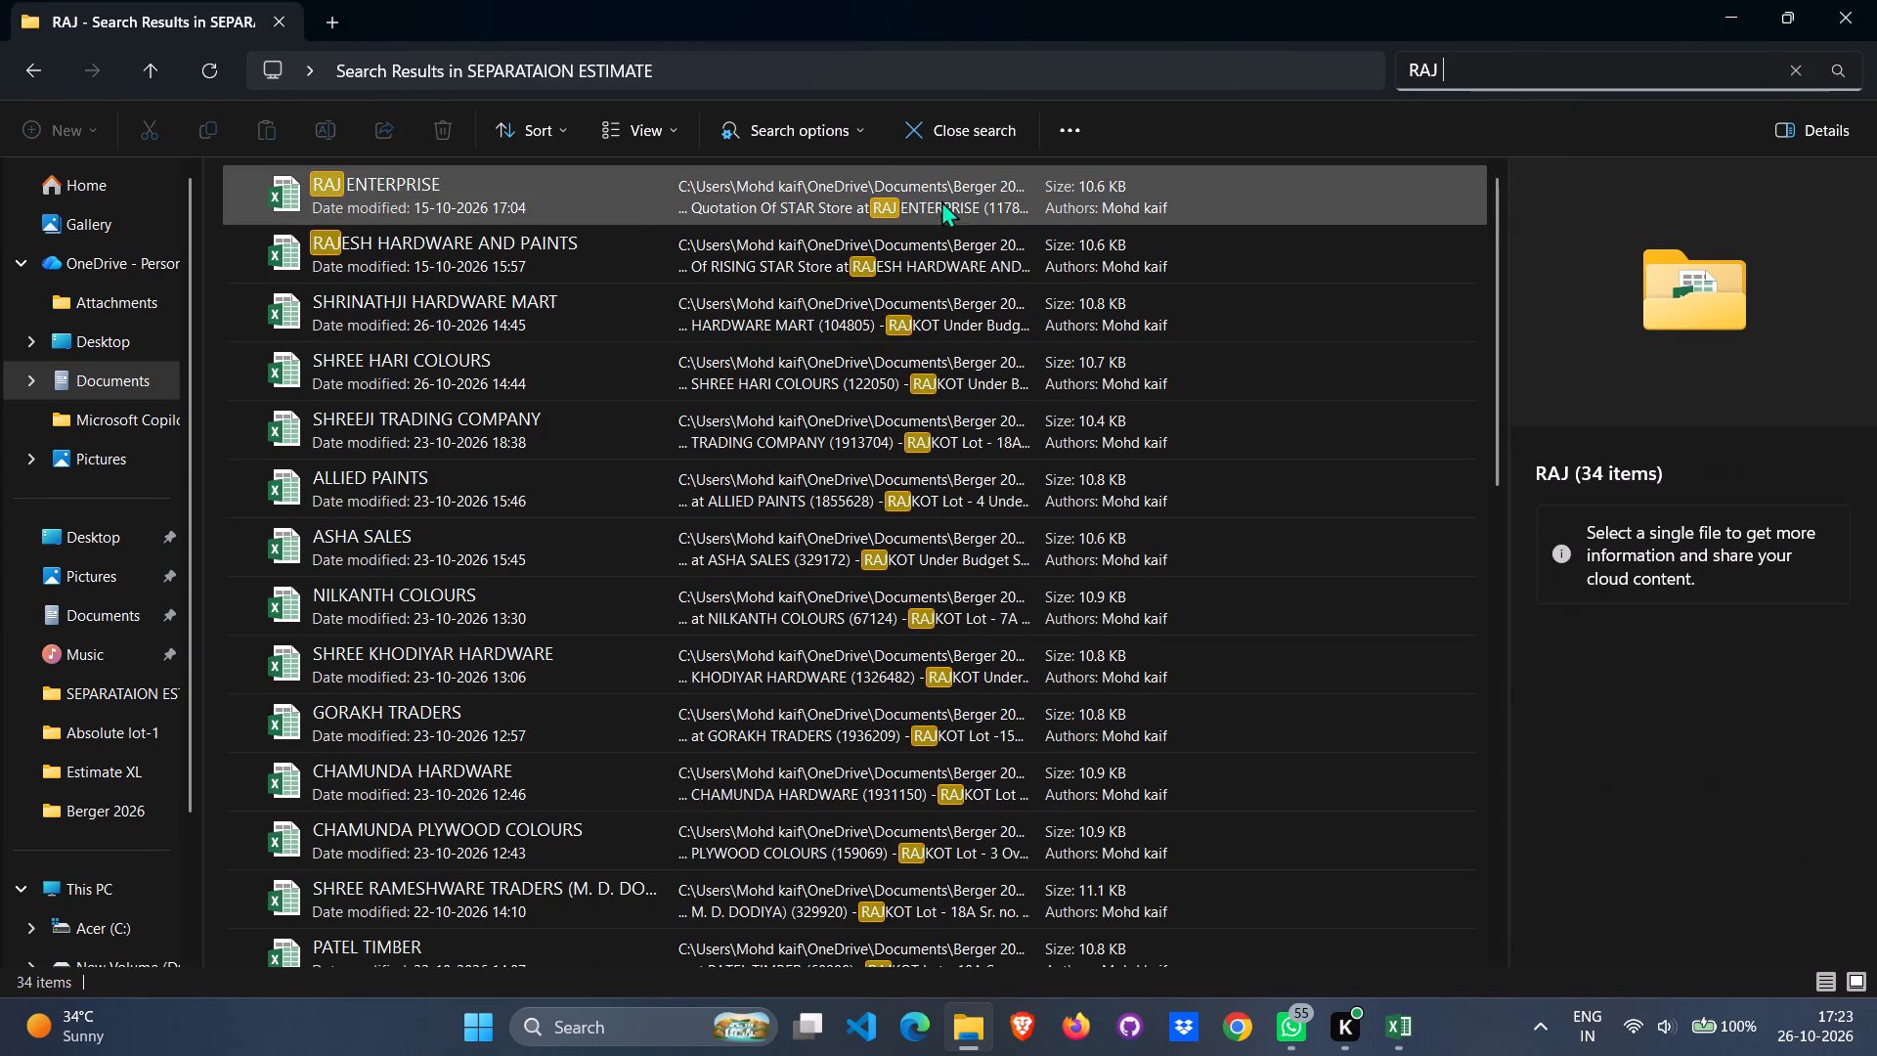
double_click(626, 208)
double_click(626, 208)
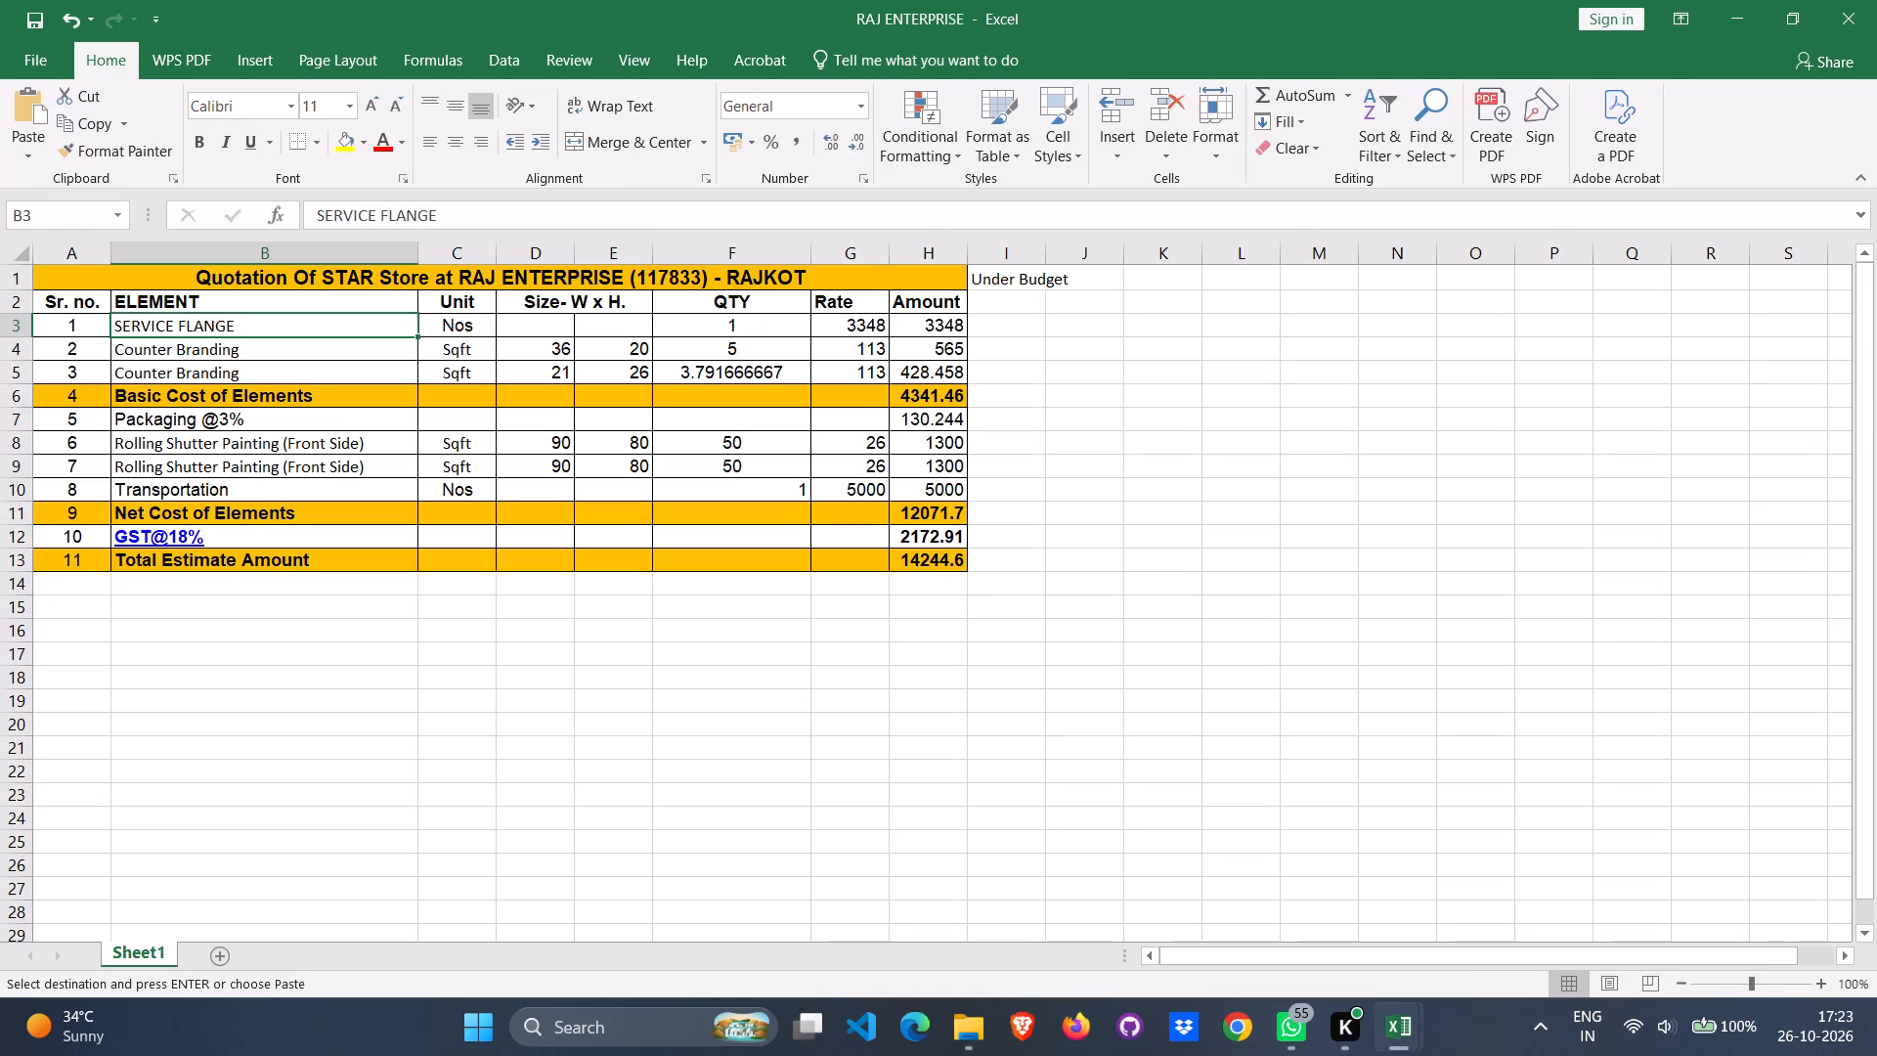
Copy SERVICE FLANGE and the two Counter Branding names from the RAJ ENTERPRISE quotation into G43:G45 of Detailed, then return to the quotation.
key("shift+Down")
key("shift+Down")
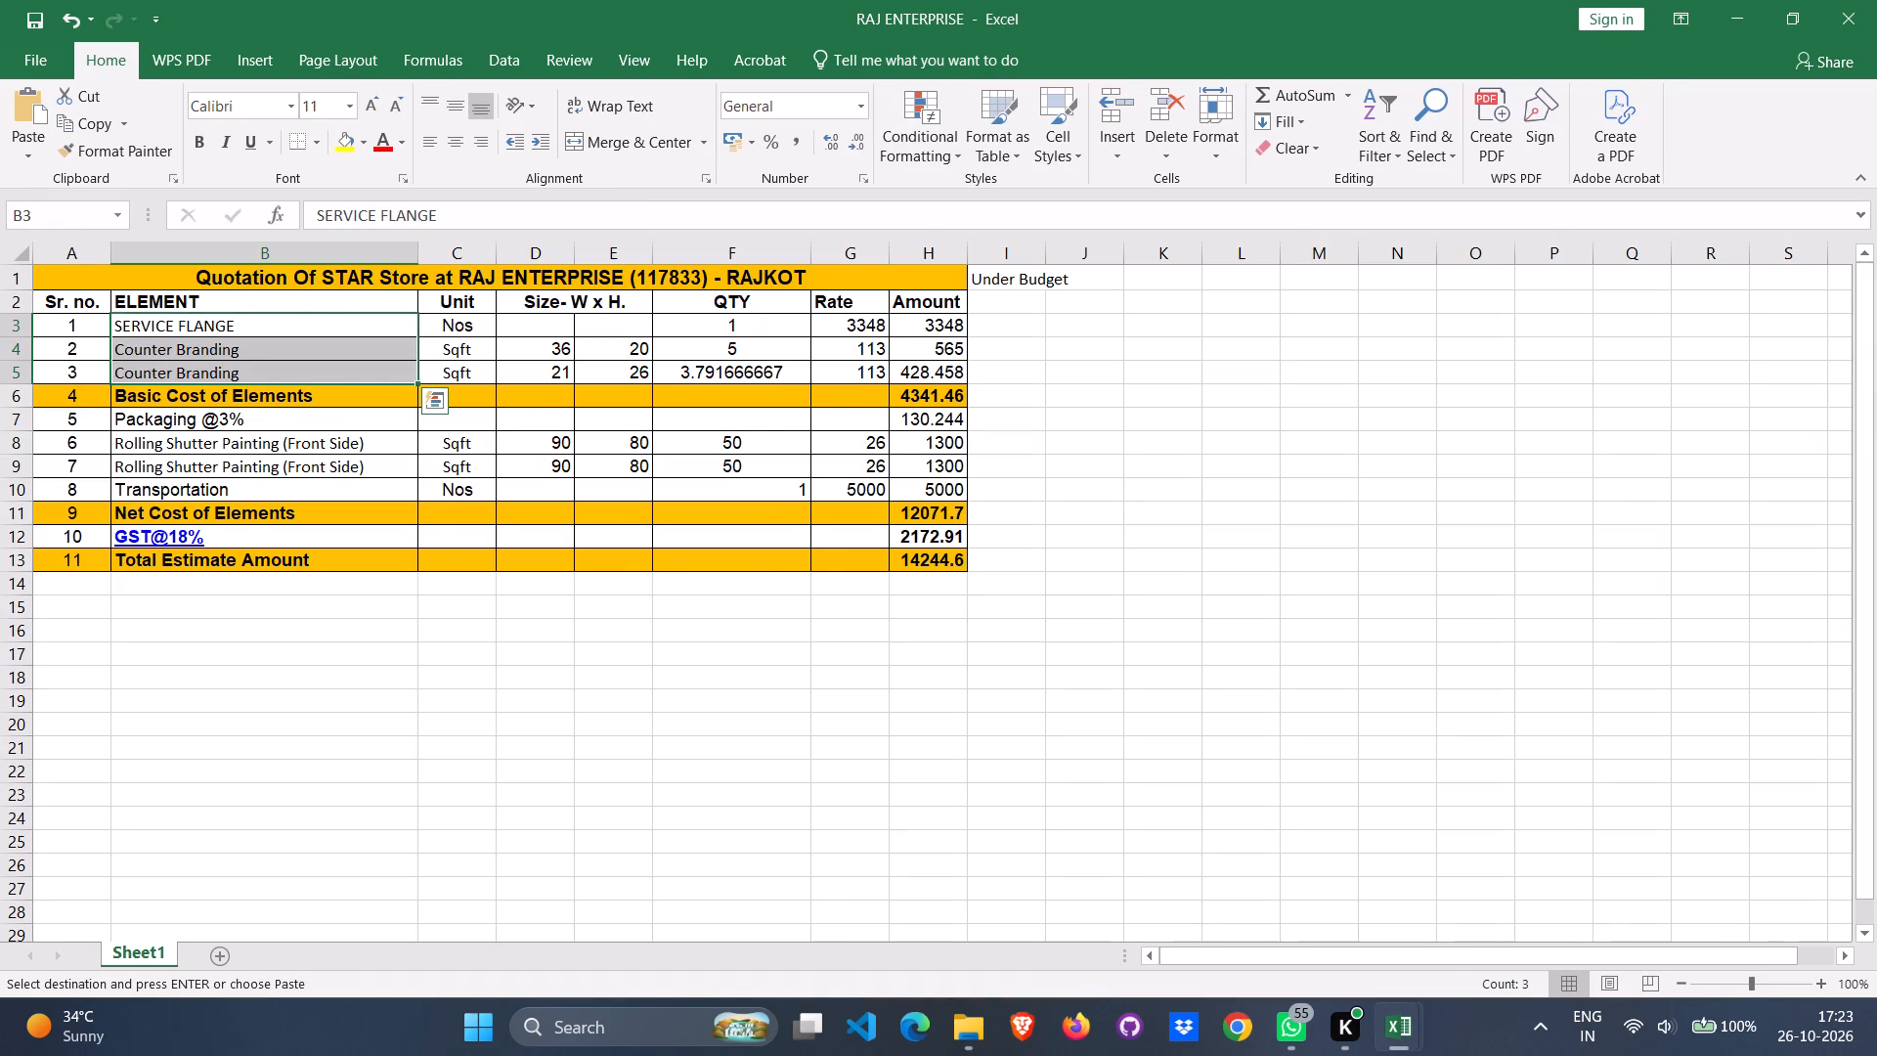
key("ctrl+c")
key("alt+Tab")
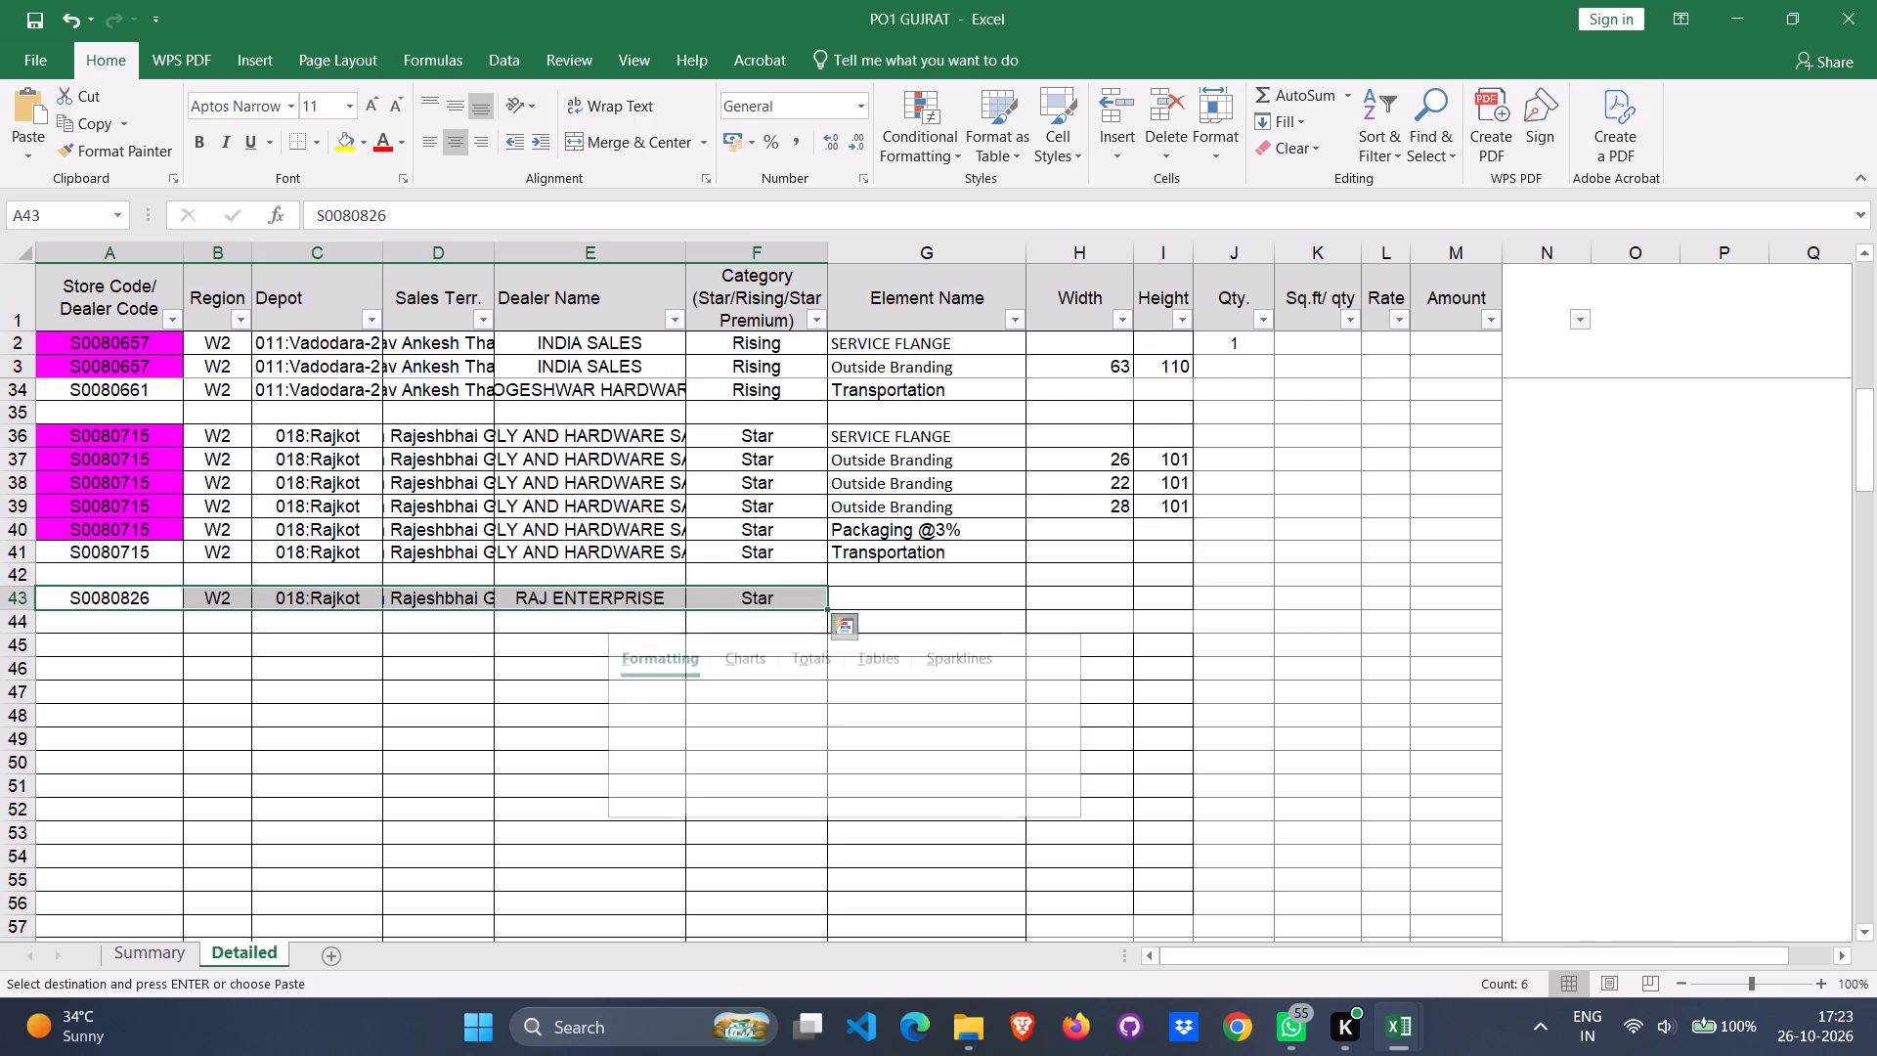
left_click(905, 605)
key("ctrl+v")
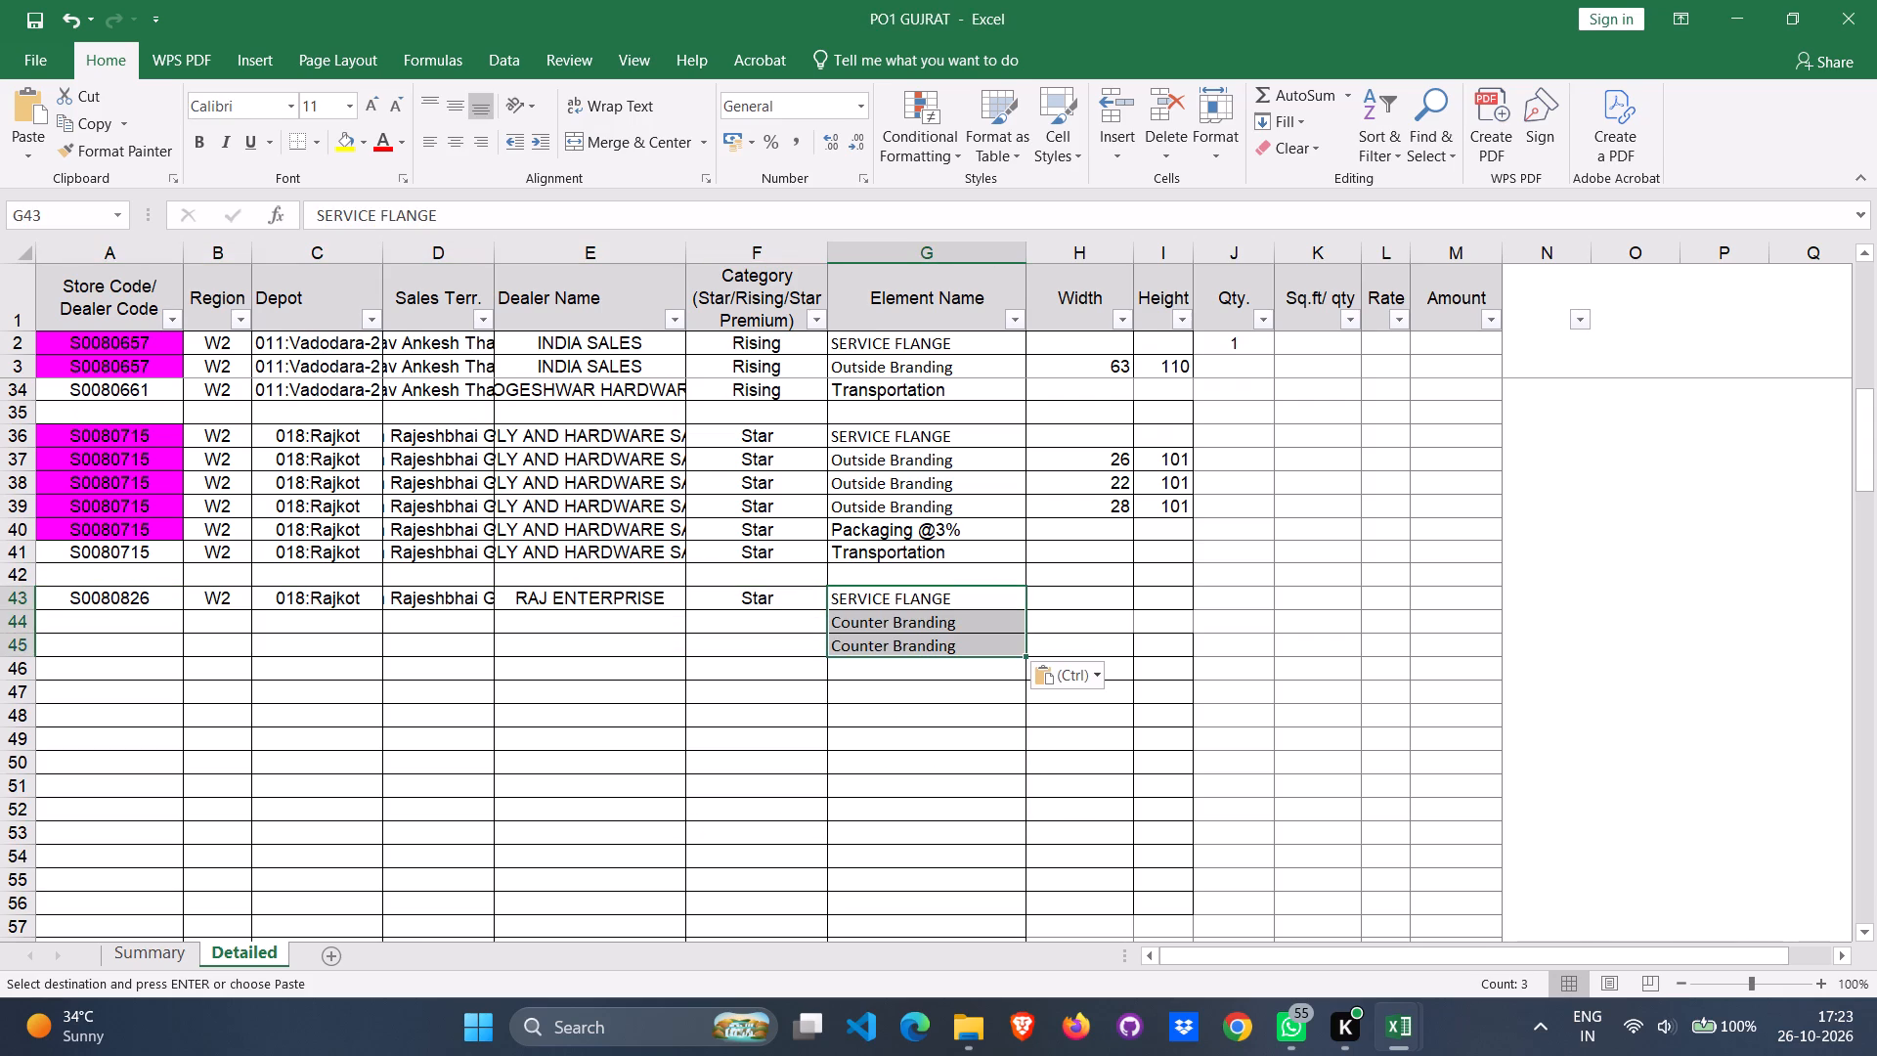
key("alt+Tab")
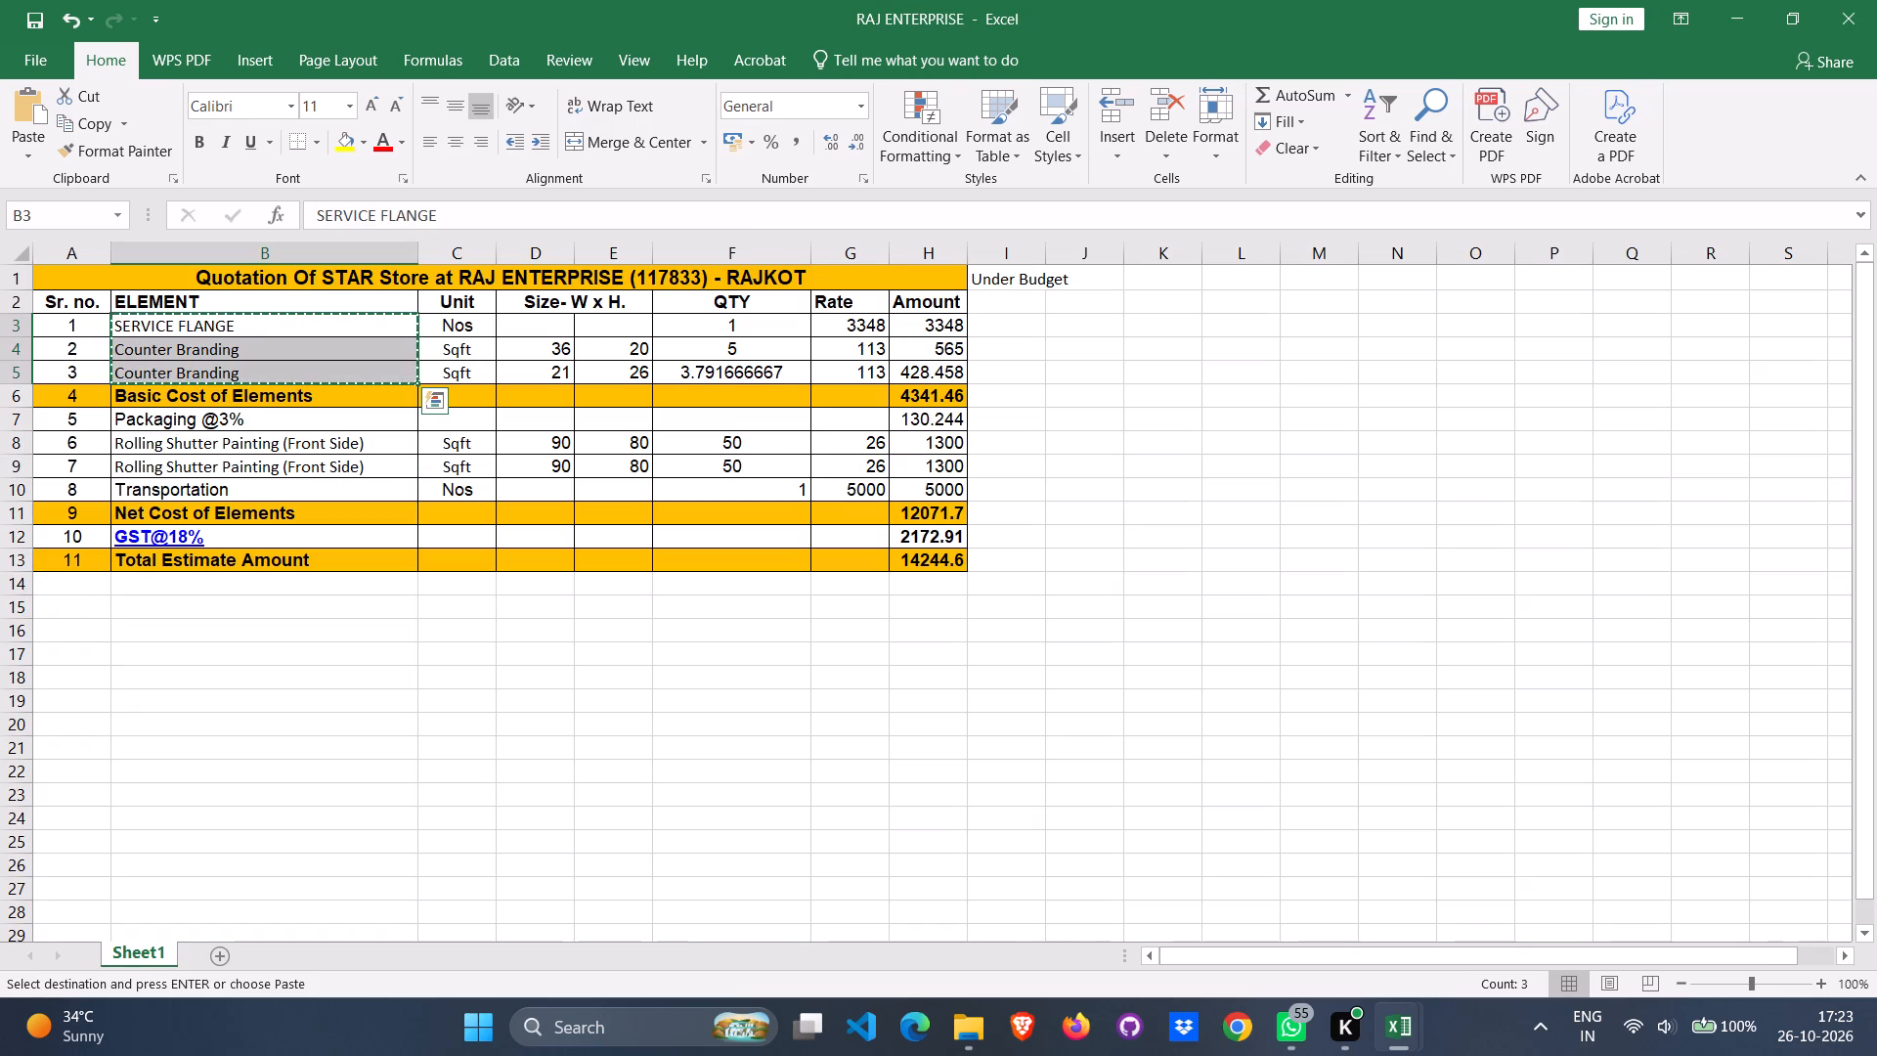
Copy the sizes in D3:E5 of the RAJ ENTERPRISE quotation into H43:I45 of PO1 GUJRAT's Detailed sheet and save.
left_click(538, 327)
key("shift+Right")
key("shift+Down")
key("shift+Down")
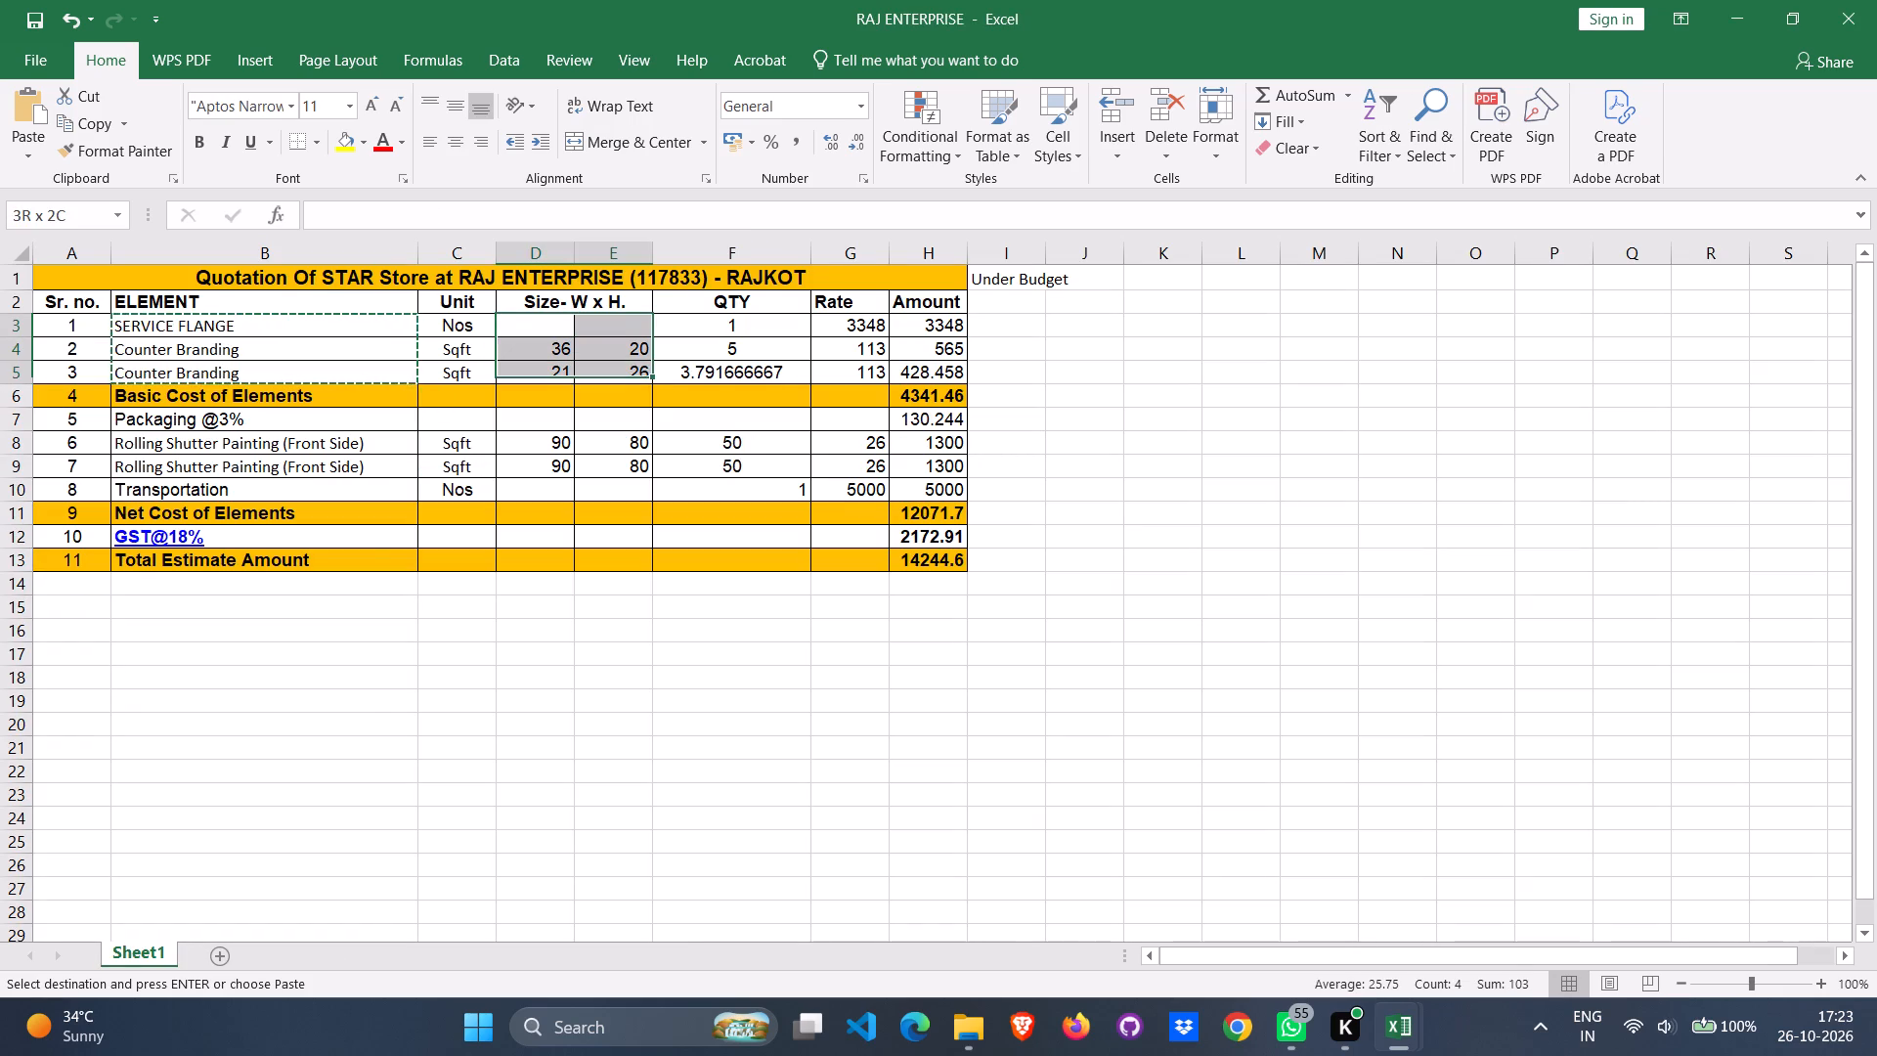
key("ctrl+c")
key("alt+Tab")
key("Right")
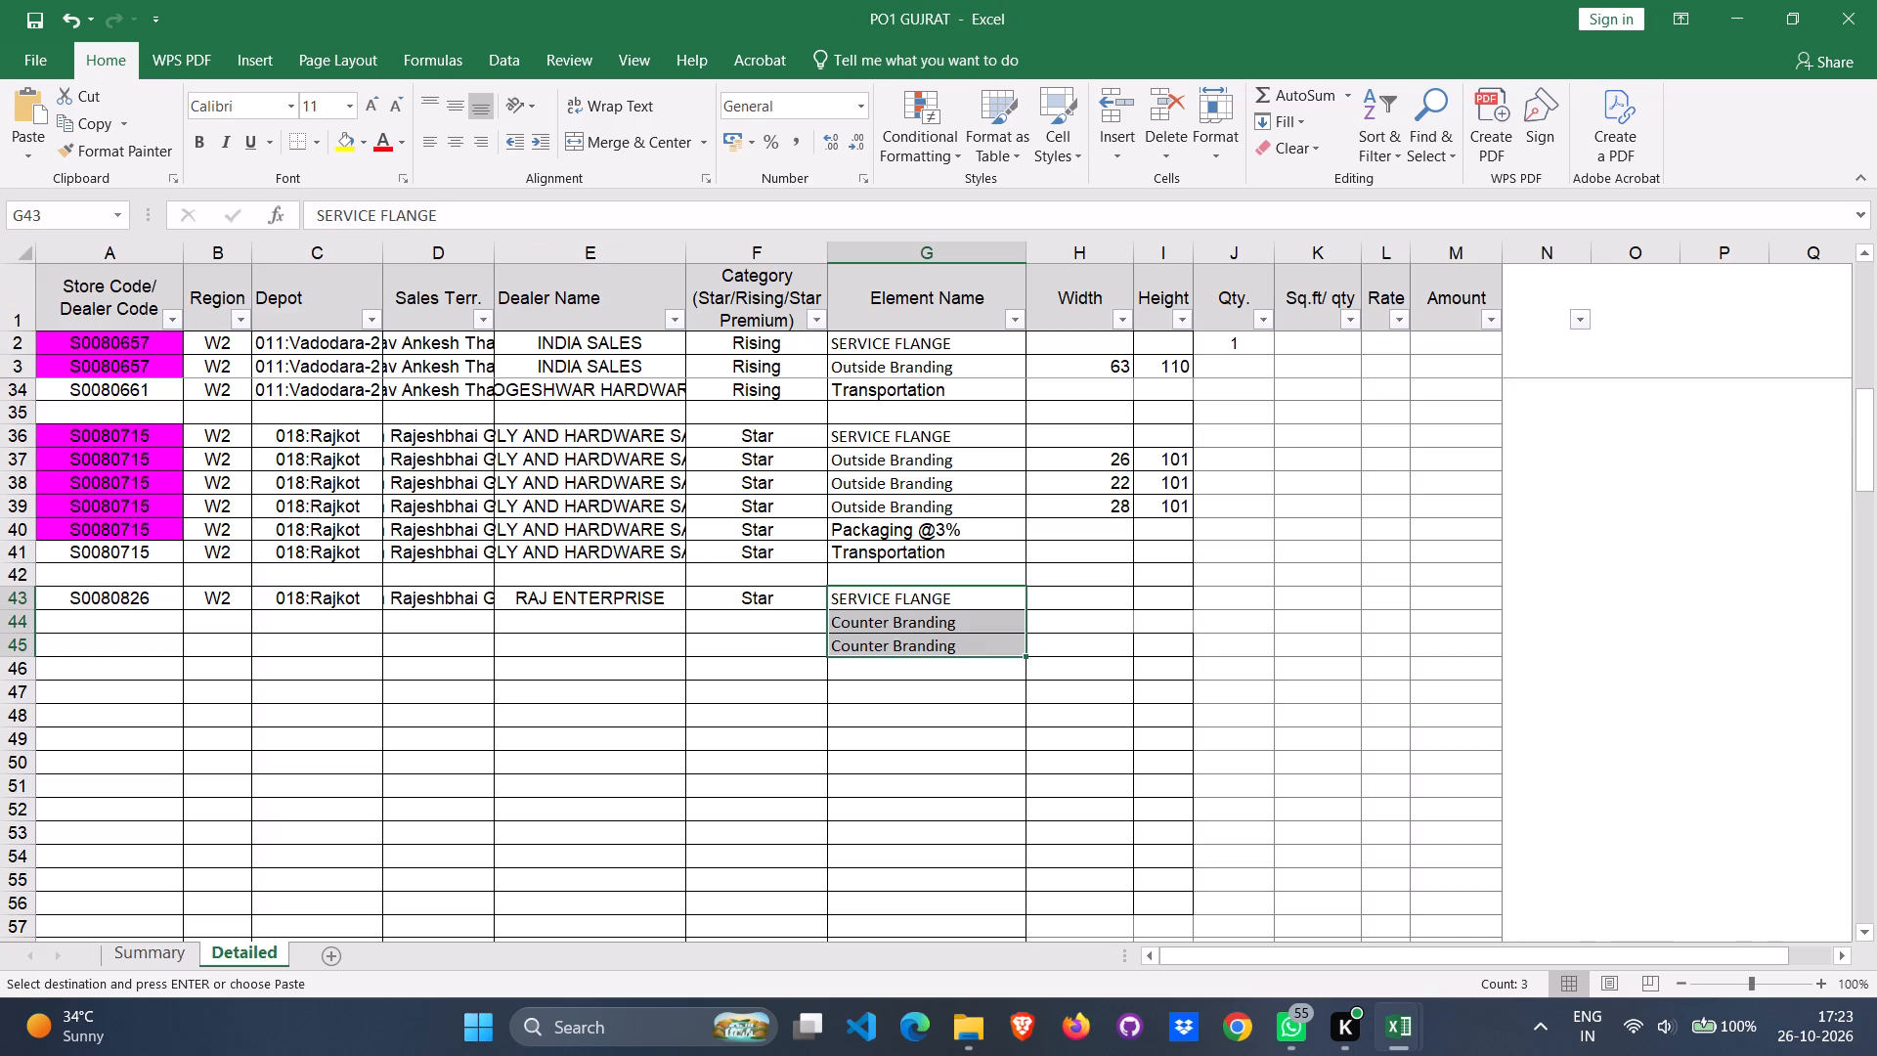
key("ctrl+v")
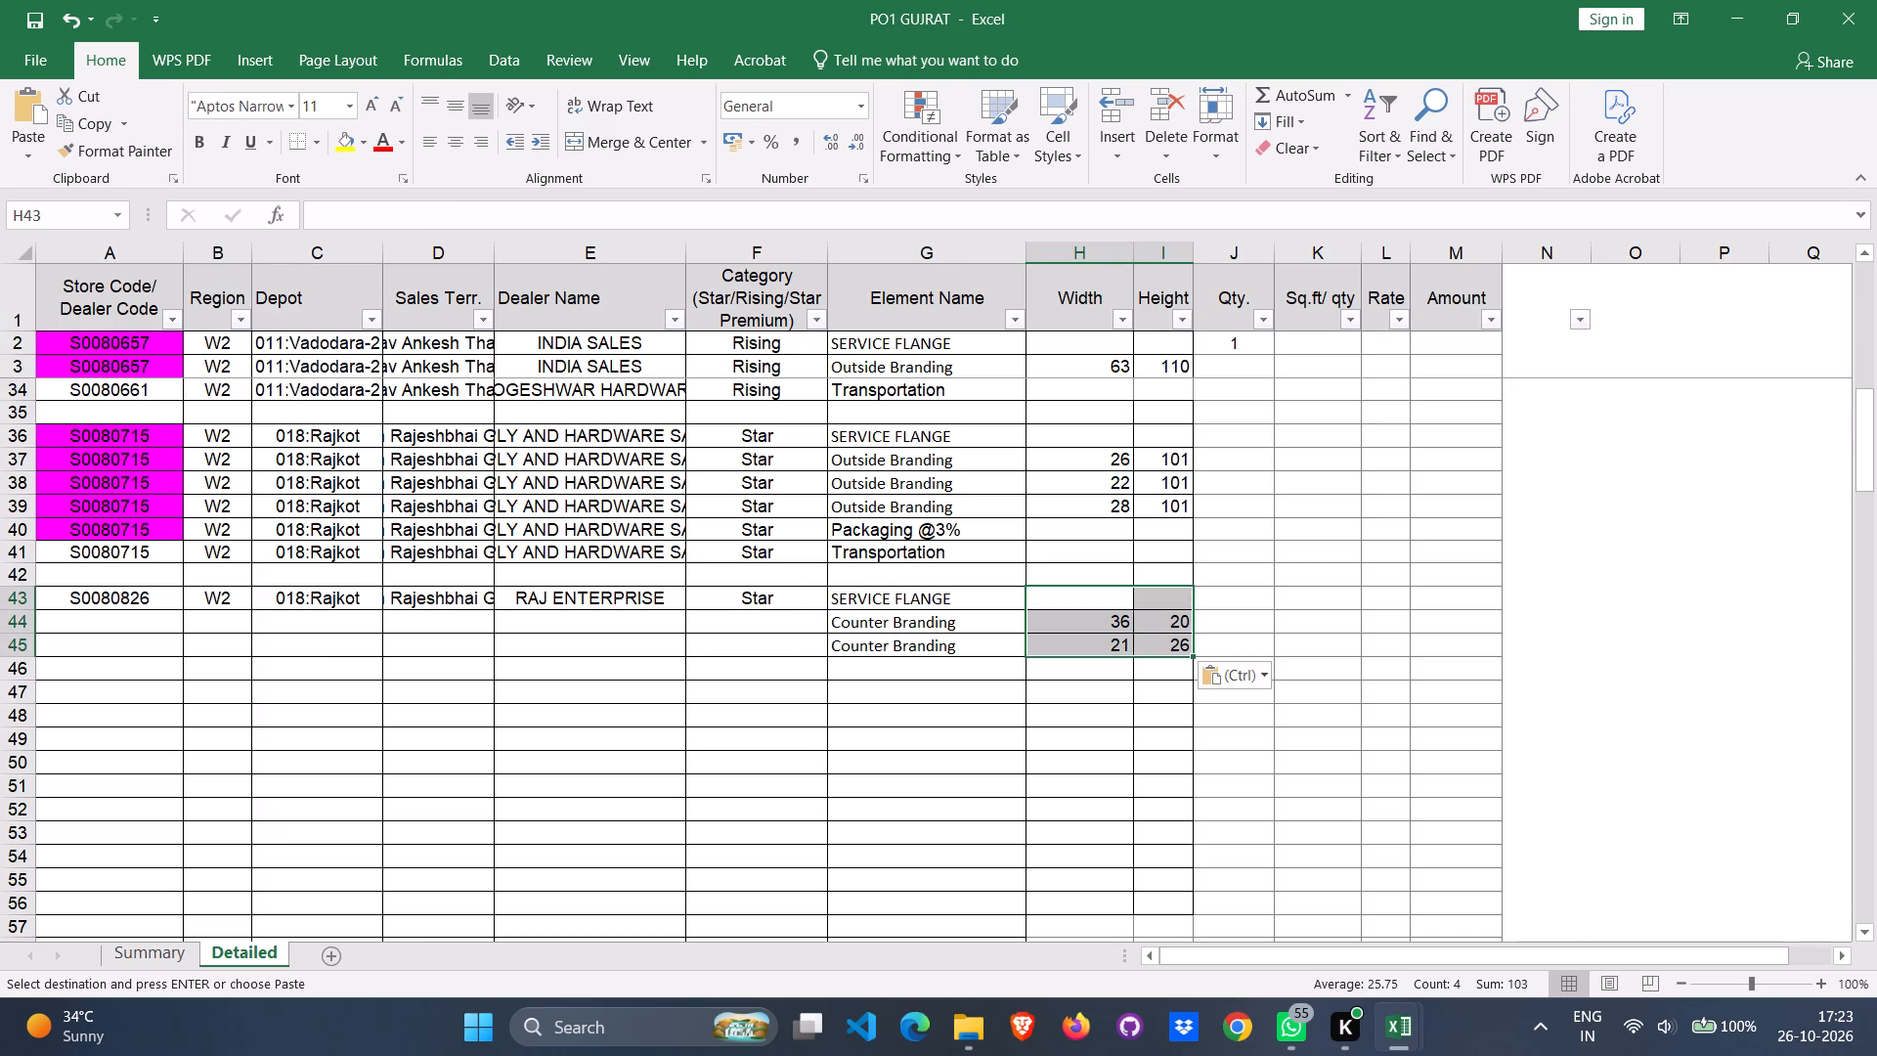
key("ctrl+s")
Copy the two Rolling Shutter Painting (Front Side) names from the RAJ ENTERPRISE quotation into G46:G47 of Detailed.
key("alt+Tab")
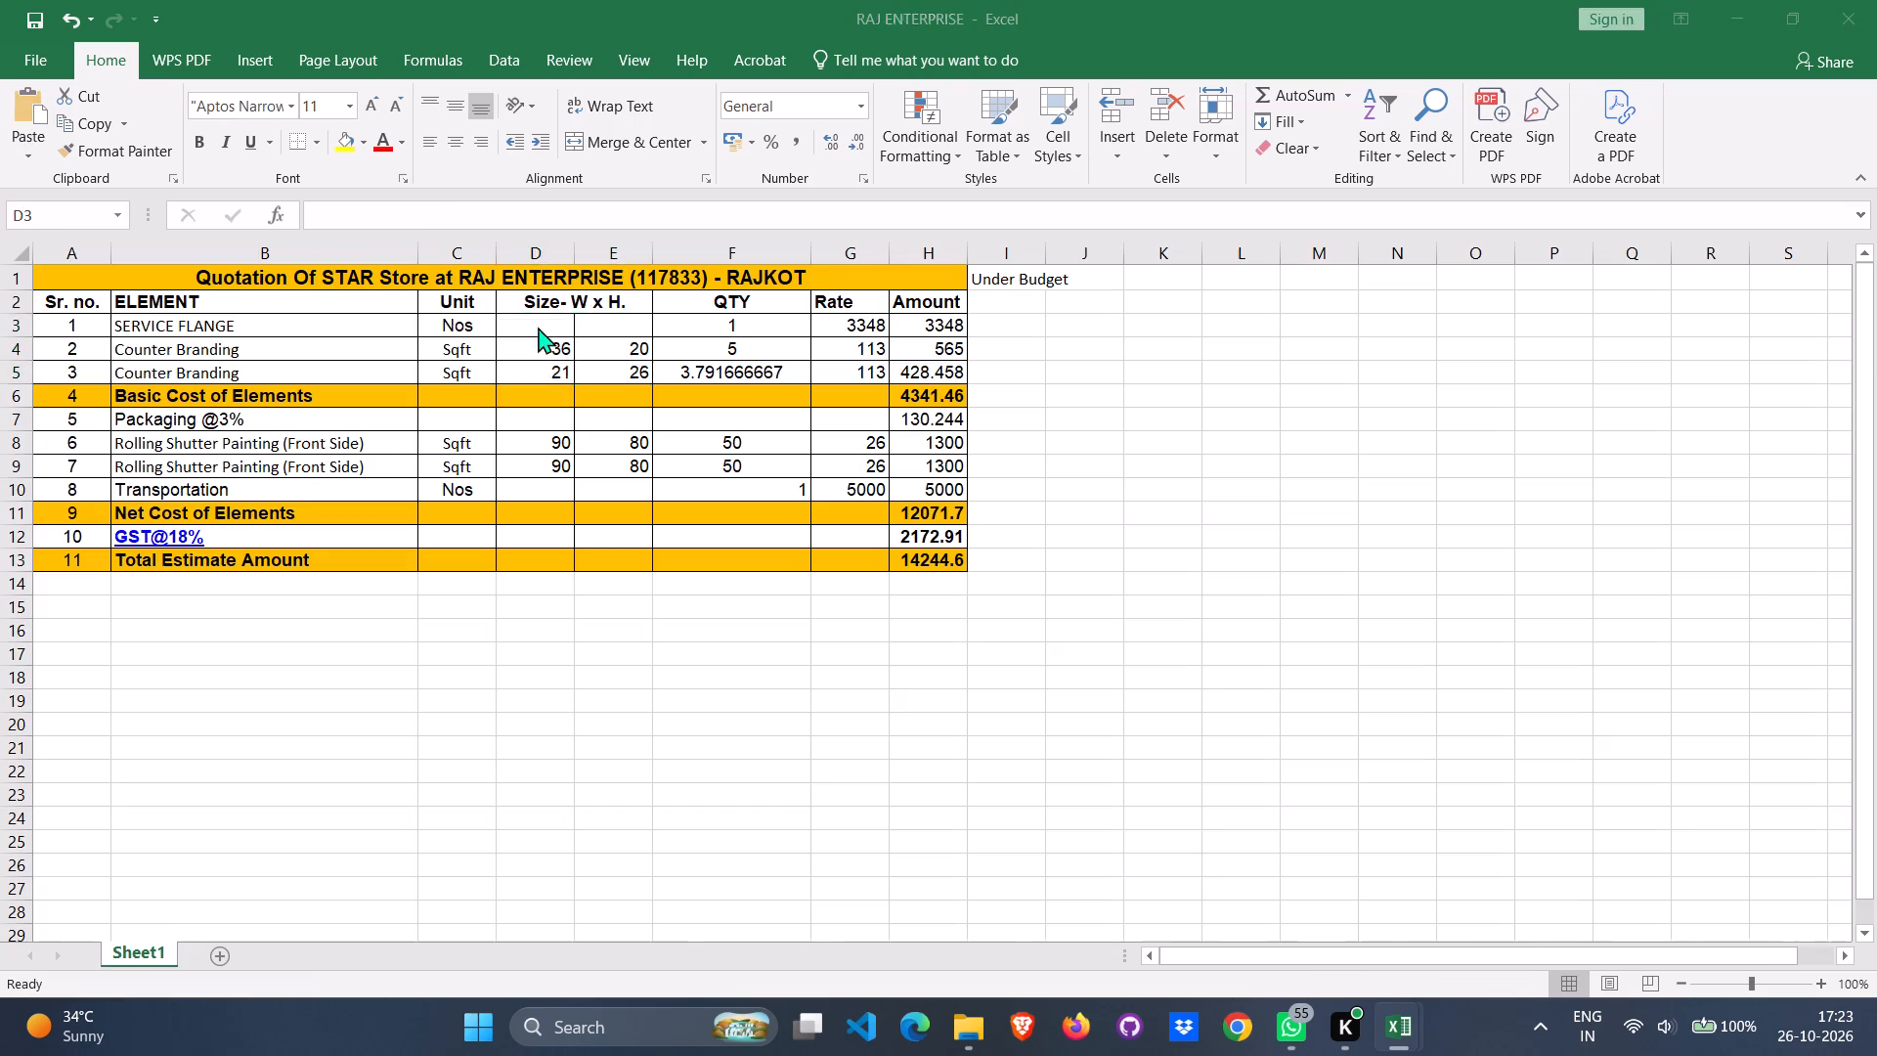
left_click(198, 443)
key("shift+Down")
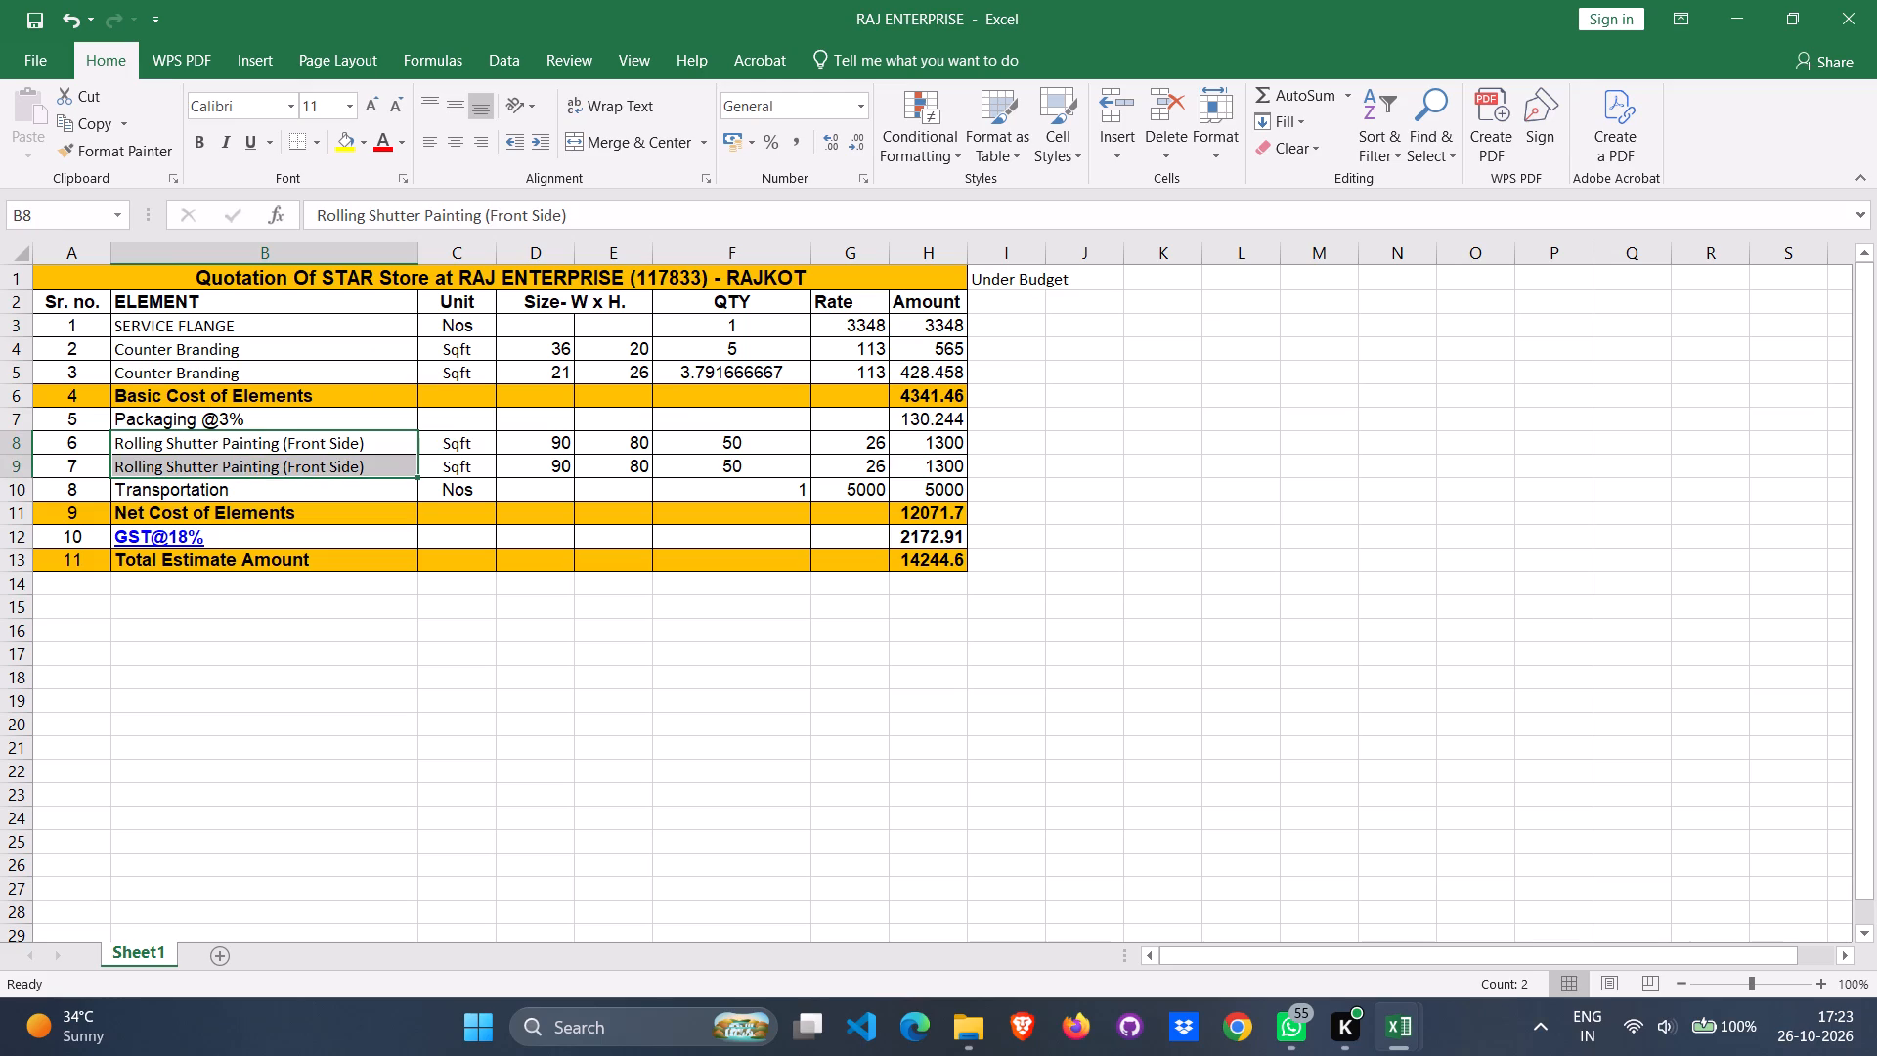
key("ctrl+c")
key("alt+Tab")
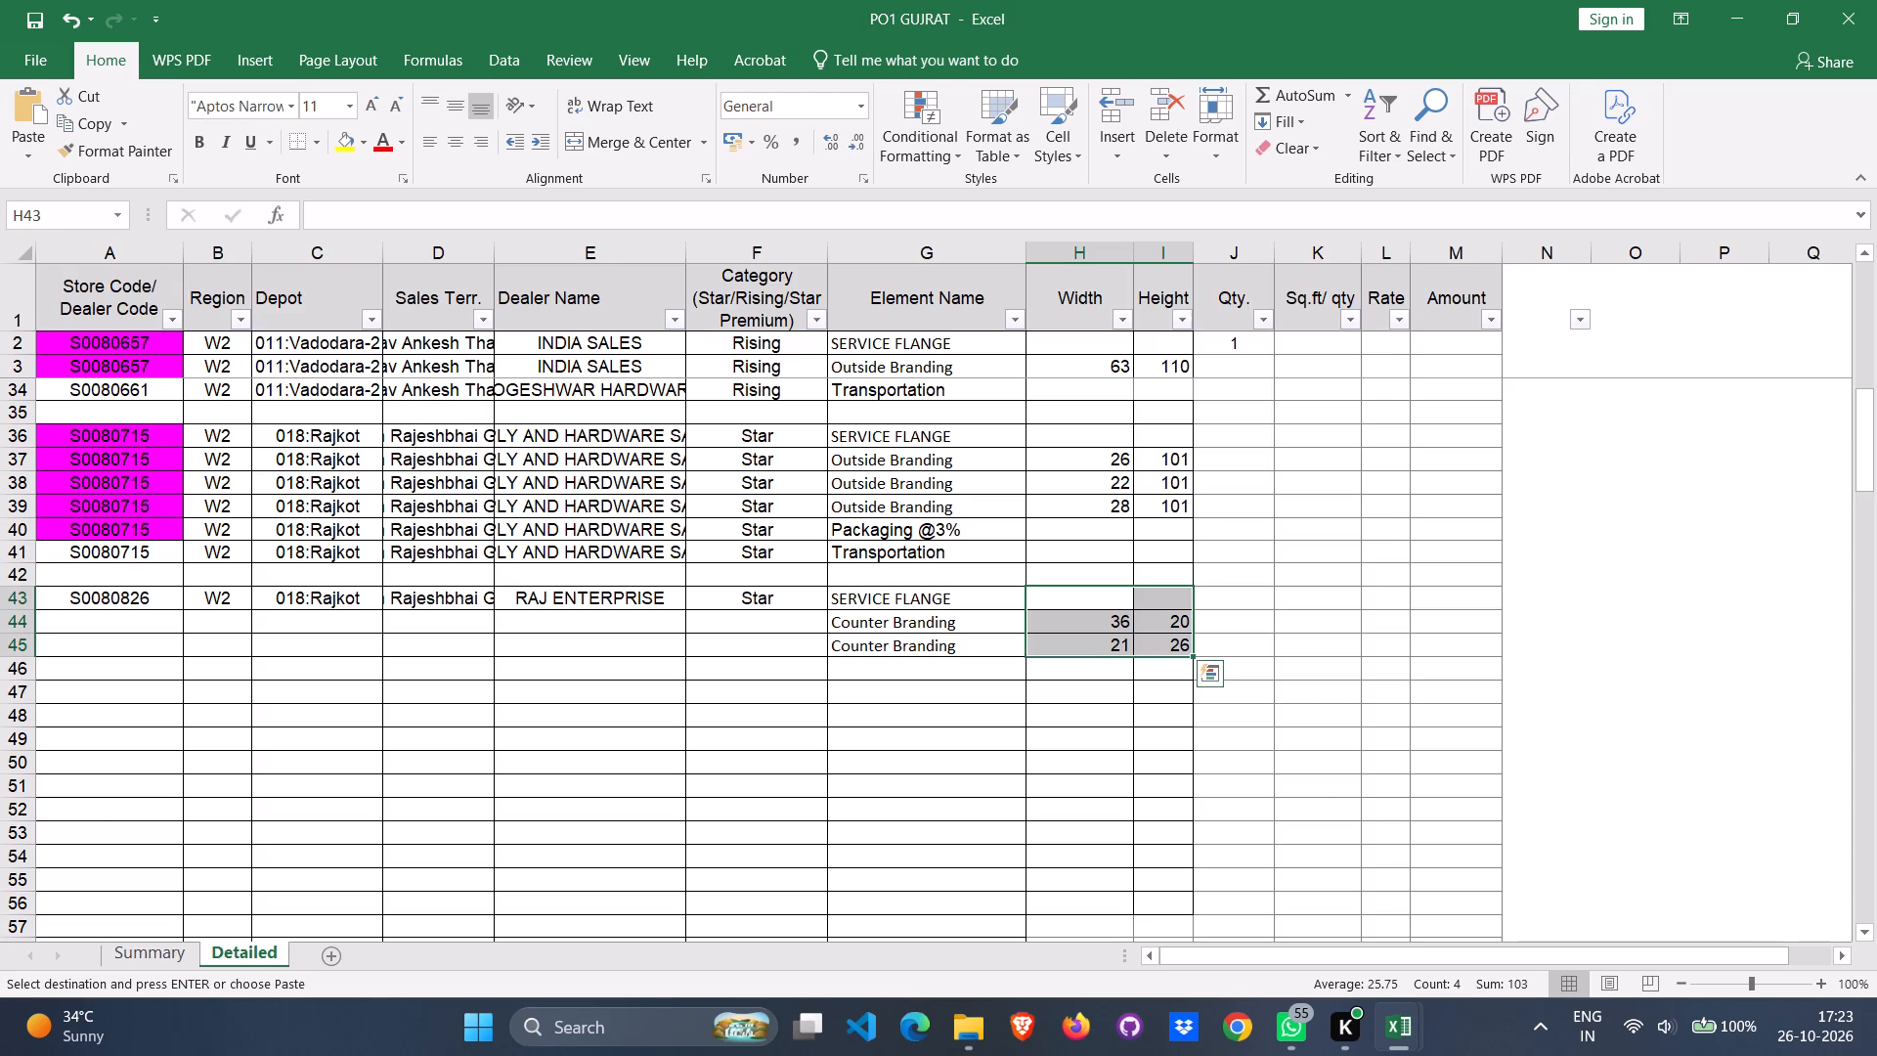
left_click(888, 676)
key("ctrl+v")
Copy the two 90 x 80 shutter painting sizes from the RAJ ENTERPRISE quotation into H46:I47 of Detailed and save.
key("alt+Tab")
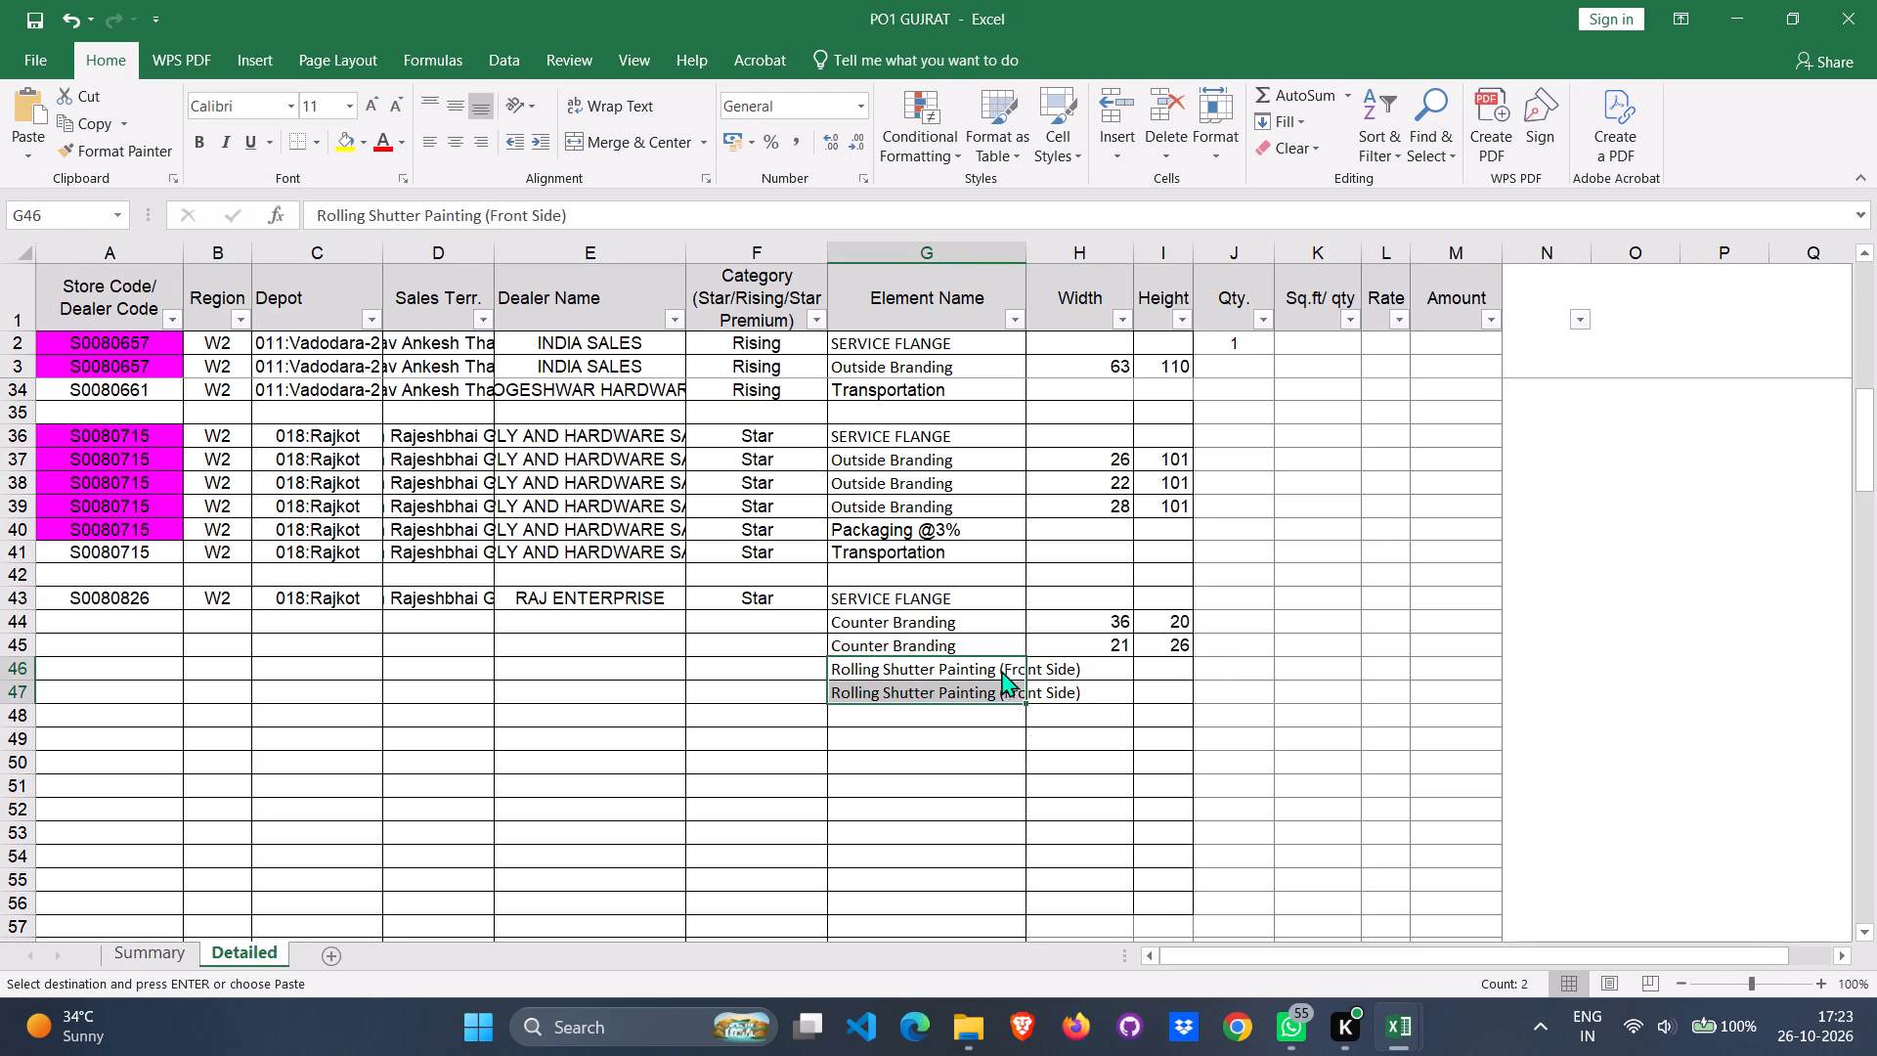
key("alt+Tab")
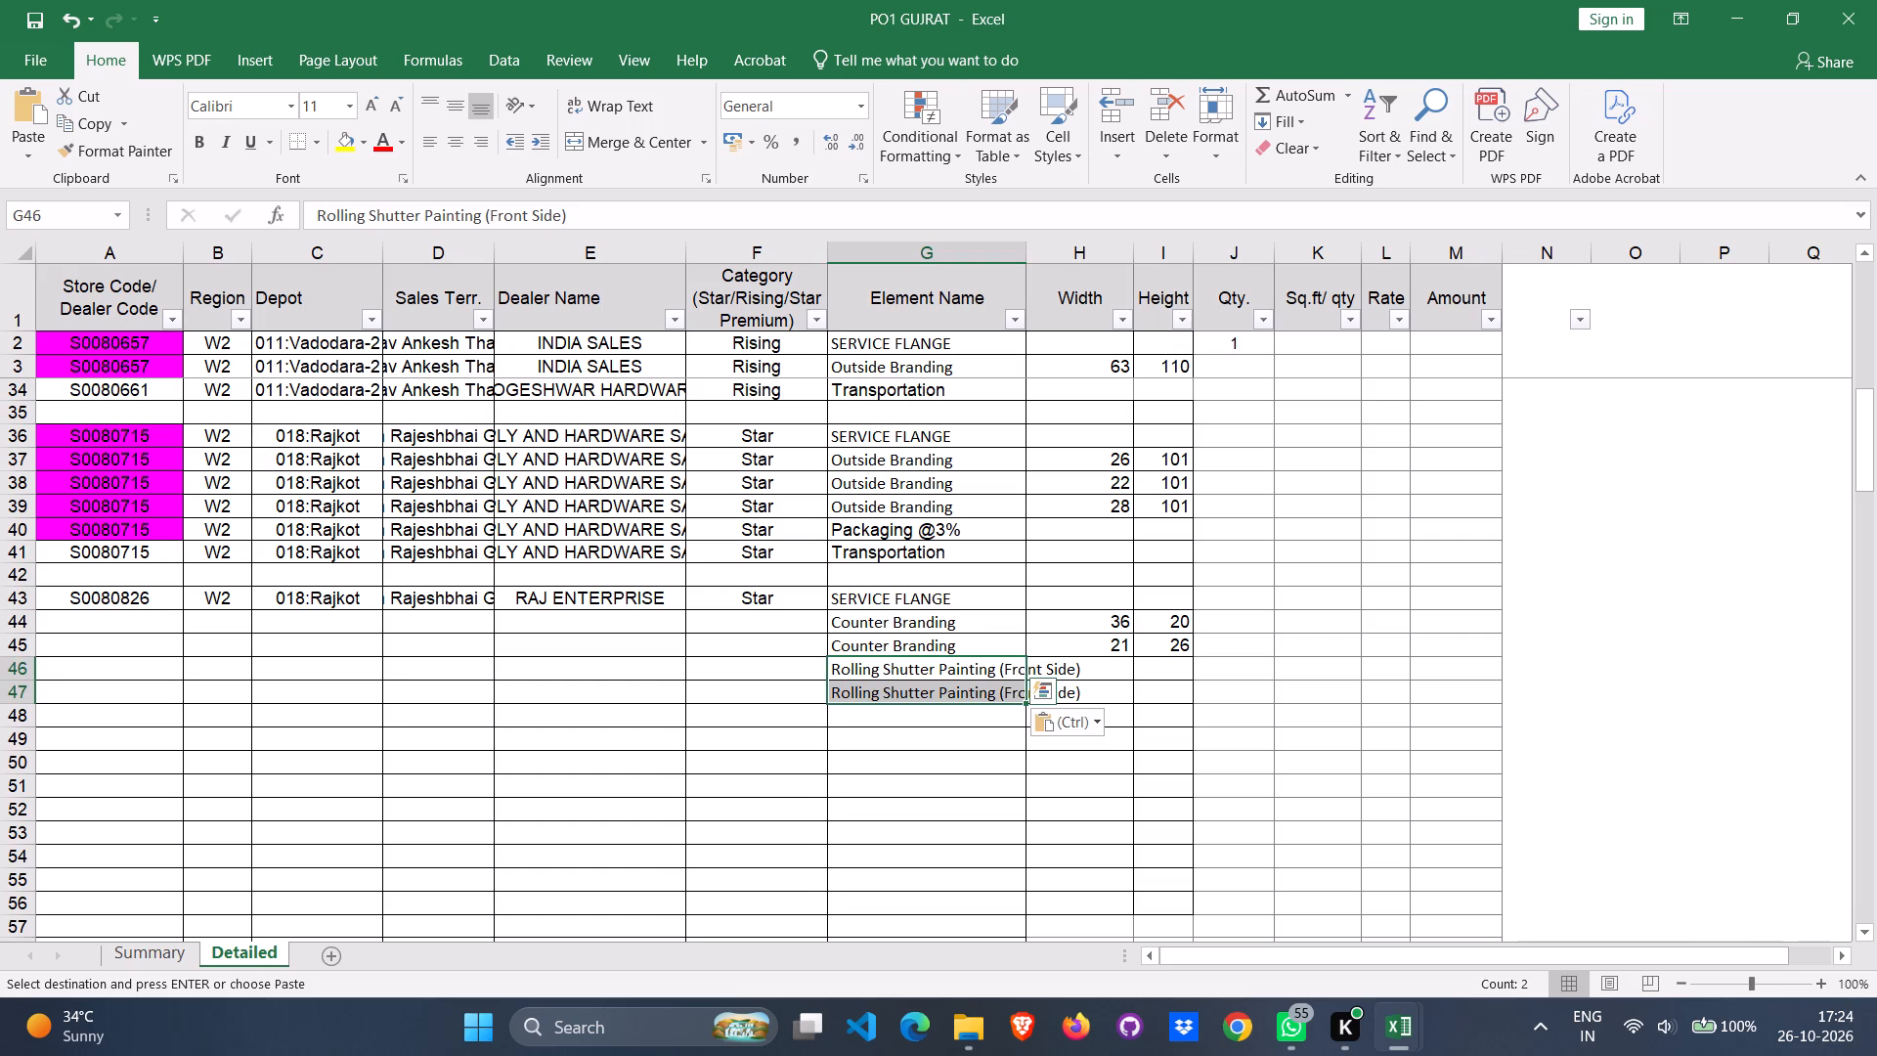
key("alt+Tab")
left_click(529, 443)
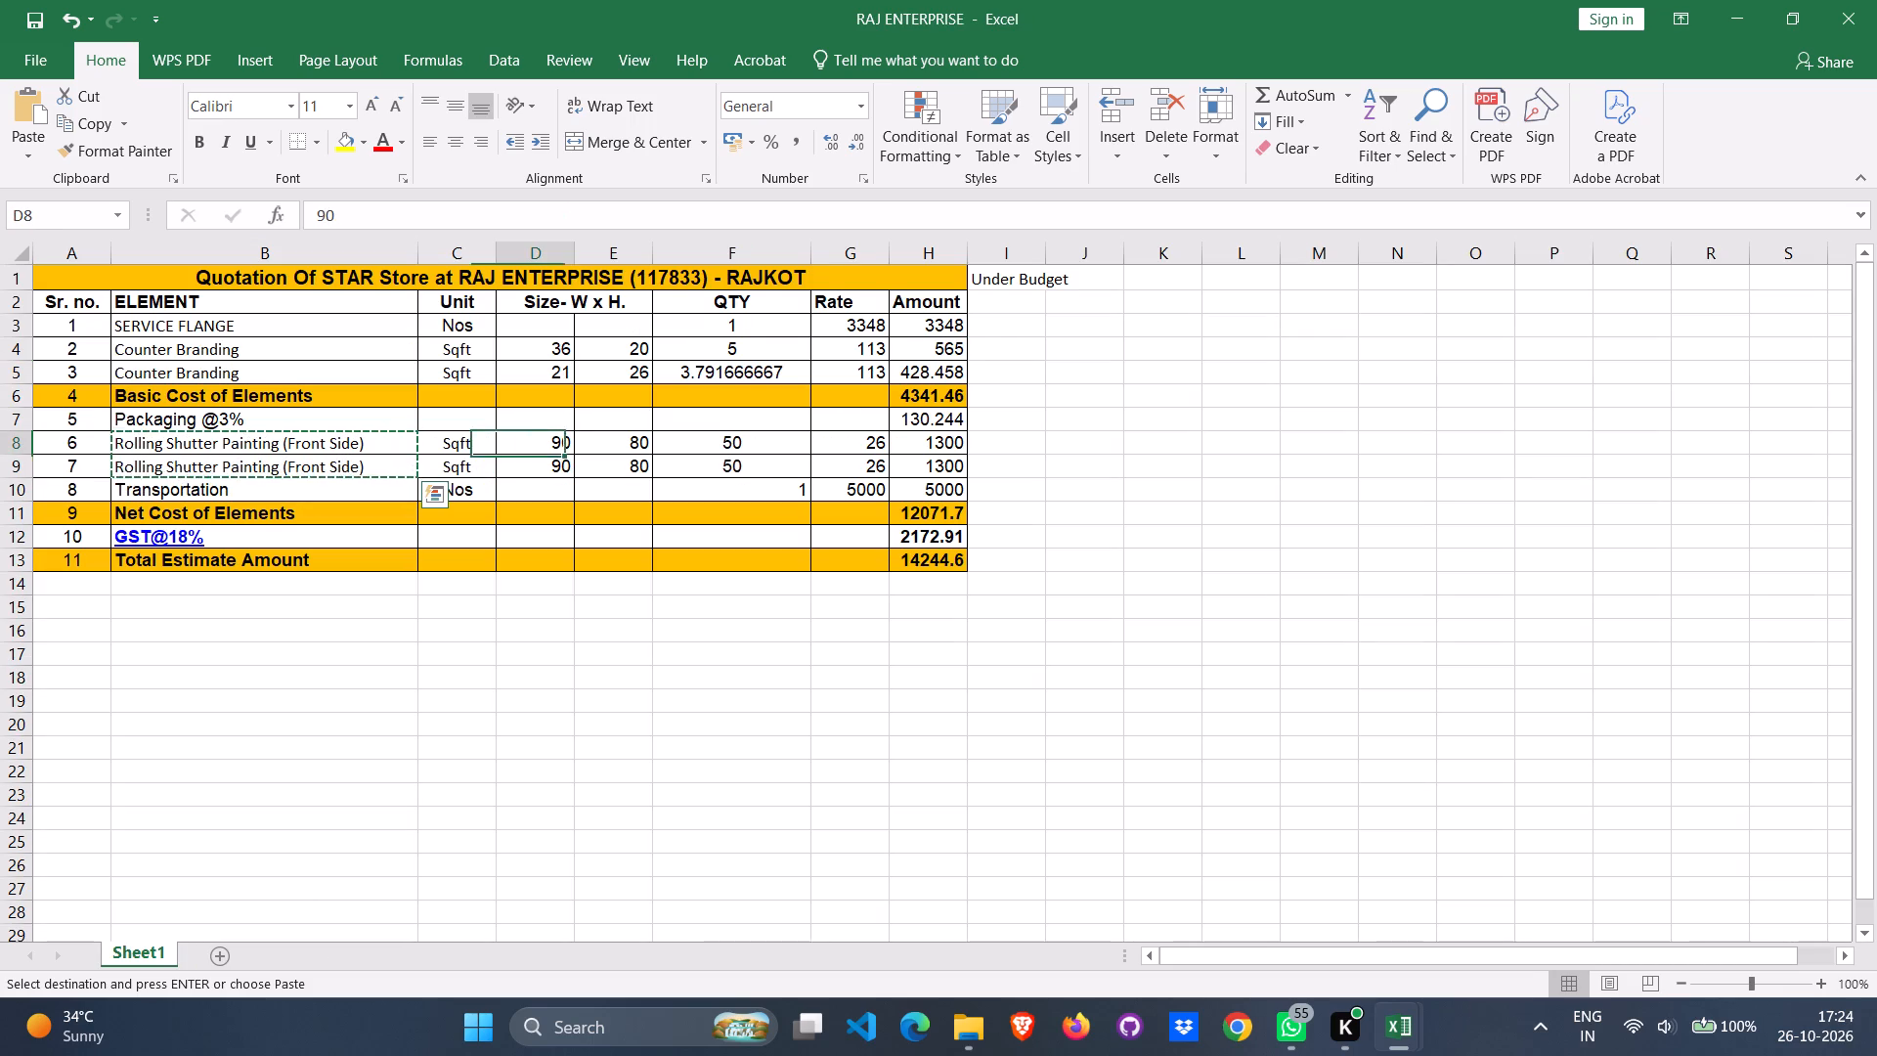
key("shift+Down")
key("shift+Right")
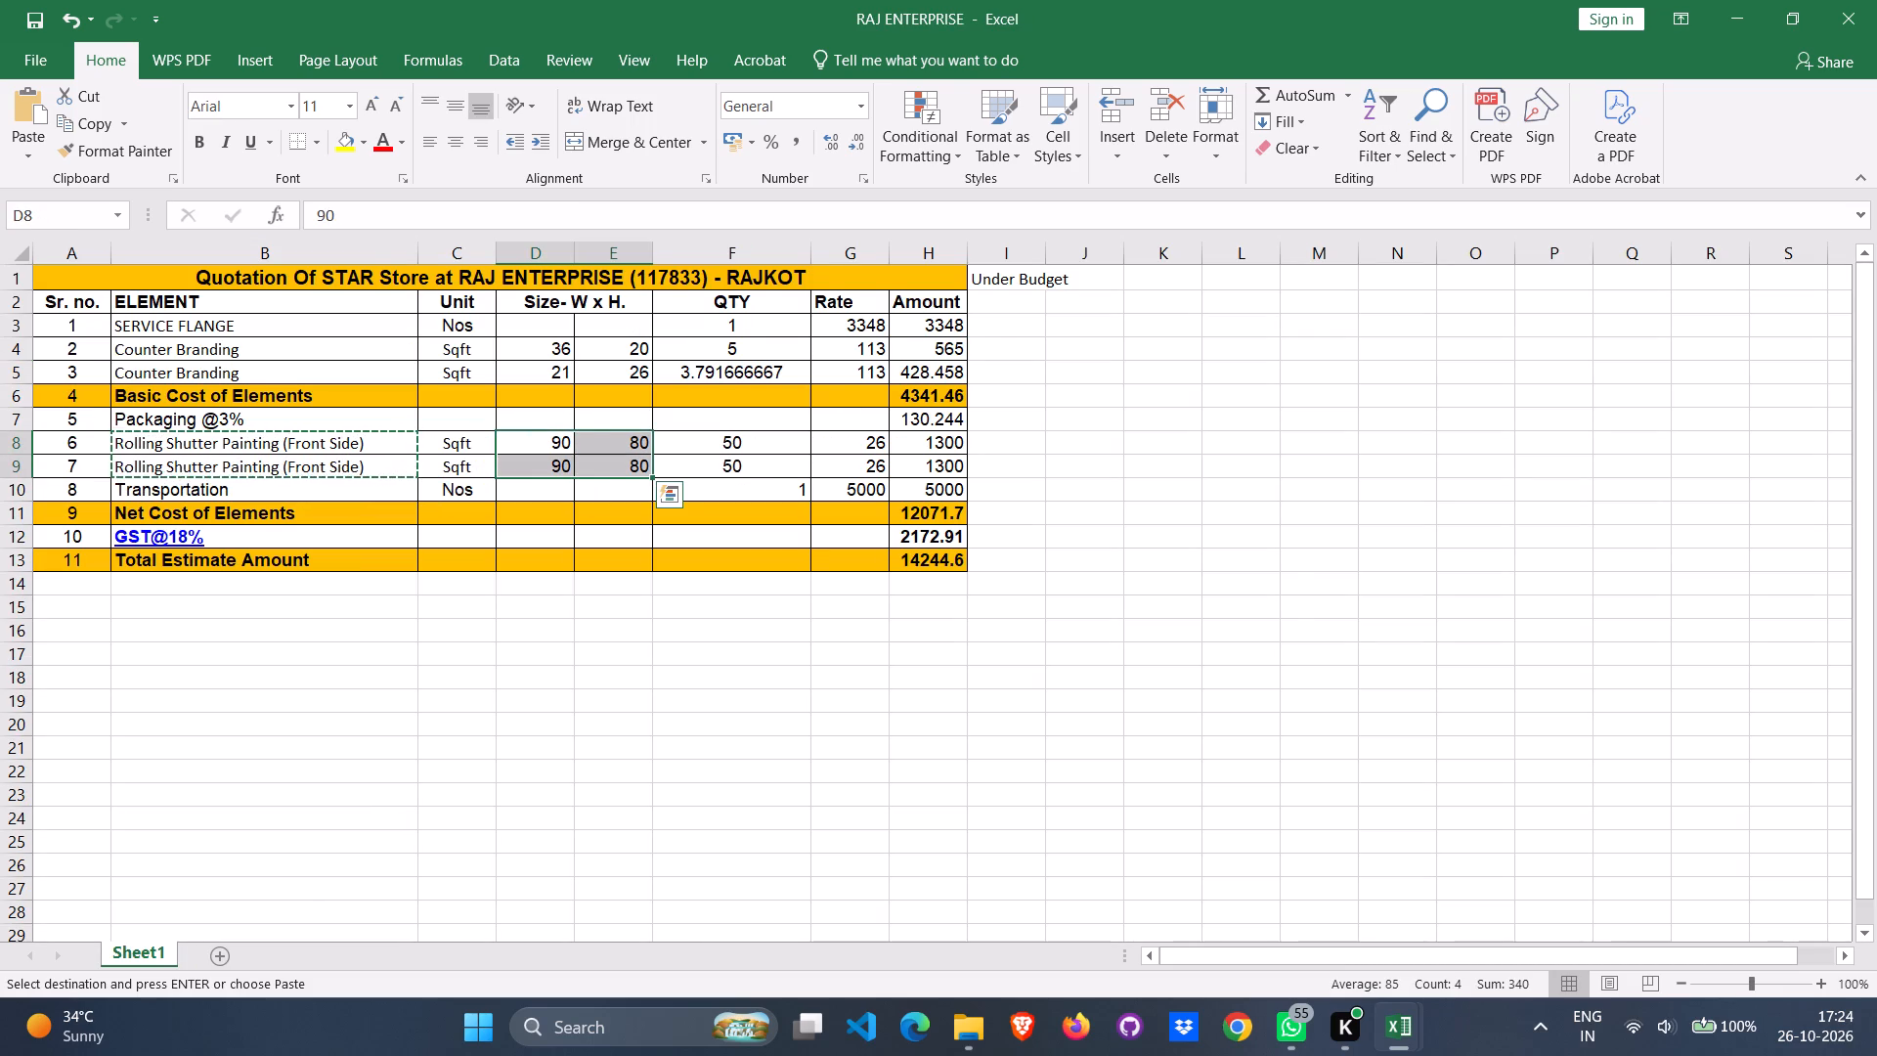
key("ctrl+c")
key("alt+Tab")
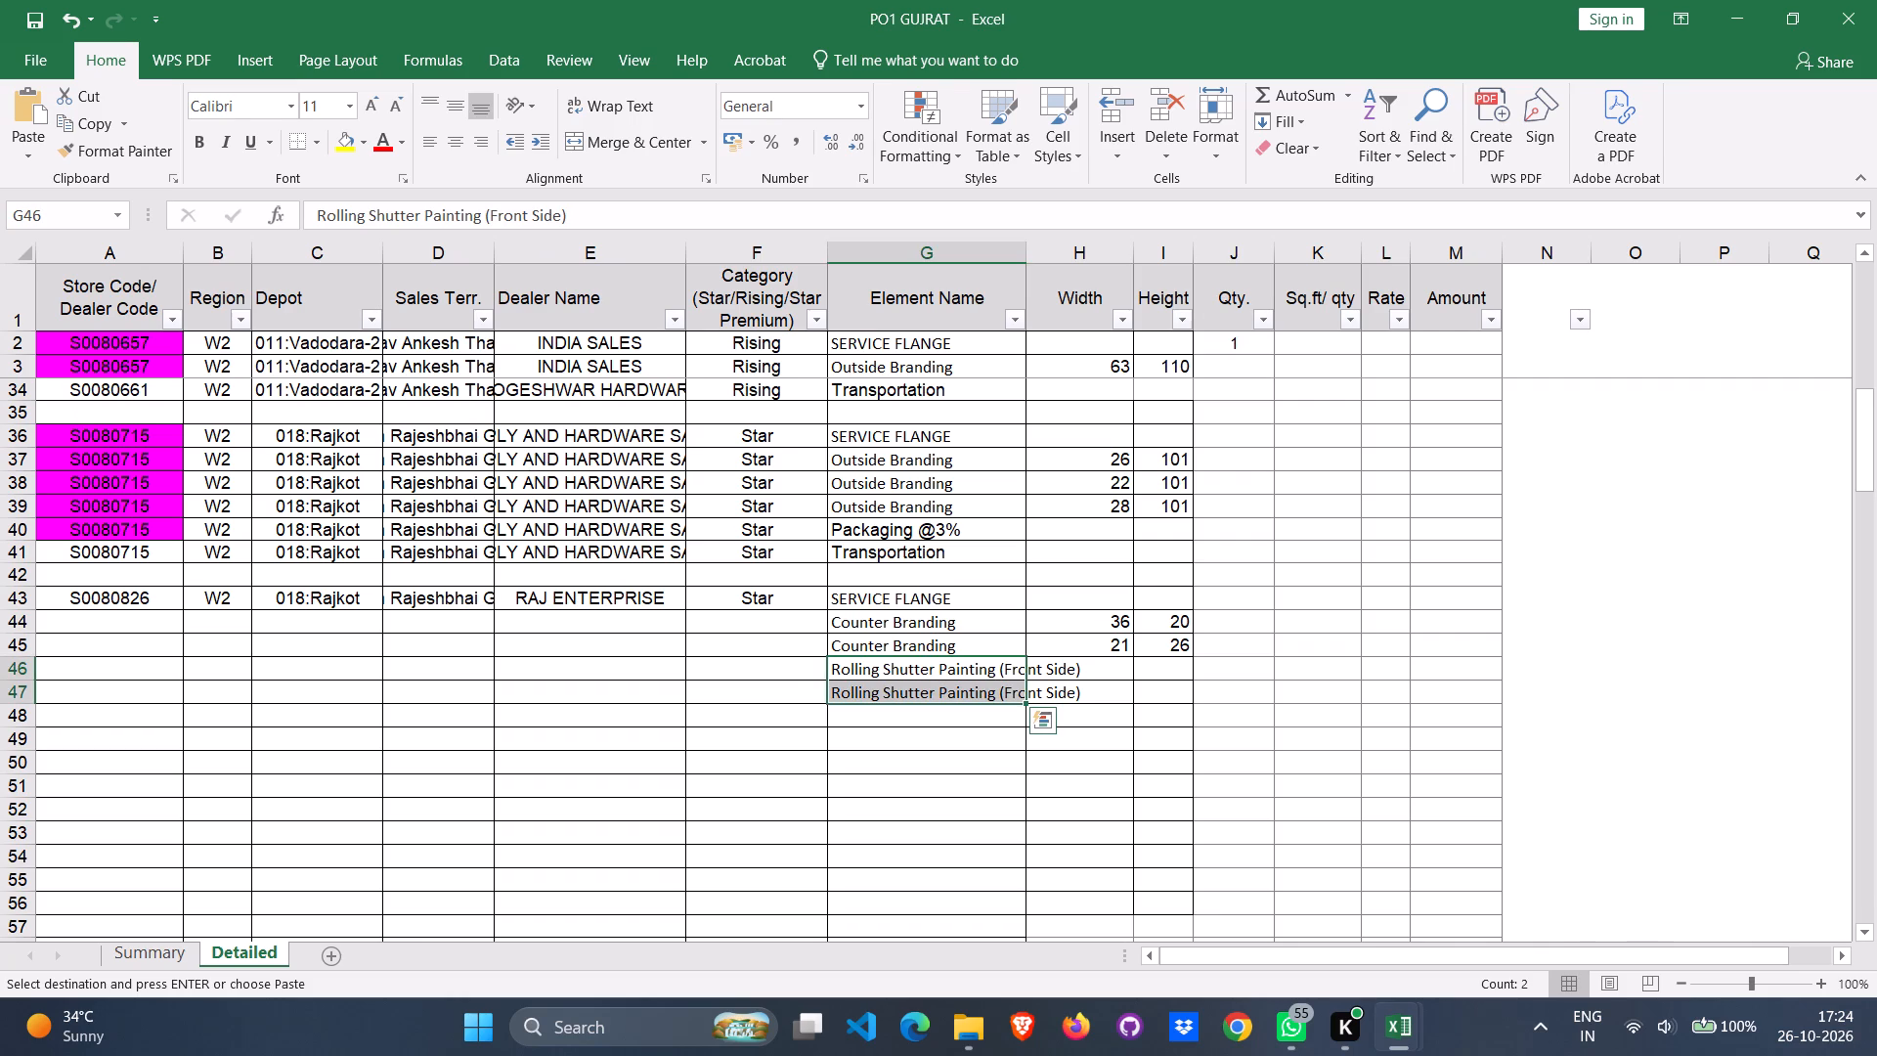
left_click(1079, 664)
key("ctrl+v")
key("ctrl+s")
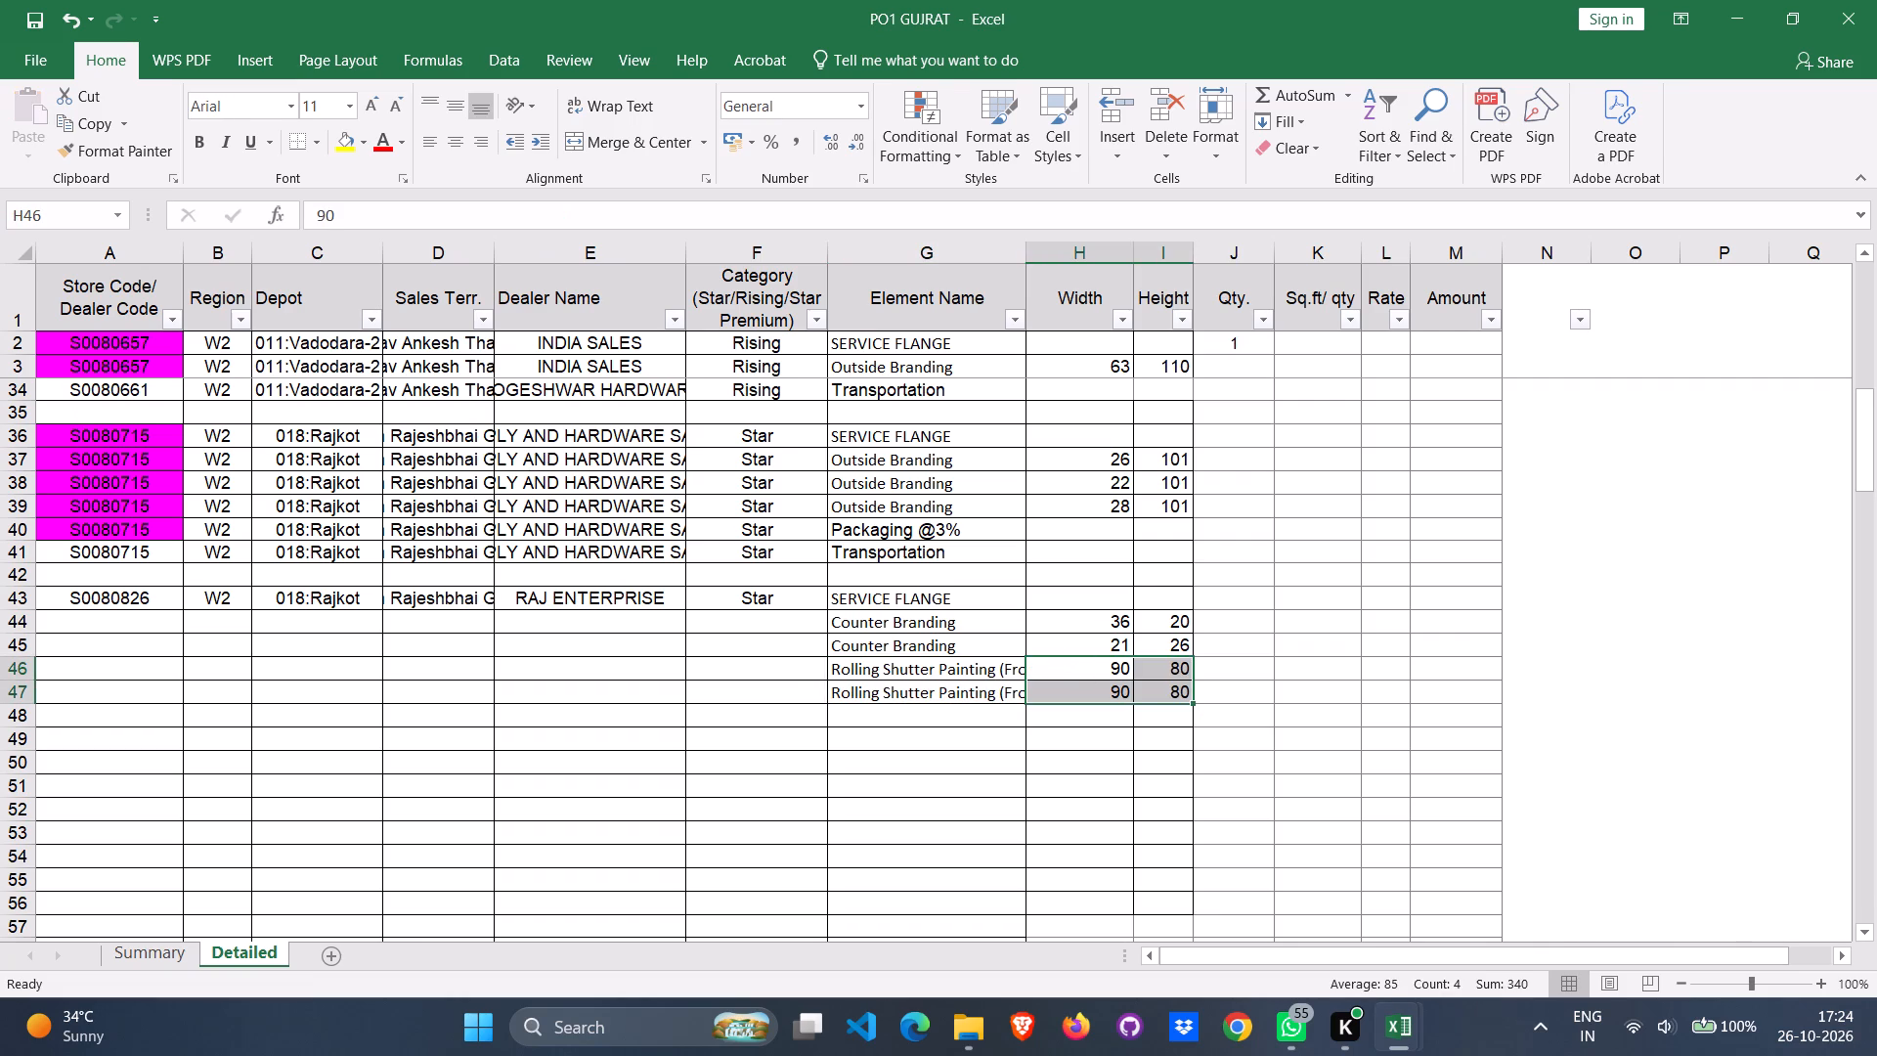
Copy Packaging @3% and Transportation from G40:G41 into G48:G49 of the Detailed sheet.
left_click(917, 528)
key("shift+Down")
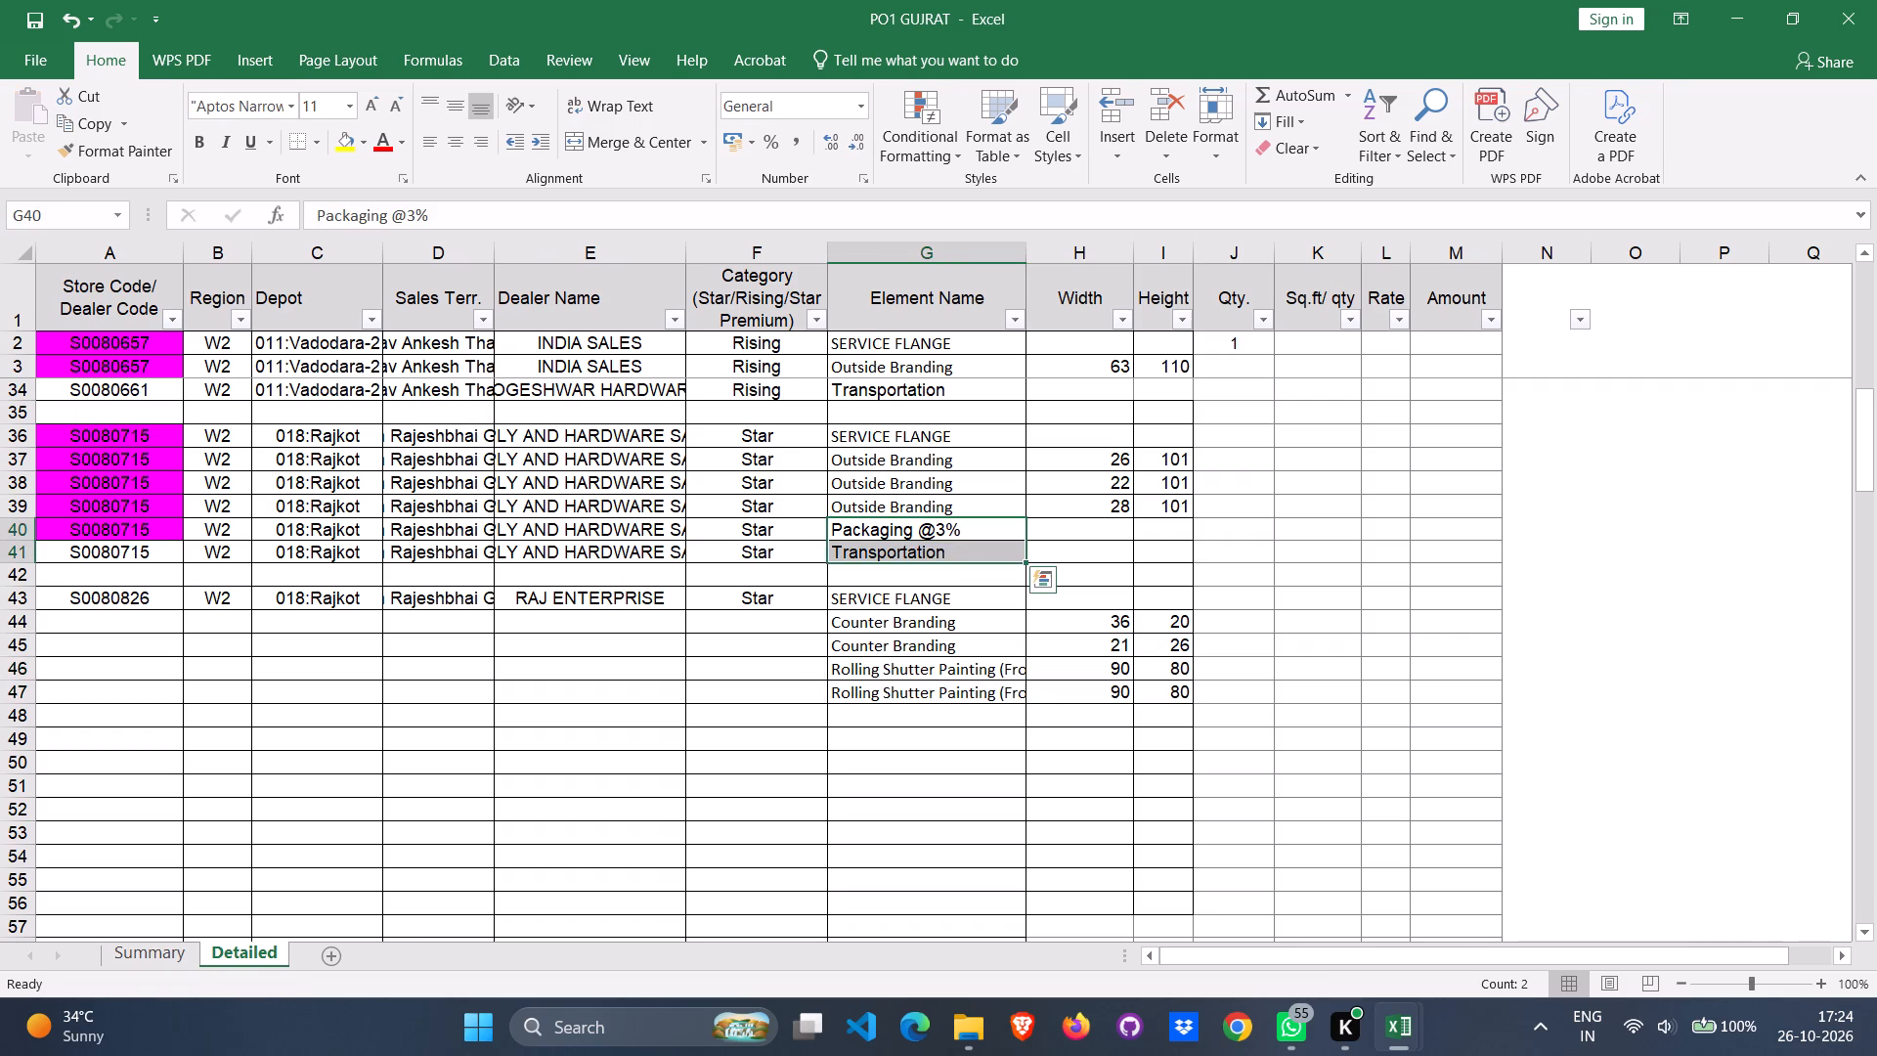
key("ctrl+c")
left_click(909, 722)
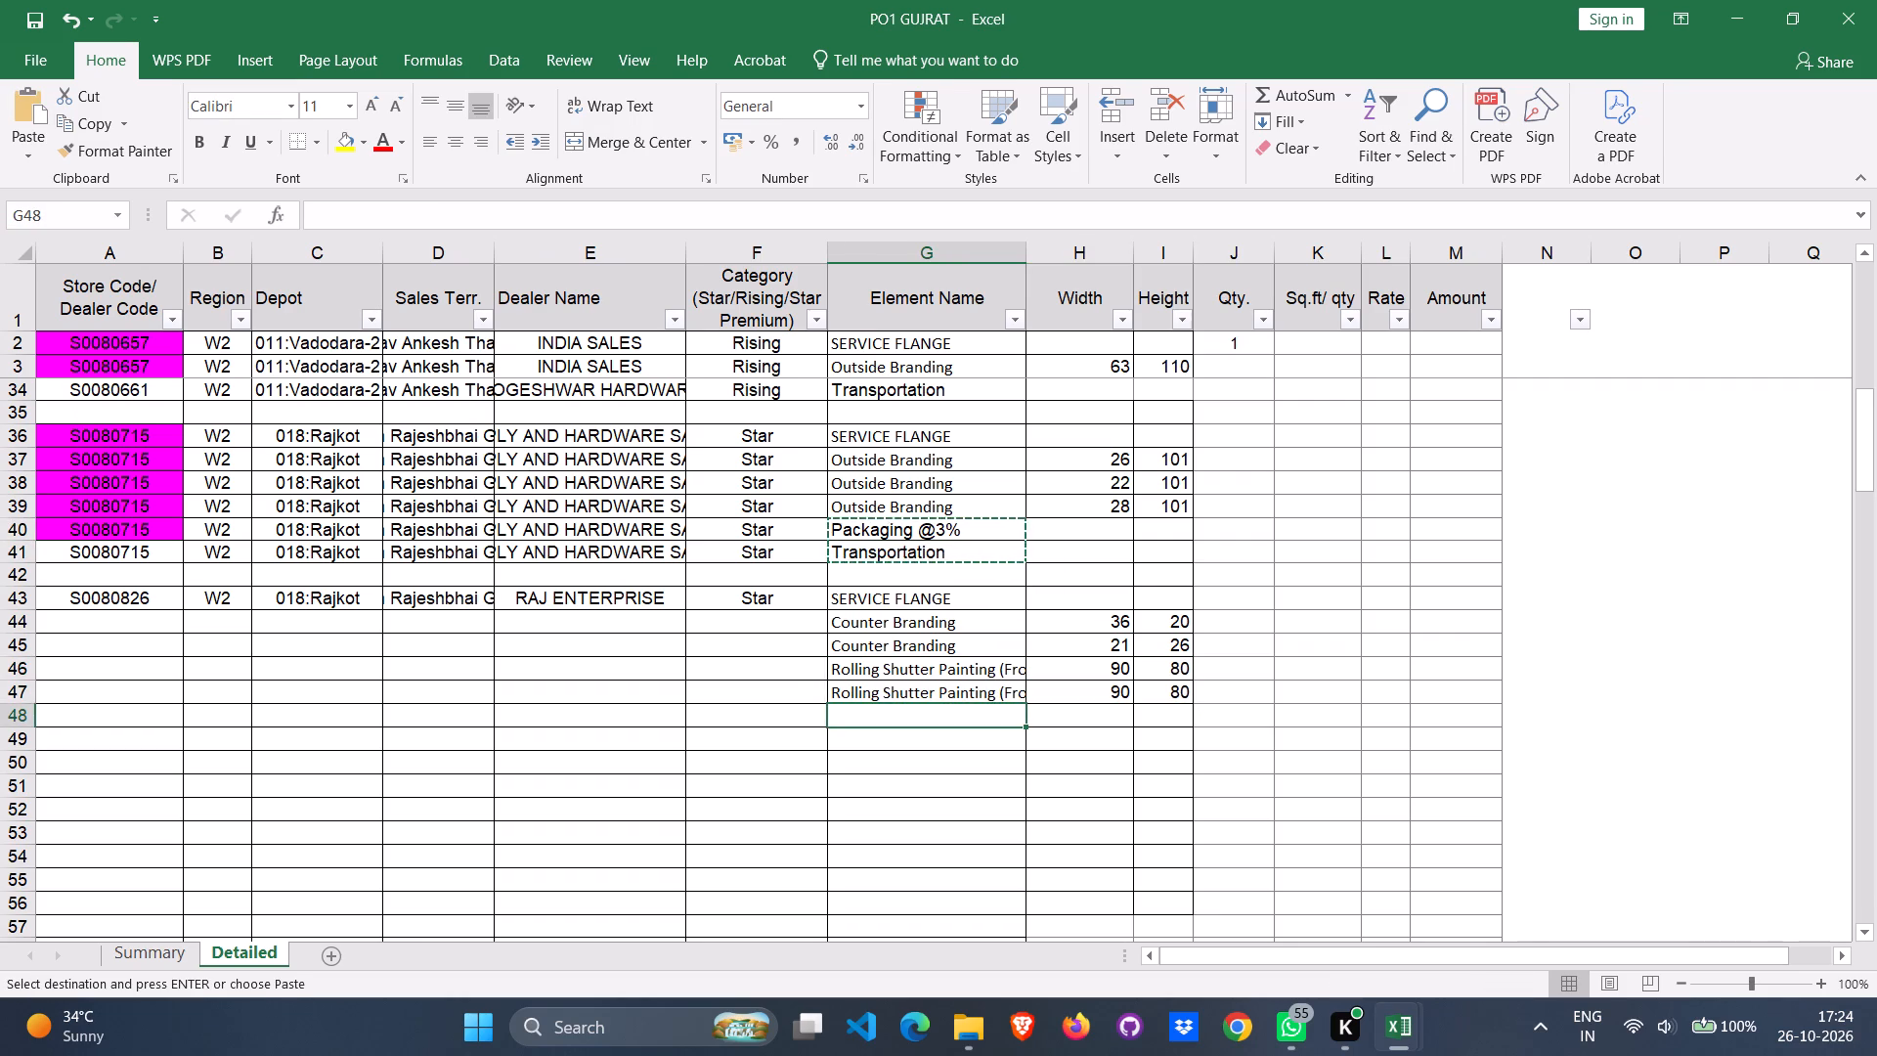
key("ctrl+v")
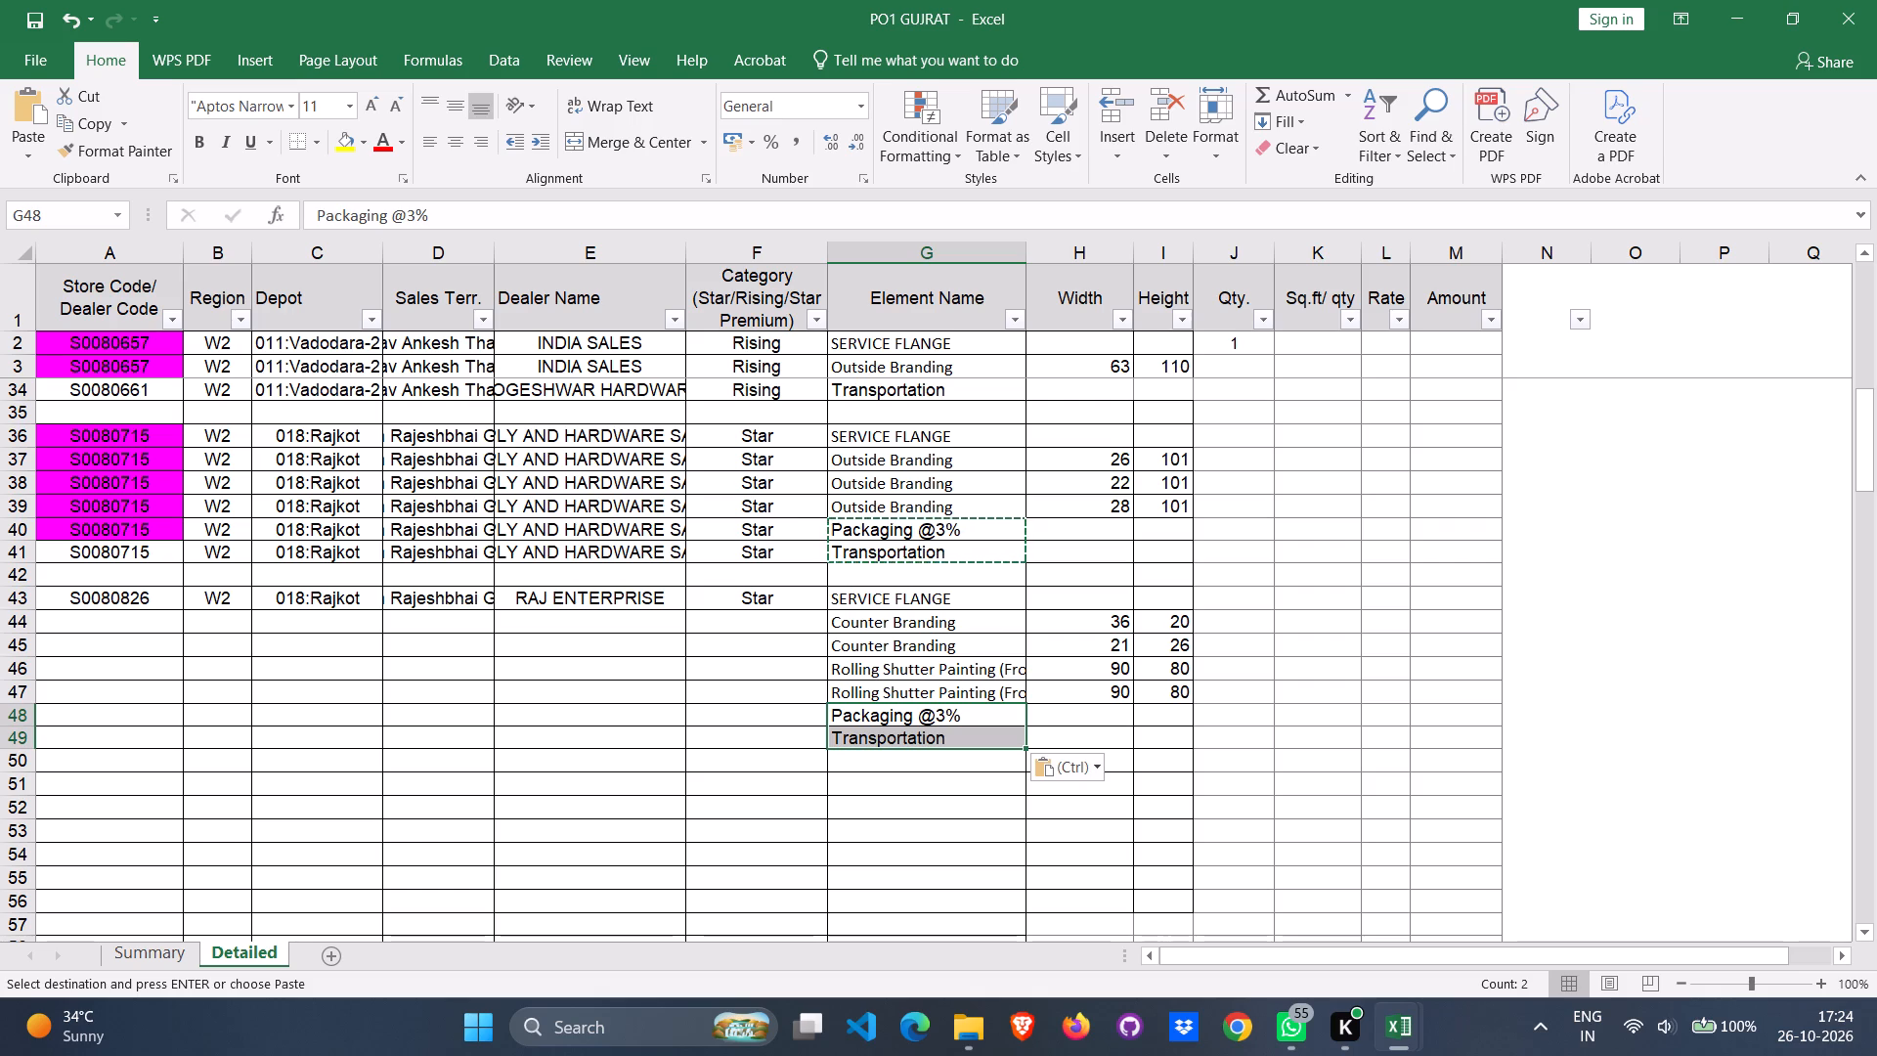
Repeat RAJ ENTERPRISE's dealer details from A43:F43 down through row 49 of Detailed and save the workbook.
left_click(96, 596)
key("shift+Right")
key("shift+Right")
key("shift+Right")
key("shift+Right")
key("shift+Right")
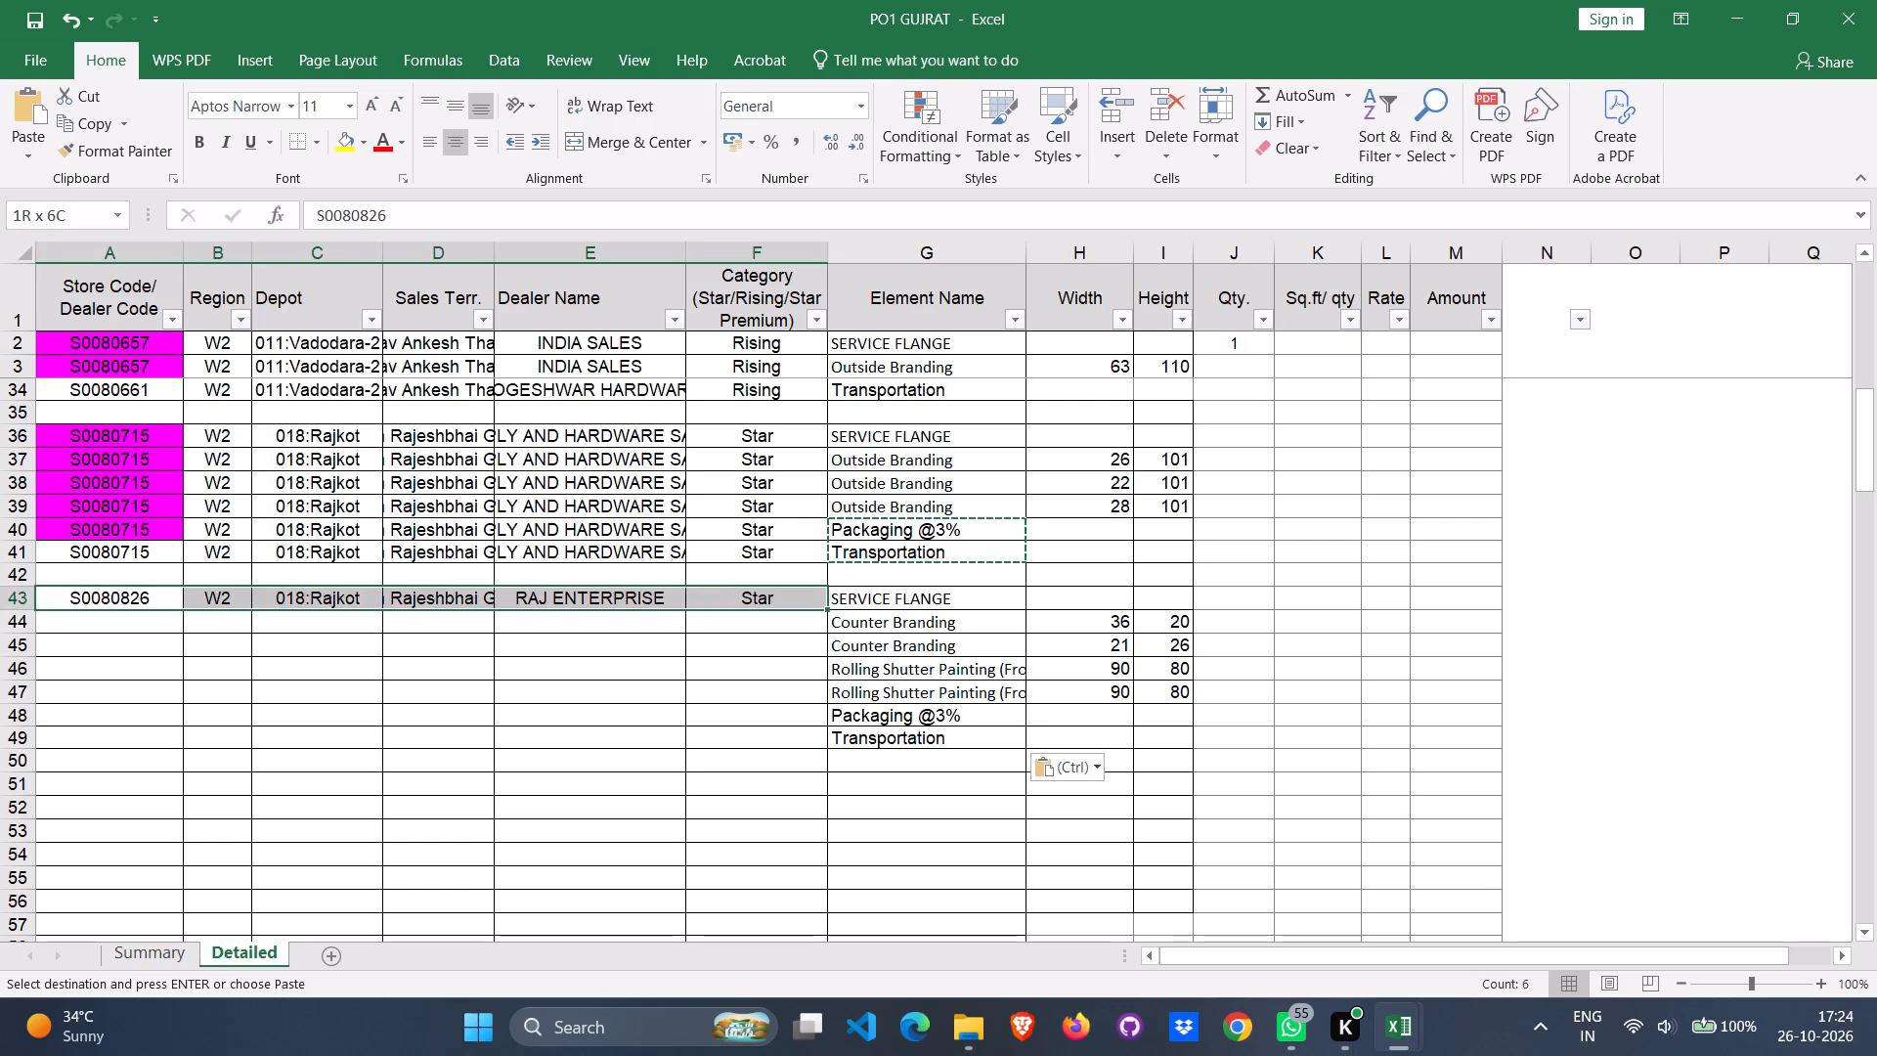
key("ctrl+c")
key("shift+Down")
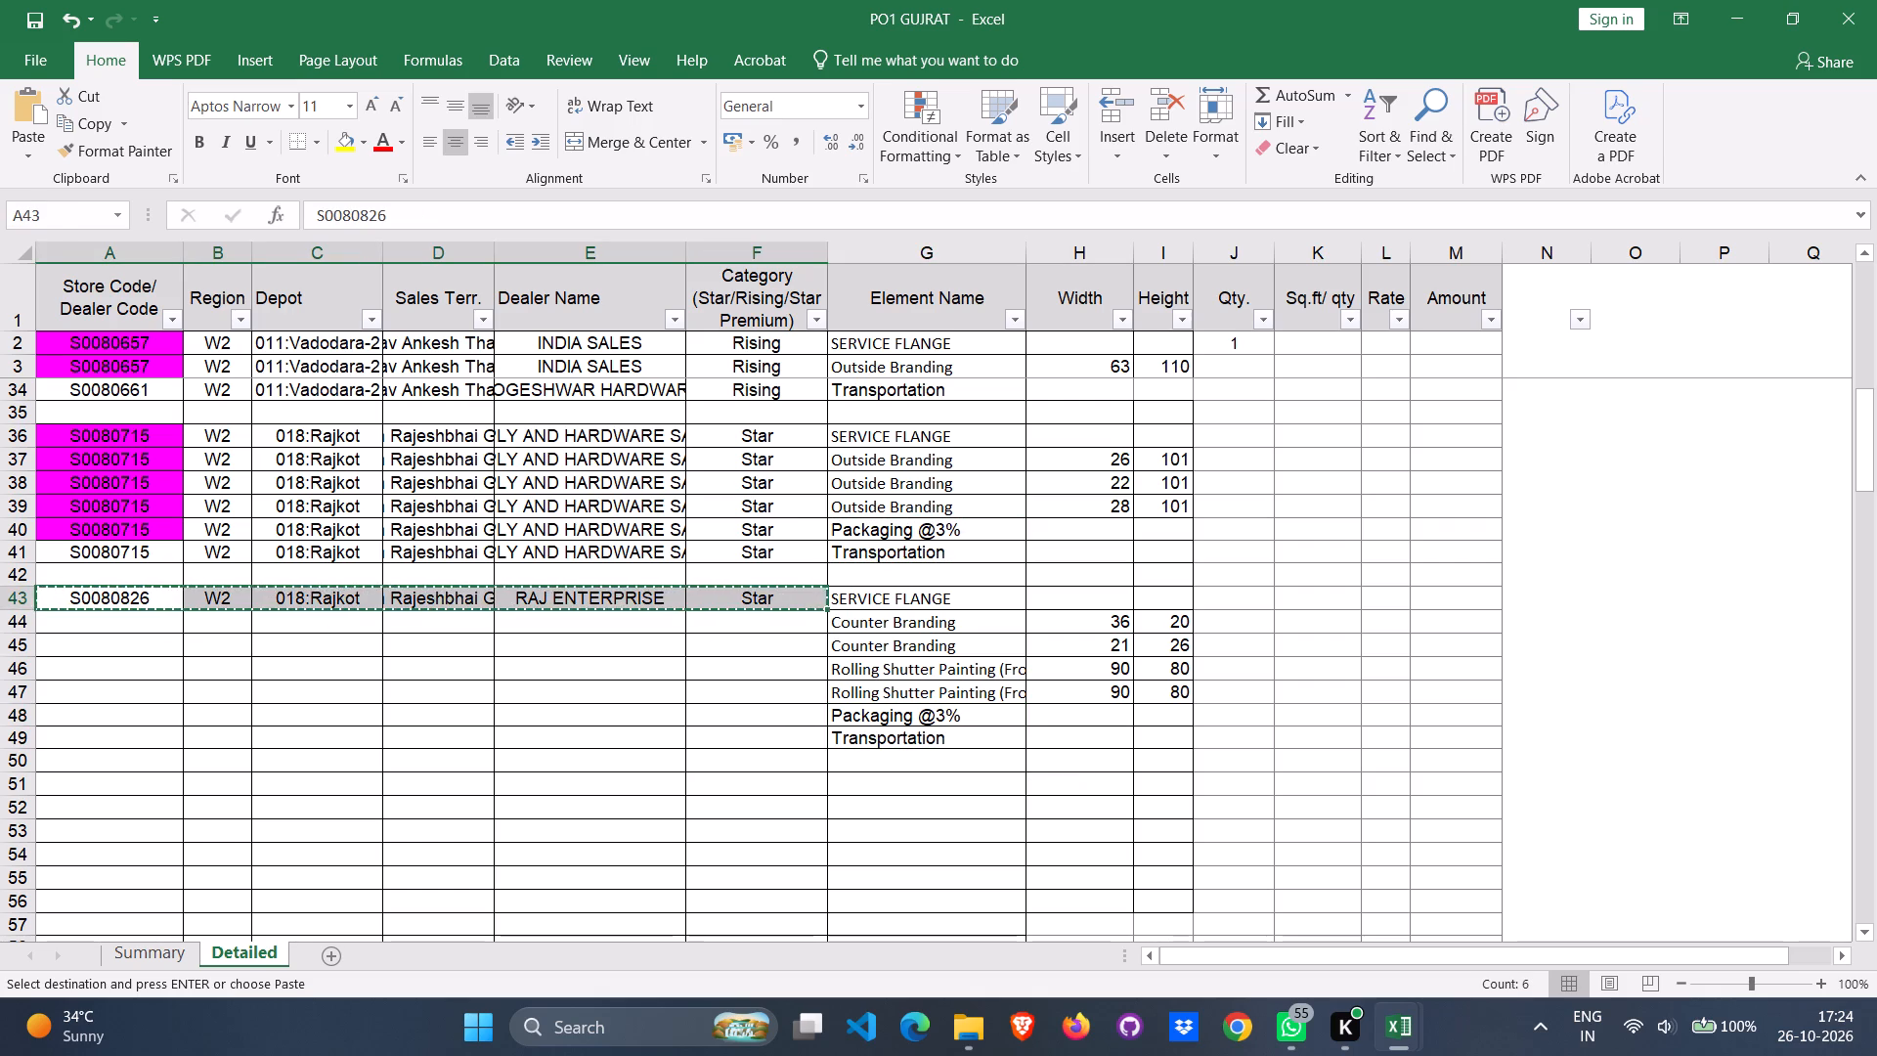
key("shift+Down")
key("shift+Down")
key("shift+Down")
key("shift+Down")
key("shift+Down")
key("ctrl+v")
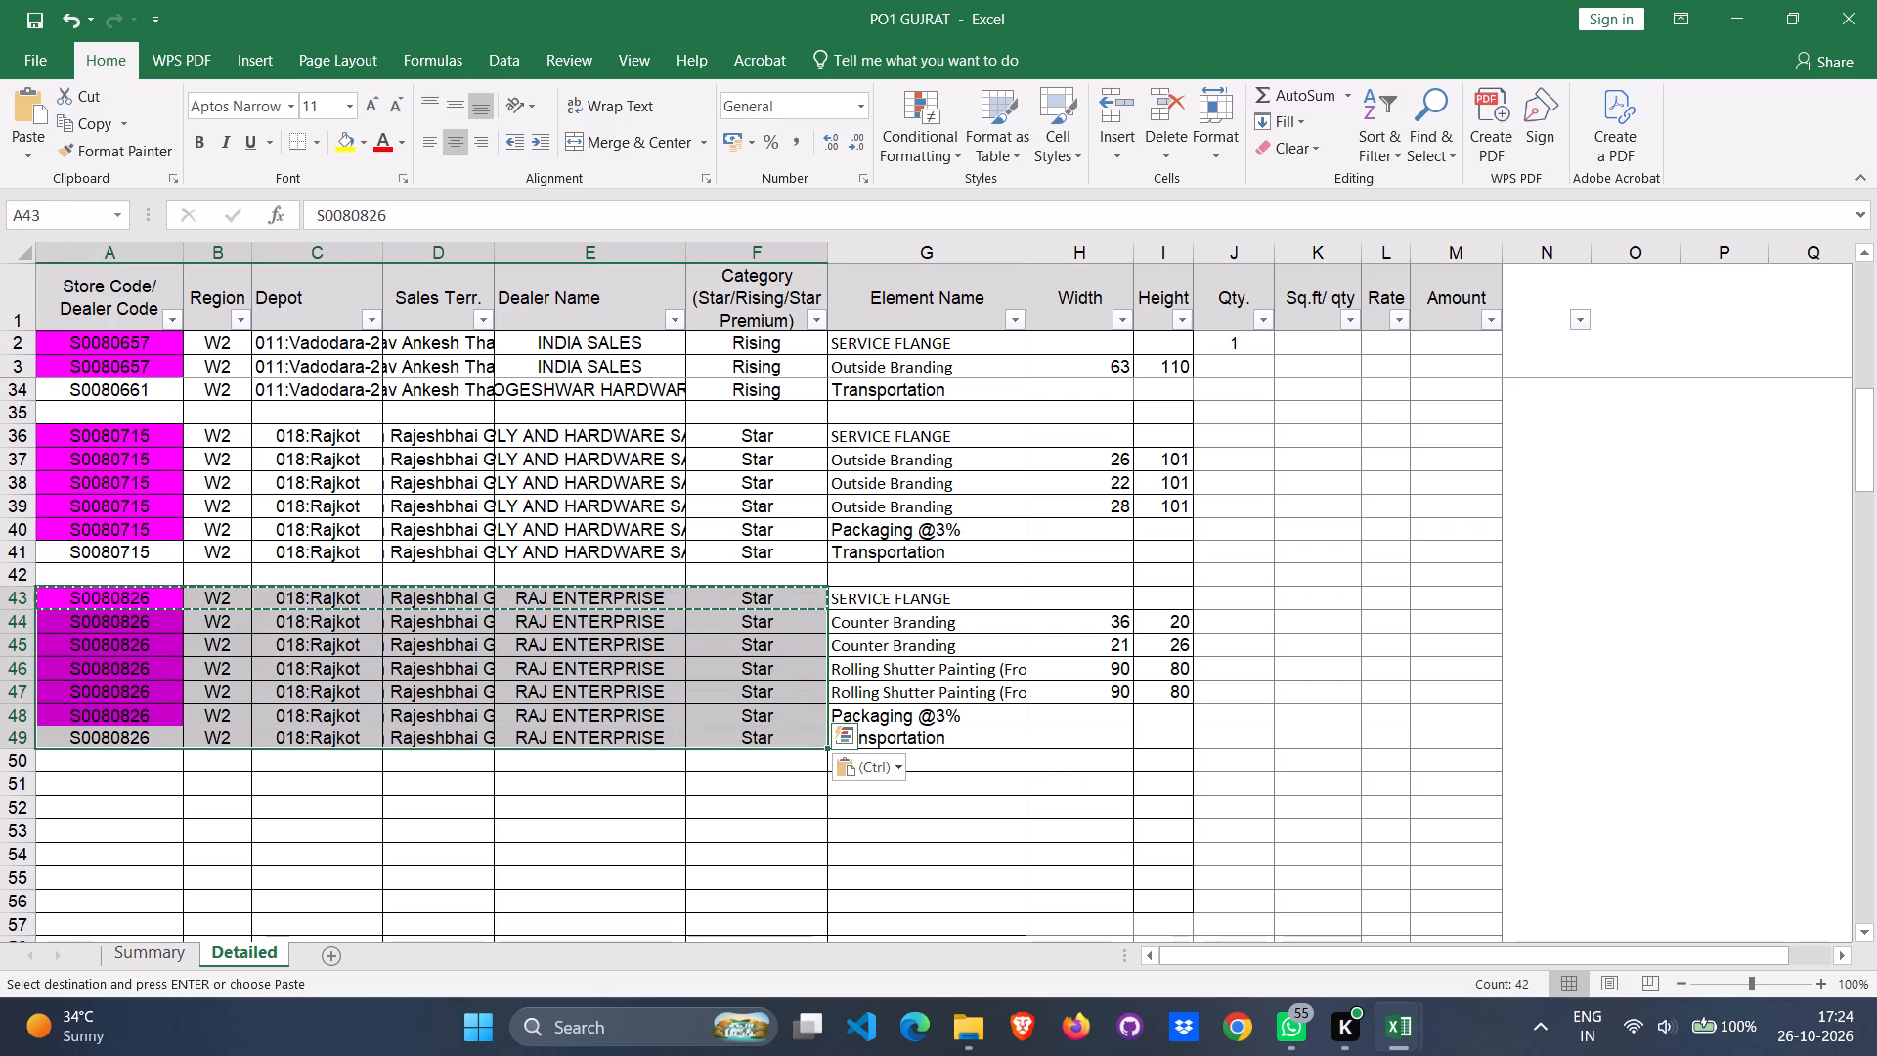
key("ctrl+s")
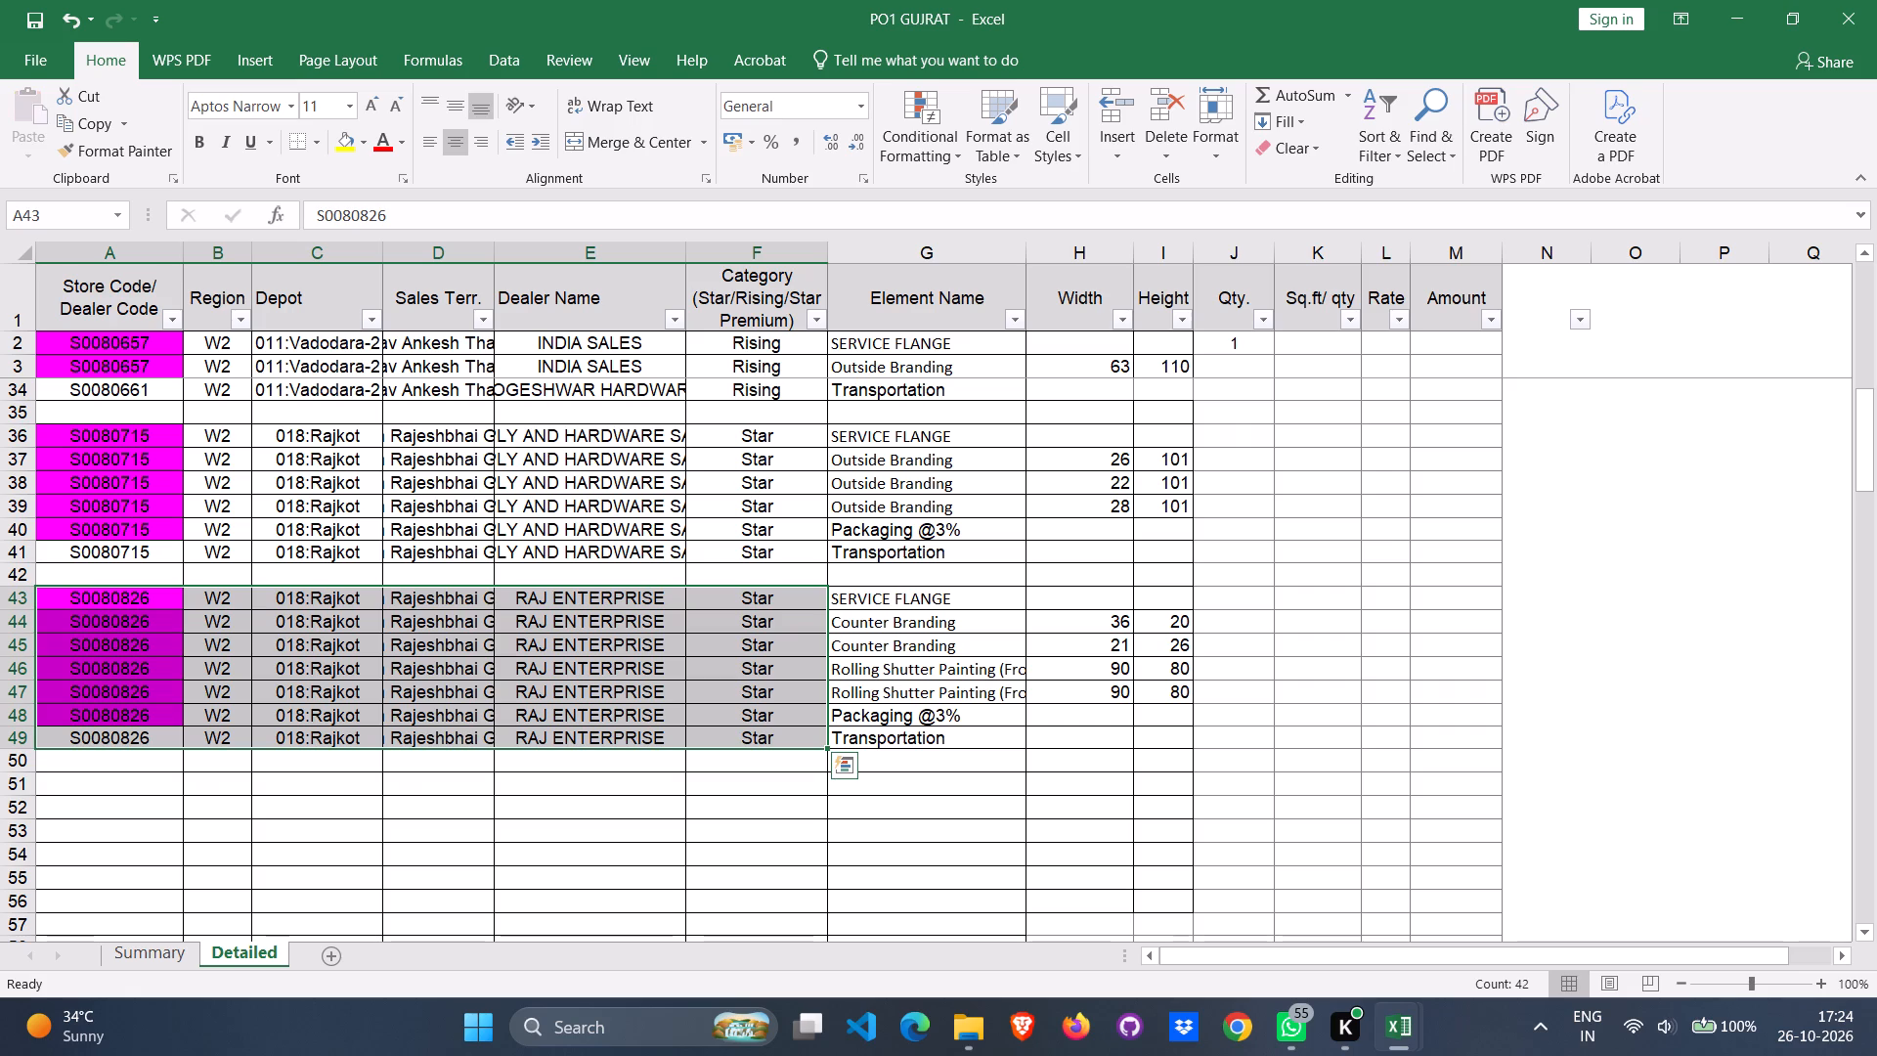
Copy KISHAN BUILDZONE's details from Summary A14:F14 into row 51 of the Detailed sheet.
scroll(589, 702, "down", 8)
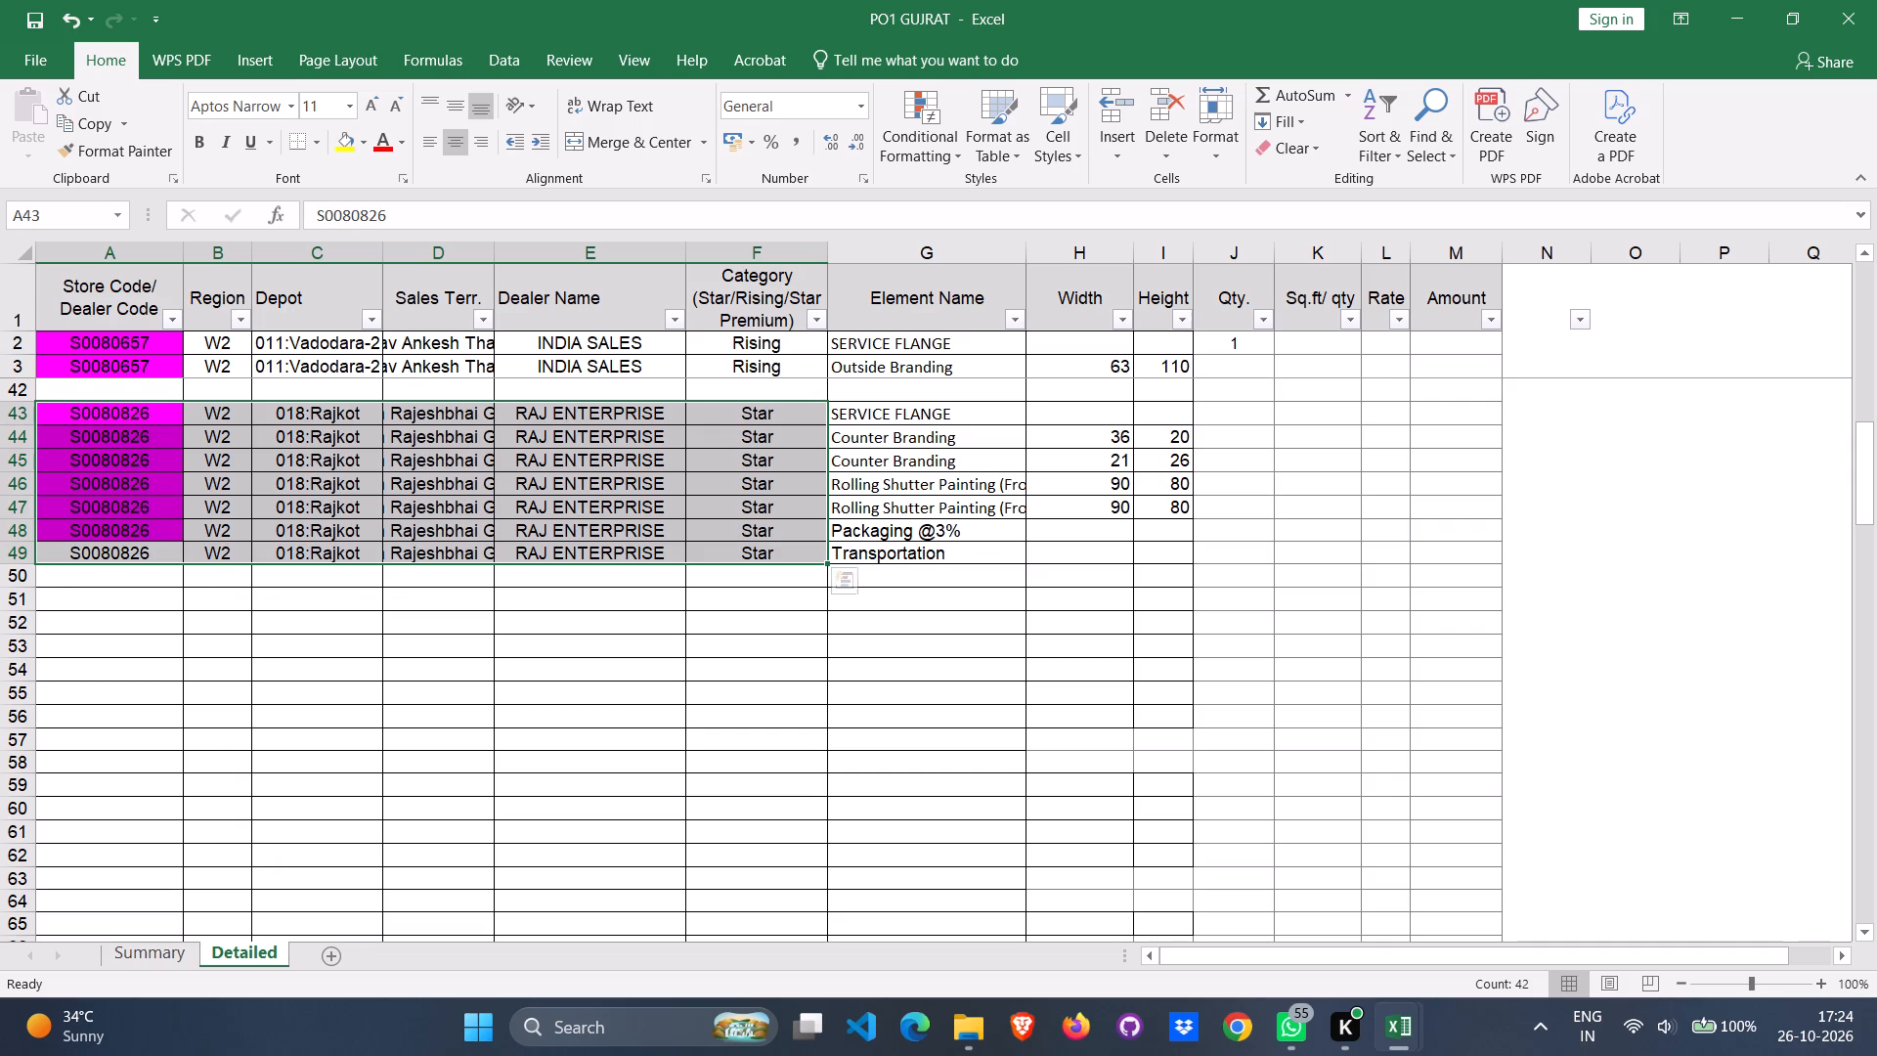
left_click(152, 945)
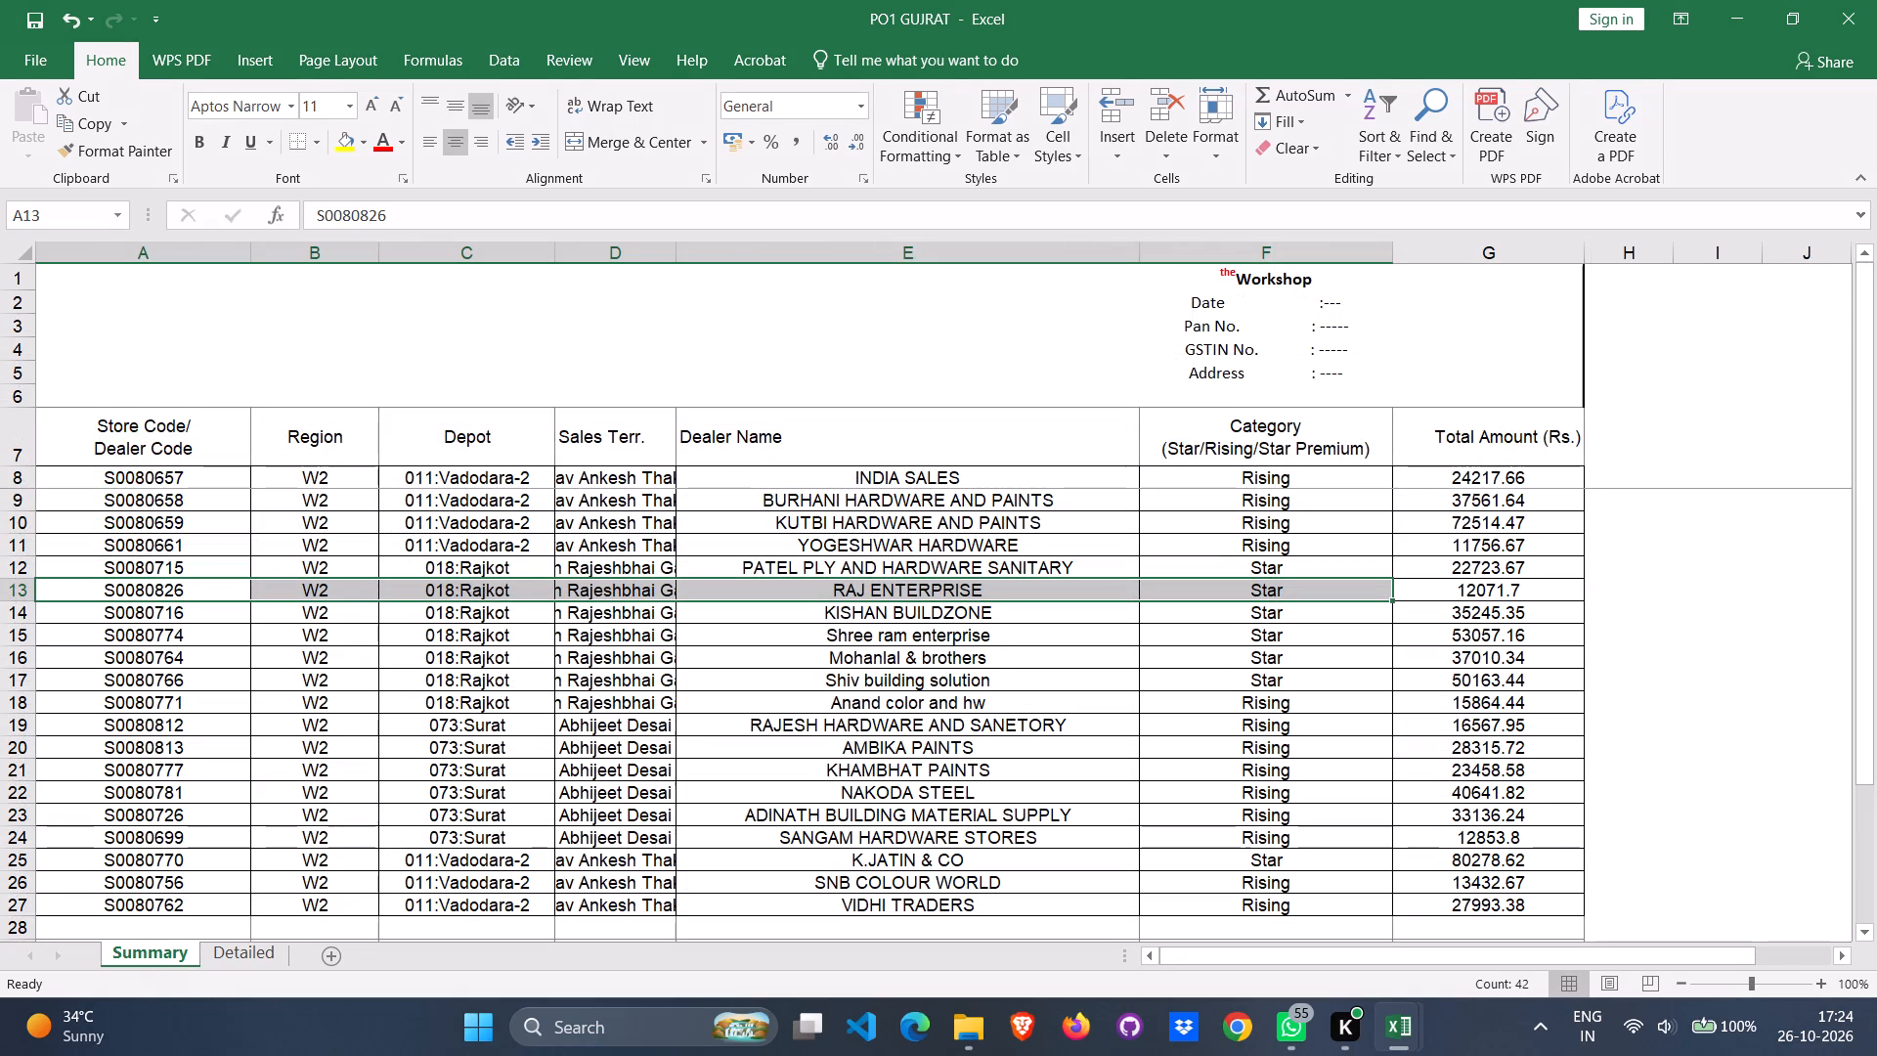
left_click(82, 614)
key("shift+Right")
key("shift+Right")
key("shift+Right")
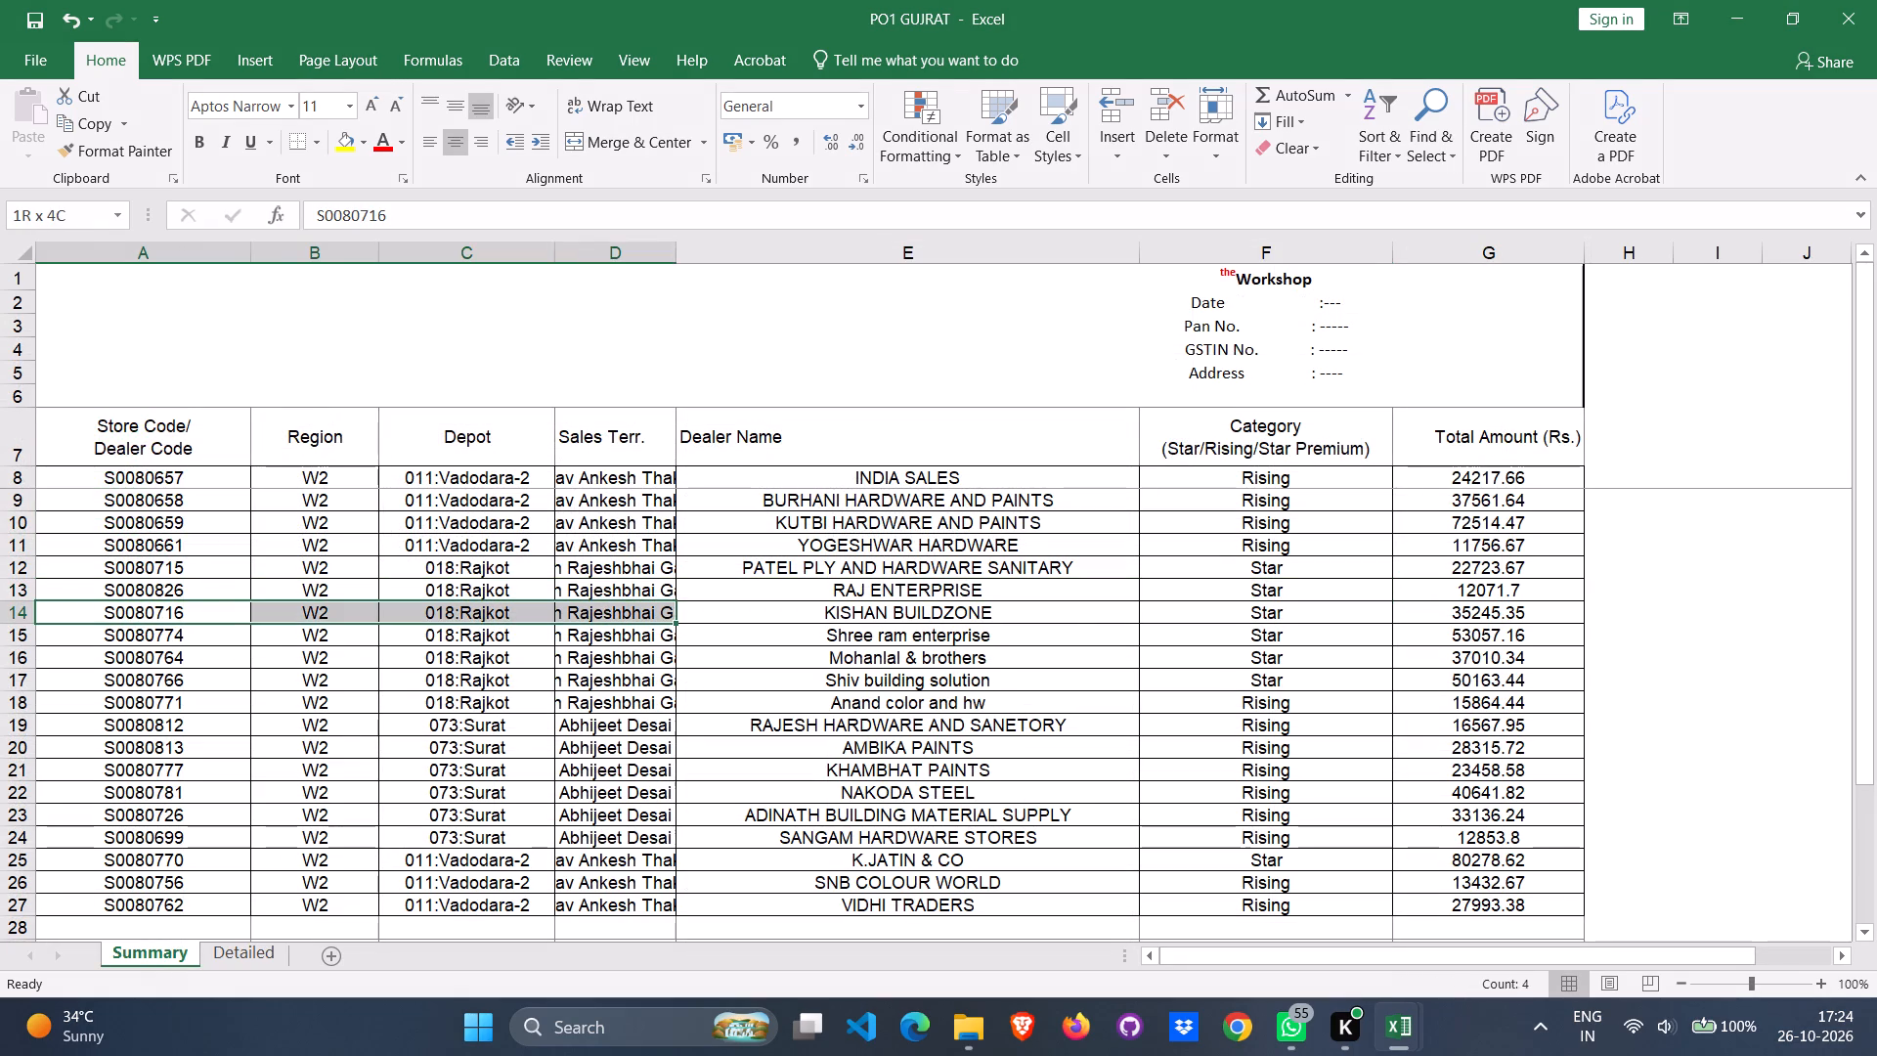
key("shift+Right")
key("shift+Right")
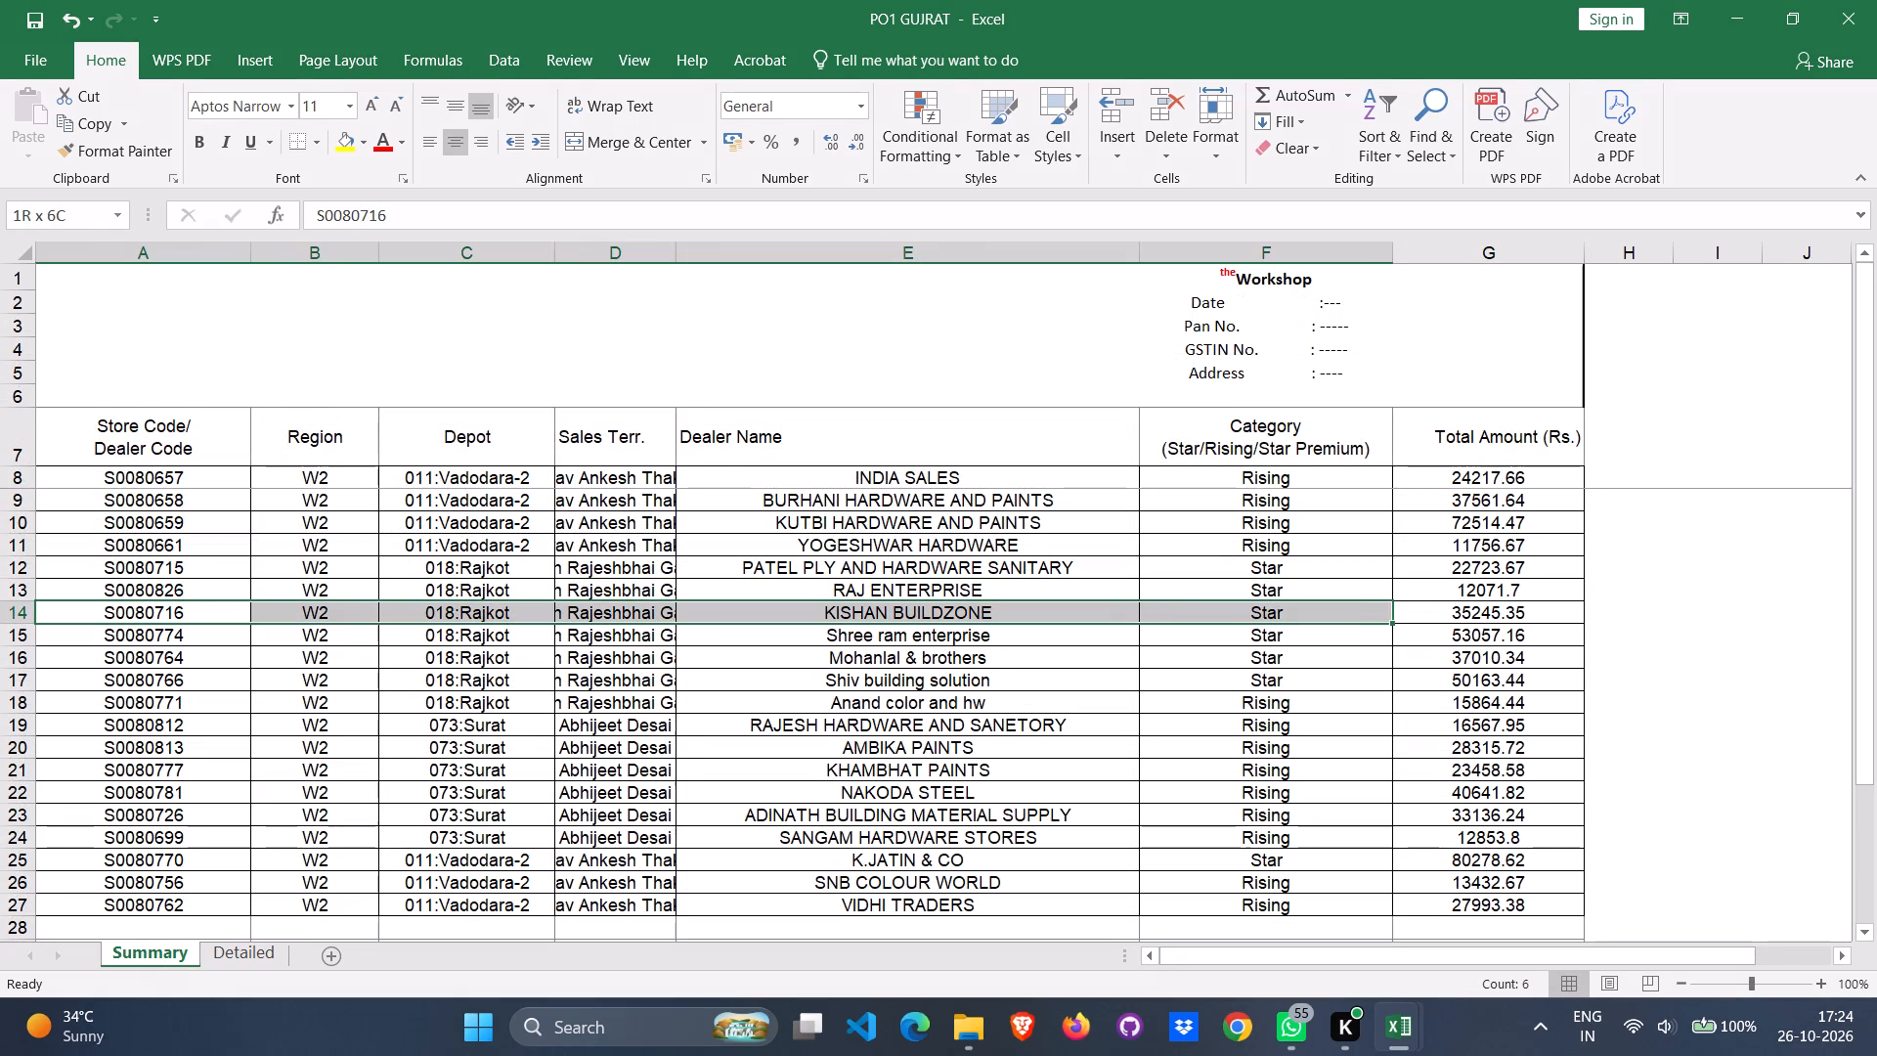
key("ctrl+c")
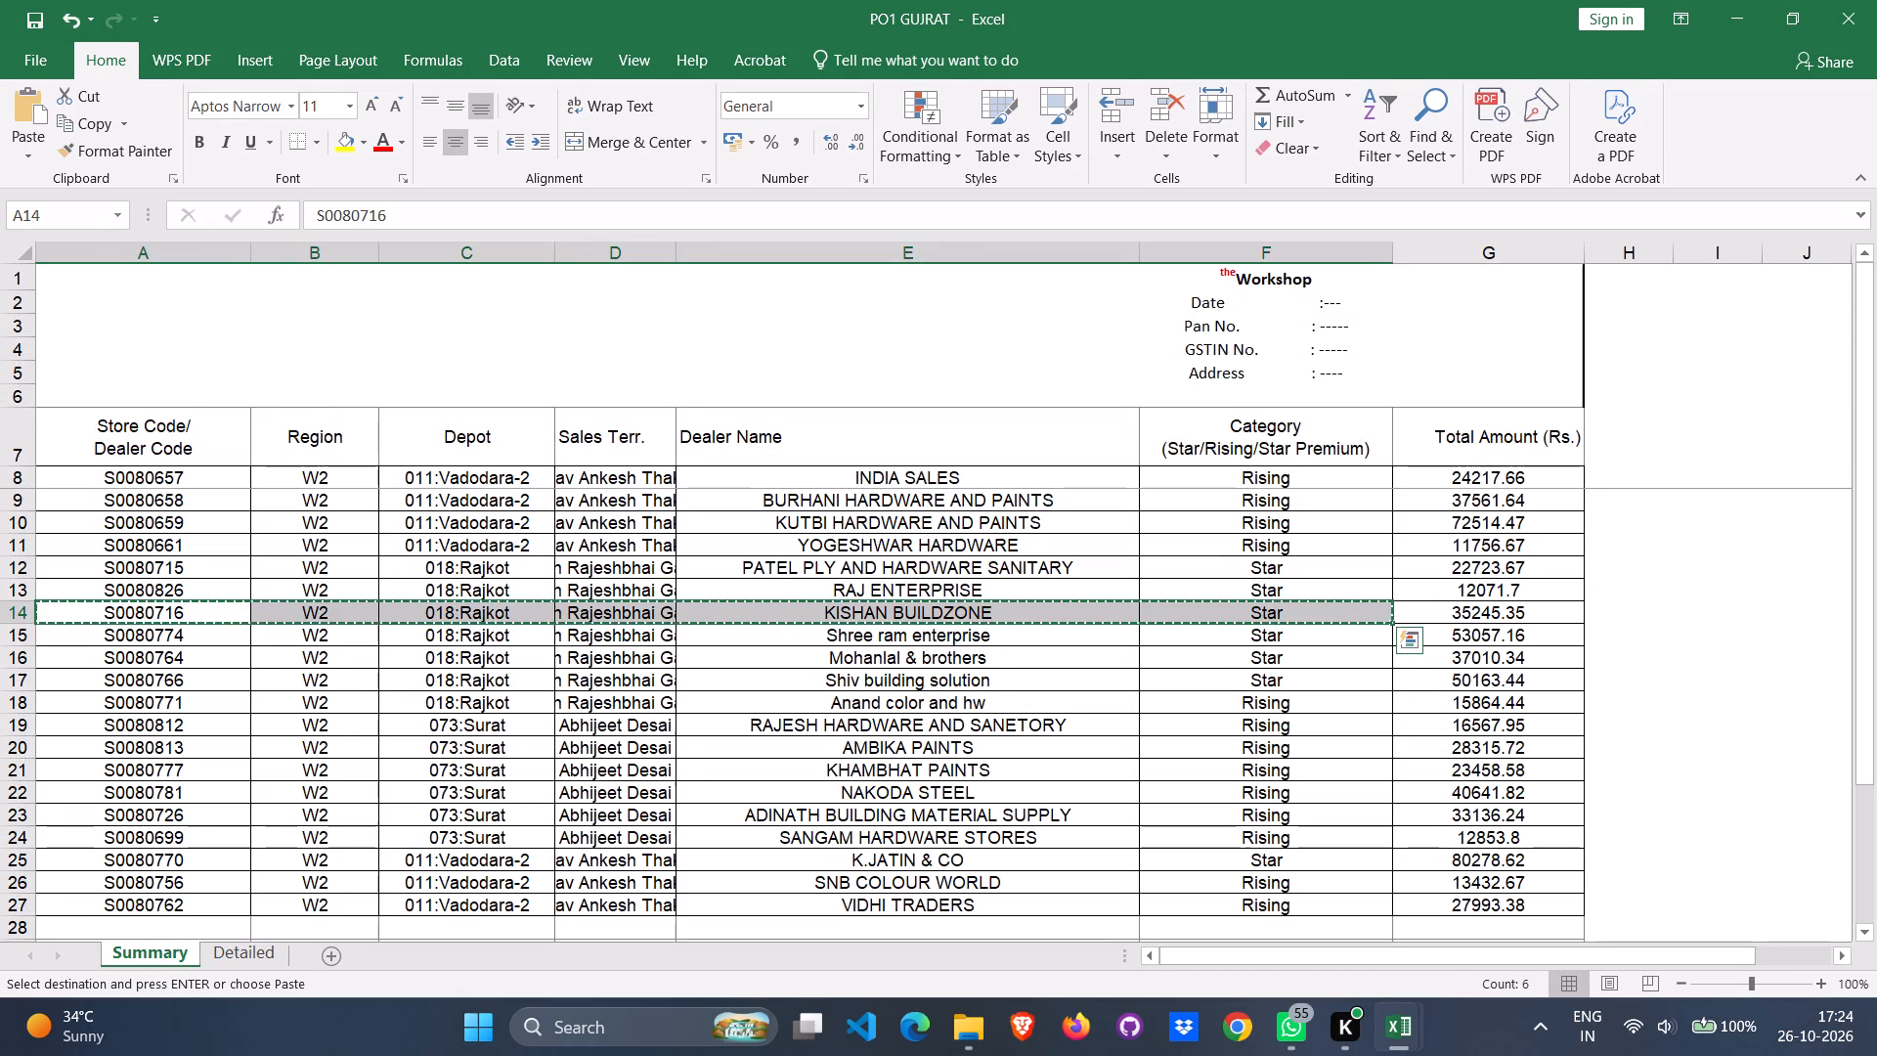
left_click(242, 953)
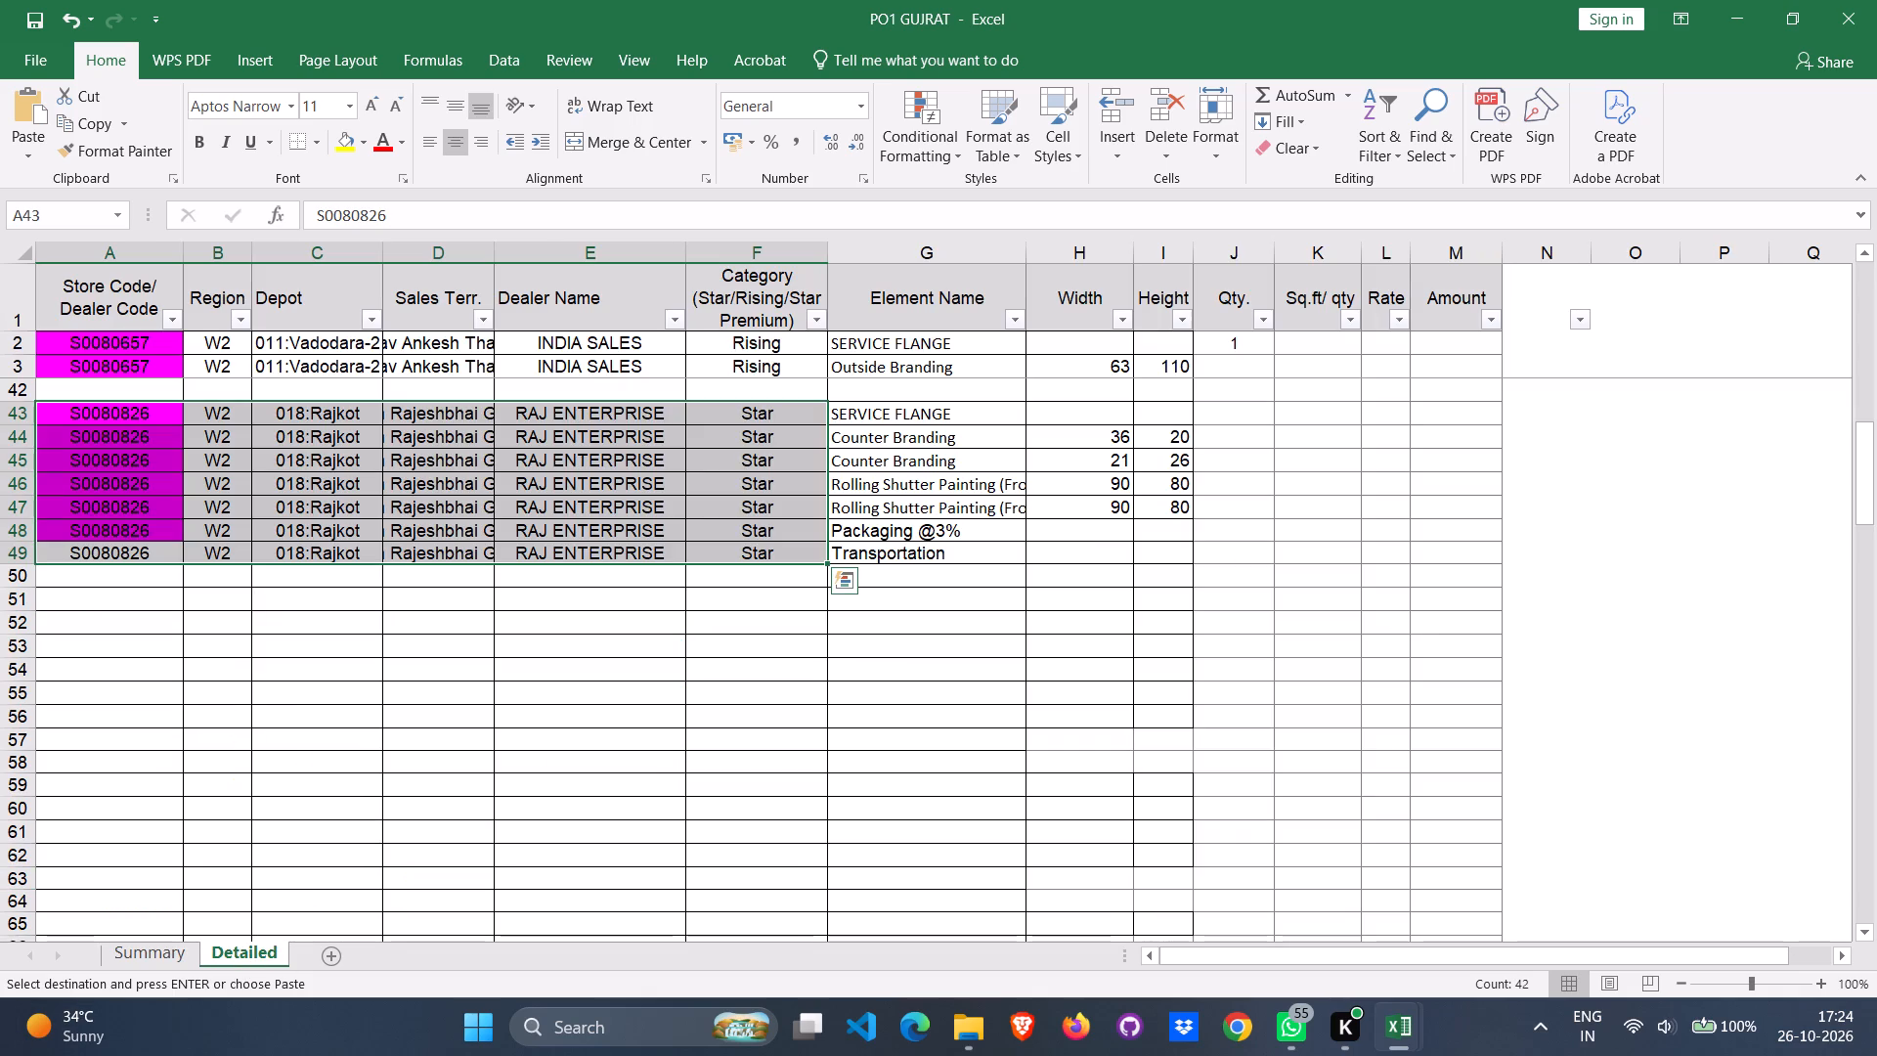
left_click(86, 602)
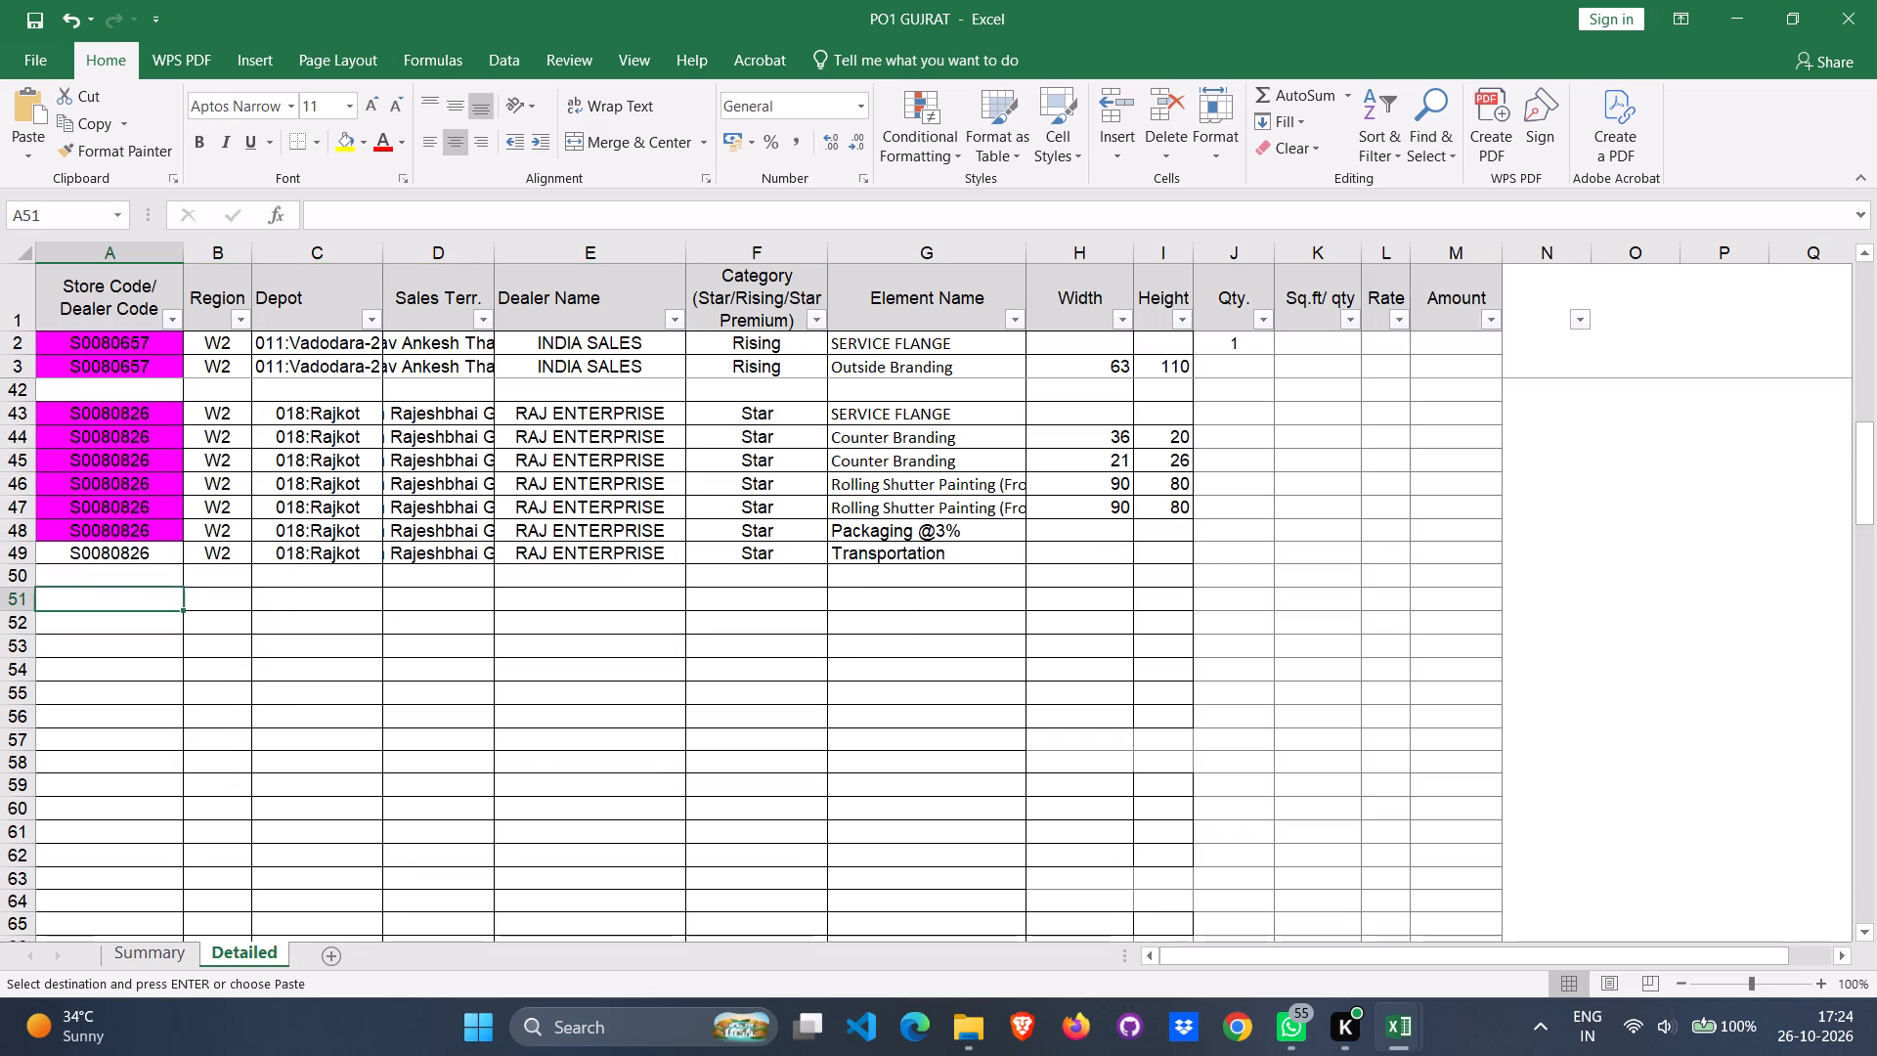
key("ctrl+v")
Select G51 in Detailed as the next element cell, and close the RAJ ENTERPRISE quotation.
left_click(919, 598)
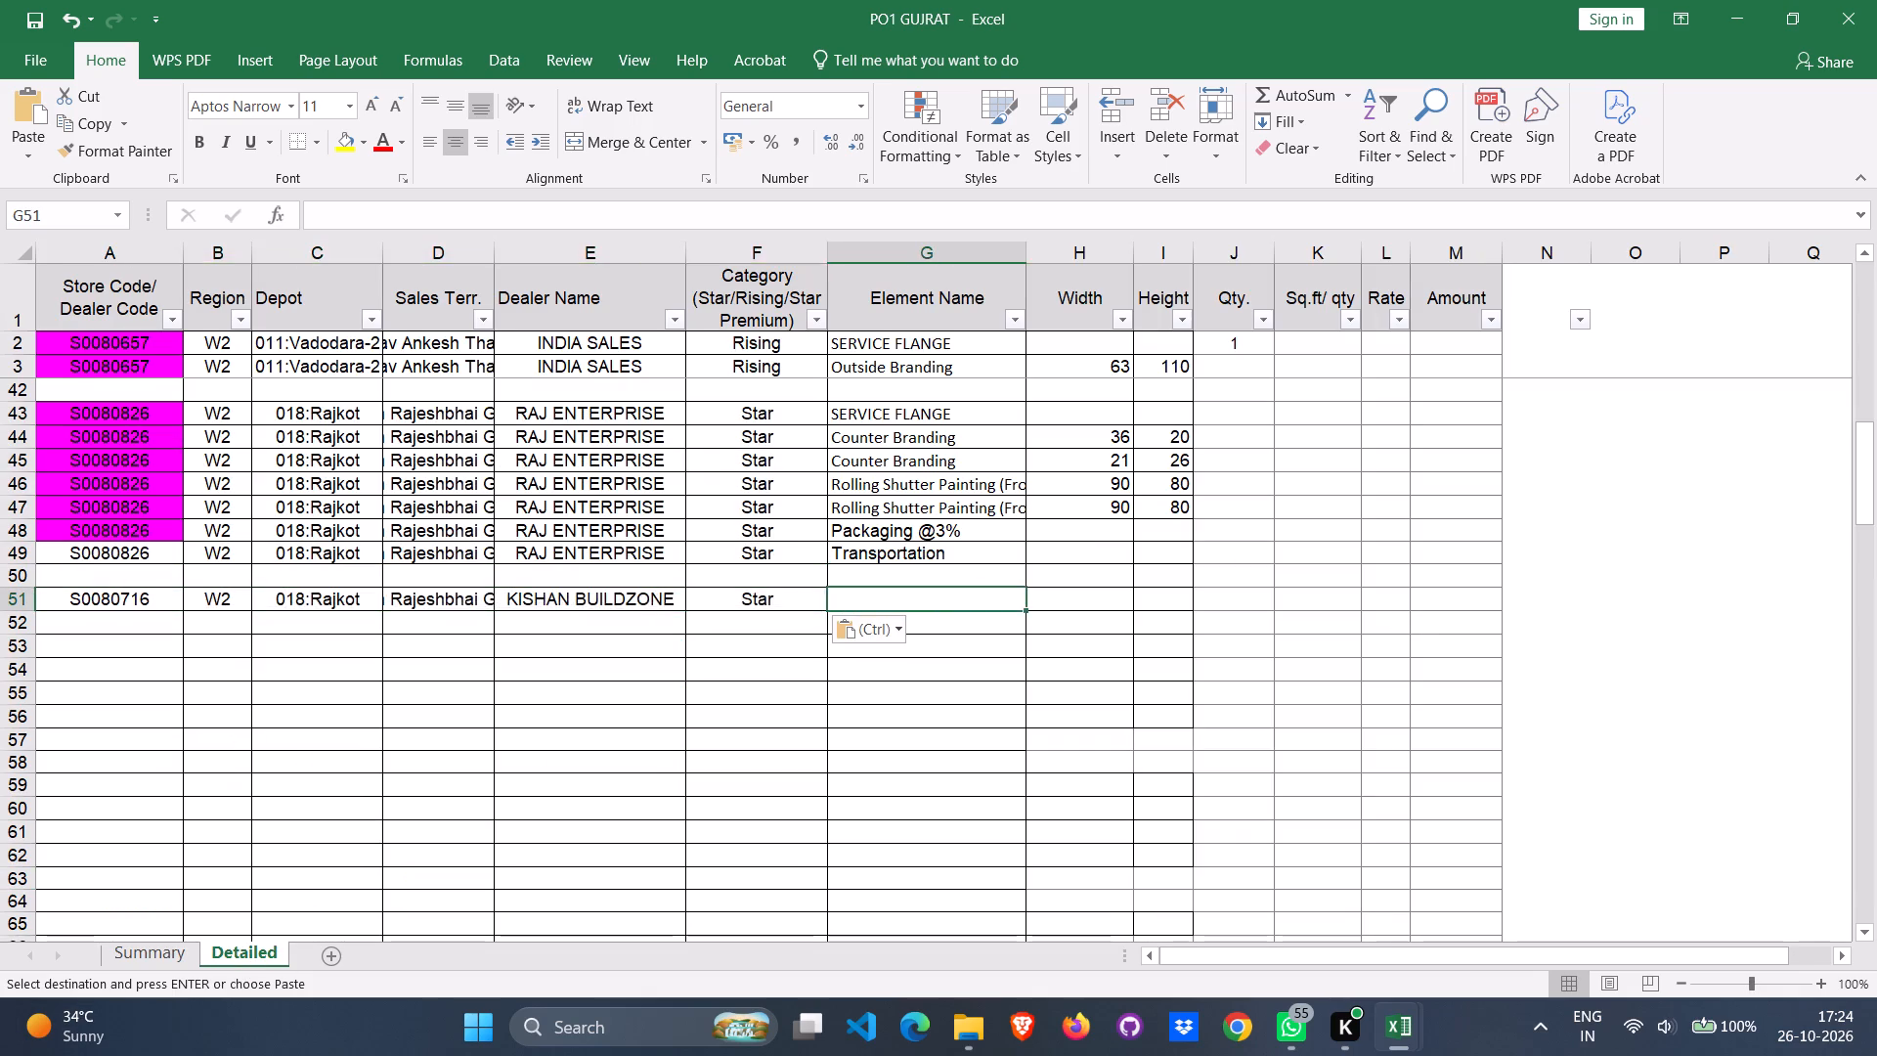
key("alt+Tab")
left_click(1854, 15)
Search the SEPARATAION ESTIMATE folder in File Explorer for KISHAN and open the KISHAN BUILDZONE quotation.
key("alt+Tab")
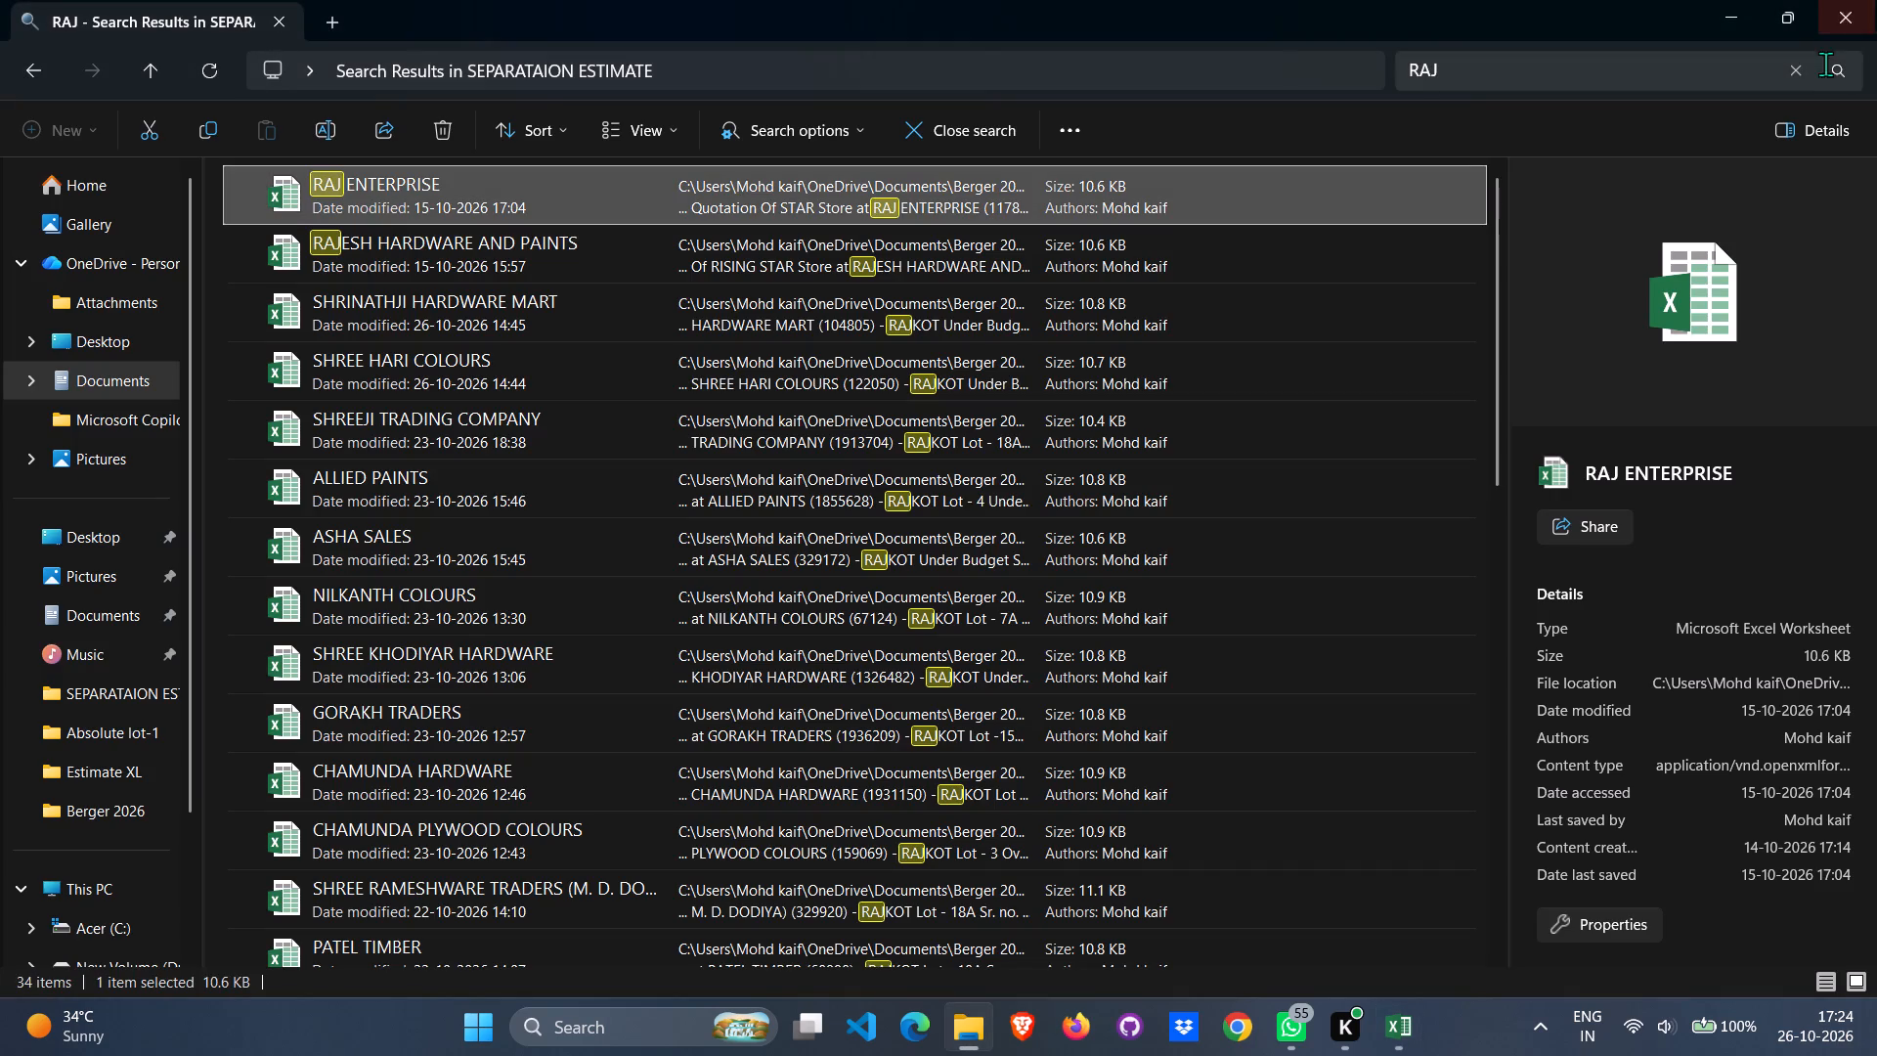
left_click(1777, 72)
type("KISHAN")
double_click(710, 190)
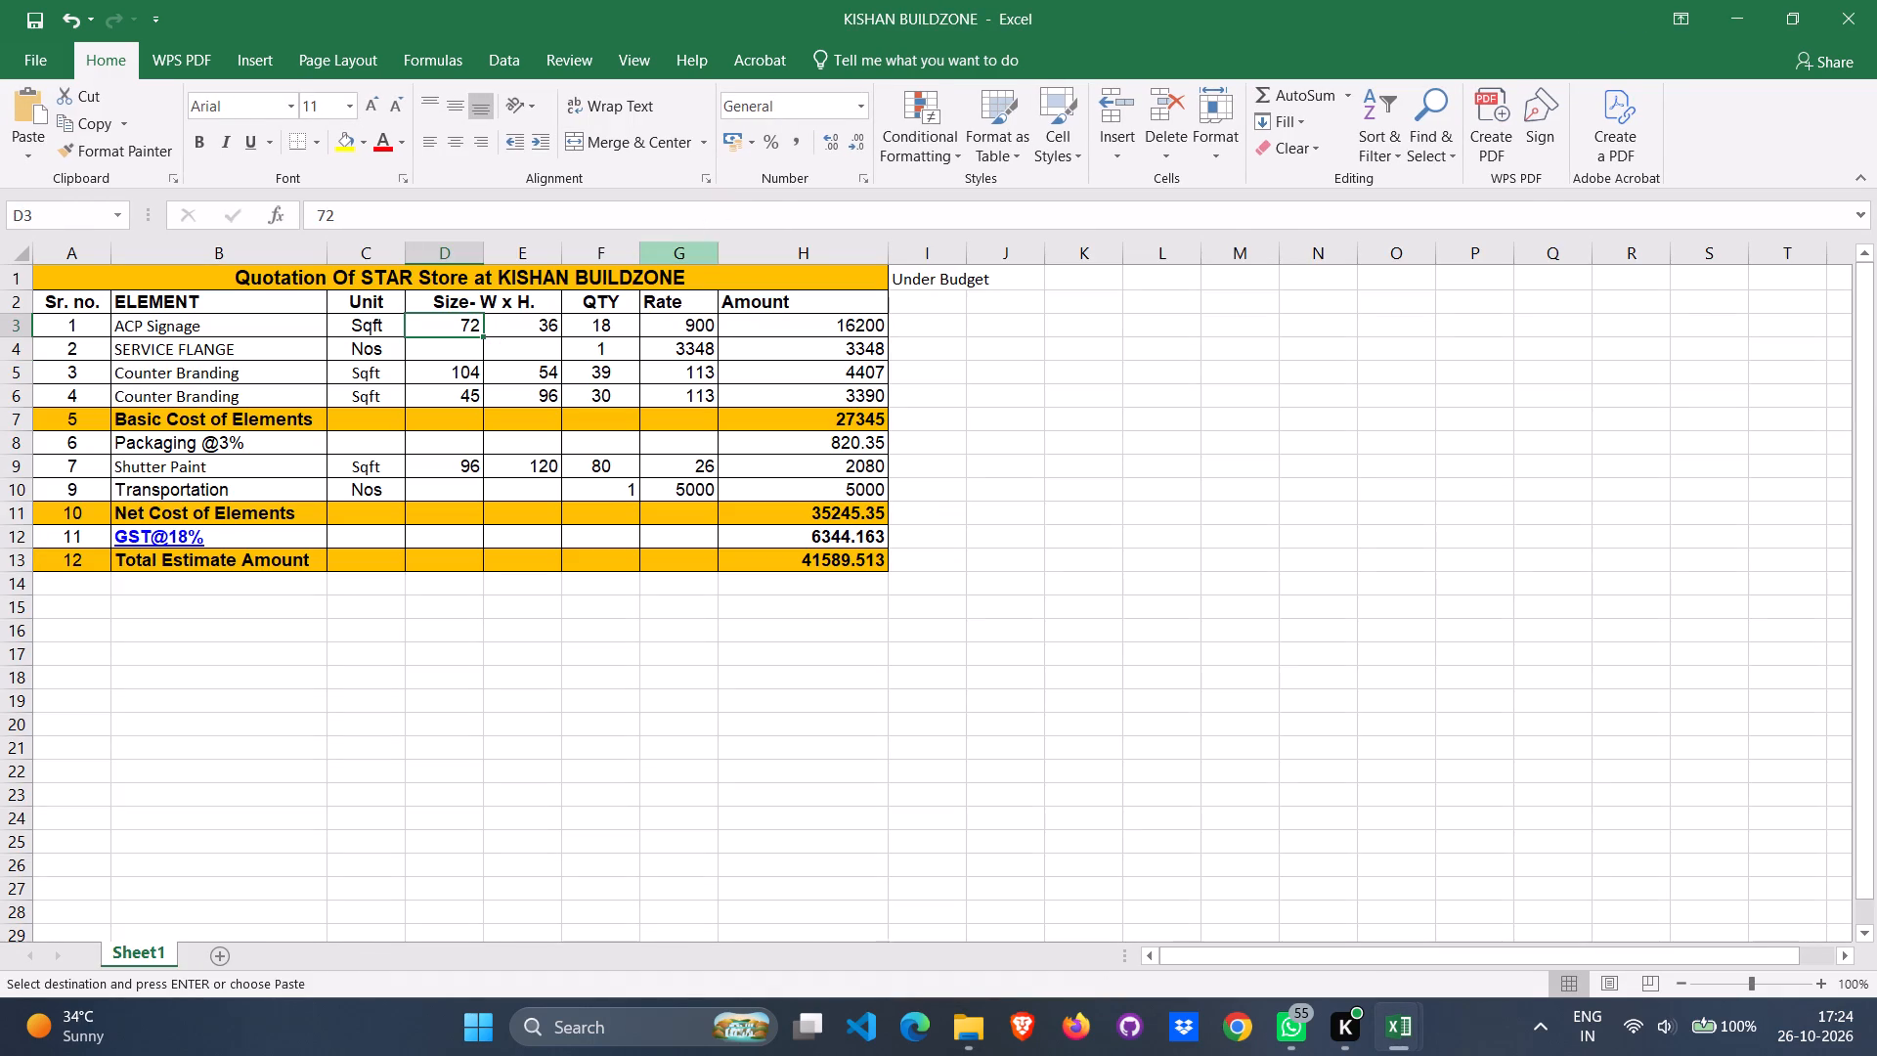
Copy ACP Signage, SERVICE FLANGE and the two Counter Branding names from the KISHAN BUILDZONE quotation into G51:G54 of Detailed.
left_click(225, 326)
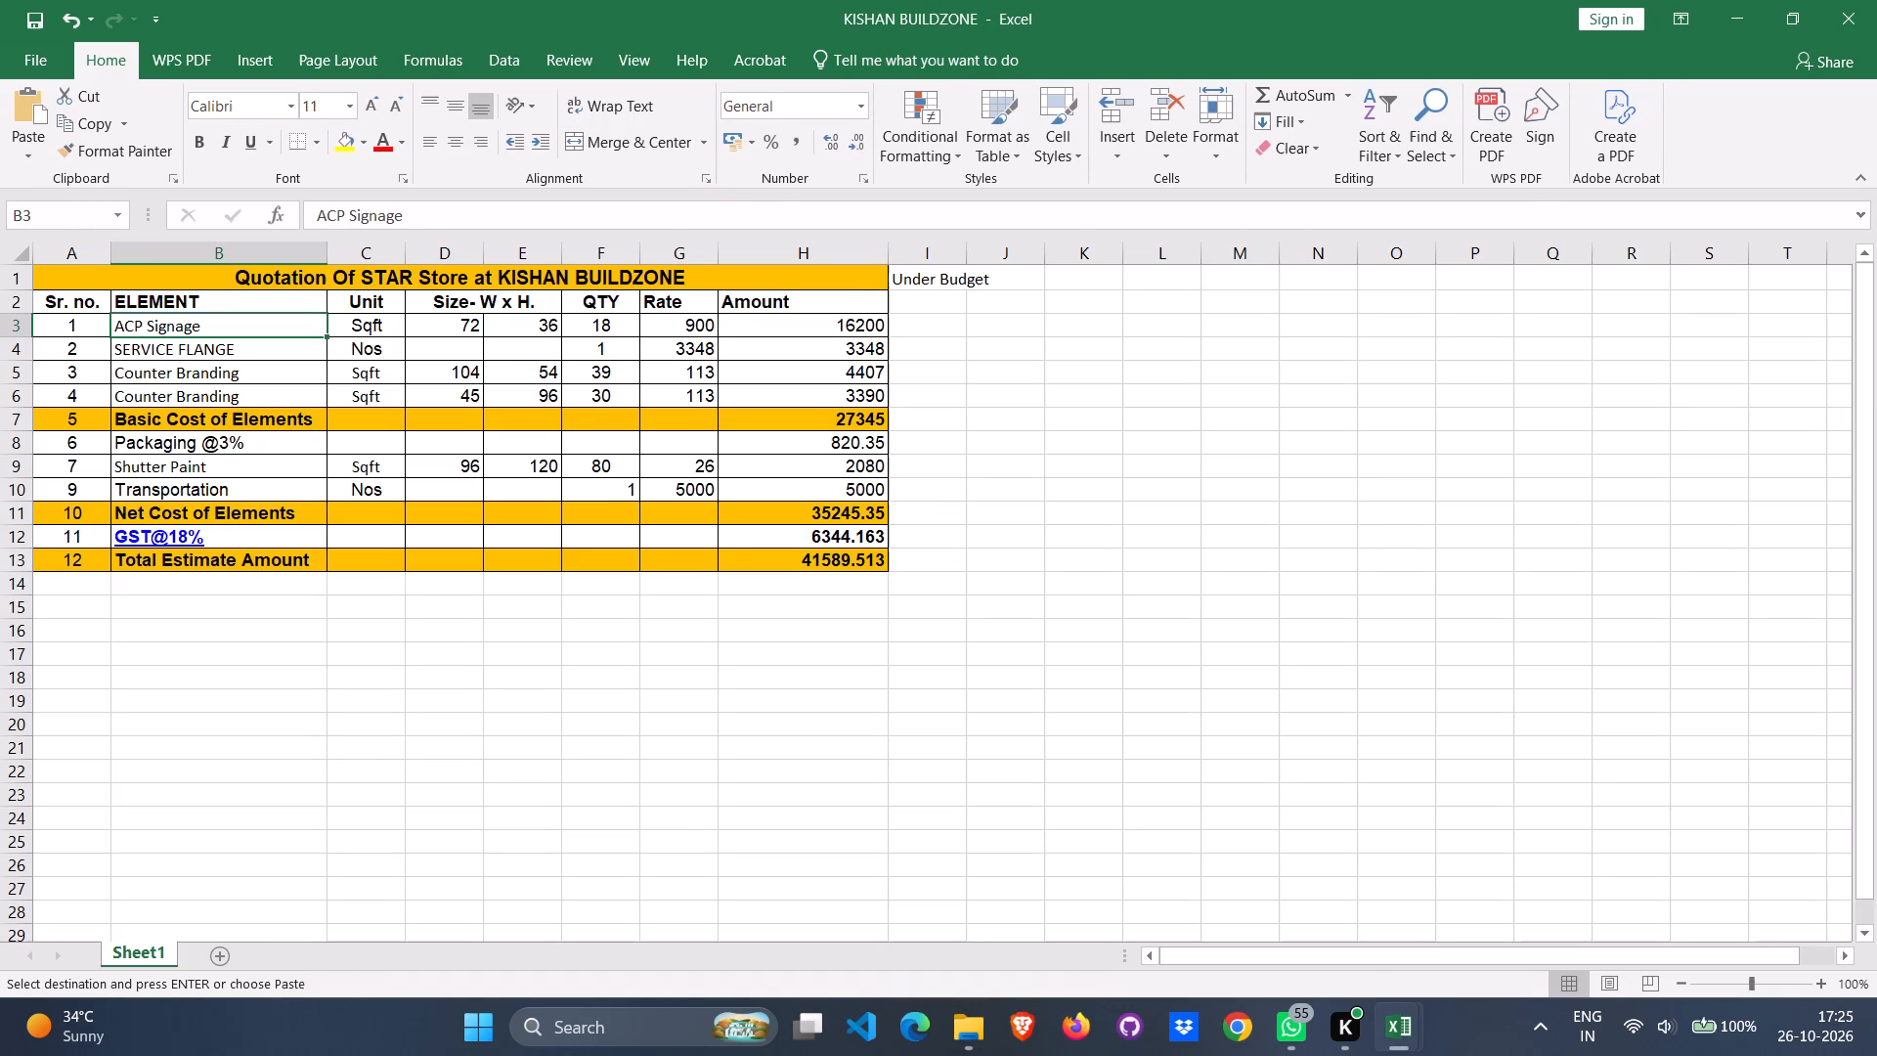
key("shift+Down")
key("shift+Down")
key("shift+Down")
key("ctrl+c")
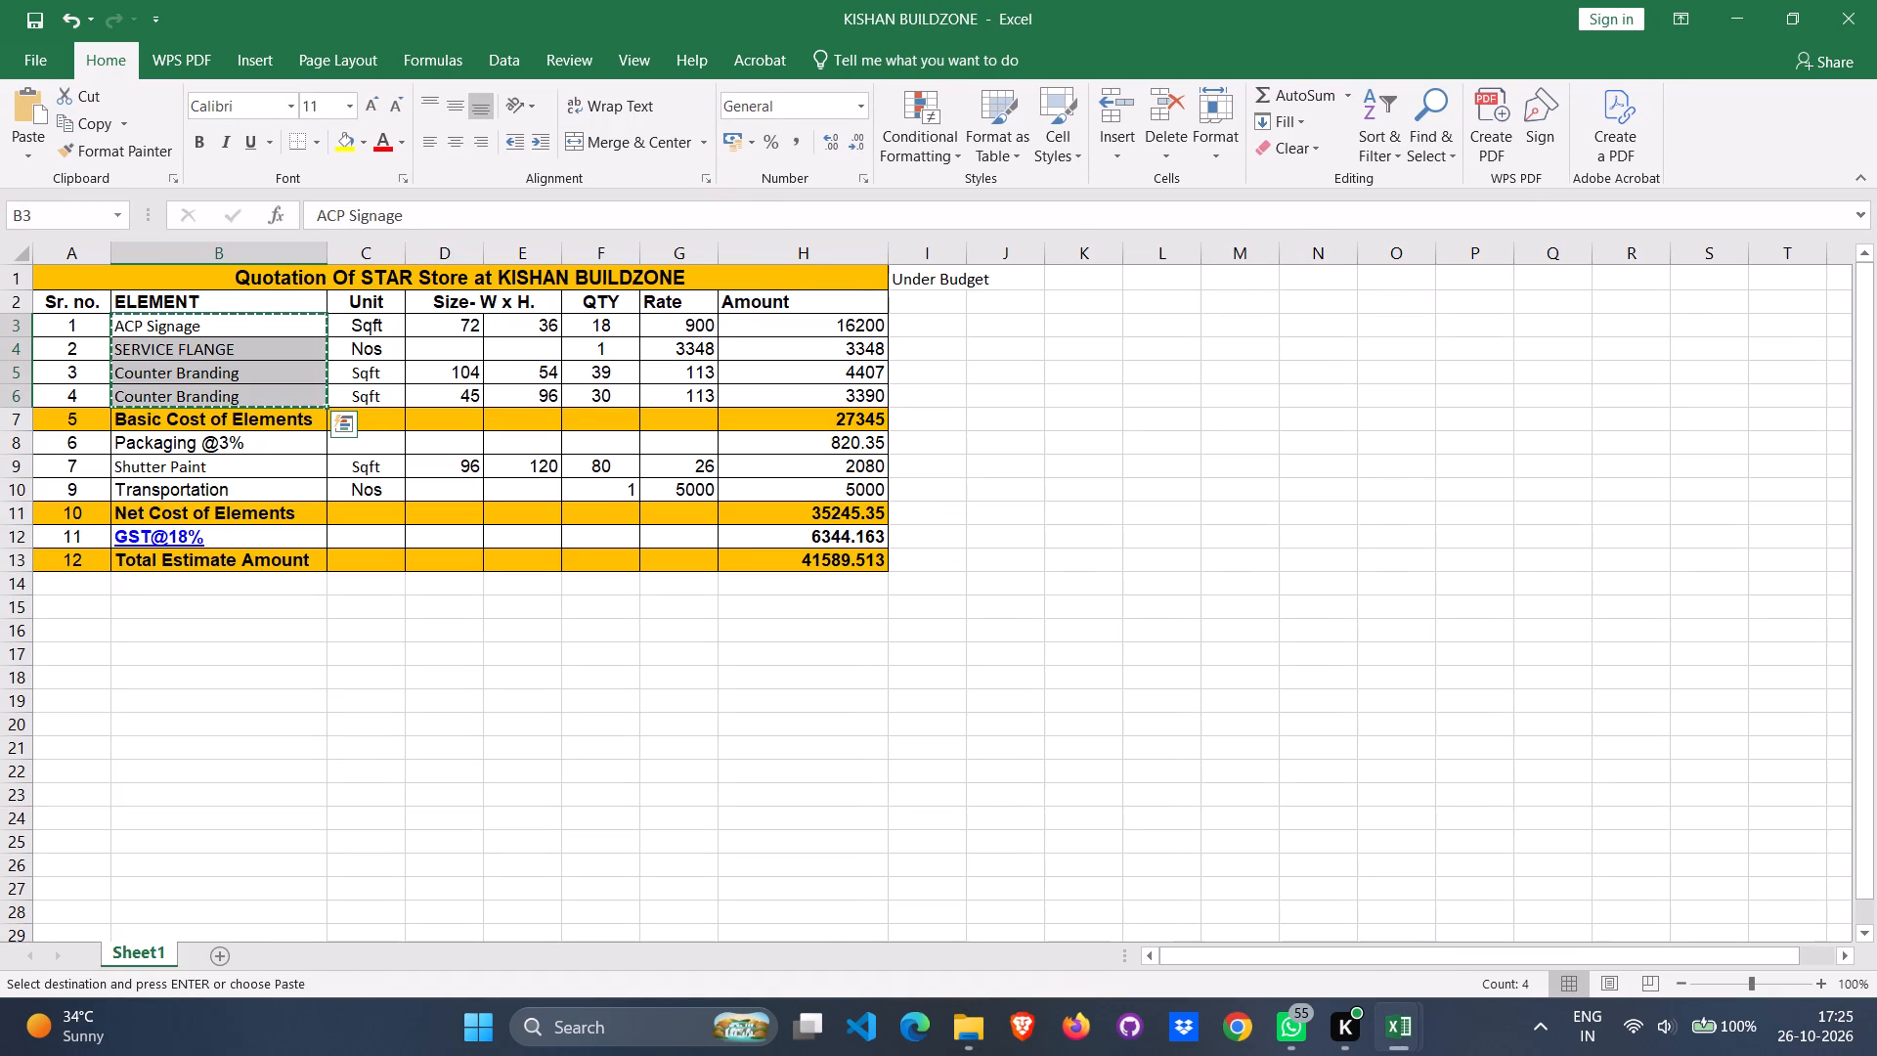
key("alt+Tab")
key("ctrl+v")
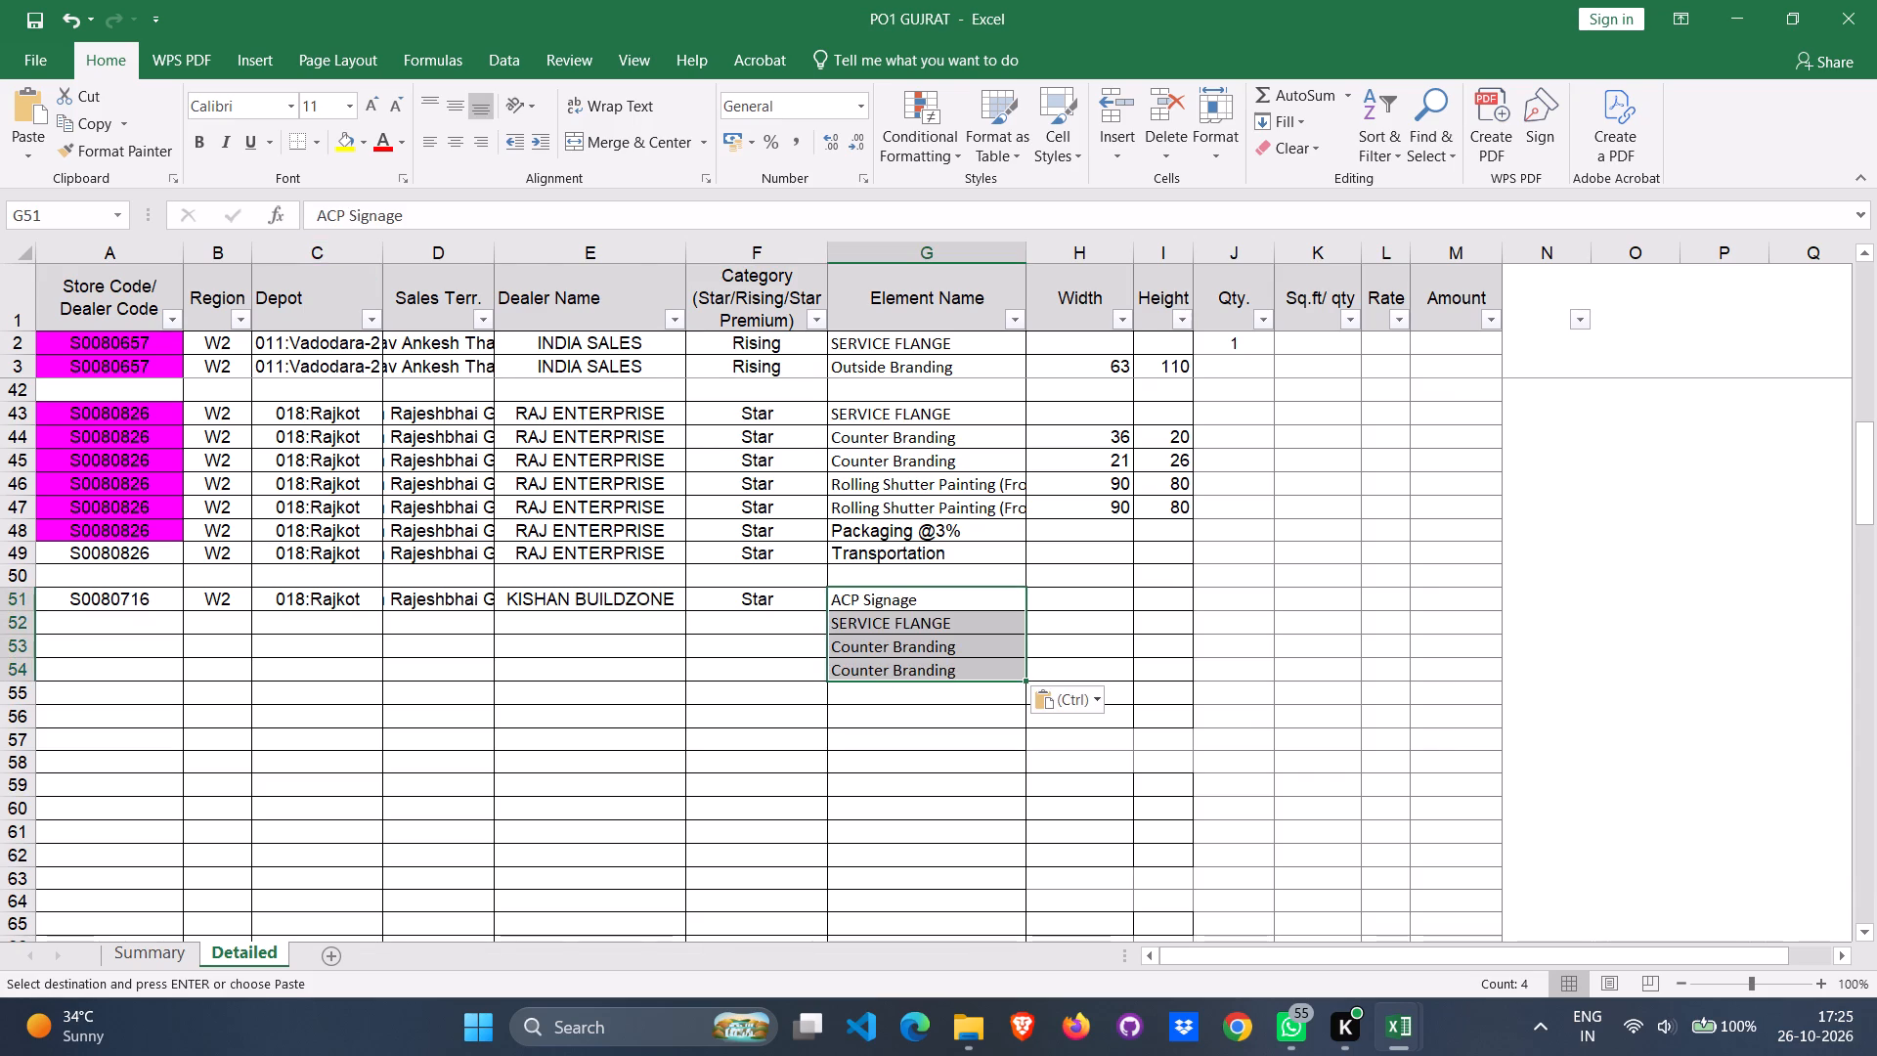
Copy the sizes in D3:E6 of the KISHAN BUILDZONE quotation into H51:I54 of Detailed and save the workbook.
key("alt+Tab")
left_click(427, 330)
key("shift+Right")
key("shift+Down")
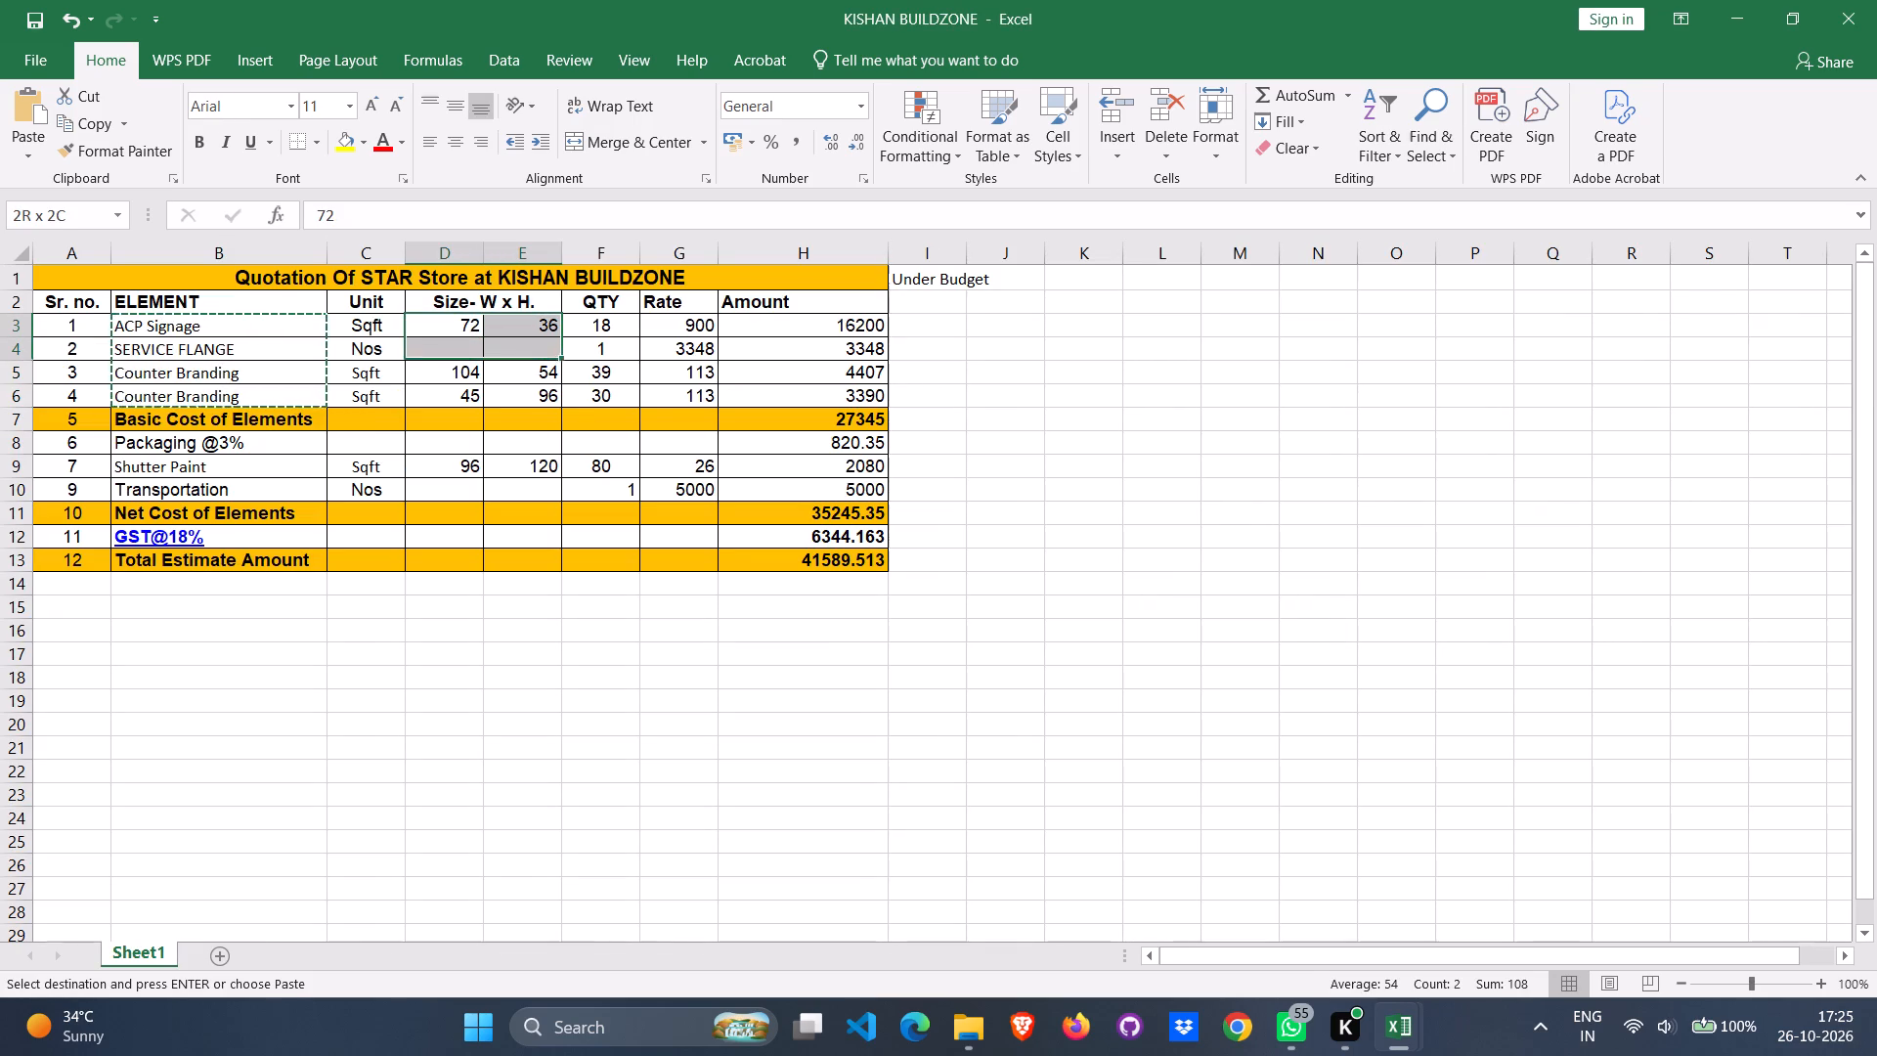
key("shift+Down")
key("shift+Down")
key("ctrl+c")
key("alt+Tab")
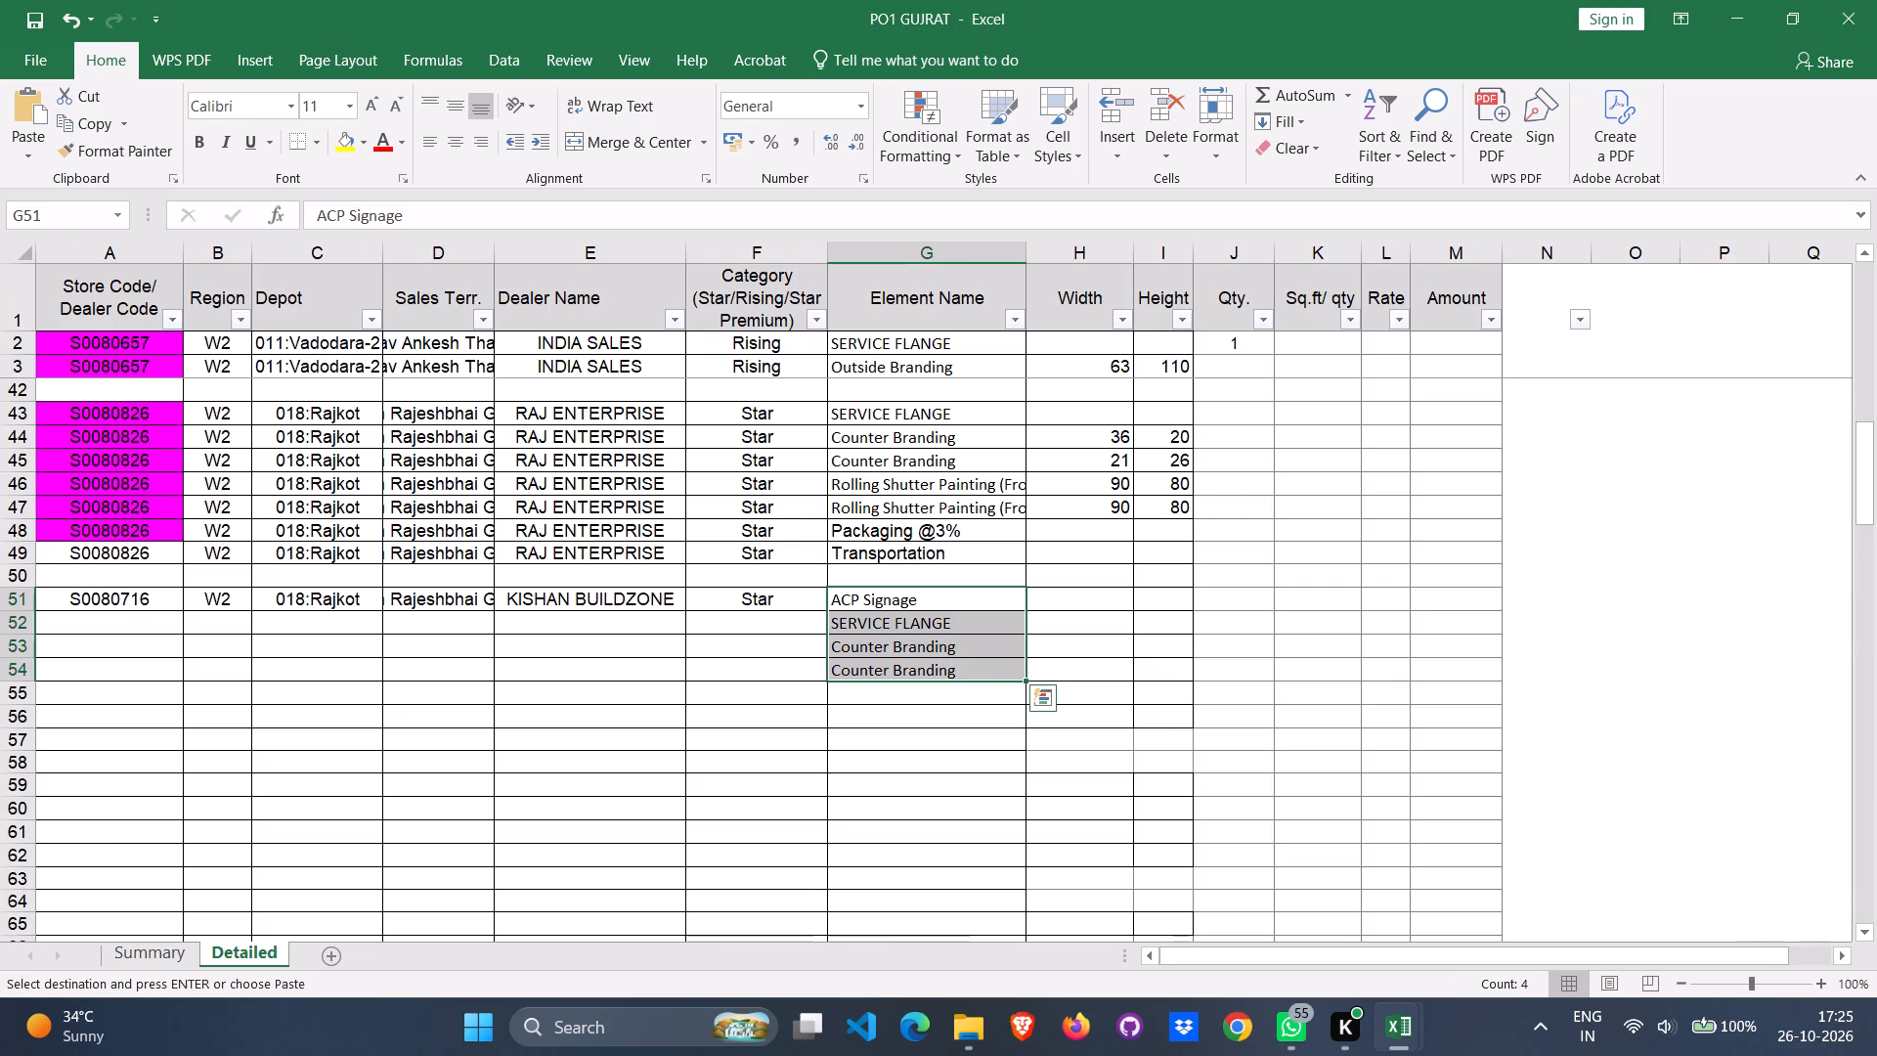
key("Right")
key("ctrl+v")
key("ctrl+s")
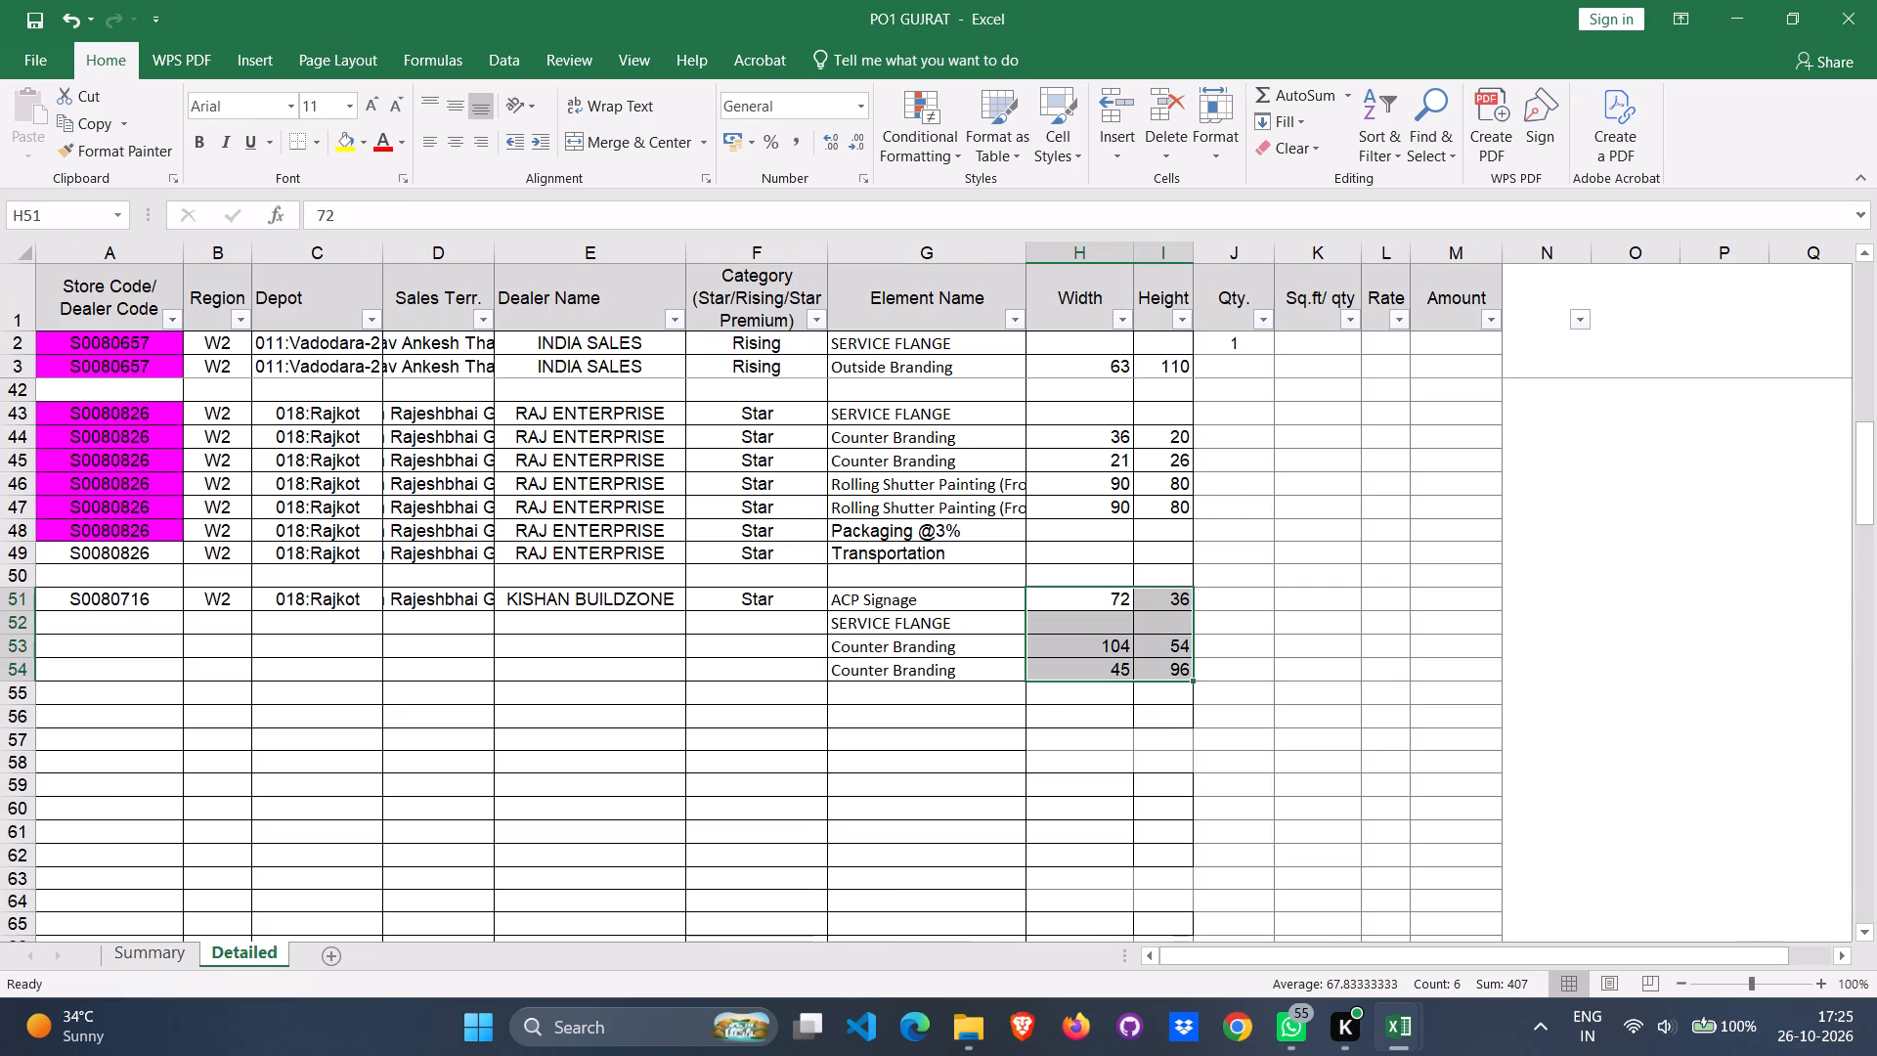
Copy the Shutter Paint name from B9 of the KISHAN BUILDZONE quotation into G55 of Detailed.
key("alt+Tab")
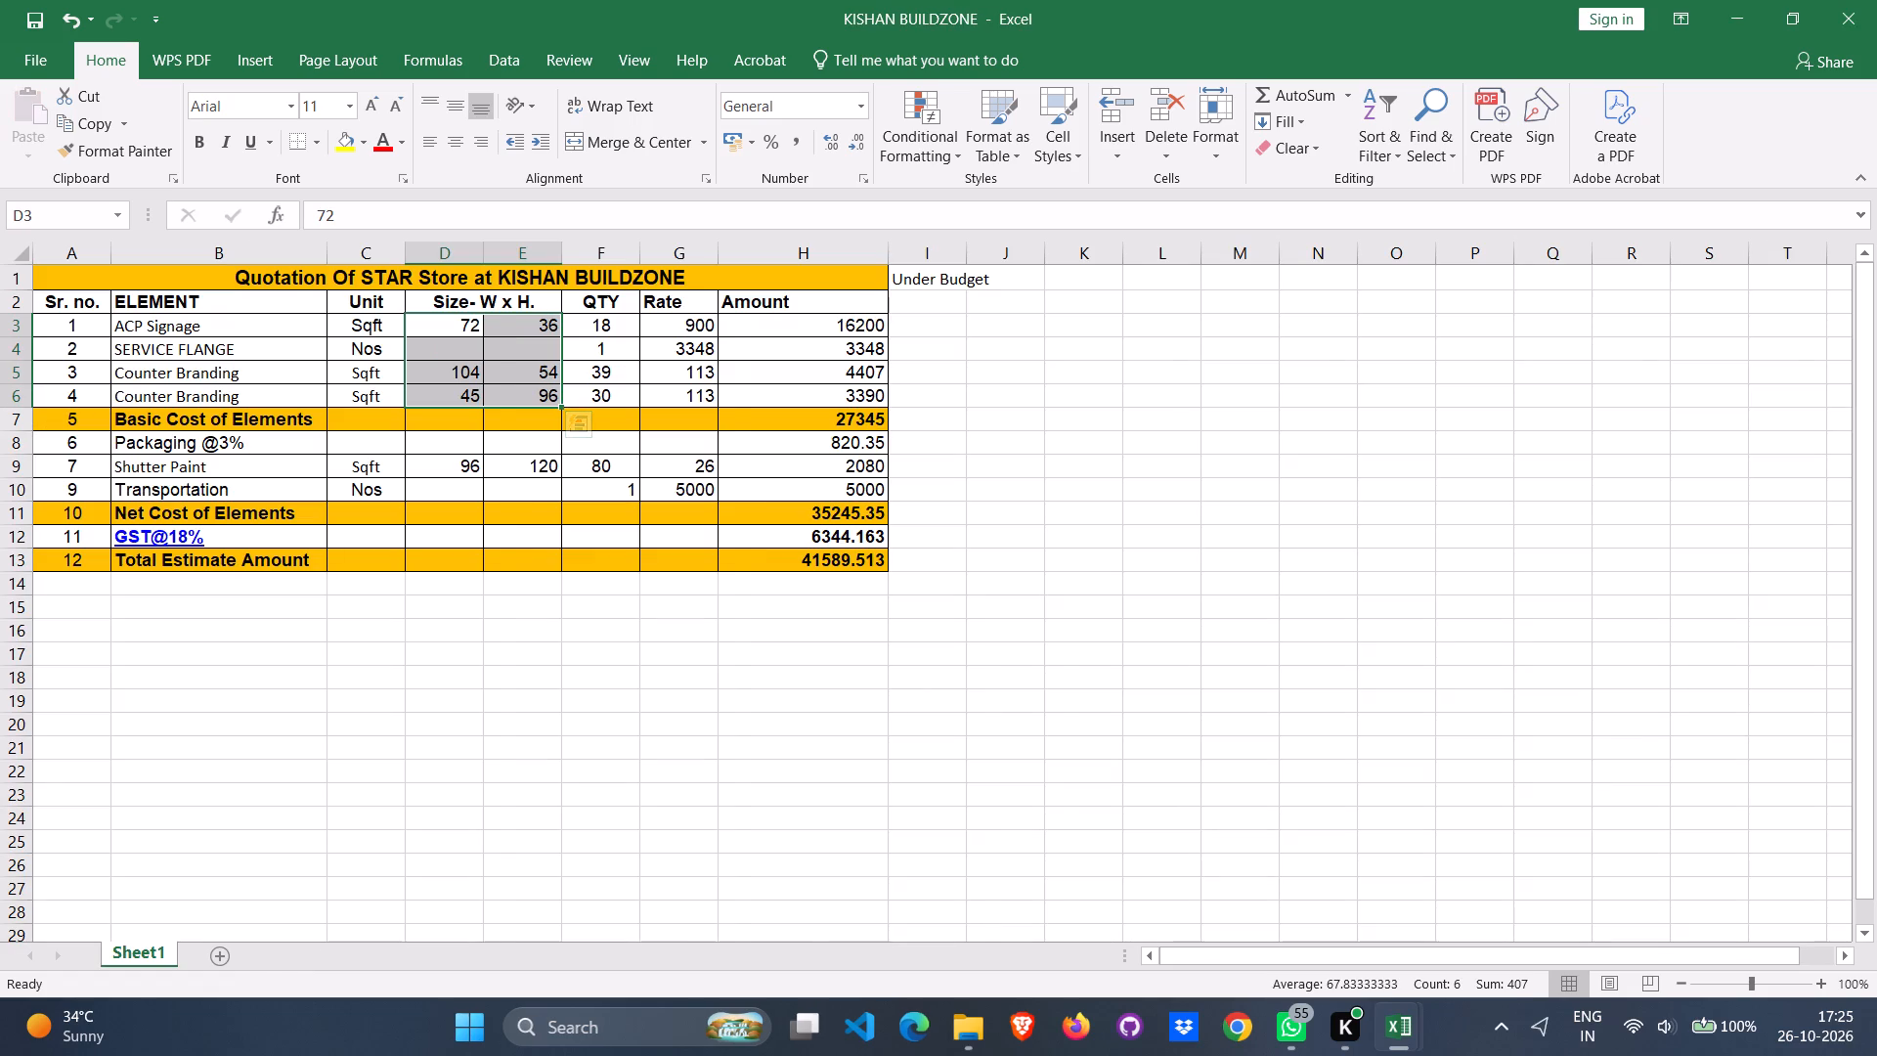
left_click(281, 468)
key("ctrl+c")
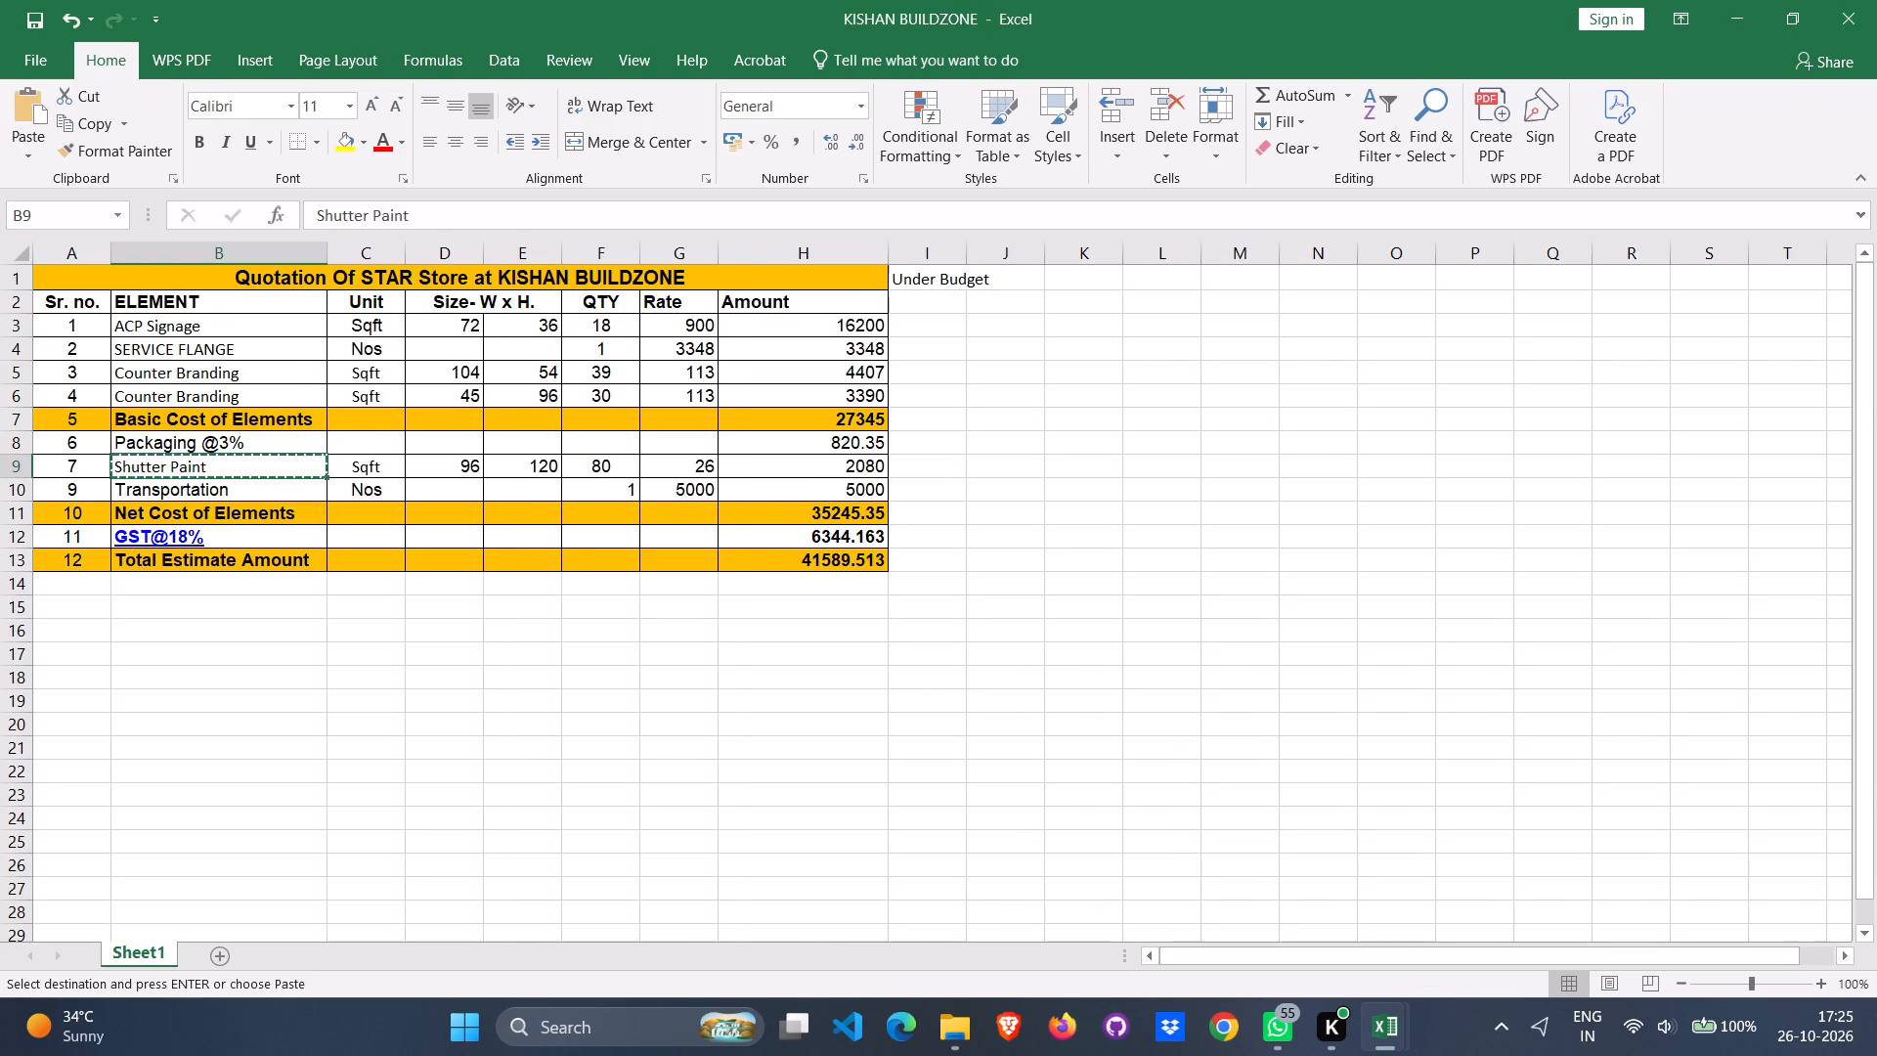
key("alt+Tab")
left_click(888, 701)
key("ctrl+v")
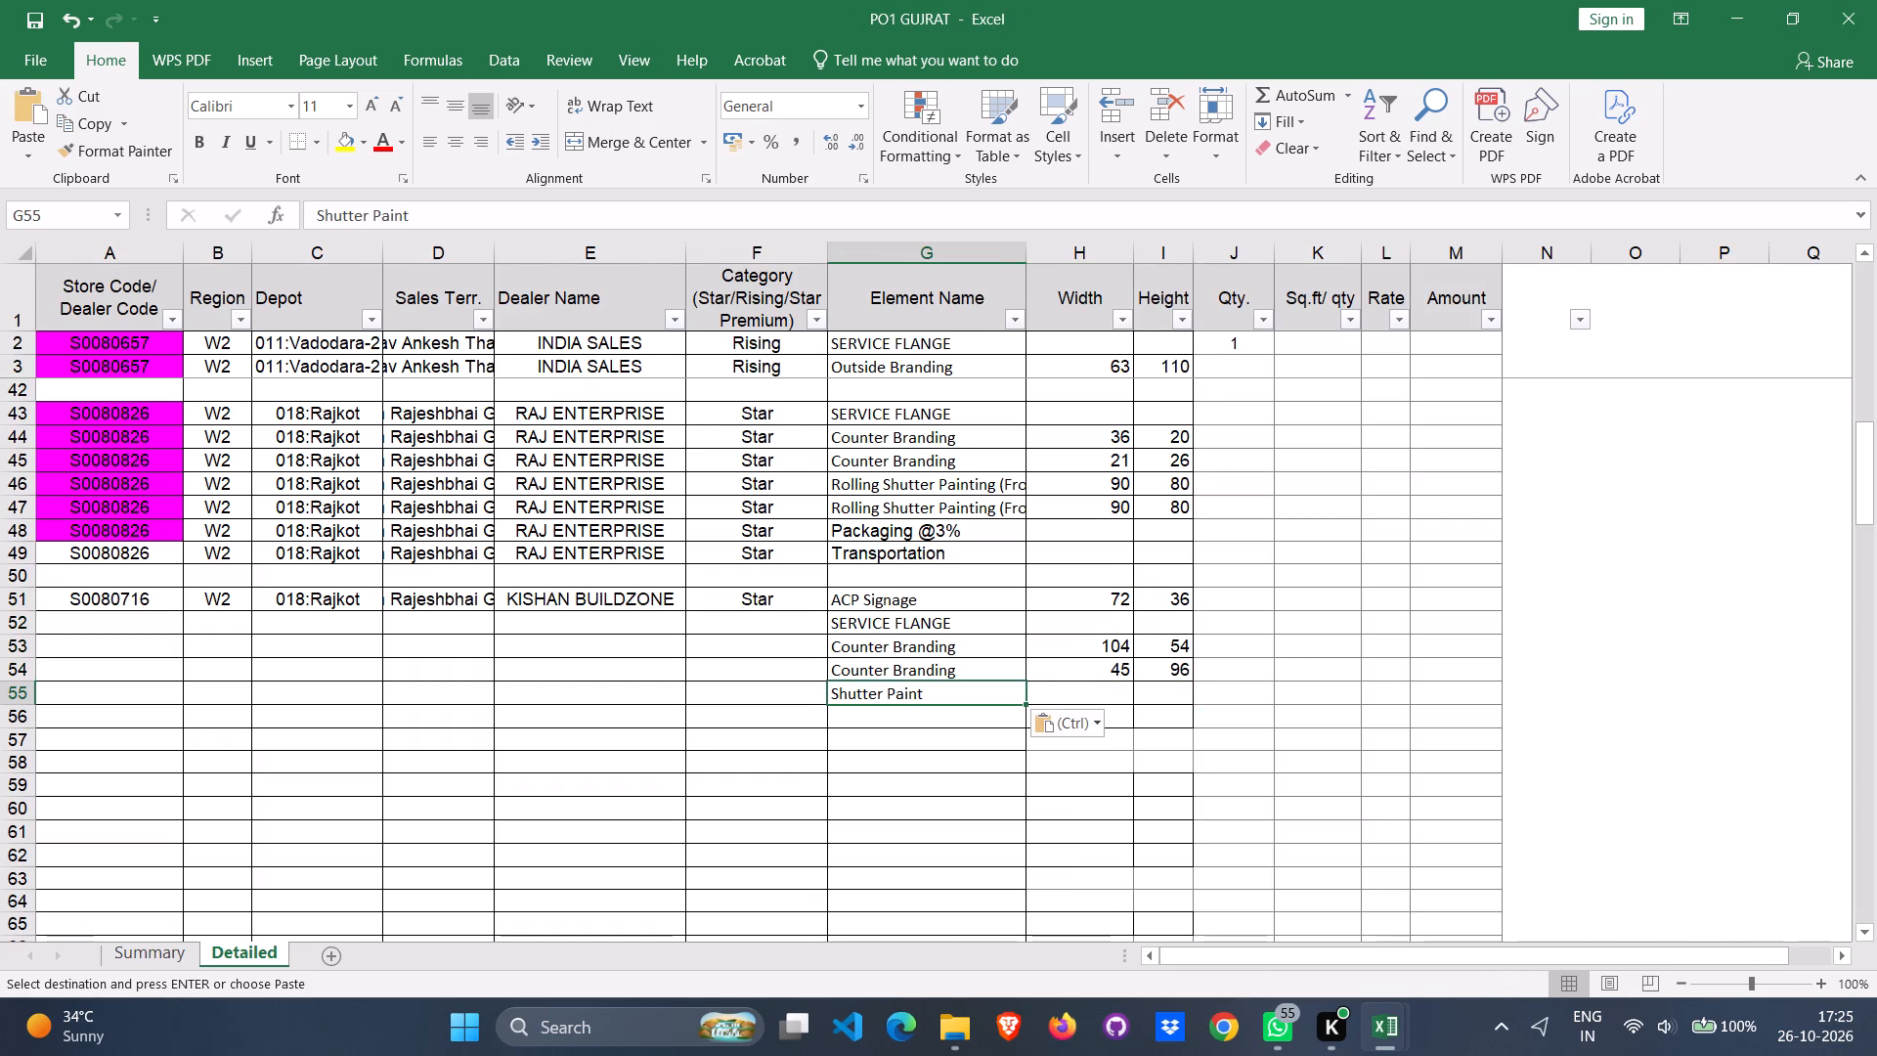
Copy the Shutter Paint size, 96 by 120, from the KISHAN BUILDZONE quotation into H55:I55 of Detailed and save the workbook.
key("alt+Tab")
left_click(461, 471)
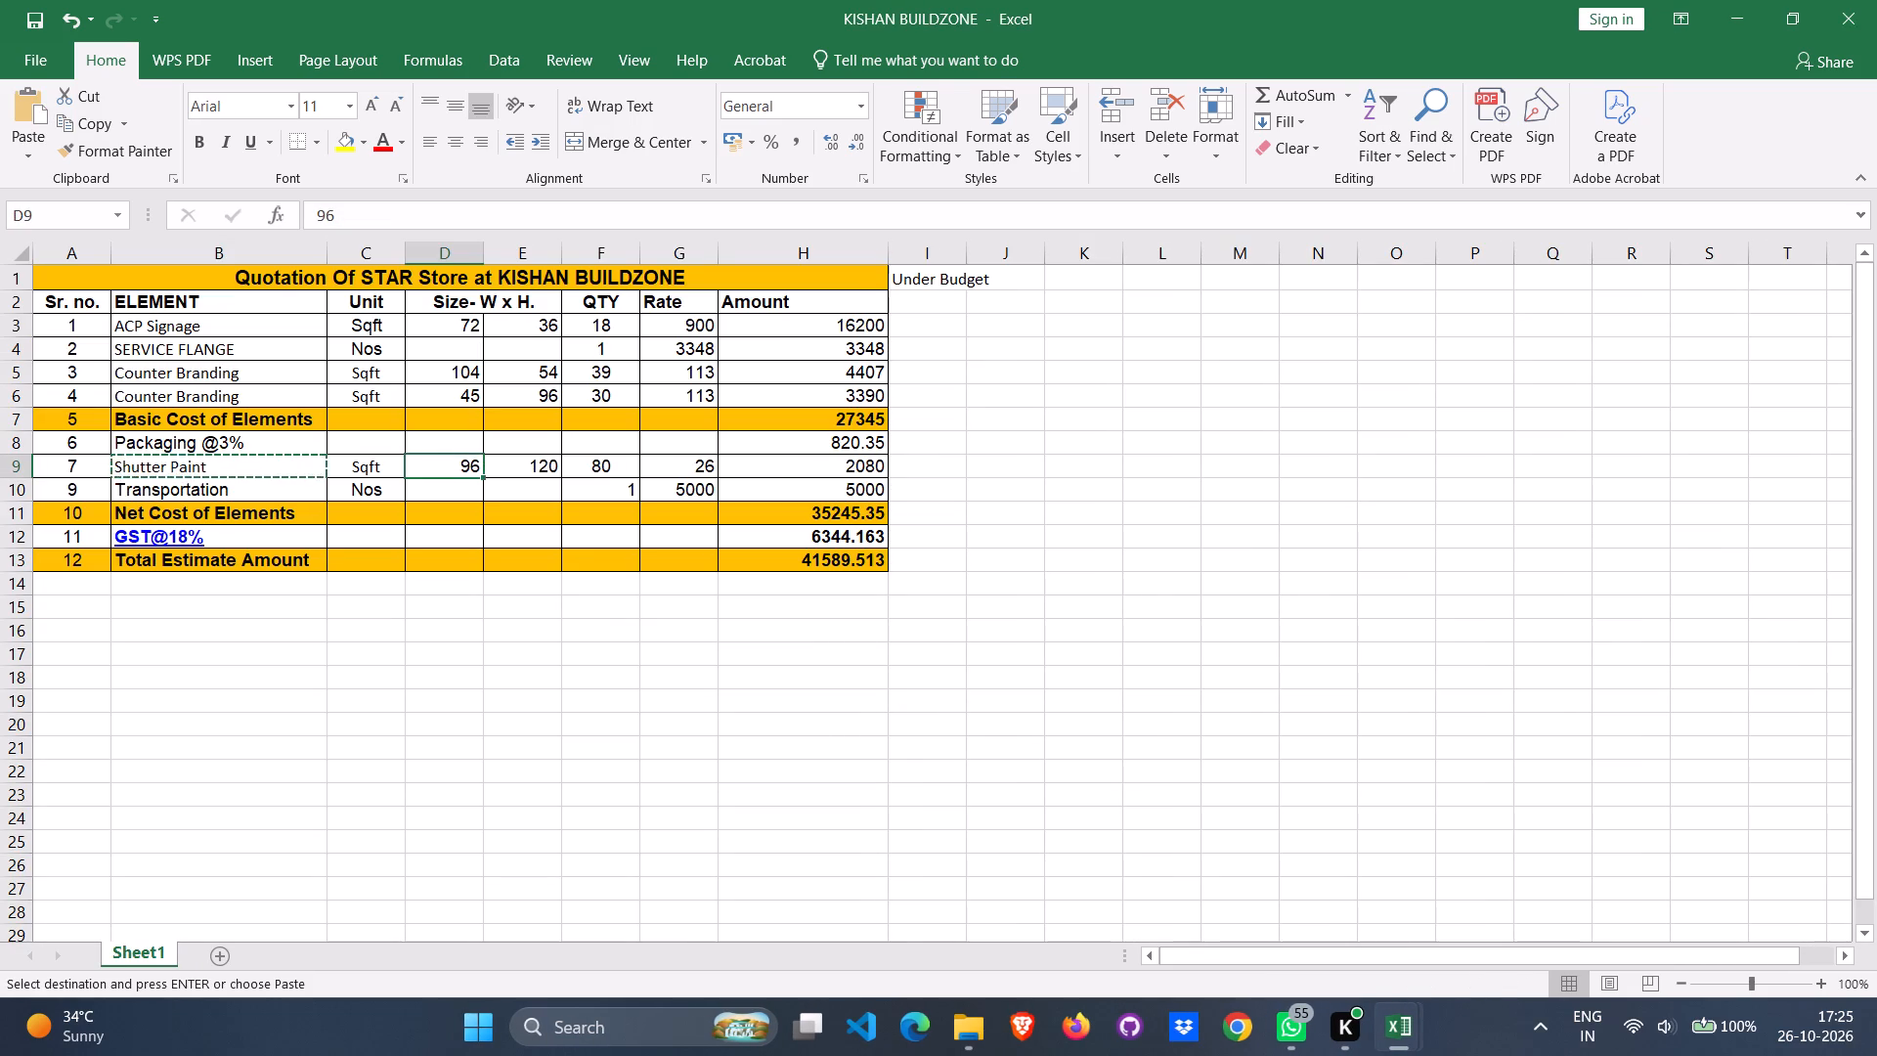
key("shift+Right")
key("ctrl+c")
key("alt+Tab")
key("Right")
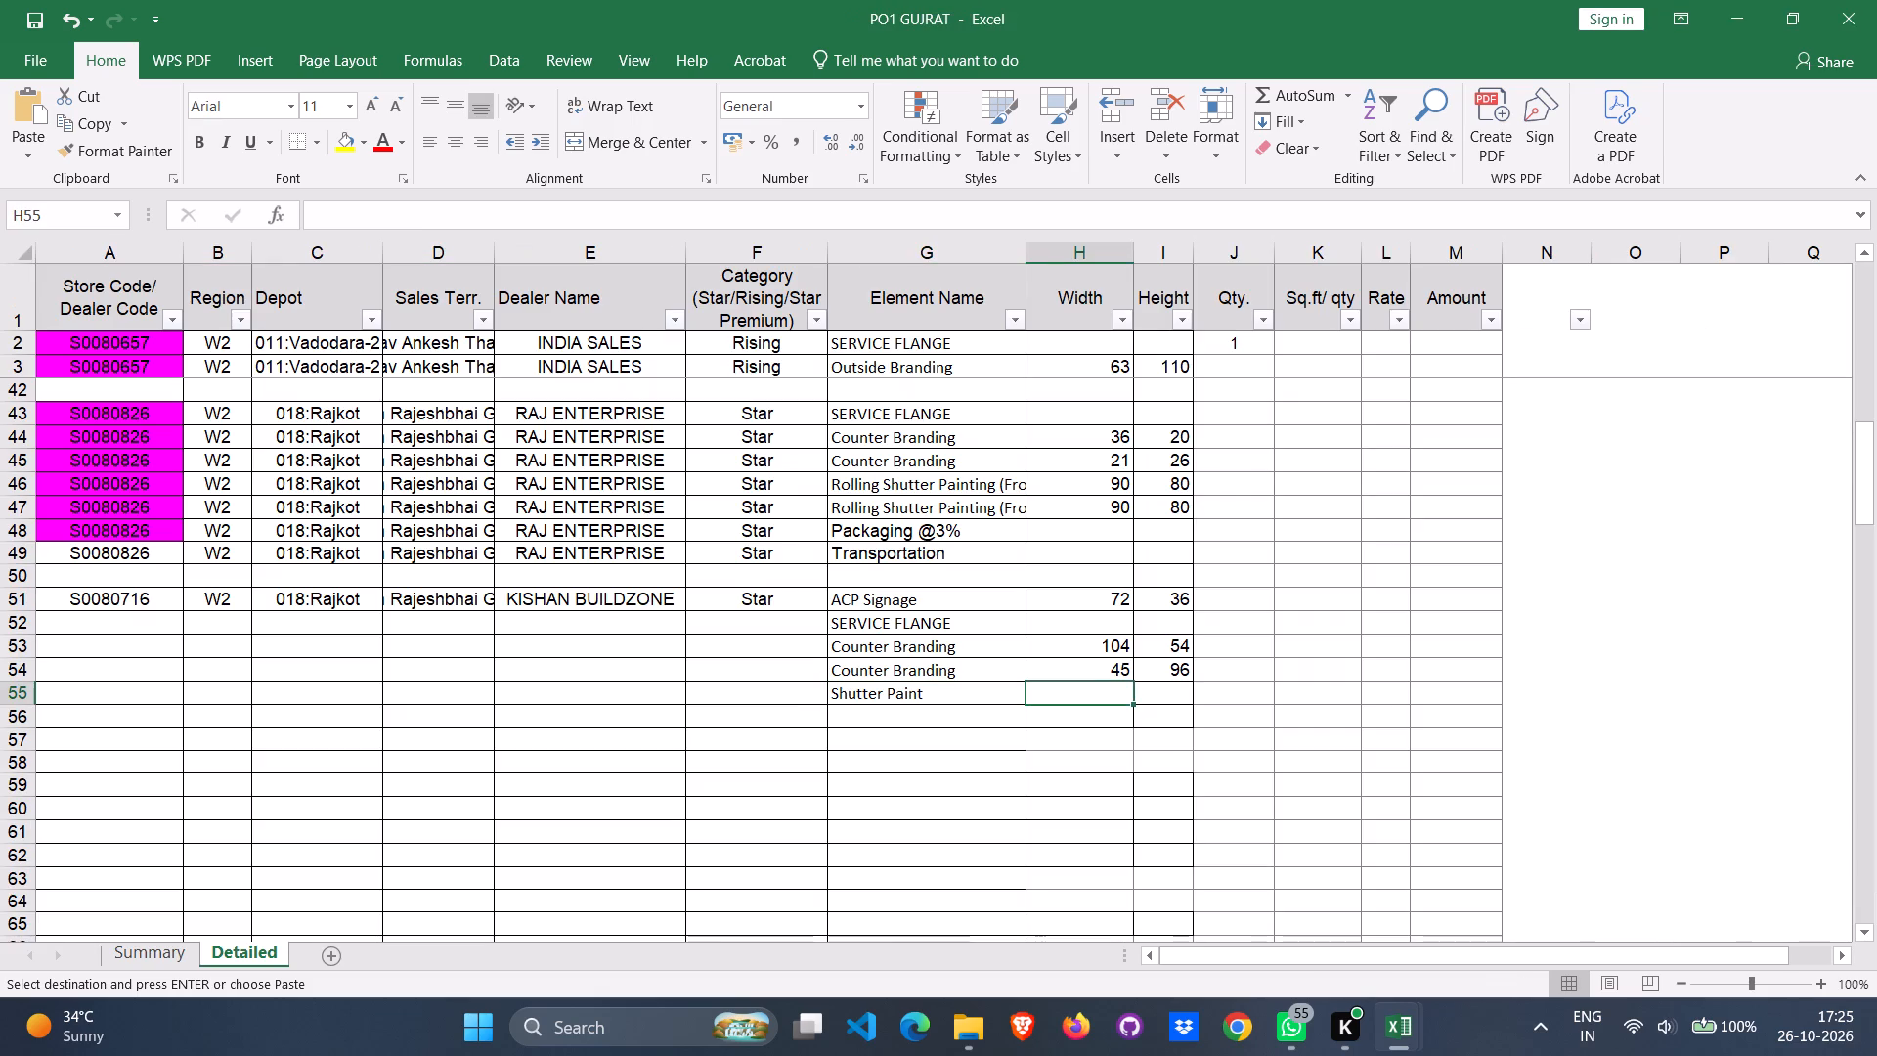
key("ctrl+v")
key("ctrl+s")
Copy Packaging @3% and Transportation from the RAJ ENTERPRISE rows, G48:G49, into G56:G57 of Detailed and save.
key("alt+Tab")
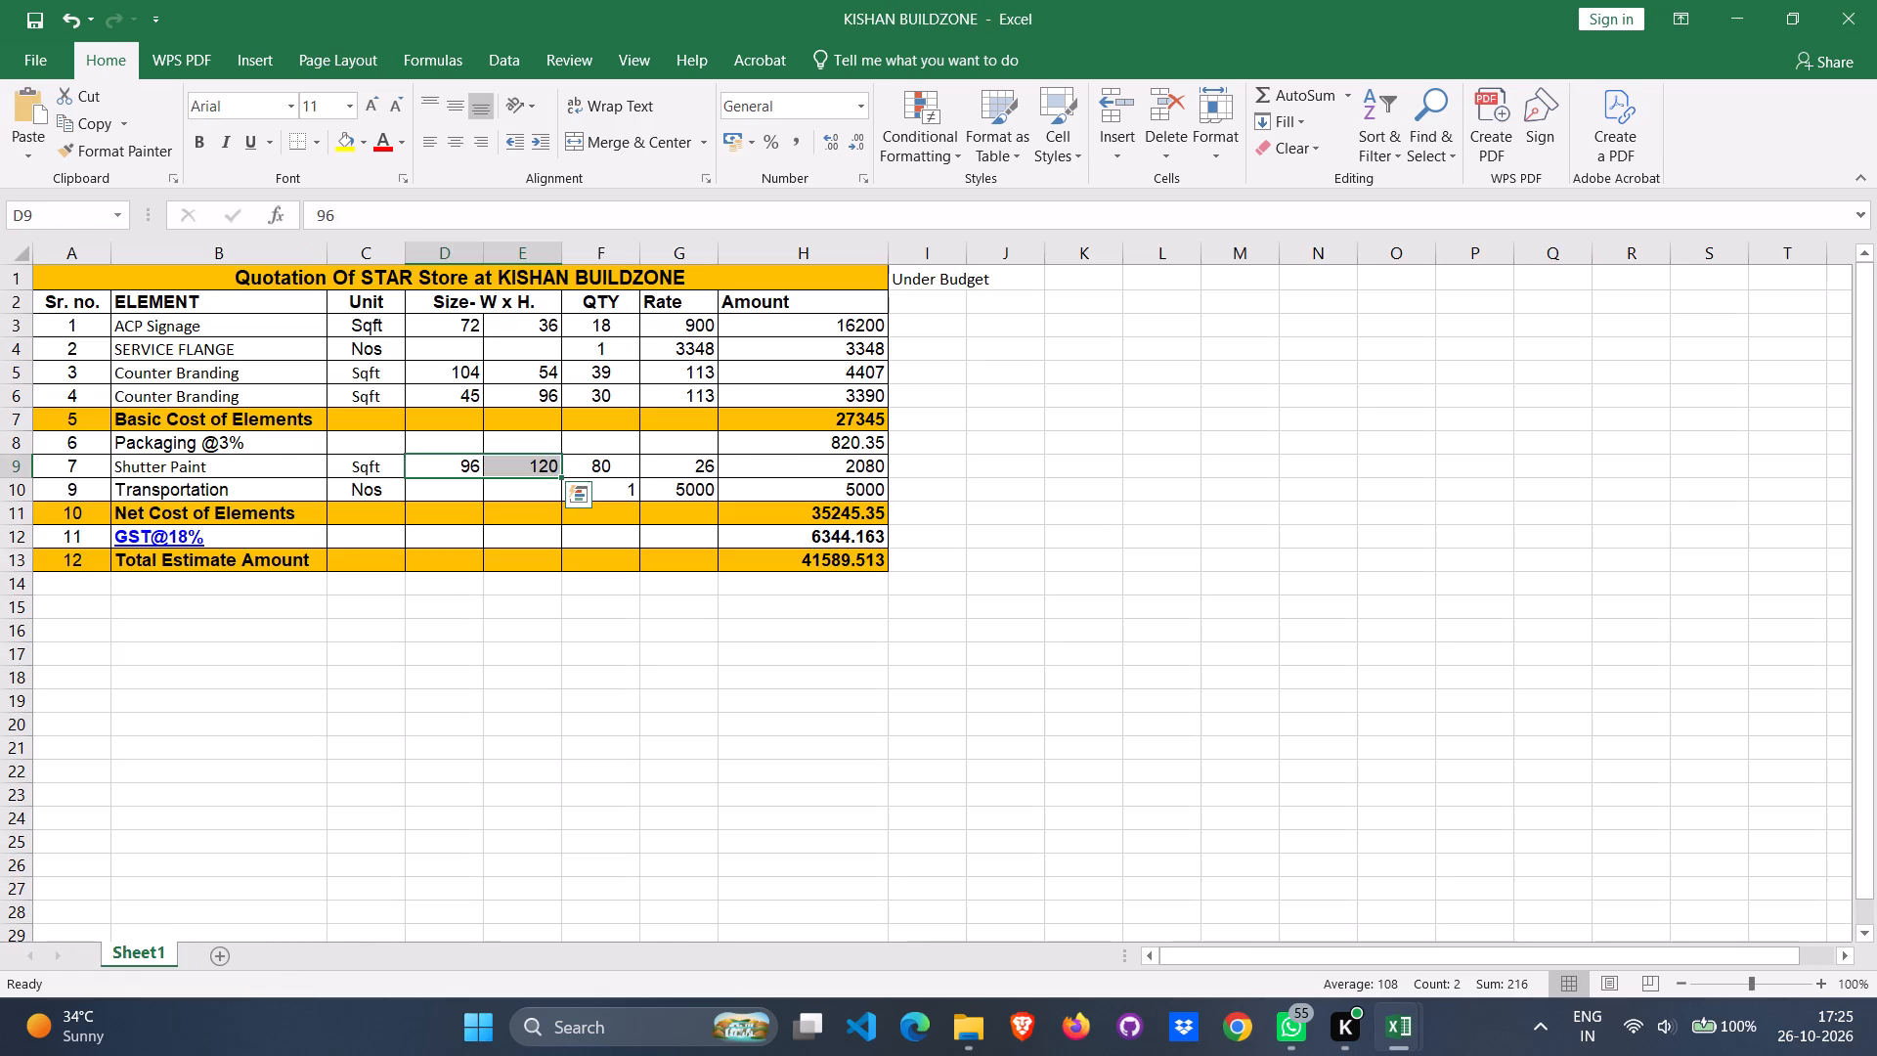
key("alt+Tab")
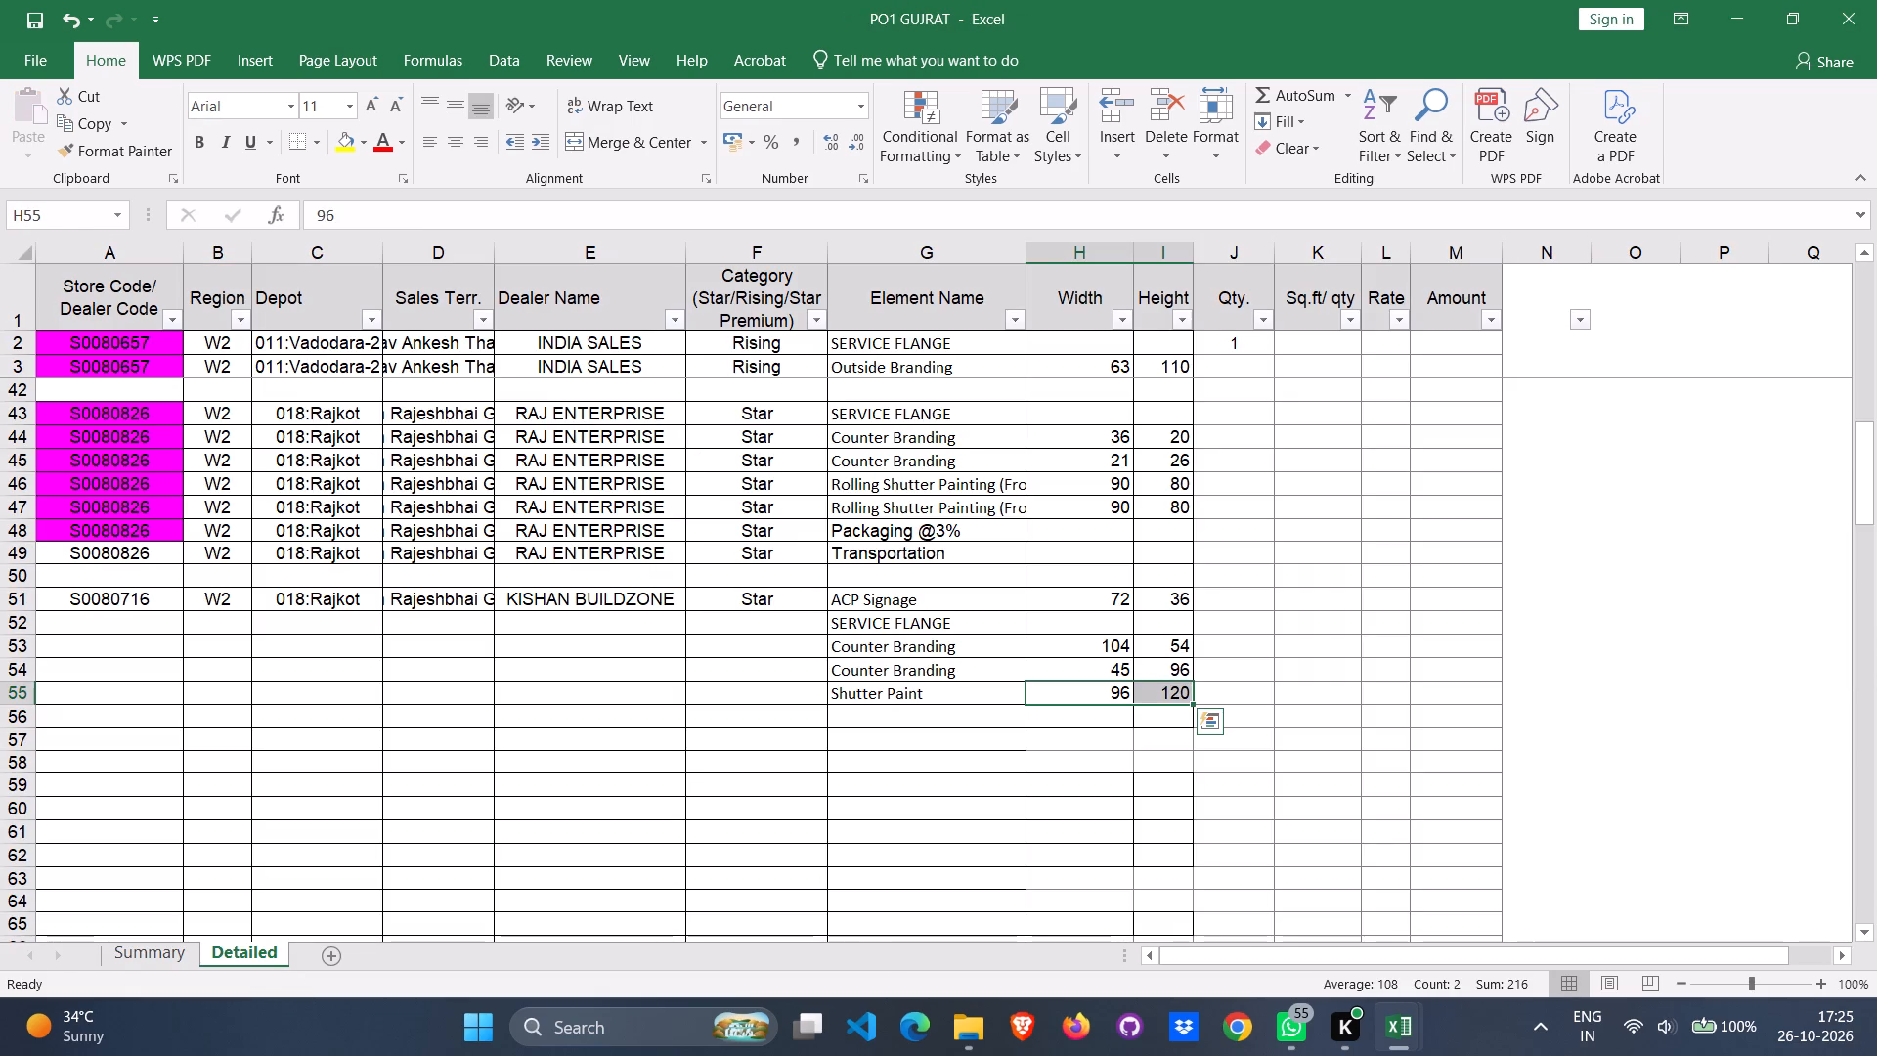
left_click(899, 535)
key("shift+Down")
key("ctrl+c")
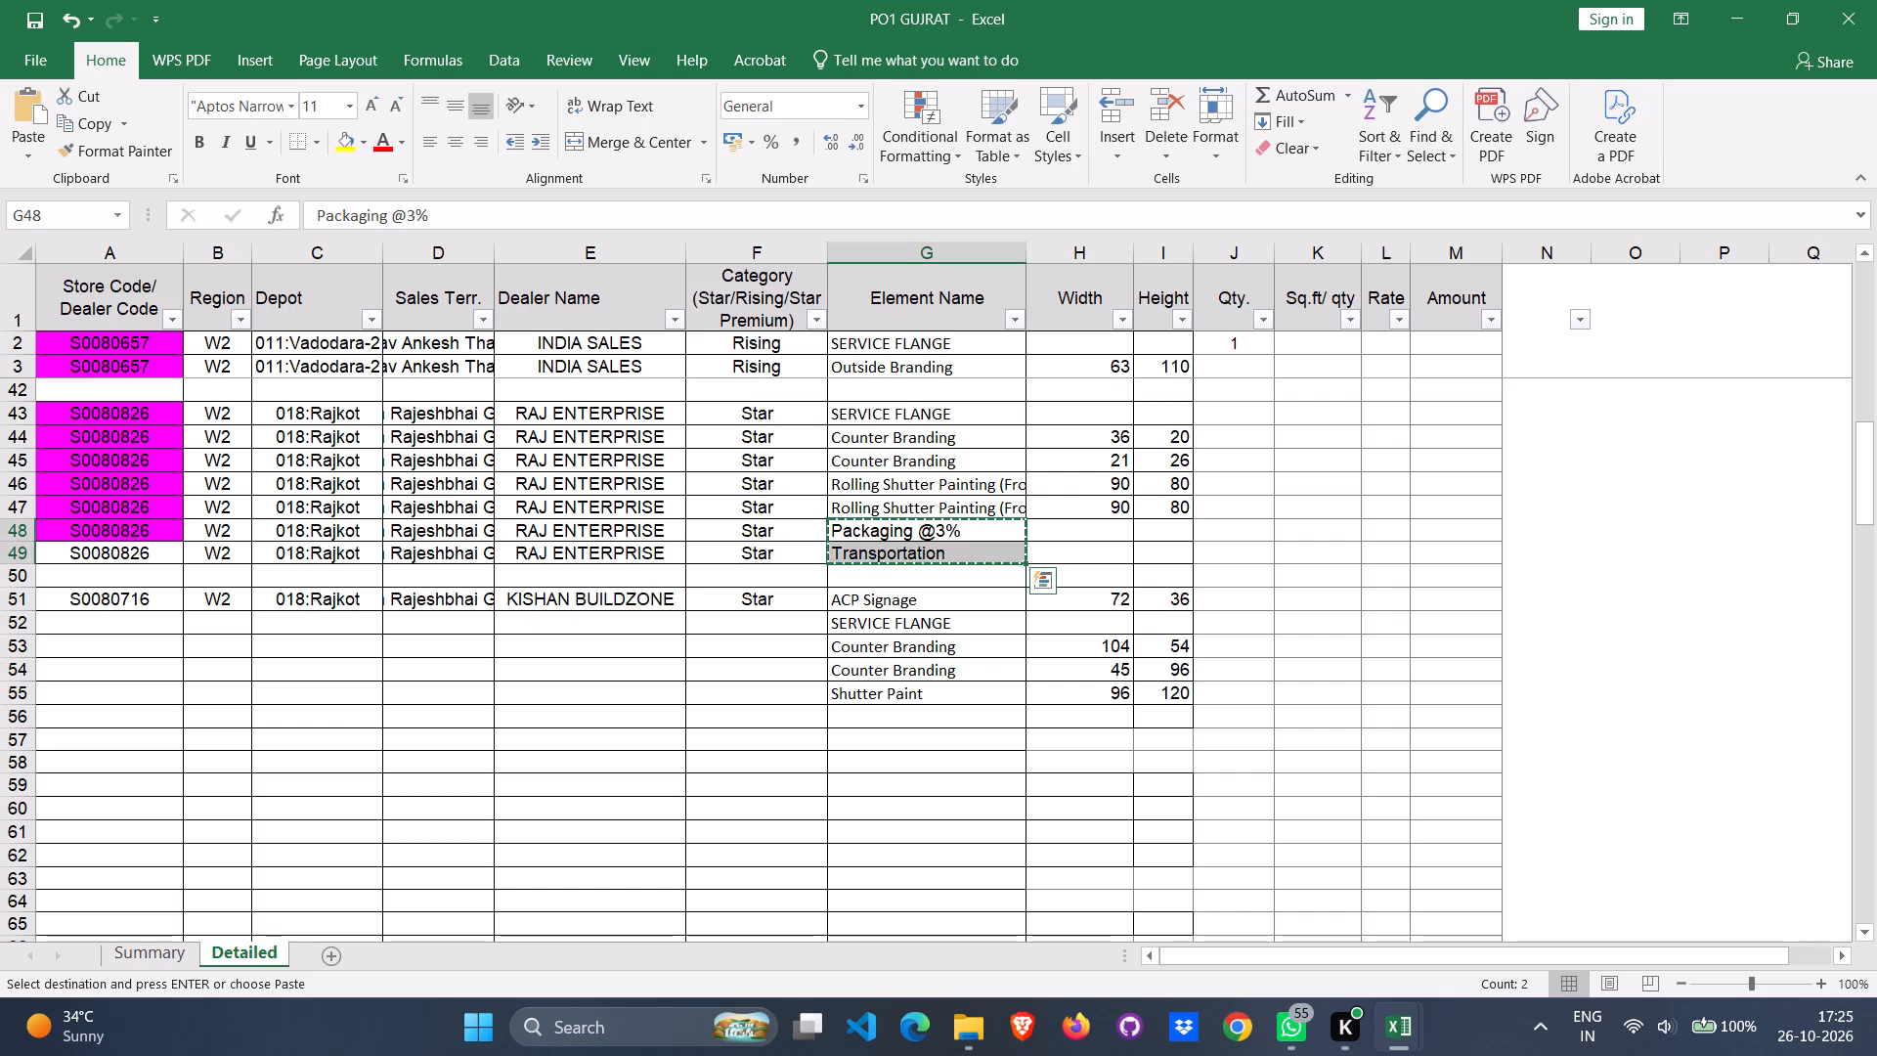
left_click(887, 715)
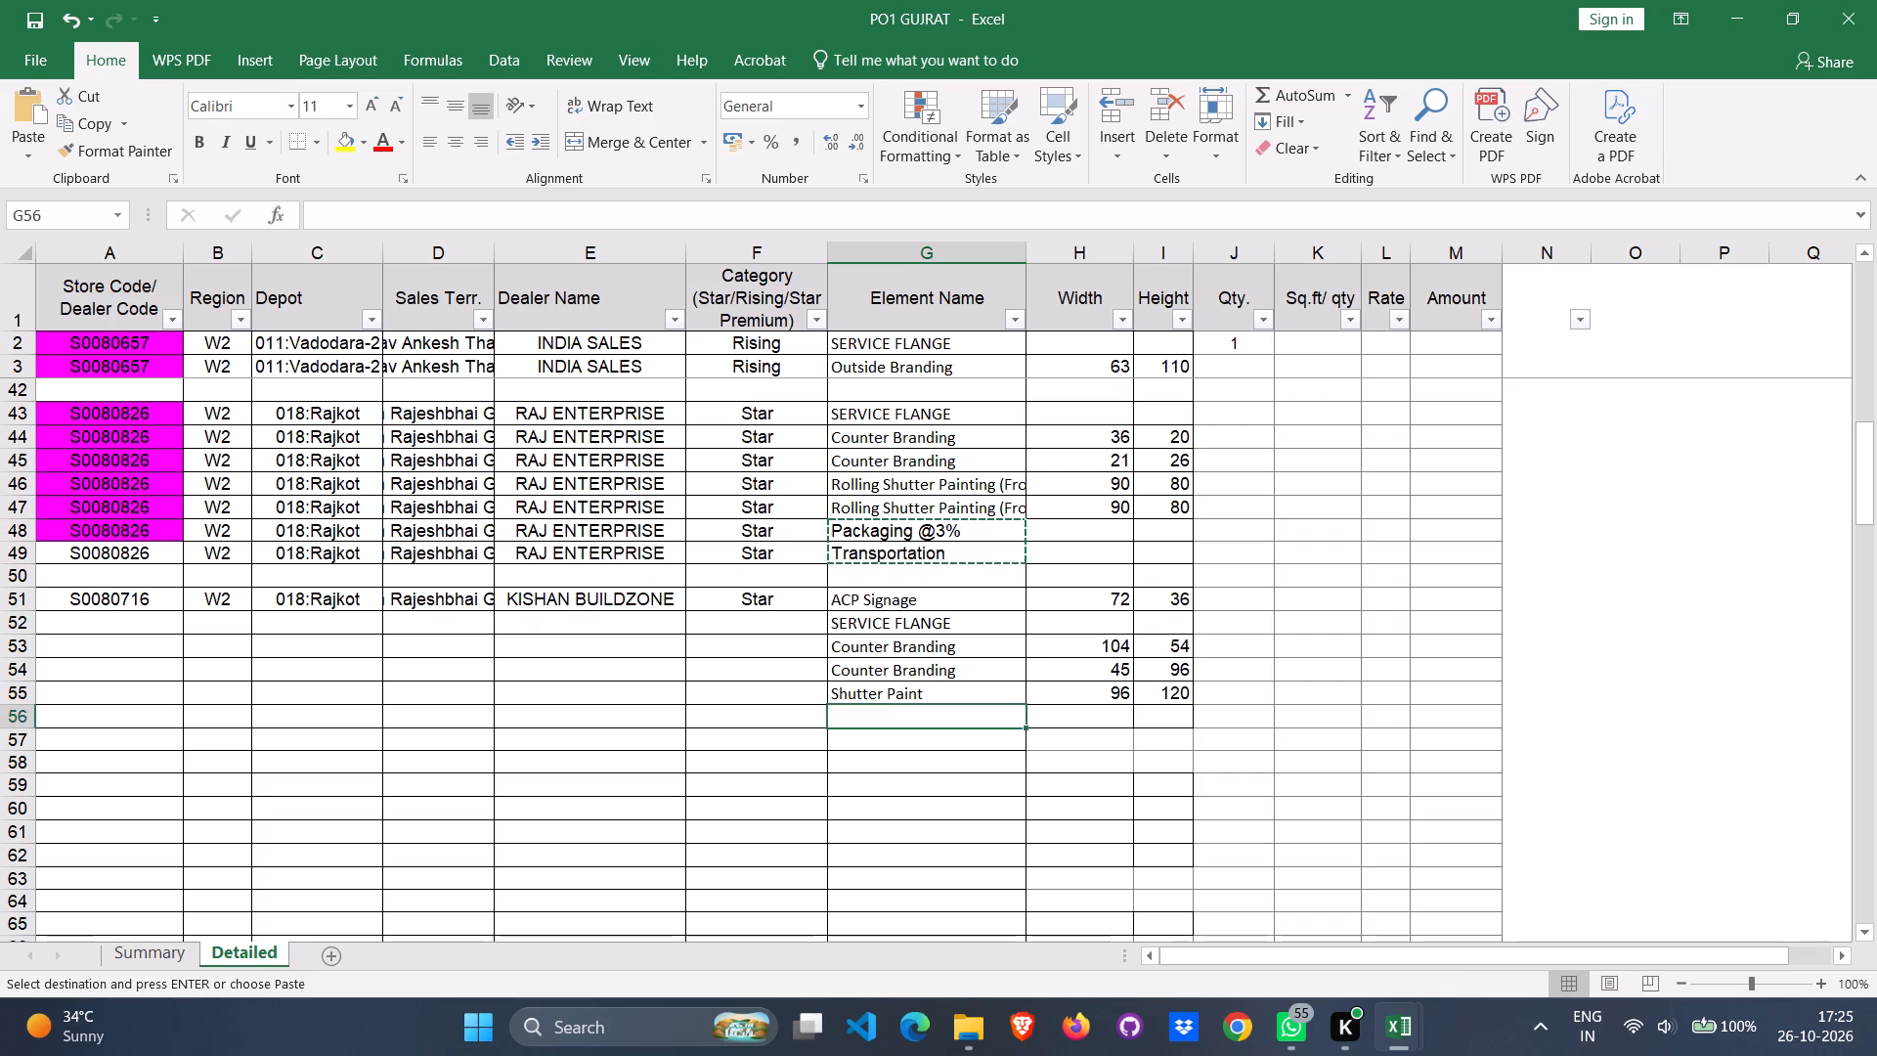
key("ctrl+v")
key("ctrl+s")
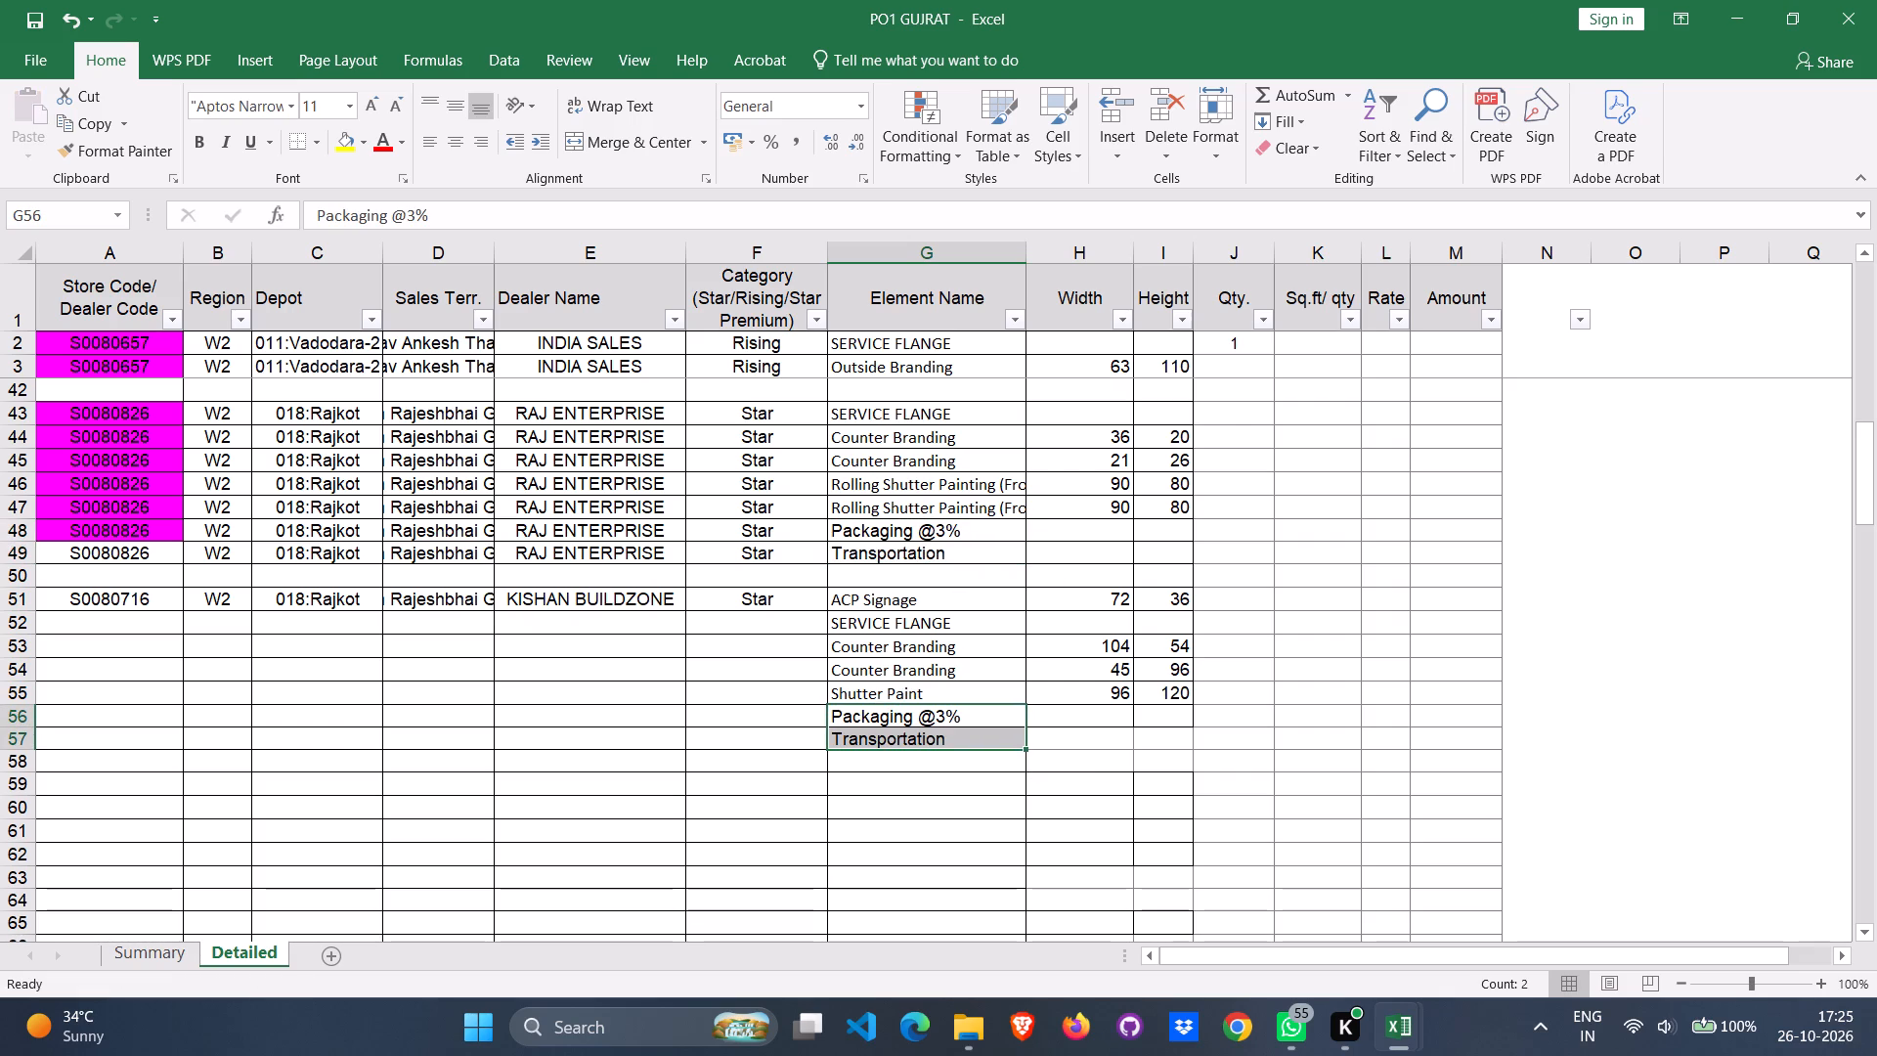
Repeat the KISHAN BUILDZONE store details in A51:F51 down through row 57 of Detailed and save the workbook.
left_click(107, 597)
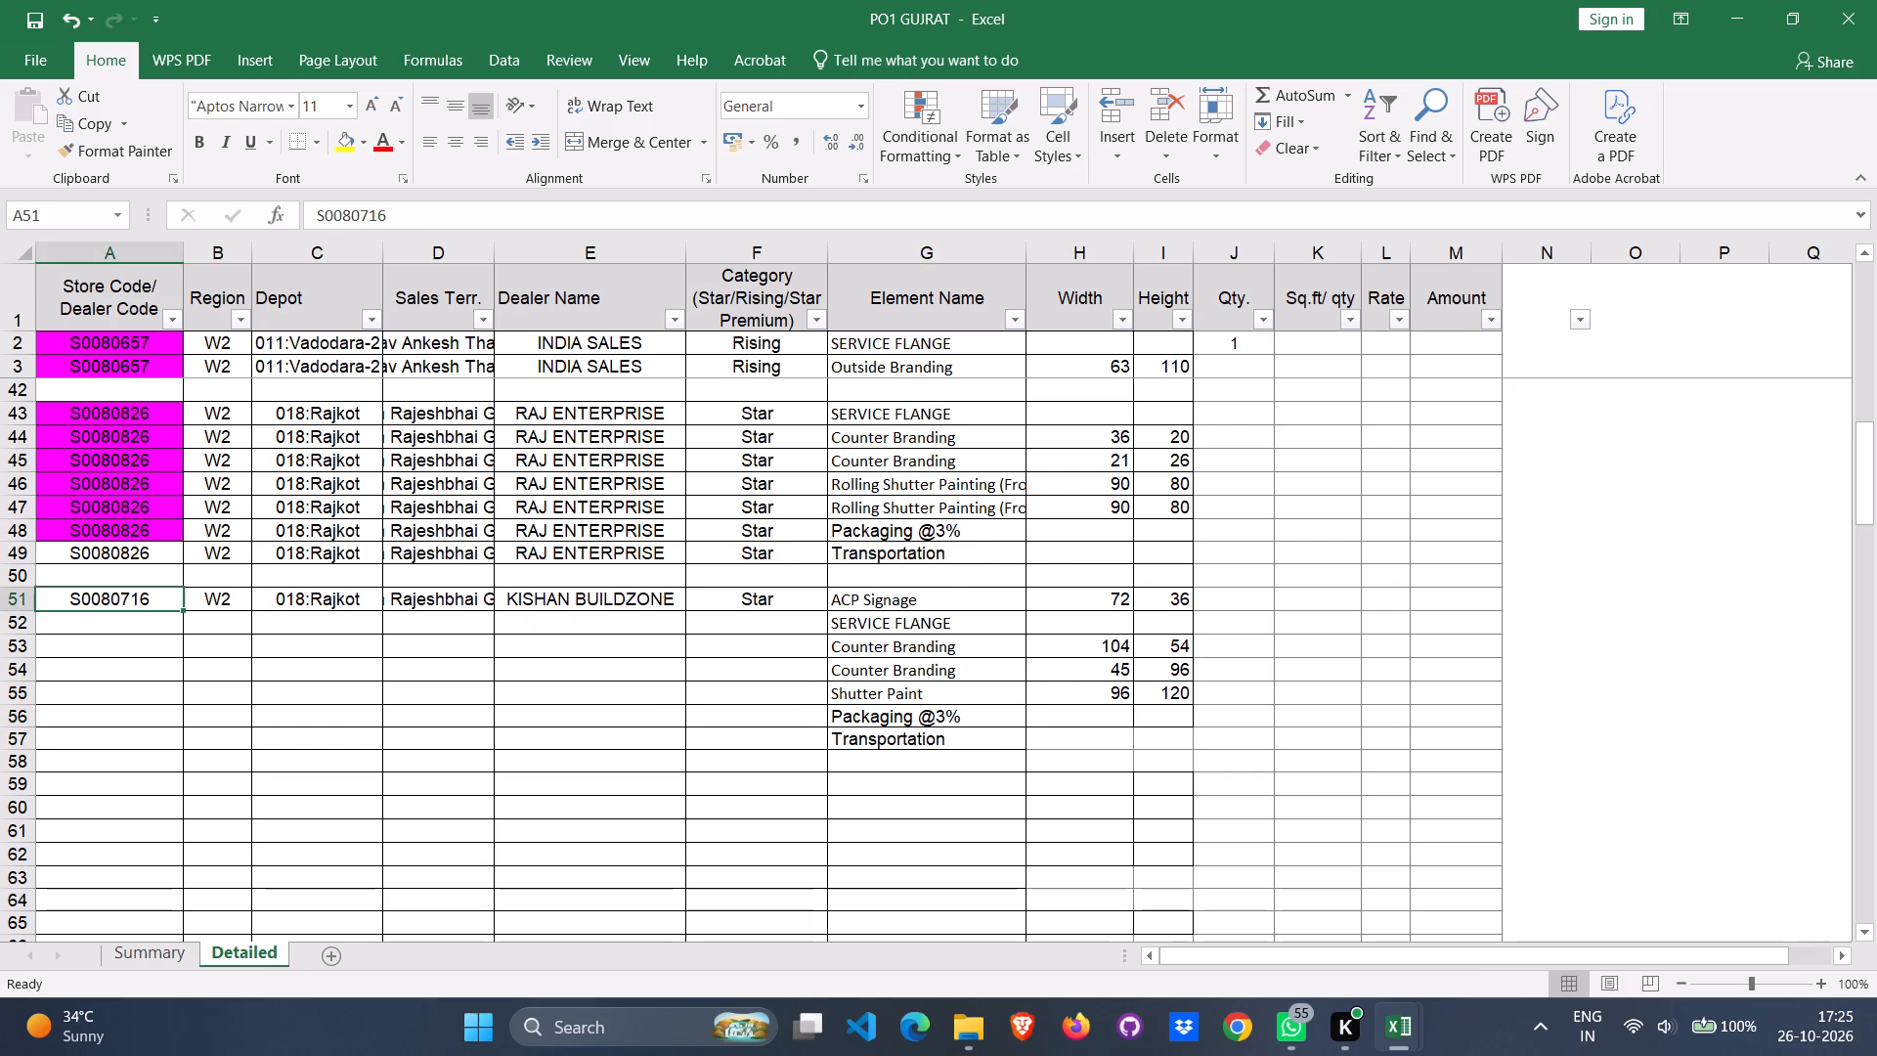
key("shift+Right")
key("shift+Right")
key("shift+Right")
key("shift+Right")
key("shift+Right")
key("ctrl+c")
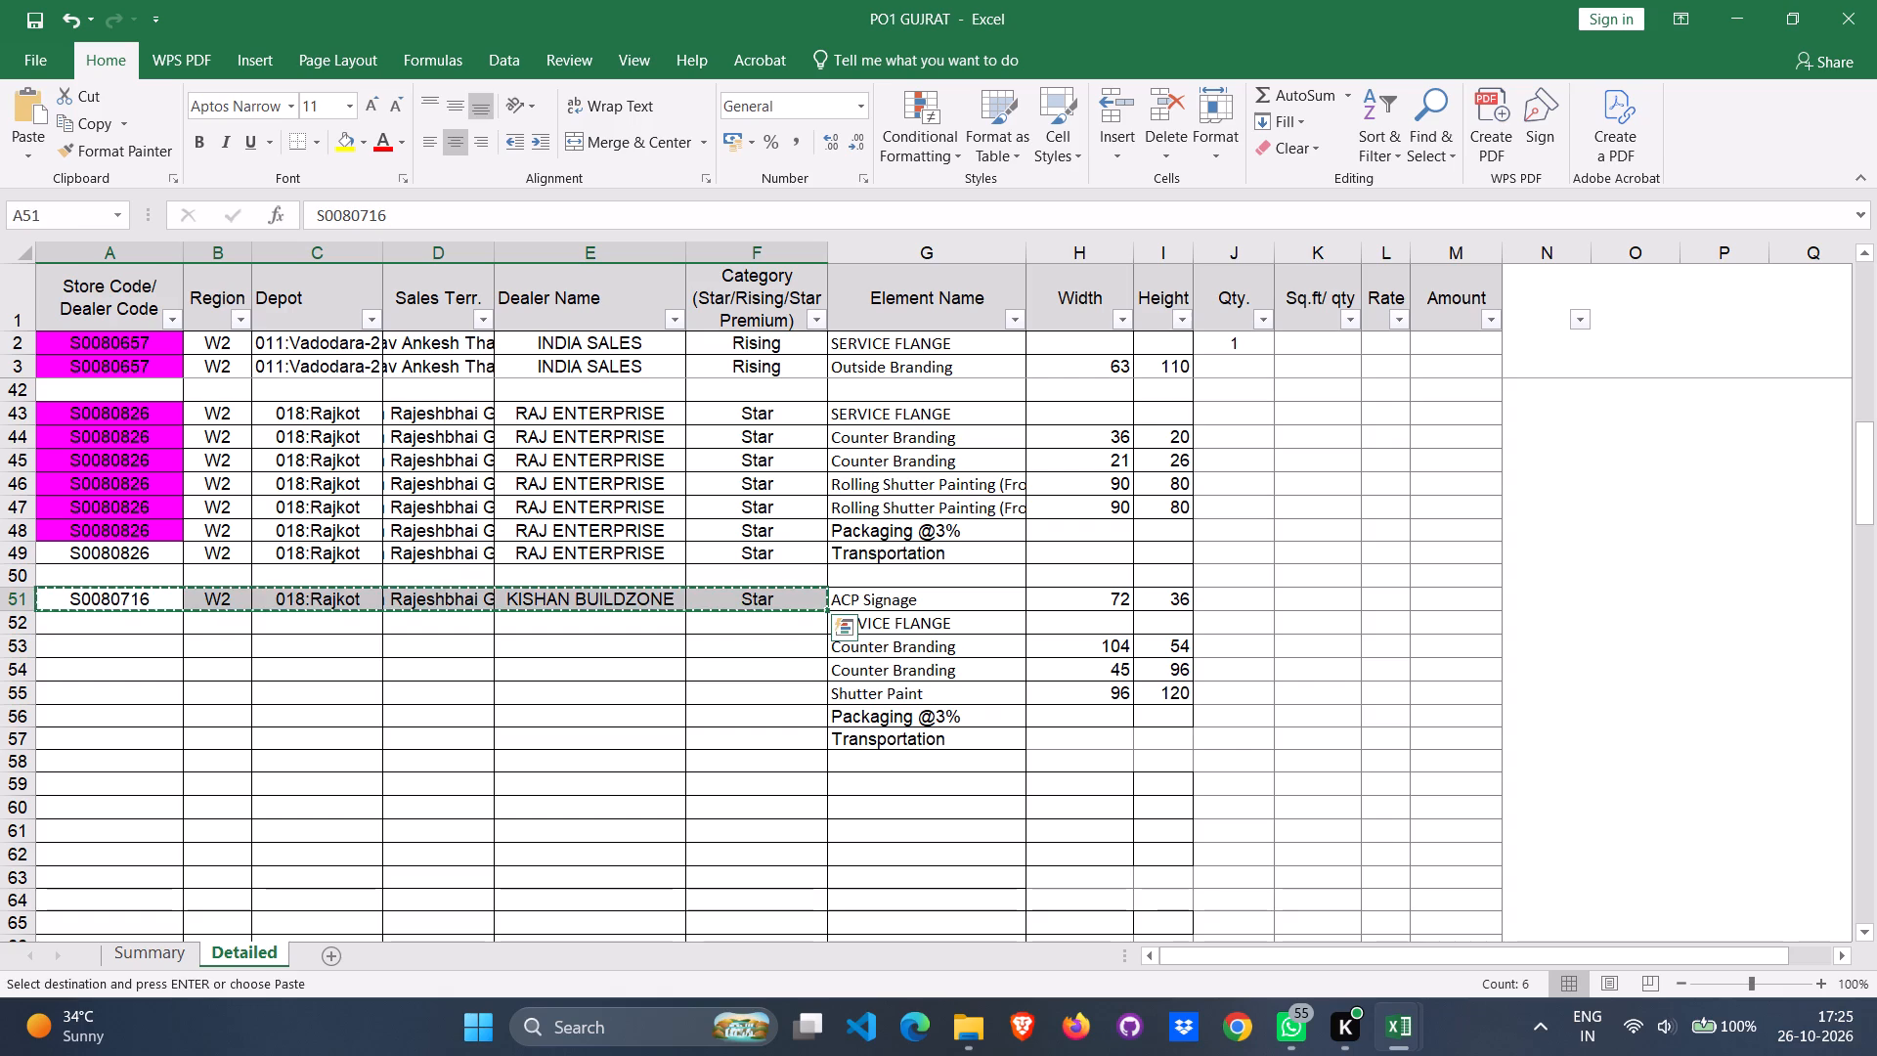
key("shift+Down")
key("shift+Down")
key("shift+Down")
key("shift+Down")
key("shift+Down")
key("shift+Down")
key("shift+Down")
key("shift+Down")
key("shift+Up")
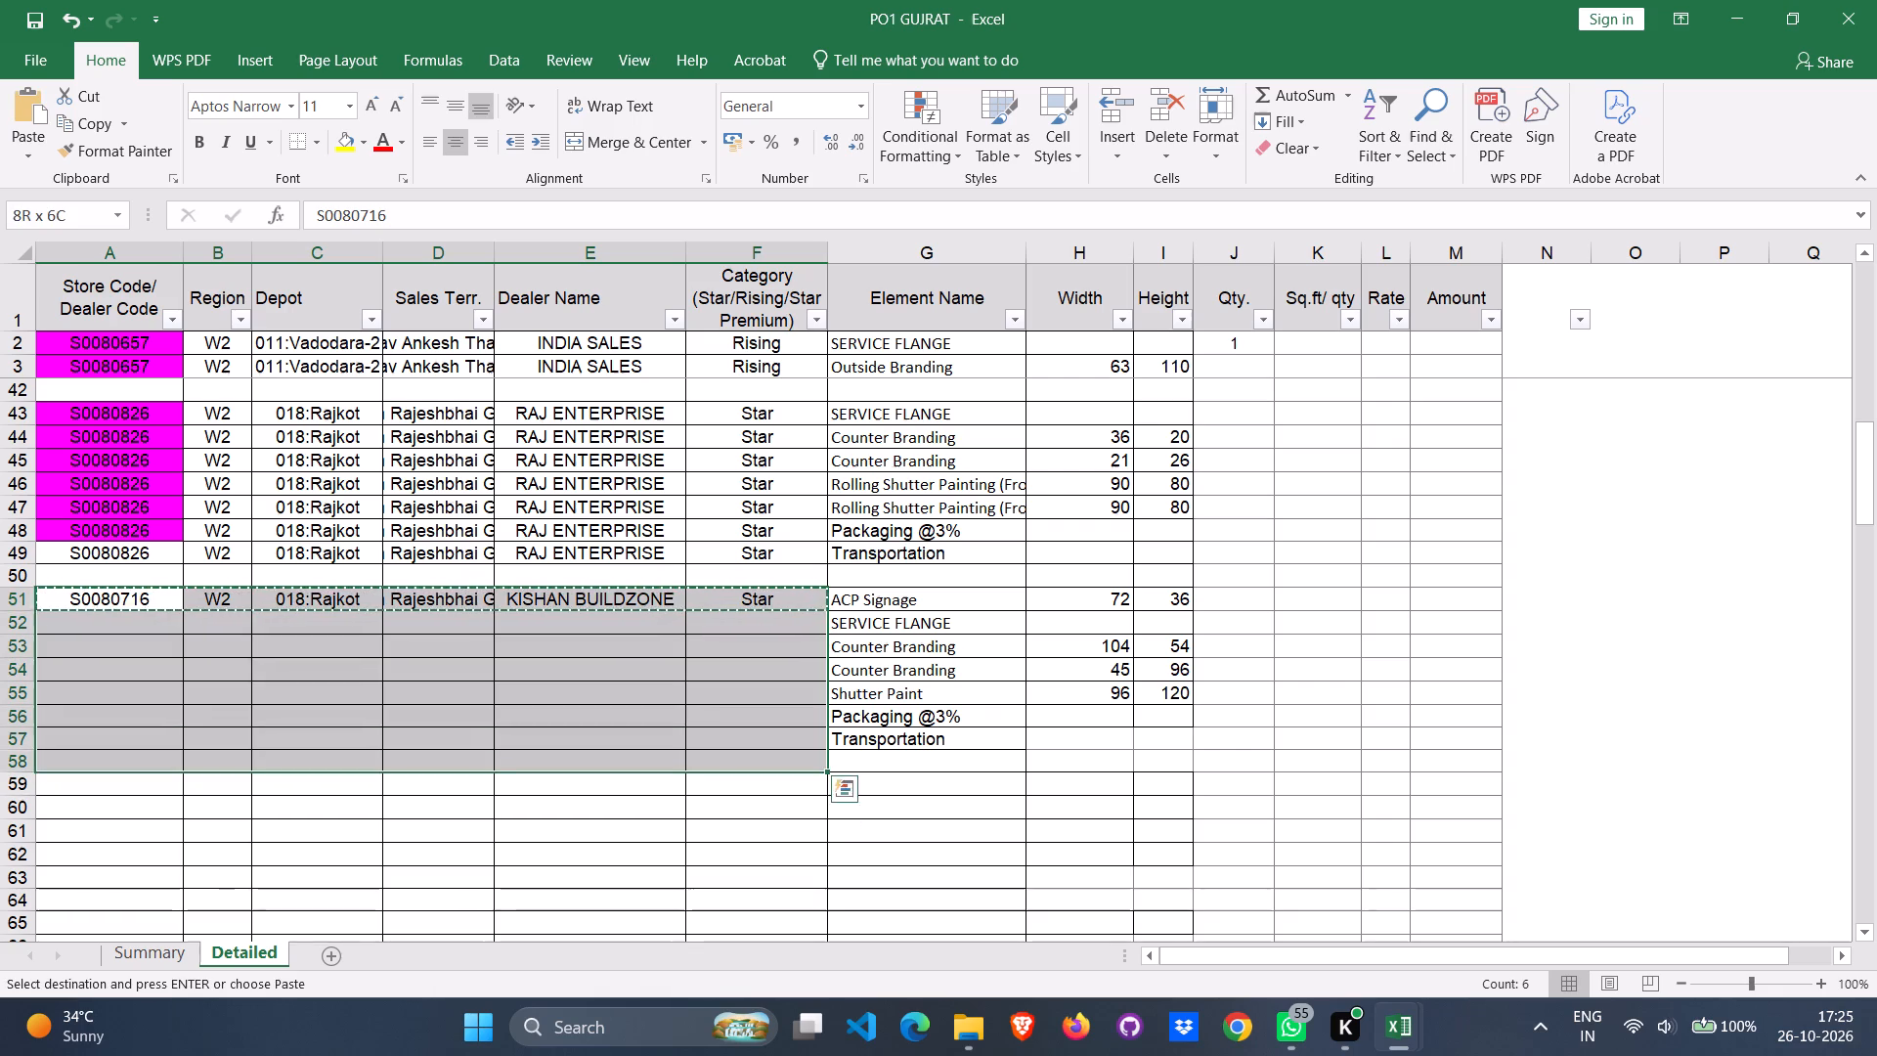
key("shift+Up")
key("ctrl+v")
key("ctrl+s")
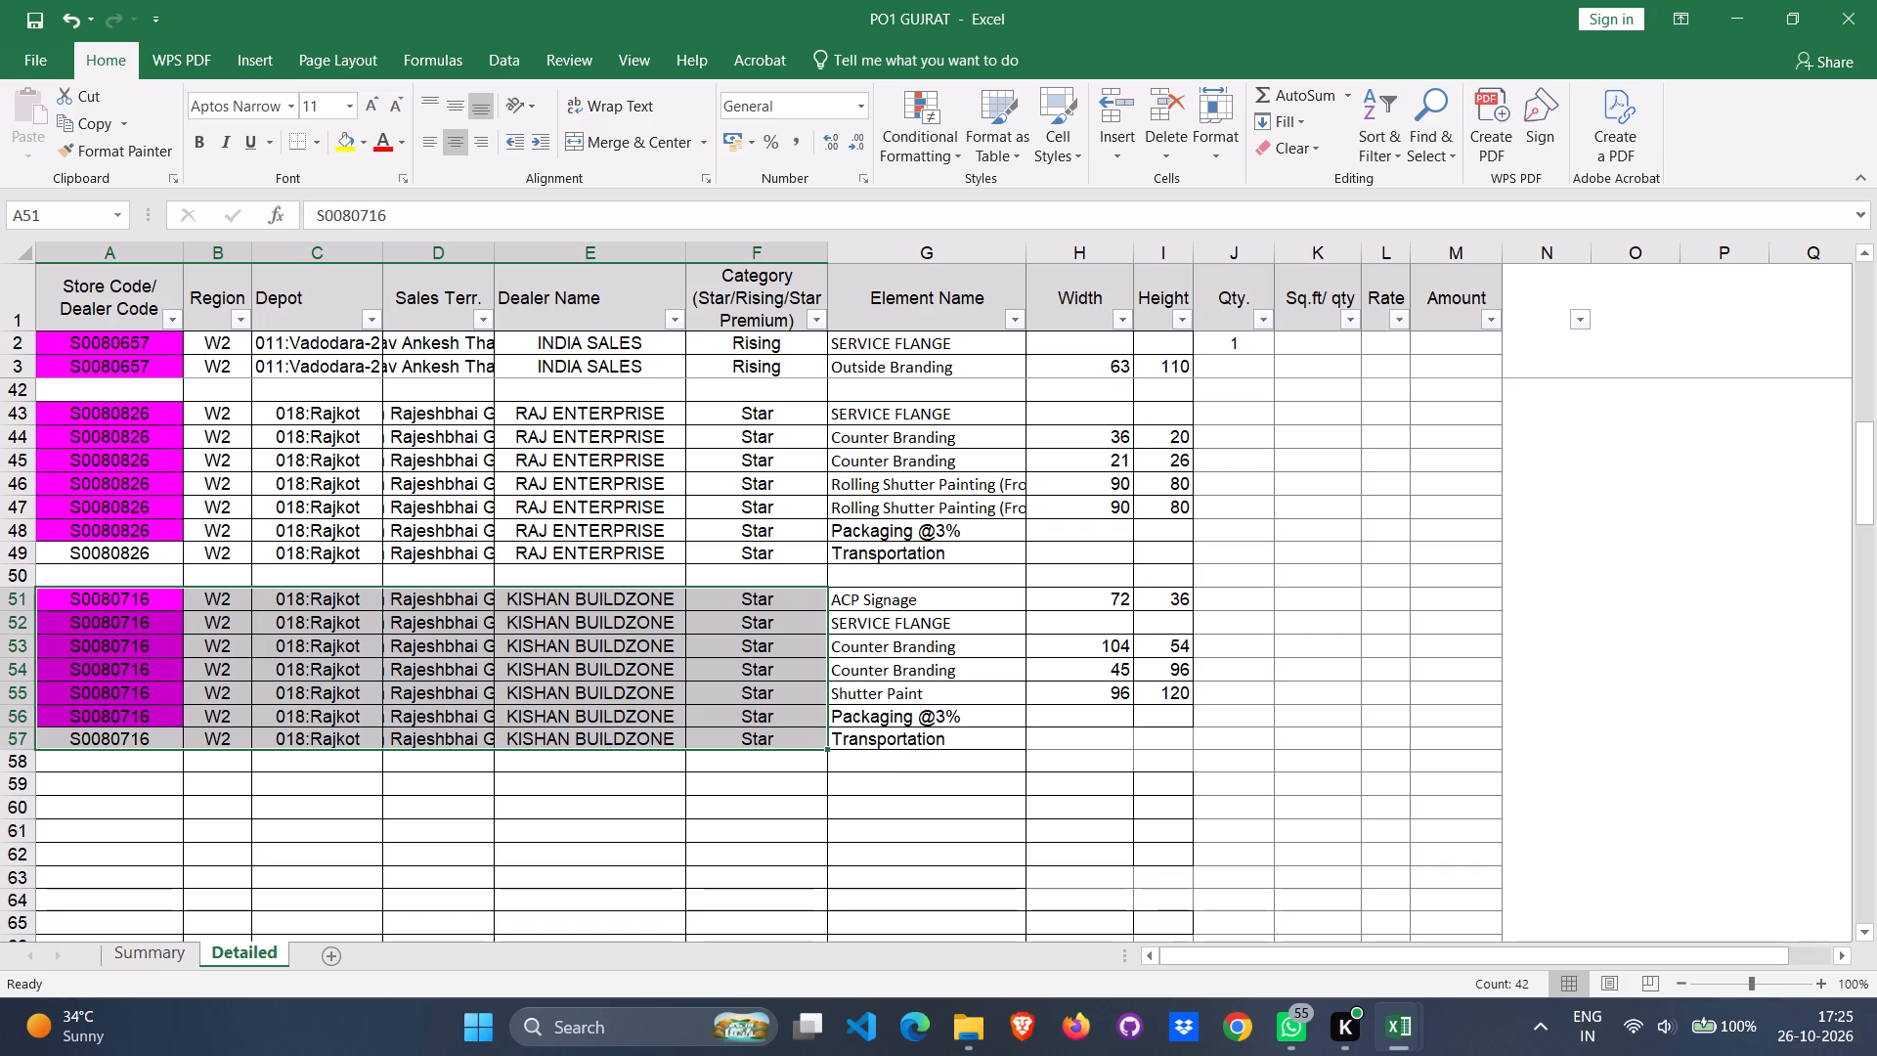
left_click(19, 16)
Copy the Shree ram enterprise details in A15:F15 of Summary into row 59 of Detailed, starting at A59.
scroll(306, 896, "down", 6)
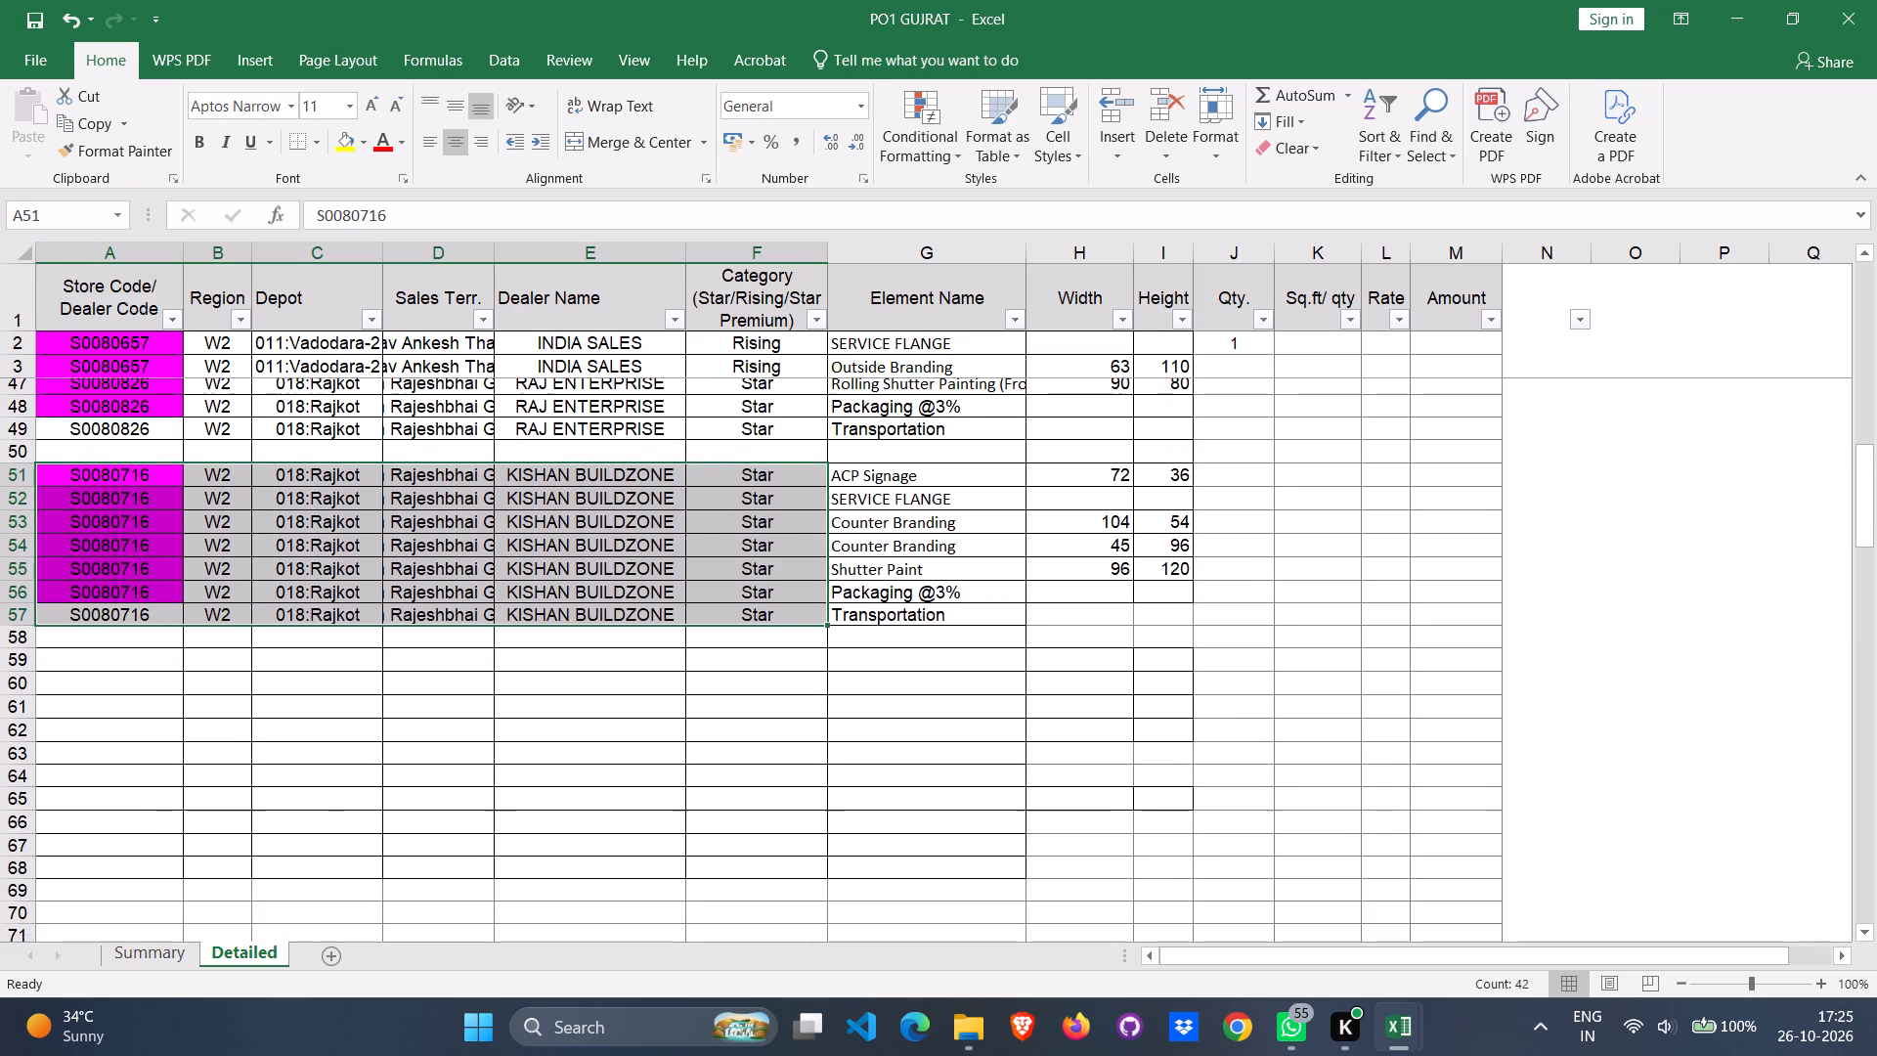
scroll(306, 896, "down", 2)
left_click(158, 955)
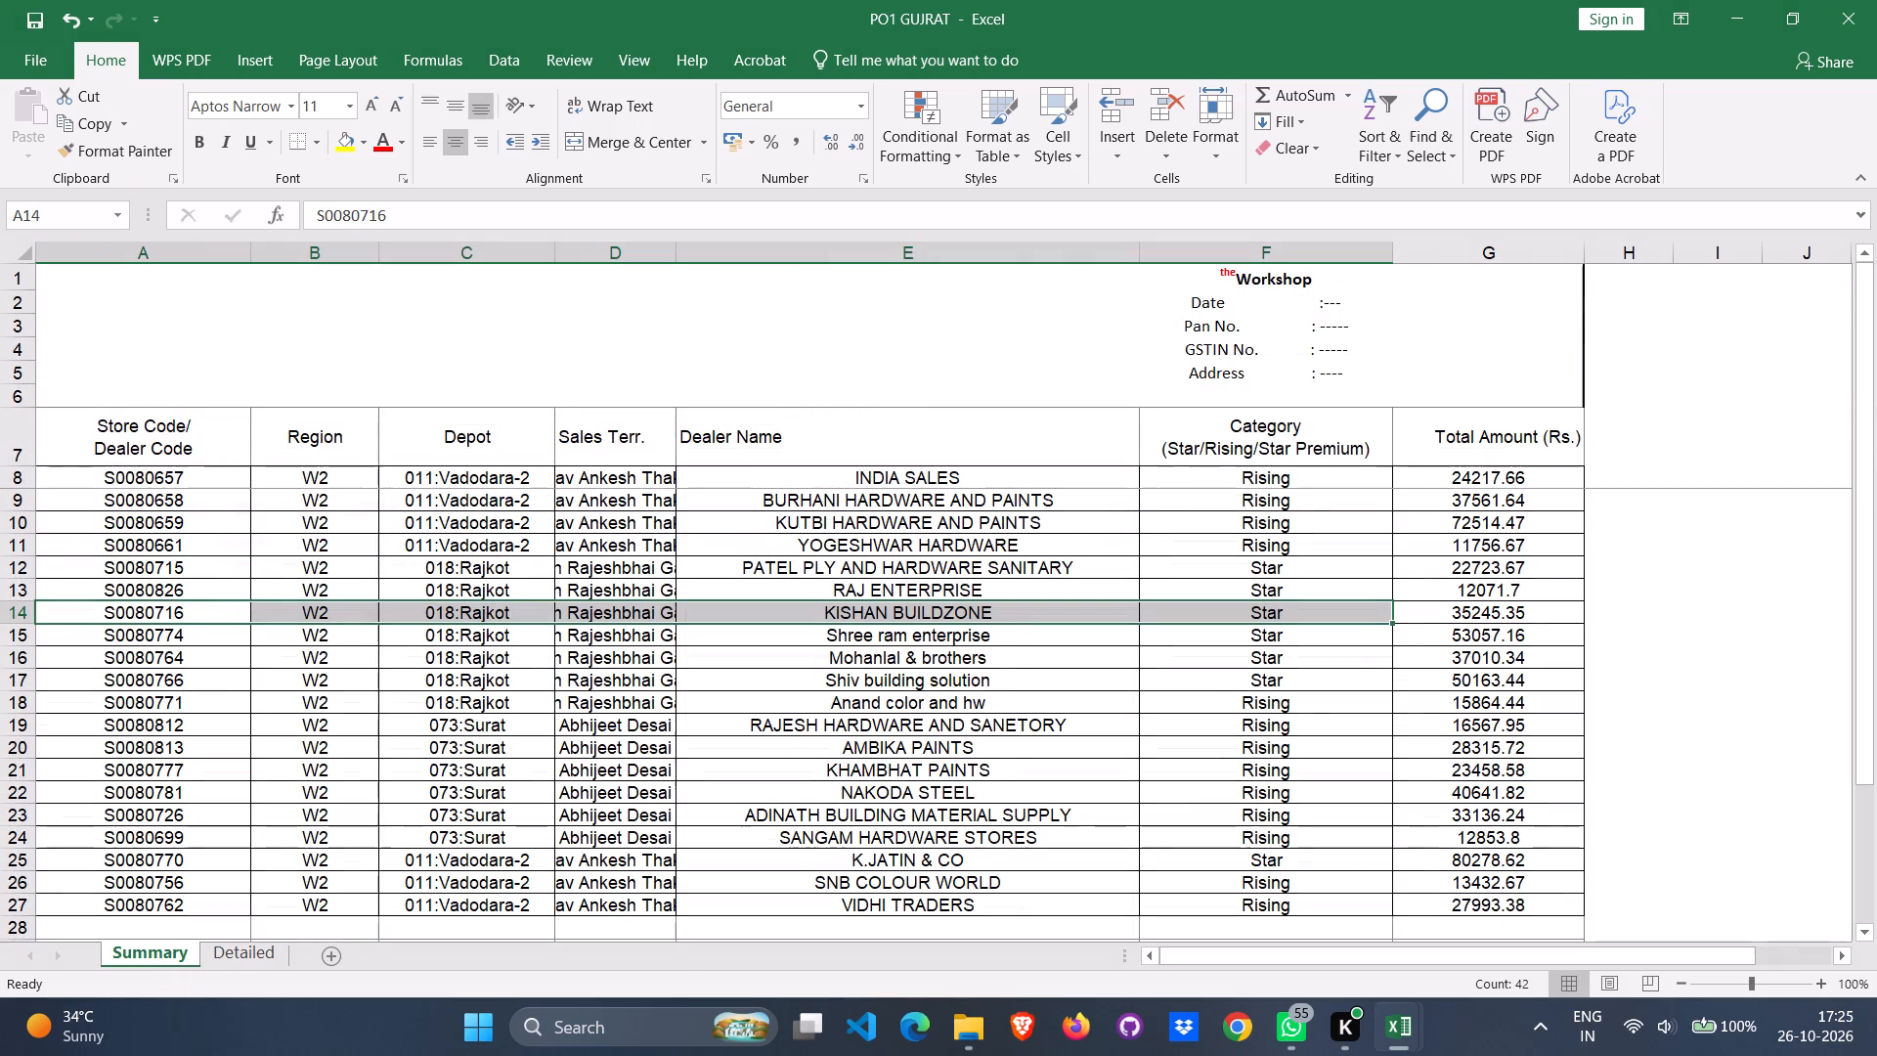
left_click(22, 634)
left_click(89, 638)
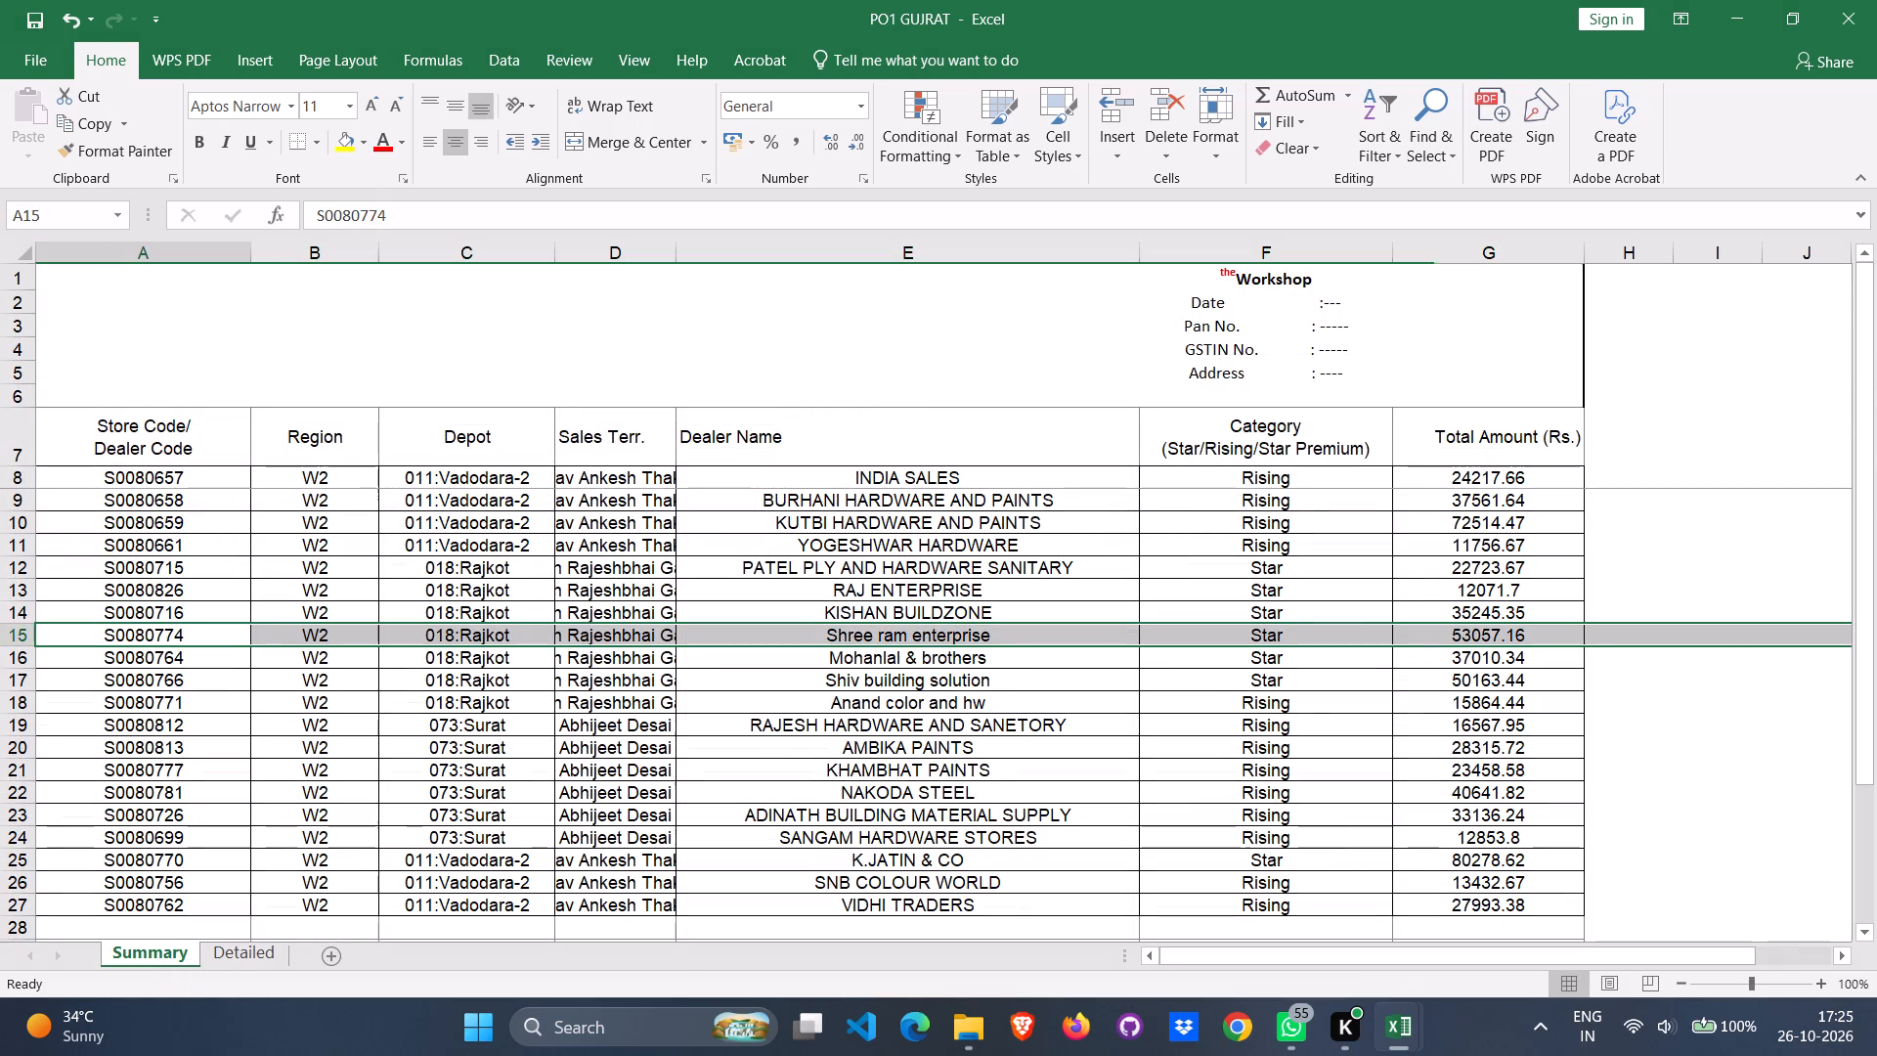
key("shift+Right")
key("shift+Right")
key("shift+Right")
key("shift+Right")
key("shift+Right")
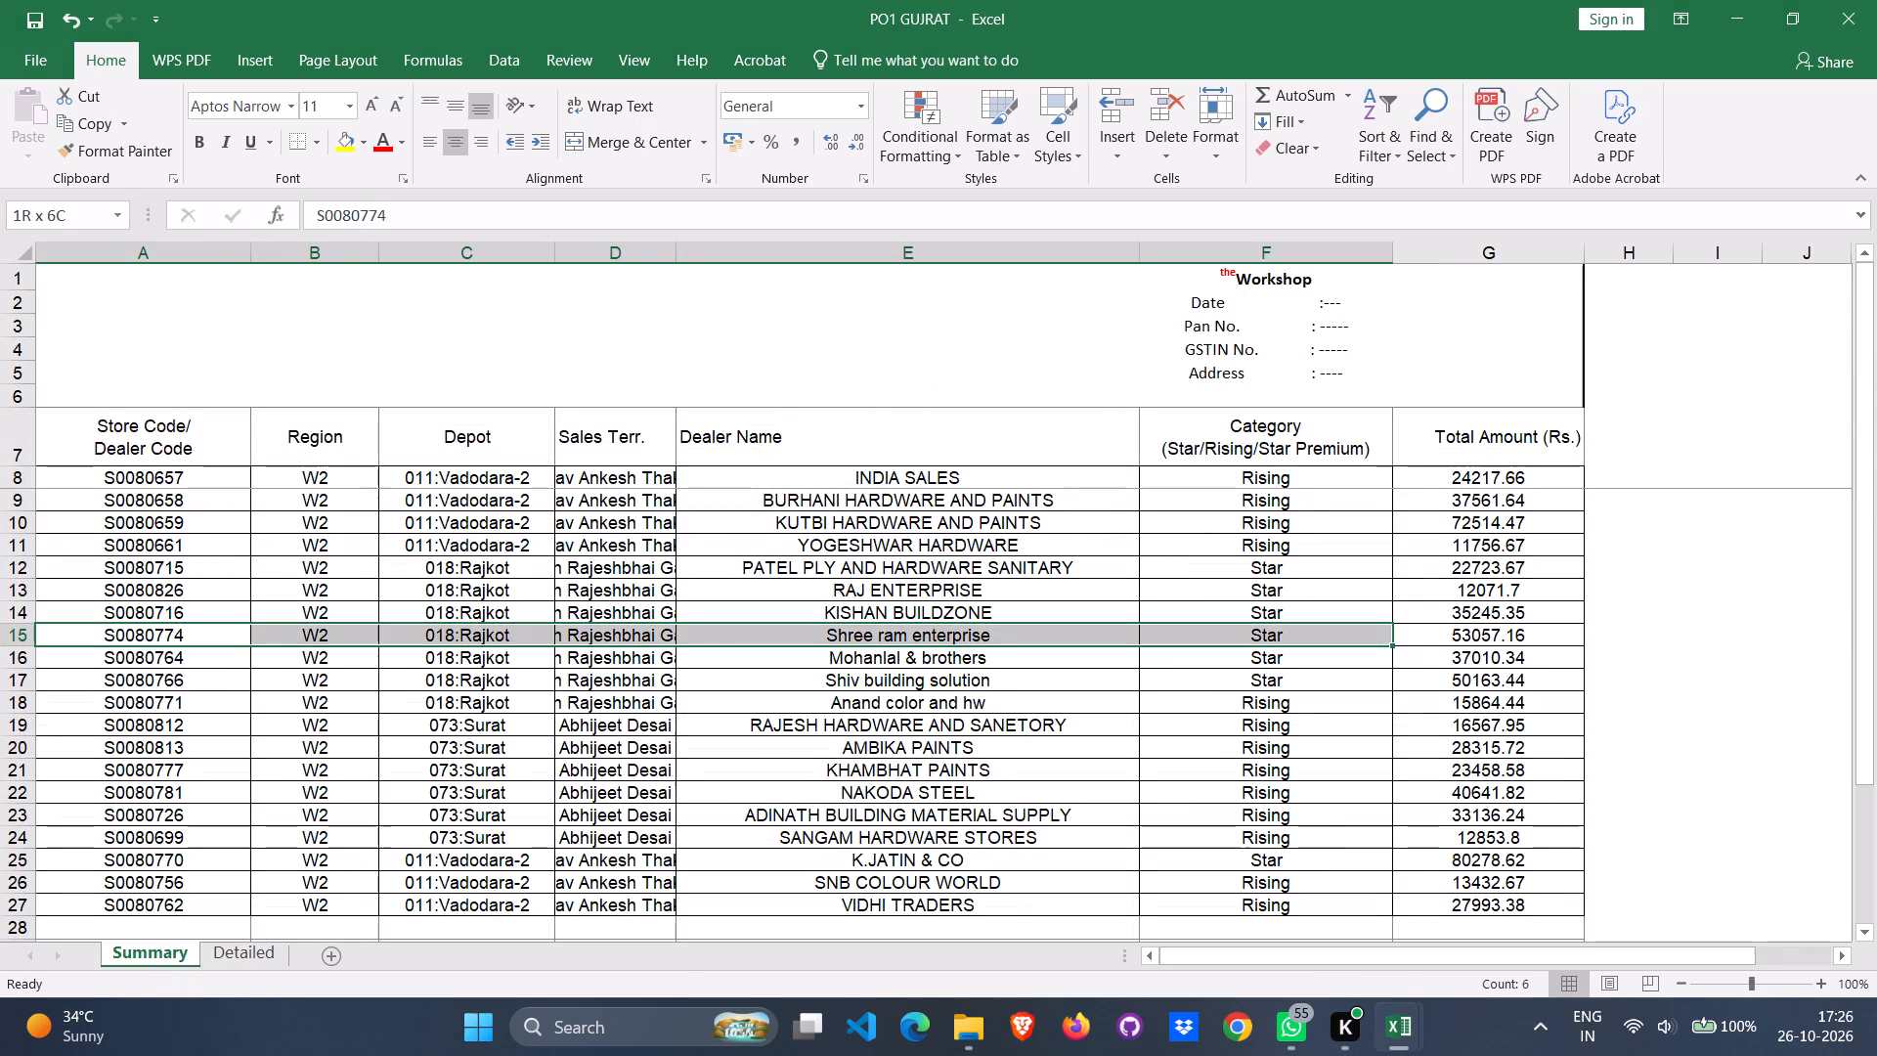
key("ctrl+c")
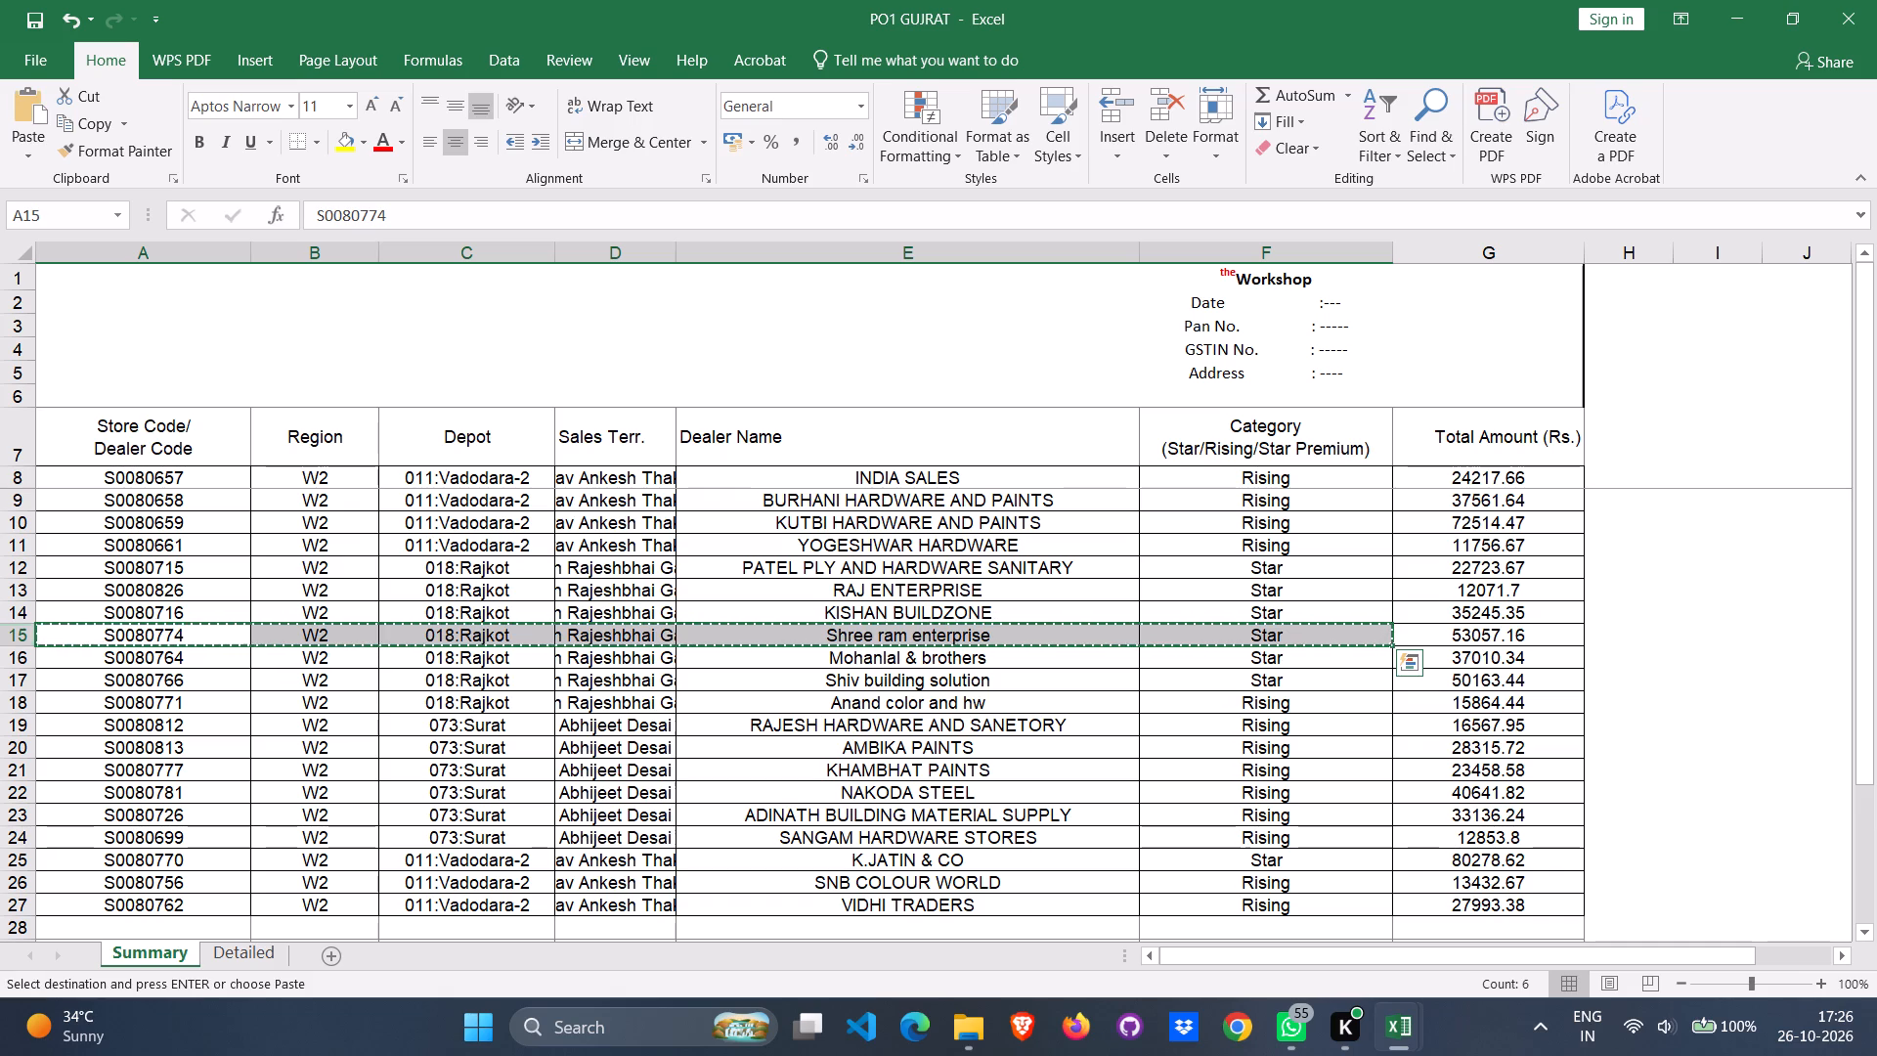
left_click(256, 950)
left_click(97, 606)
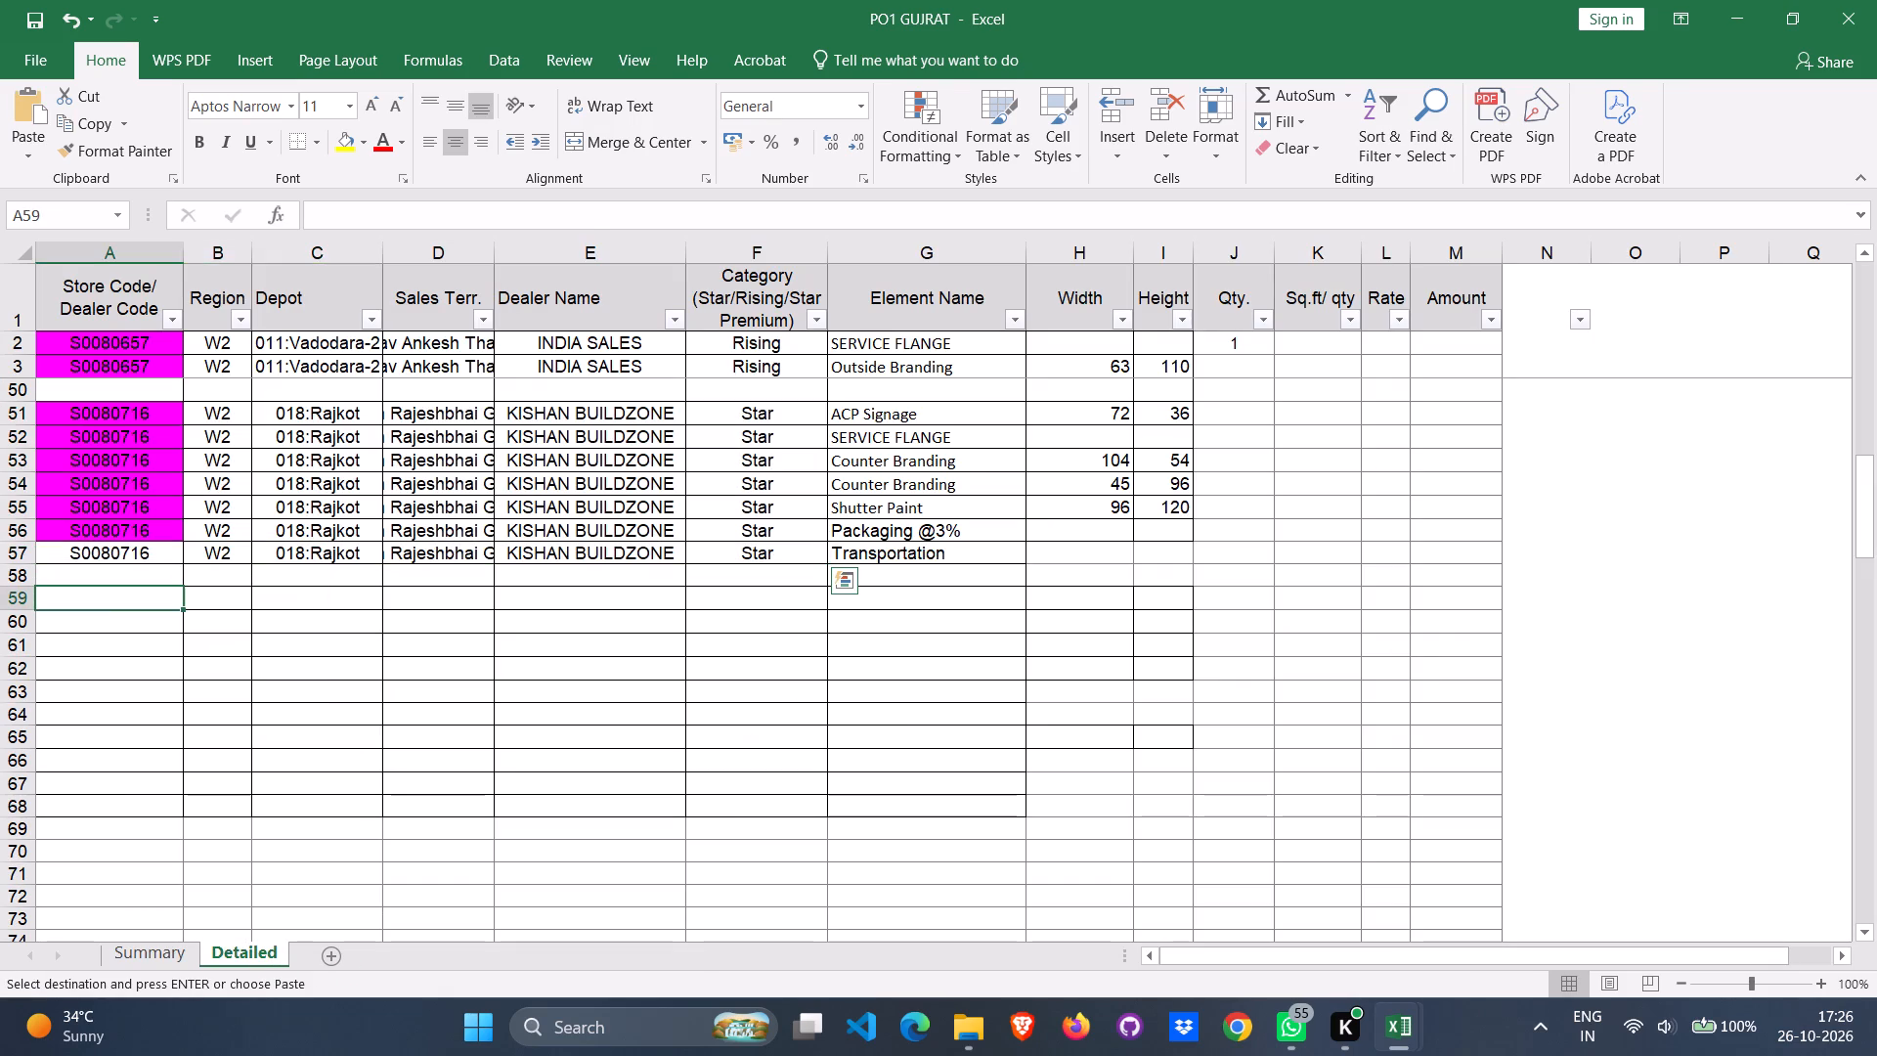
key("ctrl+v")
Select G59 in Detailed as the next element cell, and close the KISHAN BUILDZONE quotation.
left_click(916, 602)
key("alt+Tab")
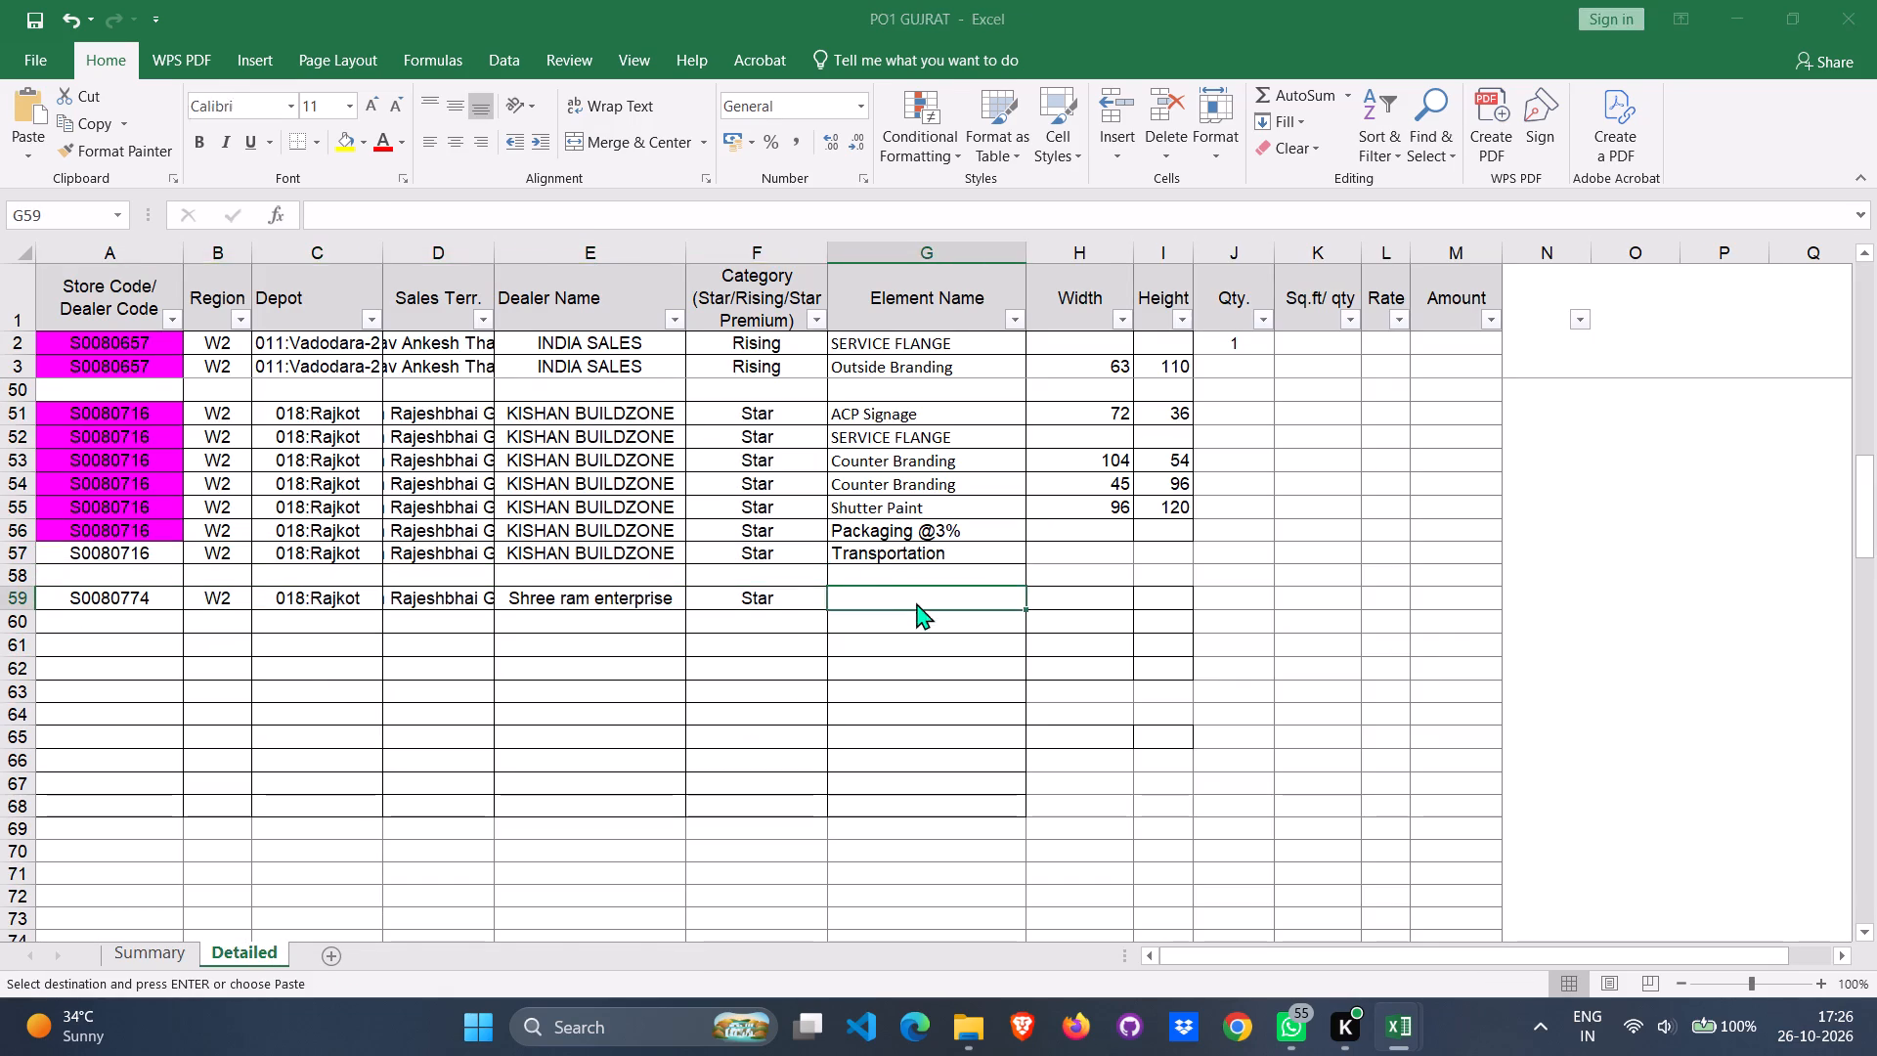
left_click(1825, 8)
Search the SEPARATAION ESTIMATE folder in File Explorer for SHREE RAM and open the SHREE RAM HARDWARE & PIPE quotation.
key("alt+Tab")
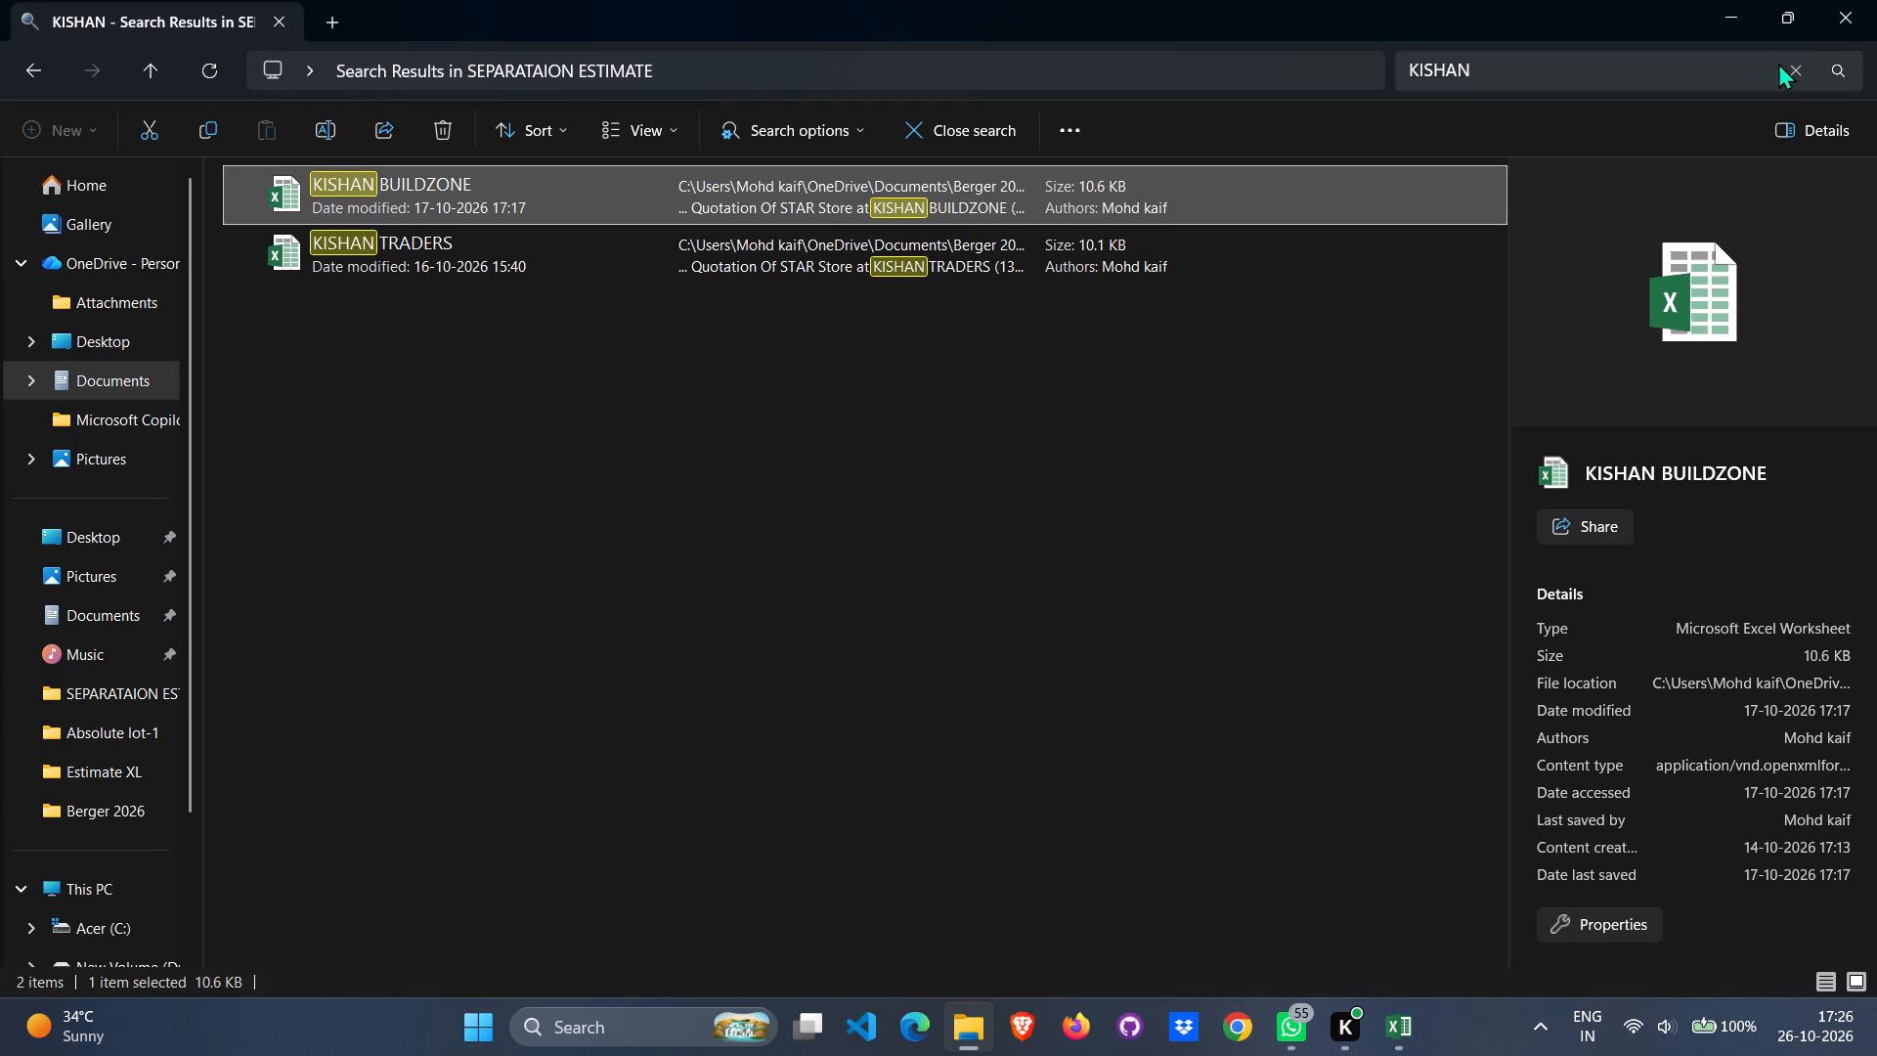
left_click(1778, 63)
type("SHREE RAM")
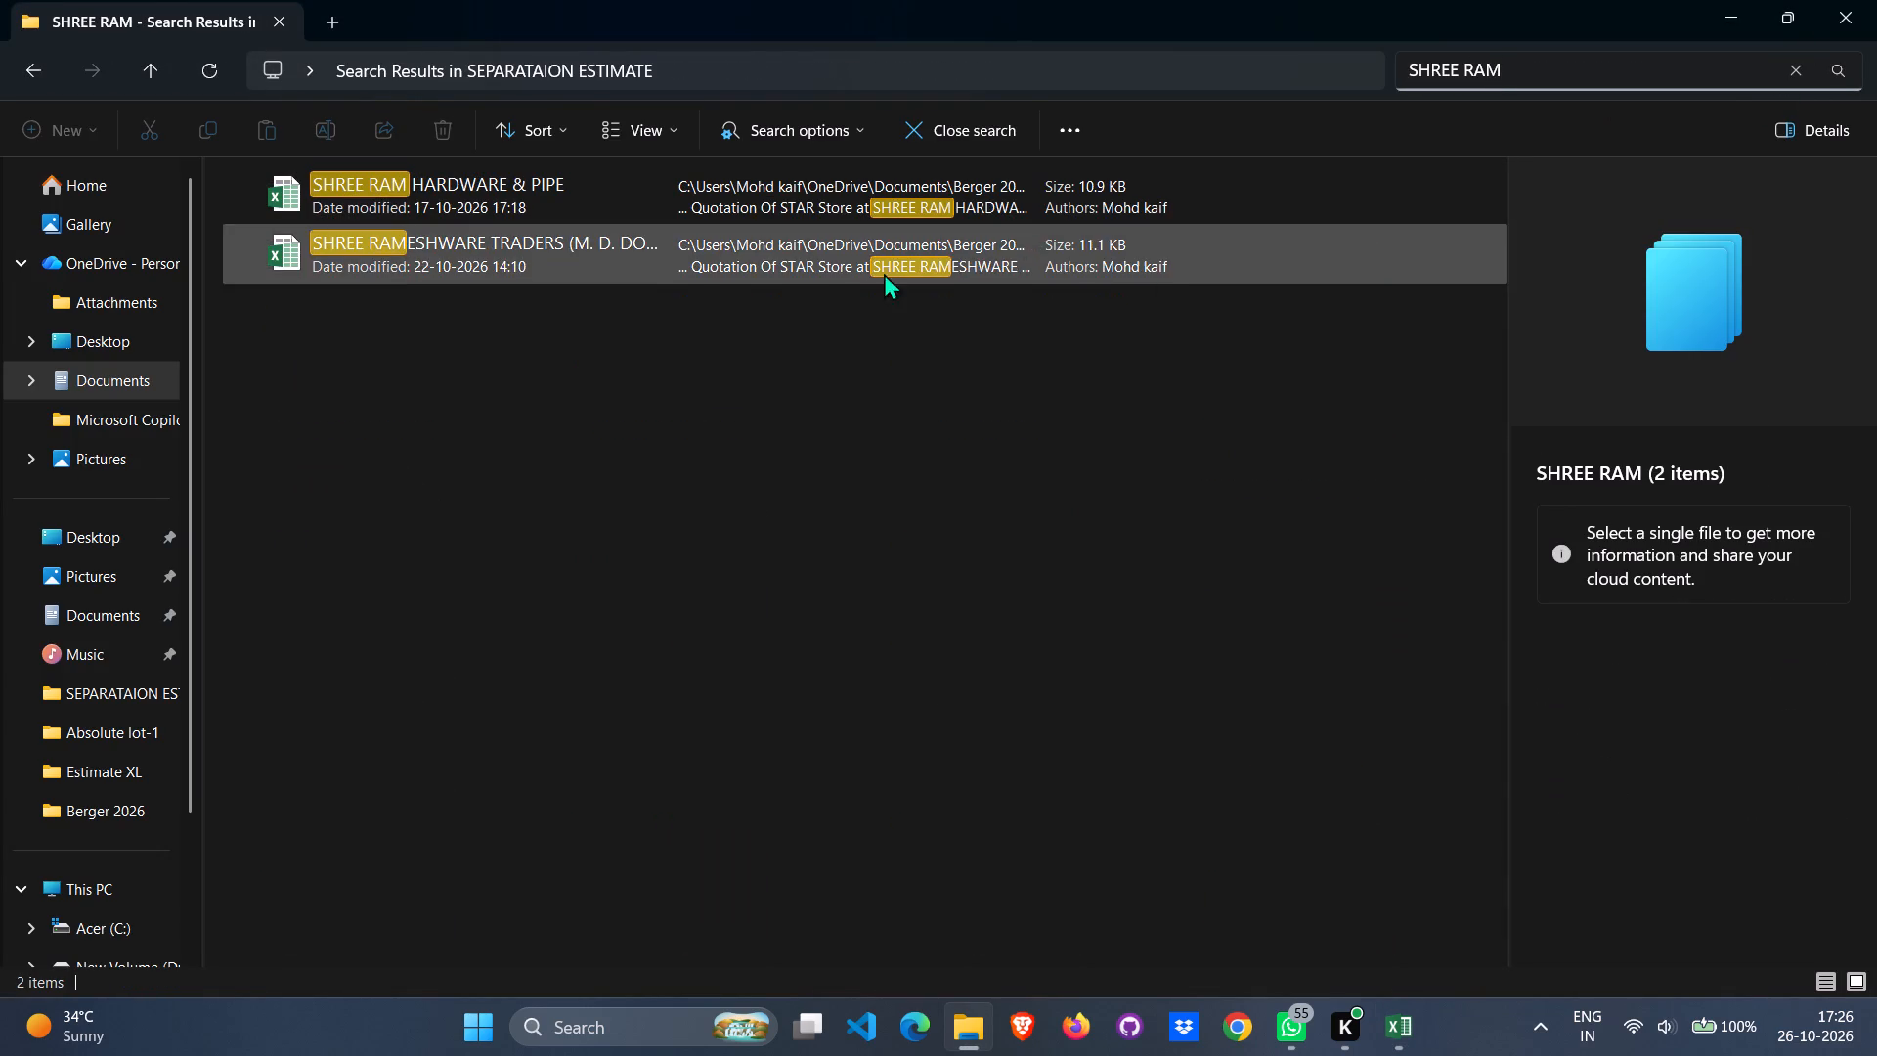
key("alt+Tab")
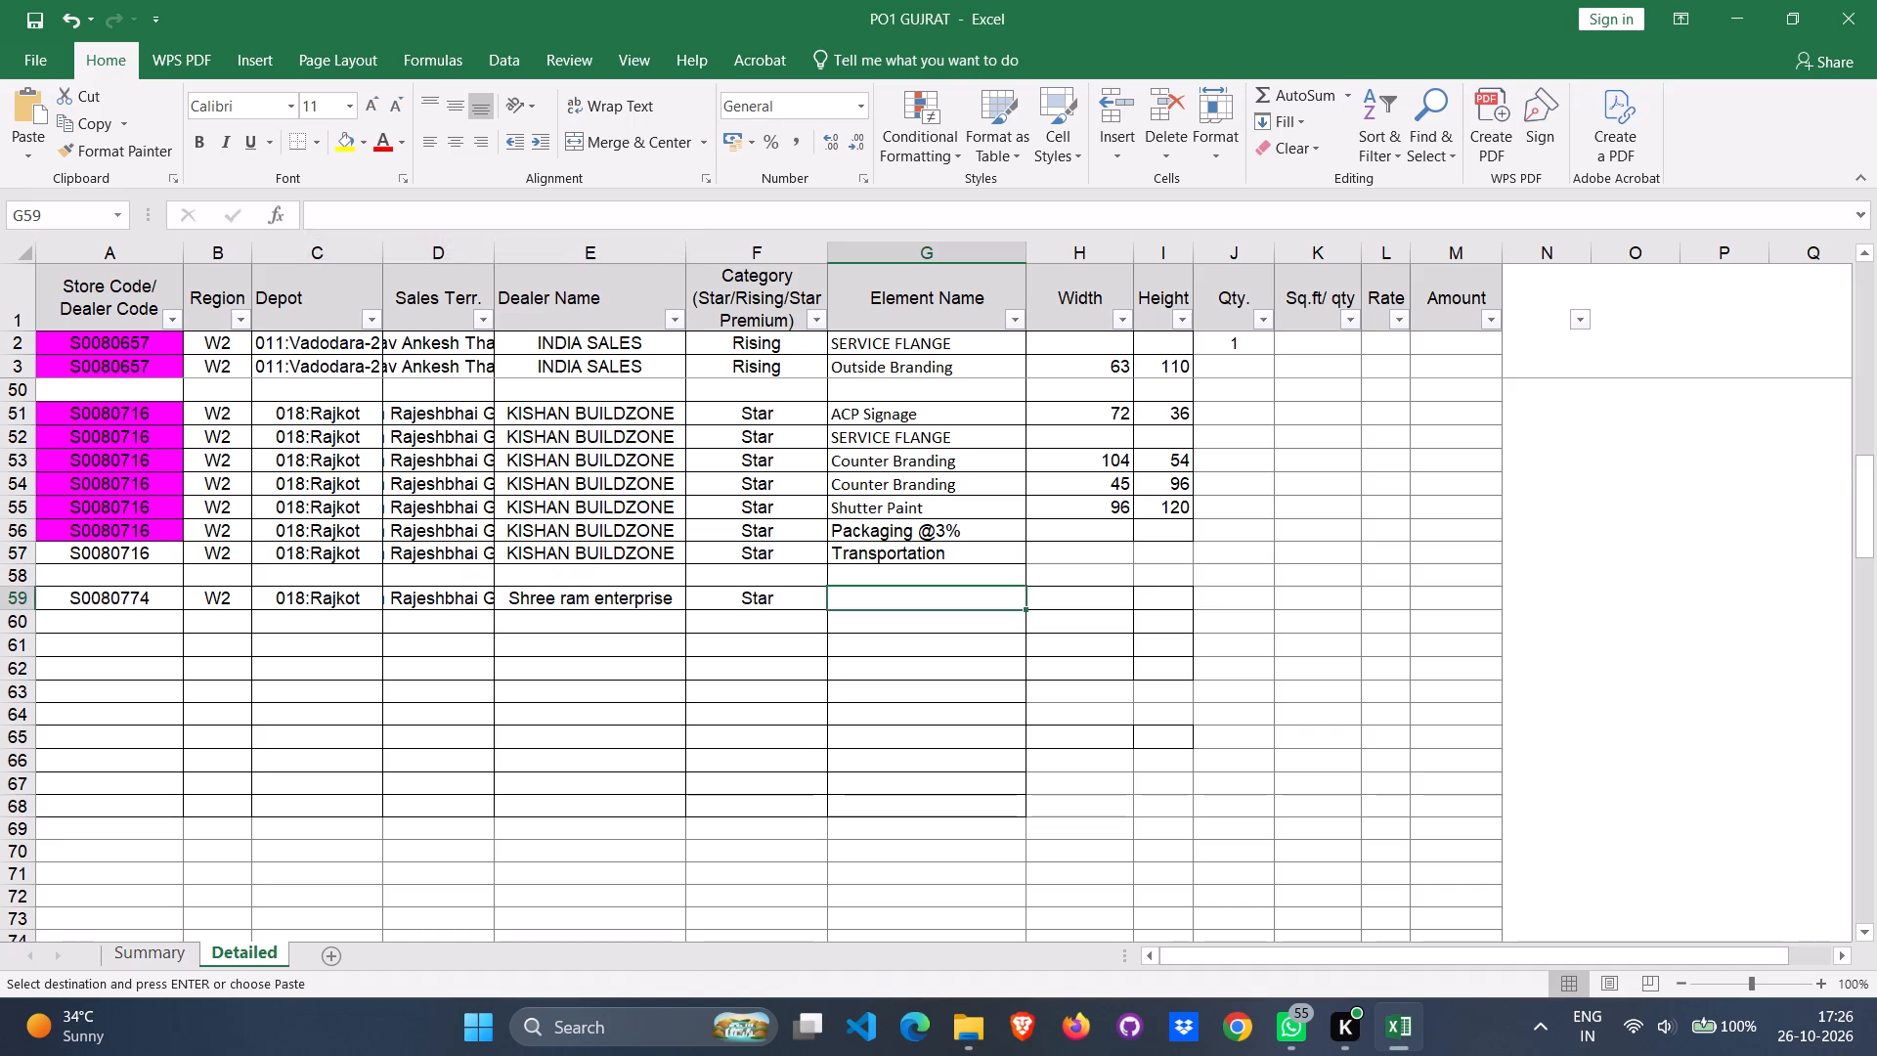
key("alt+Tab")
key("alt+Tab")
key("alt+Tab")
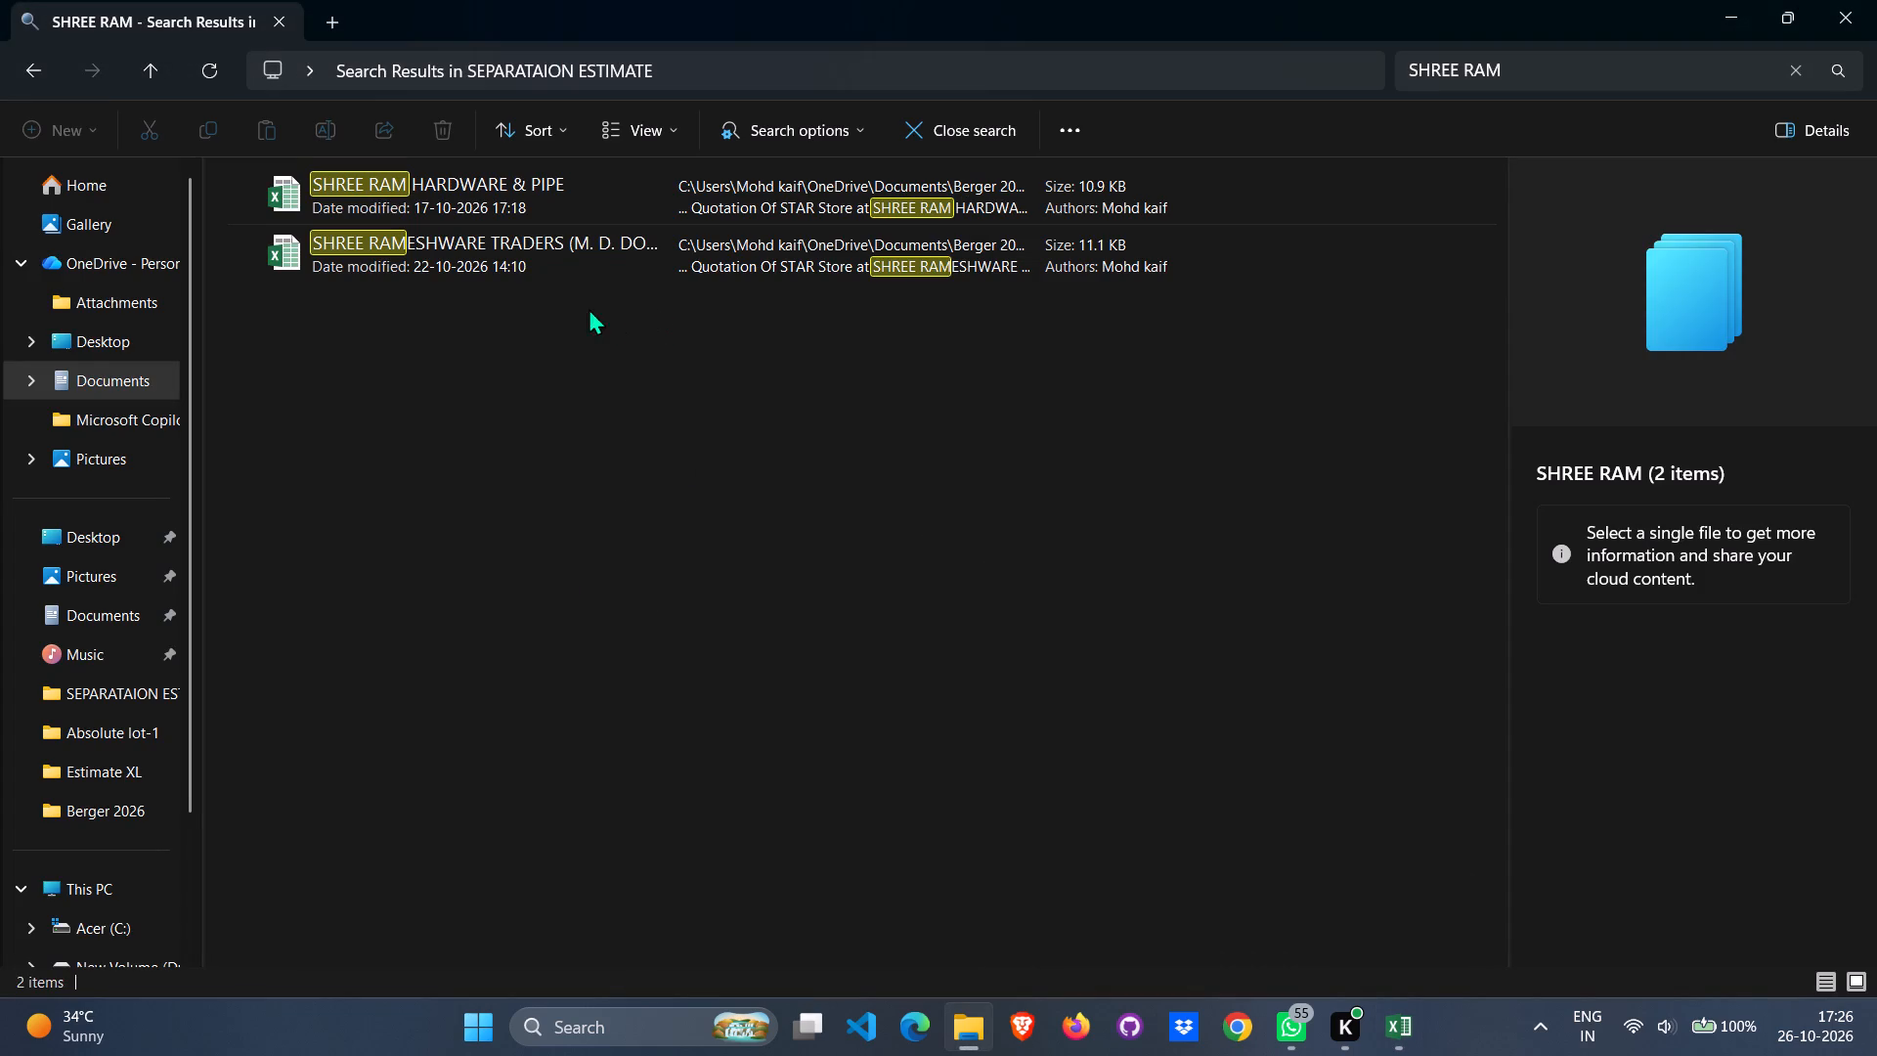
double_click(573, 191)
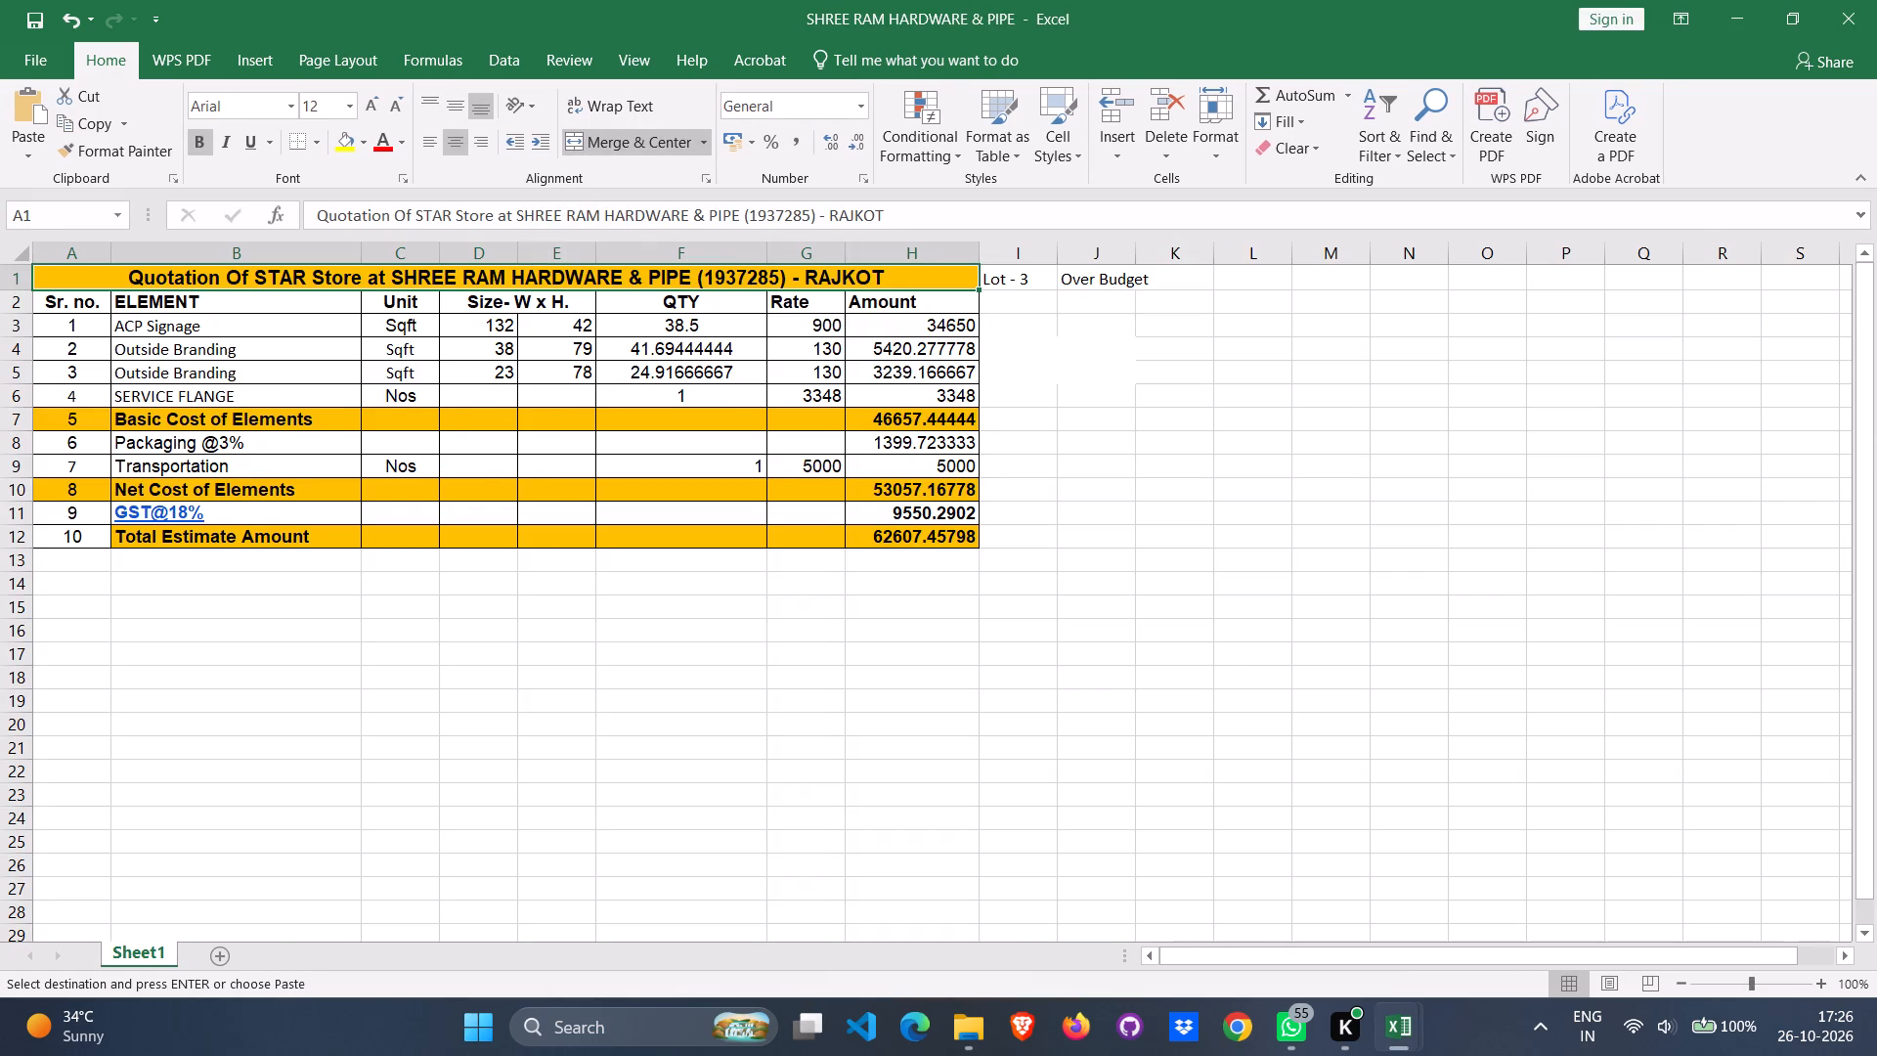
Compare the SHREE RAM HARDWARE & PIPE quotation with the Shree ram enterprise row, and copy its ACP Signage name into G59 of Detailed.
key("alt+Tab")
key("alt+Tab")
key("alt+Tab")
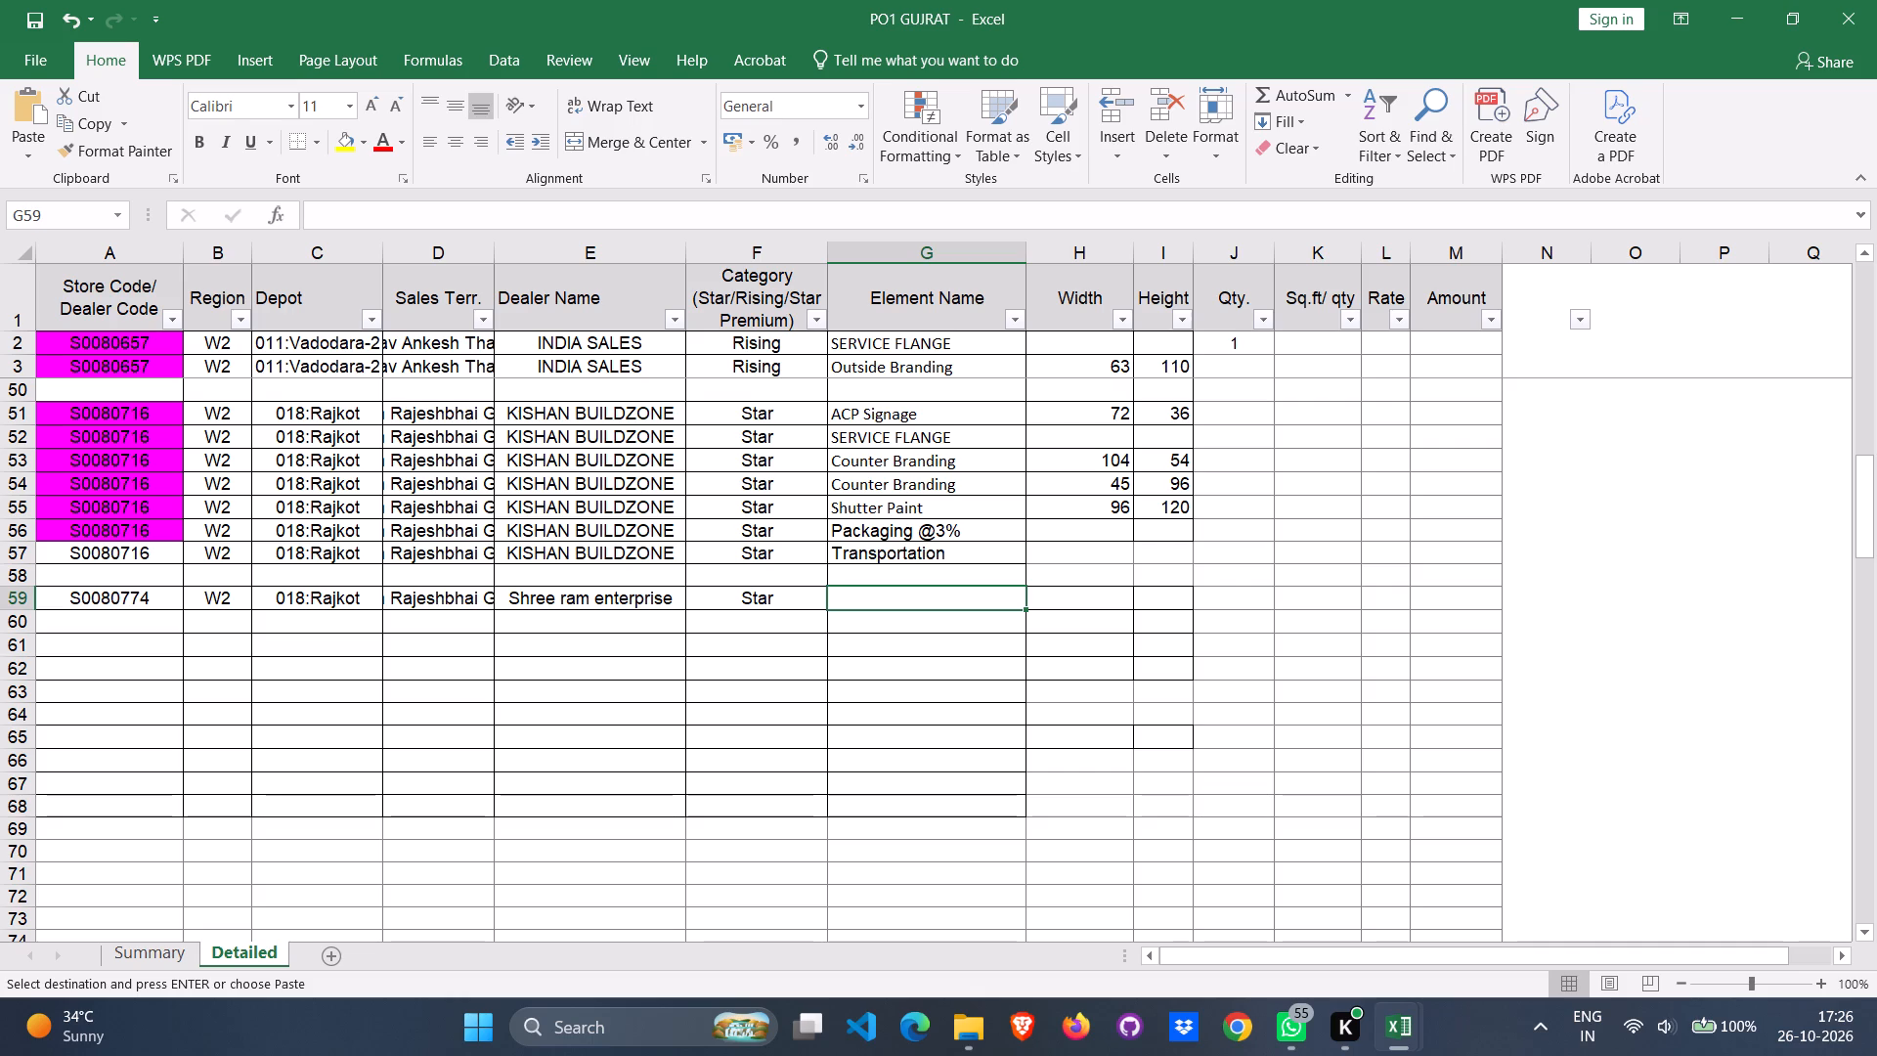
key("alt+Tab")
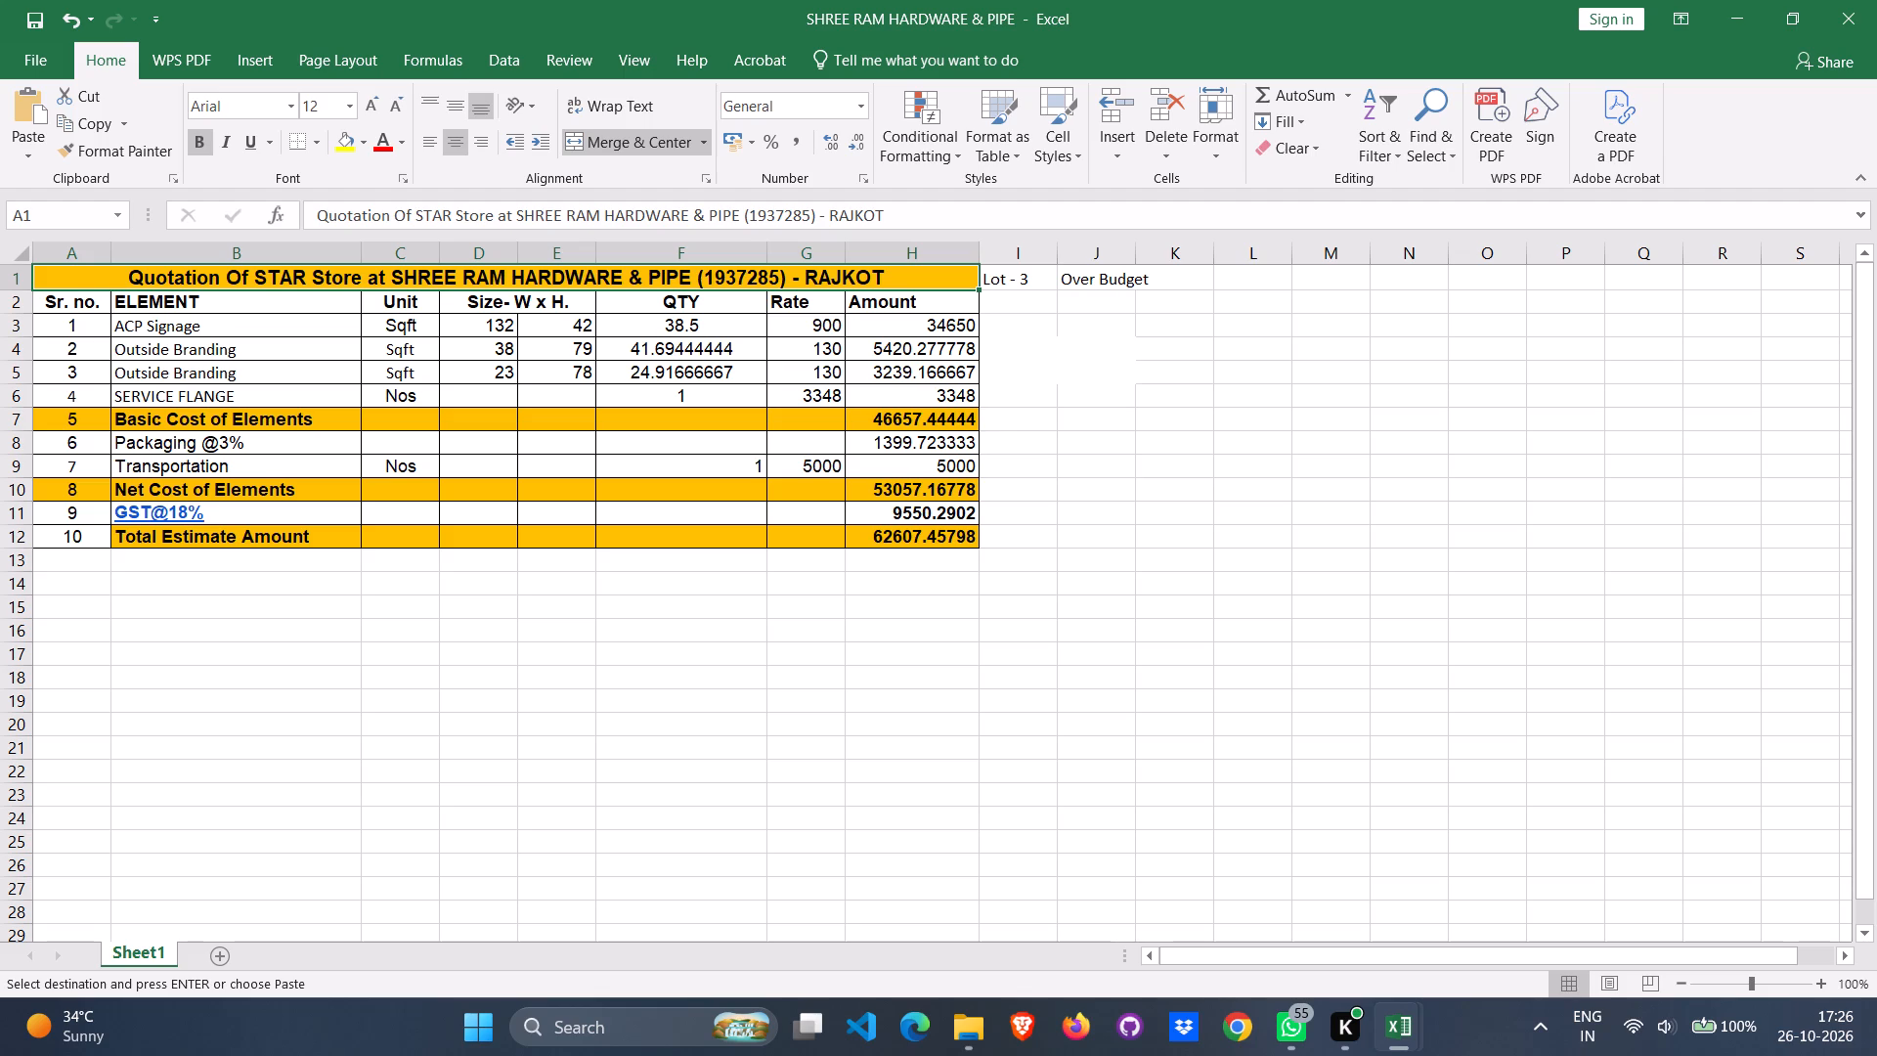
key("alt+Tab")
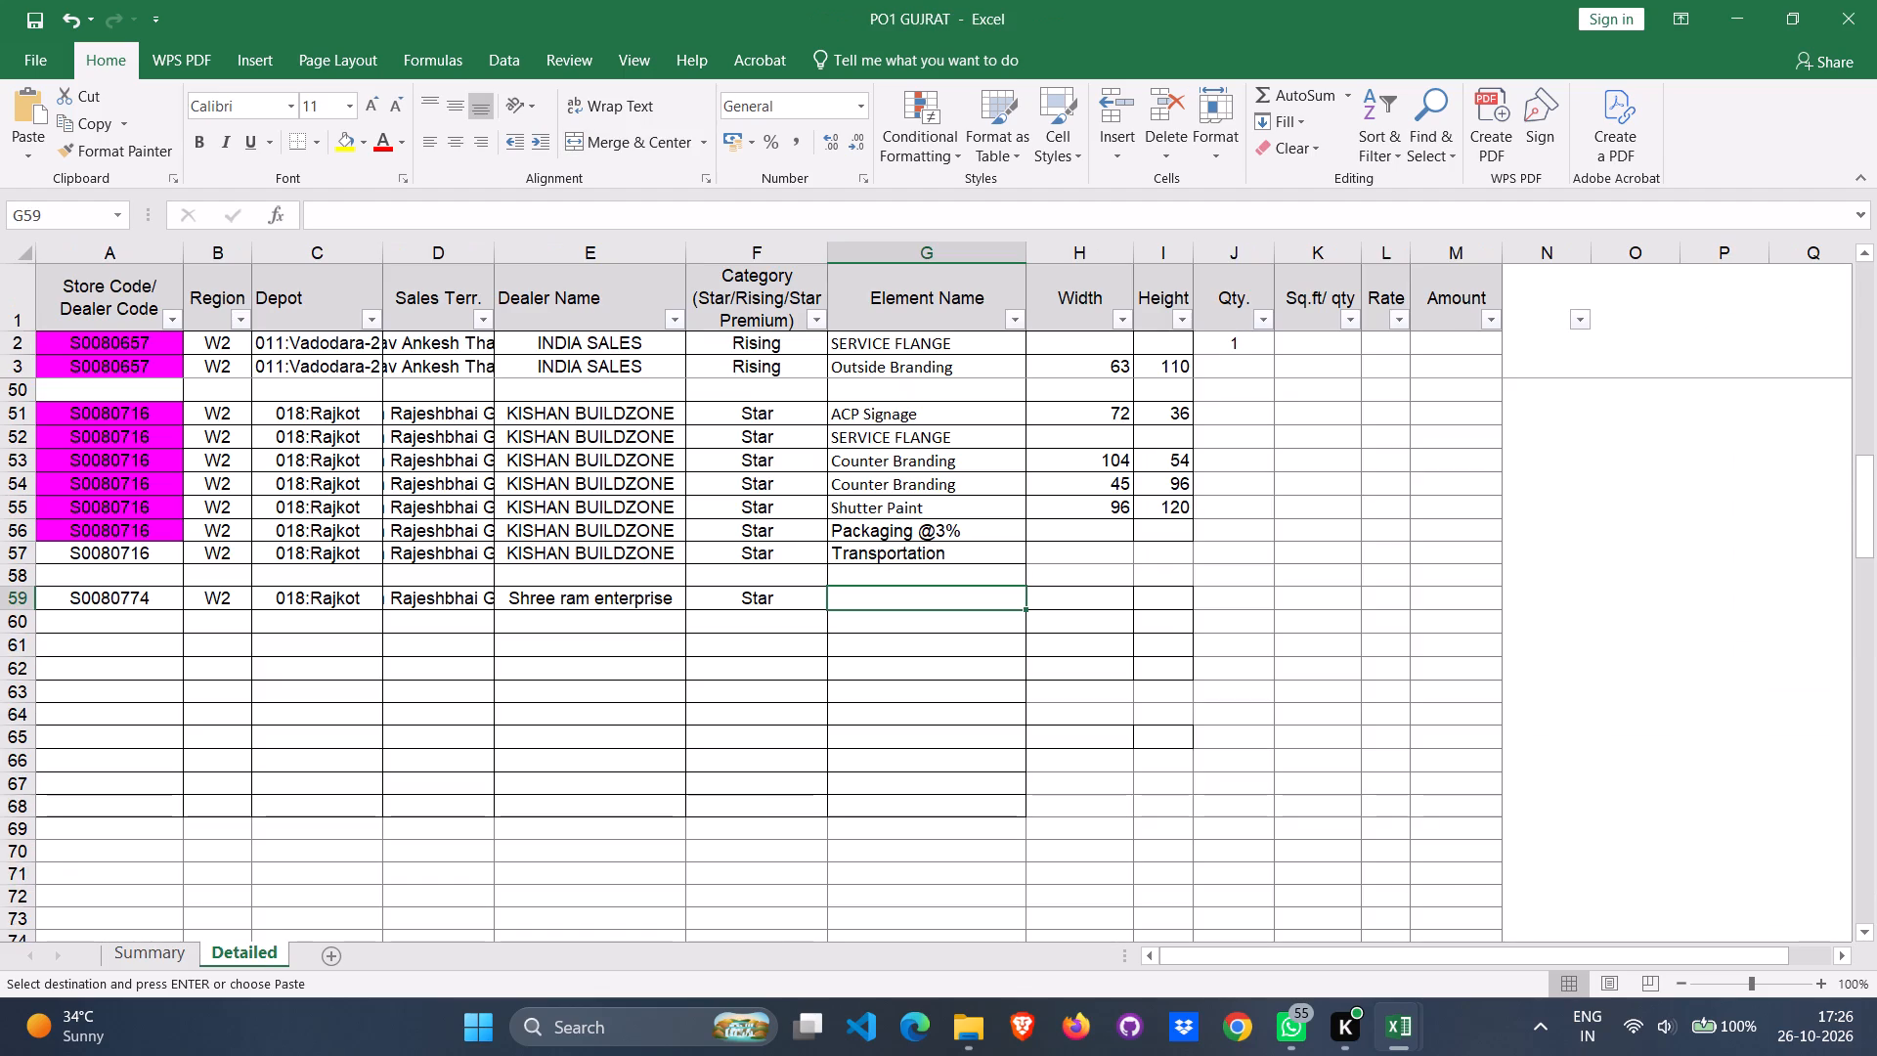
key("alt+Tab")
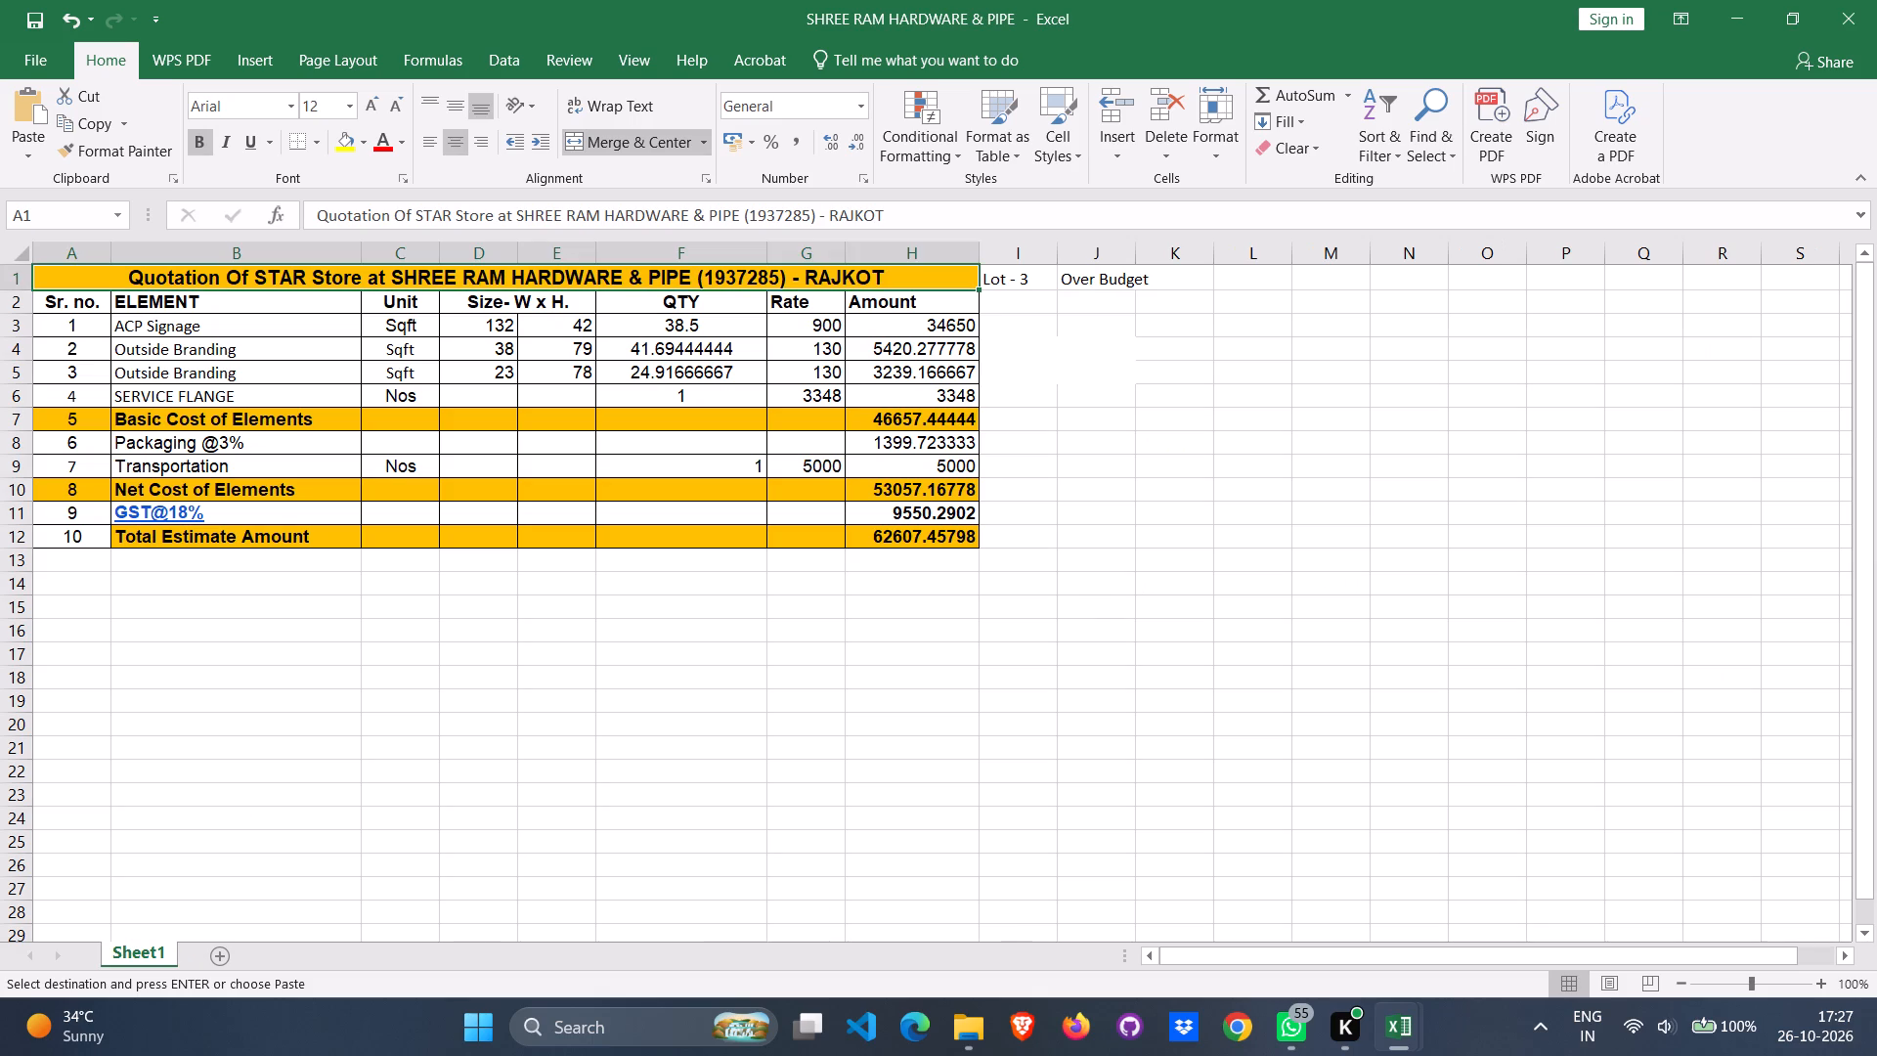
left_click(256, 329)
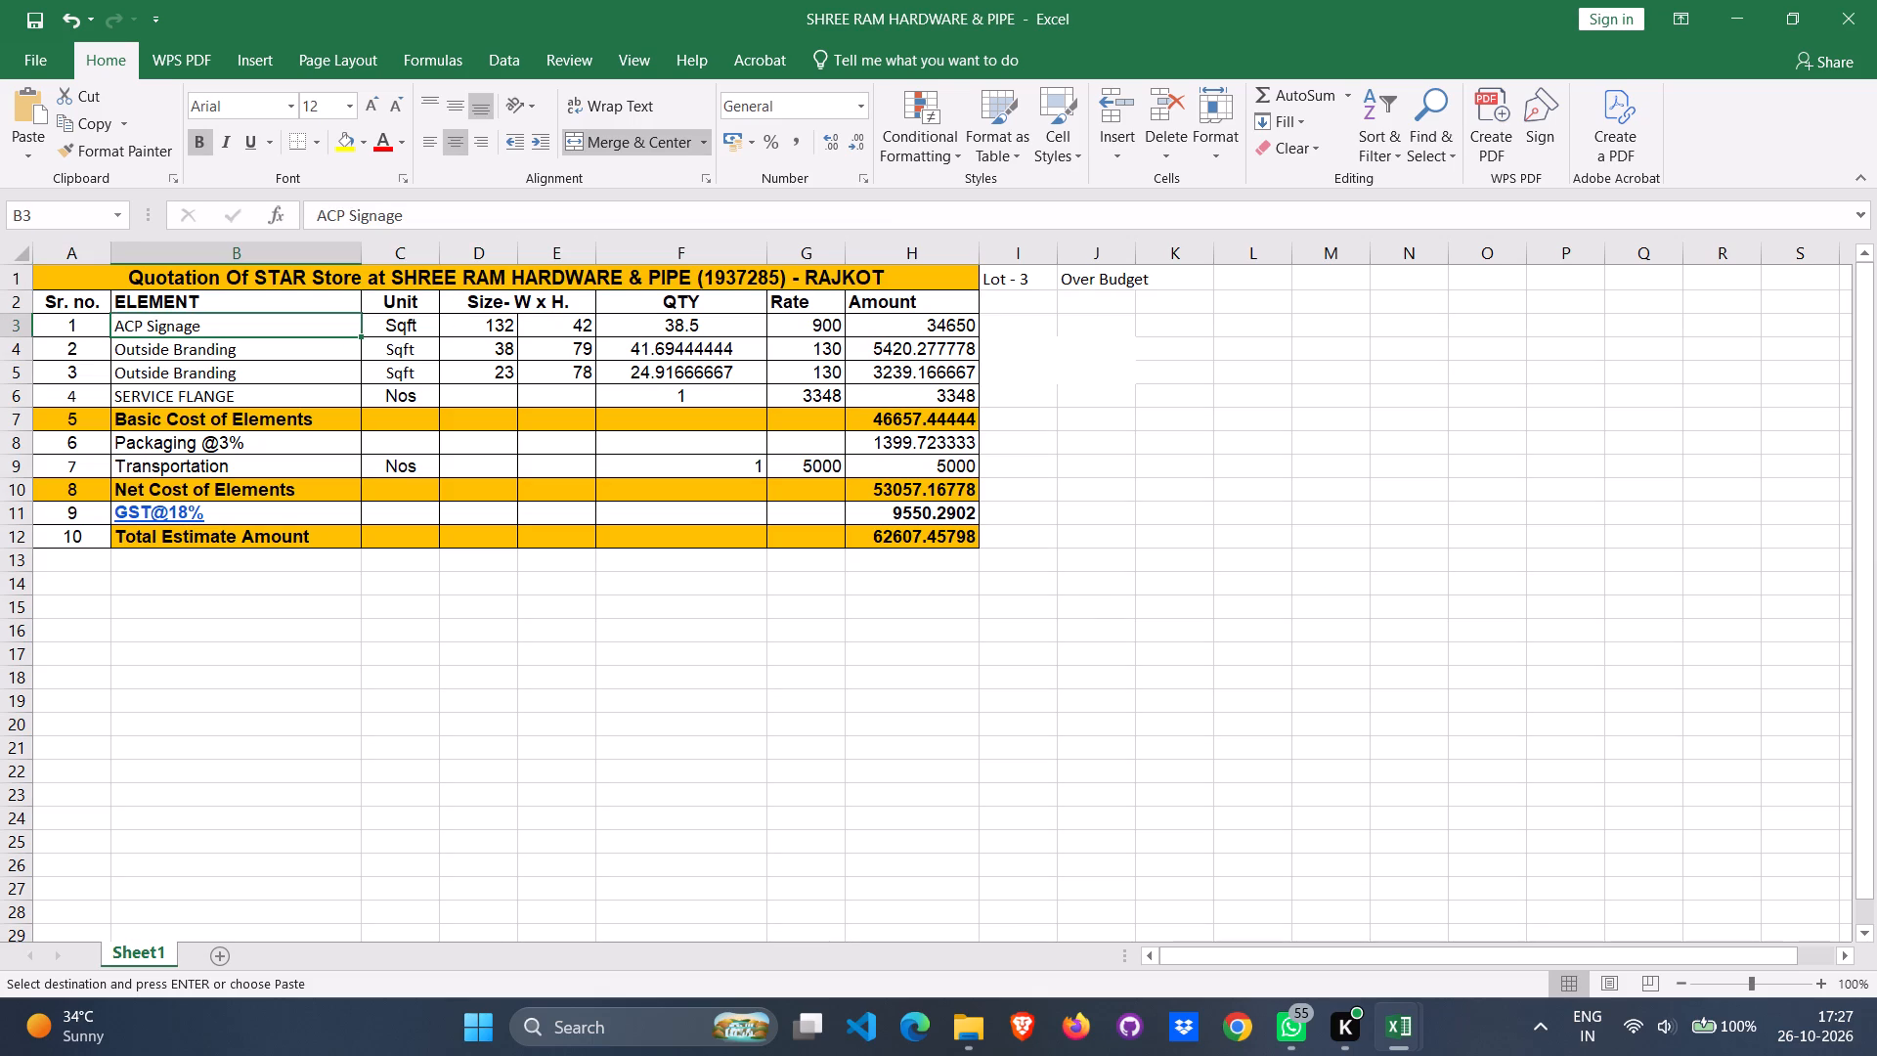
key("ctrl+c")
key("alt+Tab")
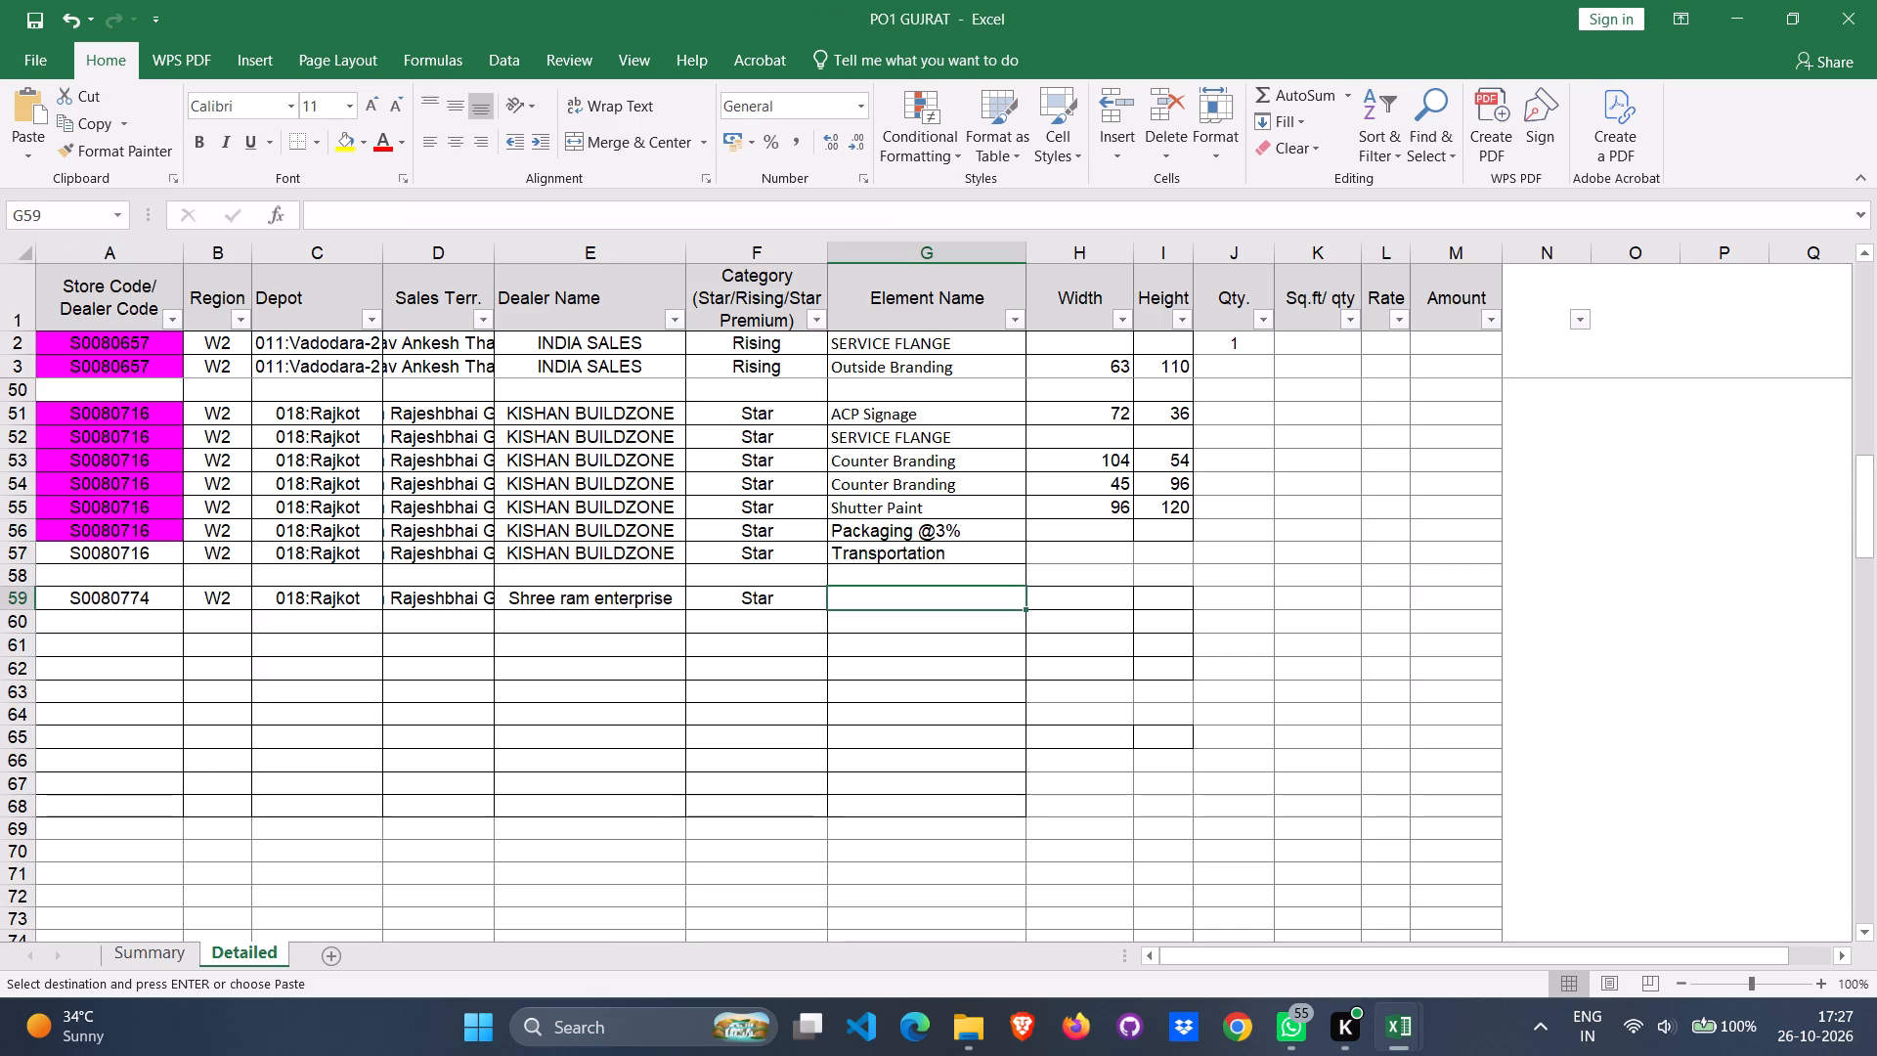
key("ctrl+v")
Copy the SERVICE FLANGE element name from the SHREE RAM HARDWARE & PIPE quotation into G60 of Detailed.
key("alt+Tab")
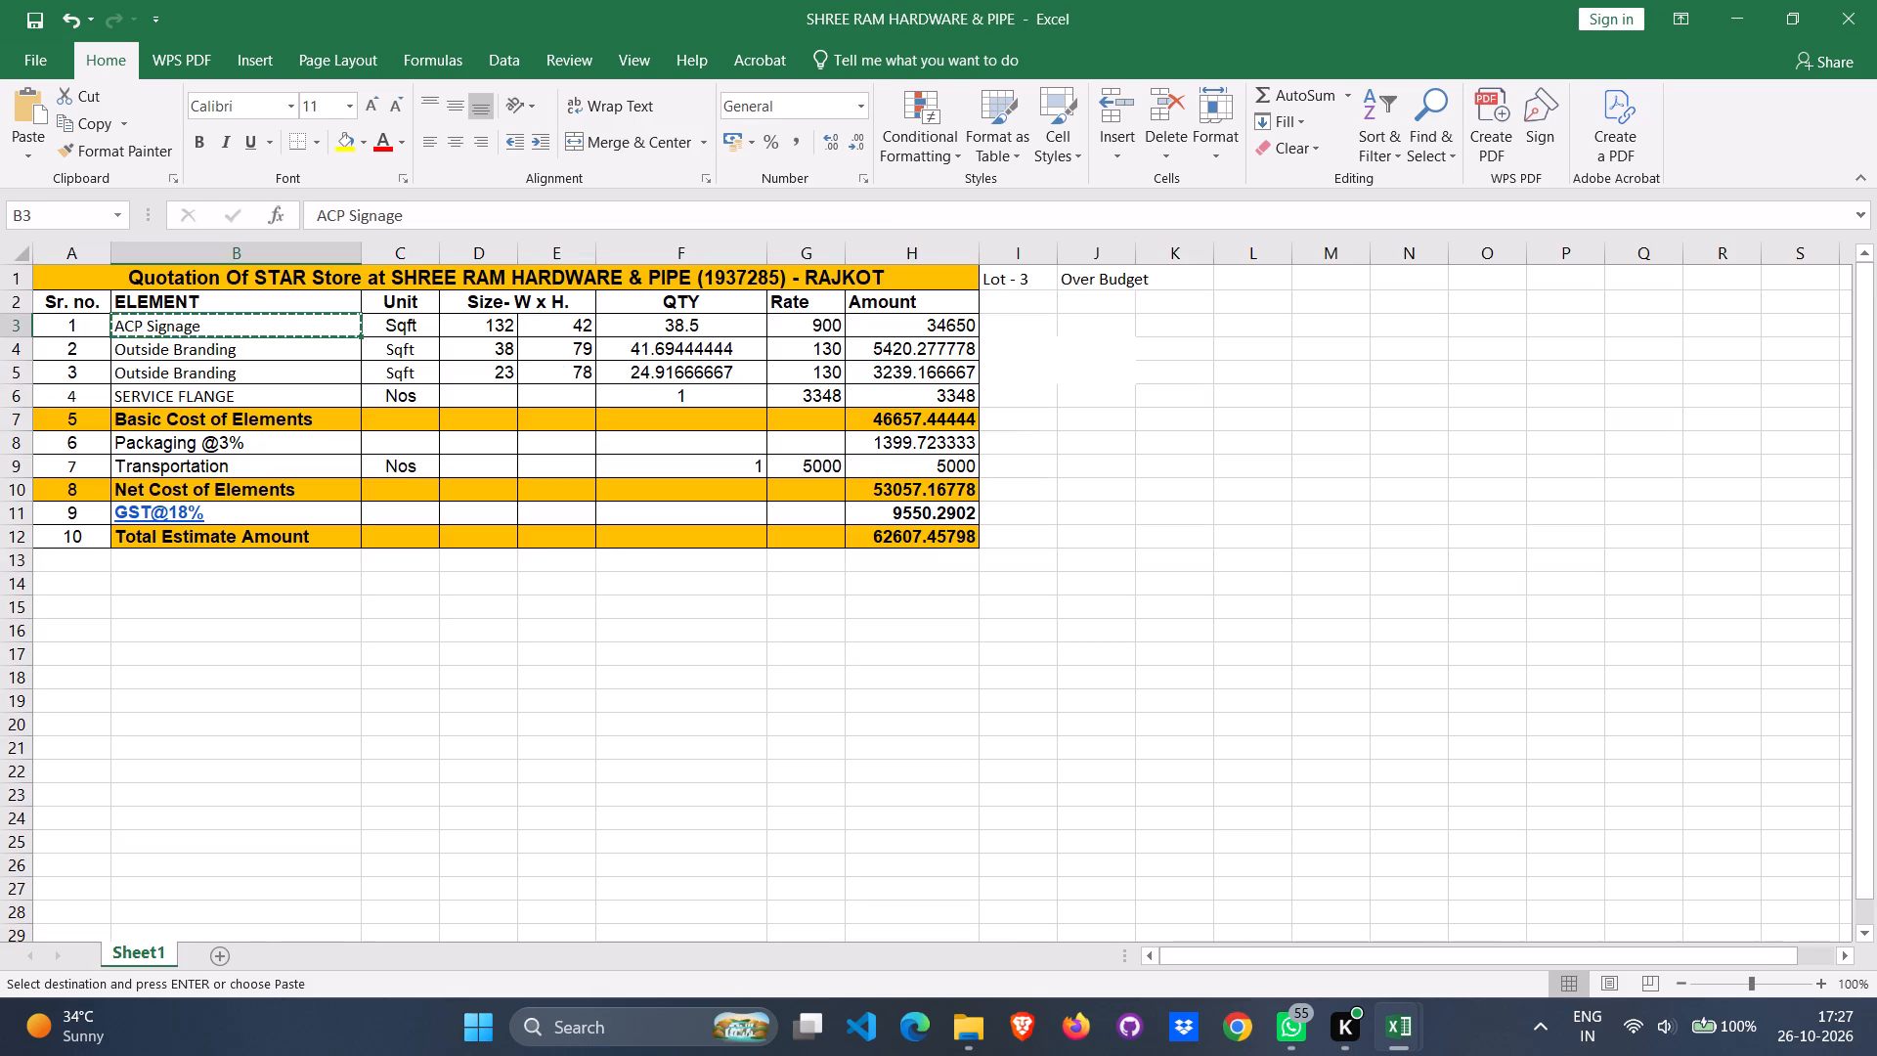
left_click(262, 390)
key("ctrl+c")
key("alt+Tab")
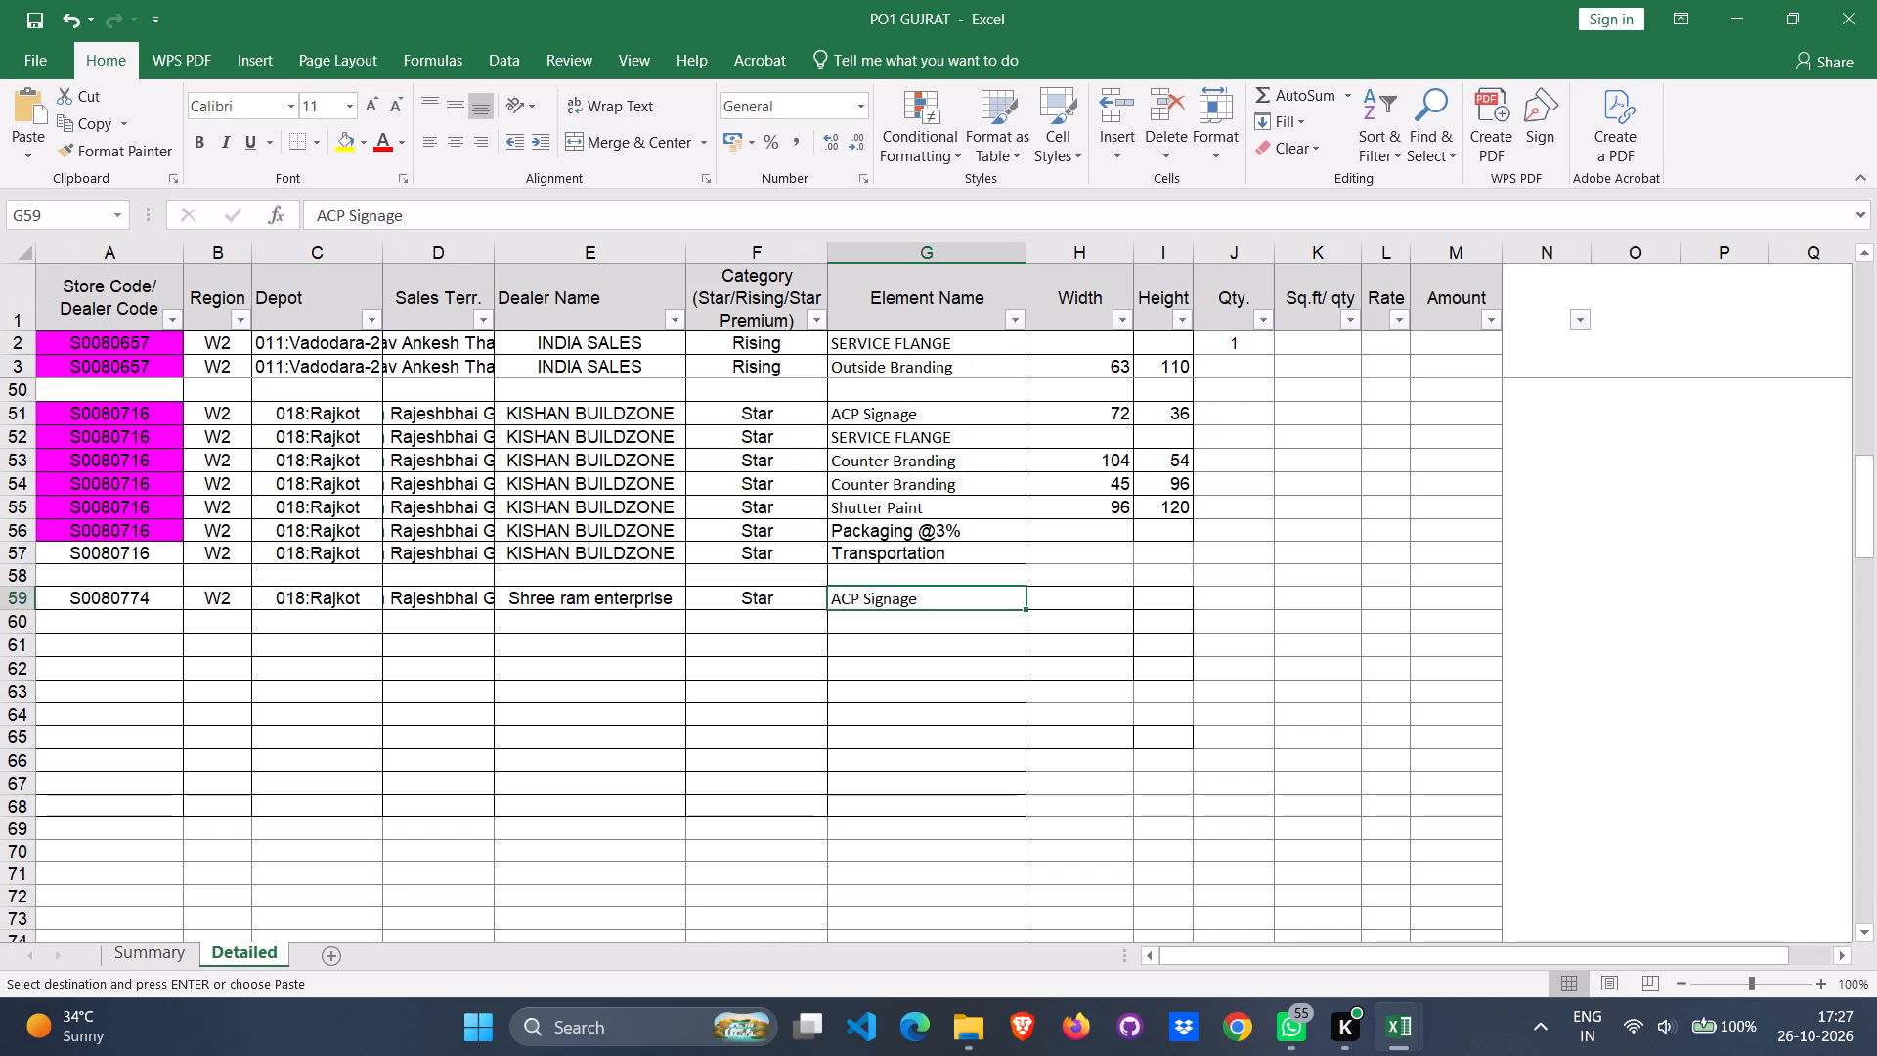
left_click(885, 613)
left_click(885, 619)
key("ctrl+v")
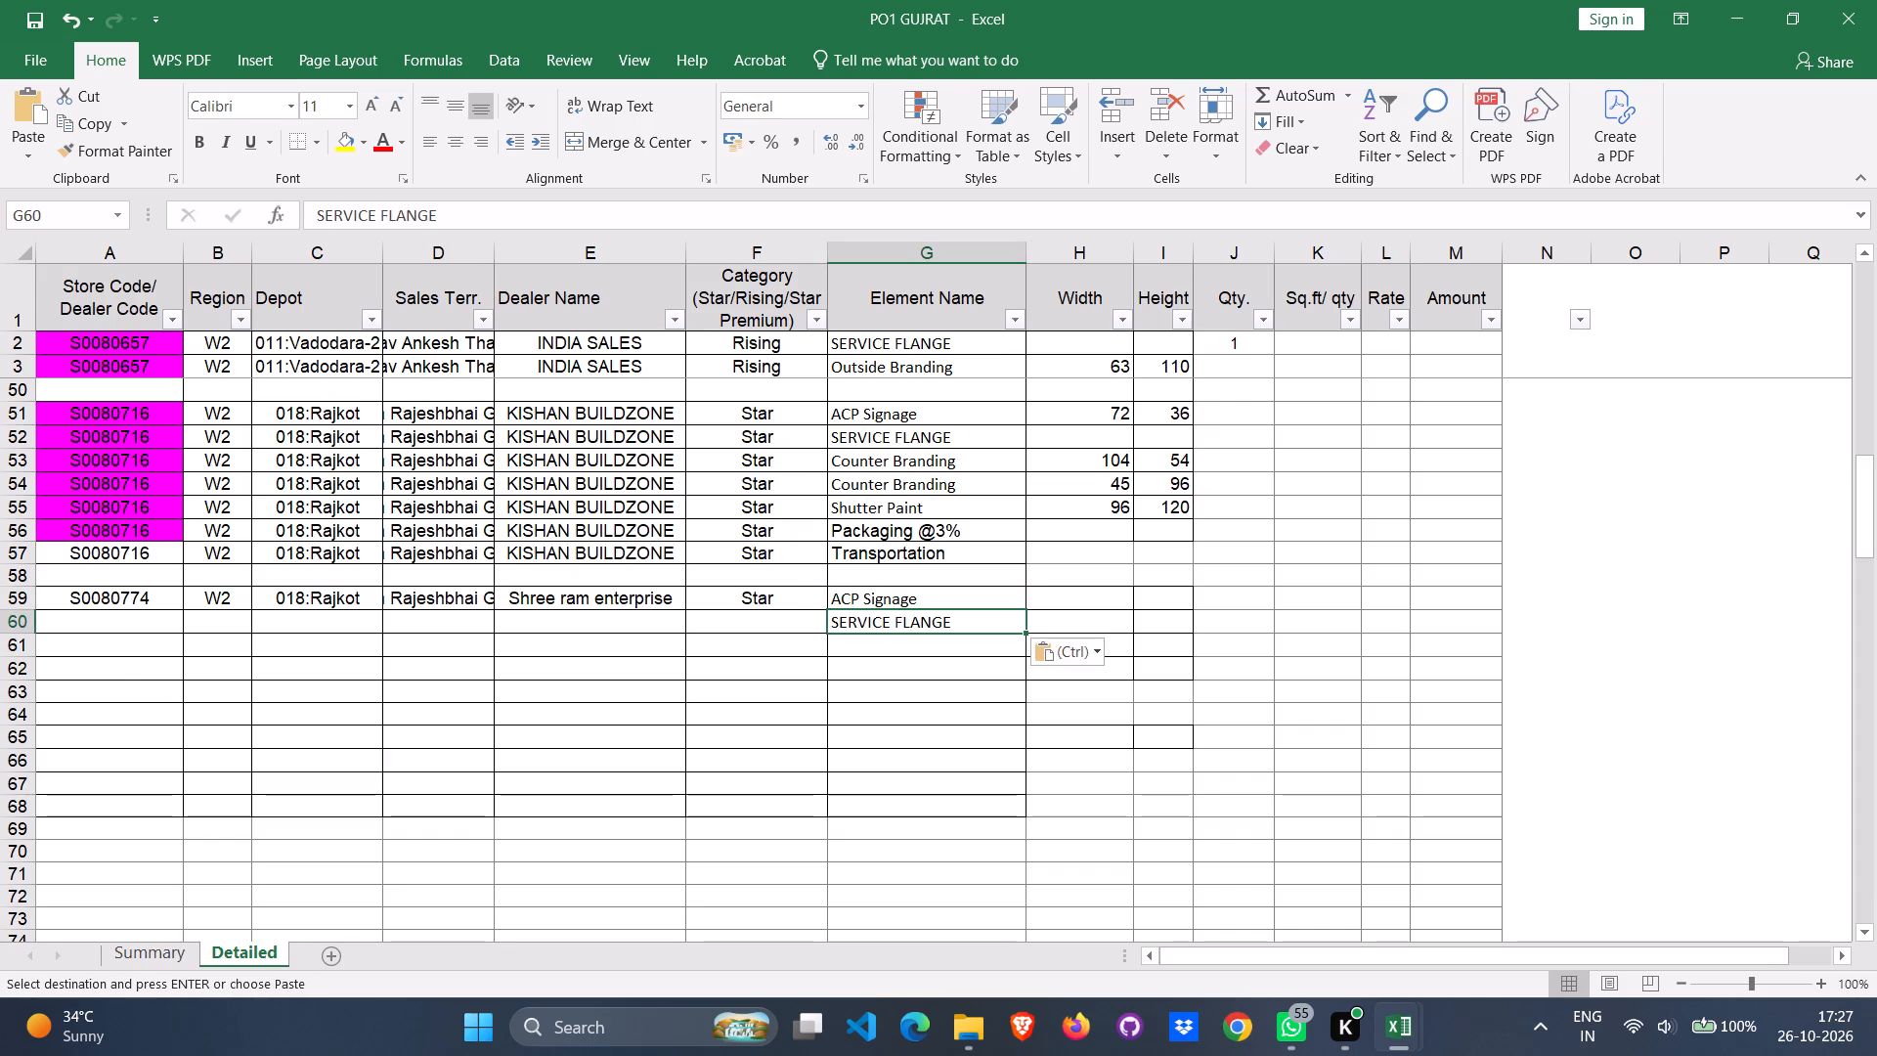
Copy the ACP Signage size, 132 by 42, from the quotation into H59:I59 of Detailed and save the workbook.
key("alt+Tab")
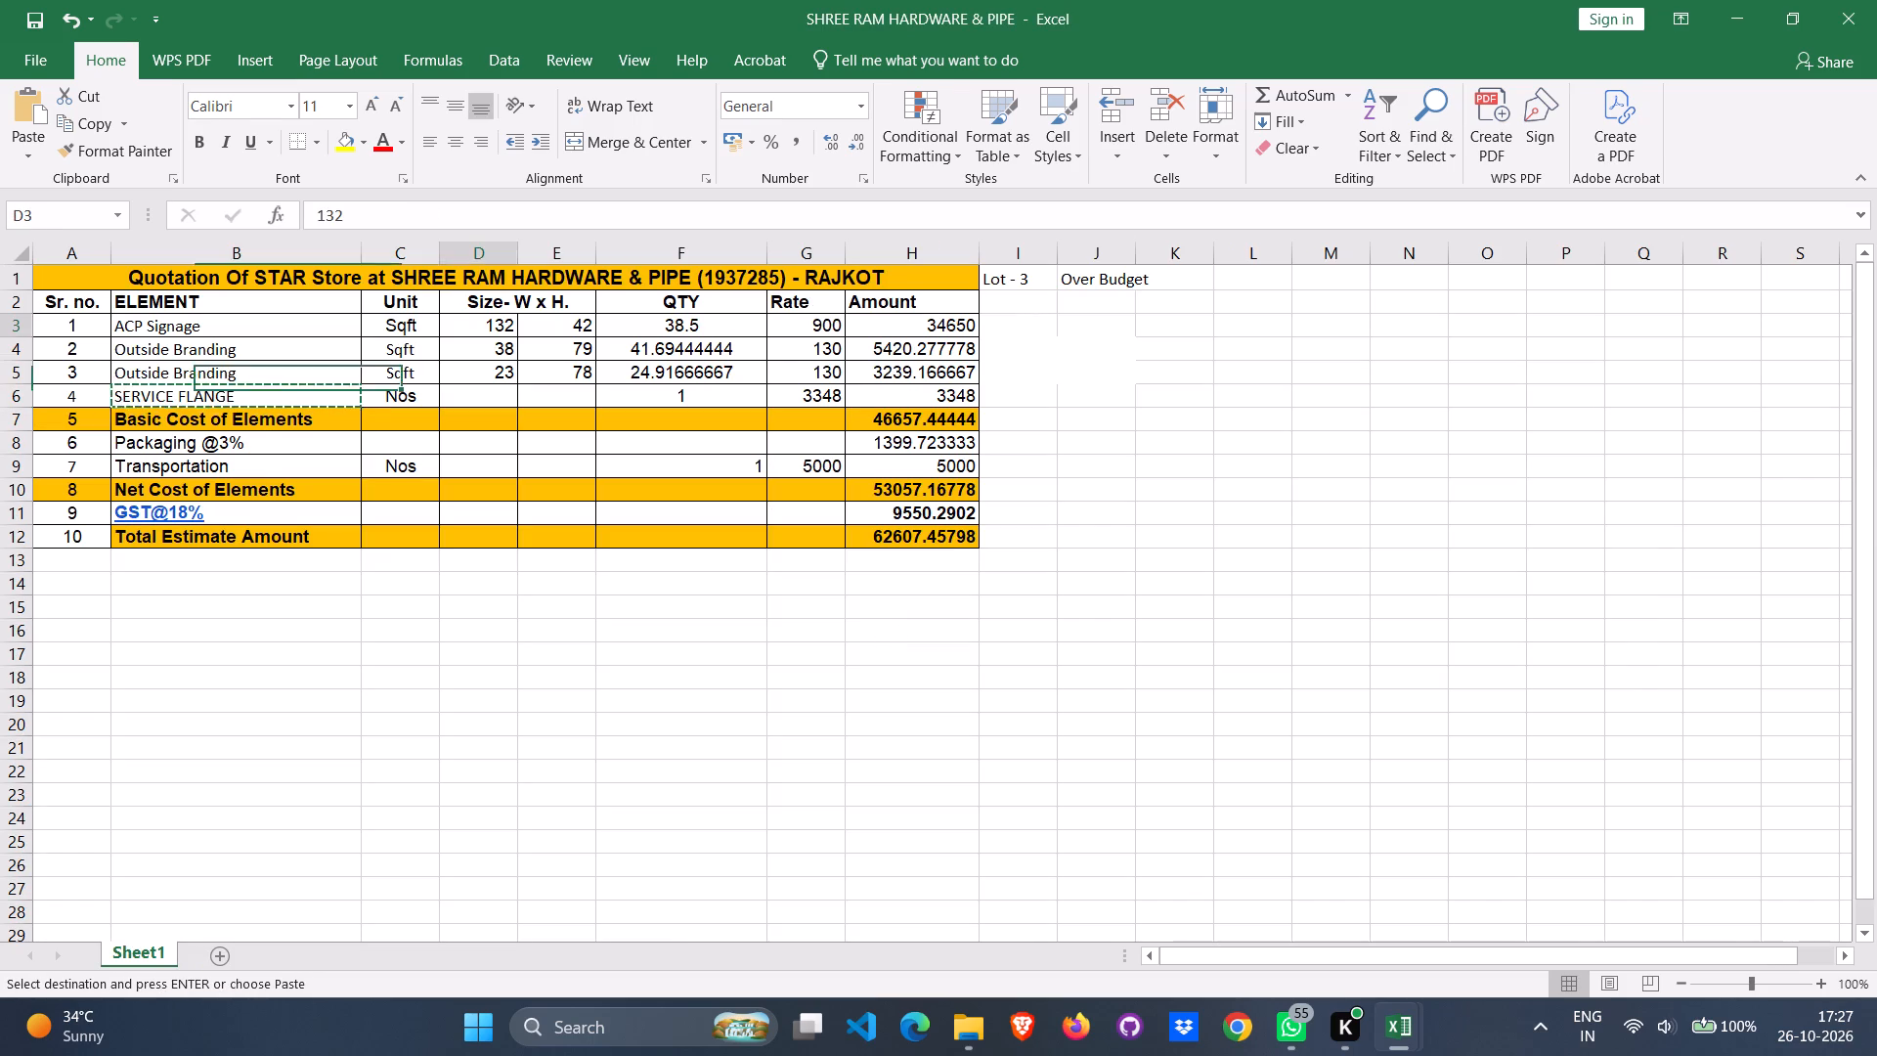
left_click(470, 328)
key("shift+Right")
key("ctrl+c")
key("alt+Tab")
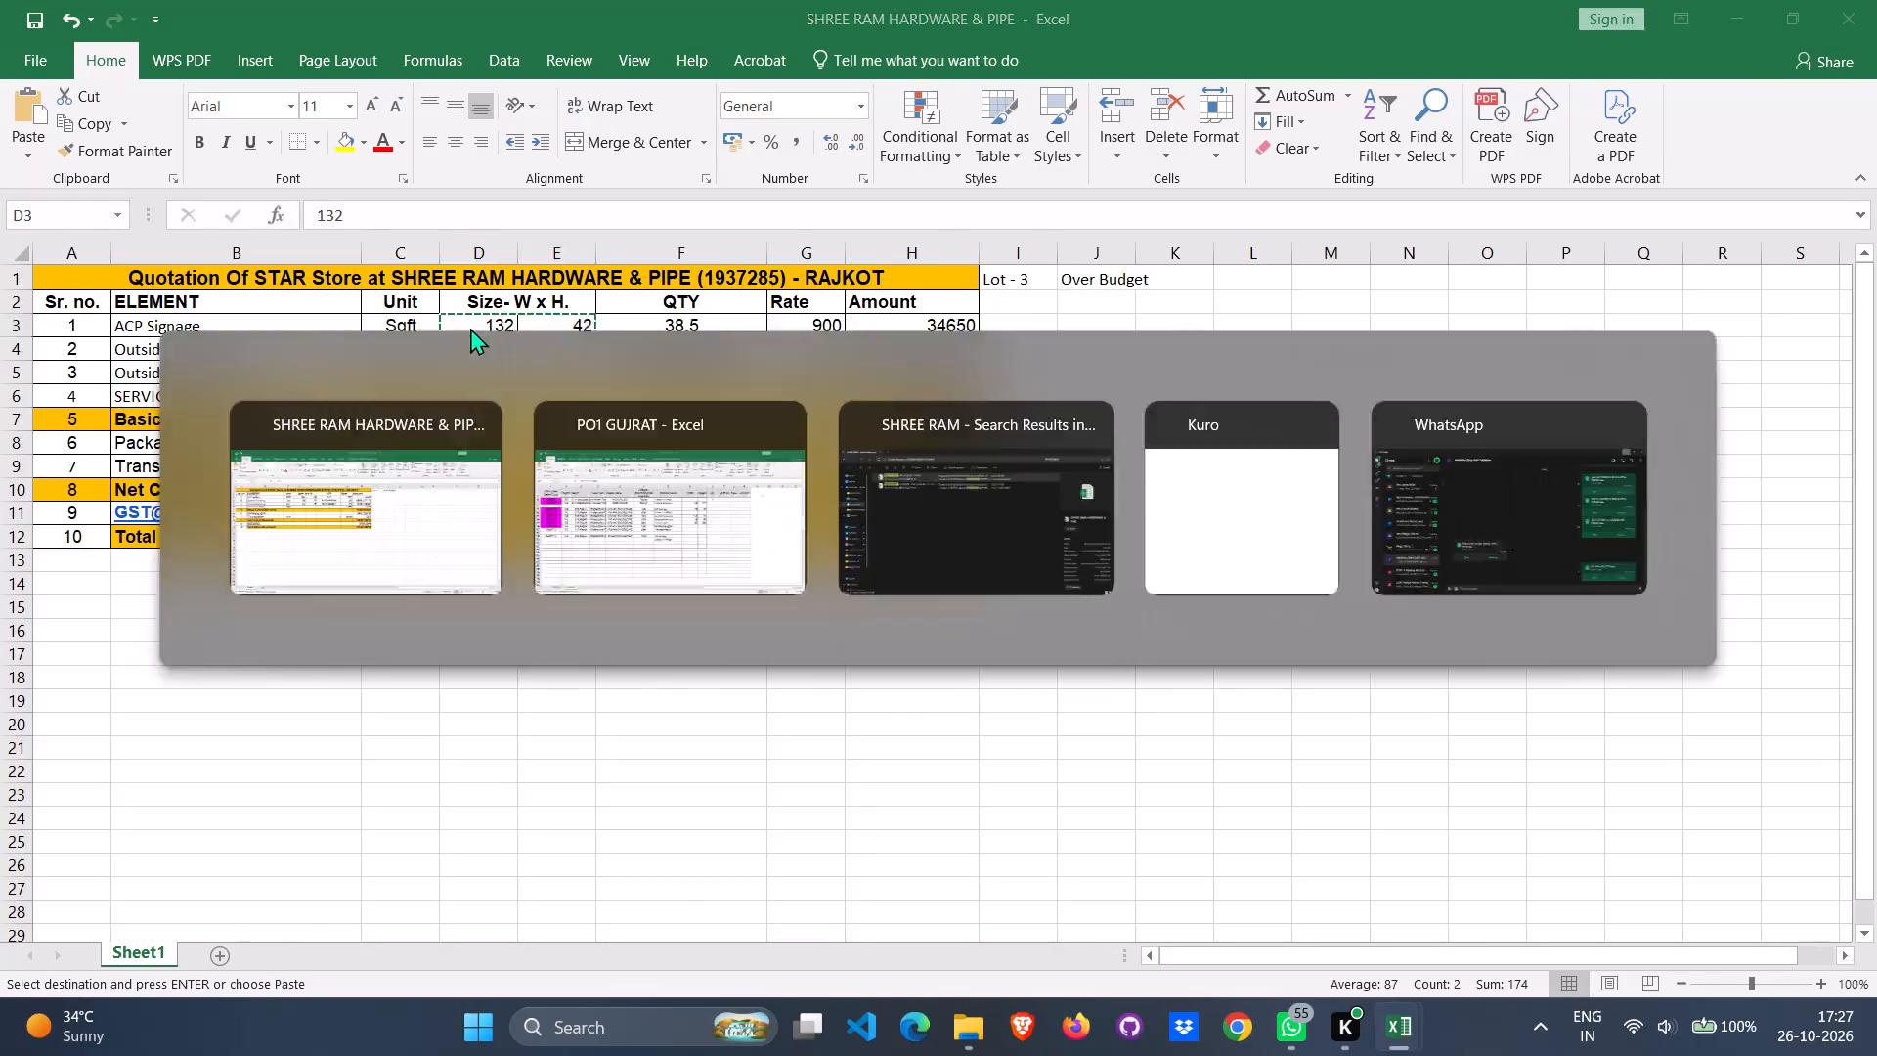
key("Right")
key("Up")
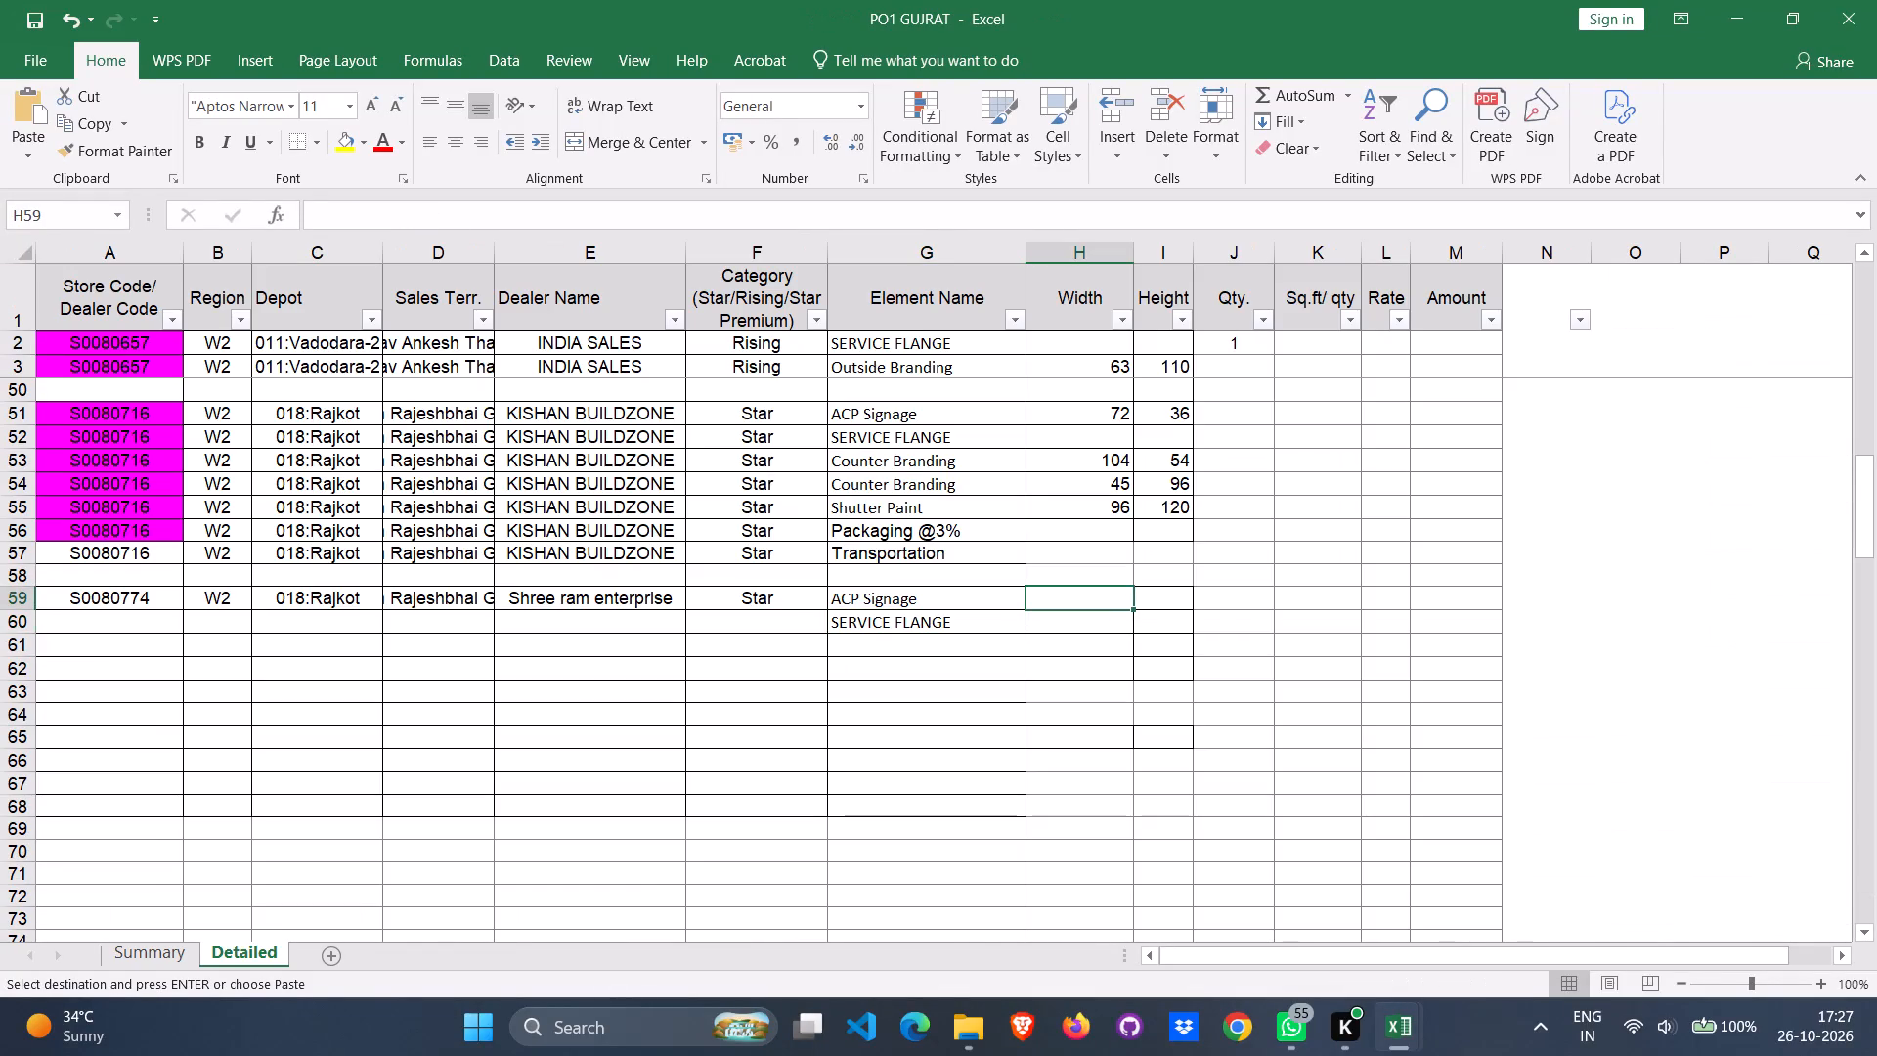
key("ctrl+v")
key("ctrl+s")
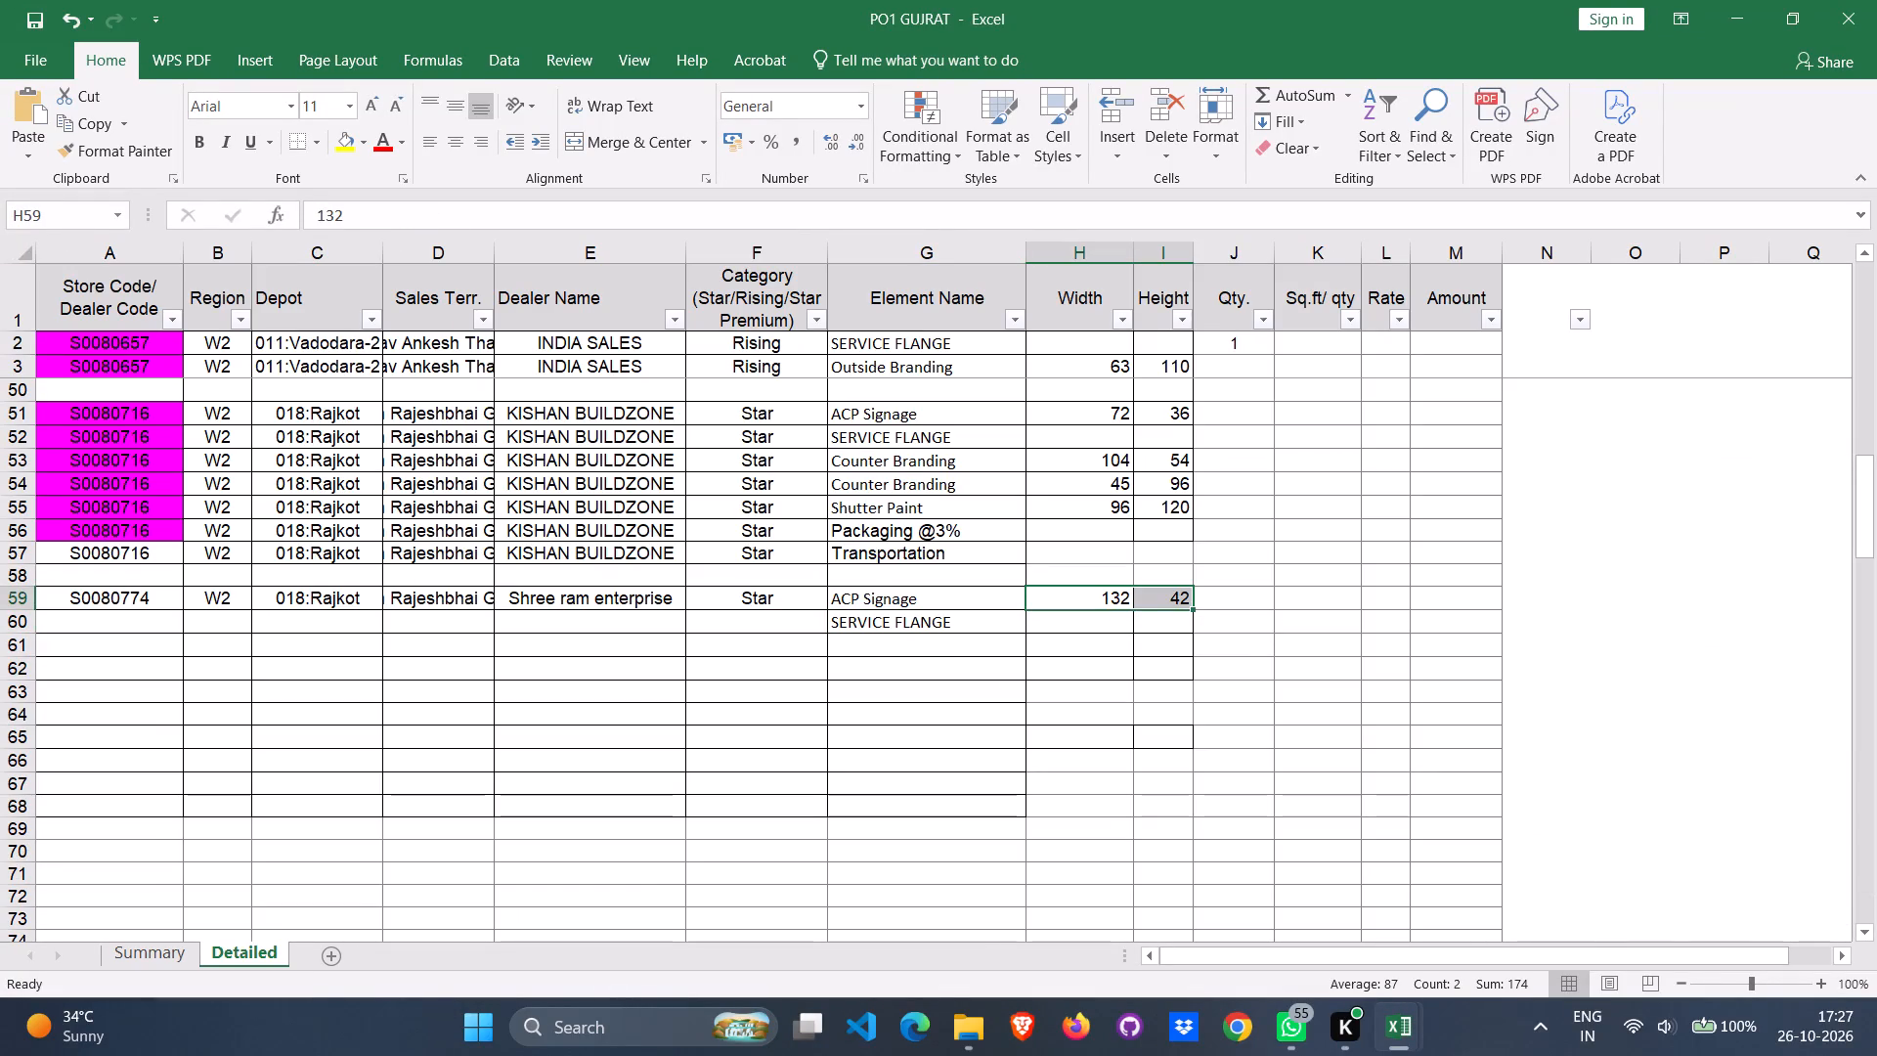
Copy the two Outside Branding element names from B4:B5 of the quotation into G61:G62 of Detailed.
key("alt+Tab")
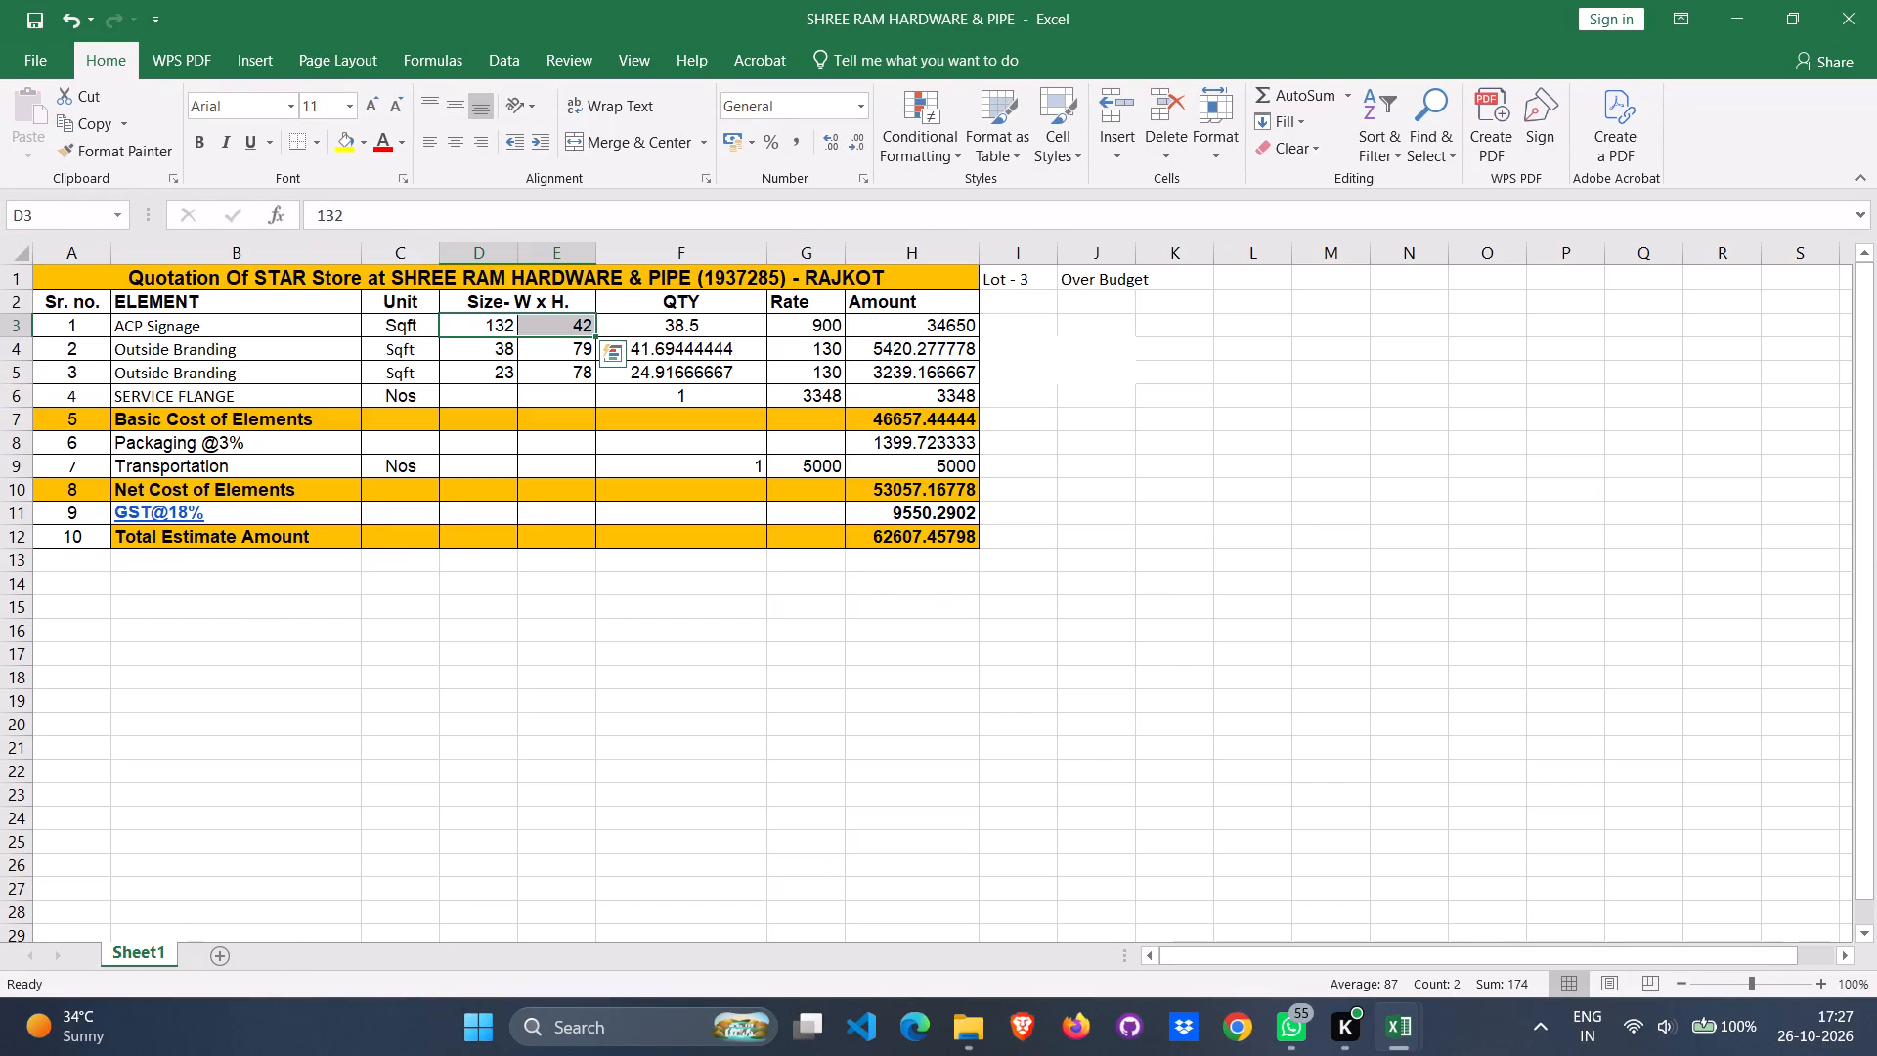
key("Down")
key("Left")
key("Left")
key("Left")
key("Right")
key("shift+Down")
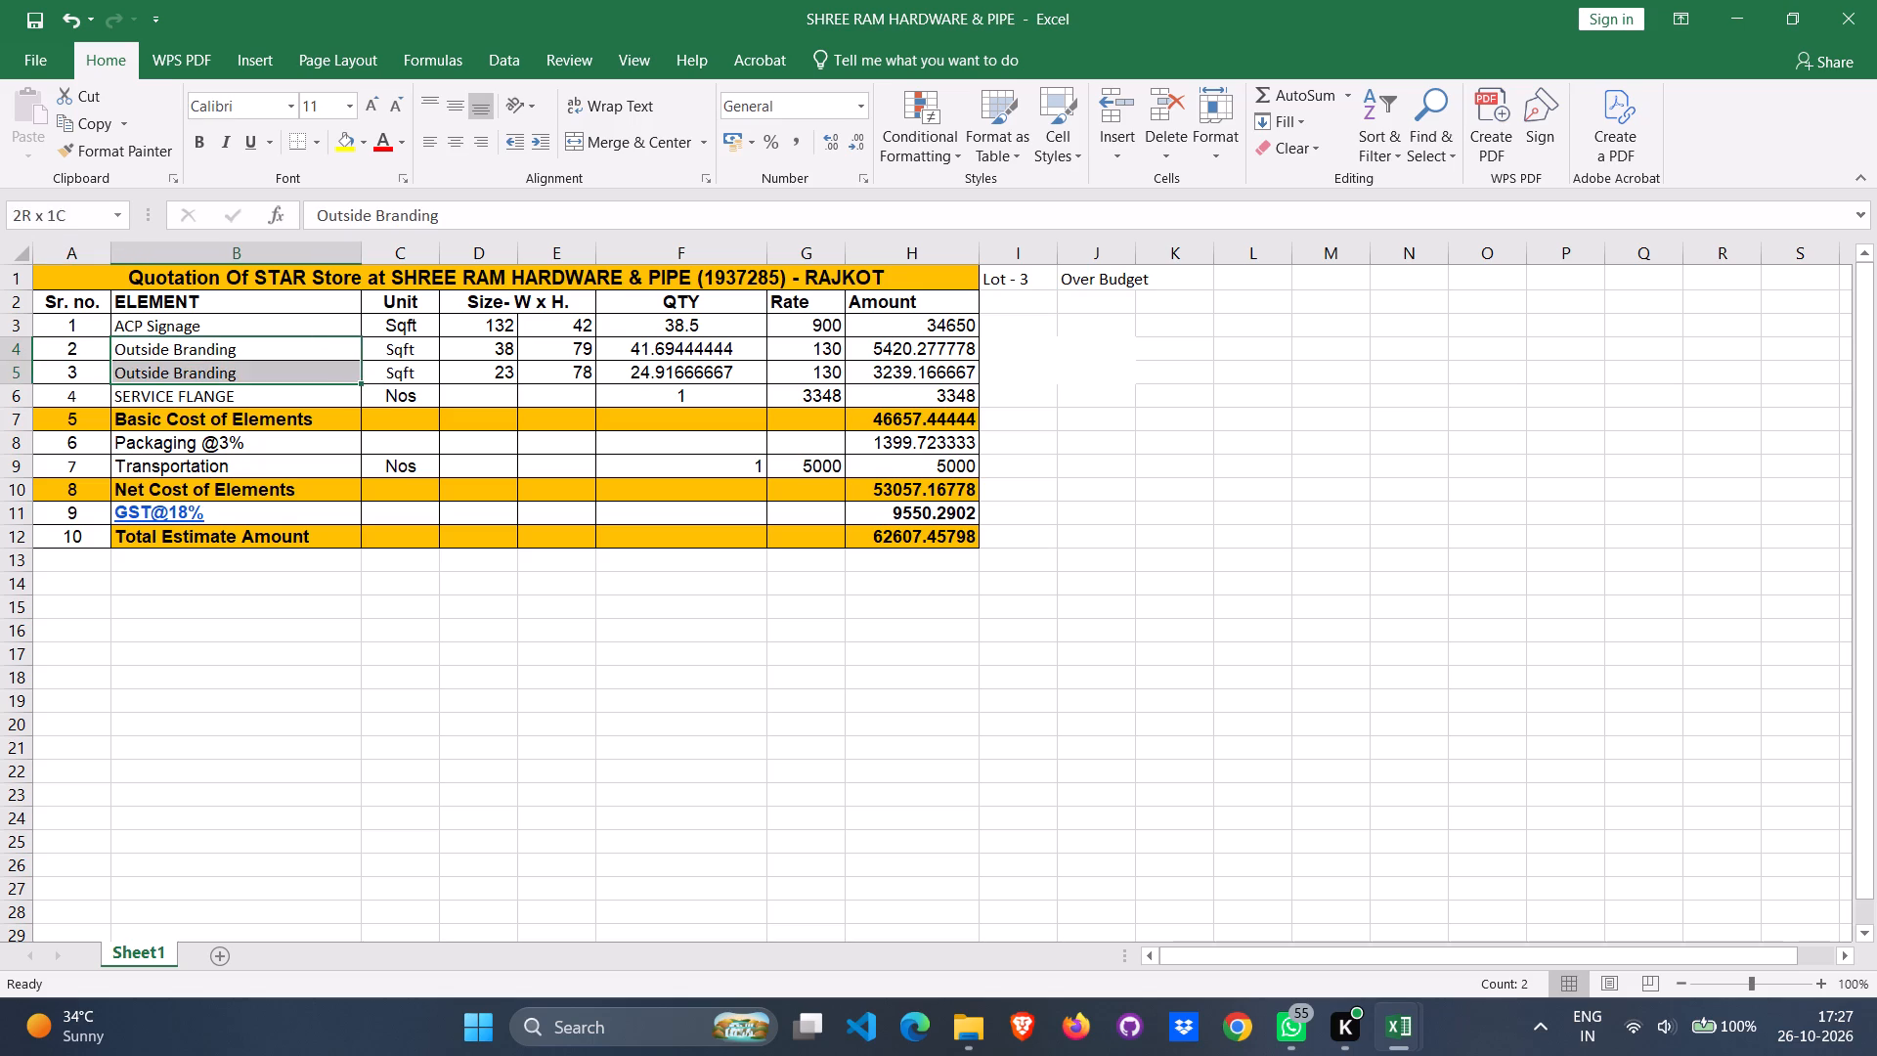
key("ctrl+c")
key("alt+Tab")
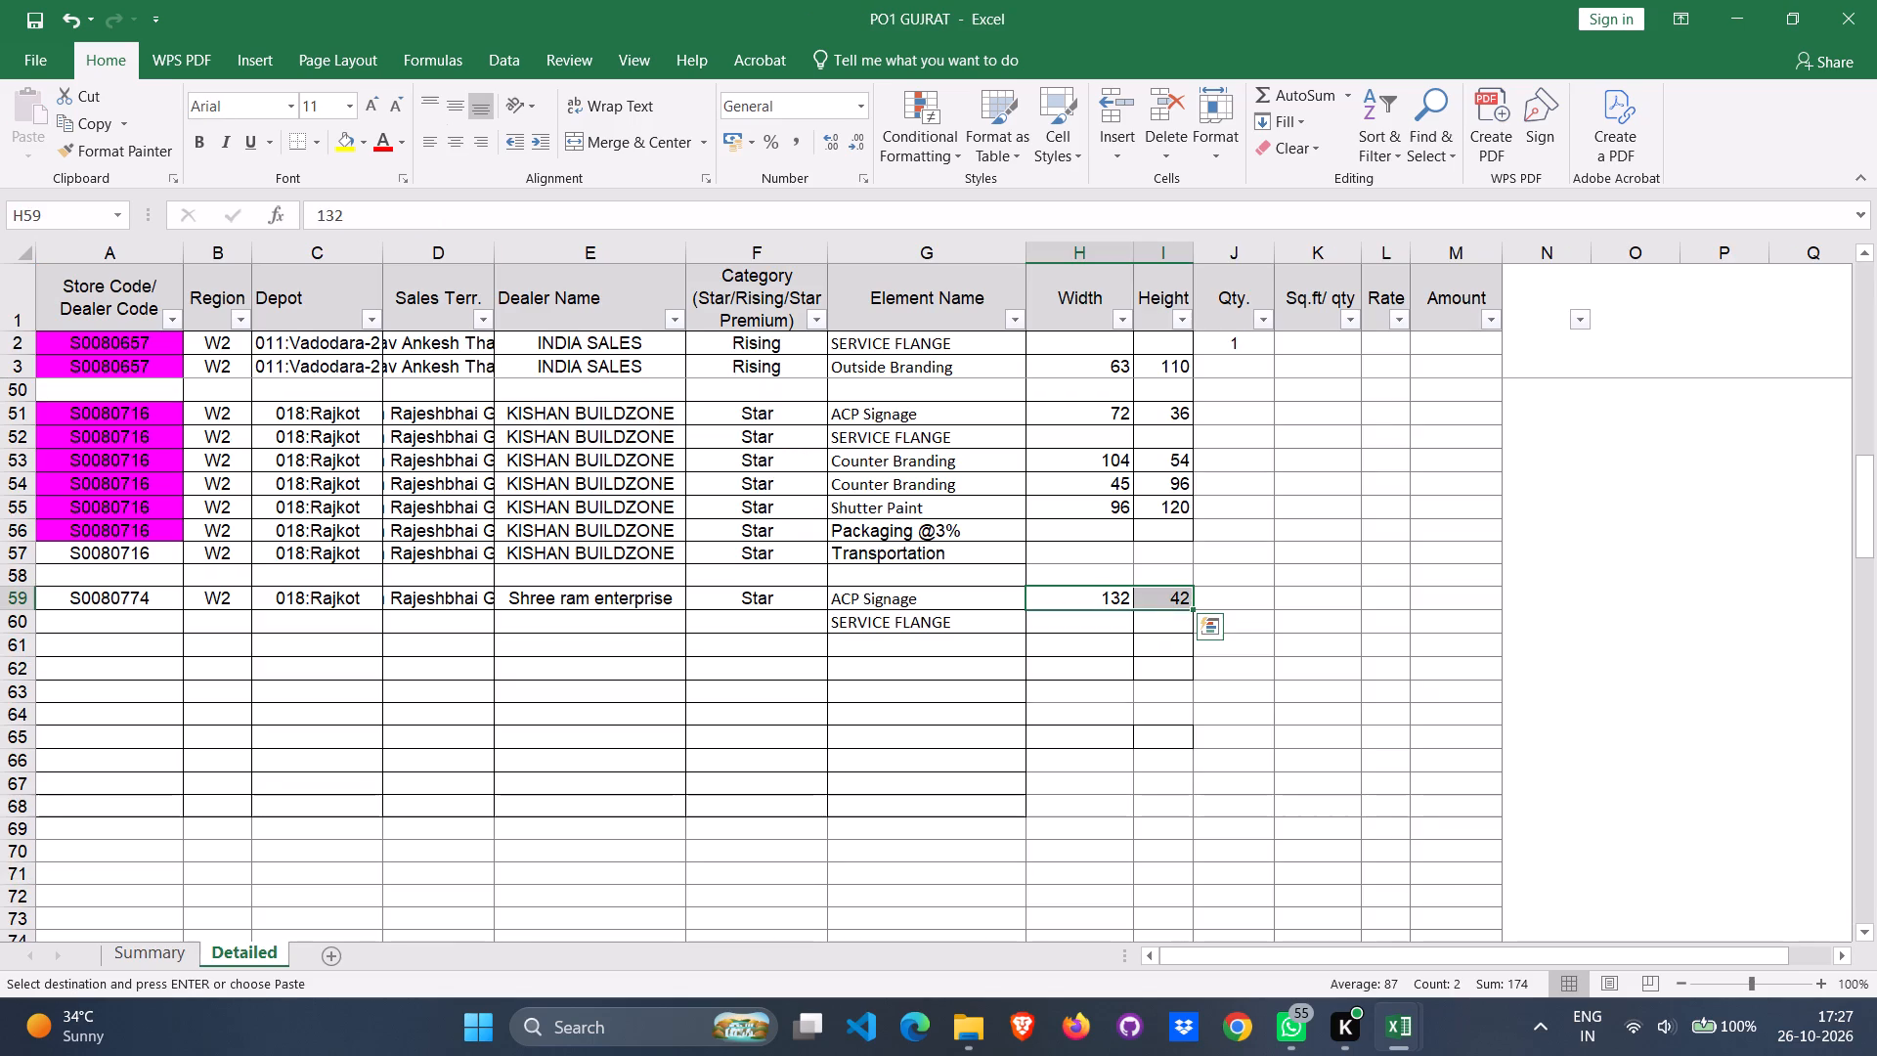
left_click(882, 648)
key("ctrl+v")
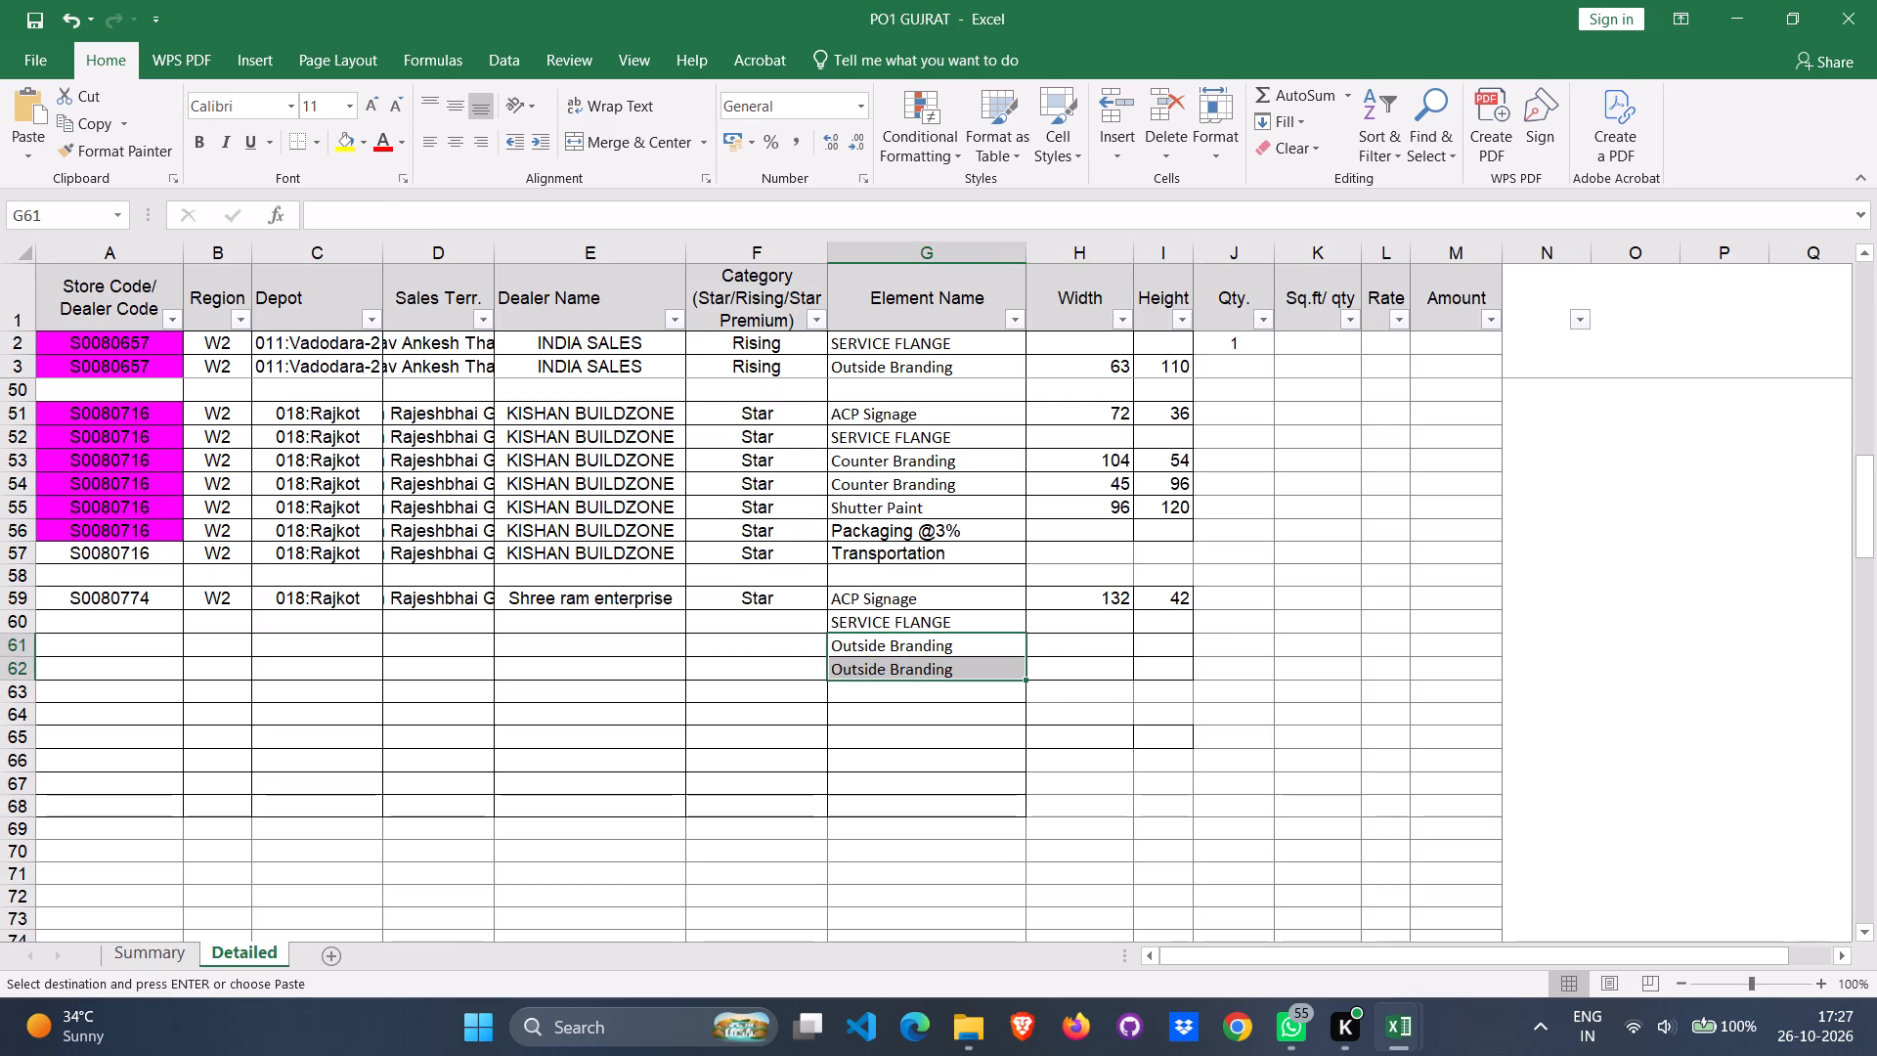
Copy the Outside Branding sizes, 38 by 79 and 23 by 78, from the quotation into H61:I62 of Detailed and save.
key("alt+Tab")
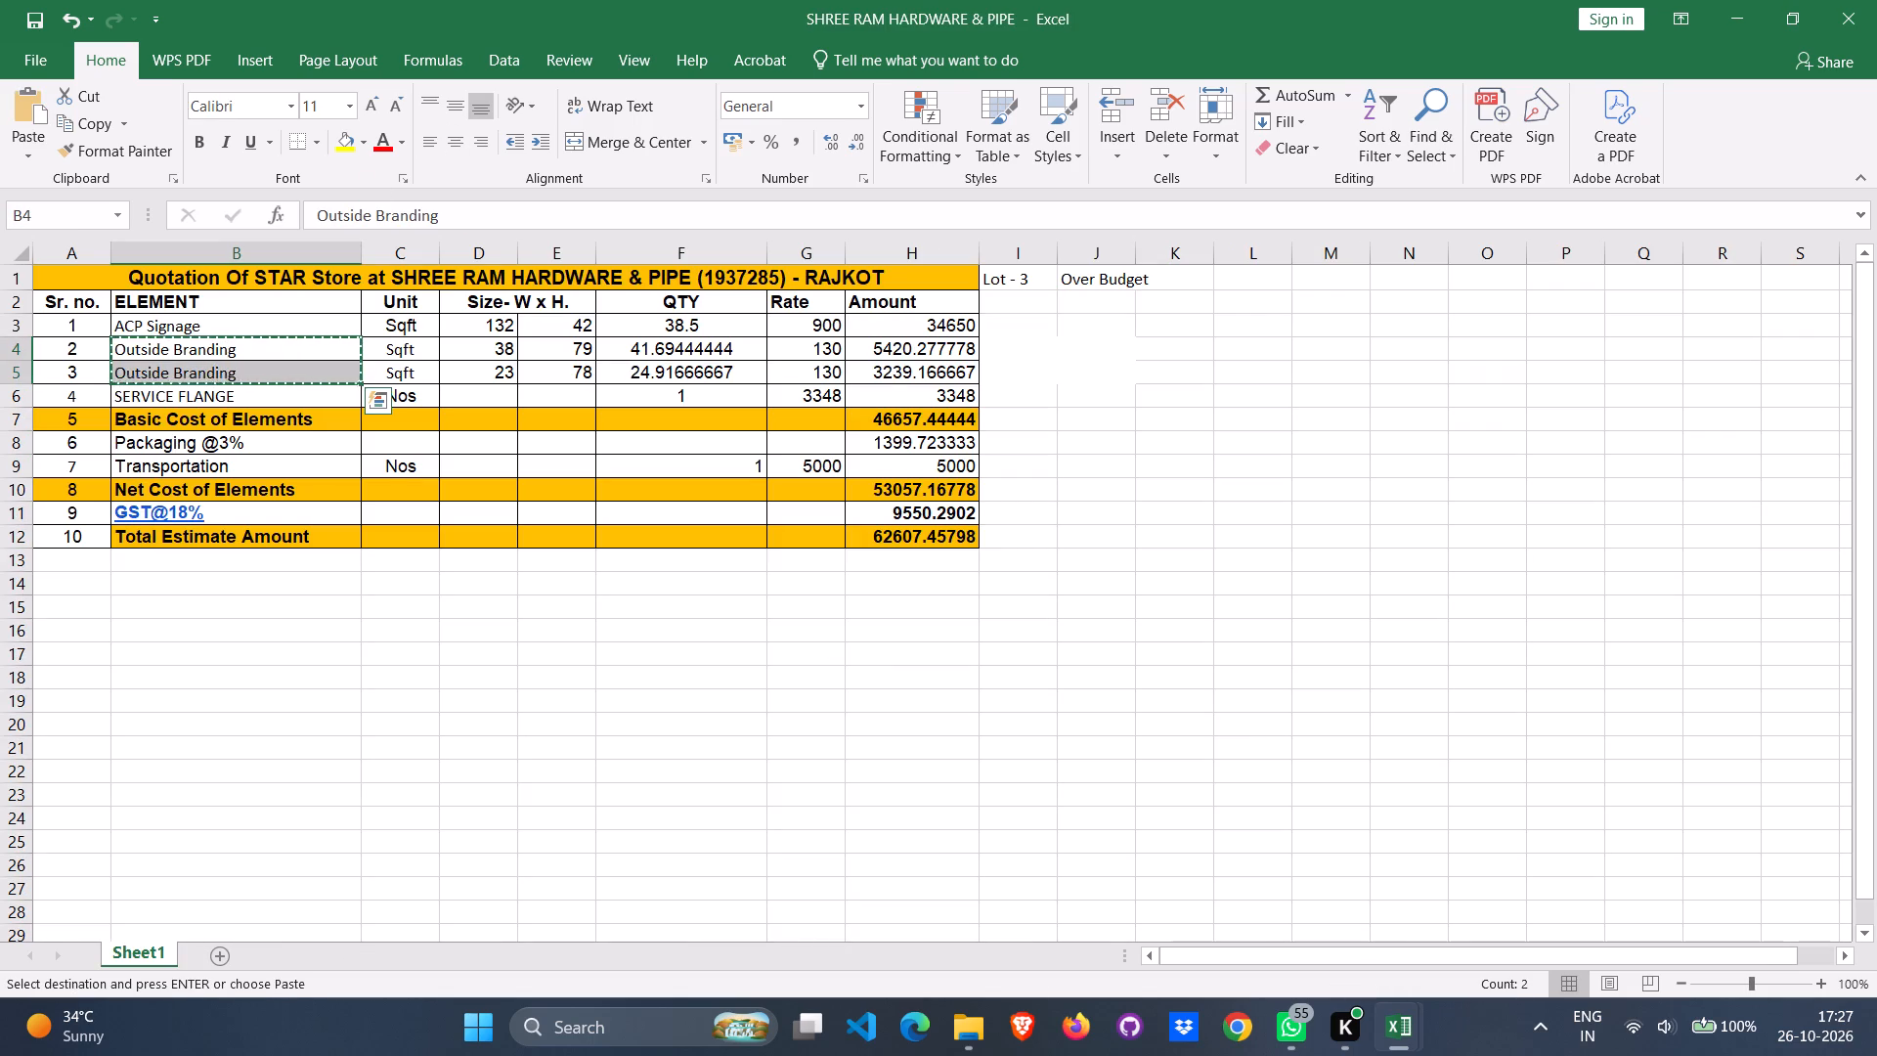
left_click(478, 349)
key("shift+Right")
key("shift+Down")
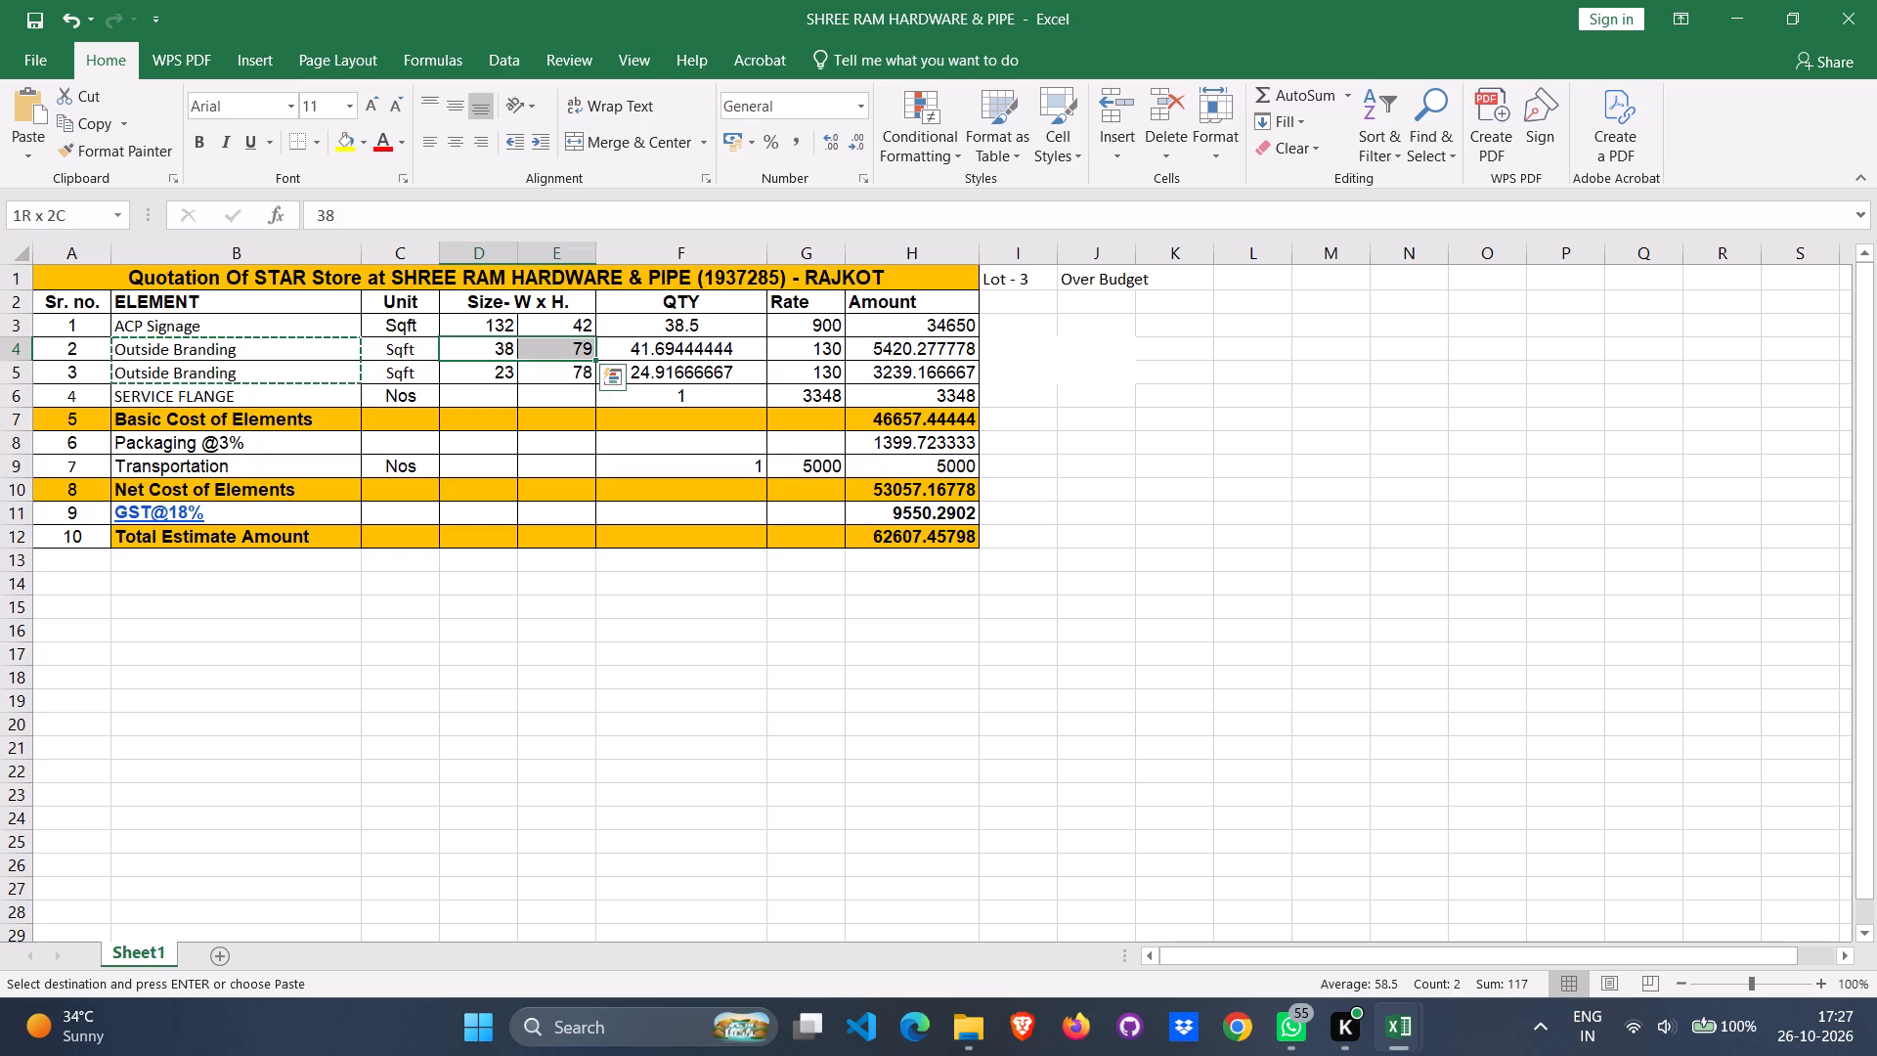
key("ctrl+c")
key("alt+Tab")
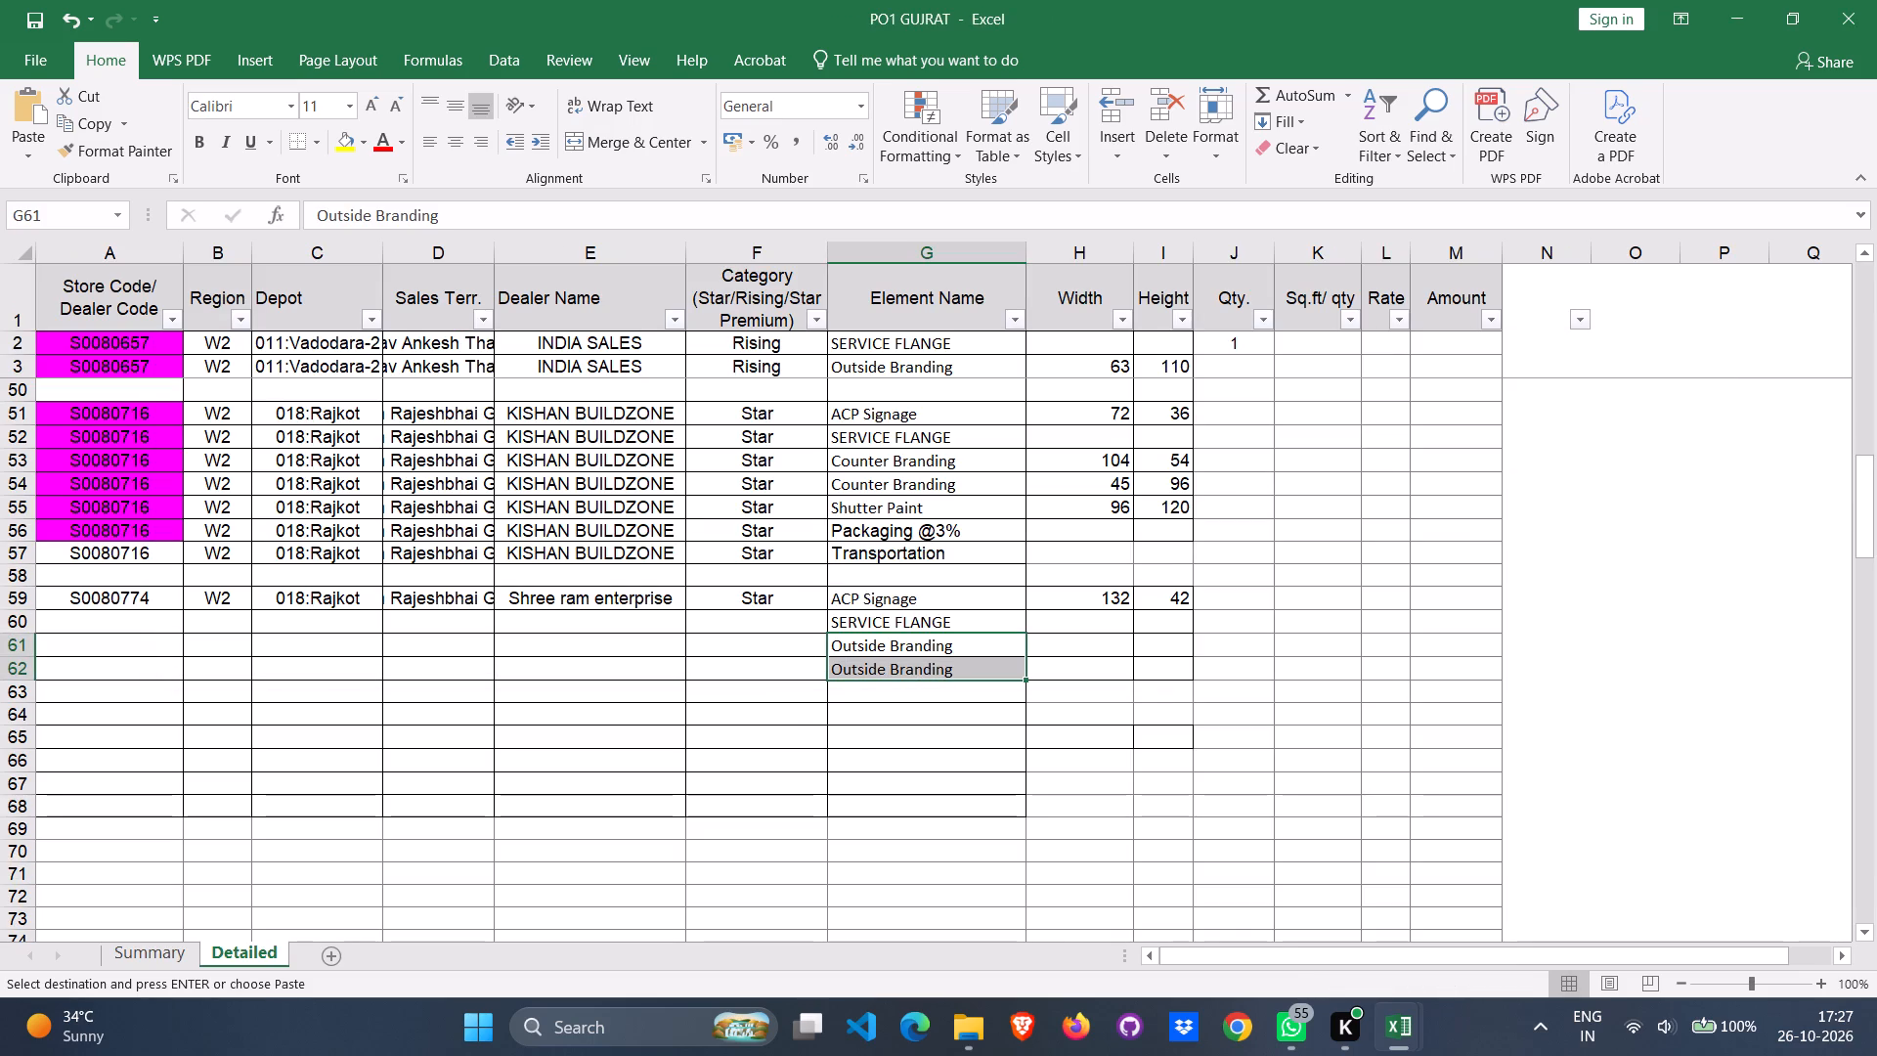
left_click(1073, 654)
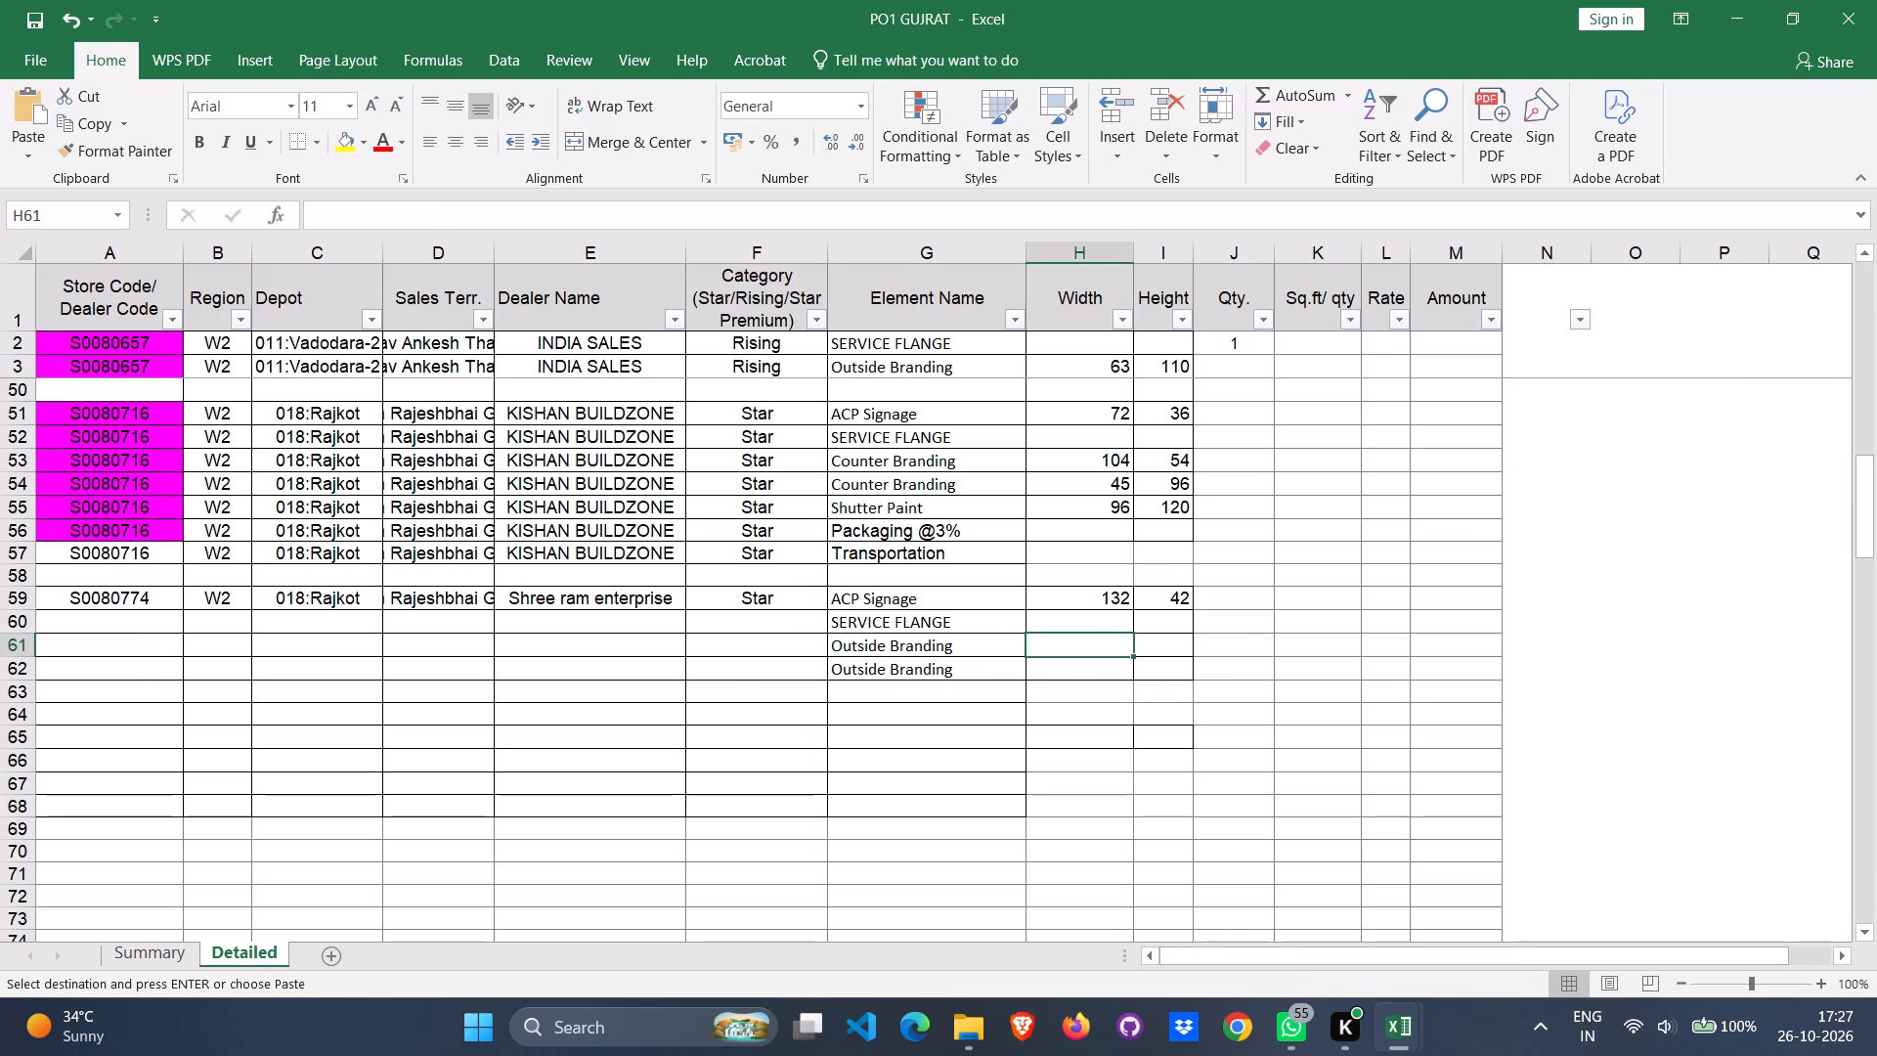
key("ctrl+v")
key("ctrl+s")
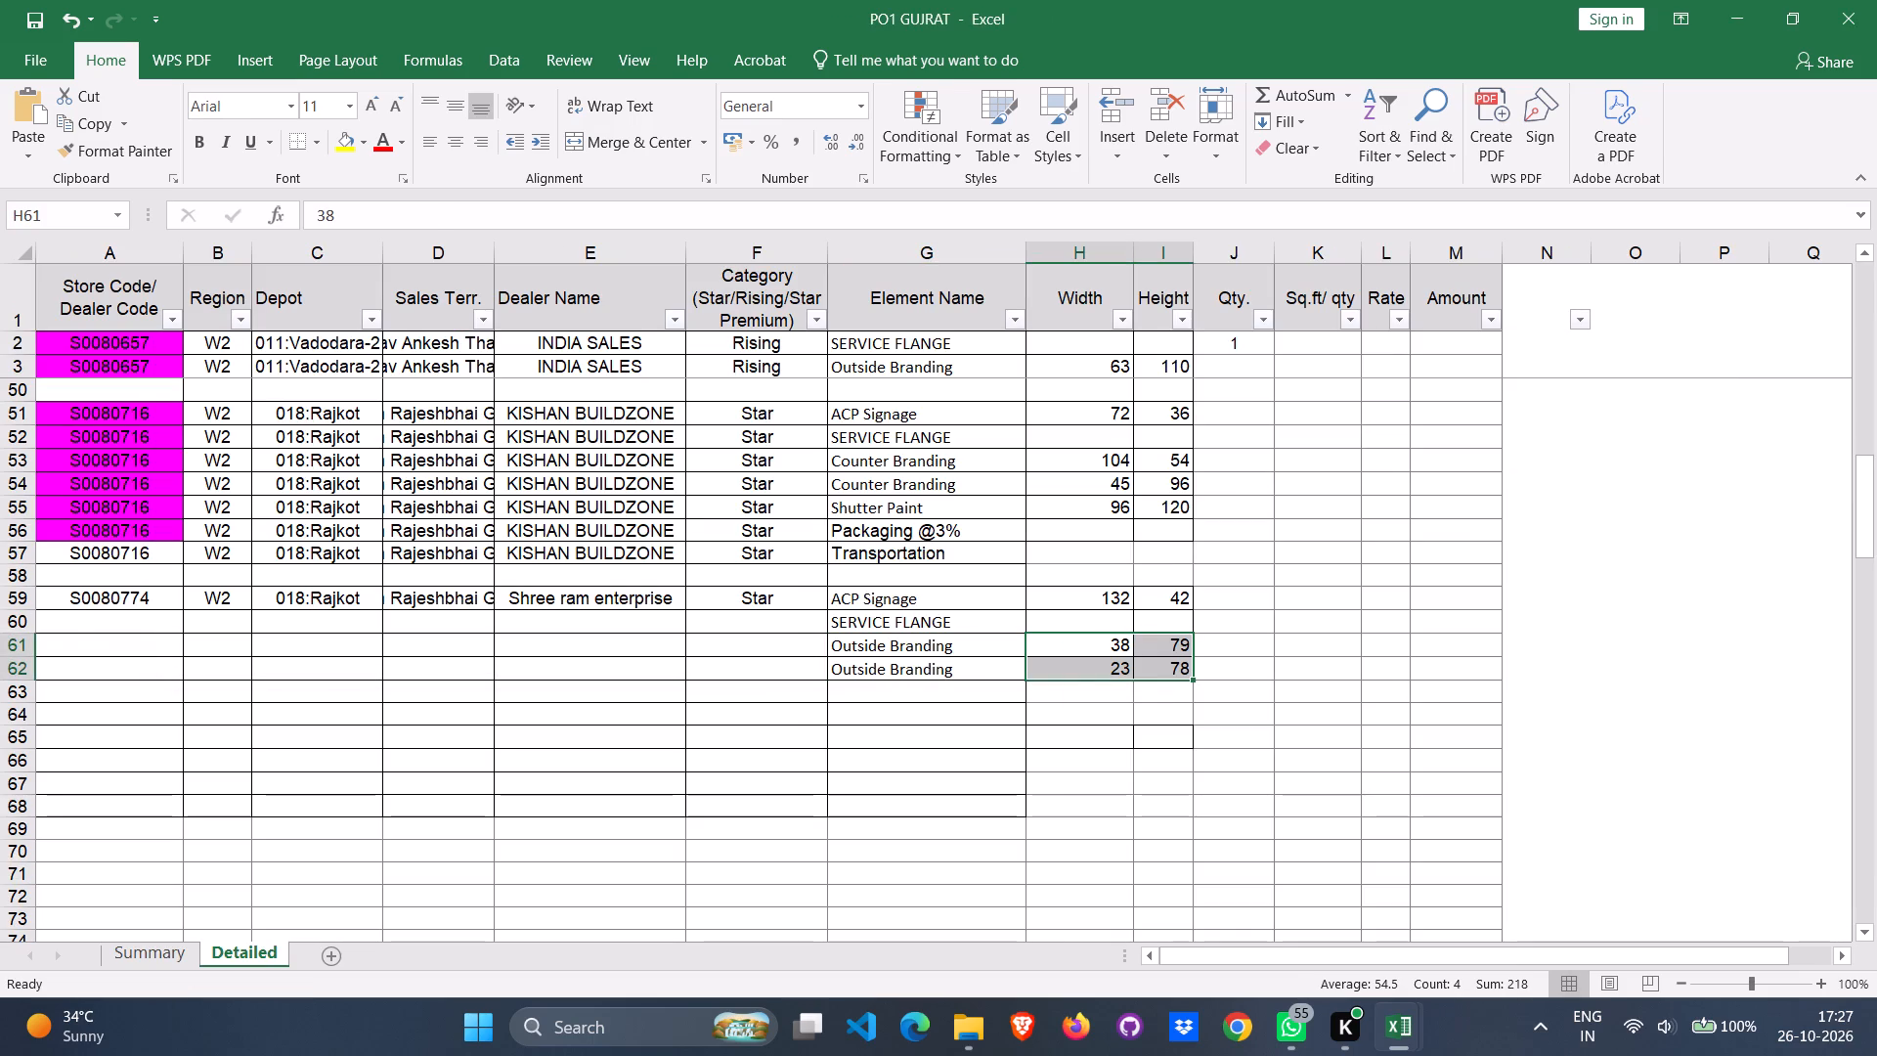
Check the entered elements against the quotation, and copy Packaging @3% and Transportation from G56:G57 into G63:G64 of Detailed.
key("alt+Tab")
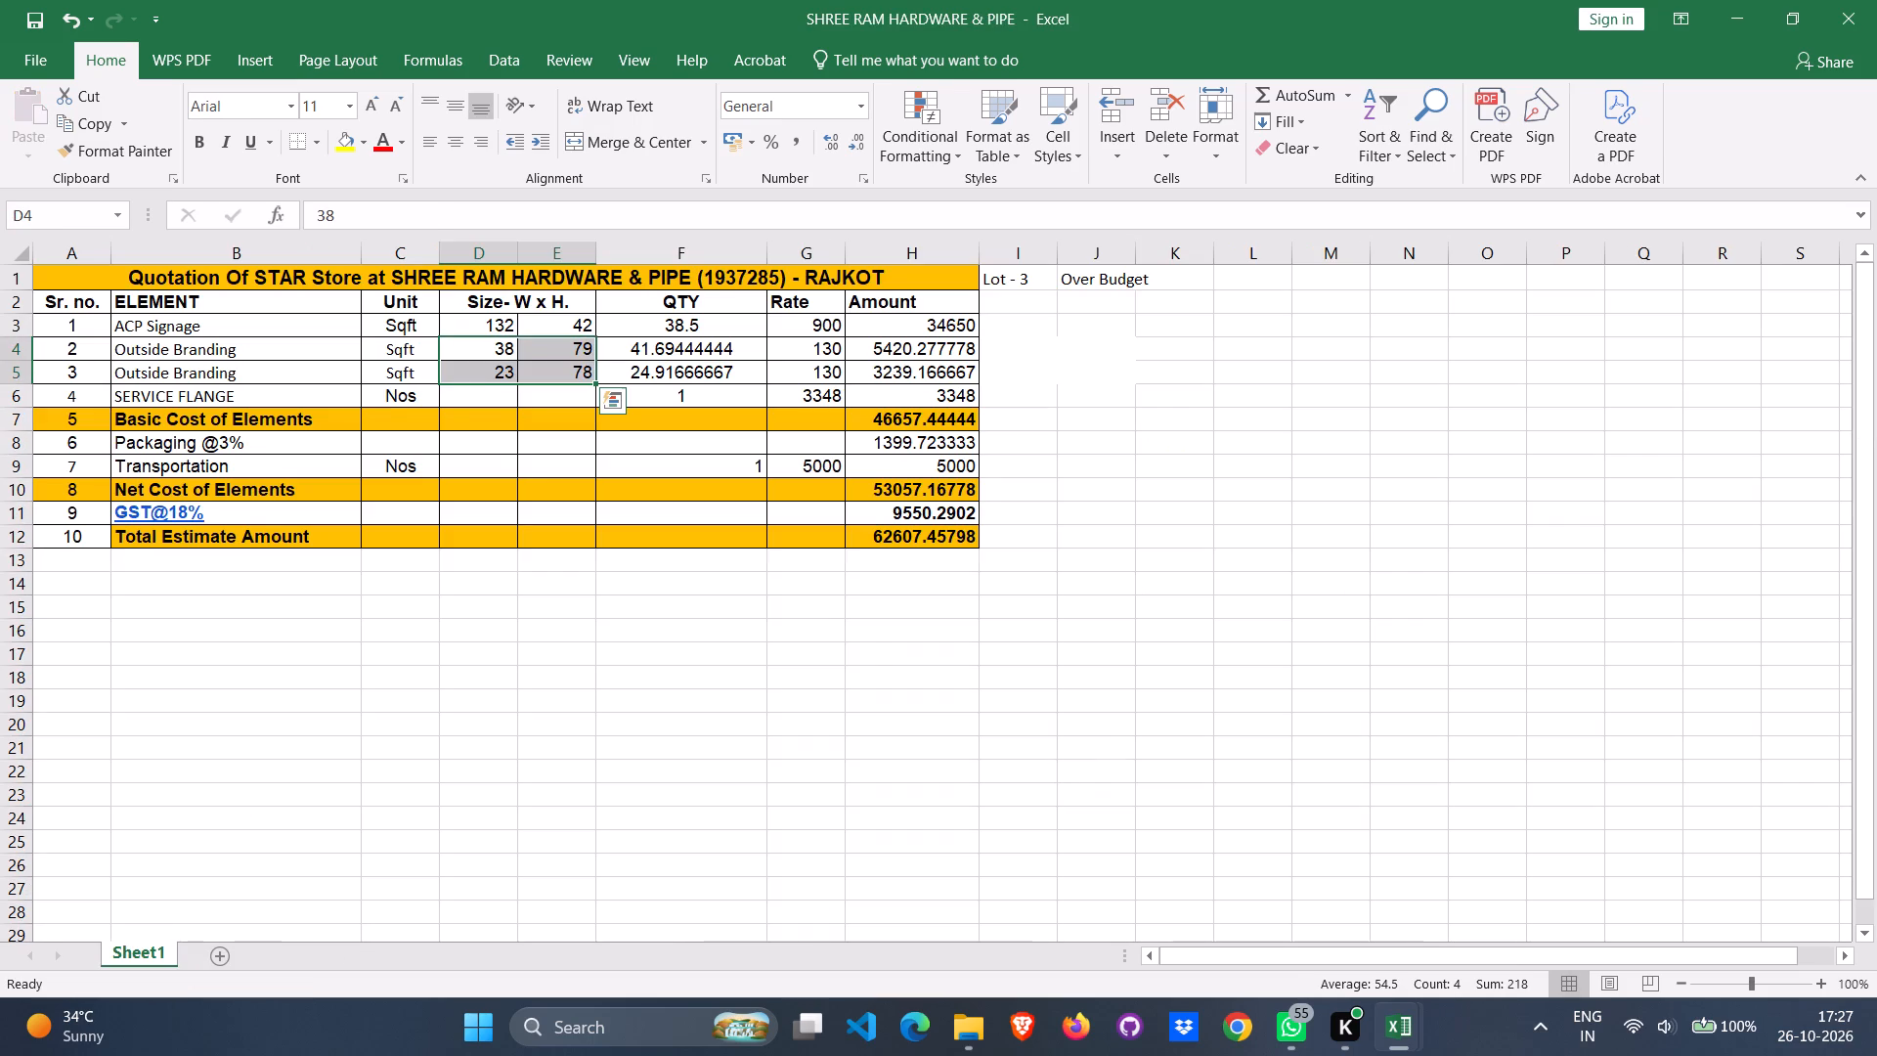
key("alt+Tab")
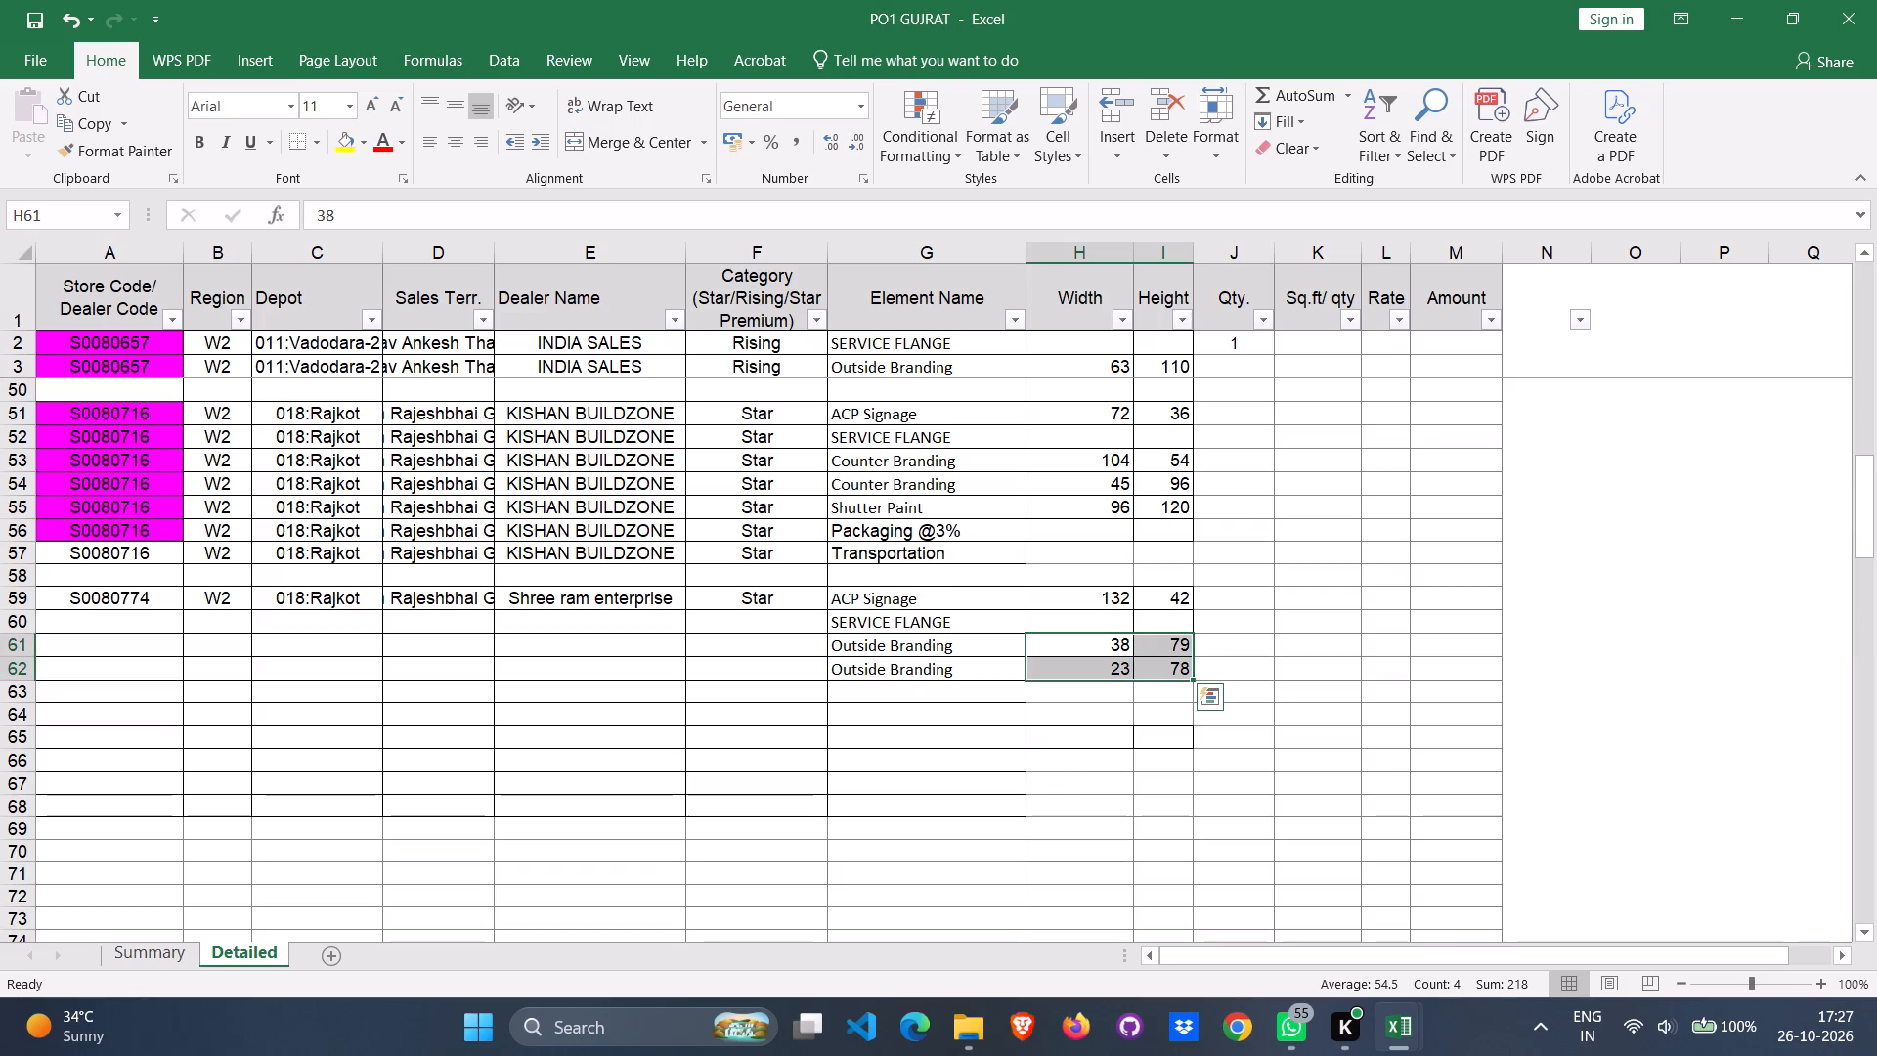
key("alt+Tab")
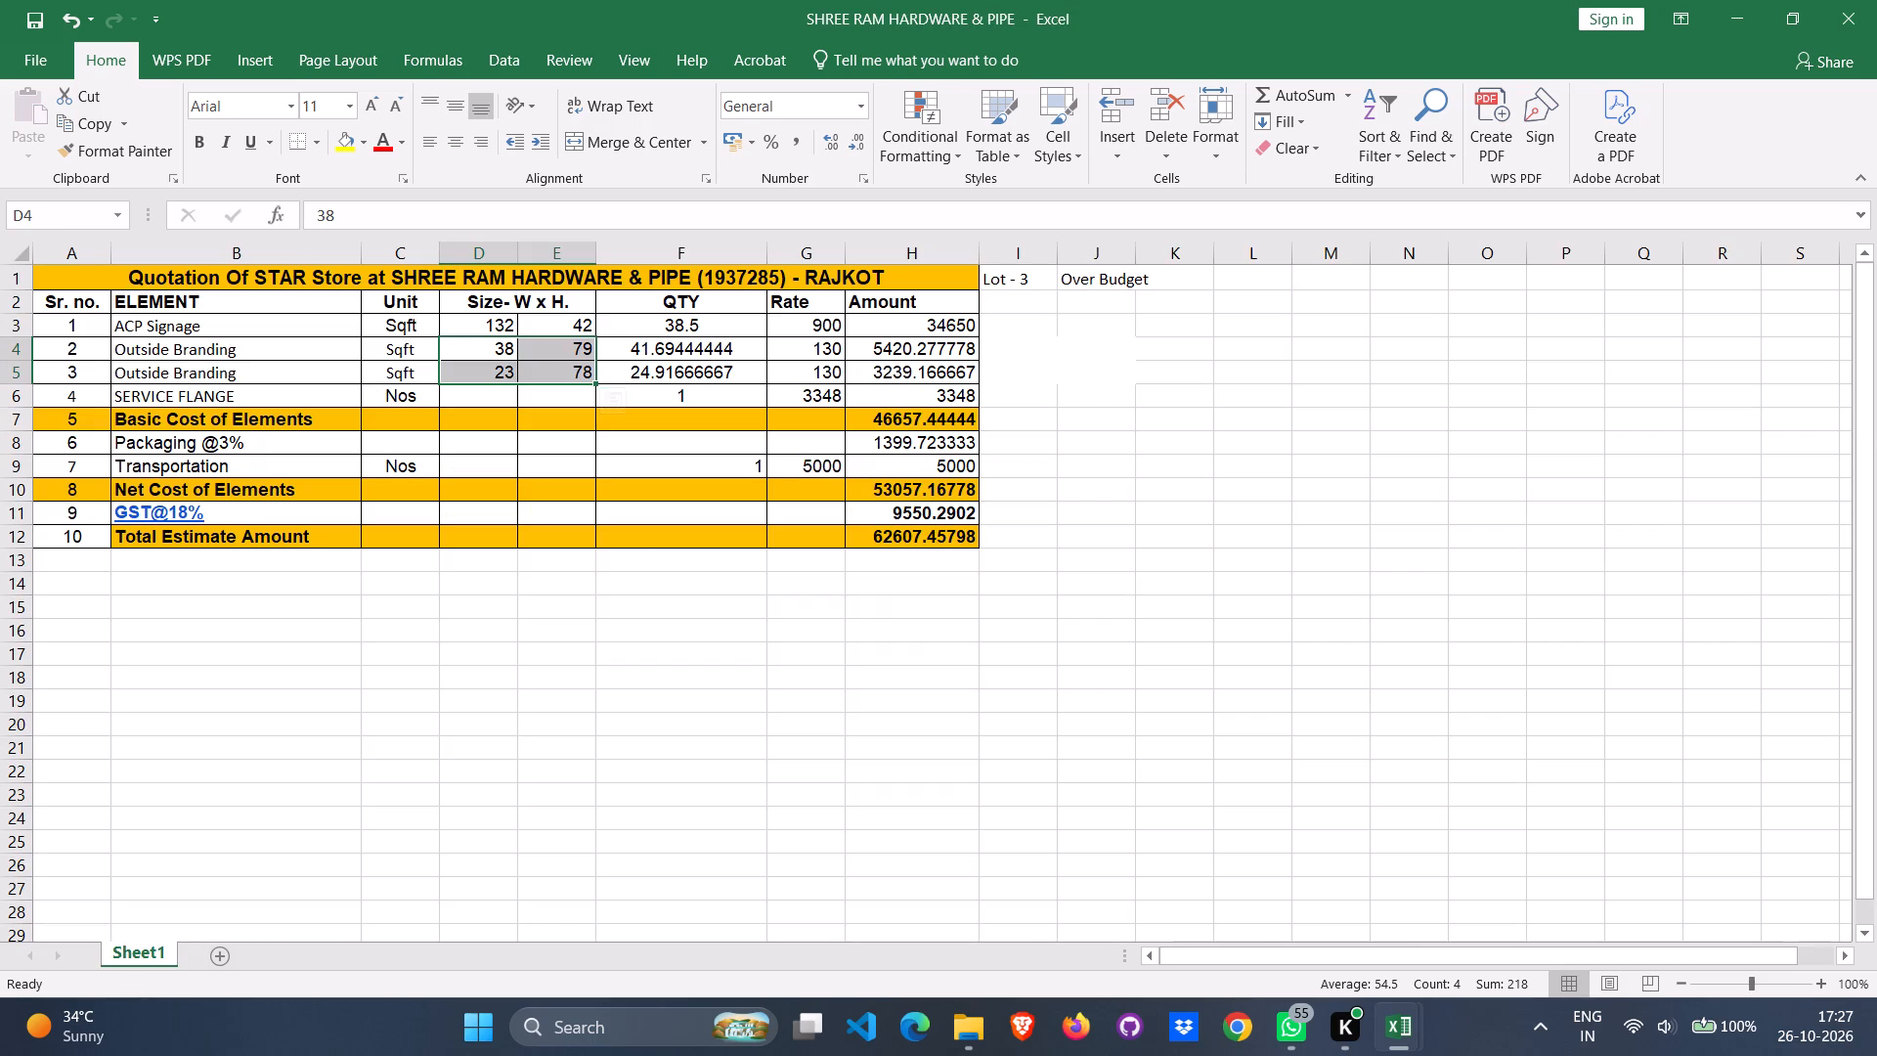
key("alt+Tab")
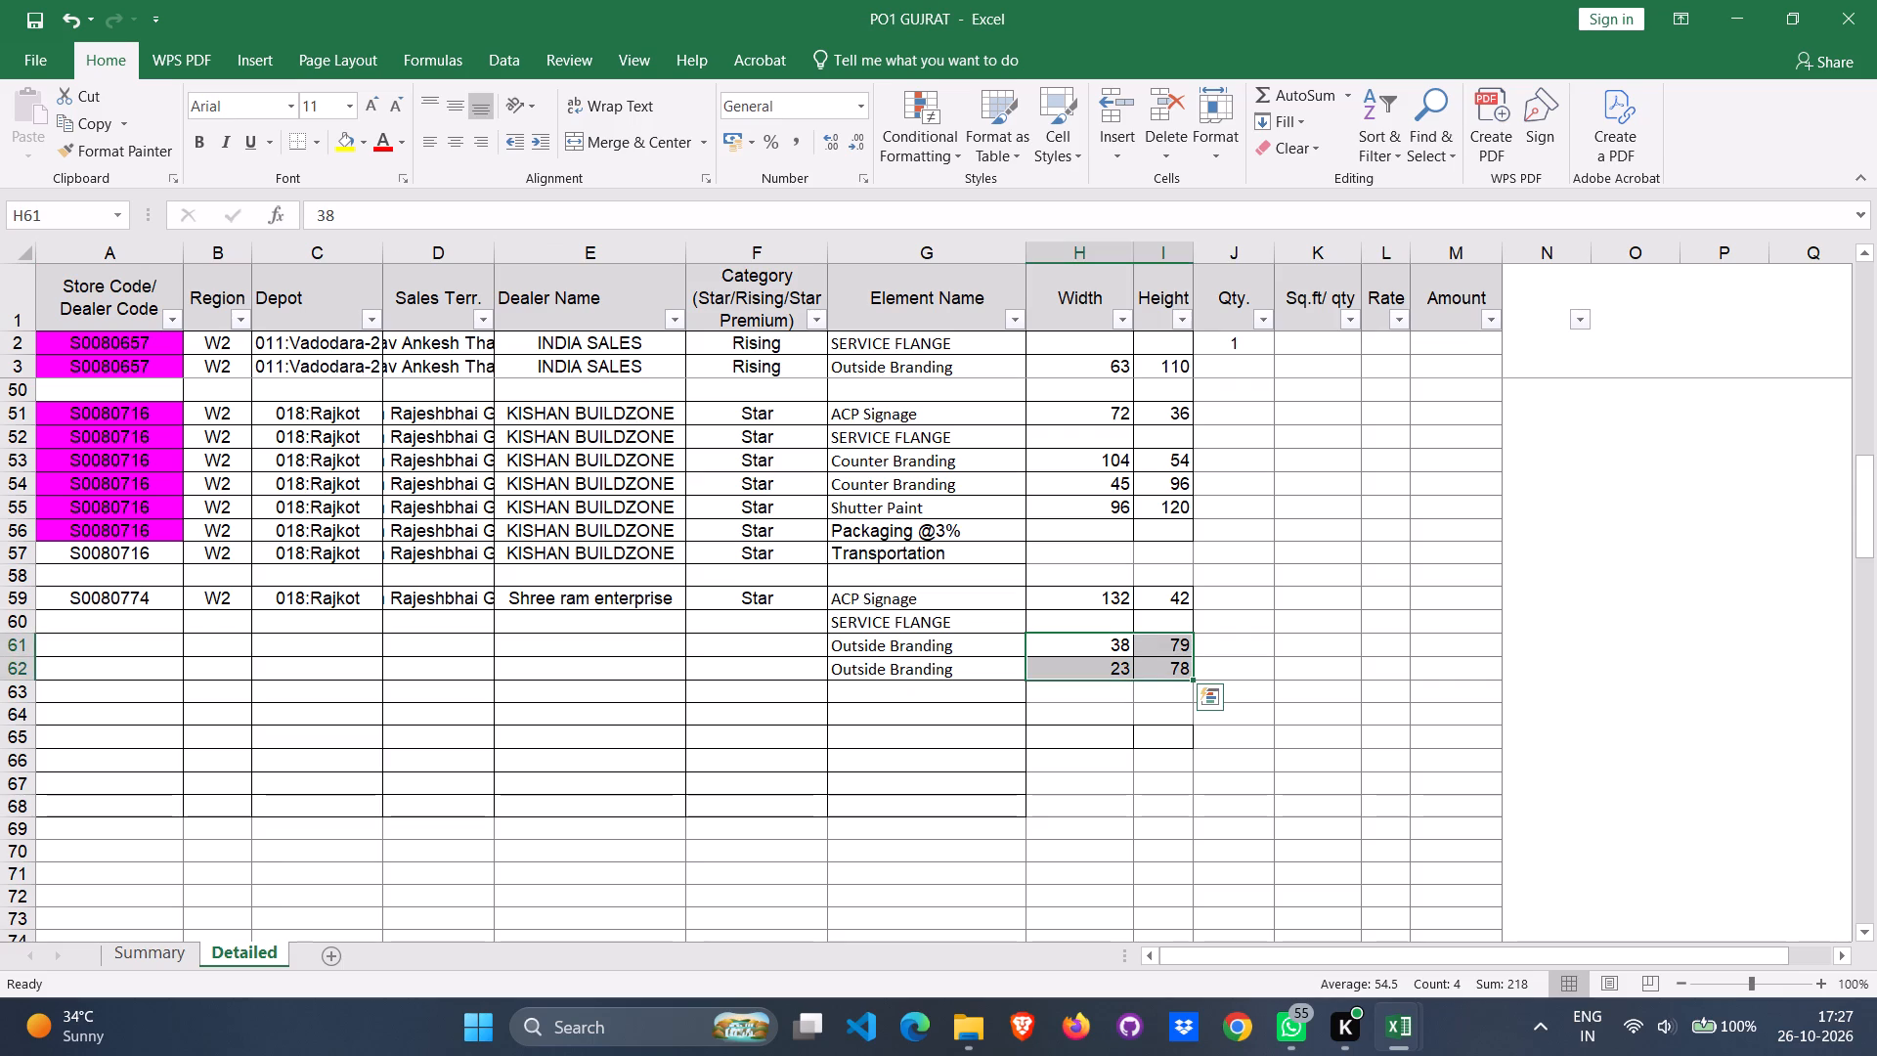
left_click(883, 527)
key("shift+Down")
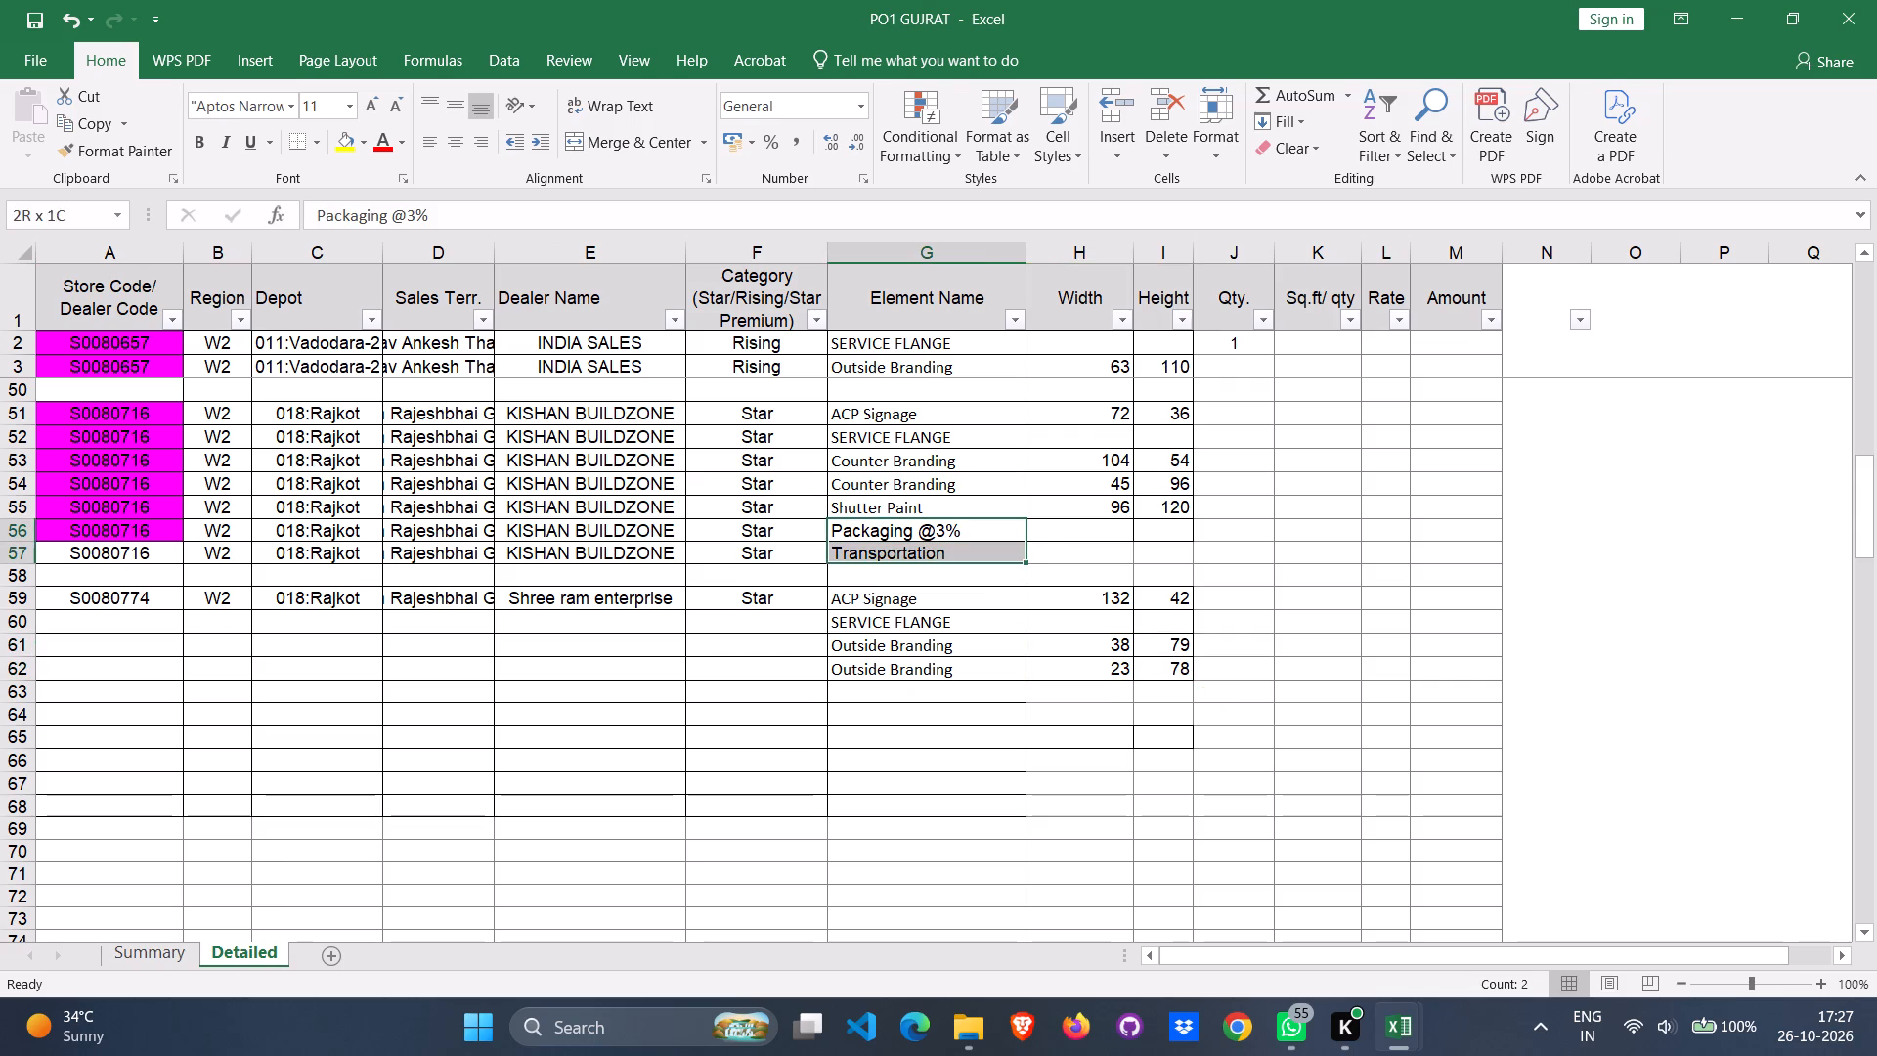
key("ctrl+c")
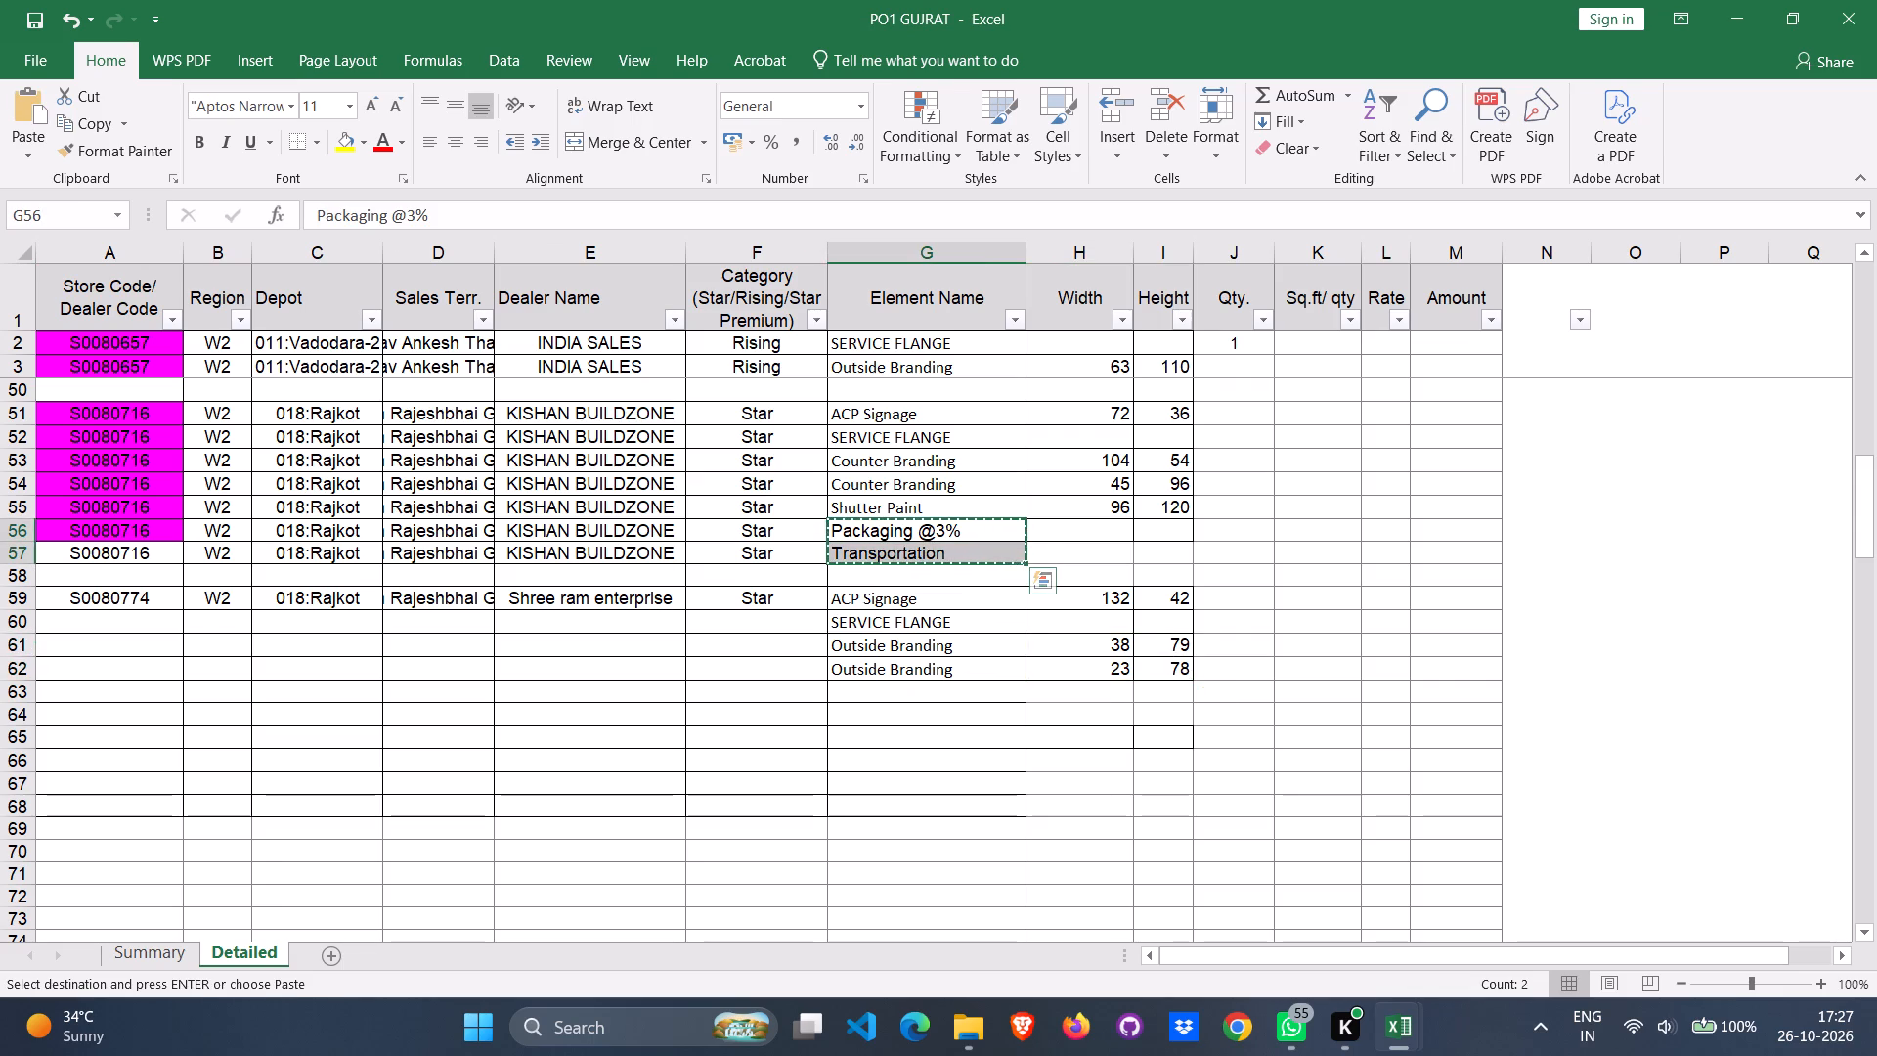
left_click(867, 689)
key("ctrl+v")
Repeat the Shree ram enterprise details from A59:F59 down through row 64 of Detailed and save the workbook.
left_click(136, 599)
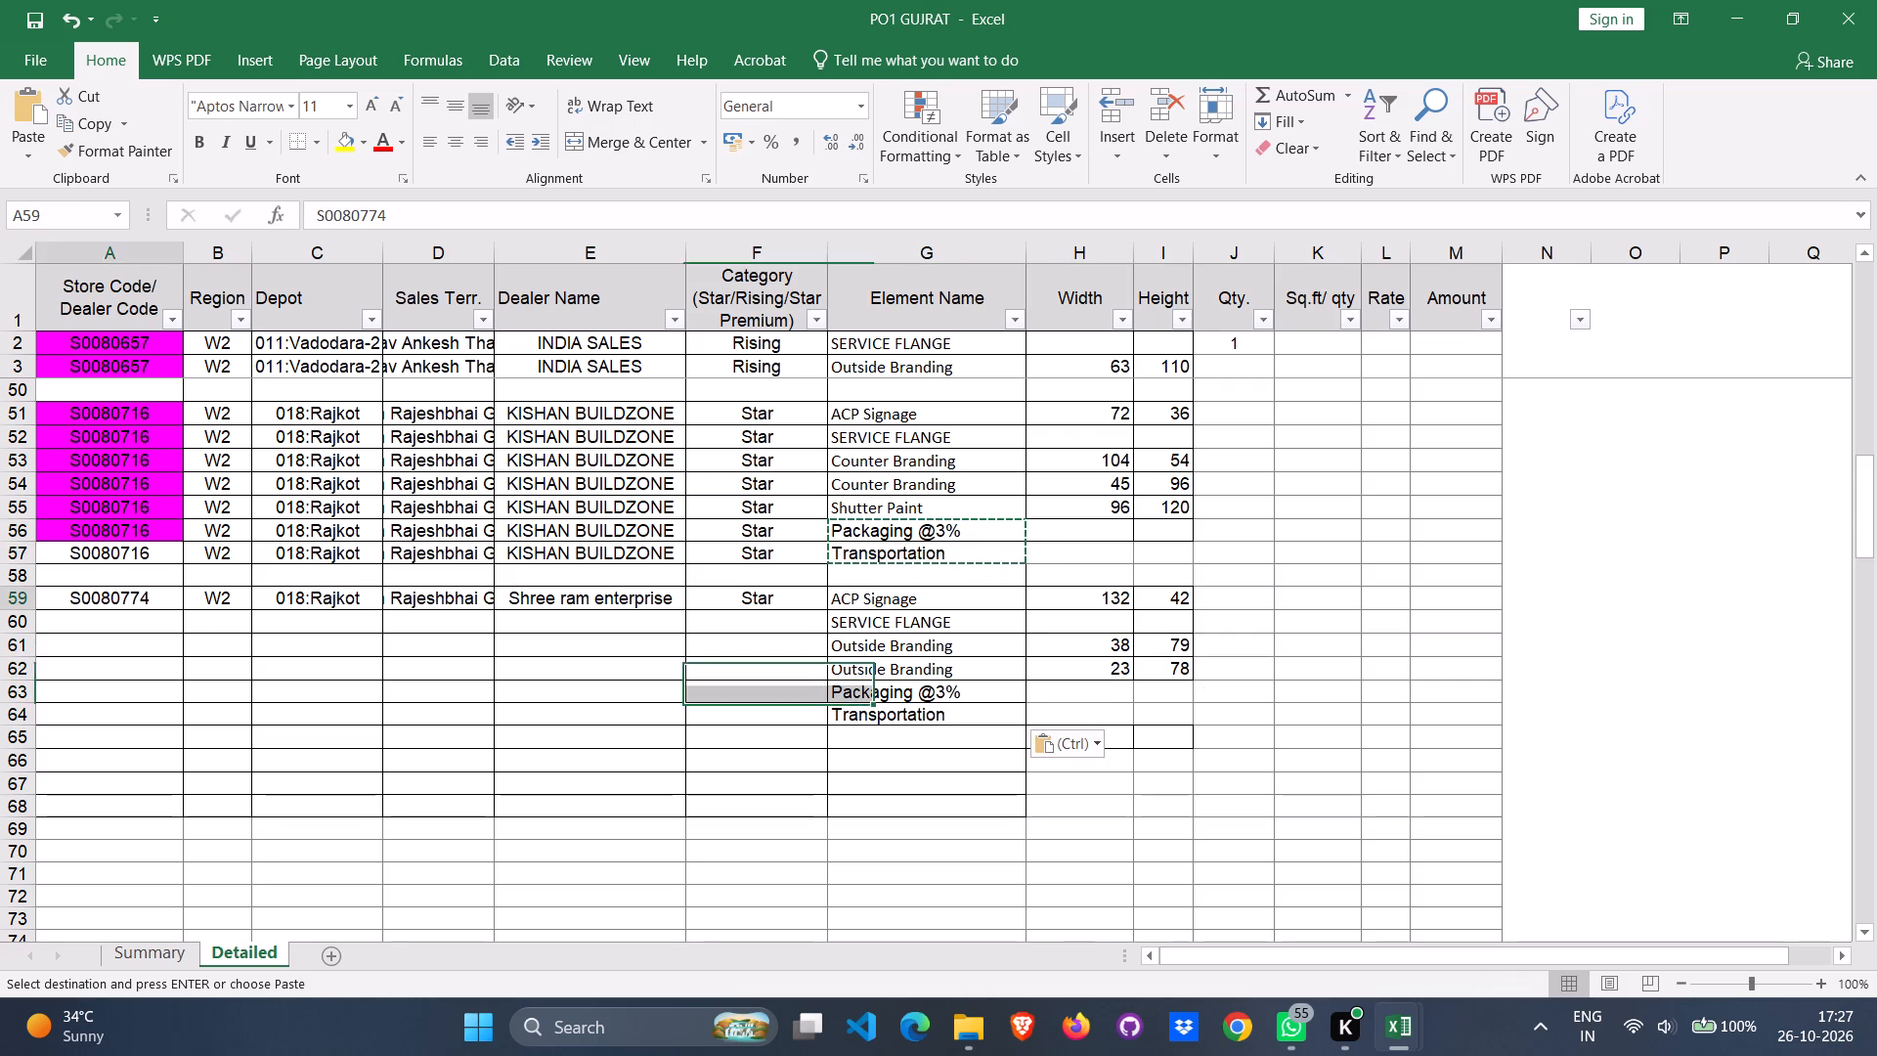
key("shift+Right")
key("shift+Right")
key("shift+Right")
key("shift+Right")
key("shift+Right")
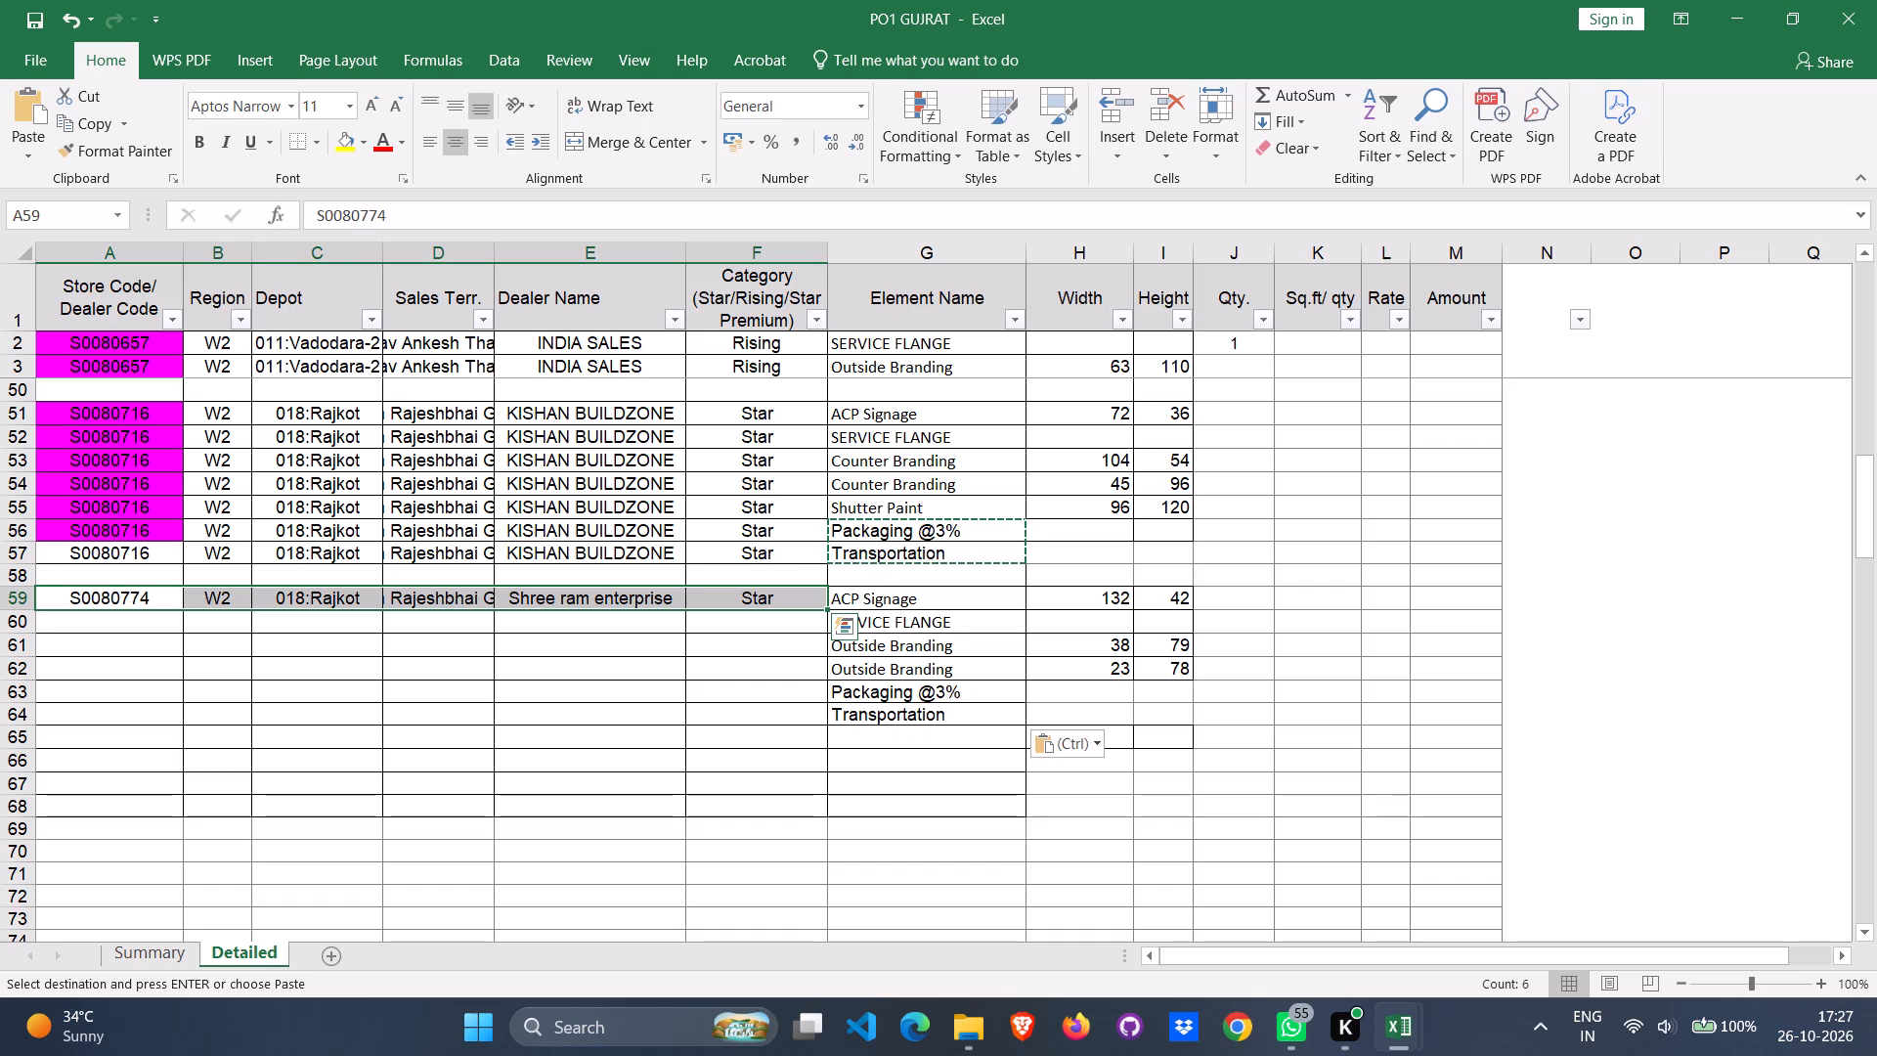
key("ctrl+c")
key("shift+Down")
key("shift+Down")
key("shift+Down")
key("shift+Down")
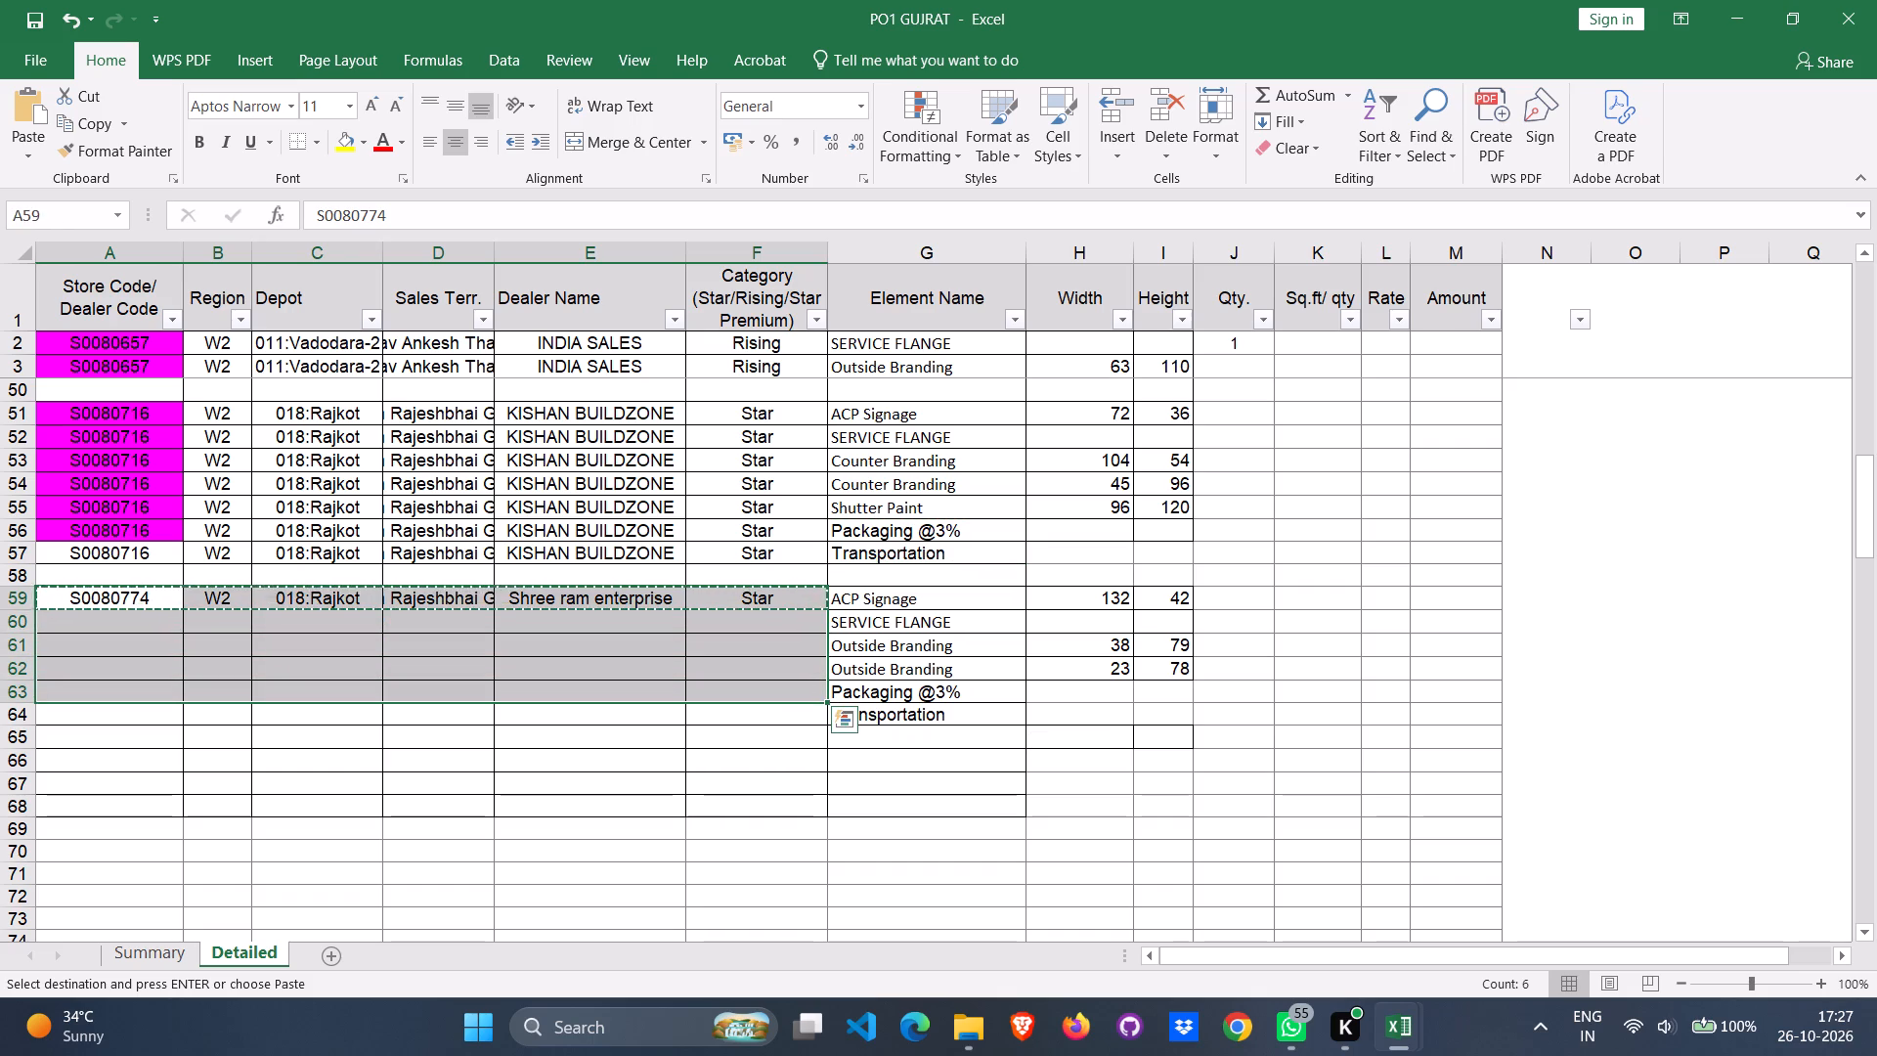
key("shift+Down")
key("ctrl+v")
key("ctrl+s")
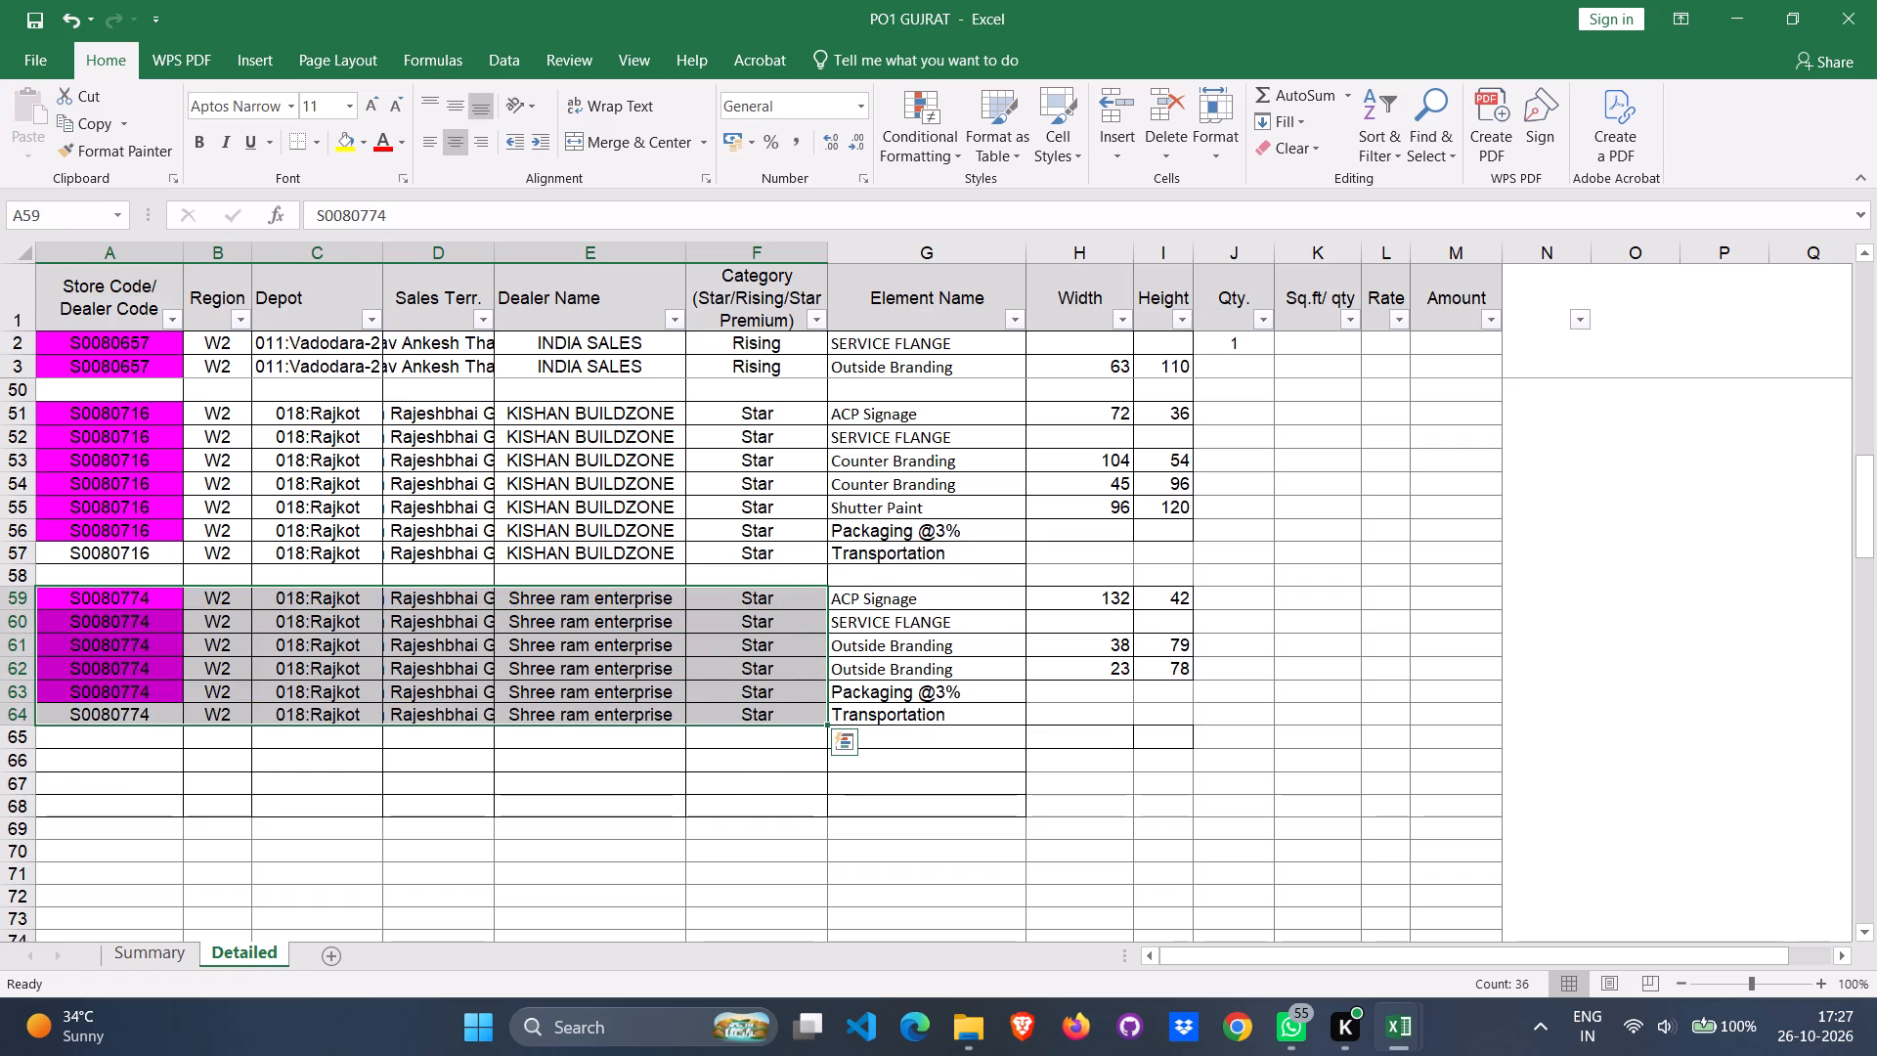
Copy the Mohanlal & brothers details in A16:F16 of Summary into row 66 of Detailed, starting at A66.
scroll(574, 844, "down", 10)
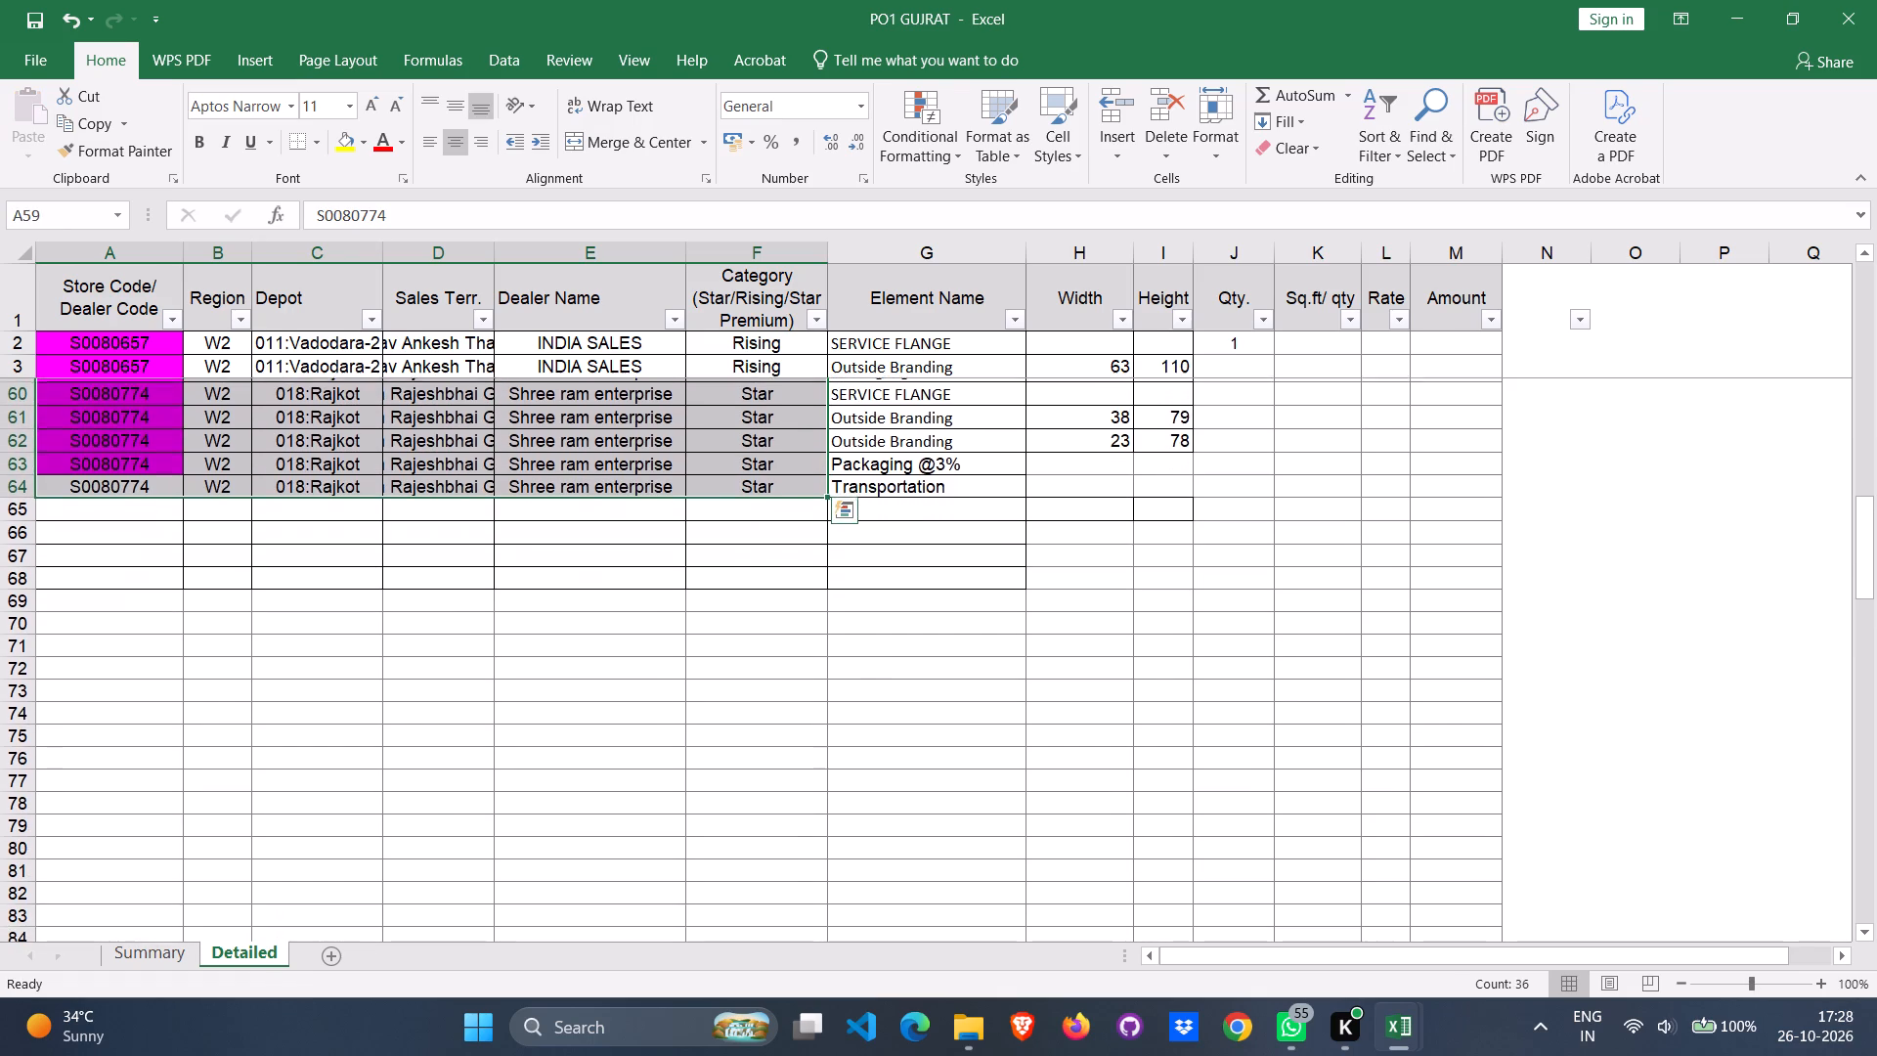
left_click(164, 951)
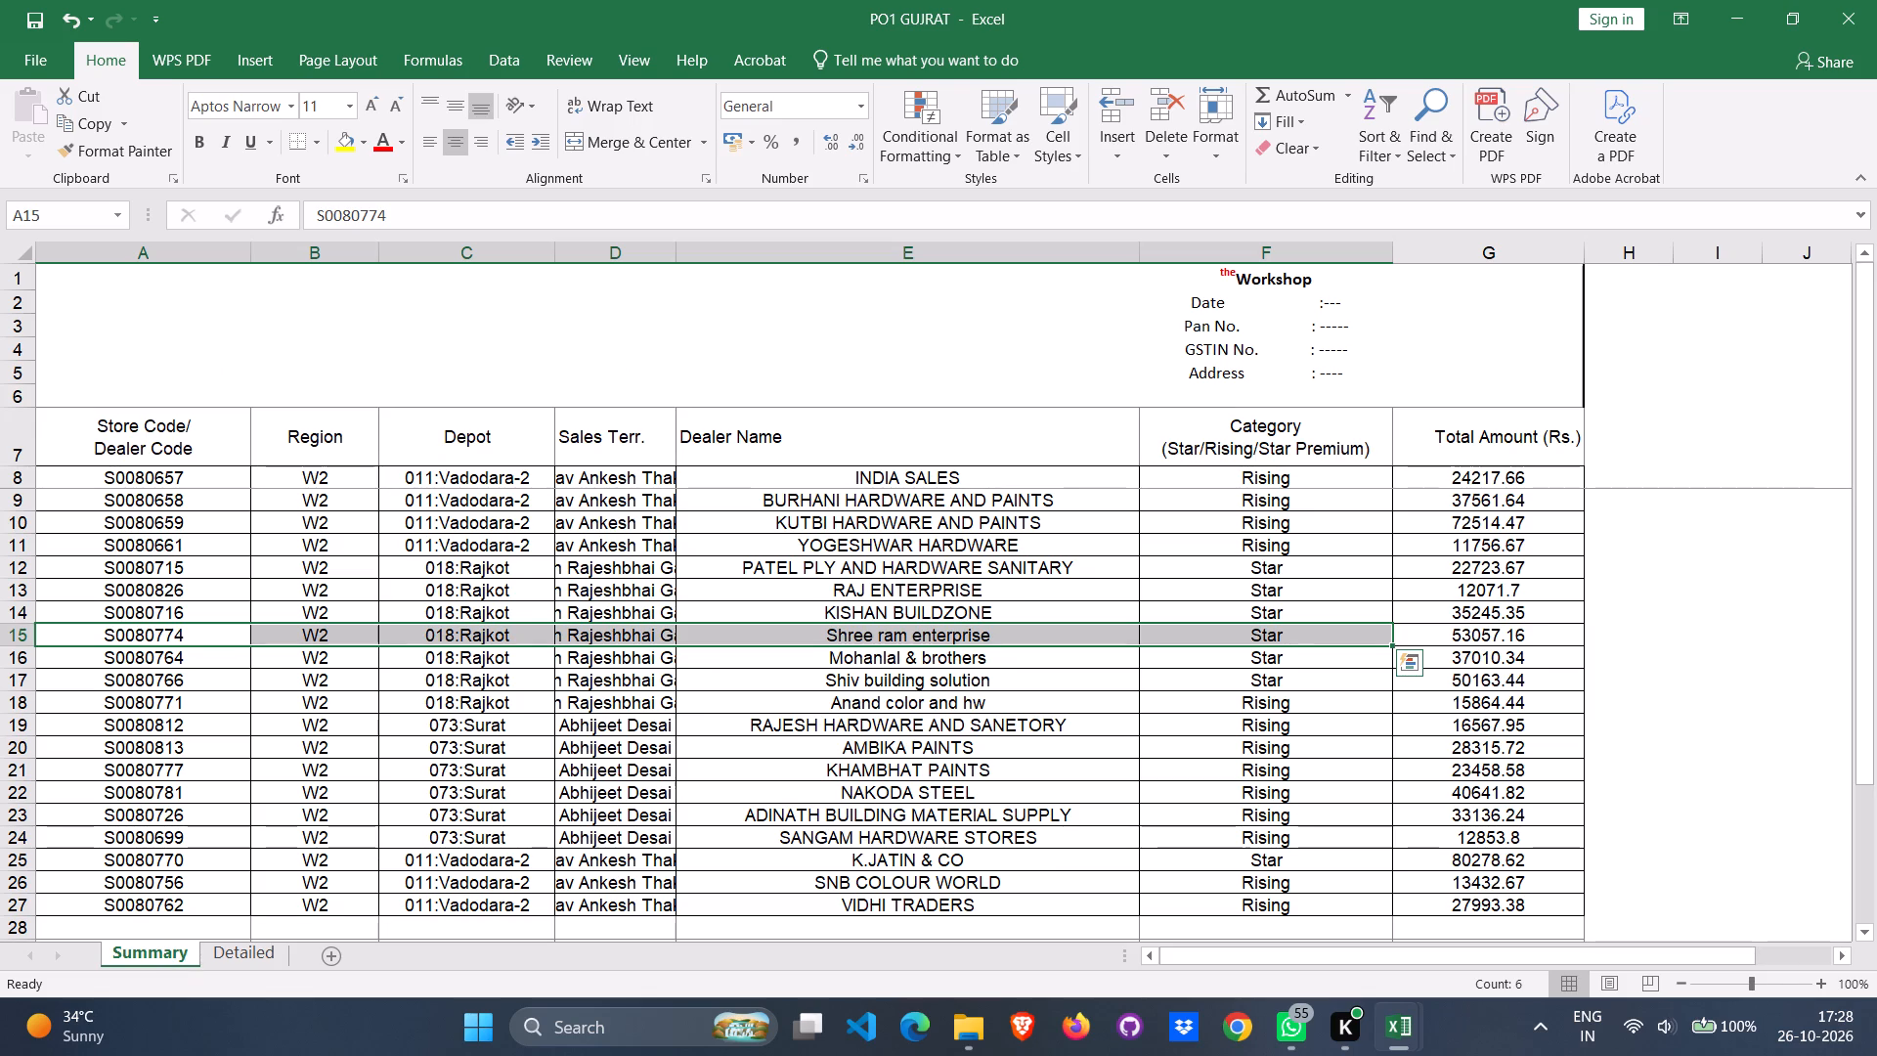
left_click(73, 661)
key("shift+Right")
key("shift+Right")
key("shift+Right")
key("shift+Right")
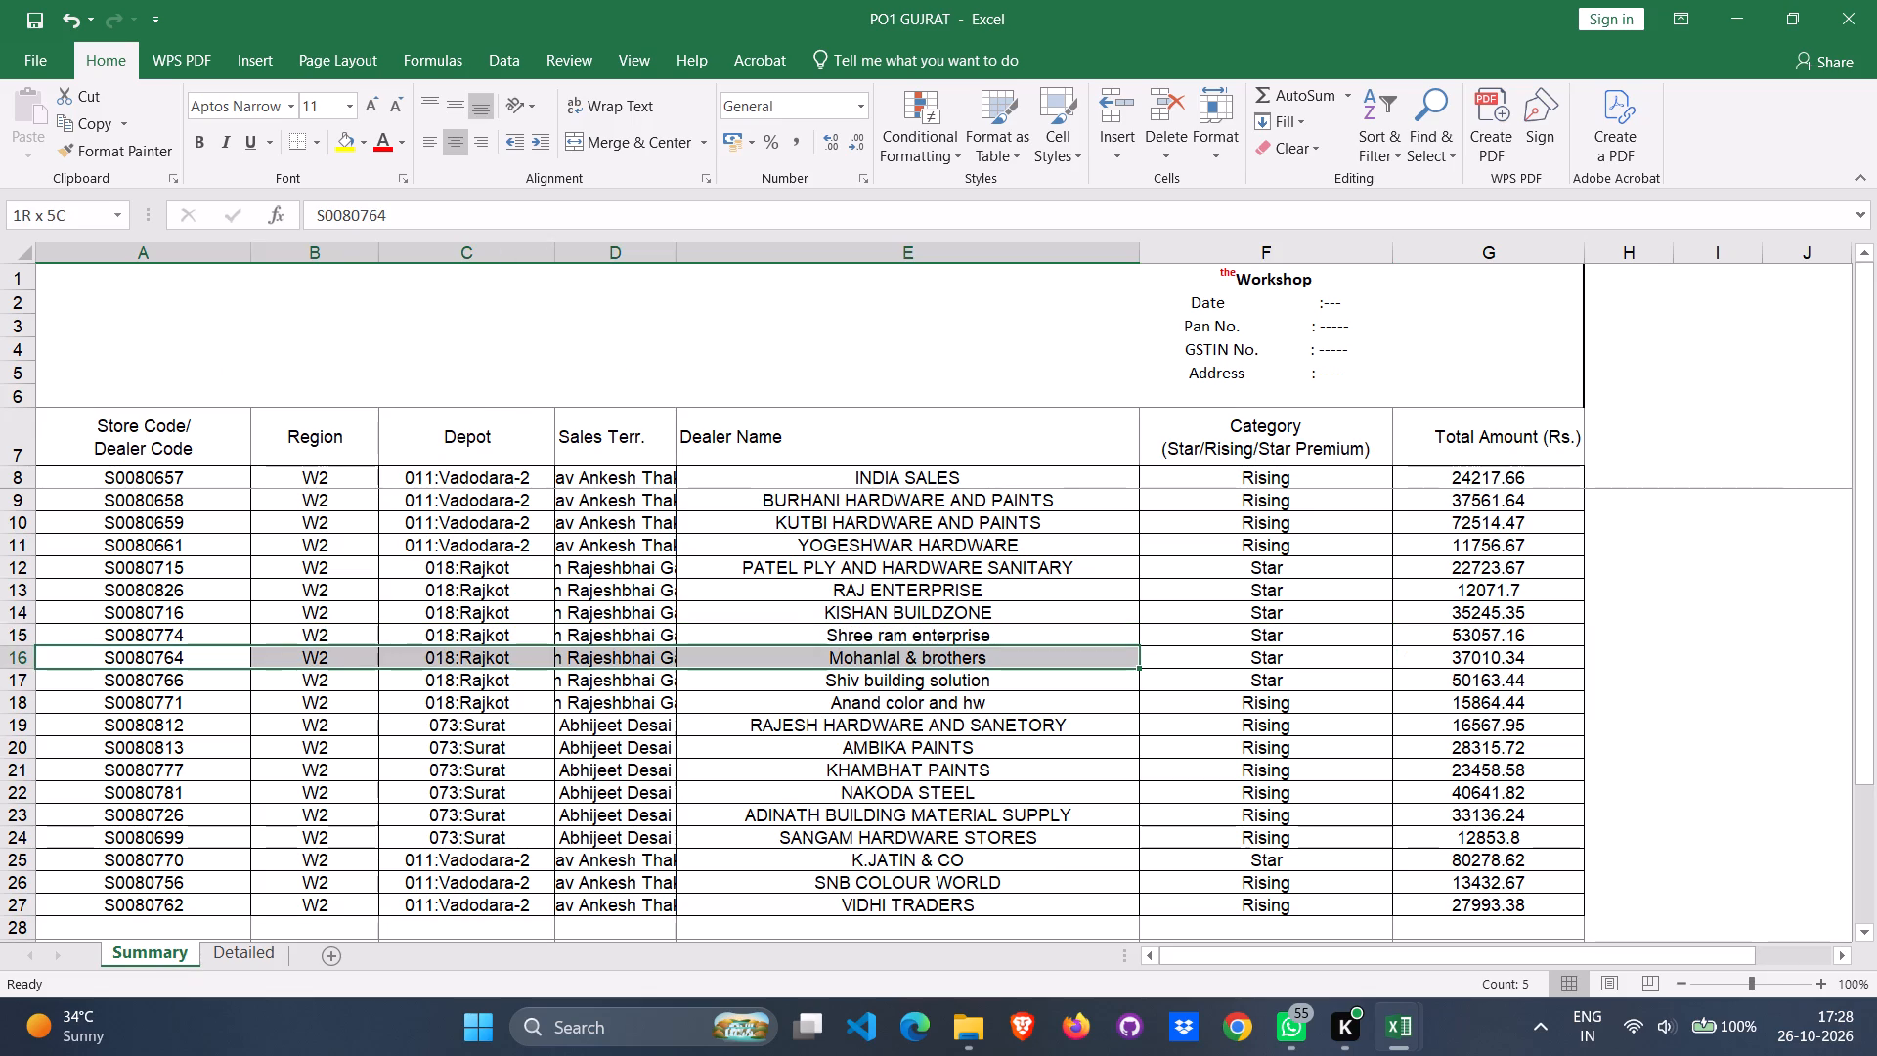
key("shift+Right")
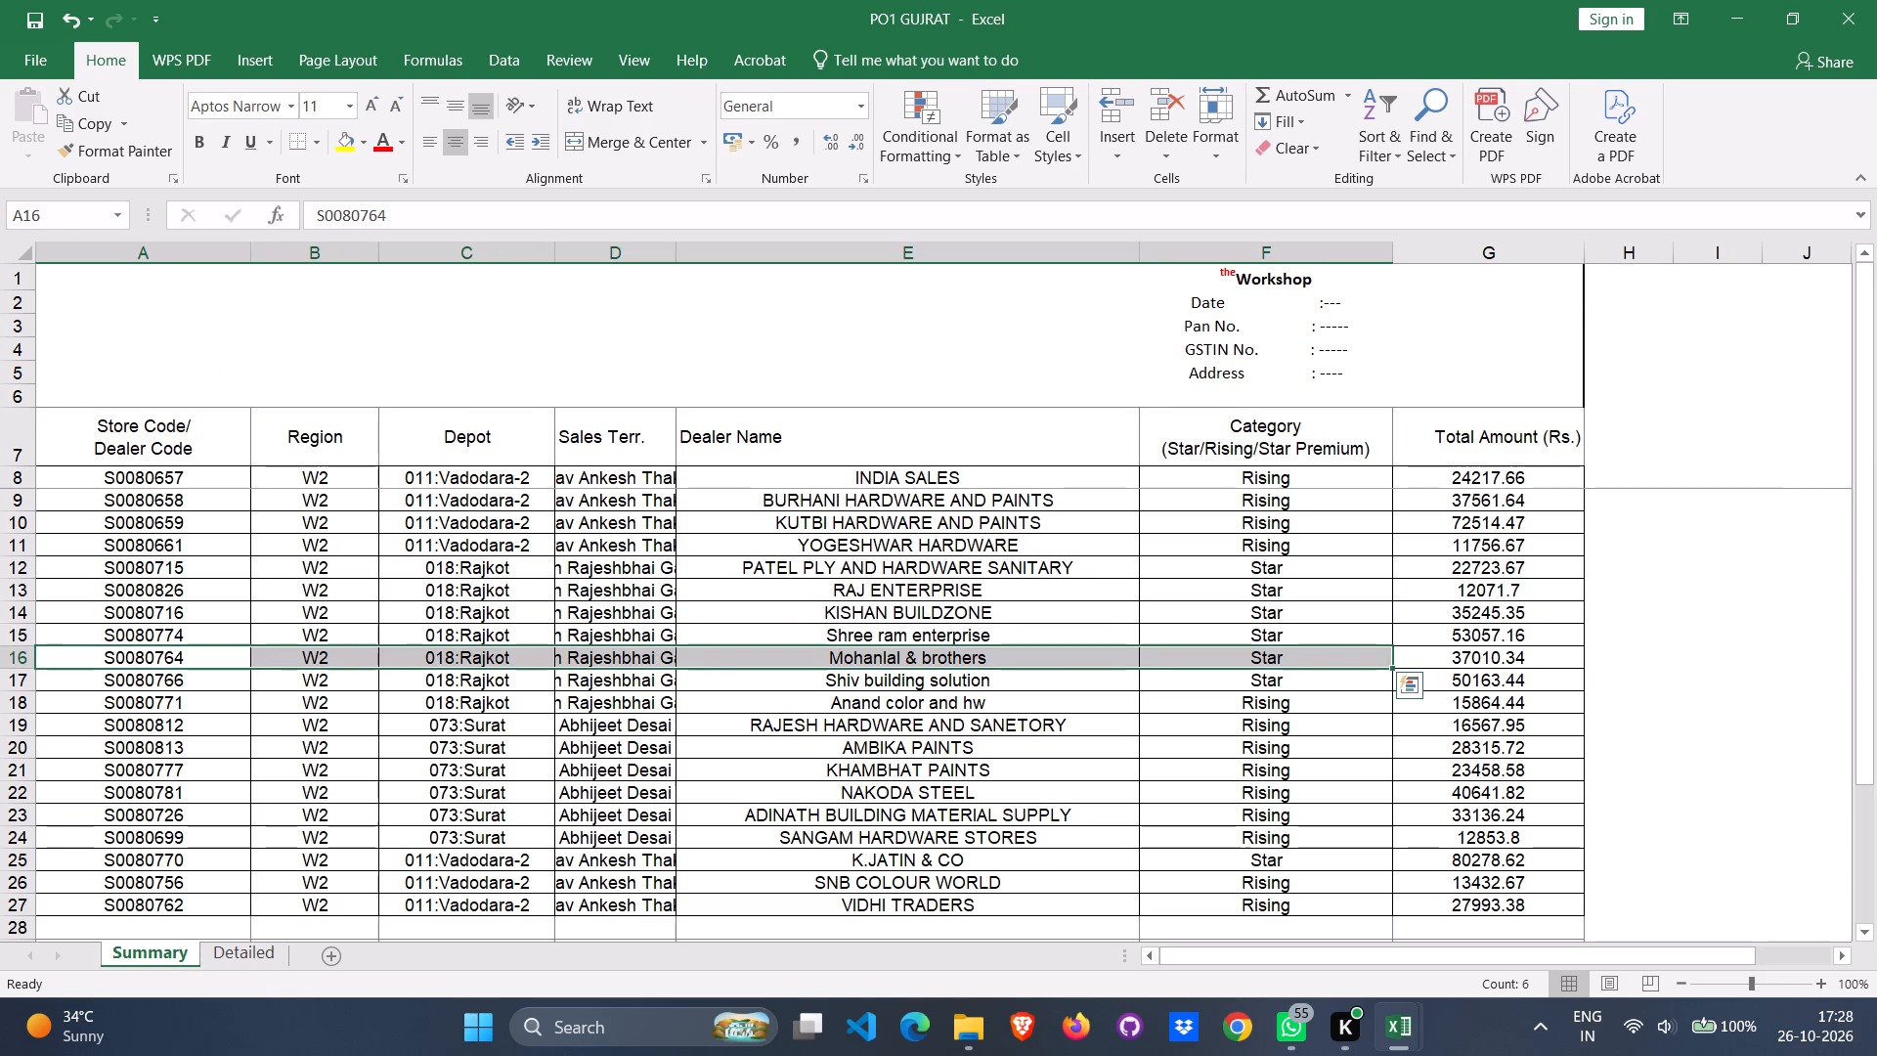
key("ctrl+c")
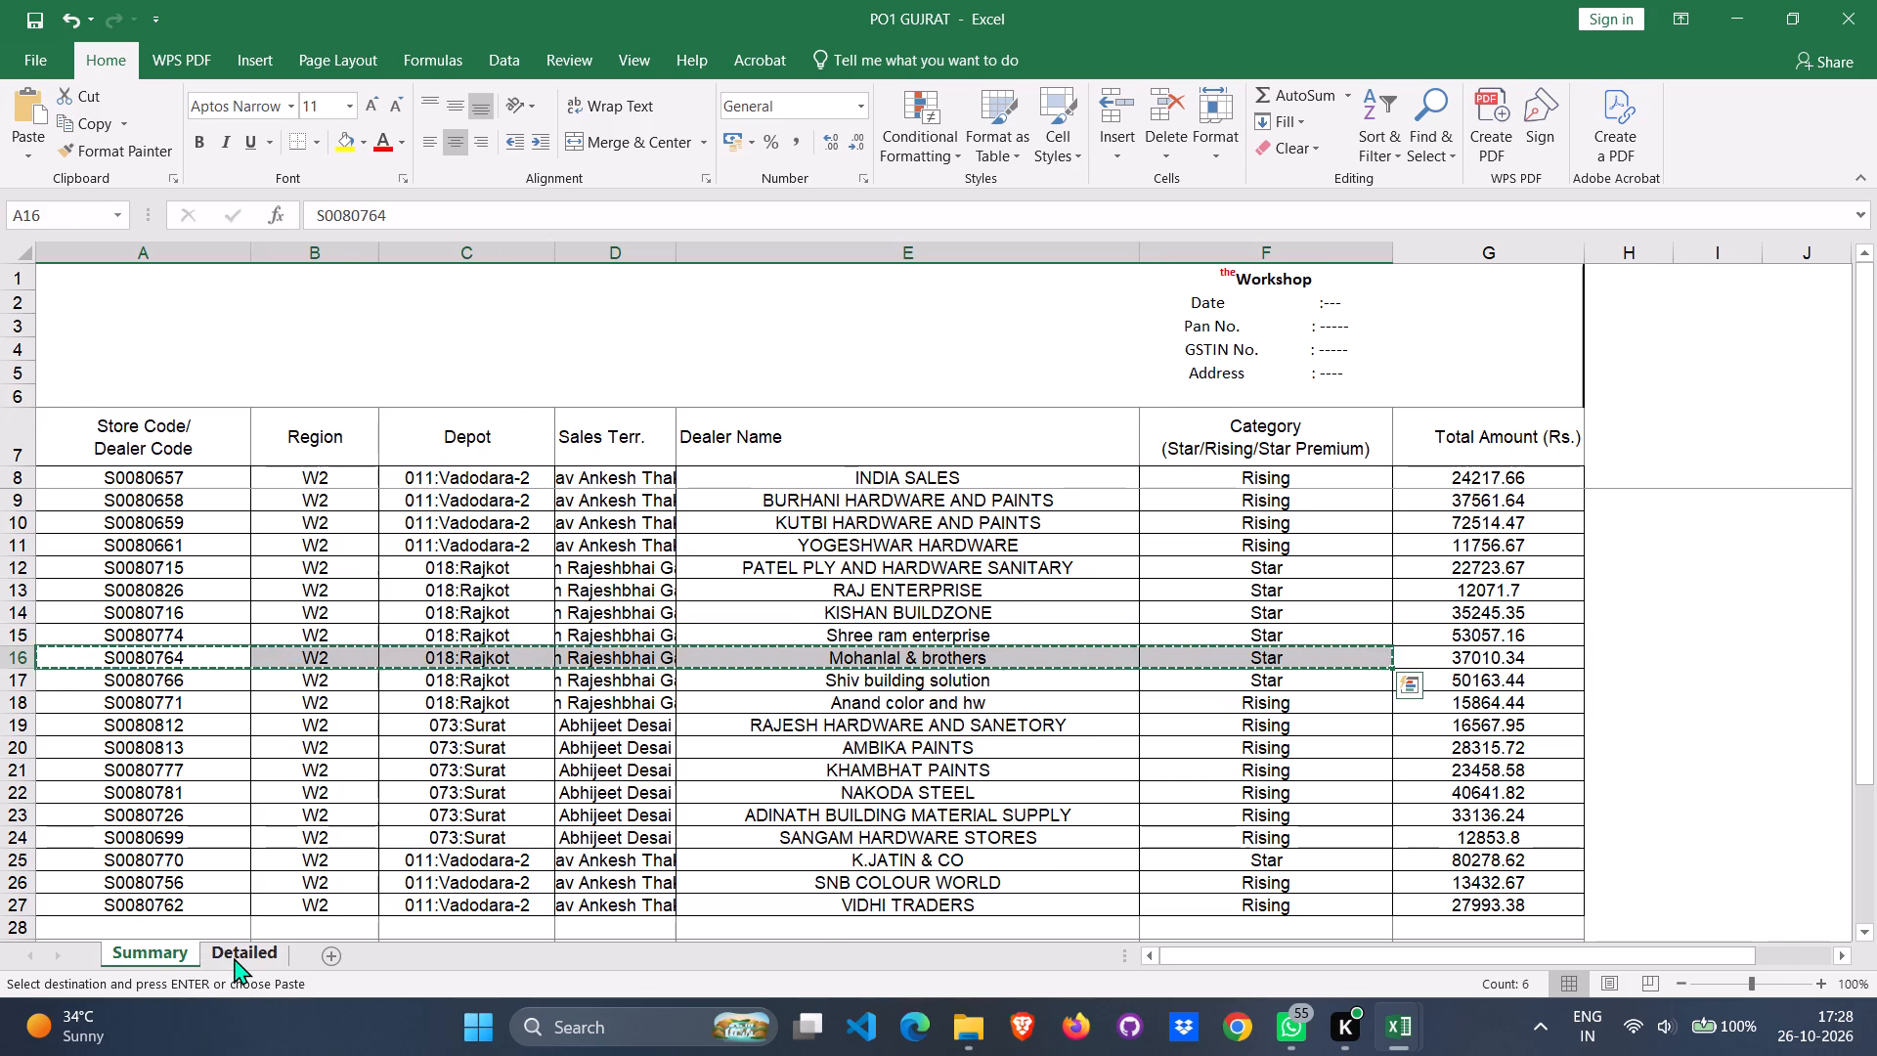
left_click(234, 957)
left_click(110, 524)
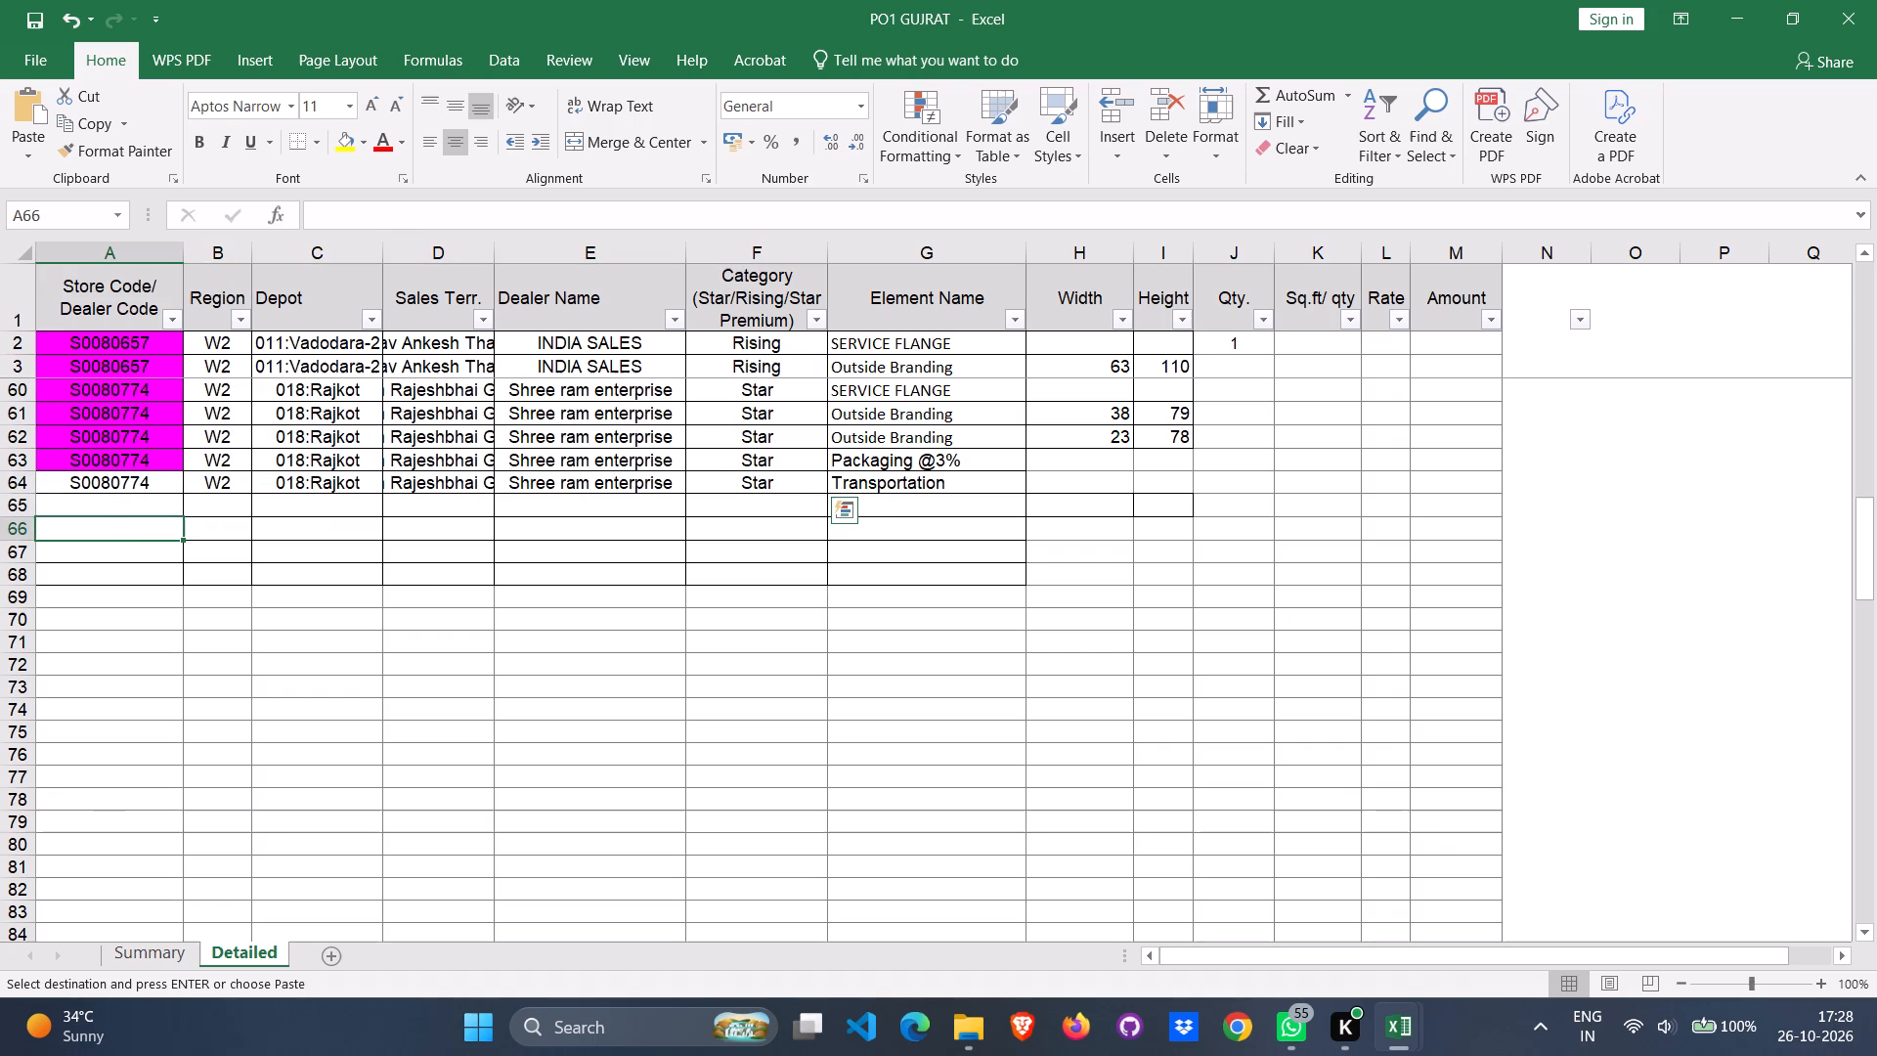
key("ctrl+v")
Select G66 in Detailed as the next element cell, and close the SHREE RAM HARDWARE & PIPE quotation.
left_click(950, 527)
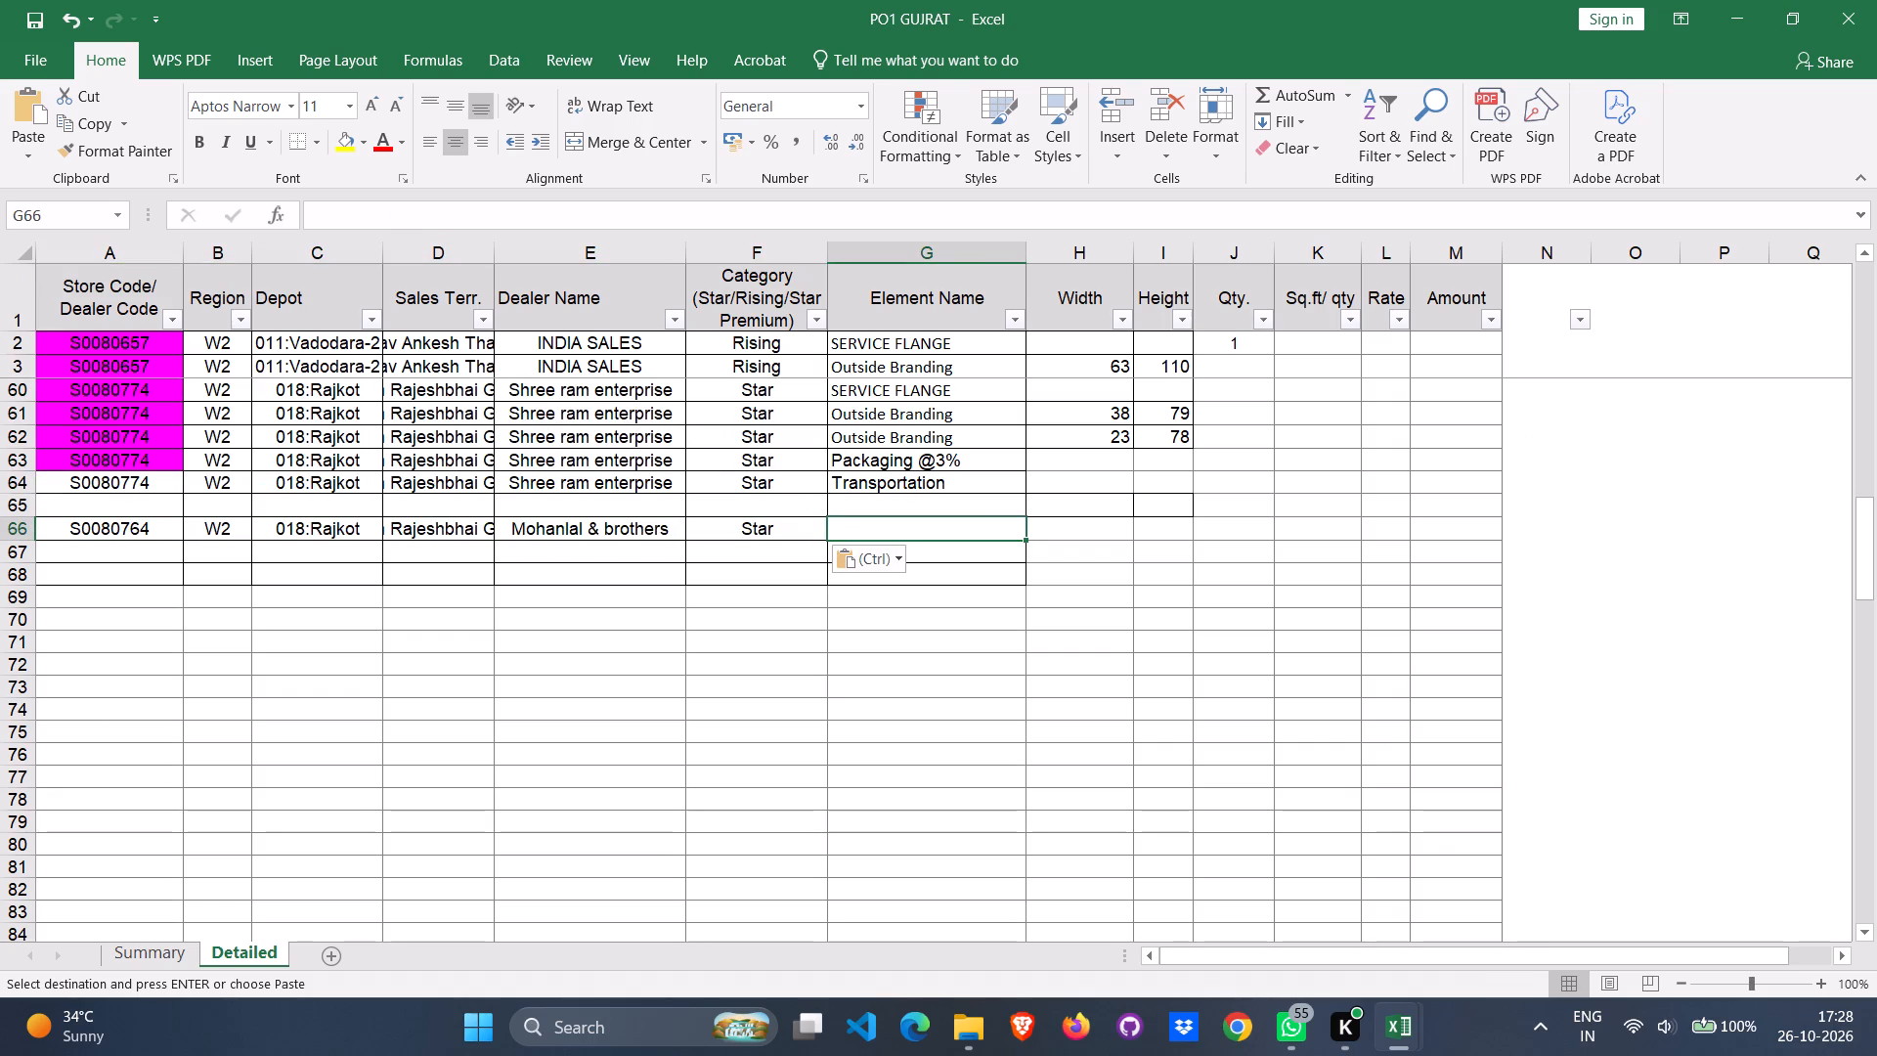
key("alt+Tab")
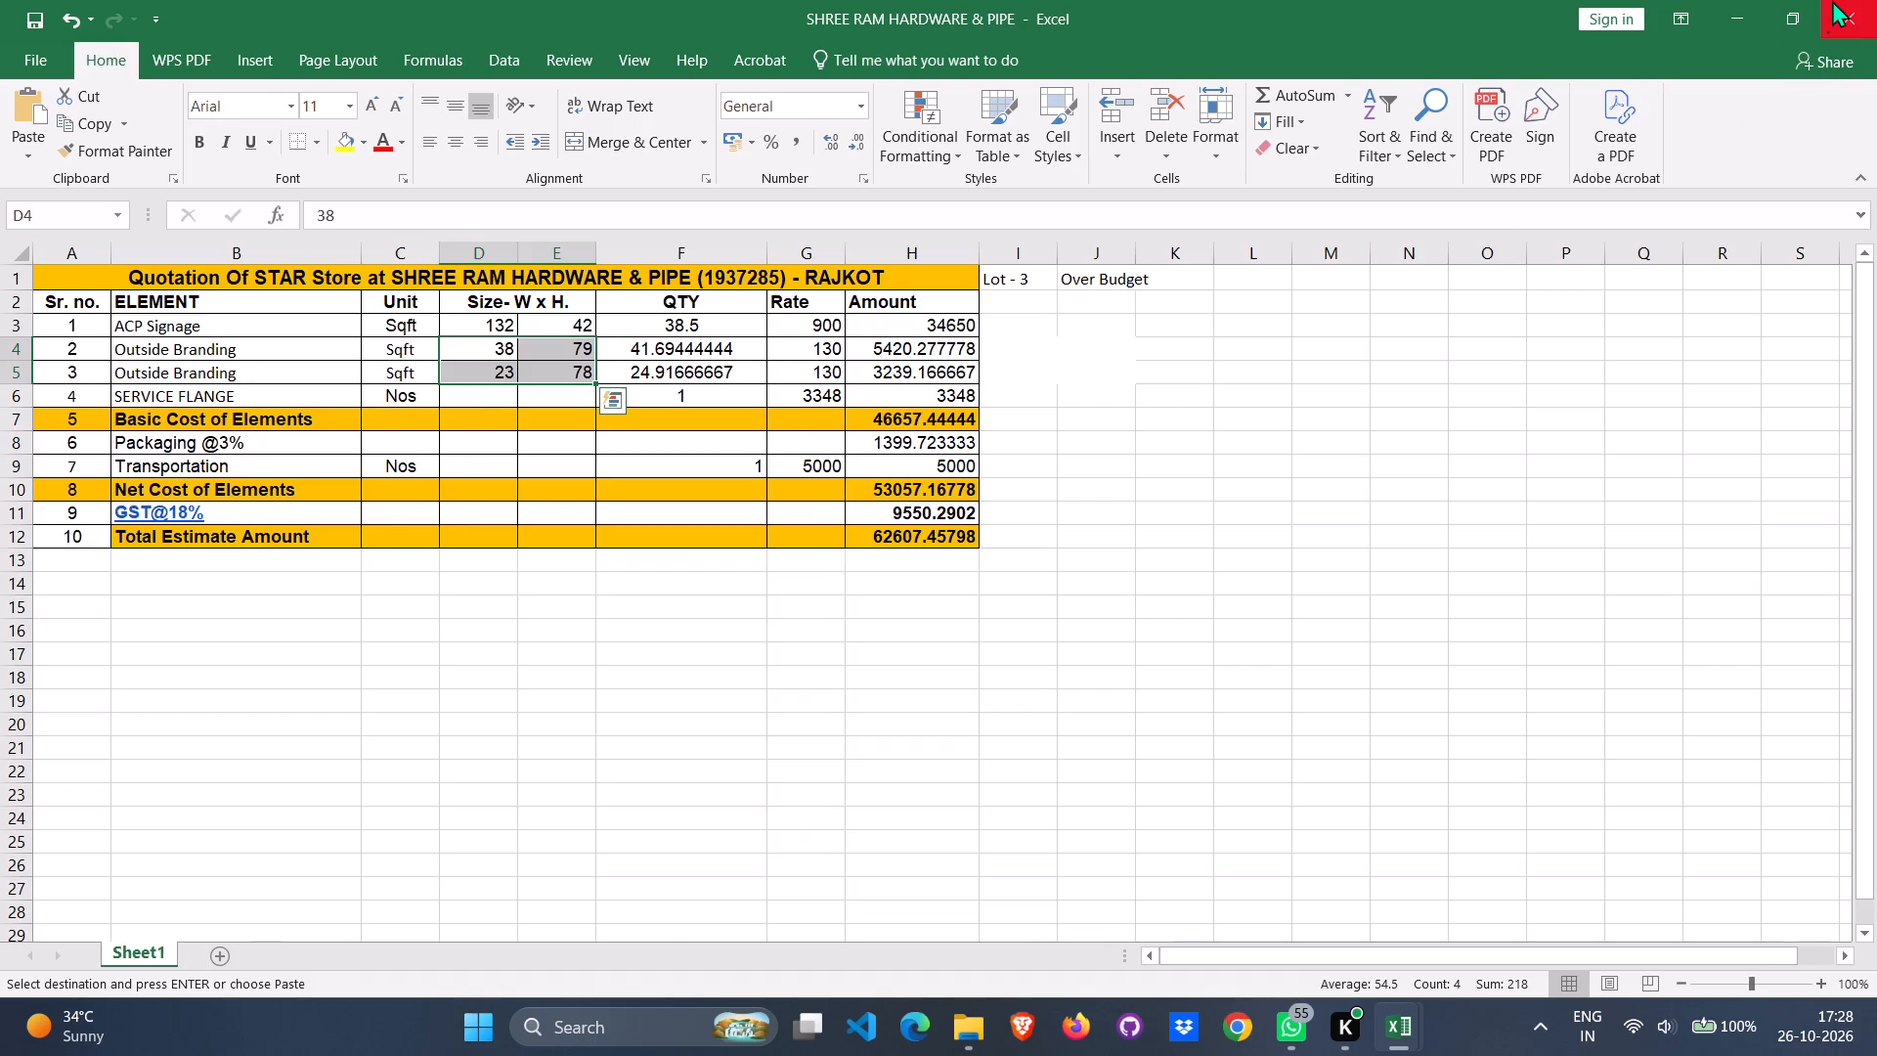
left_click(1832, 0)
Search the SEPARATAION ESTIMATE folder for MOHANLAL and open the MOHANLAL & BROTHERS quotation.
key("alt+Tab")
left_click(1789, 66)
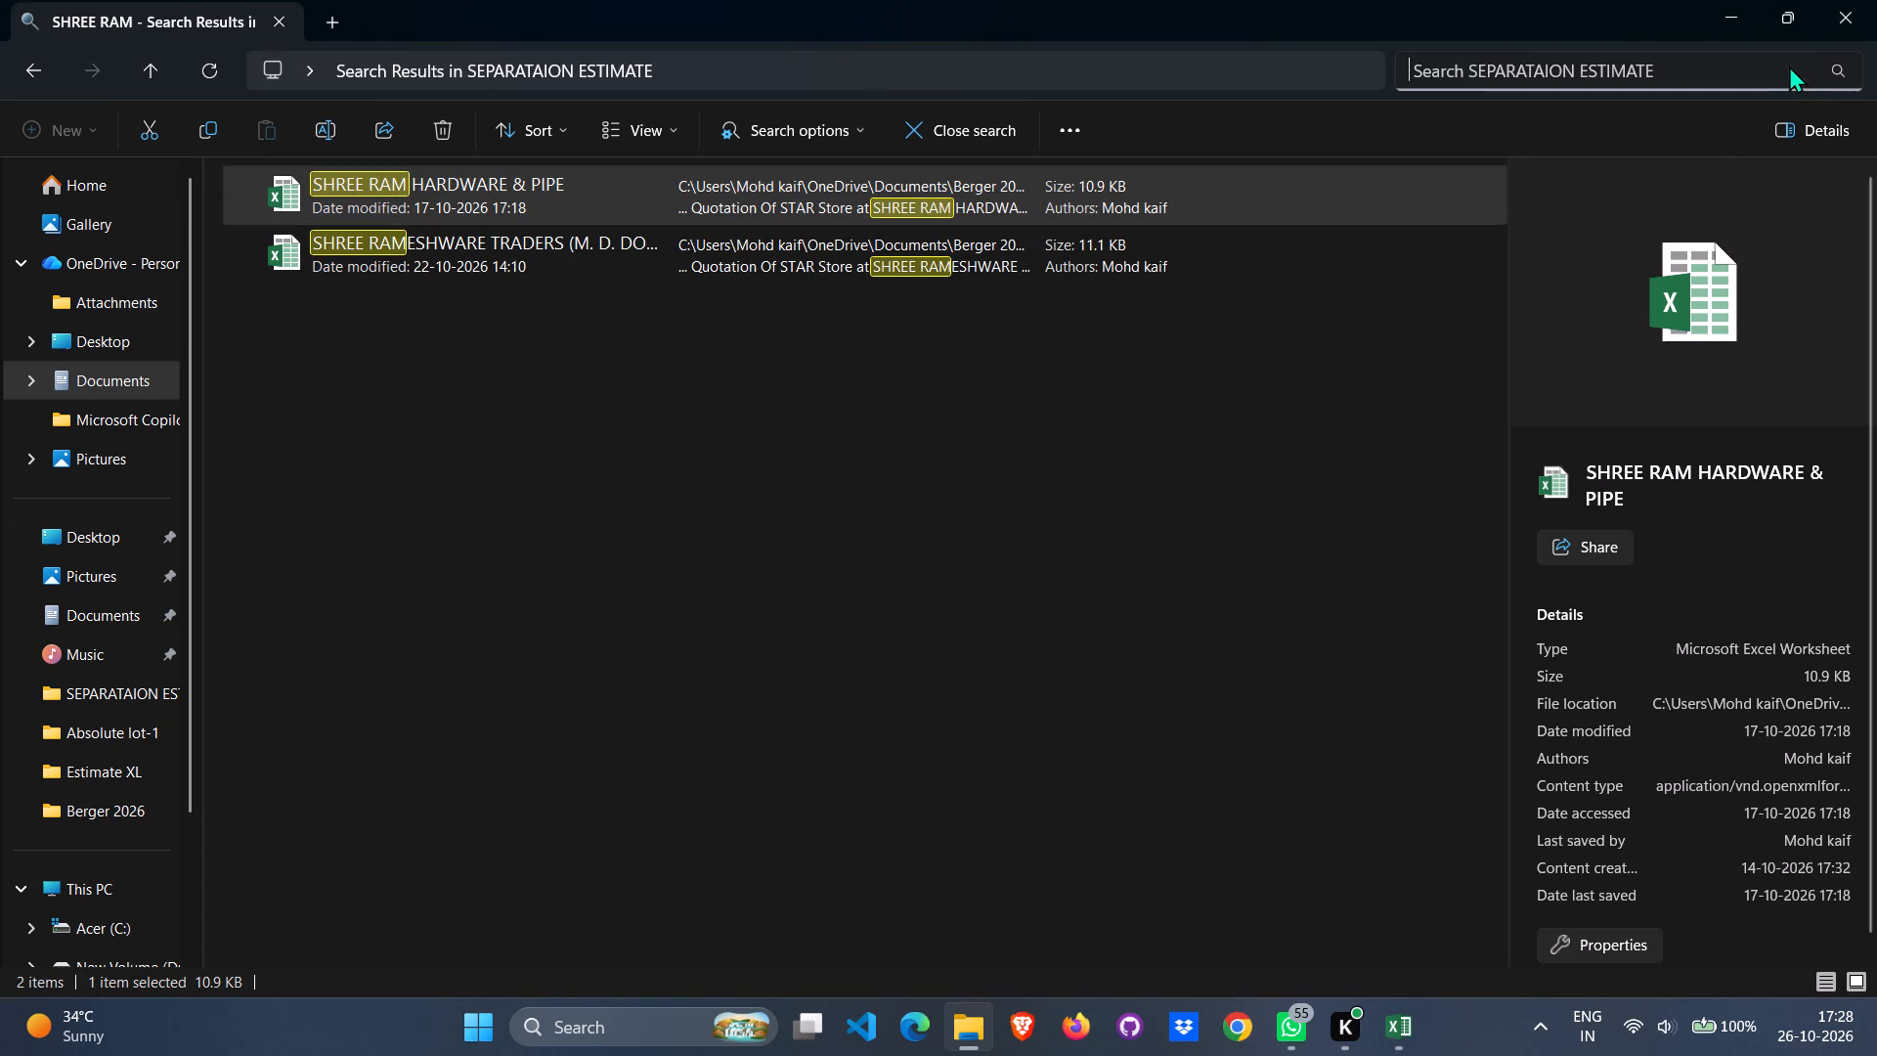
type("MOHANLAL")
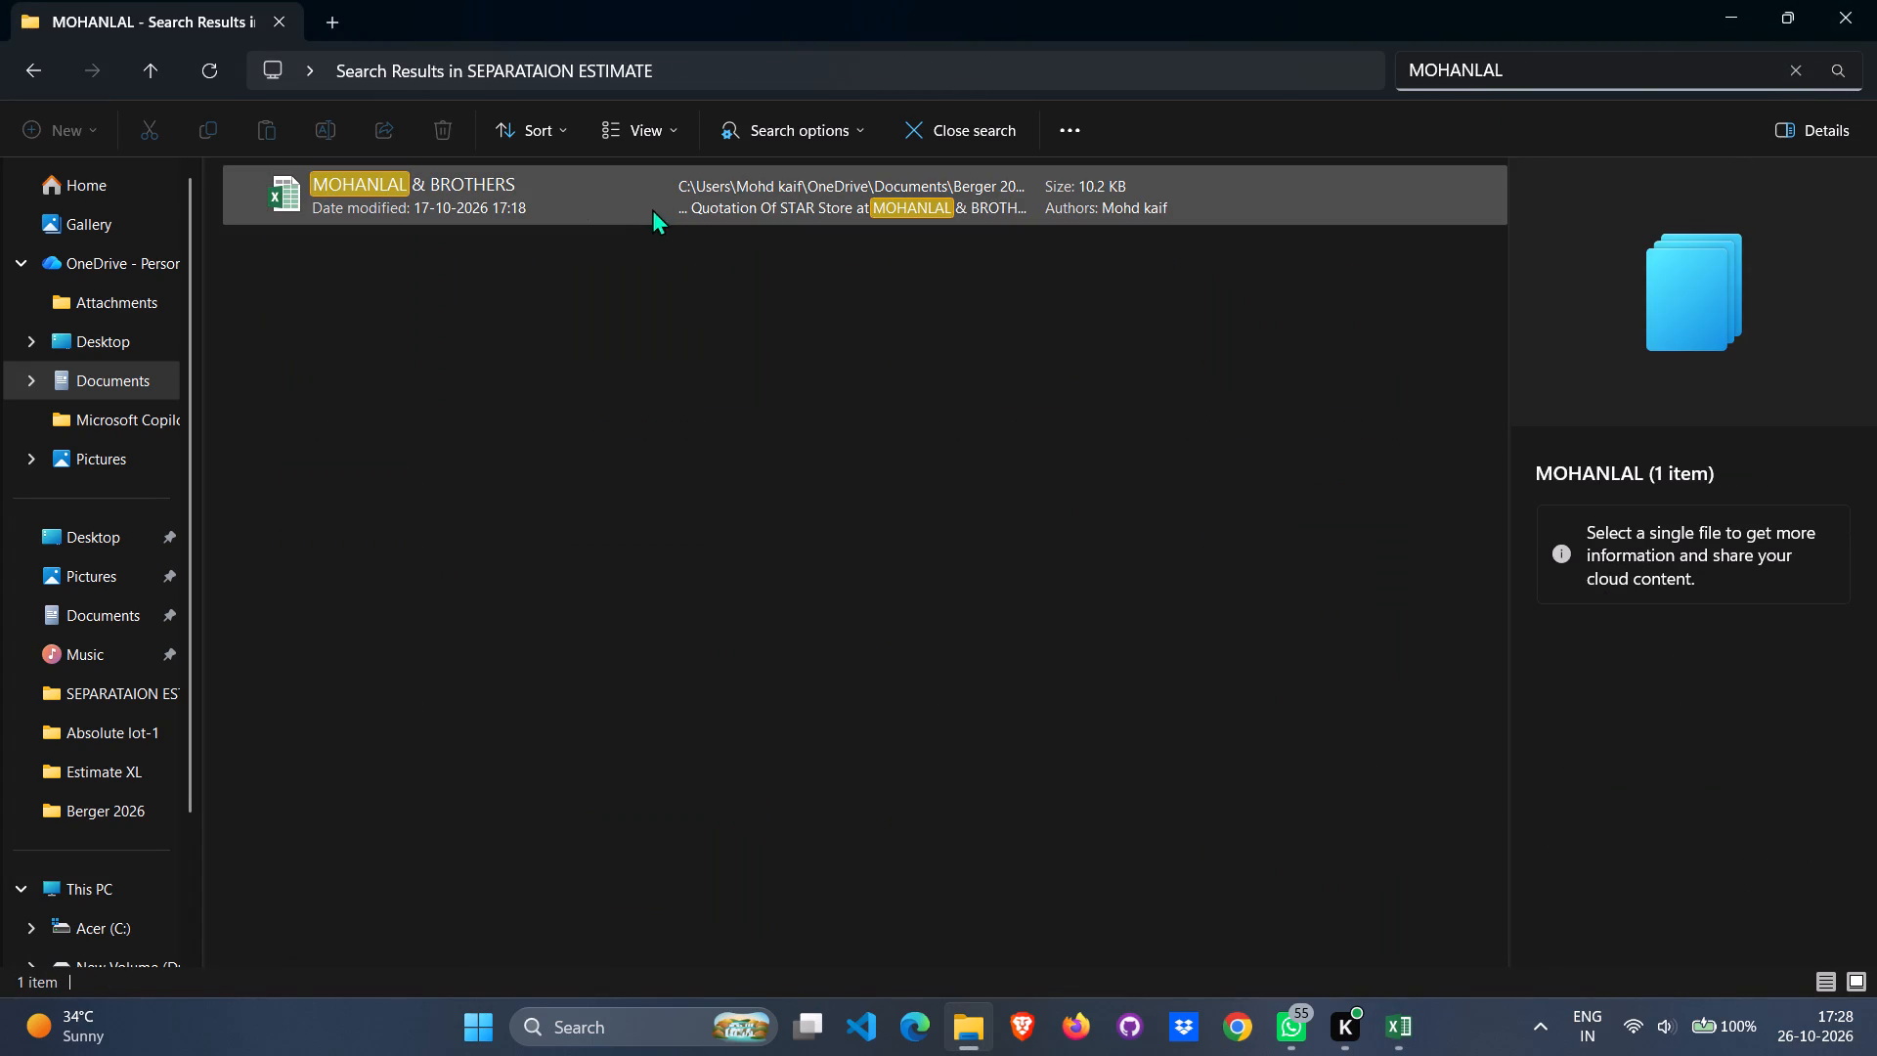
triple_click(588, 194)
left_click(588, 194)
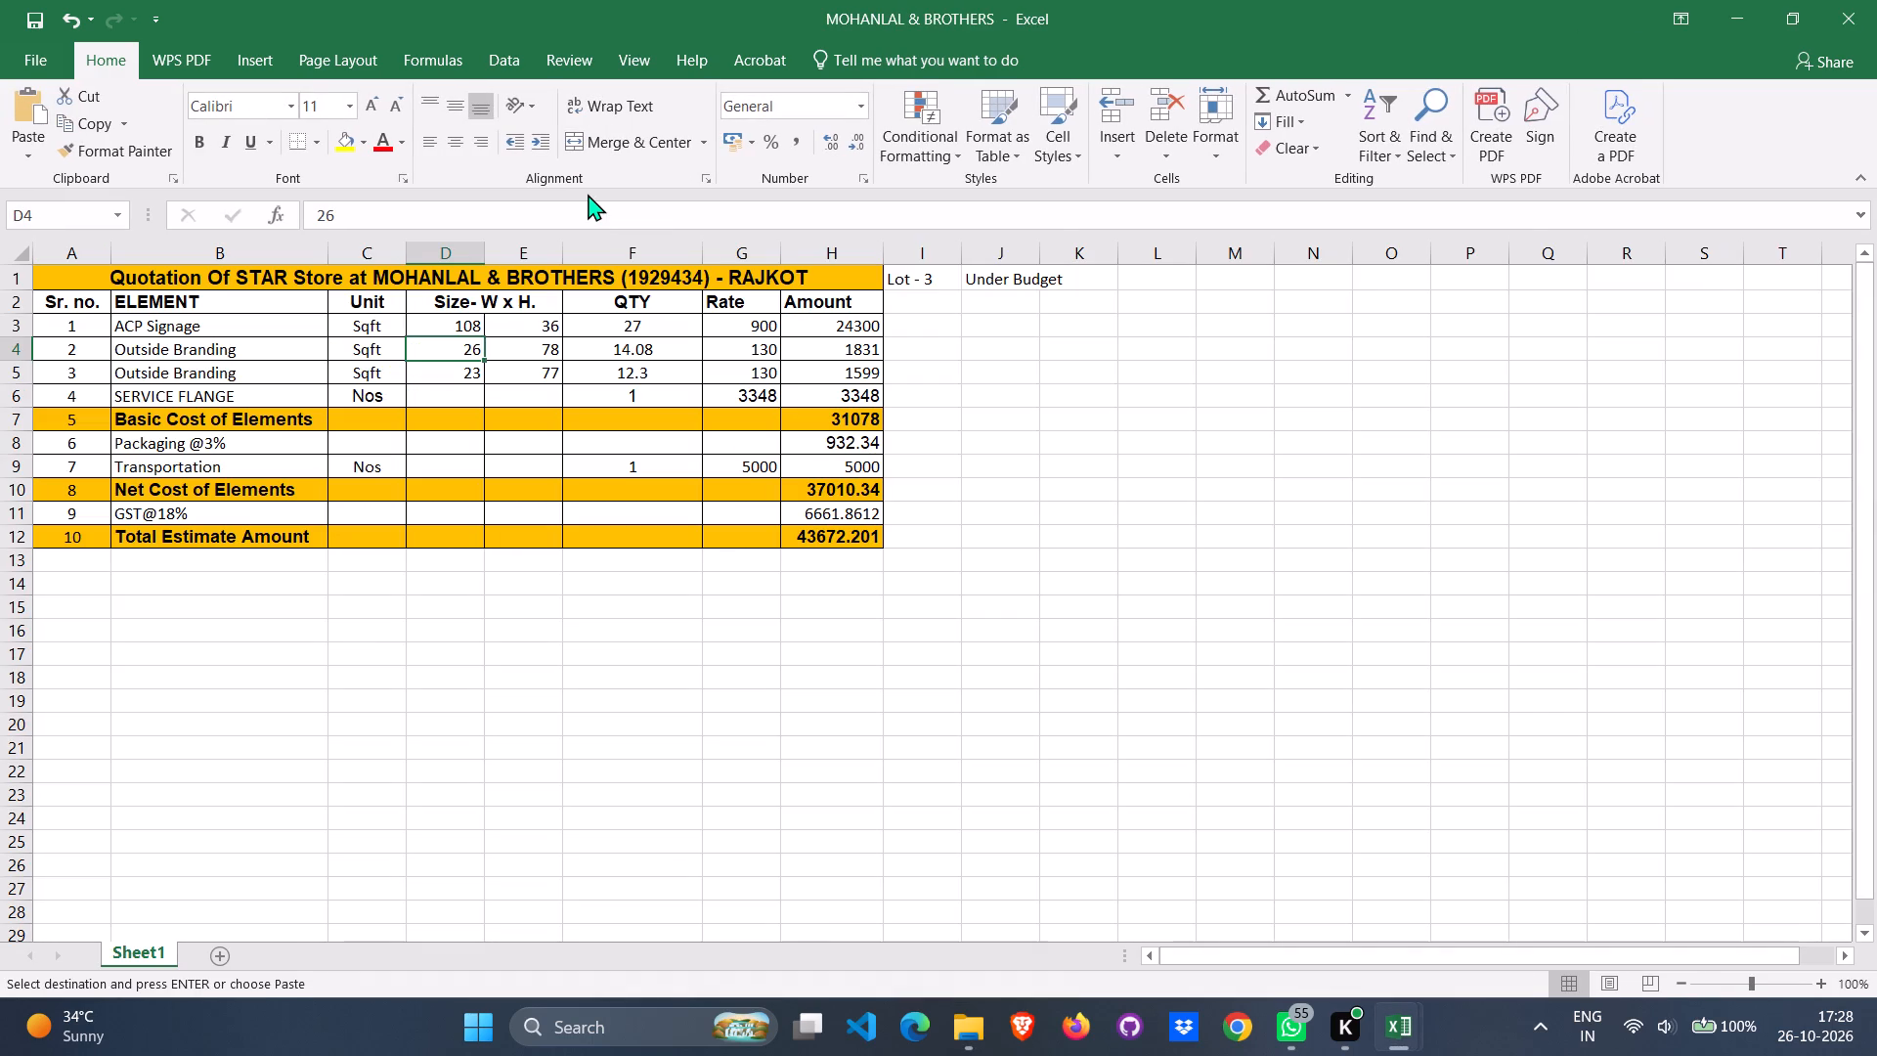
Copy ACP Signage and its 108 x 36 size from the quotation into G66:I66 of Detailed, and save PO1 GUJRAT.
left_click(205, 326)
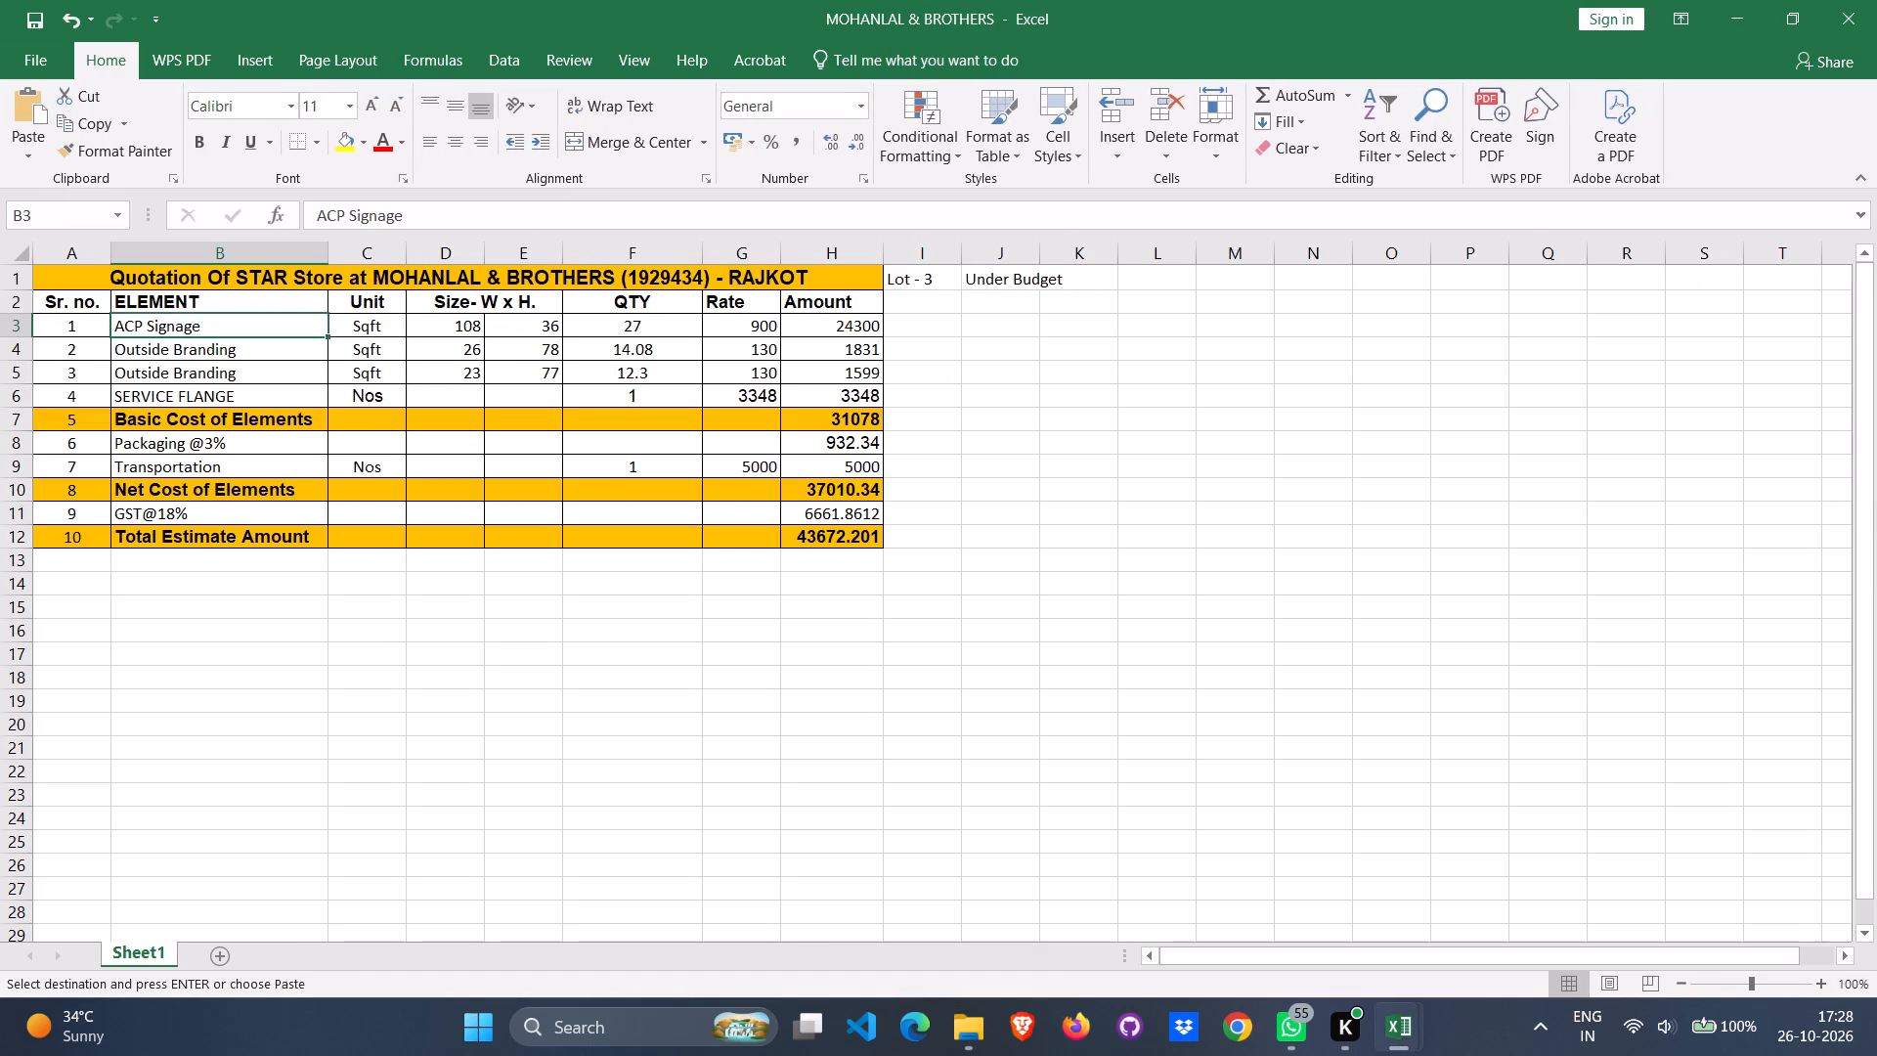
key("ctrl+c")
key("alt+Tab")
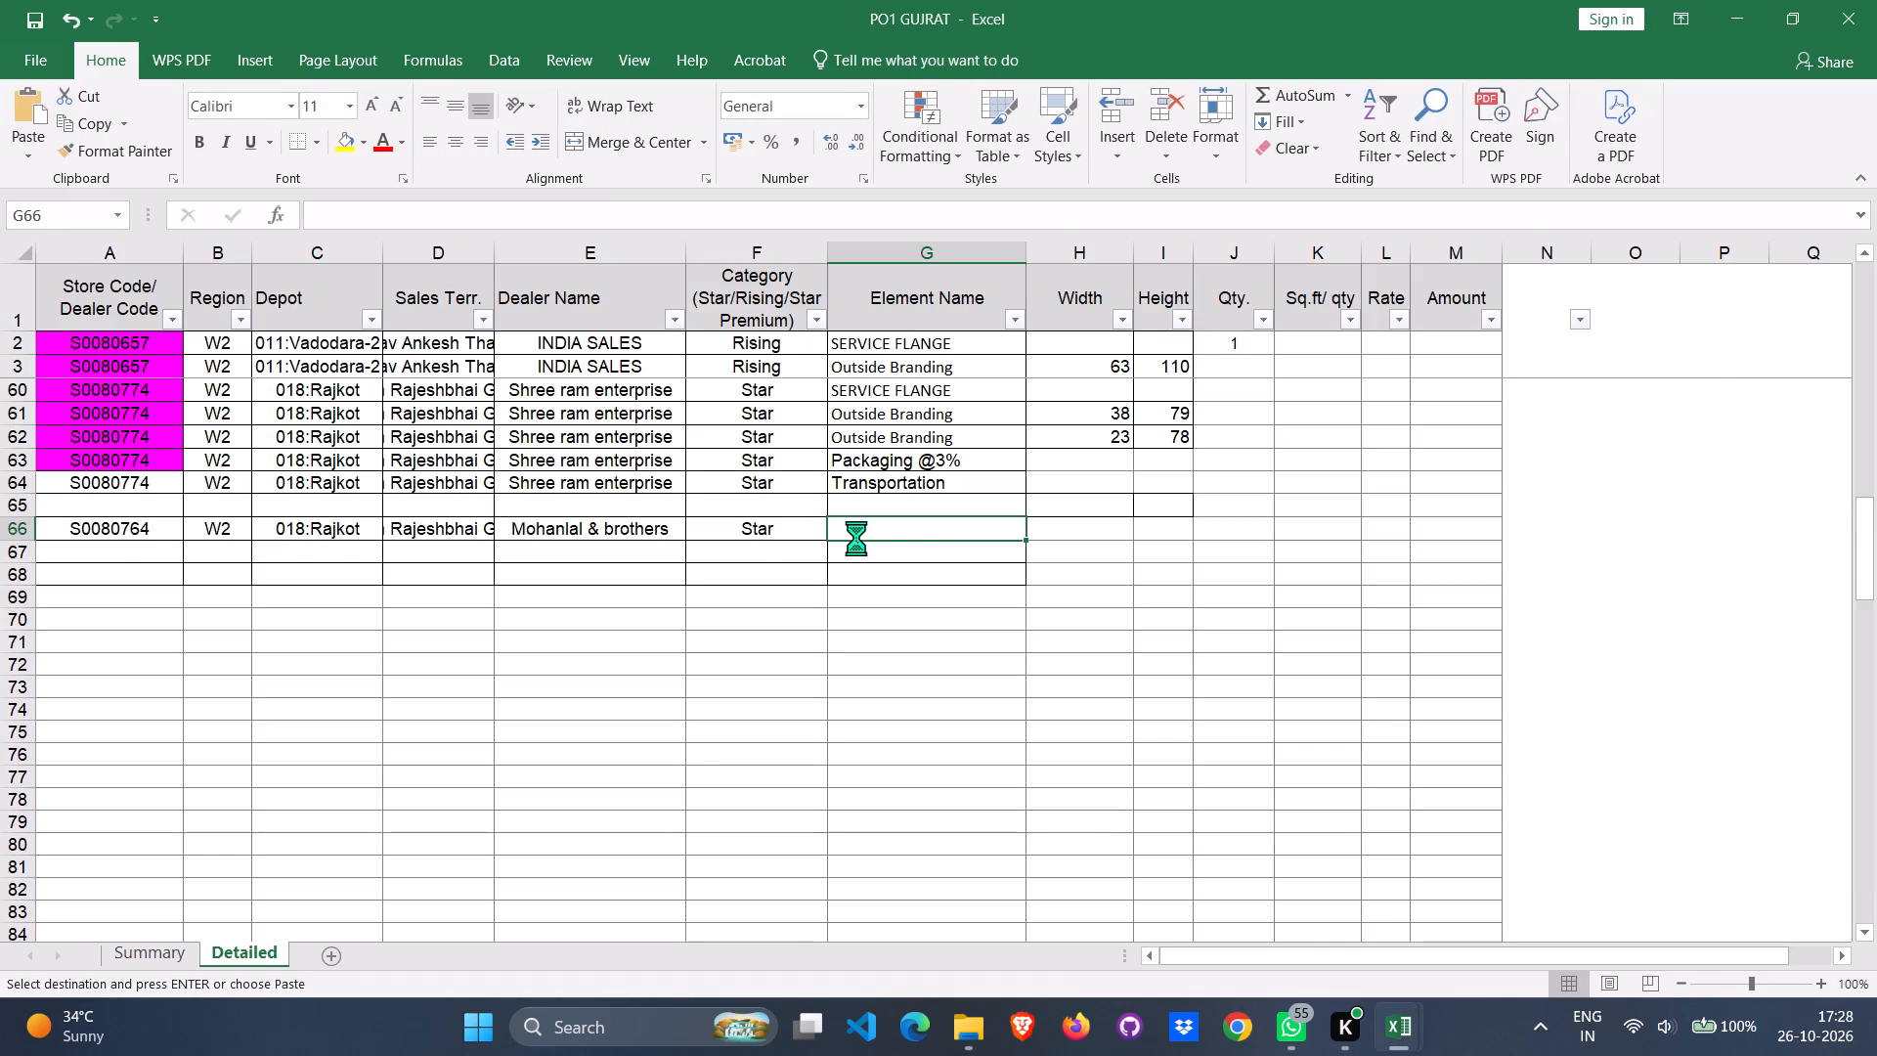
key("ctrl+v")
key("alt+Tab")
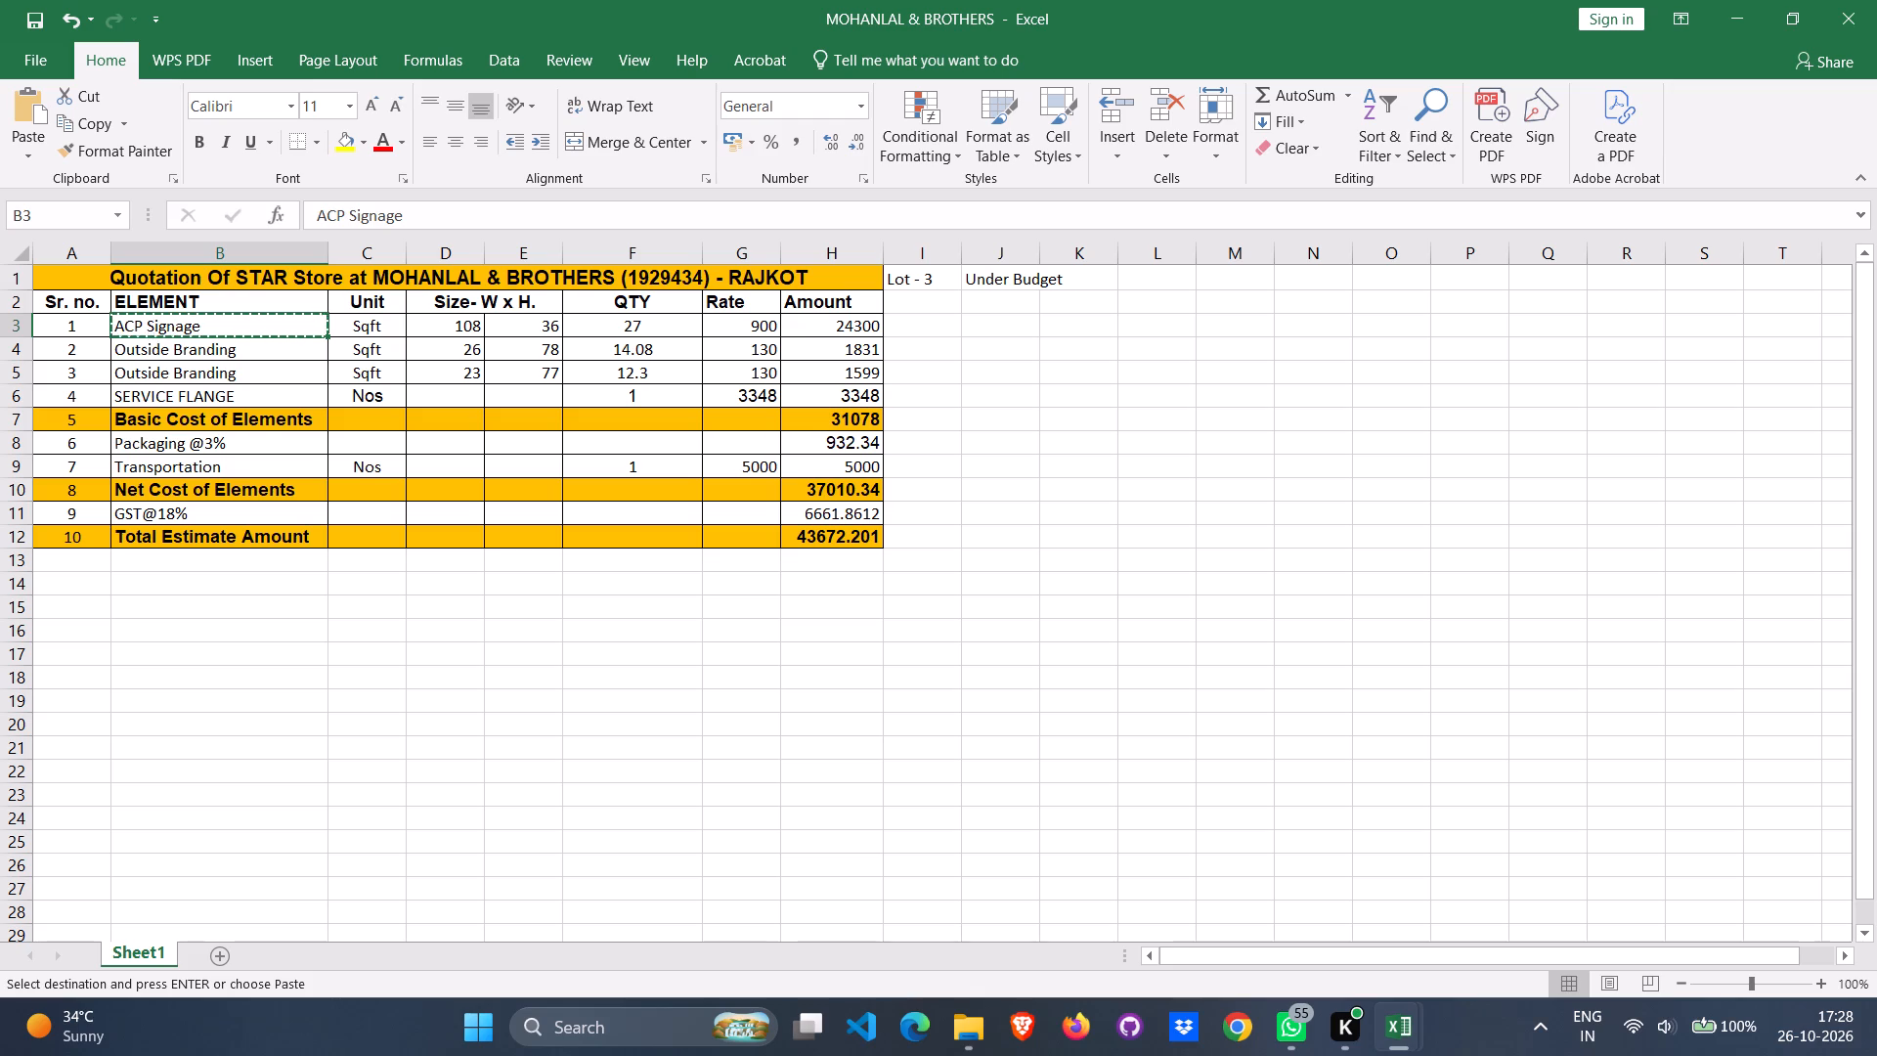
left_click(458, 326)
key("shift+Right")
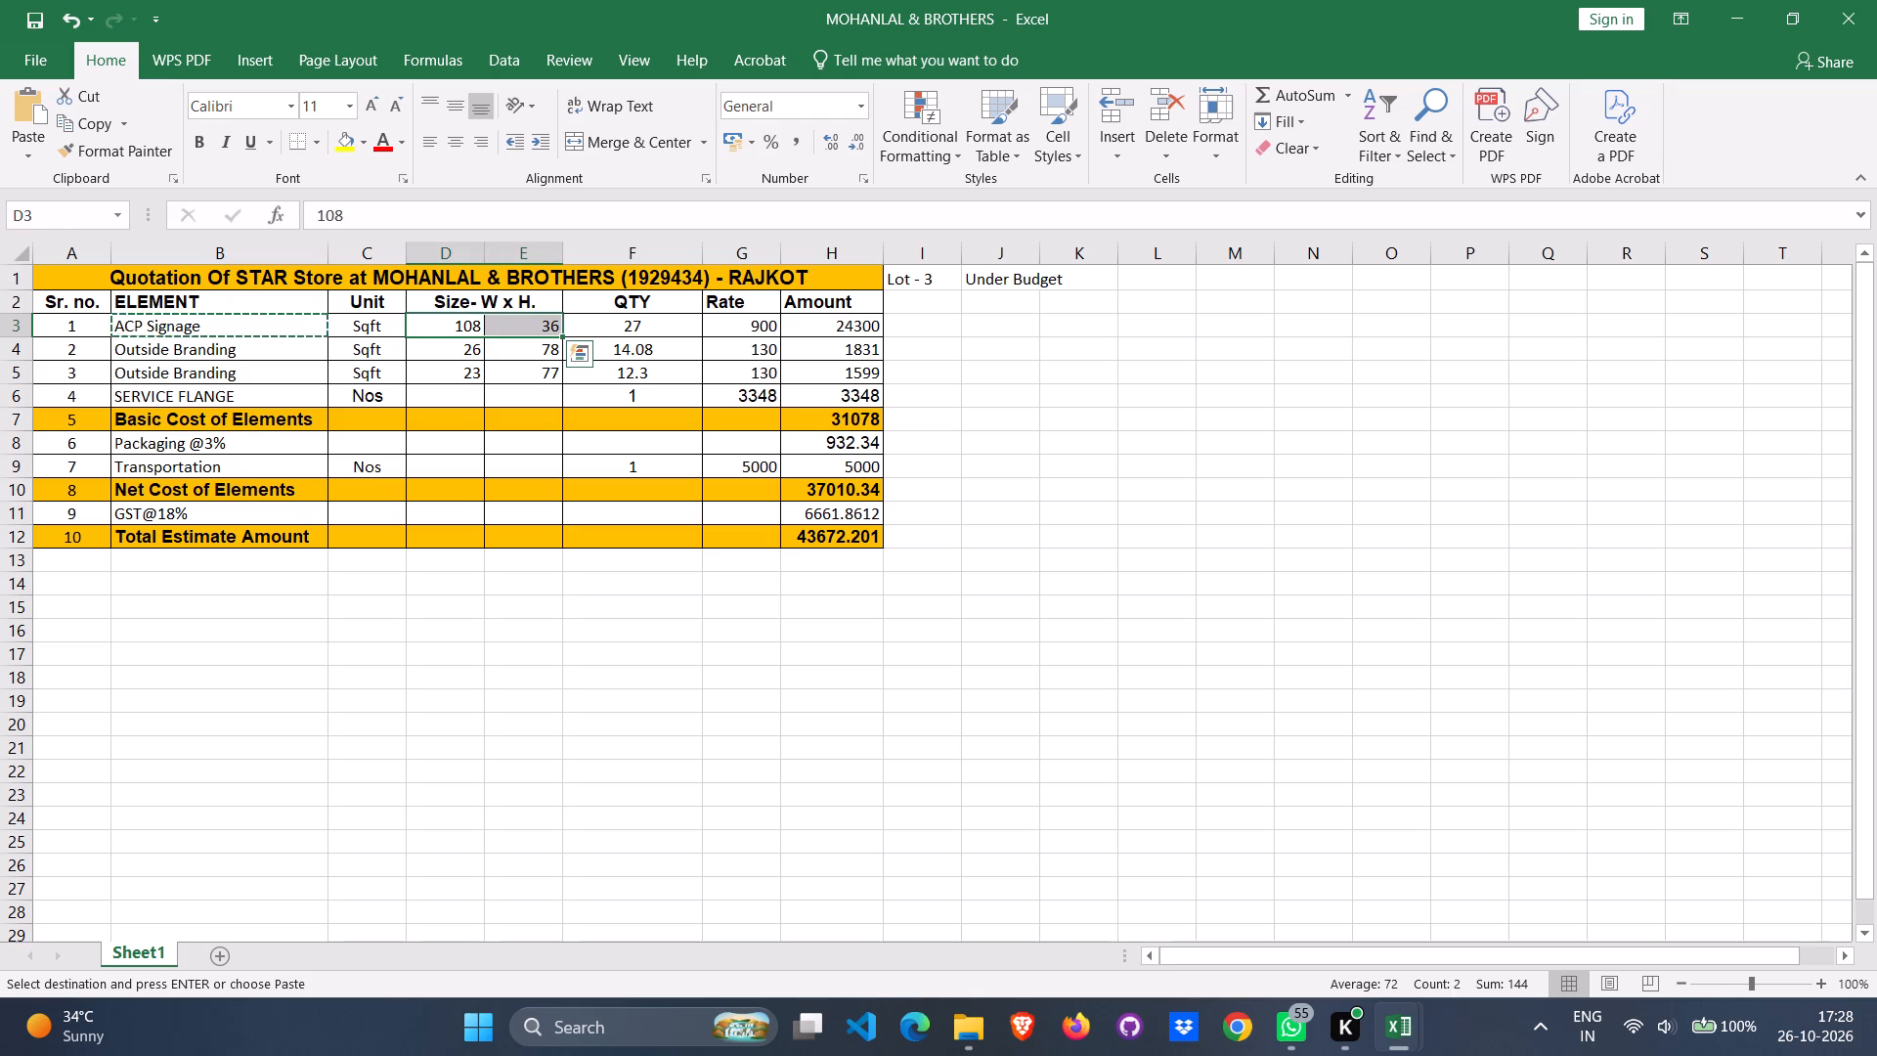
key("ctrl+c")
key("alt+Tab")
key("Right")
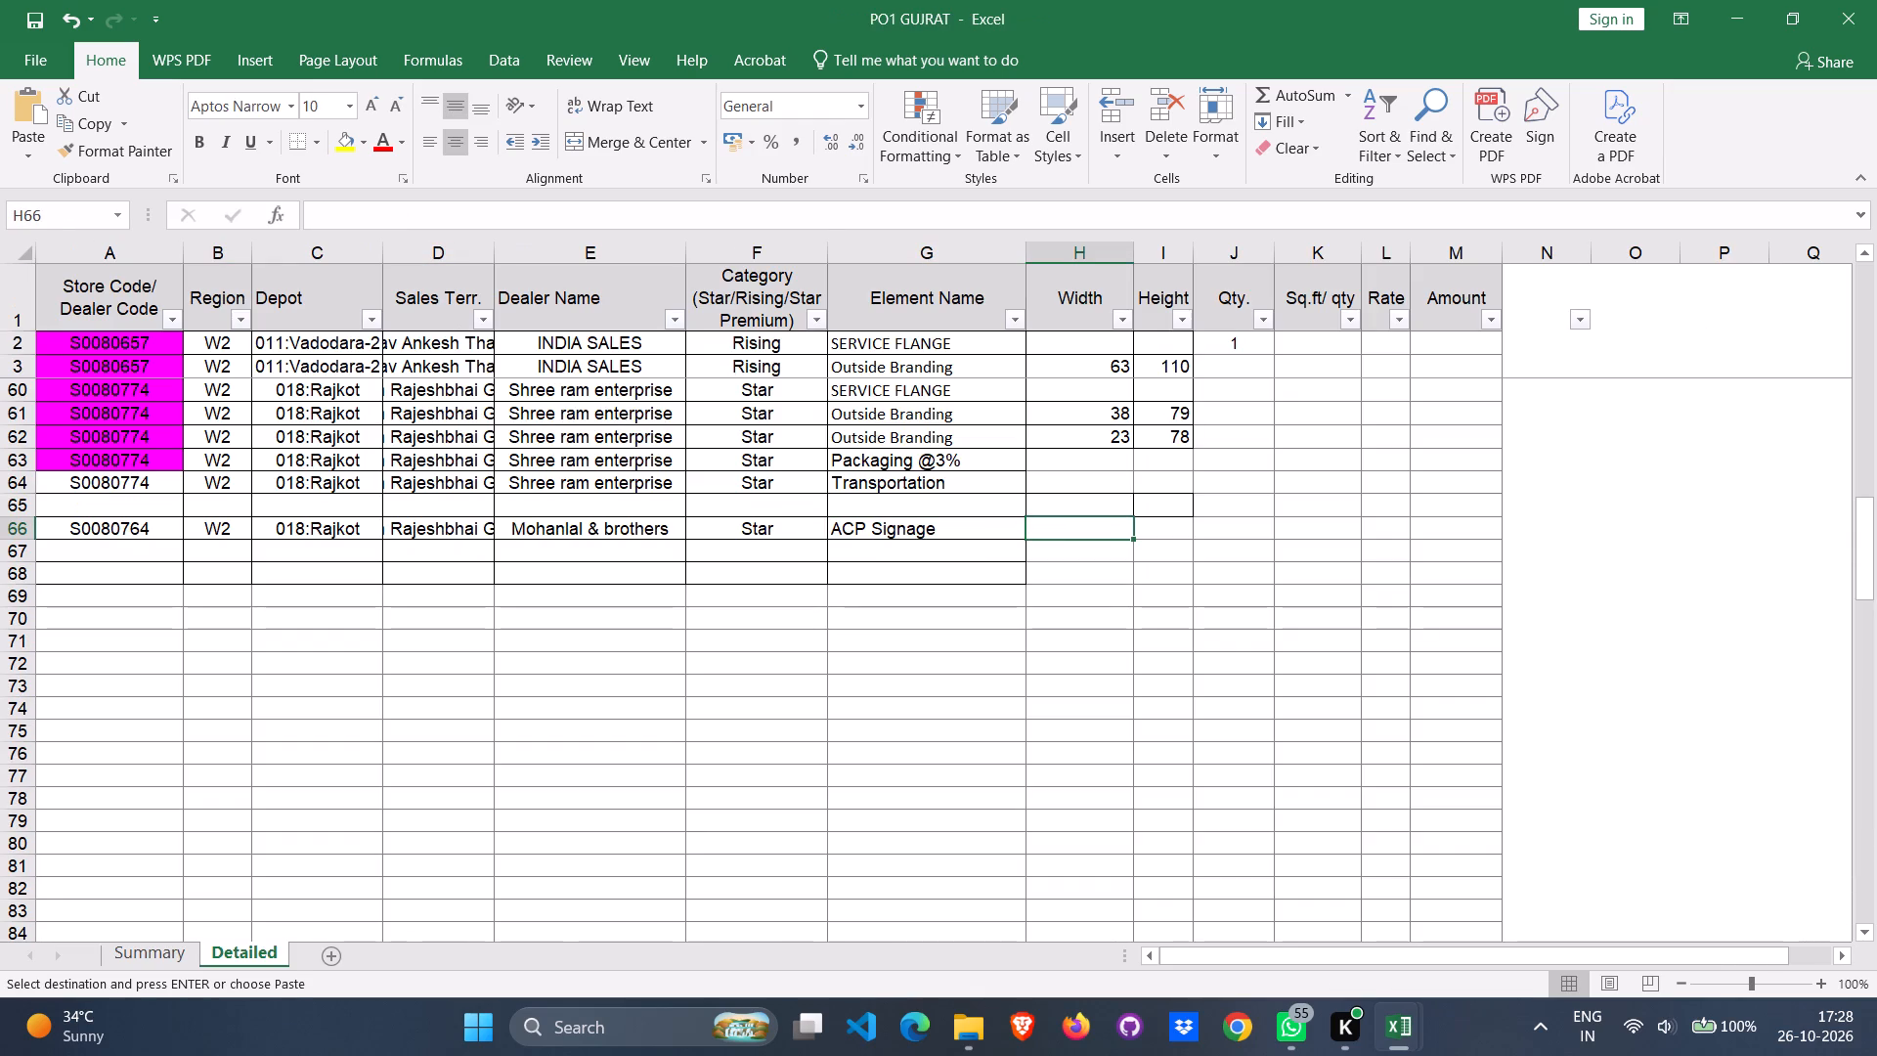
key("ctrl+v")
key("ctrl+s")
Copy SERVICE FLANGE from B6 of the MOHANLAL & BROTHERS quotation into G67 of Detailed.
key("alt+Tab")
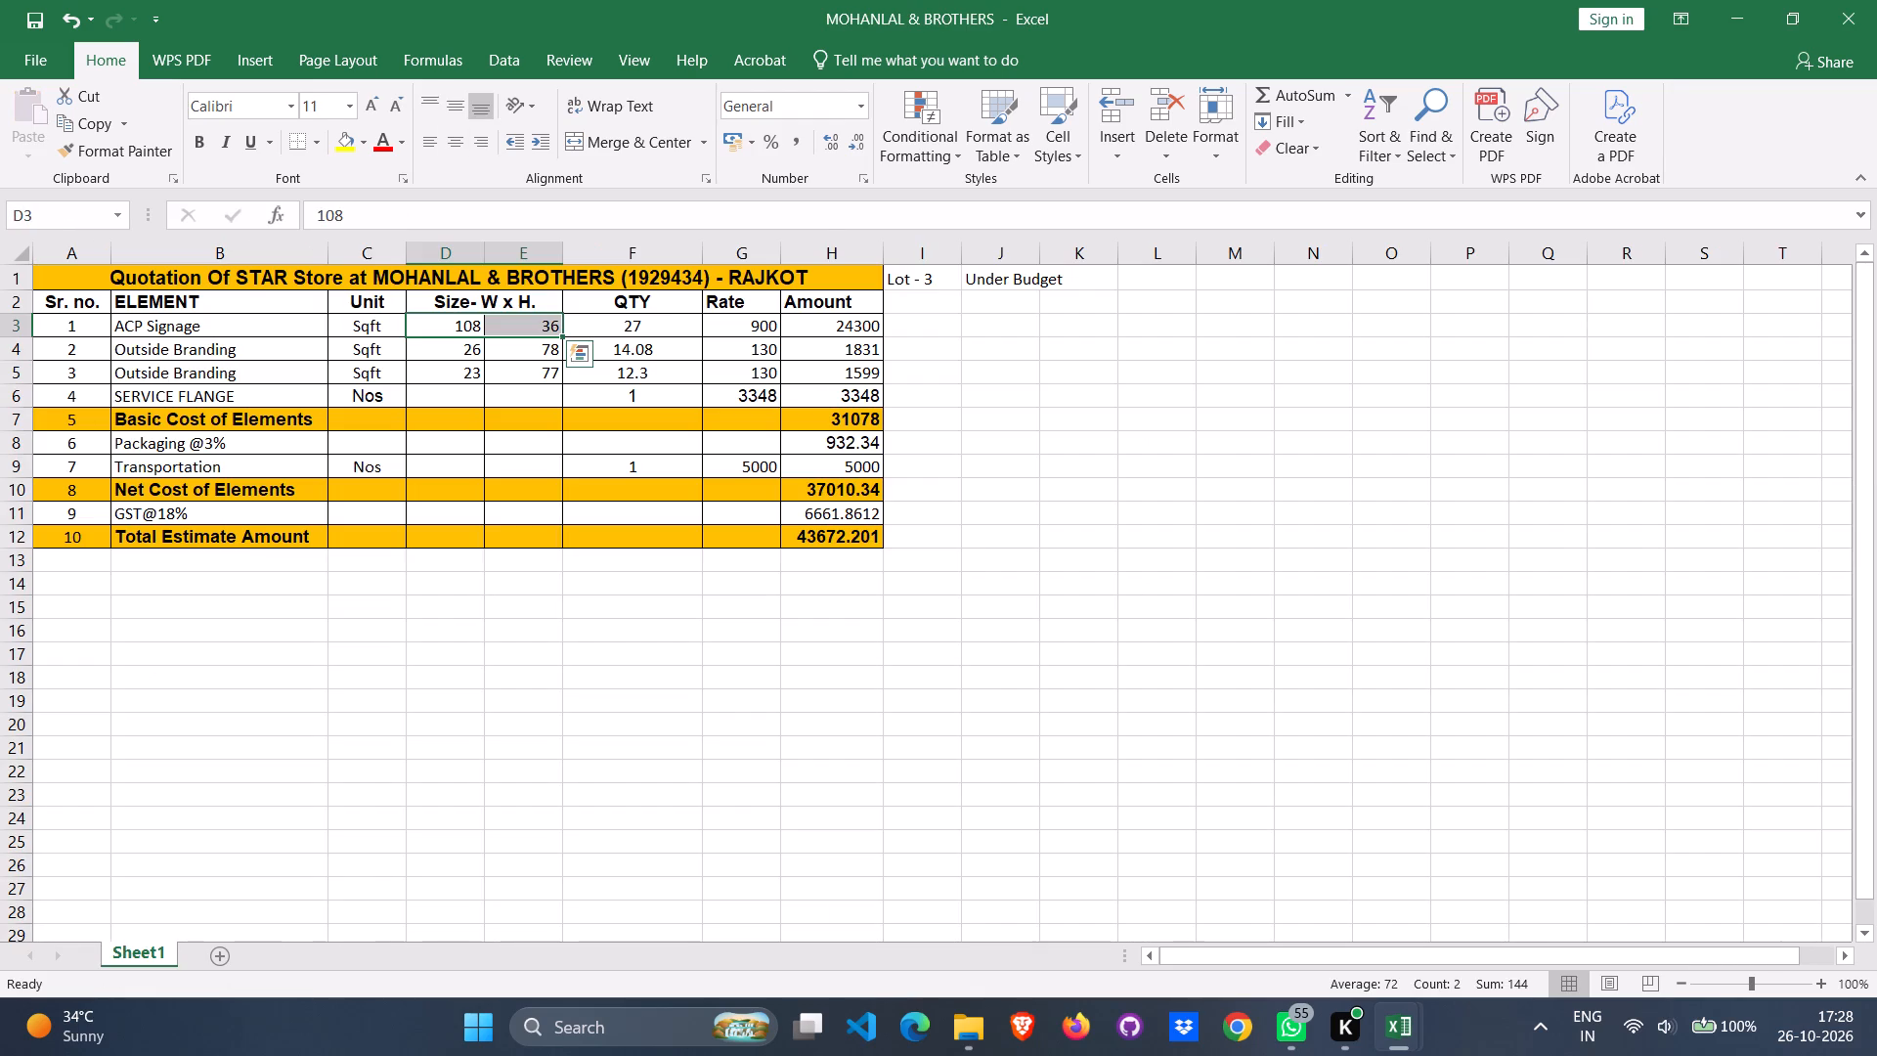
left_click(200, 404)
key("ctrl+c")
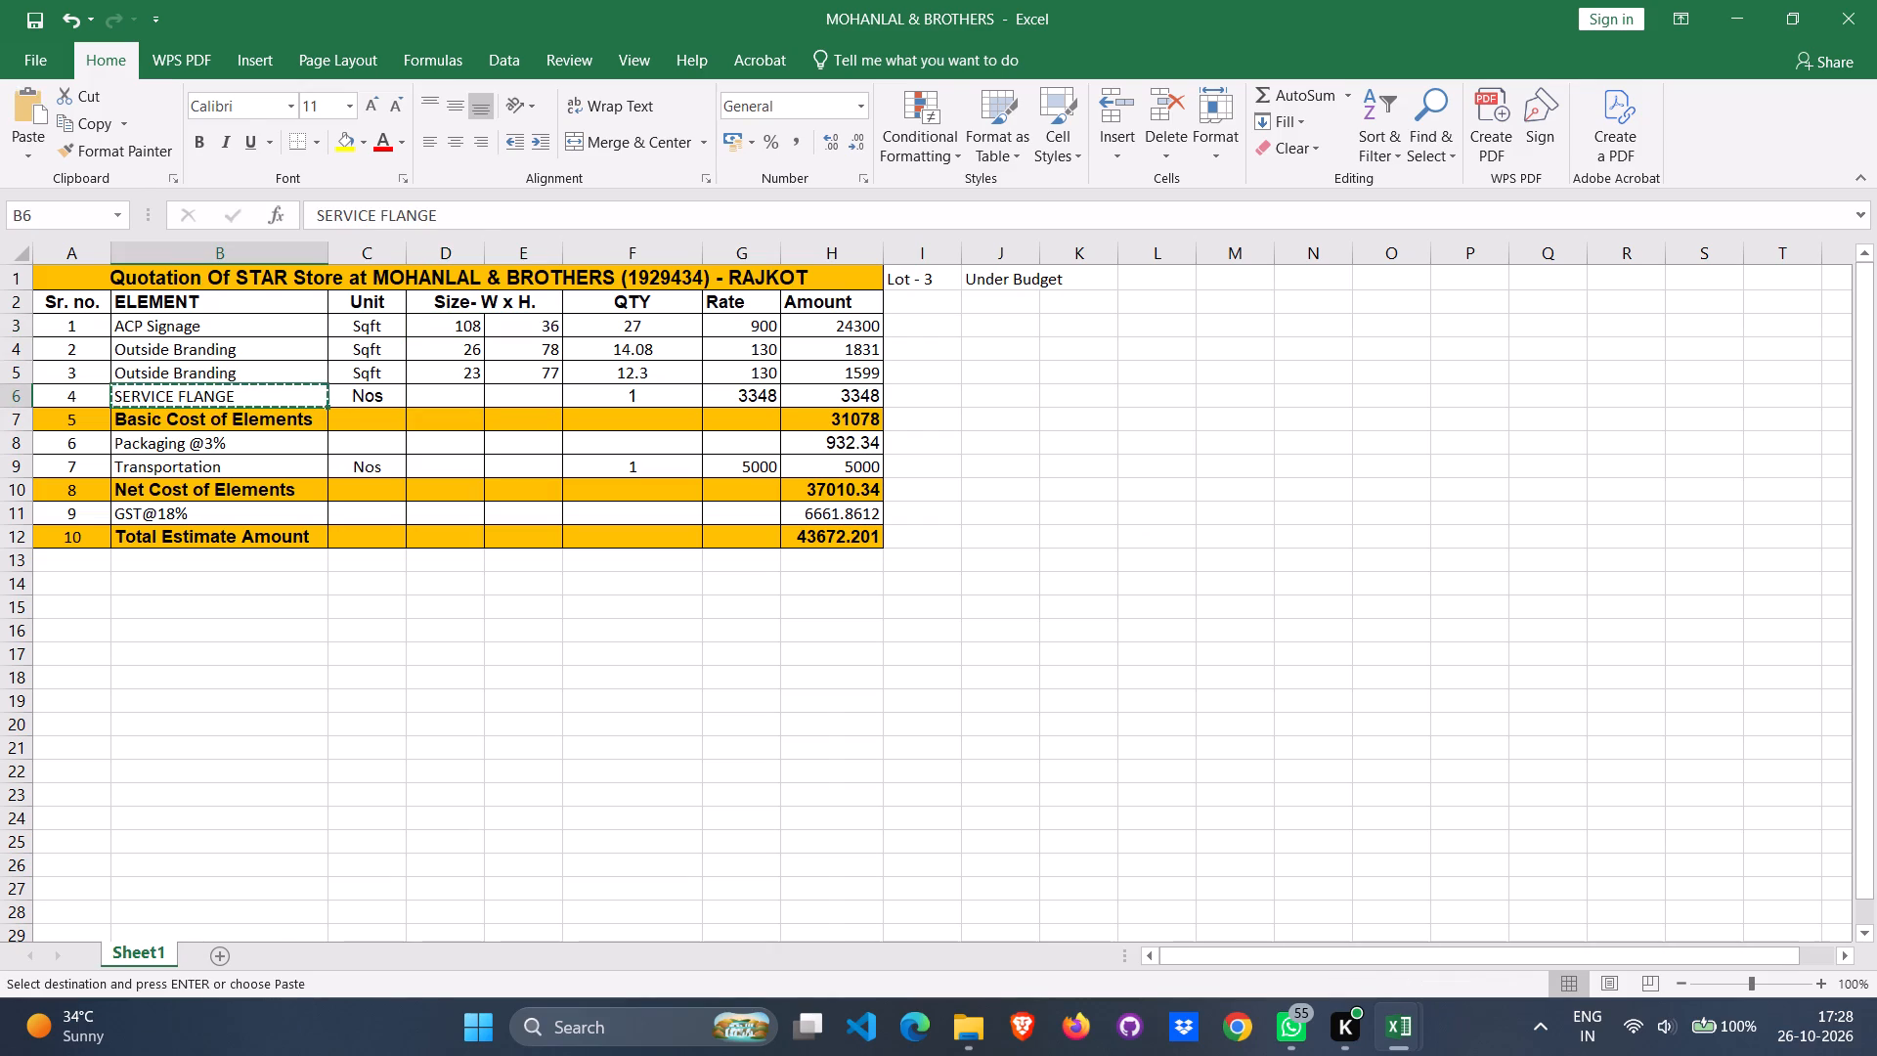
key("alt+Tab")
left_click(873, 543)
key("ctrl+v")
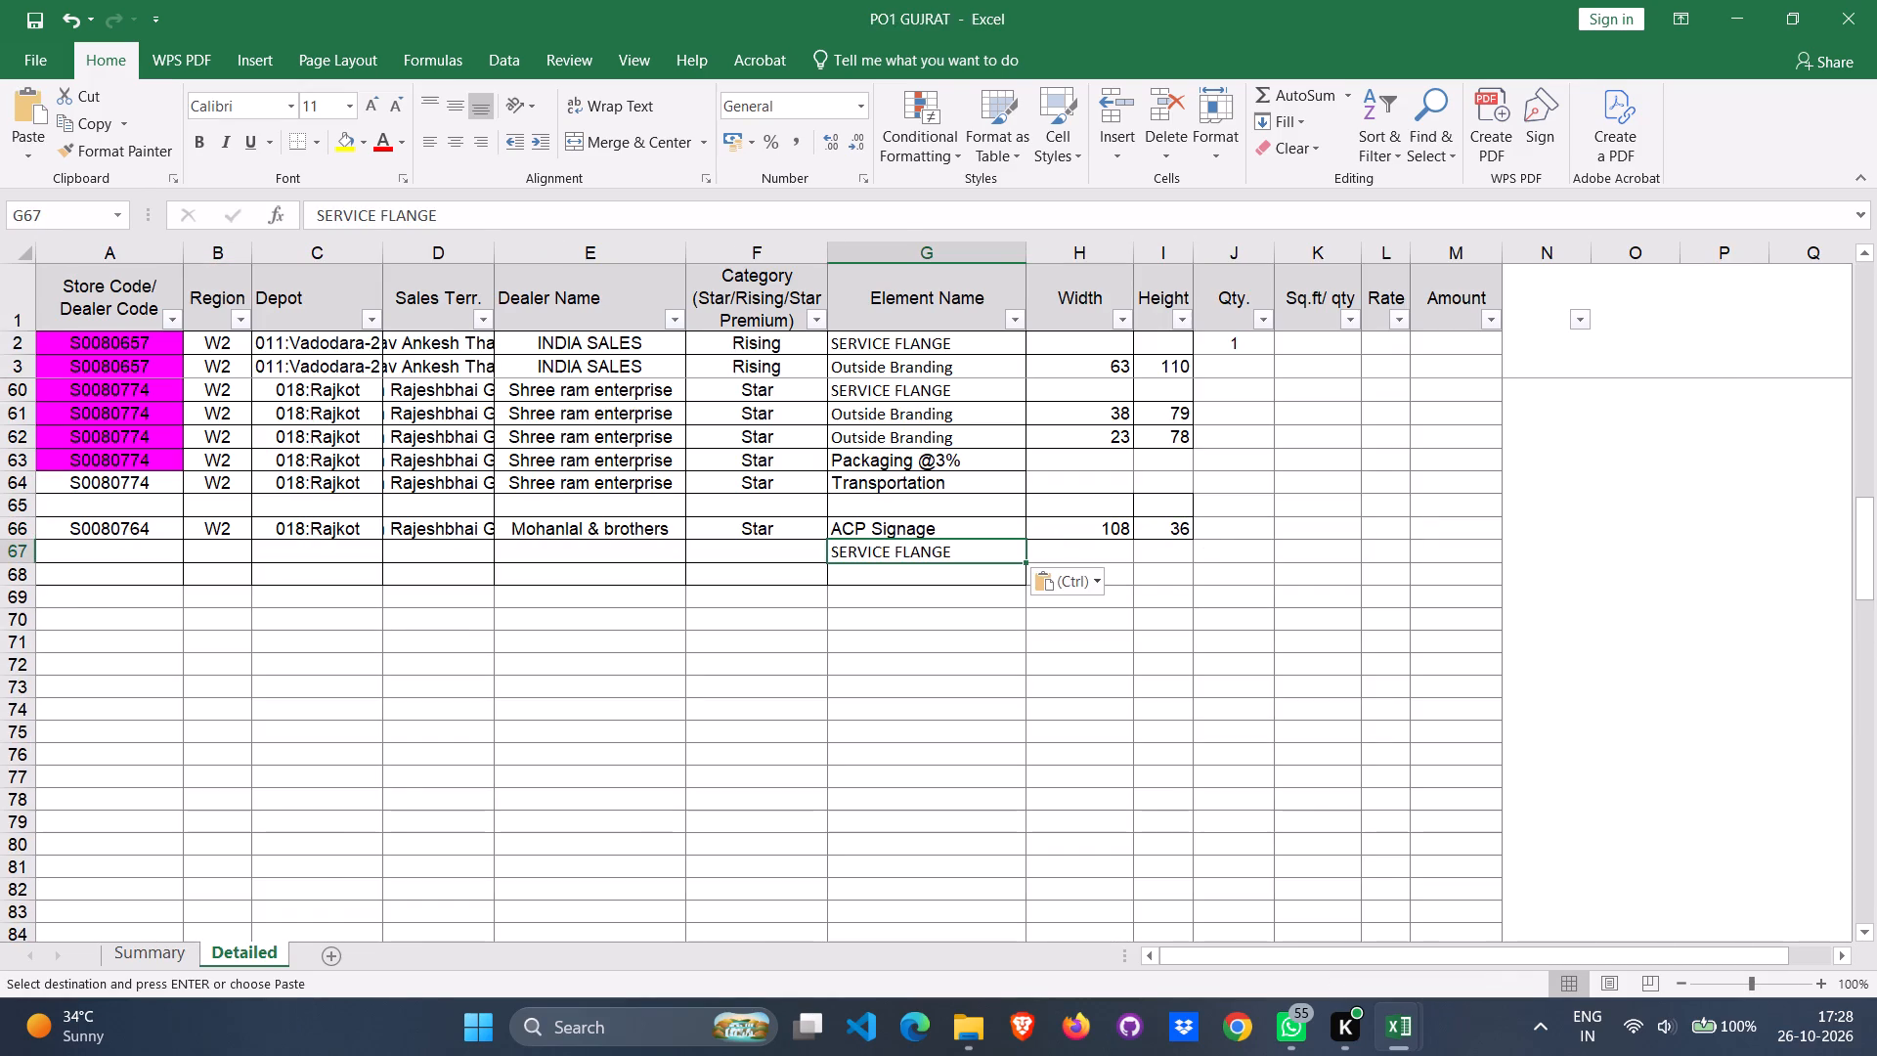
Copy the two Outside Branding elements in B4:B5 of the quotation into G68:G69 of Detailed.
key("alt+Tab")
left_click(235, 345)
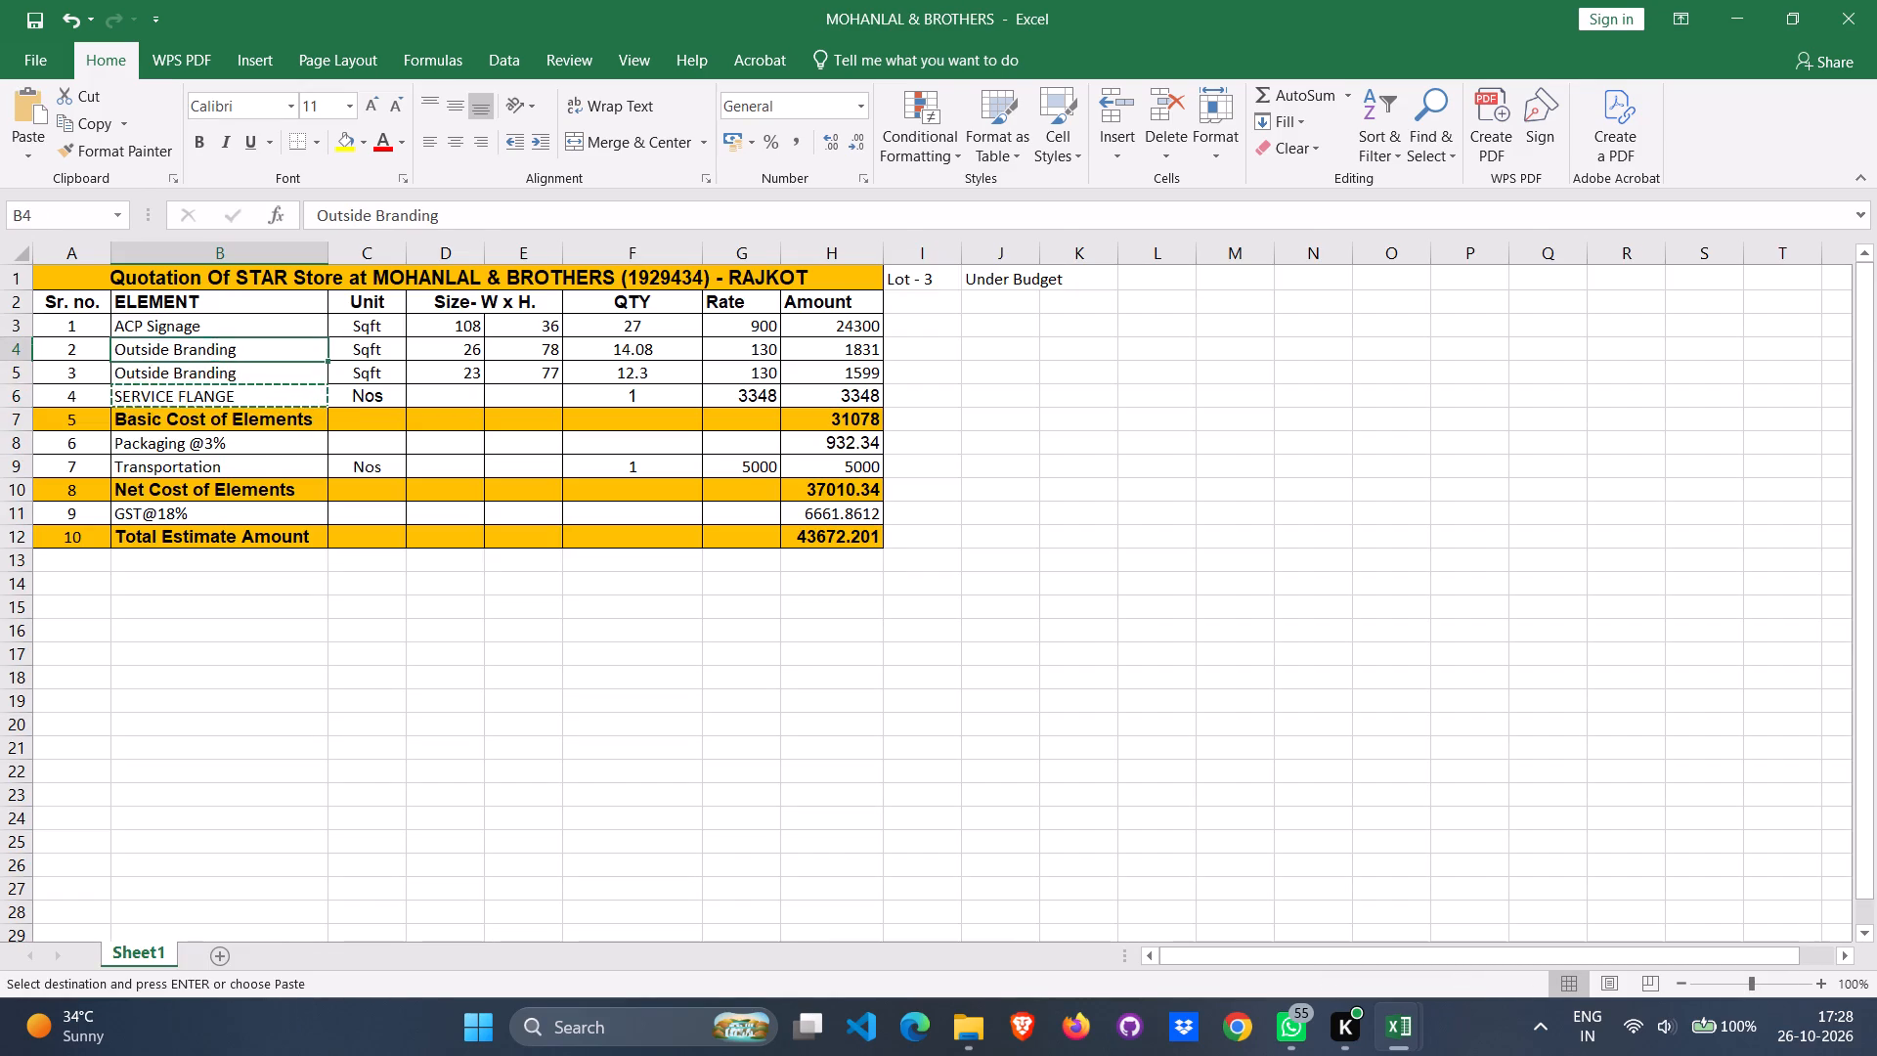
key("shift+Down")
key("ctrl+c")
key("alt+Tab")
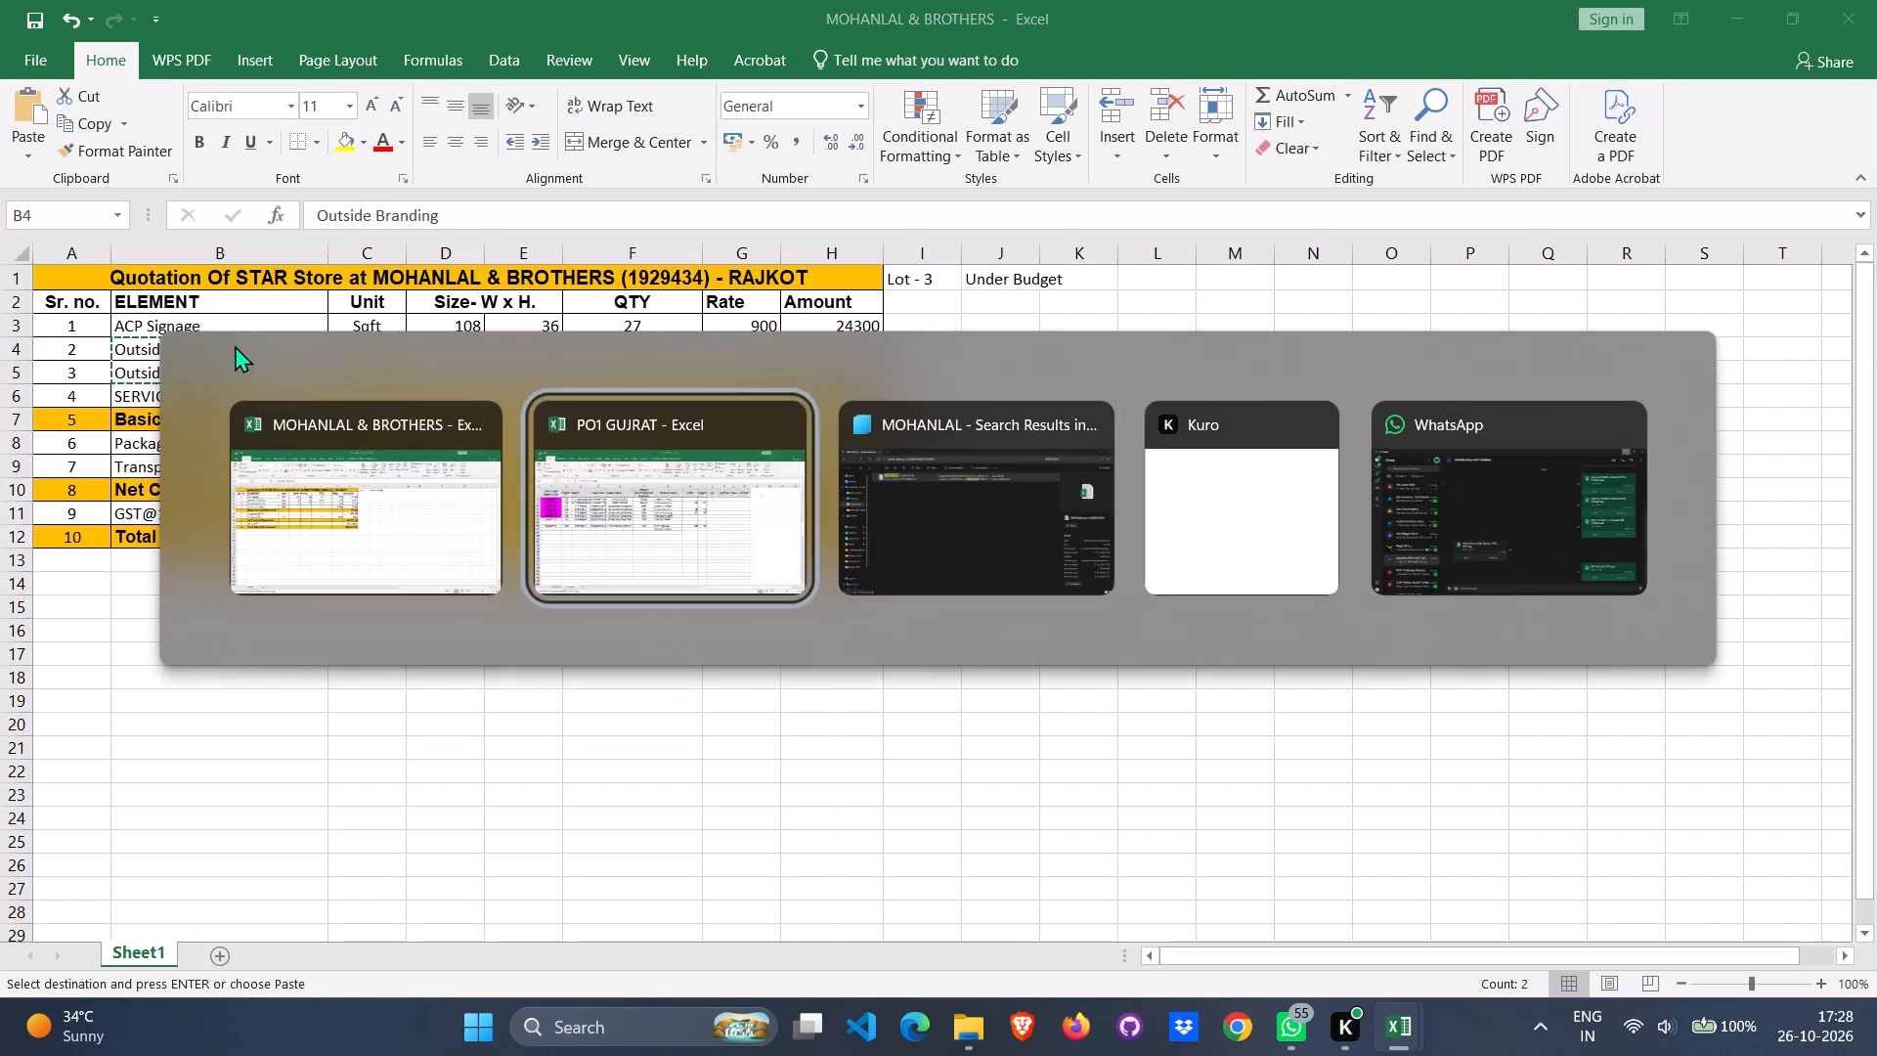
left_click(906, 585)
key("ctrl+v")
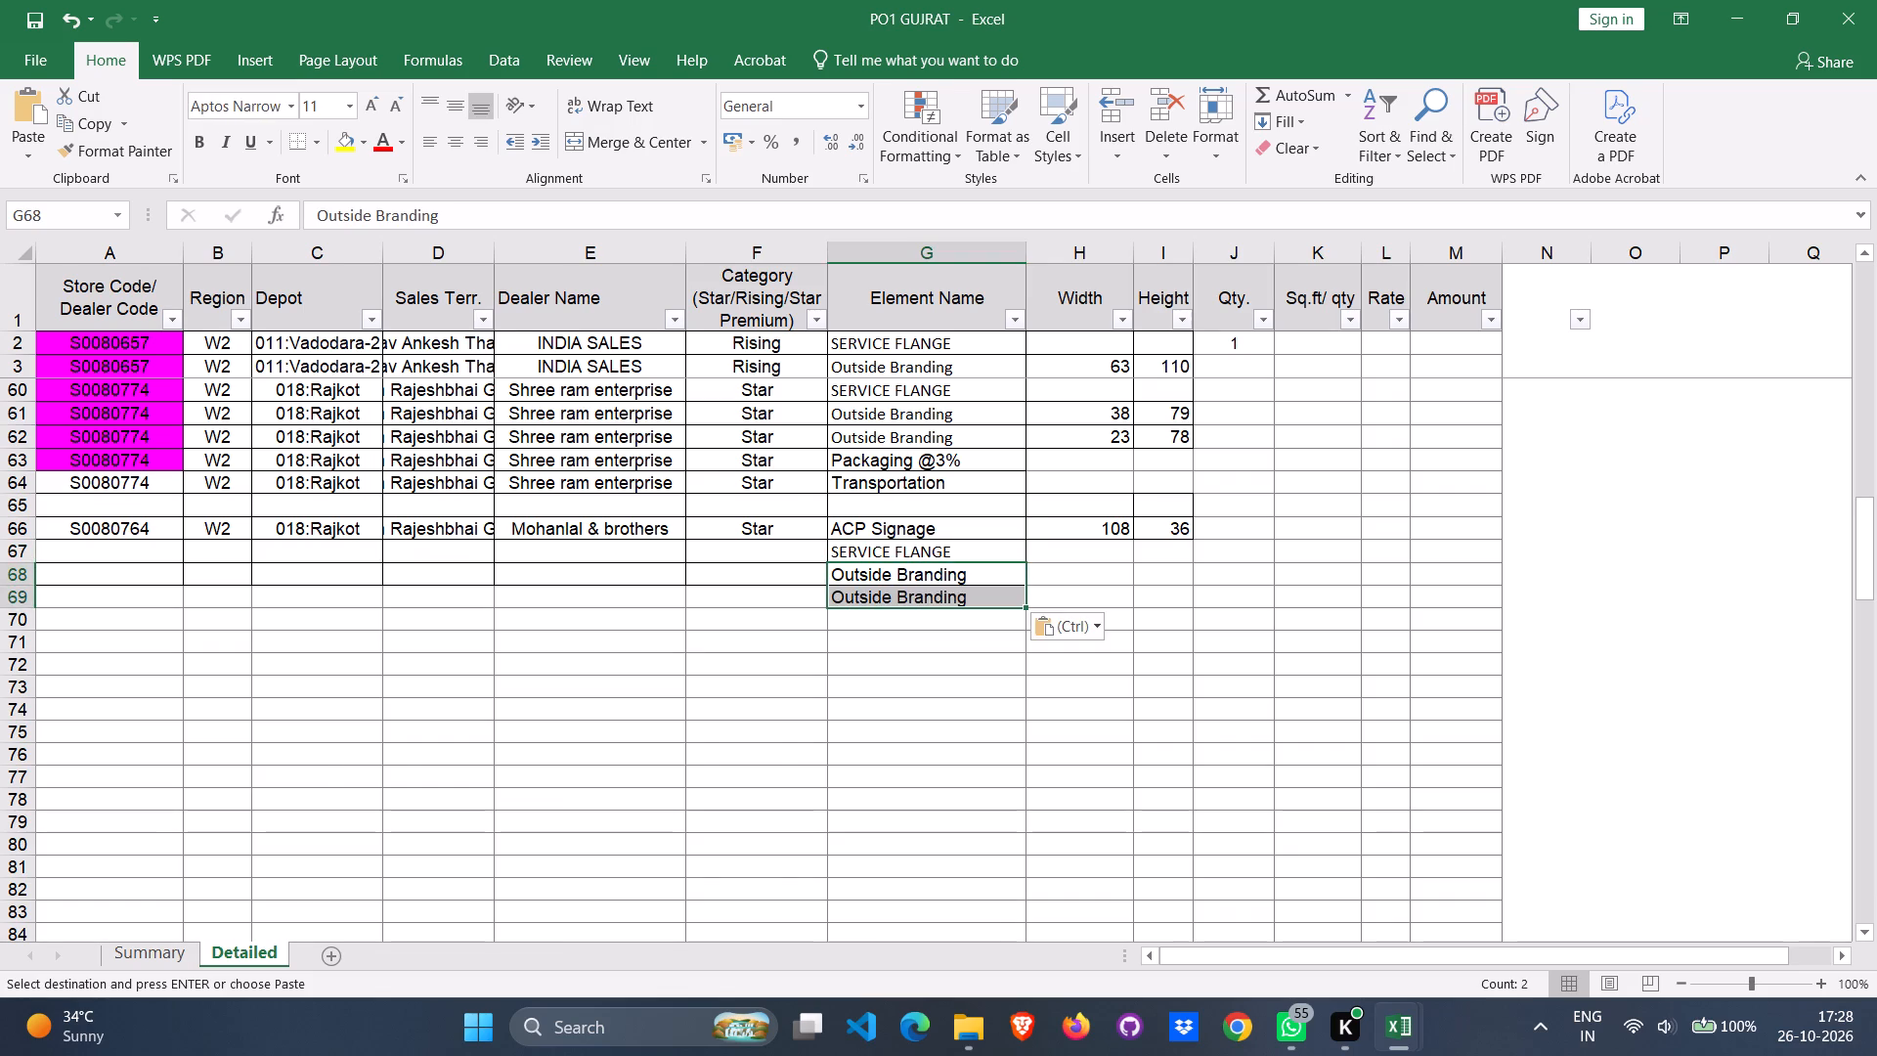
Copy the Outside Branding sizes 26 x 78 and 23 x 77 from the quotation into H68:I69 of Detailed and save.
key("alt+Tab")
left_click(451, 352)
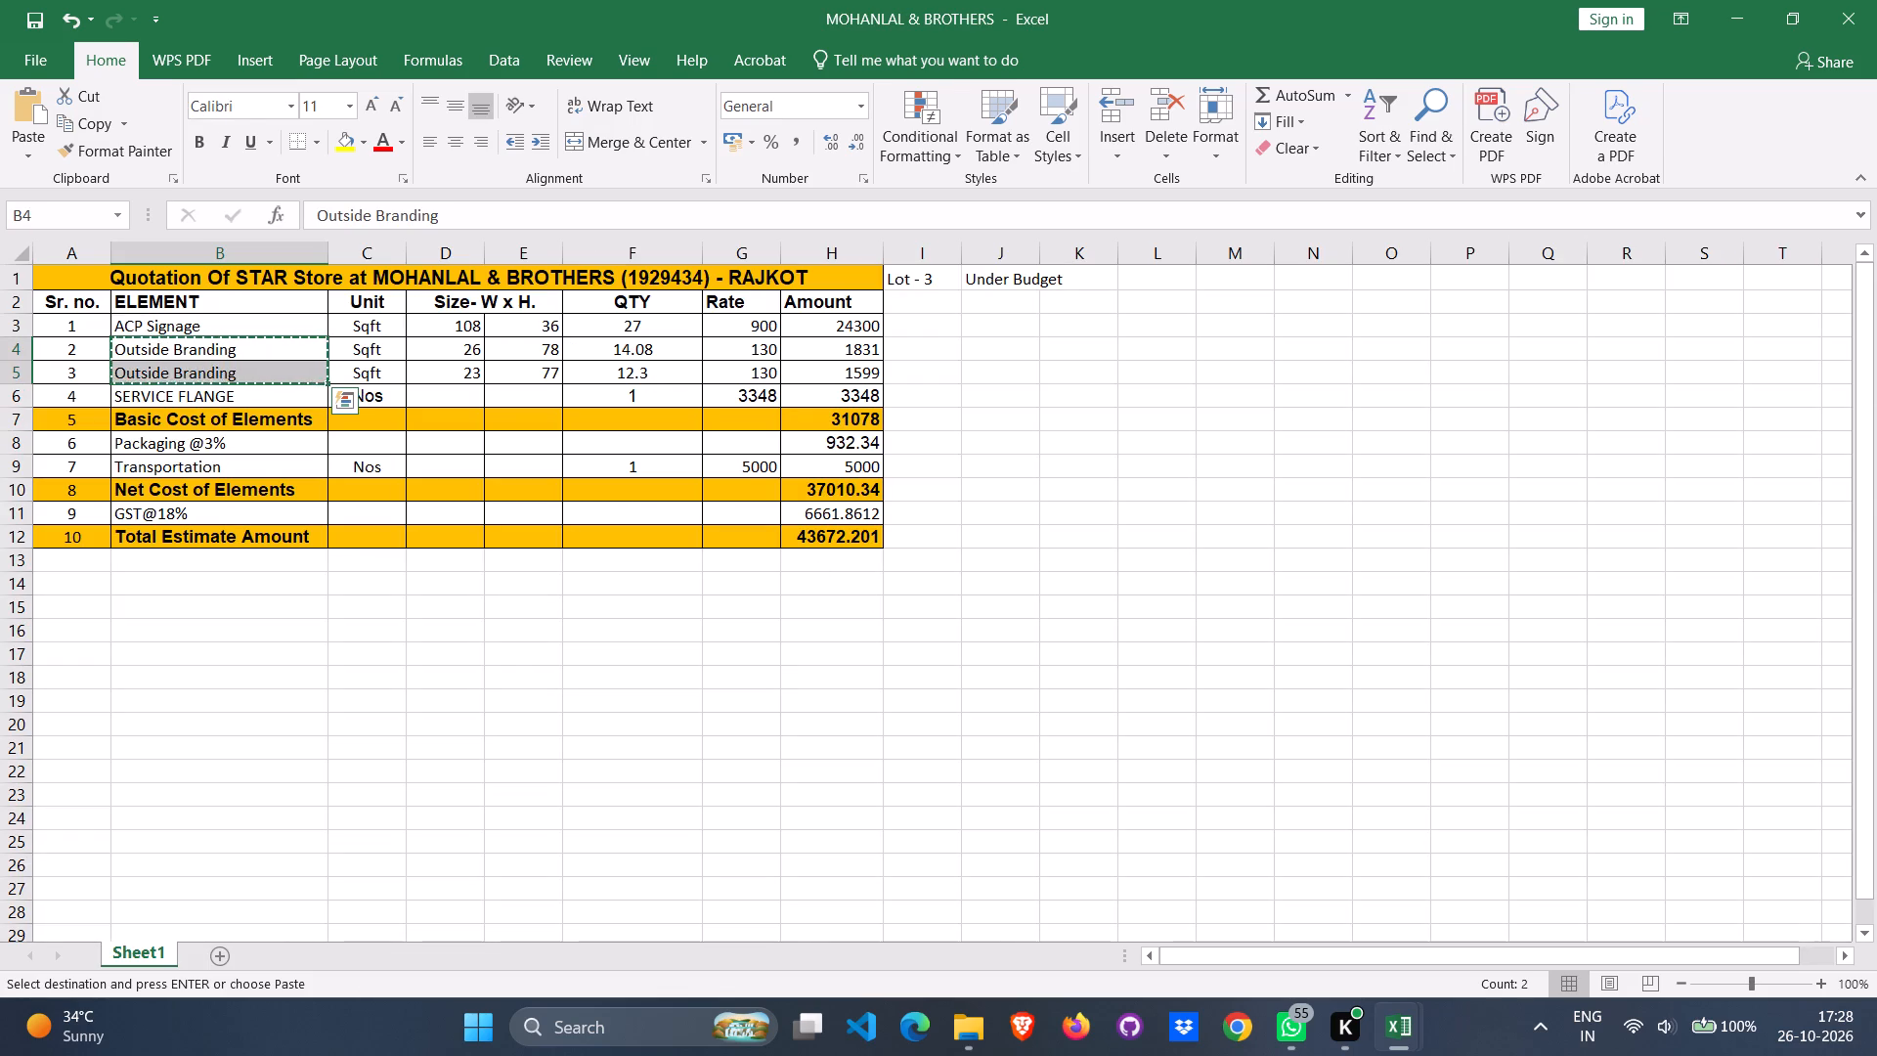
key("shift+Down")
key("shift+Right")
key("ctrl+c")
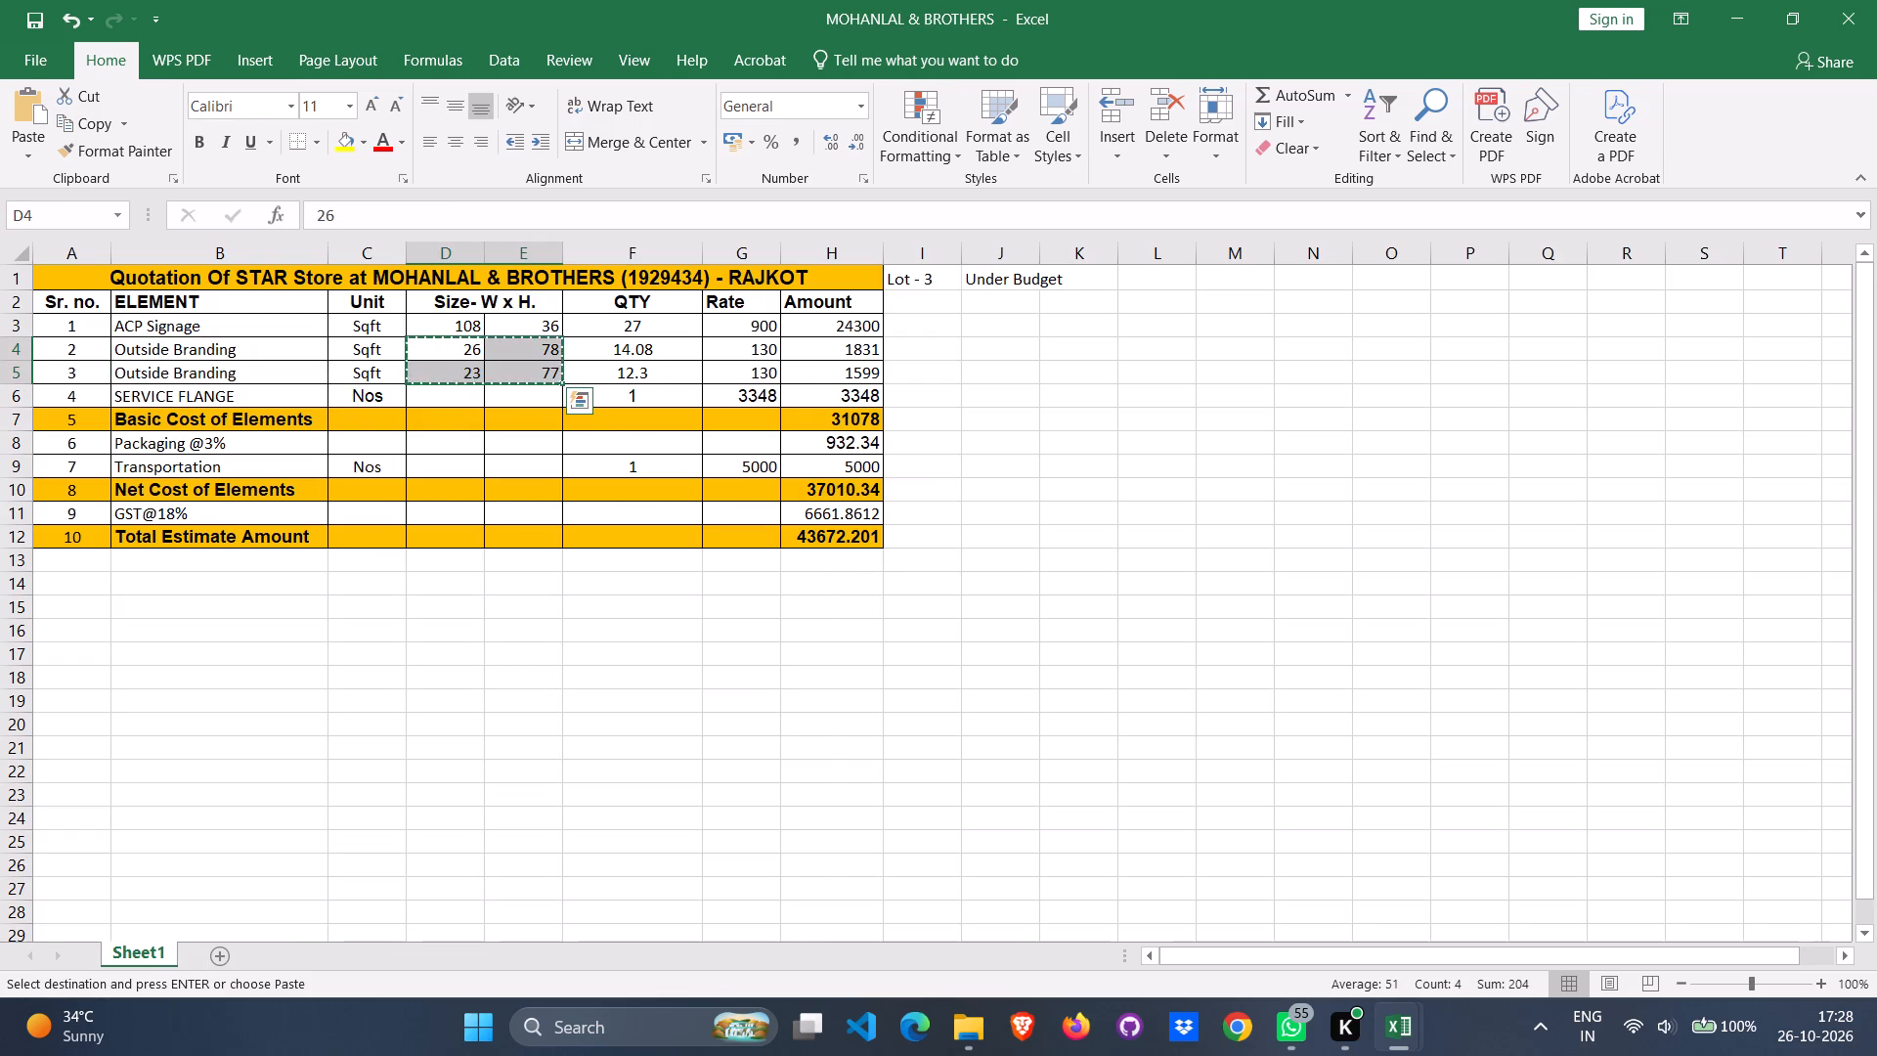
key("alt+Tab")
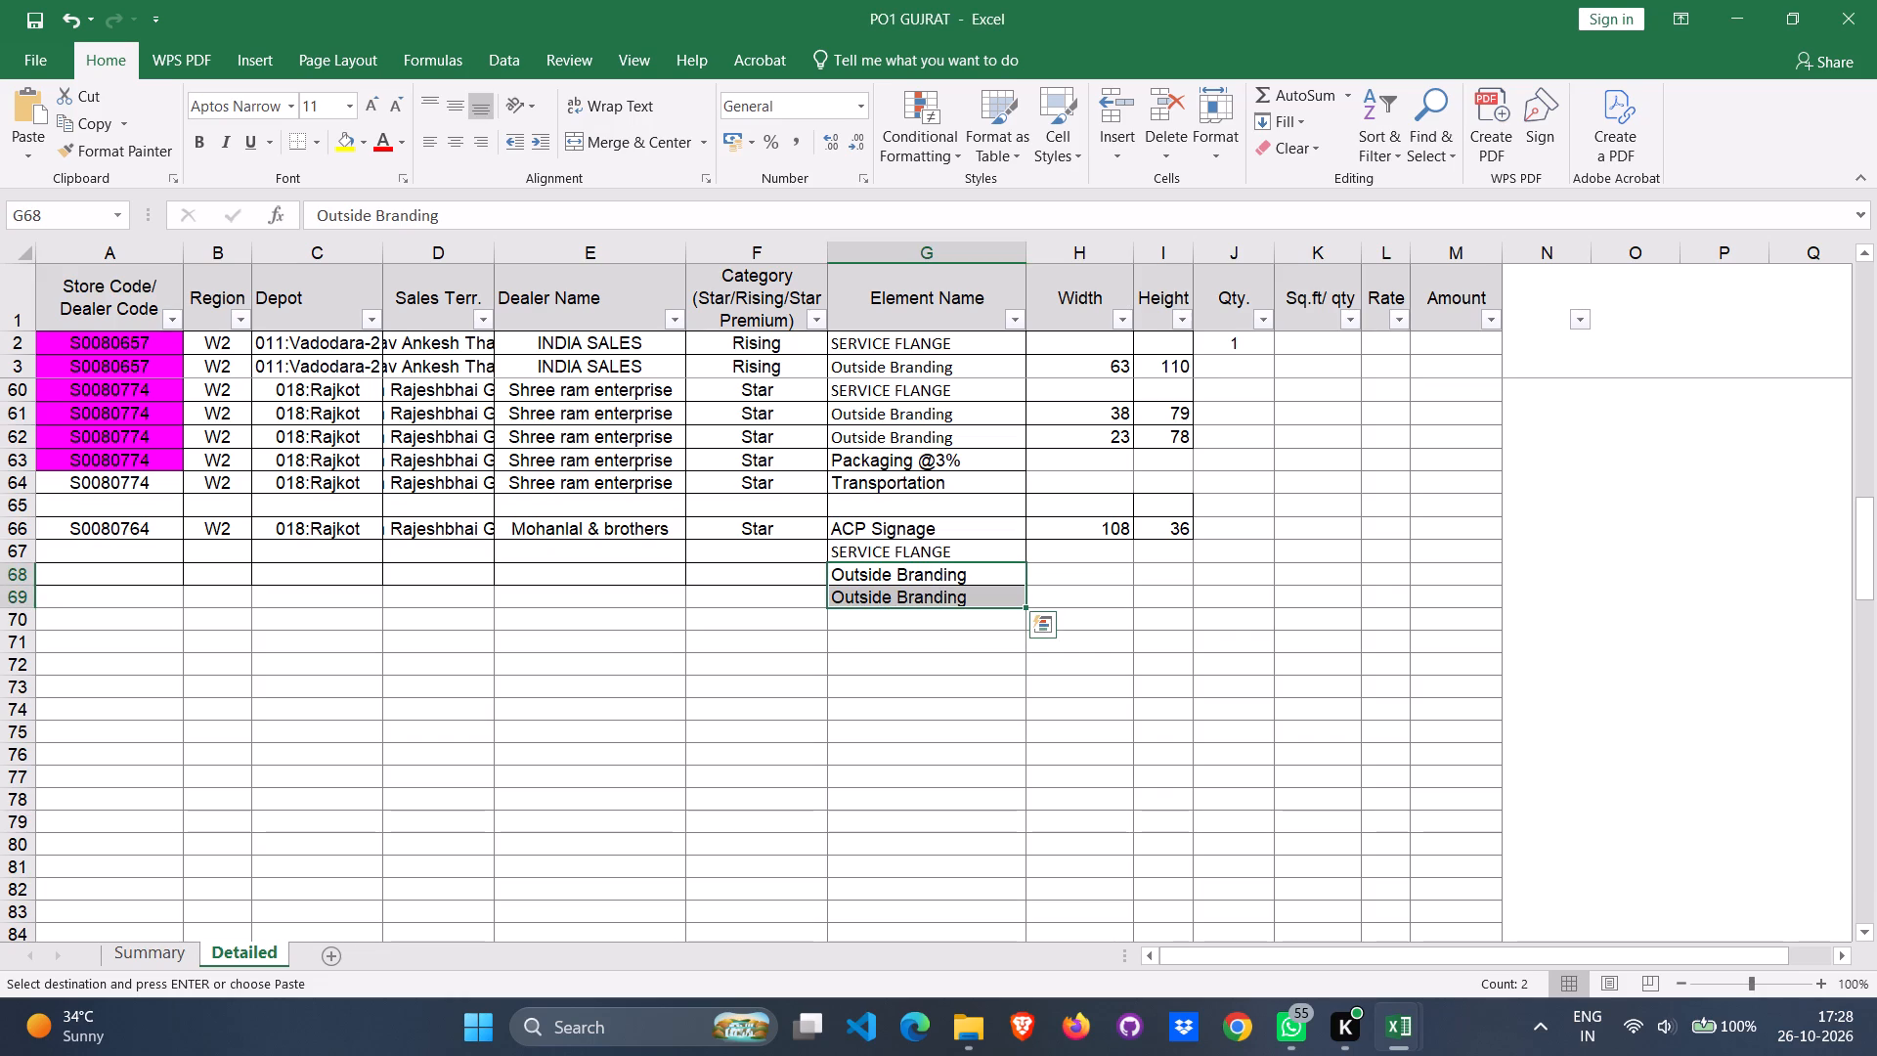
left_click(1060, 575)
key("ctrl+v")
key("alt+Tab")
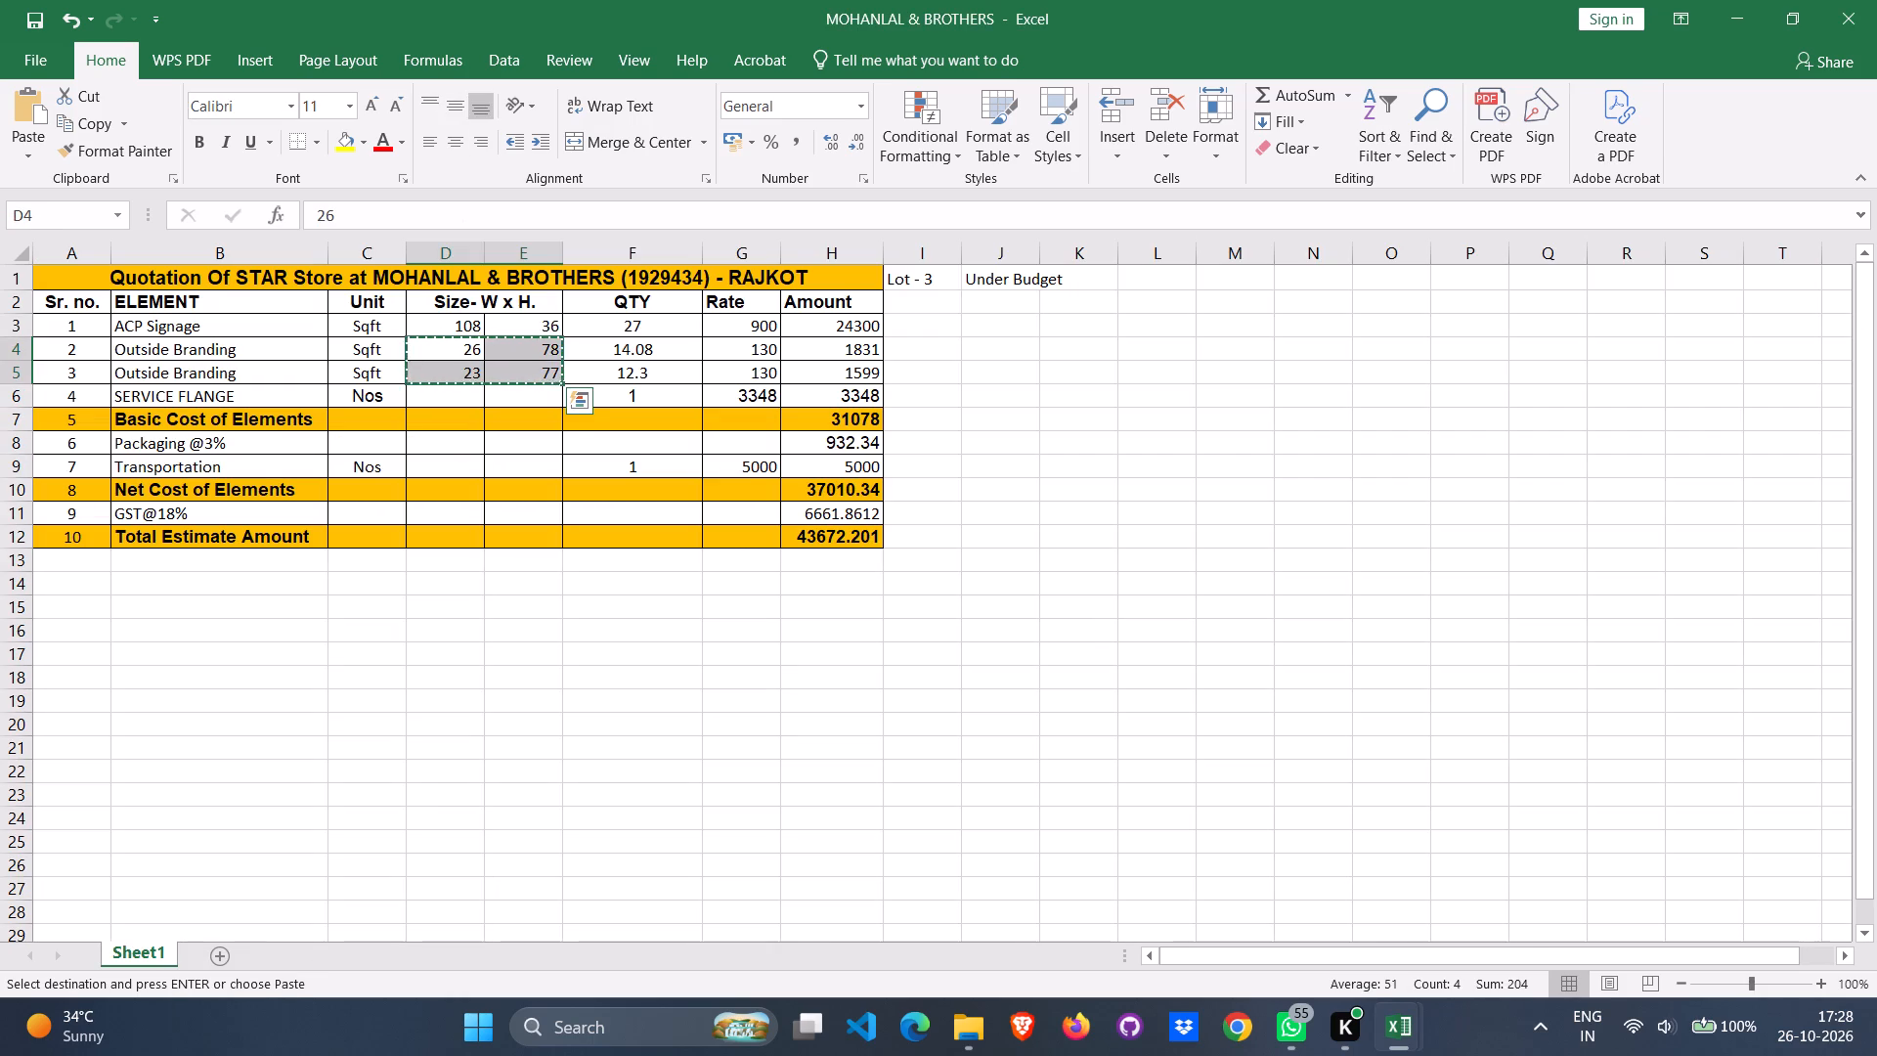
key("alt+Tab")
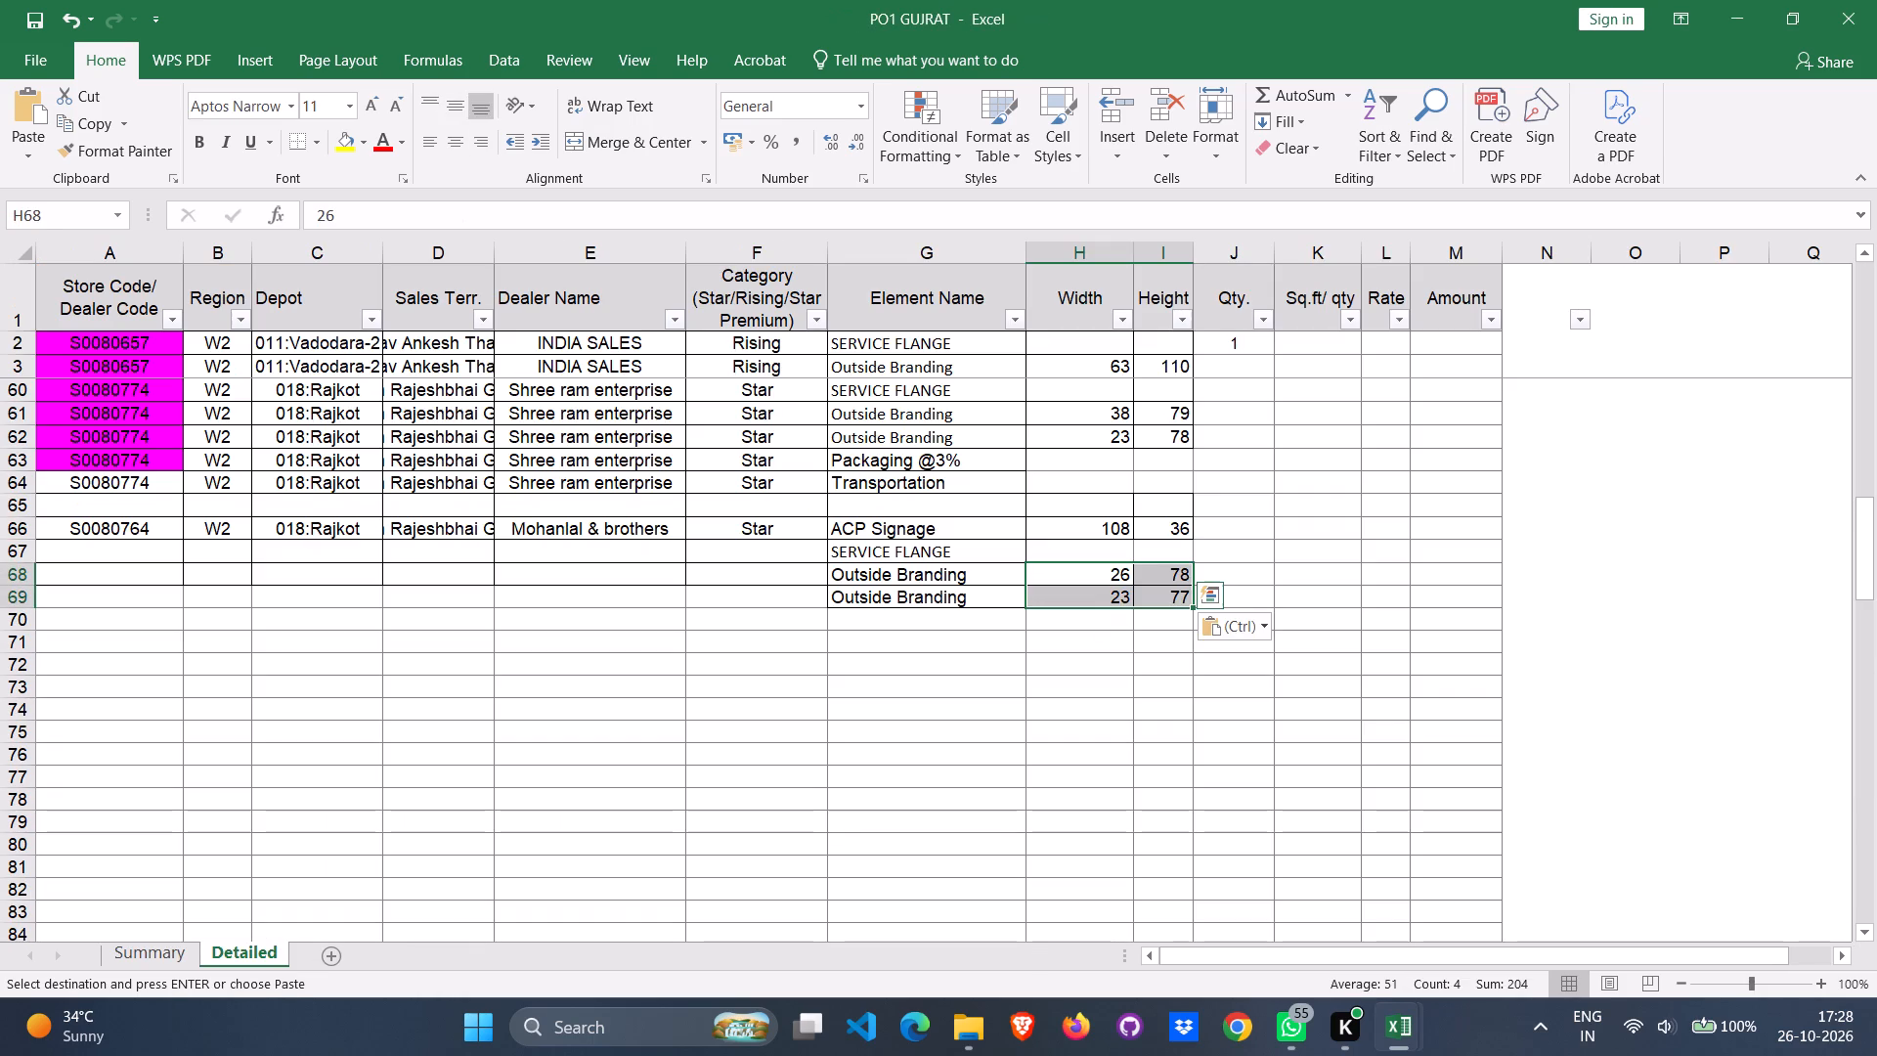
key("ctrl+s")
Copy Packaging @3% and Transportation from G63:G64 into G70:G71 of Detailed and save the workbook.
key("alt+Tab")
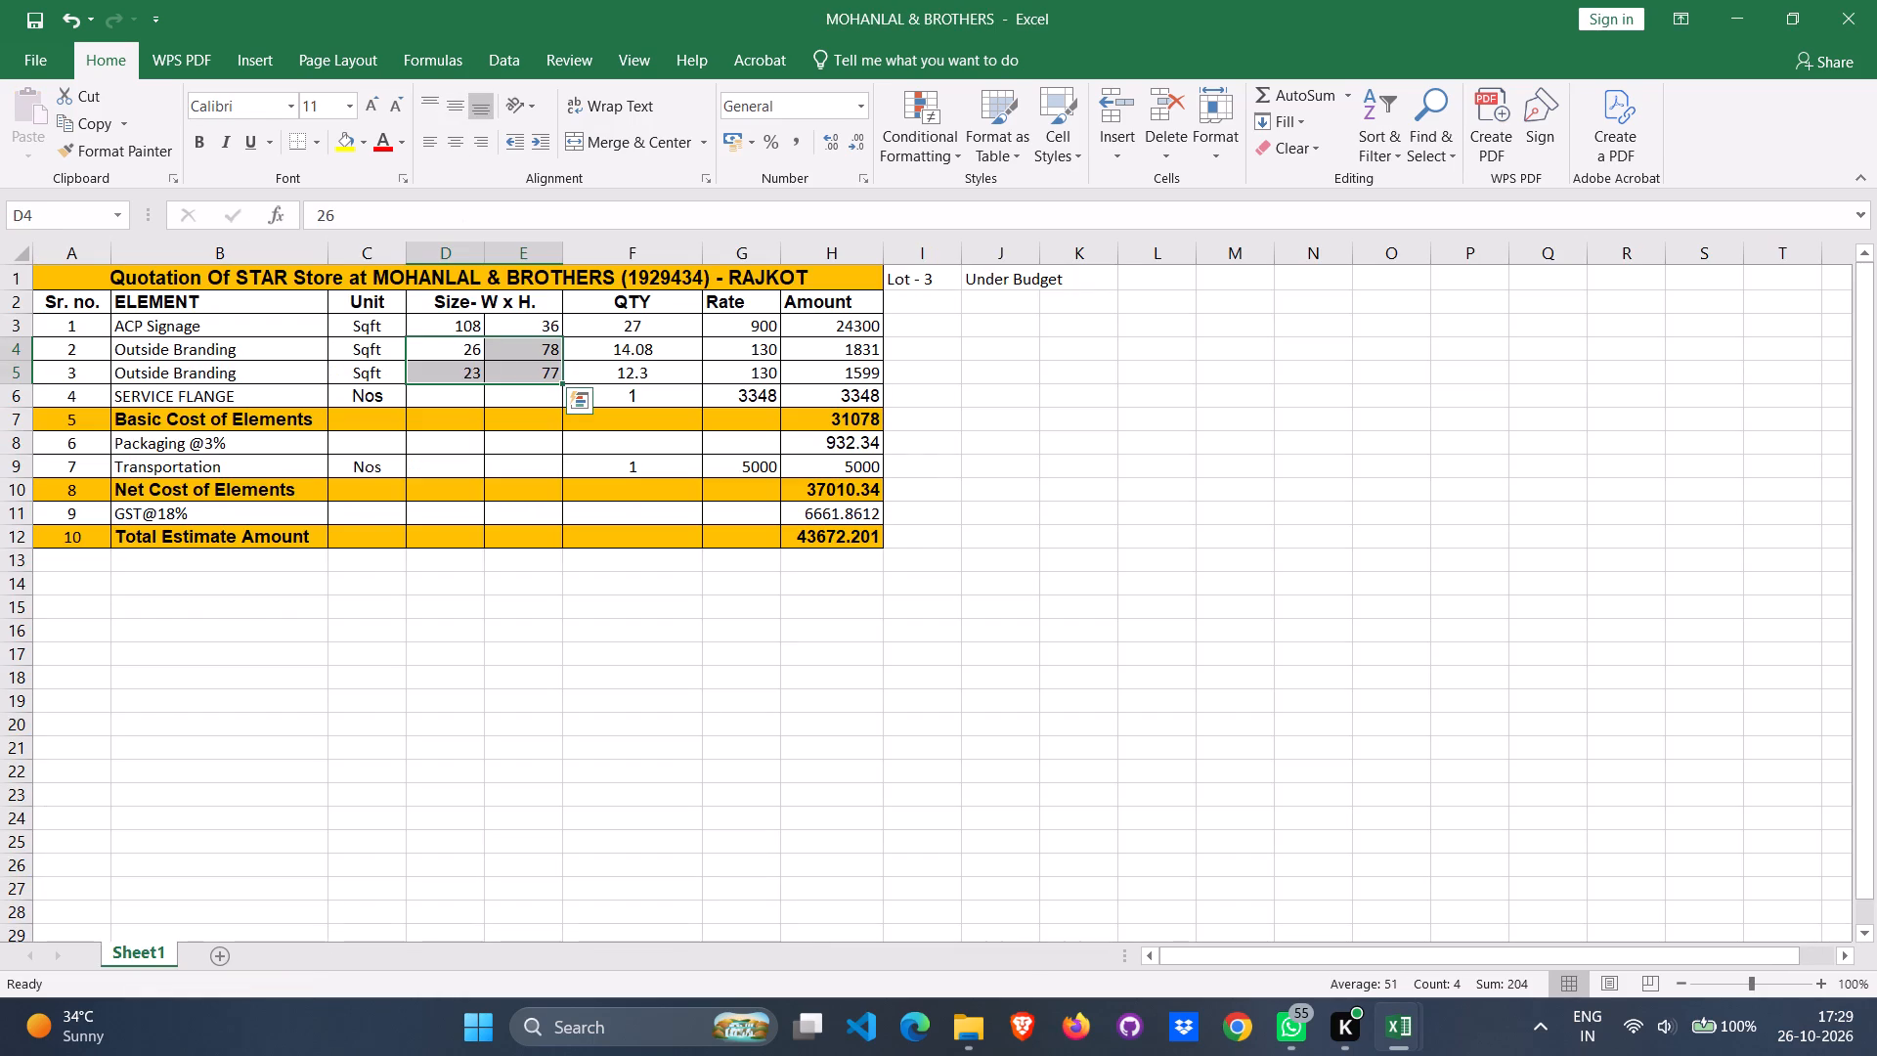
key("alt+Tab")
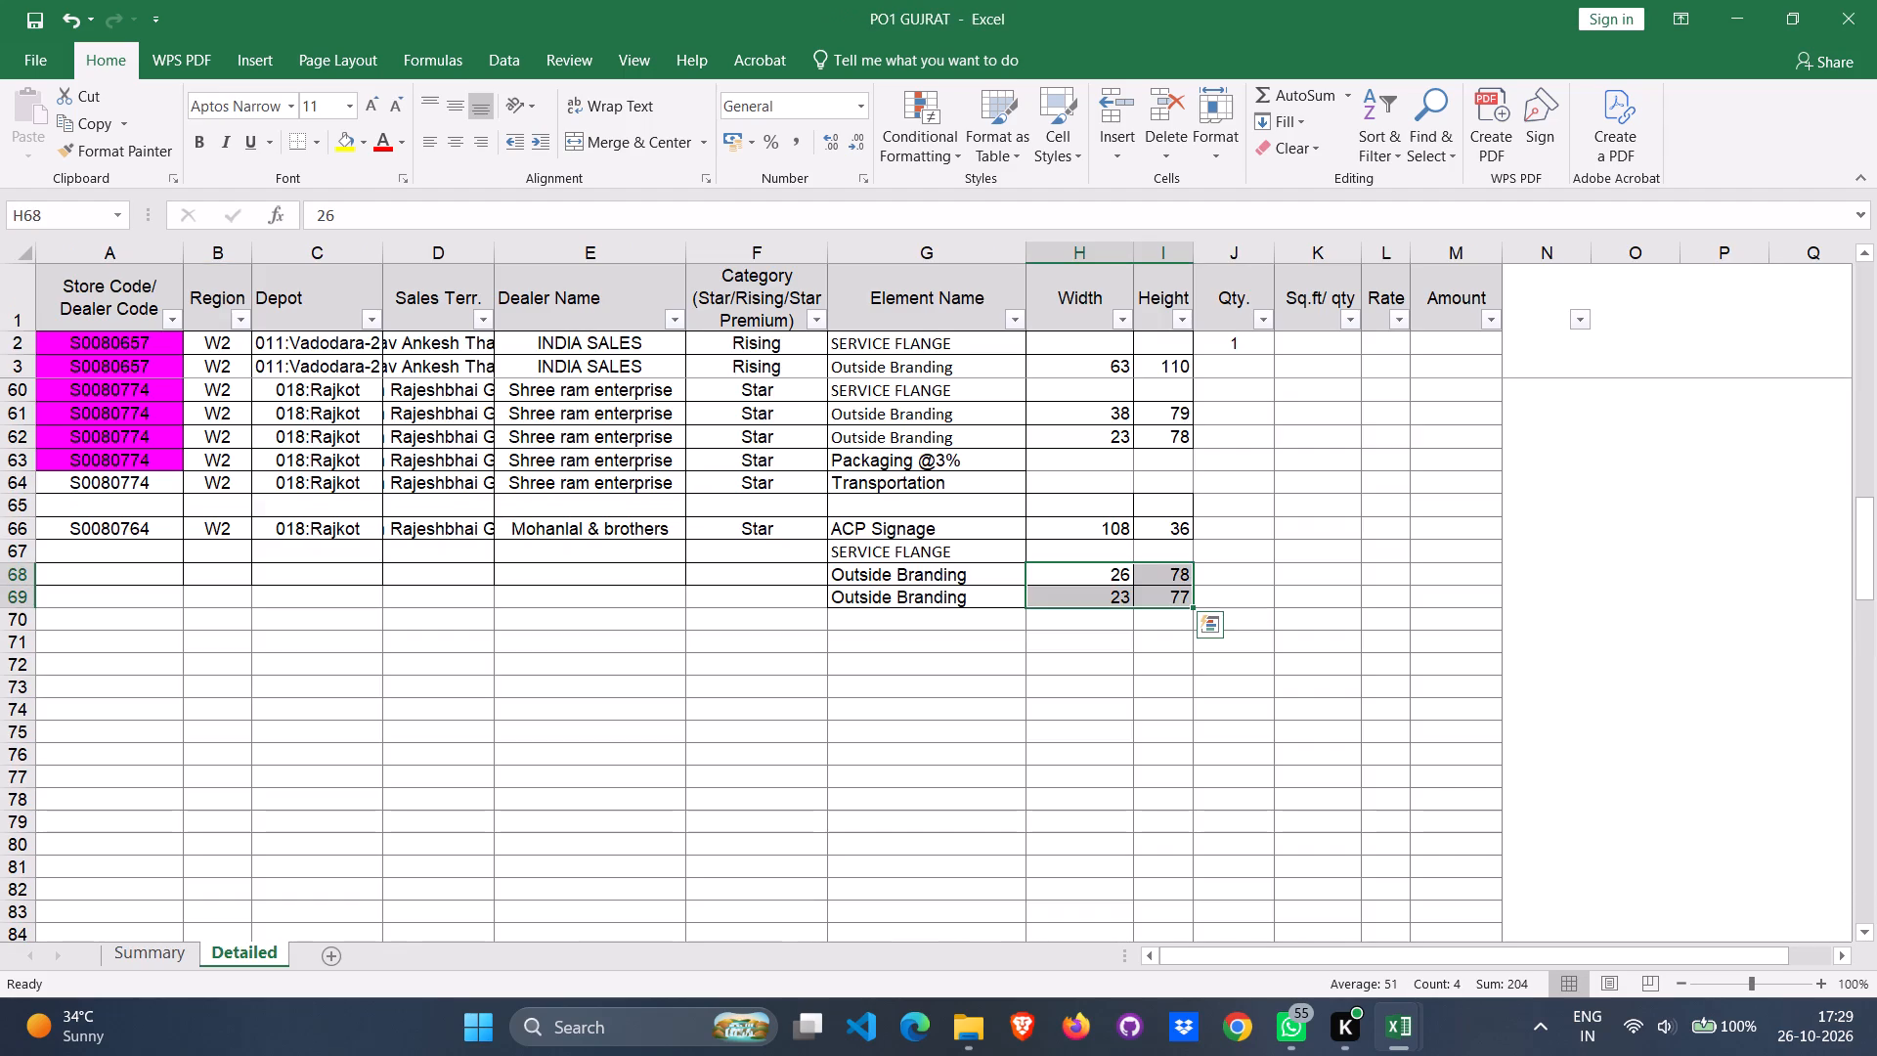
left_click(890, 457)
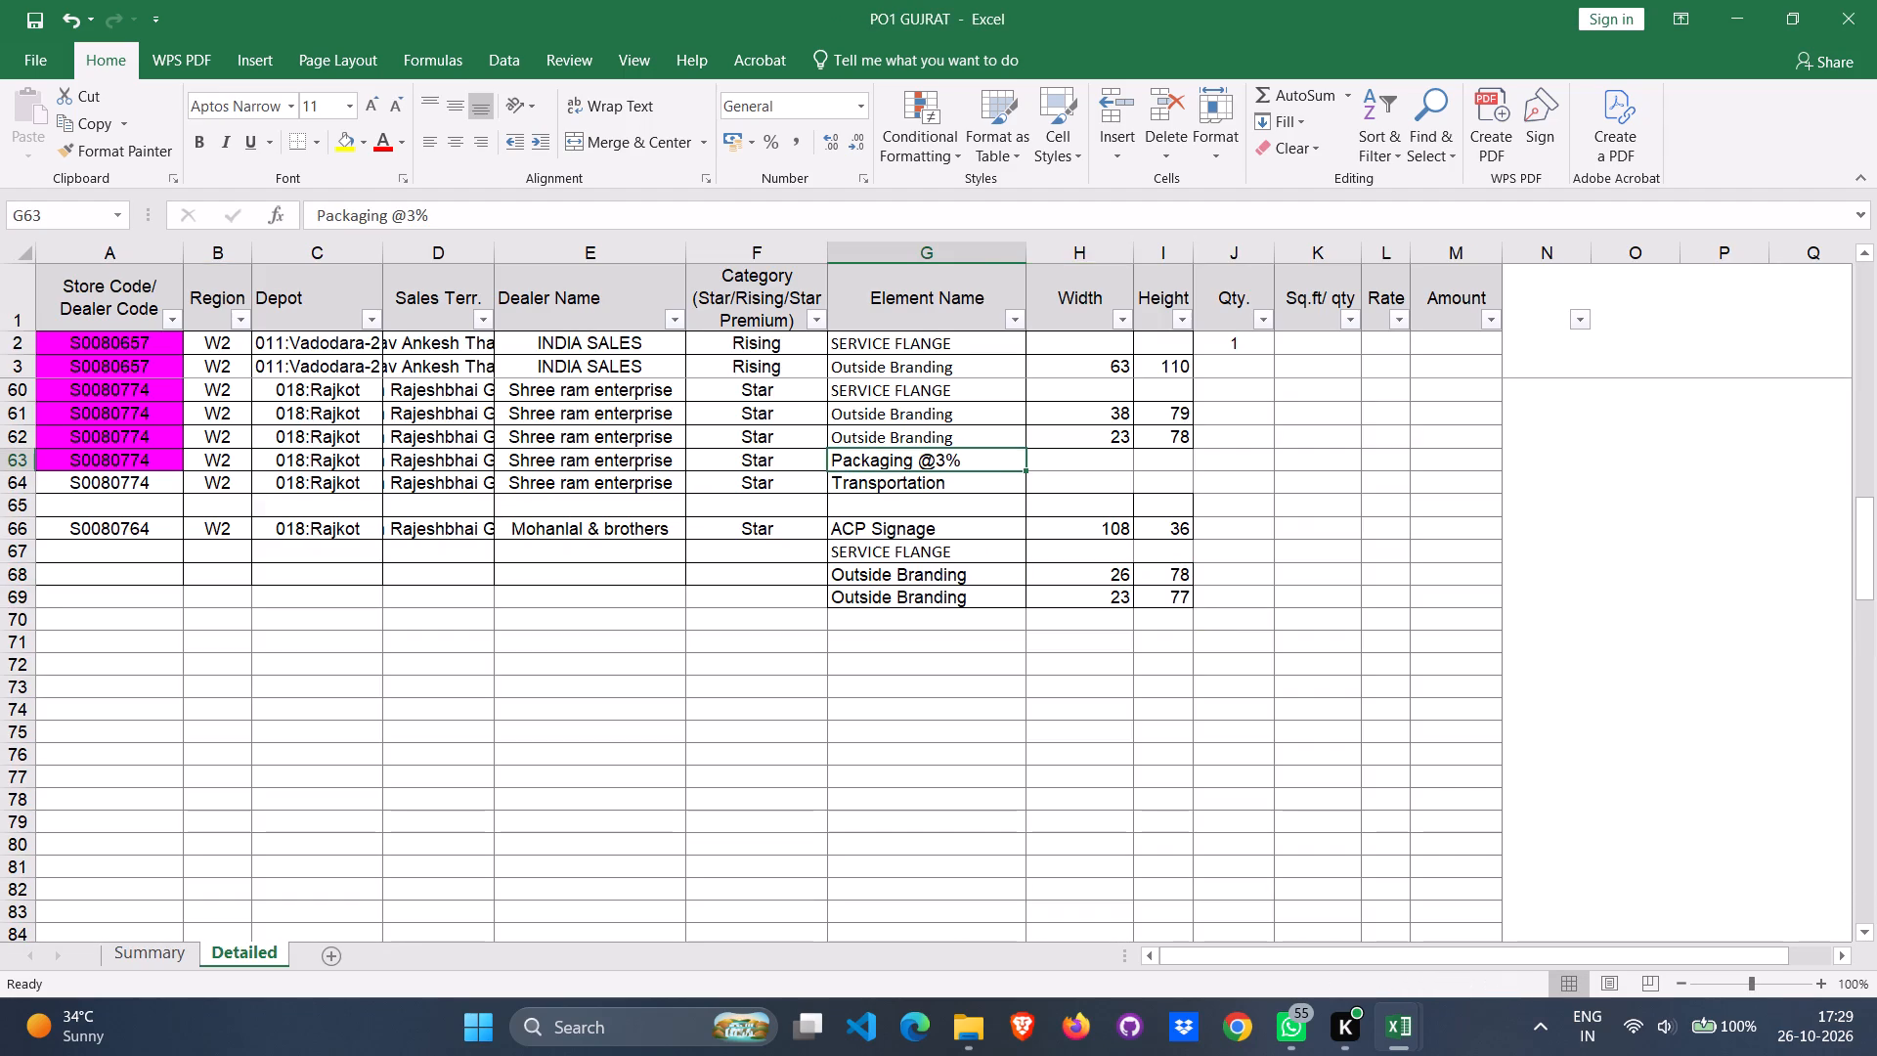
key("shift+Down")
key("ctrl+c")
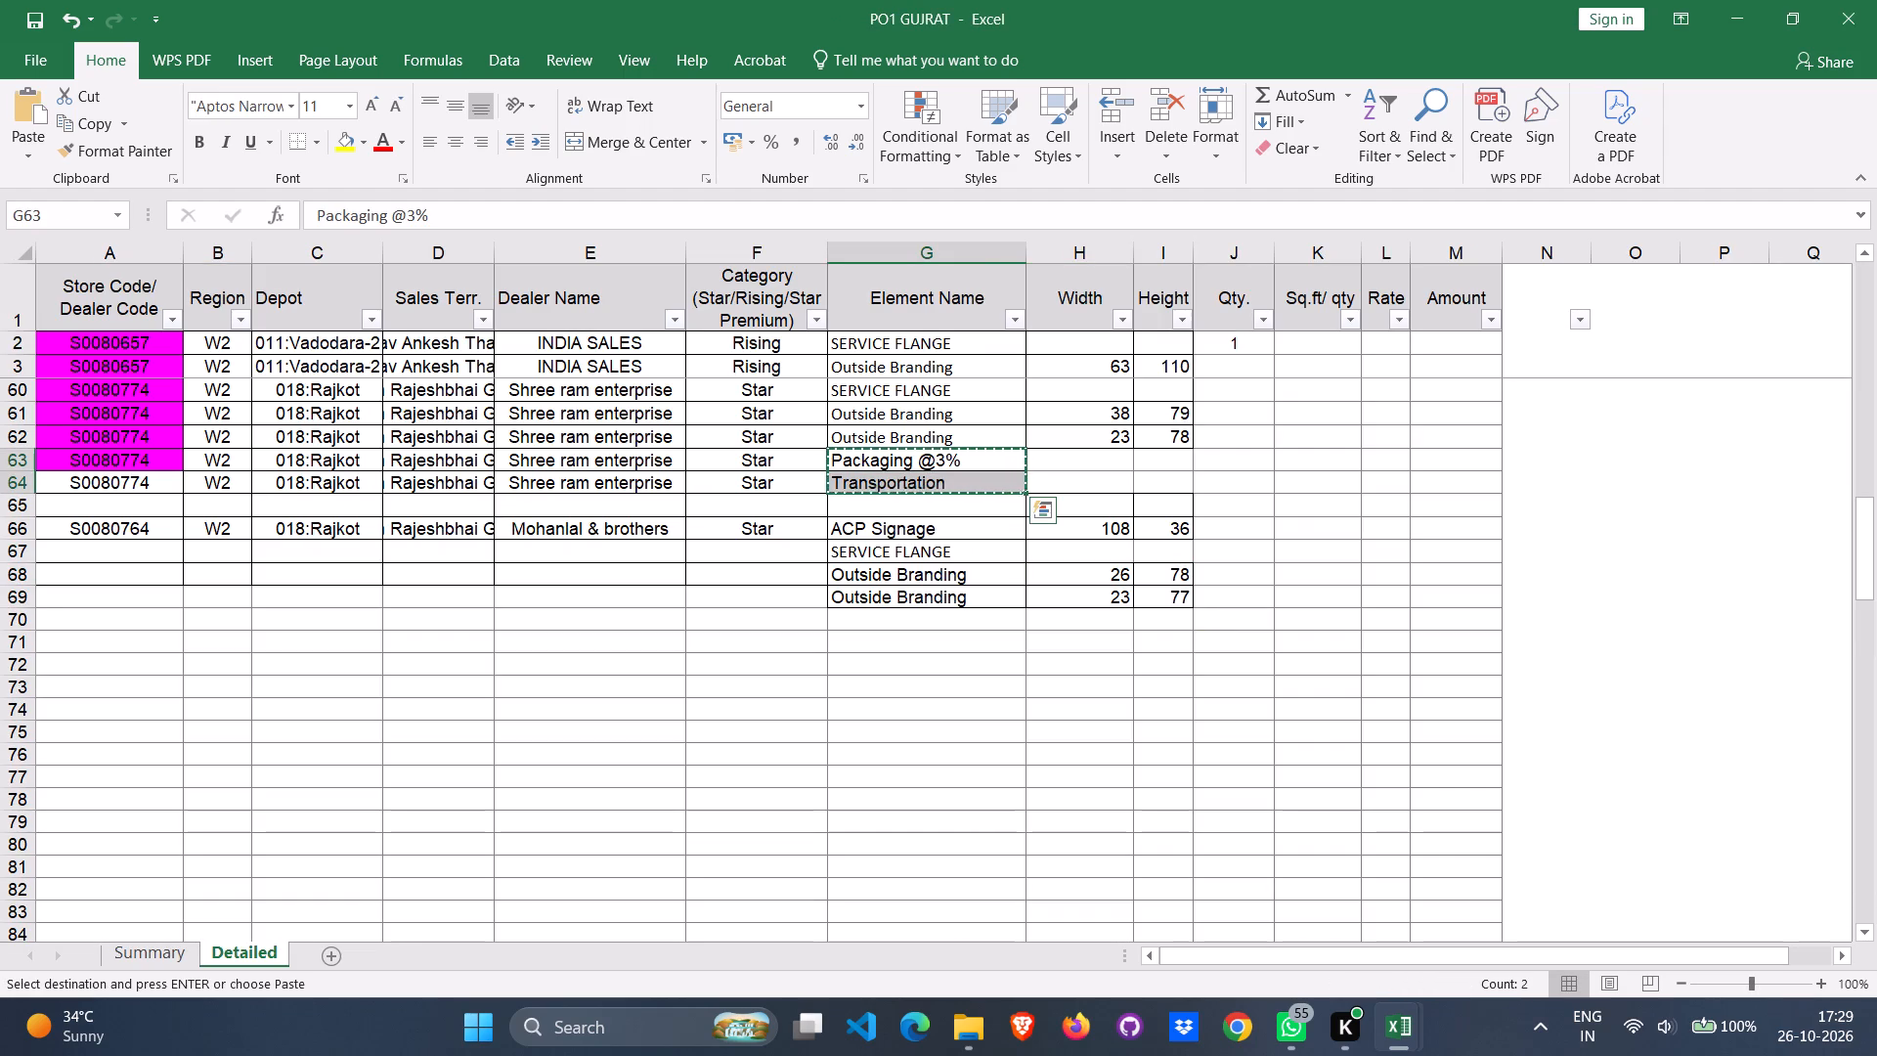
left_click(900, 620)
key("ctrl+v")
key("ctrl+s")
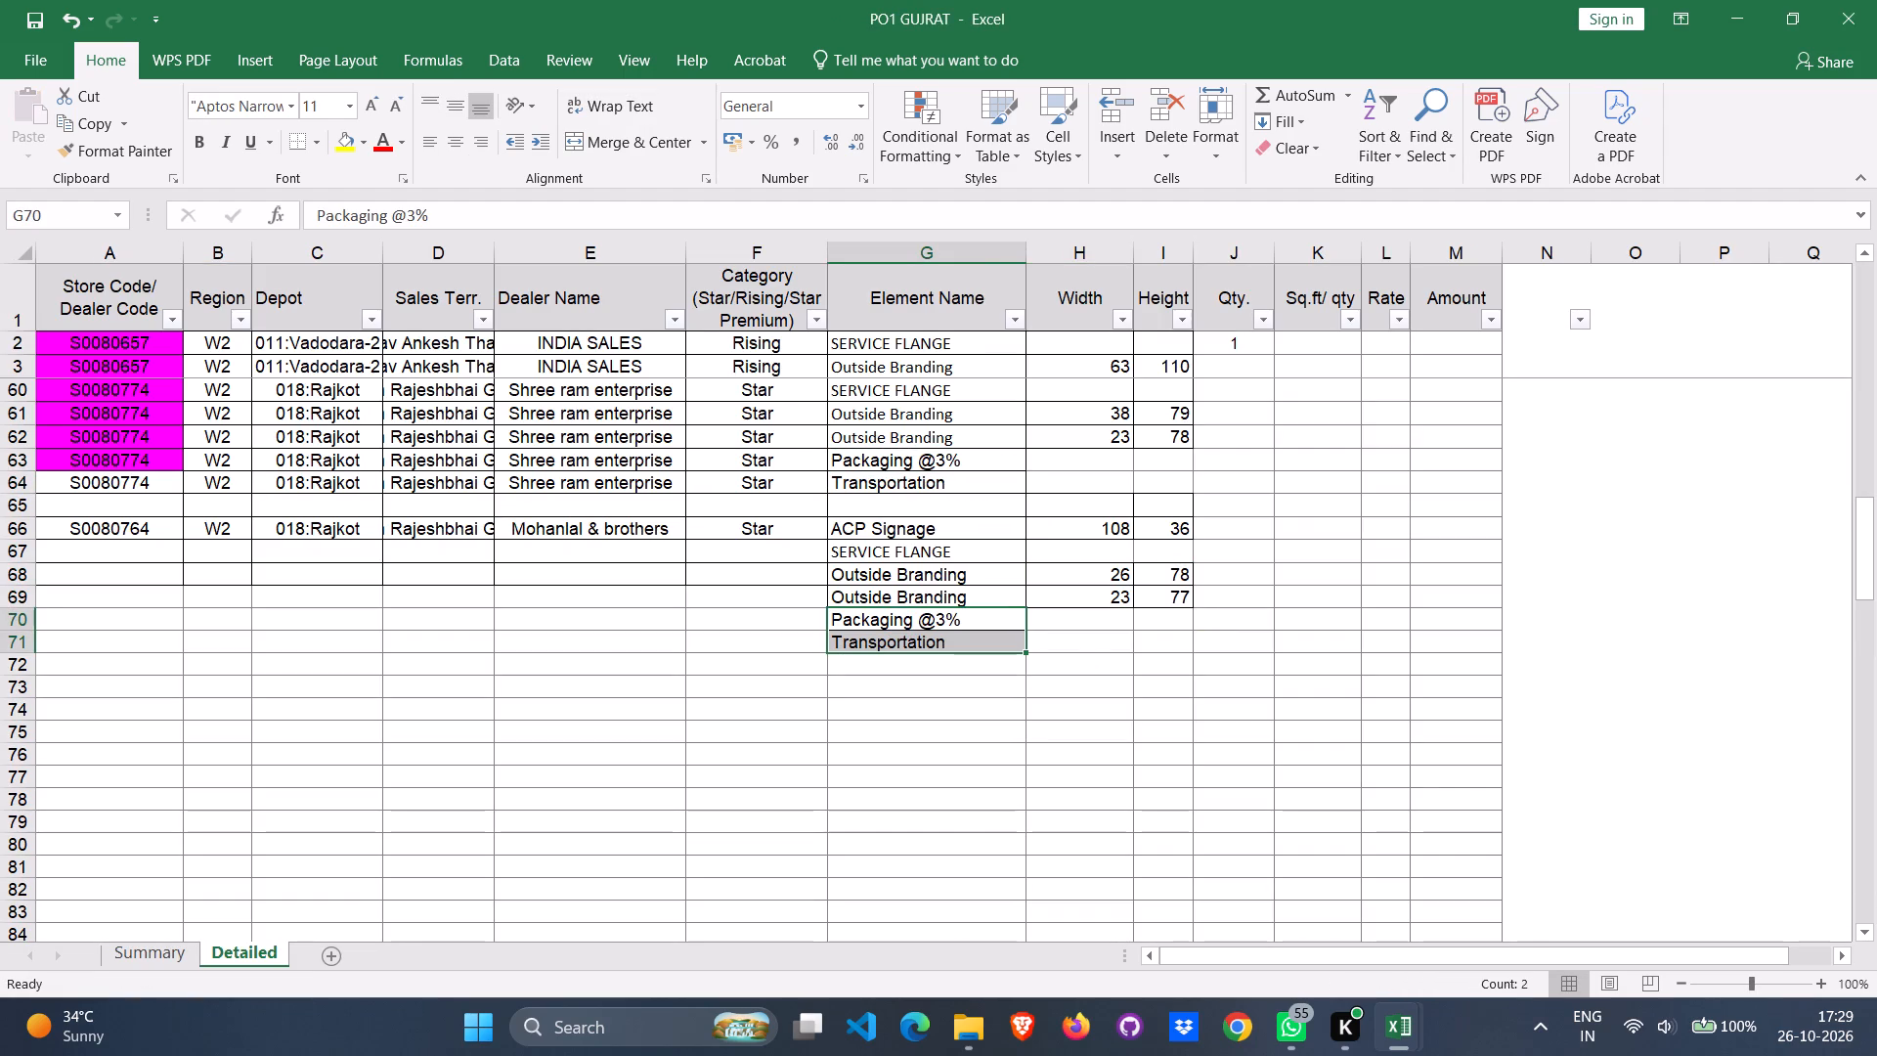
Repeat the Mohanlal & brothers details from A66:F66 down through row 71 of Detailed and save the workbook.
left_click(107, 533)
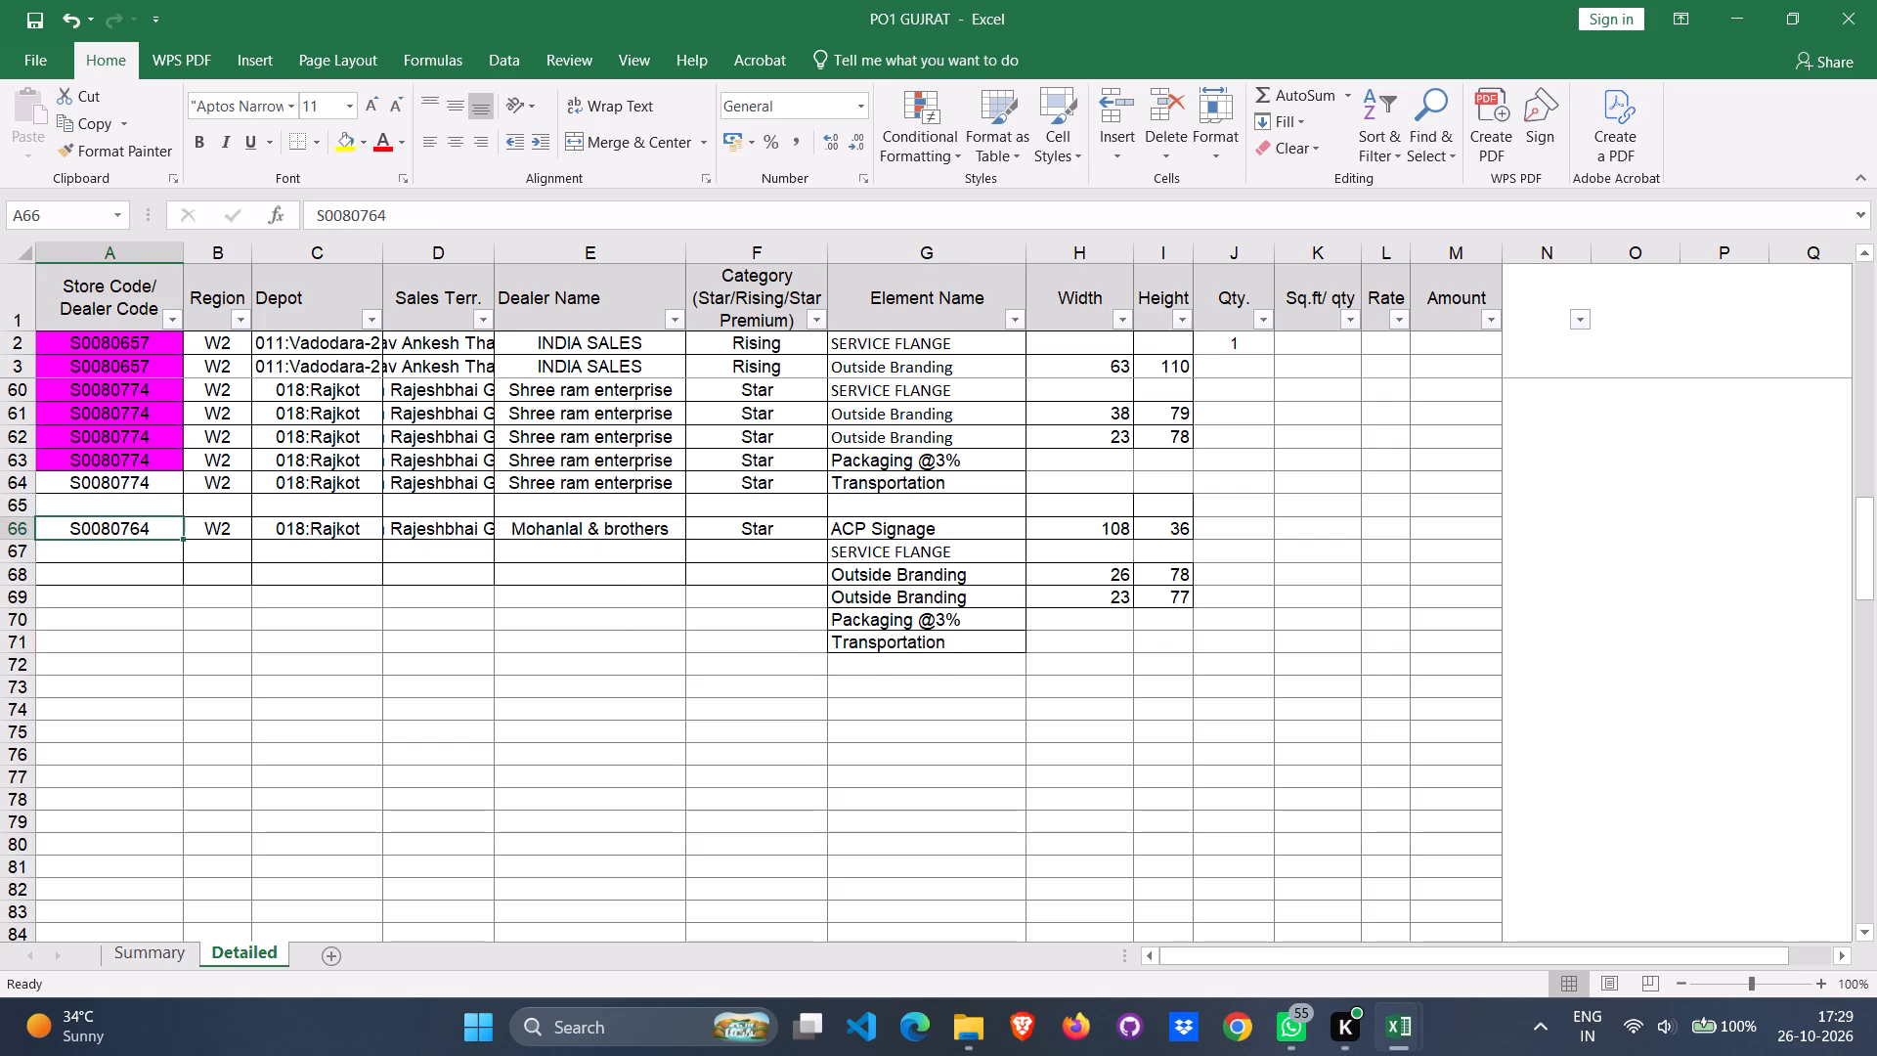
key("Insert")
key("shift+Right")
key("shift+Right")
key("shift+Right")
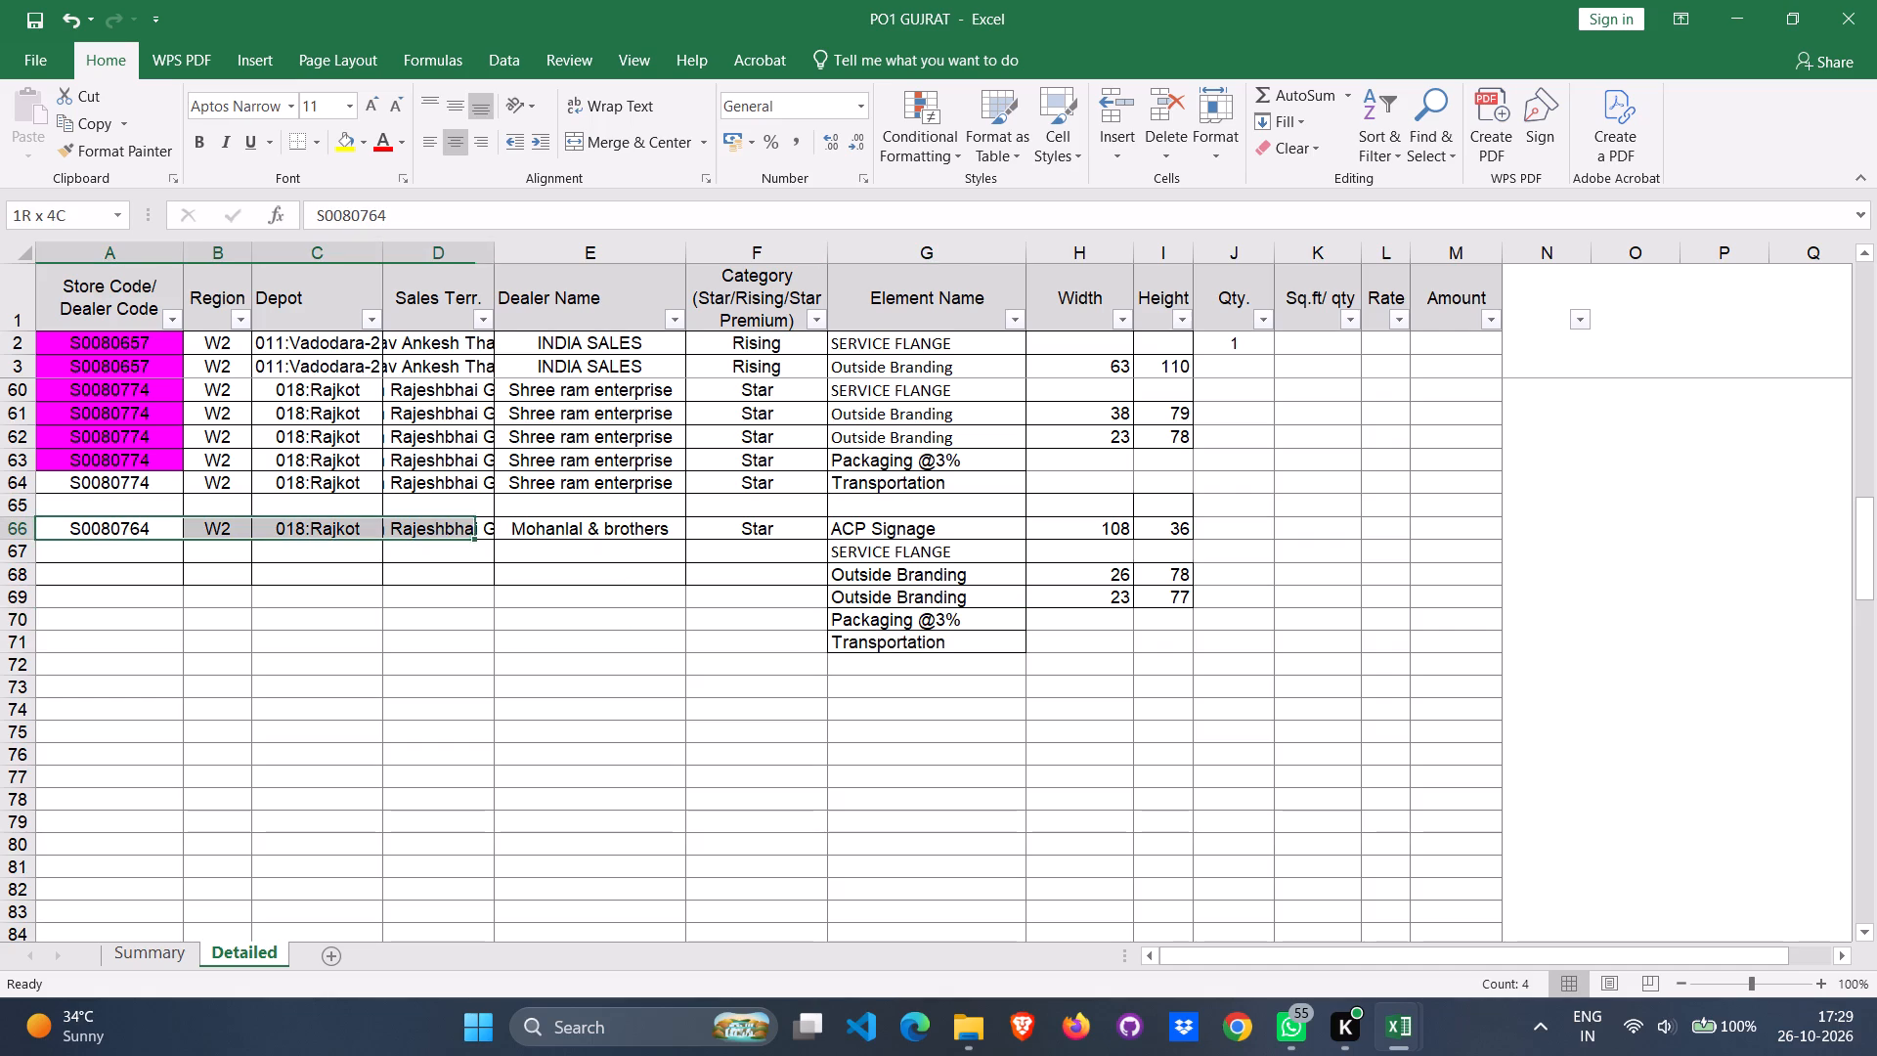
key("shift+Right")
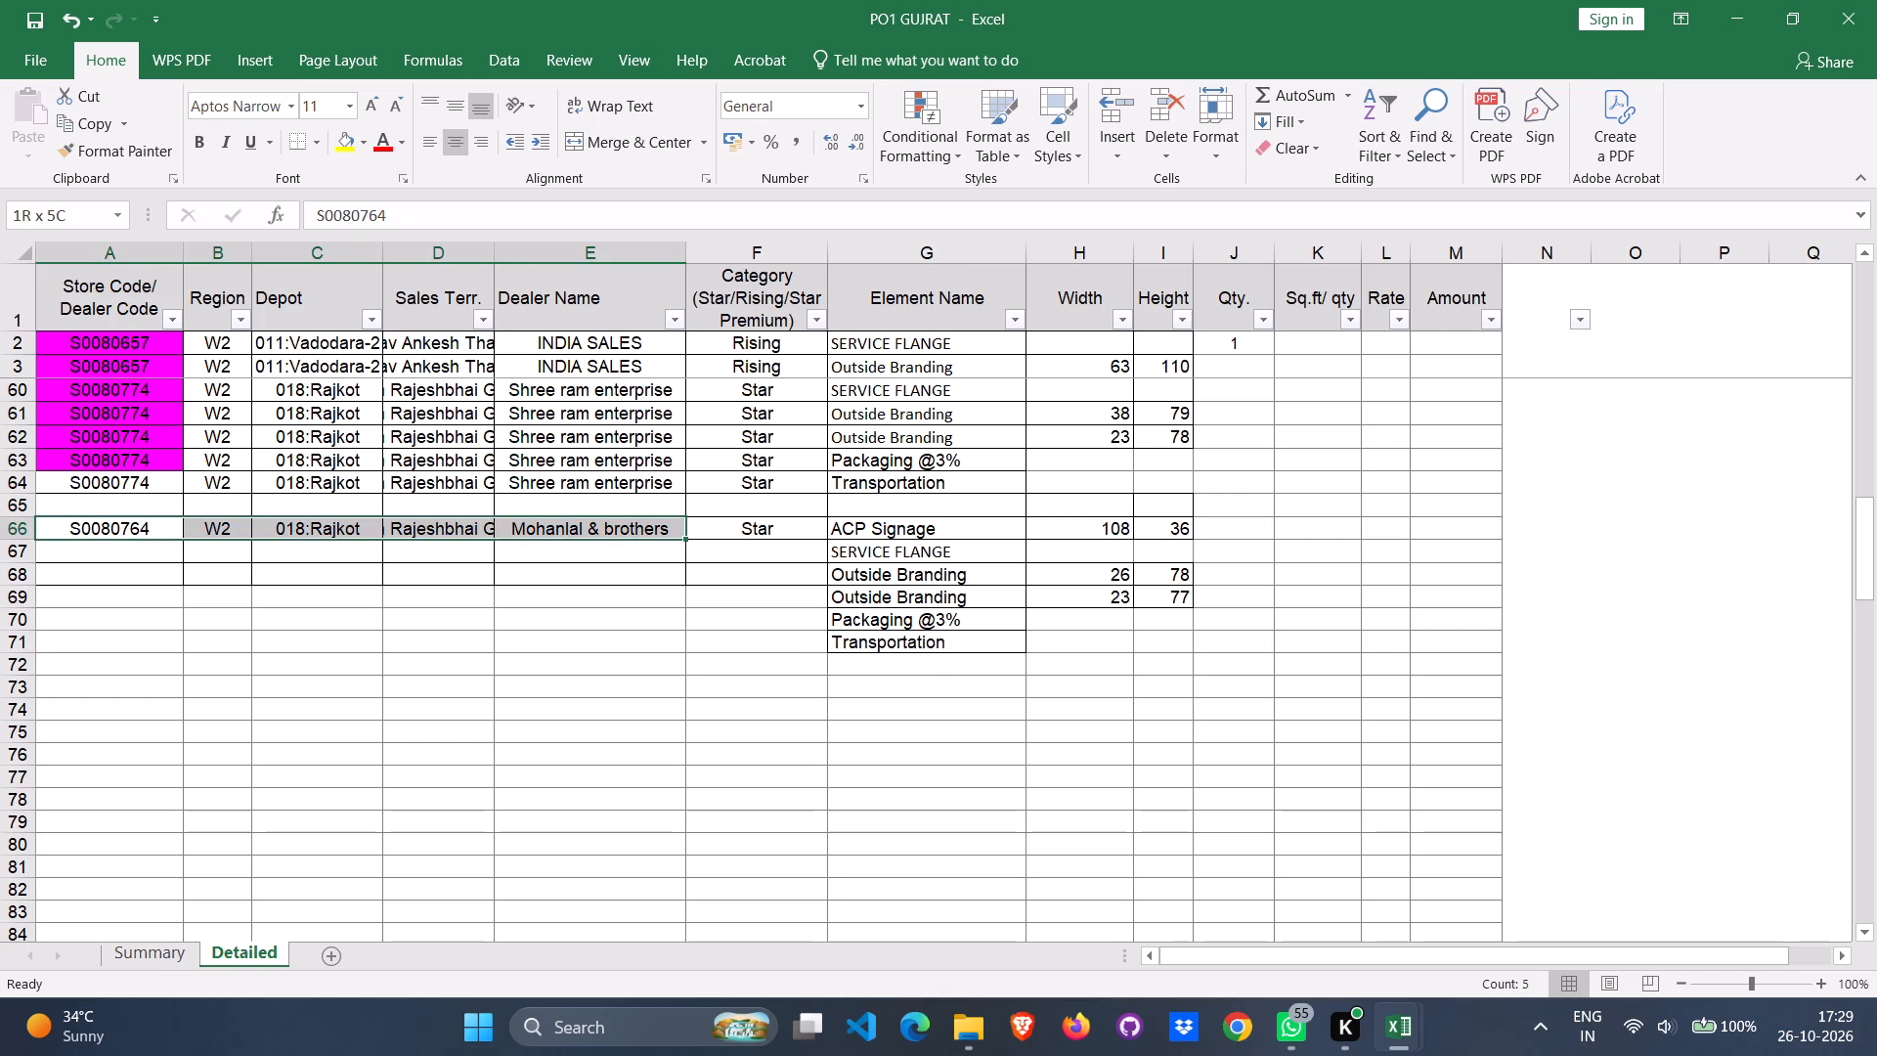
key("shift+Right")
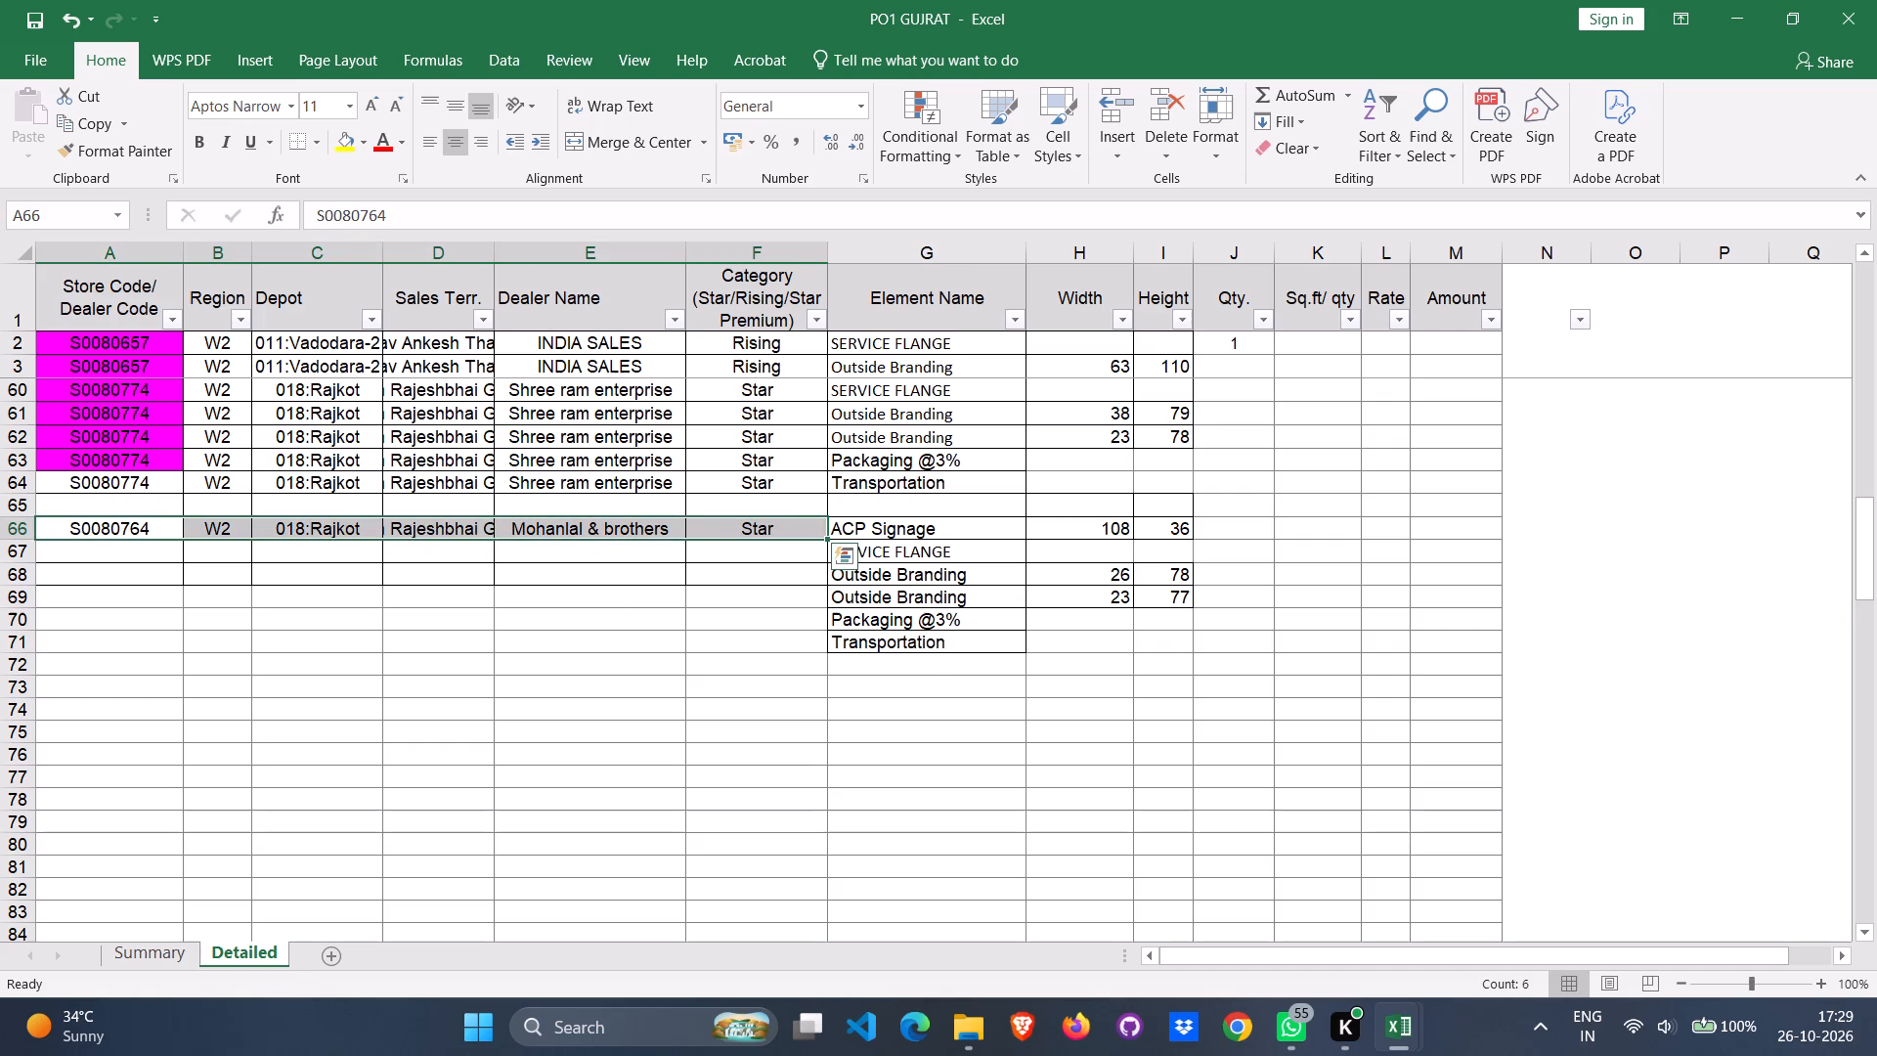
key("ctrl+c")
key("shift+Down")
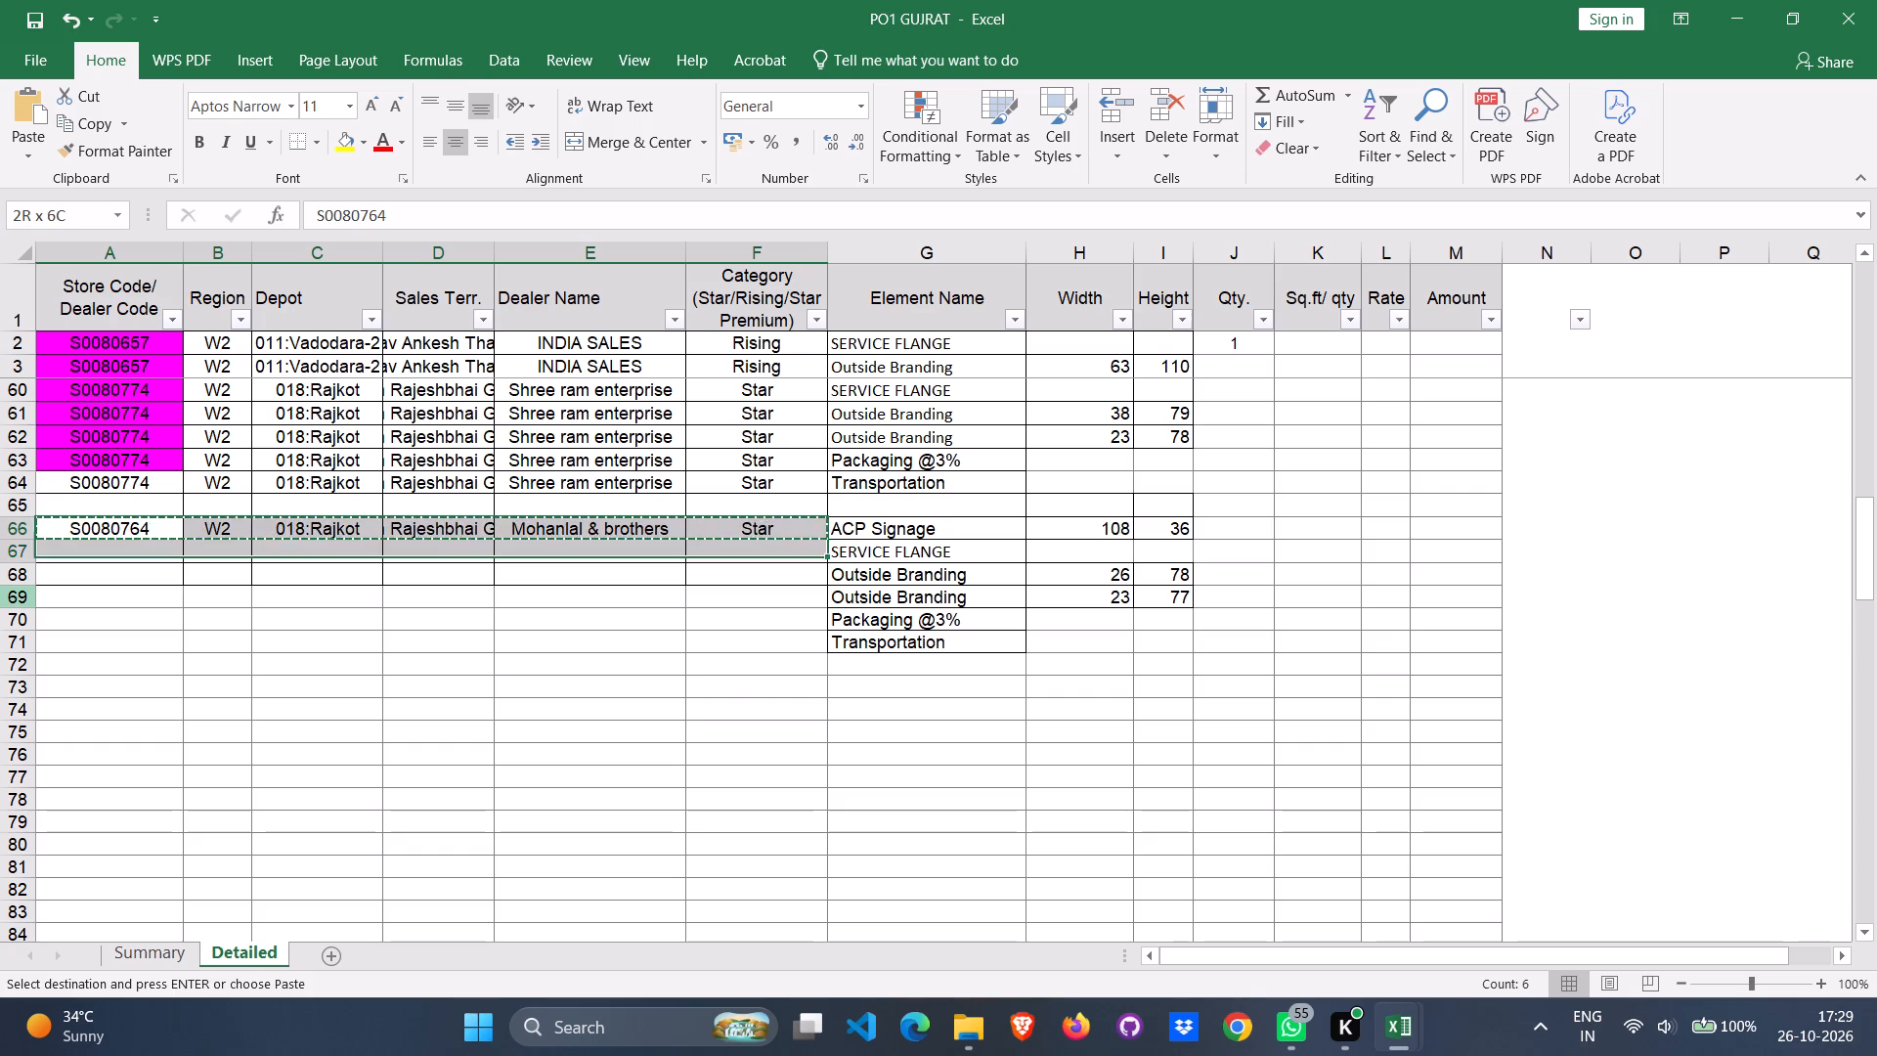
key("shift+Down")
key("shift+Down")
key("shift+Down")
key("shift+Down")
key("ctrl+v")
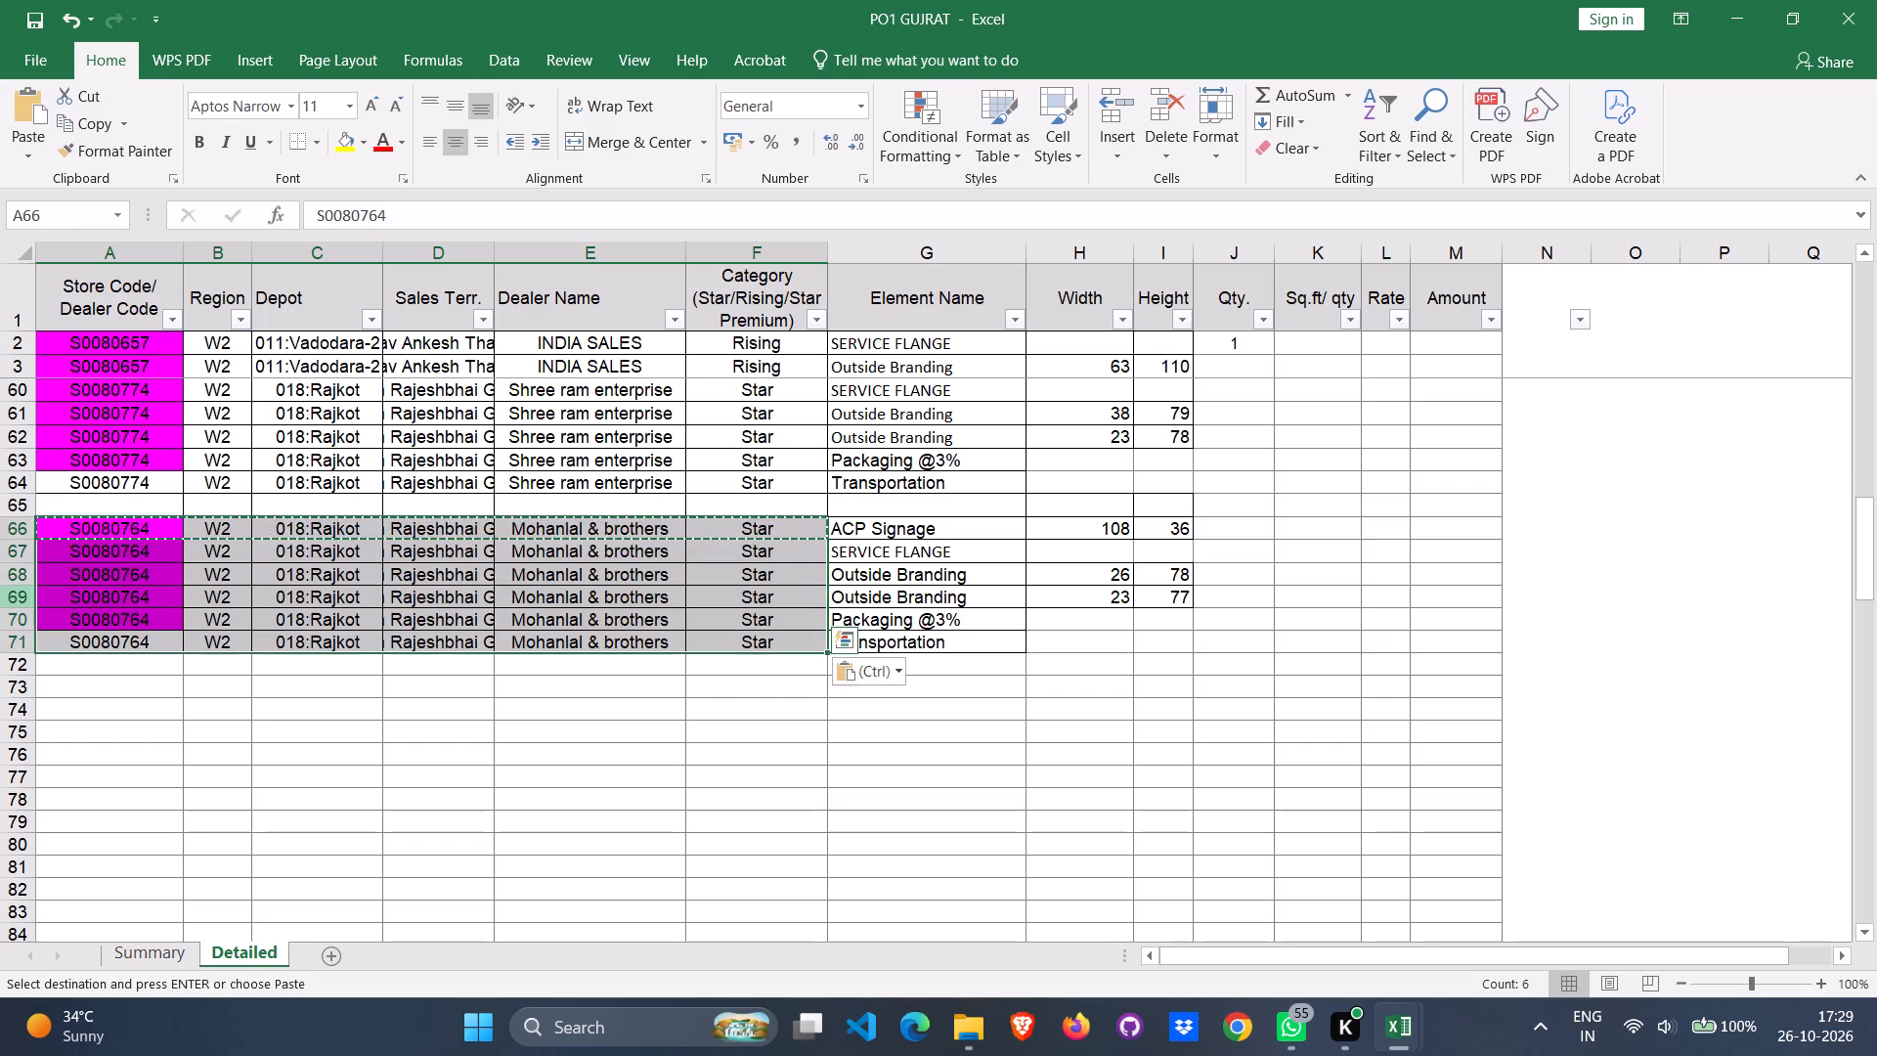
key("ctrl+s")
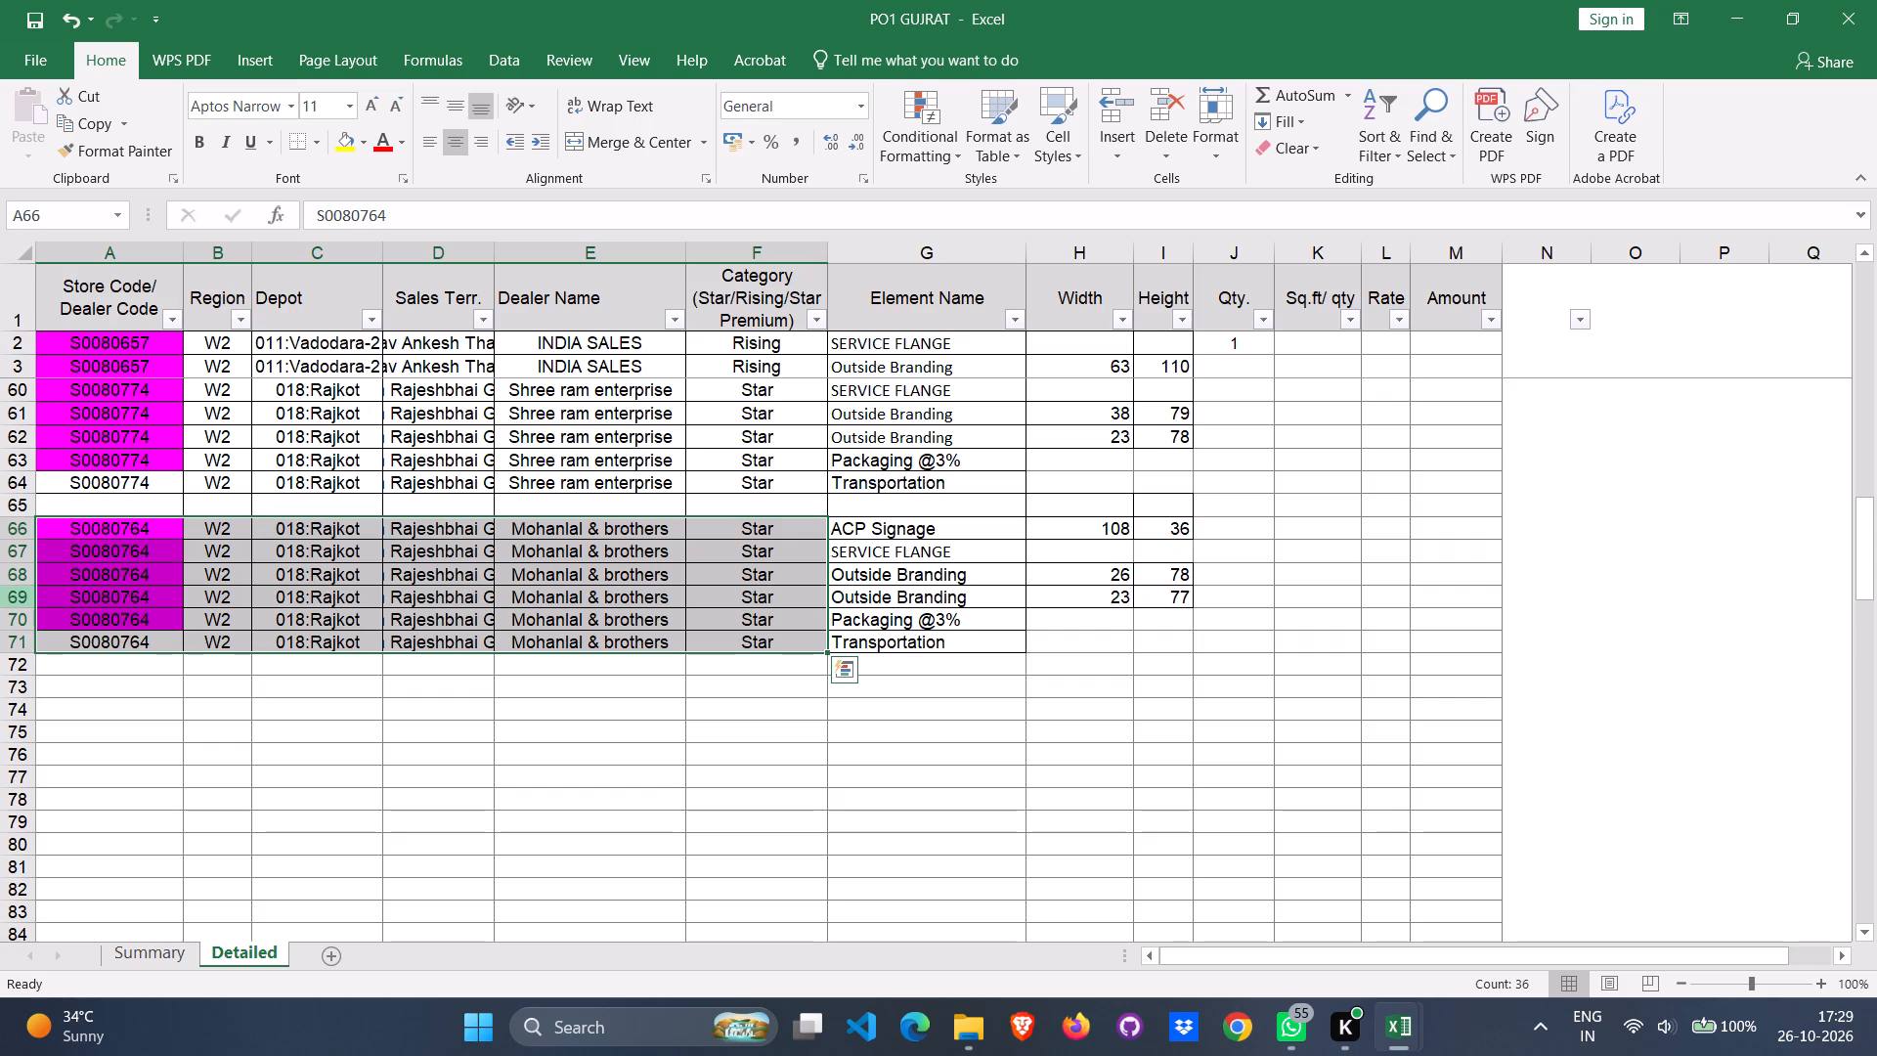
key("ctrl+s")
Copy the Shiv building solution details from A17:F17 of Summary into A73:F73 of Detailed.
scroll(579, 811, "down", 5)
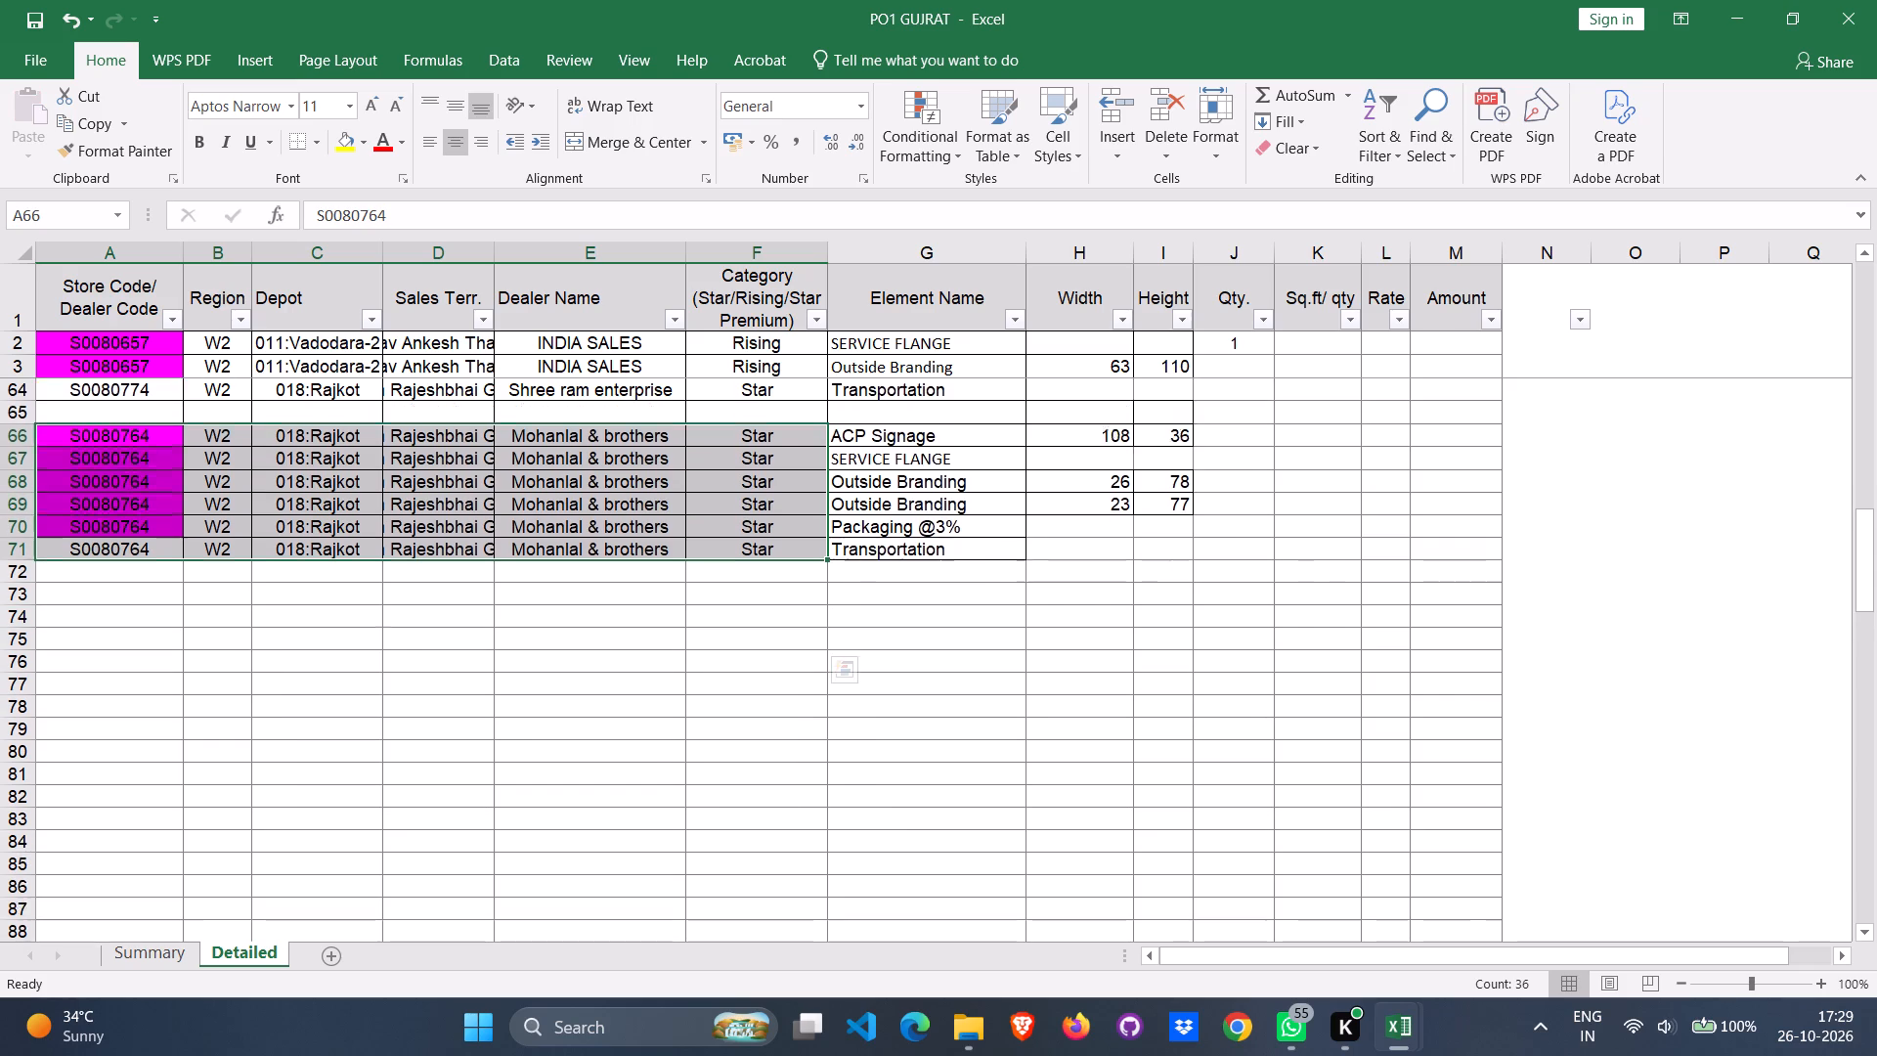
scroll(579, 811, "down", 2)
scroll(579, 811, "up", 1)
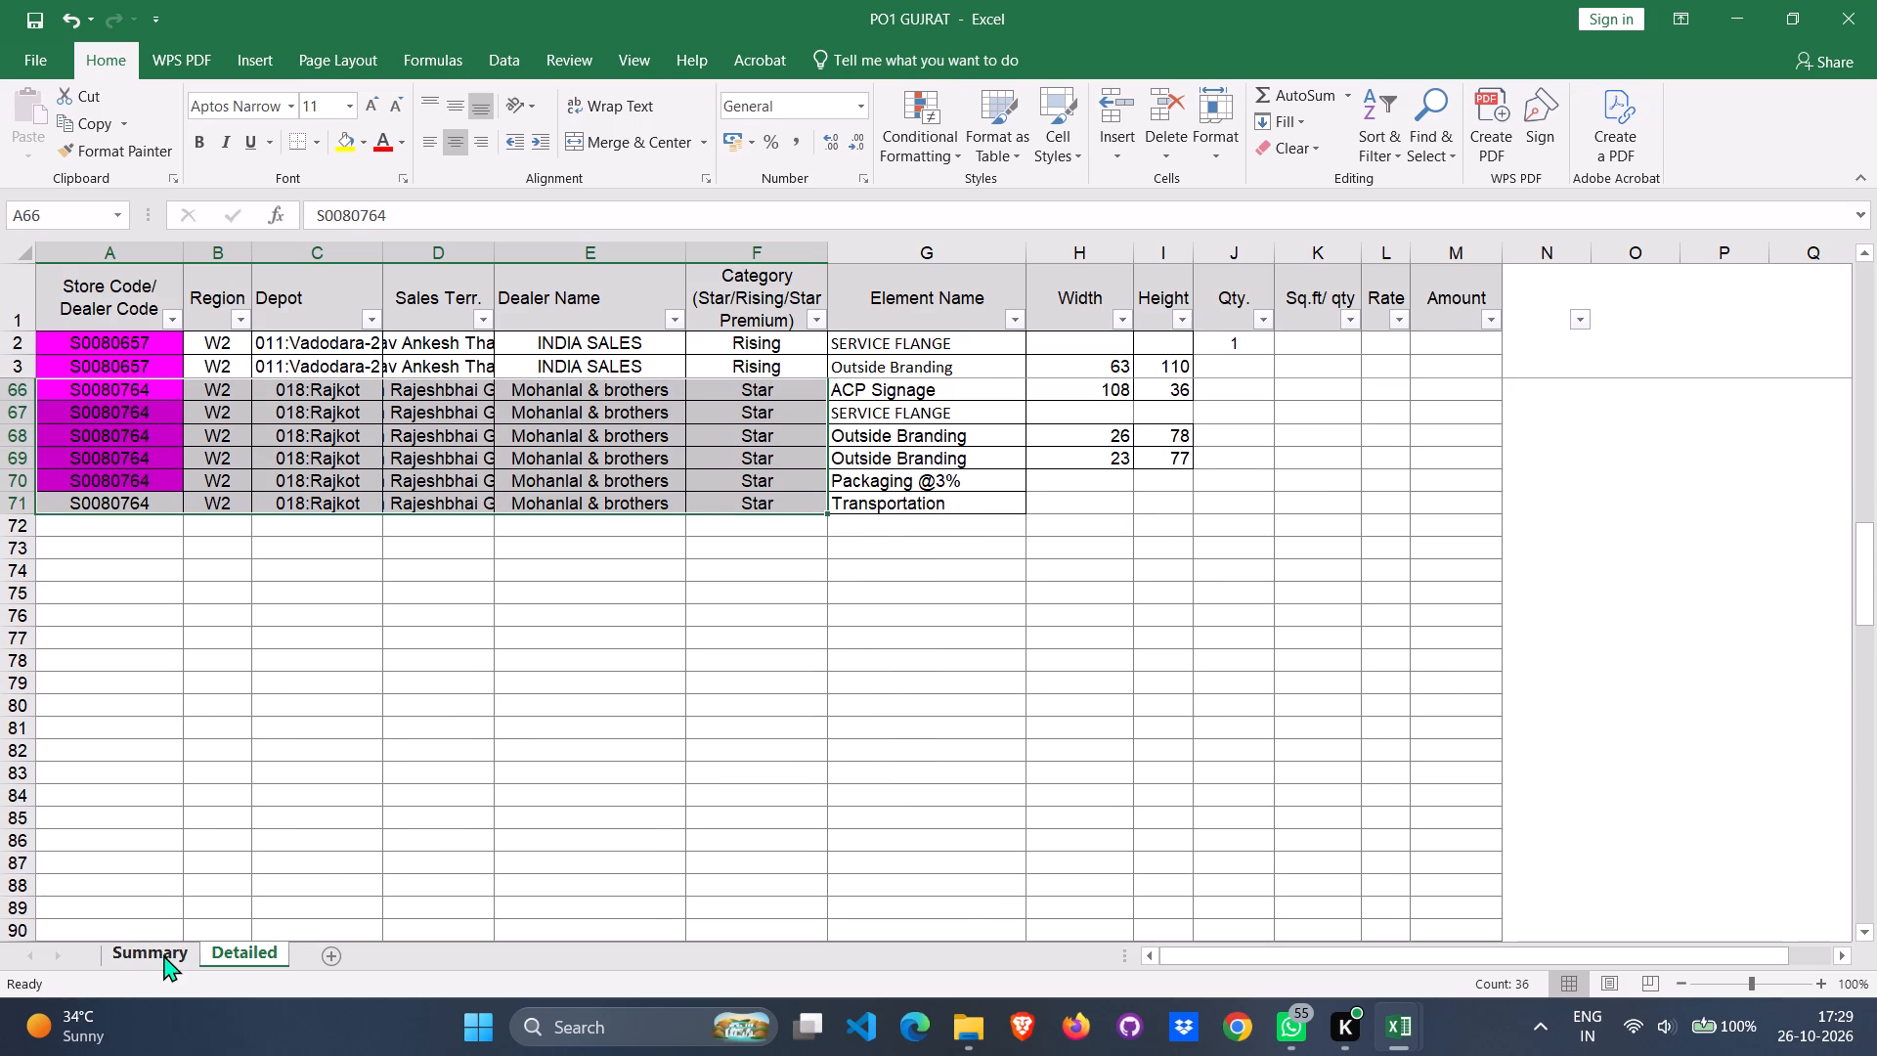
left_click(163, 954)
scroll(676, 719, "down", 4)
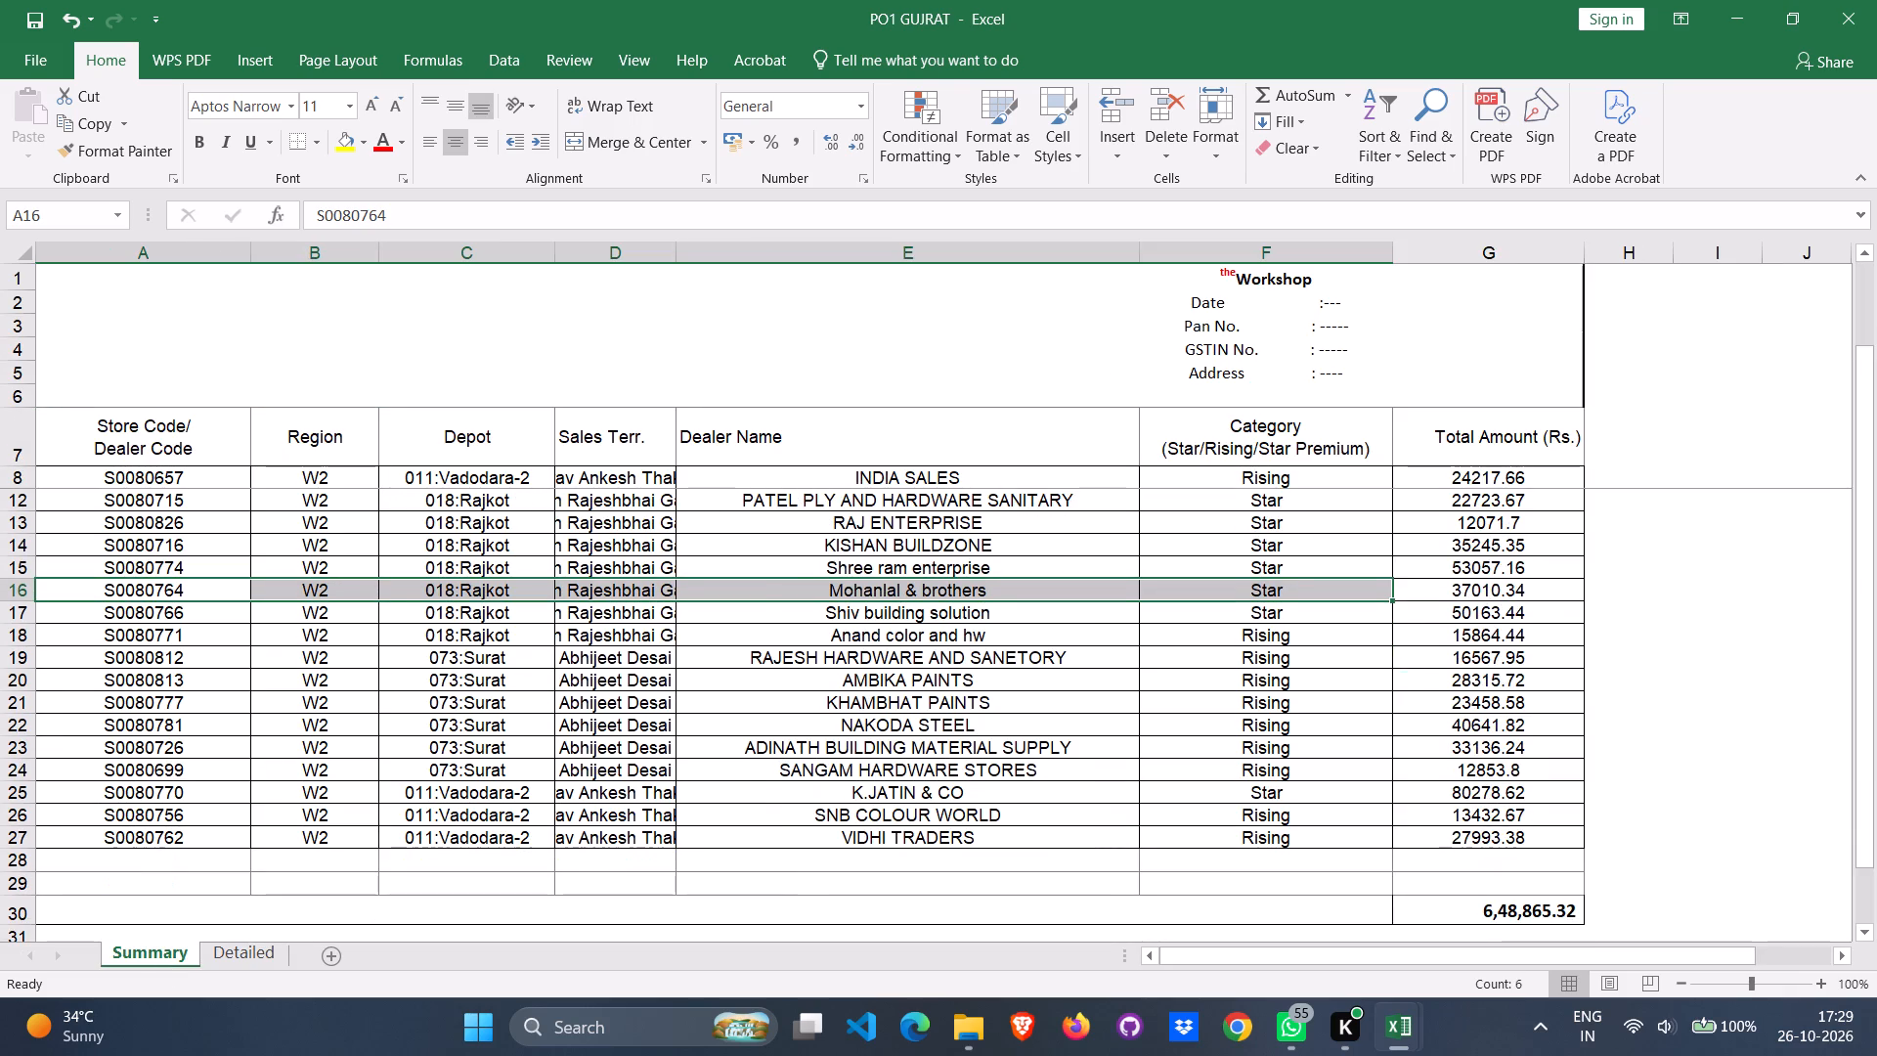
left_click(134, 594)
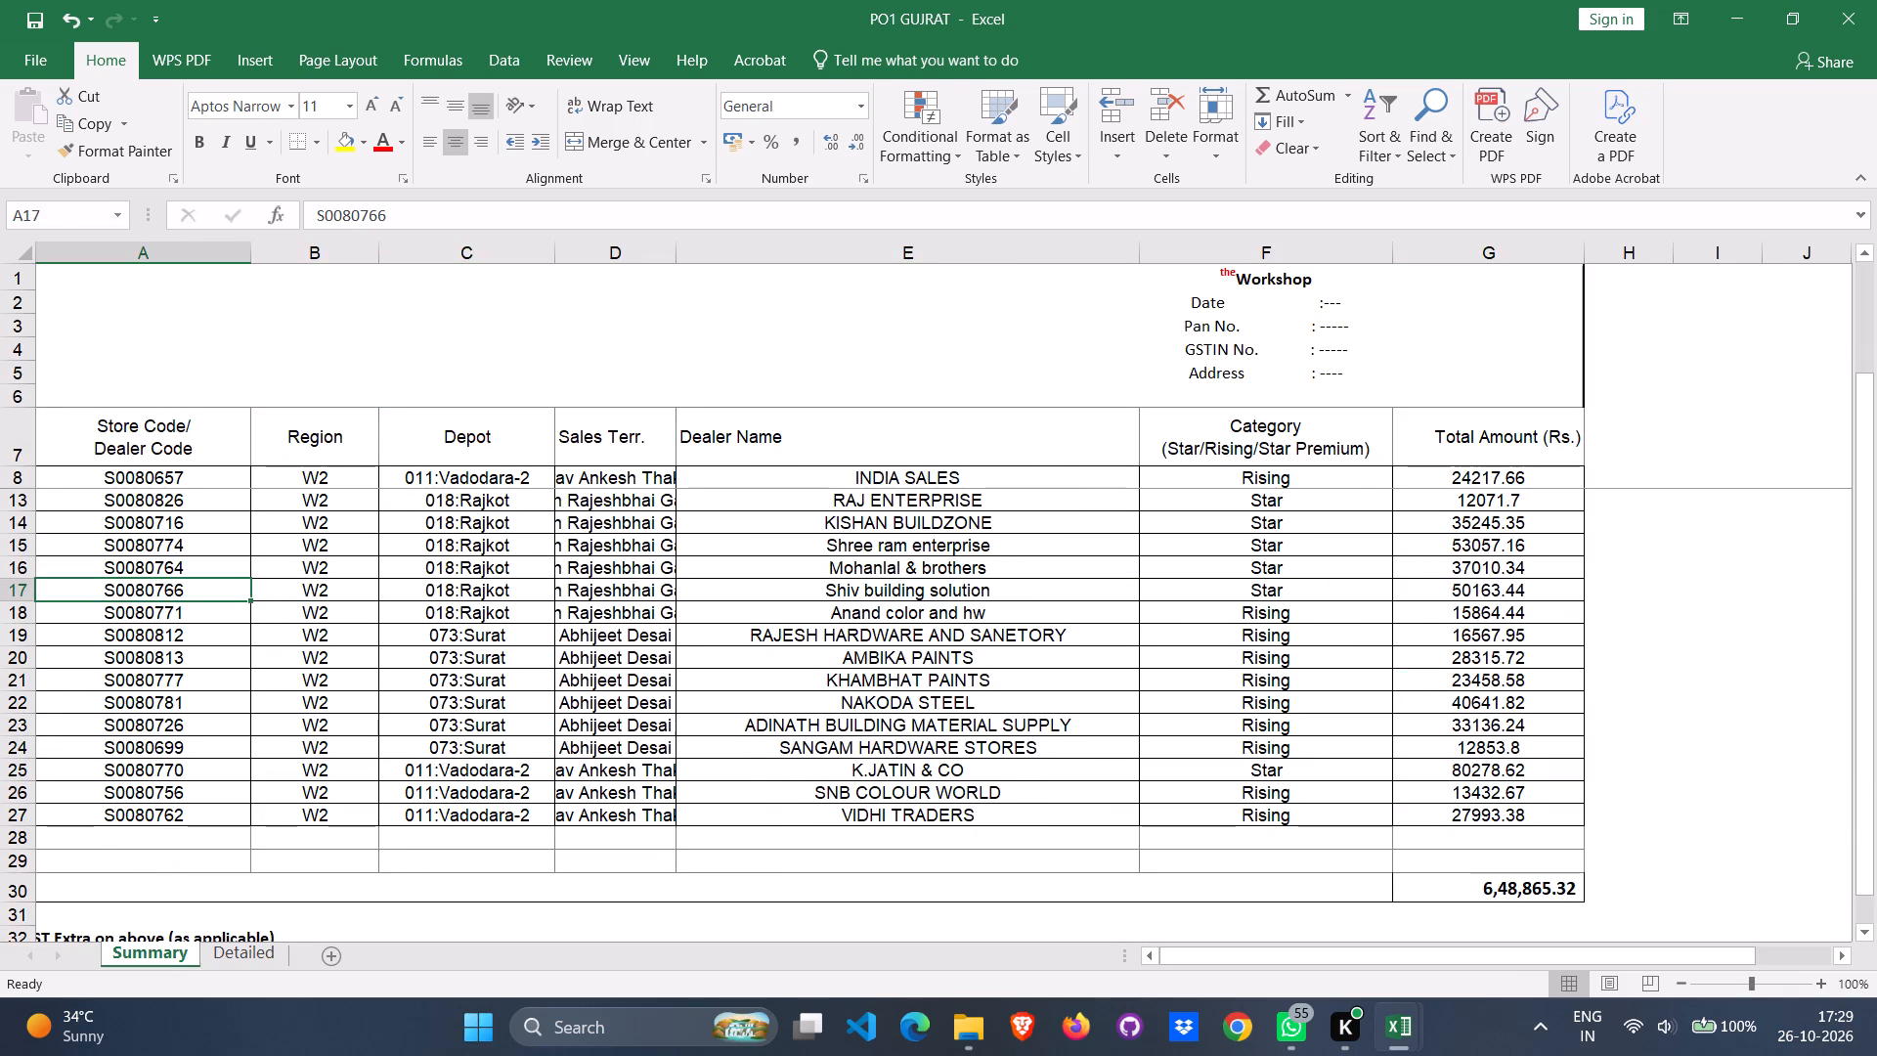
key("shift+Right")
key("shift+Right")
key("shift+Right")
key("shift+Right")
key("shift+Right")
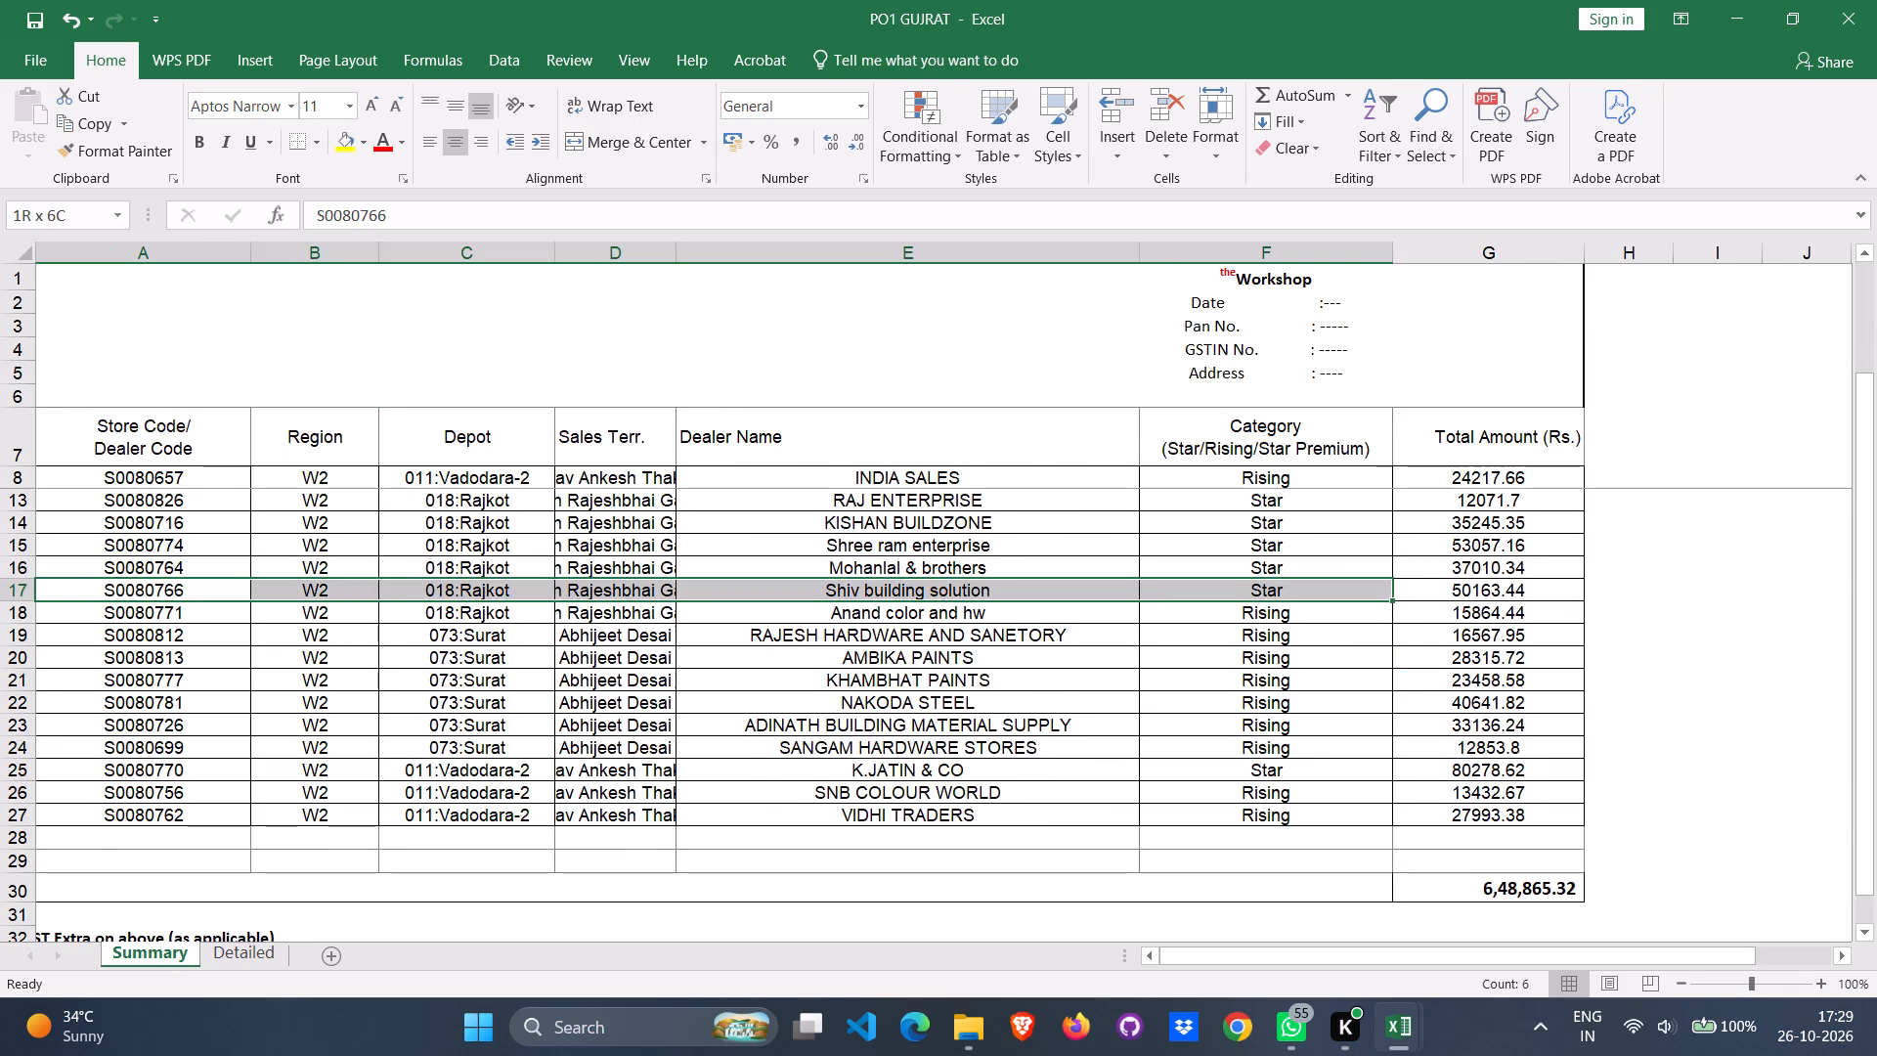
key("ctrl+c")
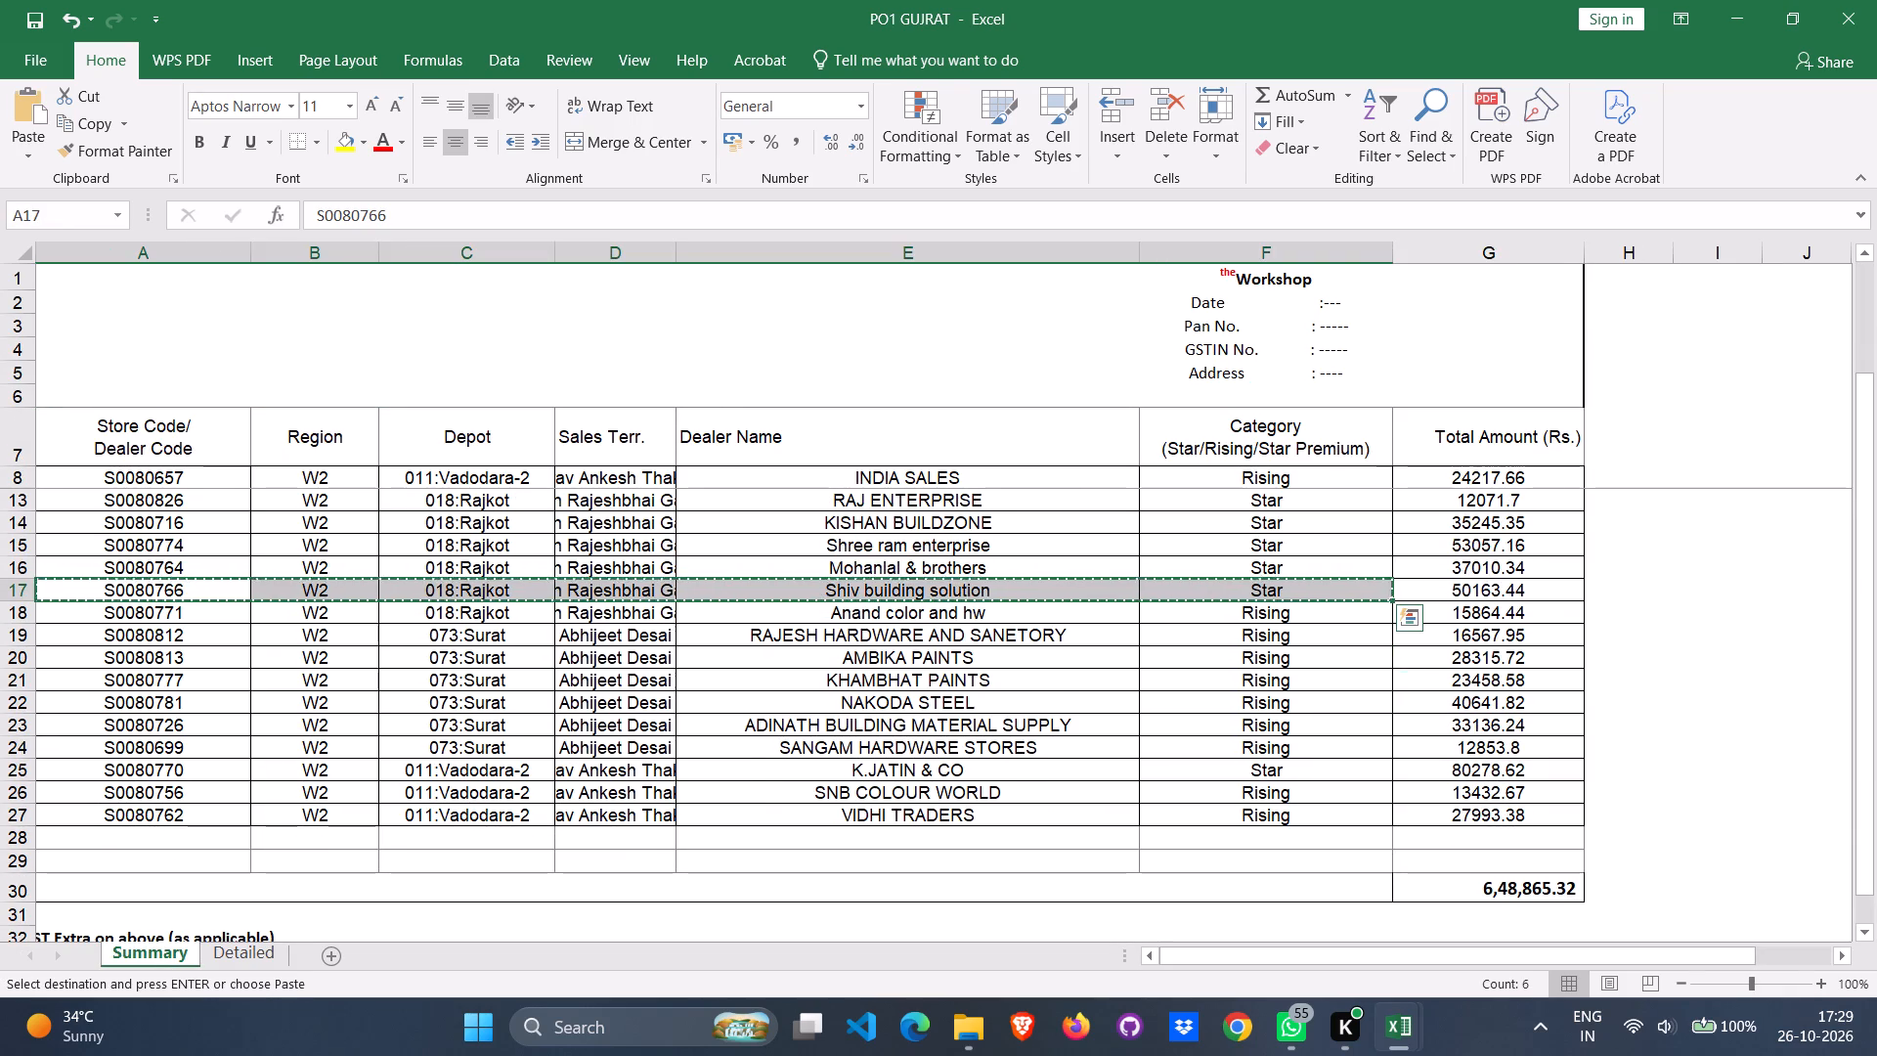
left_click(240, 946)
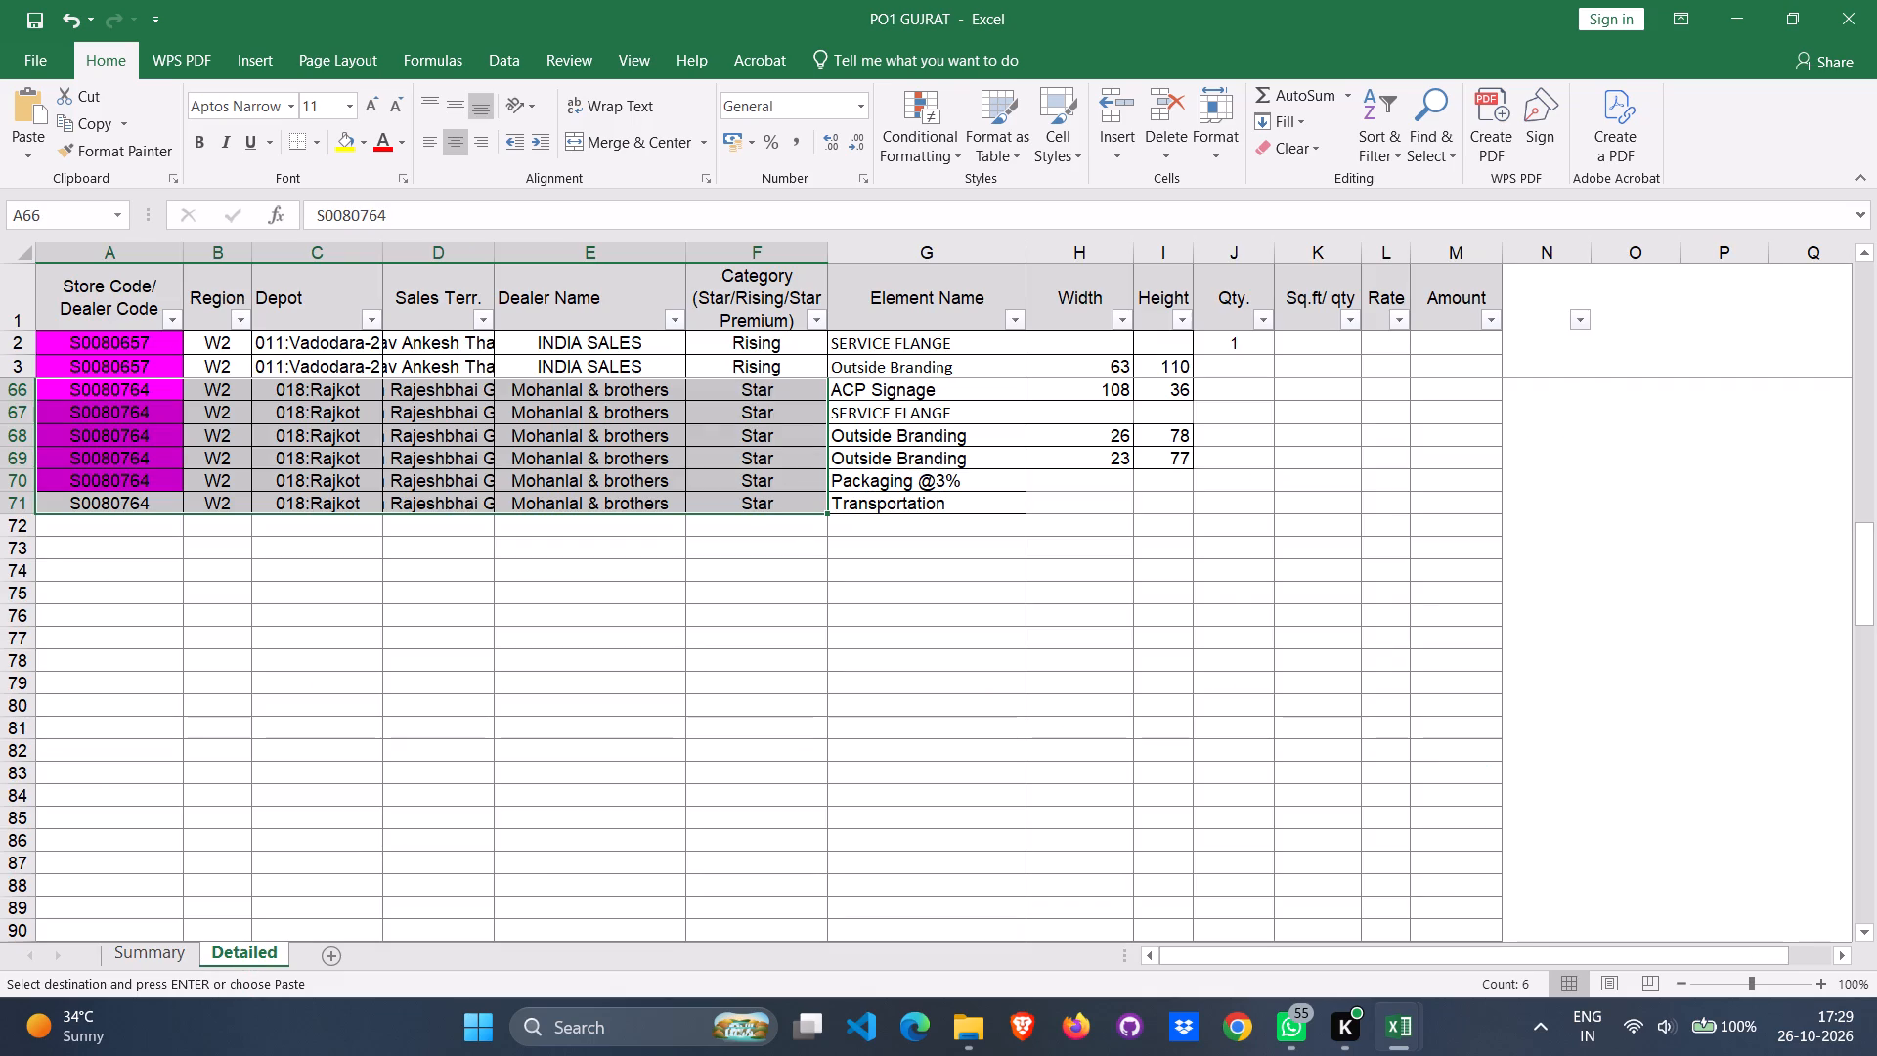
left_click(92, 553)
key("ctrl+v")
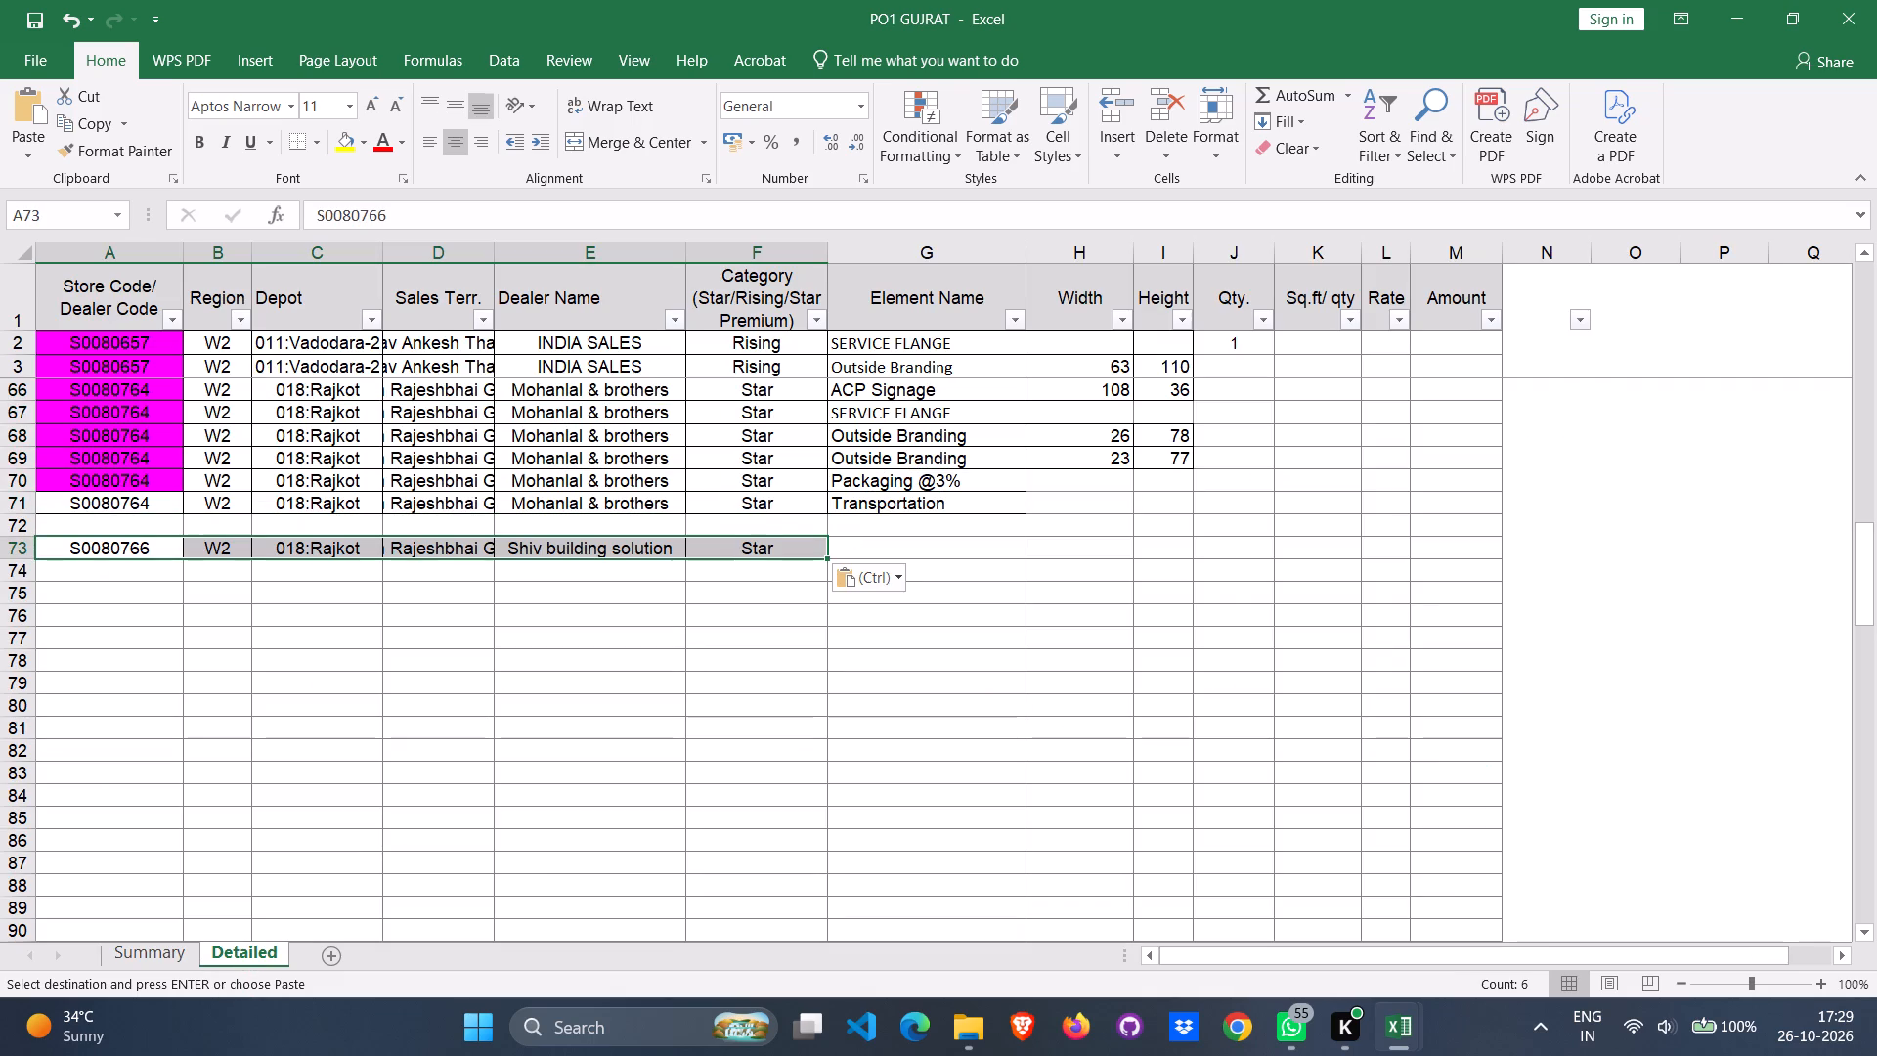
Close the previous dealer's quotation, search the SEPARATAION ESTIMATE folder for SHIV BUIL and open the SHIV BUILDING SOLUTION quotation.
left_click(974, 555)
key("alt+Tab")
left_click(1850, 6)
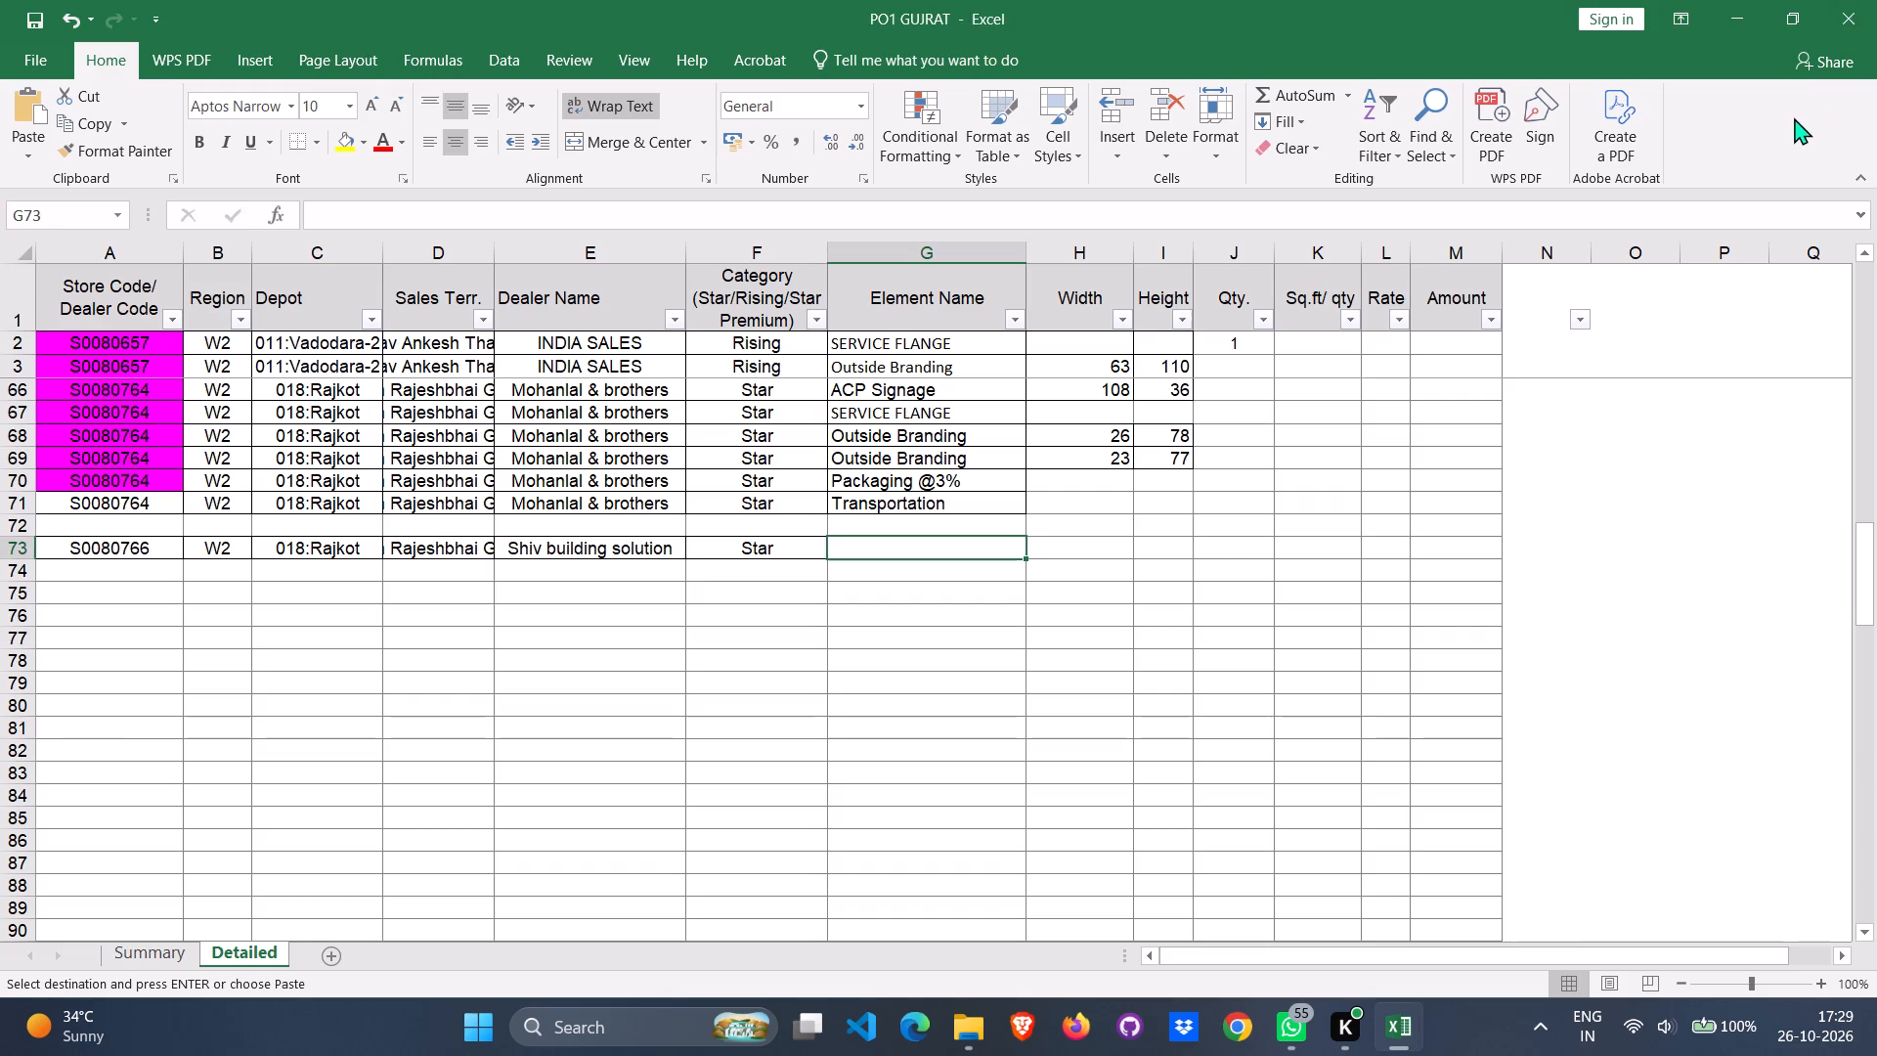
key("alt+Tab")
left_click(1782, 66)
type("SHIV BUIL")
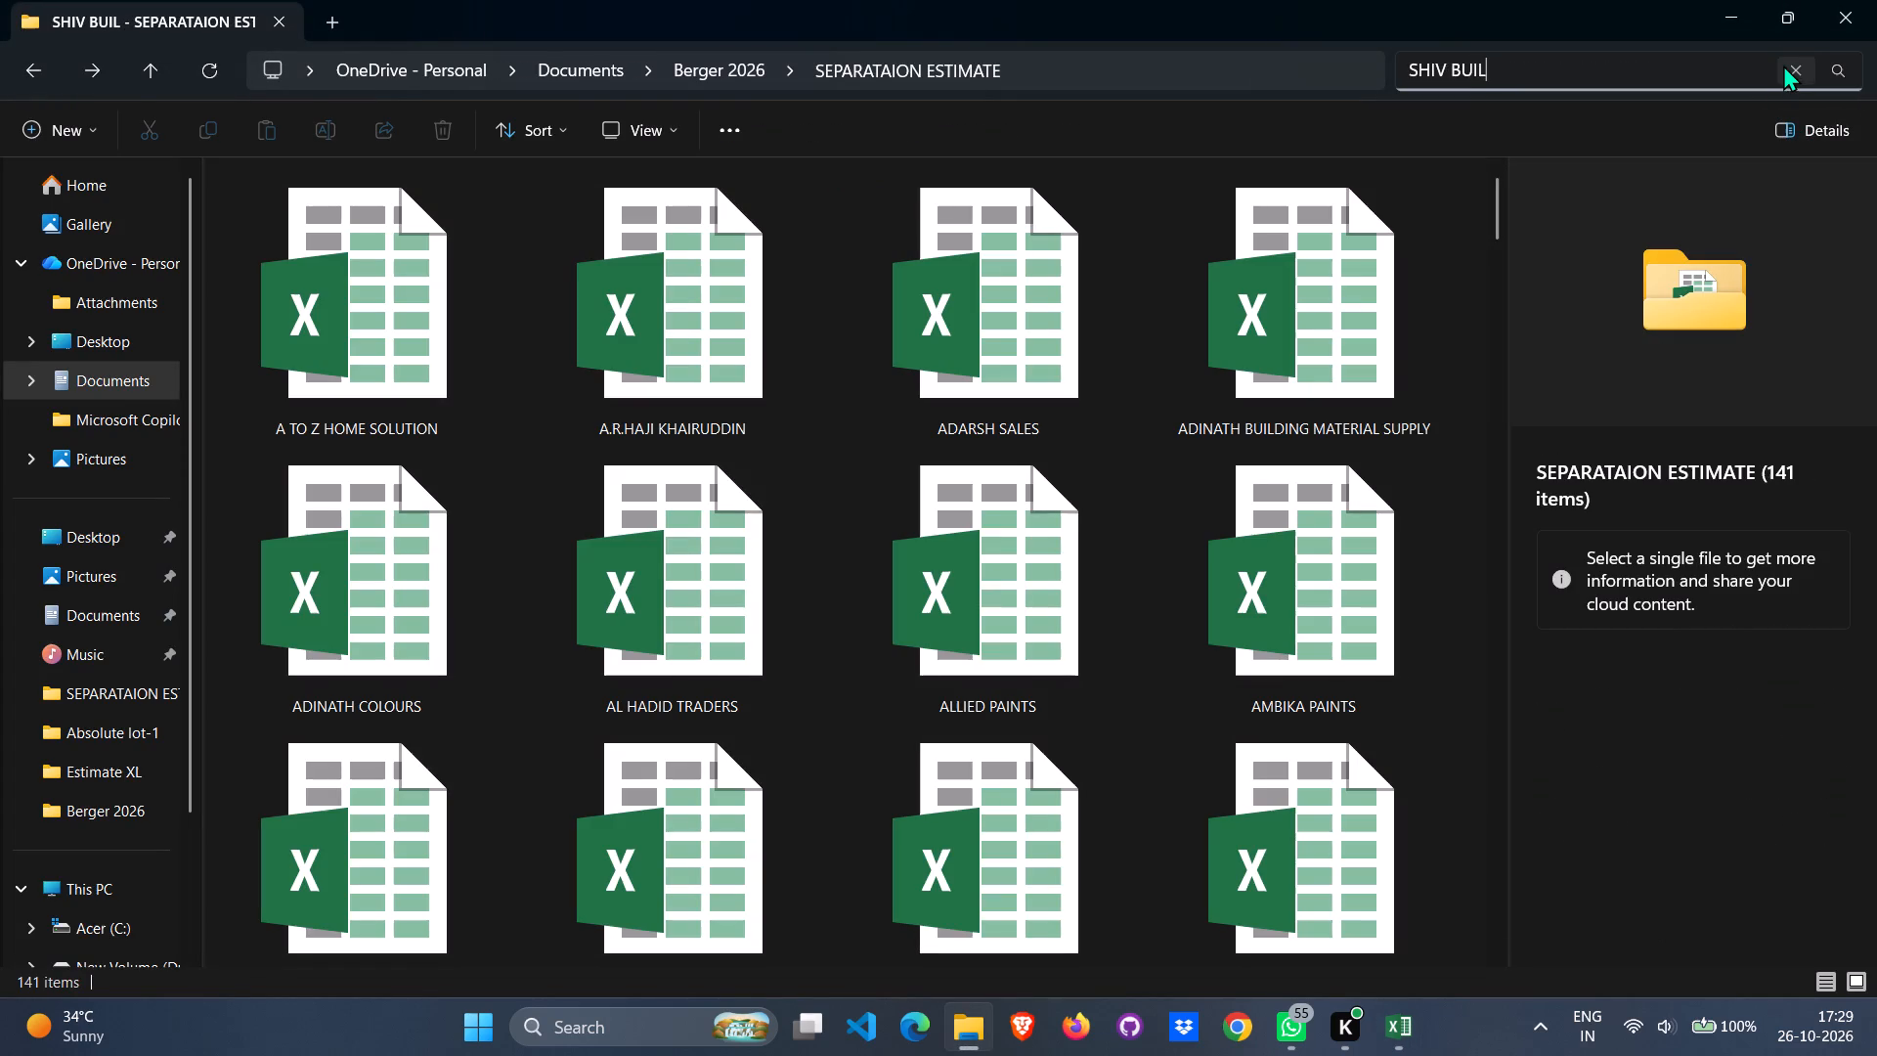
double_click(553, 192)
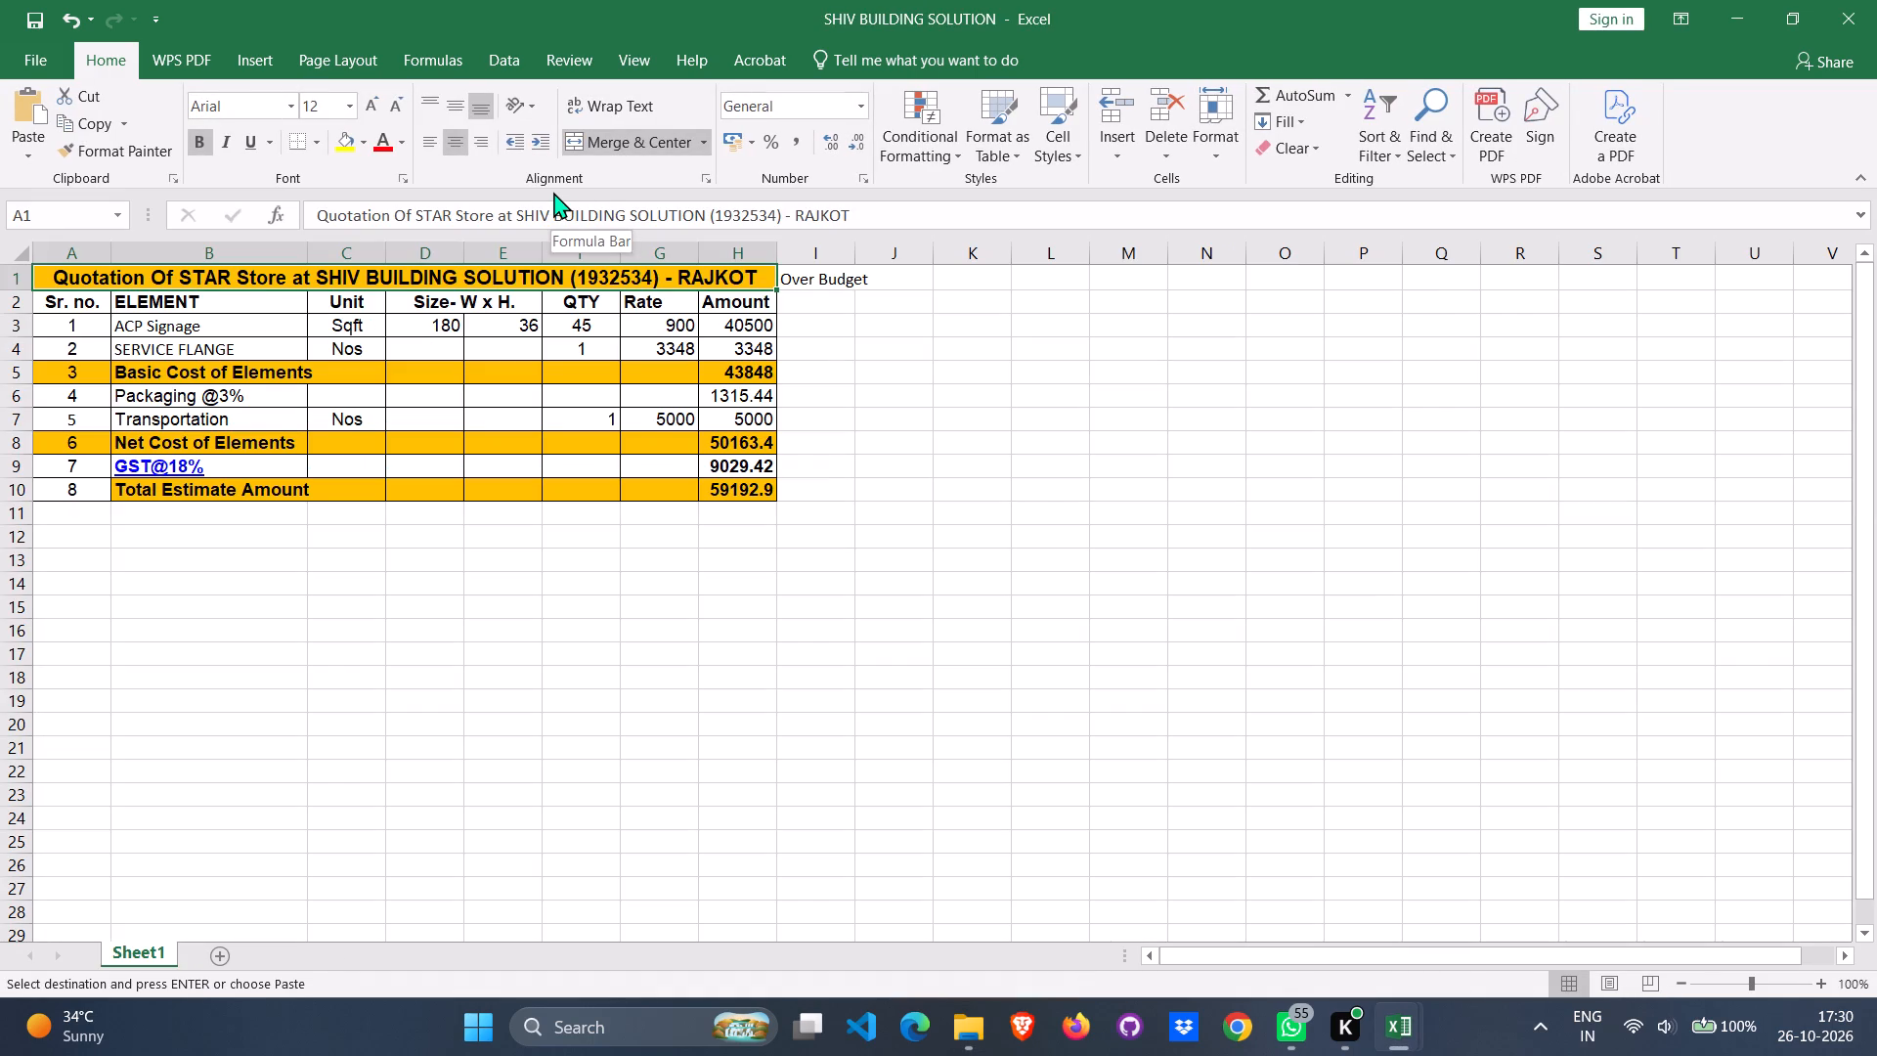
Copy the ACP Signage and SERVICE FLANGE elements in B3:B4 of the quotation into G73:G74 of Detailed.
left_click(211, 330)
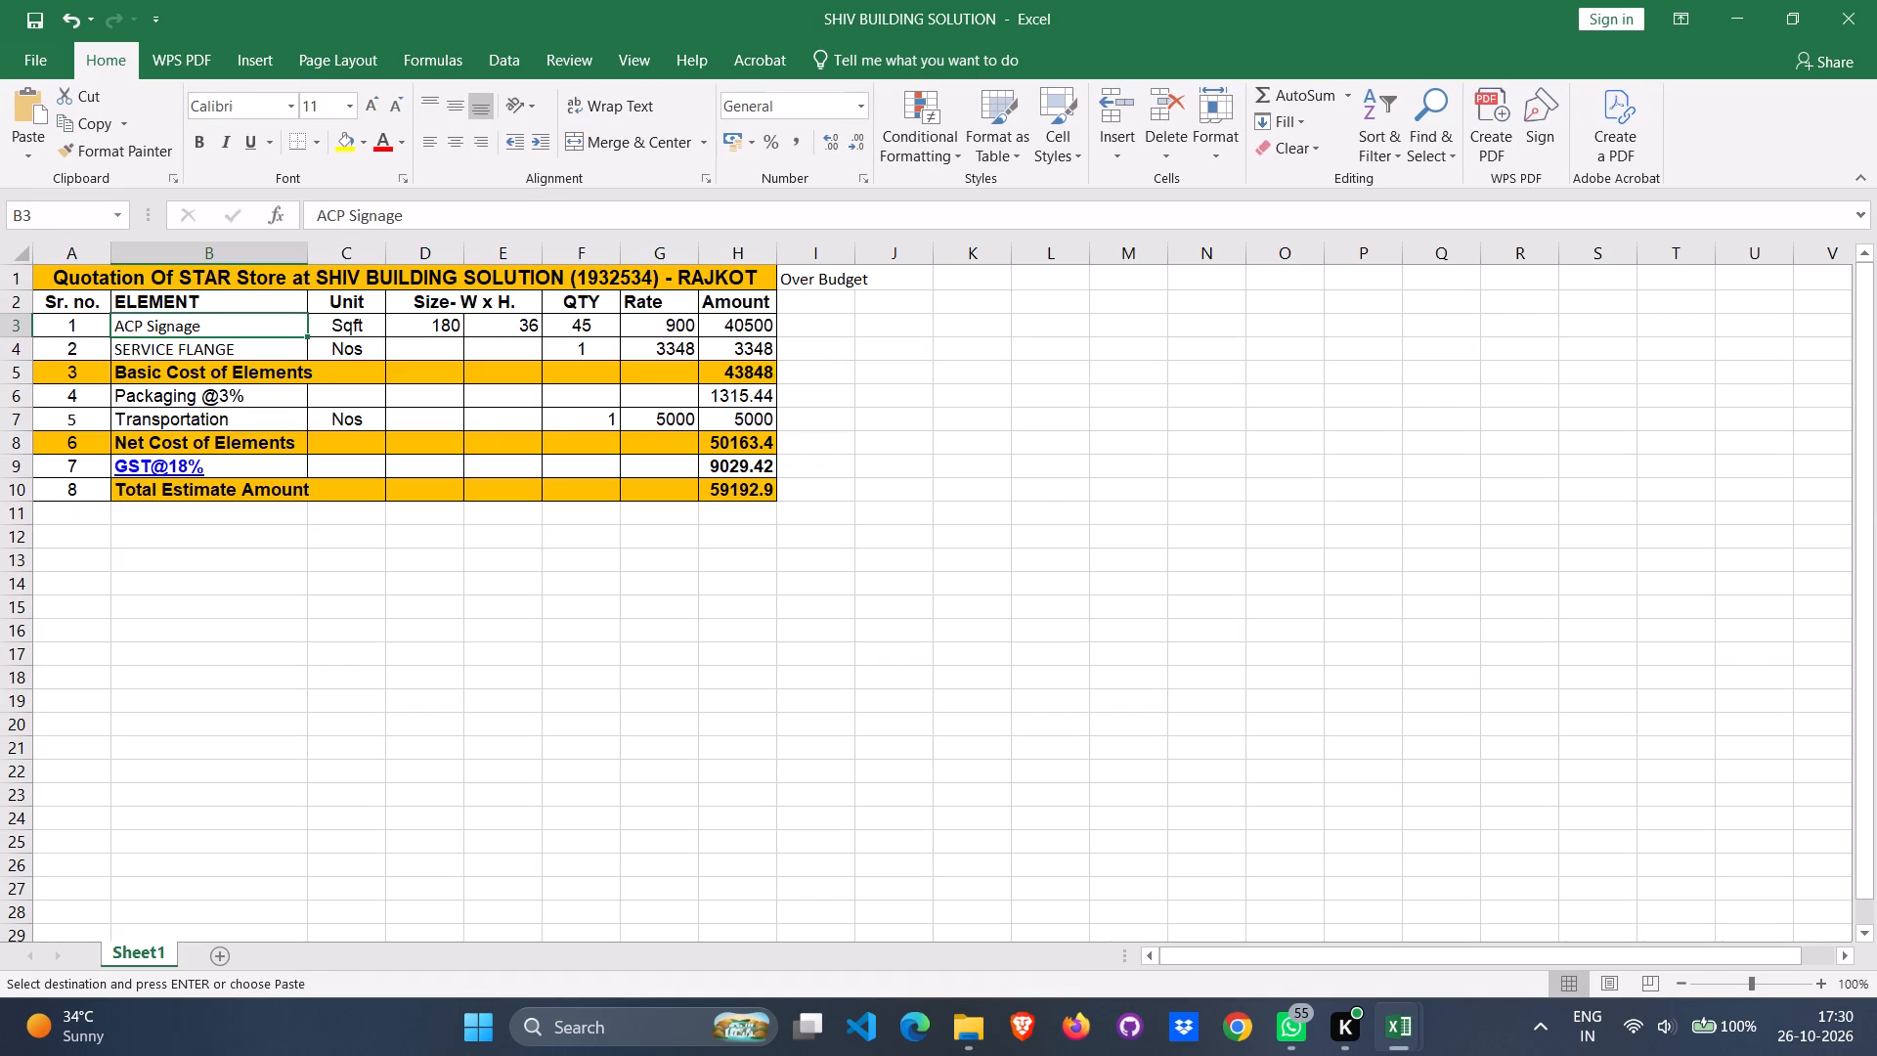
key("shift+Down")
key("ctrl+c")
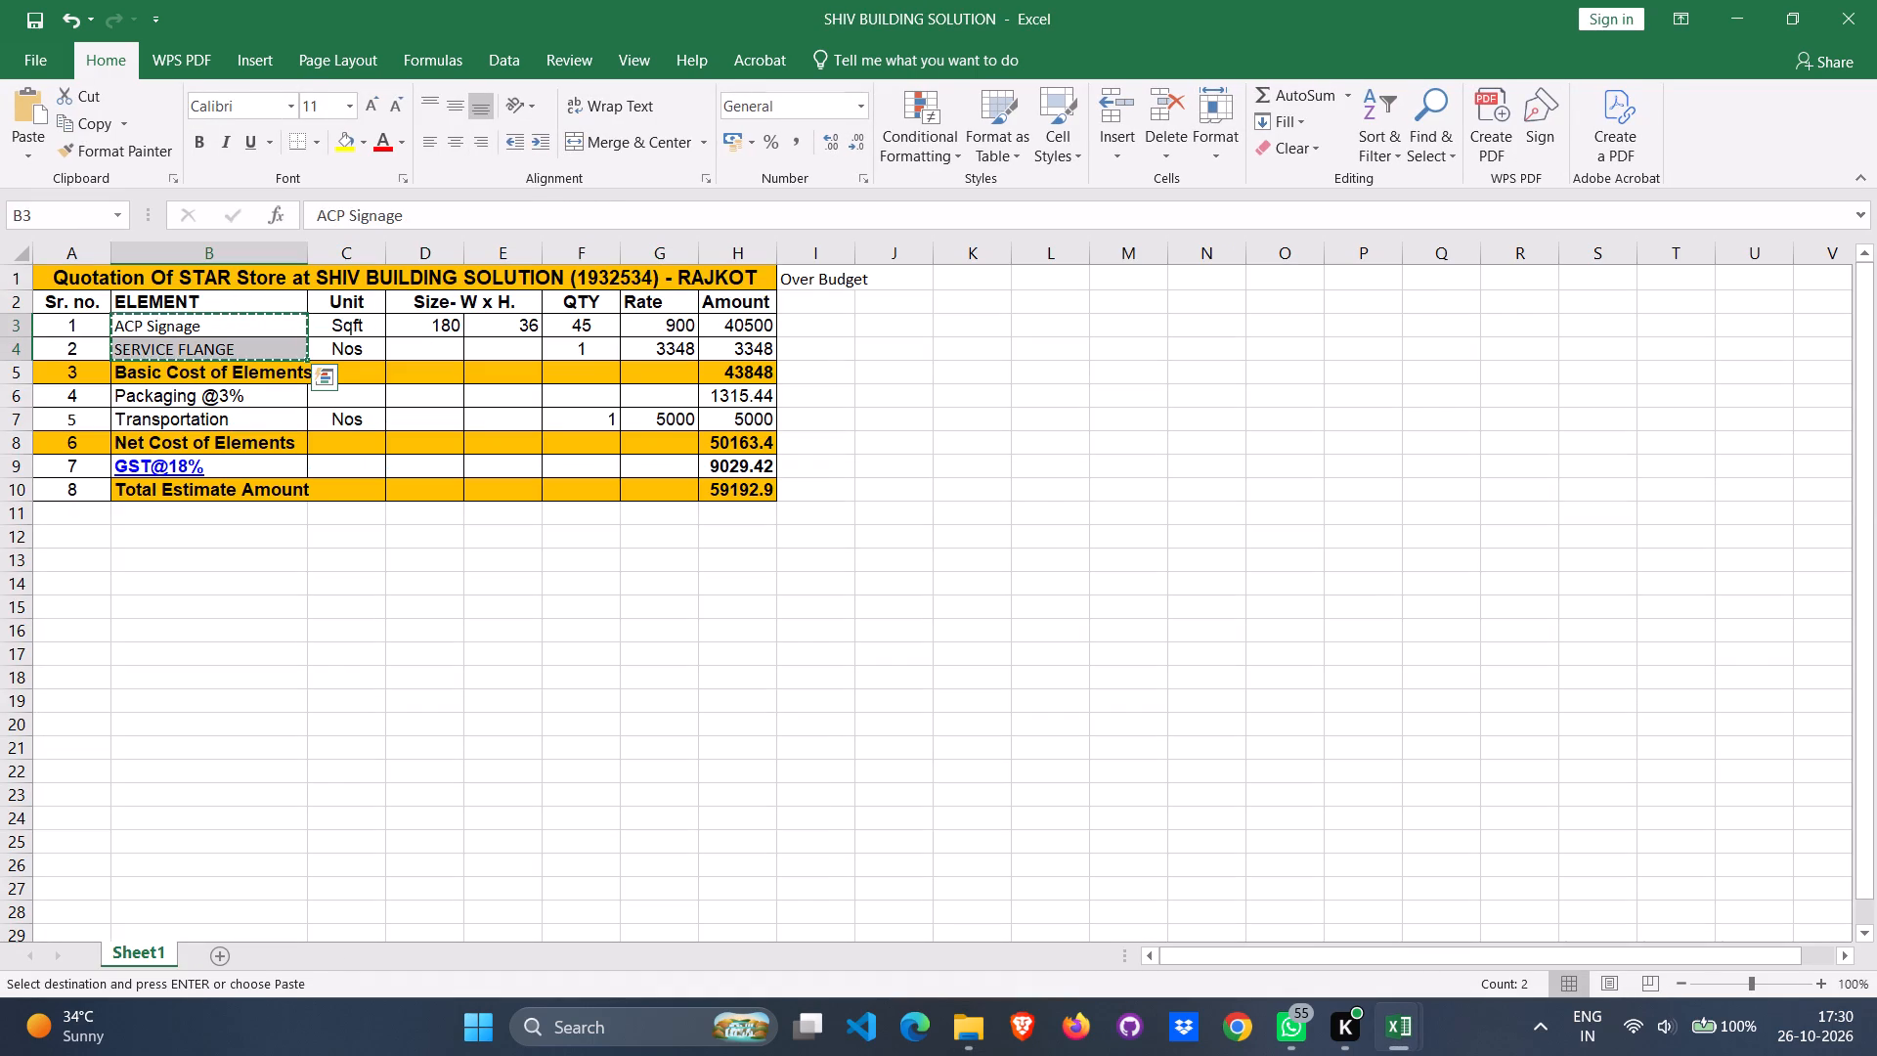
key("alt+Tab")
key("ctrl+v")
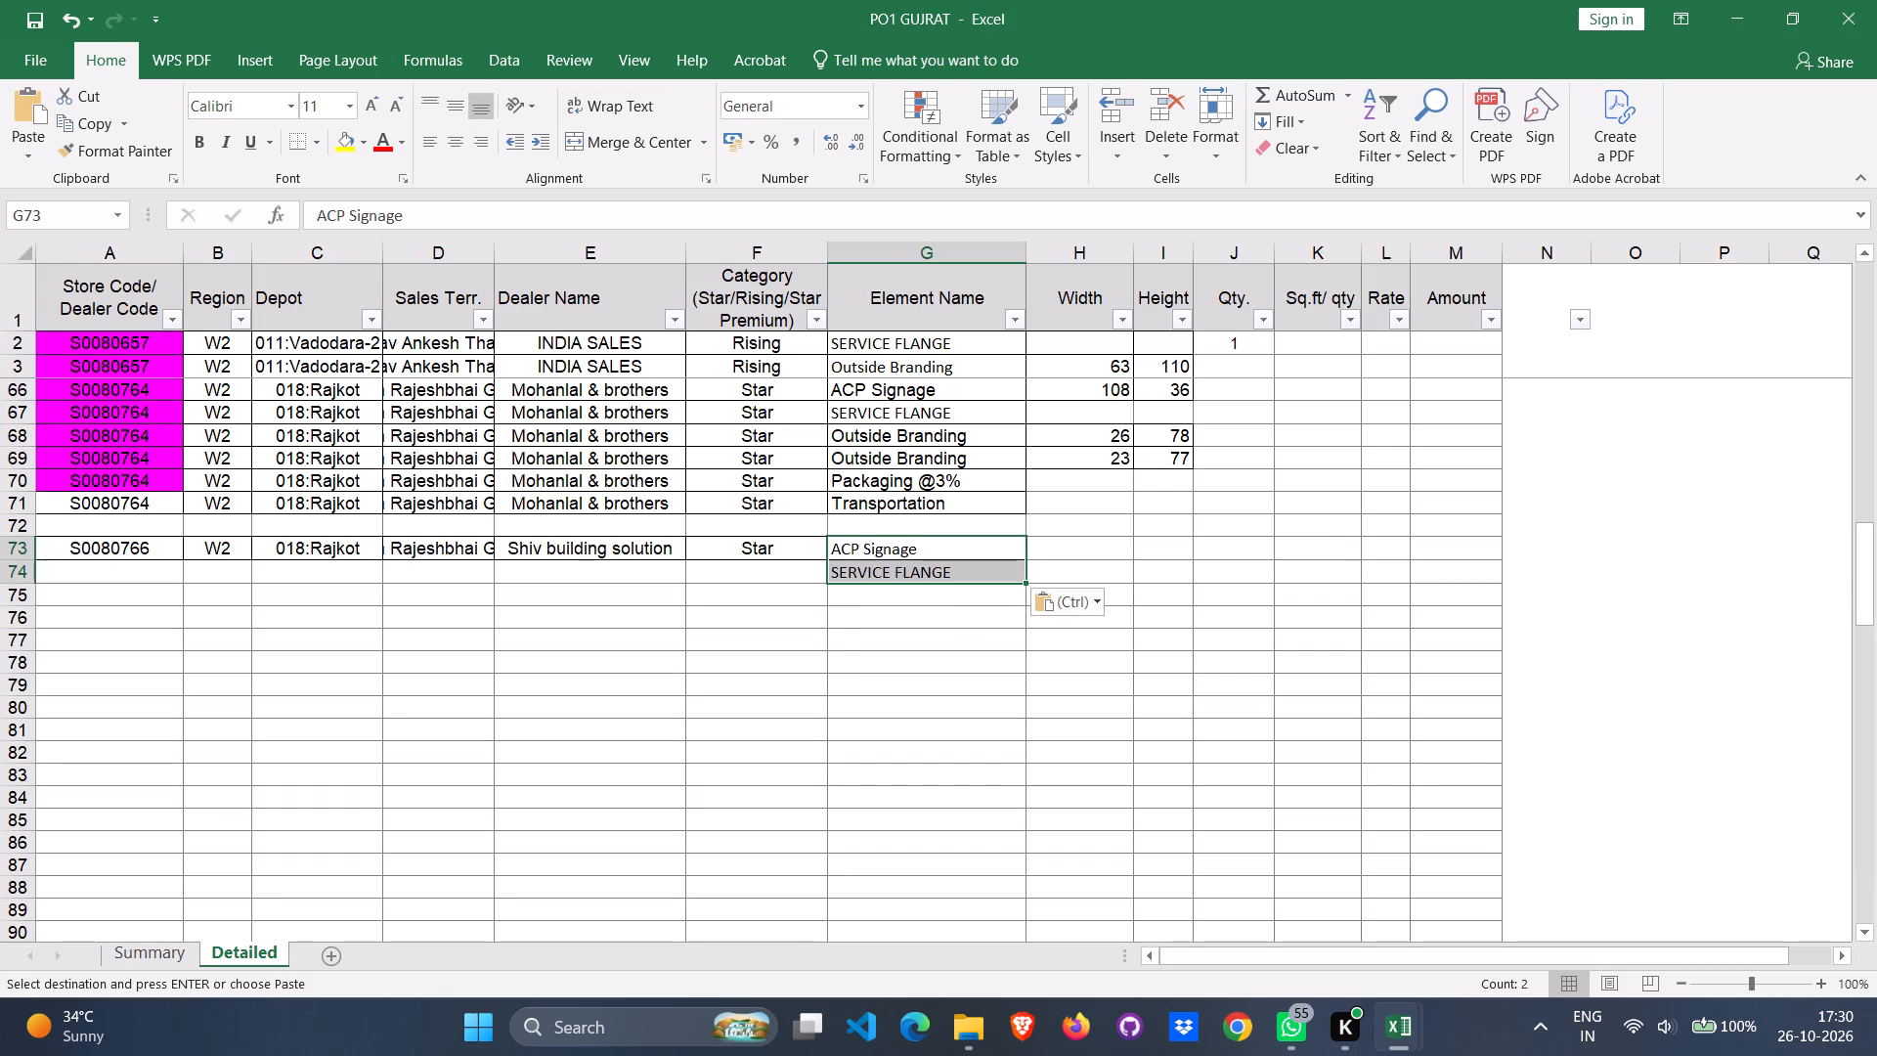
Copy the size cells D3:E4, with ACP Signage at 180 x 36, from the quotation into H73:I74 of Detailed and save.
key("alt+Tab")
left_click(428, 324)
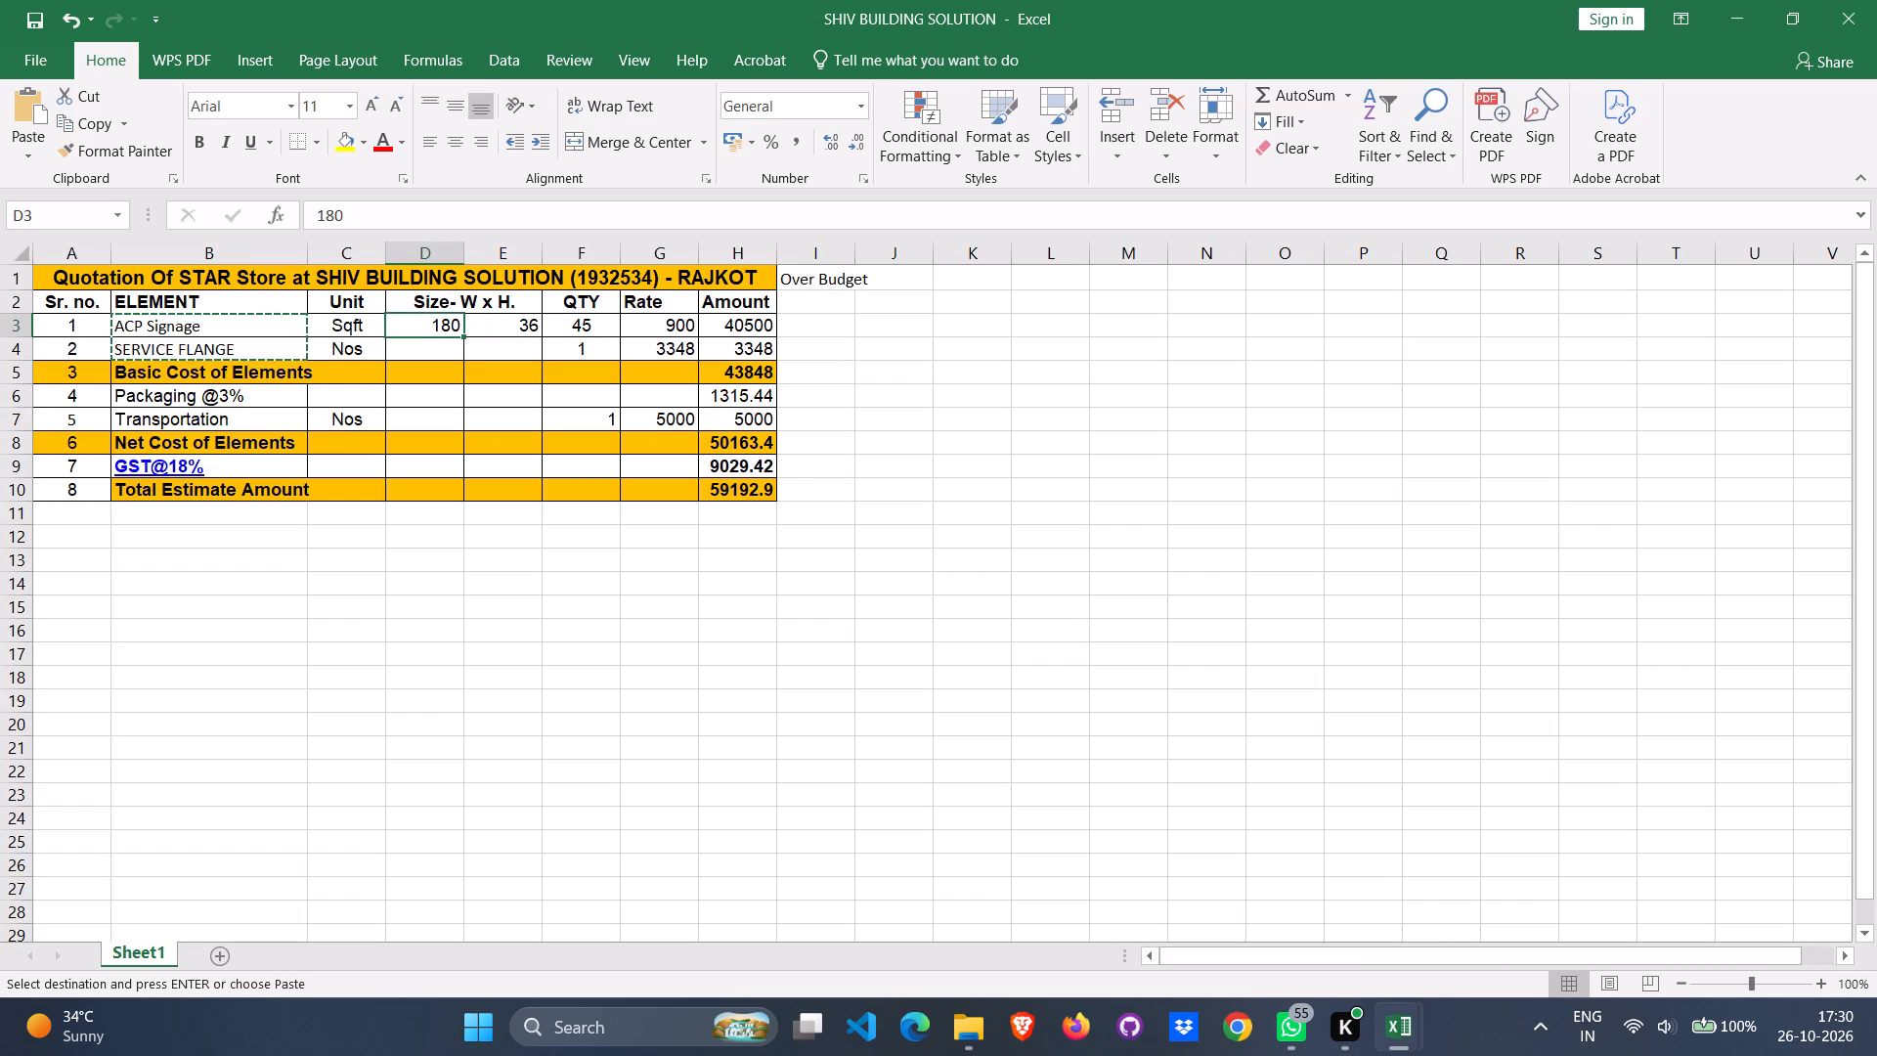
key("shift+Right")
key("shift+Down")
key("ctrl+c")
key("alt+Tab")
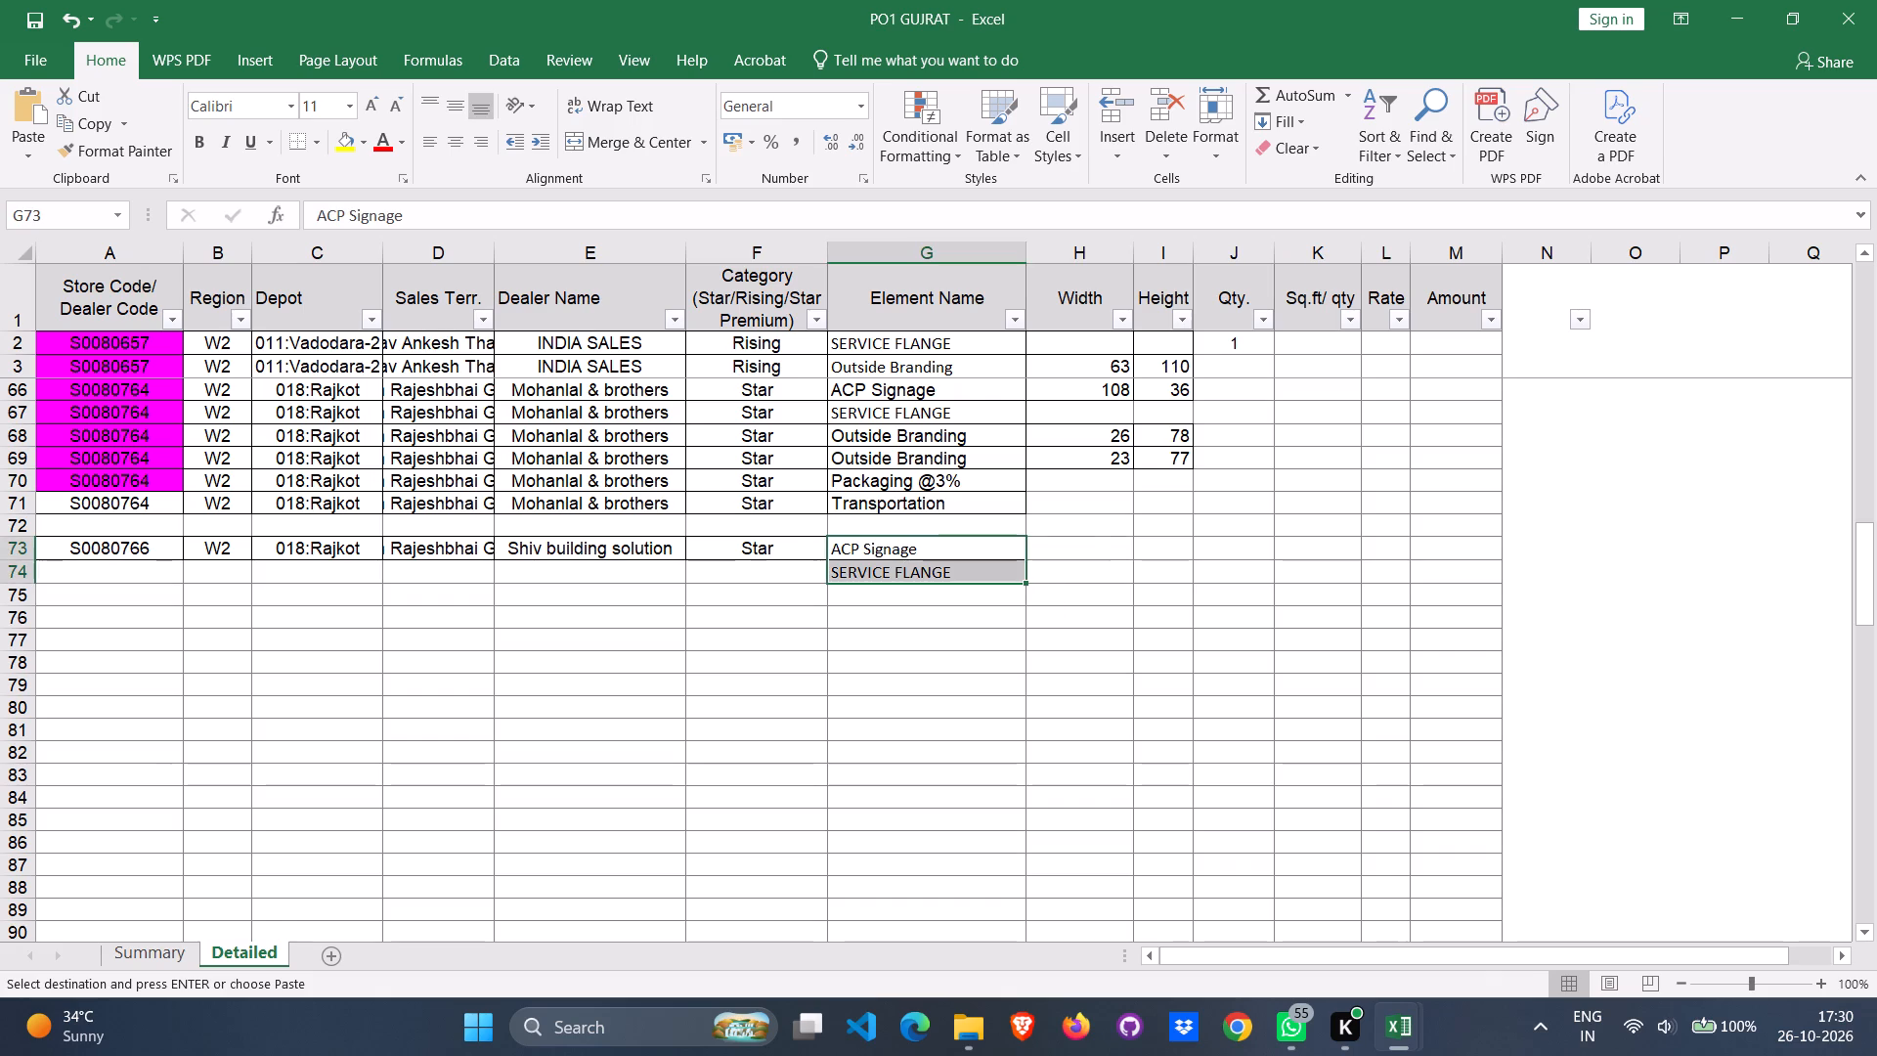
key("Right")
key("ctrl+v")
key("ctrl+s")
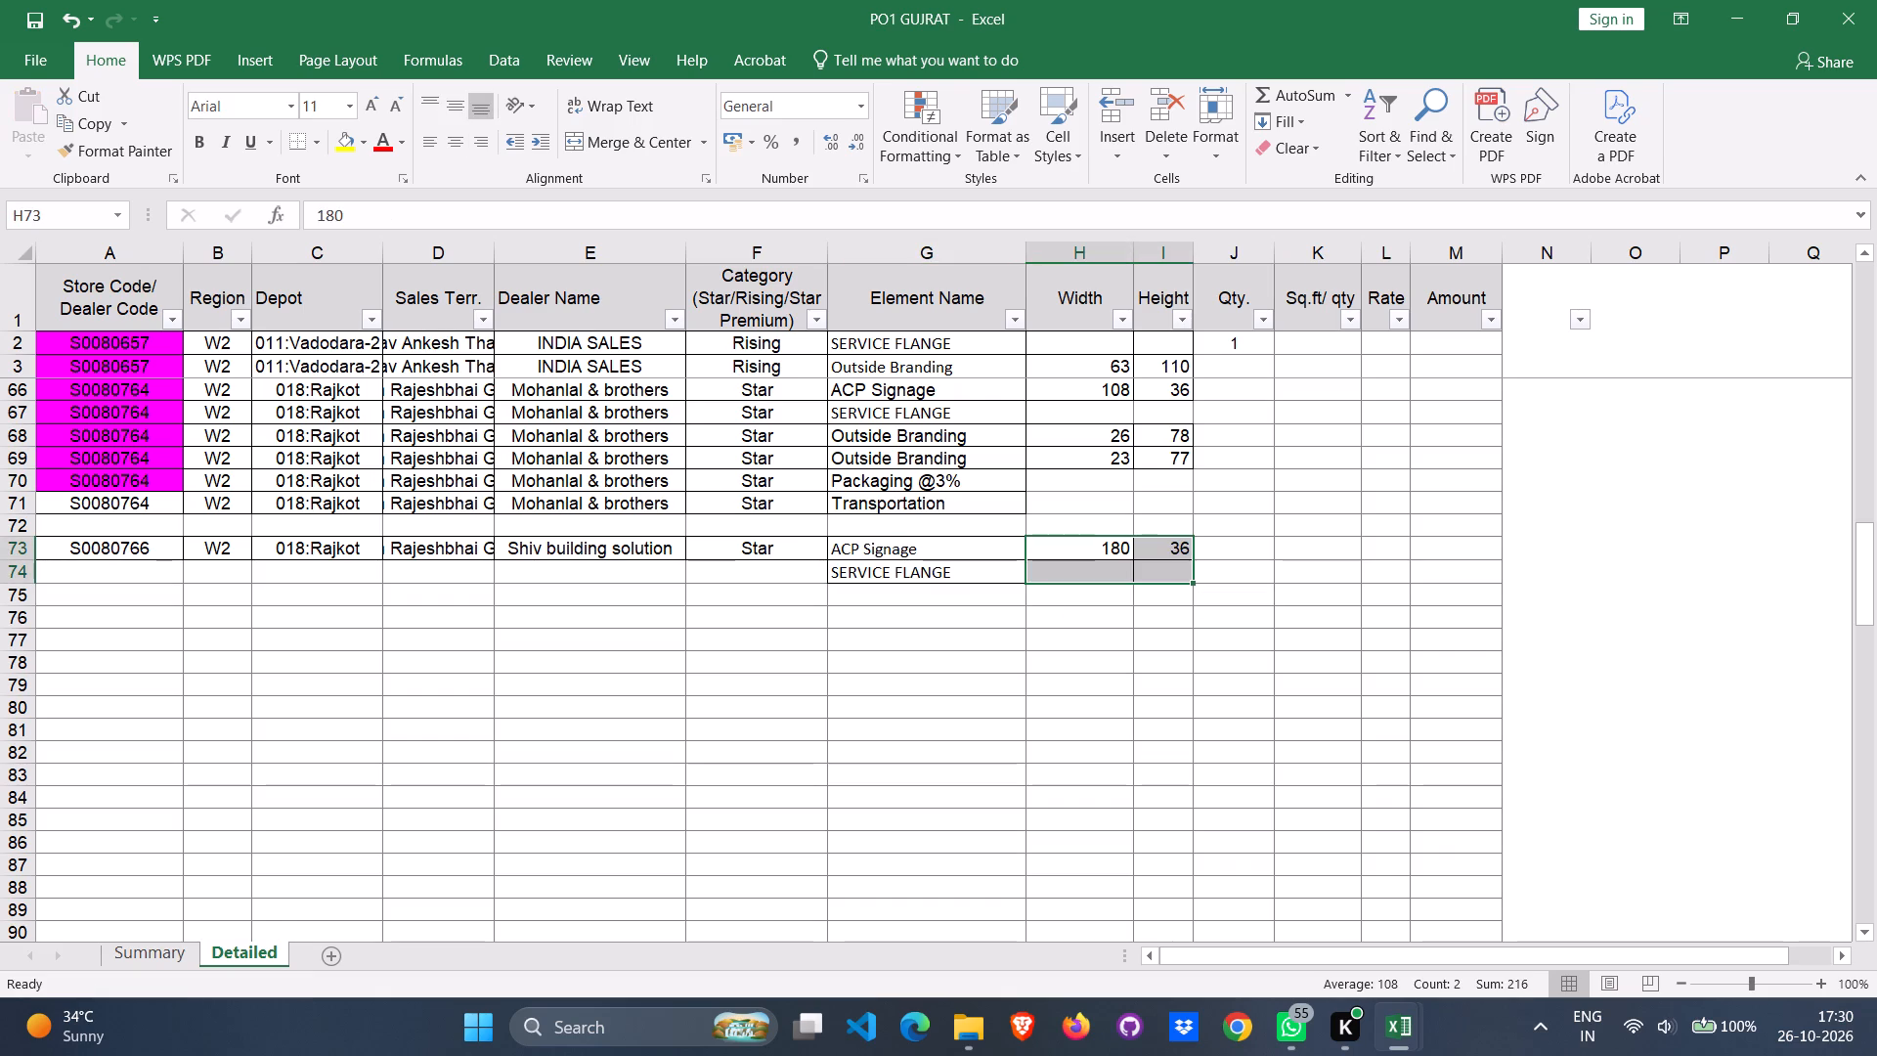
Enter quantity 1 for Shiv building solution's SERVICE FLANGE in J74 of Detailed and save the workbook.
left_click(1245, 575)
key("1")
key("ctrl+s")
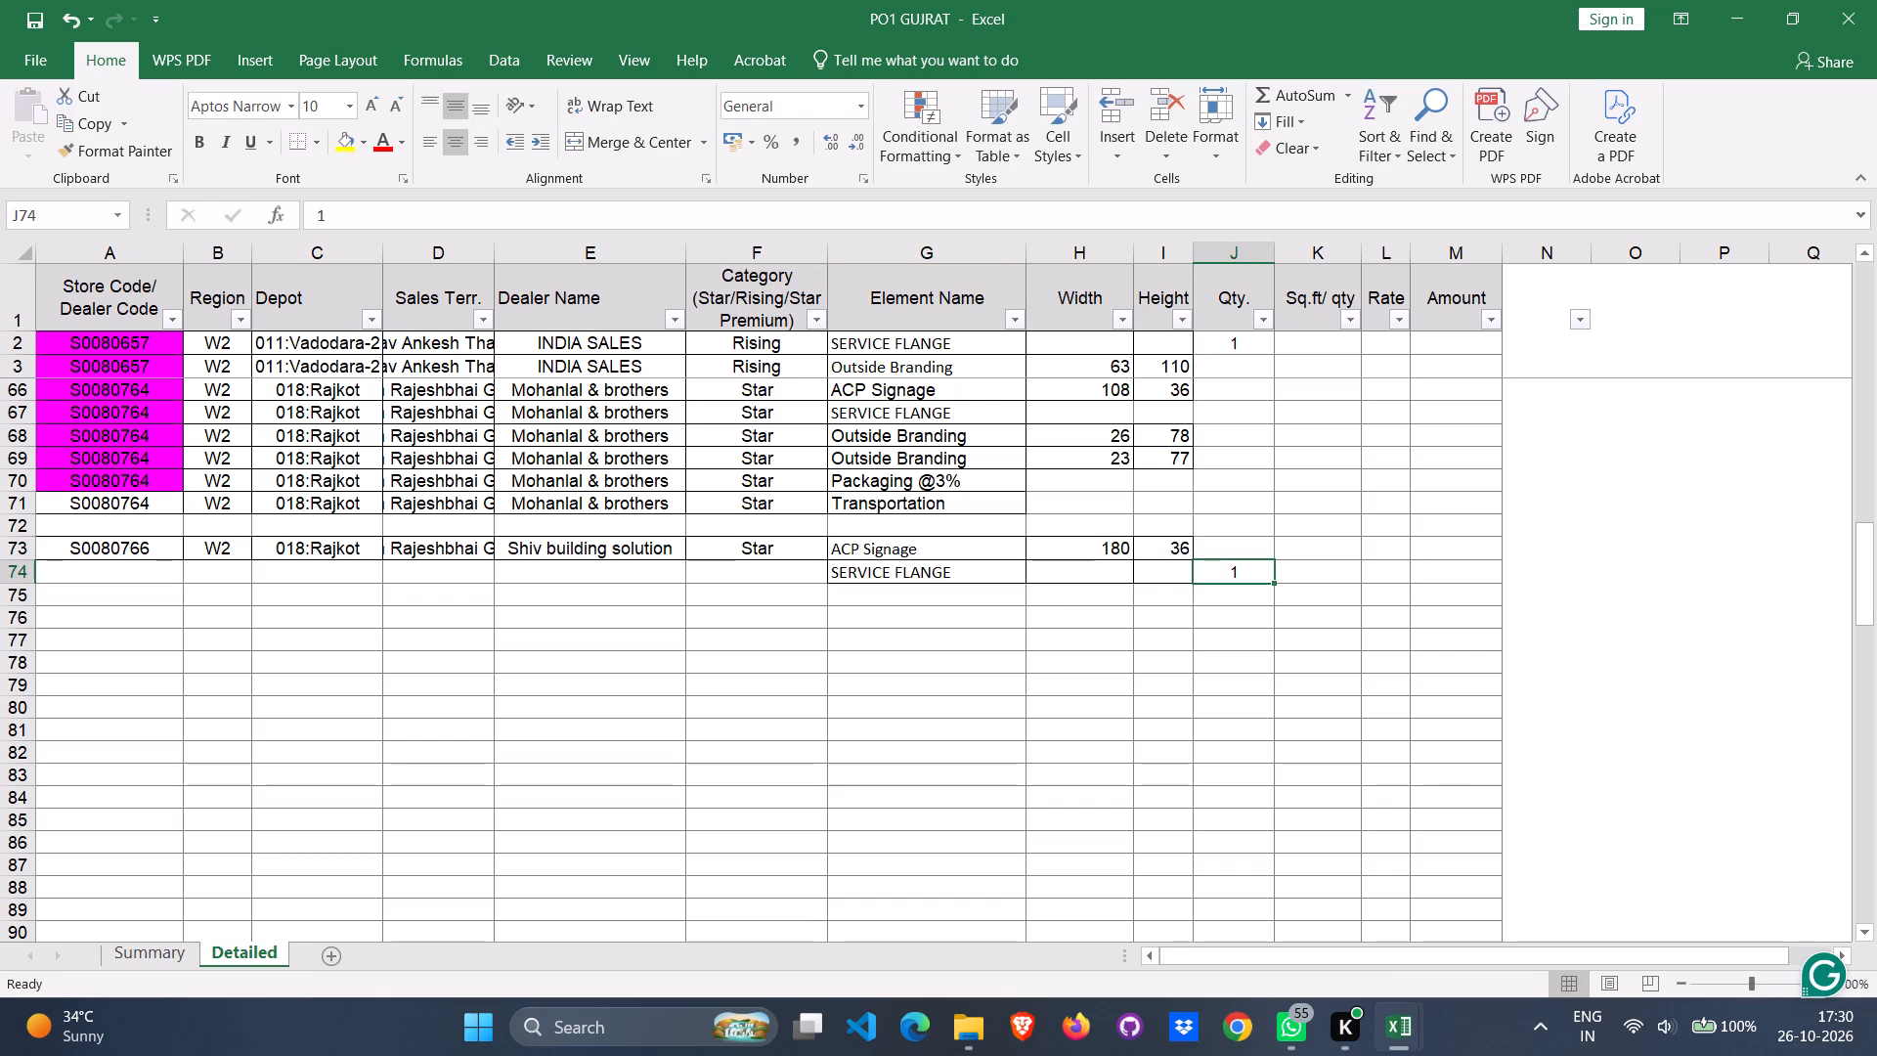
Copy Packaging @3% and Transportation from G63:G64 into G75:G76 of Detailed and save the workbook.
left_click(928, 484)
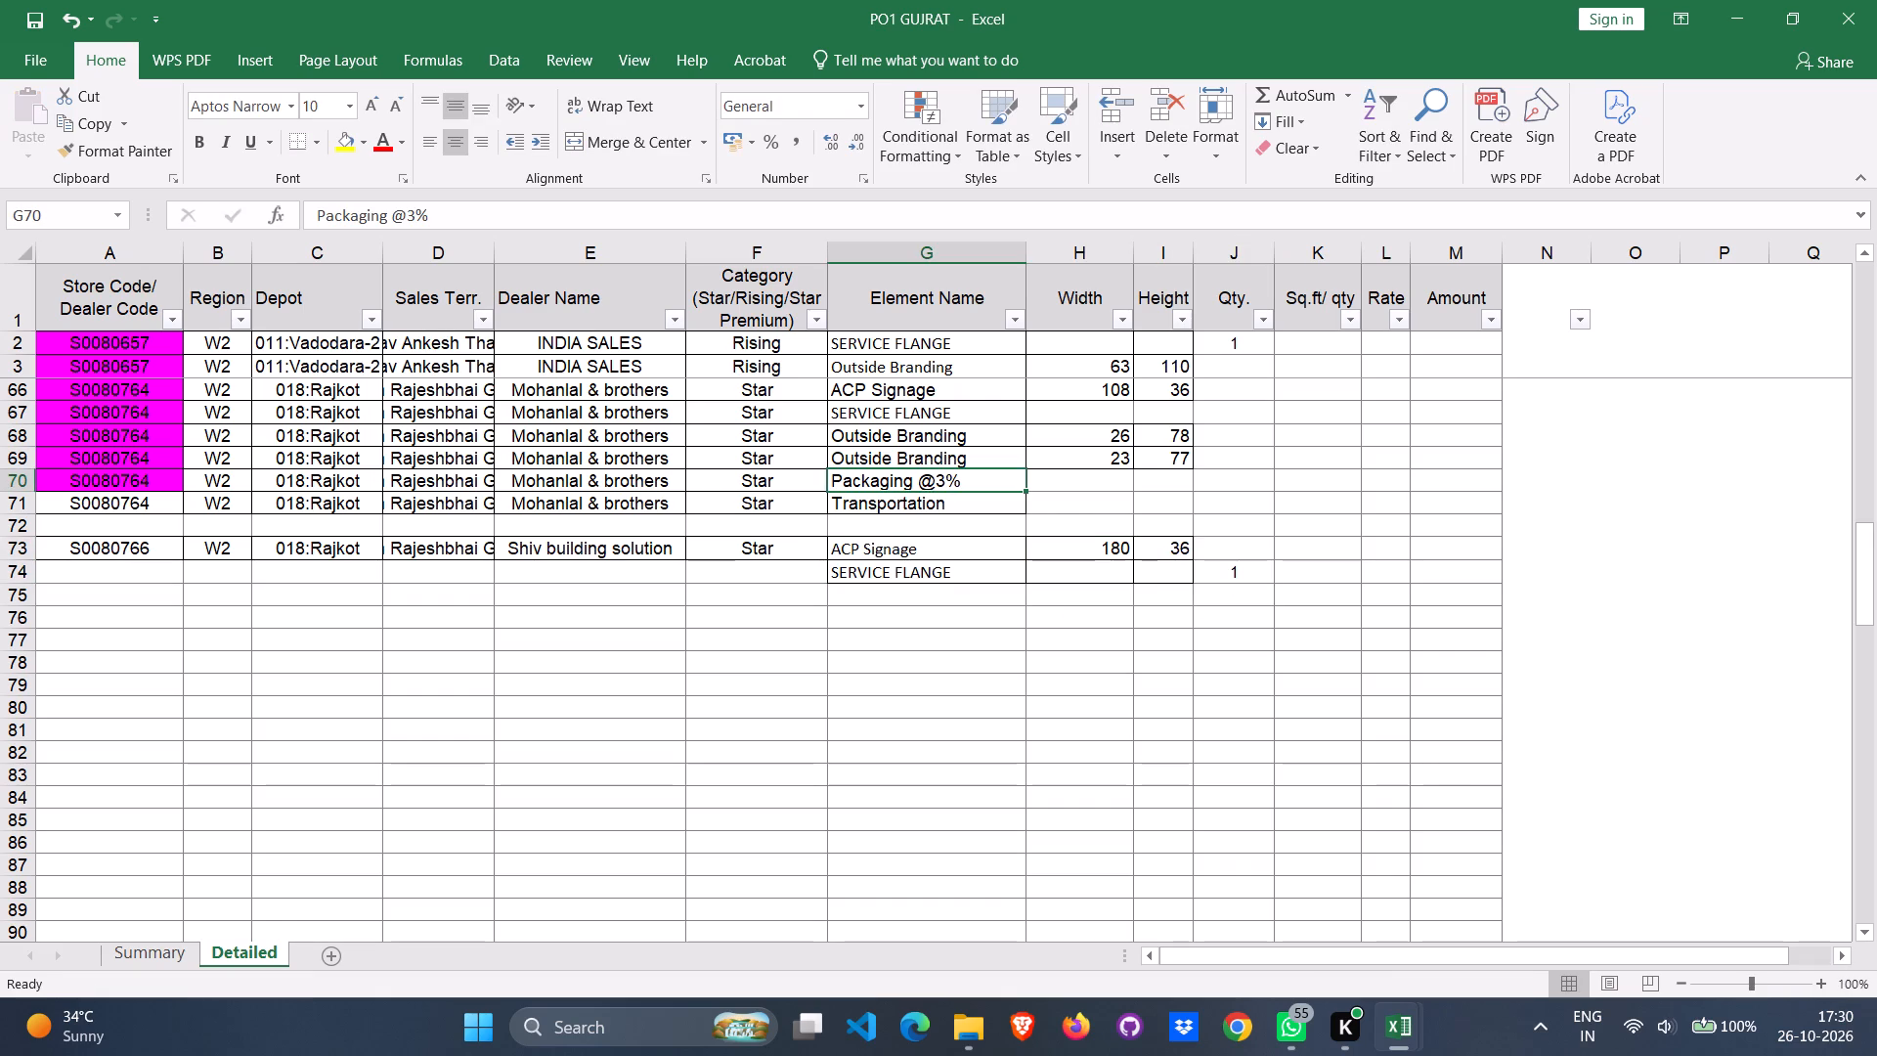
scroll(1023, 672, "up", 6)
scroll(1023, 672, "down", 2)
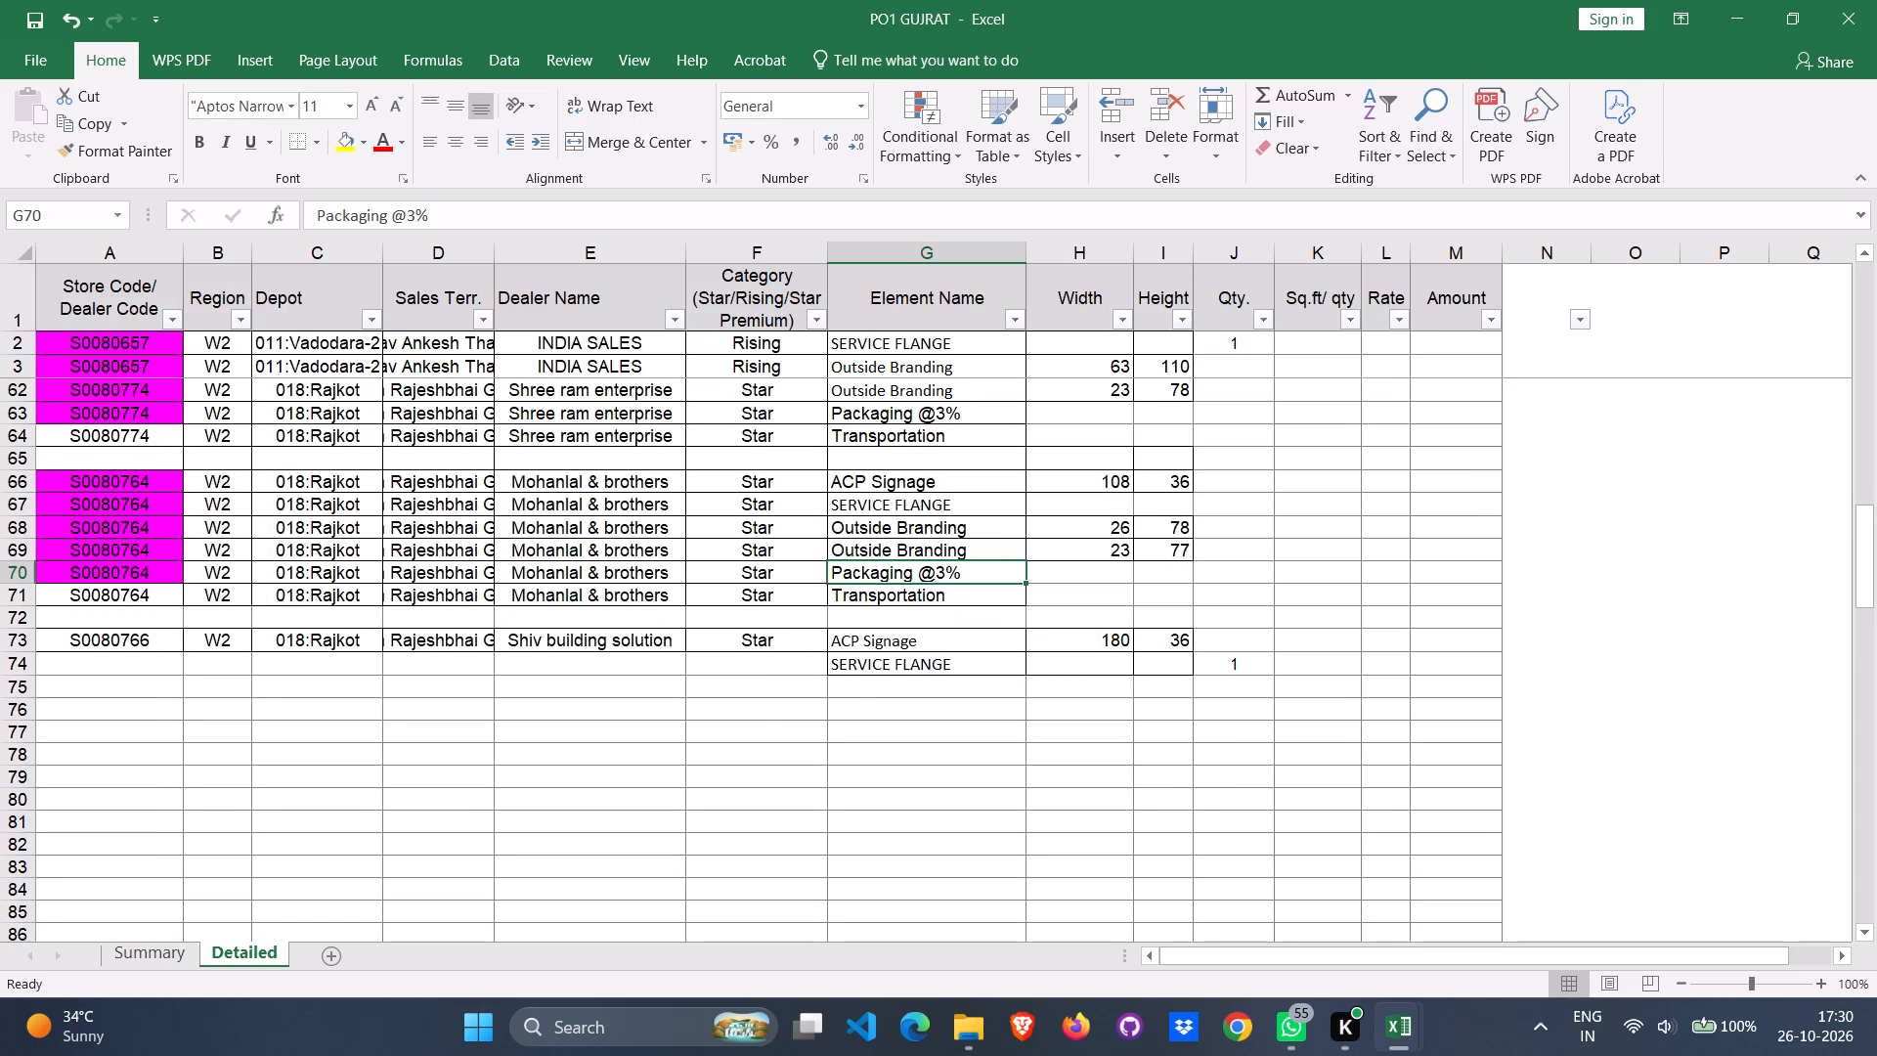
scroll(1023, 672, "up", 3)
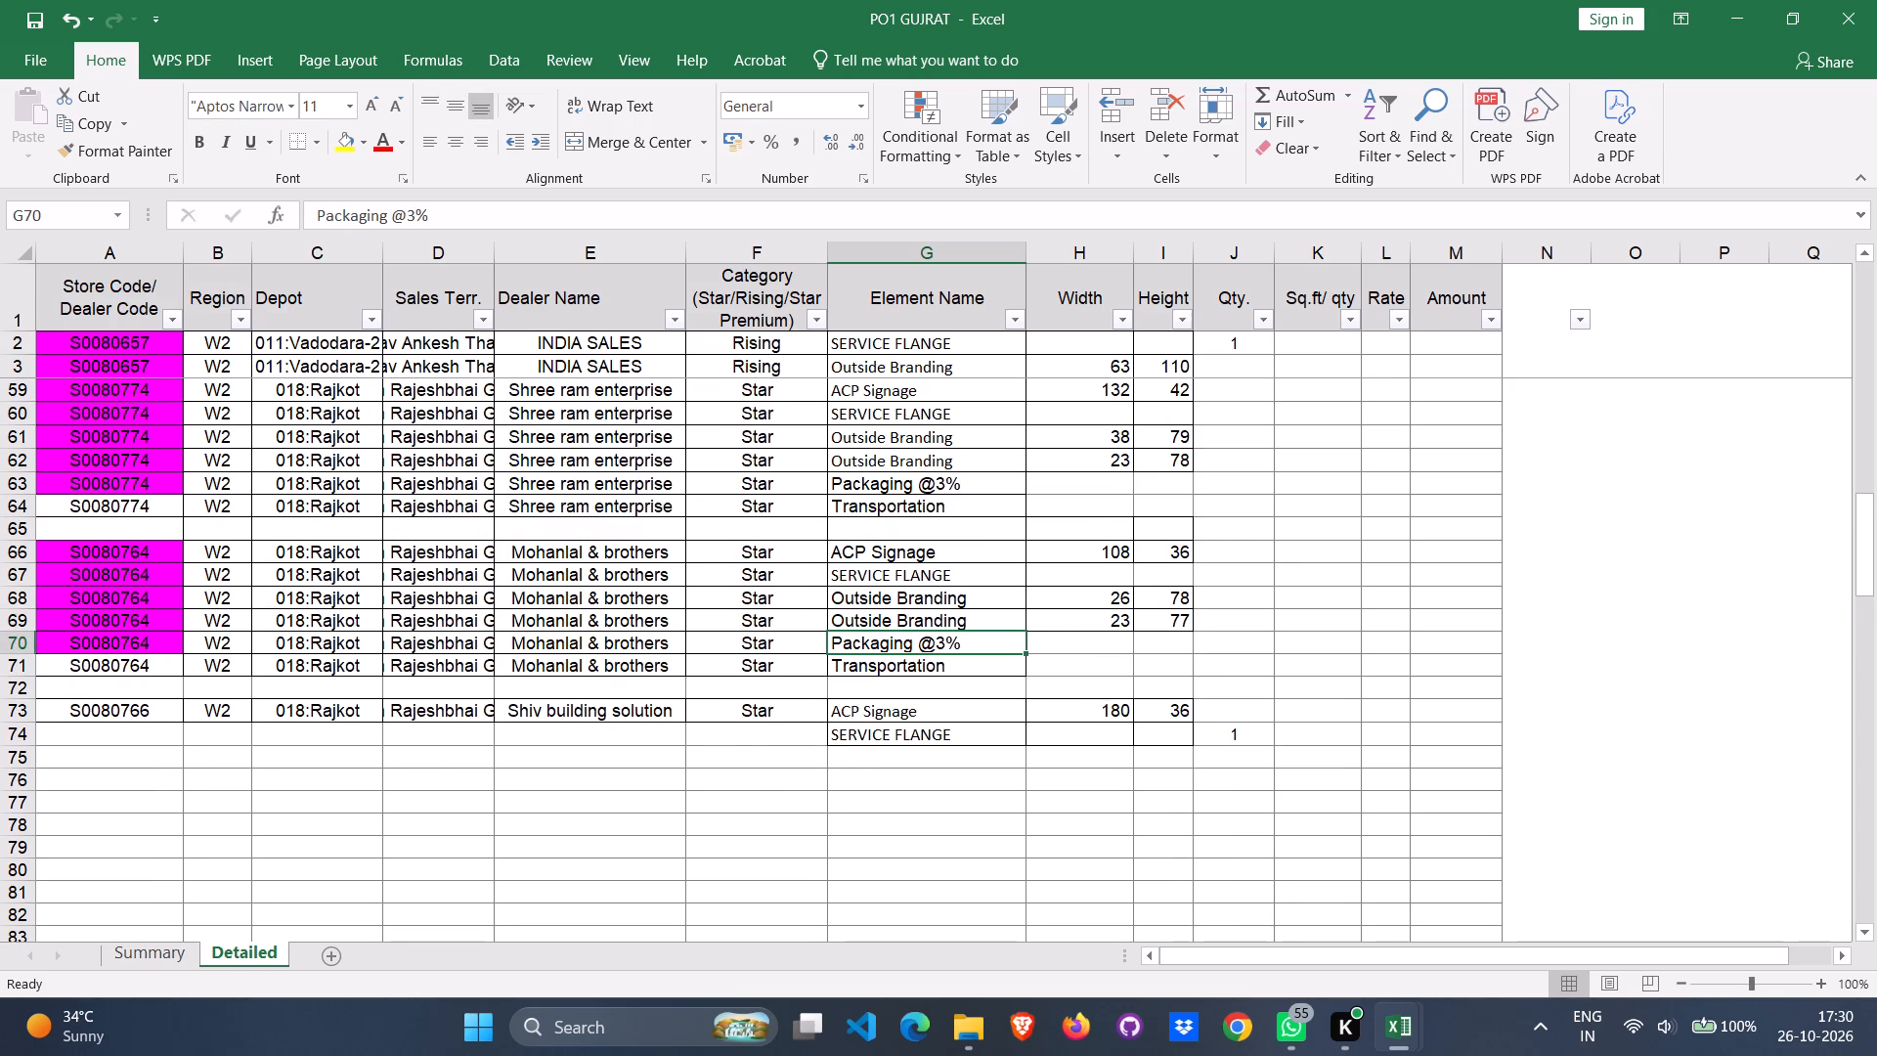
left_click(916, 482)
key("shift+Down")
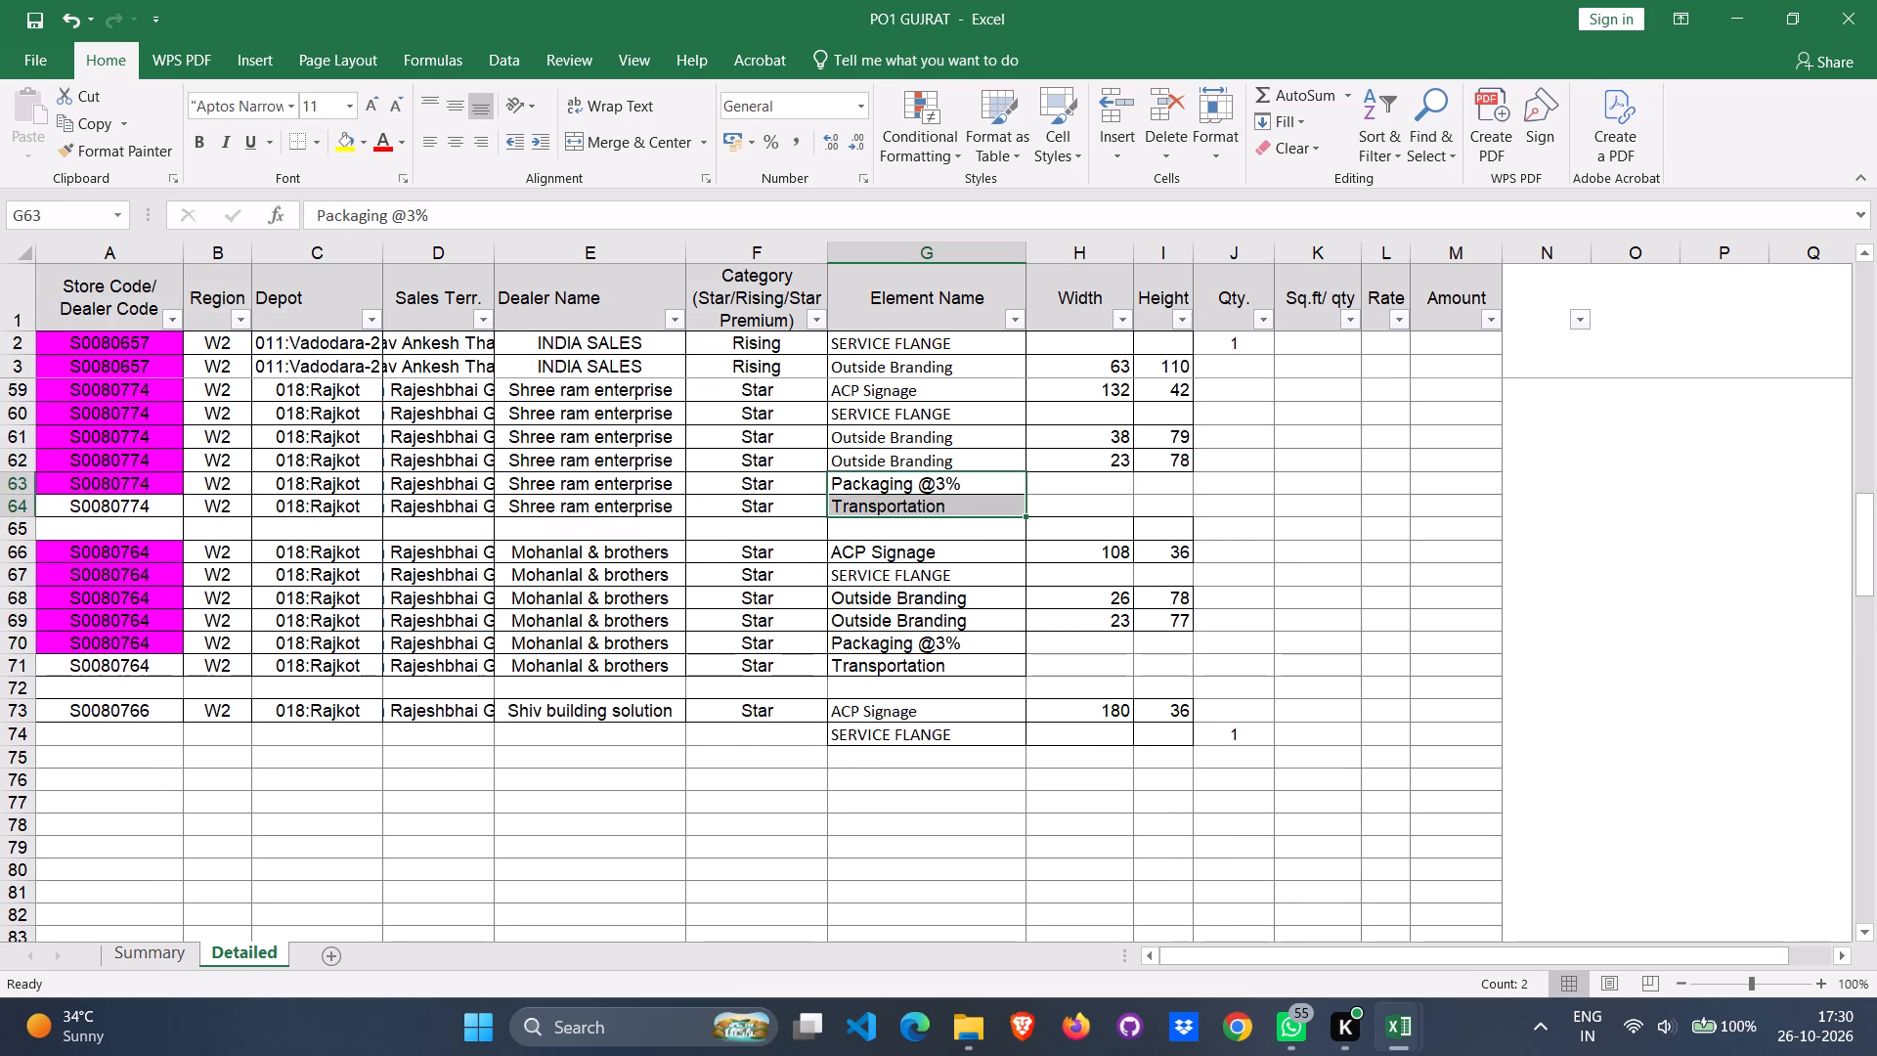
key("ctrl+c")
left_click(909, 762)
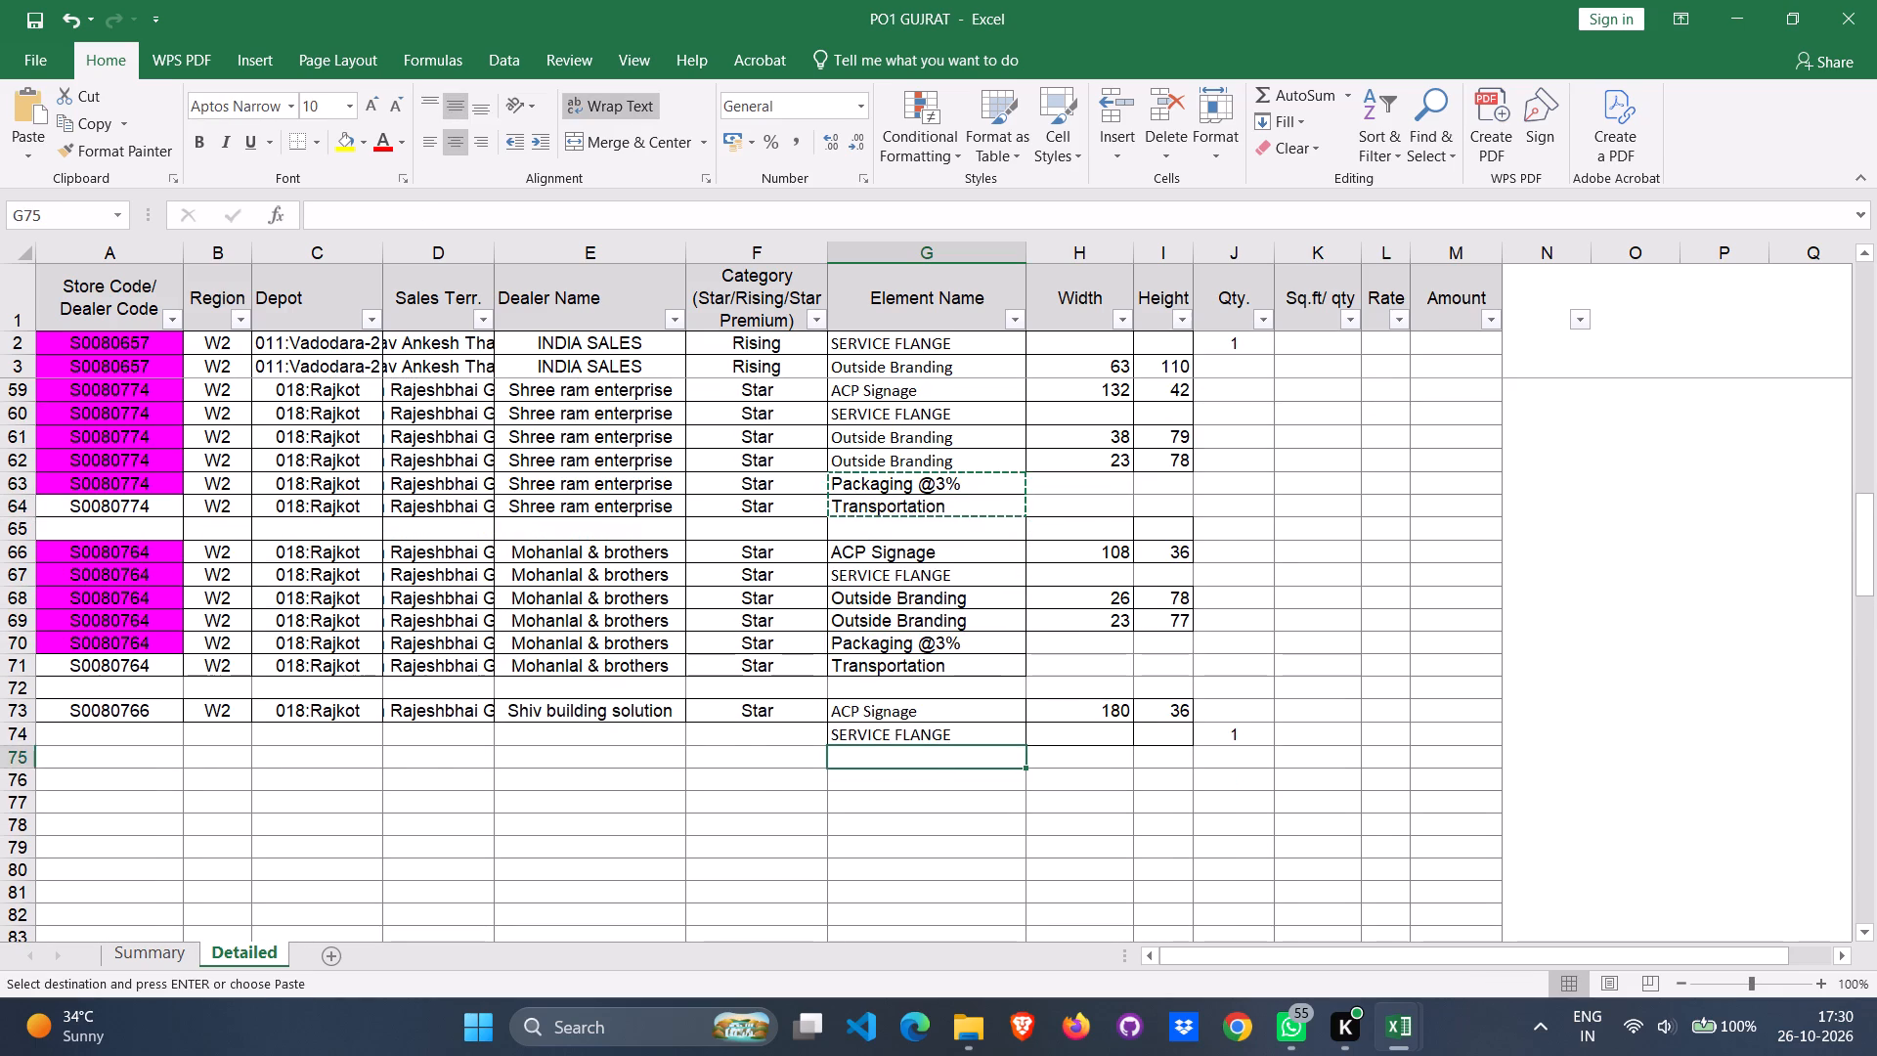
key("ctrl+v")
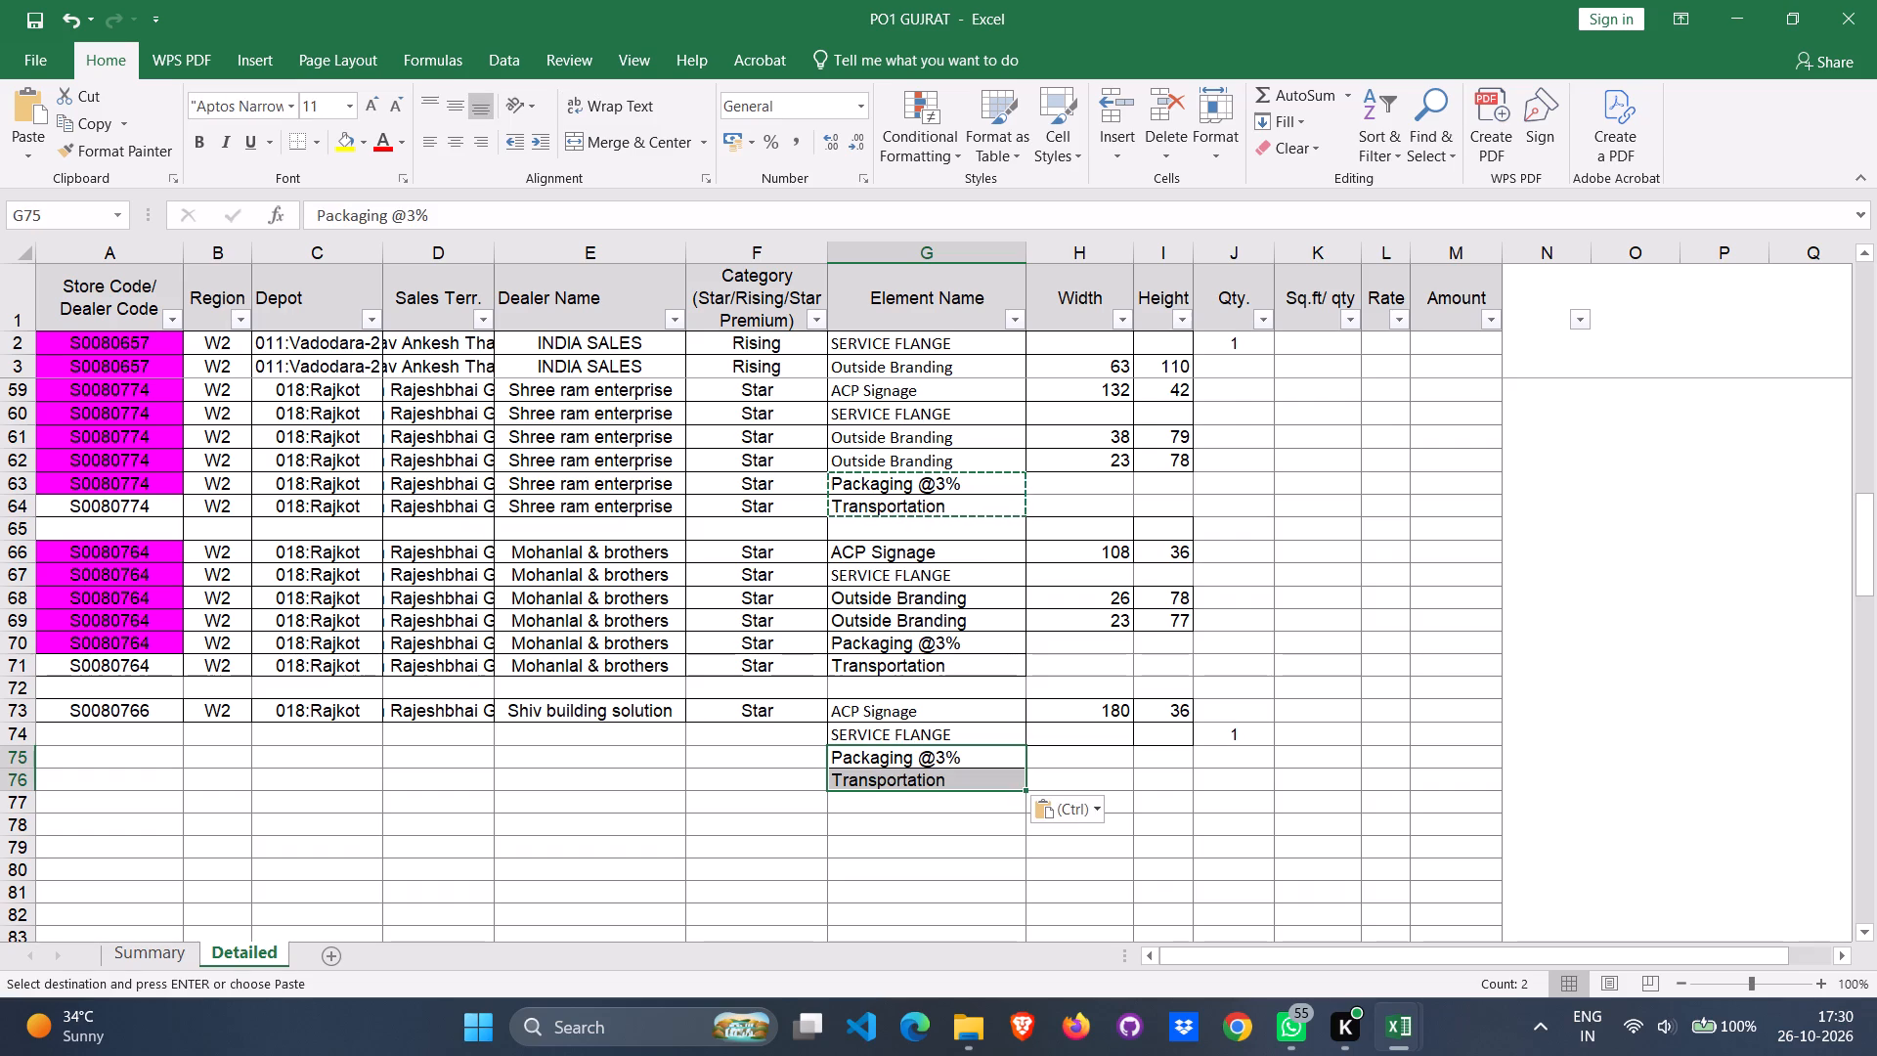
key("ctrl+s")
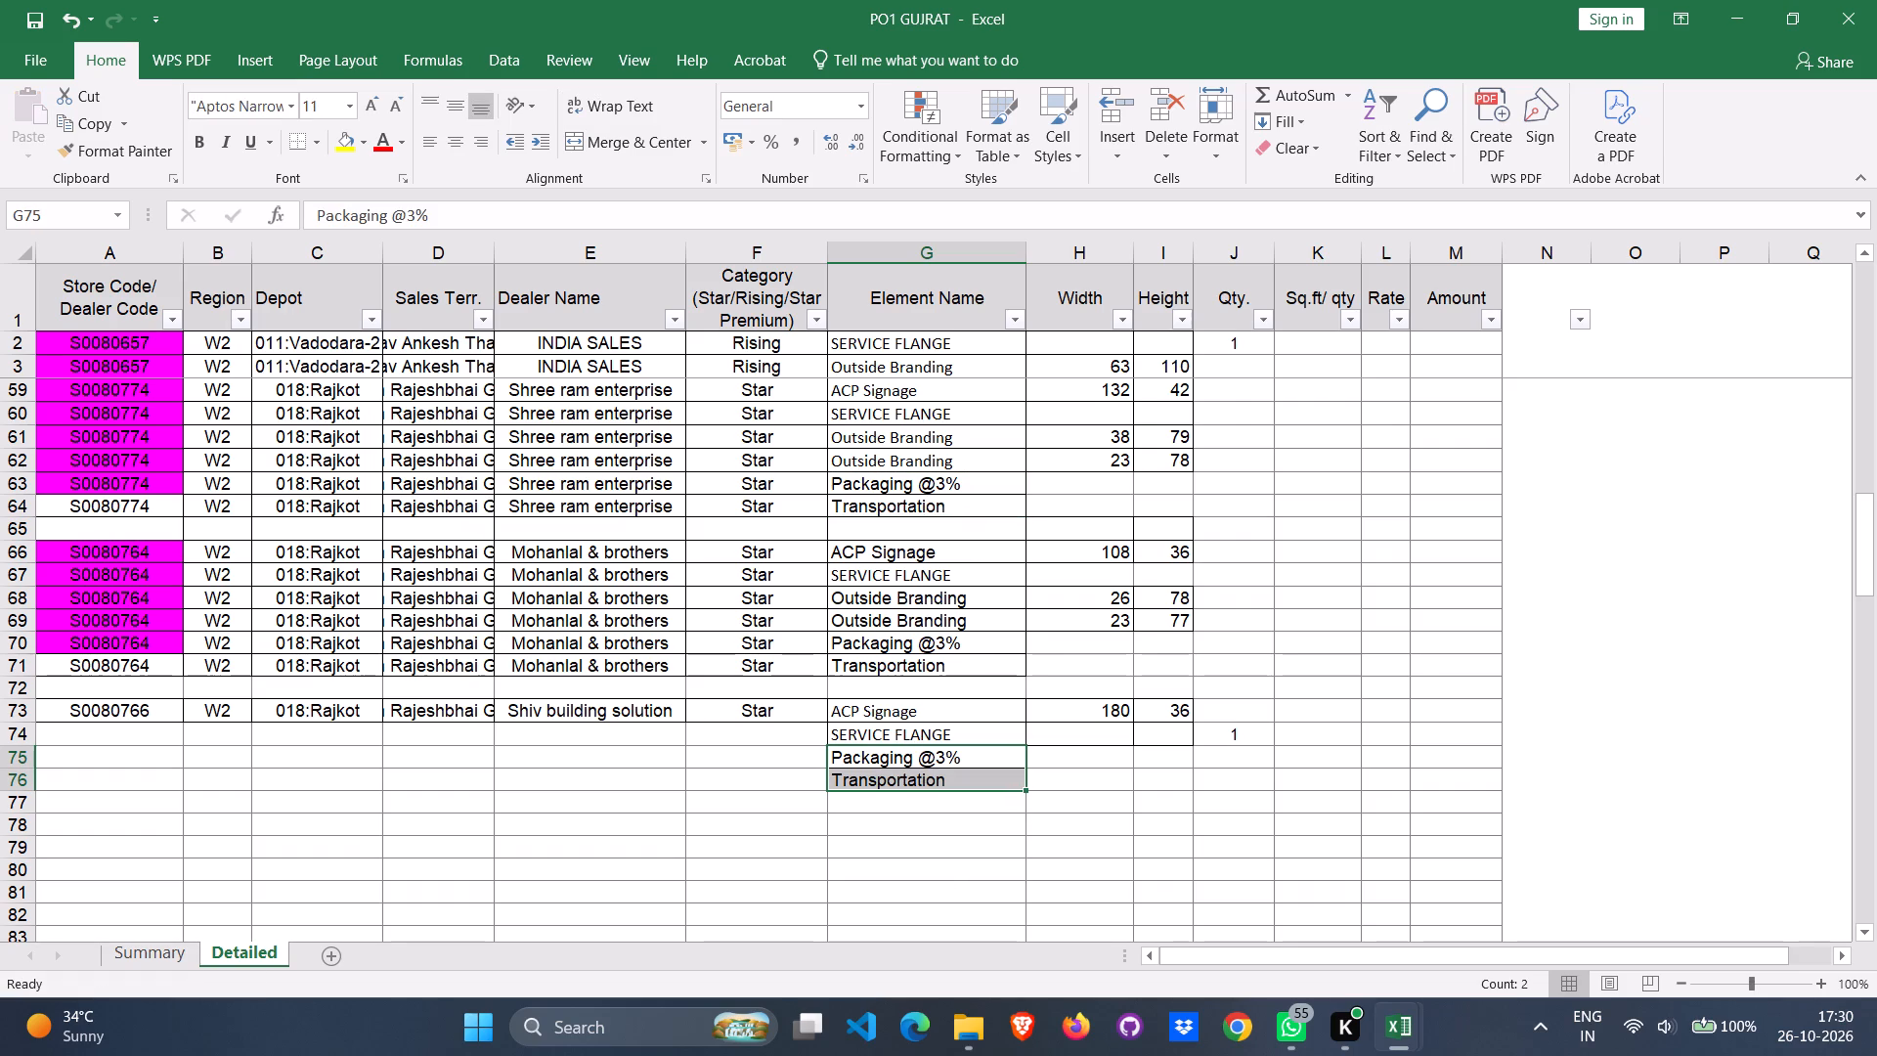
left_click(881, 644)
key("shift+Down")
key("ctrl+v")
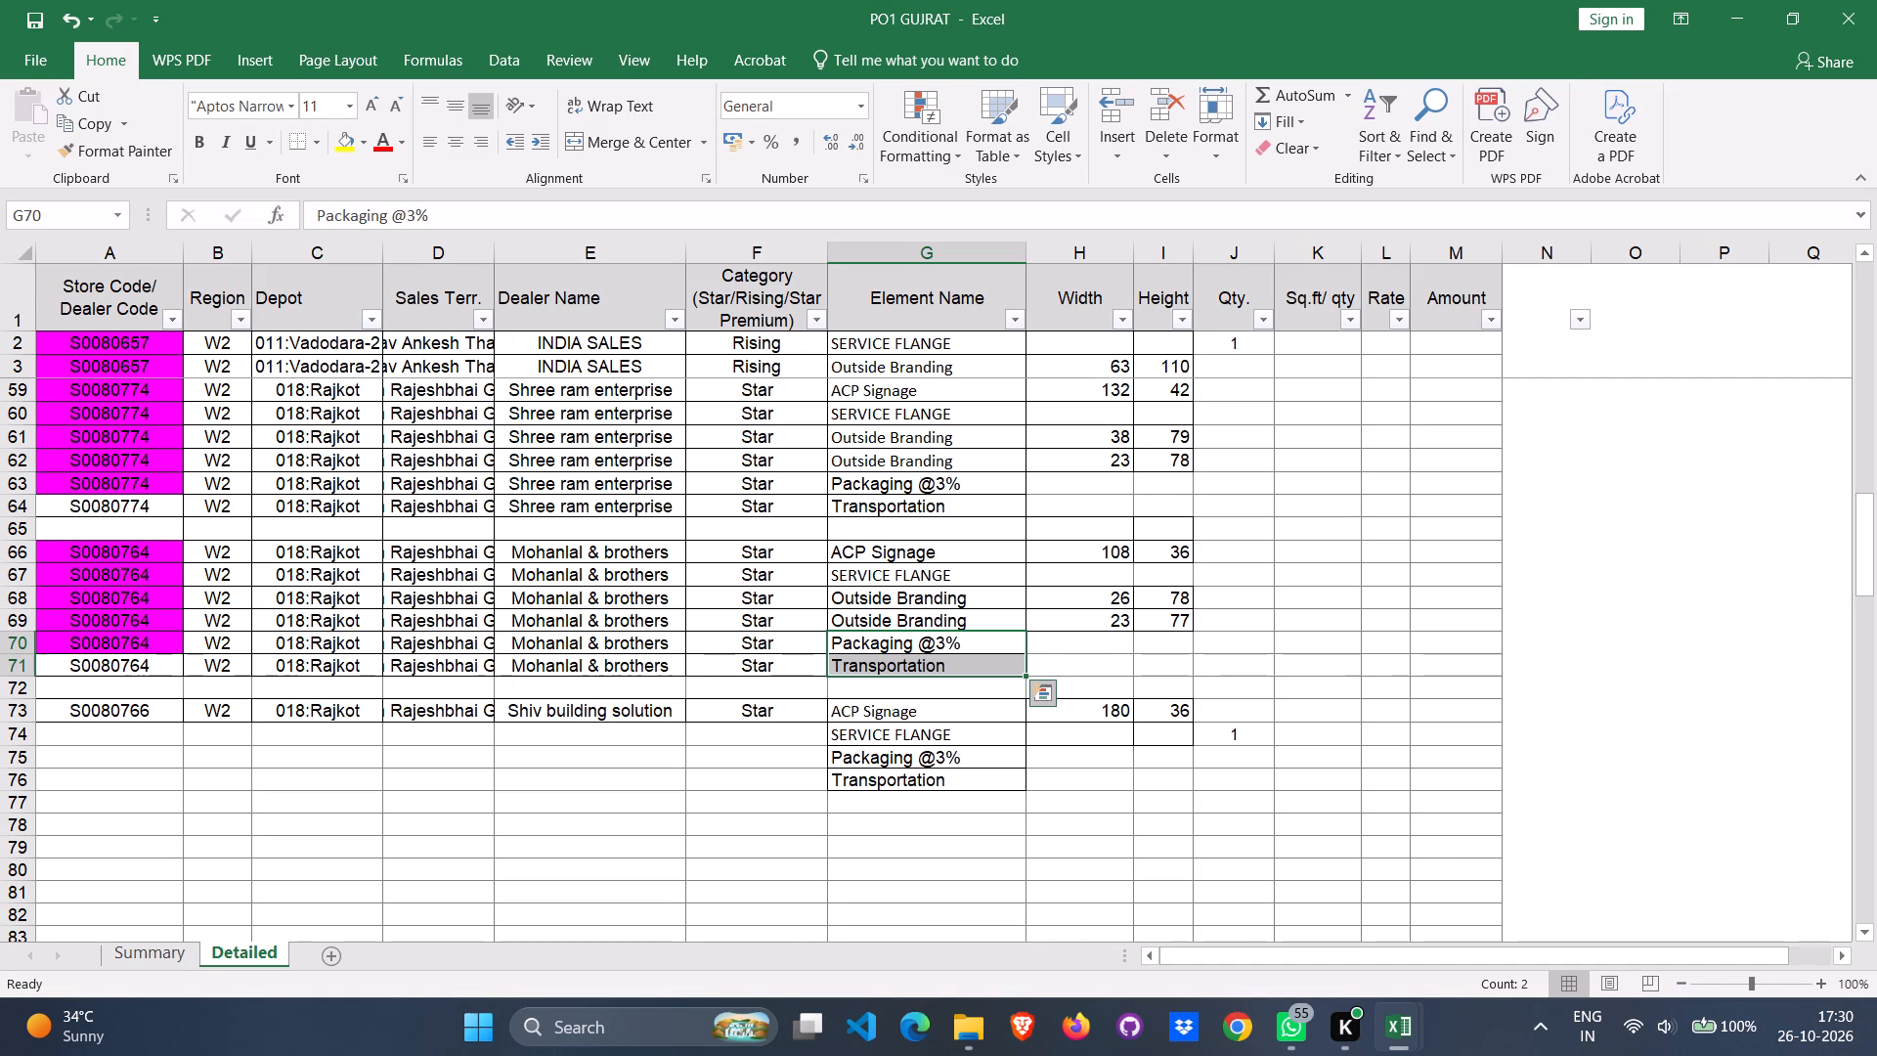
Repeat the Shiv building solution details from A73:F73 down through row 76 of Detailed and save the workbook.
left_click(115, 713)
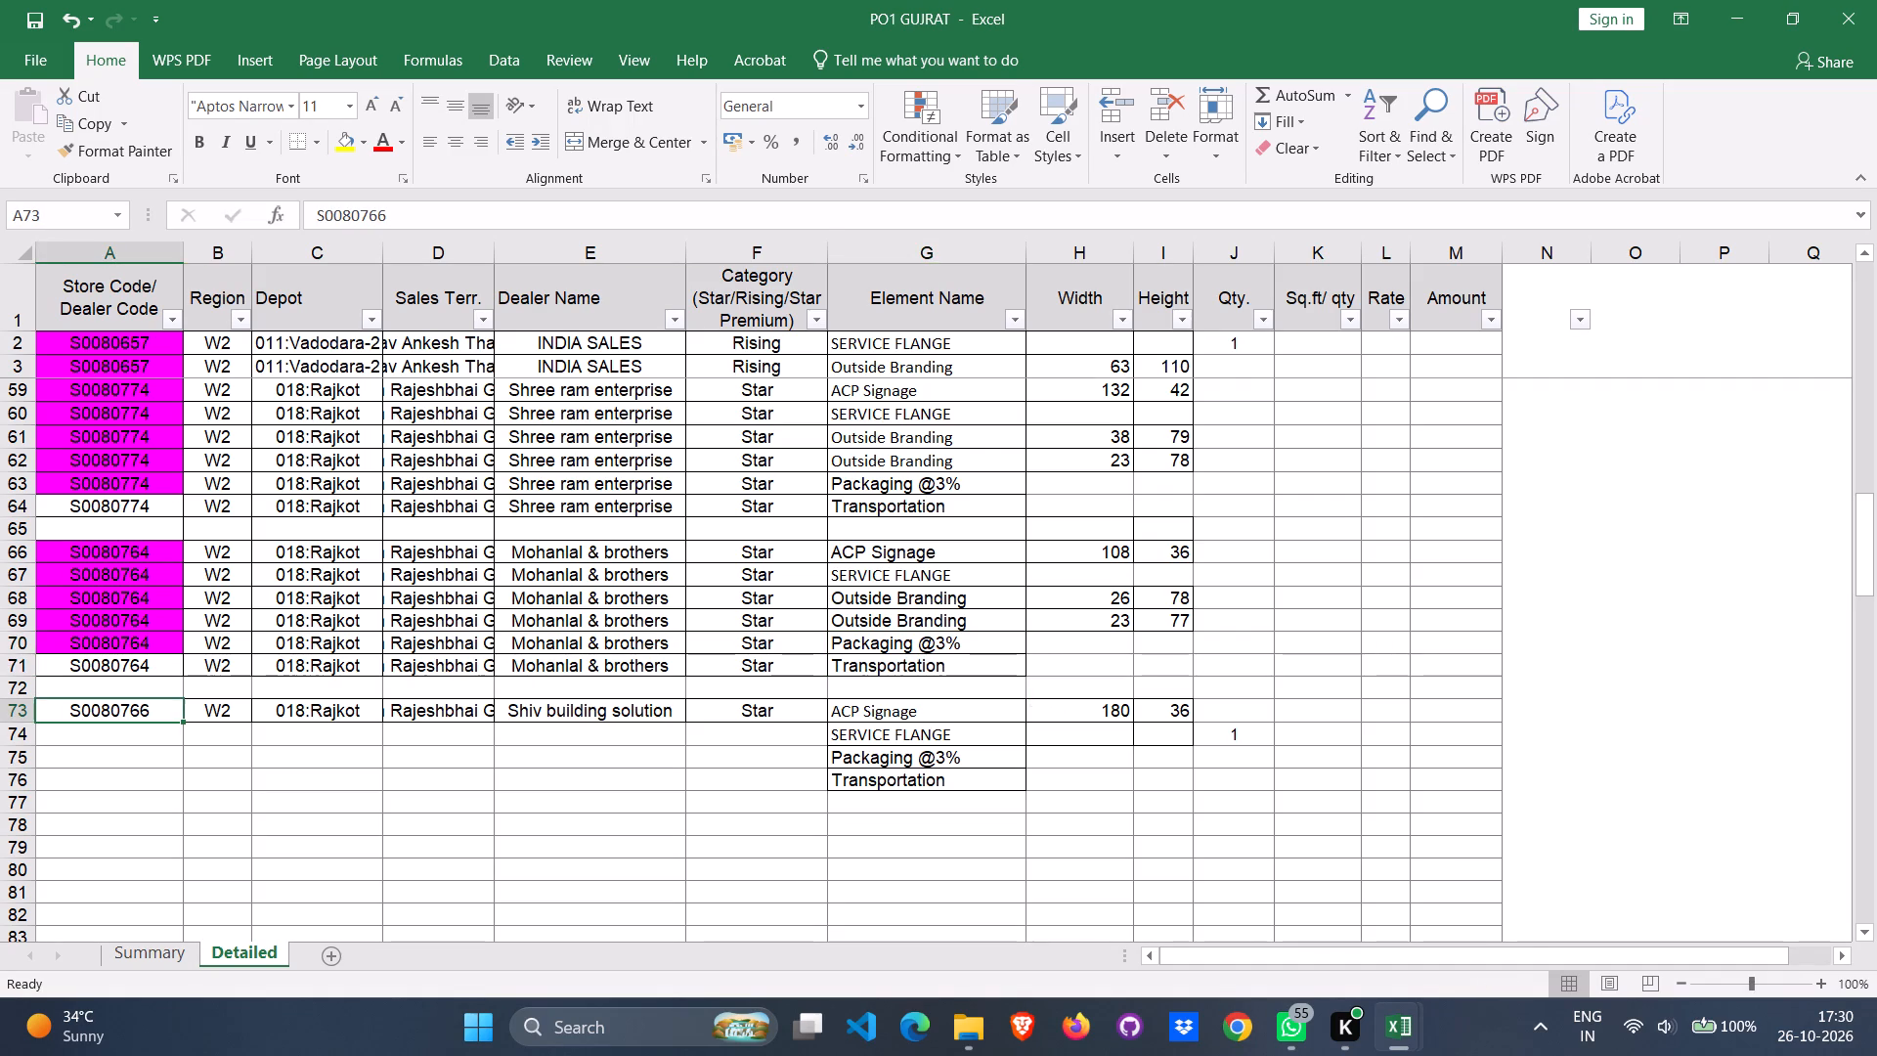
key("shift+Right")
key("shift+Right")
key("shift+Right")
key("shift+Right")
key("shift+Right")
key("ctrl+c")
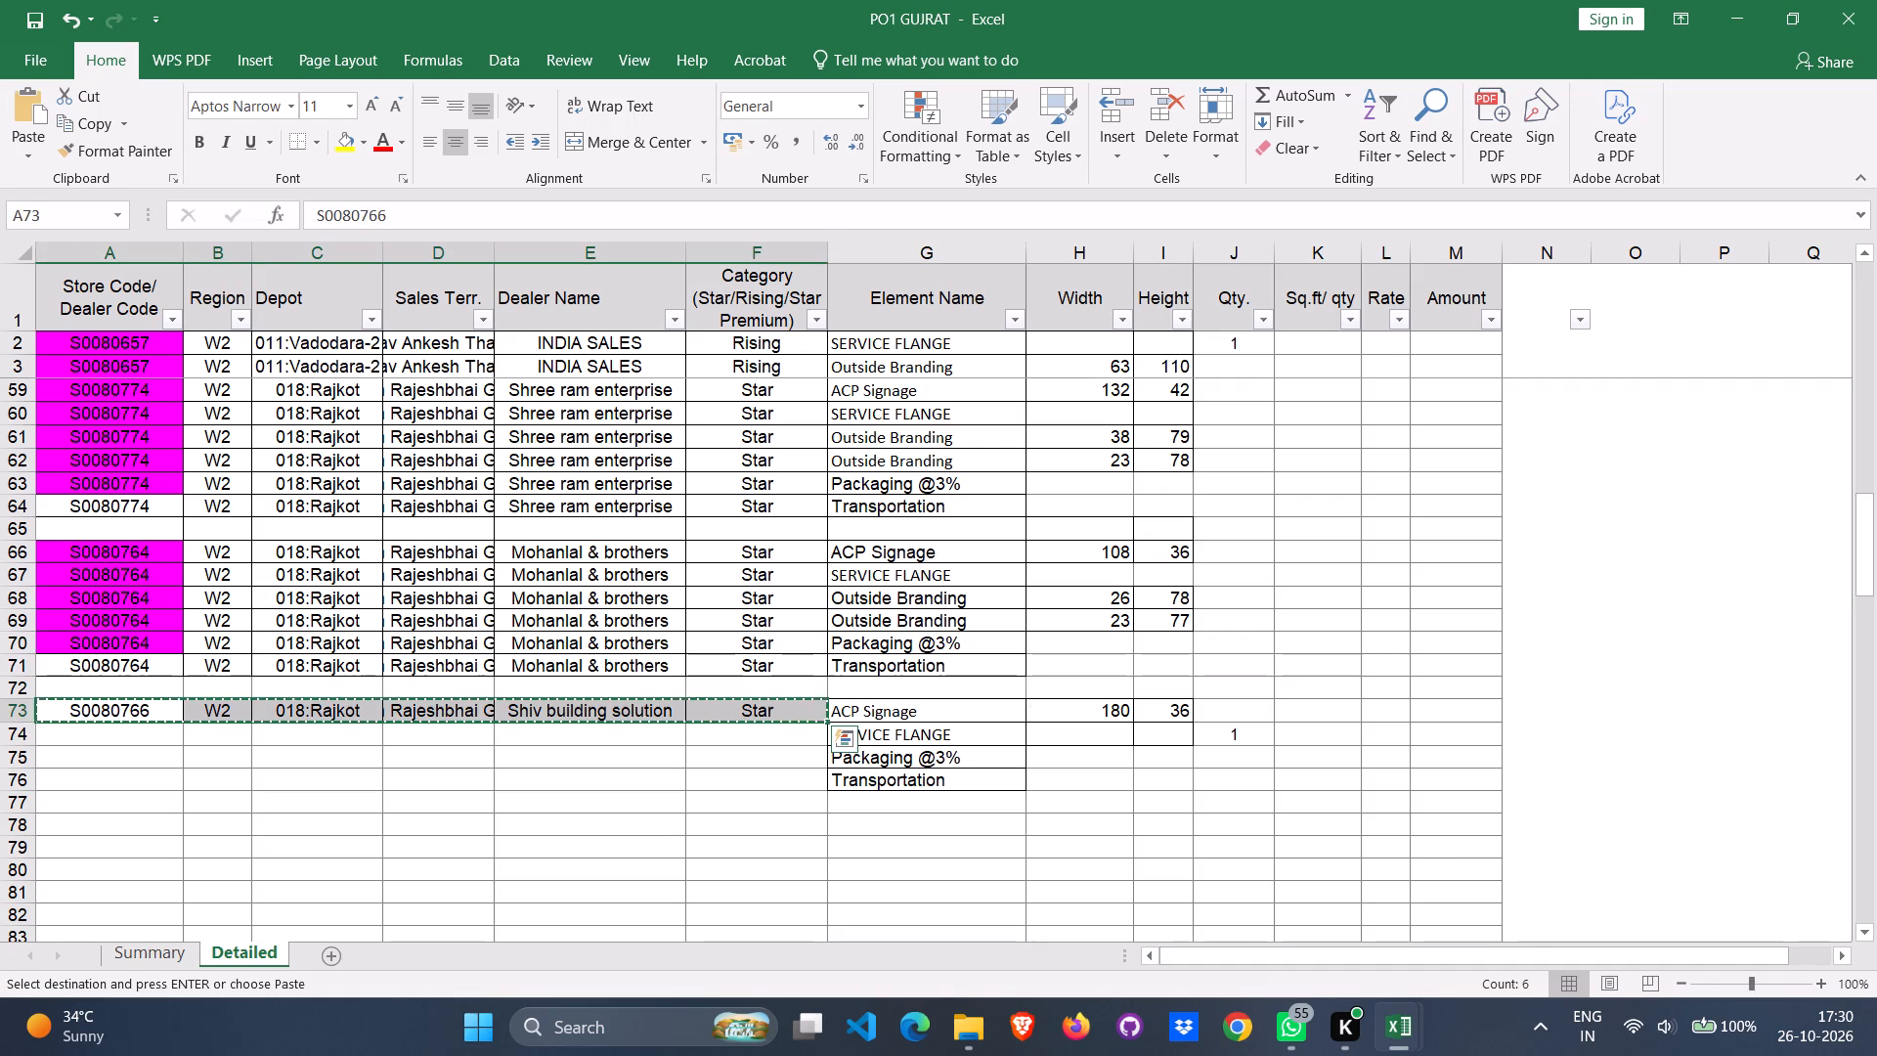
key("shift+Down")
key("shift+Down")
key("shift+Down")
key("ctrl+v")
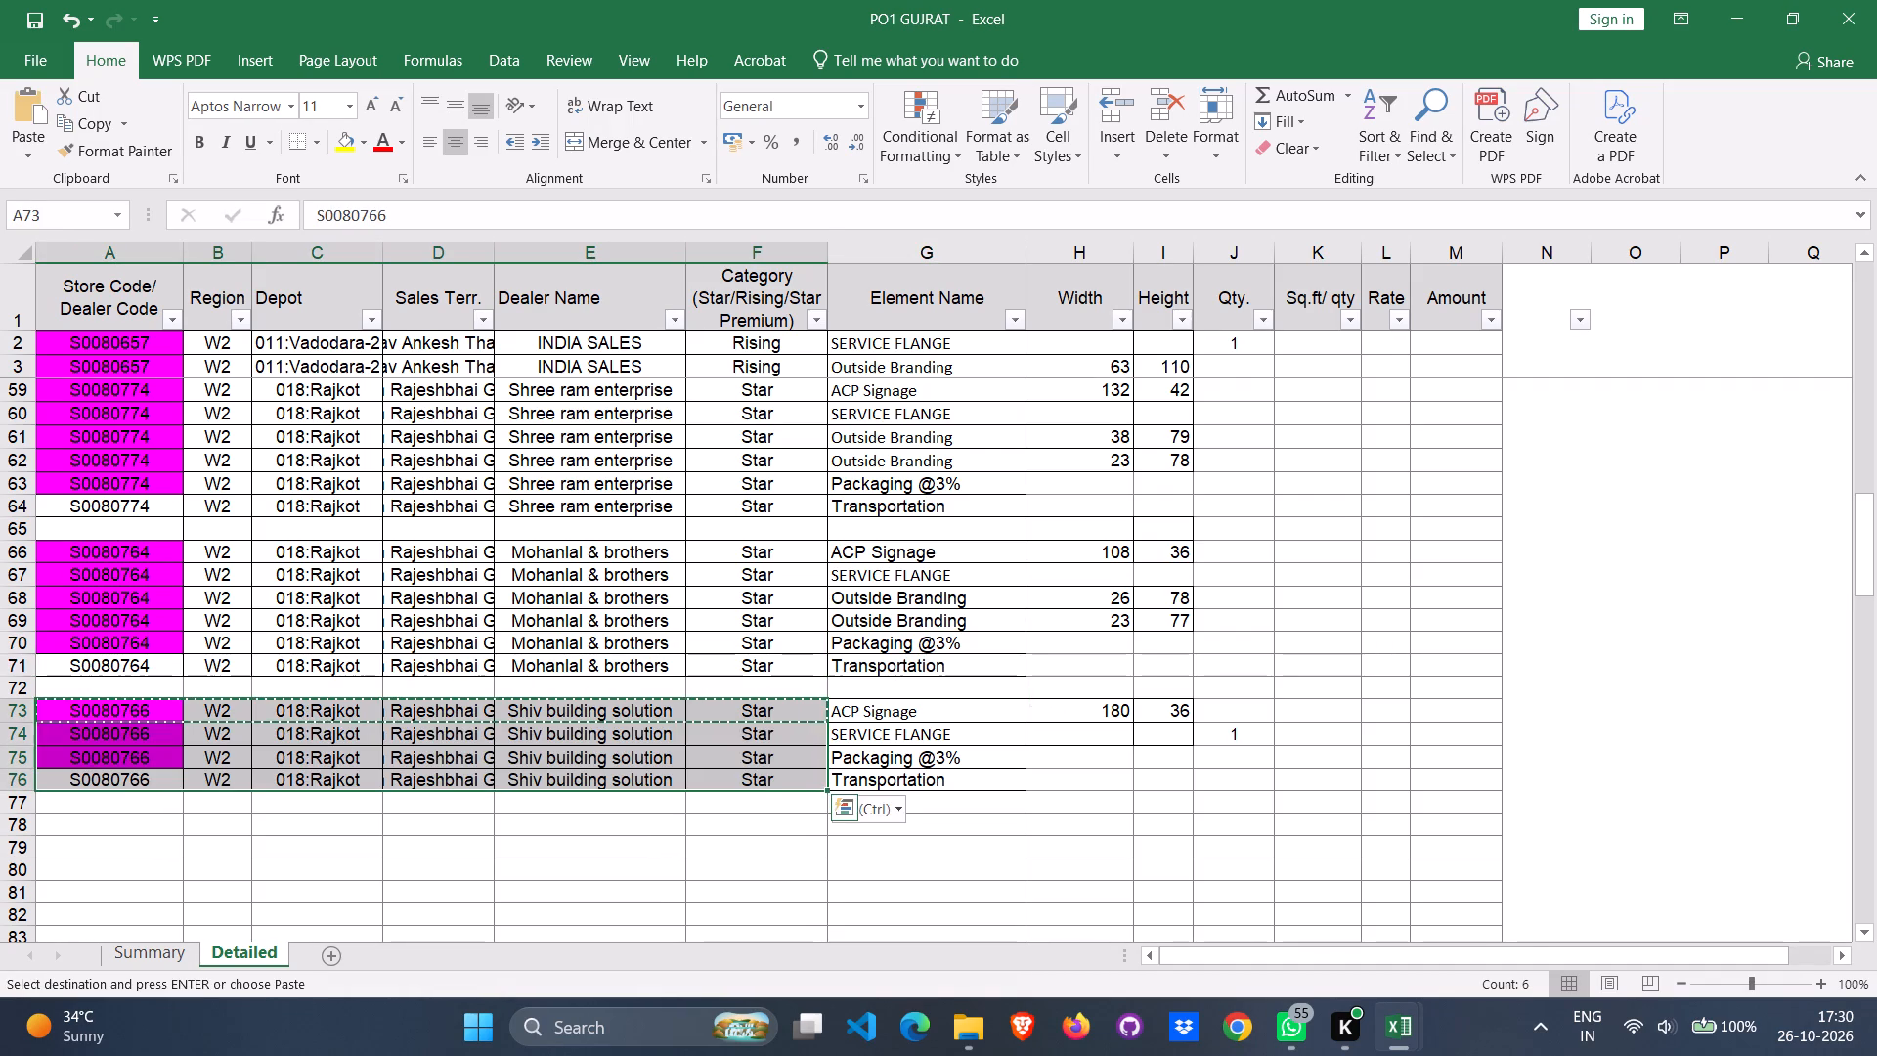
key("ctrl+s")
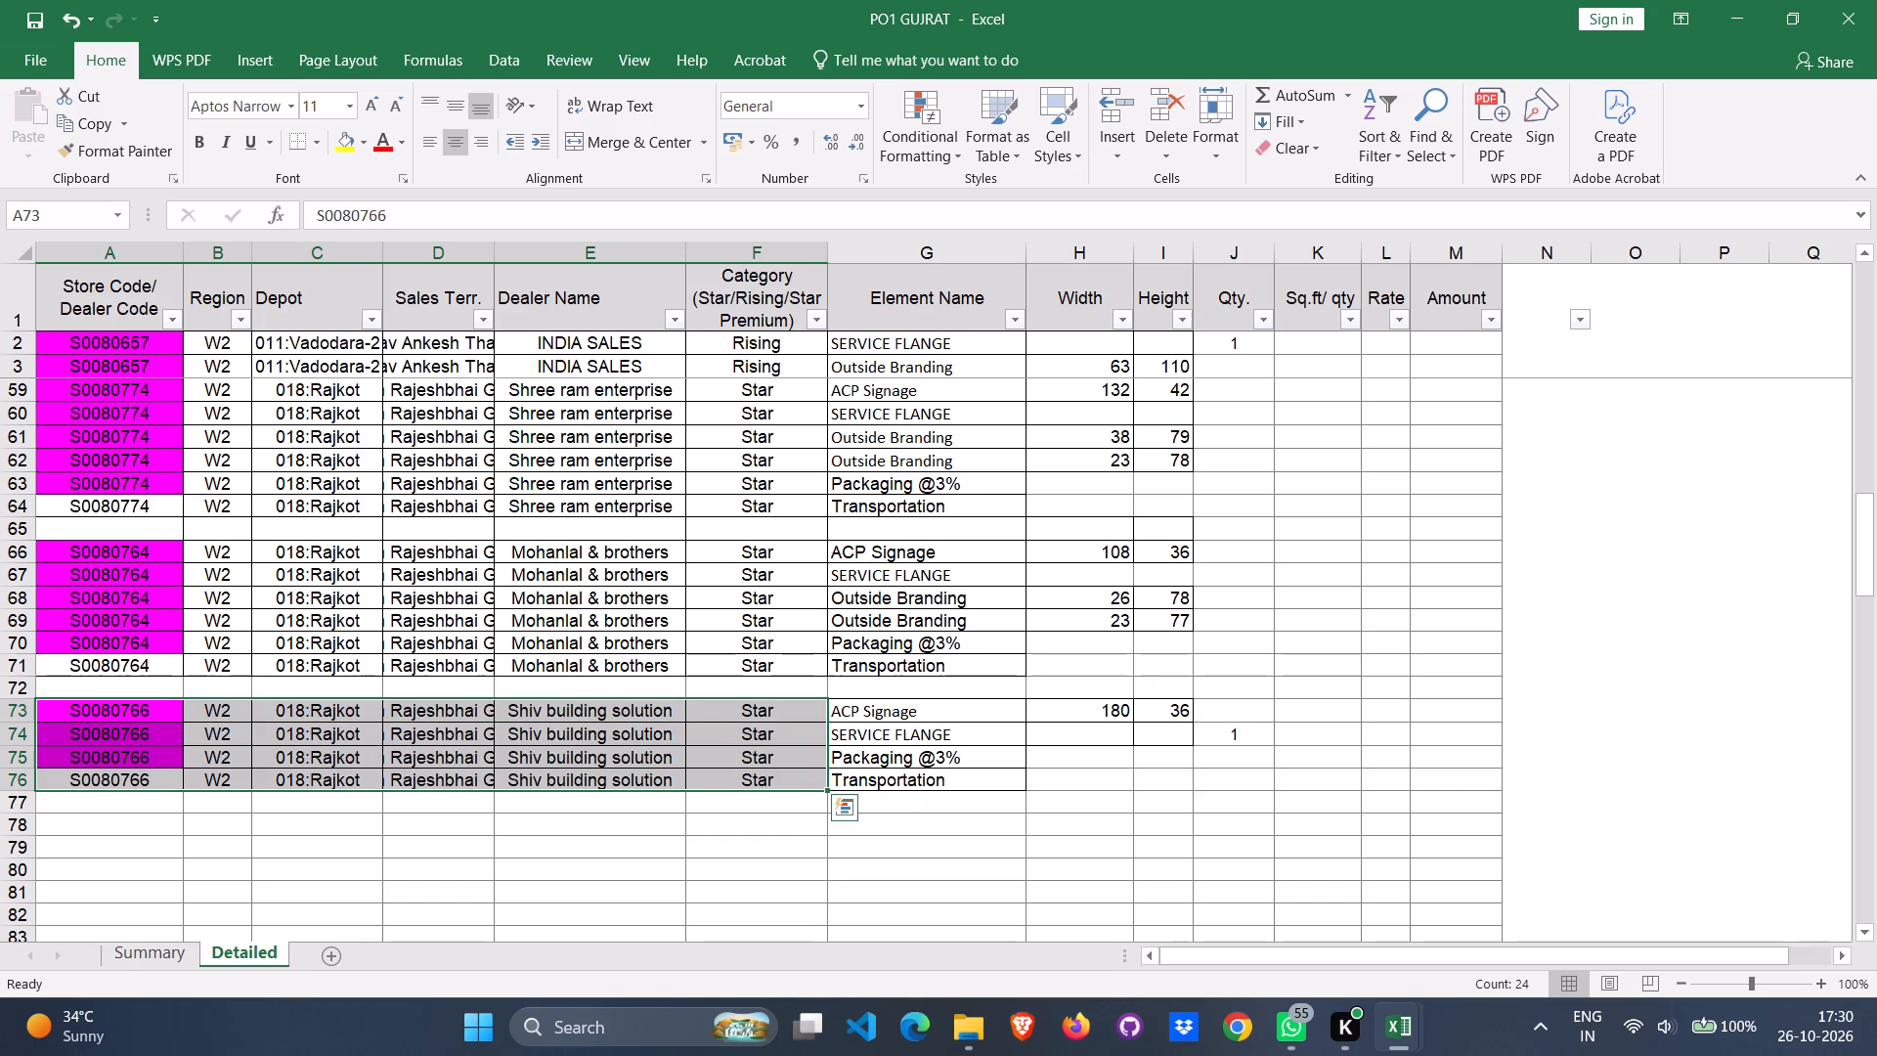
Clear the old E1-WB dealer entries in A92:M161 of Detailed and save the workbook.
scroll(477, 827, "down", 10)
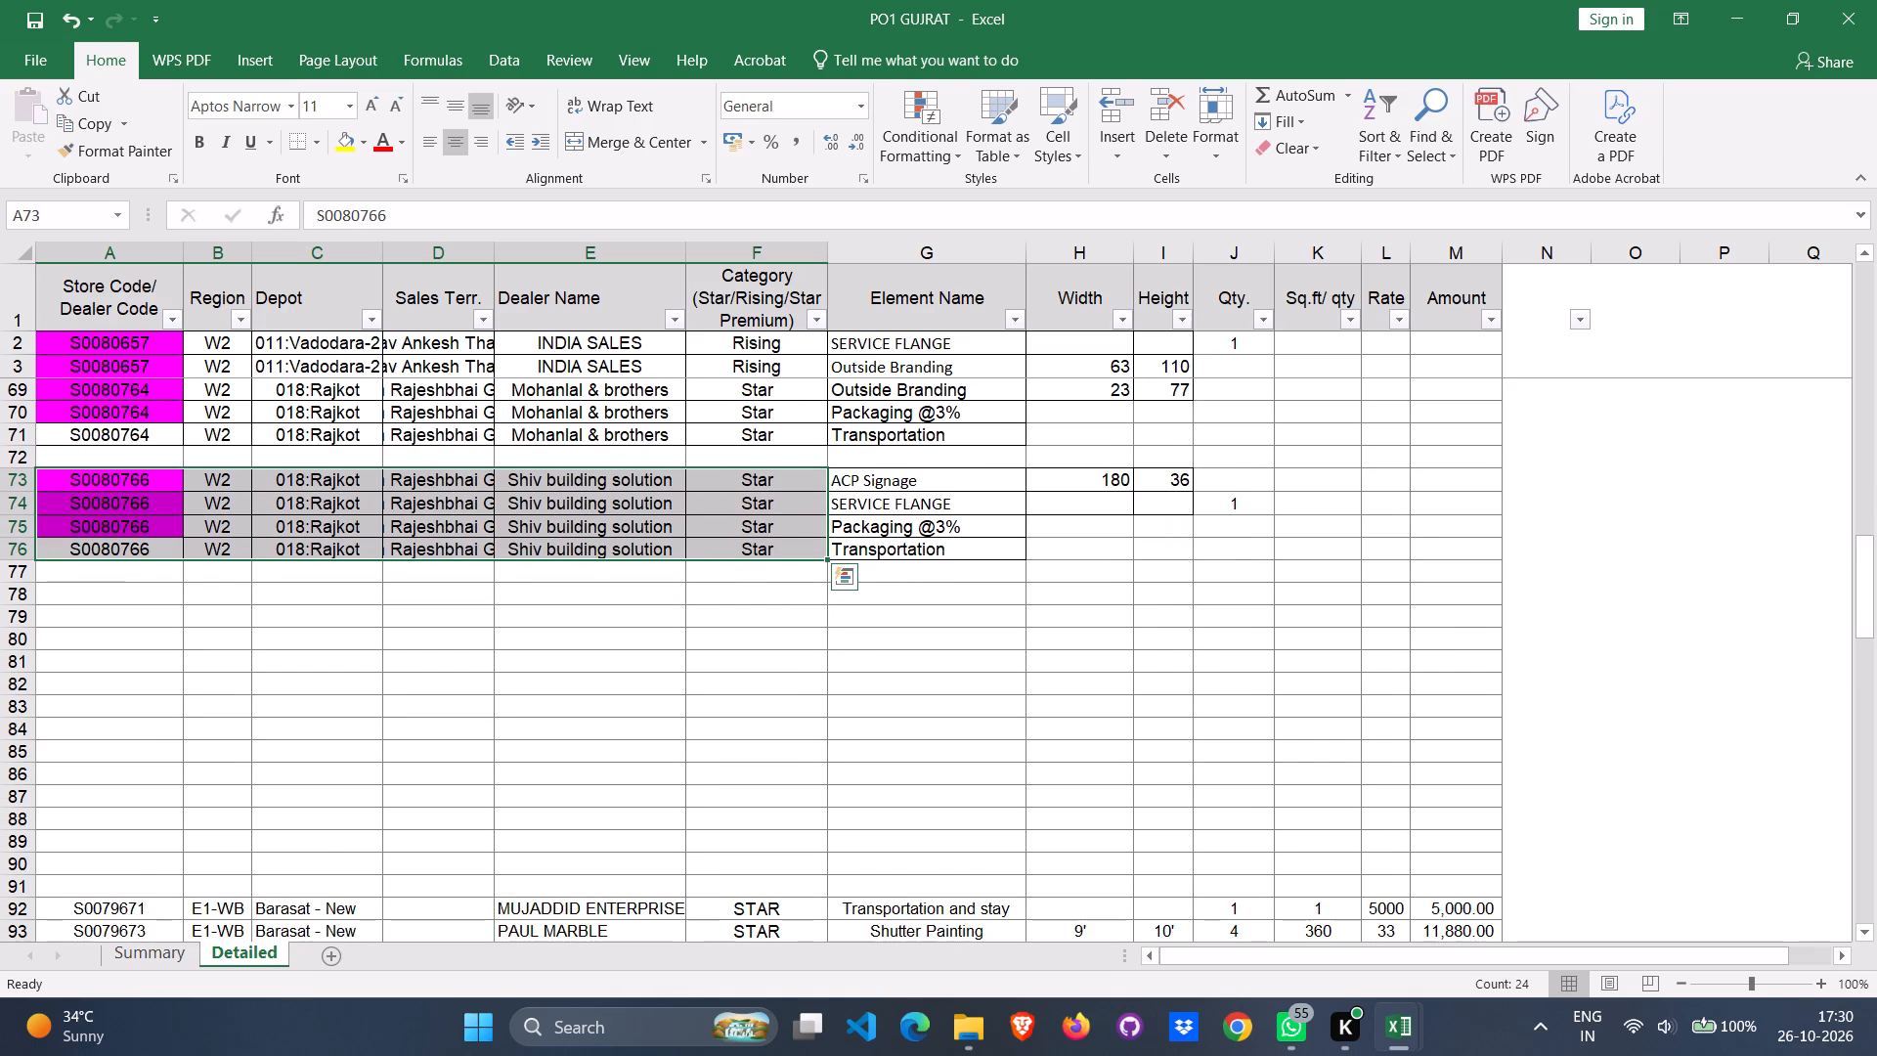
scroll(477, 827, "down", 10)
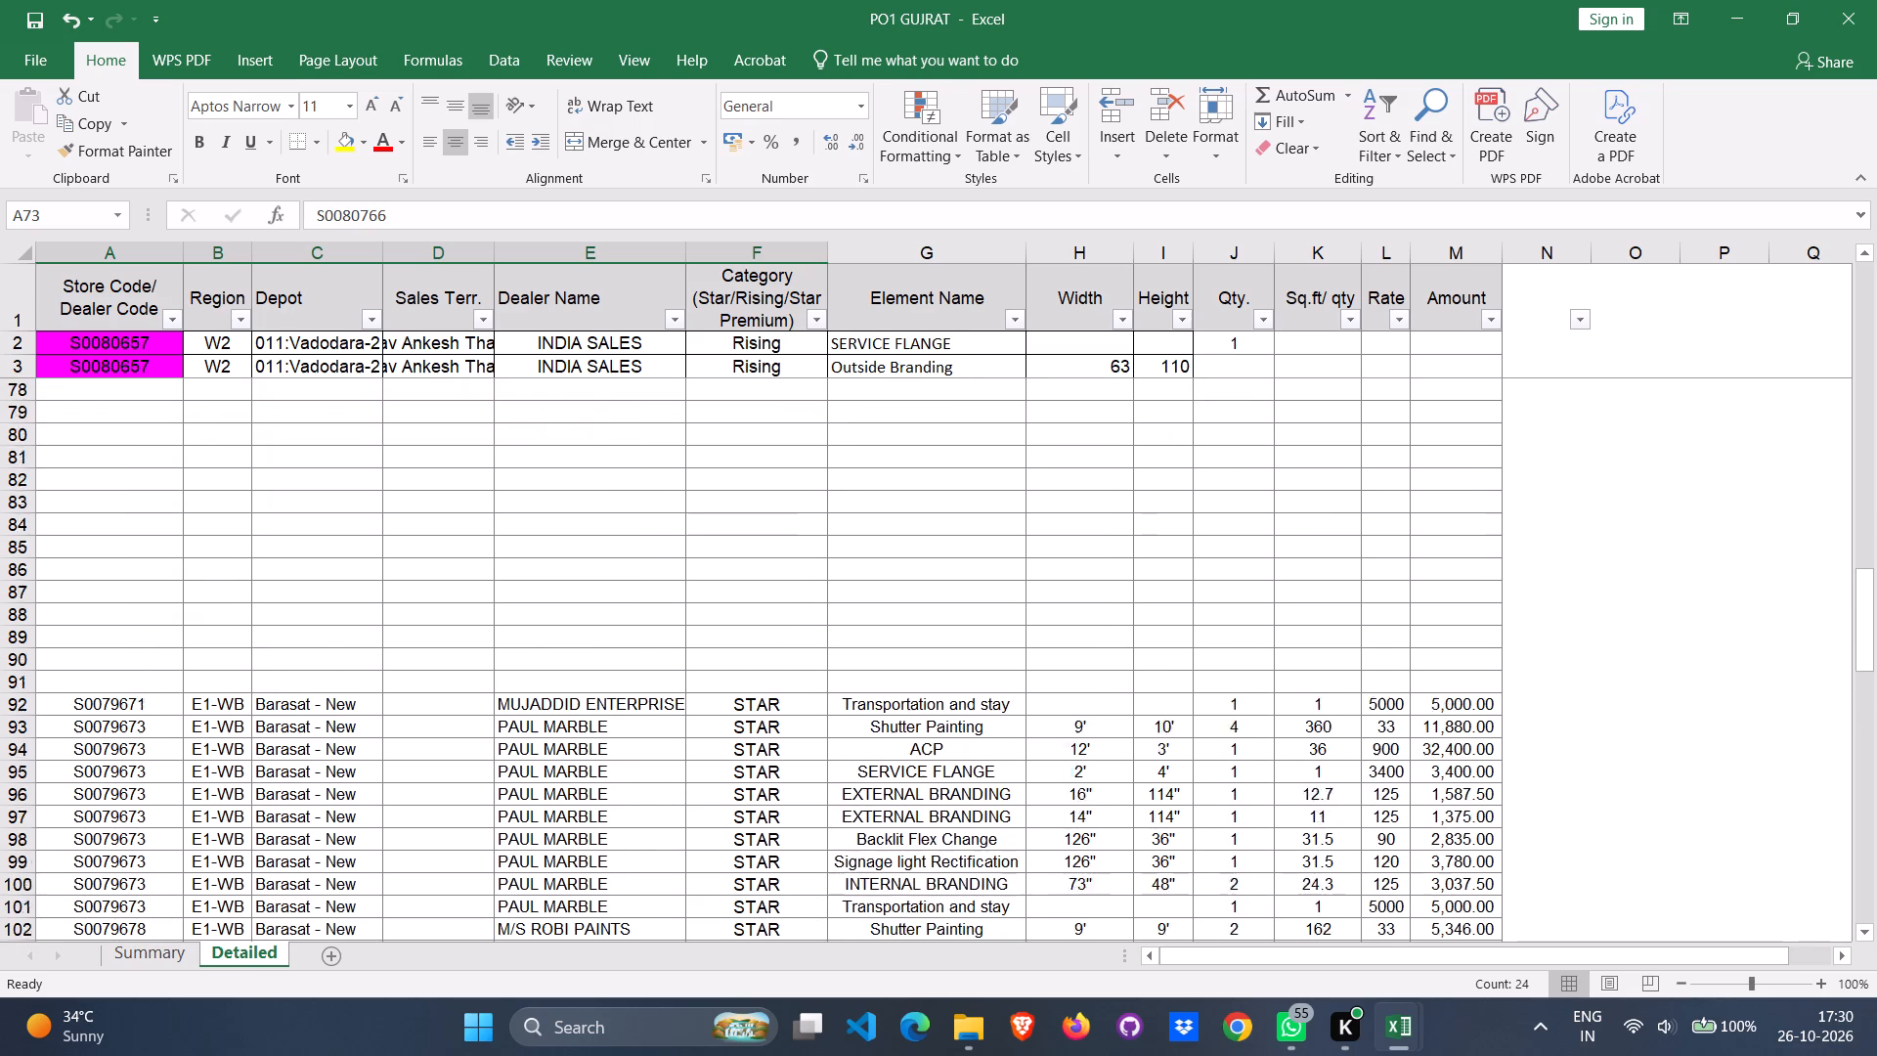
scroll(477, 827, "down", 4)
left_click(126, 587)
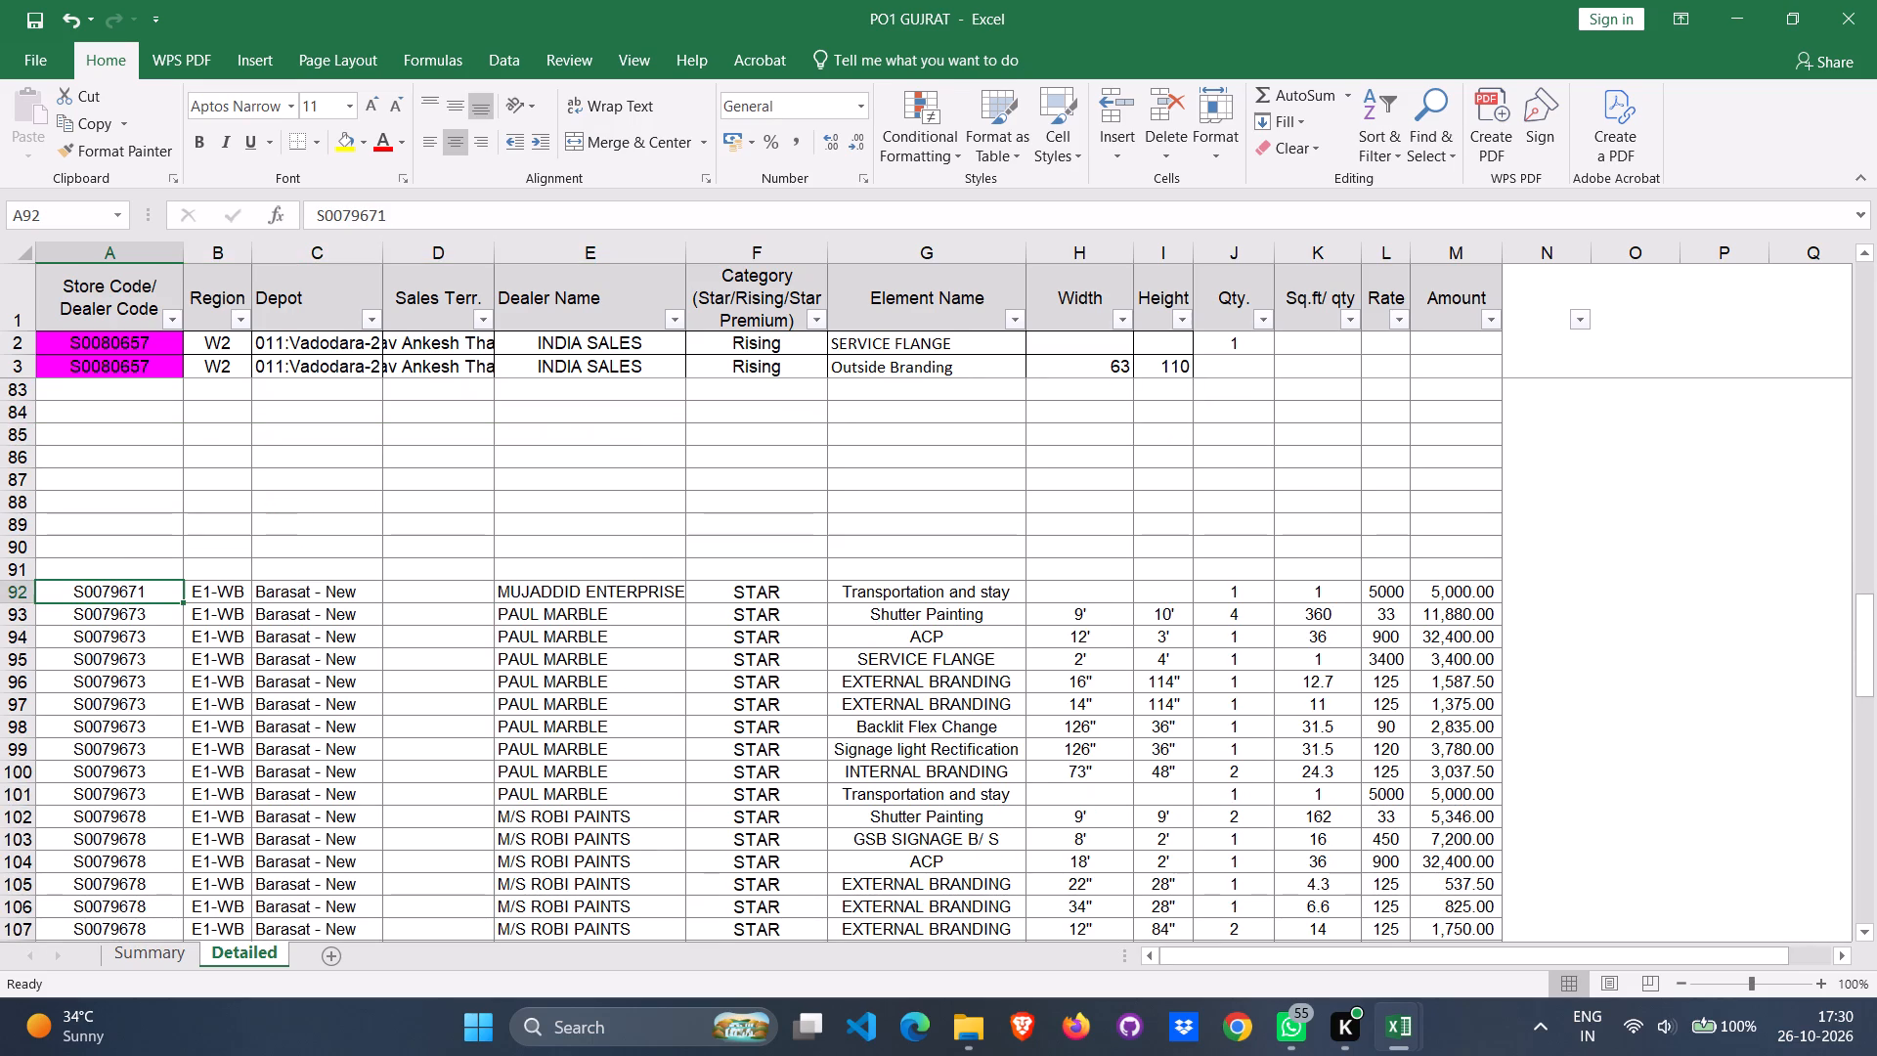
key("Insert")
key("shift+Right")
key("shift+Right")
key("shift+Right")
key("shift+Right")
key("shift+Right")
key("shift+Right")
key("shift+Right")
key("shift+Right")
key("shift+Right")
key("shift+Right")
key("shift+Right")
key("shift+Right")
key("shift+Right")
key("shift+Right")
key("shift+Right")
key("shift+Down")
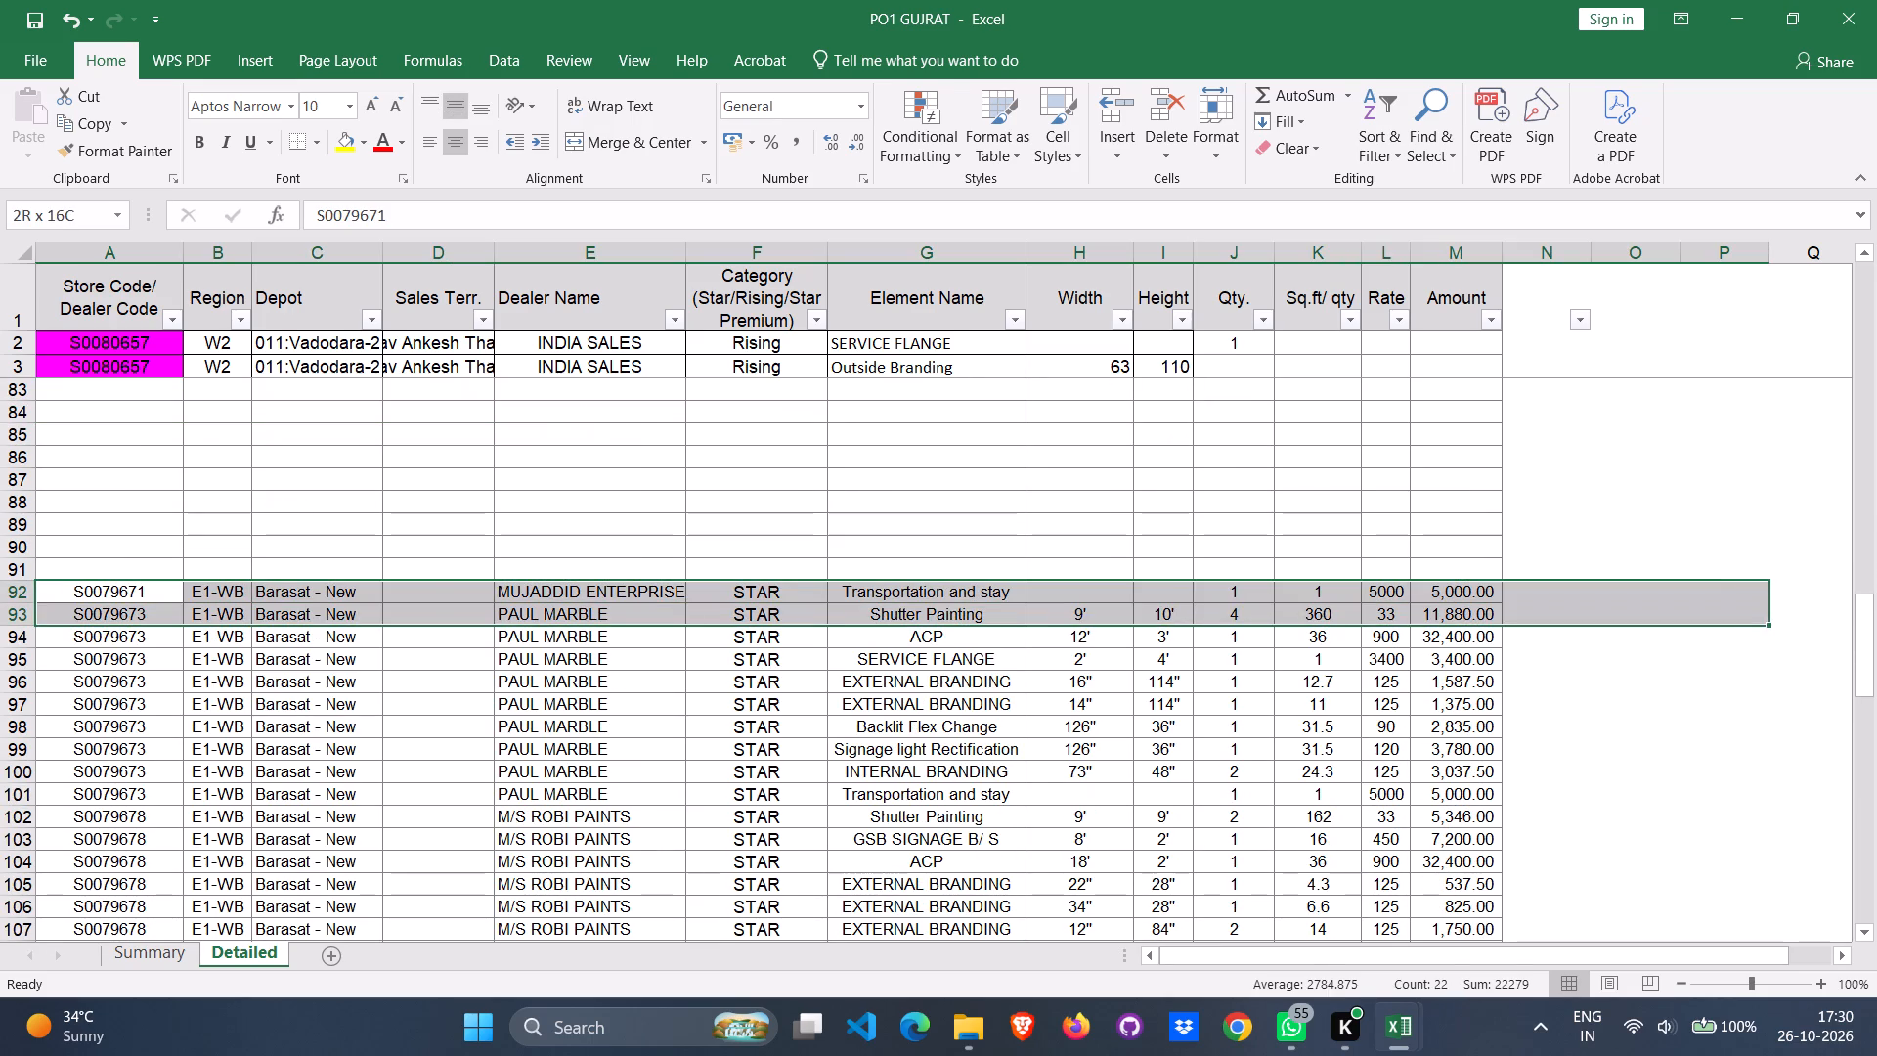
key("shift+Left")
key("shift+Left")
key("shift+Left")
key("shift+Down")
key("shift+Down")
key("shift+Down")
key("shift+Down")
key("shift+Down")
key("shift+Down")
key("shift+Down")
key("shift+Down")
key("shift+Down")
key("shift+Down")
key("shift+Down")
key("shift+Down")
key("shift+Down")
key("shift+Down")
key("shift+Down")
key("shift+Down")
key("shift+Down")
key("shift+Down")
key("shift+Down")
key("shift+Down")
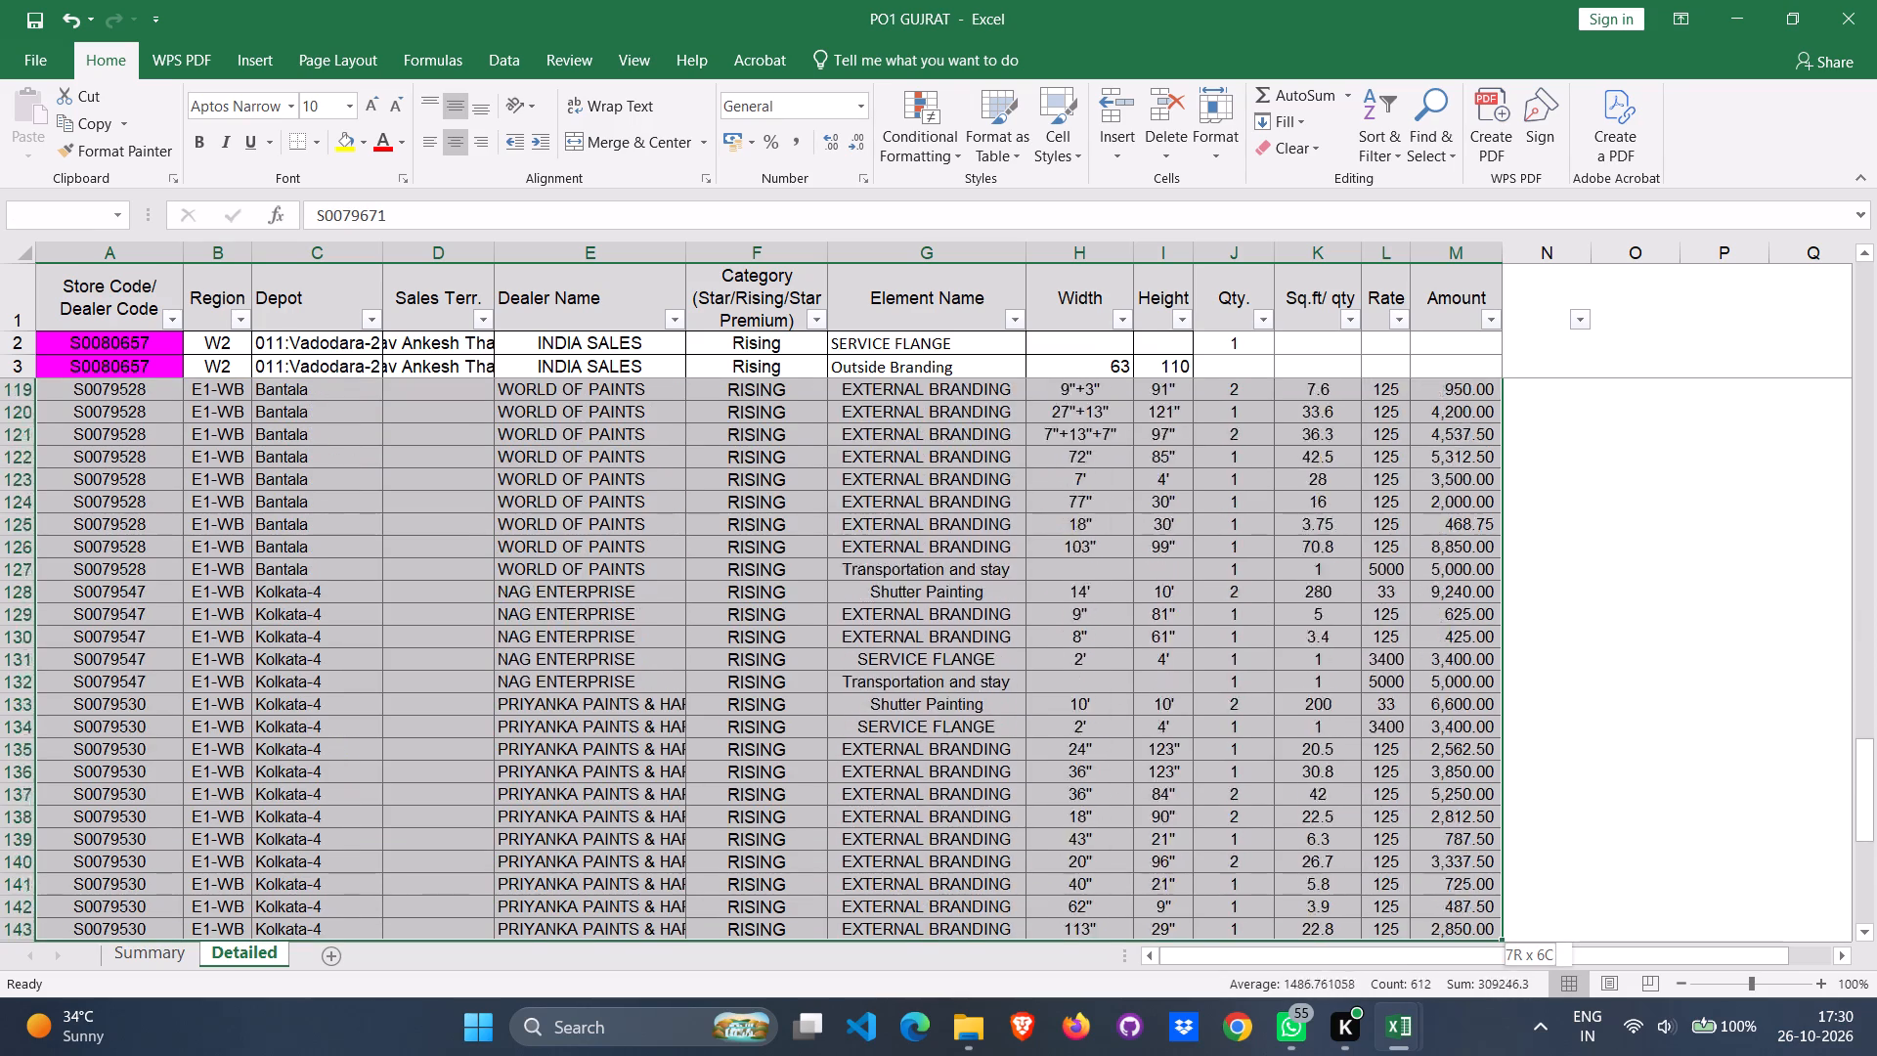
key("shift+Up")
key("shift+Up")
key("shift+Up")
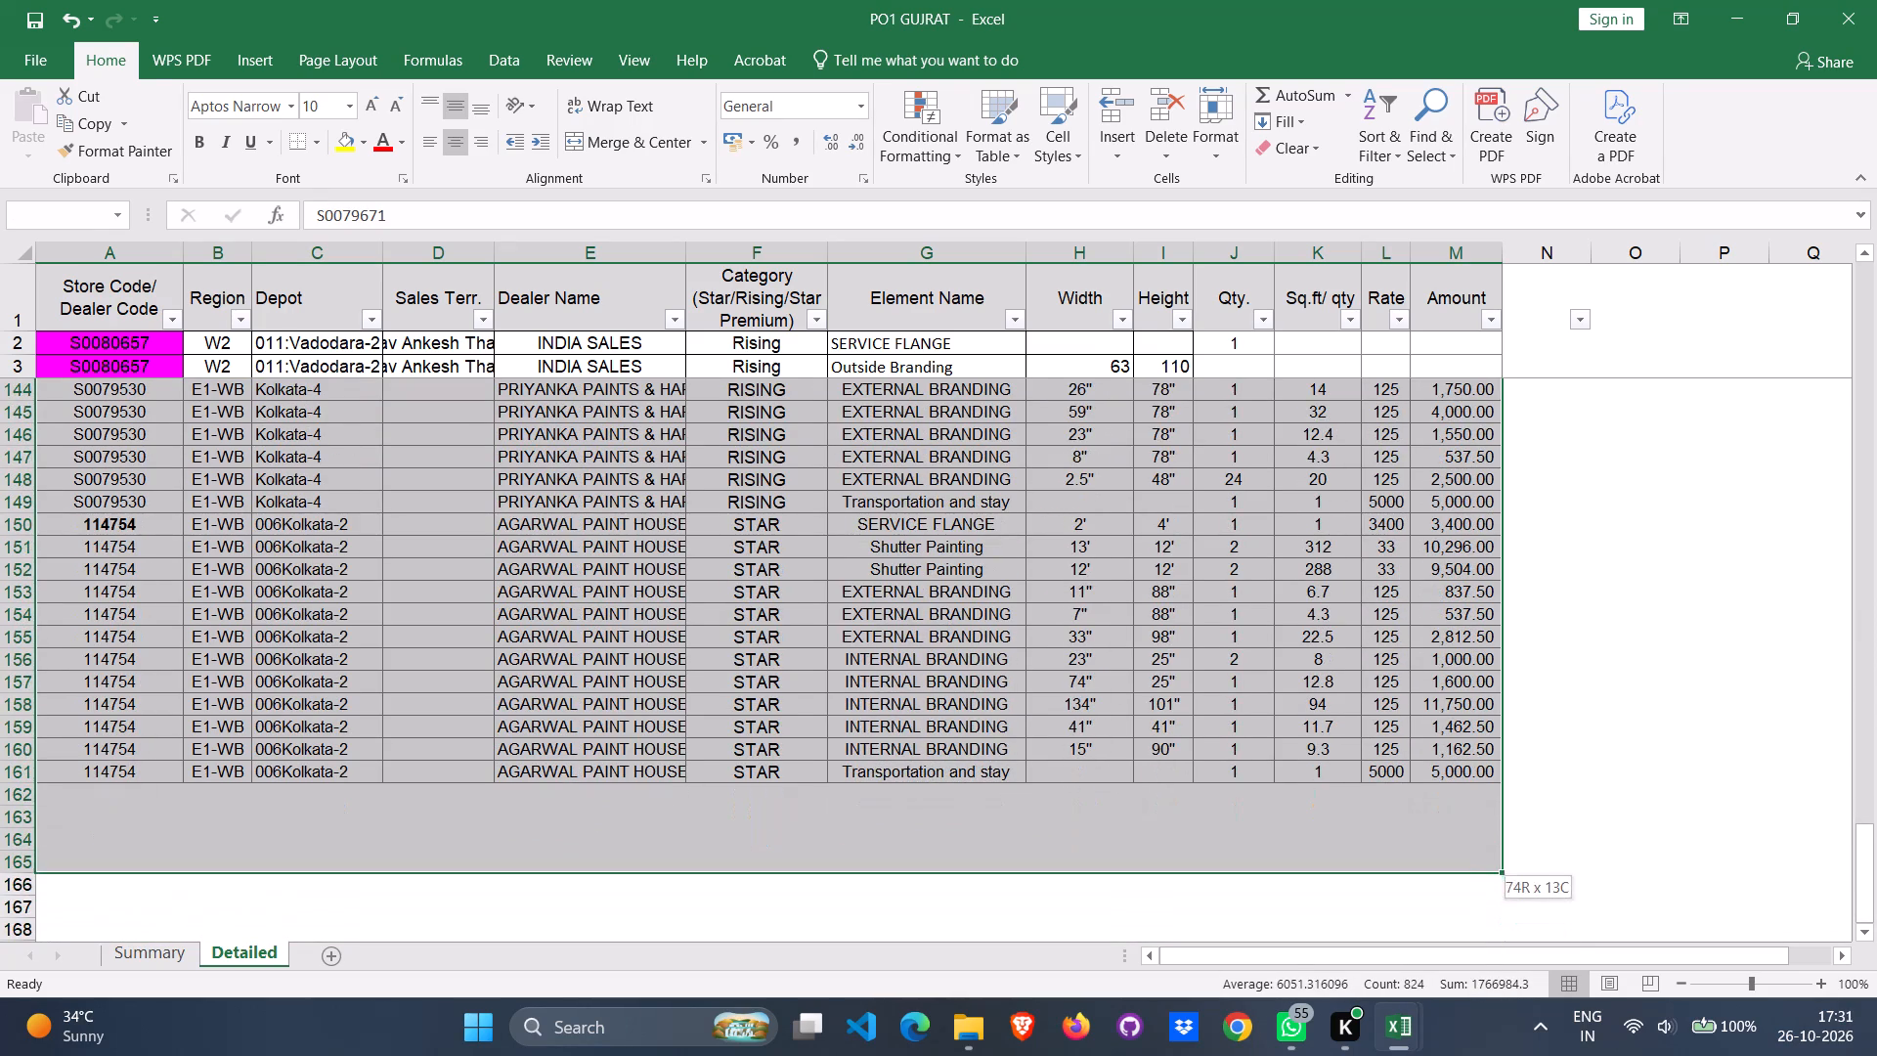
key("shift+Up")
key("shift+Up")
key("shift+Up")
key("shift+Up")
key("Delete")
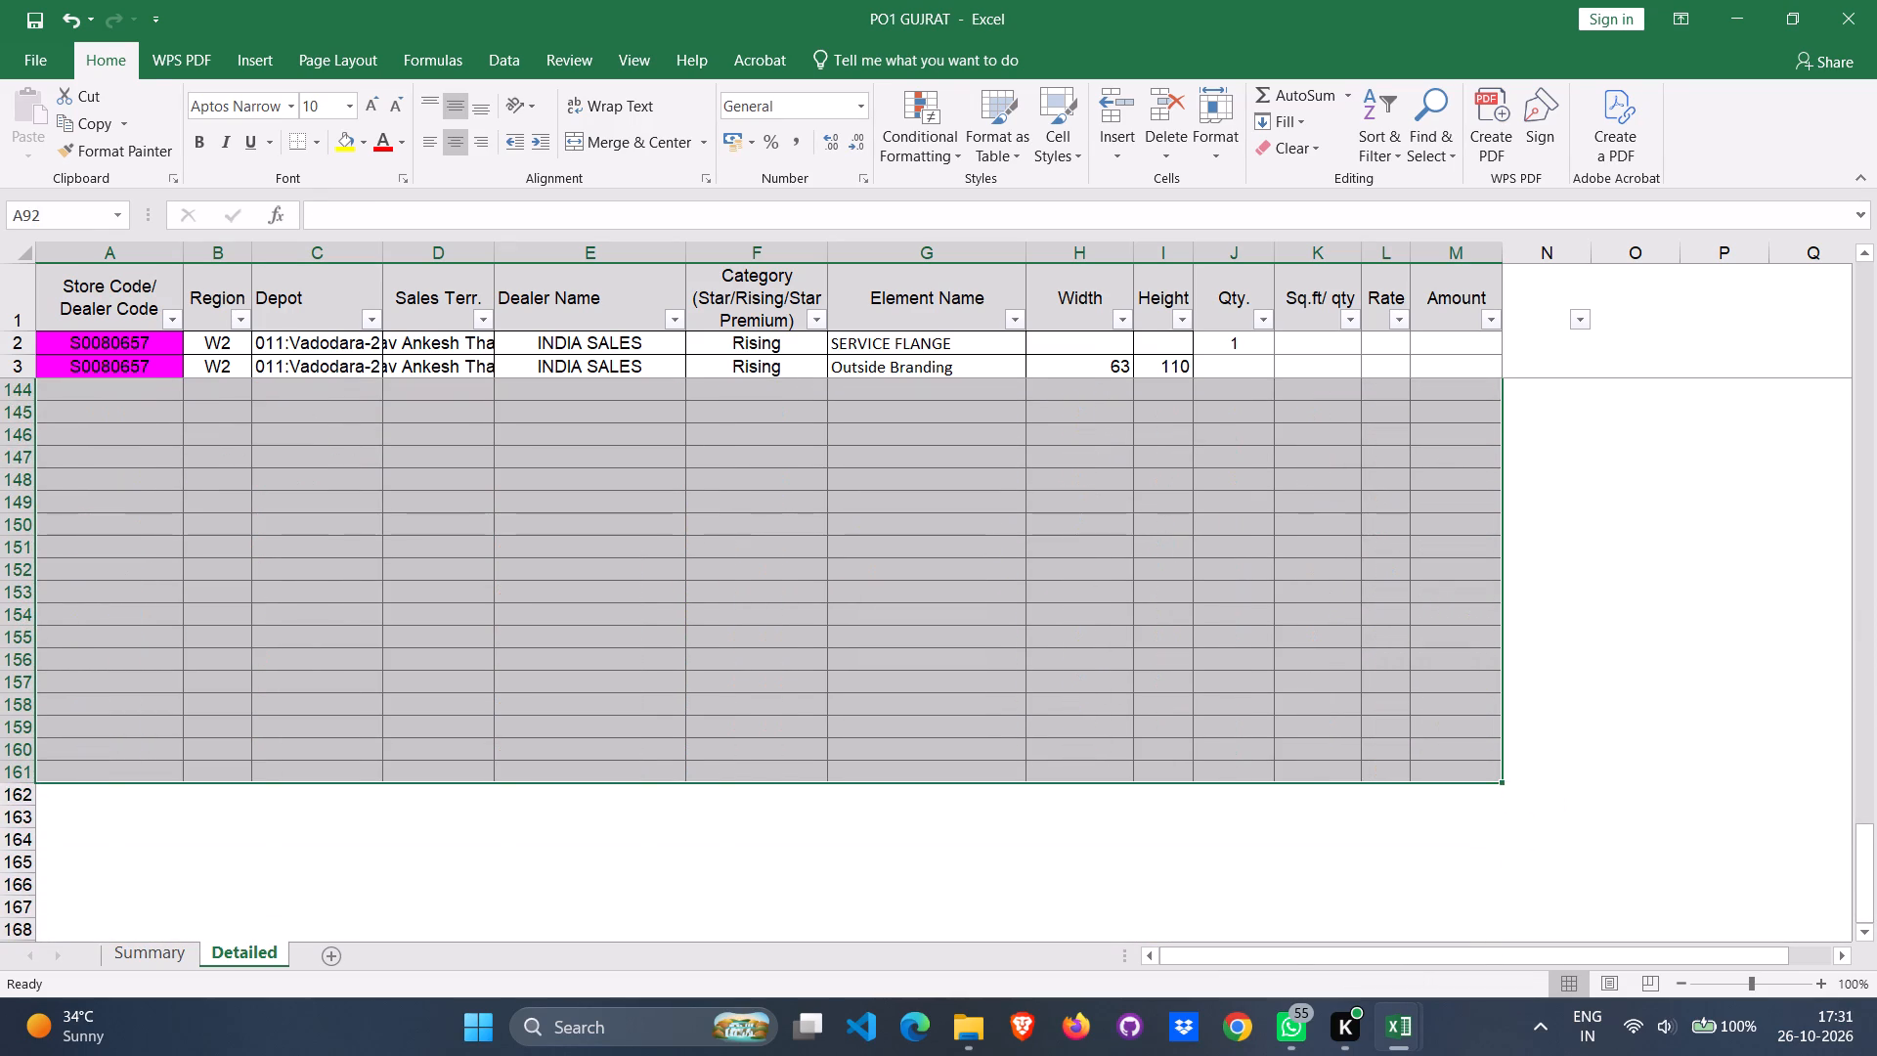
scroll(1069, 678, "up", 18)
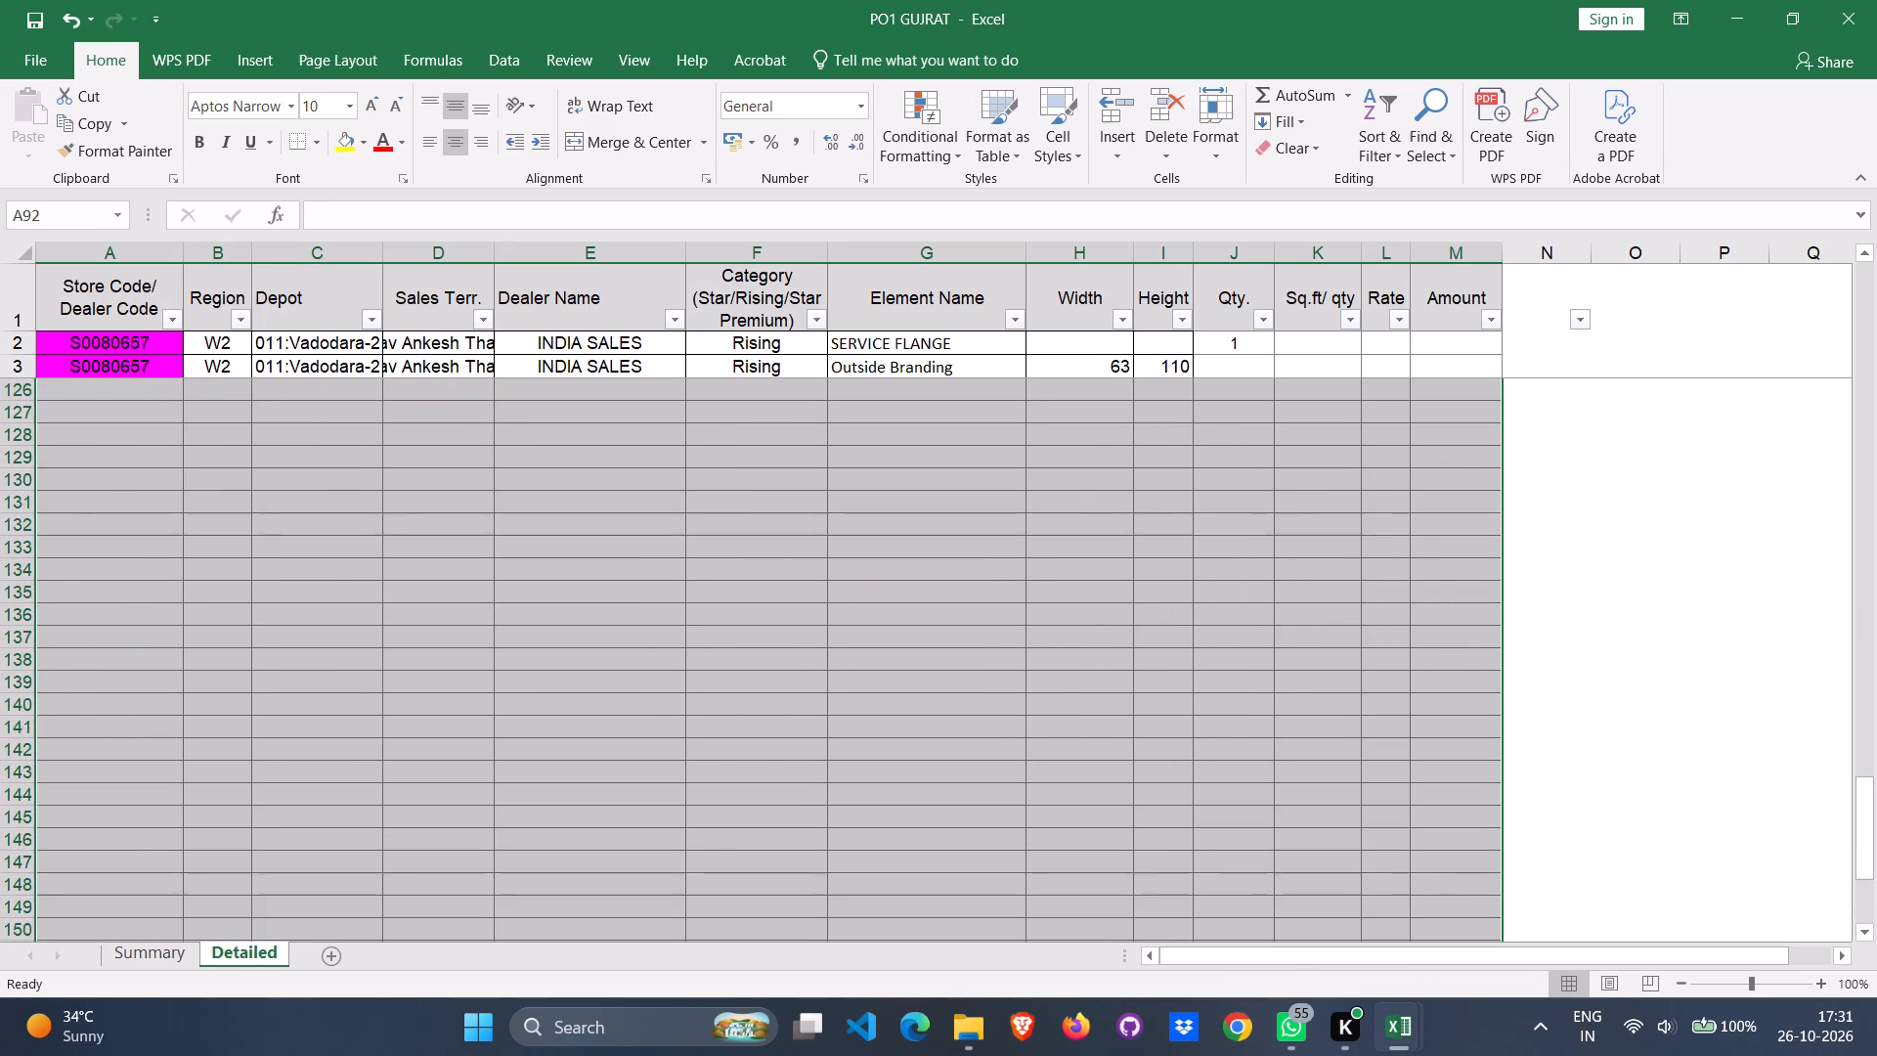
scroll(1088, 685, "up", 20)
scroll(1088, 685, "up", 17)
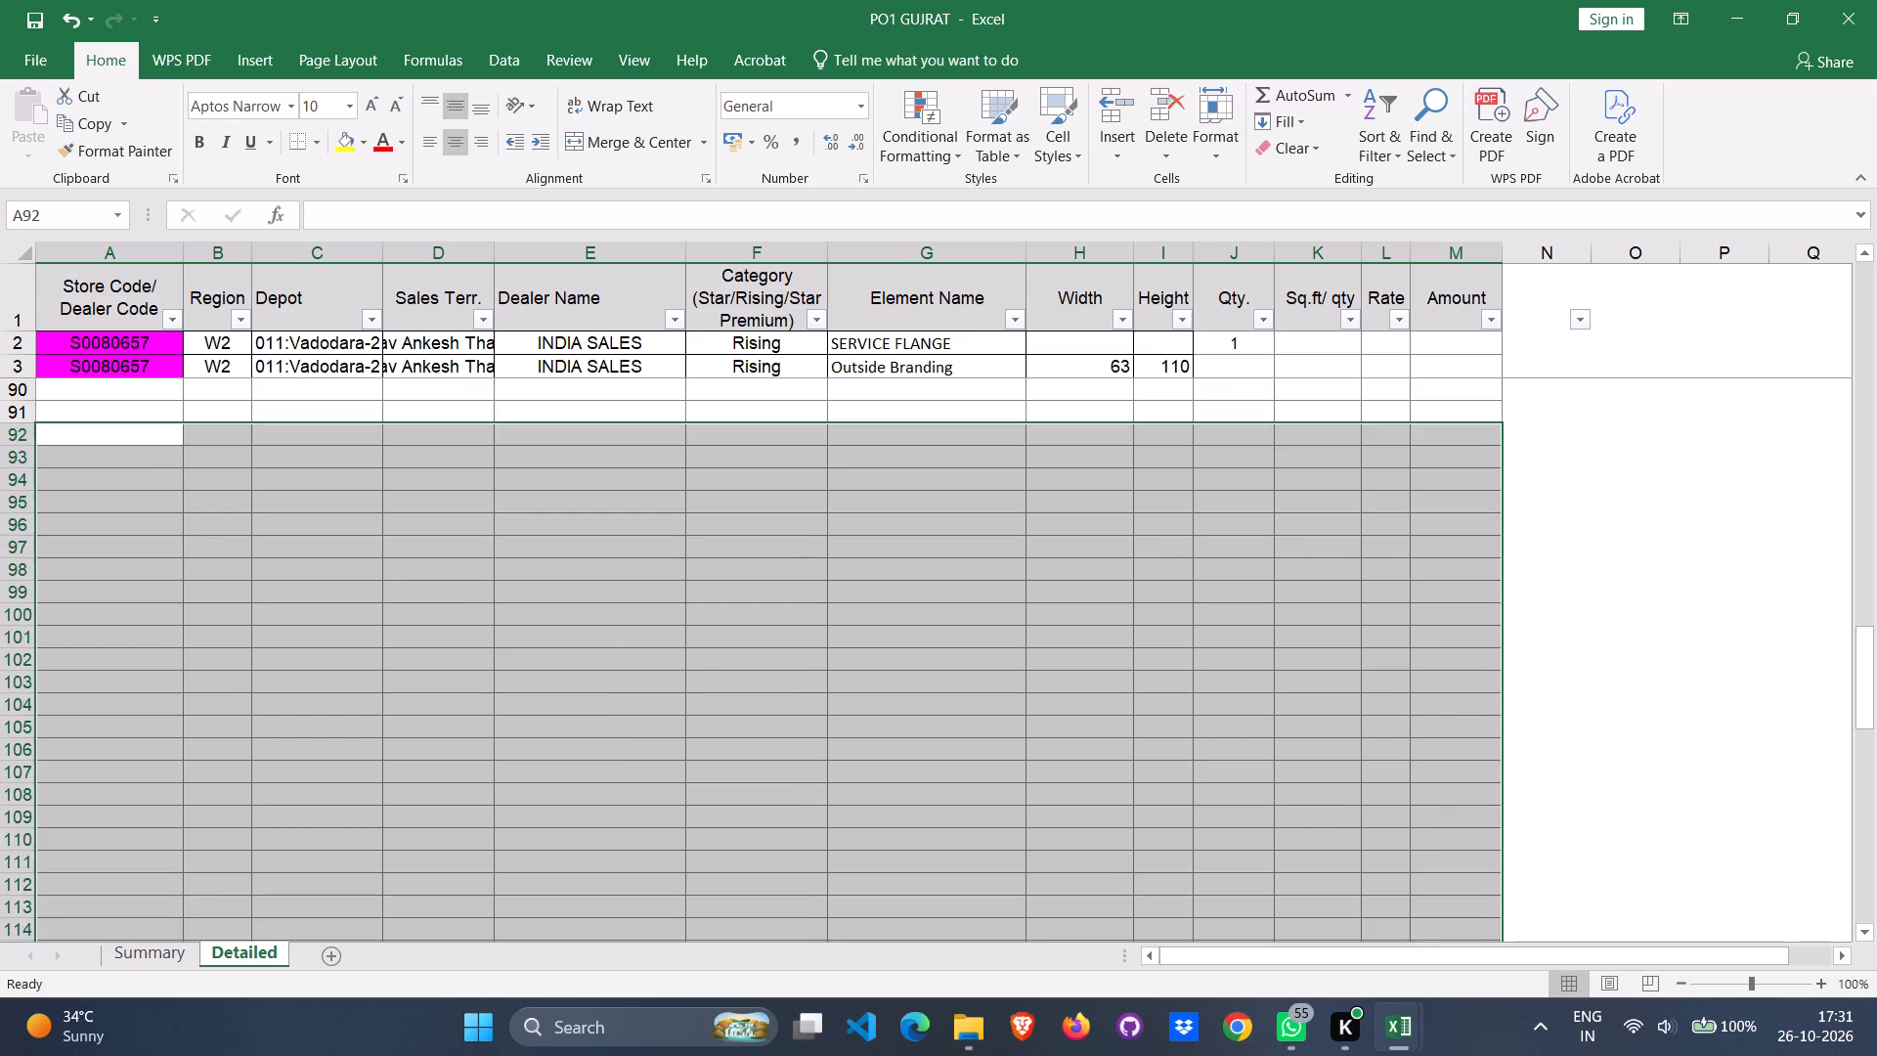
scroll(1098, 690, "up", 12)
left_click(922, 547)
scroll(940, 589, "up", 11)
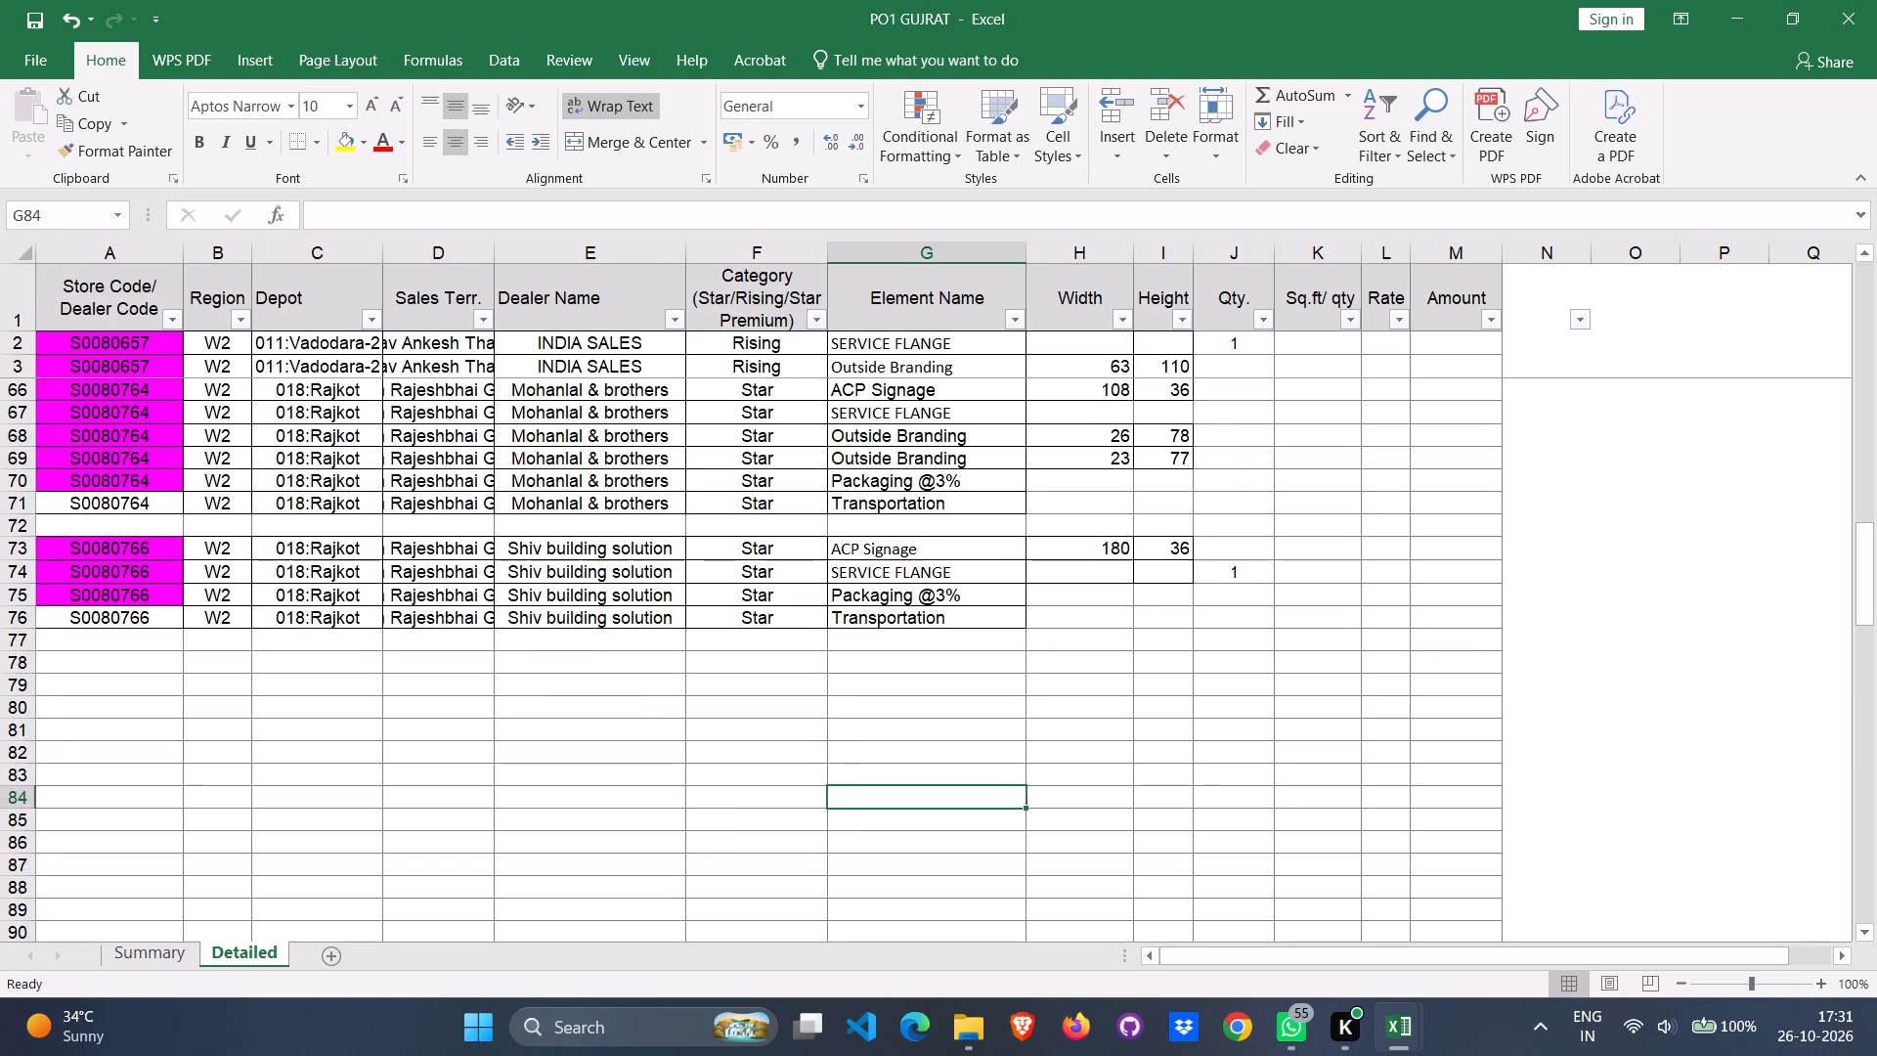
scroll(956, 618, "up", 4)
left_click(33, 21)
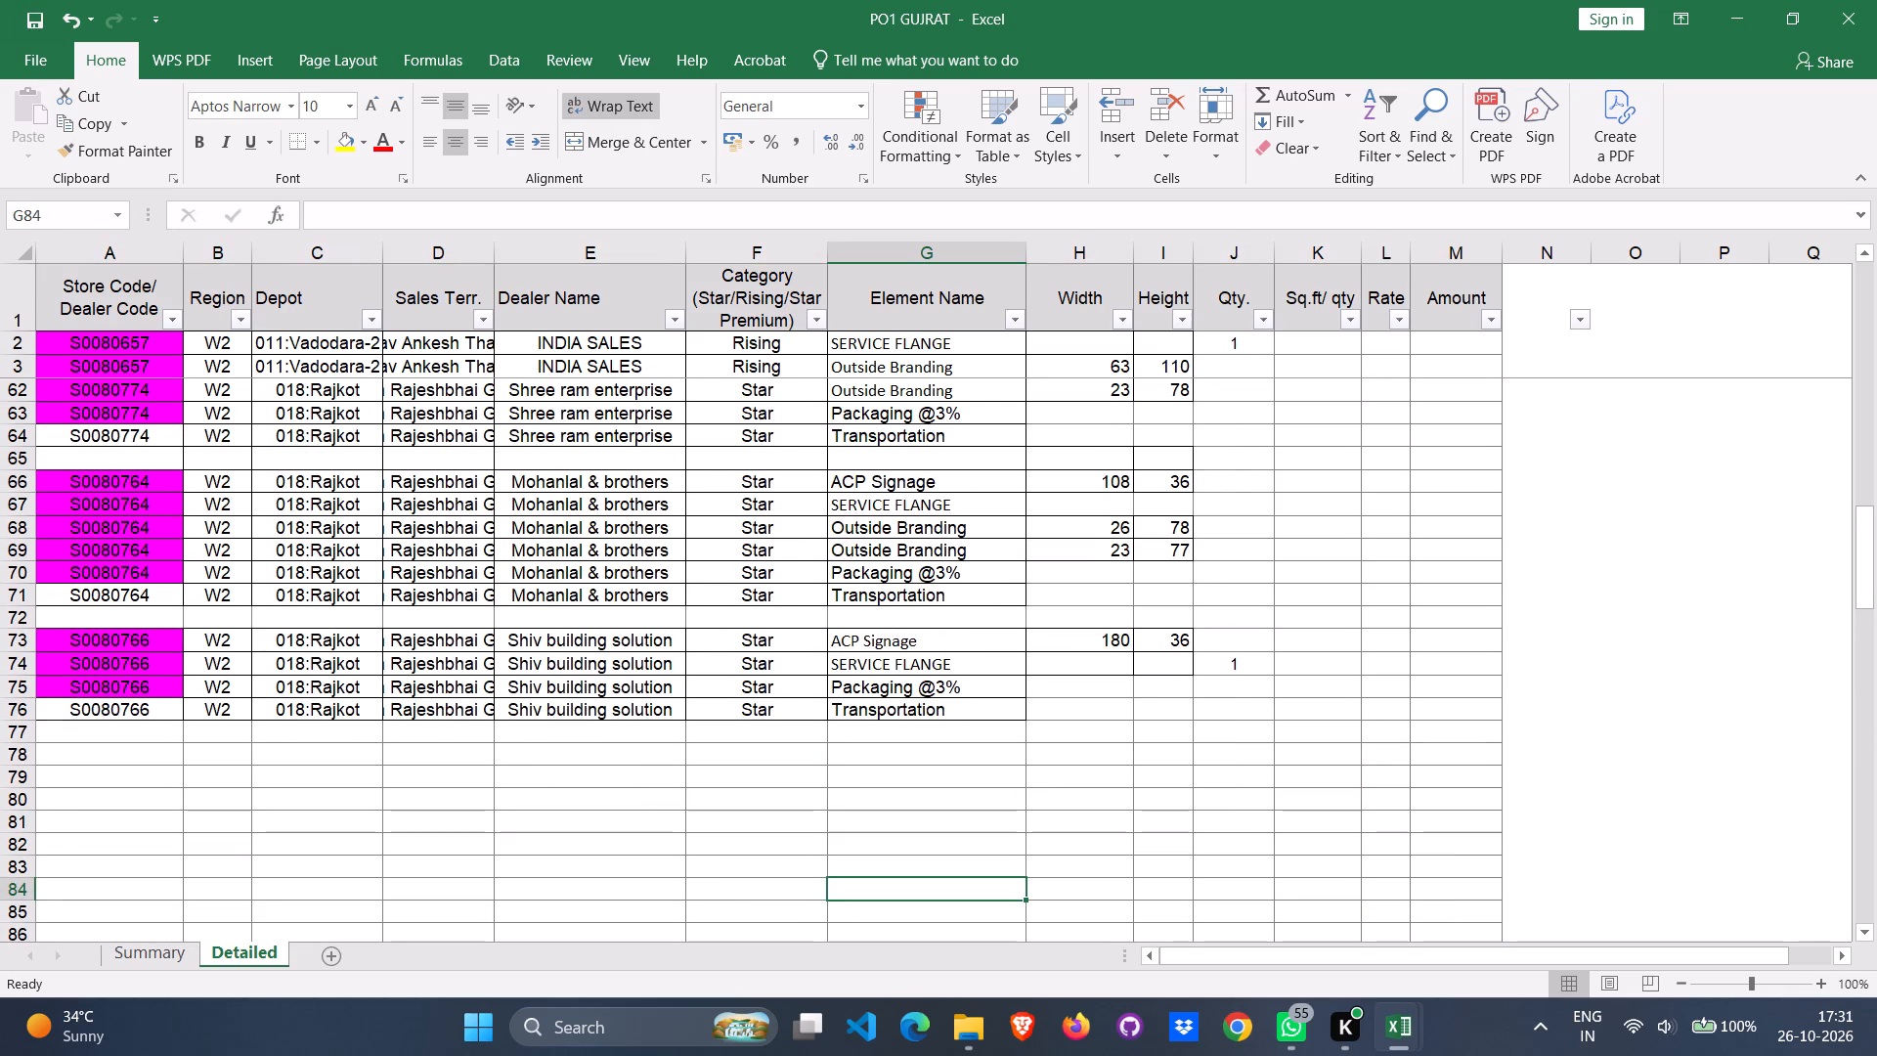
Copy Anand color and hw's dealer details A18:F18 from Summary into row 78 of Detailed, starting at A78.
scroll(475, 653, "up", 1)
left_click(177, 956)
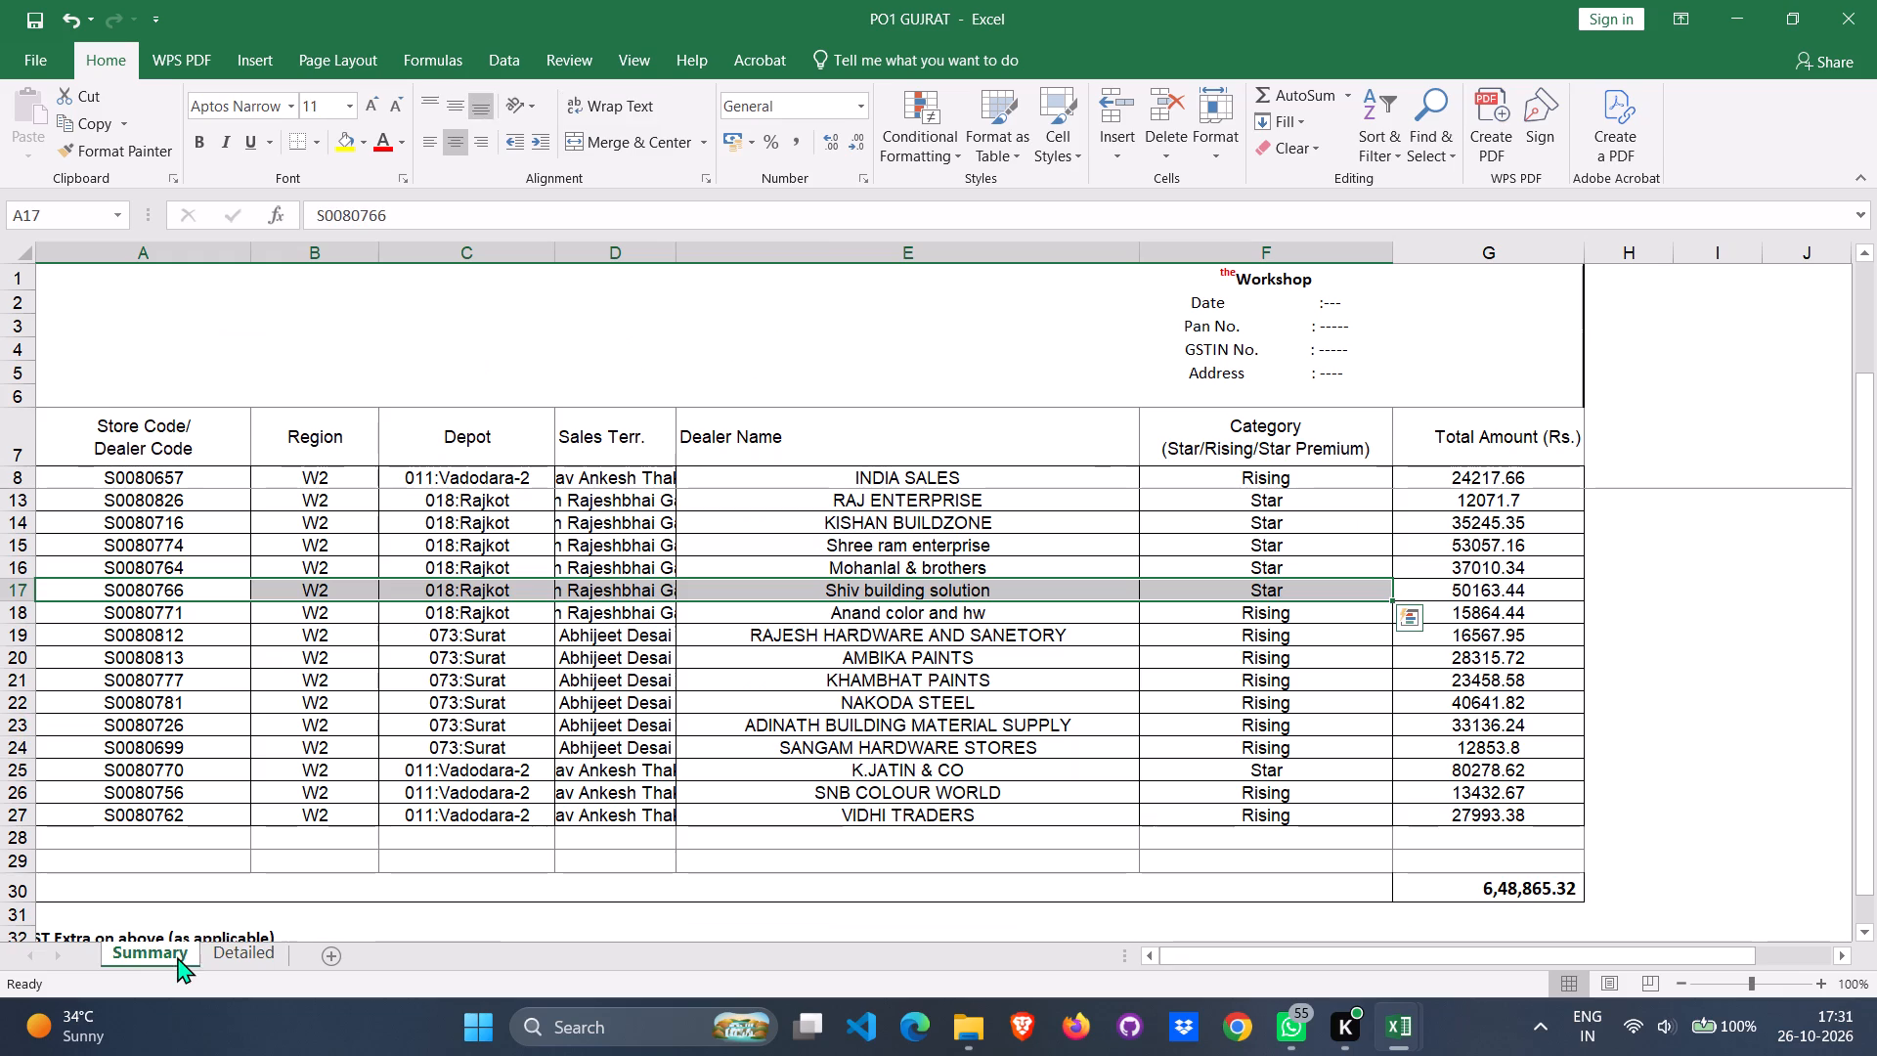
left_click(22, 616)
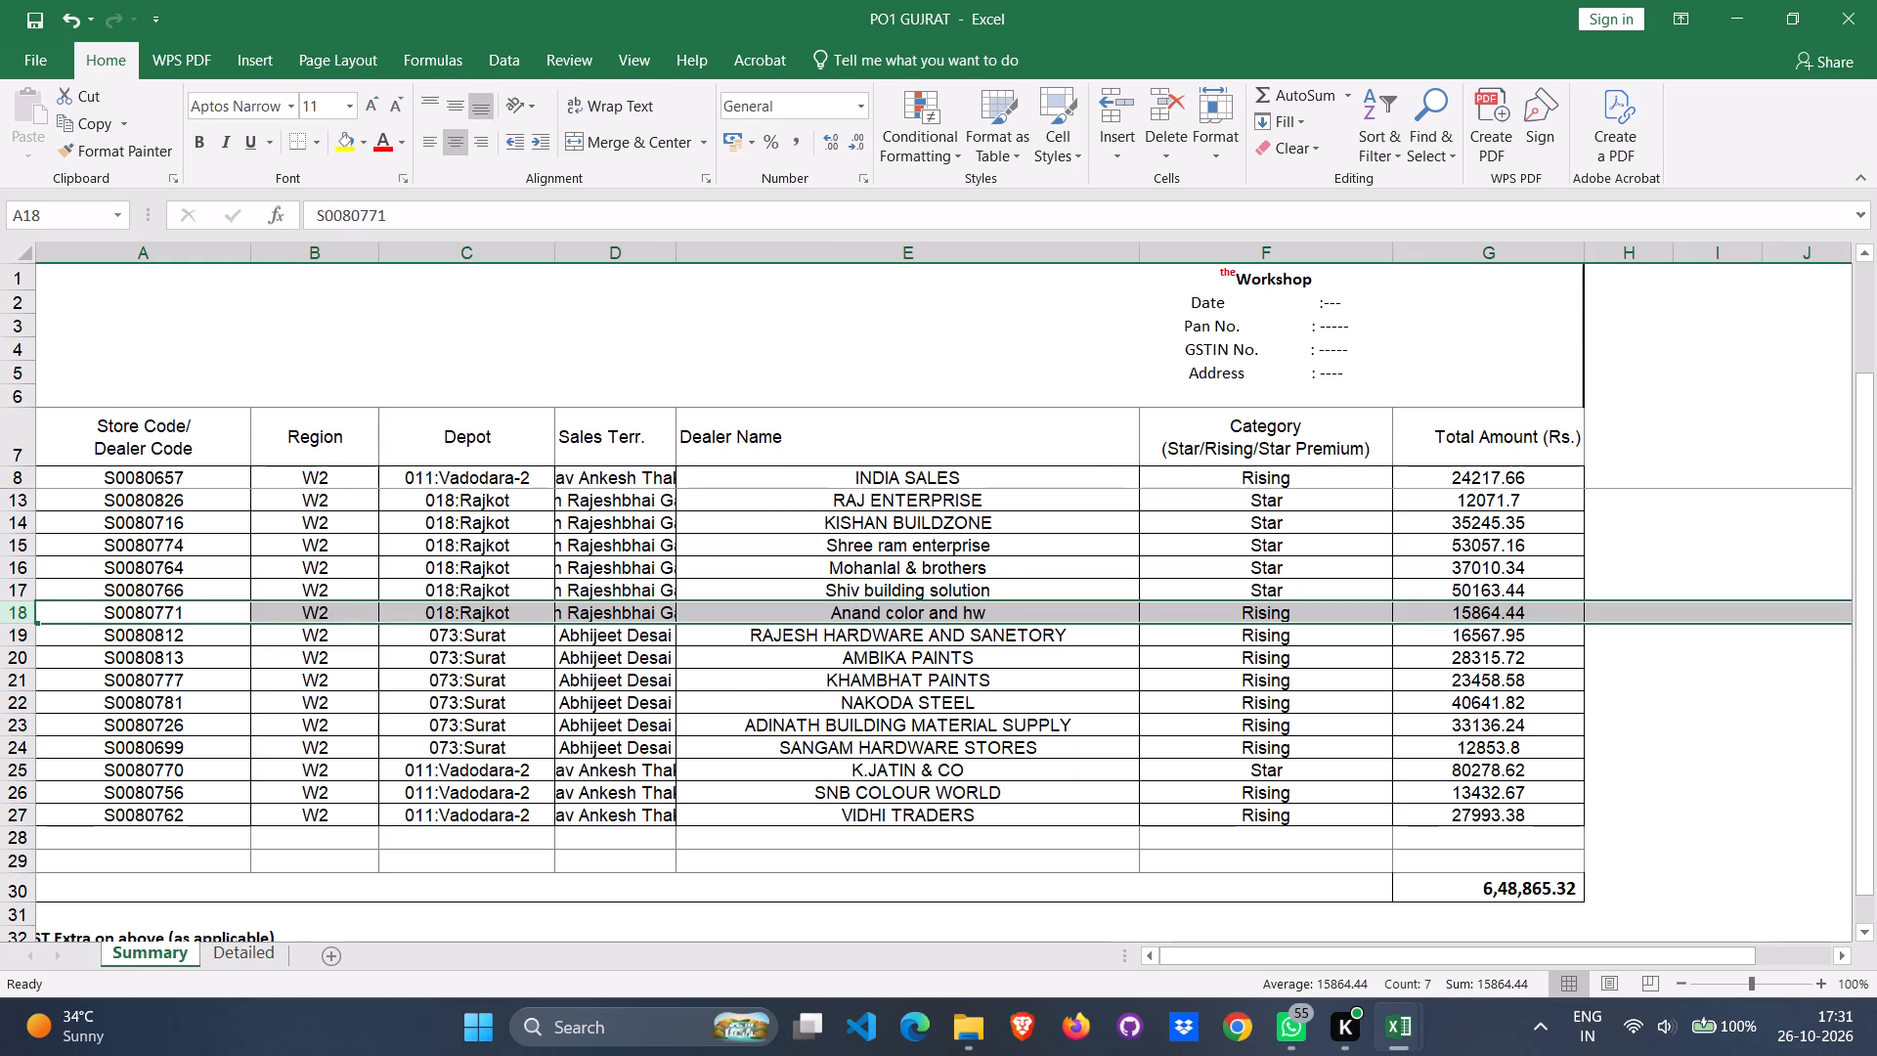
left_click(93, 612)
key("shift+Right")
key("shift+Right")
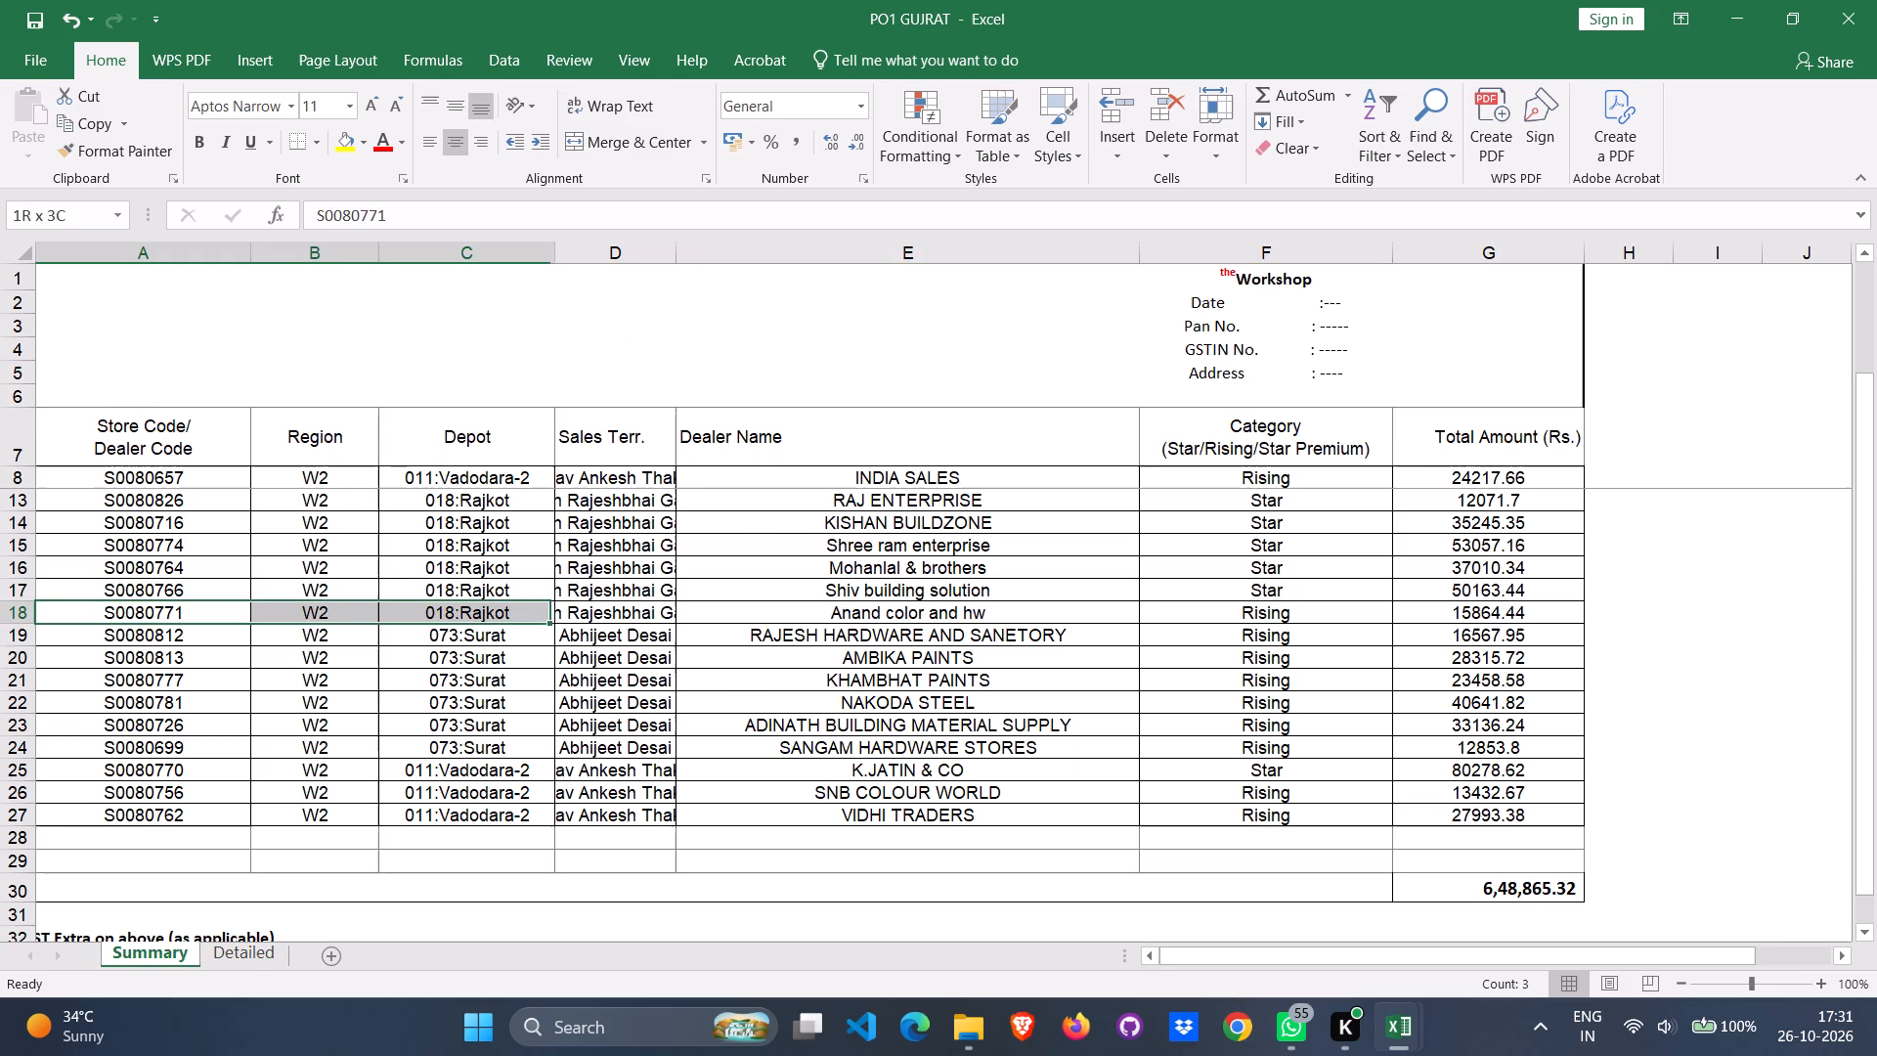
key("shift+Right")
key("shift+Right")
key("shift+Right")
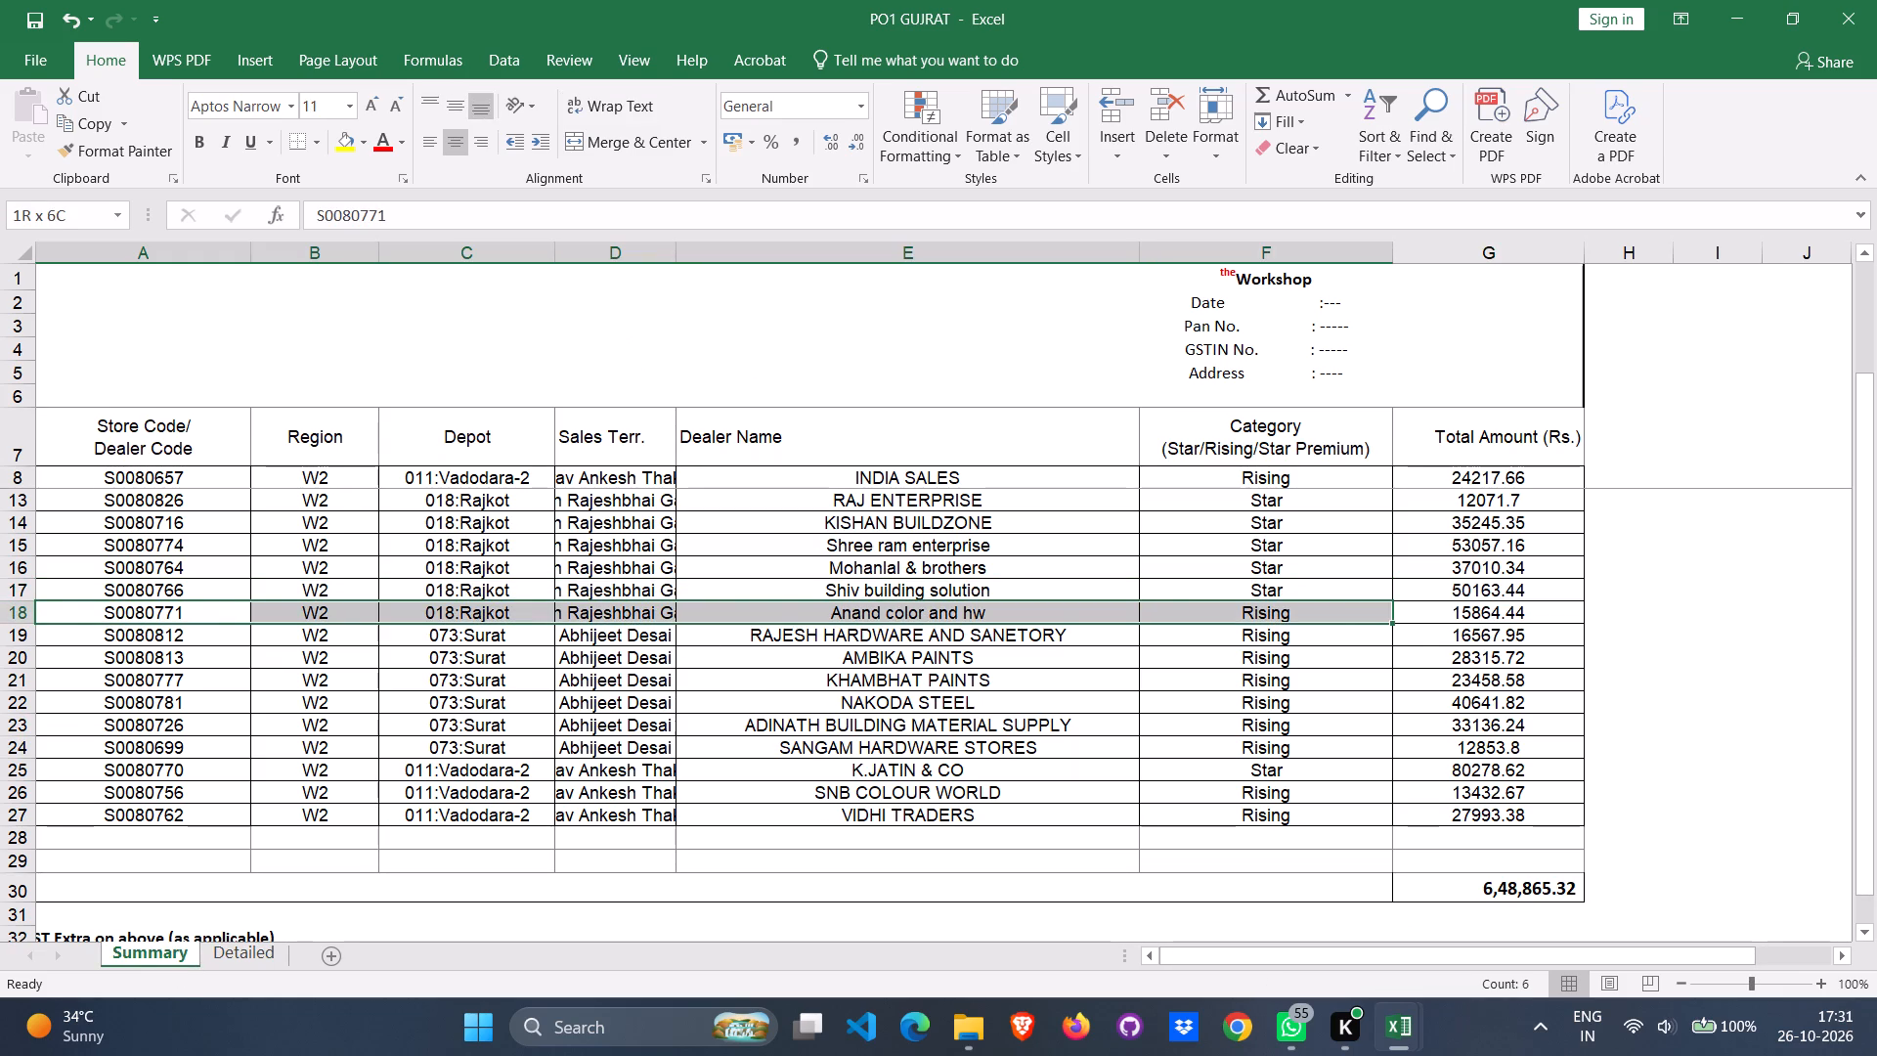
key("ctrl+c")
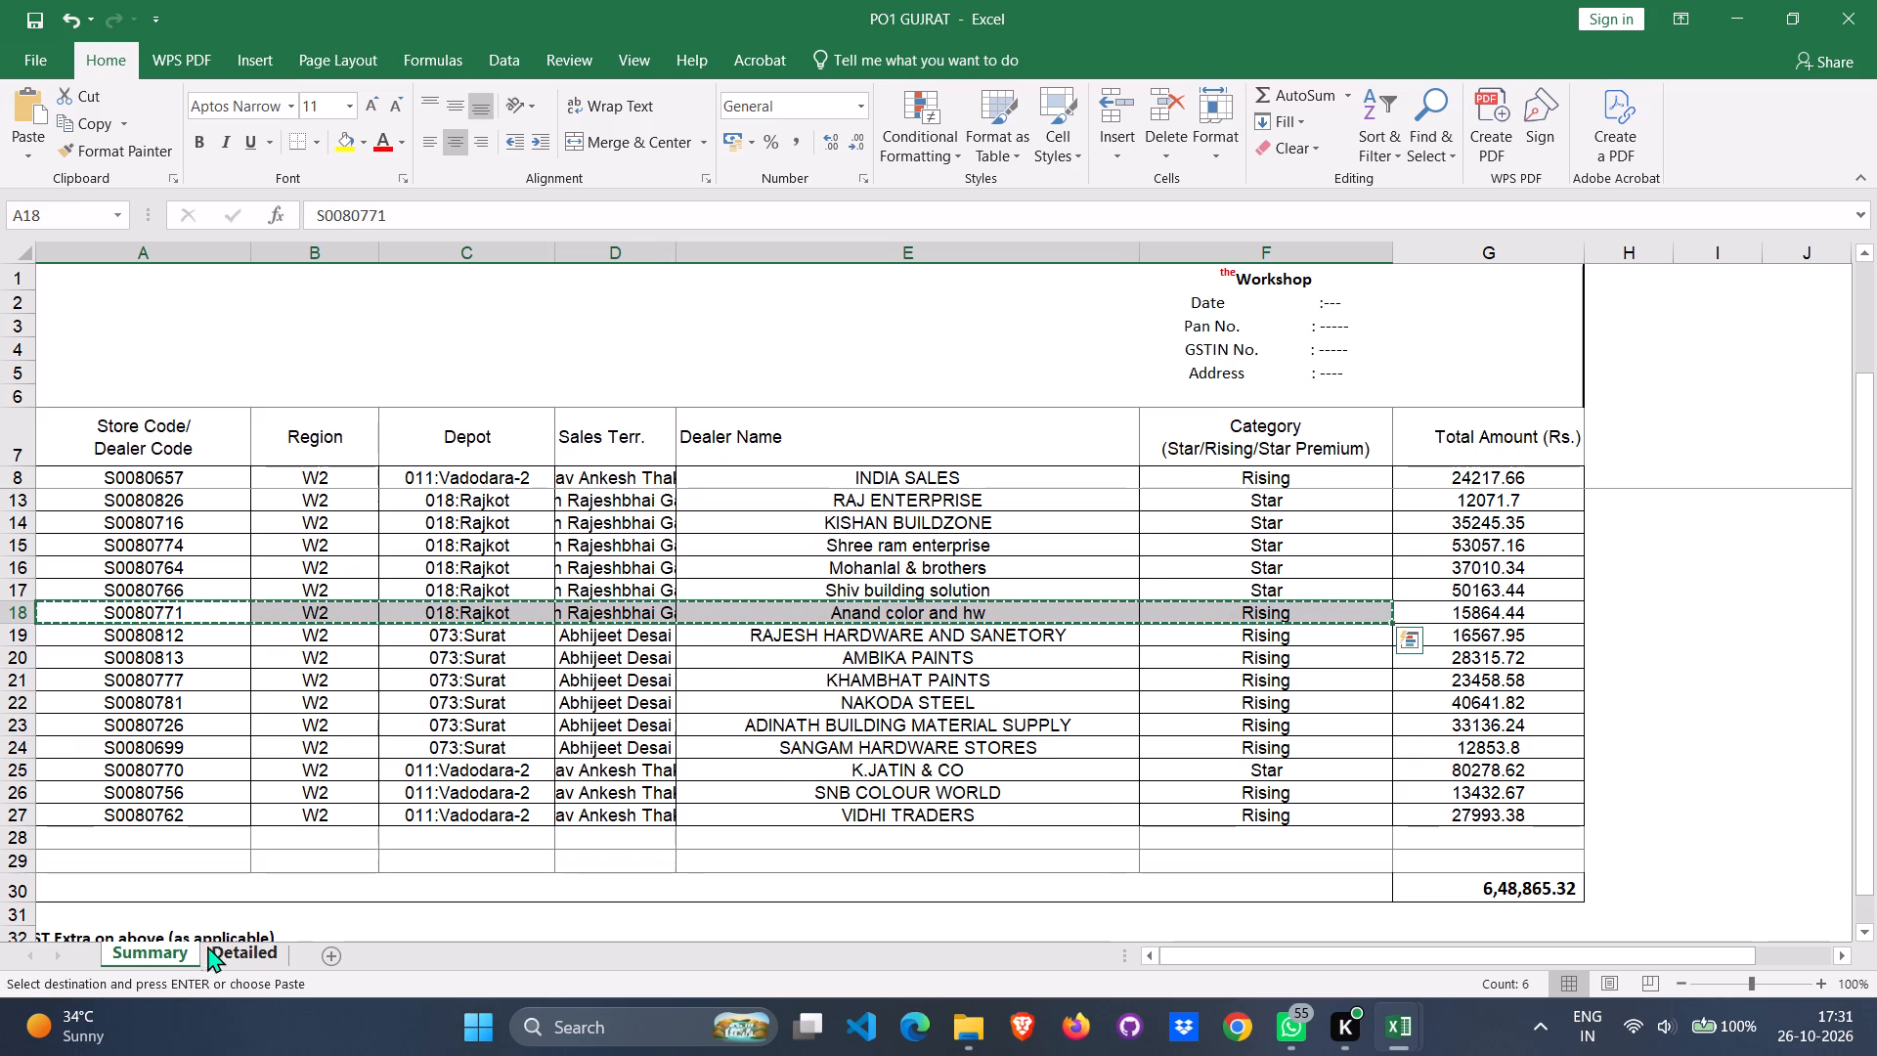
left_click(224, 955)
left_click(86, 785)
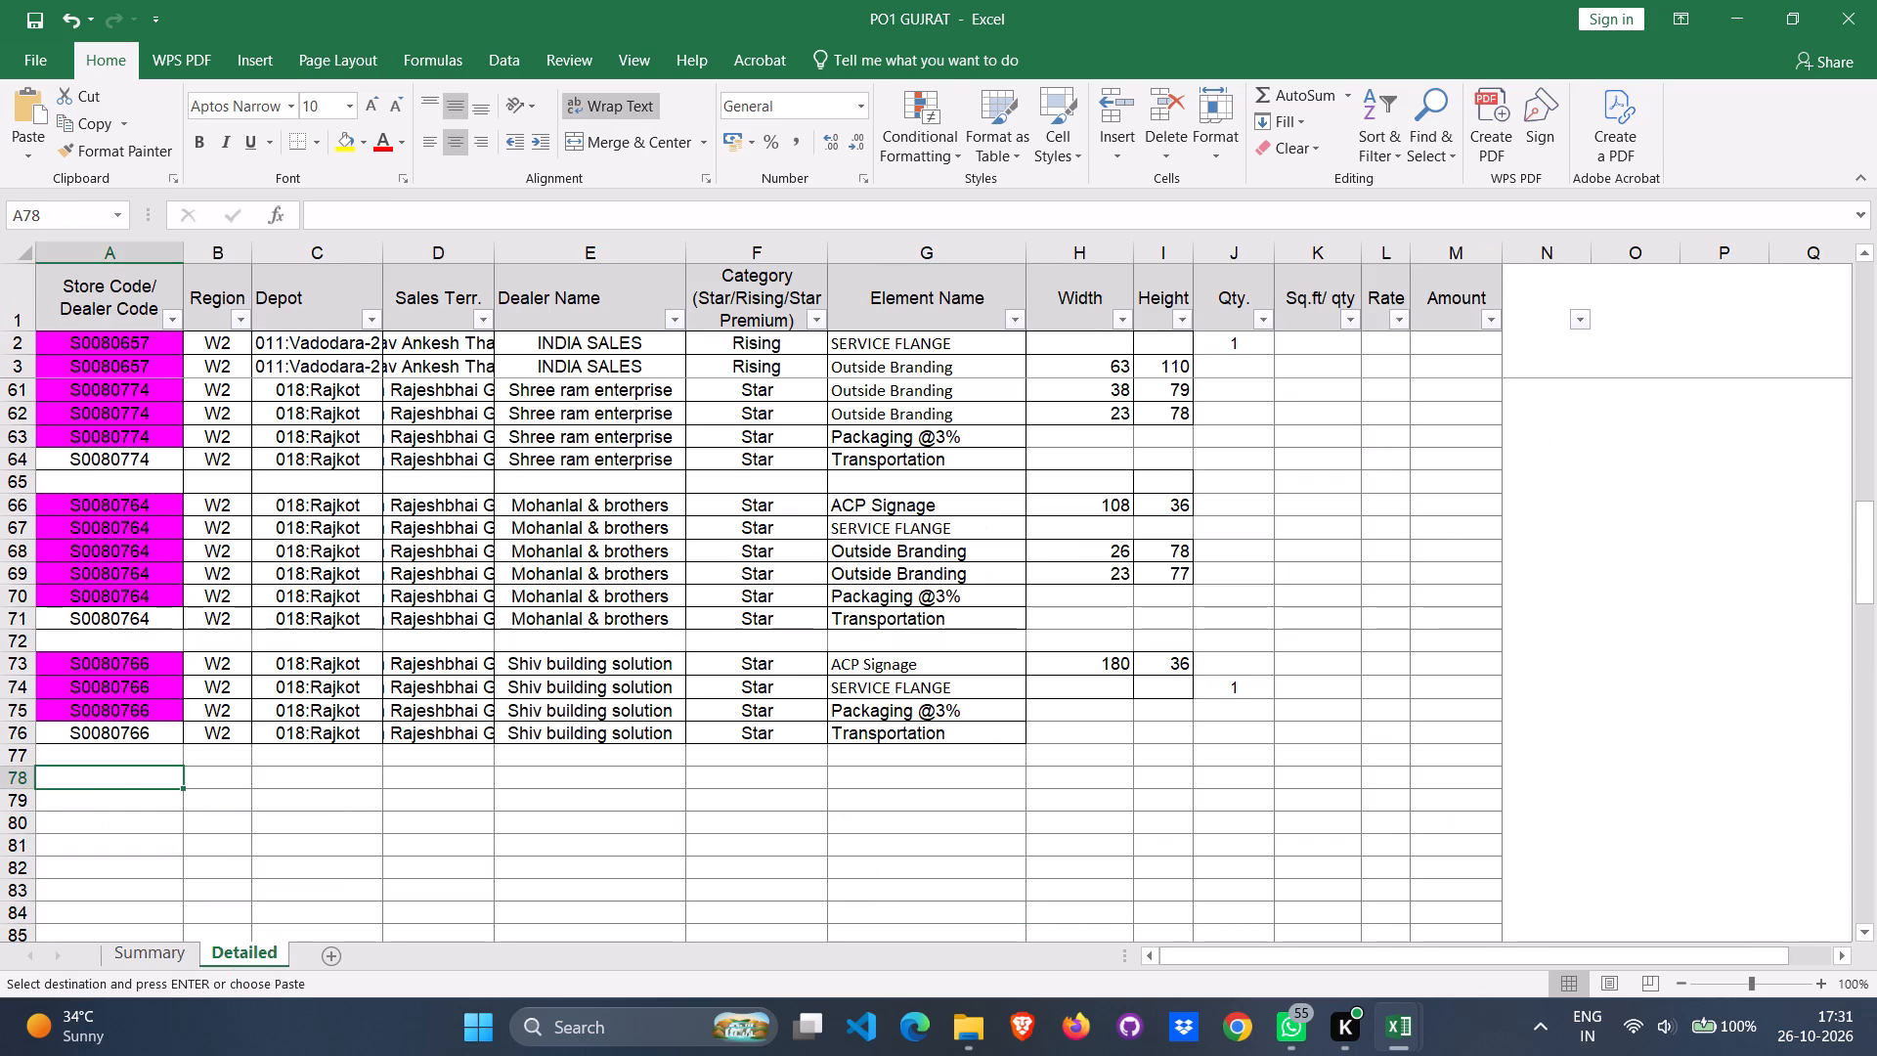
key("ctrl+v")
Close the Shiv building solution quotation, search the SEPARATAION ESTIMATE folder for ANAND COLO and open the ANAND COLOR AND HARDWARE workbook.
left_click(896, 787)
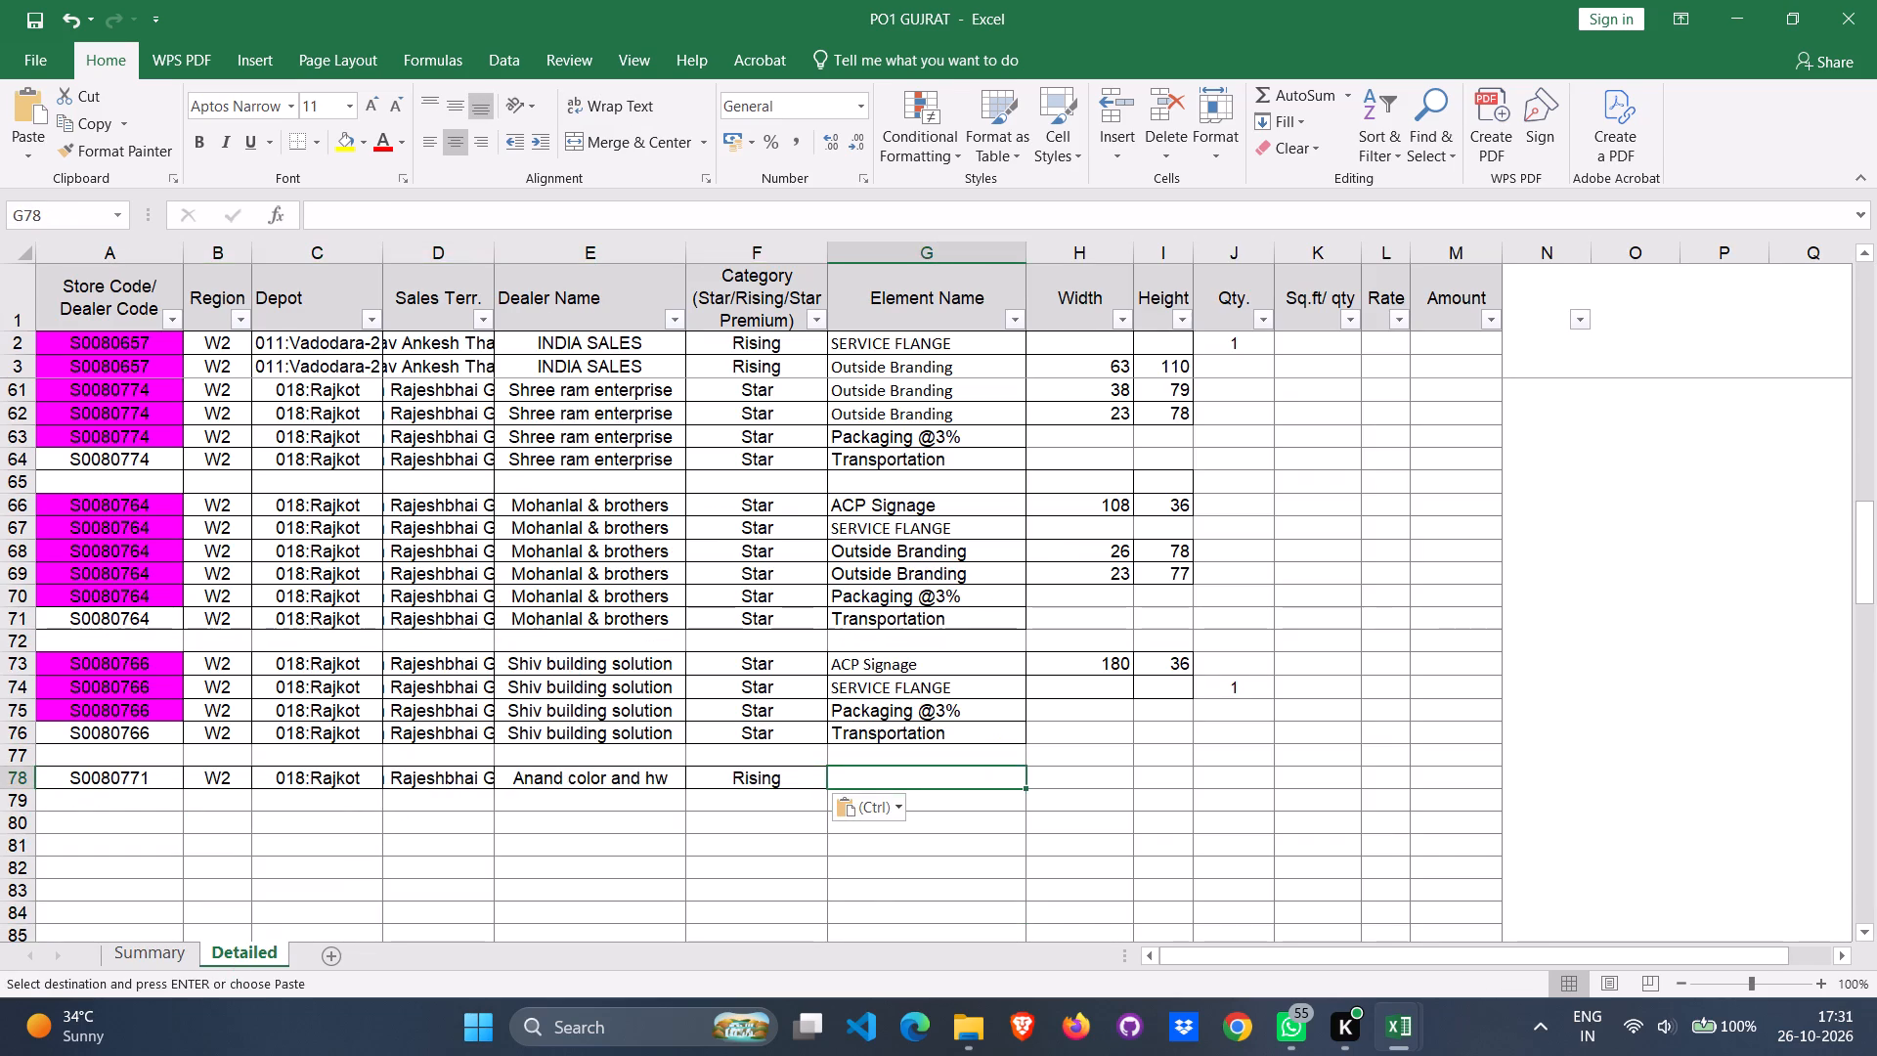
key("alt+Tab")
left_click(1845, 9)
key("alt+Tab")
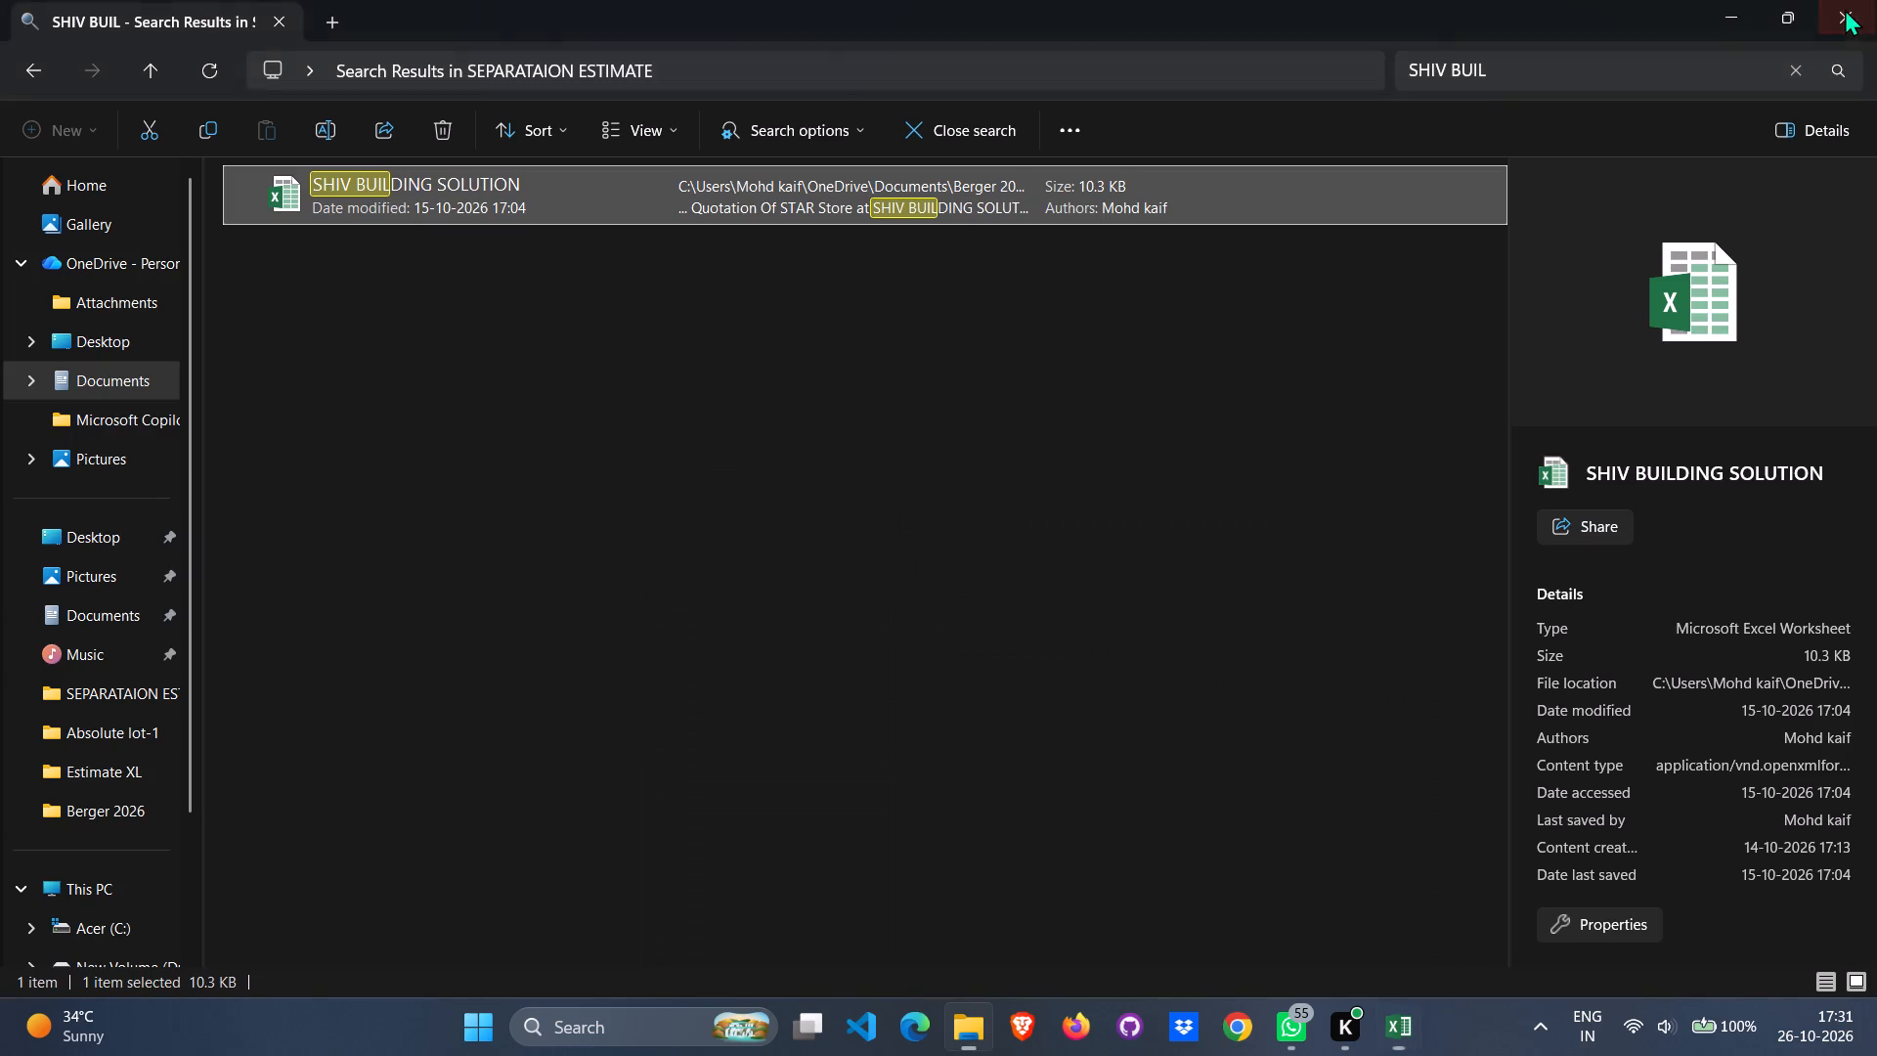
left_click(1789, 75)
type("ANAND COLO")
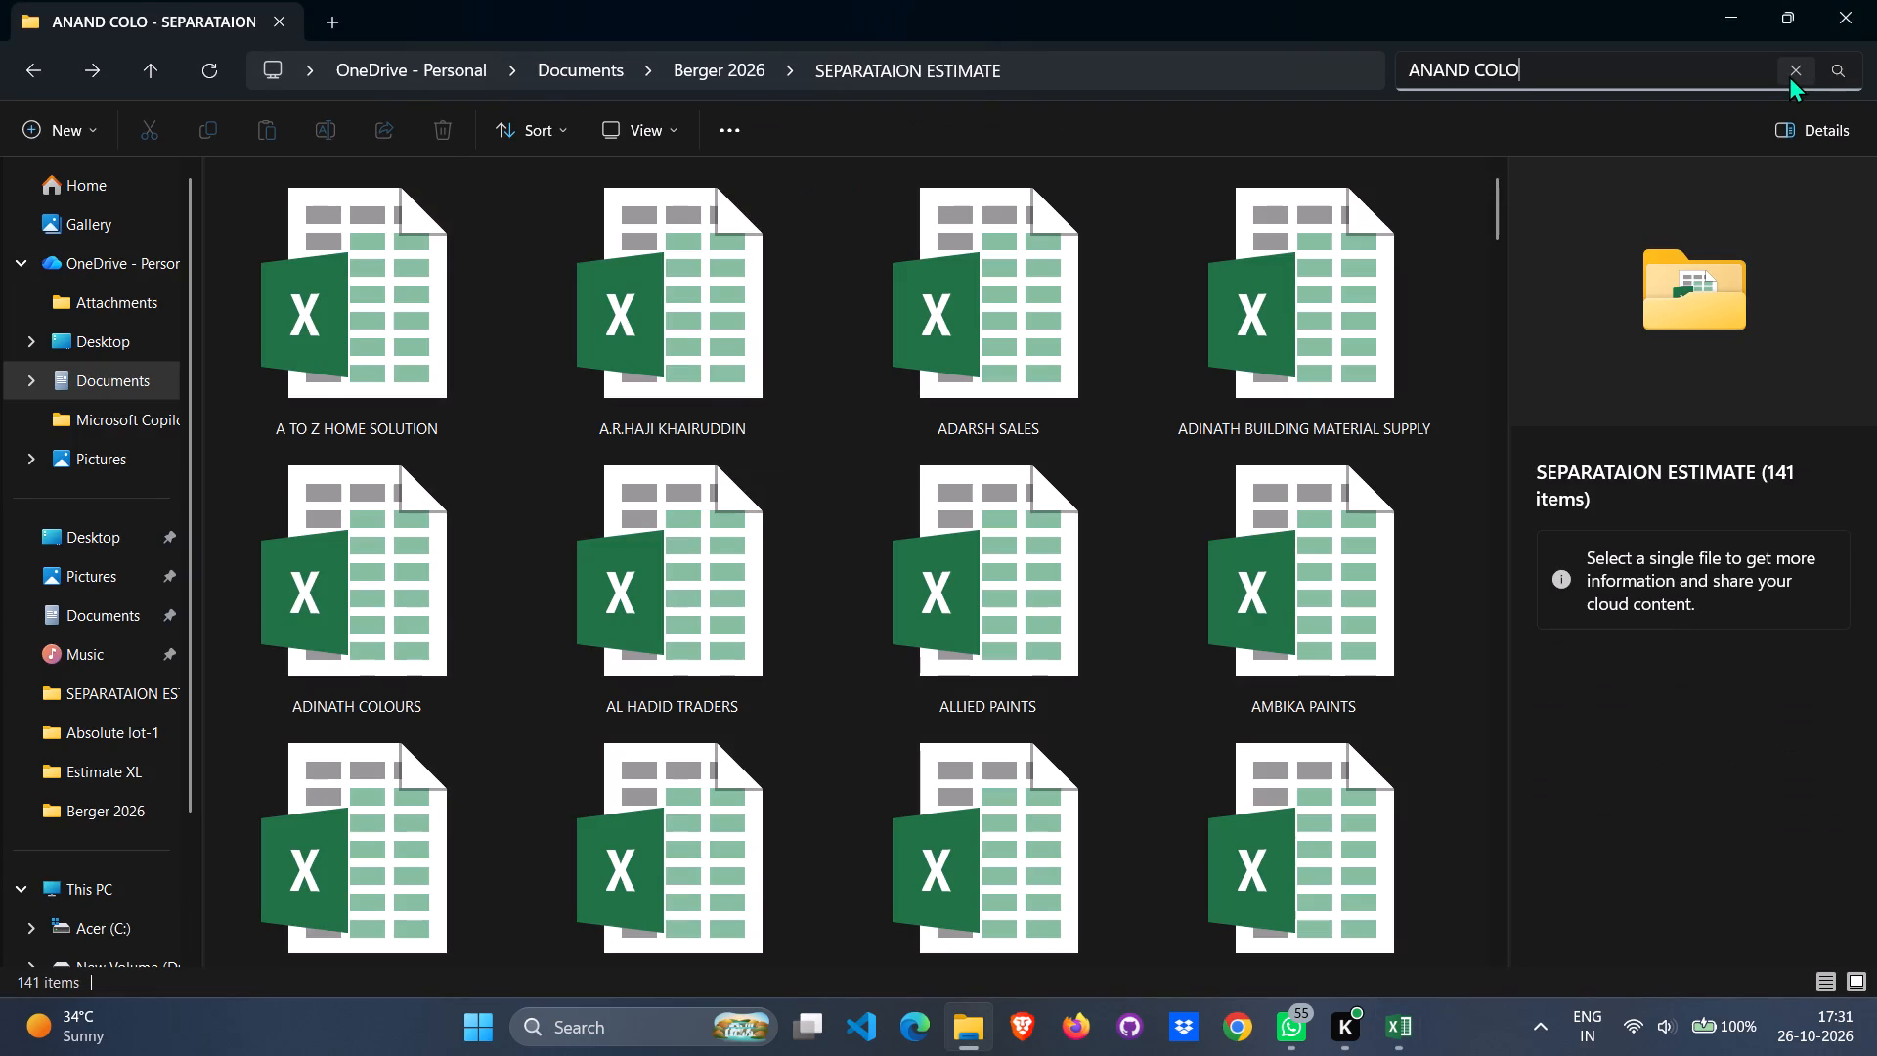
double_click(684, 180)
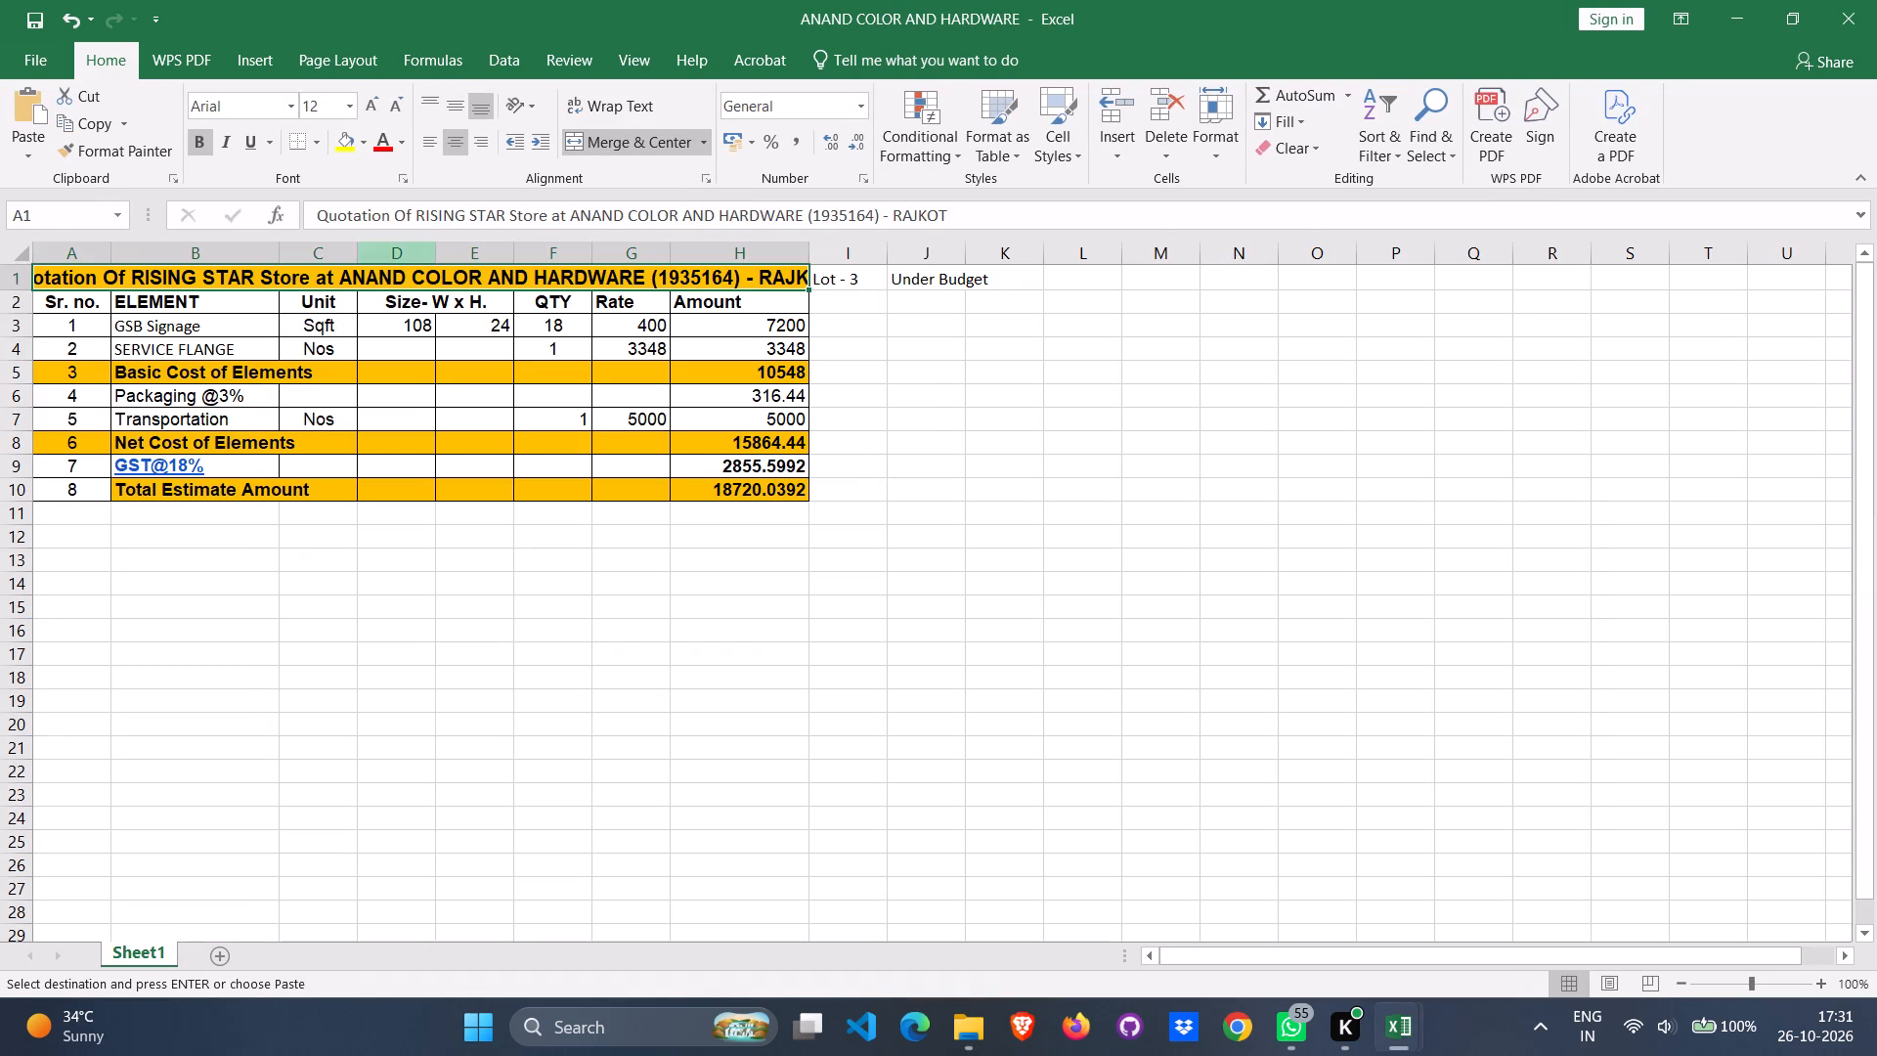
Copy the elements GSB Signage and SERVICE FLANGE from B3:B4 of the quotation into G78:G79 of Detailed.
left_click(236, 326)
key("shift+Down")
key("ctrl+c")
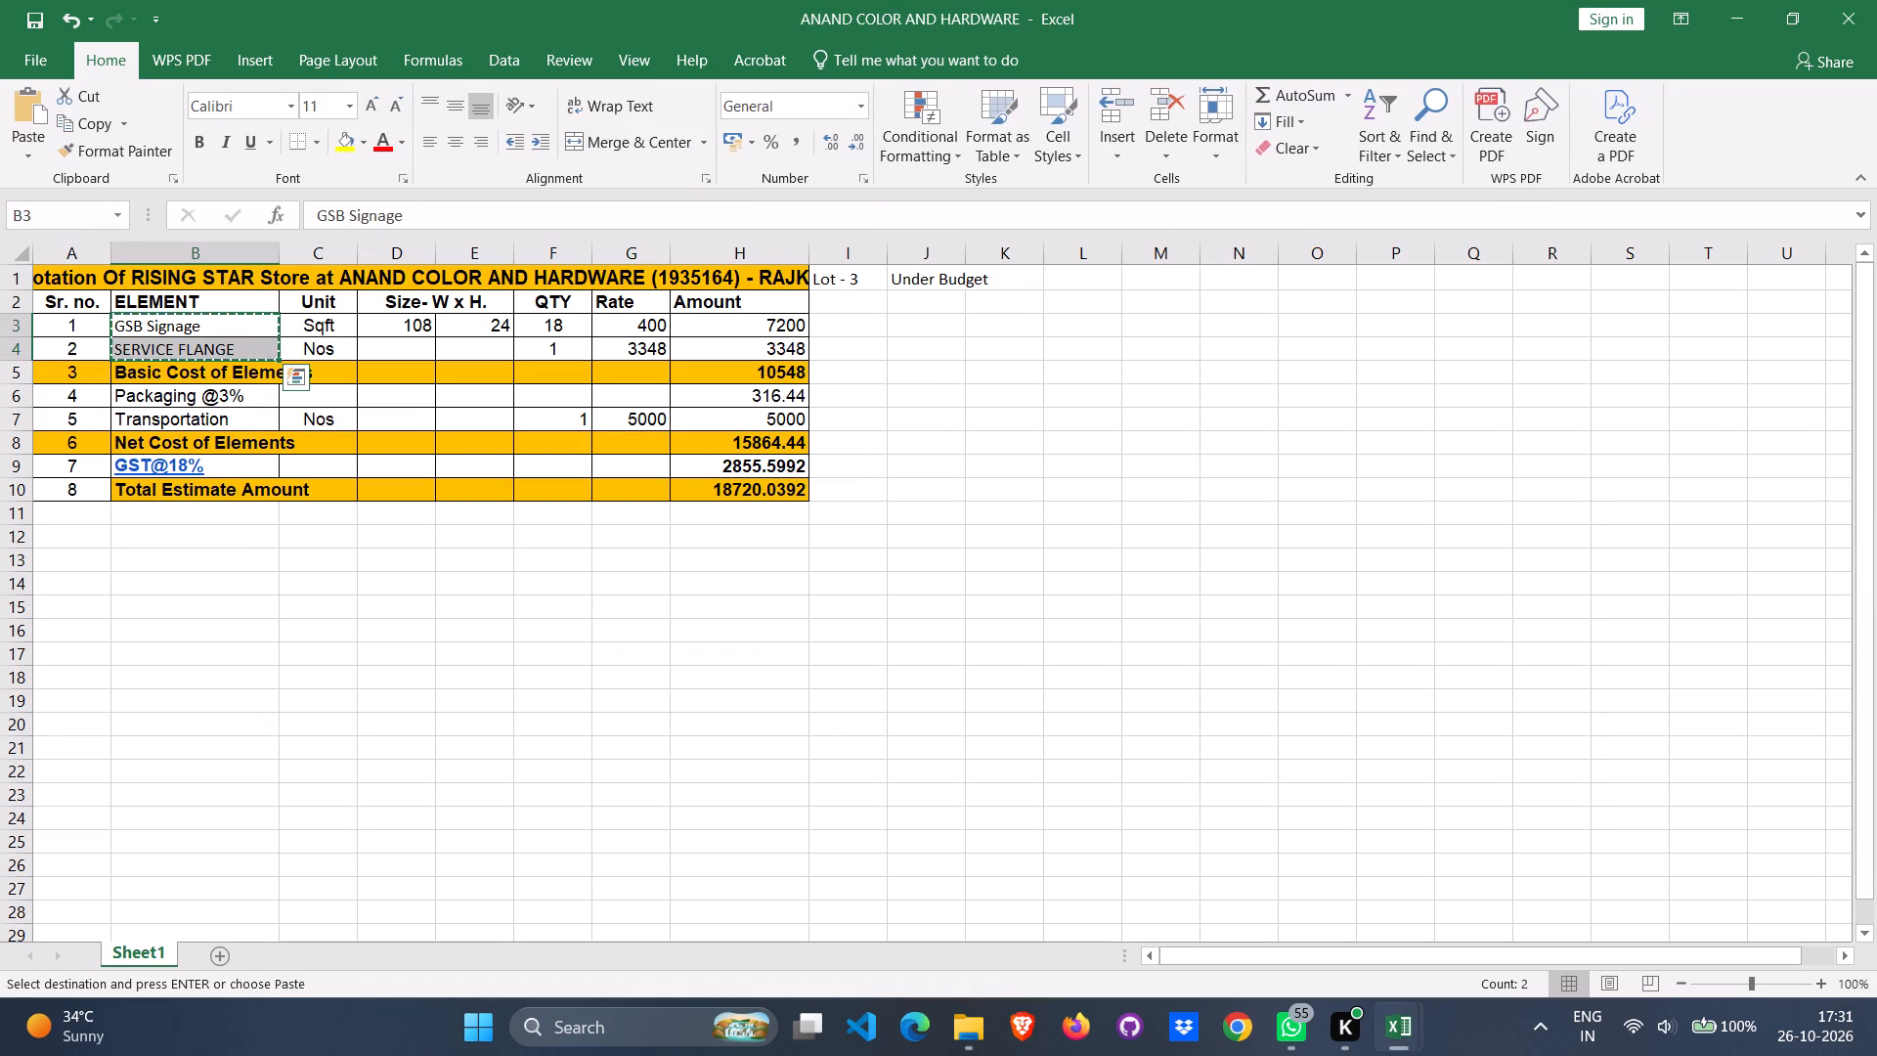
key("alt+Tab")
key("ctrl+v")
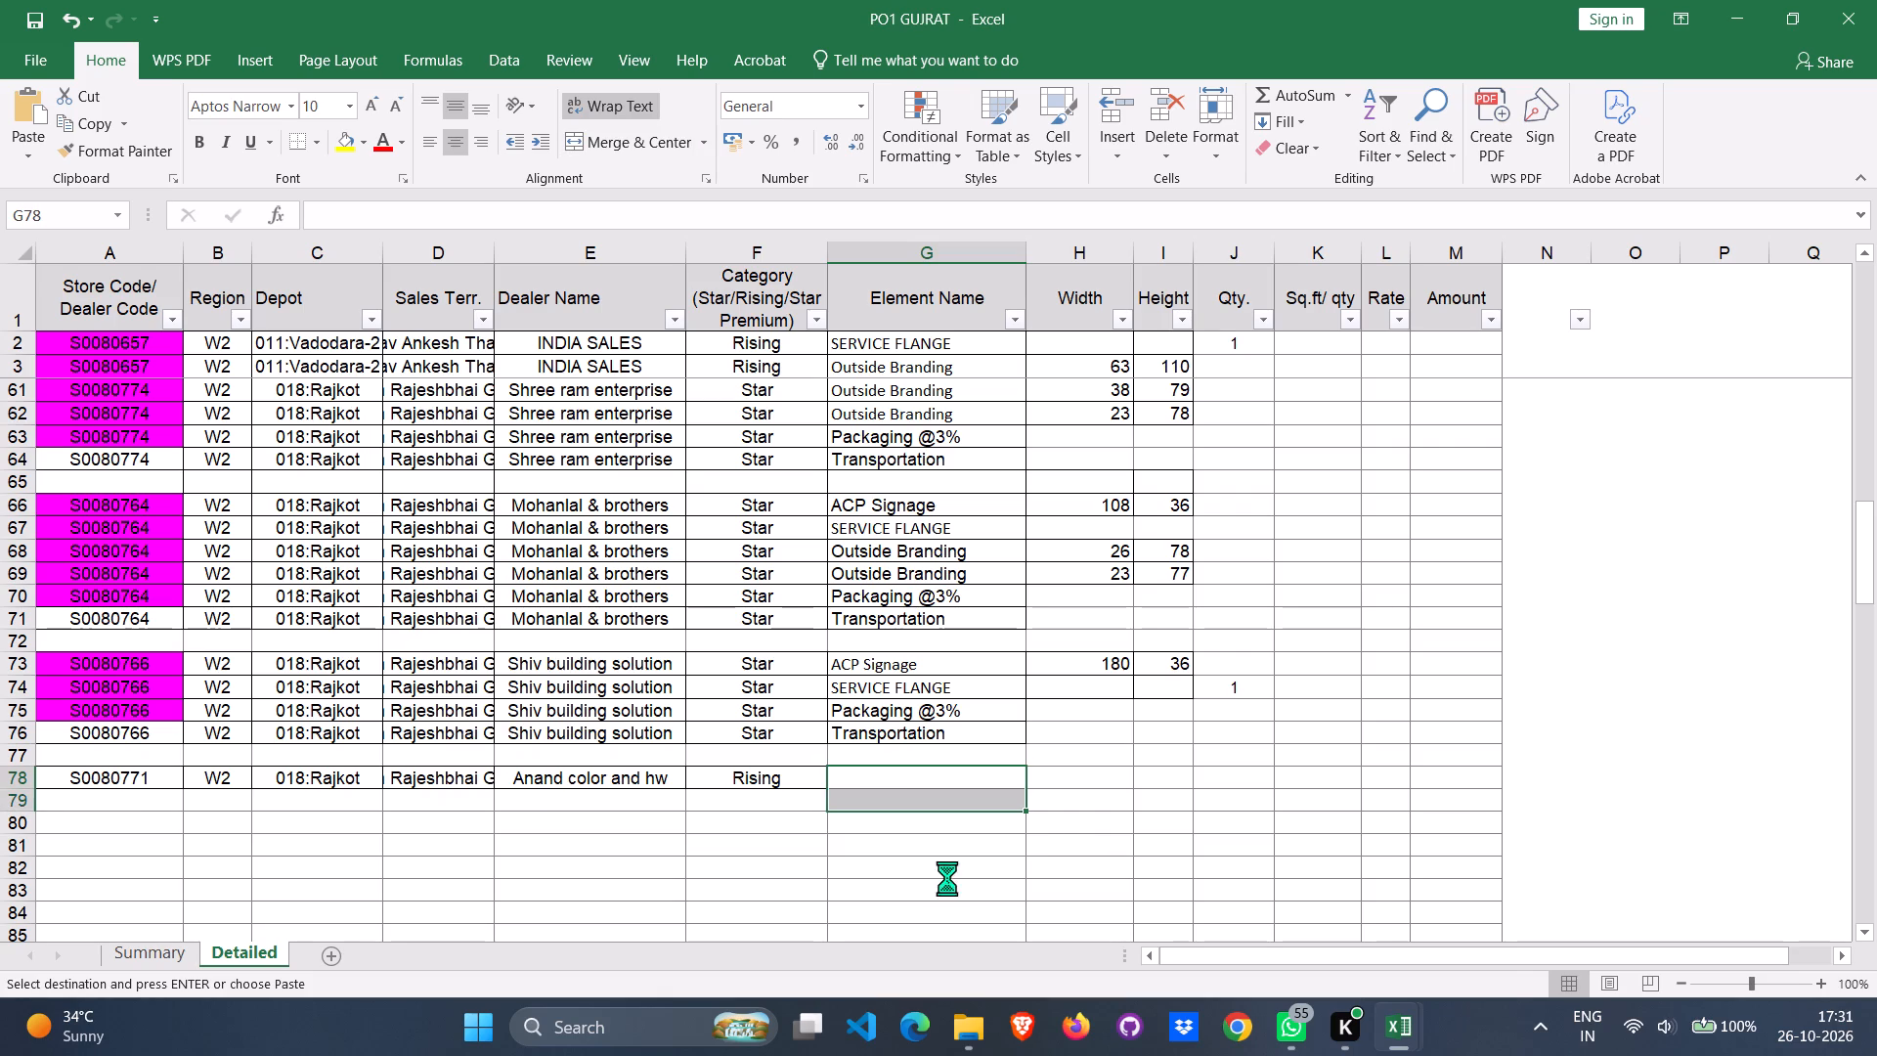
Copy the GSB Signage size 108 x 24 from D3:E3 of the quotation into H78:I78 of Detailed and save.
key("alt+Tab")
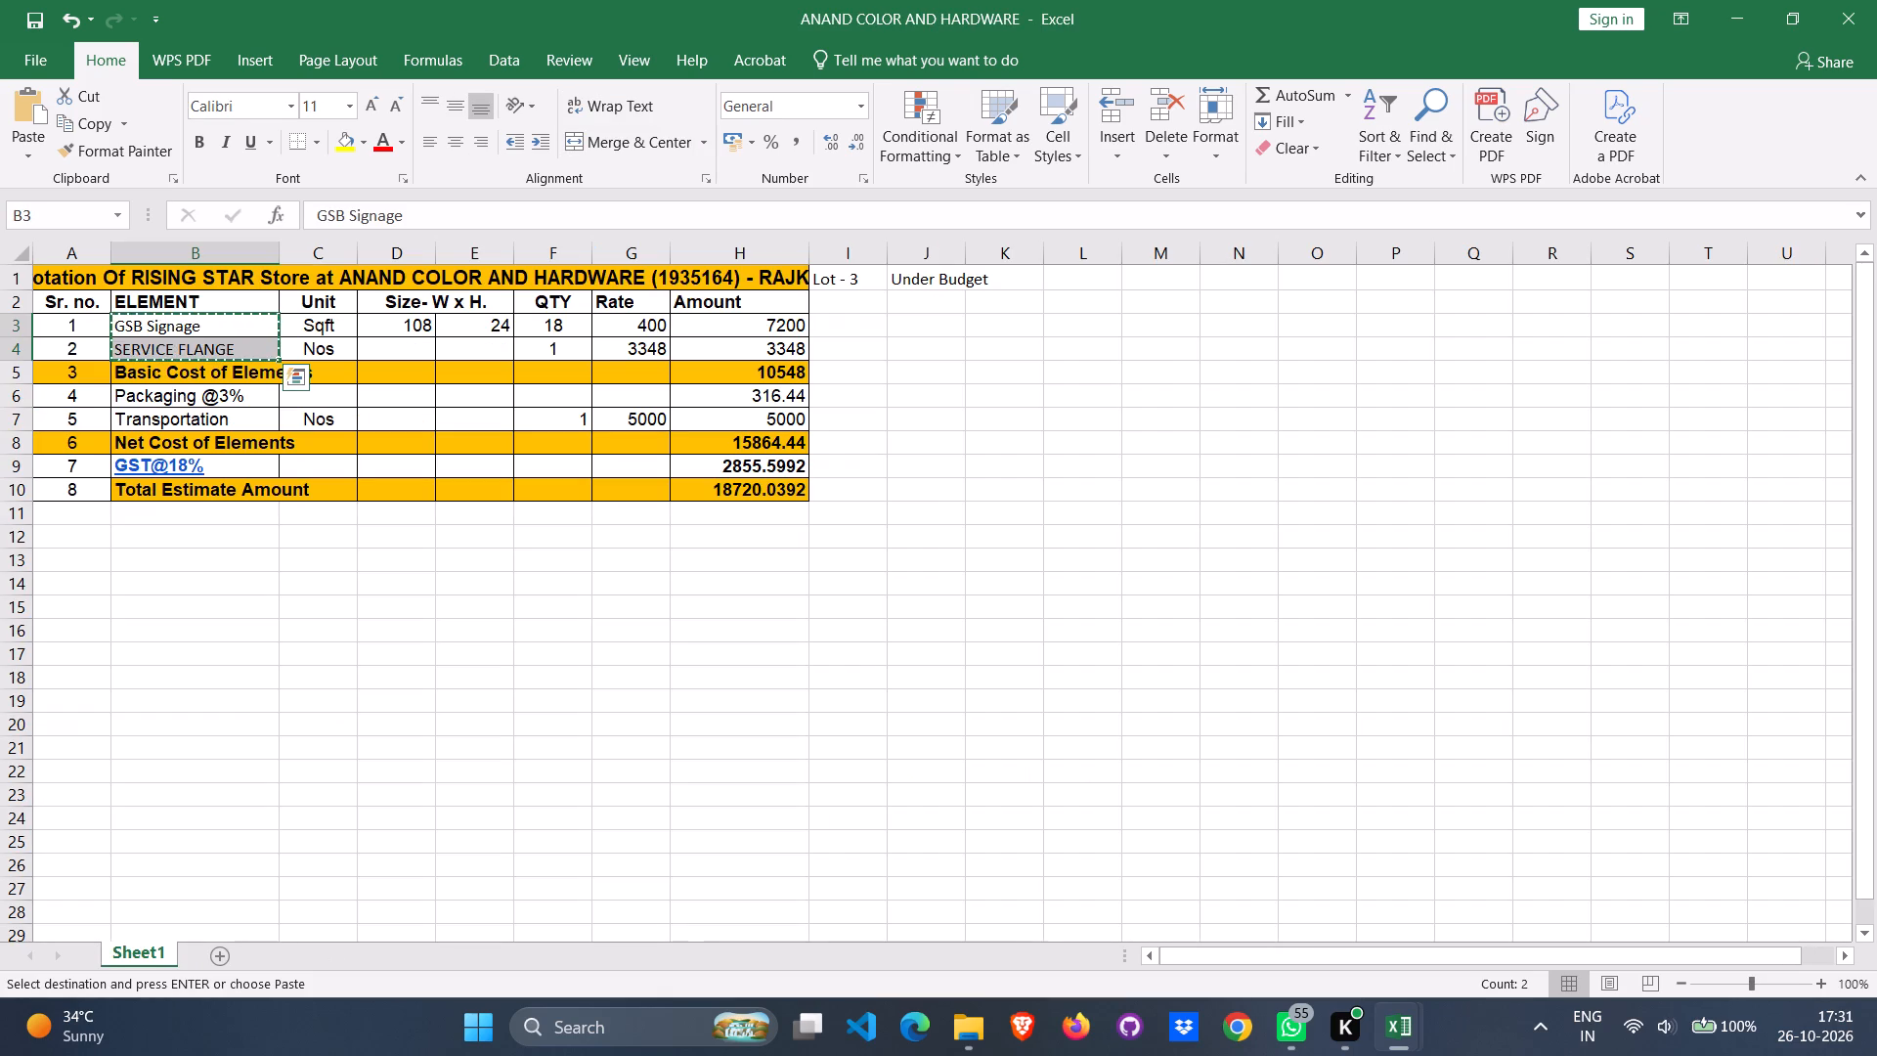
left_click(392, 332)
key("shift+Right")
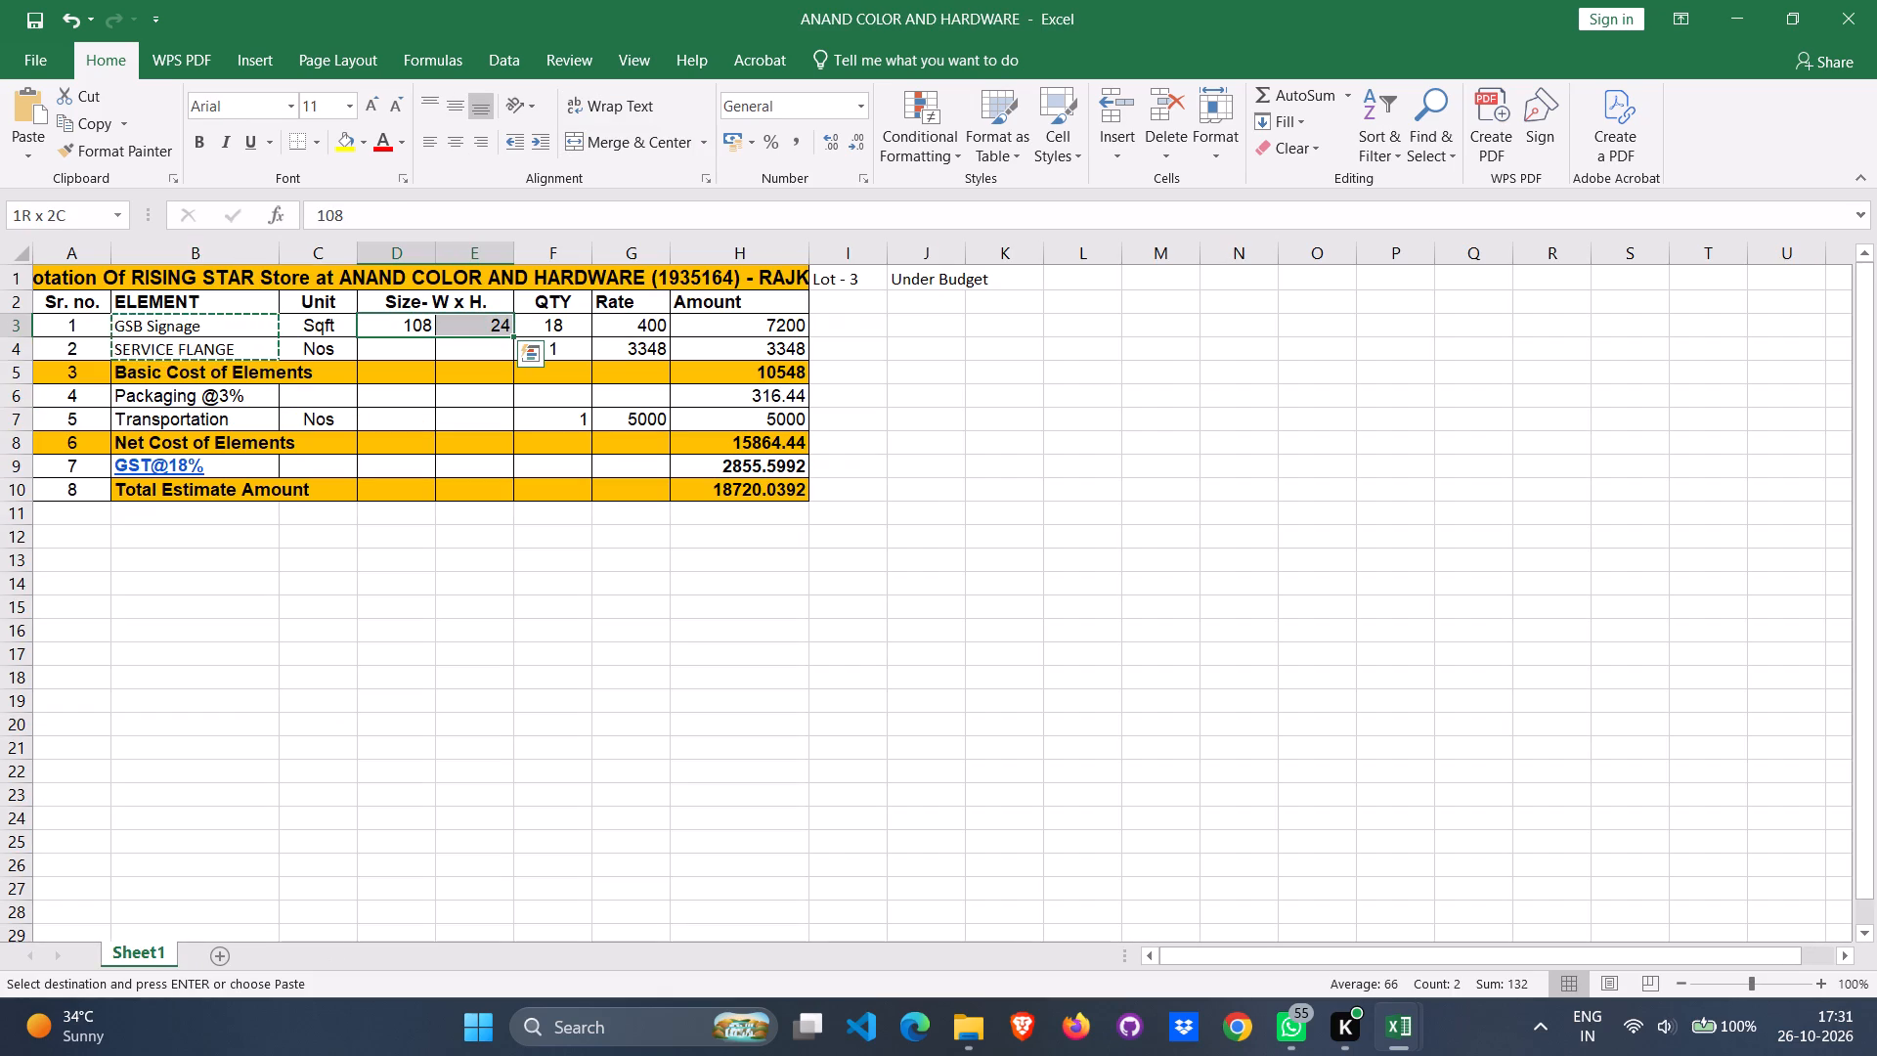
key("ctrl+c")
key("alt+Tab")
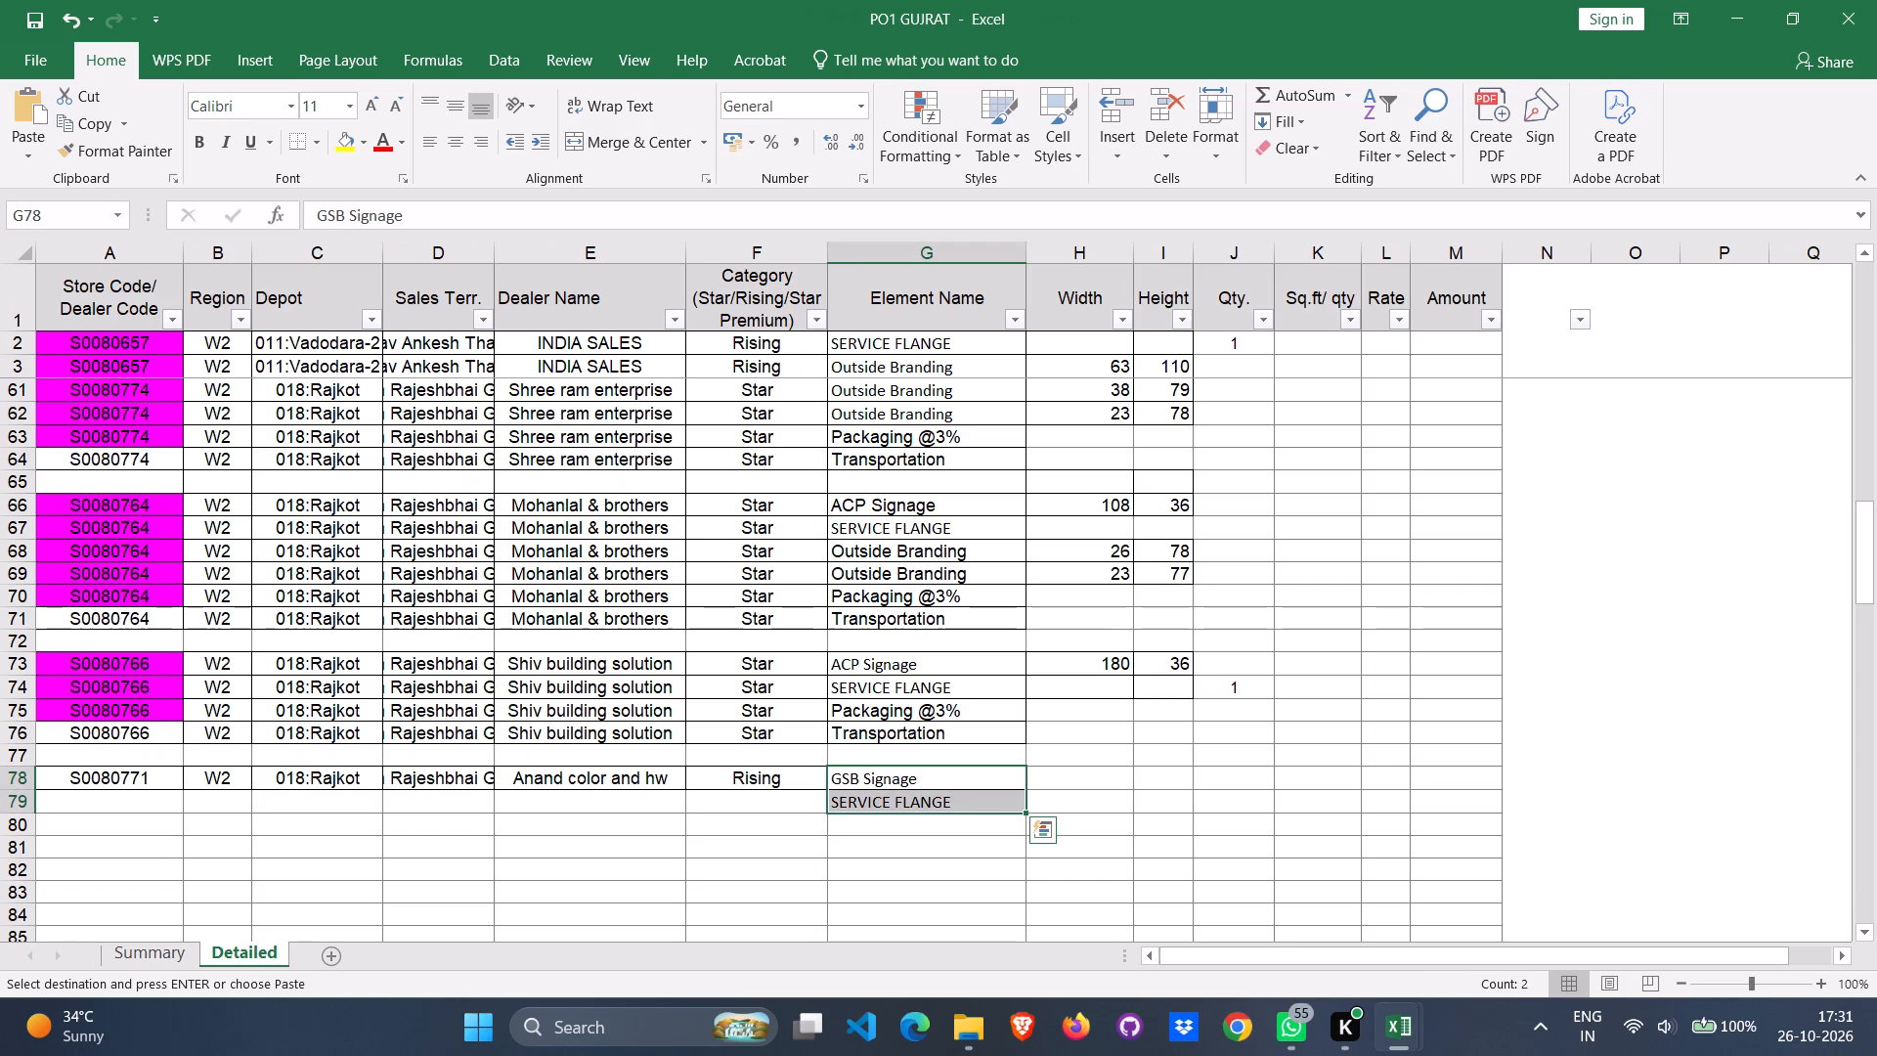
key("Right")
key("ctrl+v")
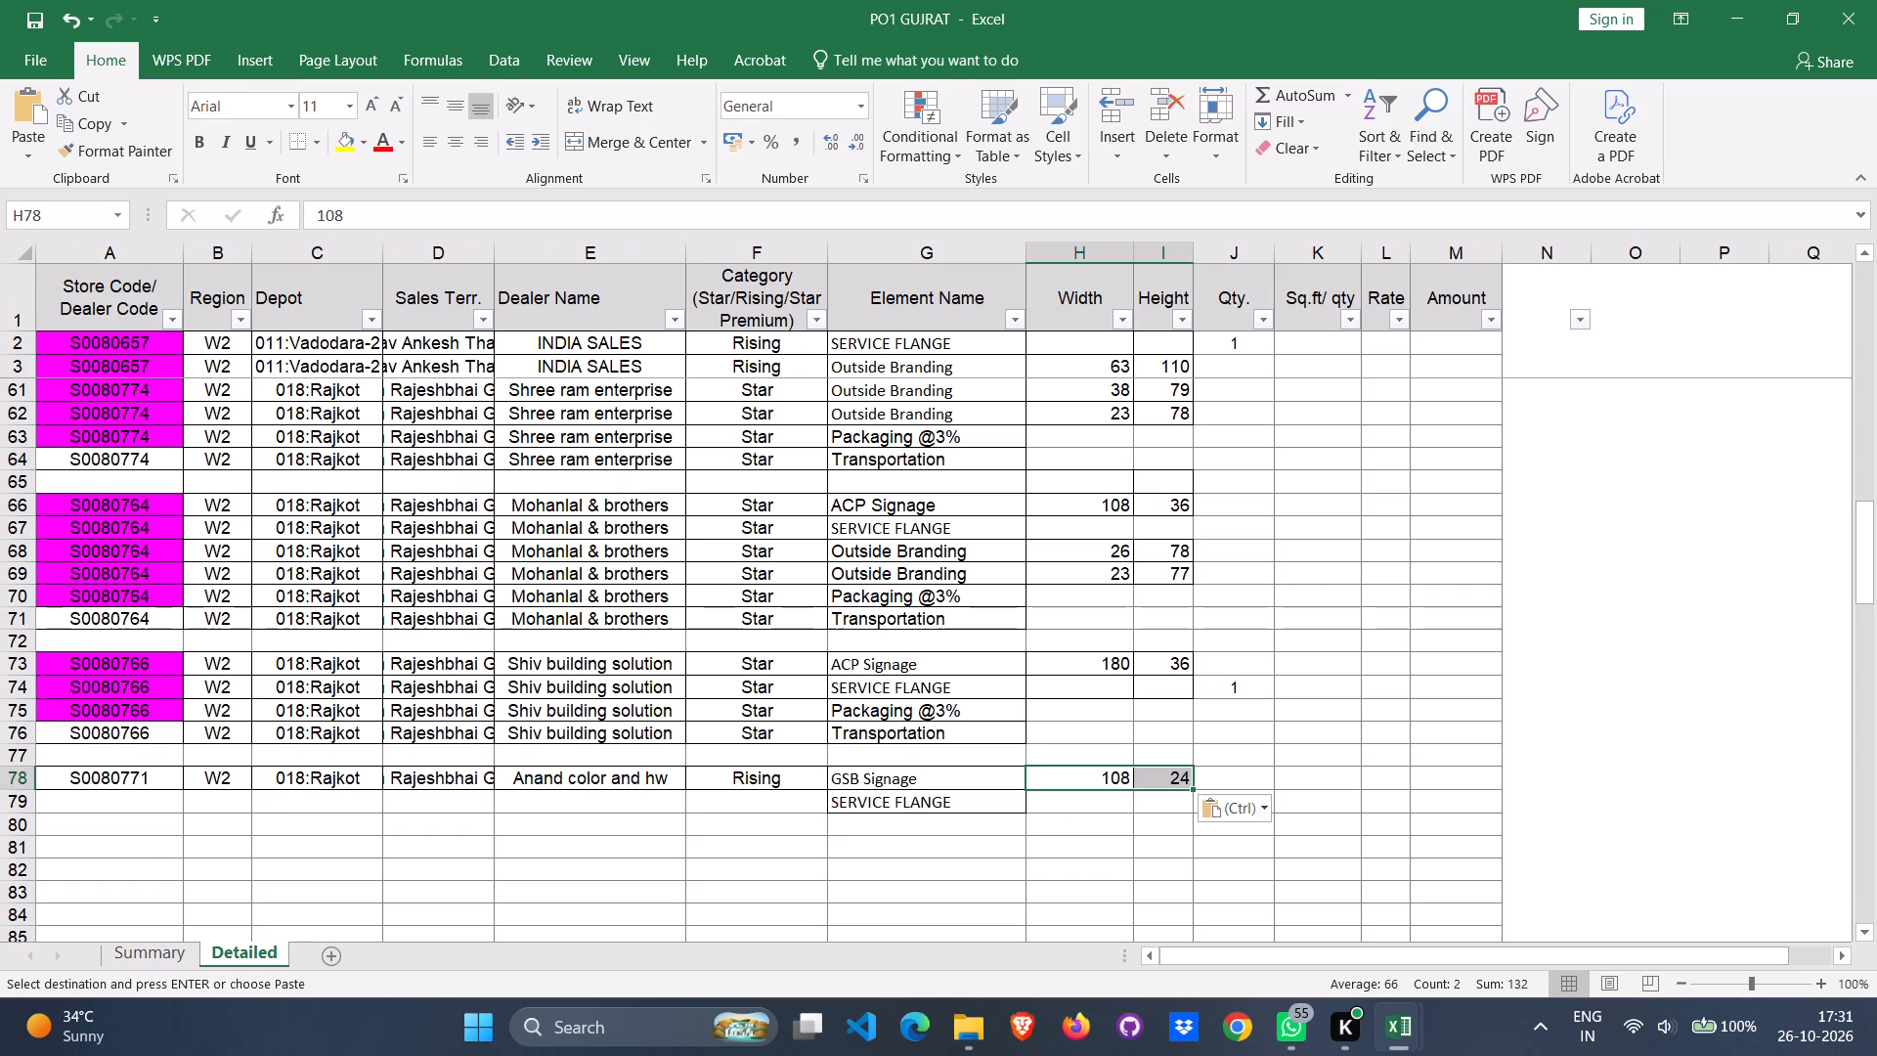
key("ctrl+s")
Copy Packaging @3% and Transportation from G75:G76 into G80:G81 of Detailed and save the workbook.
key("alt+Tab")
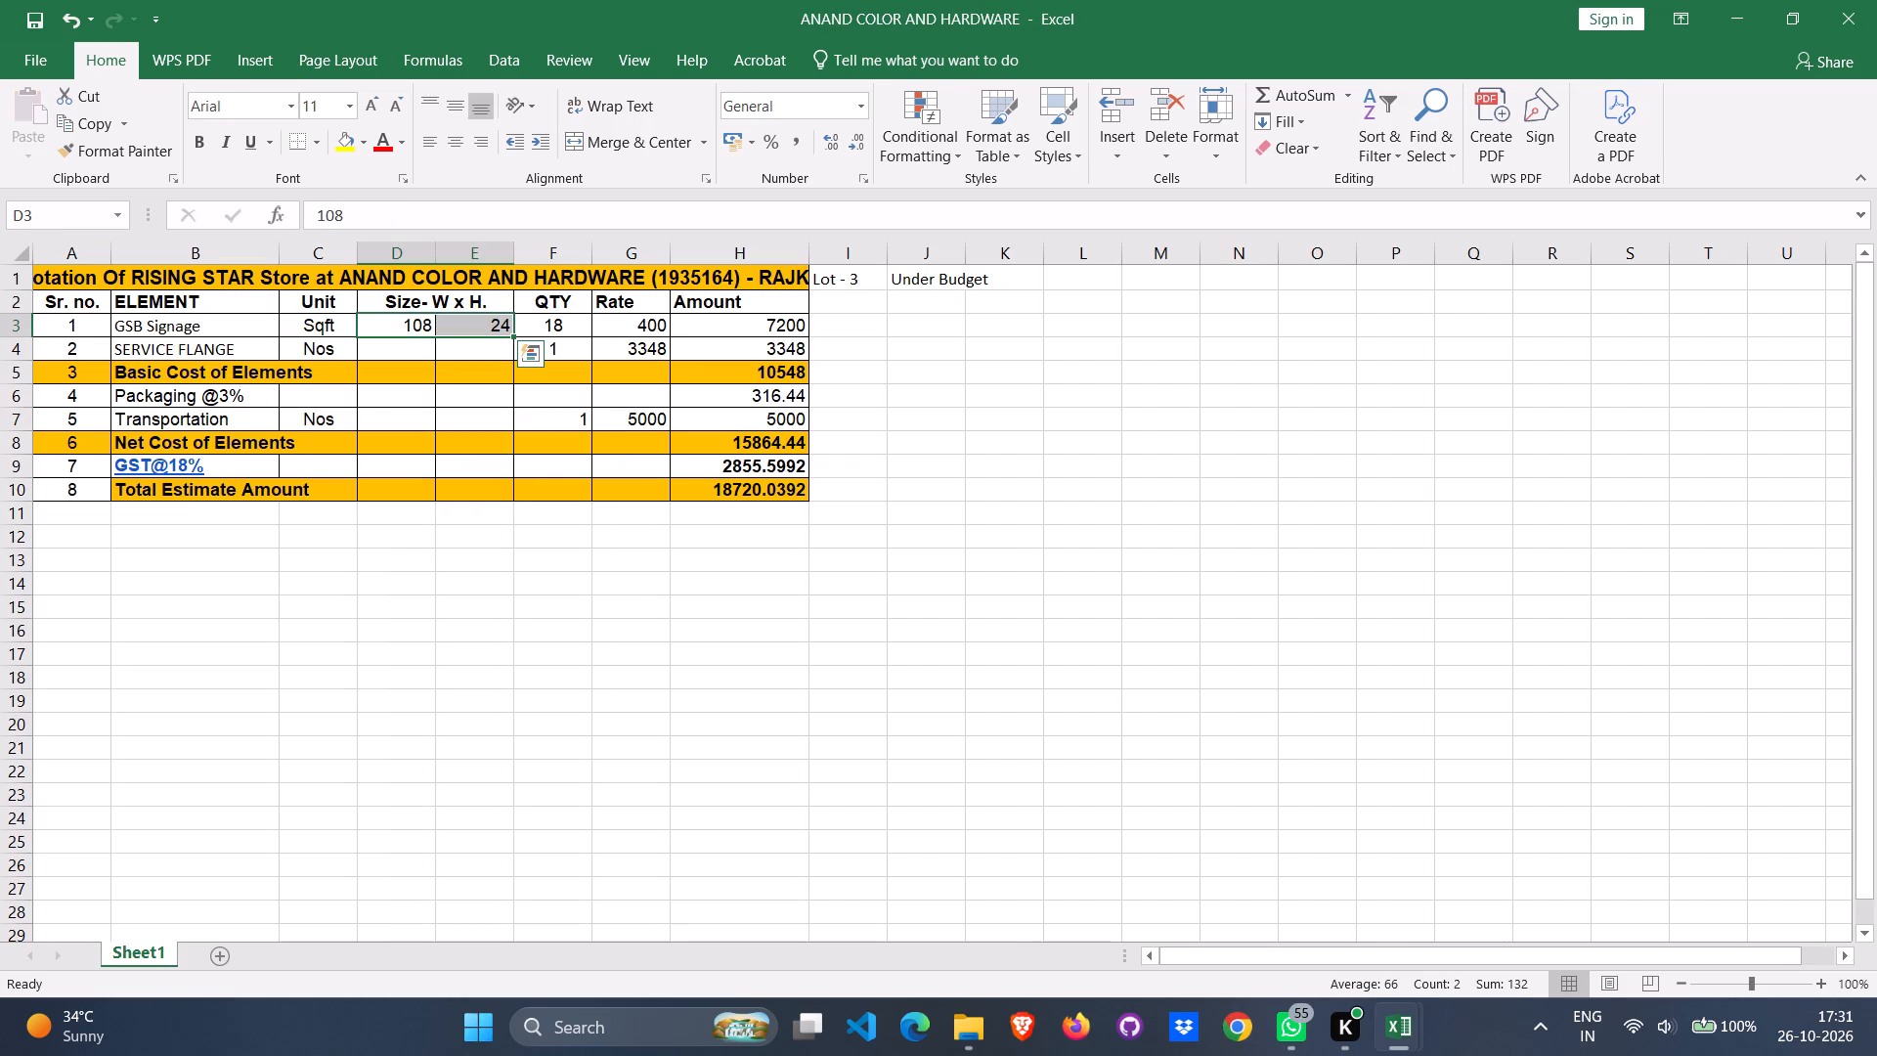
key("alt+Tab")
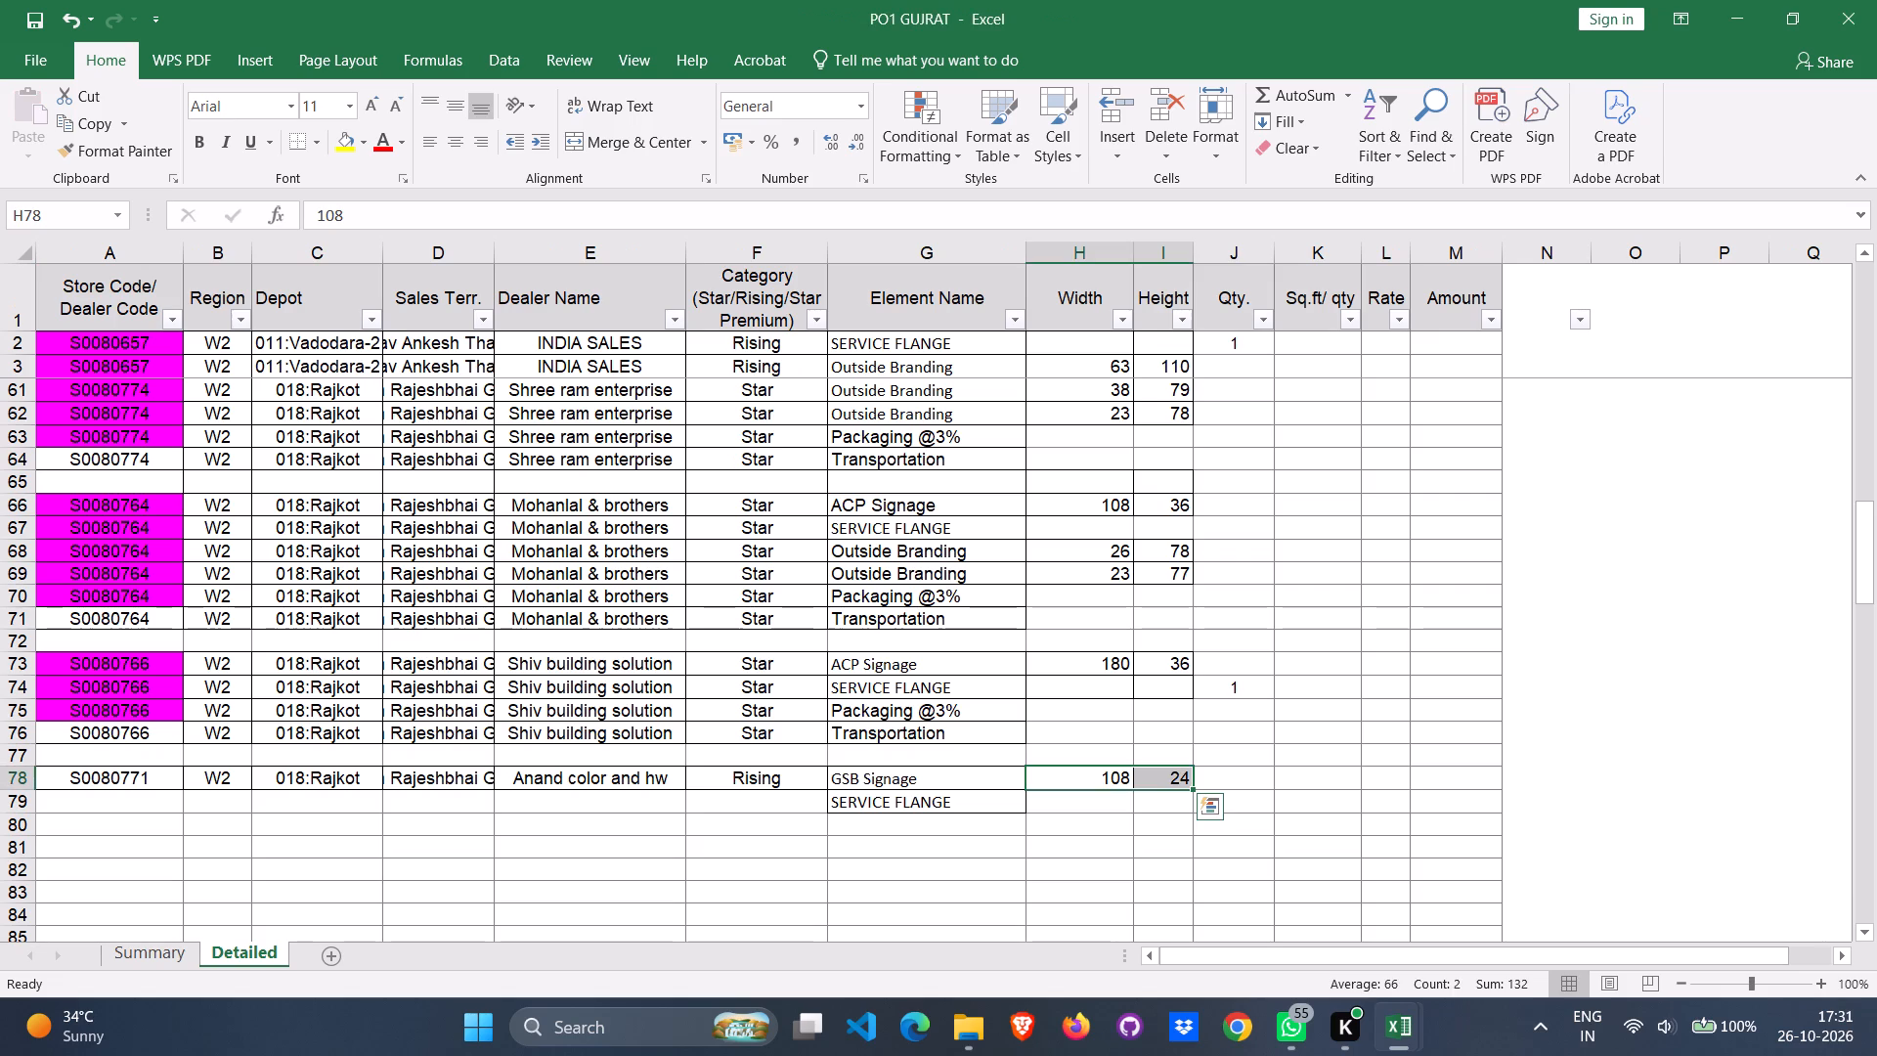
left_click(905, 714)
key("shift+Down")
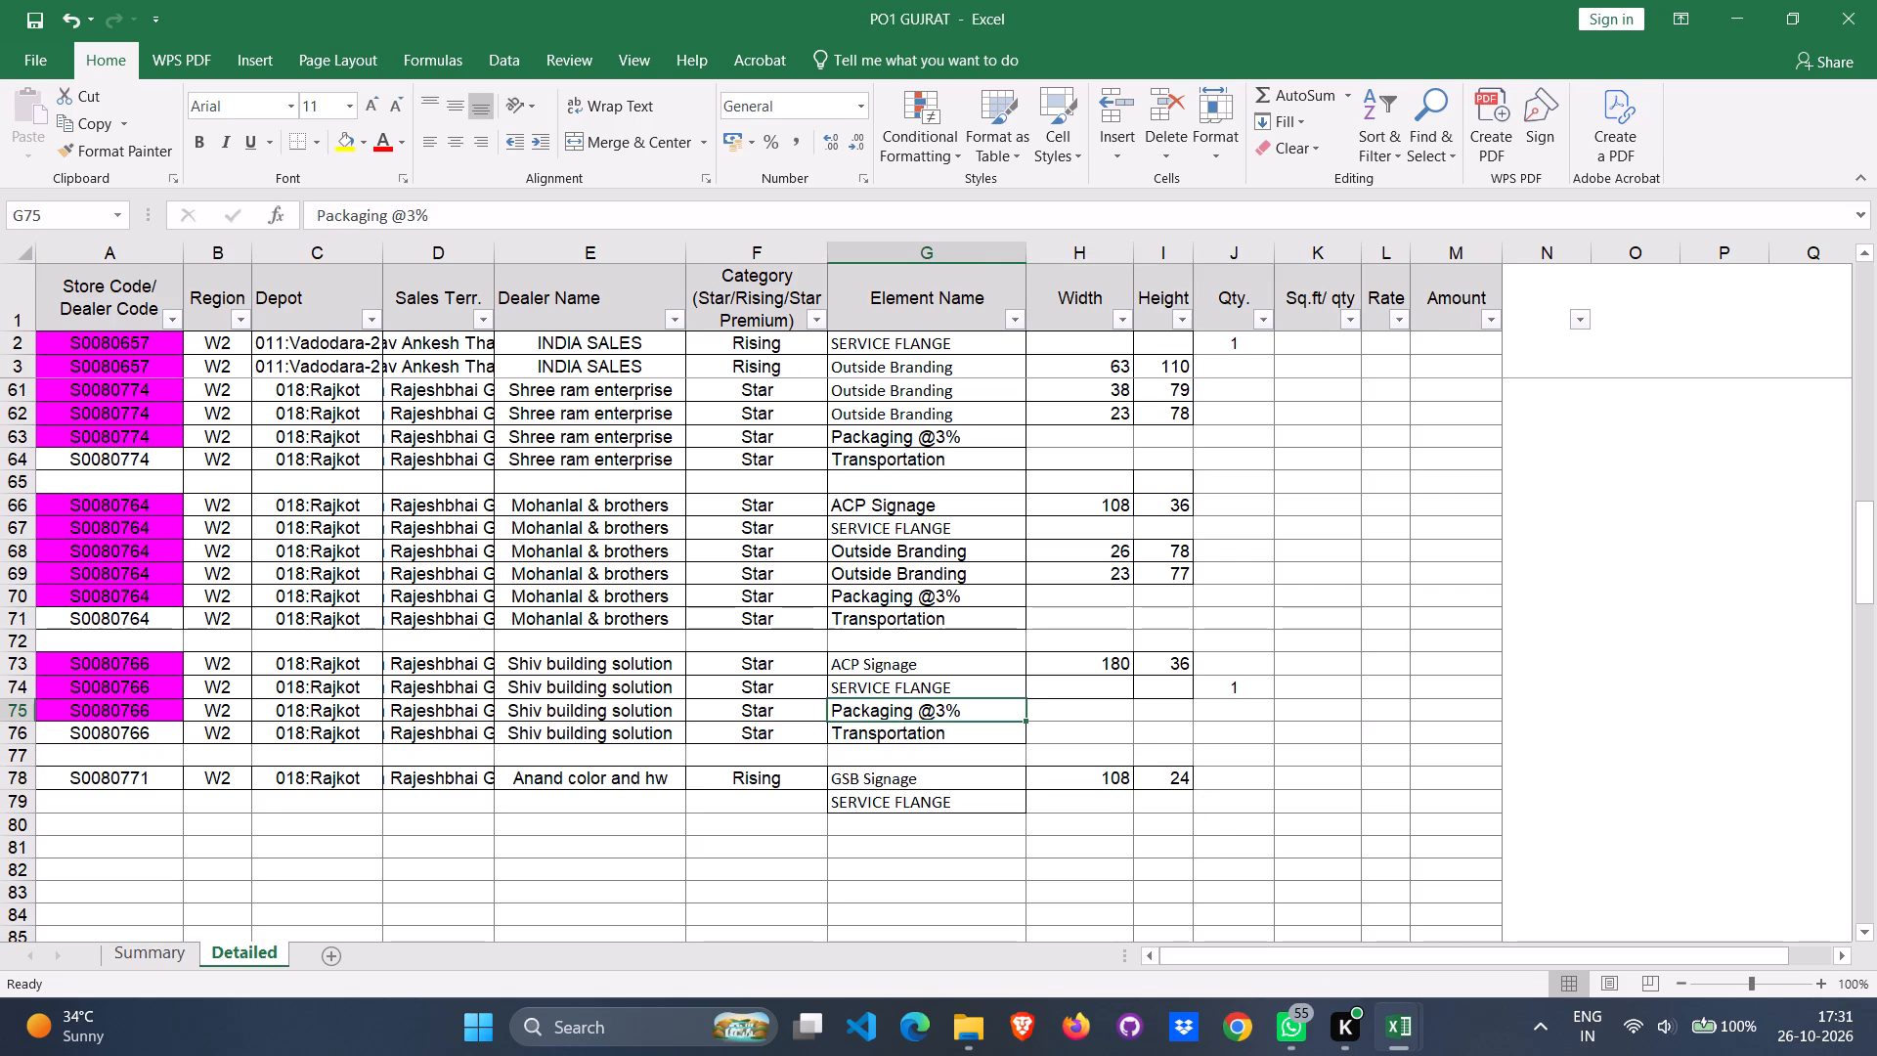
key("ctrl+c")
left_click(909, 824)
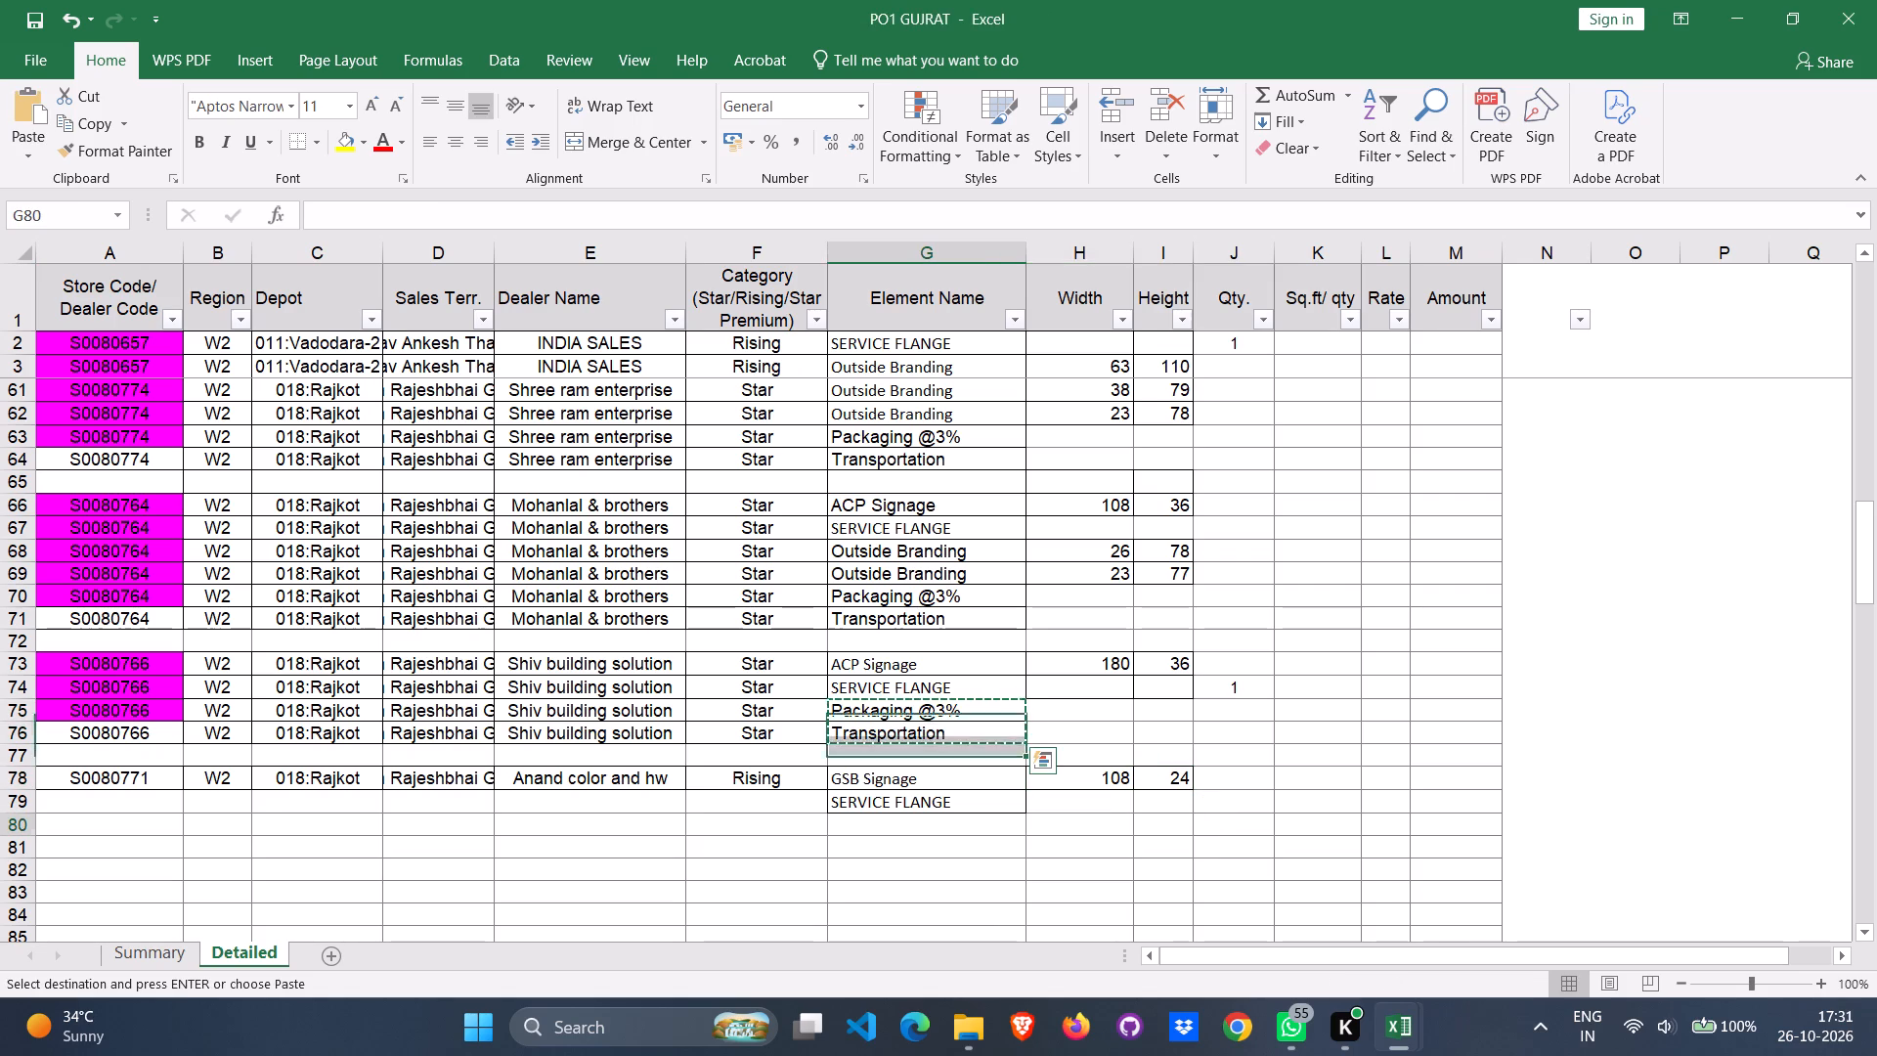
key("ctrl+v")
key("ctrl+s")
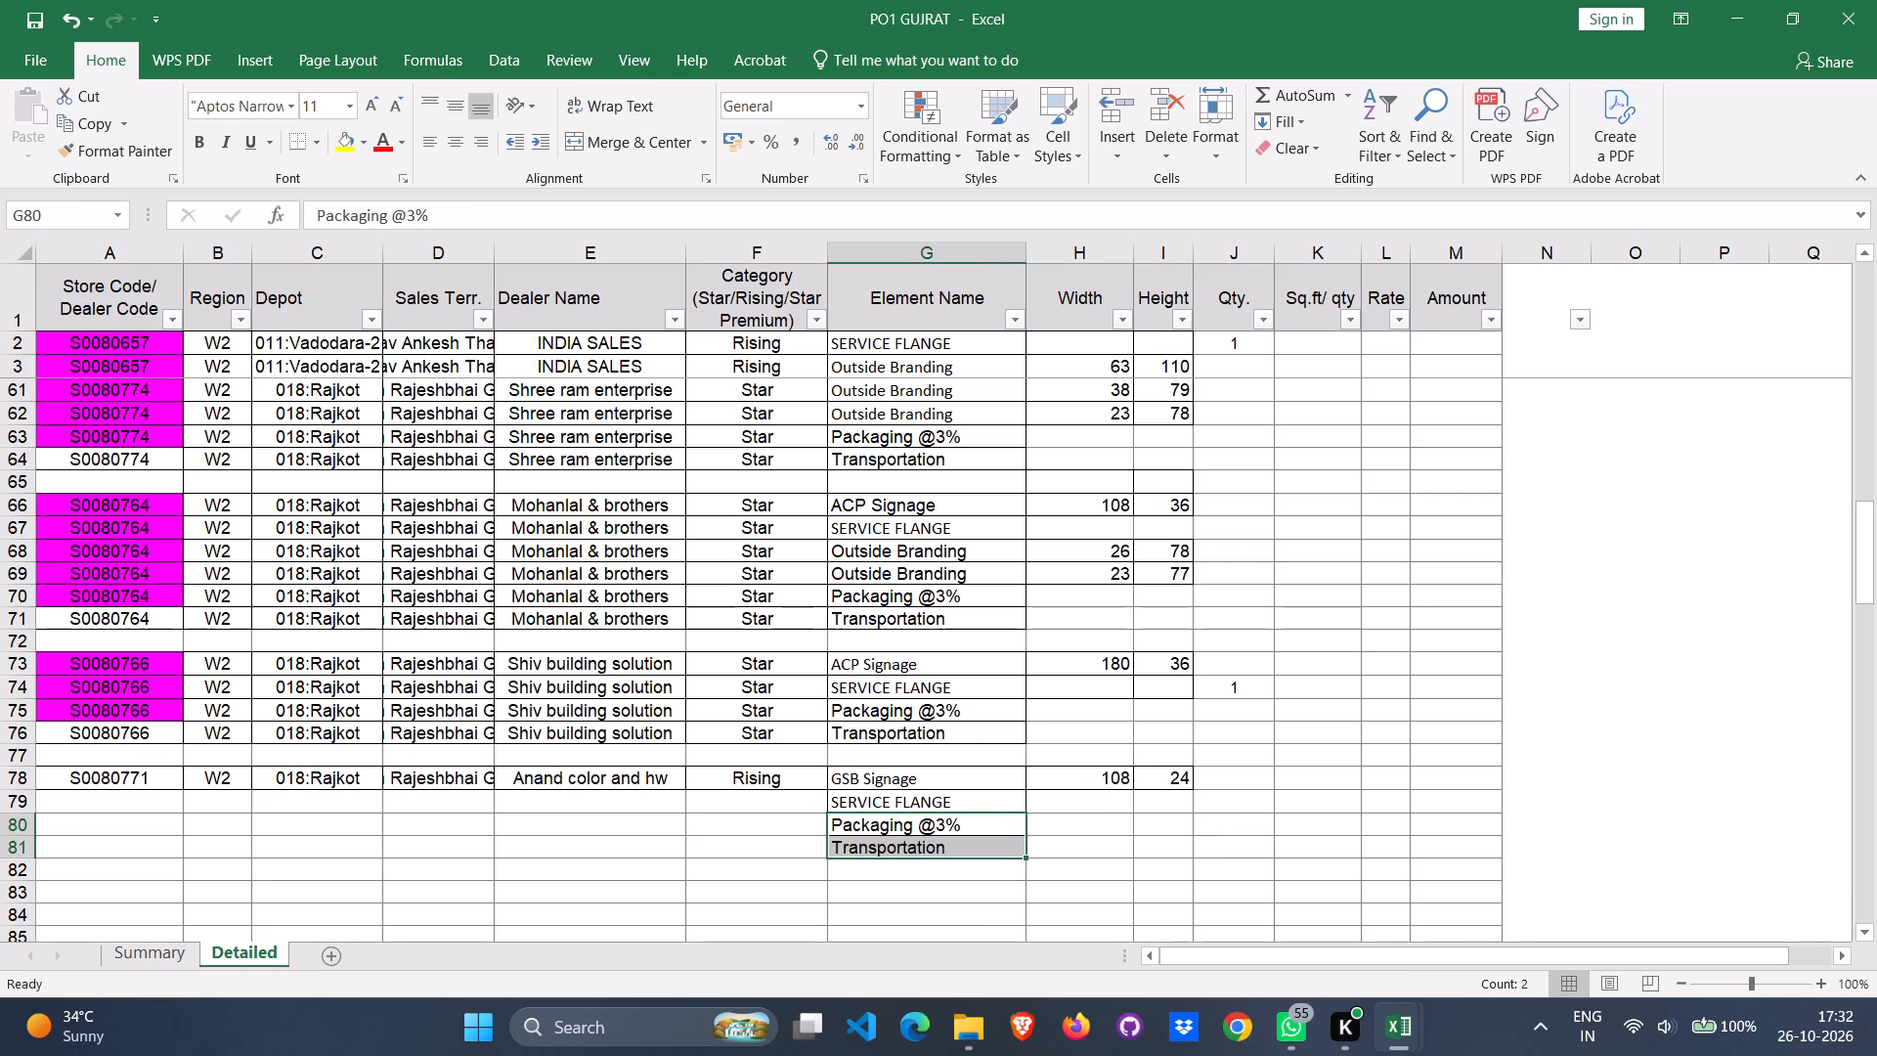
Repeat the Anand color and hw details from A78:F78 down through row 81 of Detailed and save the workbook.
left_click(117, 777)
key("shift+Right")
key("shift+Right")
key("shift+Right")
key("shift+Right")
key("shift+Right")
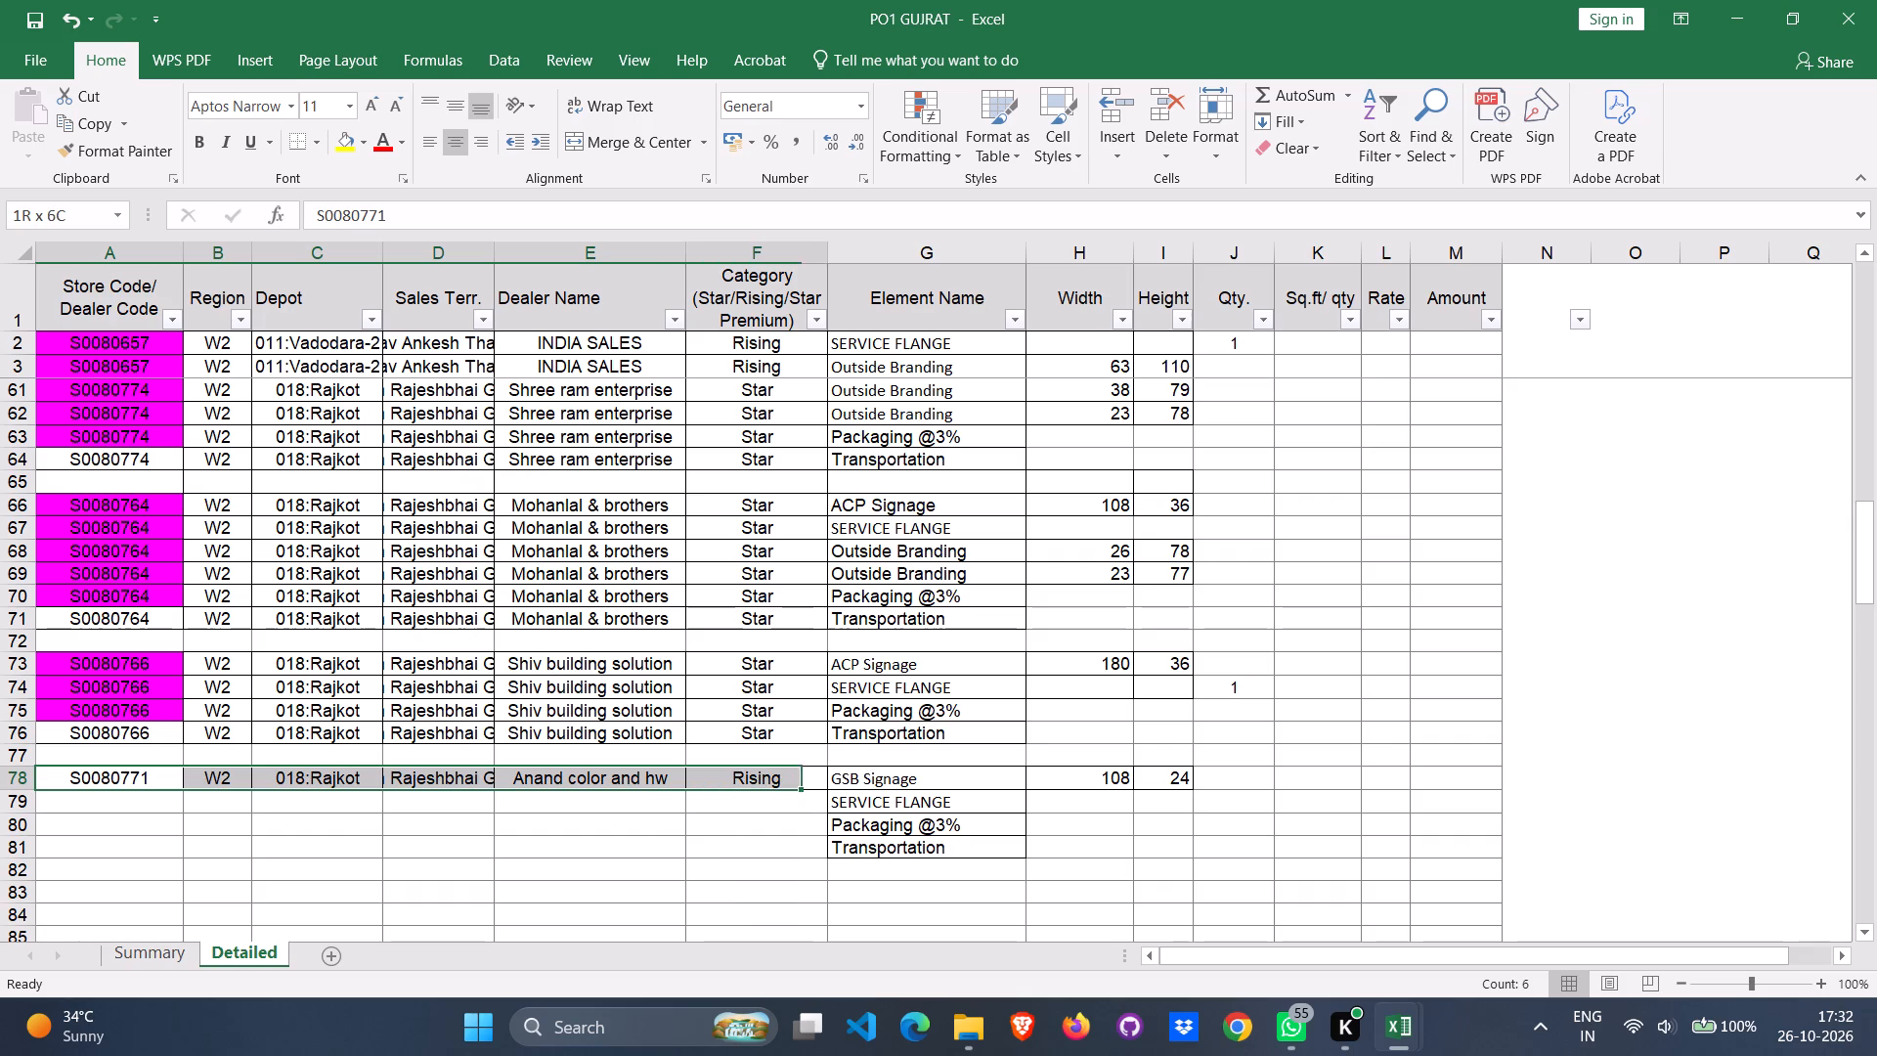
key("ctrl+c")
key("shift+Down")
key("shift+Down")
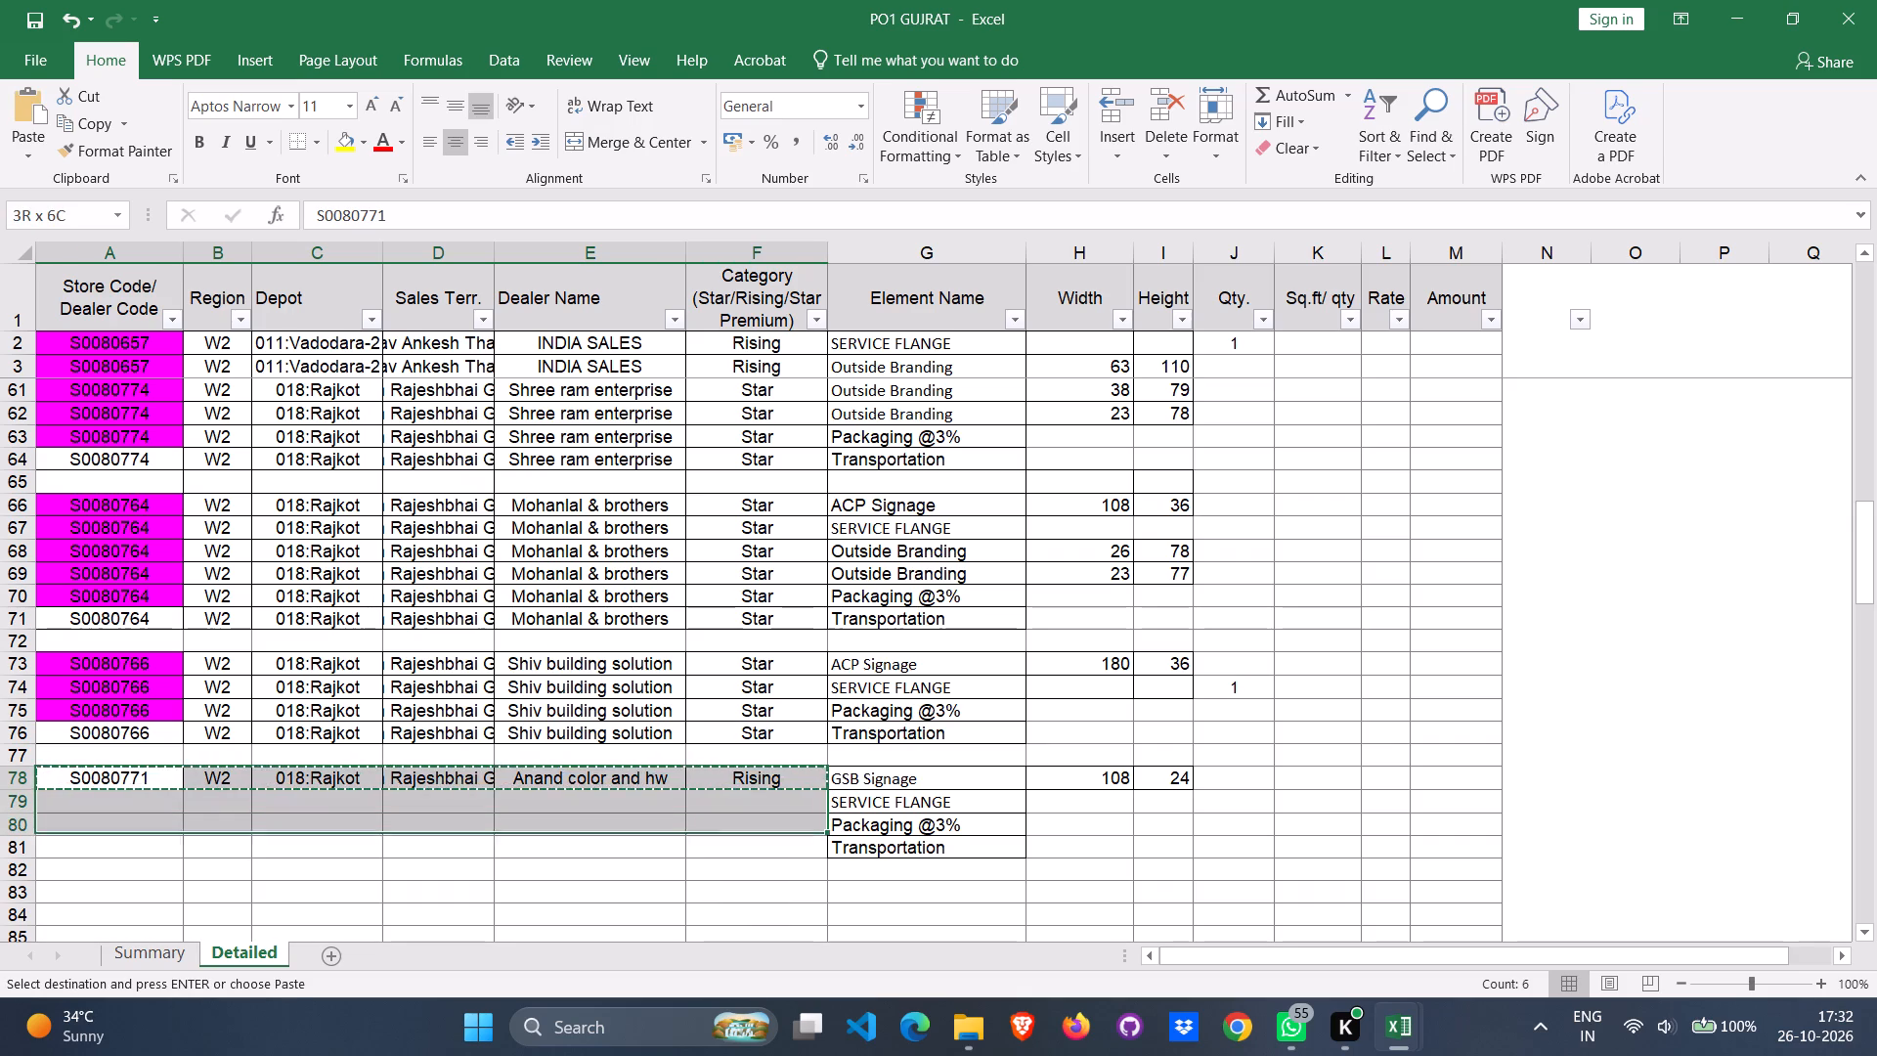
key("shift+Down")
key("ctrl+v")
key("ctrl+s")
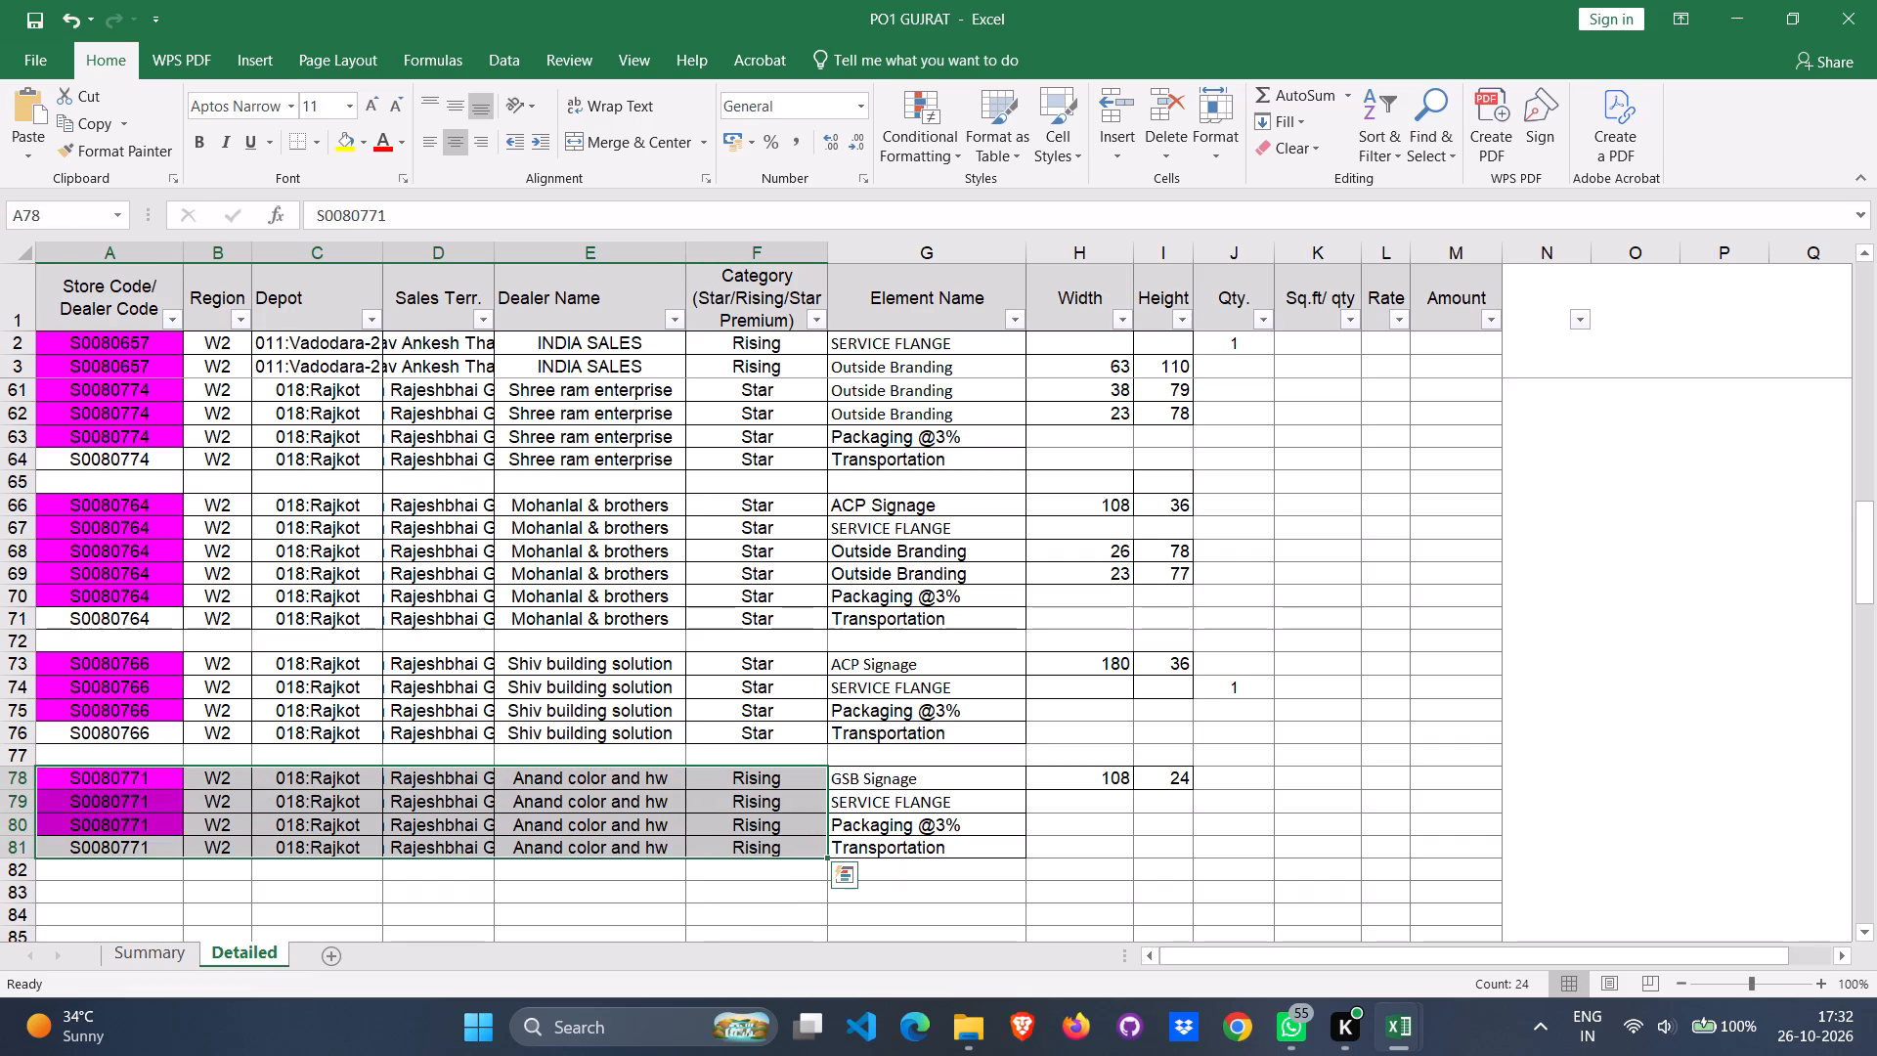
Copy RAJESH HARDWARE AND SANETORY's dealer details from row 19 of Summary, starting at A19.
scroll(736, 764, "down", 14)
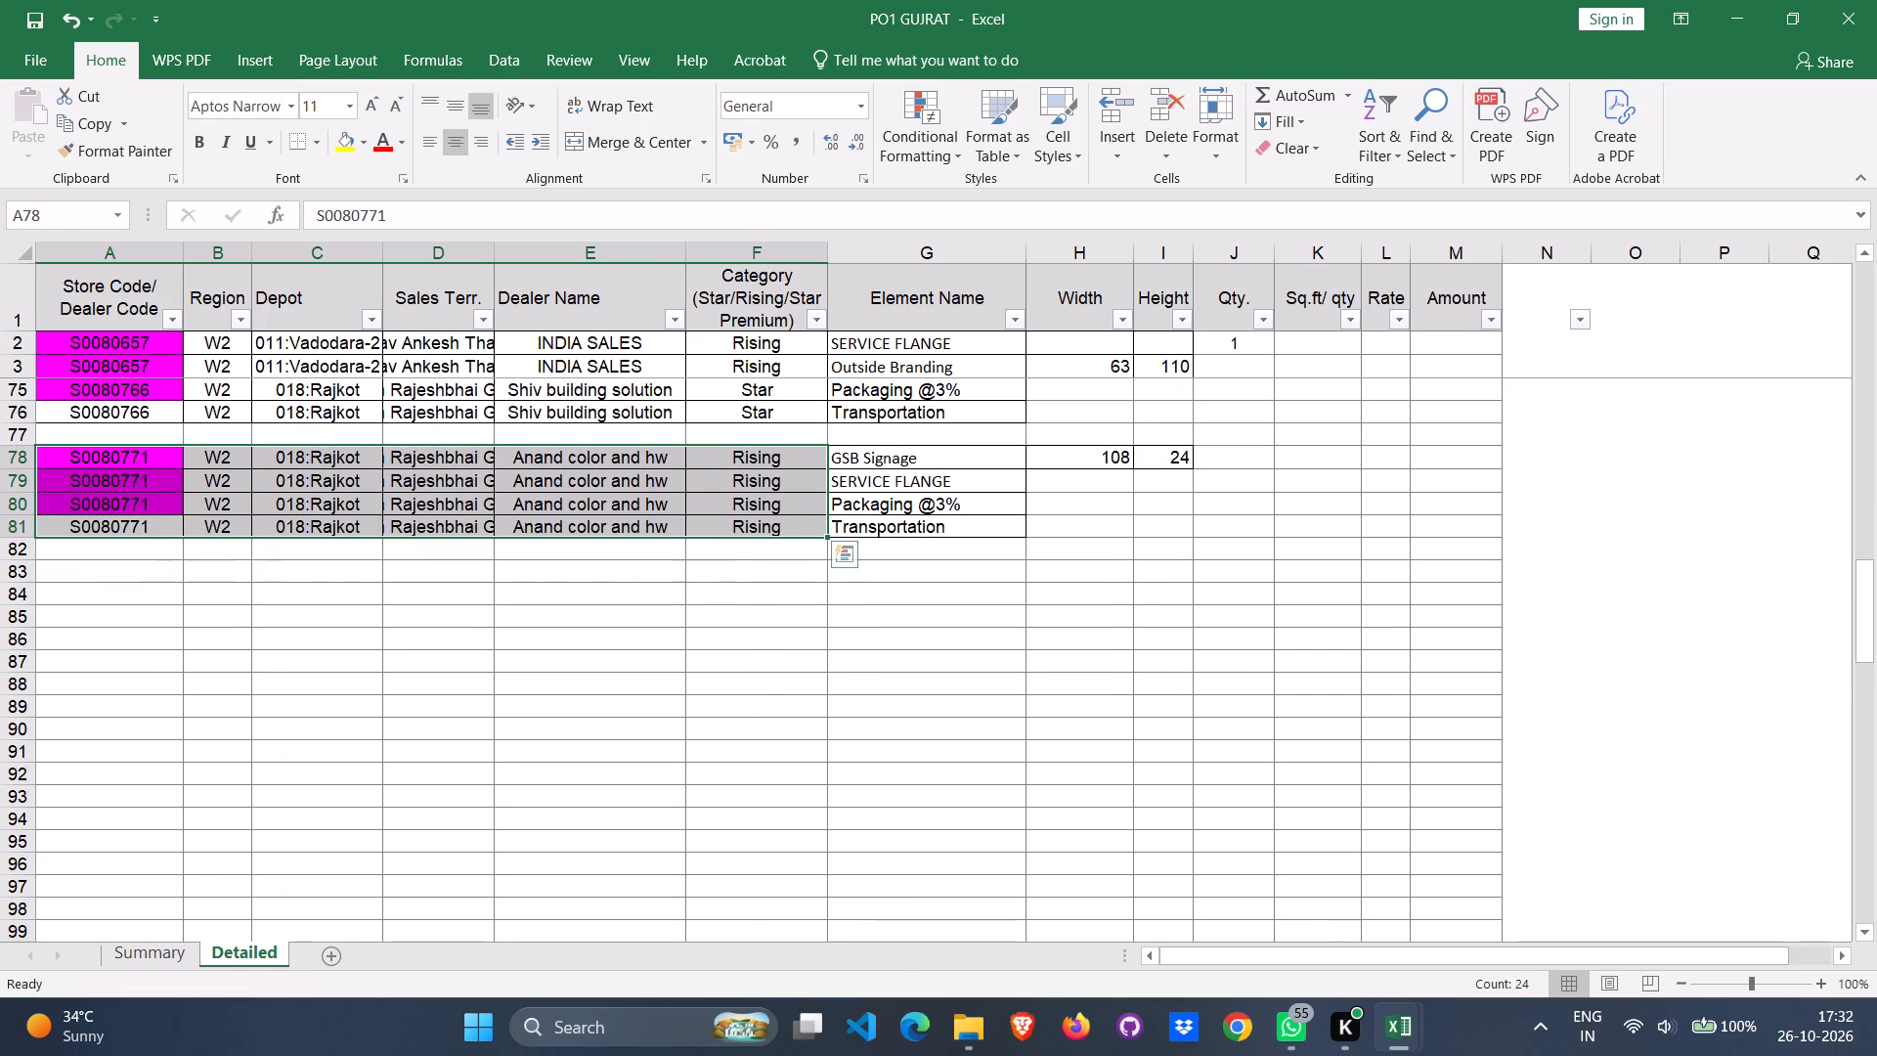
scroll(736, 764, "down", 1)
left_click(135, 954)
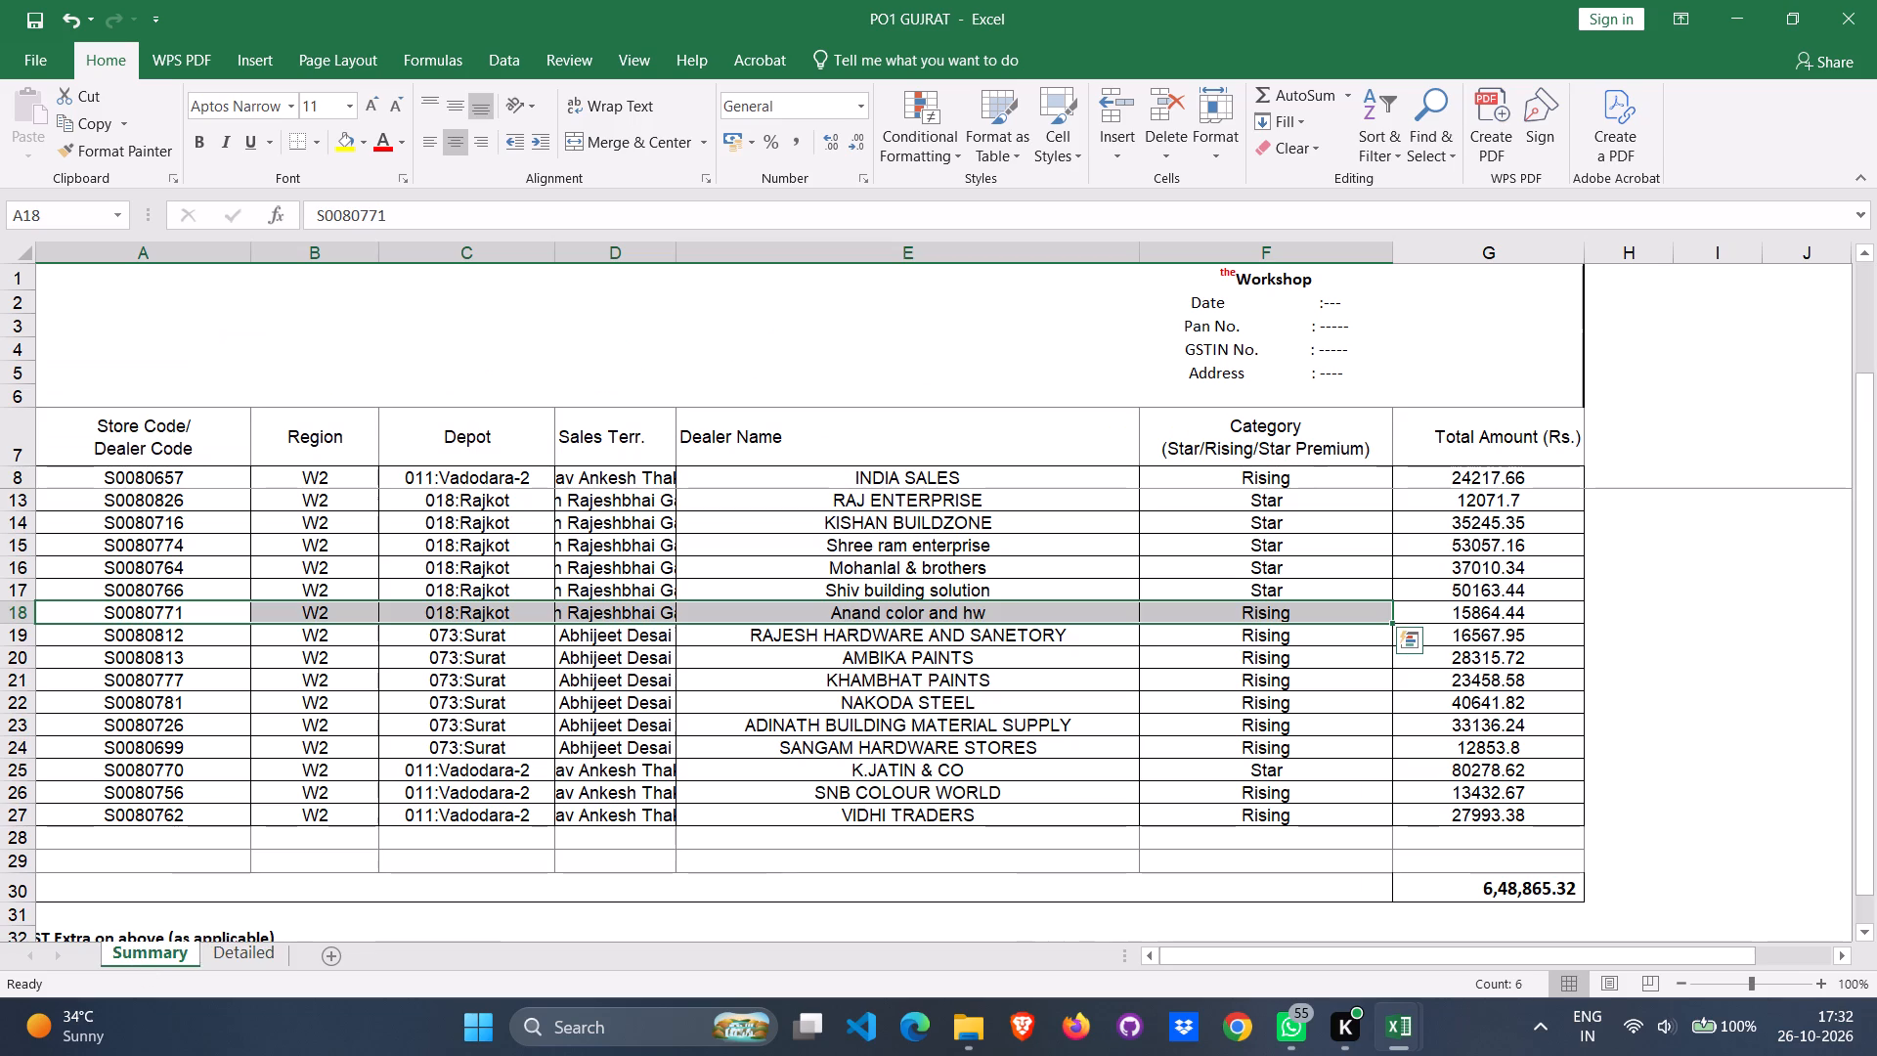
left_click(138, 638)
key("shift+Right")
key("shift+Right")
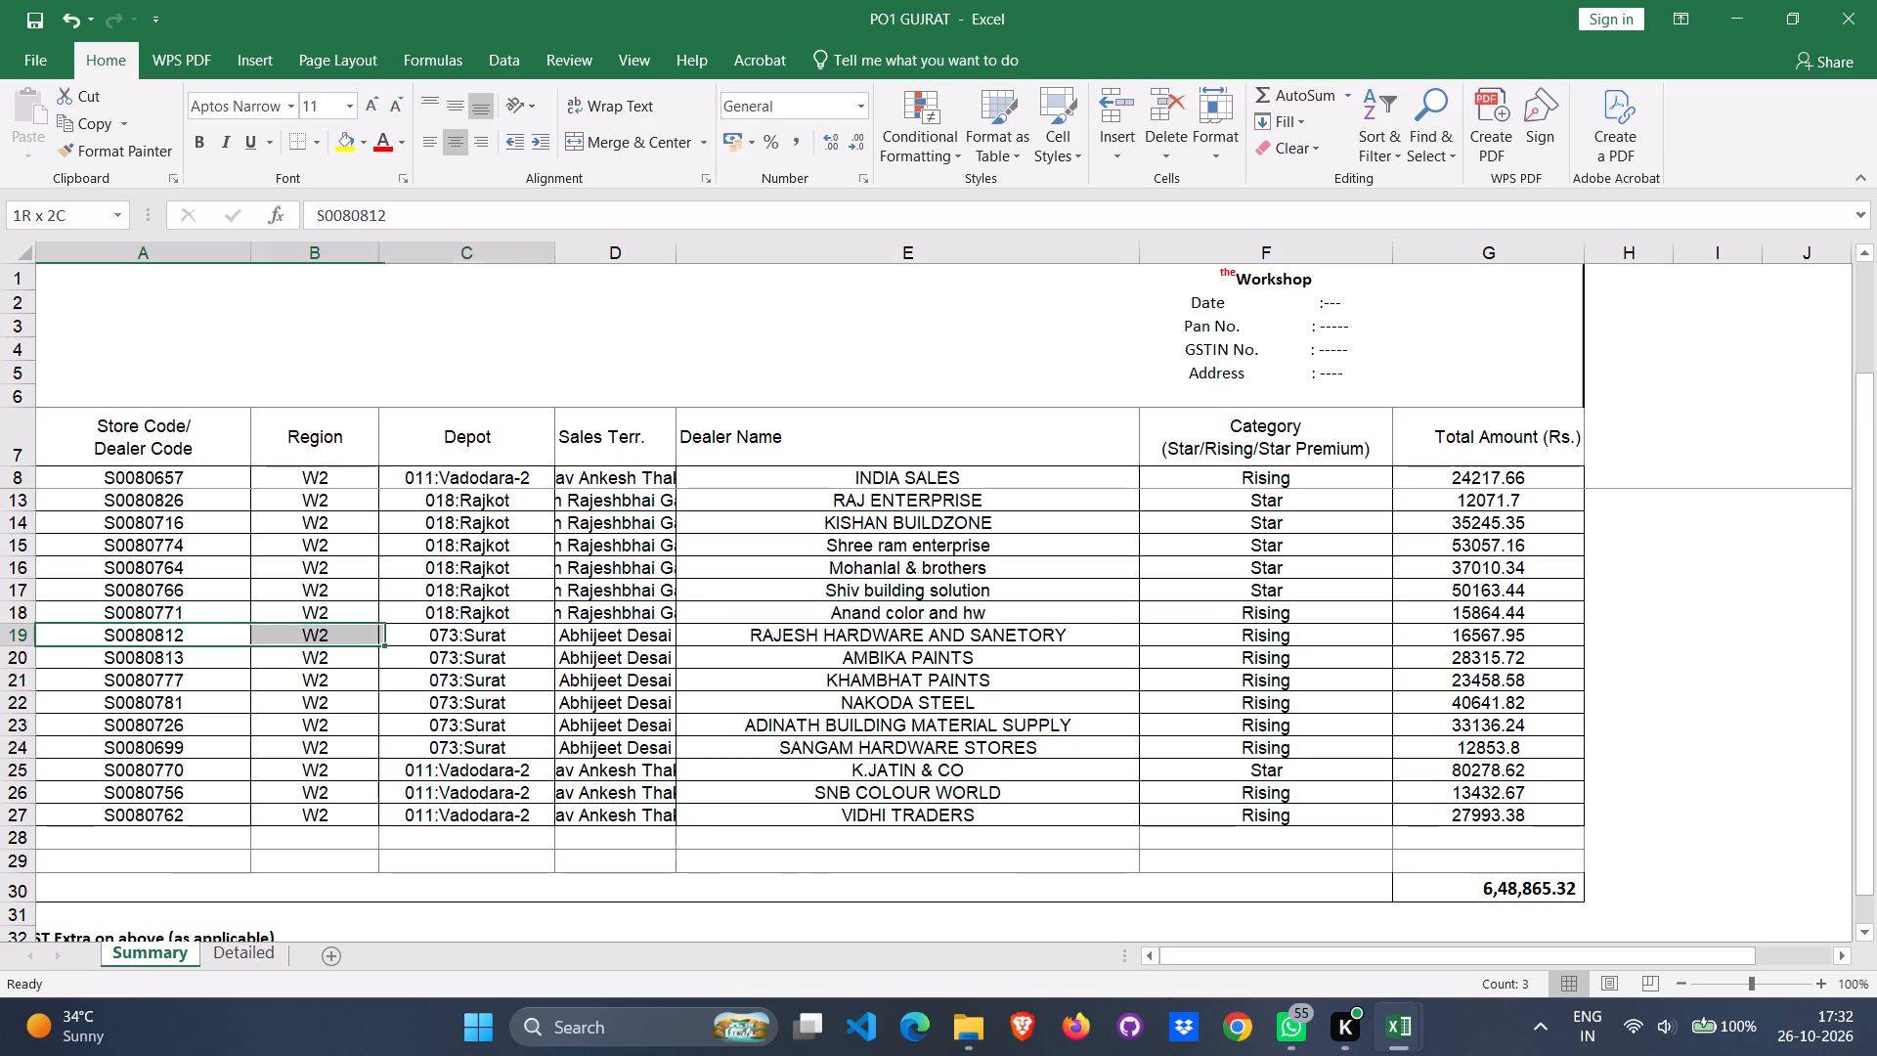
key("shift+Right")
key("shift+Right")
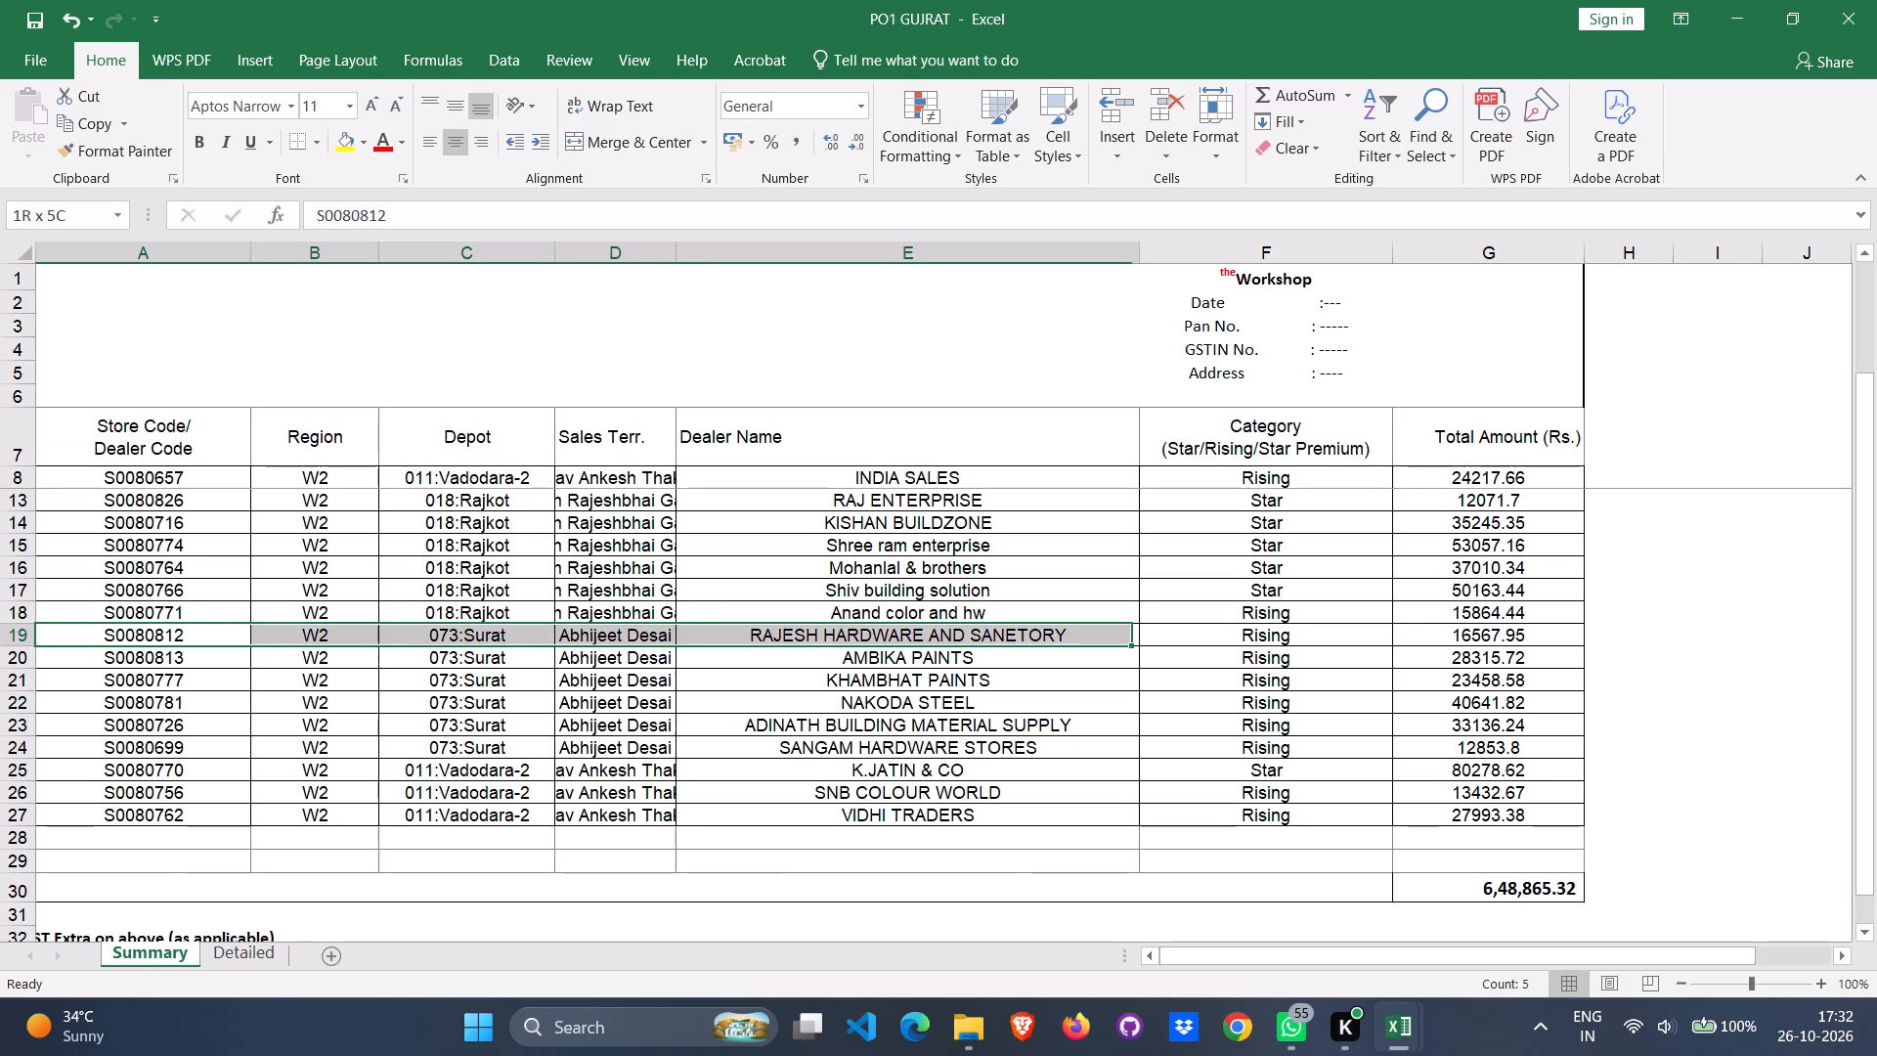
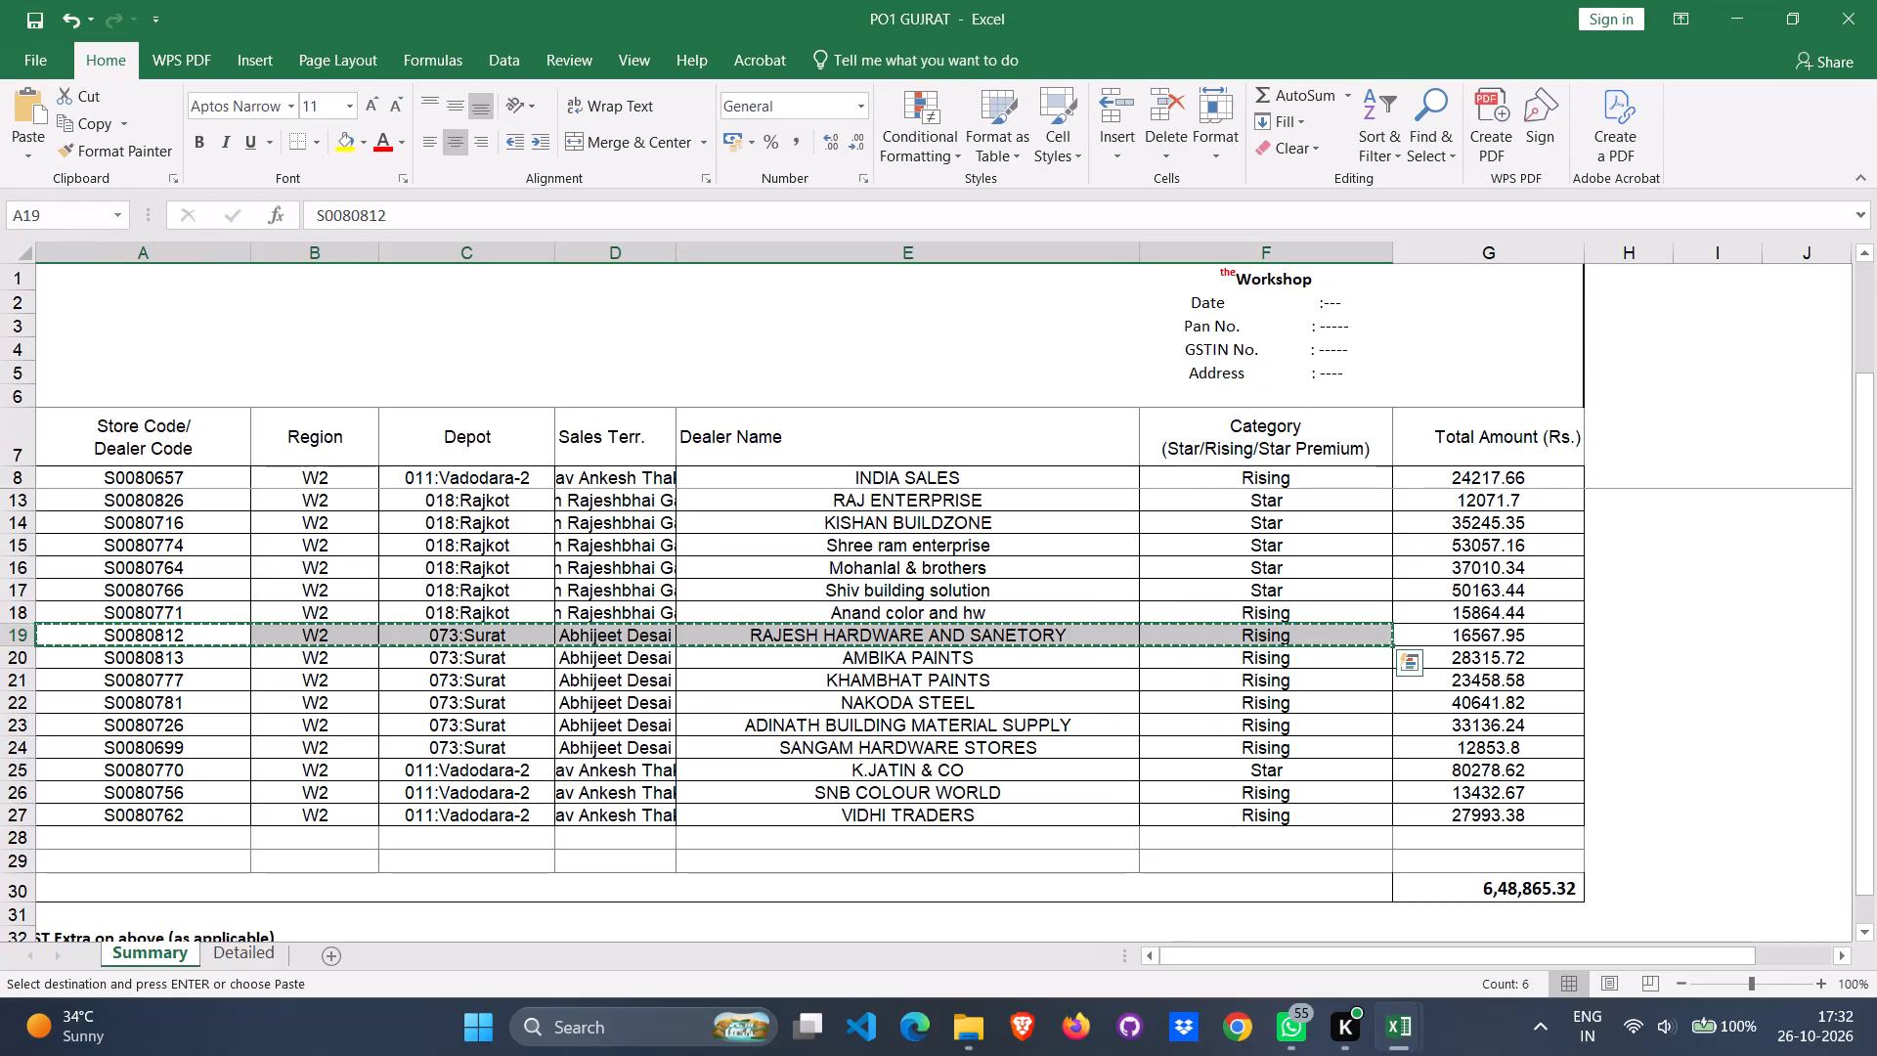
Paste the copied RAJESH HARDWARE AND SANETORY dealer details into row 83 of Detailed, starting at A83, and save the workbook.
left_click(235, 944)
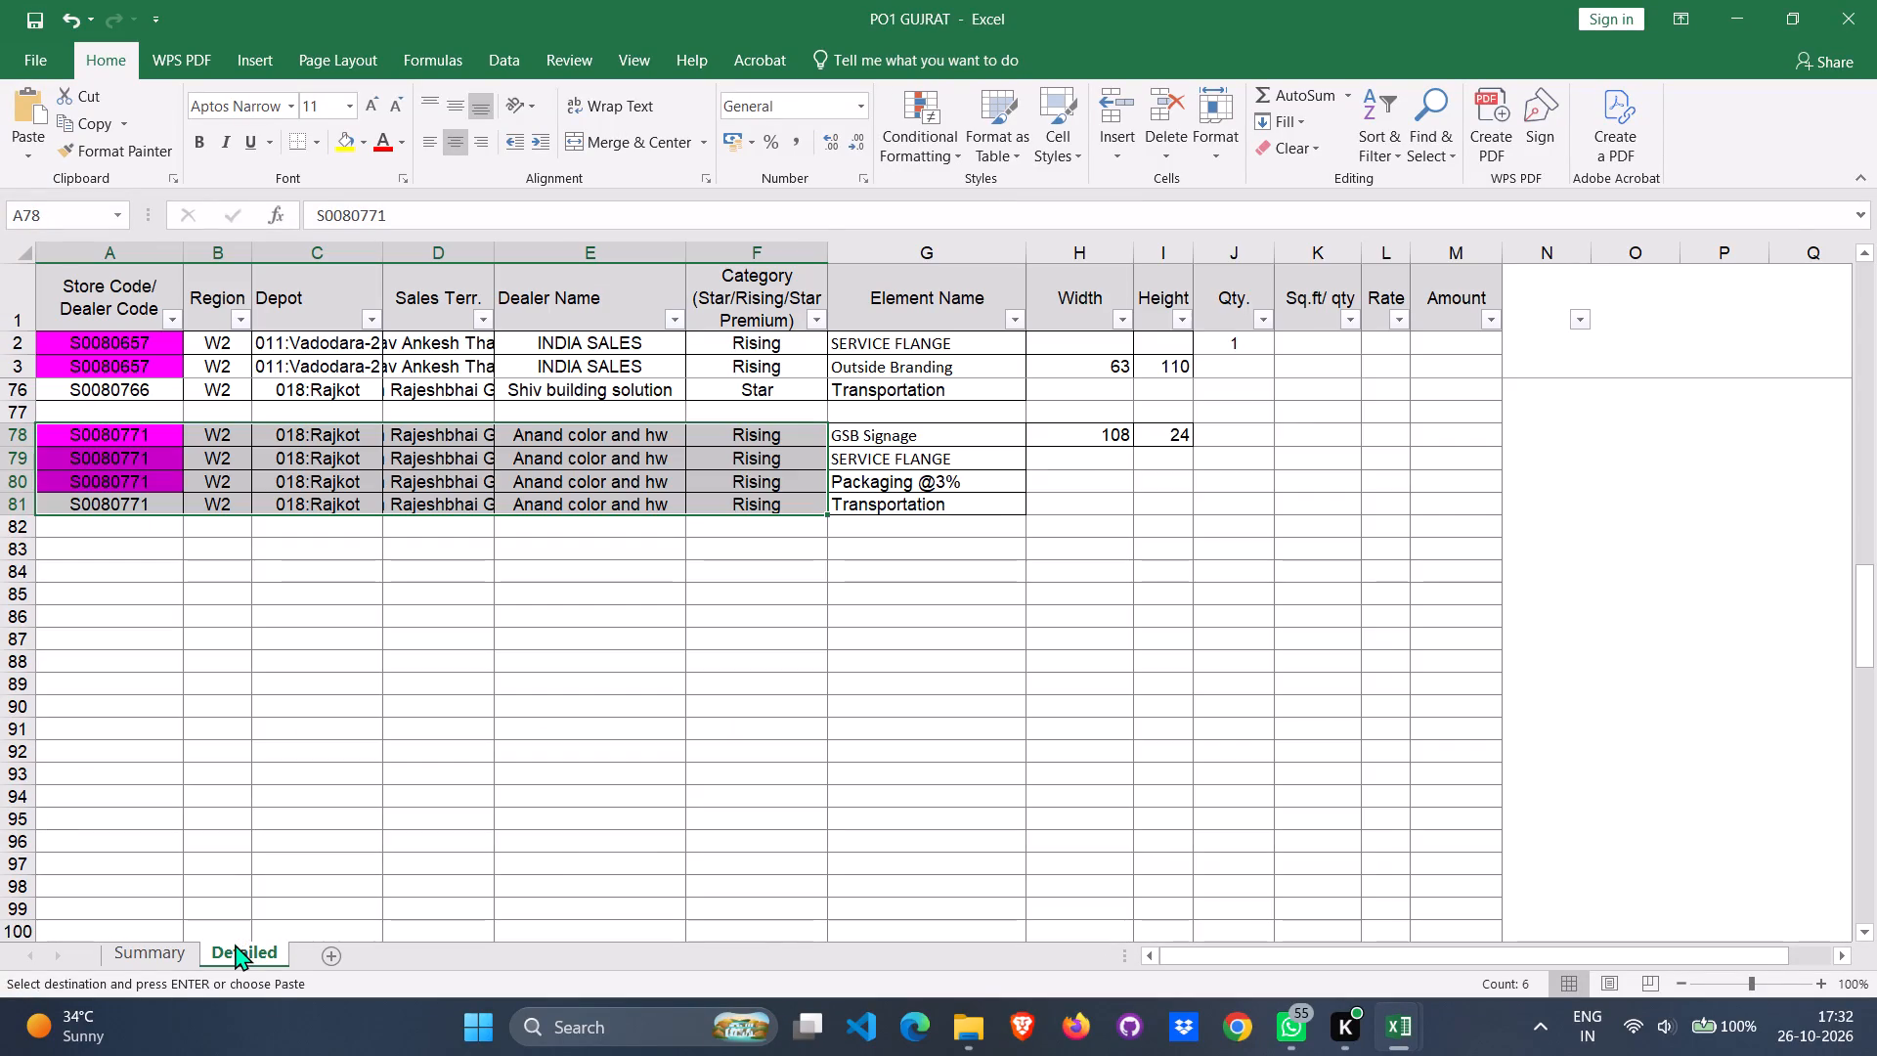
left_click(89, 554)
key("ctrl+v")
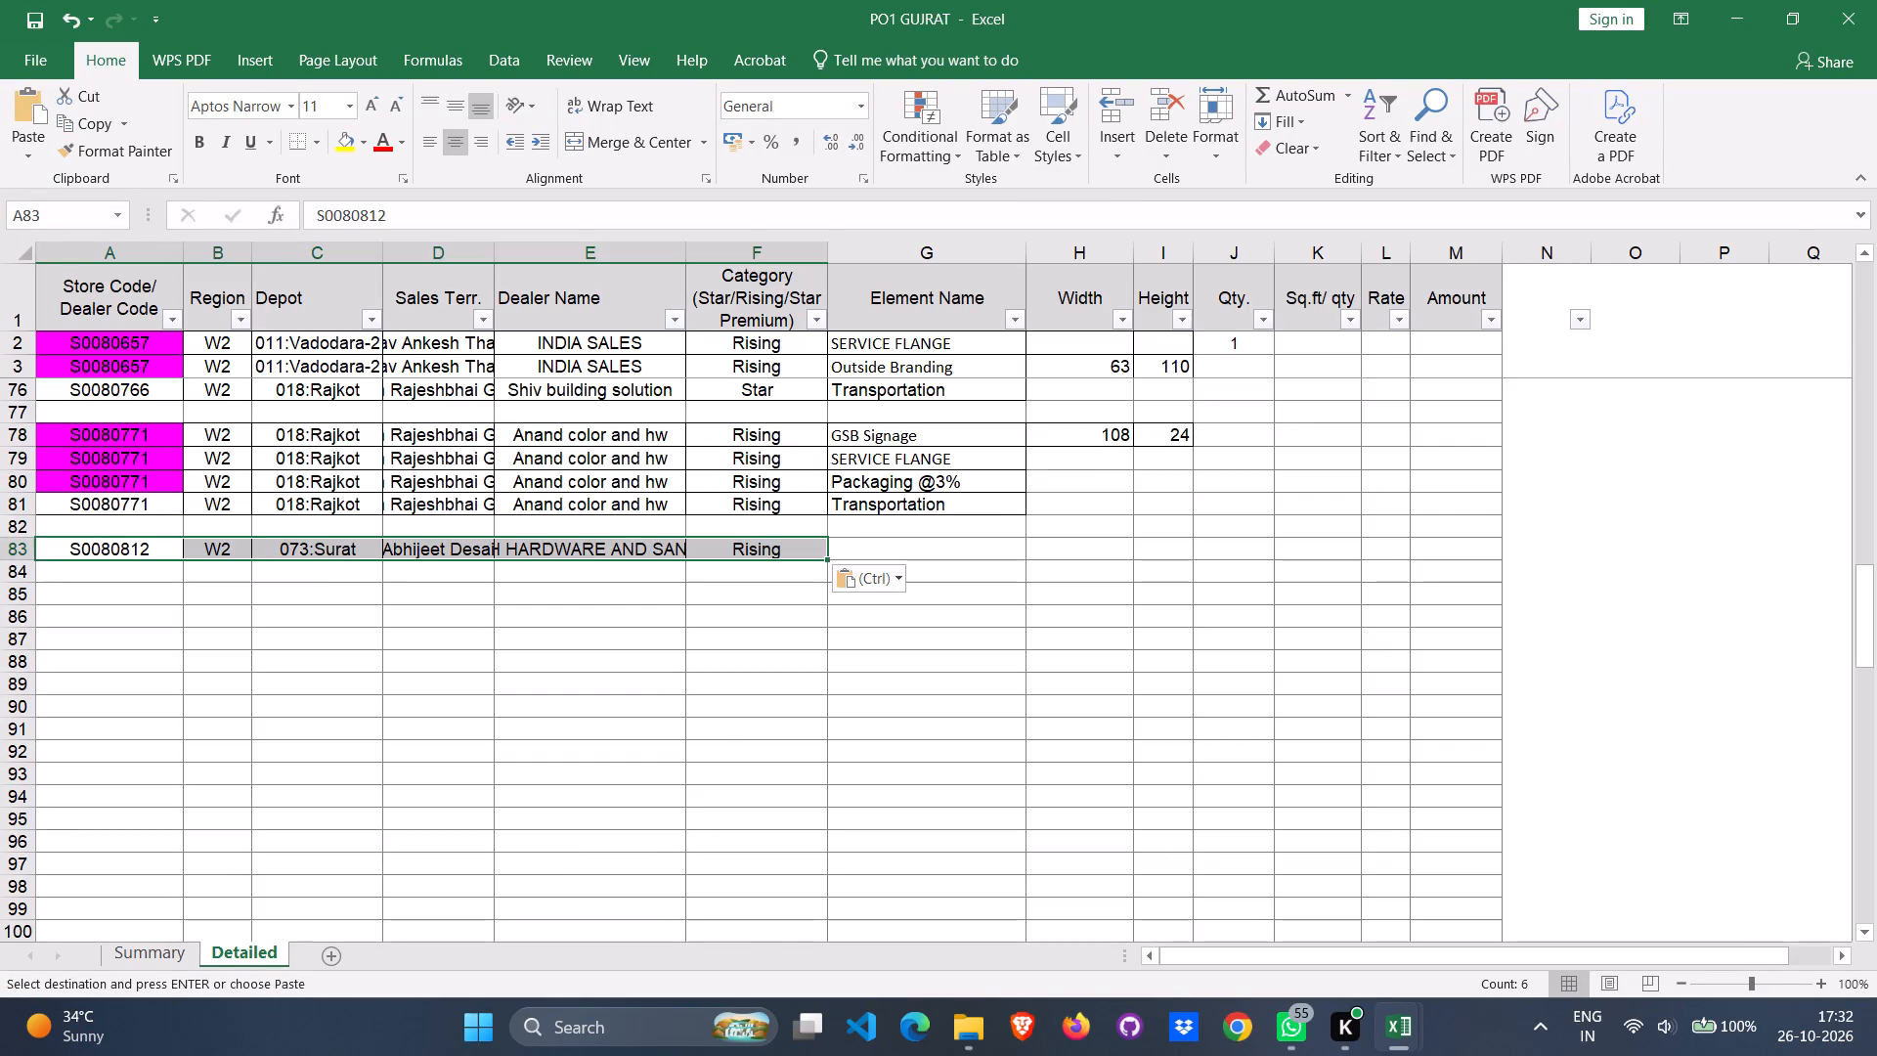
key("ctrl+s")
Select G83 of Detailed for the element names and close the ANAND COLOR AND HARDWARE quotation.
left_click(941, 550)
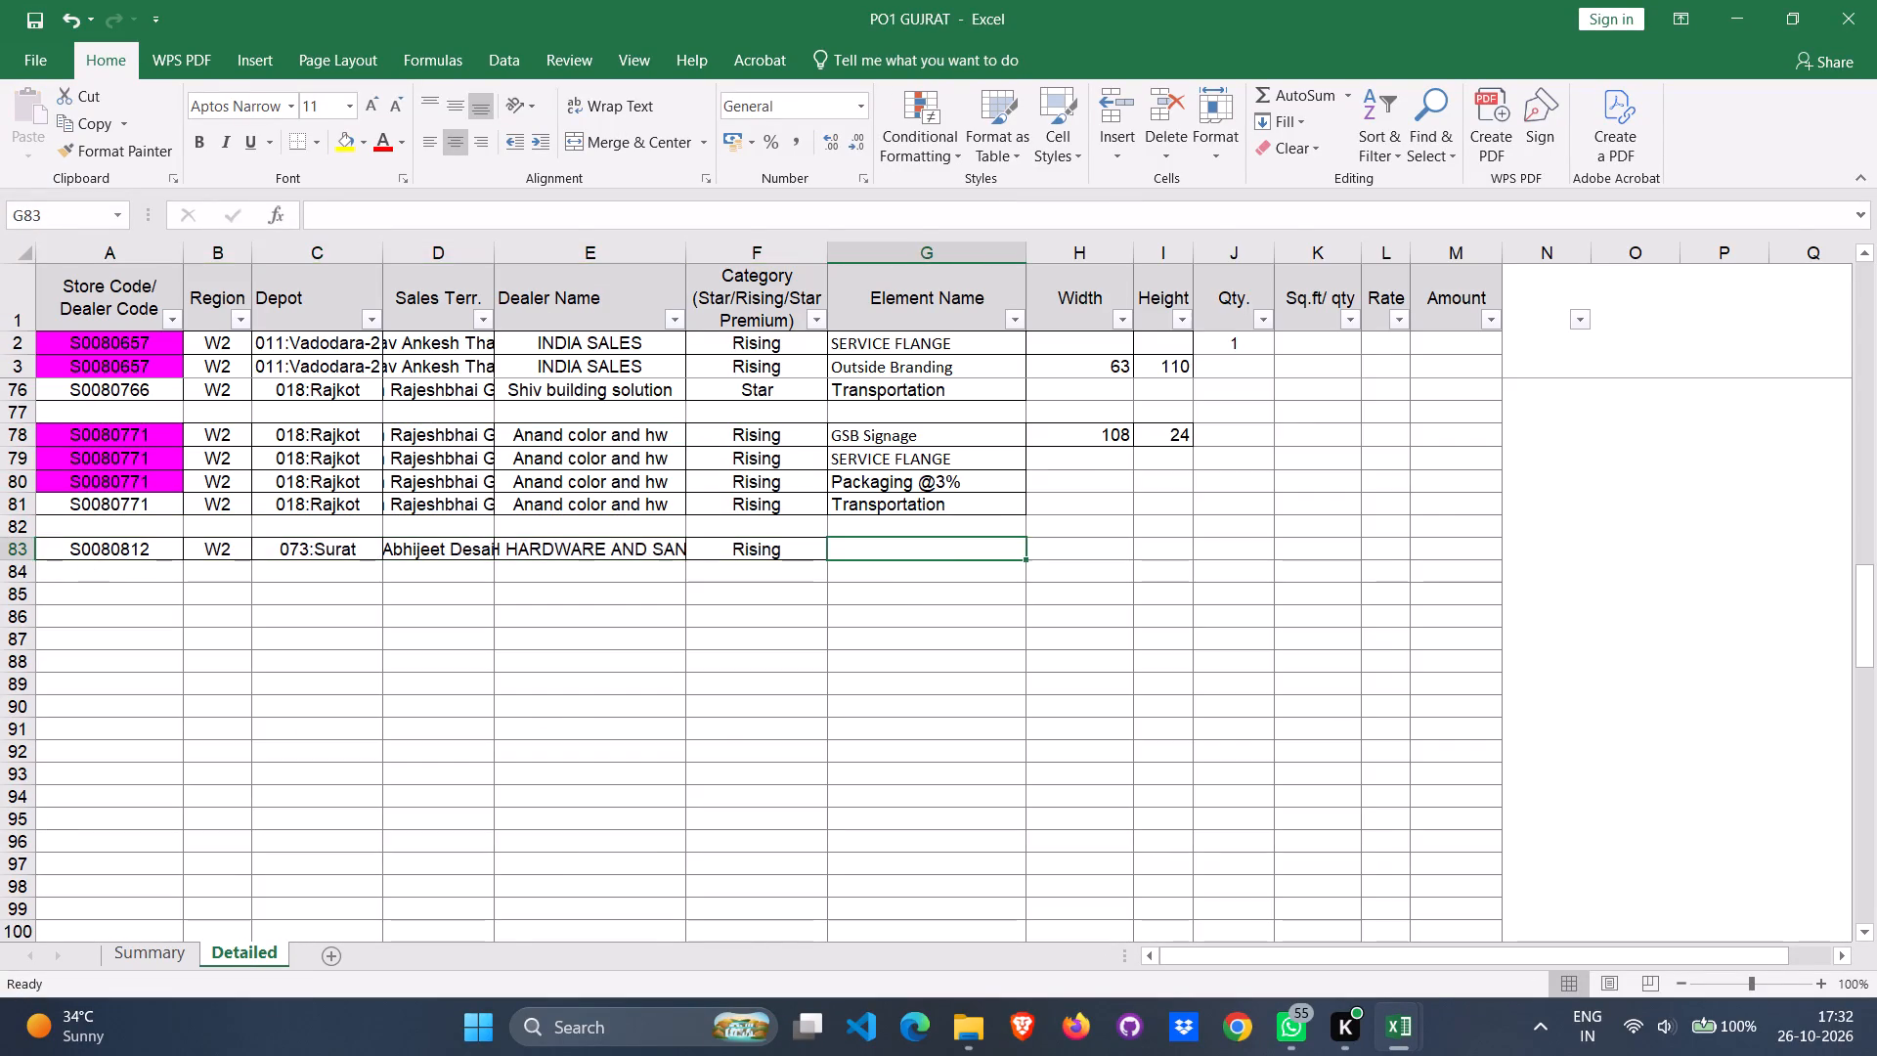
key("alt+Tab")
key("alt+Tab")
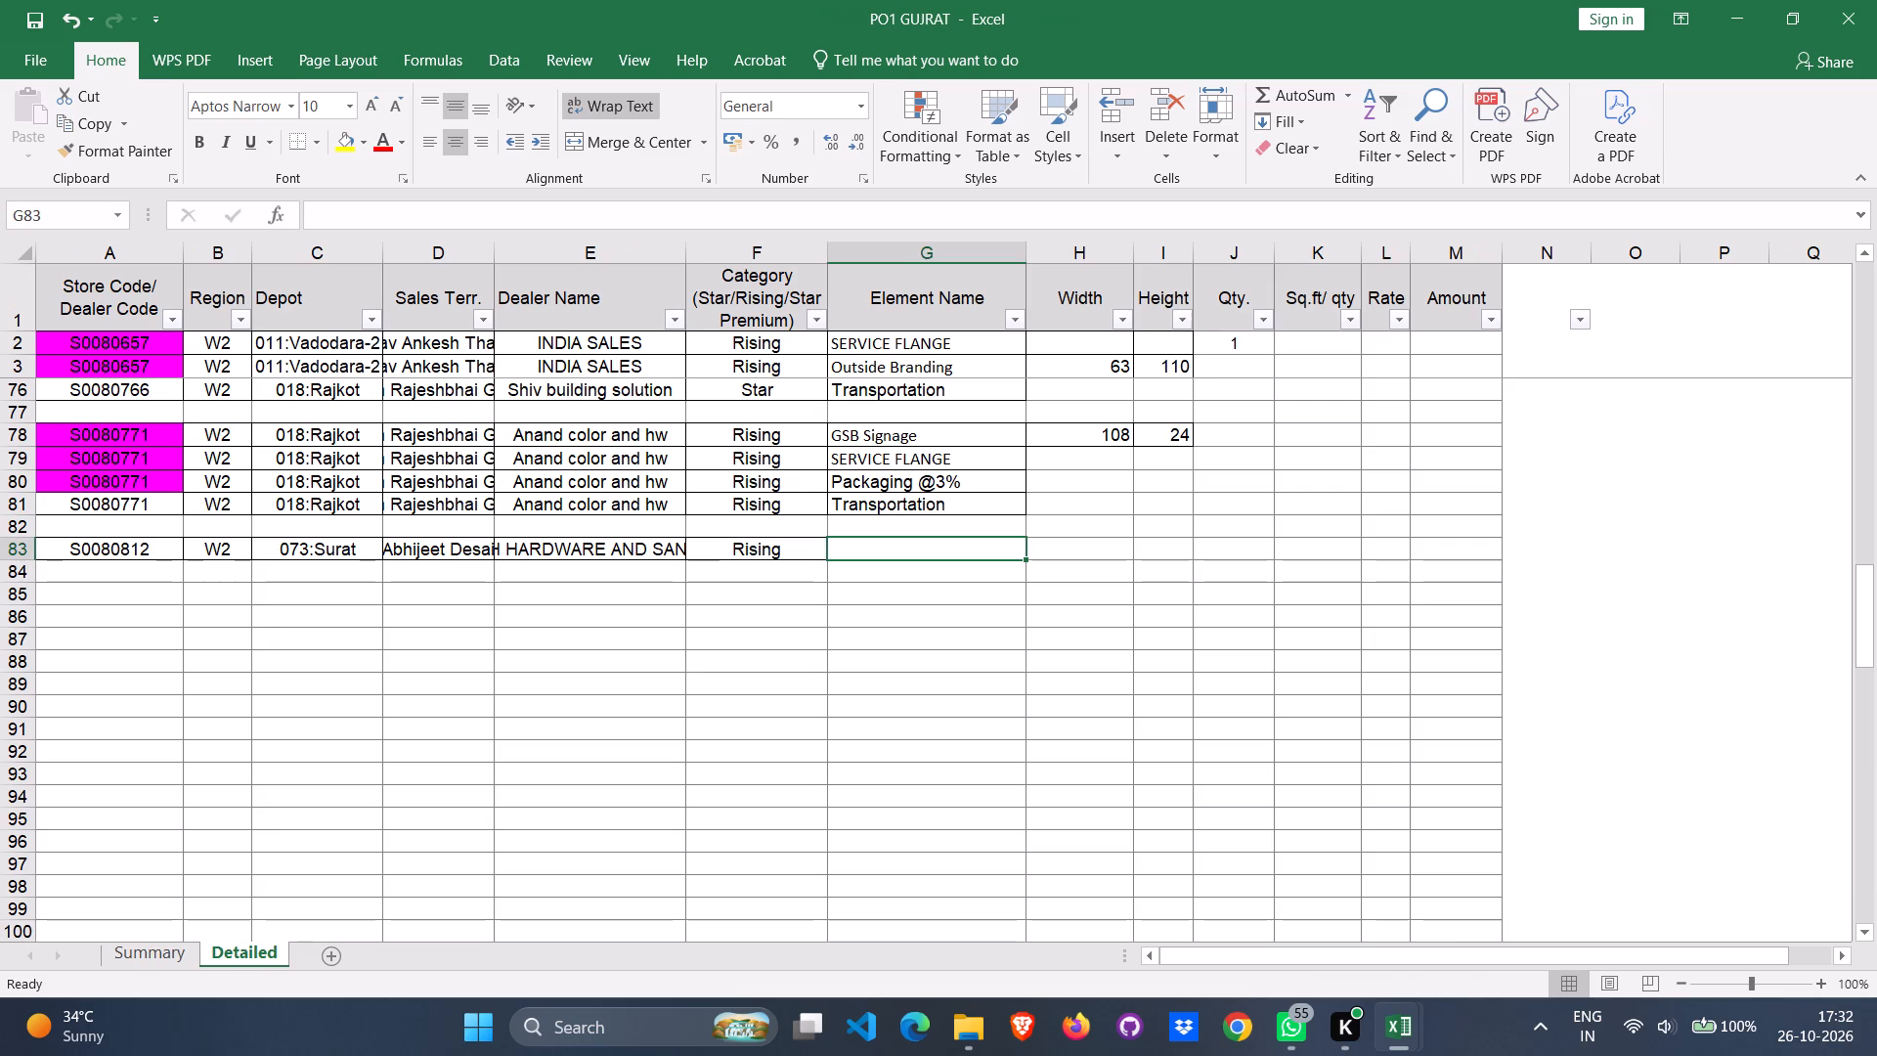
key("alt+Tab")
key("alt+Tab")
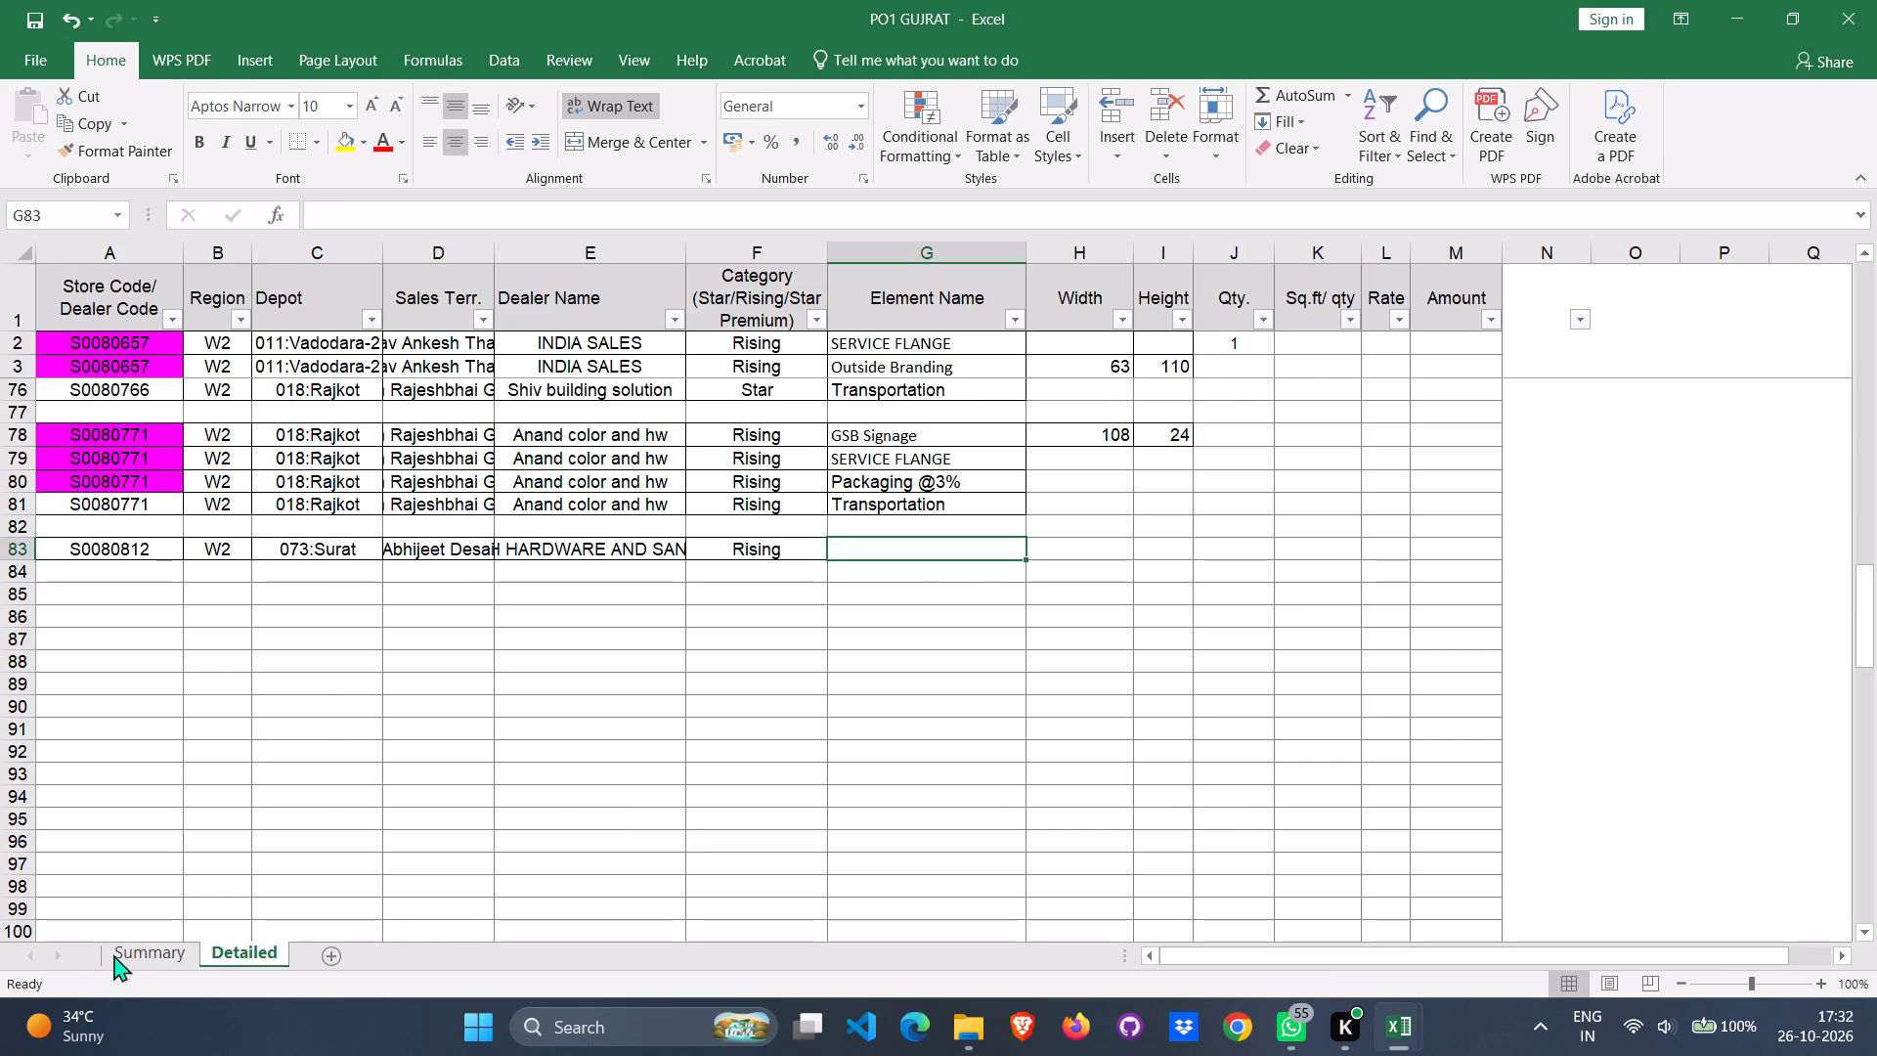
left_click(123, 953)
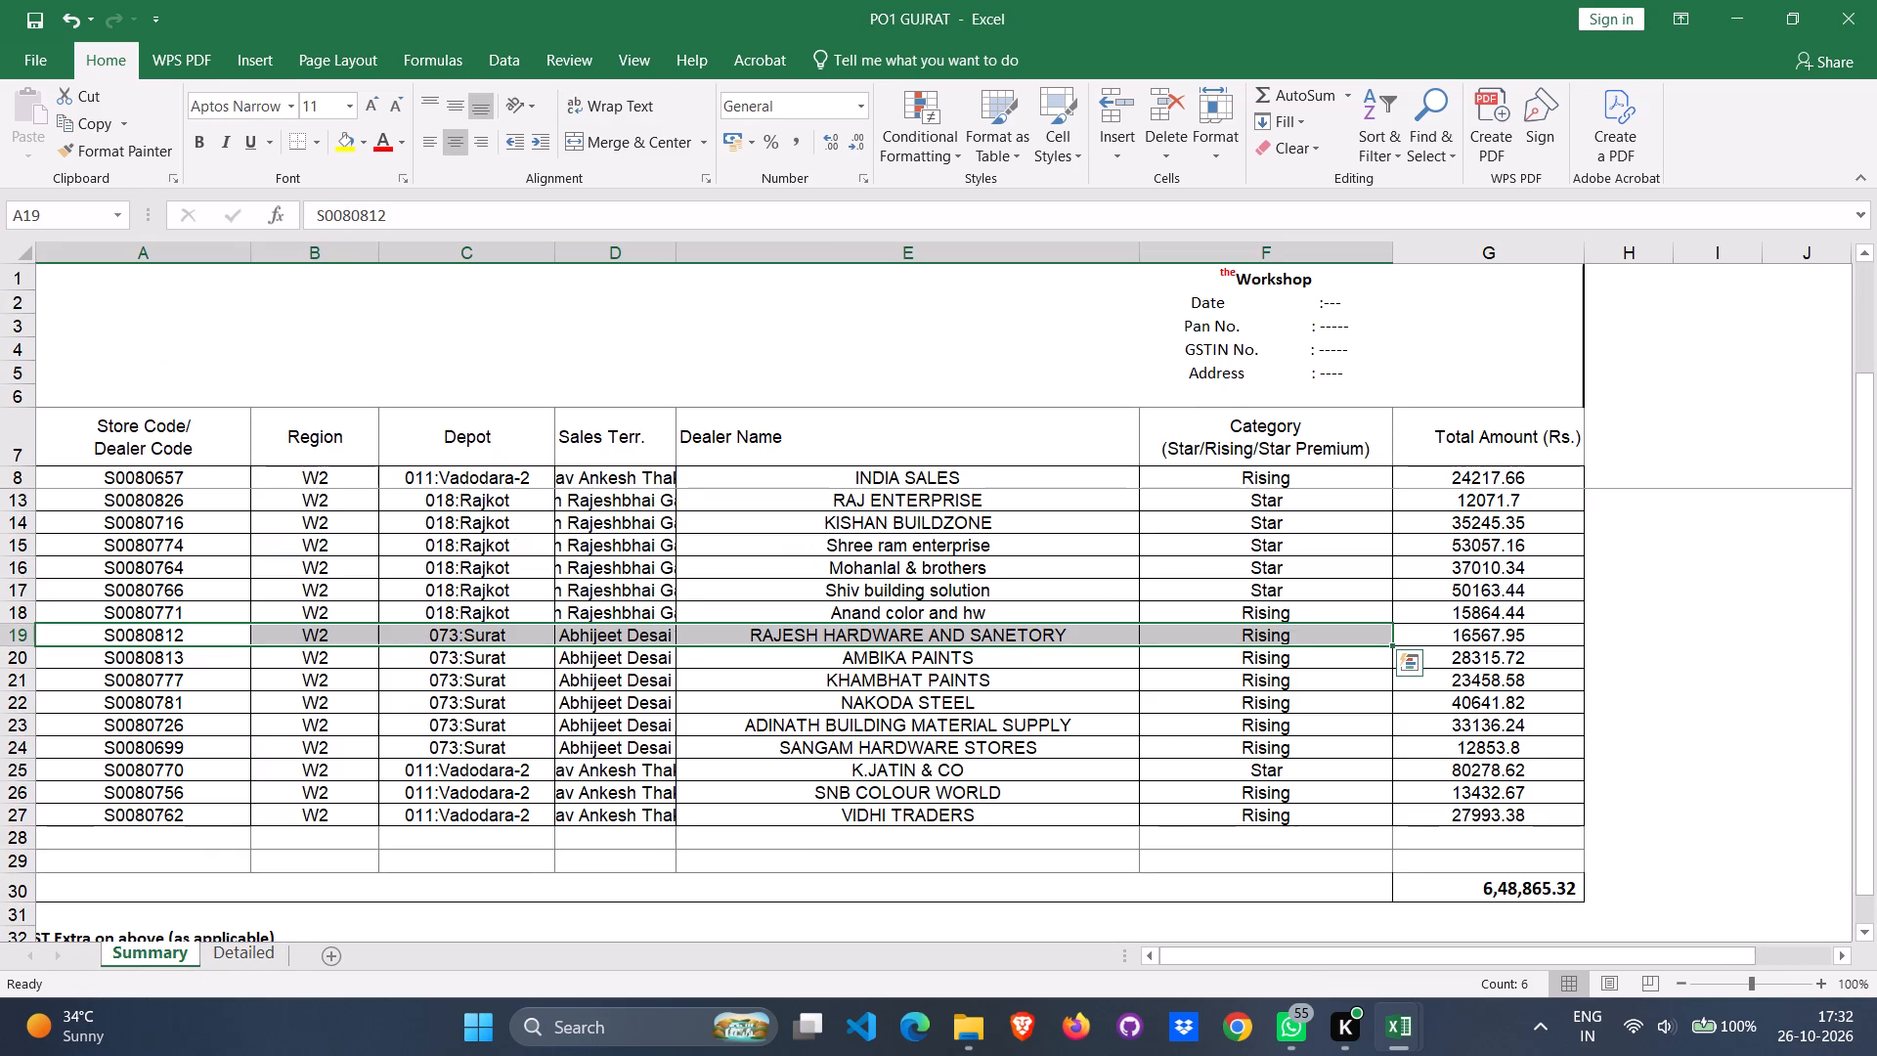
left_click(242, 941)
left_click(247, 955)
key("alt+Tab")
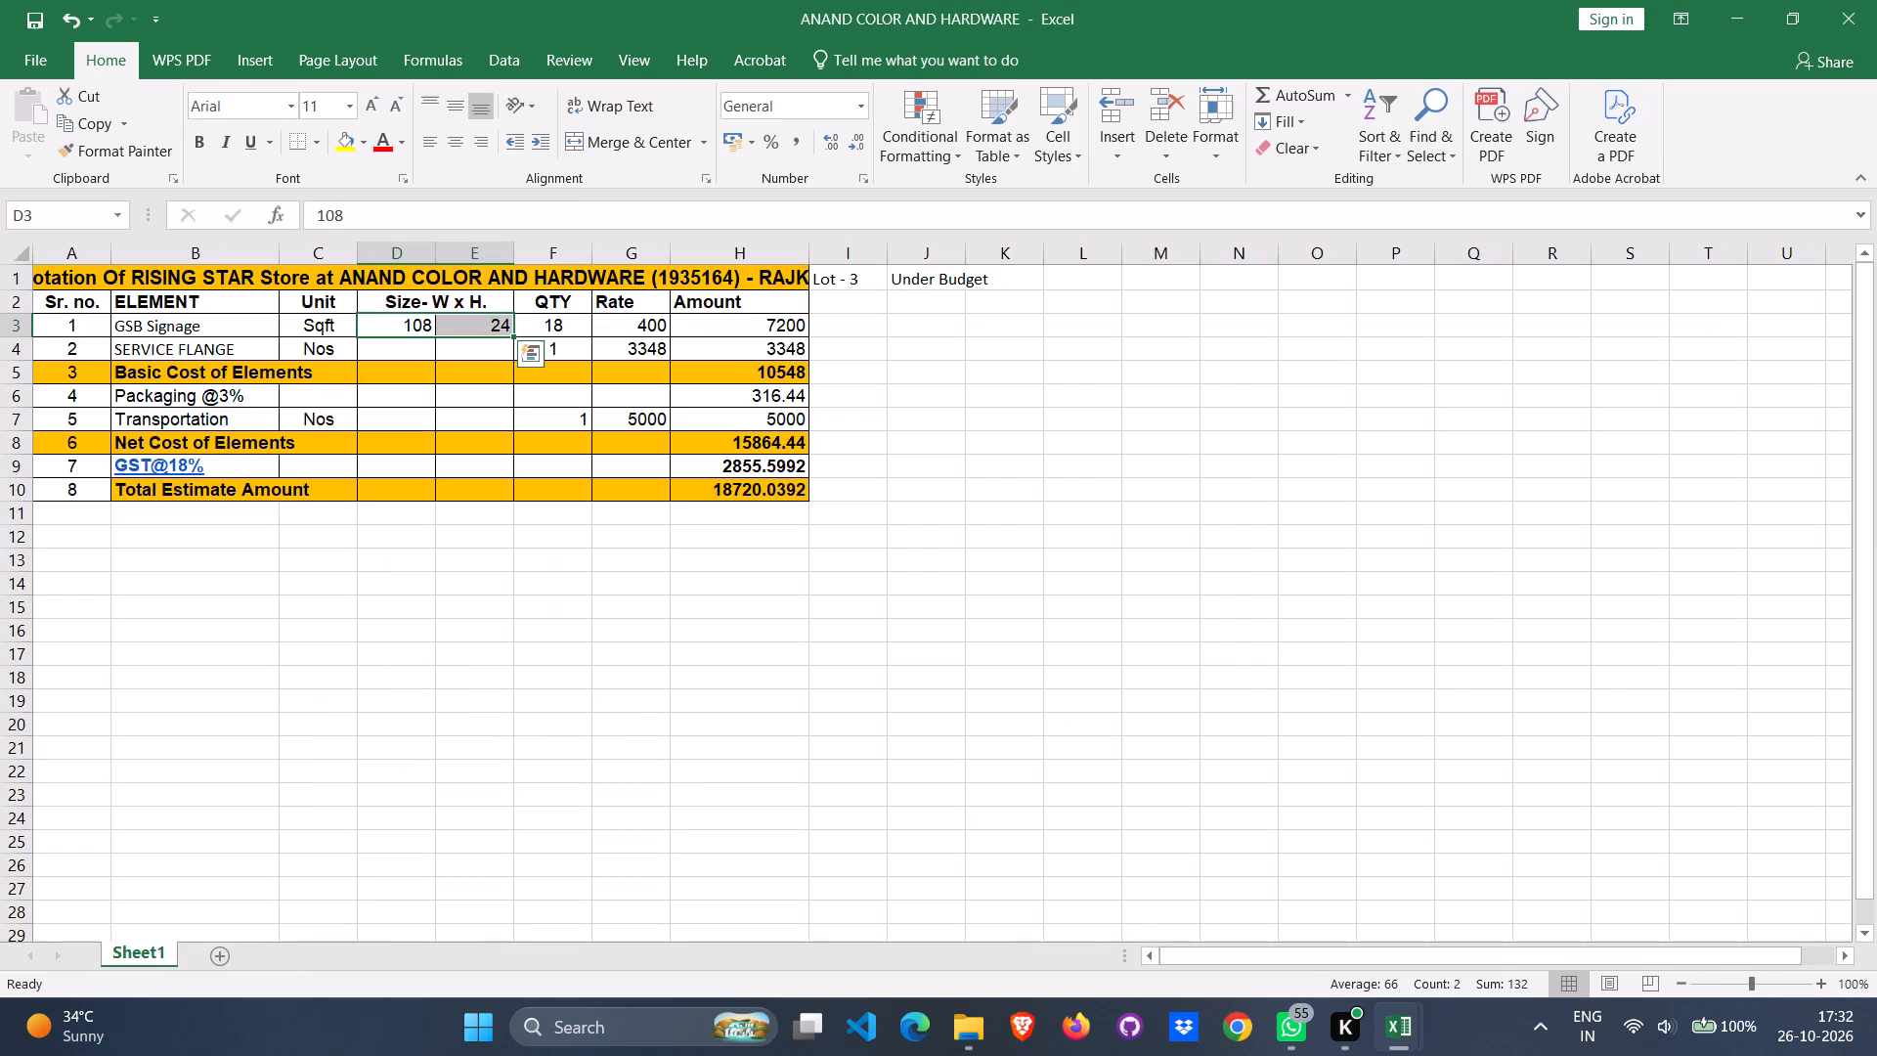
left_click(1855, 17)
Search the SEPARATAION ESTIMATE folder in File Explorer for RAJESH and open the RAJESH HARDWARE AND PAINTS quotation.
key("alt+Tab")
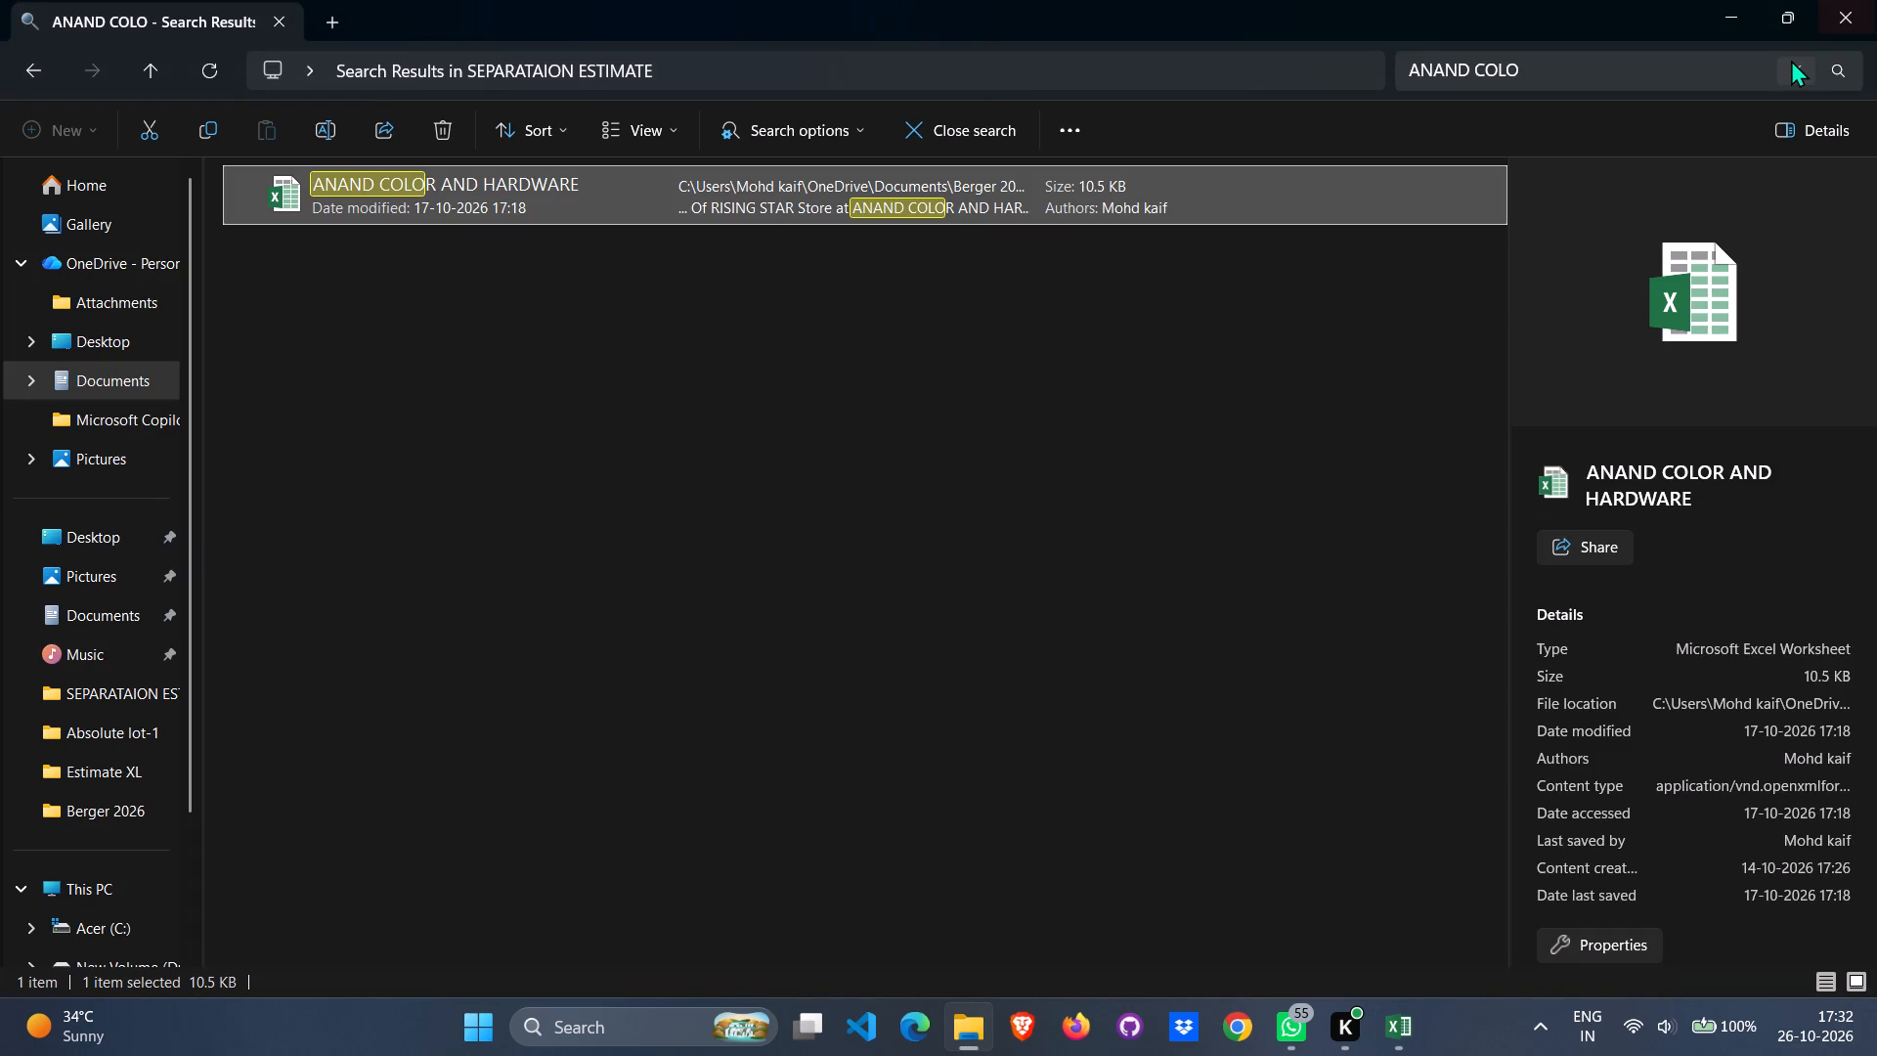
left_click(1791, 60)
type("RAJESH")
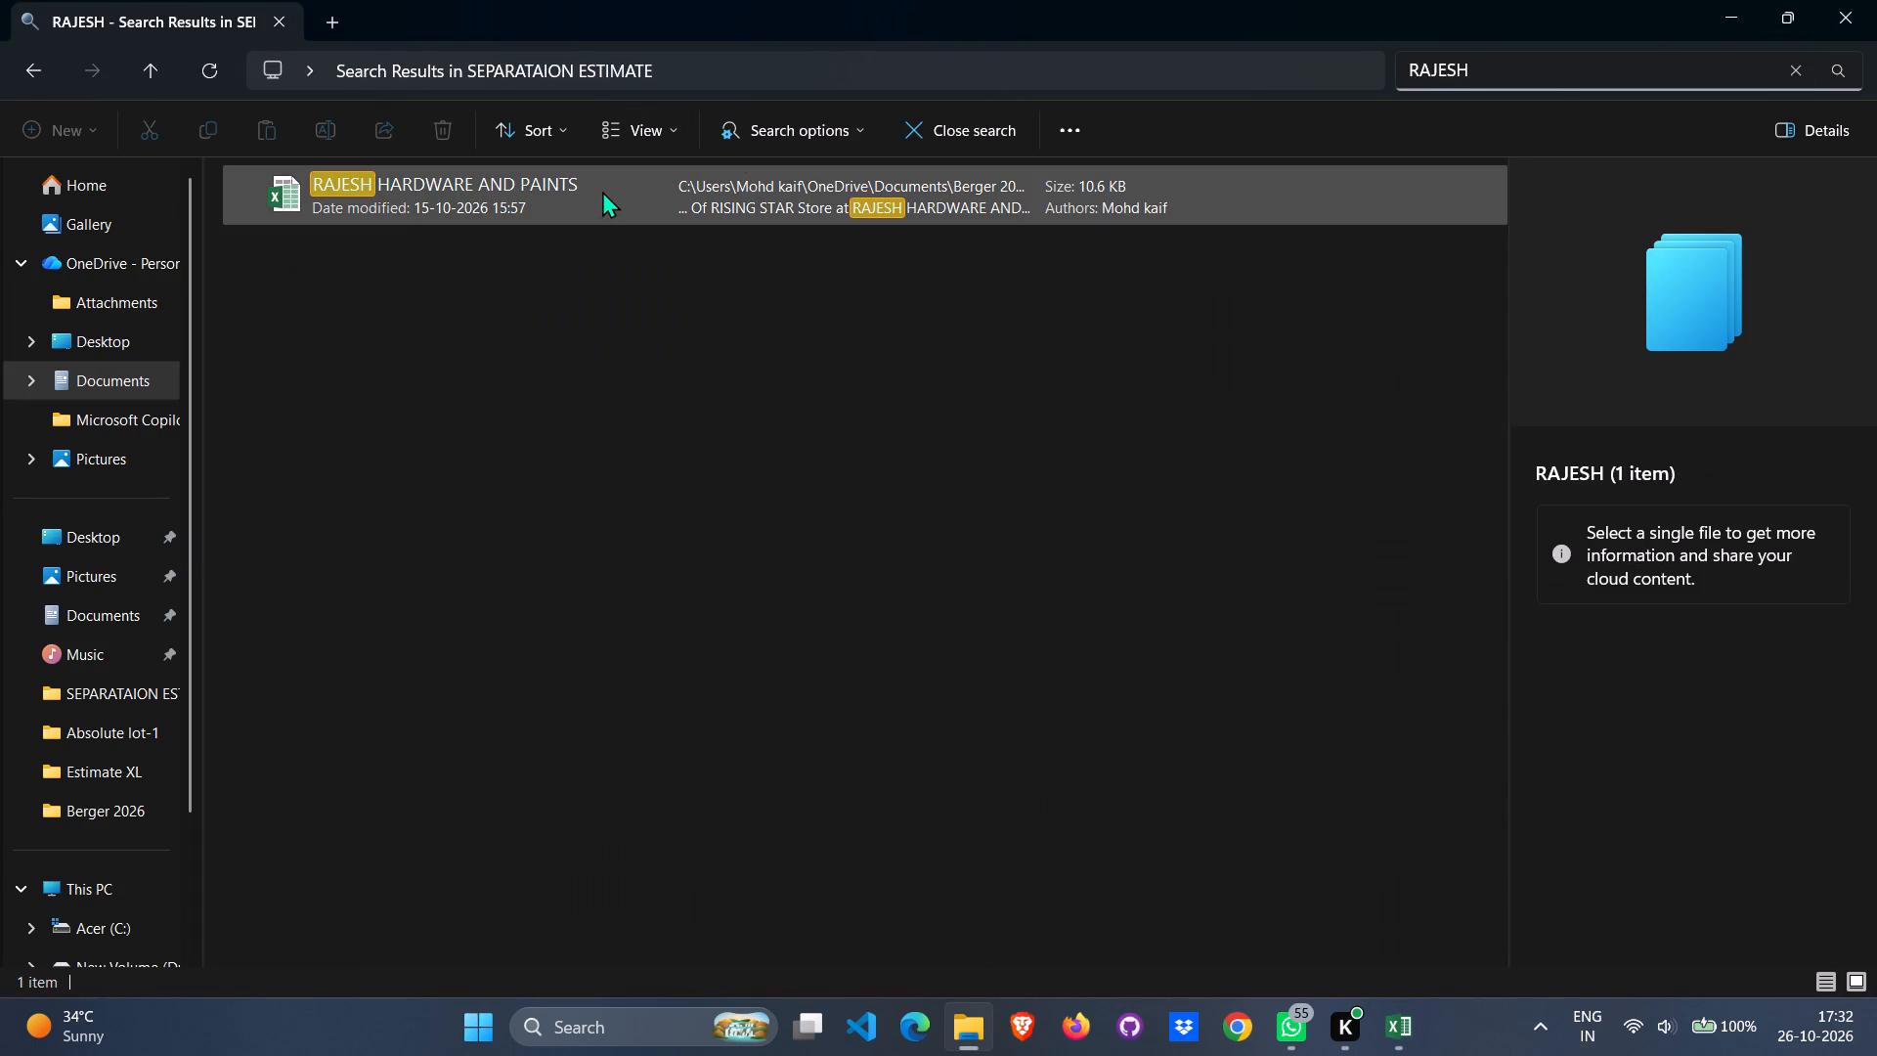
double_click(602, 191)
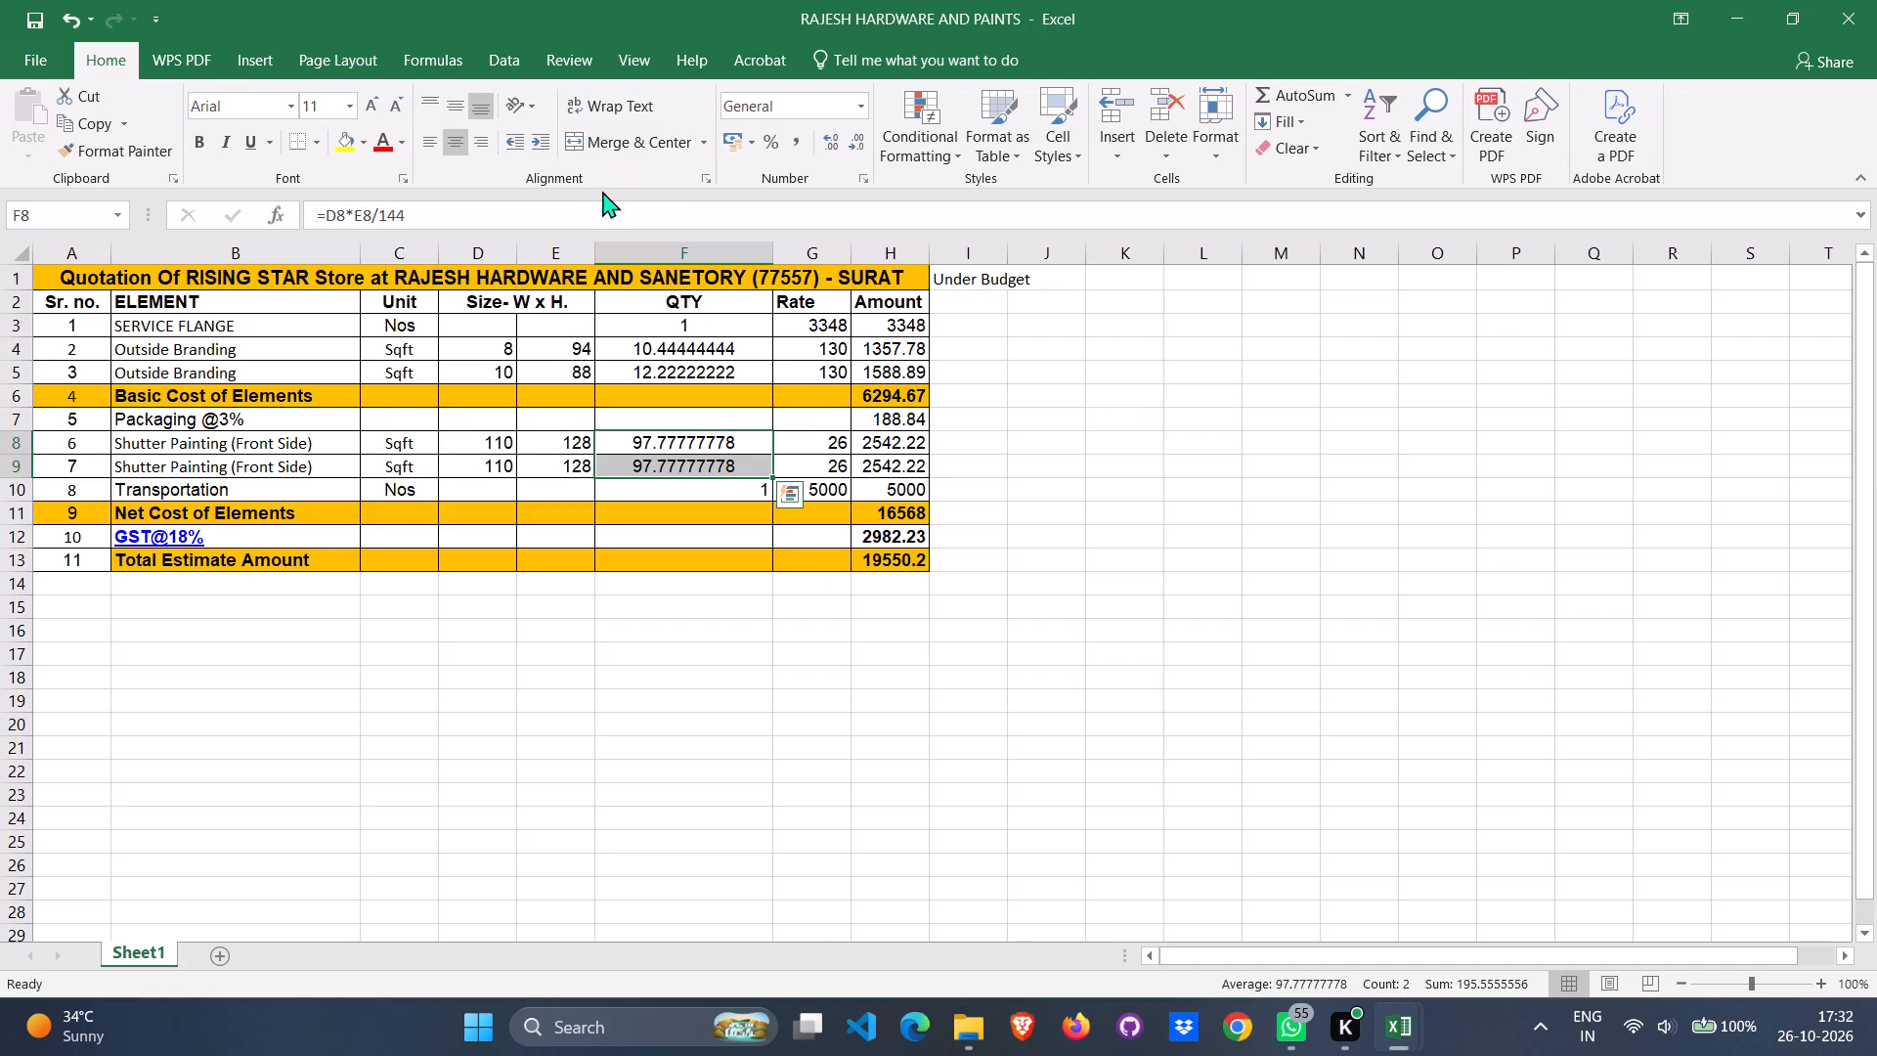
Copy SERVICE FLANGE and the two Outside Branding elements from B3:B5 of the quotation into G83:G85 of Detailed.
key("alt+Tab")
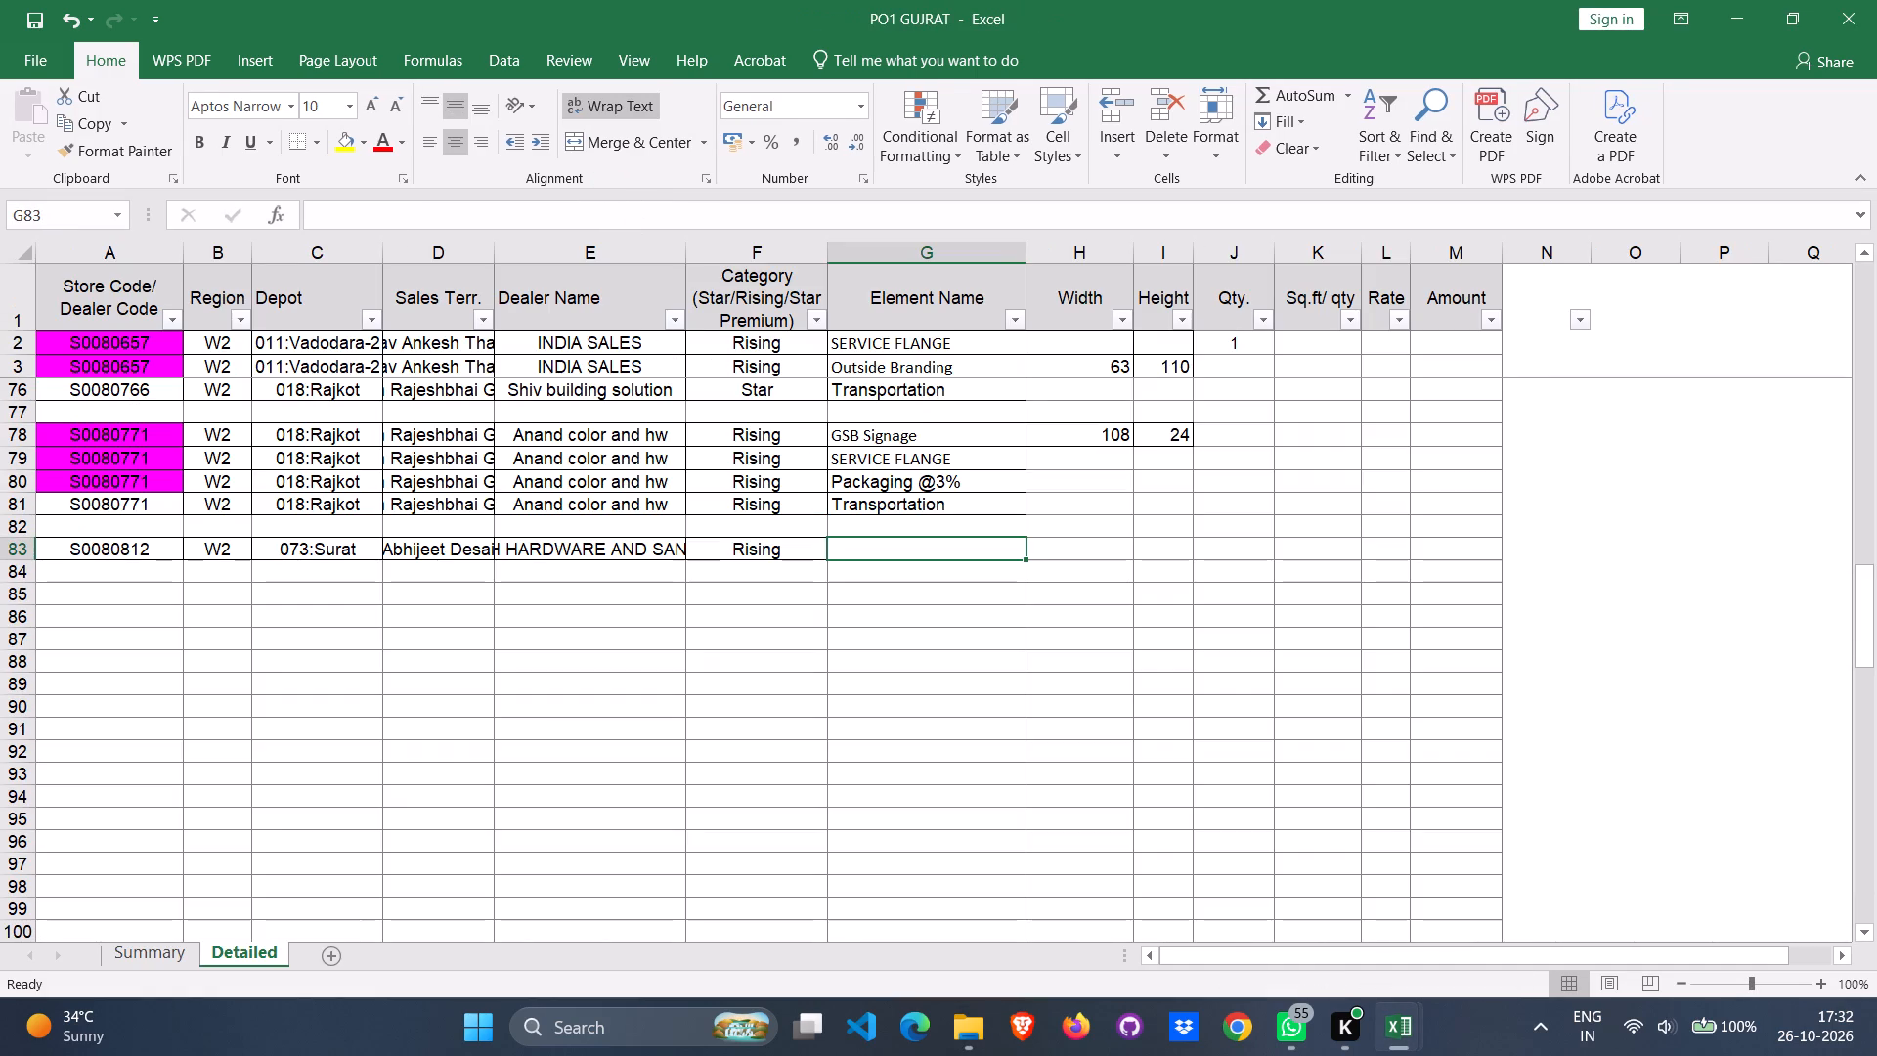
key("alt+Tab")
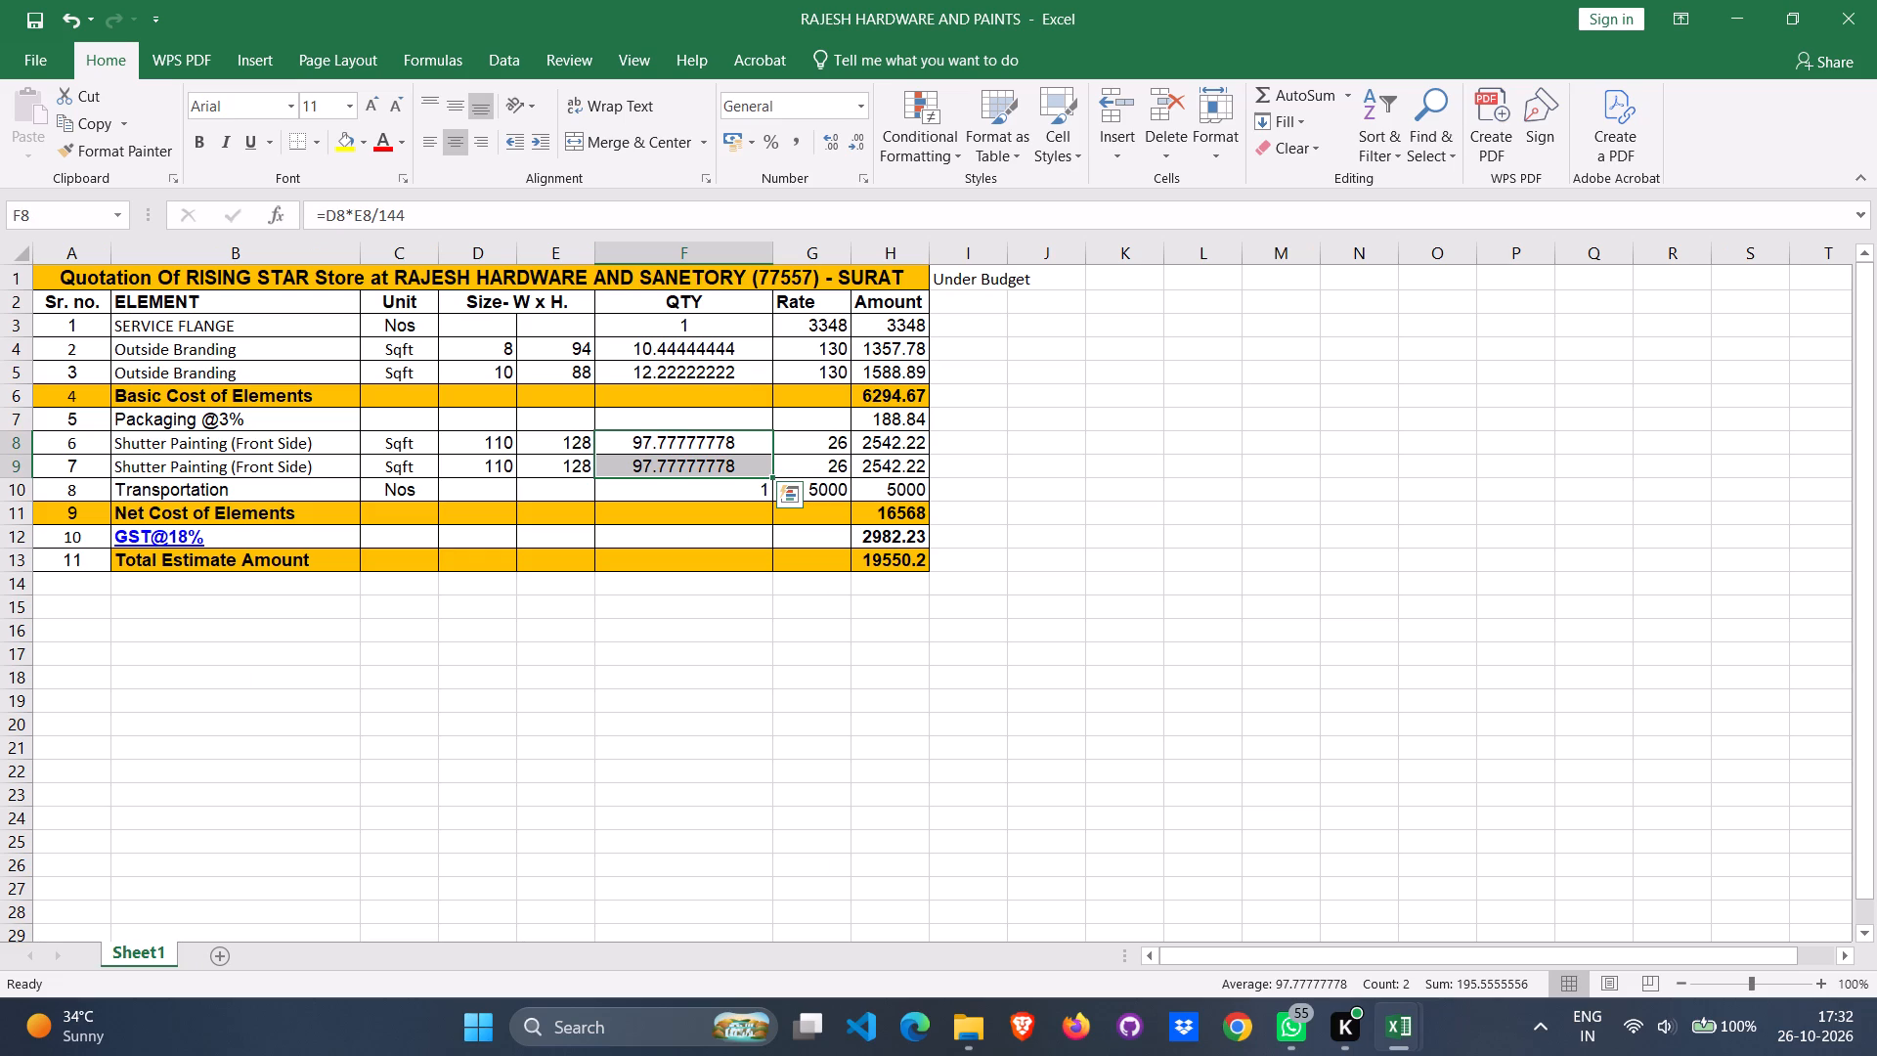
key("alt+Tab")
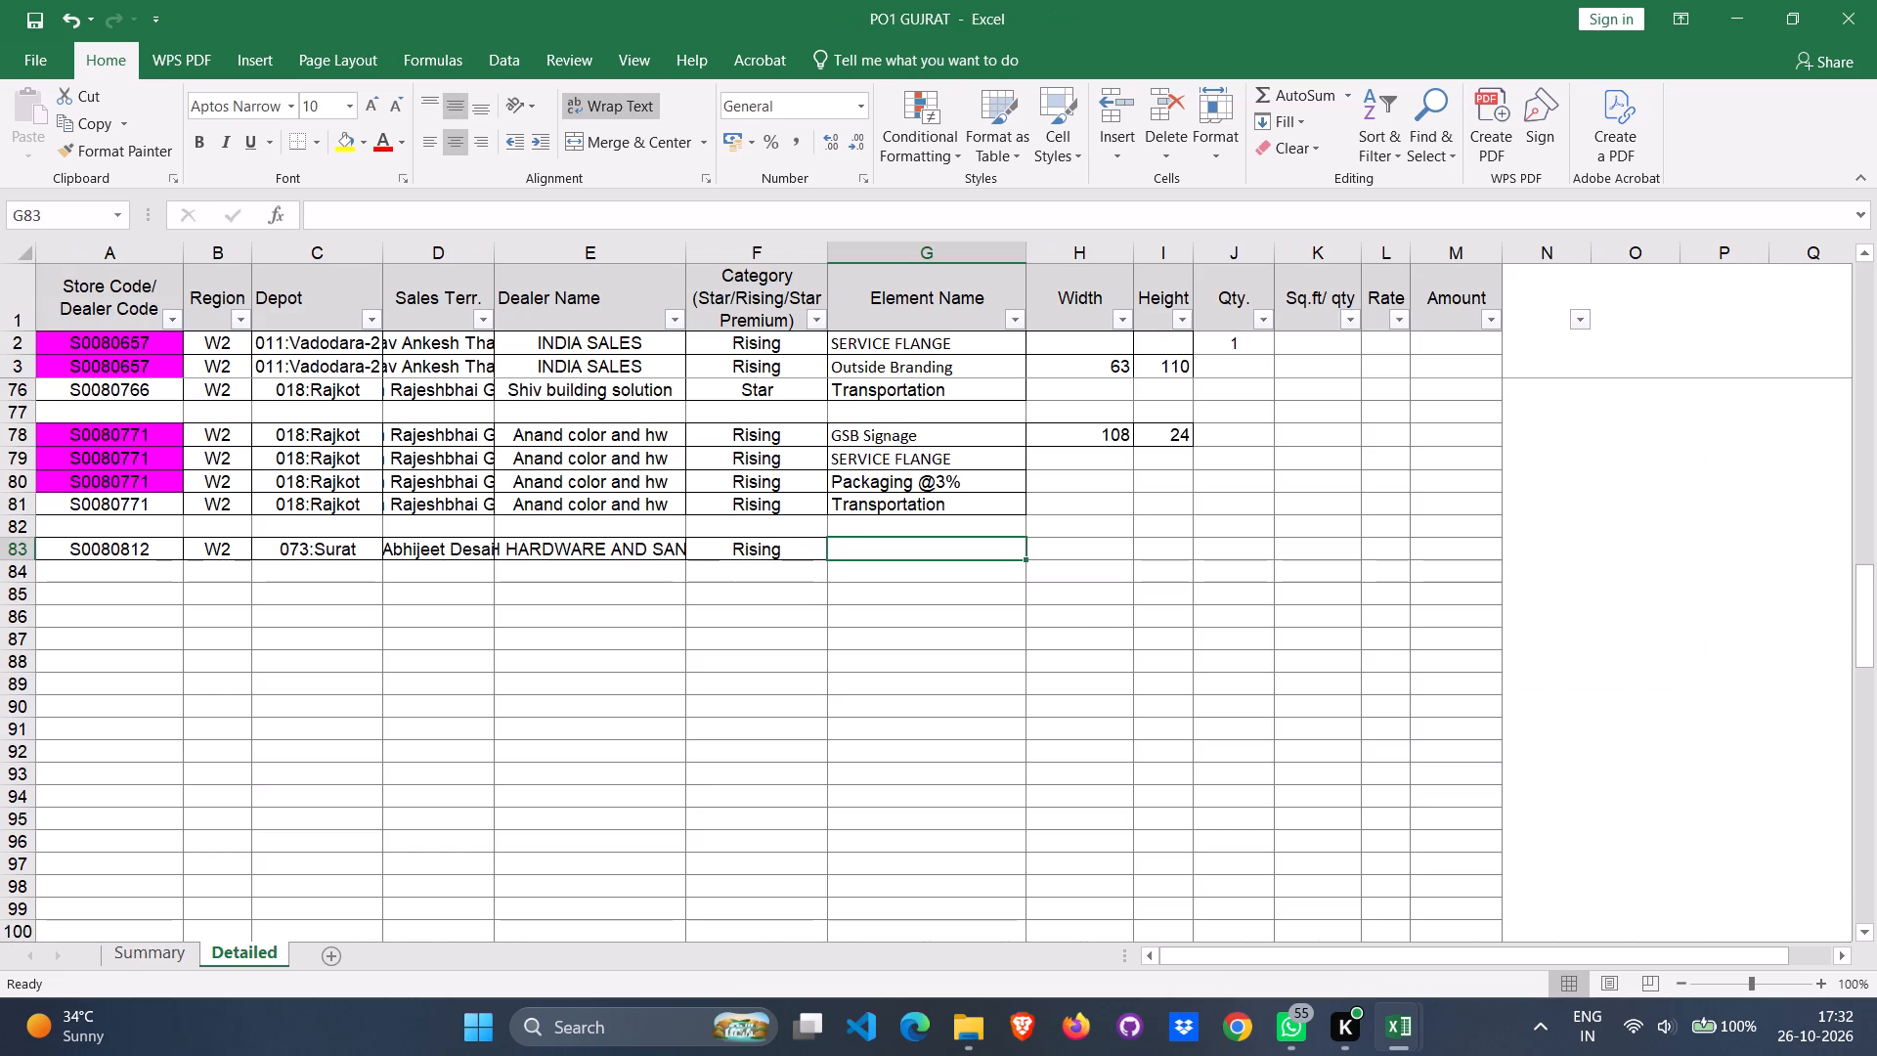
key("alt+Tab")
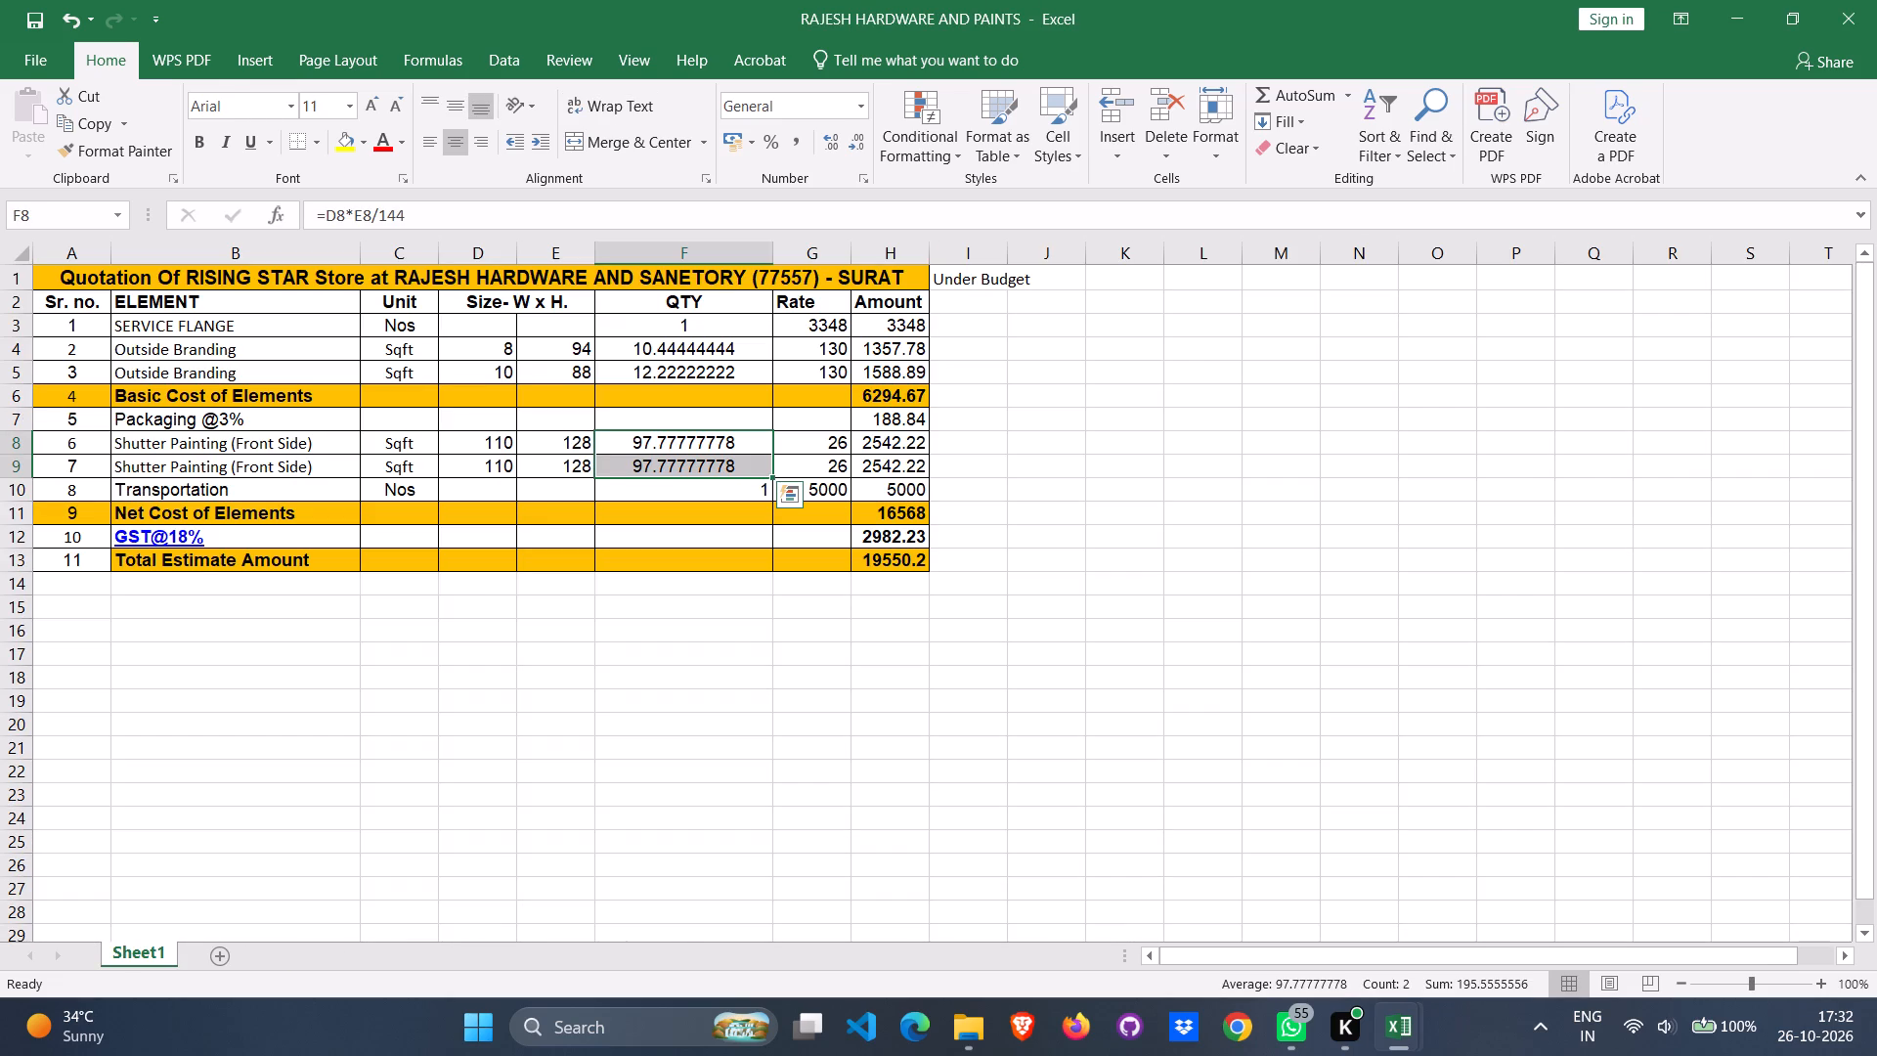
left_click(229, 329)
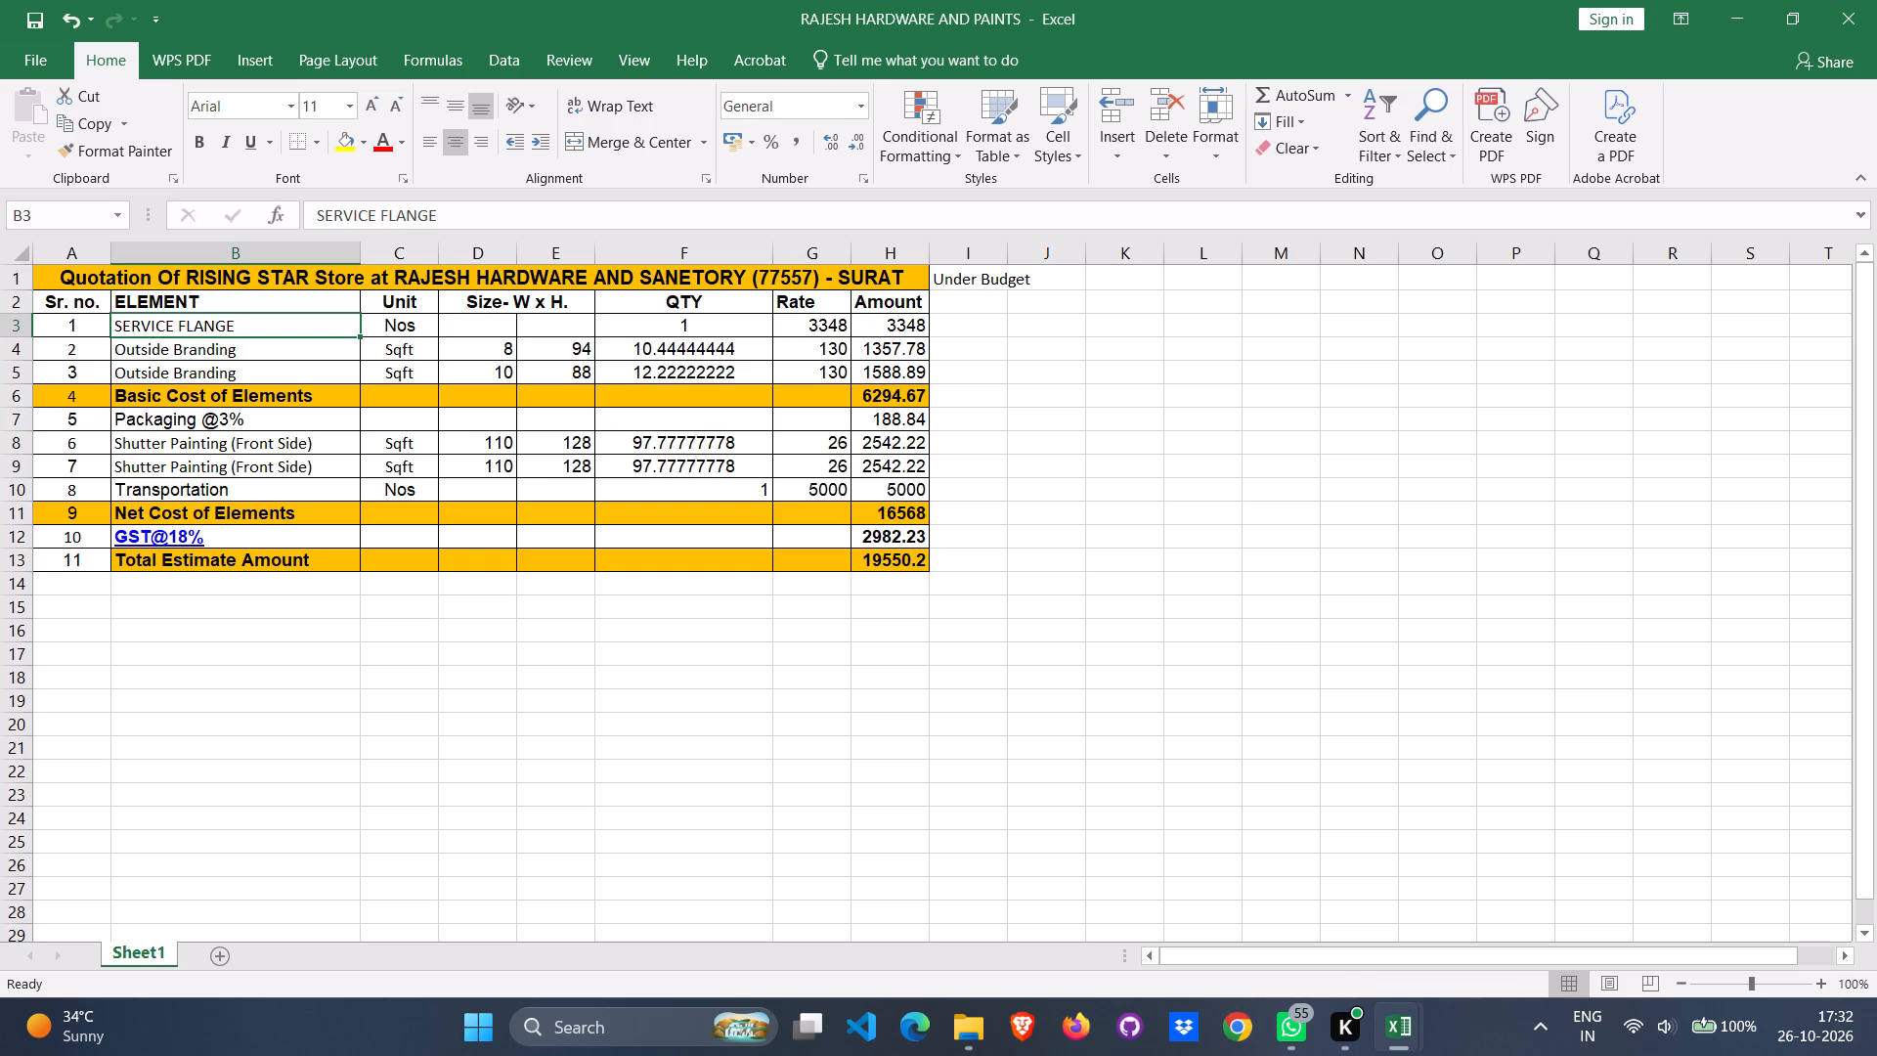
key("shift+Down")
key("shift+Down")
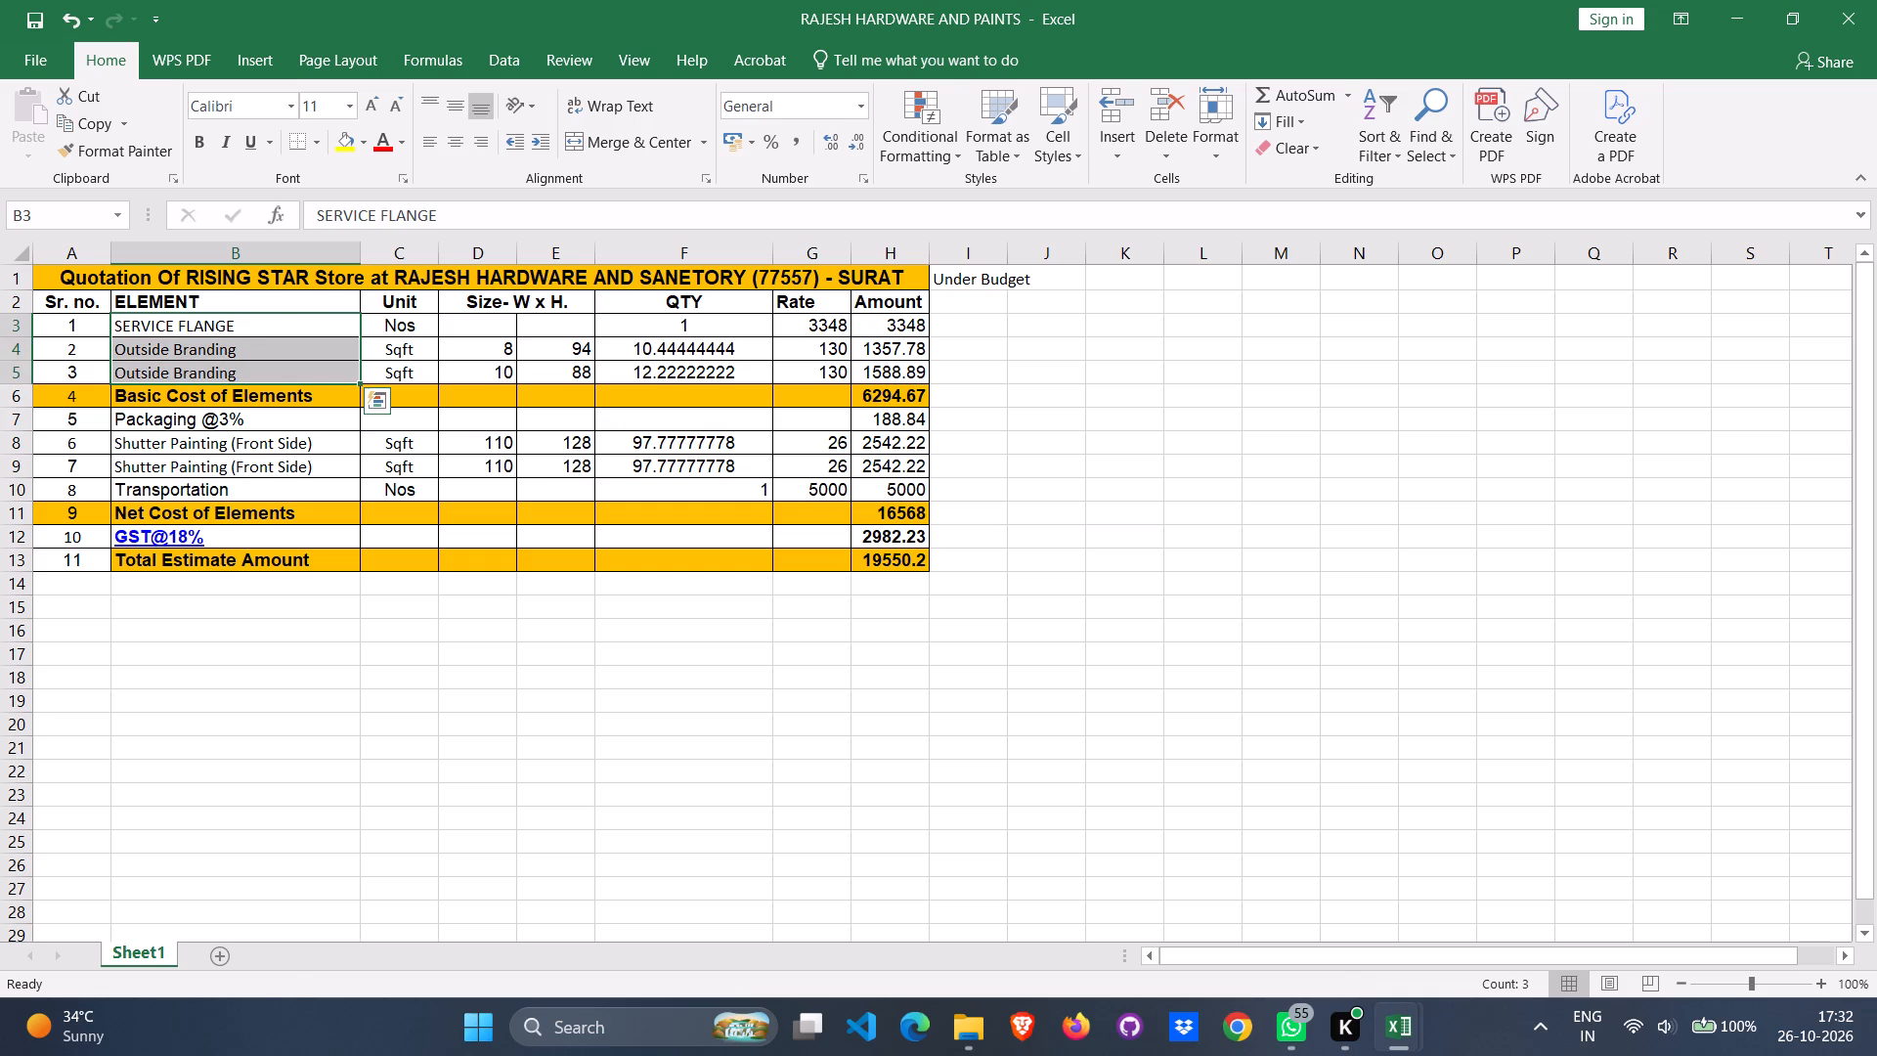
key("ctrl+c")
key("alt+Tab")
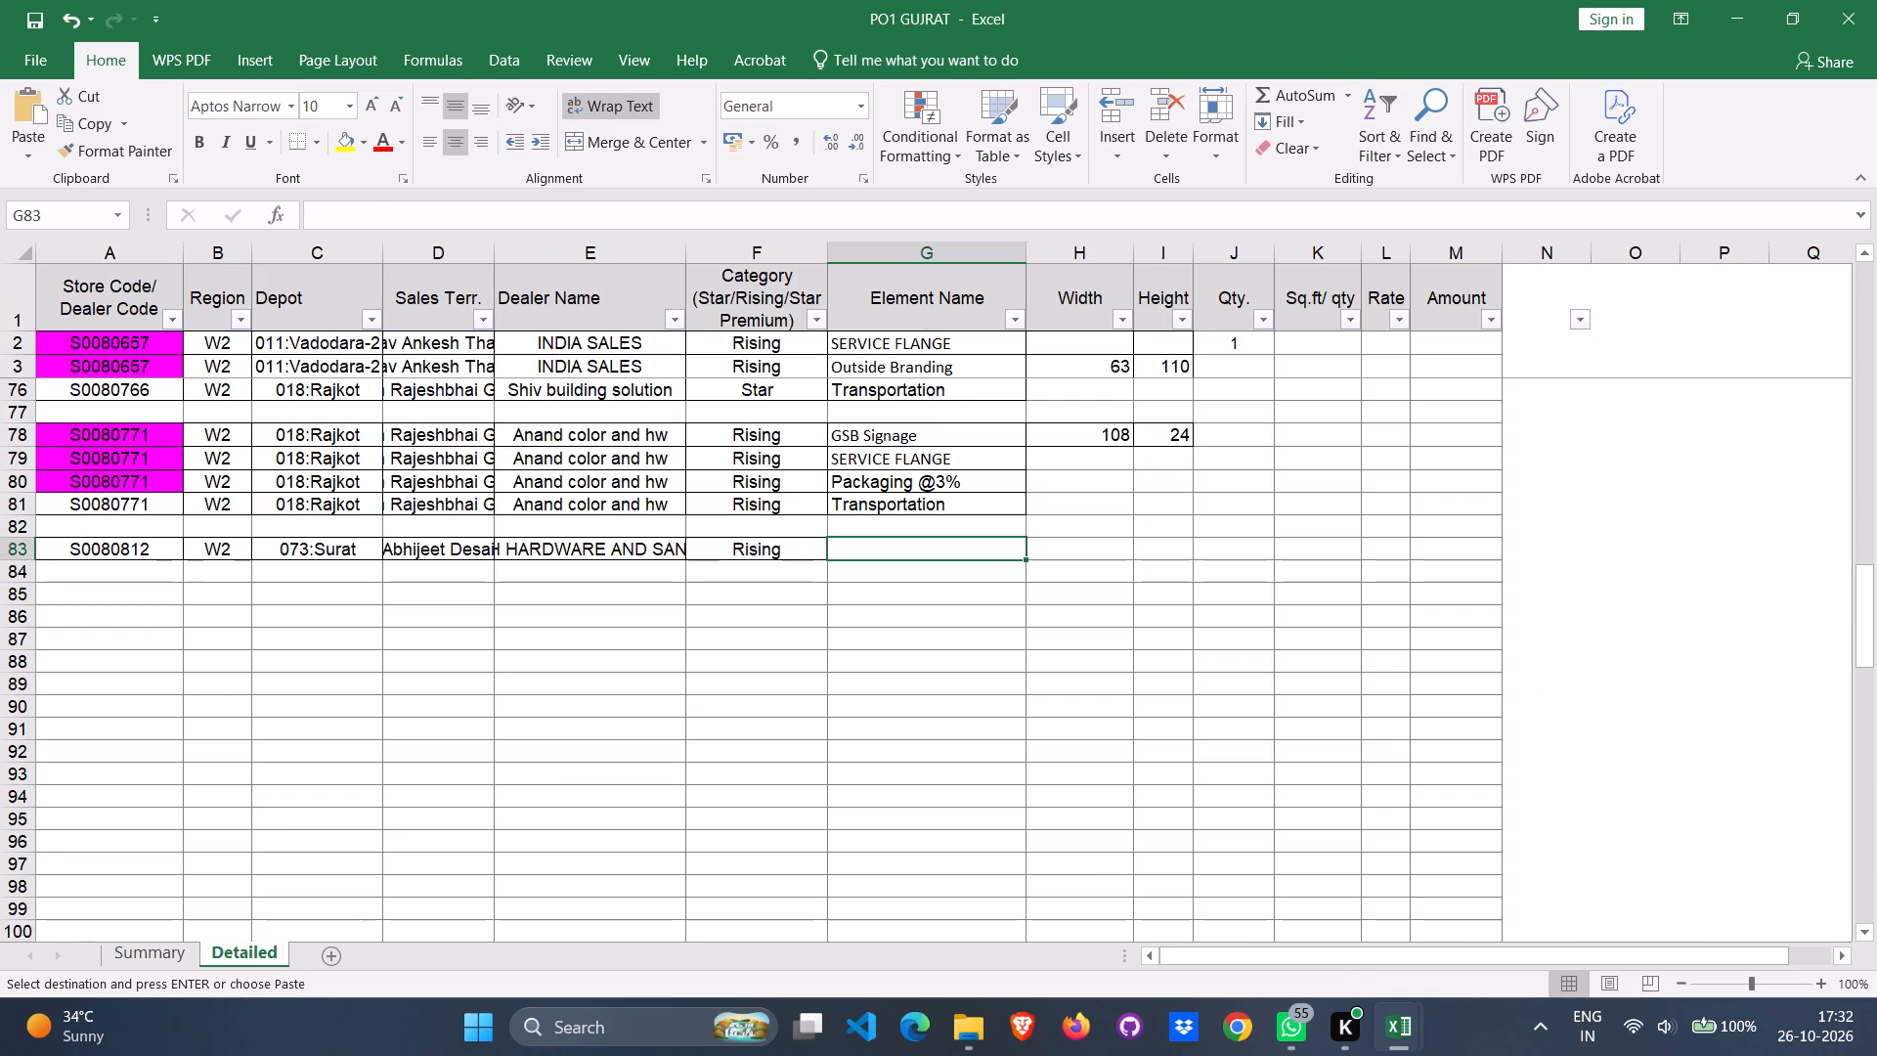
key("ctrl+v")
Copy the sizes in D3:E5 of the quotation, including 8 x 94 and 10 x 88, into H83:I85 of Detailed and save.
key("alt+Tab")
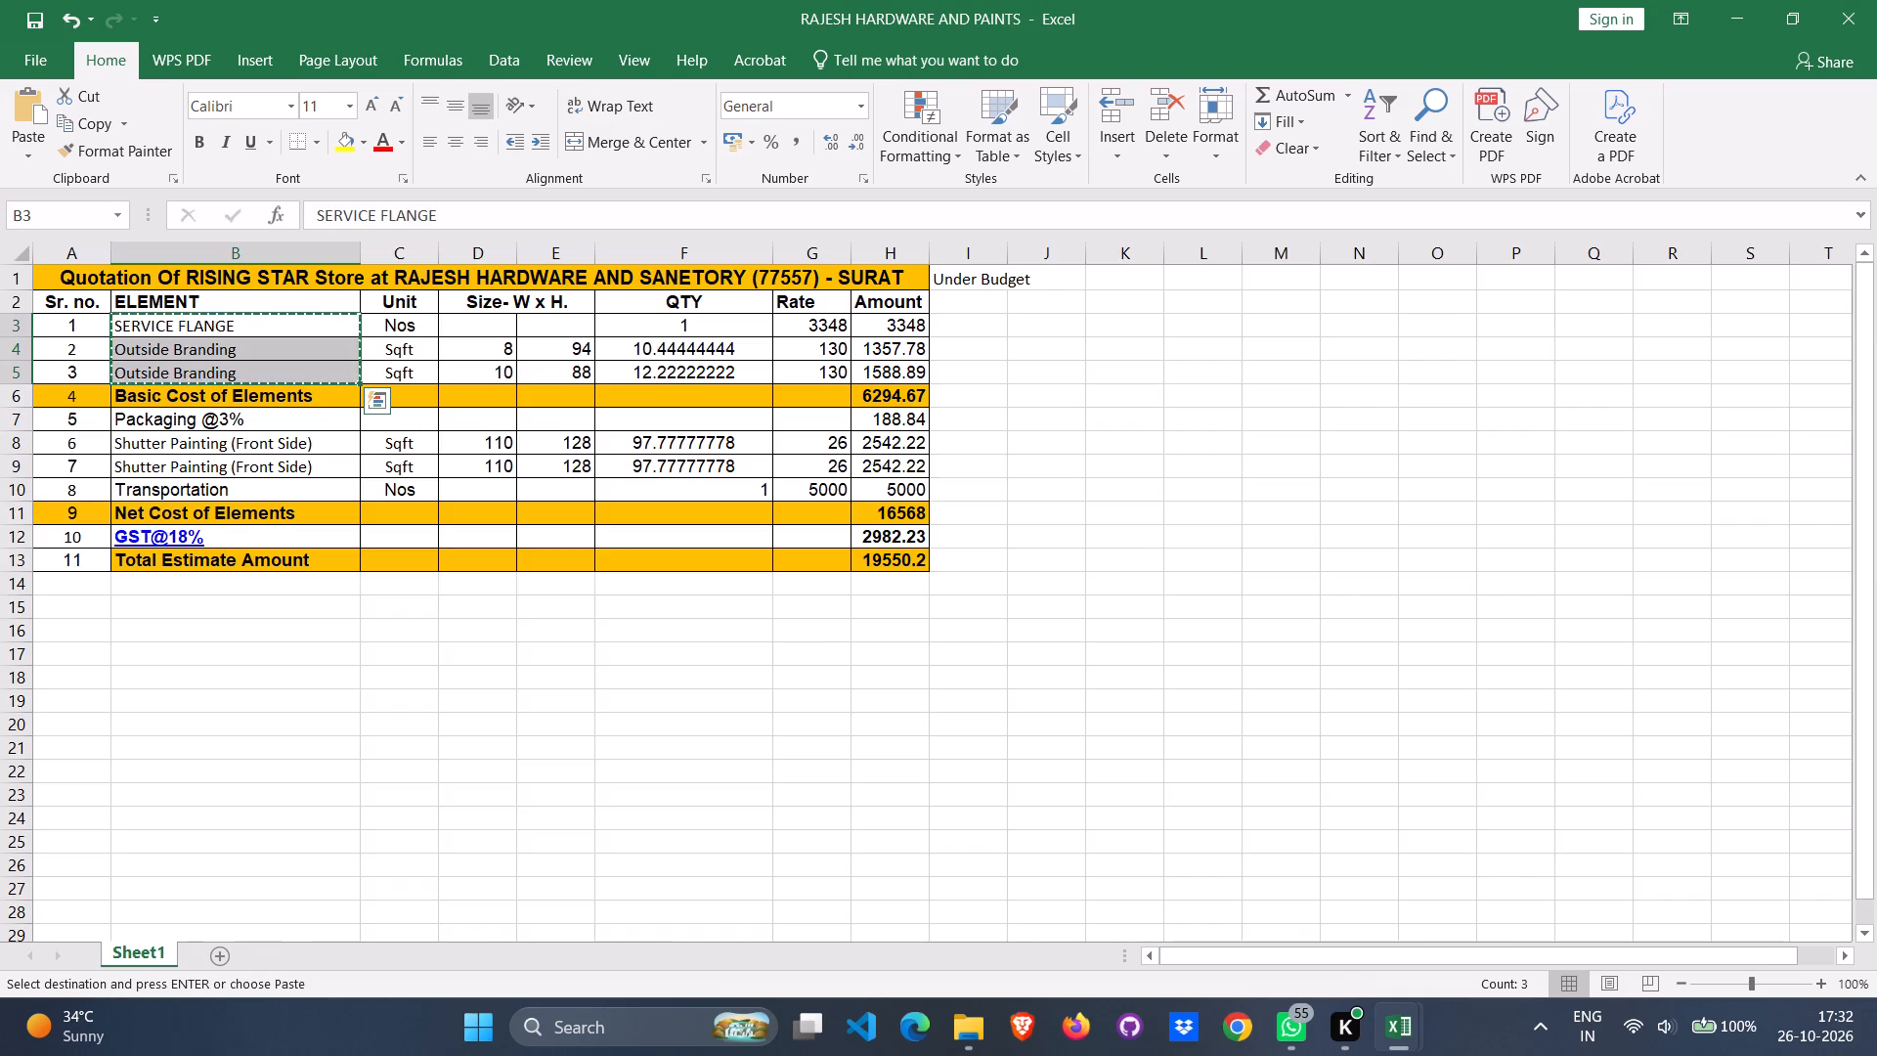
left_click(479, 332)
key("shift+Right")
key("shift+Down")
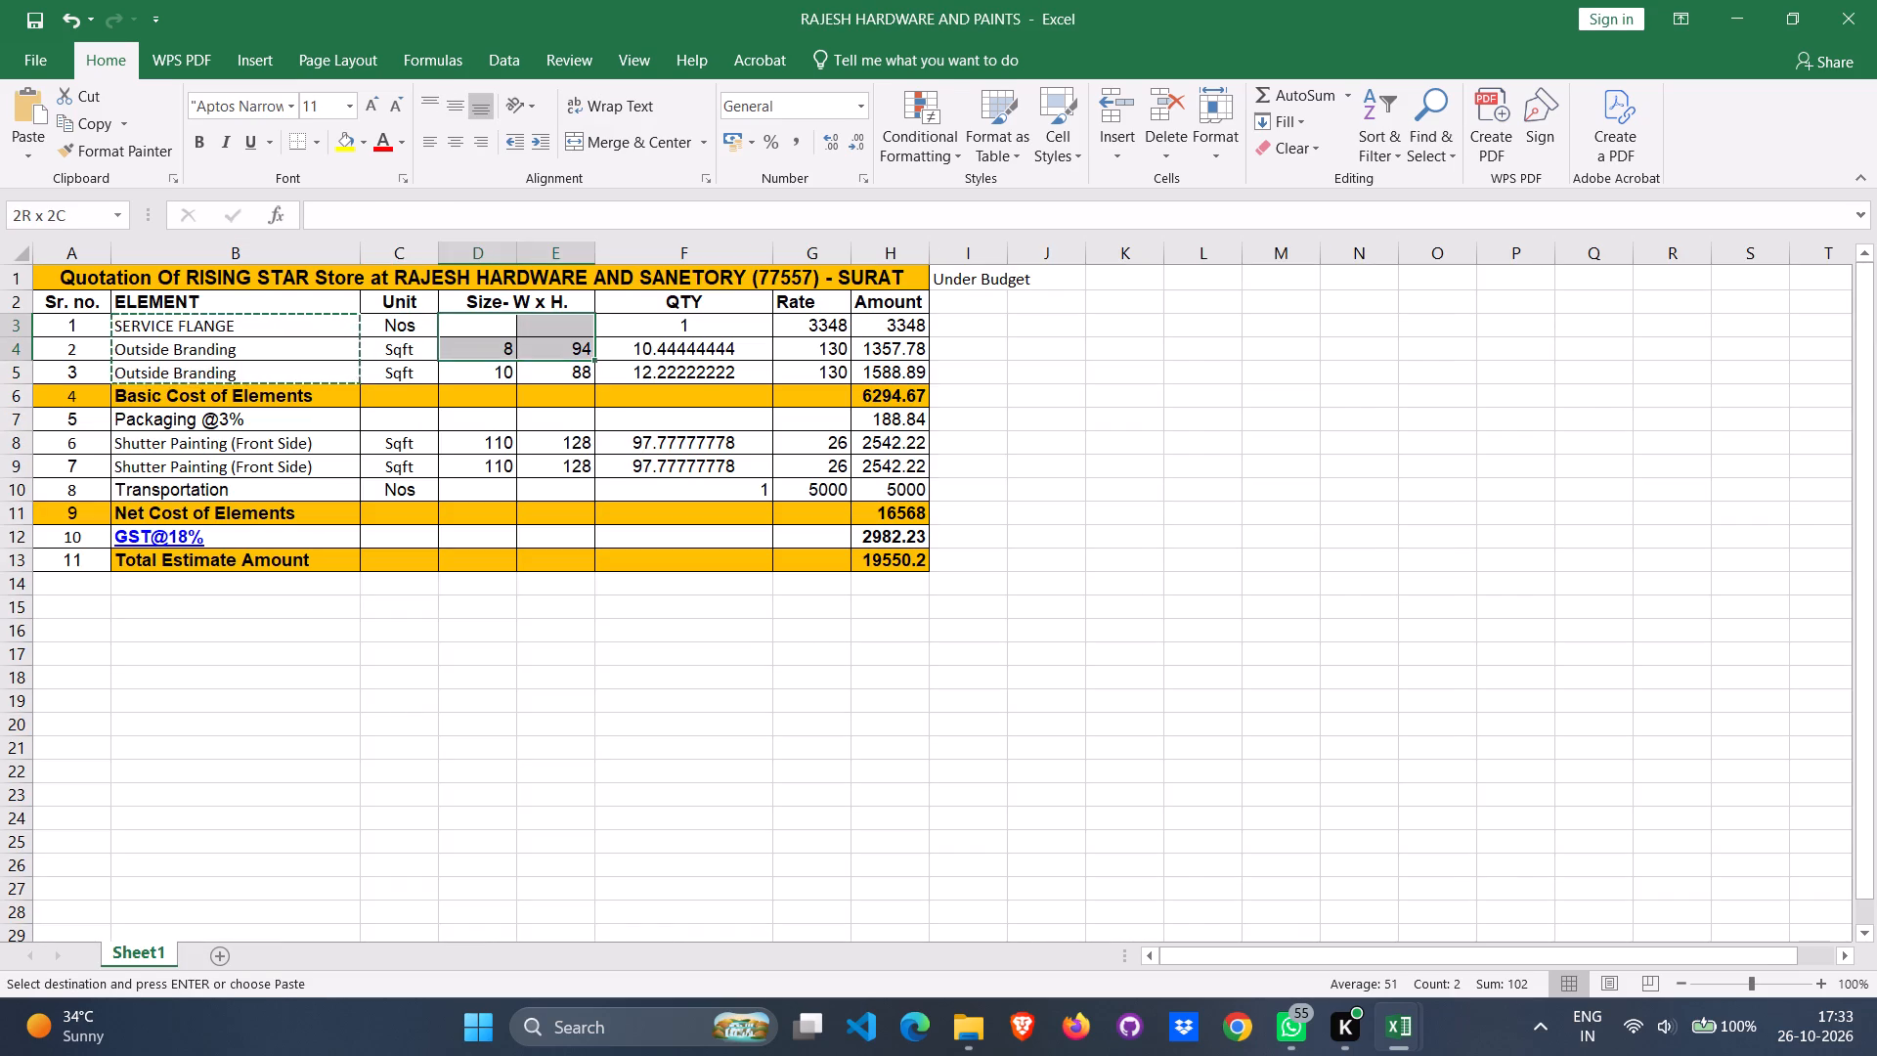
key("shift+Down")
key("ctrl+c")
key("alt+Tab")
key("Right")
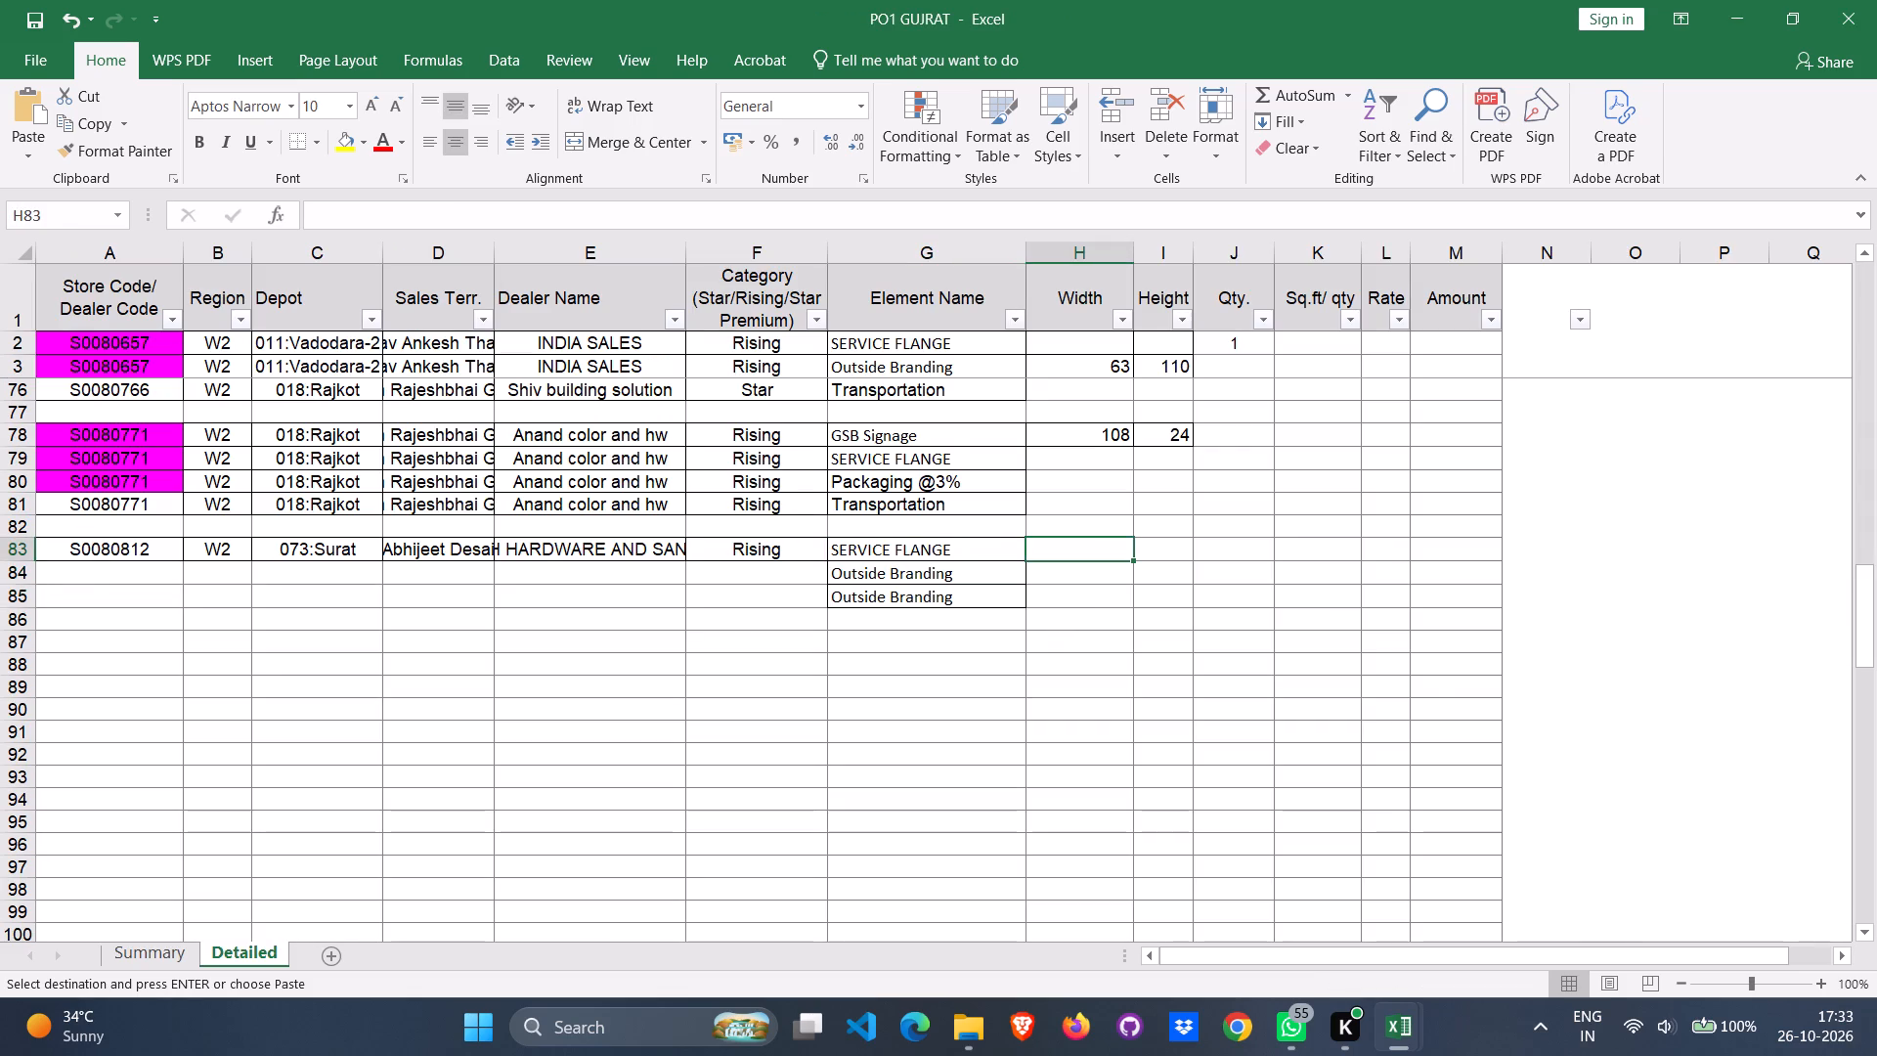
key("ctrl+v")
key("ctrl+s")
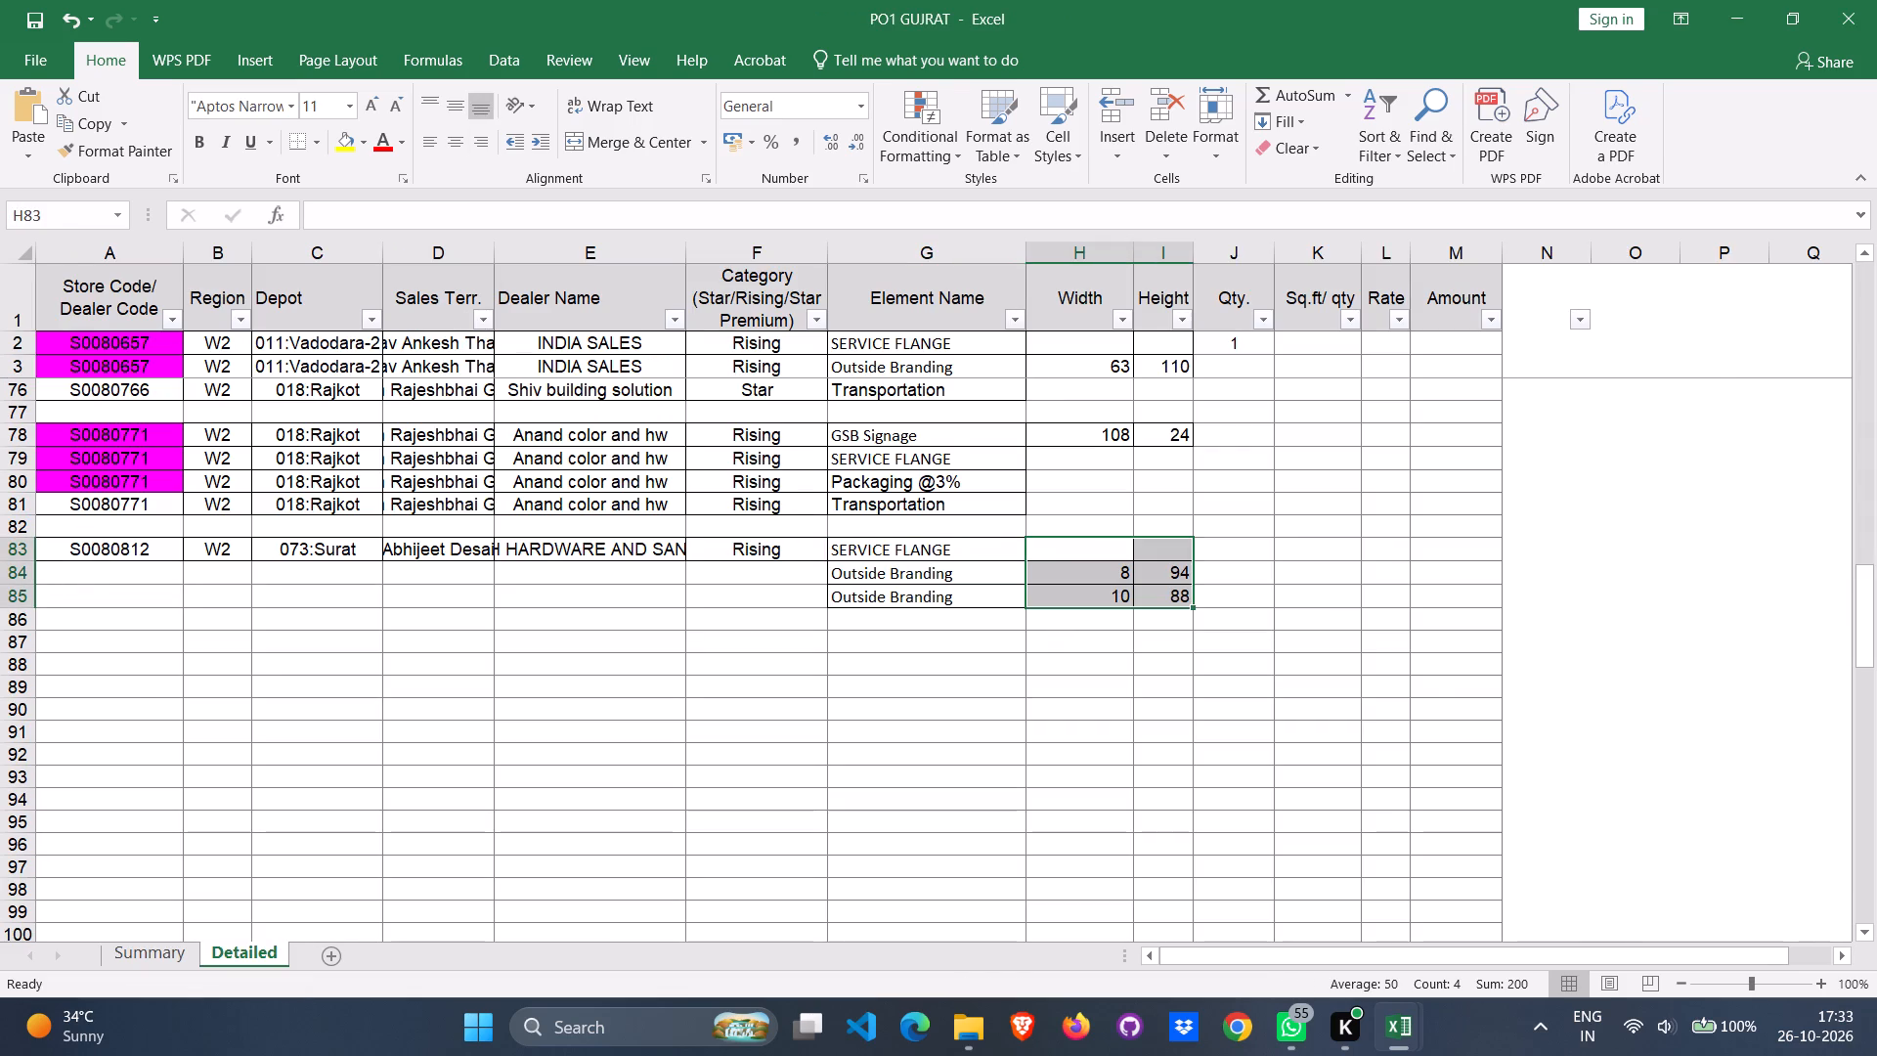
Copy the two Shutter Painting (Front Side) elements from B8:B9 of the quotation into G86:G87 of Detailed.
key("alt+Tab")
left_click(219, 446)
key("shift+Down")
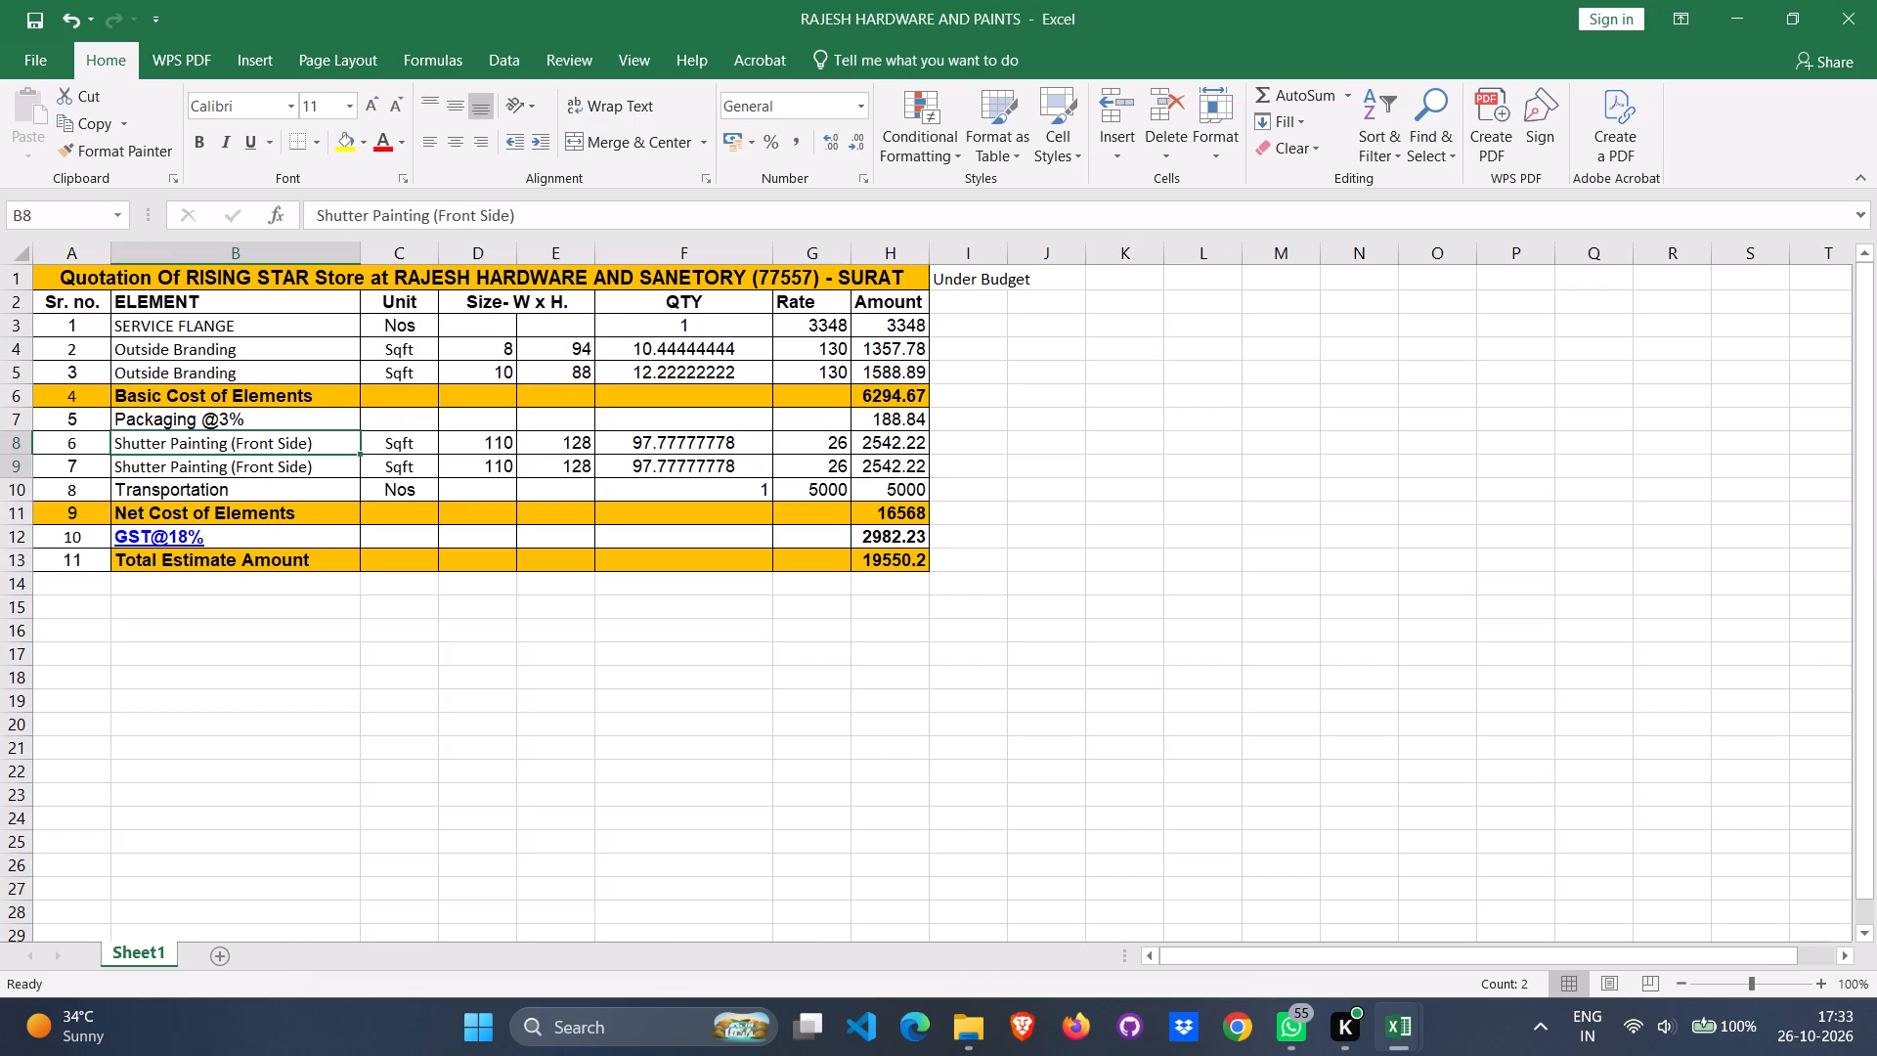
key("ctrl+c")
key("alt+Tab")
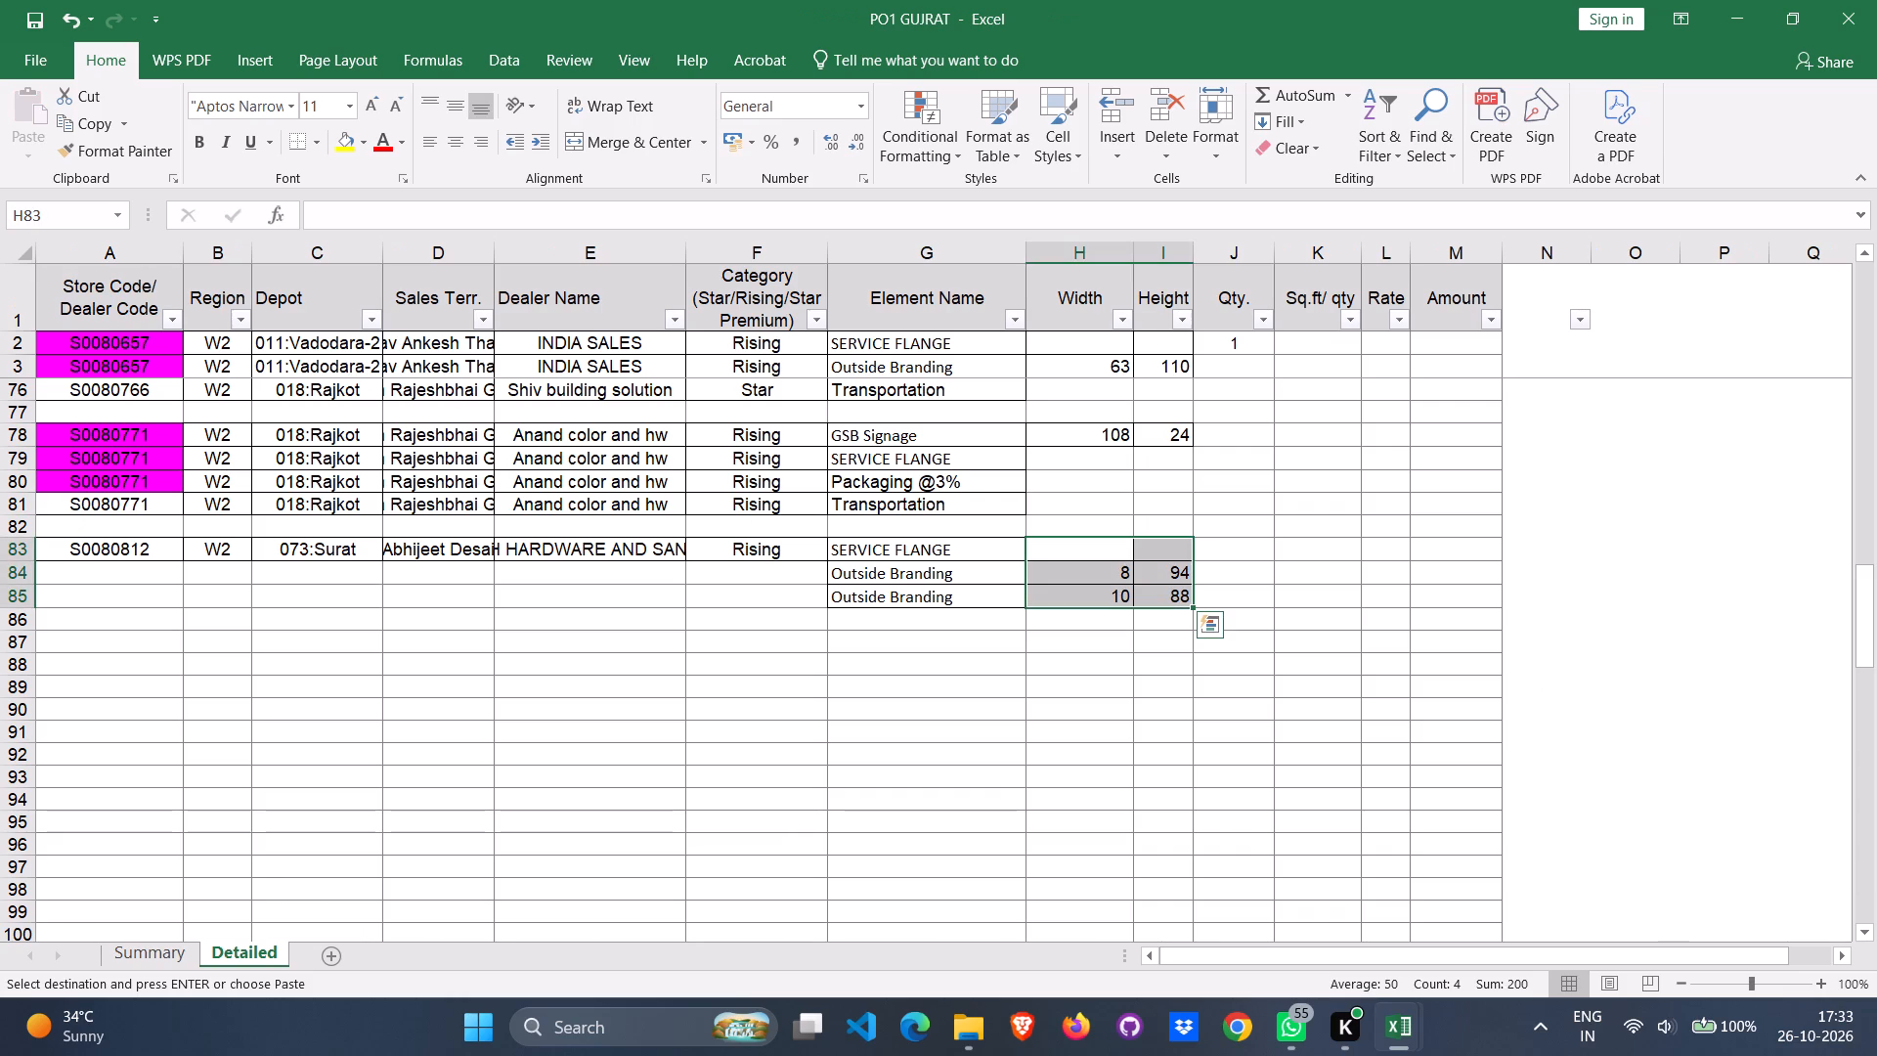
left_click(883, 619)
key("ctrl+v")
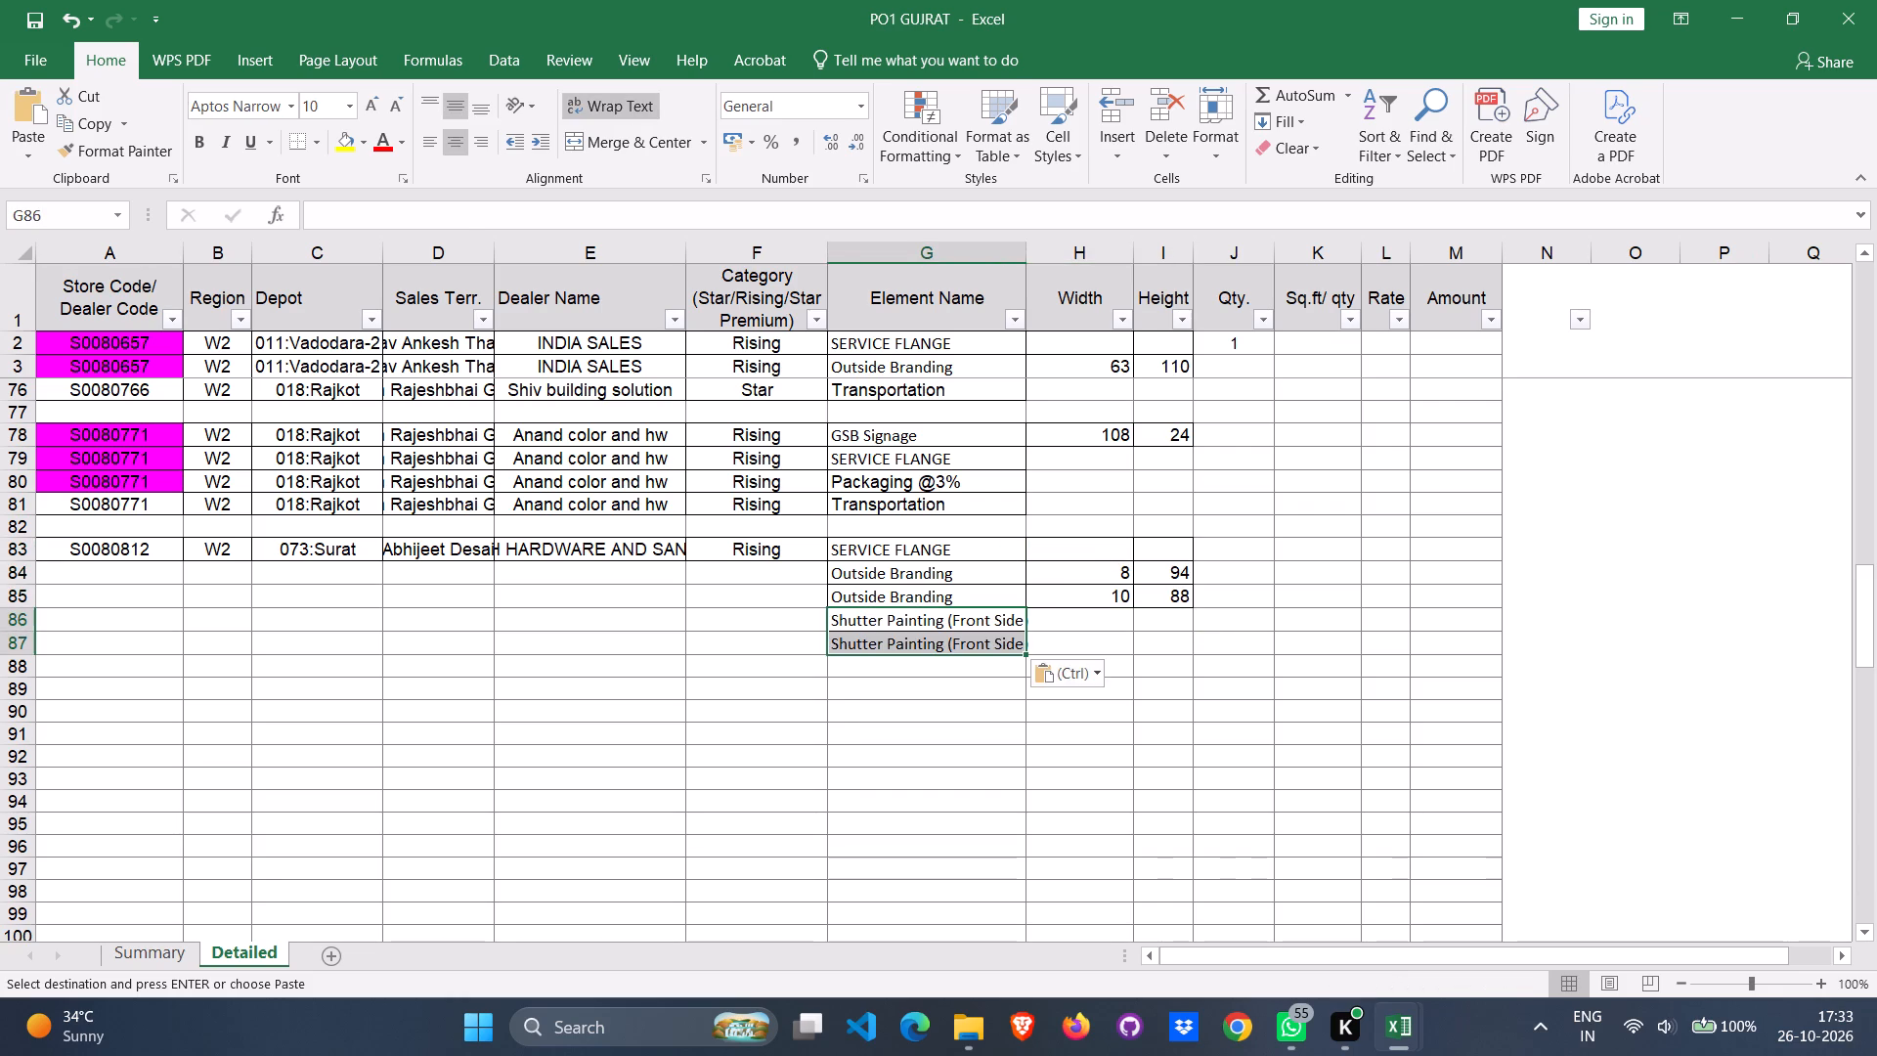
Copy both 110 x 128 Shutter Painting sizes from D8:E9 of the quotation into H86:I87 of Detailed and save.
key("alt+Tab")
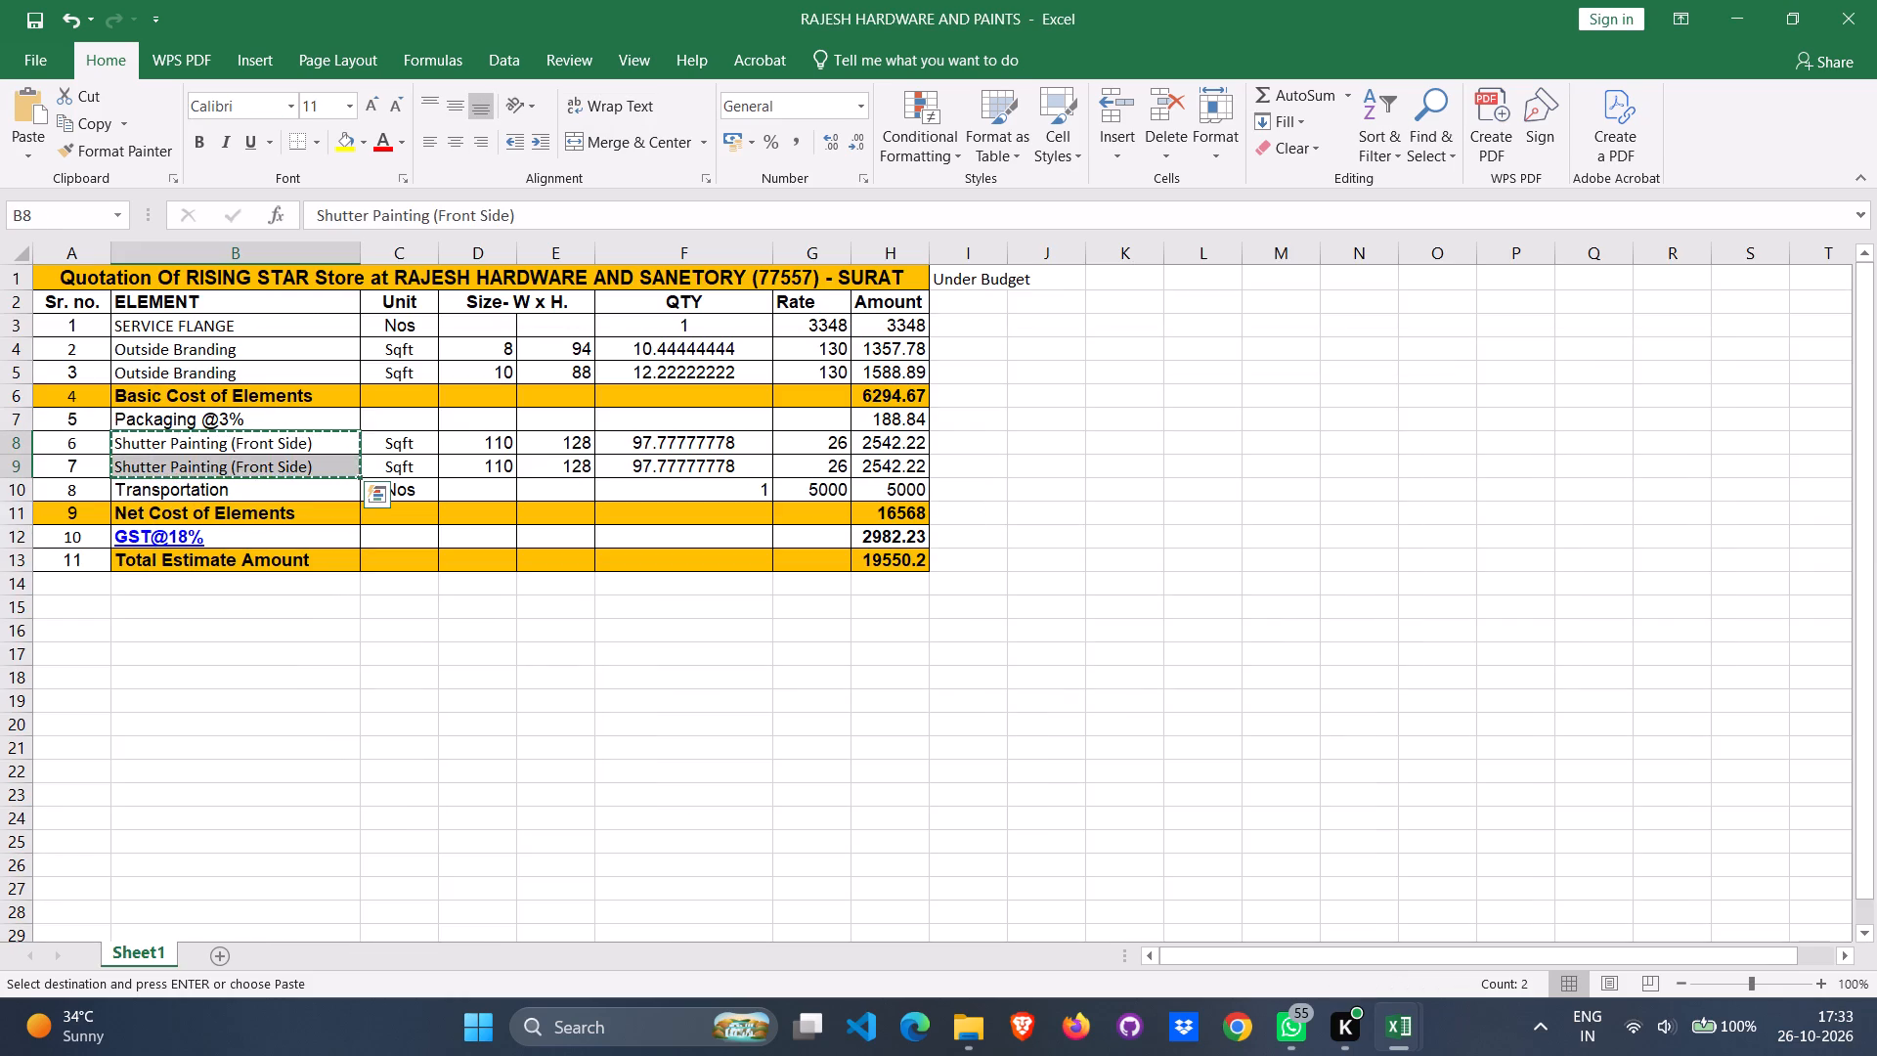
left_click(494, 441)
key("shift+Right")
key("shift+Down")
key("ctrl+c")
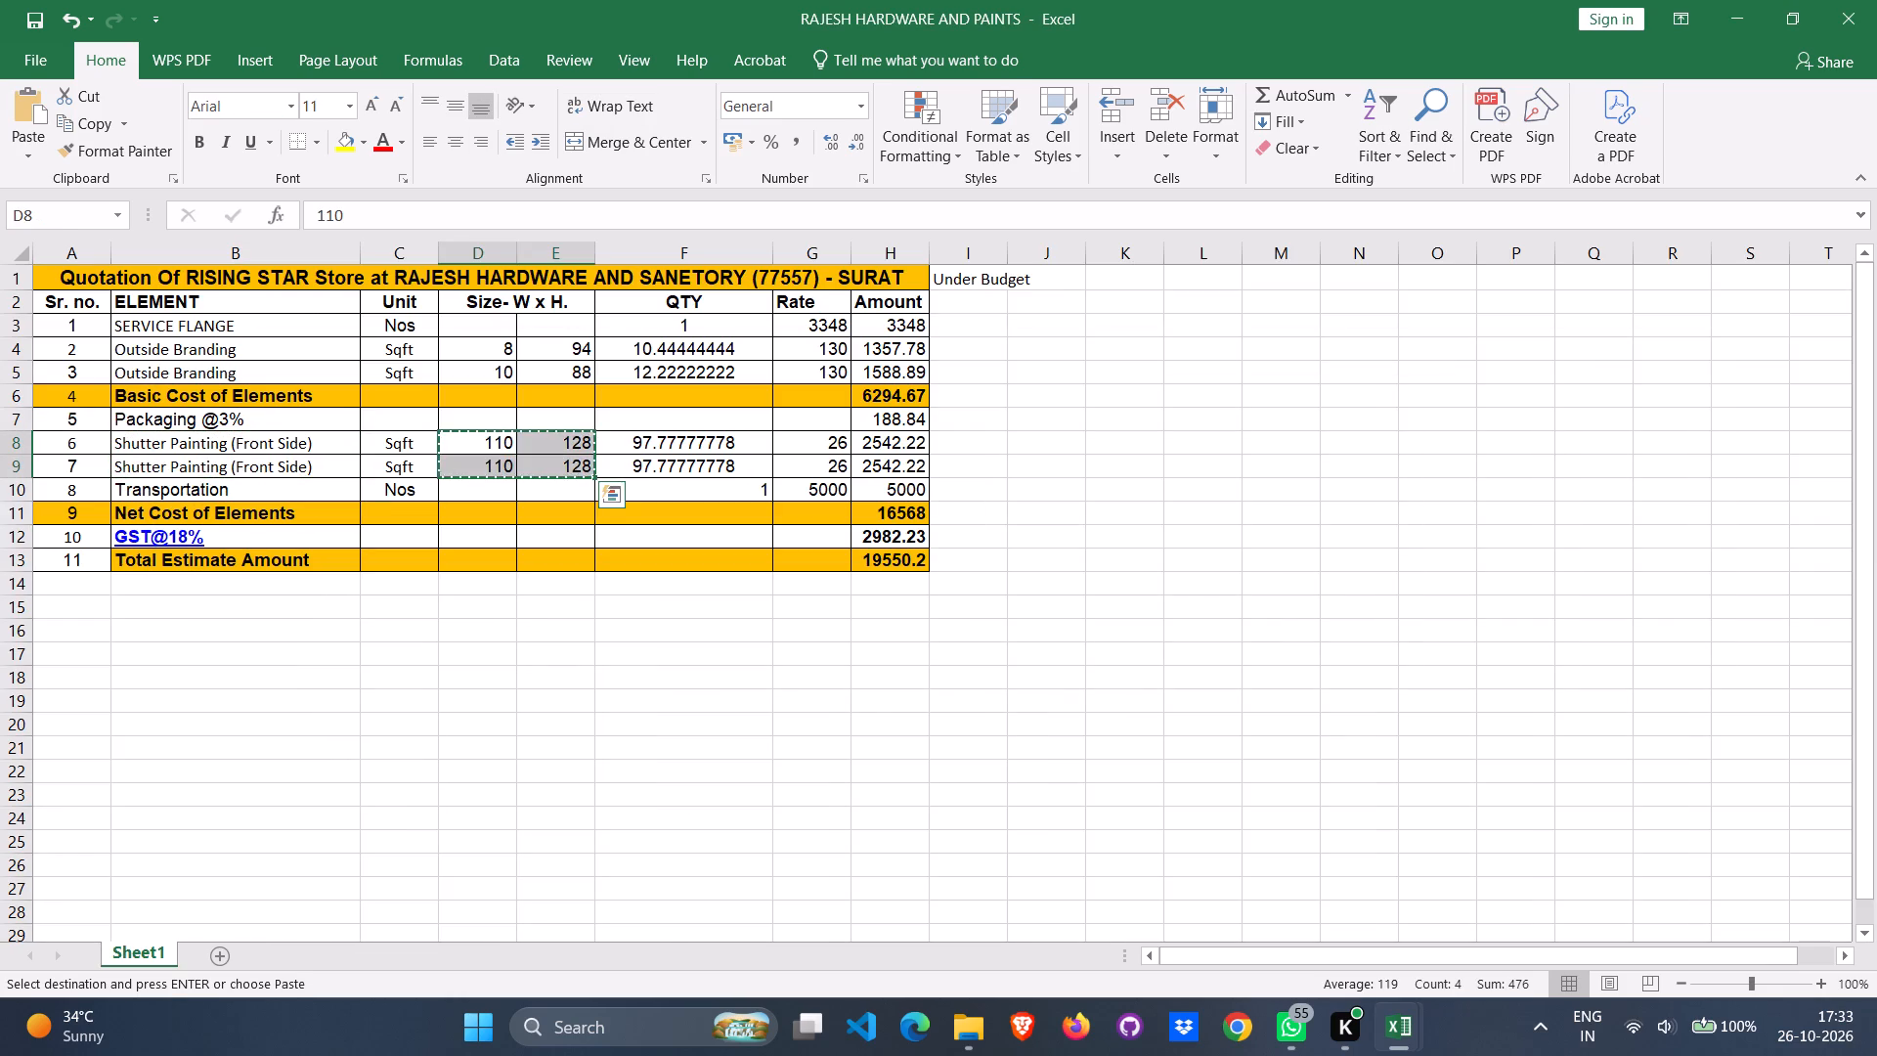
key("alt+Tab")
key("Right")
key("ctrl+v")
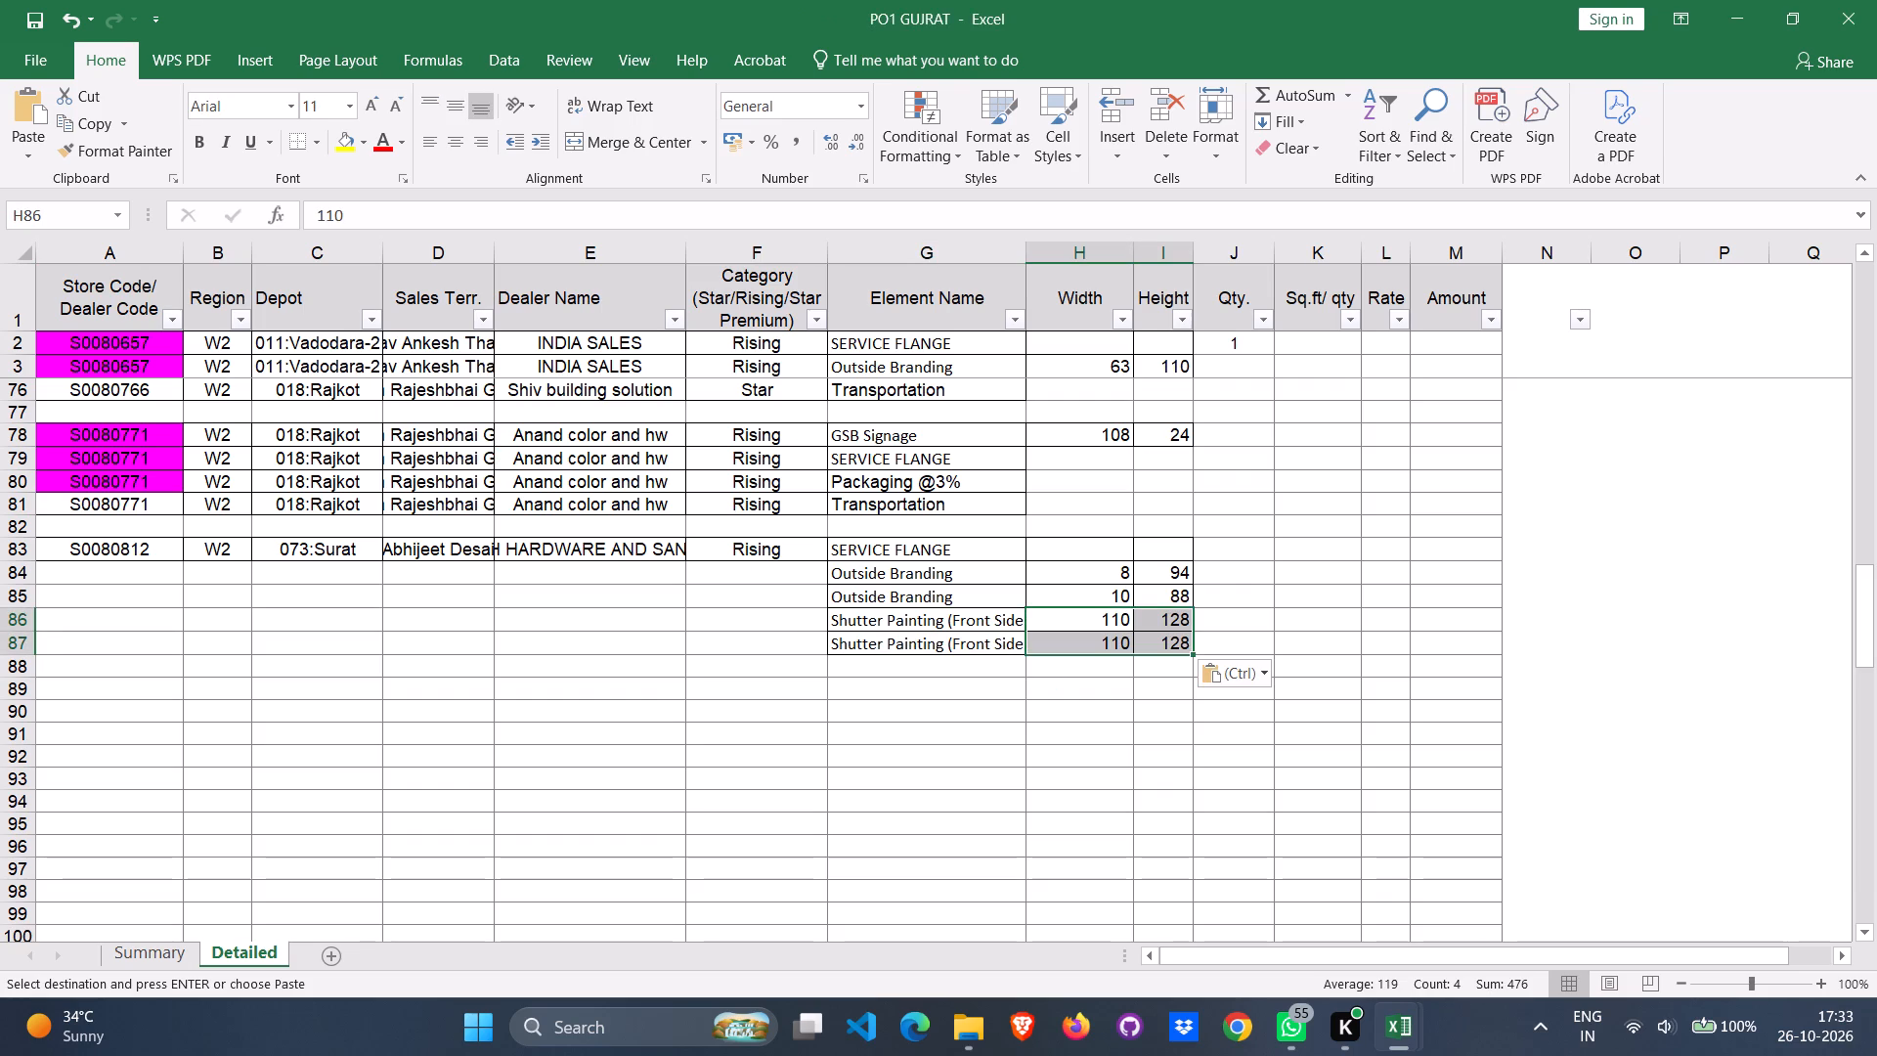
key("ctrl+s")
Copy Packaging @3% and Transportation from G80:G81 into G88:G89 of Detailed and save the workbook.
key("alt+Tab")
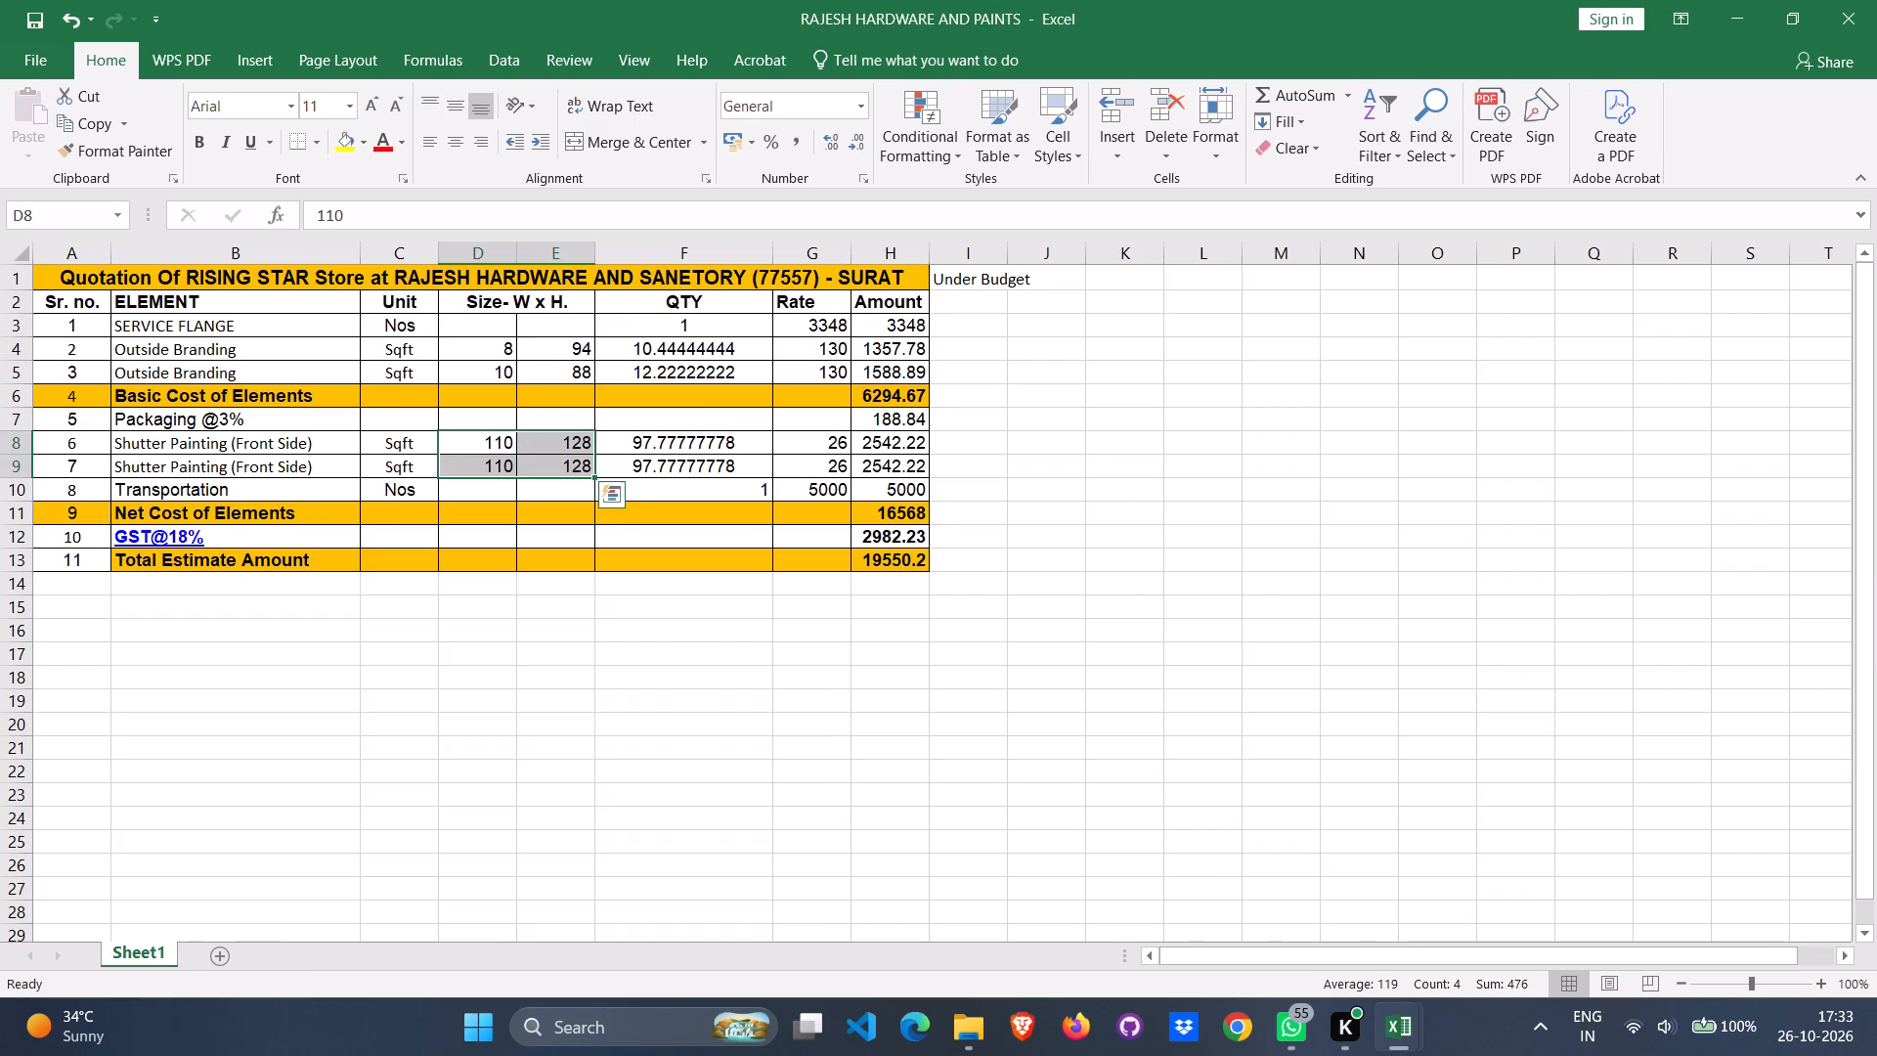
key("alt+Tab")
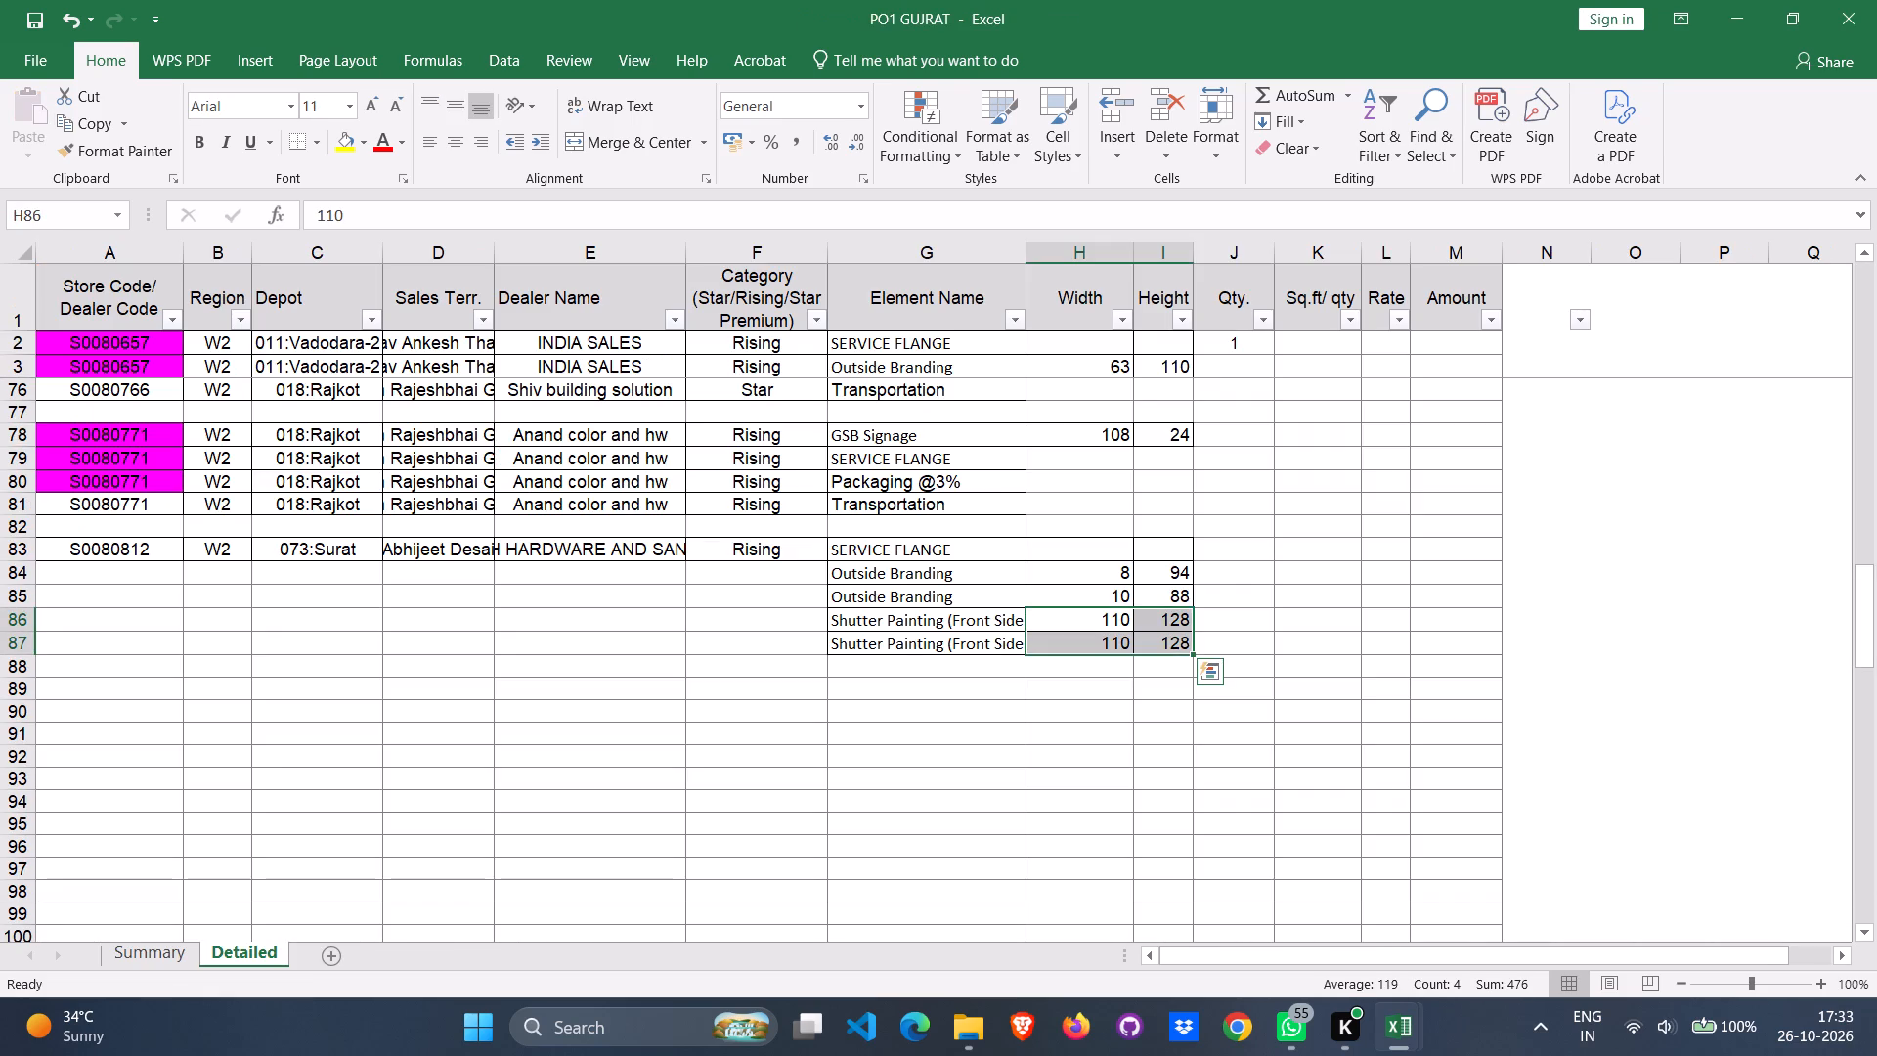
key("alt+Tab")
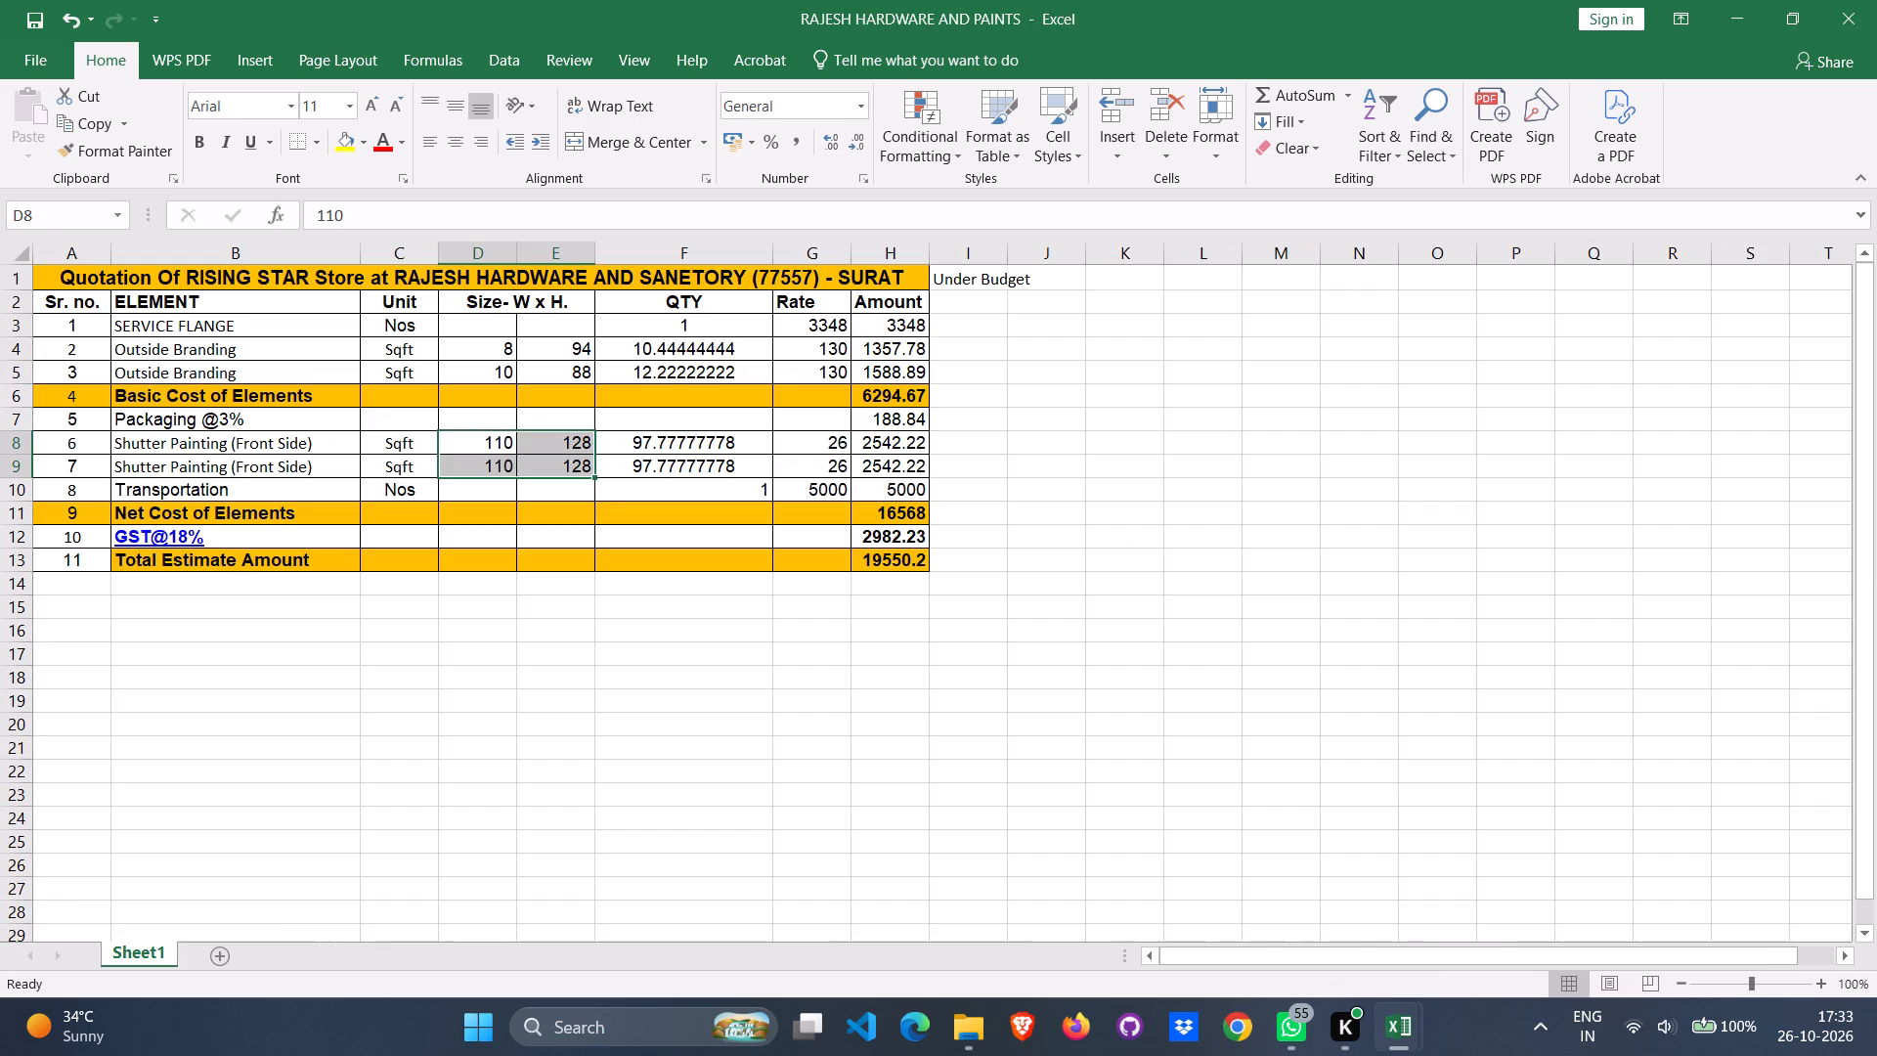
key("alt+Tab")
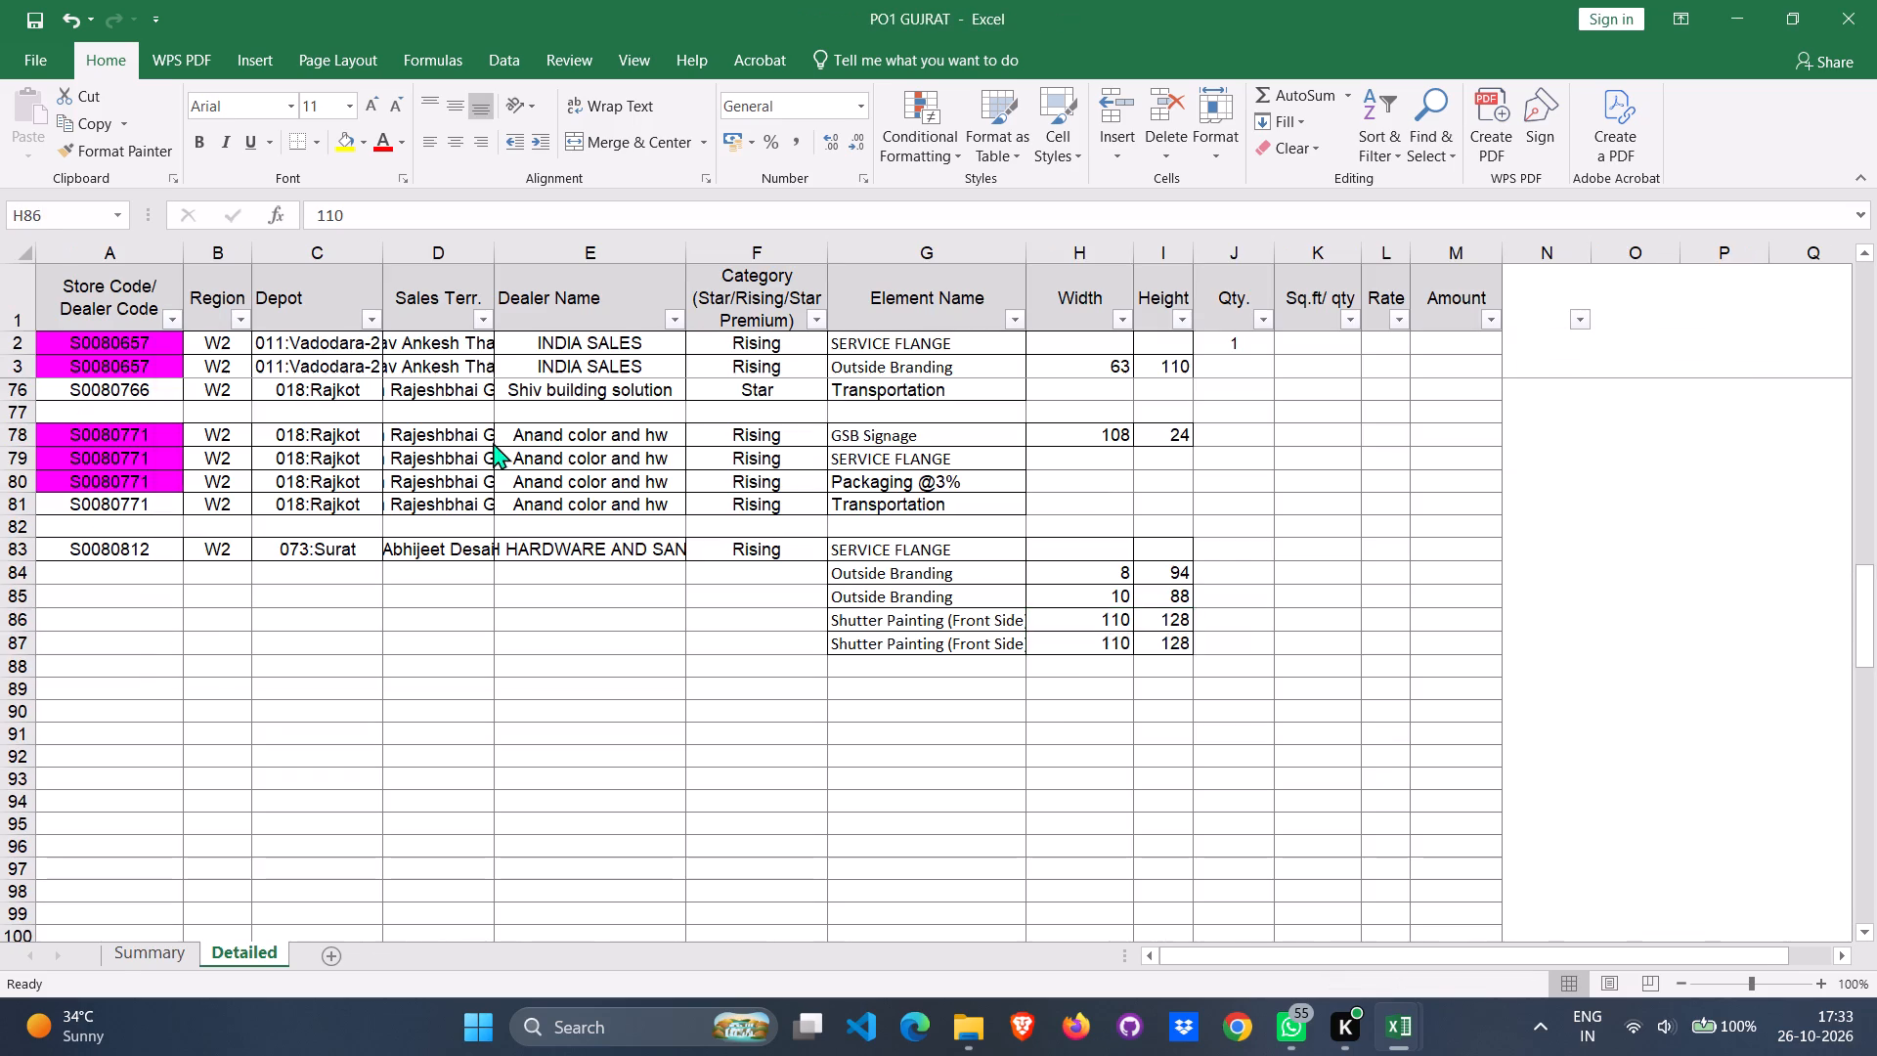
left_click(889, 480)
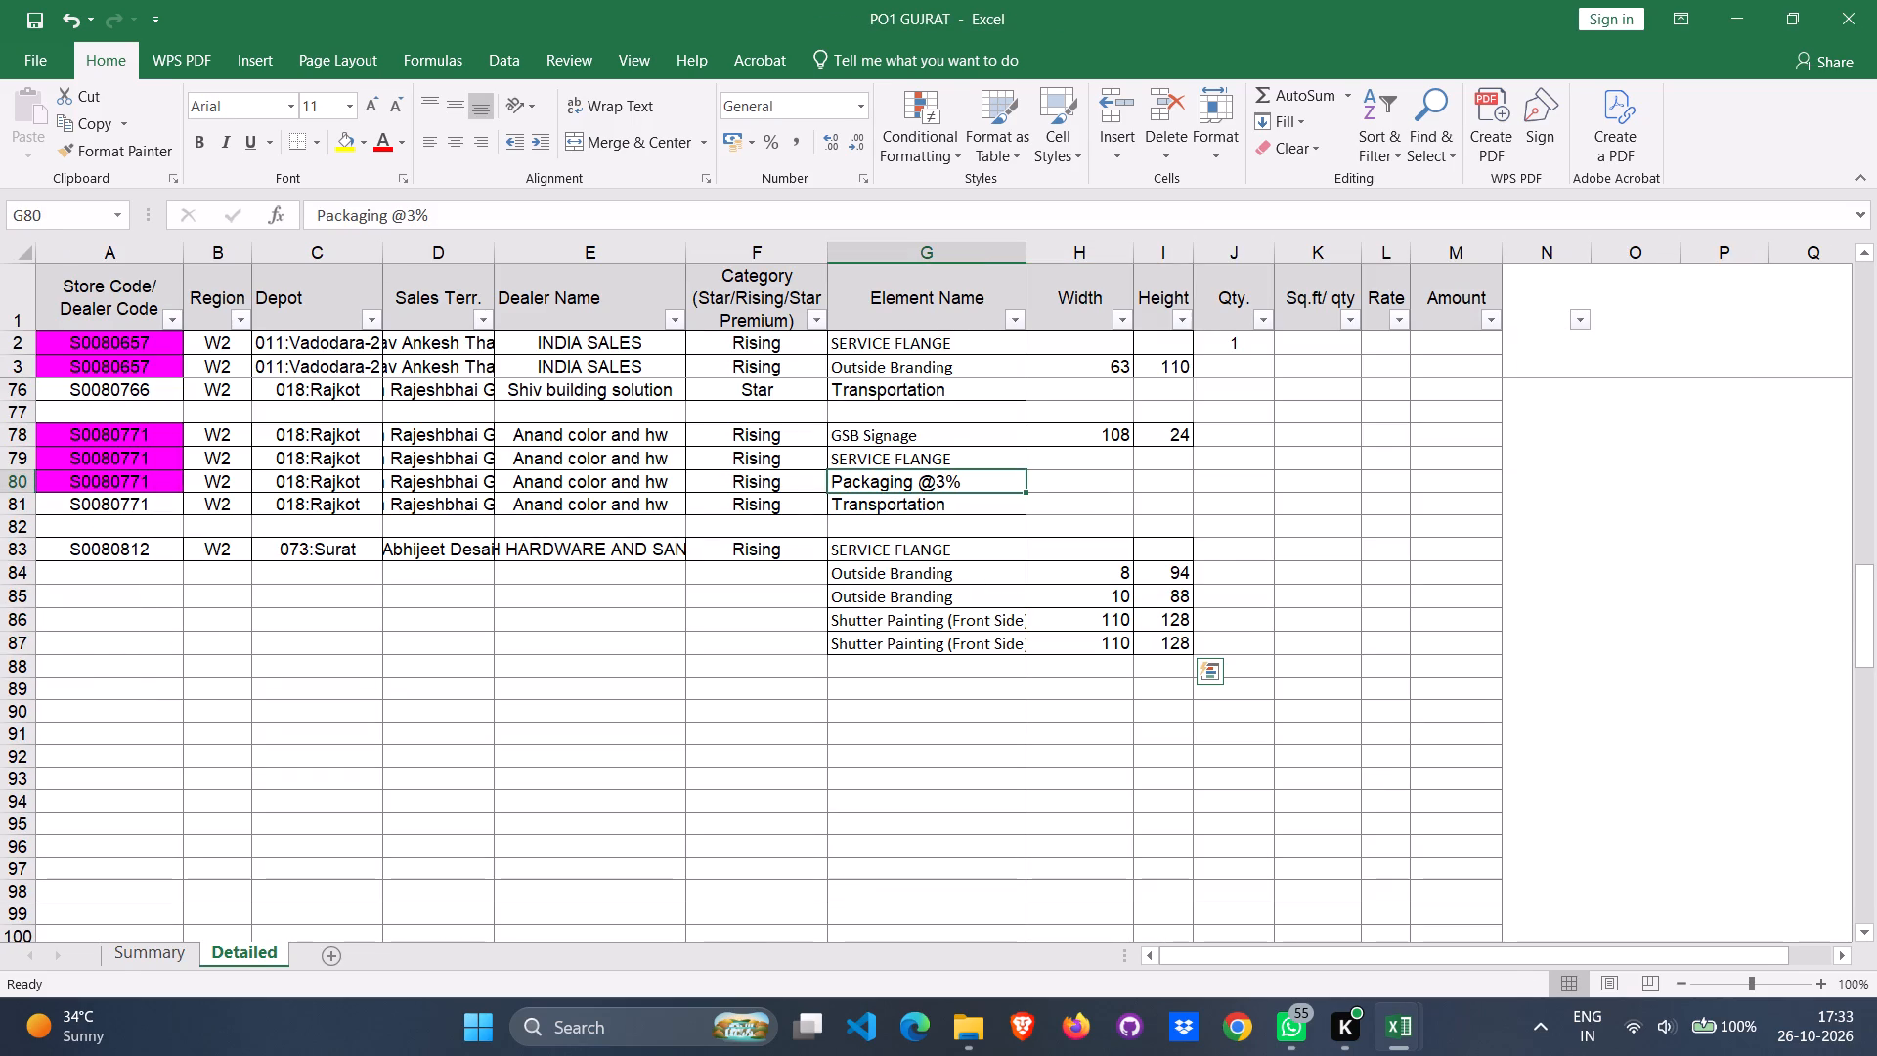
key("shift+Down")
key("ctrl+c")
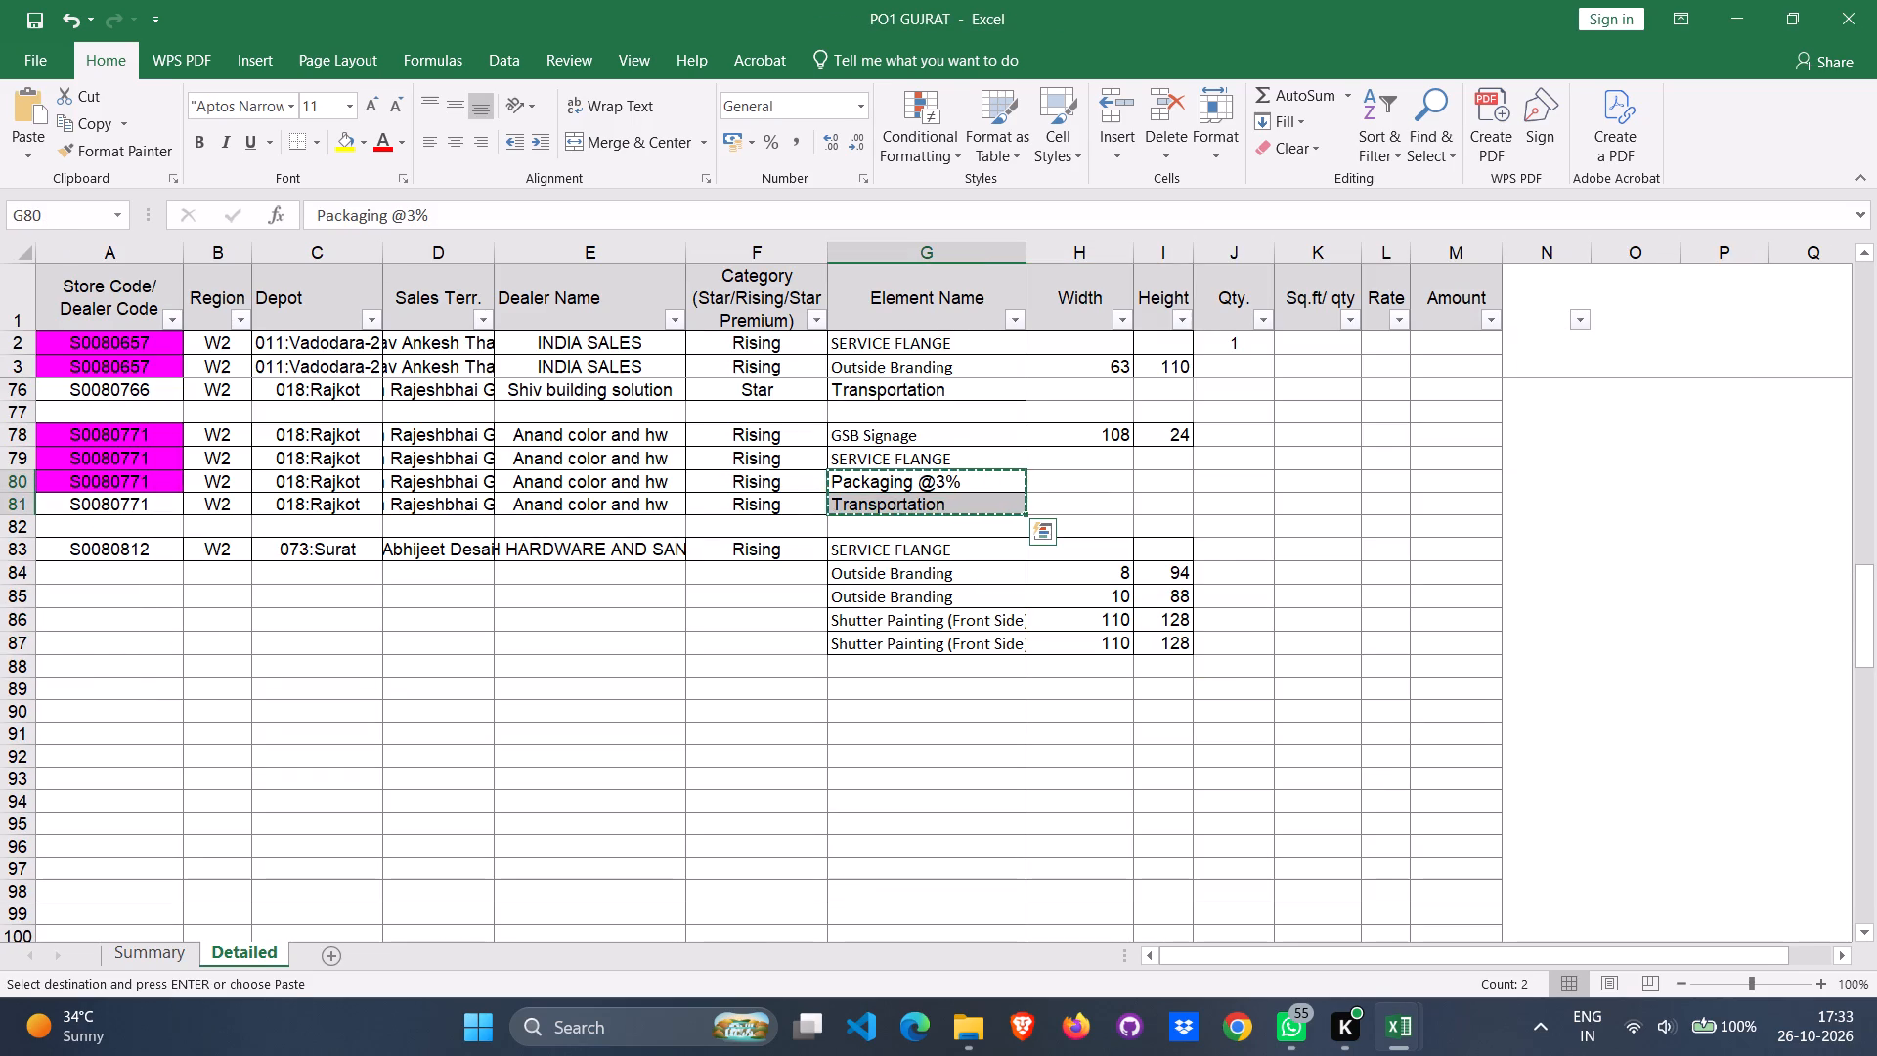
left_click(928, 669)
key("ctrl+v")
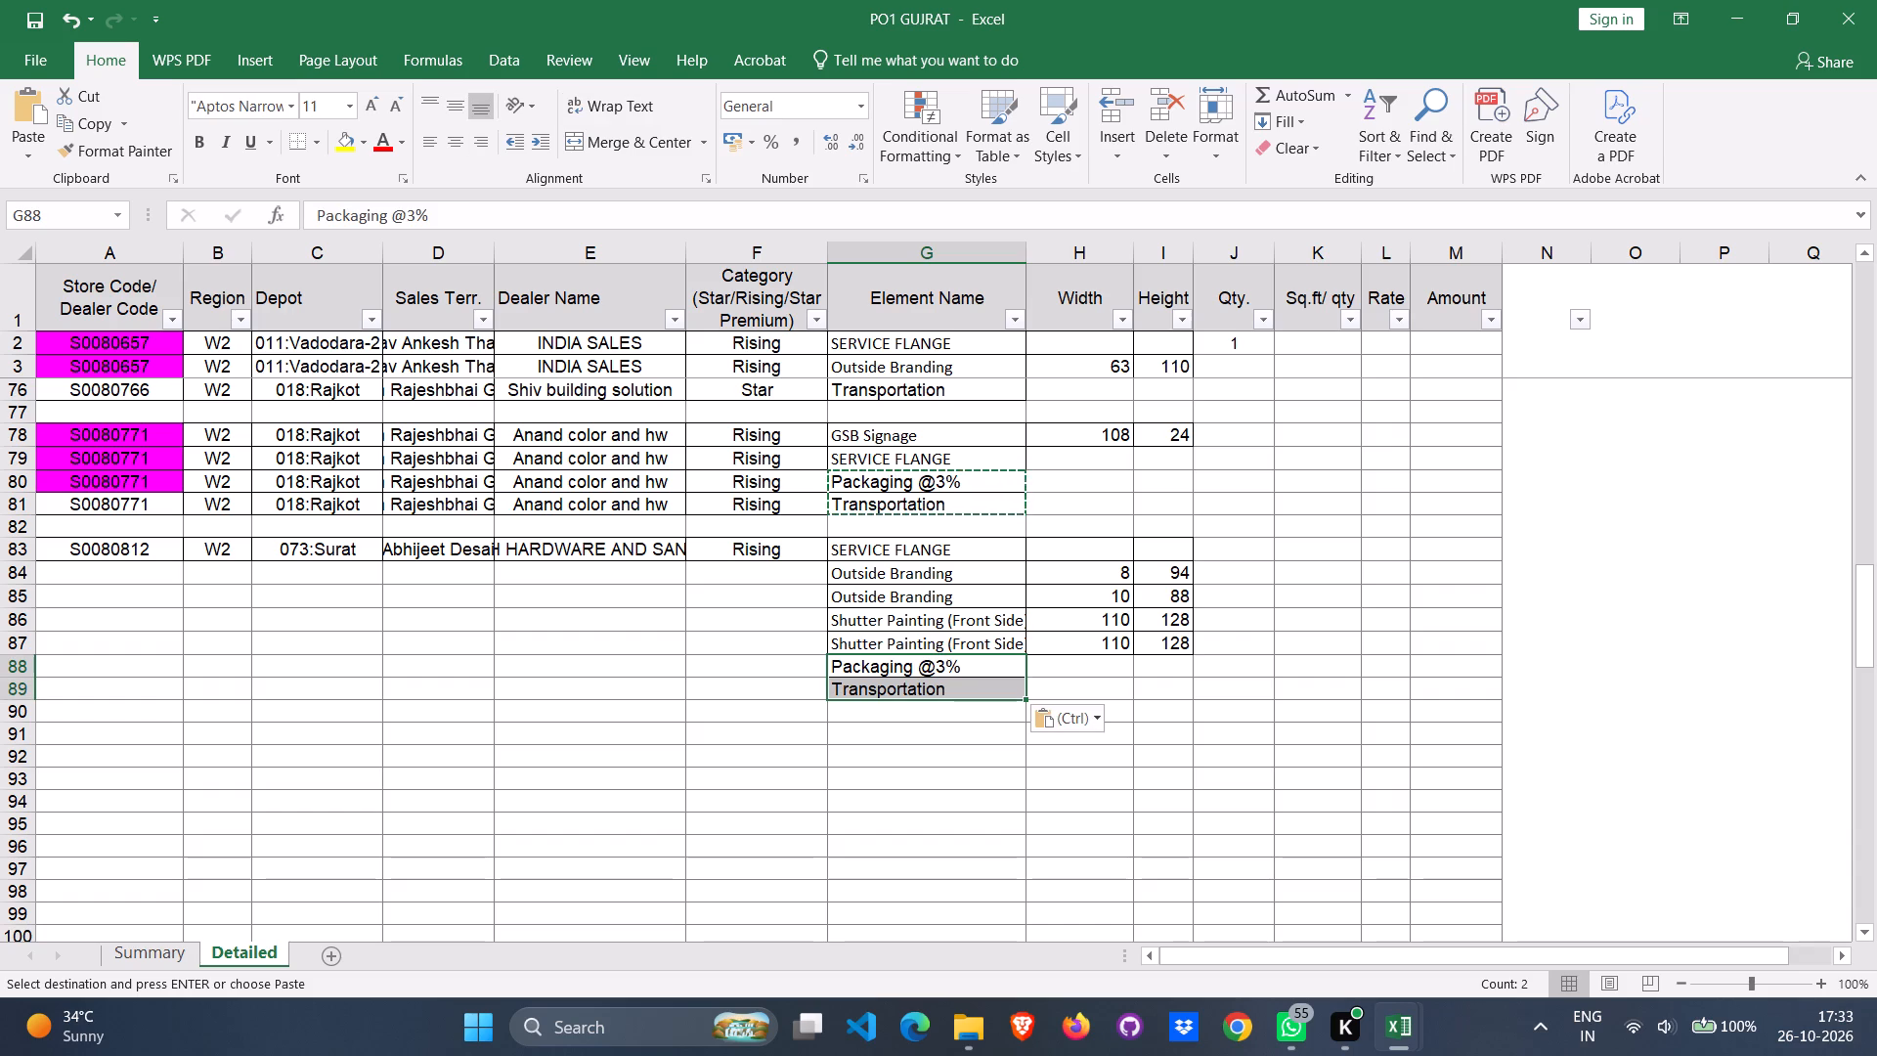
key("ctrl+s")
Repeat RAJESH HARDWARE AND SANETORY's dealer details from A83:F83 down through row 89 of Detailed and save.
left_click_drag(109, 547, 118, 544)
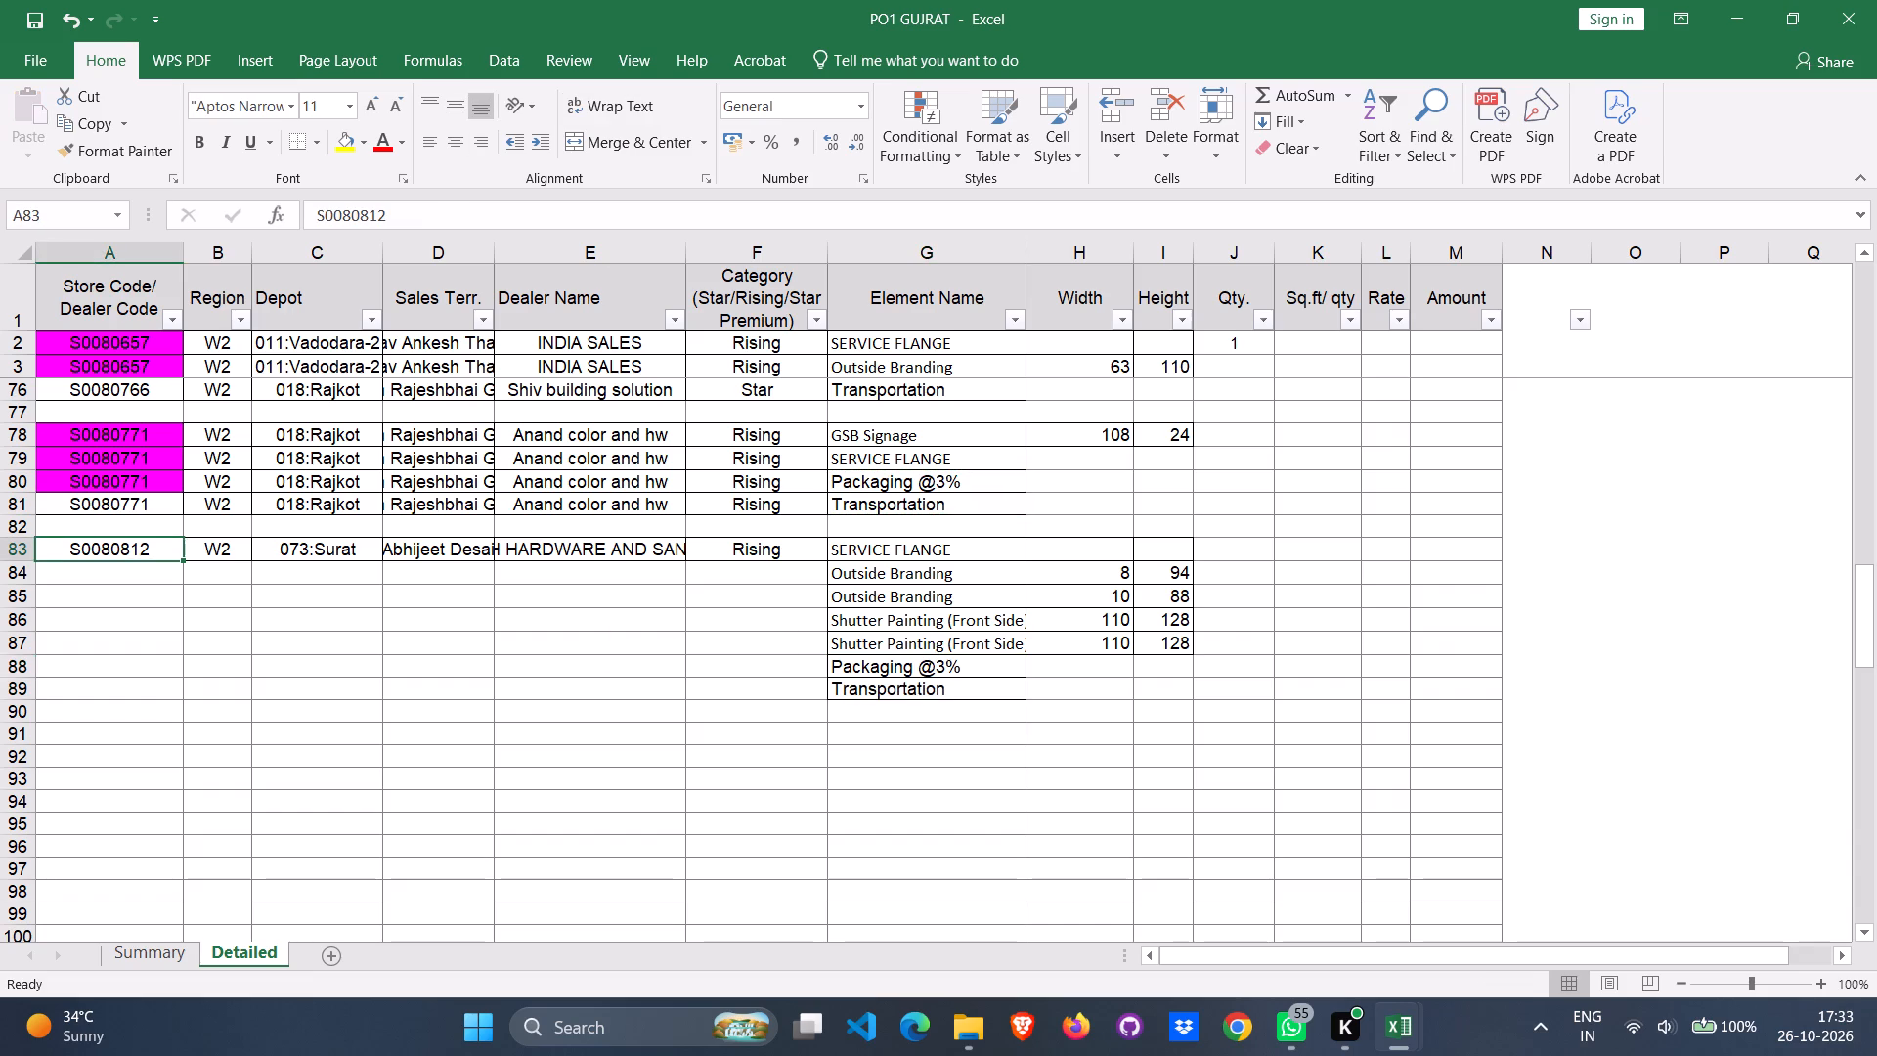
key("shift+Right")
key("shift+Right")
key("shift+Right")
key("shift+Right")
key("shift+Right")
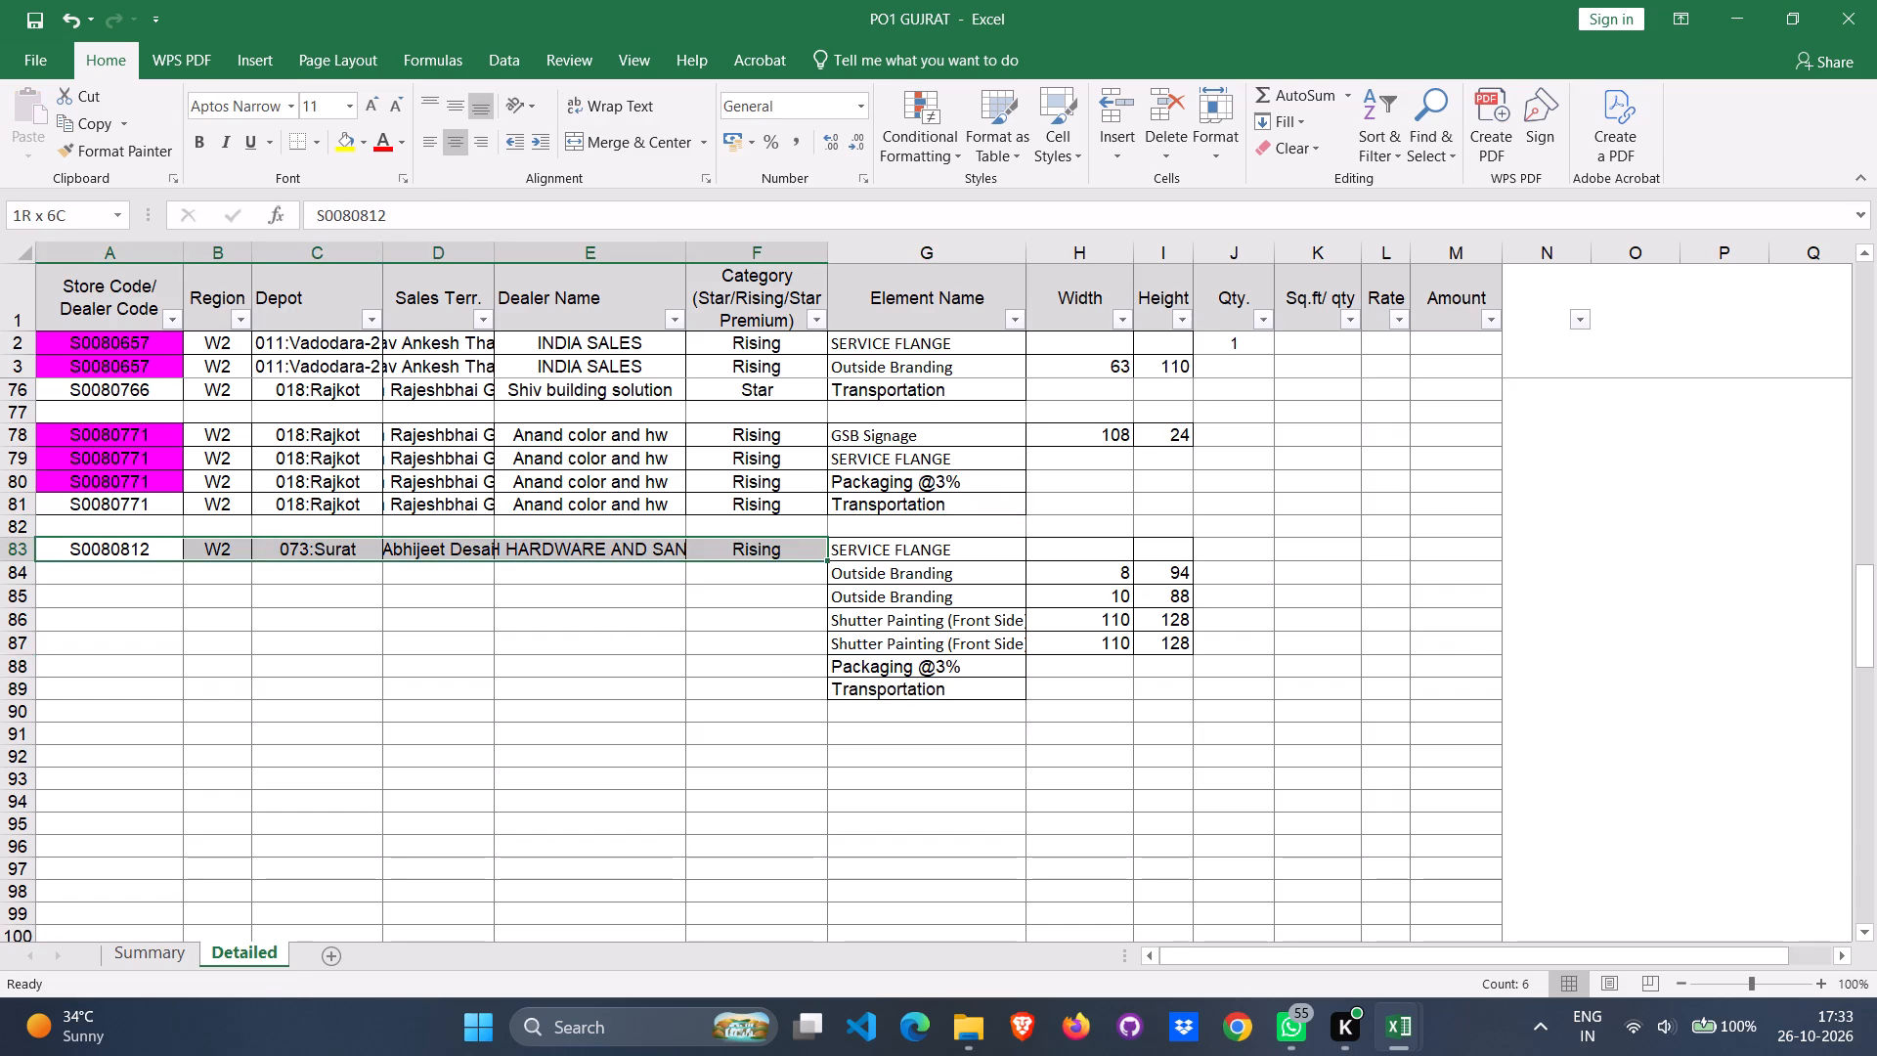
key("ctrl+c")
key("shift+Down")
key("shift+Down")
key("shift+Down")
key("shift+Down")
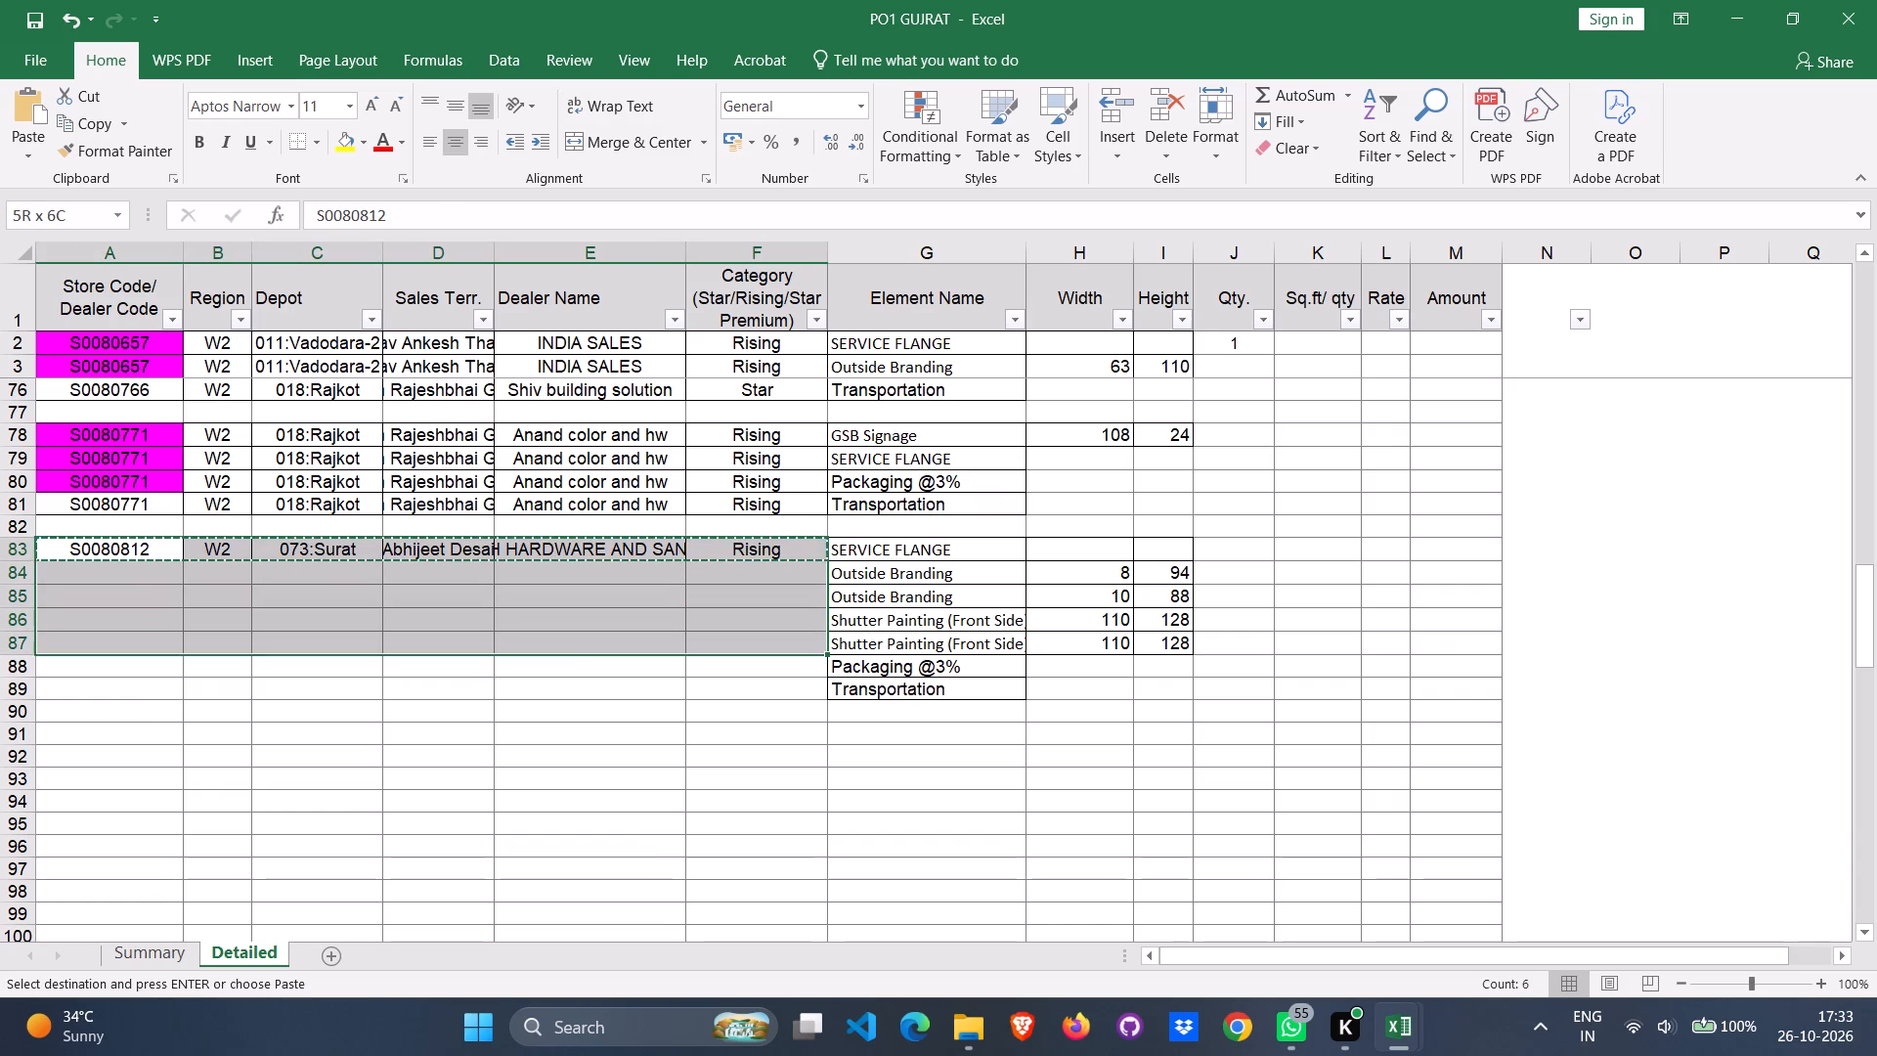
key("shift+Down")
key("shift+Down")
key("ctrl+v")
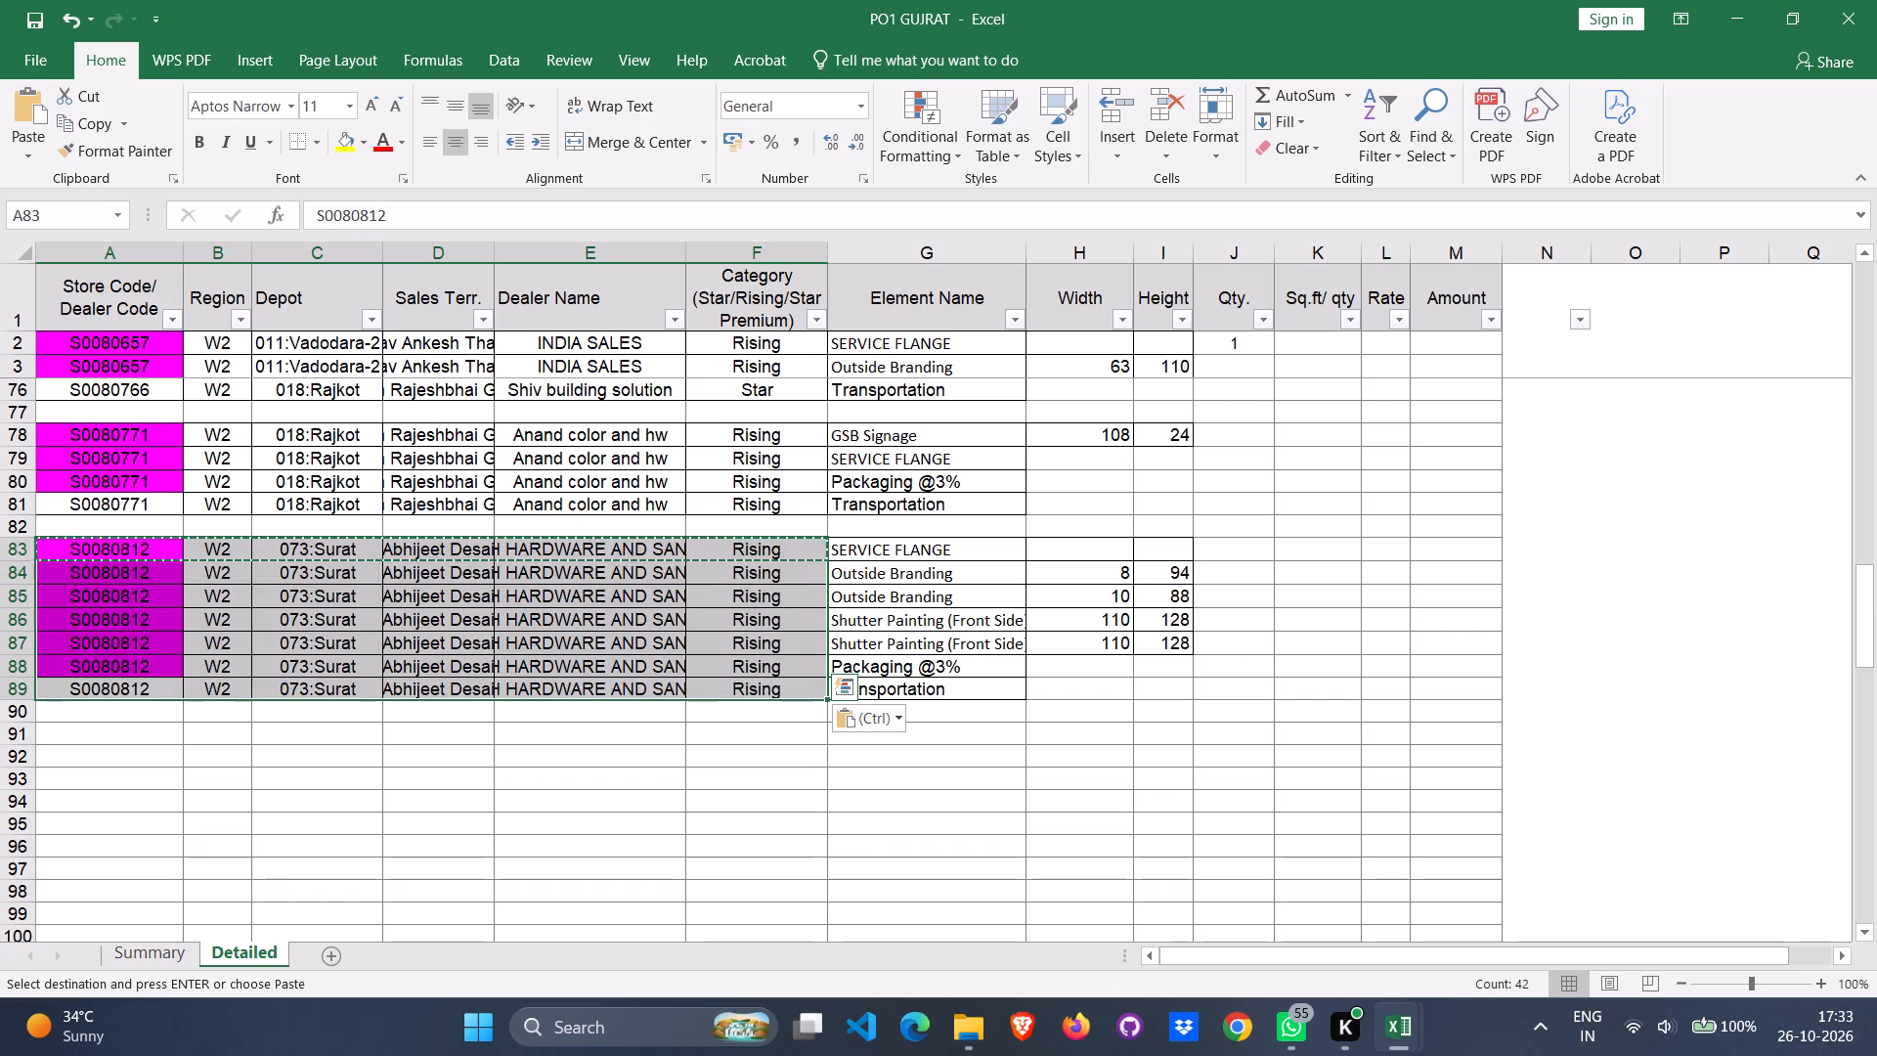
key("ctrl+s")
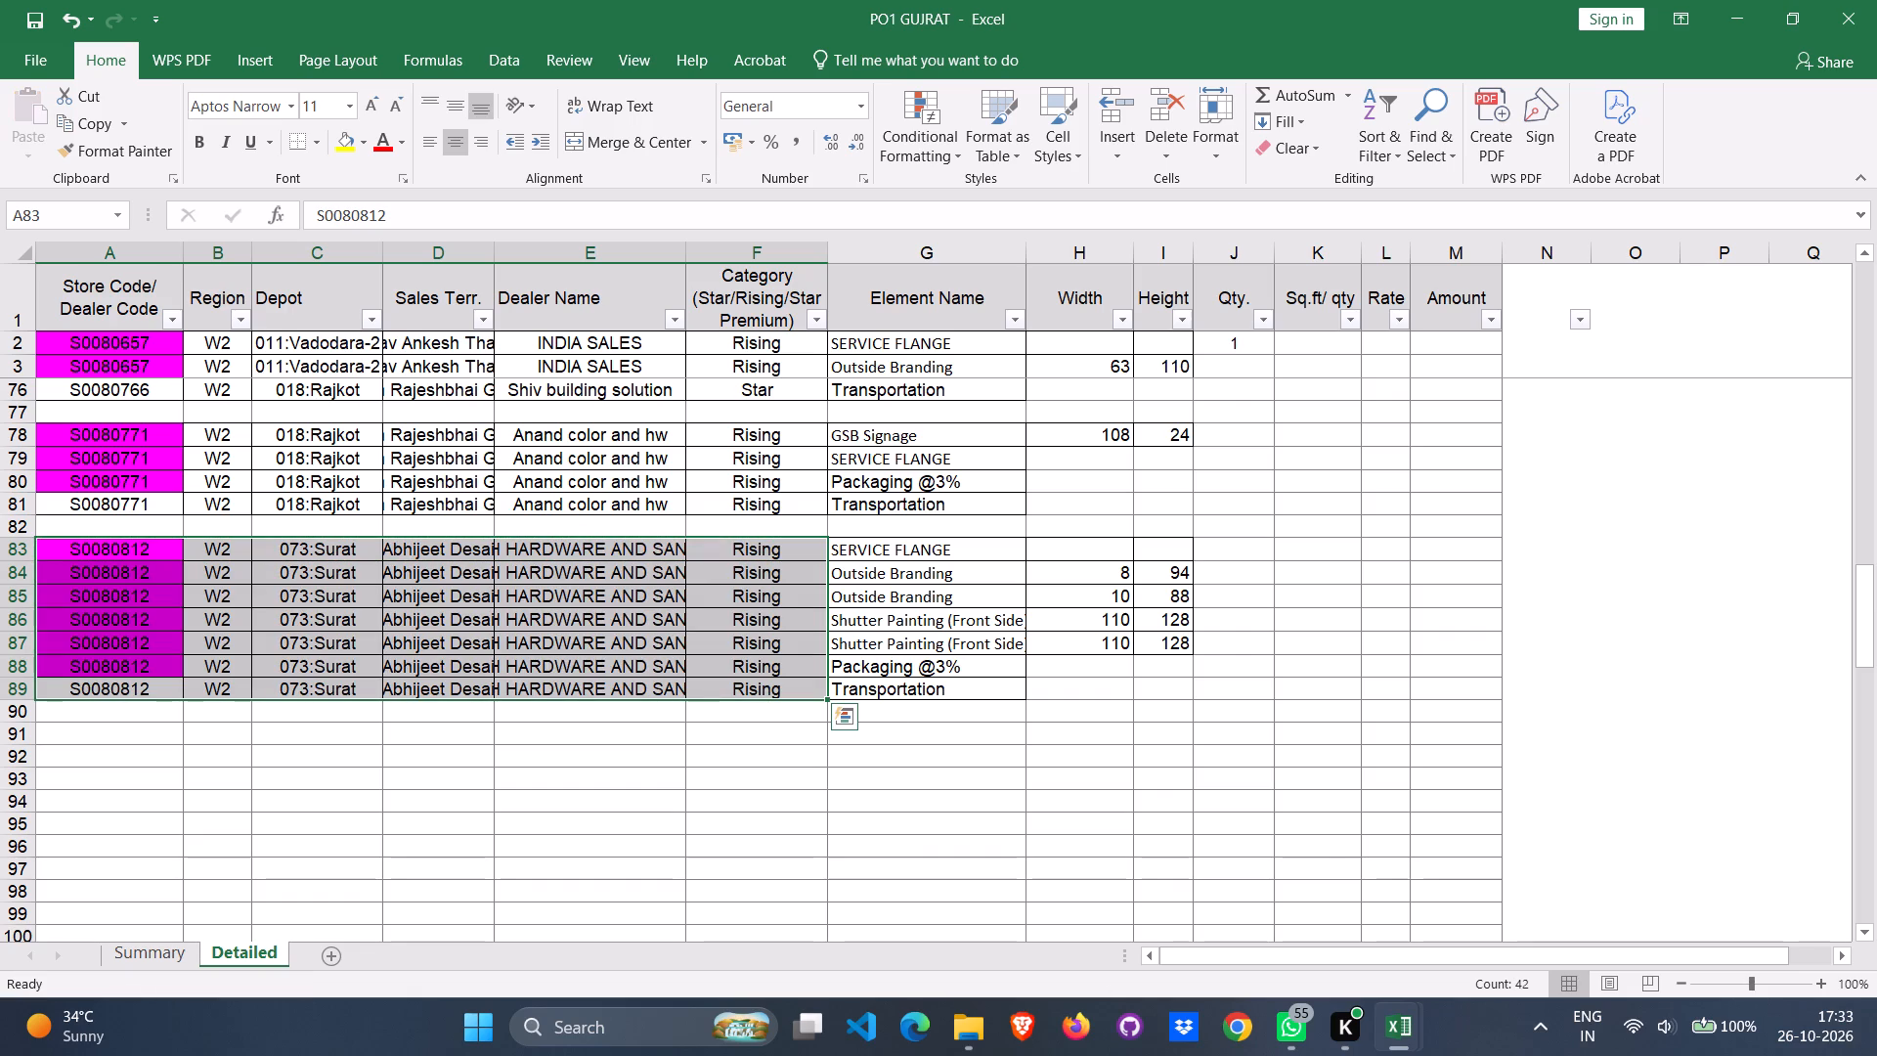
Enter a quantity of 1 for RAJESH HARDWARE AND SANETORY's SERVICE FLANGE in J83 and save the workbook.
left_click(1252, 551)
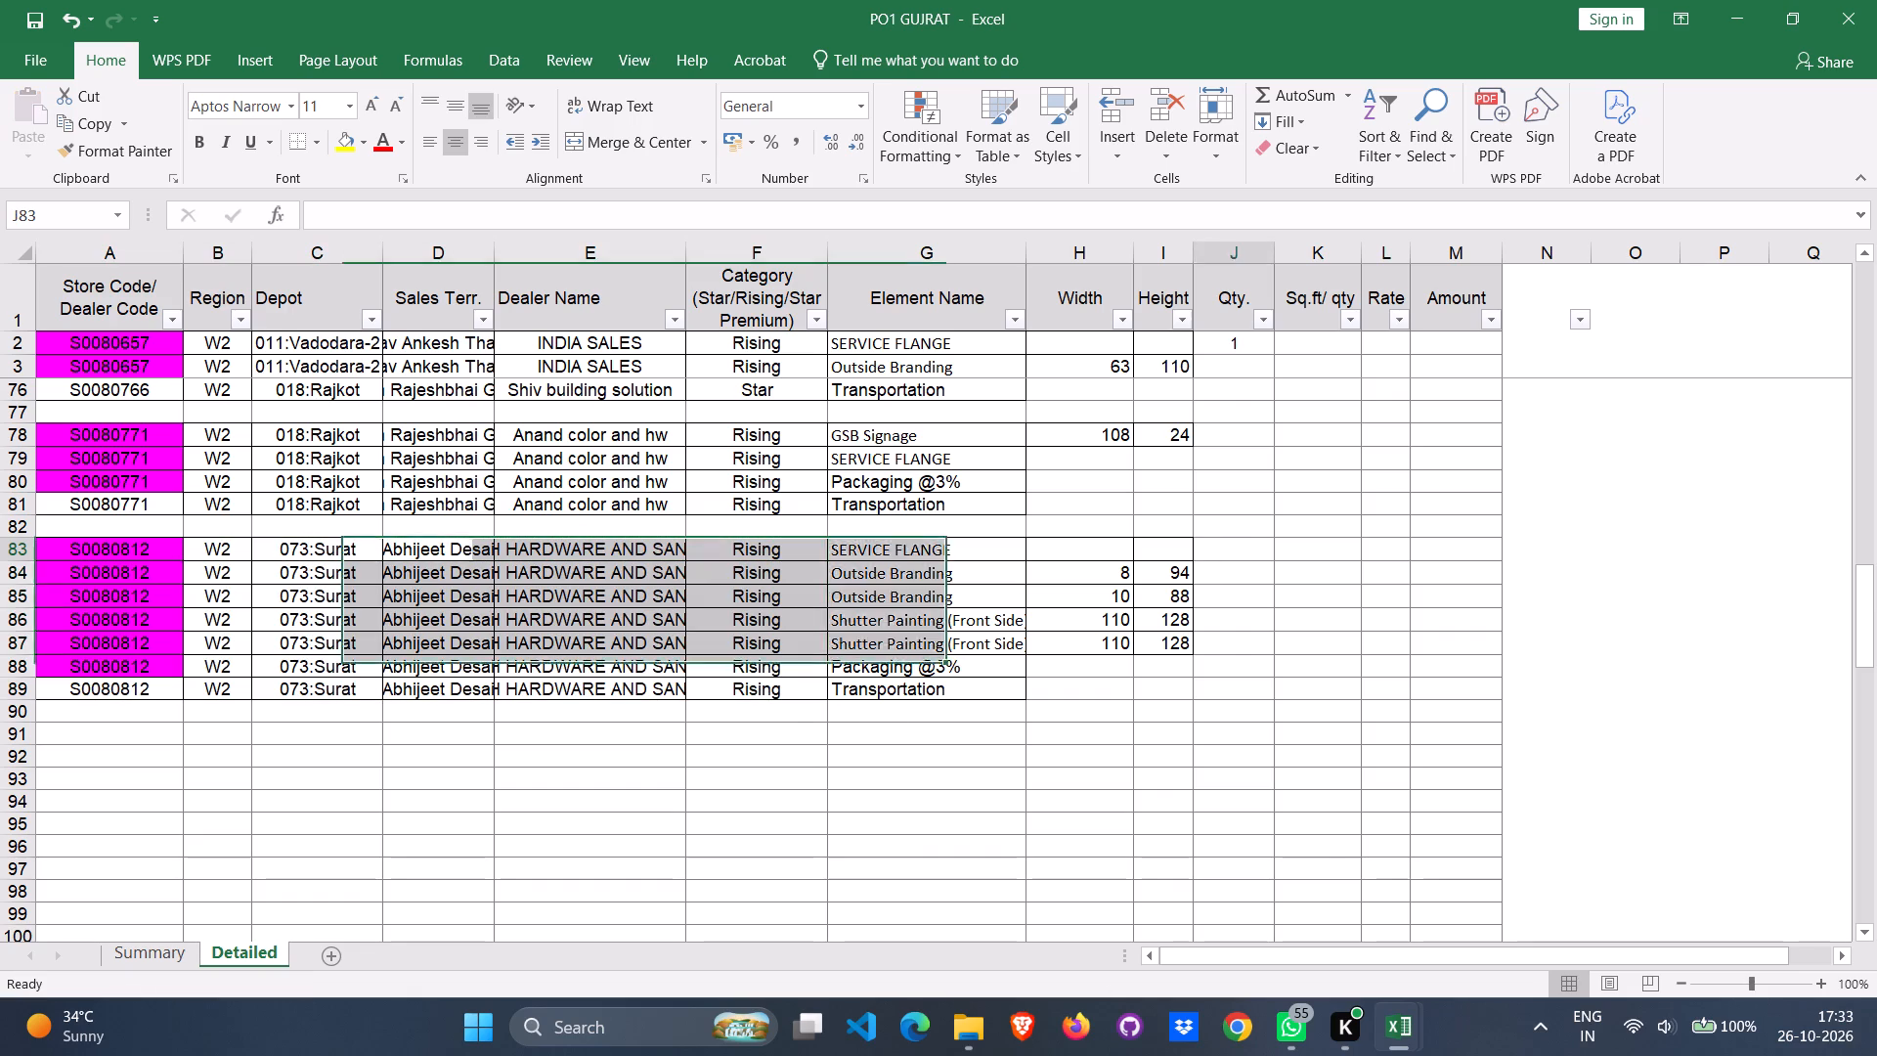
key("1")
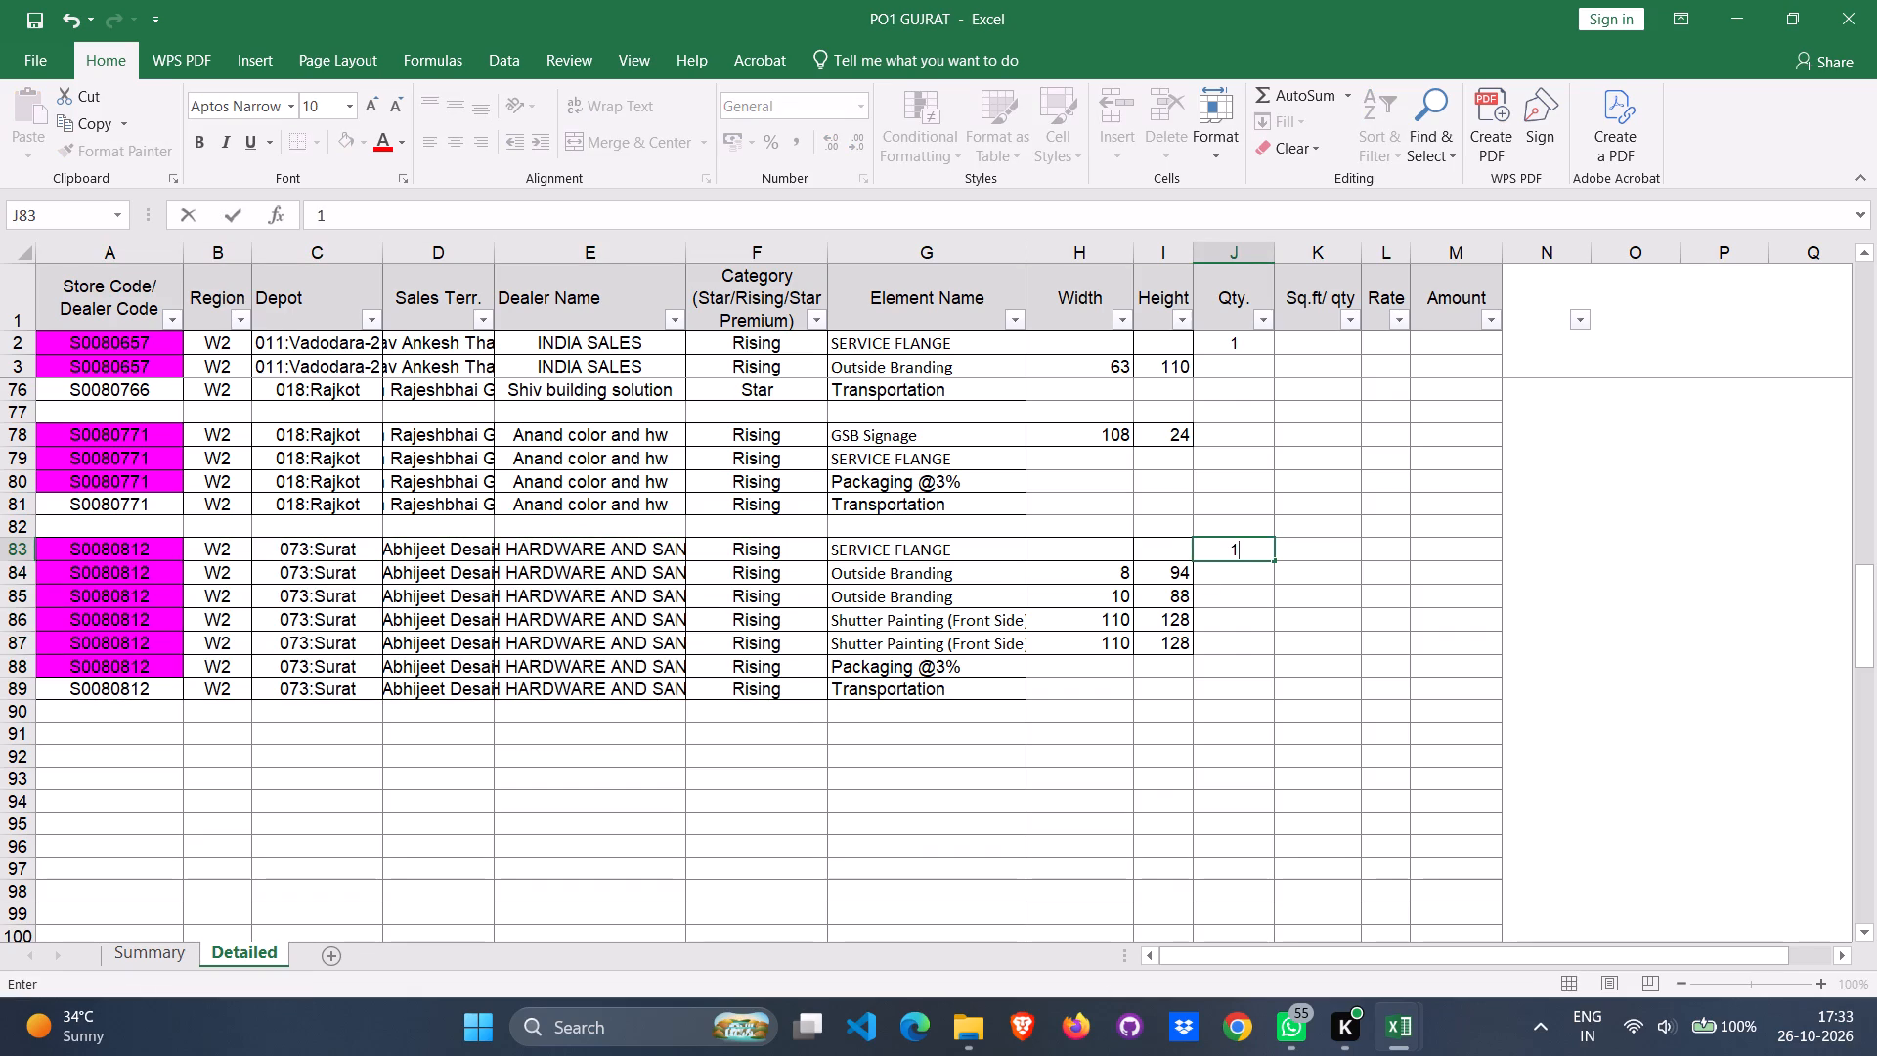
key("ctrl+s")
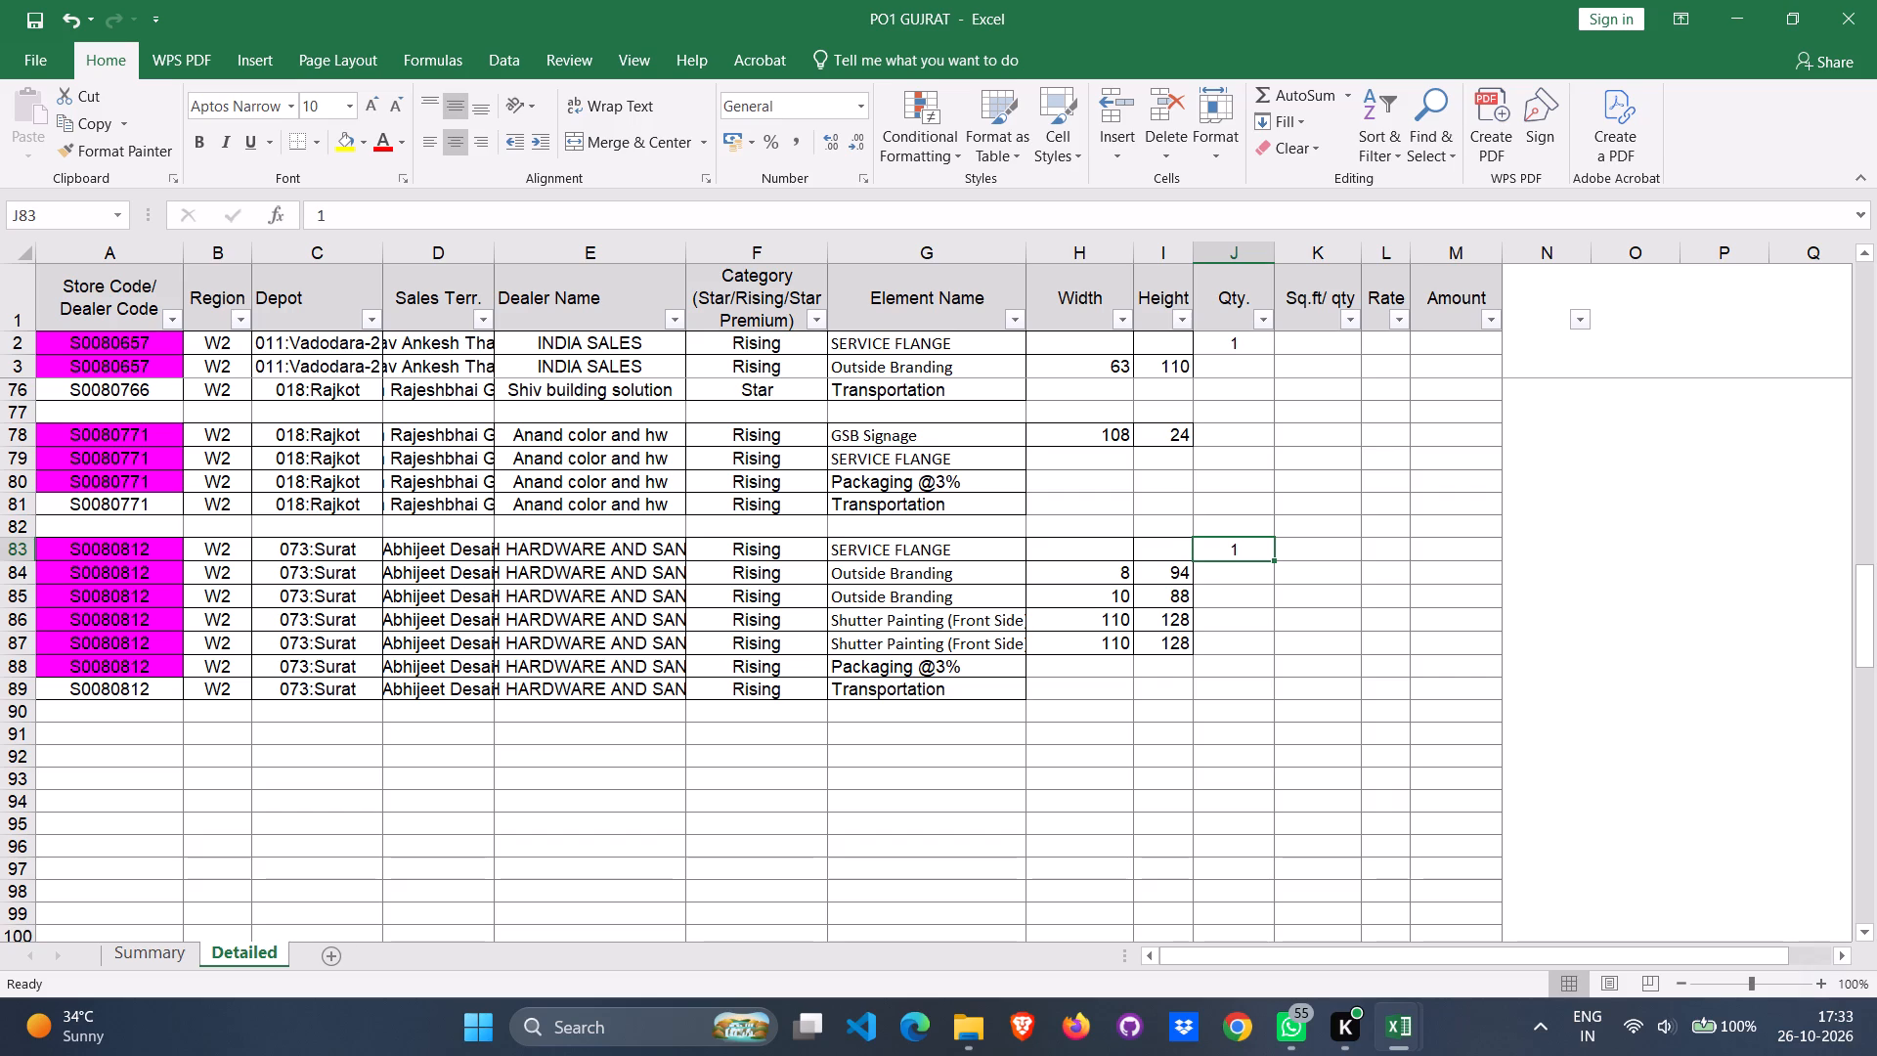
Copy AMBIKA PAINTS' dealer details from A20:F20 of Summary into row 91 of Detailed, starting at A91.
scroll(947, 801, "down", 4)
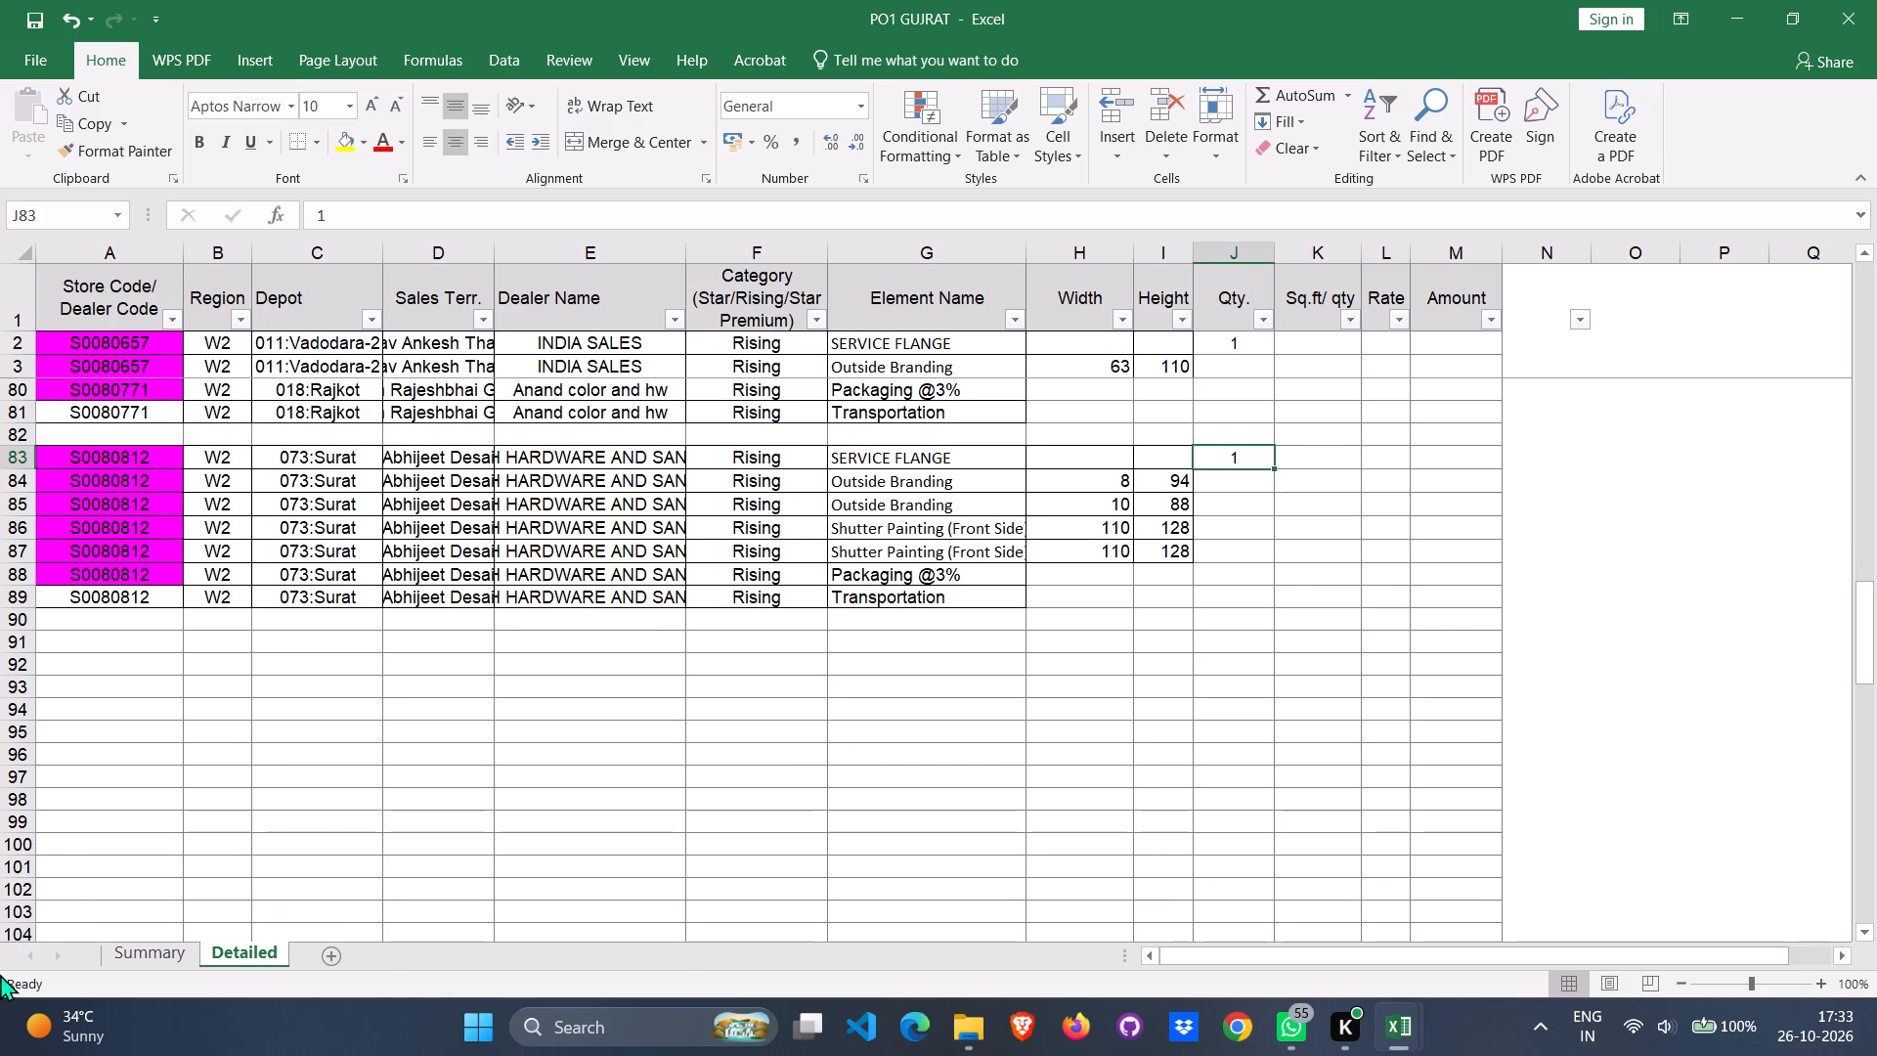
left_click(133, 945)
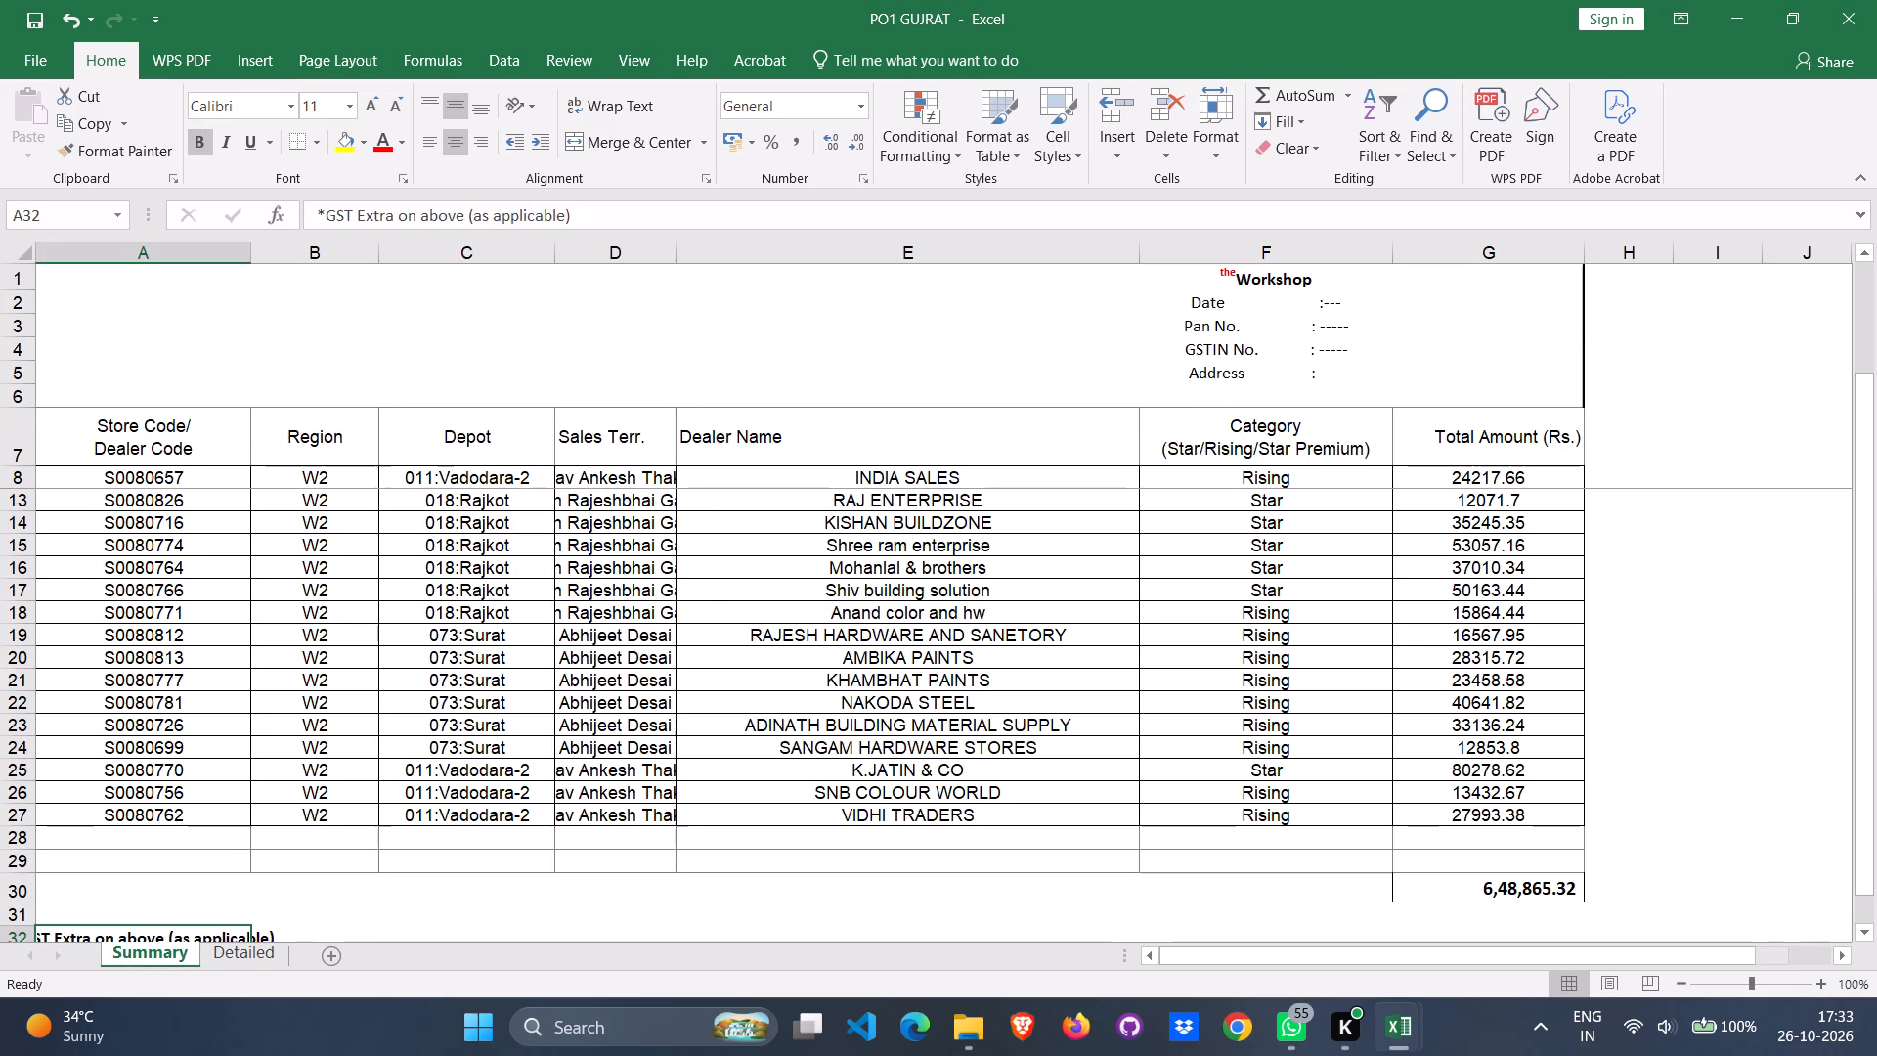
key("alt+Tab")
key("alt+Tab")
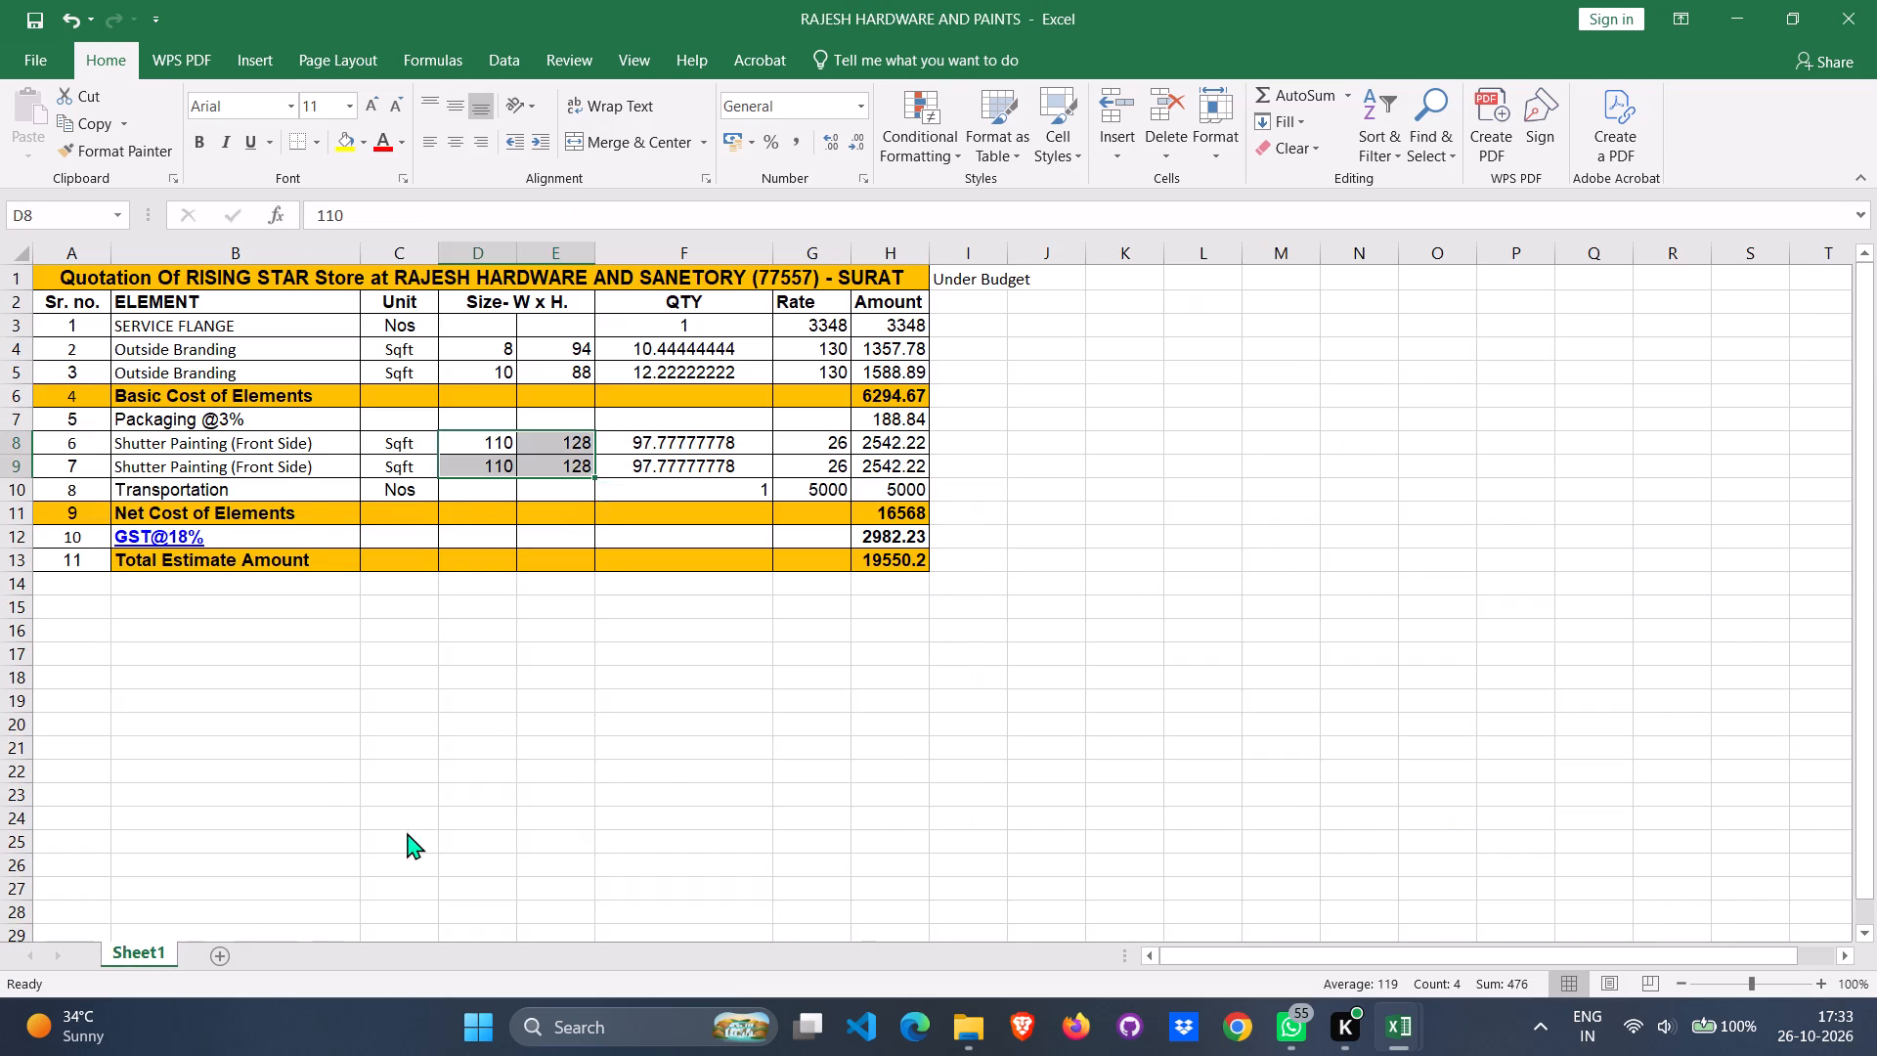
left_click(743, 642)
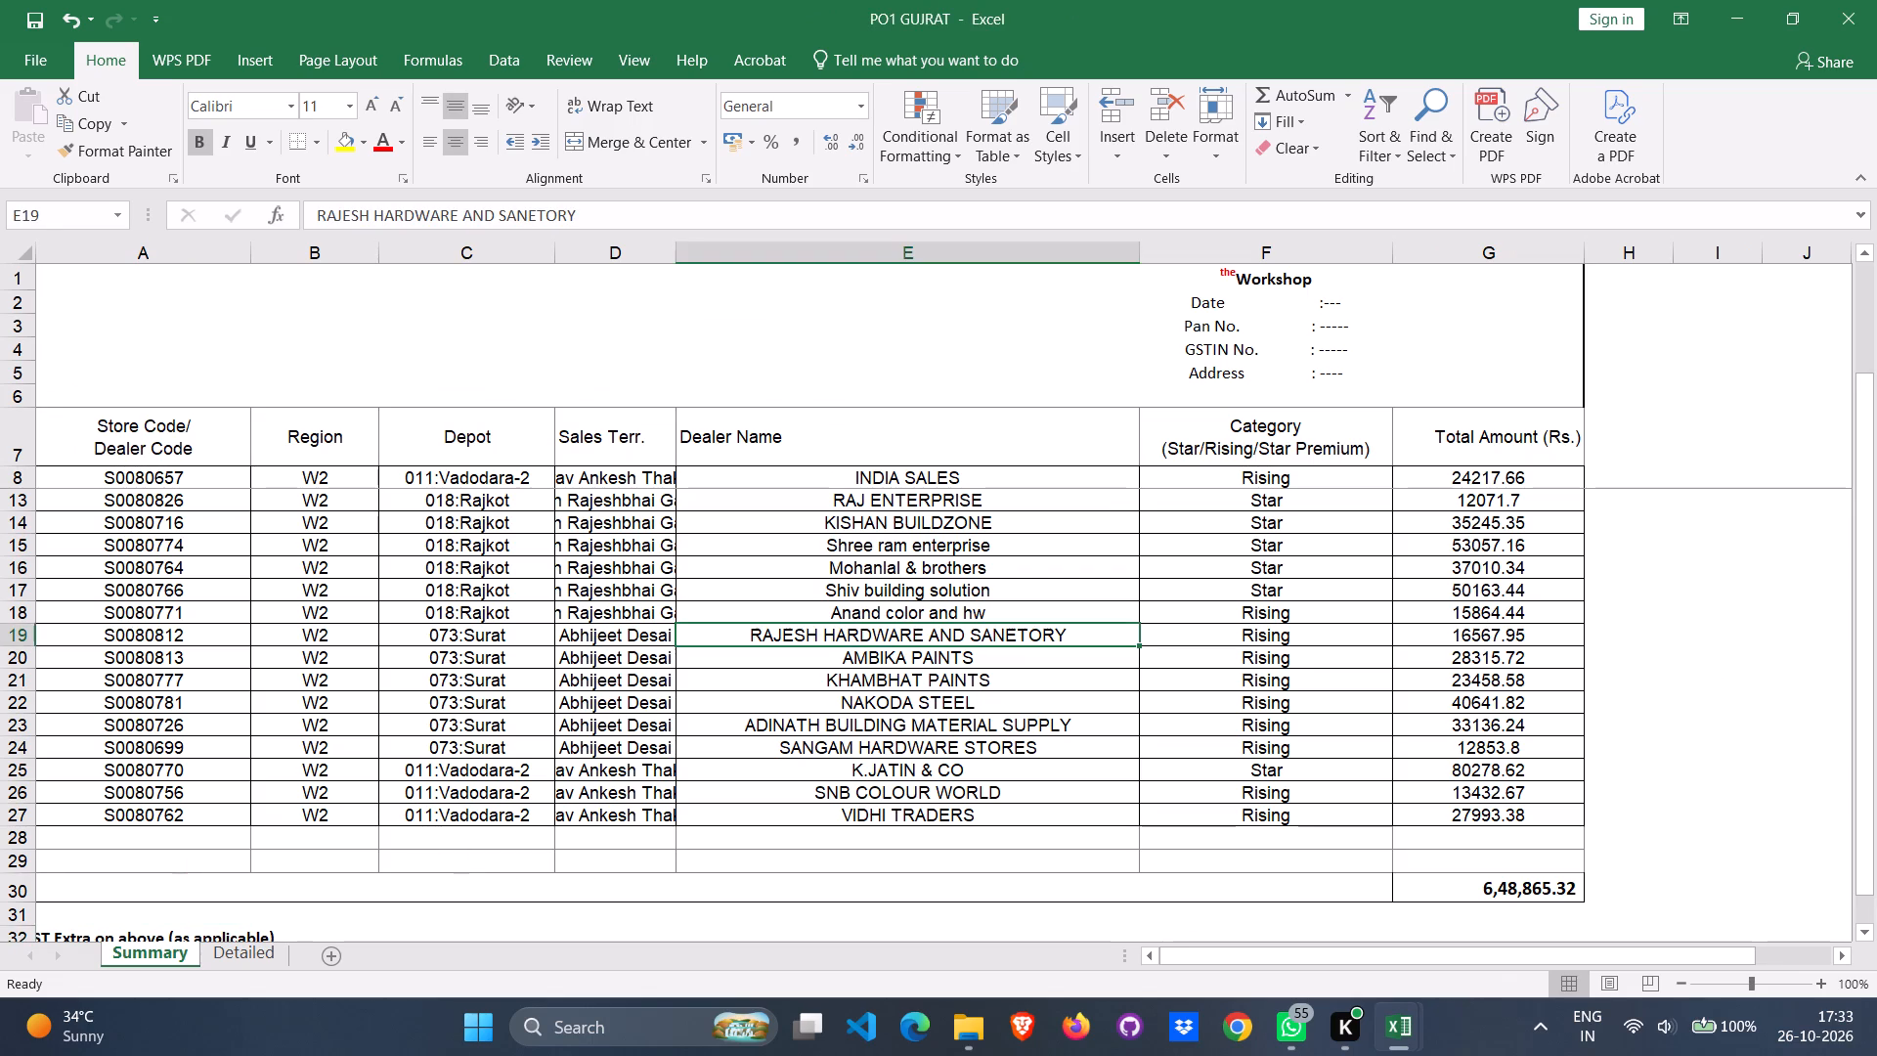
left_click(22, 633)
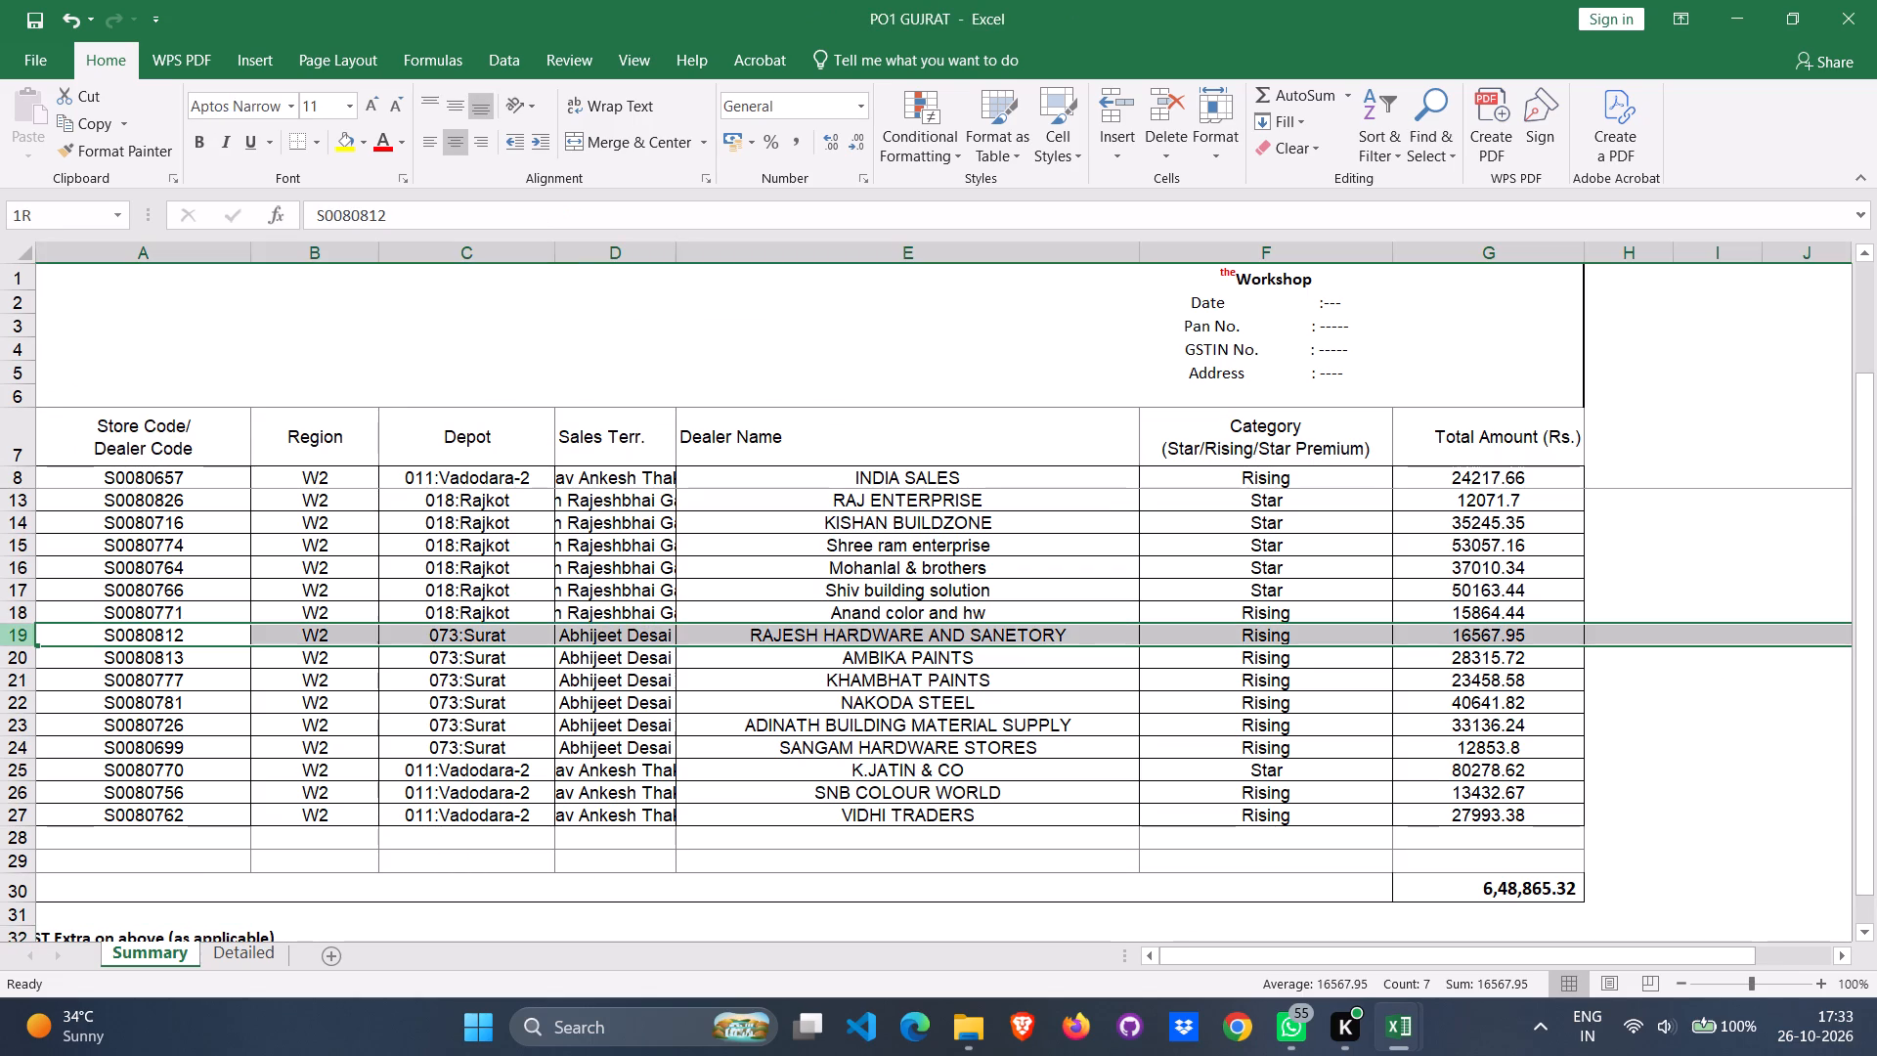
left_click(74, 663)
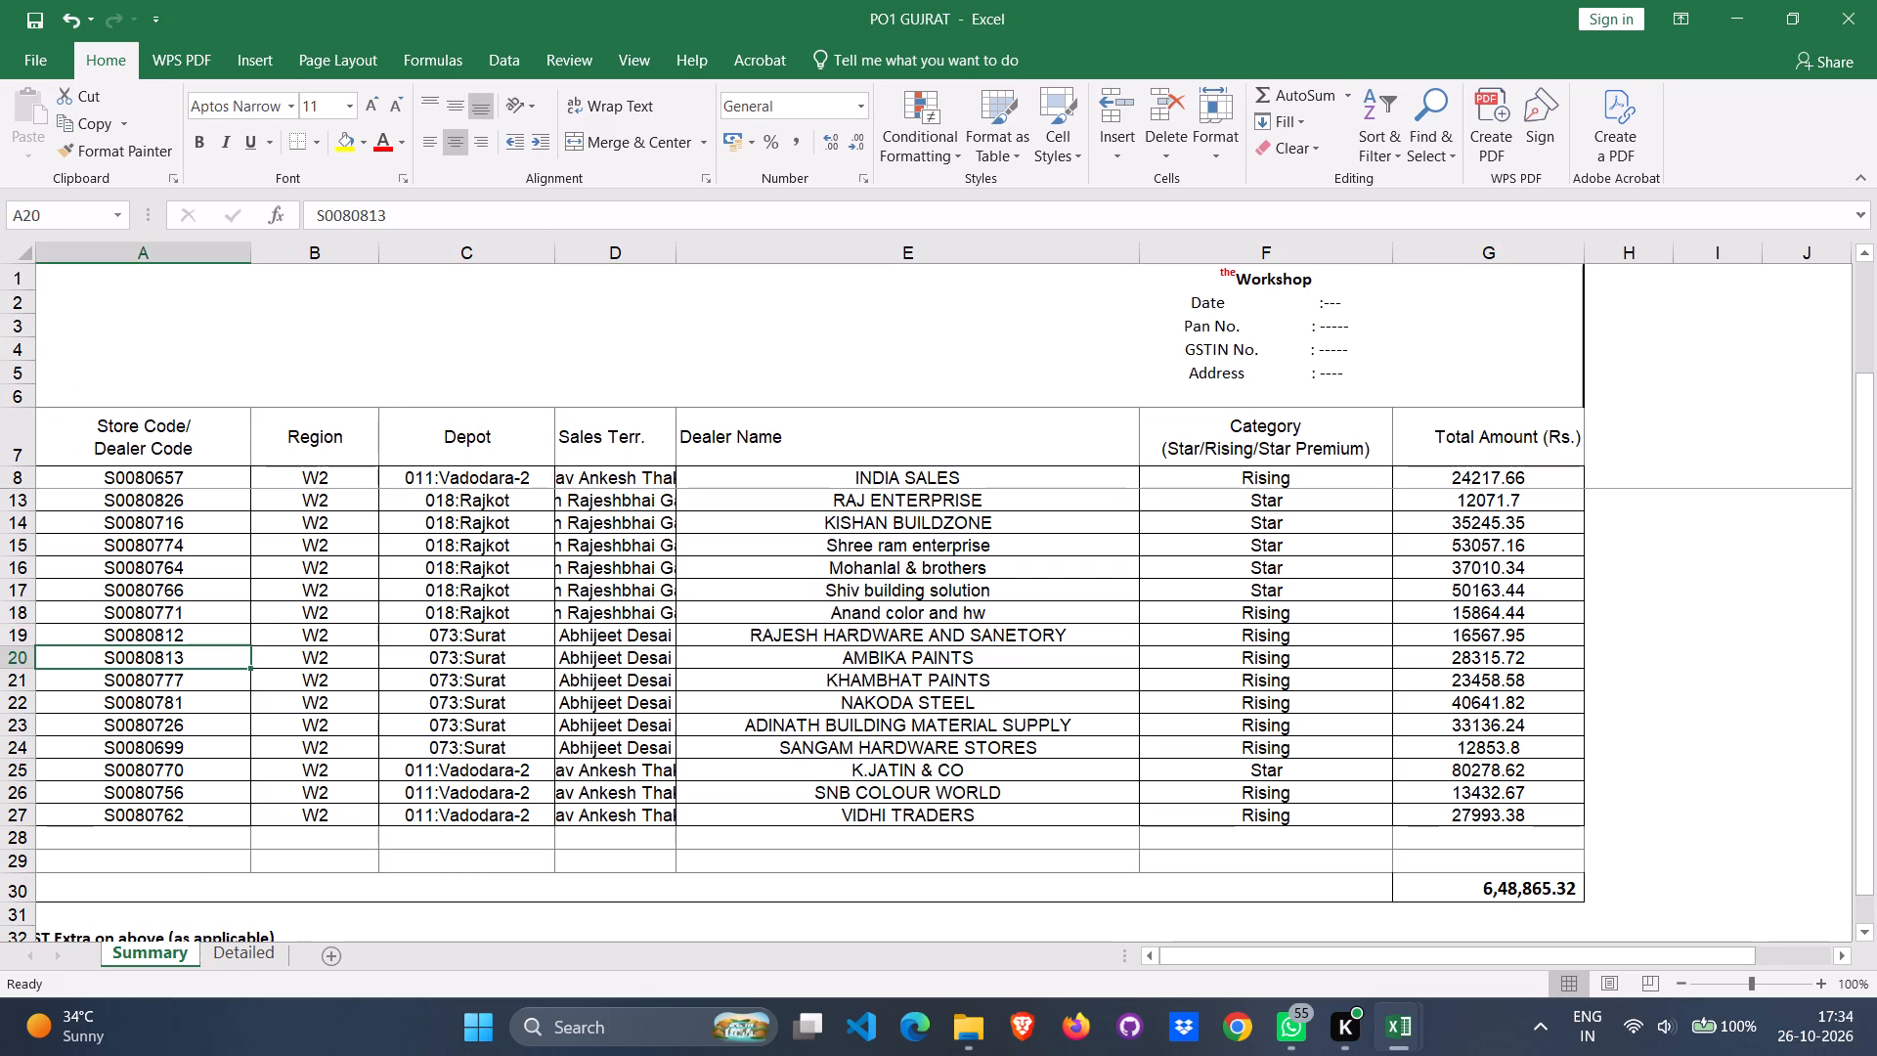
key("shift+Right")
key("shift+Right")
key("shift+Right")
key("shift+Right")
key("shift+Right")
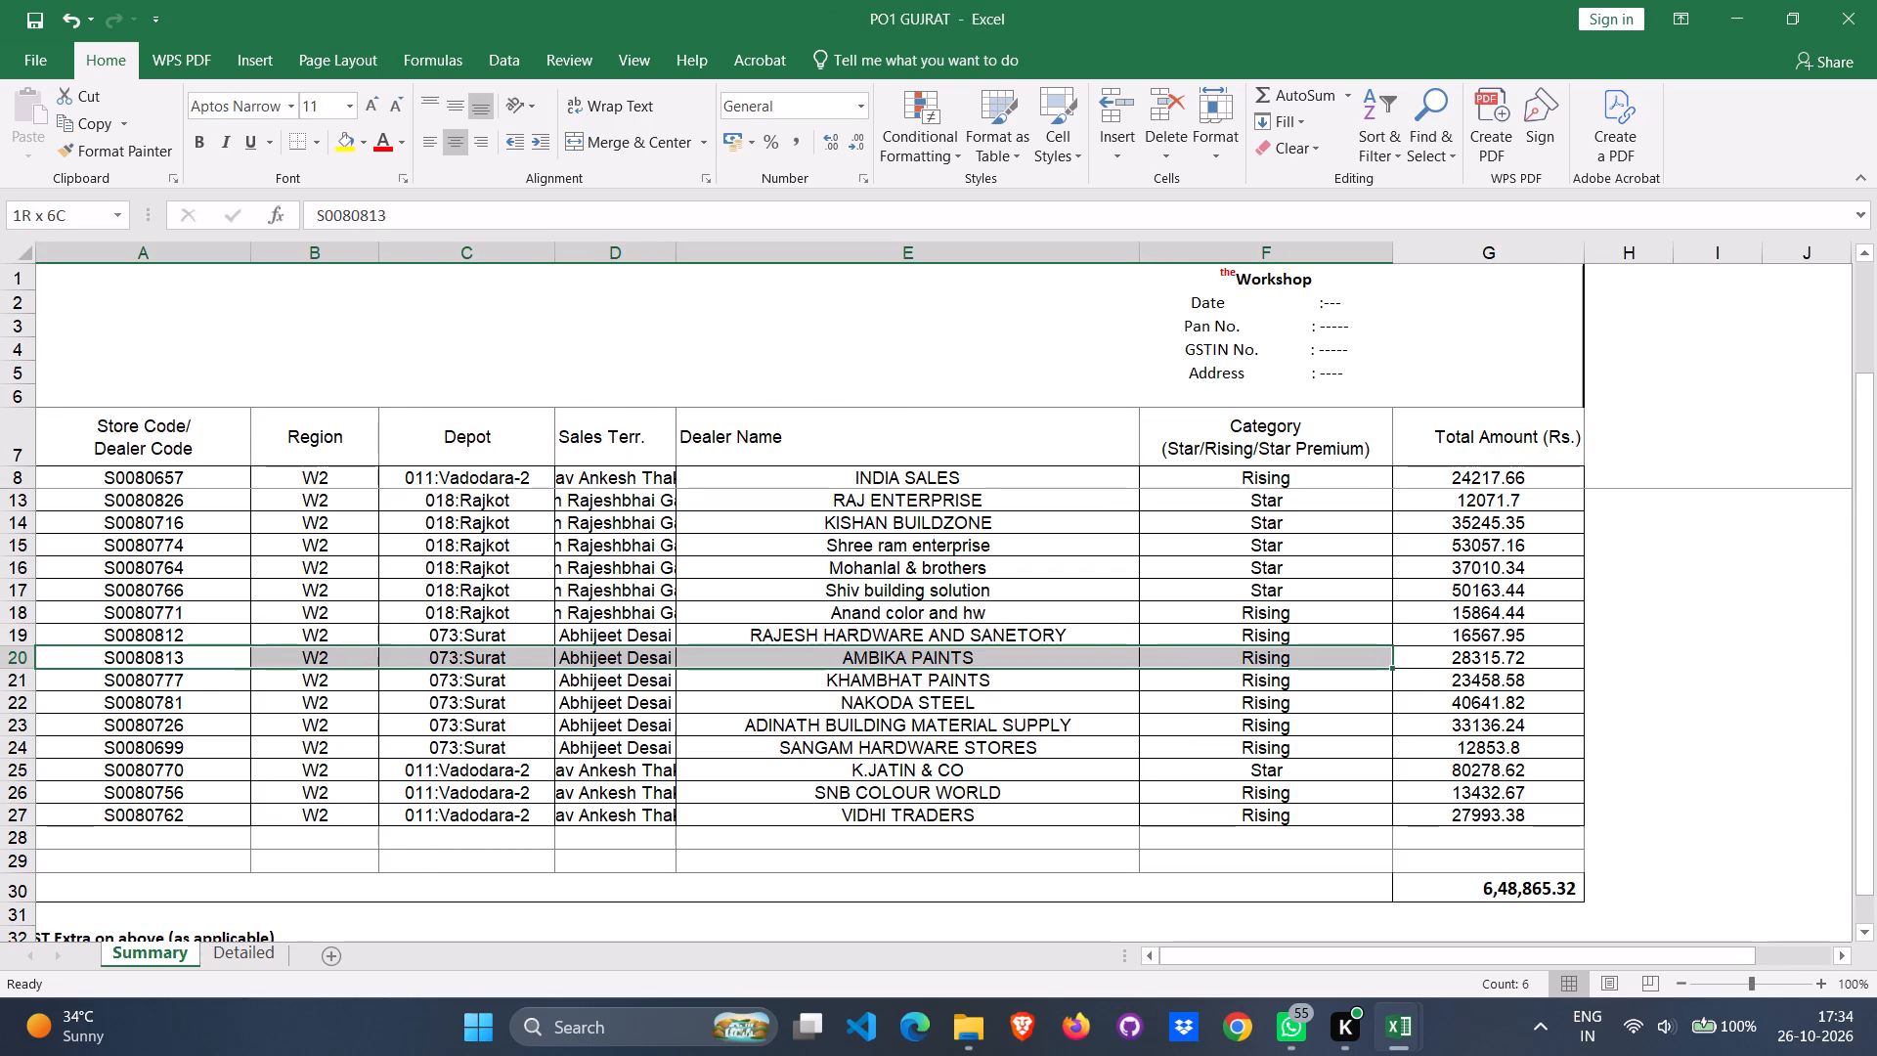
key("ctrl+c")
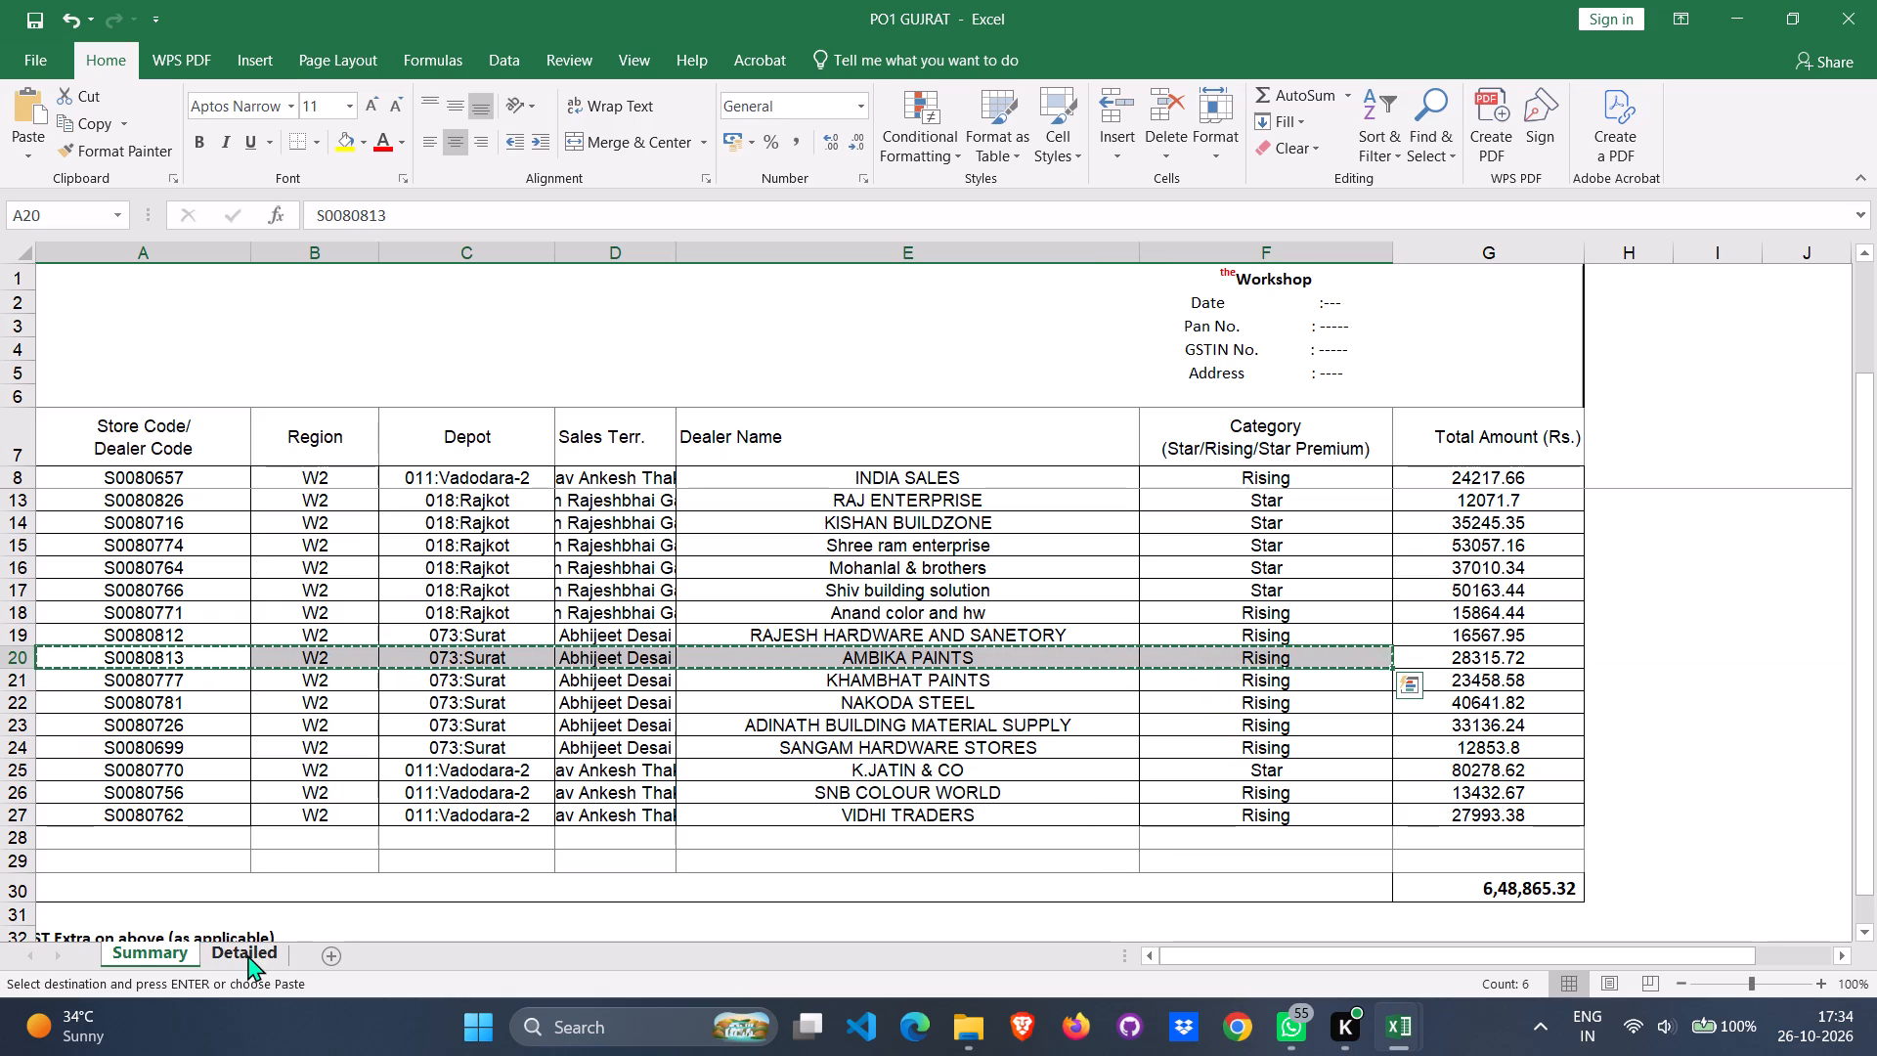
left_click(246, 955)
left_click(99, 647)
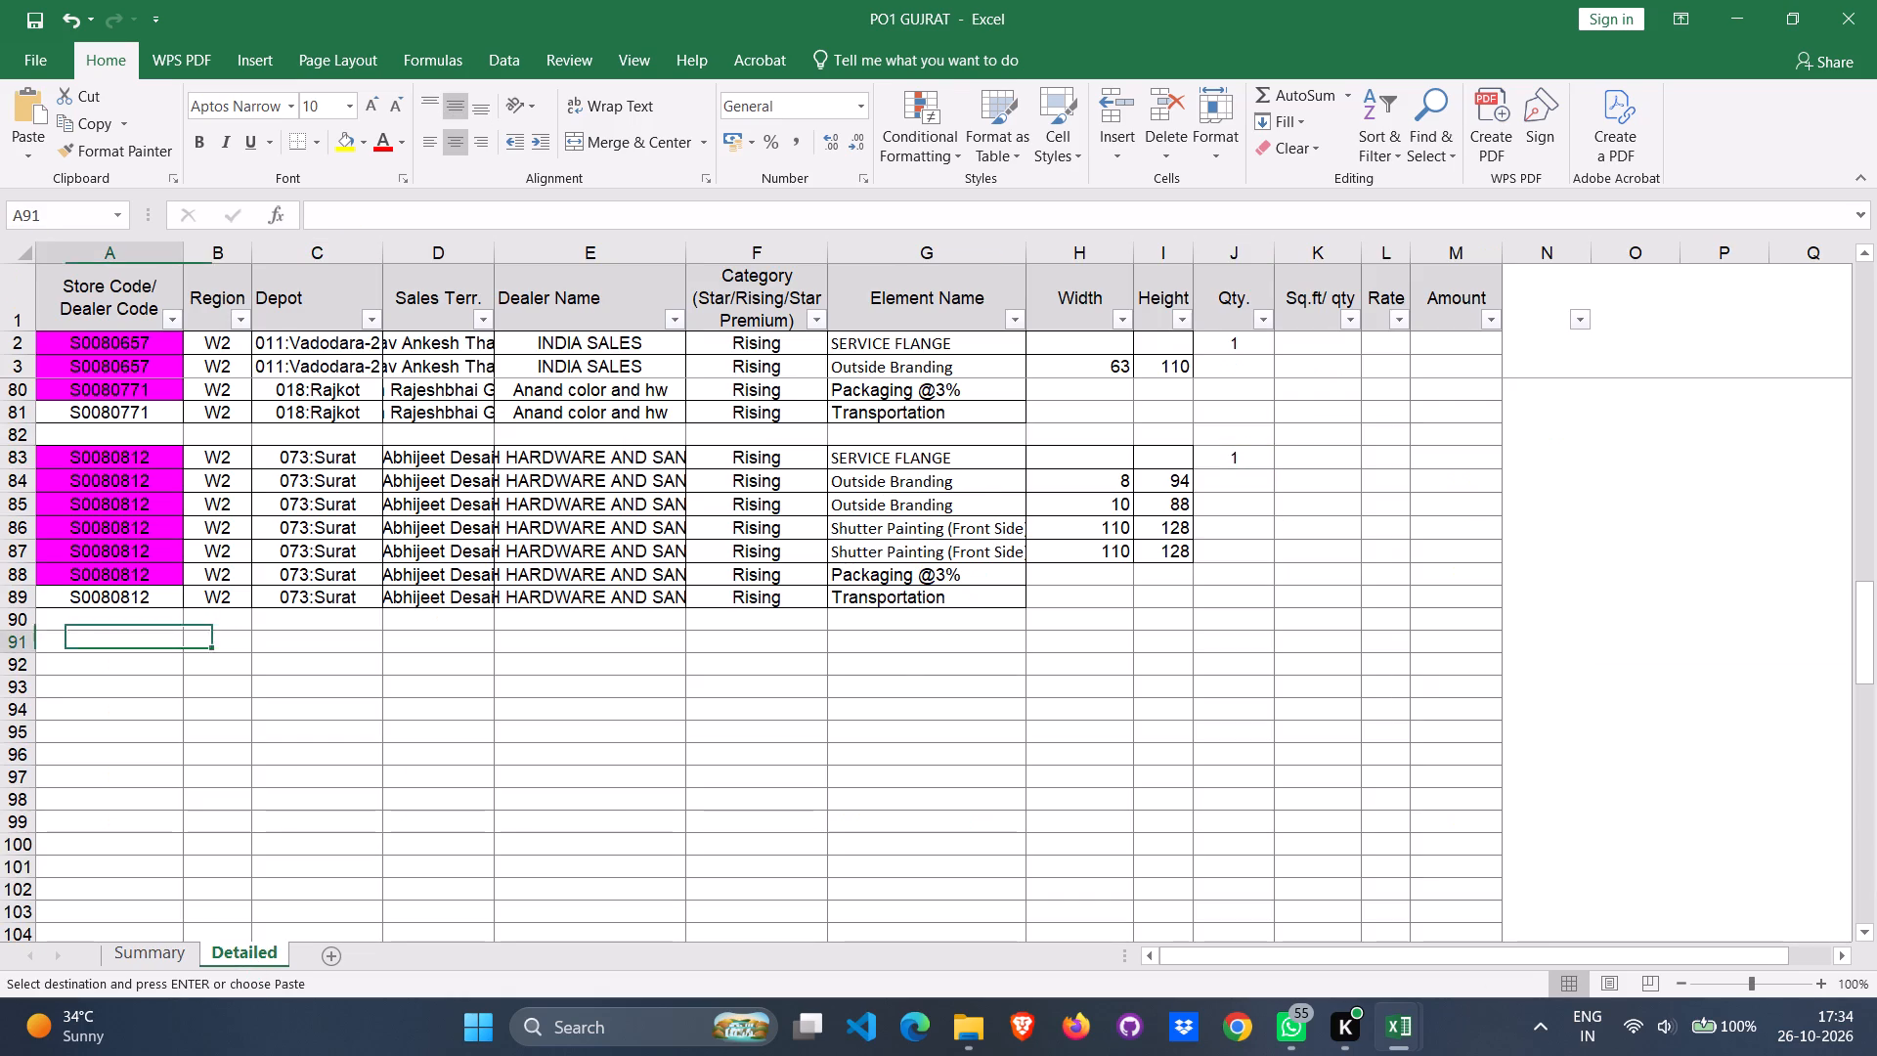
key("ctrl+v")
Close the RAJESH HARDWARE AND PAINTS quotation, search the estimate folder for AMBIK and open the AMBIKA PAINTS quotation.
left_click(936, 646)
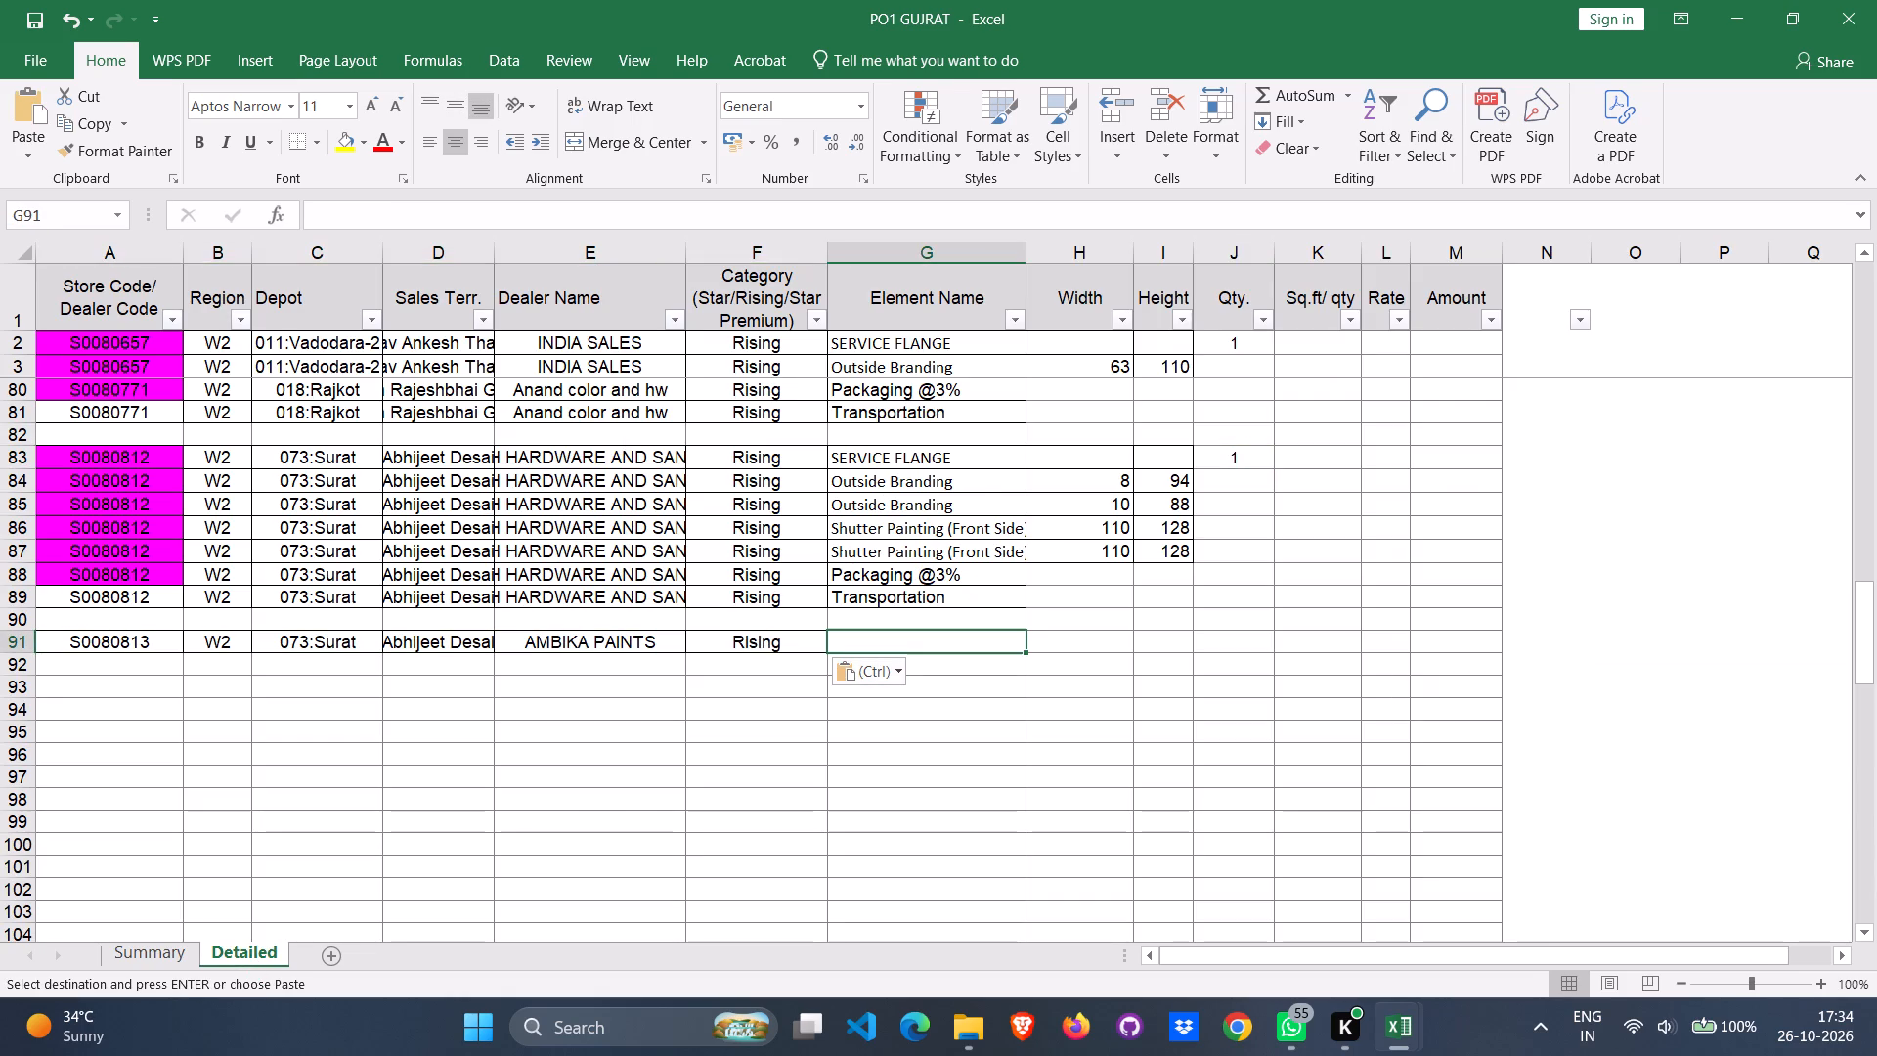
key("alt+Tab")
left_click(1852, 34)
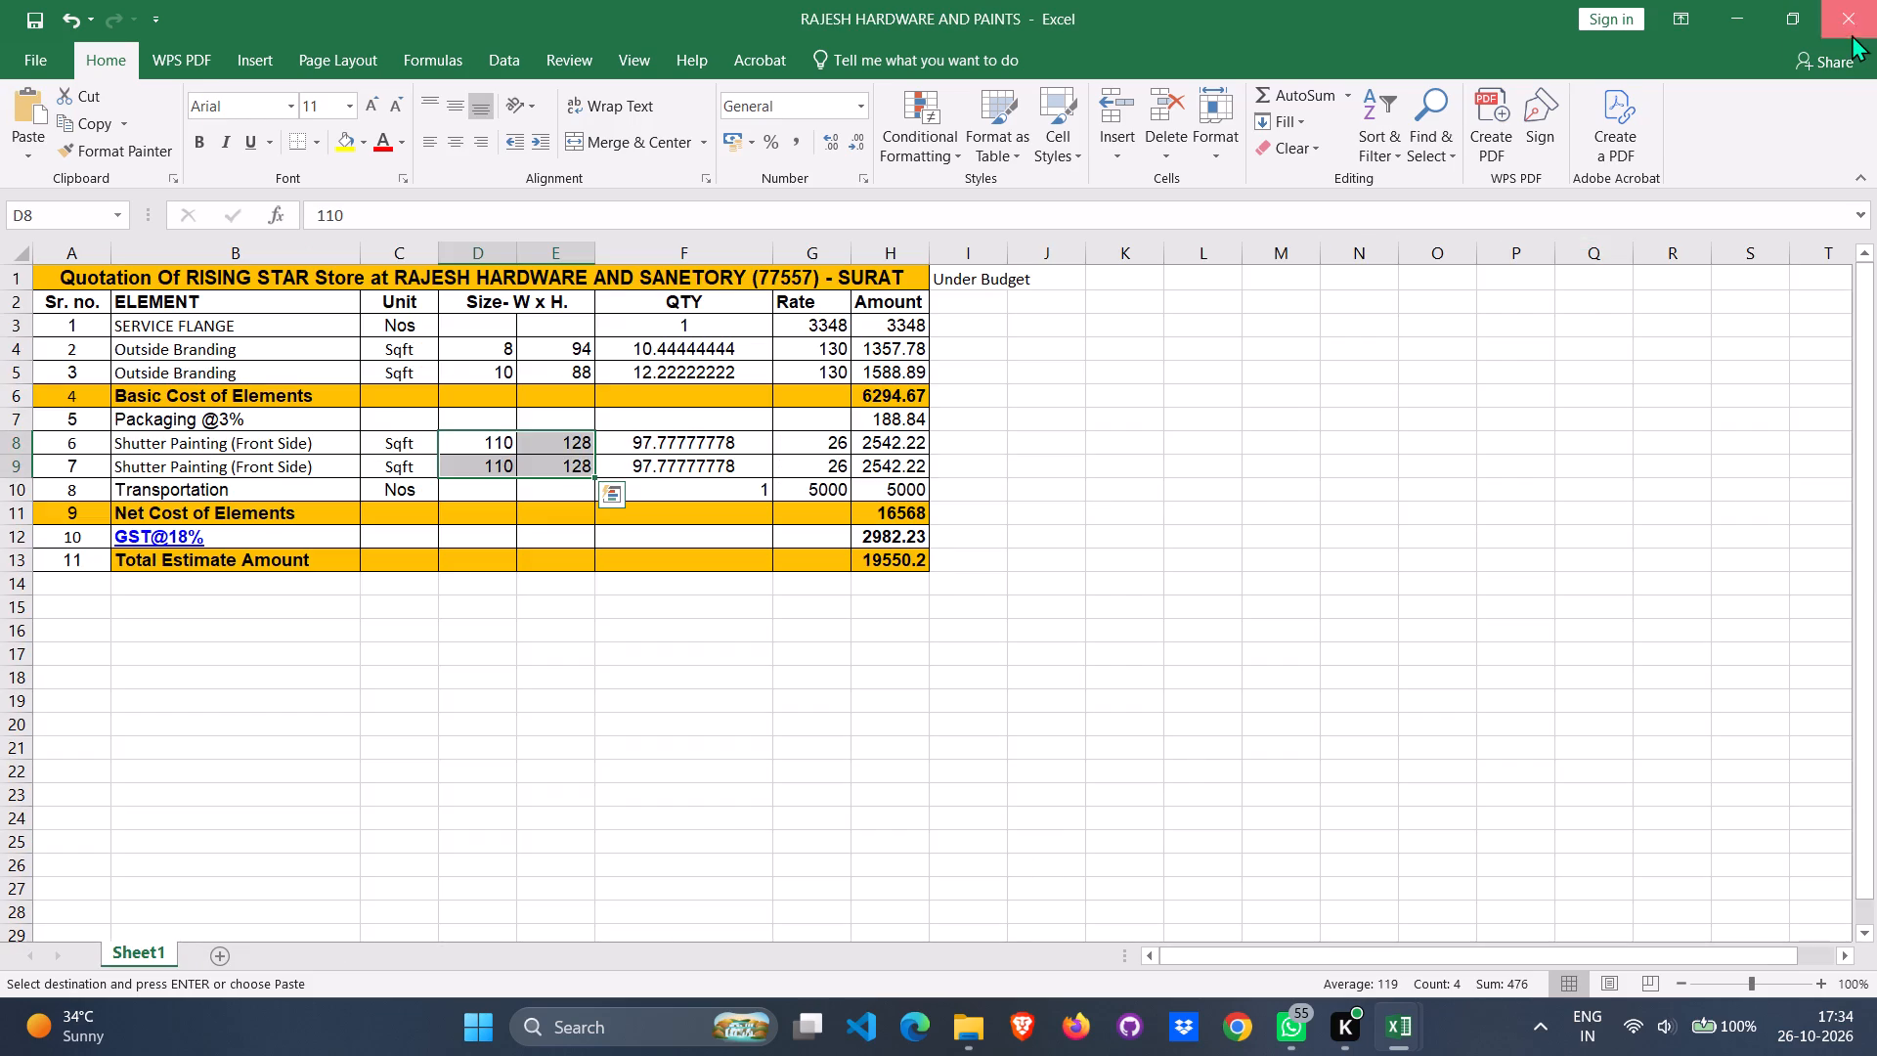
key("alt+Tab")
left_click(1783, 67)
type("AMBIK")
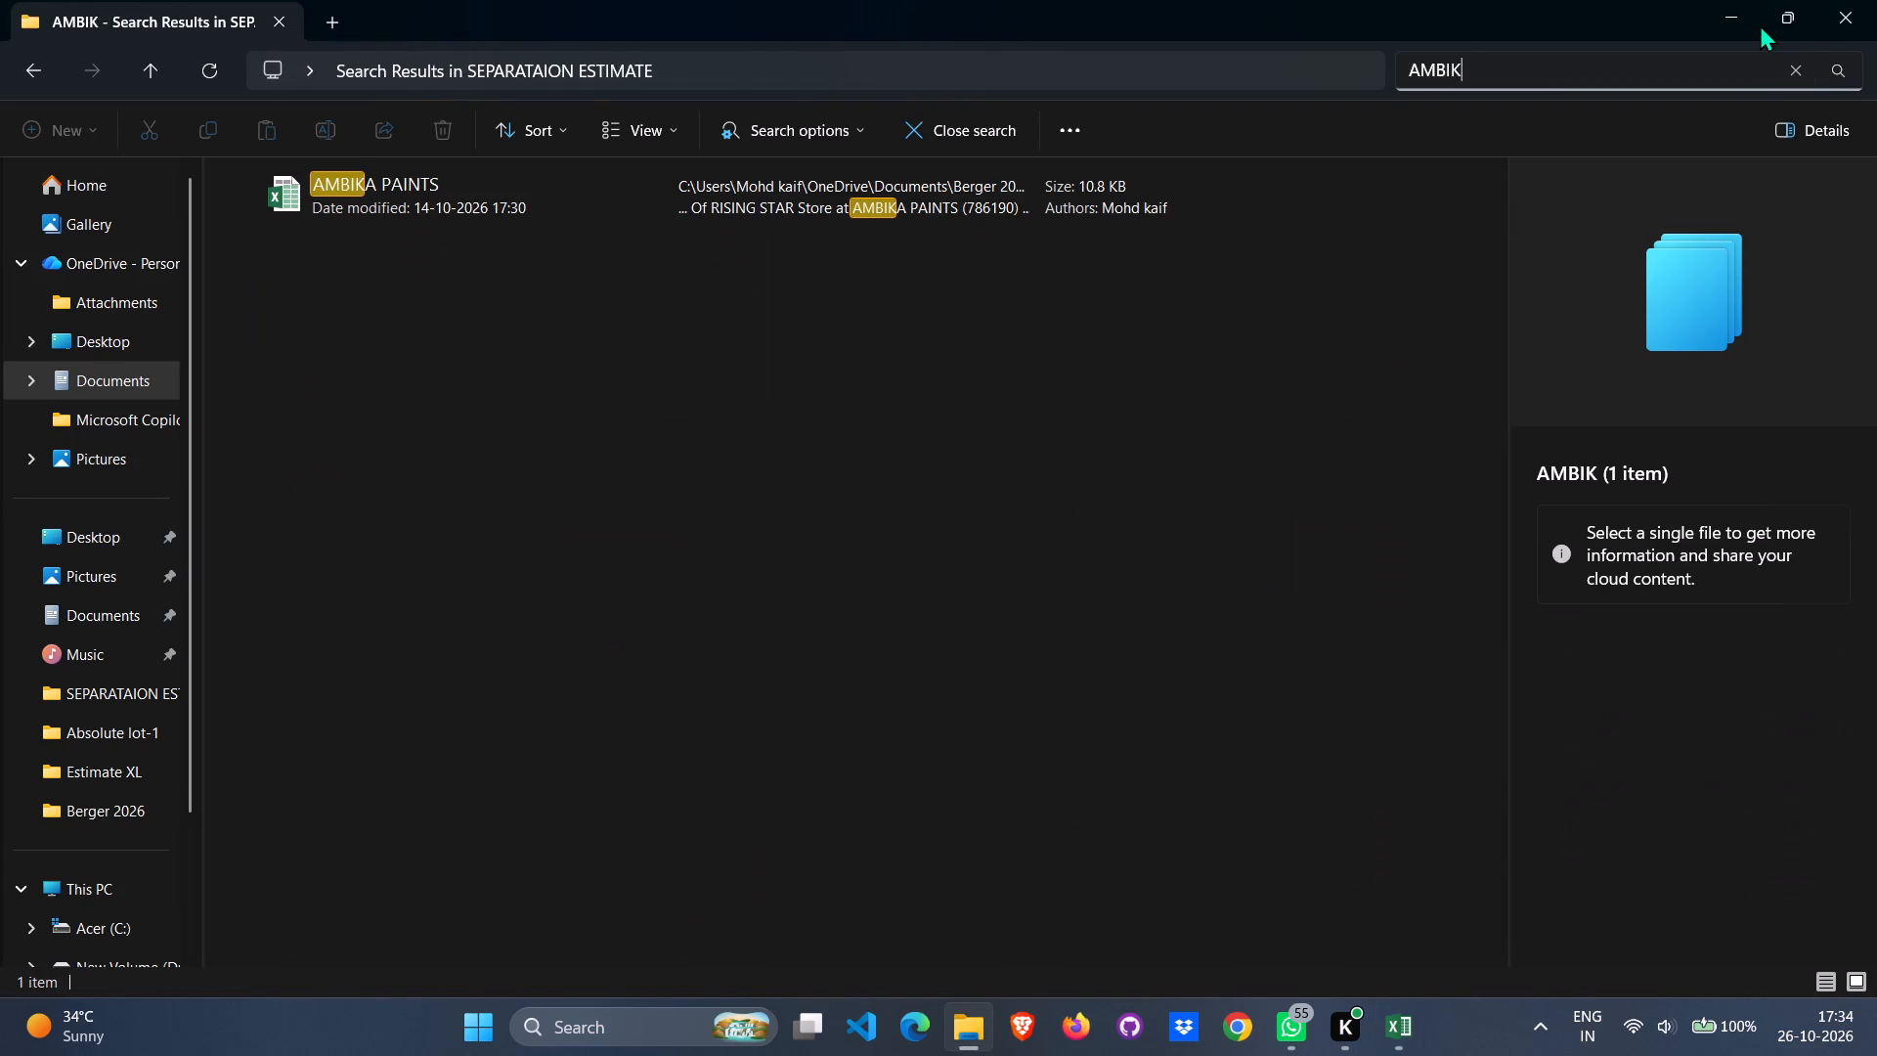
double_click(620, 176)
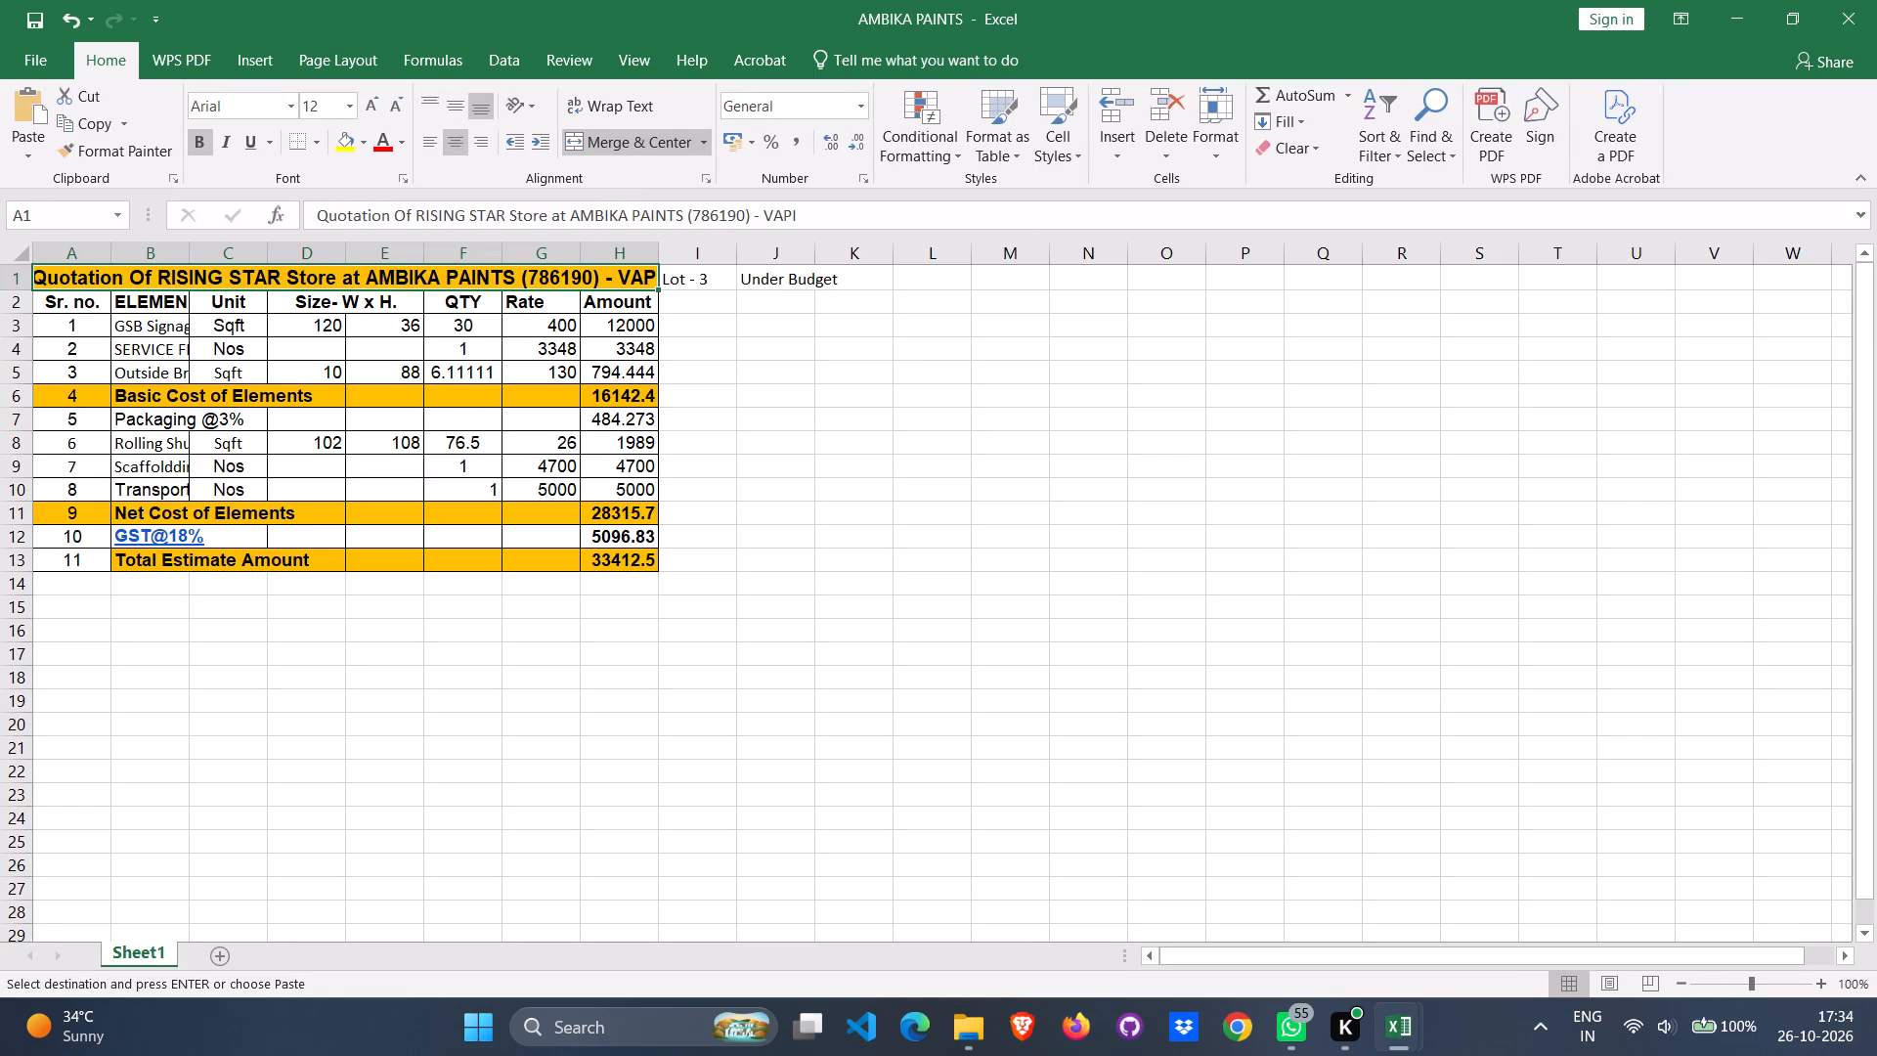
Widen the ELEMENT column of the AMBIKA PAINTS quotation so the element names can be read.
left_click_drag(188, 250, 267, 250)
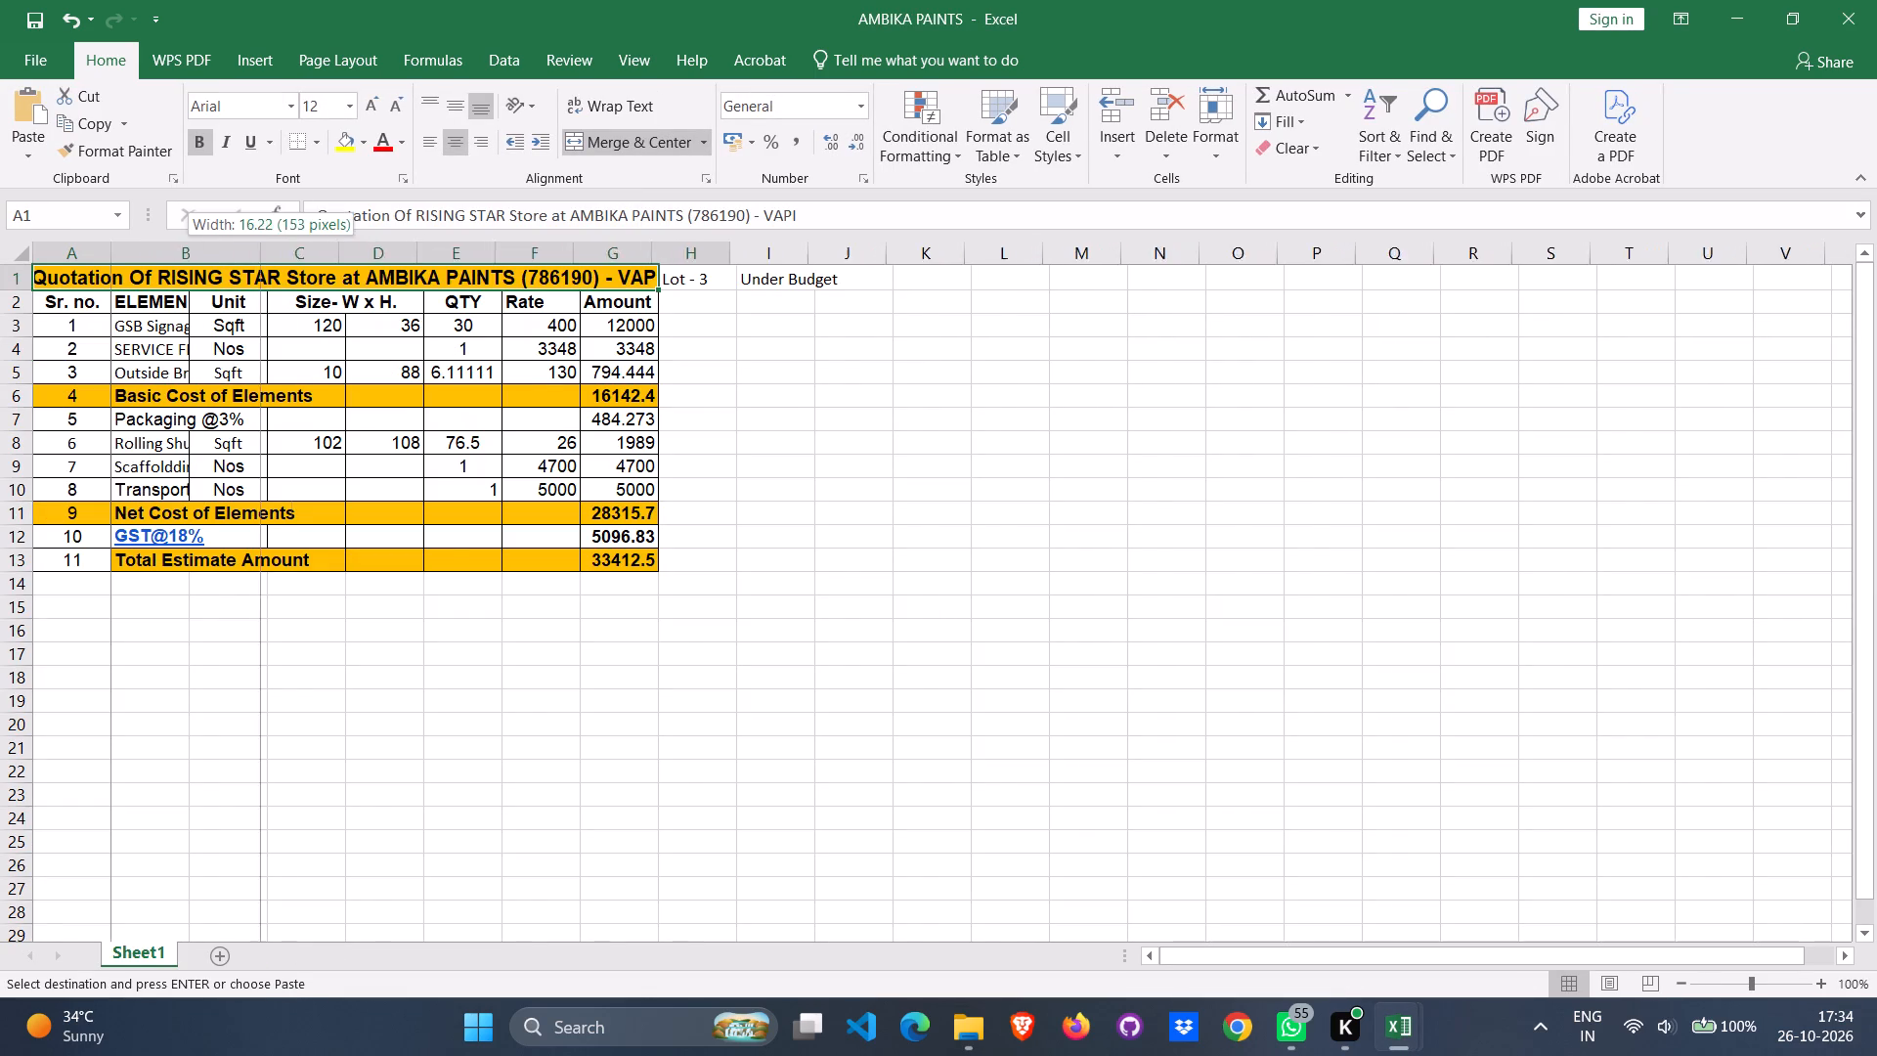
left_click_drag(267, 250, 293, 250)
Copy GSB Signage, SERVICE FLANGE and Outside Branding from B3:B5 of the quotation into G91:G93 of Detailed.
left_click(208, 326)
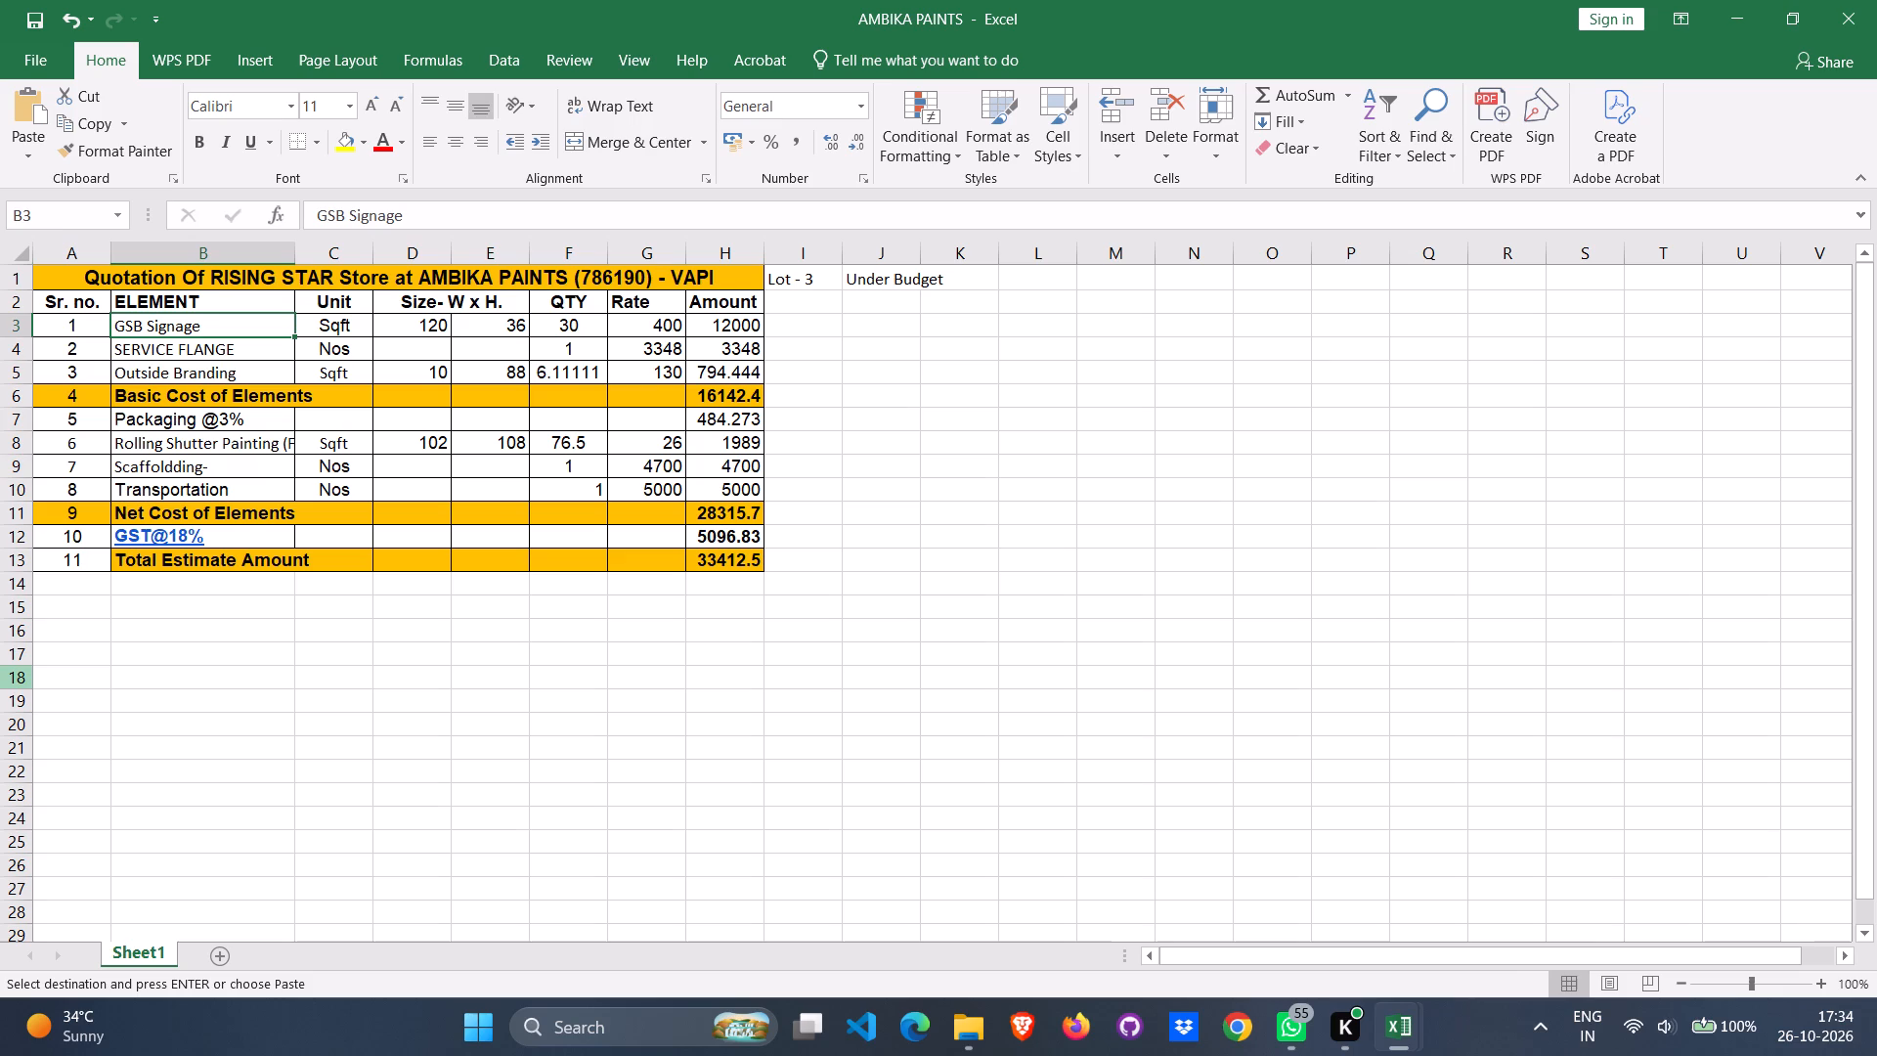
key("shift+Down")
key("shift+Down")
key("ctrl+c")
key("alt+Tab")
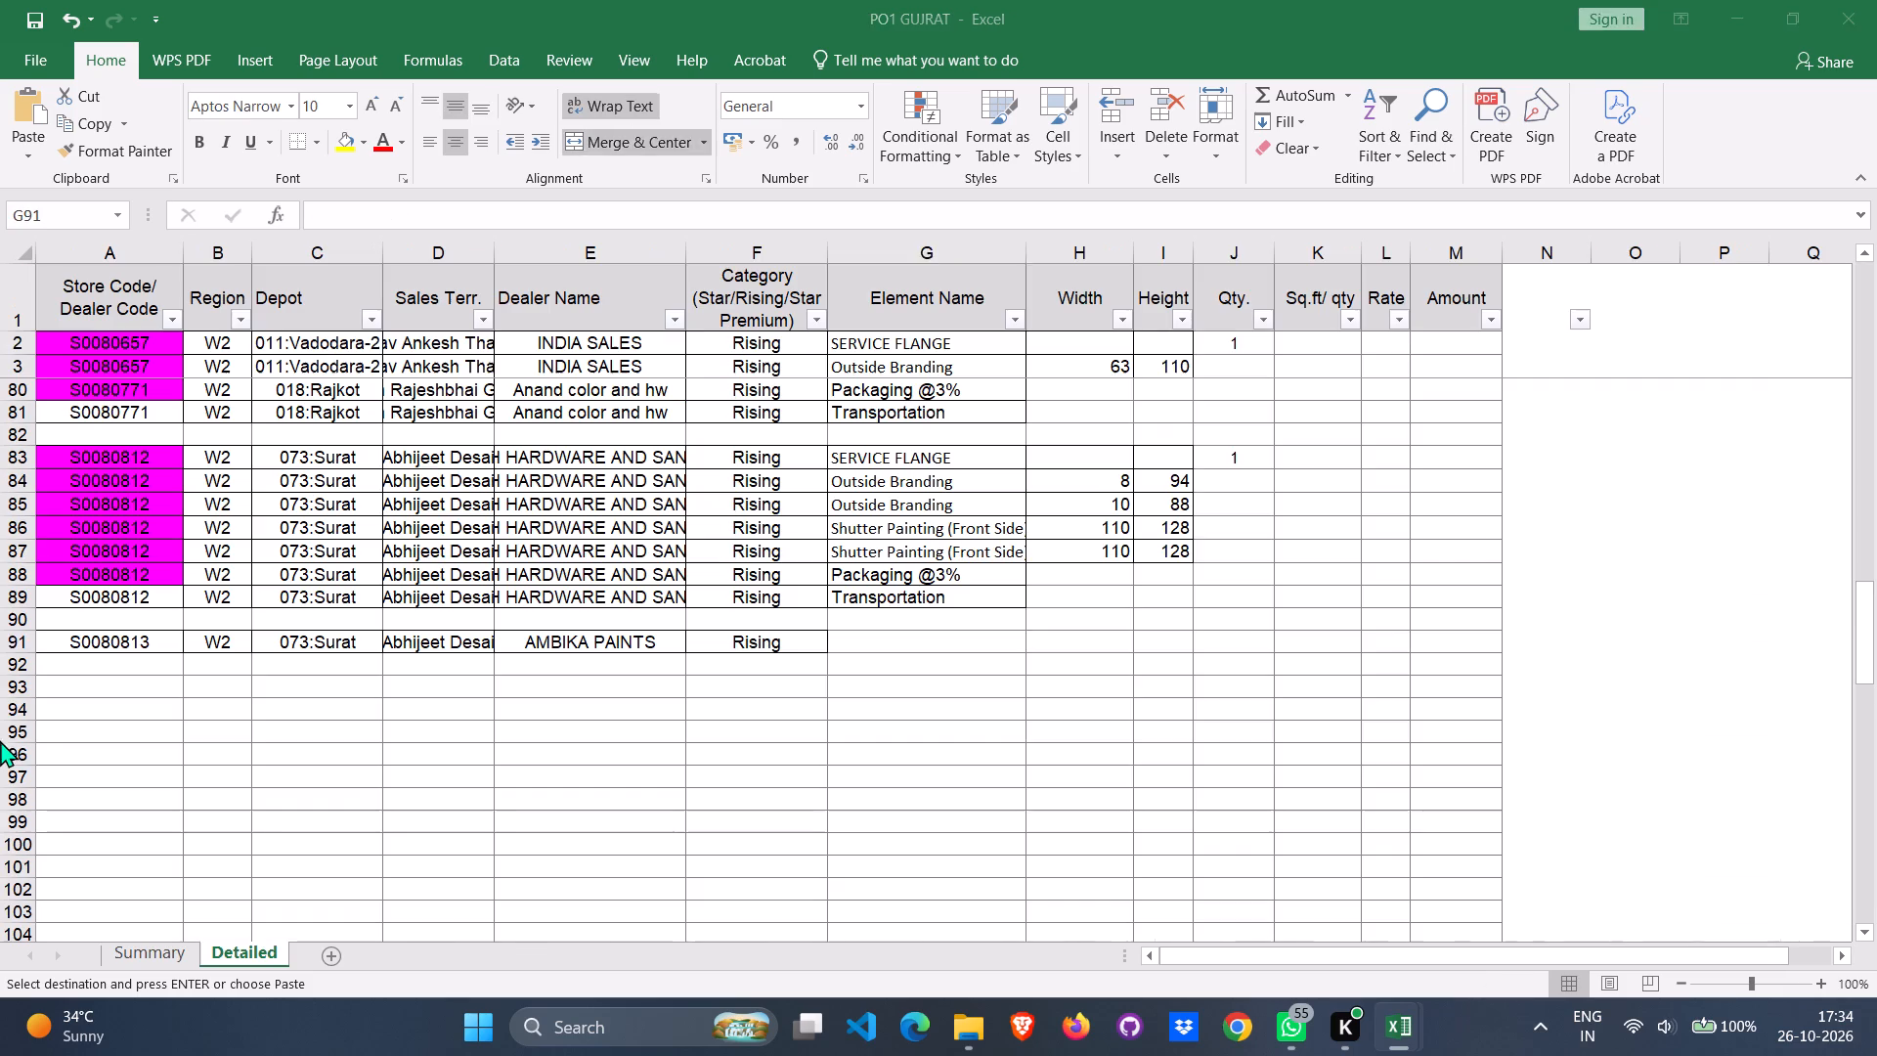
key("ctrl+v")
Copy the sizes in D3:E5 of the quotation, including 120 x 36 and 10 x 88, into H91:I93 of Detailed and save.
key("alt+Tab")
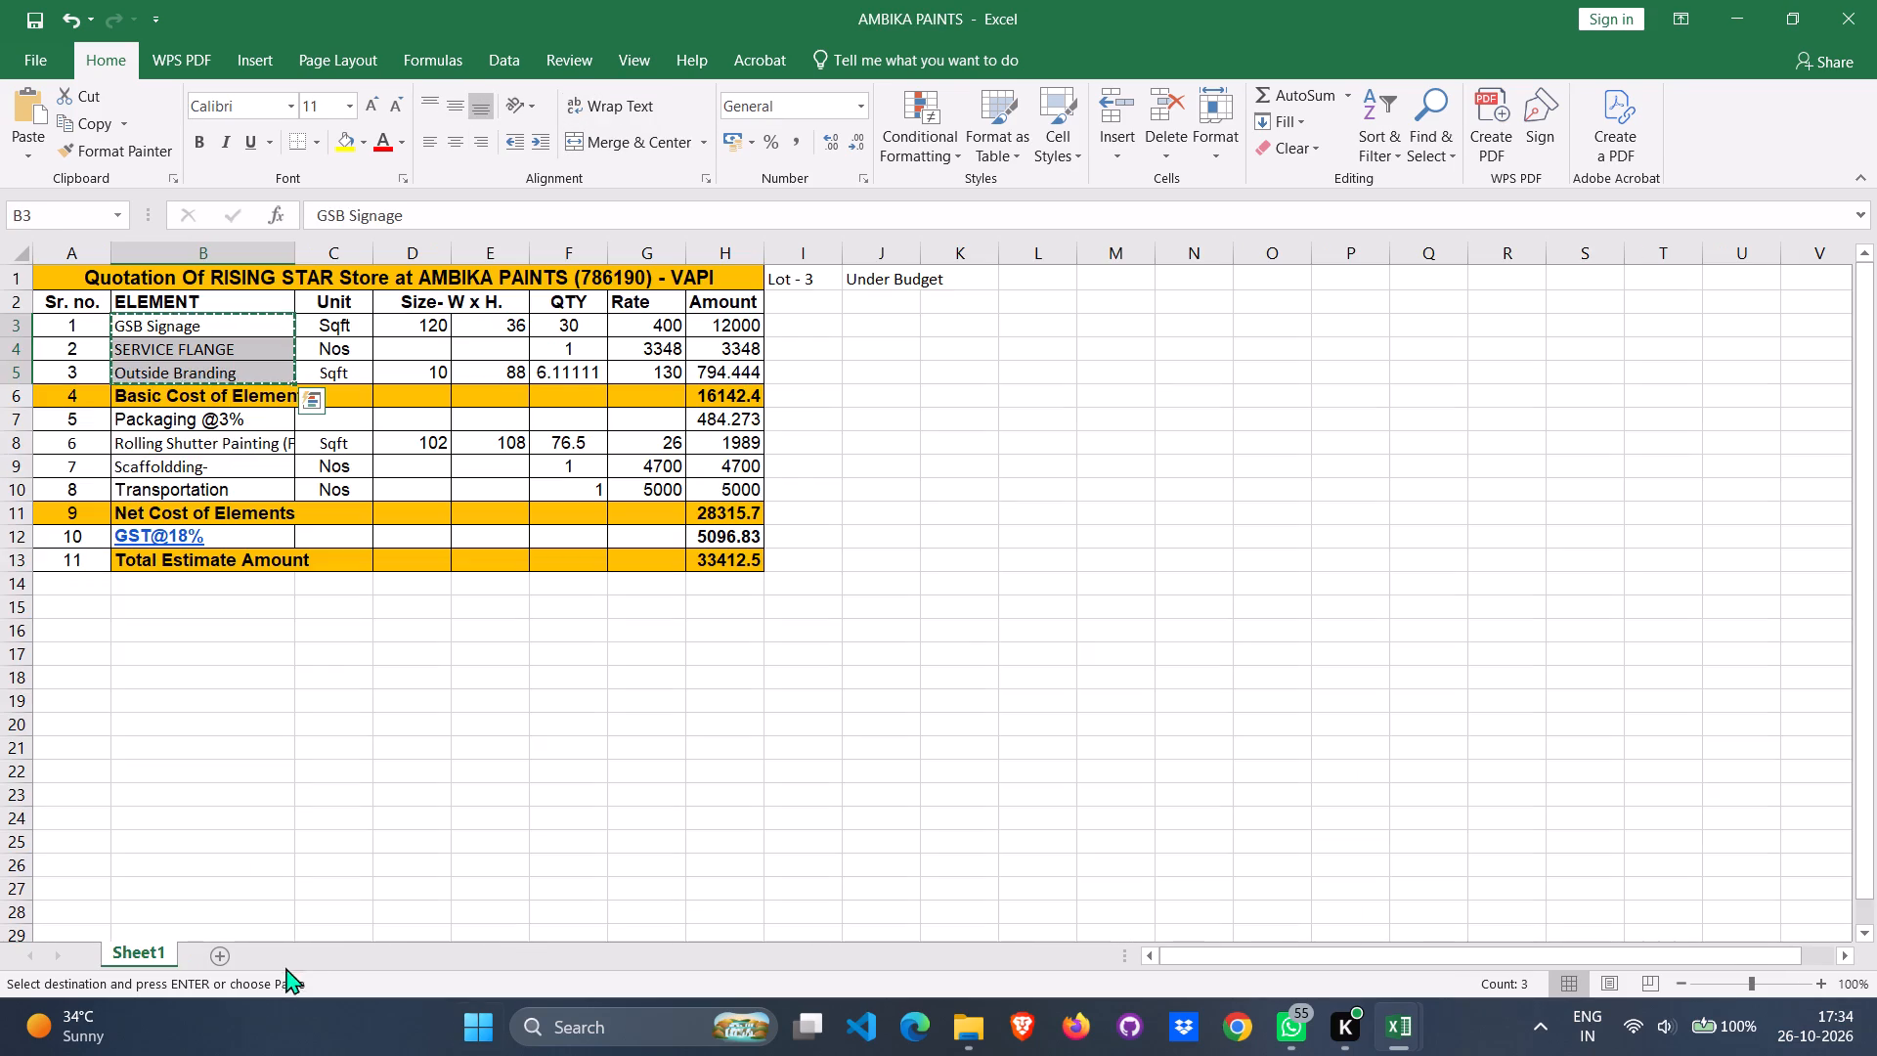
left_click(415, 329)
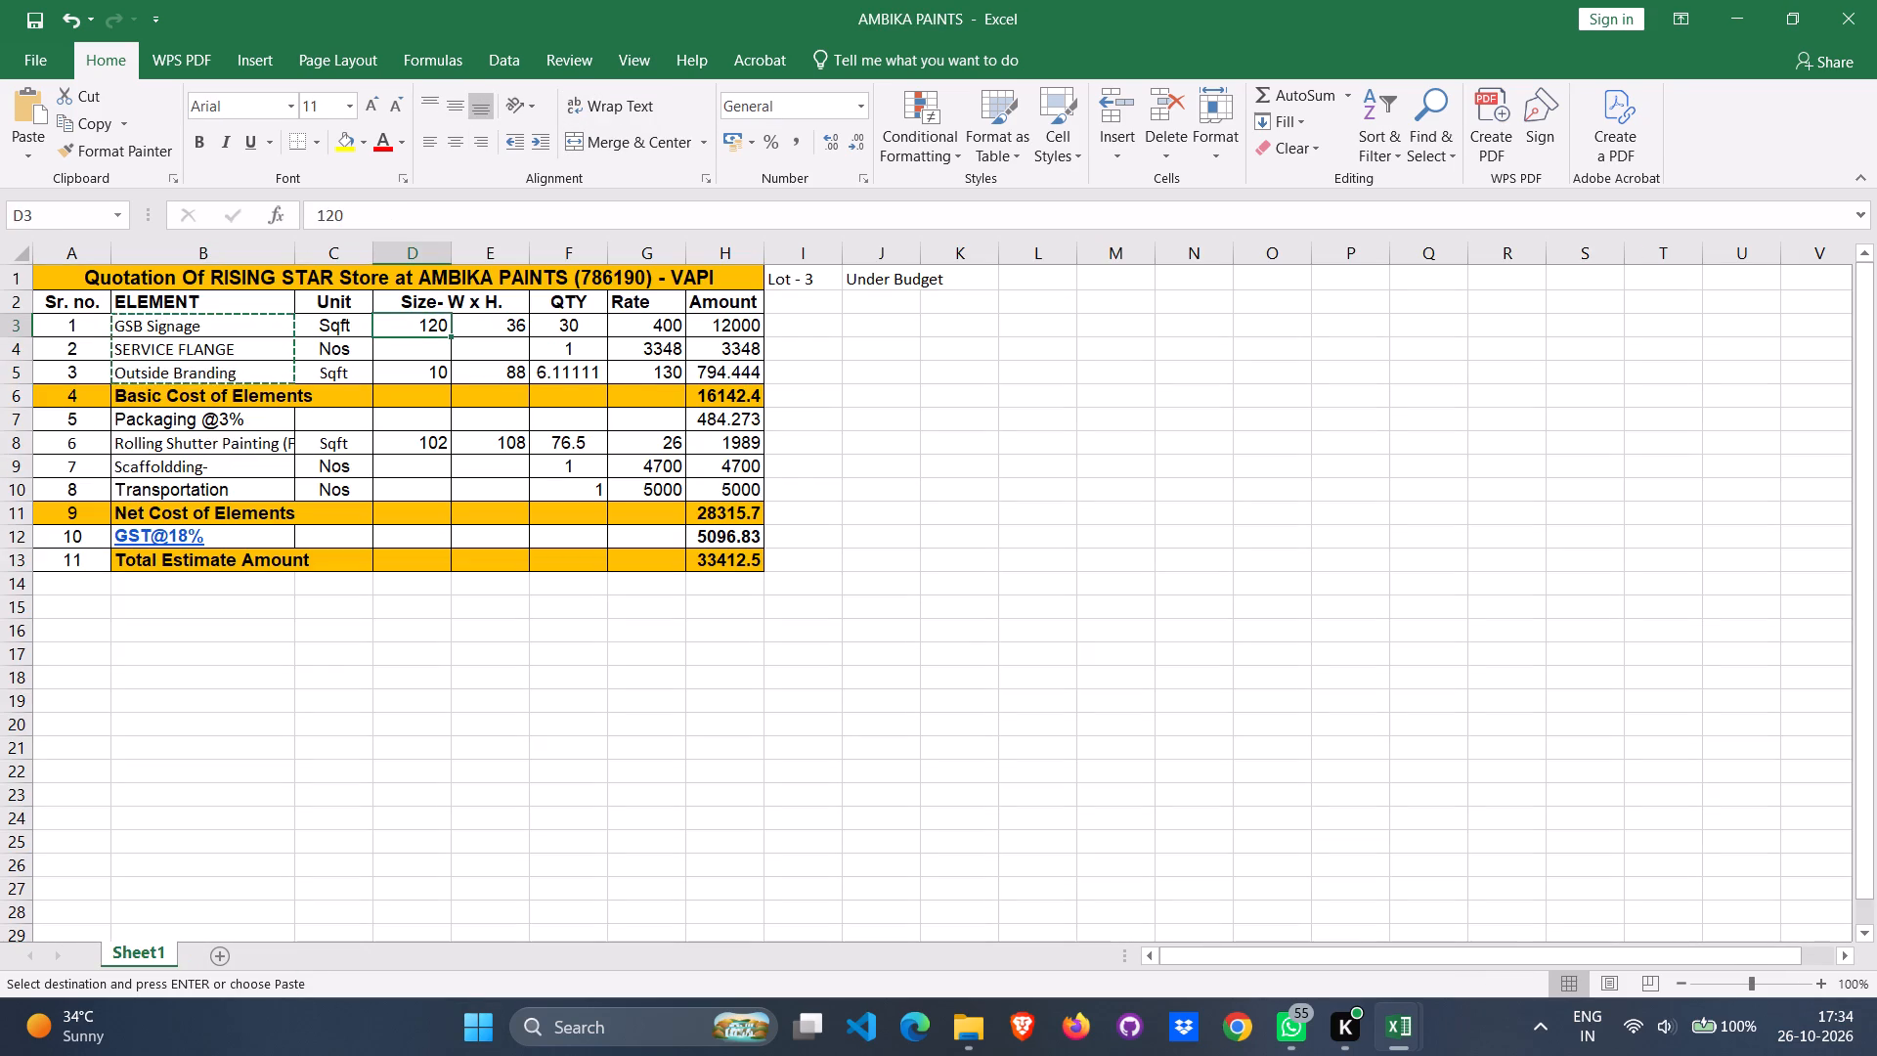
key("shift+Down")
key("shift+Down")
key("shift+Right")
key("ctrl+c")
key("alt+Tab")
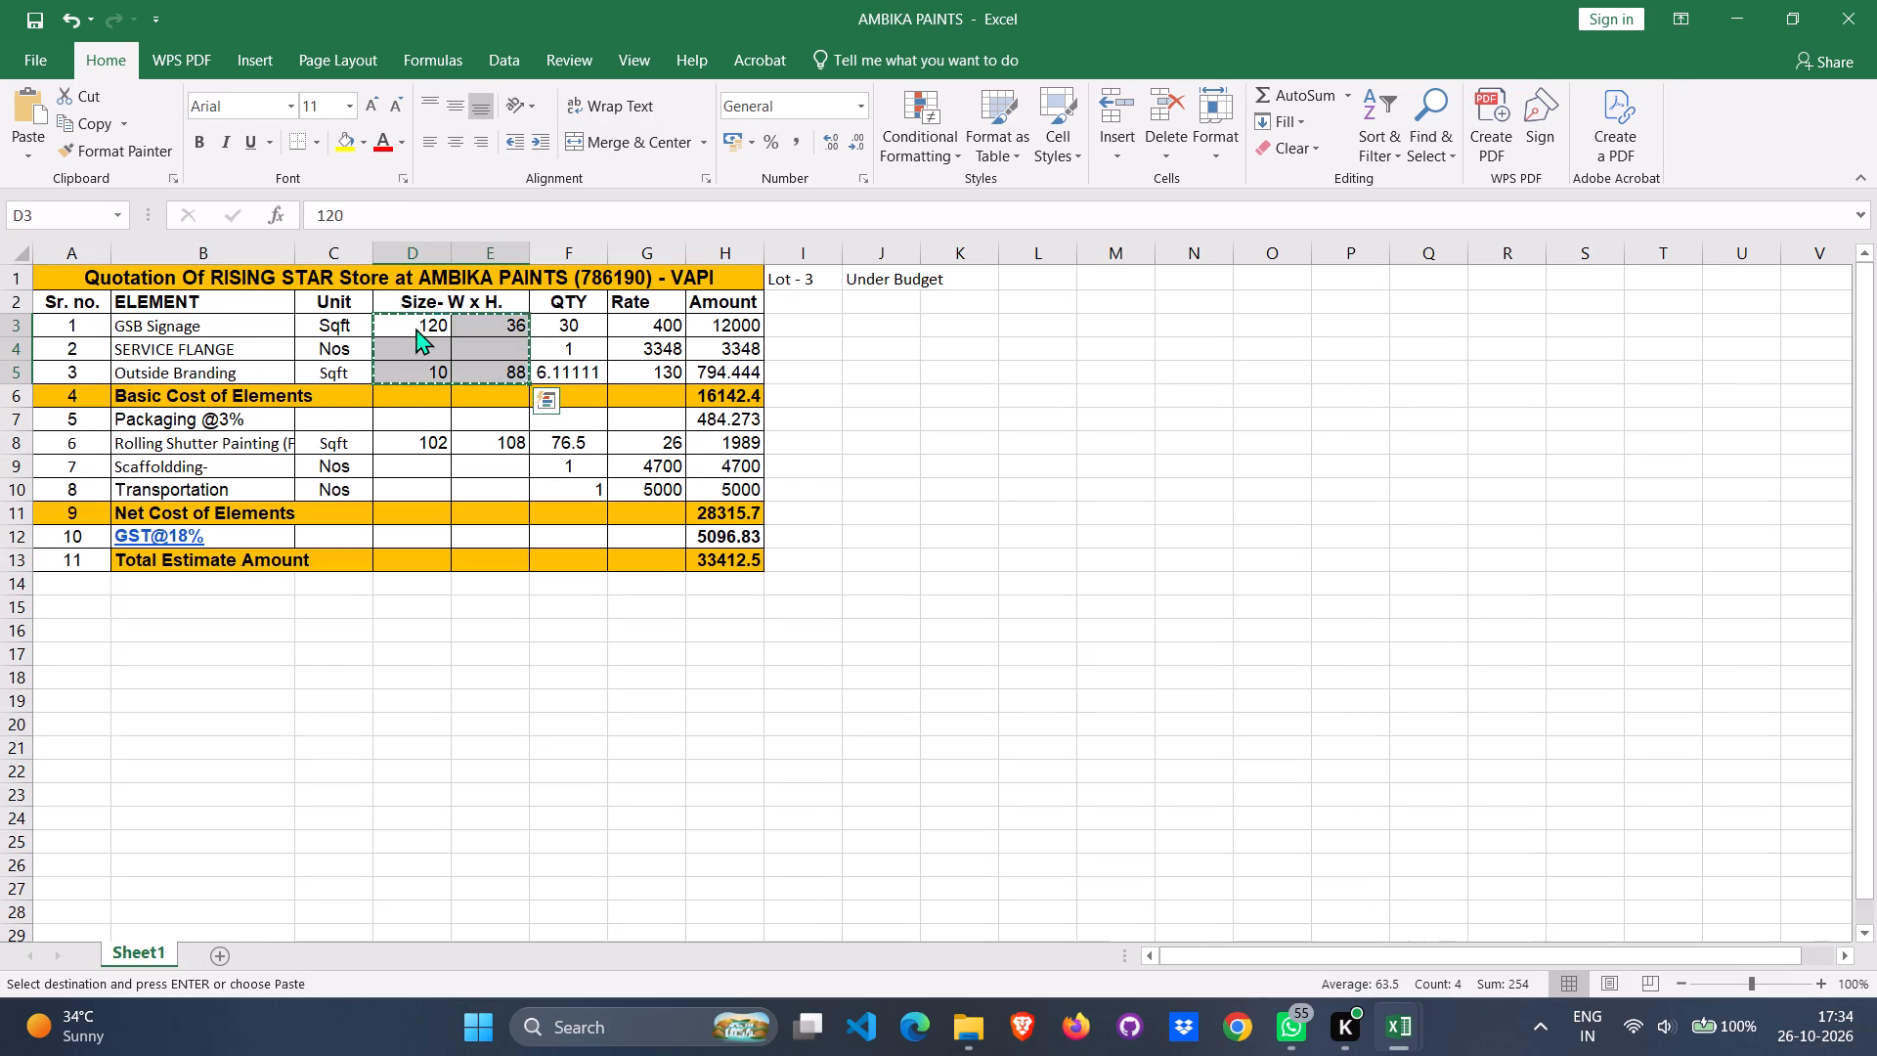
key("Right")
key("ctrl+v")
key("ctrl+s")
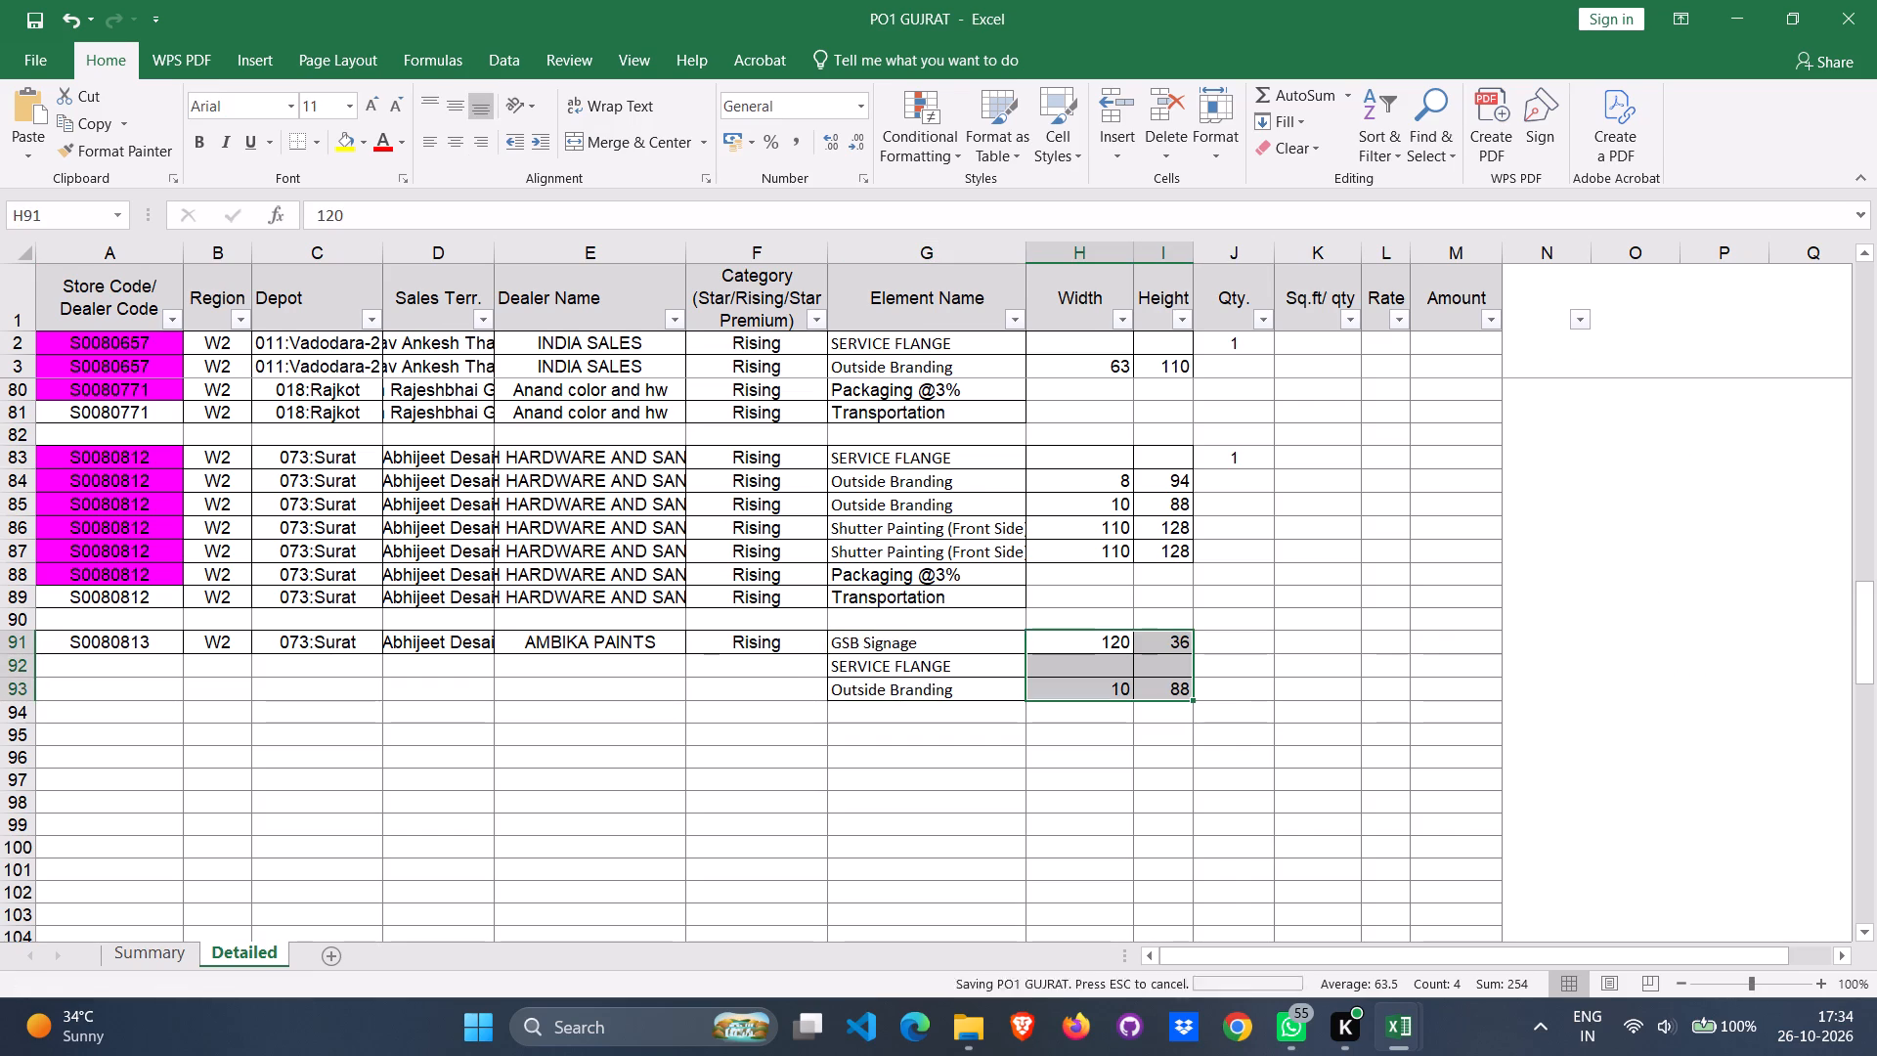
Copy Rolling Shutter Painting (Front Side) and Scaffoldding- from B8:B9 of the quotation into G94:G95 of Detailed.
key("alt+Tab")
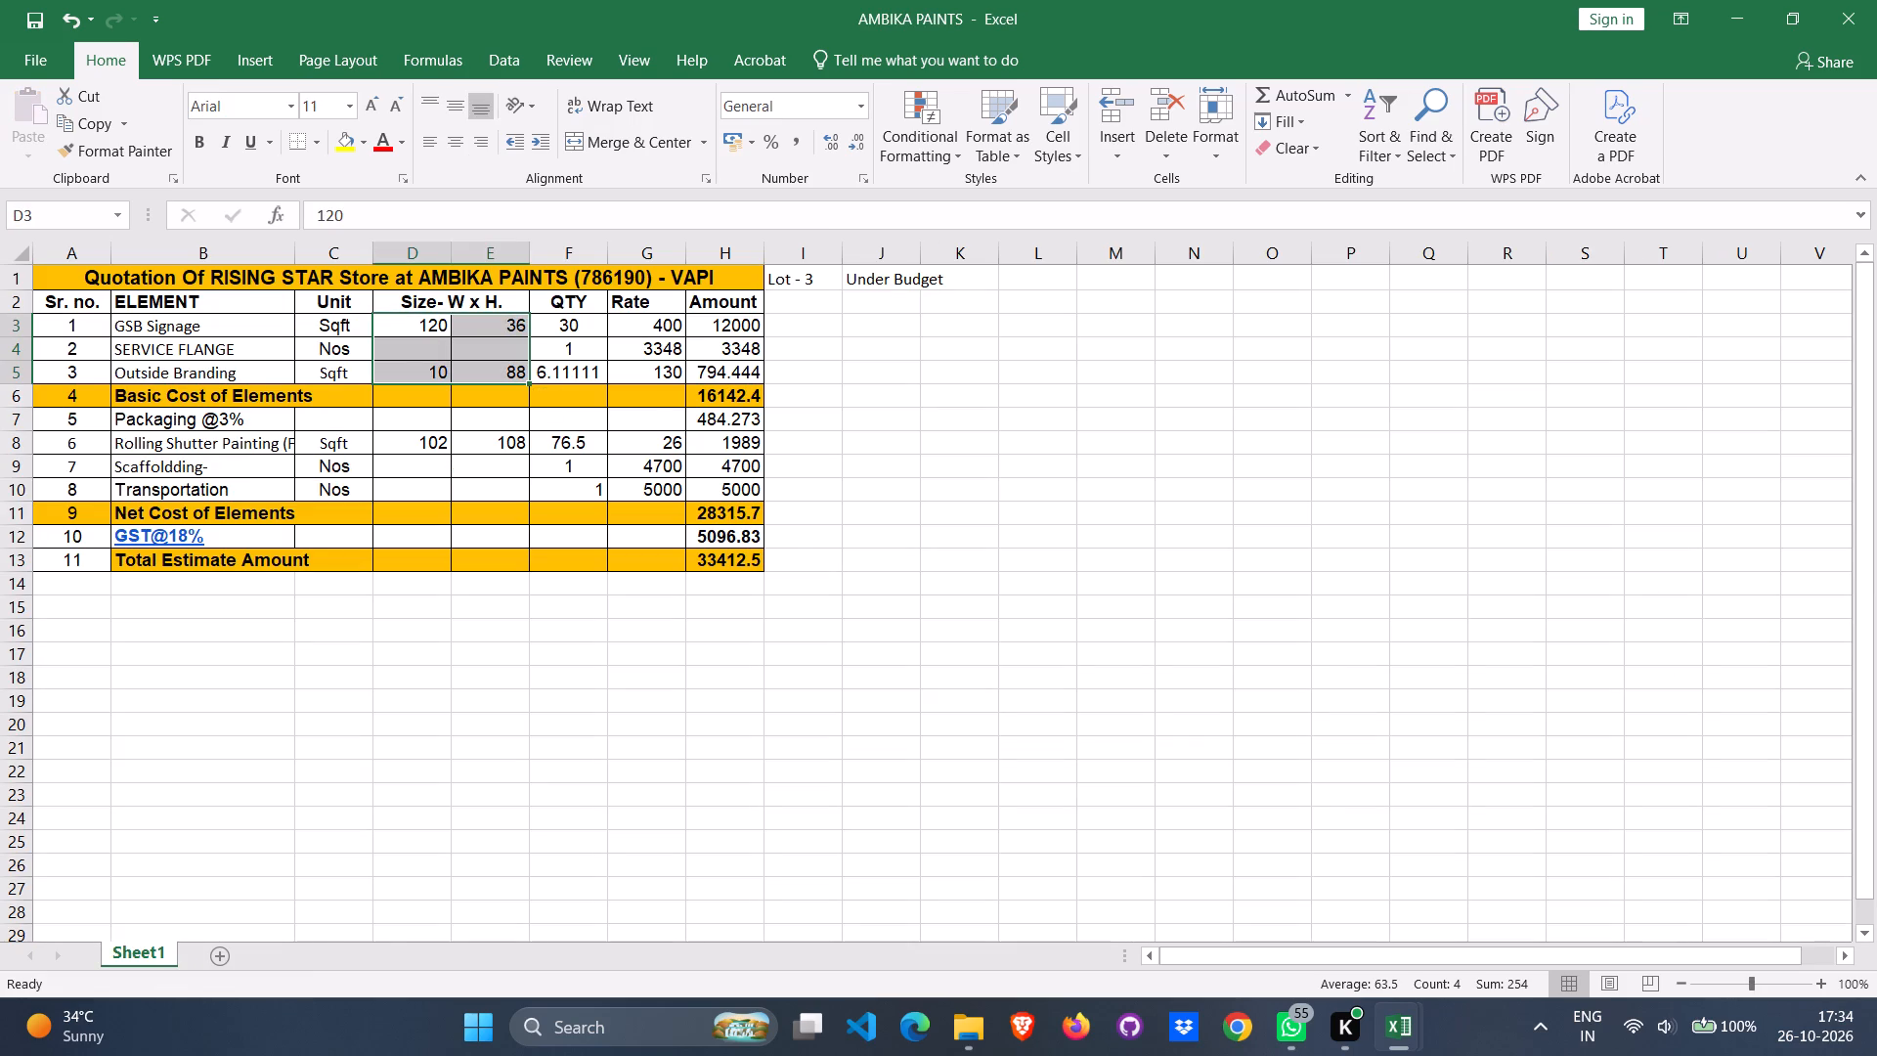
left_click(224, 447)
key("shift+Down")
key("ctrl+c")
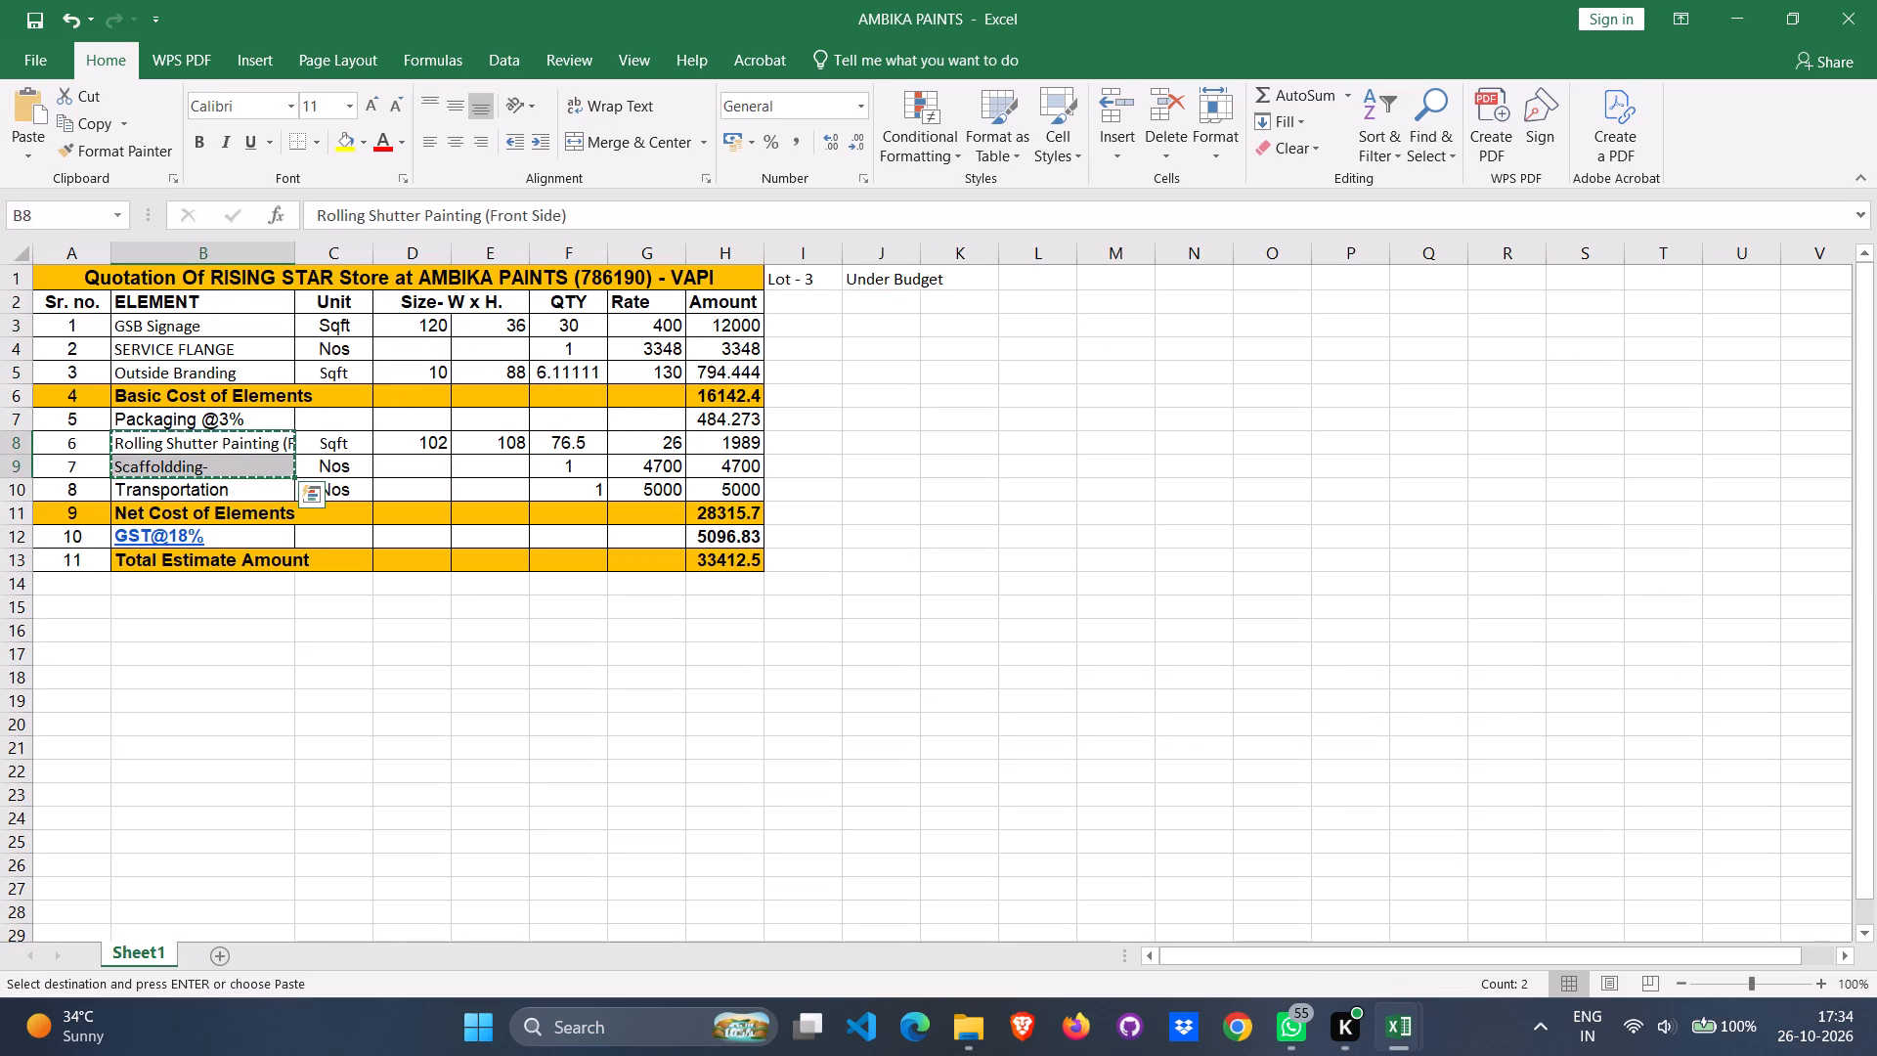
key("alt+Tab")
left_click(914, 715)
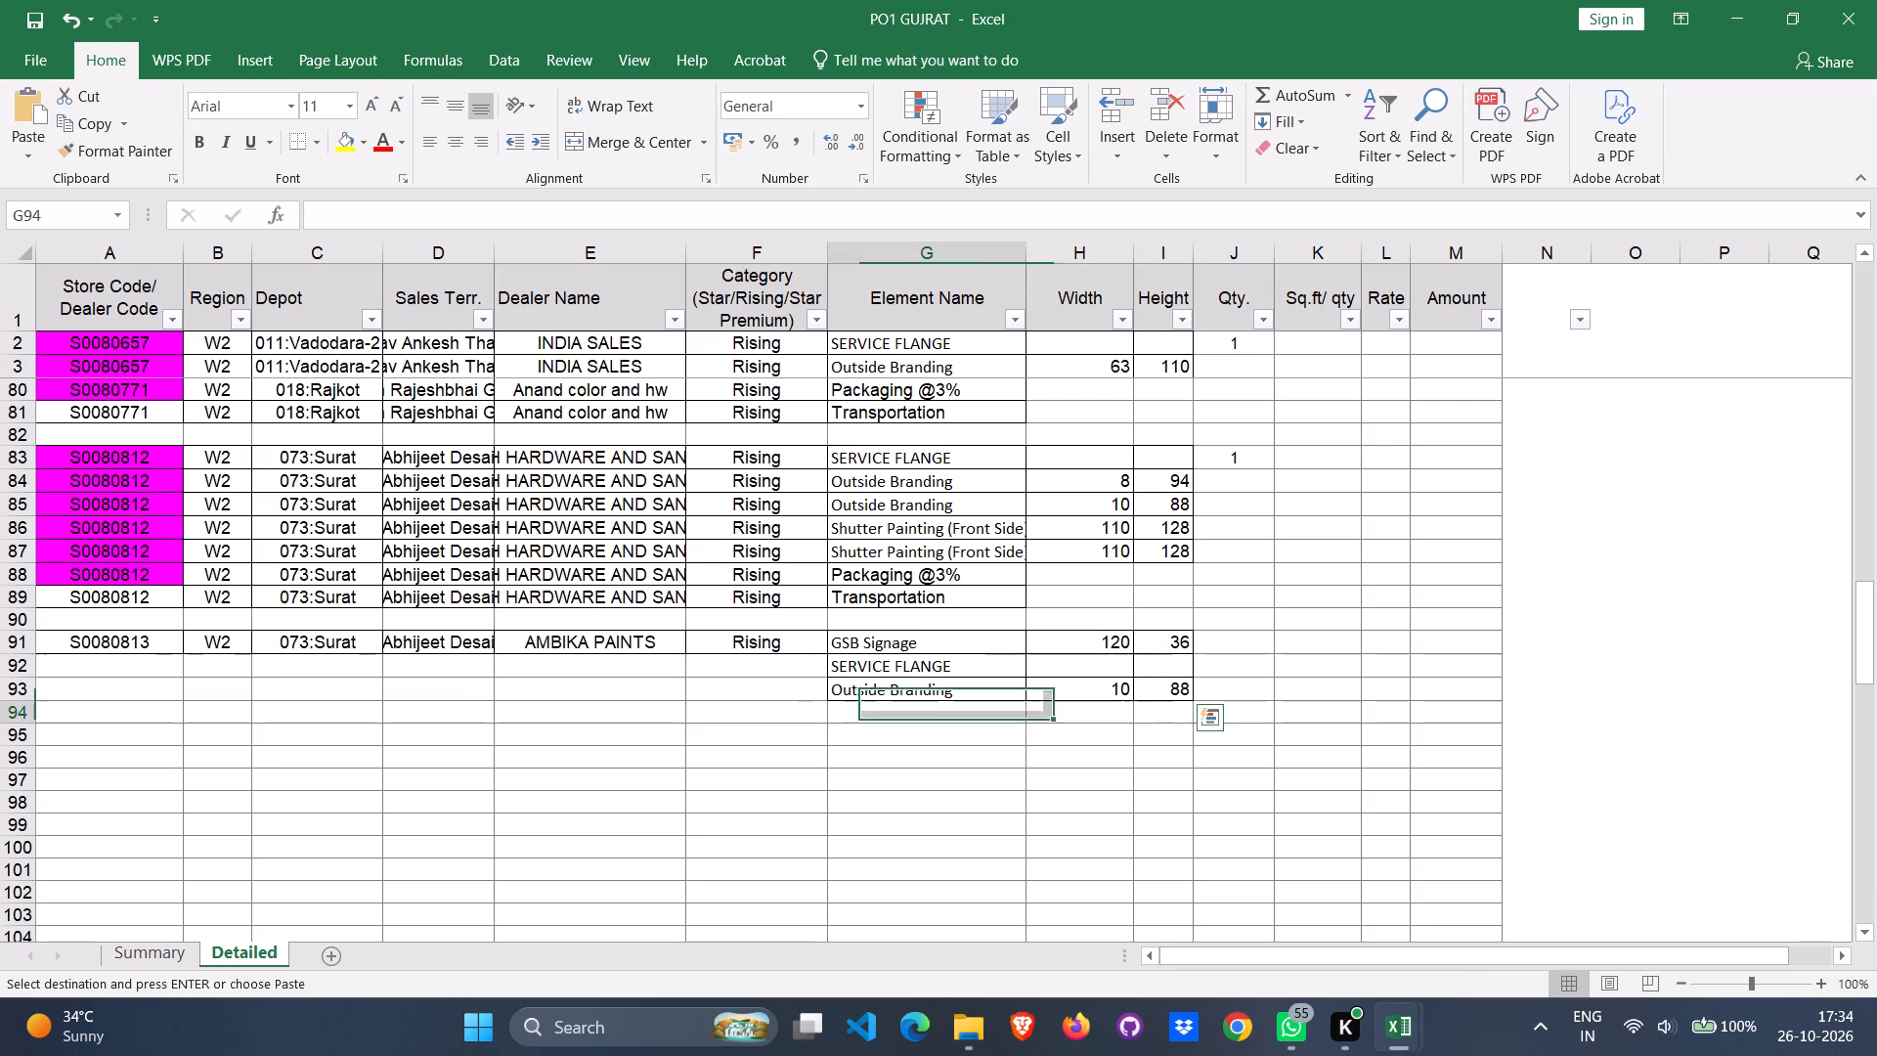
key("ctrl+v")
Copy the 102 x 108 Rolling Shutter Painting size from D8:E8 of the quotation into H94:I94 of Detailed and save.
key("alt+Tab")
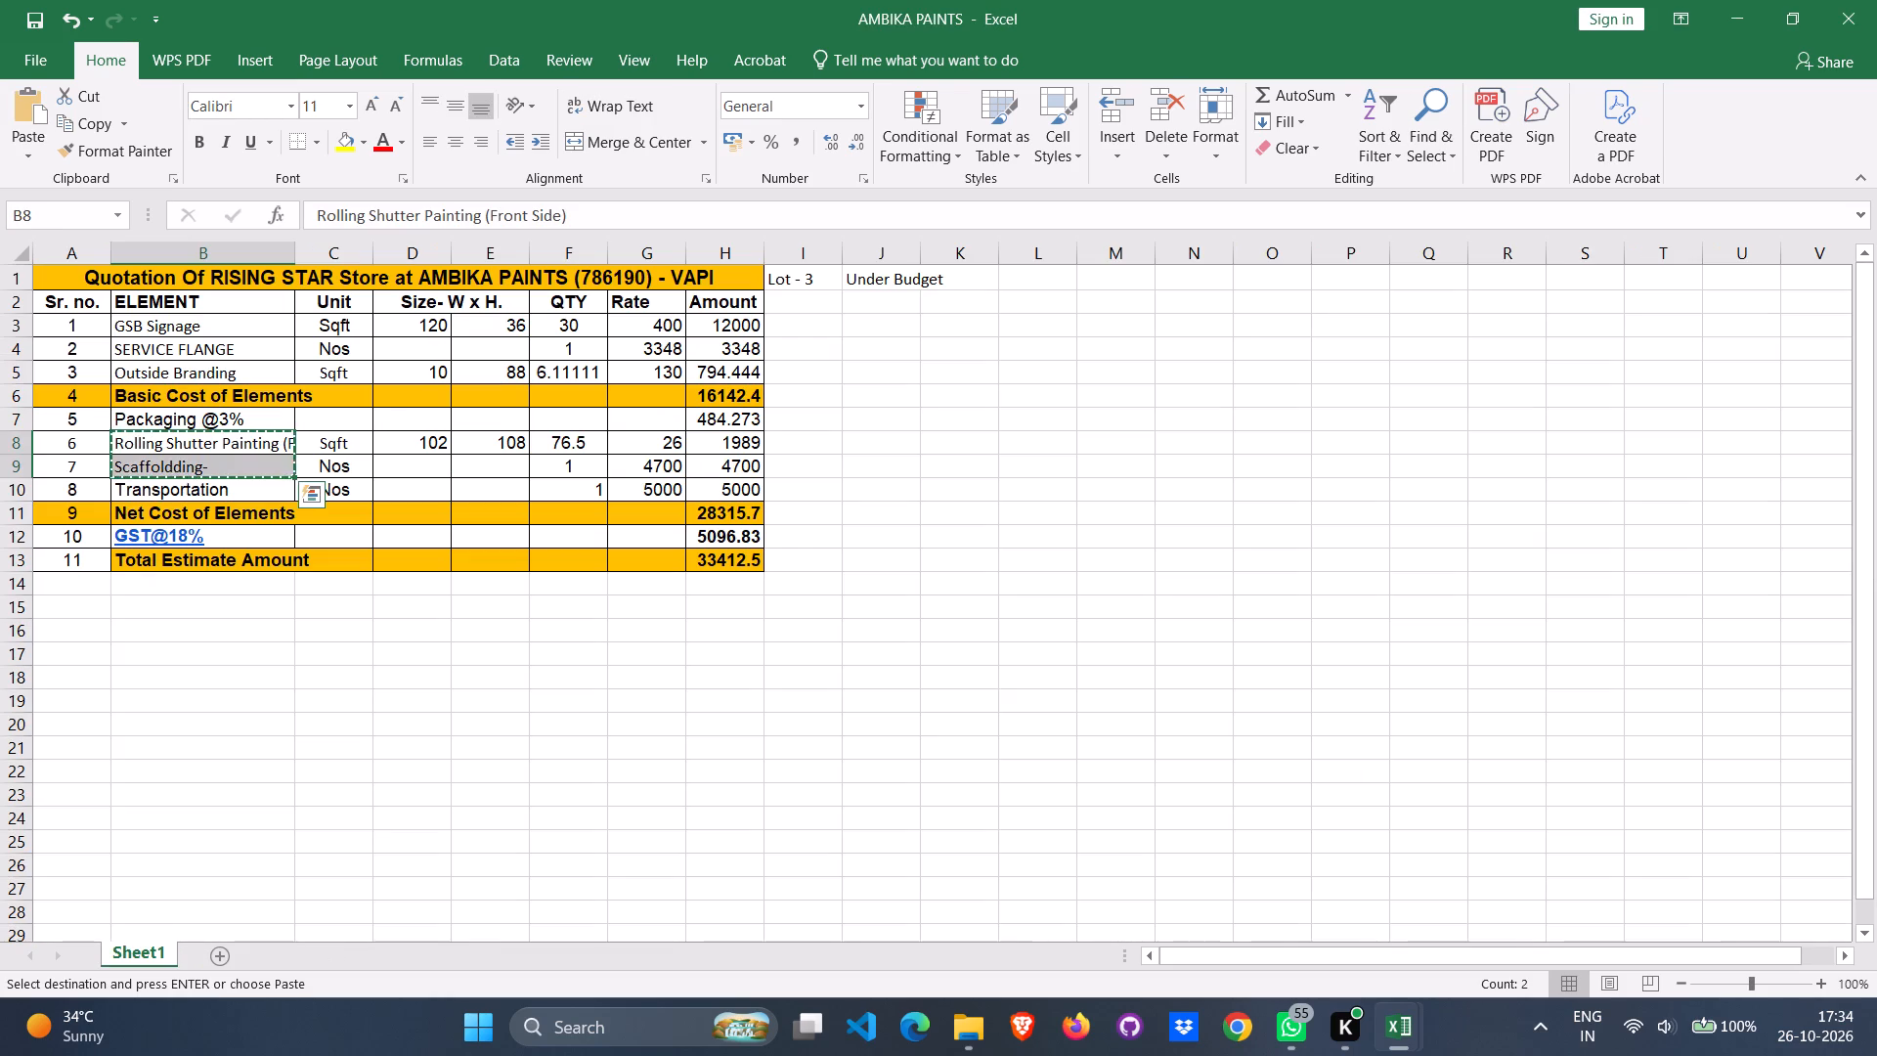
left_click(411, 456)
key("Up")
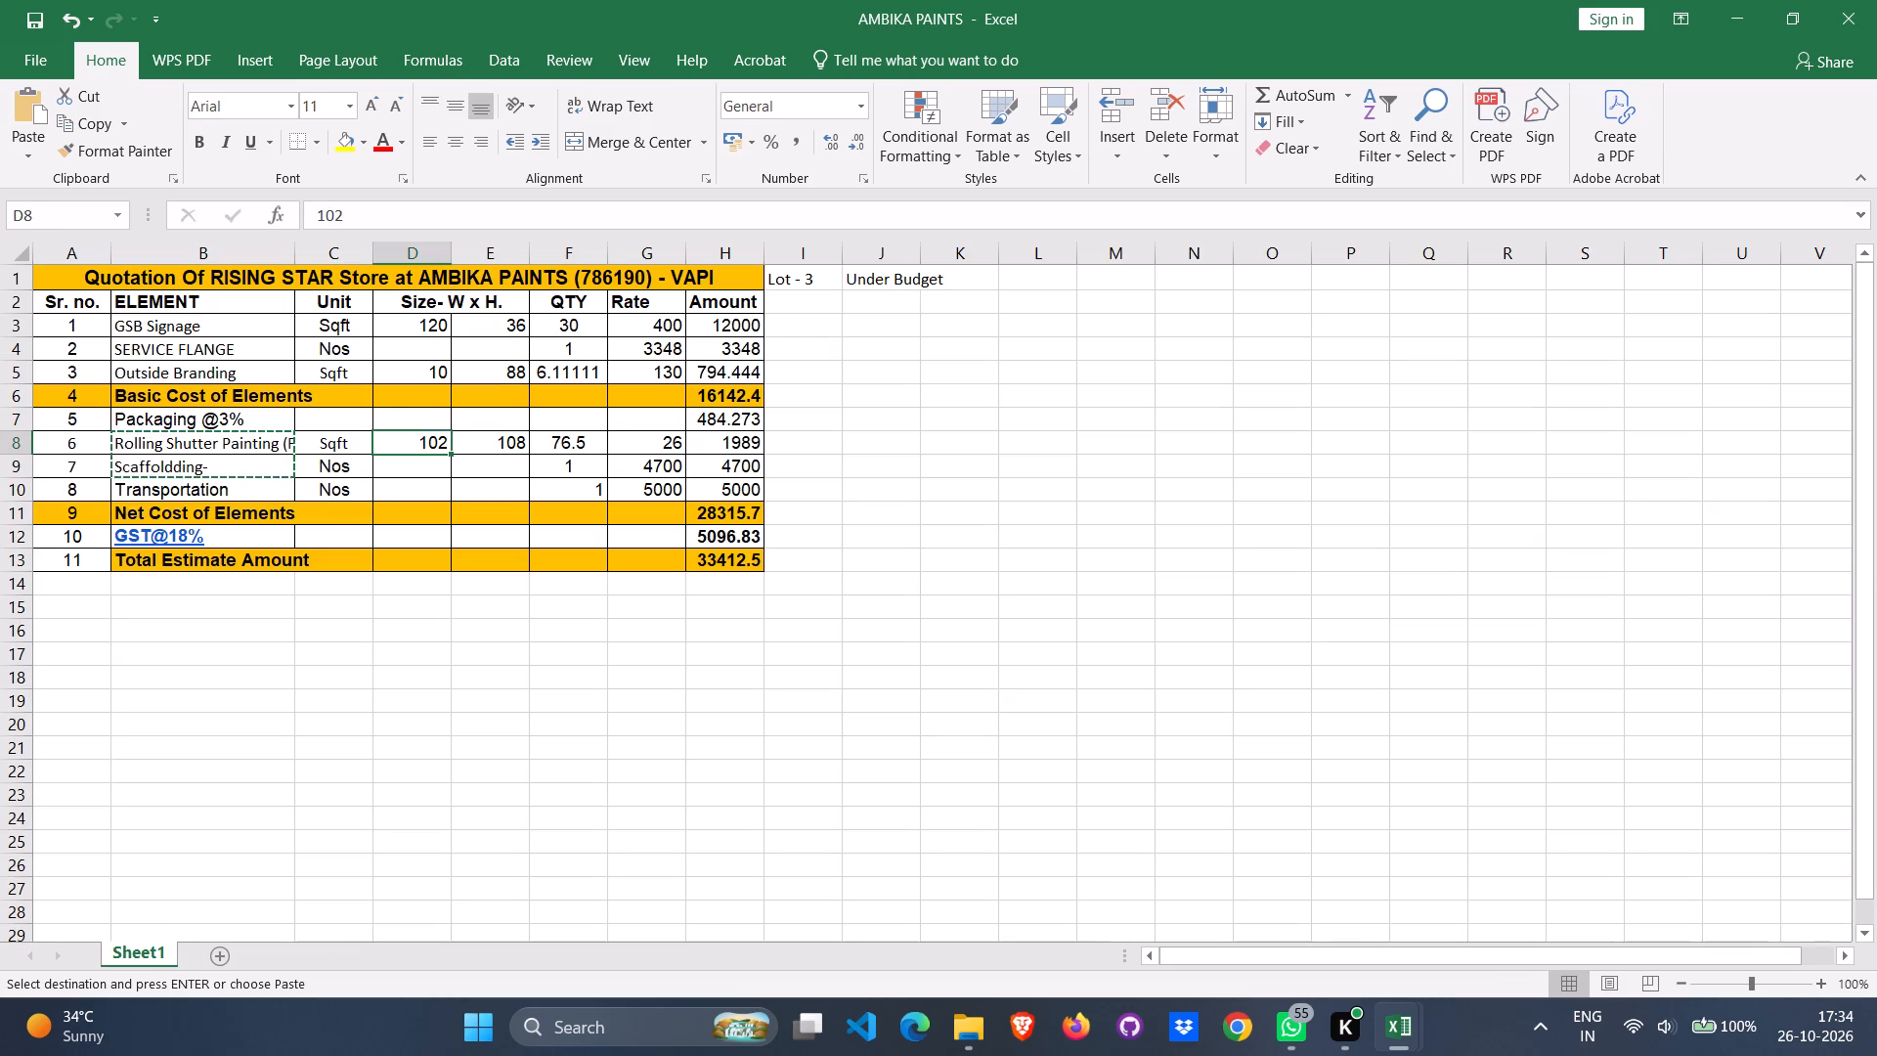
key("shift+Right")
key("ctrl+c")
key("alt+Tab")
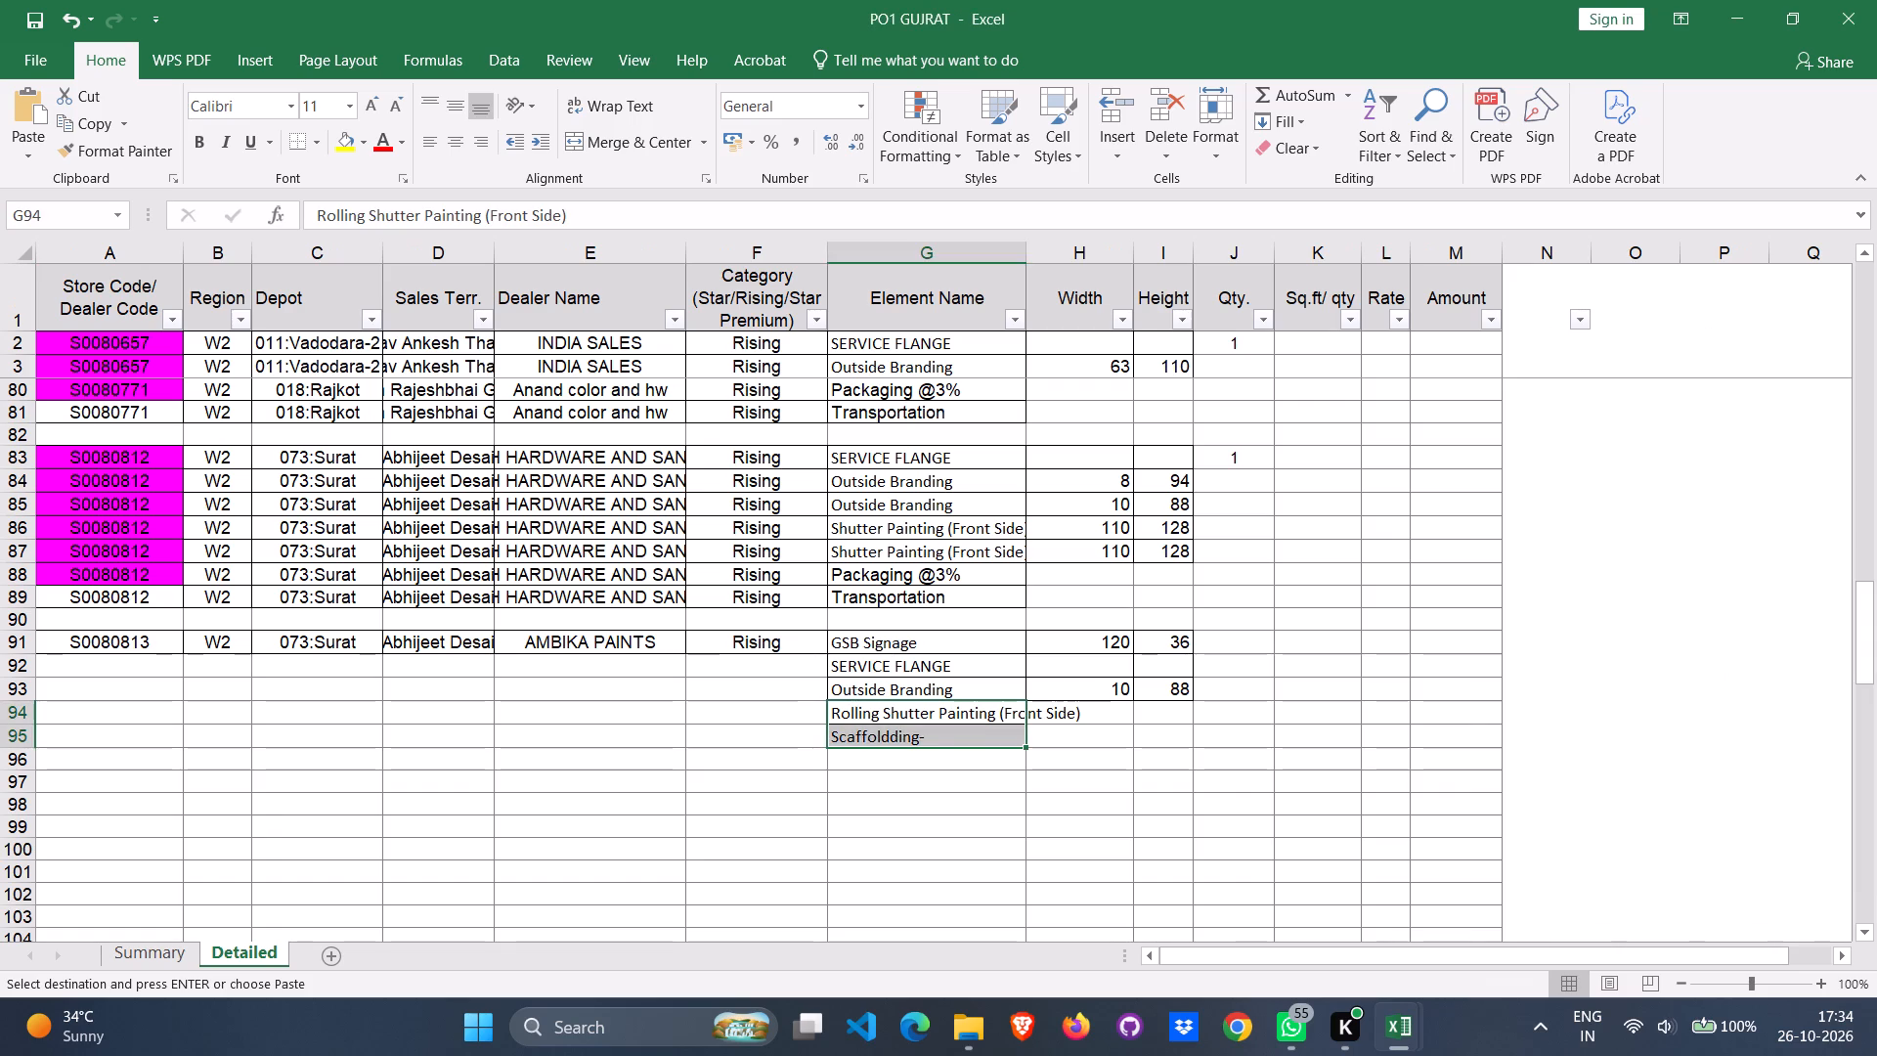
key("Right")
key("ctrl+v")
key("ctrl+s")
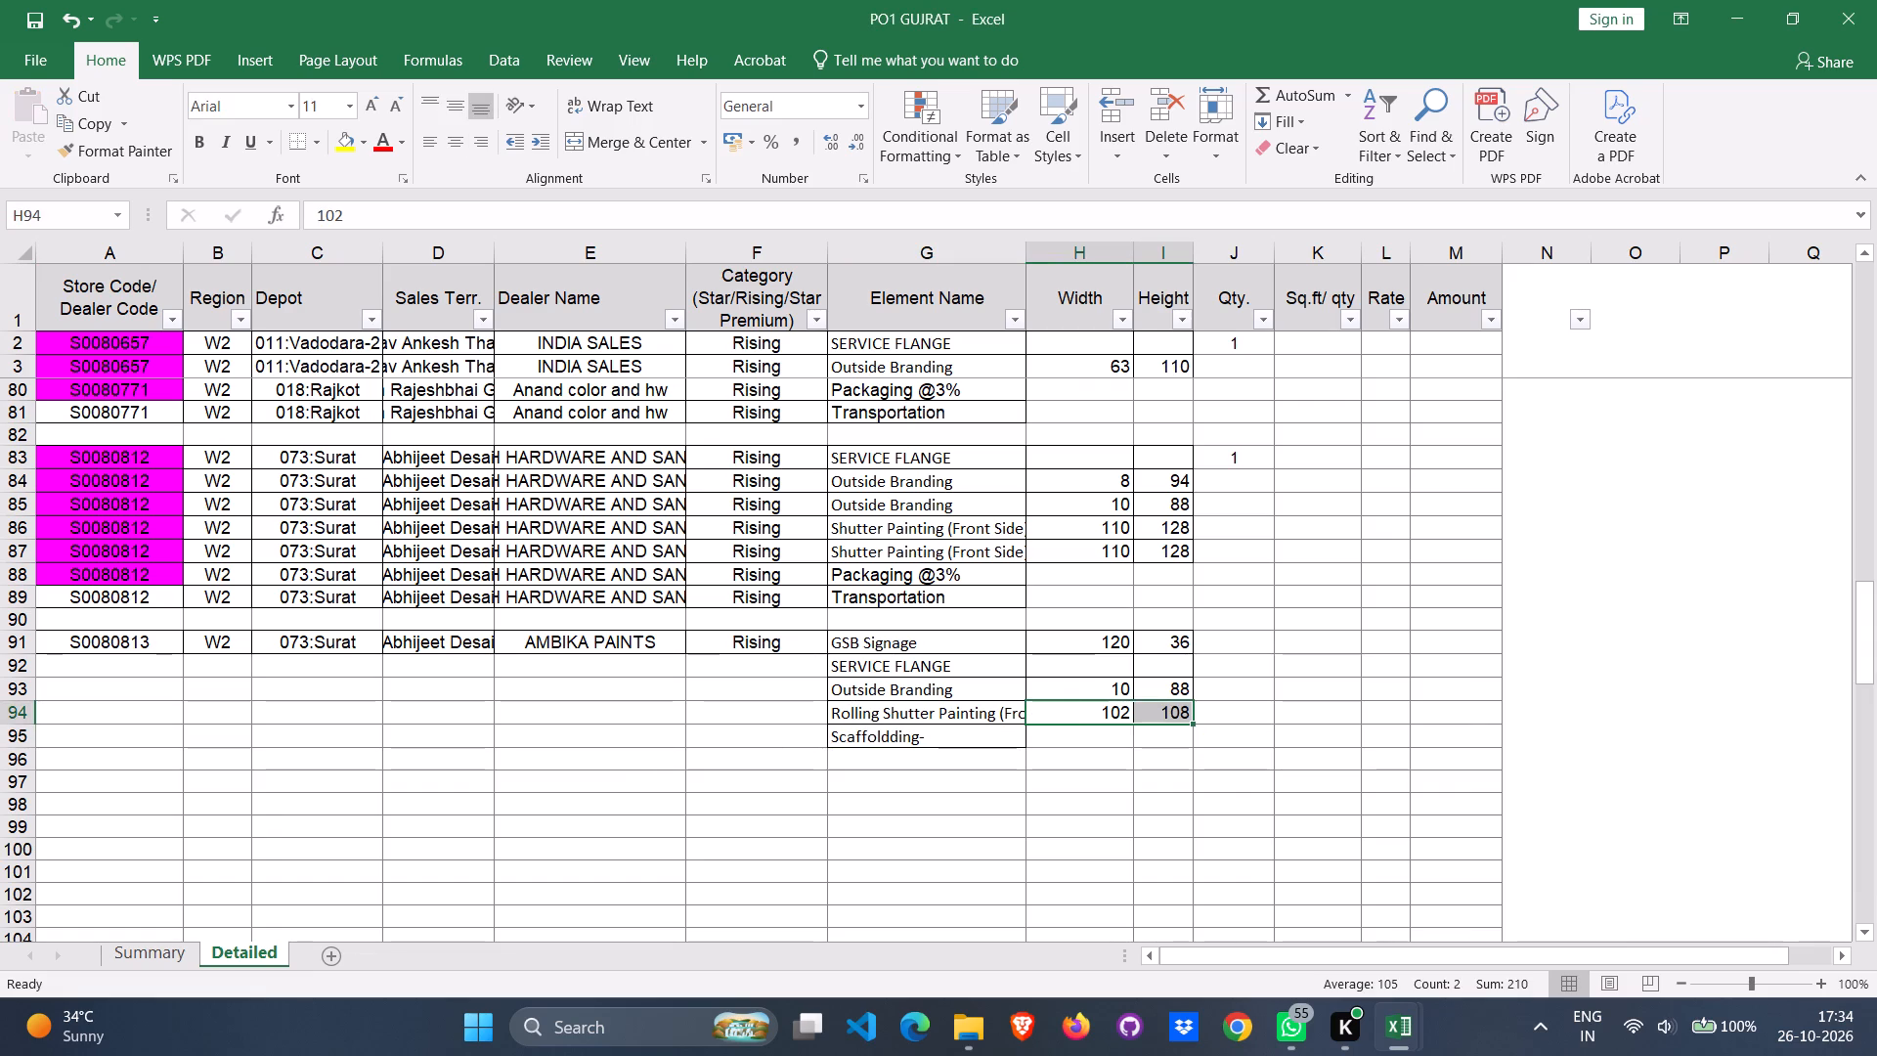
Enter a quantity of 1 for Scaffoldding- in J95 of Detailed, checking it against the AMBIKA PAINTS quotation, and save.
key("Right")
key("Right")
key("Down")
key("alt+Tab")
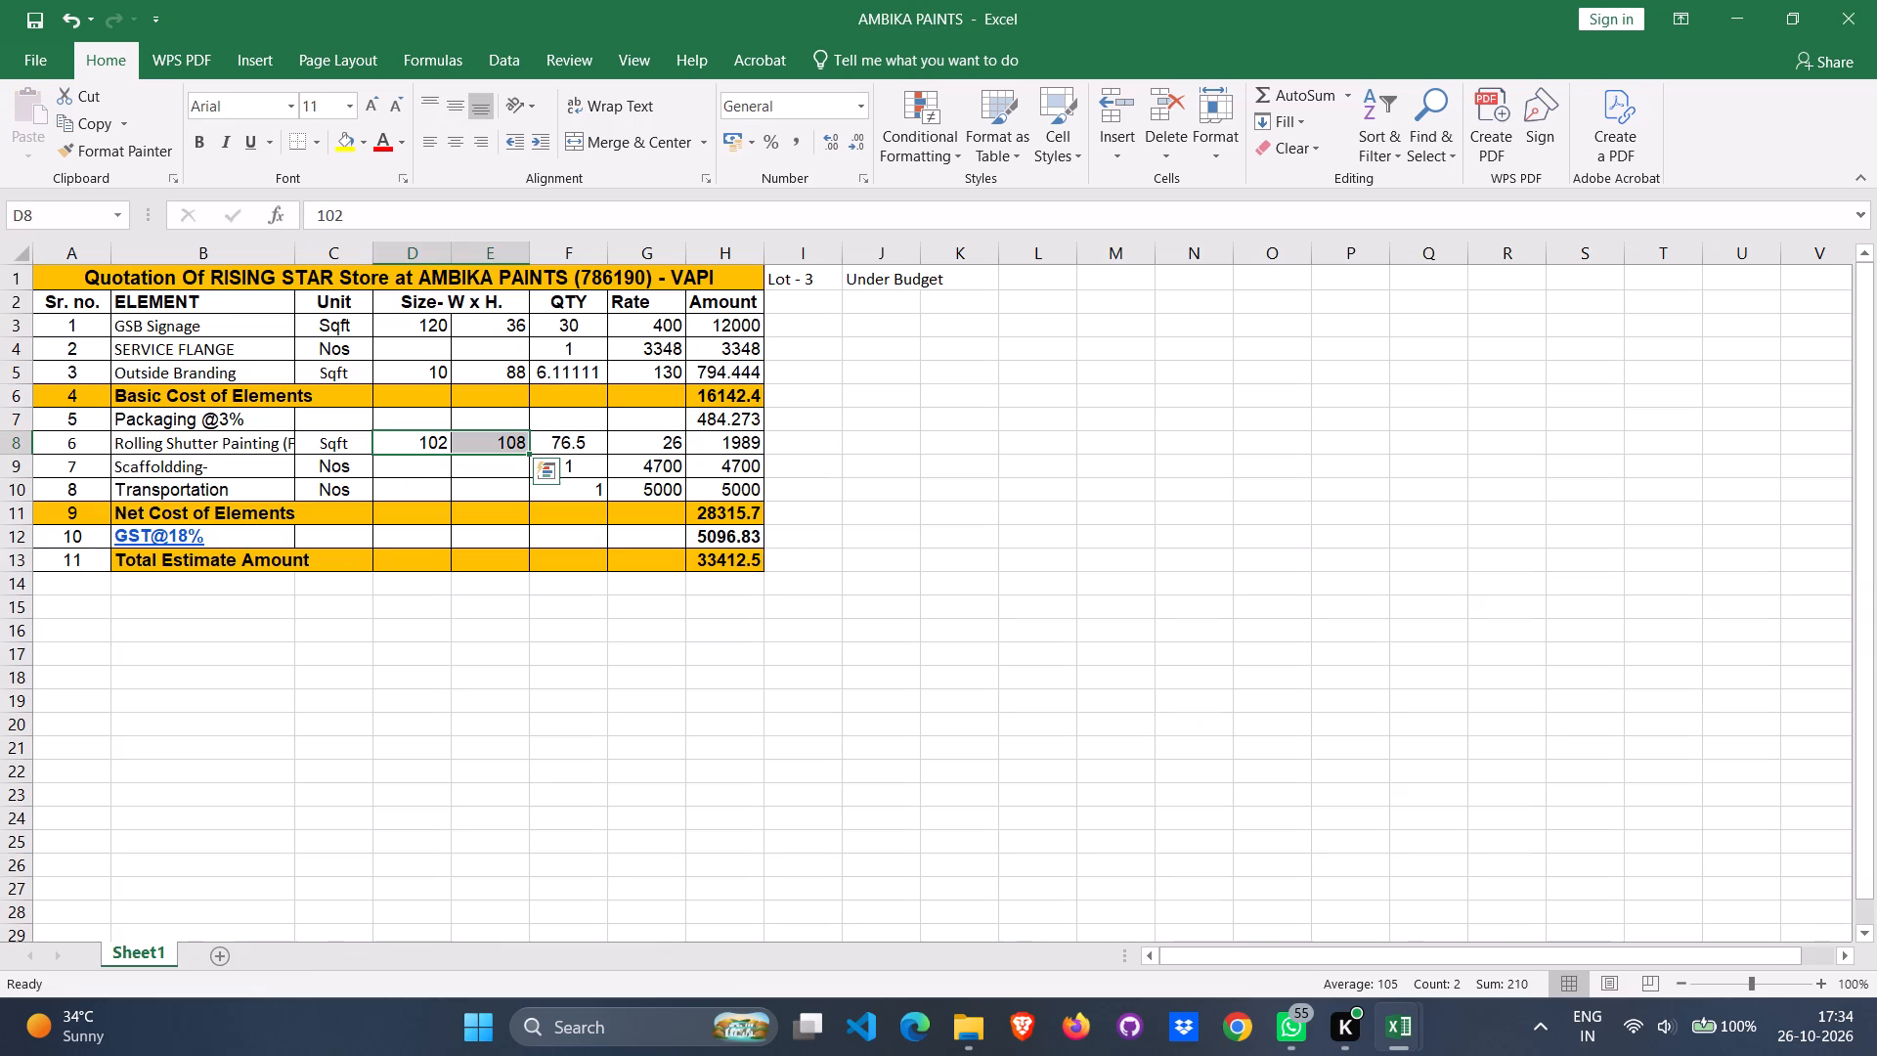
key("alt+Tab")
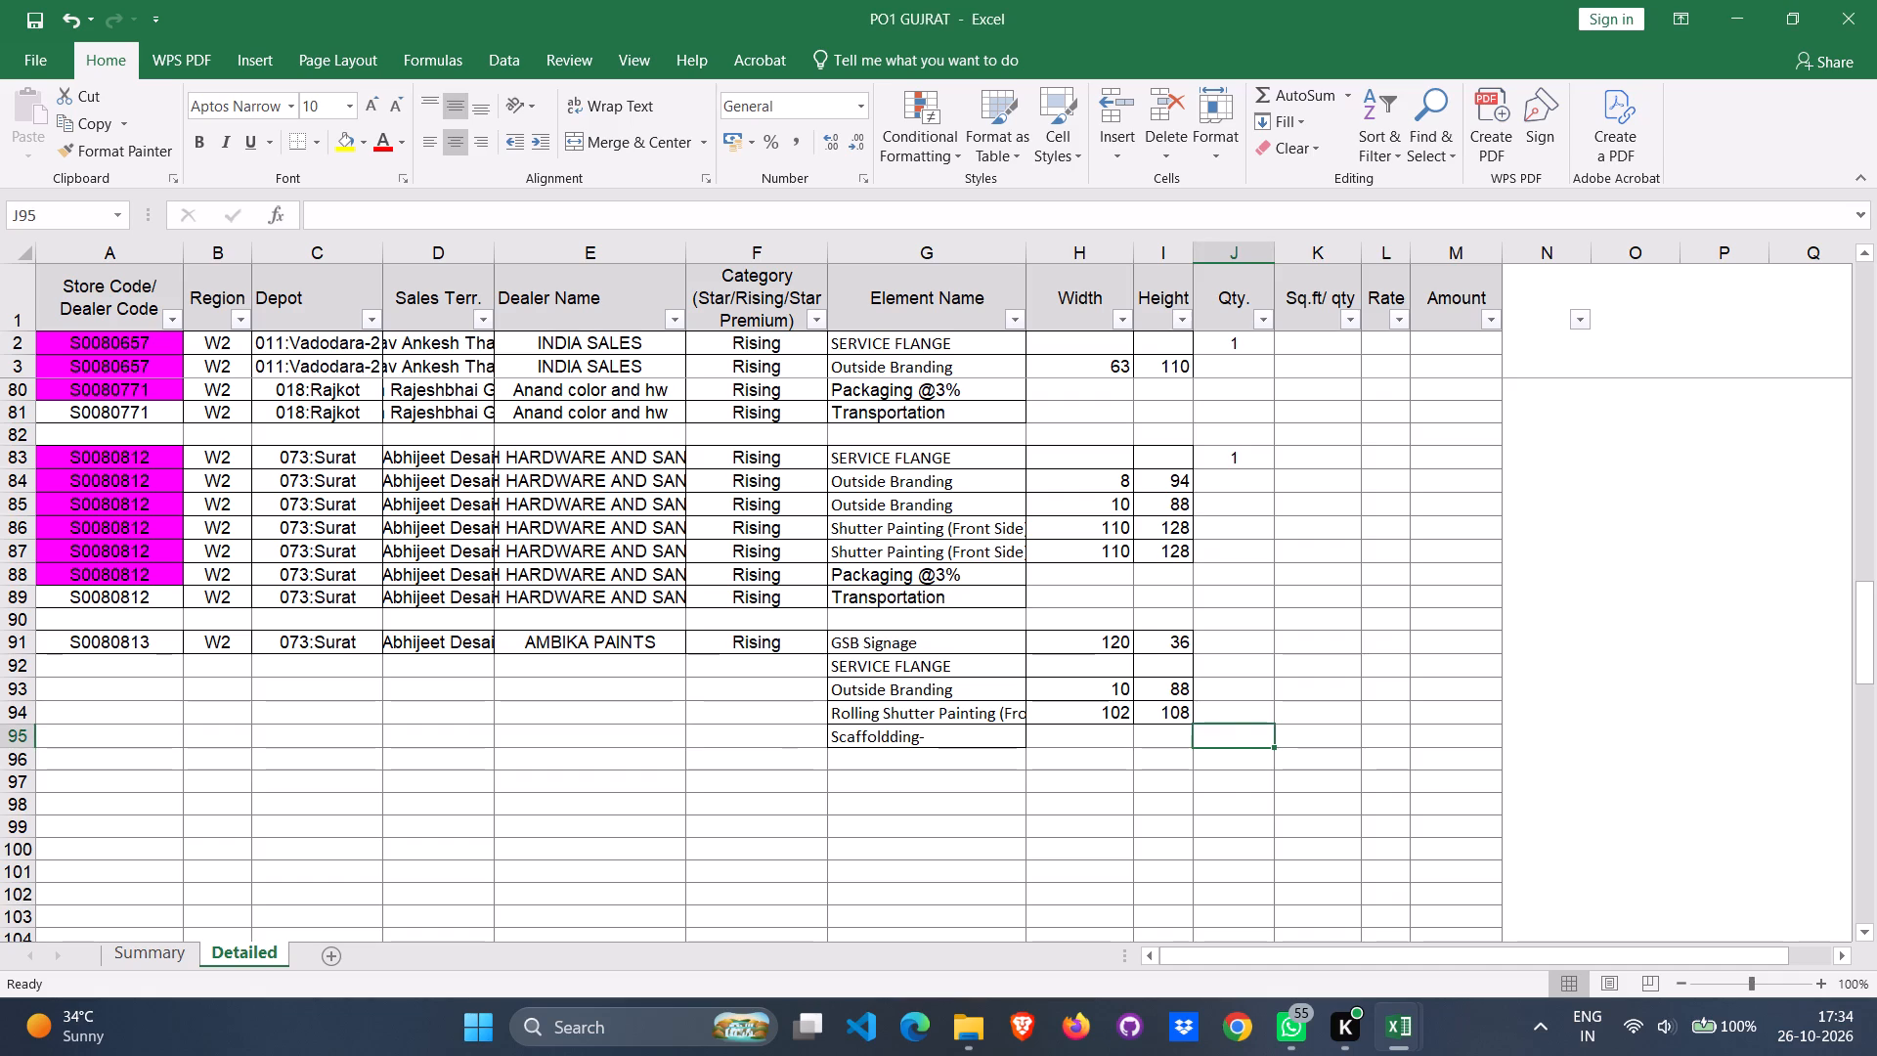
key("1")
key("ctrl+s")
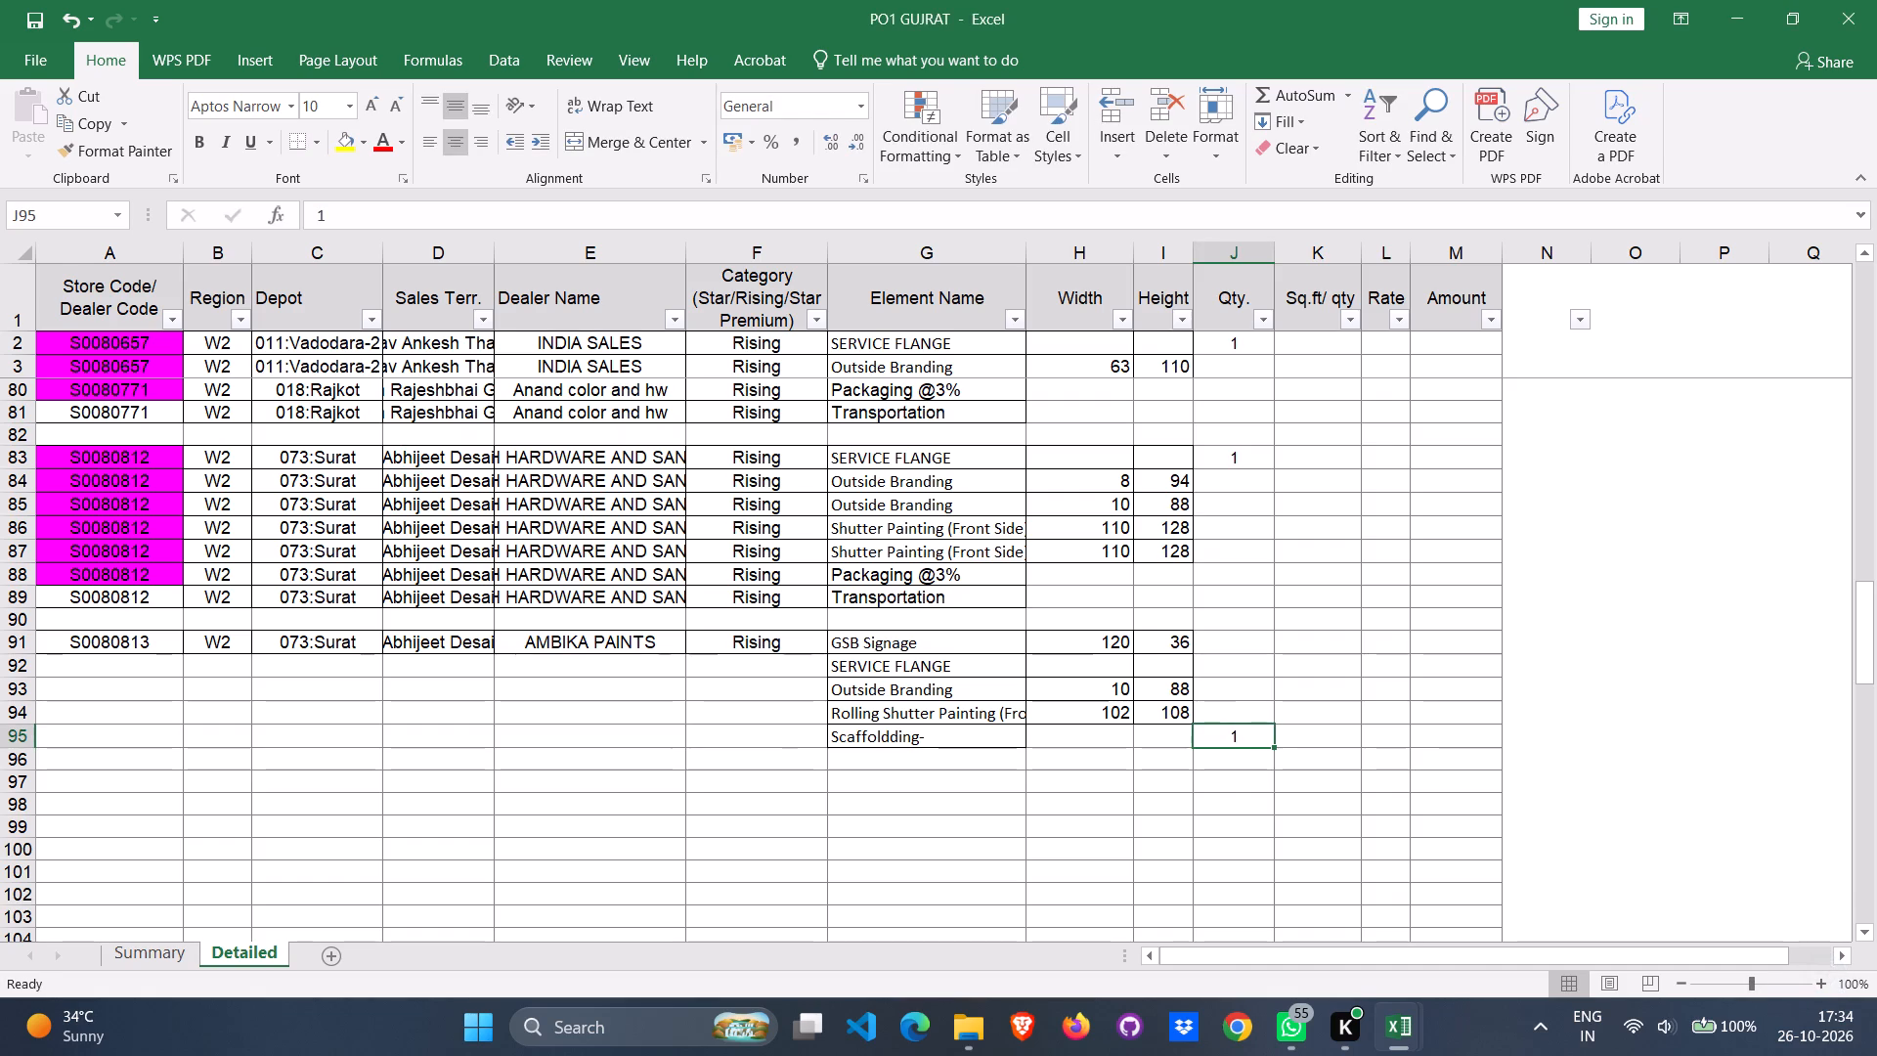
key("alt+Tab")
key("alt+Tab")
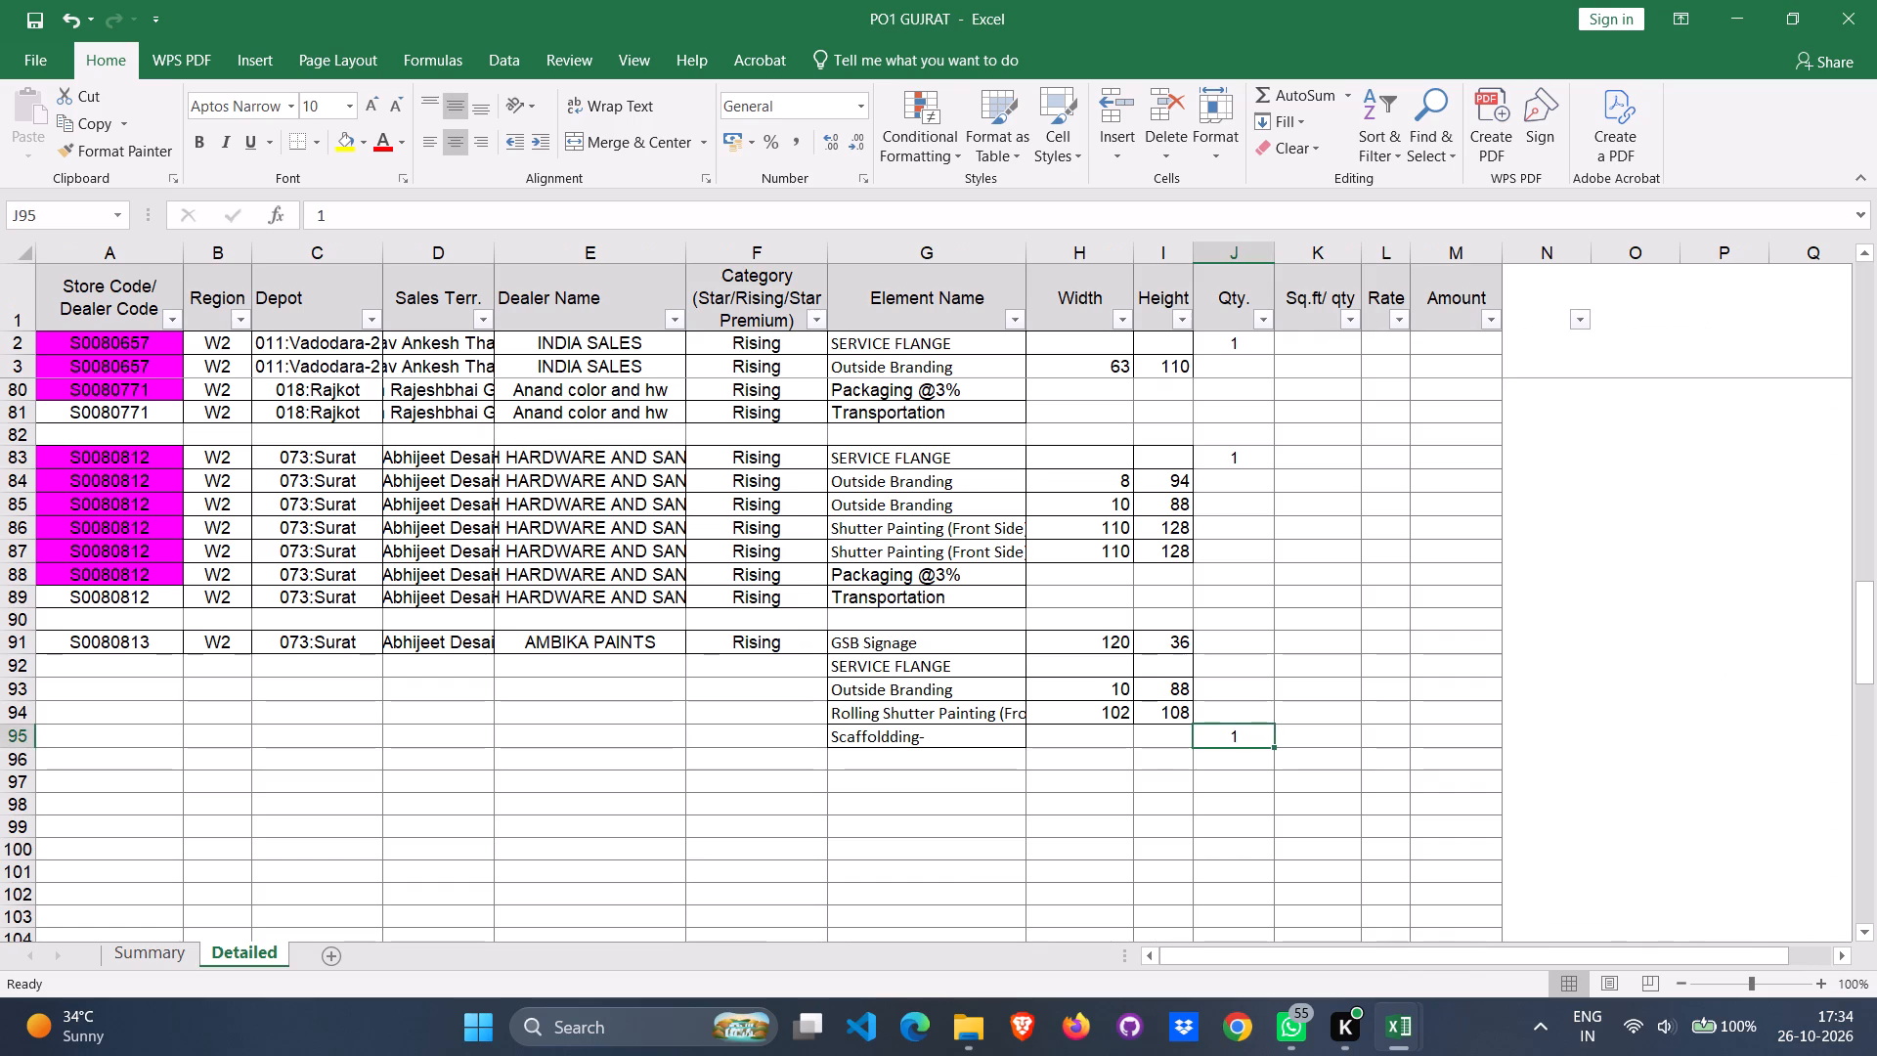
Copy Packaging @3% and Transportation from G88:G89 into G96:G97 of Detailed and save.
left_click(914, 580)
key("shift+Down")
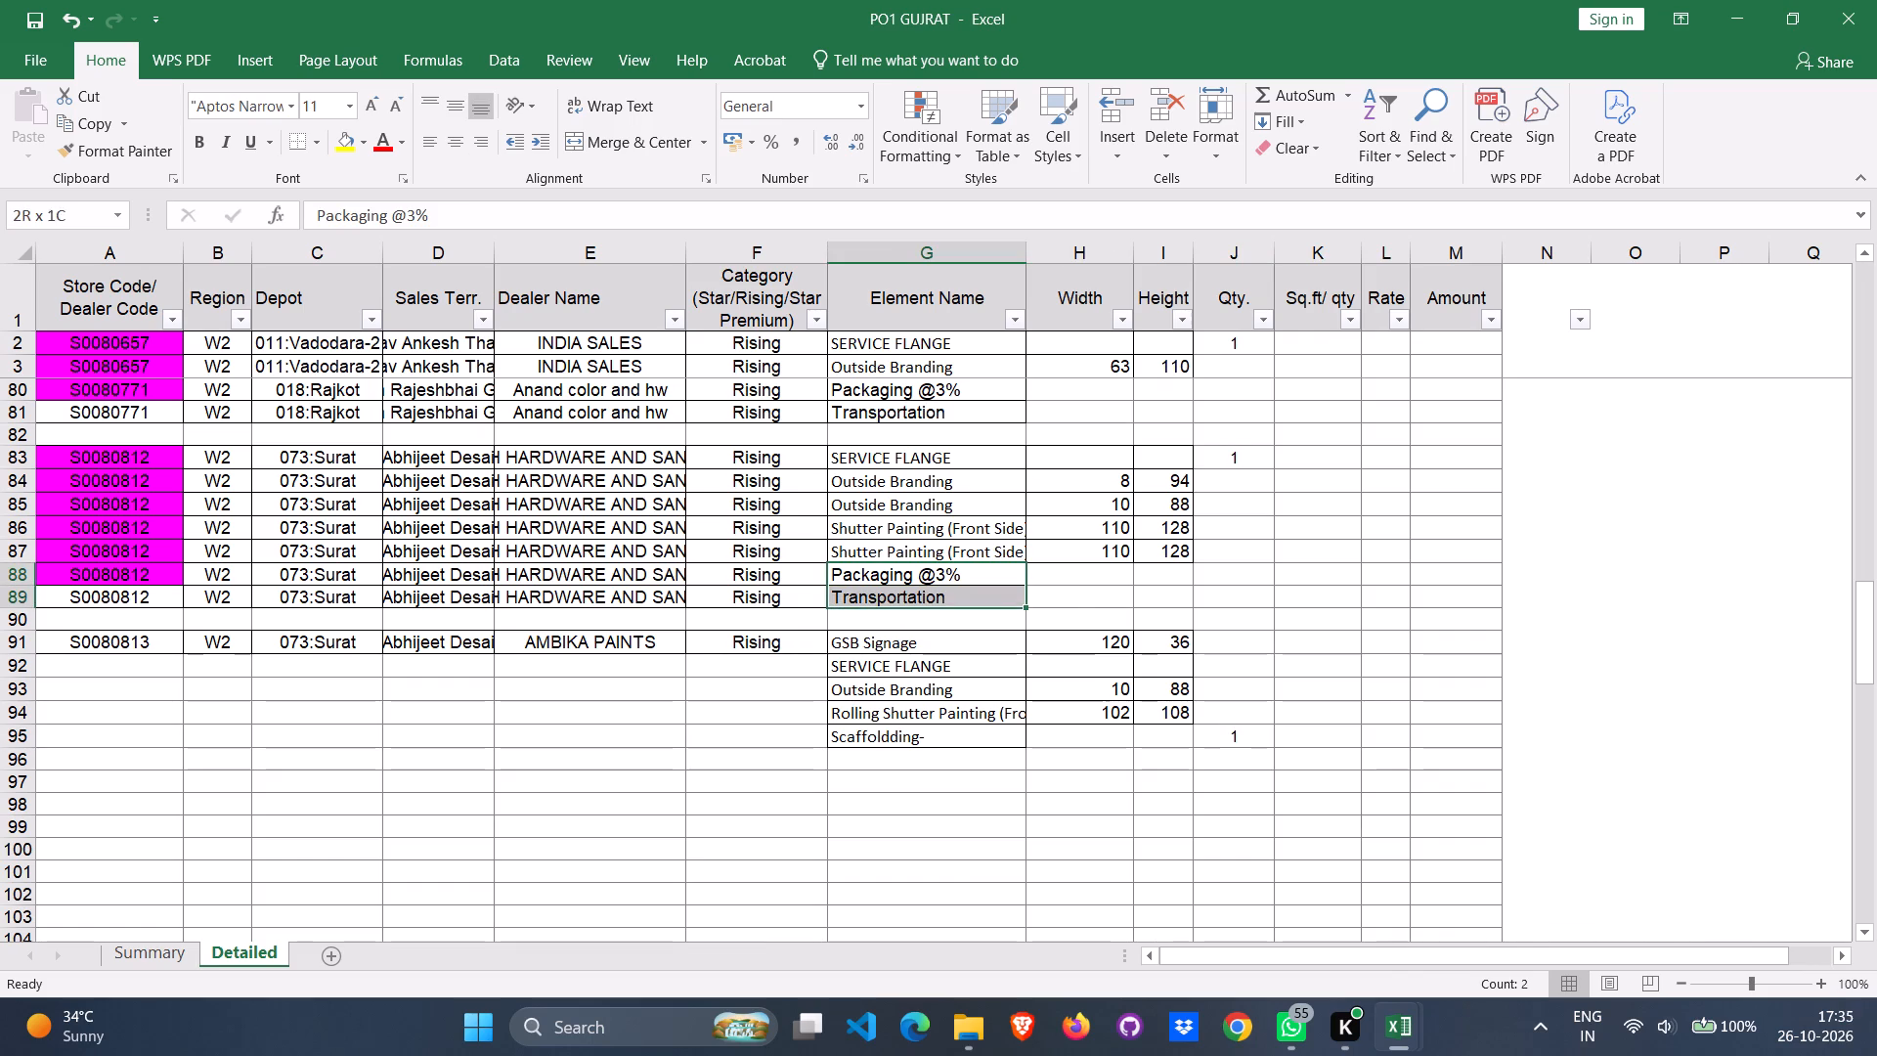
key("ctrl+c")
left_click(905, 754)
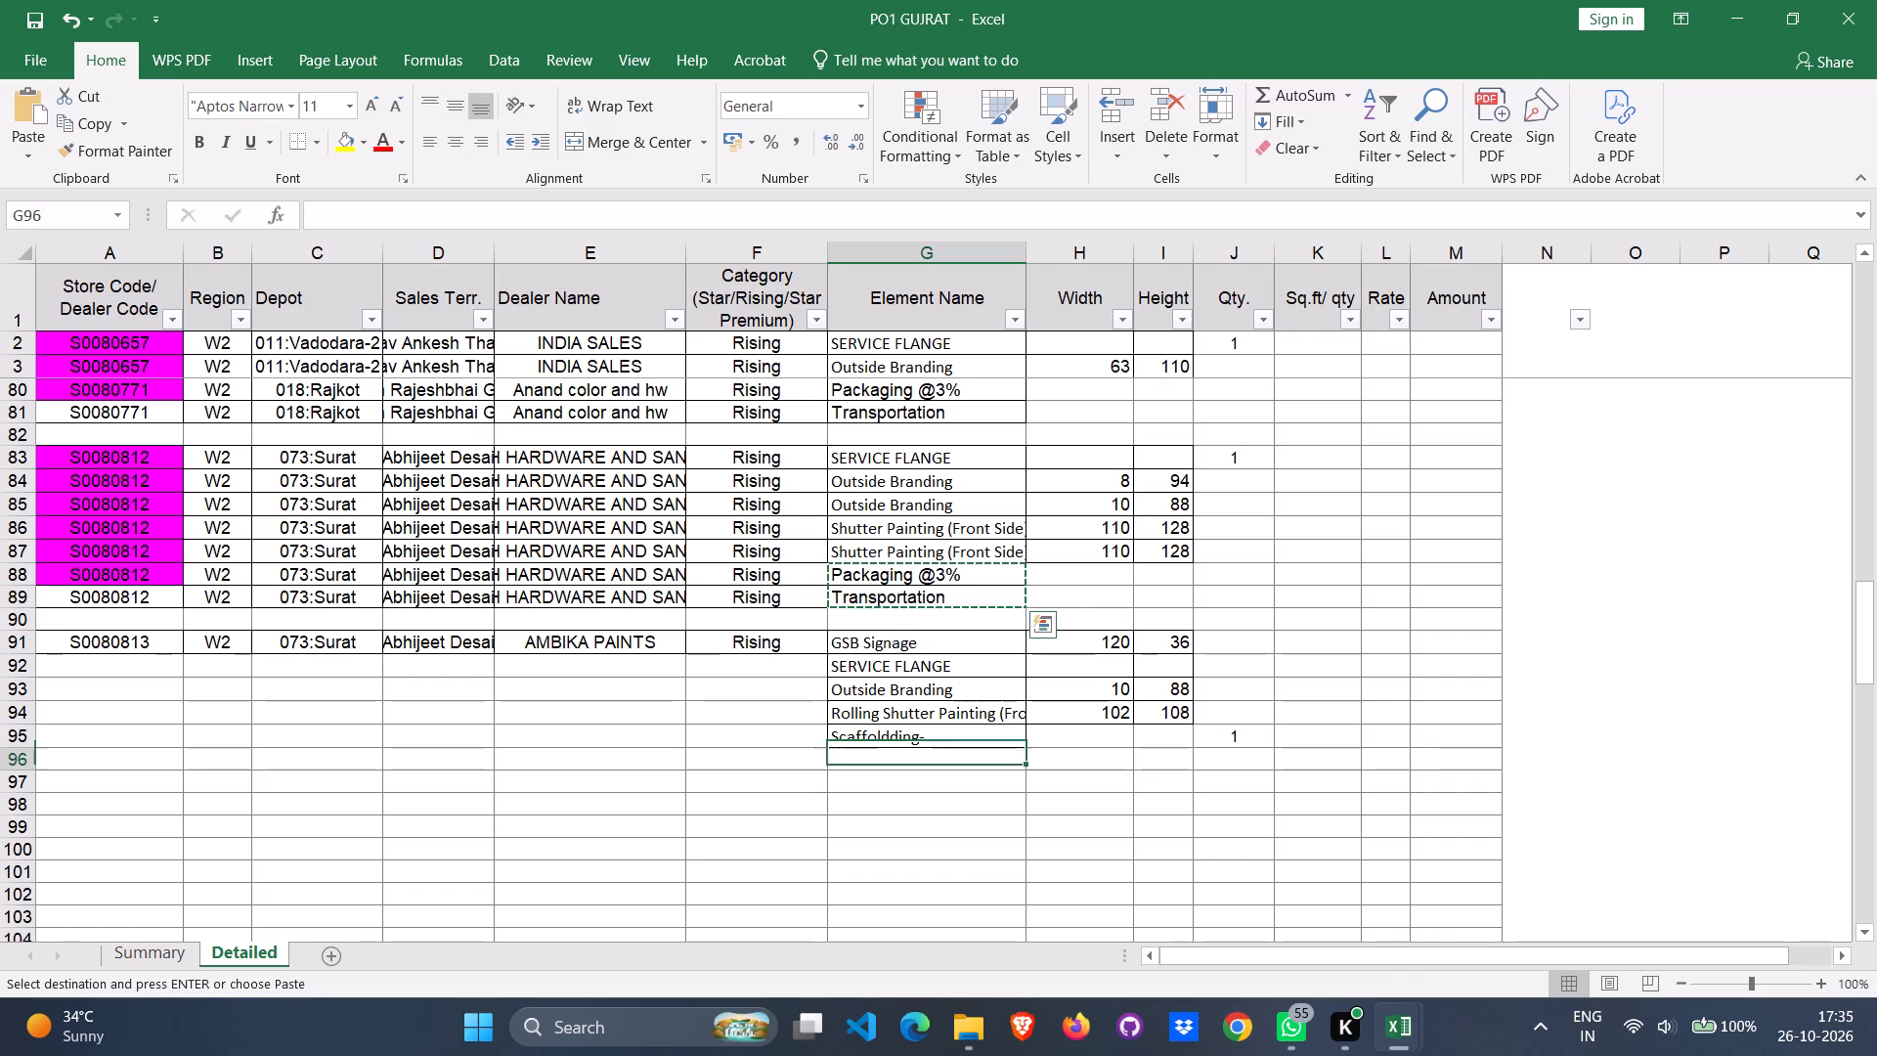
key("ctrl+v")
key("ctrl+s")
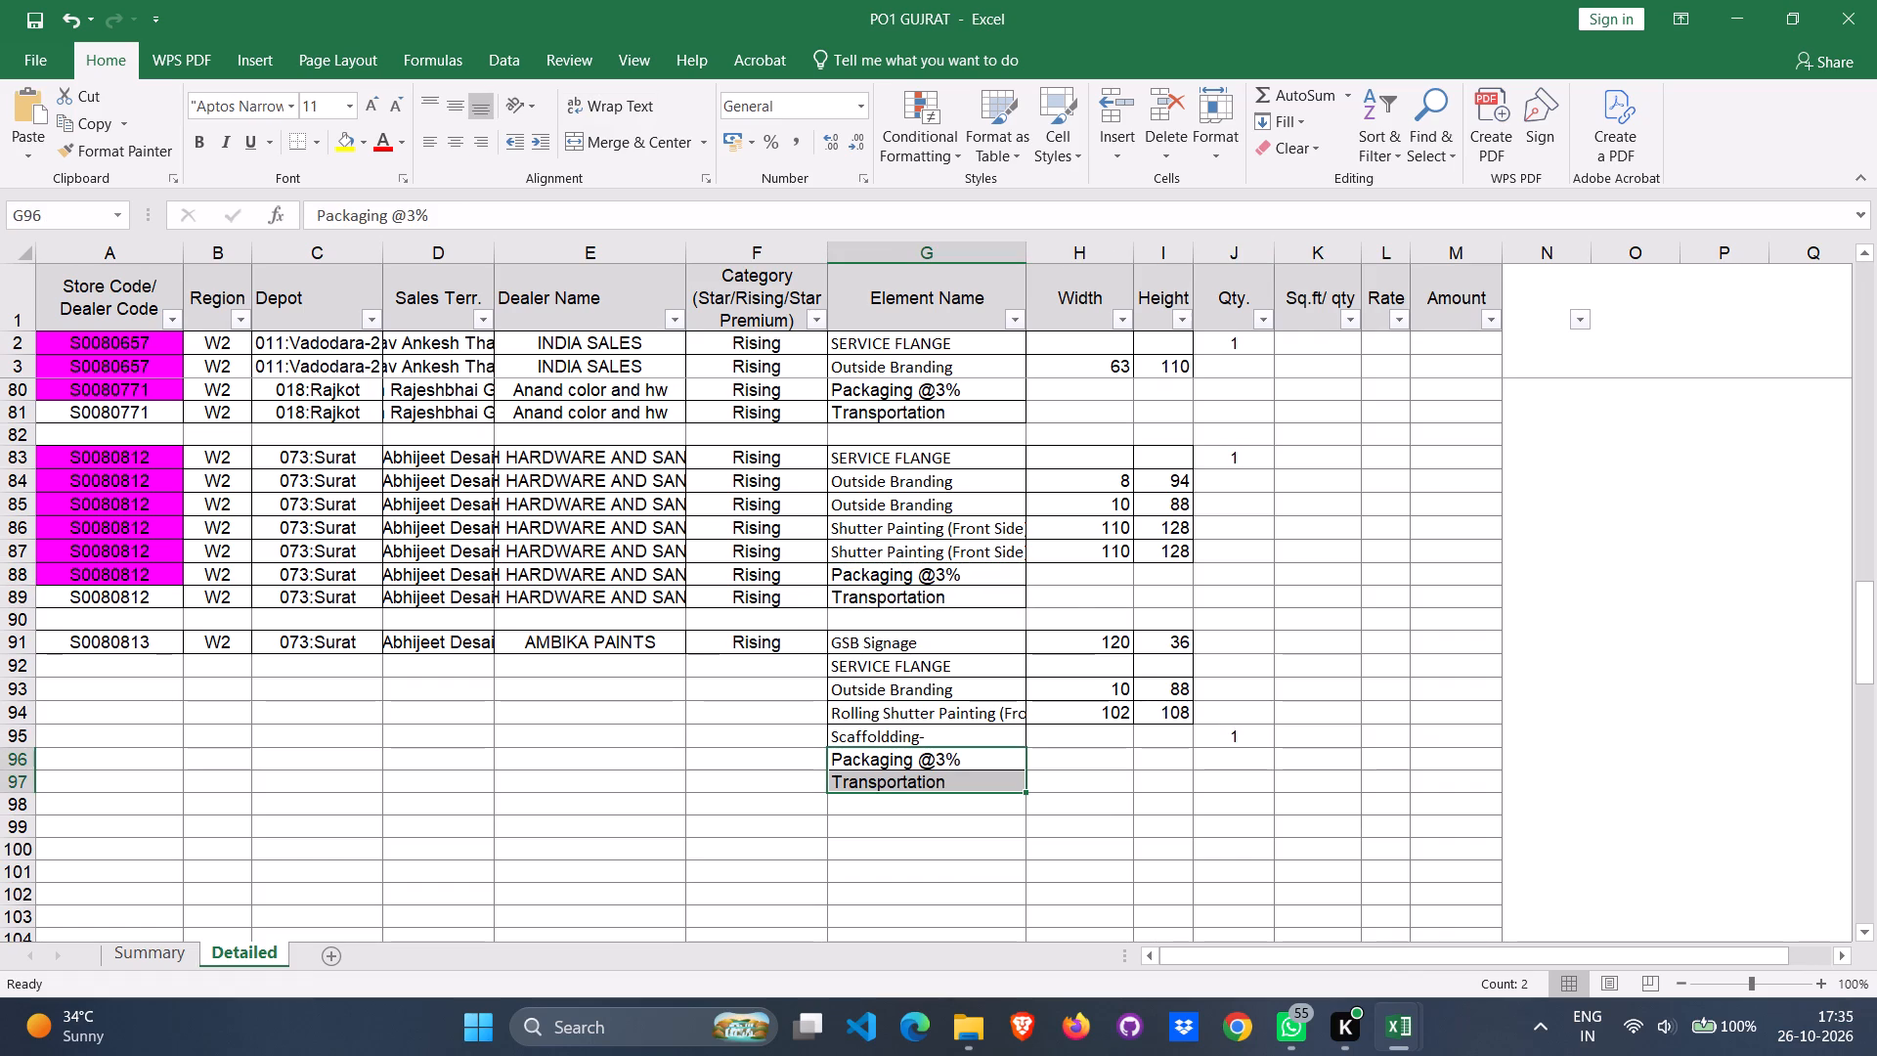
Repeat the AMBIKA PAINTS dealer details from A91:F91 down through row 97 of Detailed and save.
left_click(109, 639)
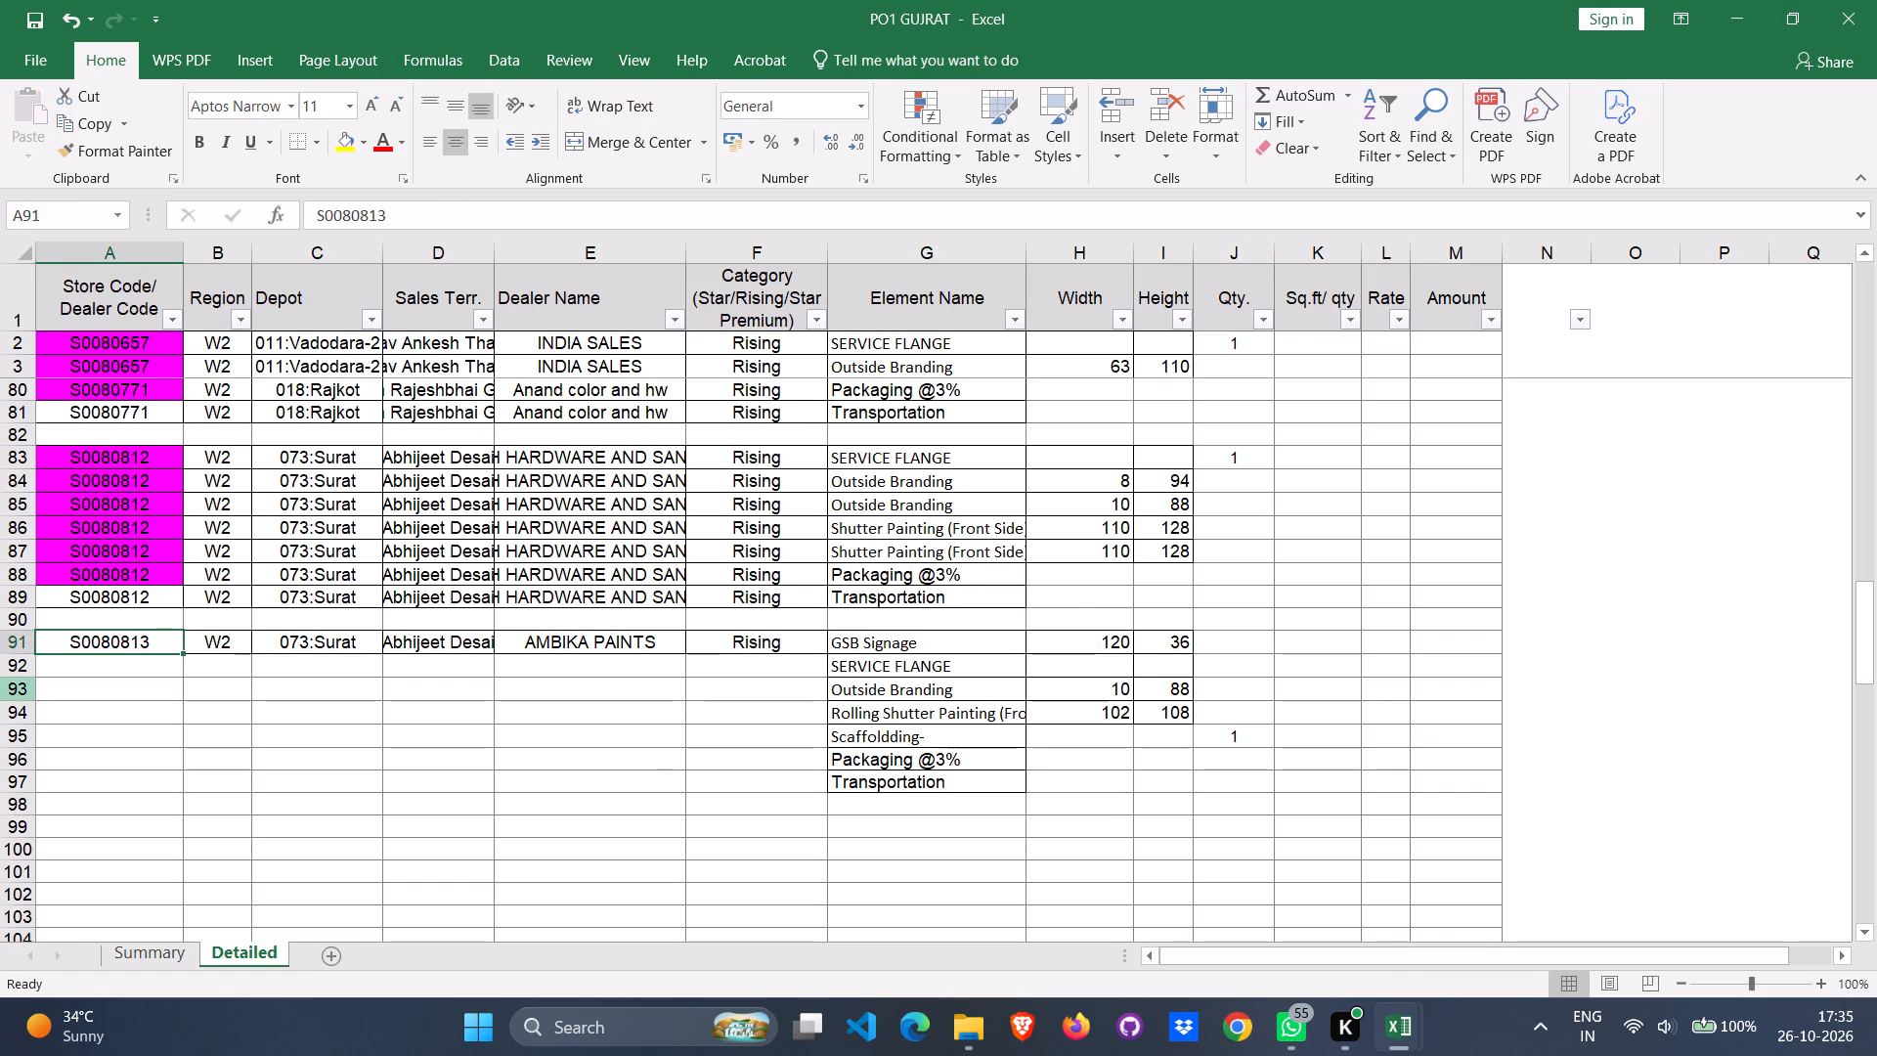
key("shift+Right")
key("shift+Right")
key("shift+Right")
key("shift+Right")
key("shift+Right")
key("ctrl+c")
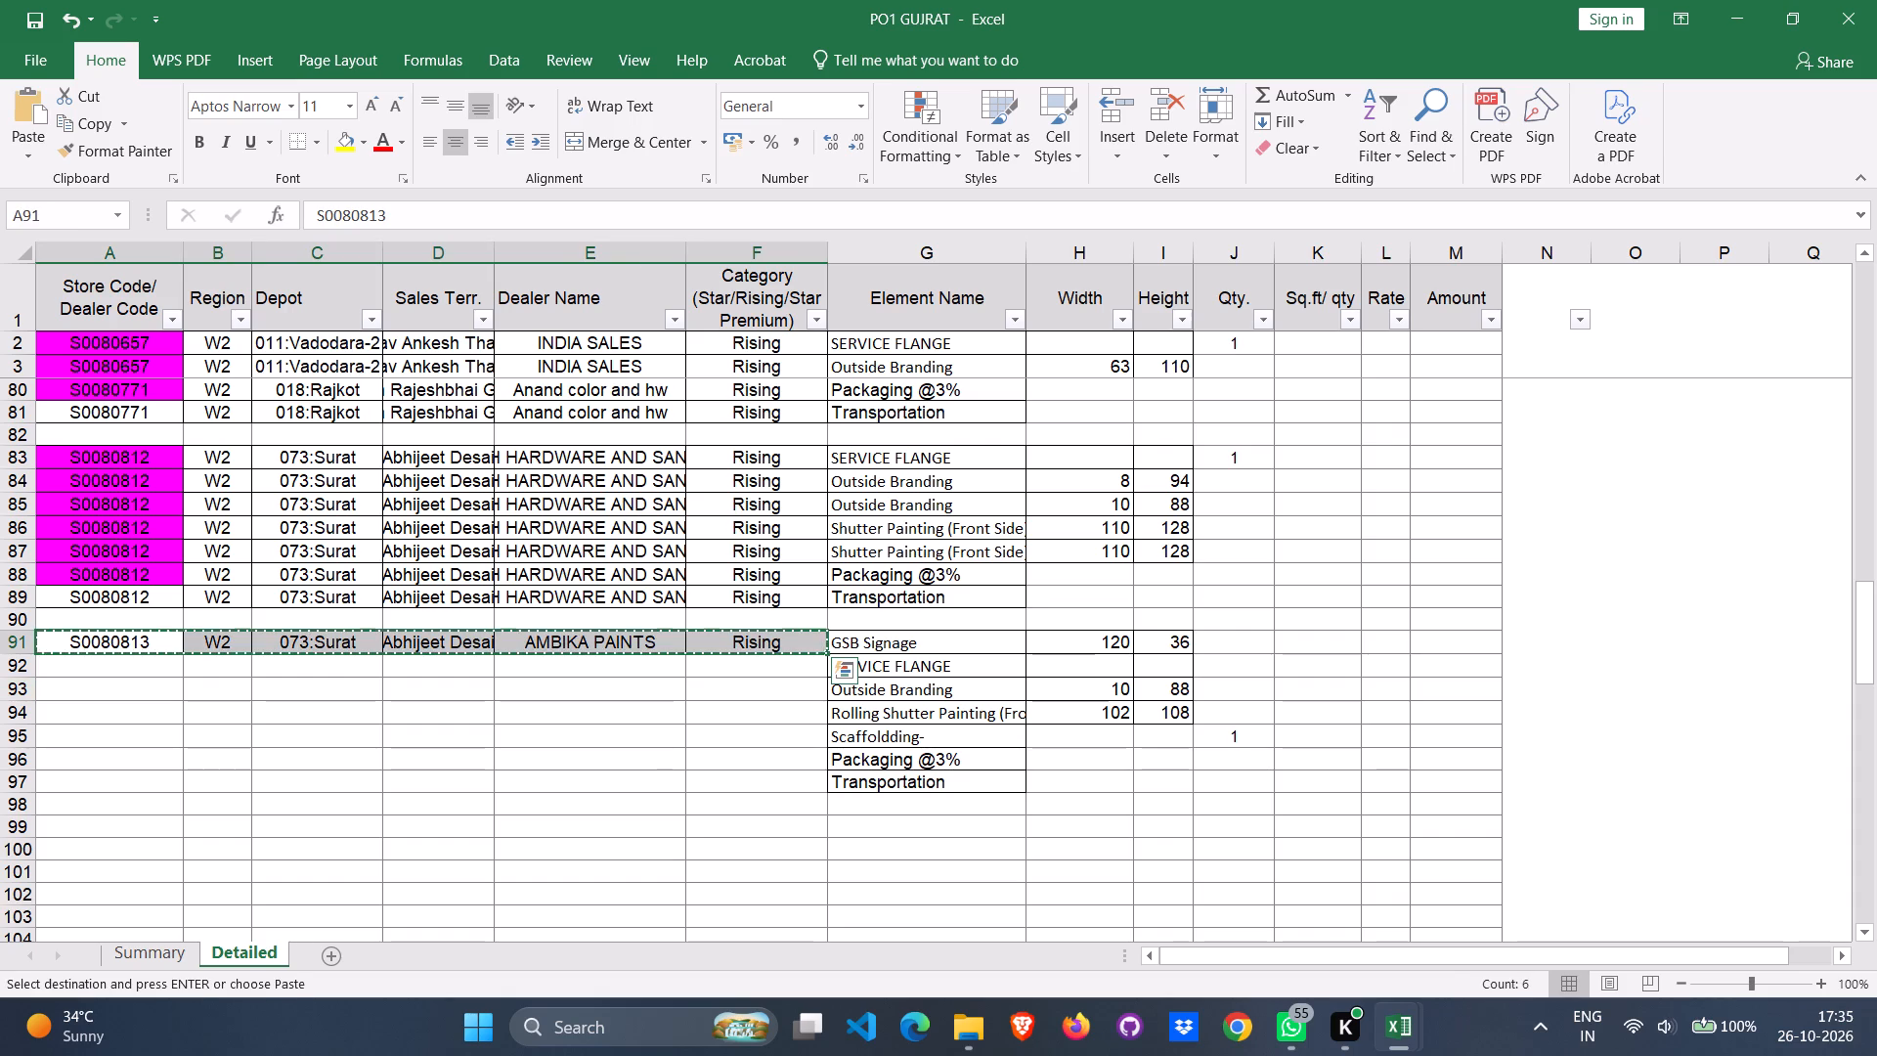
key("shift+Down")
key("shift+Down")
key("shift+Down")
key("shift+Down")
key("shift+Down")
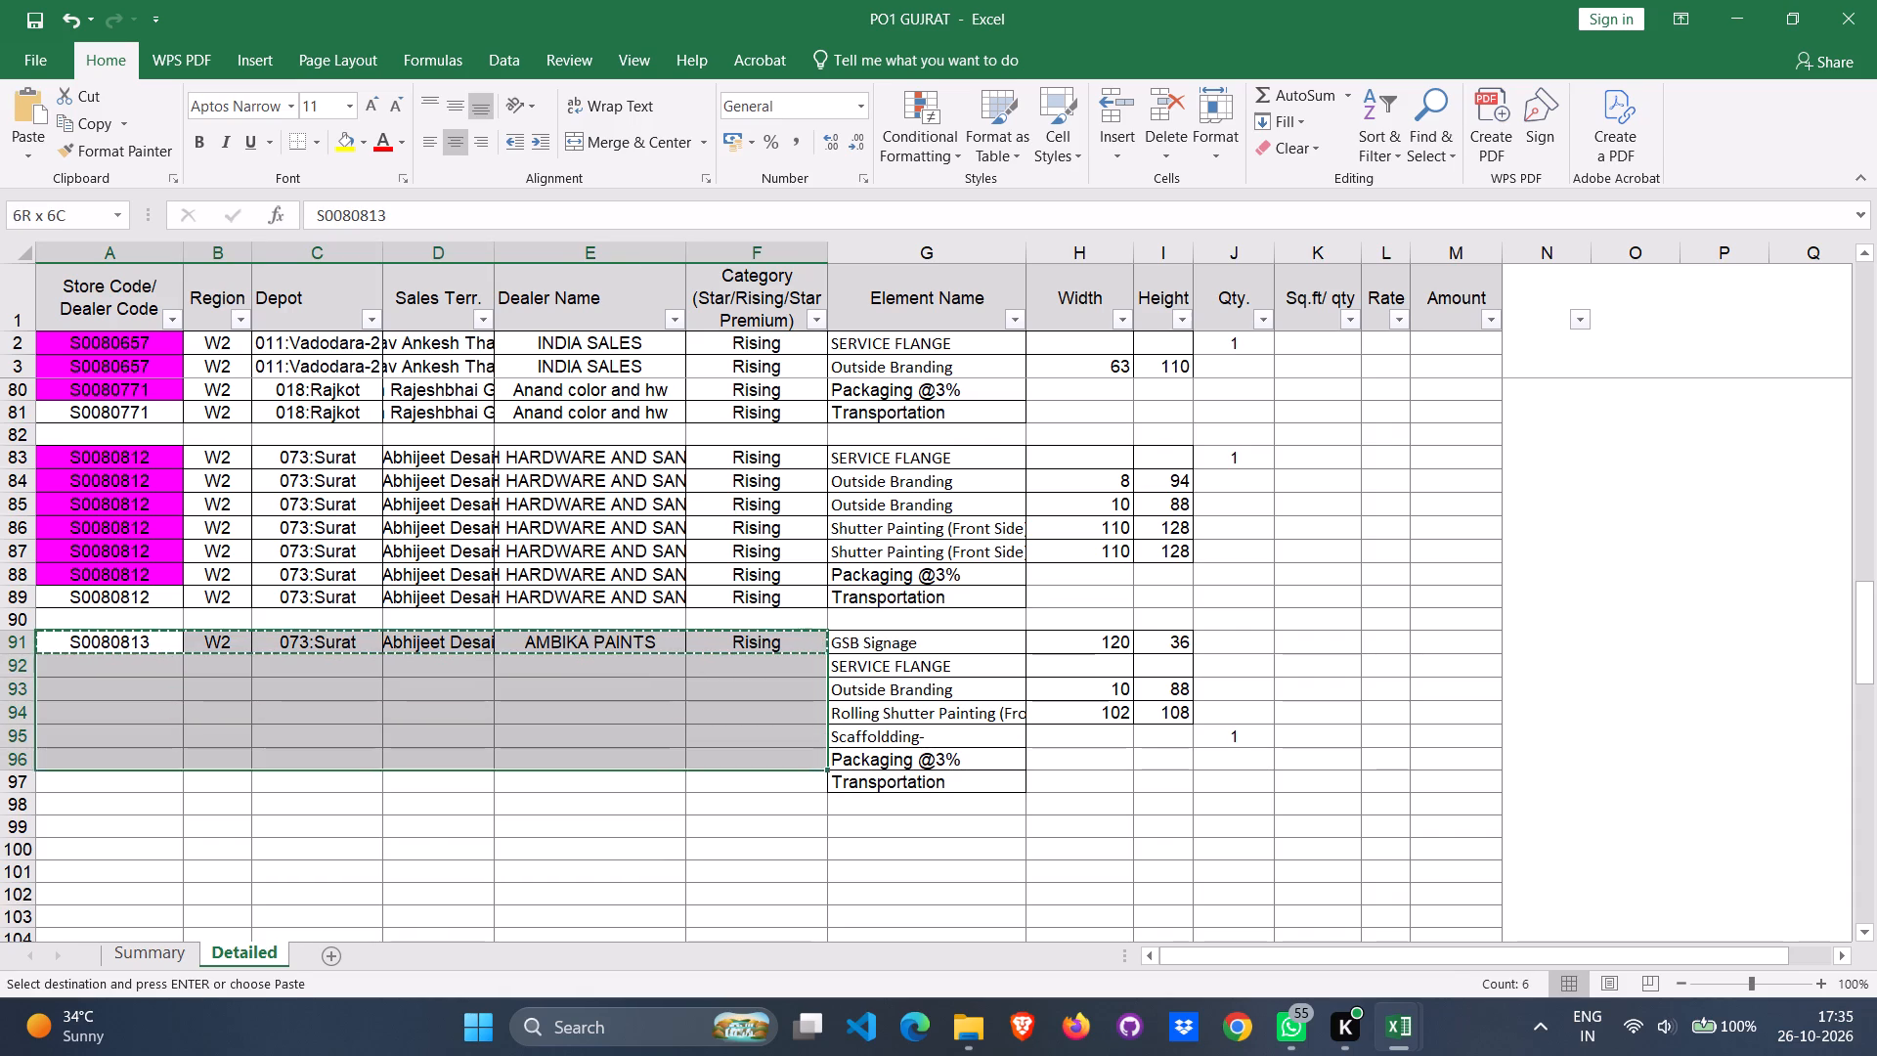
key("shift+Down")
key("ctrl+v")
key("ctrl+s")
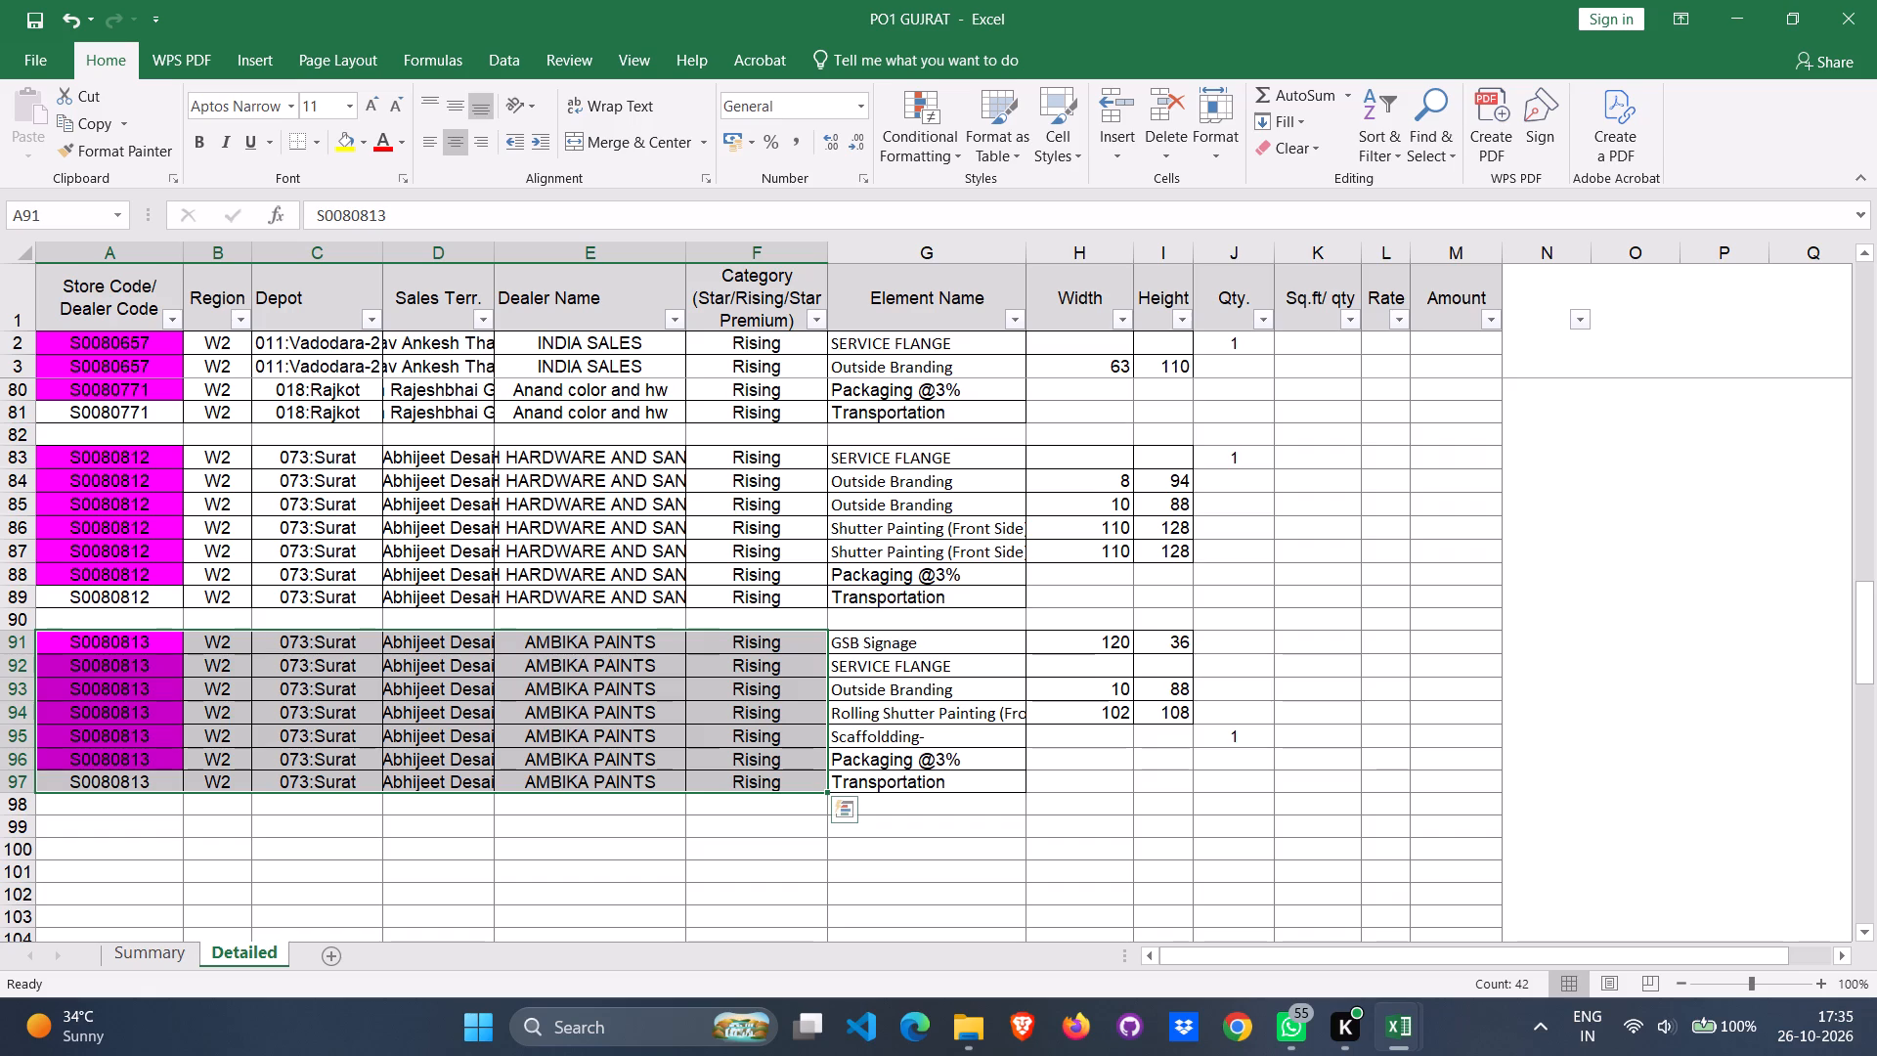
scroll(776, 693, "down", 8)
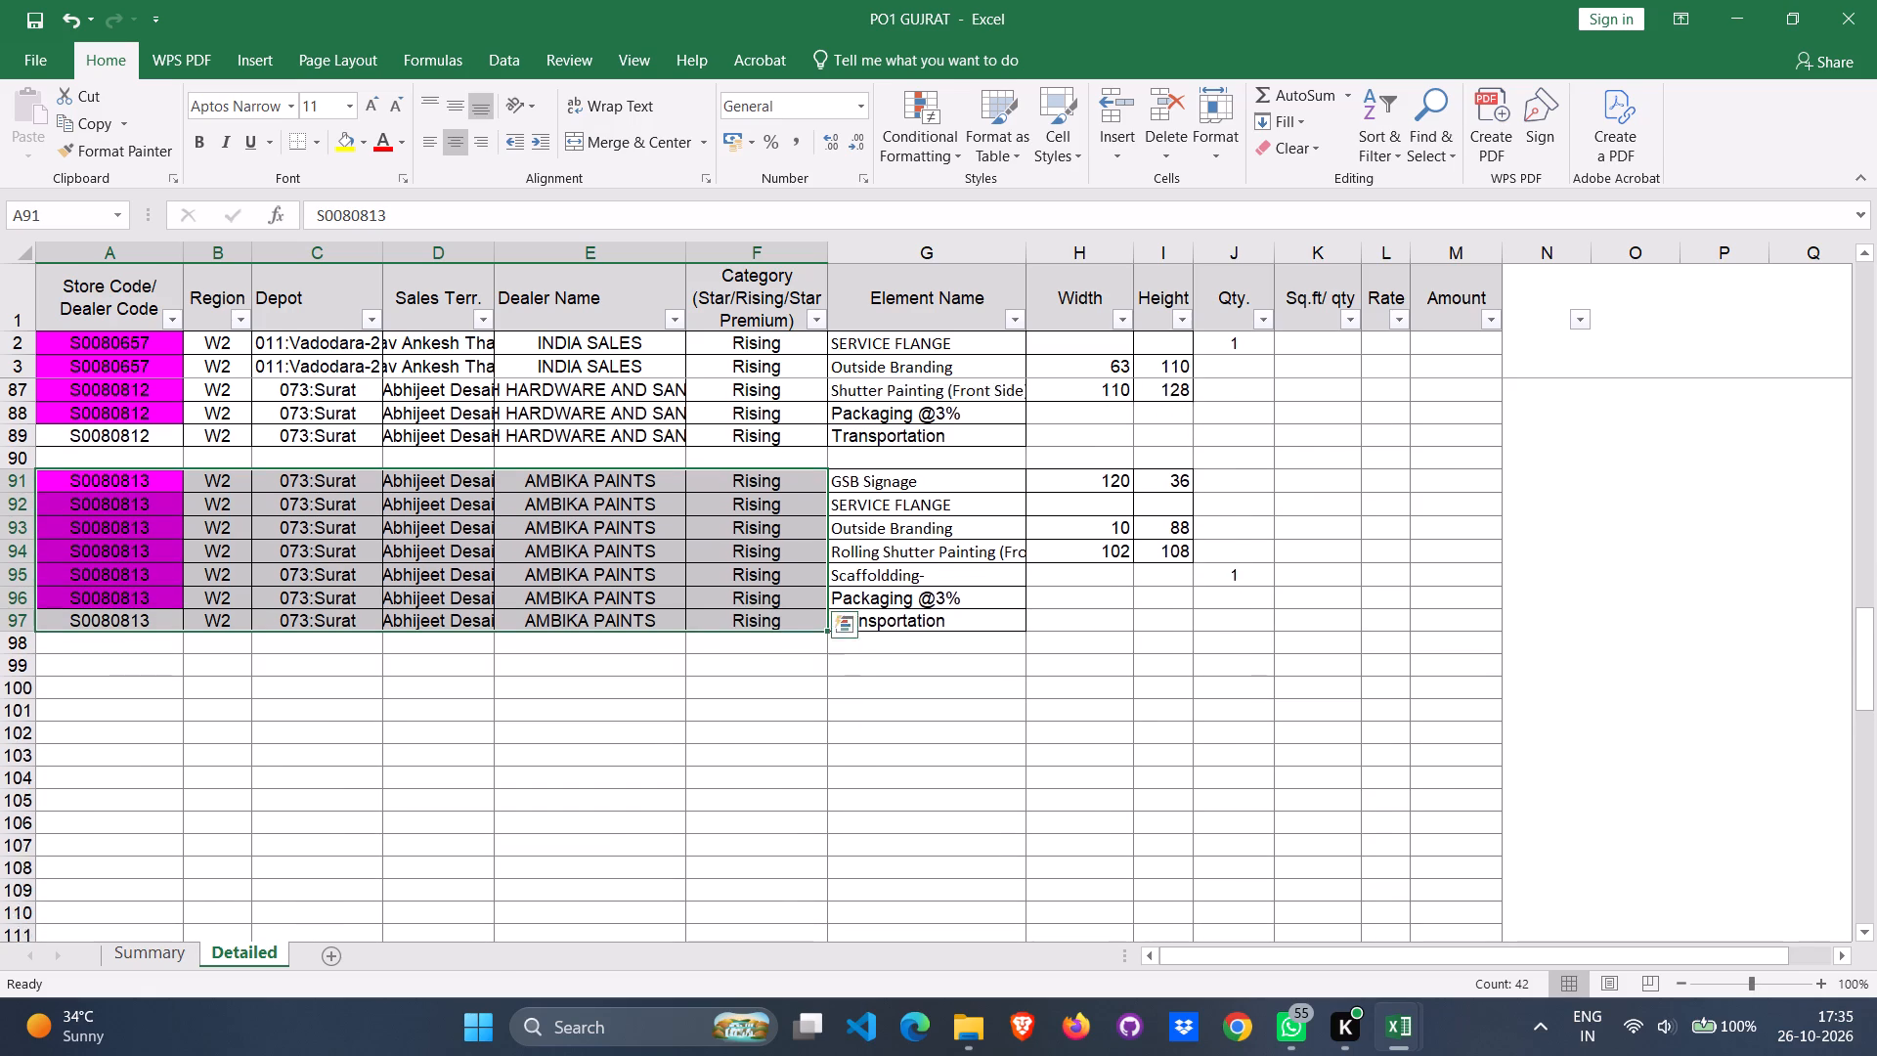
scroll(776, 693, "down", 2)
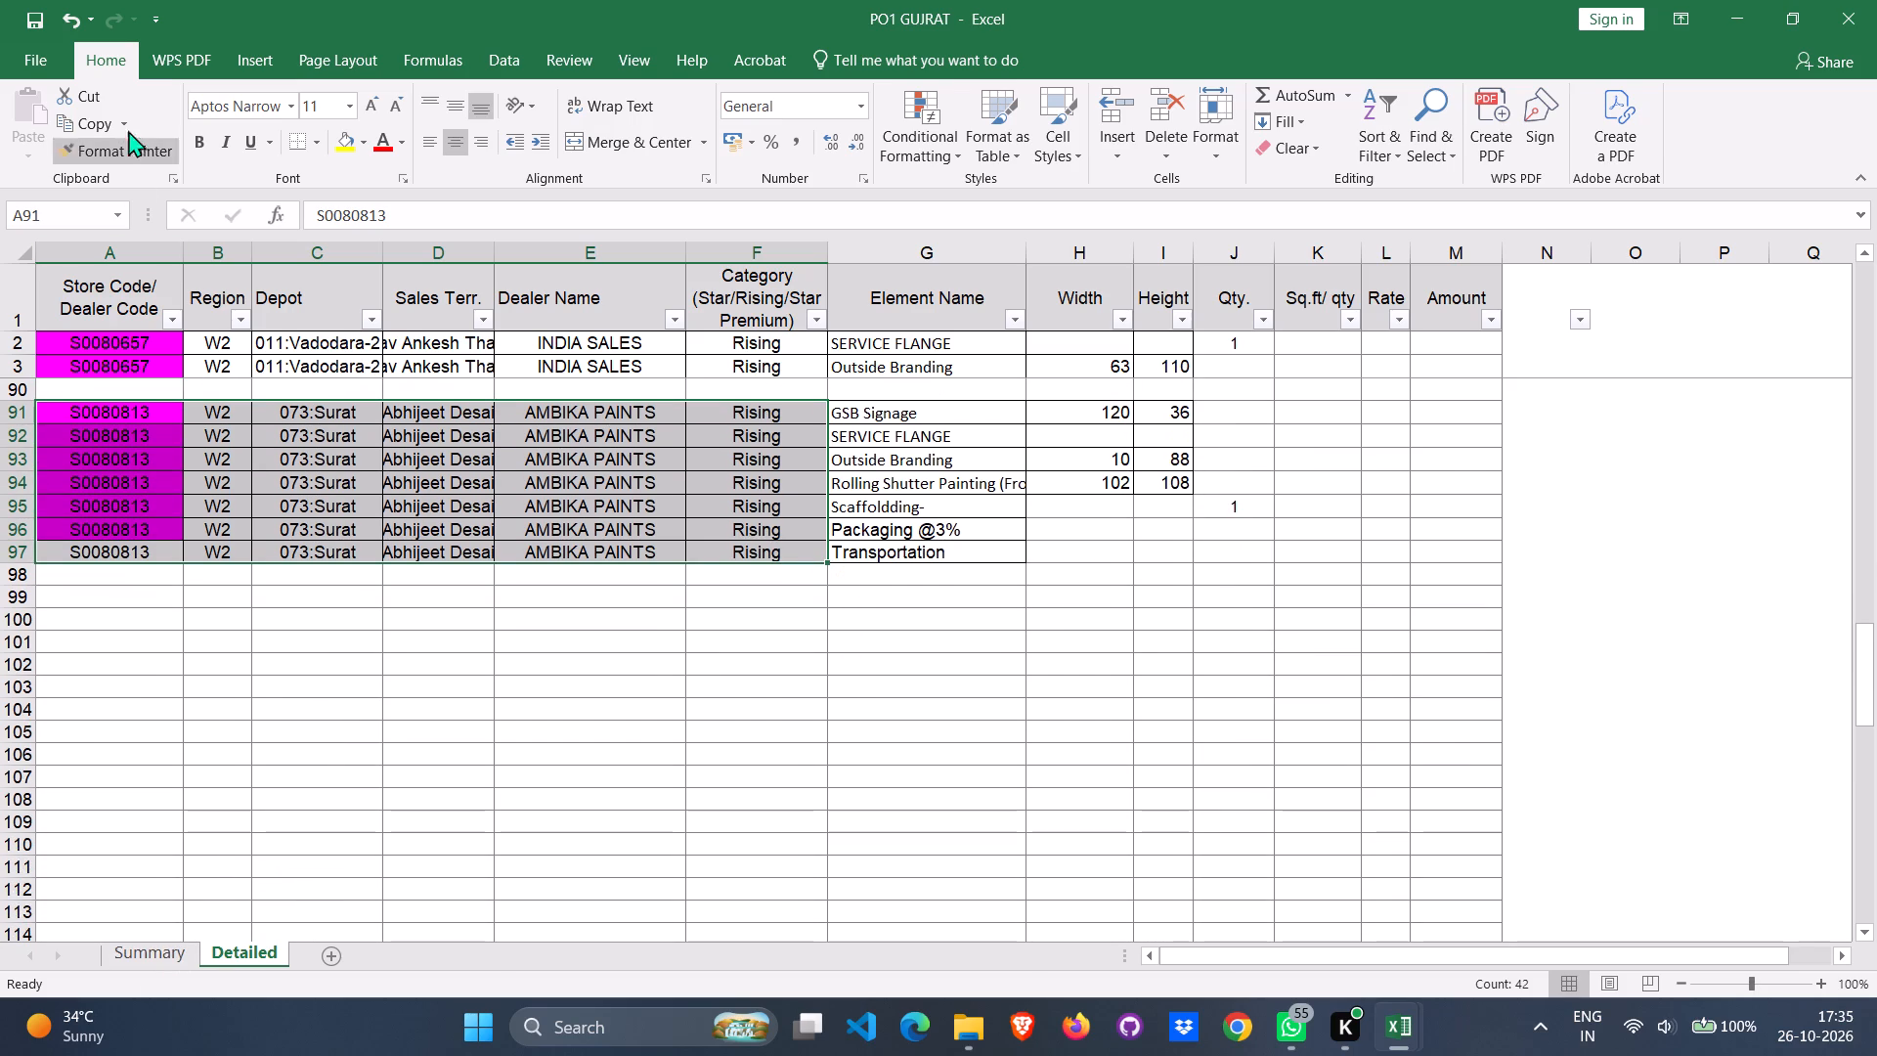
left_click(26, 16)
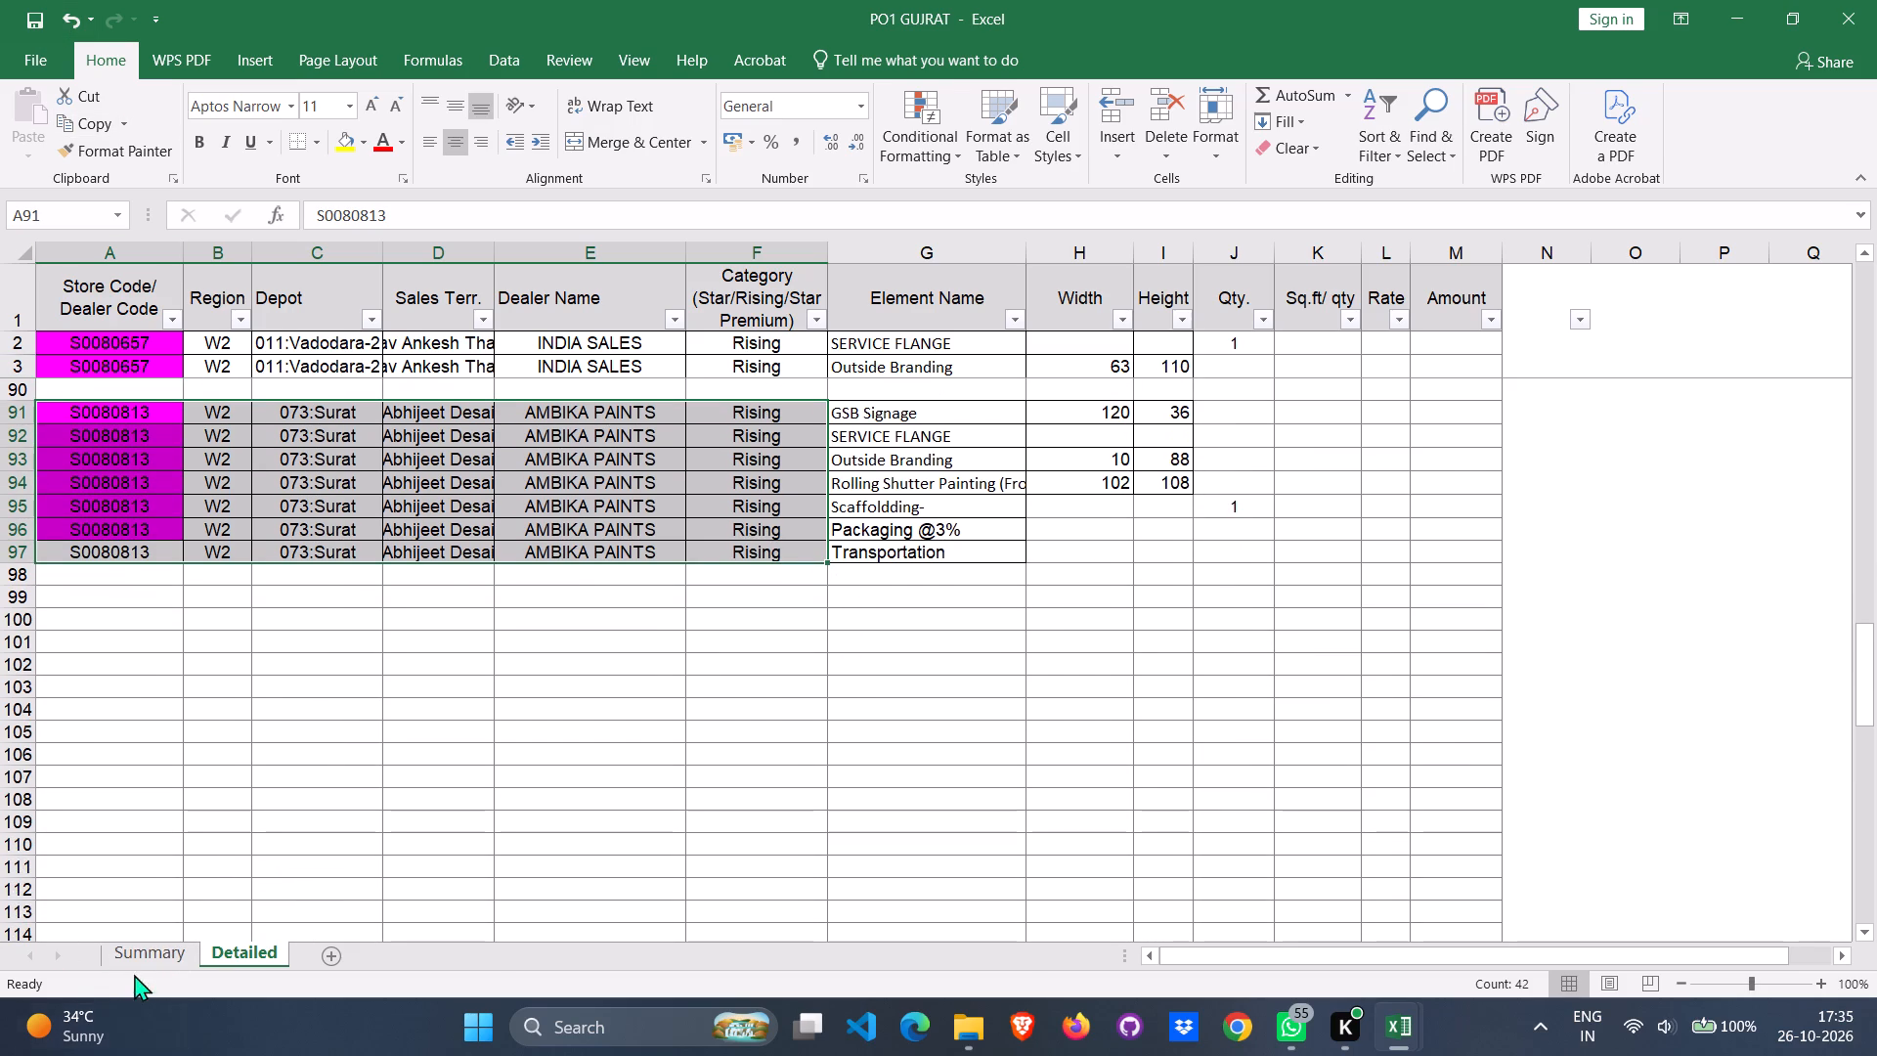
Copy the KHAMBHAT PAINTS dealer details from A21:F21 of Summary into A99:F99 of Detailed.
left_click(145, 949)
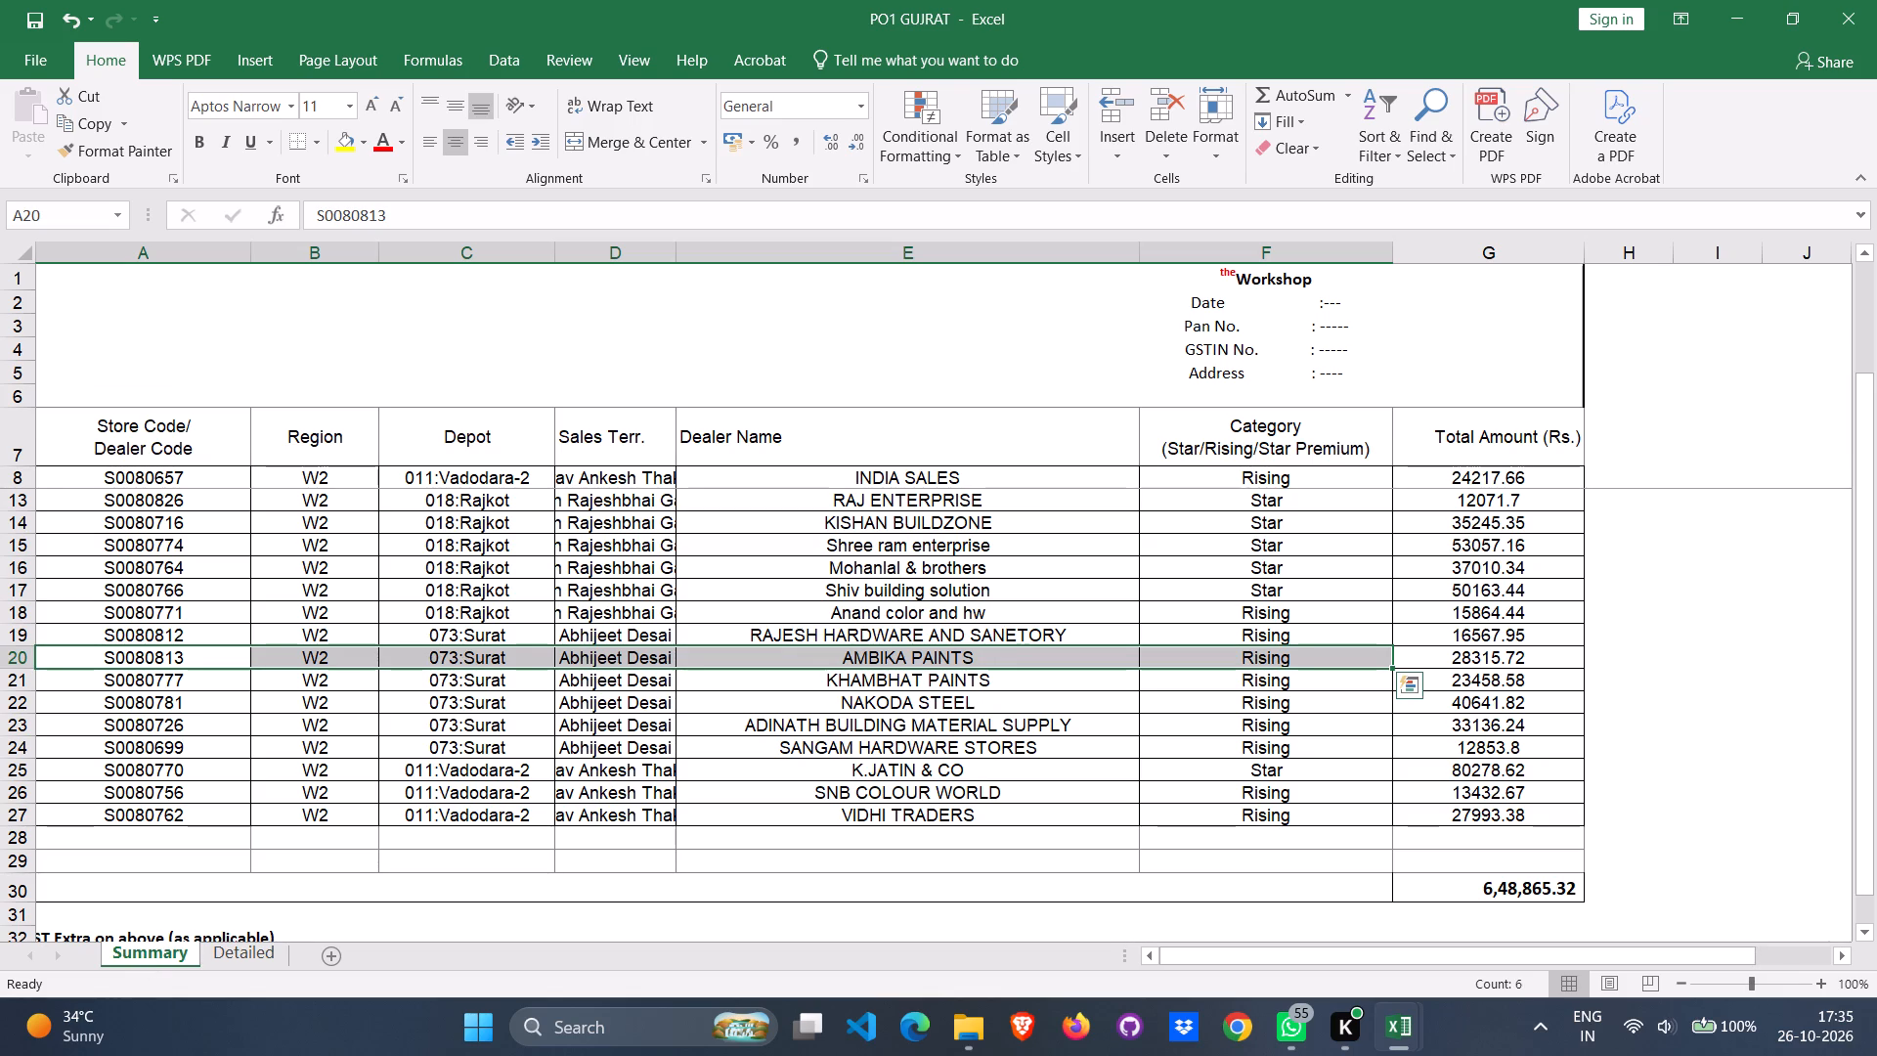
left_click(127, 681)
key("shift+Right")
key("shift+Right")
key("shift+Right")
key("shift+Right")
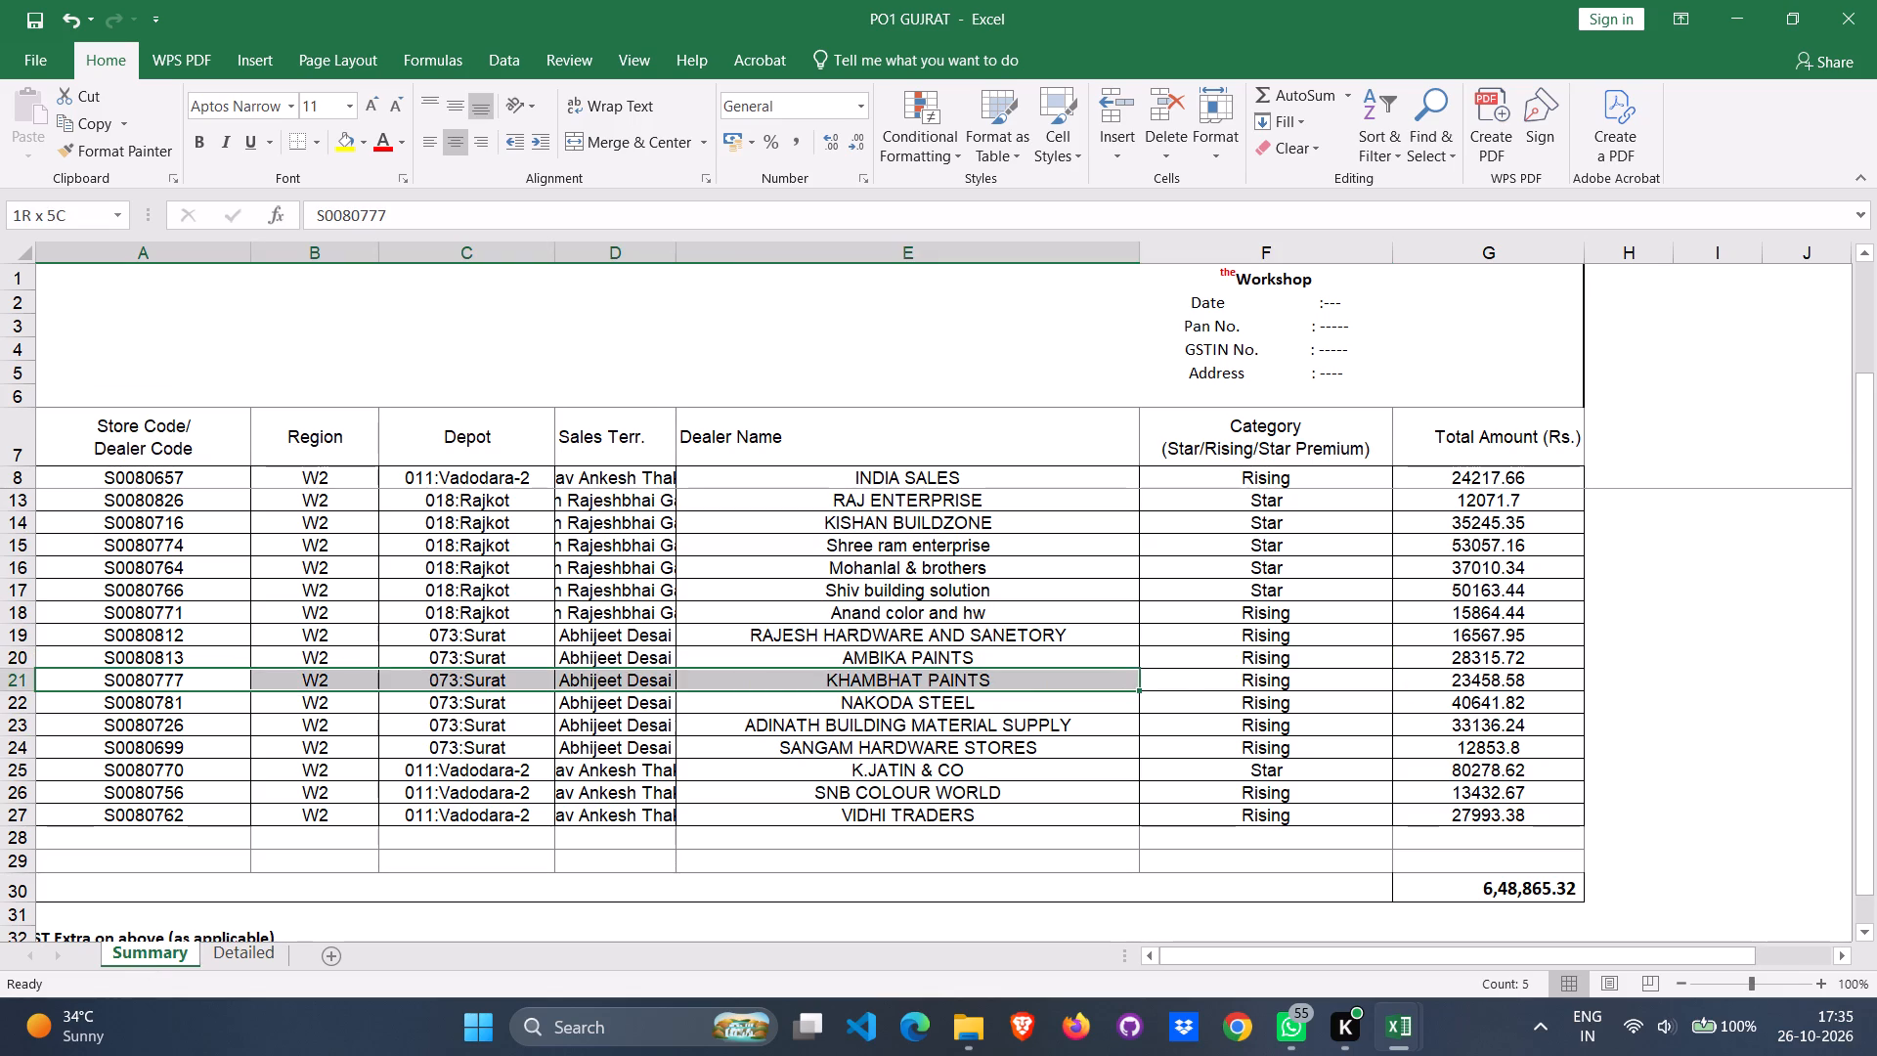
key("shift+Right")
key("ctrl+c")
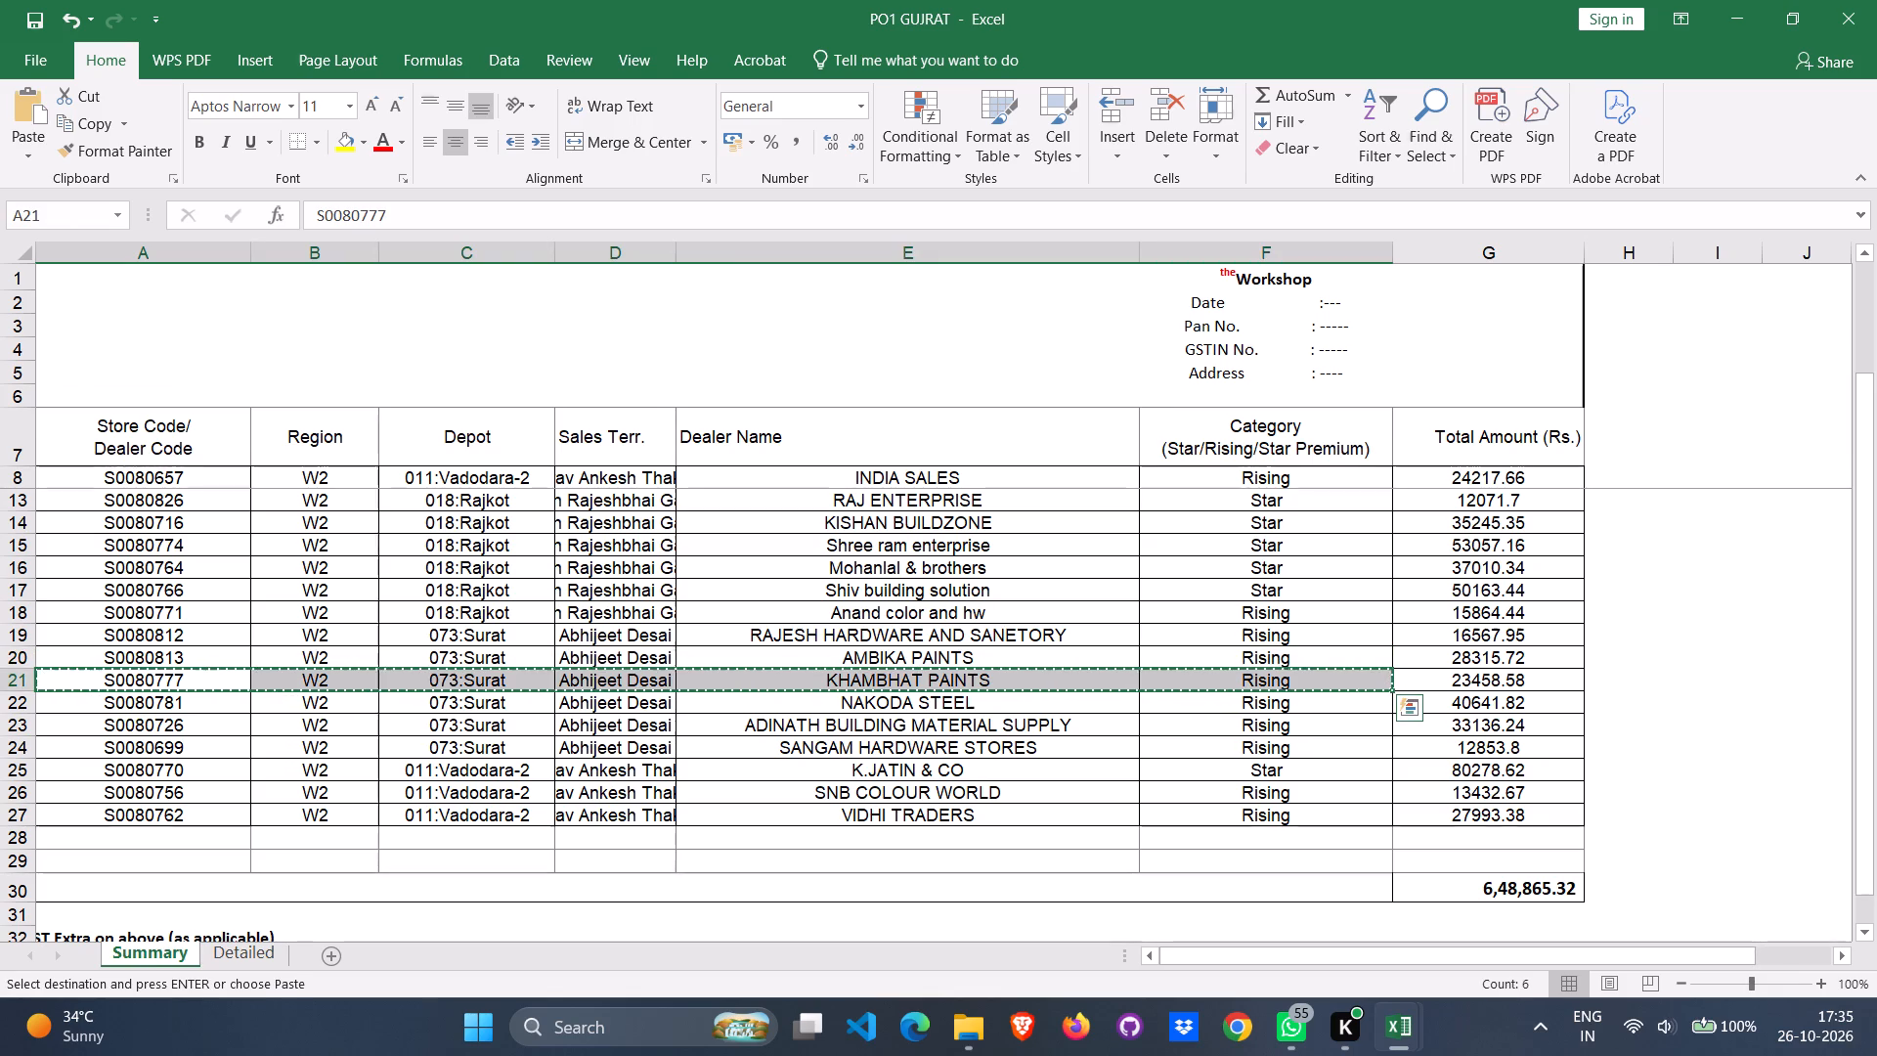
left_click(223, 959)
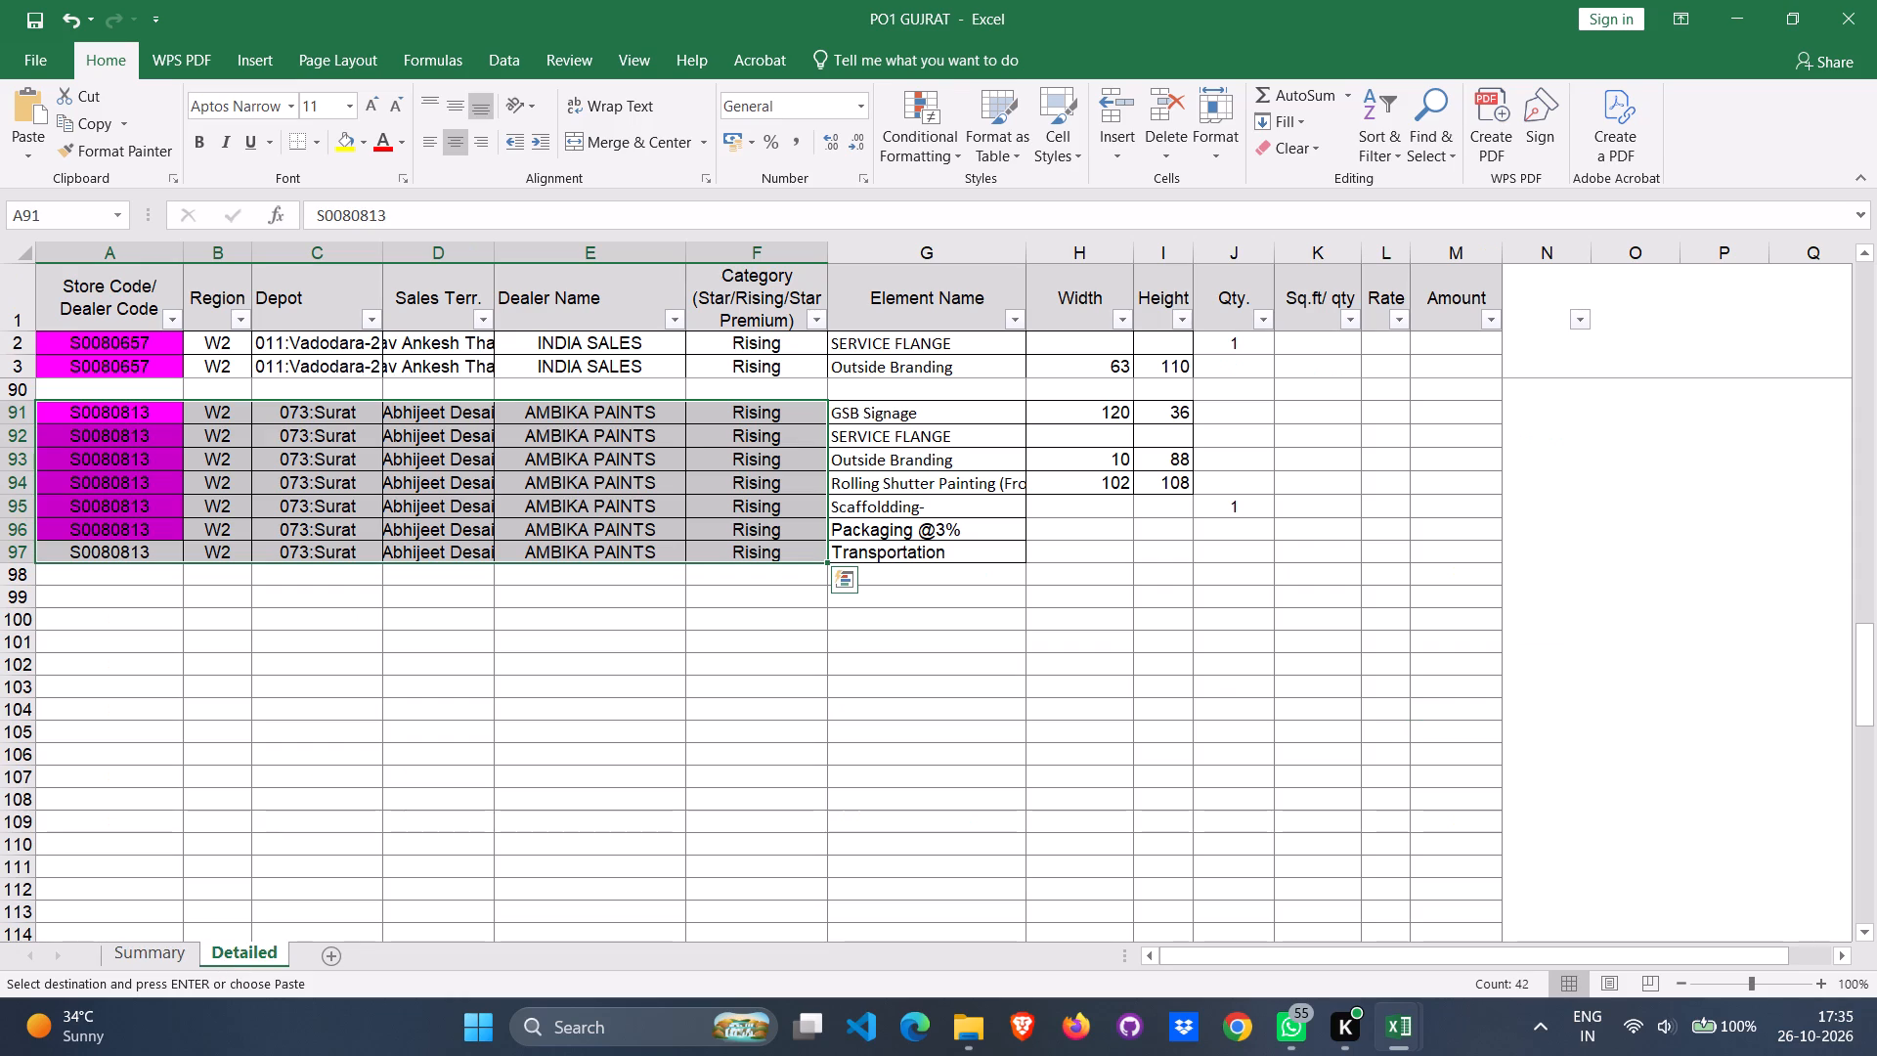
left_click(120, 593)
key("ctrl+v")
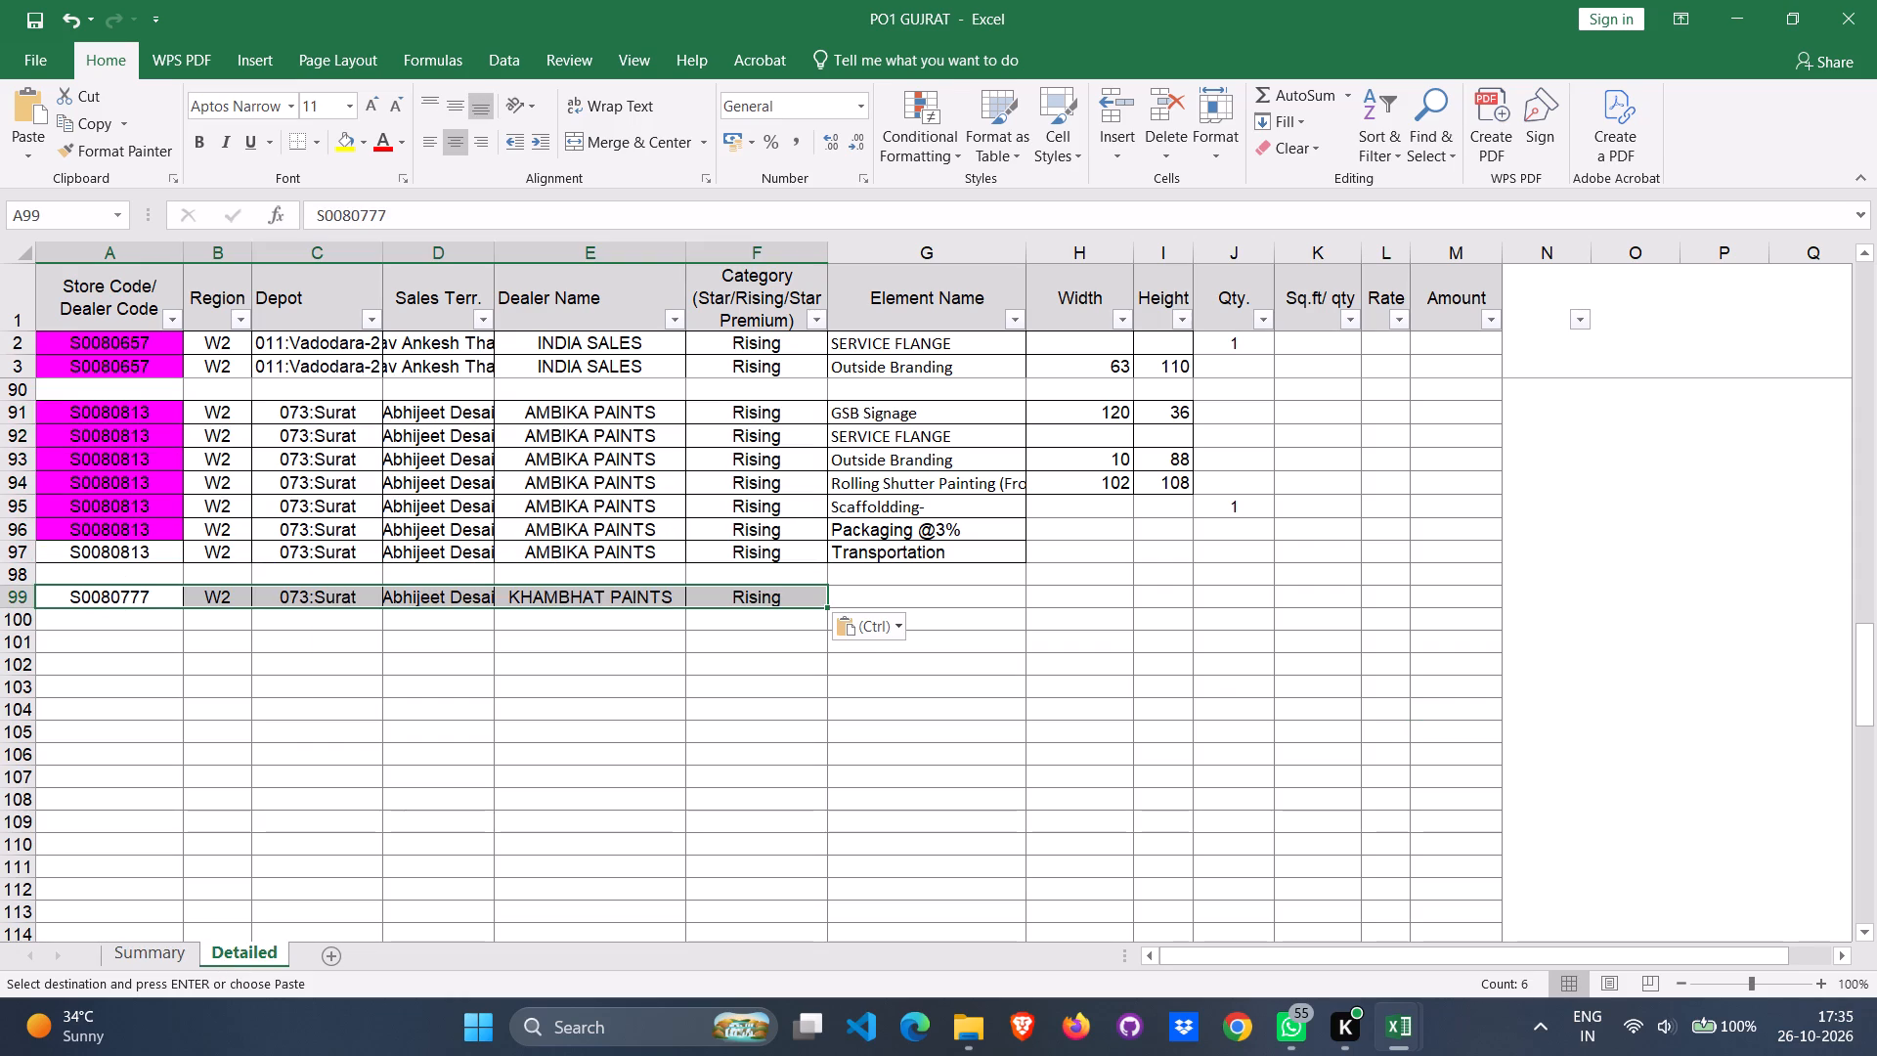
left_click(936, 604)
Close the AMBIKA PAINTS quotation, saving its changes.
key("alt+Tab")
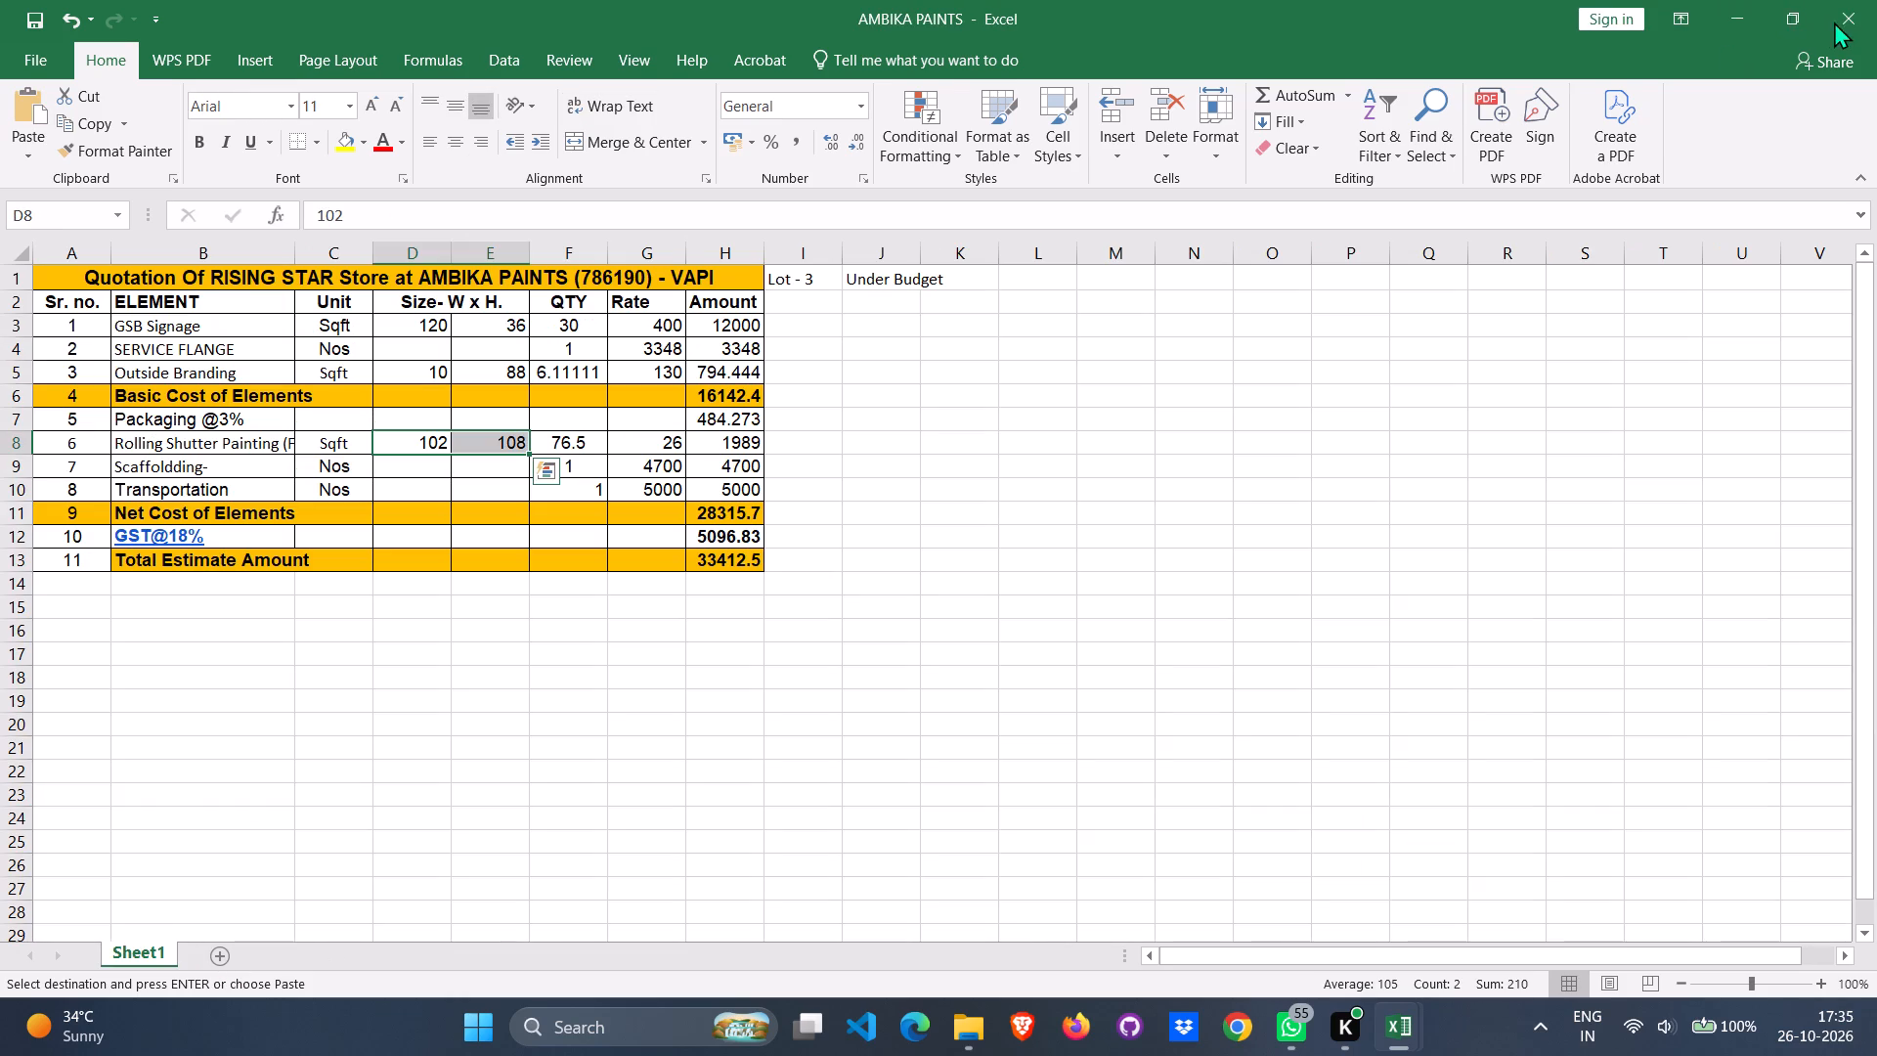
left_click(1834, 22)
key("alt+Tab")
left_click(848, 536)
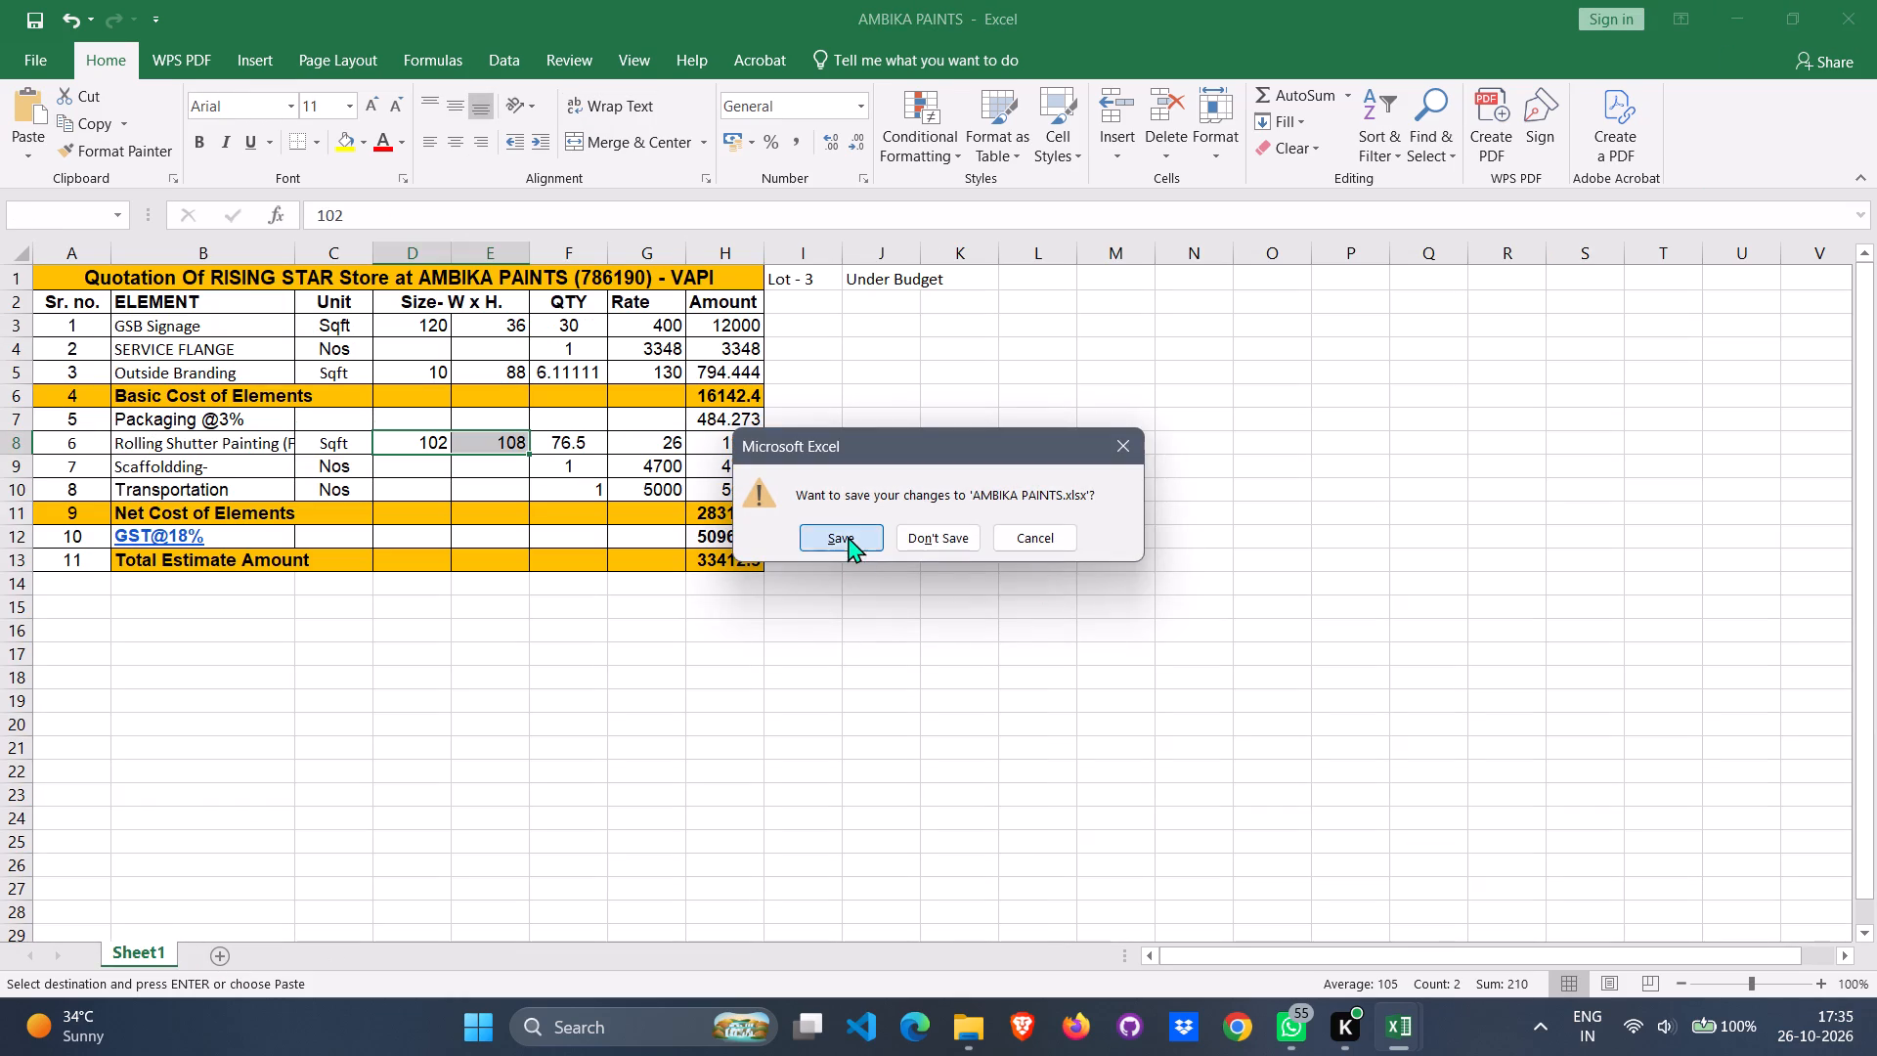
Search the SEPARATAION ESTIMATE folder for KHAM and open the KHAMBHAT PAINTS quotation.
key("alt+Tab")
left_click(1792, 75)
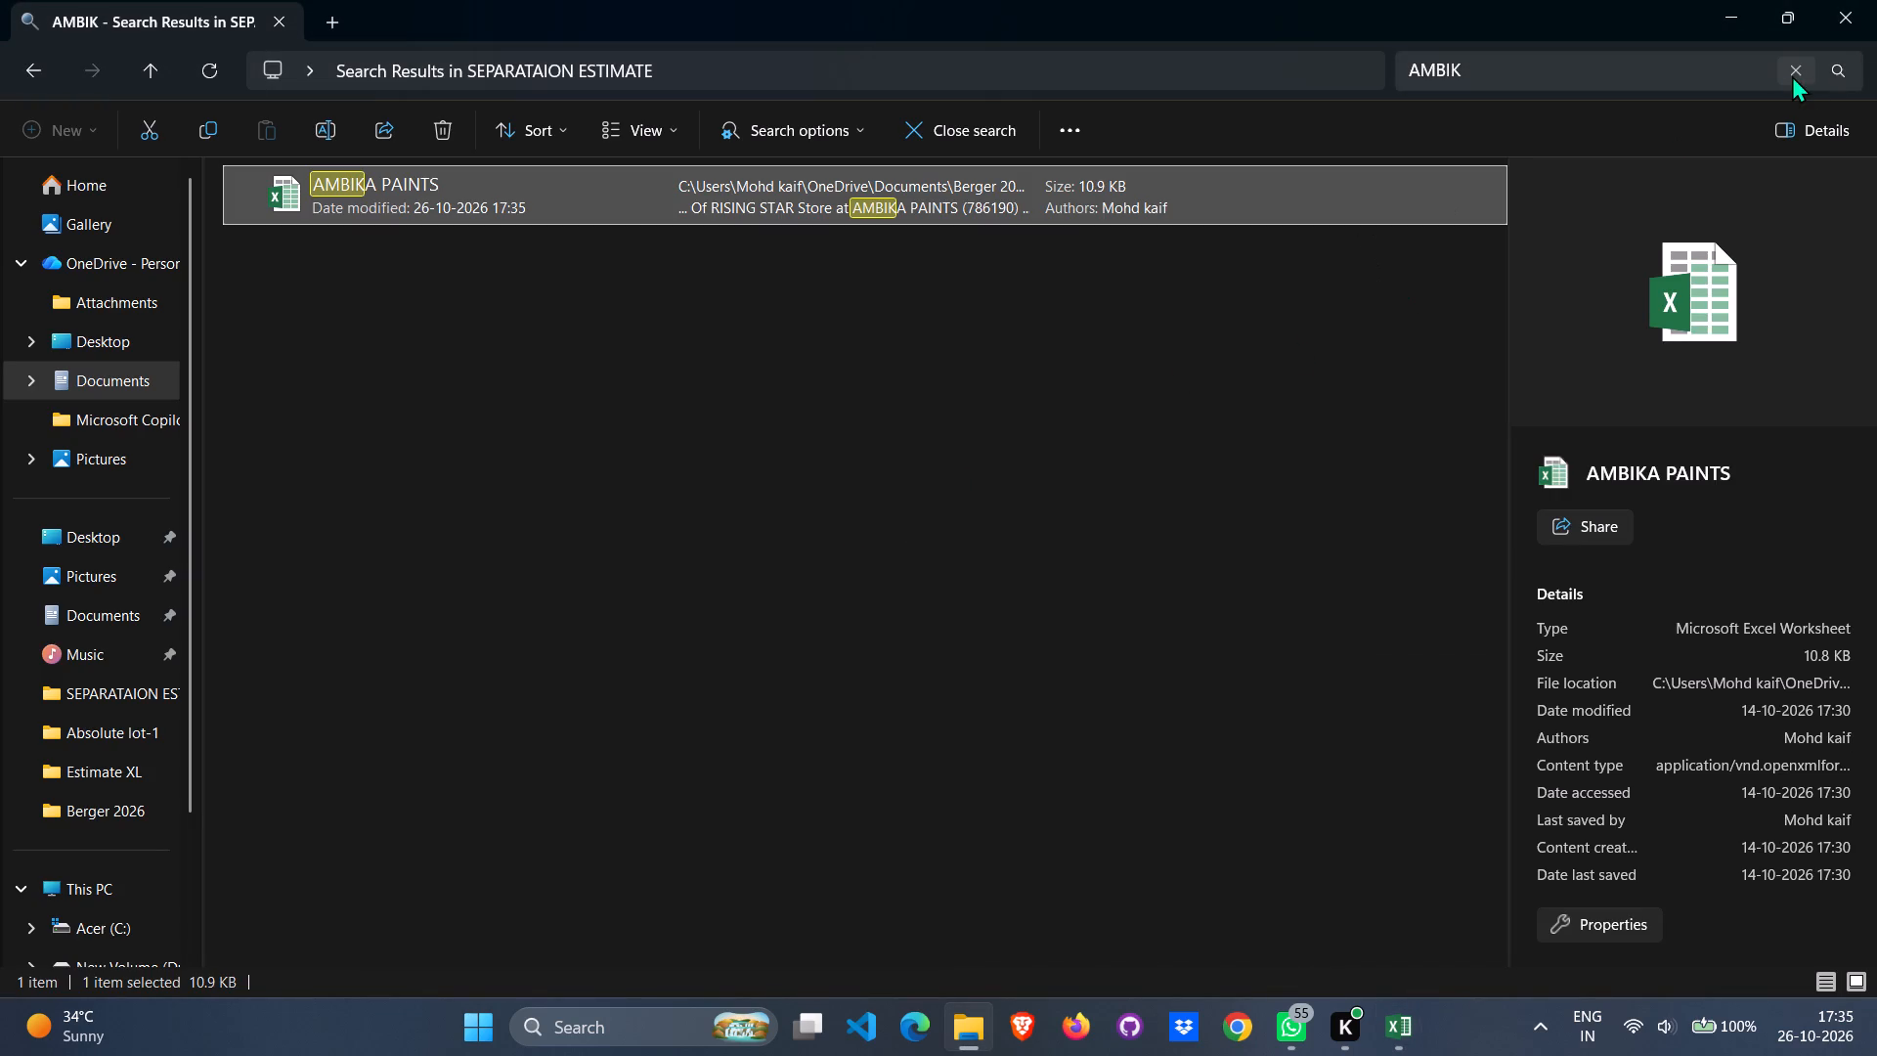
type("KHAM")
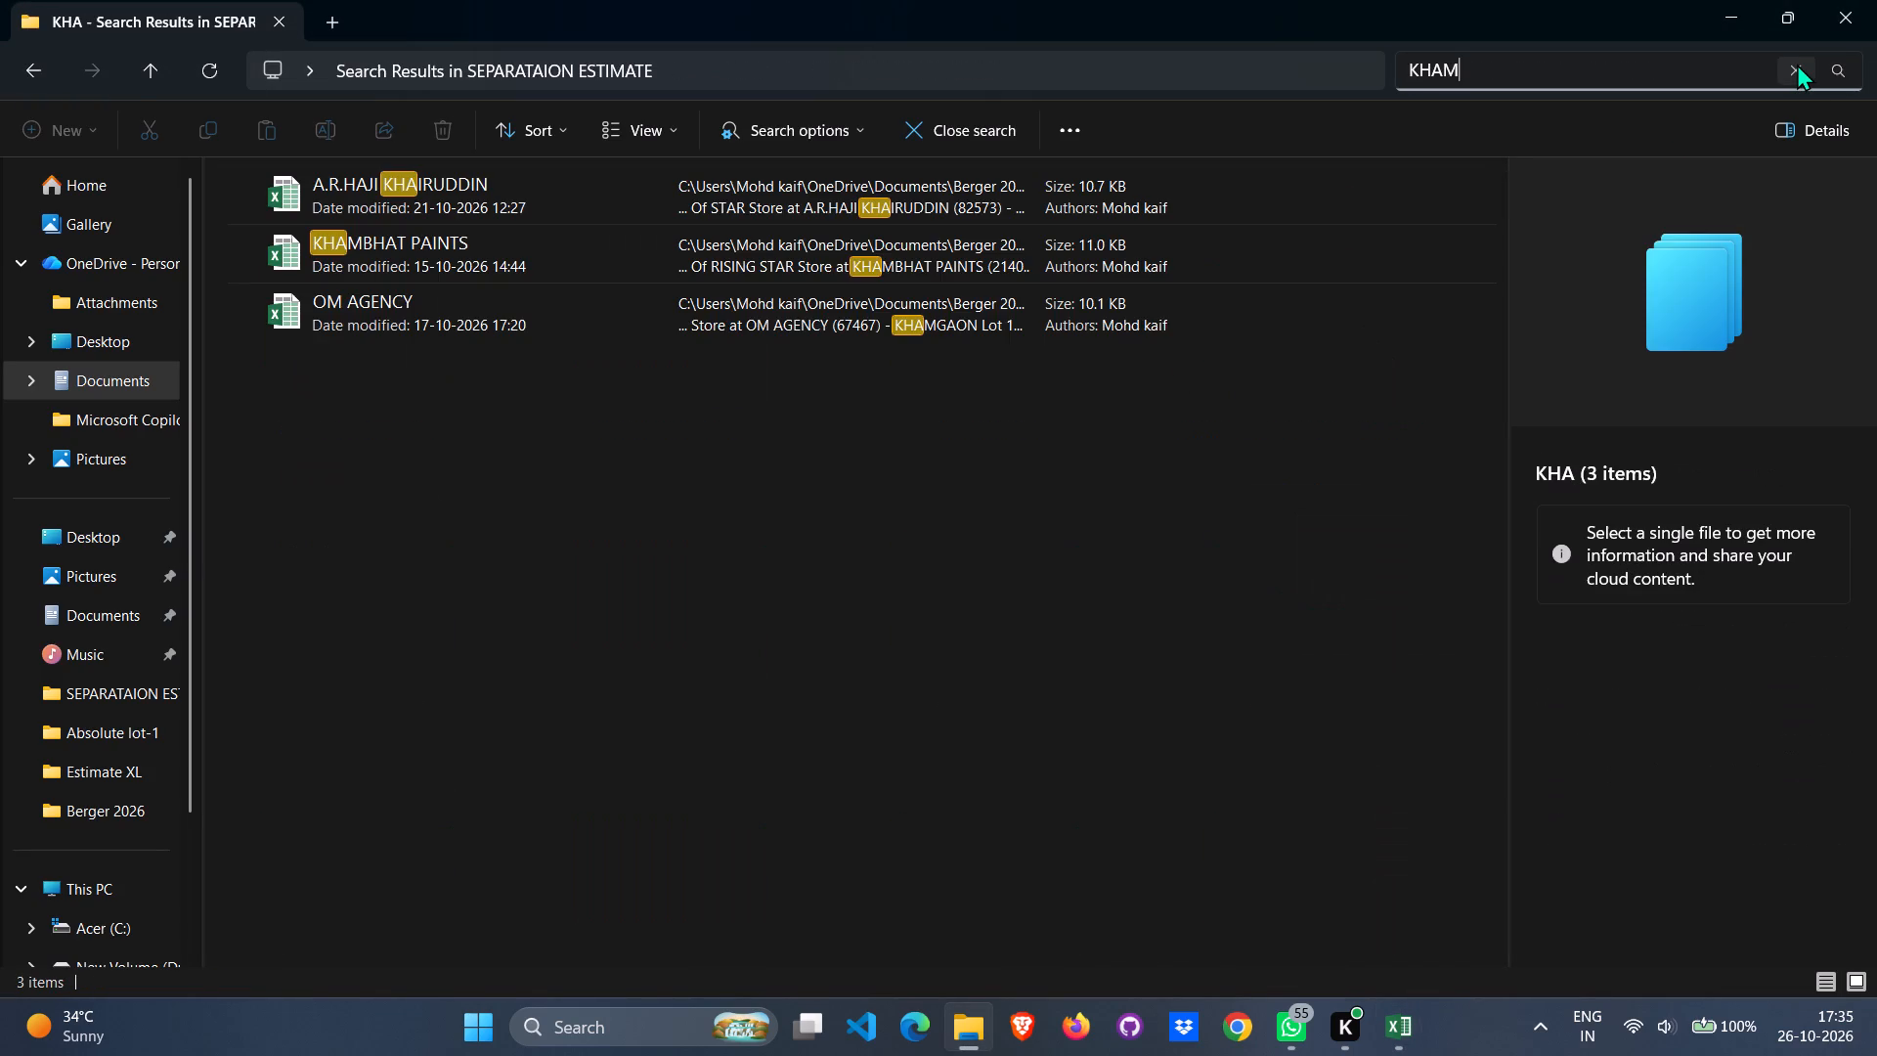
double_click(585, 179)
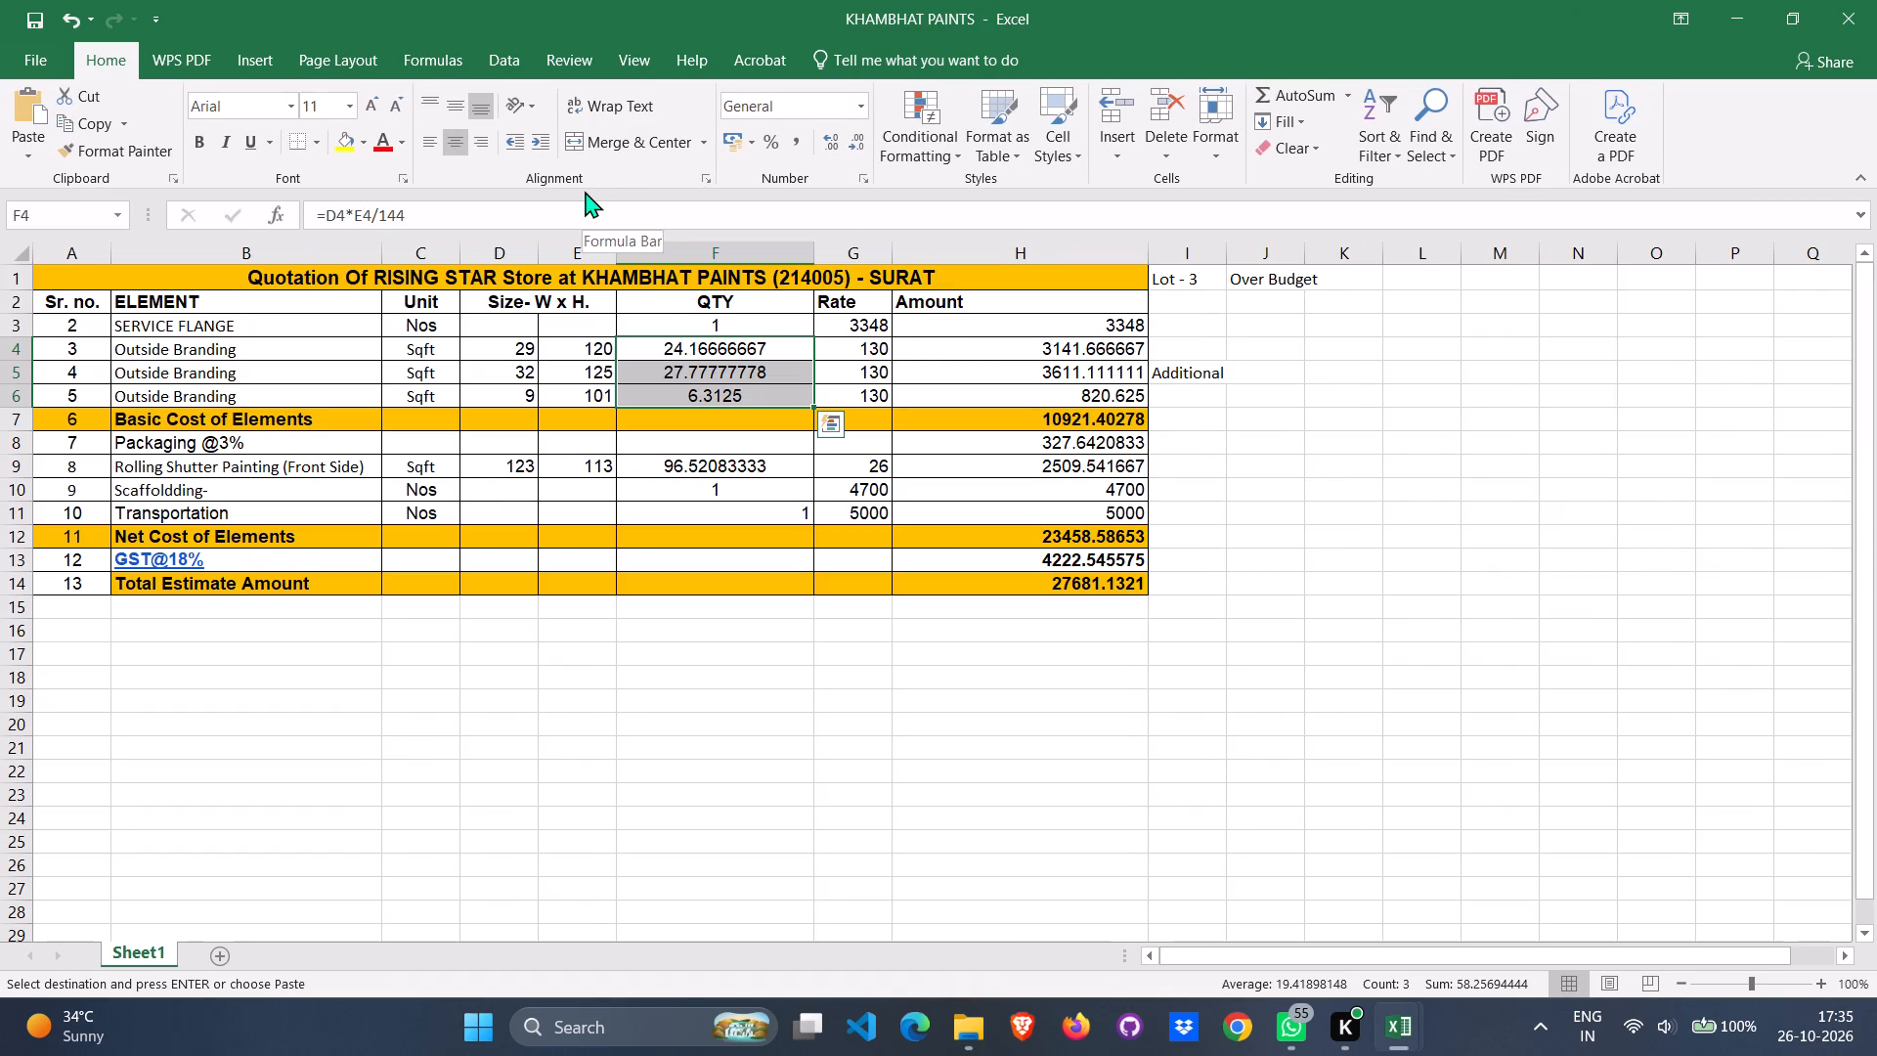
Copy SERVICE FLANGE and the three Outside Branding entries from B3:B6 of the quotation into G99:G102 of Detailed.
left_click(259, 330)
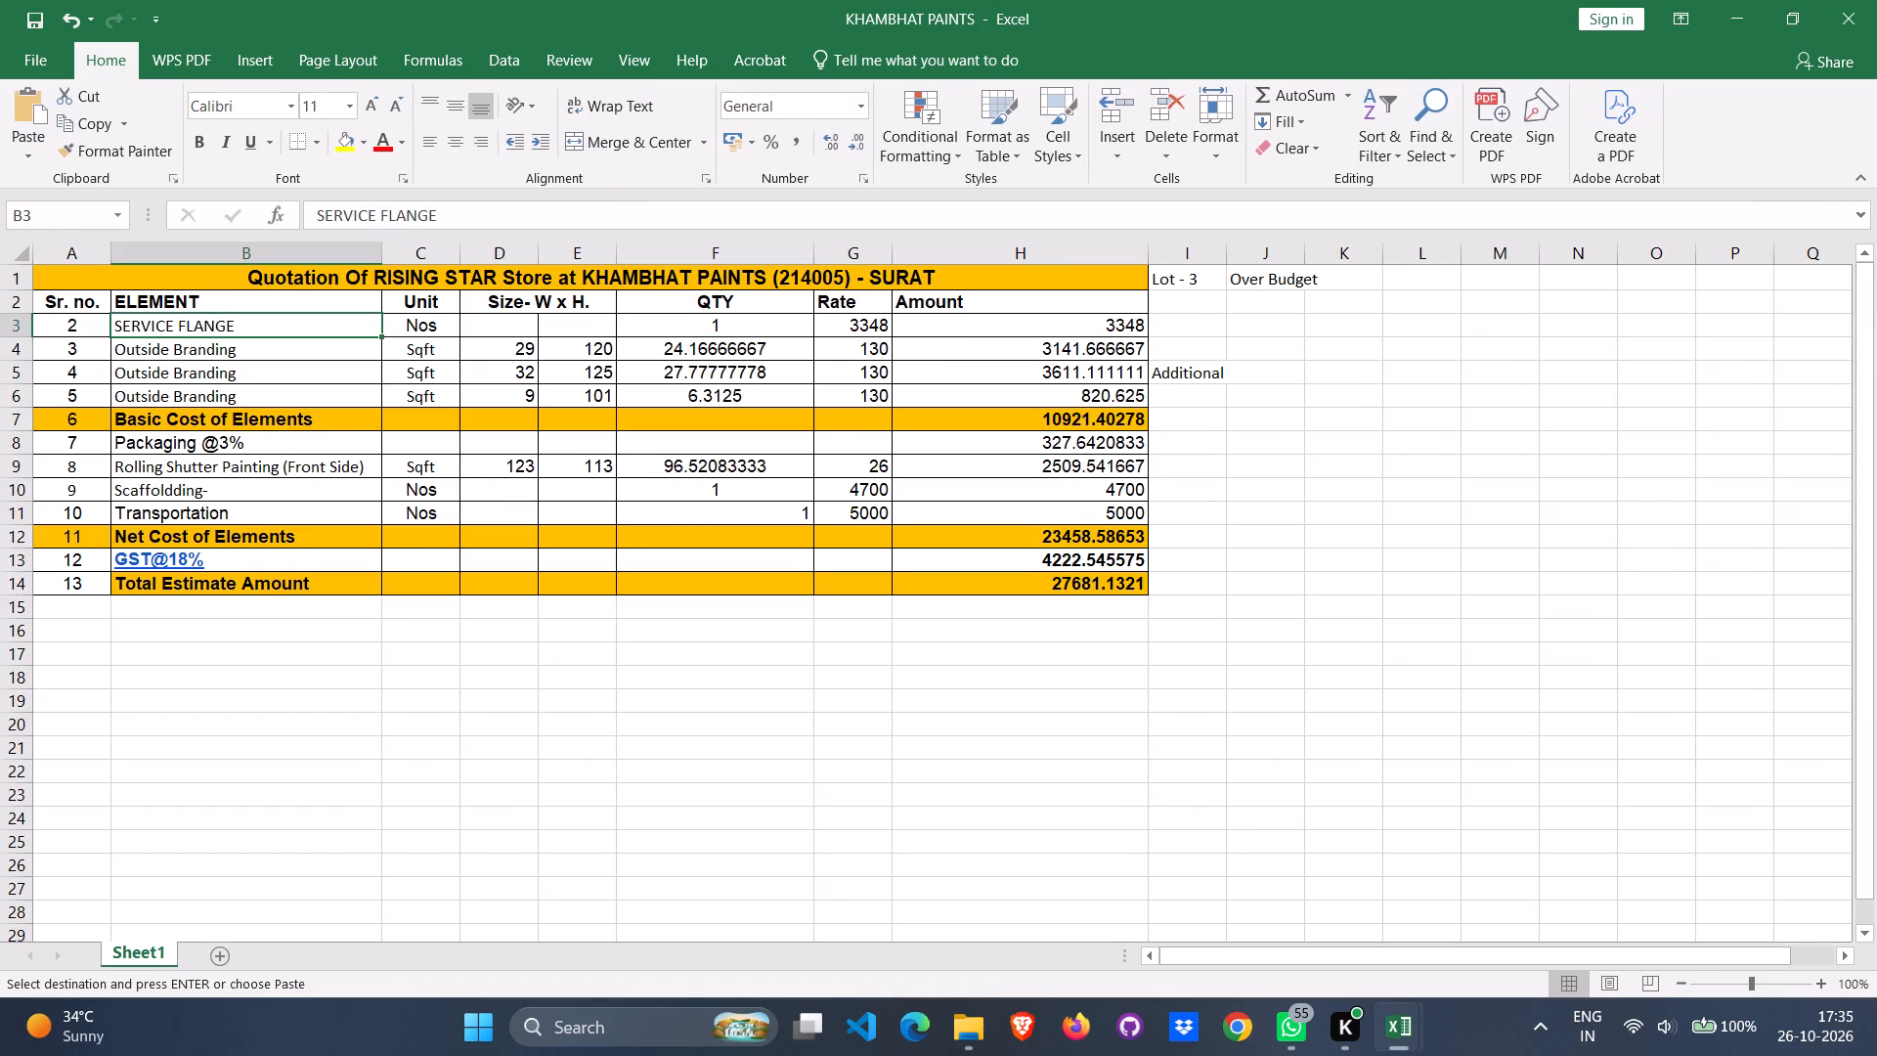
key("shift+Down")
key("shift+Down")
key("shift+Down")
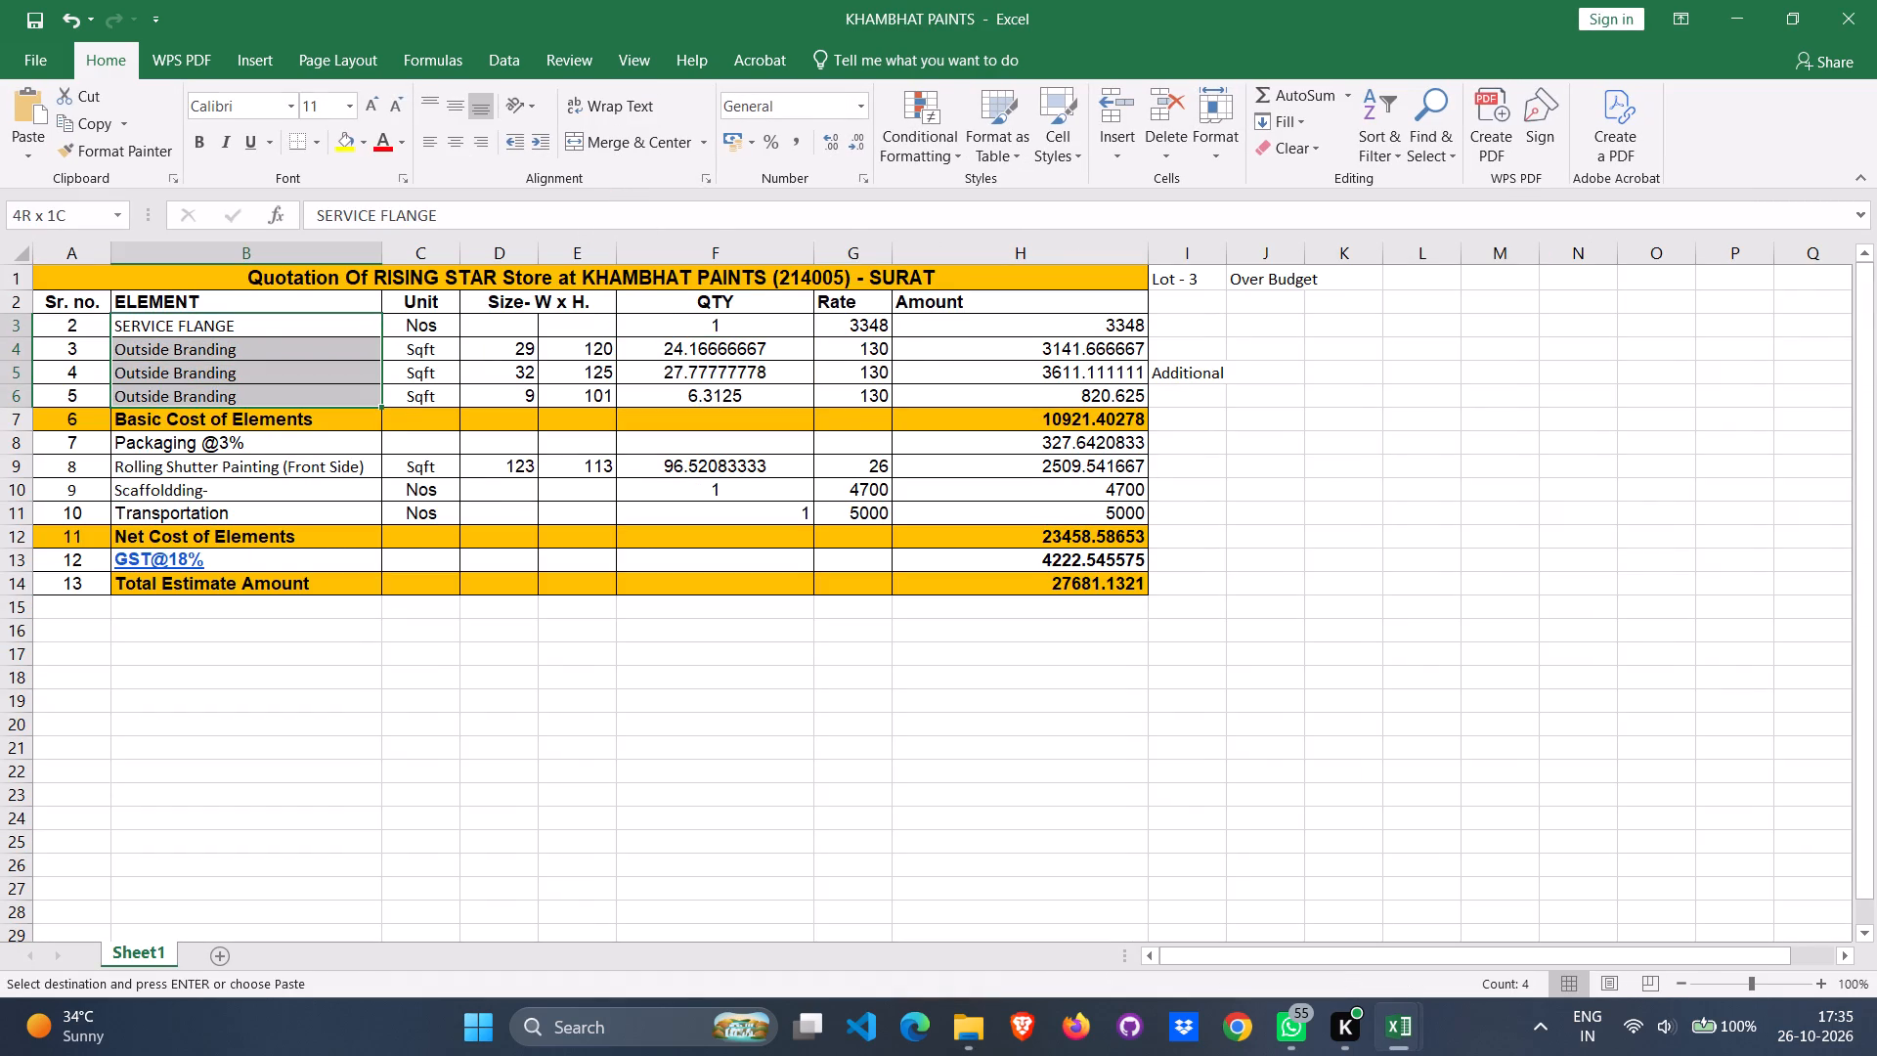
key("ctrl+c")
key("alt+Tab")
key("ctrl+v")
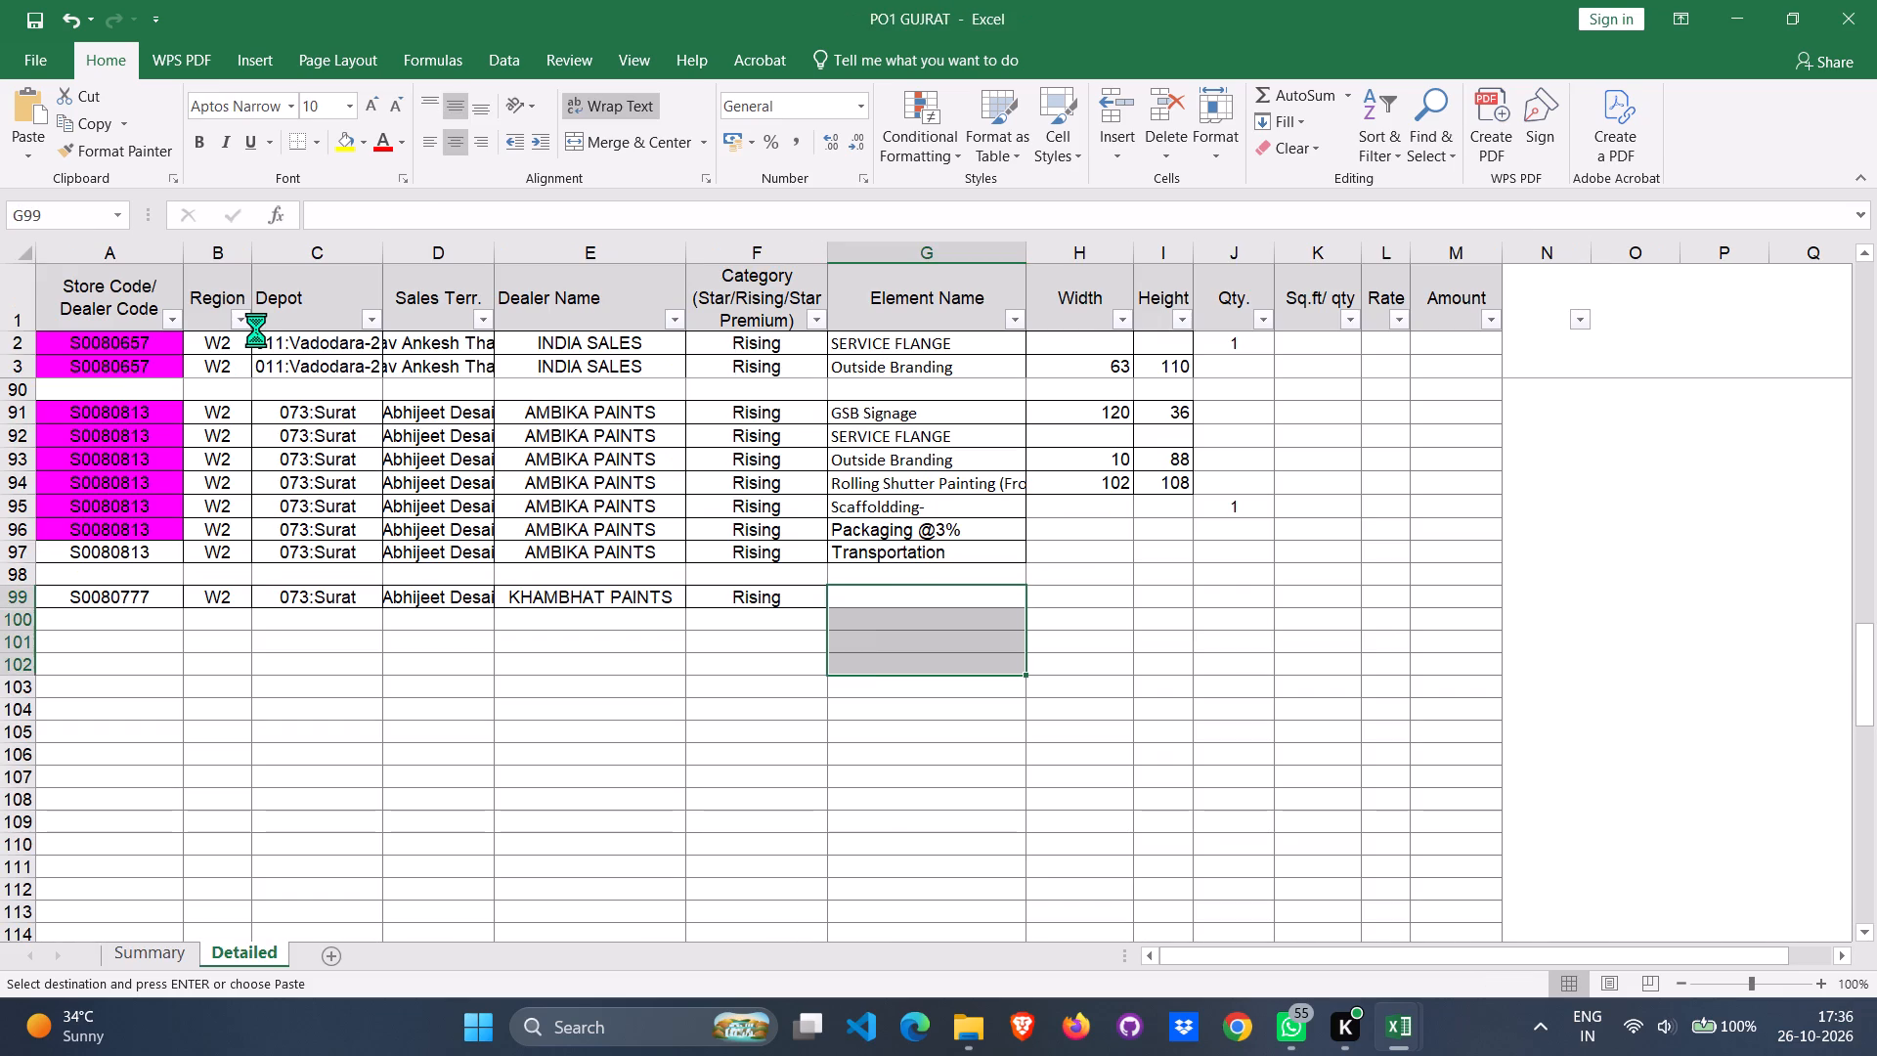
Copy the sizes in D3:E6 of the quotation, including 29 x 120, 32 x 125 and 9 x 101, into H99:I102 of Detailed and save.
key("alt+Tab")
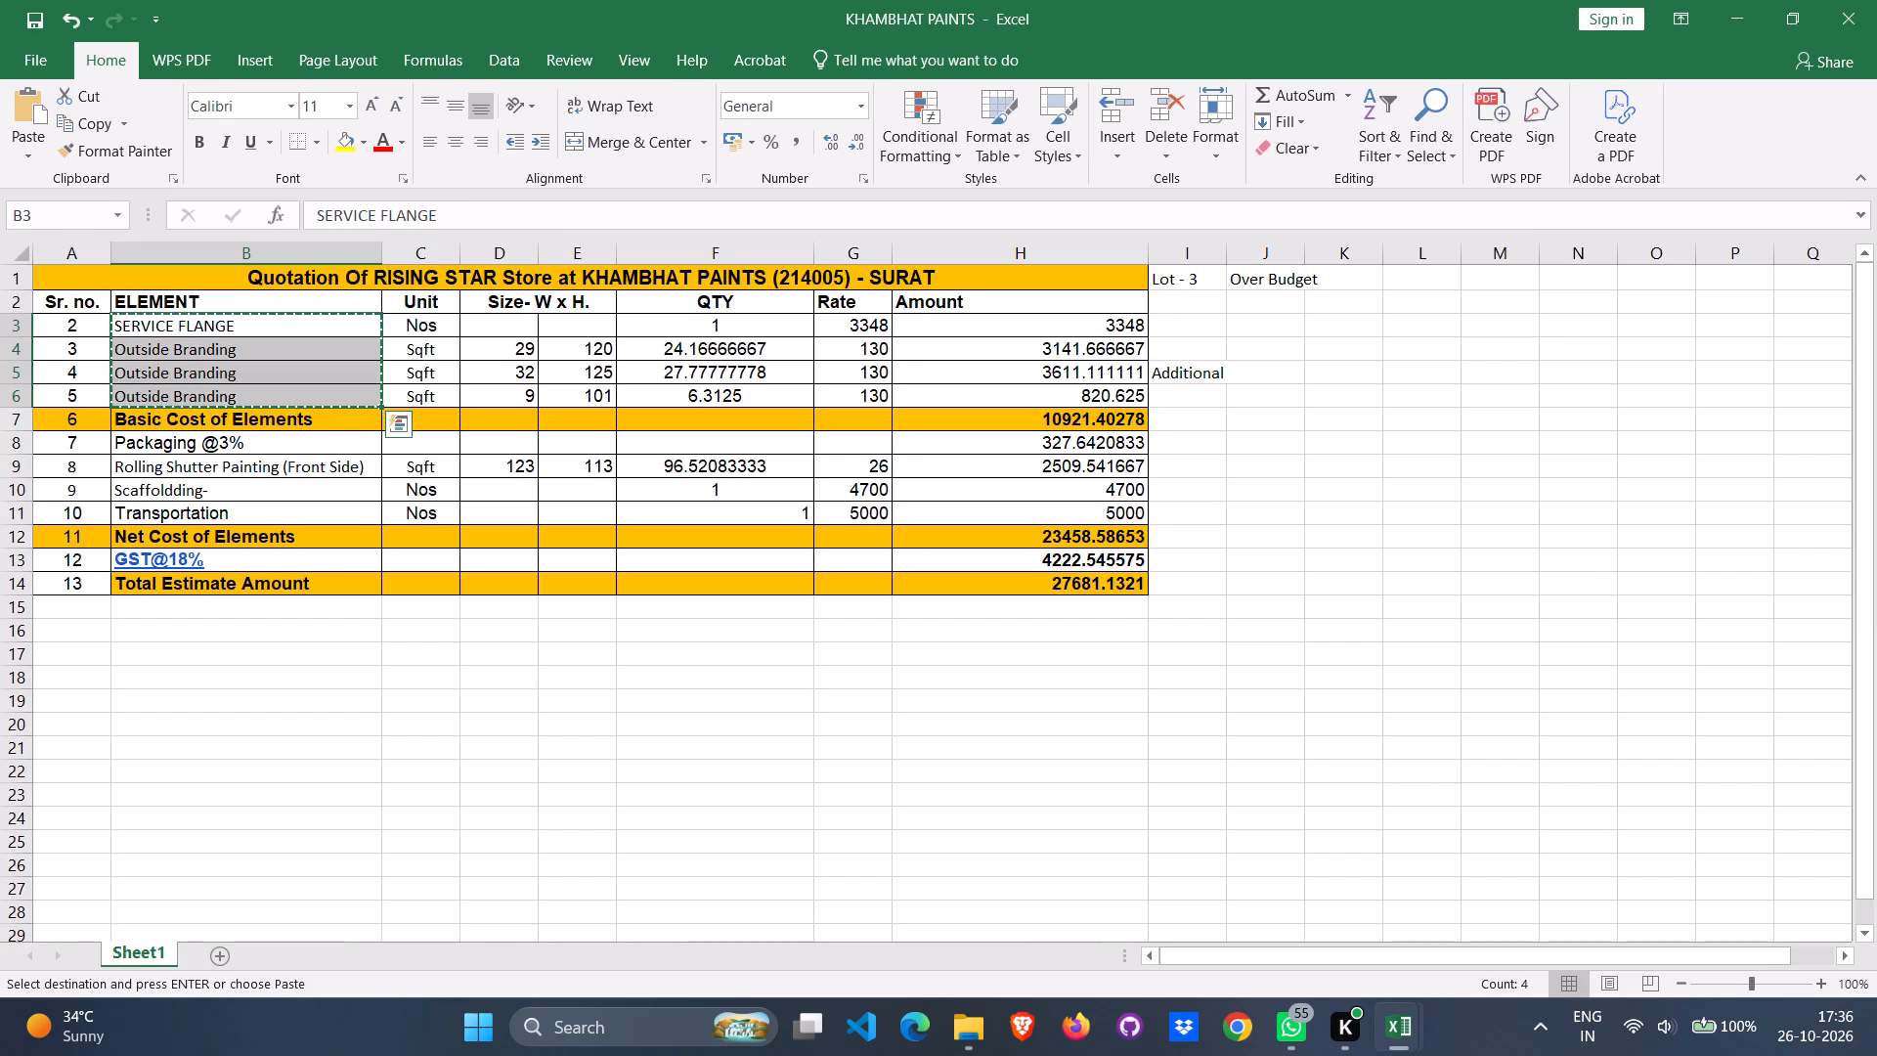
left_click(503, 326)
key("shift+Down")
key("shift+Down")
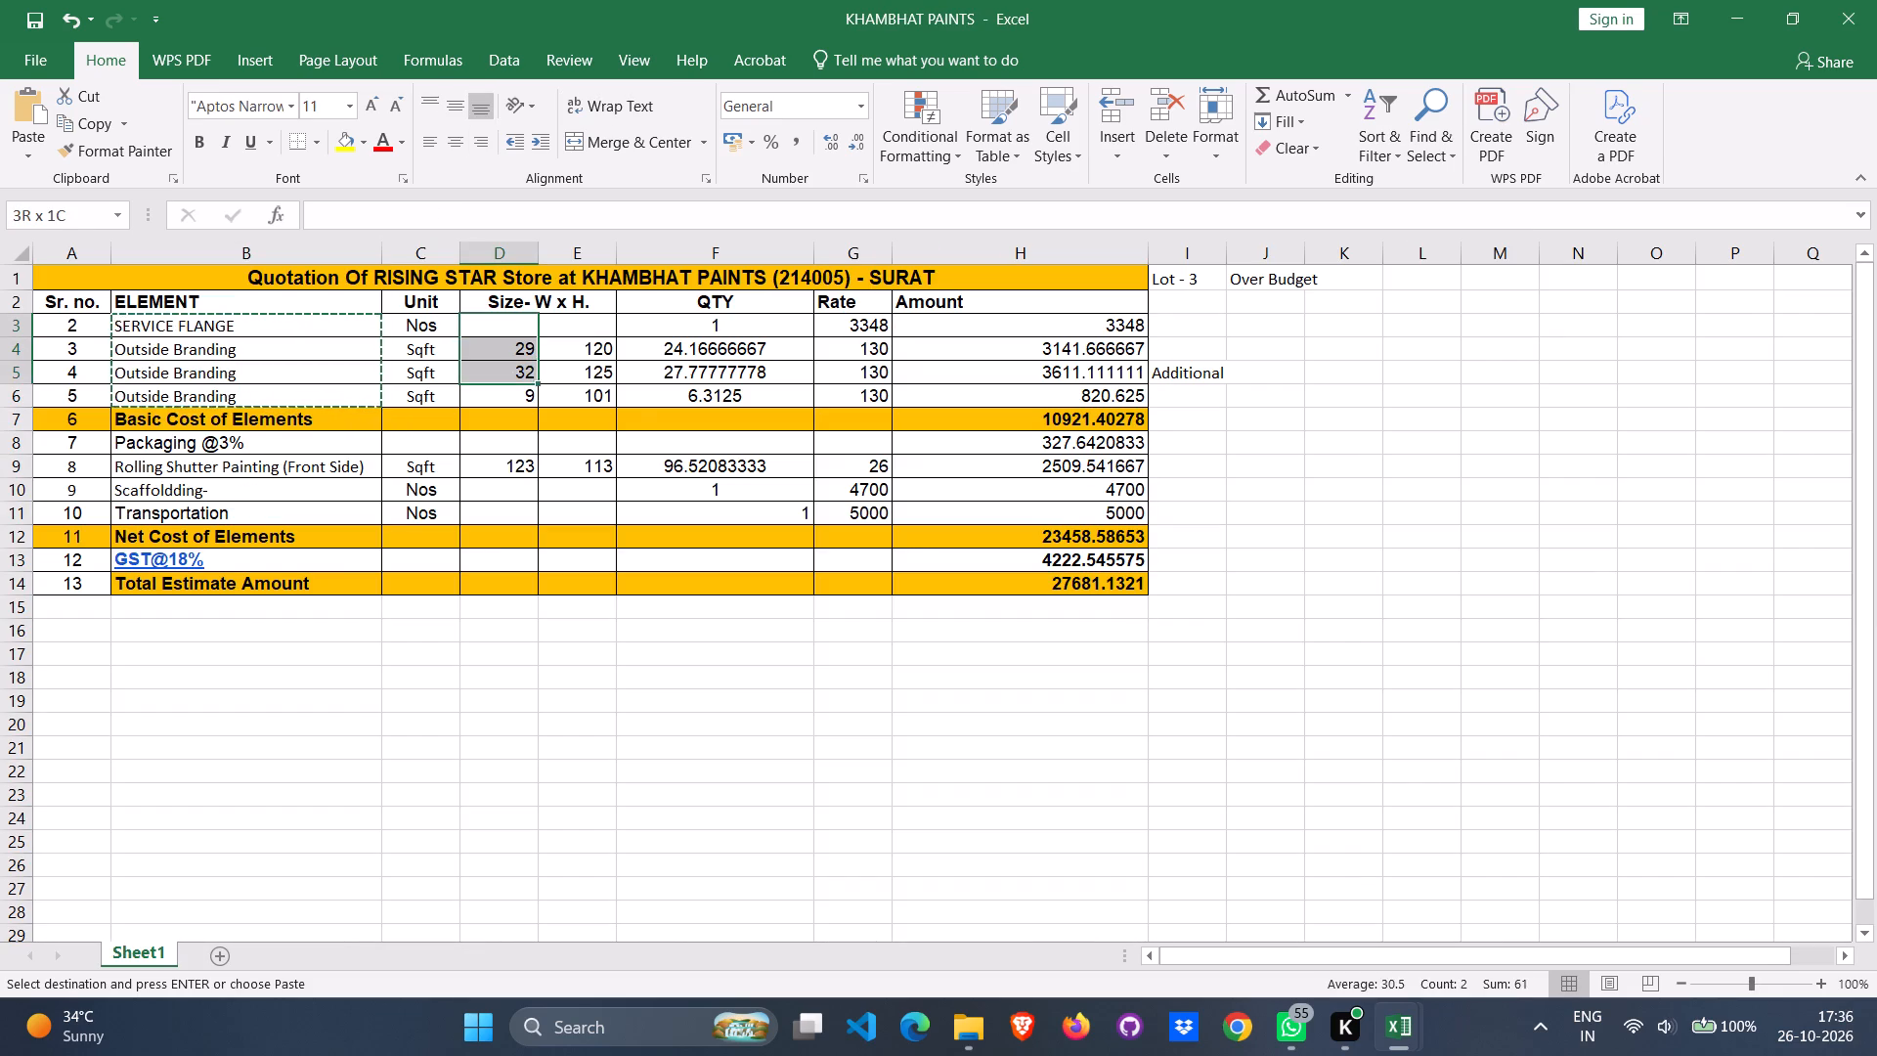
key("shift+Down")
key("shift+Right")
key("ctrl+c")
key("alt+Tab")
key("Right")
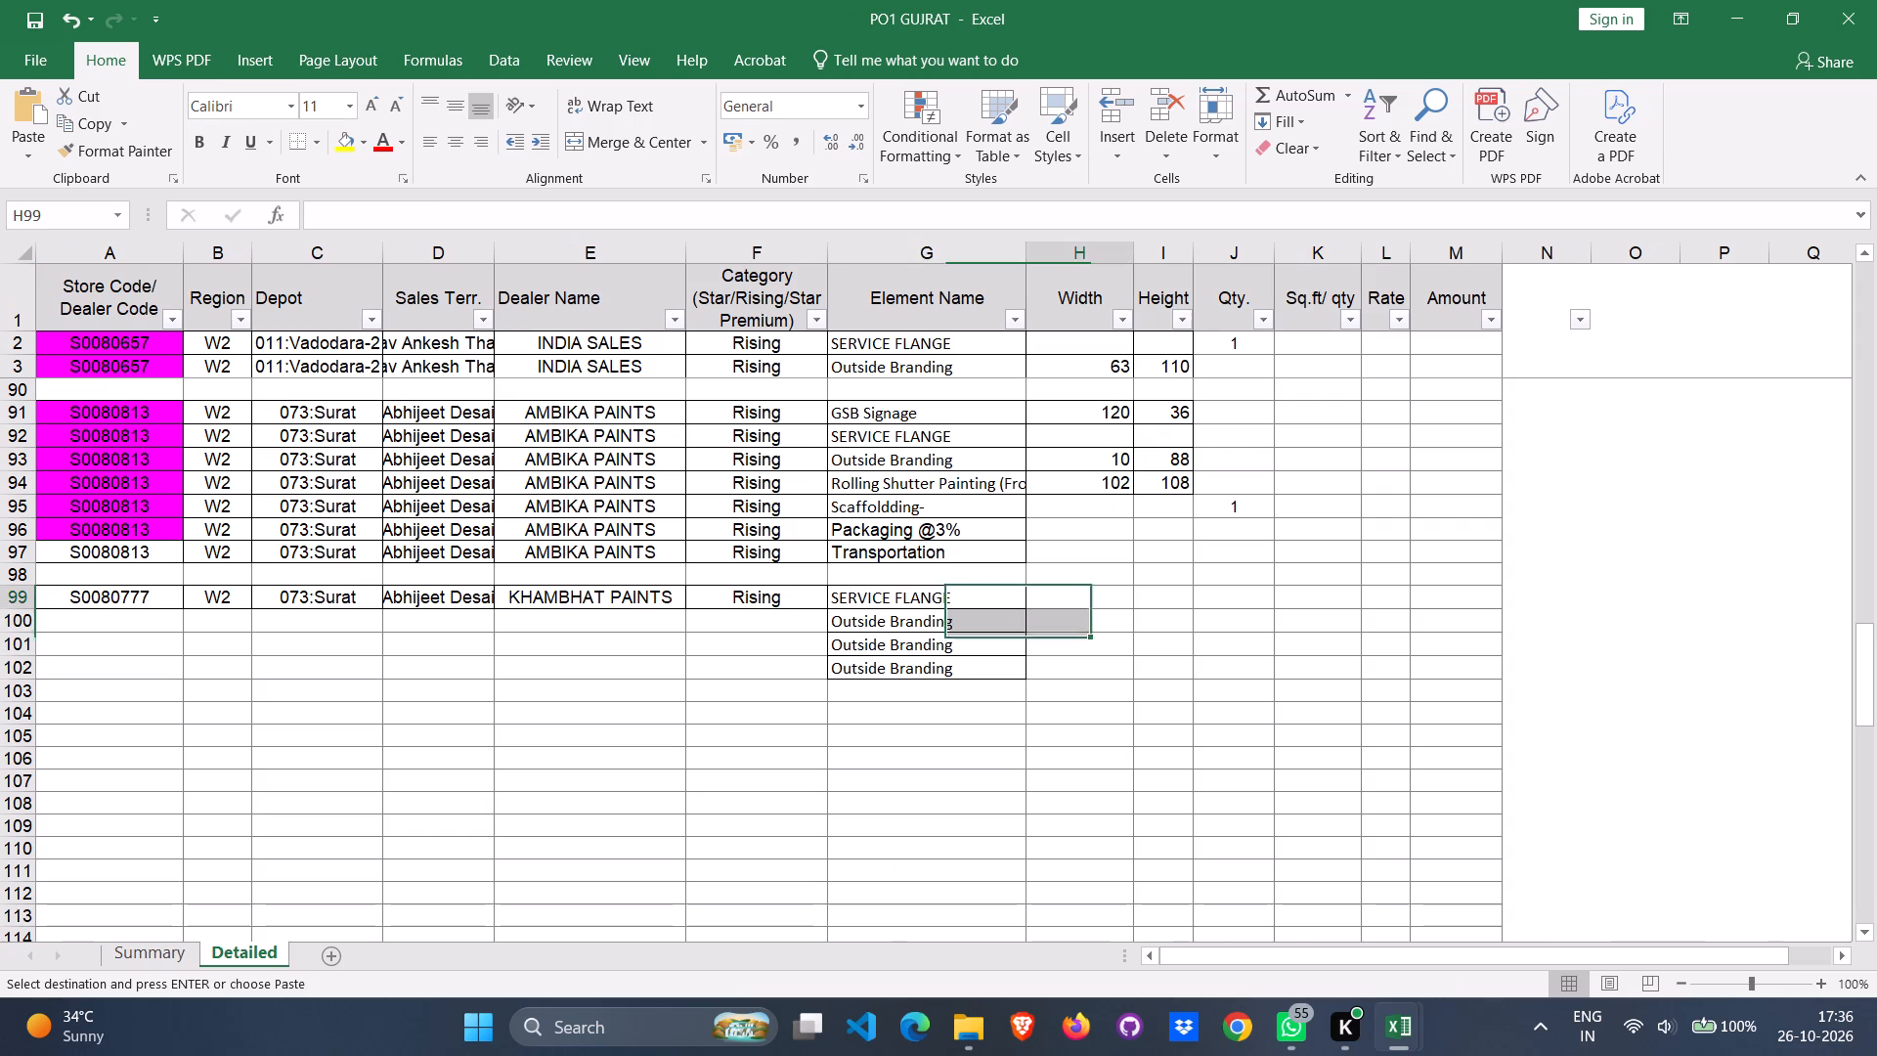
key("ctrl+v")
key("ctrl+s")
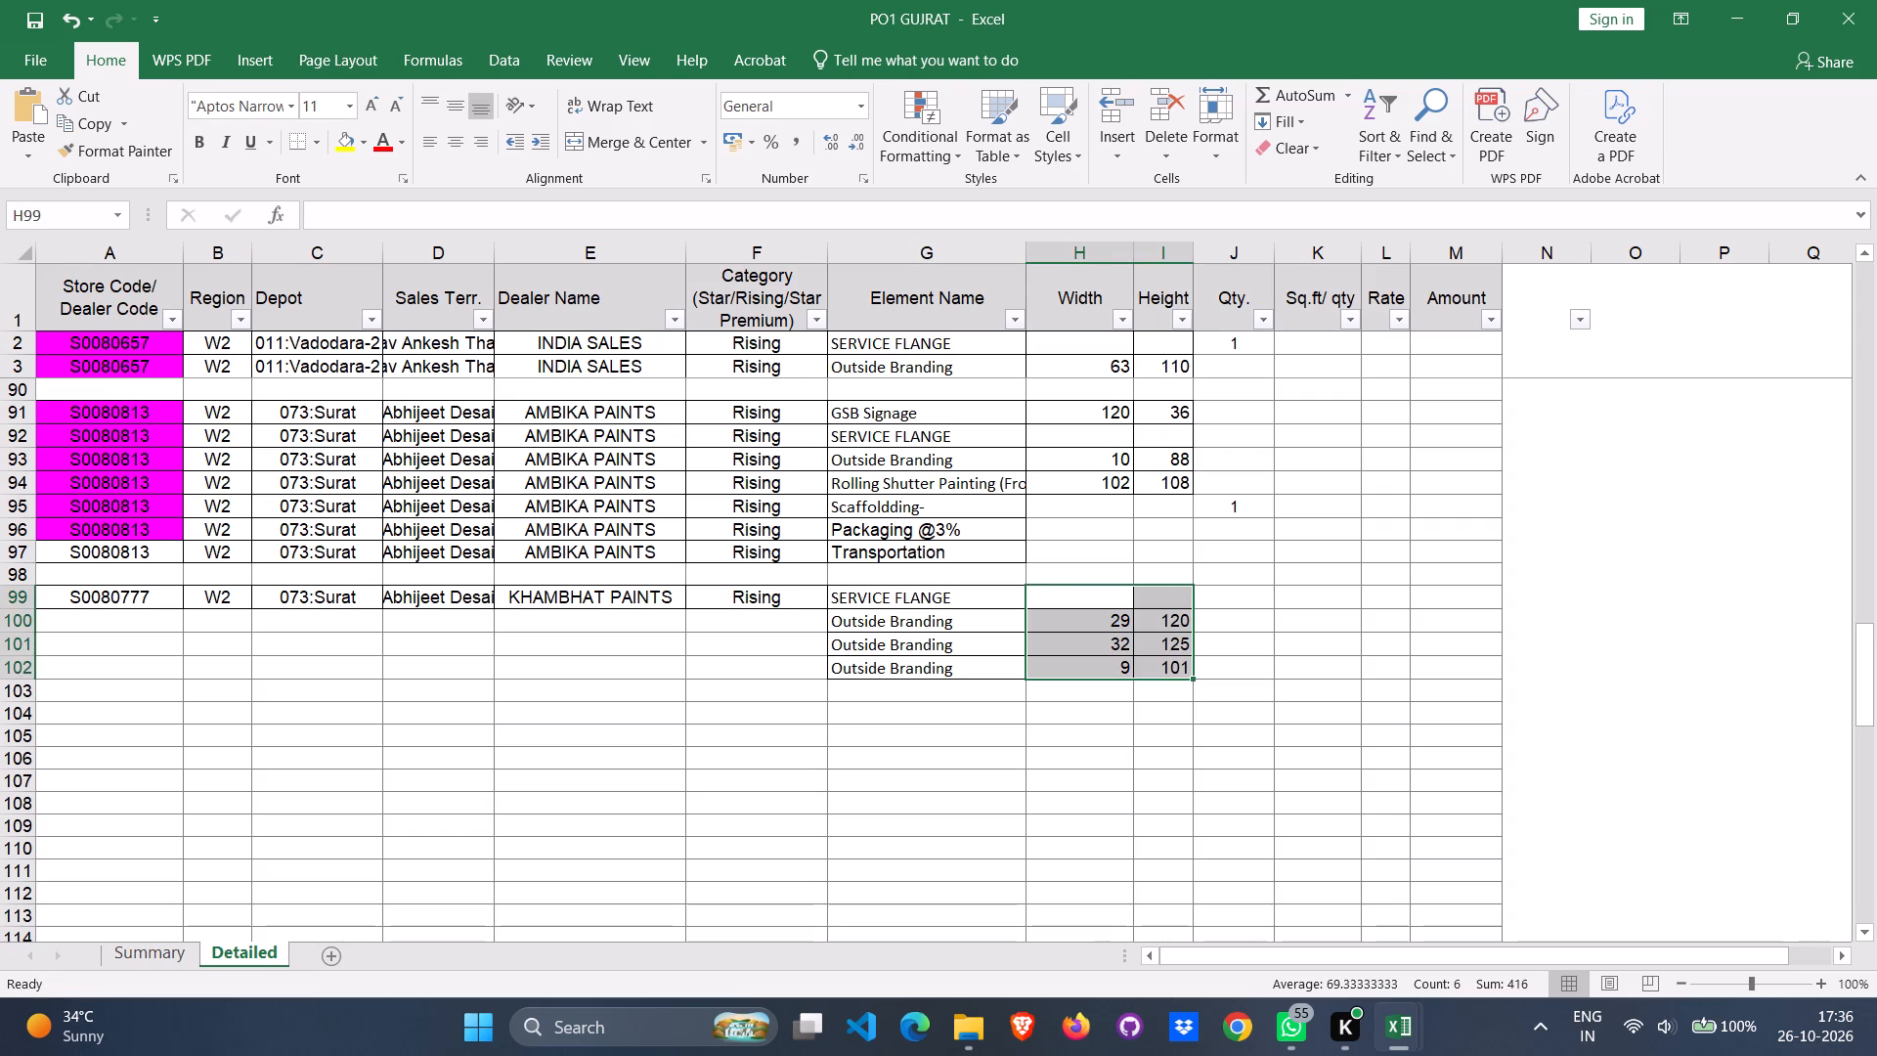
Copy Rolling Shutter Painting (Front Side) and Scaffoldding- from B9:B10 of the KHAMBHAT PAINTS quotation into G103:G104 of Detailed and save.
key("alt+Tab")
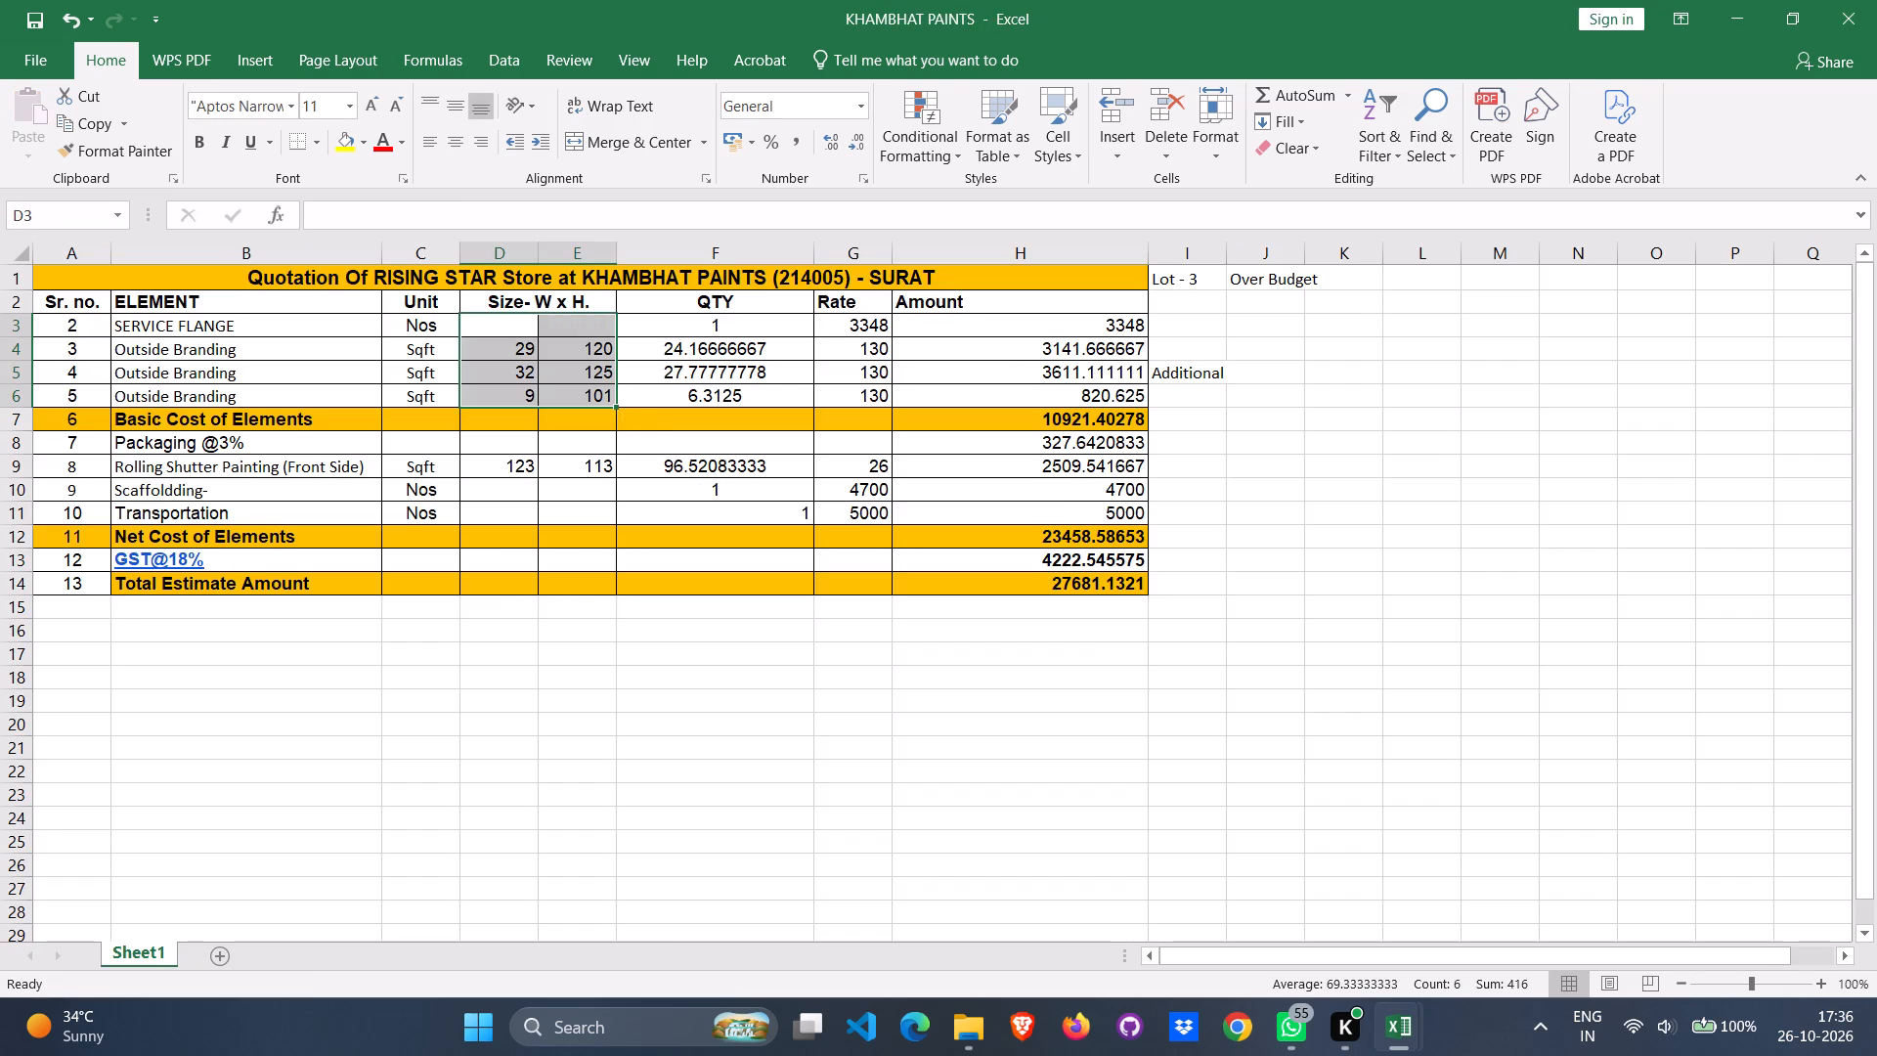
left_click(288, 474)
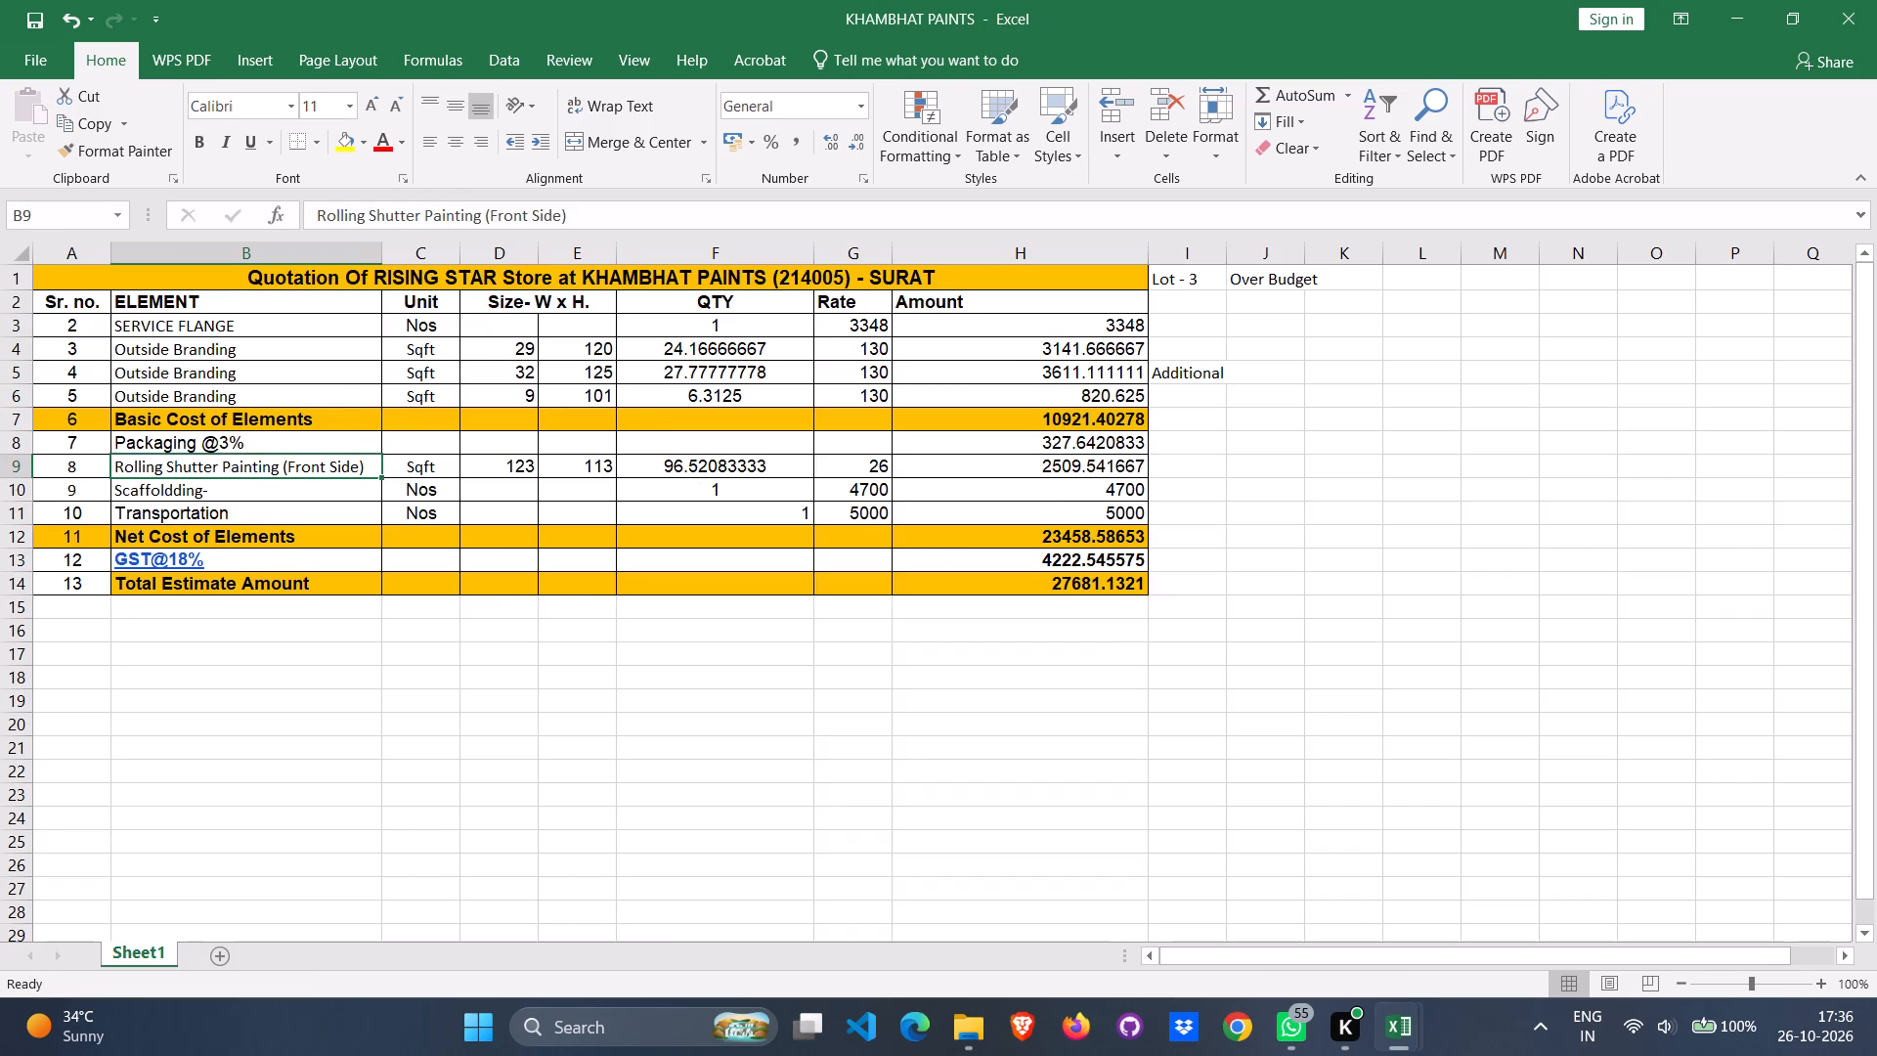
key("shift+Down")
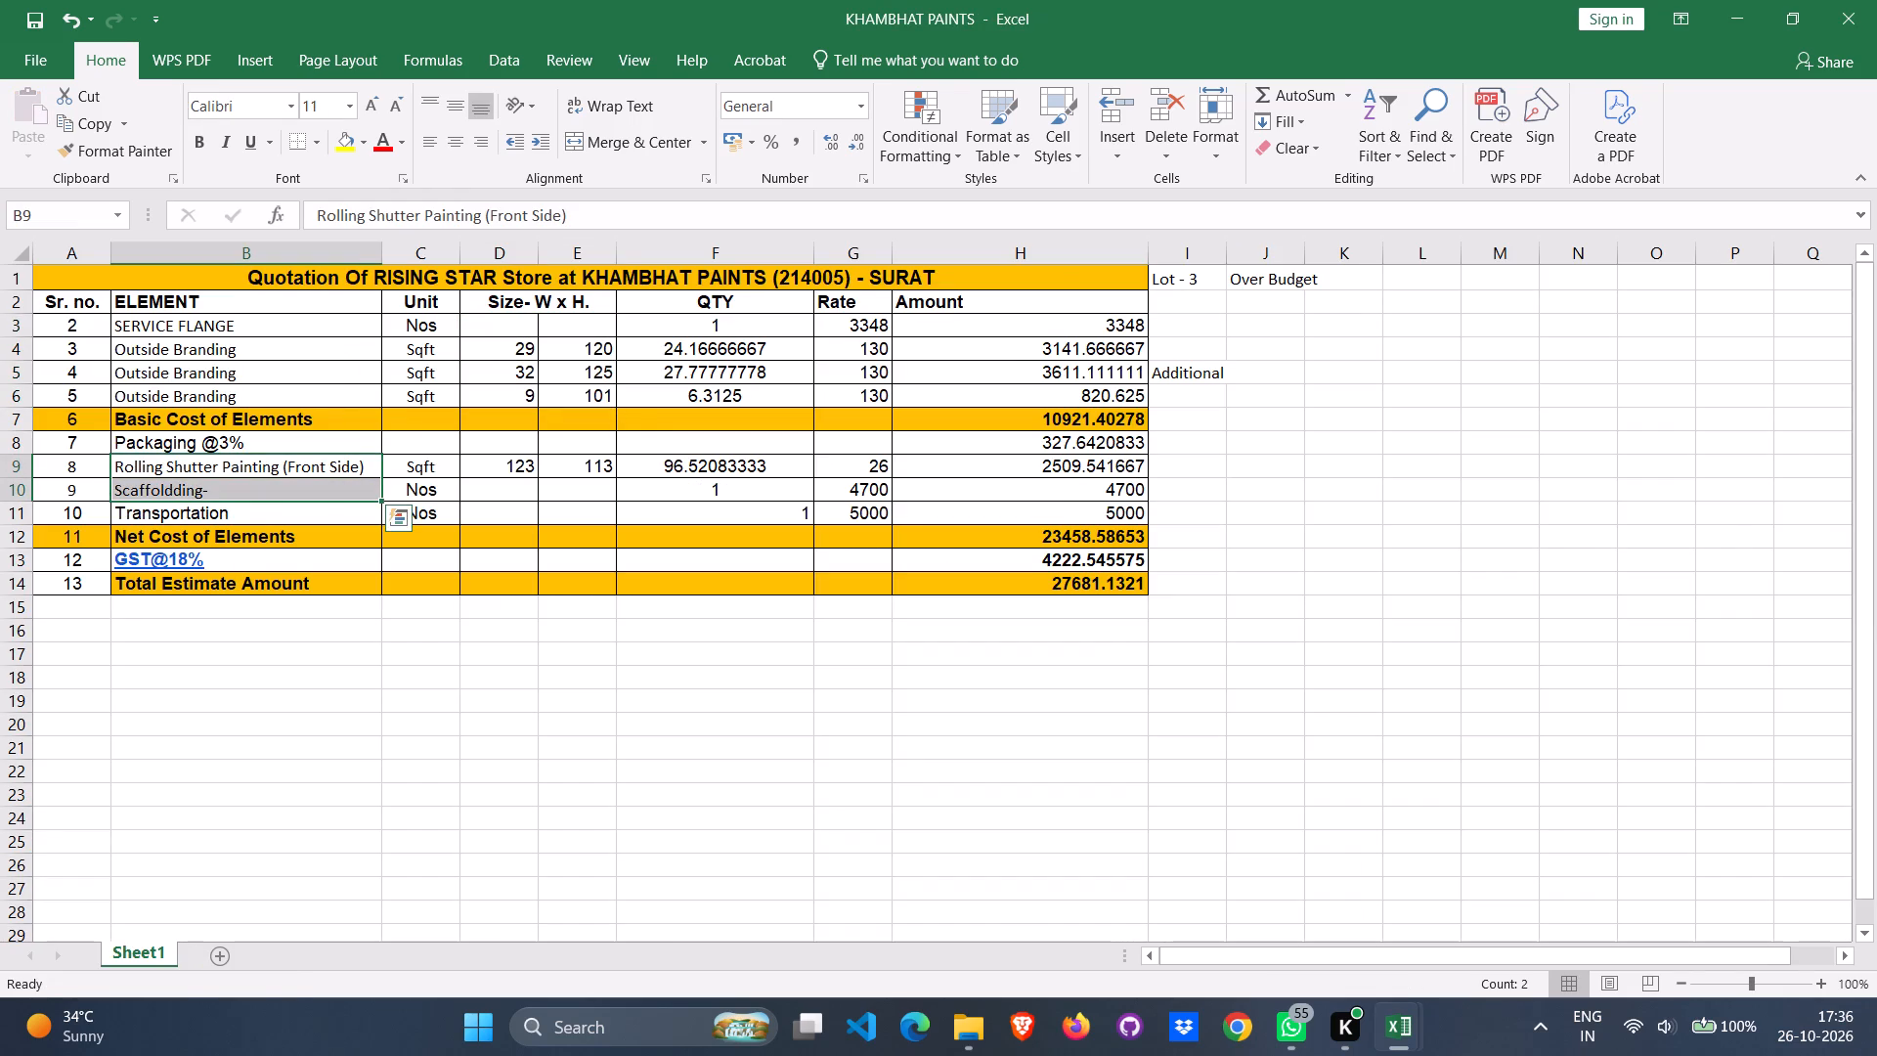
key("ctrl+c")
key("alt+Tab")
key("Down")
key("Down")
key("Down")
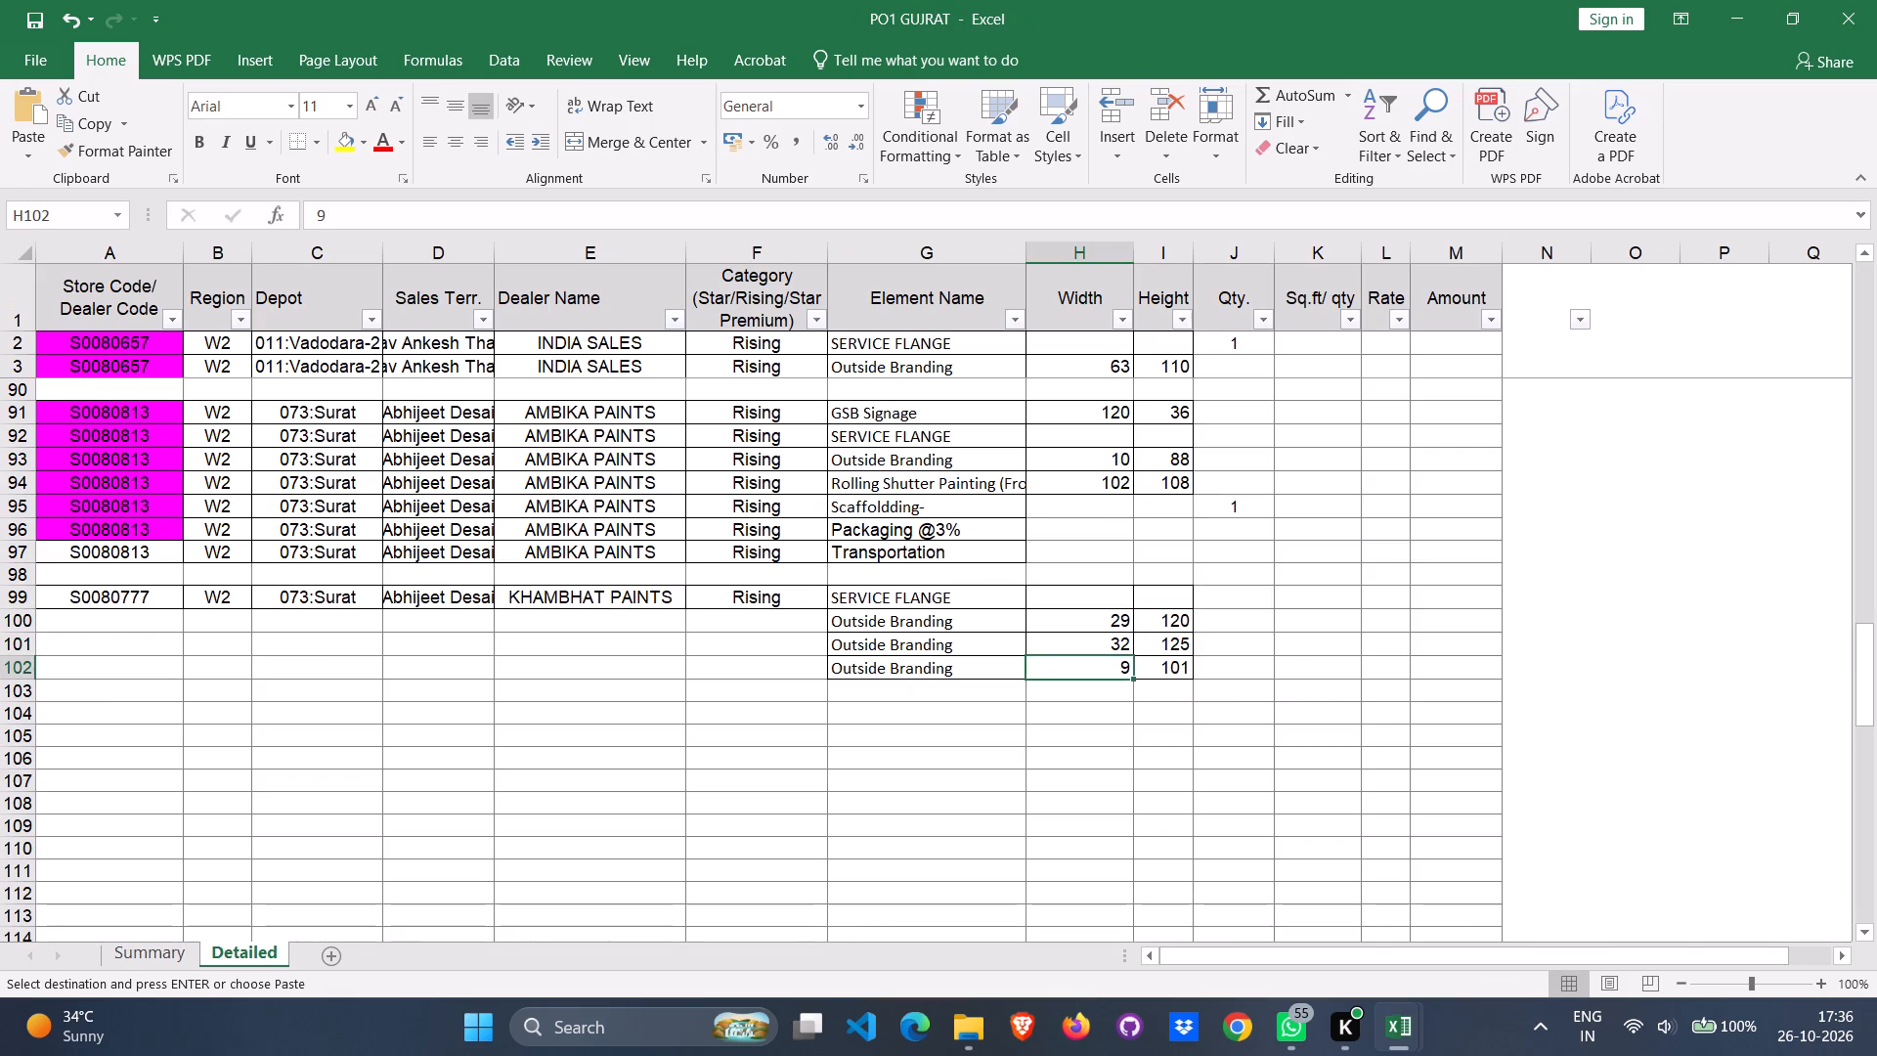
key("Down")
key("Left")
key("ctrl+v")
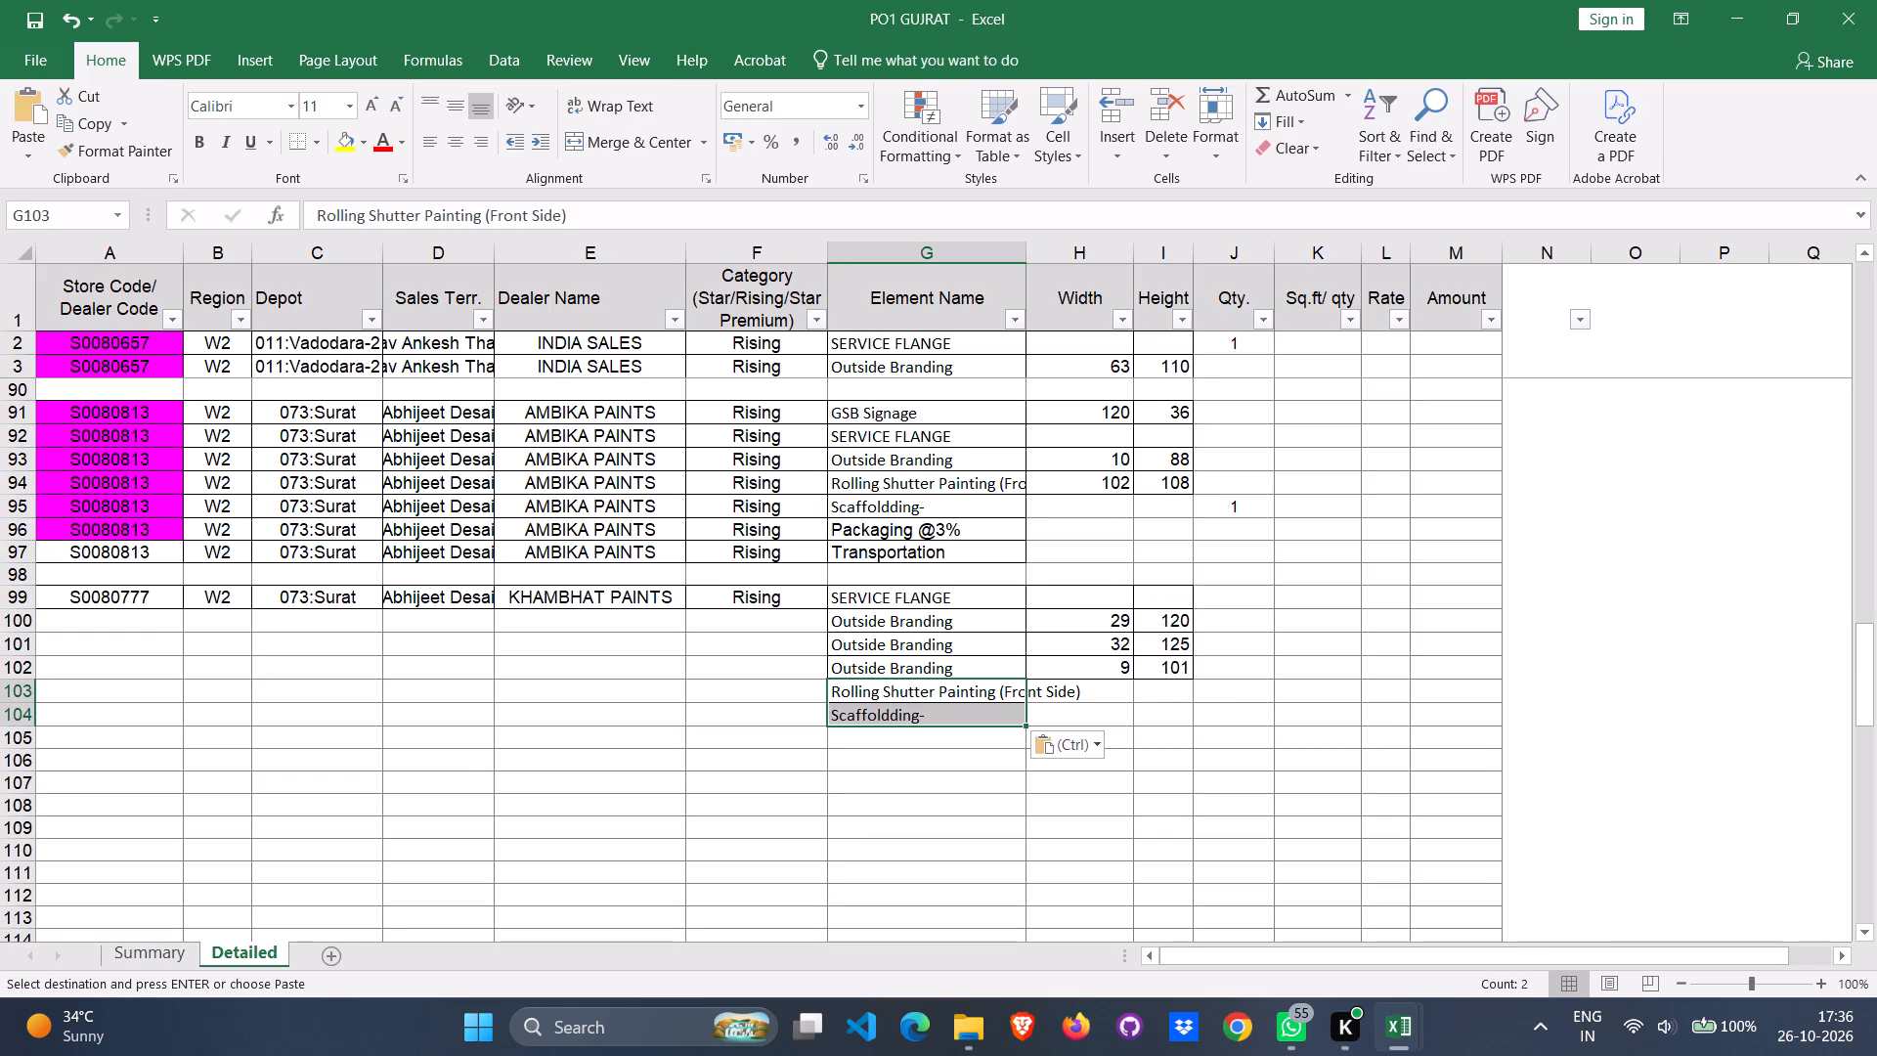
key("ctrl+s")
Copy the shutter painting size 123 x 113 from D9:E9 of the quotation into H103:I103 of Detailed and save.
key("alt+Tab")
left_click(500, 471)
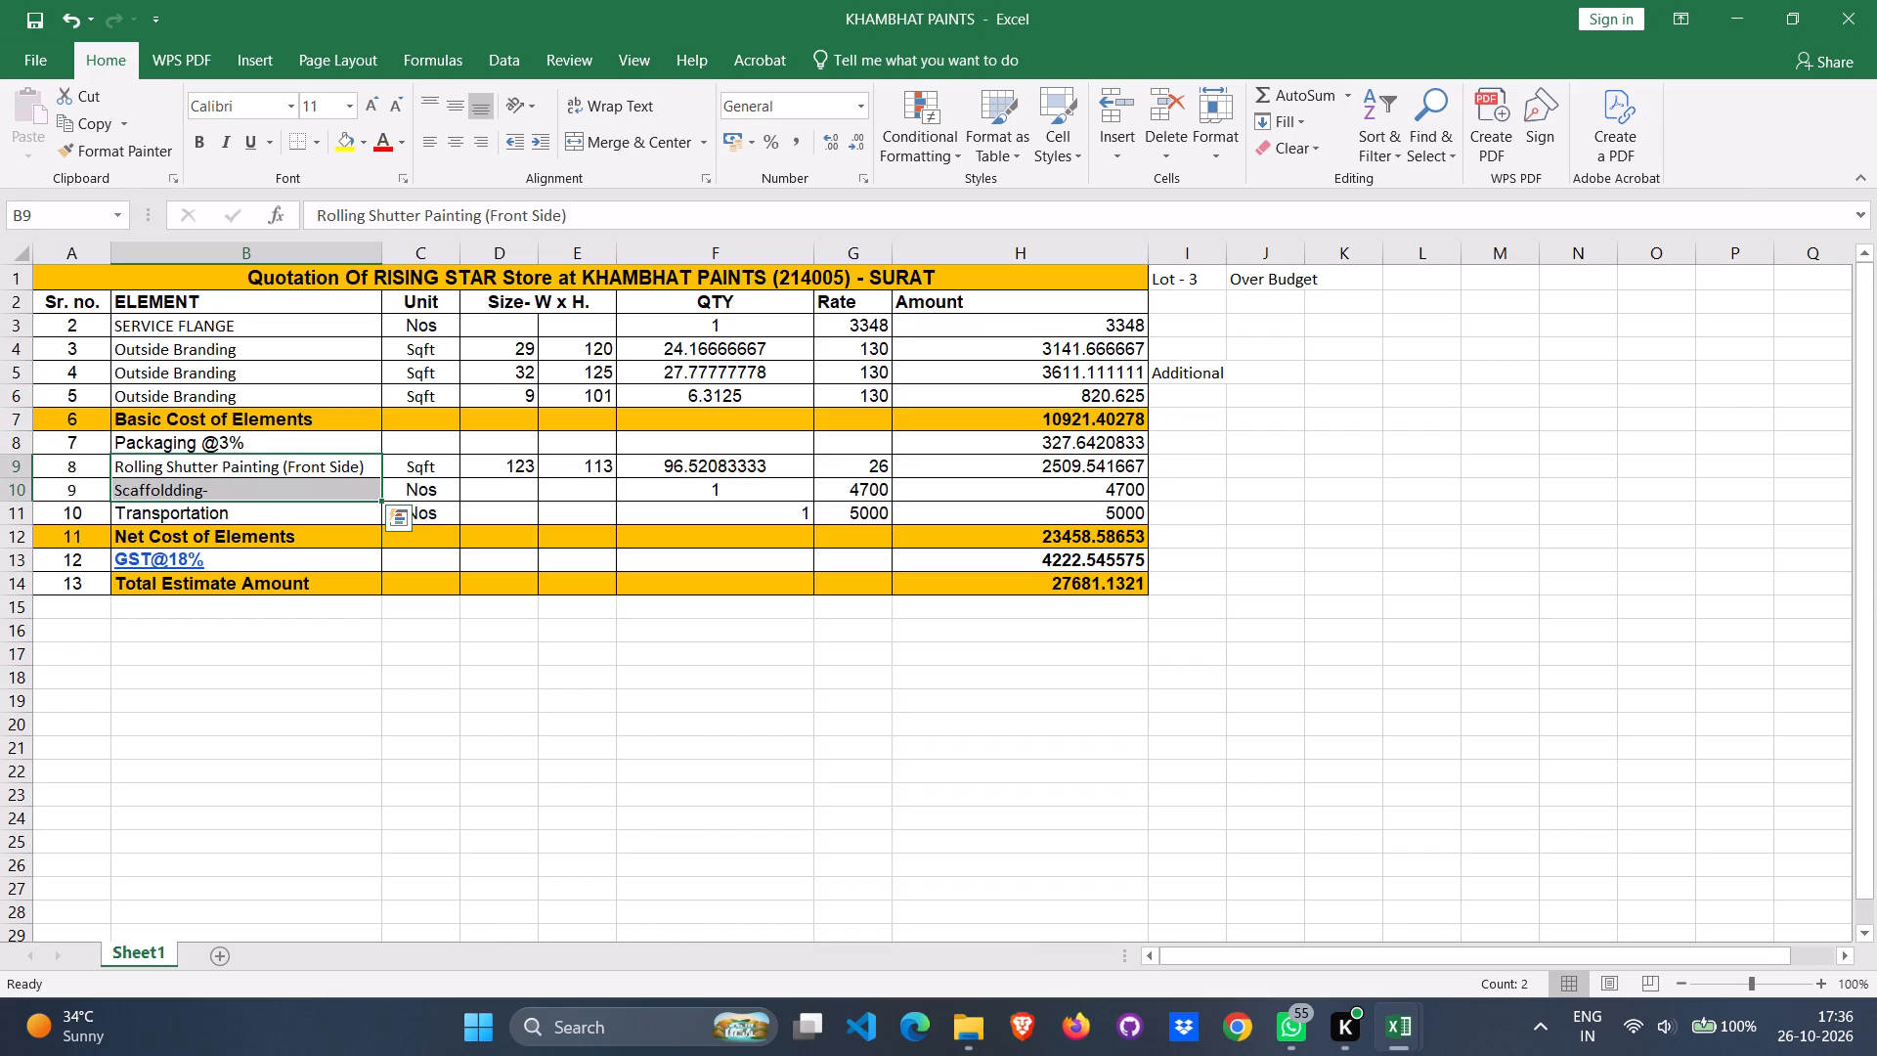
key("shift+Right")
key("ctrl+c")
key("alt+Tab")
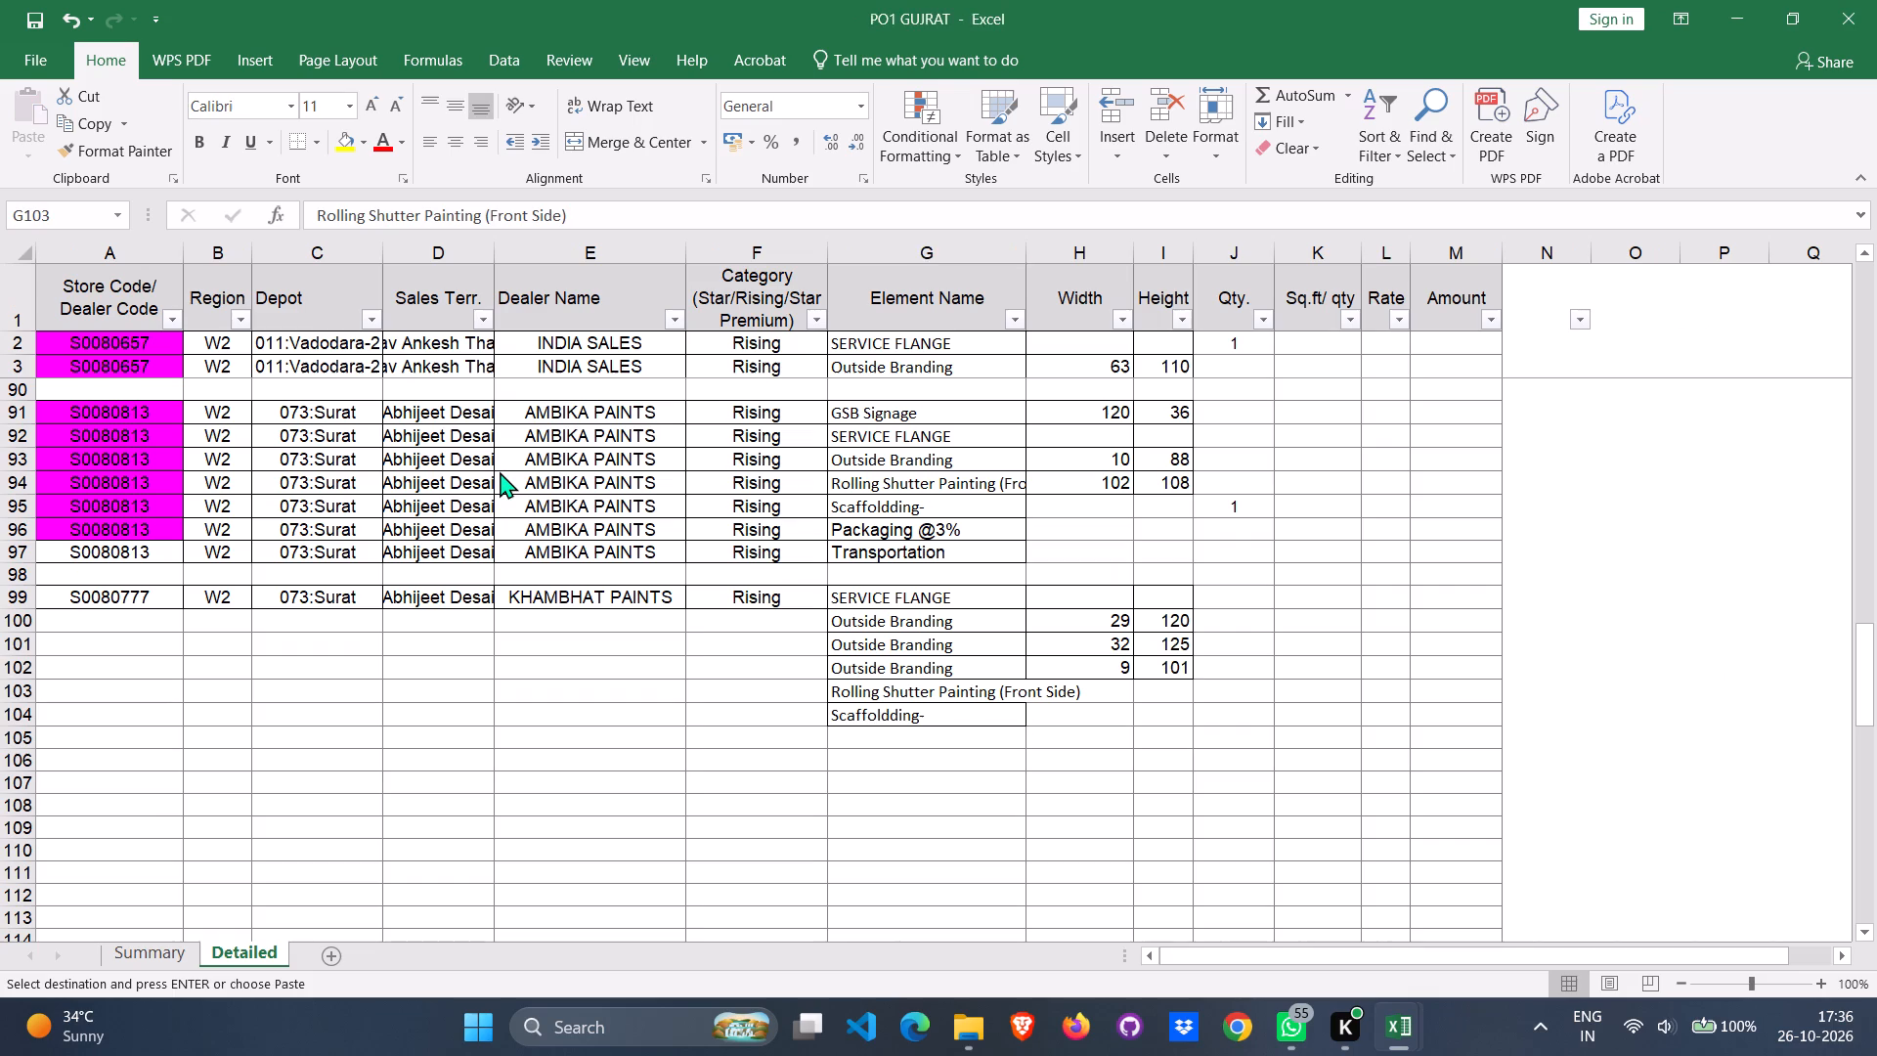
key("Right")
key("ctrl+v")
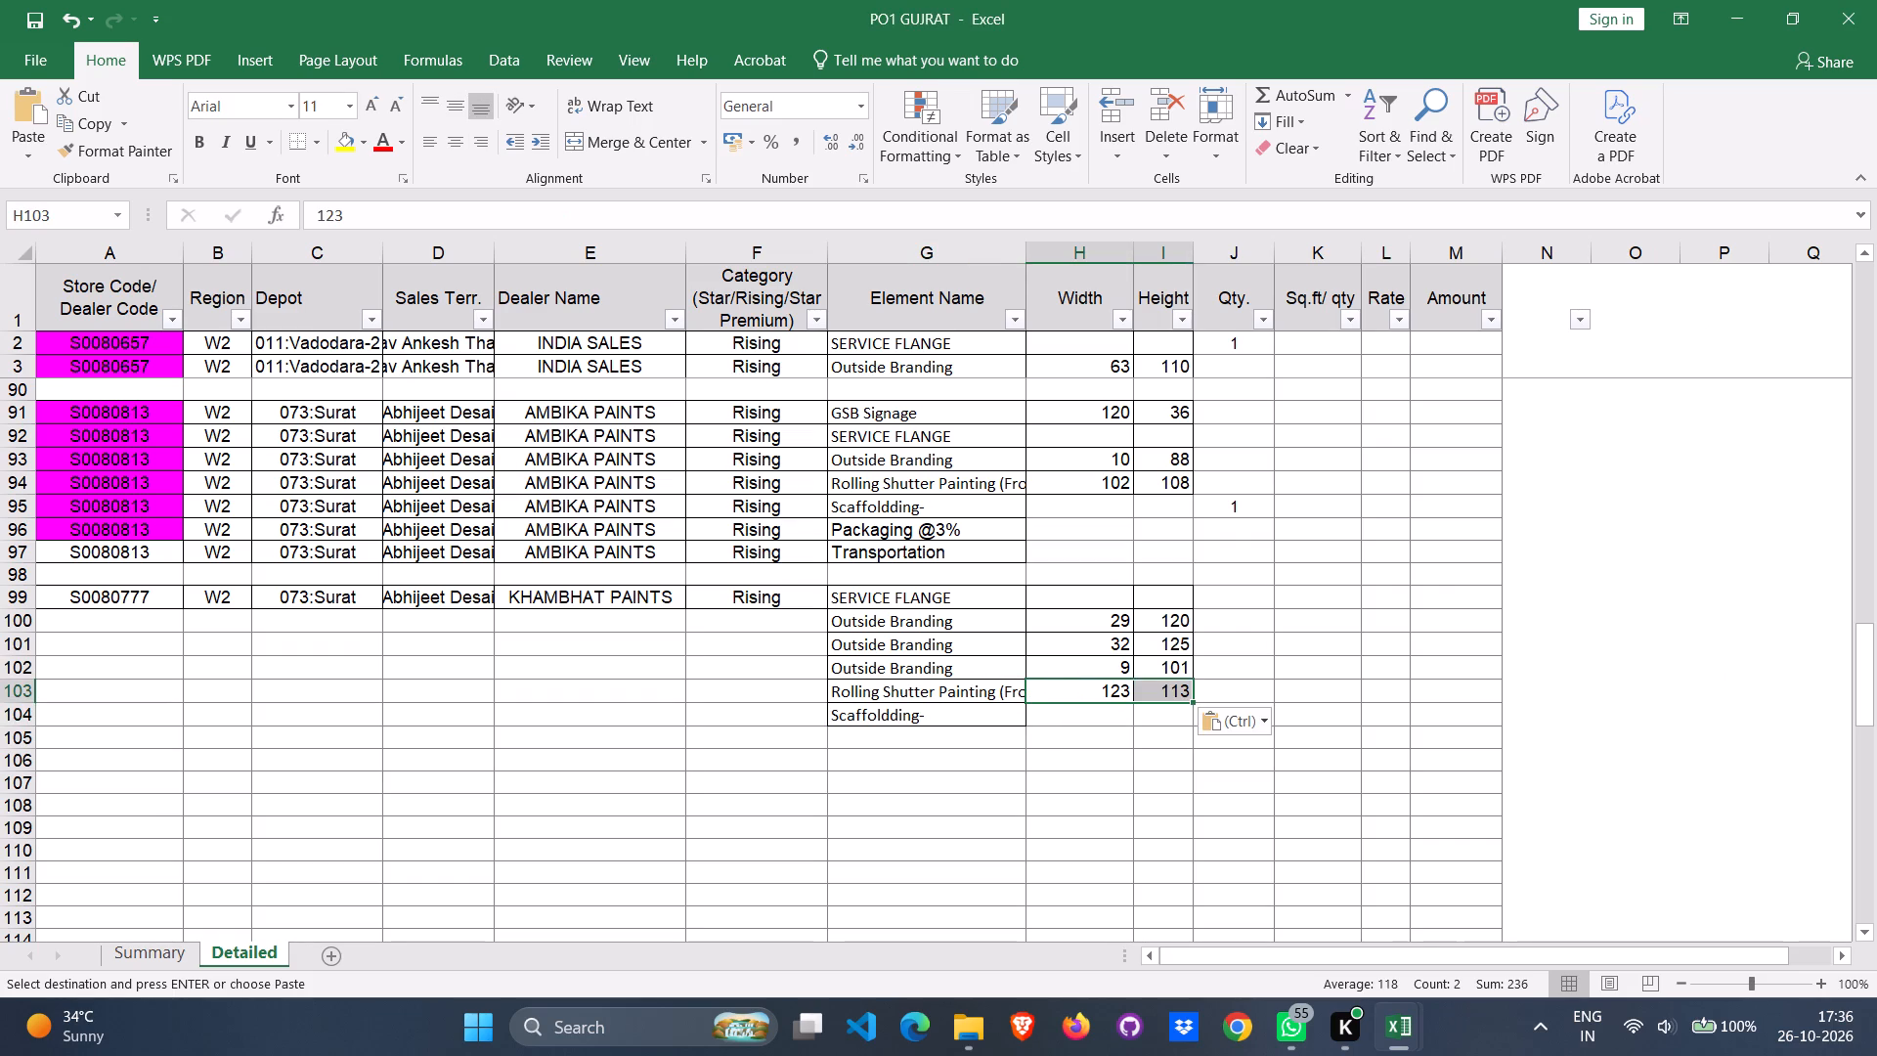
key("ctrl+s")
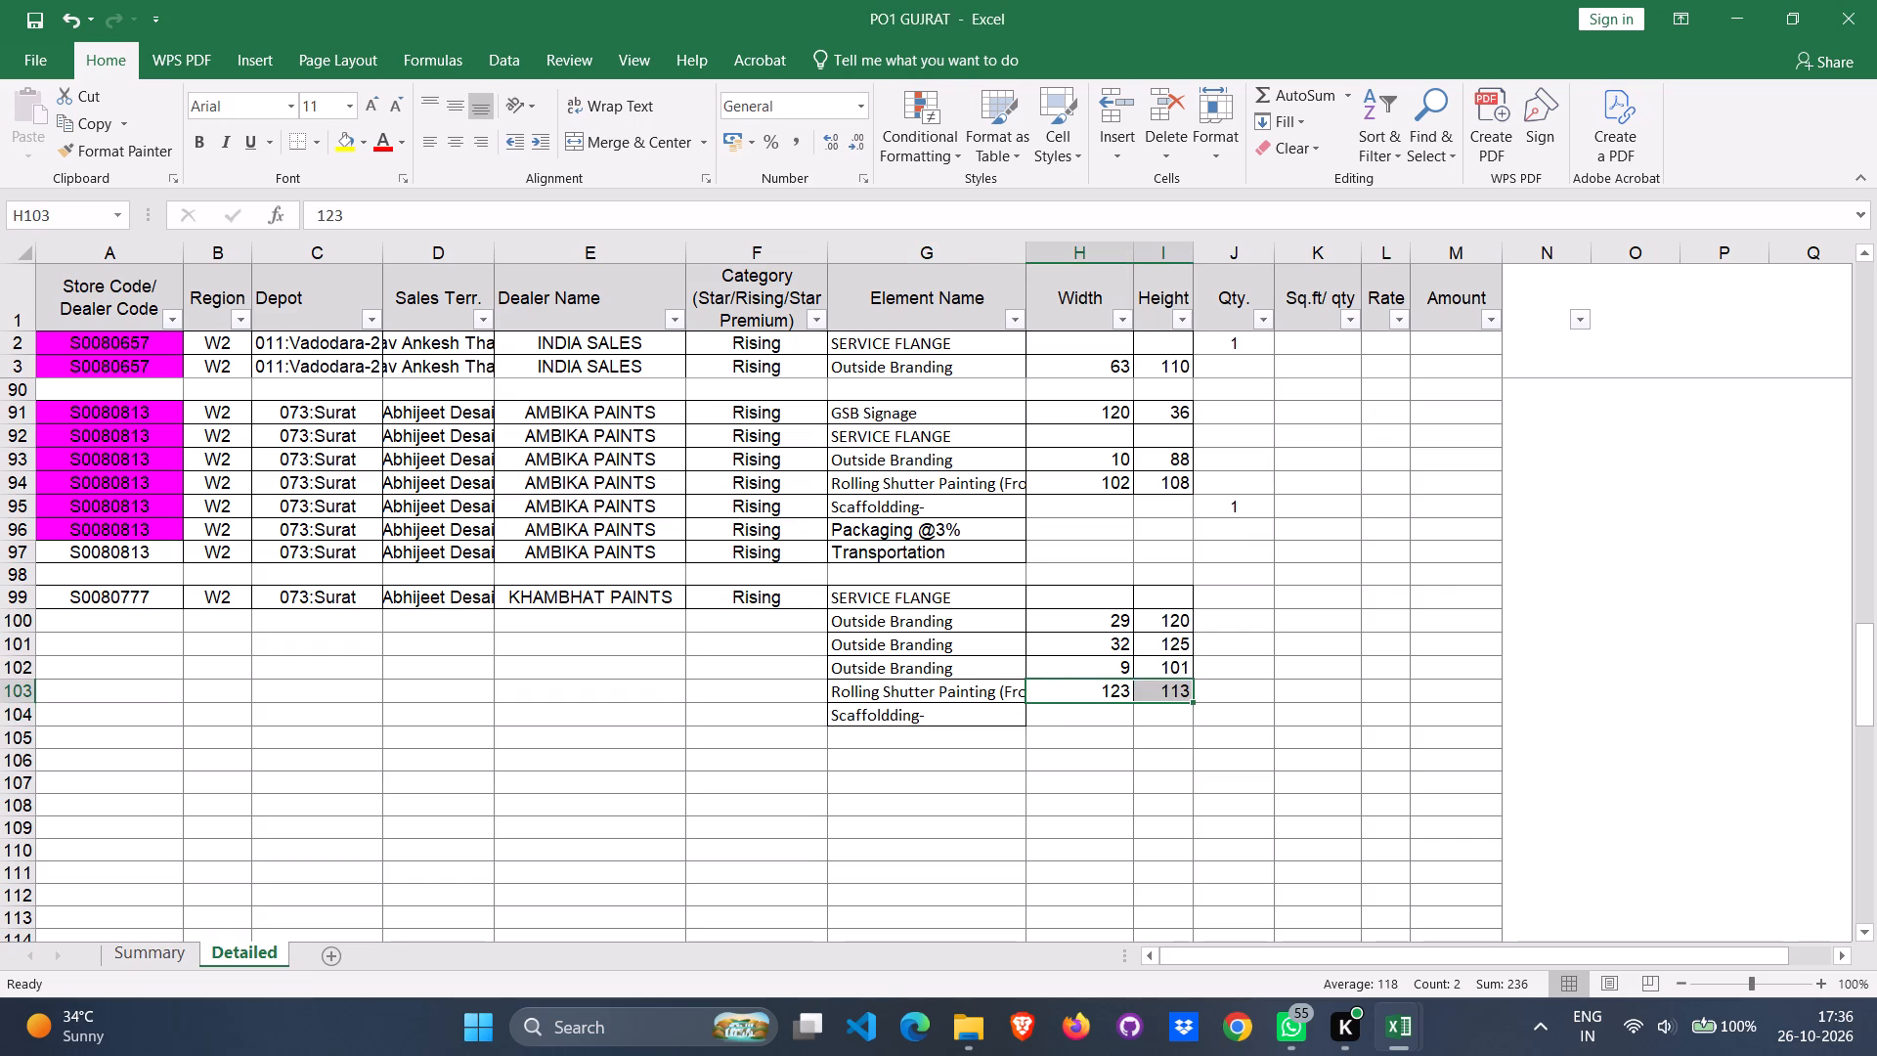
Enter a quantity of 1 for the KHAMBHAT PAINTS scaffolding in J104 and save.
left_click(1263, 720)
key("1")
key("ctrl+s")
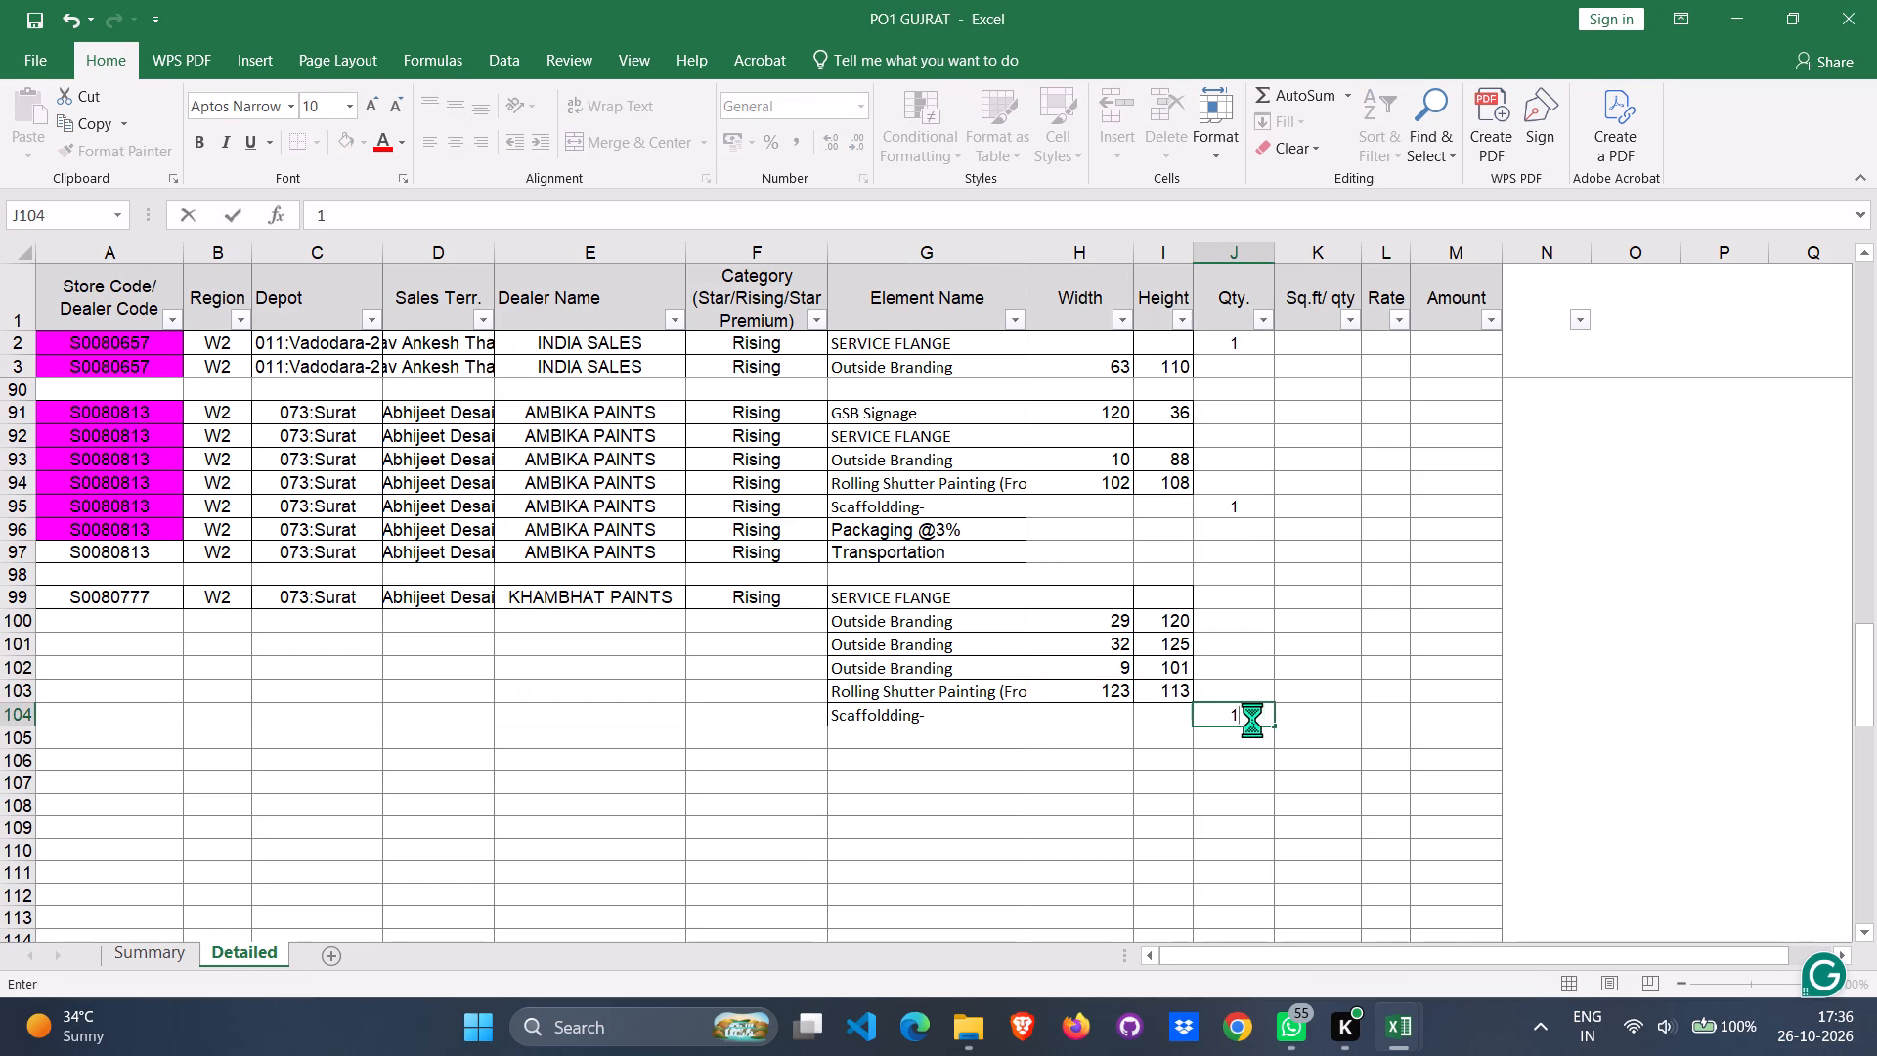
Repeat the KHAMBHAT PAINTS dealer details from A99:F99 down through row 104 and save the workbook.
left_click(121, 596)
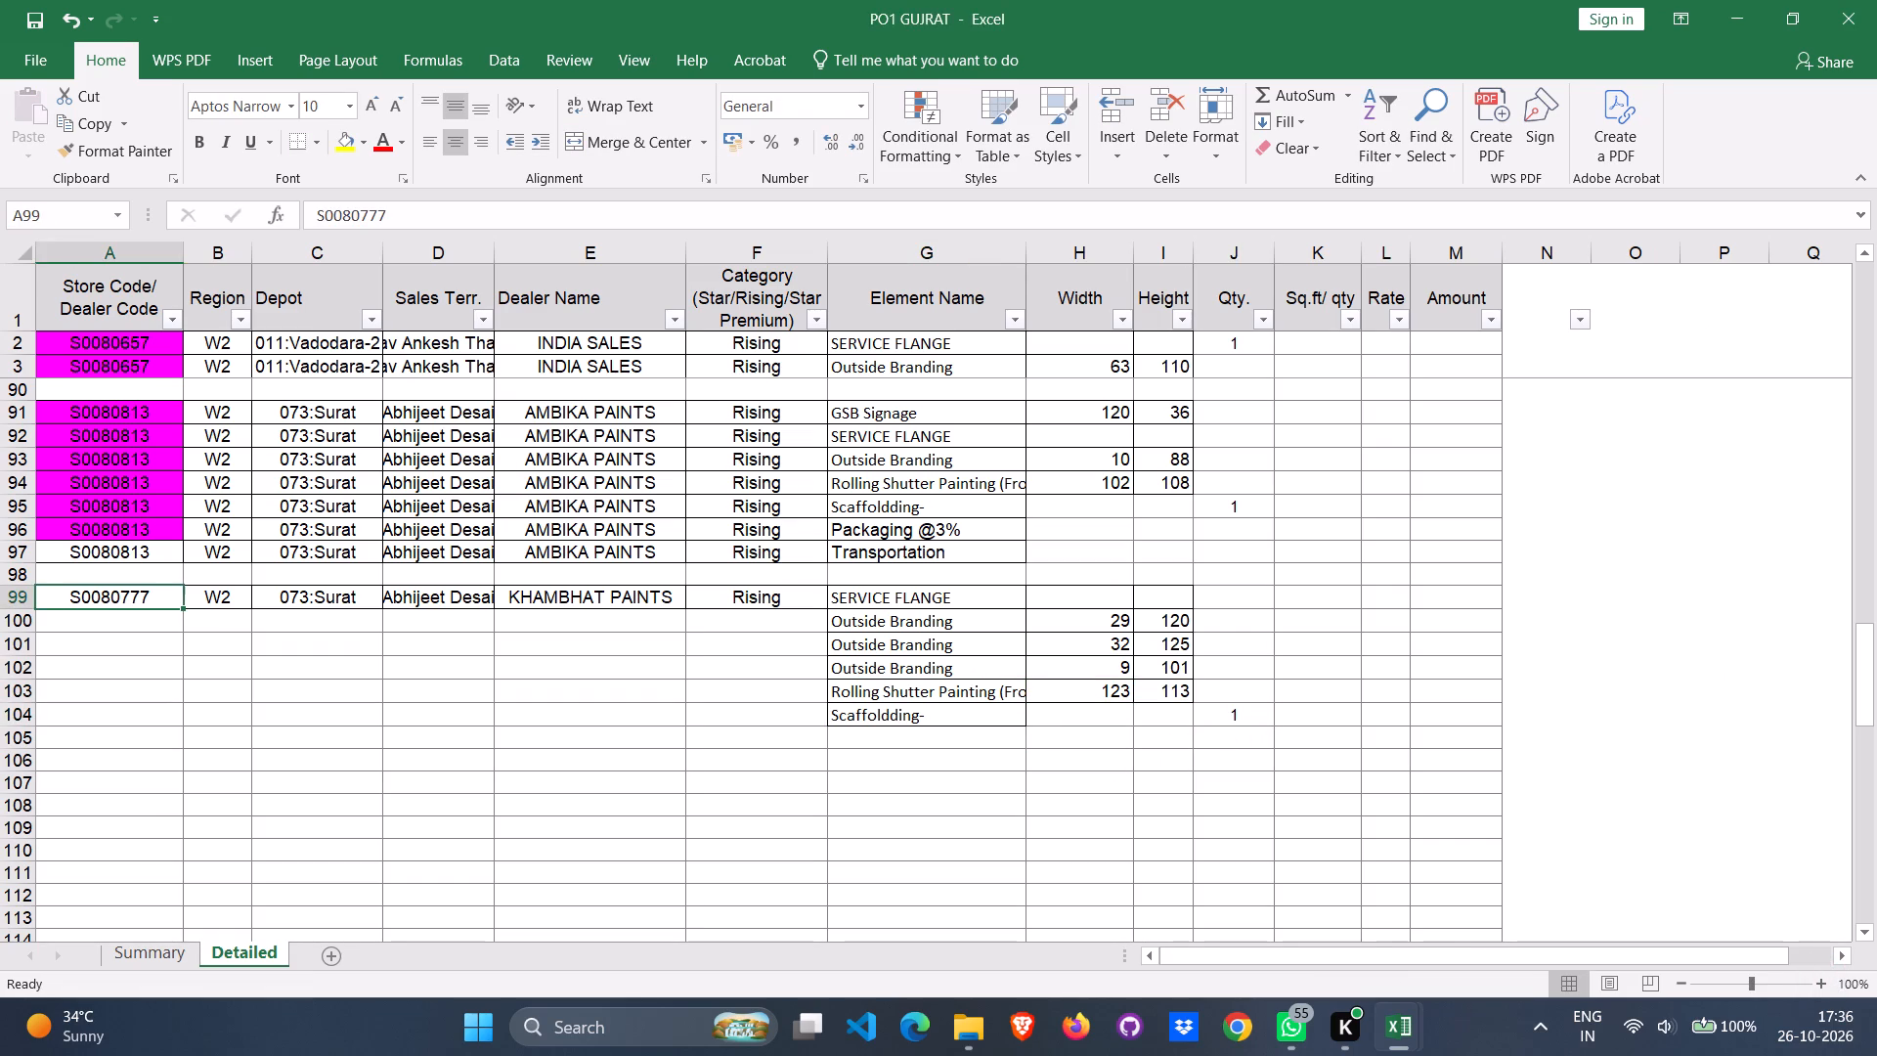
key("shift+Right")
key("shift+Right")
key("shift+Right")
key("shift+Right")
key("shift+Right")
key("ctrl+c")
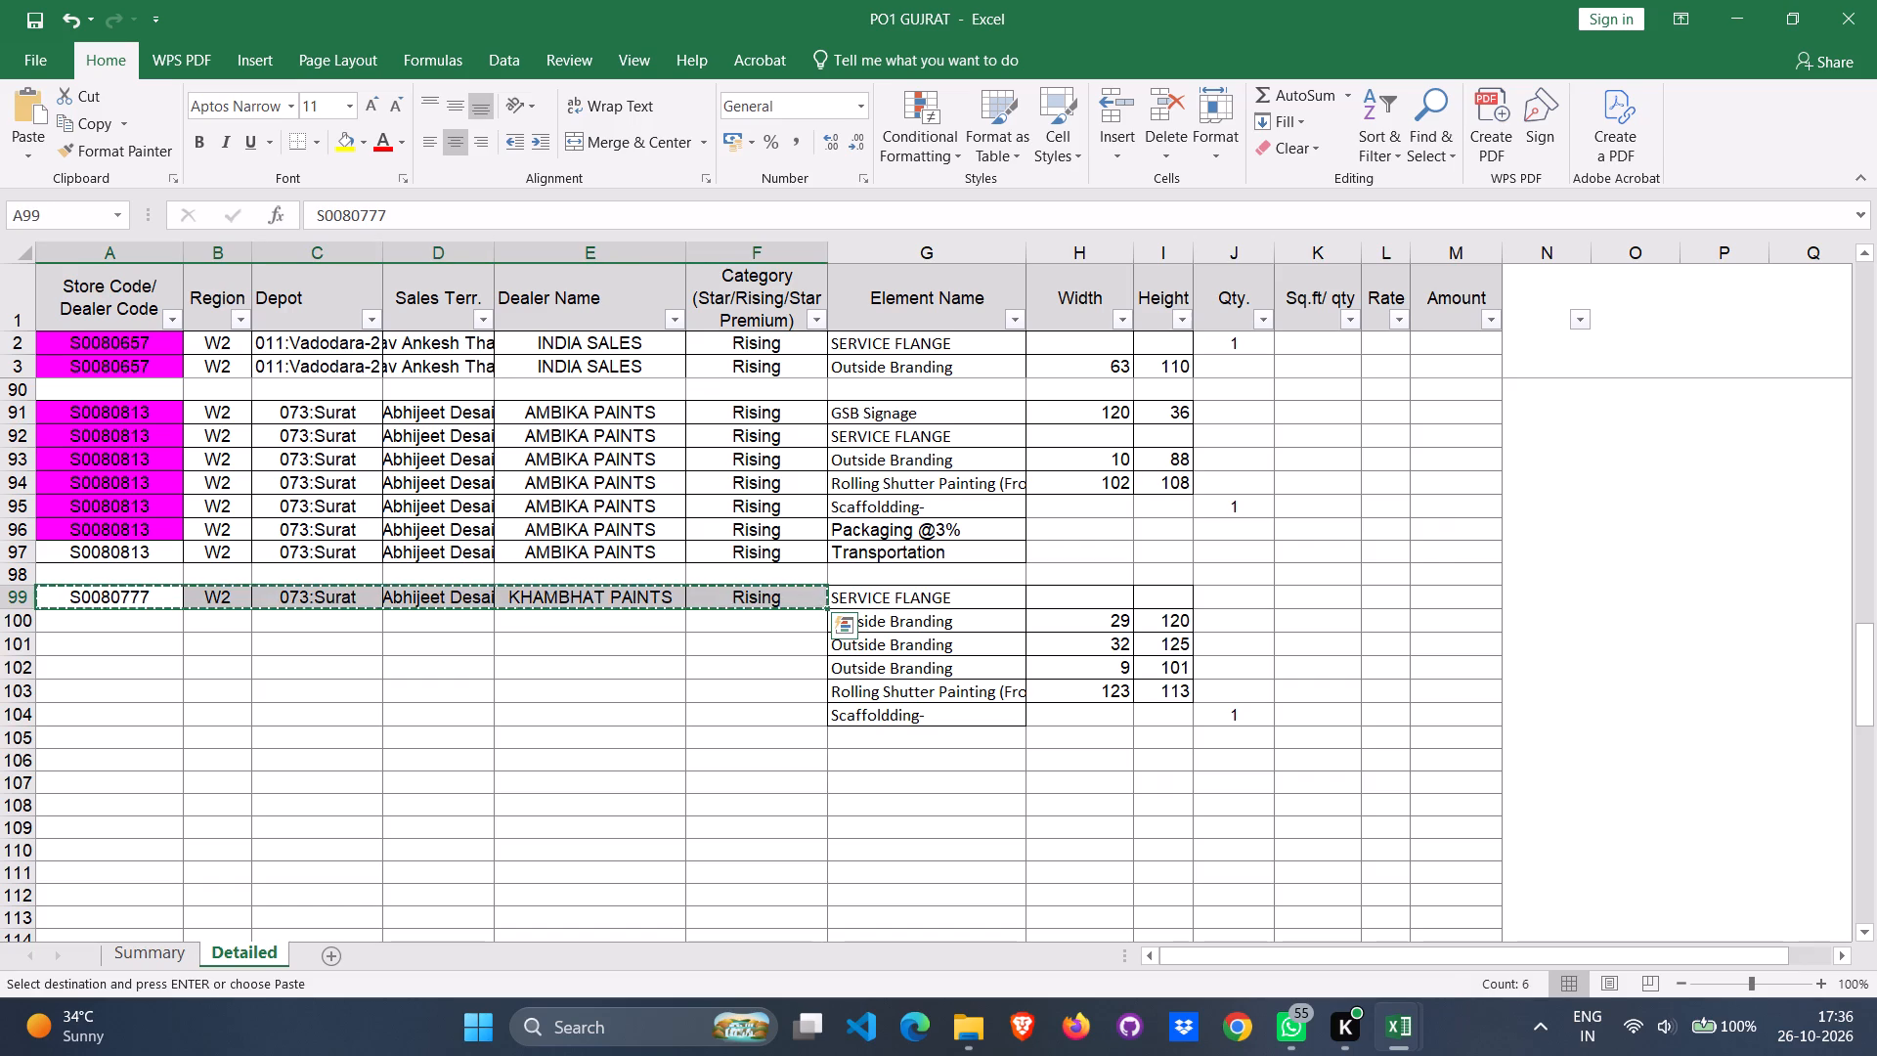
key("shift+Down")
key("shift+Down")
key("shift+Down")
key("shift+Down")
key("shift+Down")
key("ctrl+v")
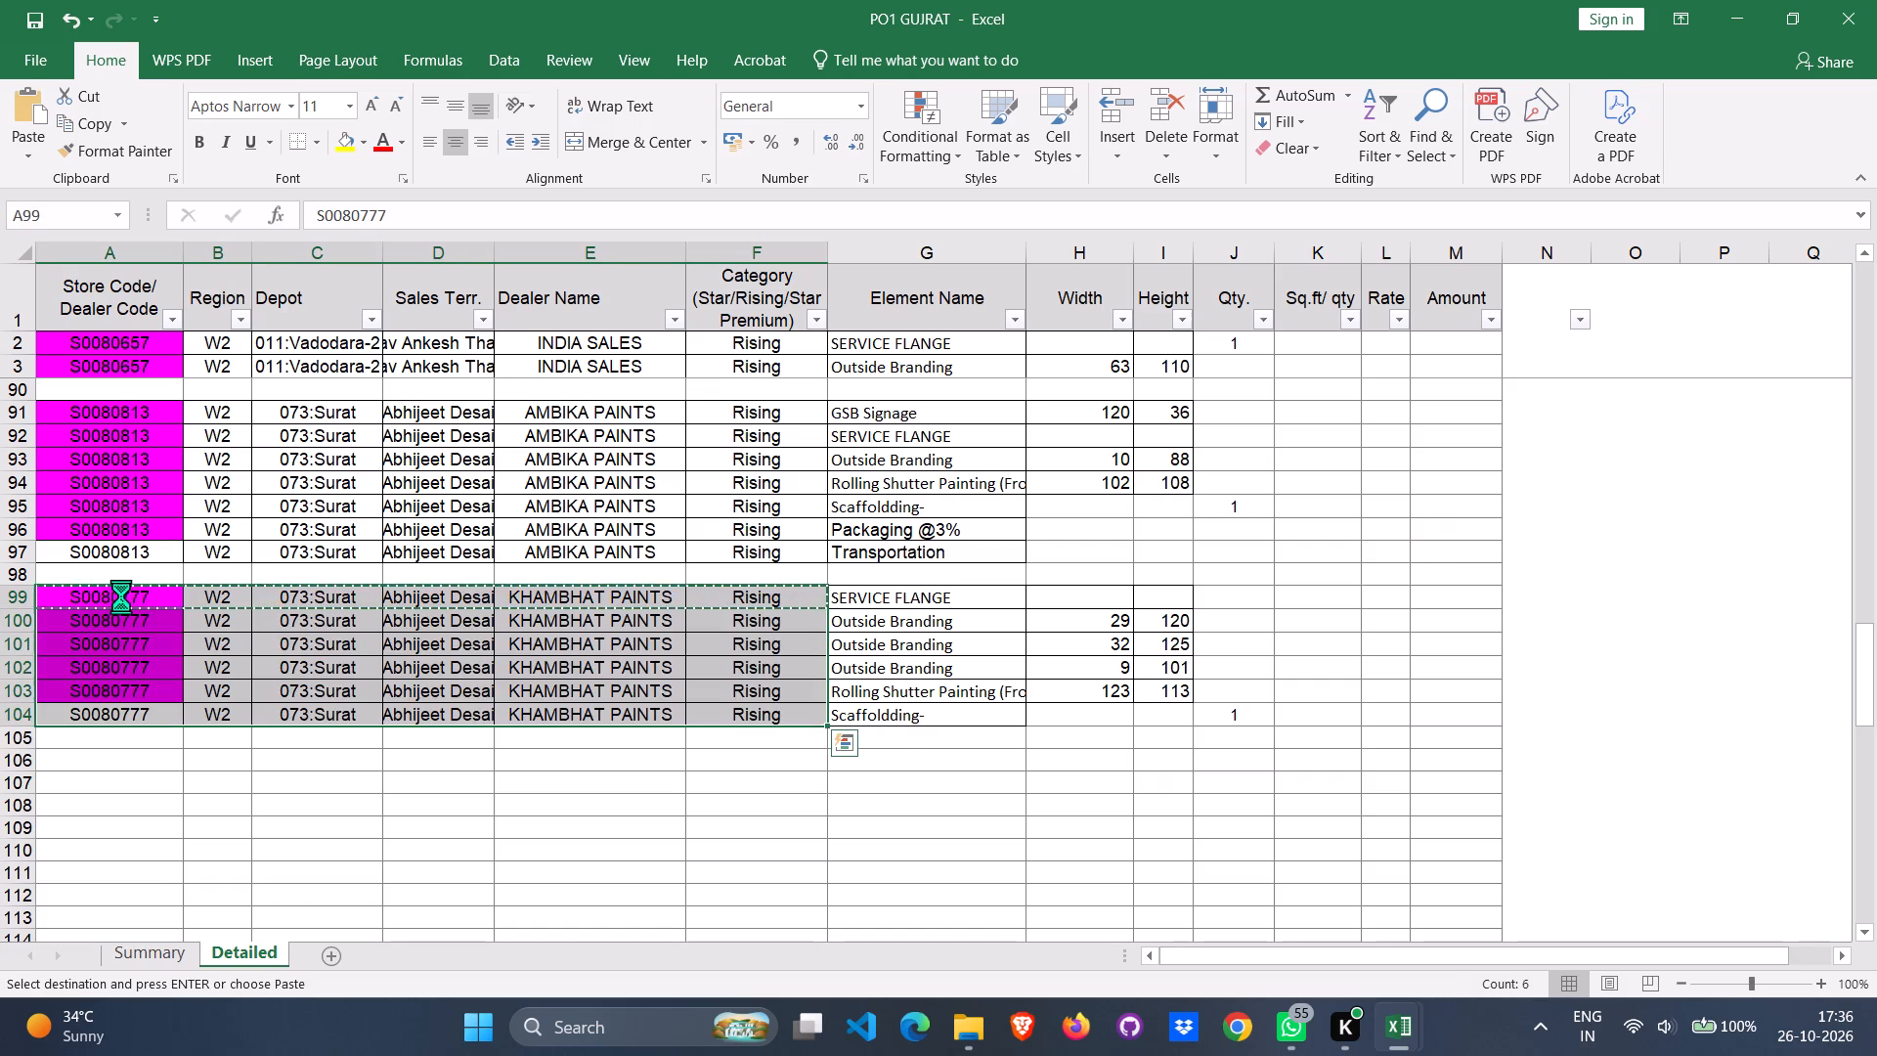
key("ctrl+s")
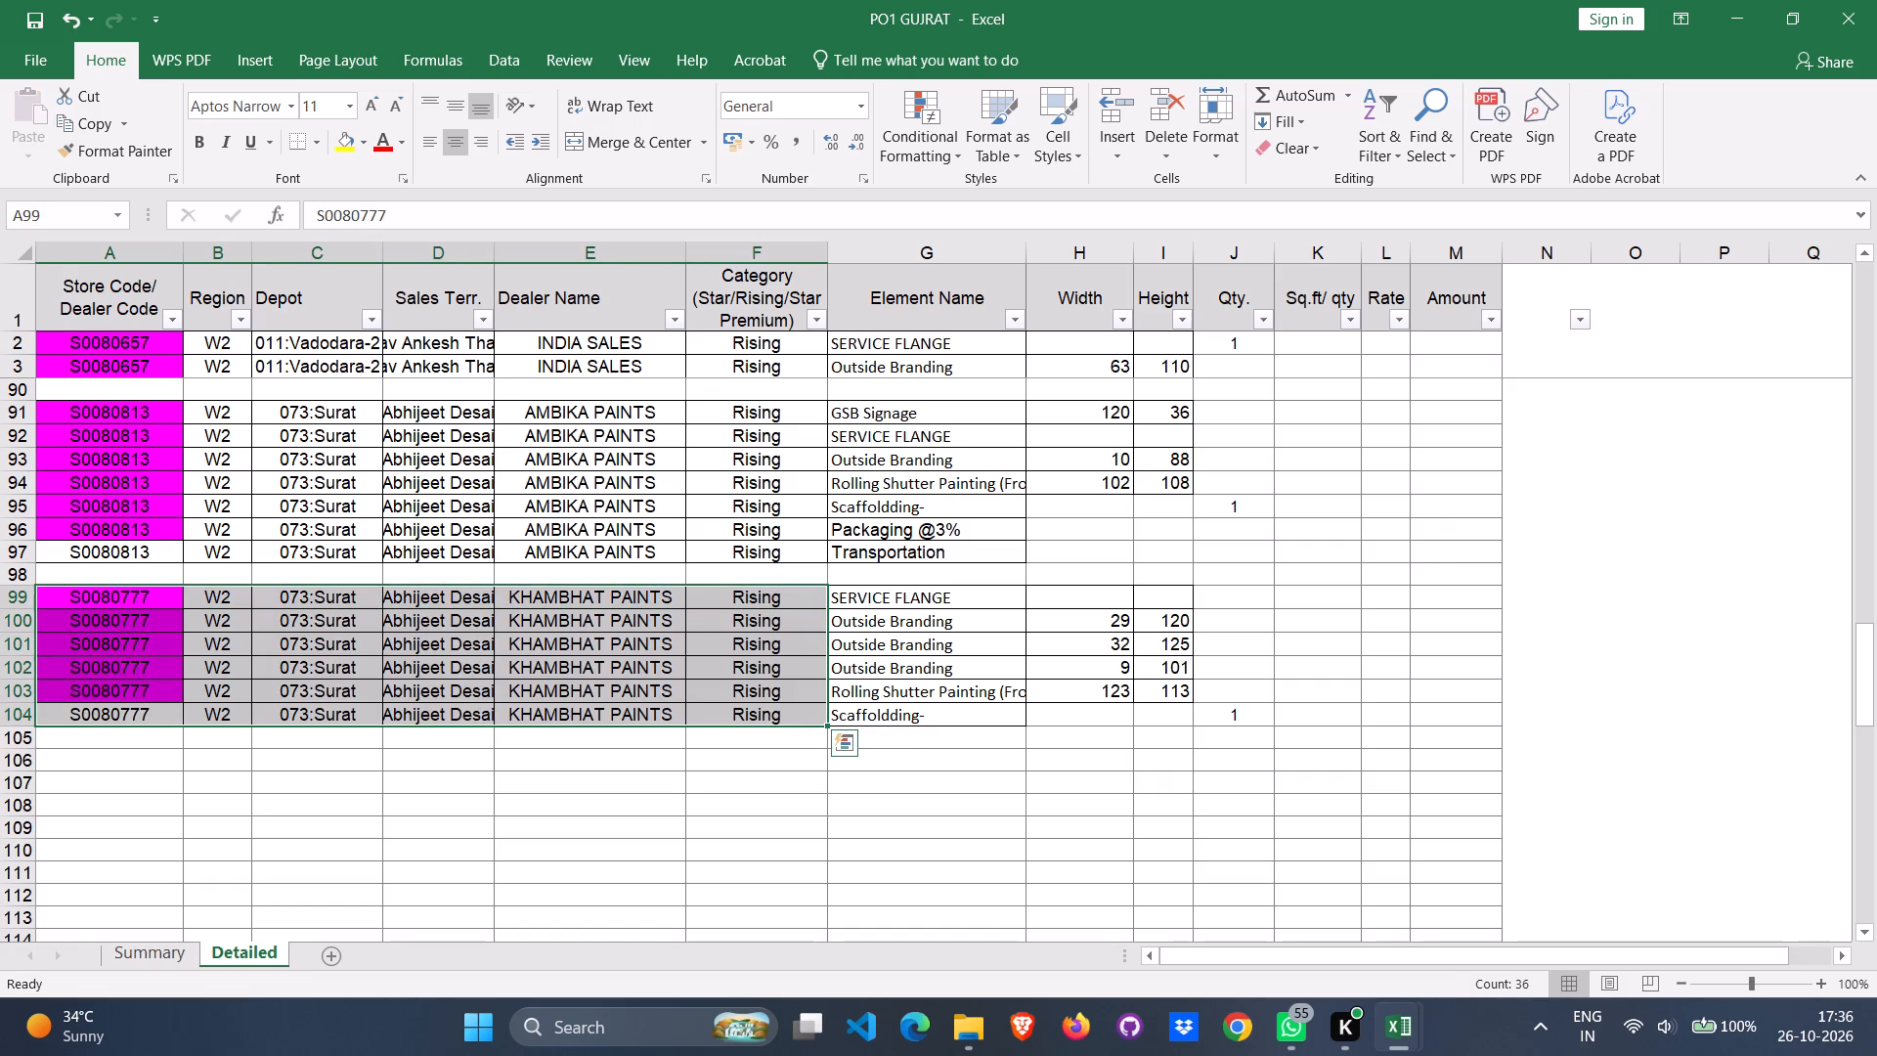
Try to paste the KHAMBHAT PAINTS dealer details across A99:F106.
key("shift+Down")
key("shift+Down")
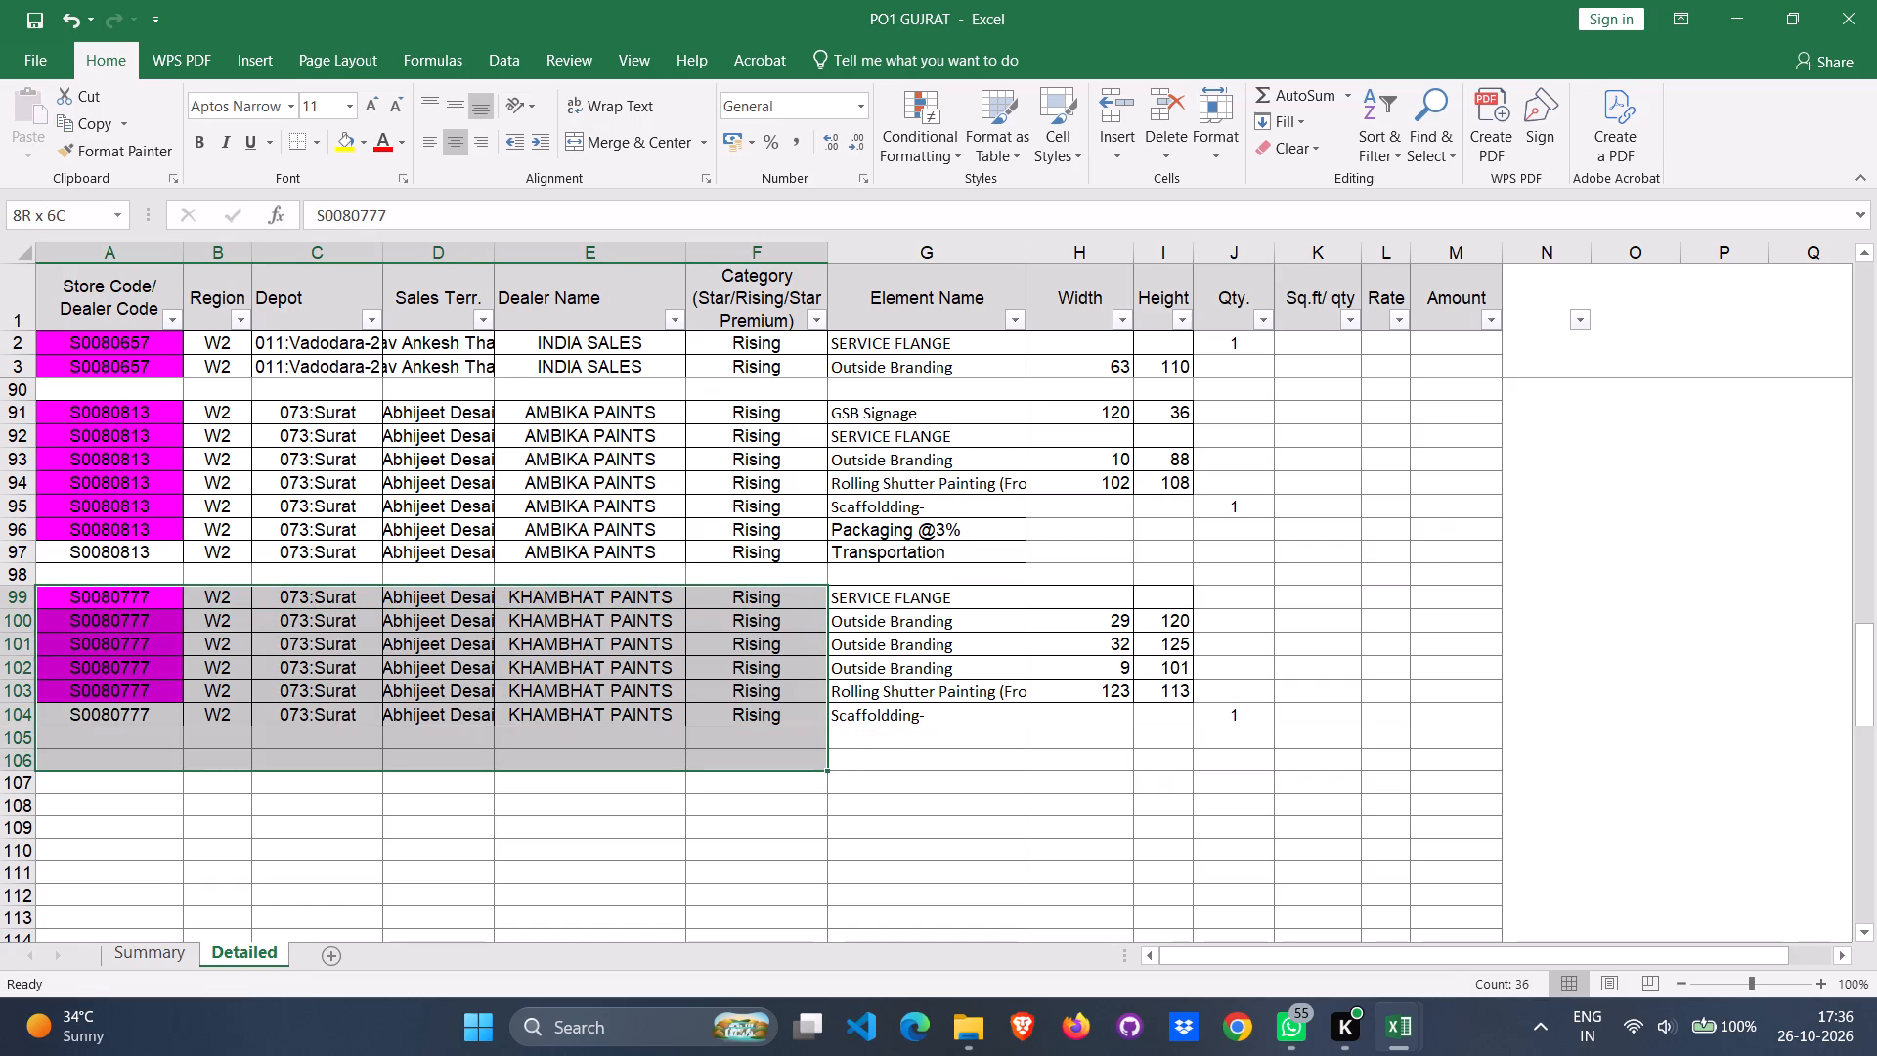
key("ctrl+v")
Copy the KHAMBHAT PAINTS dealer details in A104:F104 down through row 106 and save.
key("Down")
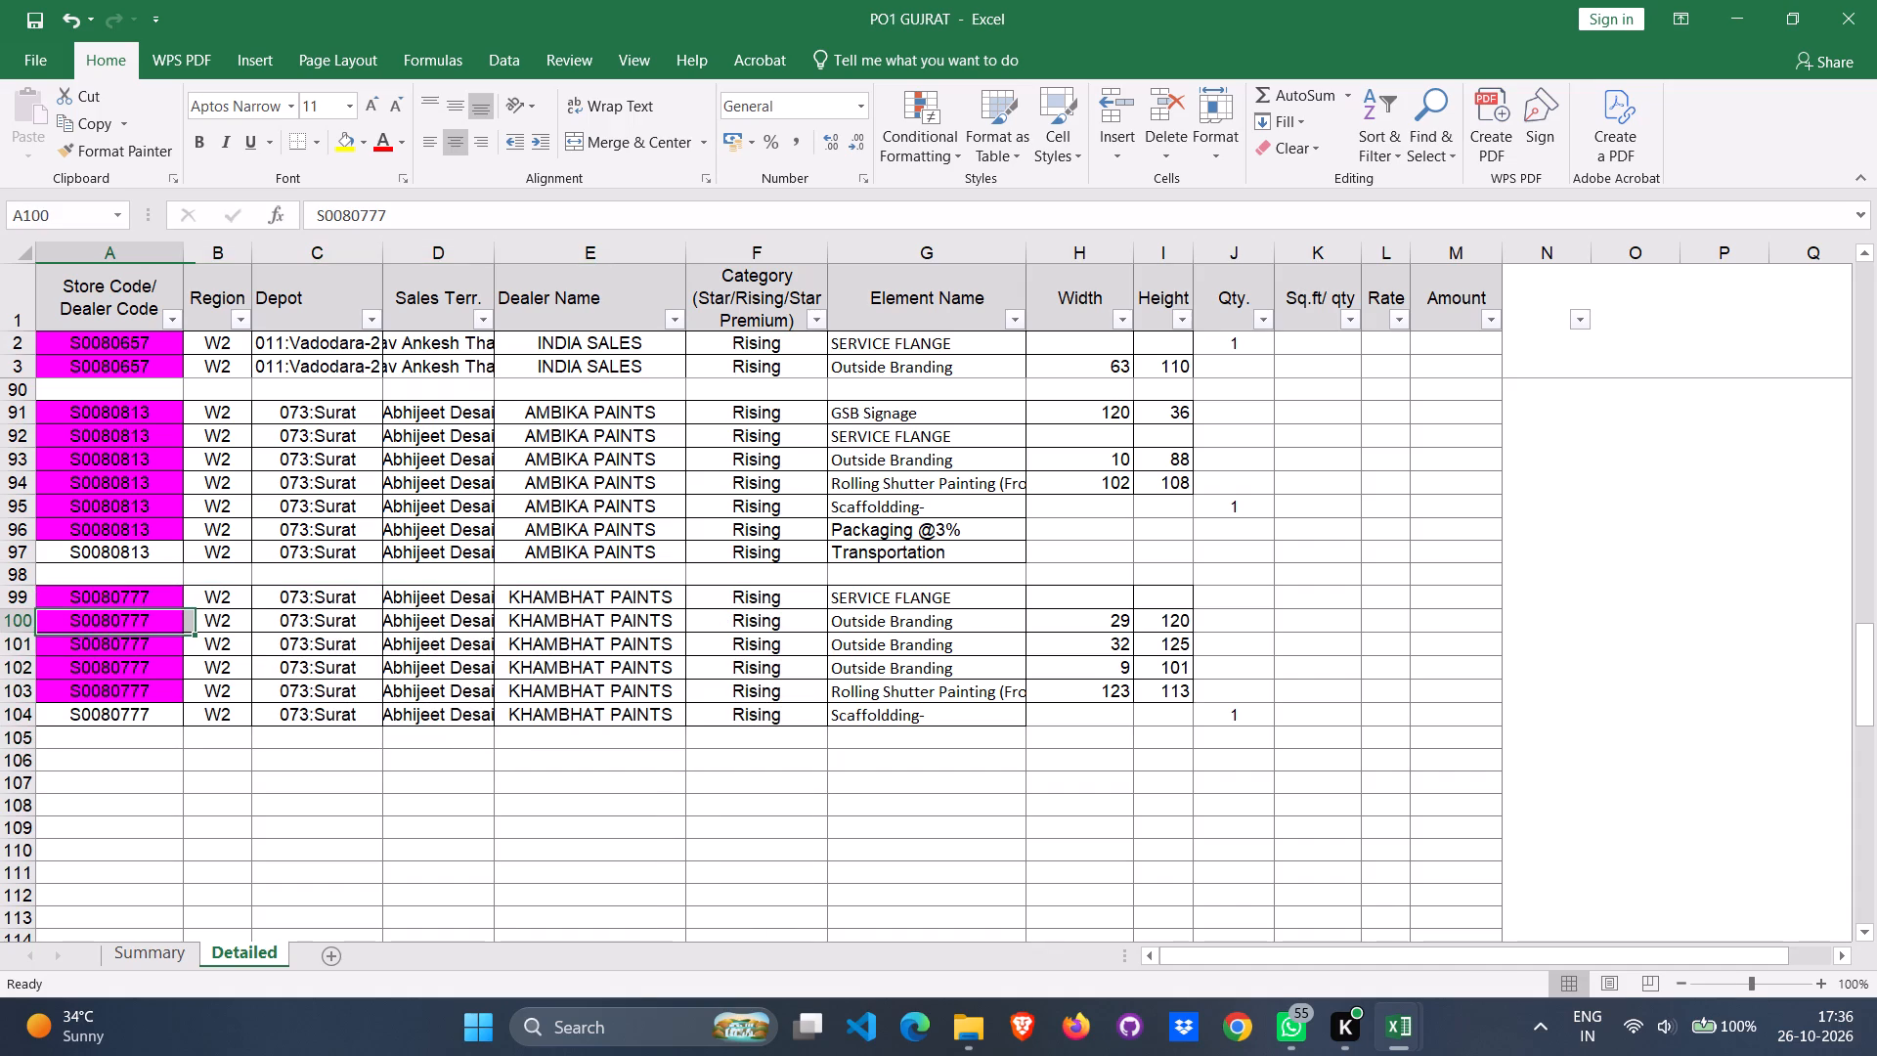
key("Down")
key("Down")
key("Down")
key("Down")
key("shift+Right")
key("shift+Right")
key("shift+Right")
key("shift+Right")
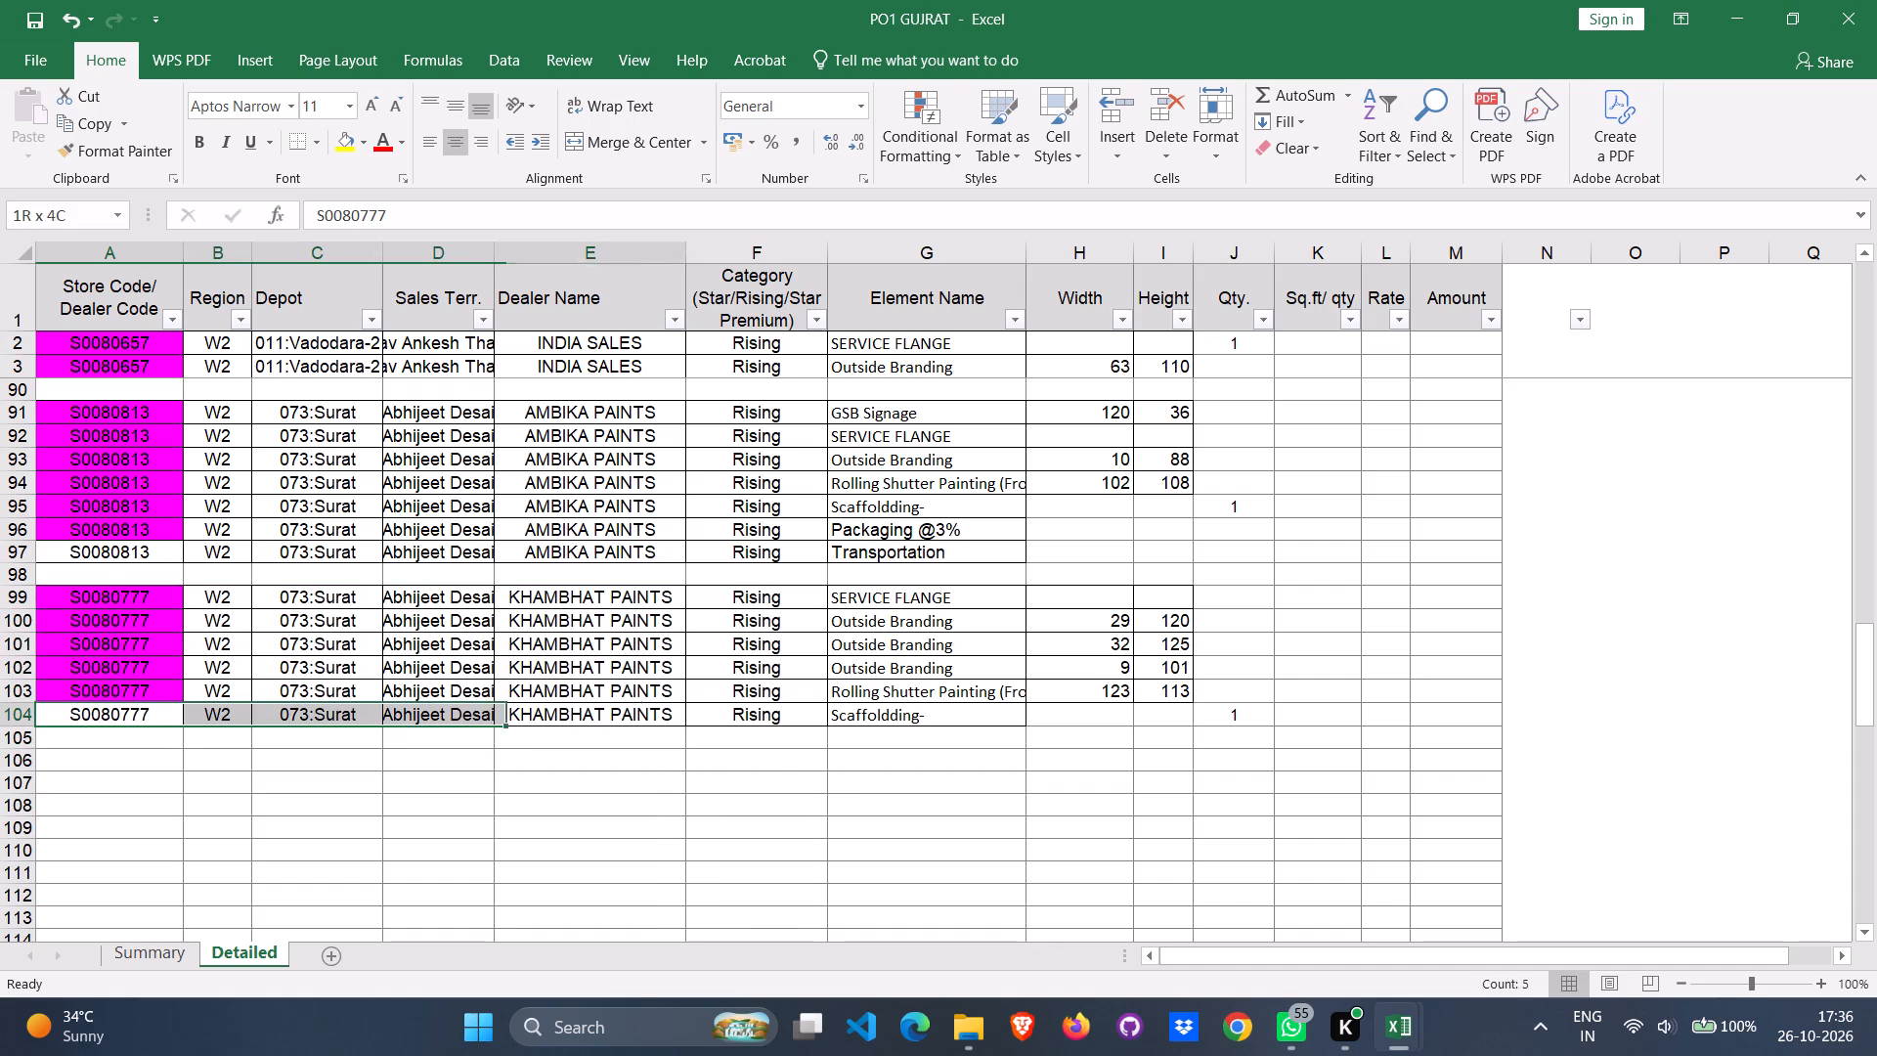
key("shift+Right")
key("ctrl+c")
key("shift+Down")
key("shift+Down")
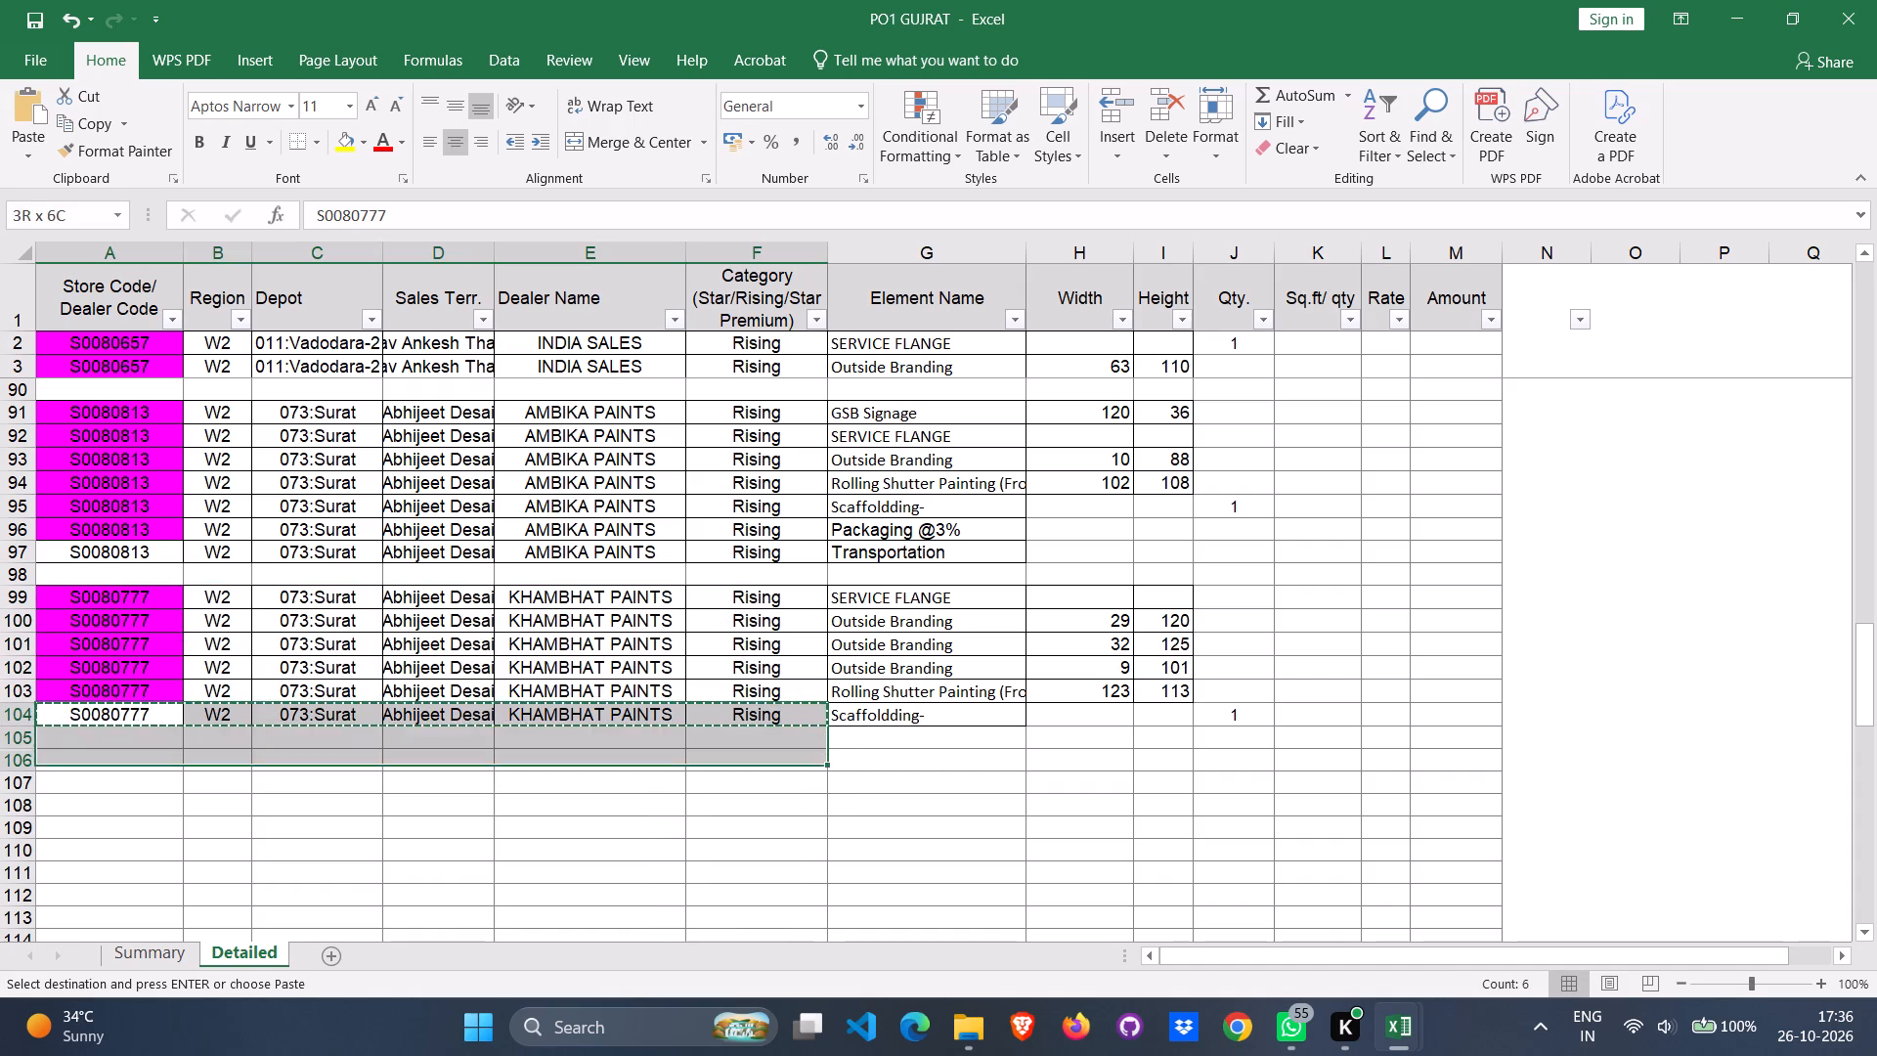
key("ctrl+v")
key("ctrl+s")
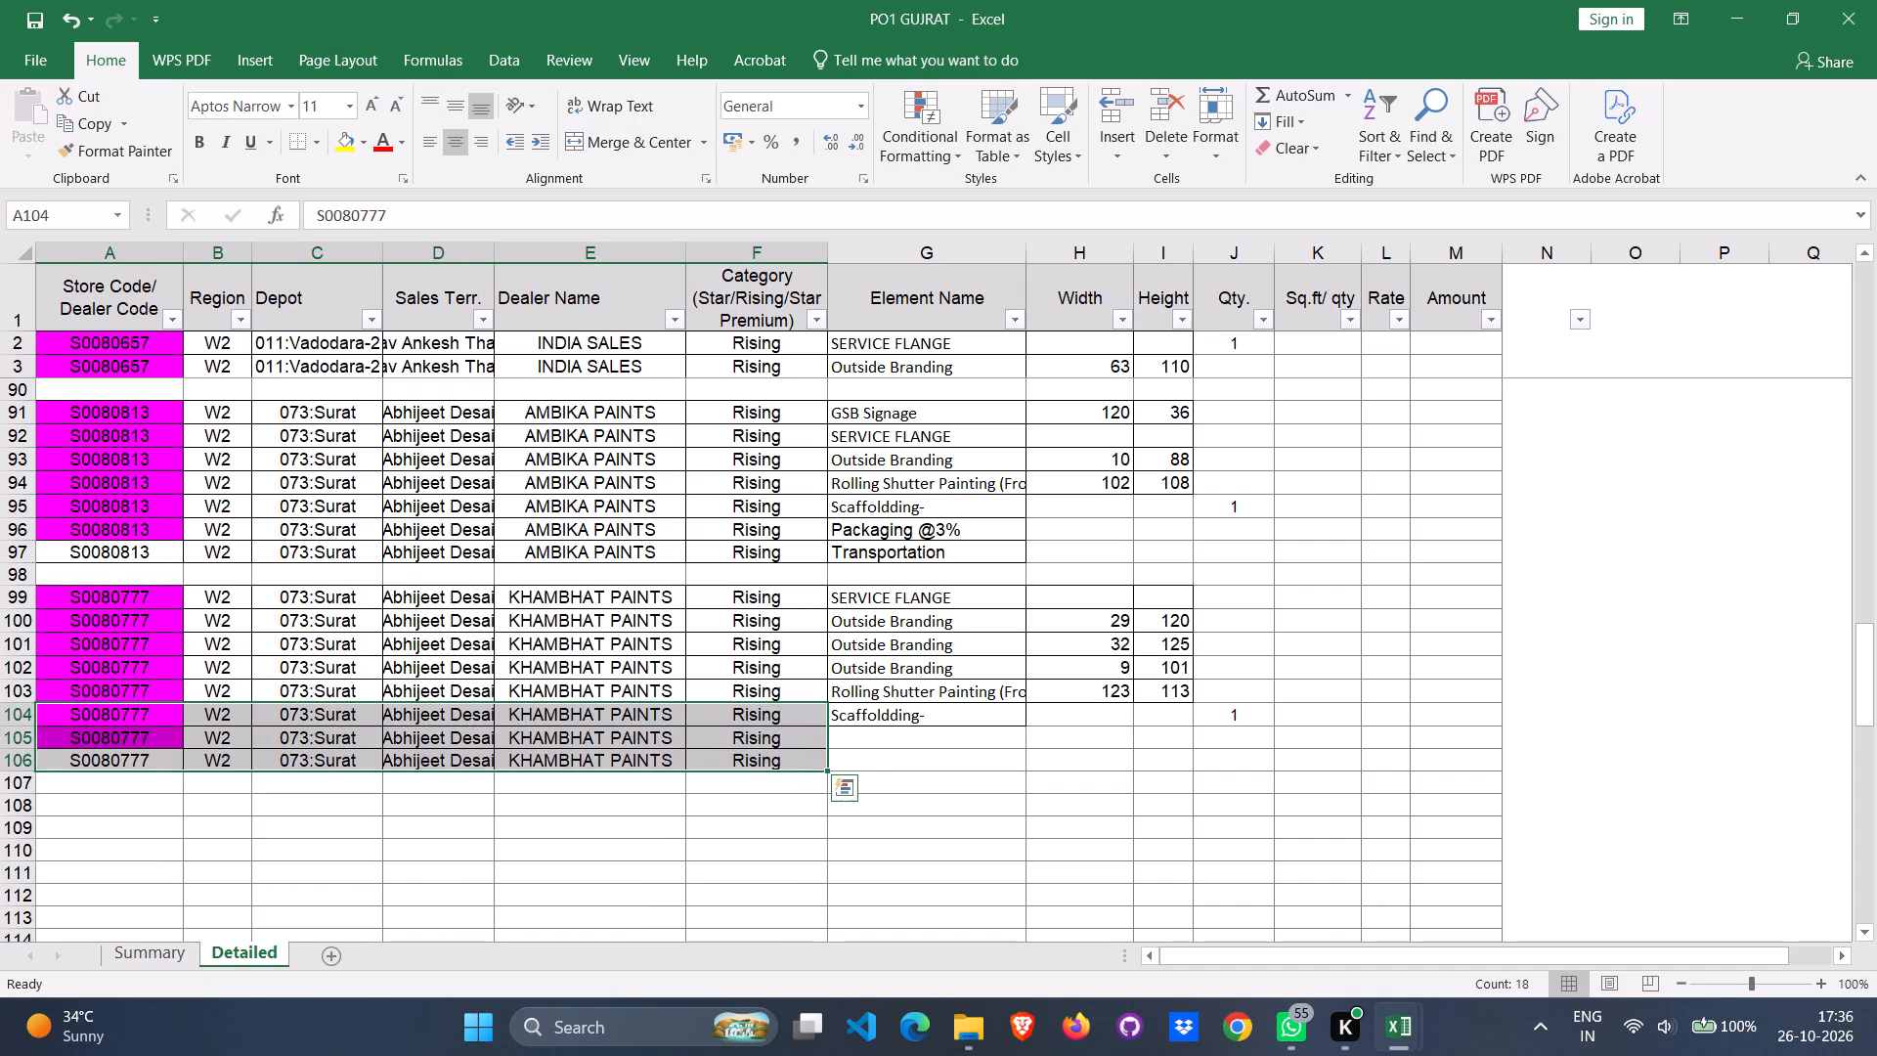
Copy Packaging @3% and Transportation from G96:G97 into G105:G106 for KHAMBHAT PAINTS and save.
left_click(887, 536)
scroll(1172, 534, "up", 4)
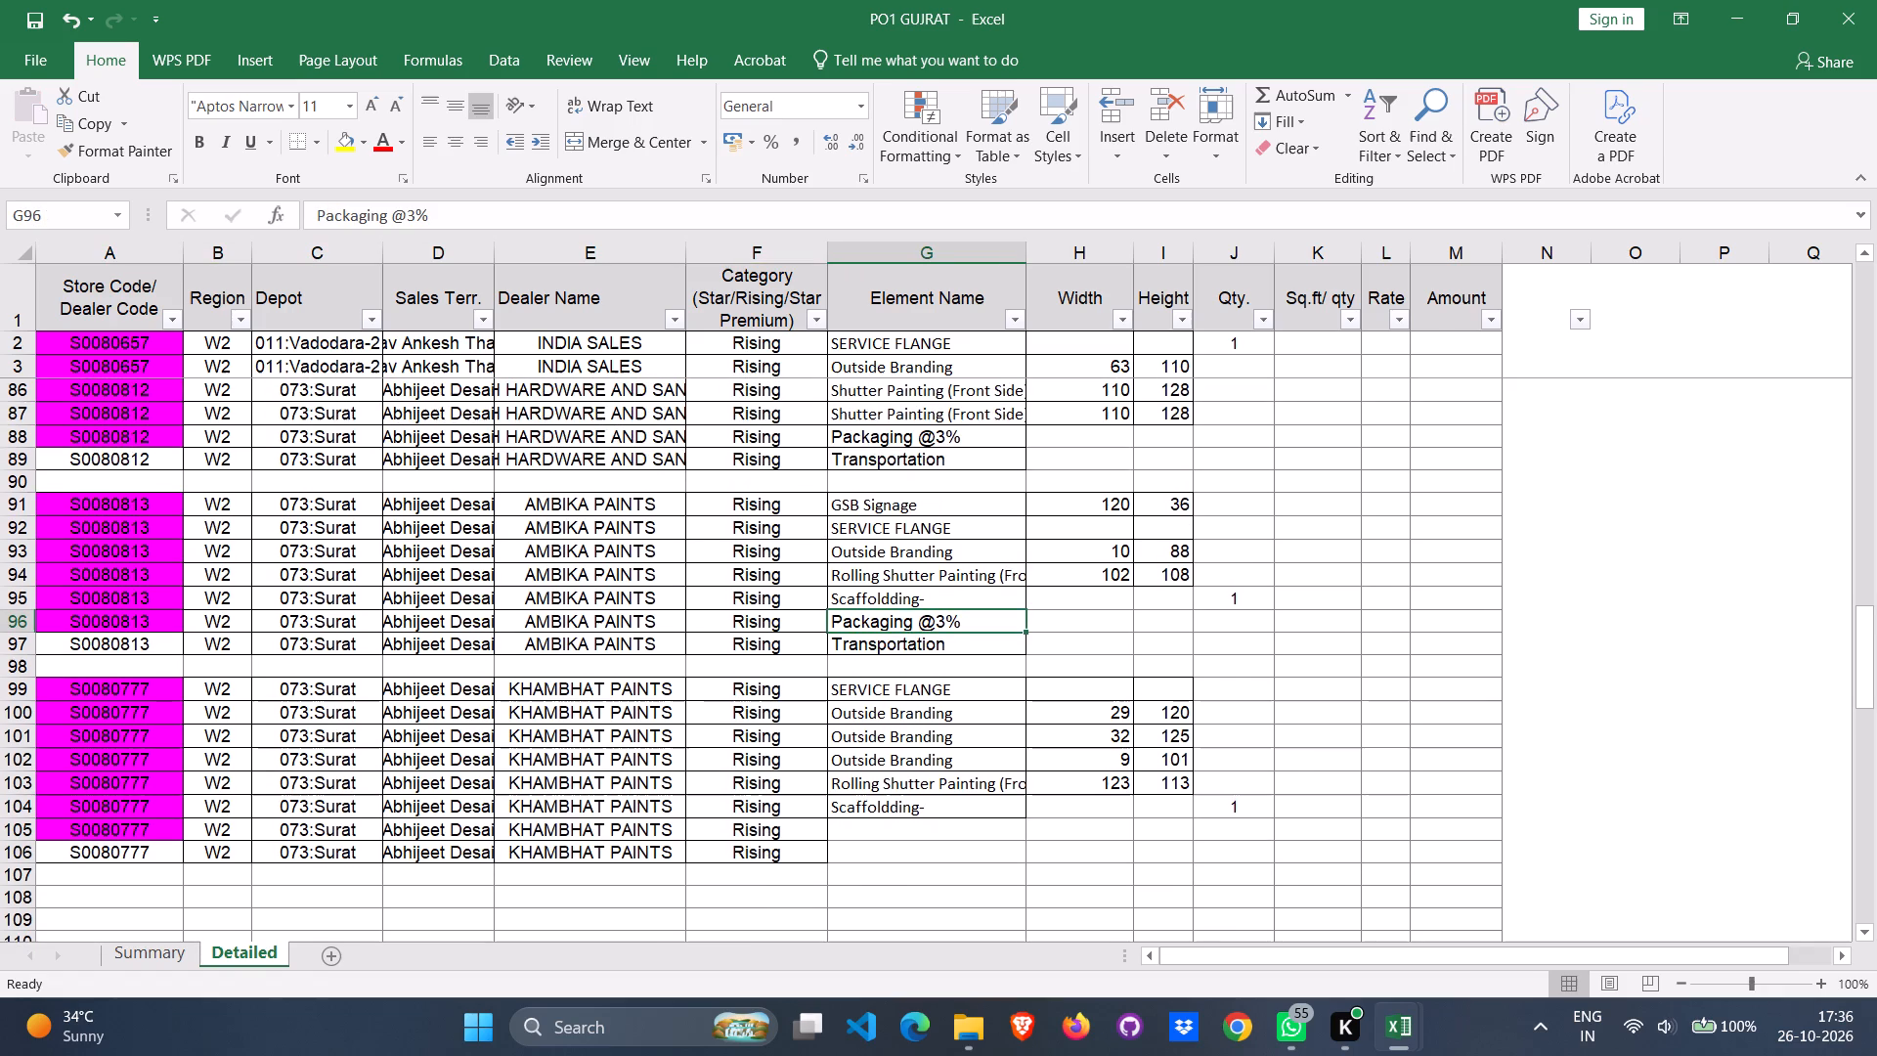
scroll(1094, 581, "down", 4)
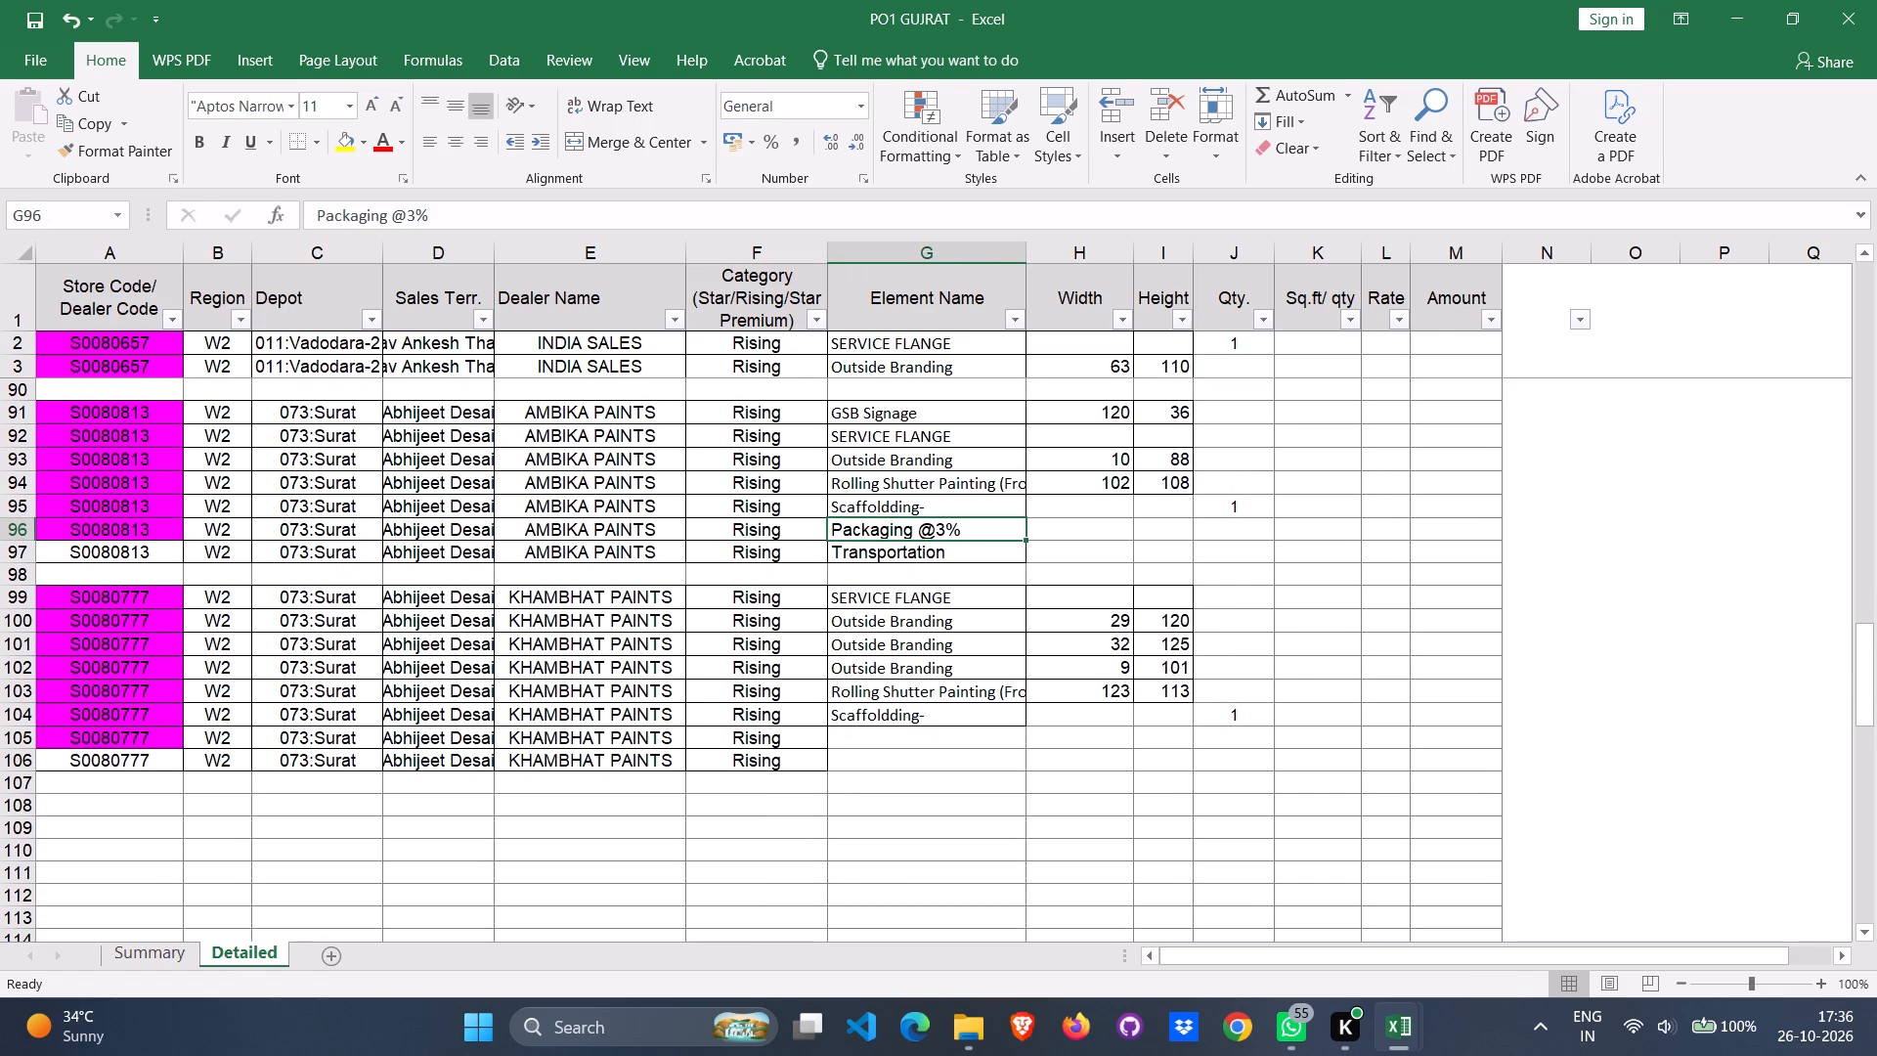
key("shift+Down")
key("ctrl+c")
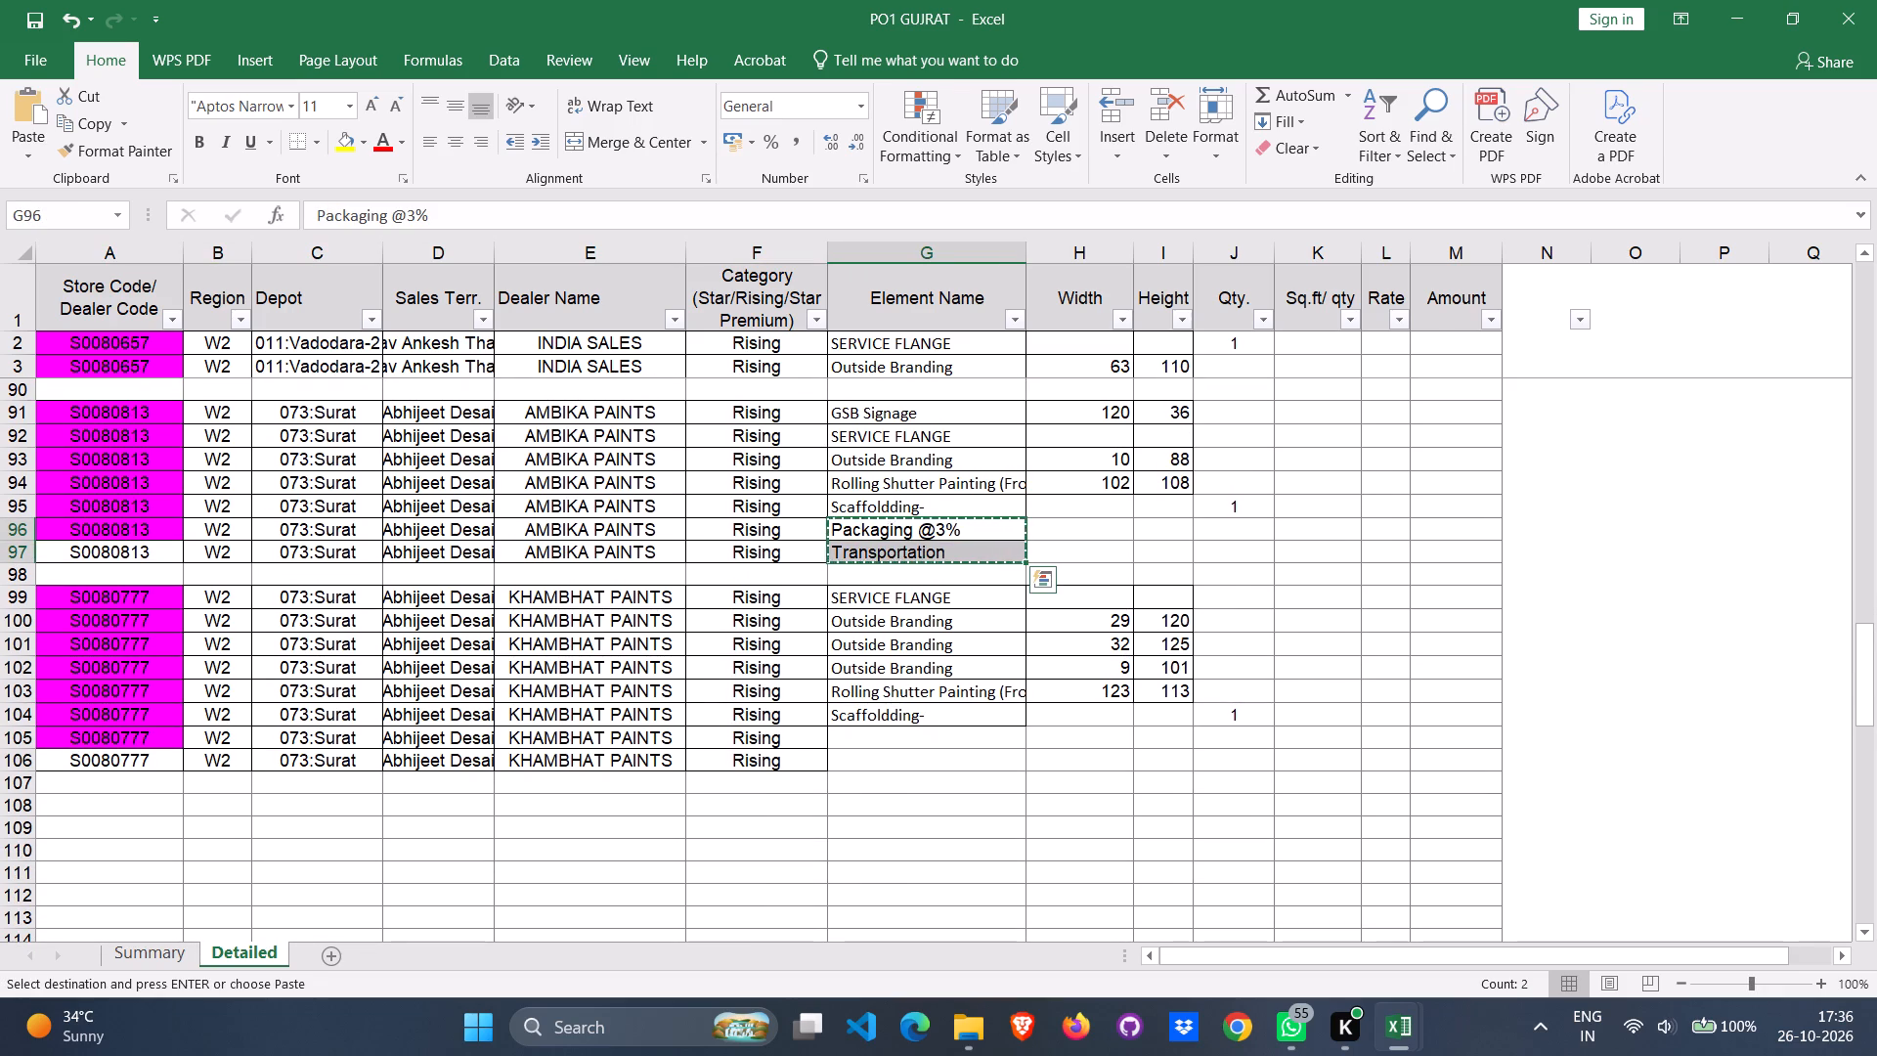
left_click(897, 738)
key("ctrl+v")
key("ctrl+s")
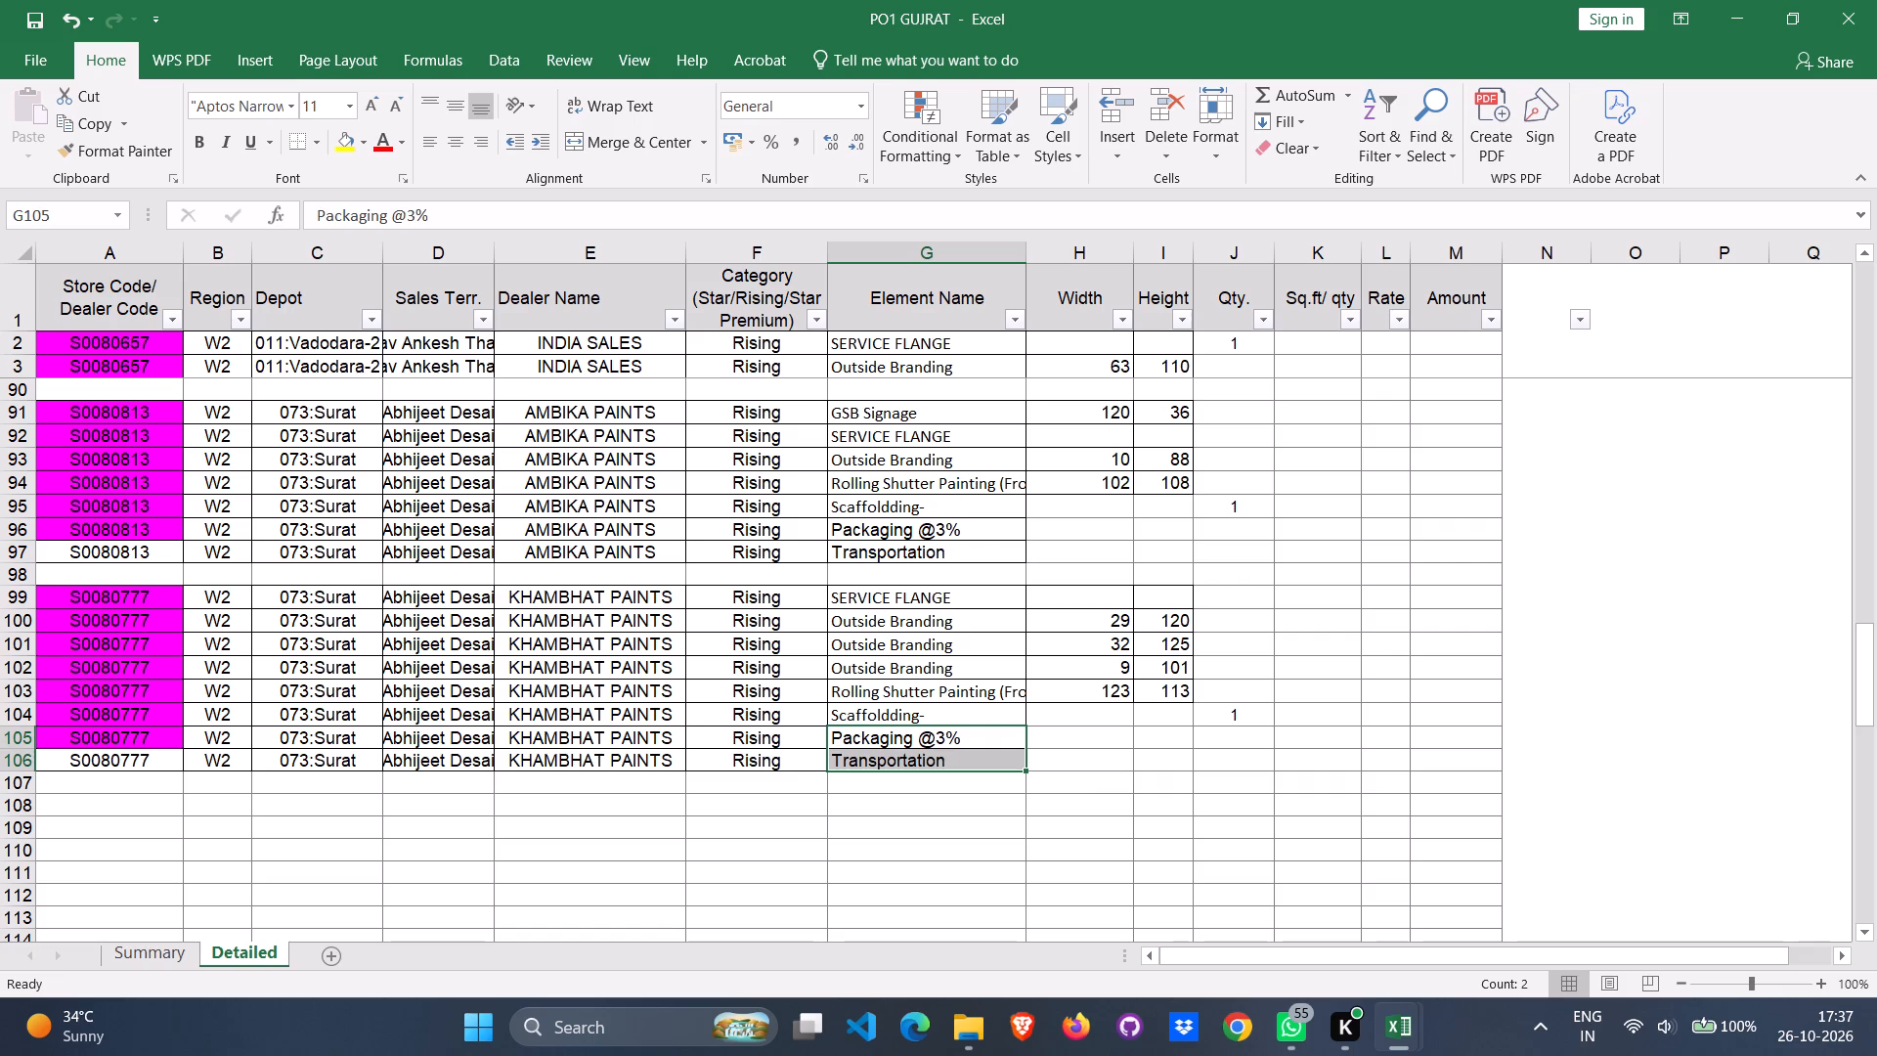
Copy the NAKODA STEEL dealer details from A22:F22 of Summary into A108:F108 of Detailed, leaving a blank row above.
left_click(171, 947)
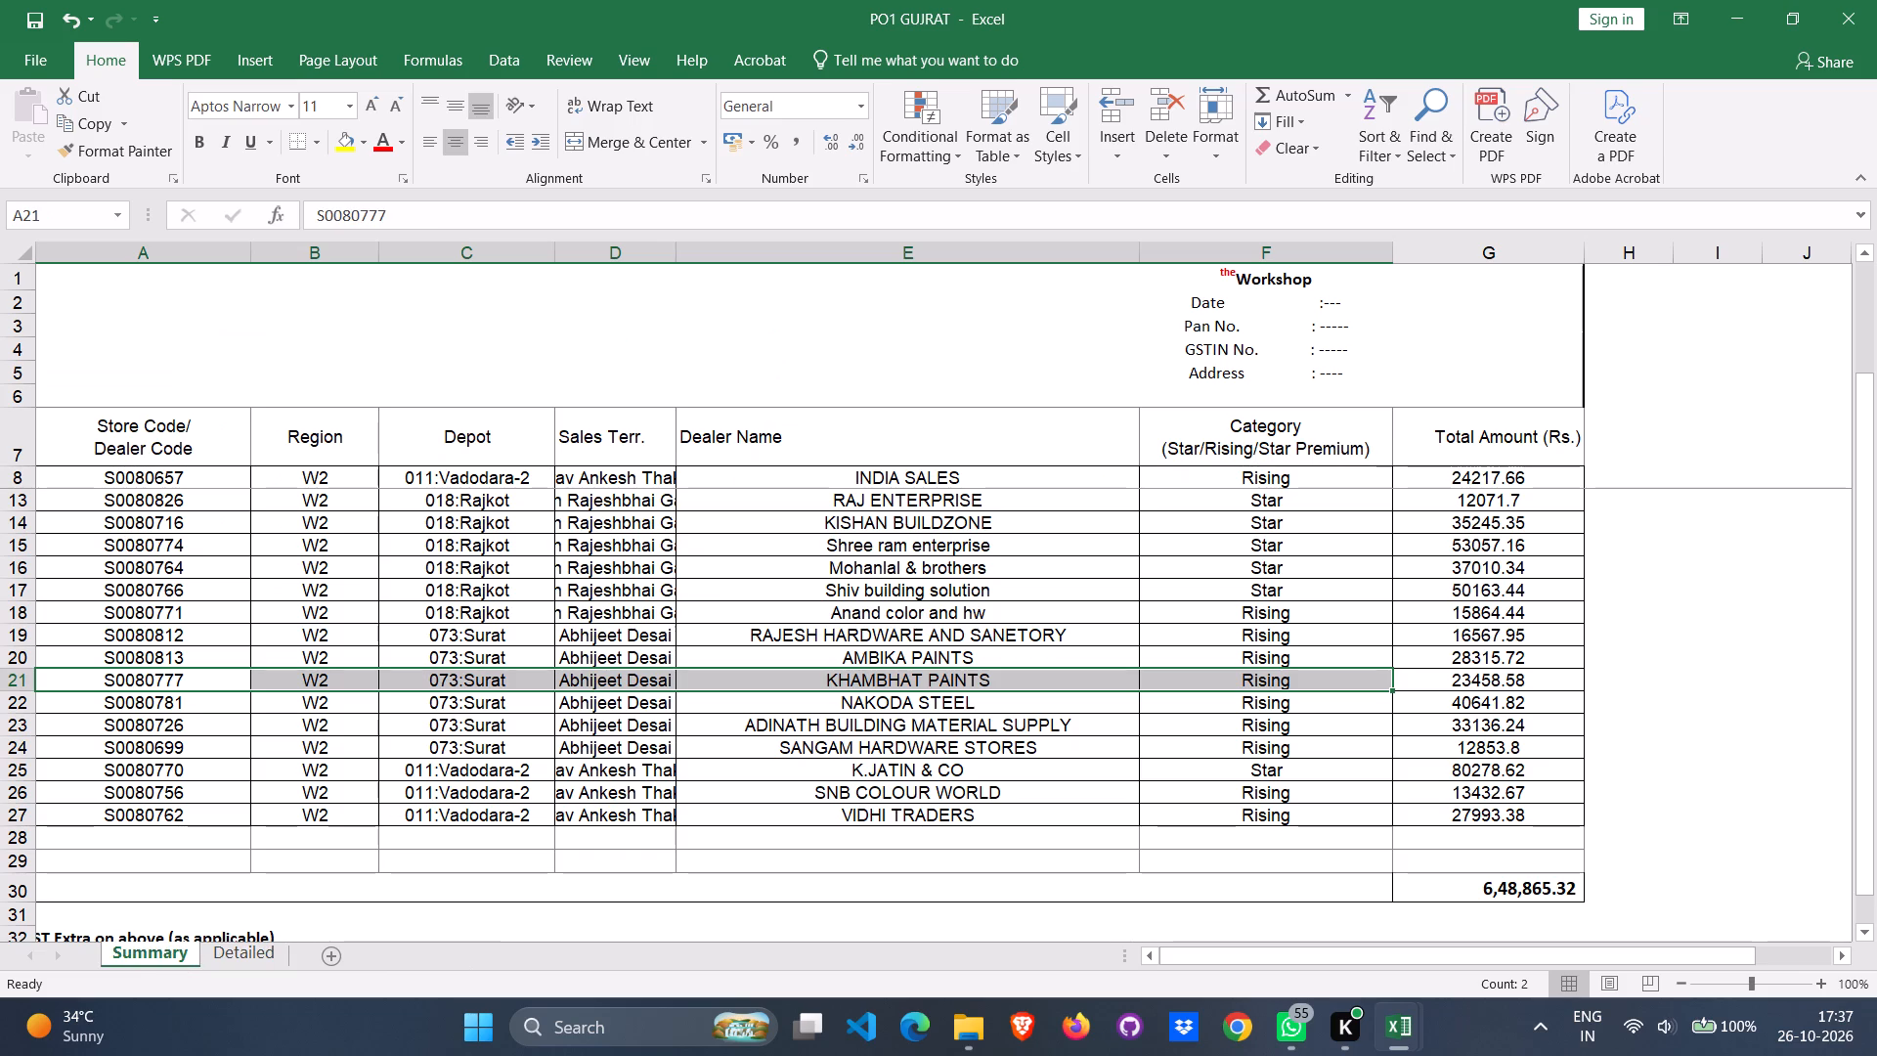
left_click(158, 706)
key("shift+Right")
key("shift+Right")
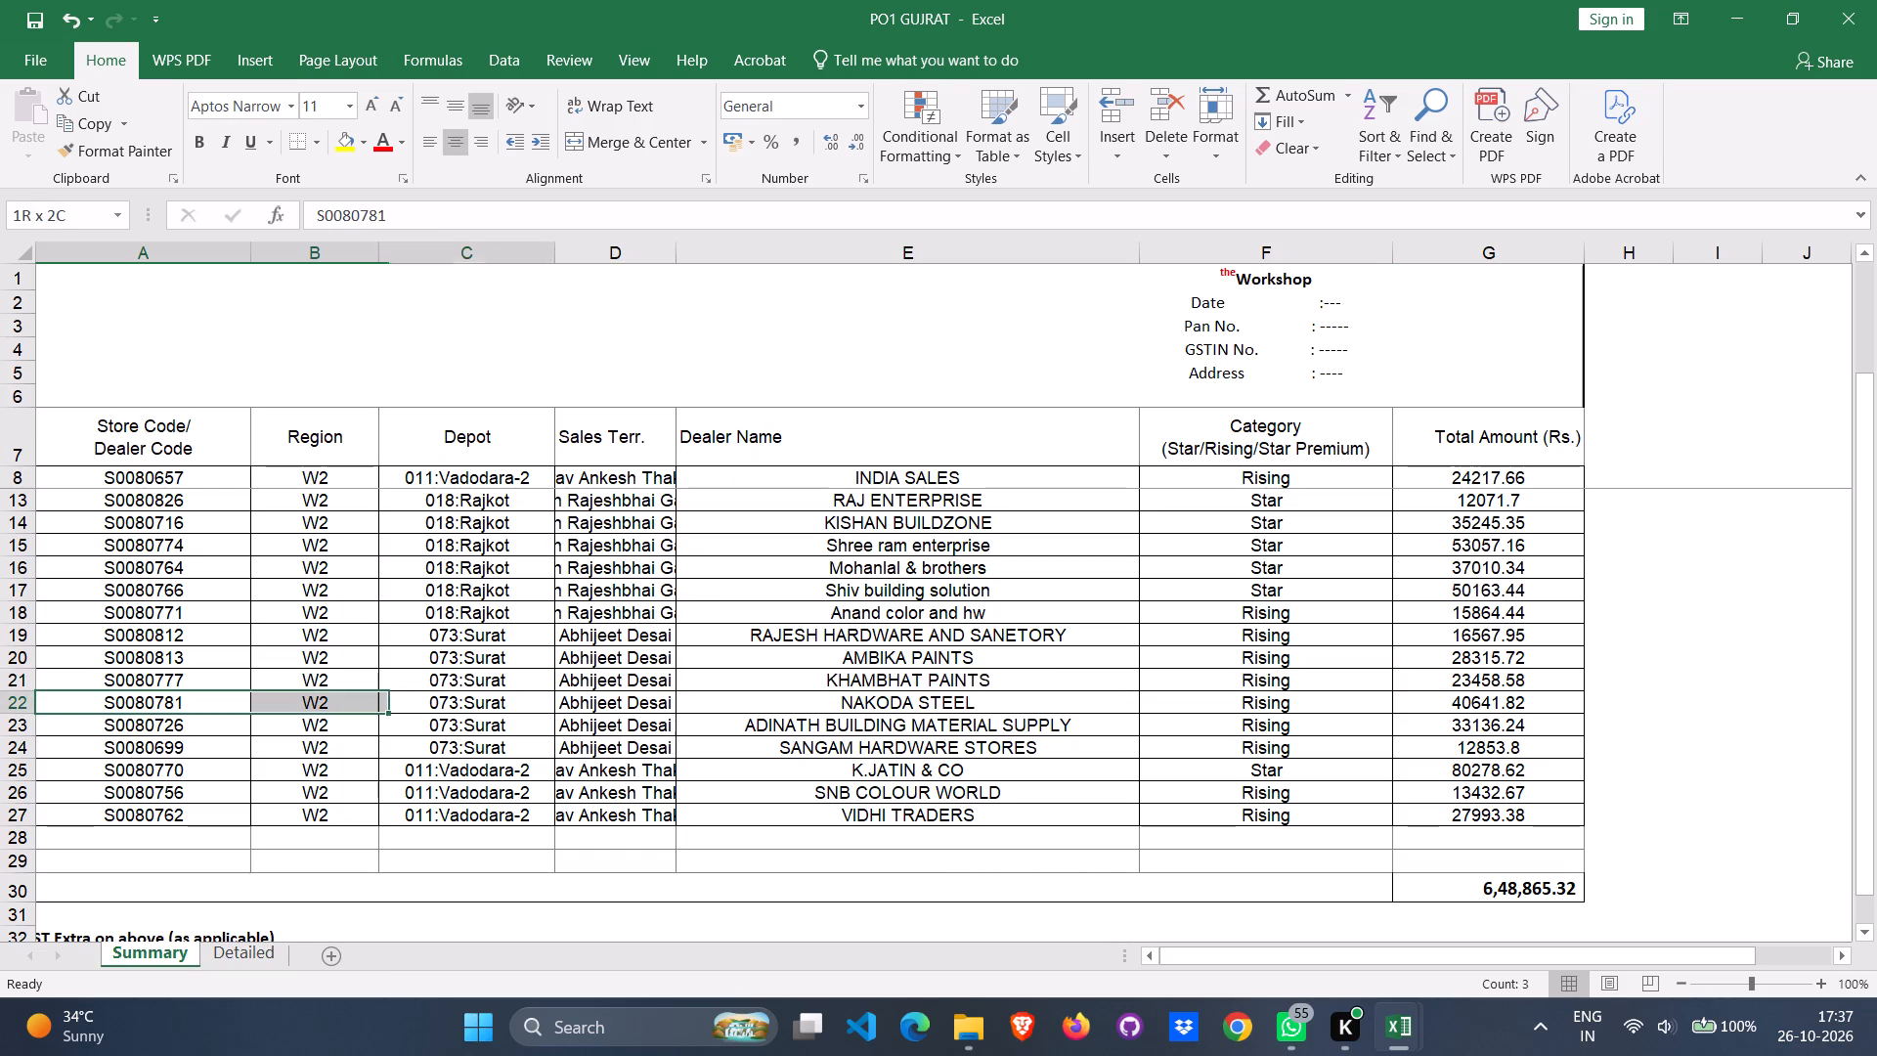
key("shift+Right")
key("shift+Right")
key("shift+Right")
key("ctrl+c")
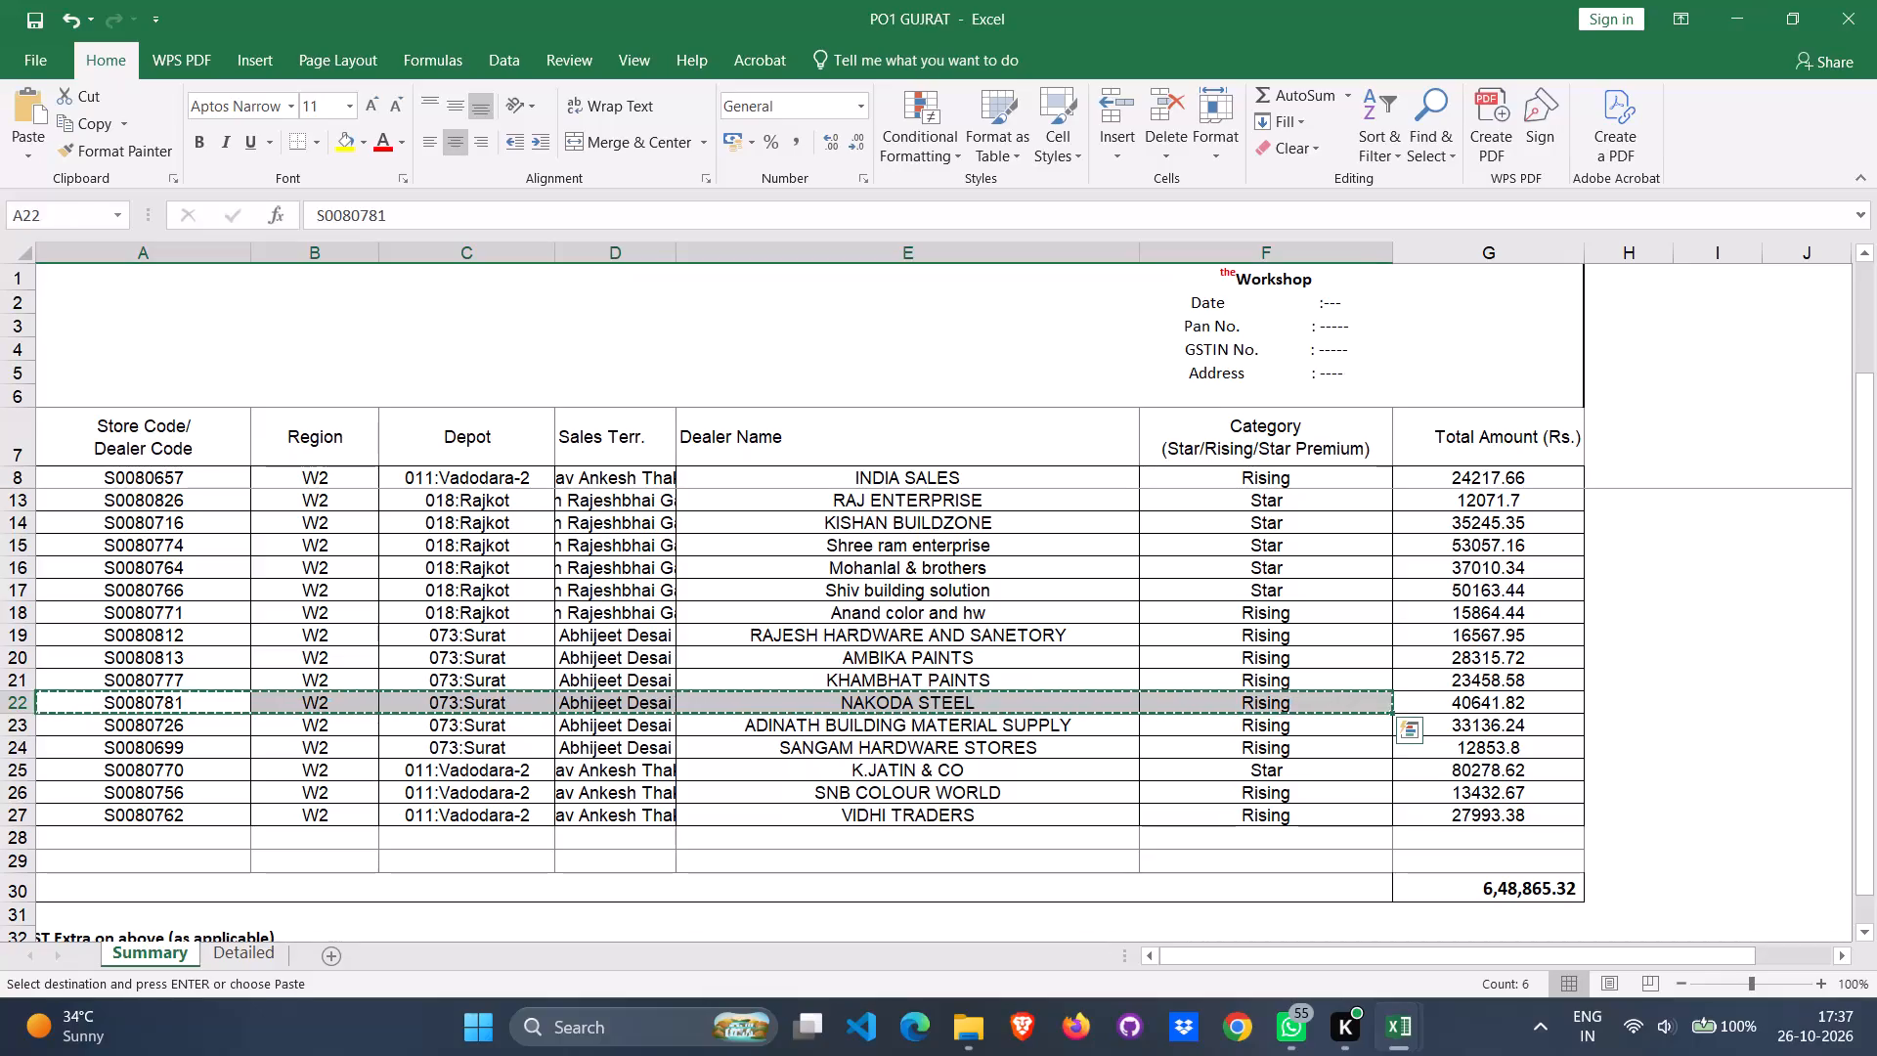
left_click(250, 955)
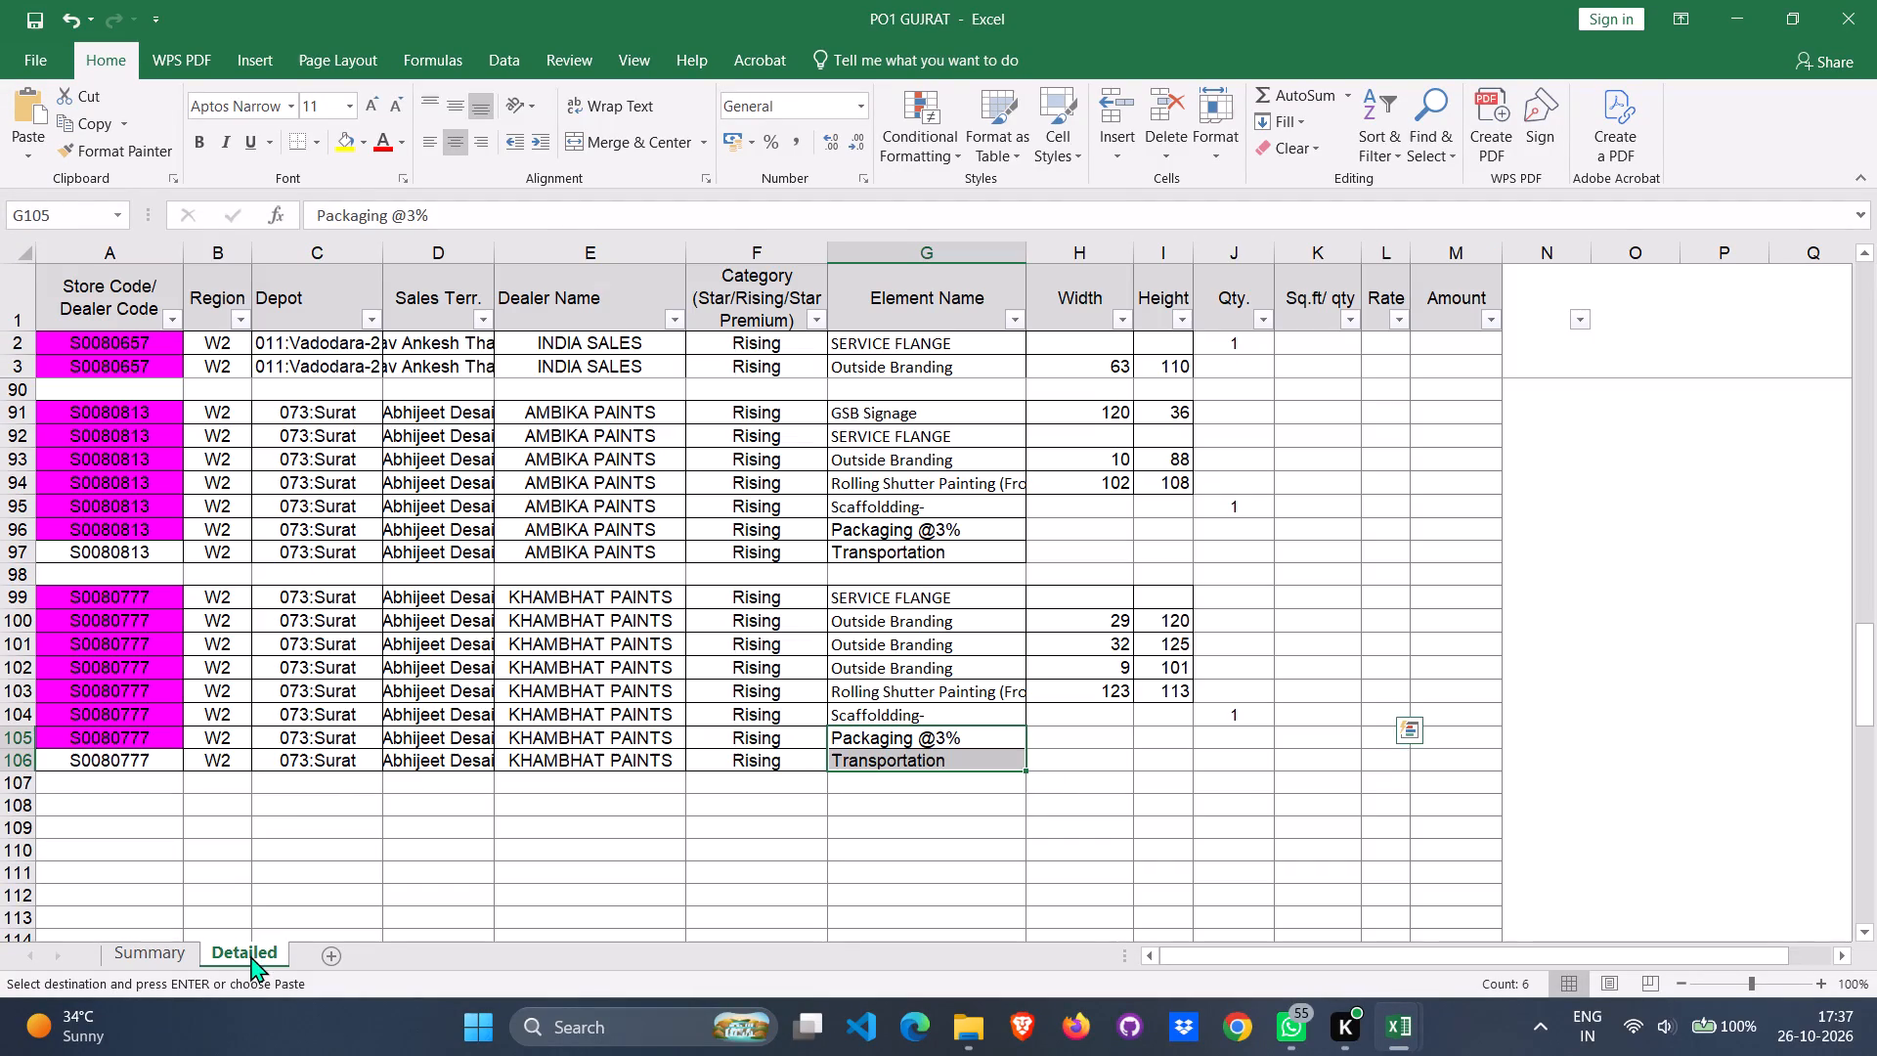
scroll(347, 789, "down", 12)
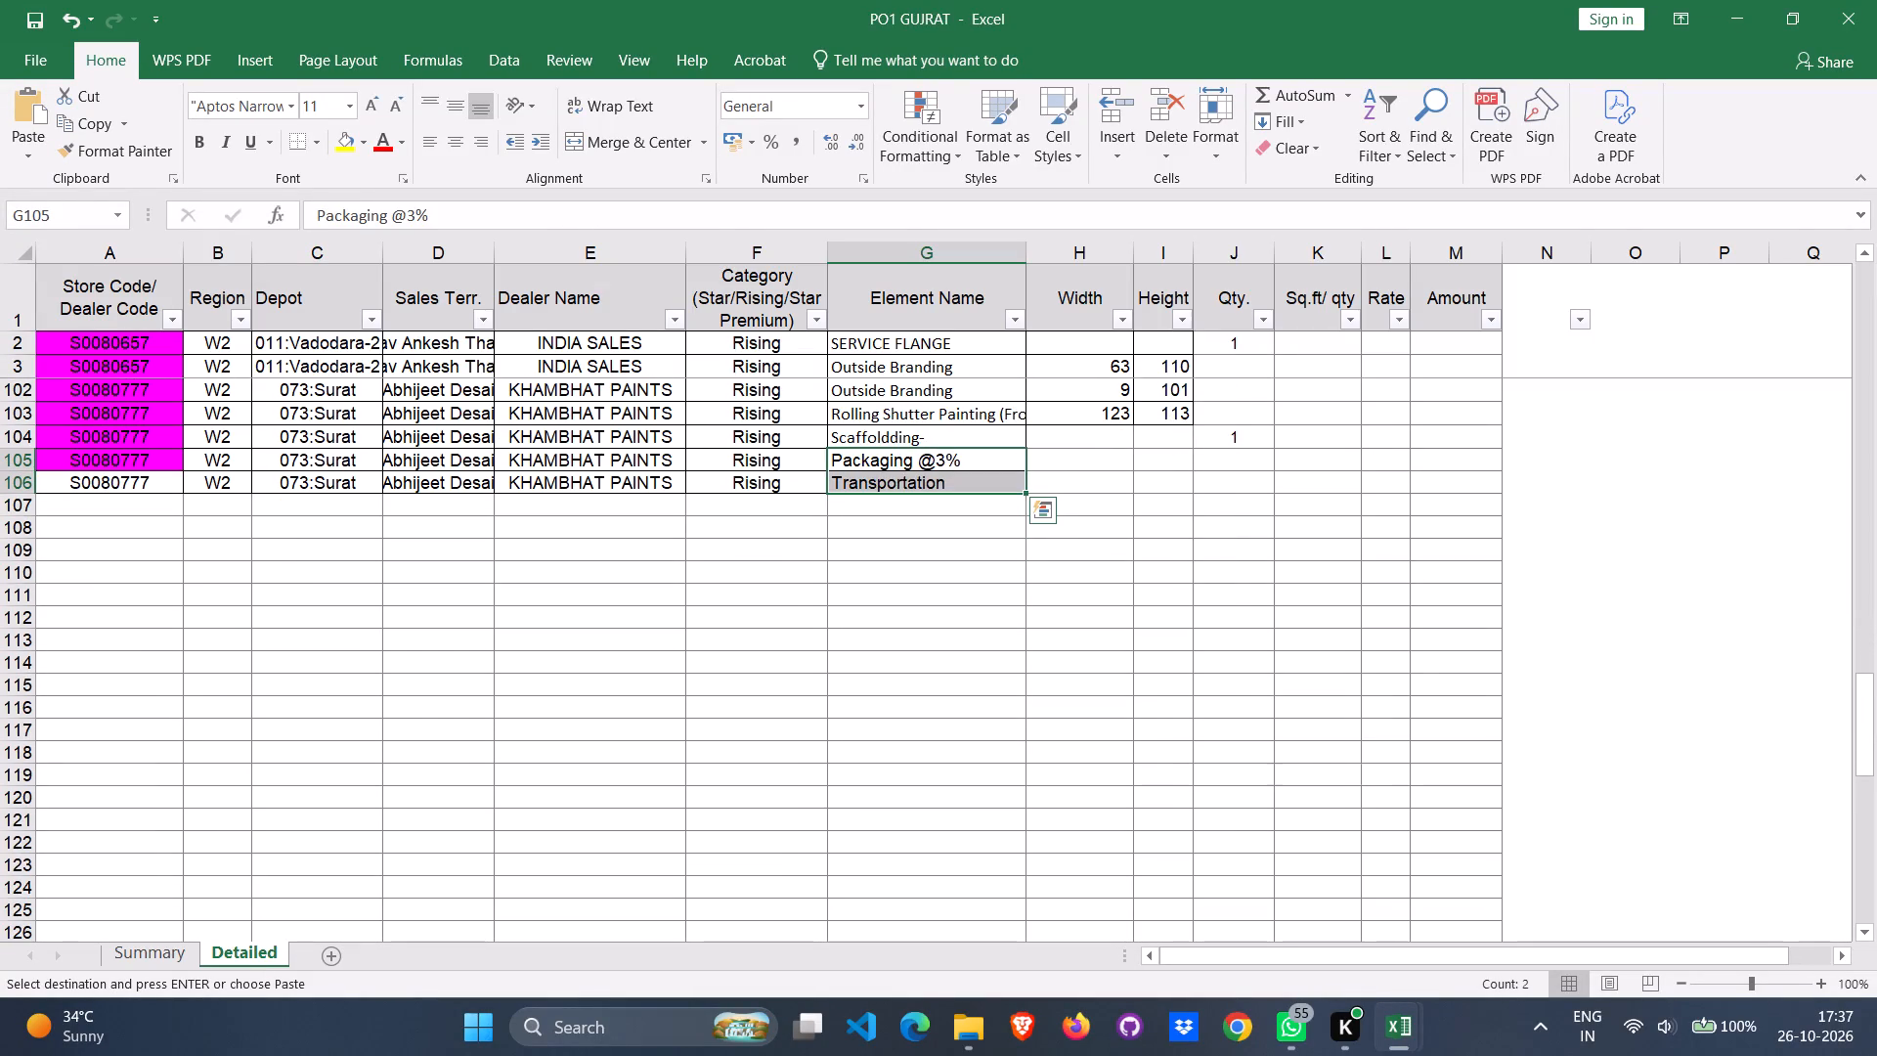
left_click(126, 527)
key("ctrl+v")
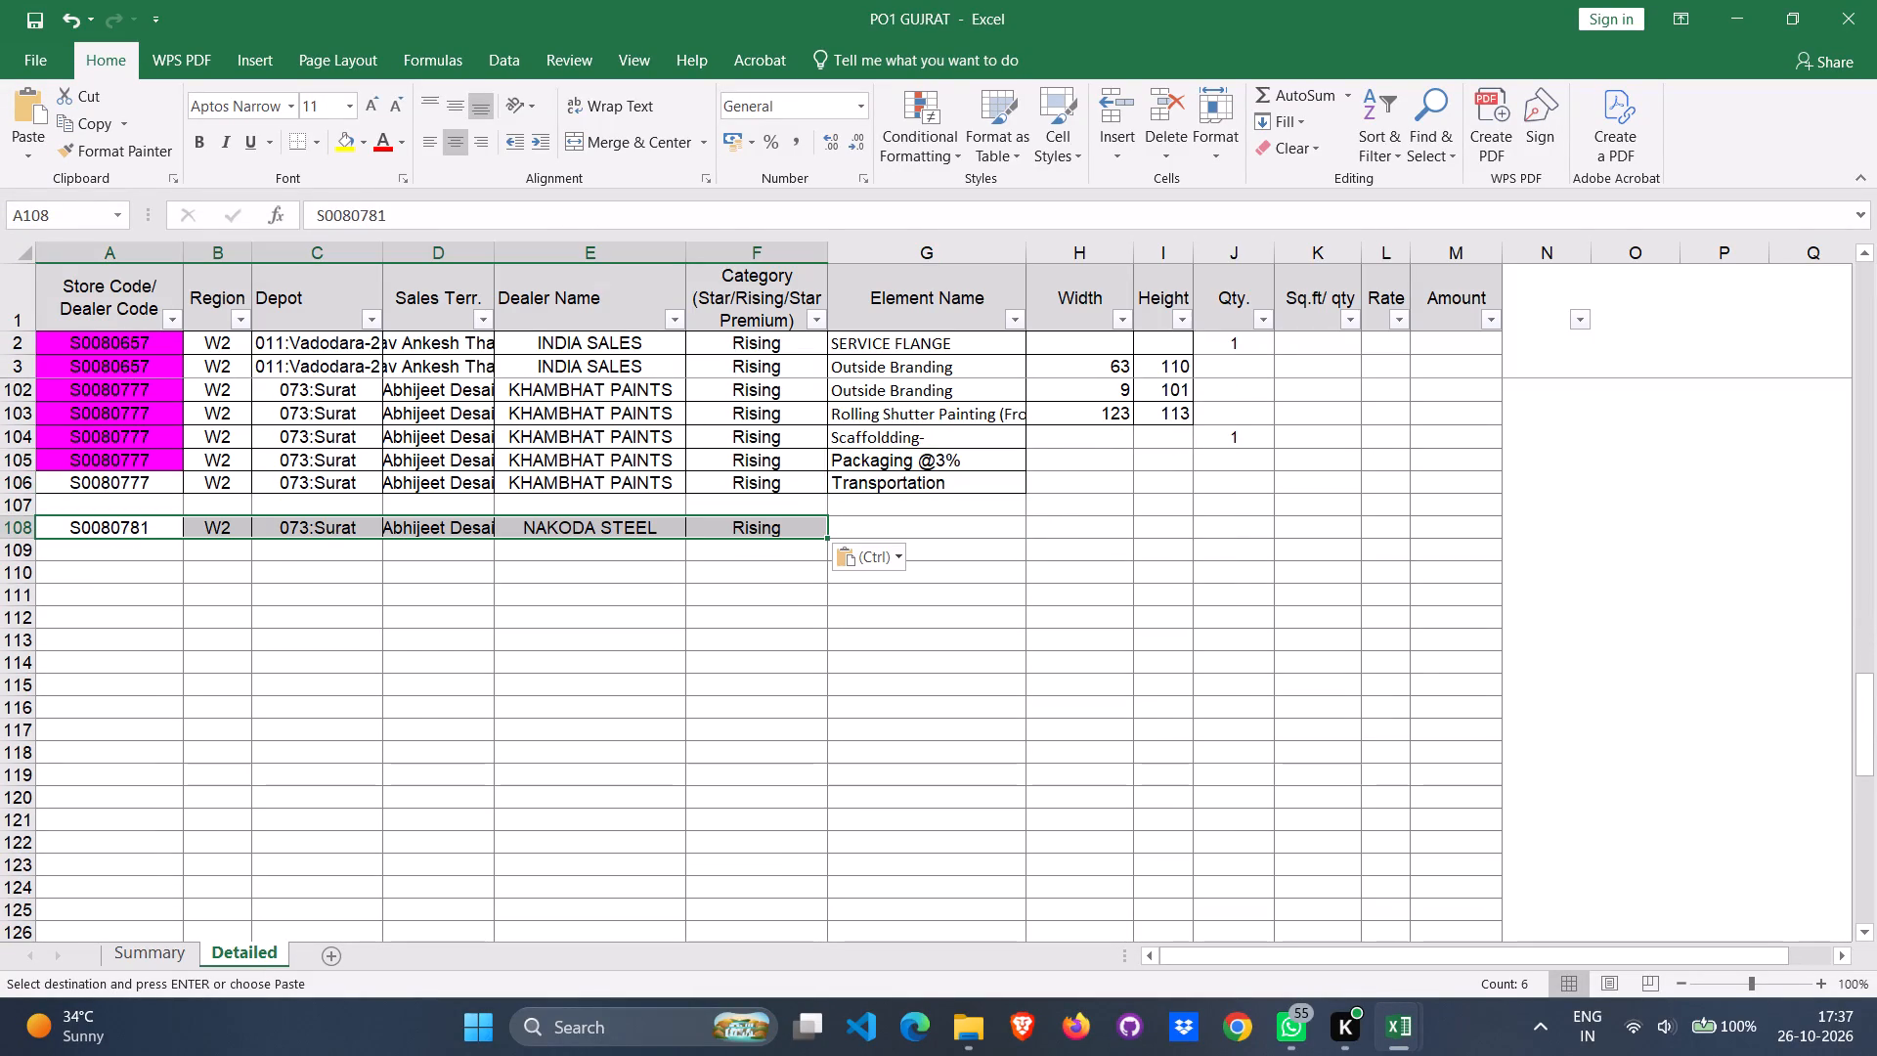
left_click(915, 527)
Close the KHAMBHAT PAINTS quotation.
key("alt+Tab")
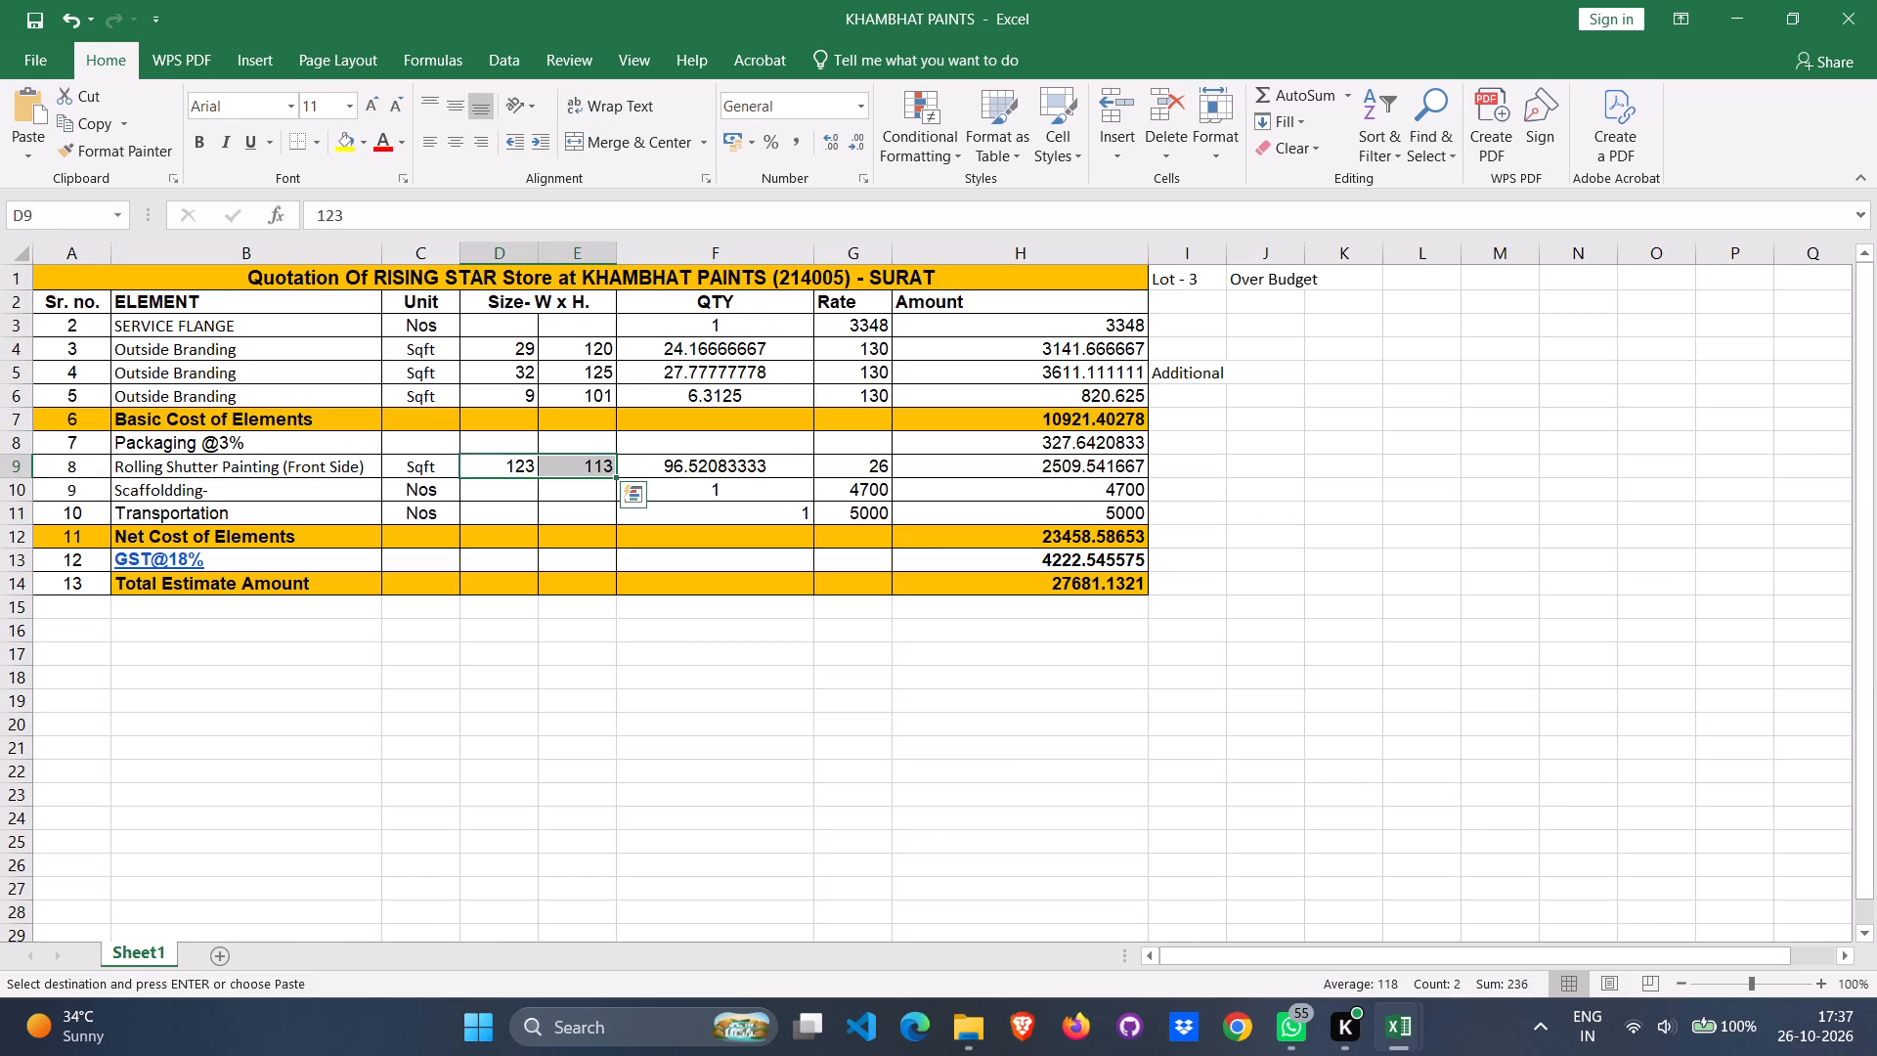
key("alt+Tab")
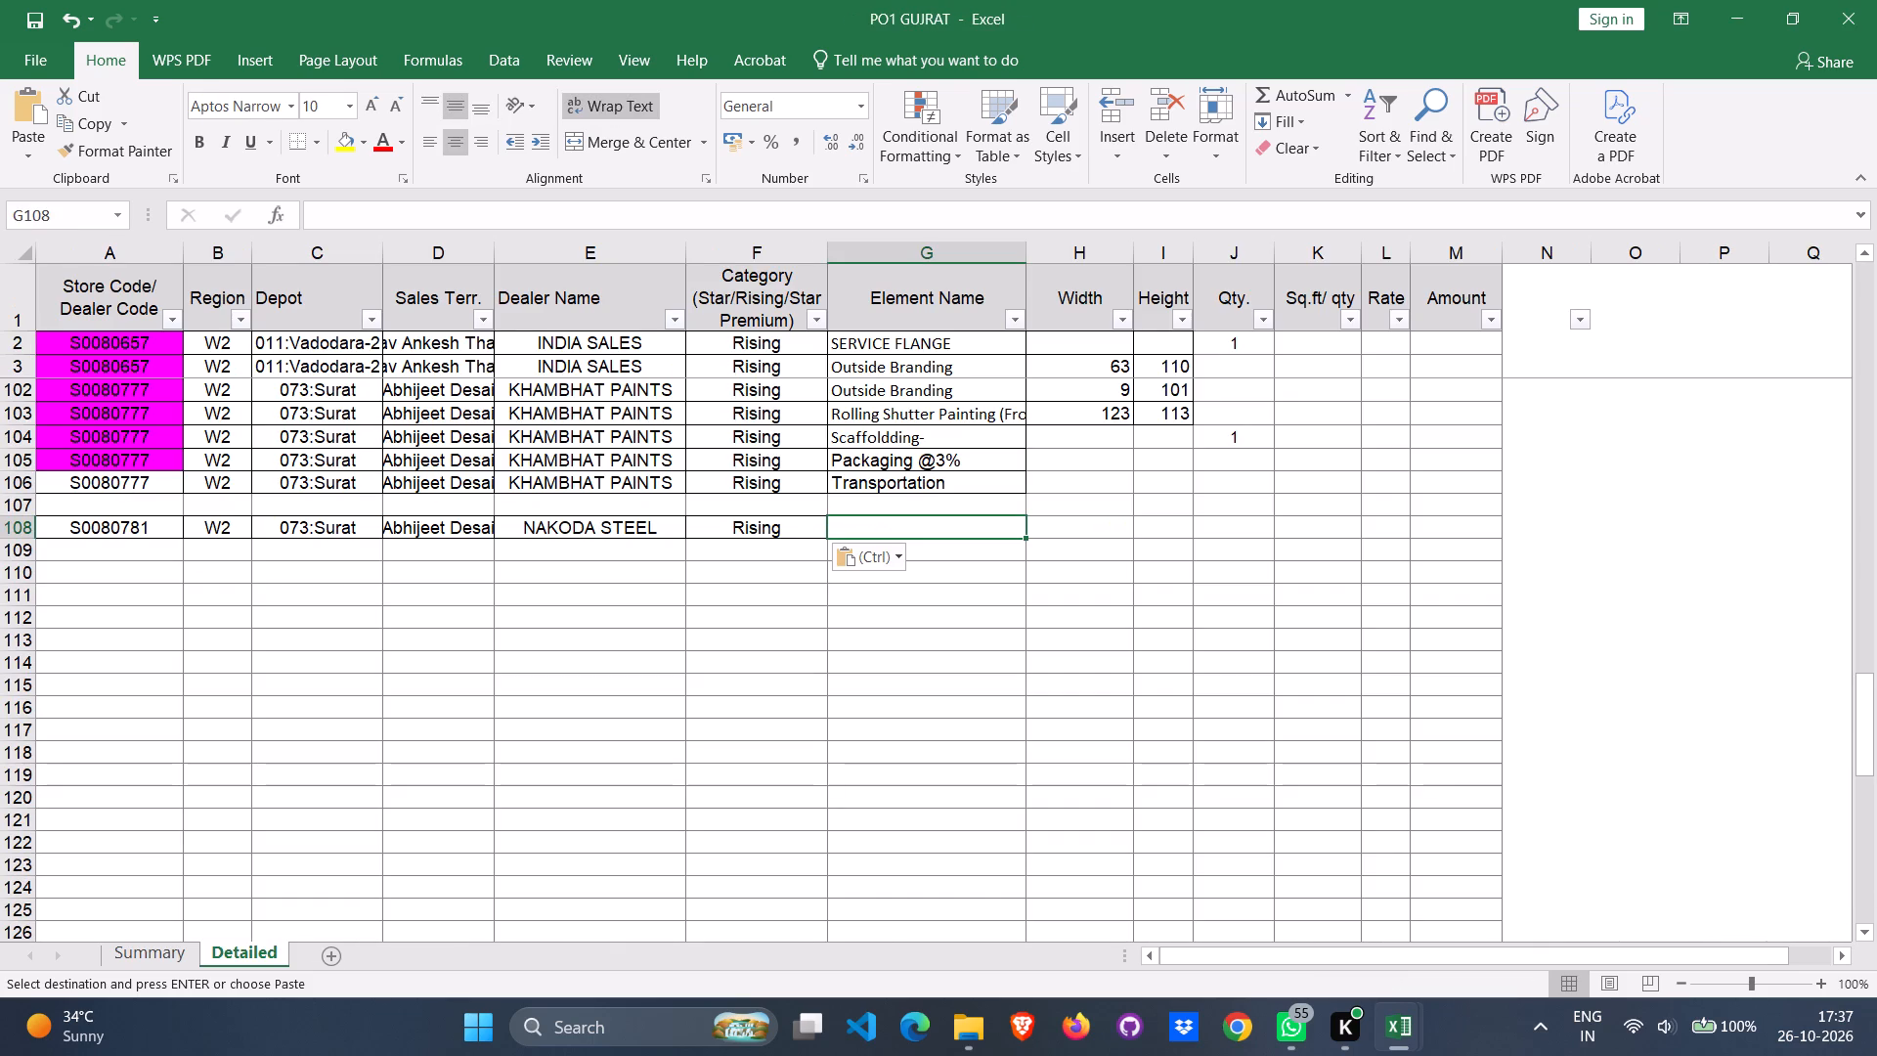
key("alt+Tab")
left_click(1843, 16)
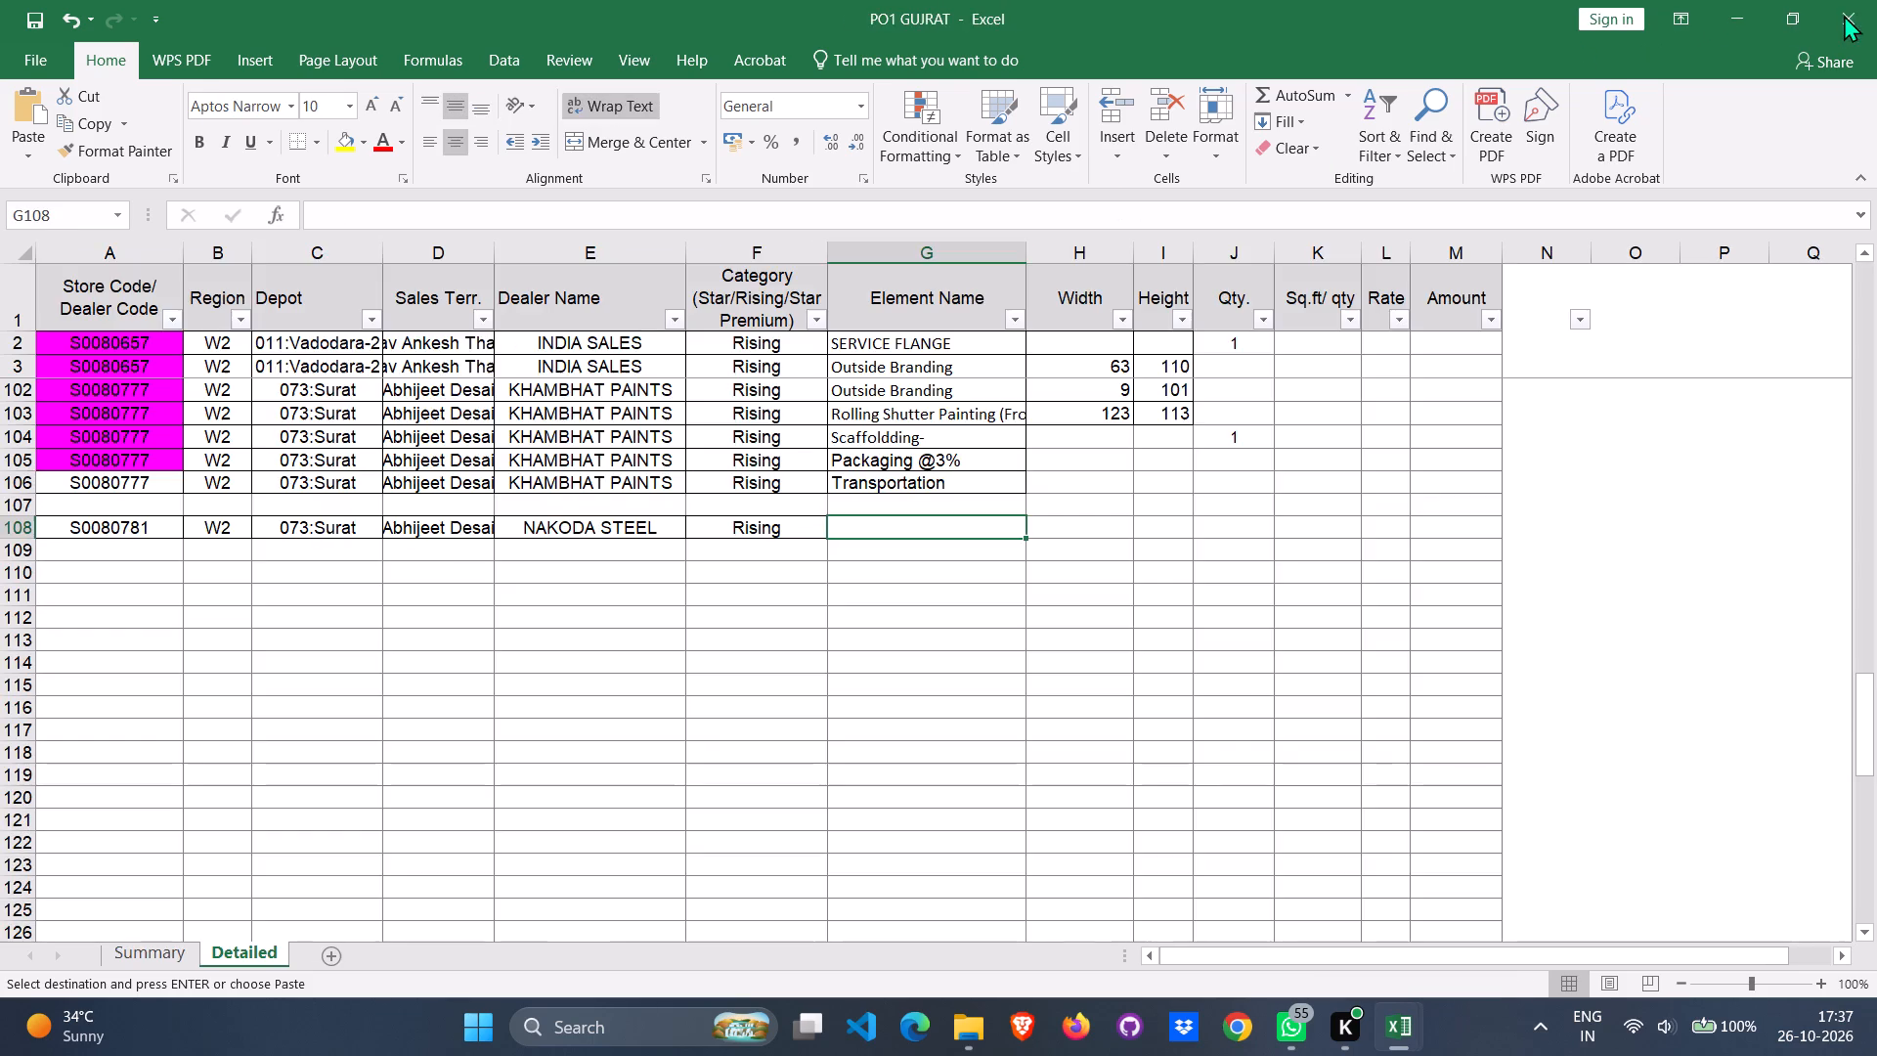
Search the SEPARATAION ESTIMATE folder in File Explorer for NAKODA and open the NAKODA STEEL quotation.
key("alt+Tab")
left_click(1789, 76)
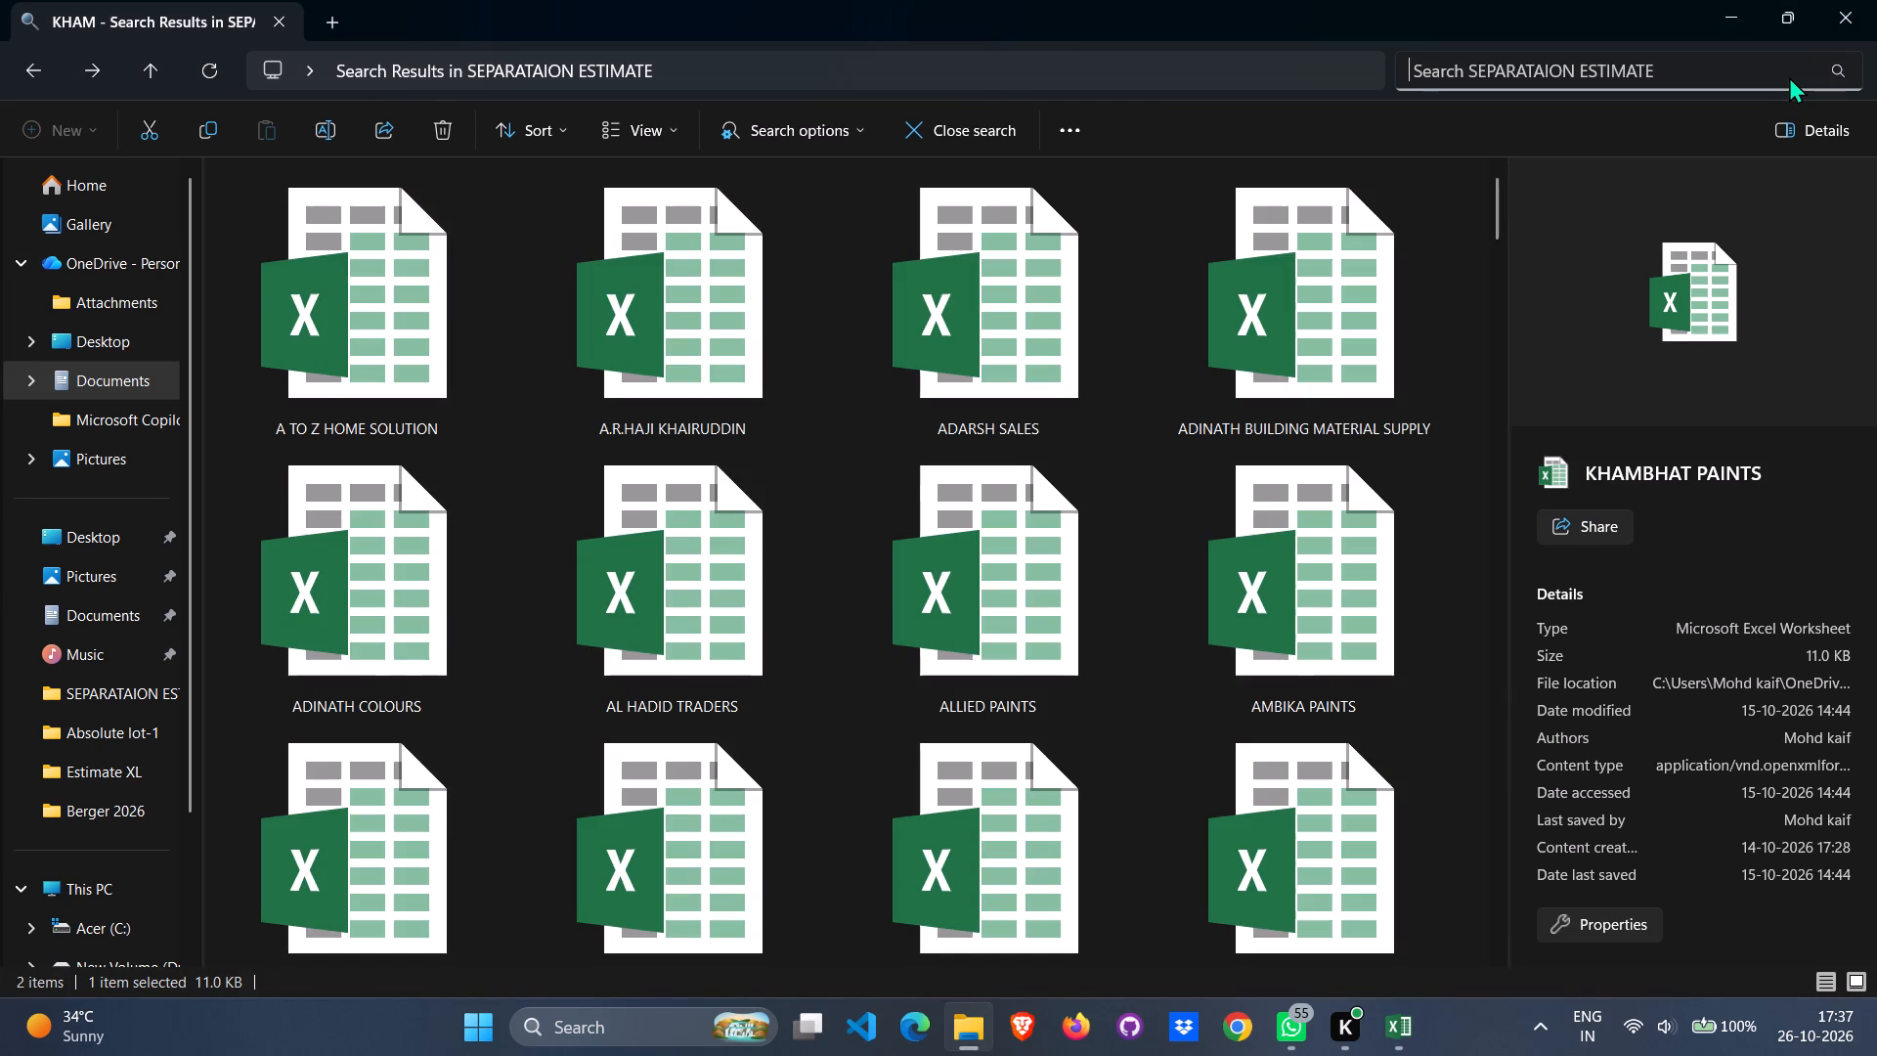
type("NAKODA")
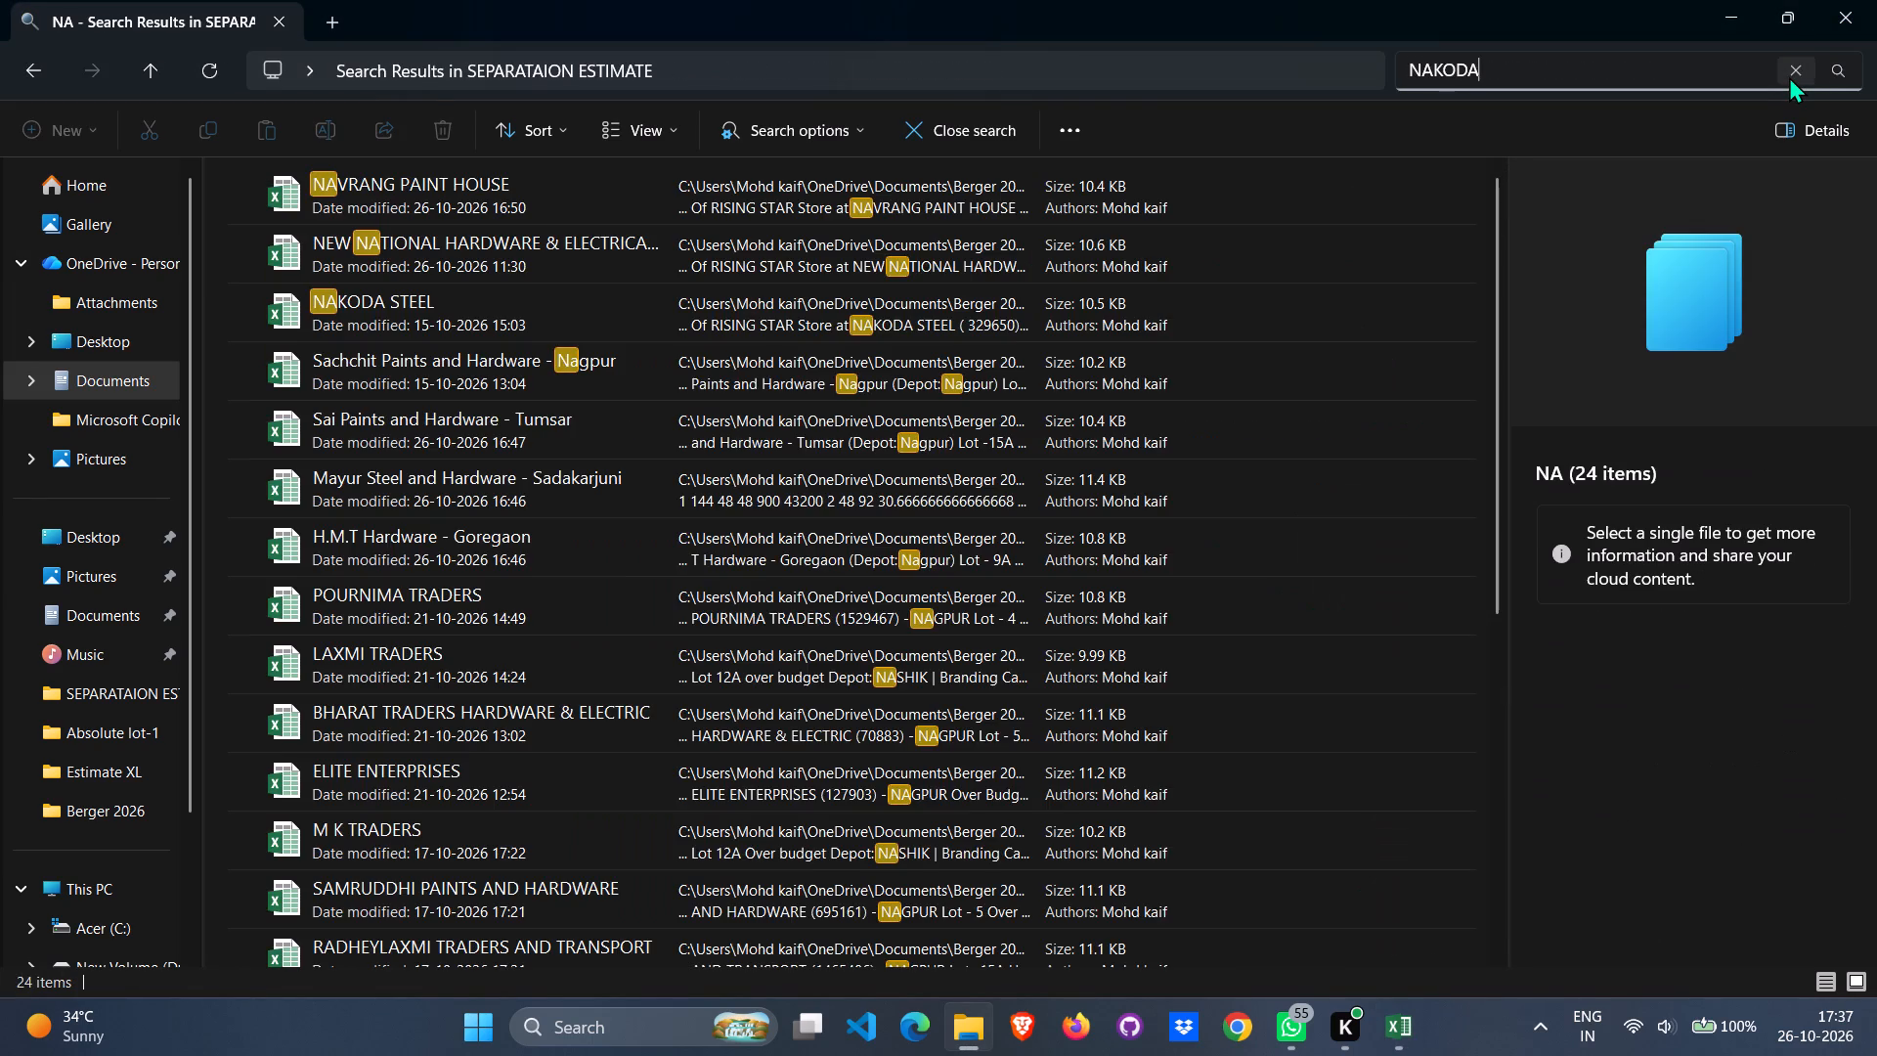
double_click(630, 189)
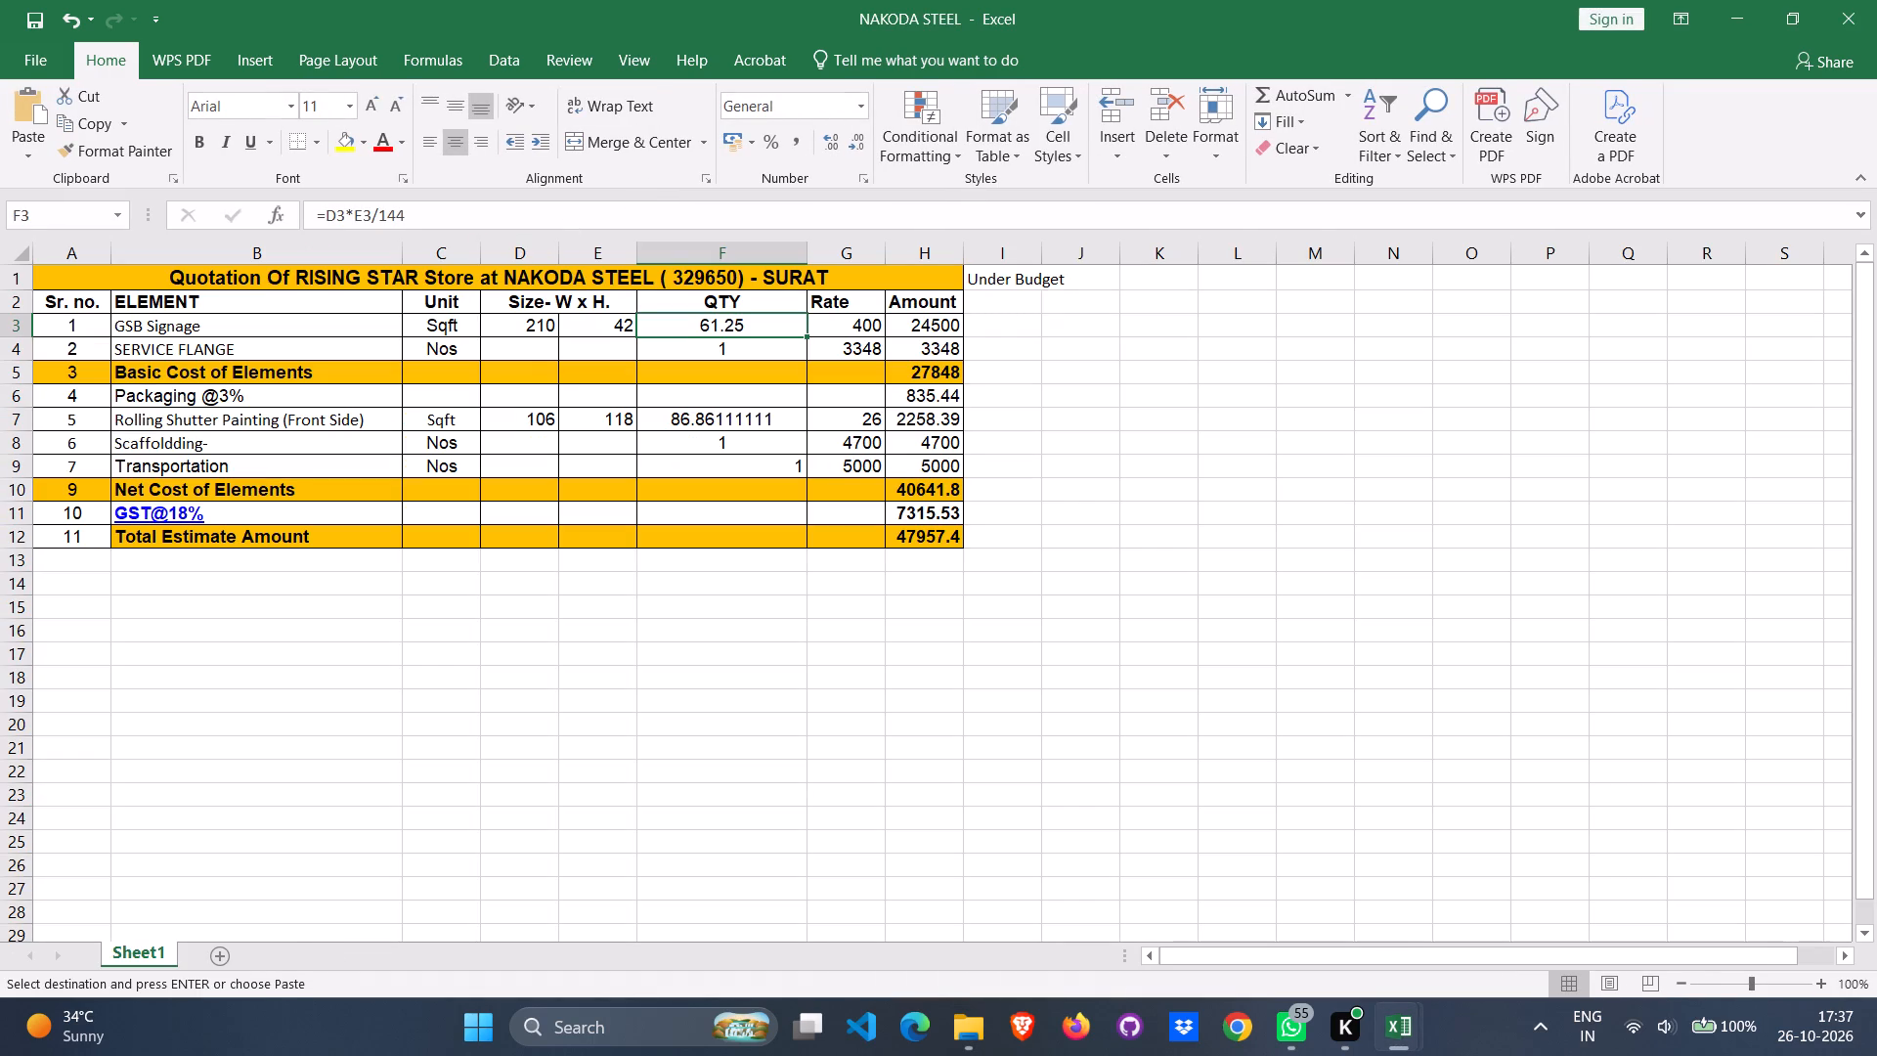
Copy GSB Signage, SERVICE FLANGE, Rolling Shutter Painting (Front Side) and Scaffolding from the NAKODA STEEL quotation into G108:G111 of Detailed and save.
left_click(293, 321)
key("shift+Down")
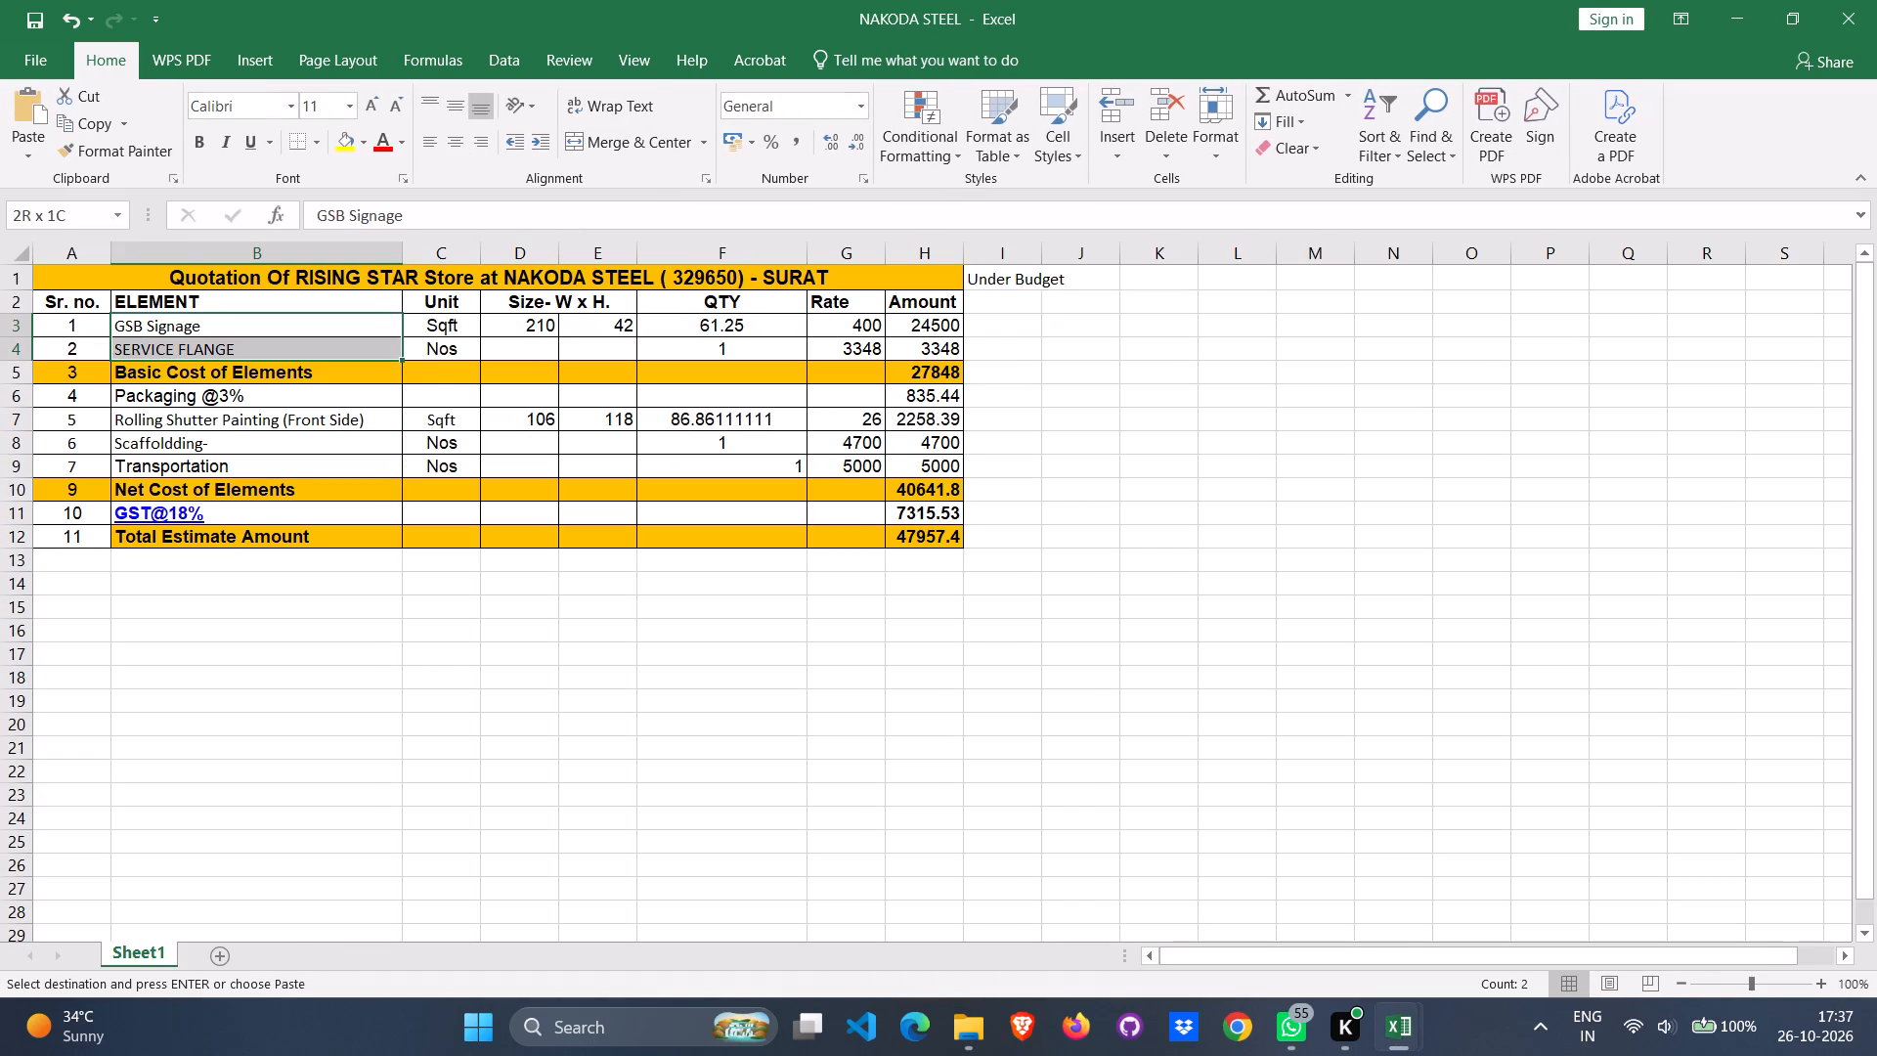
key("ctrl+c")
key("alt+Tab")
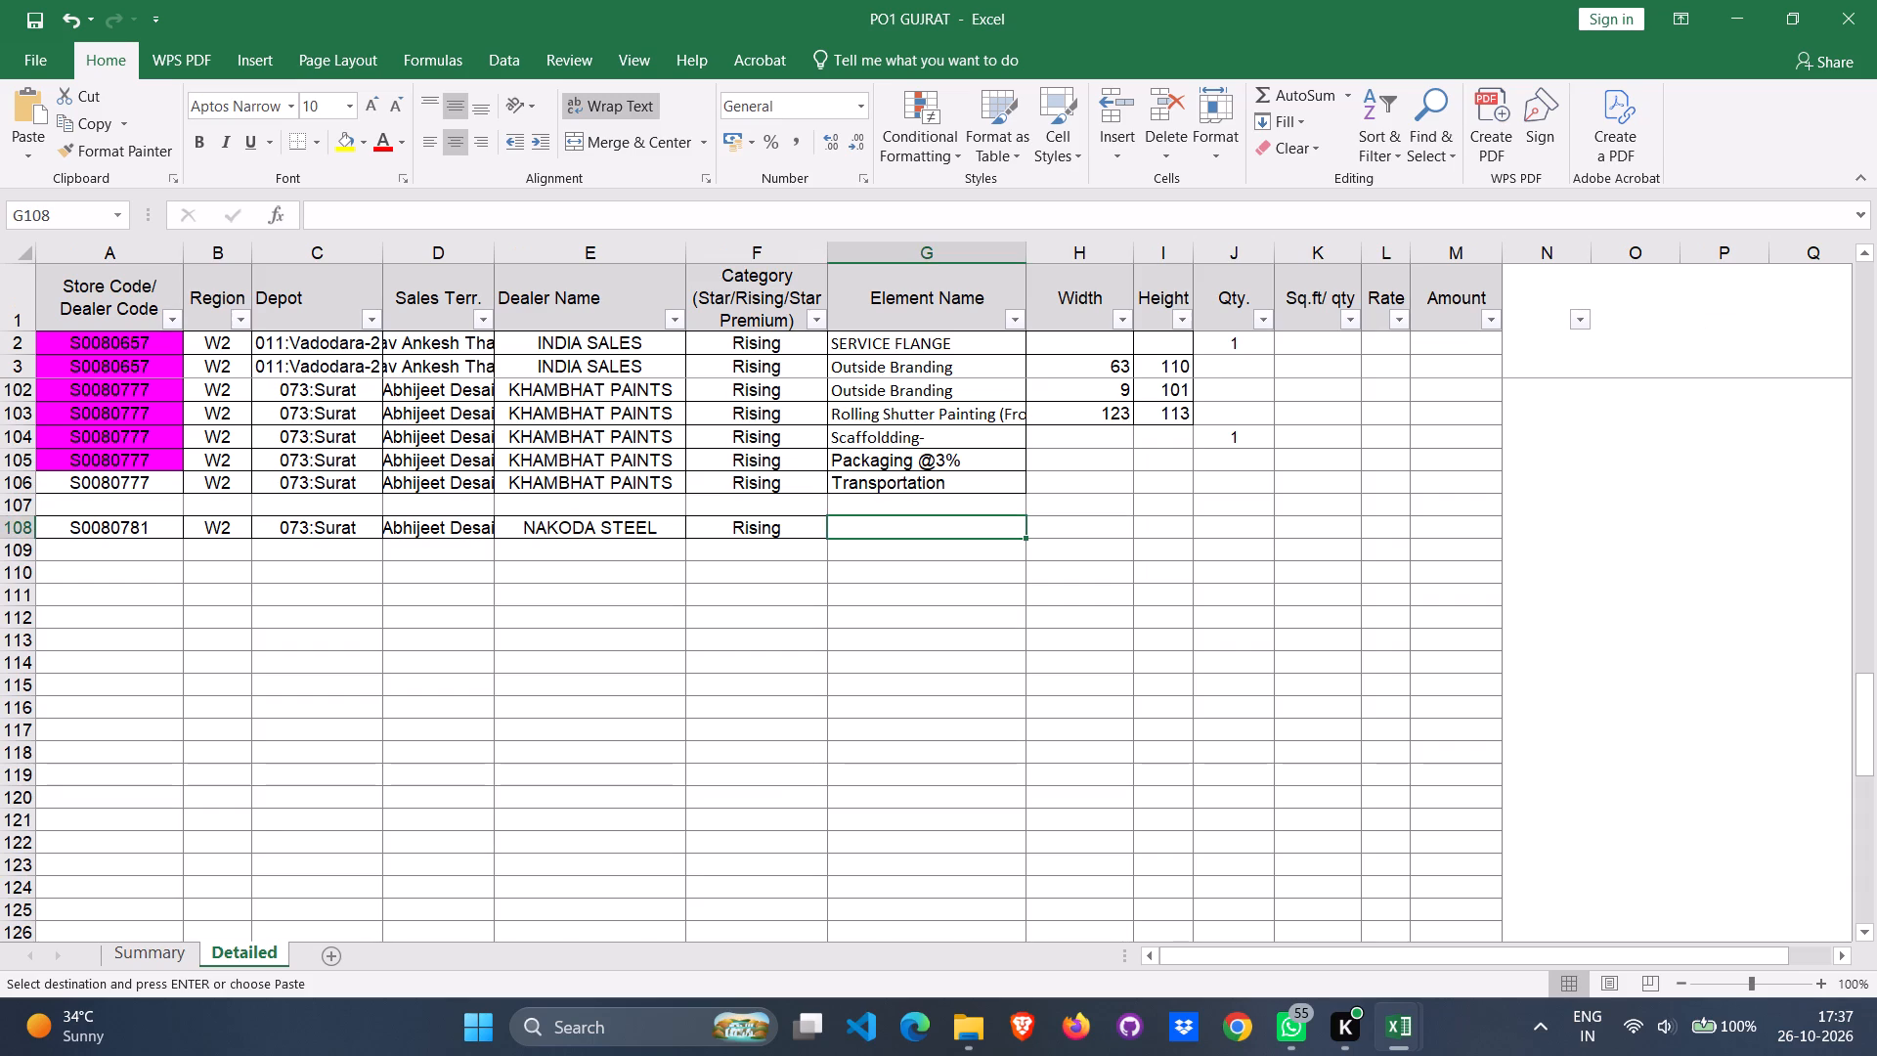
key("ctrl+v")
key("alt+Tab")
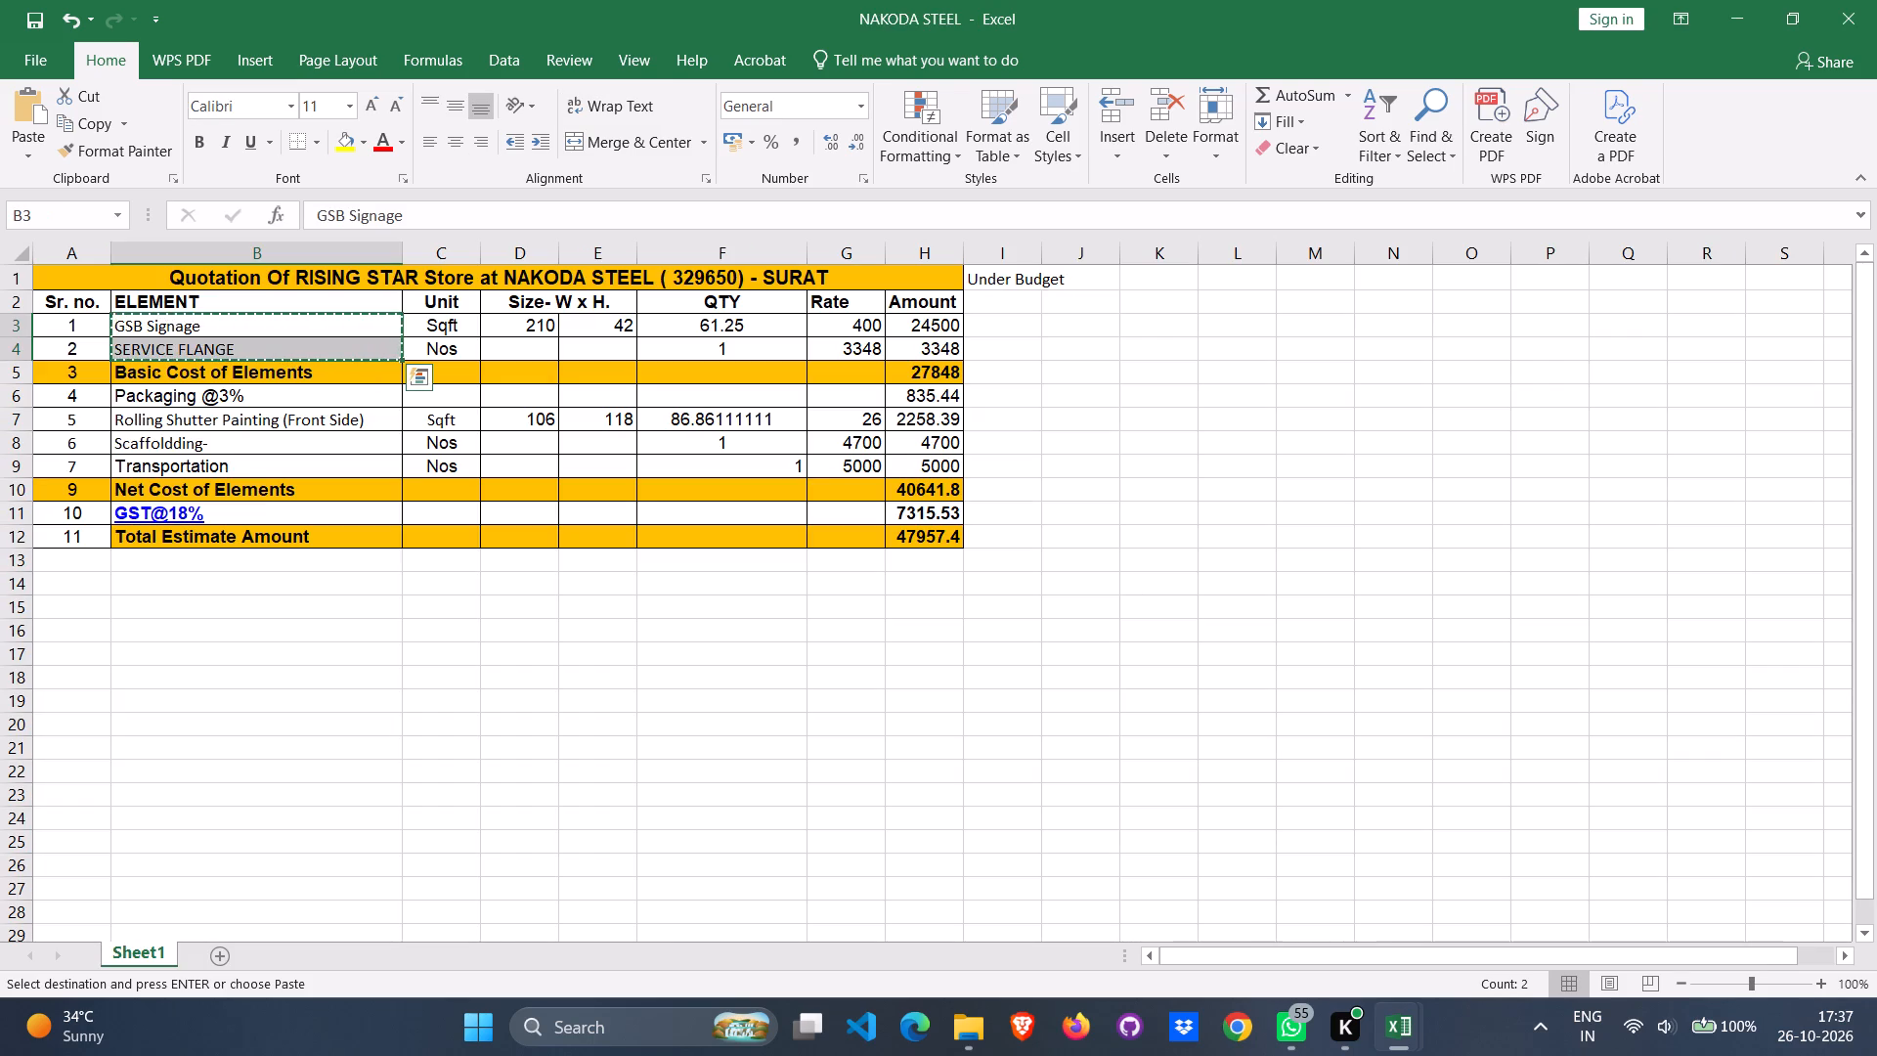
left_click(264, 418)
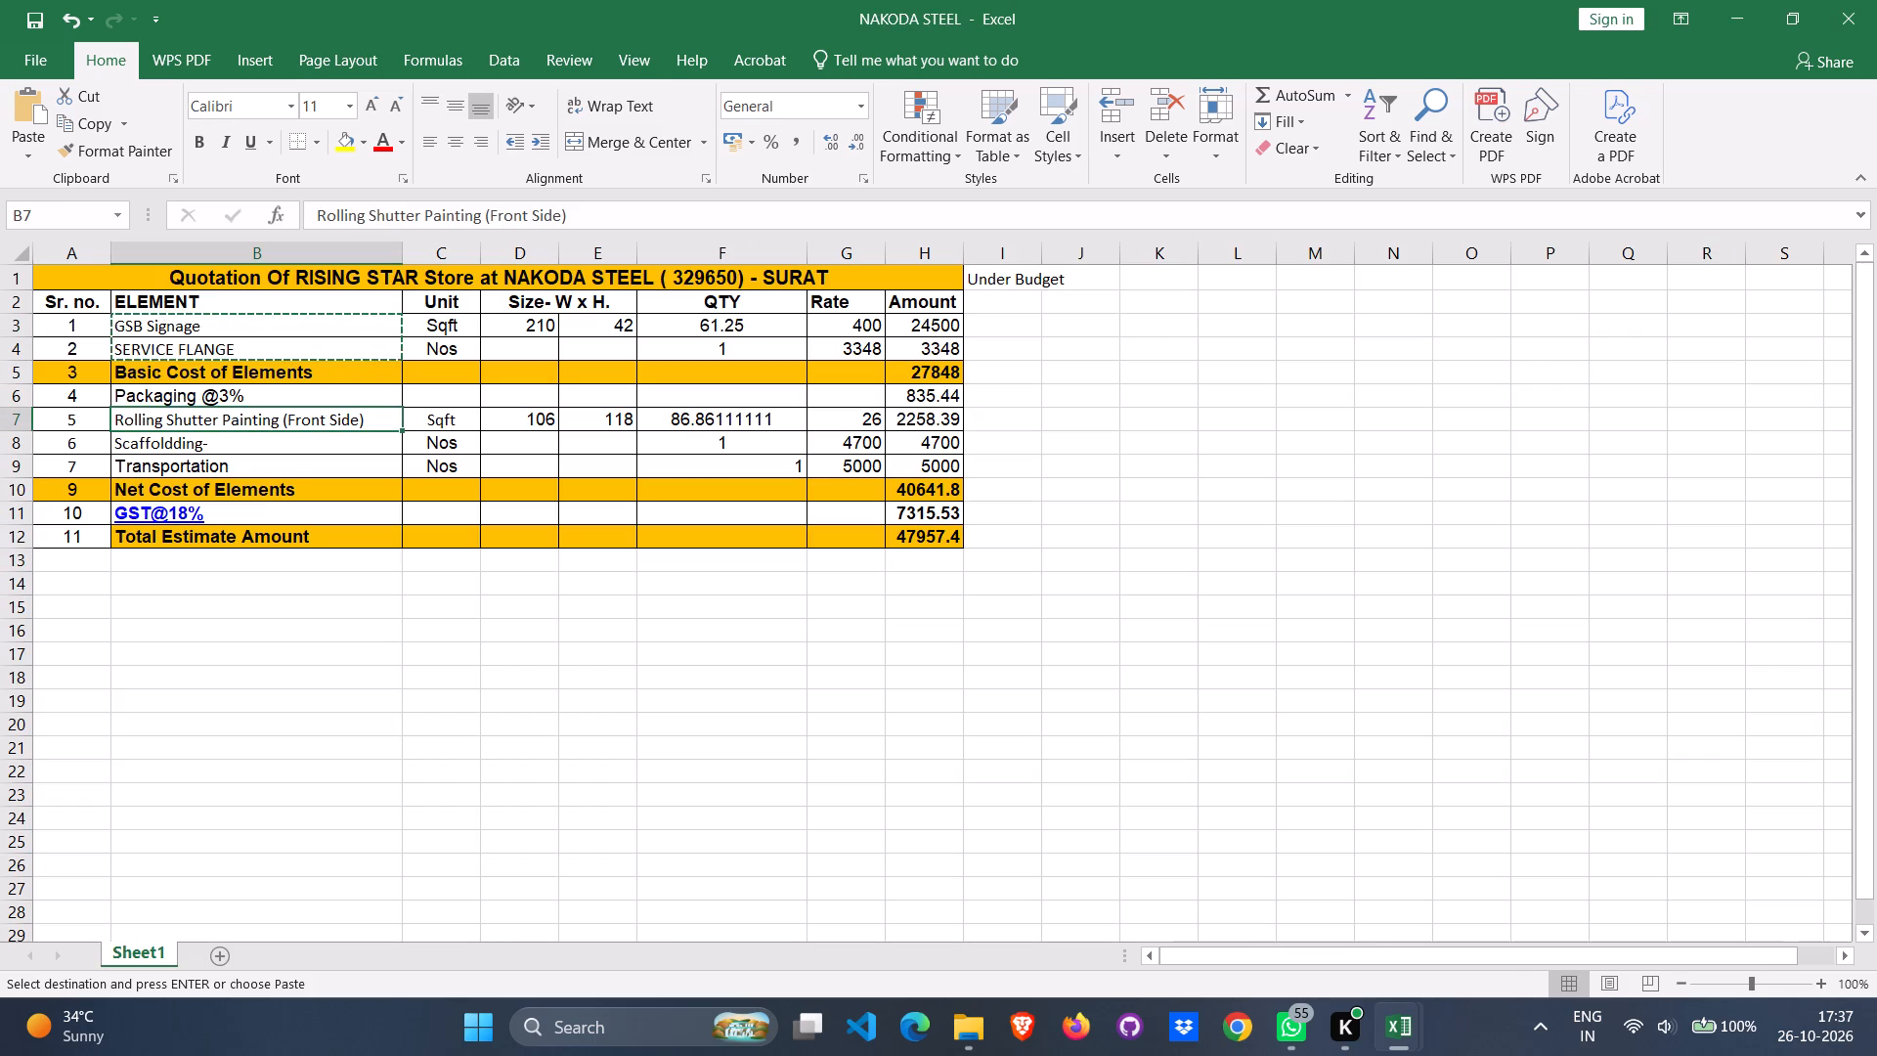
key("shift+Down")
key("ctrl+c")
key("alt+Tab")
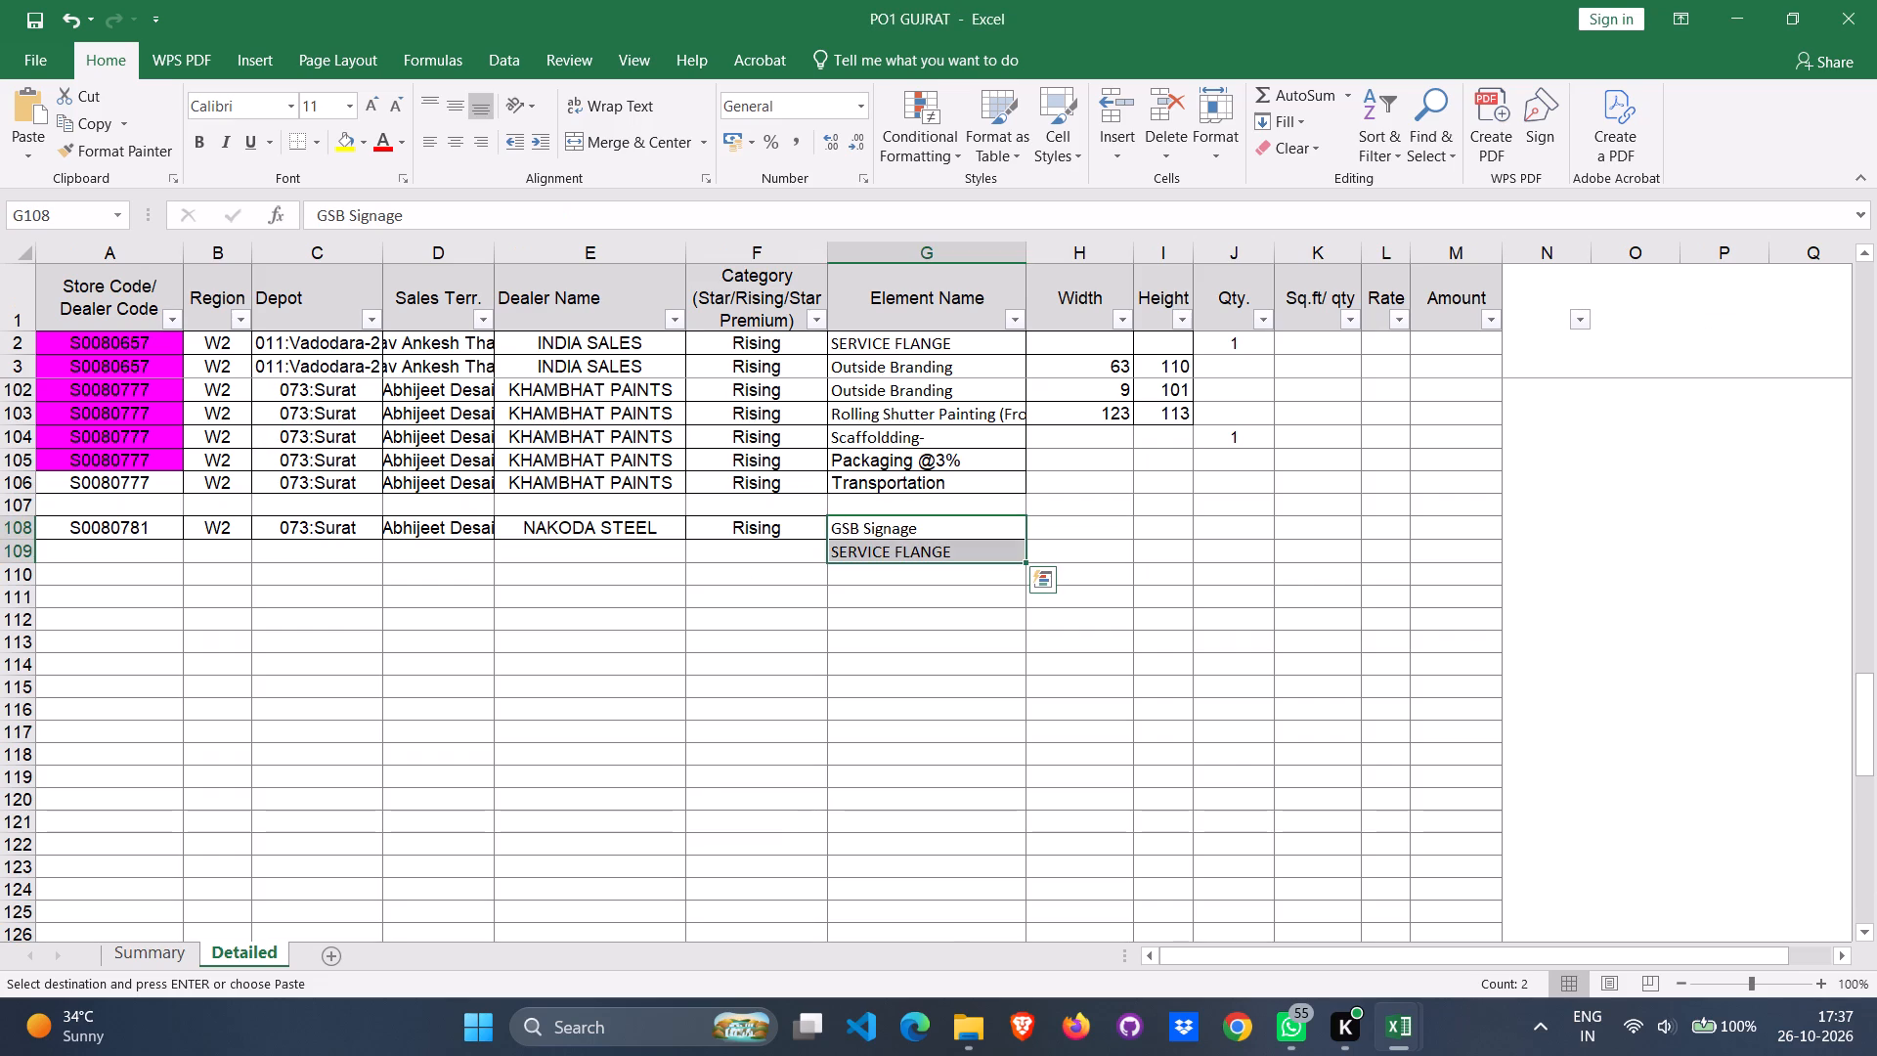
left_click(927, 579)
key("ctrl+v")
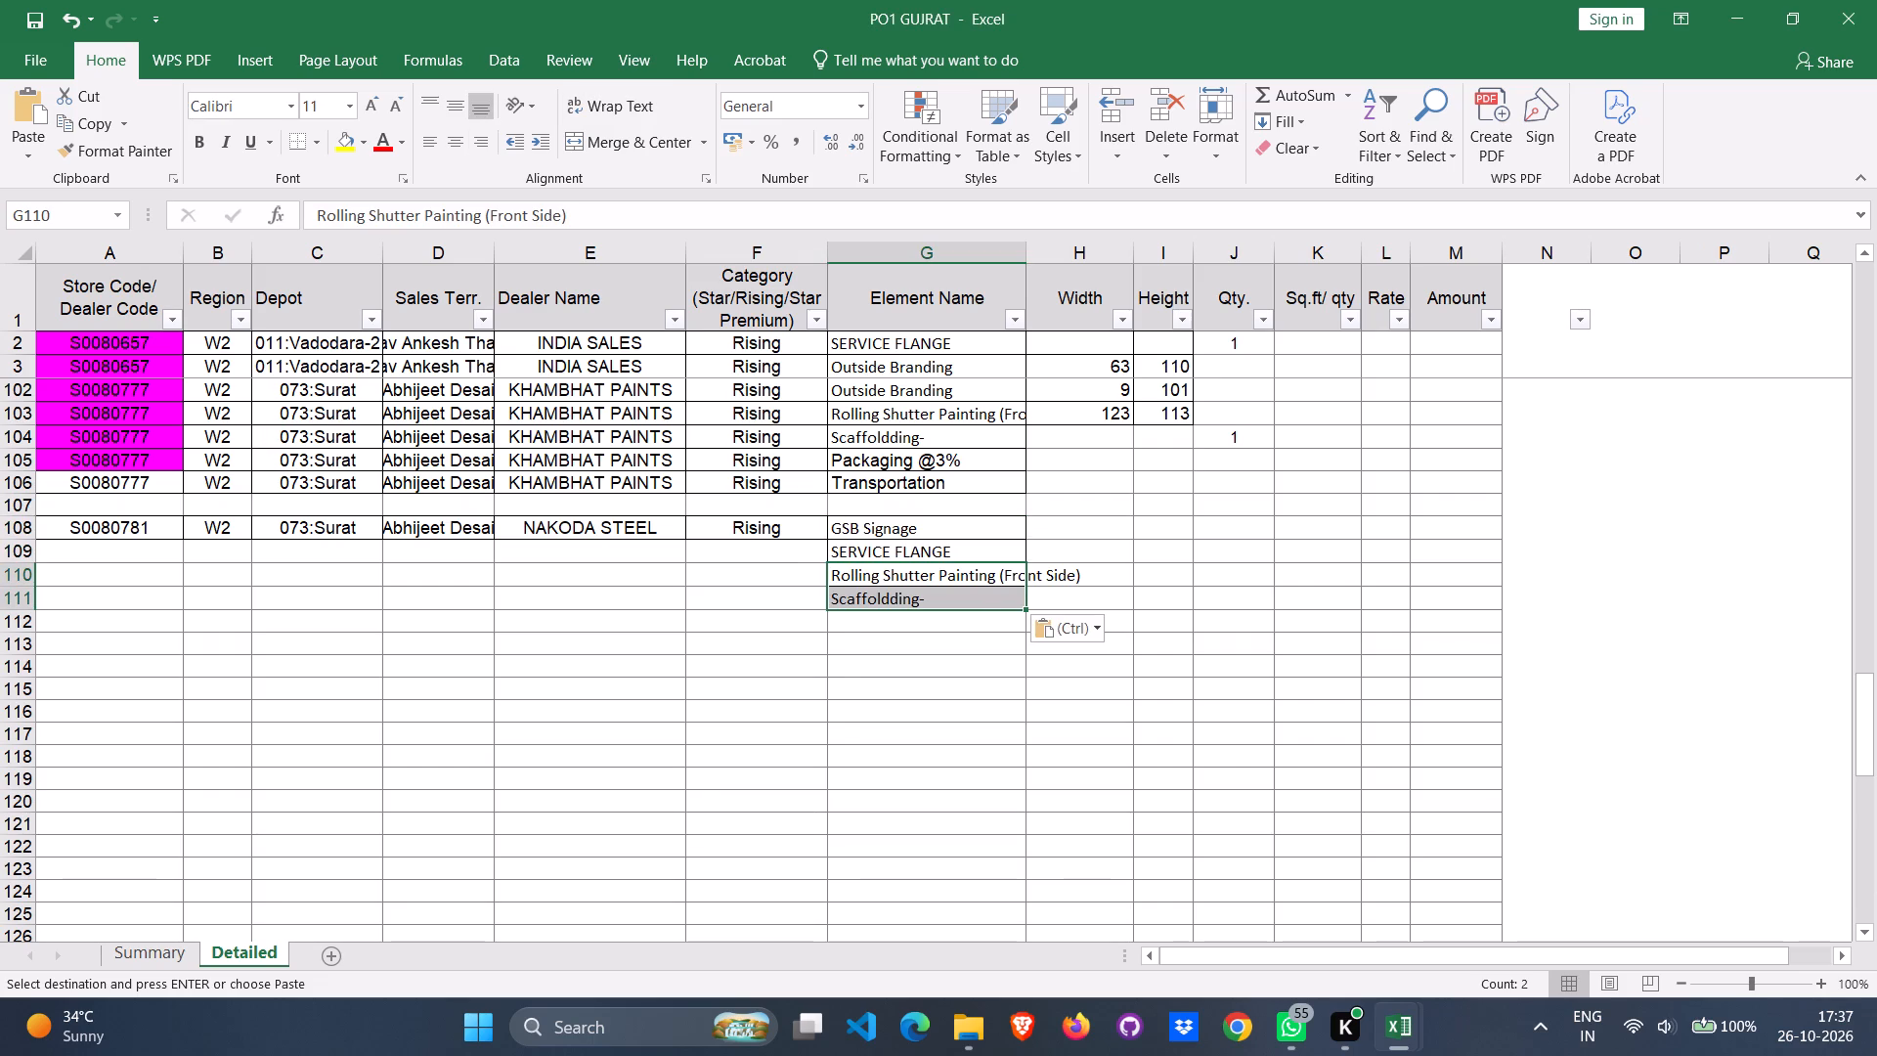
key("ctrl+s")
Copy the GSB Signage size 210 x 42 from the NAKODA STEEL quotation into H108:I108 of Detailed and save.
key("alt+Tab")
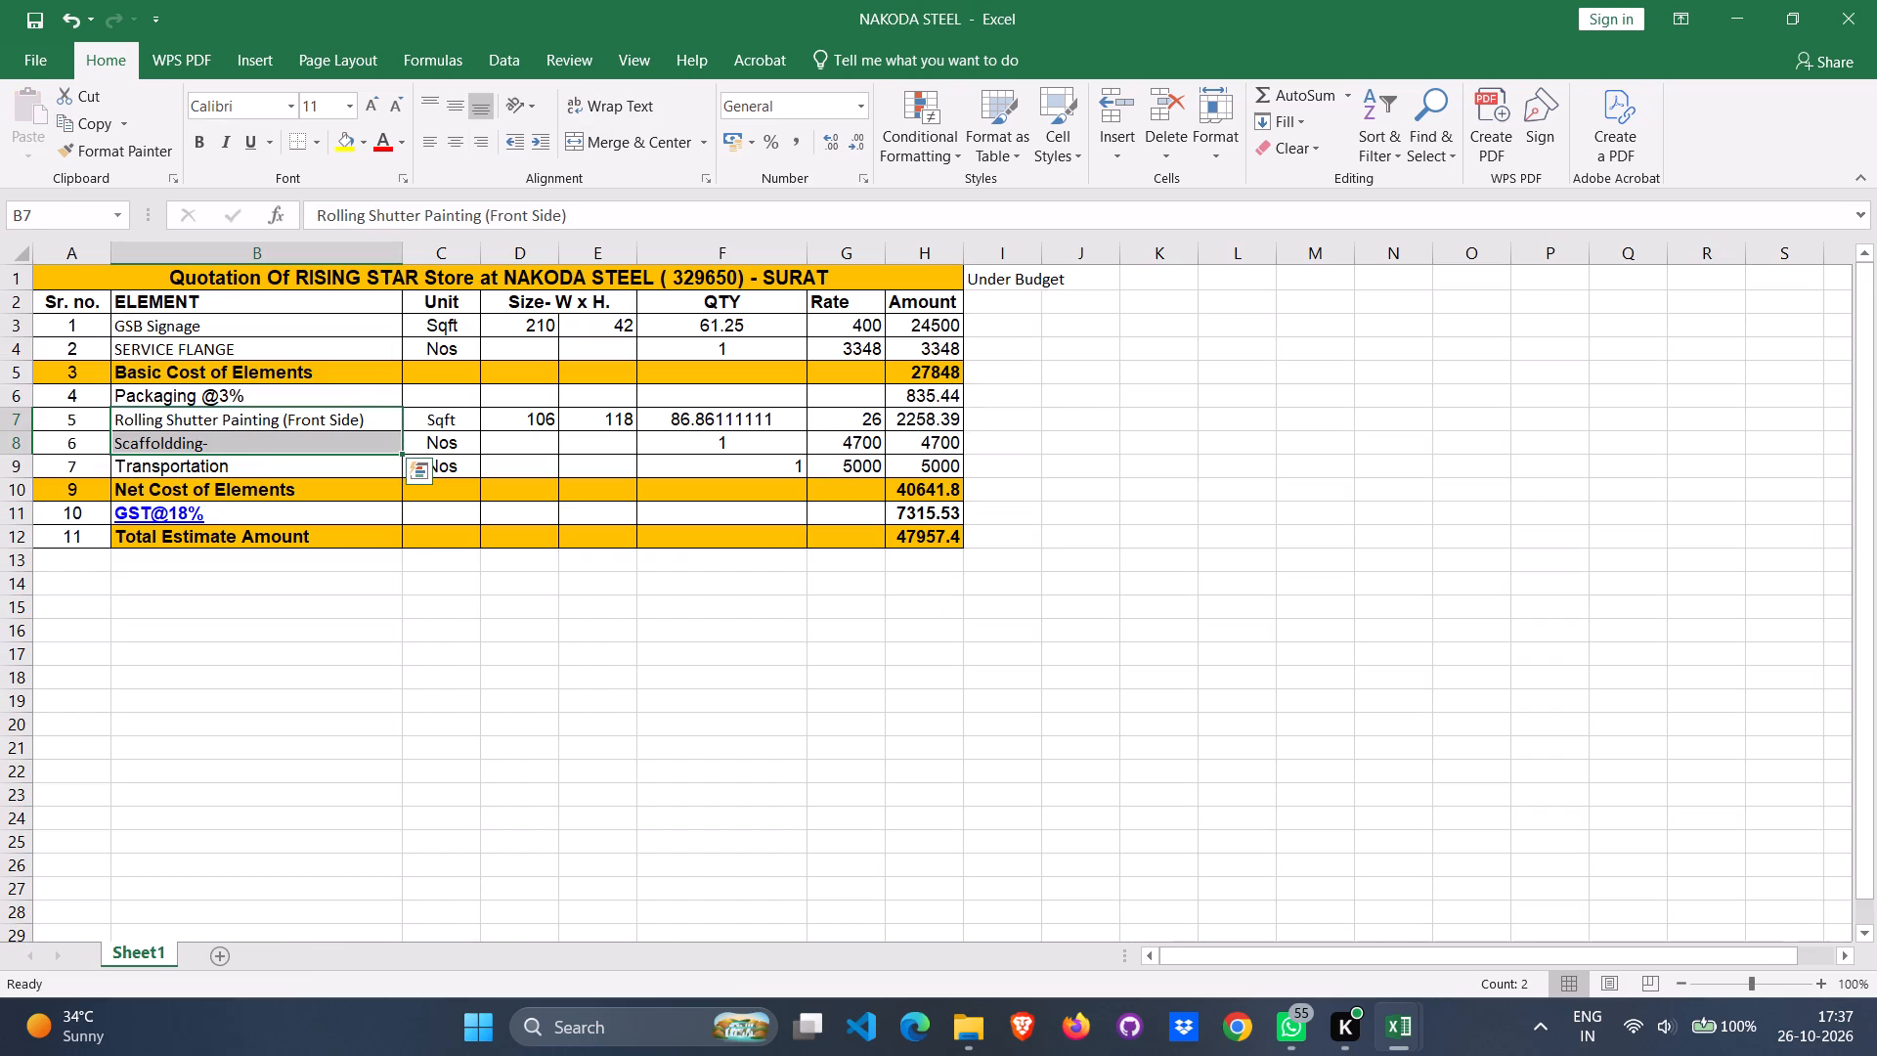
left_click(514, 321)
key("shift+Right")
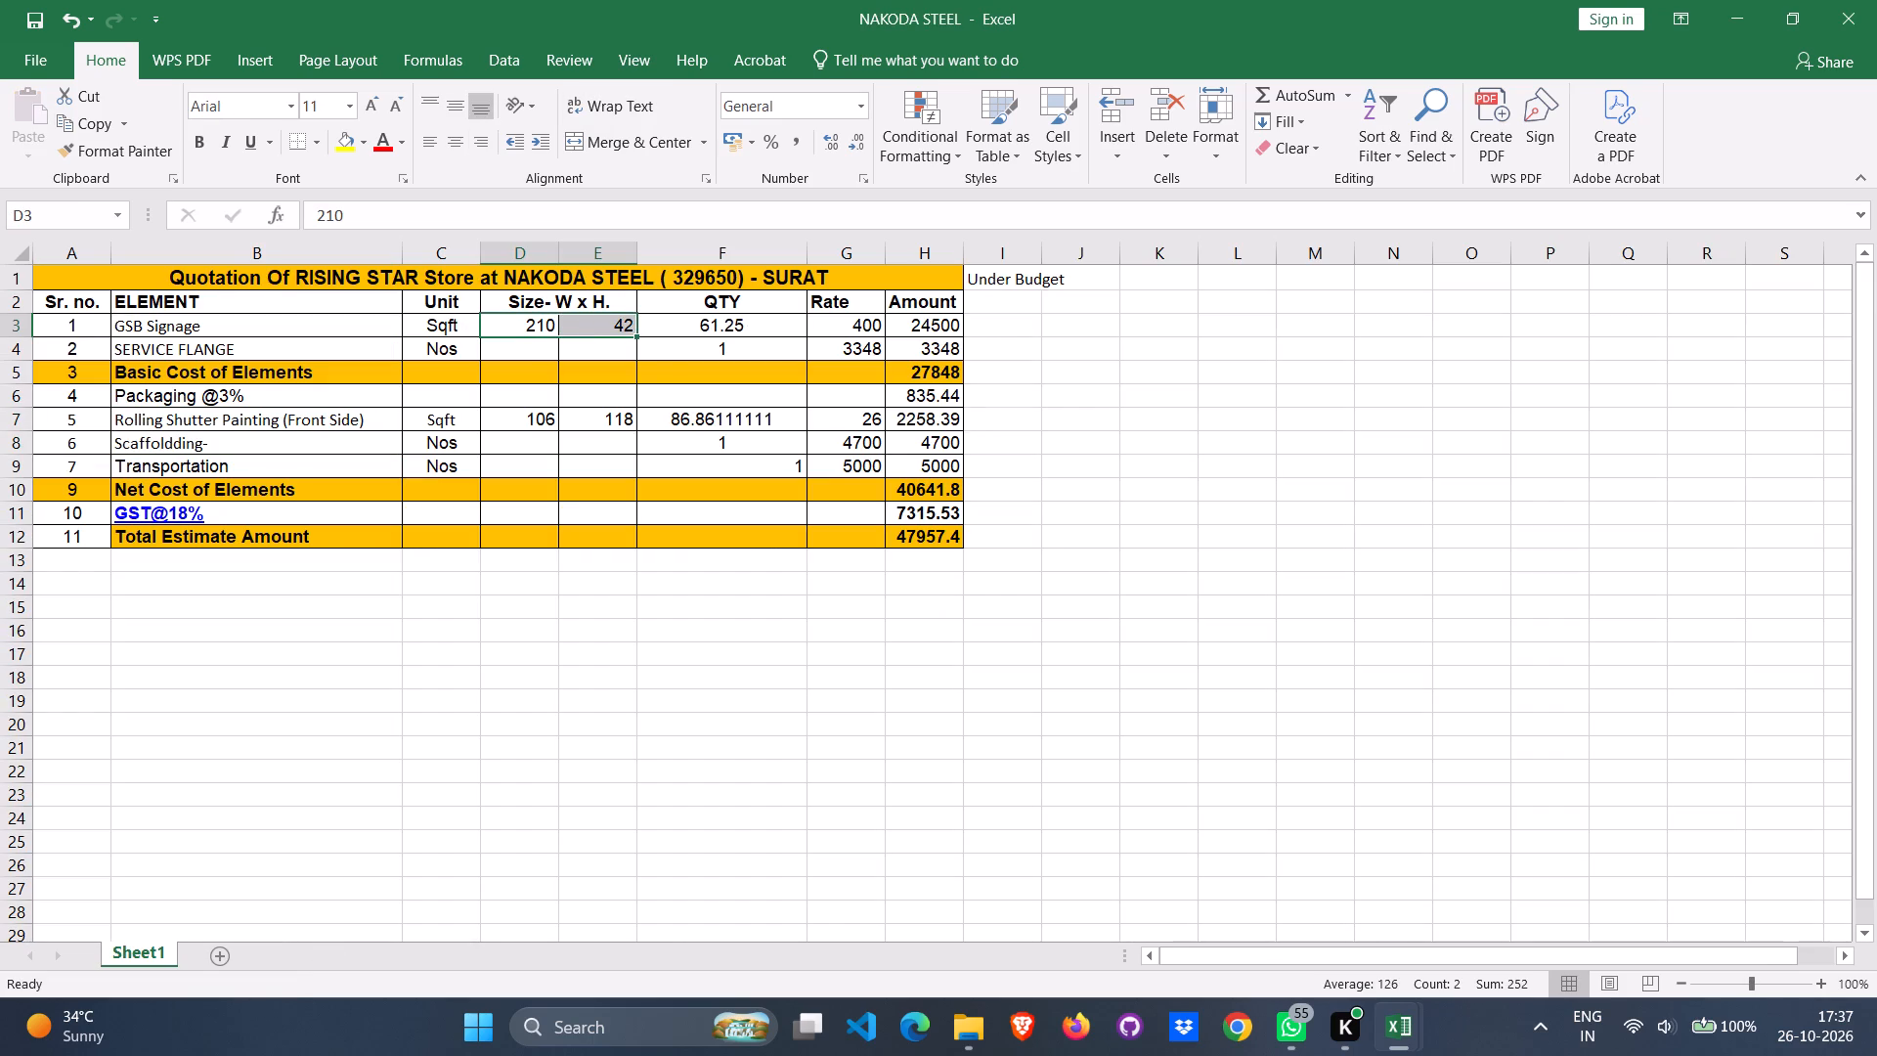
key("ctrl+c")
key("alt+Tab")
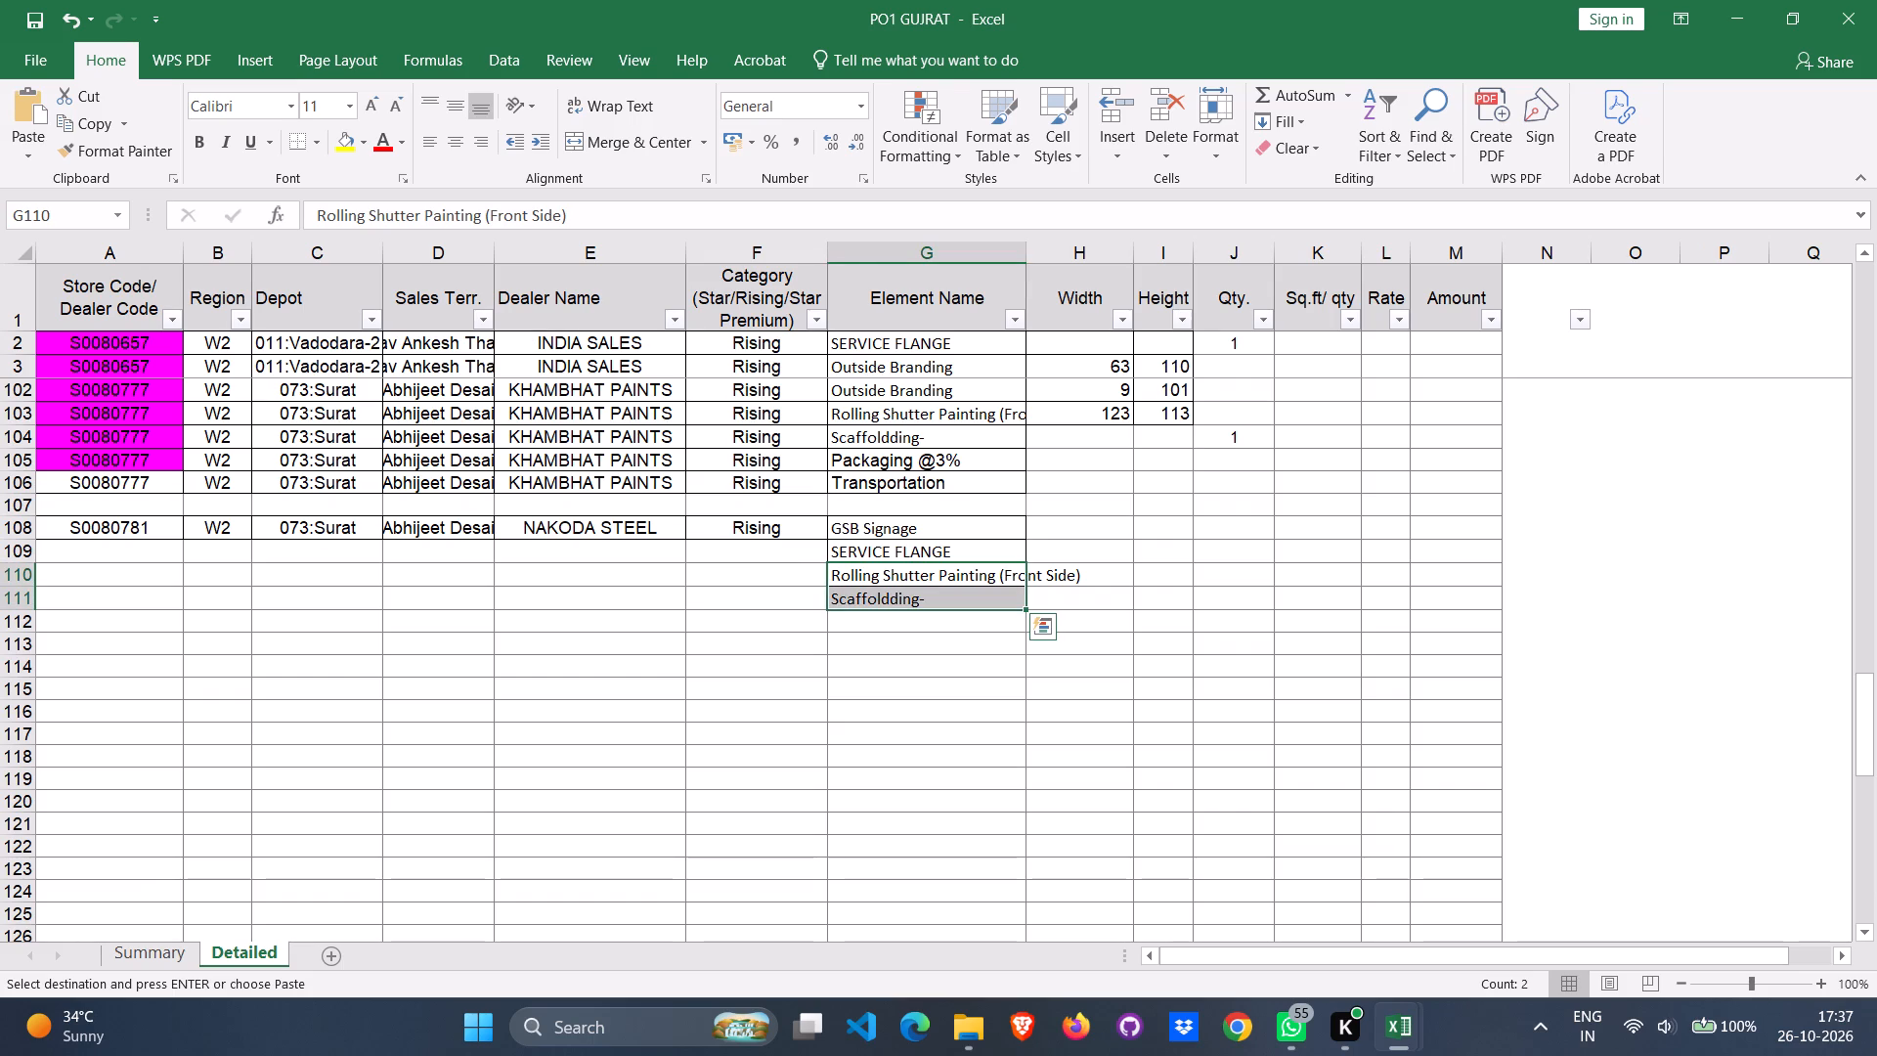
left_click(1083, 525)
key("ctrl+v")
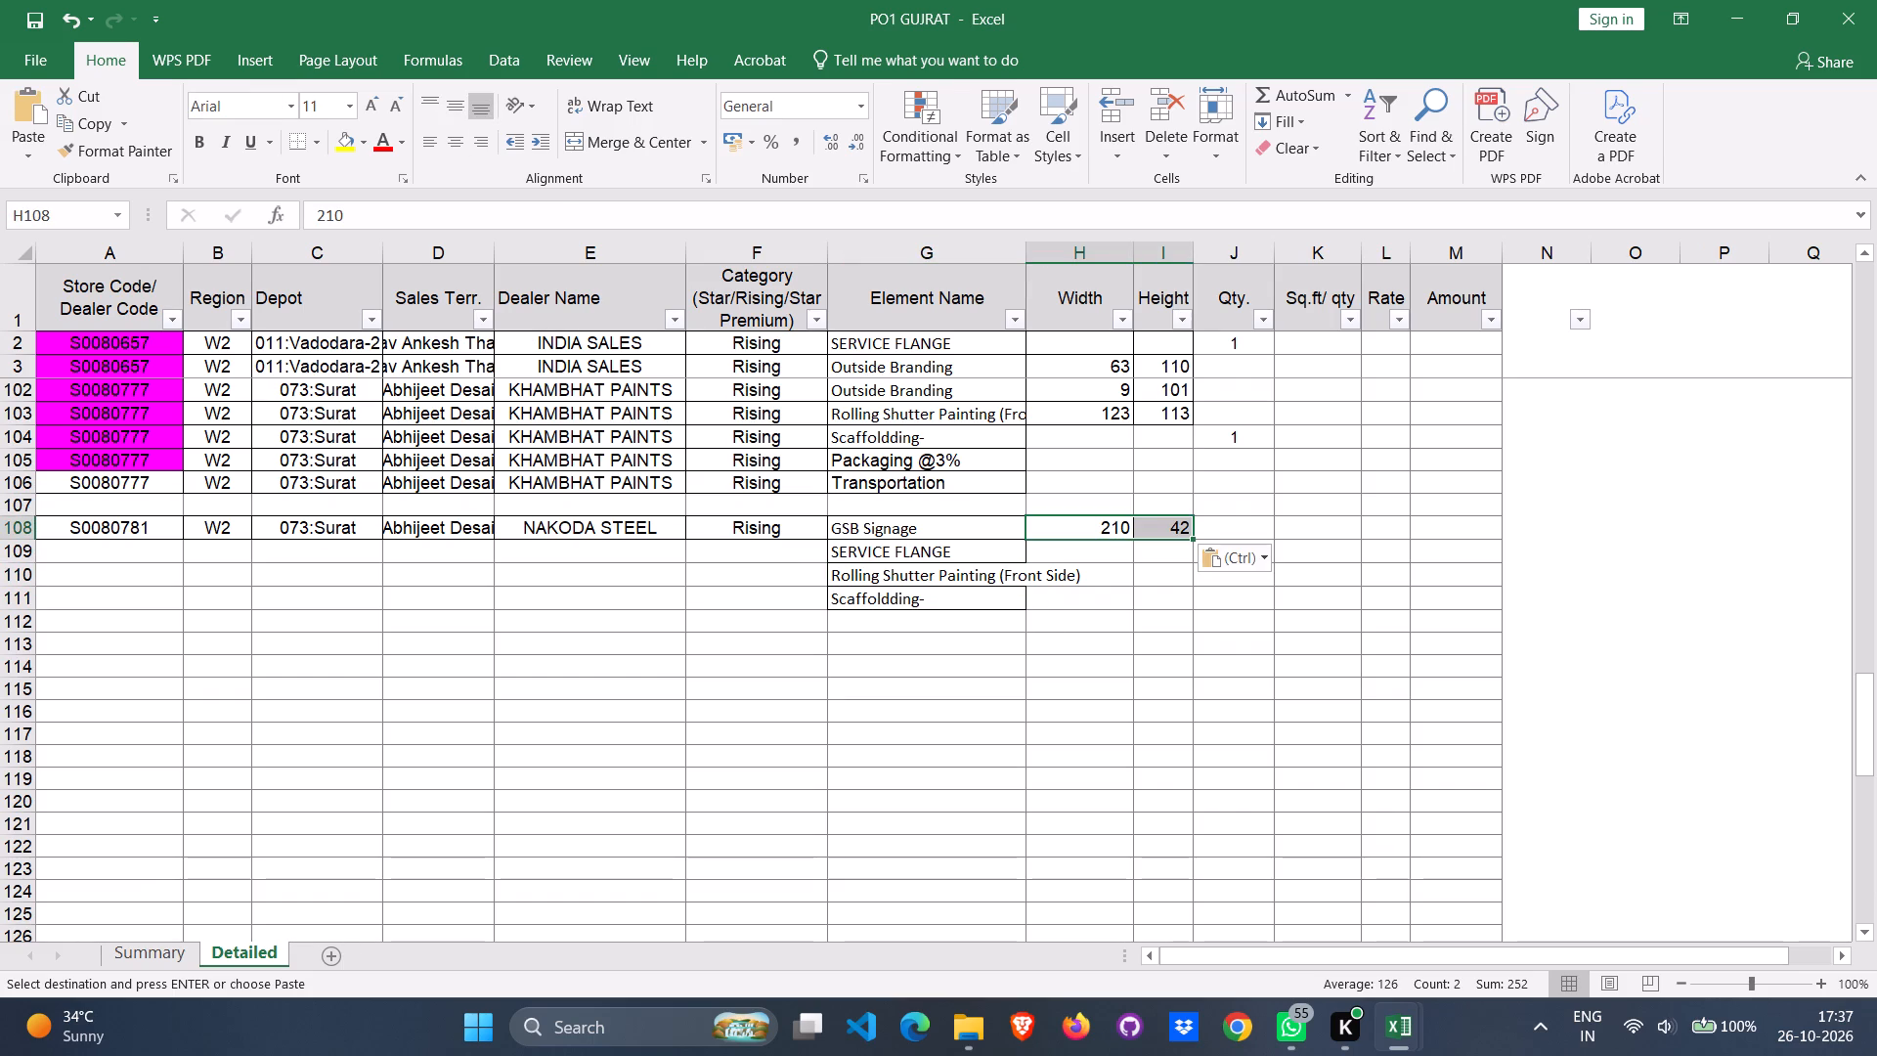
key("ctrl+s")
Copy the Rolling Shutter Painting size 106 x 118 from the quotation into H110:I110 of Detailed and save.
key("alt+Tab")
left_click(523, 412)
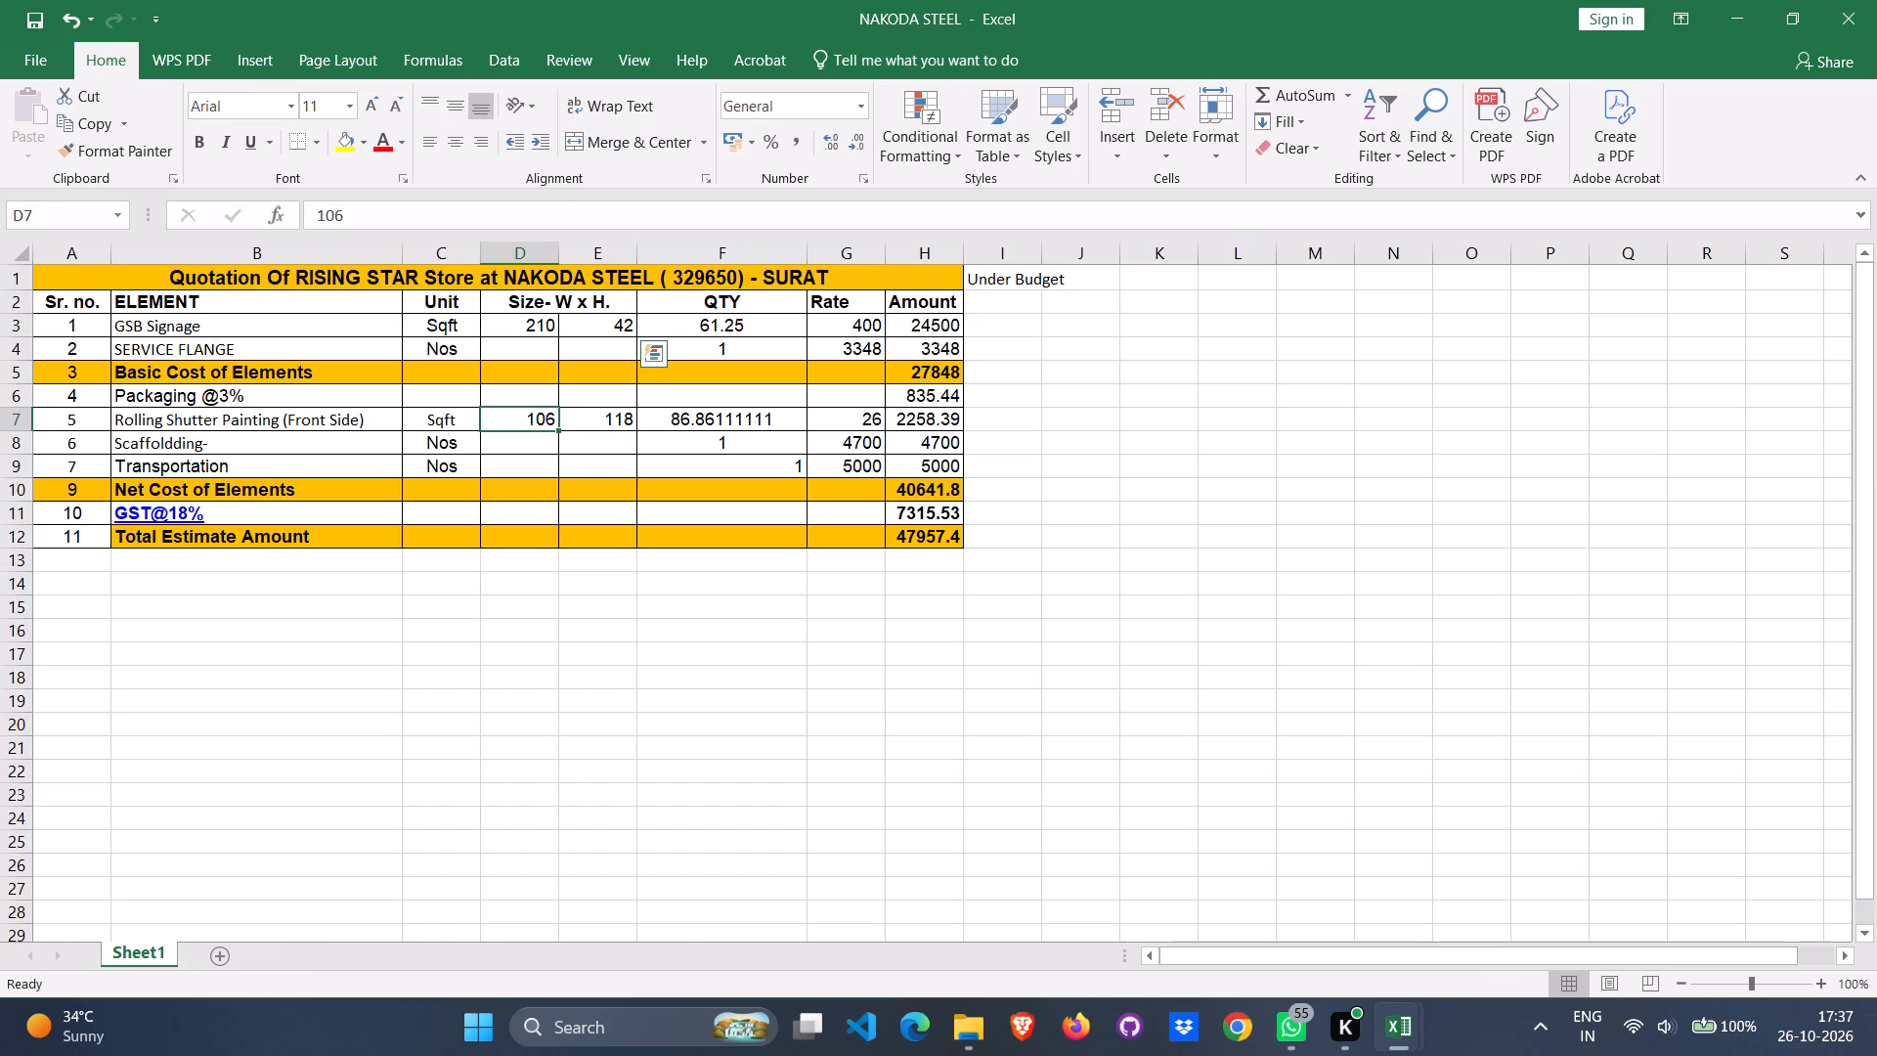
key("shift+Right")
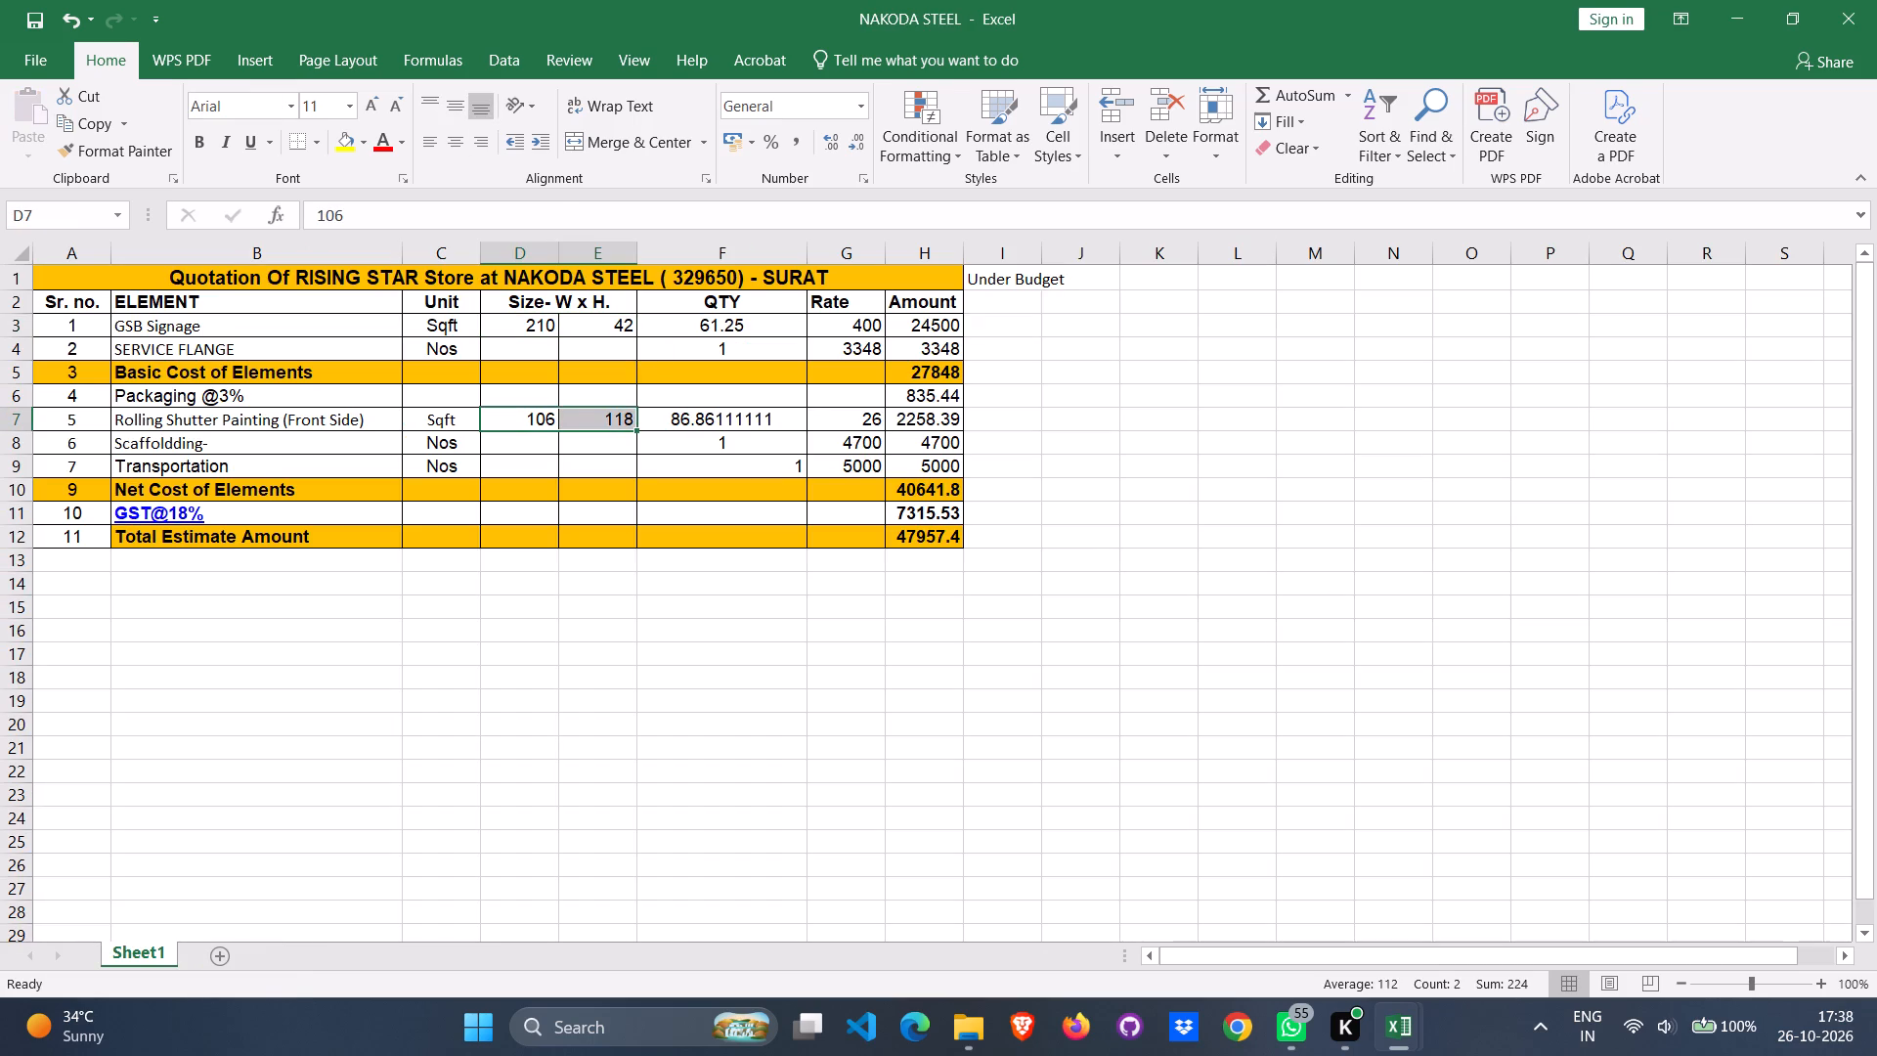
key("ctrl+c")
key("alt+Tab")
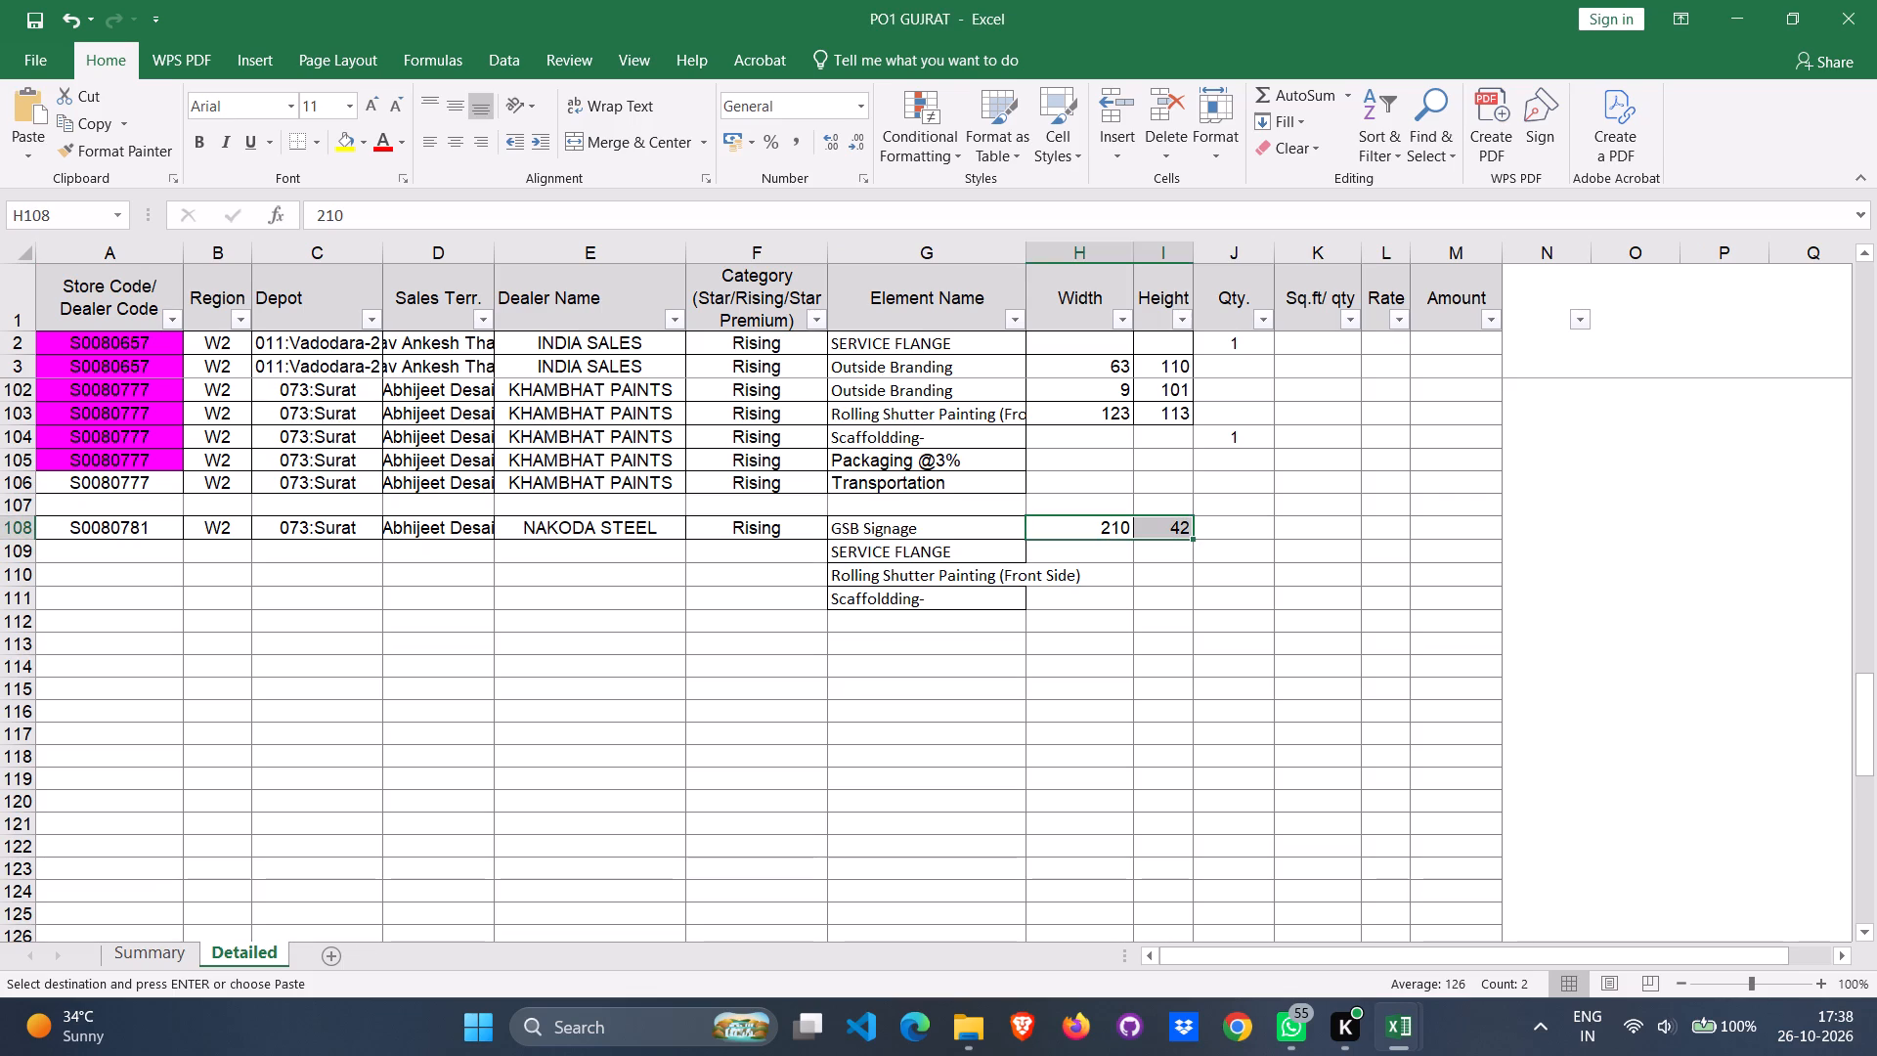
left_click(1072, 583)
key("ctrl+v")
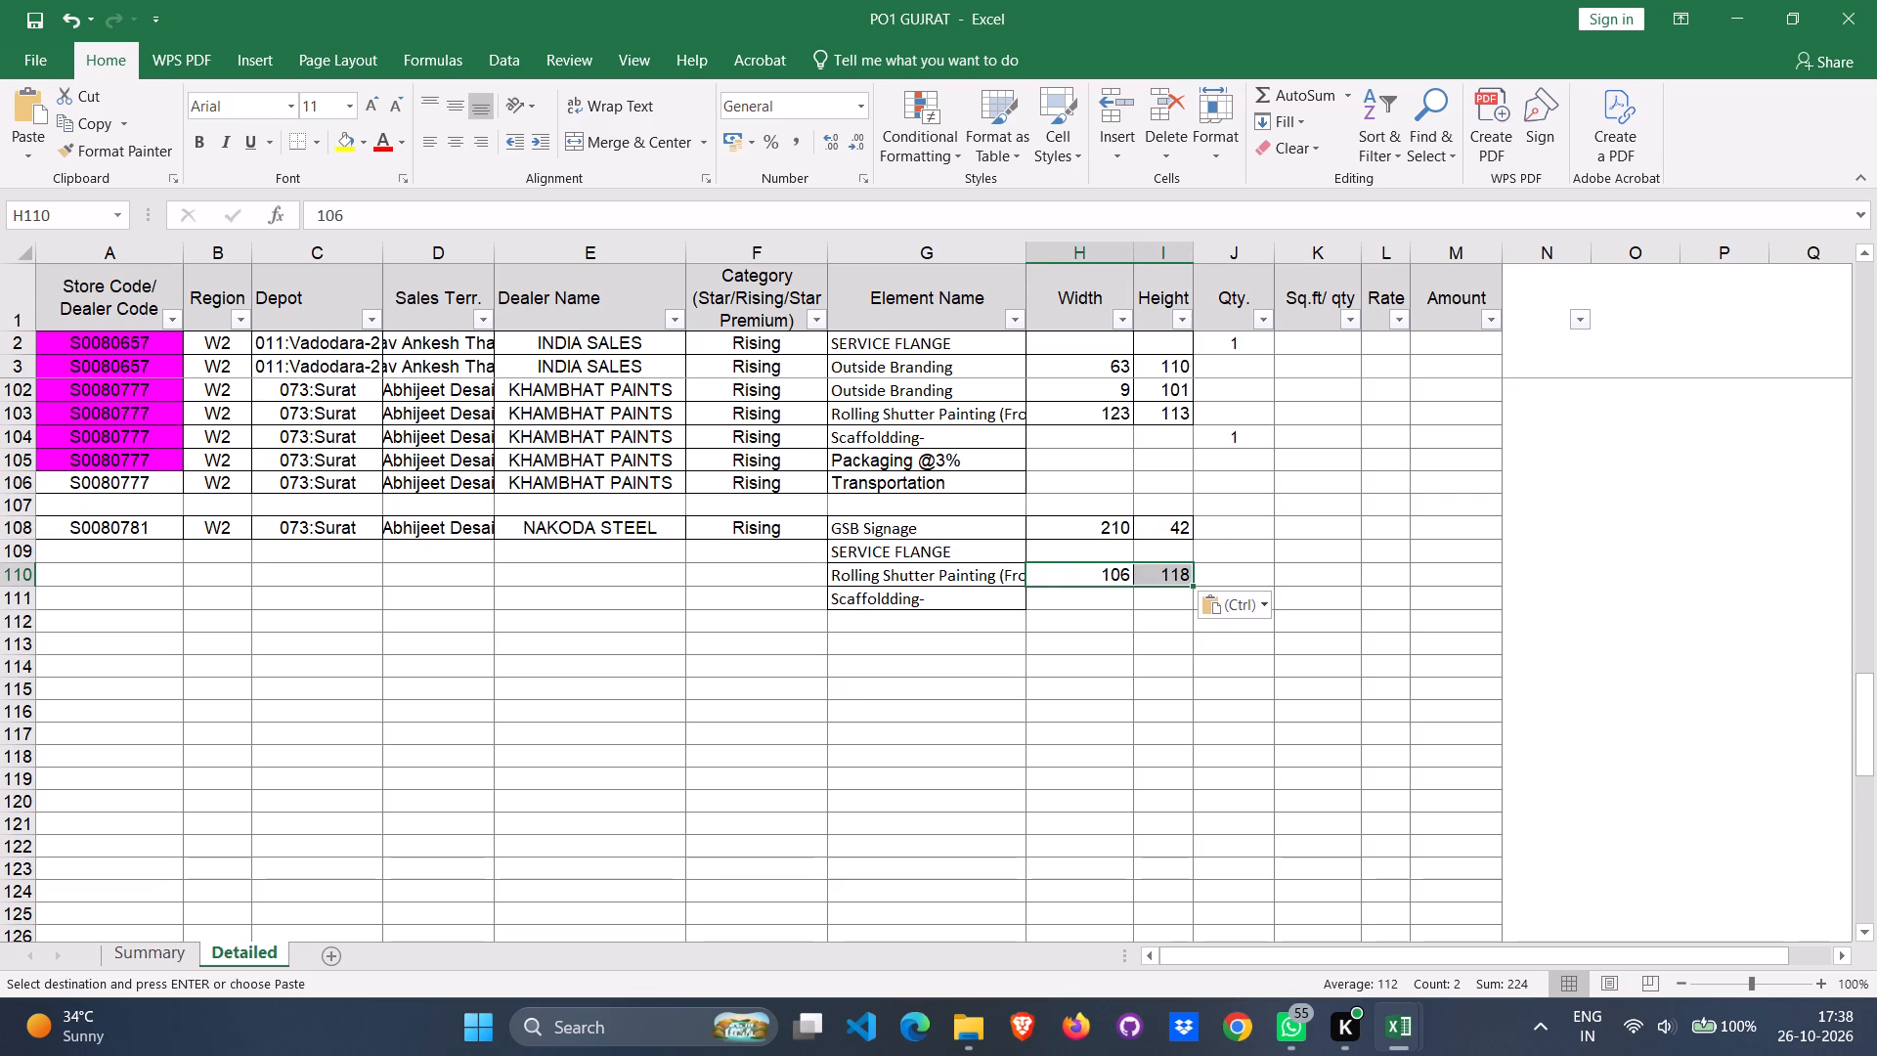
key("ctrl+s")
Enter quantity 1 for NAKODA STEEL's Scaffolding in J111 and SERVICE FLANGE in J109 of Detailed, and save.
key("alt+Tab")
key("alt+Tab")
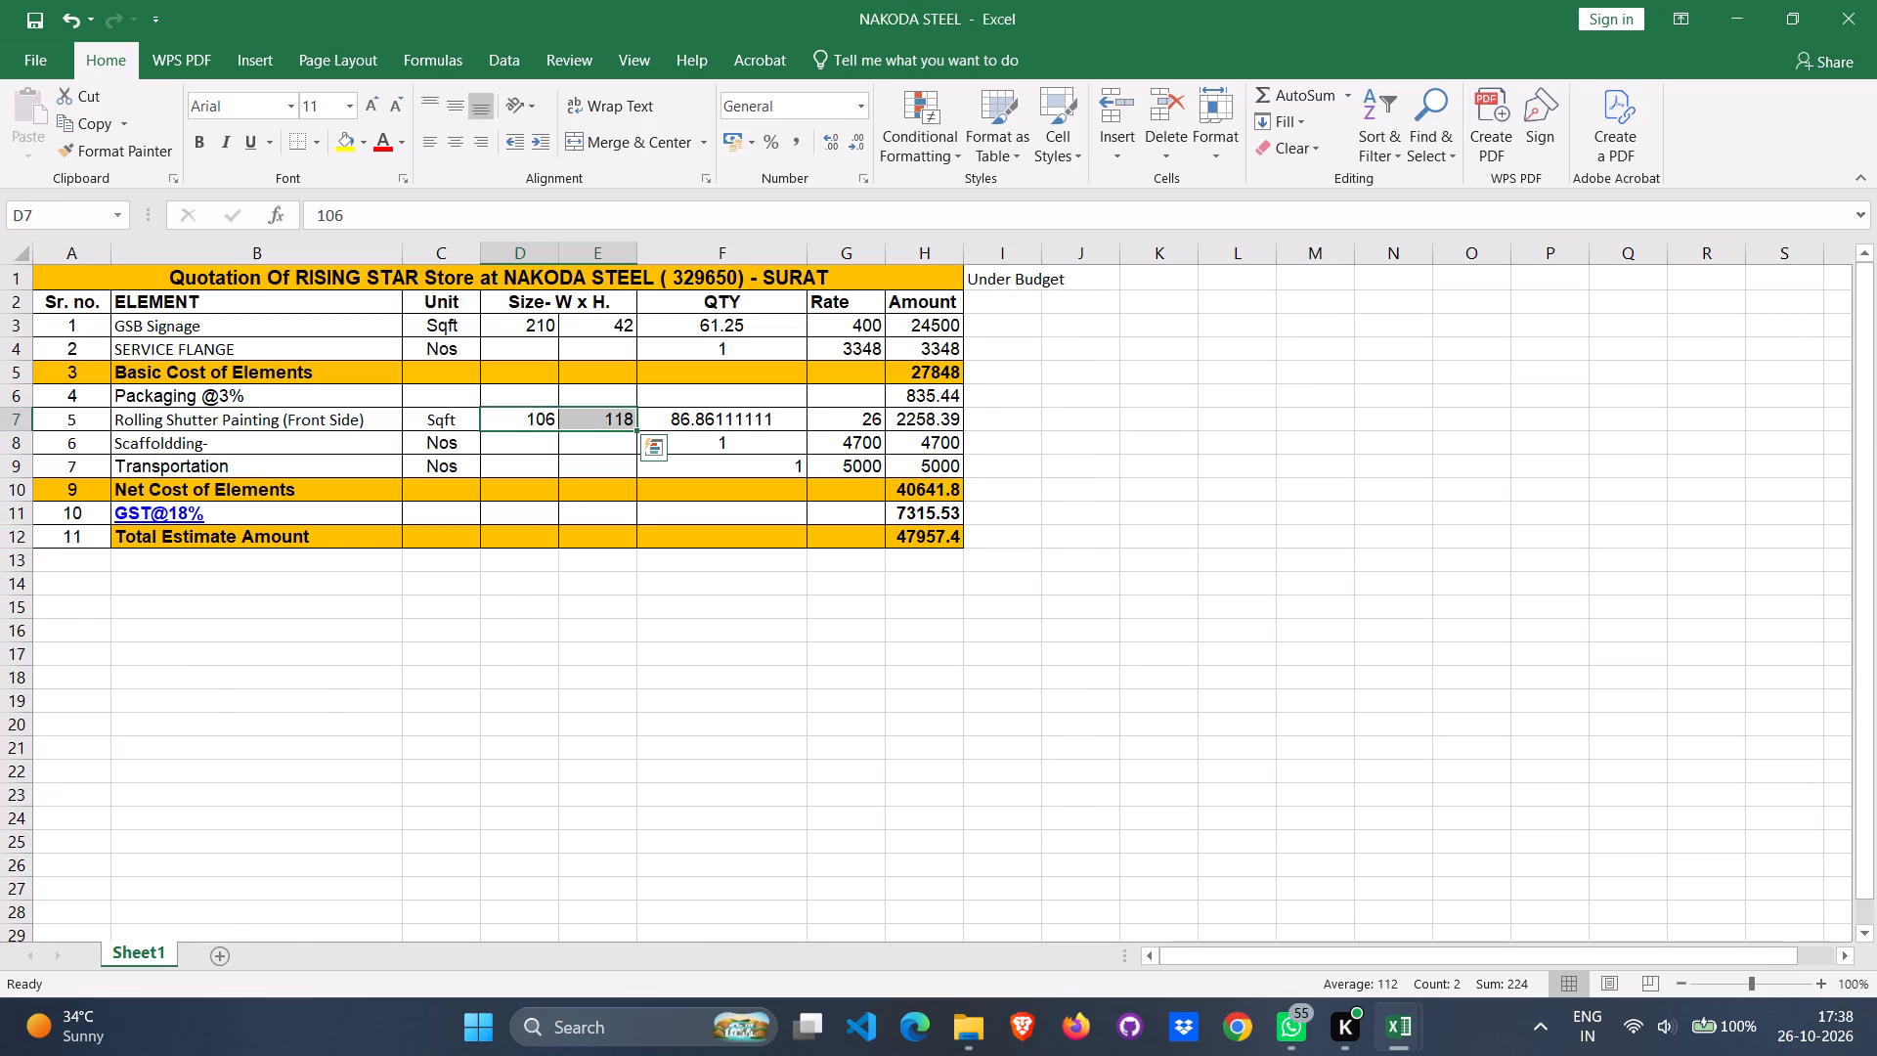
key("alt+Tab")
key("alt+Tab")
left_click(1244, 608)
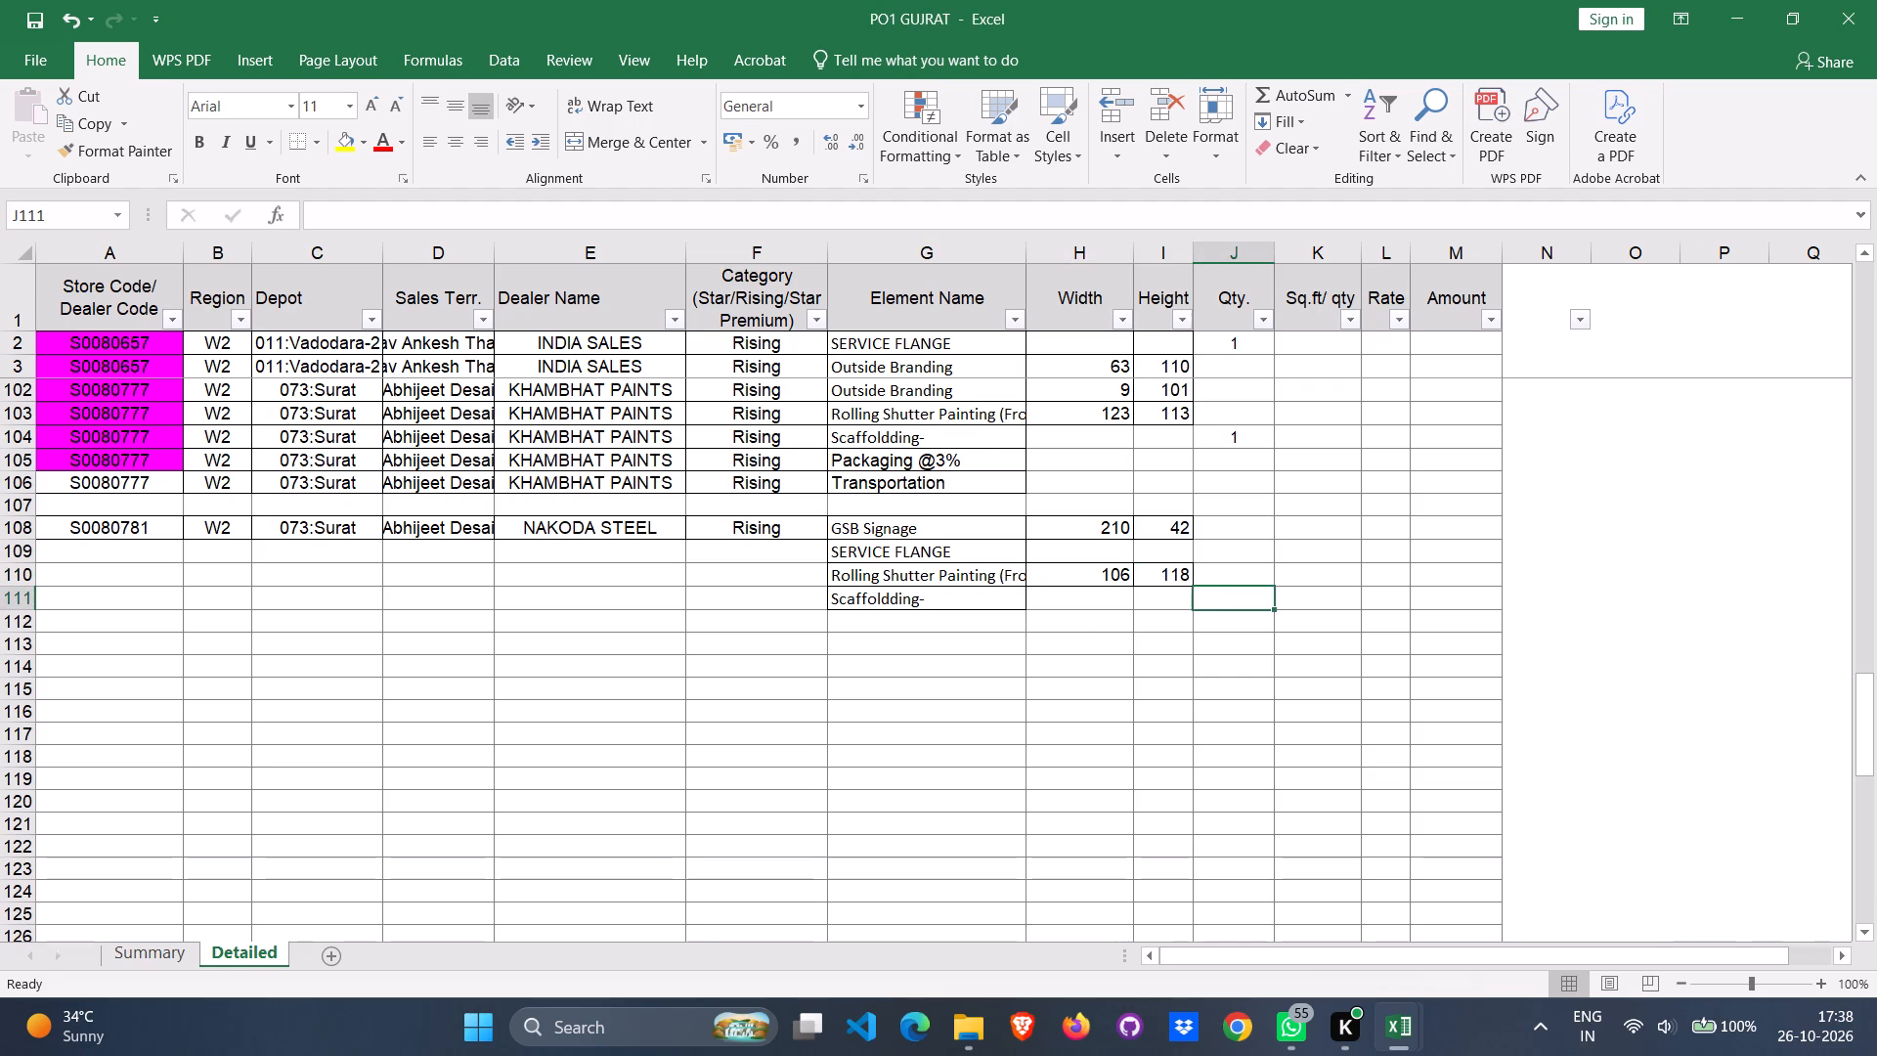
key("1")
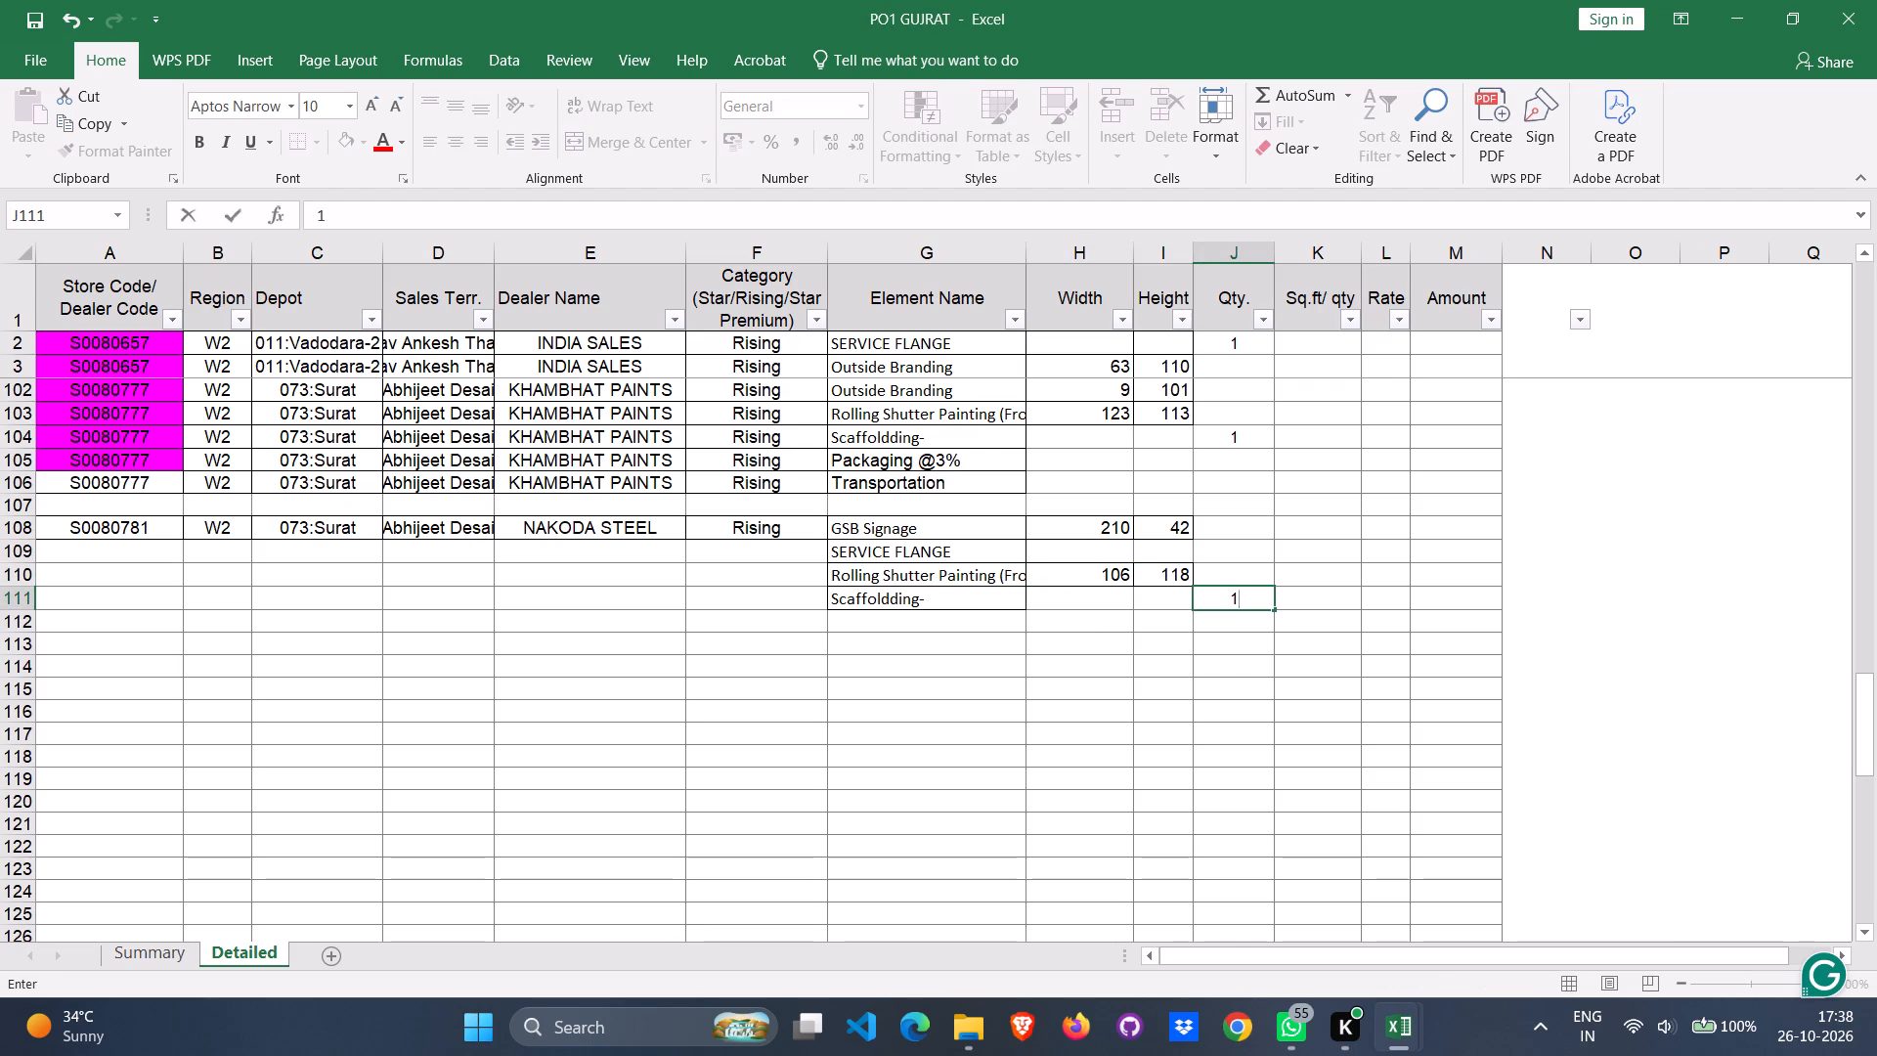
left_click(1245, 551)
key("1")
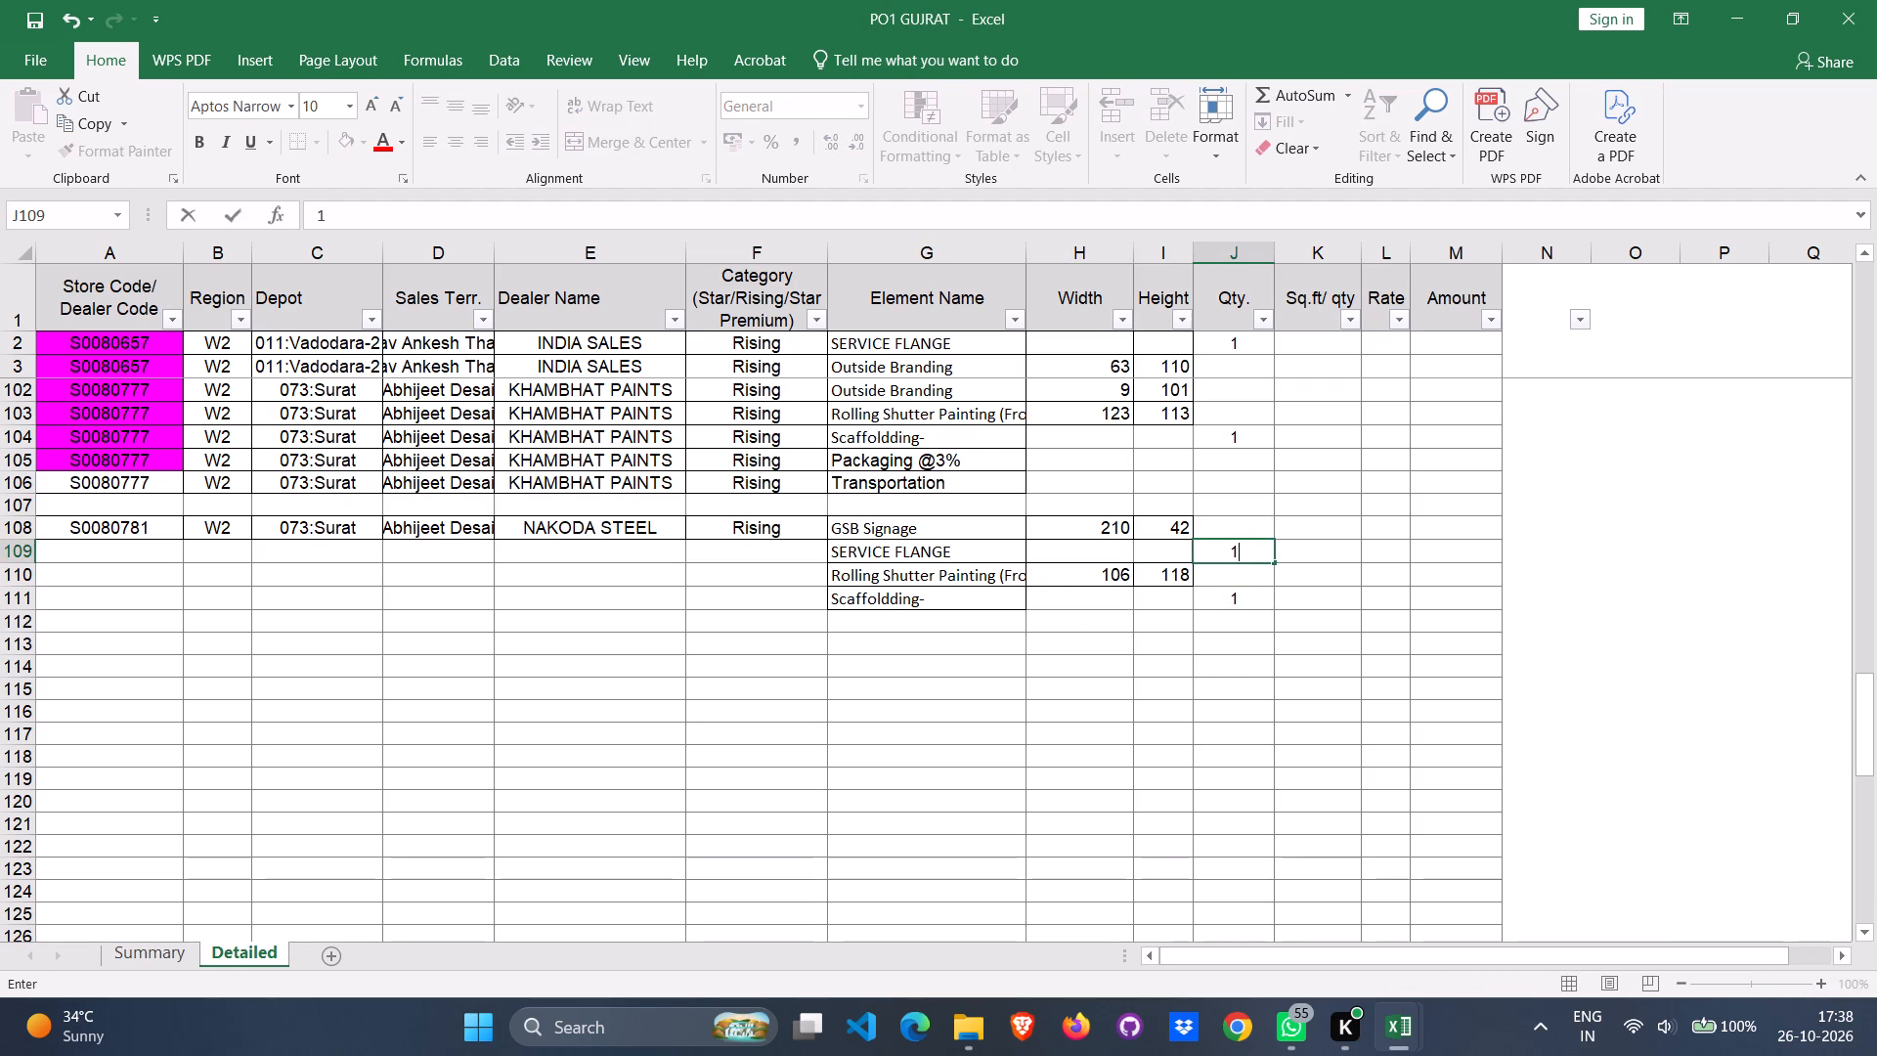
key("ctrl+s")
Copy Packaging @3% and Transportation from G105:G106 into G112:G113 for NAKODA STEEL.
left_click(895, 464)
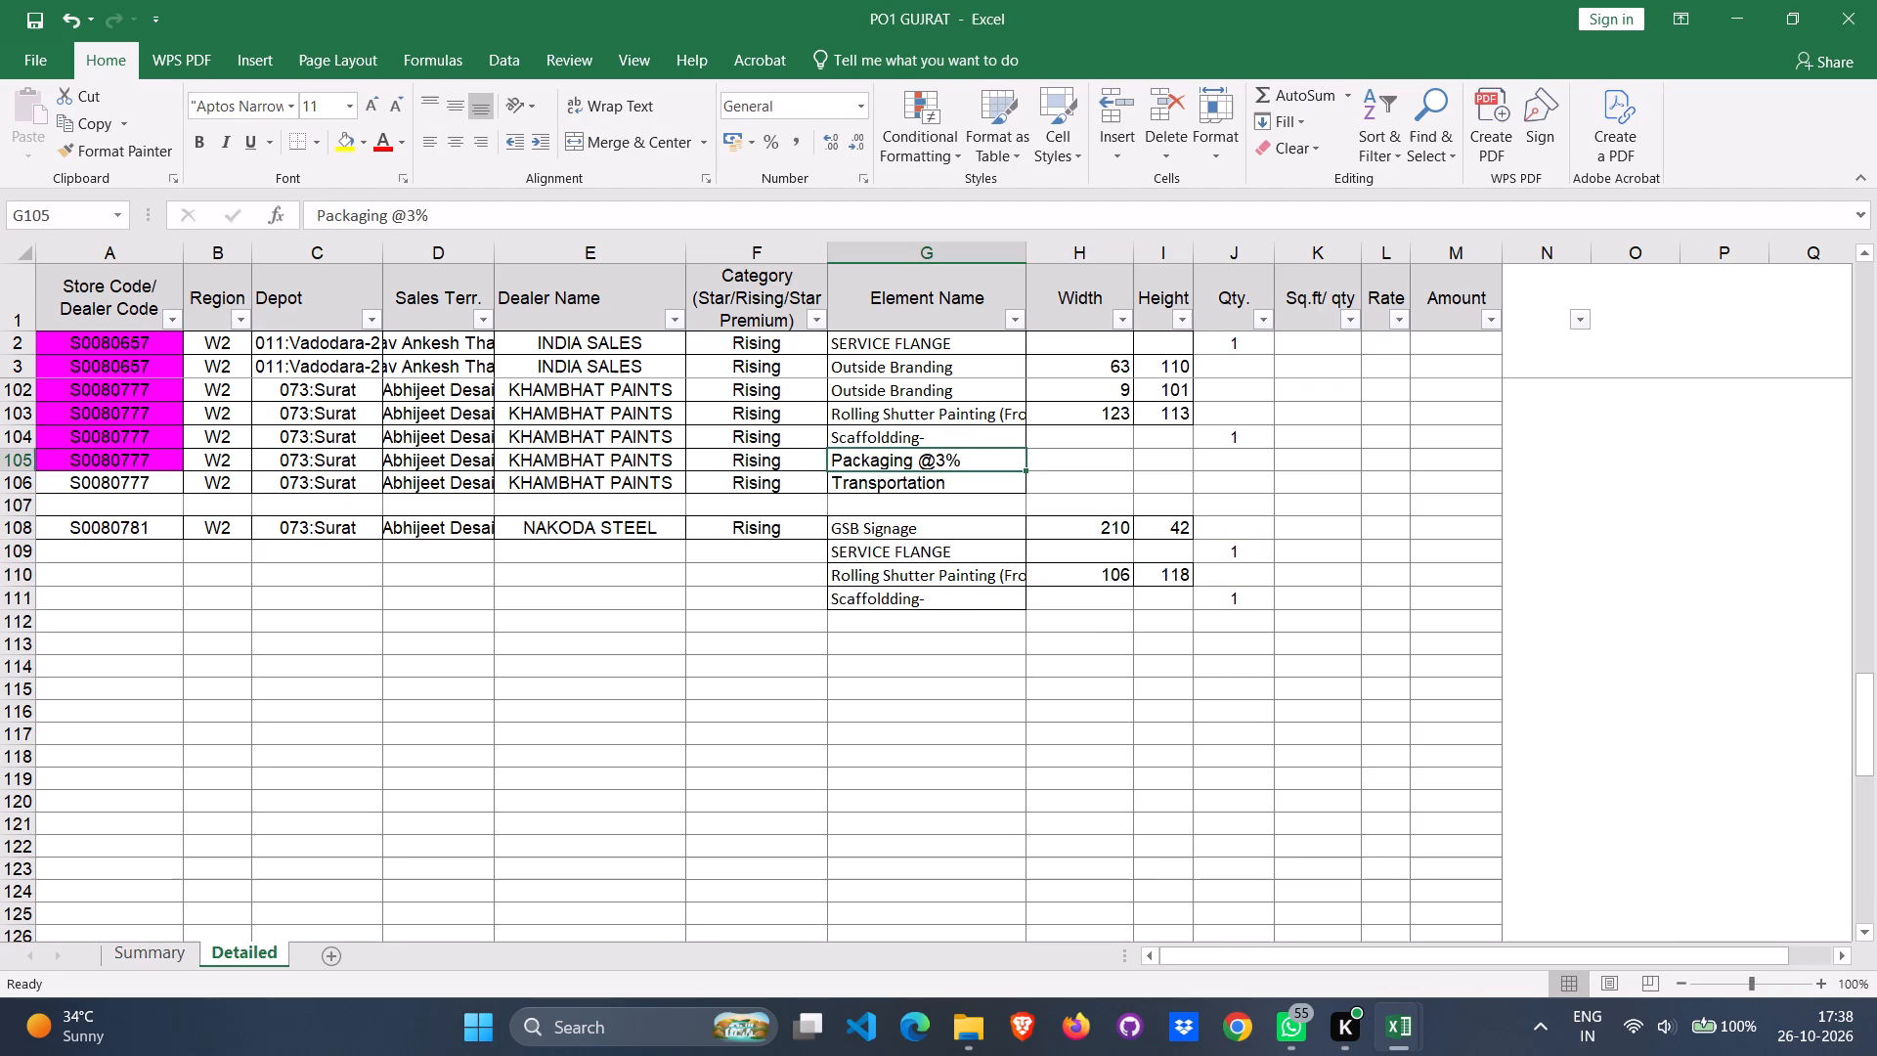
key("shift+Down")
key("ctrl+c")
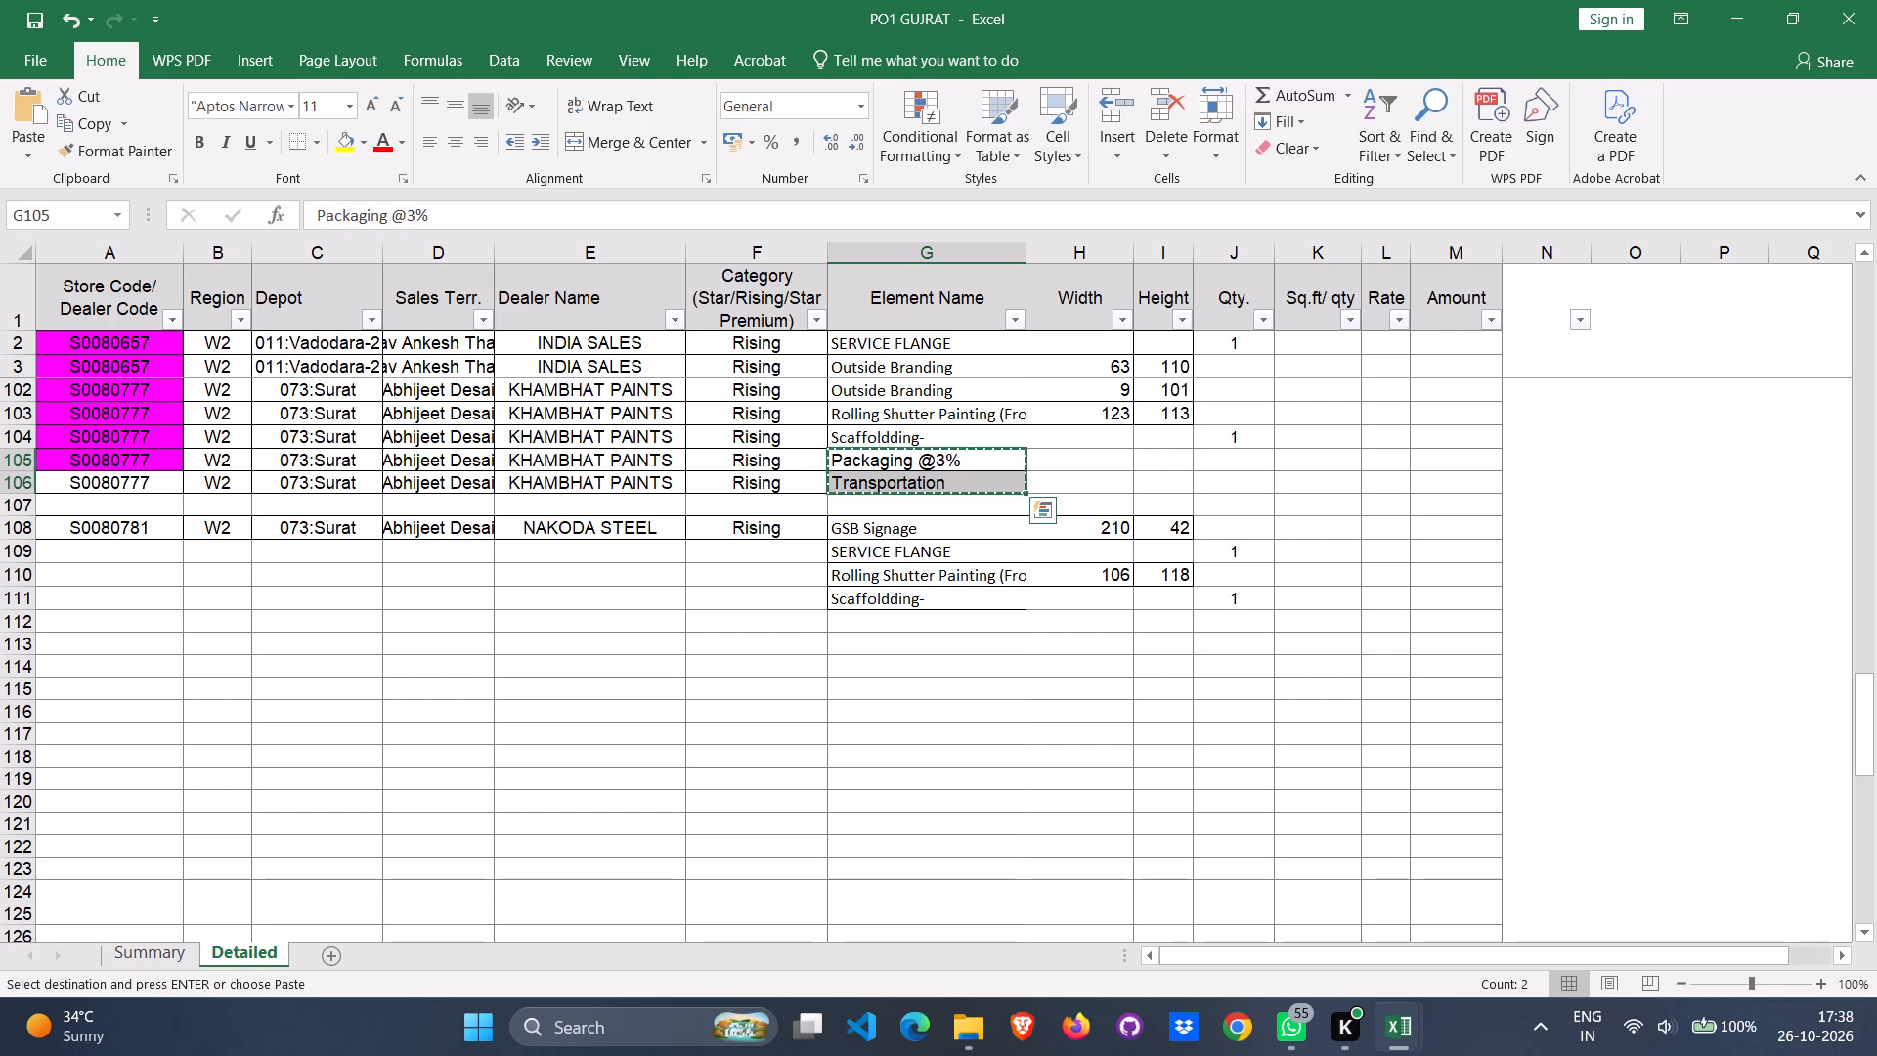
left_click(895, 624)
key("ctrl+v")
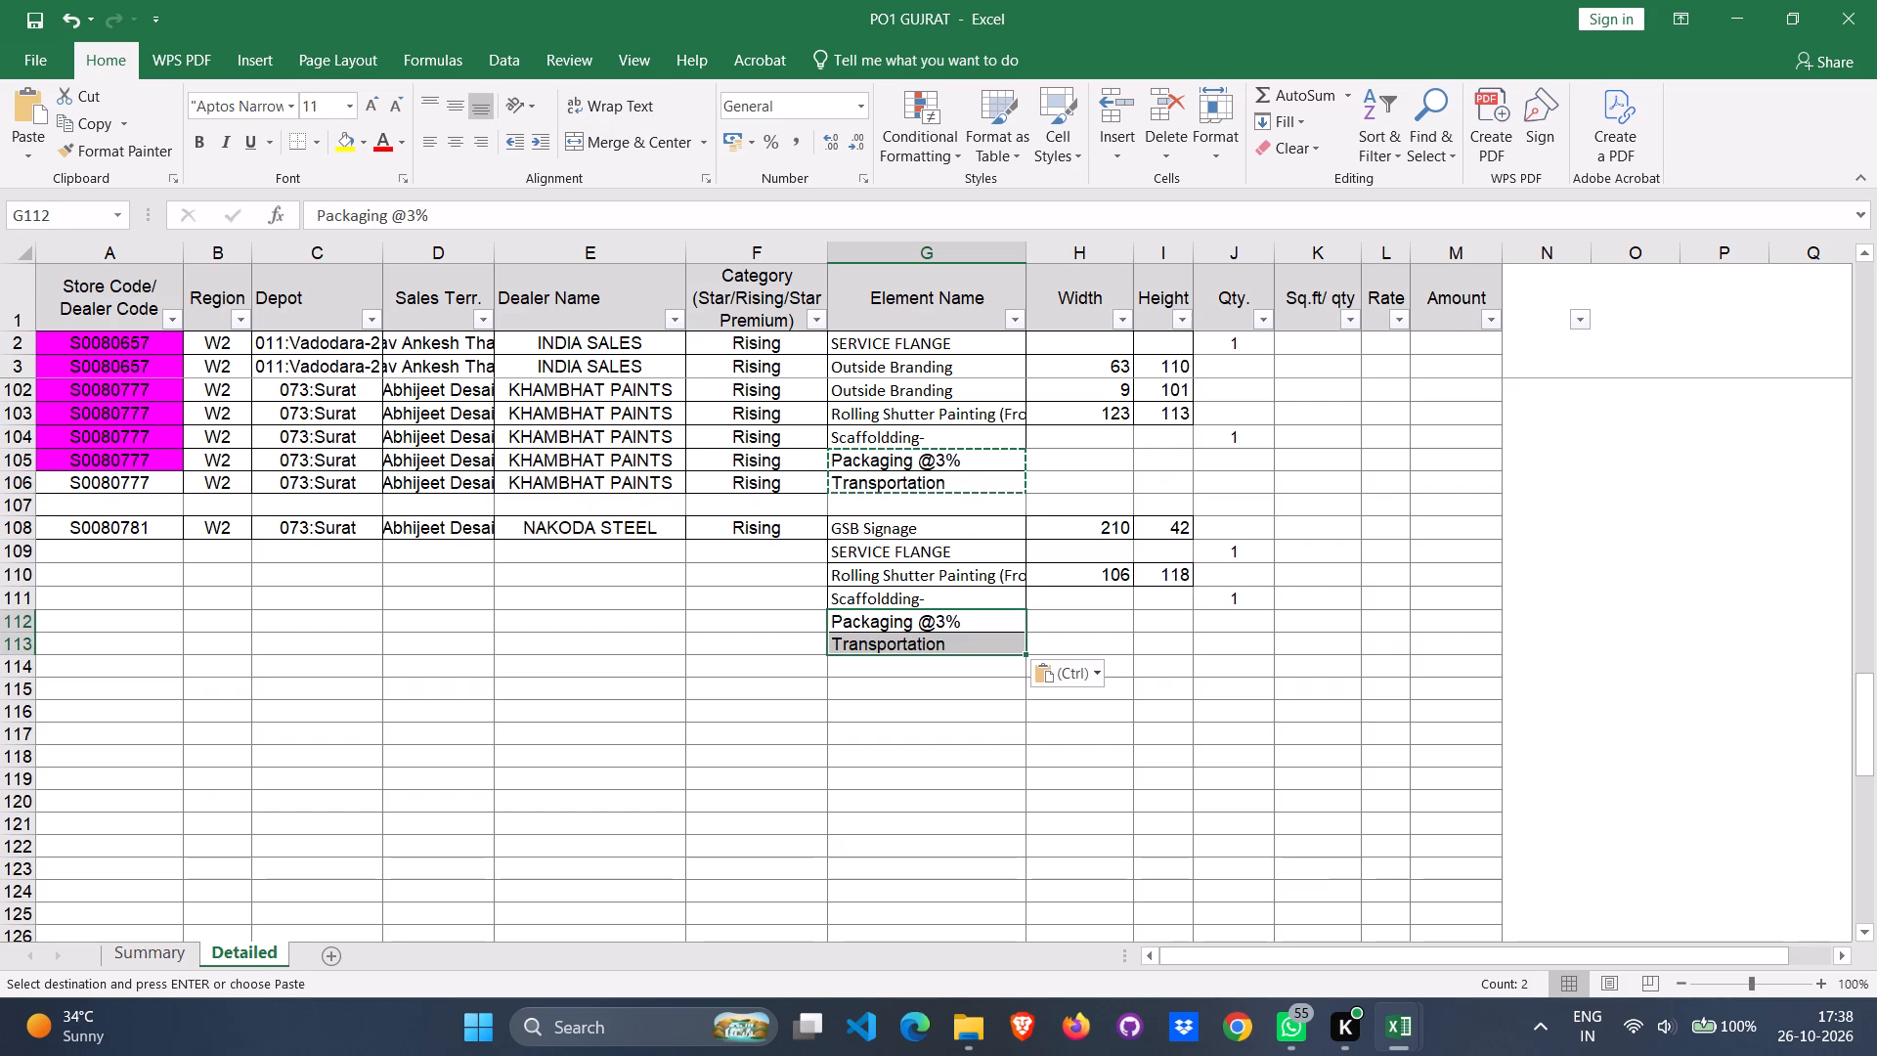
Repeat the NAKODA STEEL dealer details from A108:F108 down through row 113 and save.
left_click(128, 529)
key("shift+Right")
key("shift+Right")
key("shift+Right")
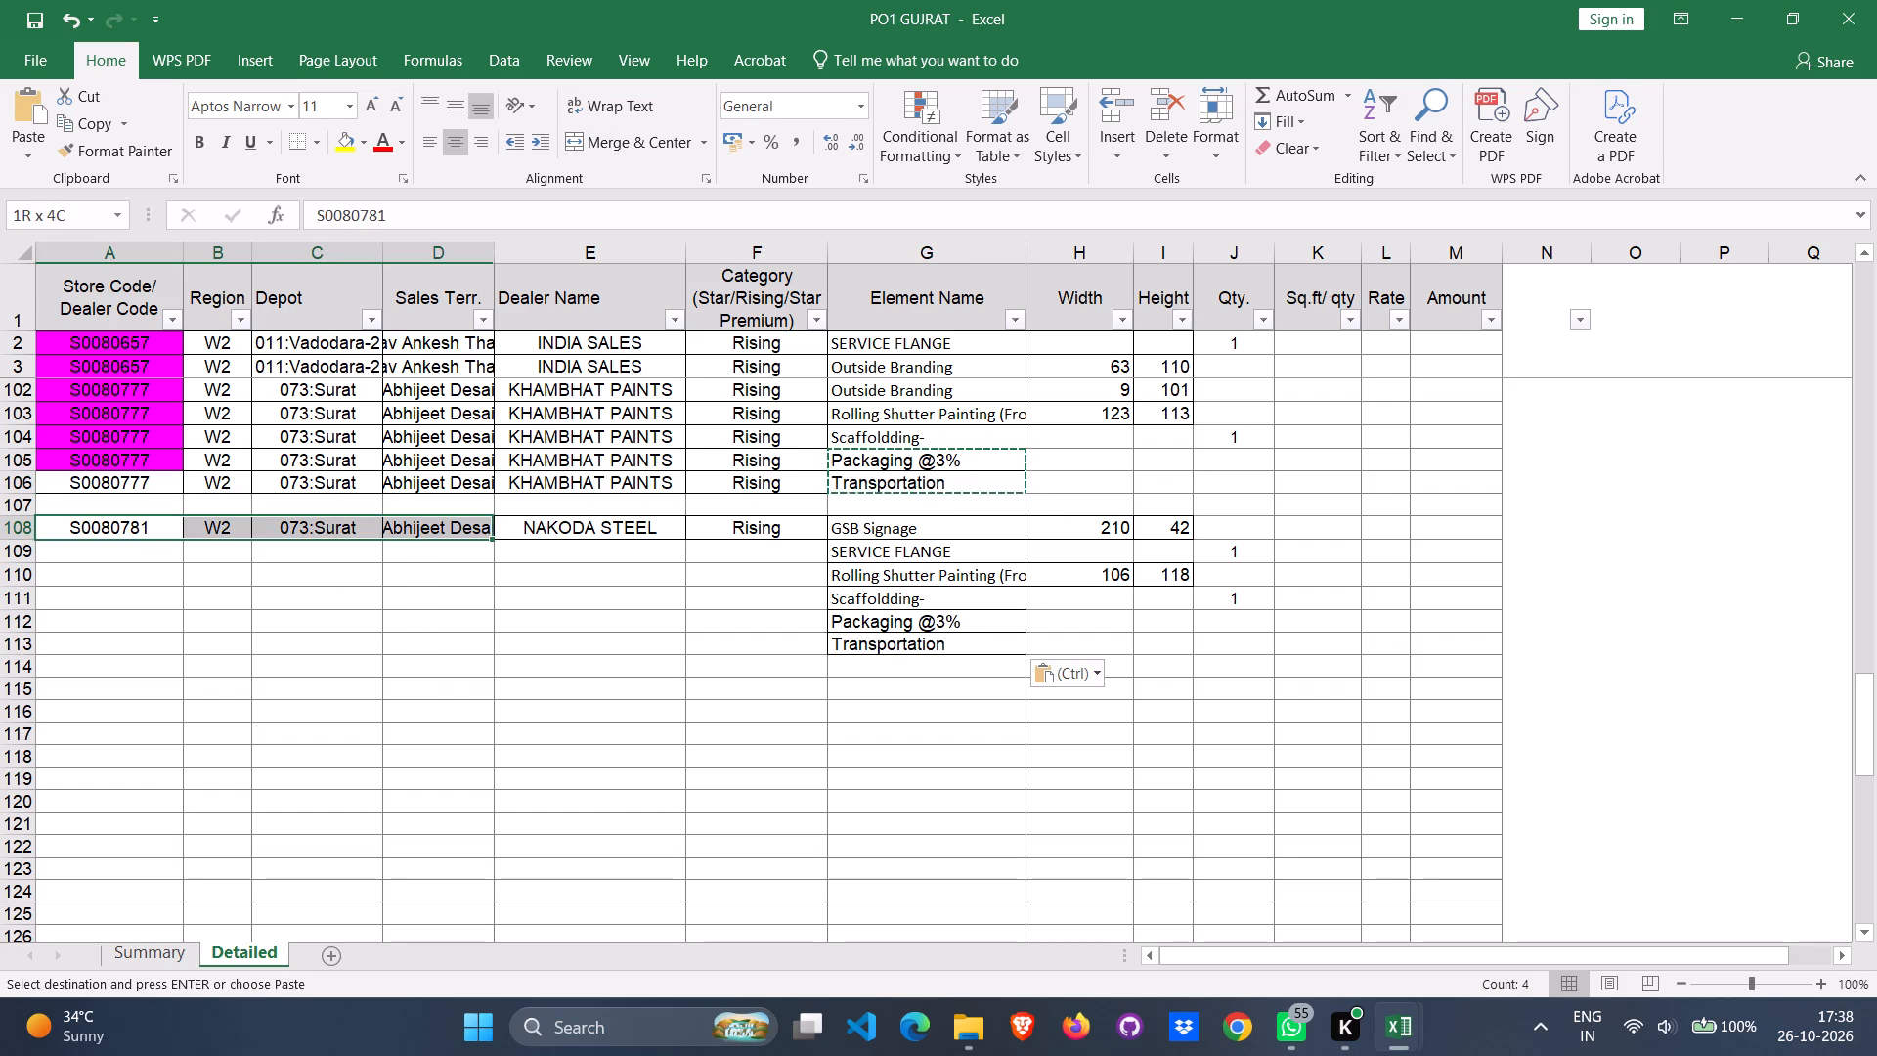
key("shift+Right")
key("shift+Right")
key("ctrl+c")
key("shift+Down")
key("shift+Down")
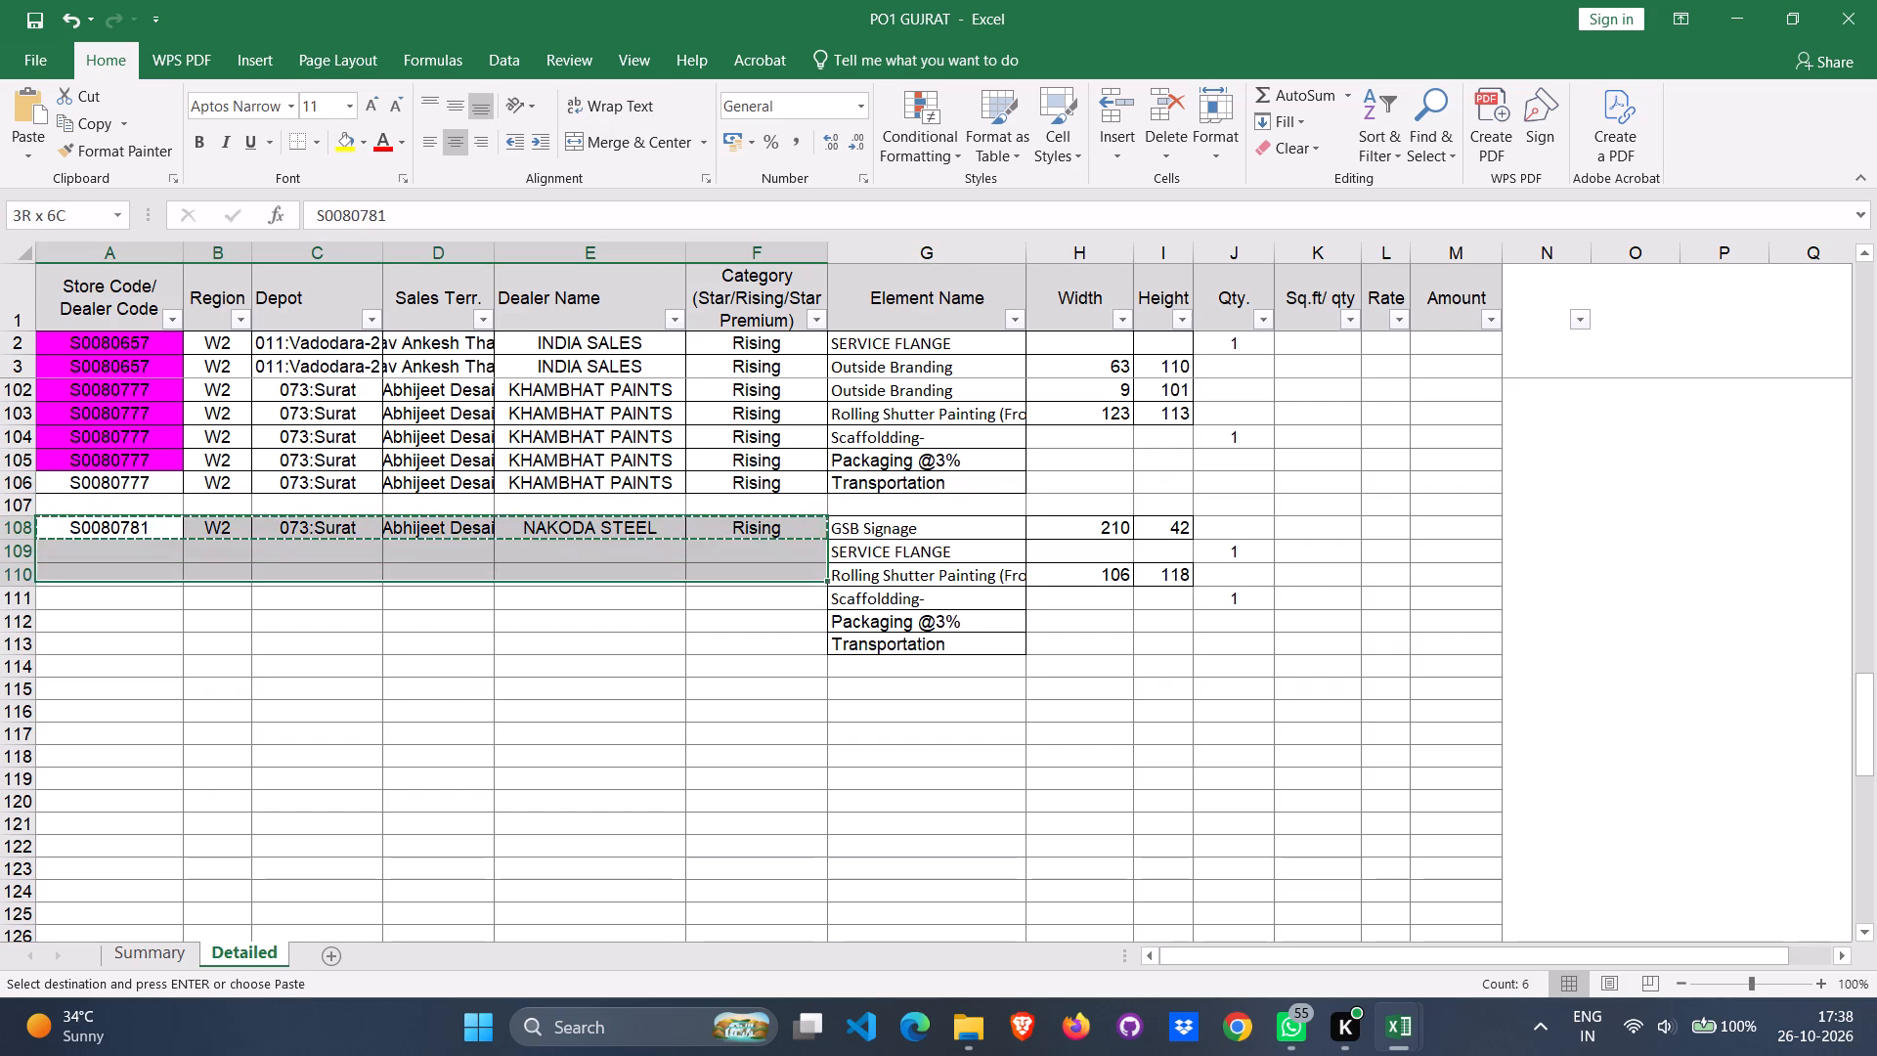
key("shift+Down")
key("shift+Down")
key("shift+Down")
key("ctrl+v")
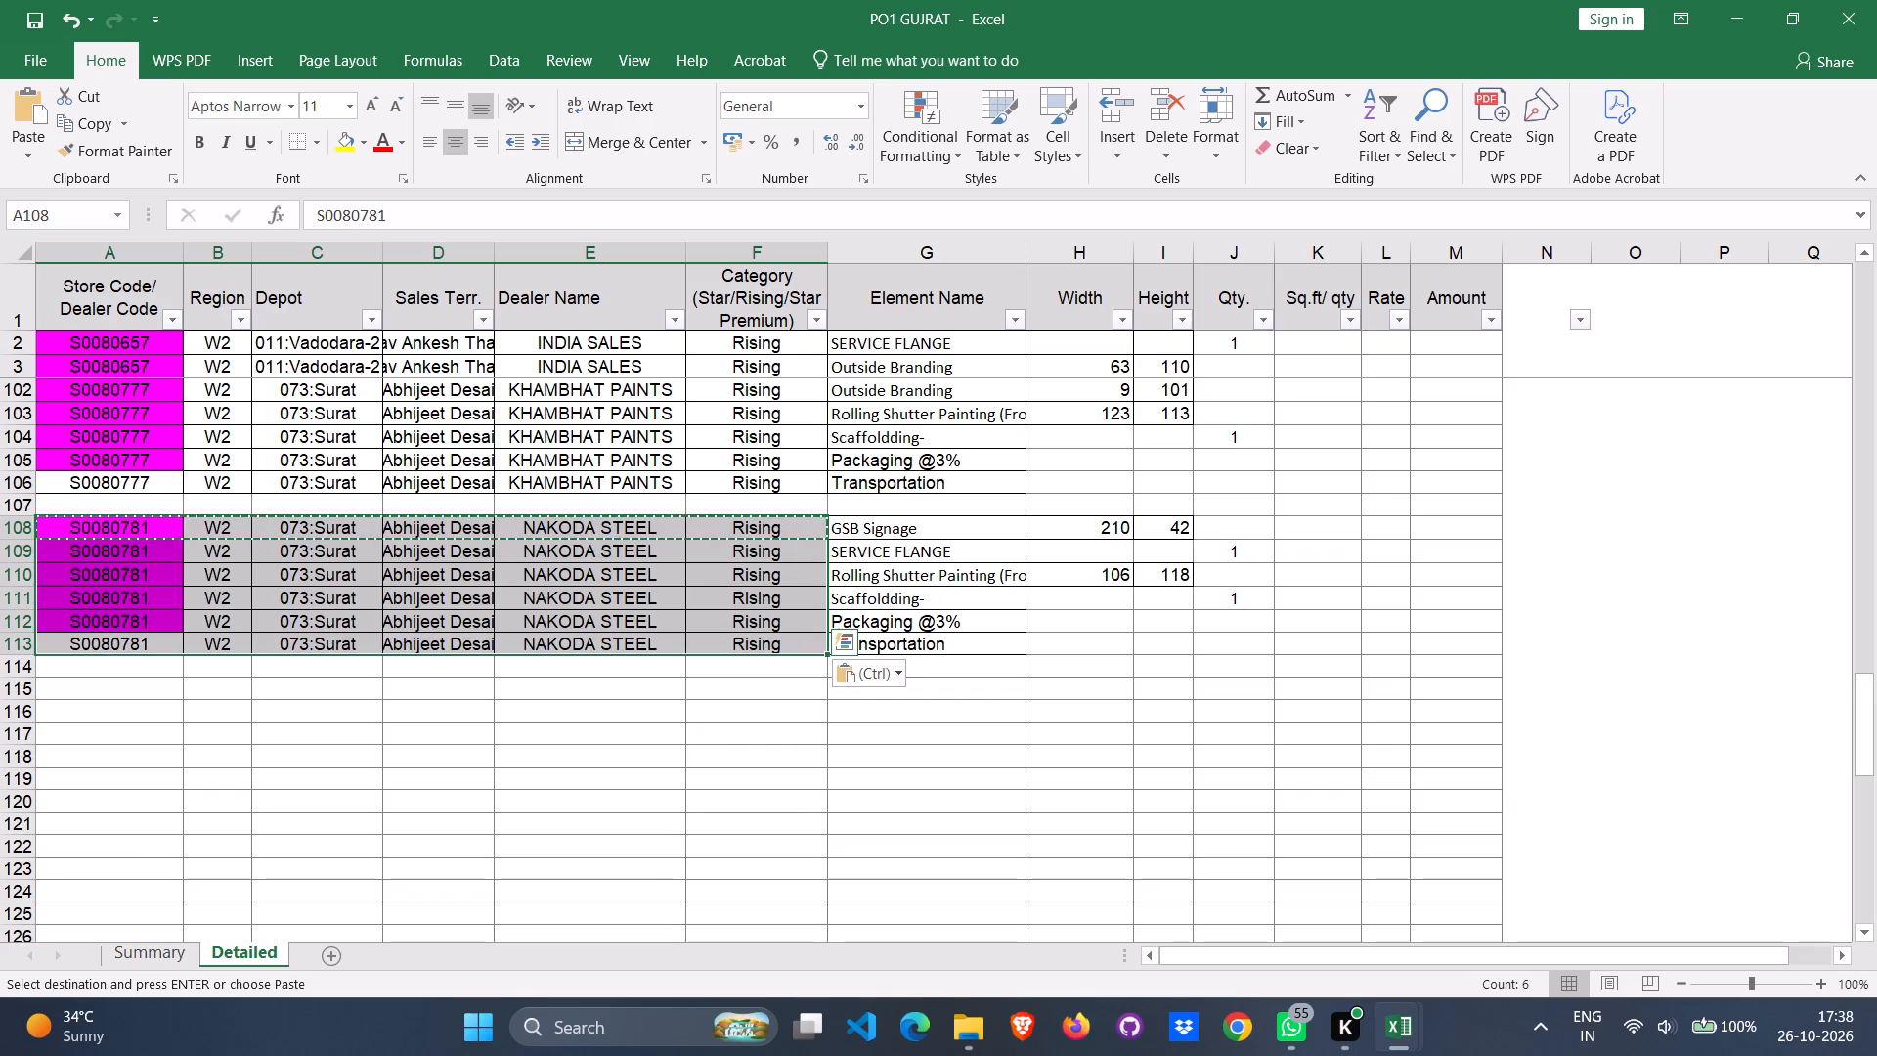
key("ctrl+s")
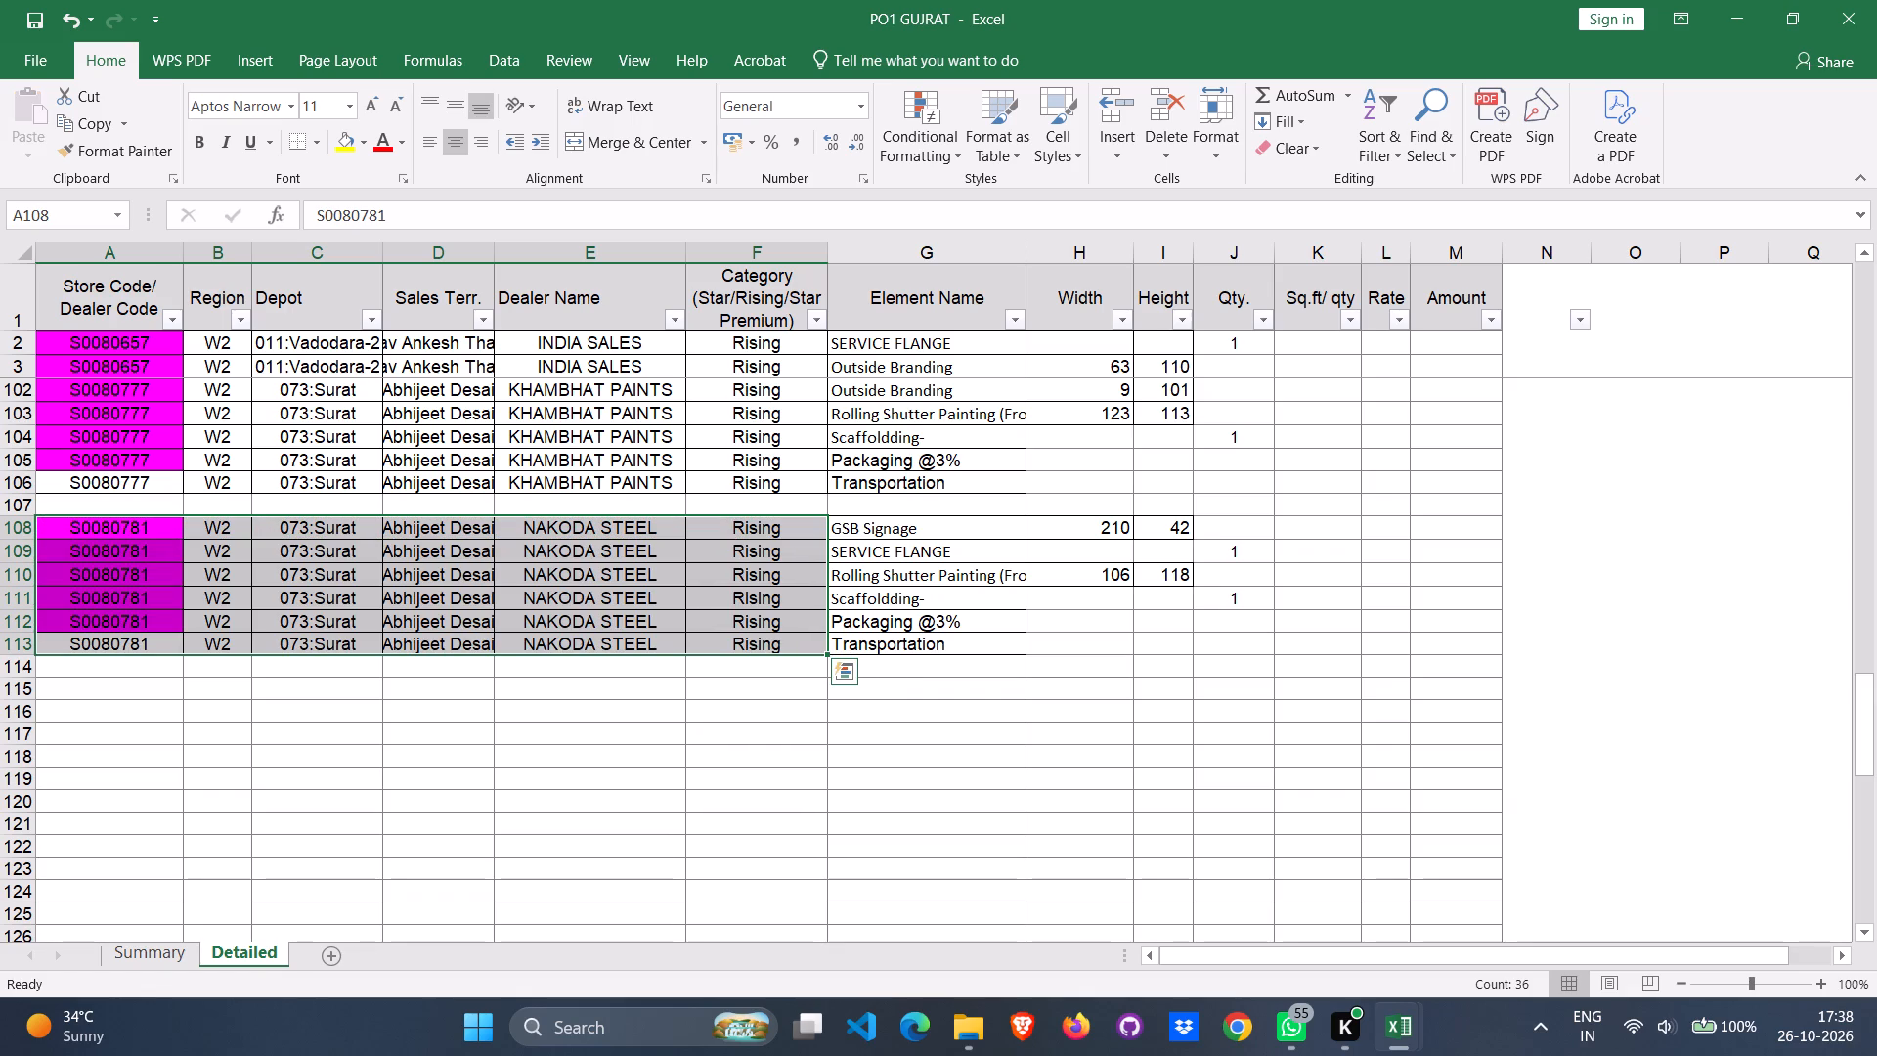
Copy the ADINATH BUILDING MATERIAL SUPPLY dealer details from A23:F23 of Summary into A115:F115 of Detailed, leaving a blank row above.
left_click(146, 946)
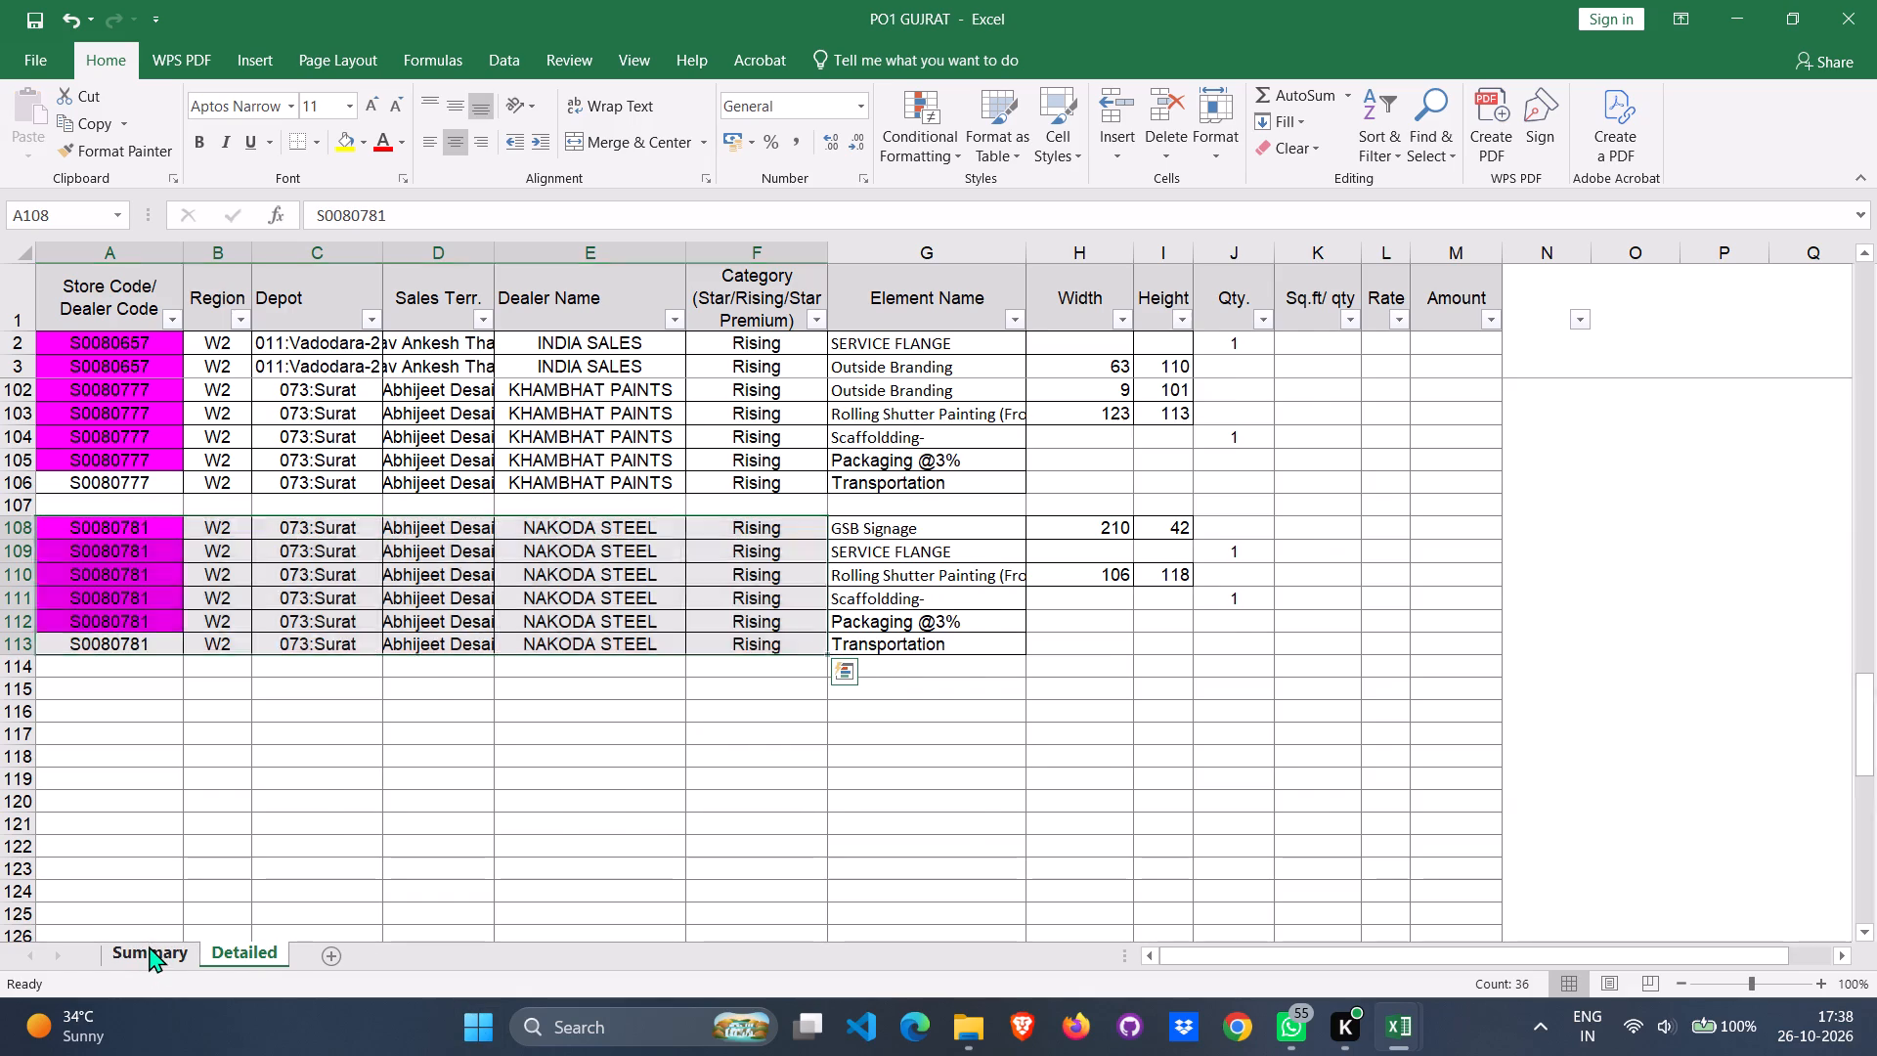
scroll(438, 739, "down", 3)
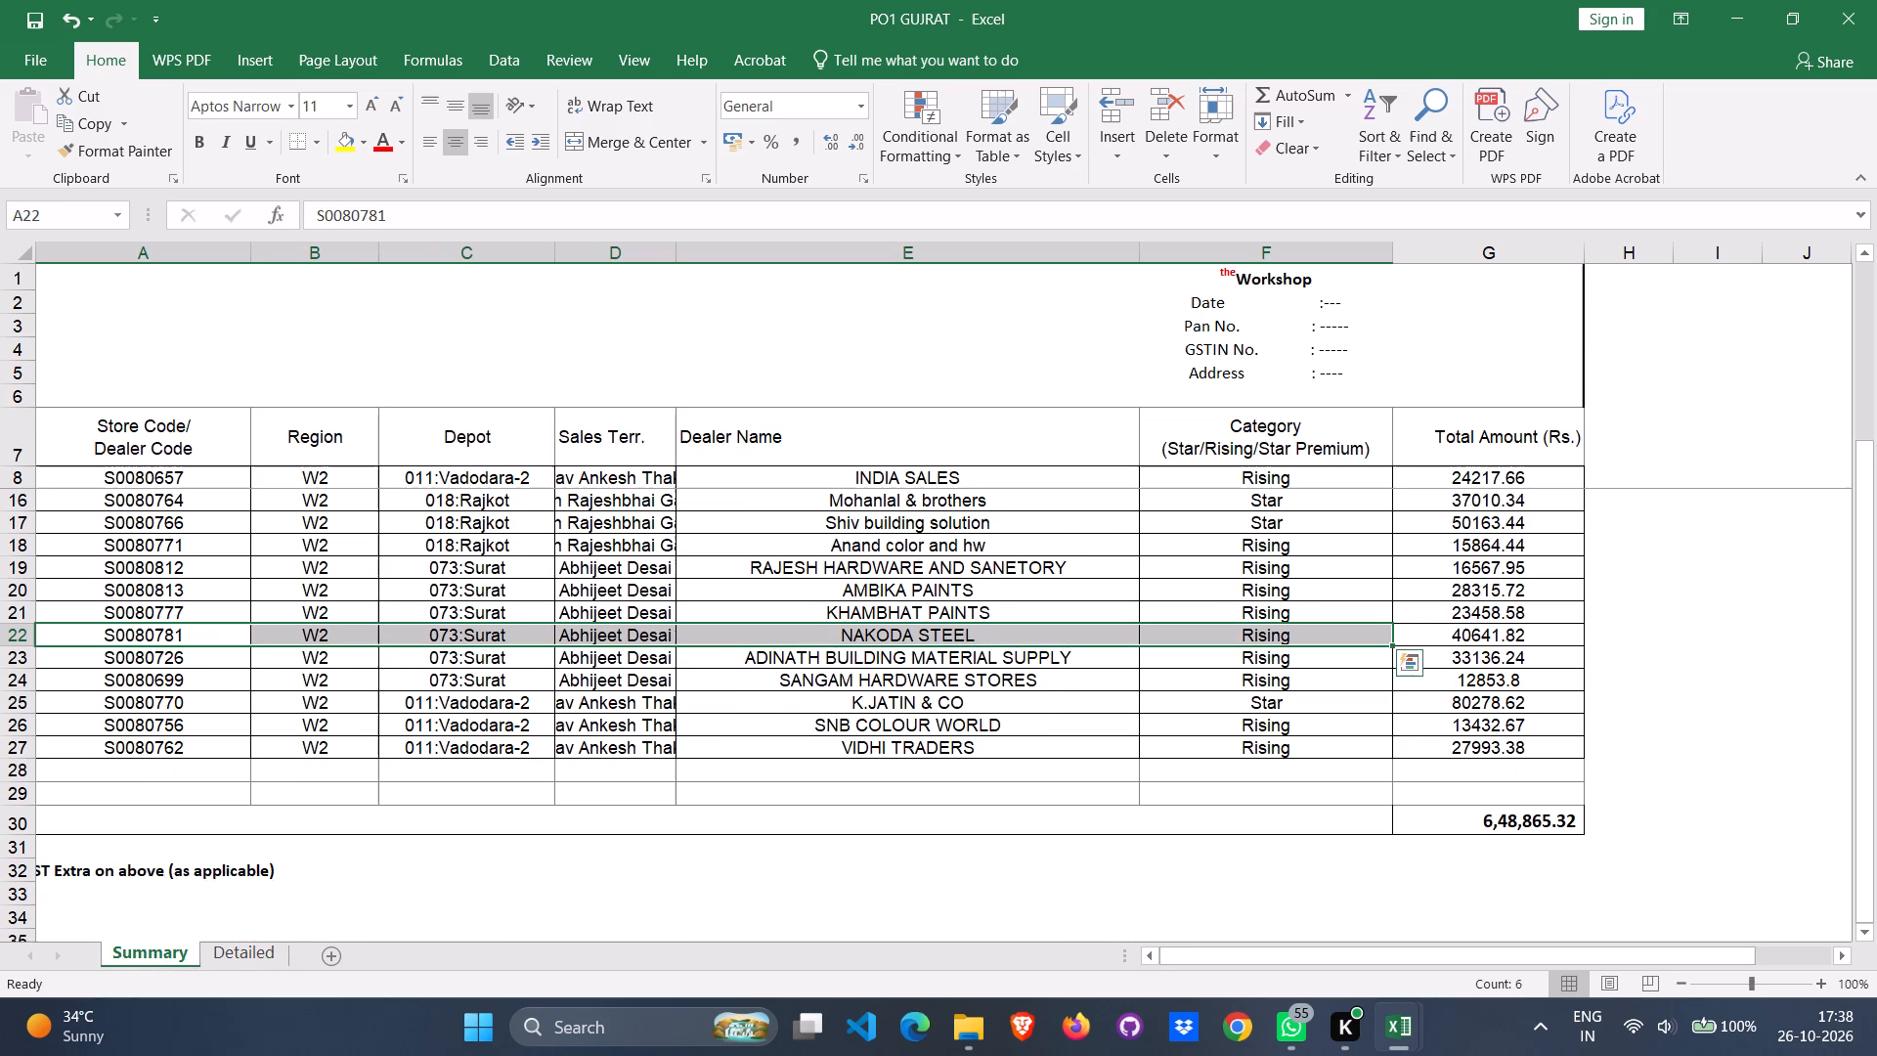
scroll(438, 739, "down", 3)
left_click(170, 585)
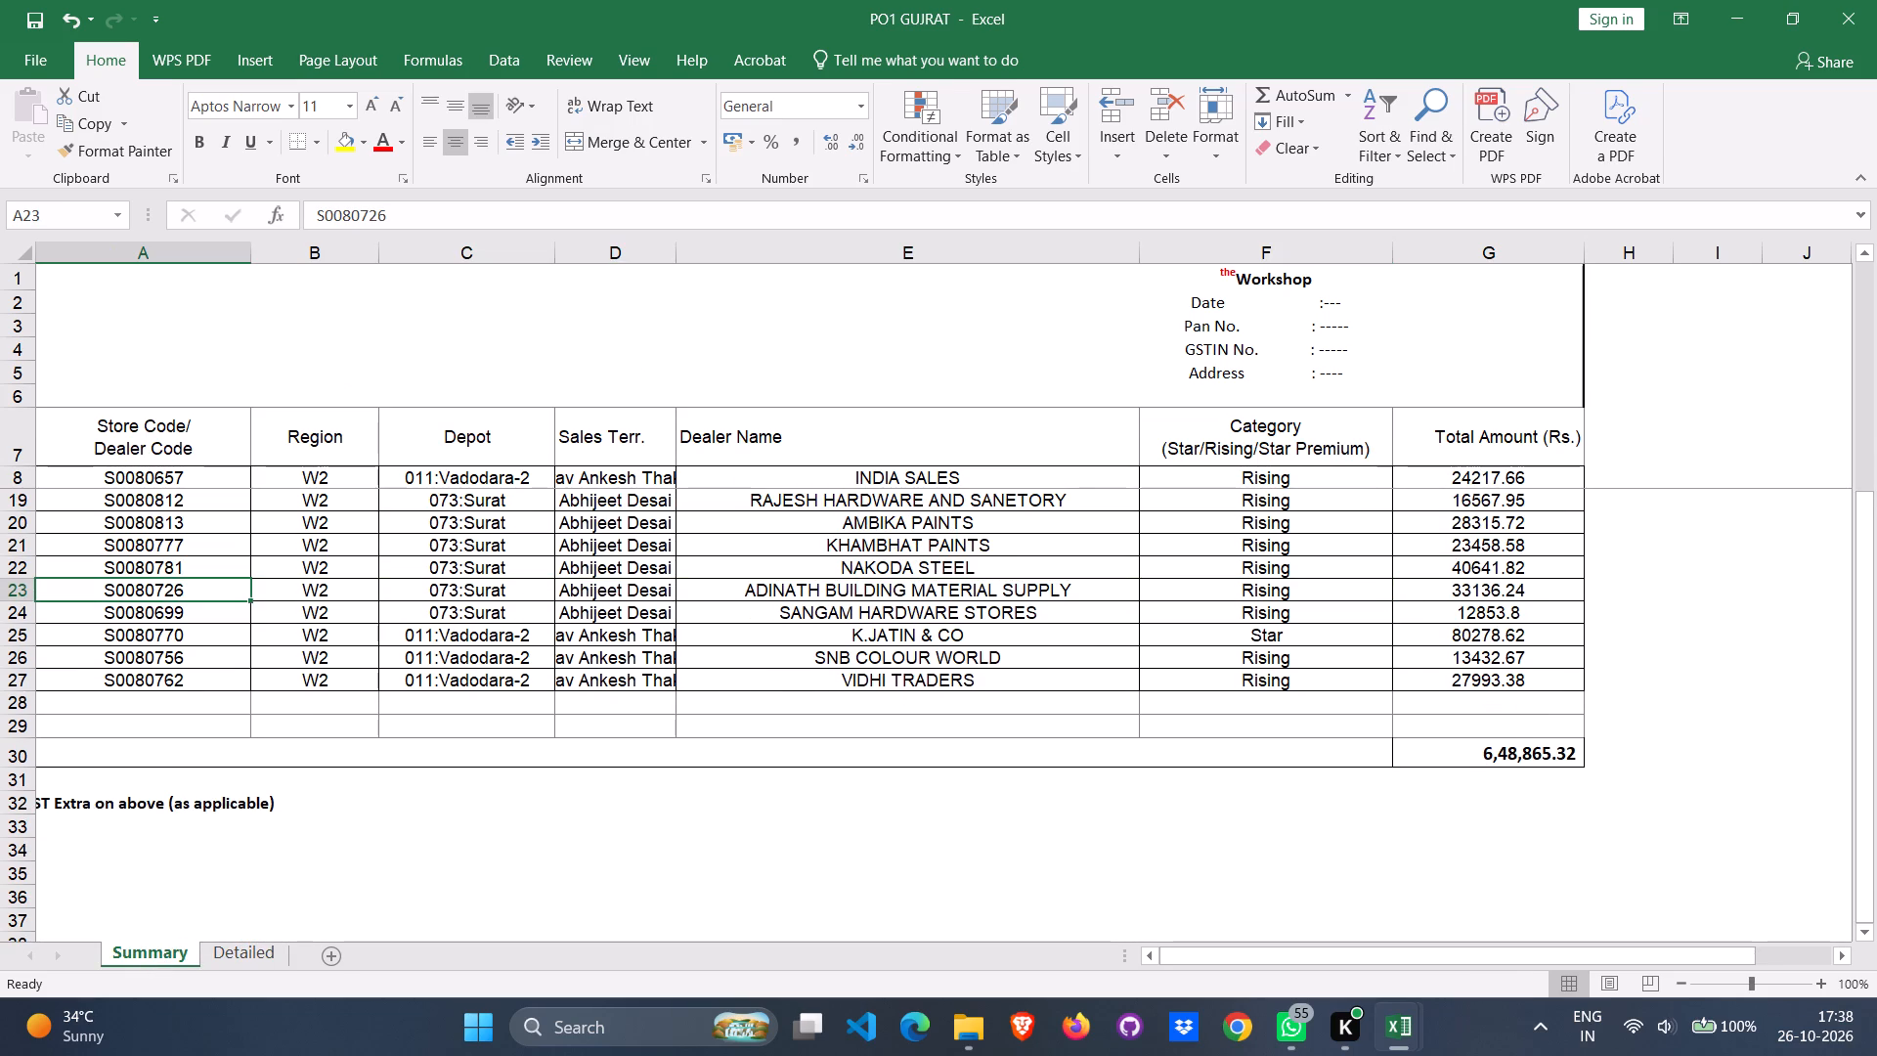
key("shift+Right")
key("shift+Right")
key("shift+Right")
key("shift+Right")
key("shift+Right")
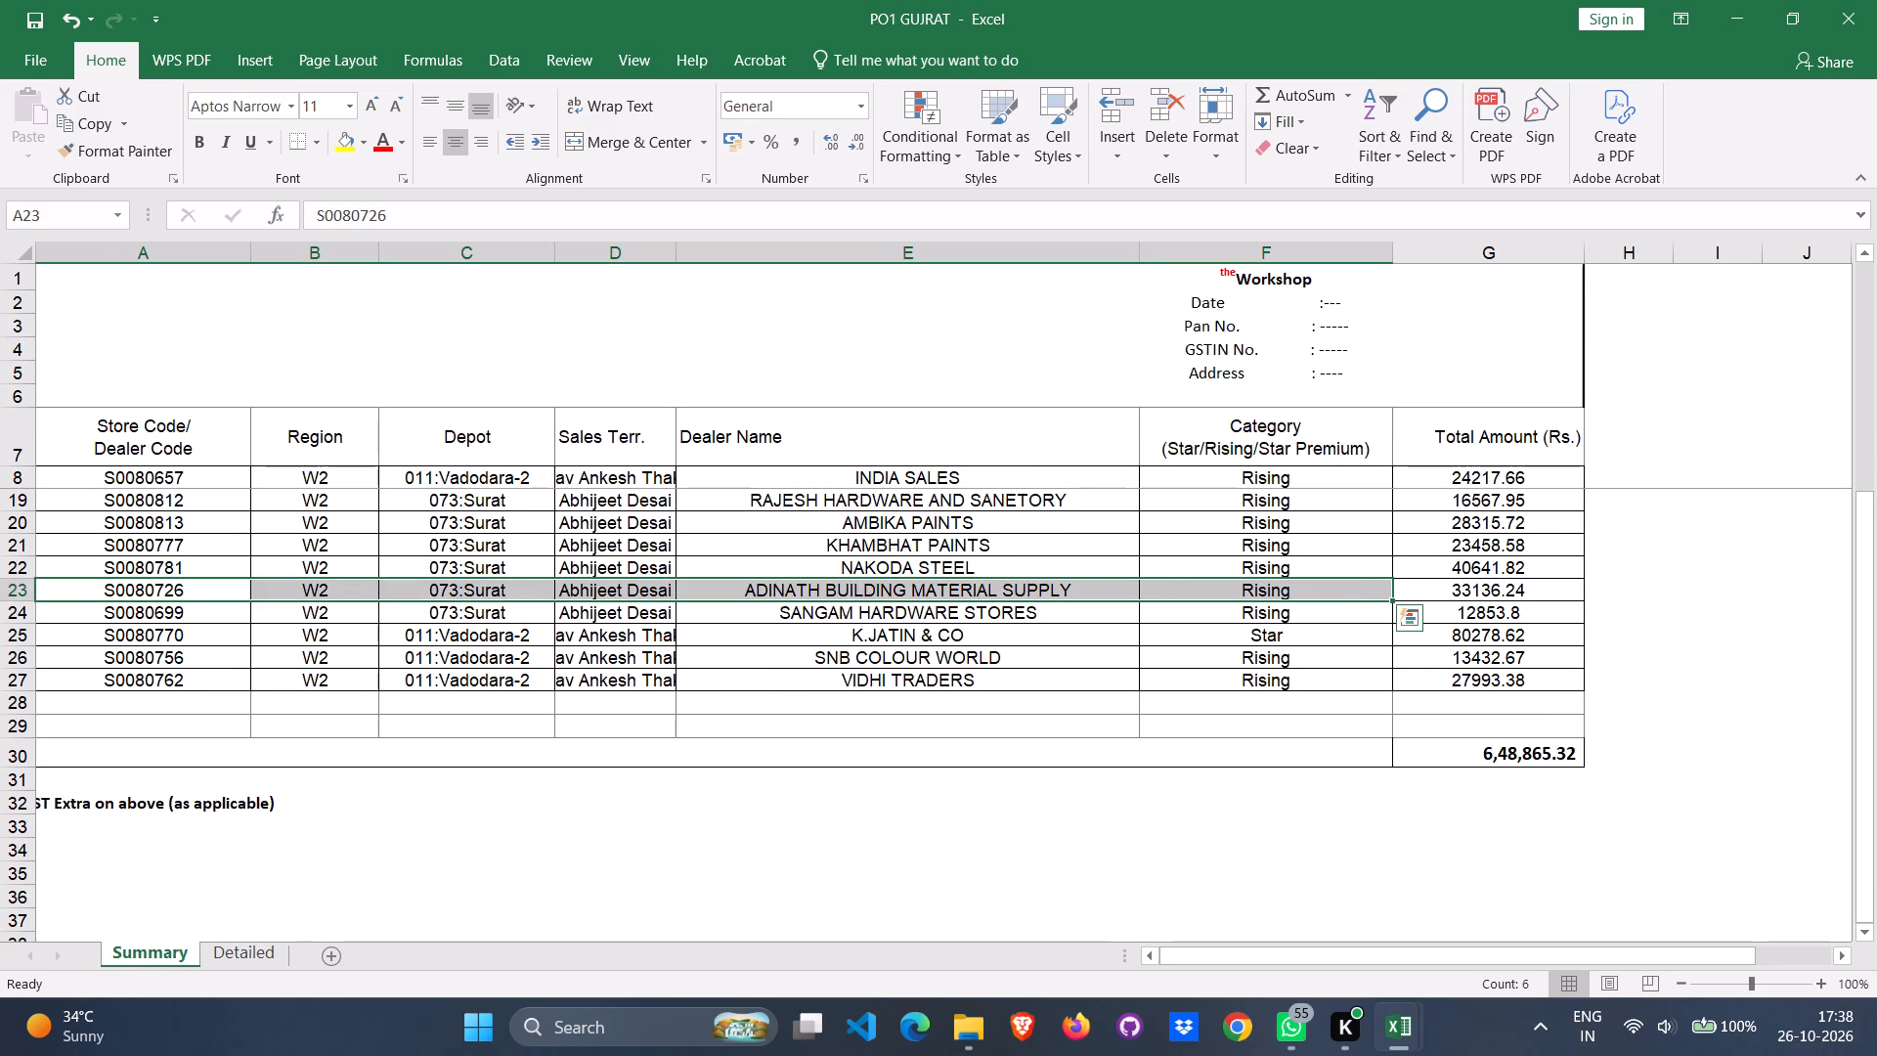
key("ctrl+c")
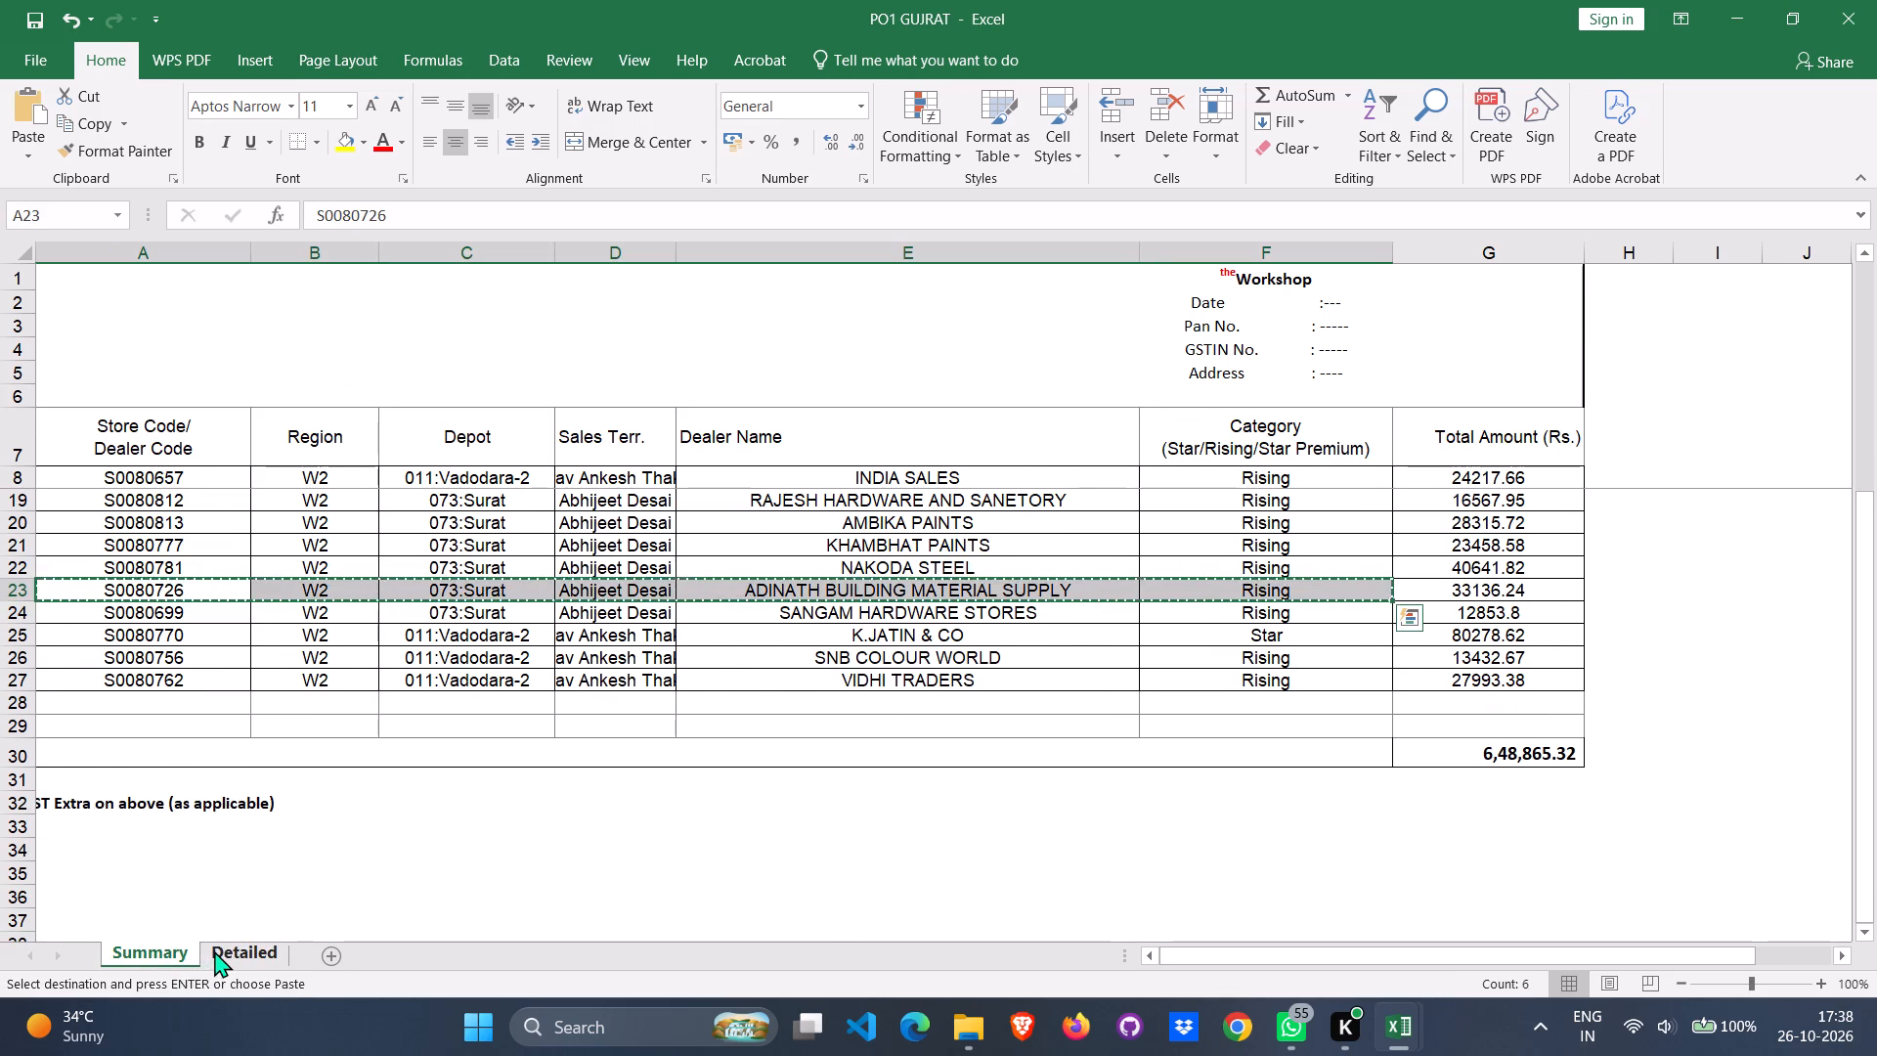
left_click(214, 950)
left_click(108, 698)
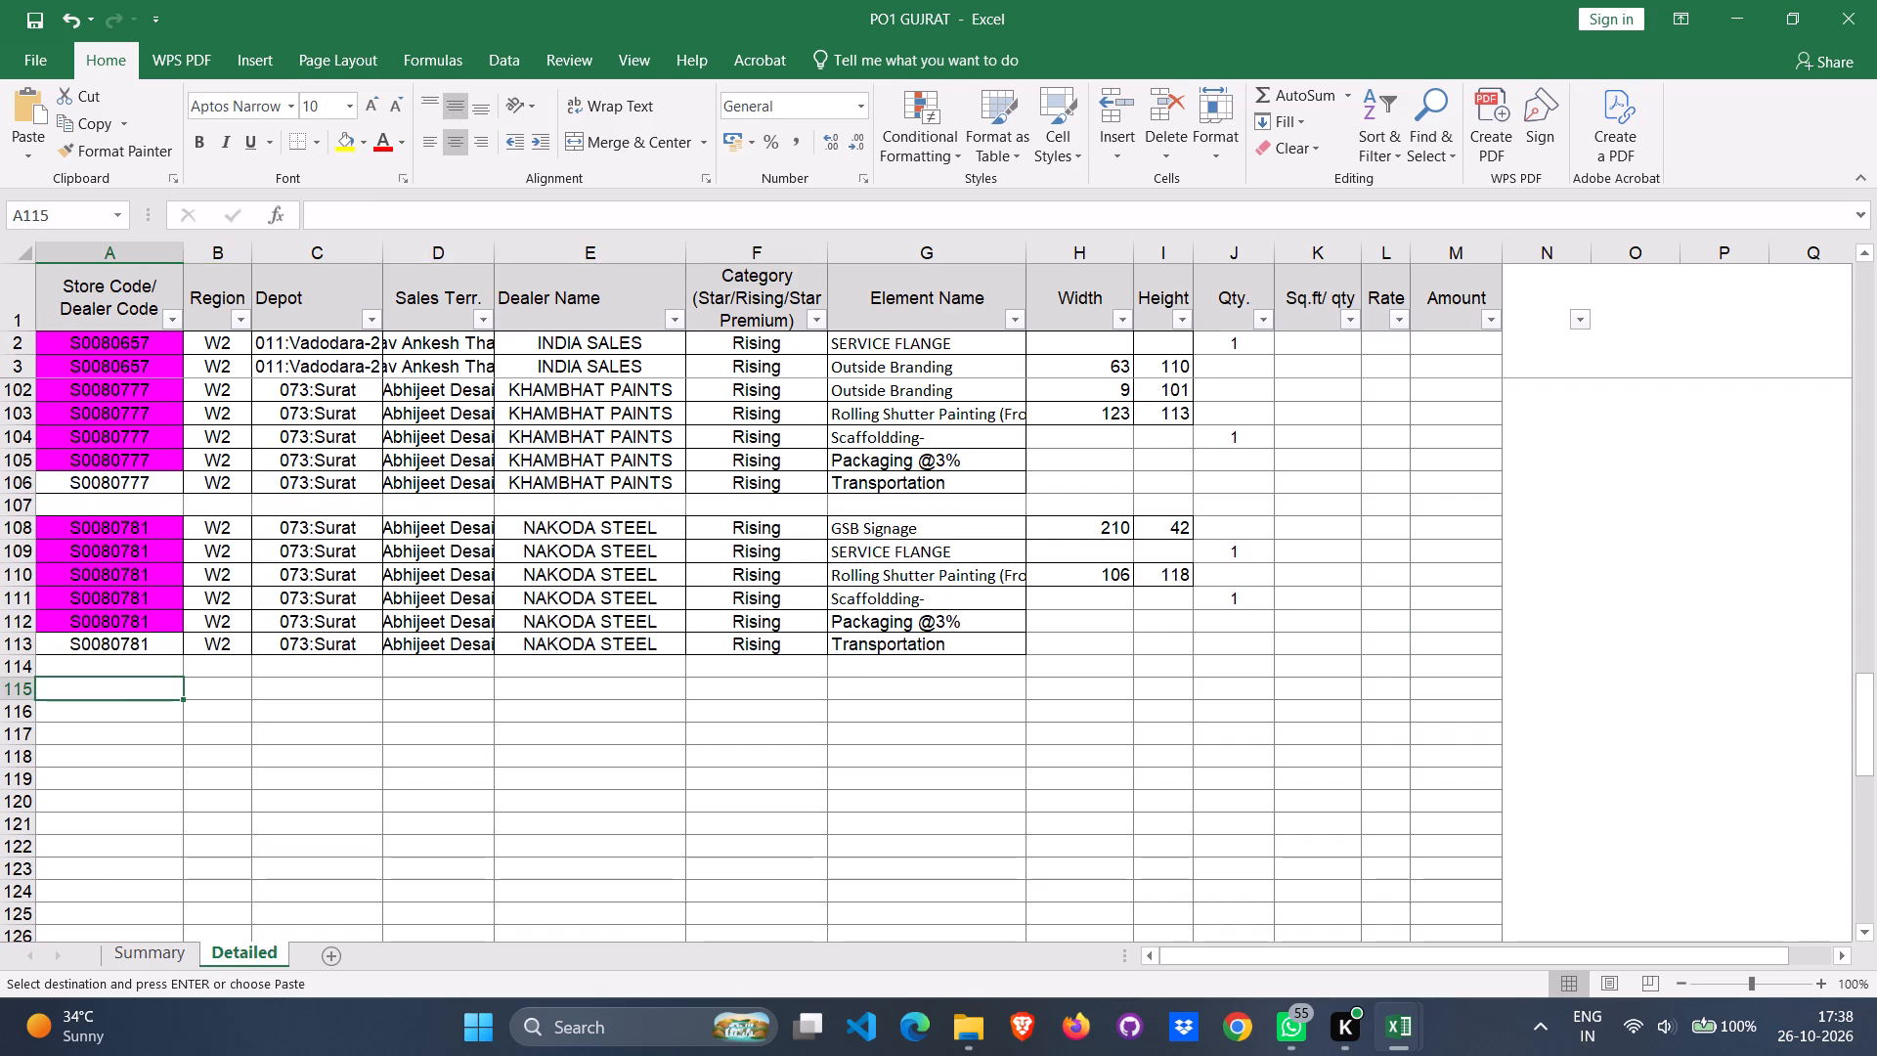
key("ctrl+v")
left_click(951, 694)
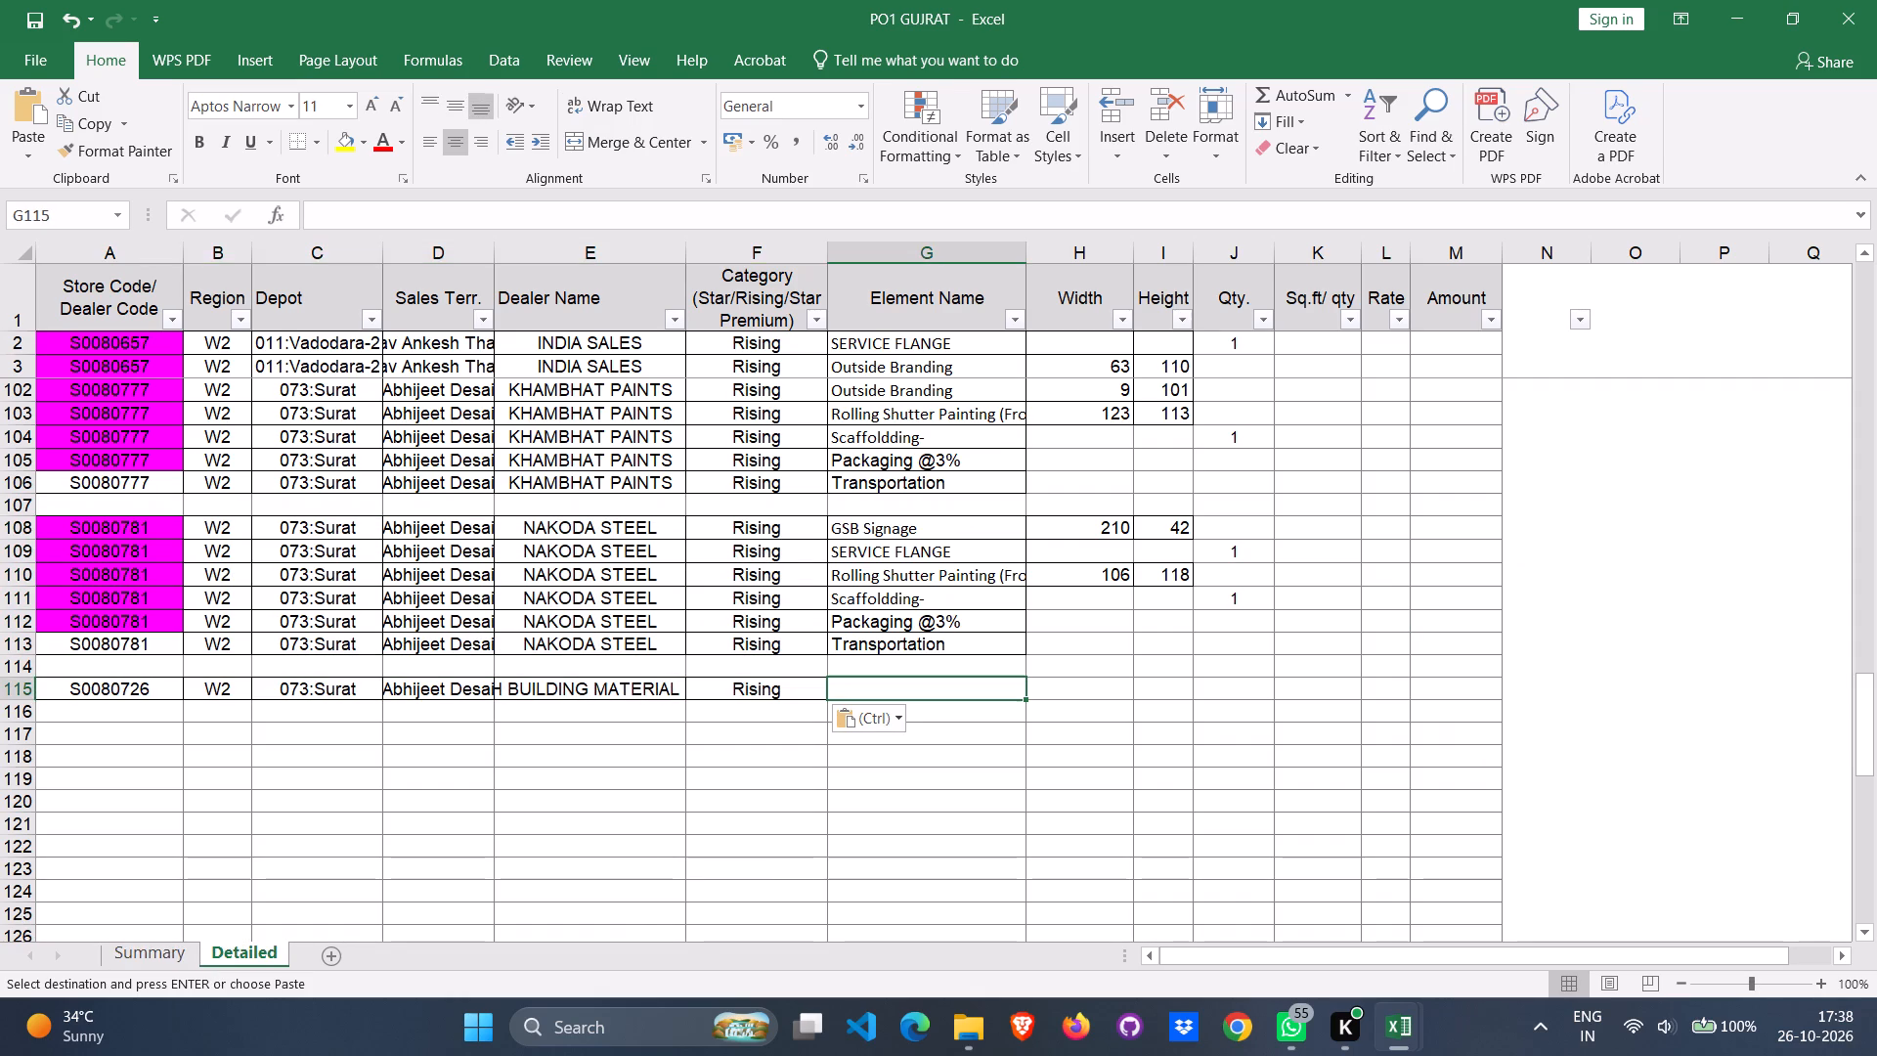
Close the NAKODA STEEL quotation.
key("alt+Tab")
left_click(1861, 1)
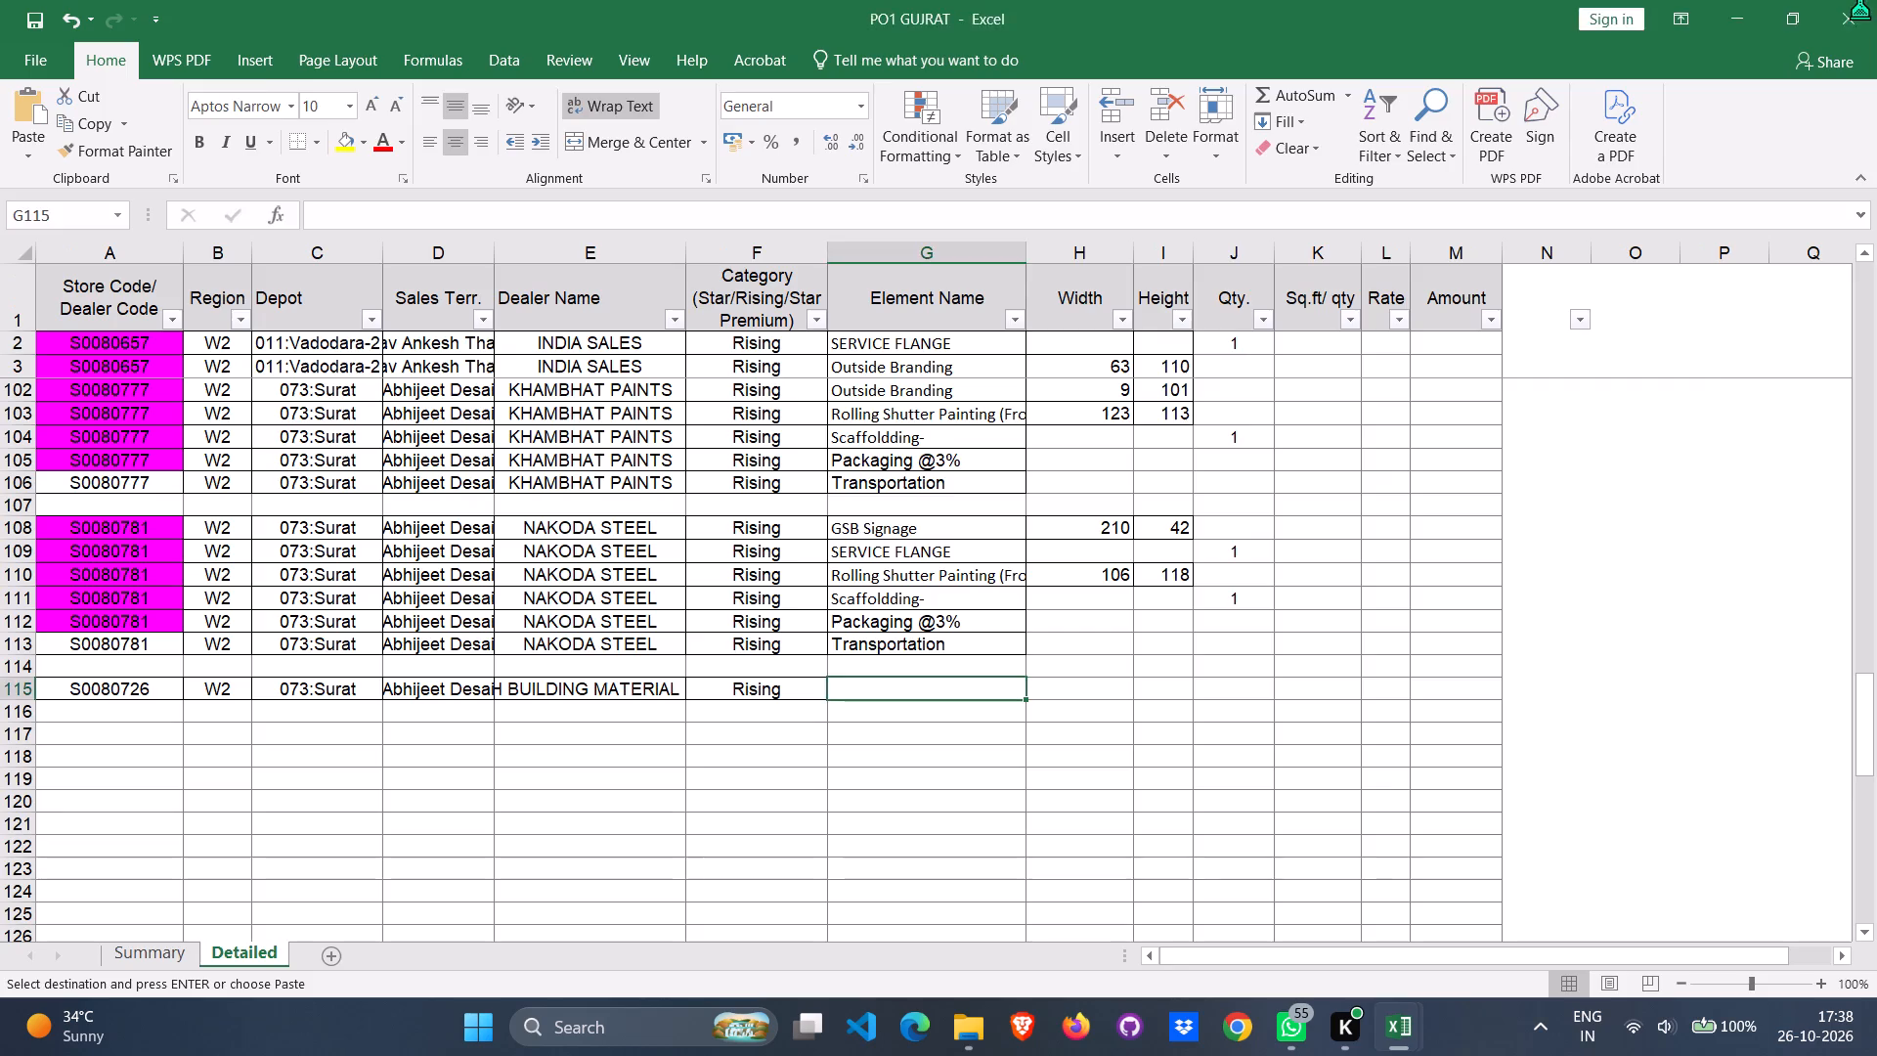
Search the estimate folder for ADINATH, open the ADINATH BUILDING MATERIAL SUPPLY quotation and widen its ELEMENT column.
key("alt+Tab")
left_click(1790, 70)
type("ADINATH")
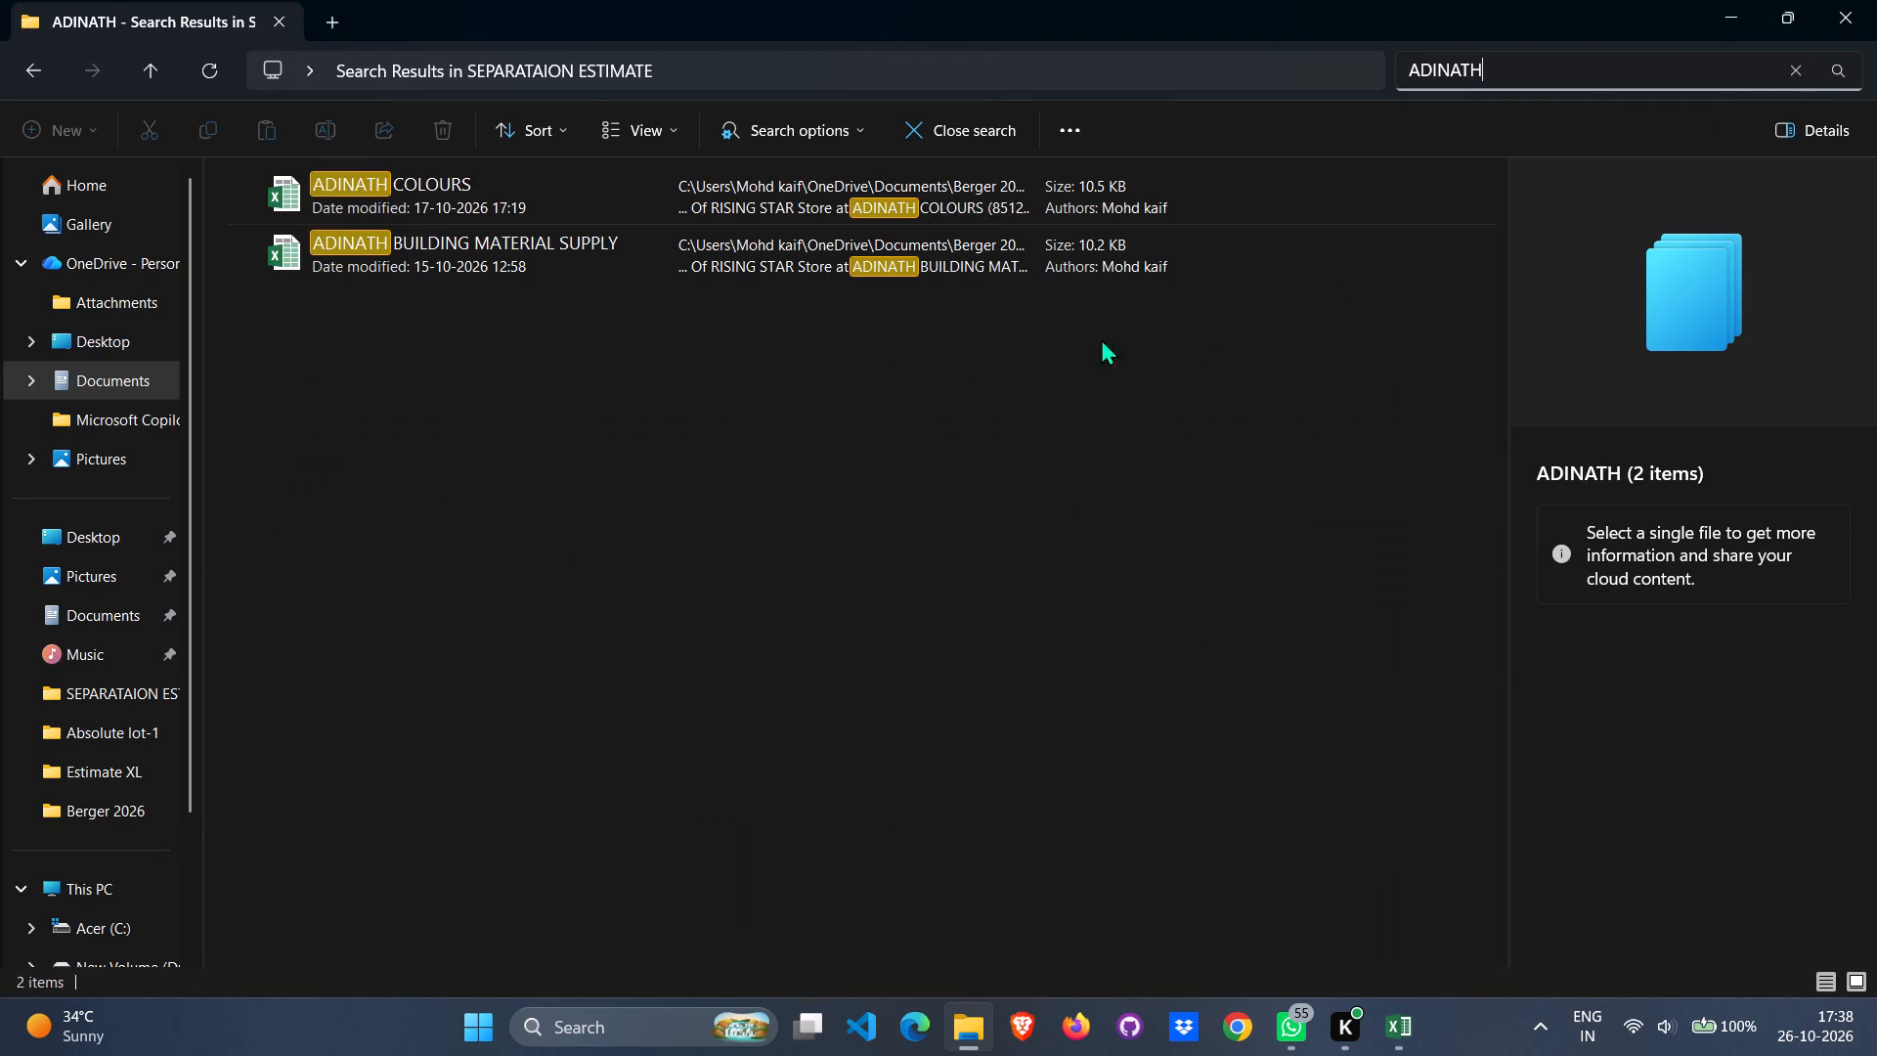
double_click(589, 262)
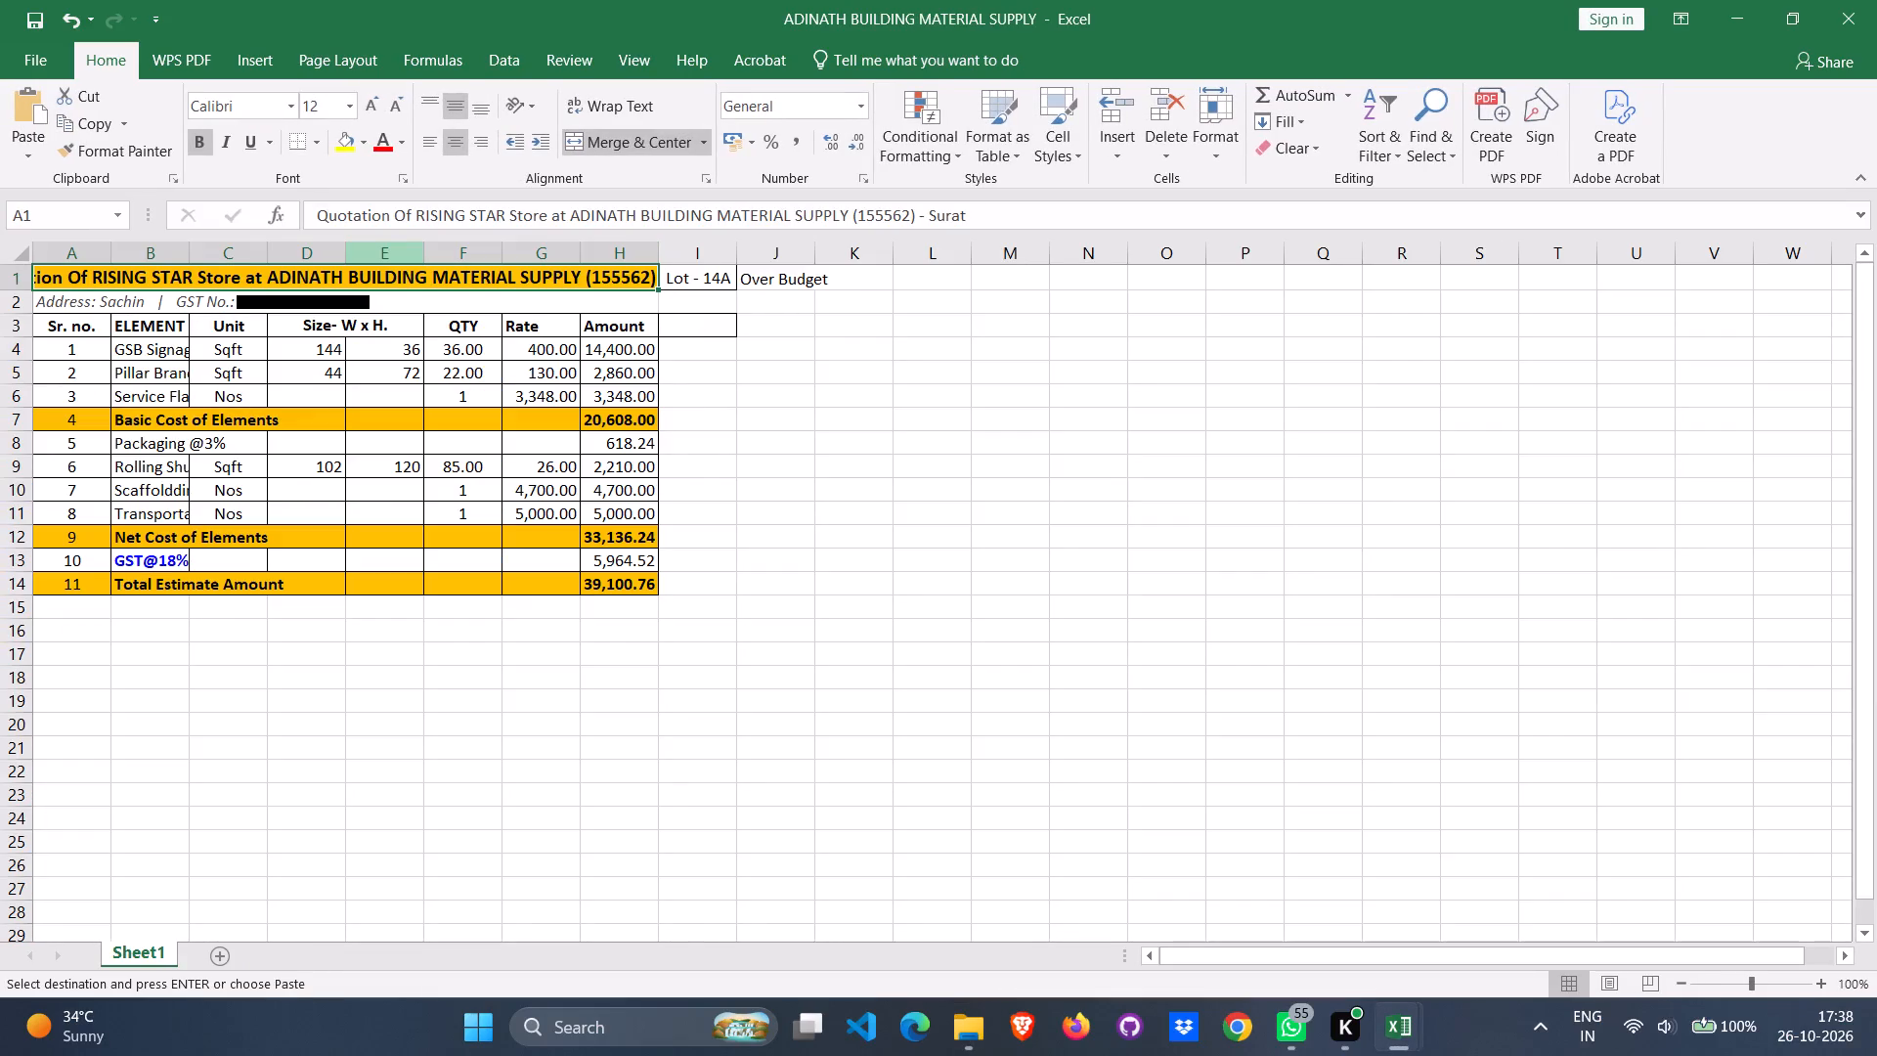
left_click_drag(184, 246, 309, 251)
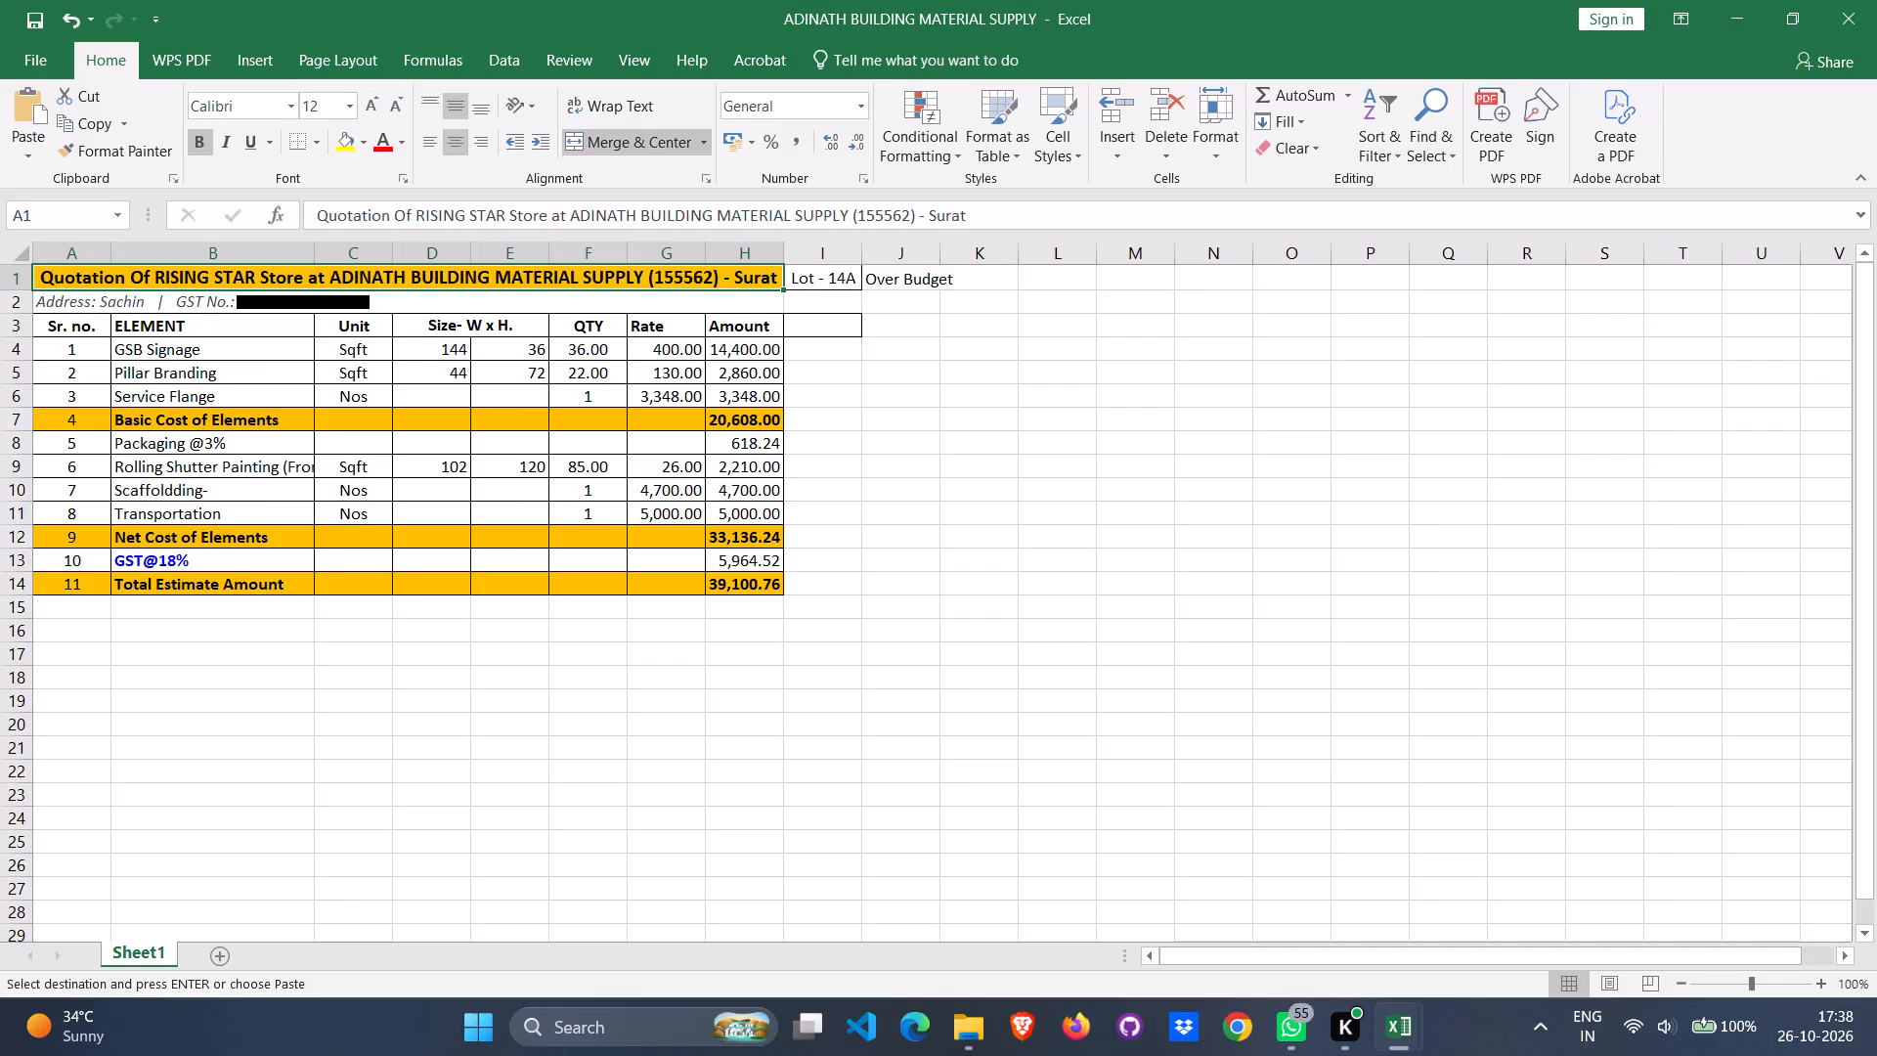
Copy GSB Signage and Service Flange from the ADINATH BUILDING MATERIAL SUPPLY quotation into G115 and G116 of PO1 GUJRAT's Detailed sheet.
left_click(197, 350)
key("ctrl+c")
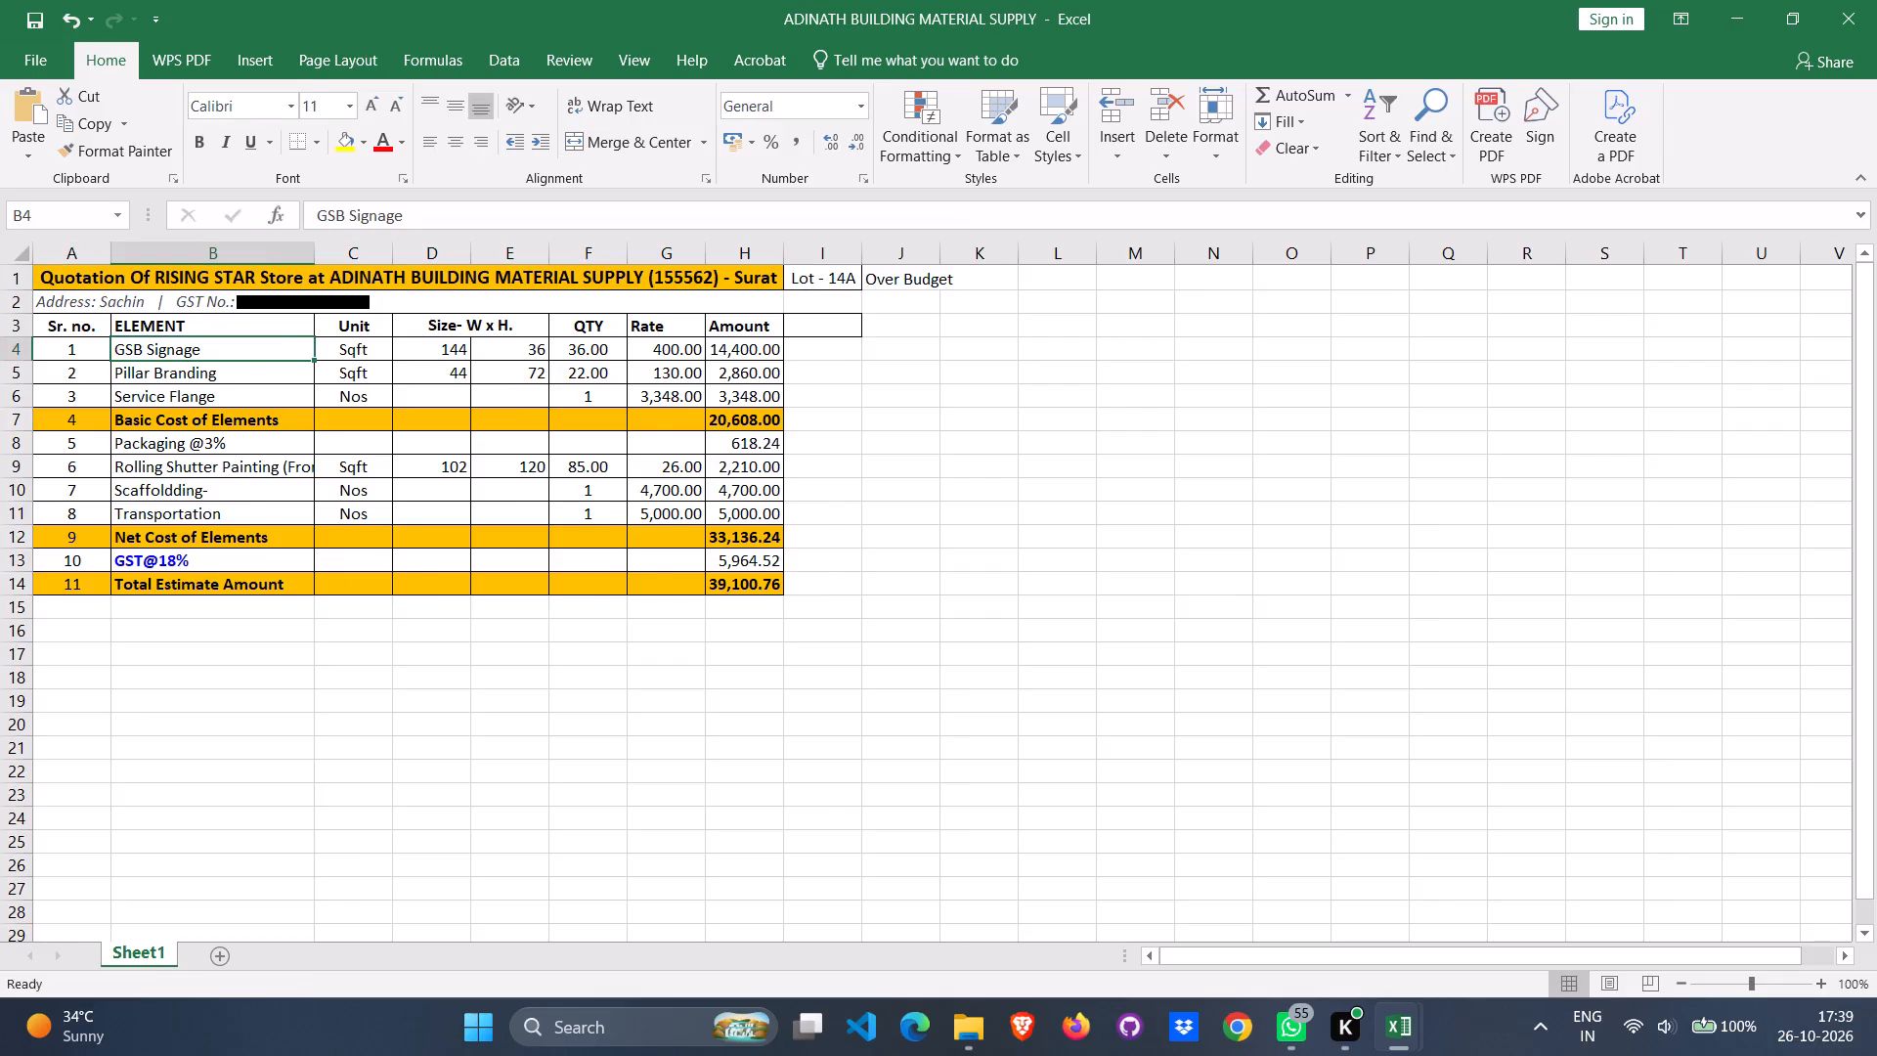
key("alt+Tab")
key("ctrl+v")
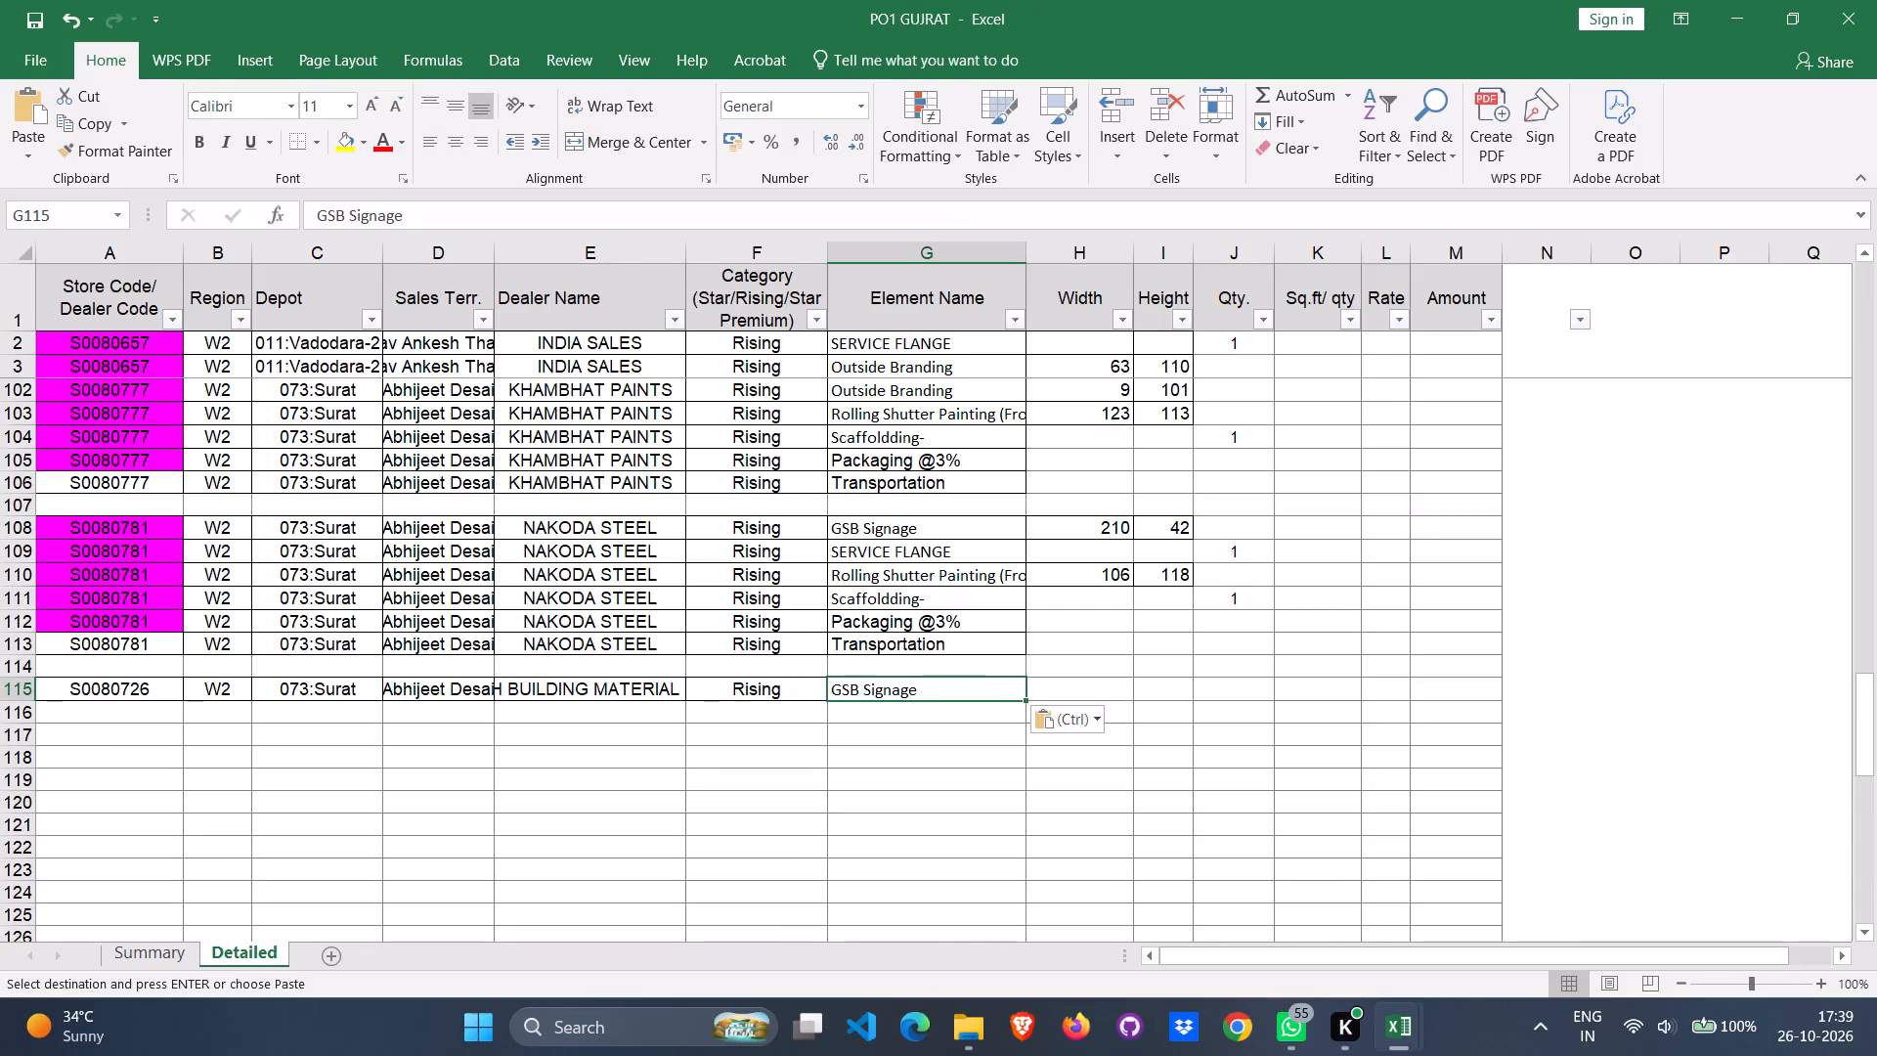
key("alt+Tab")
left_click(194, 404)
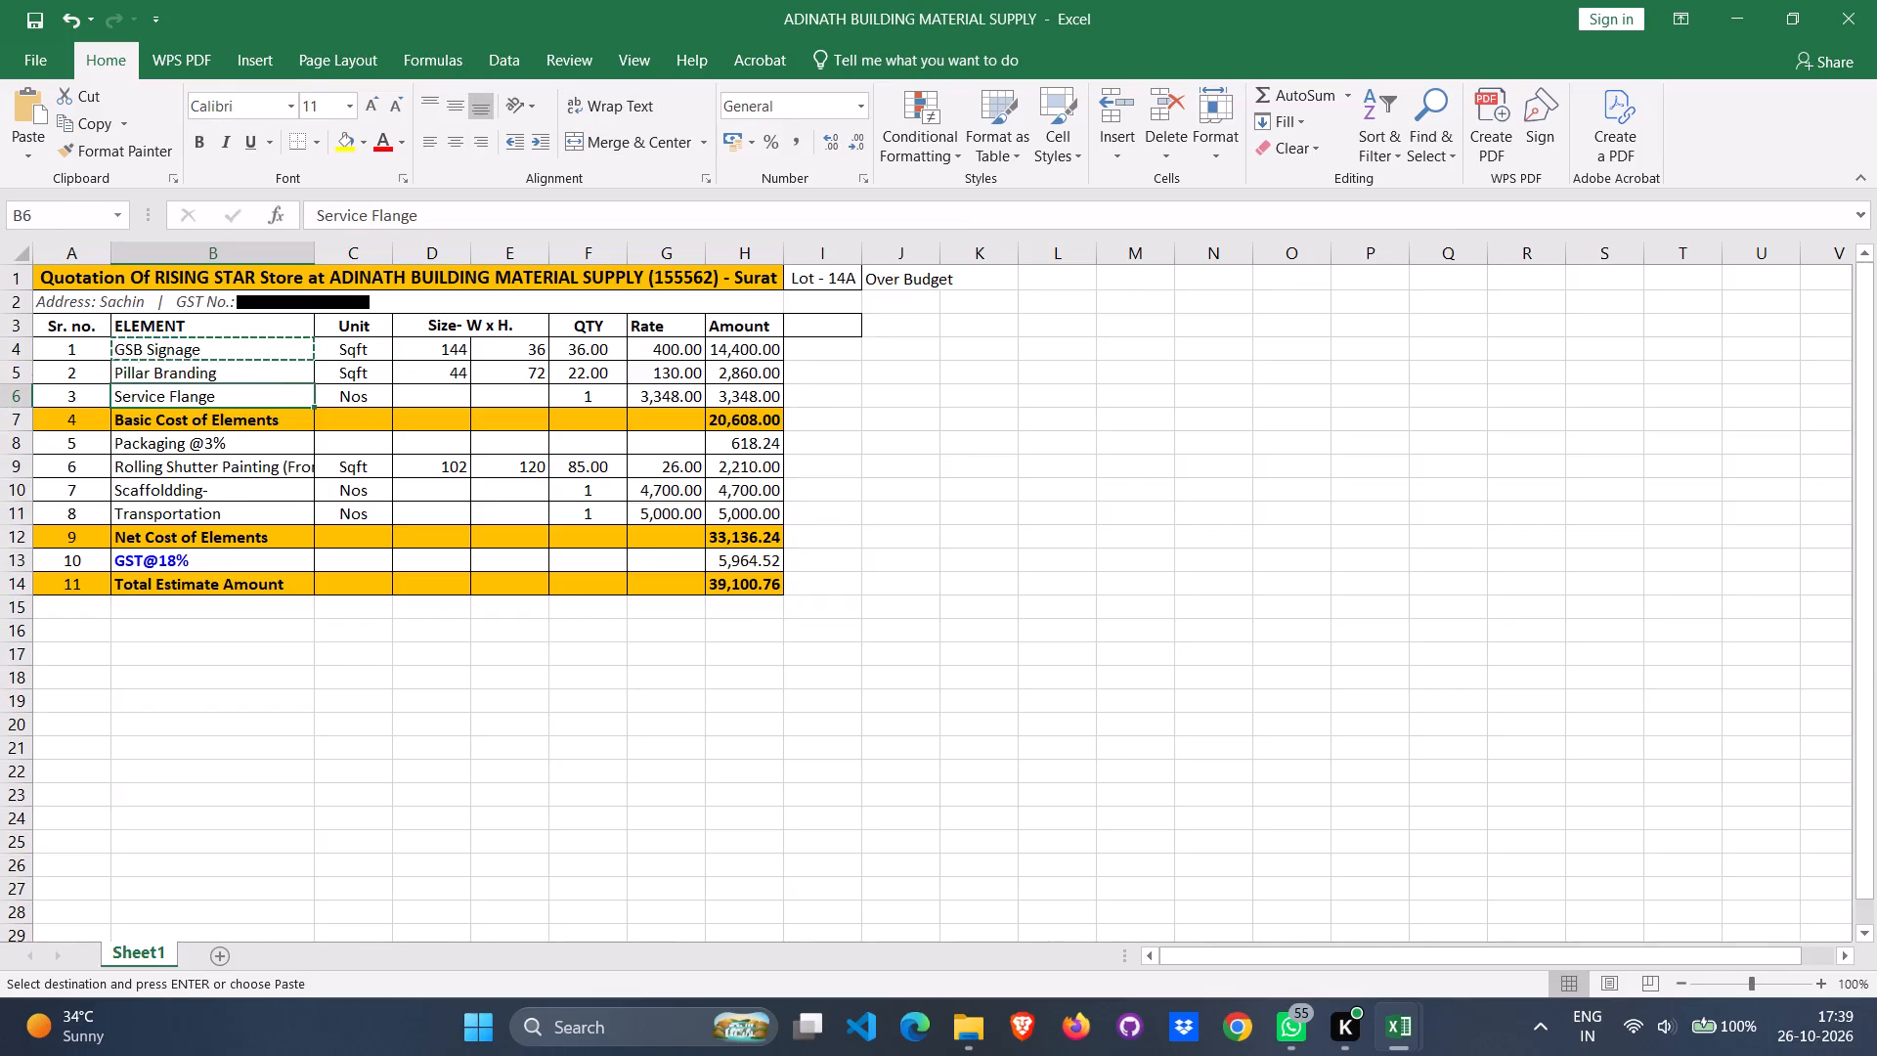
key("ctrl+c")
key("alt+Tab")
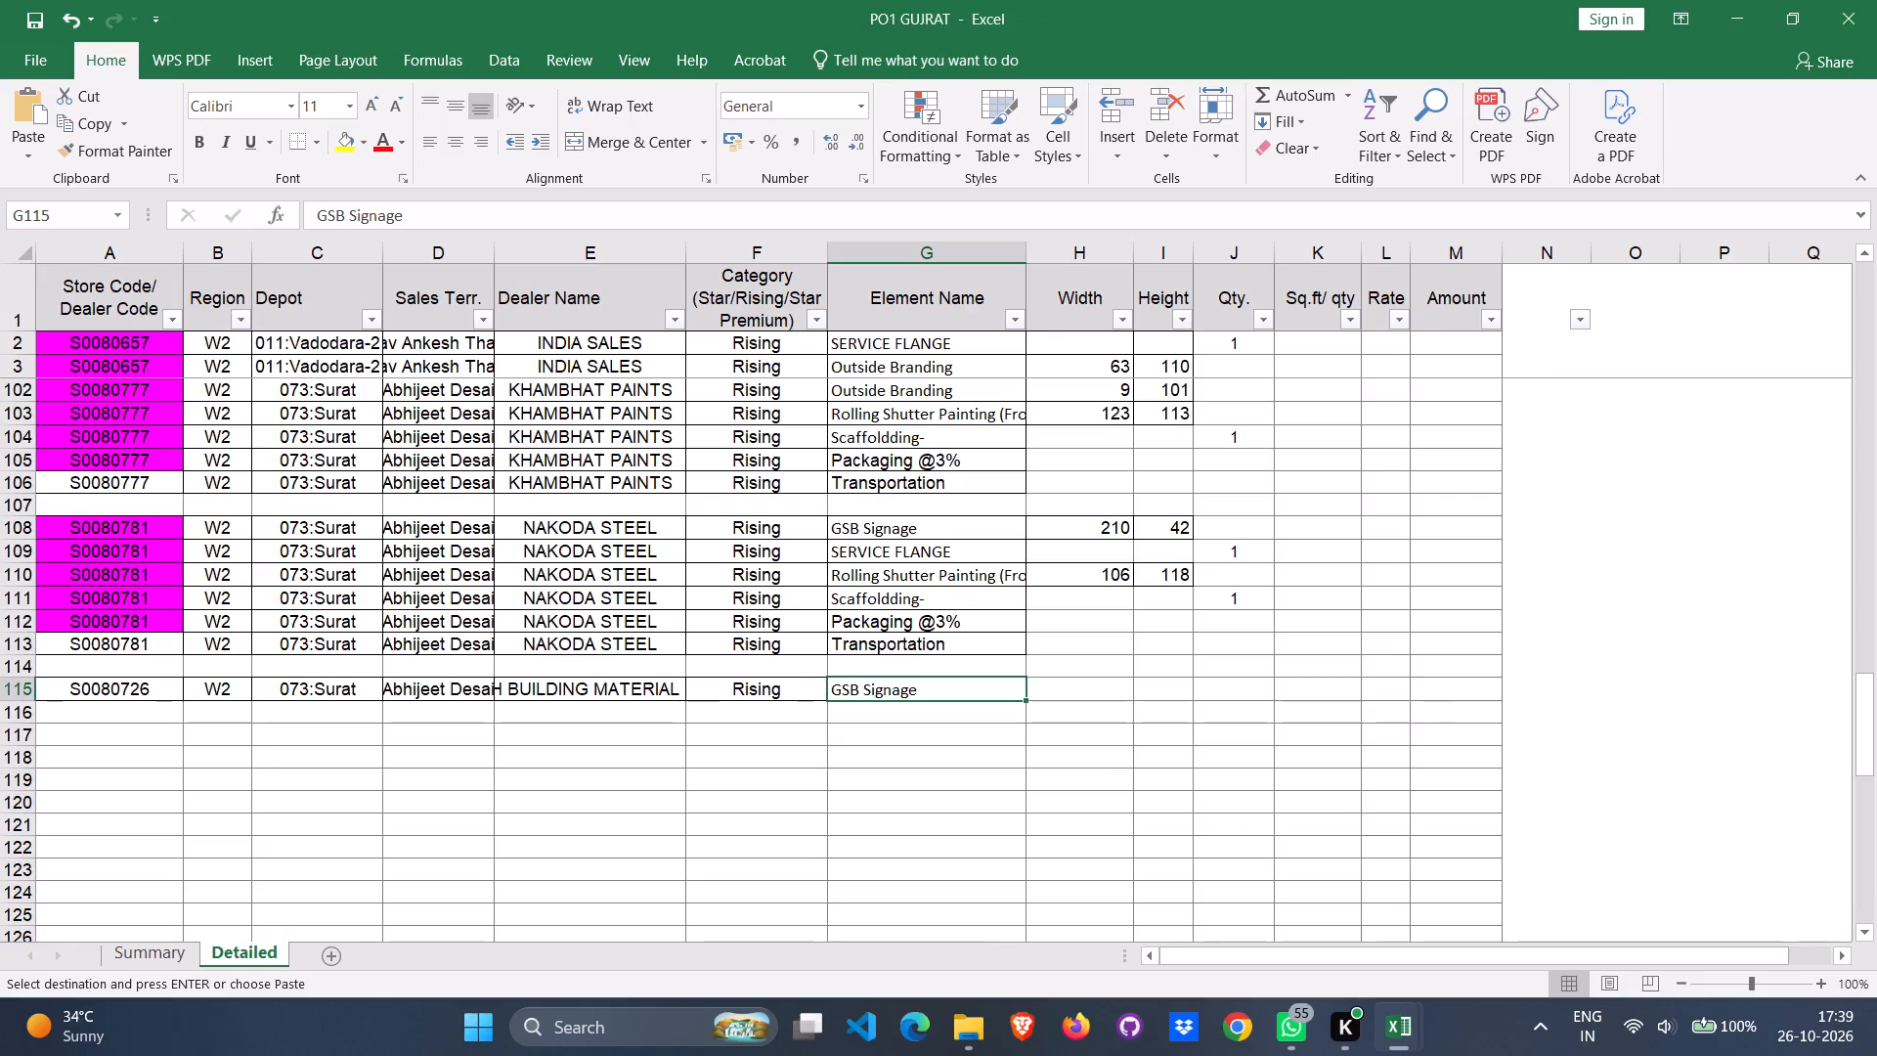
left_click(901, 712)
key("ctrl+v")
Copy the Pillar Branding element name from the quotation into G117 of Detailed.
key("alt+Tab")
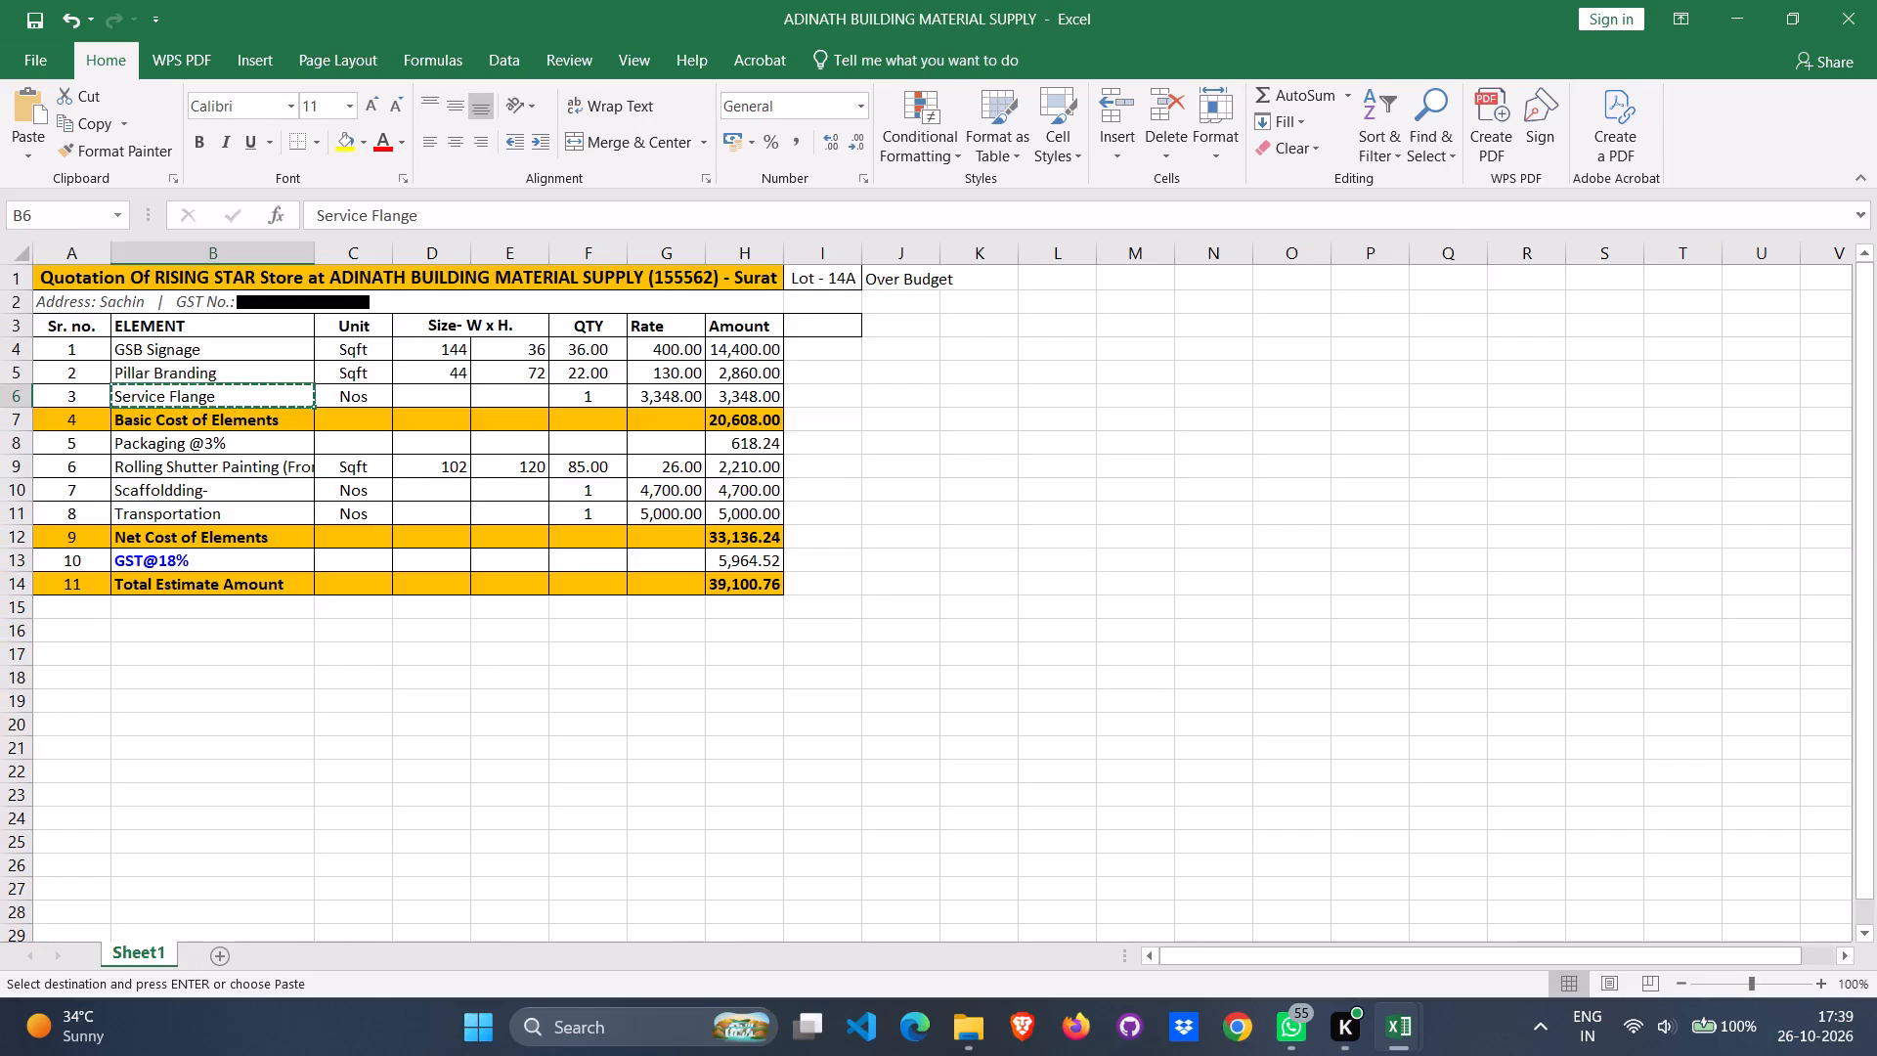
left_click(198, 380)
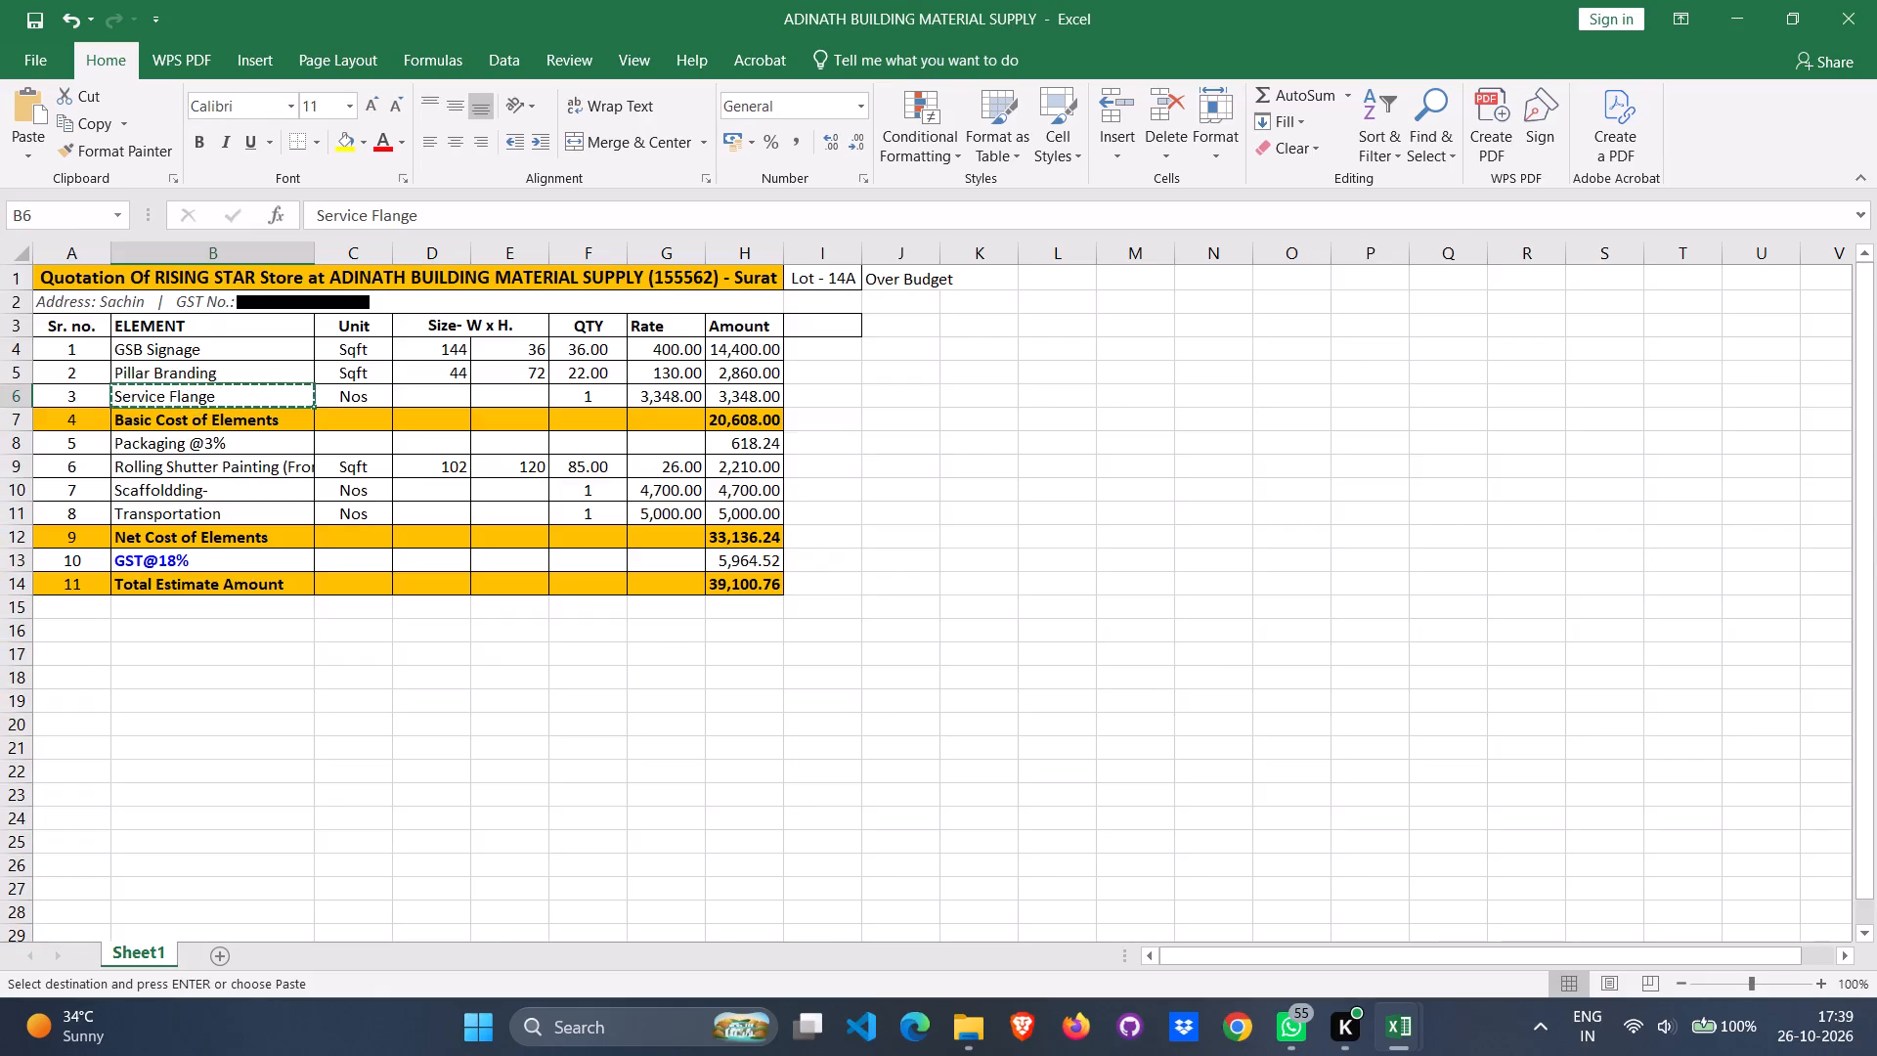
left_click(199, 369)
key("ctrl+c")
key("alt+Tab")
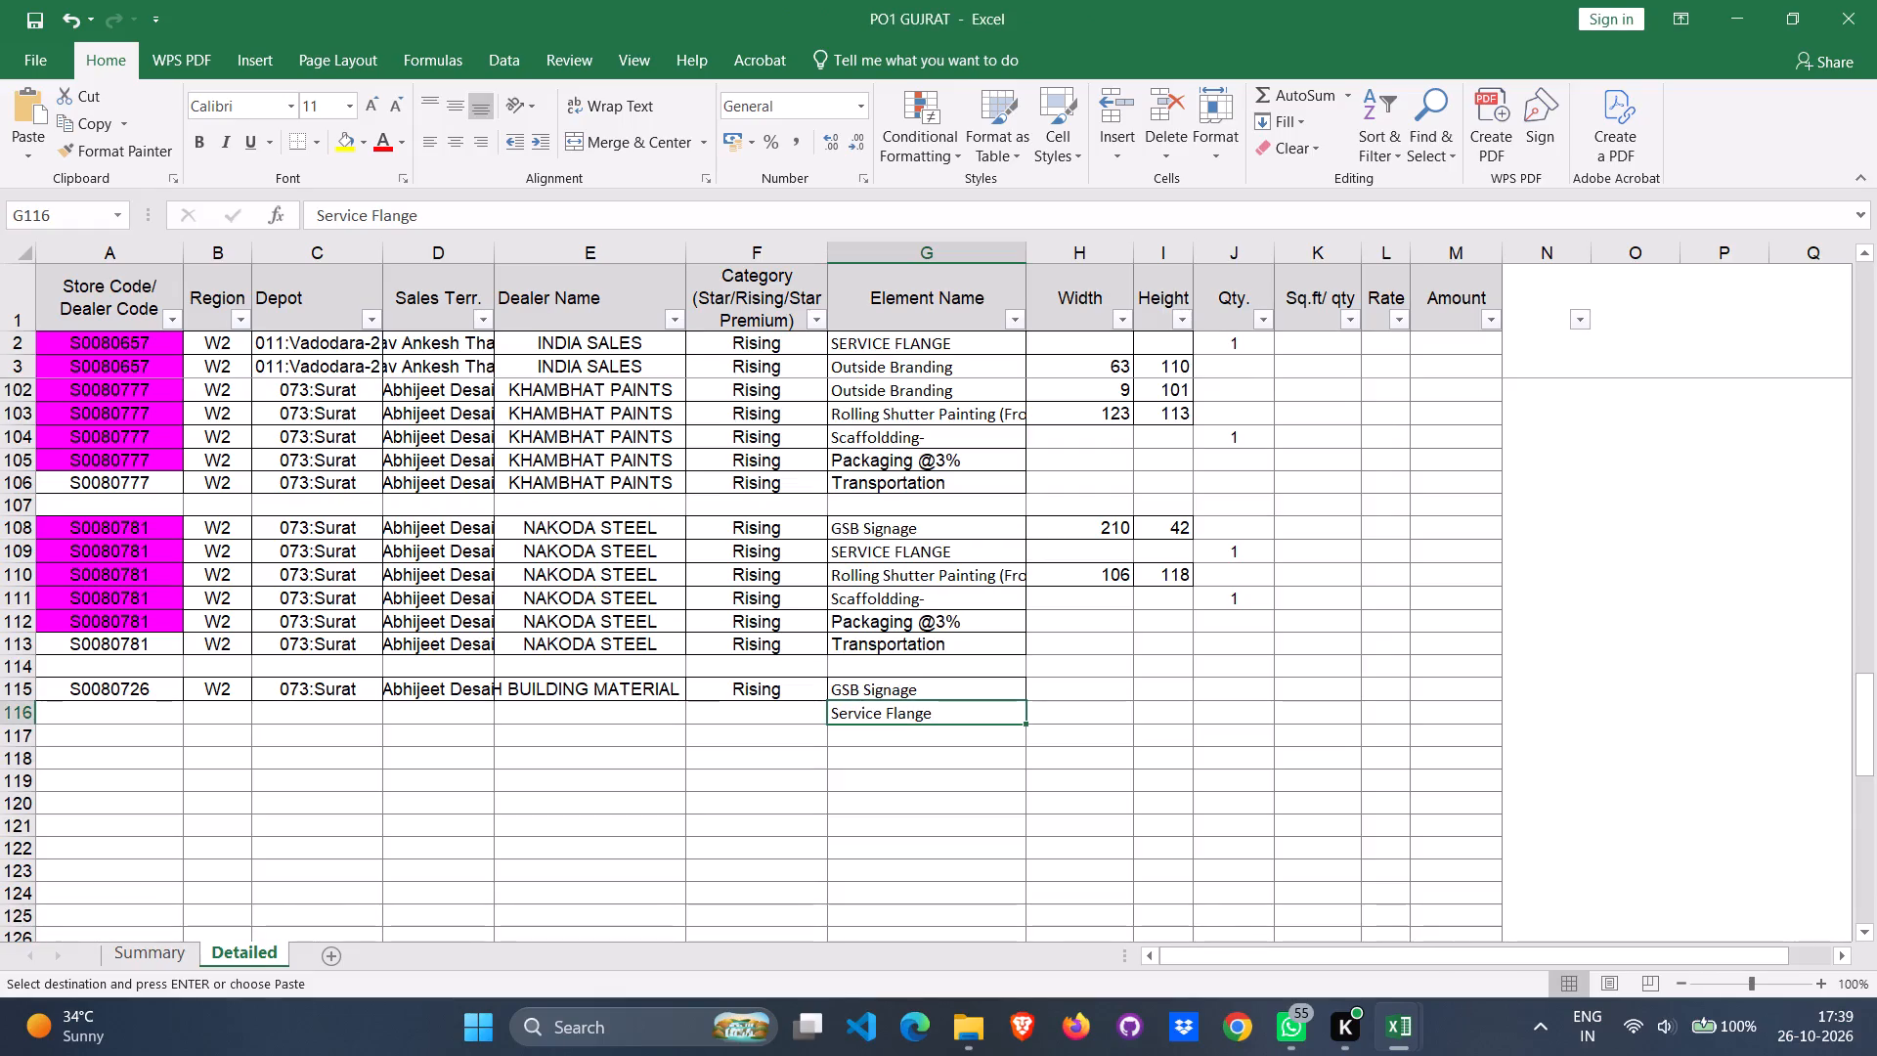
left_click(881, 735)
key("ctrl+v")
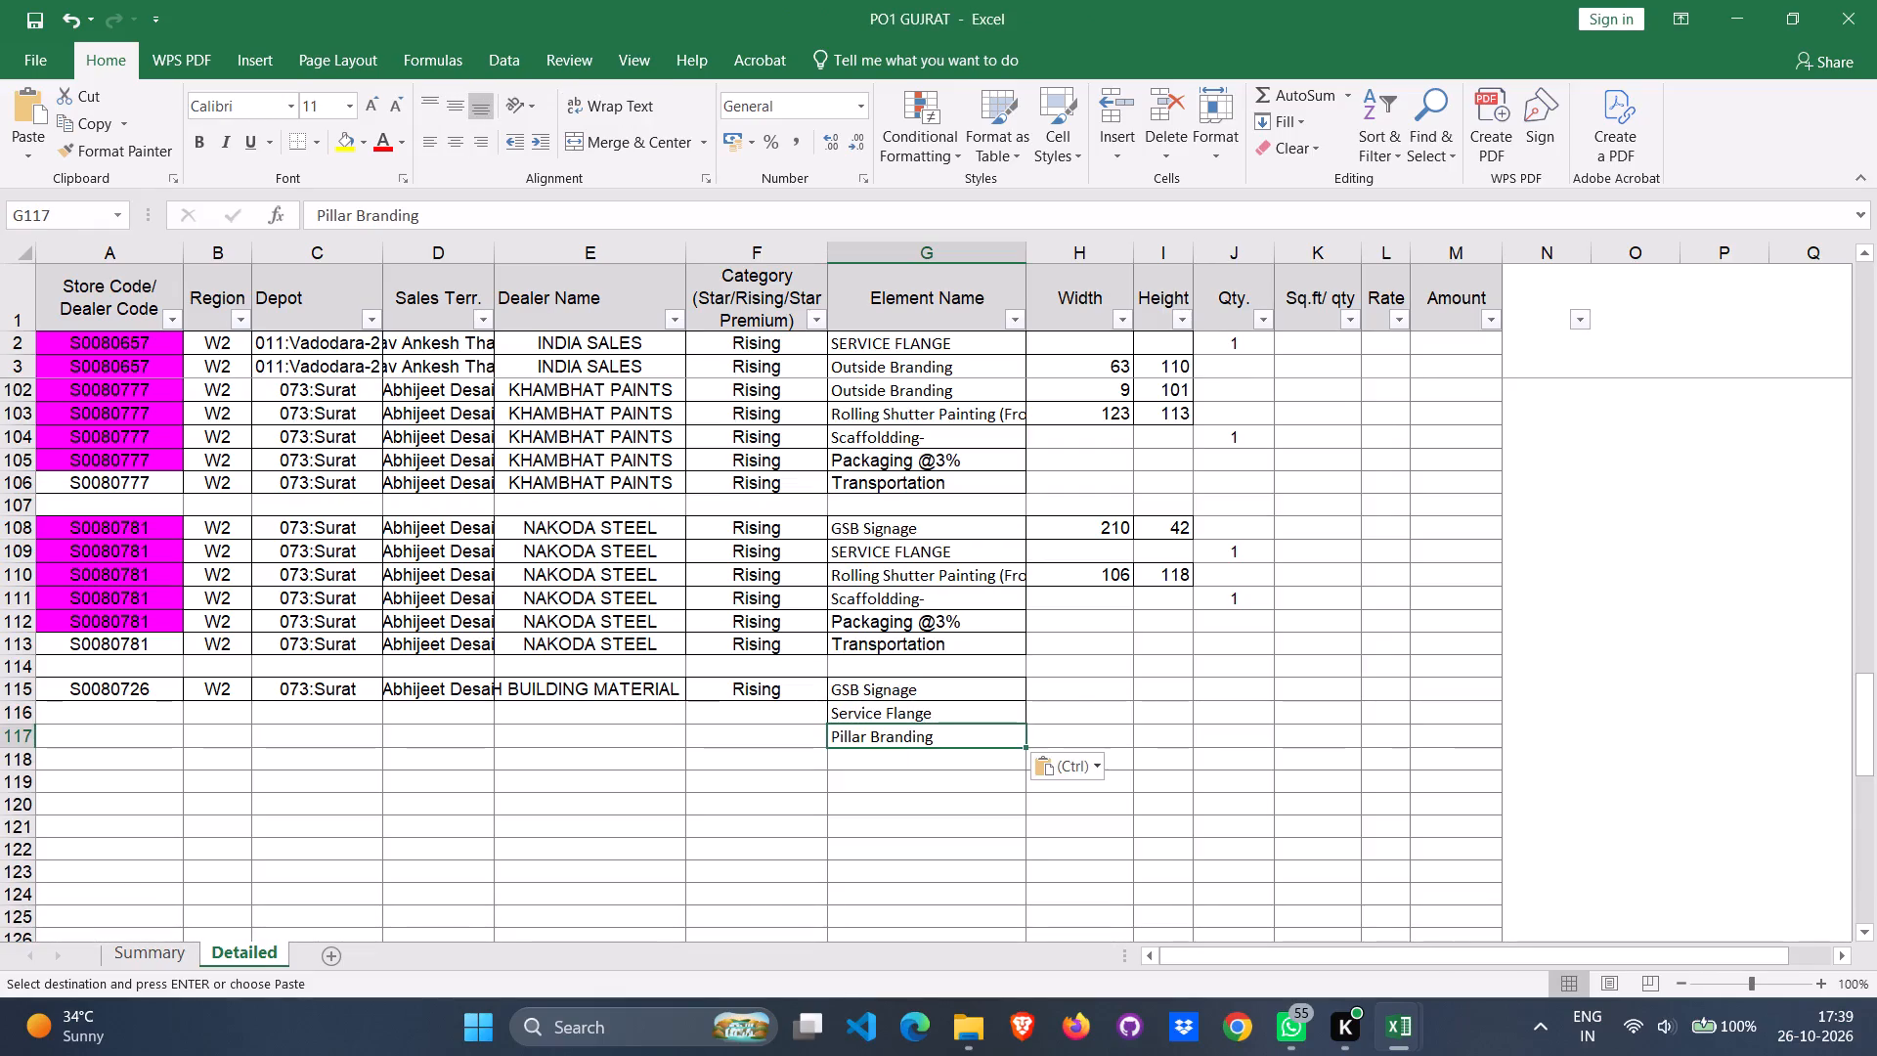
Copy Rolling Shutter Painting (Front Side) and Scaffoldding- from the quotation into G118 and G119 of Detailed.
key("alt+Tab")
left_click(179, 463)
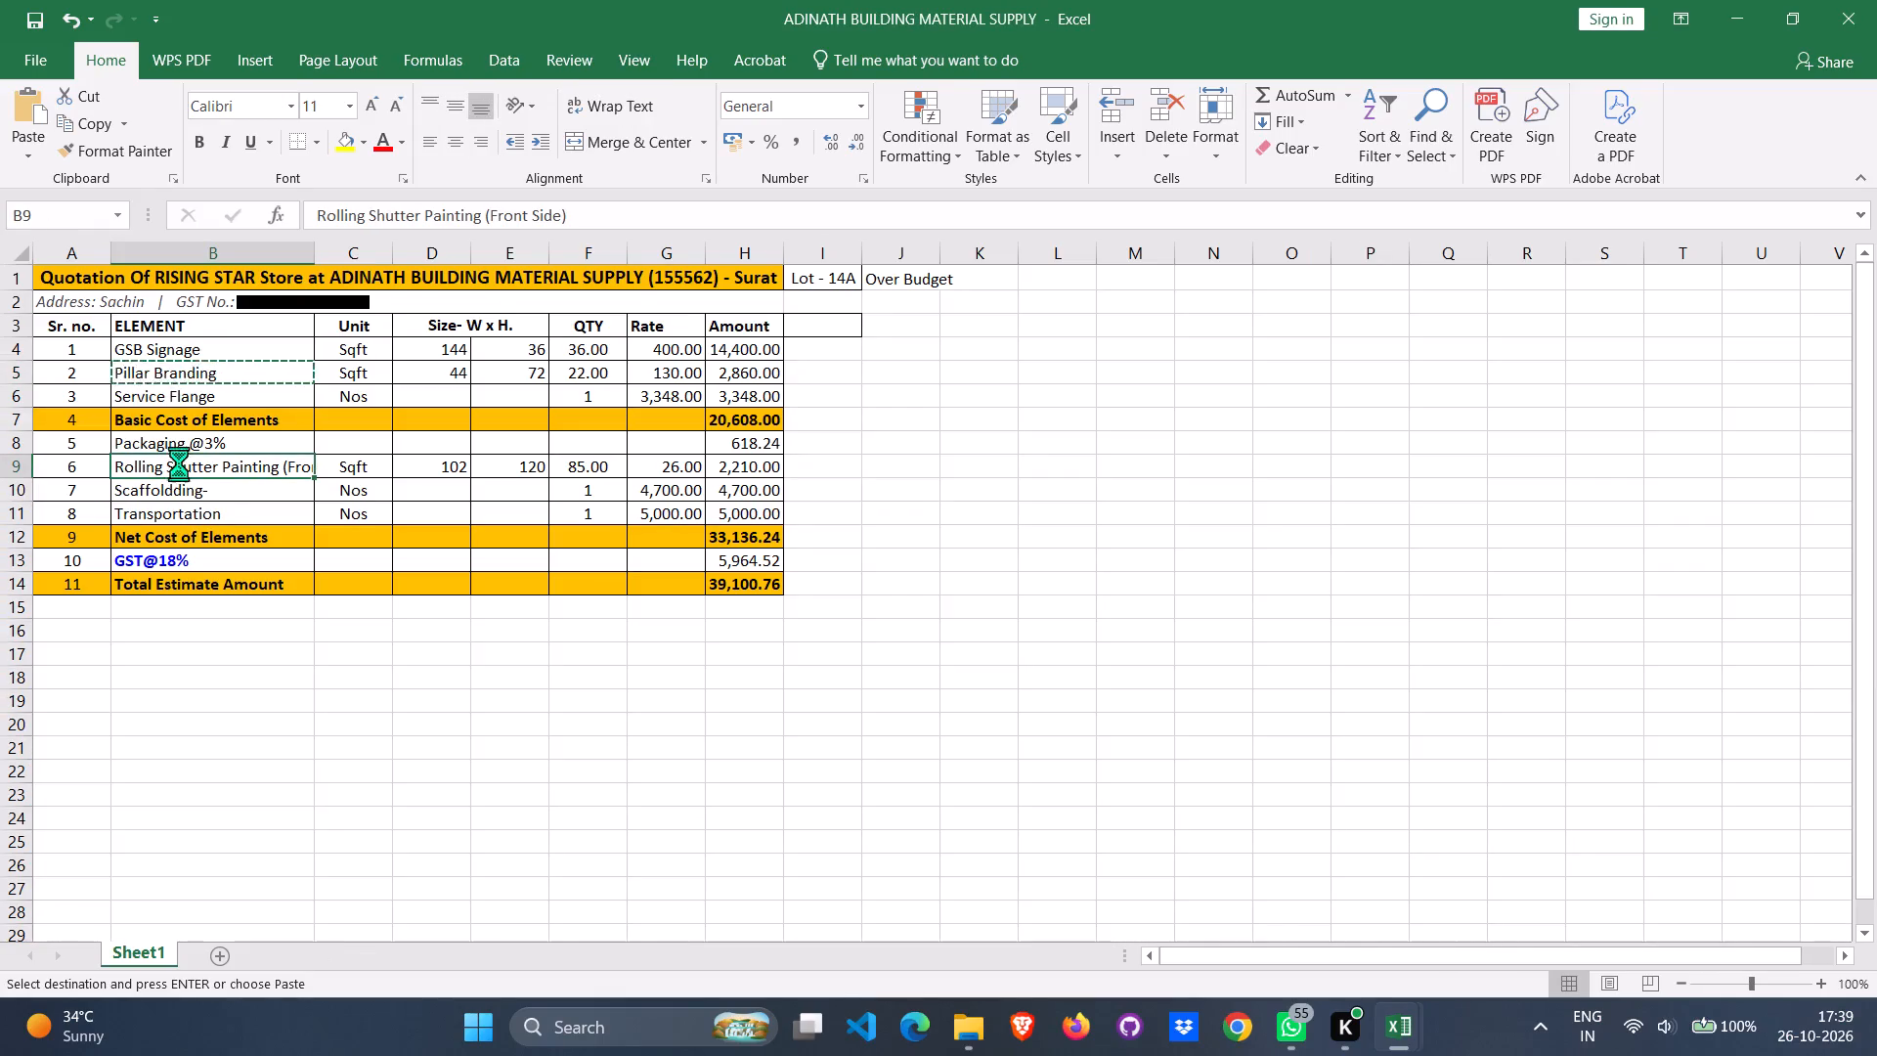
key("ctrl+c")
key("alt+Tab")
left_click(860, 762)
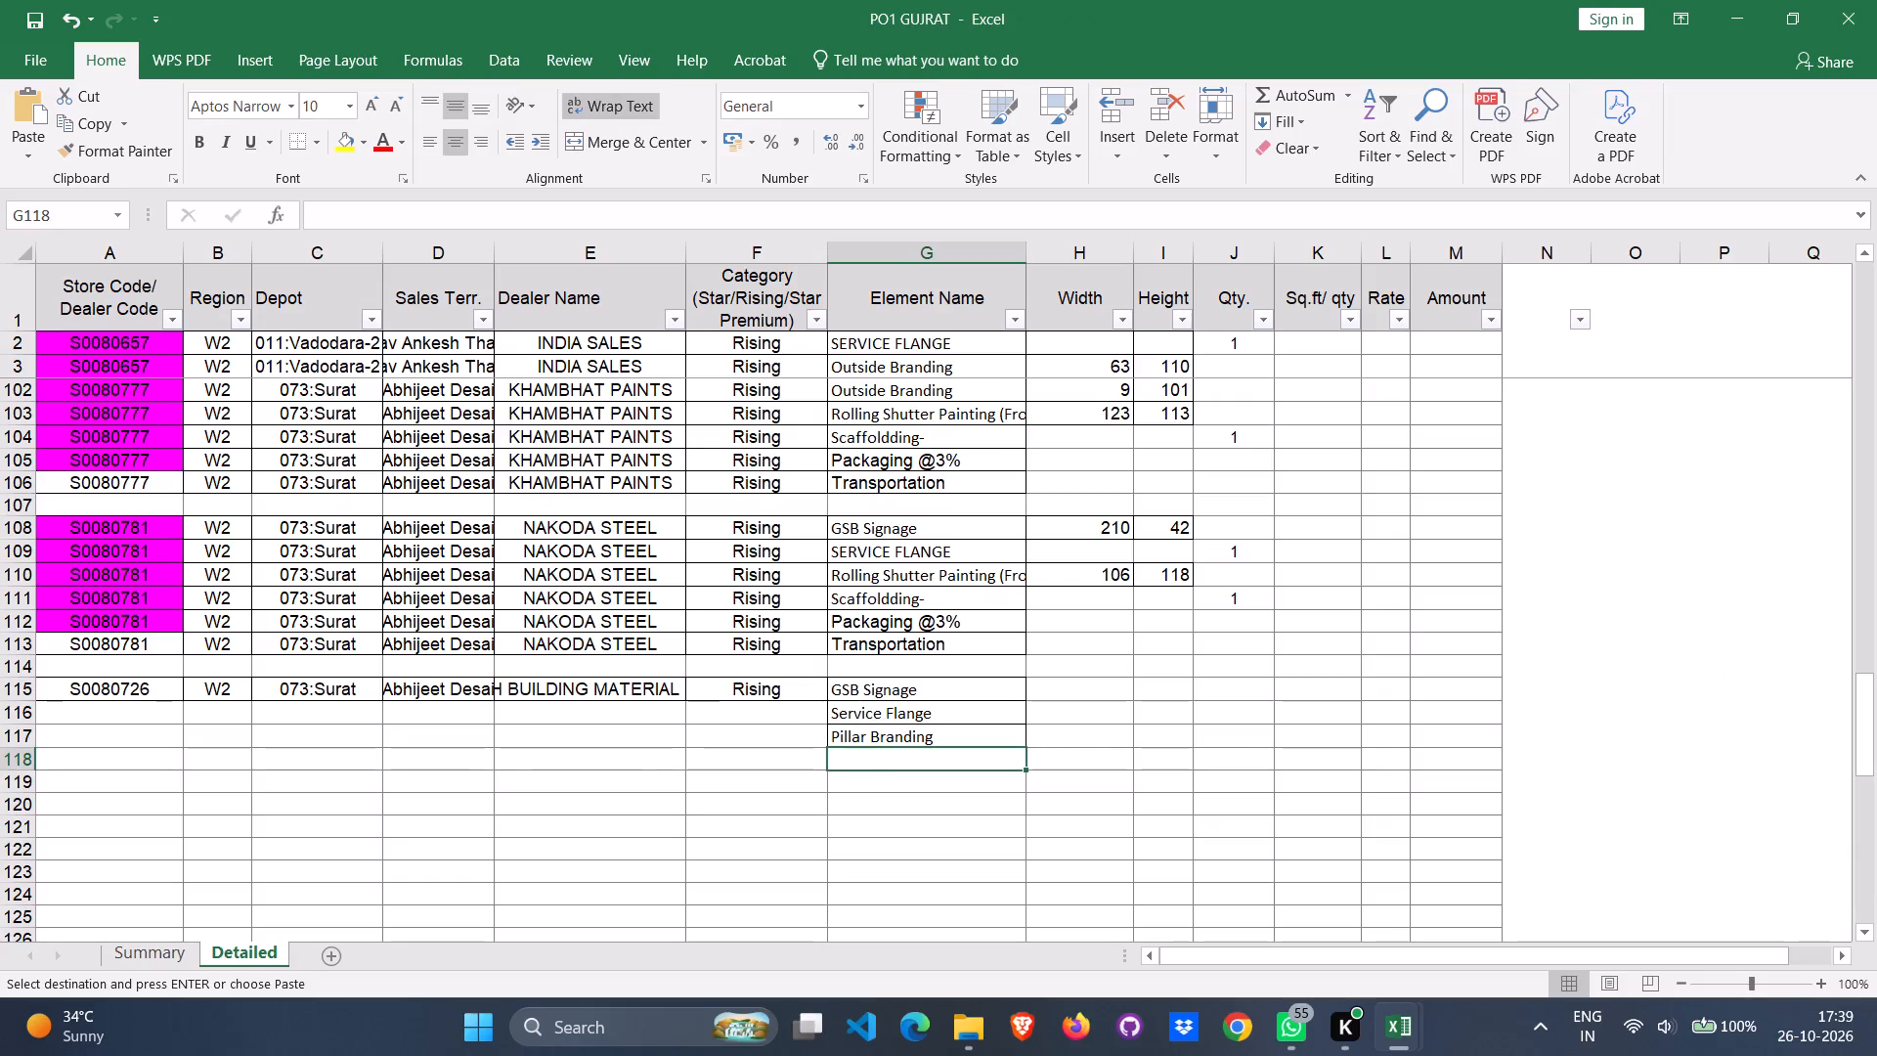
key("ctrl+v")
key("alt+Tab")
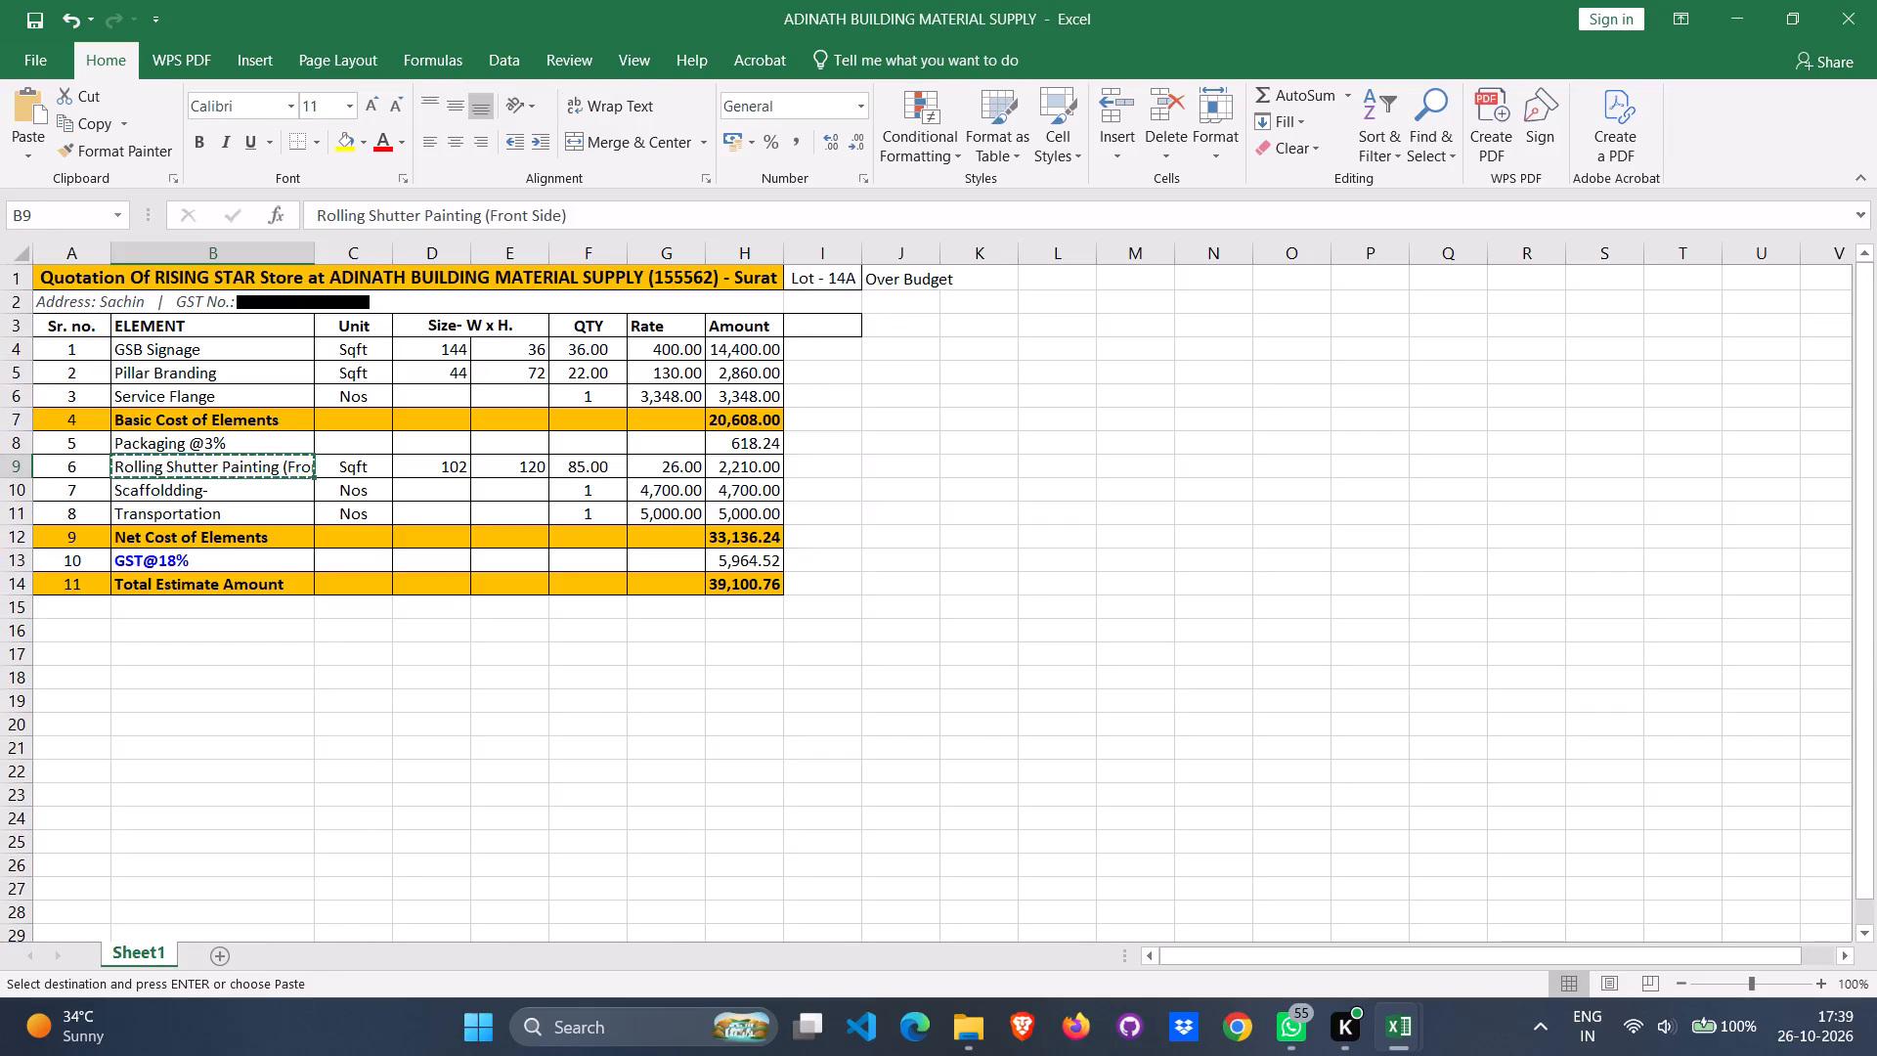
left_click(236, 501)
key("ctrl+c")
key("alt+Tab")
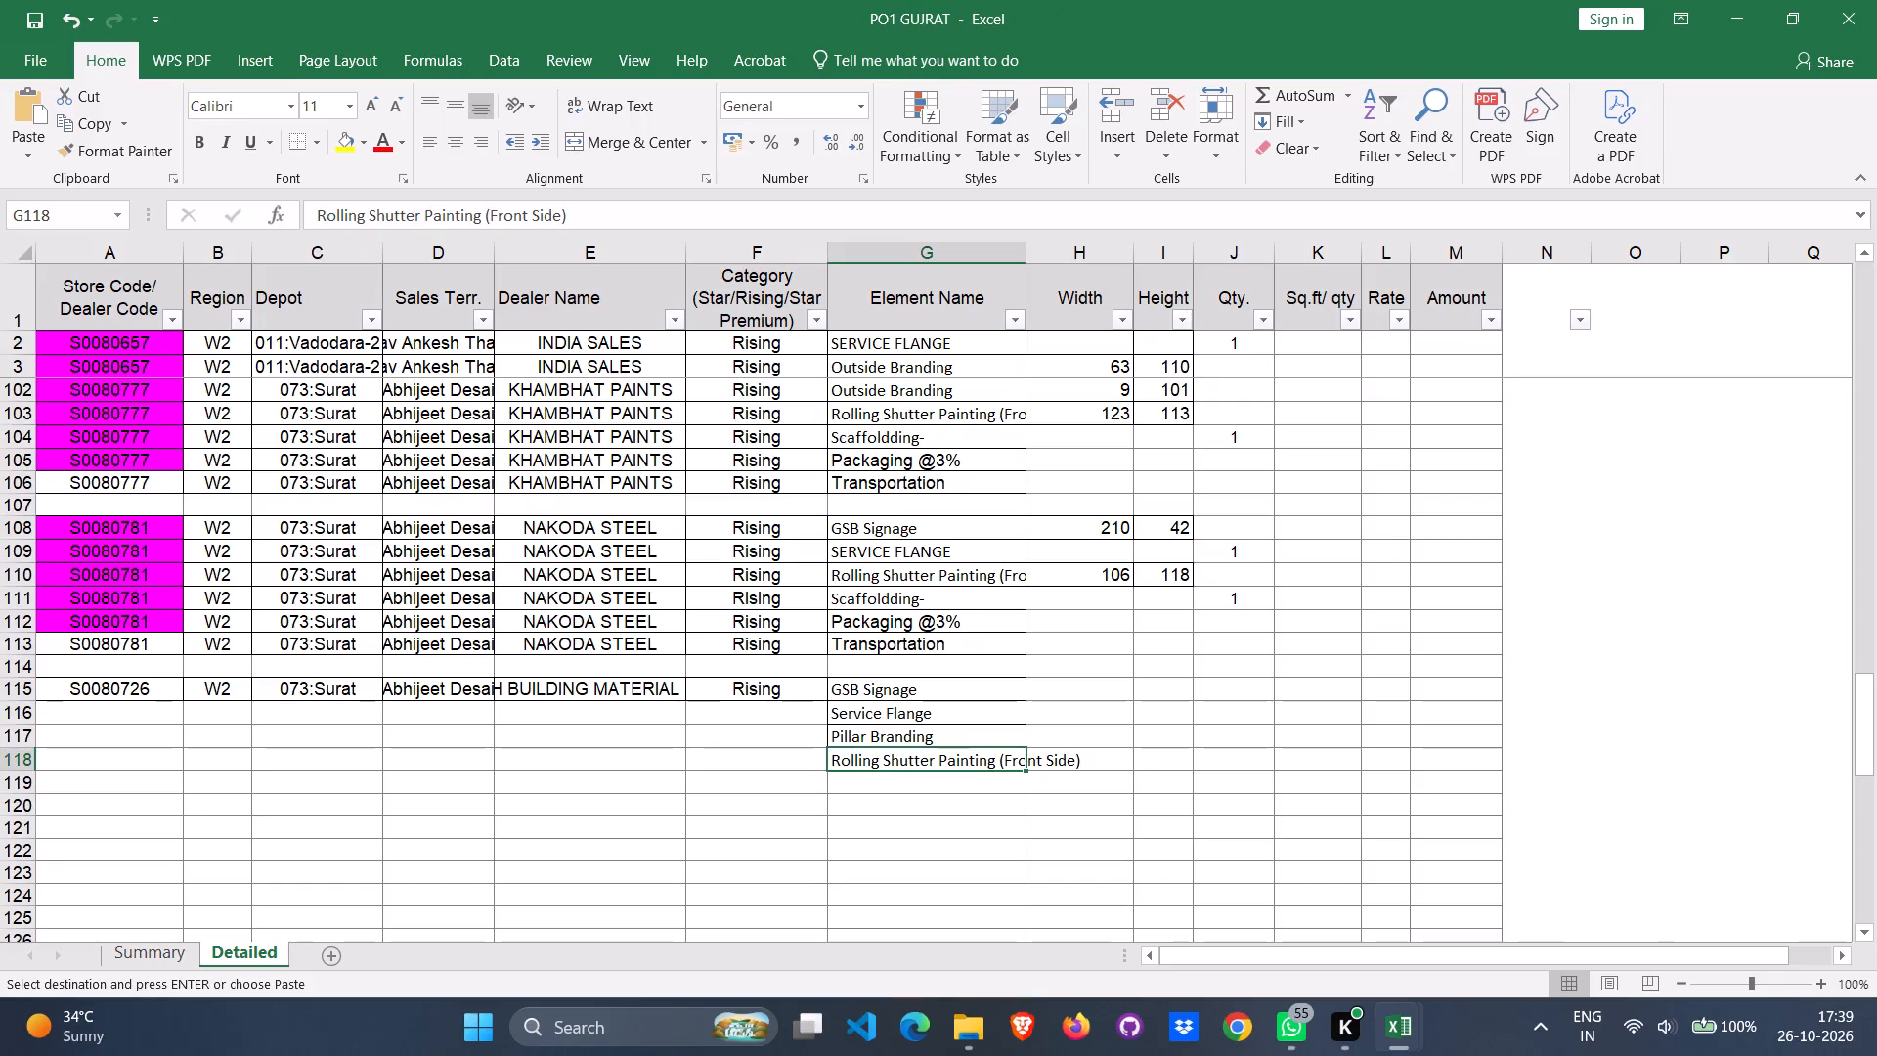
left_click(878, 782)
key("ctrl+v")
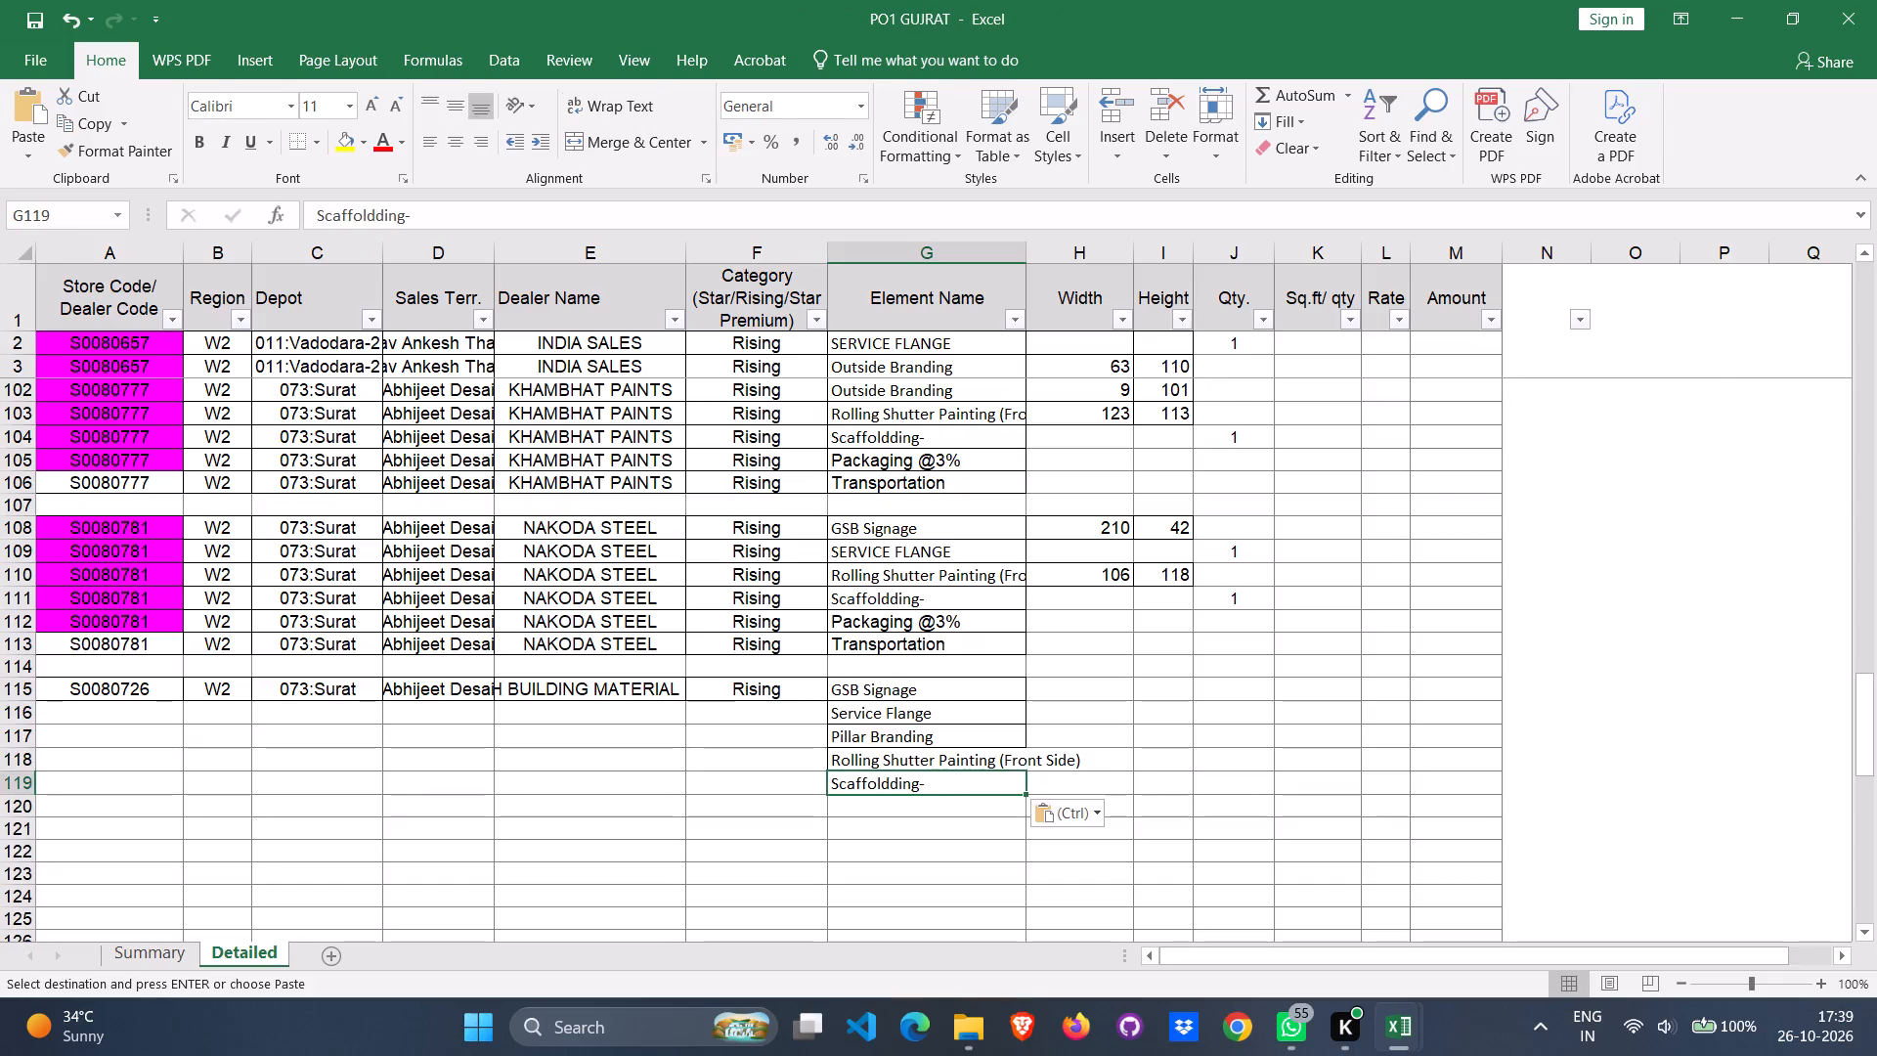
Copy Packaging @3% and Transportation from G112:G113 into G120:G121 of Detailed and save.
key("alt+Tab")
key("alt+Tab")
left_click(931, 631)
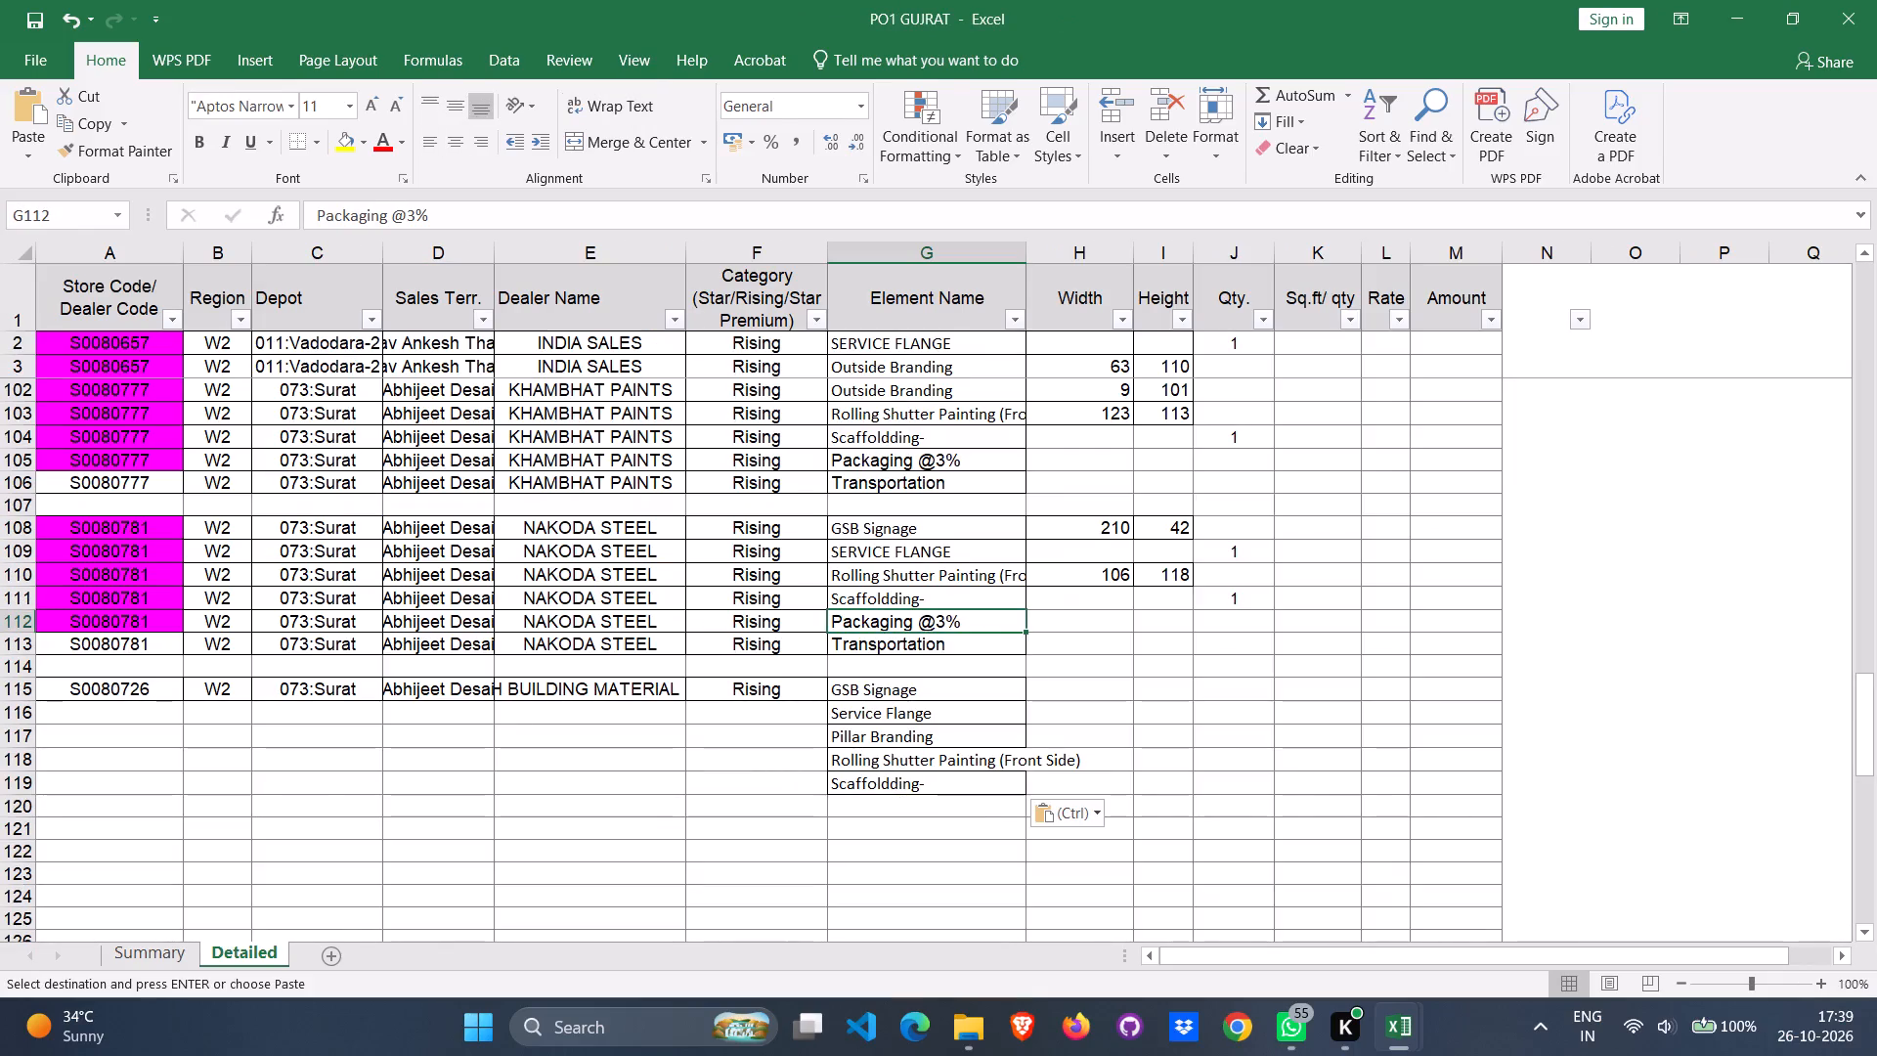
key("shift+Down")
key("ctrl+c")
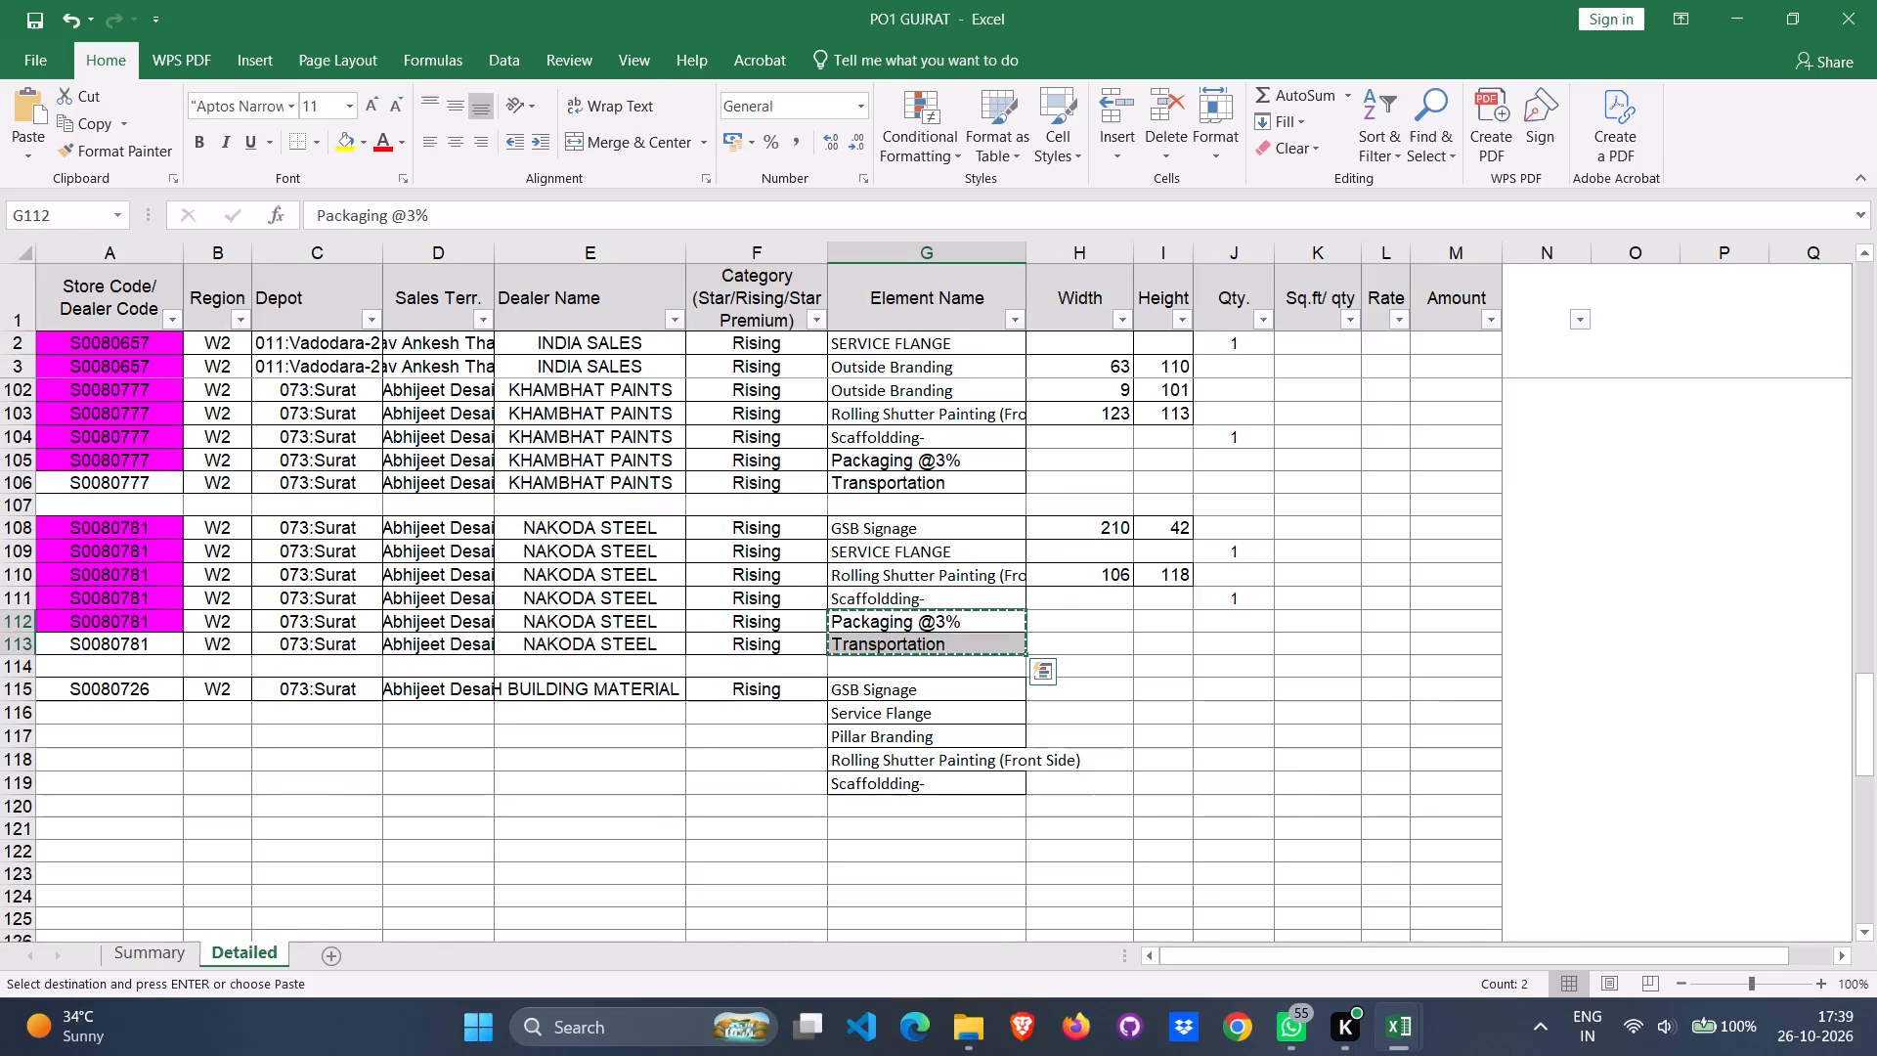
left_click(872, 811)
key("ctrl+v")
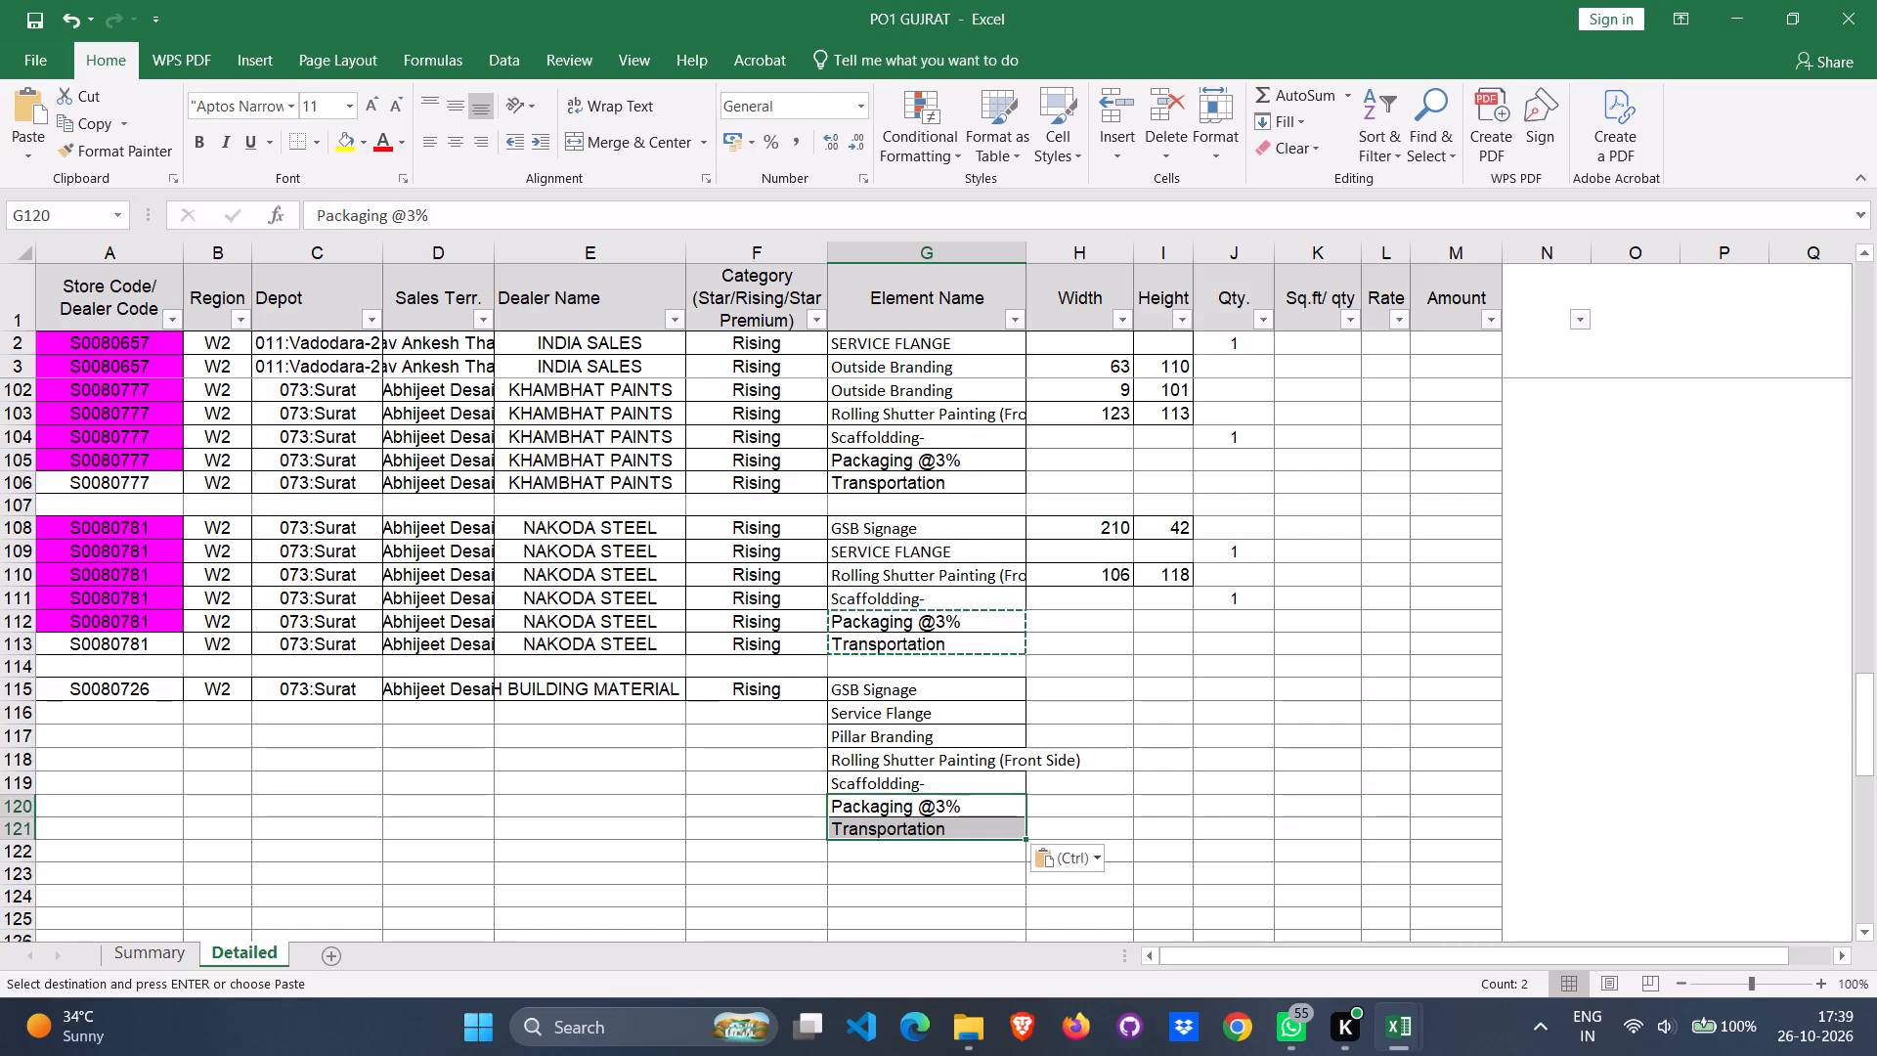
key("ctrl+s")
Copy the GSB Signage size, 144 by 36, from the quotation into H115:I115 of Detailed and save.
left_click(1071, 694)
key("alt+Tab")
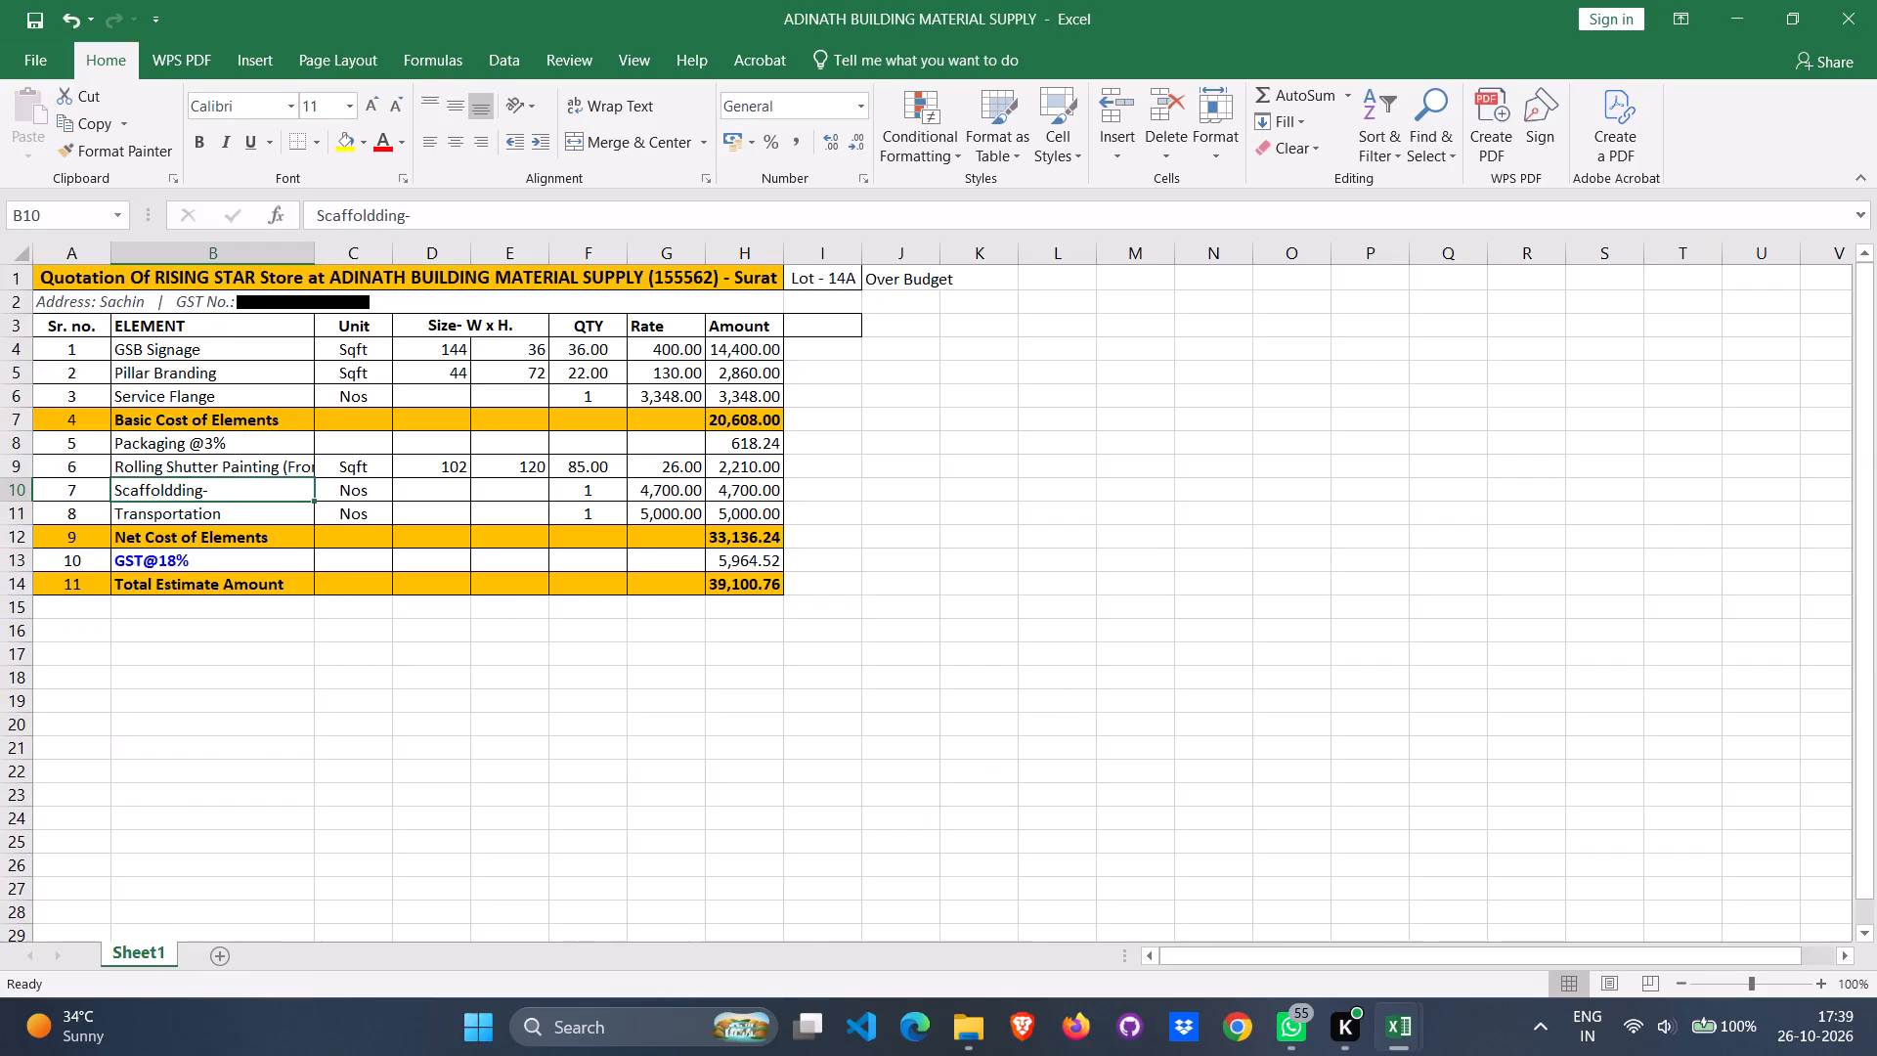
left_click(442, 351)
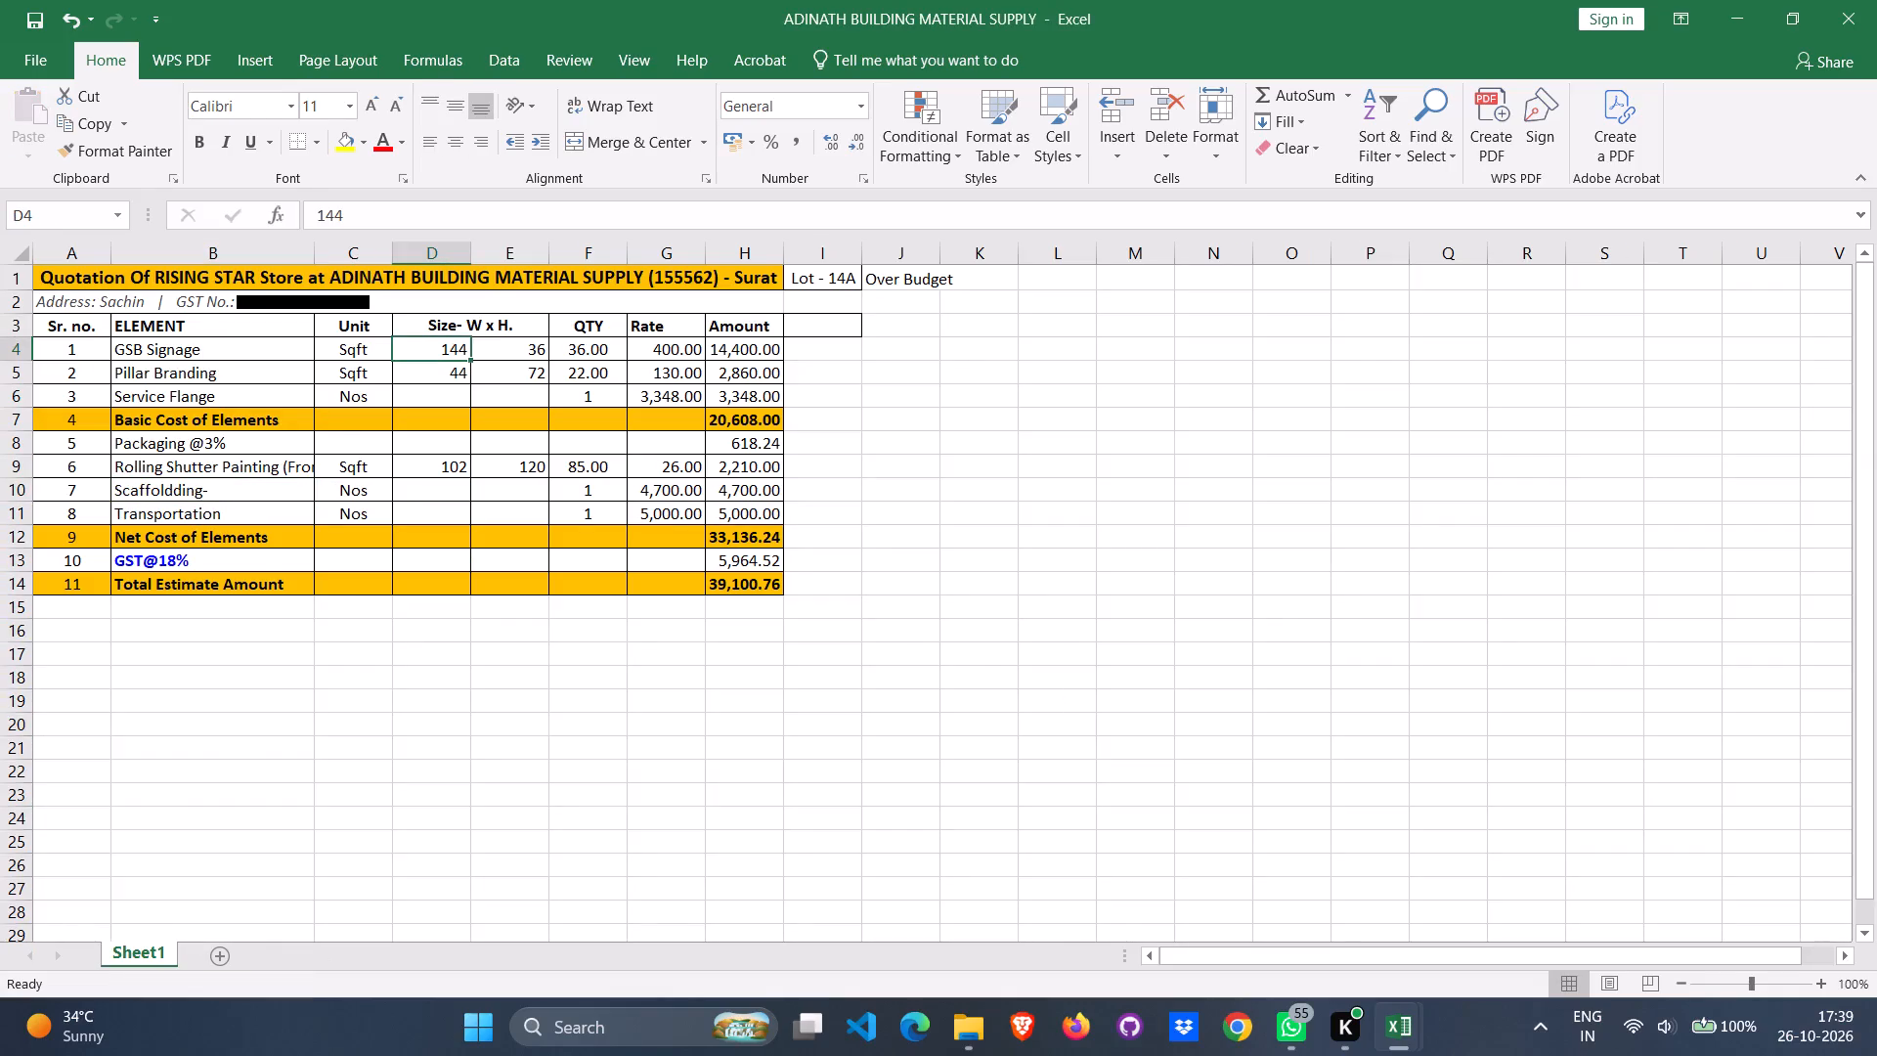
key("shift+Right")
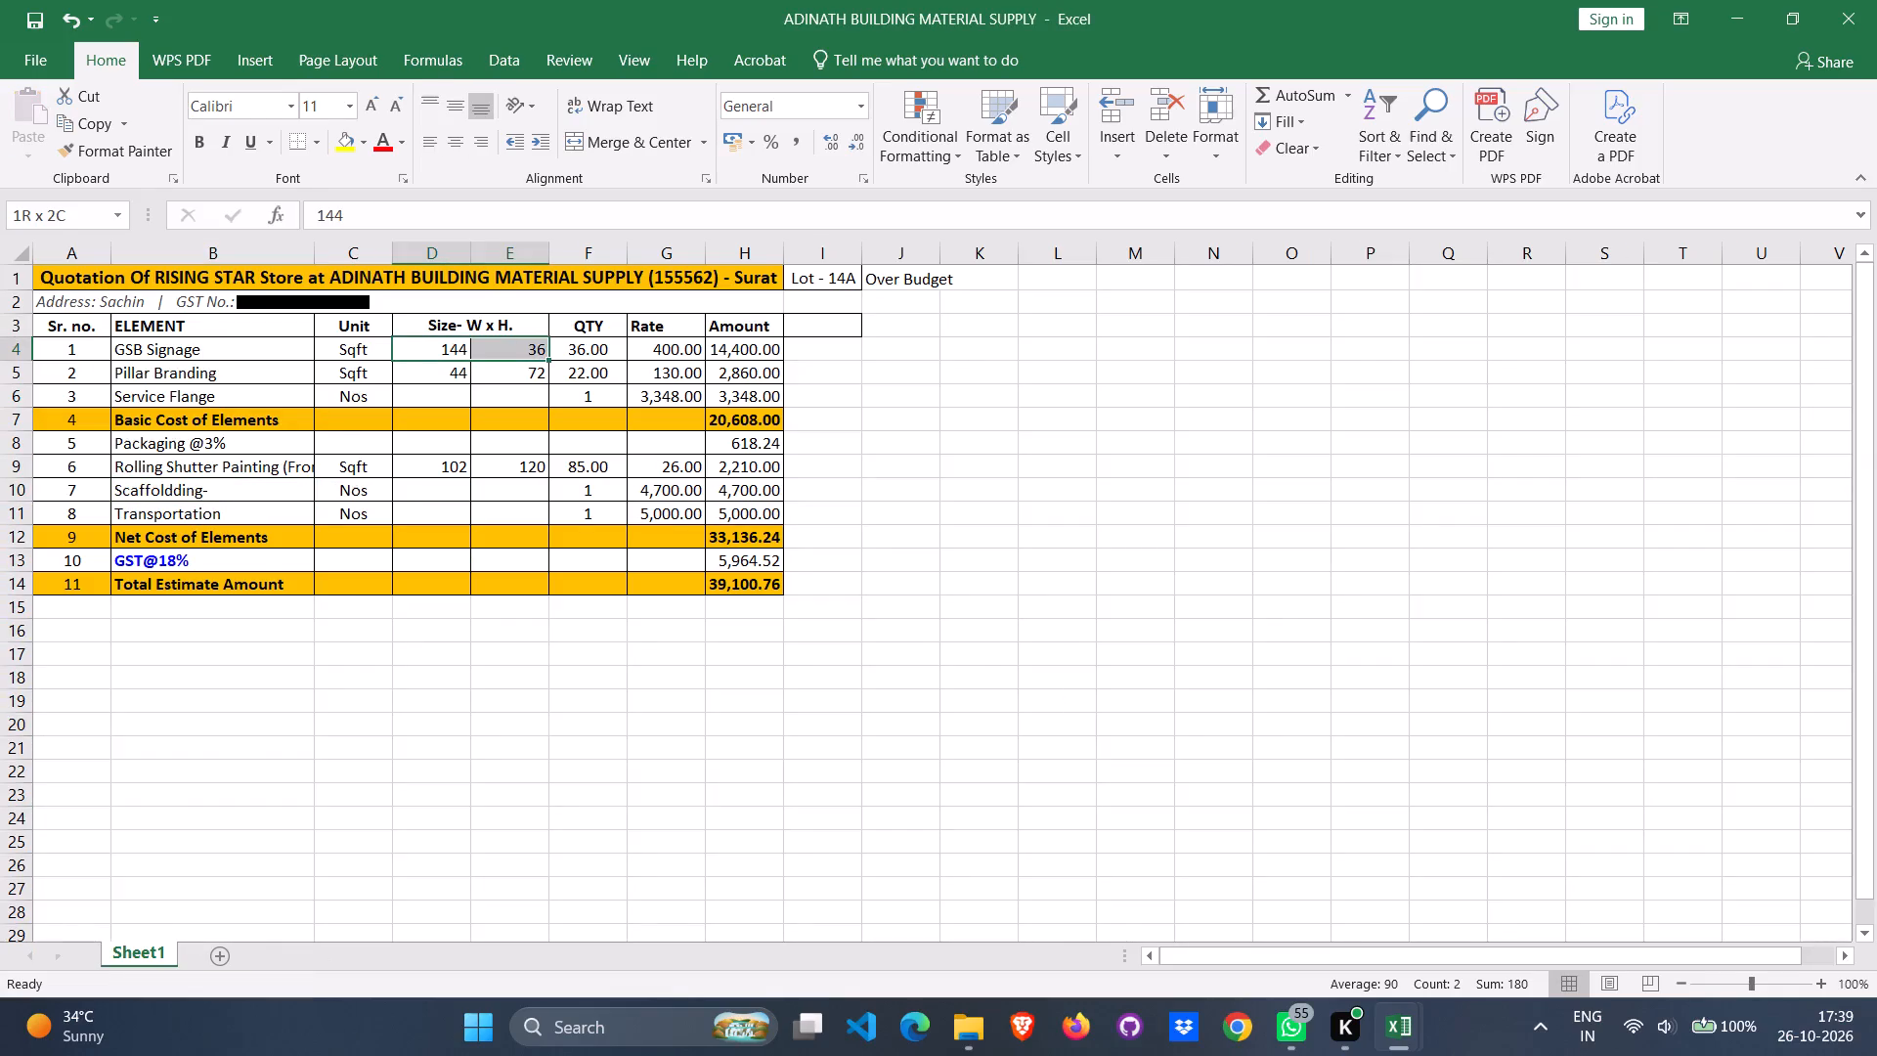
key("ctrl+c")
key("alt+Tab")
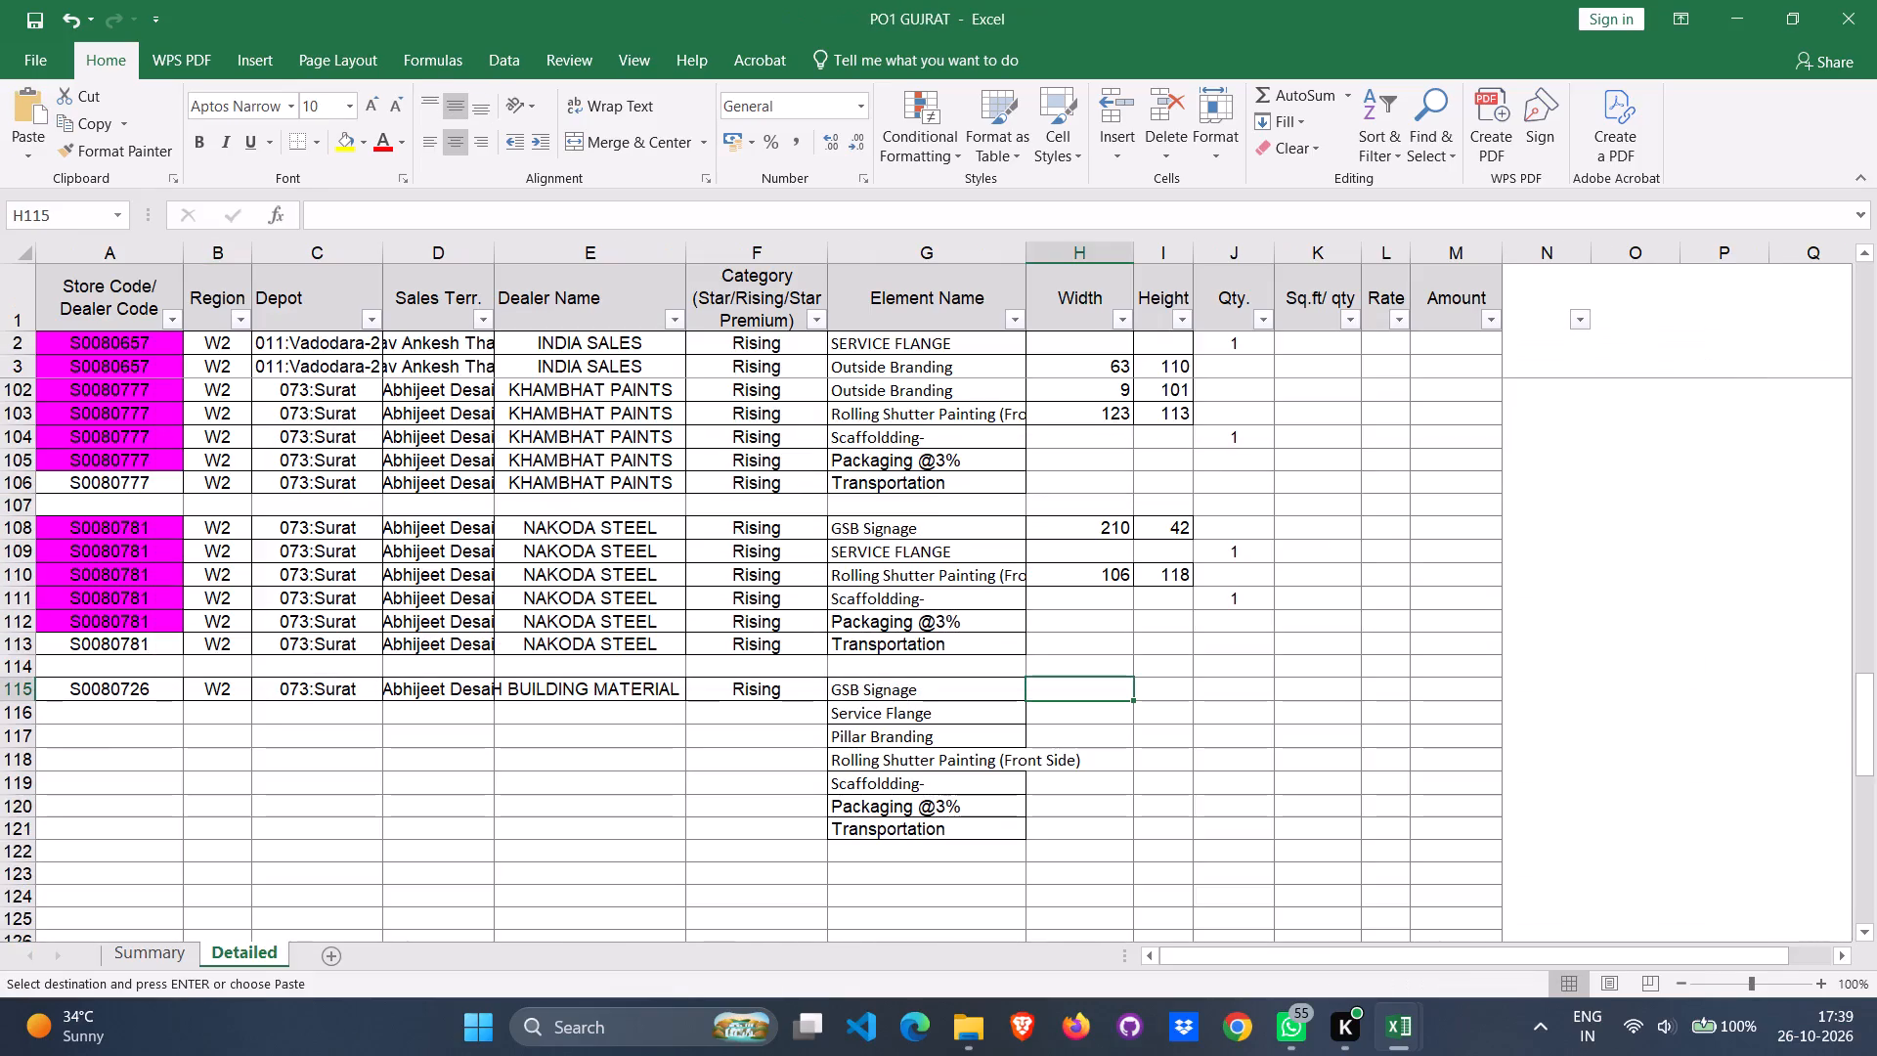
key("ctrl+v")
key("ctrl+s")
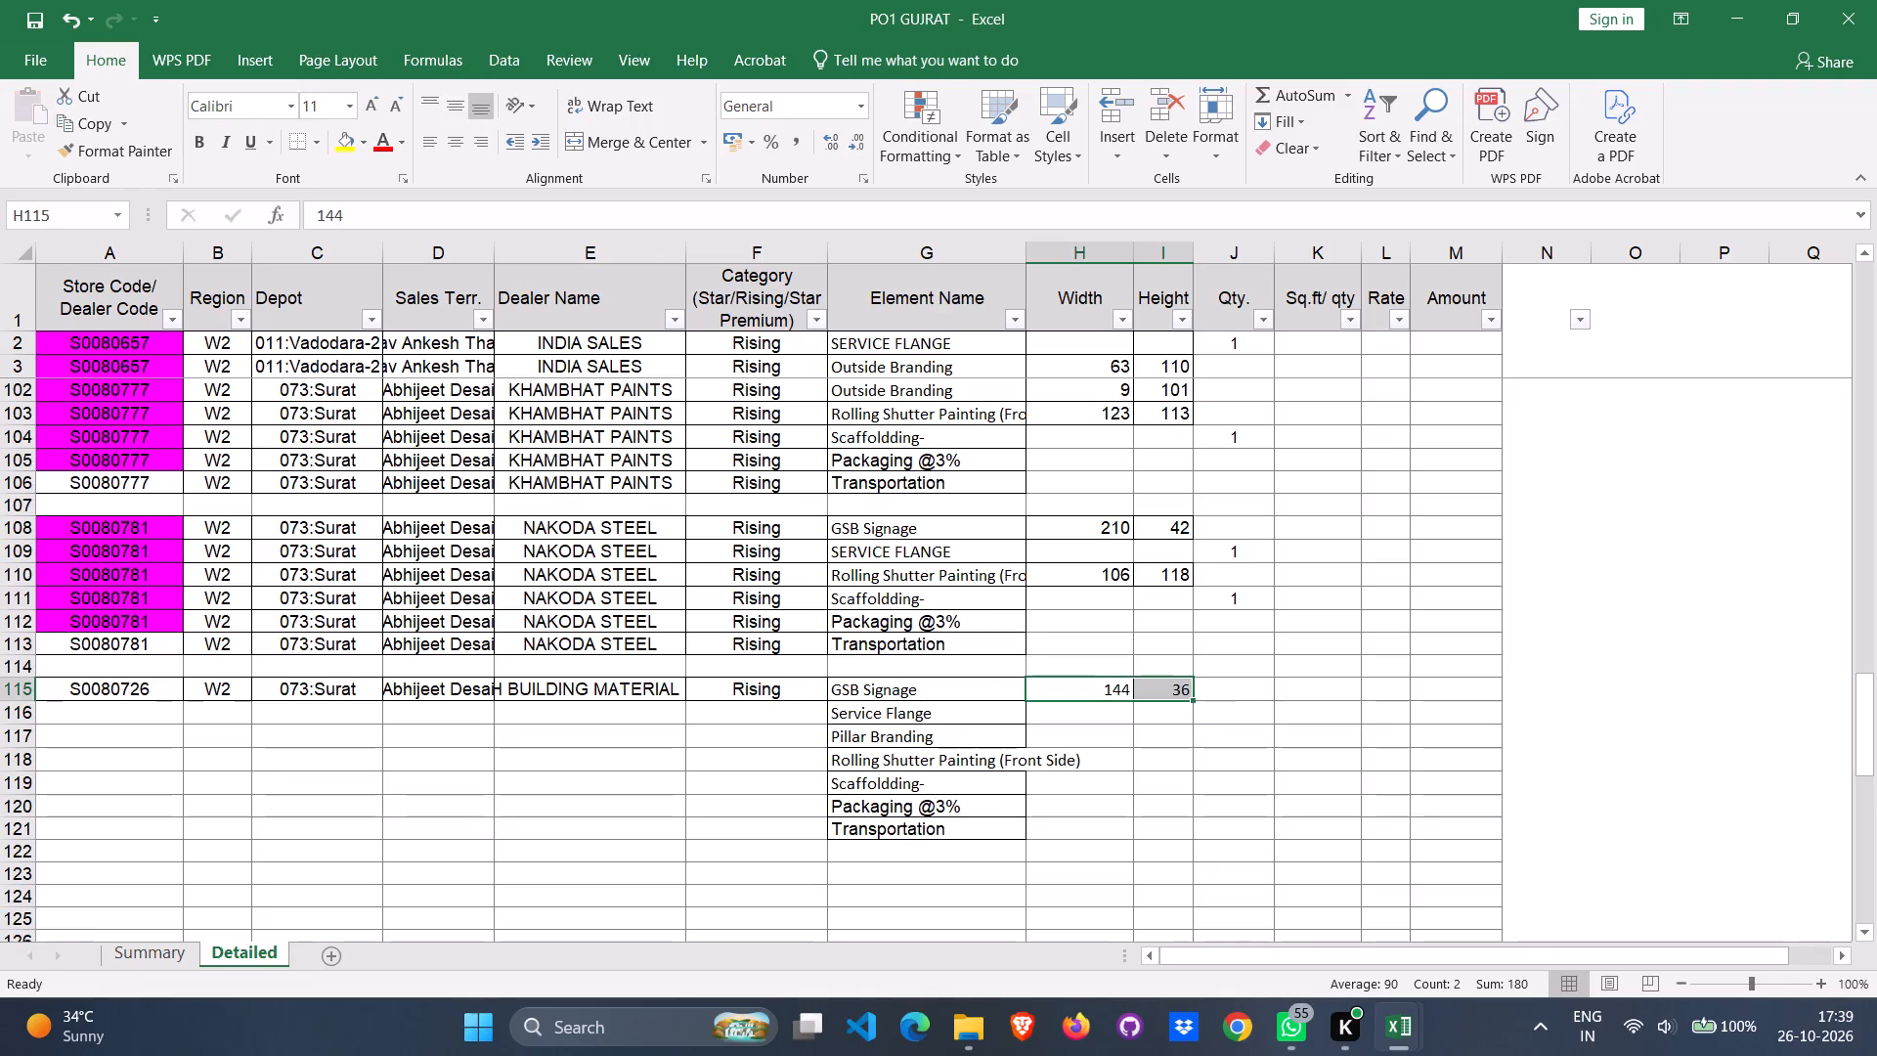
Enter quantity 1 for Service Flange in J116 and save.
left_click(1217, 719)
key("1")
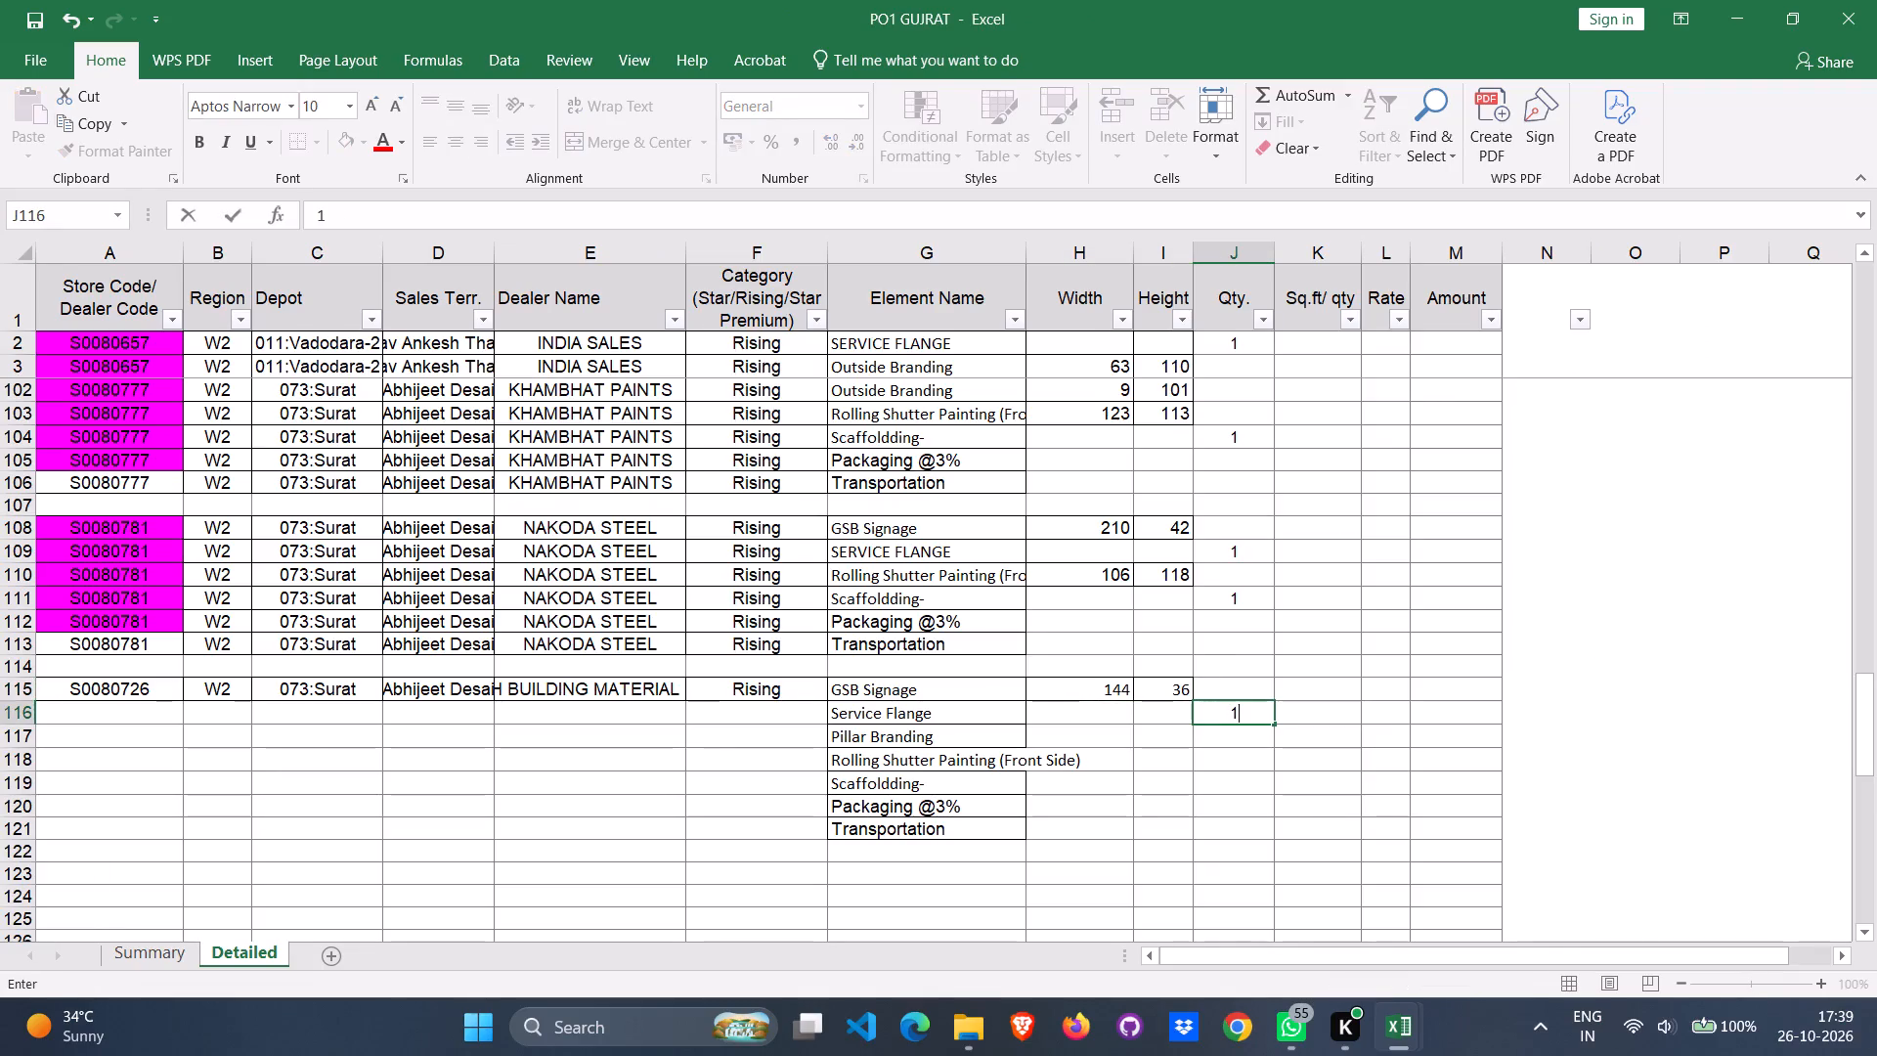
key("ctrl+s")
Copy the Pillar Branding size, 44 by 72, from the quotation into H117:I117 of Detailed and save.
left_click(1043, 731)
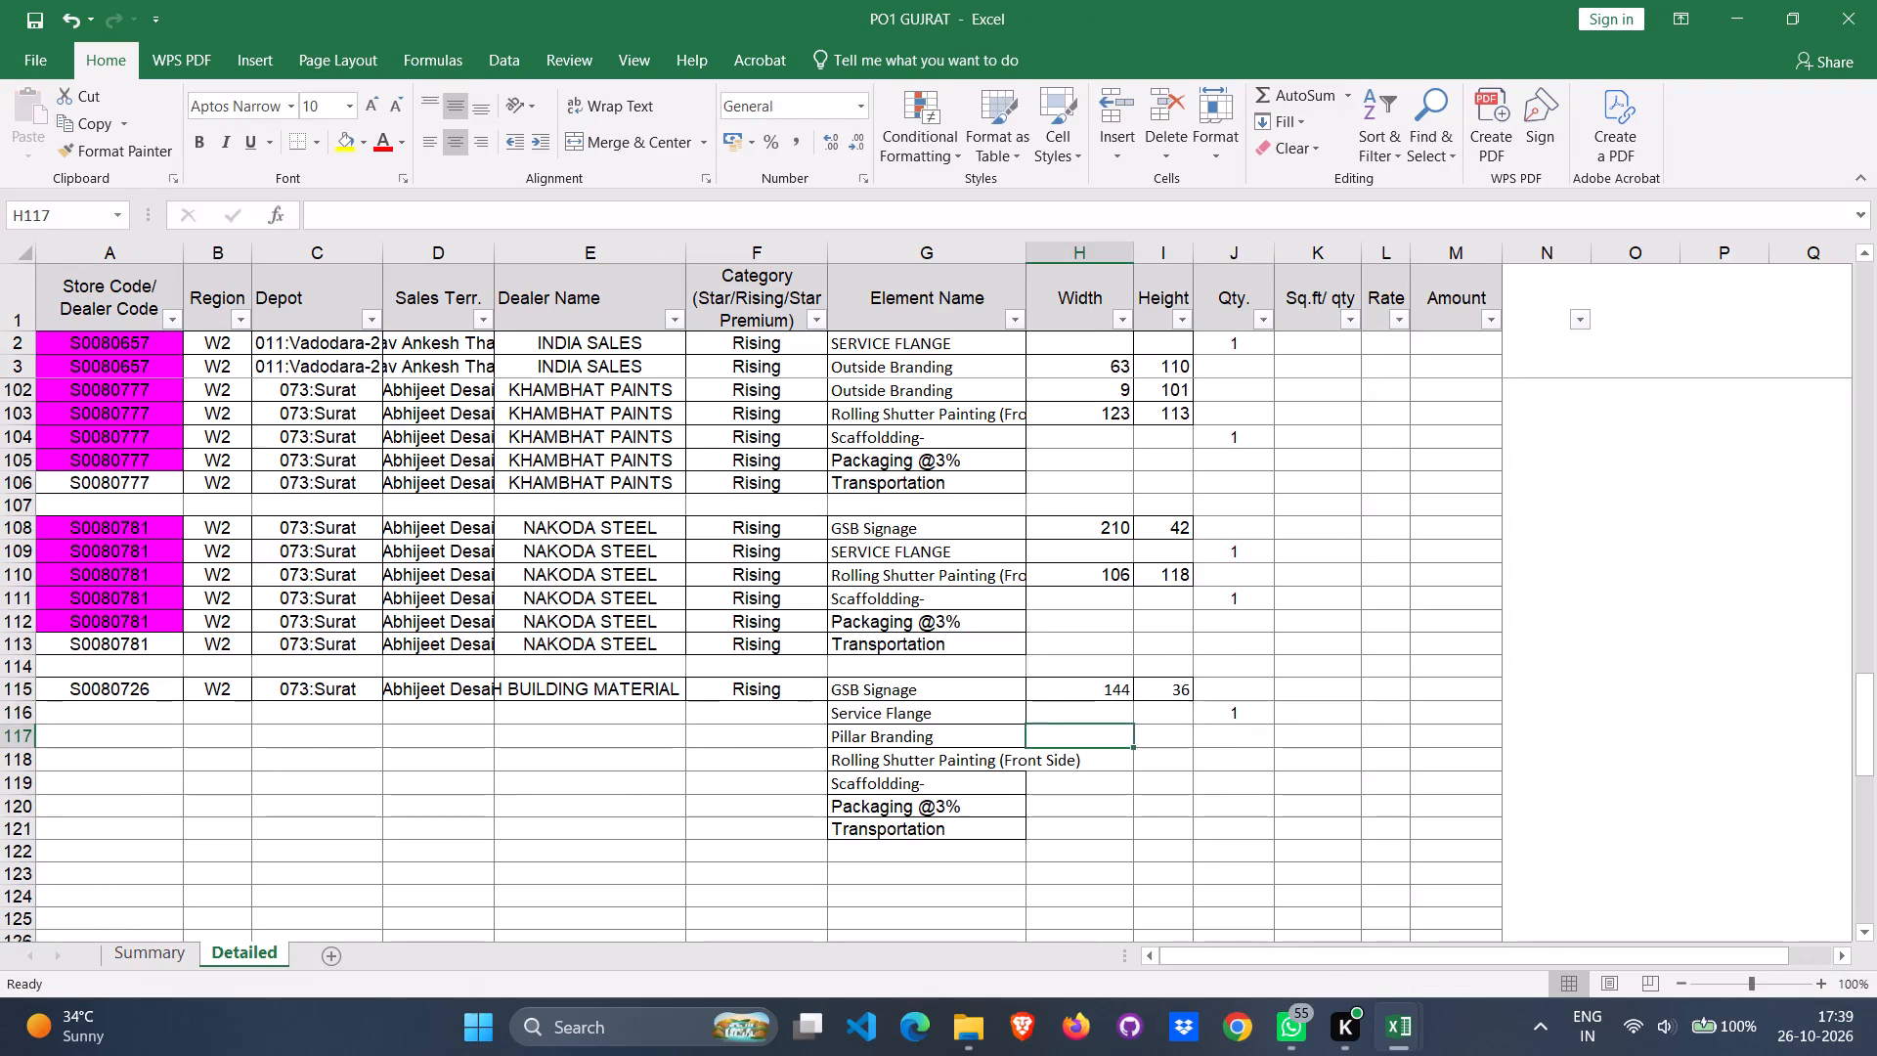
key("alt+Tab")
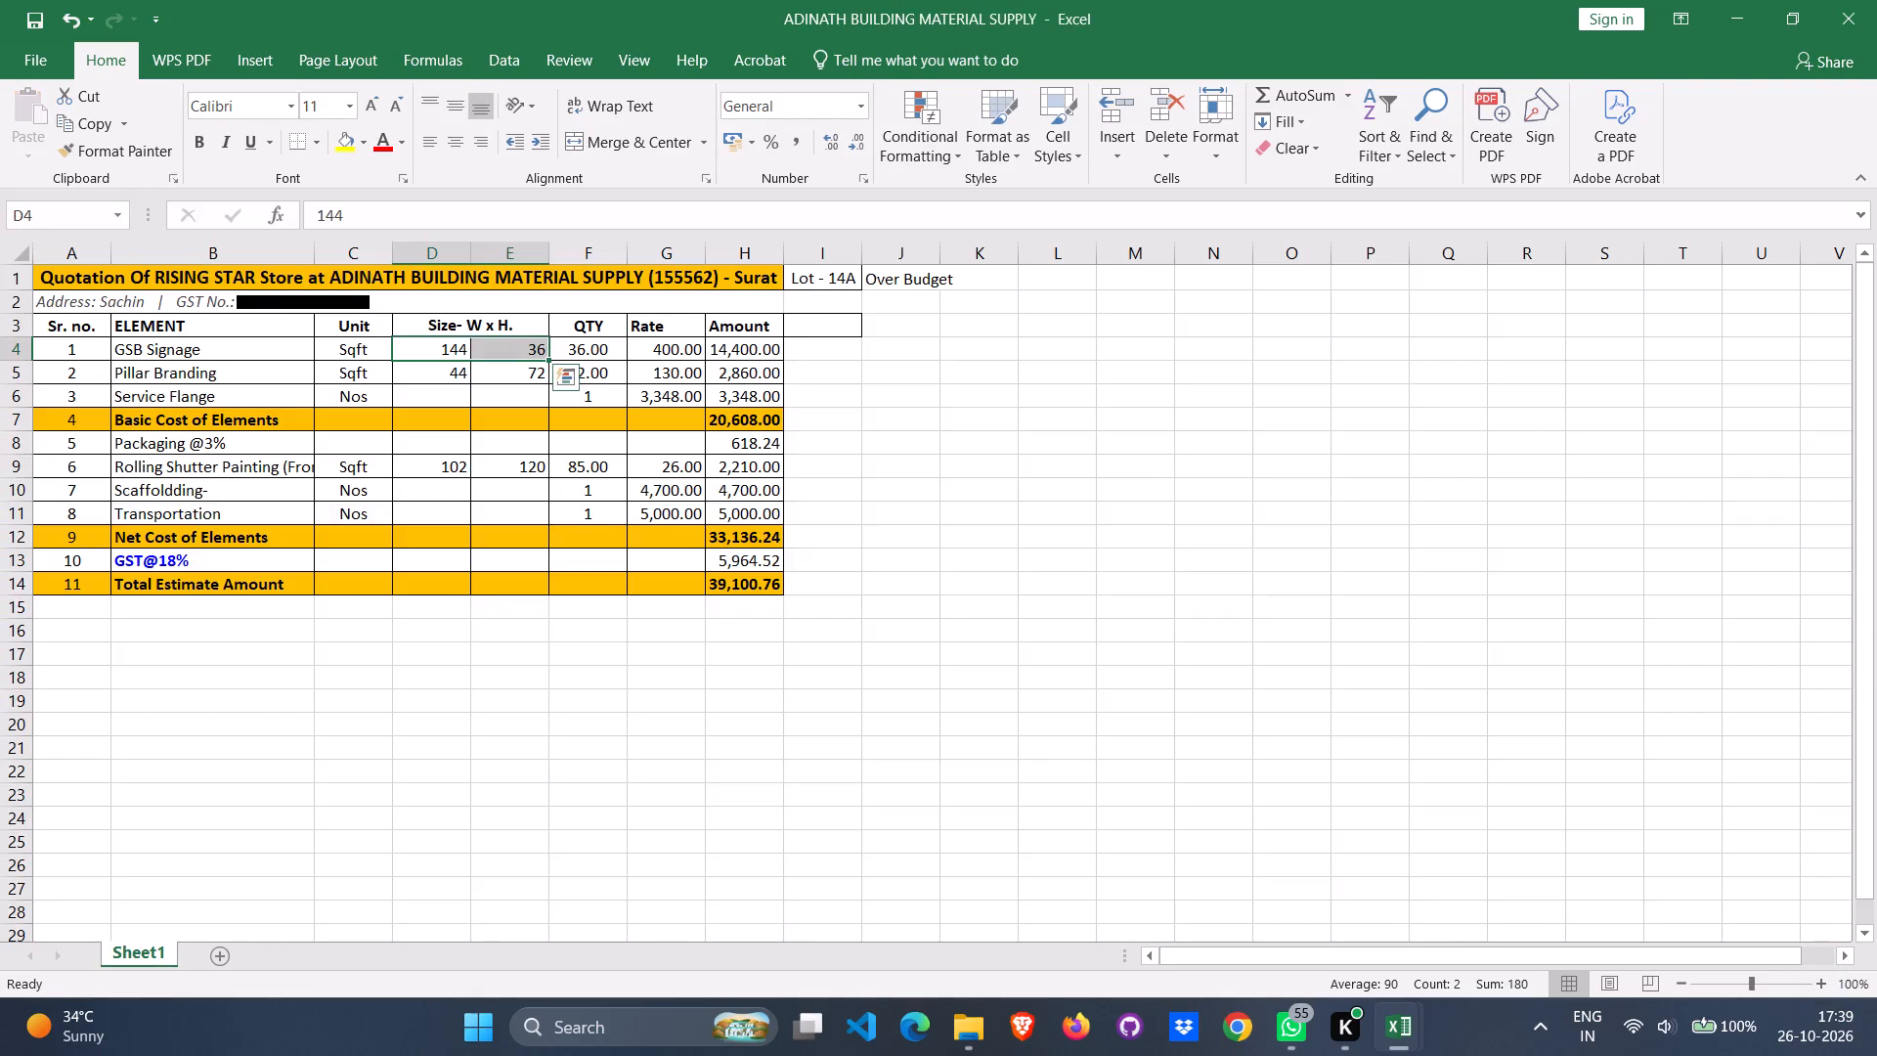
left_click(446, 381)
key("shift+Right")
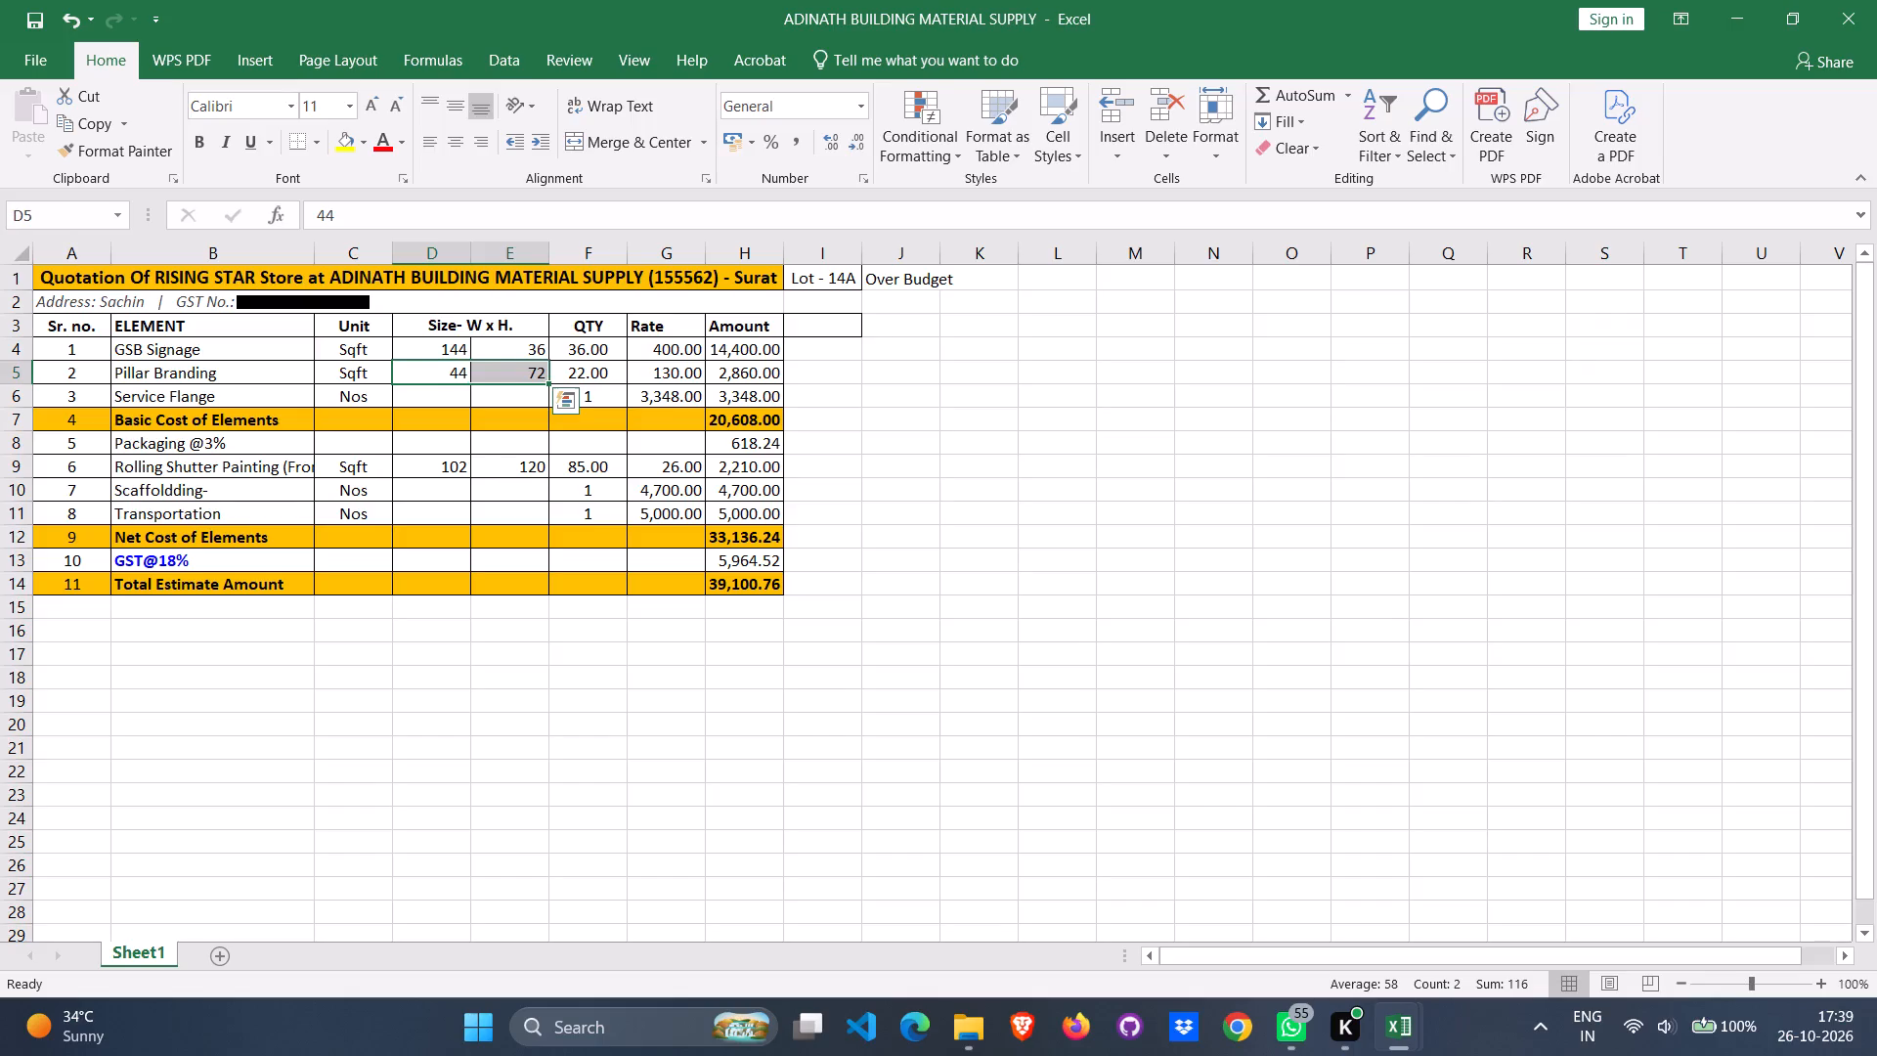
key("ctrl+c")
key("alt+Tab")
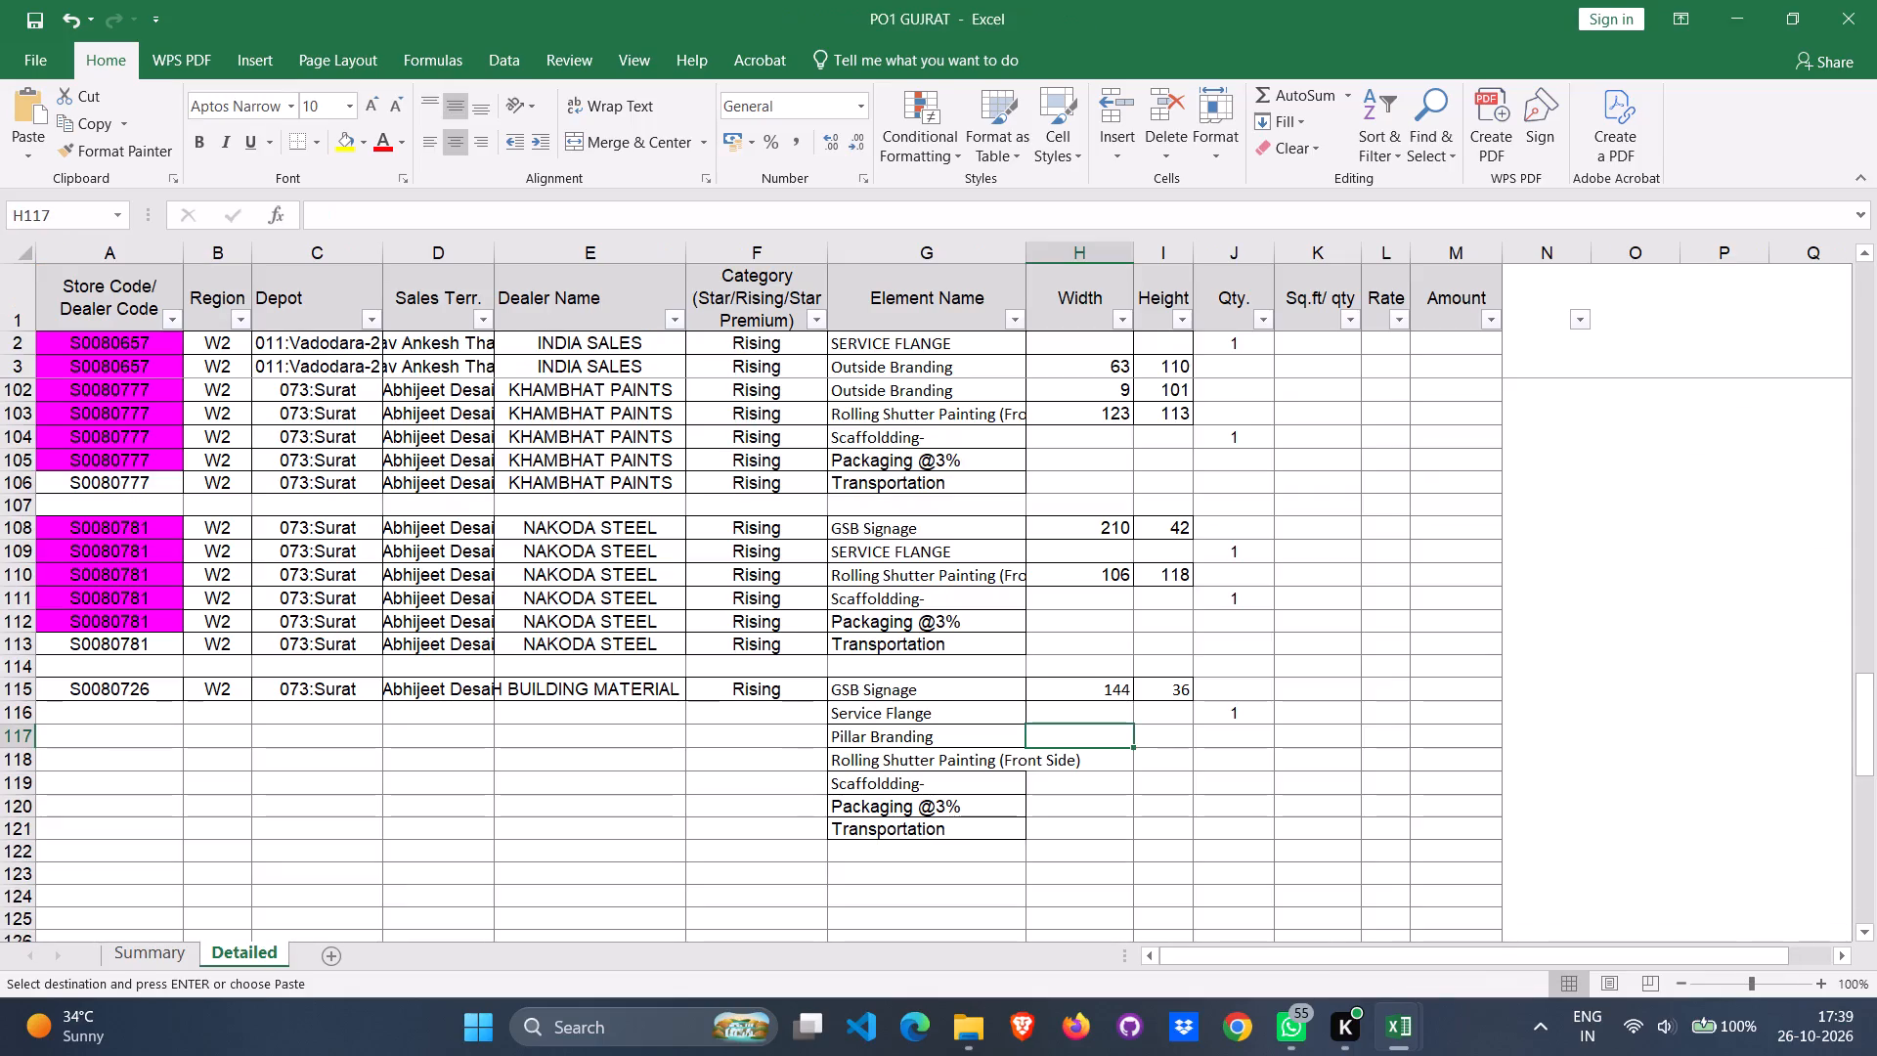
key("ctrl+v")
key("ctrl+s")
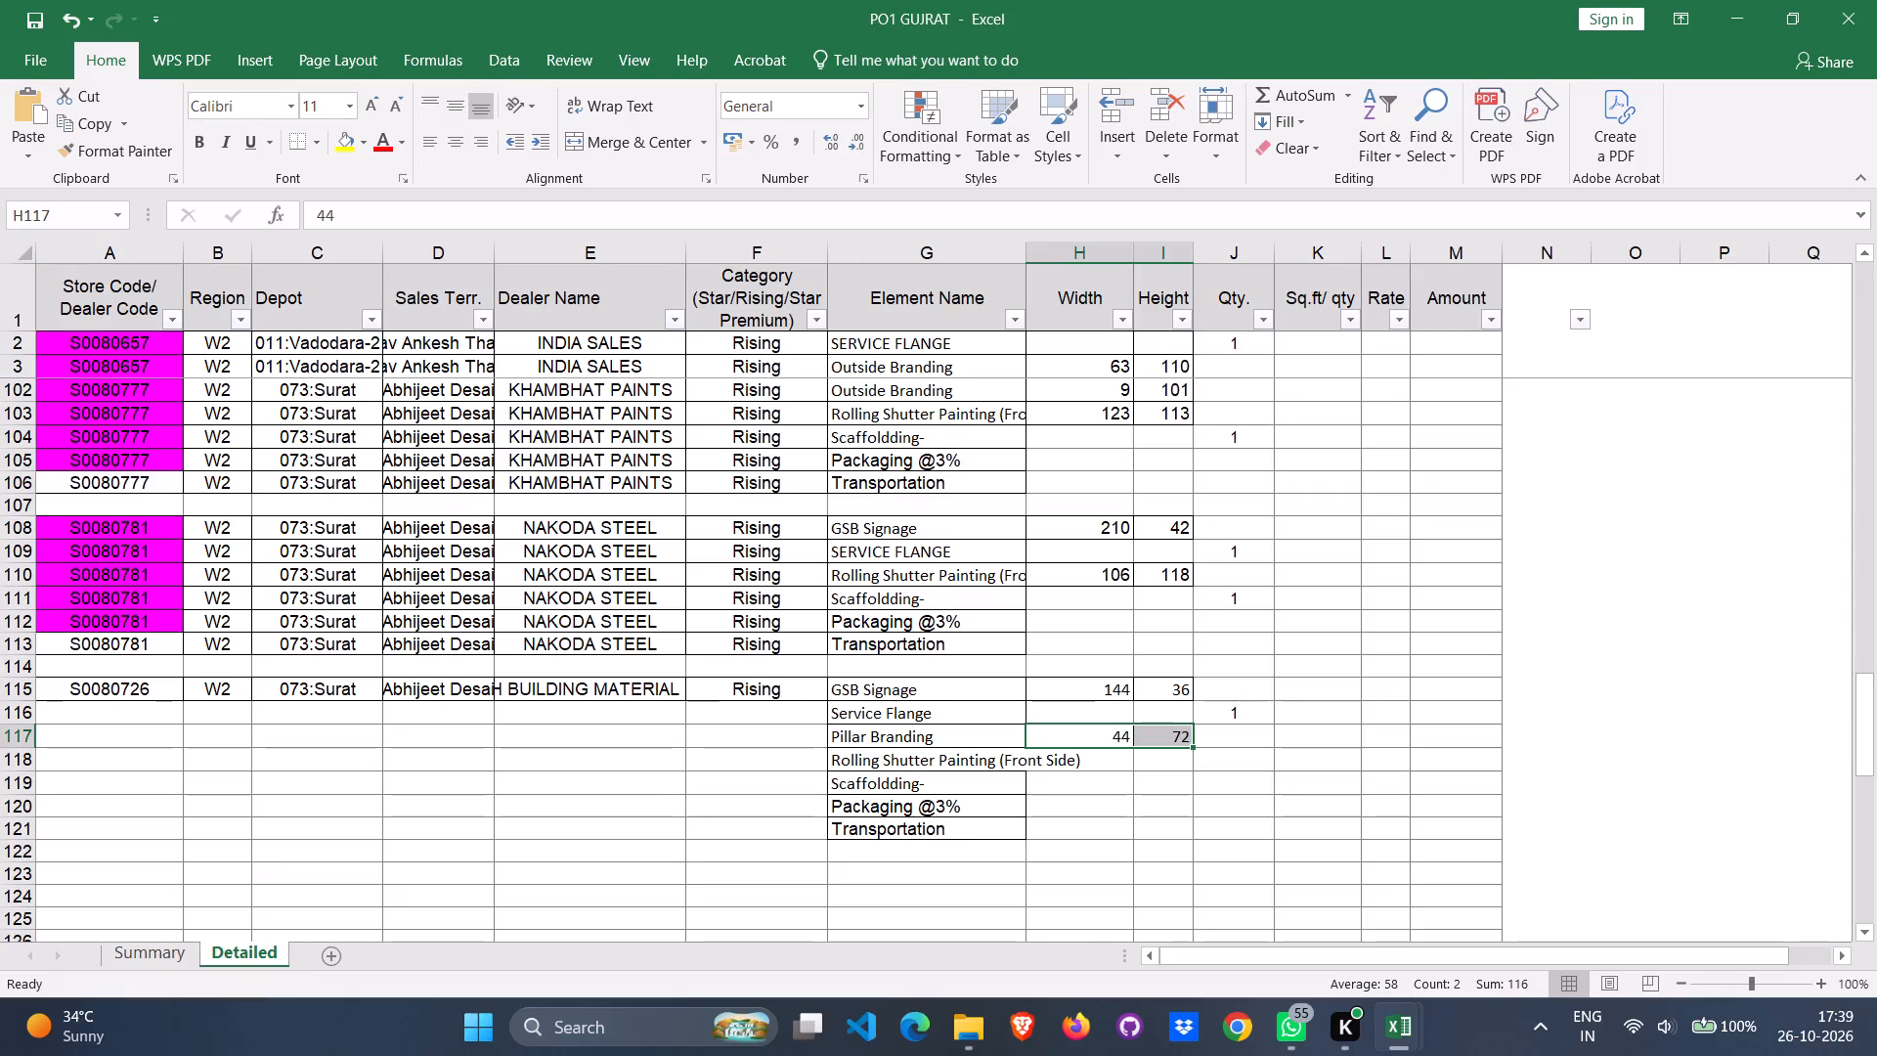
Copy the Rolling Shutter Painting size, 102 by 120, from the quotation into H118:I118 of Detailed.
key("alt+Tab")
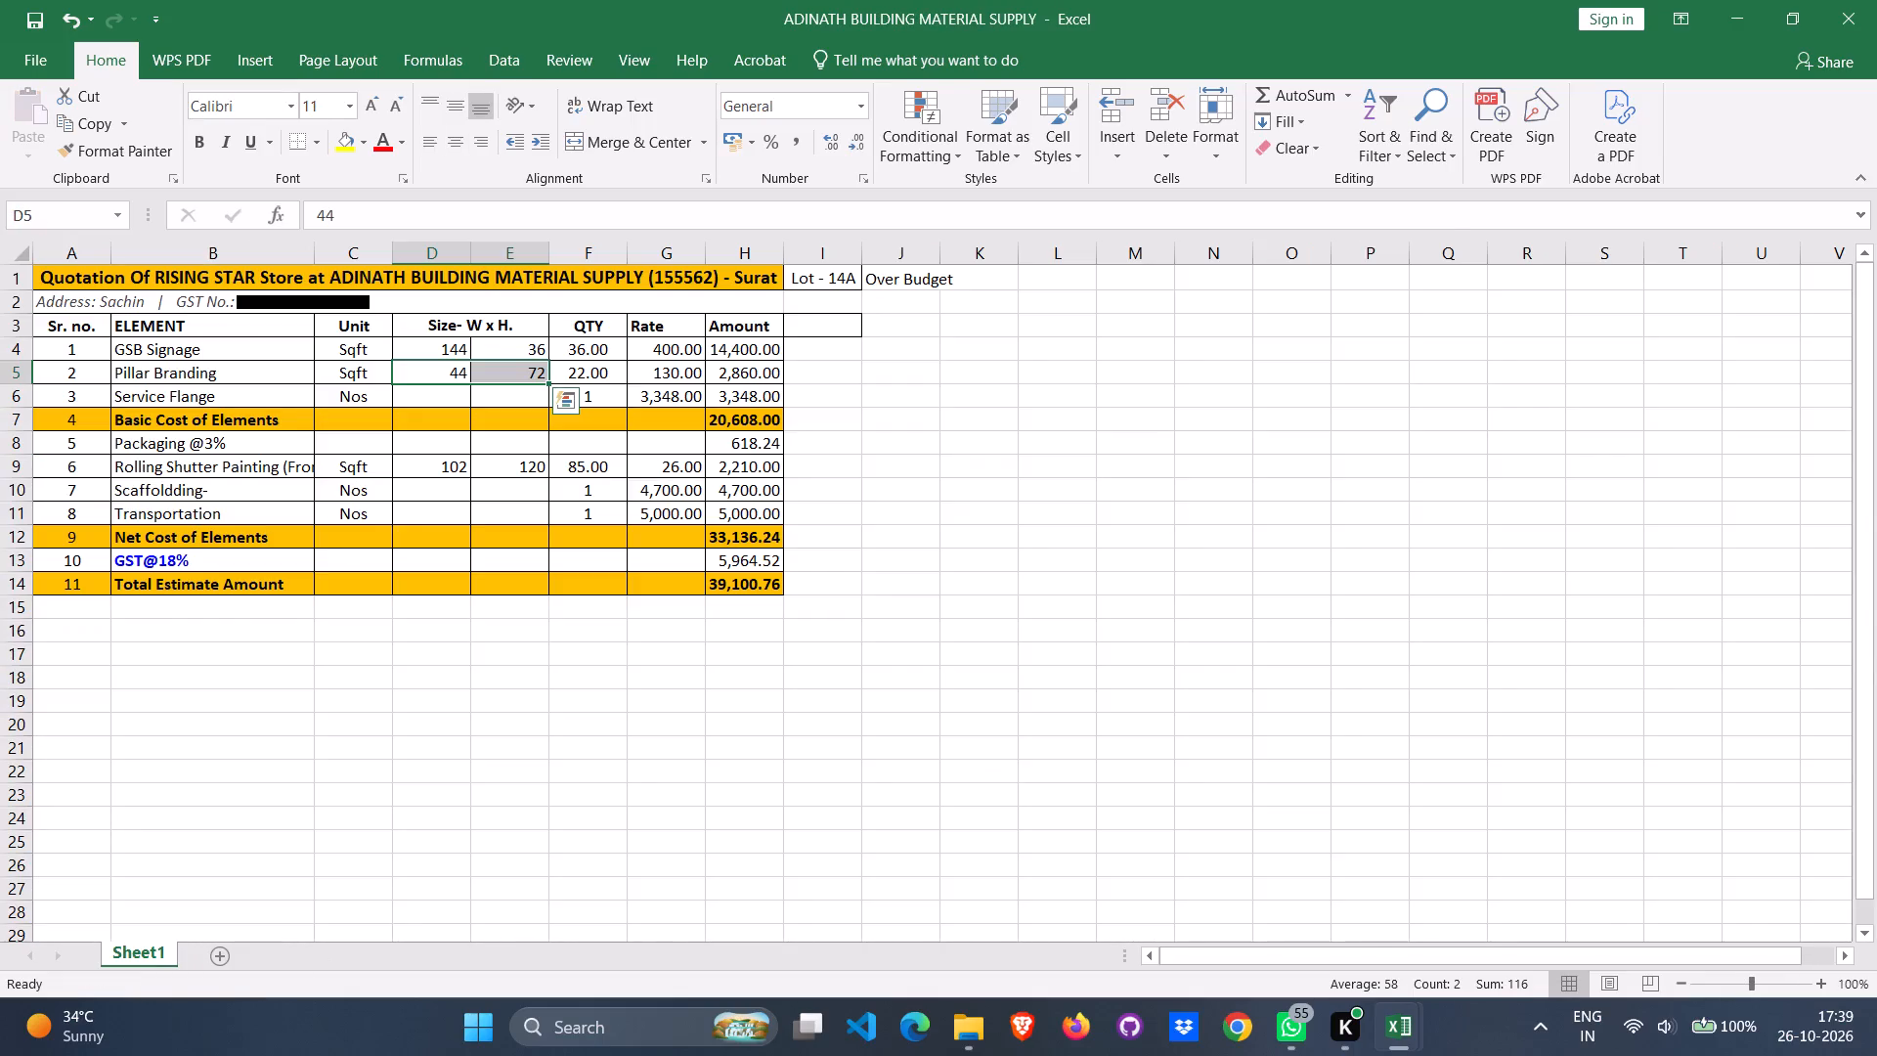
left_click(428, 479)
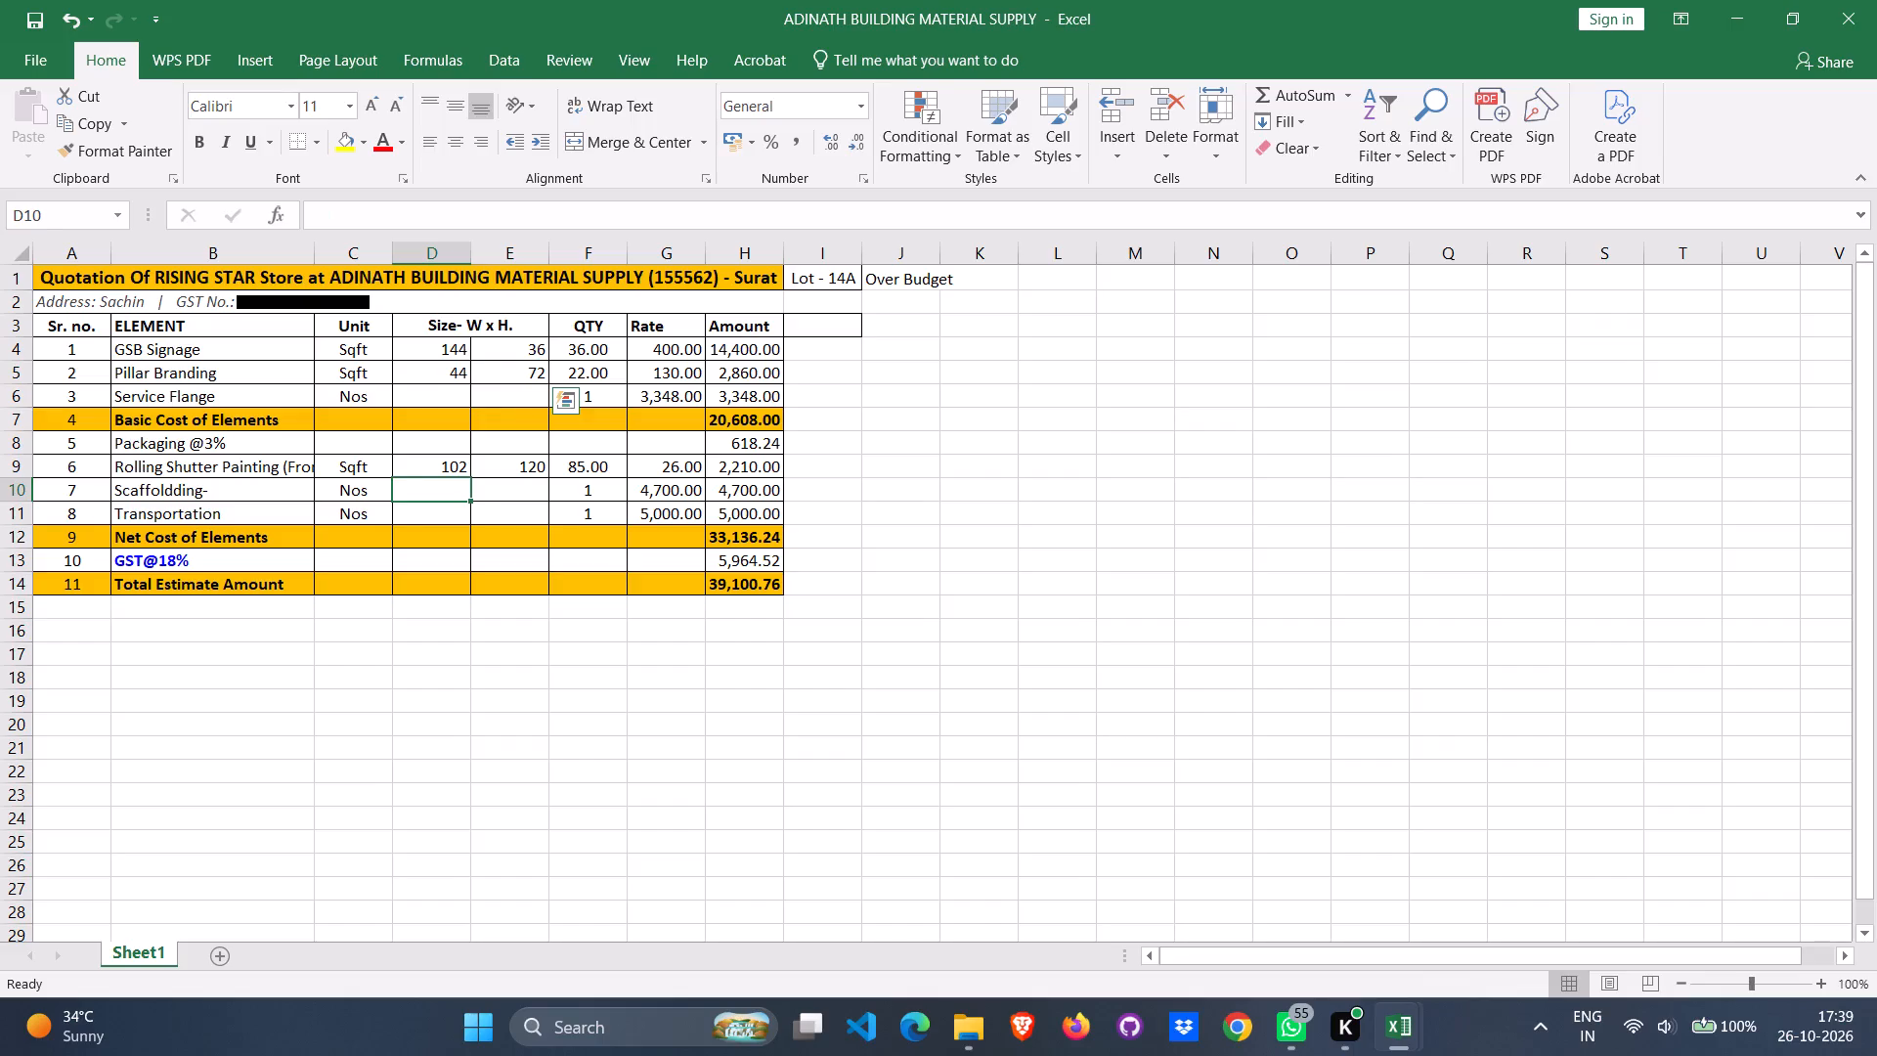
left_click(428, 470)
key("shift+Right")
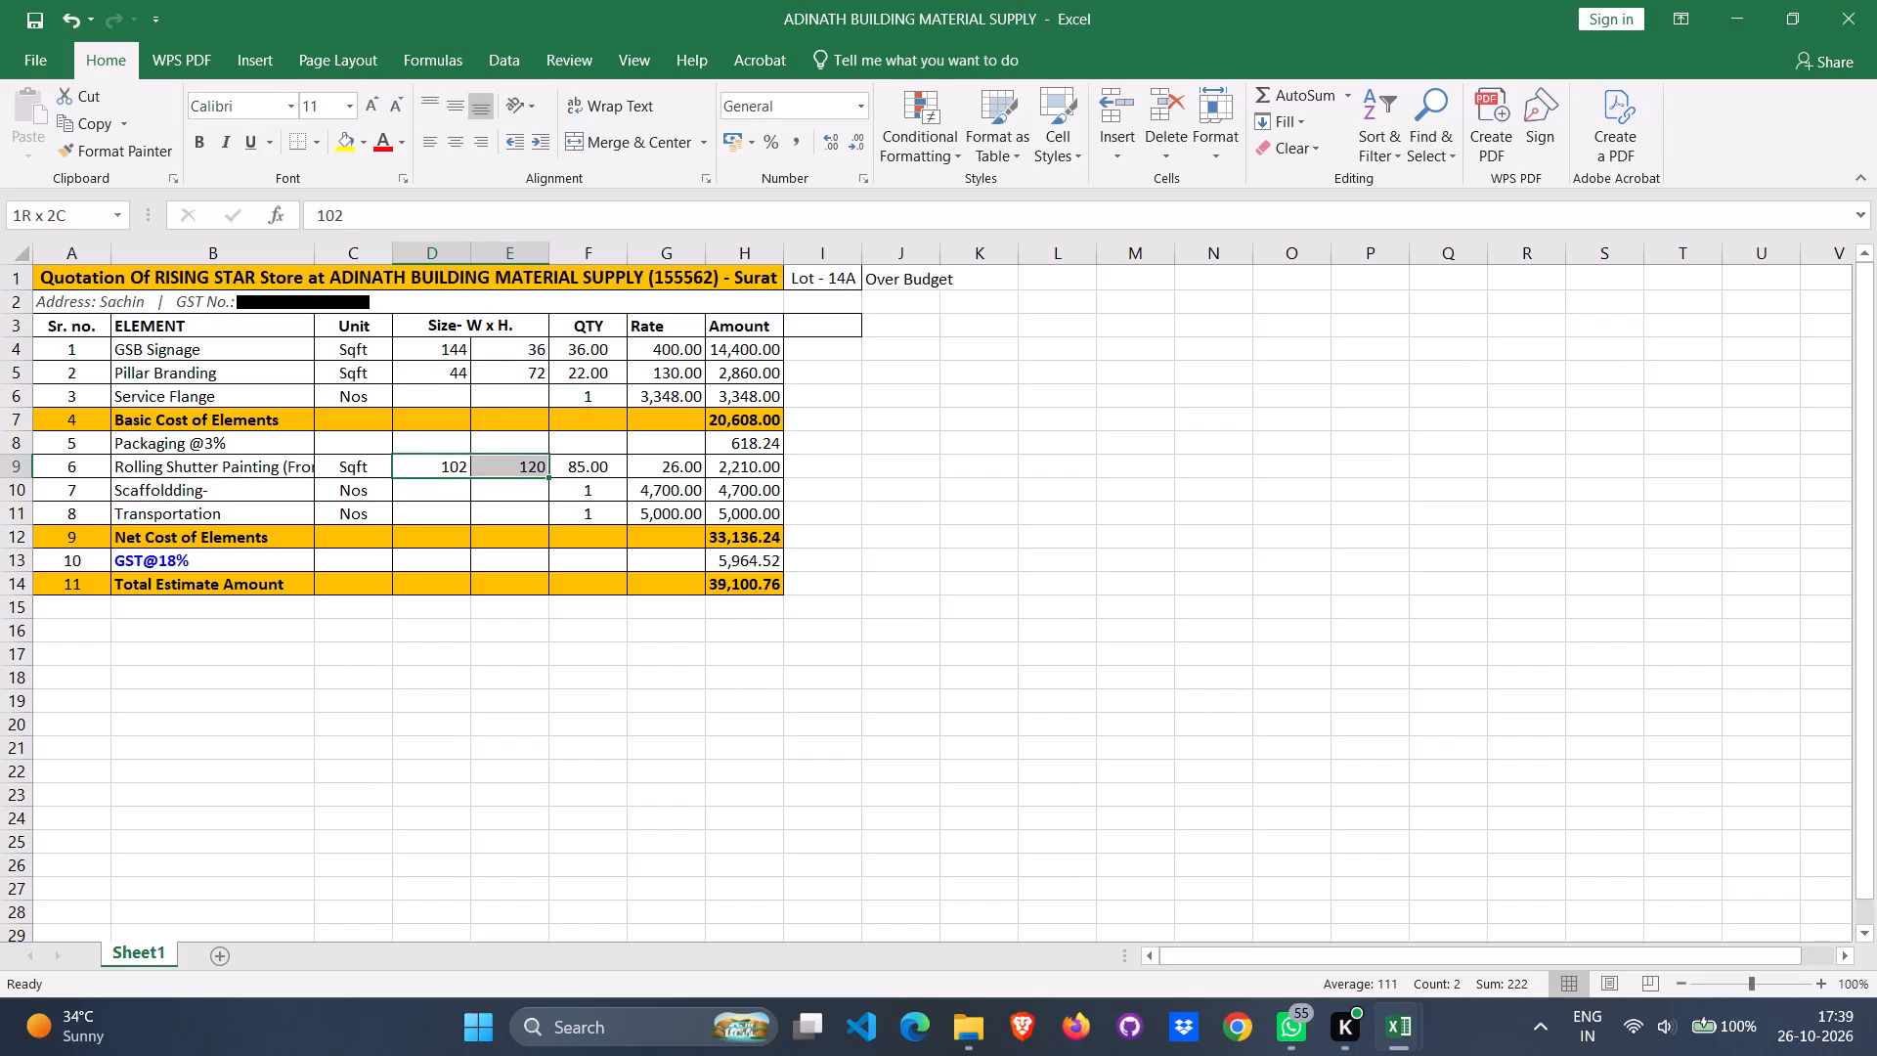
key("ctrl+c")
key("alt+Tab")
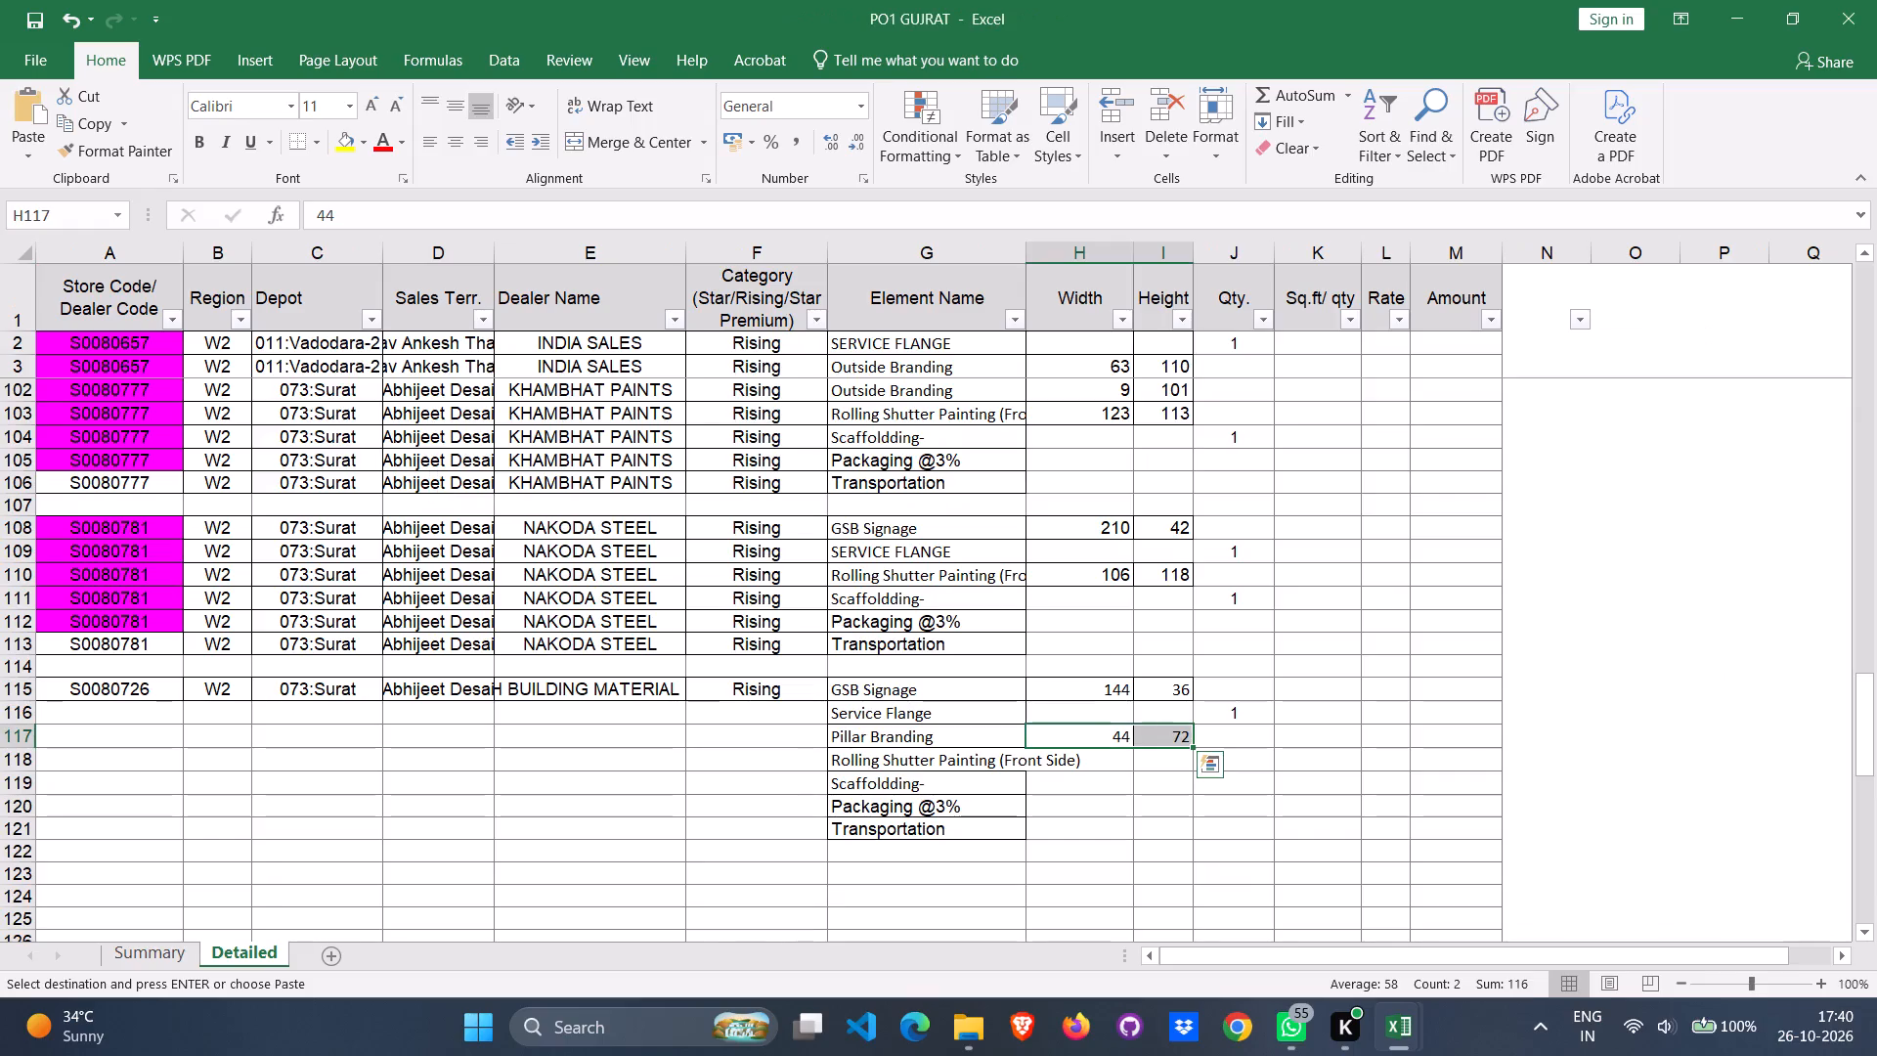
left_click(1080, 770)
key("ctrl+v")
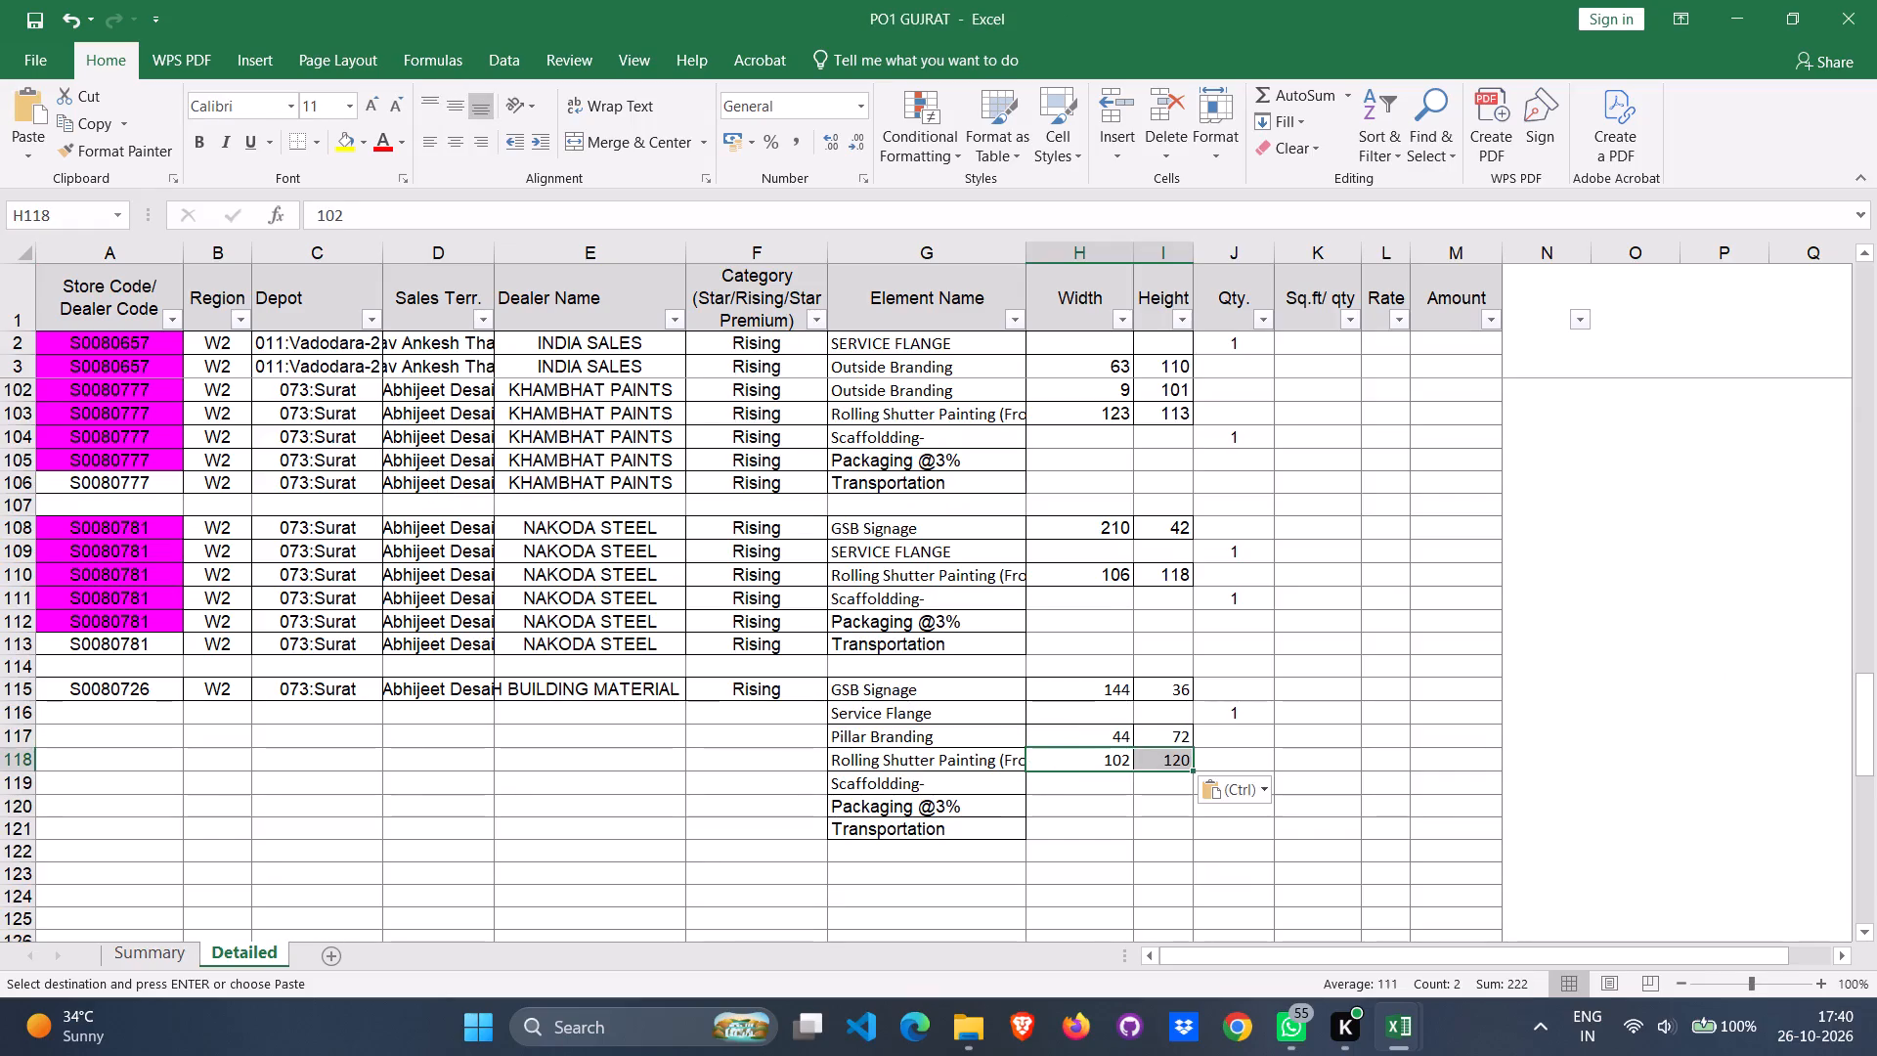
Save the workbook, enter quantity 1 for Scaffolding in J119 of Detailed, and save again.
key("ctrl+s")
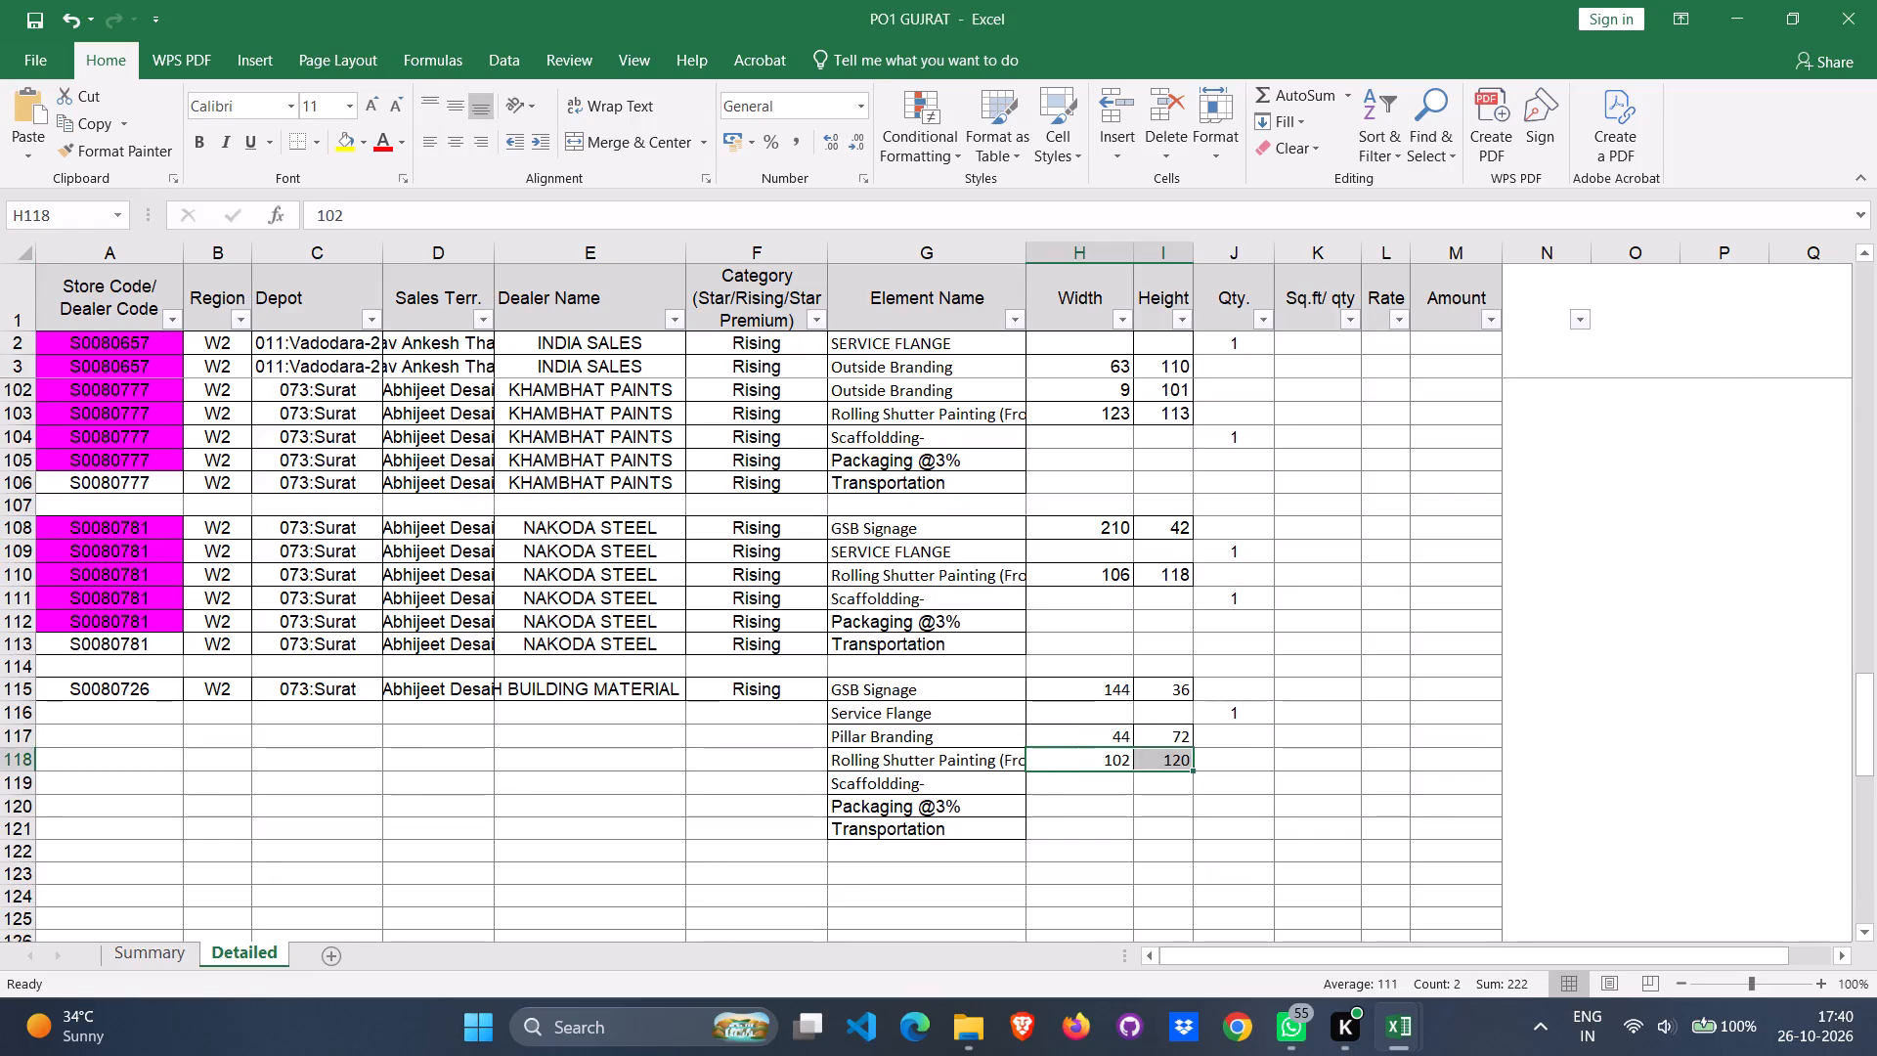
key("alt+Tab")
key("alt+Tab")
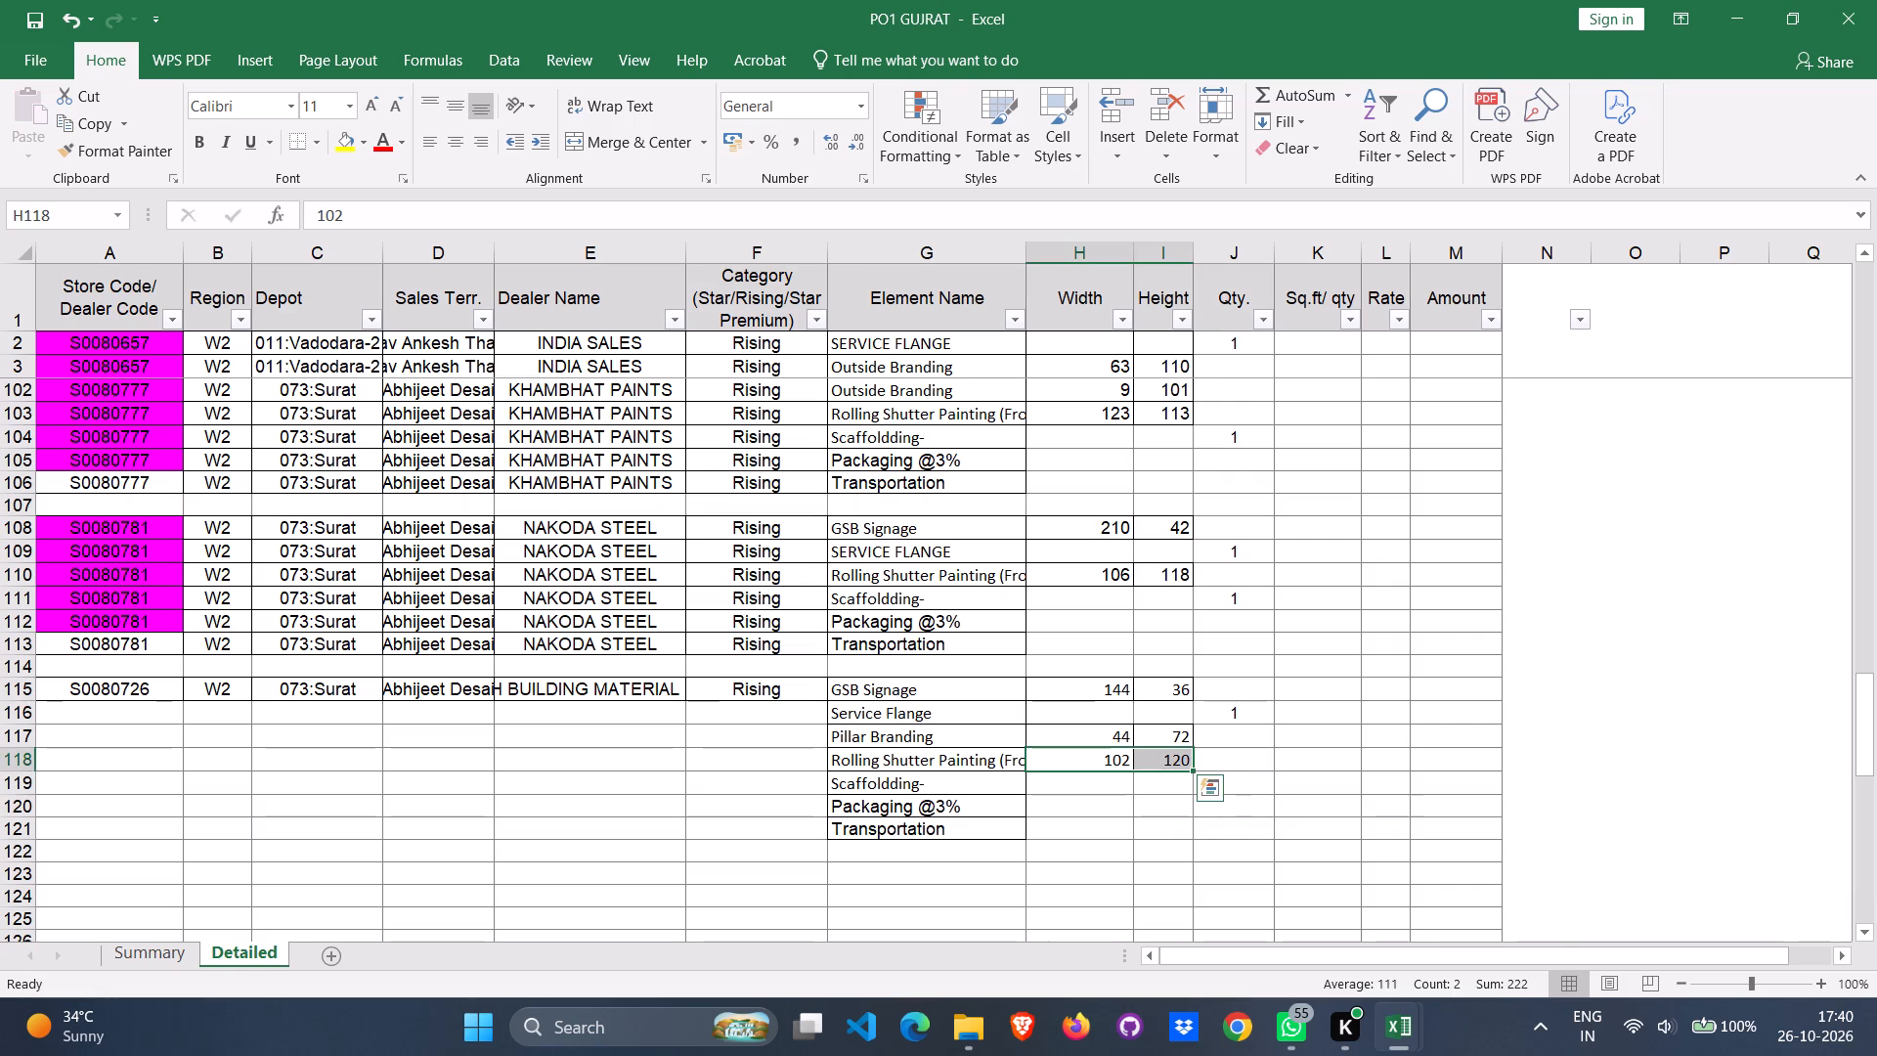
left_click(1255, 787)
key("1")
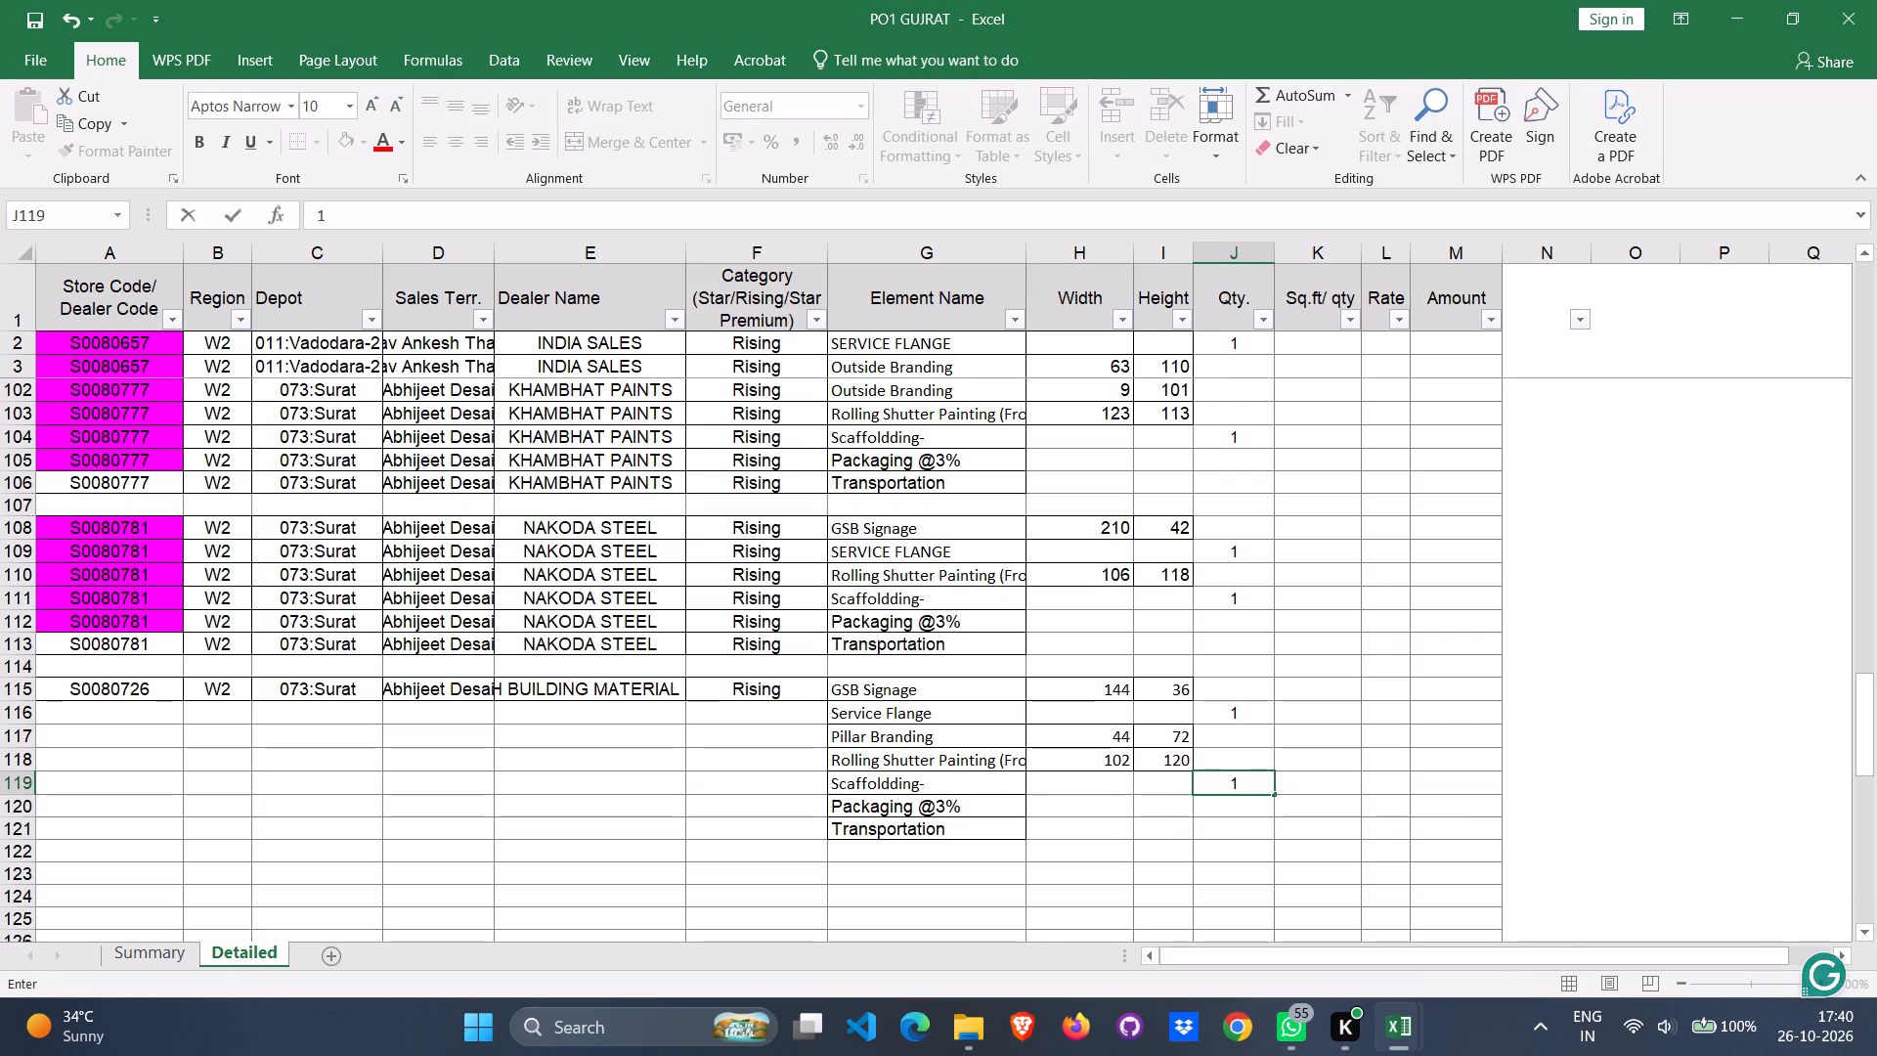
key("ctrl+s")
Copy the ADINATH BUILDING MATERIAL SUPPLY dealer details in A115:F115 down through row 121 and save.
left_click(127, 693)
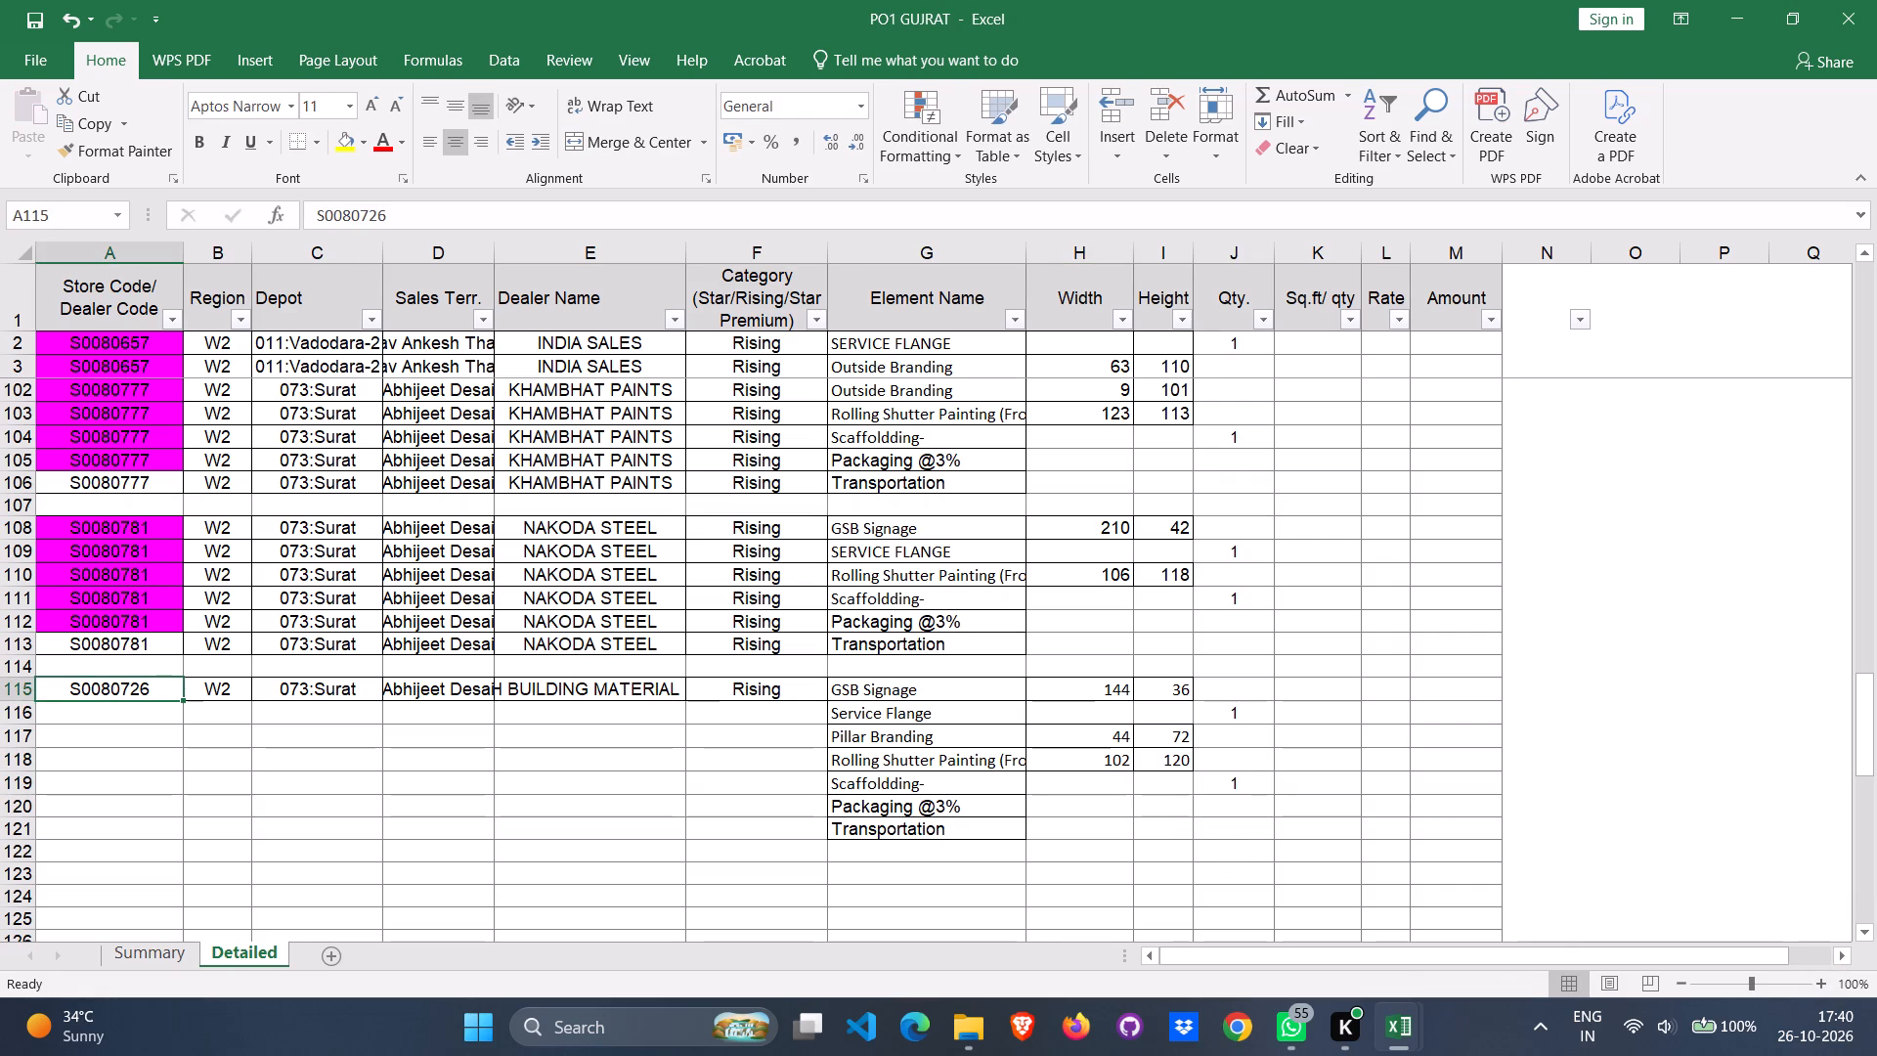
key("shift+Right")
key("shift+Right")
key("shift+Right")
key("shift+Right")
key("shift+Right")
key("ctrl+c")
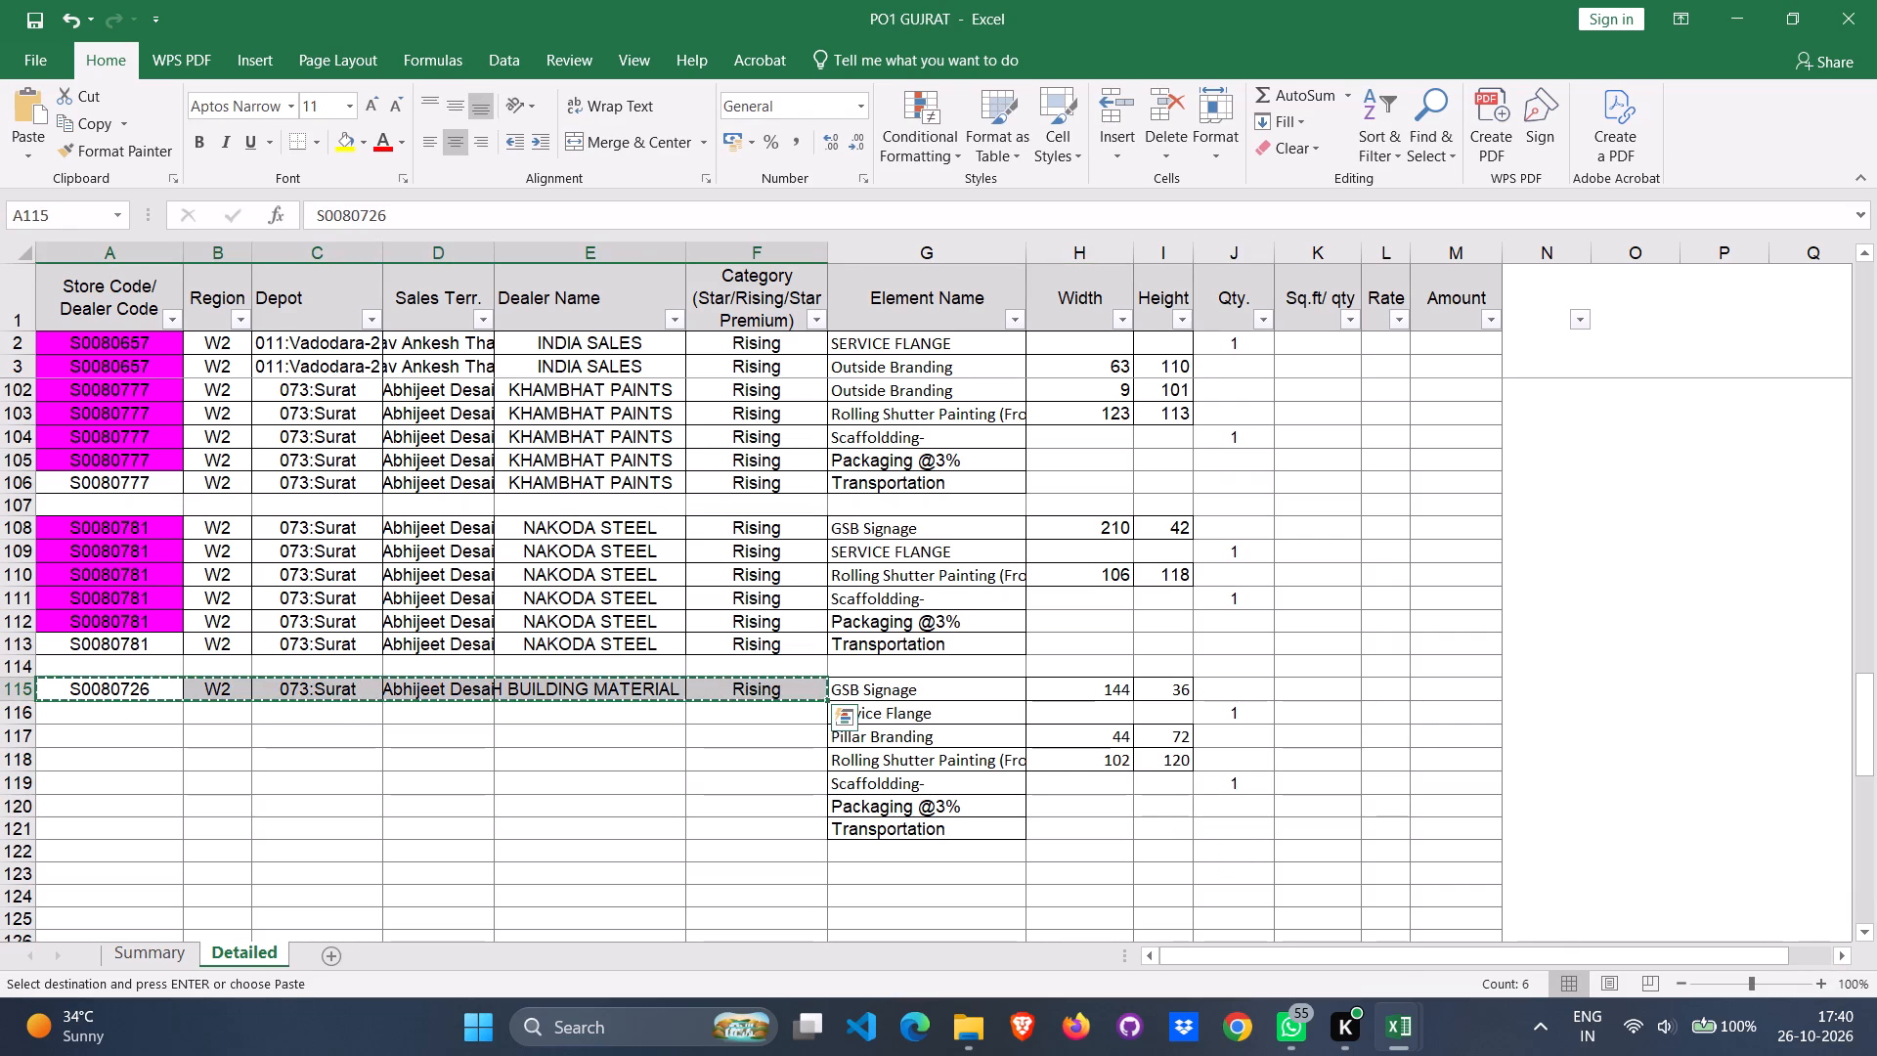
key("shift+Down")
key("shift+Down")
key("shift+Down")
key("shift+Down")
key("shift+Down")
key("shift+Down")
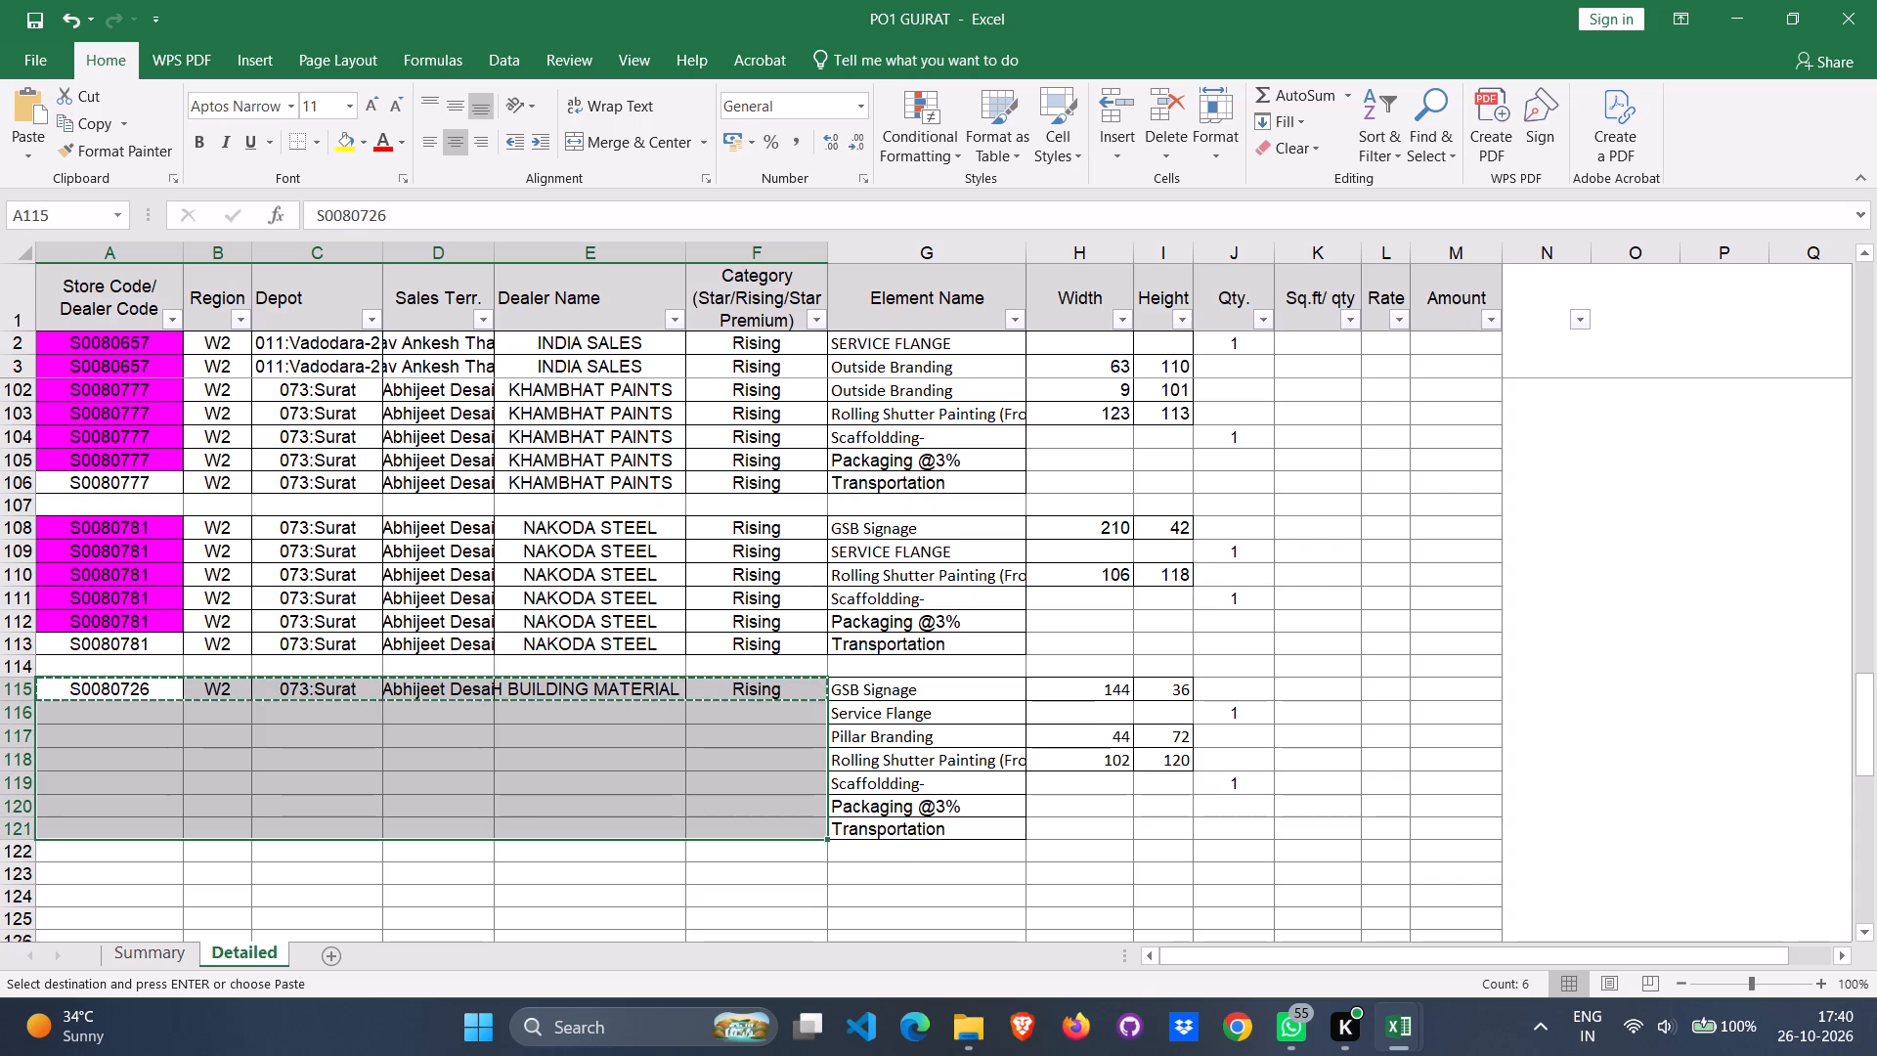
key("ctrl+v")
key("ctrl+s")
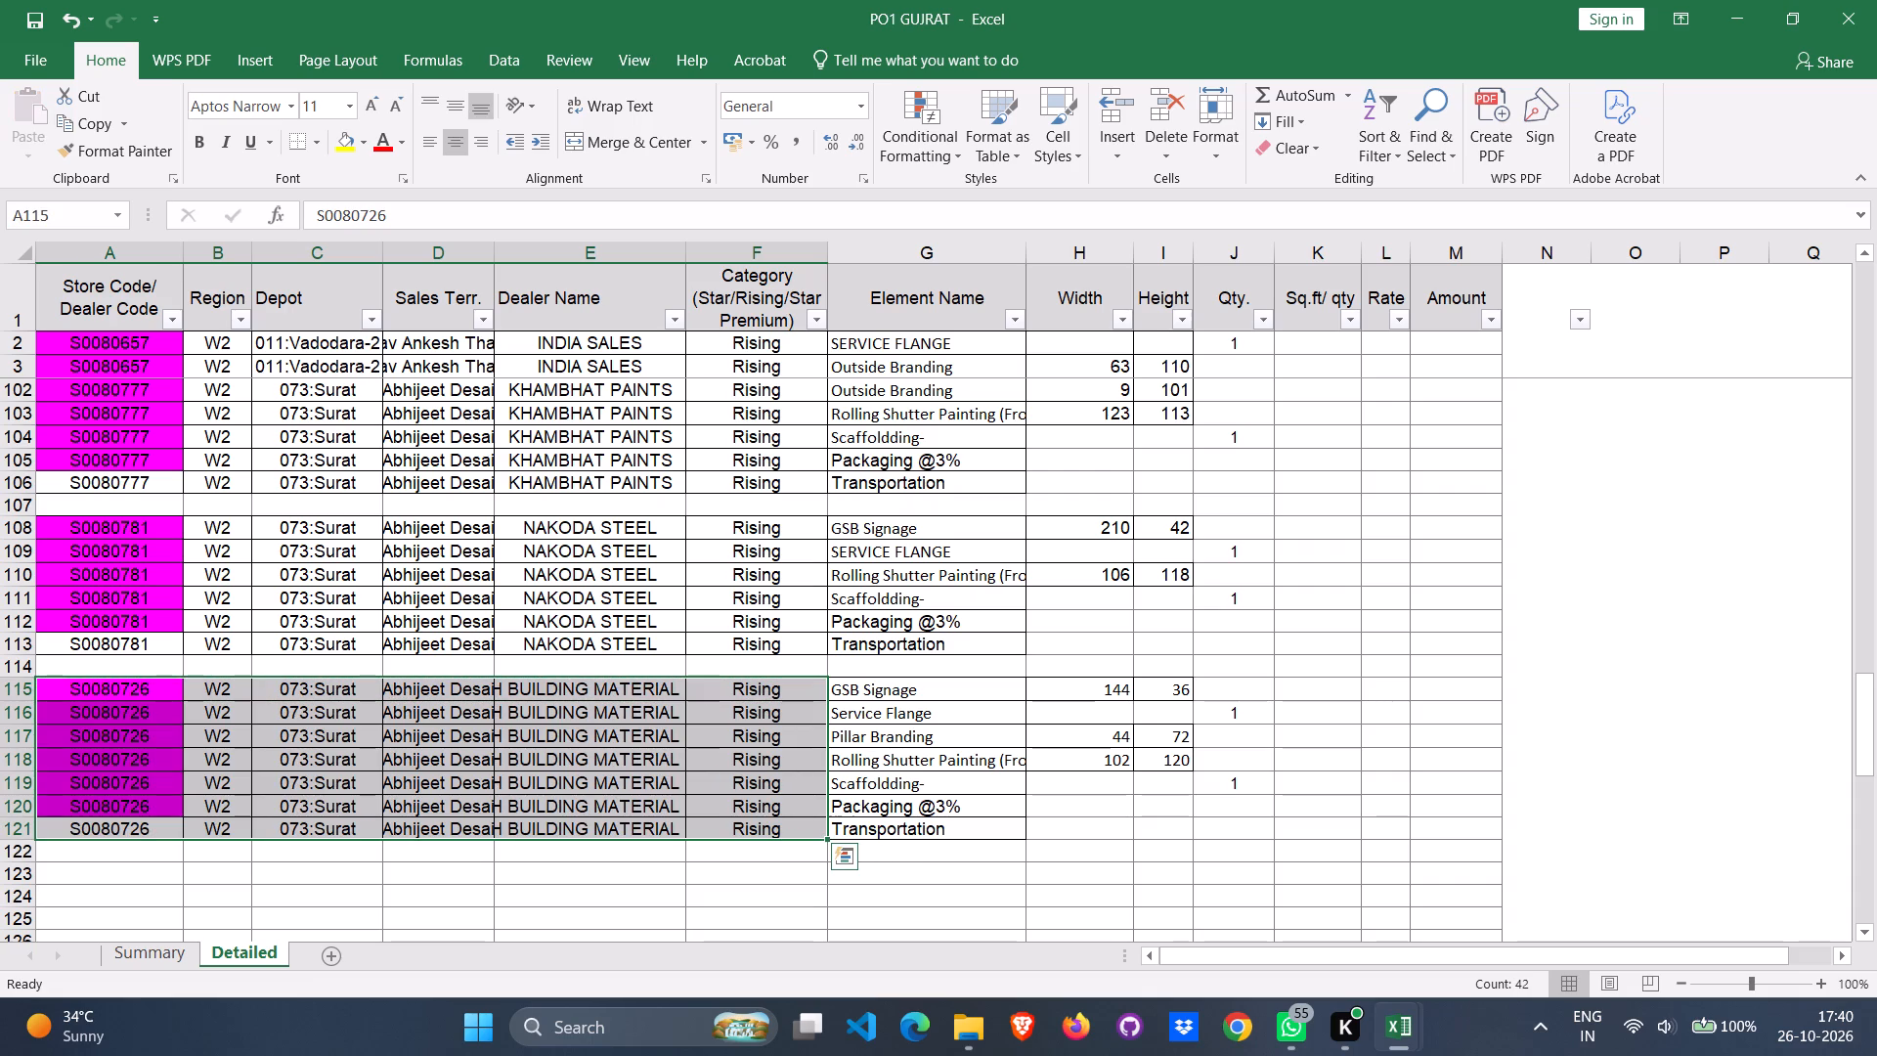
Copy the SANGAM HARDWARE STORES dealer details, A24:F24, from Summary into row 123 of Detailed, starting at A123.
scroll(1089, 772, "down", 9)
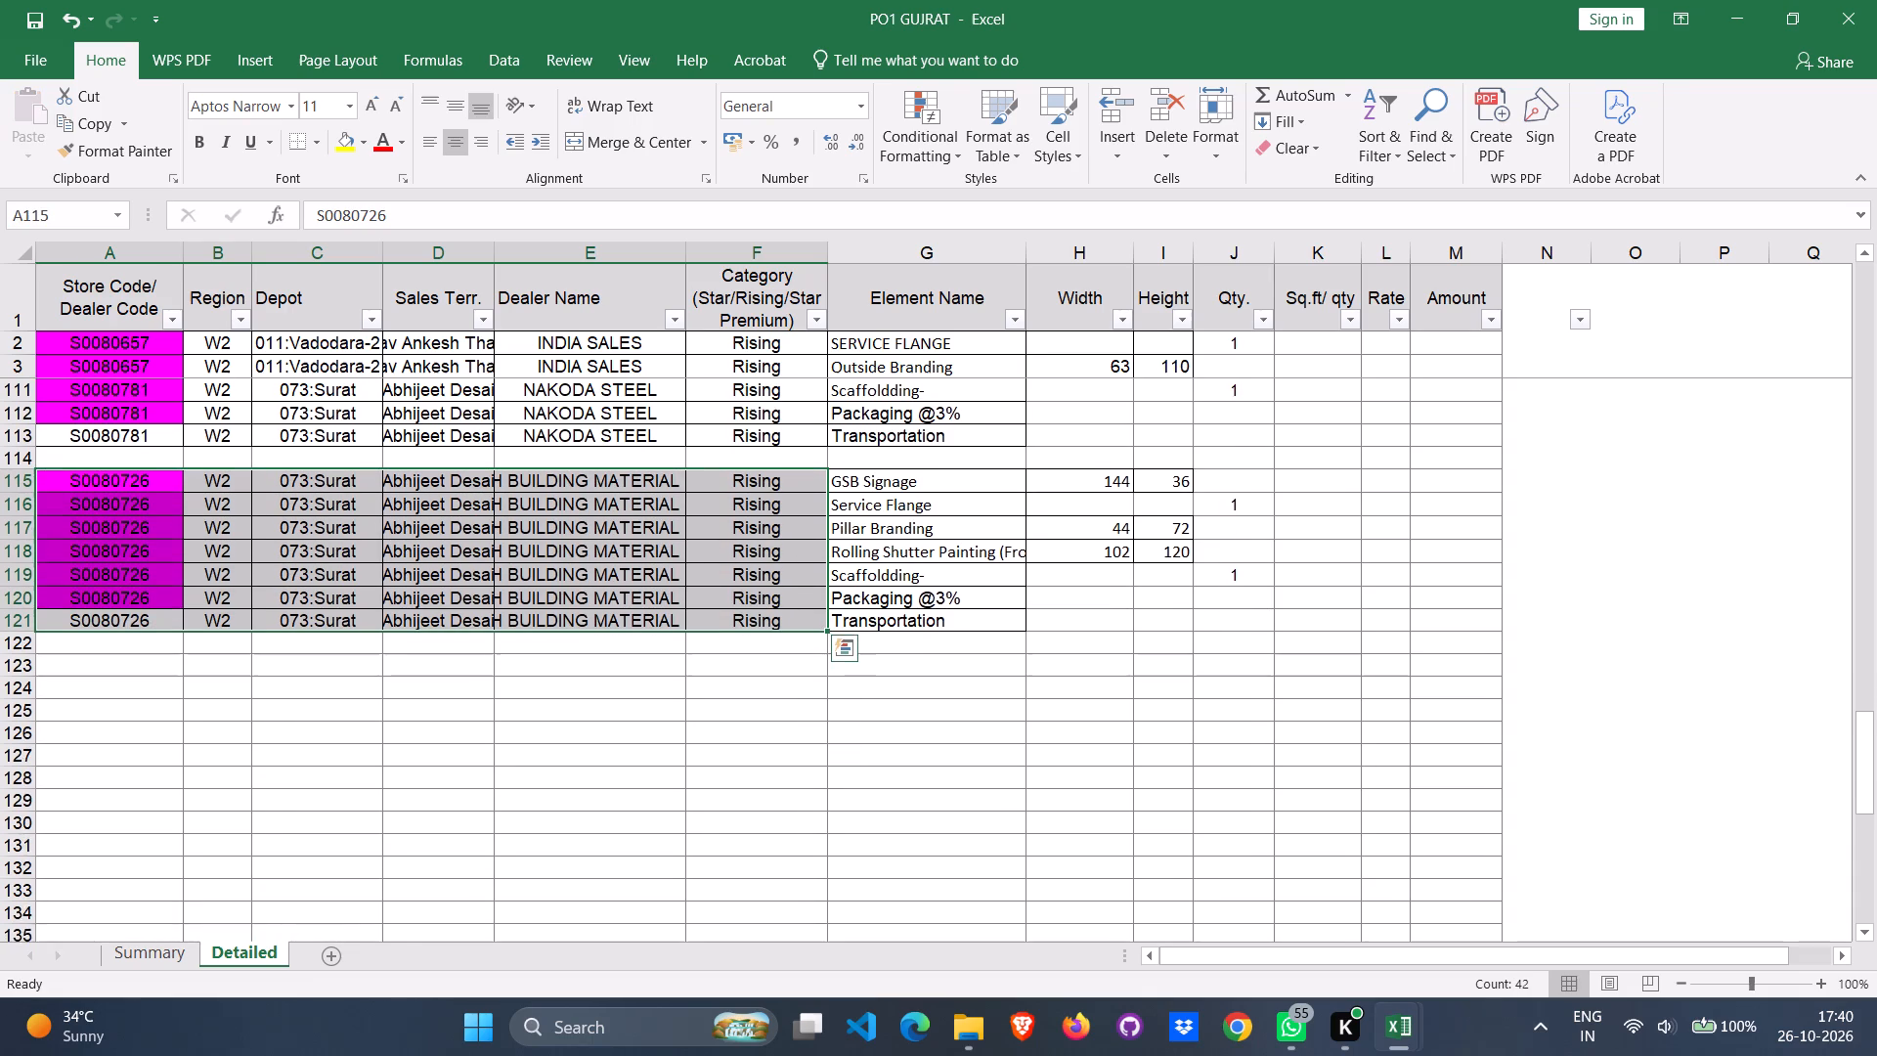
scroll(1089, 772, "down", 3)
left_click(173, 946)
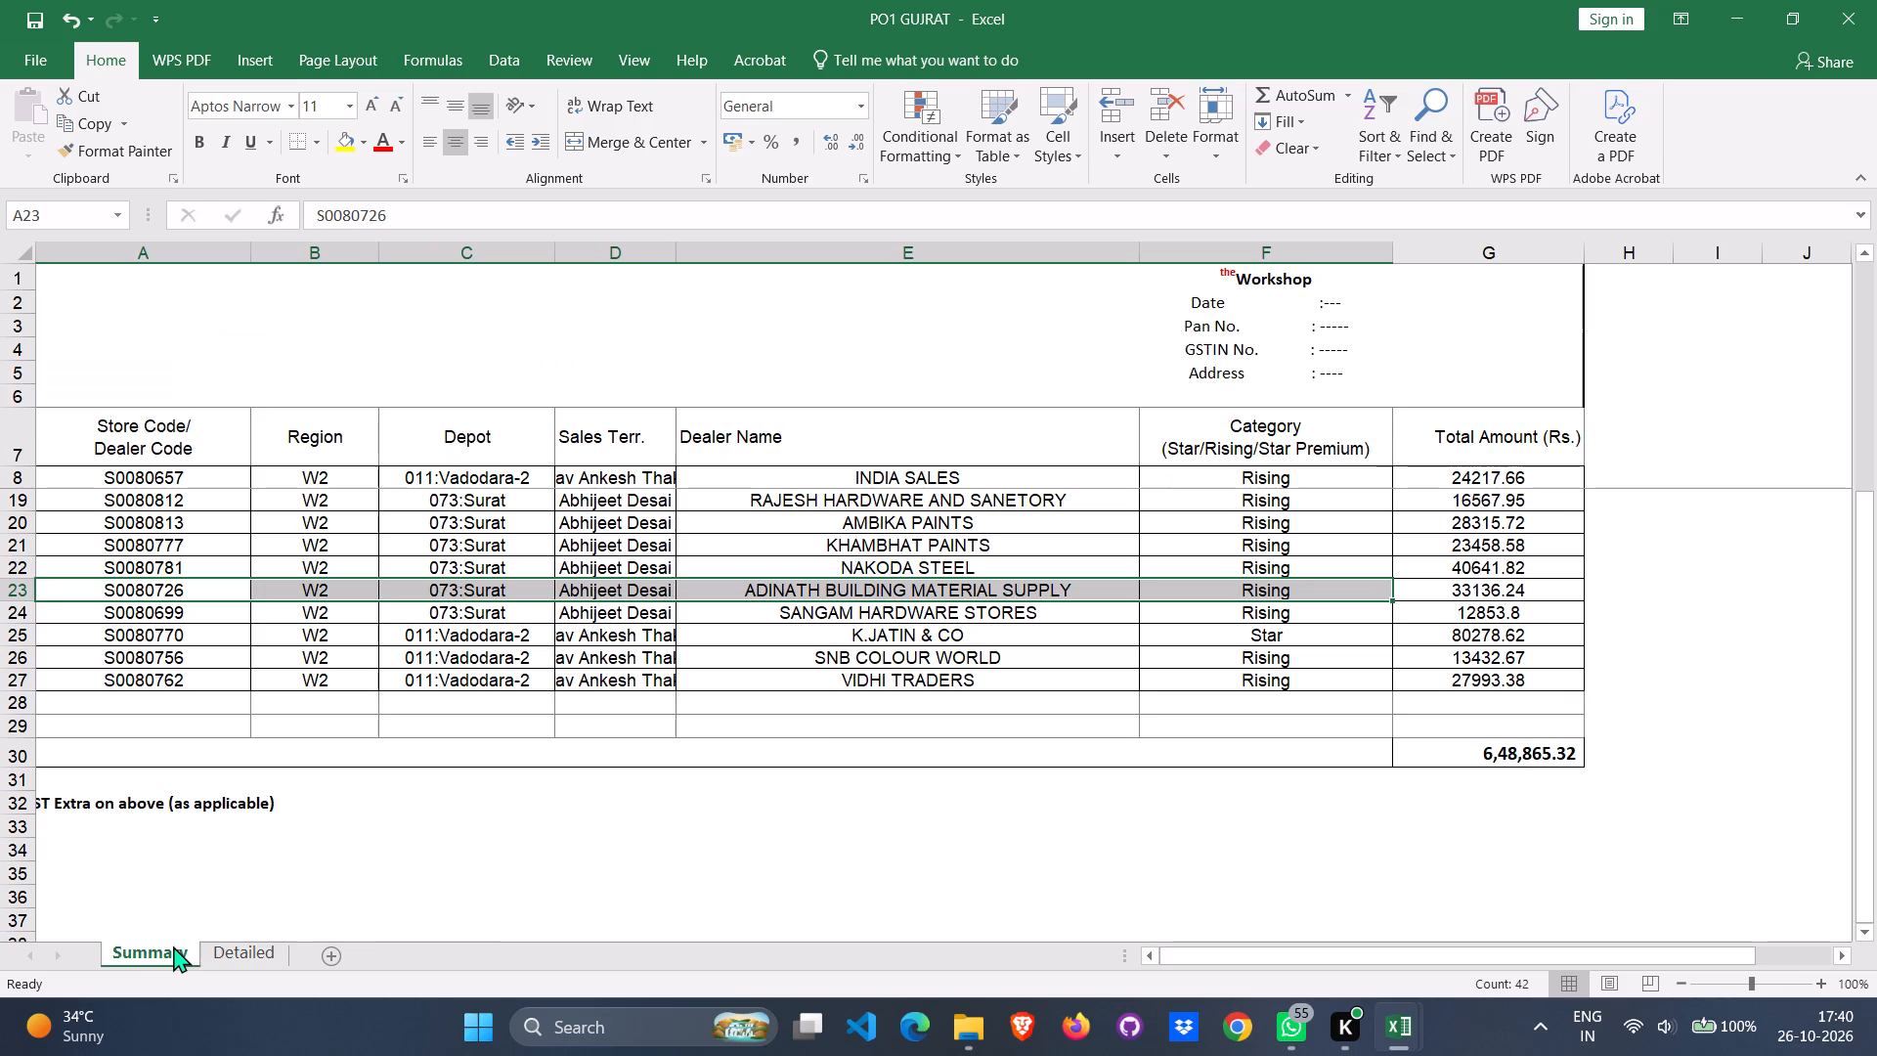
left_click(109, 619)
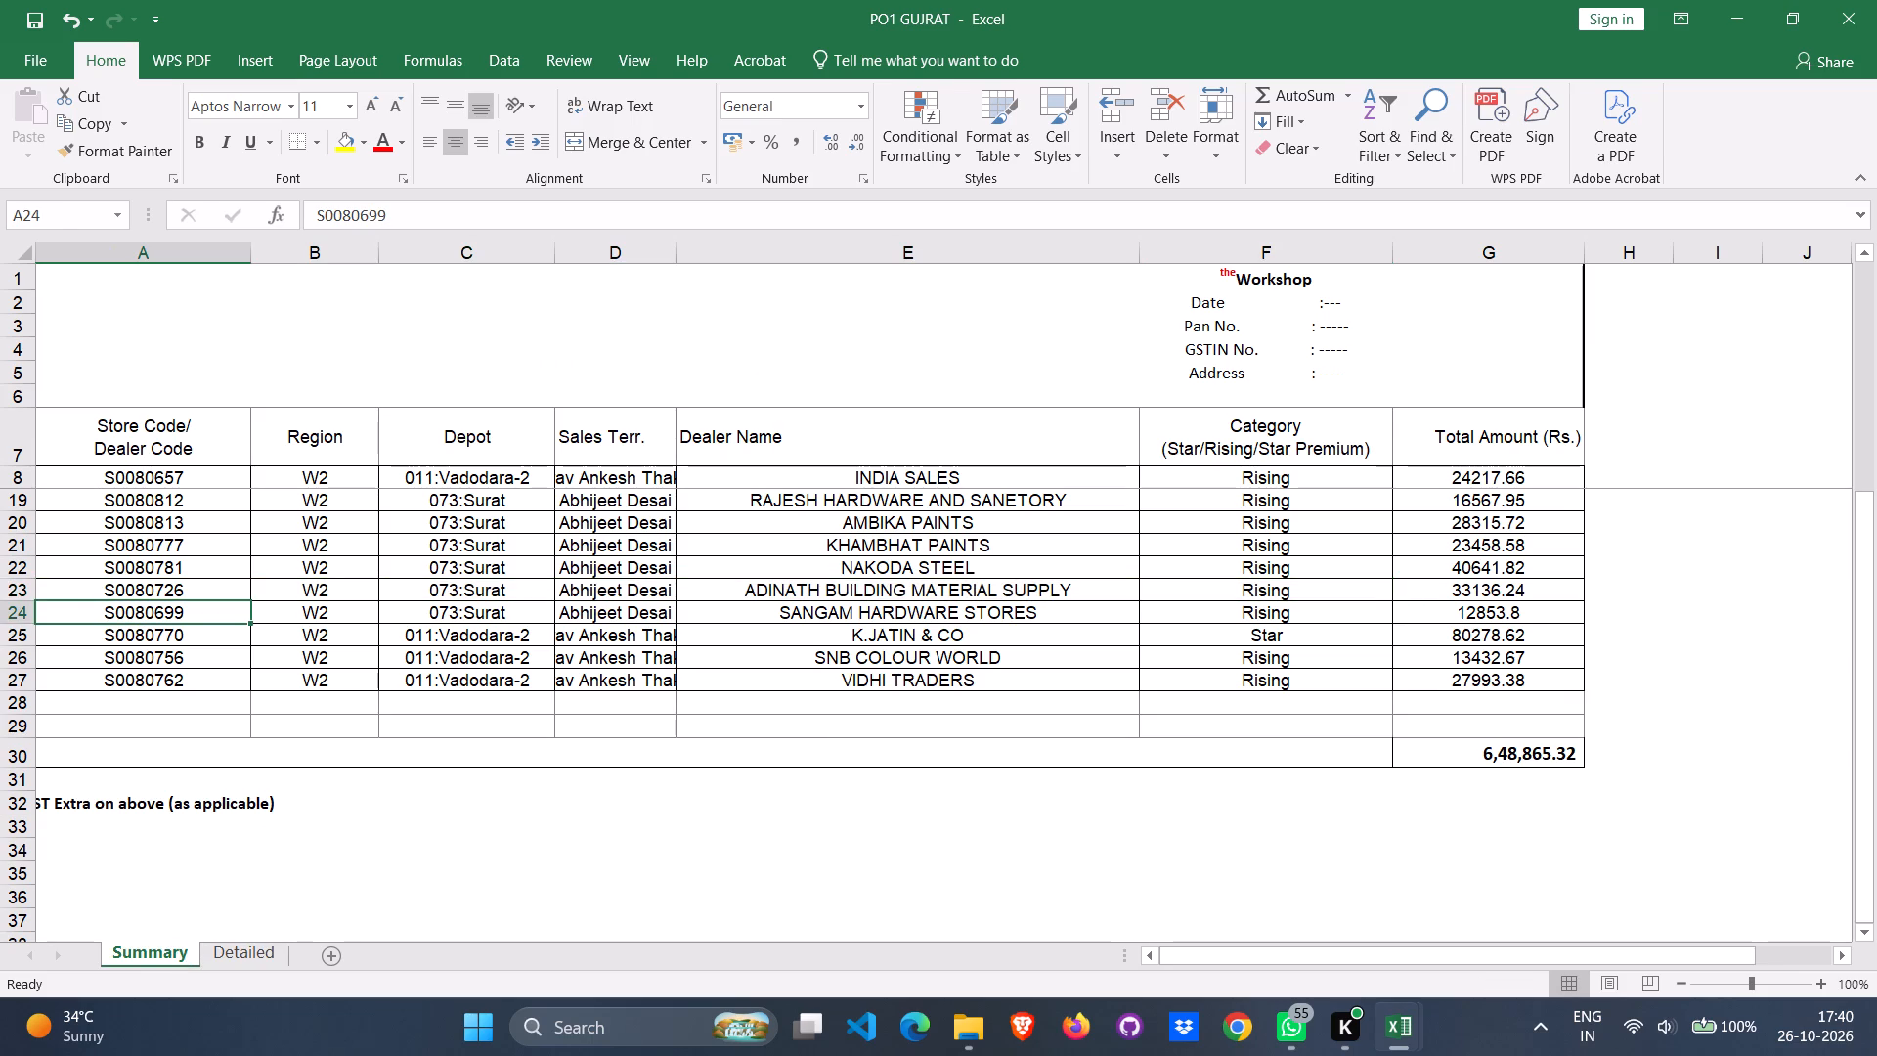
key("shift+Right")
key("shift+Right")
key("shift+Right")
key("shift+Right")
key("shift+Right")
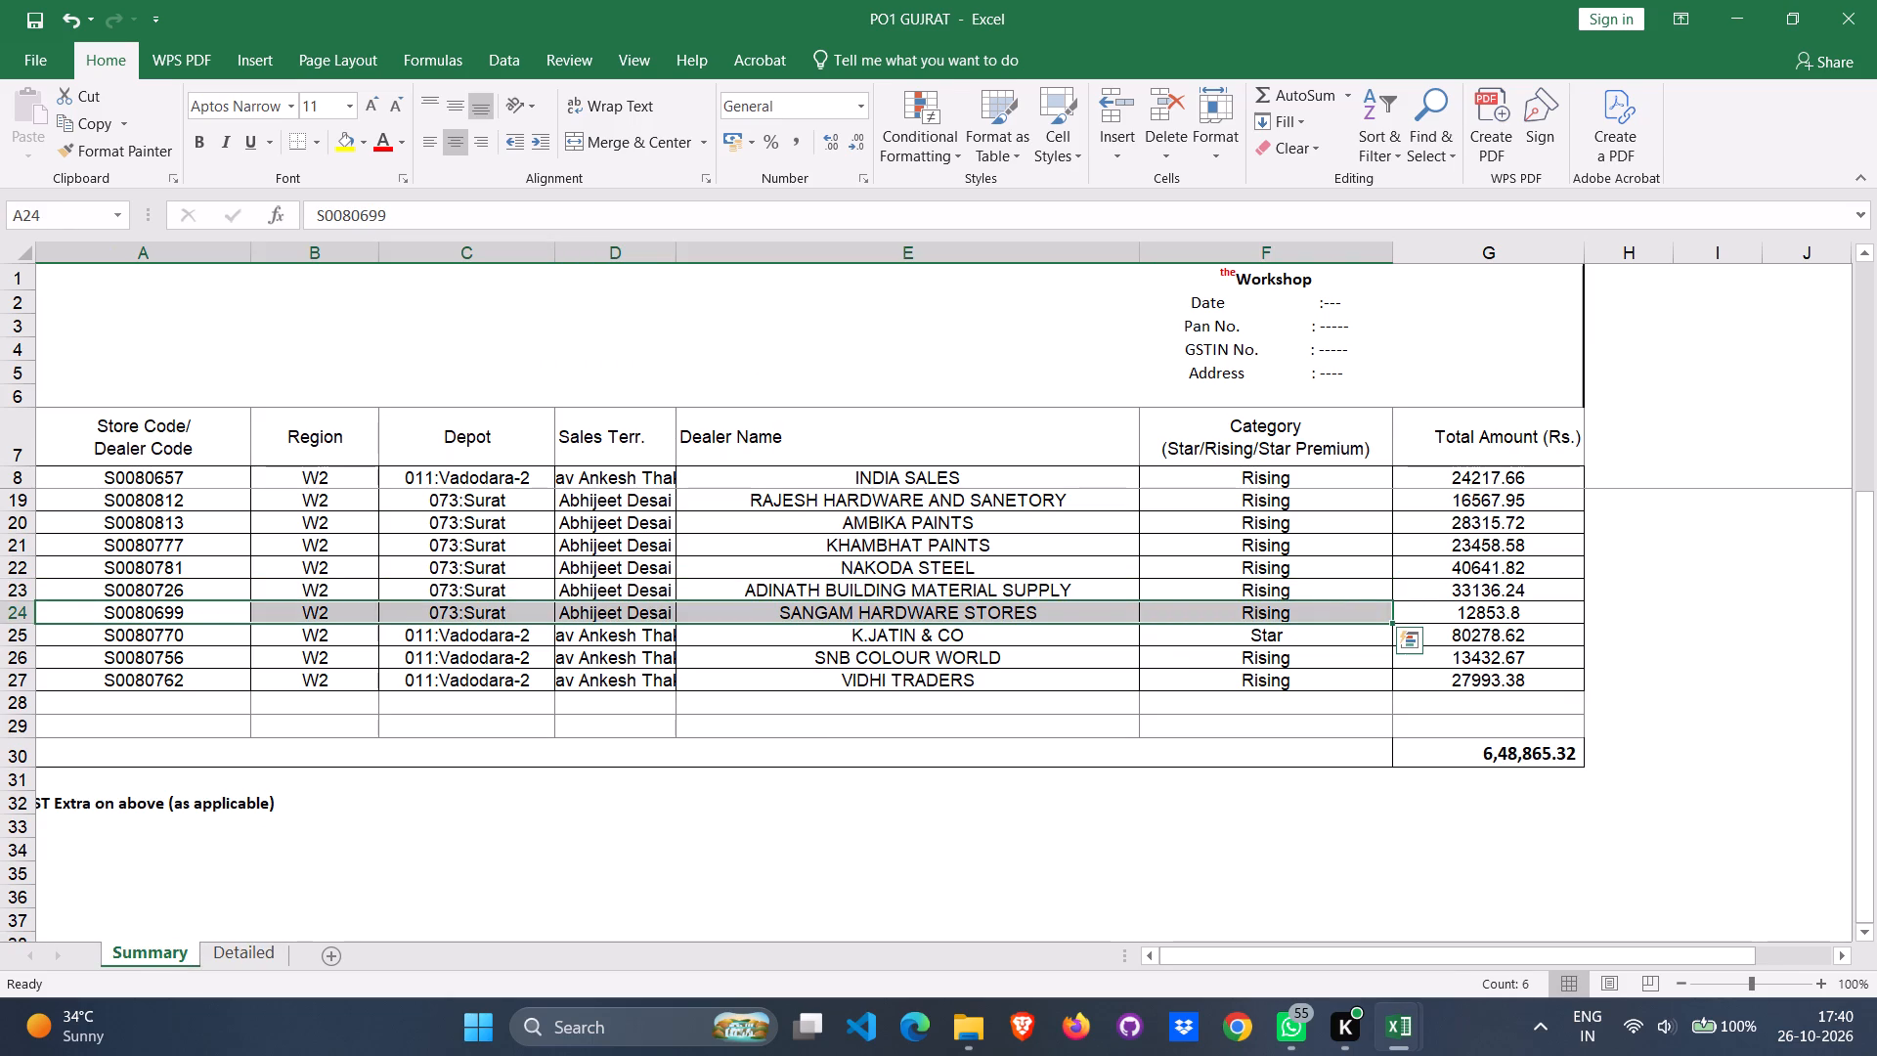
key("ctrl+c")
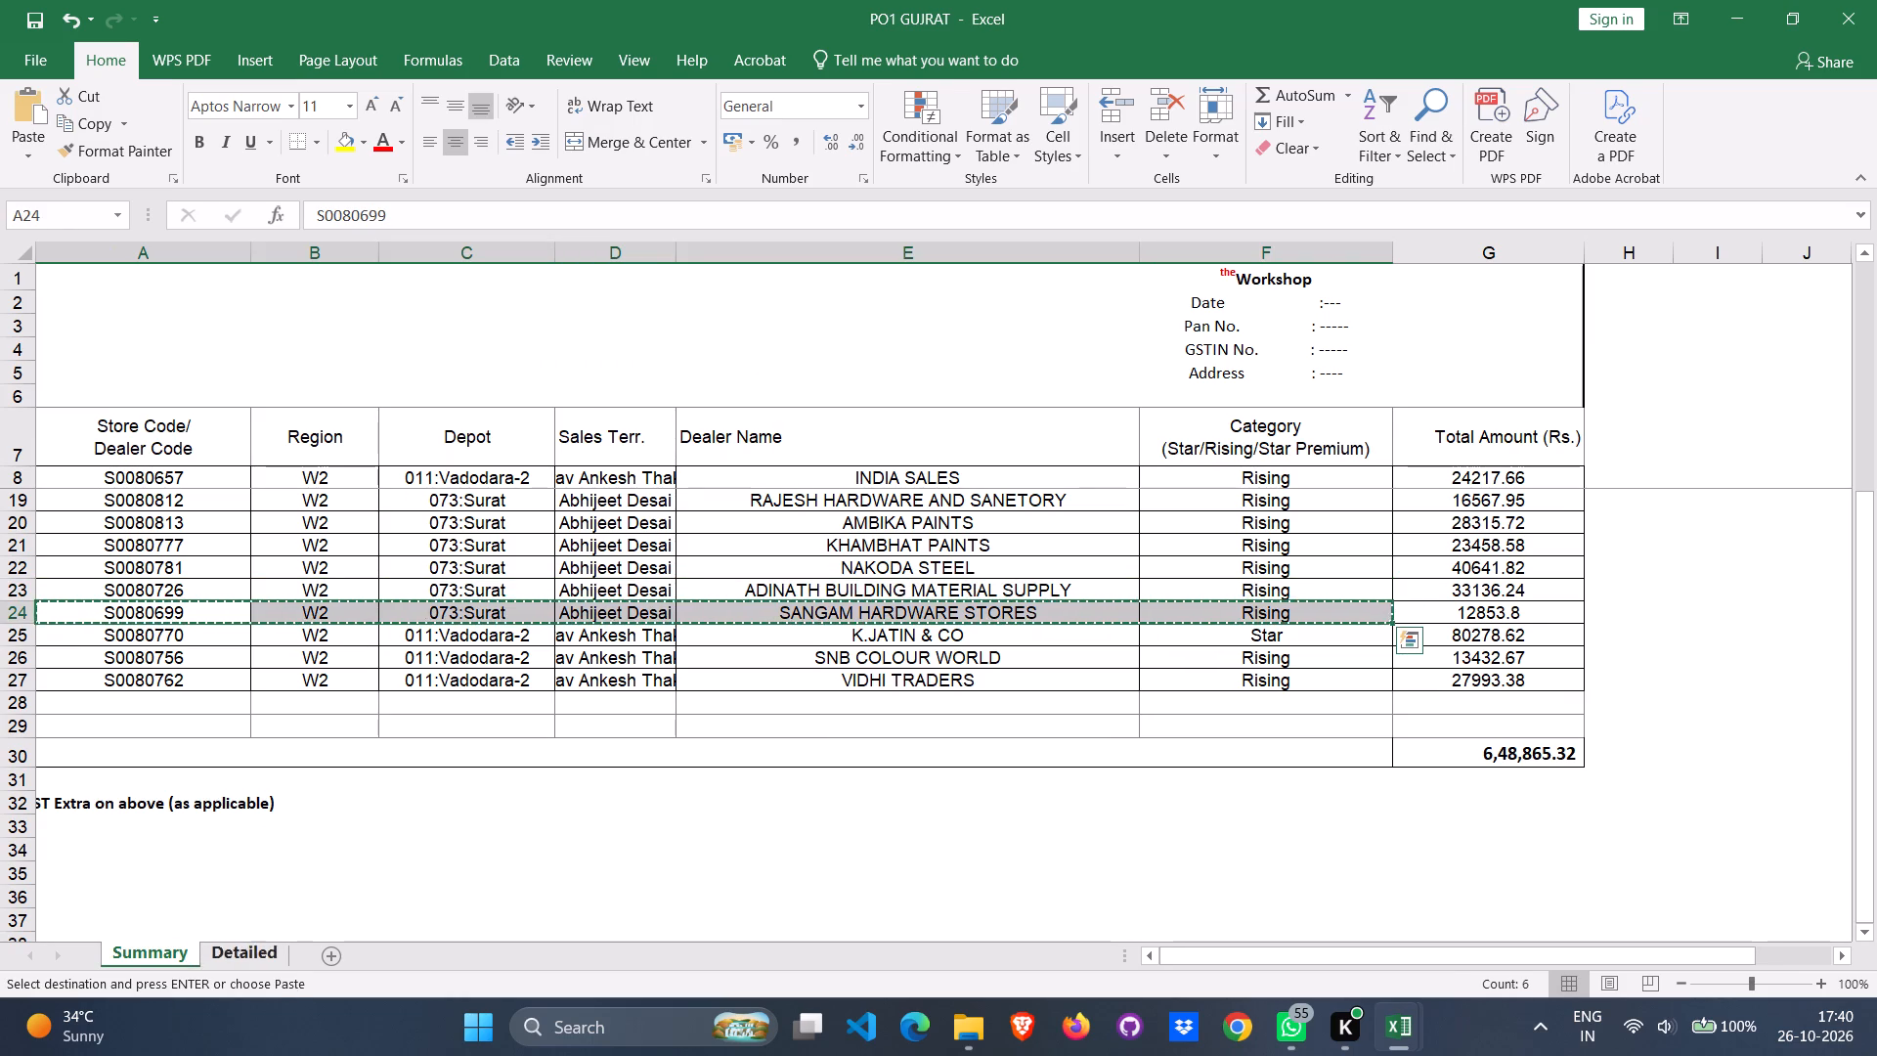
left_click(227, 960)
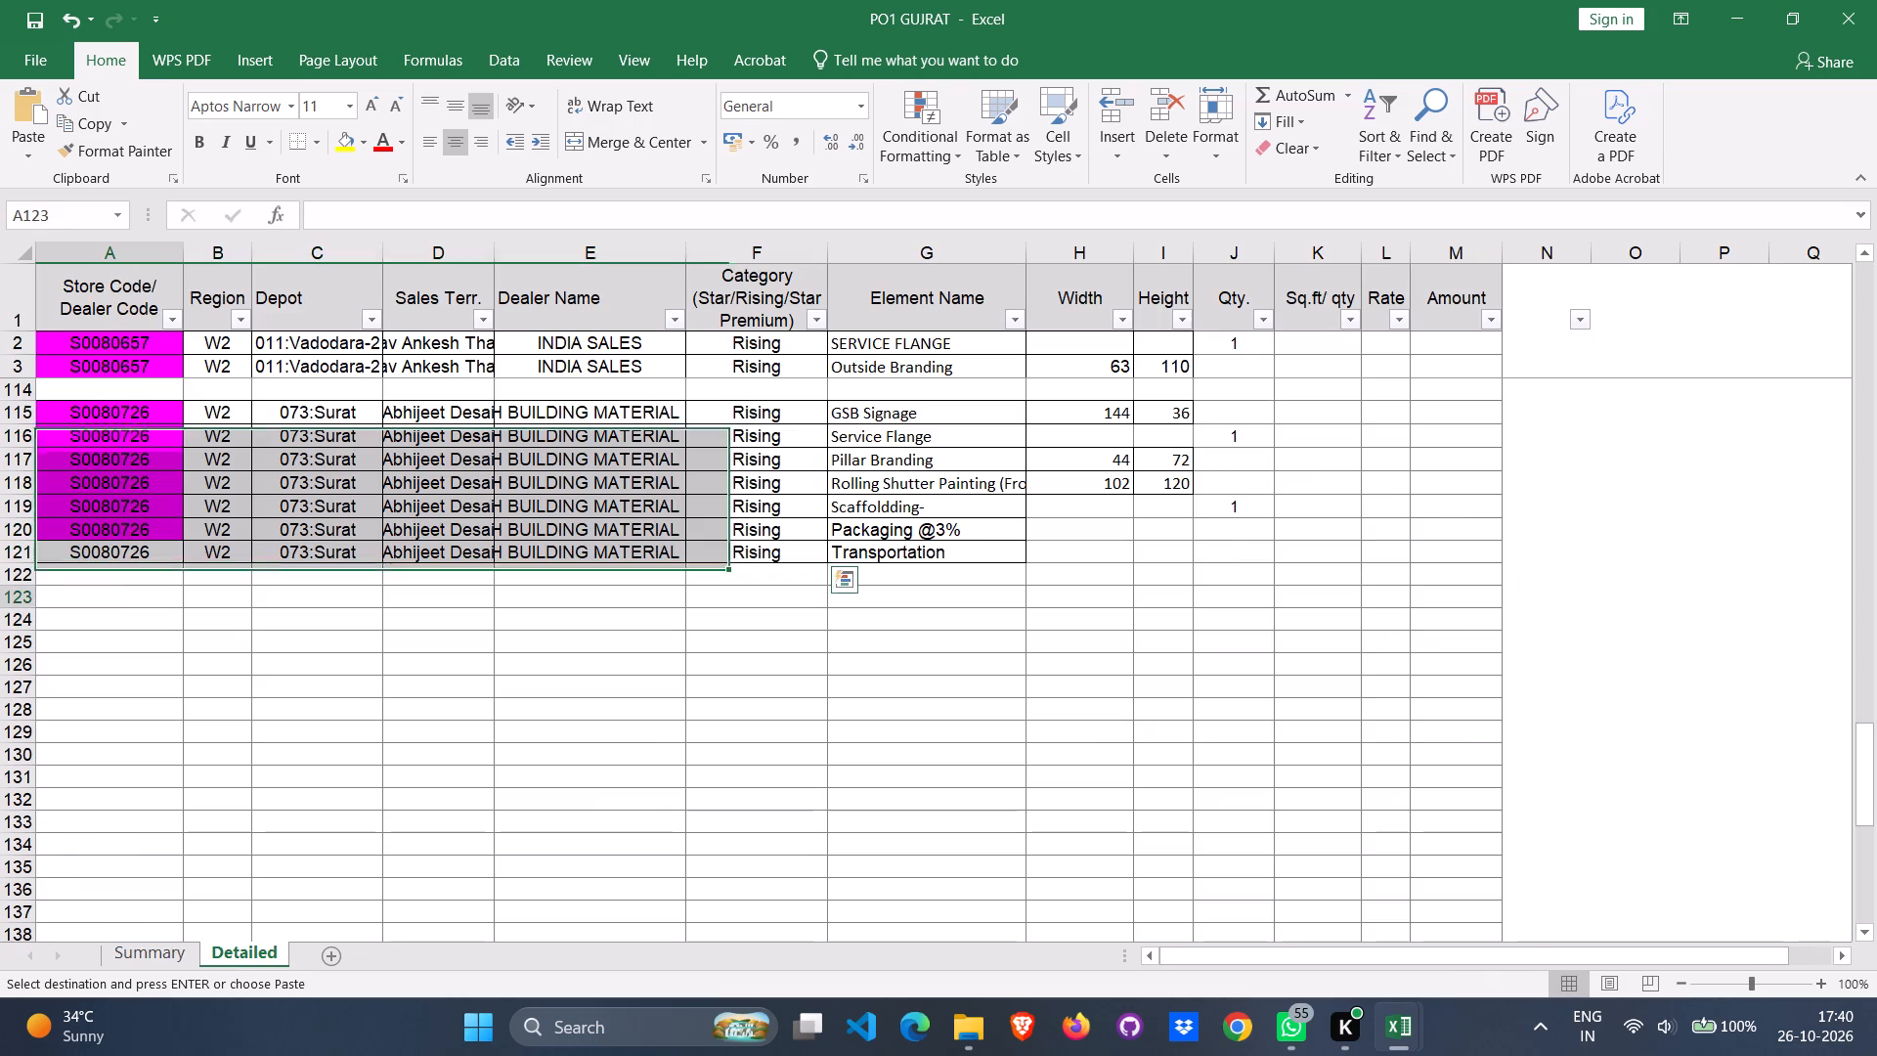
left_click(97, 590)
key("ctrl+v")
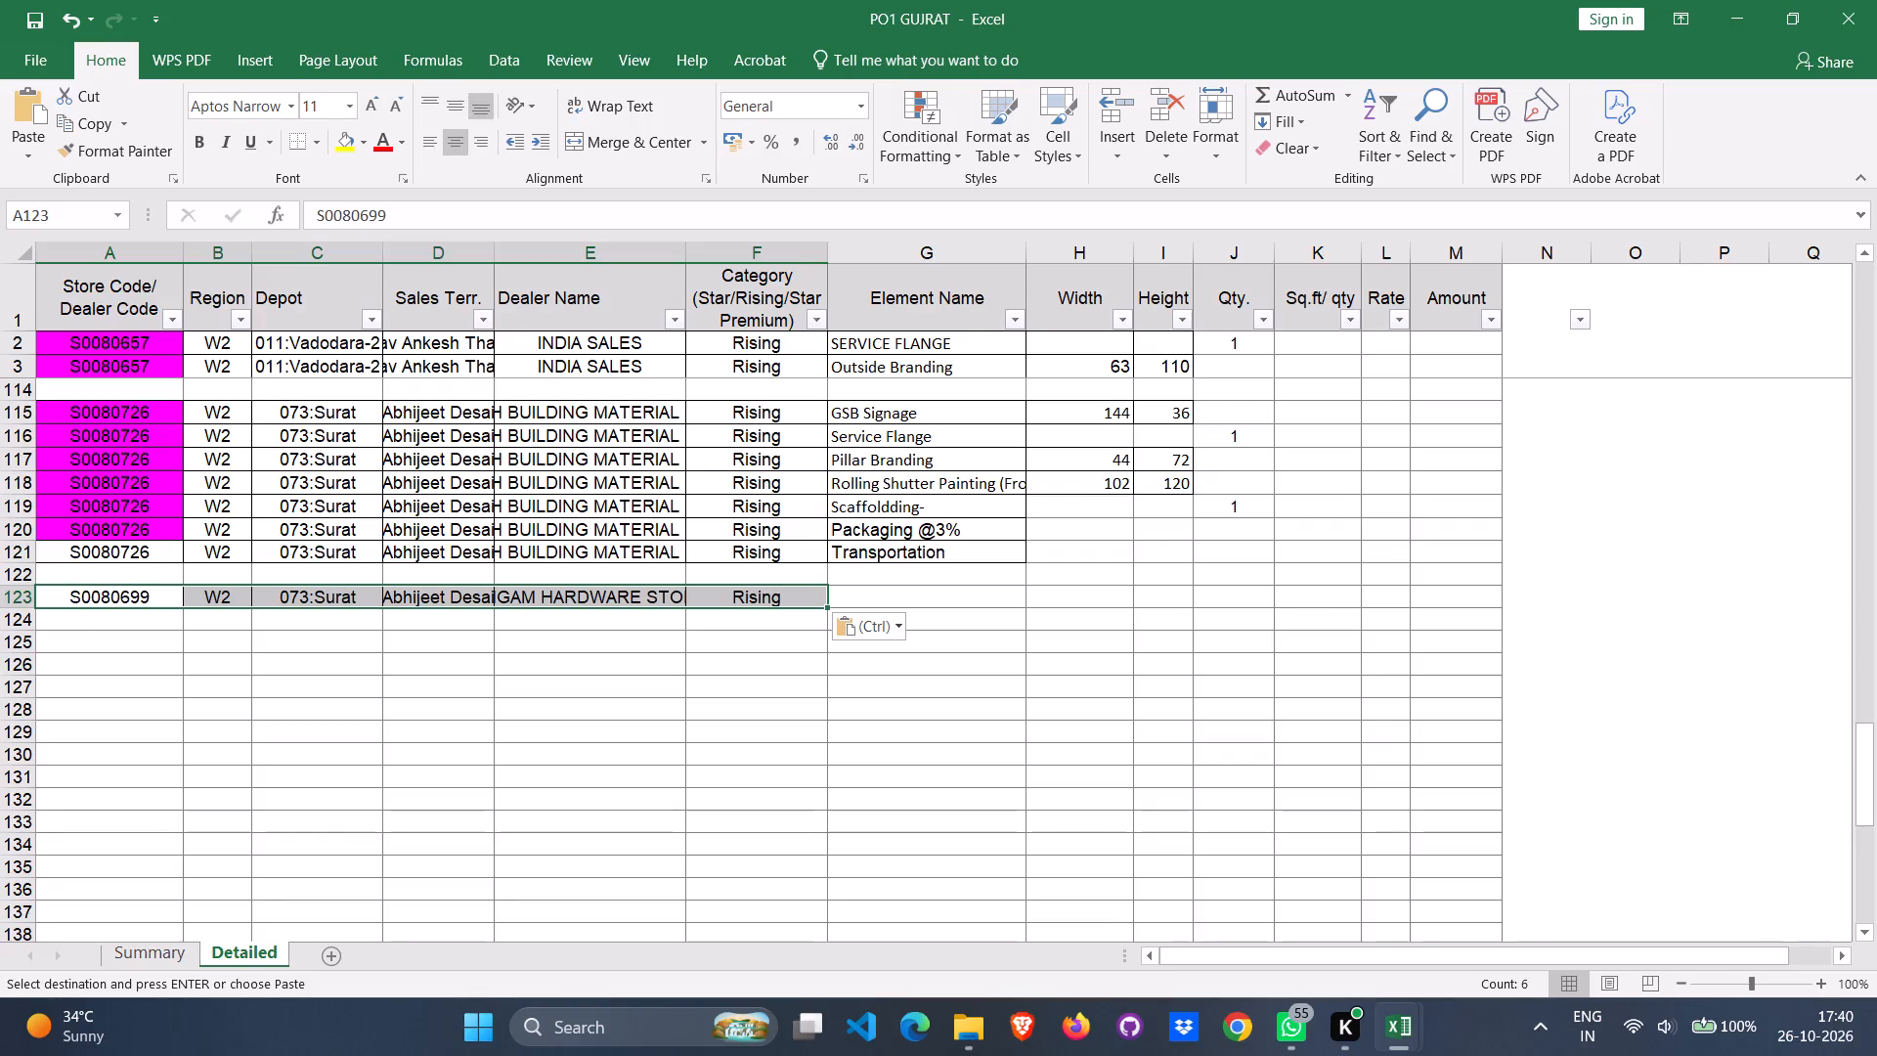
Close the ADINATH BUILDING MATERIAL SUPPLY quotation workbook, saving its changes.
left_click(895, 605)
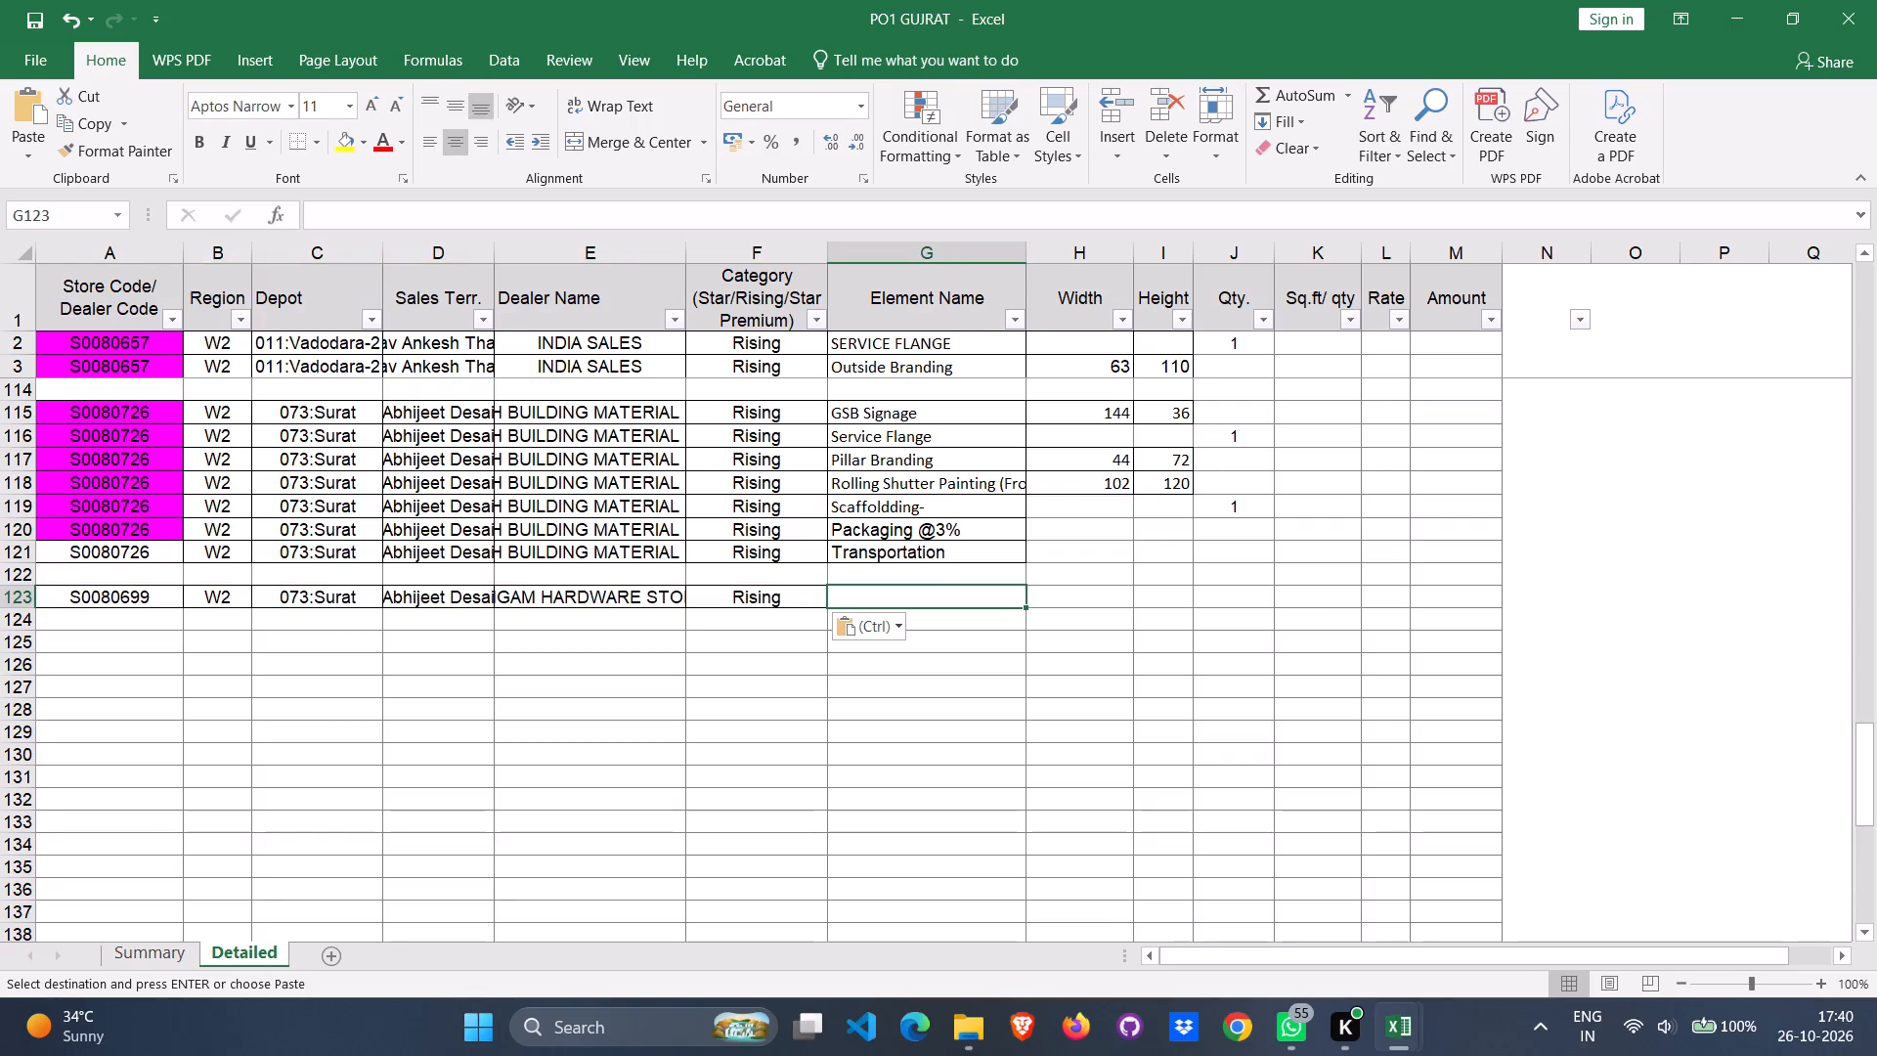
key("alt+Tab")
key("alt+Tab")
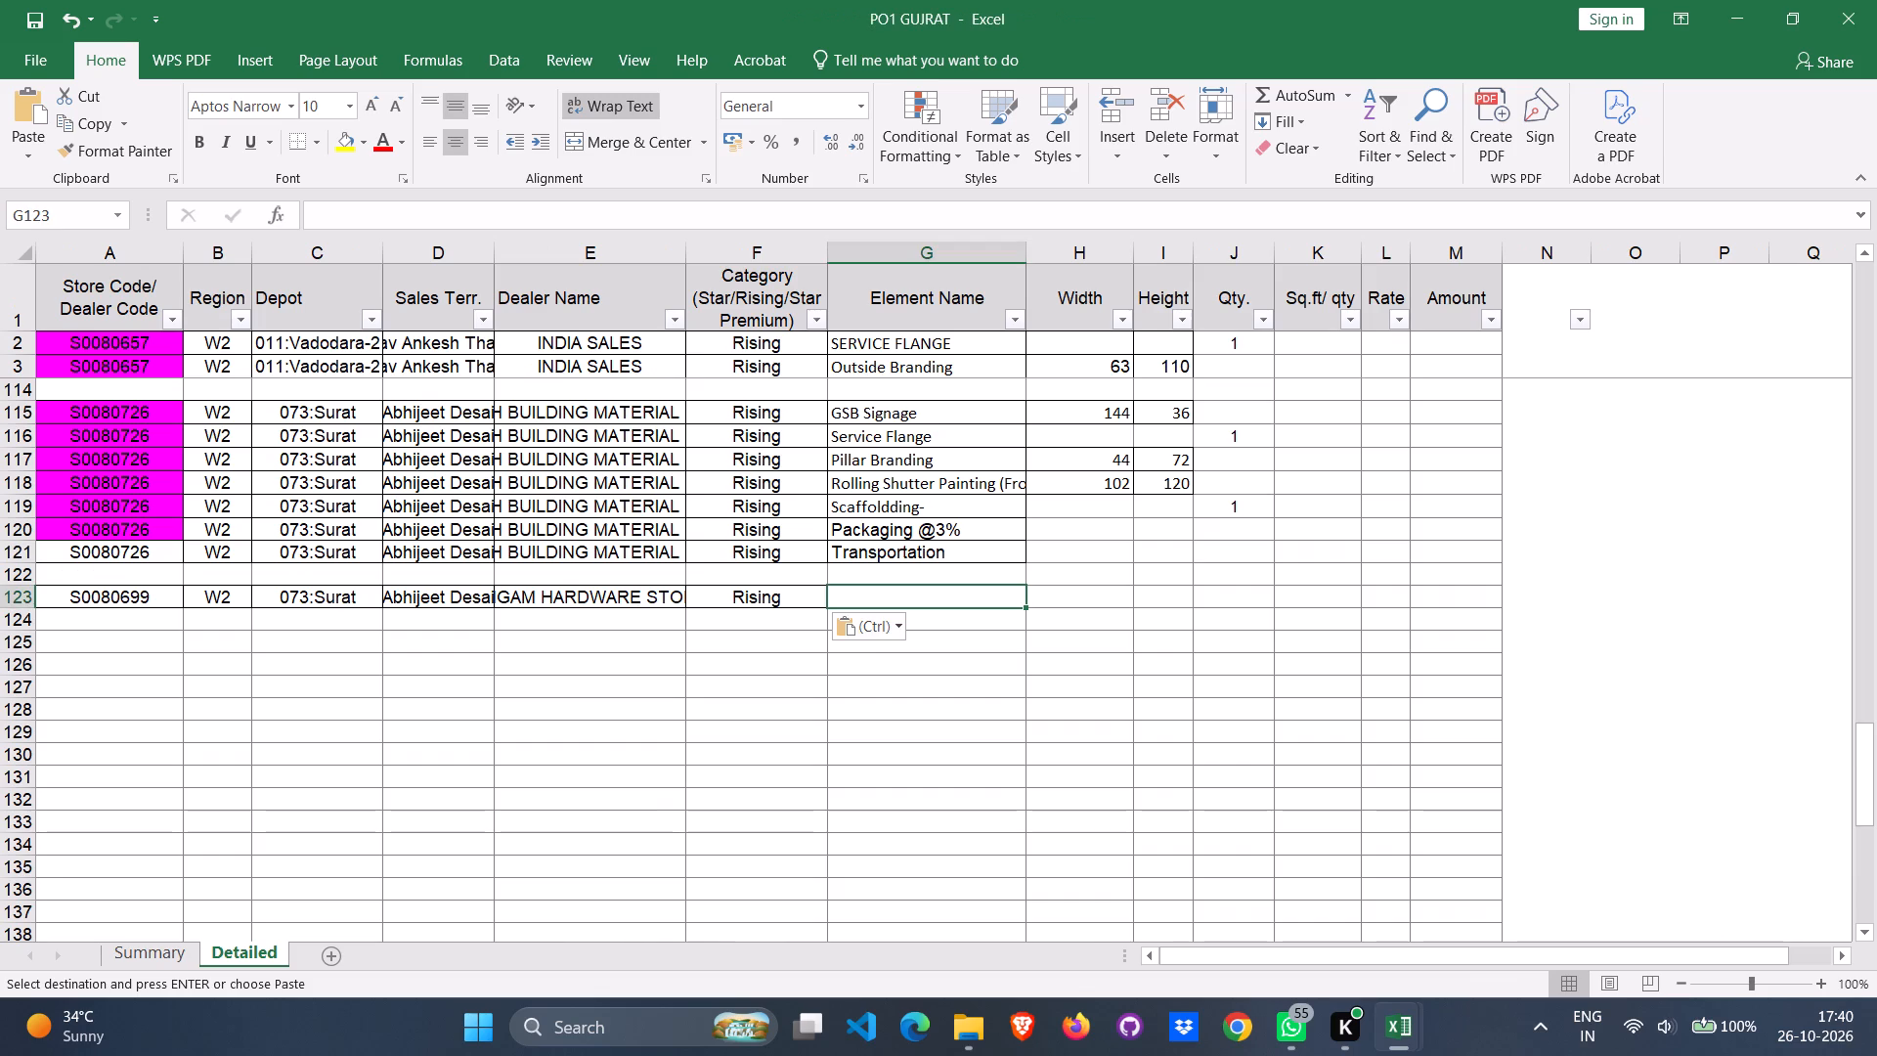
left_click(123, 950)
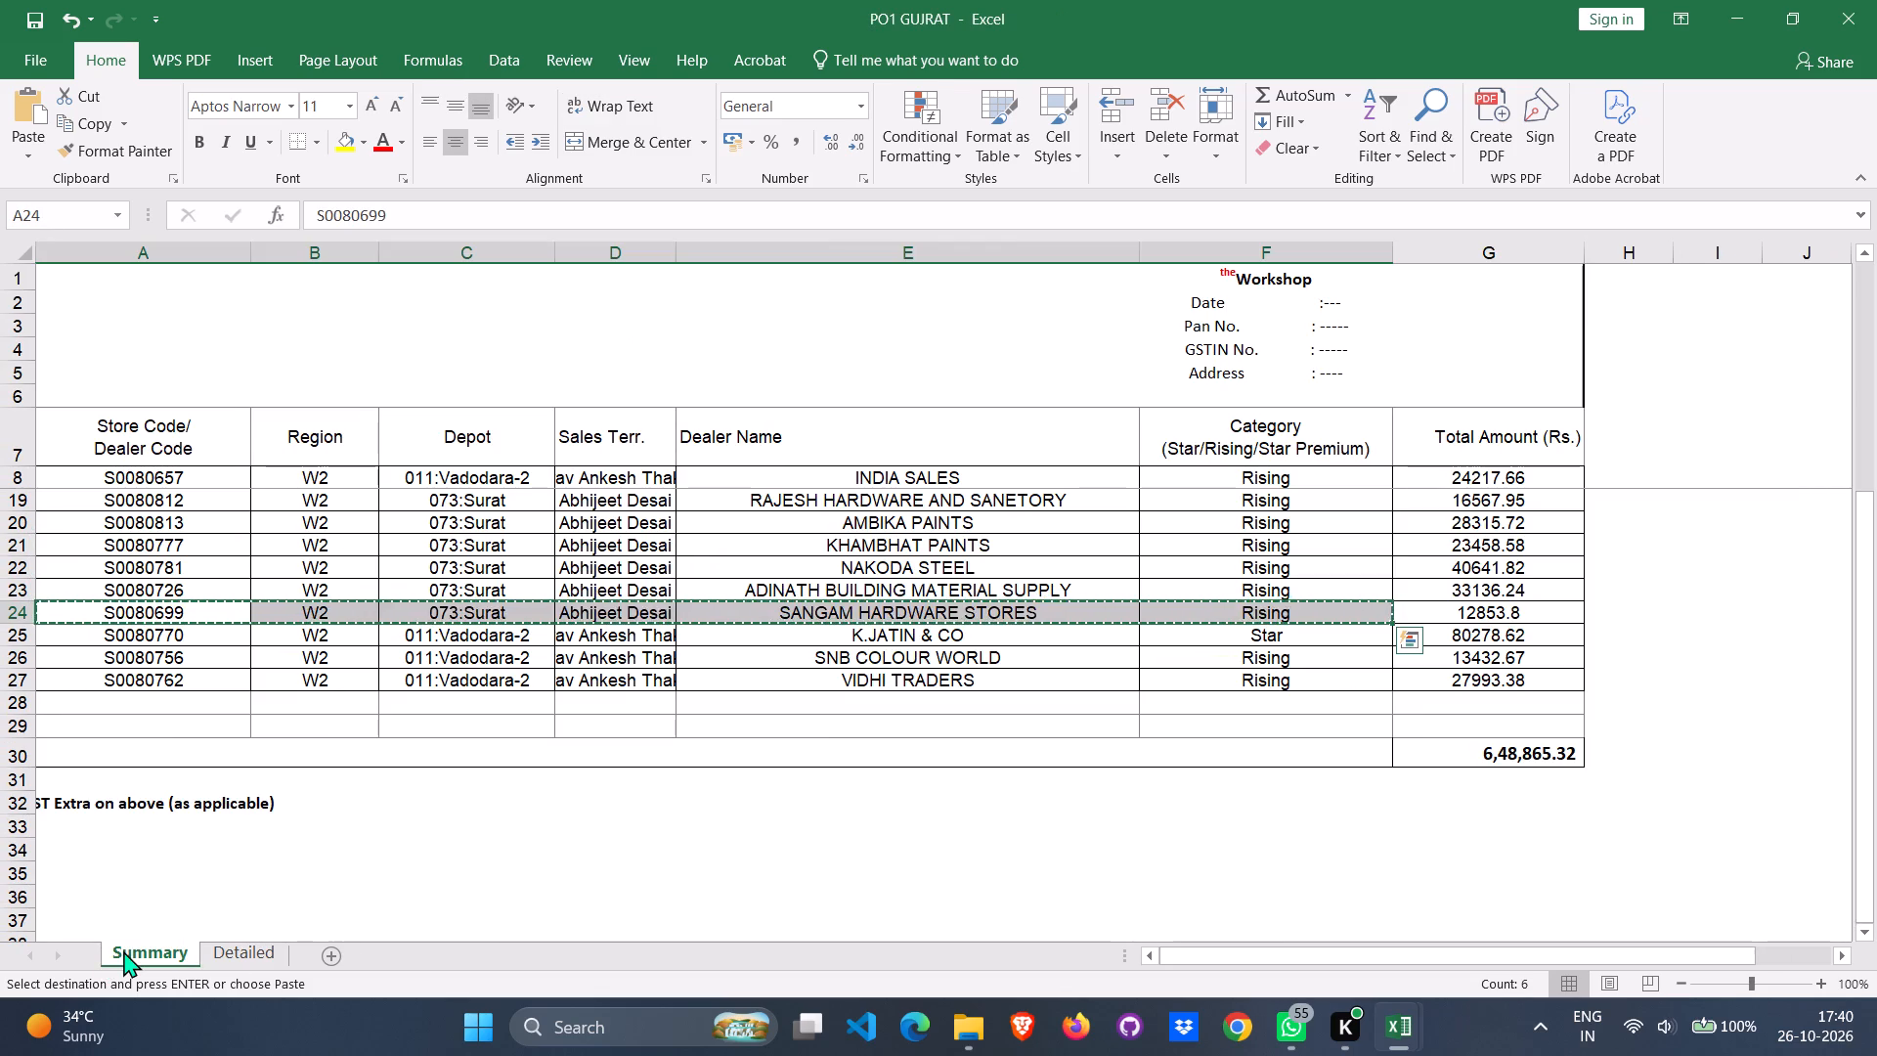
left_click(247, 950)
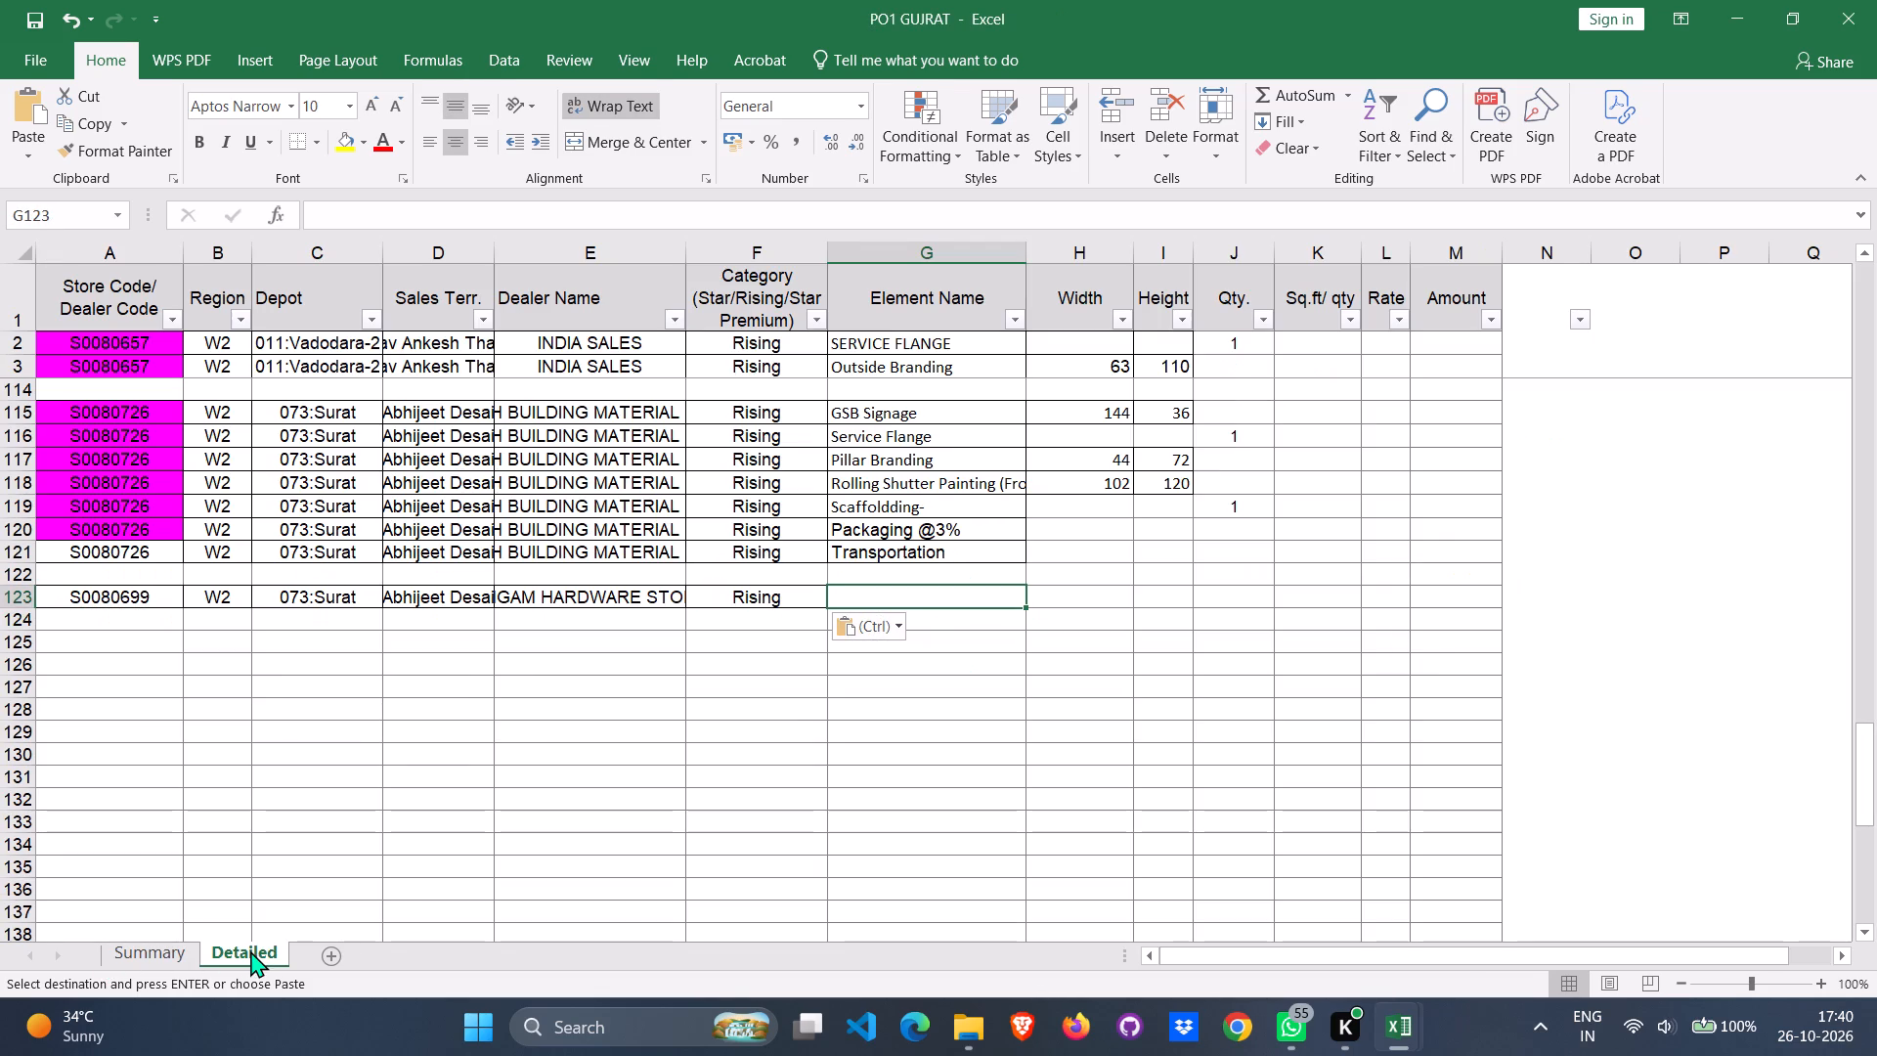
key("alt+Tab")
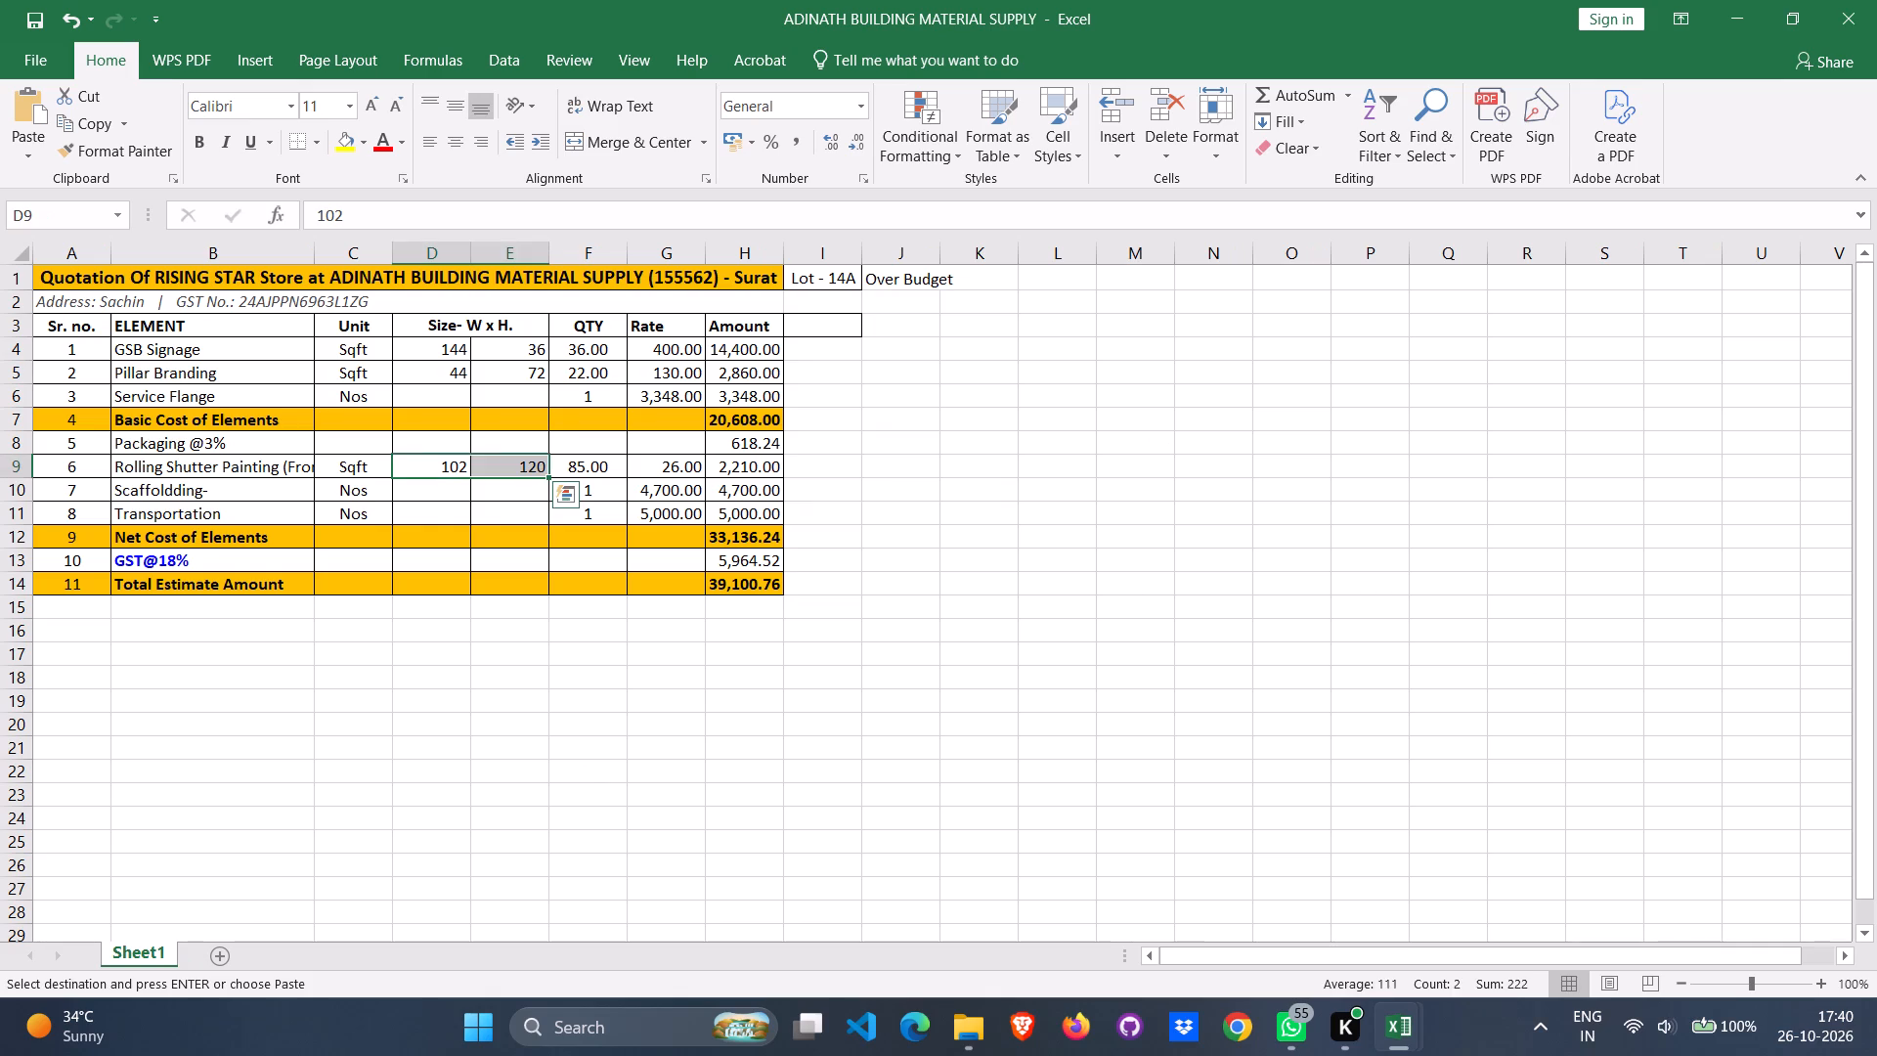
left_click(1862, 13)
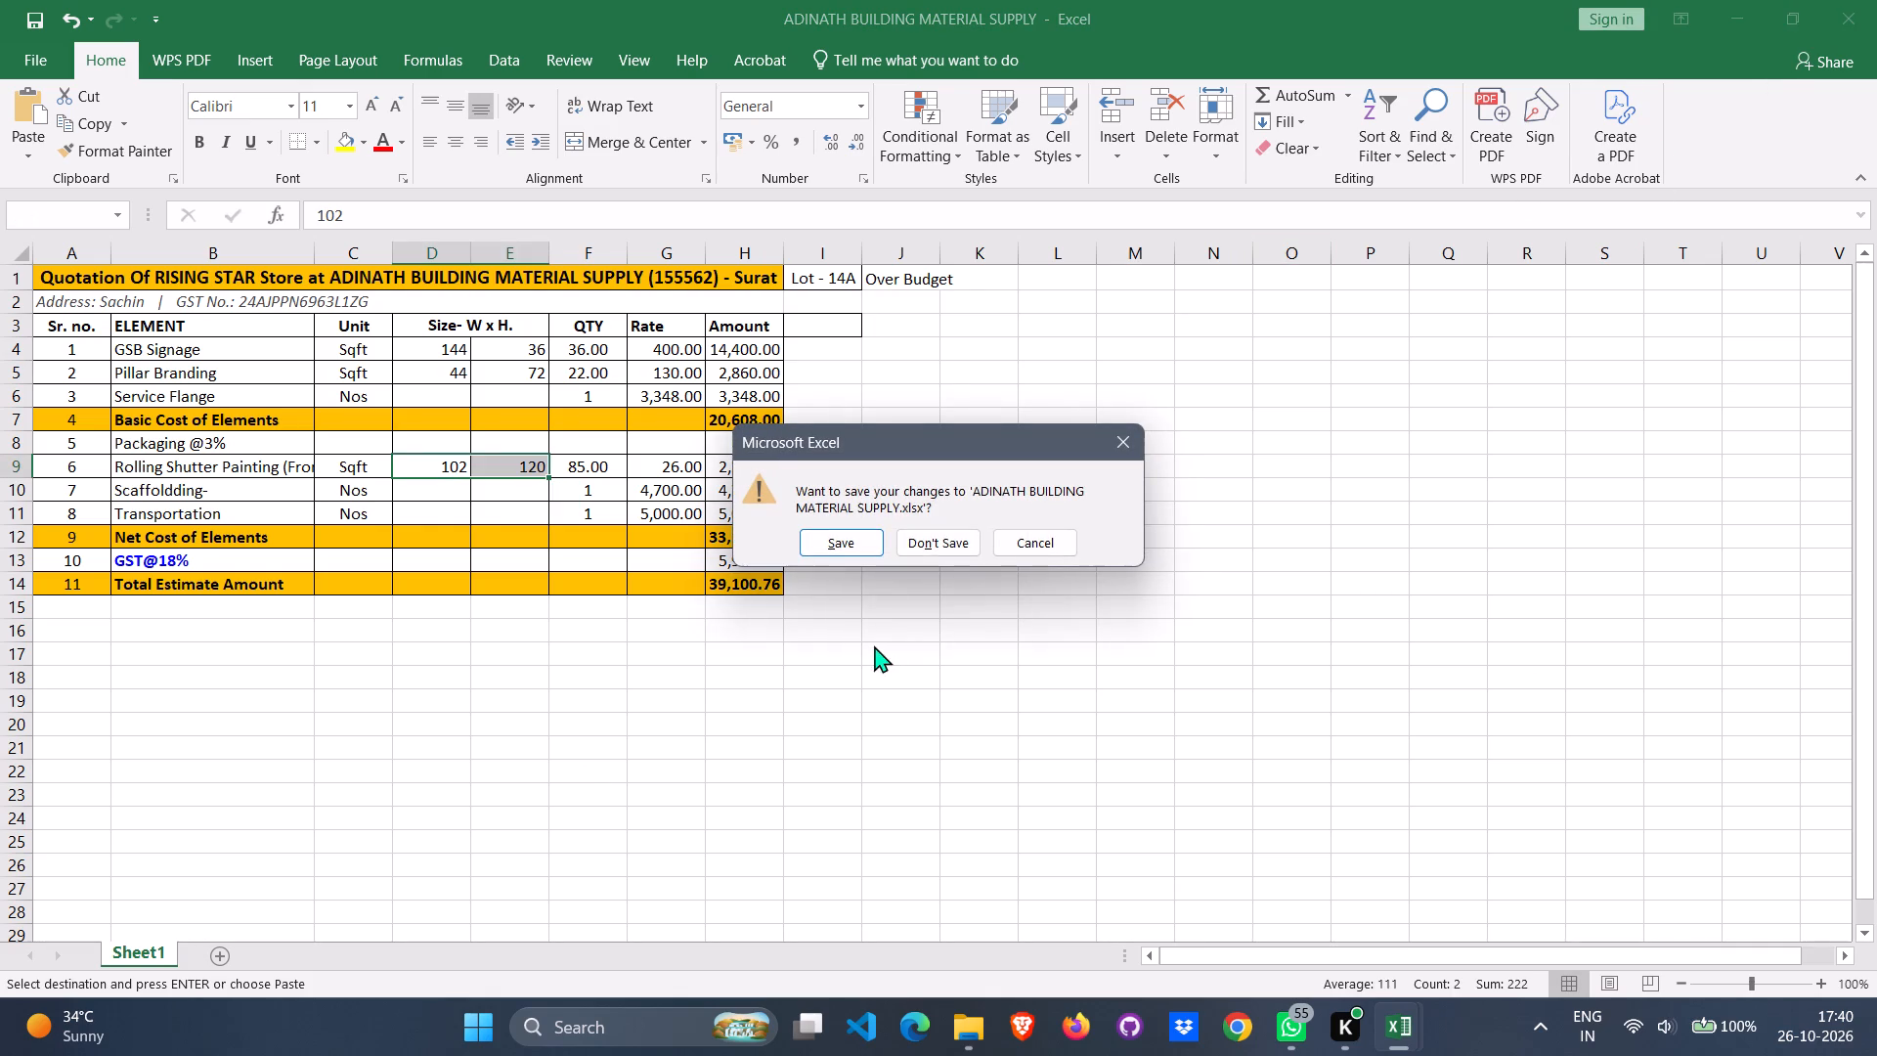
left_click(839, 528)
In File Explorer, search the SEPARATAION ESTIMATE folder for SANGAM and open the SANGAM HARDWARE STORES quotation.
key("alt+Tab")
left_click(1790, 69)
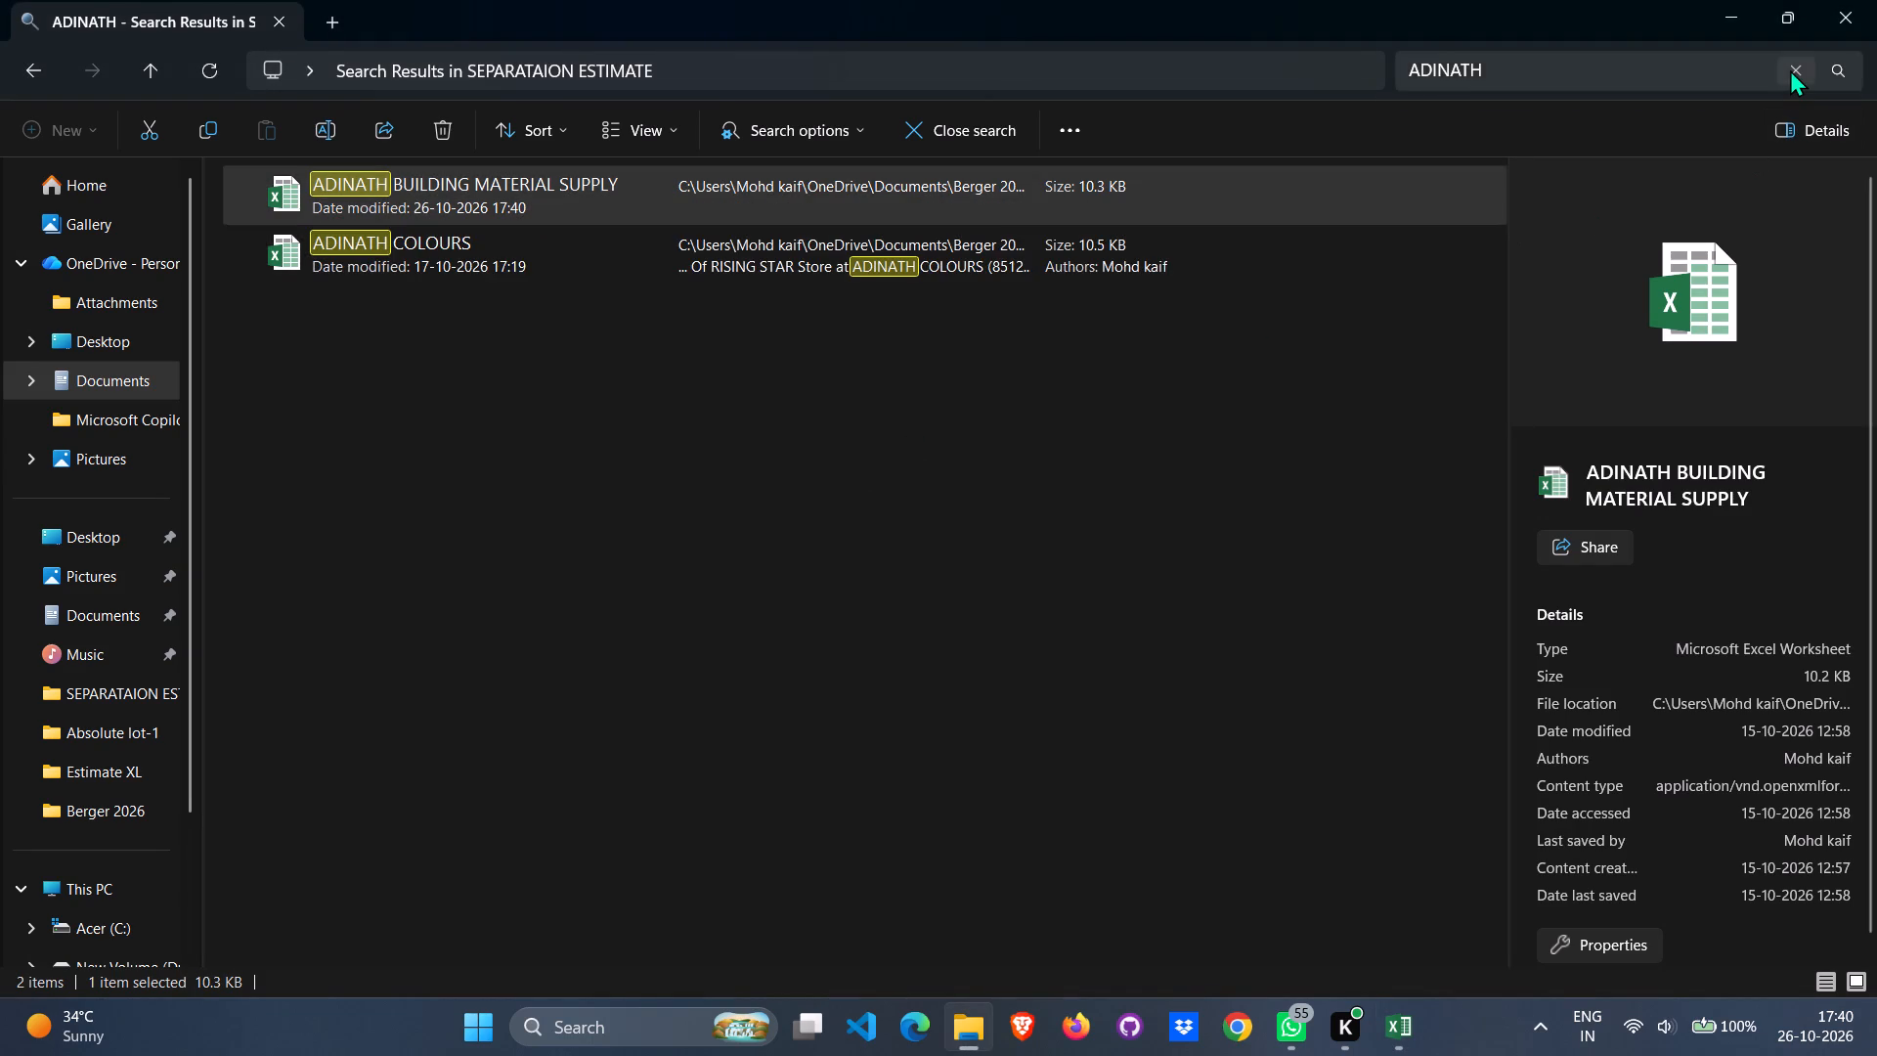
type("SANGAM")
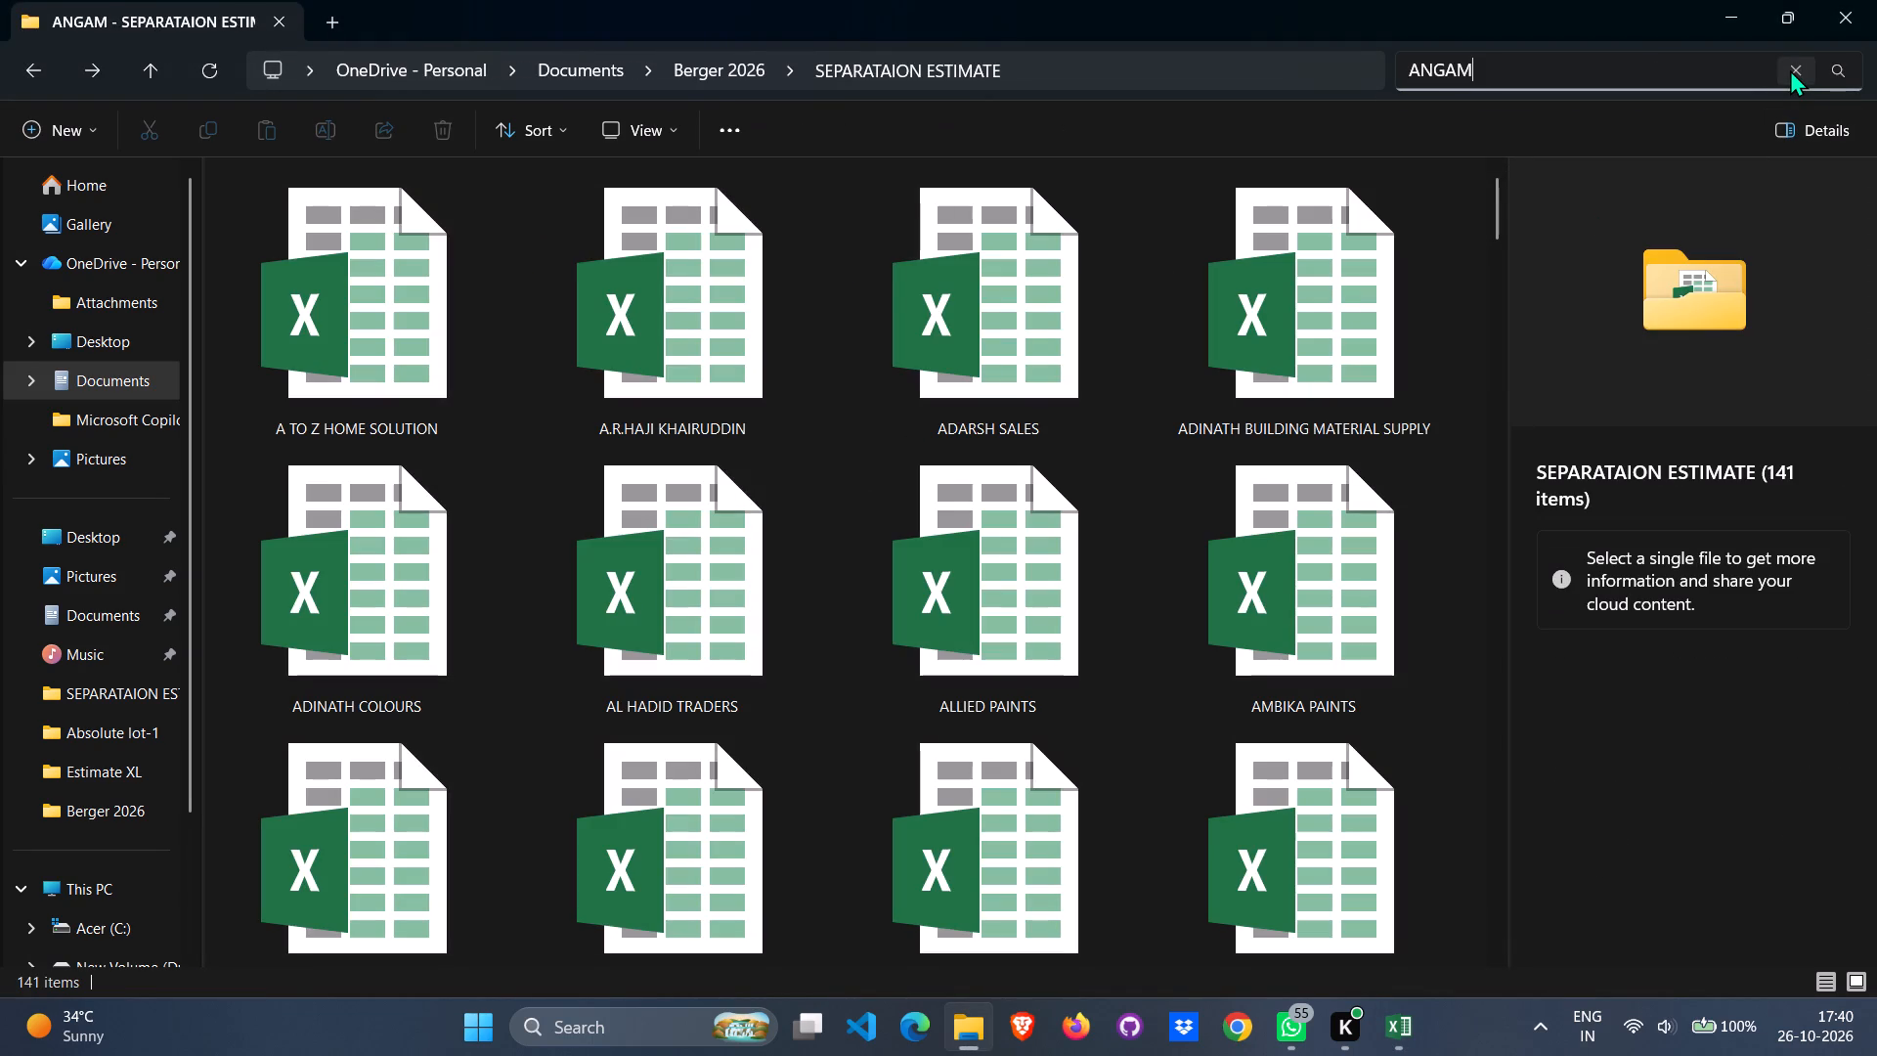
key("BackSpace")
key("BackSpace")
key("BackSpace")
key("BackSpace")
key("BackSpace")
type("SANGAM")
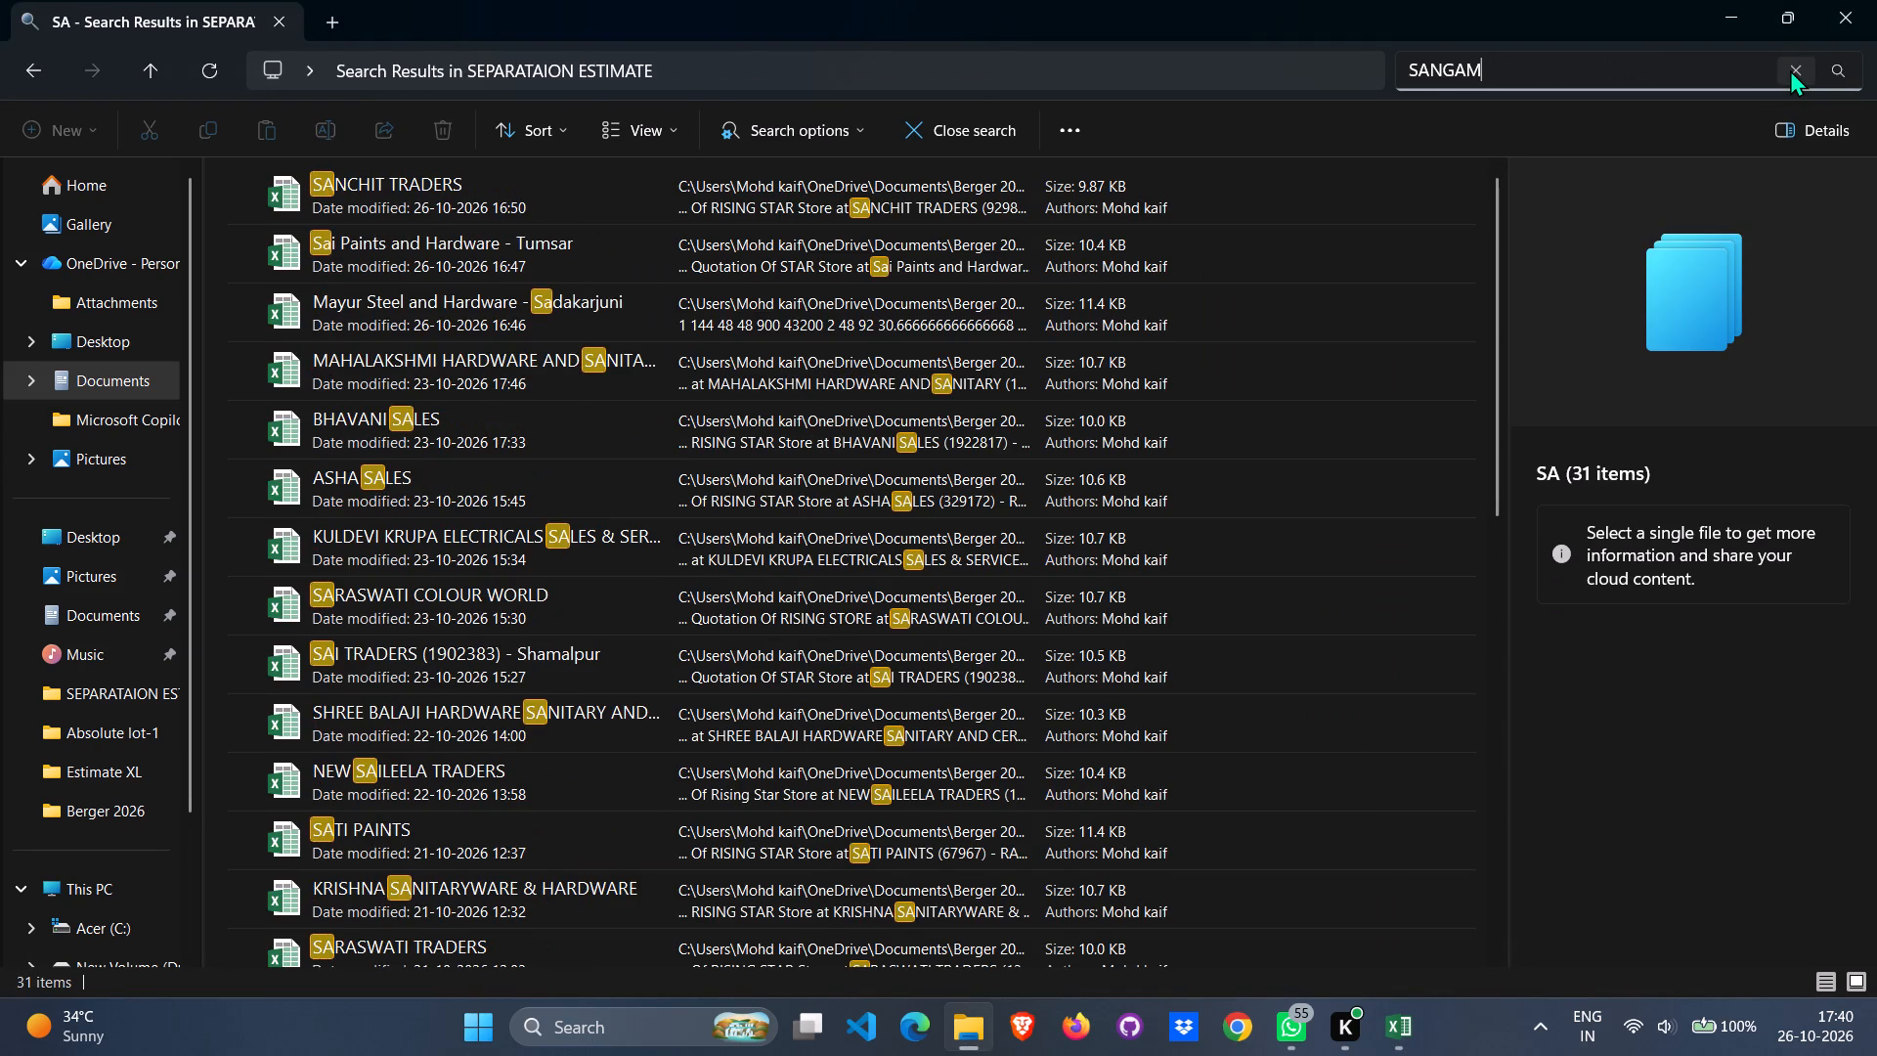
double_click(584, 174)
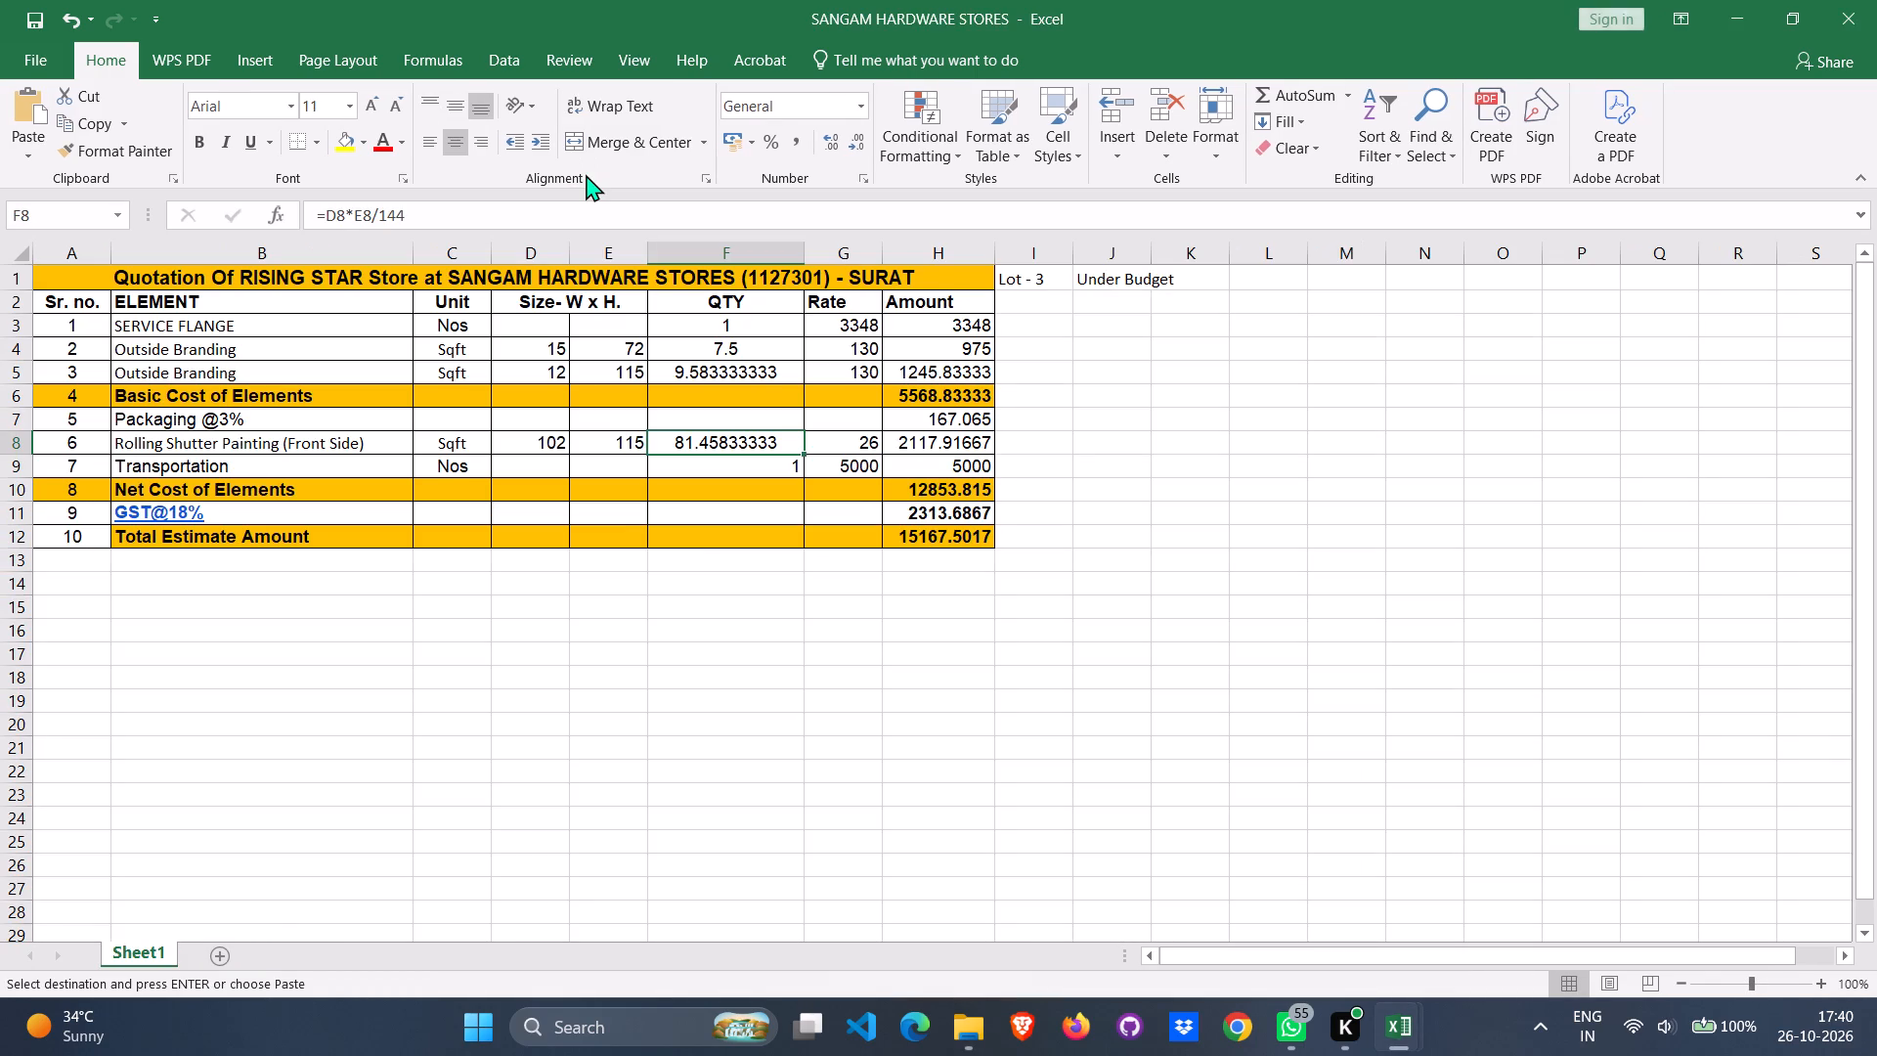
Copy the SERVICE FLANGE and two Outside Branding element names from the quotation into G123:G125 of Detailed.
key("alt+Tab")
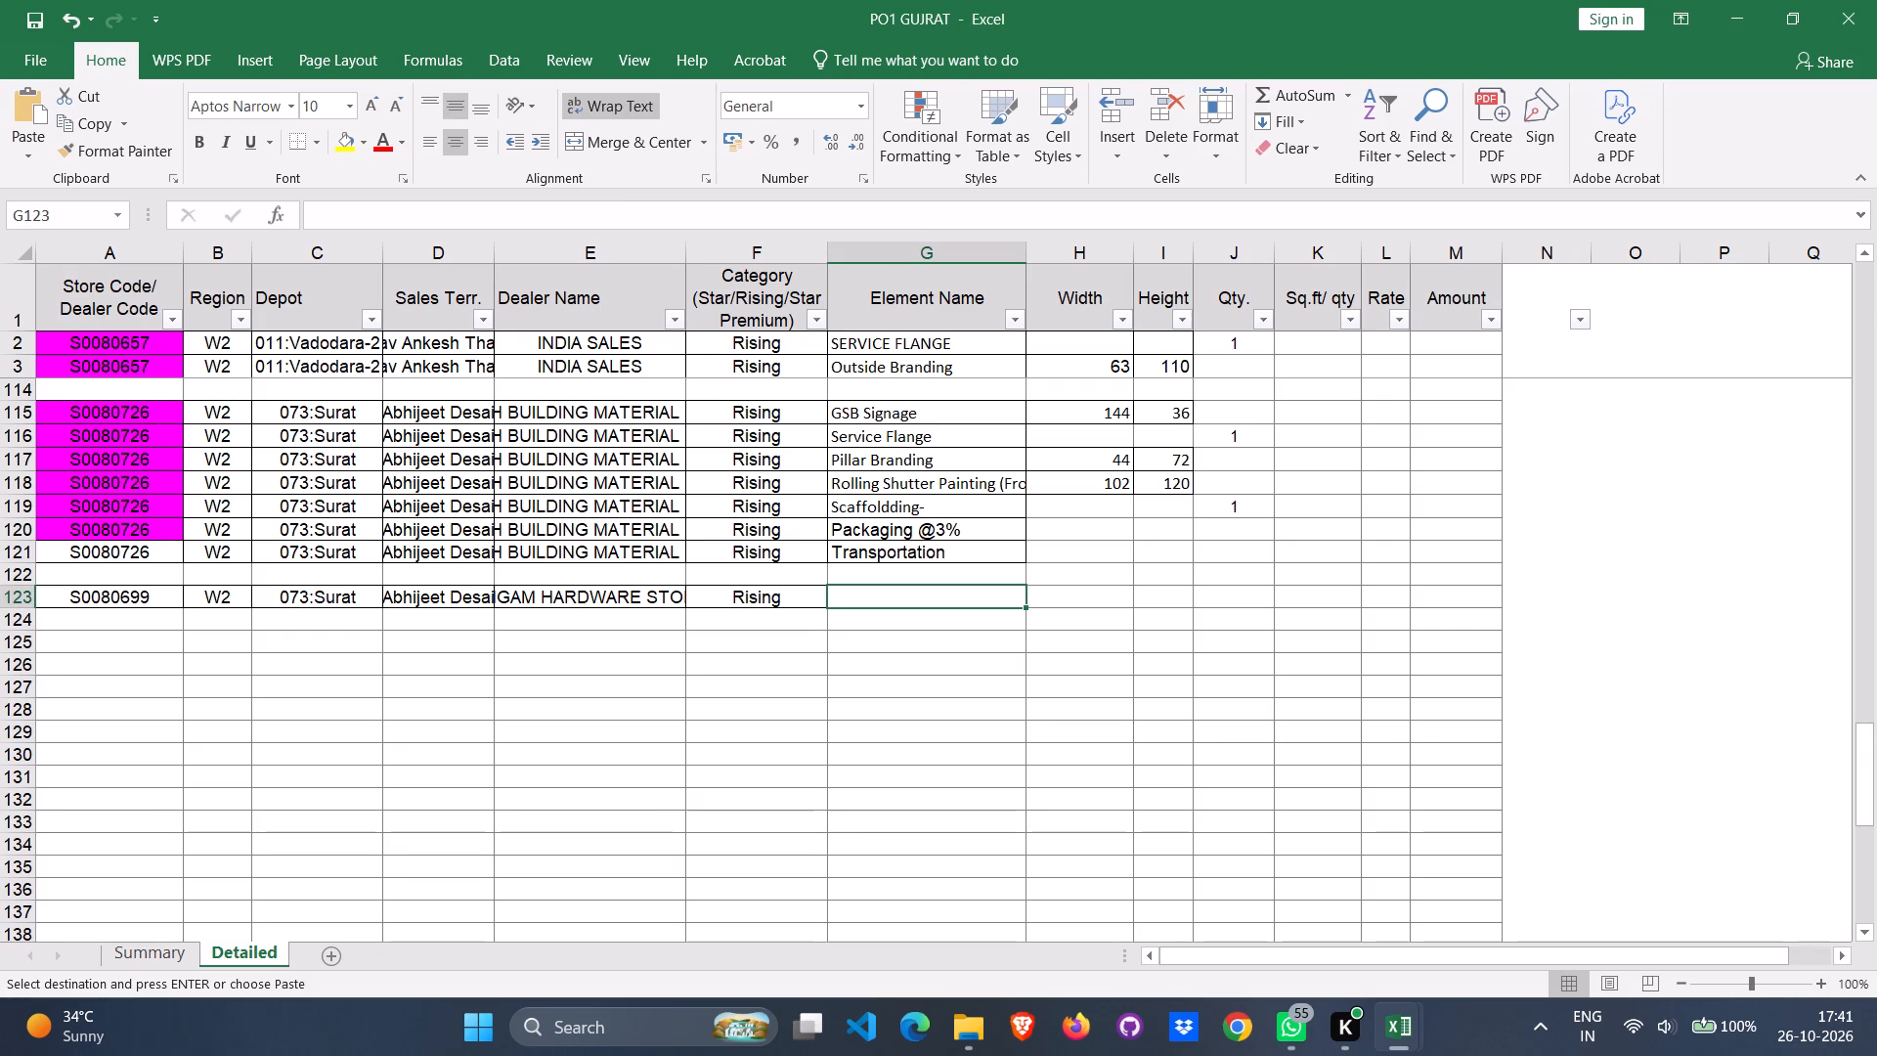
key("alt+Tab")
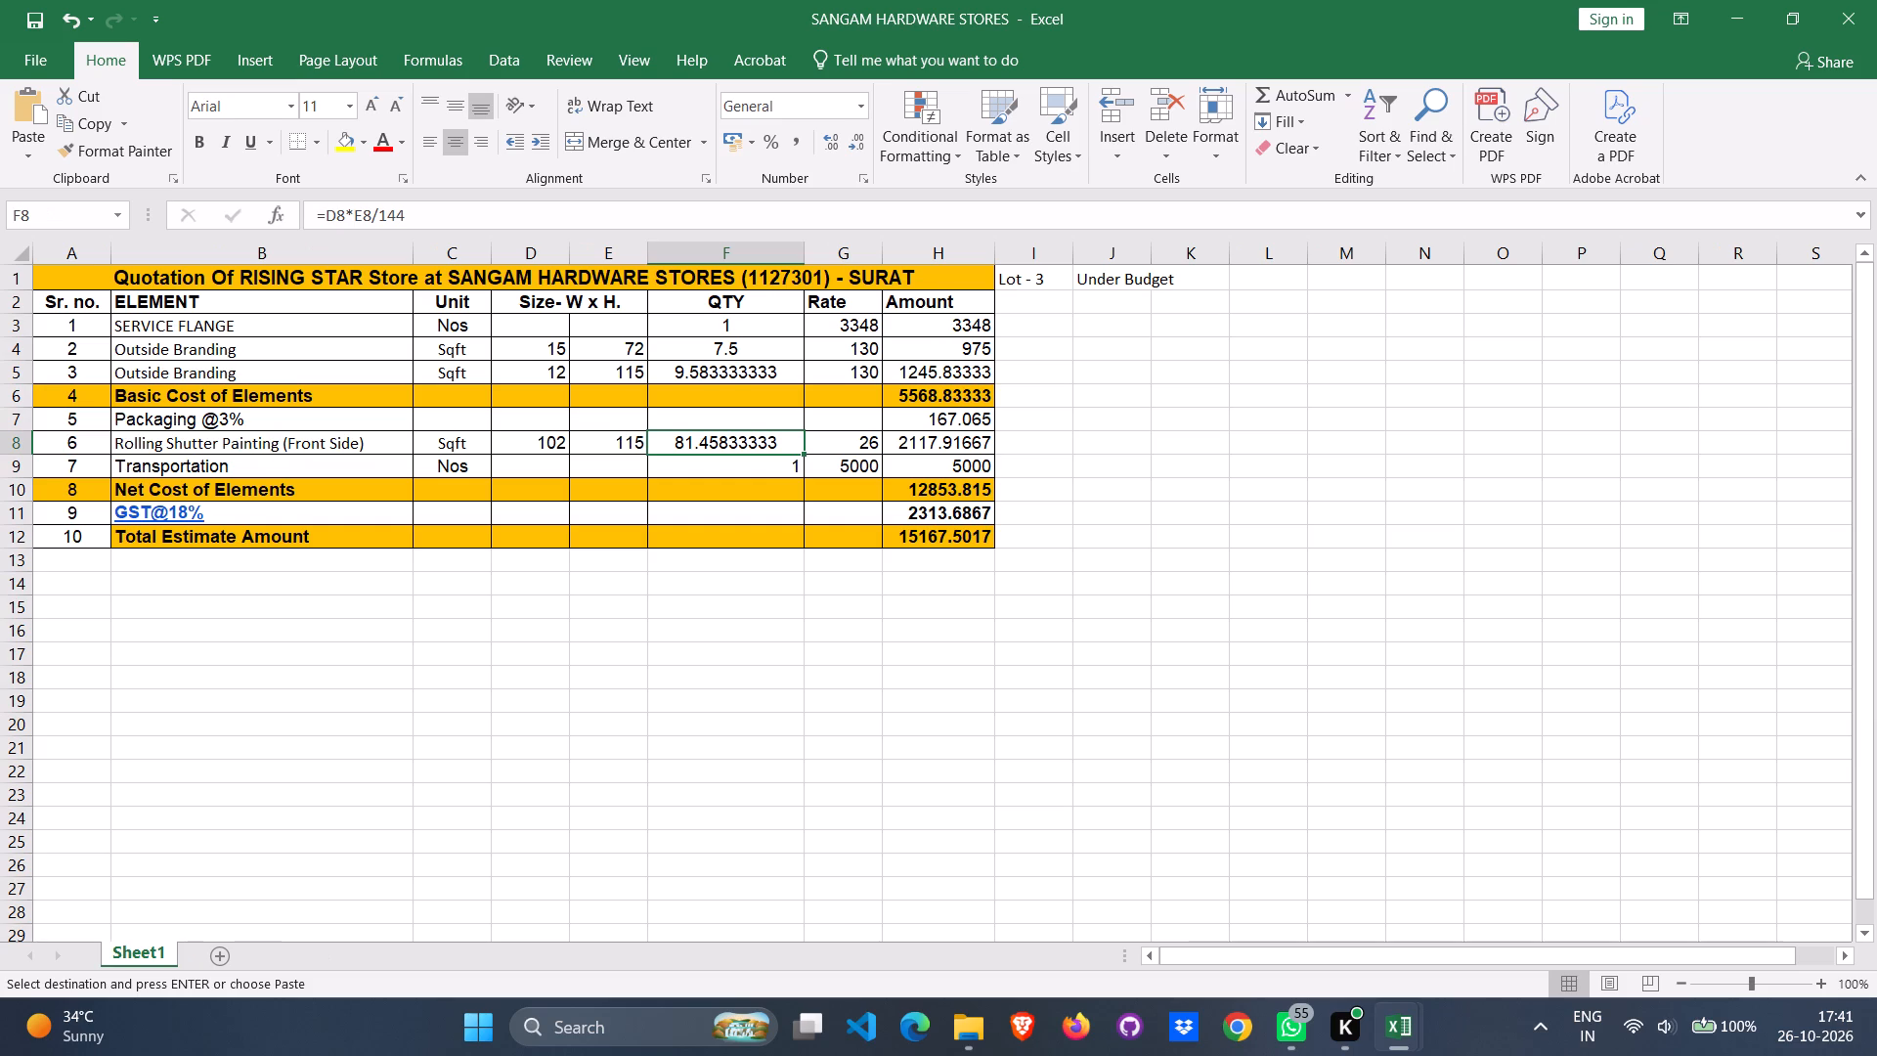
key("alt+Tab")
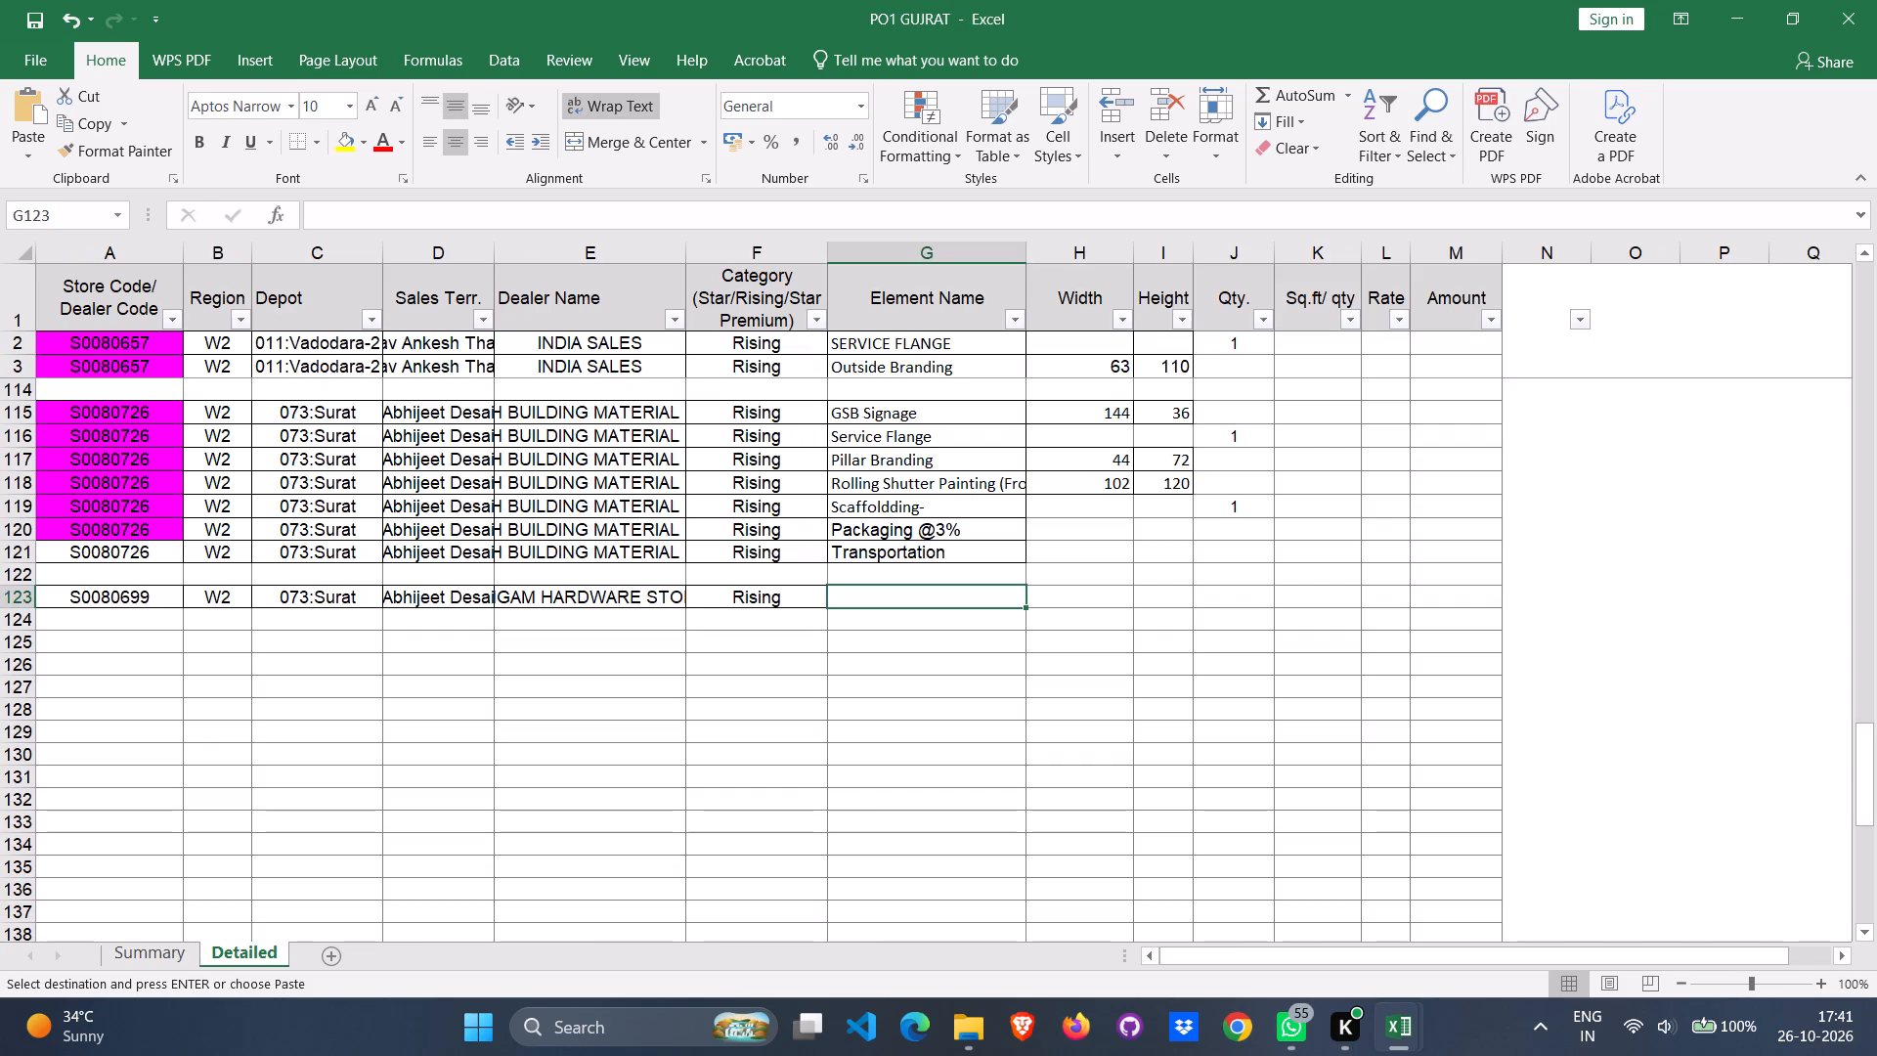
key("alt+Tab")
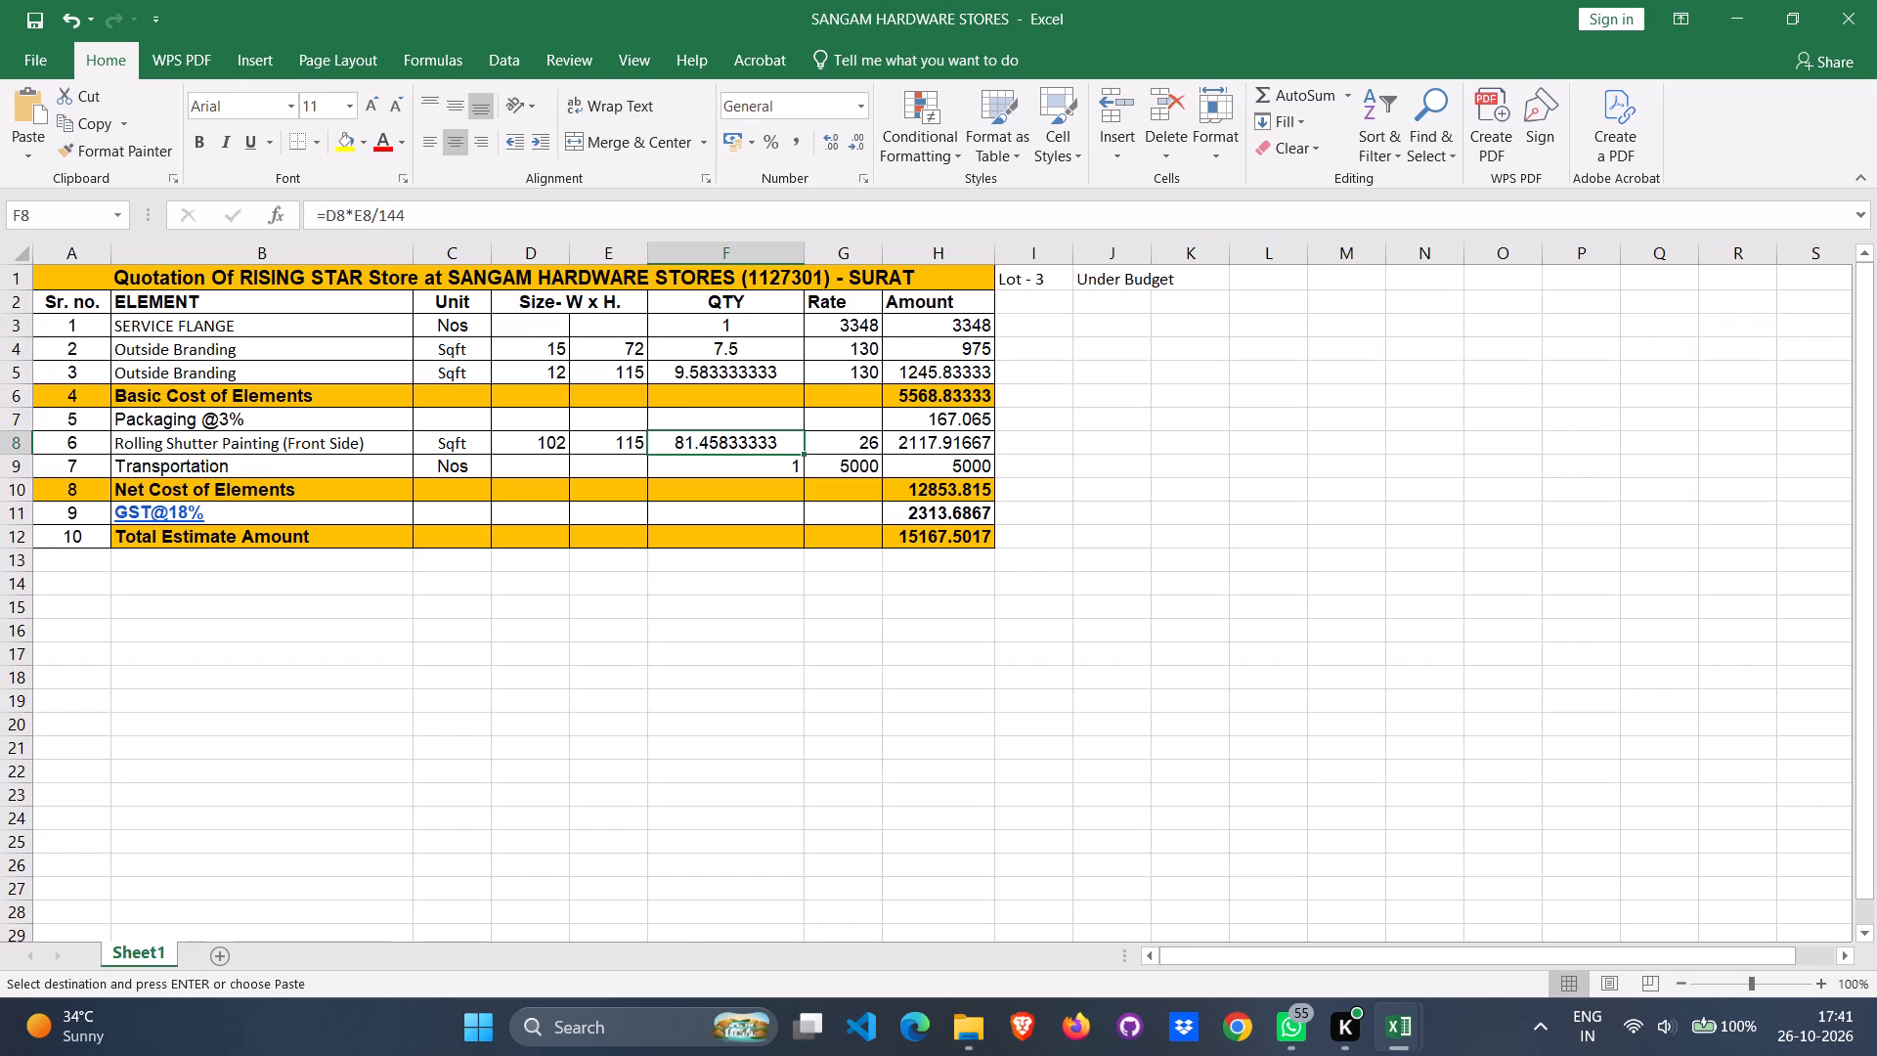
left_click(219, 327)
key("shift+Down")
key("shift+Down")
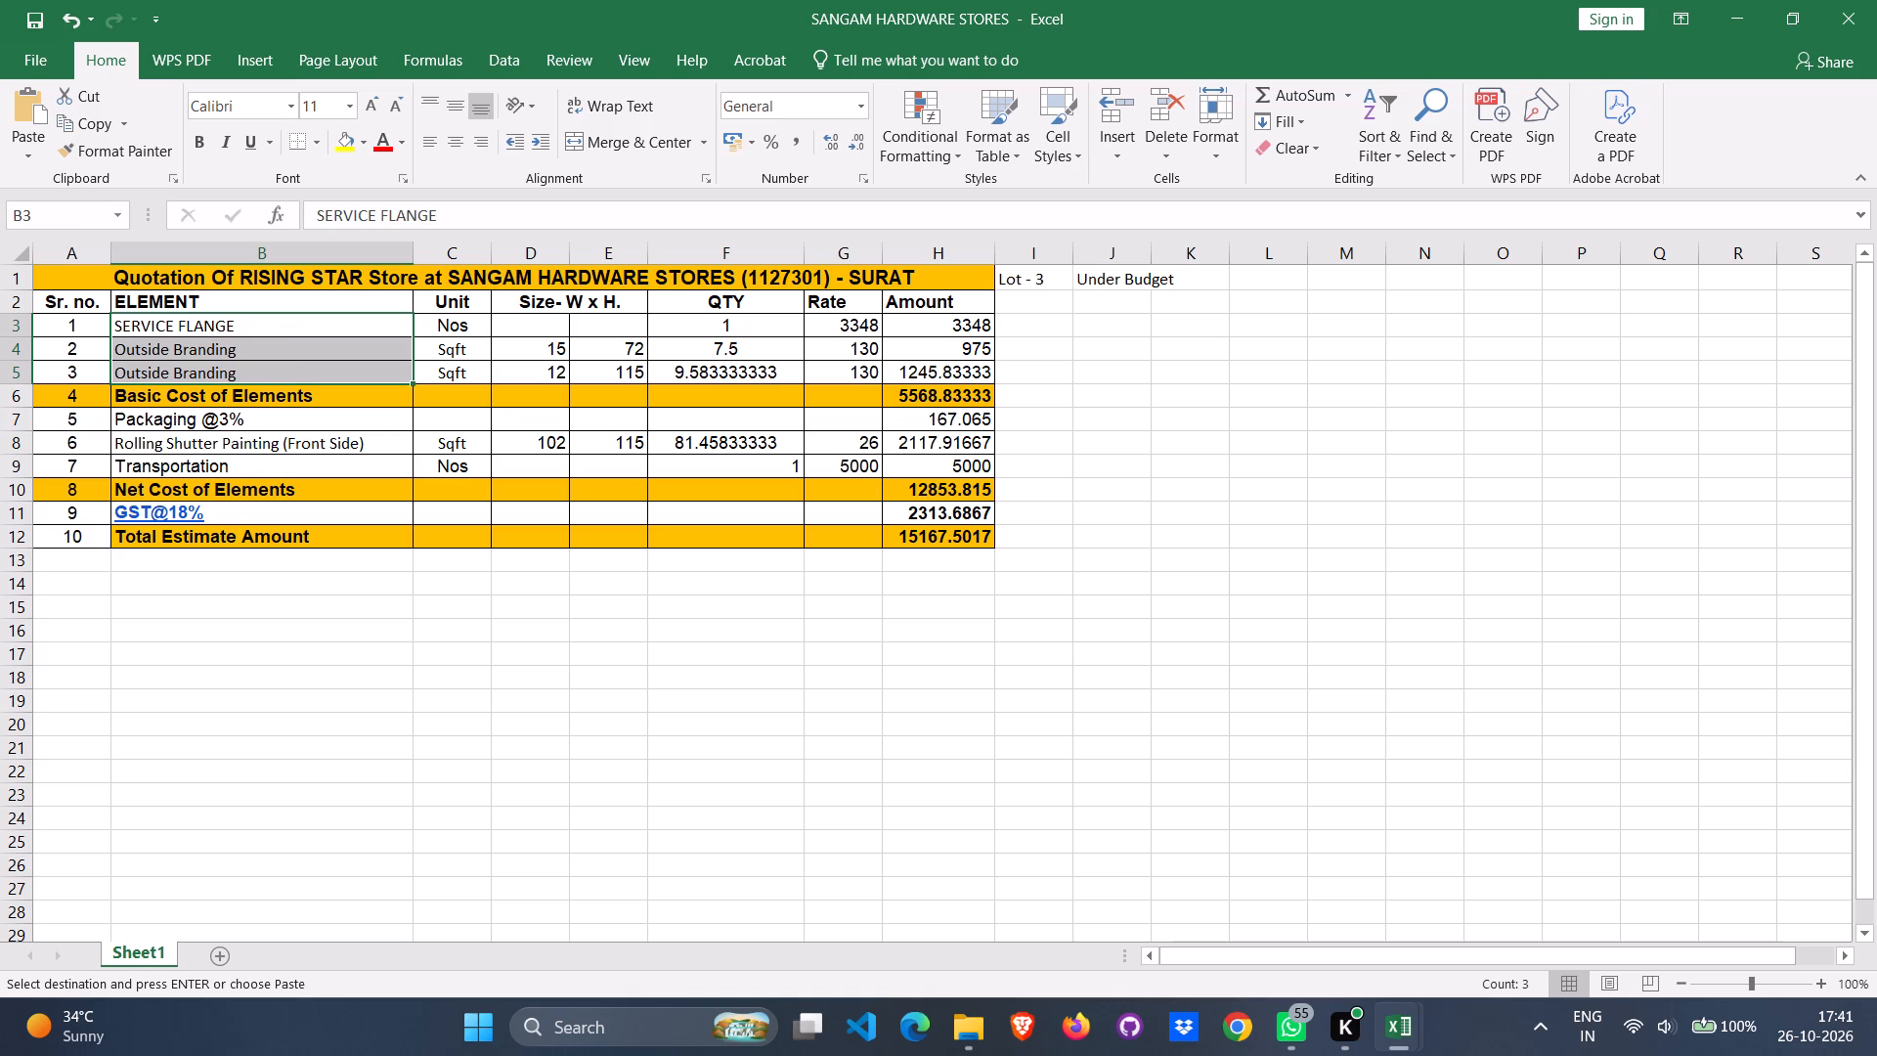
key("ctrl+c")
key("alt+Tab")
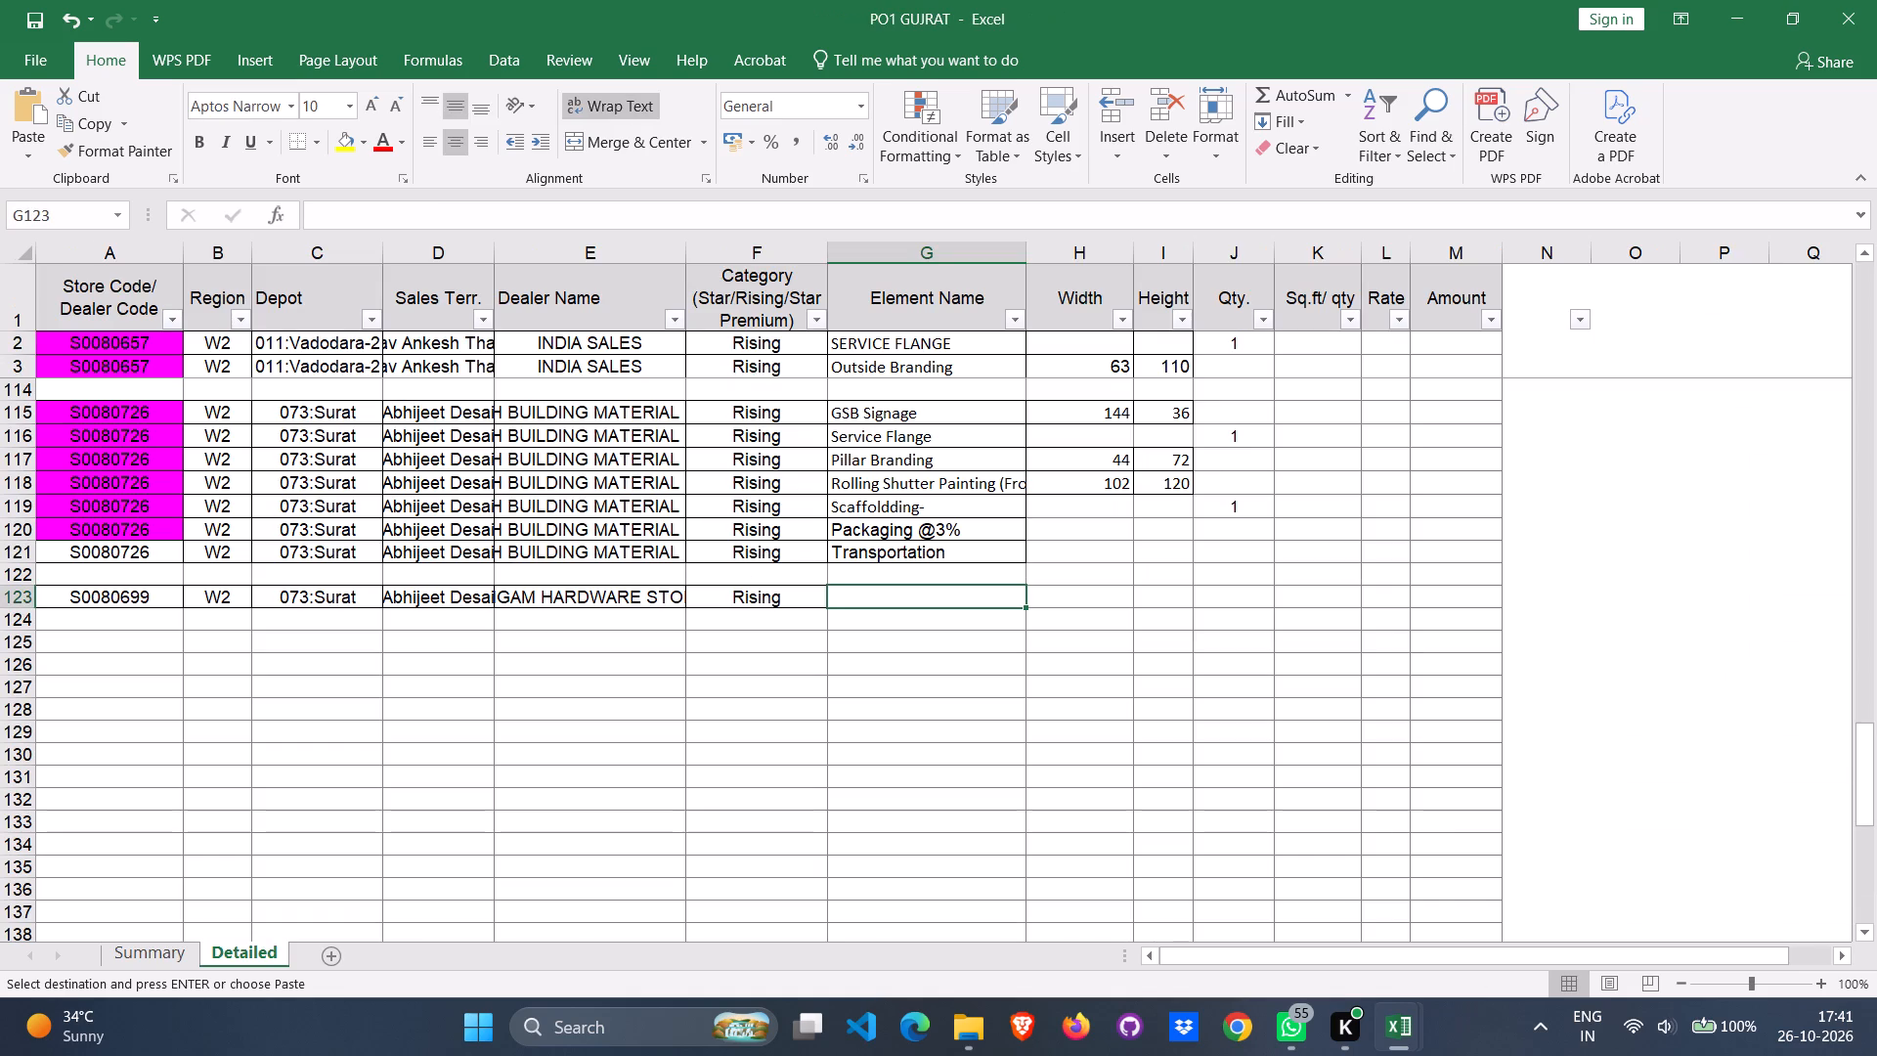
key("ctrl+v")
Copy the size cells for these three elements, including 15 by 72 and 12 by 115, into H123:I125 of Detailed and save.
key("alt+Tab")
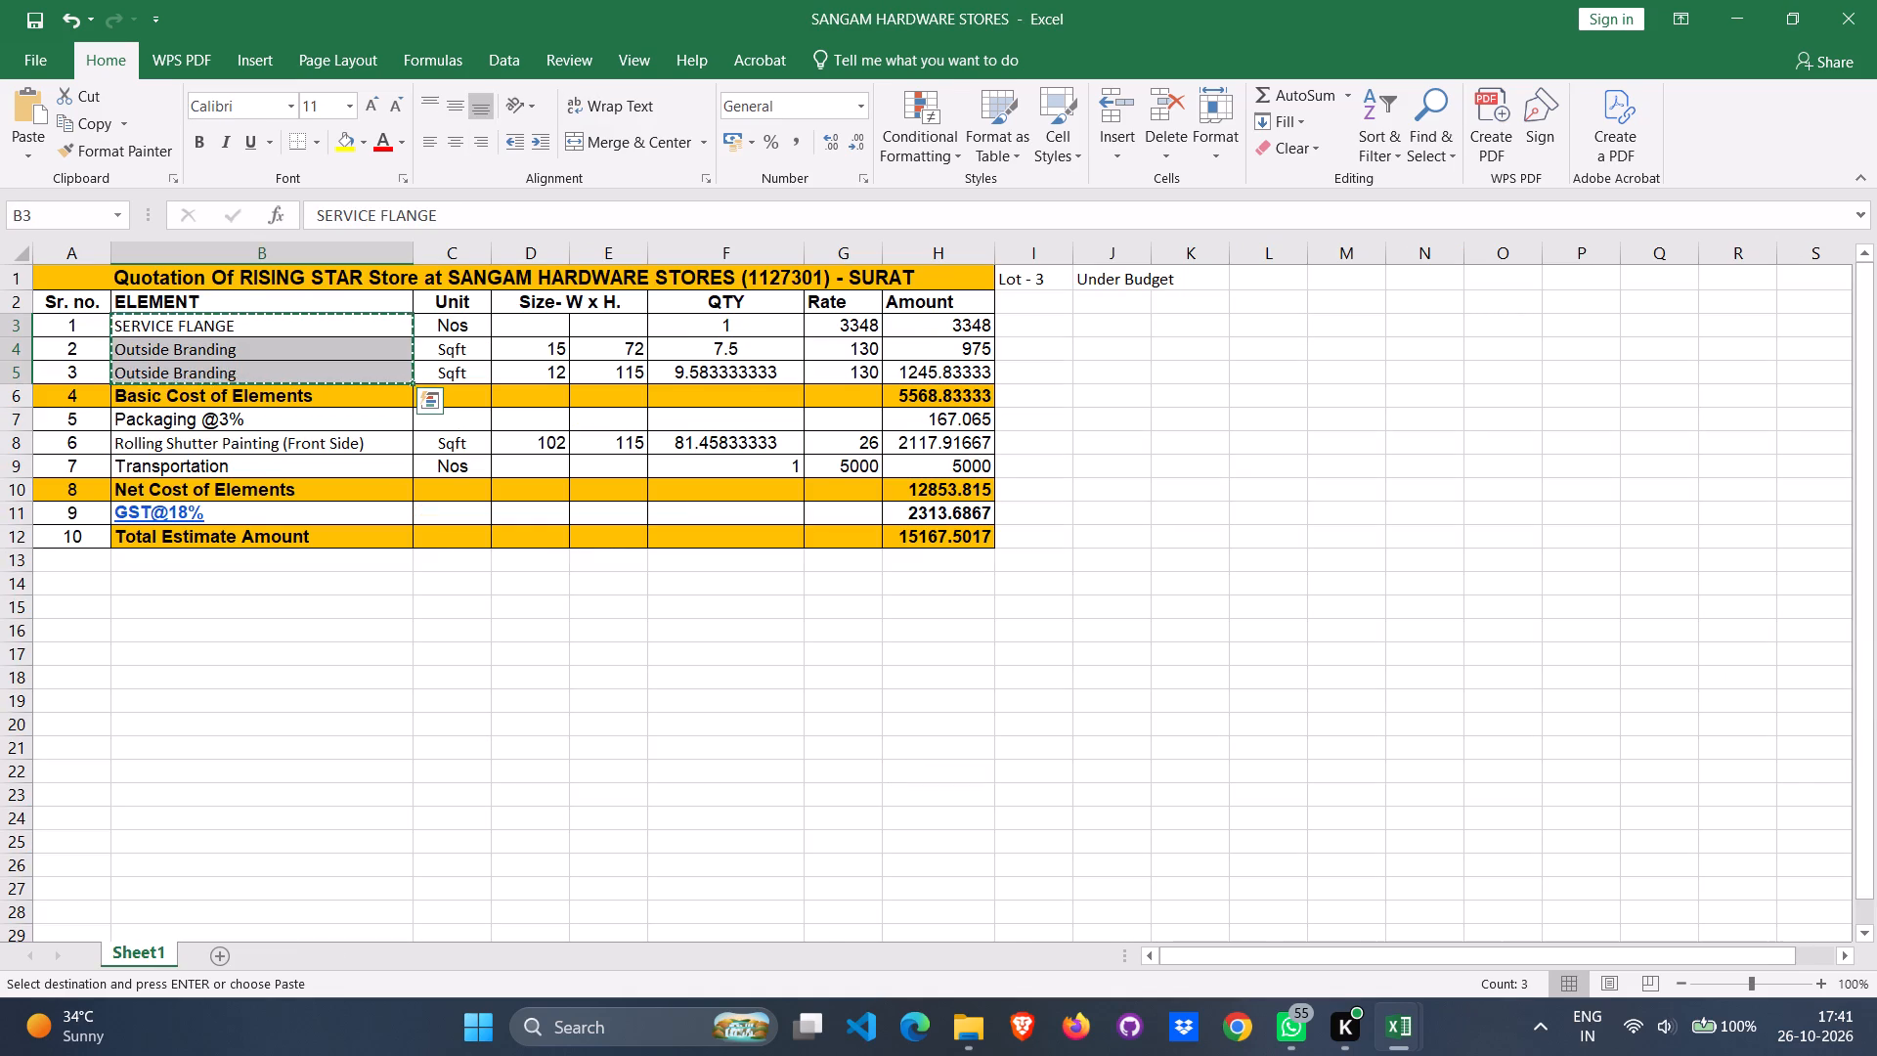
left_click(547, 330)
key("shift+Right")
key("shift+Down")
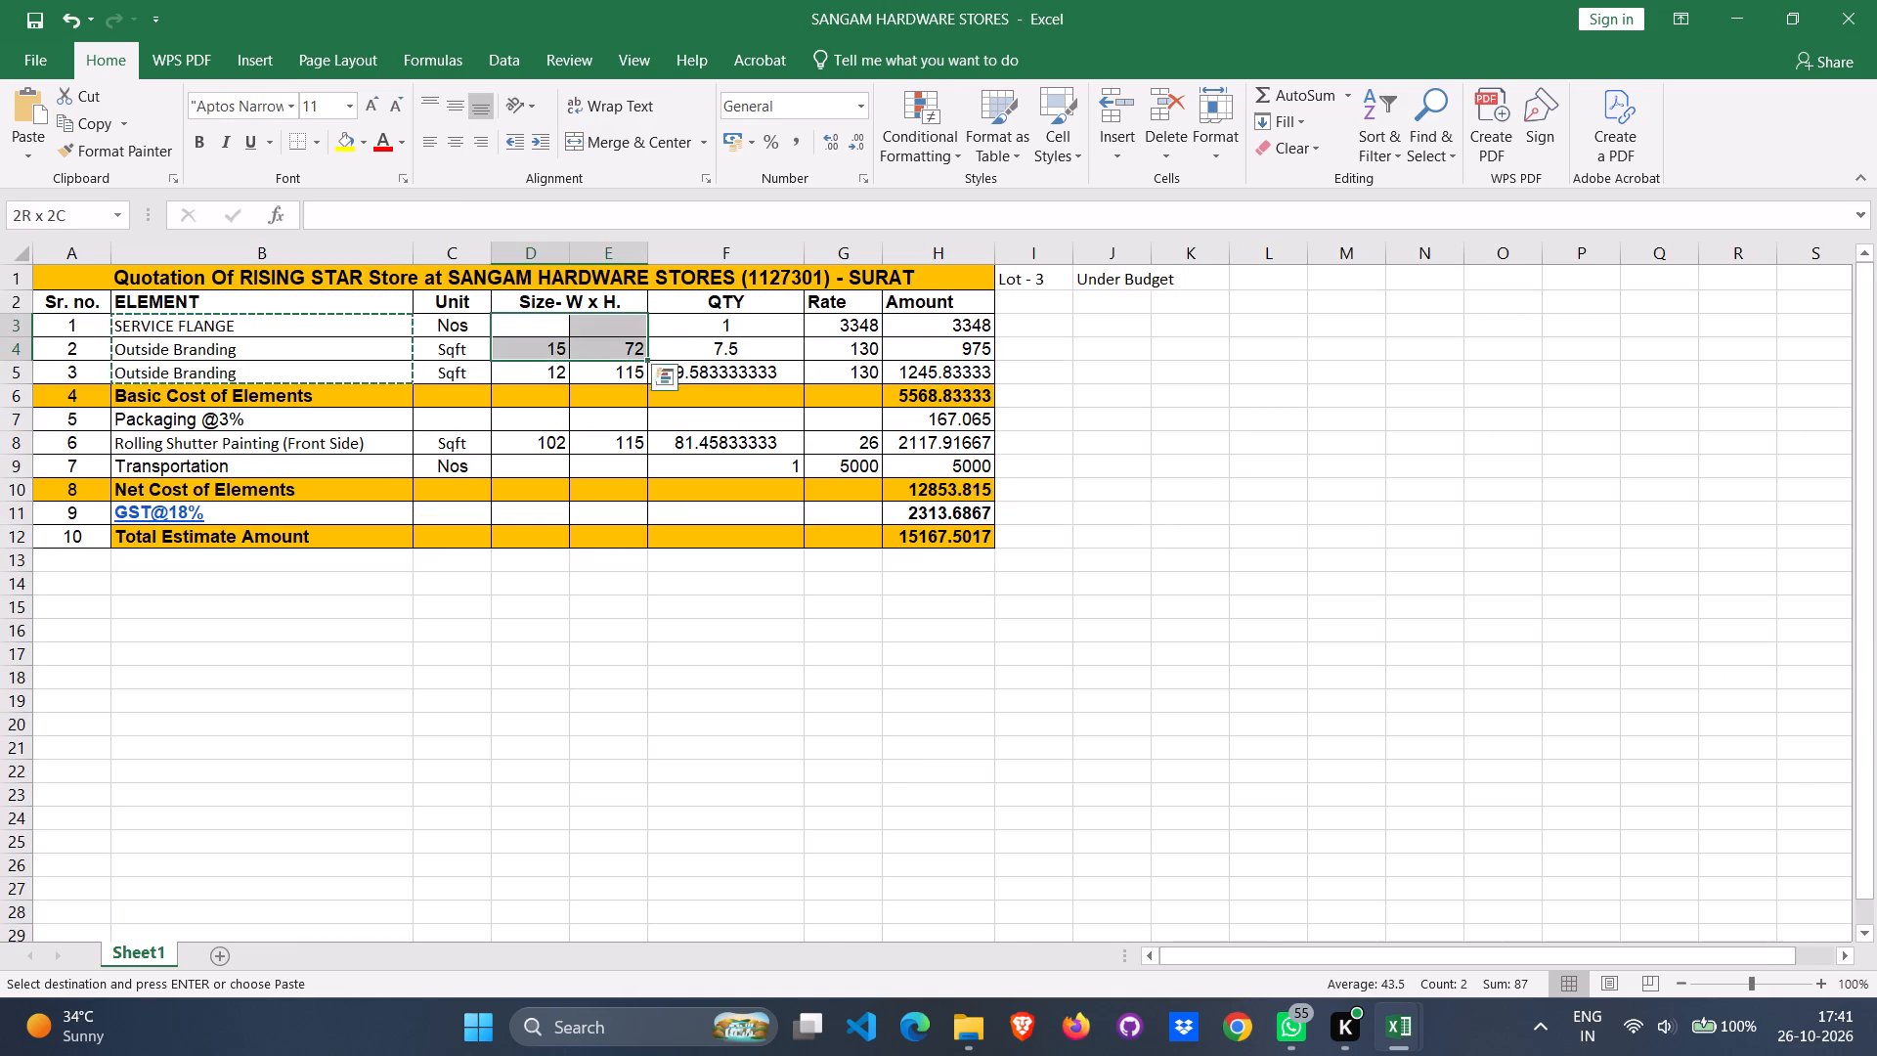
key("shift+Down")
key("ctrl+c")
key("alt+Tab")
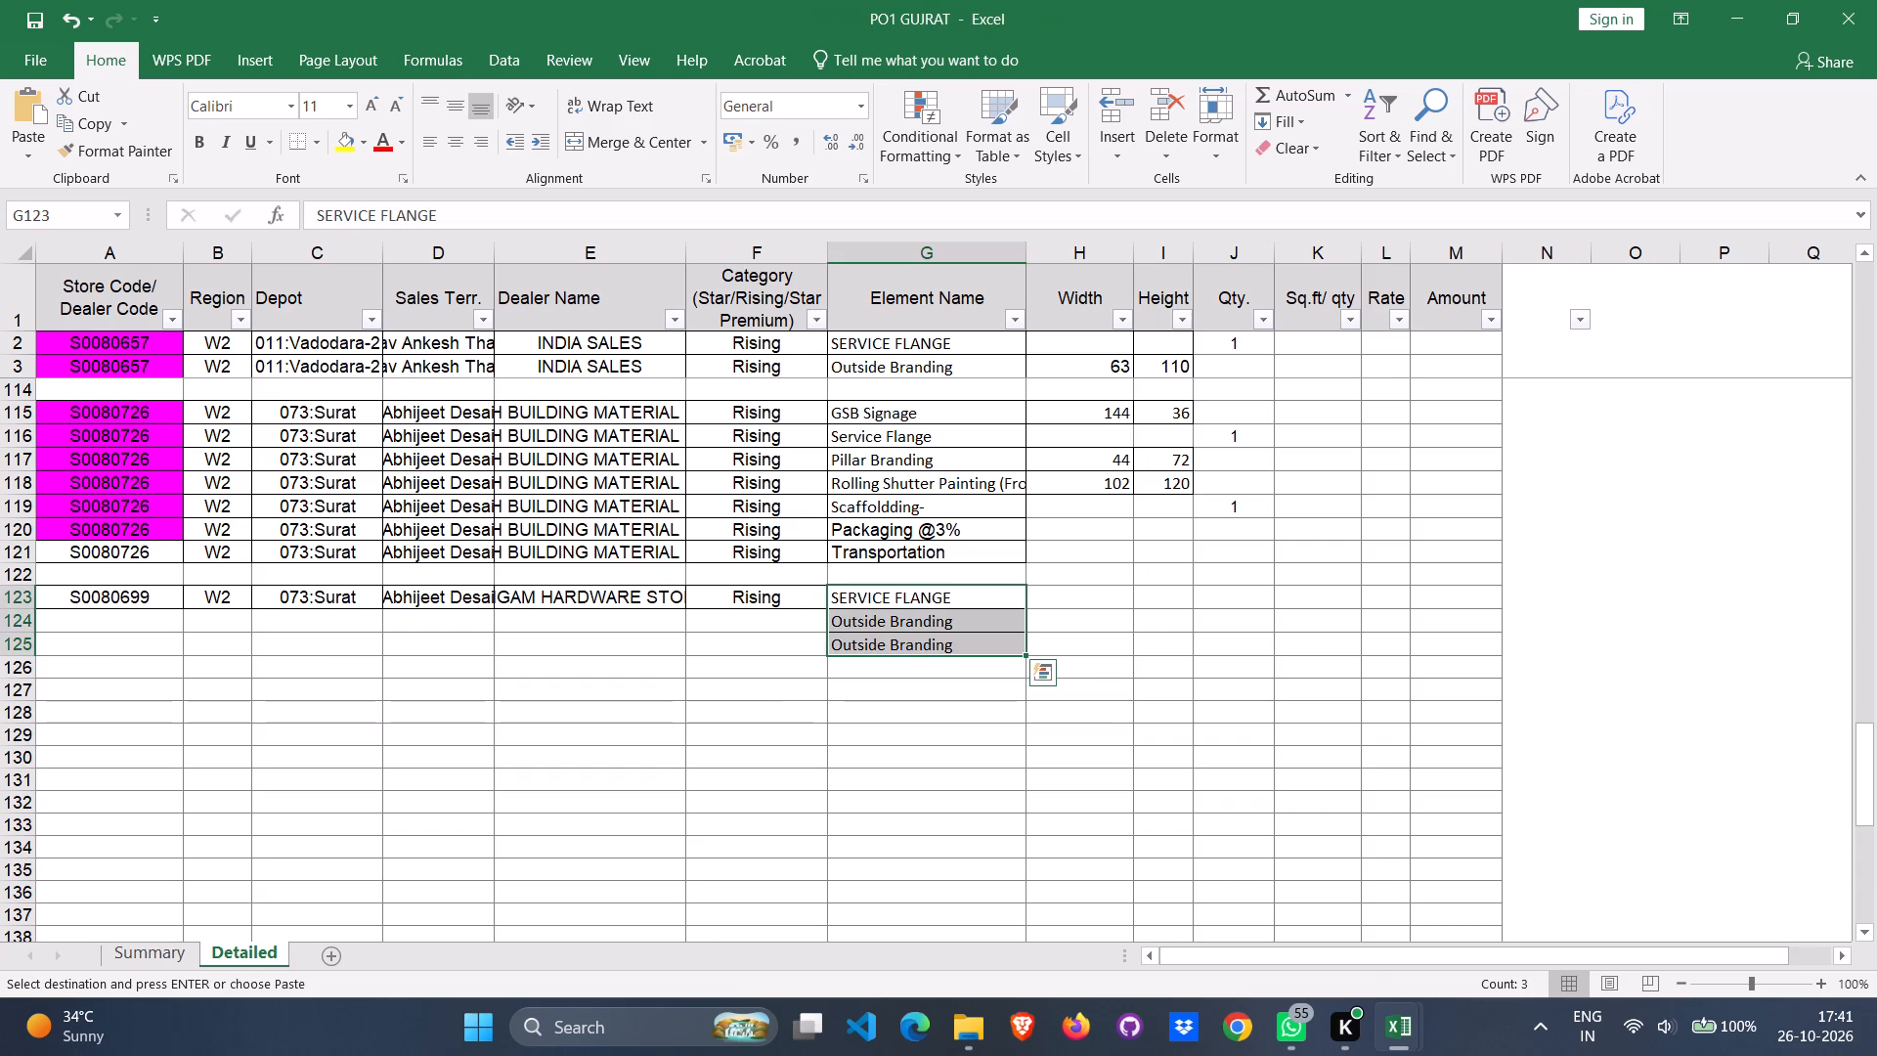
key("Right")
key("ctrl+v")
key("ctrl+s")
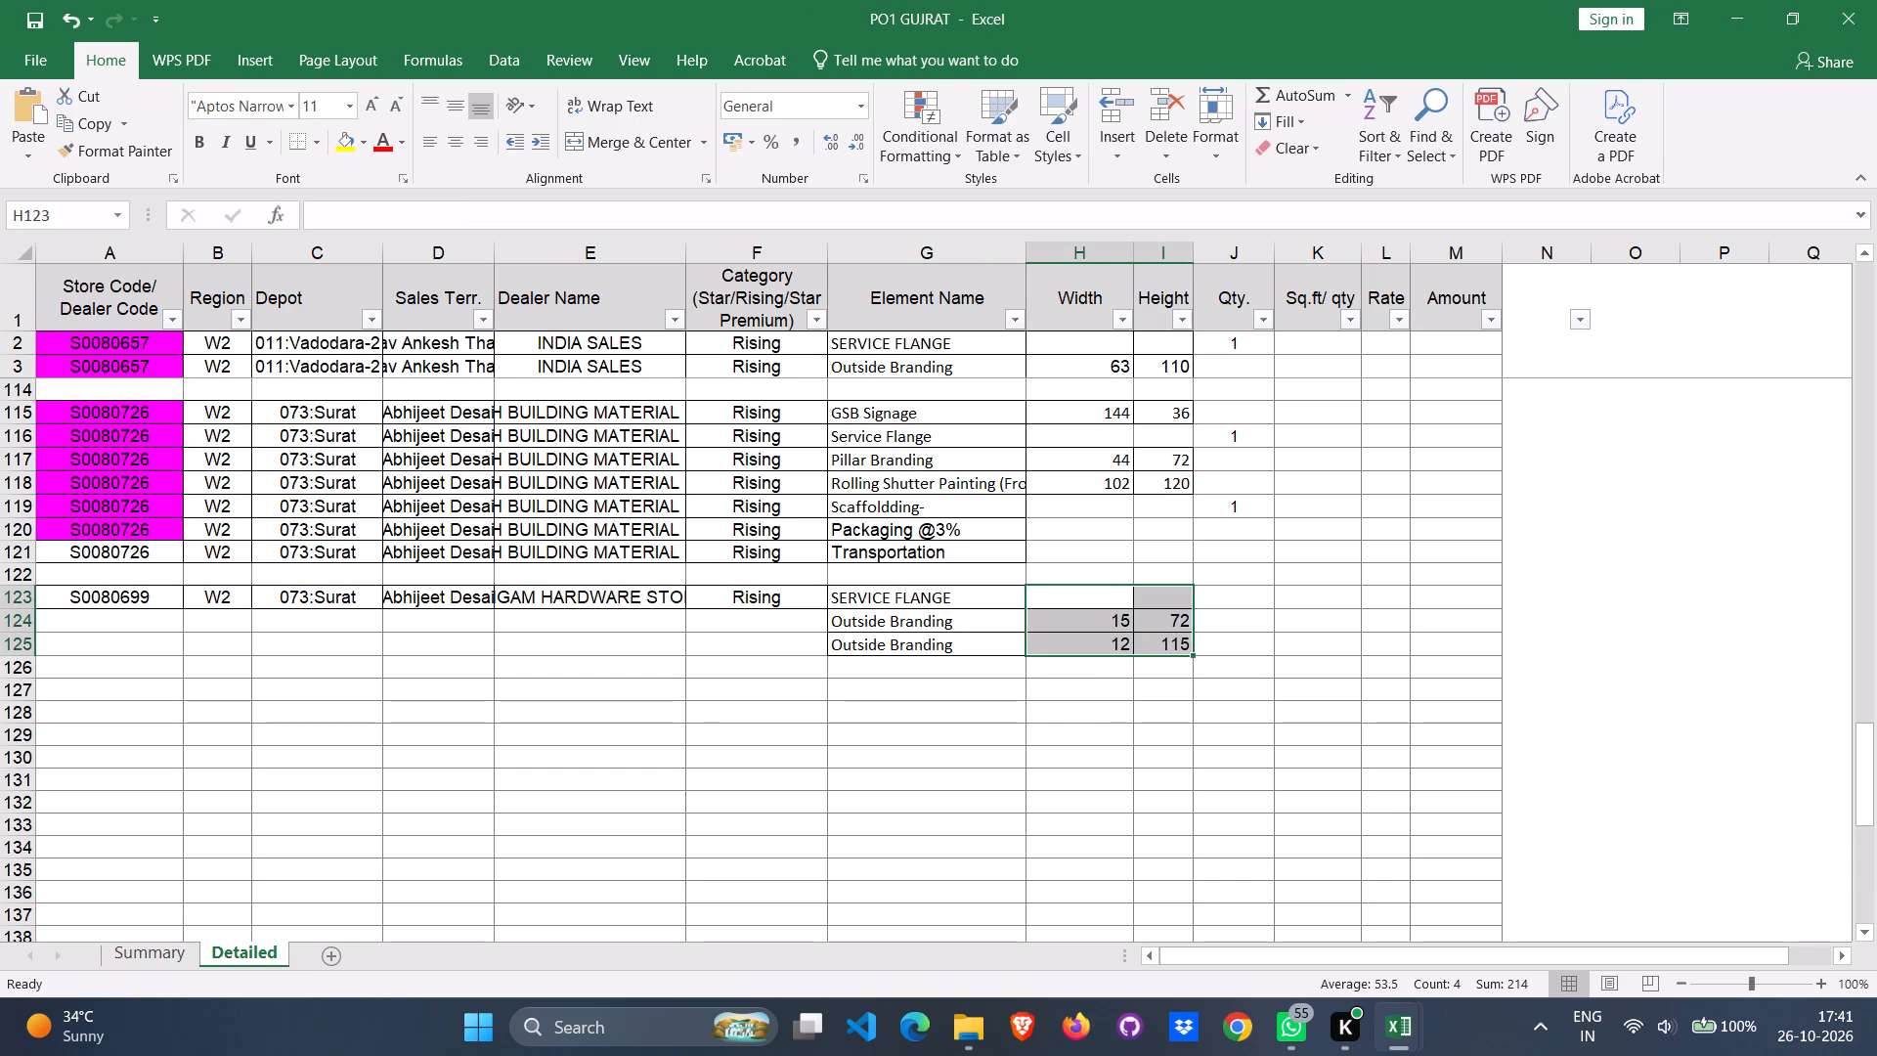
Copy the Rolling Shutter Painting (Front Side) element name from the SANGAM HARDWARE STORES quotation into G126 of Detailed.
left_click(925, 663)
key("alt+Tab")
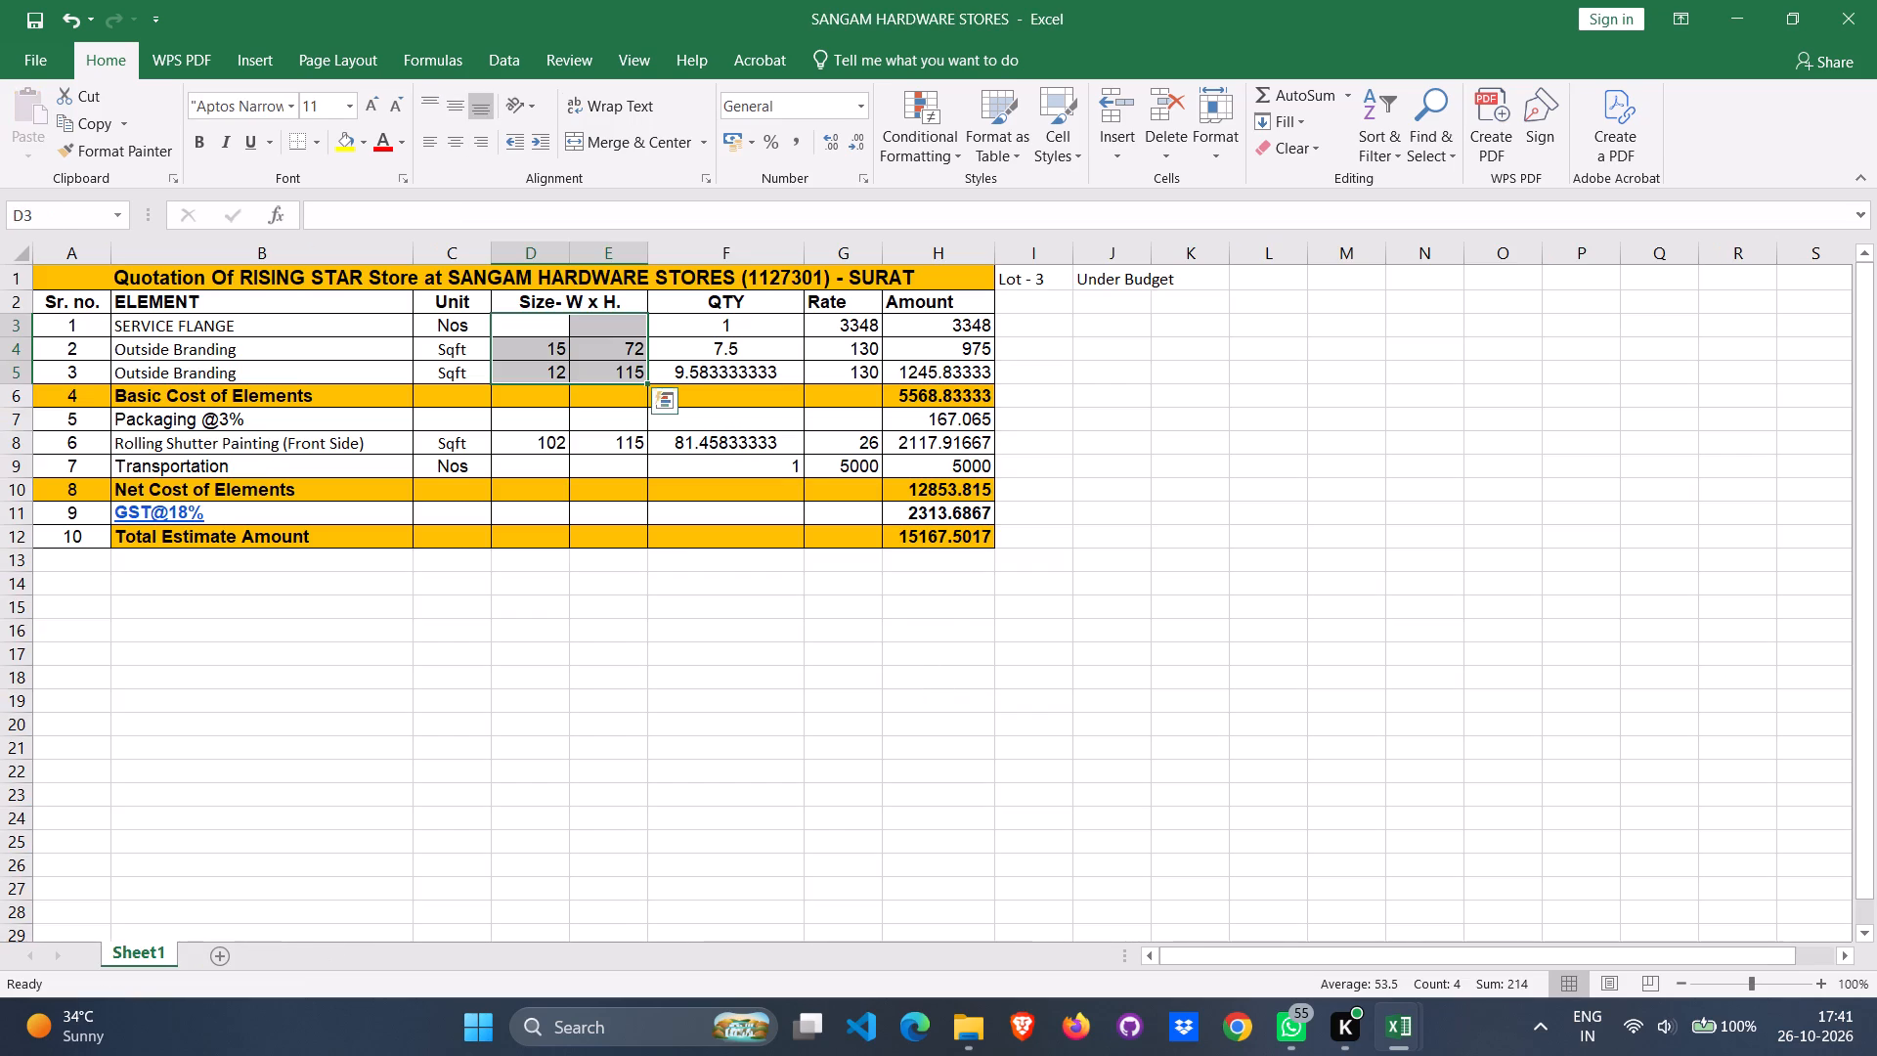
left_click(332, 434)
key("ctrl+c")
key("alt+Tab")
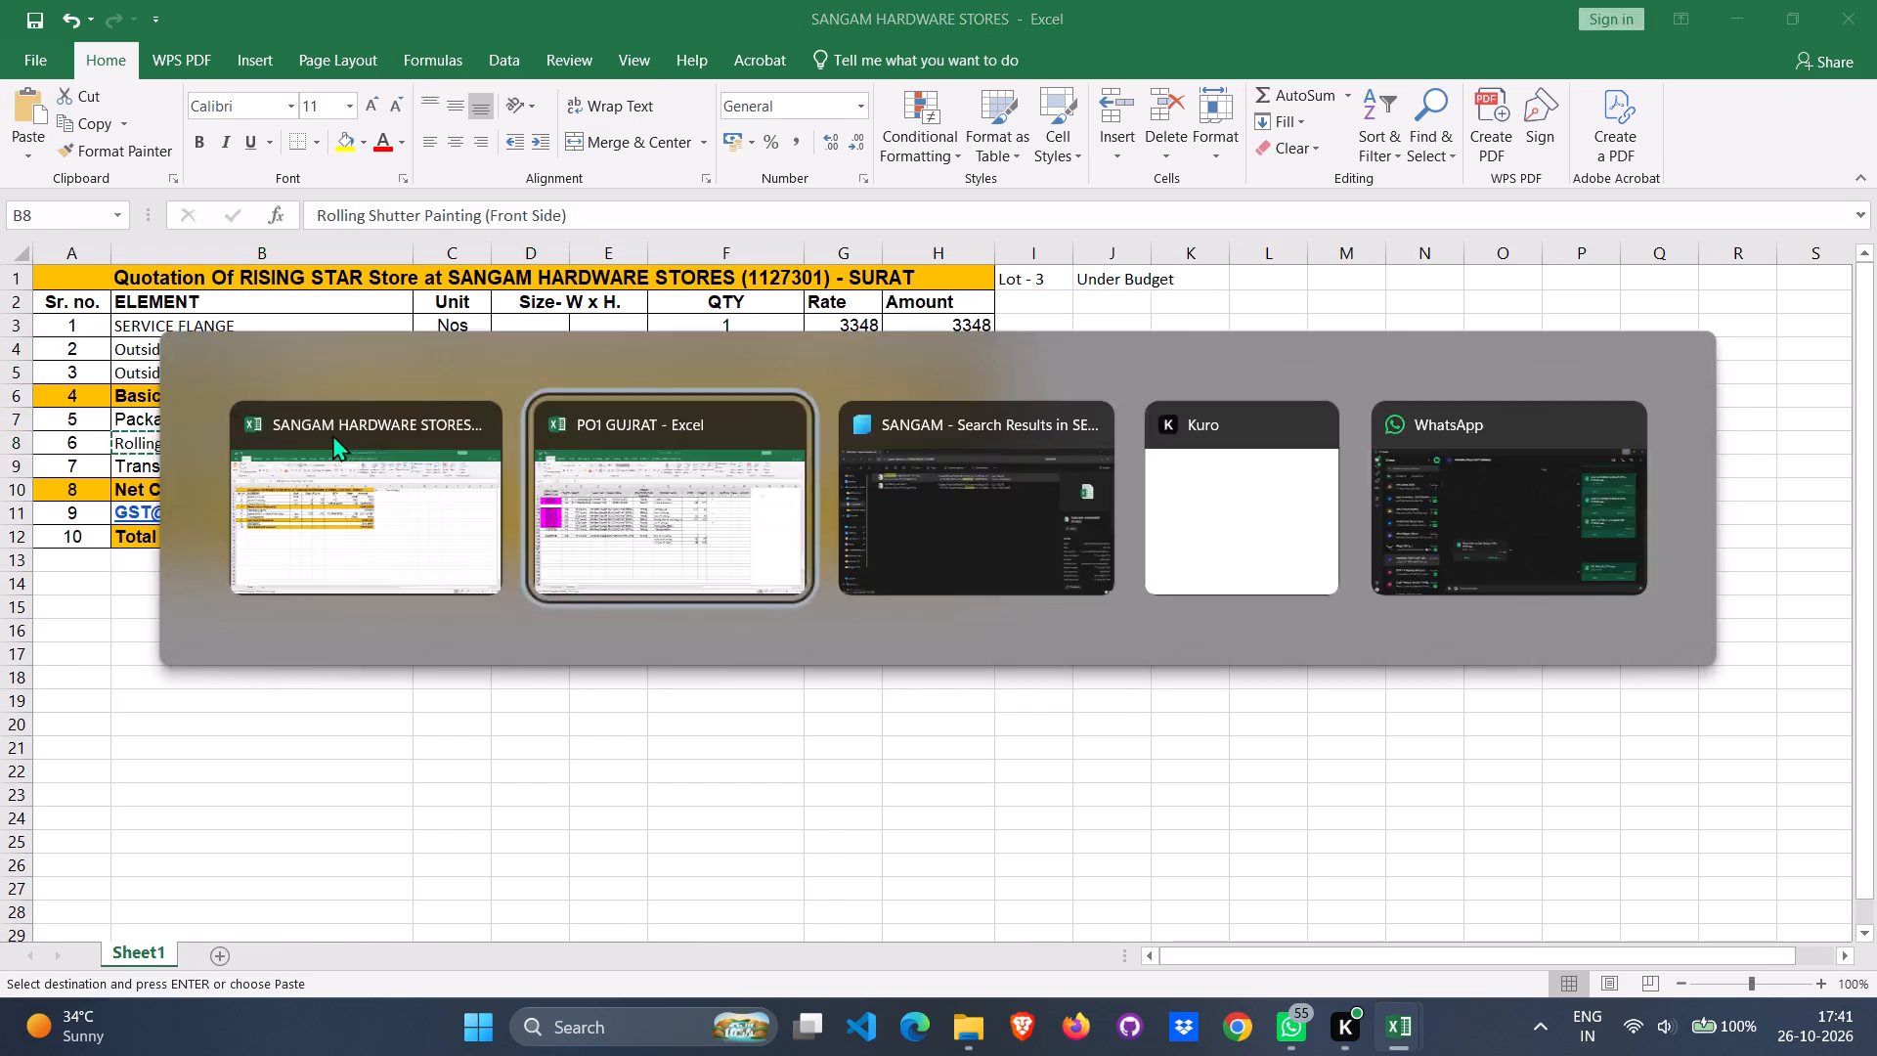
key("ctrl+v")
Copy Packaging @3% and Transportation from the previous dealer's G120:G121 into G127:G128 of Detailed and save.
key("alt+Tab")
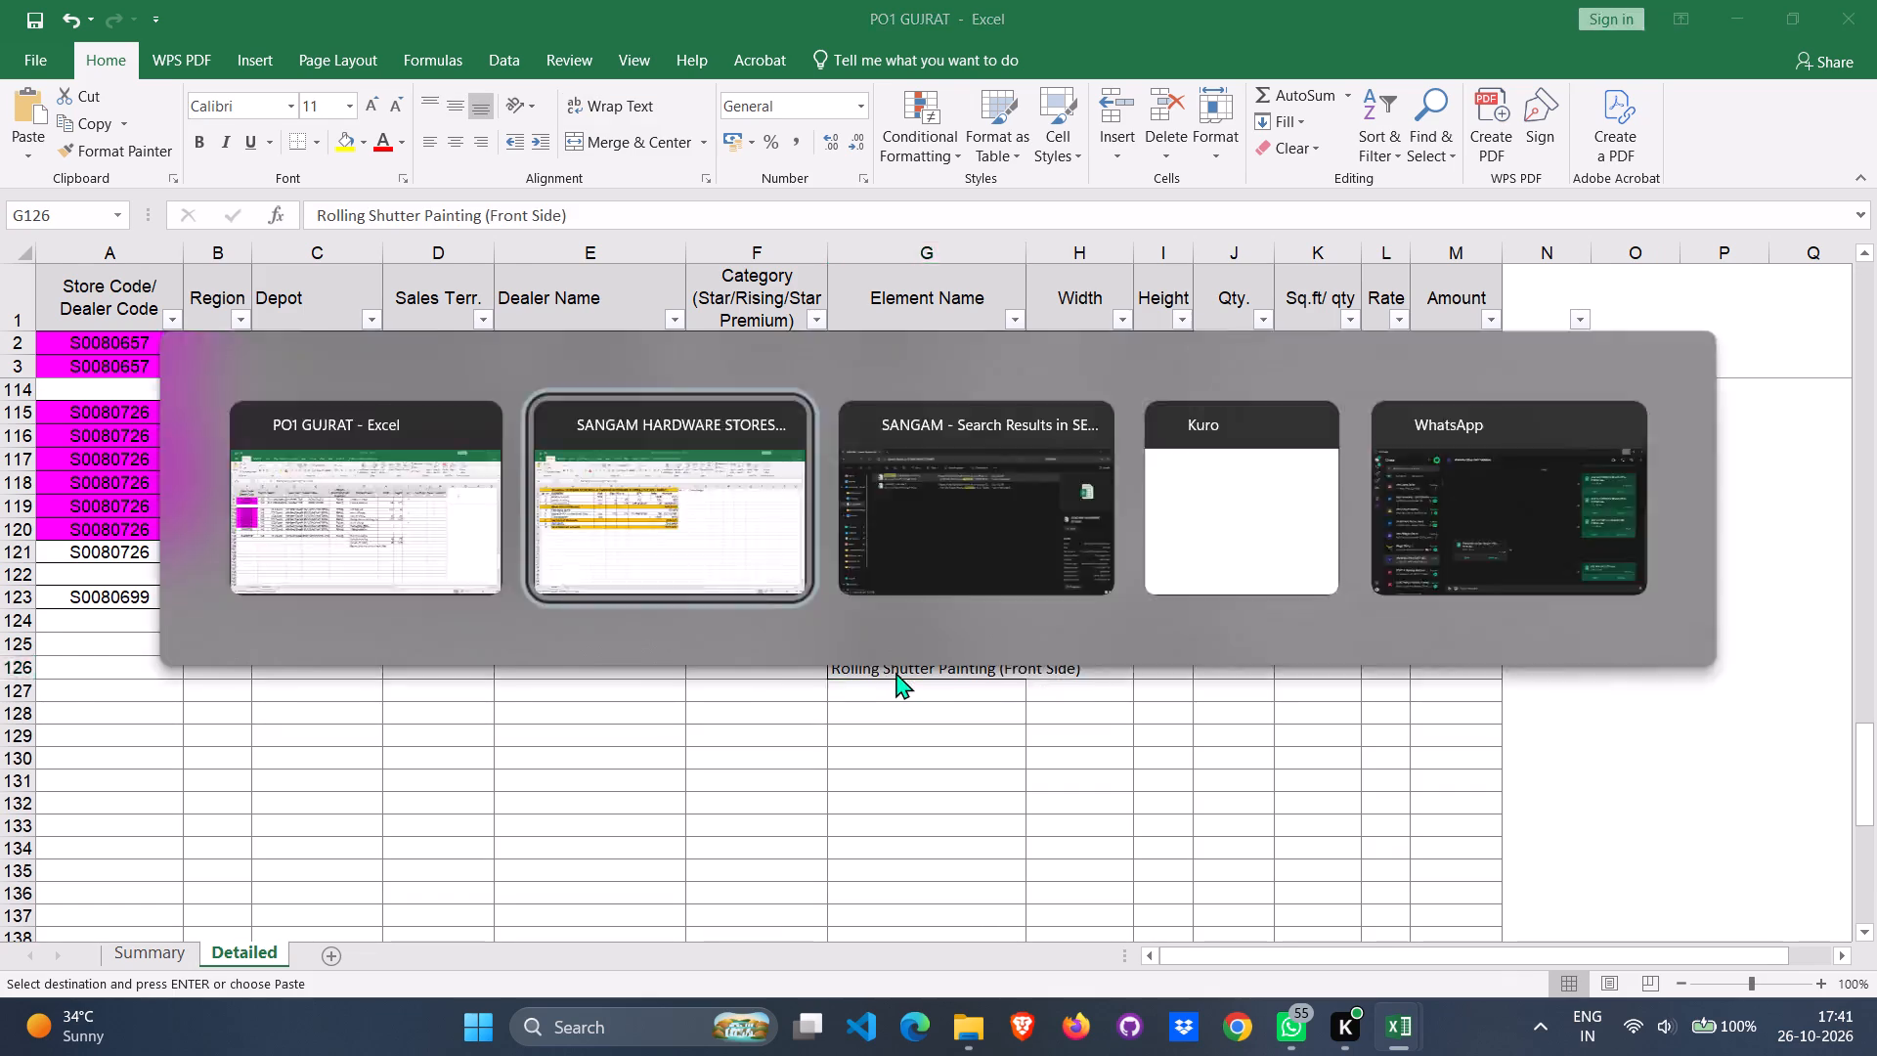
key("alt+Tab")
left_click(886, 534)
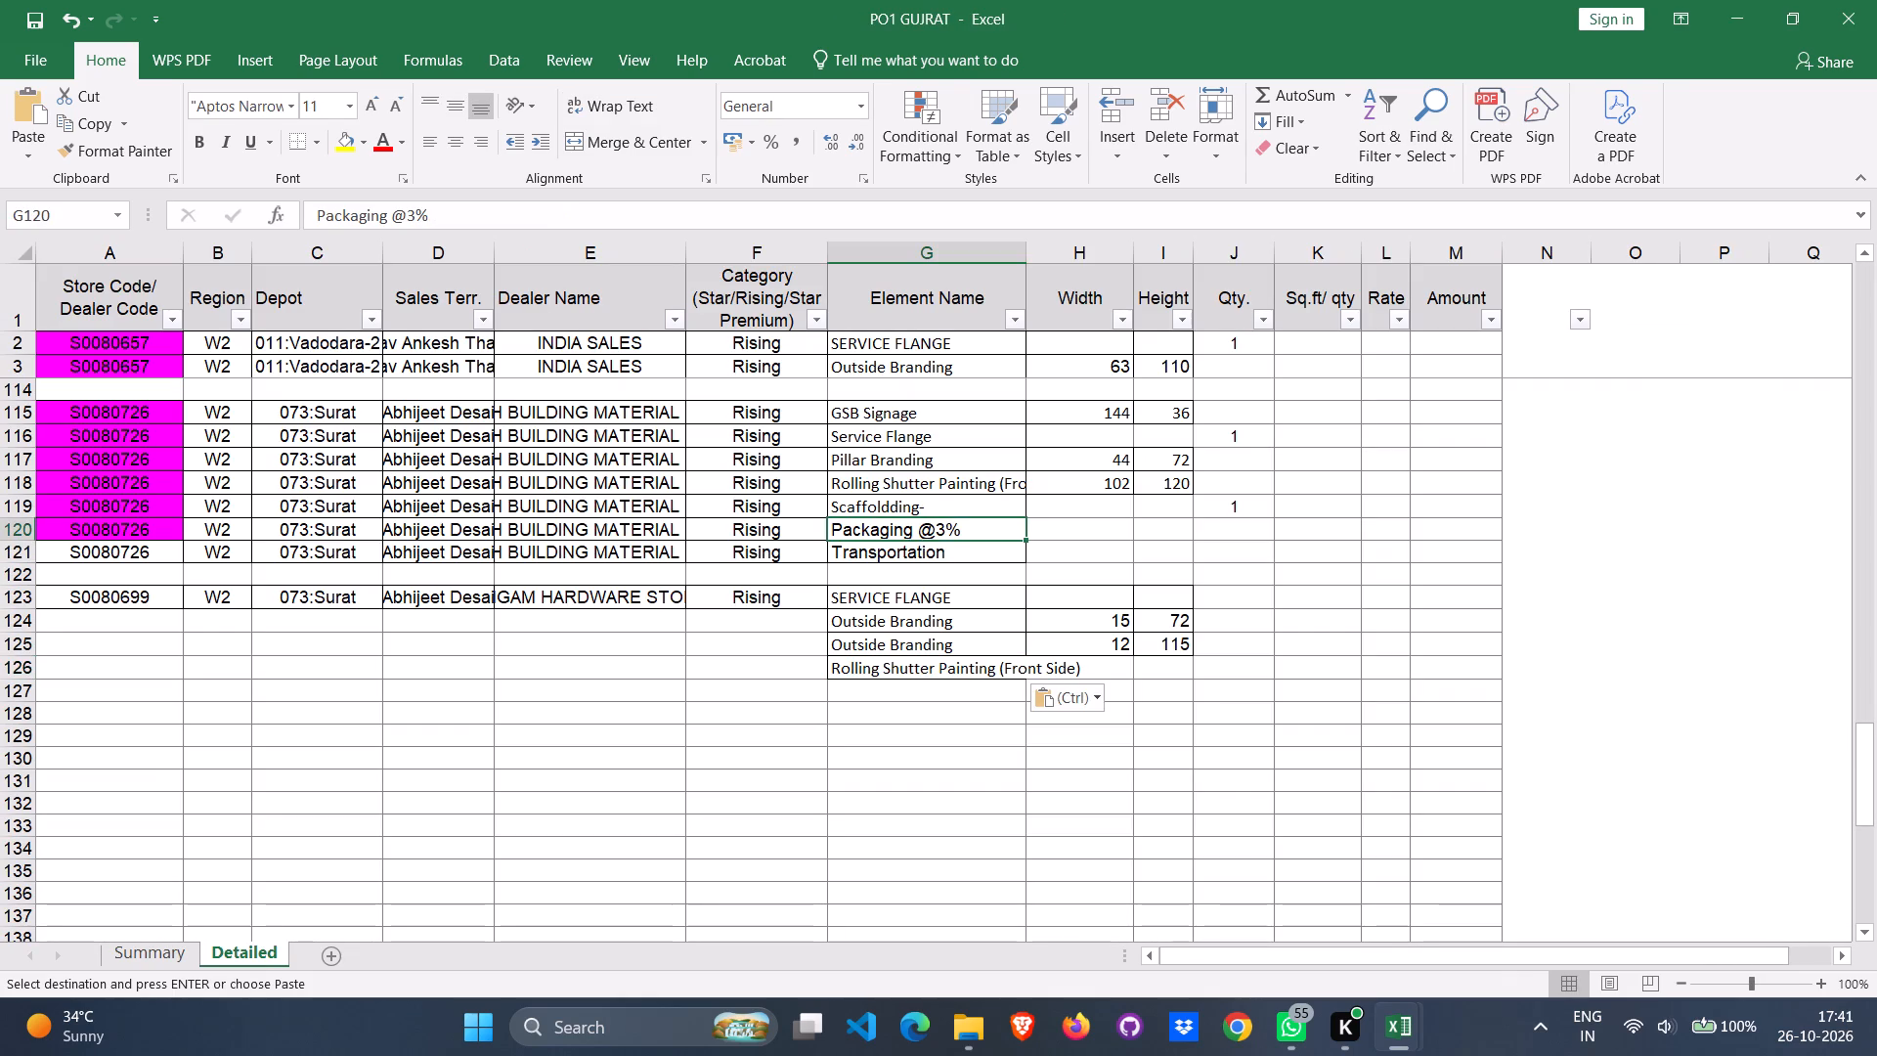
key("shift+Down")
key("ctrl+c")
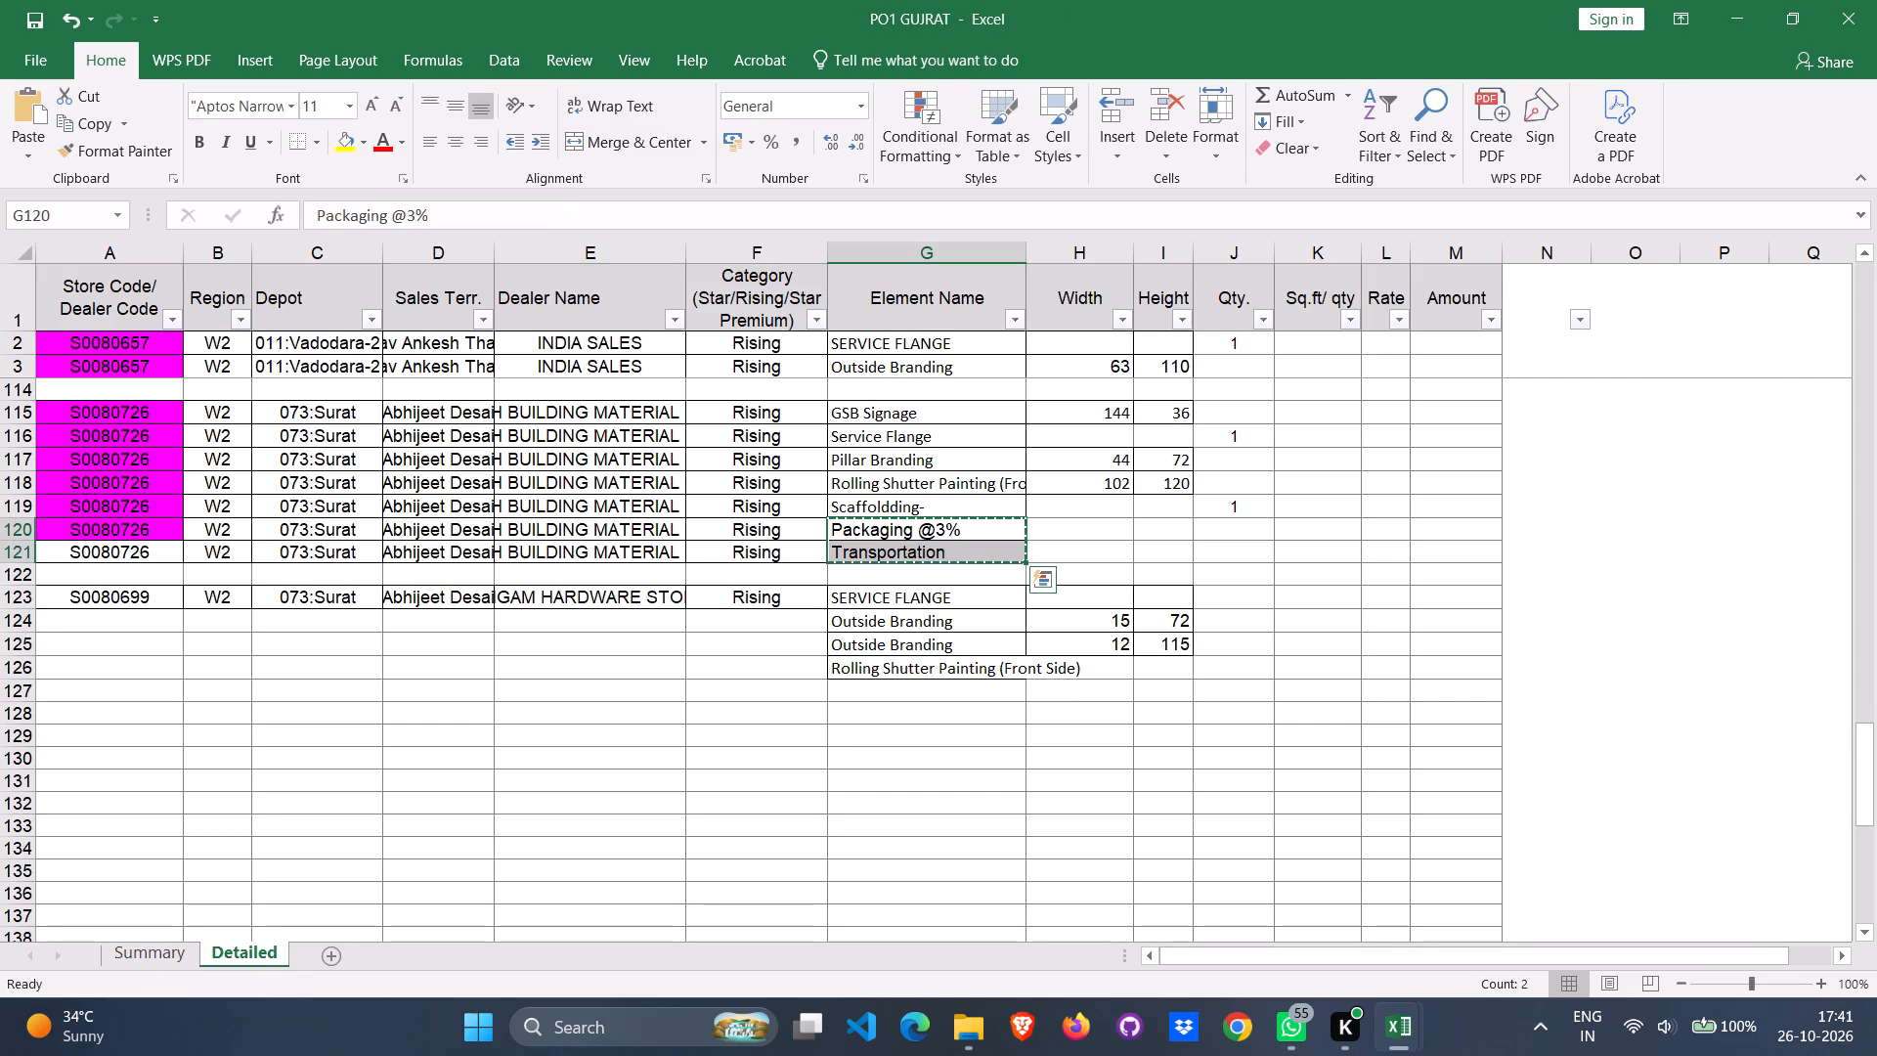
left_click(903, 691)
key("ctrl+v")
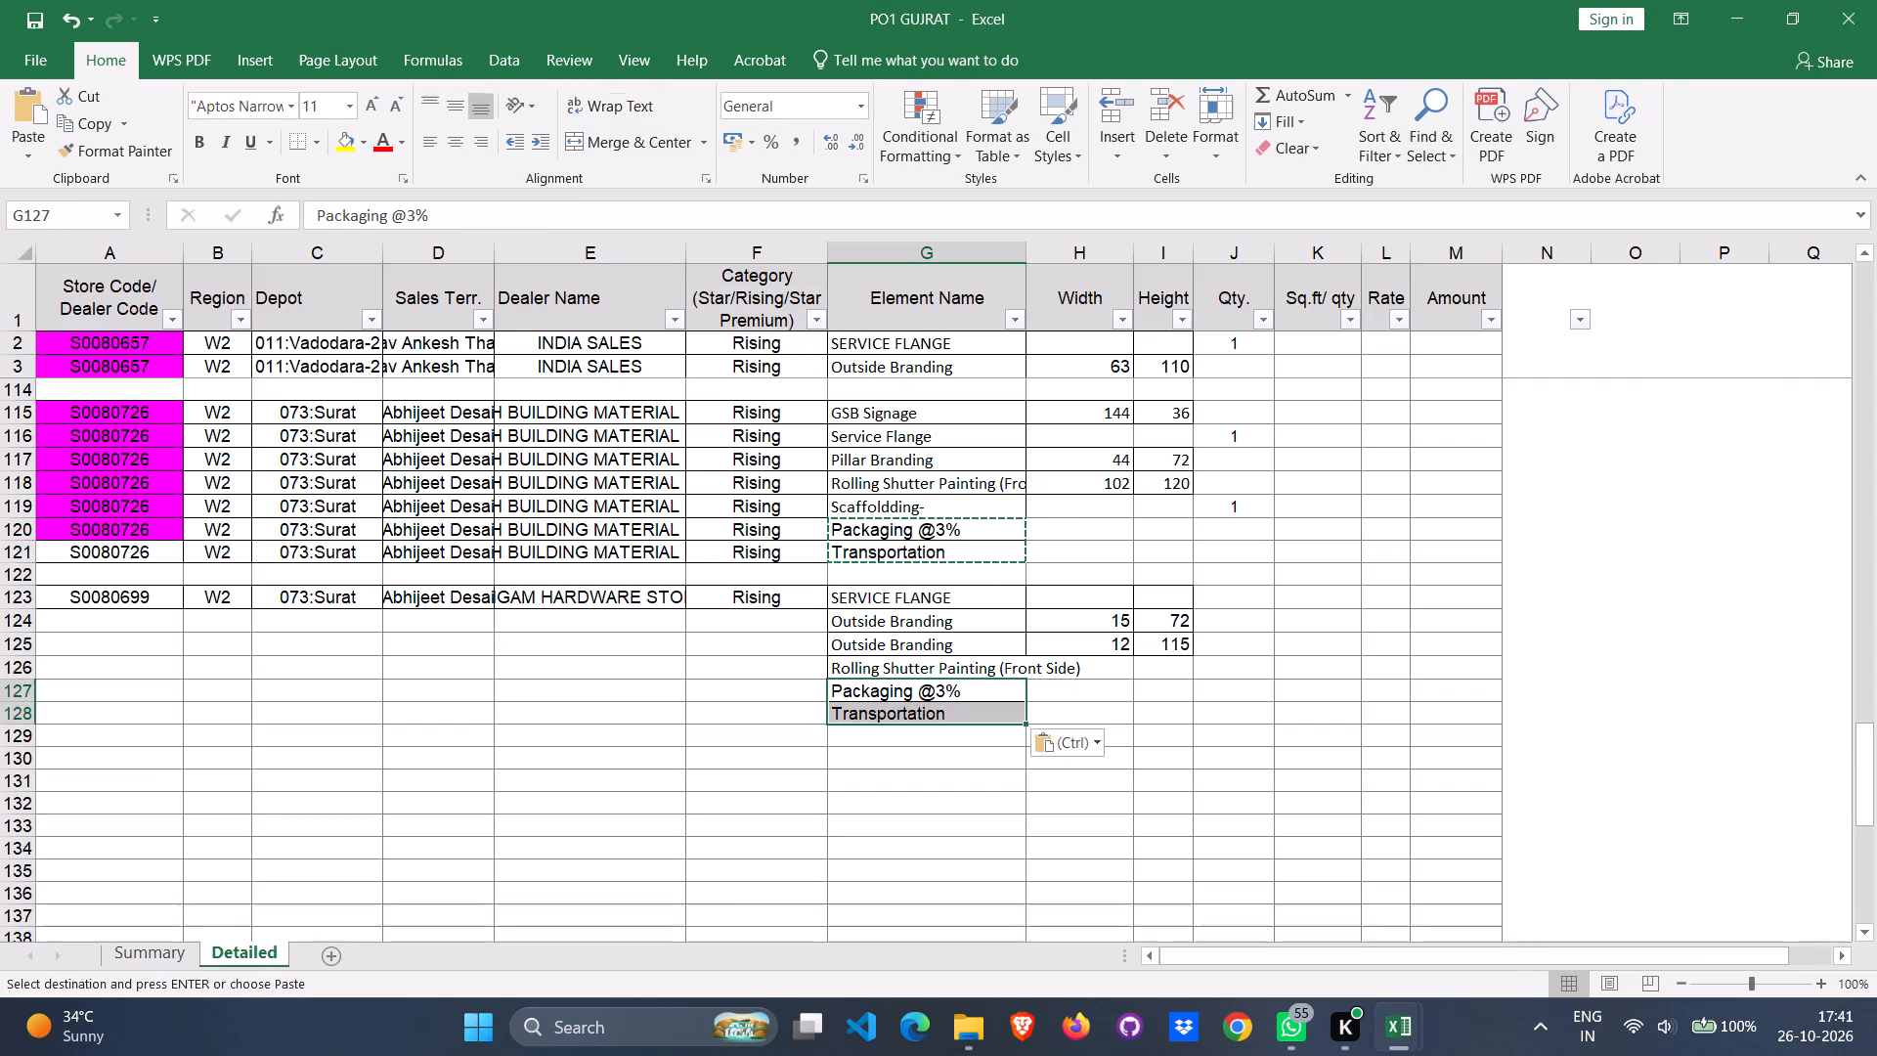
key("ctrl+s")
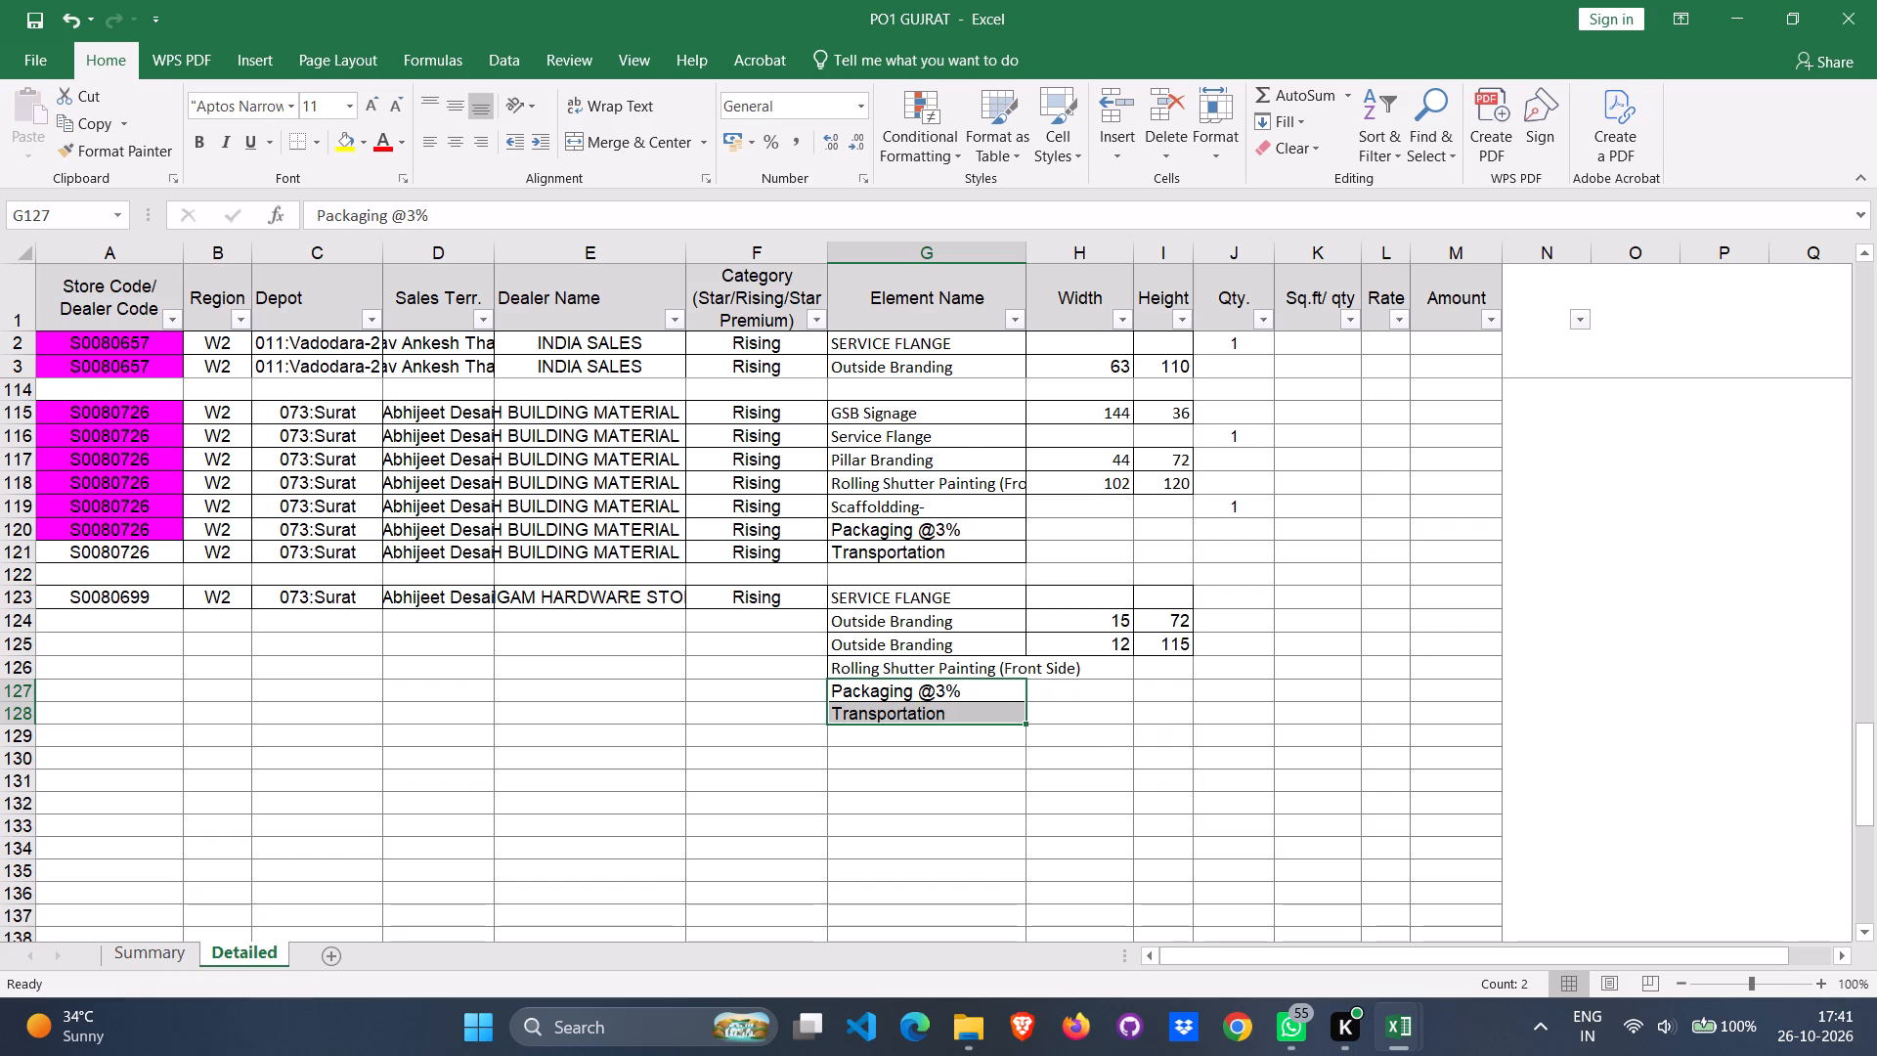
Copy the rolling shutter painting size, 102 by 115, from the SANGAM quotation into H126:I126 of Detailed and save.
key("alt+Tab")
left_click(526, 442)
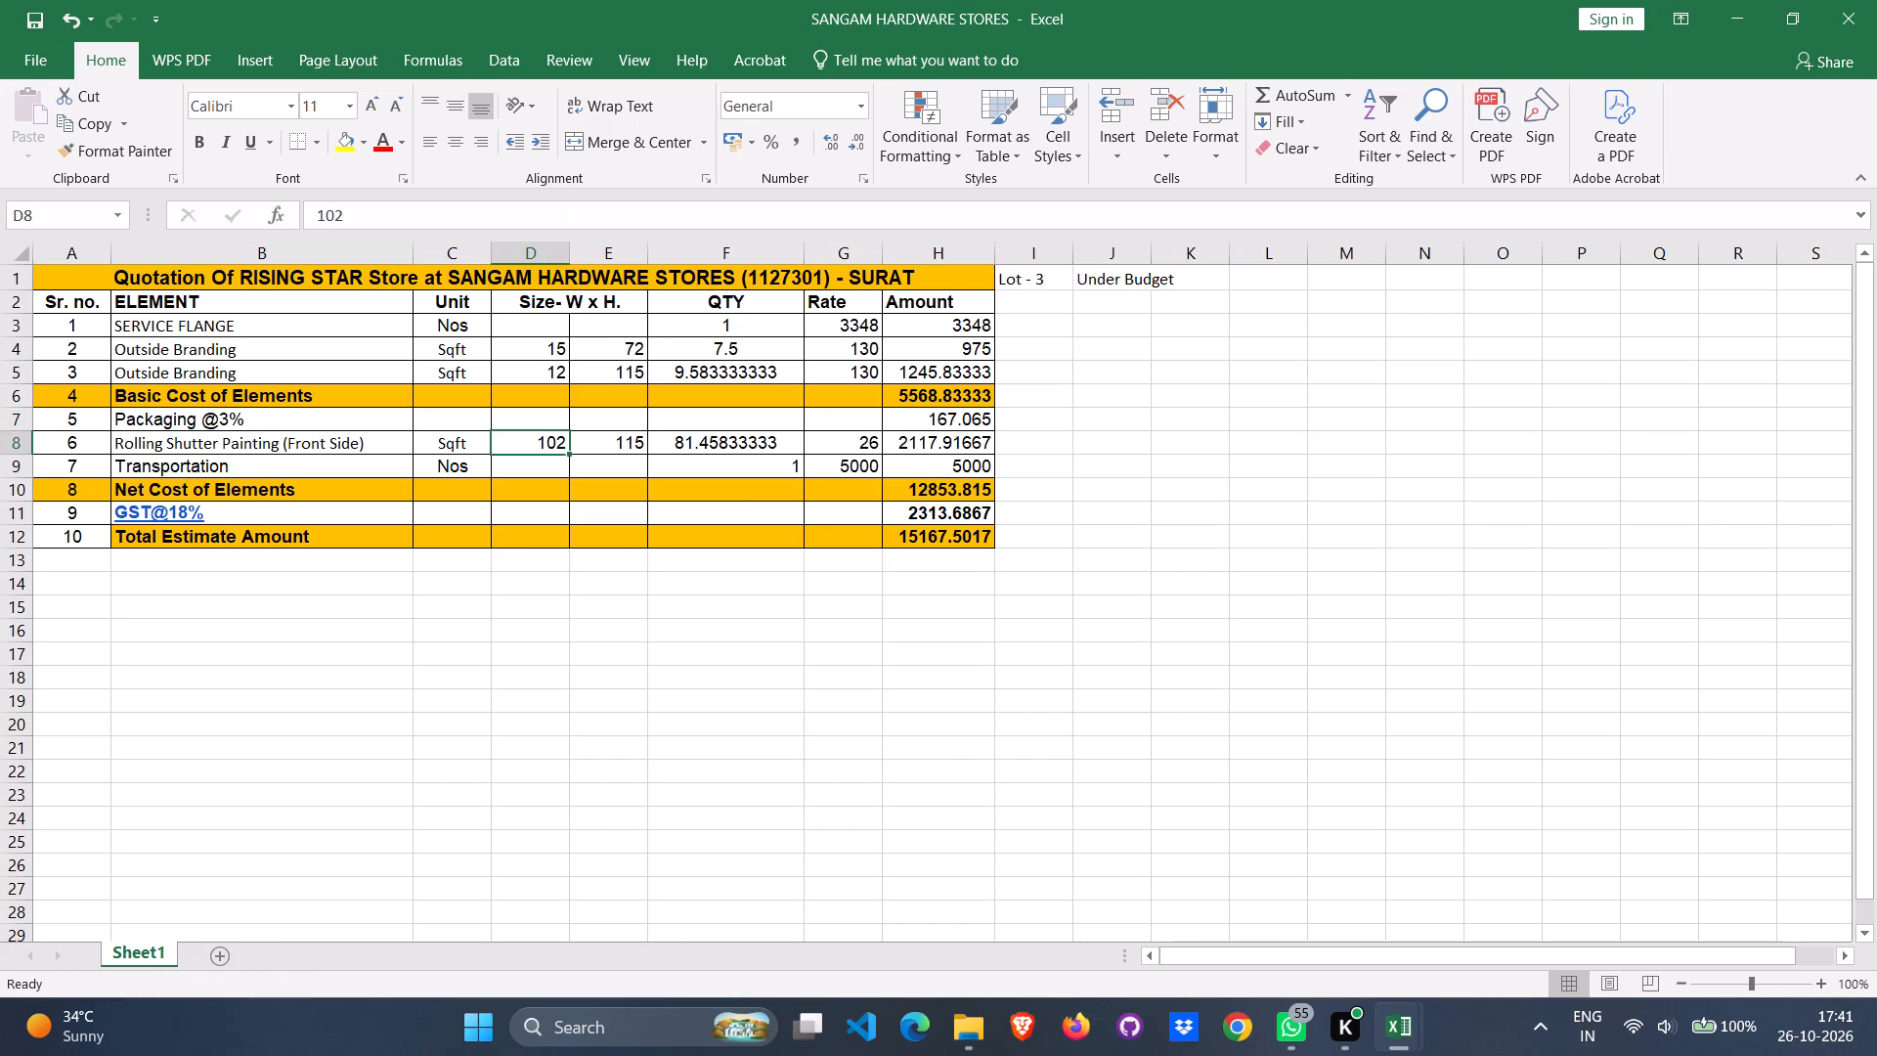
key("shift+Right")
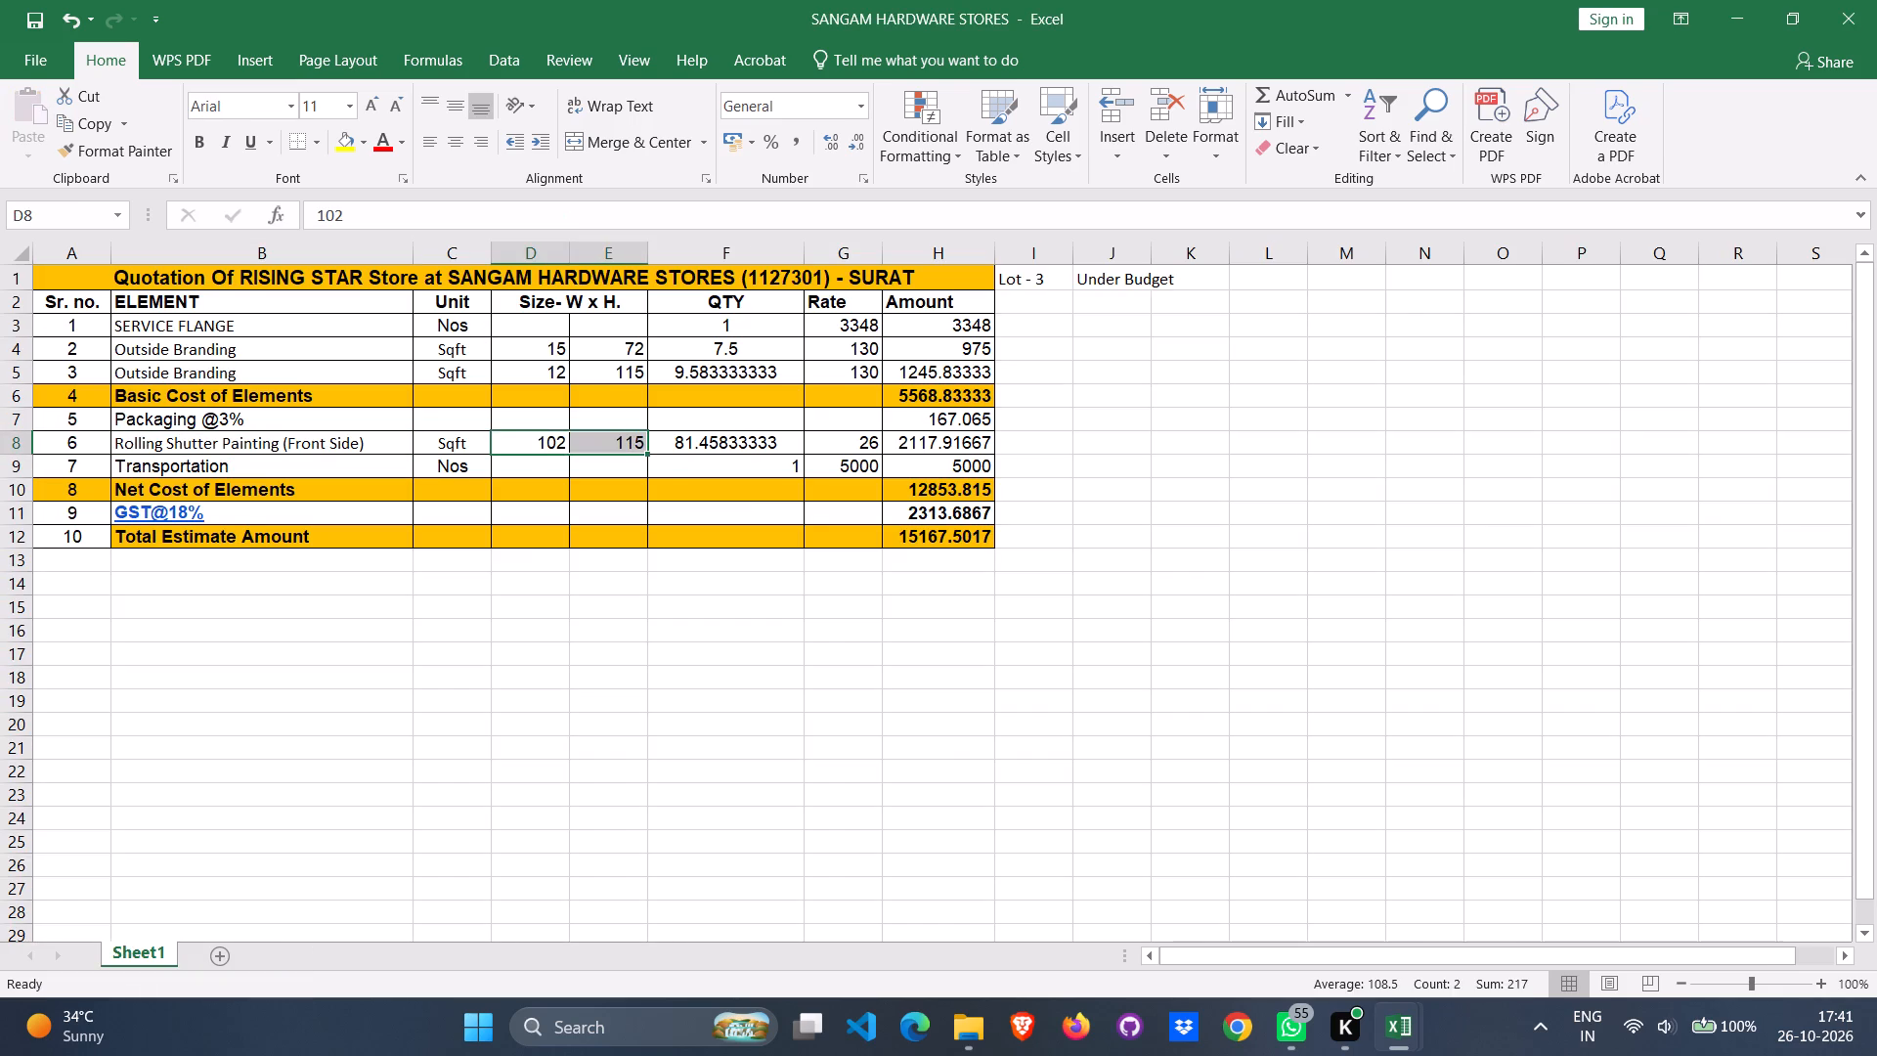
key("ctrl+c")
key("alt+Tab")
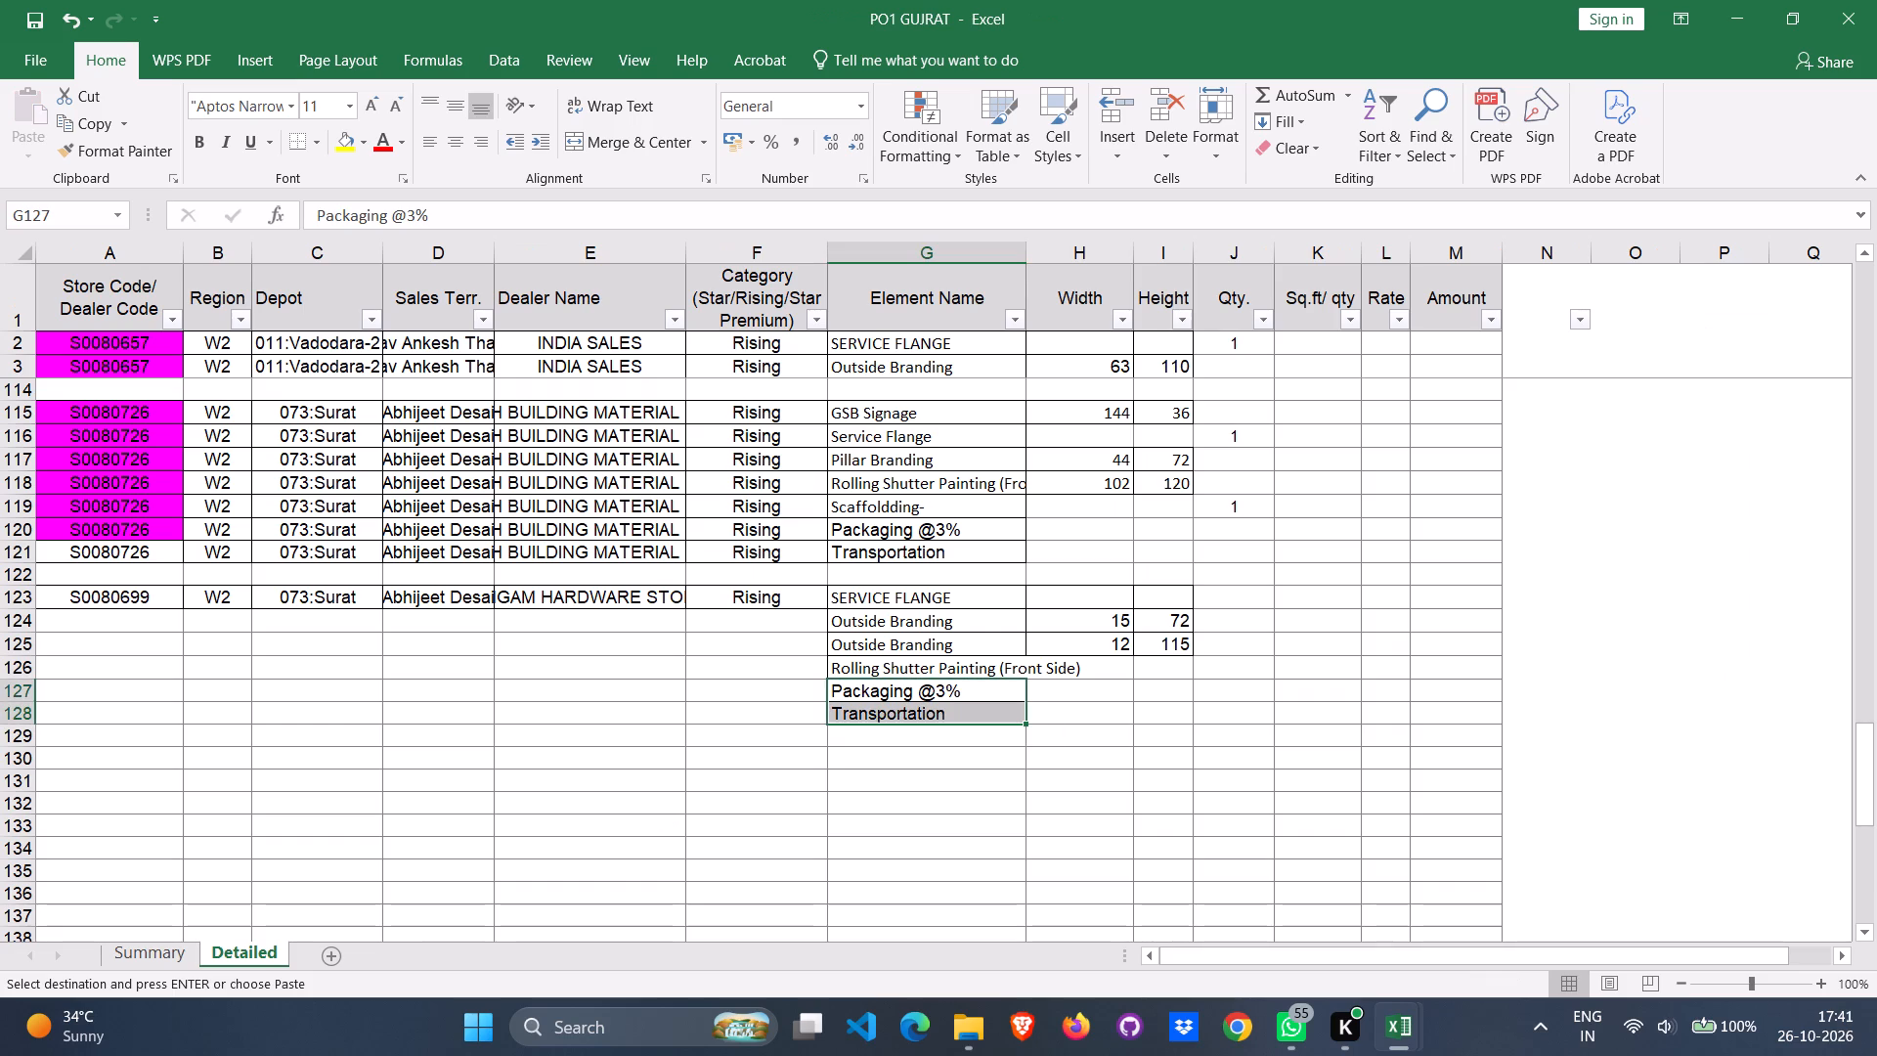
left_click(1058, 669)
key("ctrl+v")
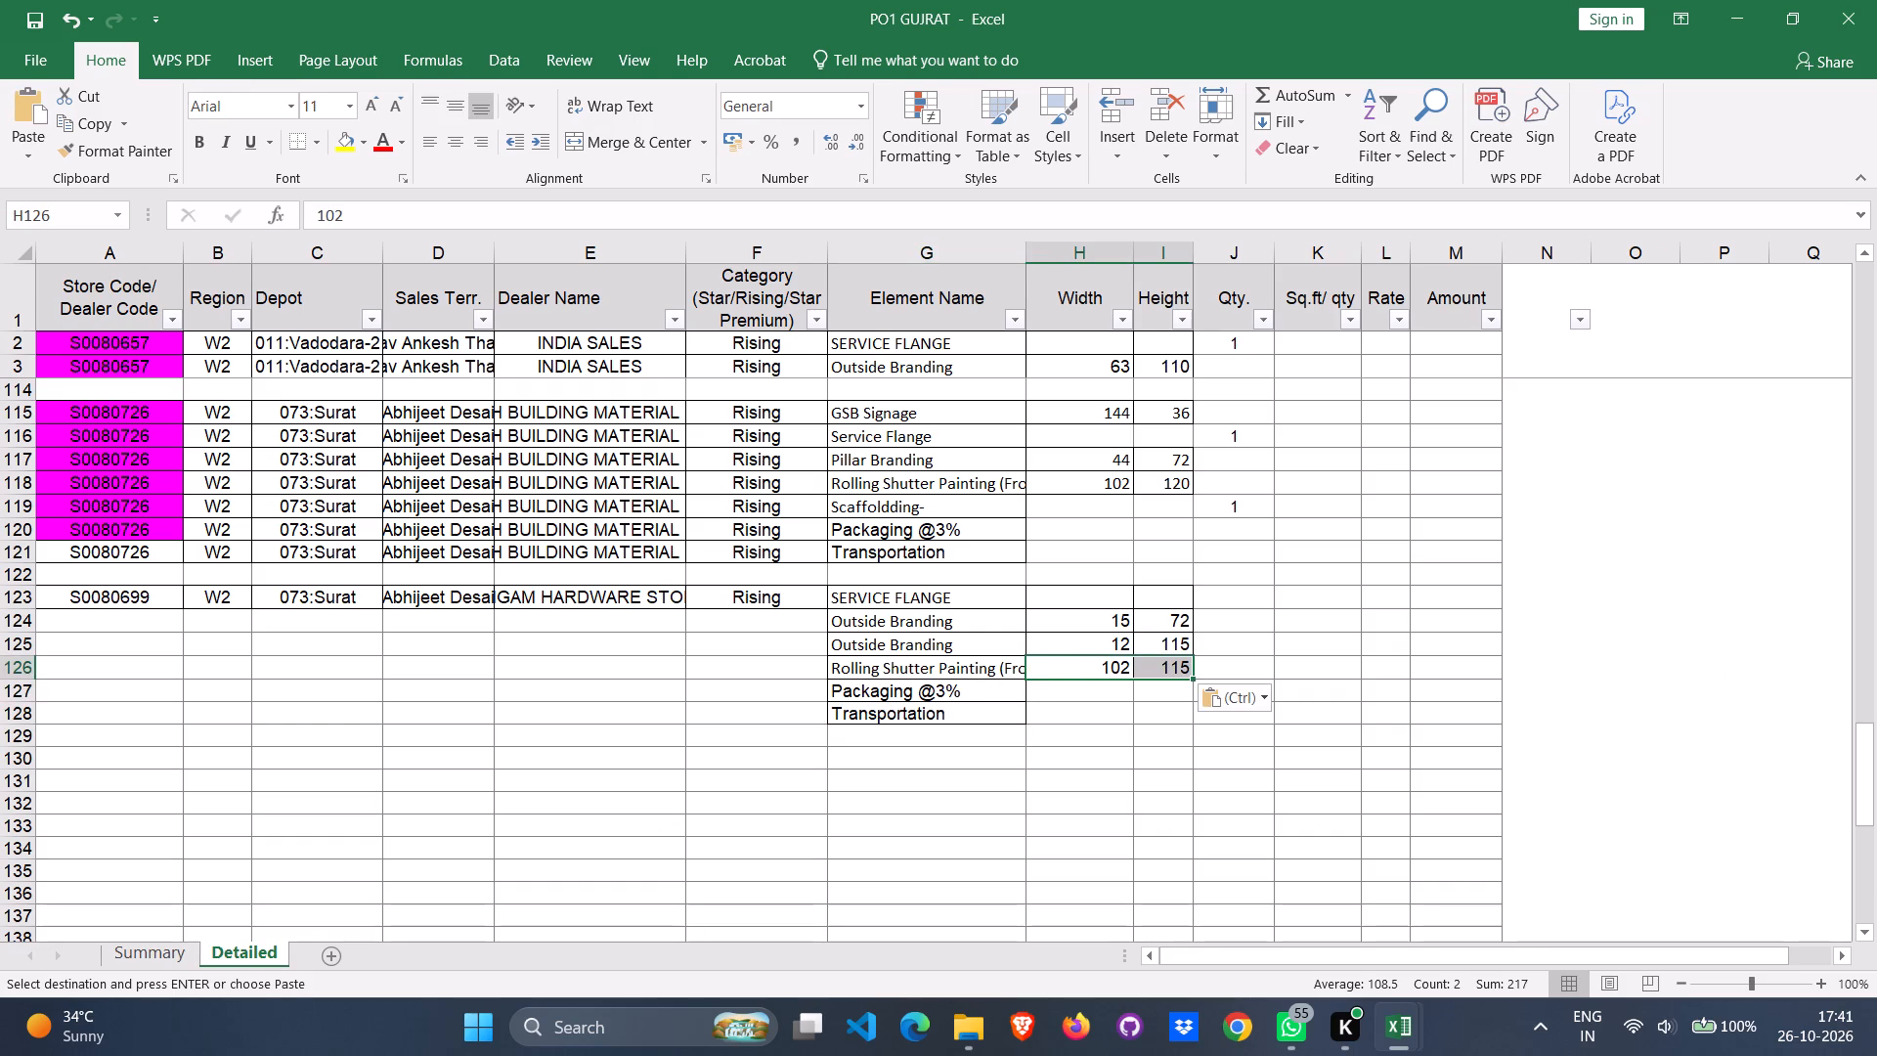
key("ctrl+s")
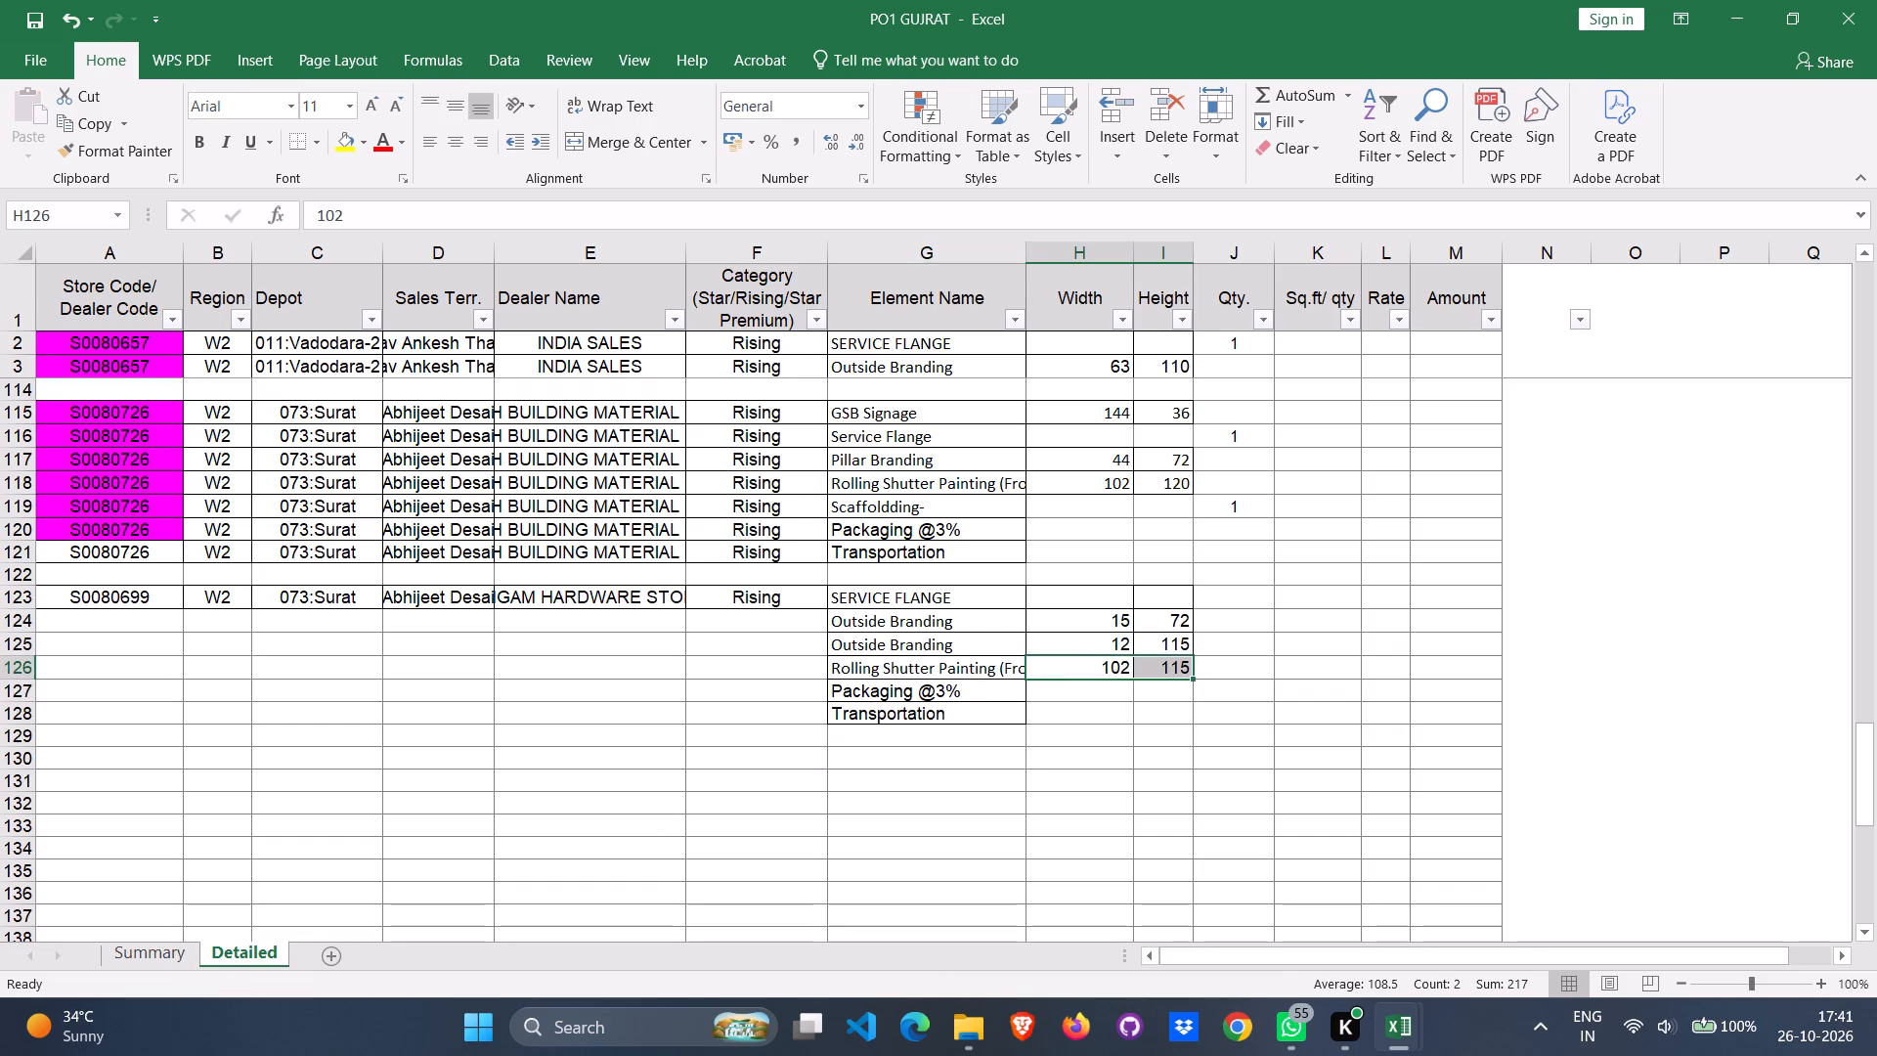
Enter a quantity of 1 for SANGAM's SERVICE FLANGE in J123 of Detailed and save.
key("alt+Tab")
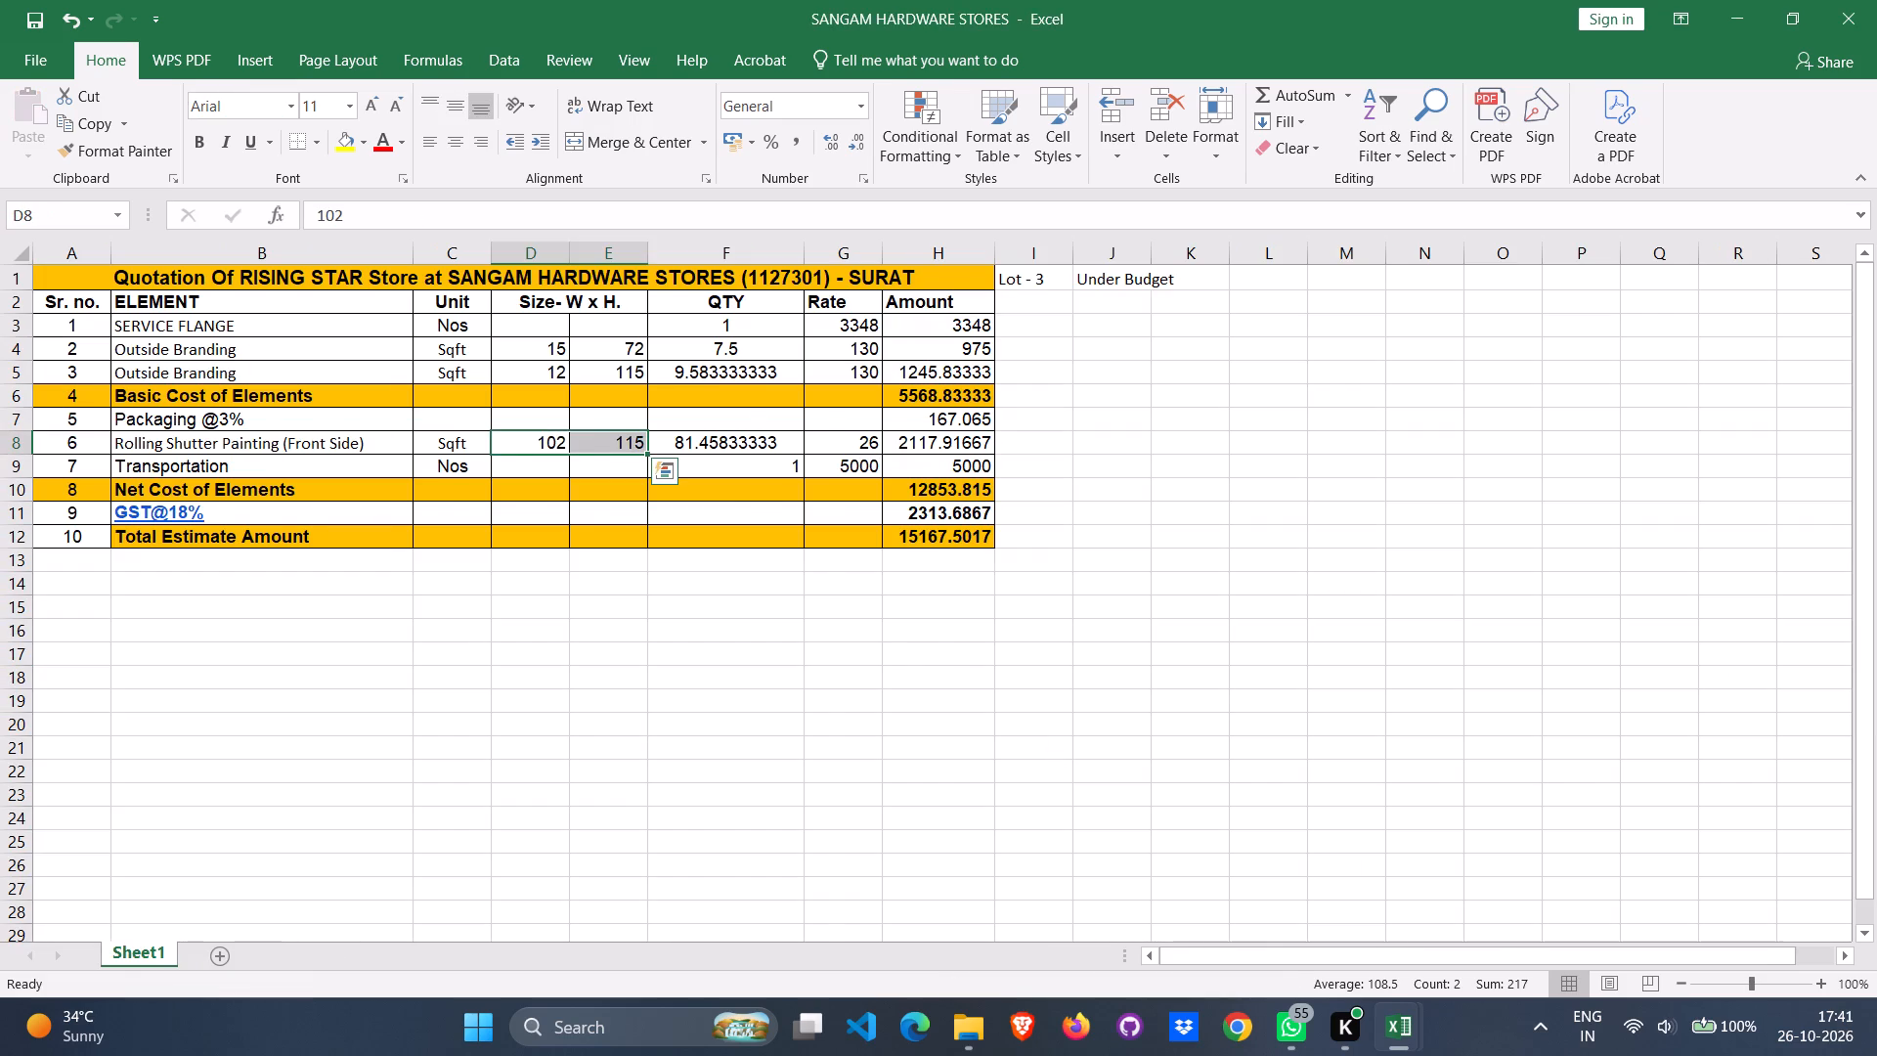
key("alt+Tab")
left_click(1232, 599)
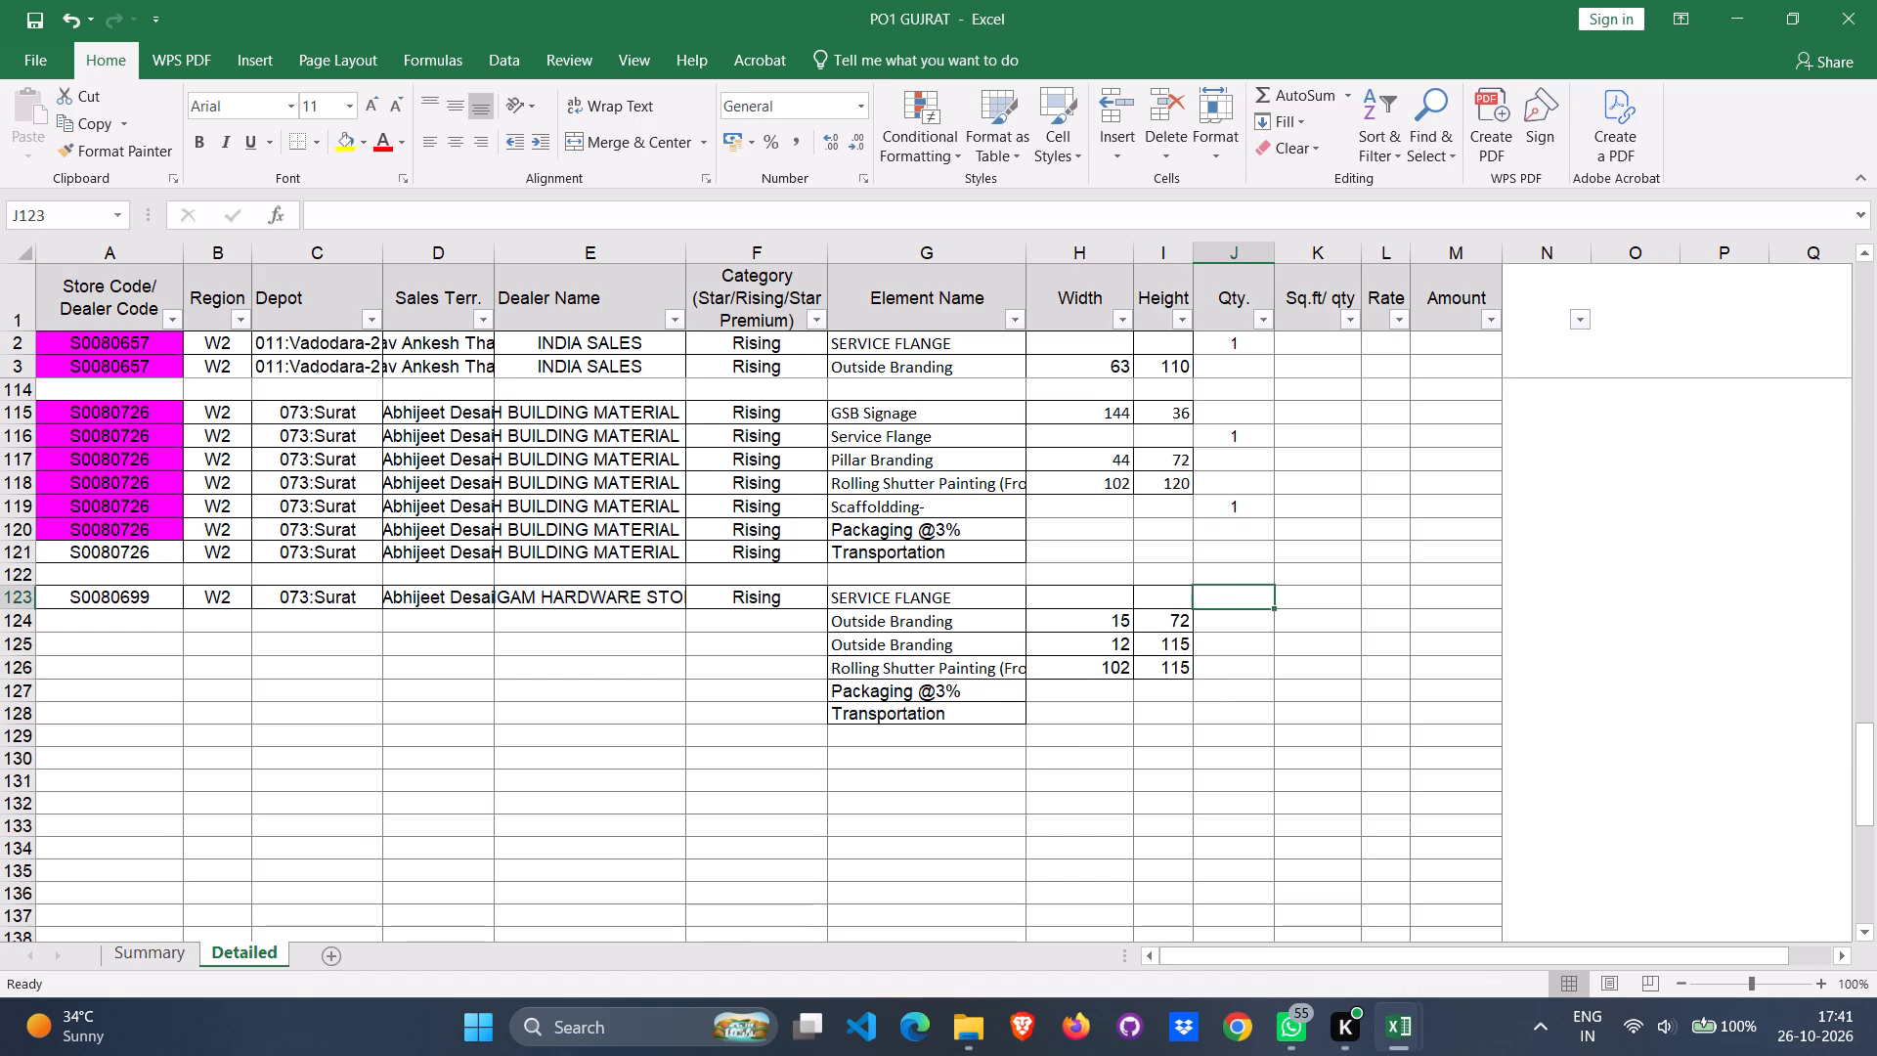
key("1")
key("ctrl+s")
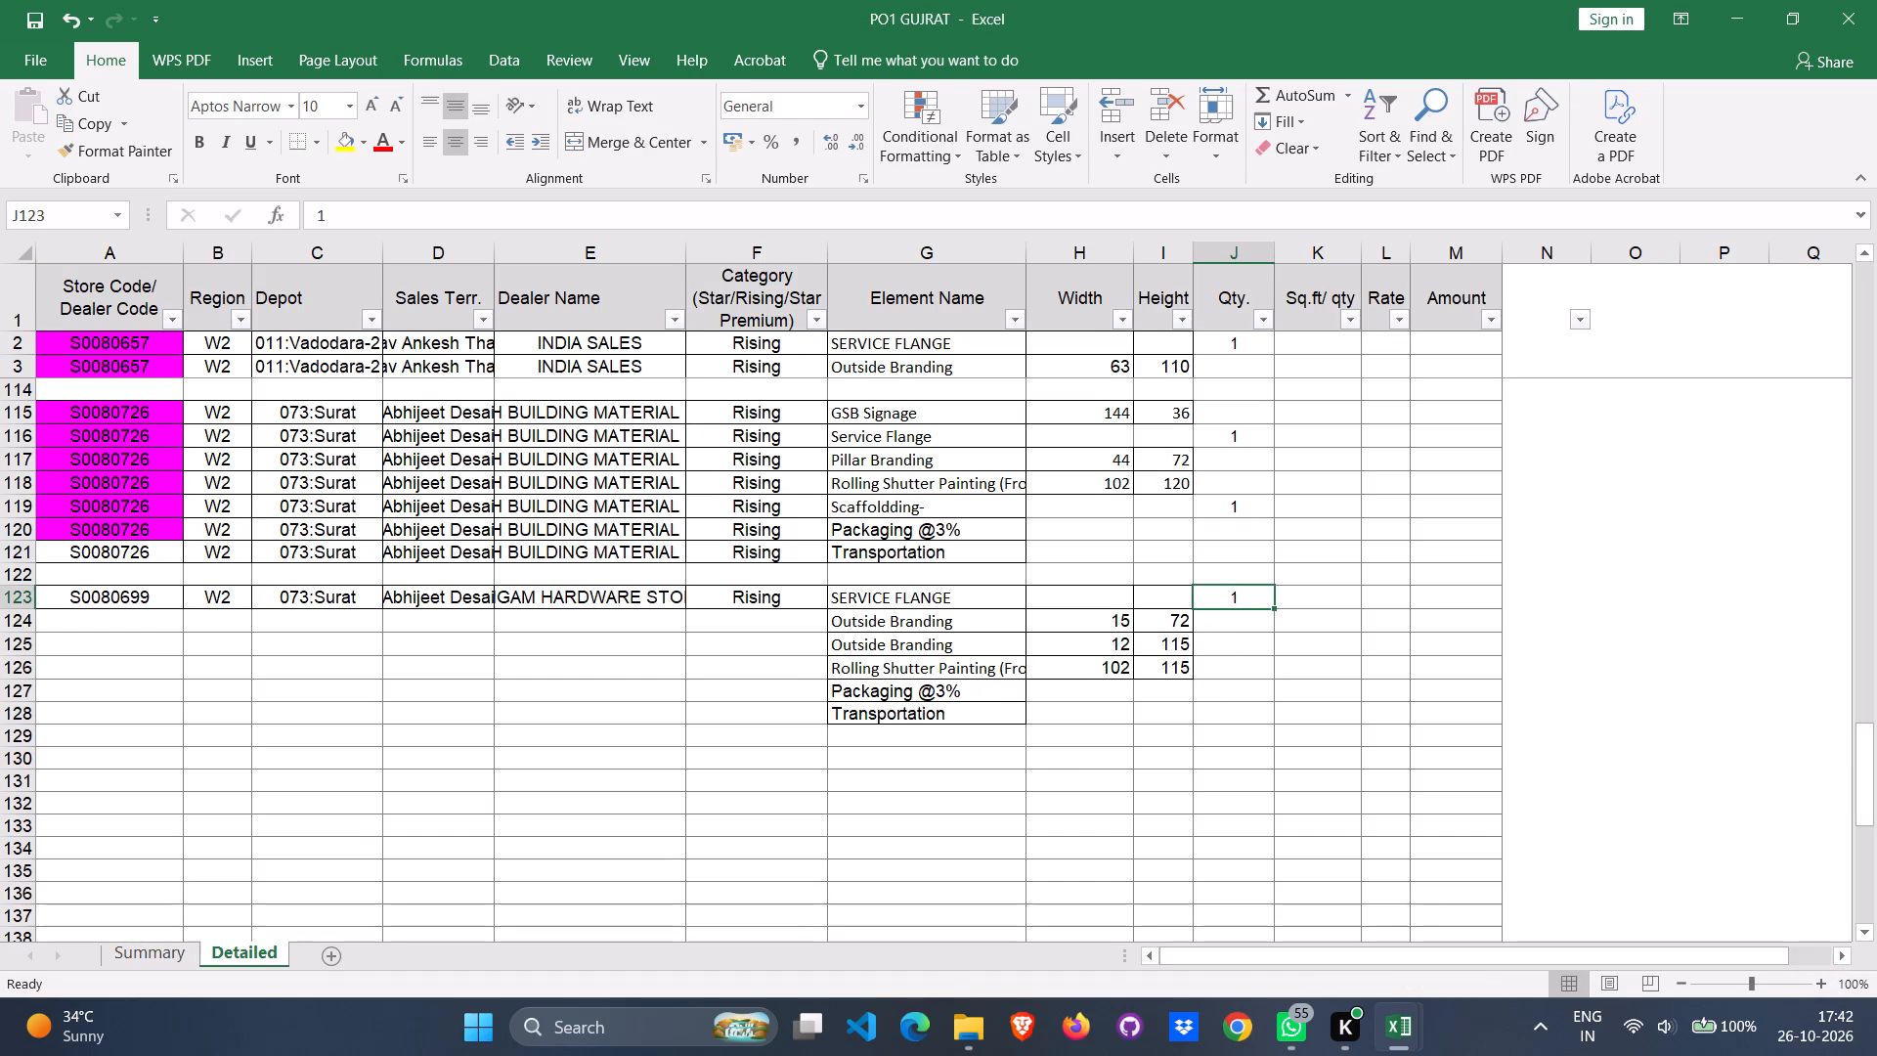
Repeat SANGAM HARDWARE STORES' dealer details from A123:F123 down through row 128 of Detailed and save.
key("alt+Tab")
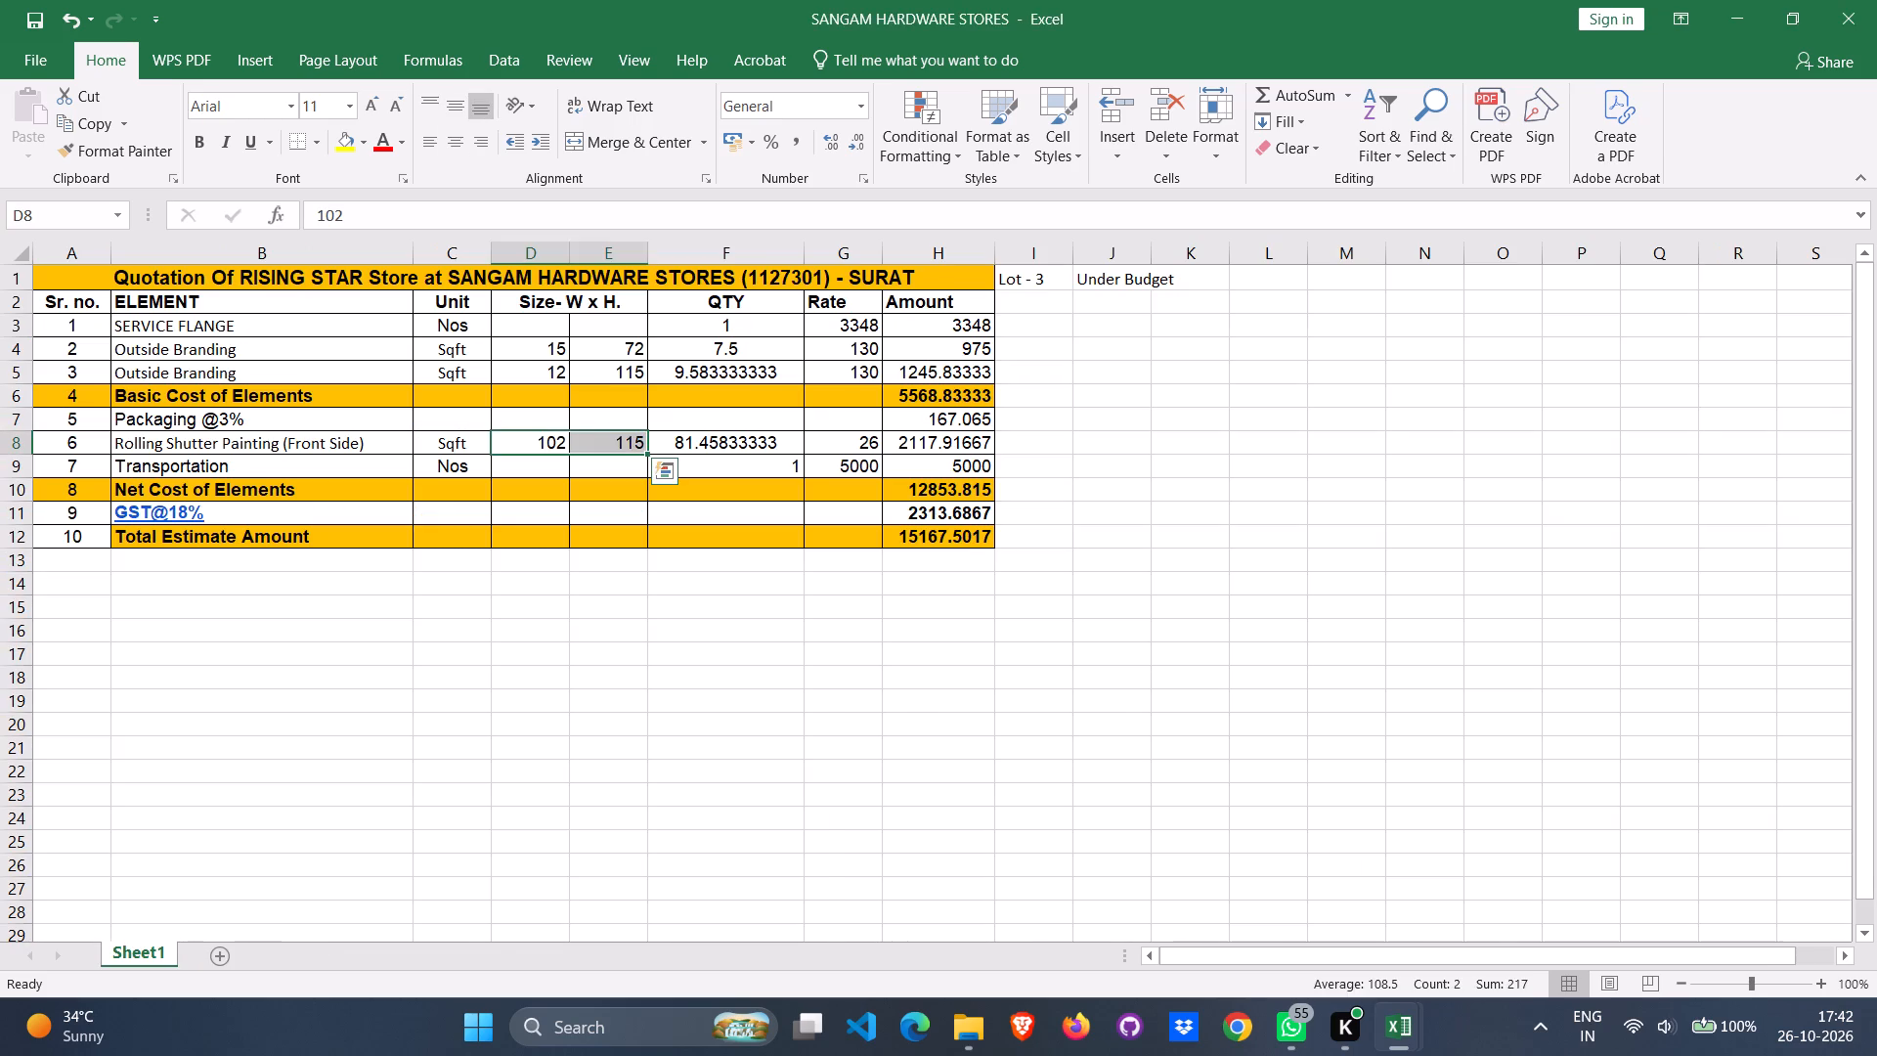
key("alt+Tab")
left_click(132, 598)
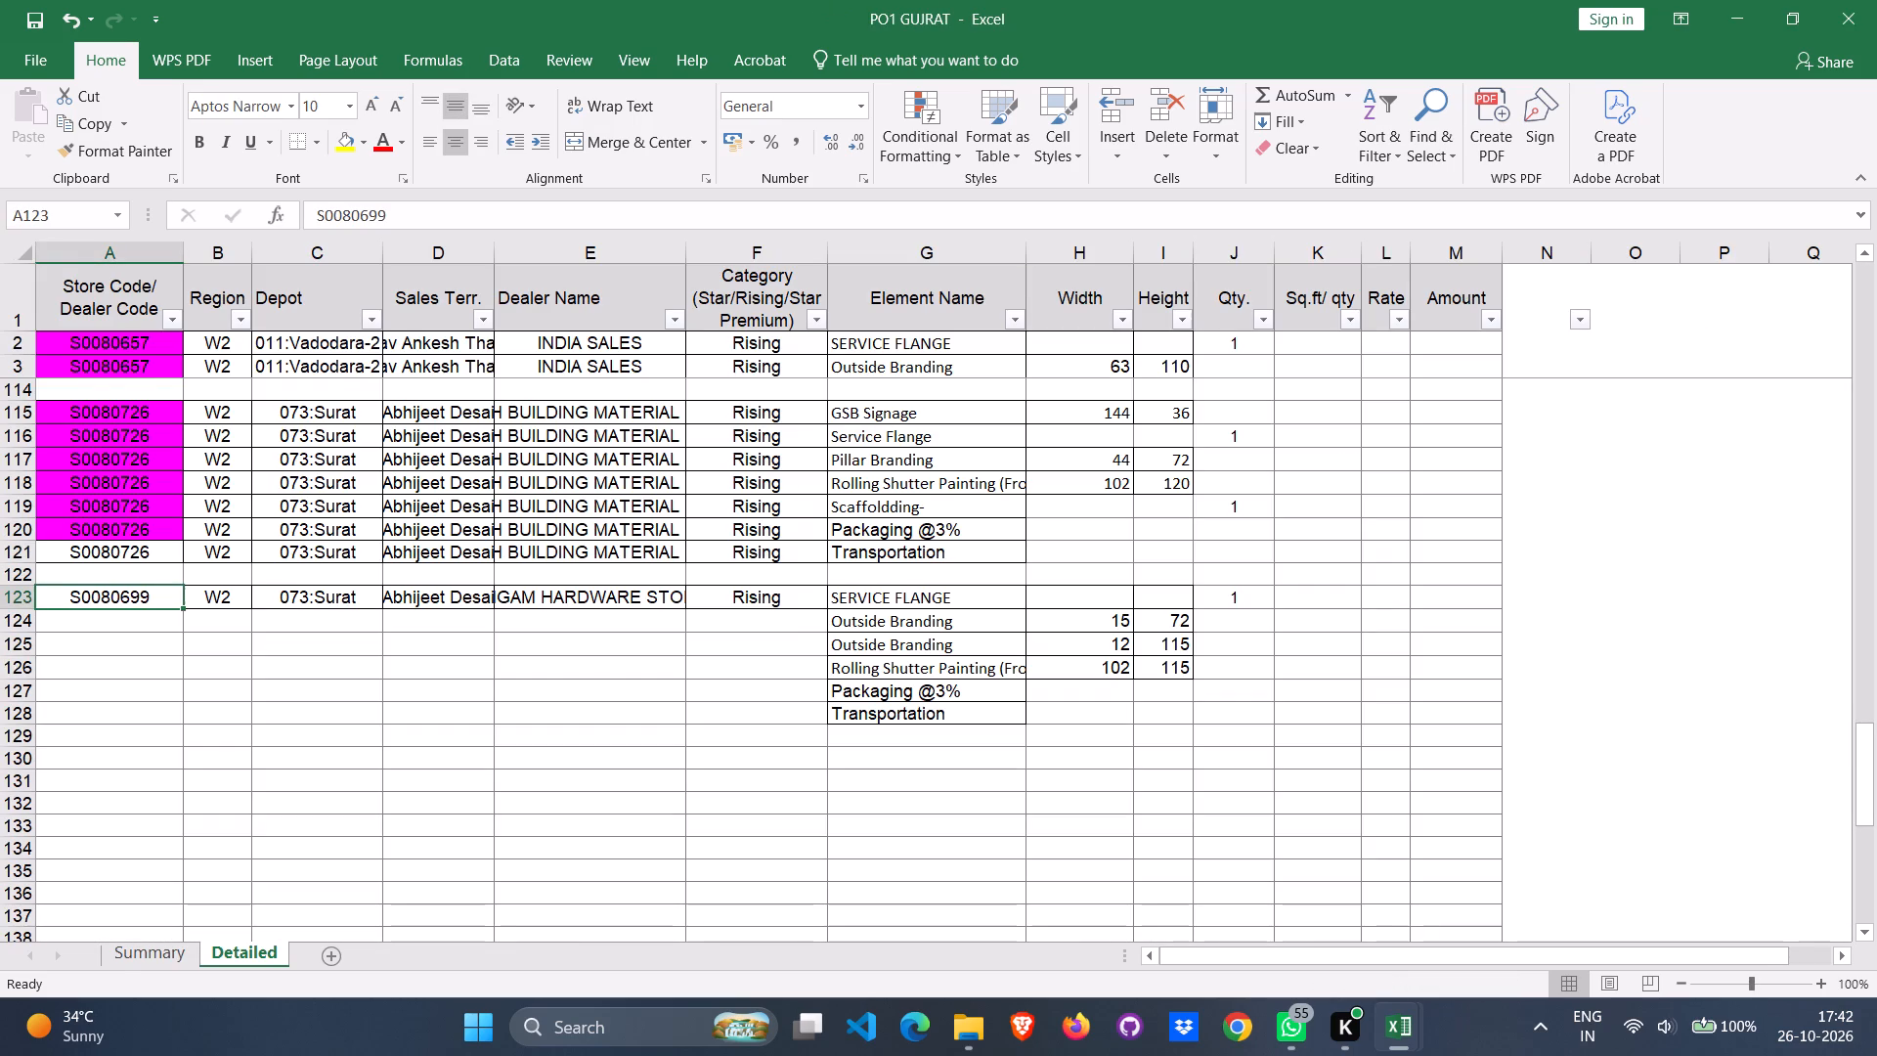
key("shift+Right")
key("shift+Right")
key("shift+Right")
key("shift+Right")
key("shift+Right")
key("ctrl+c")
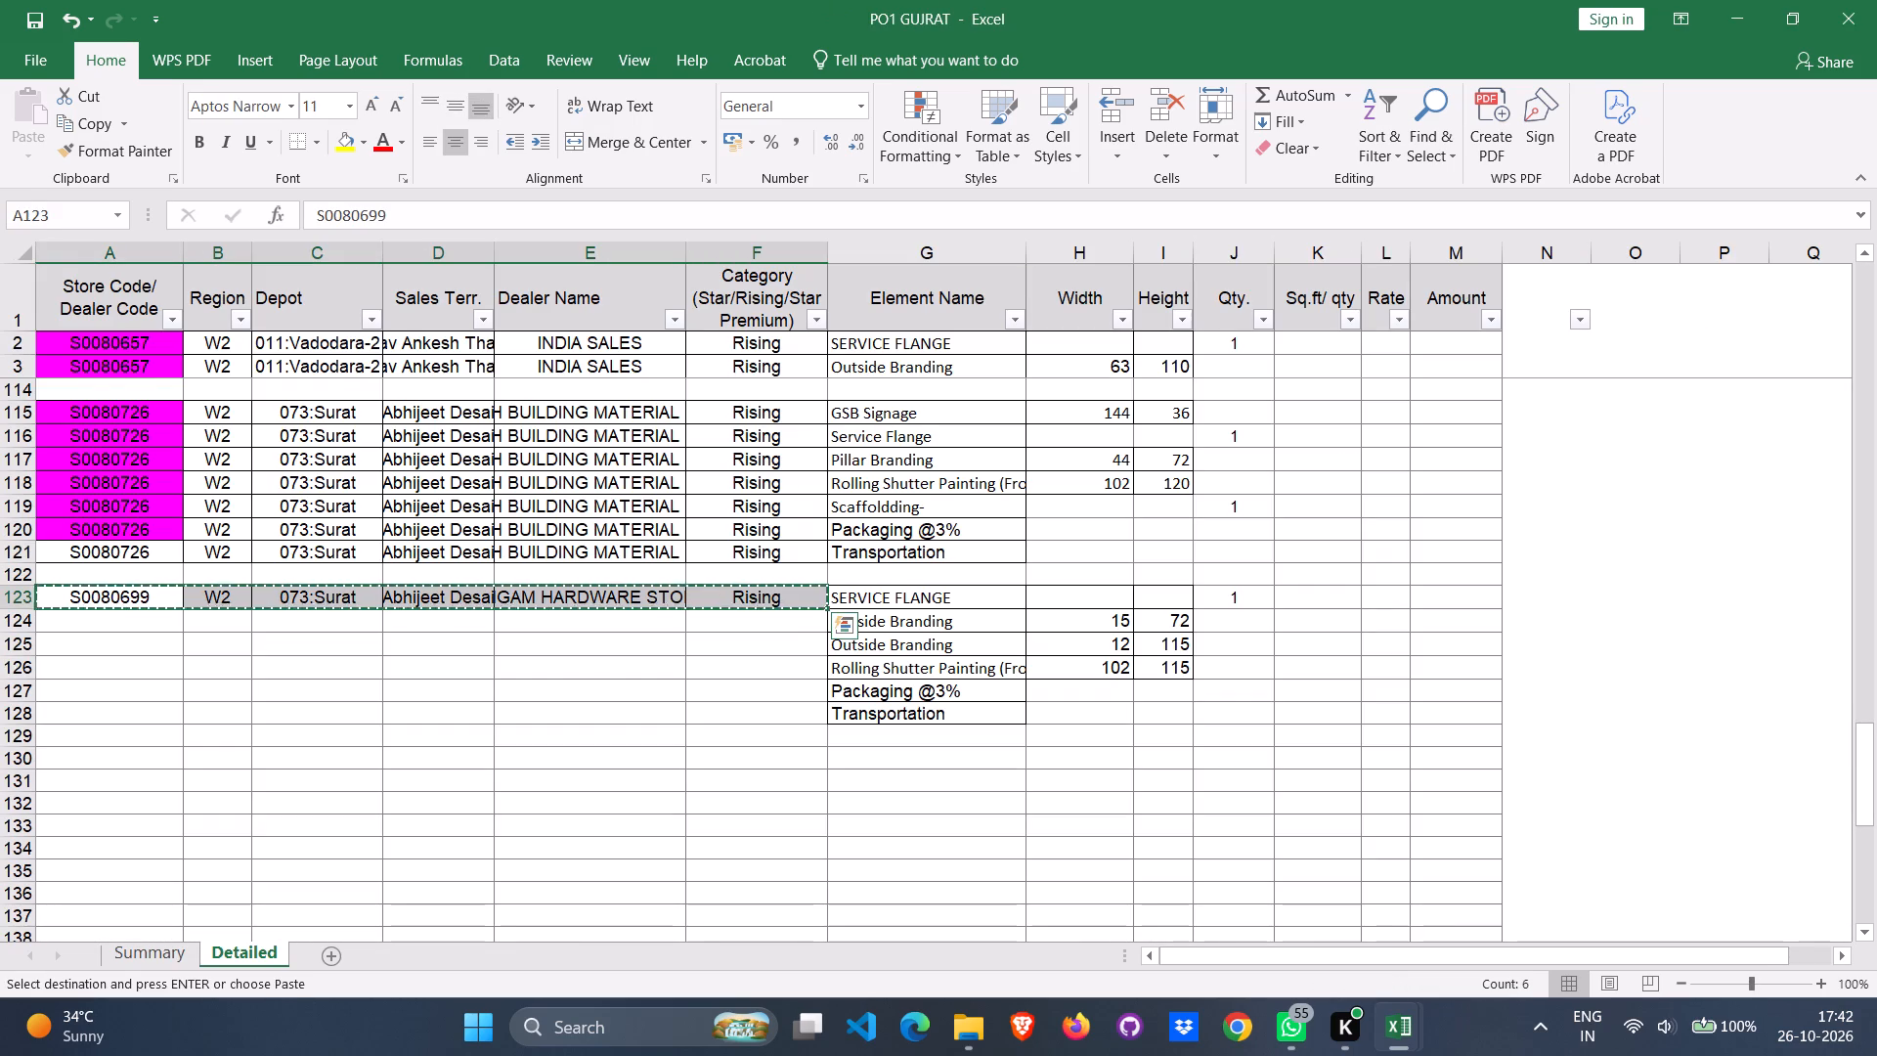
key("shift+Down")
key("shift+Down")
key("shift+Down")
key("shift+Down")
key("shift+Down")
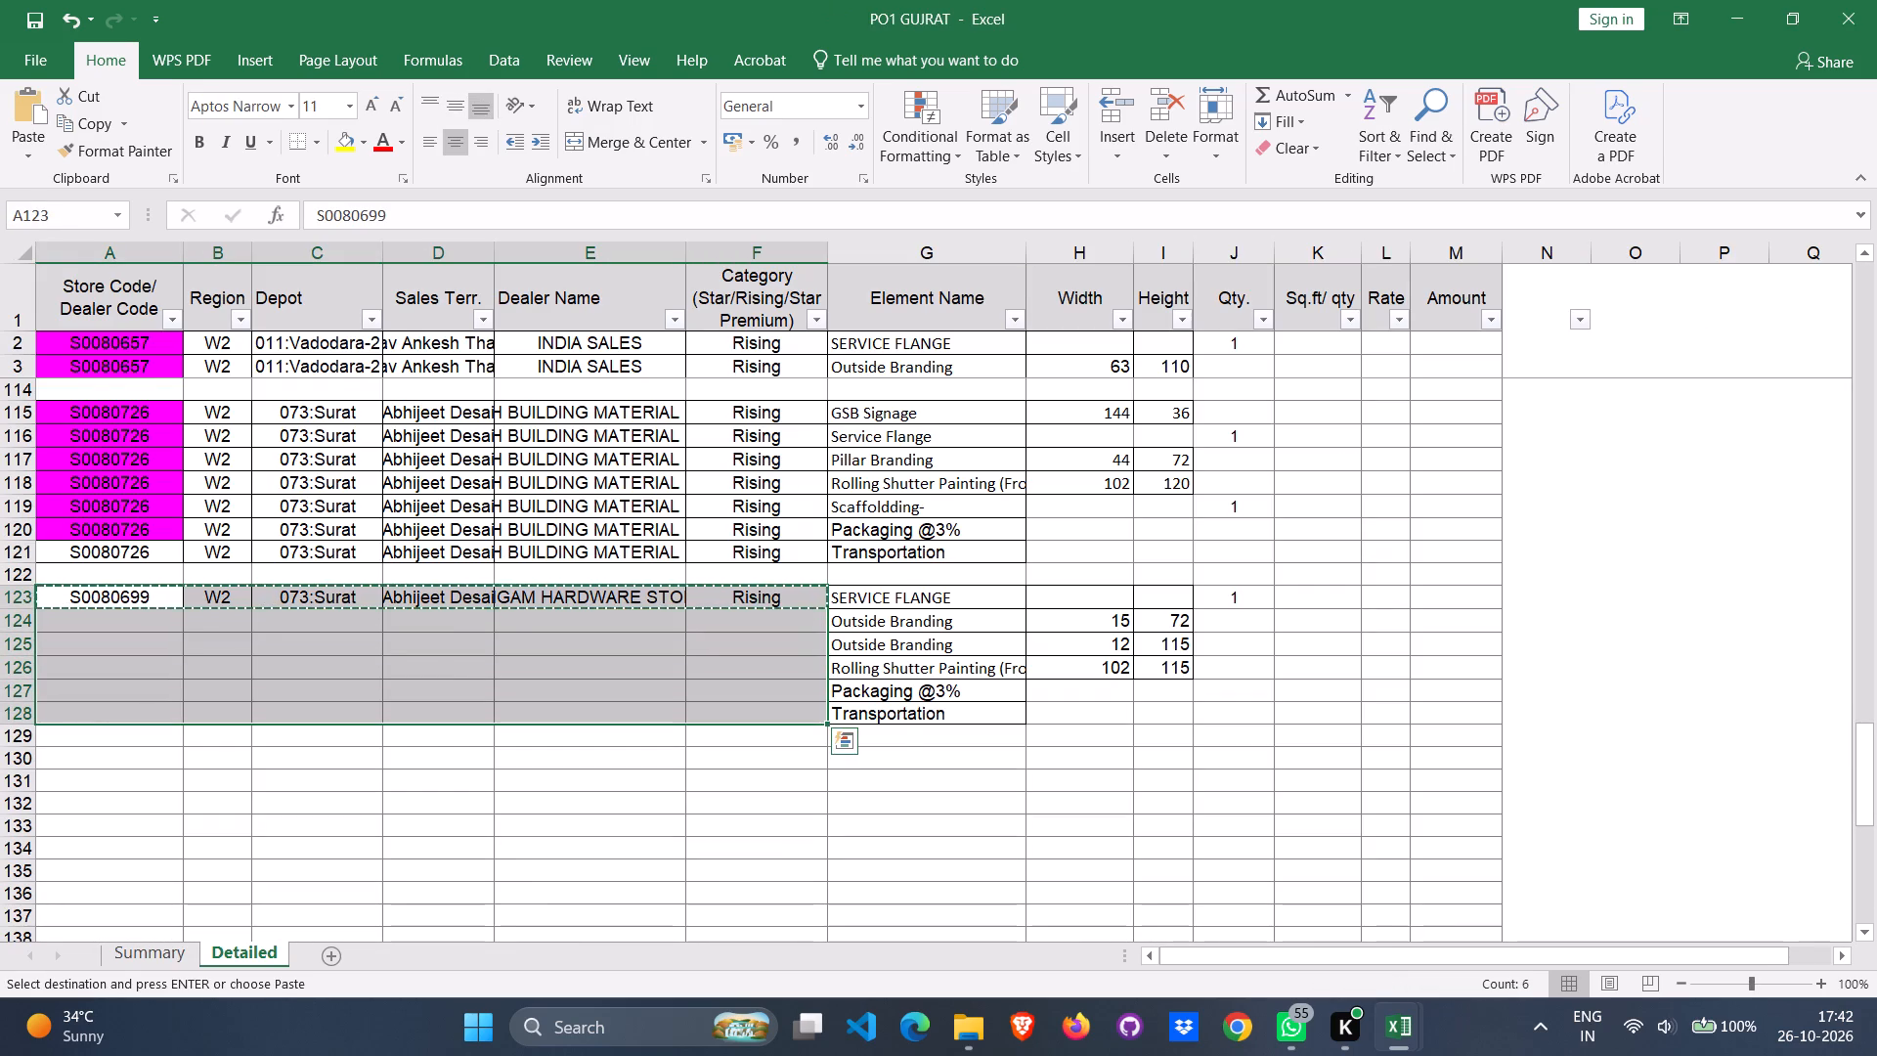
key("ctrl+v")
key("ctrl+s")
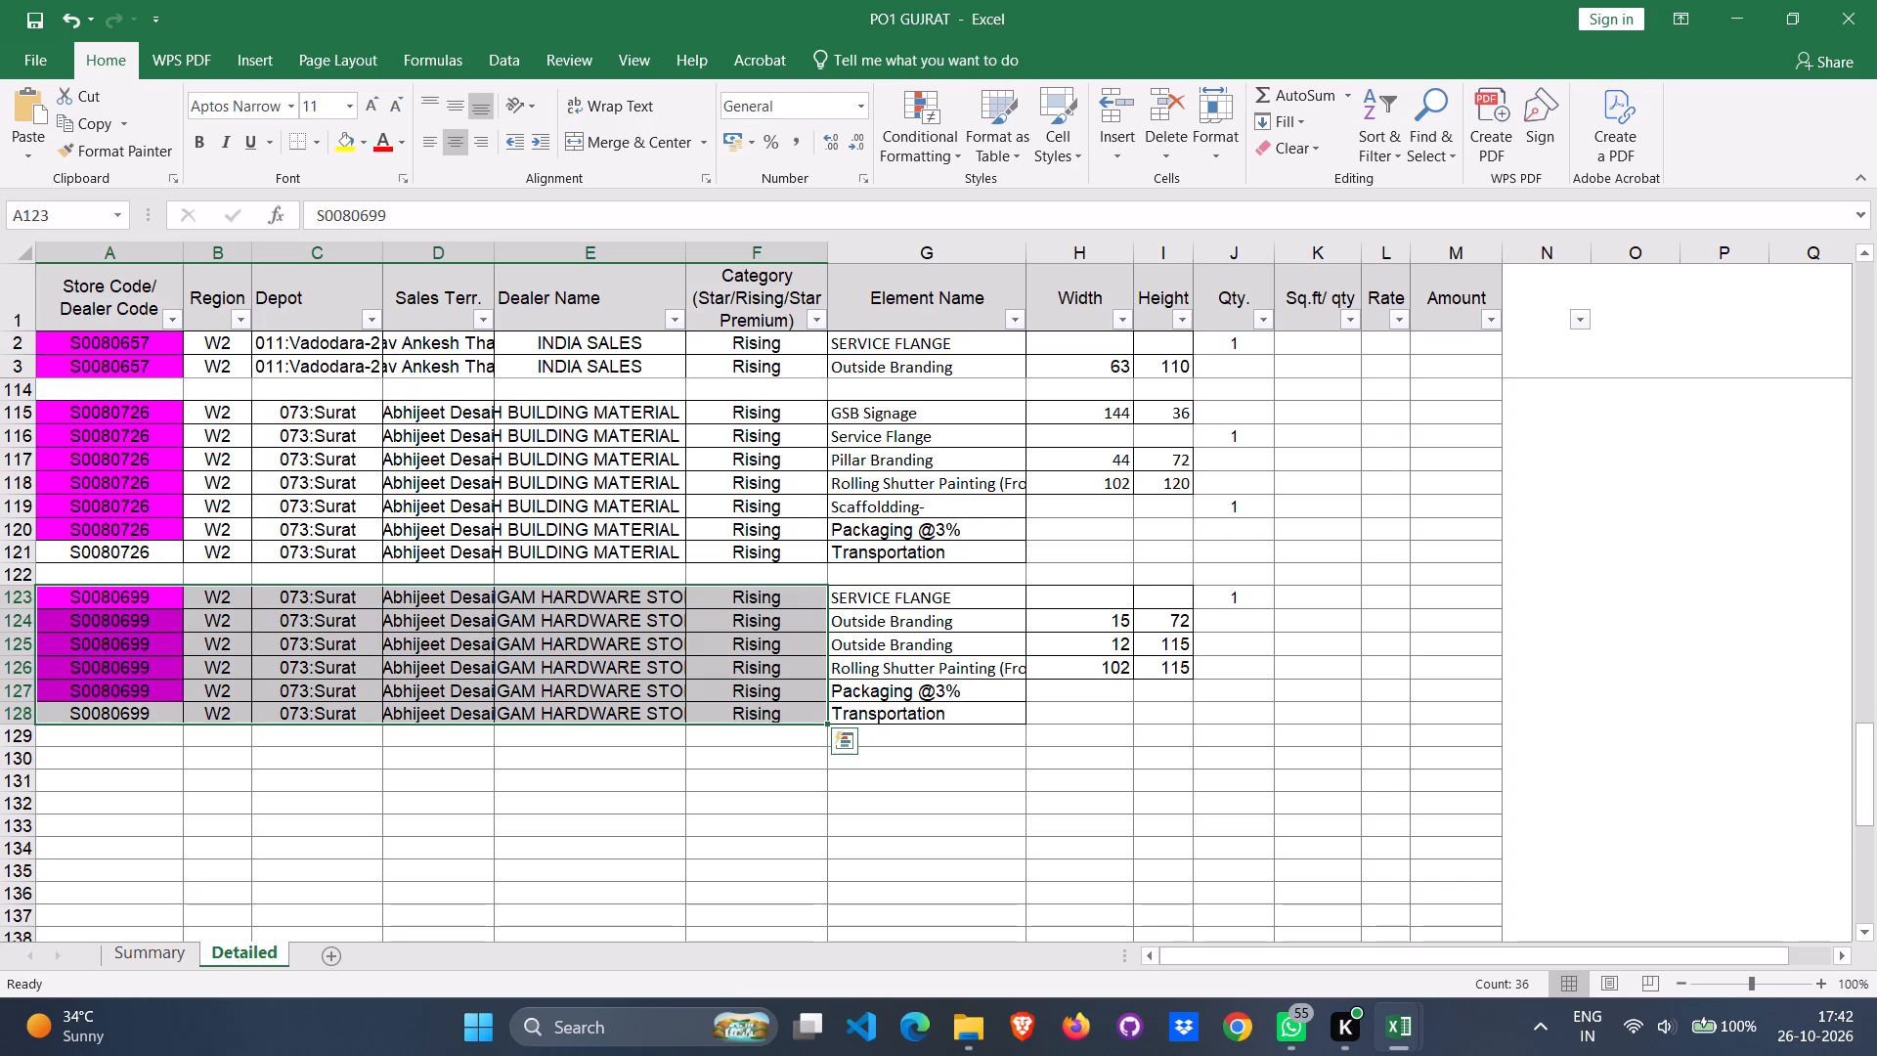
Copy the K.JATIN & CO dealer details, store code through category, from row 25 of Summary into row 130 of Detailed.
scroll(132, 598, "down", 8)
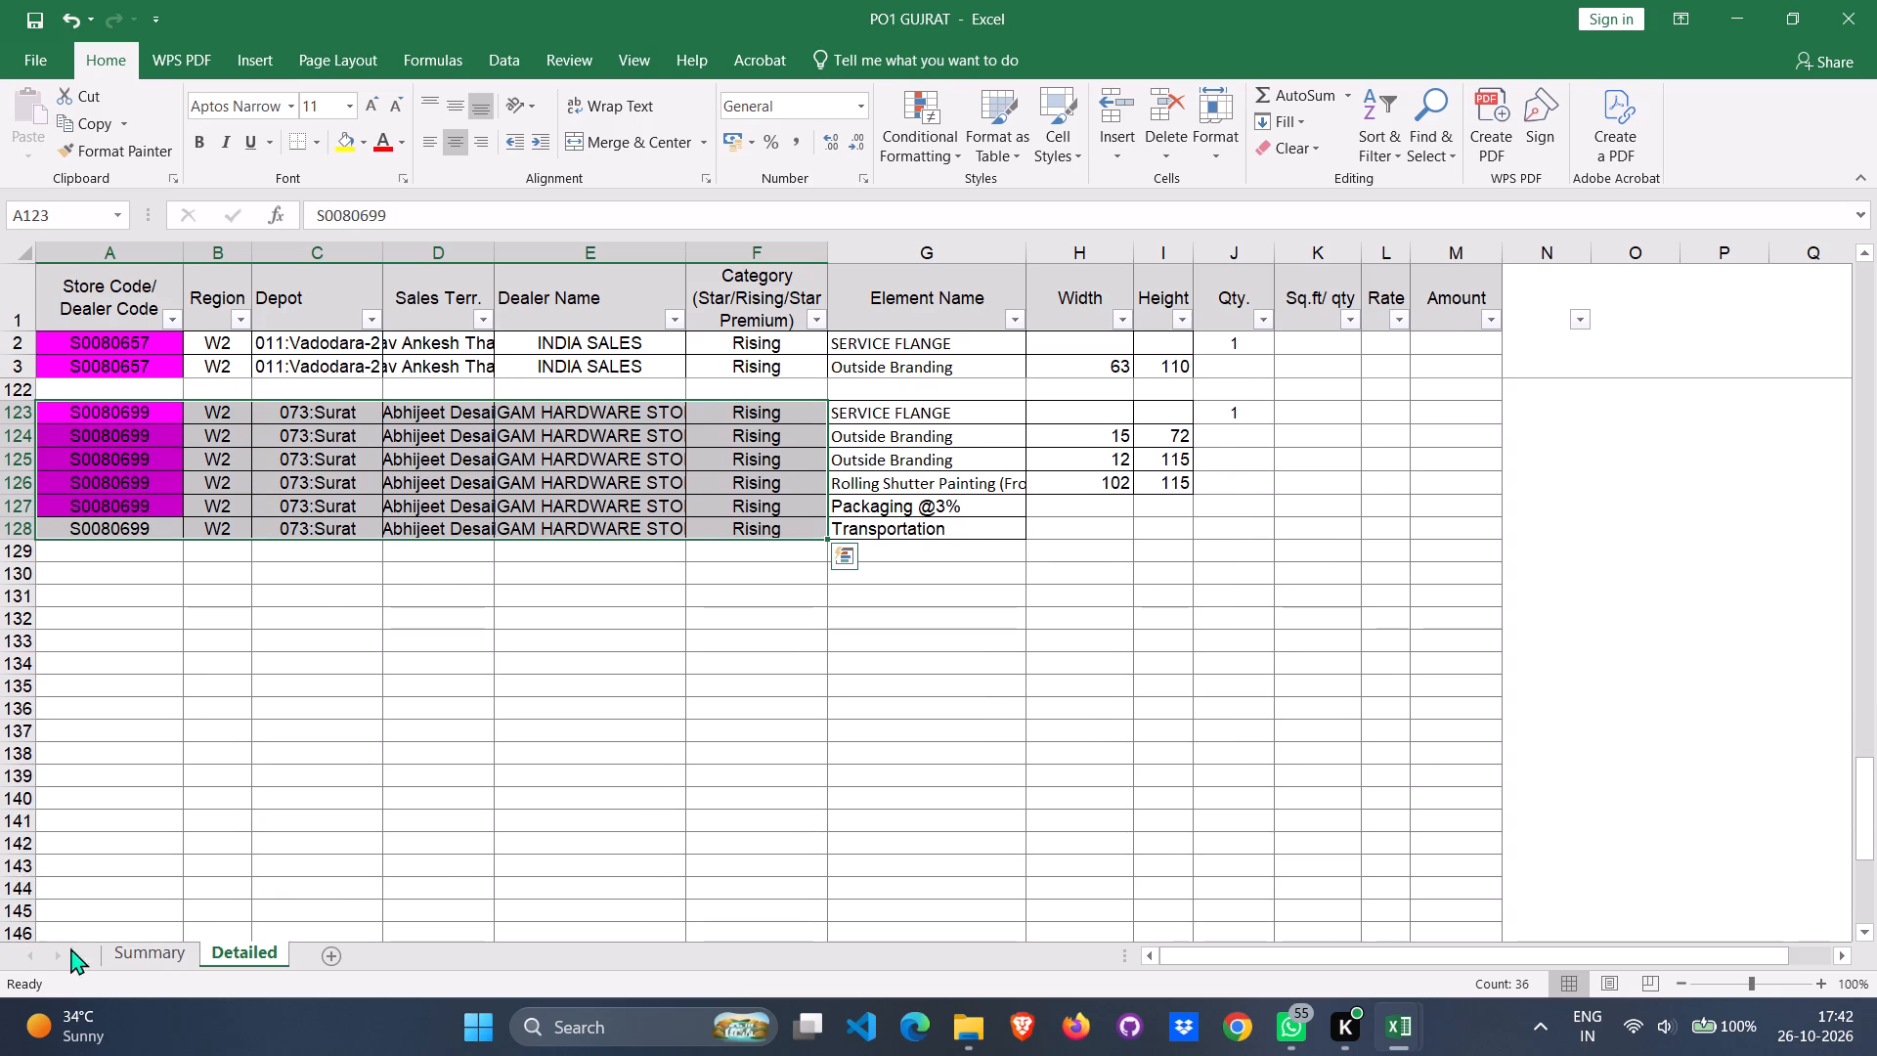
left_click(117, 960)
left_click(146, 633)
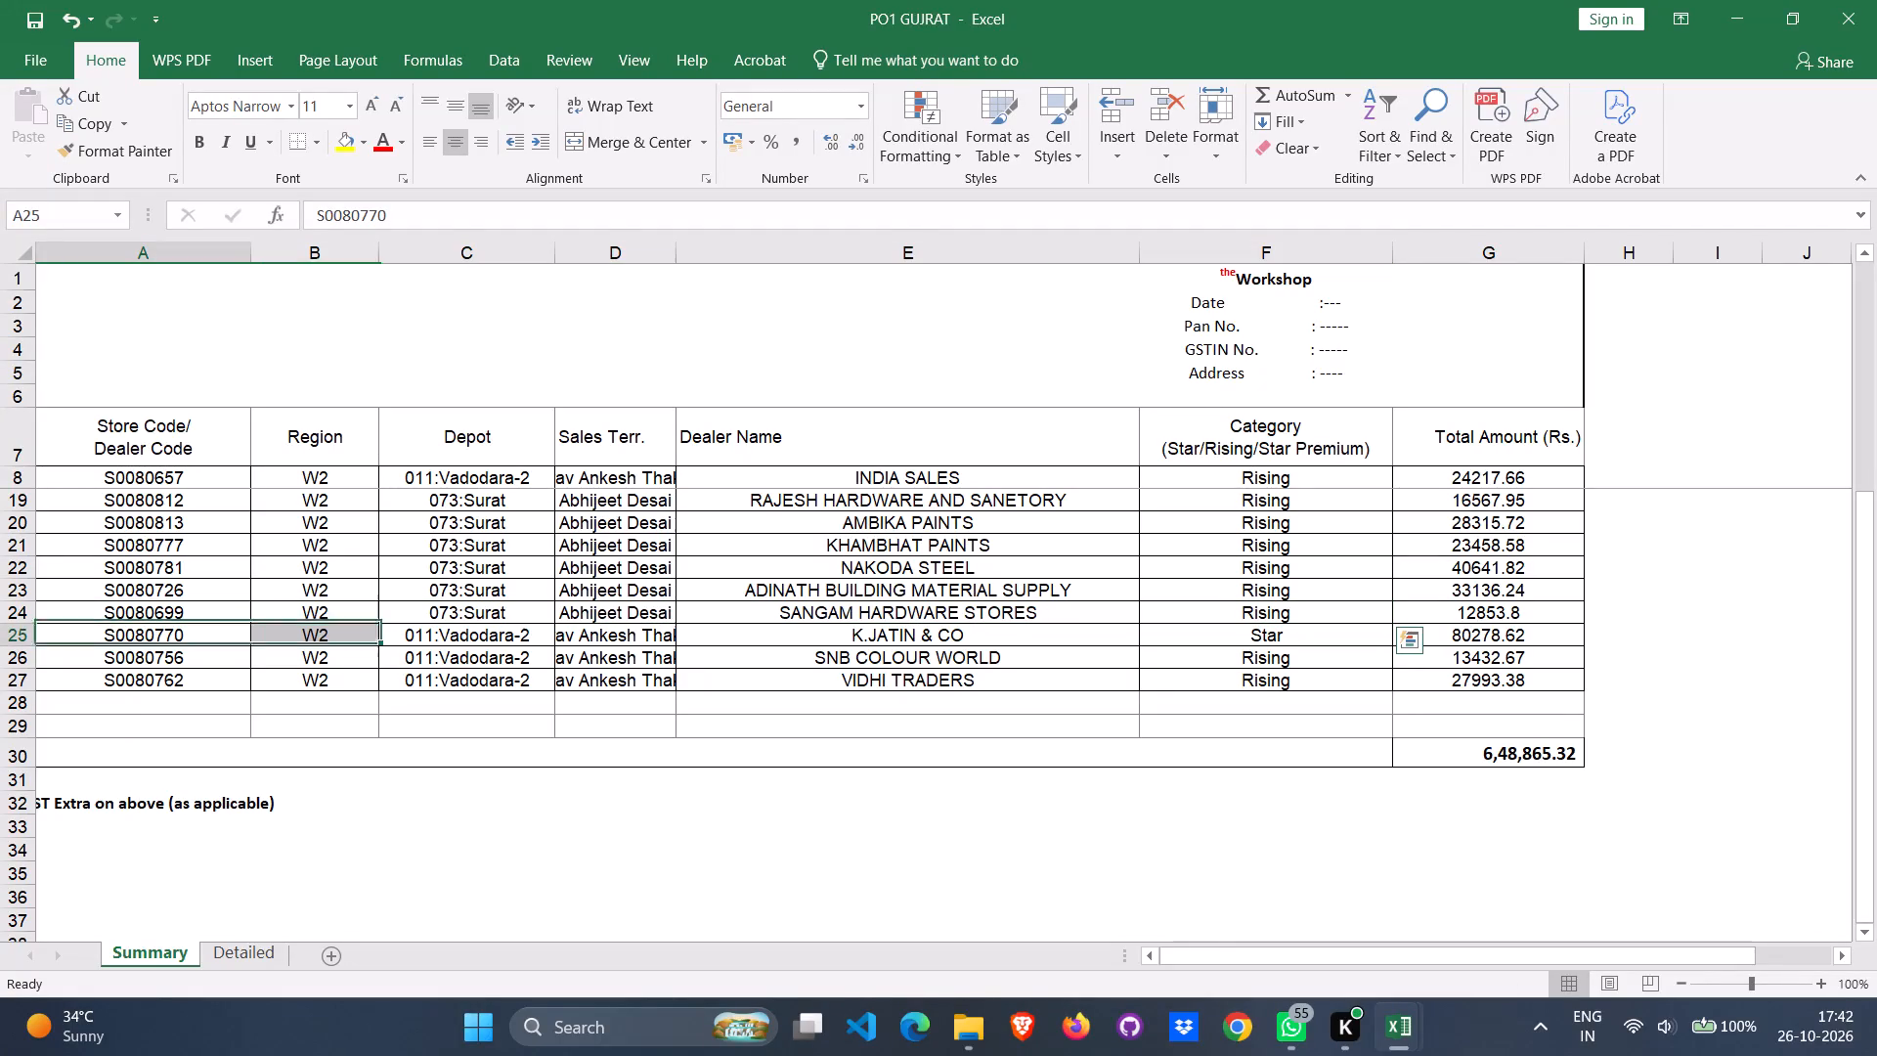
key("shift+Right")
key("shift+Right")
key("shift+Right")
key("shift+Right")
key("shift+Right")
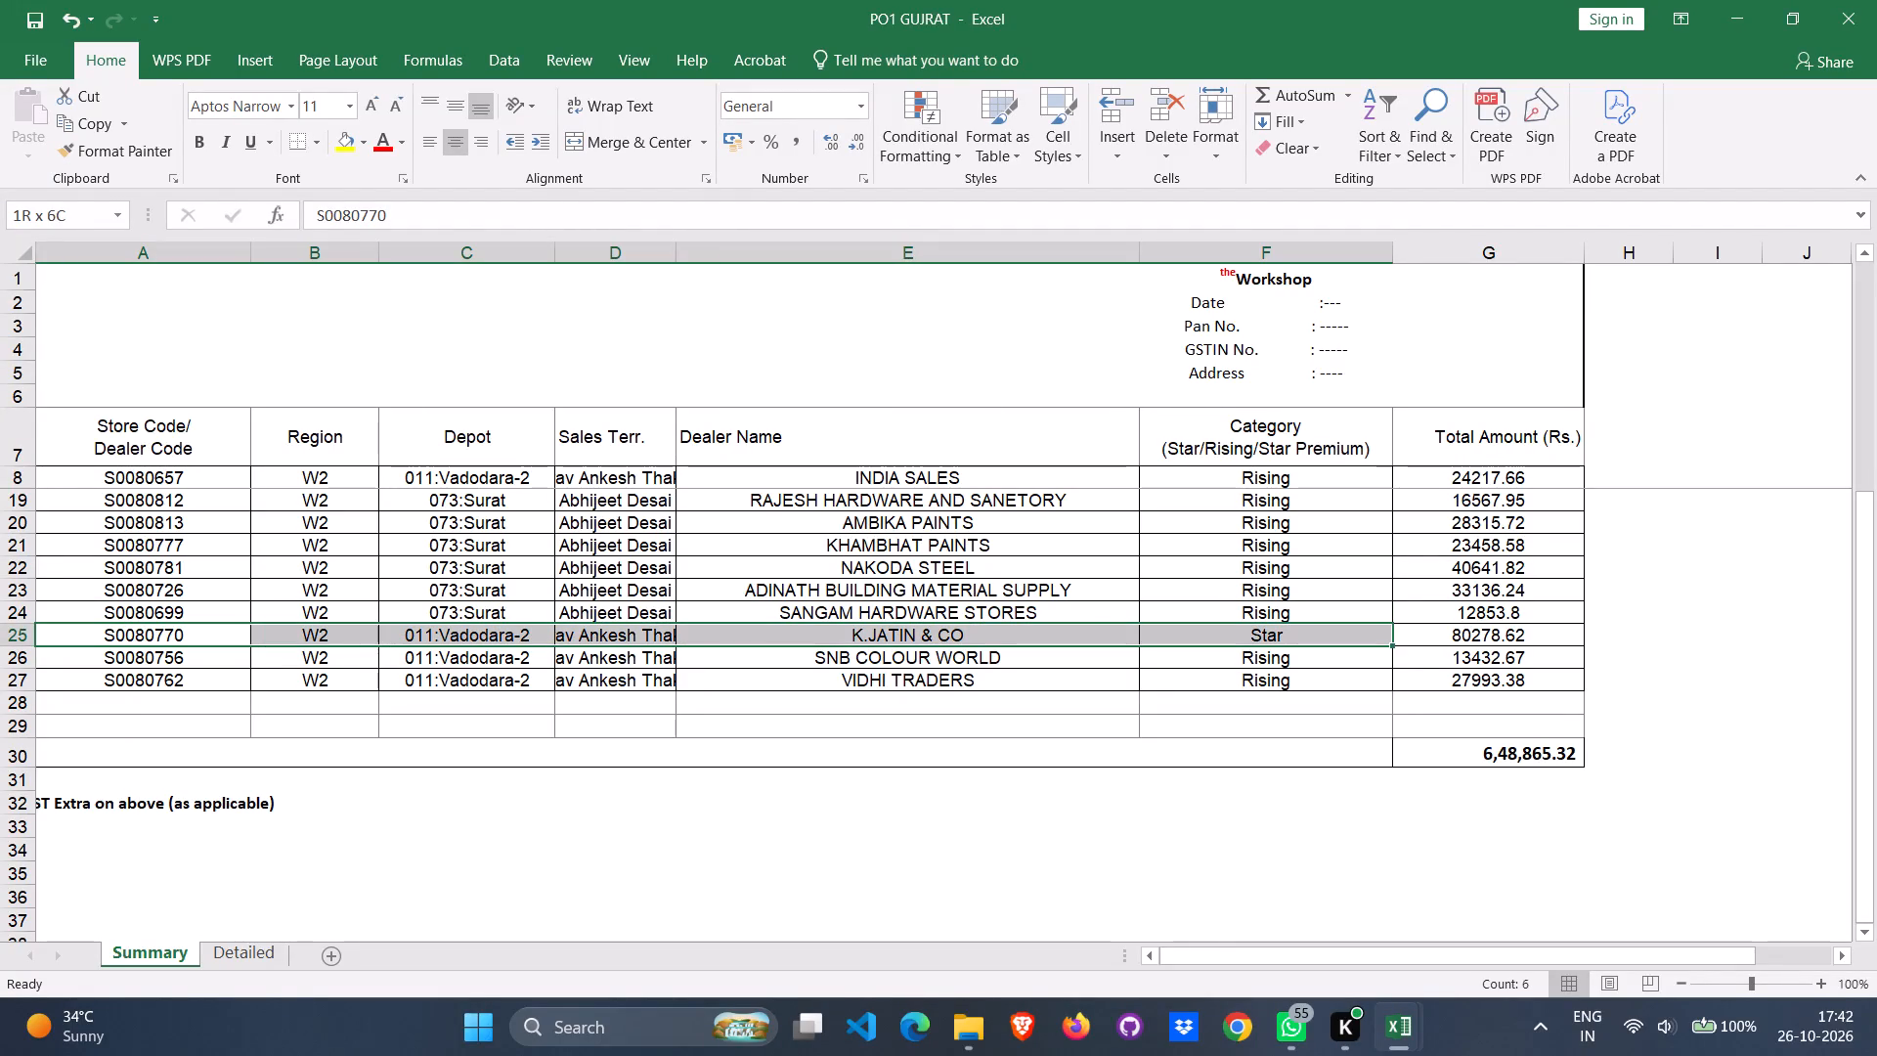
key("ctrl+c")
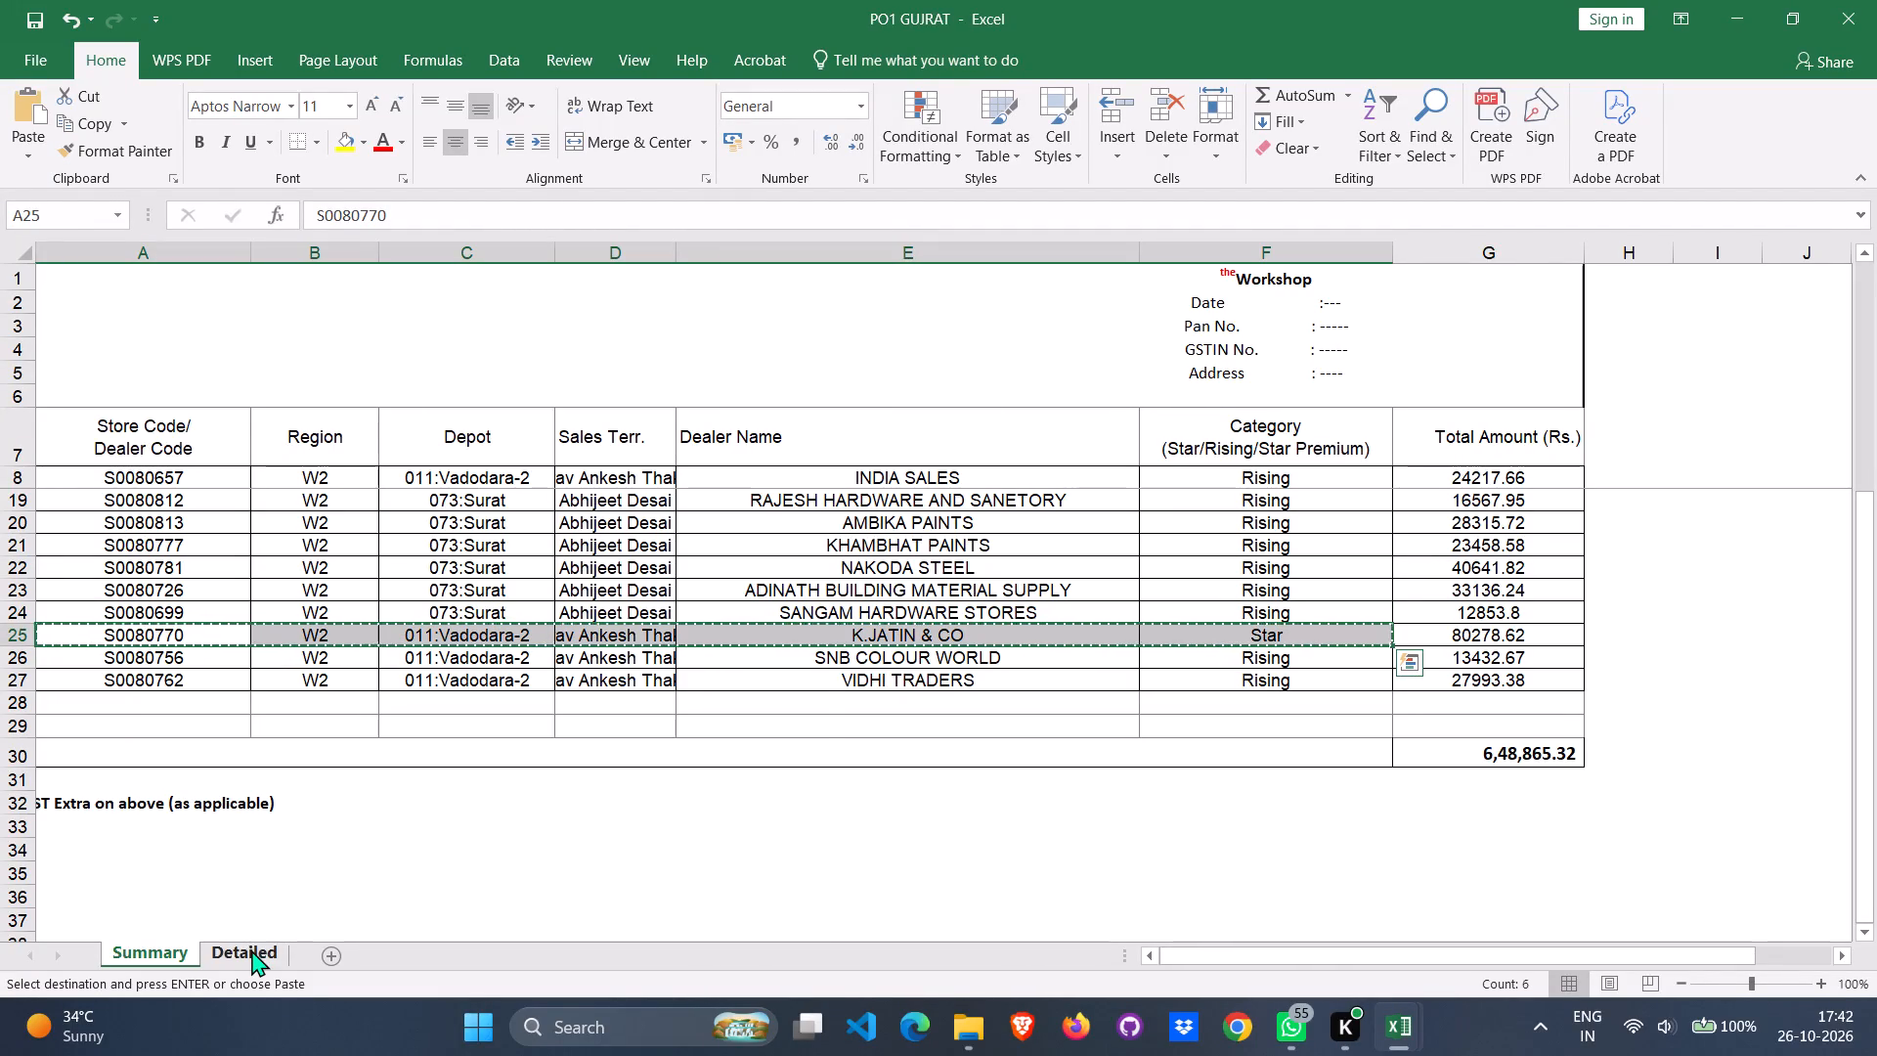
left_click_drag(249, 950, 239, 950)
left_click(133, 580)
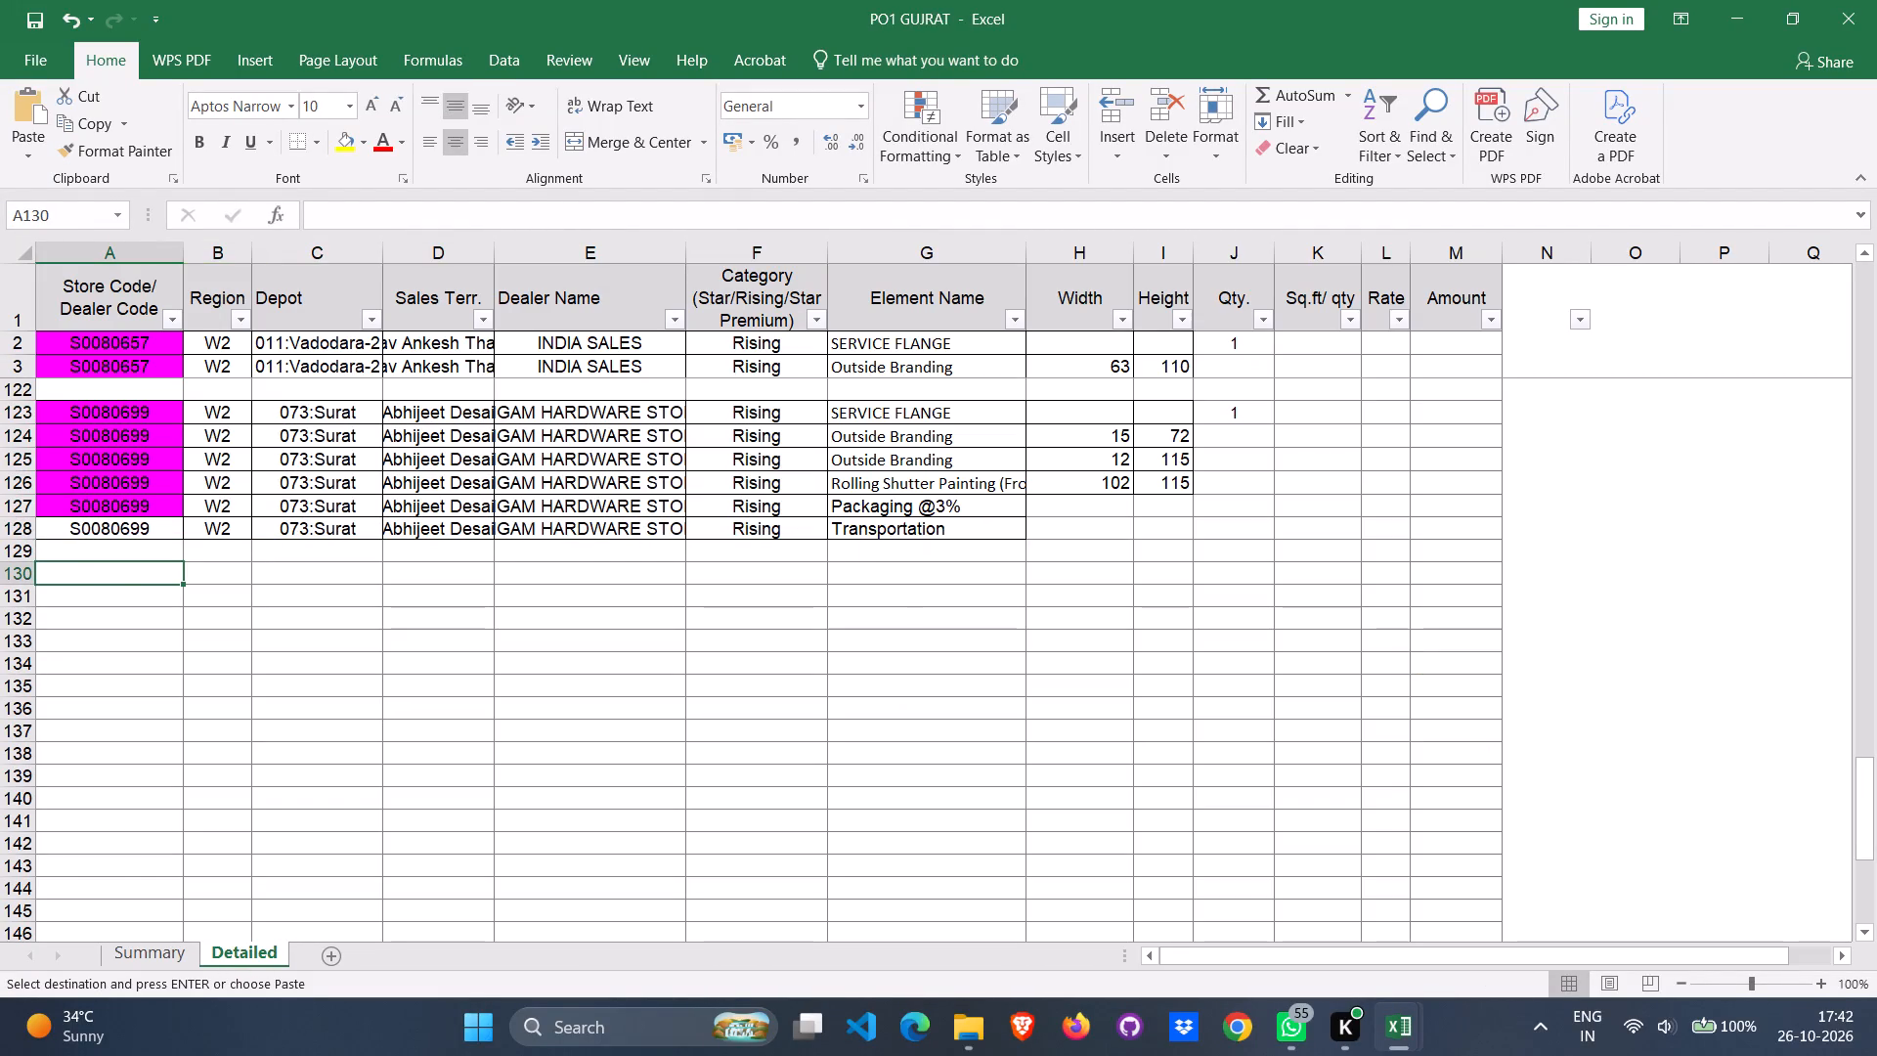
key("ctrl+v")
left_click(904, 574)
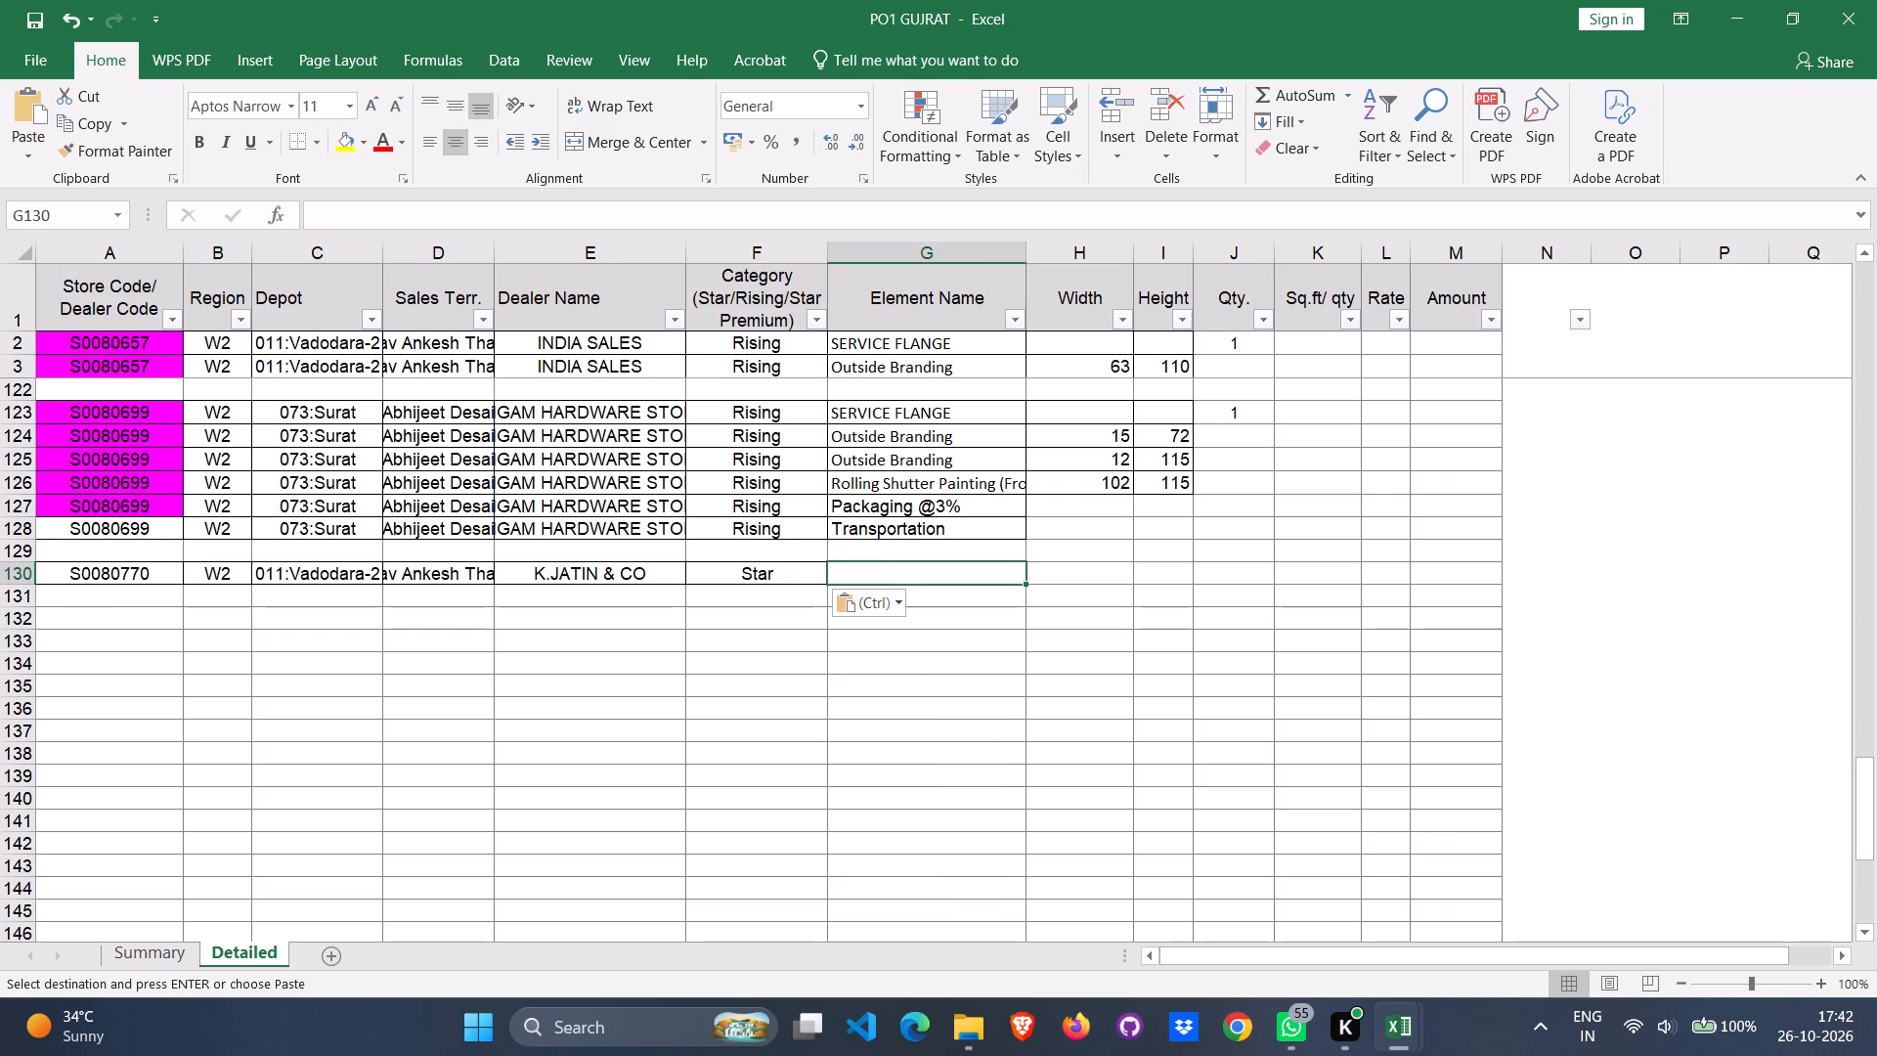
Close the SANGAM HARDWARE STORES quotation workbook.
key("alt+Tab")
left_click(1853, 10)
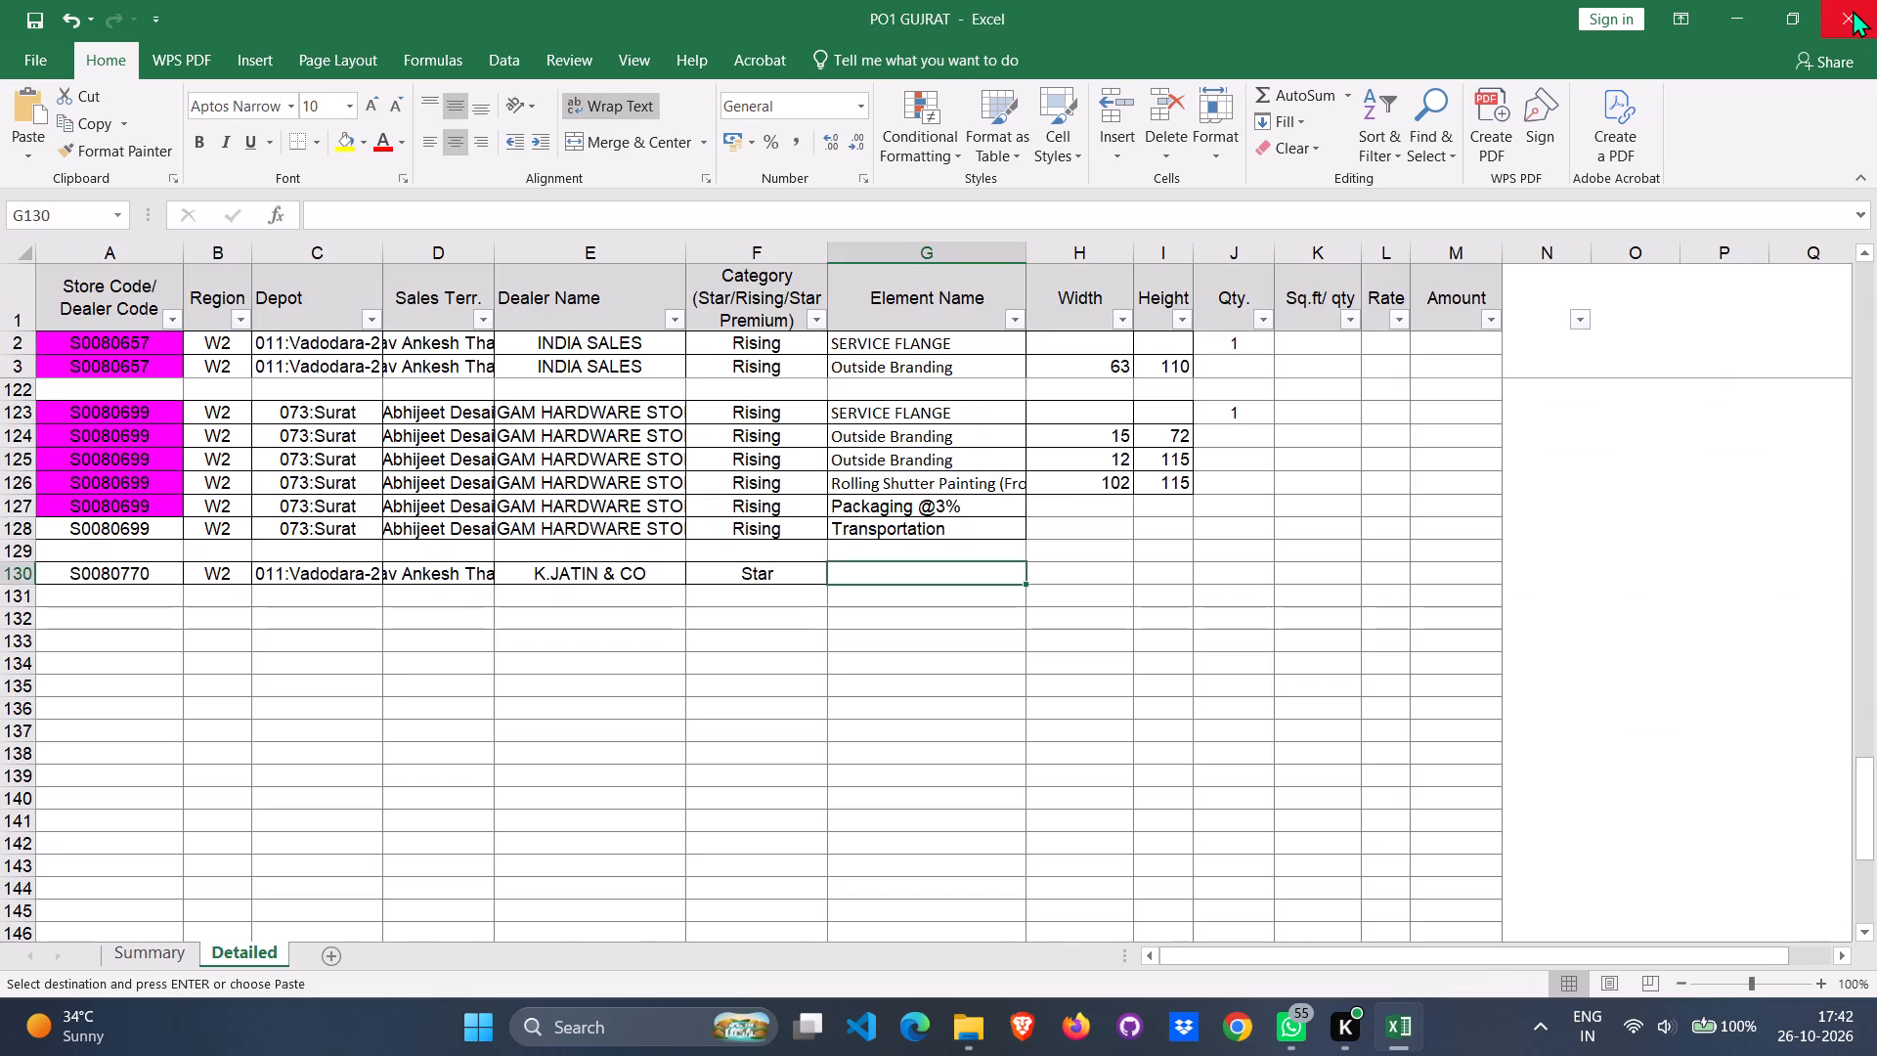
In File Explorer, search the SEPARATAION ESTIMATE folder for K and open the KJATIN & CO quotation.
key("alt+Tab")
left_click(1792, 64)
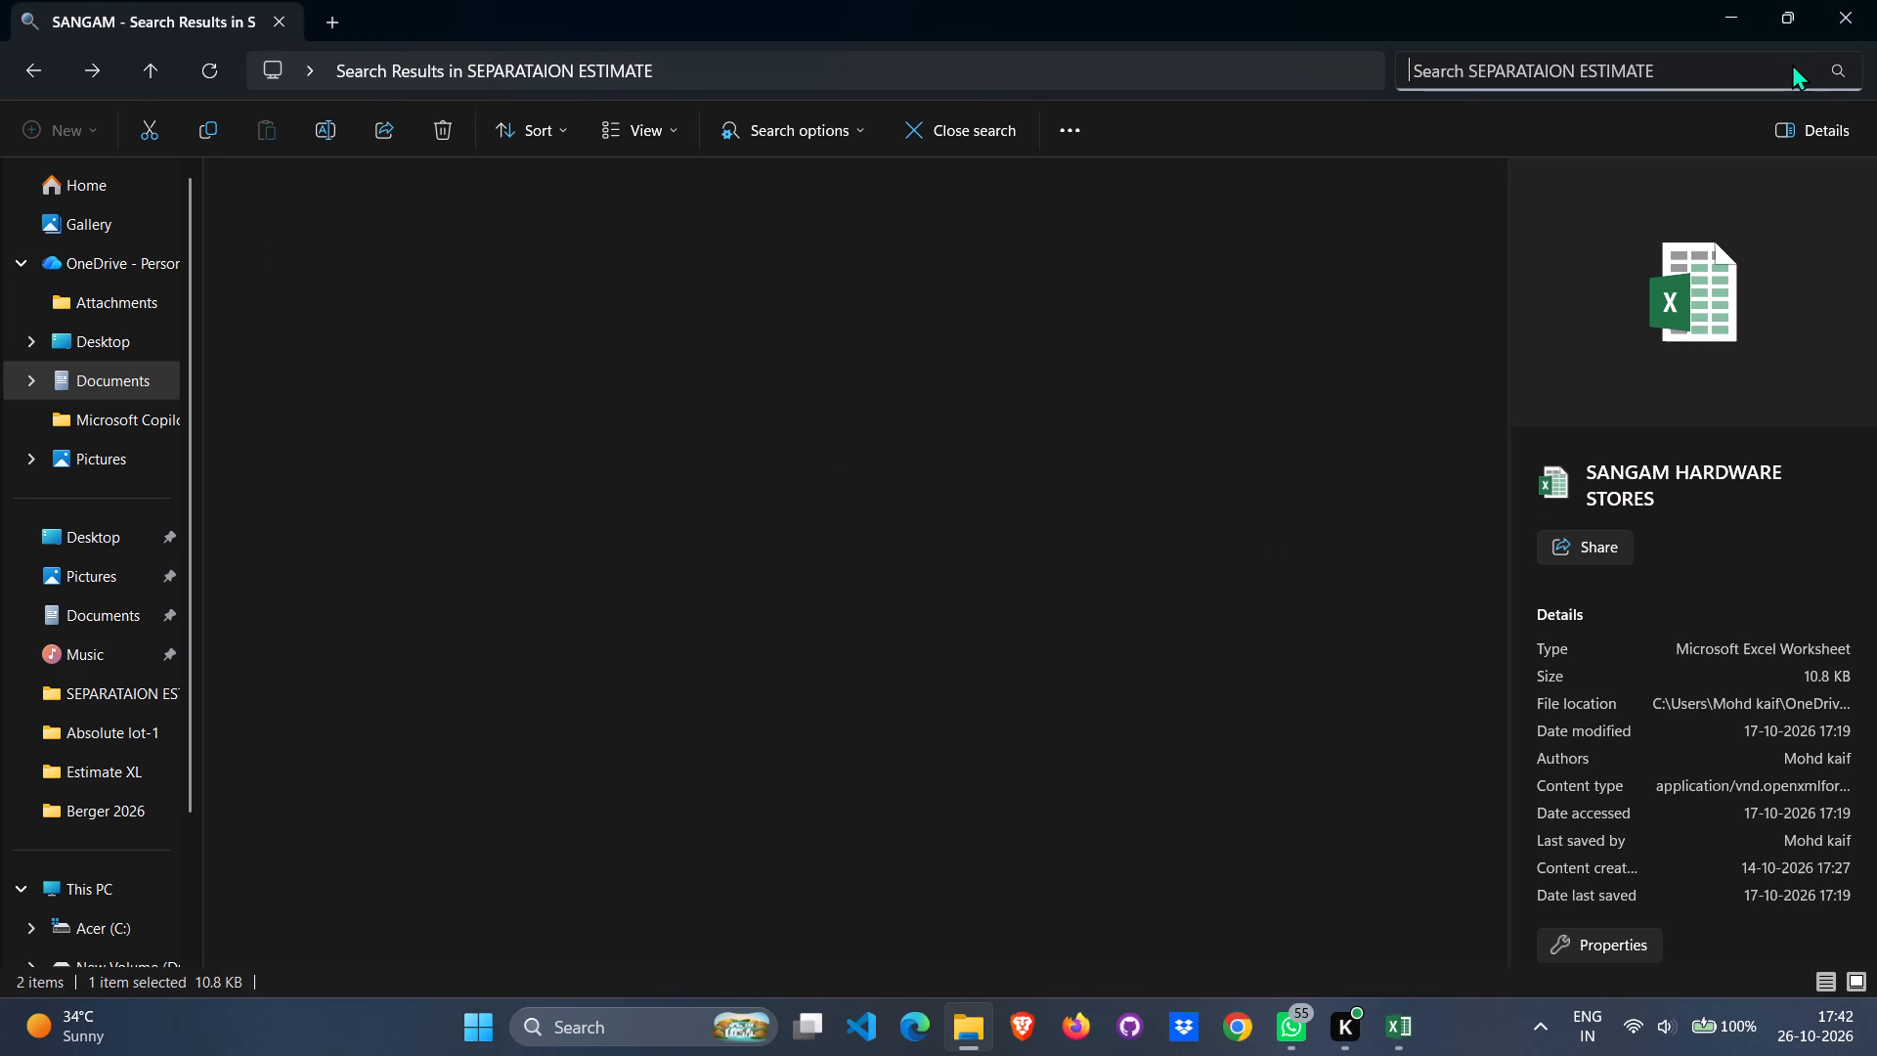
key("k")
key("space")
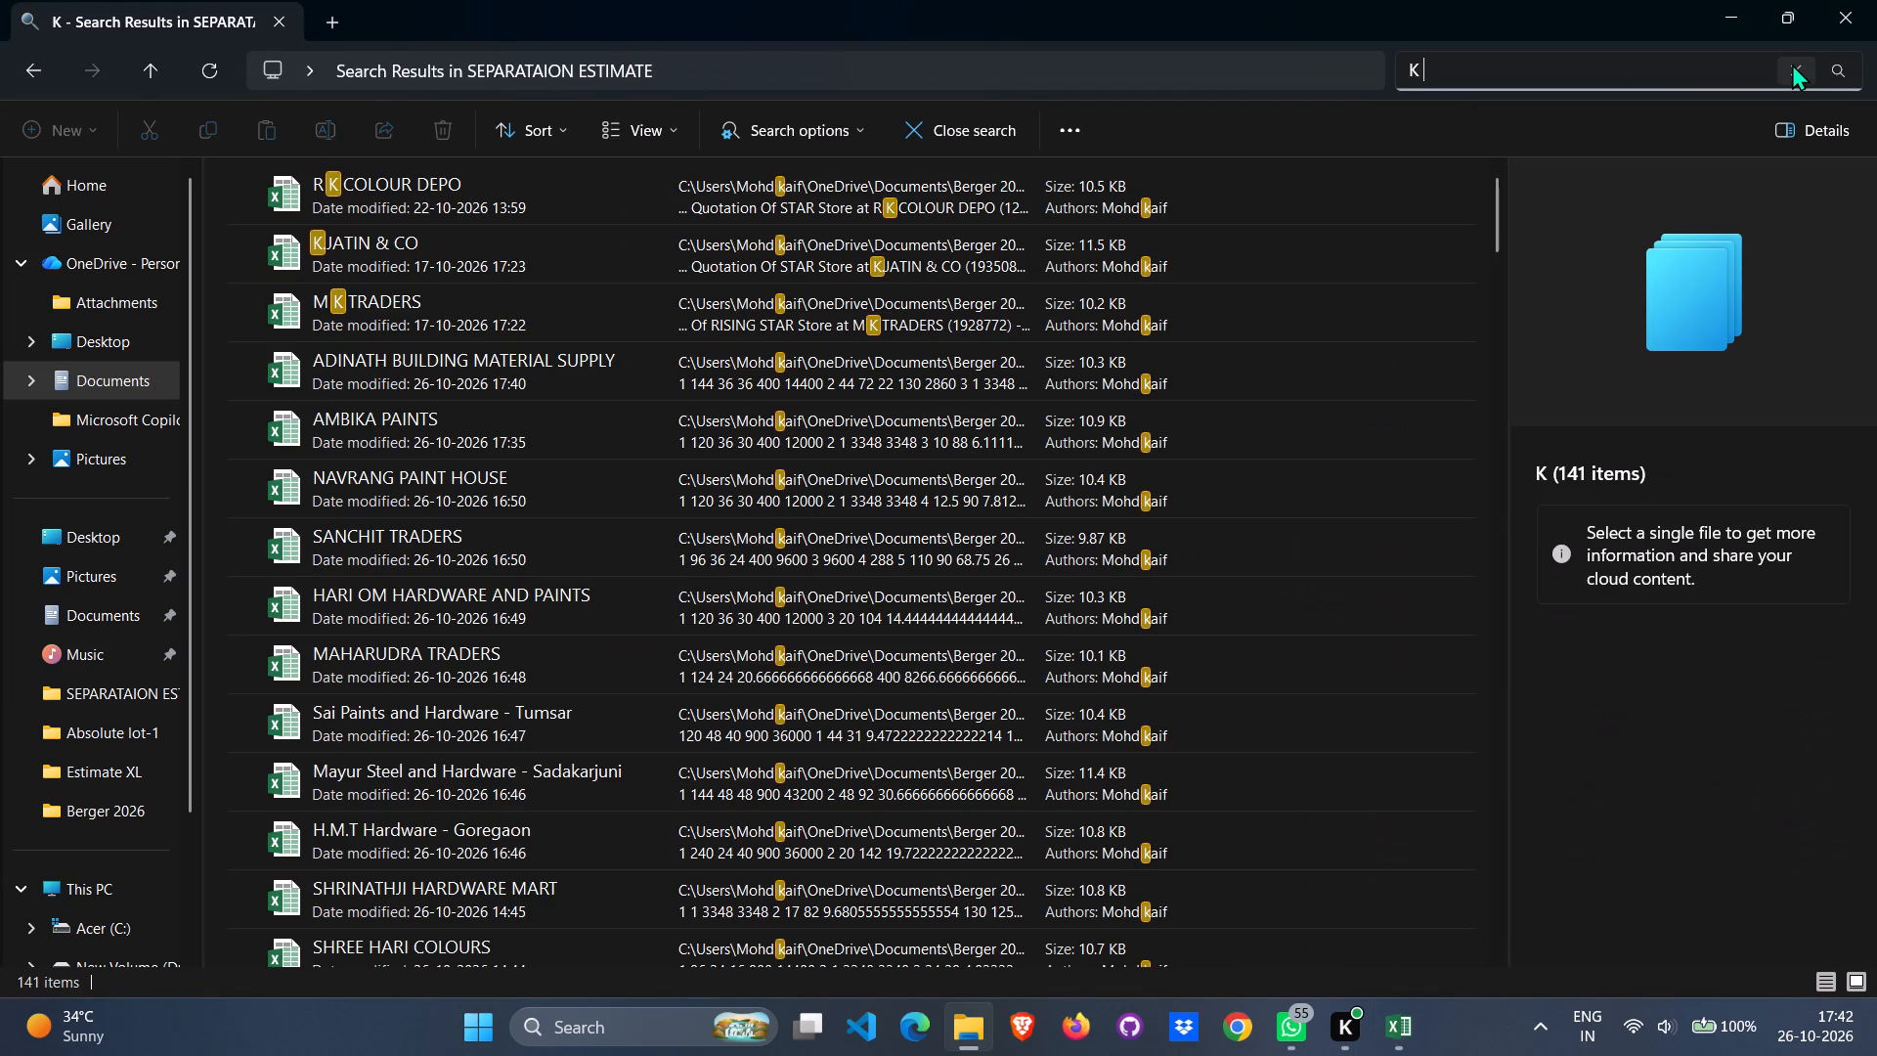
double_click(812, 262)
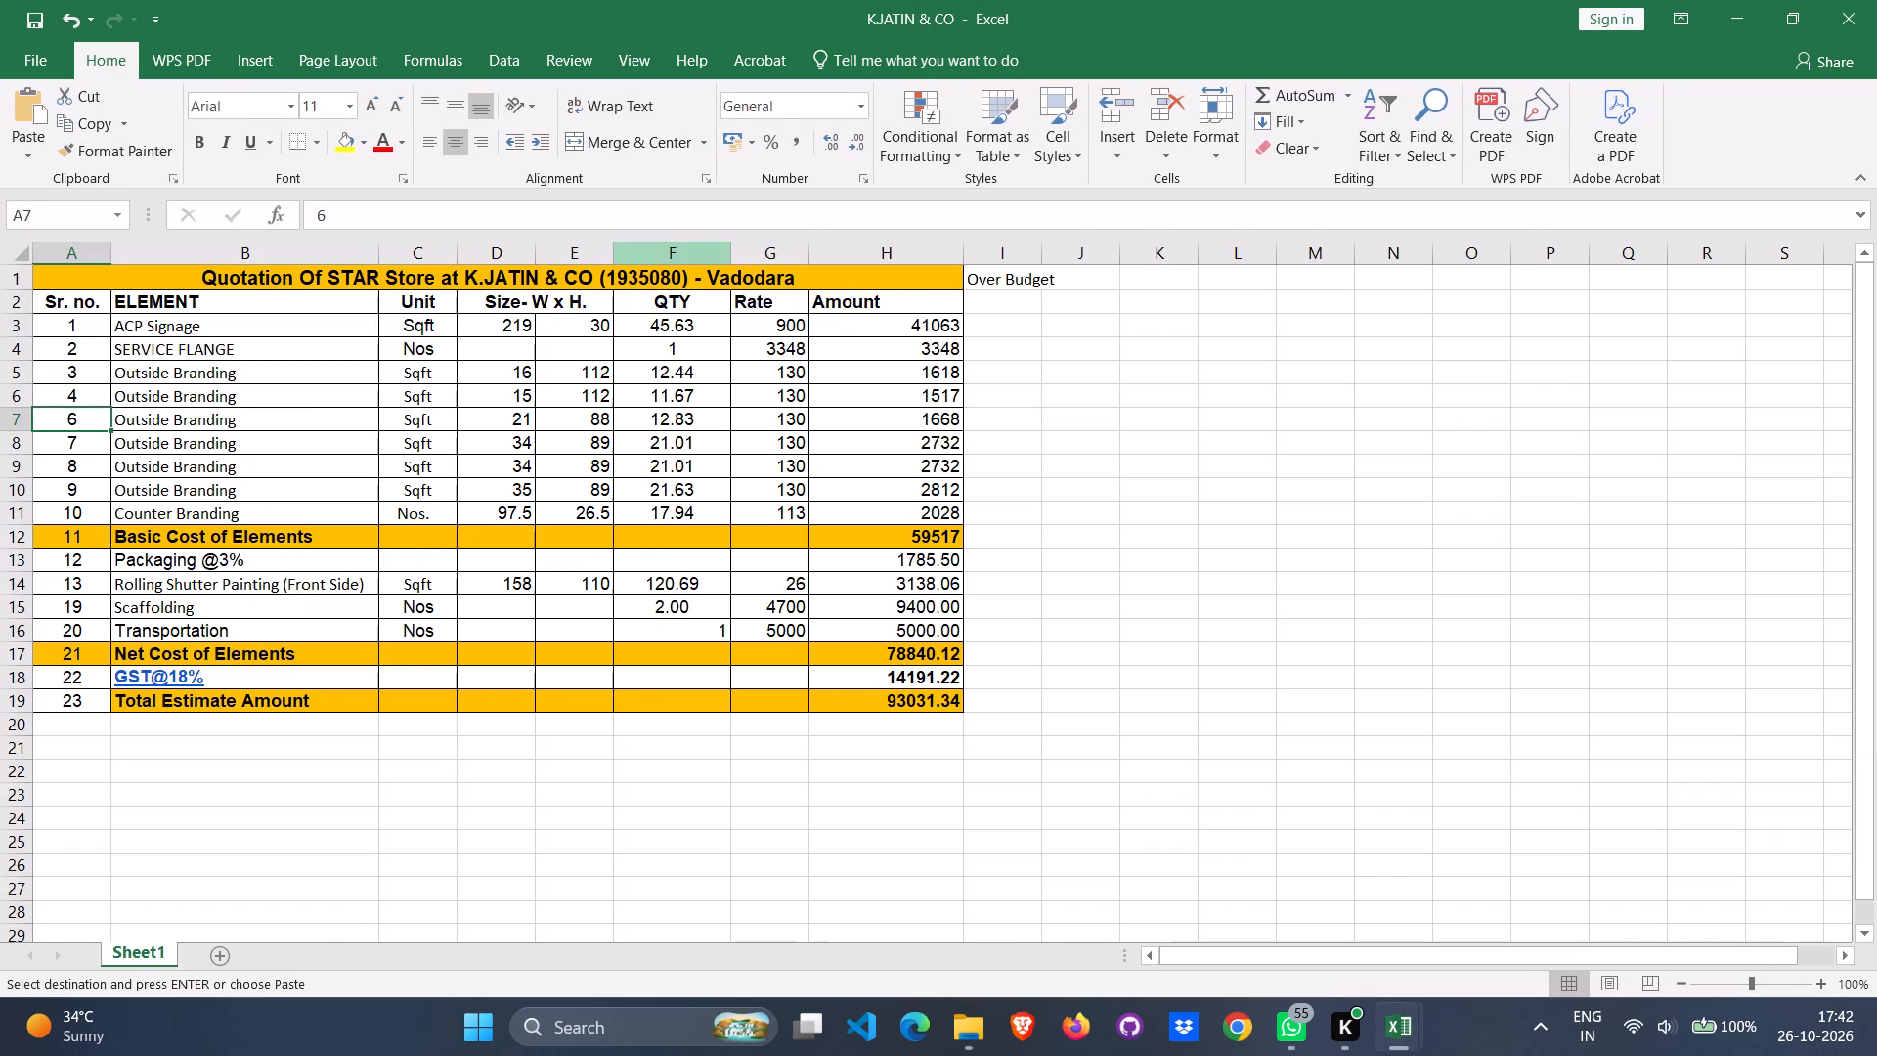
Copy the nine element names from ACP Signage through Counter Branding in the K.JATIN & CO quotation into Detailed, starting at G130.
left_click(241, 330)
key("shift+Down")
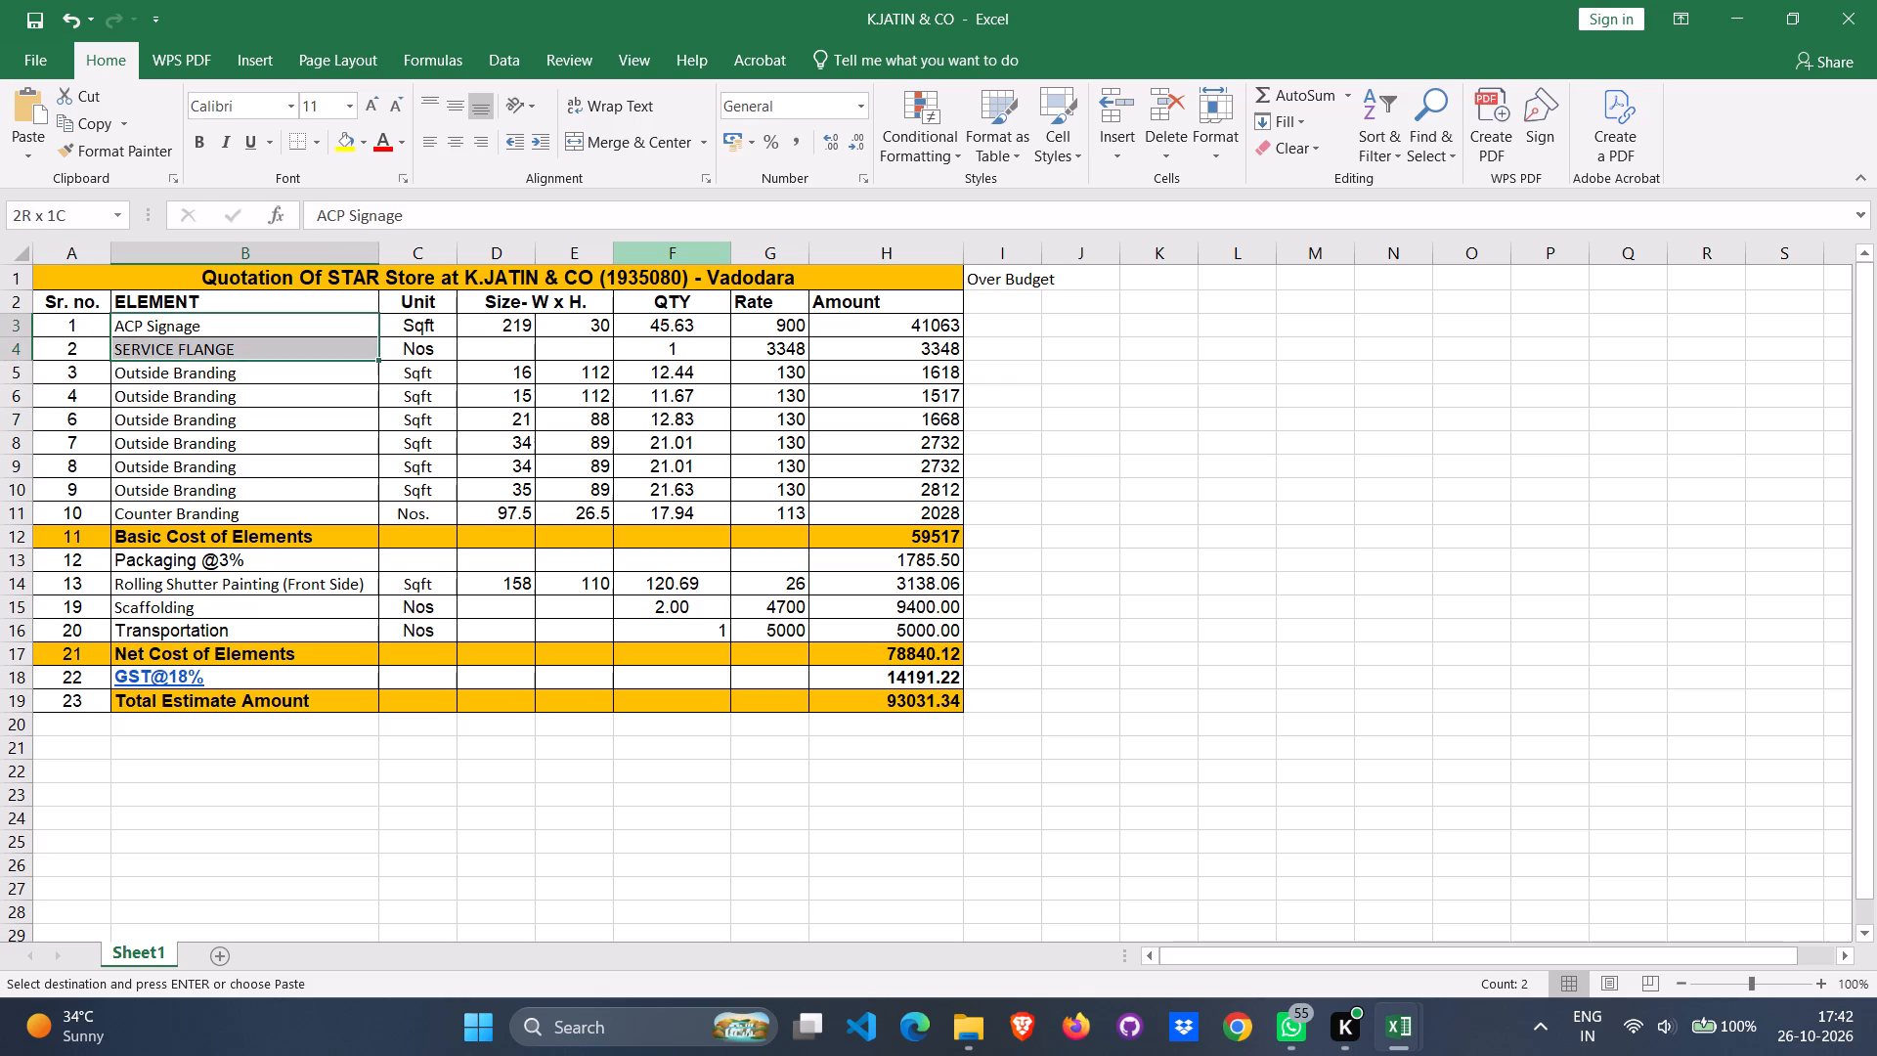
key("shift+Down")
key("shift+Down")
key("shift+Down")
key("shift+Down")
key("shift+Down")
key("shift+Down")
key("shift+Down")
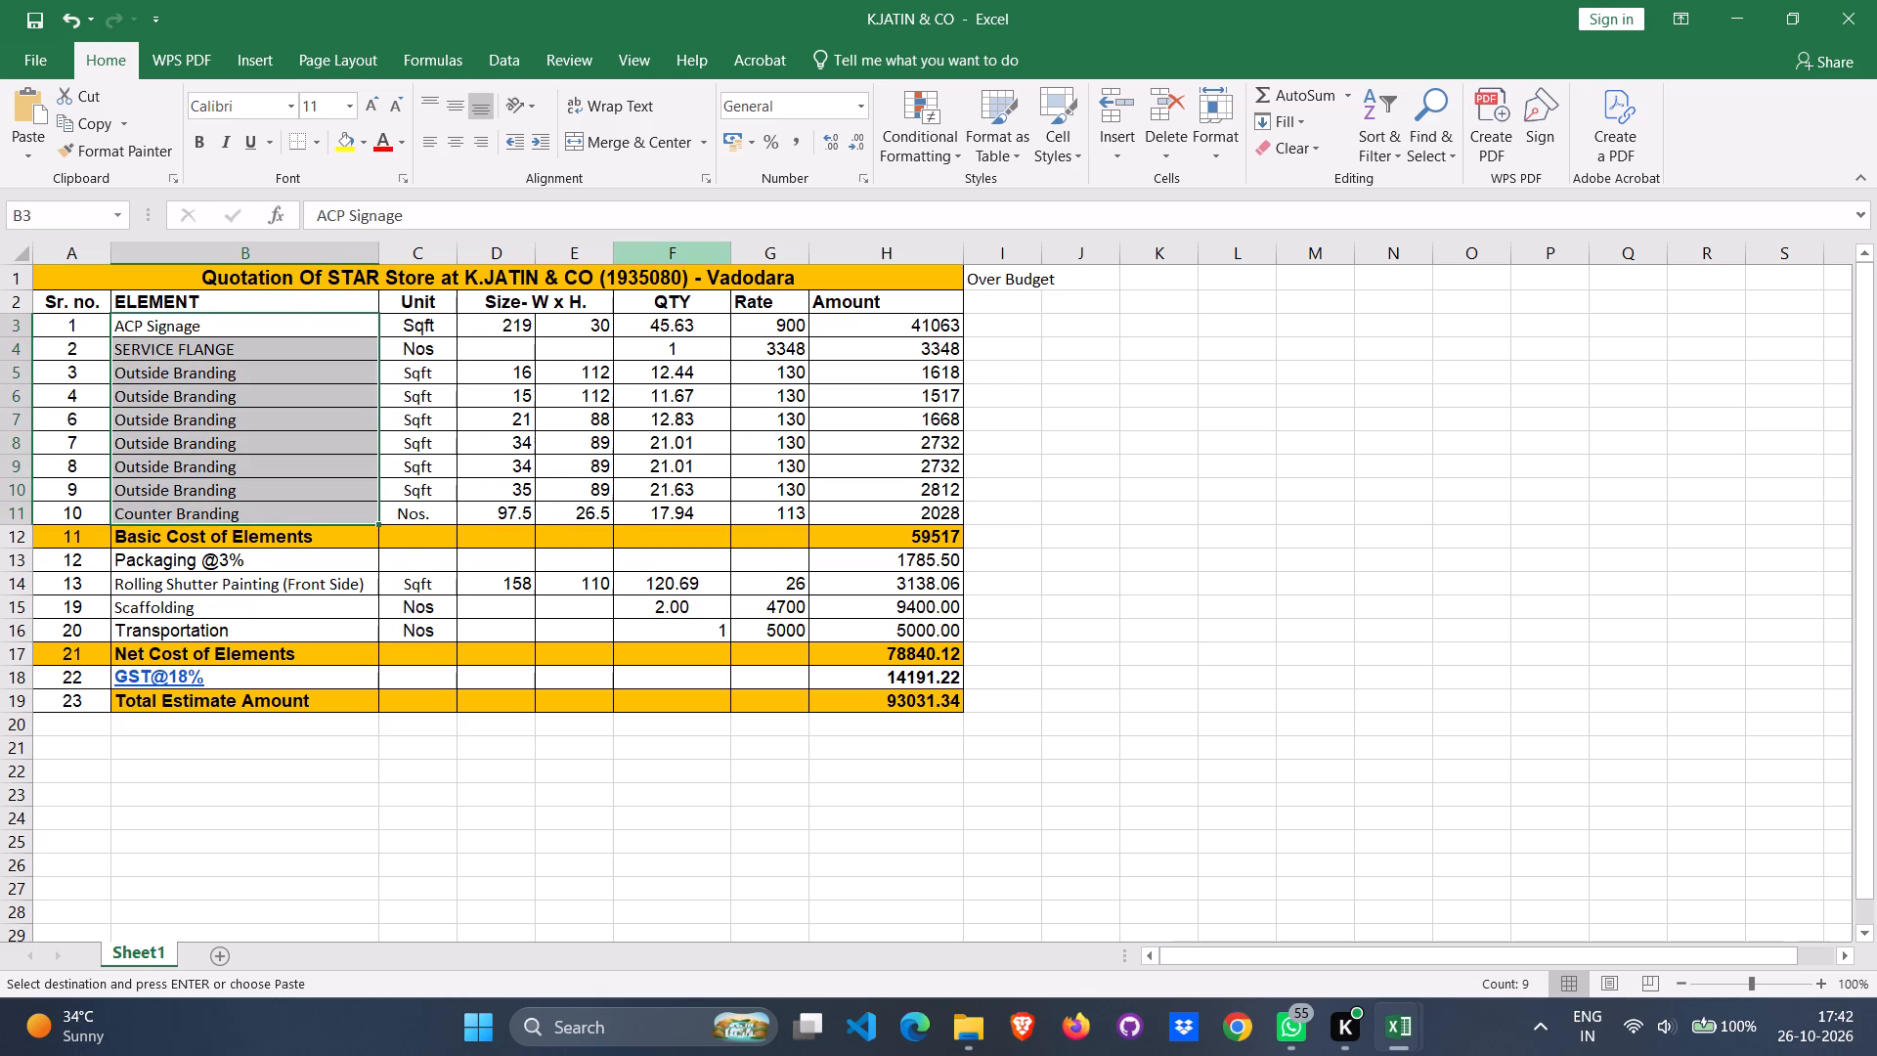
key("ctrl+c")
key("alt+Tab")
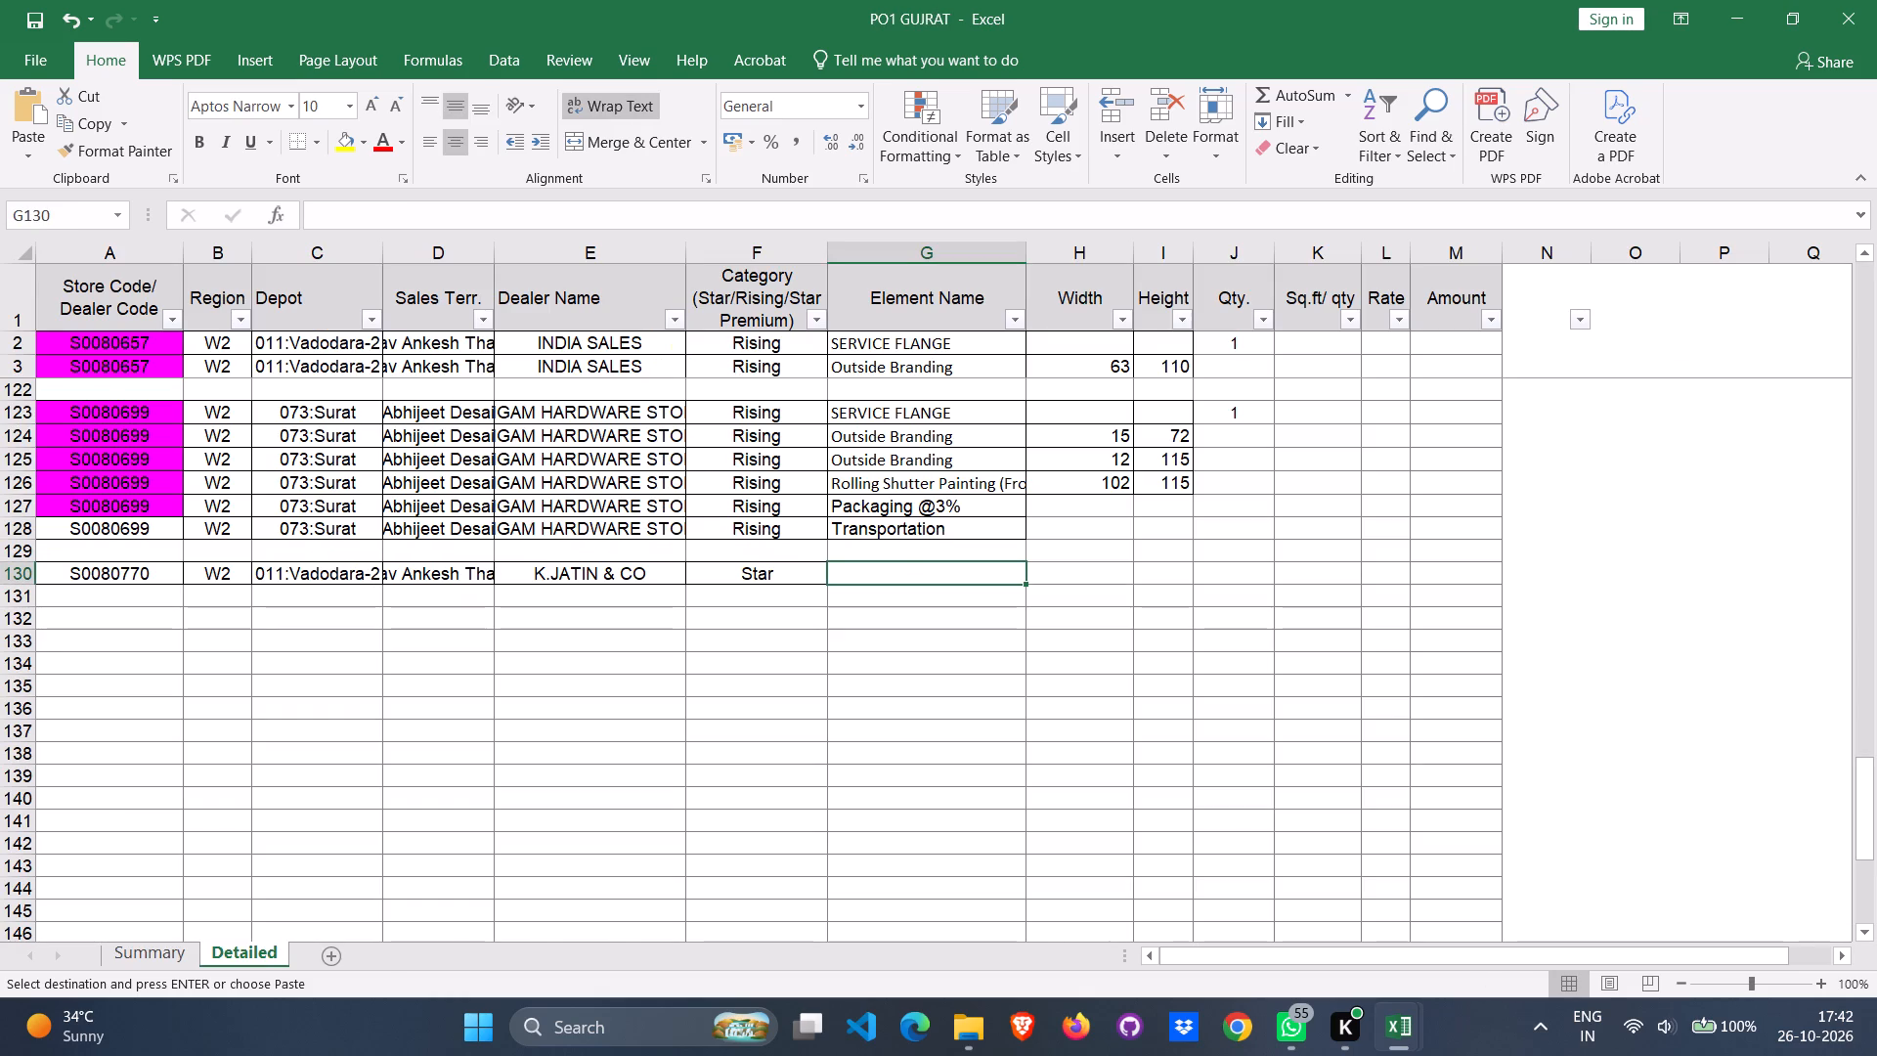
key("ctrl+v")
Copy the widths and heights of ACP Signage through Counter Branding from the K.JATIN & CO quotation into Detailed at H130, and save.
key("alt+Tab")
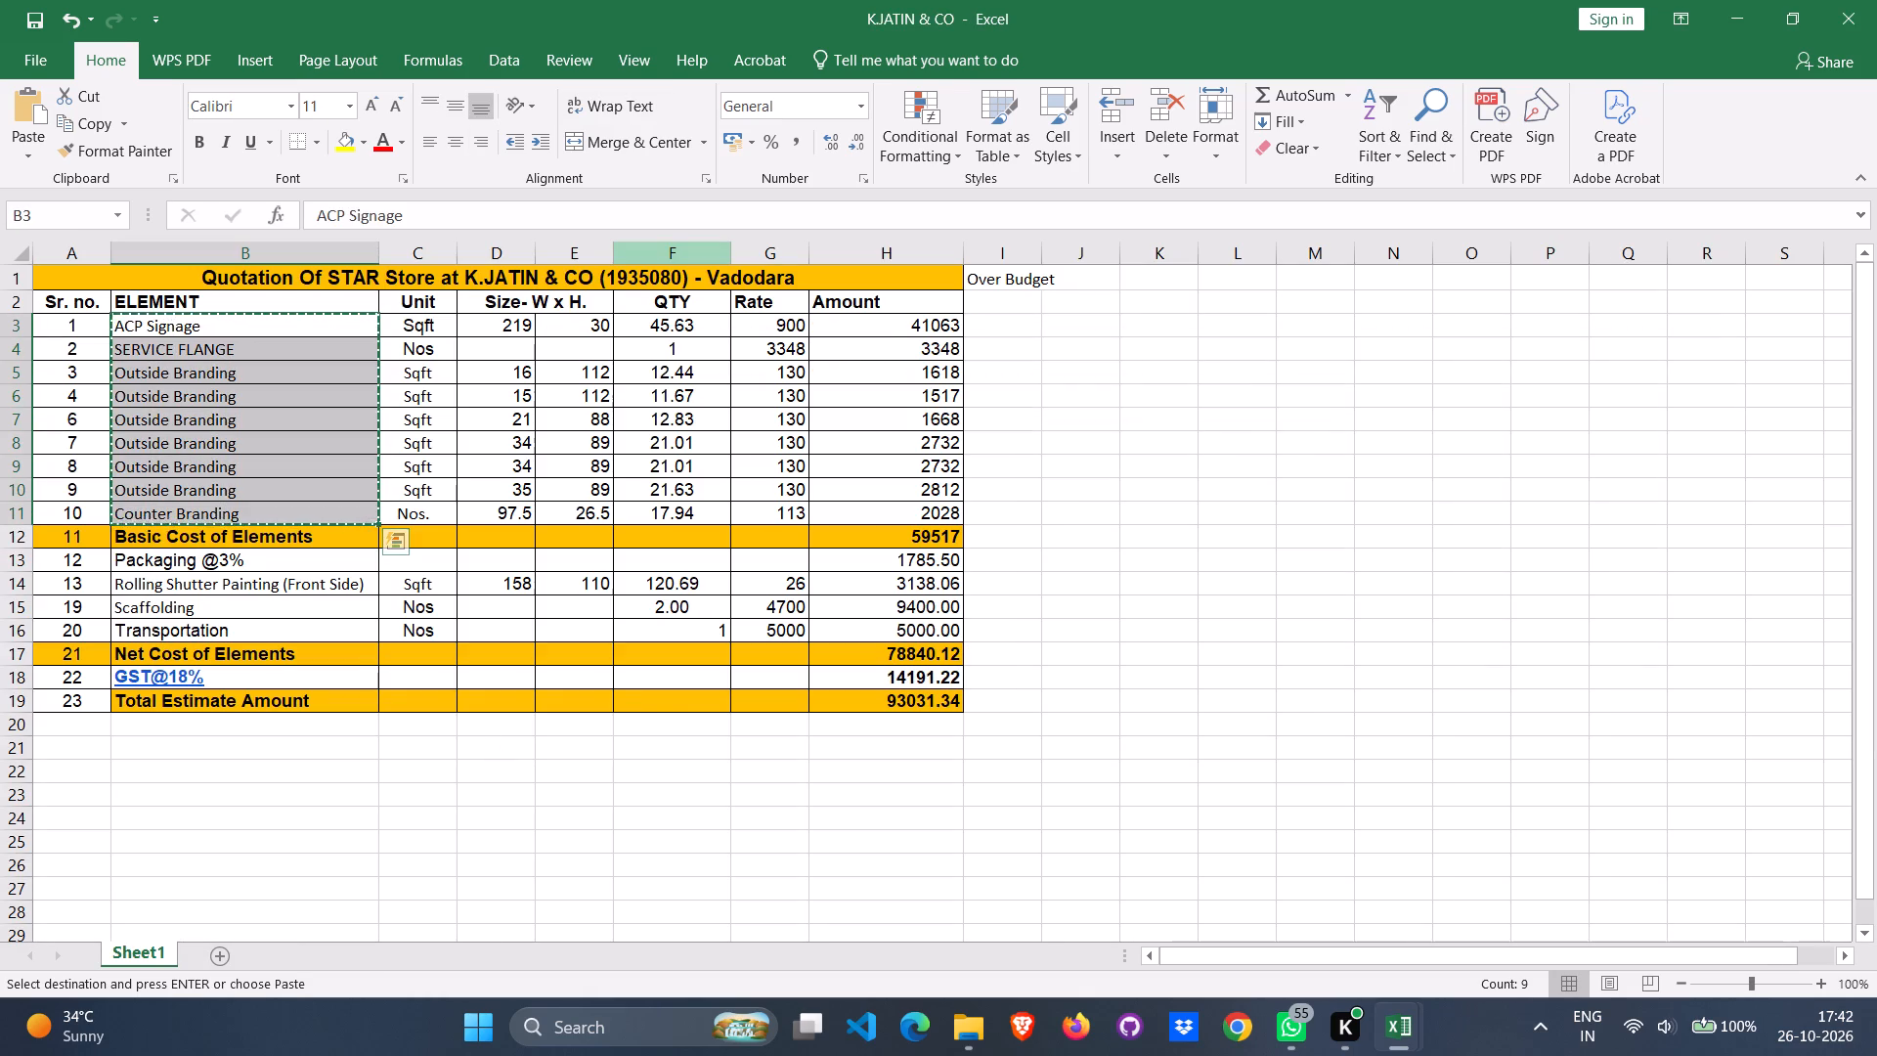
left_click(495, 324)
key("shift+Right")
key("shift+Right")
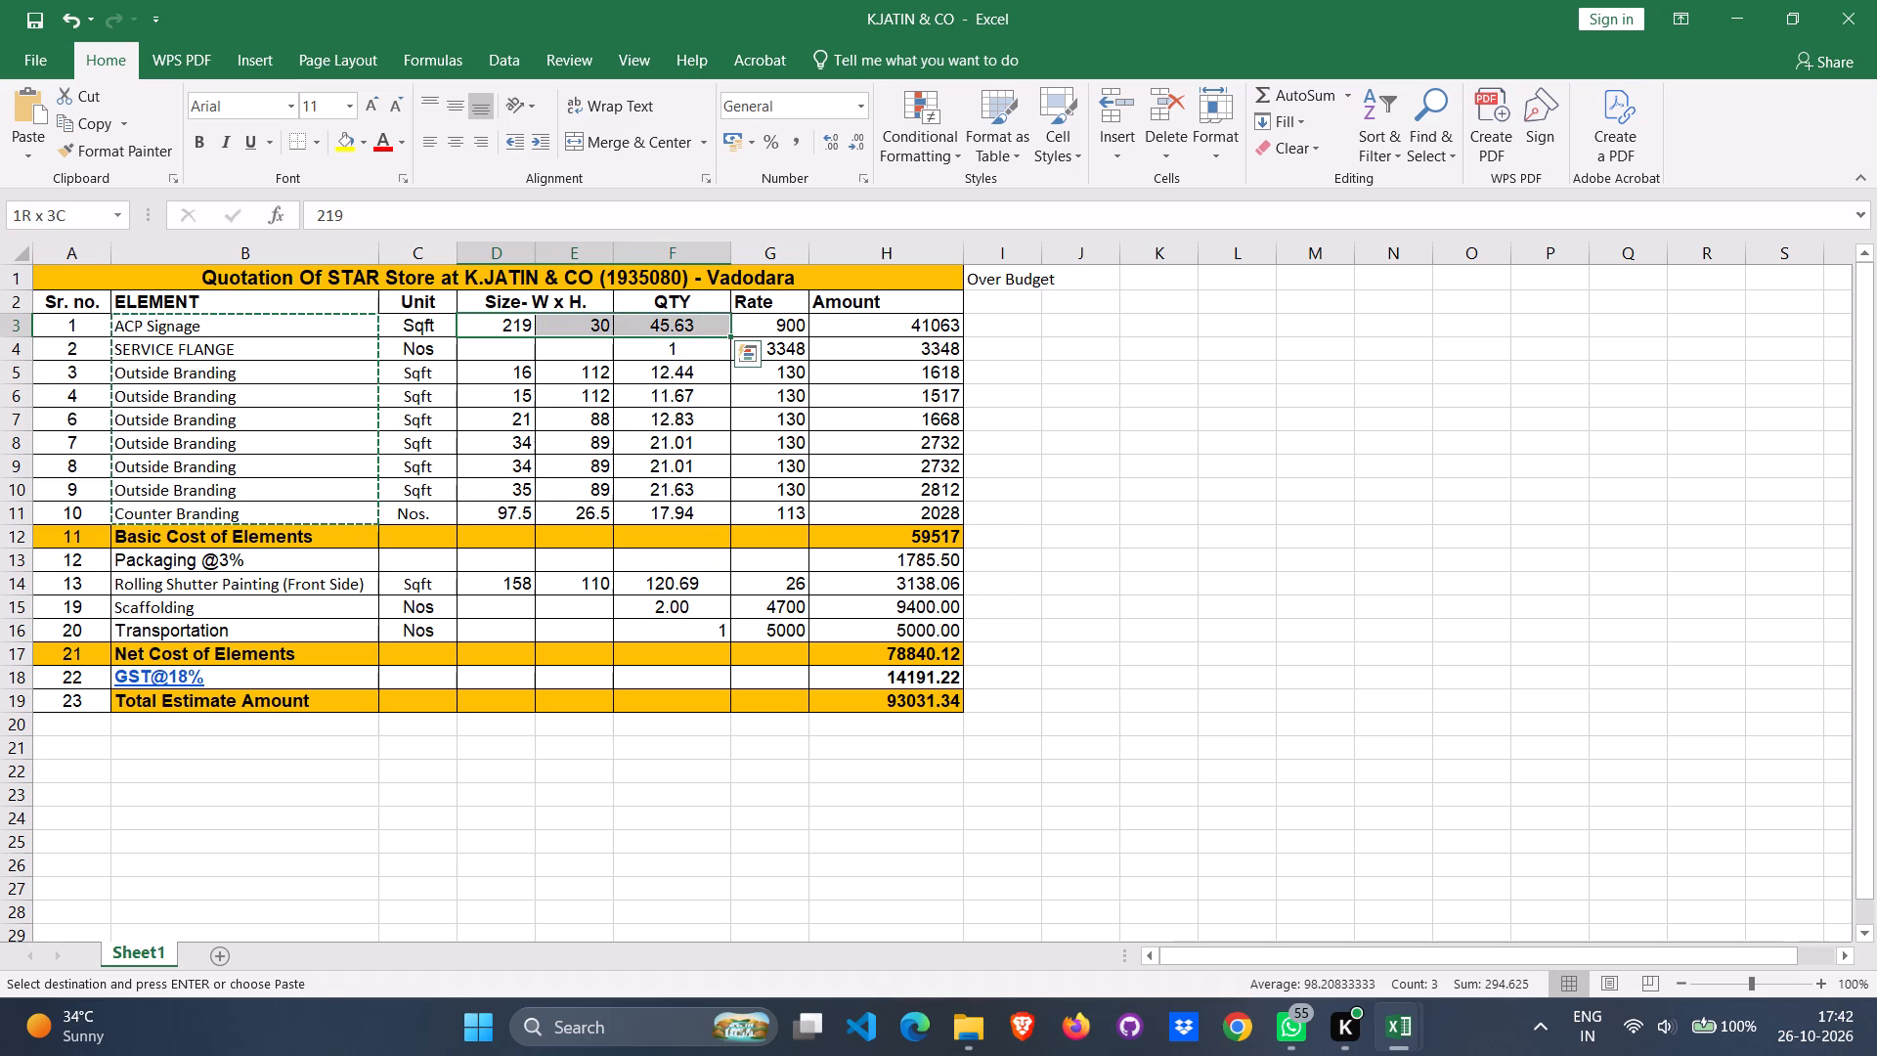
key("shift+Left")
key("shift+Down")
key("shift+Down")
key("shift+Down")
key("shift+Down")
key("shift+Down")
key("shift+Down")
key("shift+Down")
key("shift+Down")
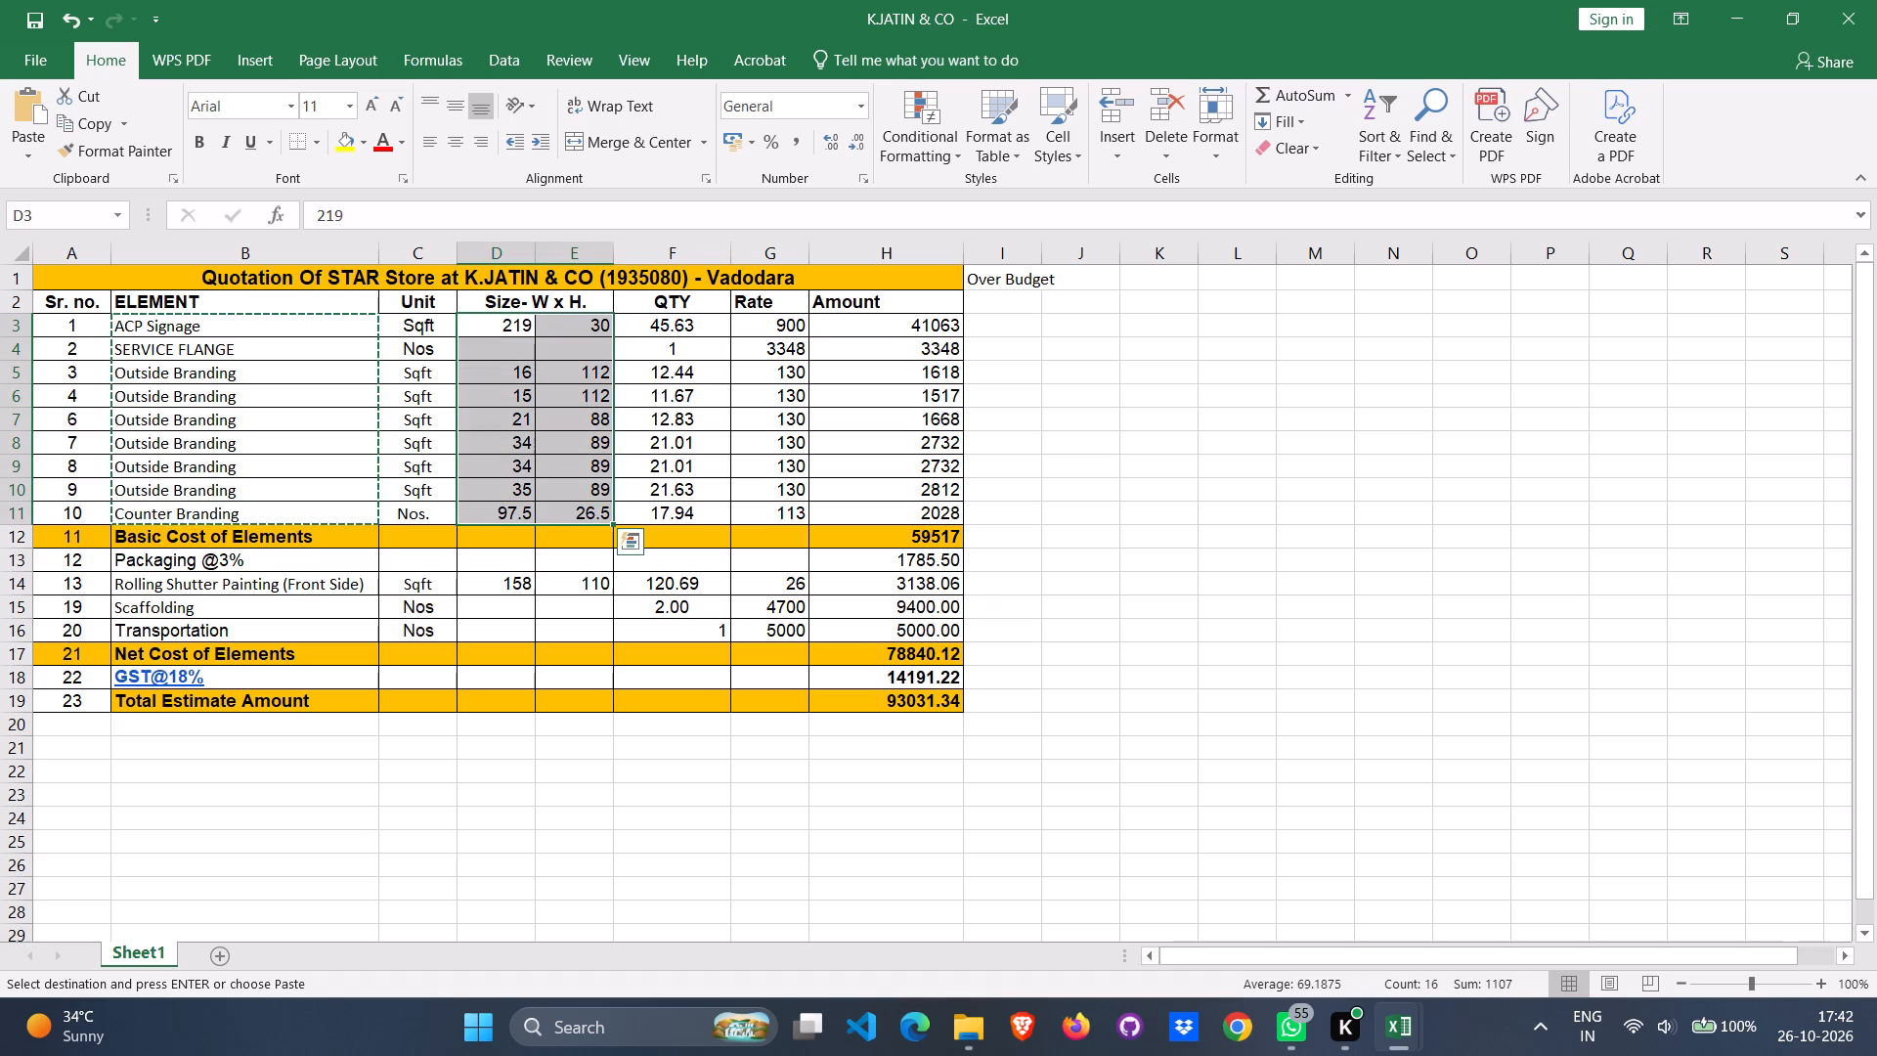
key("ctrl+c")
key("alt+Tab")
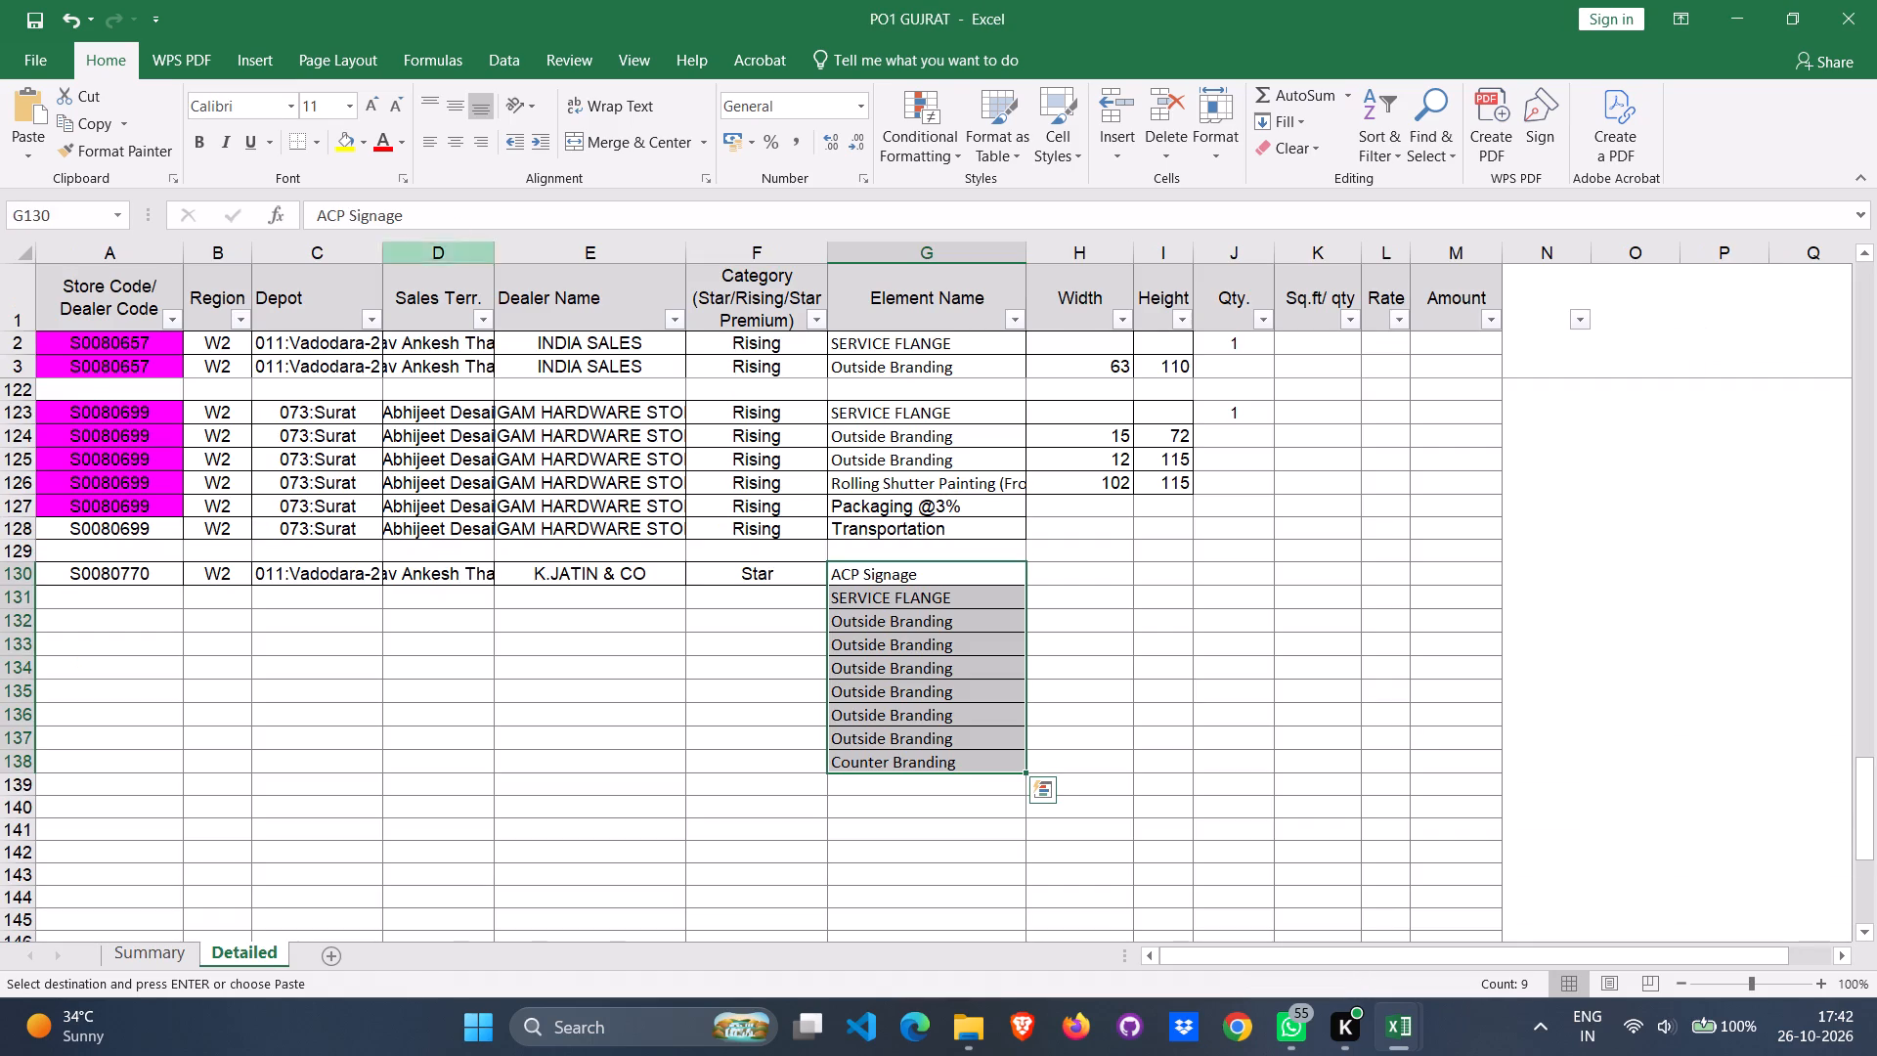
key("Right")
key("ctrl+v")
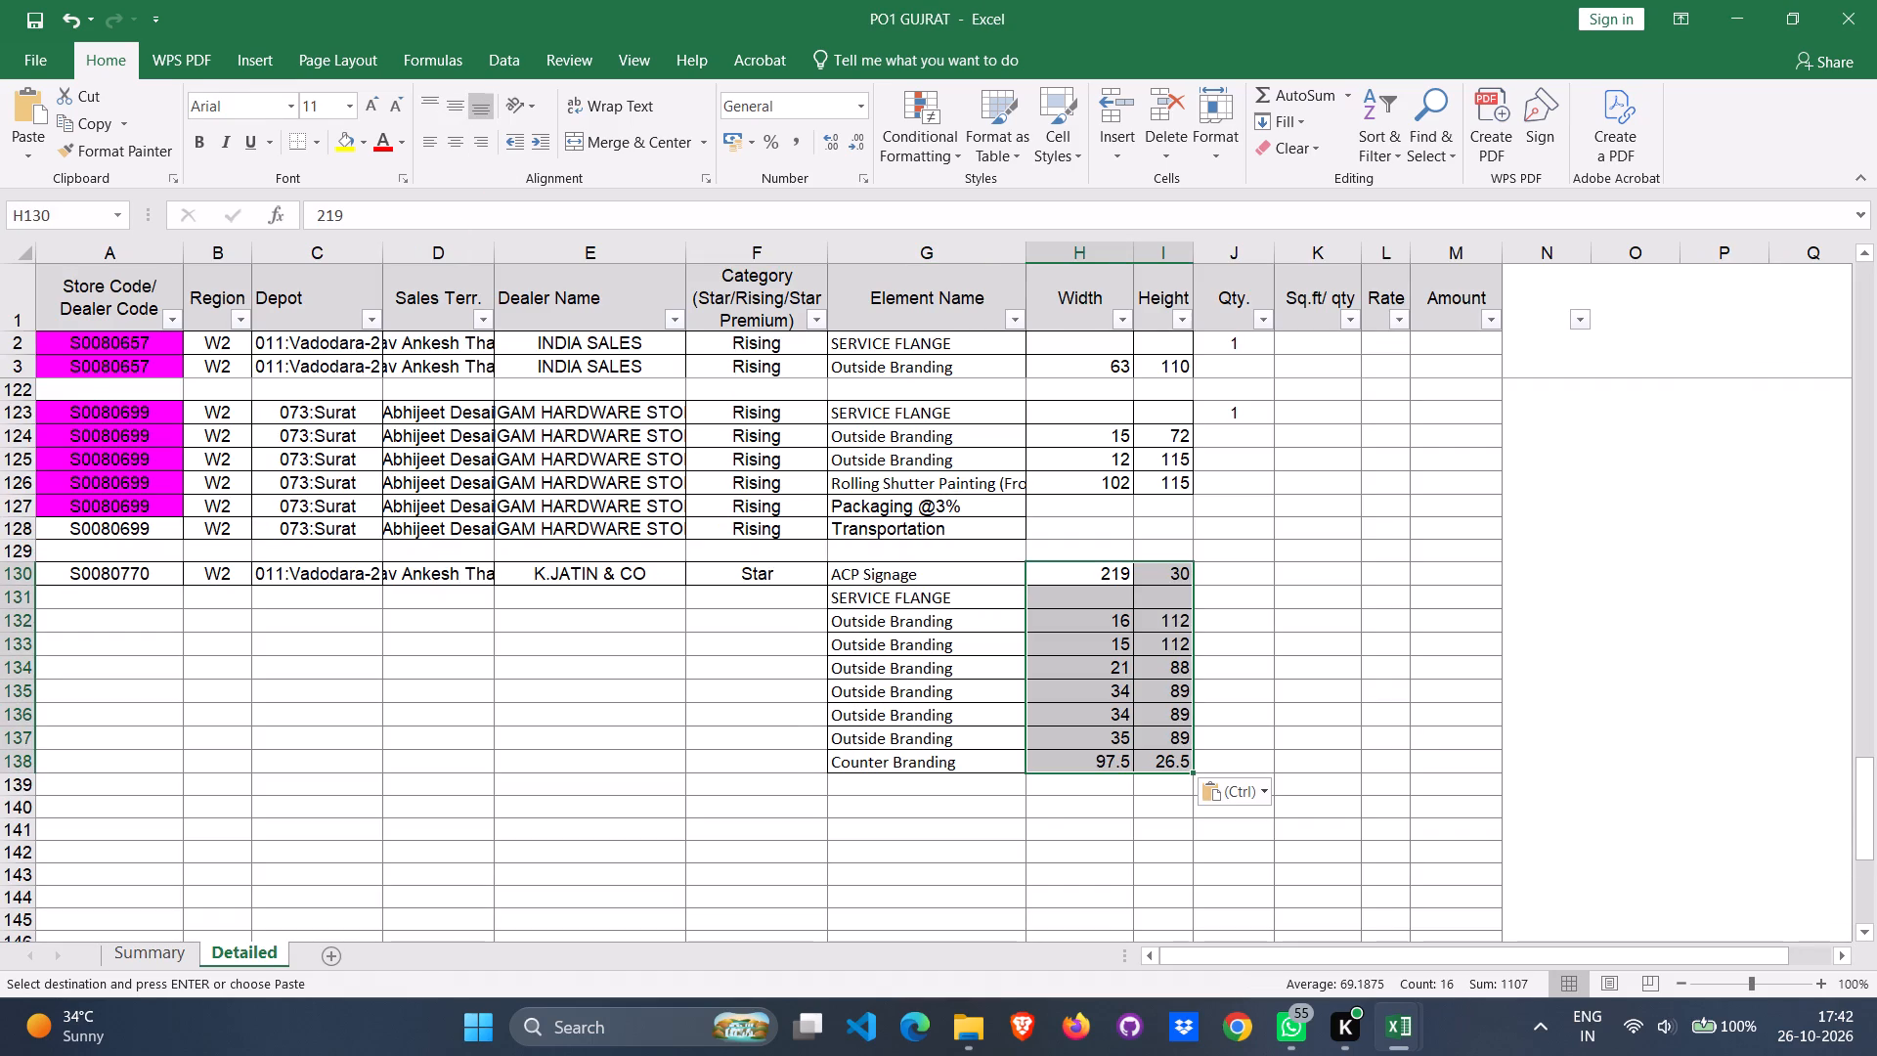
key("ctrl+s")
Copy Rolling Shutter Painting (Front Side) and its 158 x 110 size from the quotation into row 139 of Detailed, and save.
key("alt+Tab")
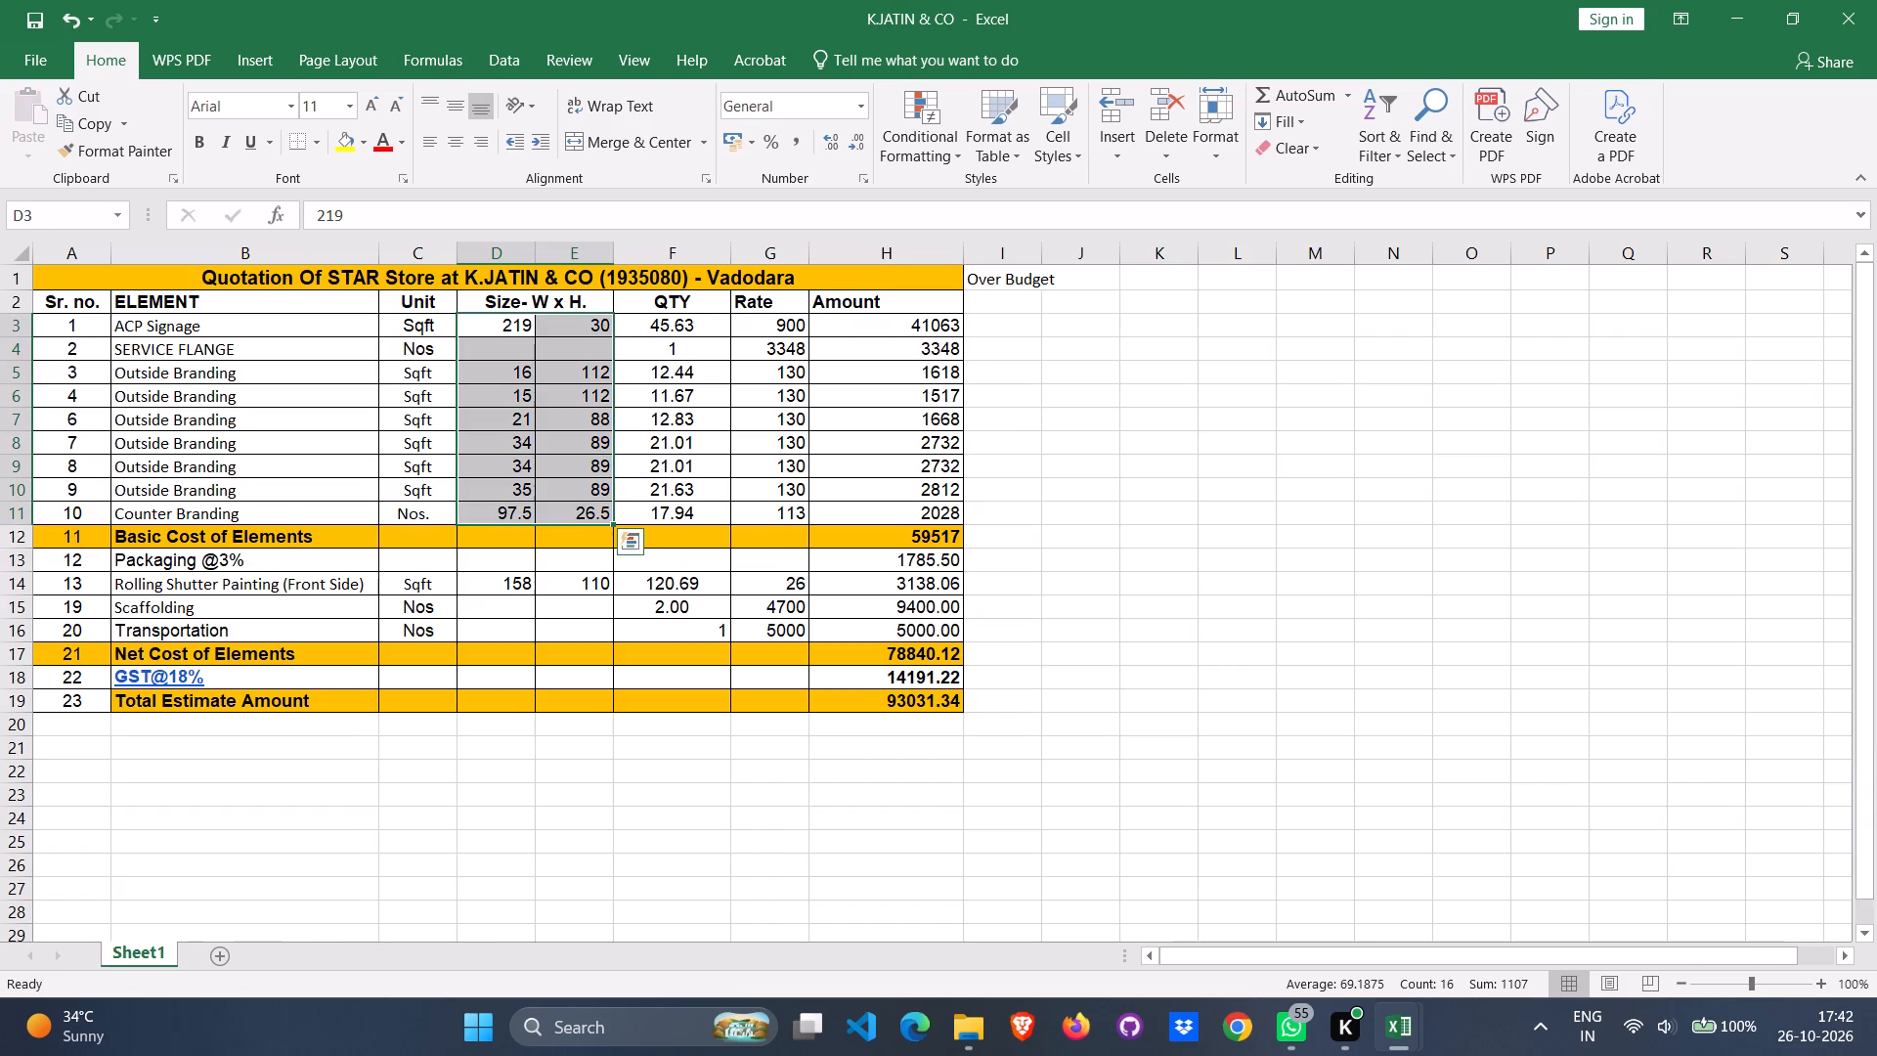
left_click(235, 587)
key("ctrl+c")
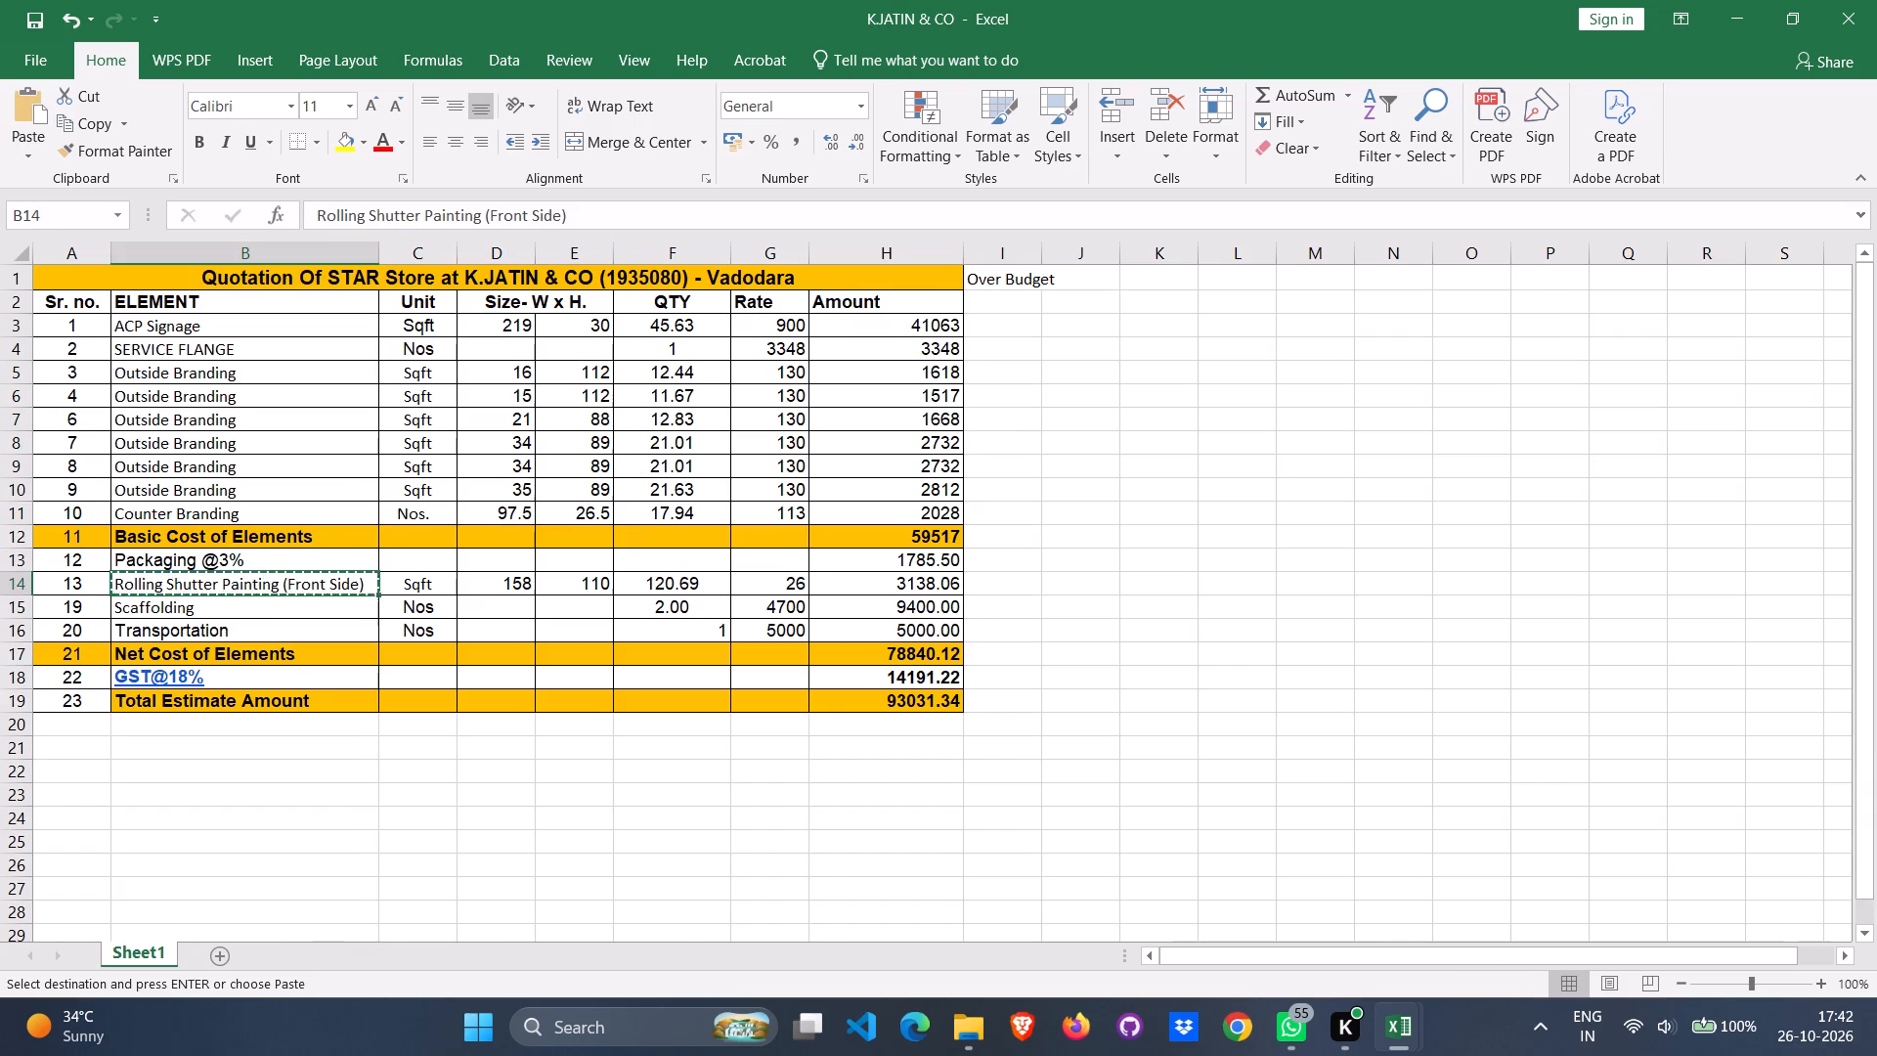
key("alt+Tab")
left_click(893, 786)
key("ctrl+v")
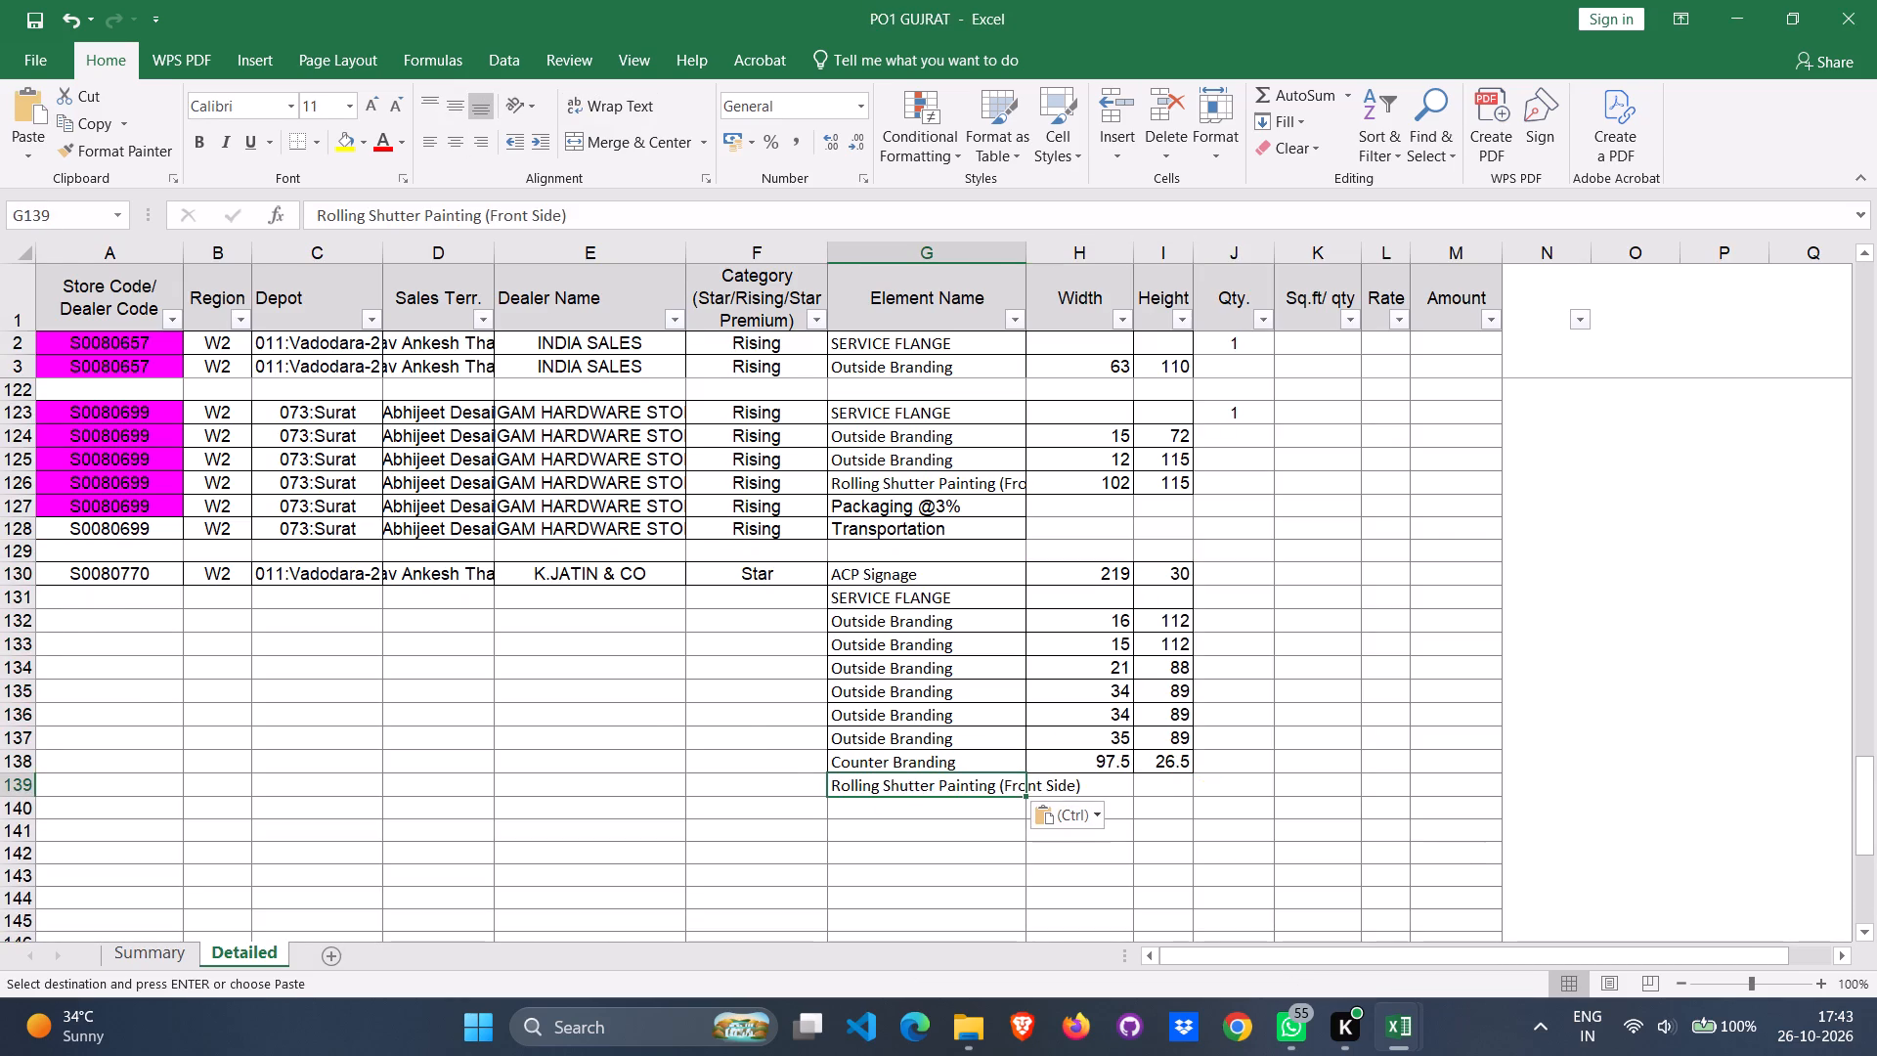
key("alt+Tab")
left_click(500, 588)
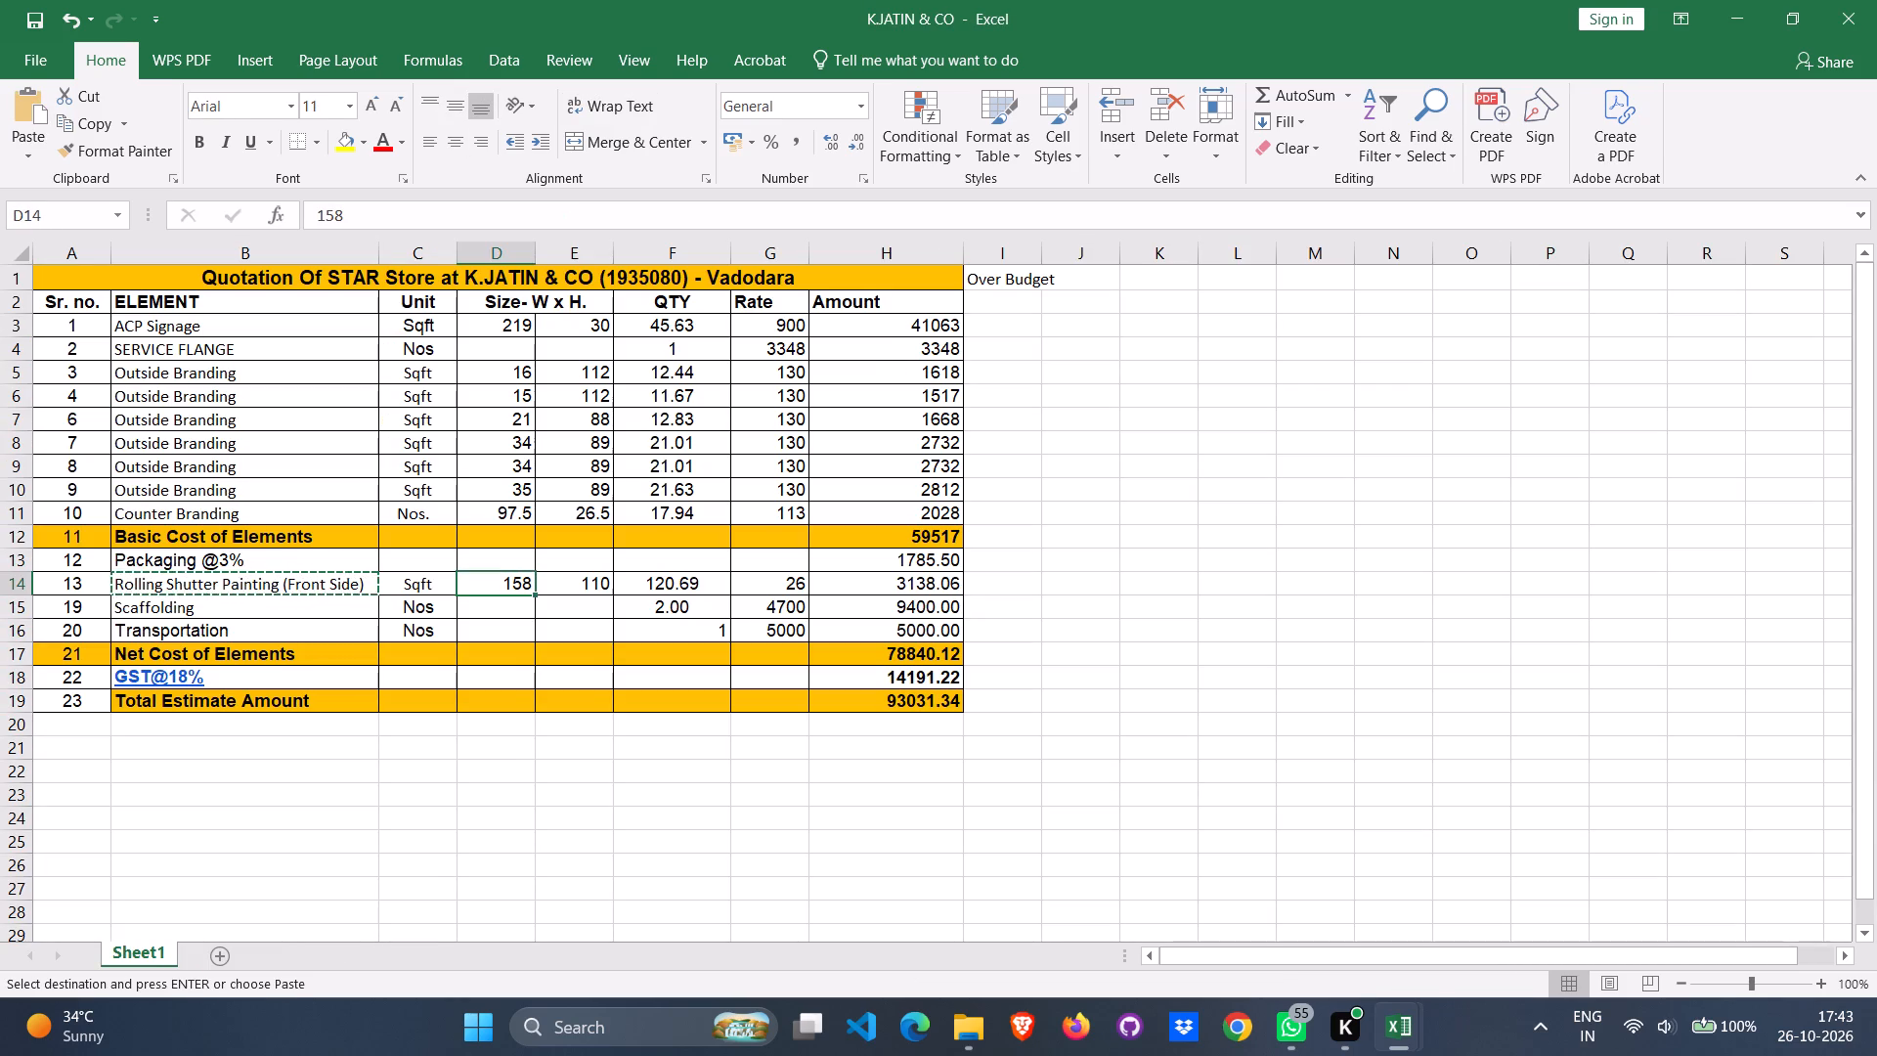
key("shift+Right")
key("ctrl+c")
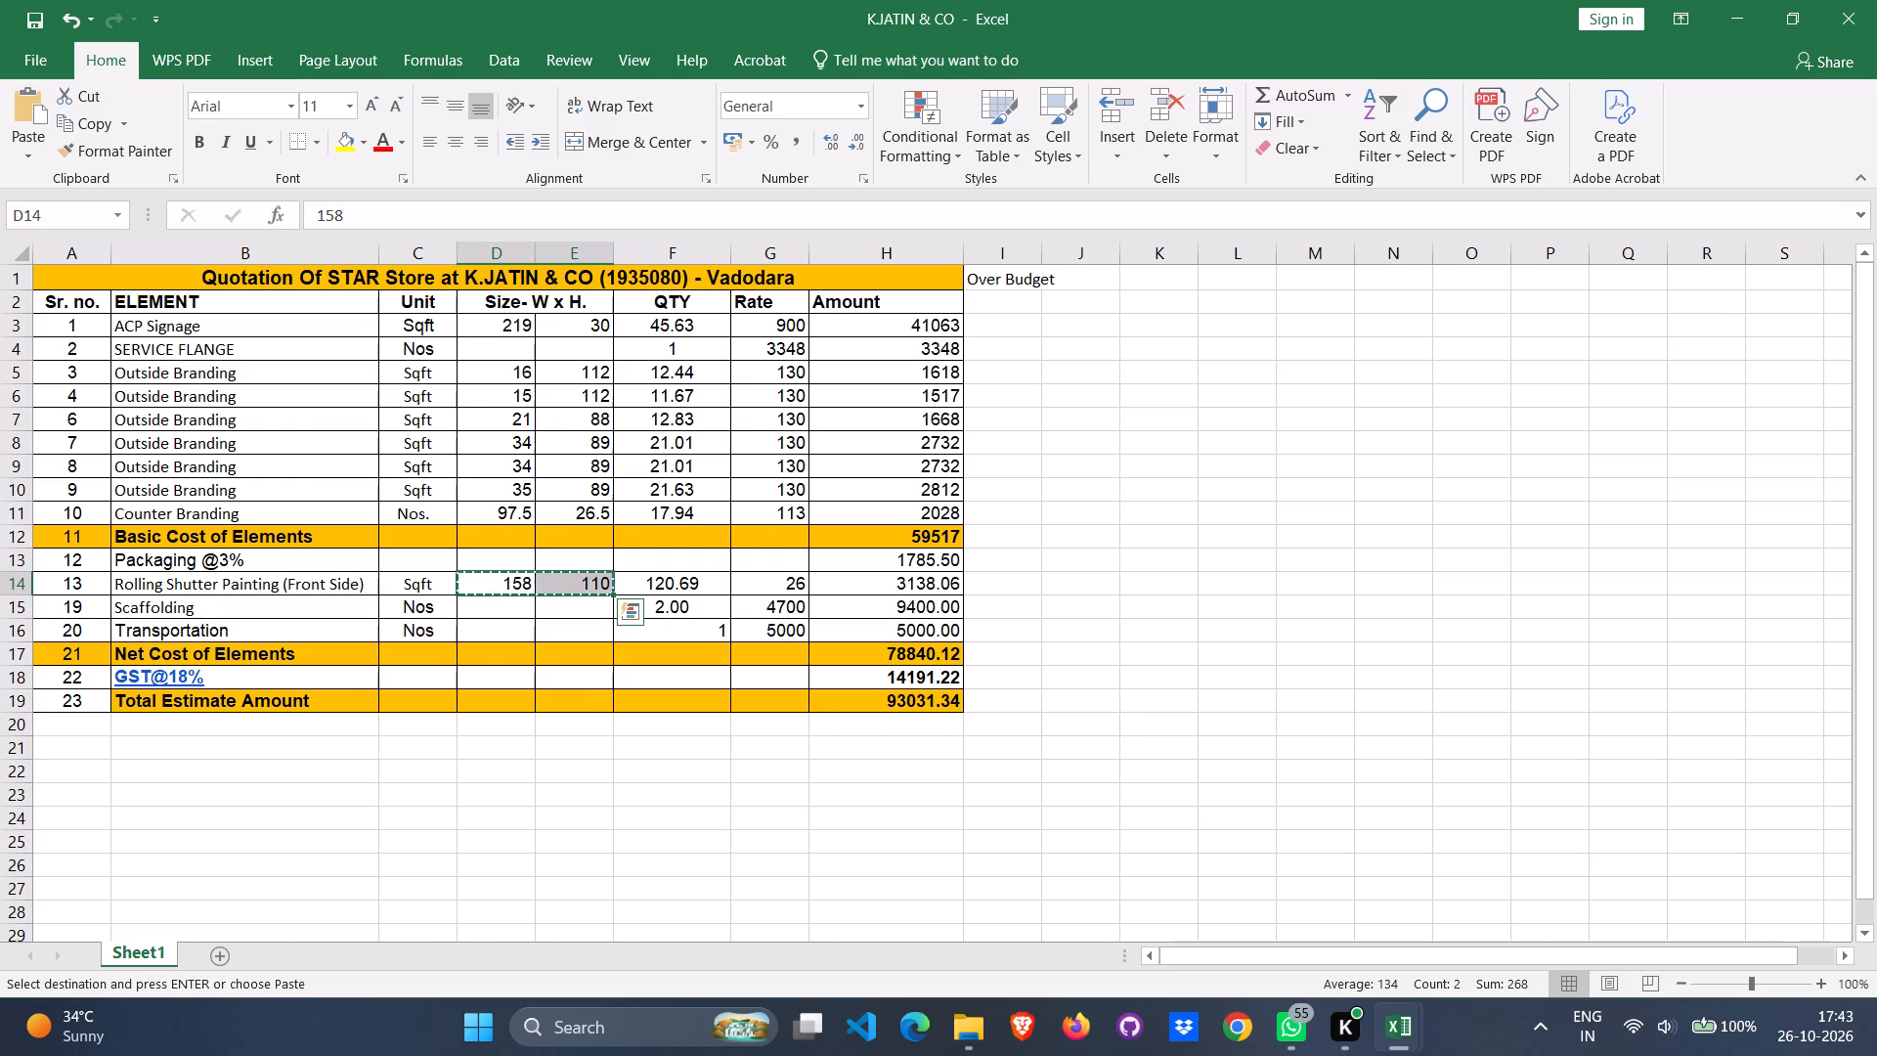
key("alt+Tab")
key("Right")
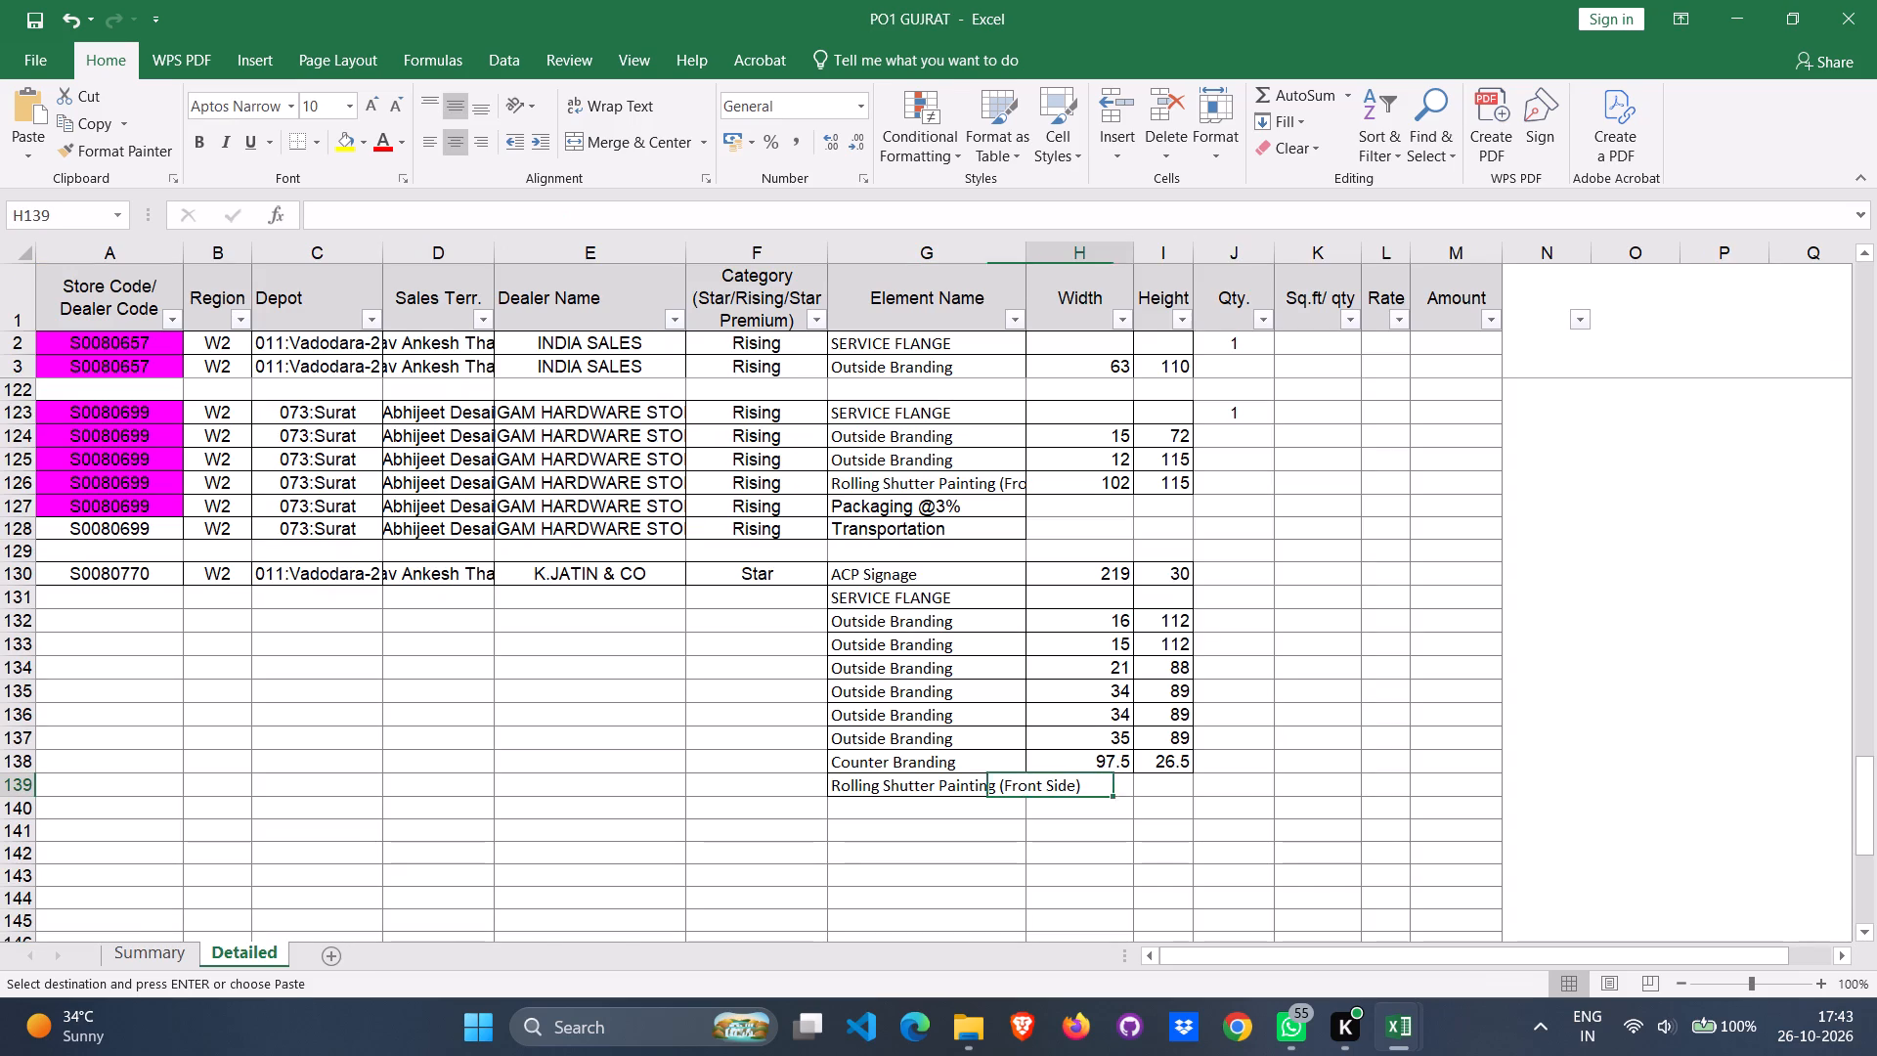
key("ctrl+v")
key("ctrl+s")
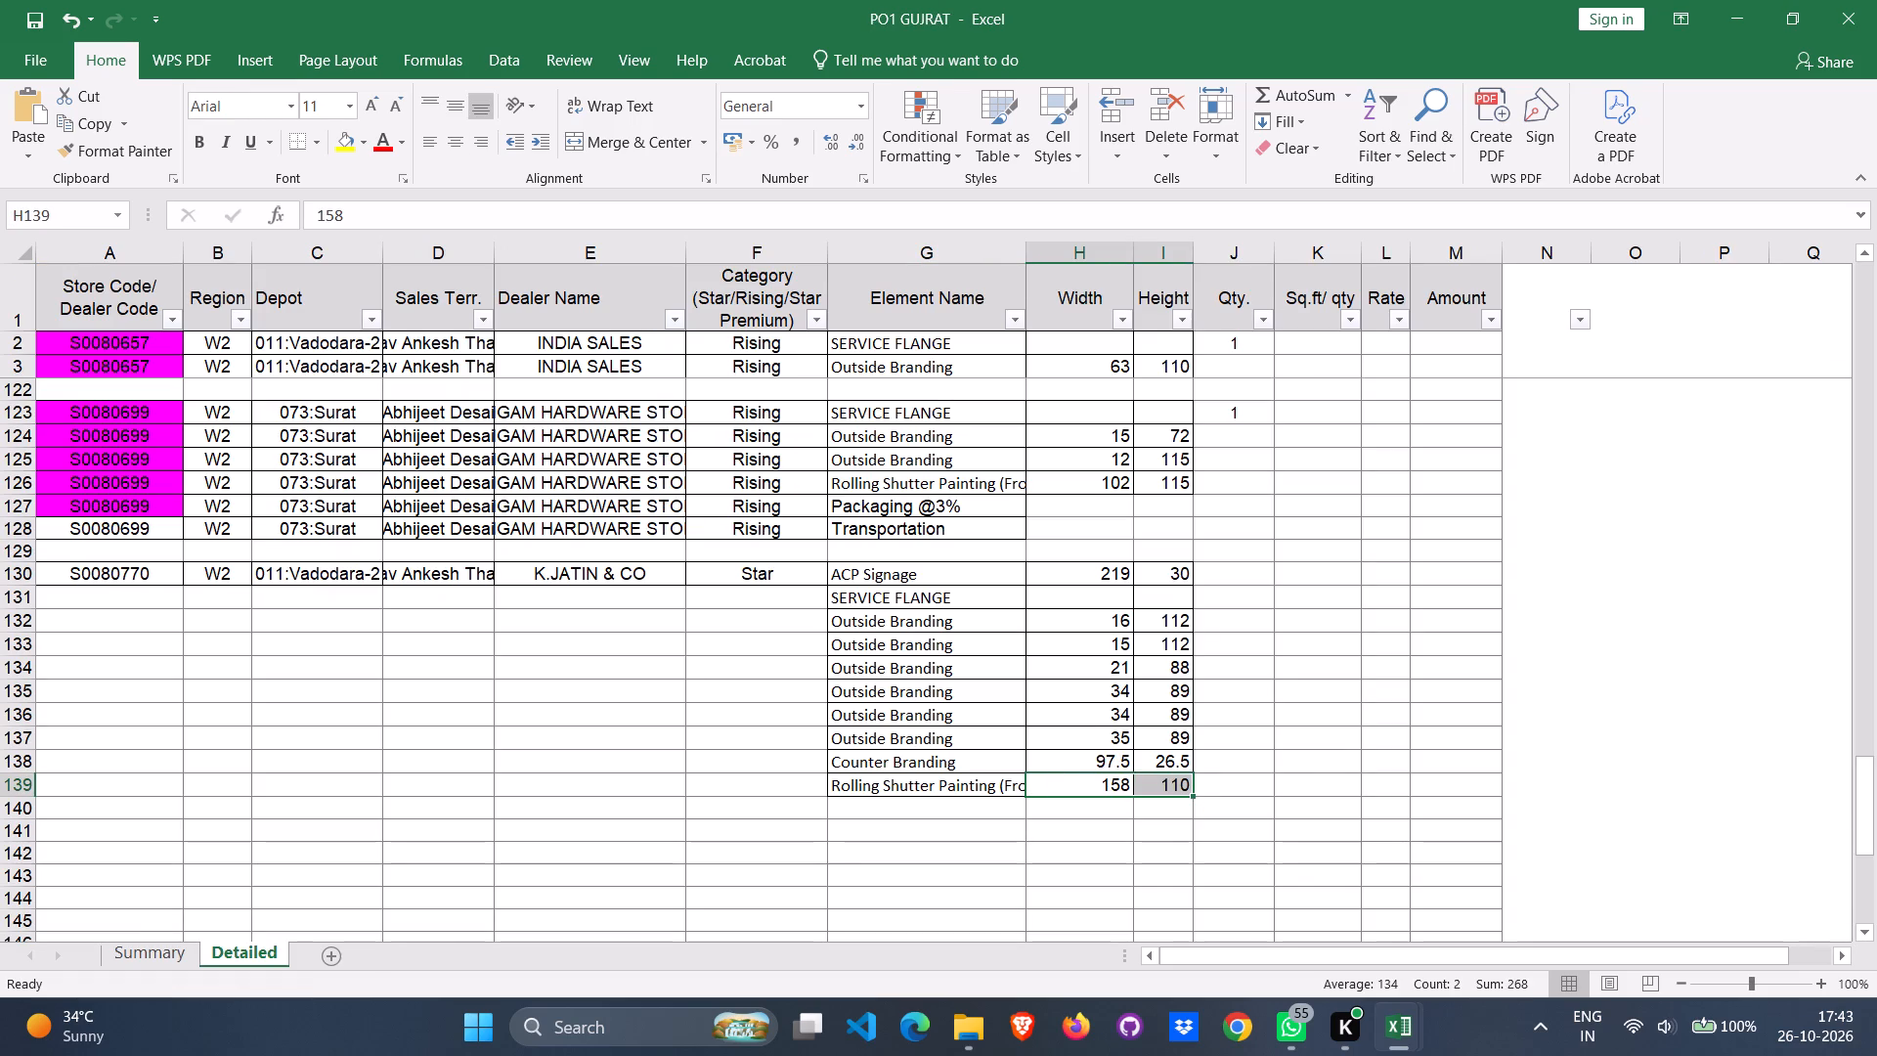
Copy Scaffolding from the quotation into G140 of Detailed, set its quantity to 2, and save.
key("alt+Tab")
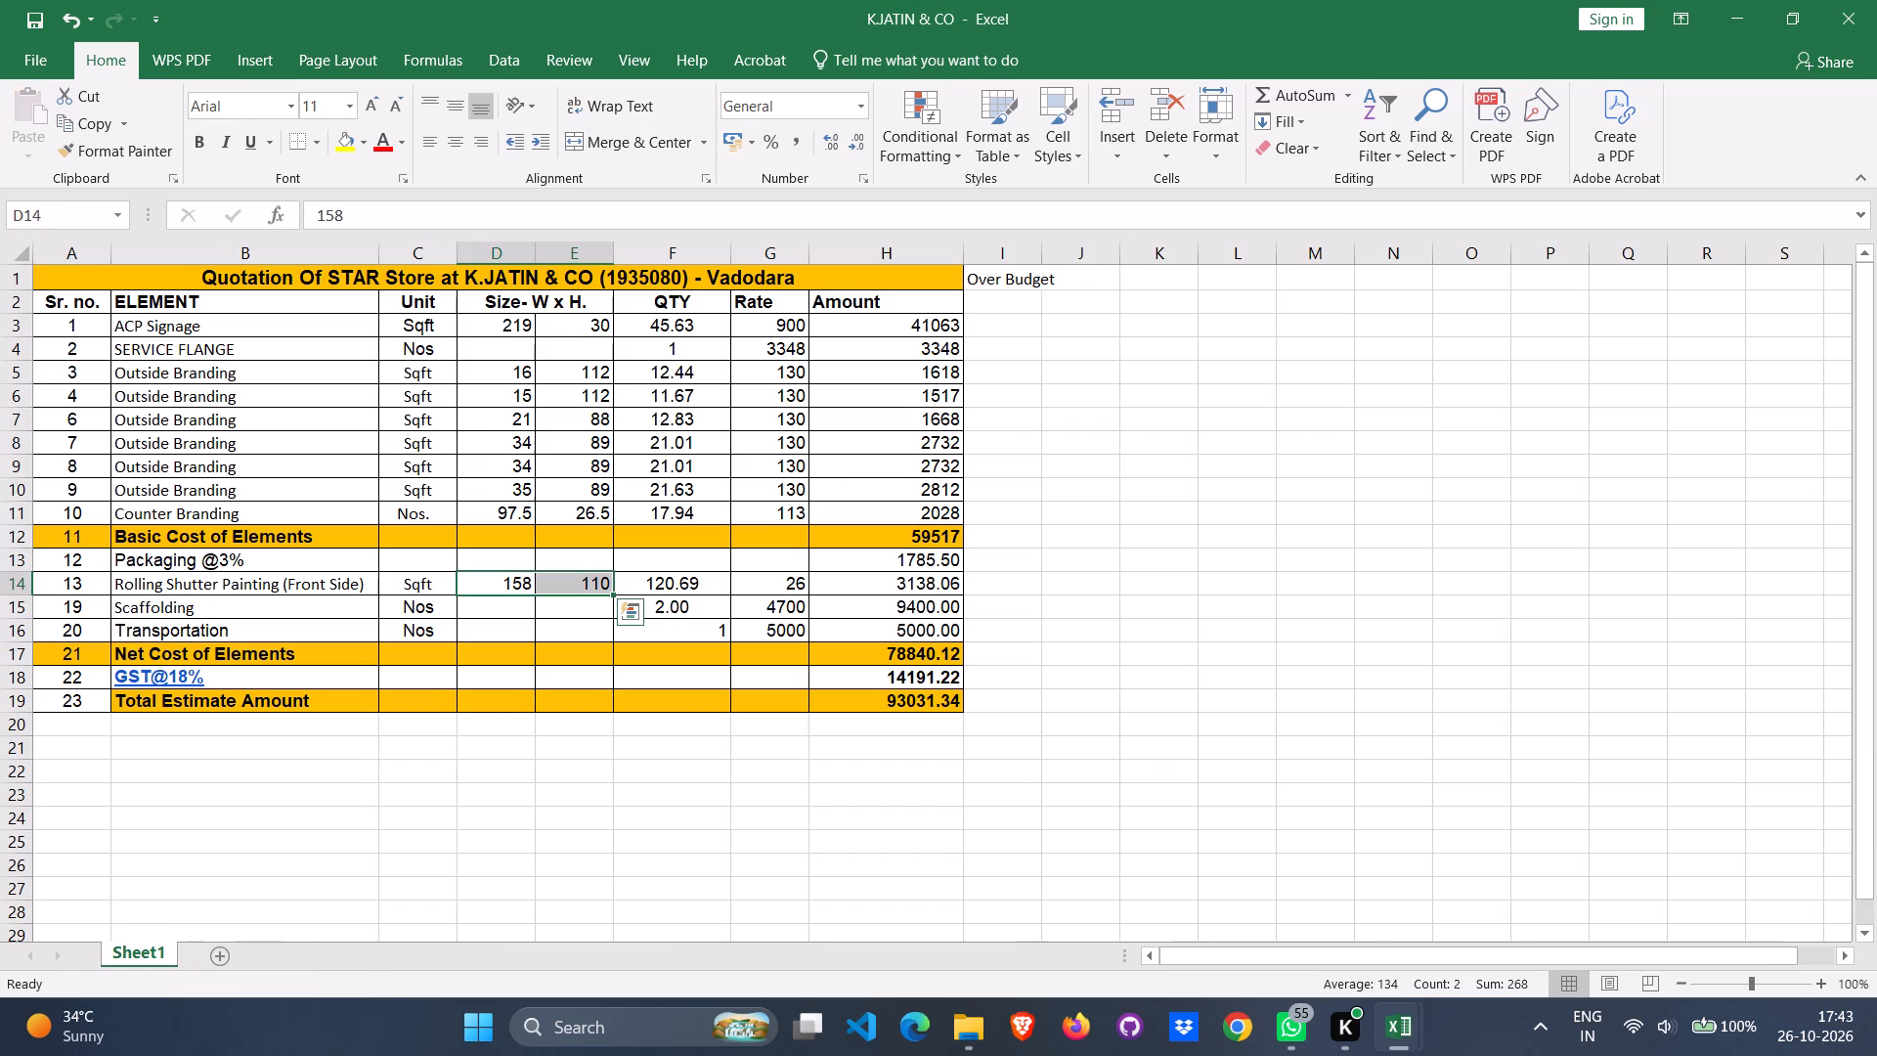
left_click(234, 606)
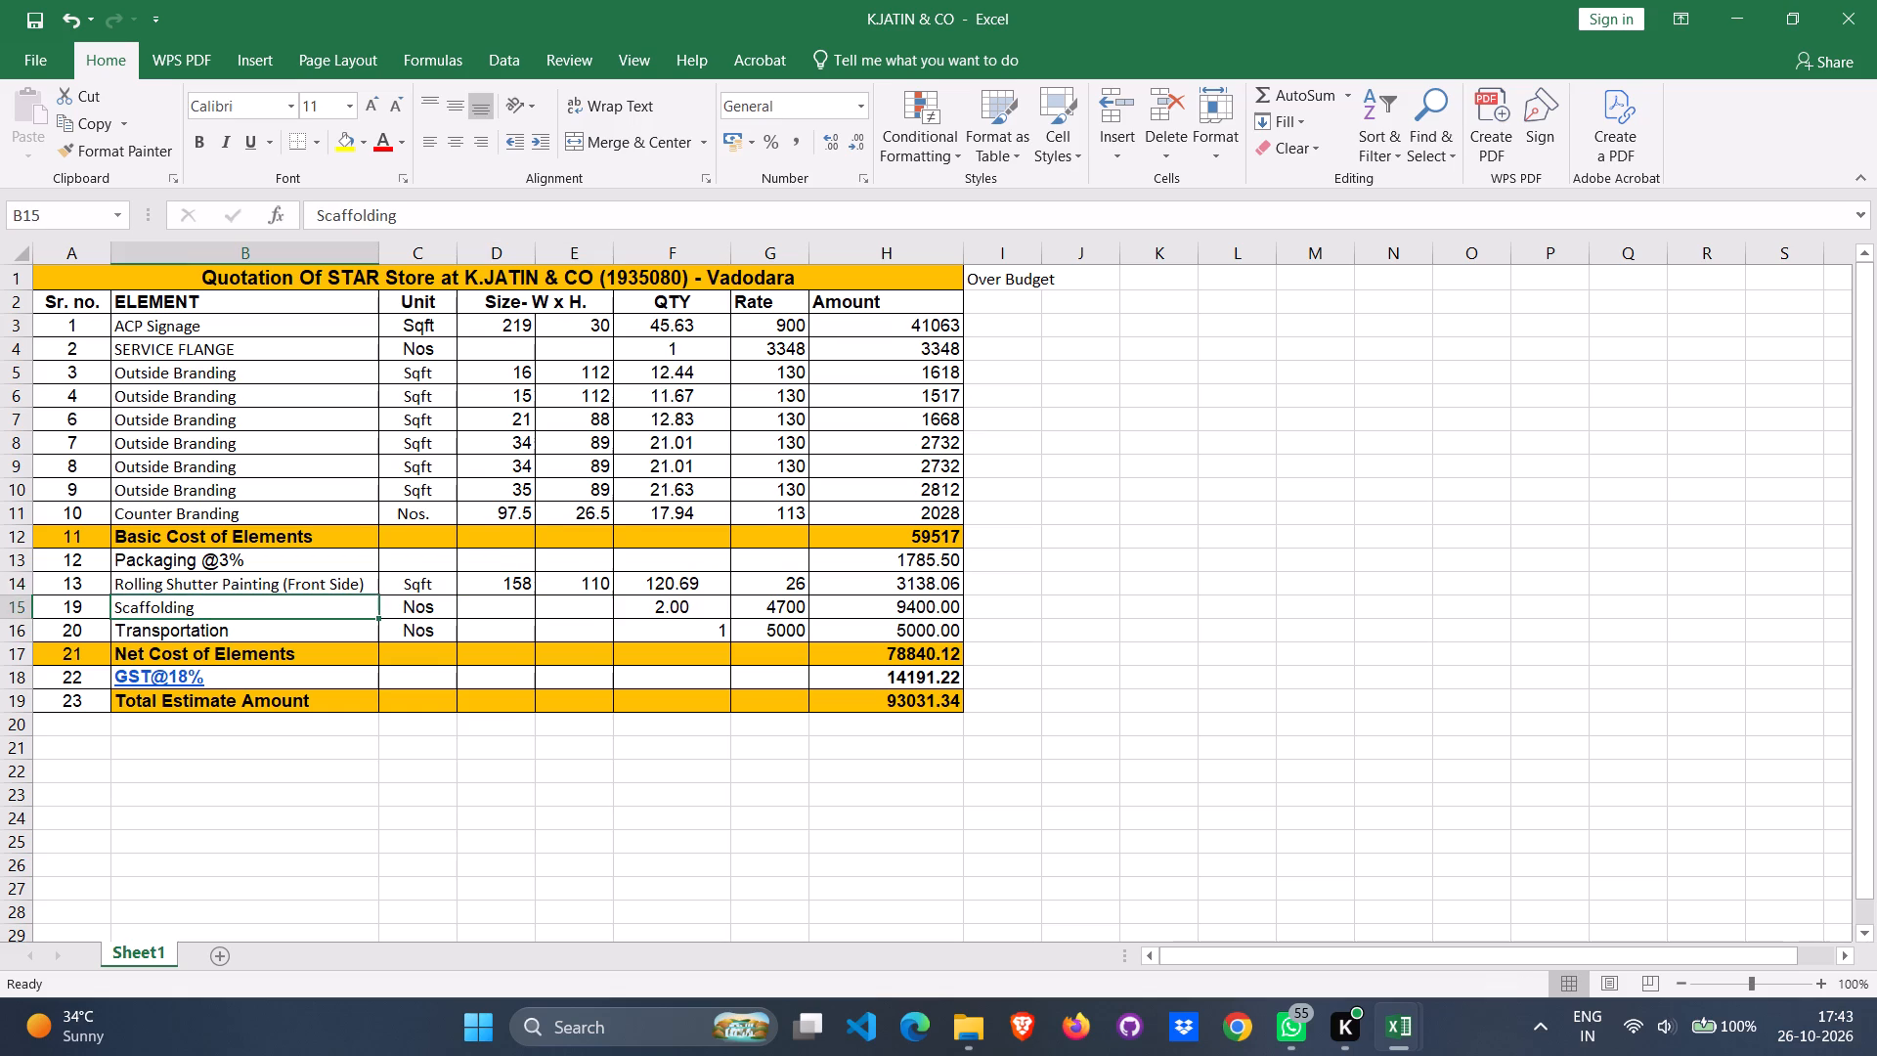
key("ctrl+c")
key("alt+Tab")
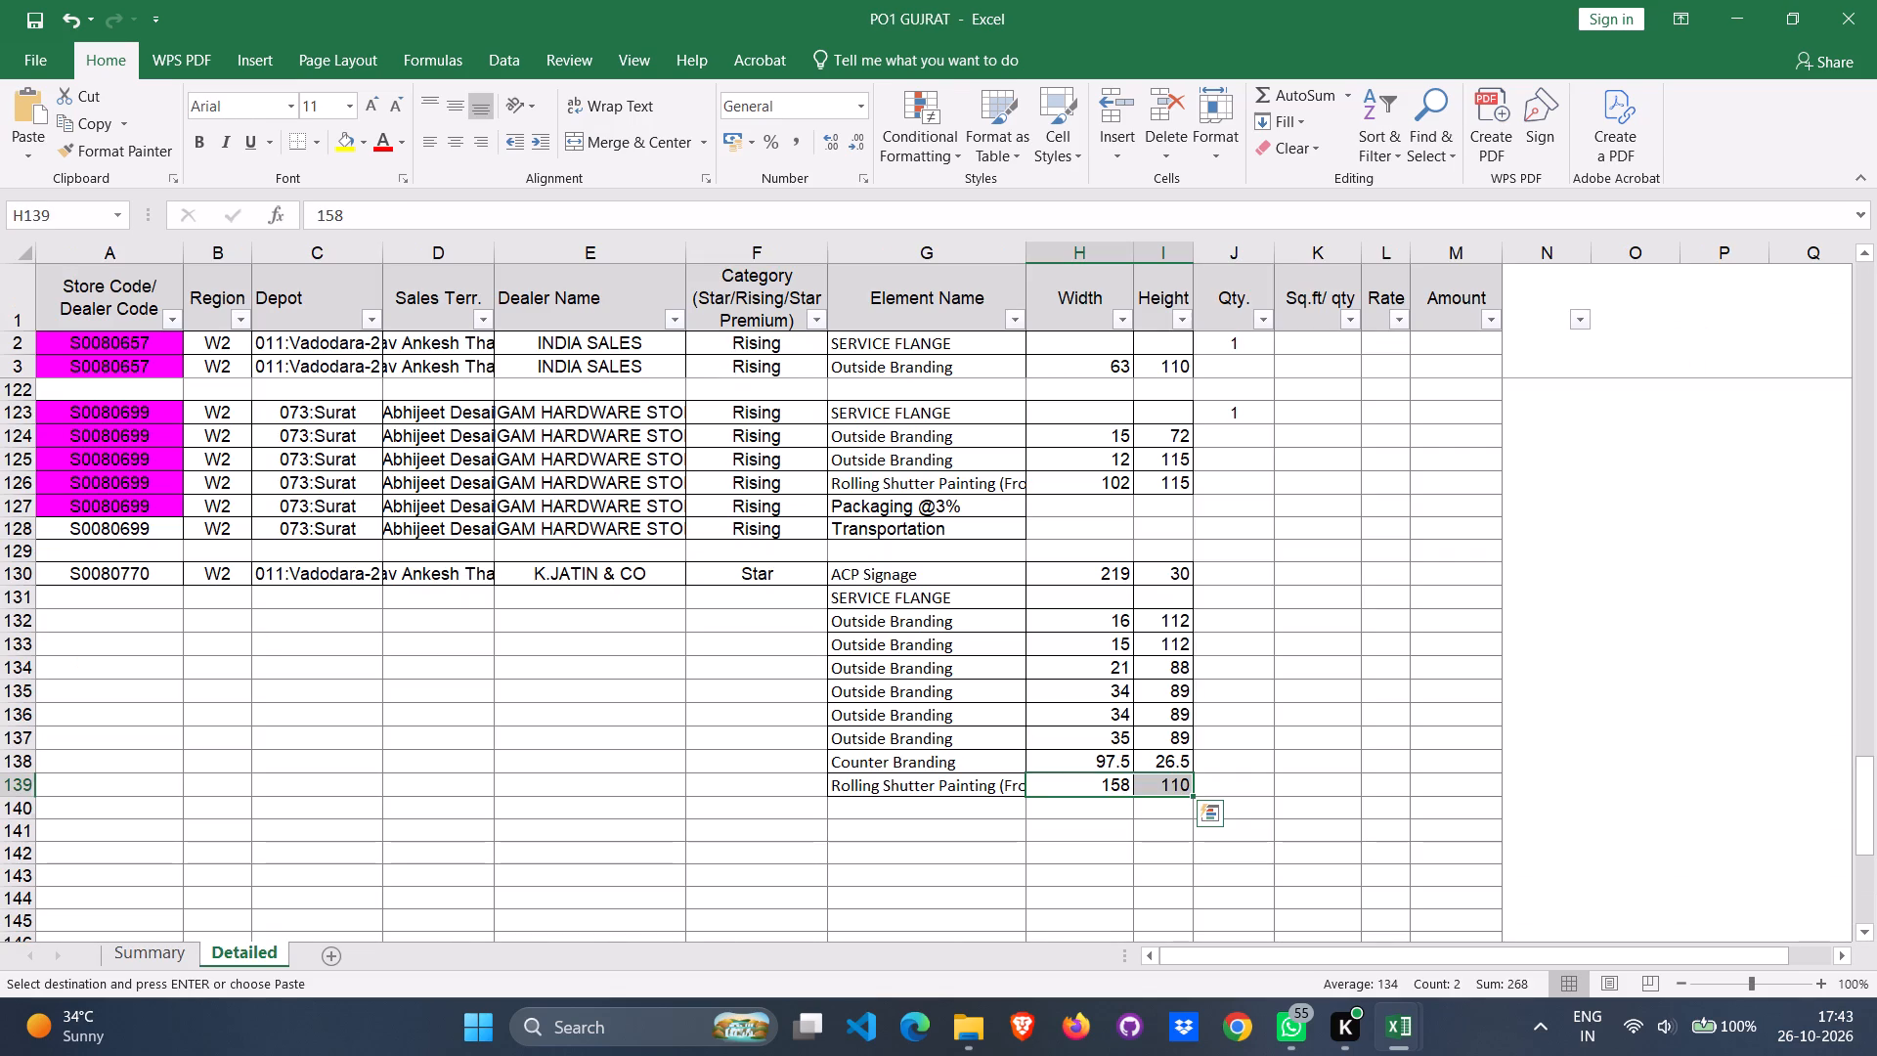
left_click(893, 813)
key("ctrl+v")
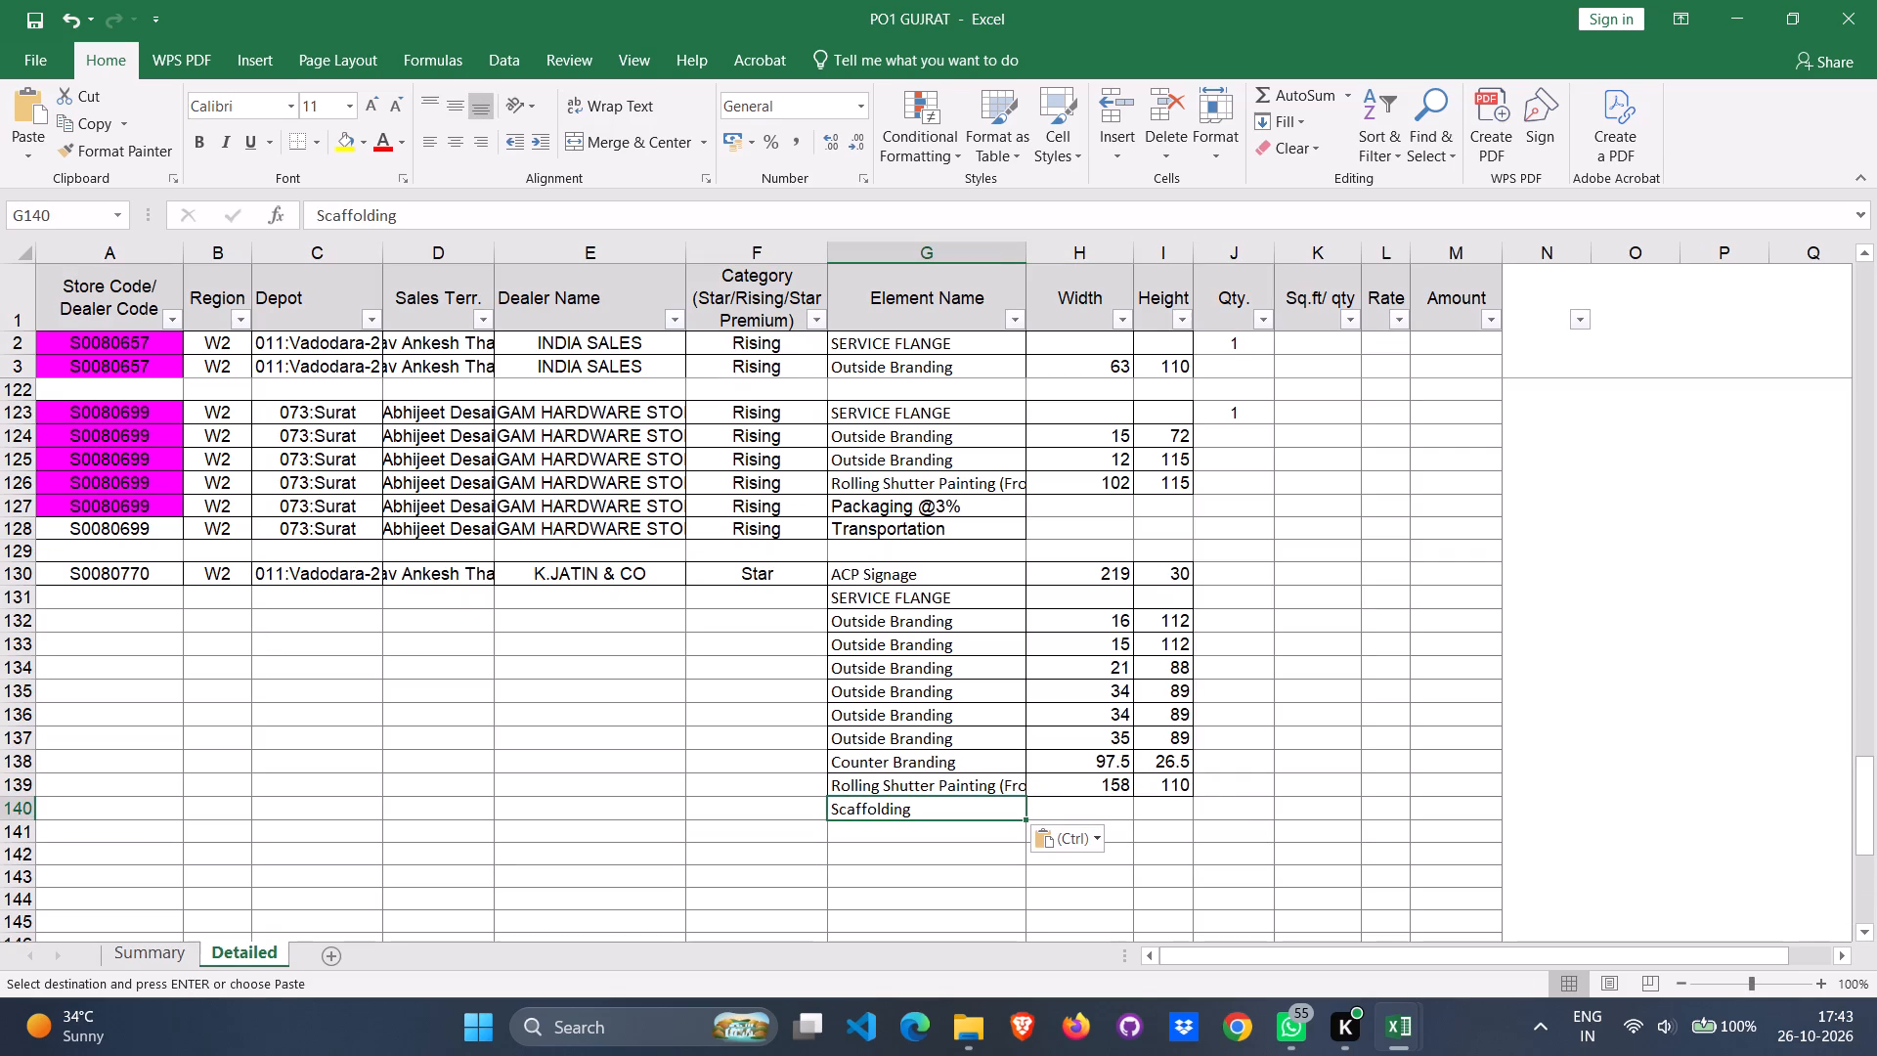
left_click(1231, 814)
key("2")
key("ctrl+s")
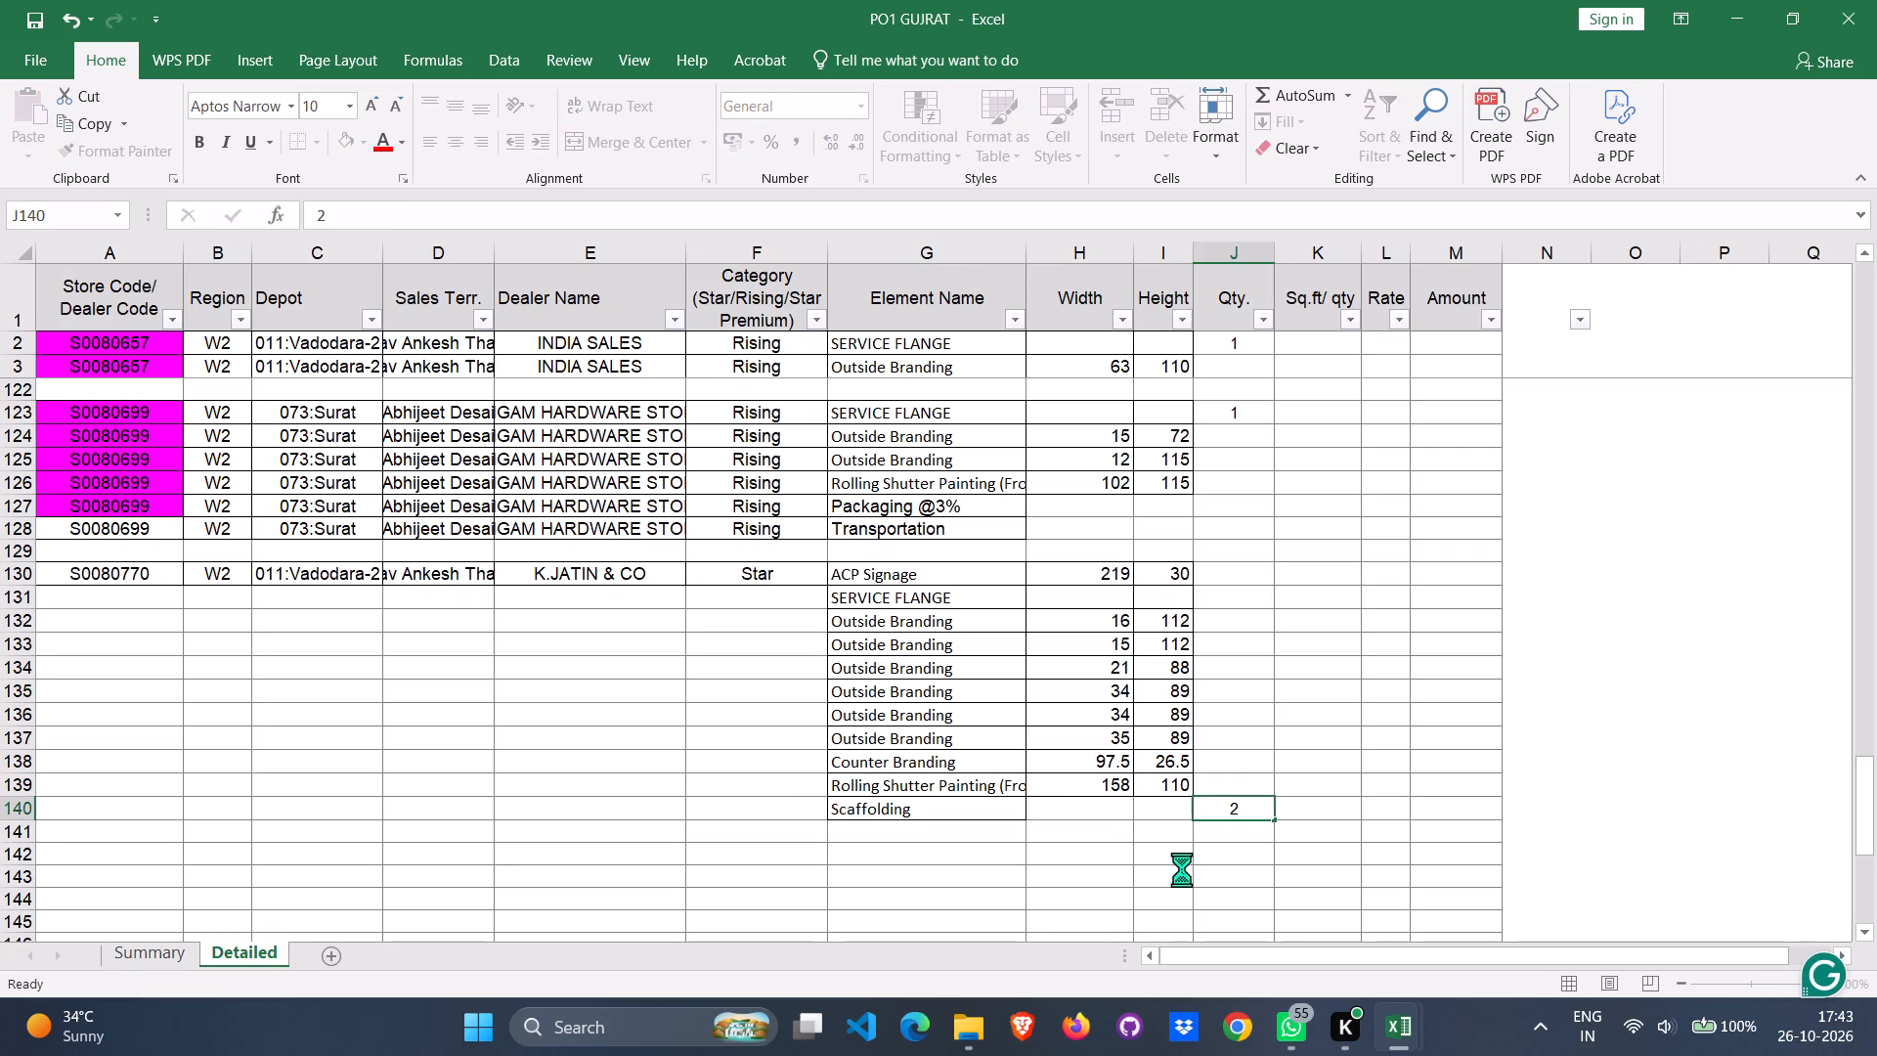
Copy Packaging @3% and Transportation from the SANGAM HARDWARE STORES rows into G141:G142 for K.JATIN & CO, and save.
left_click(903, 507)
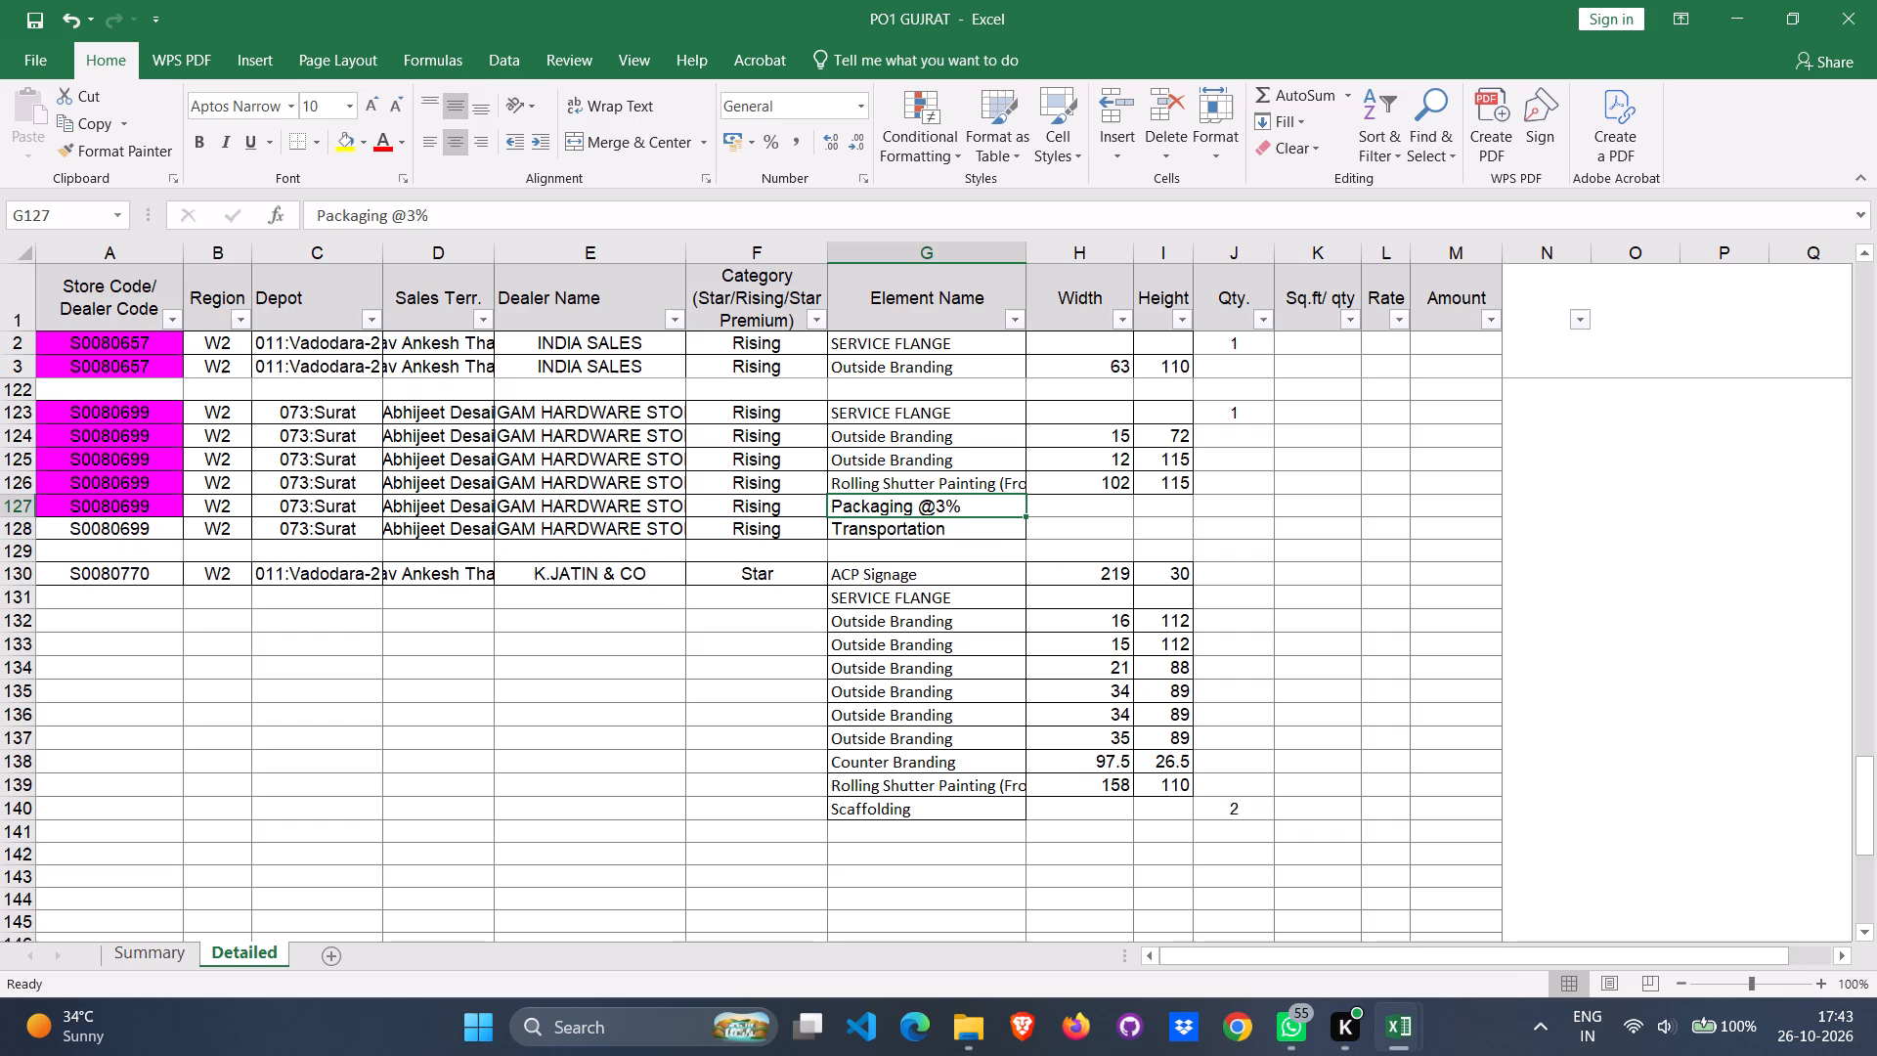
key("shift+Down")
key("ctrl+c")
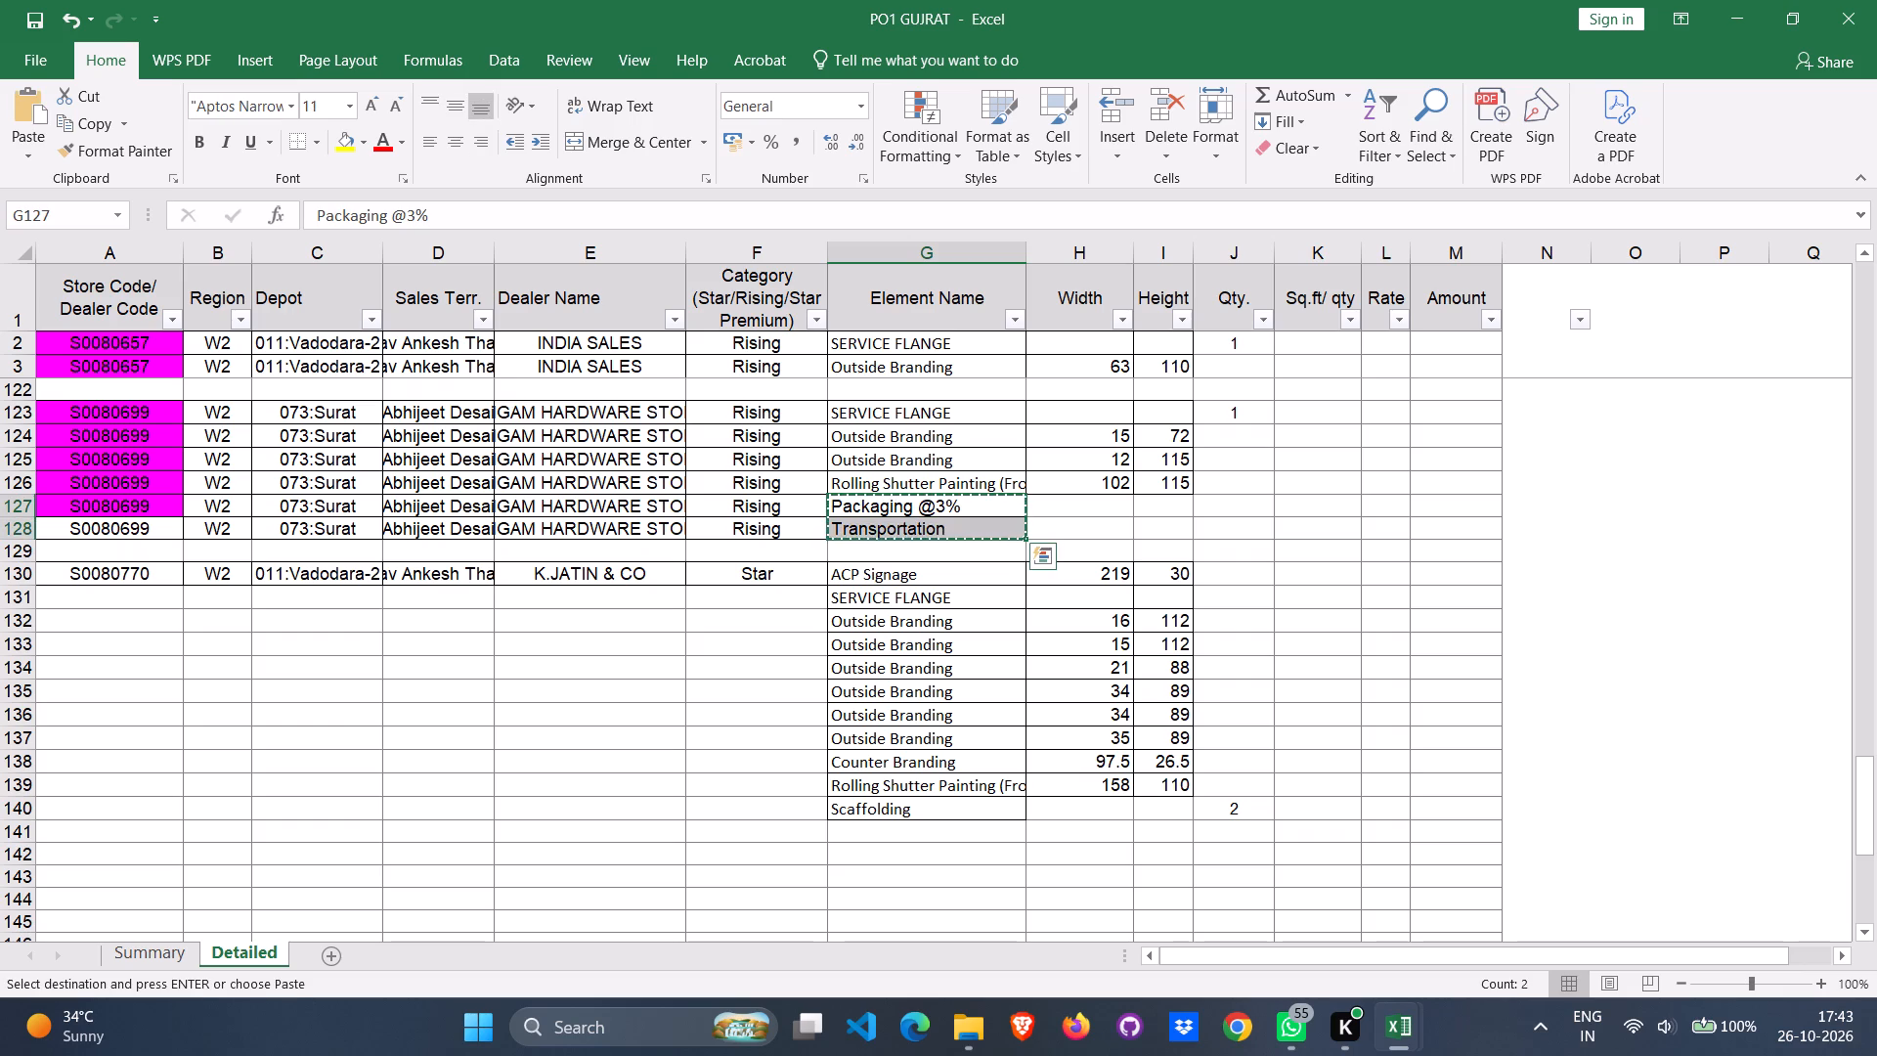
left_click(889, 836)
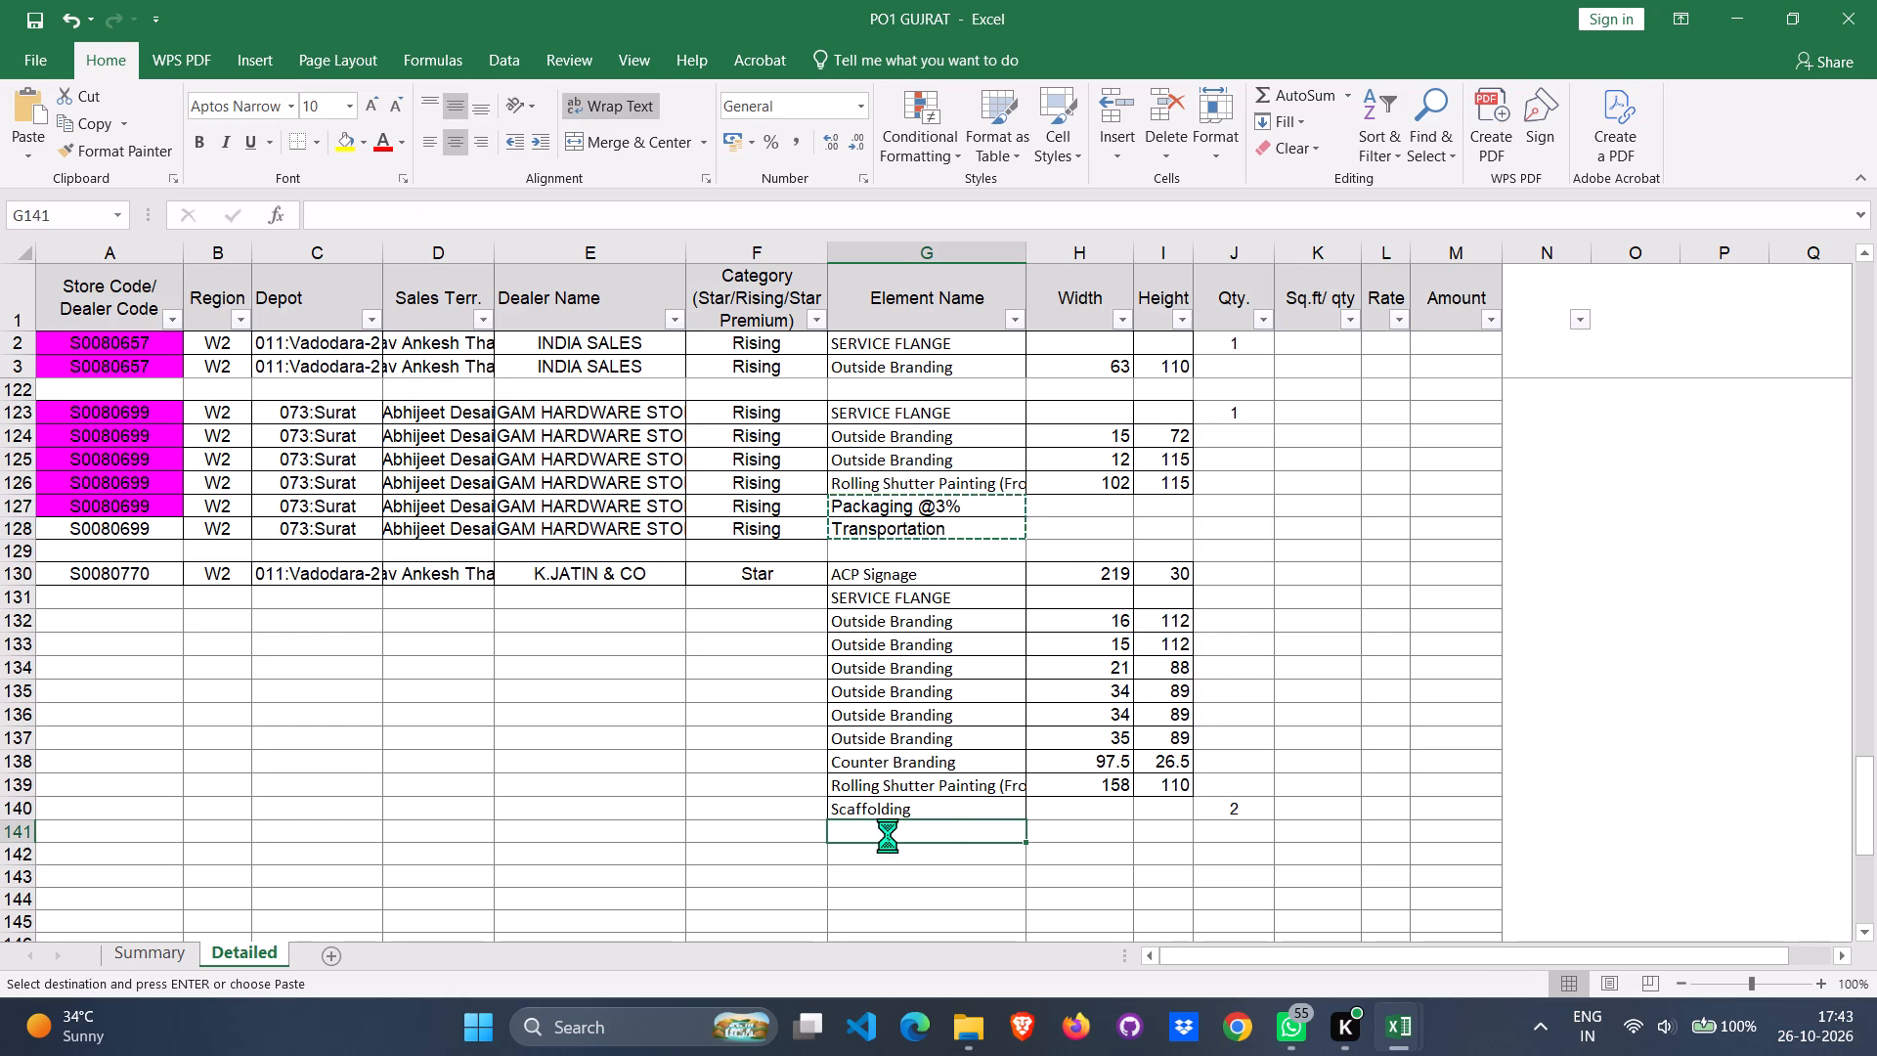
key("ctrl+v")
key("ctrl+s")
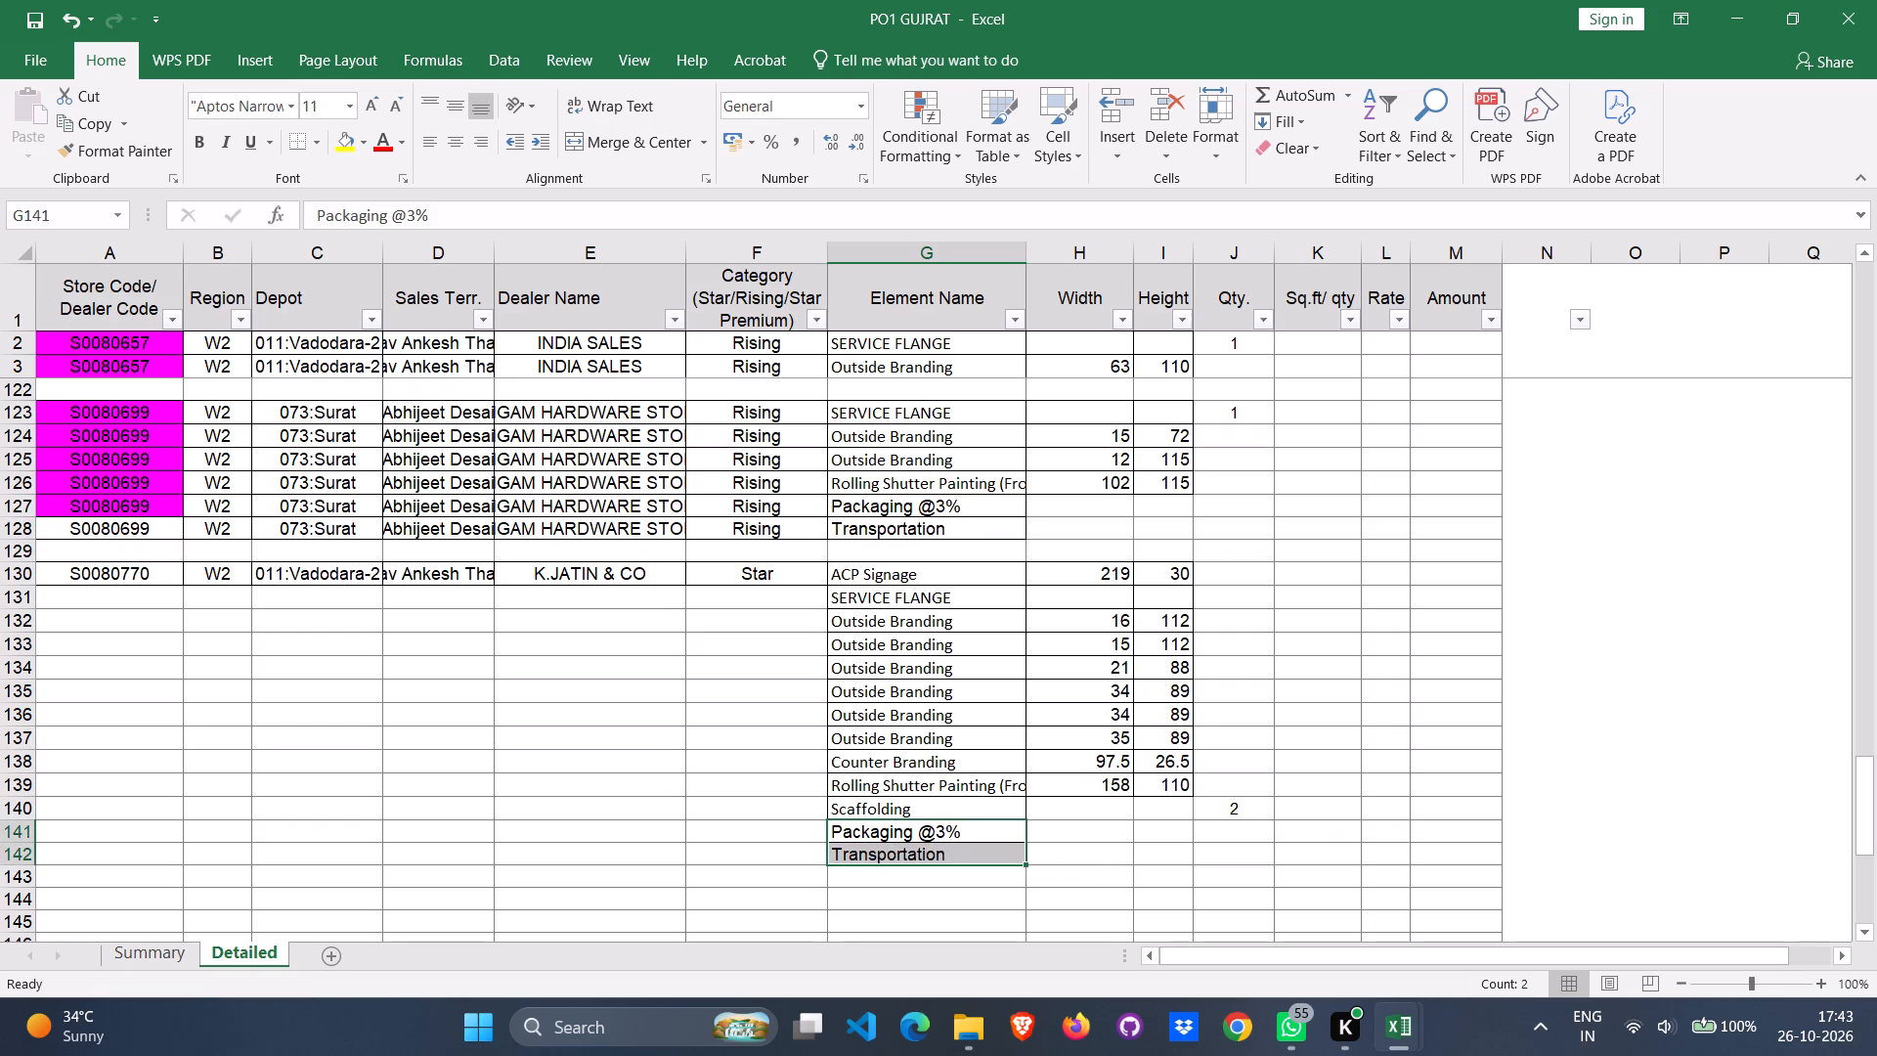
Set the quantity of K.JATIN & CO's SERVICE FLANGE in row 131 to 1 and save.
left_click(1232, 589)
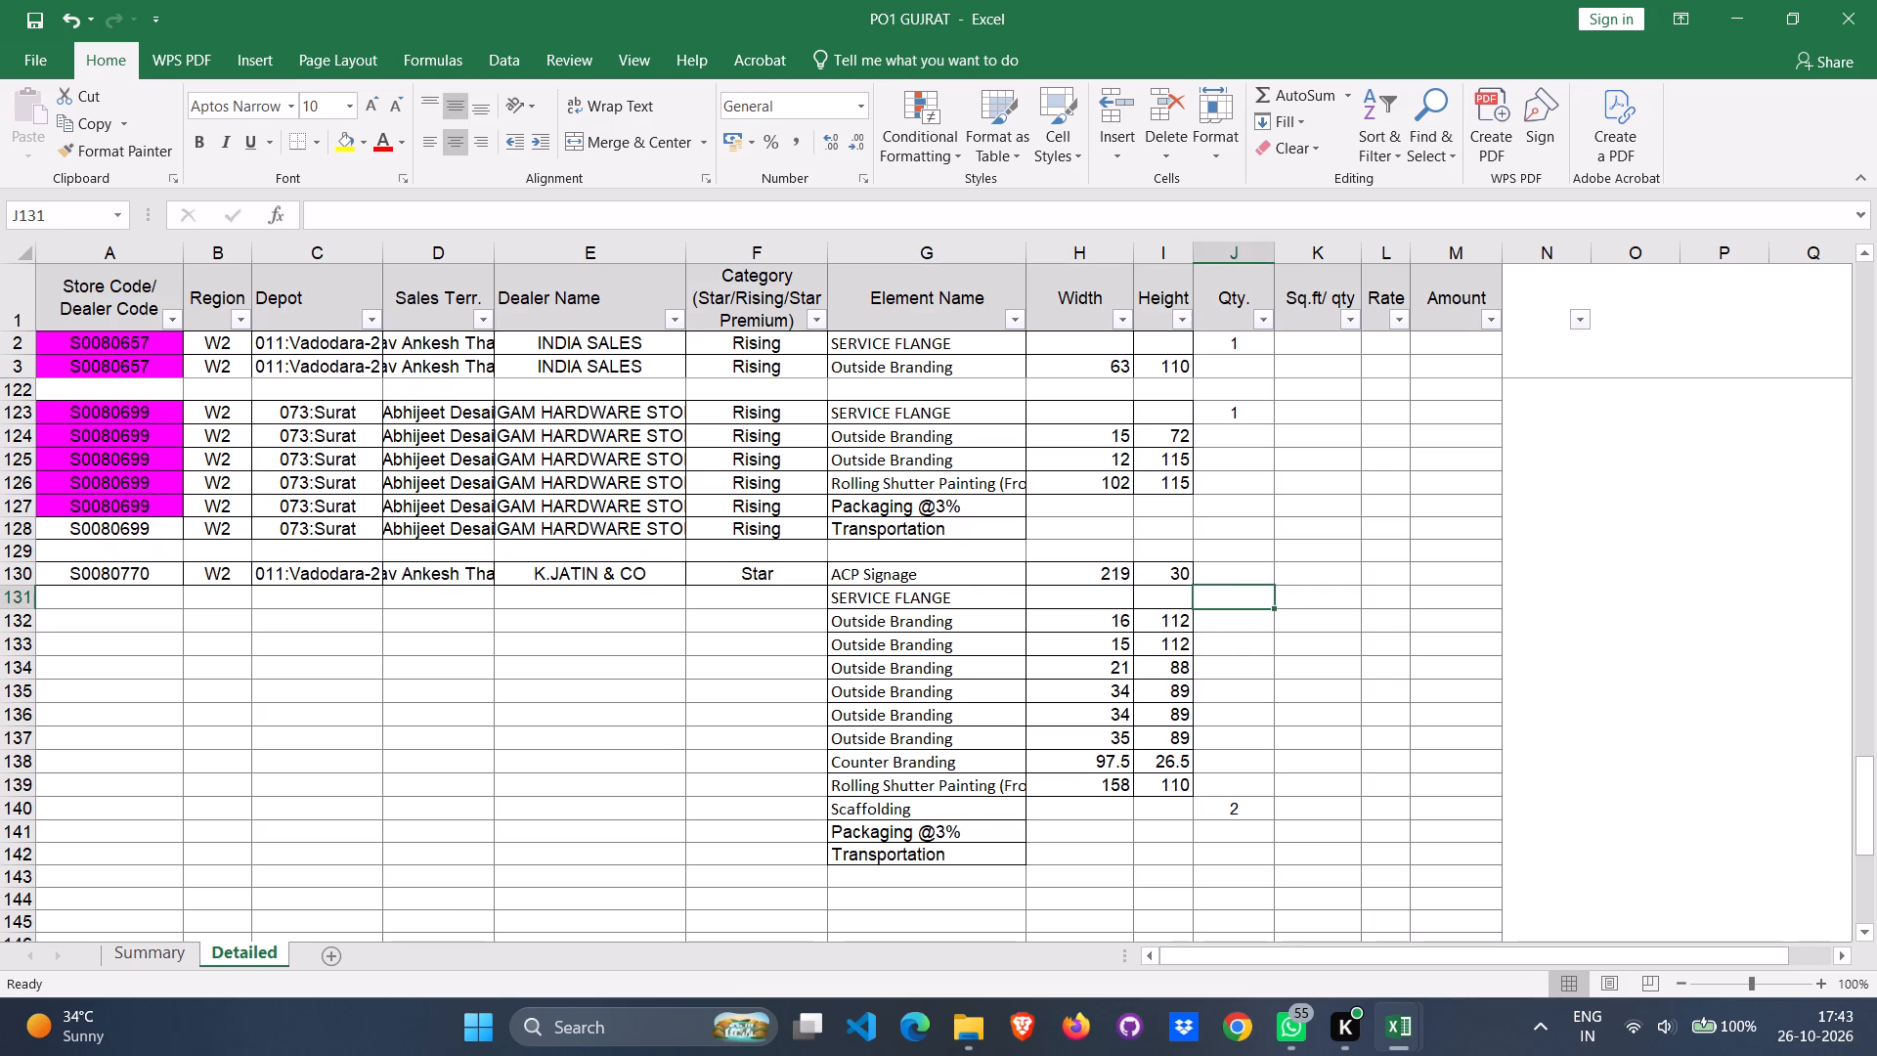
key("1")
key("ctrl+s")
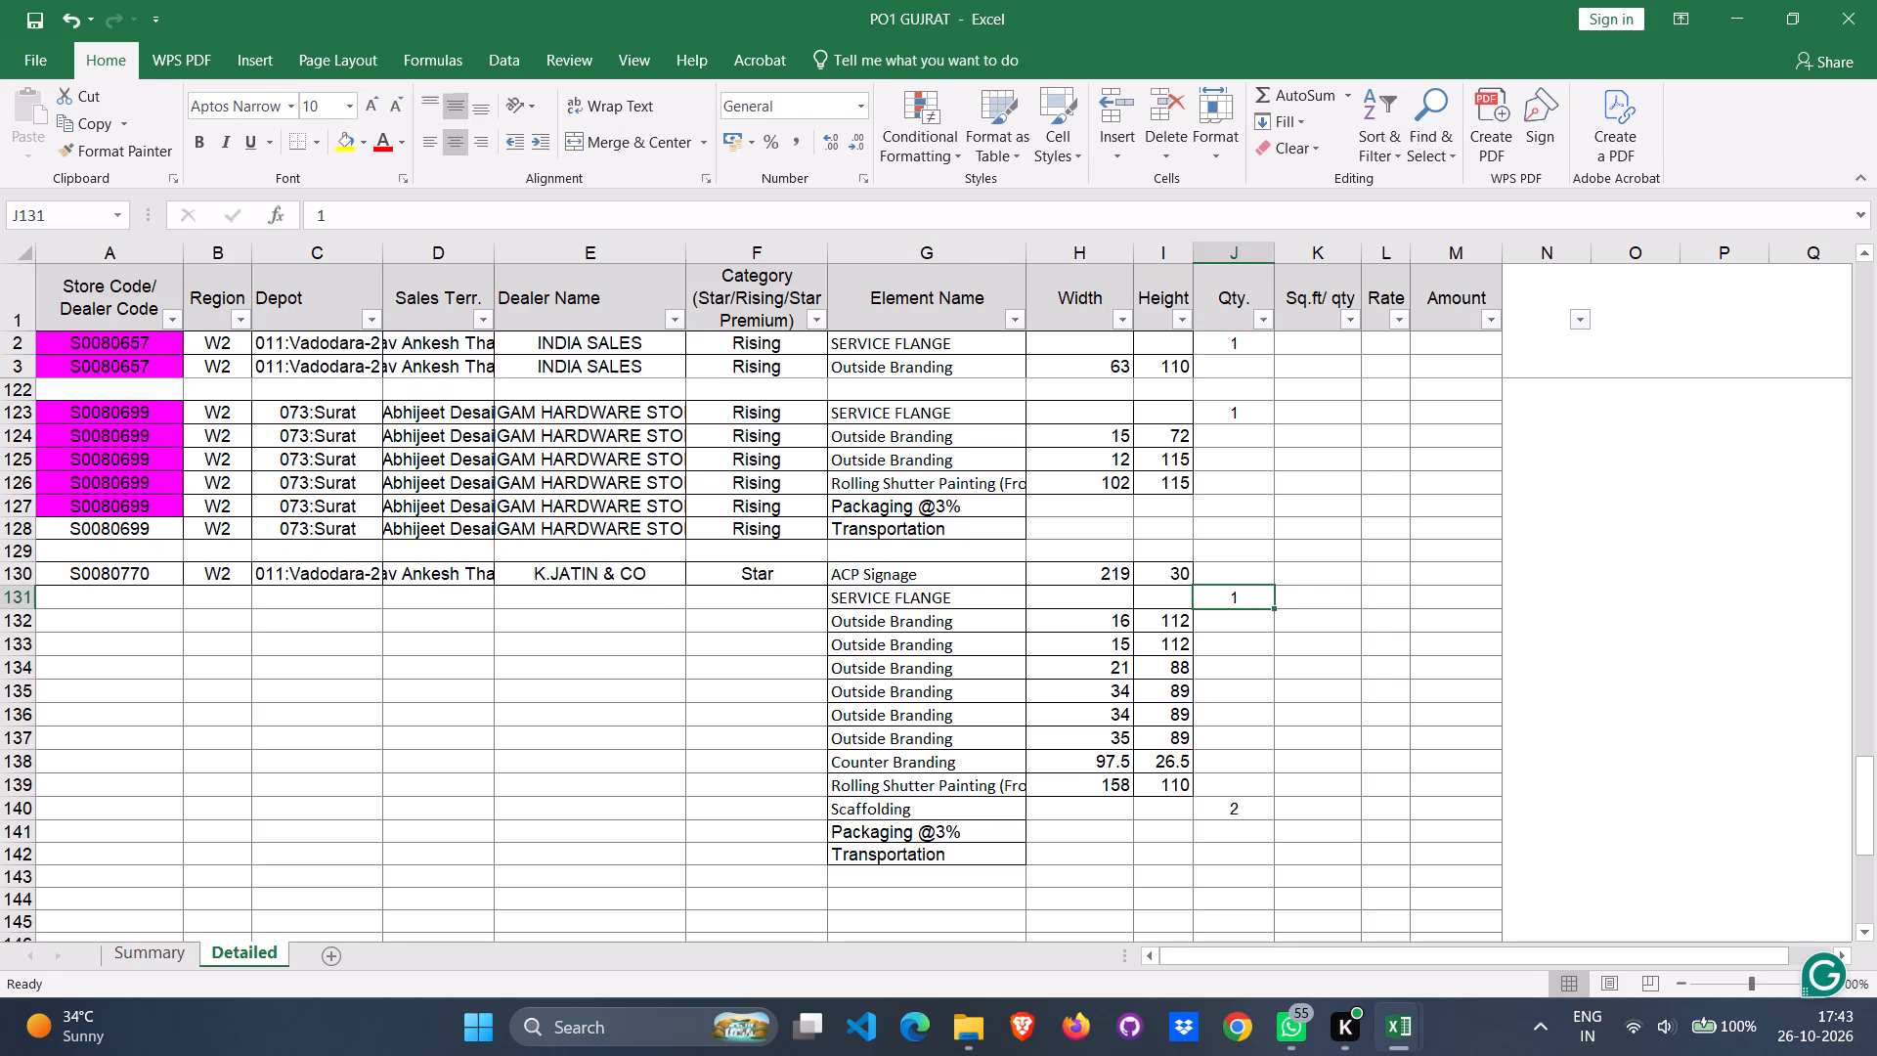
Repeat the K.JATIN & CO dealer details, store code through category, from row 130 down to row 142, and save.
left_click(131, 567)
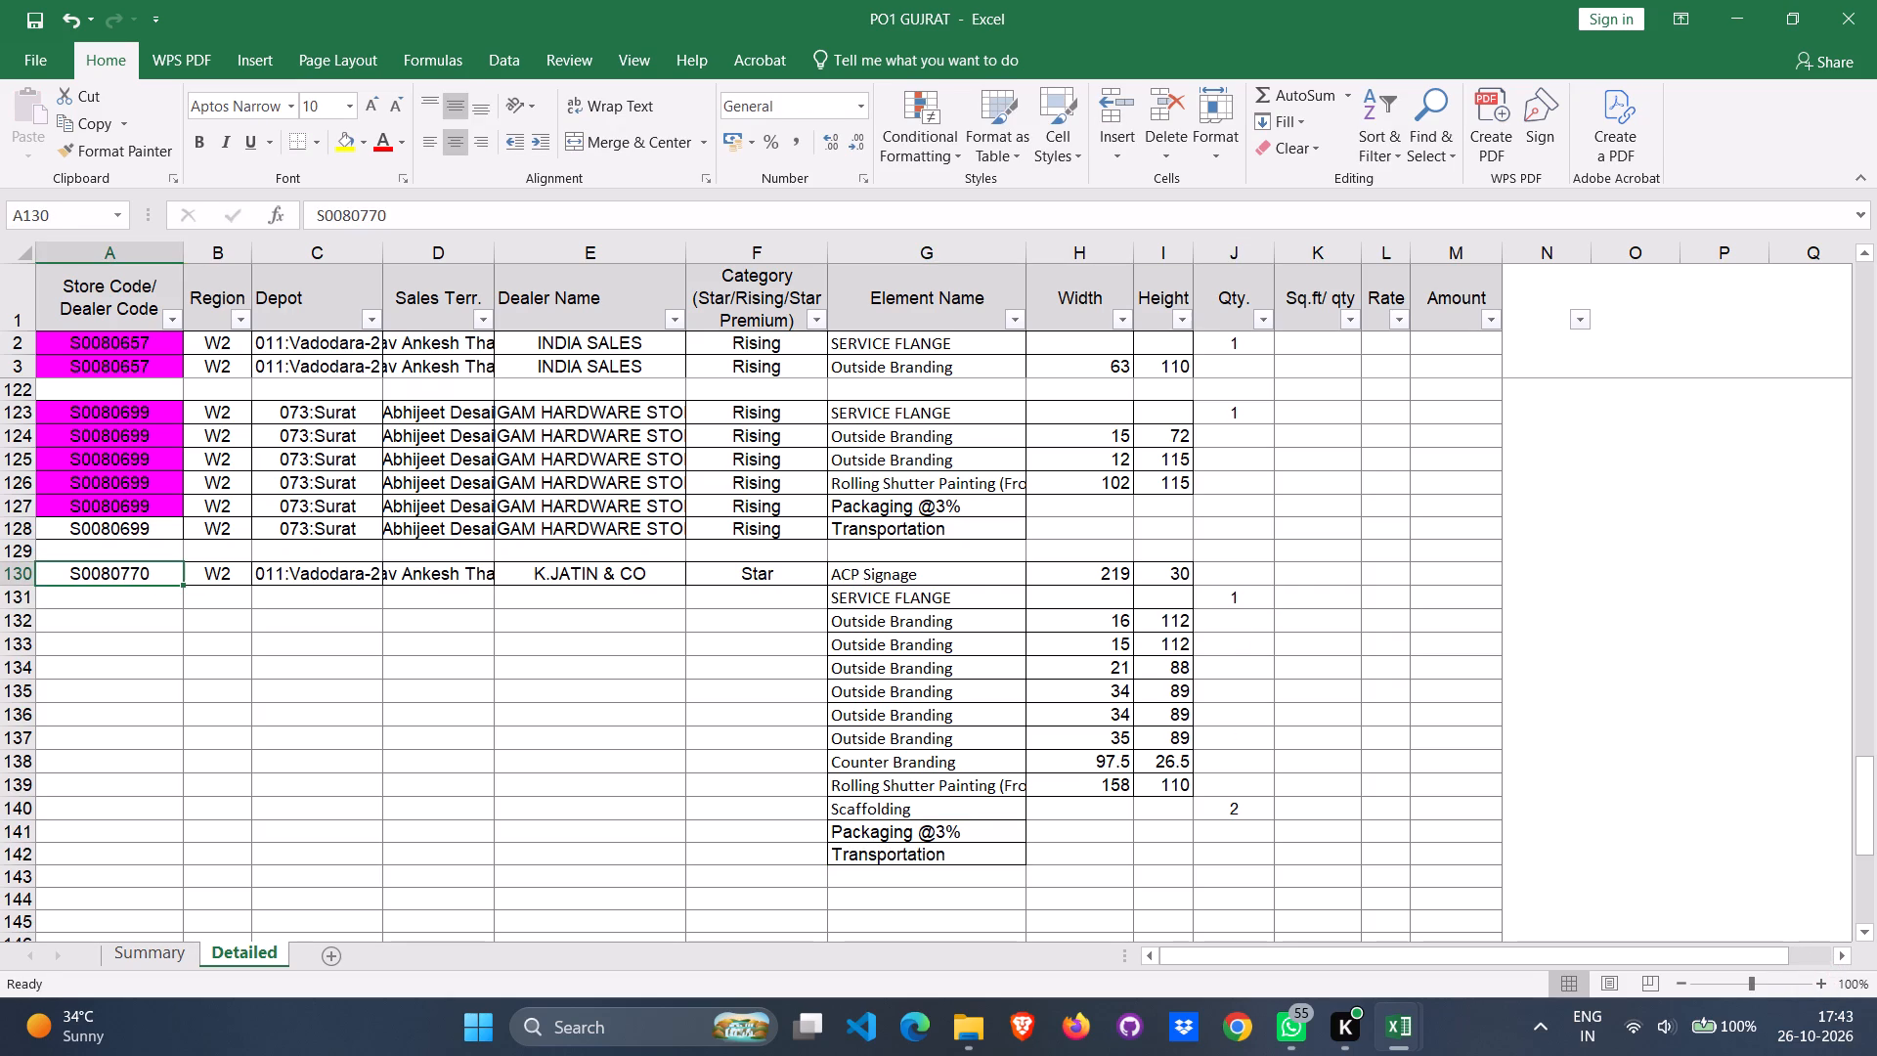
key("shift+Right")
key("shift+Right")
key("shift+Right")
key("shift+Right")
key("shift+Right")
key("ctrl+c")
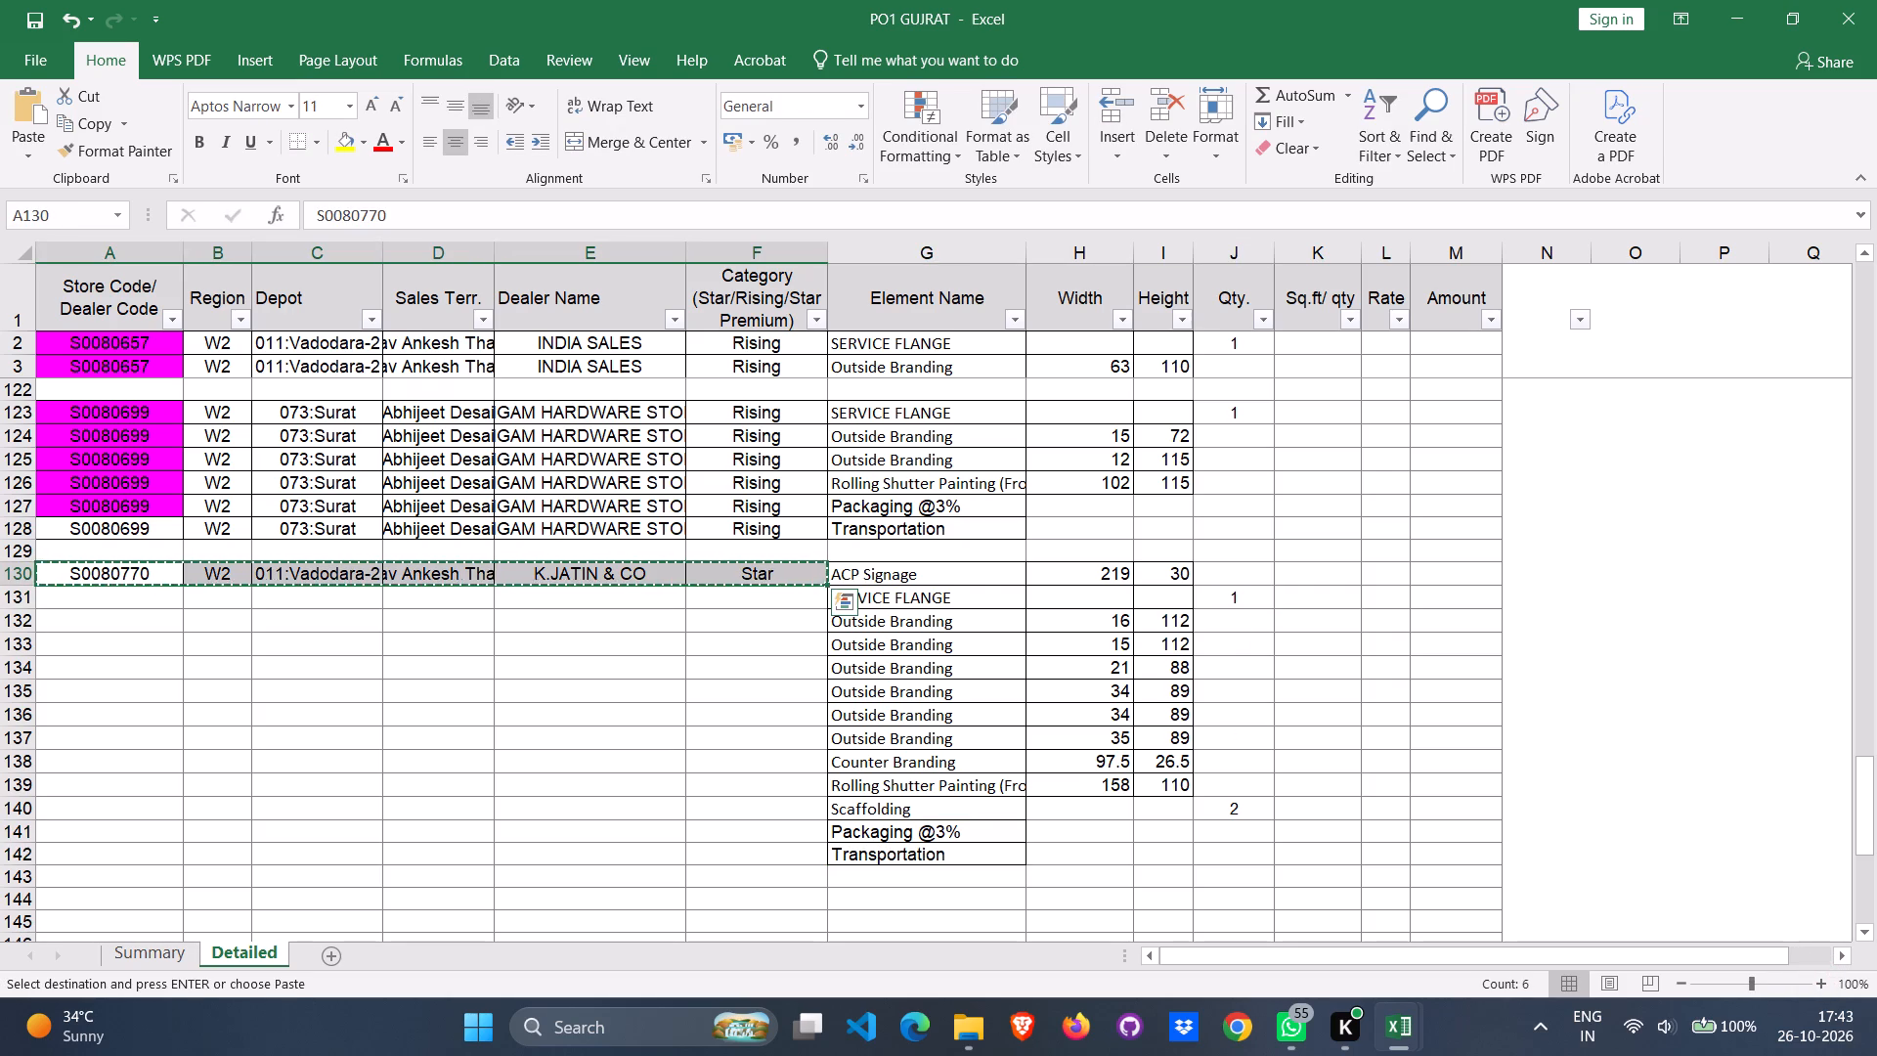
key("shift+Down")
key("shift+Down")
key("shift+Down")
key("shift+Down")
key("shift+Down")
key("shift+Down")
key("shift+Down")
key("shift+Down")
key("shift+Down")
key("shift+Down")
key("shift+Down")
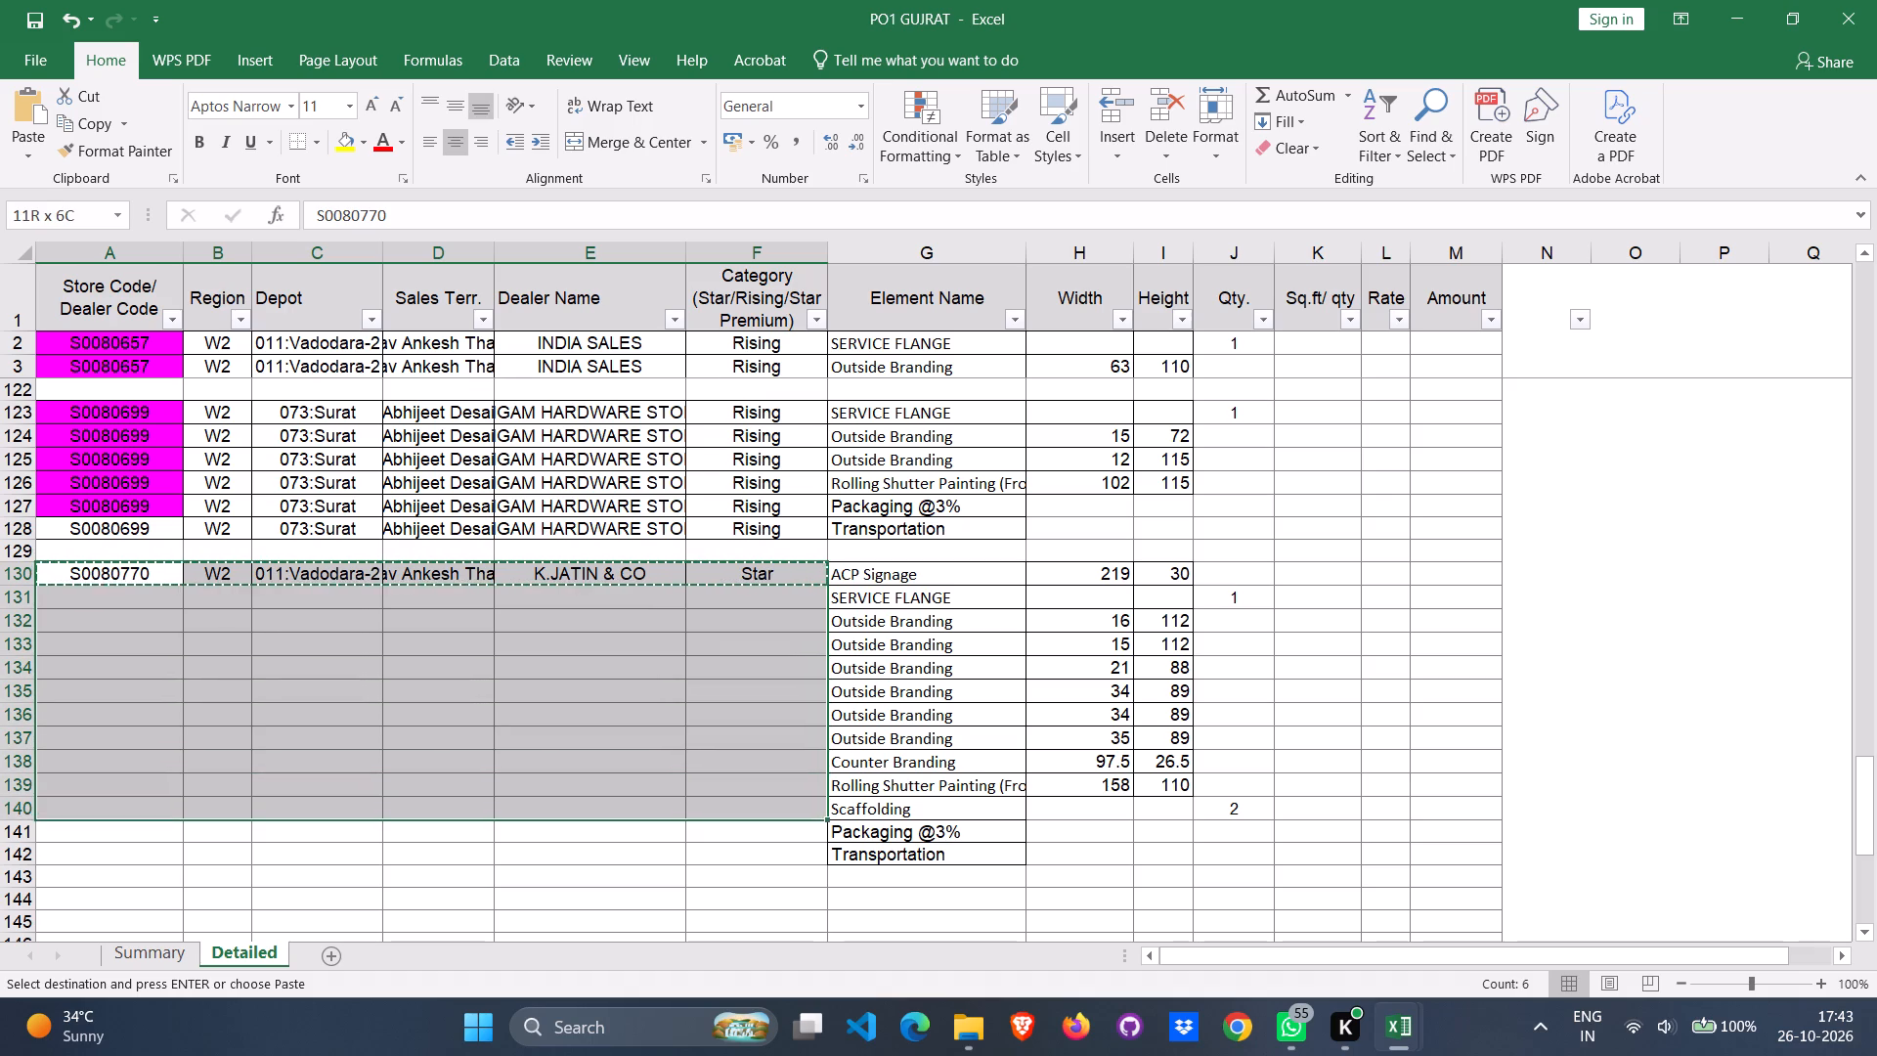
key("shift+Down")
key("ctrl+v")
key("ctrl+s")
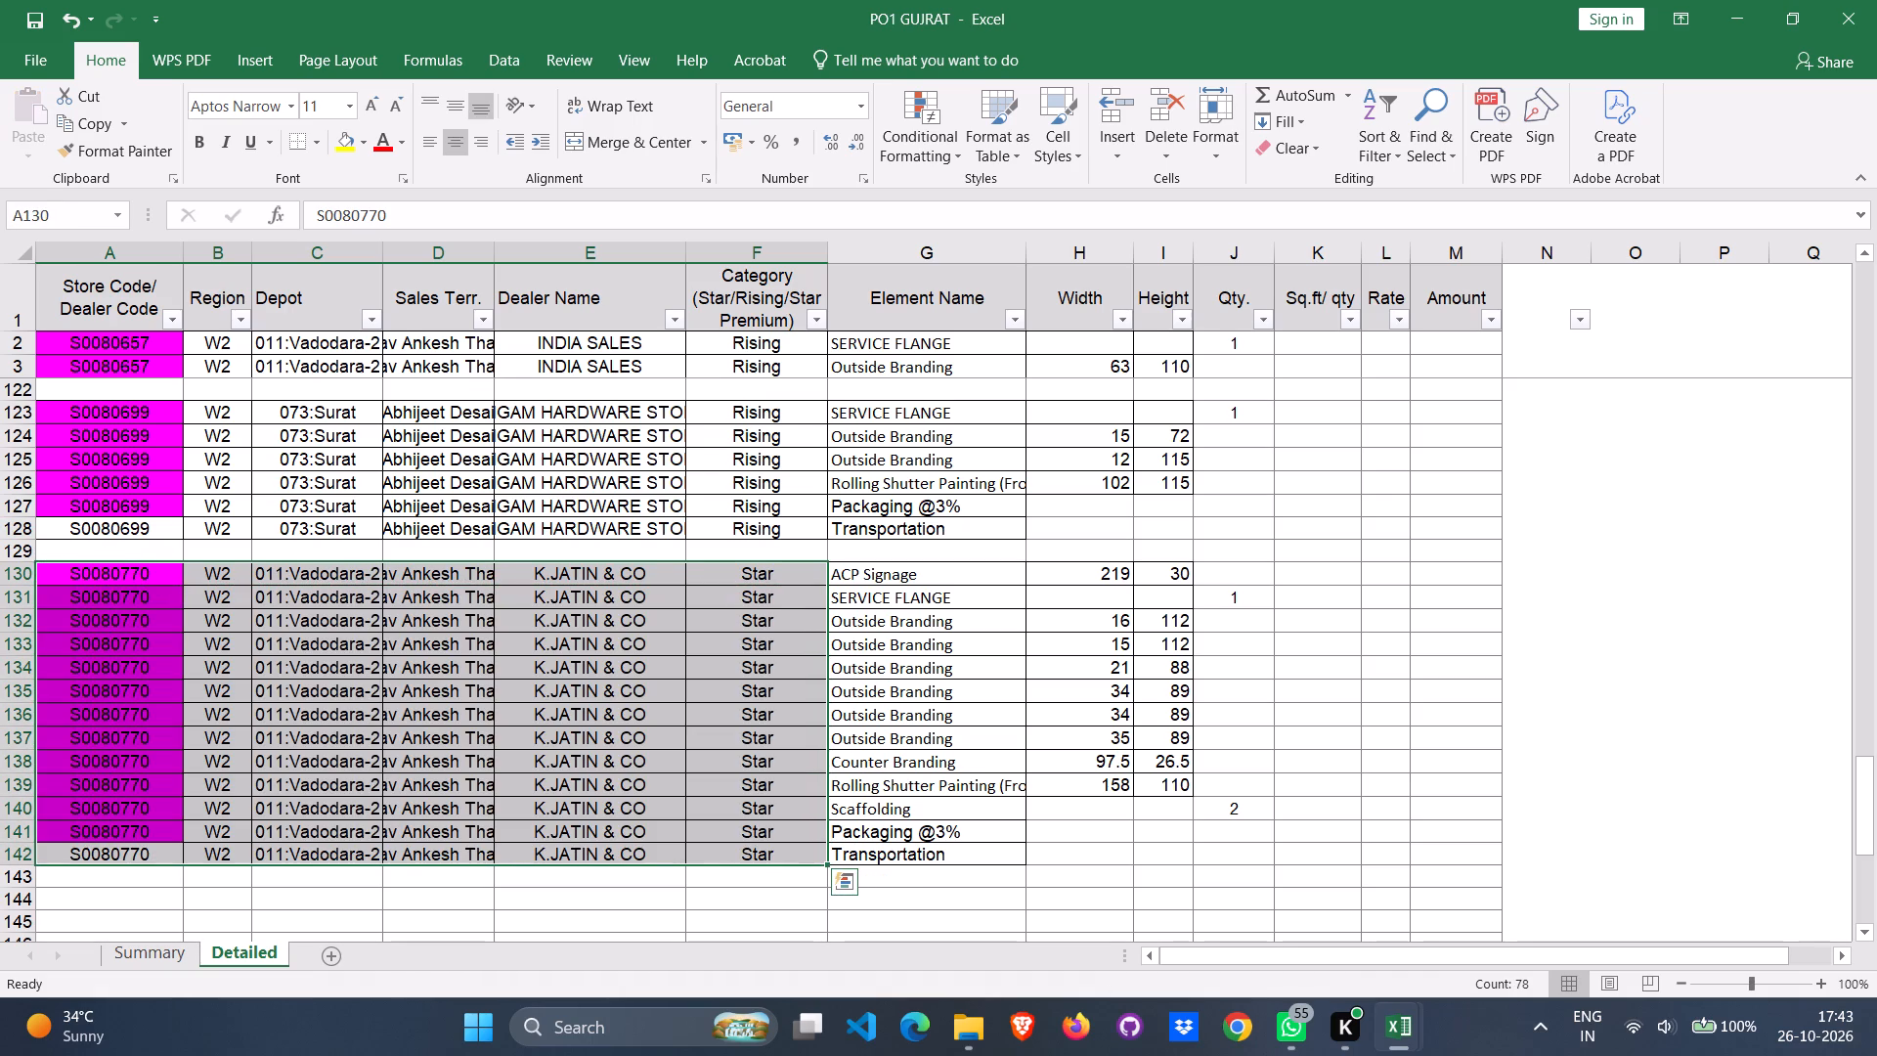
Copy the SNB COLOUR WORLD dealer details, store code through category, from row 26 of Summary into row 144 of Detailed.
scroll(771, 638, "down", 15)
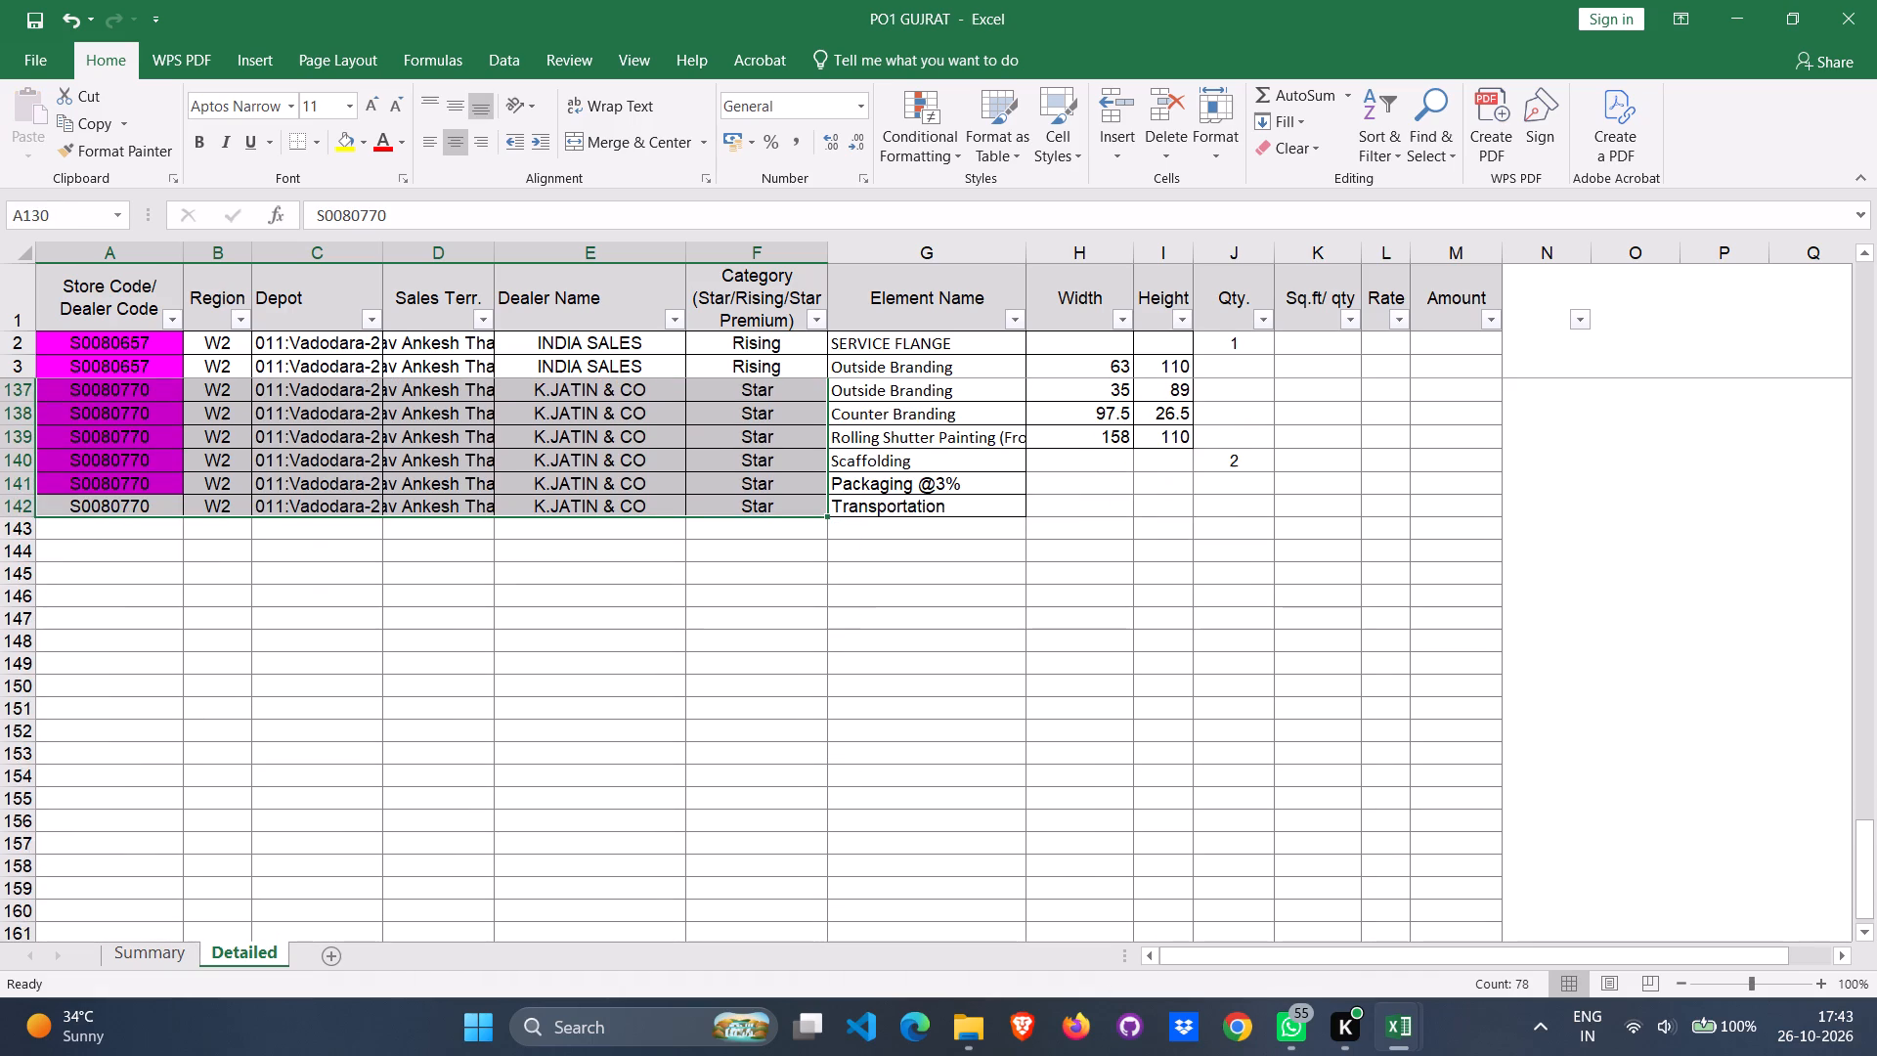
left_click(167, 946)
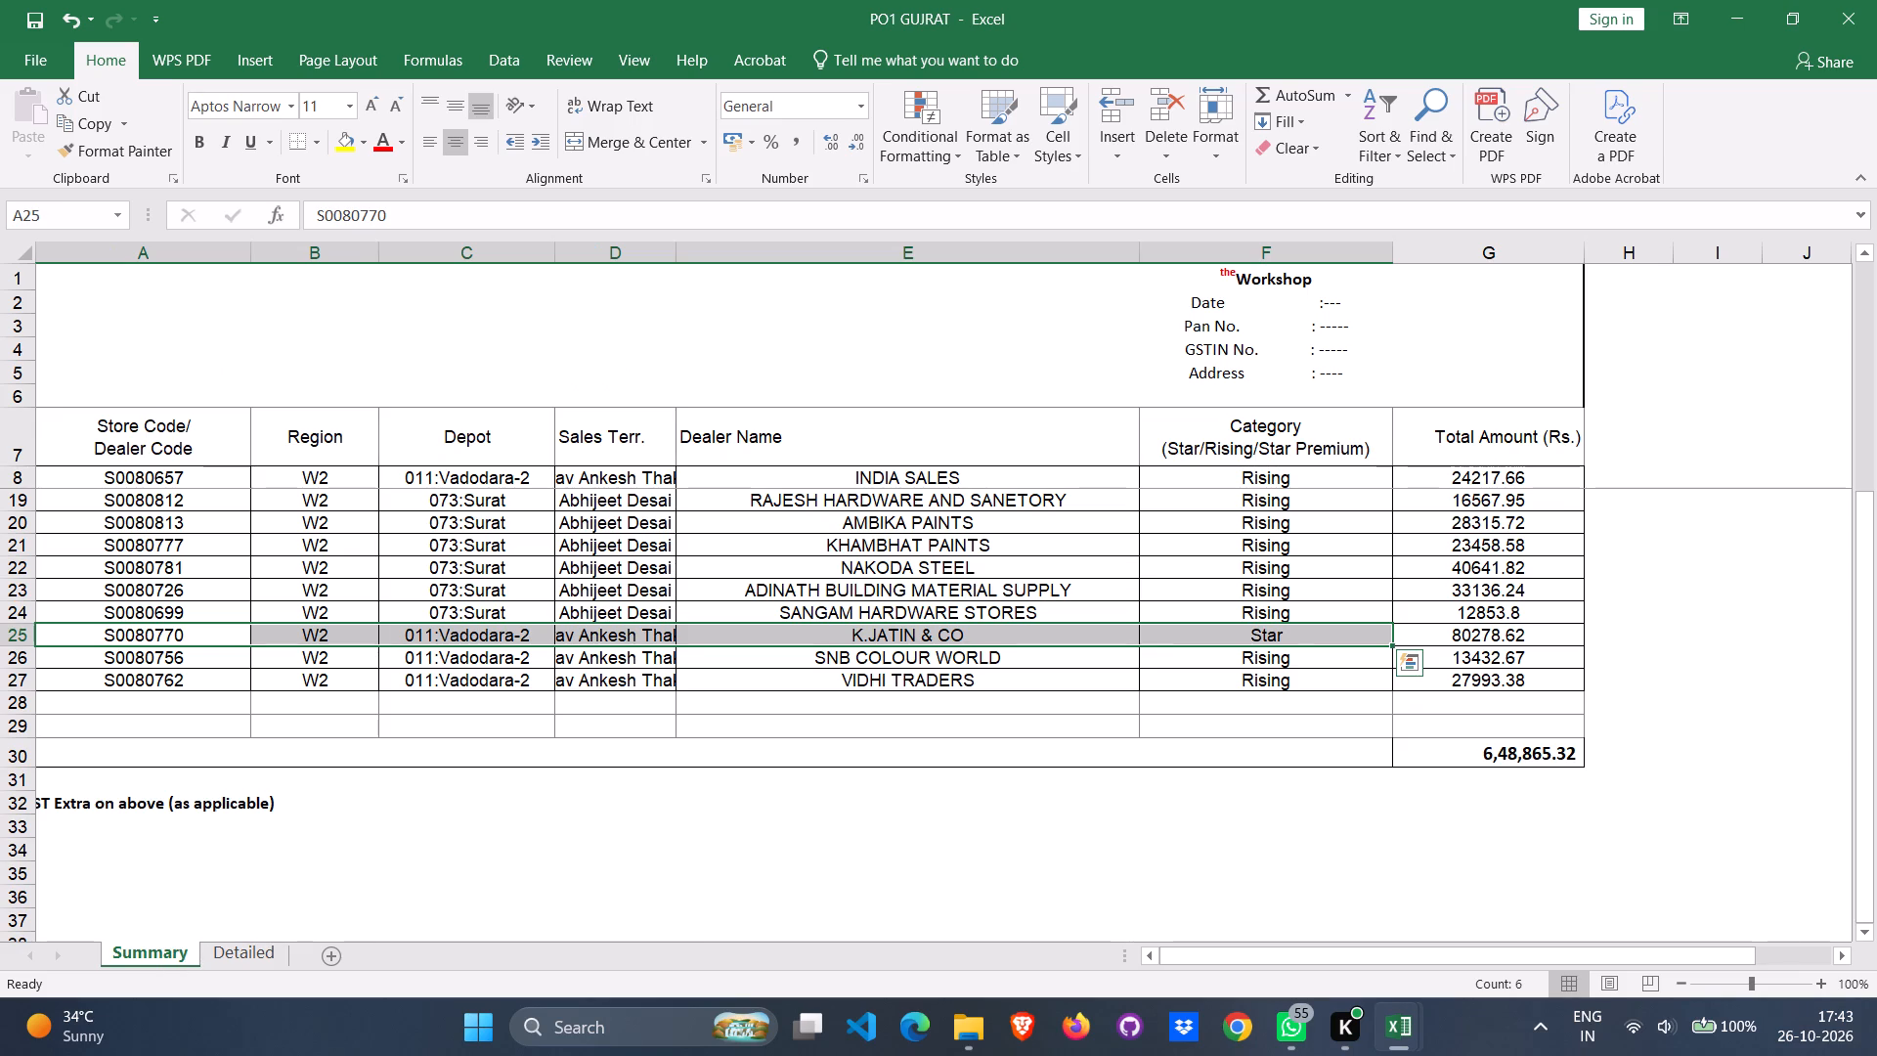
left_click(164, 657)
key("shift+Right")
key("shift+Right")
key("shift+Right")
key("shift+Right")
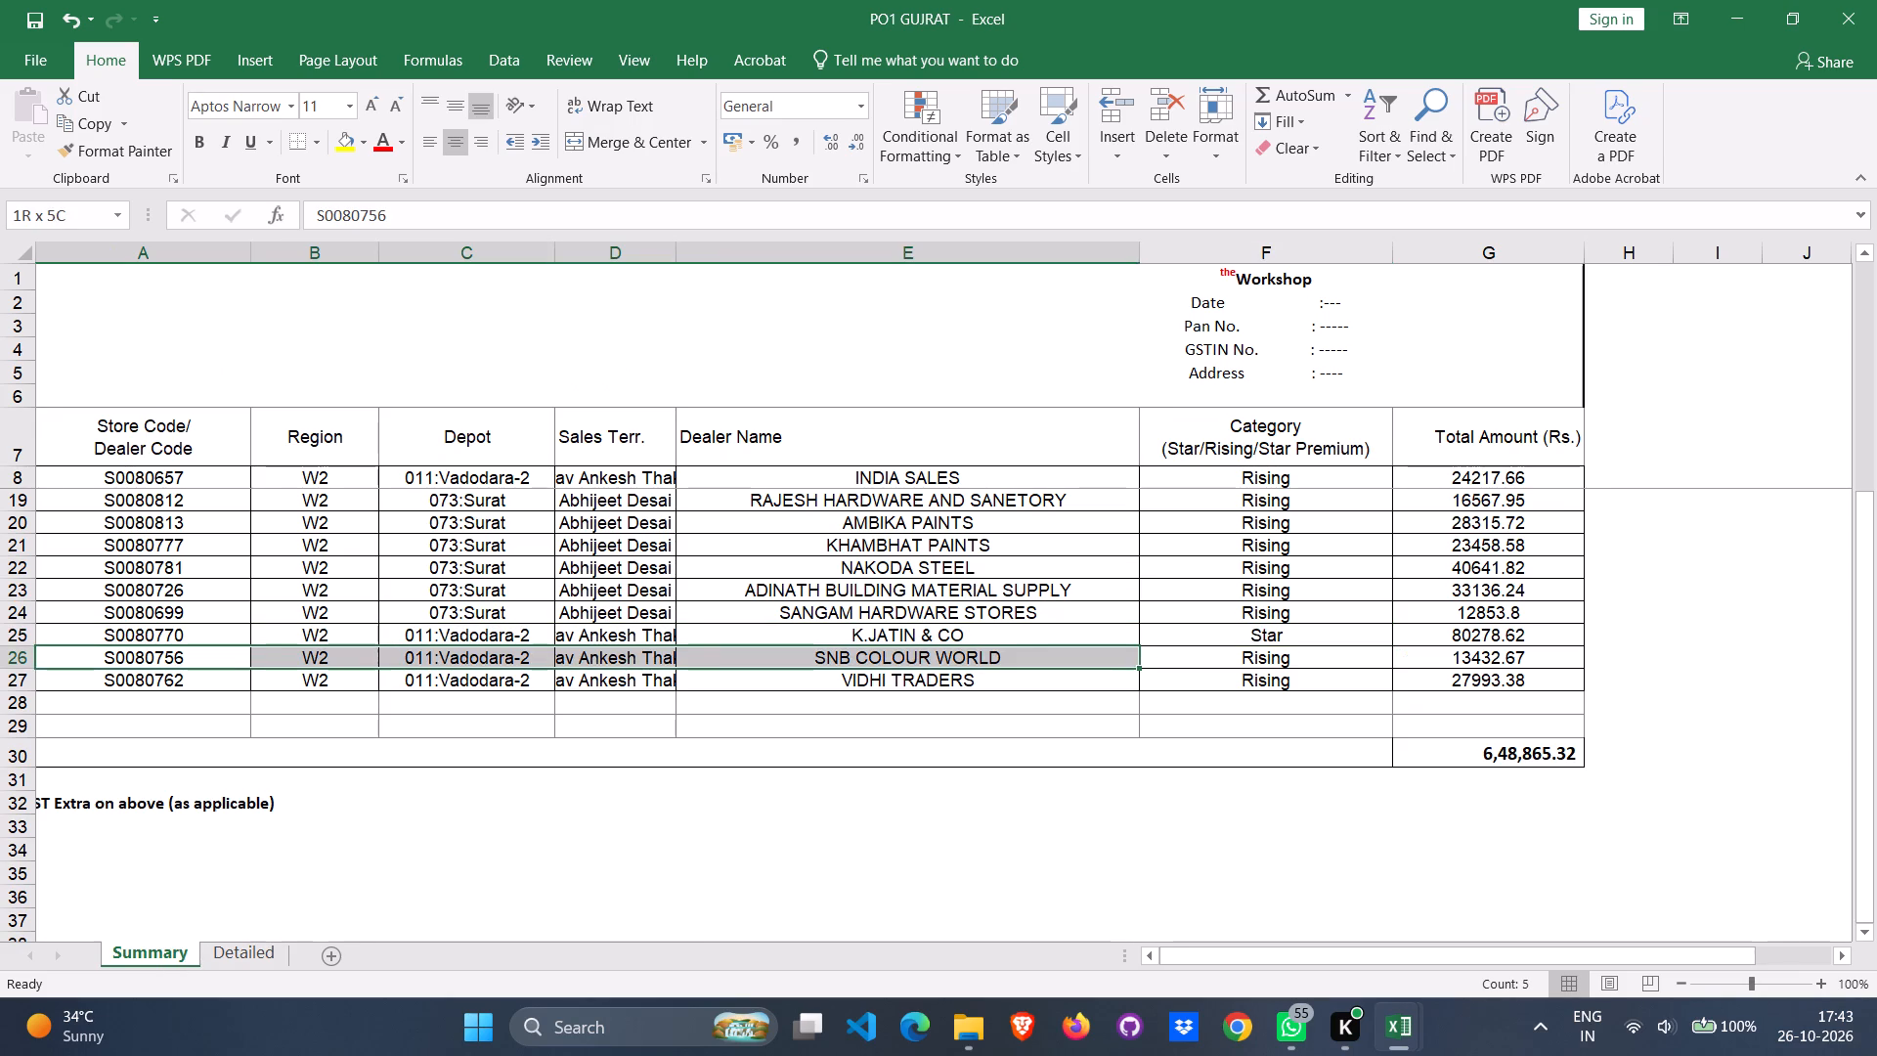
key("shift+Right")
key("ctrl+c")
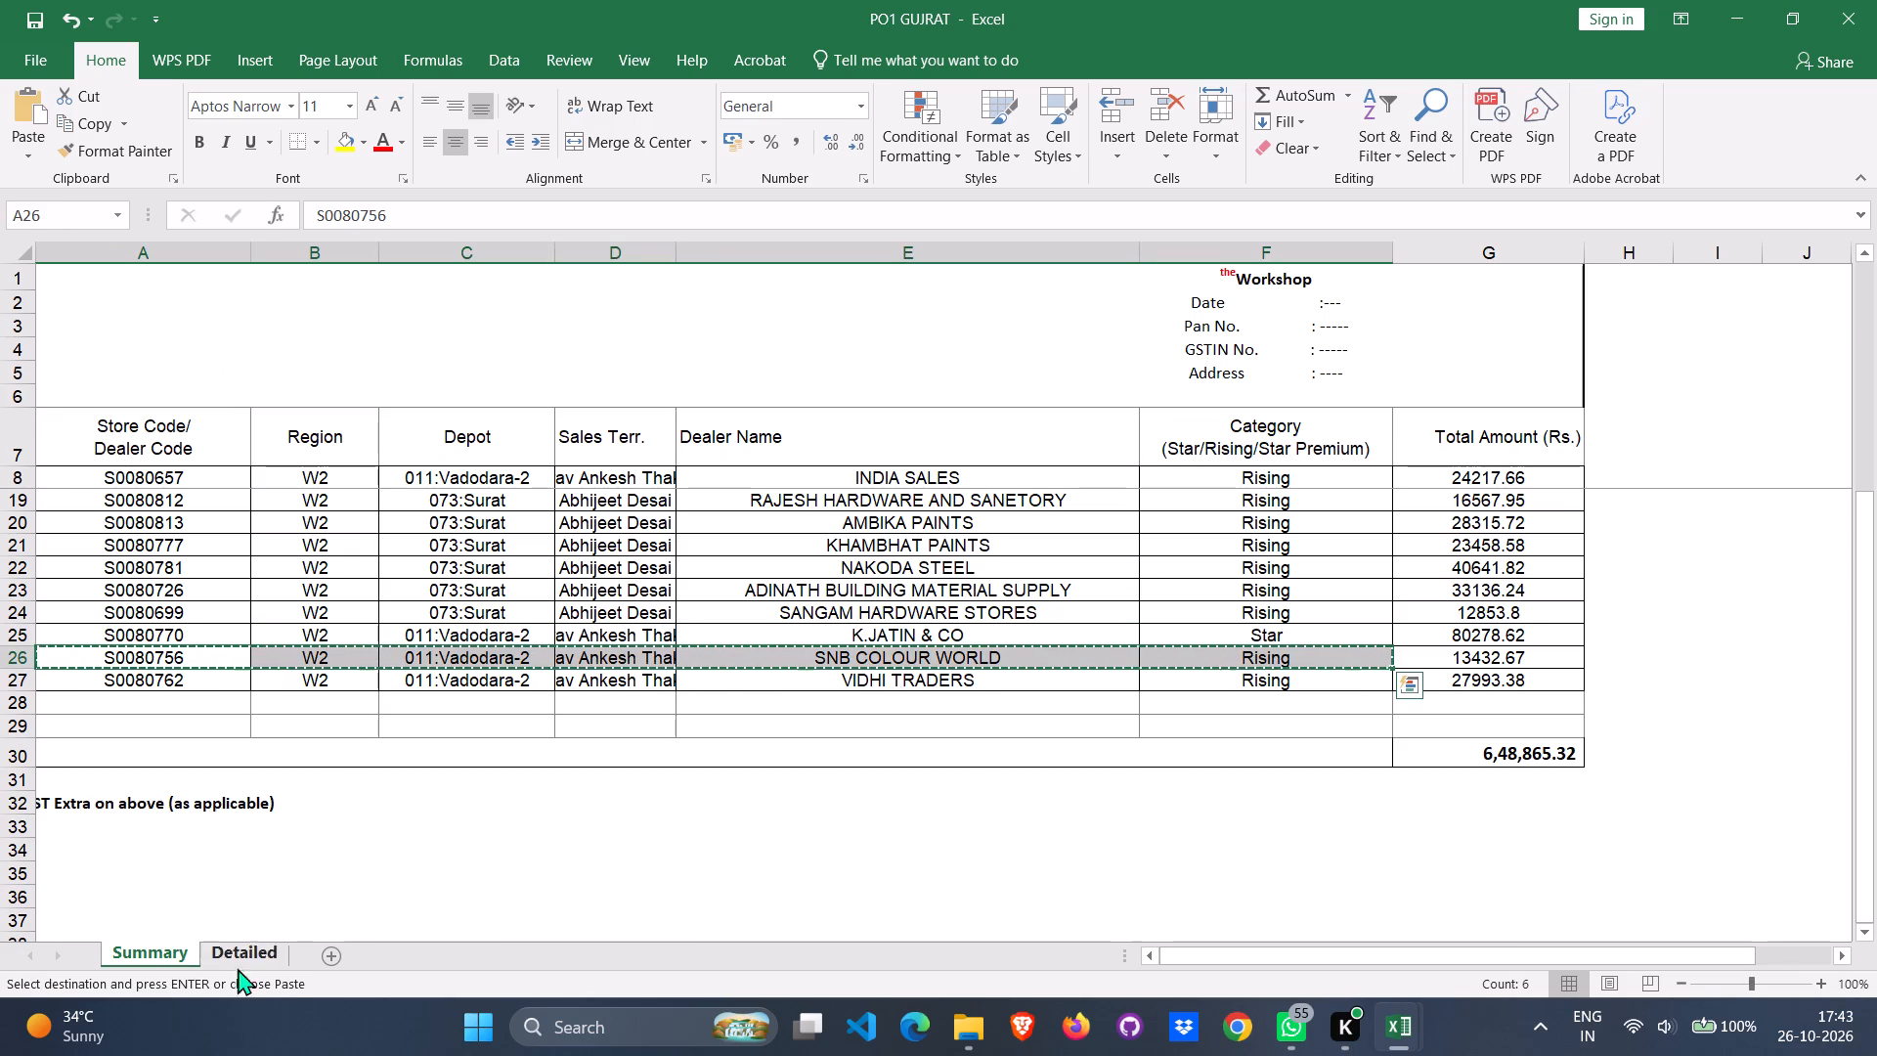
left_click(243, 941)
left_click(253, 944)
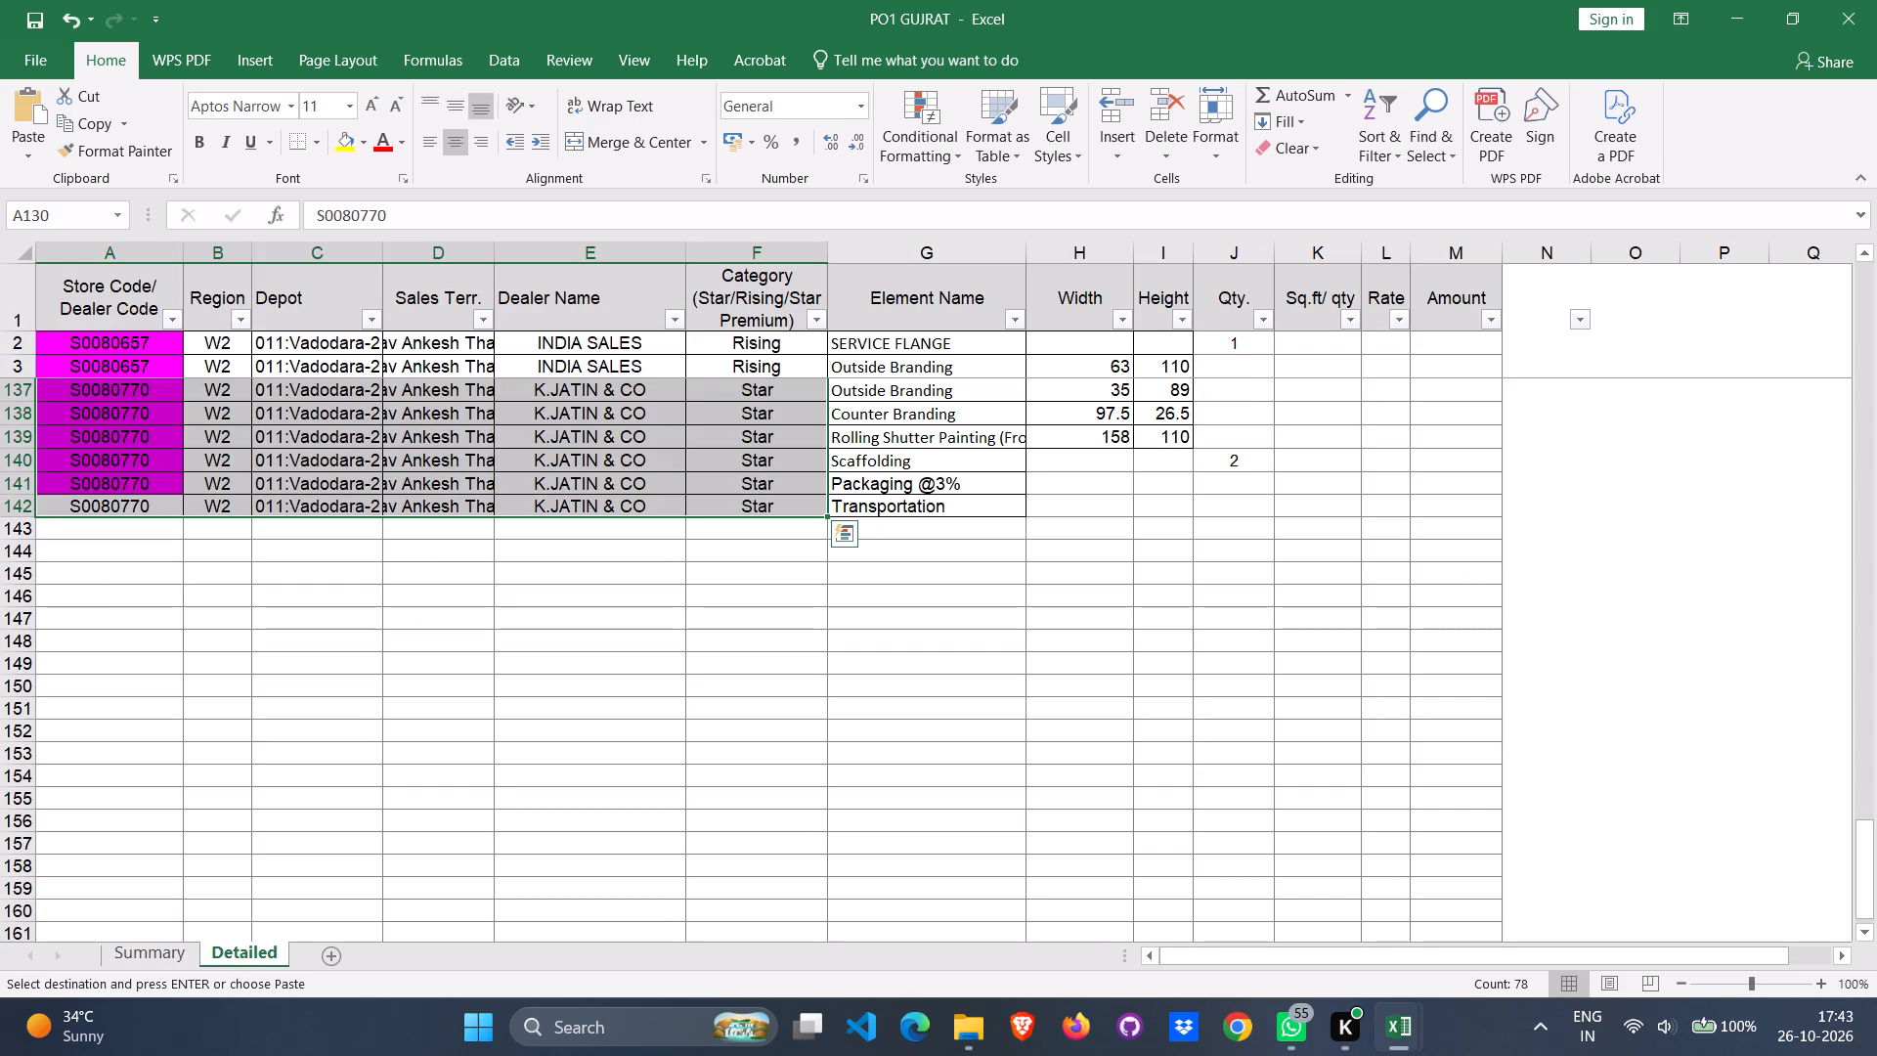
left_click(101, 556)
key("ctrl+v")
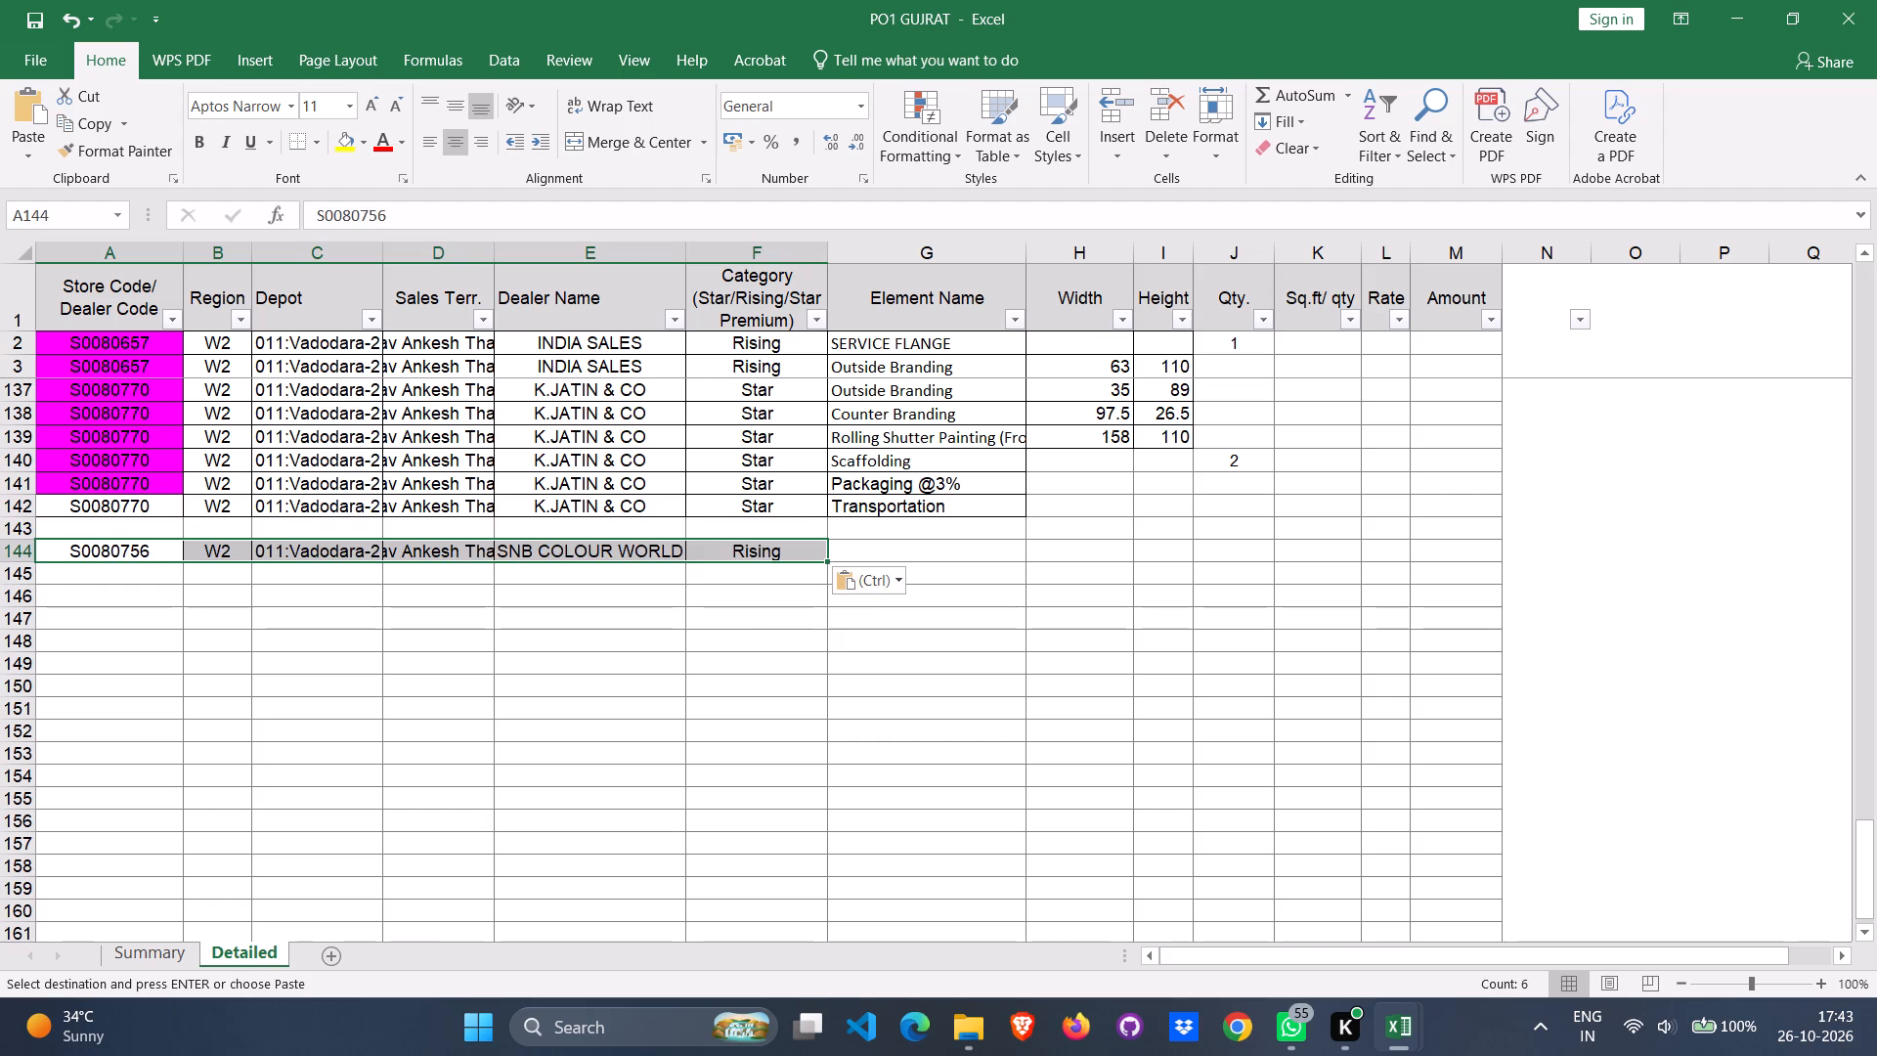
left_click(898, 551)
Close the K.JATIN & CO quotation workbook.
key("alt+Tab")
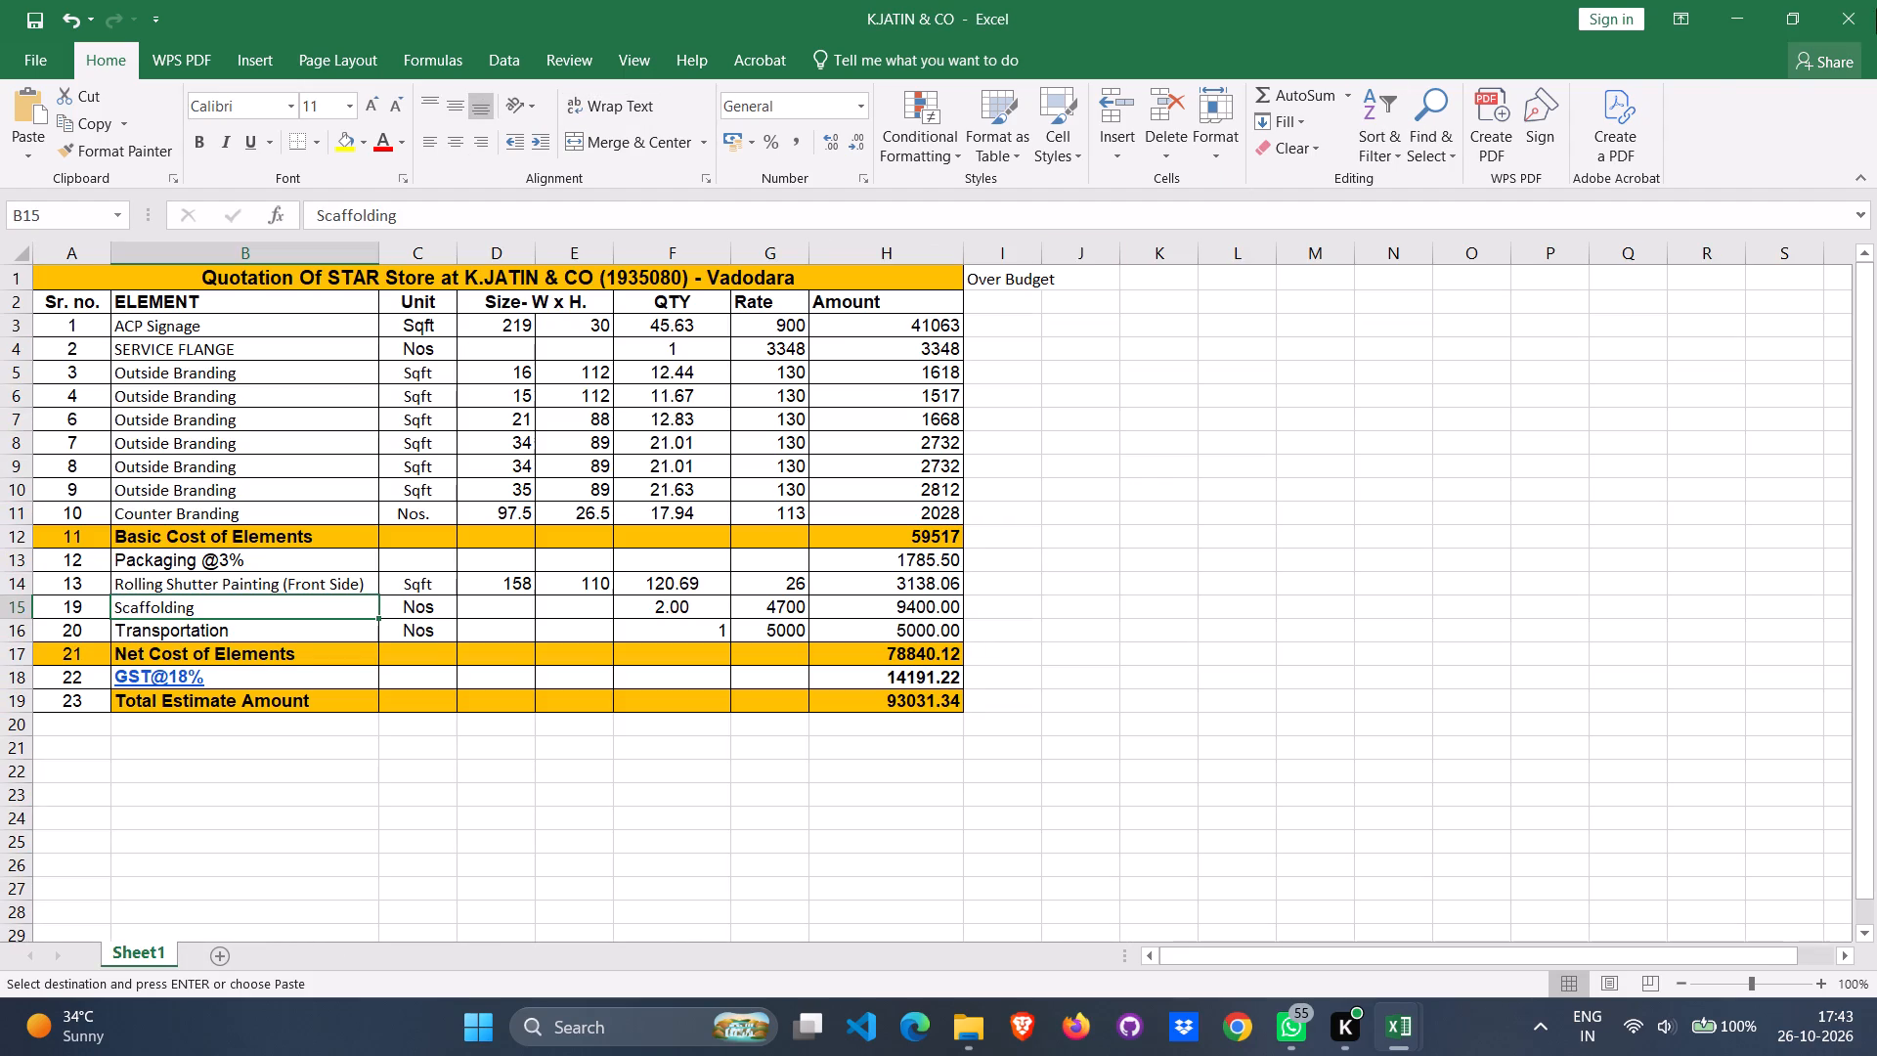
left_click(1843, 0)
Search the SEPARATAION ESTIMATE folder for S N B and look through the results for the SNB COLOUR WORLD quotation.
key("alt+Tab")
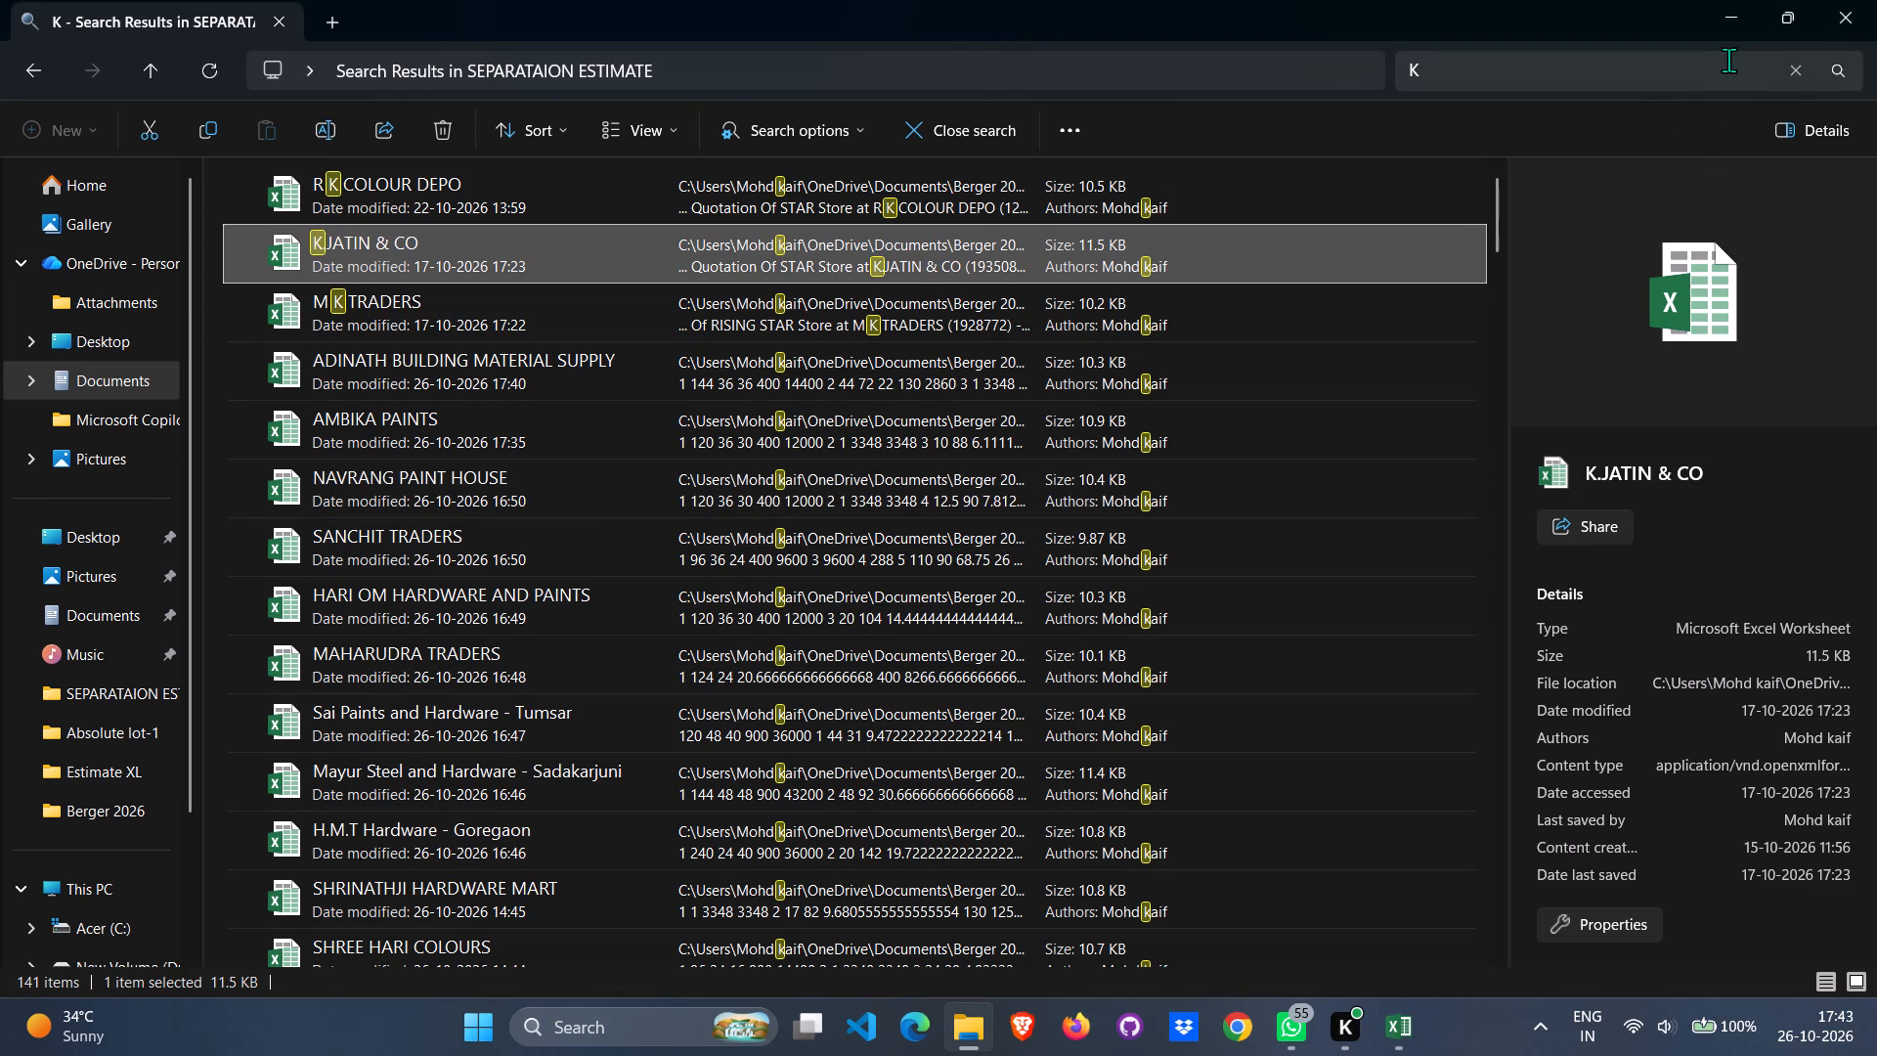
left_click(1798, 63)
key("s")
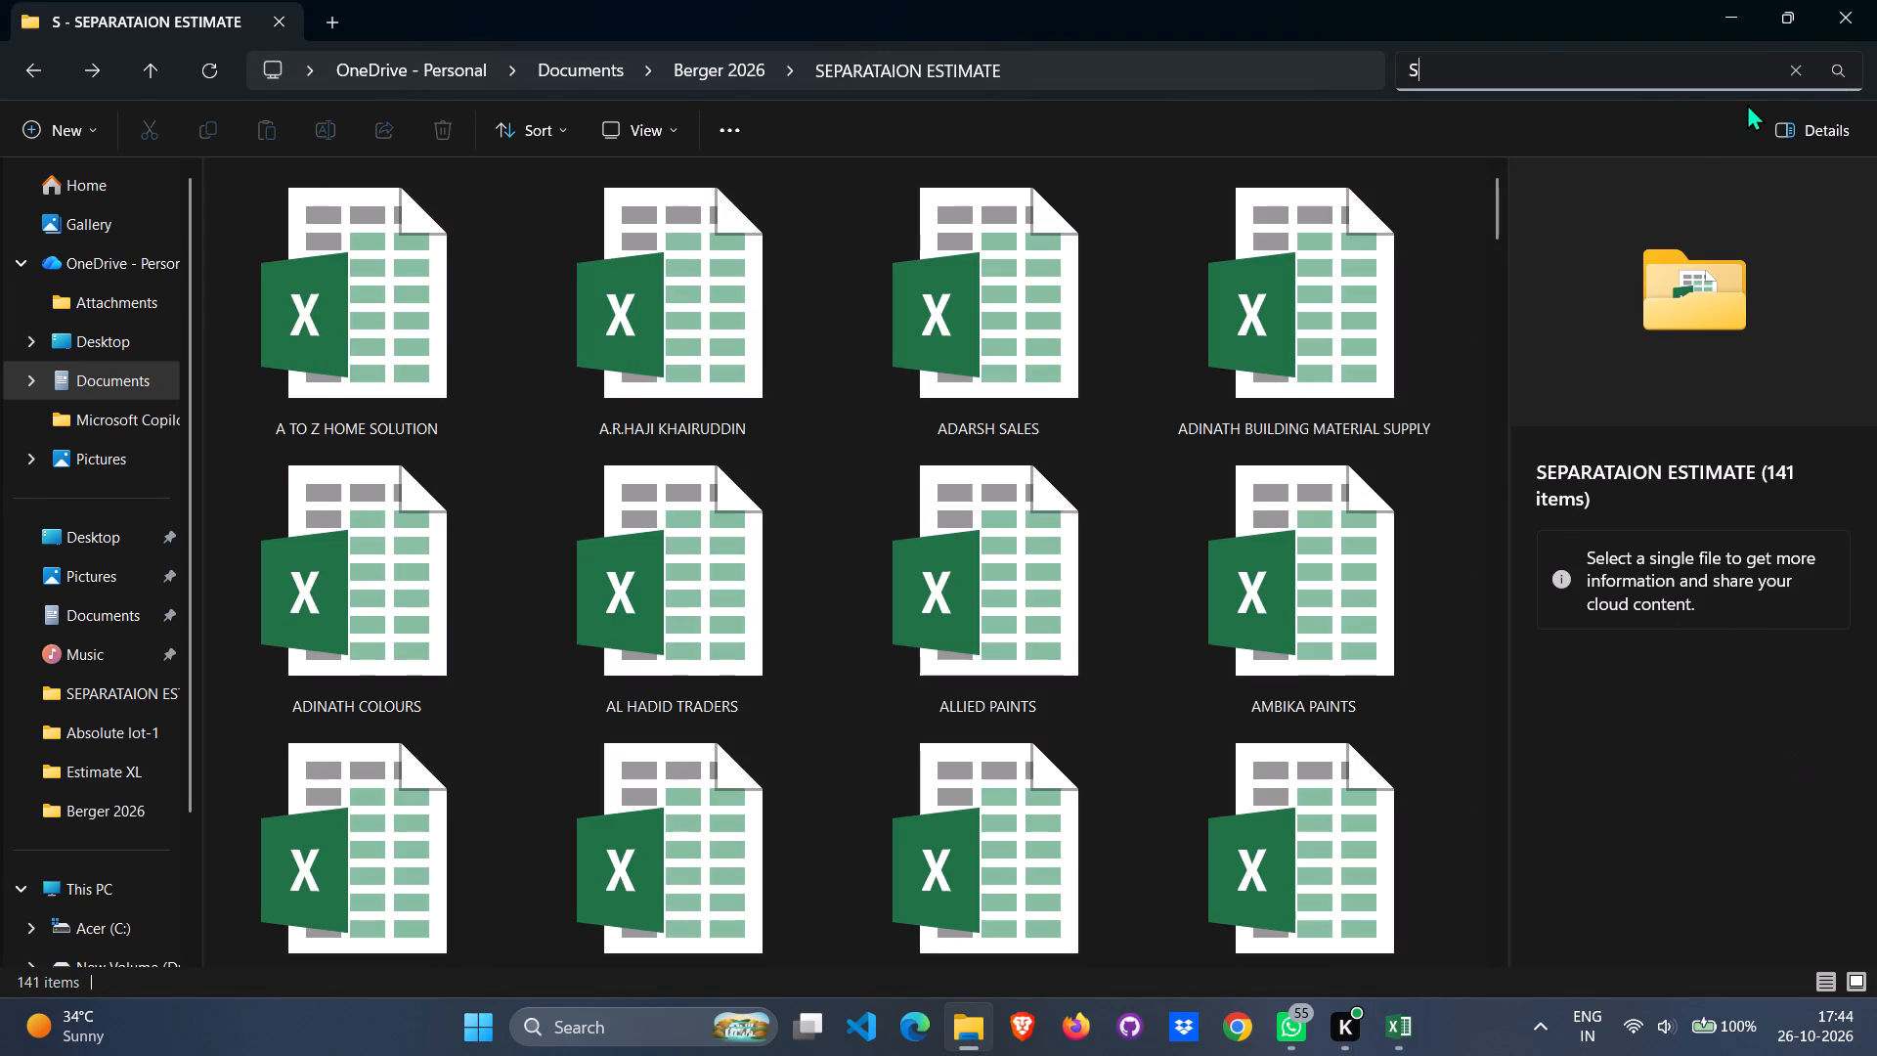
key("space")
type("N")
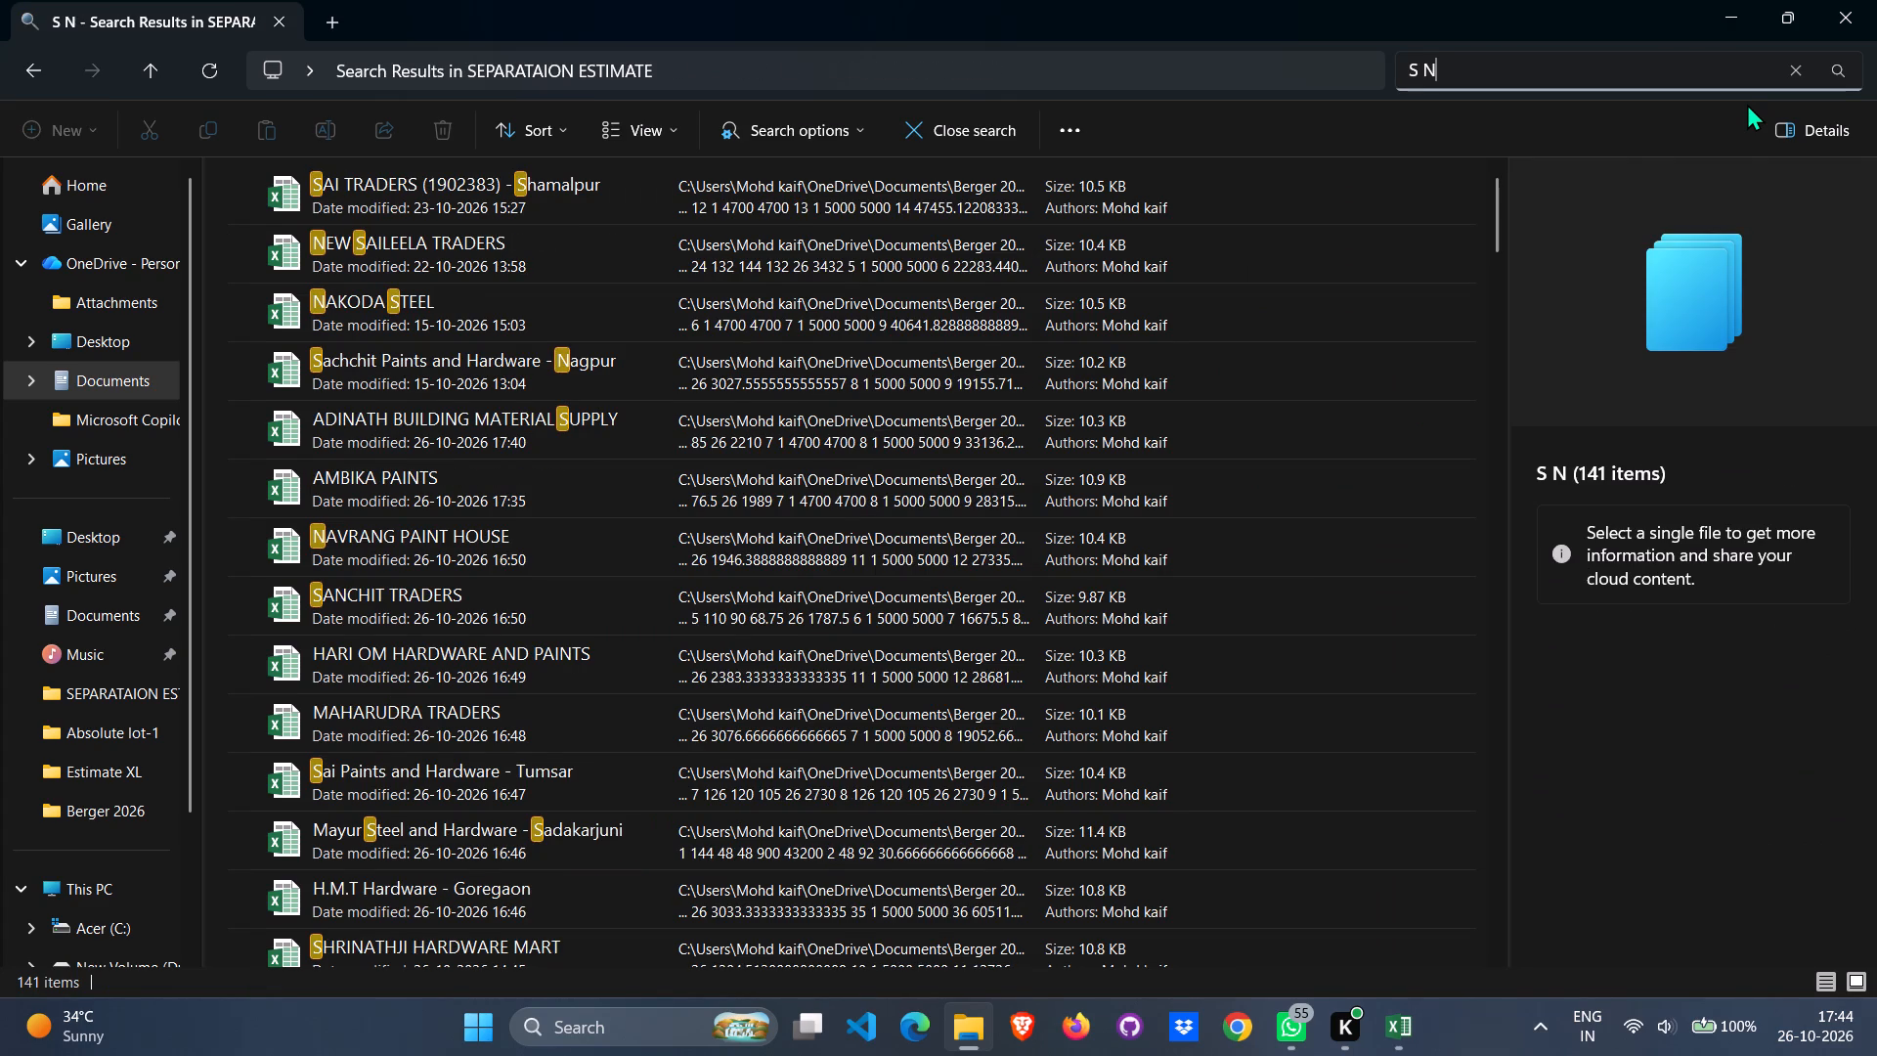
key("space")
type("B")
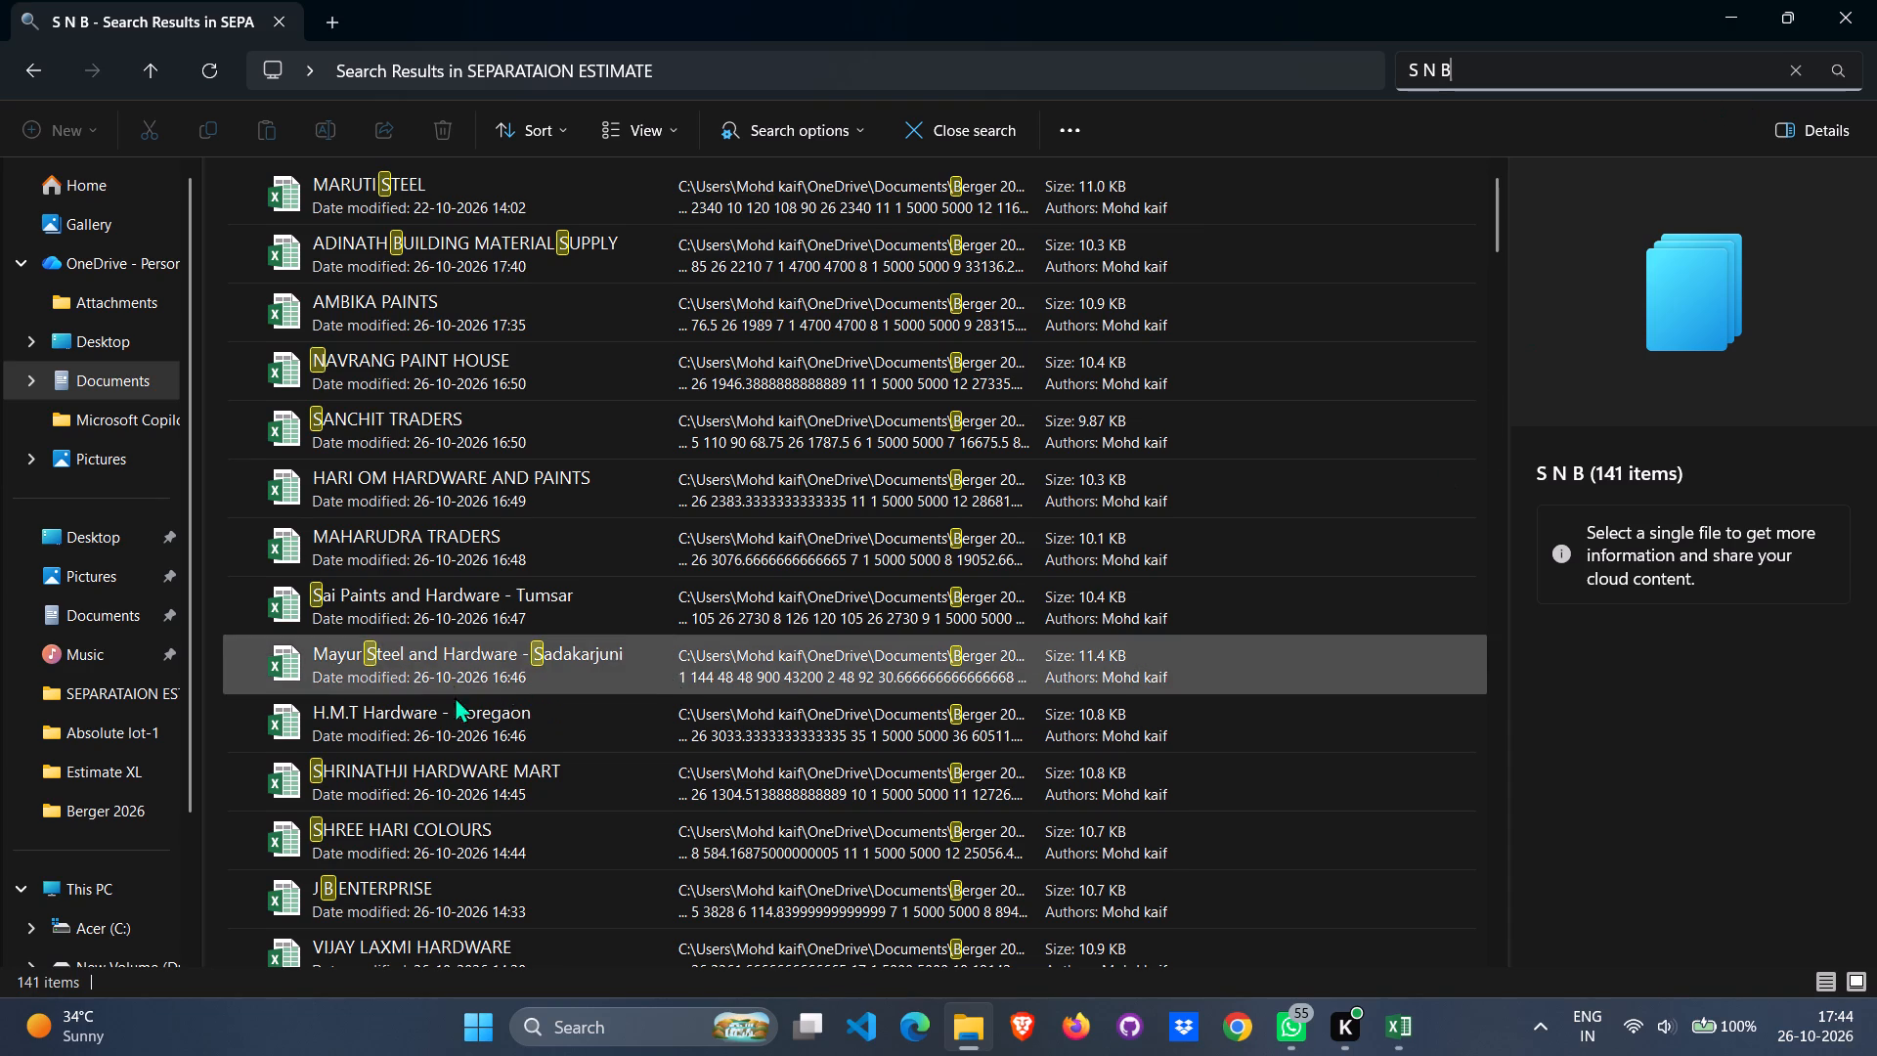
scroll(436, 726, "down", 9)
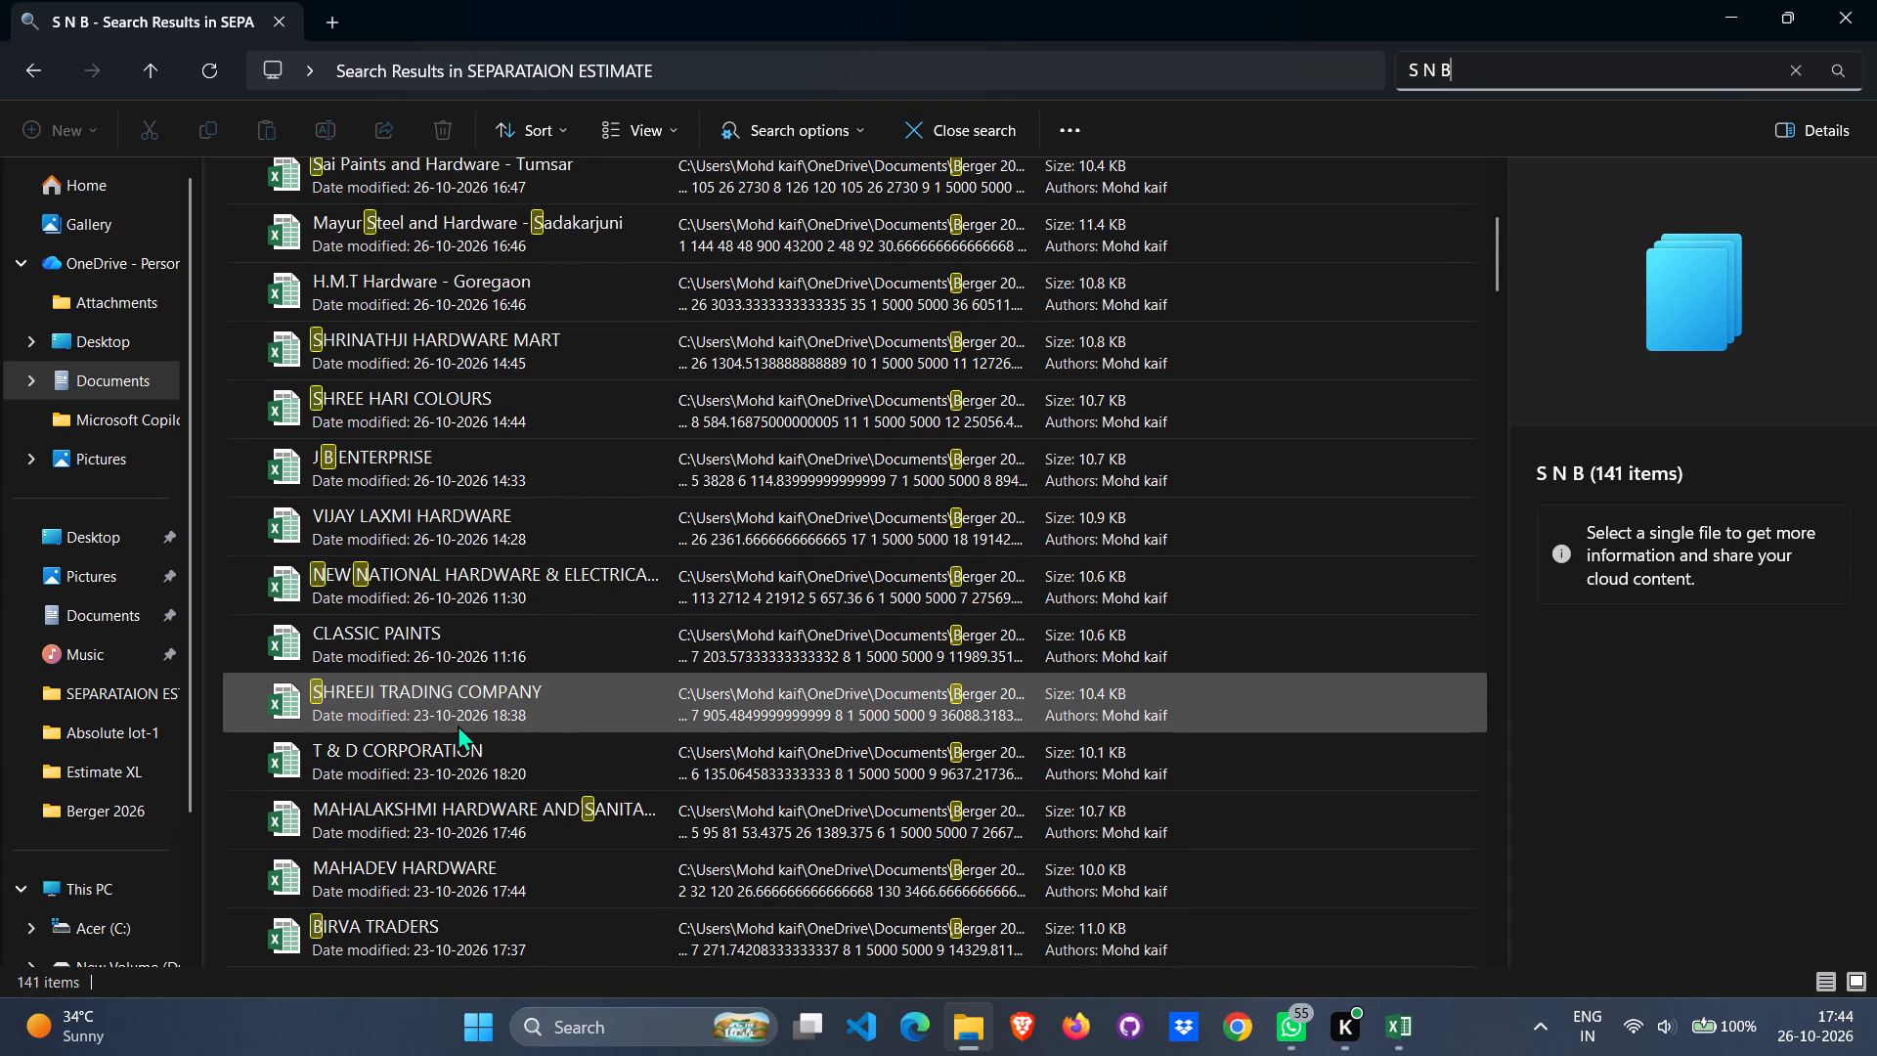
scroll(458, 725, "down", 5)
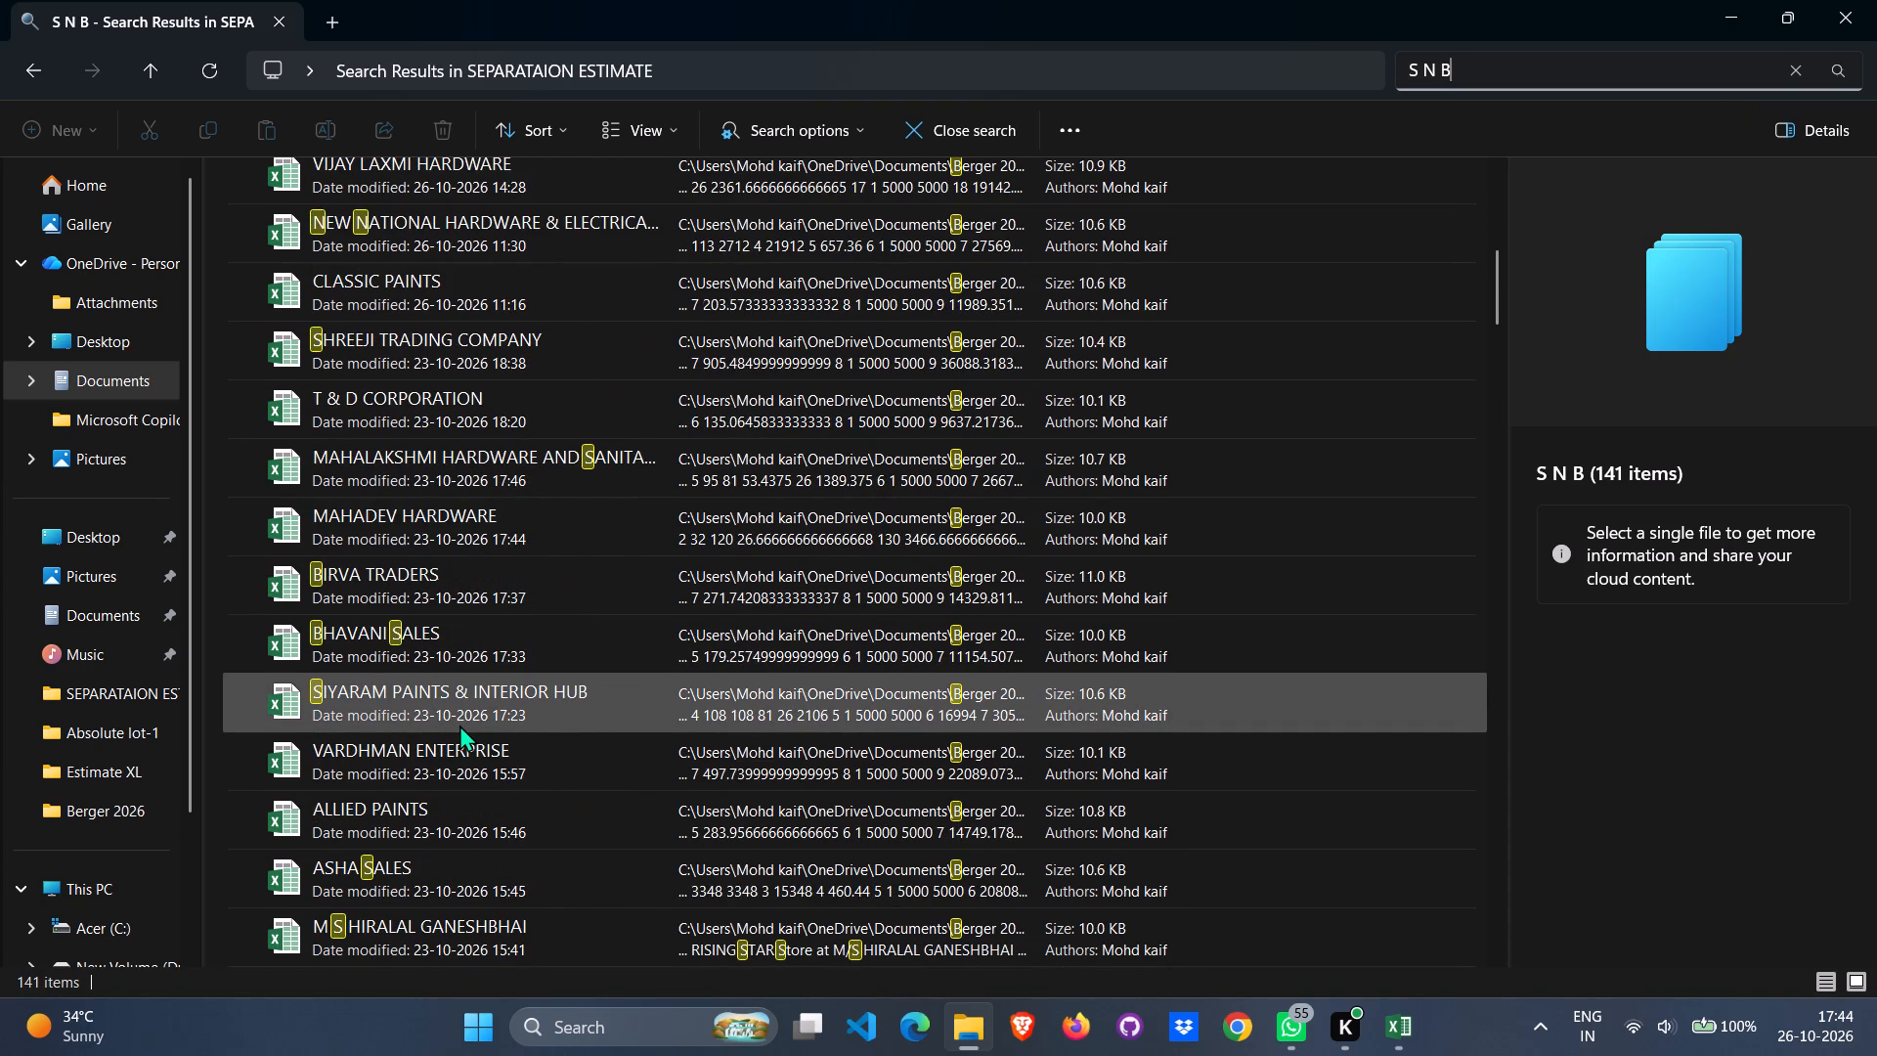
scroll(459, 725, "down", 10)
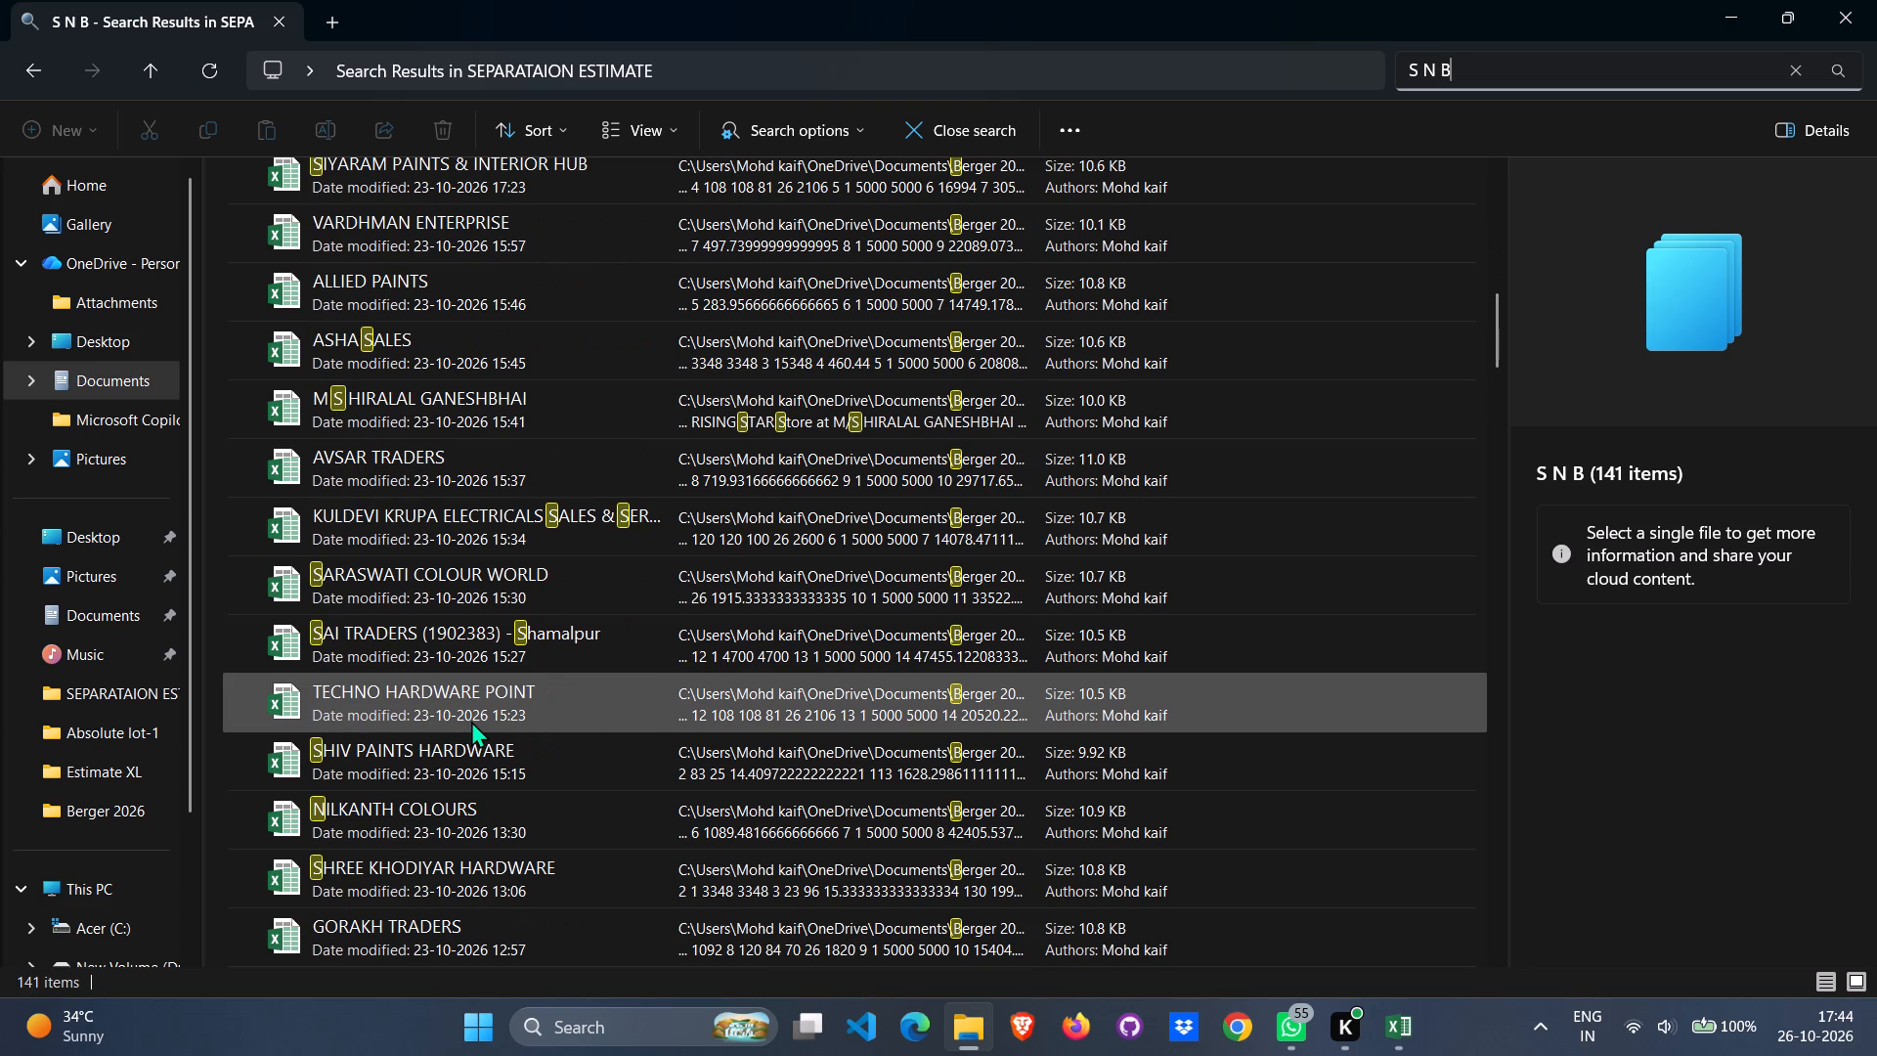
scroll(471, 721, "up", 7)
Change the folder search to SNB and open the SNB COLOUR WORLD quotation workbook.
key("BackSpace")
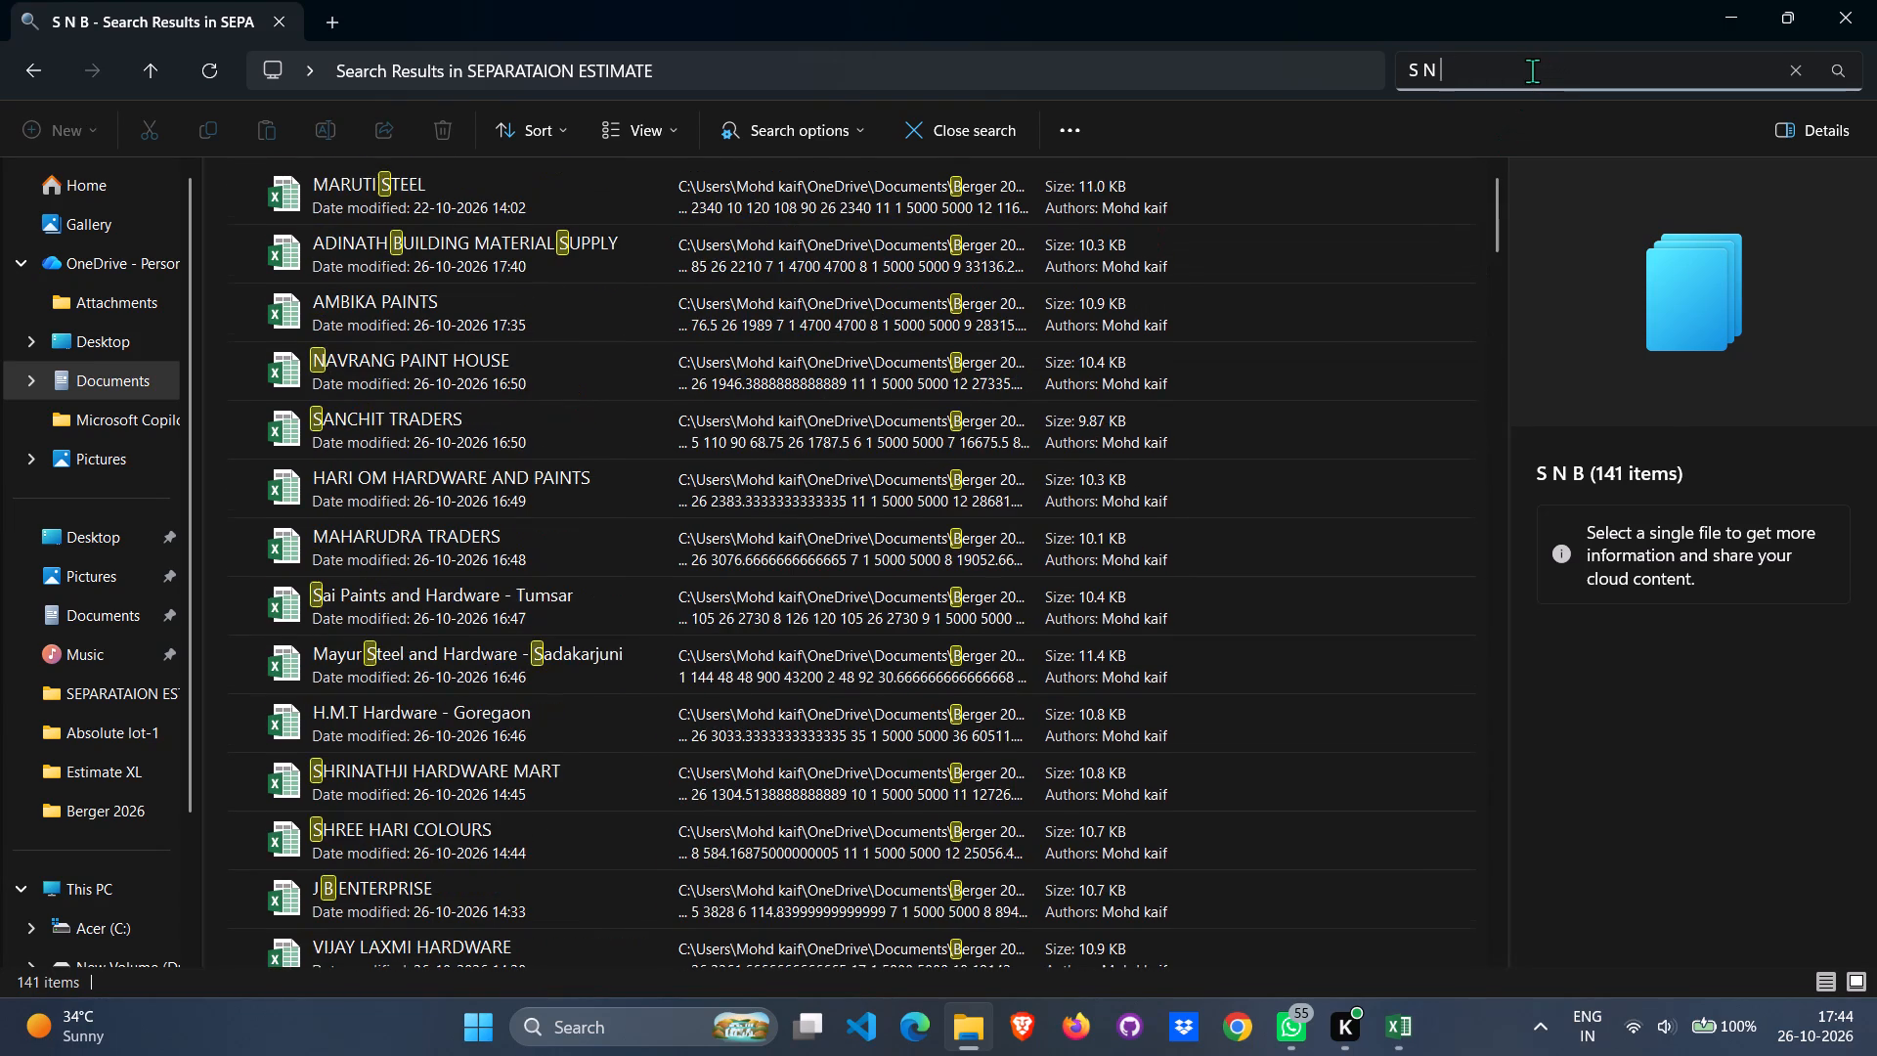
key("BackSpace")
key("BackSpace")
key("BackSpace")
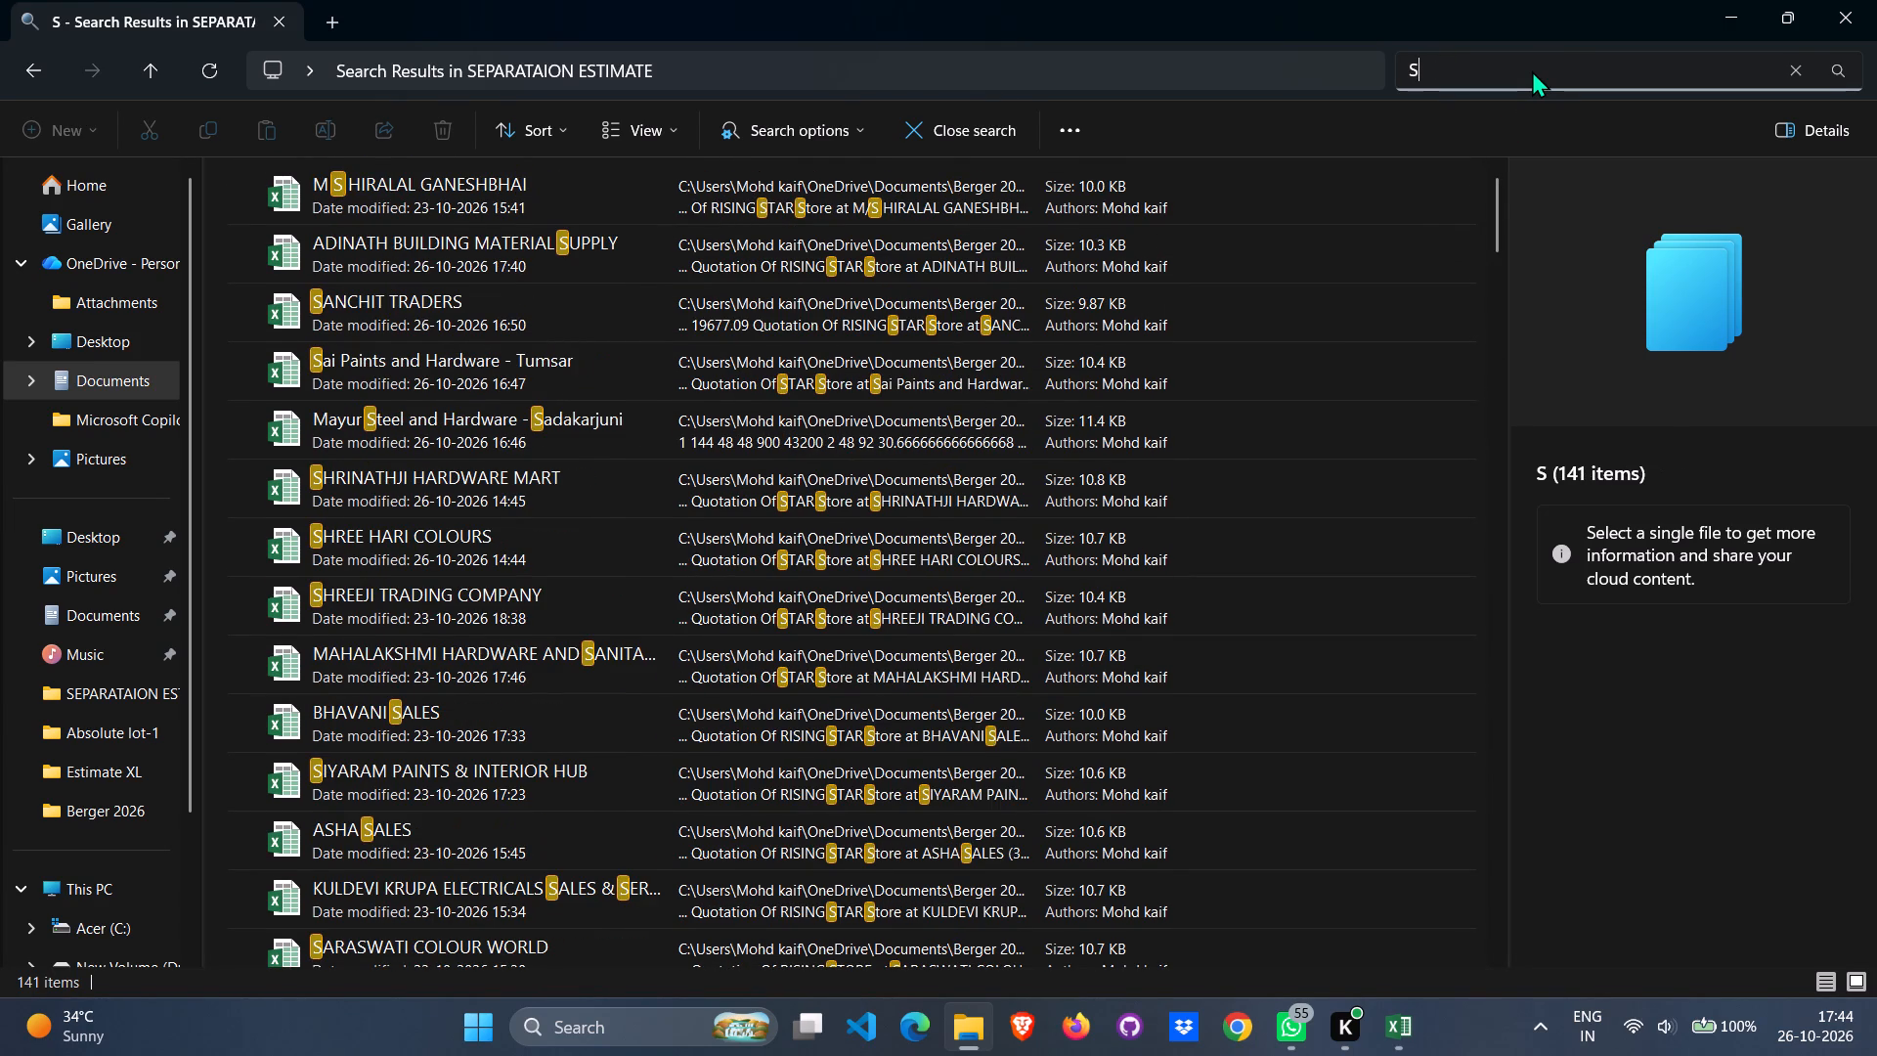
type("NB")
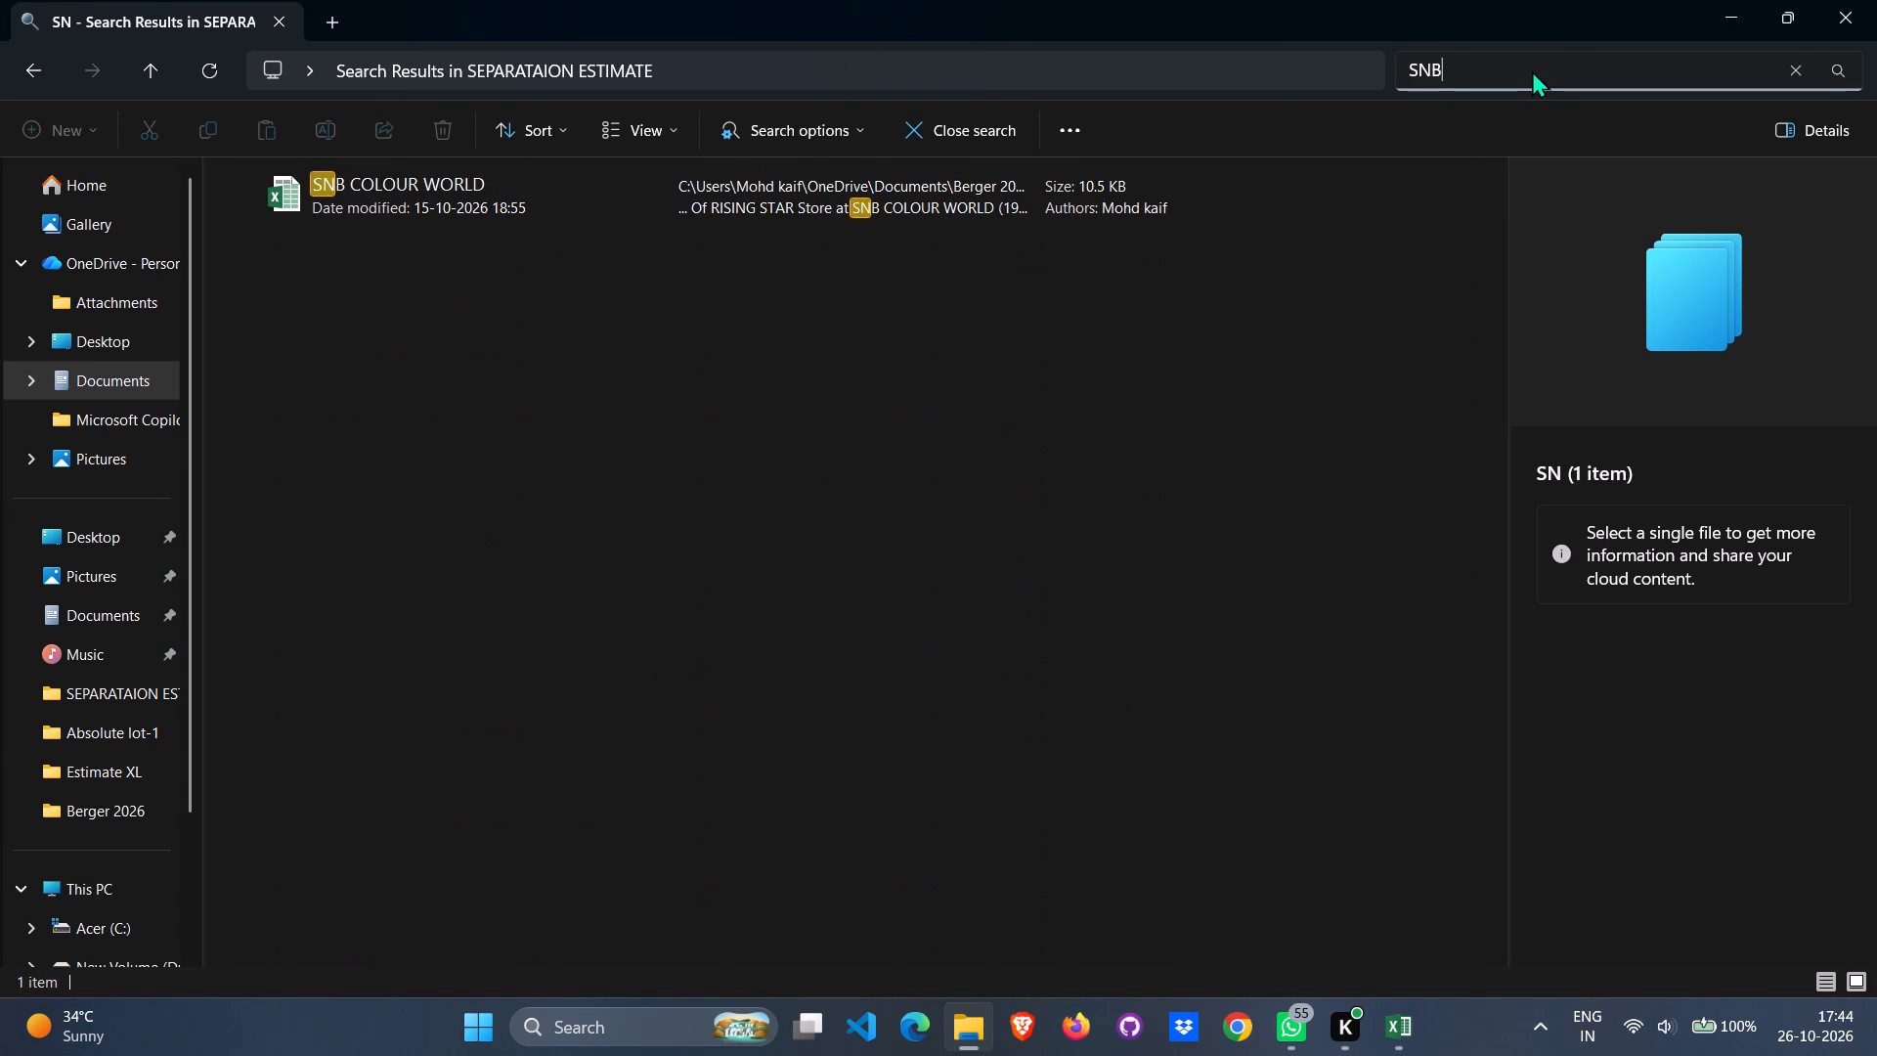
double_click(458, 183)
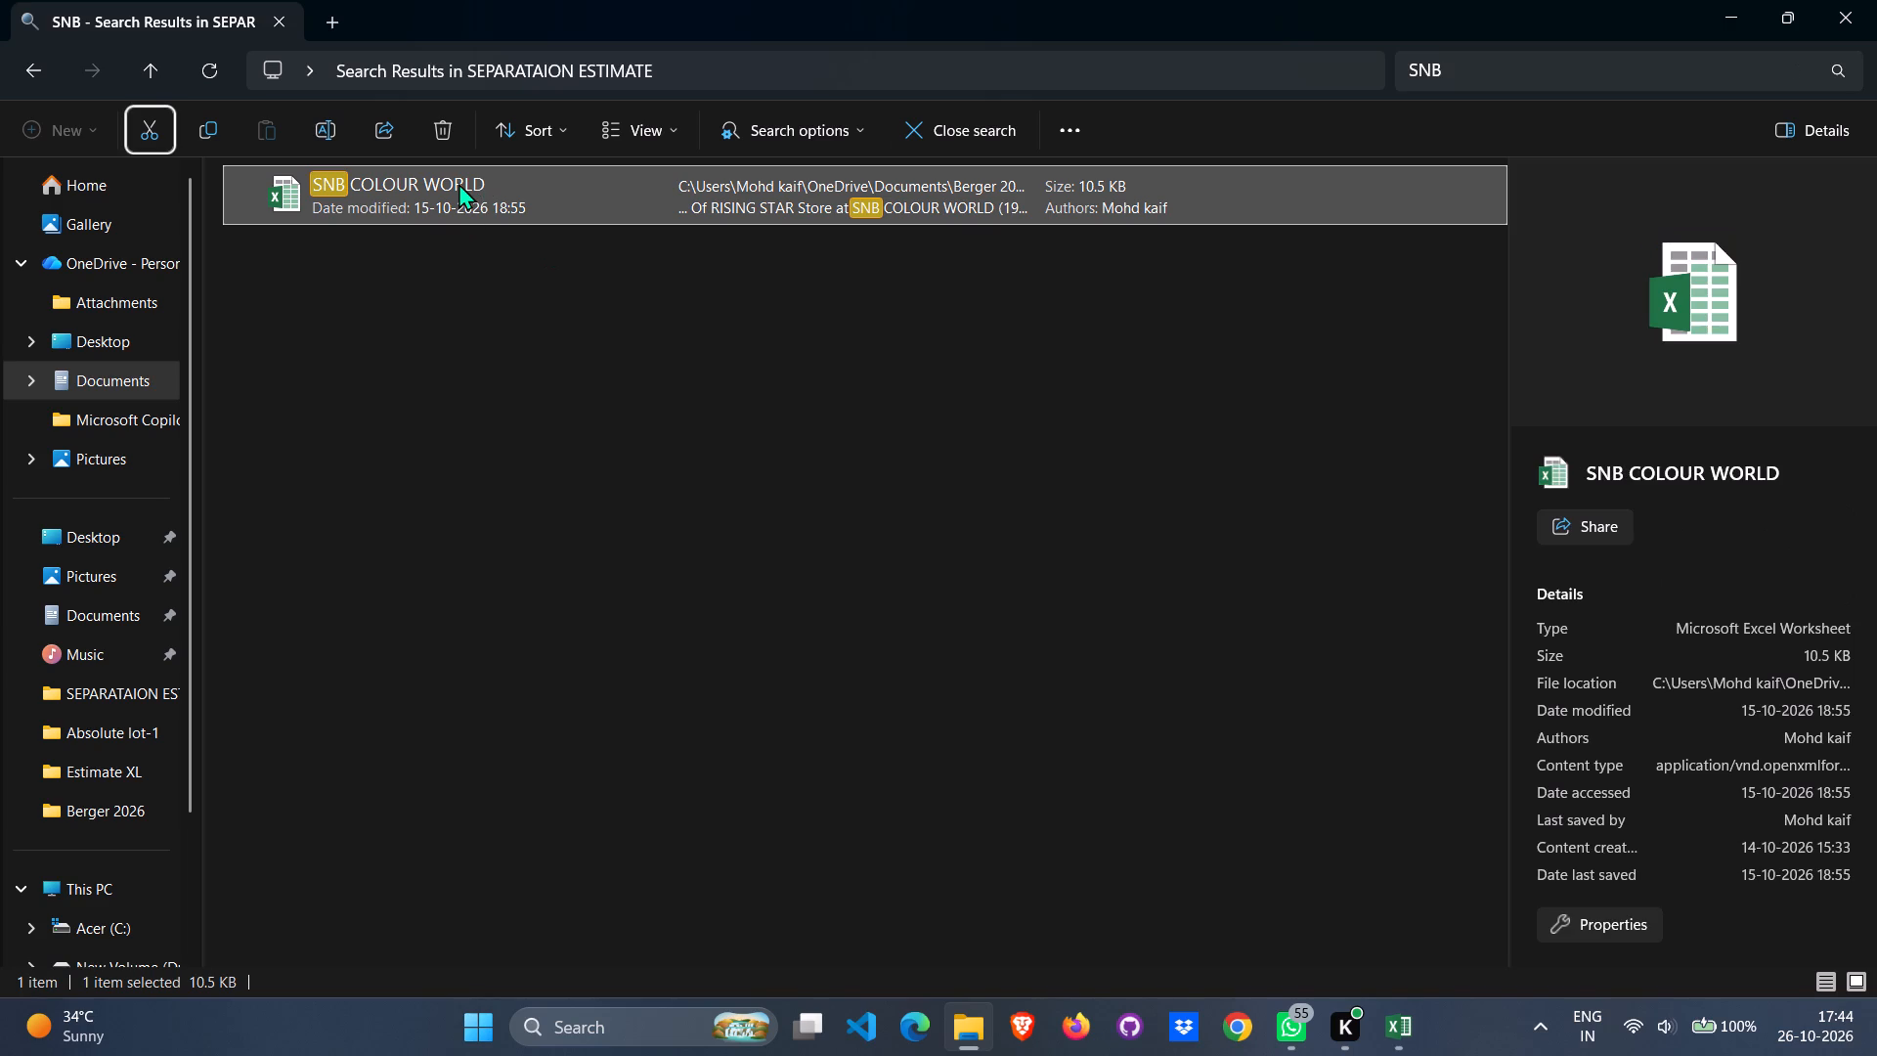
double_click(528, 197)
key("alt+Tab")
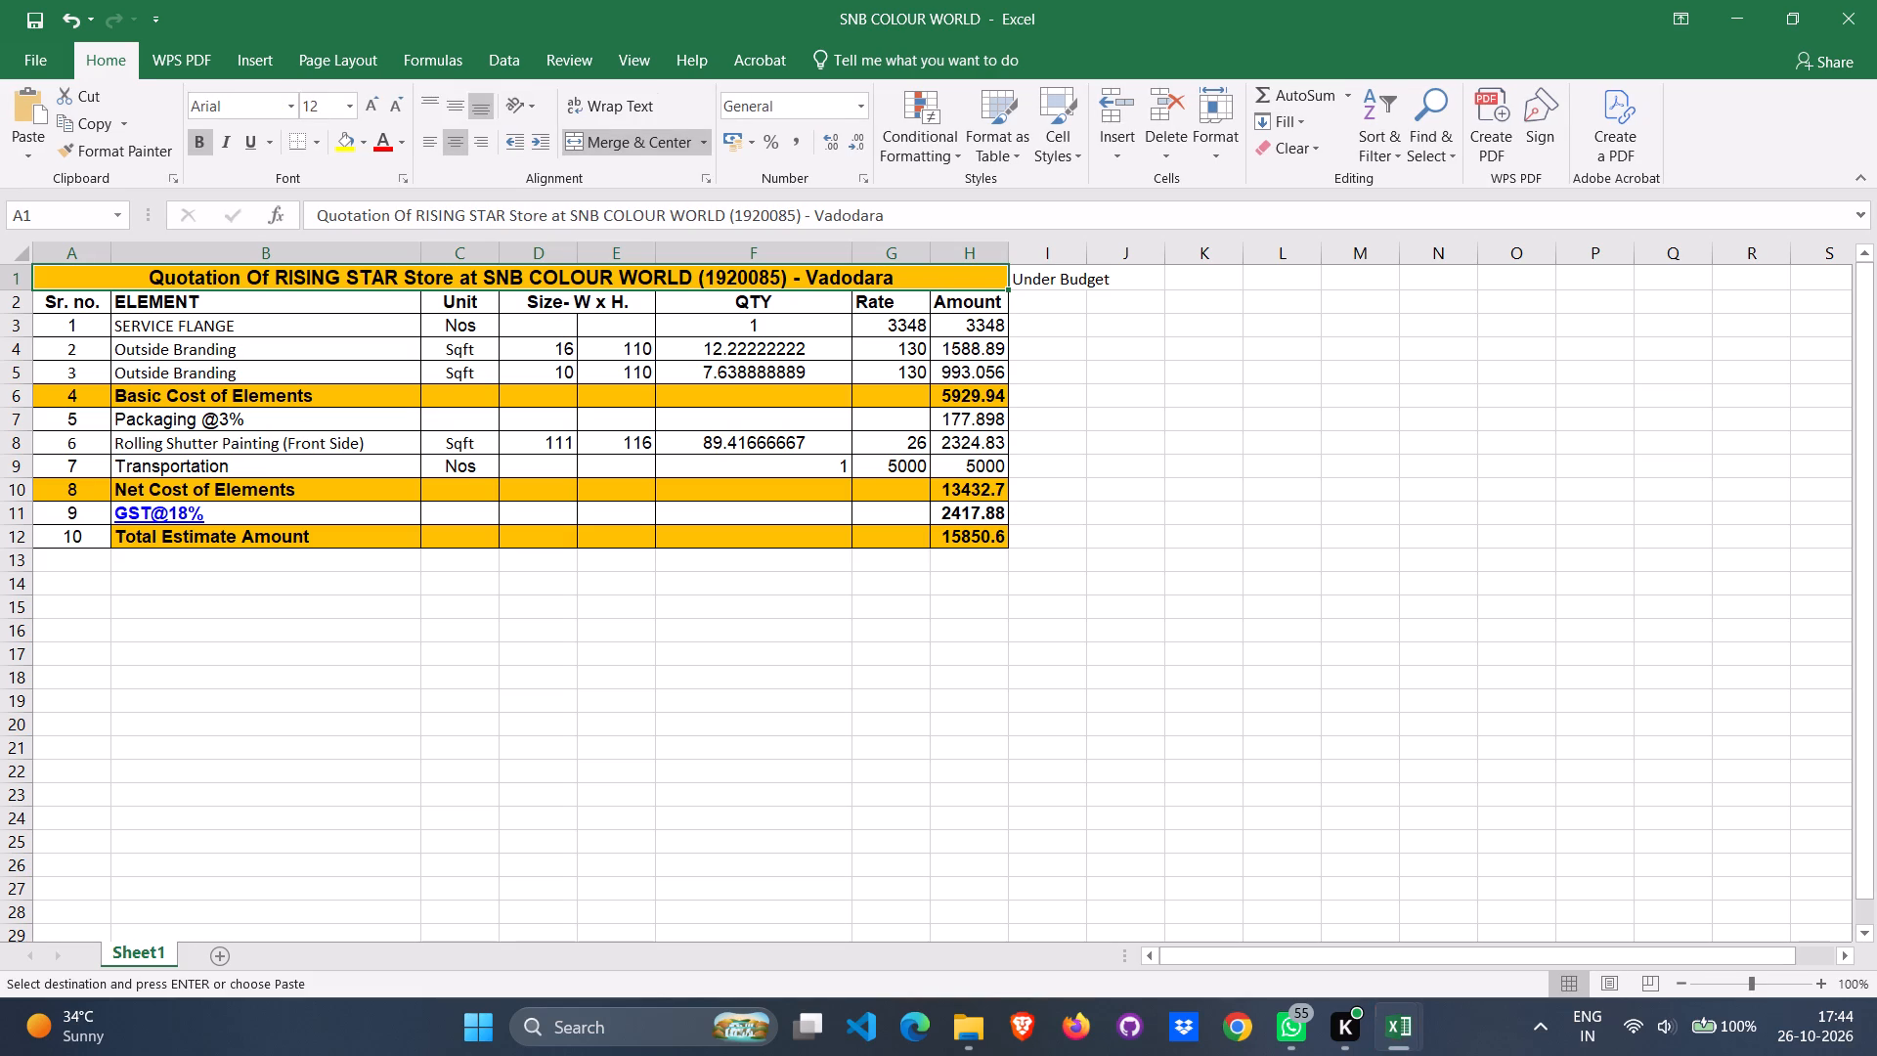
Copy SERVICE FLANGE and both Outside Branding elements from the SNB COLOUR WORLD quotation into Detailed's Element Name column from row 144.
left_click(271, 324)
key("shift+Down")
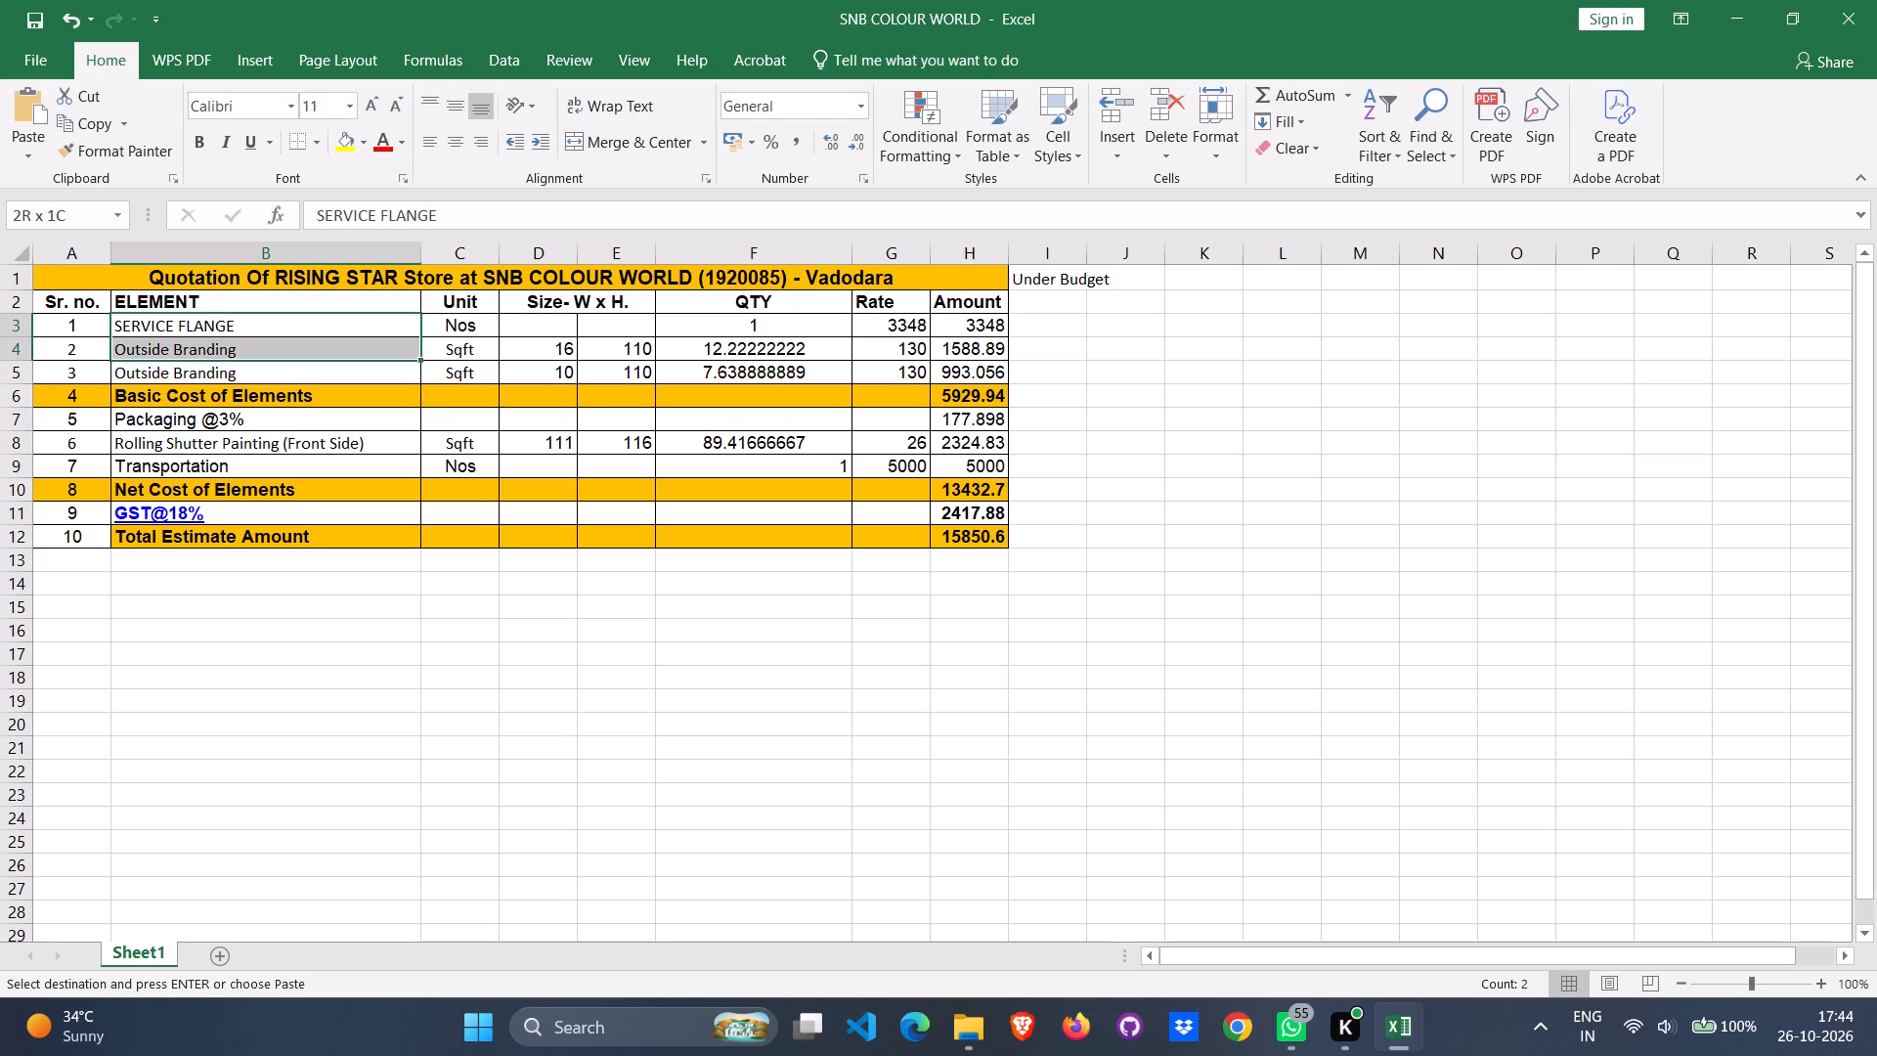
key("shift+Down")
key("ctrl+c")
key("alt+Tab")
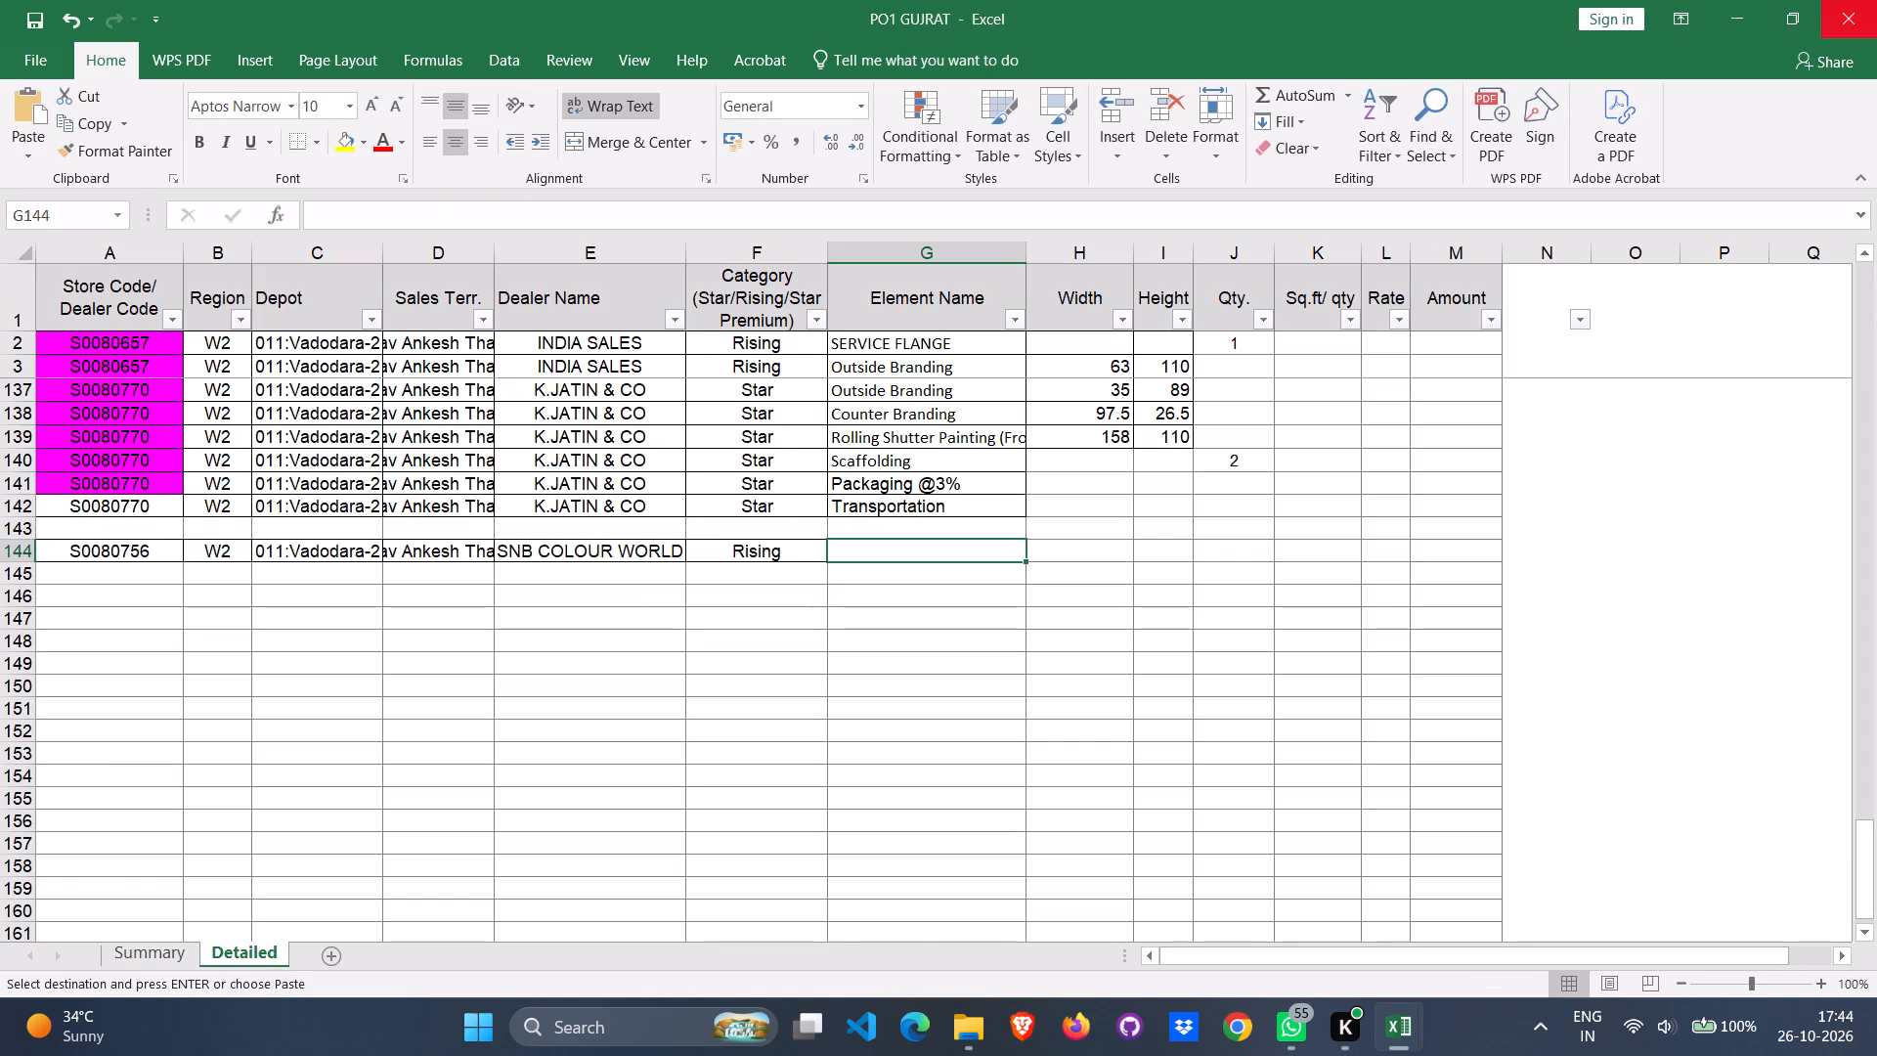
key("ctrl+v")
Copy the quotation's sizes for these three elements, including 16 x 110 and 10 x 110, into Width and Height from row 144, and save.
key("alt+Tab")
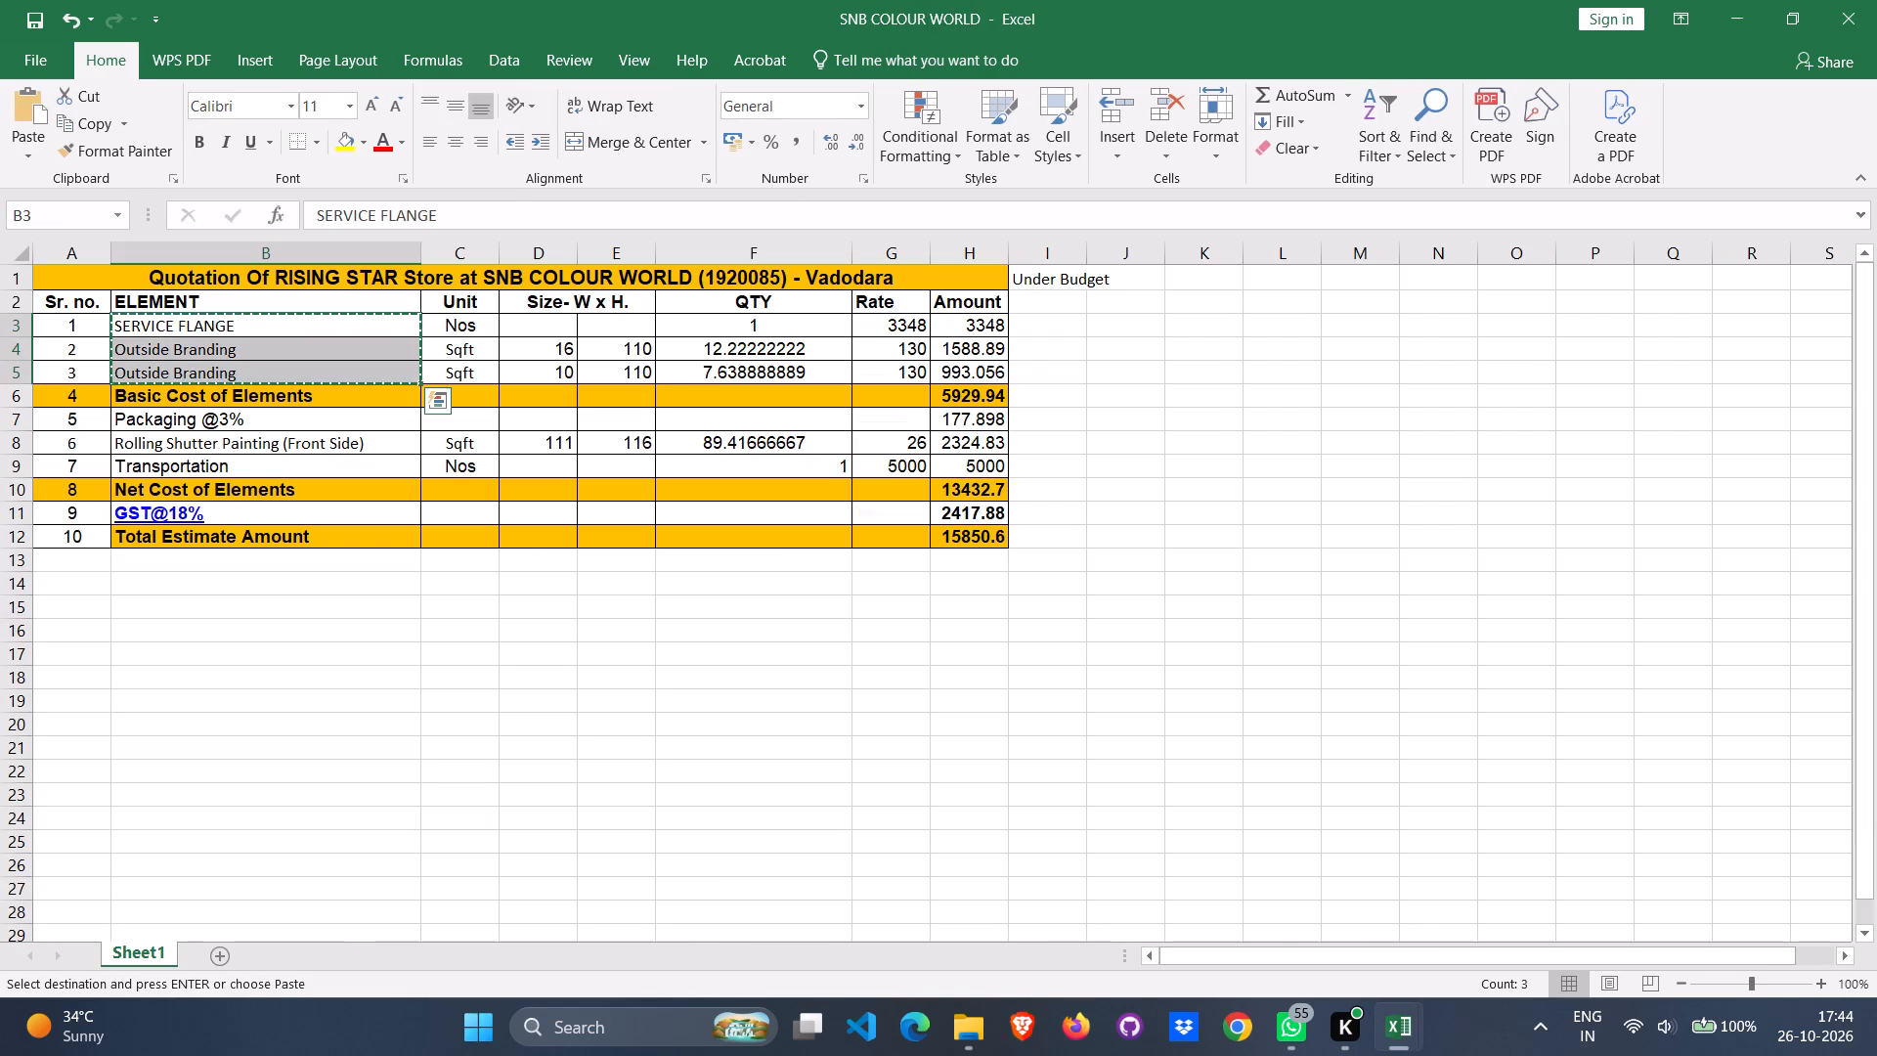
left_click(531, 326)
key("shift+Right")
key("shift+Down")
key("shift+Down")
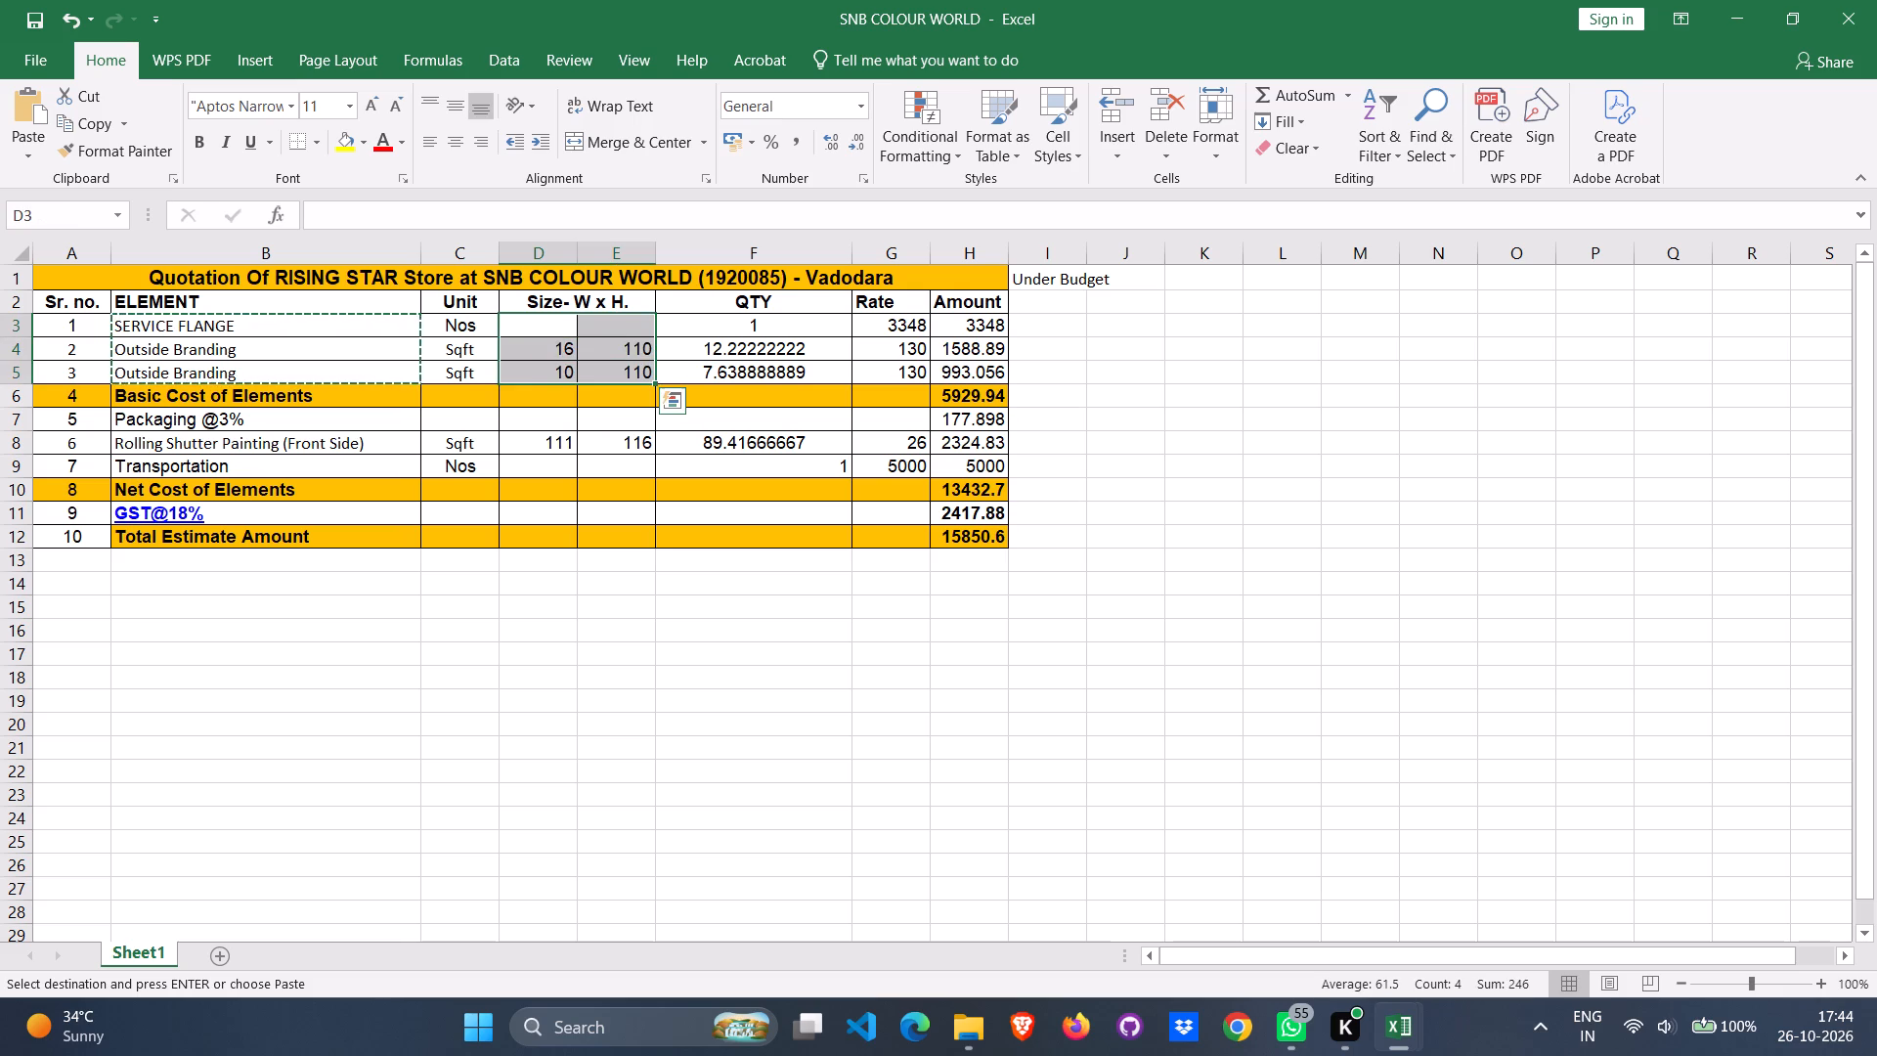
key("ctrl+c")
key("alt+Tab")
key("Right")
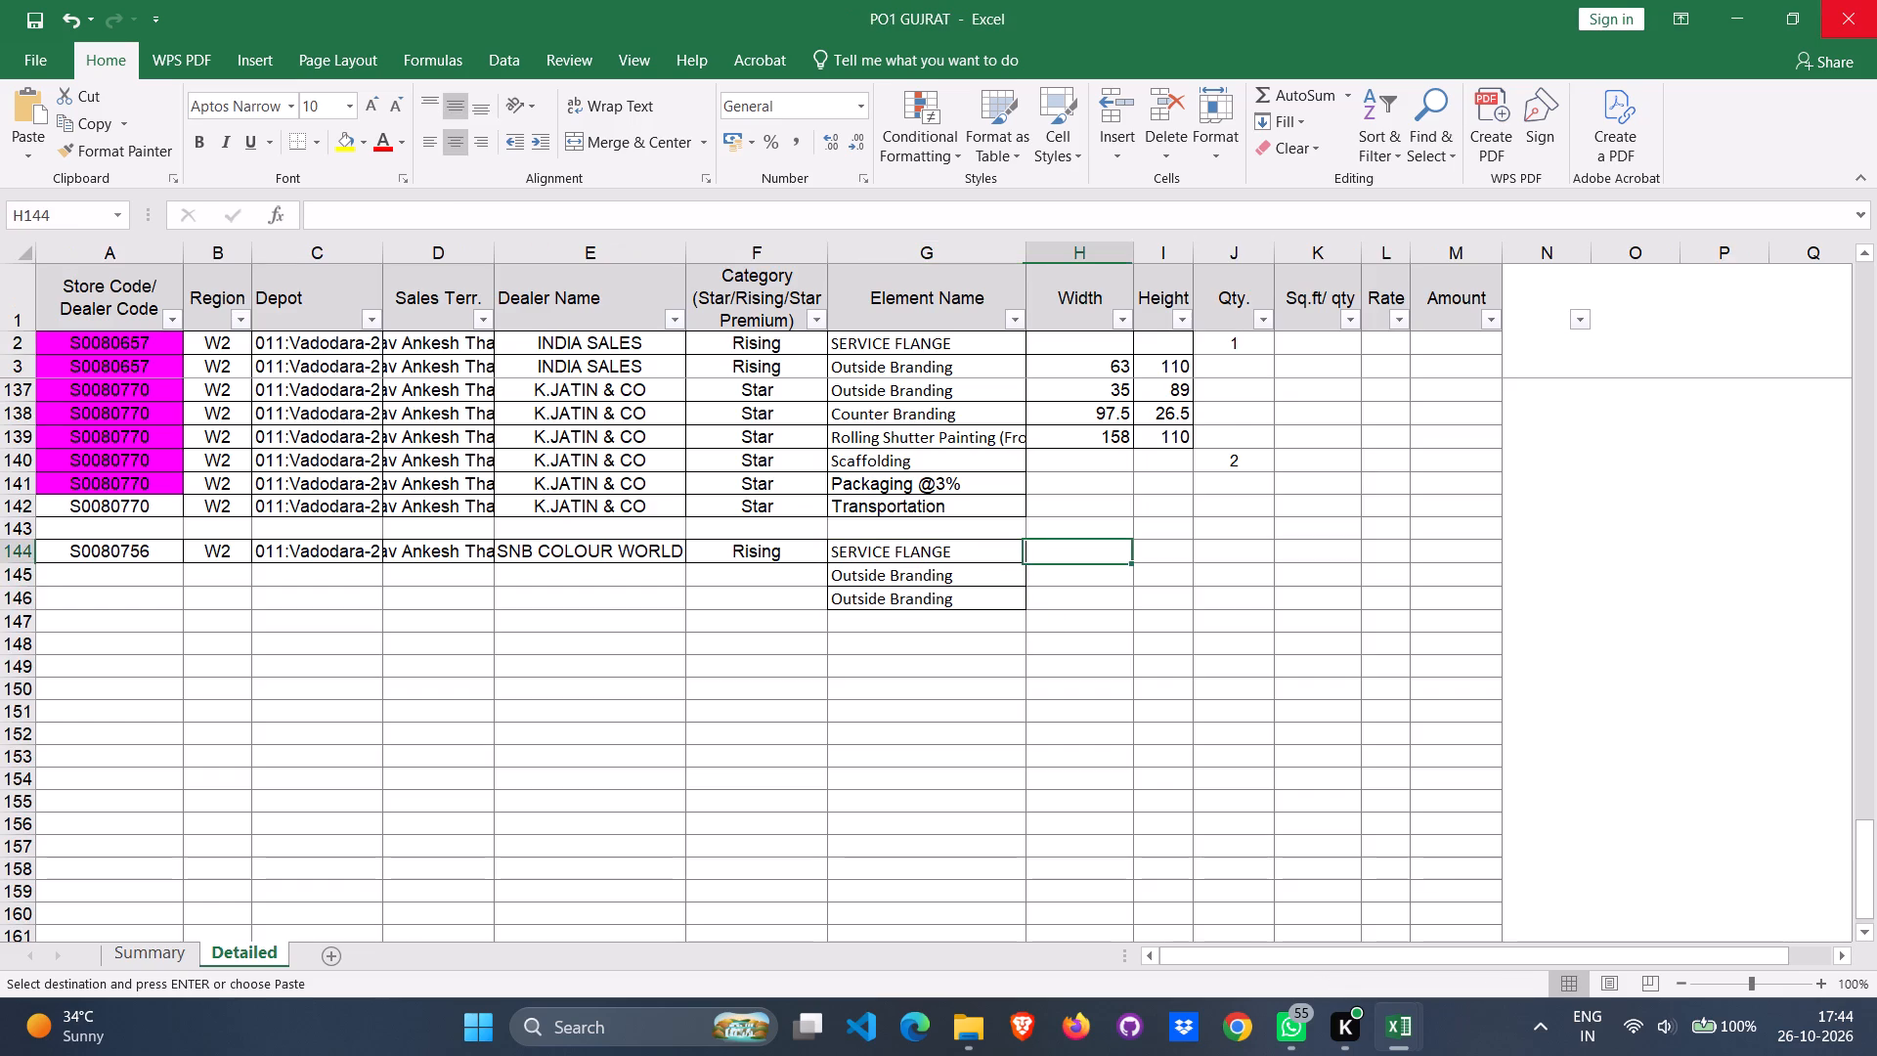
key("ctrl+v")
key("ctrl+d")
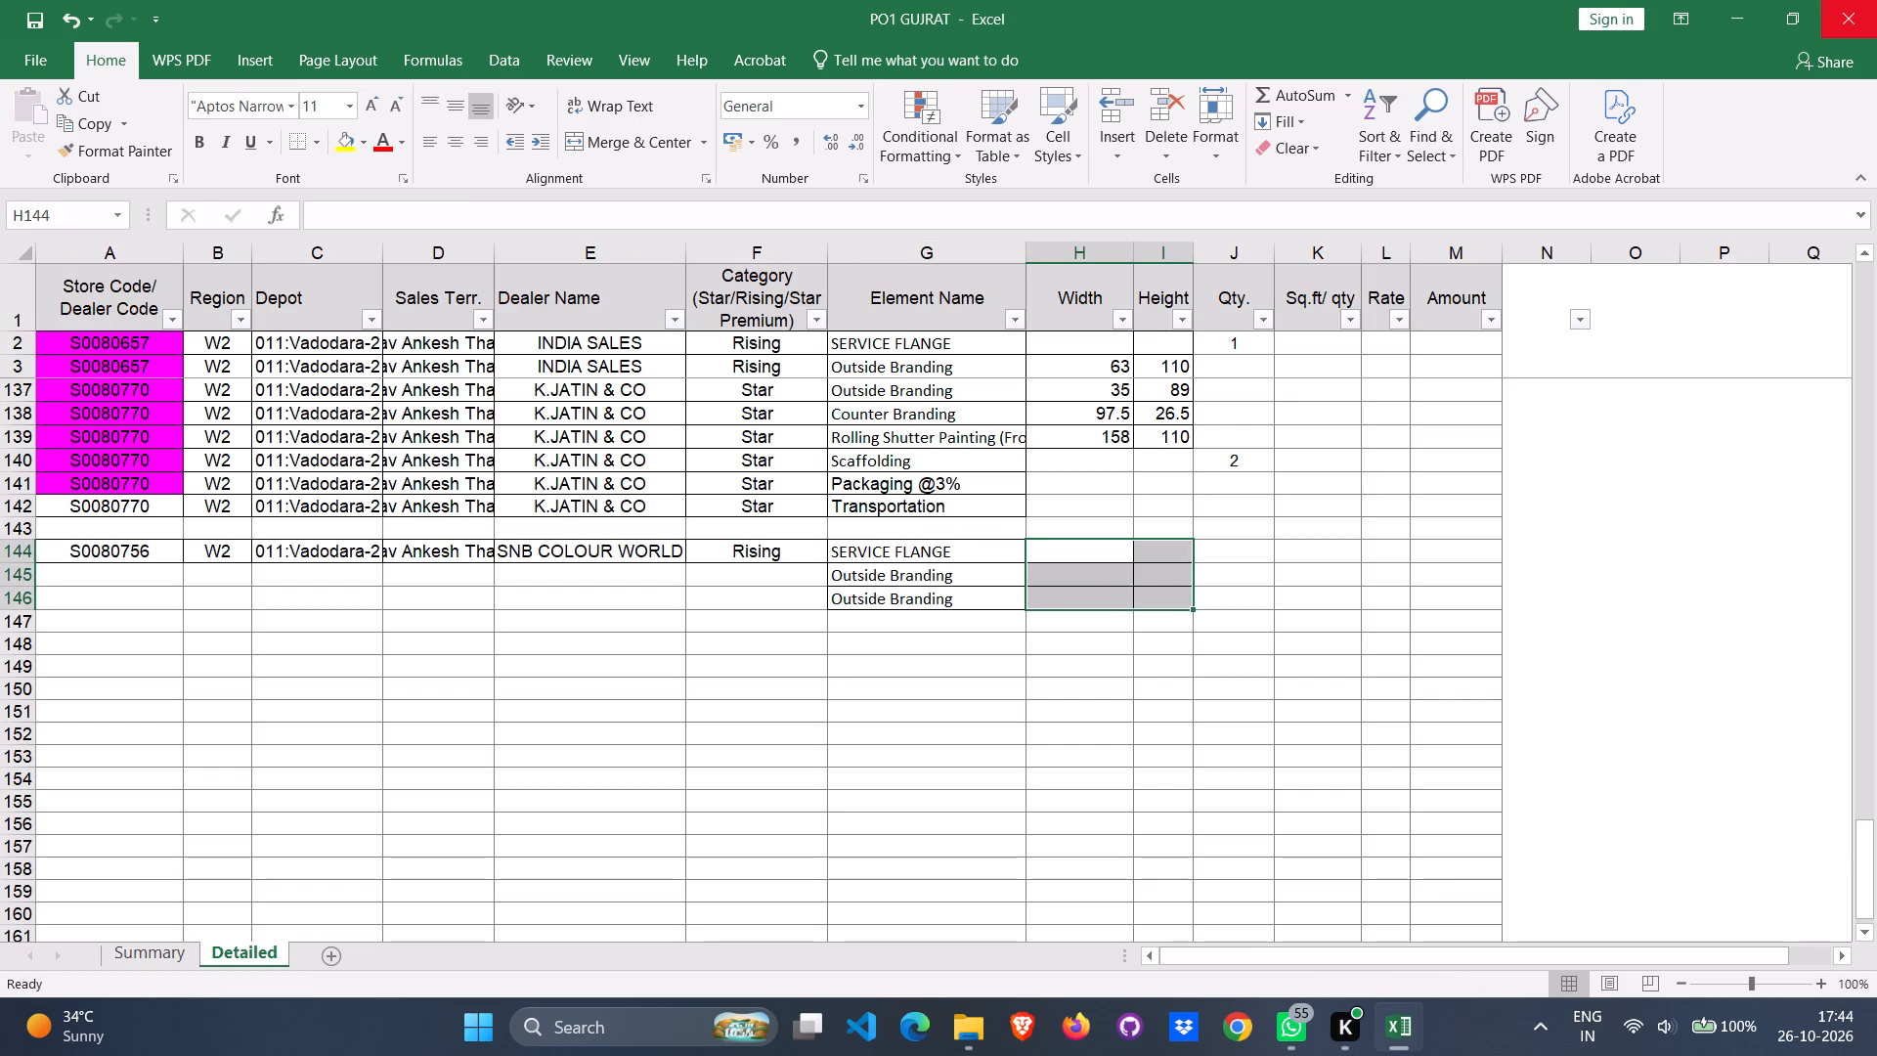
key("ctrl+z")
key("ctrl+s")
key("ctrl+s")
key("ctrl+s")
key("ctrl+s")
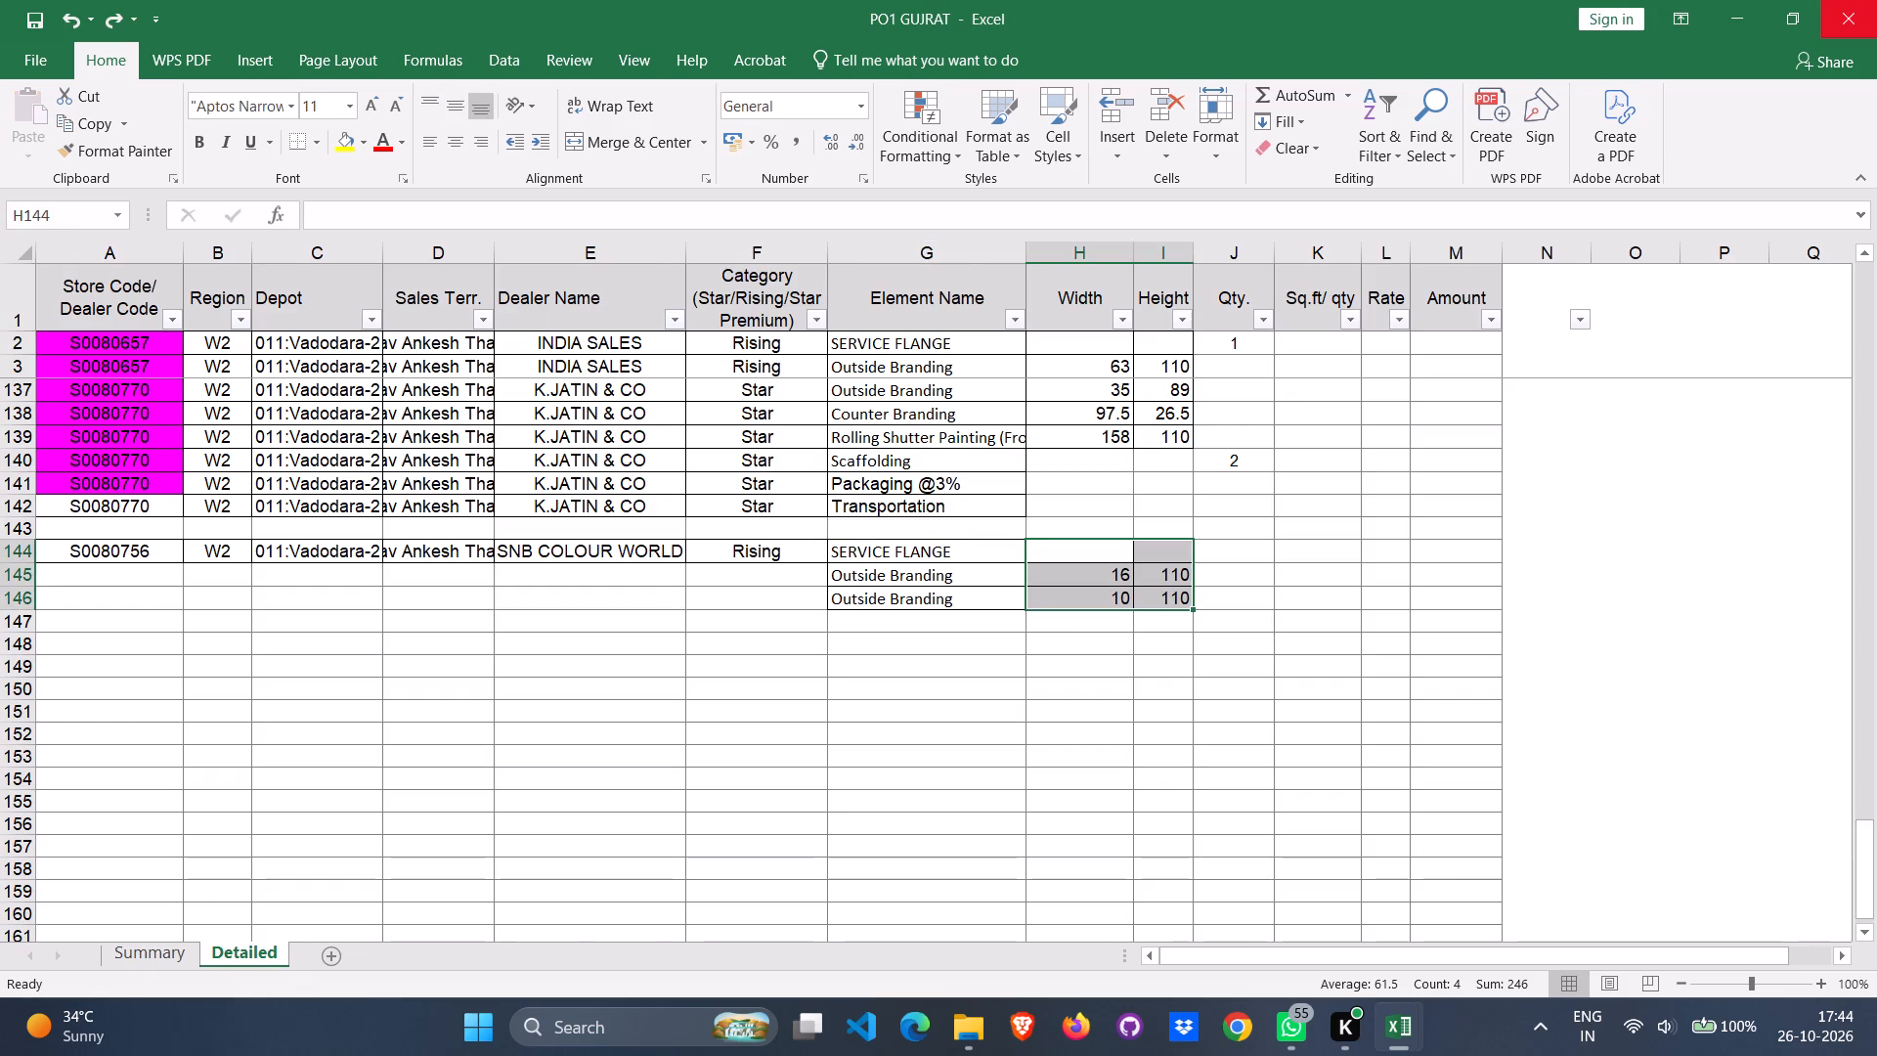
Copy the Rolling Shutter Painting (Front Side) element from the SNB COLOUR WORLD quotation into row 147 of Detailed.
key("alt+Tab")
key("alt+Tab")
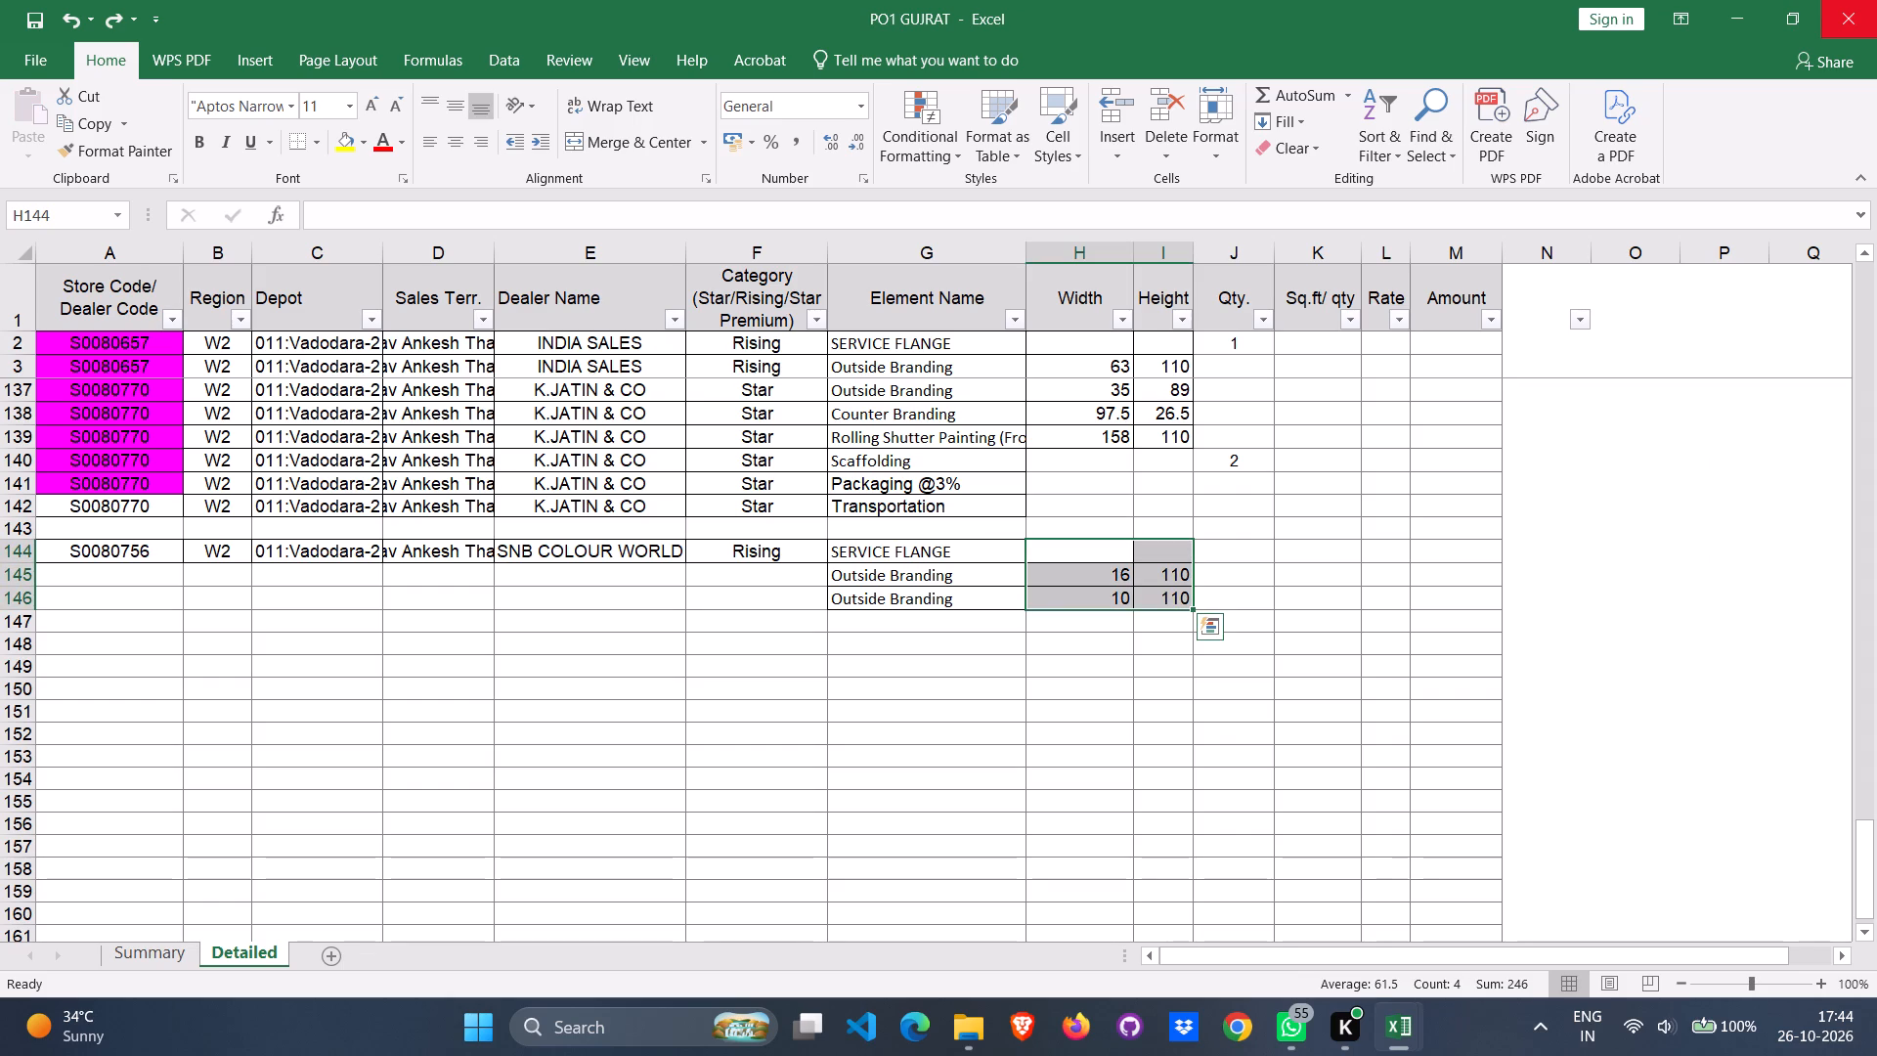
key("alt+Tab")
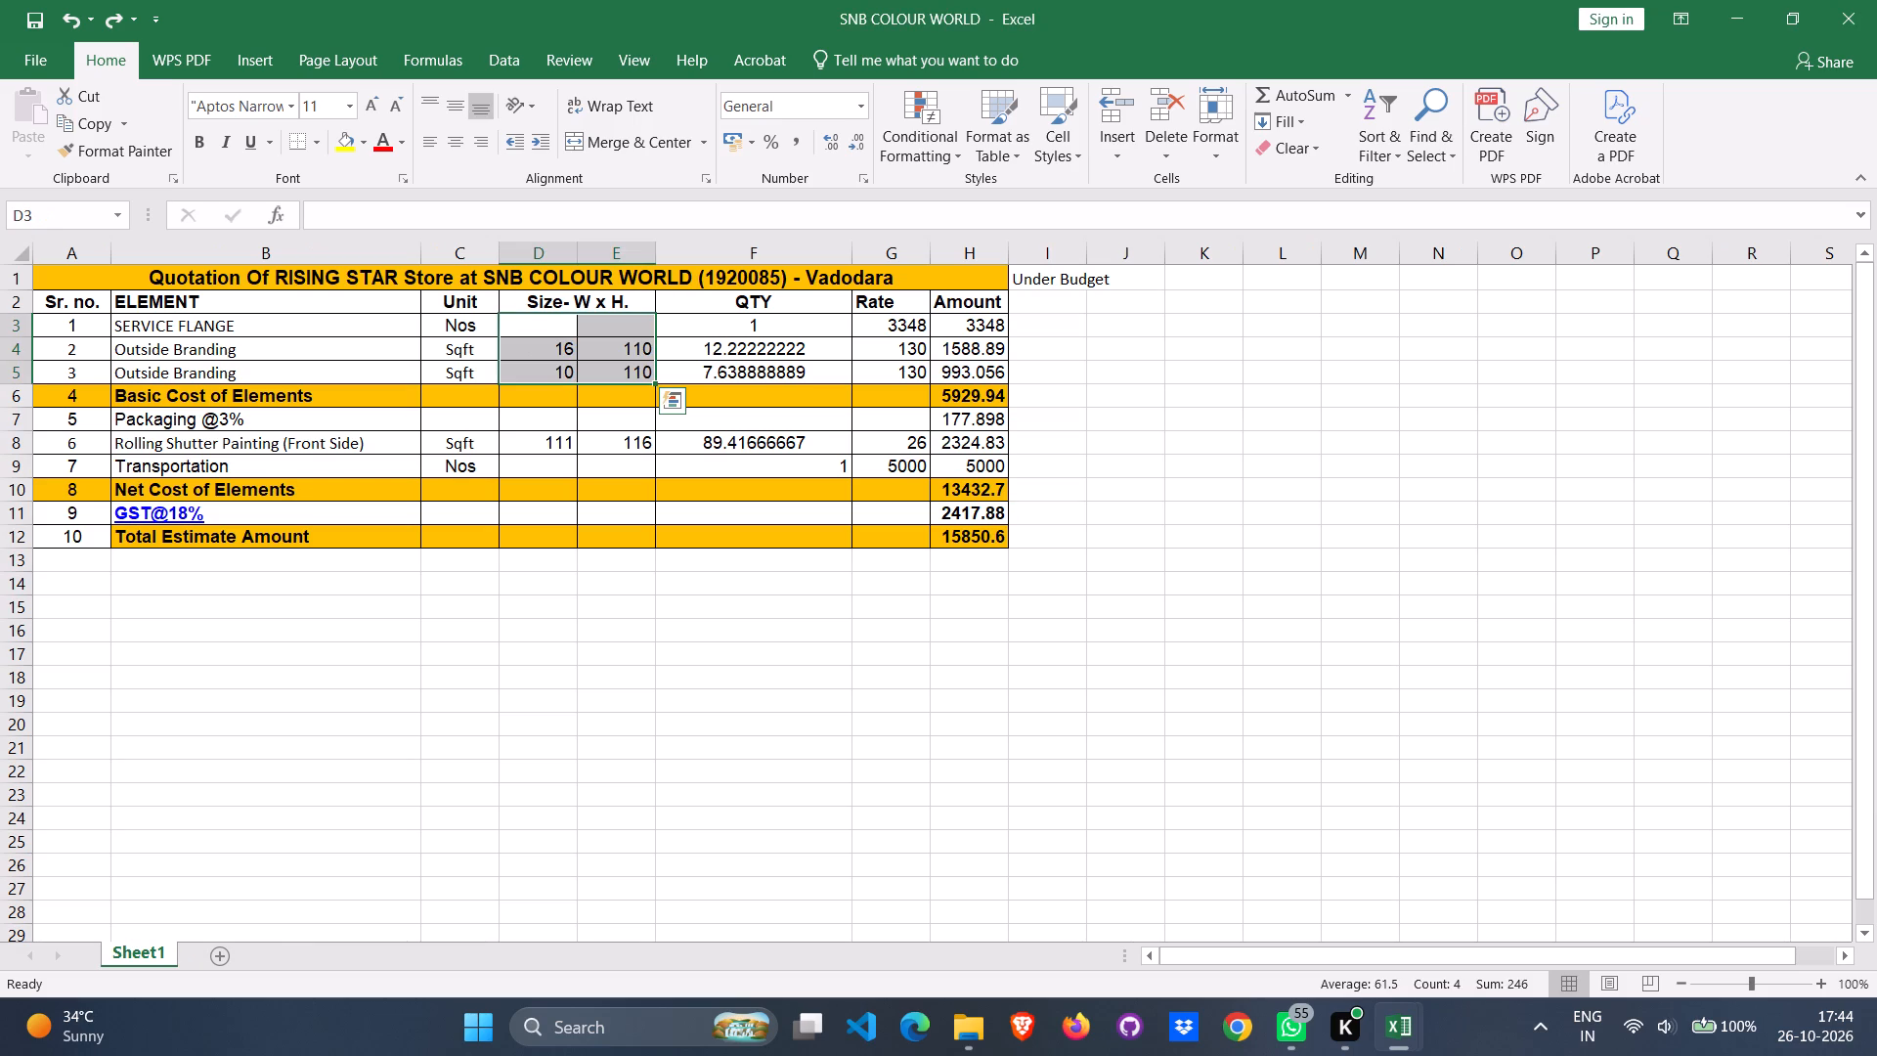
left_click(254, 445)
key("ctrl+c")
key("alt+Tab")
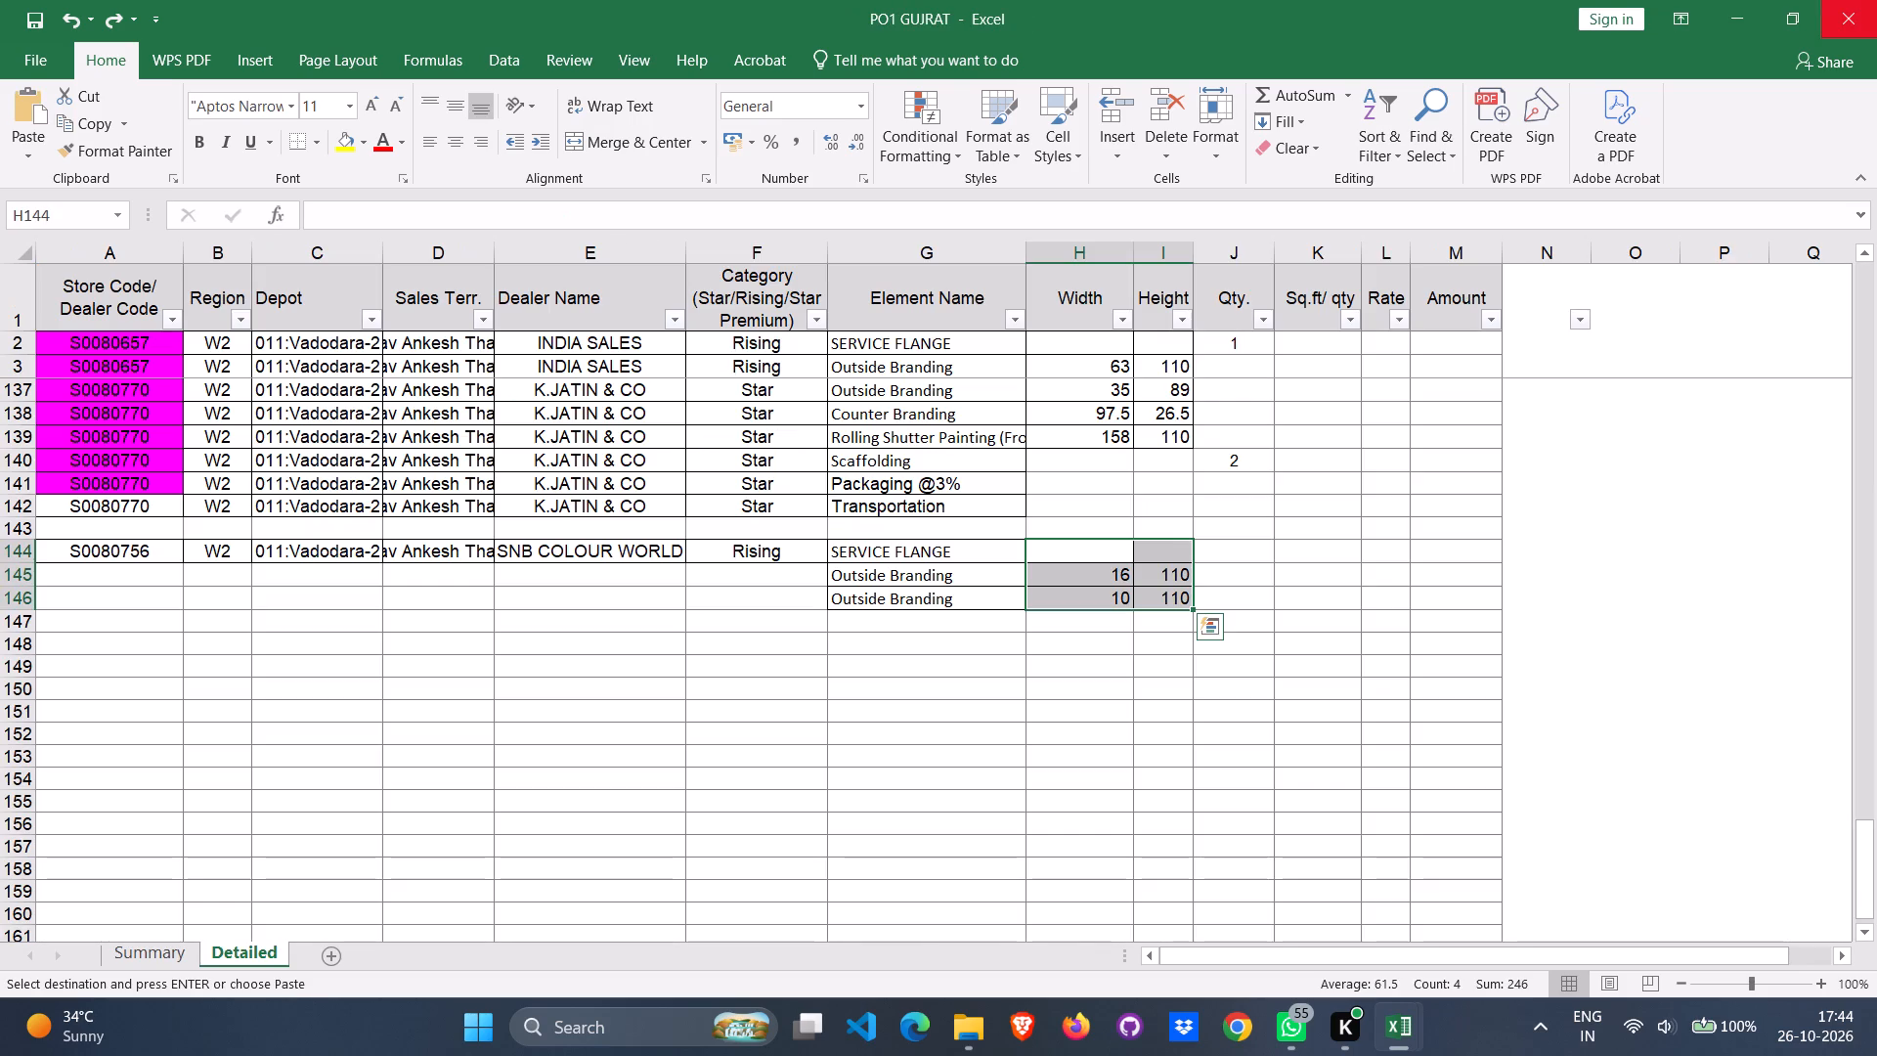
left_click(889, 616)
key("ctrl+v")
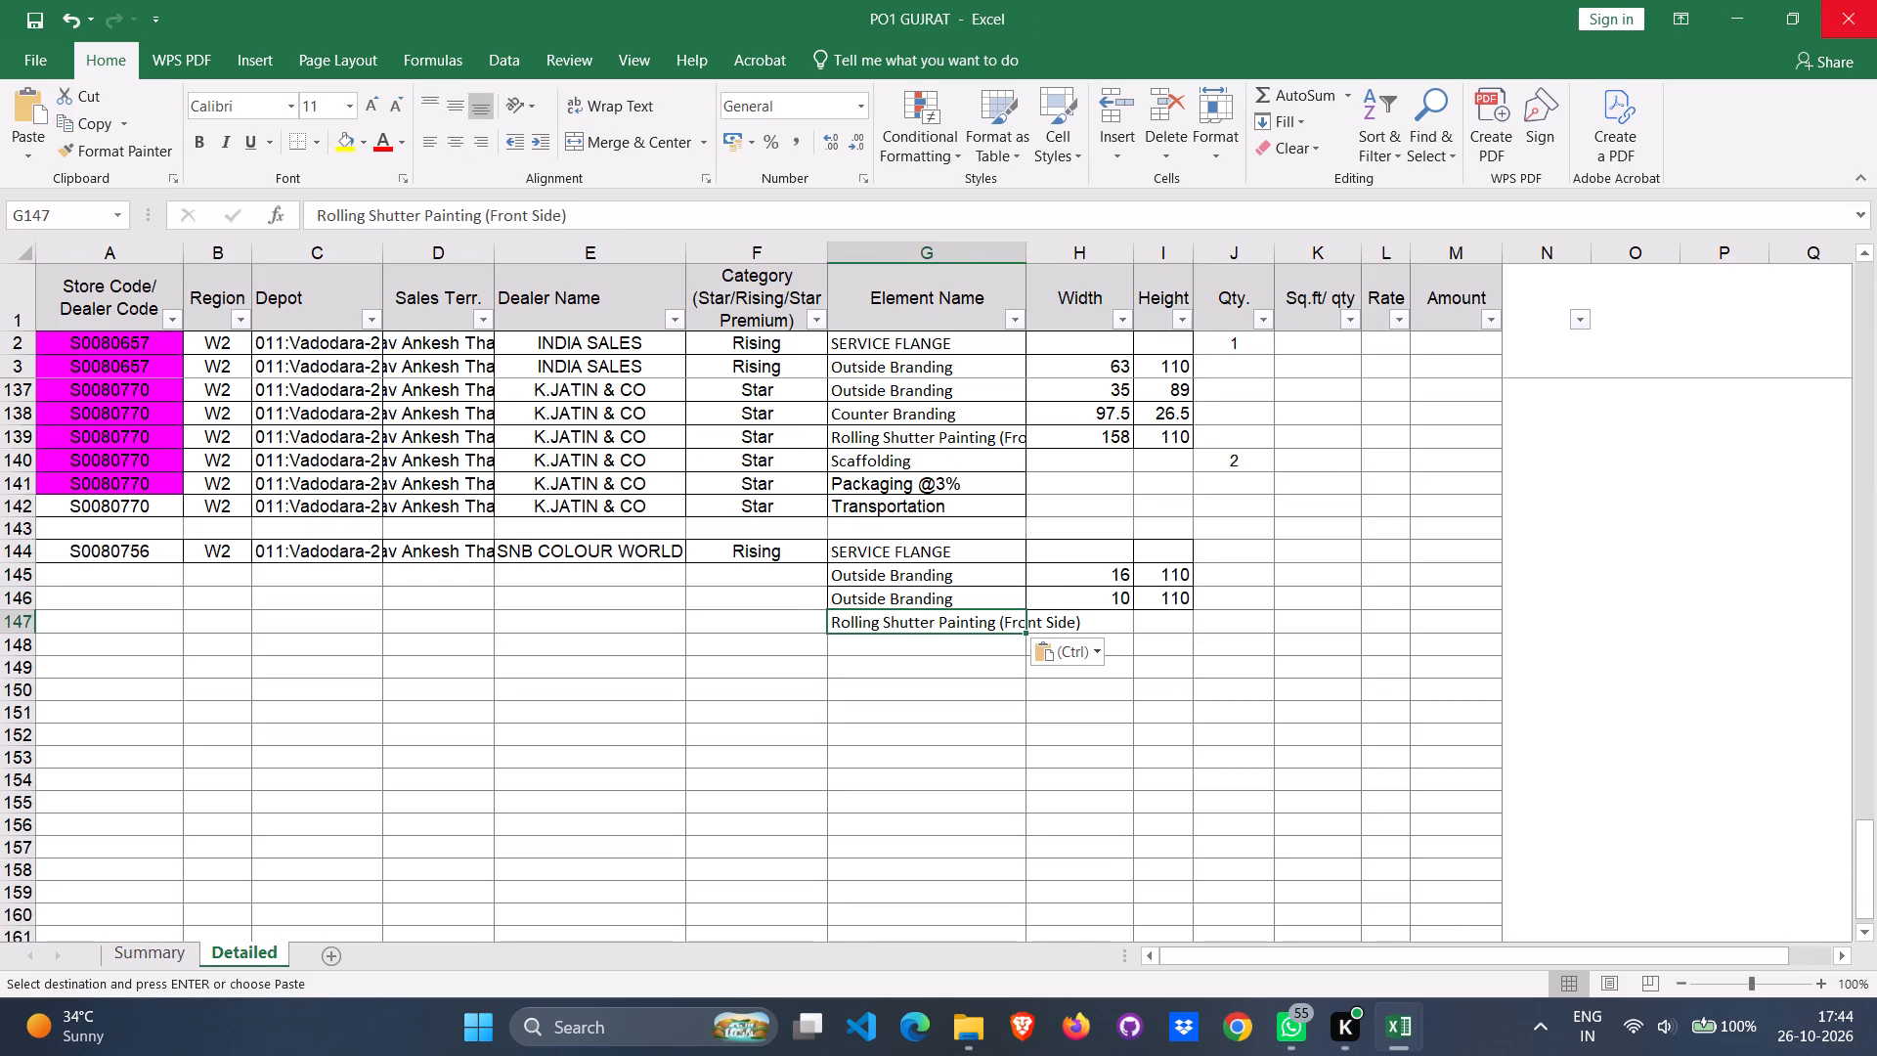
Copy the rolling shutter painting size, 111 x 116, from the quotation into Width and Height of row 147, and save.
key("alt+Tab")
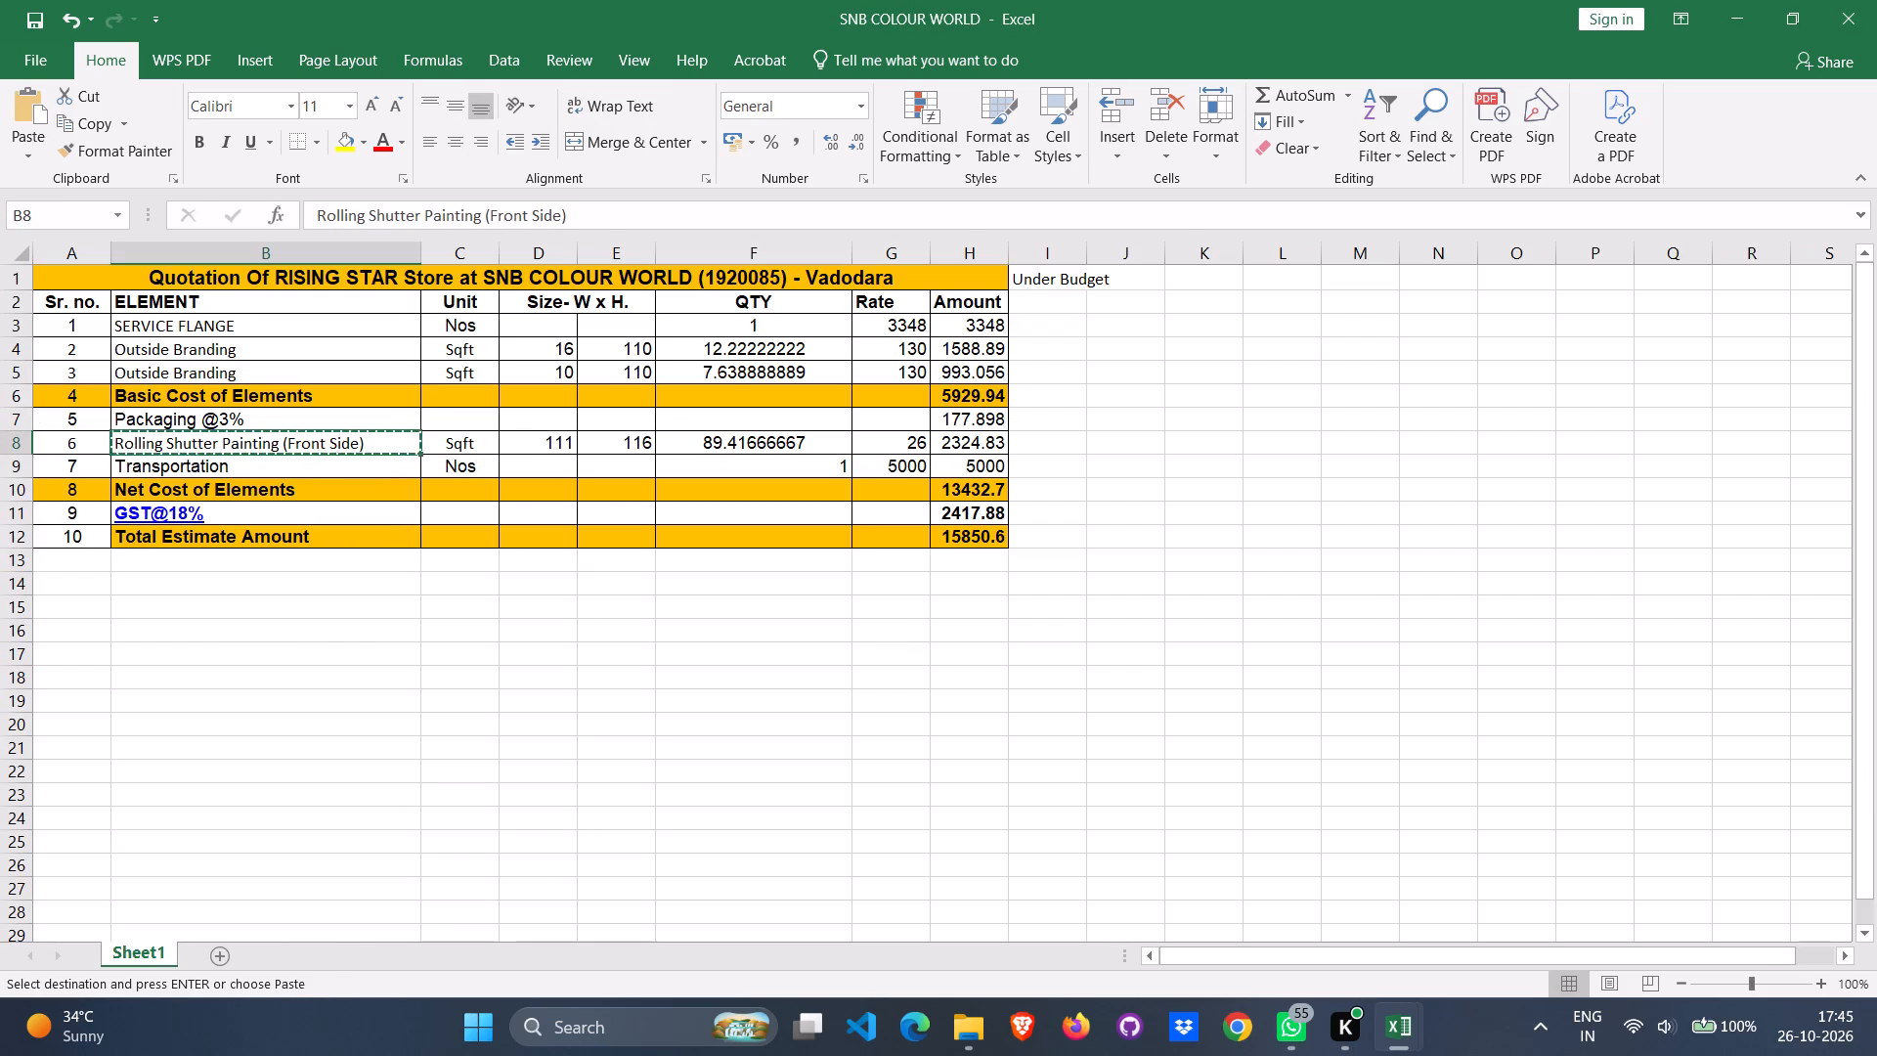
left_click(541, 441)
key("shift+Right")
key("ctrl+c")
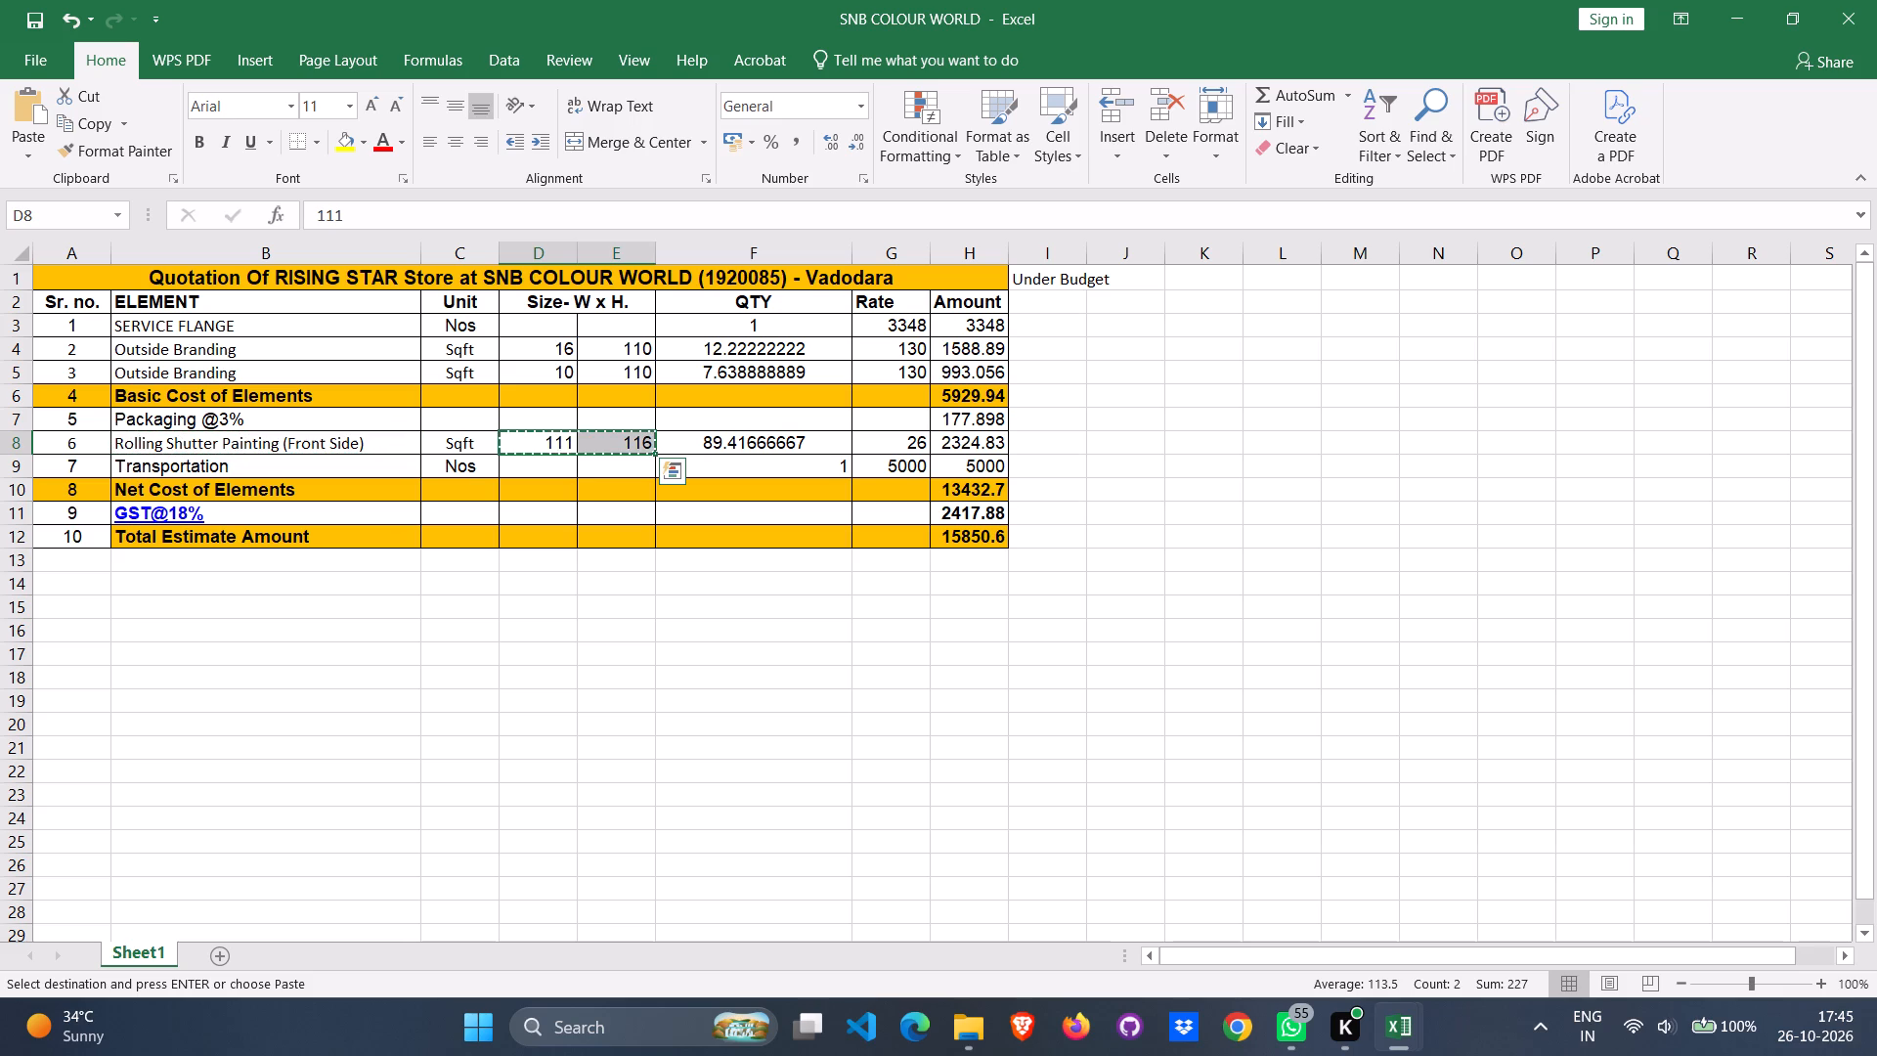
key("alt+Tab")
left_click(1112, 617)
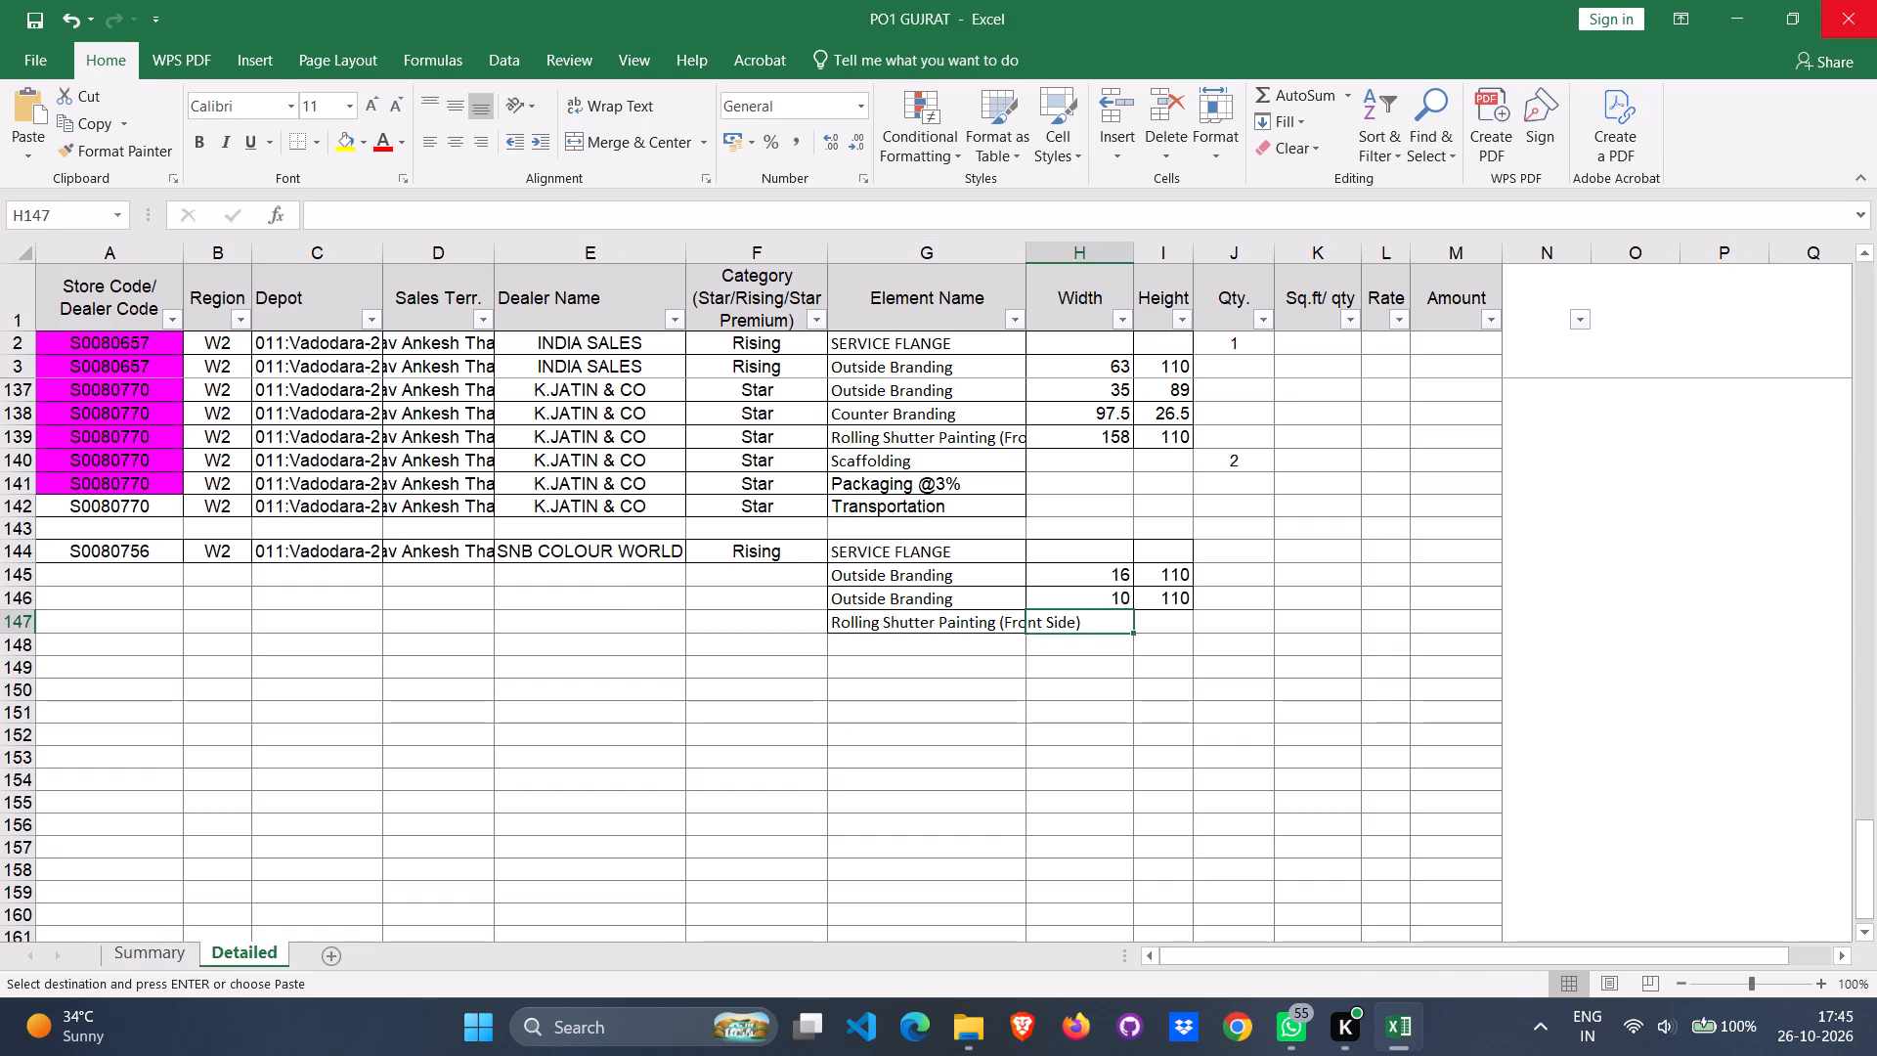
key("ctrl+v")
key("ctrl+s")
Copy Packaging @3% and Transportation from K.JATIN & CO's rows 141 and 142 into Element Name rows 148 and 149, and save.
left_click(866, 483)
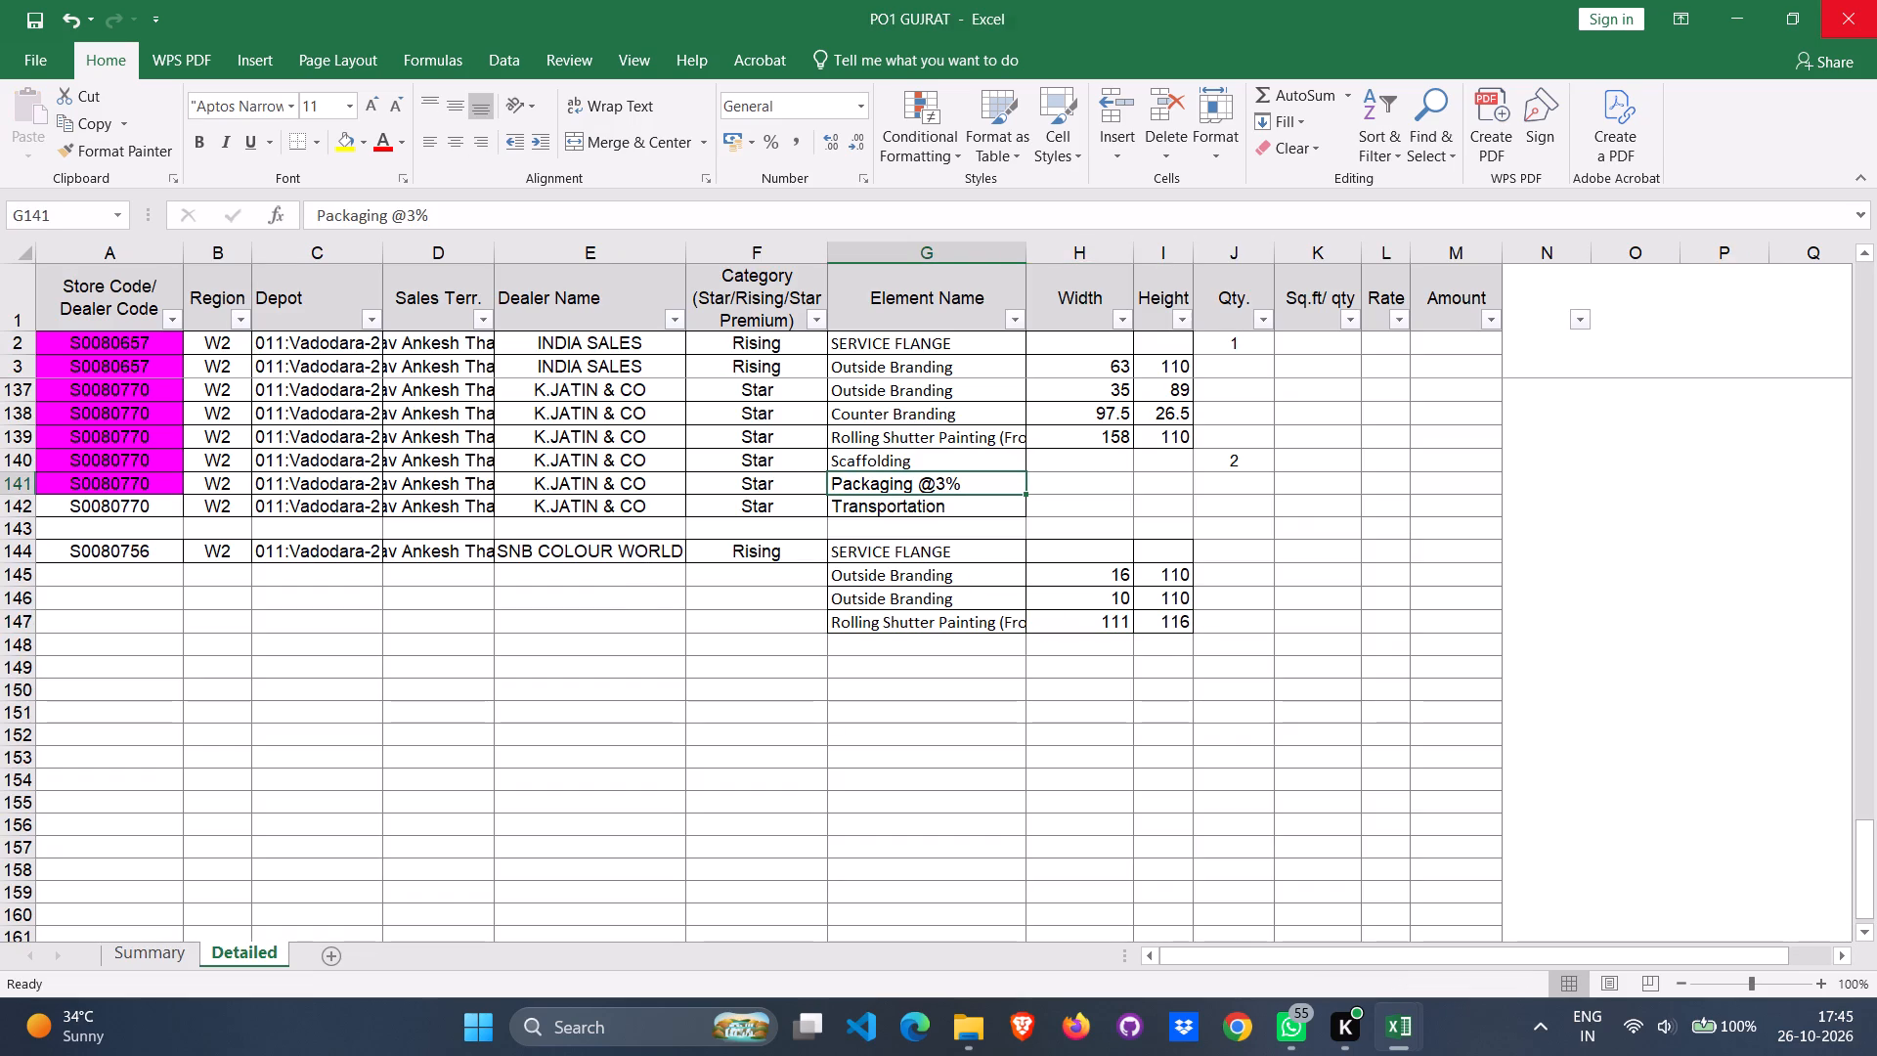
key("shift+Down")
key("ctrl+c")
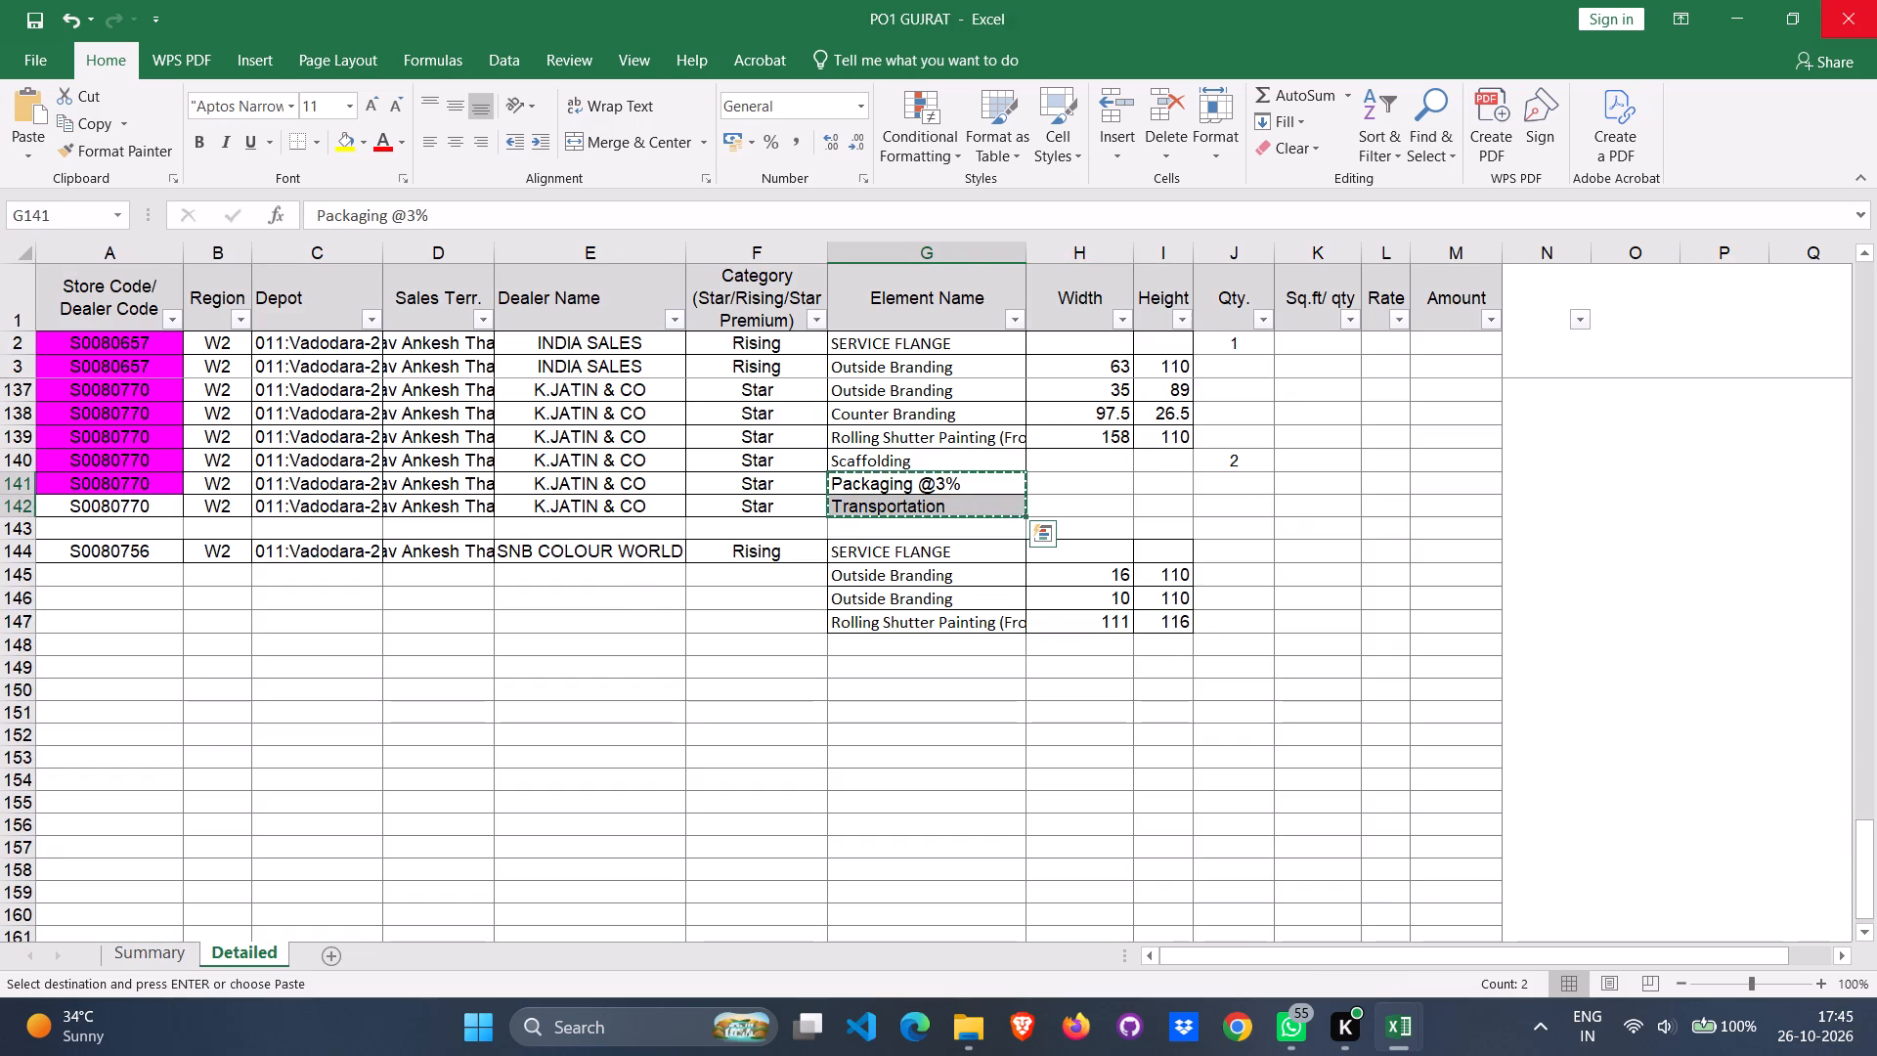
left_click(887, 646)
key("ctrl+v")
key("ctrl+s")
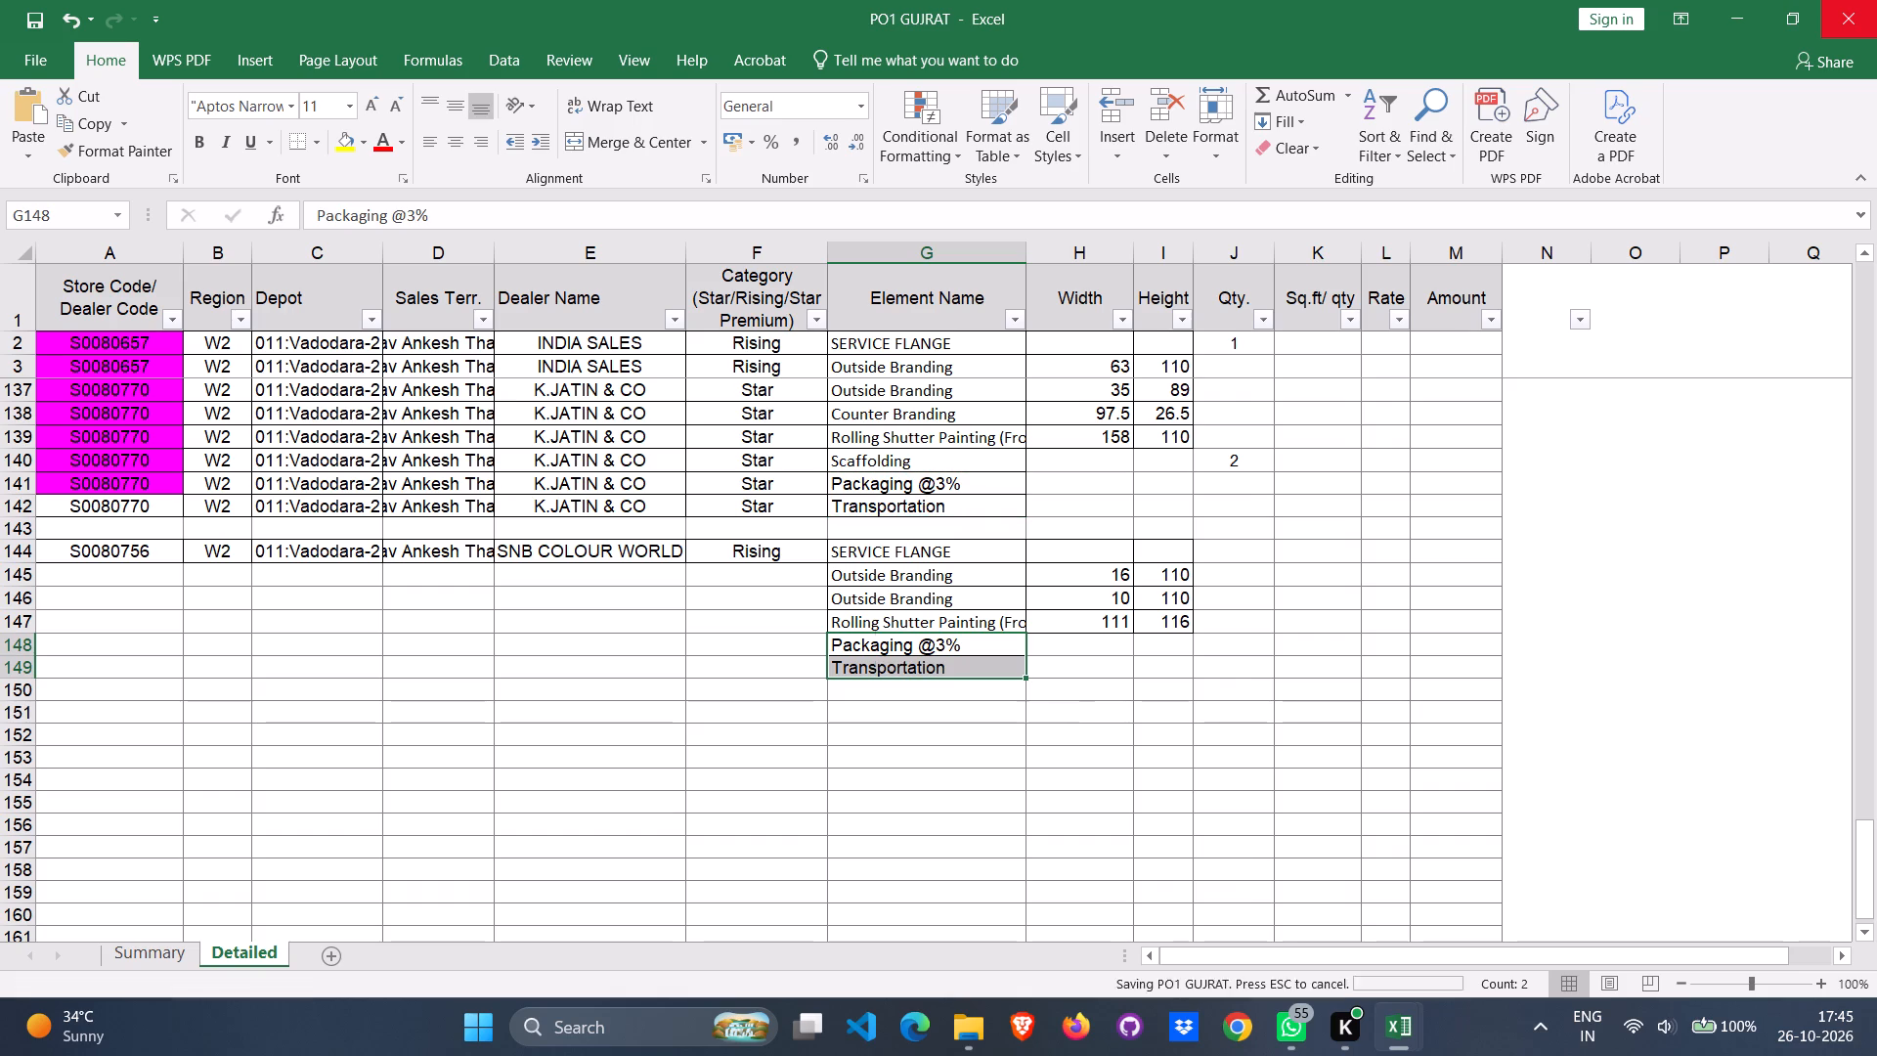
Repeat the SNB COLOUR WORLD dealer details, store code through category, from row 144 down to row 149, and save.
left_click(117, 550)
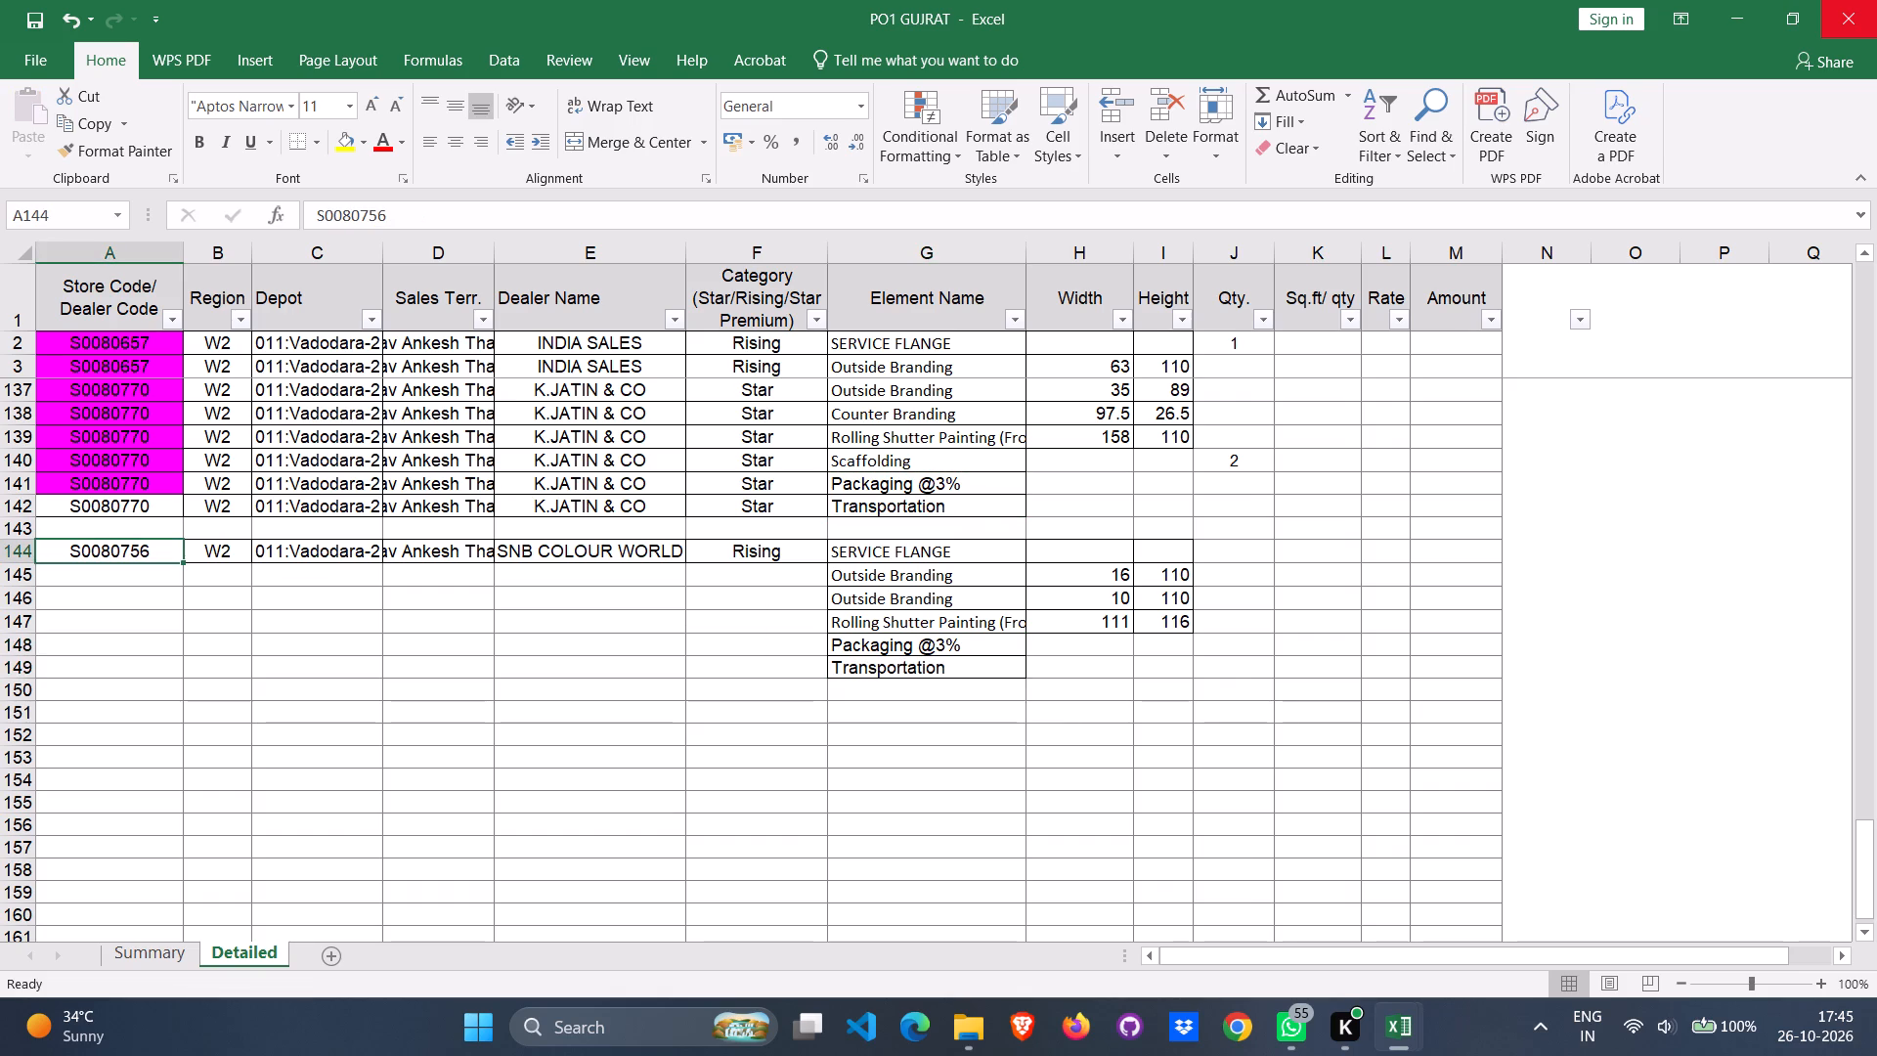
key("shift+Right")
key("shift+Right")
key("shift+Right")
key("shift+Right")
key("shift+Right")
key("ctrl+c")
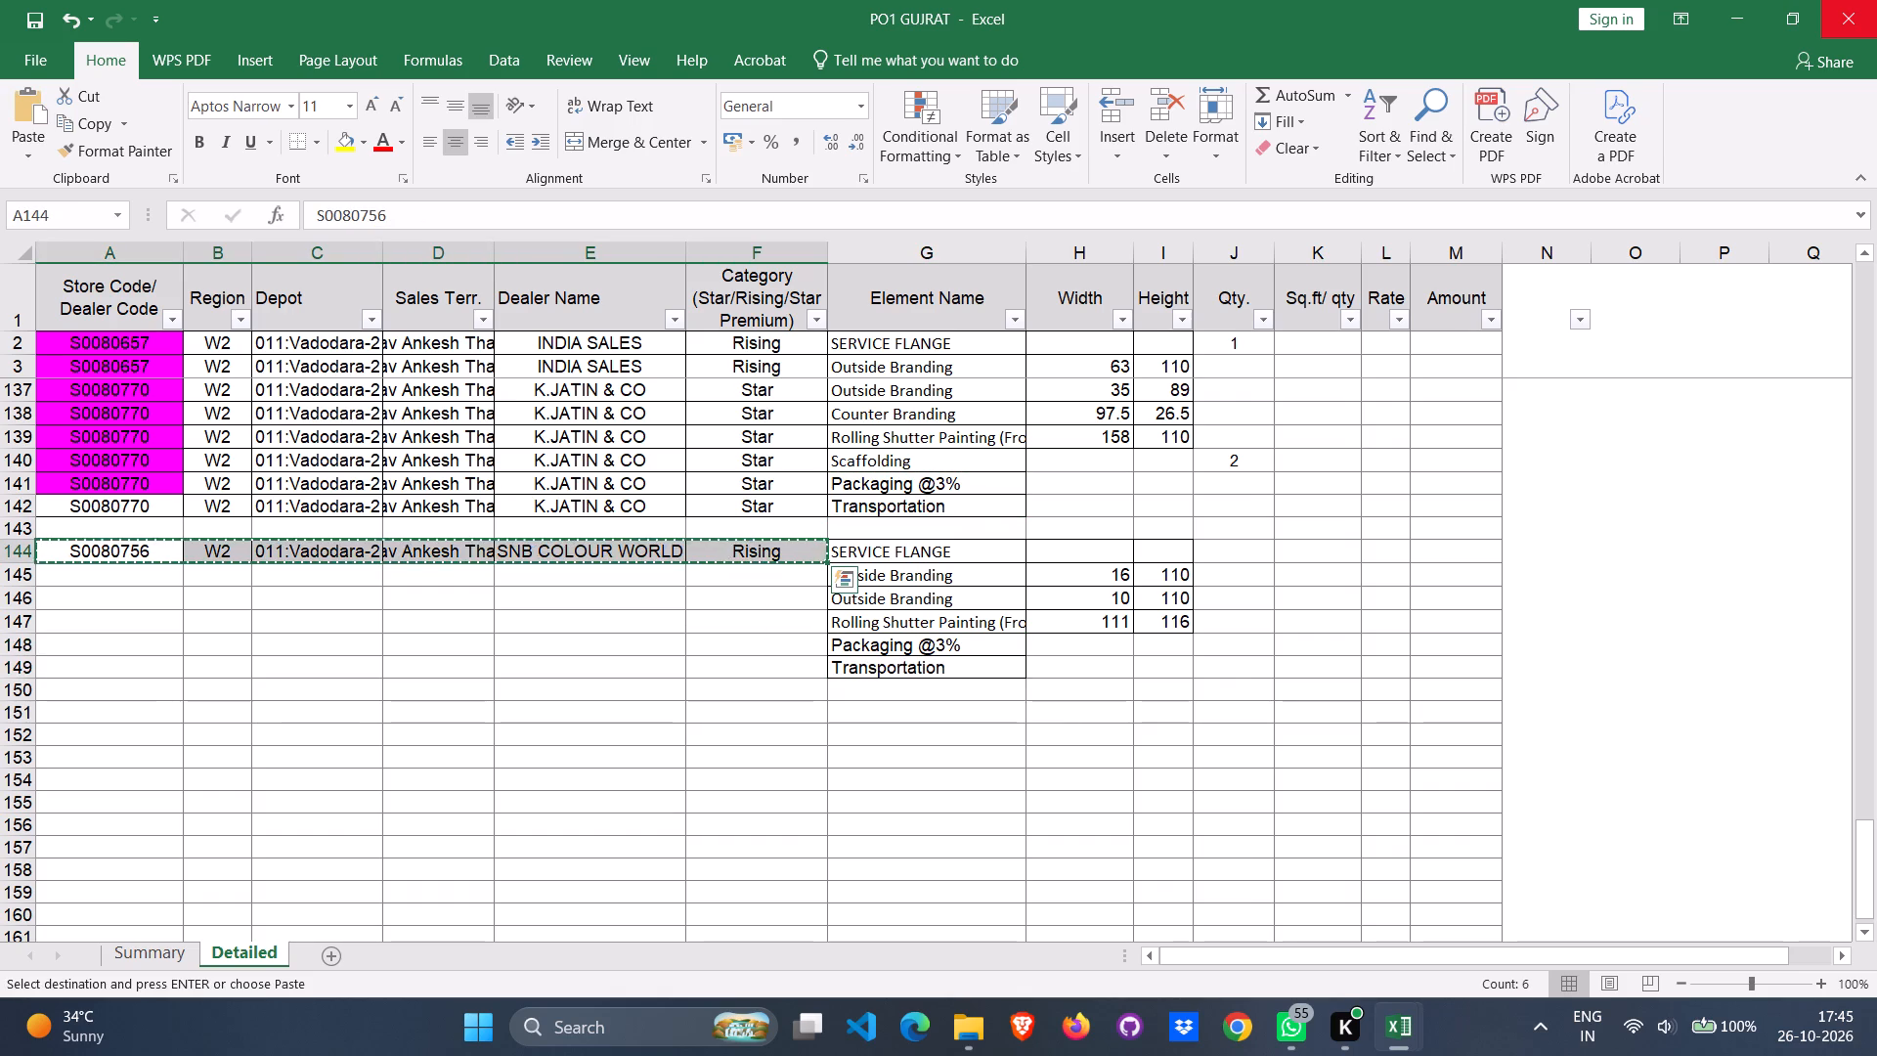
key("shift+Down")
key("shift+Down")
key("shift+Down")
key("shift+Down")
key("shift+Down")
key("ctrl+v")
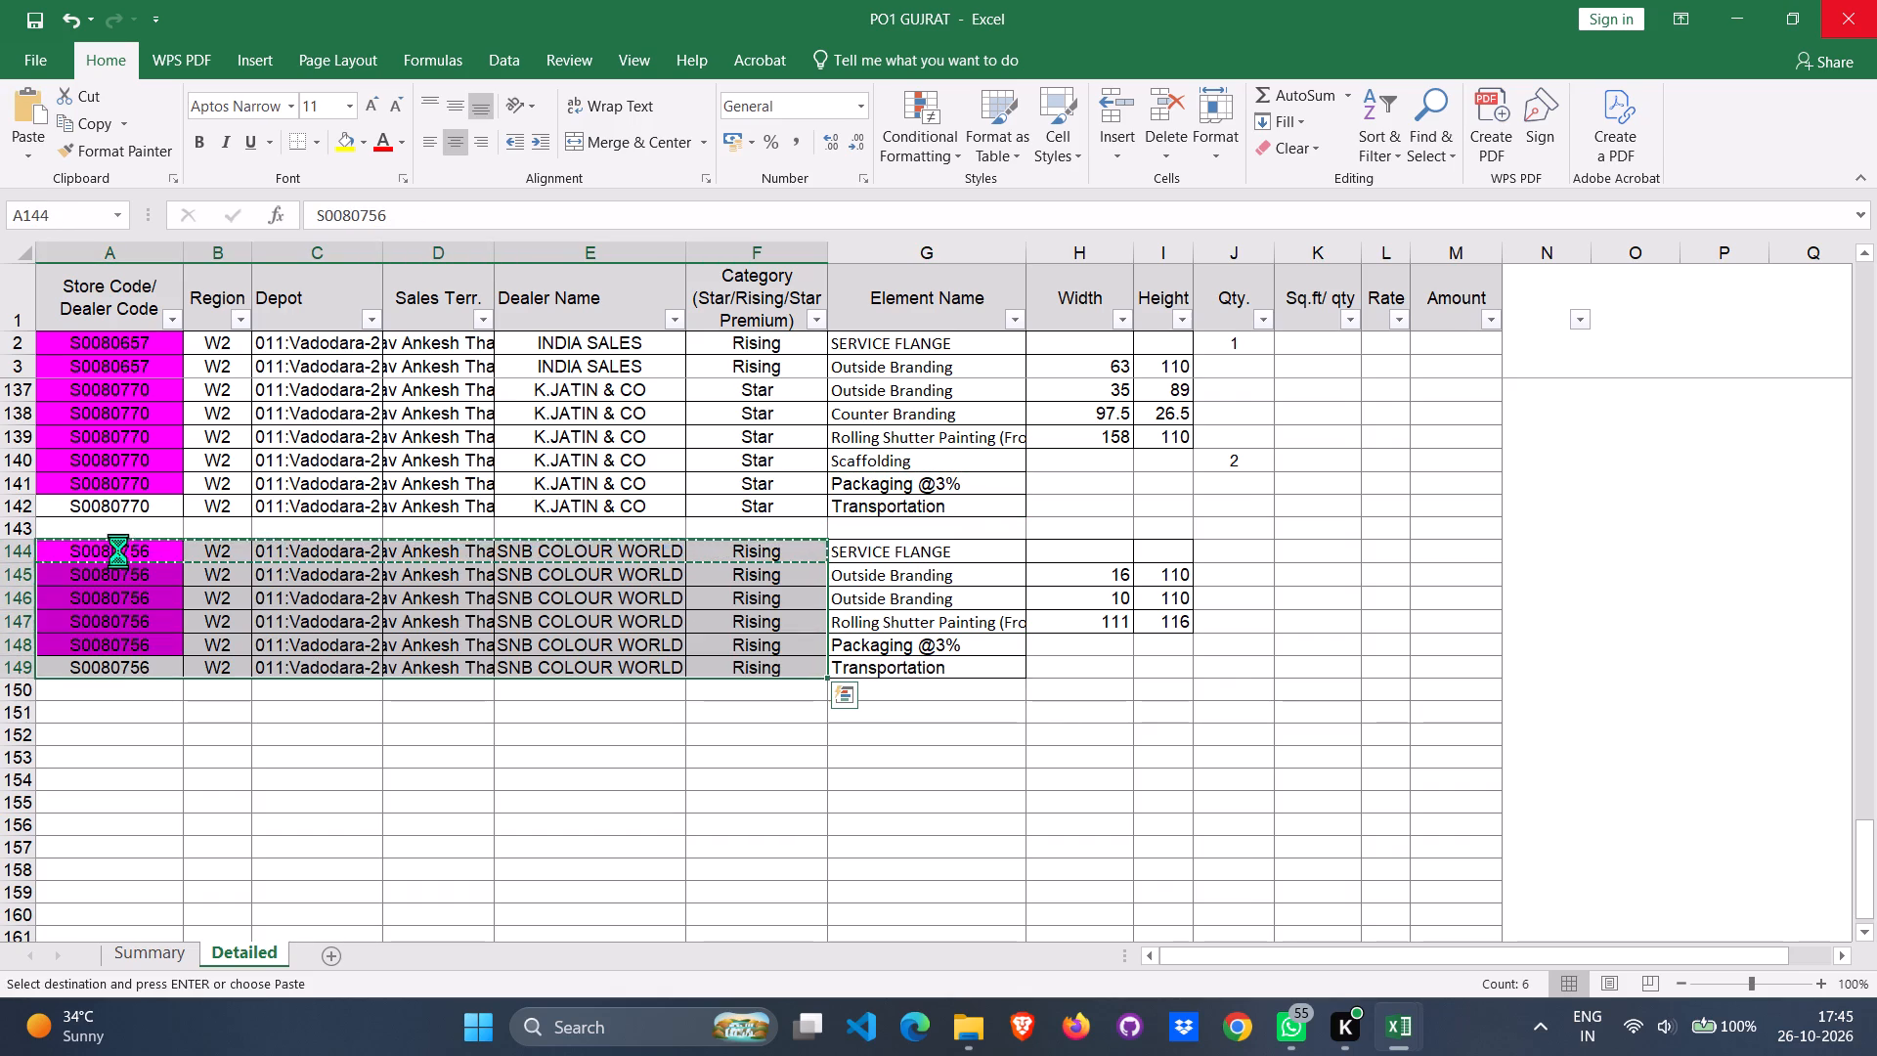
key("ctrl+s")
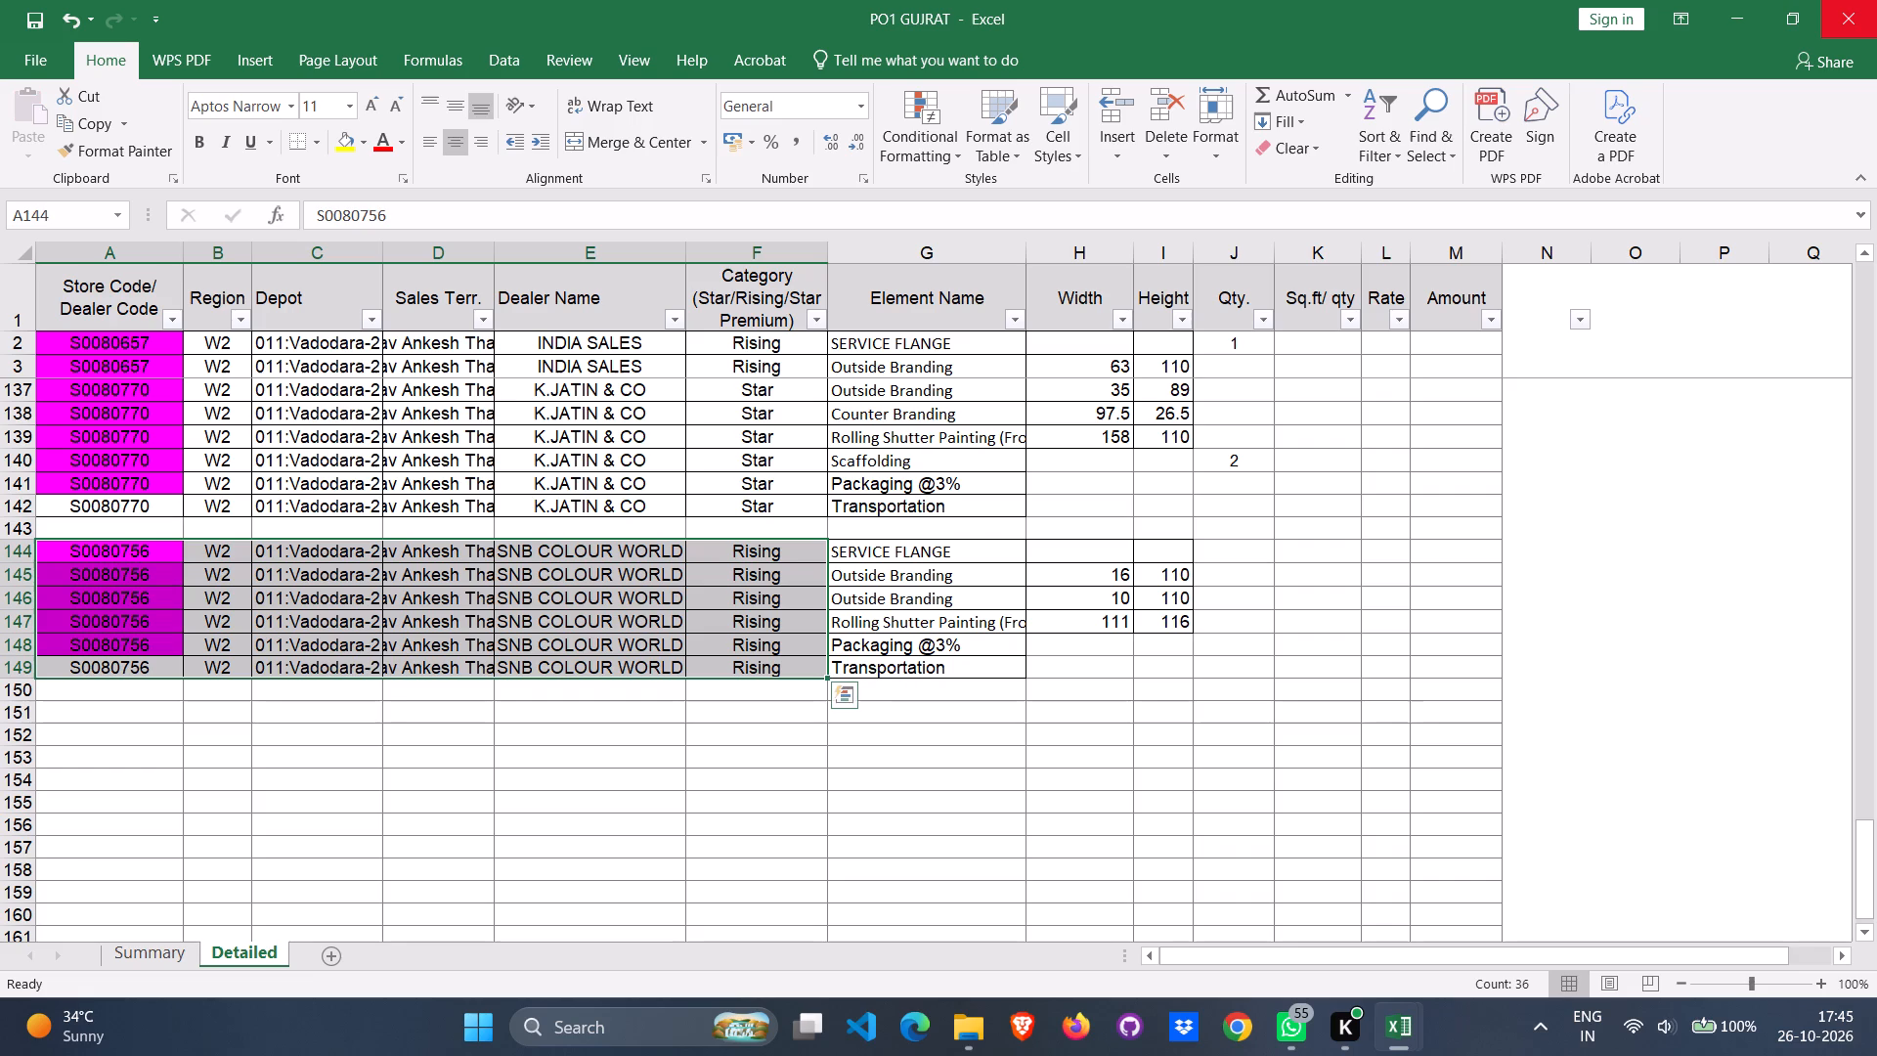
Set the quantity of SNB COLOUR WORLD's SERVICE FLANGE in row 144 to 1 and save.
left_click(1245, 550)
key("1")
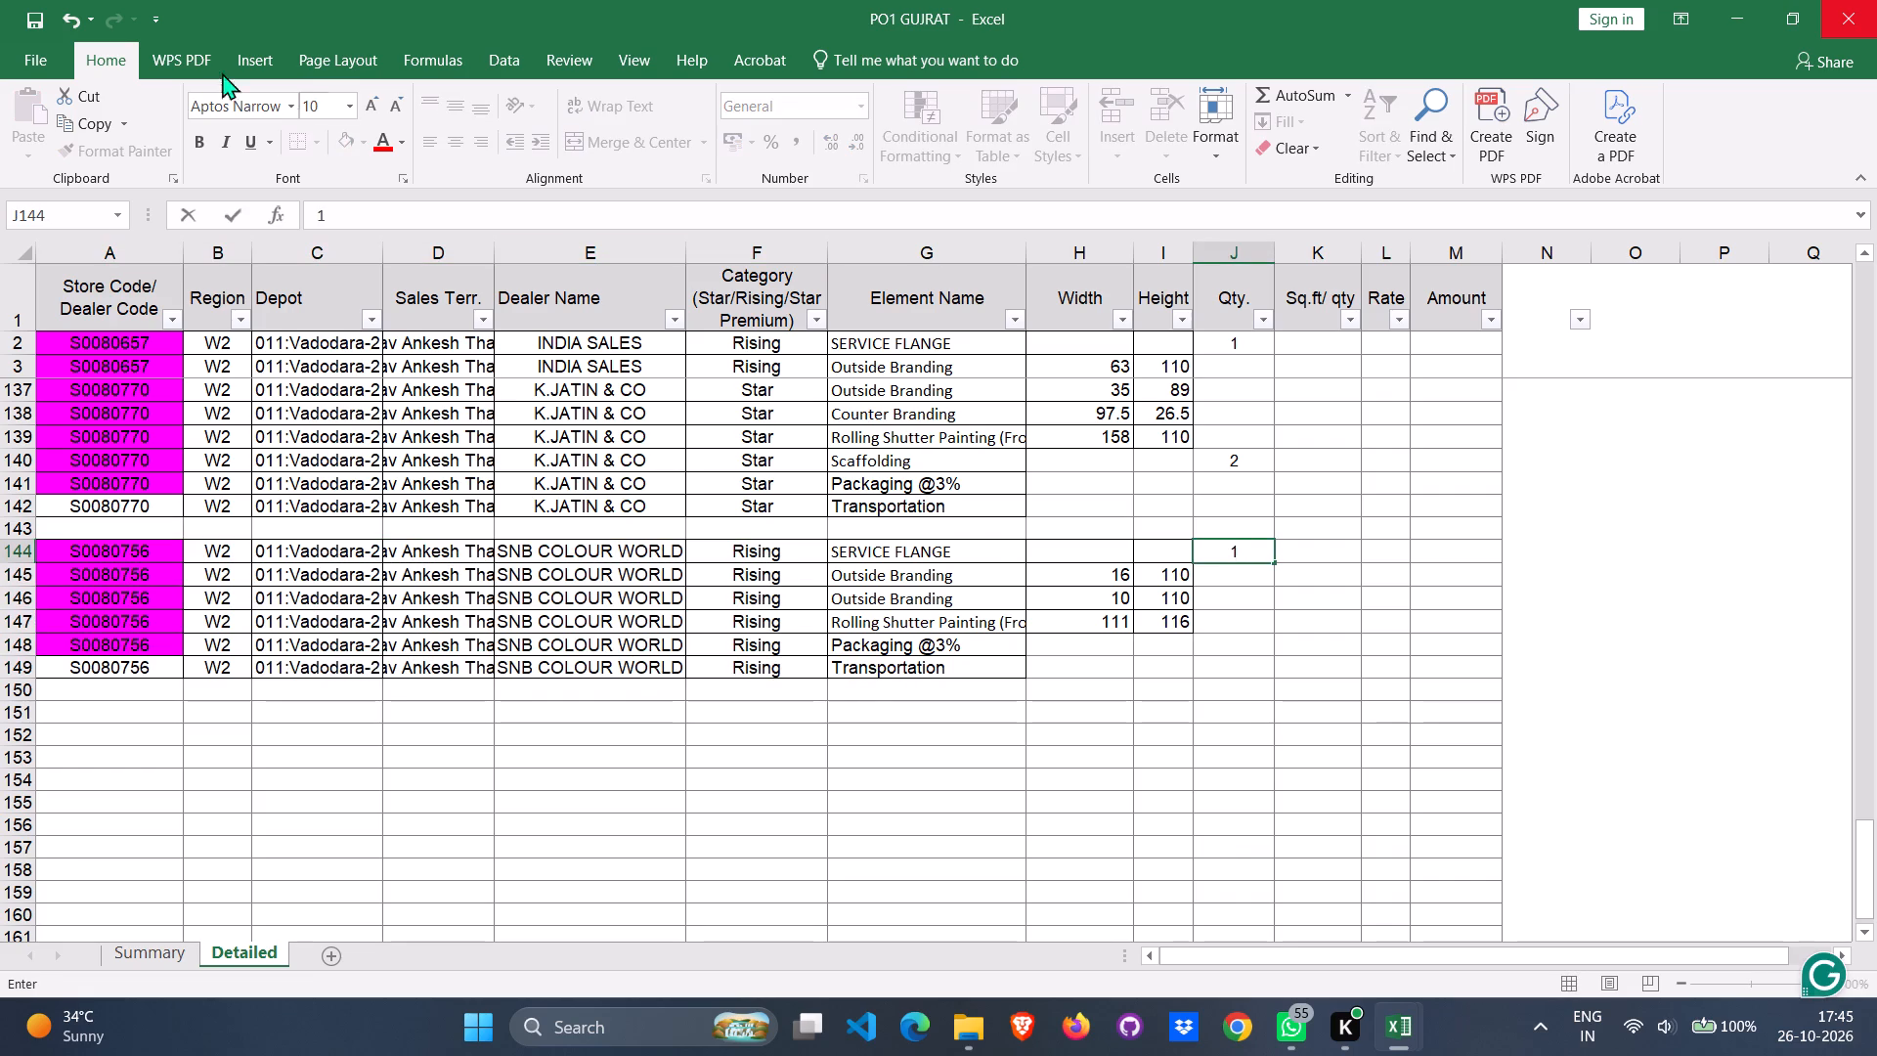
left_click(39, 11)
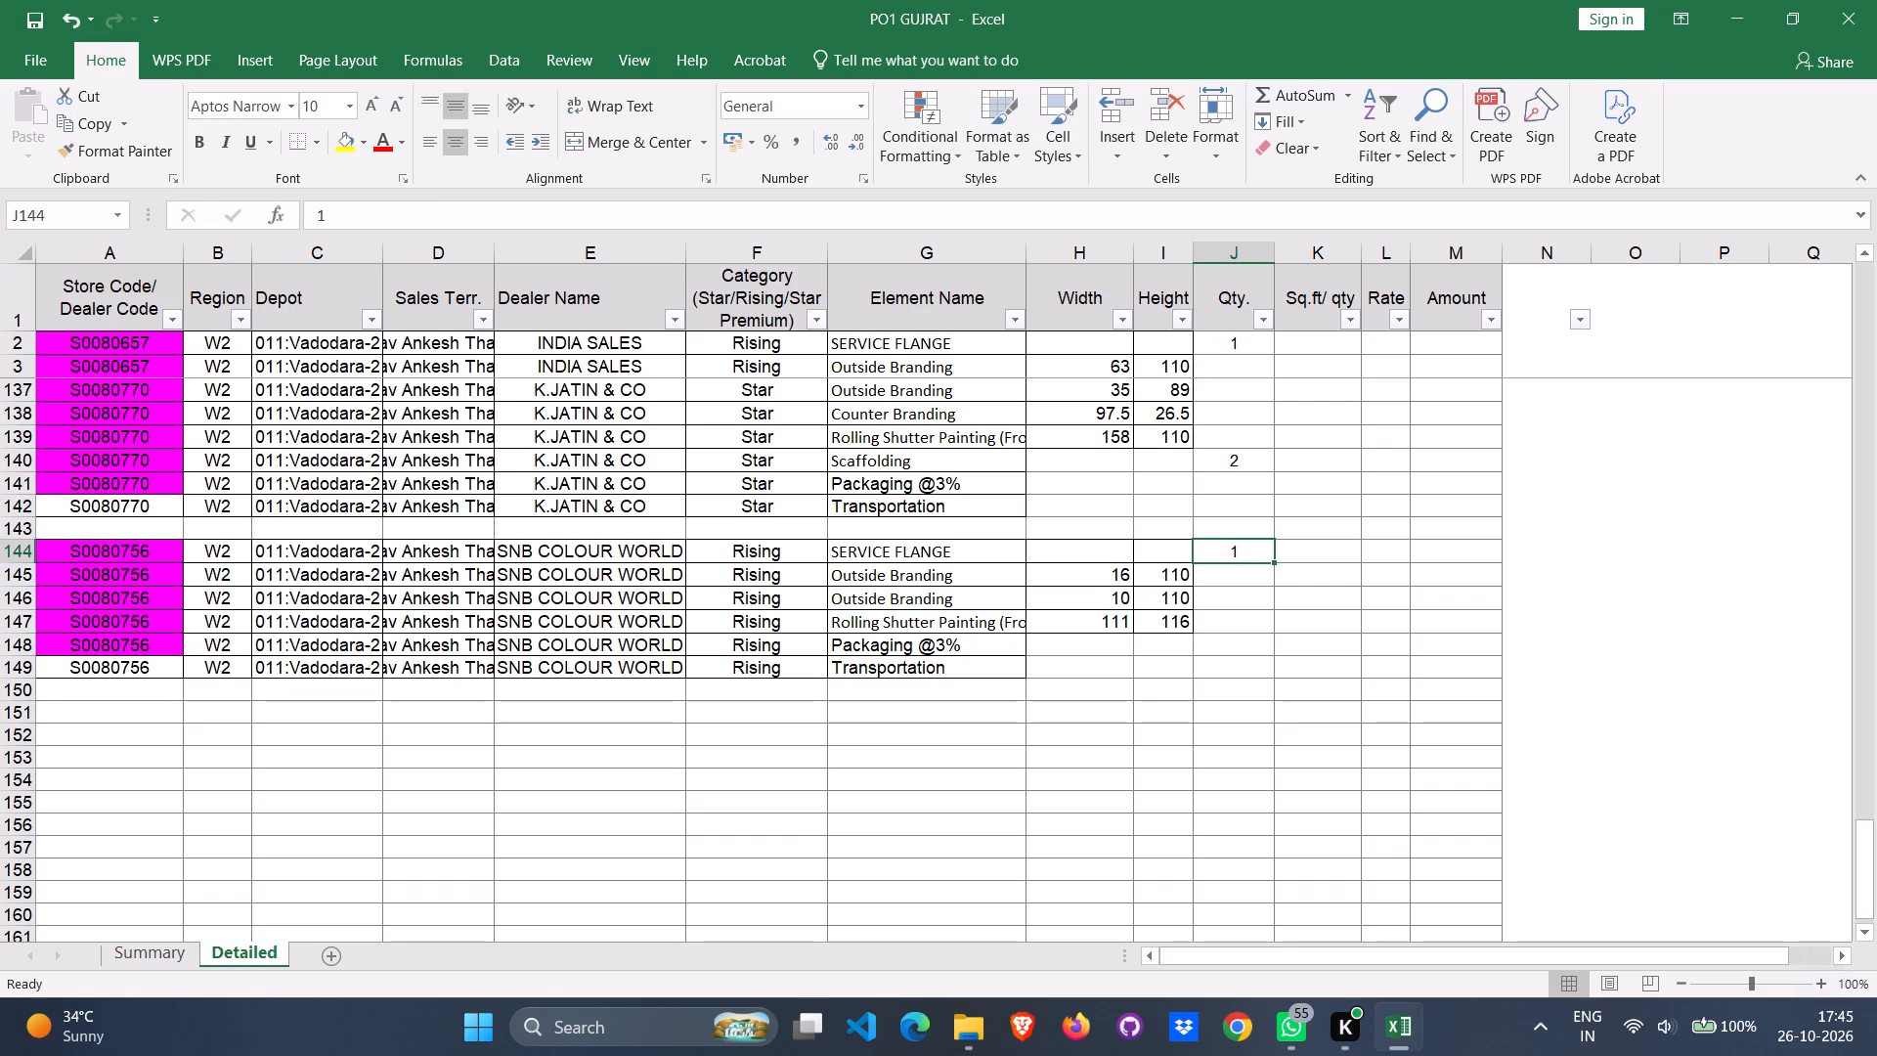
Copy VIDHI TRADERS' dealer details, store code through category, from Summary row 27 into row 151 of the Detailed sheet.
left_click(137, 951)
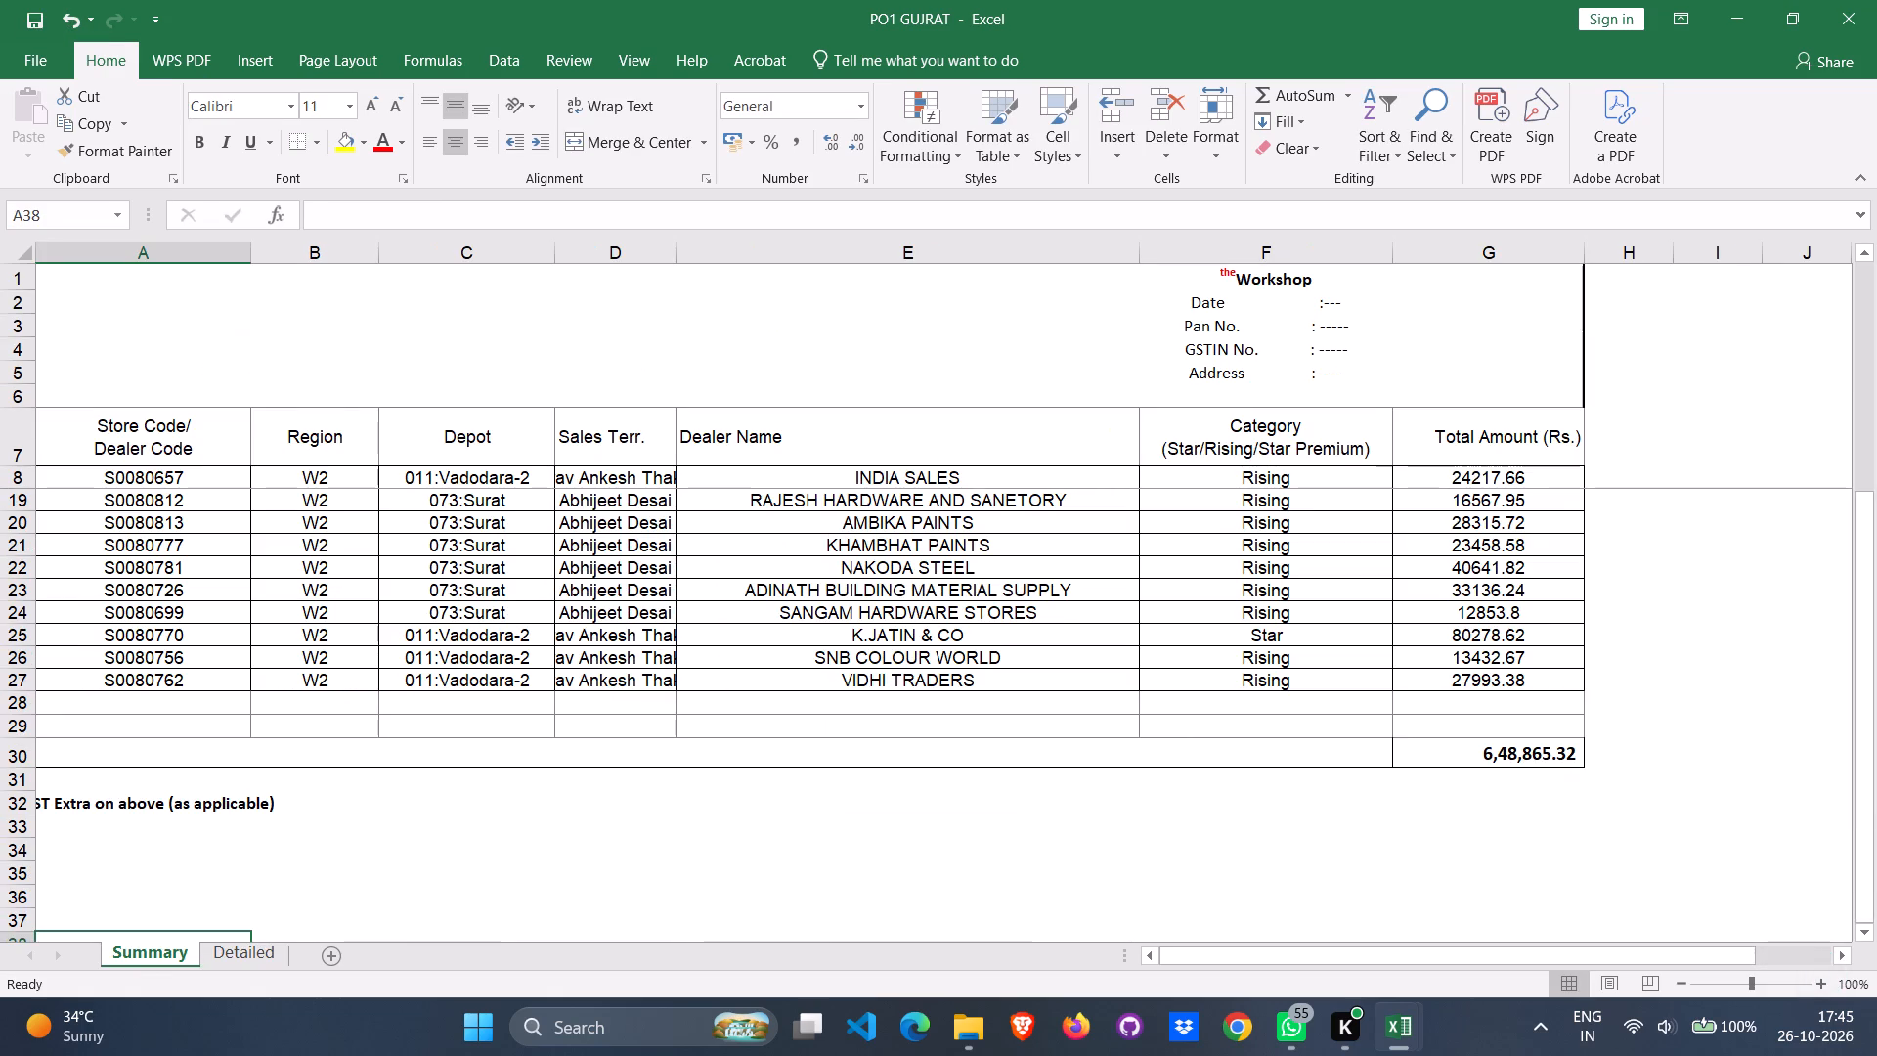
left_click(151, 680)
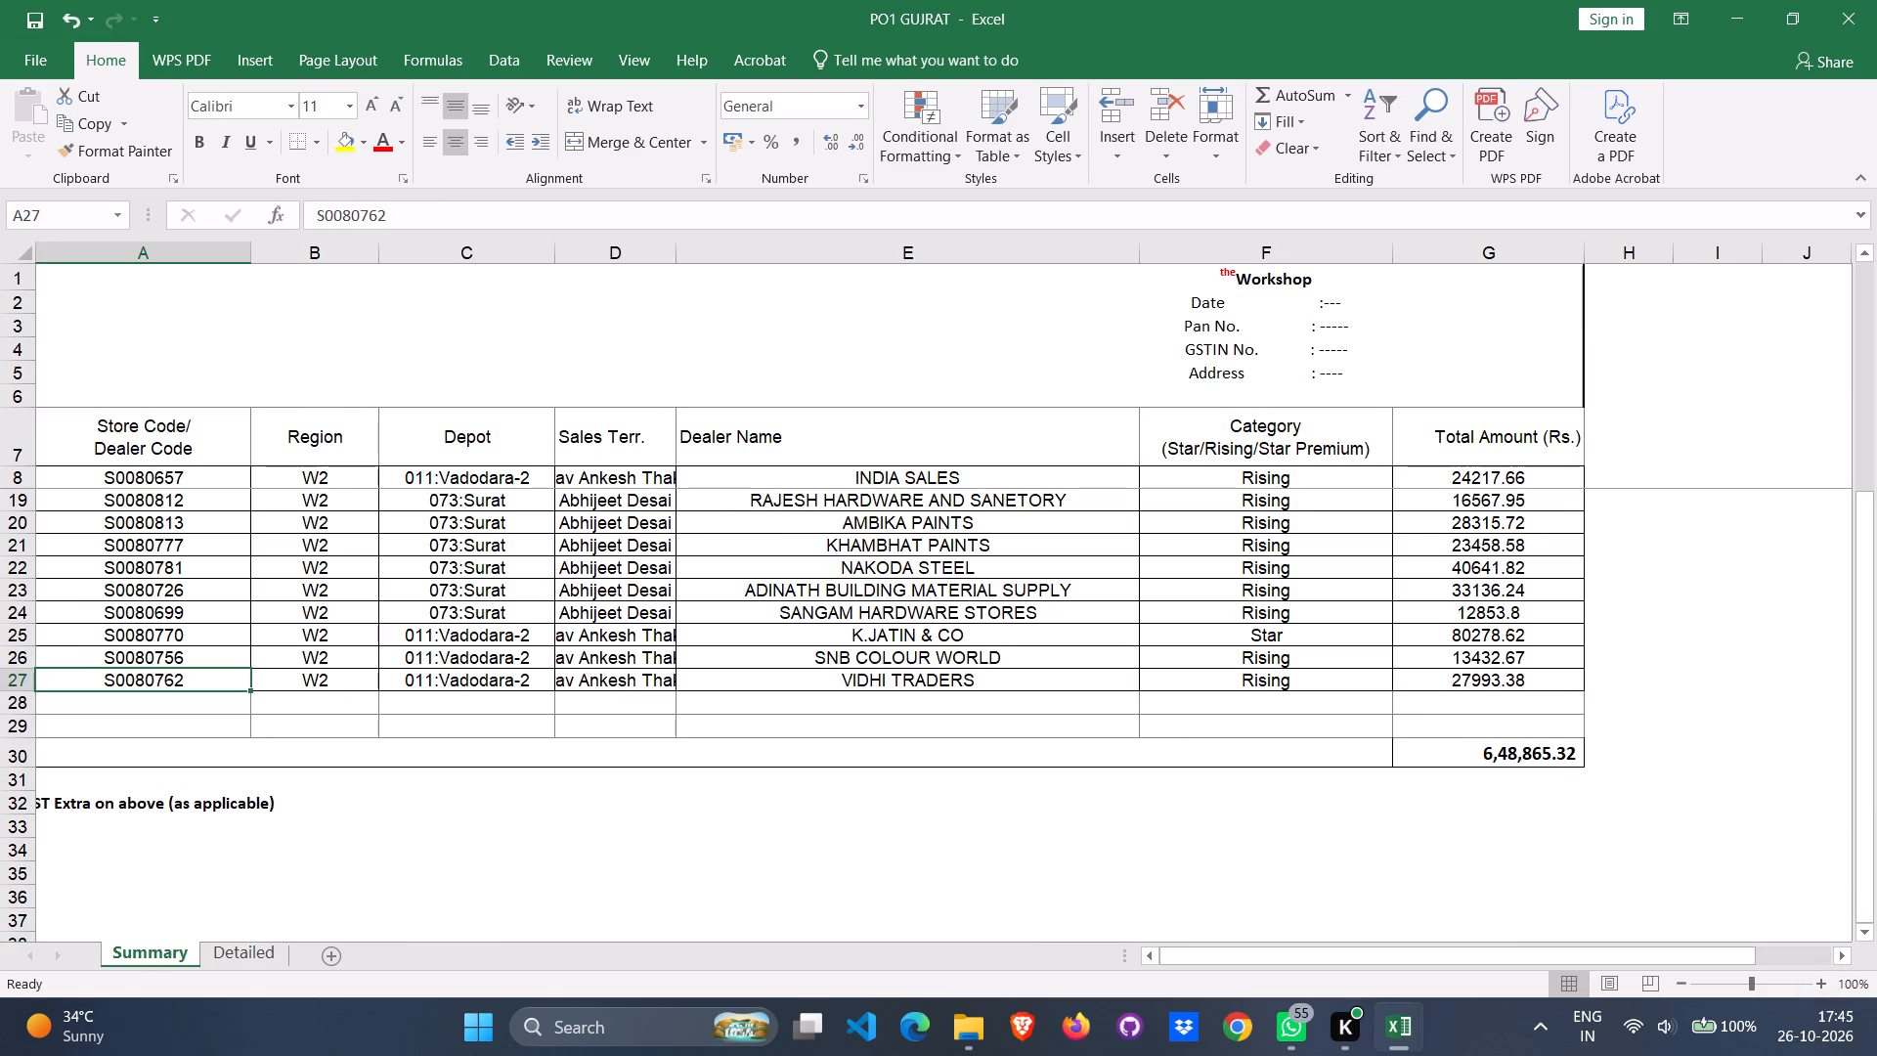
key("shift+Right")
key("shift+Right")
key("shift+Right")
key("shift+Right")
key("shift+Right")
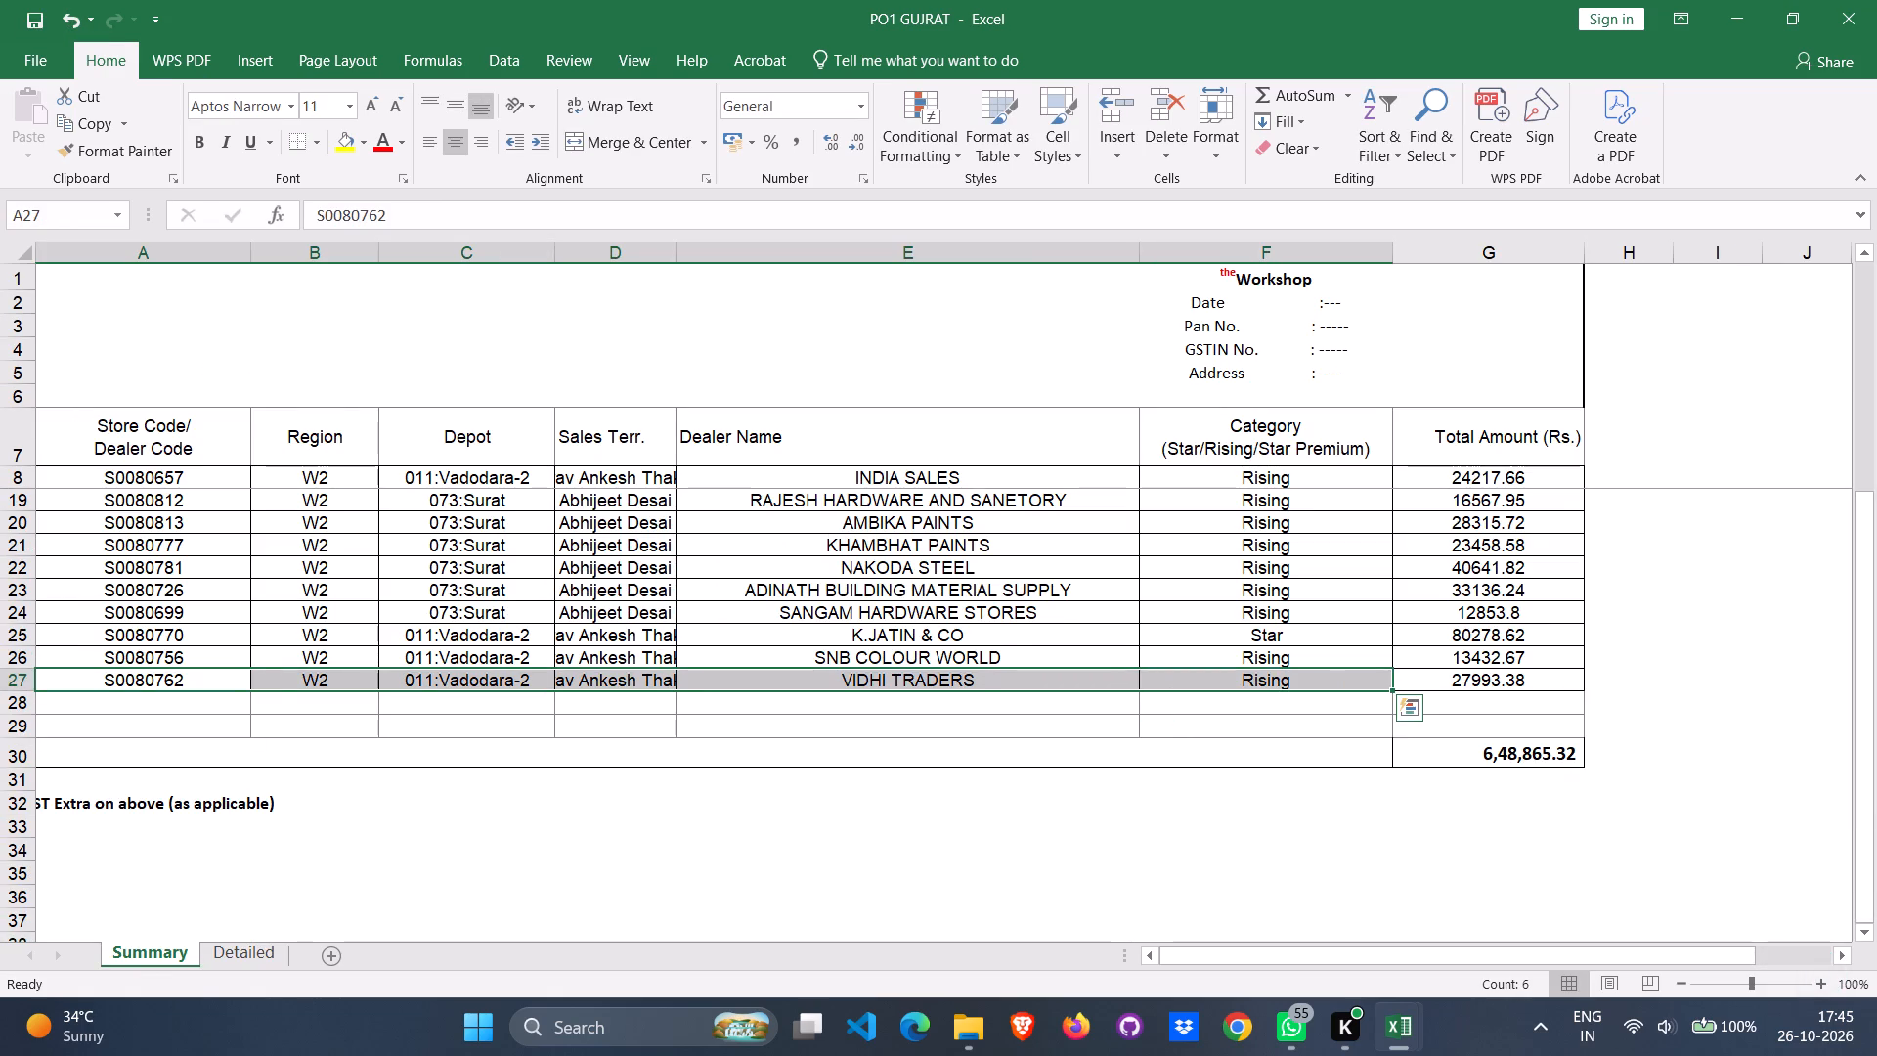
key("ctrl+c")
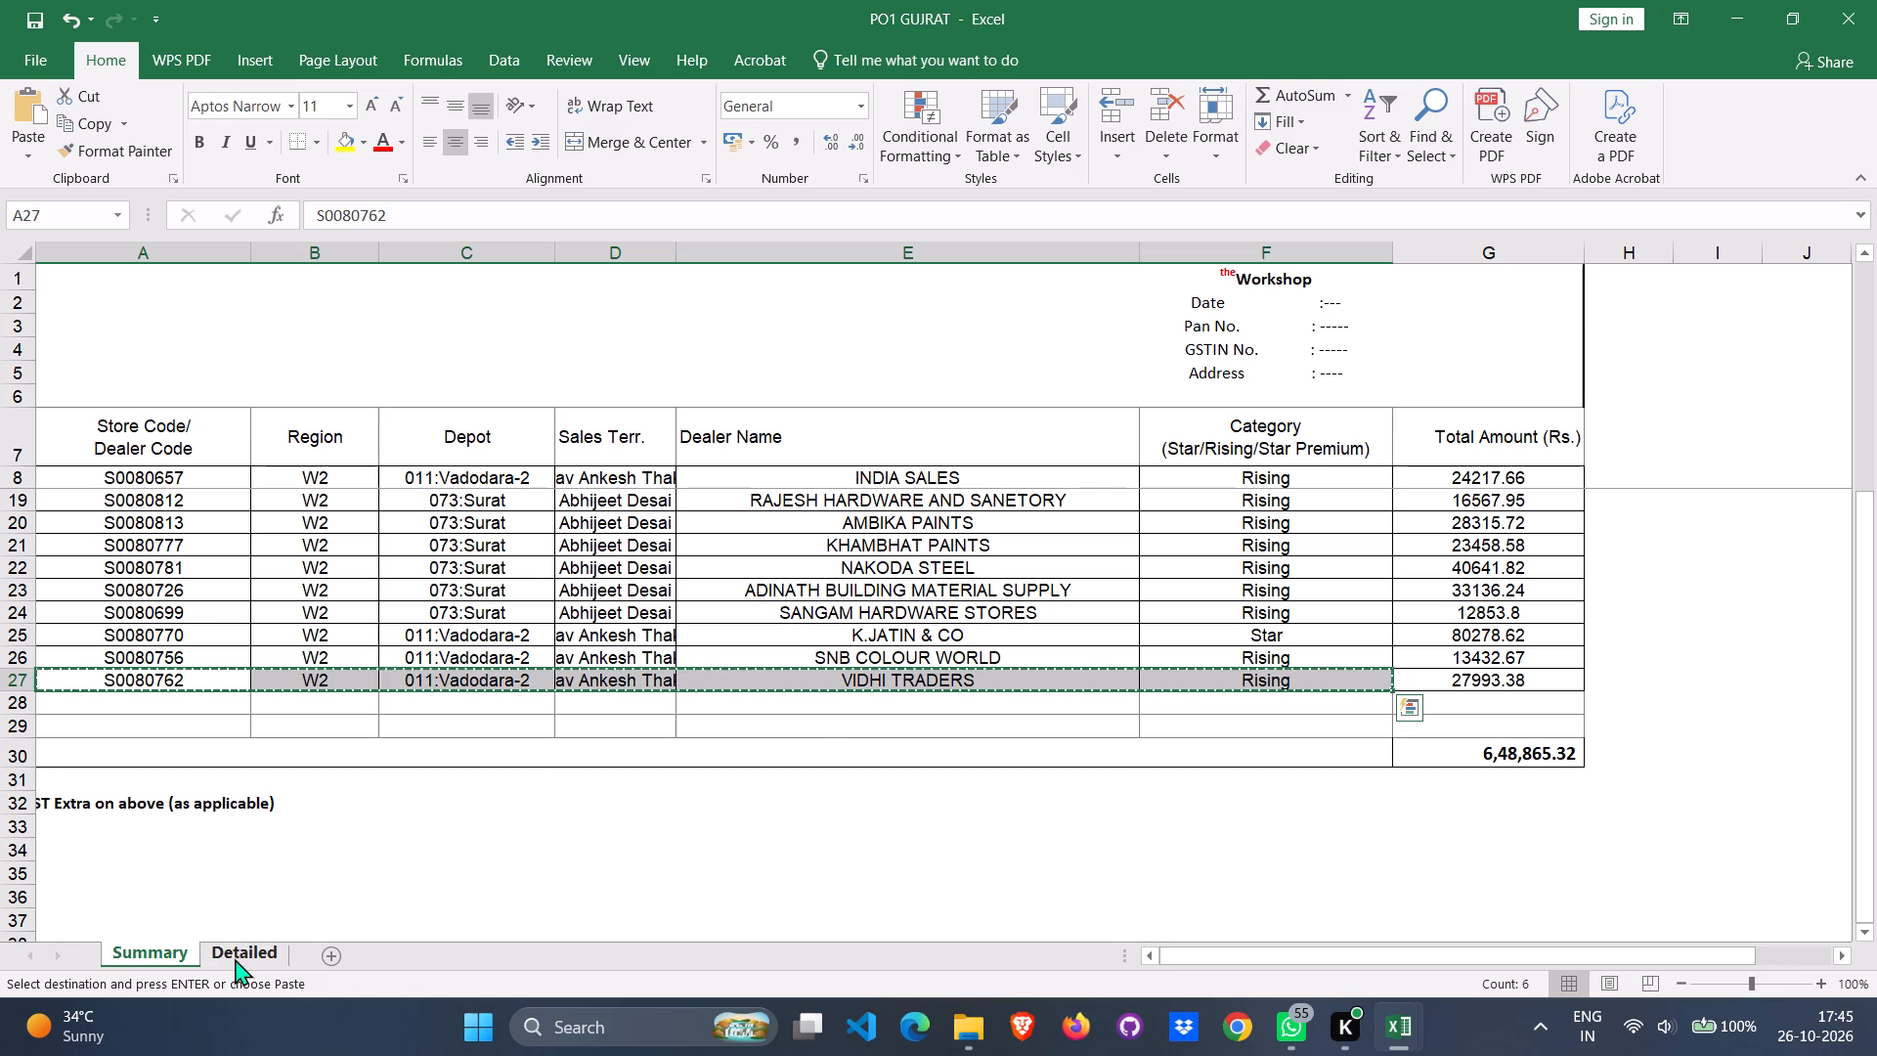
left_click(233, 958)
left_click(101, 718)
key("ctrl+v")
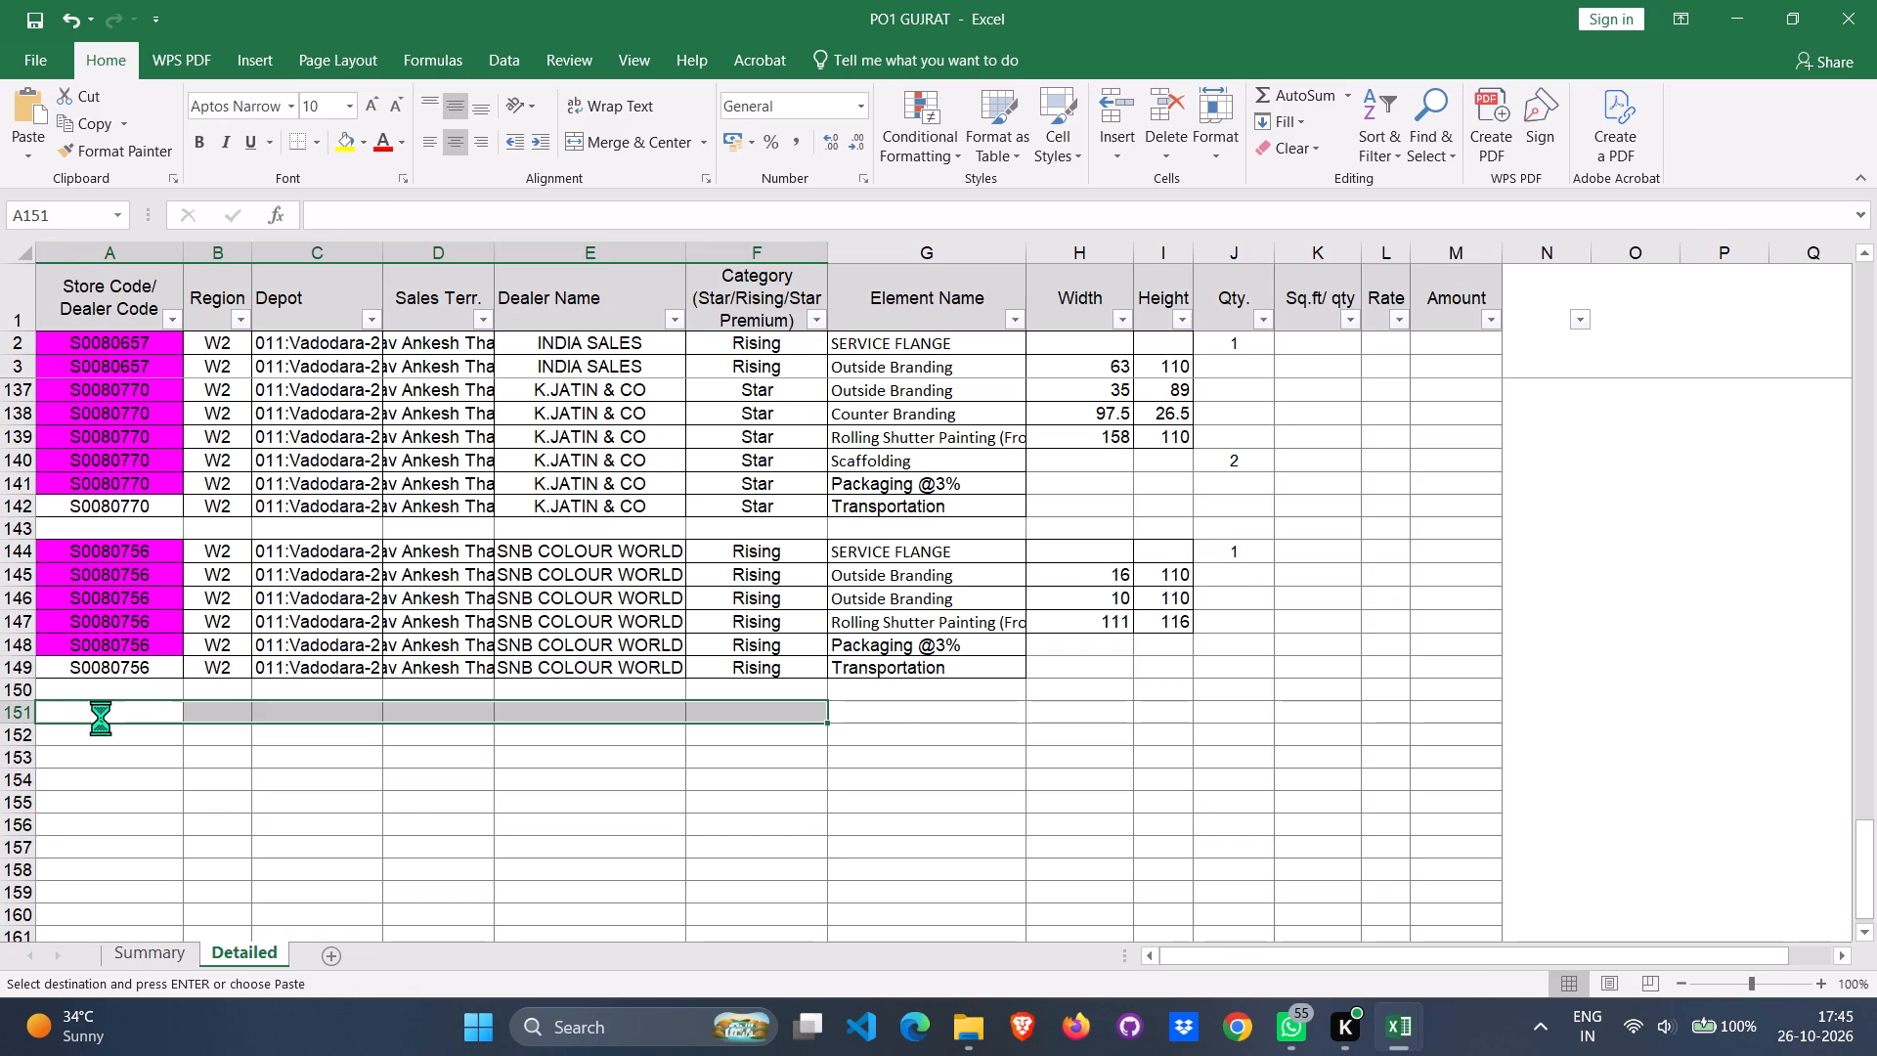
Close the SNB COLOUR WORLD quotation, then search the SEPARATAION ESTIMATE folder for VIDHI and open the VIDHI TRADERS quotation.
left_click(914, 710)
key("alt+Tab")
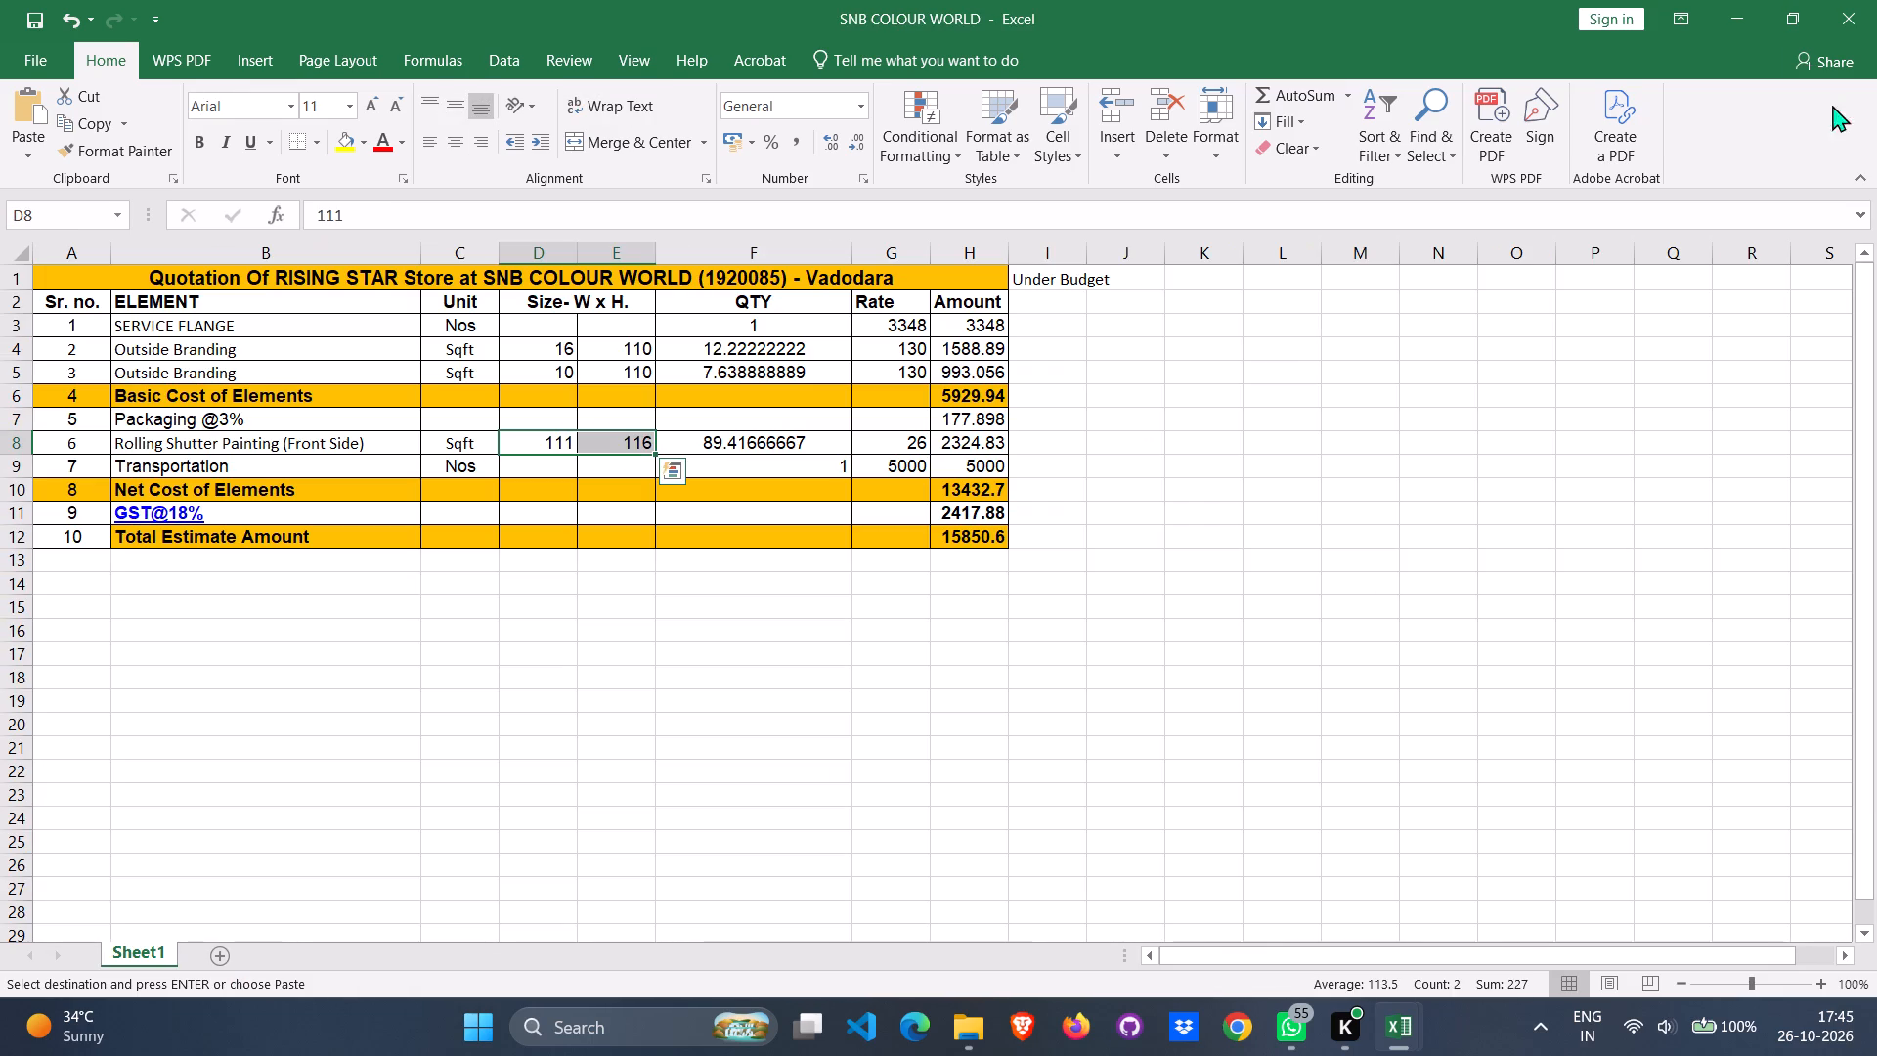
left_click(1845, 2)
key("alt+Tab")
double_click(1739, 66)
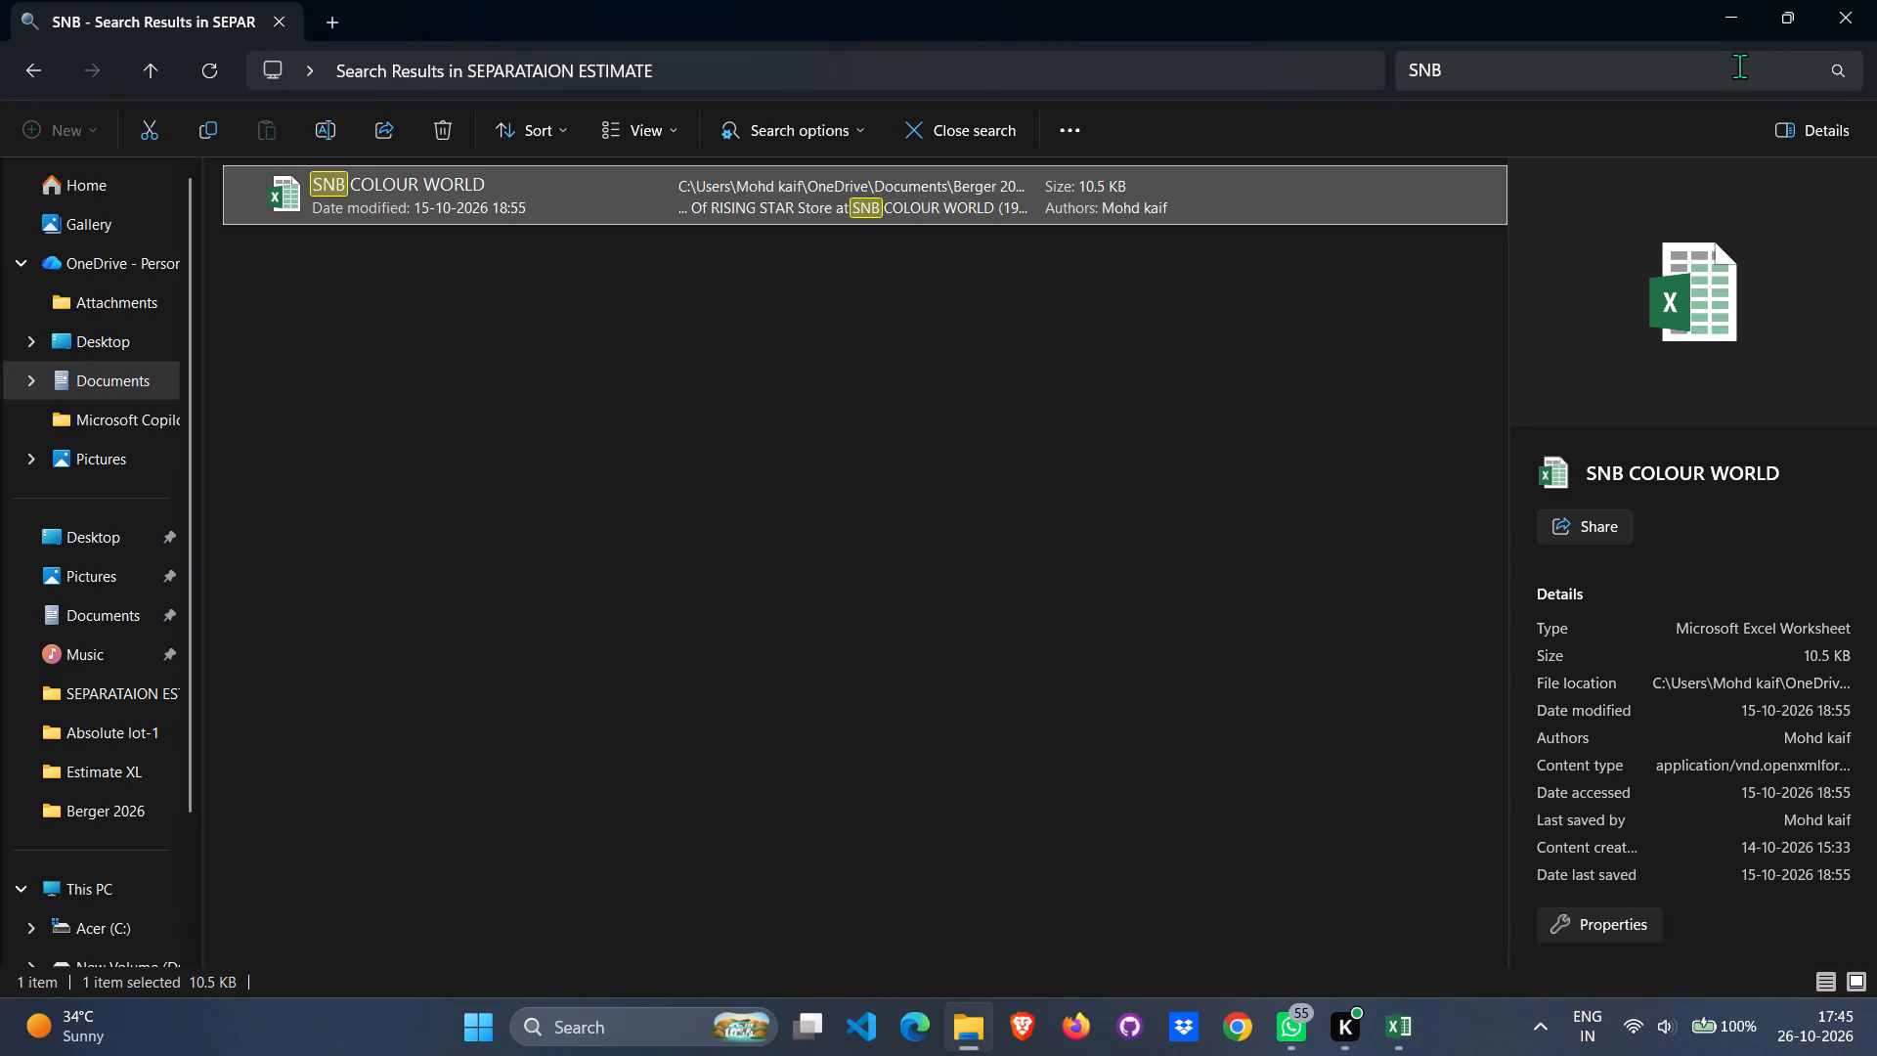
double_click(1739, 66)
key("BackSpace")
key("BackSpace")
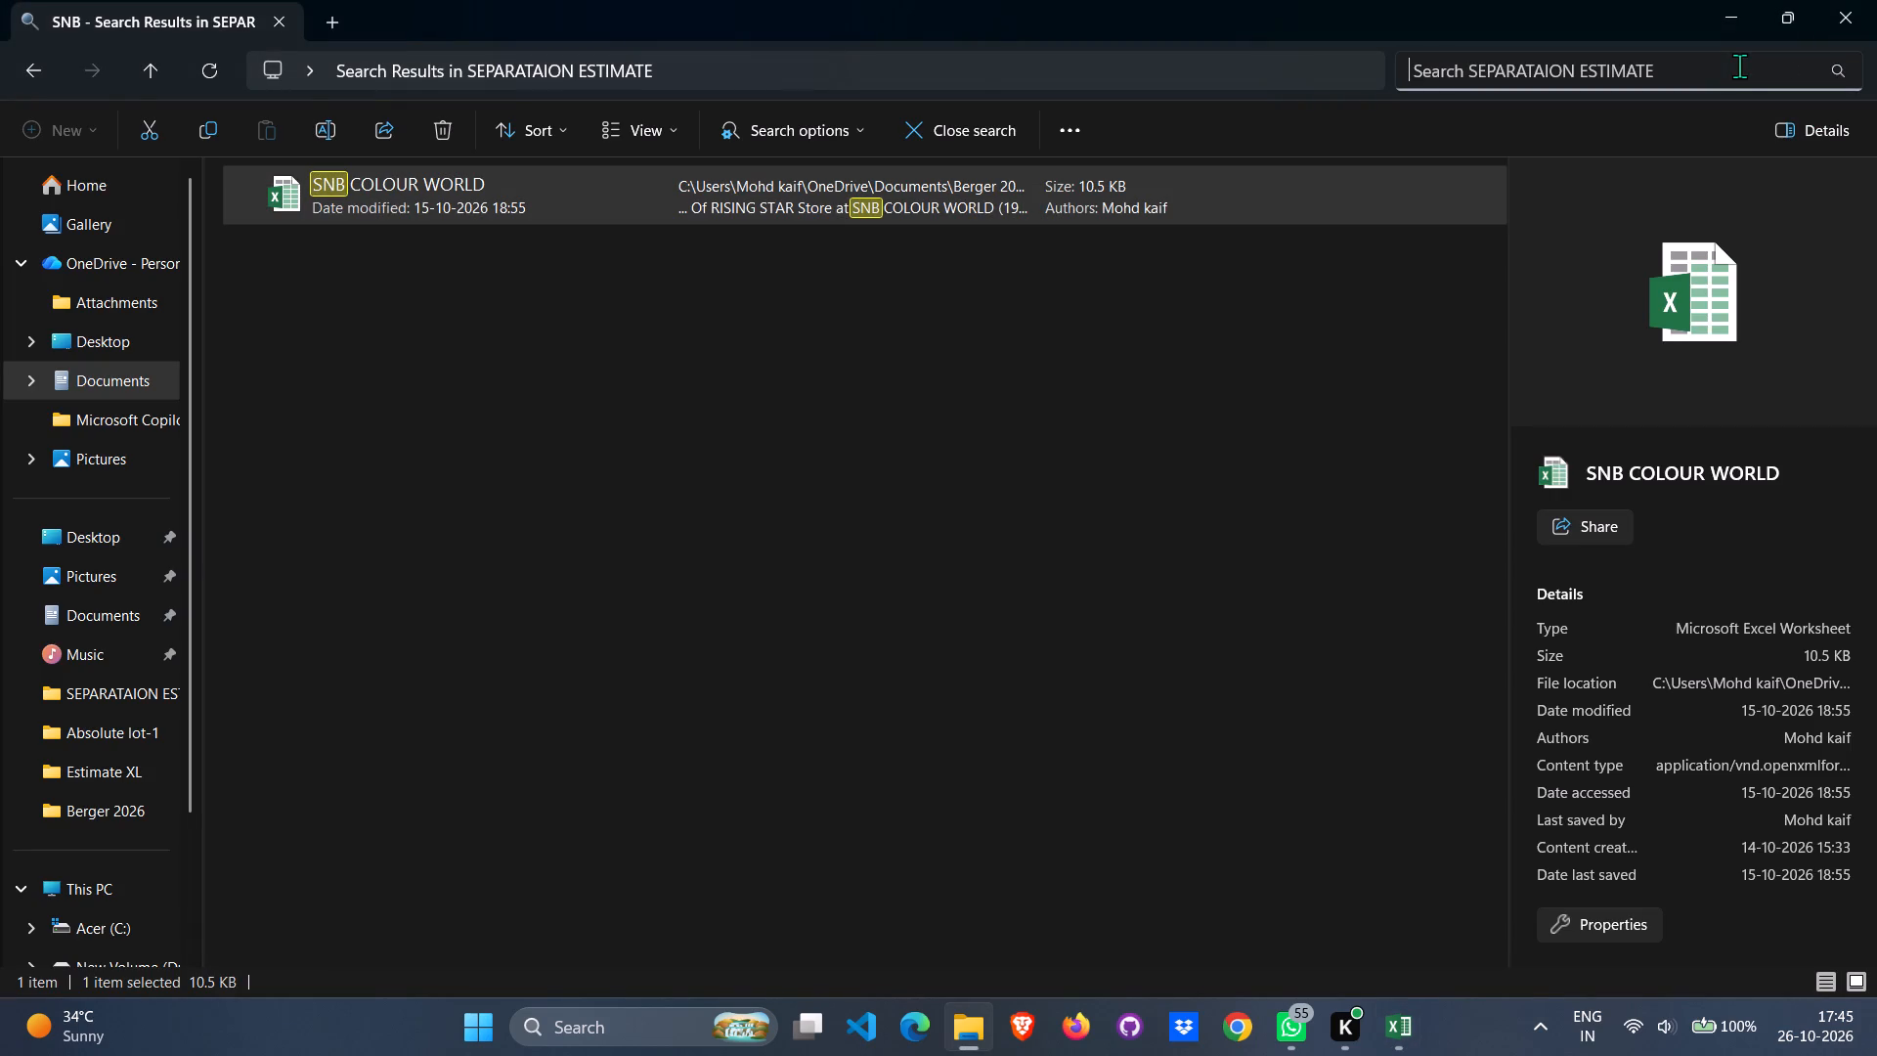
key("BackSpace")
type("VIDHI")
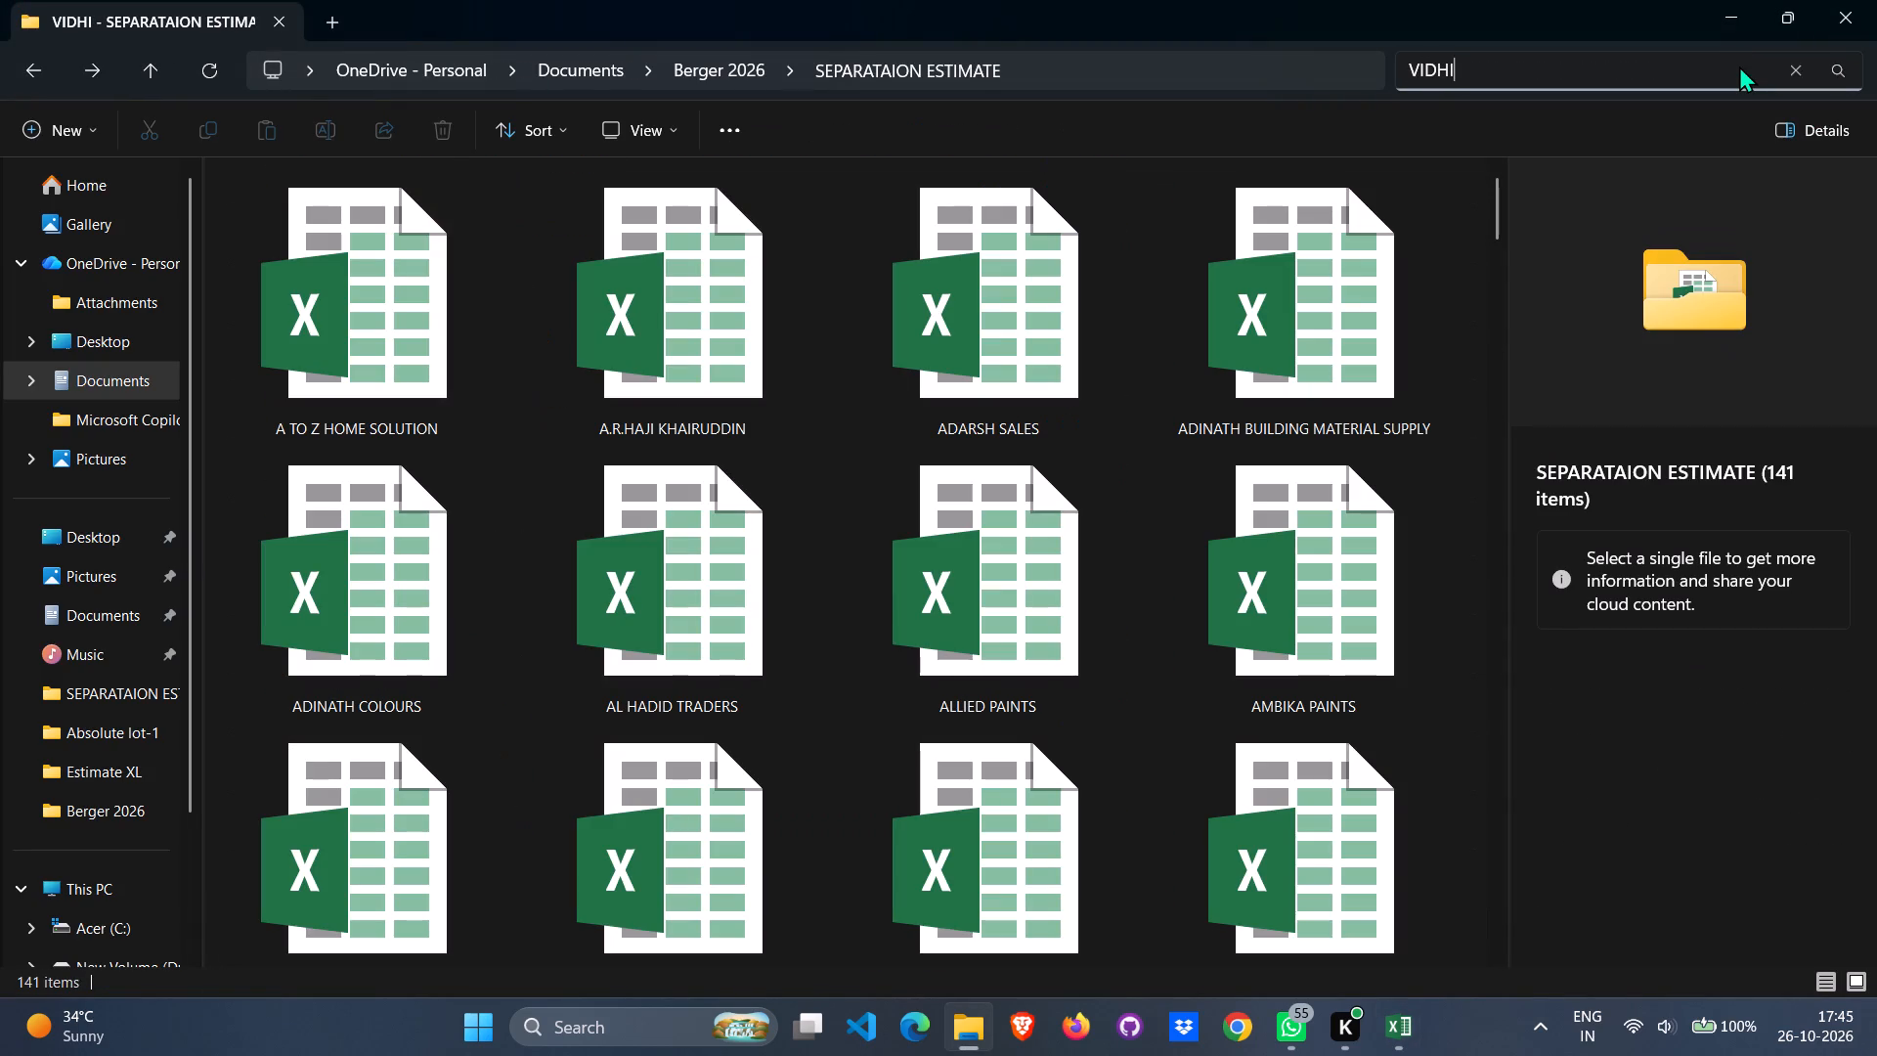
double_click(518, 197)
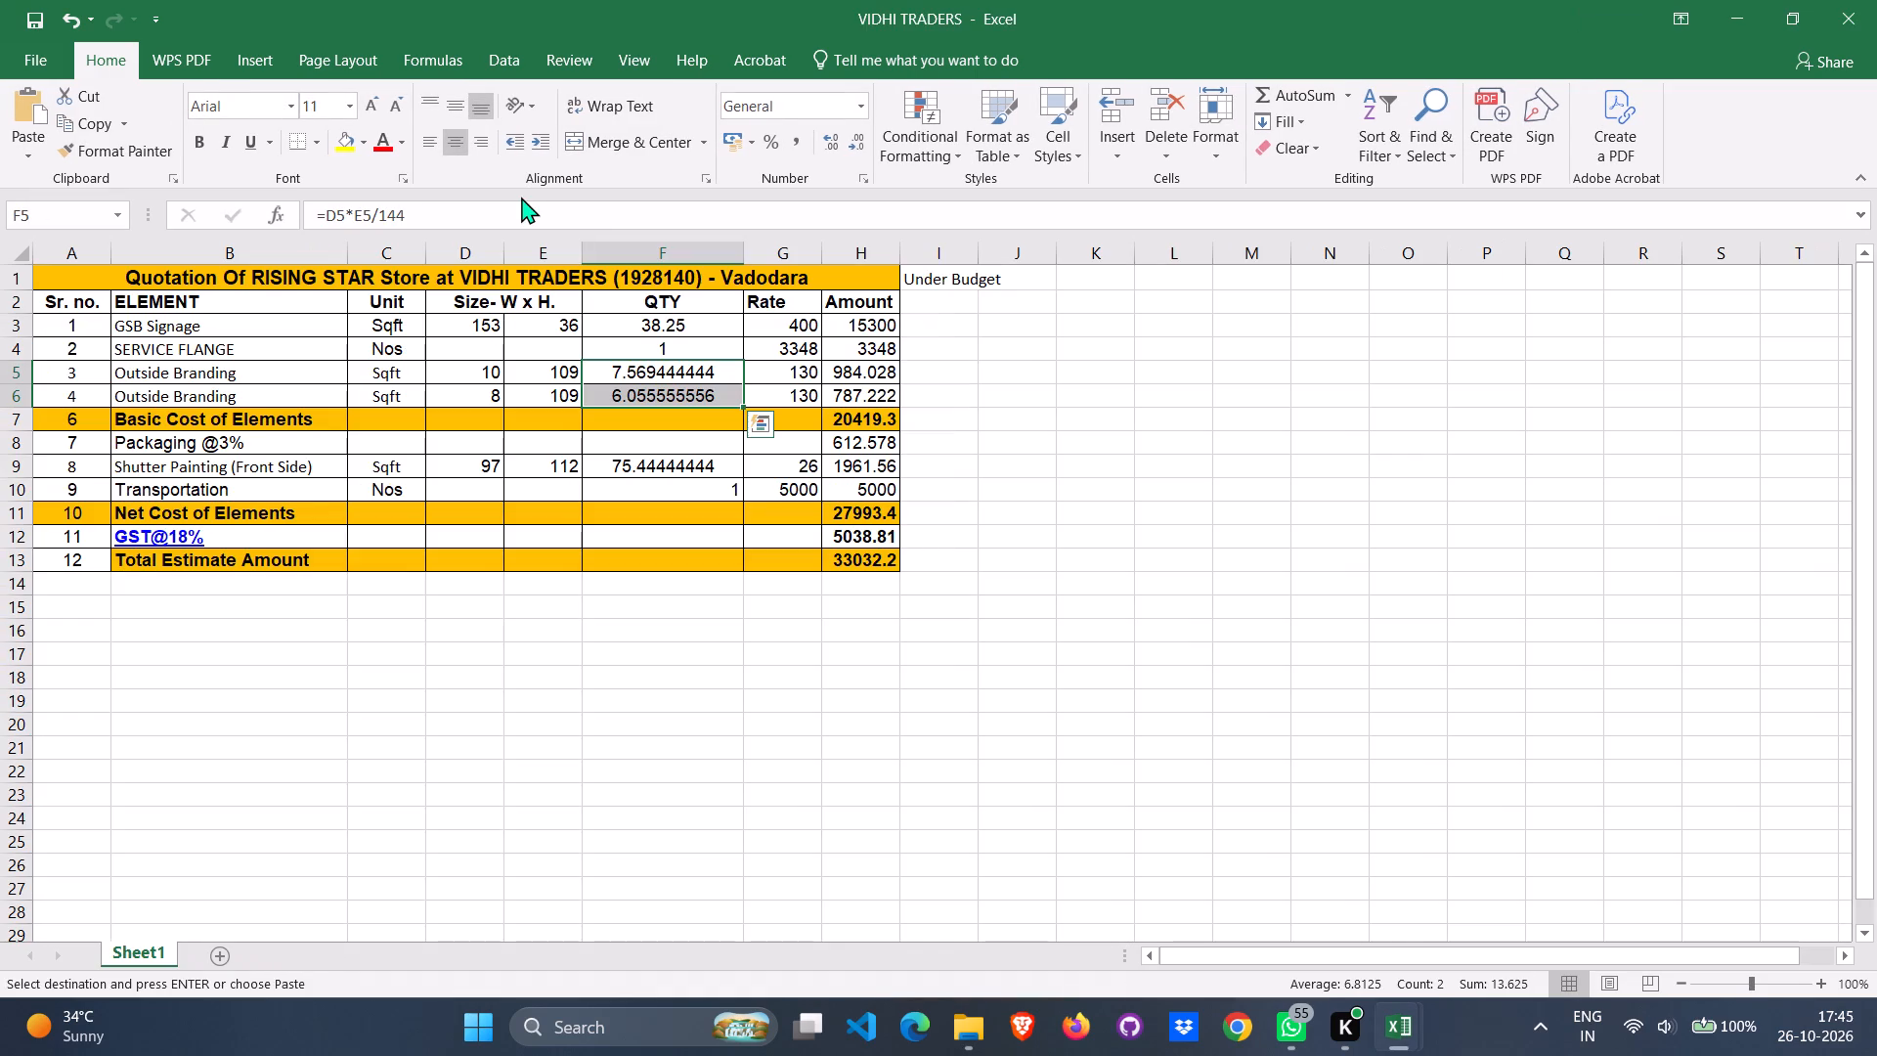
Copy GSB Signage, SERVICE FLANGE and both Outside Branding elements from the quotation into Element Name rows 151 to 154.
left_click(234, 336)
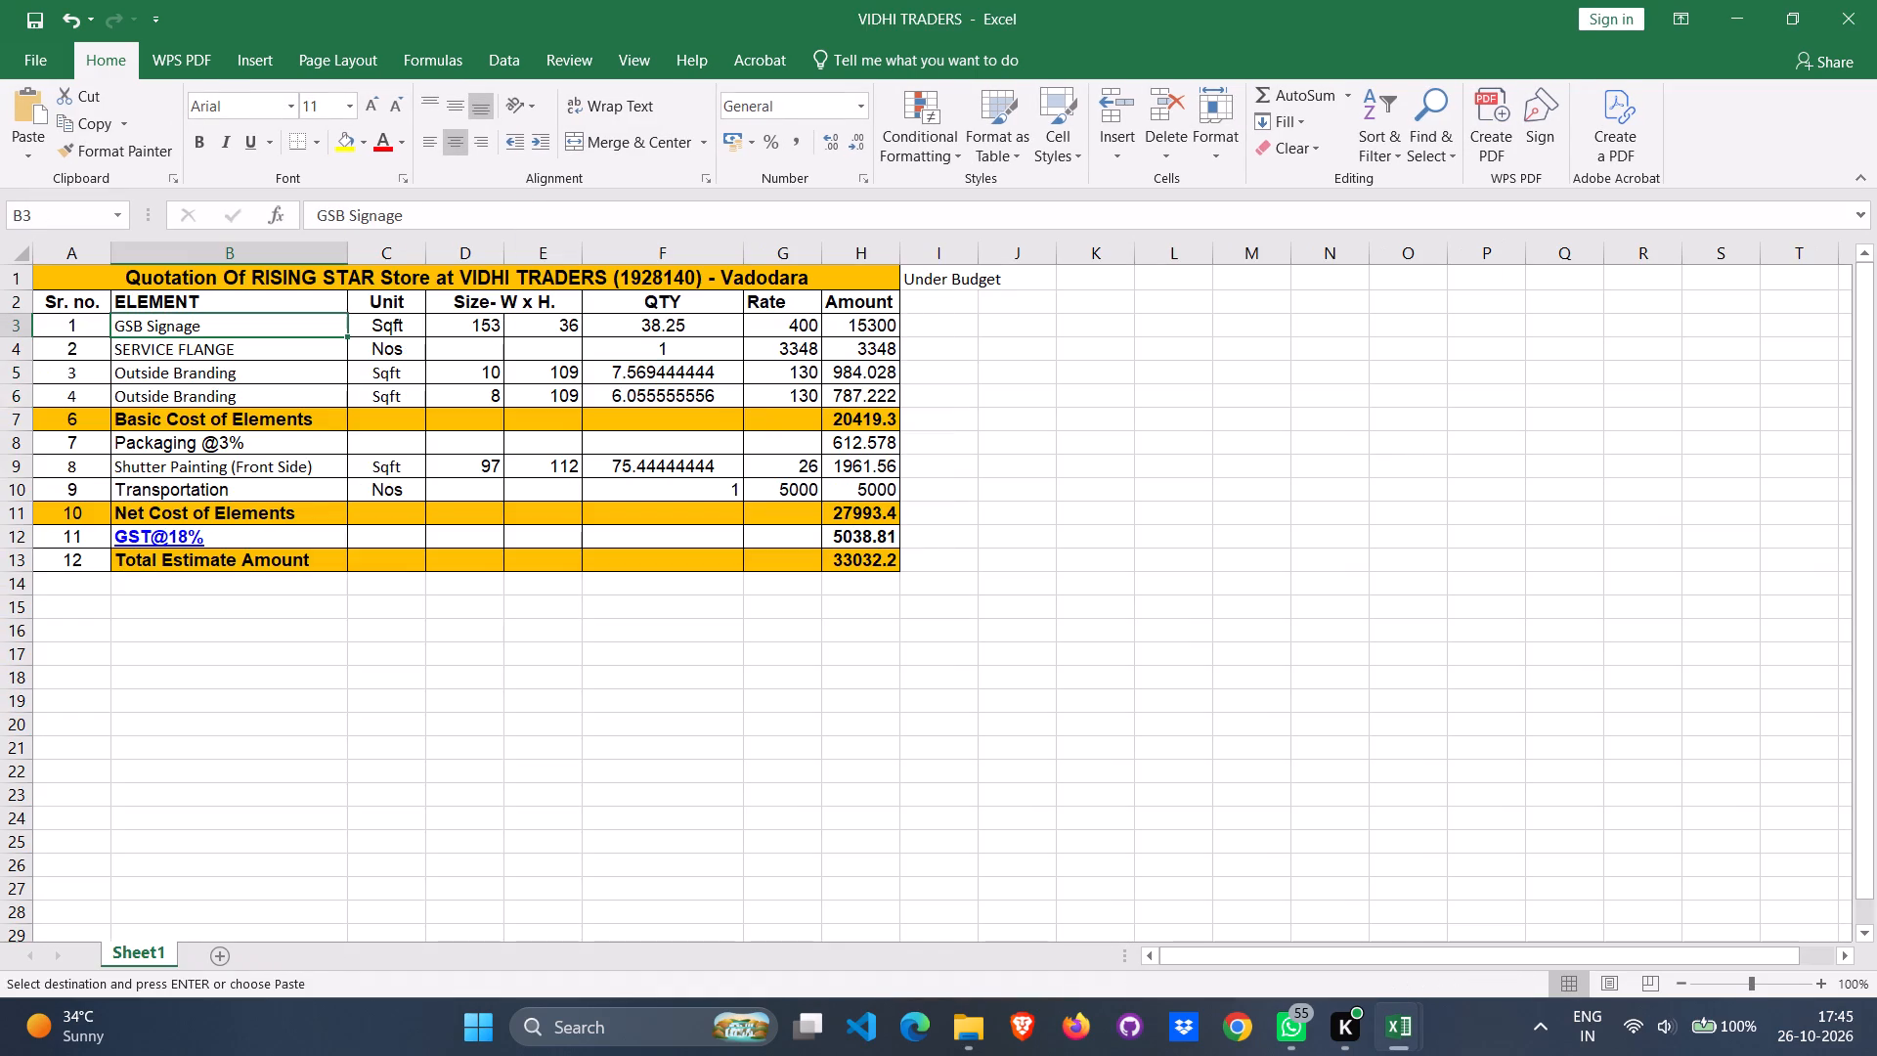
key("shift+Down")
key("shift+Down")
key("shift+Down")
key("ctrl+c")
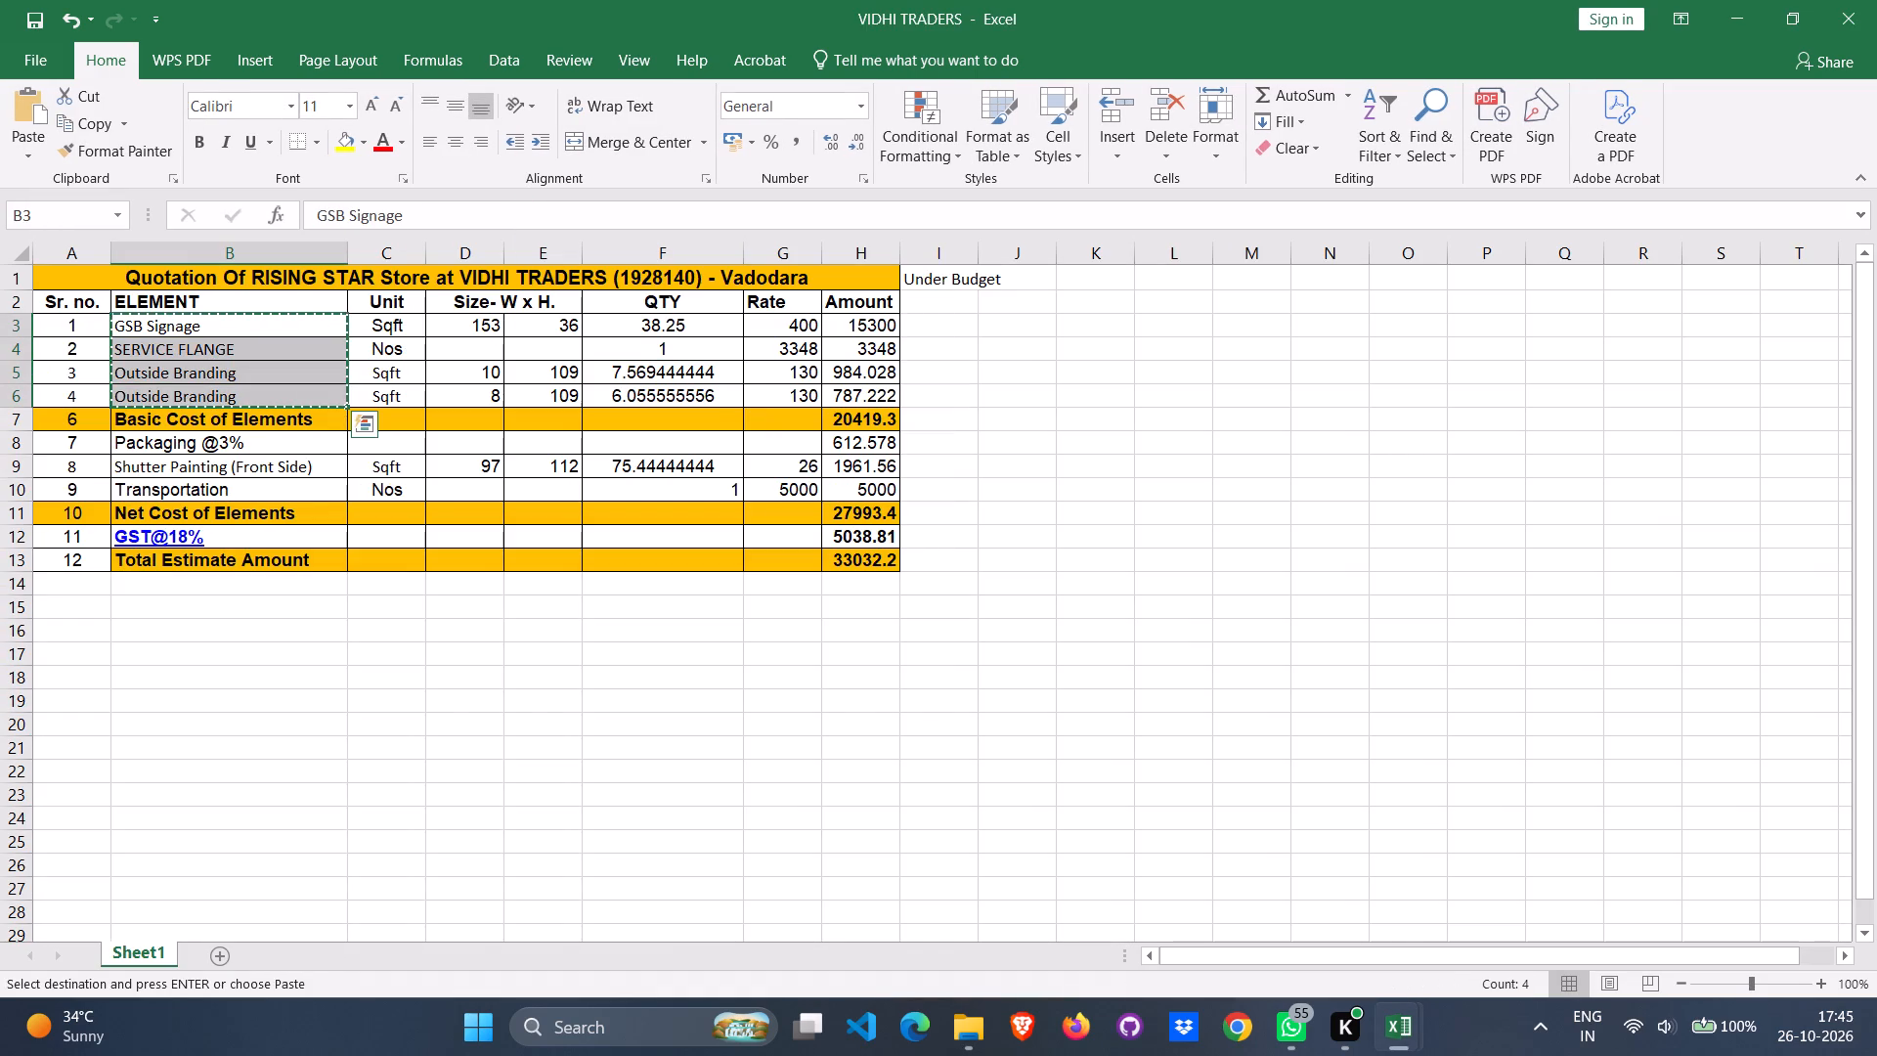
key("alt+Tab")
key("ctrl+v")
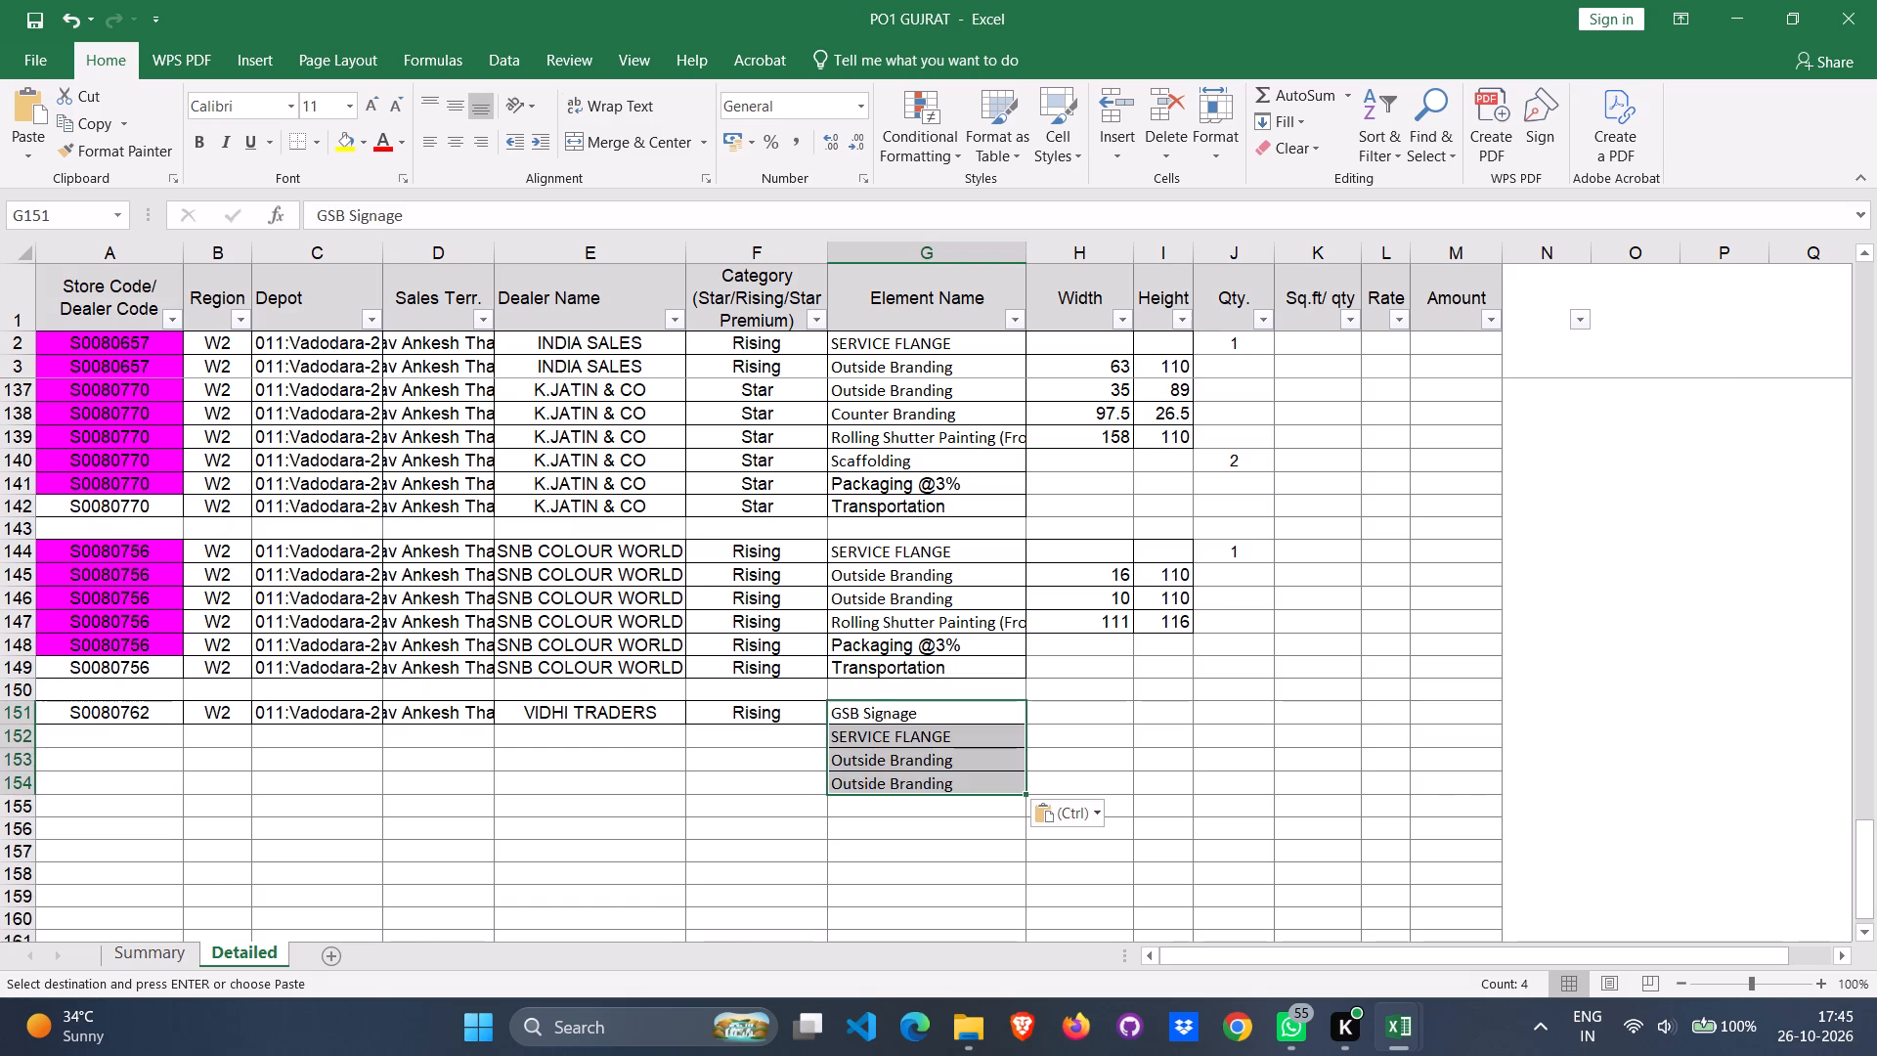
Copy the sizes 153 x 36, 10 x 109 and 8 x 109 from the quotation into Width and Height of rows 151 to 154, and save.
key("alt+Tab")
left_click(454, 322)
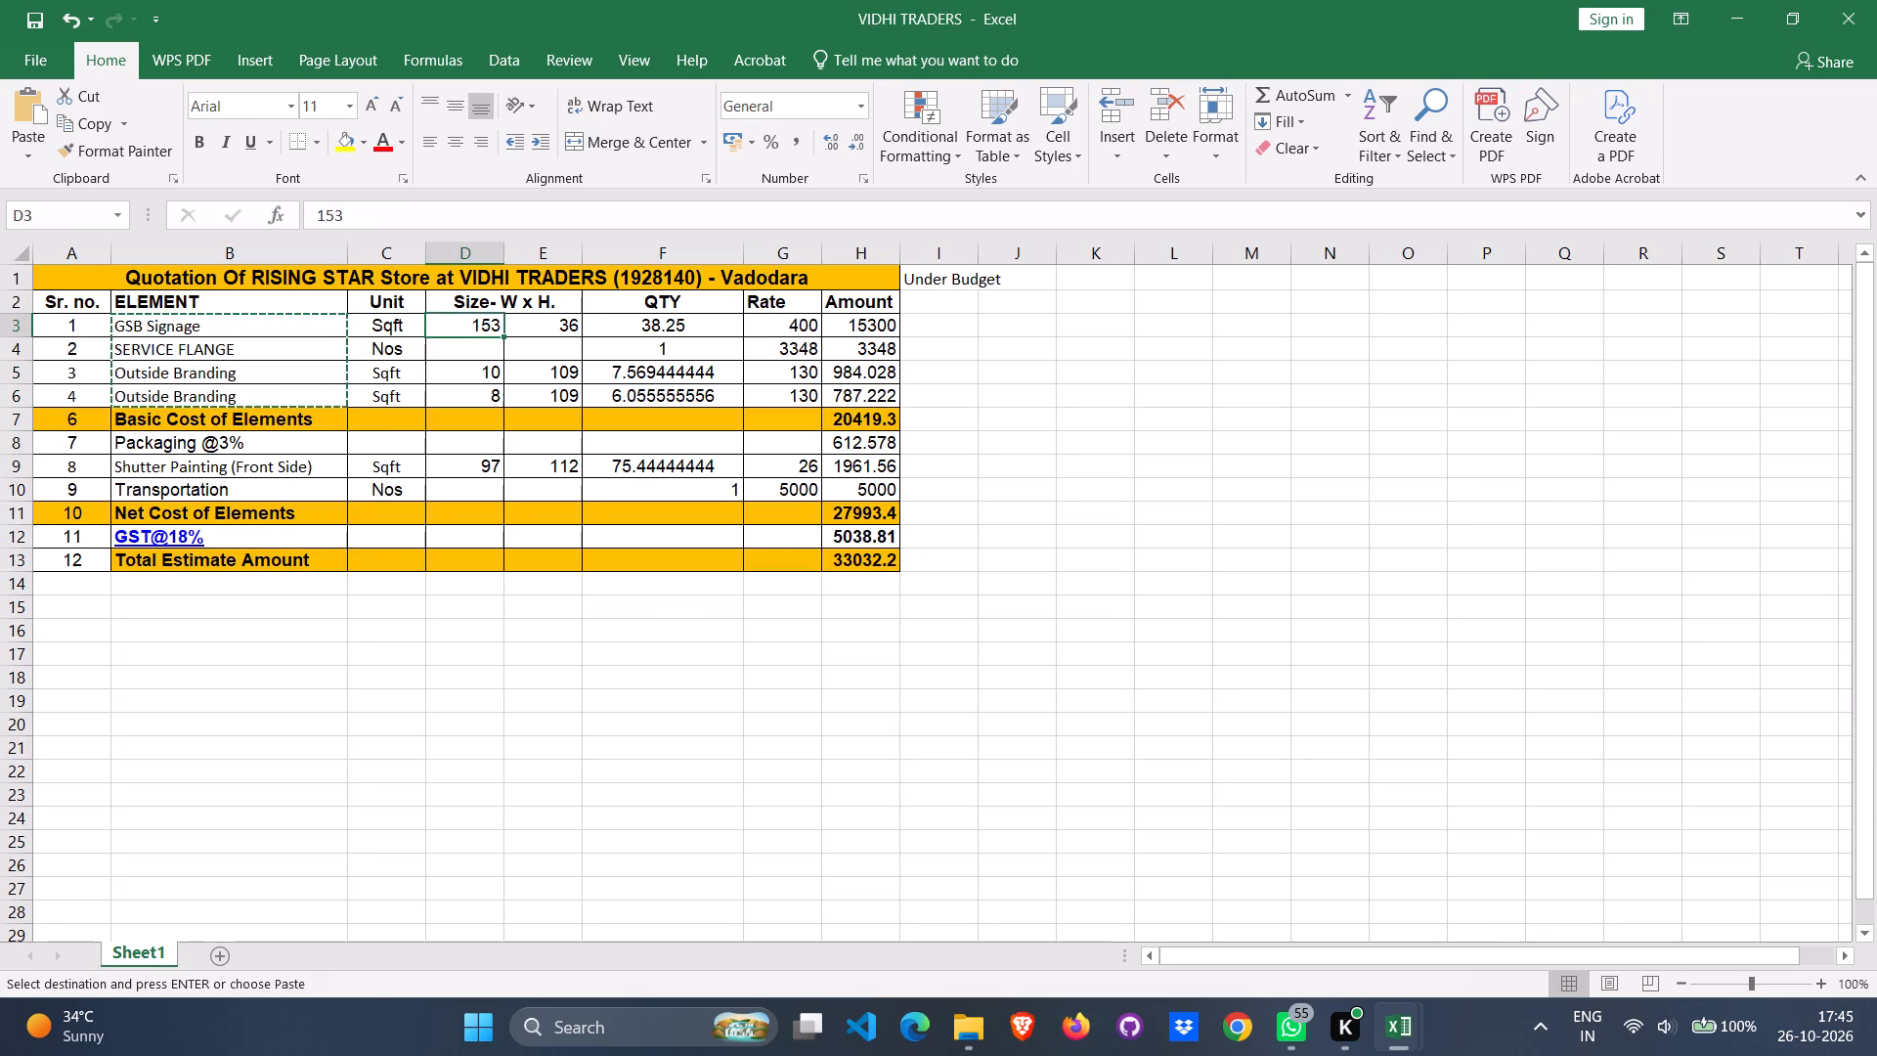
key("shift+Right")
key("shift+Down")
key("shift+Down")
key("shift+Down")
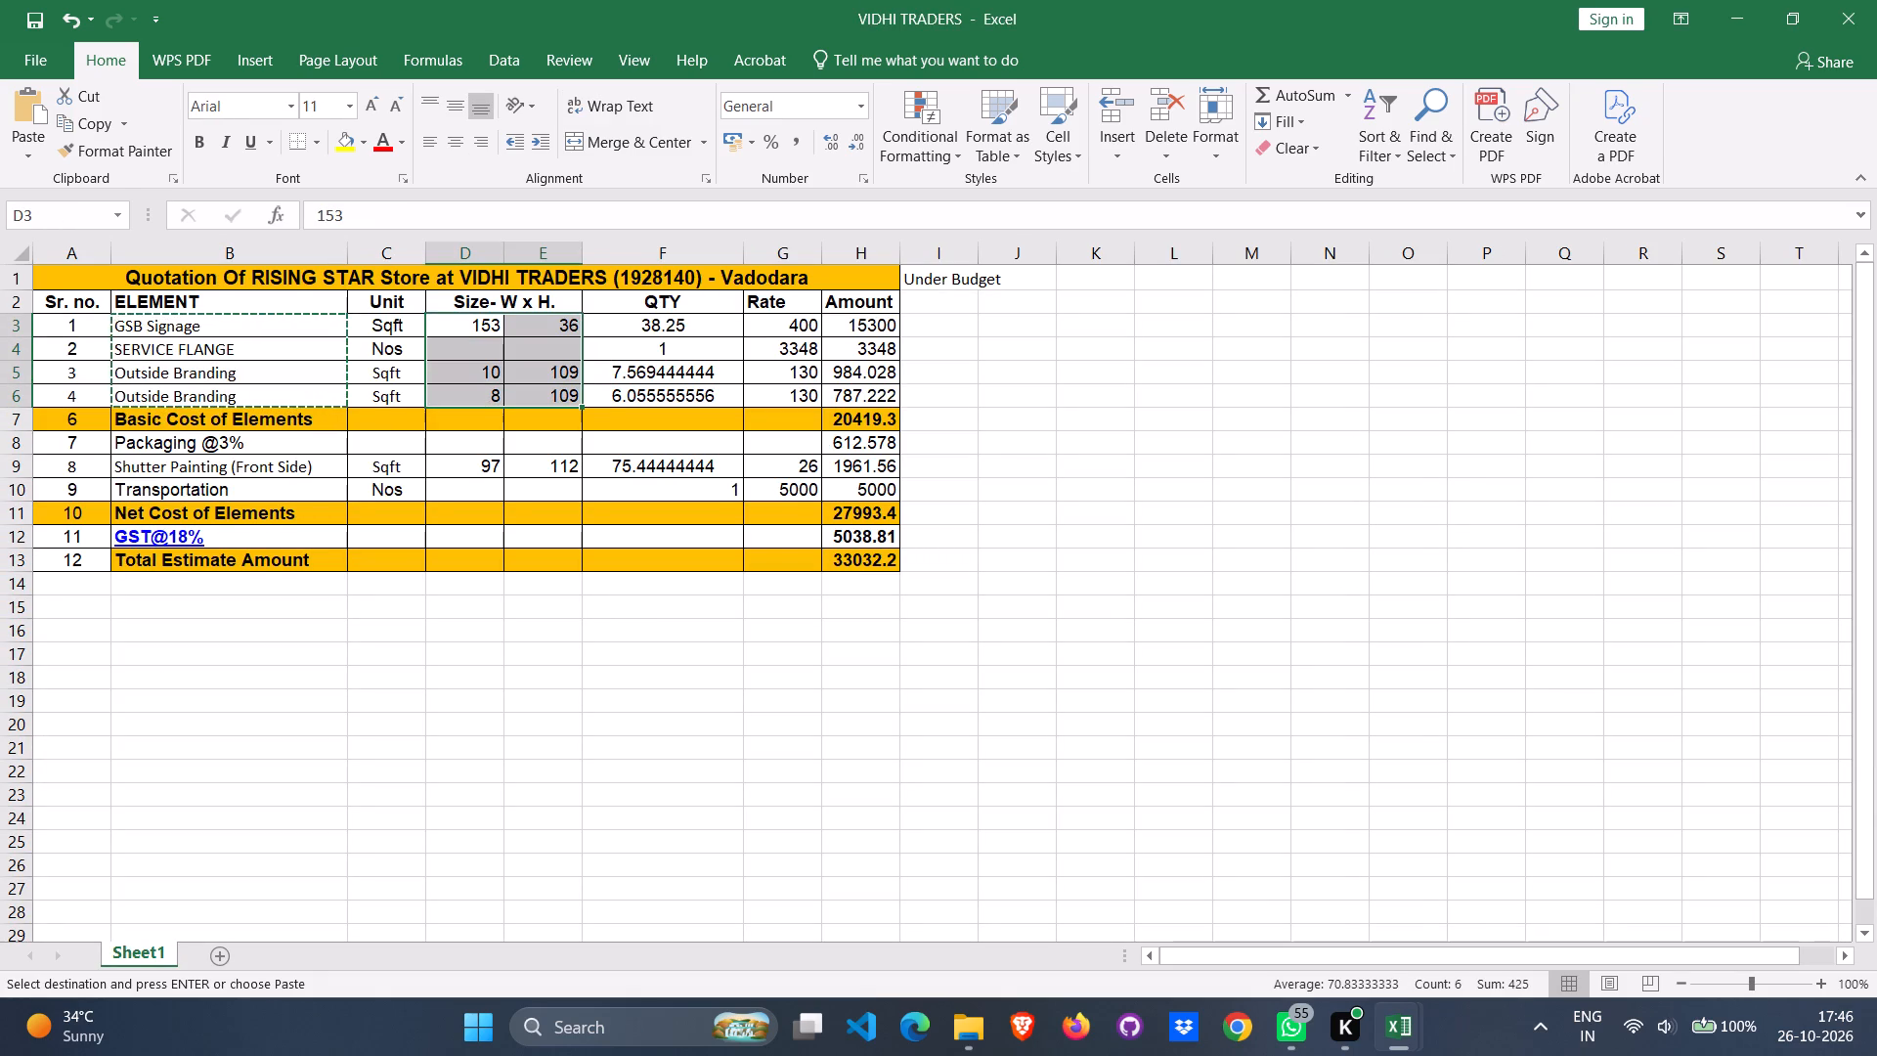
key("ctrl+c")
key("alt+Tab")
key("Right")
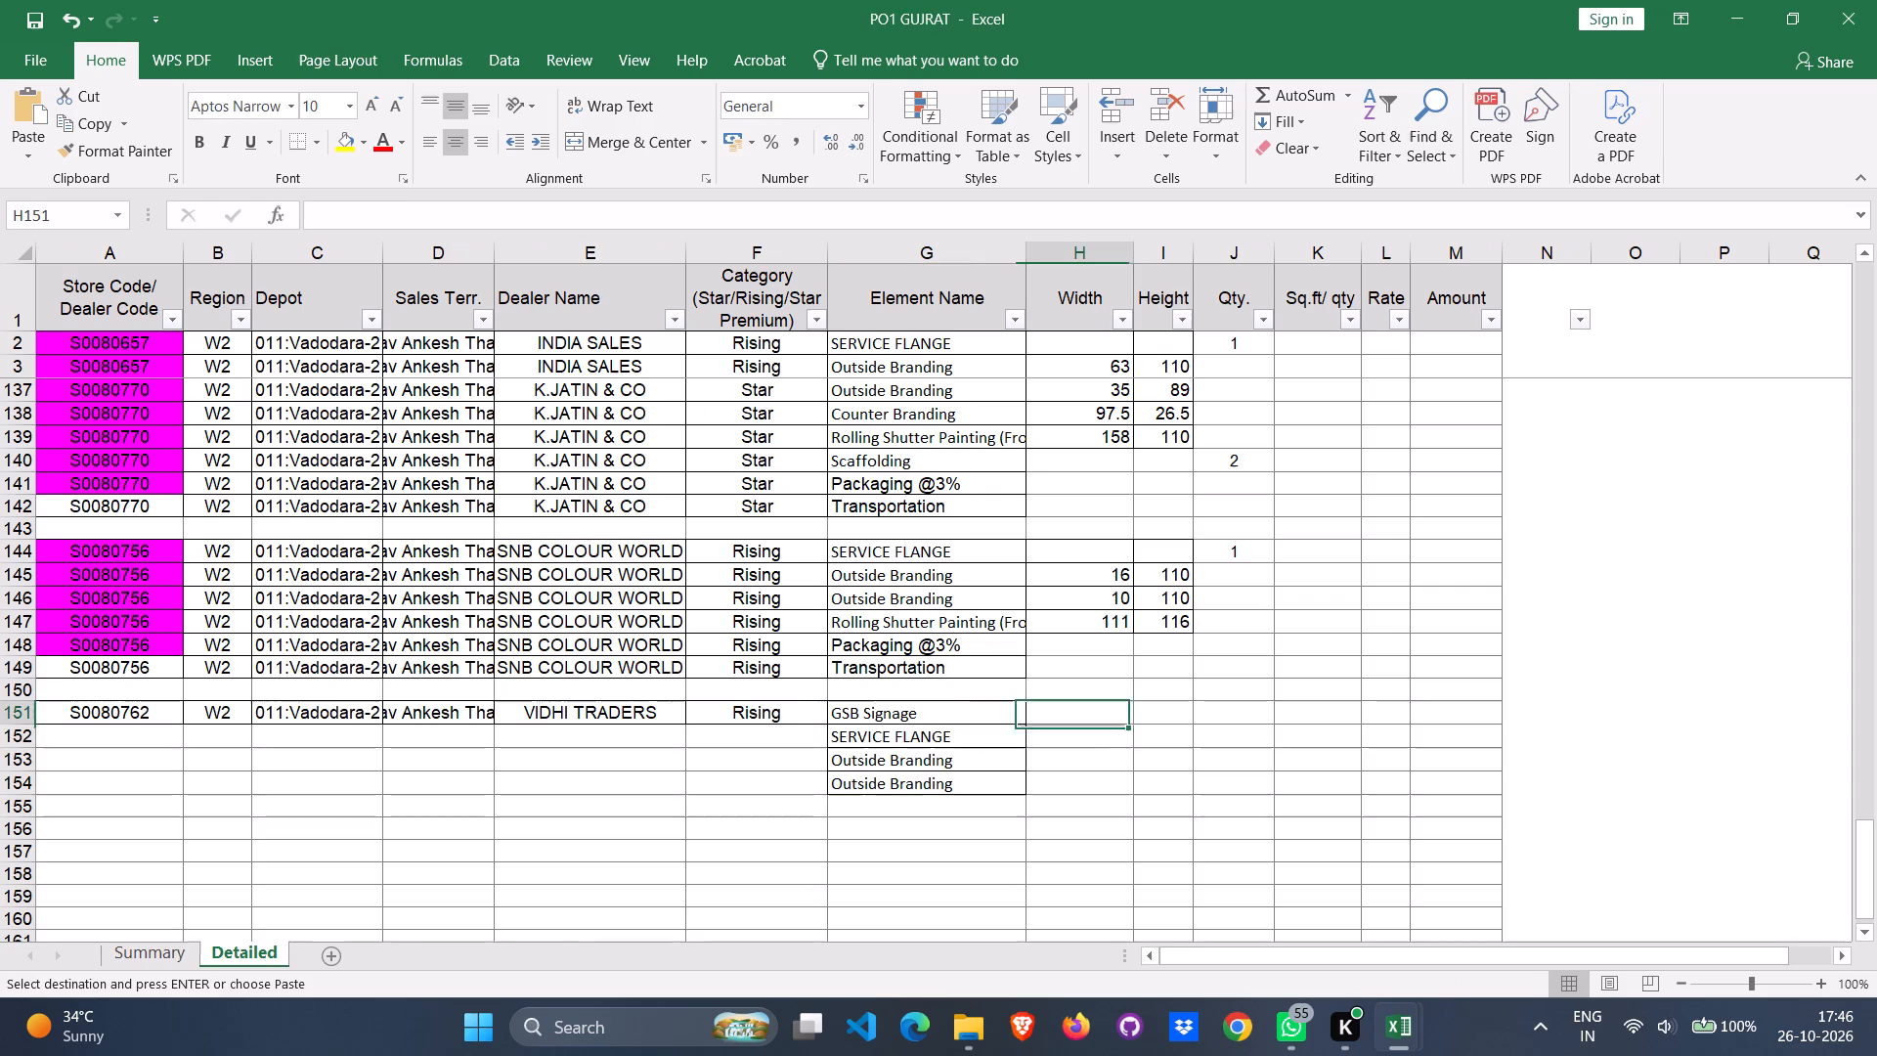
key("ctrl+v")
key("ctrl+s")
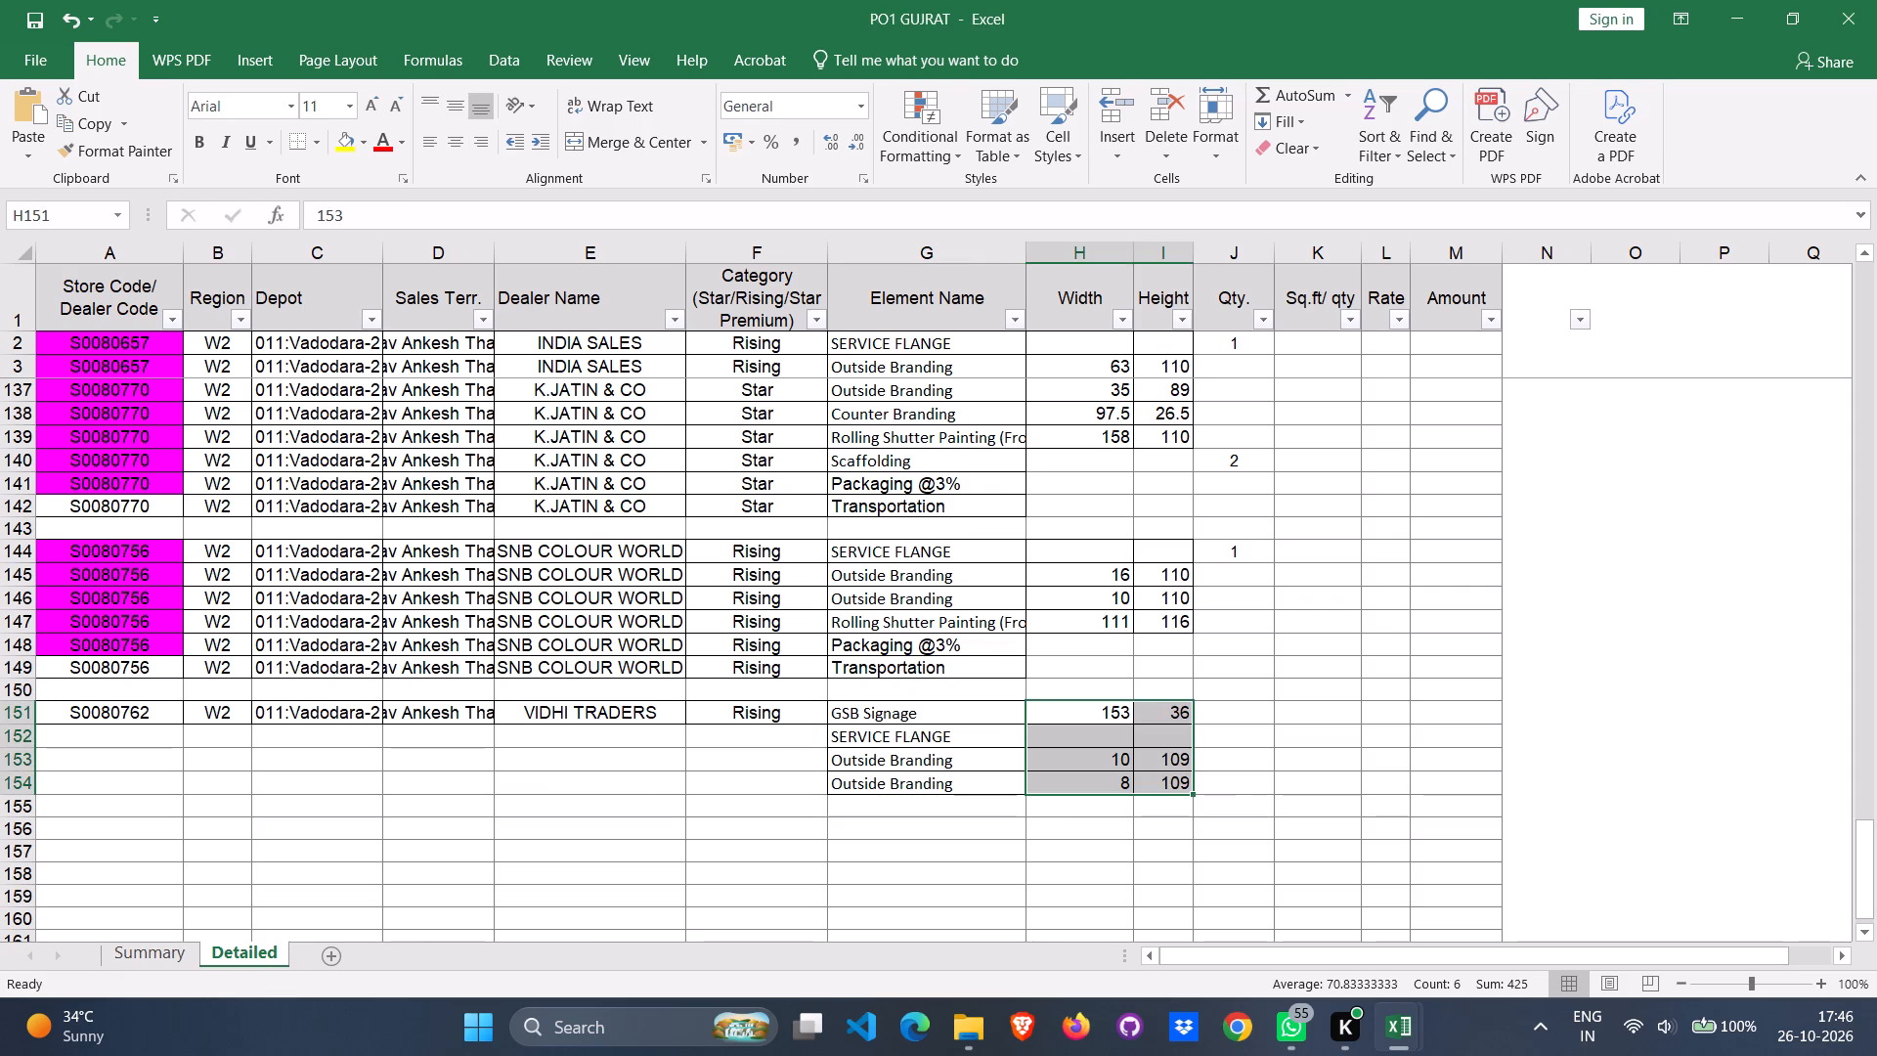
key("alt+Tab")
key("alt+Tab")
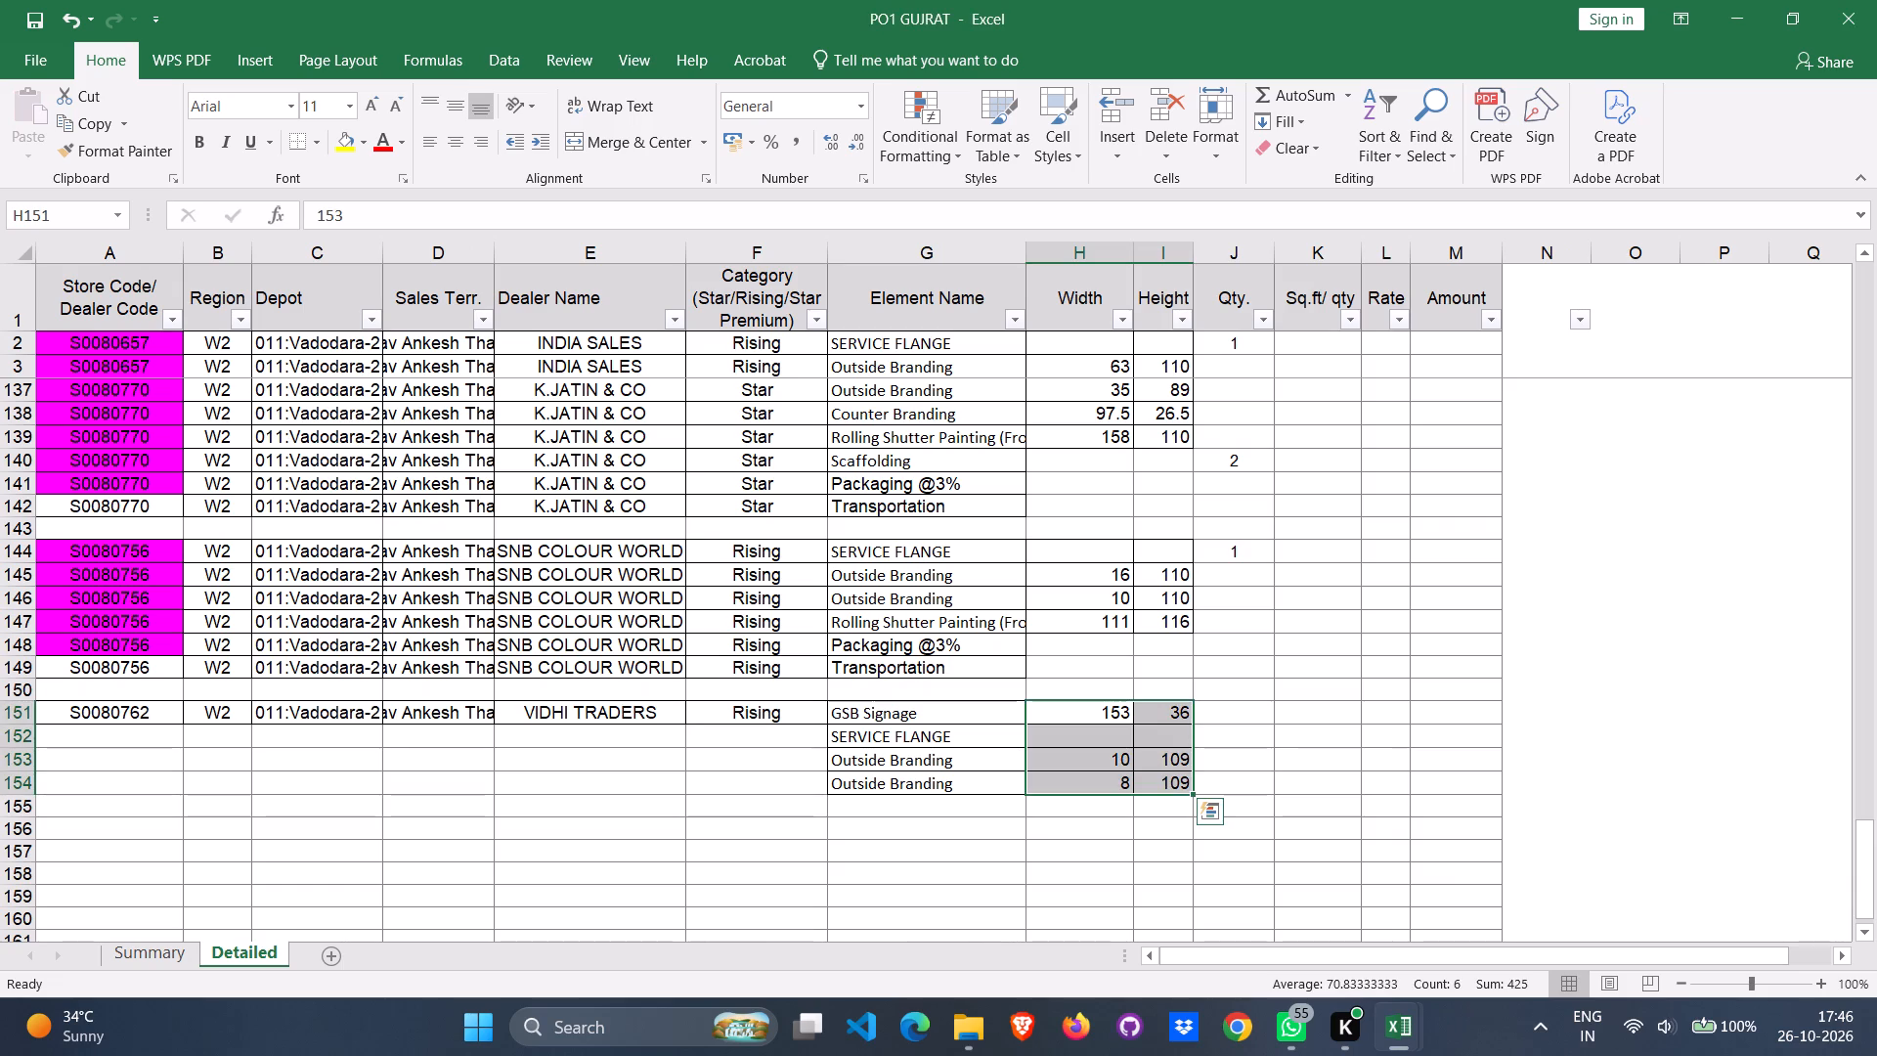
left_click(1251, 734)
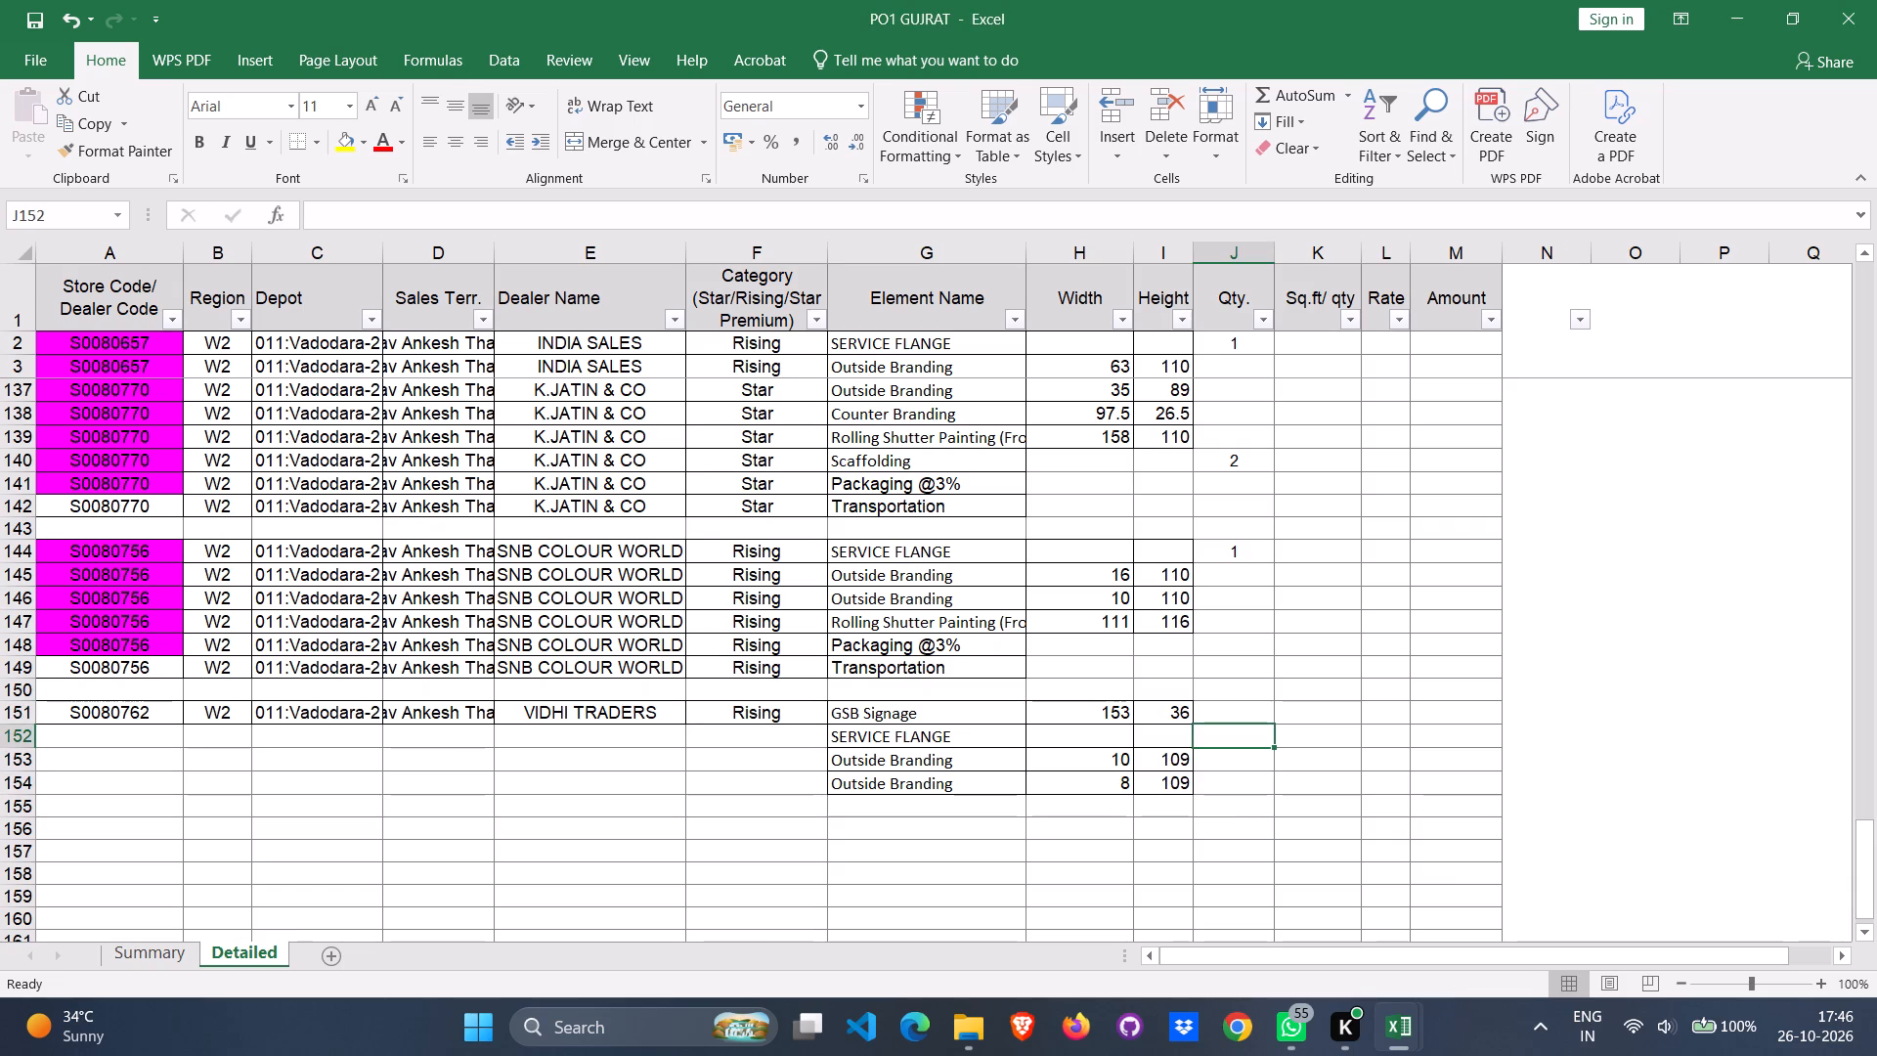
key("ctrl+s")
Copy Shutter Painting (Front Side) from the VIDHI TRADERS quotation into Element Name row 155 of the Detailed sheet.
left_click(925, 810)
key("alt+Tab")
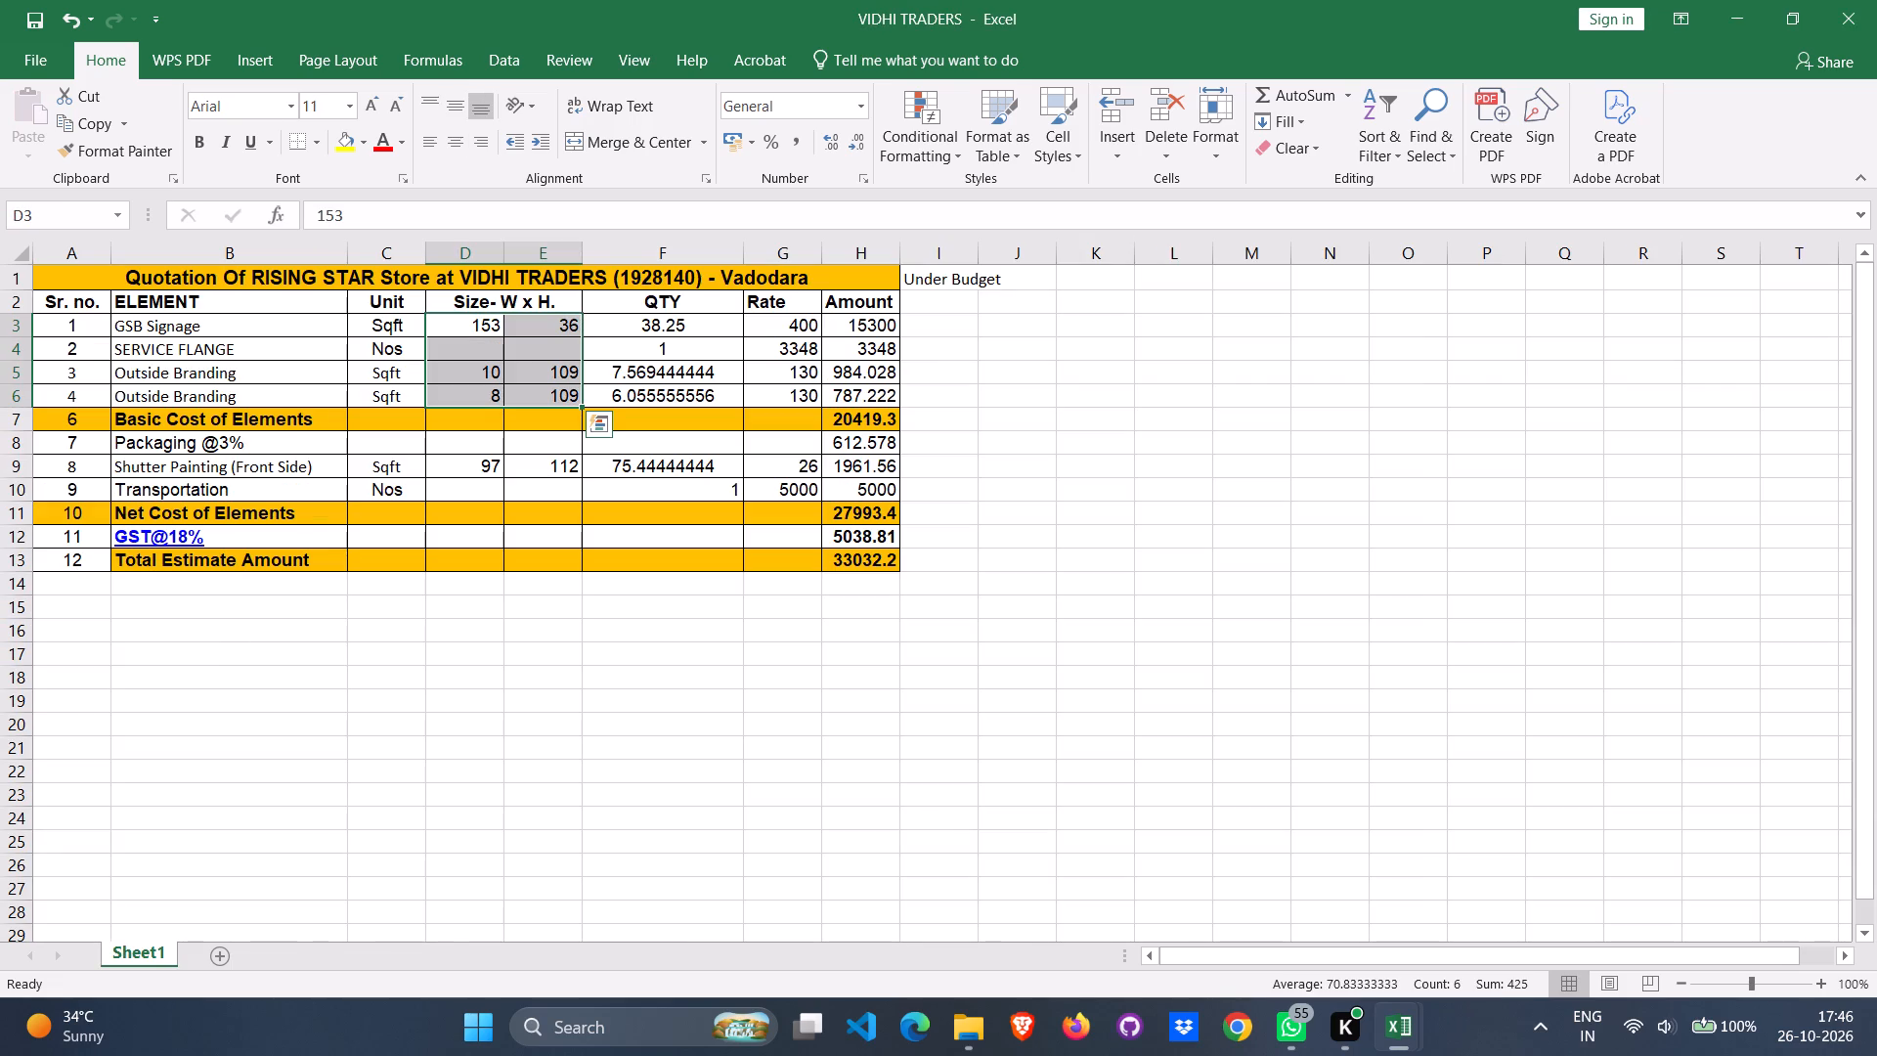
left_click(284, 468)
key("ctrl+c")
key("alt+Tab")
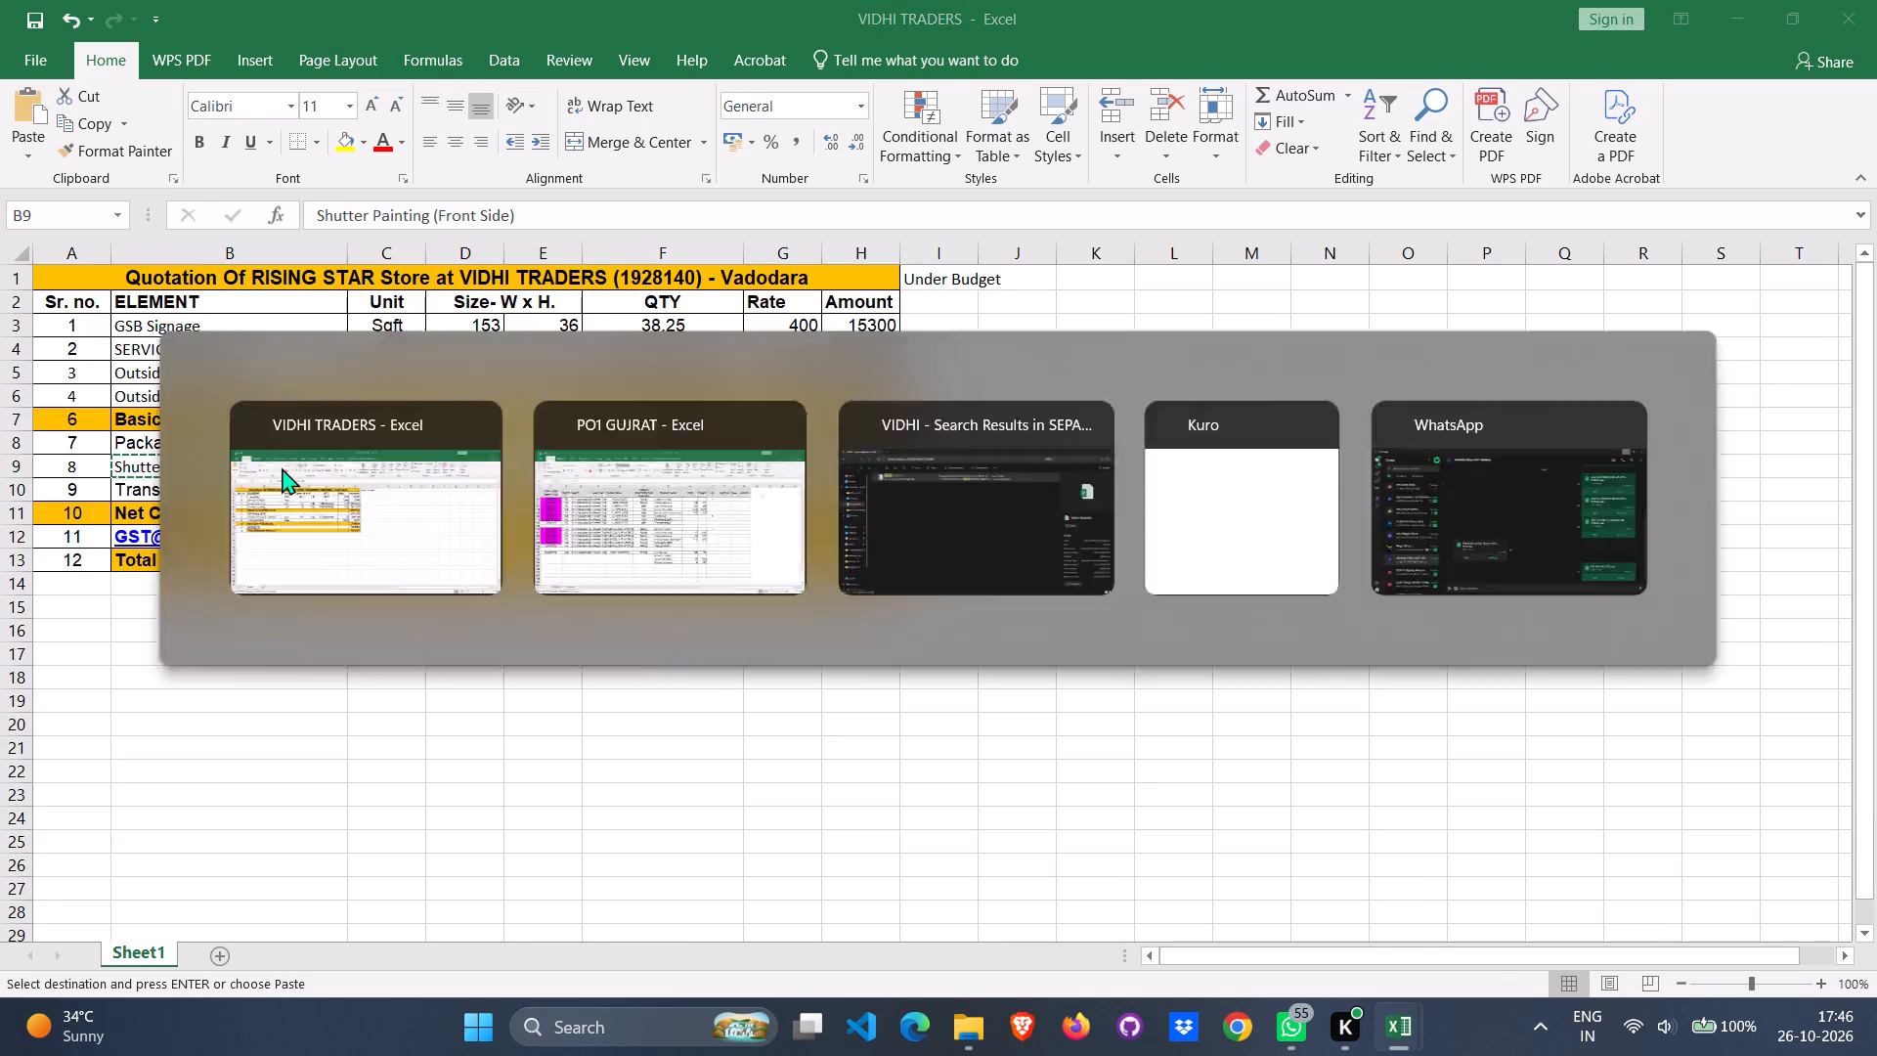
key("ctrl+v")
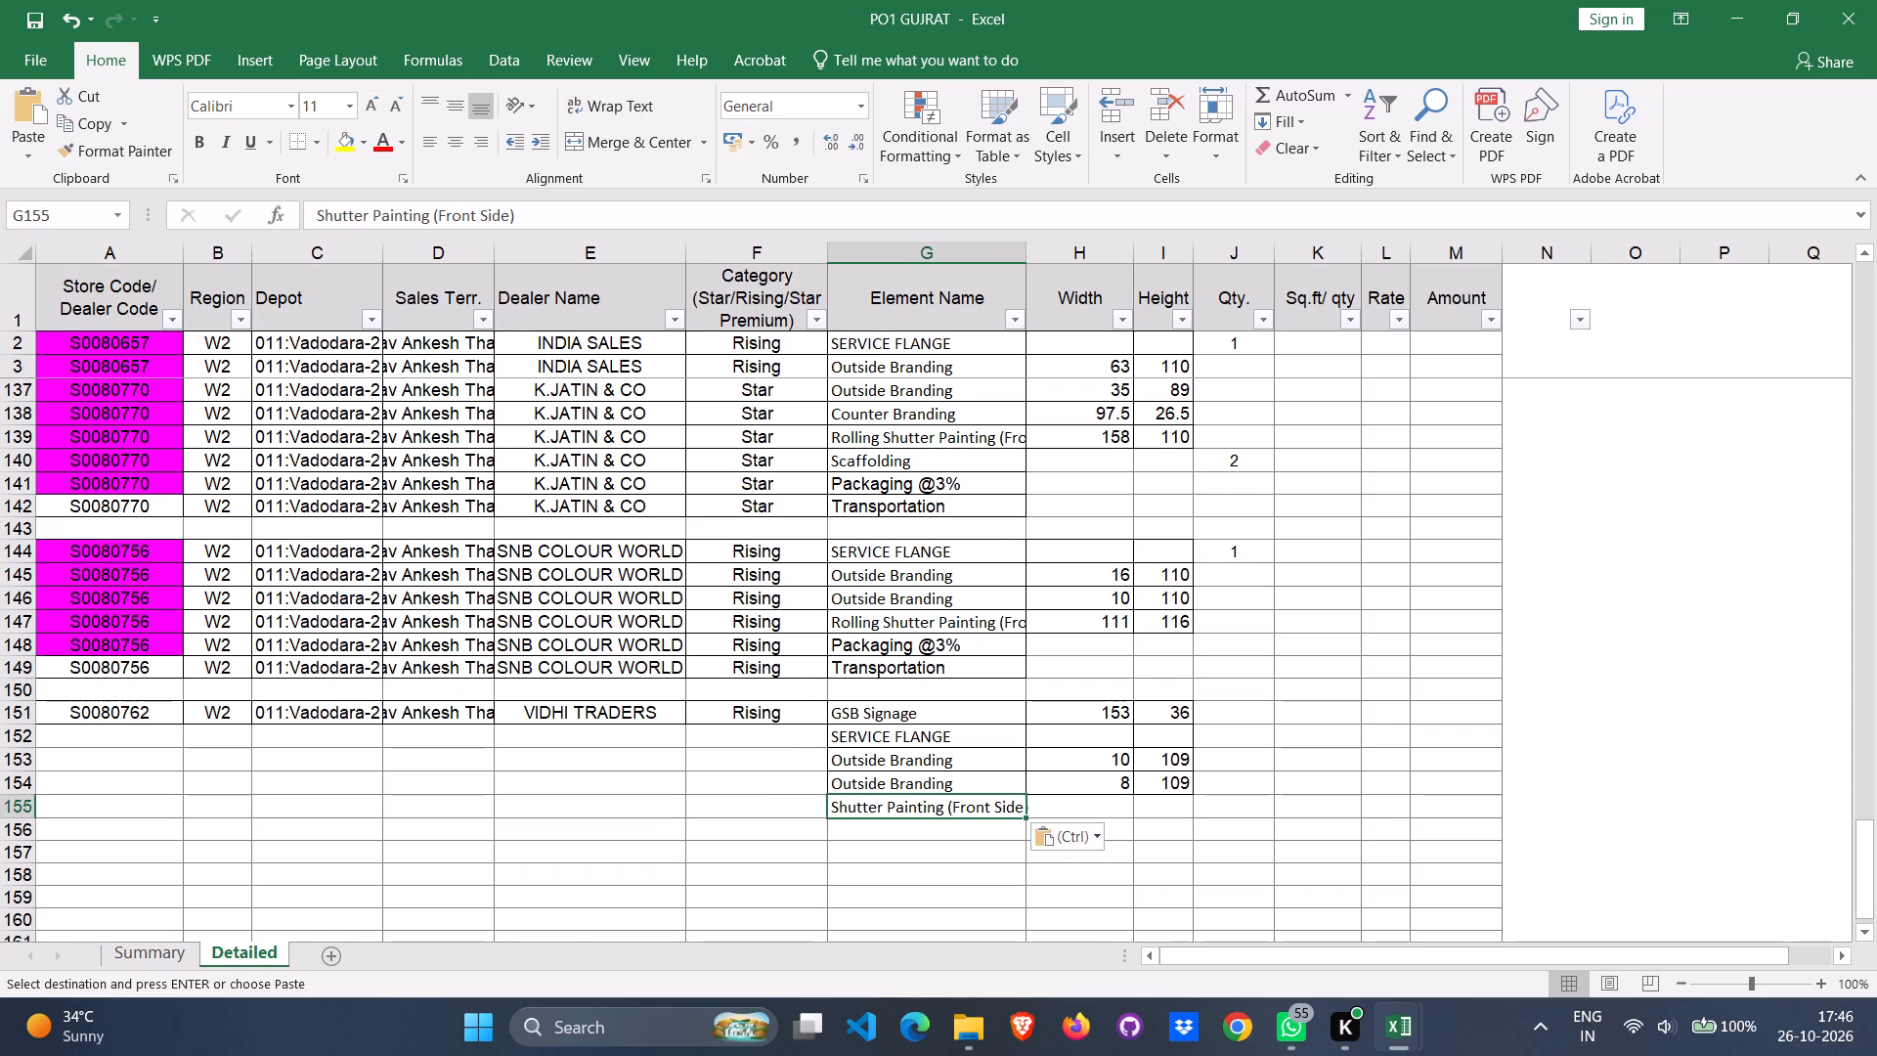
Copy the shutter painting size, 97 x 112, from the quotation into Width and Height of row 155, and save.
left_click(1088, 810)
key("alt+Tab")
left_click(472, 468)
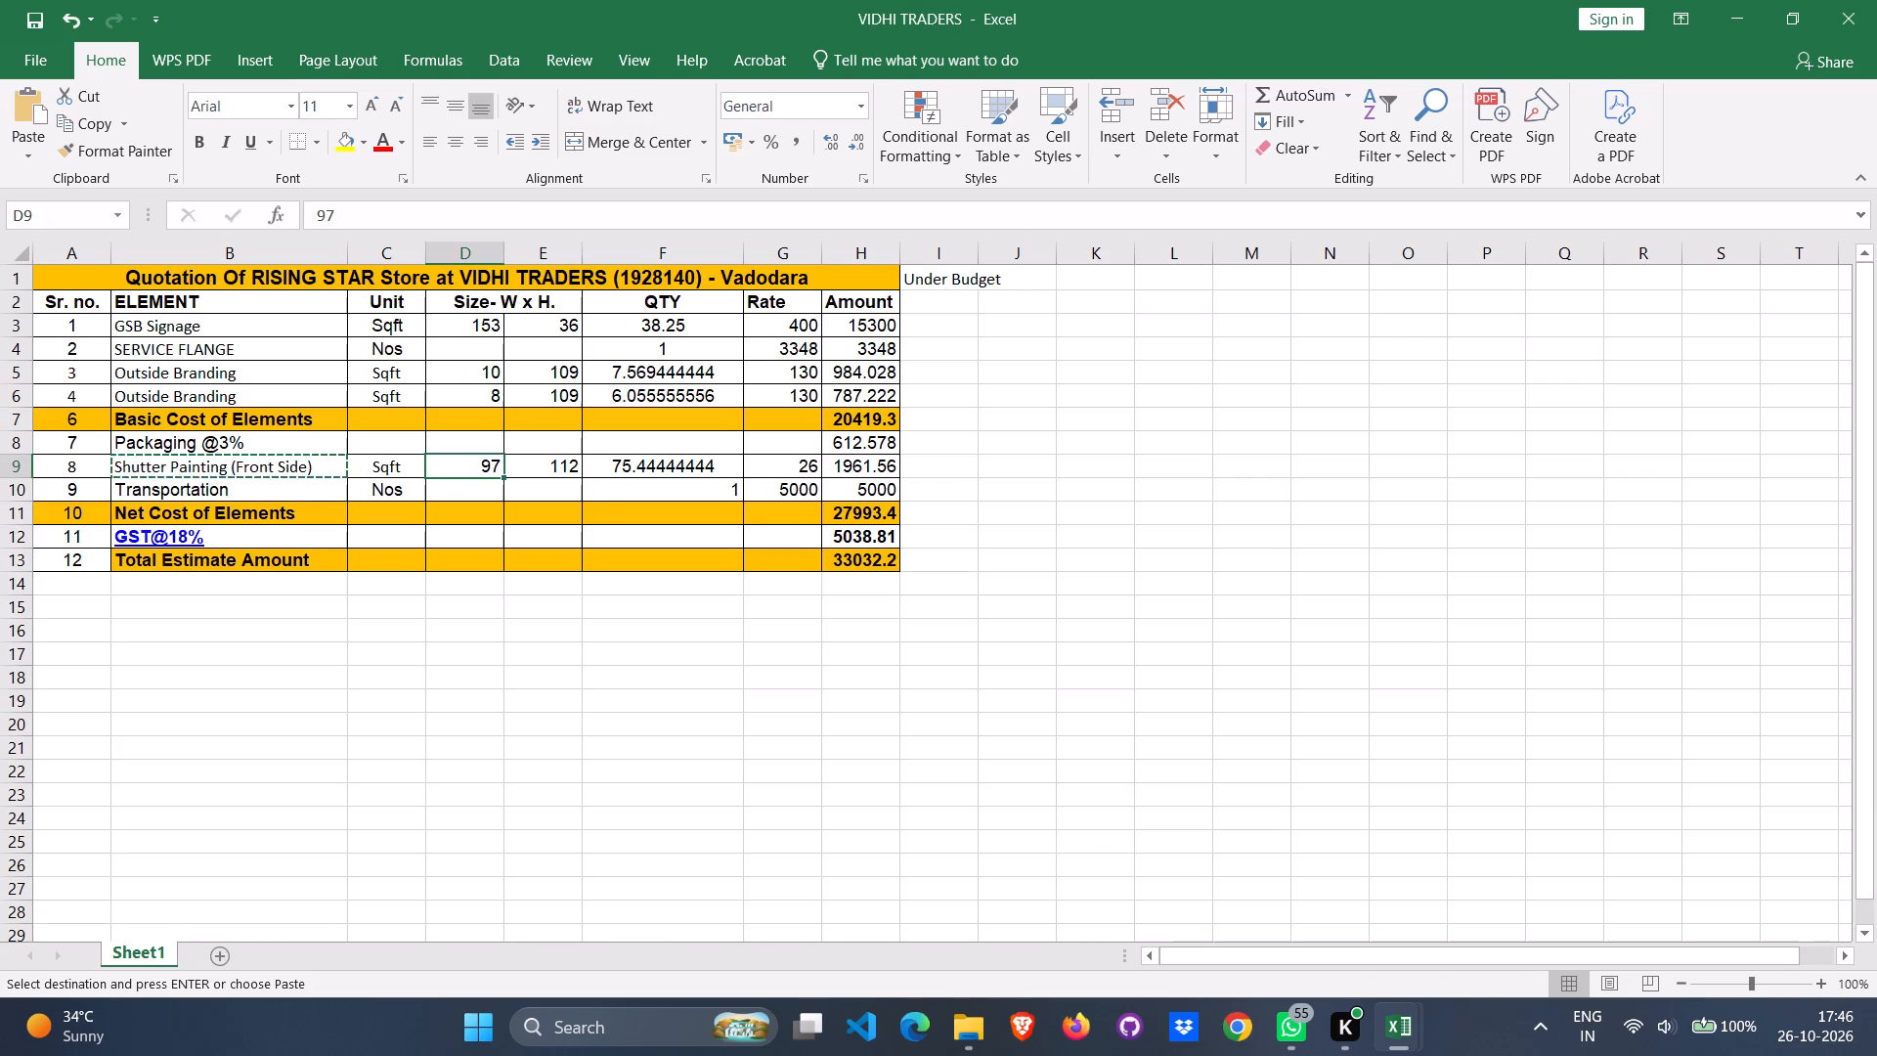
key("shift+Right")
key("ctrl+c")
key("alt+Tab")
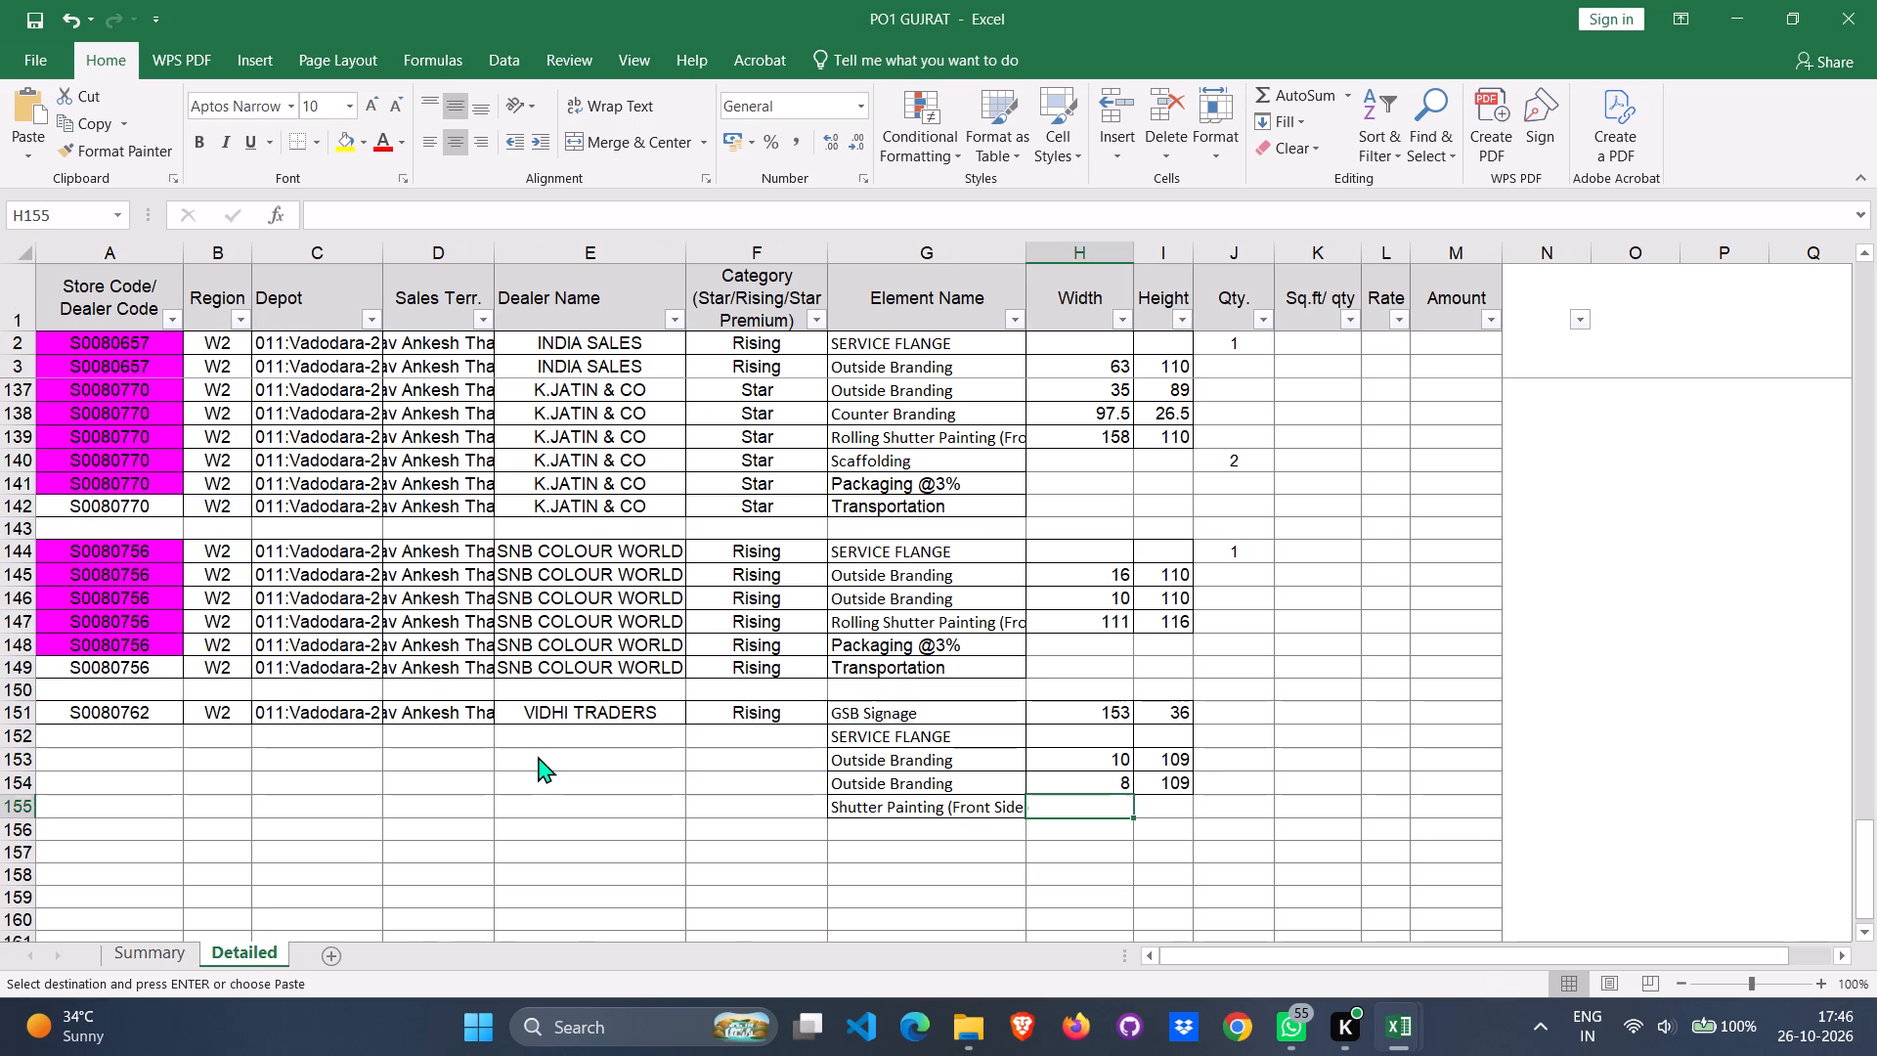
key("ctrl+v")
key("ctrl+s")
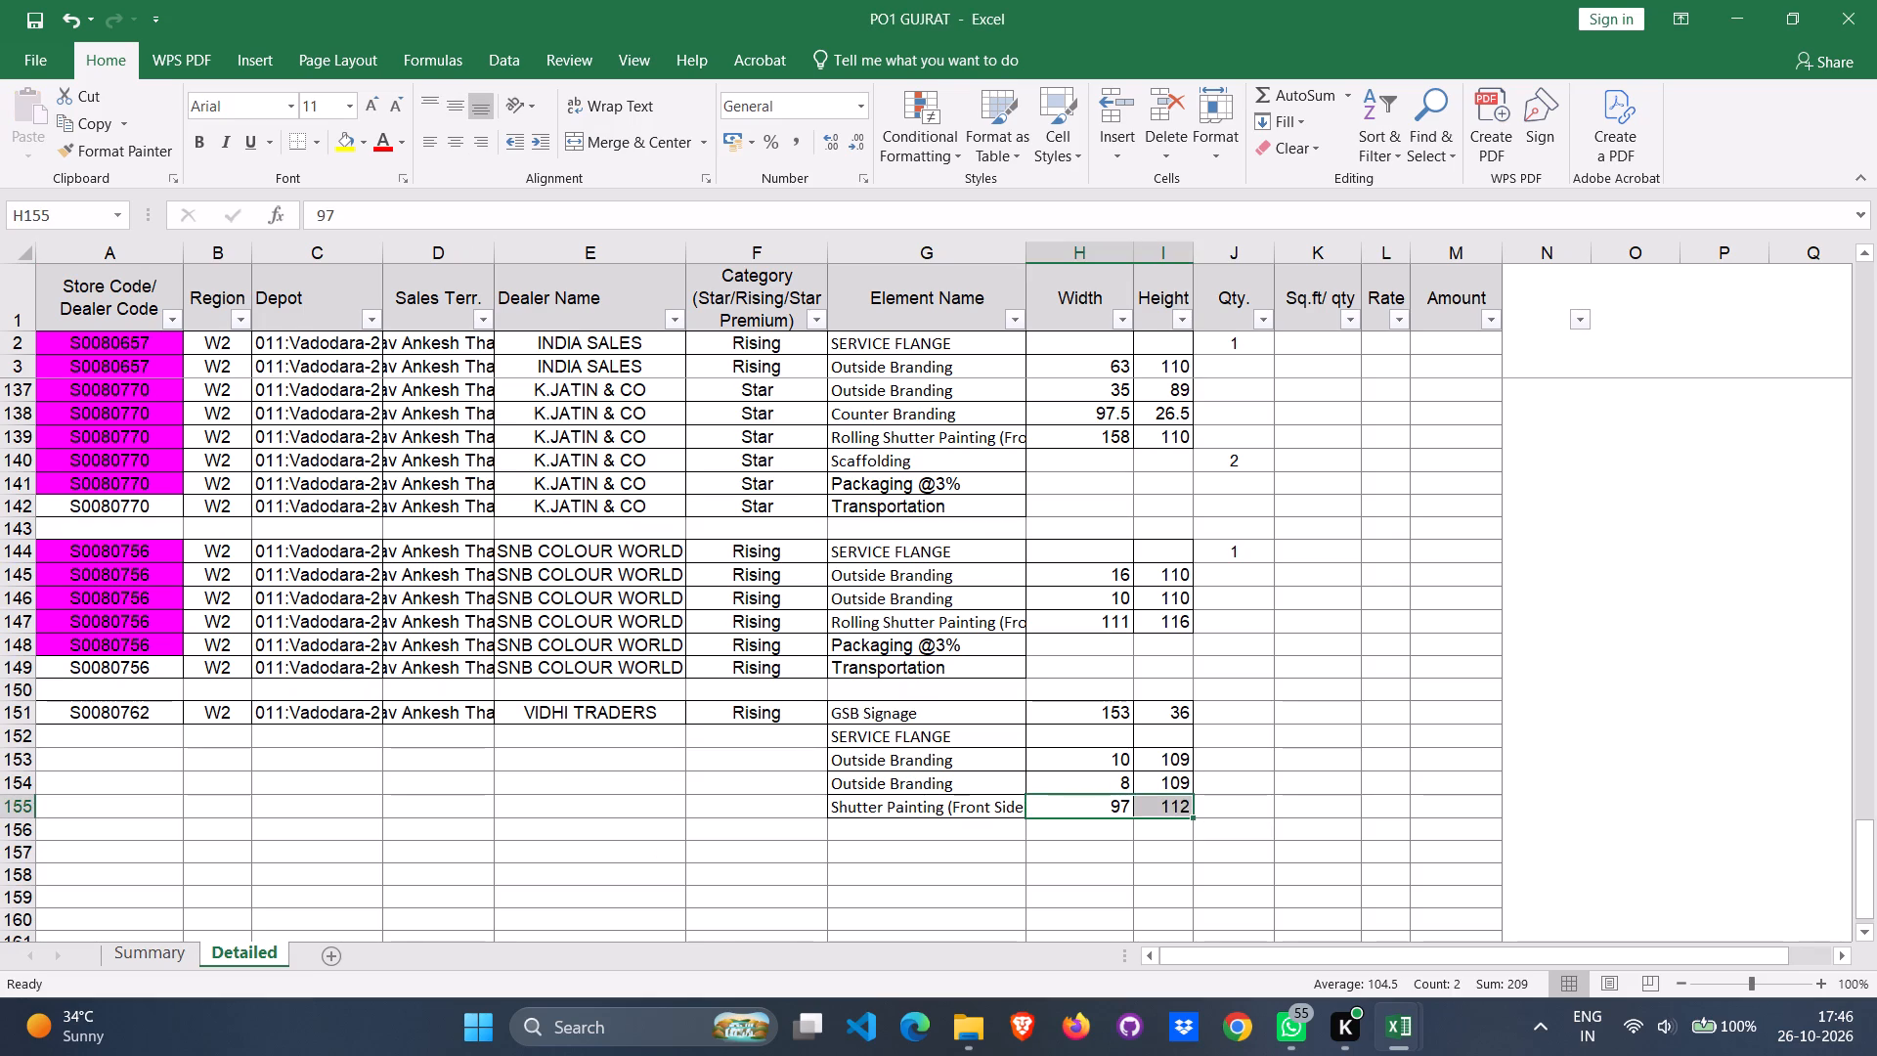
Copy Packaging @3% and Transportation from SNB COLOUR WORLD's rows 148 and 149 into Element Name rows 156 and 157, and save.
left_click(911, 645)
key("shift+Down")
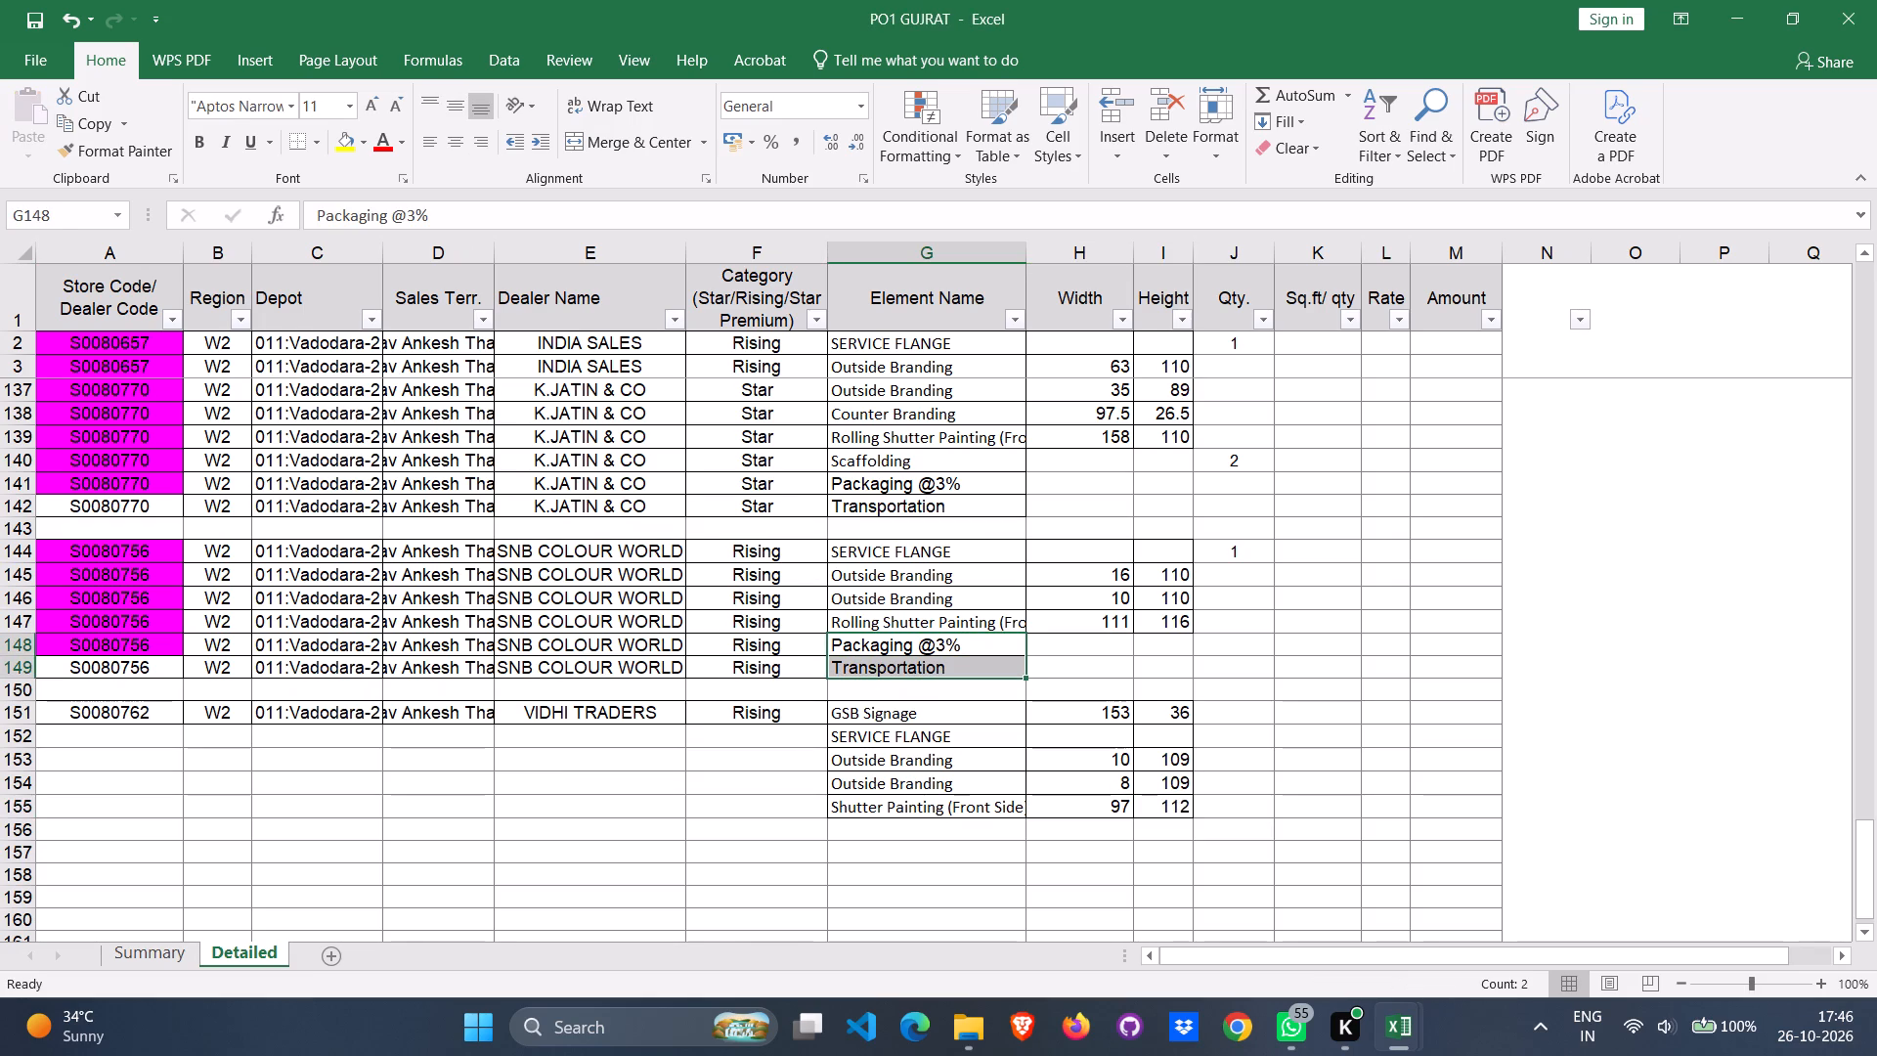
key("ctrl+c")
left_click(887, 826)
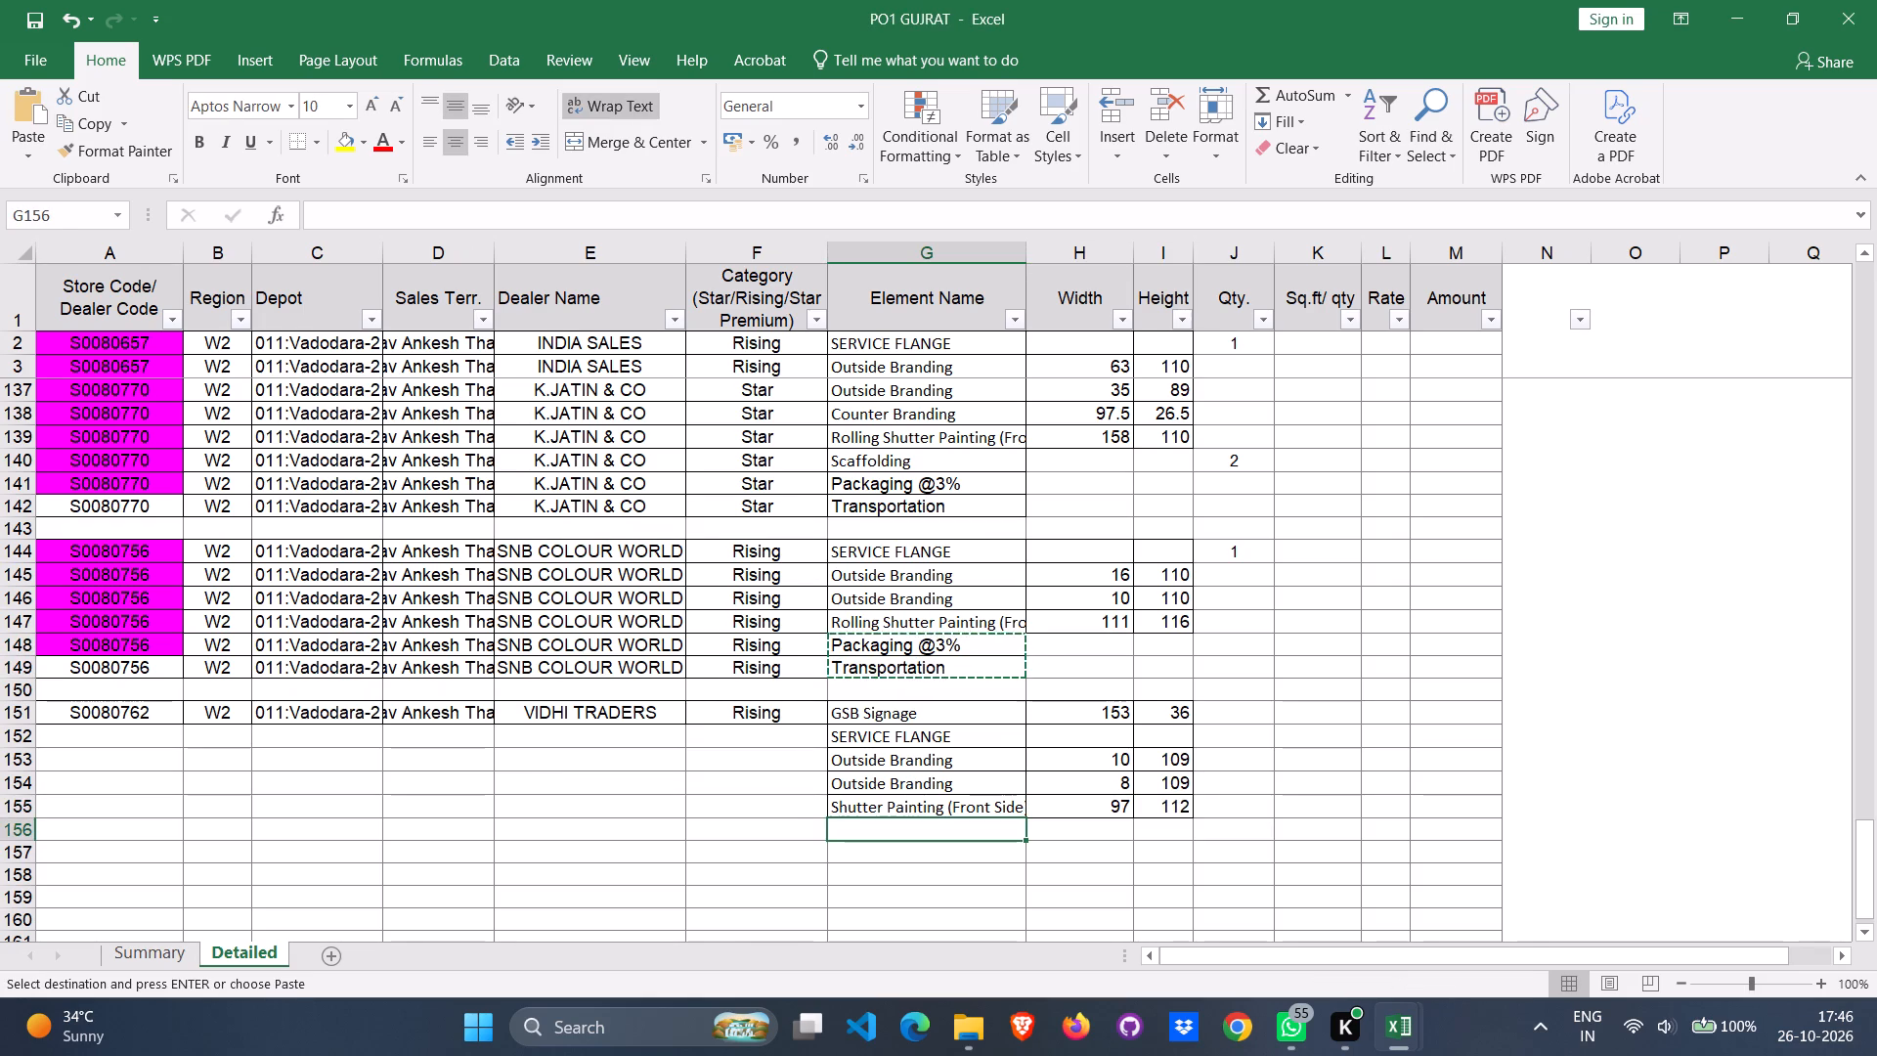
key("ctrl+v")
key("ctrl+s")
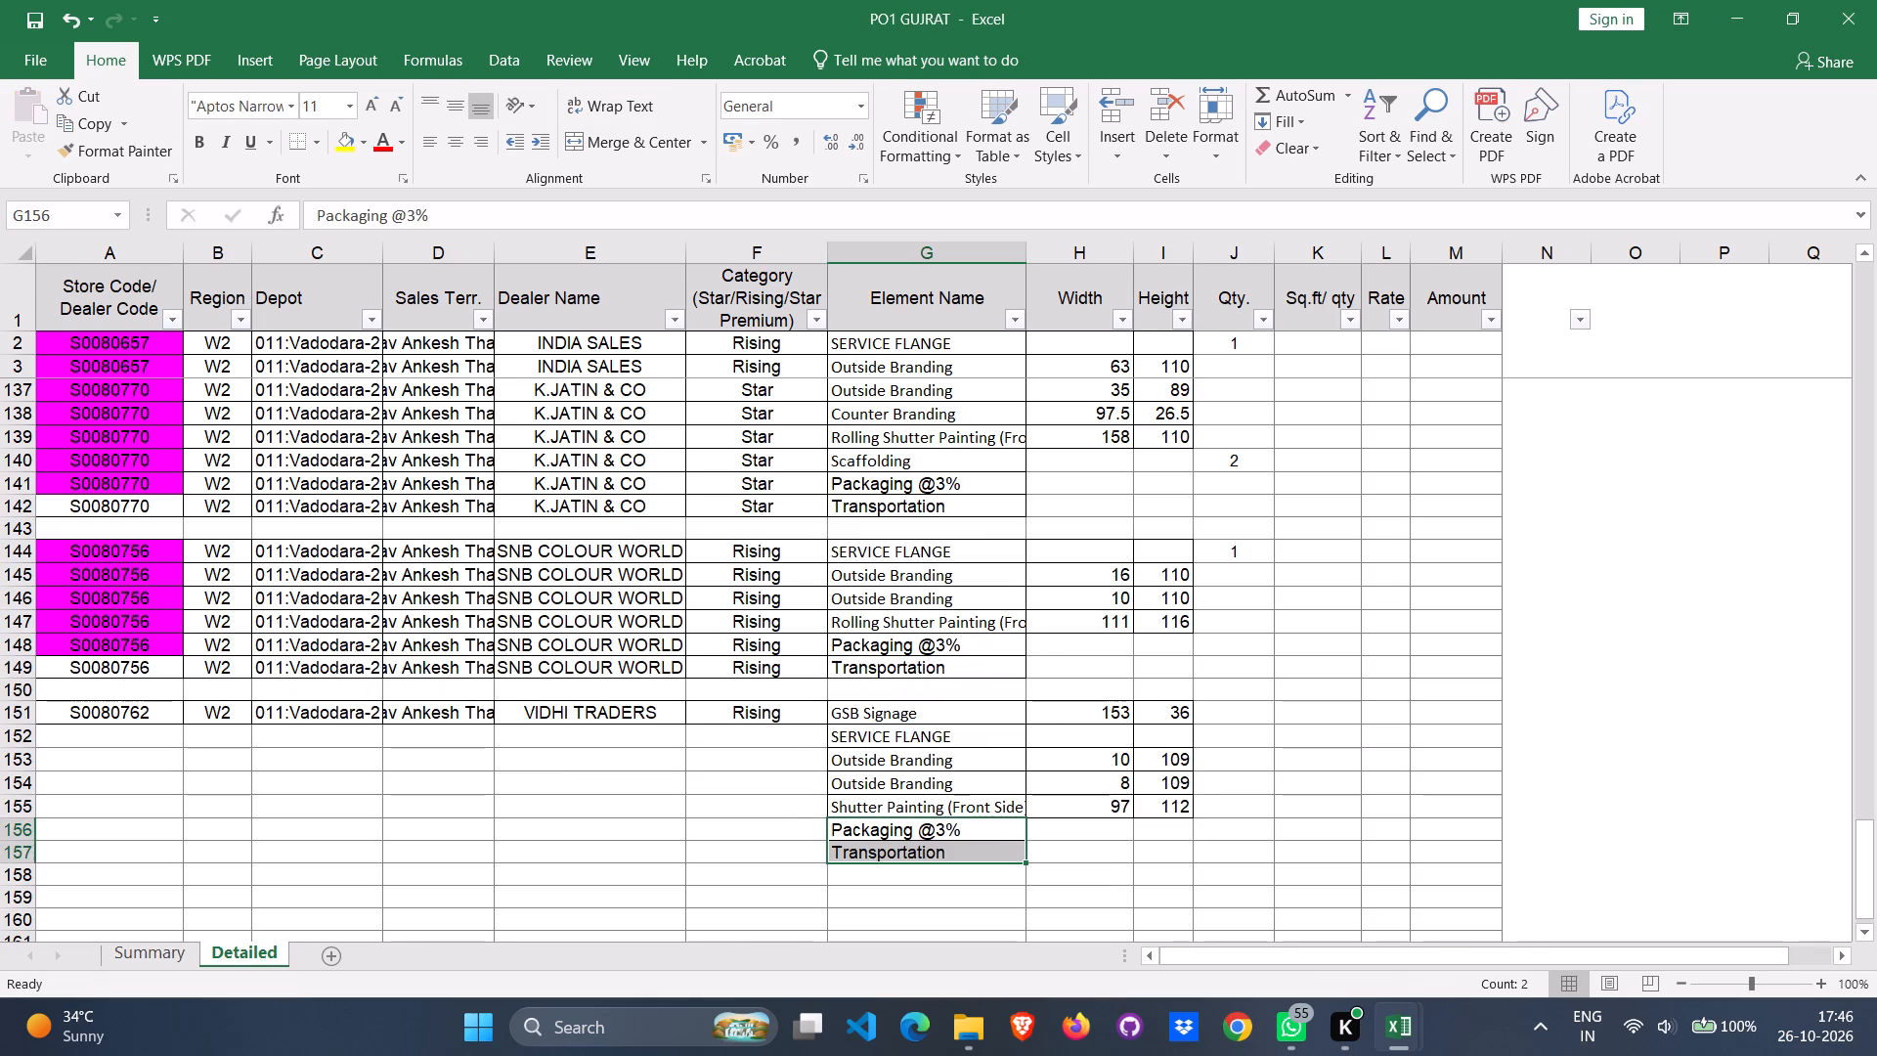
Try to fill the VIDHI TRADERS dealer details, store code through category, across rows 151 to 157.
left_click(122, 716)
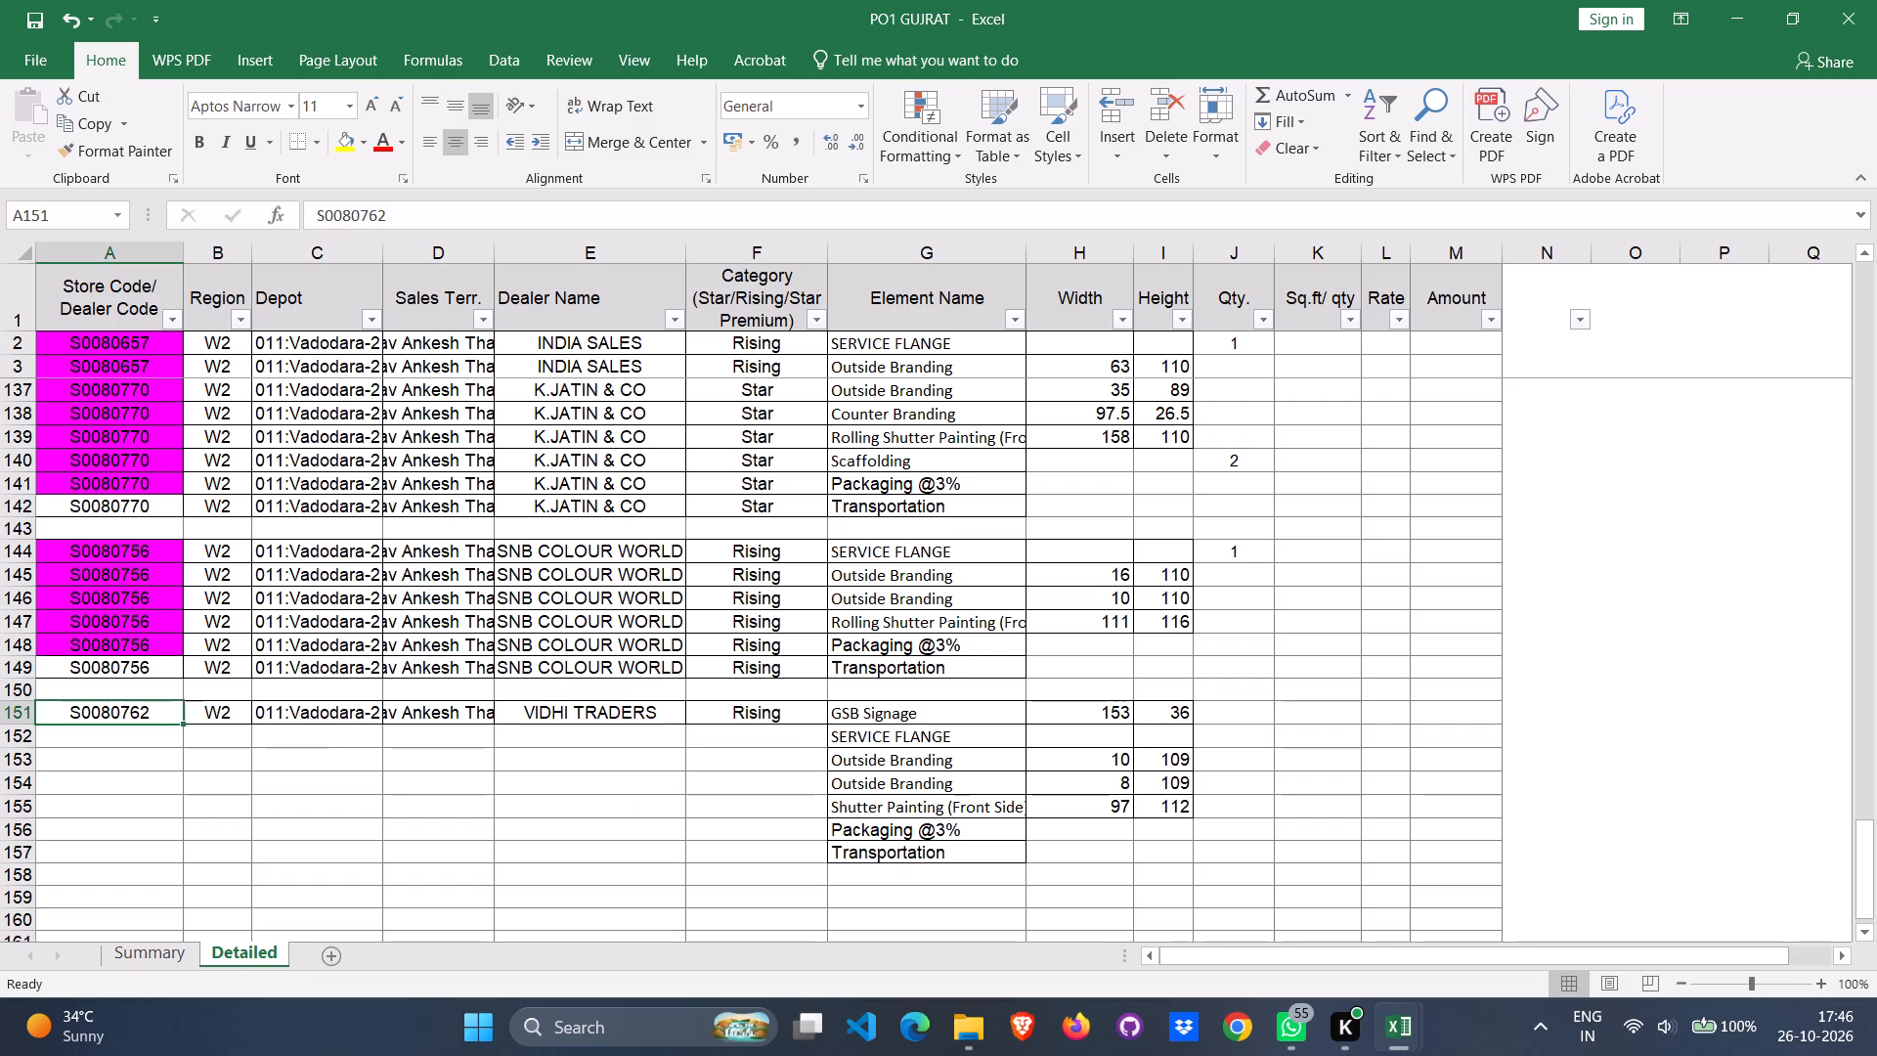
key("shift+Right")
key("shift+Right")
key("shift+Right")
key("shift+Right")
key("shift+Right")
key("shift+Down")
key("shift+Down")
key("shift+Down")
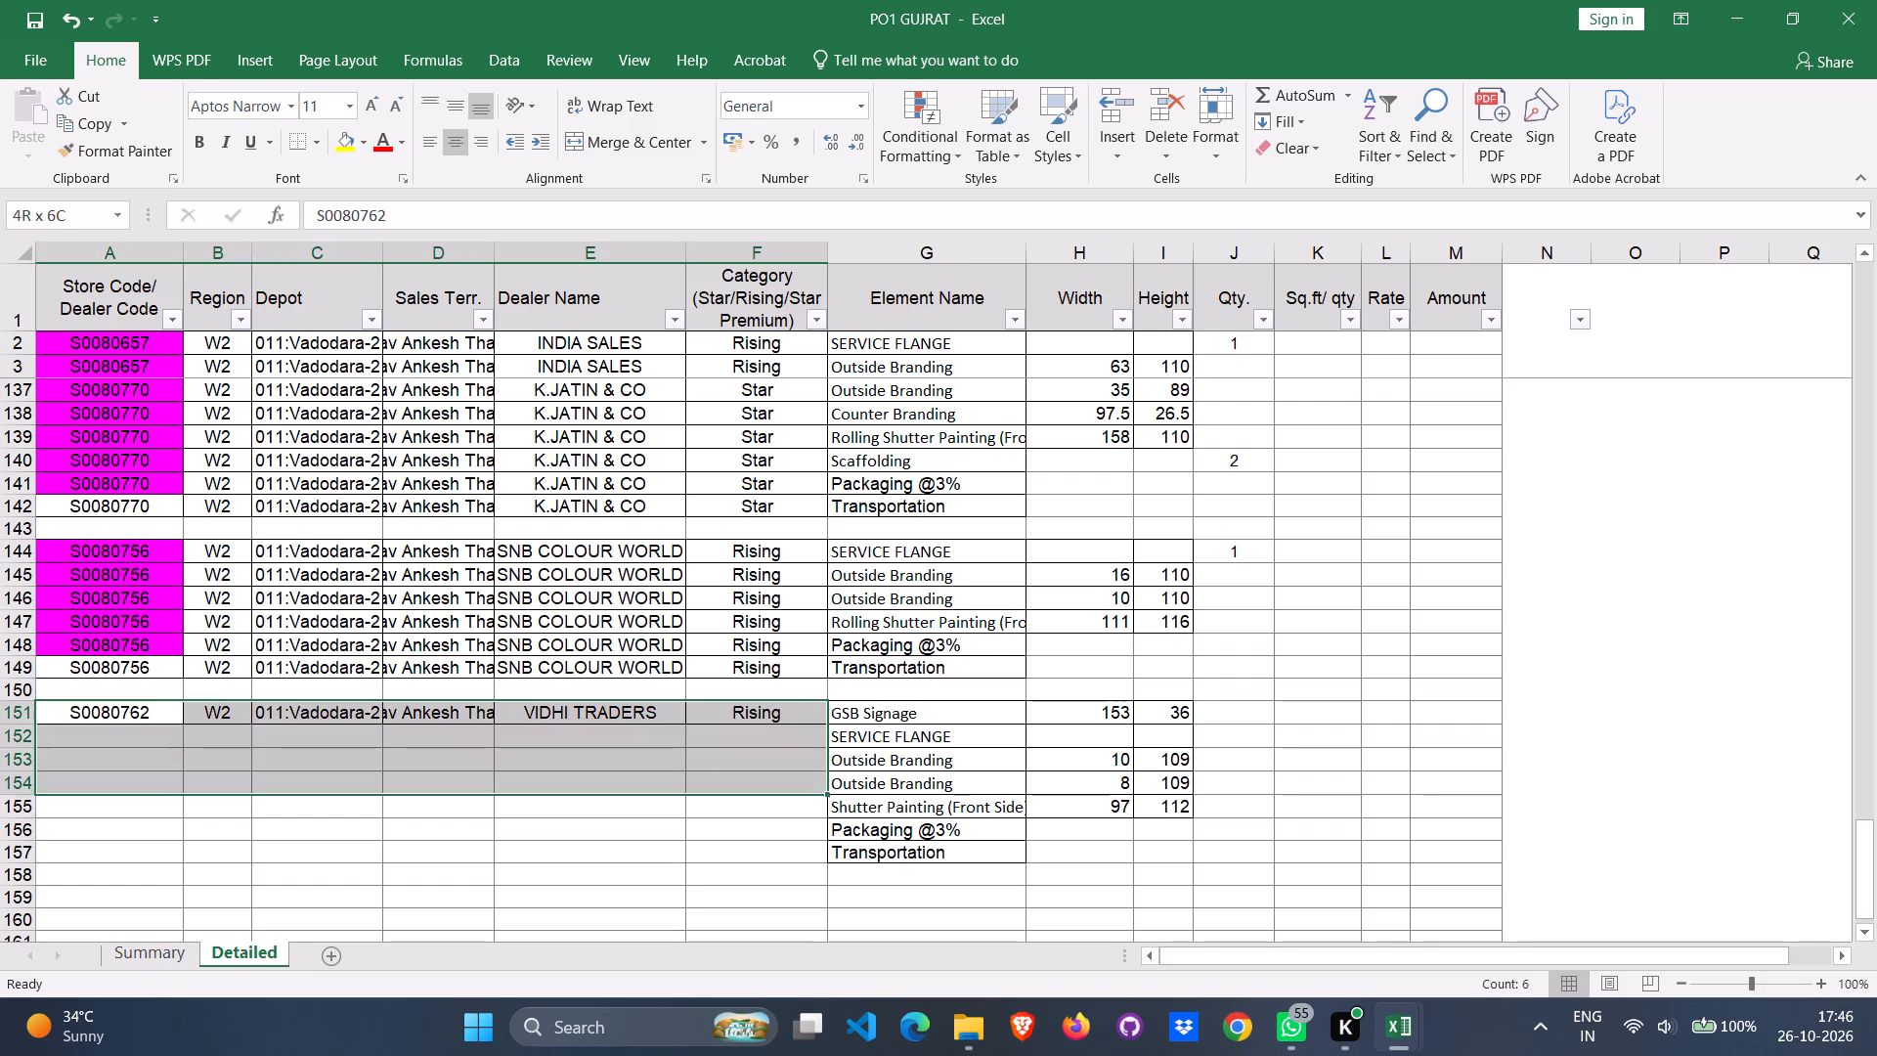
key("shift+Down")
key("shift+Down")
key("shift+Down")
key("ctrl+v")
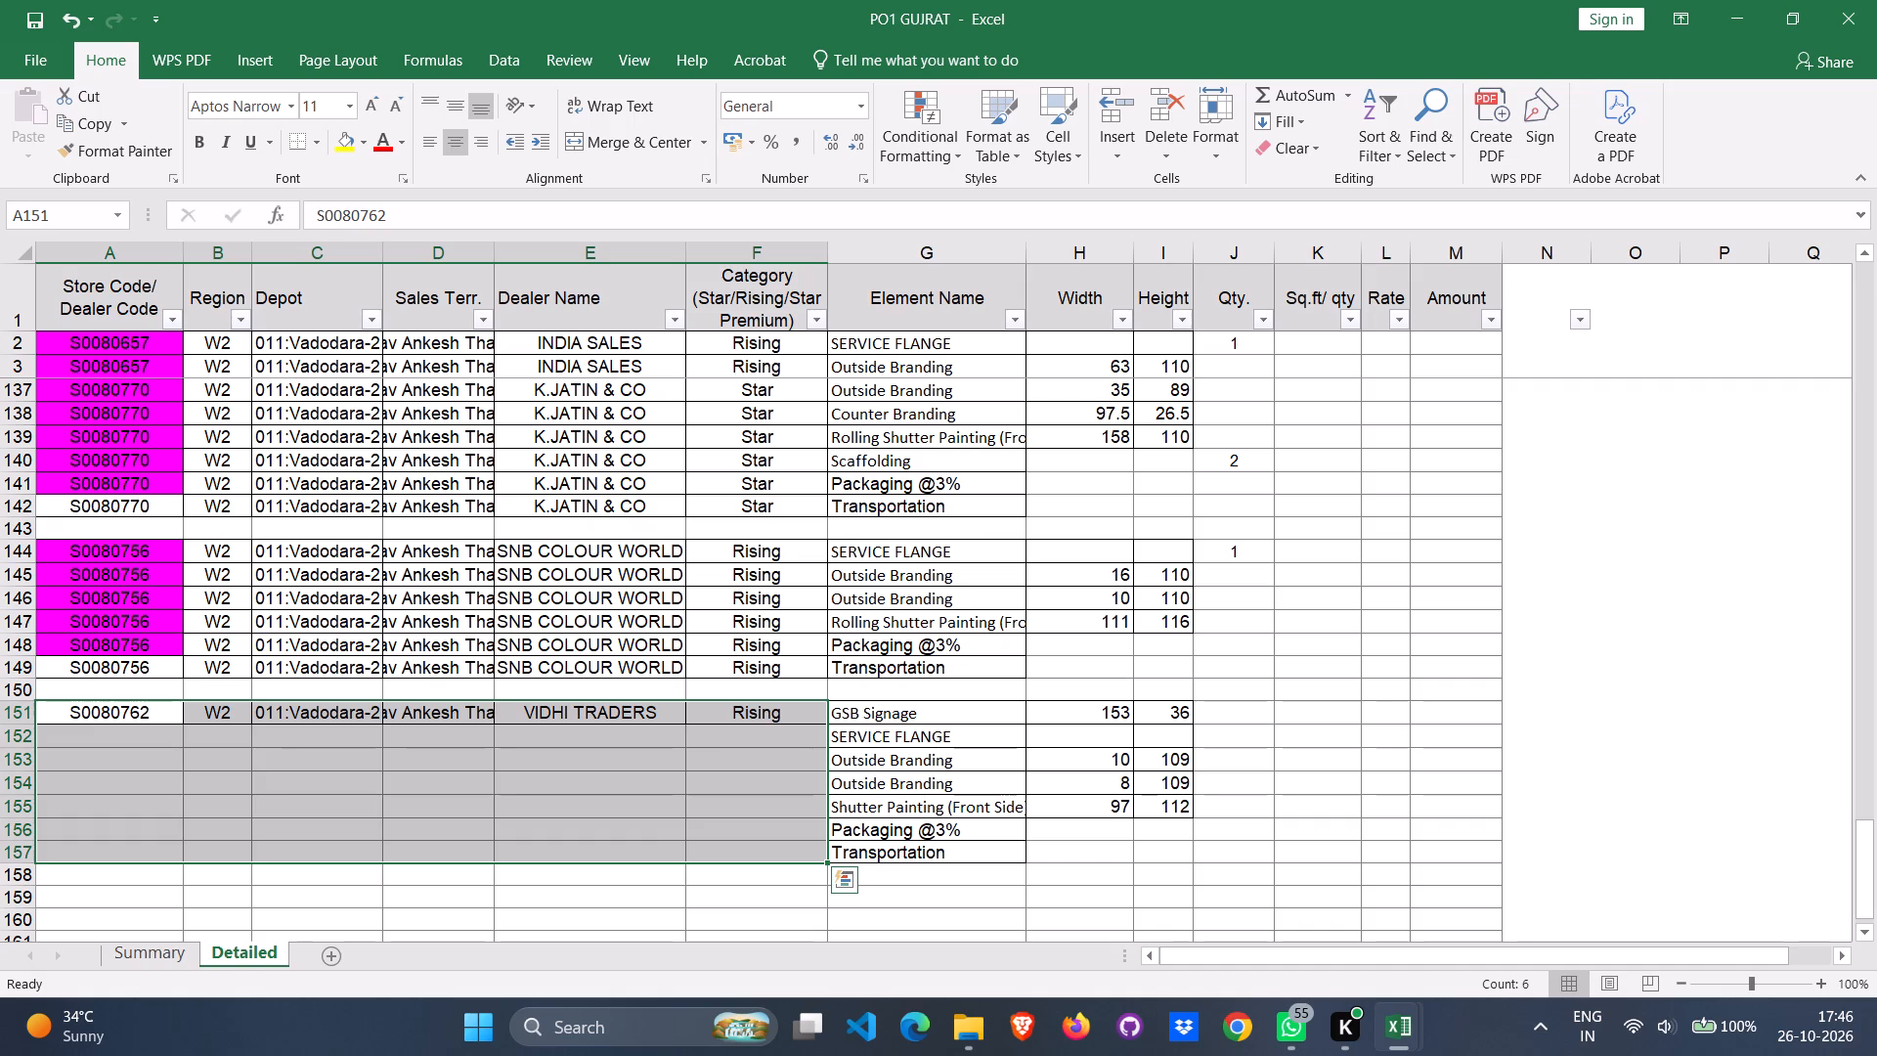
Copy the VIDHI TRADERS dealer details, store code through category, from row 151 down through row 157, and save.
key("Up")
key("Up")
key("Down")
key("Down")
key("shift+Right")
key("shift+Right")
key("shift+Right")
key("shift+Right")
key("shift+Right")
key("shift+Right")
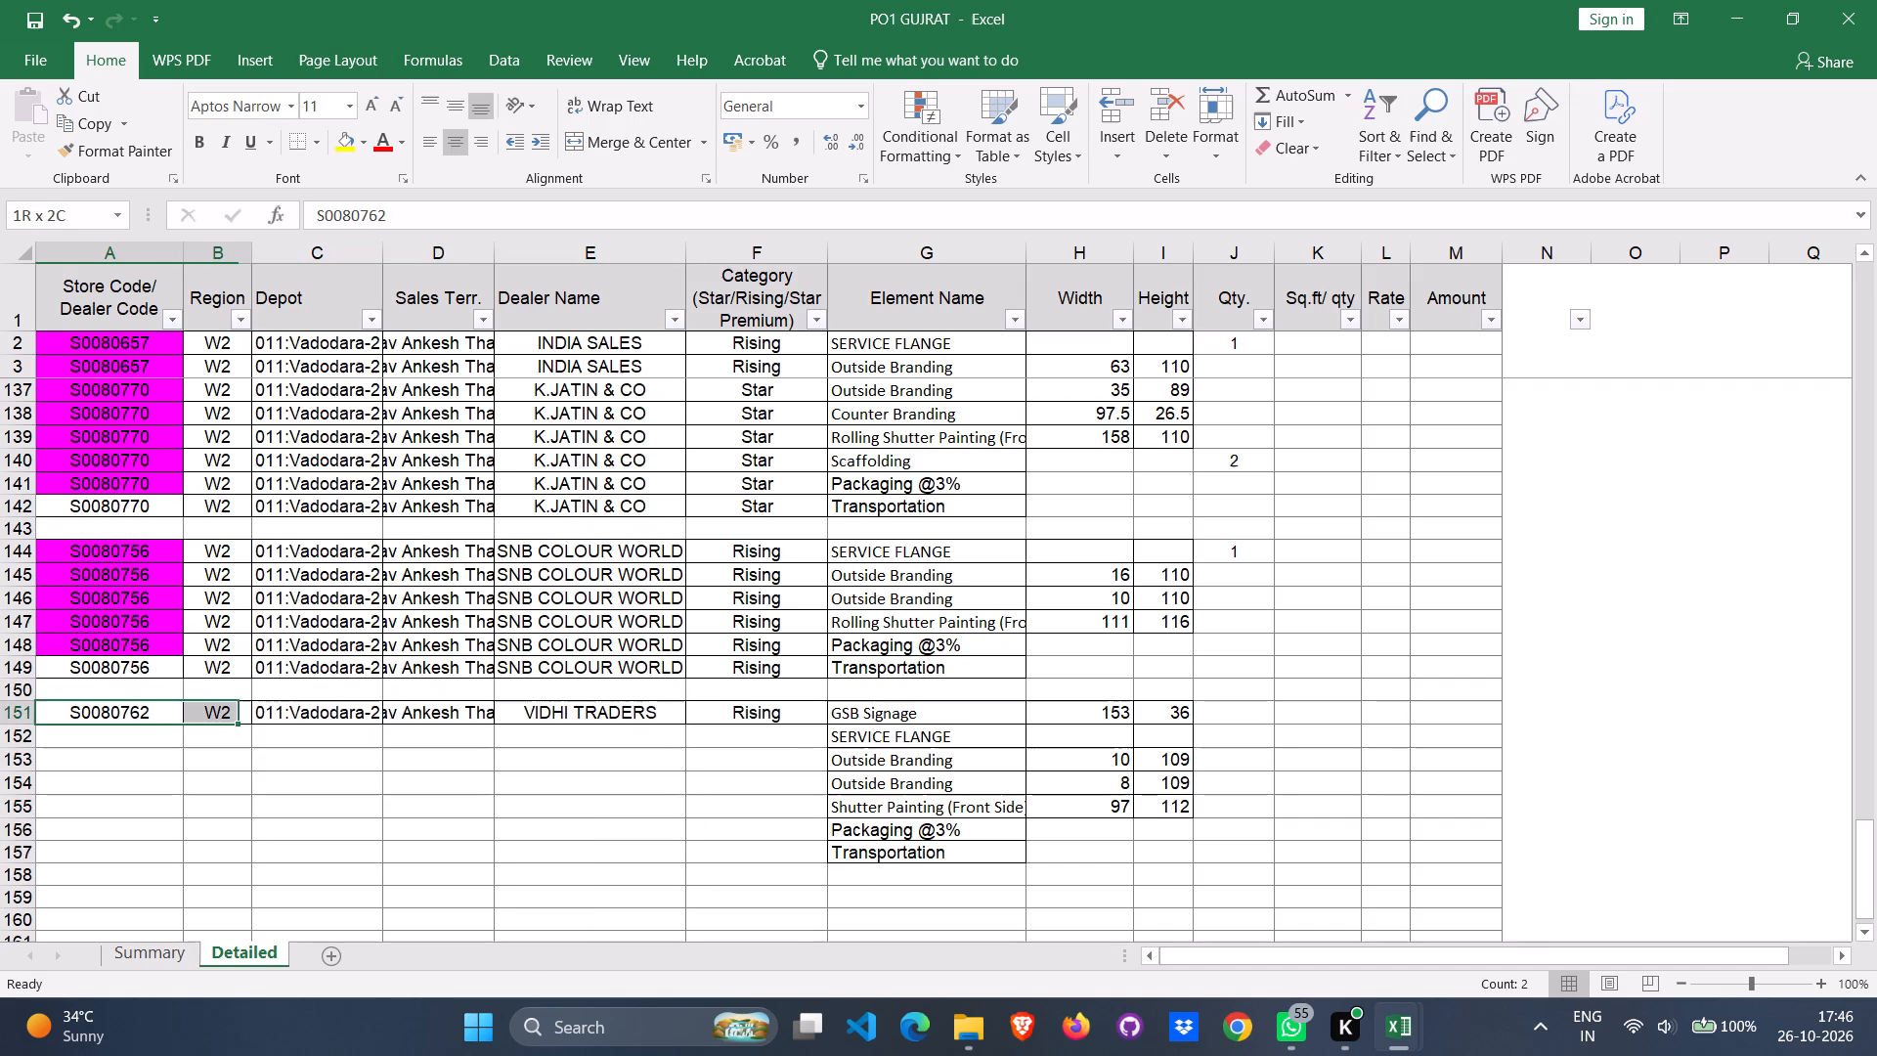
key("shift+Left")
key("shift+Left")
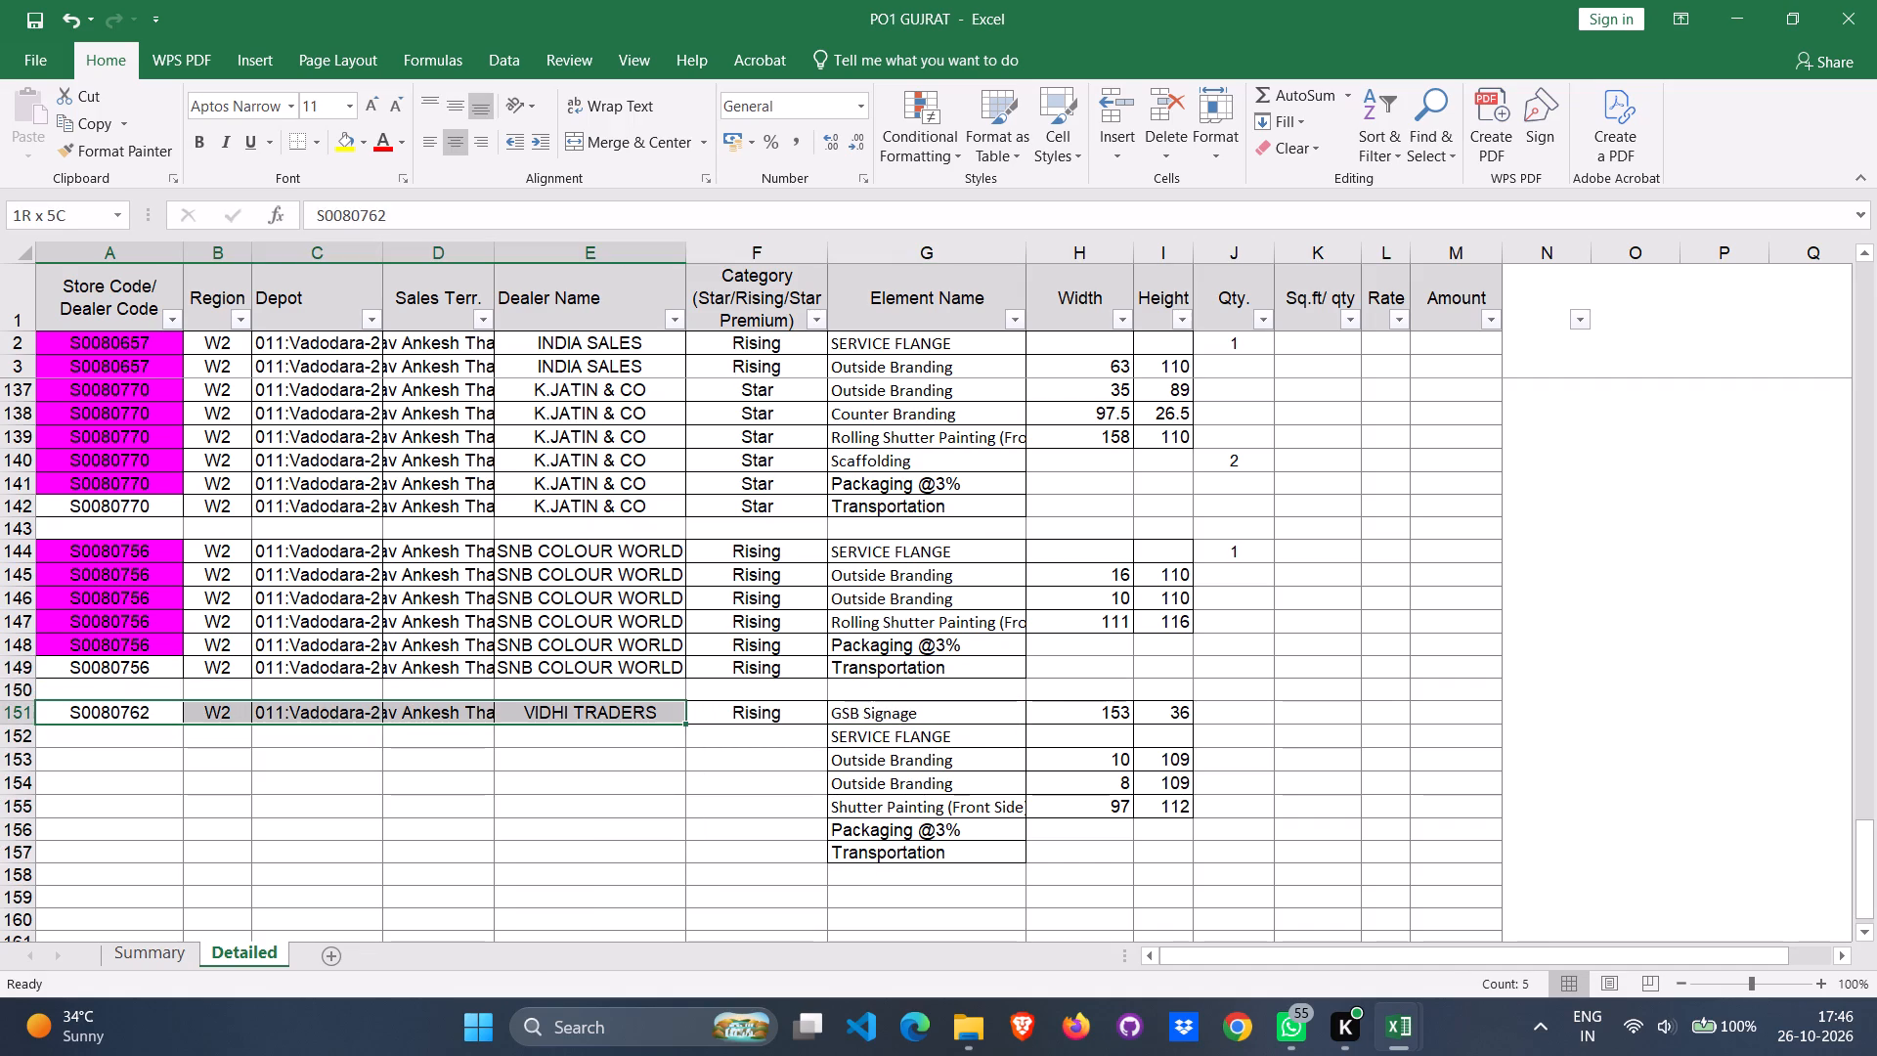
key("shift+Right")
key("ctrl+c")
key("Down")
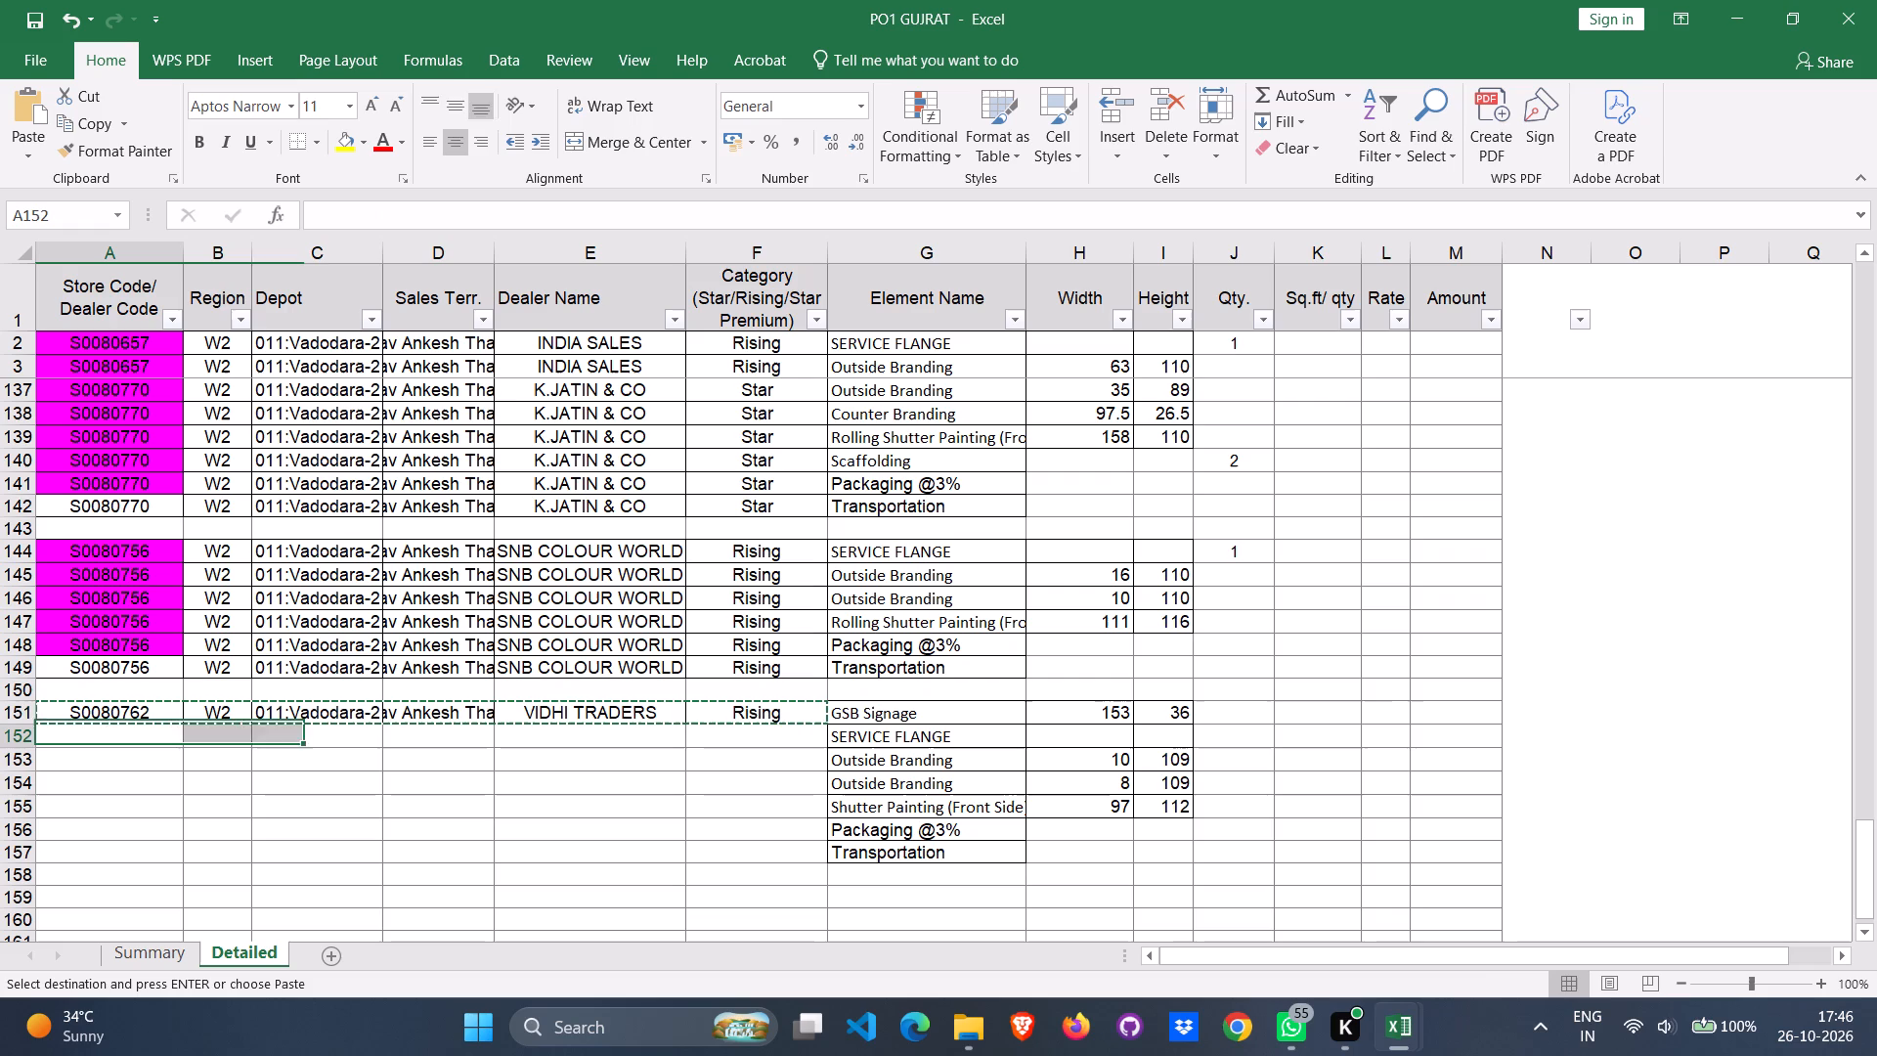
key("Right")
key("Up")
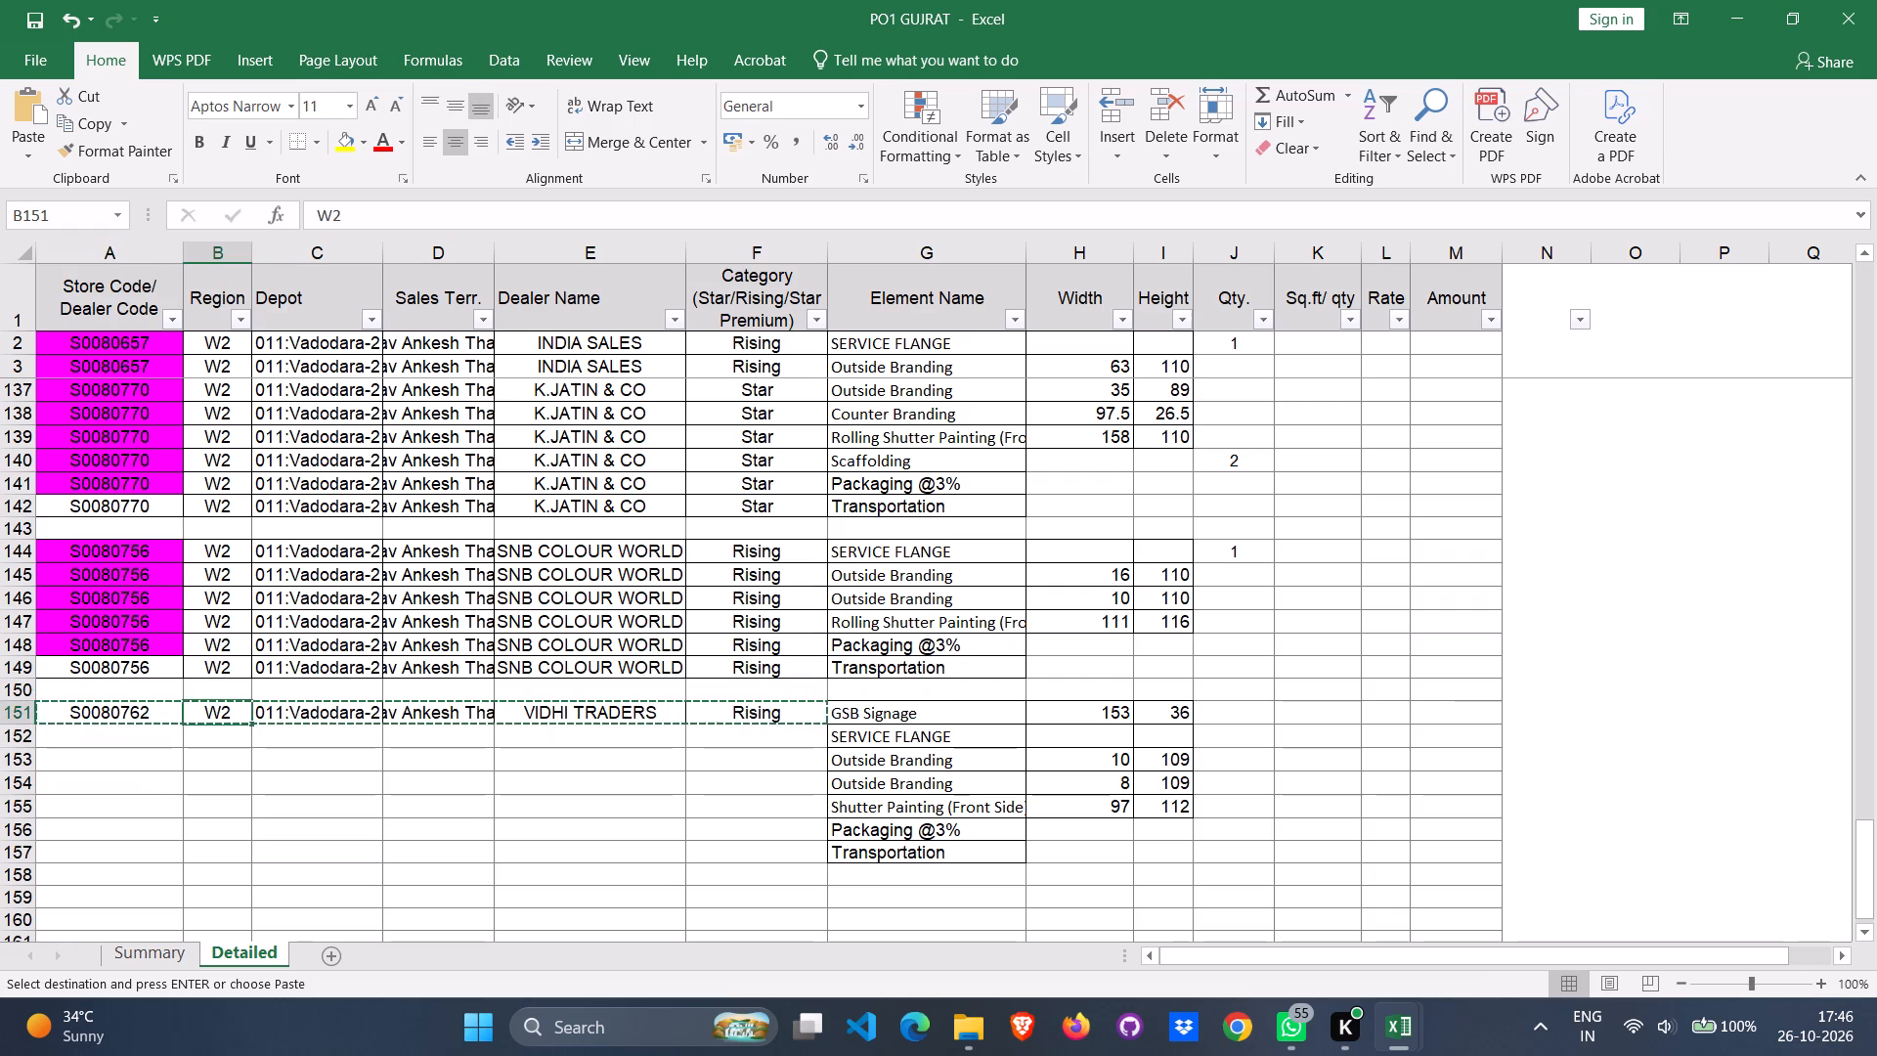
key("Left")
key("shift+Right")
key("shift+Right")
key("shift+Right")
key("shift+Right")
key("shift+Right")
key("shift+Down")
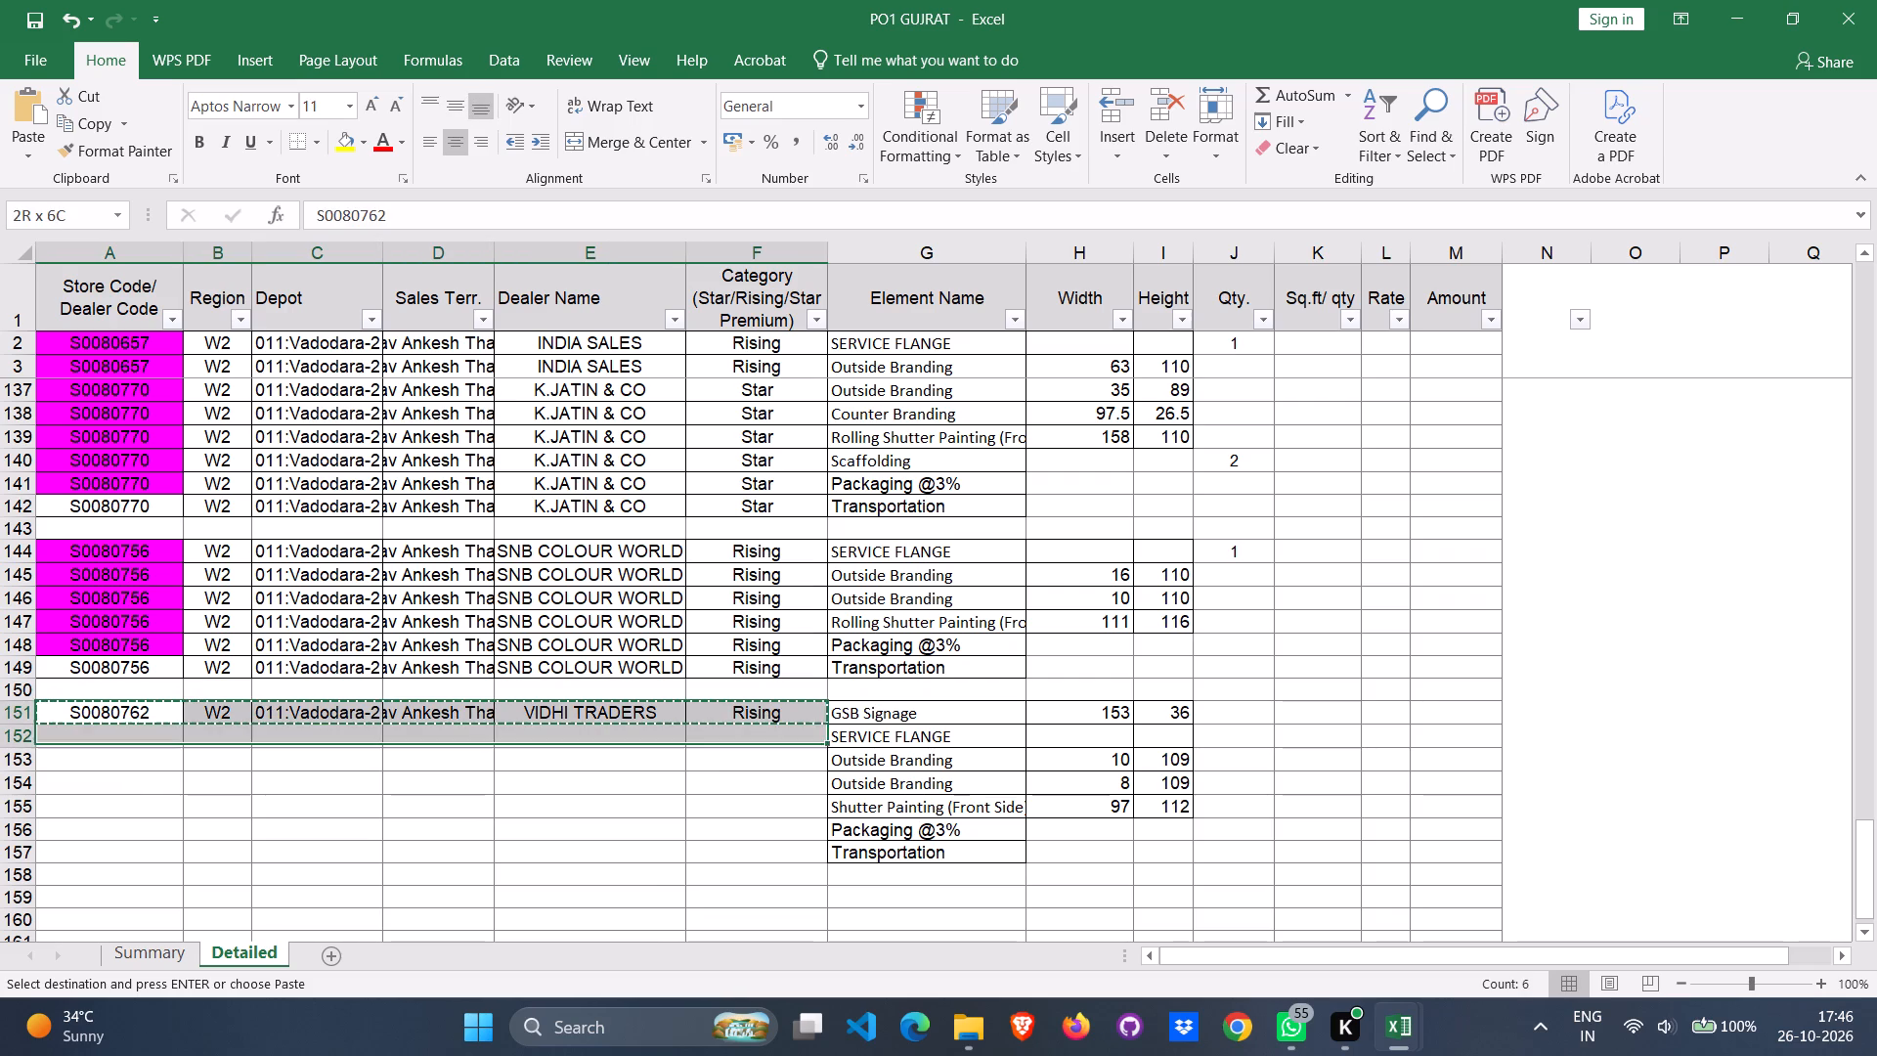
key("shift+Down")
key("shift+Down")
key("shift+Down")
key("shift+Down")
key("shift+Down")
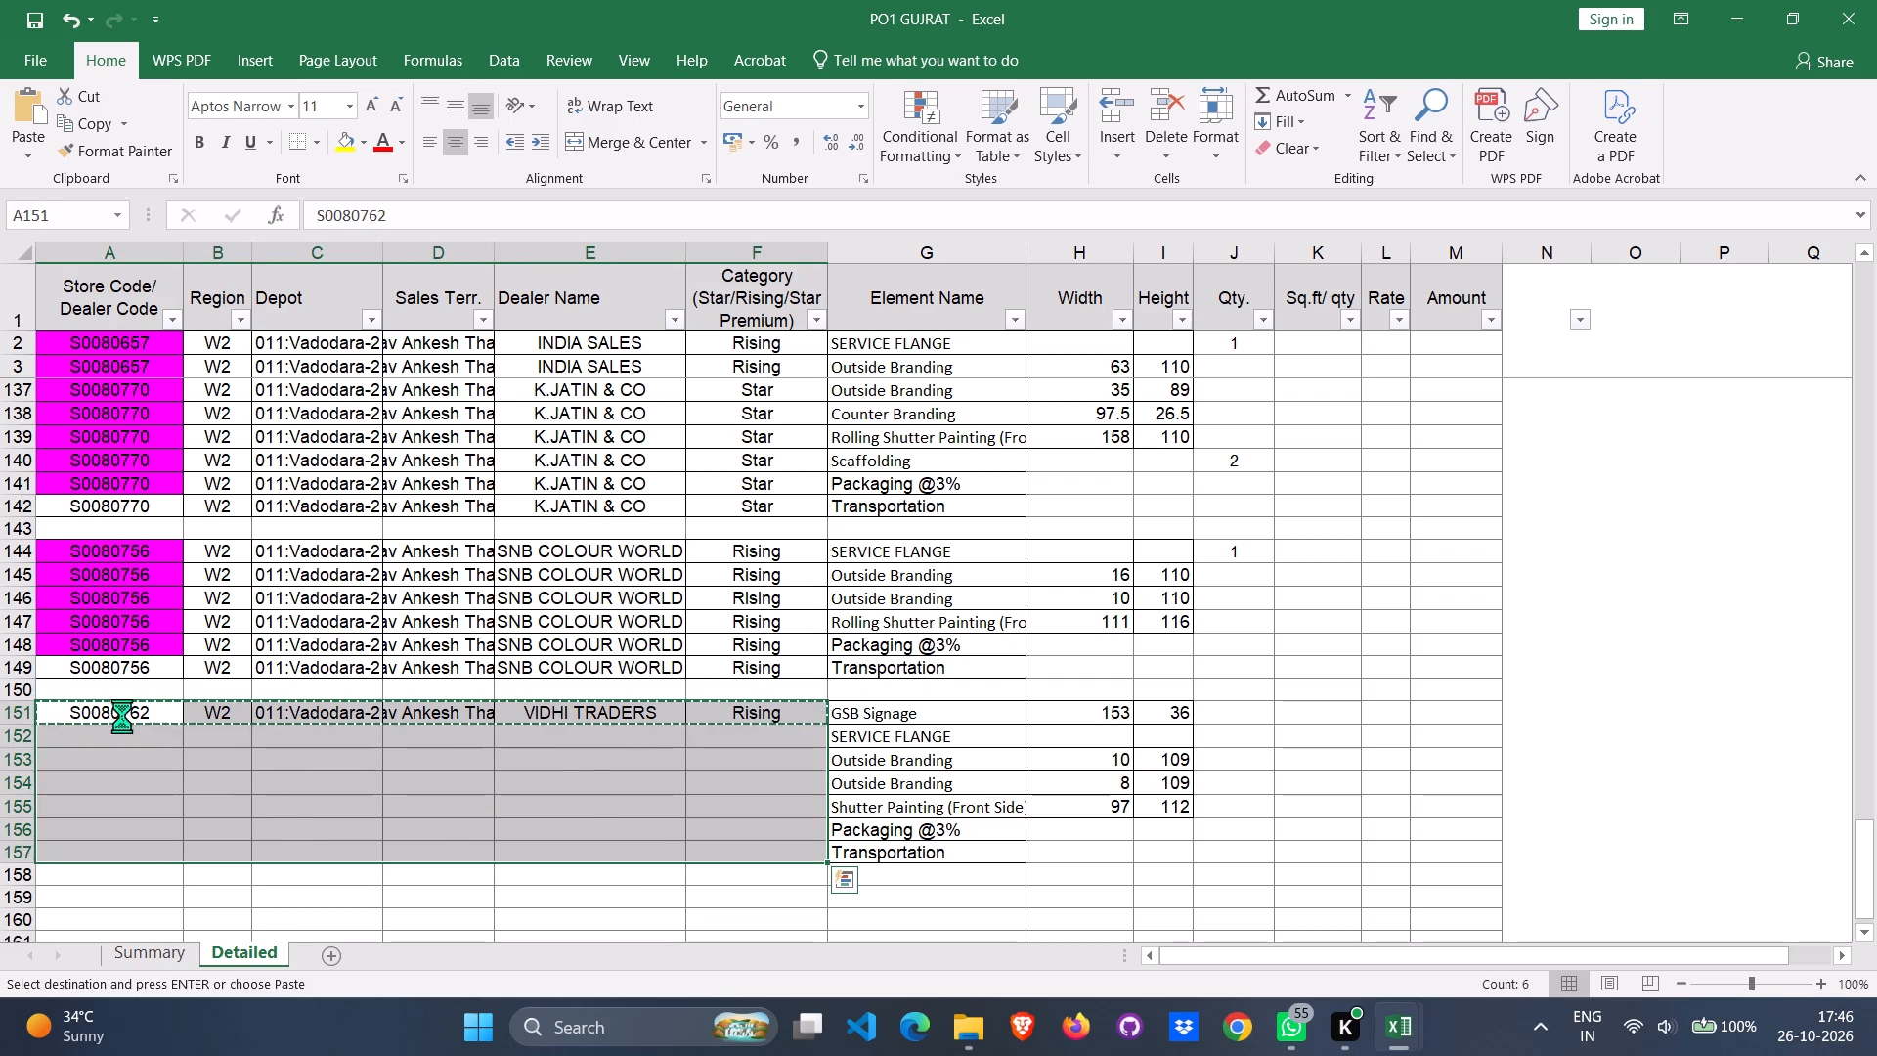
key("ctrl+v")
key("ctrl+s")
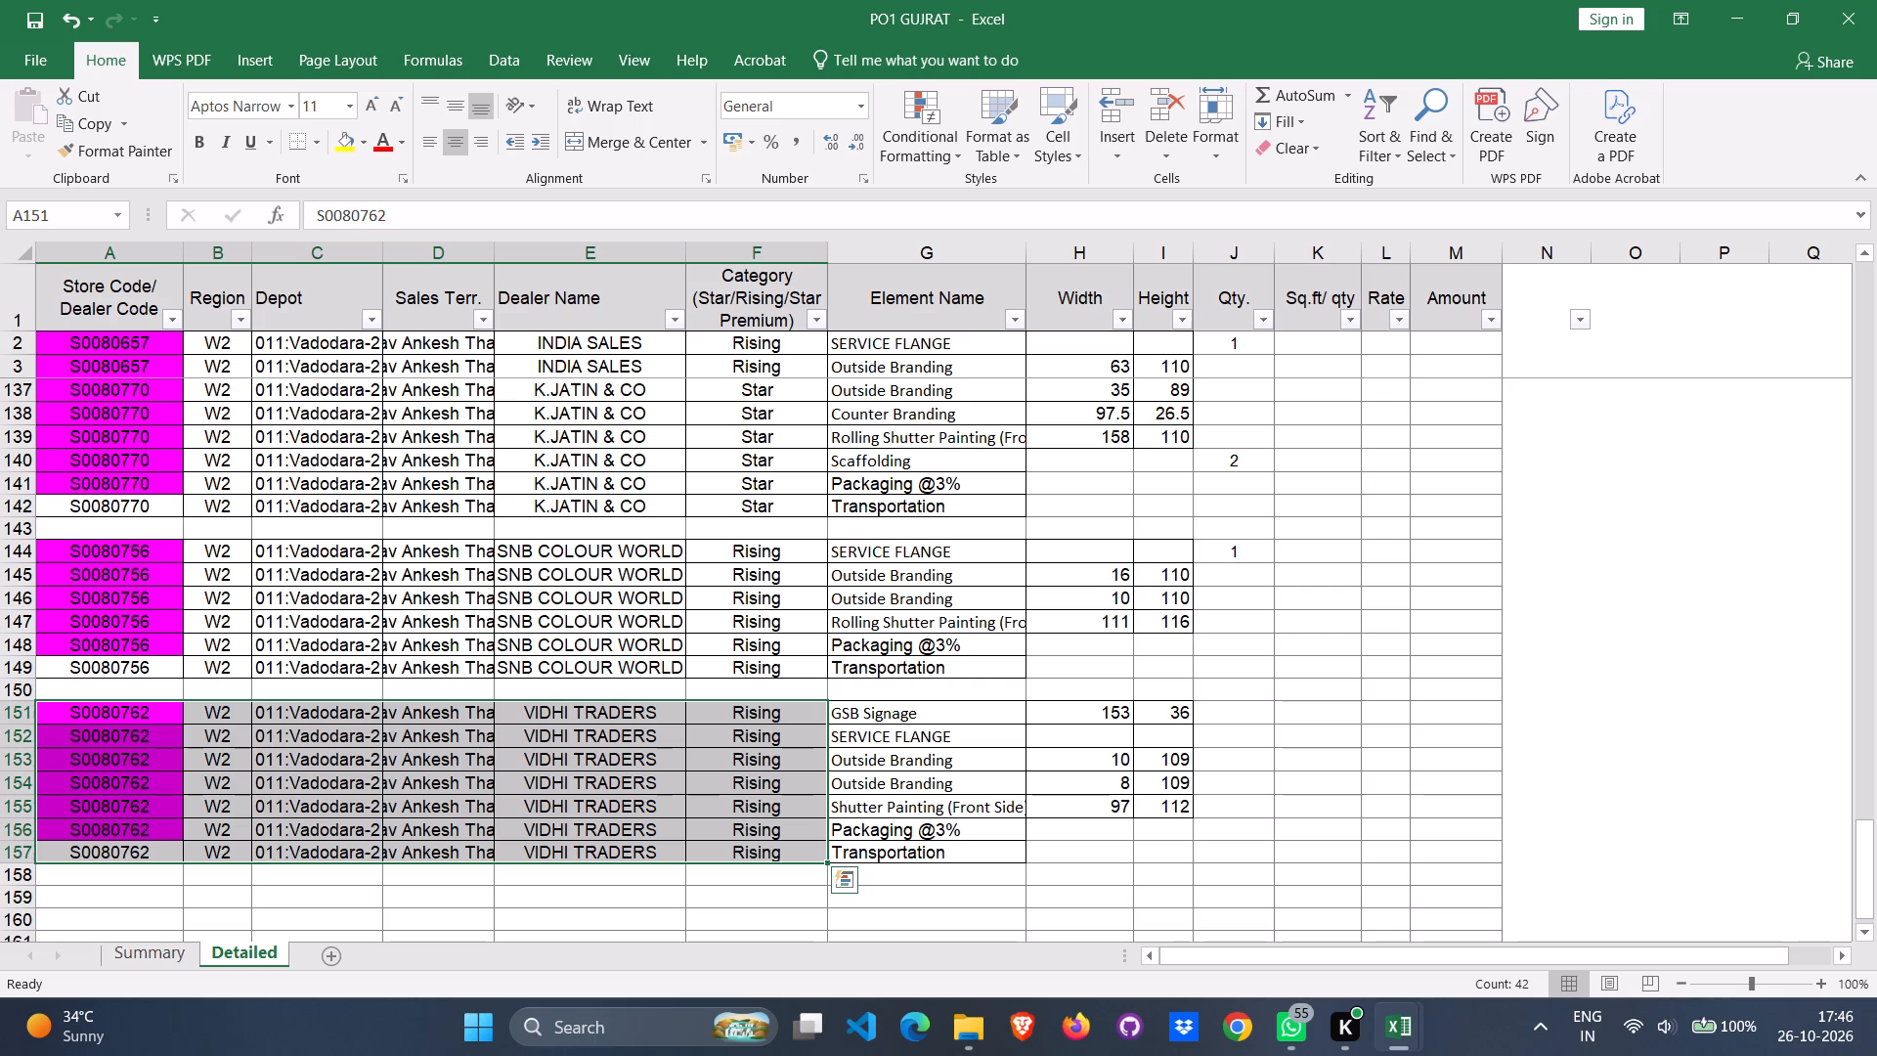
Switch to the VIDHI TRADERS quotation workbook and close it.
key("alt+Tab")
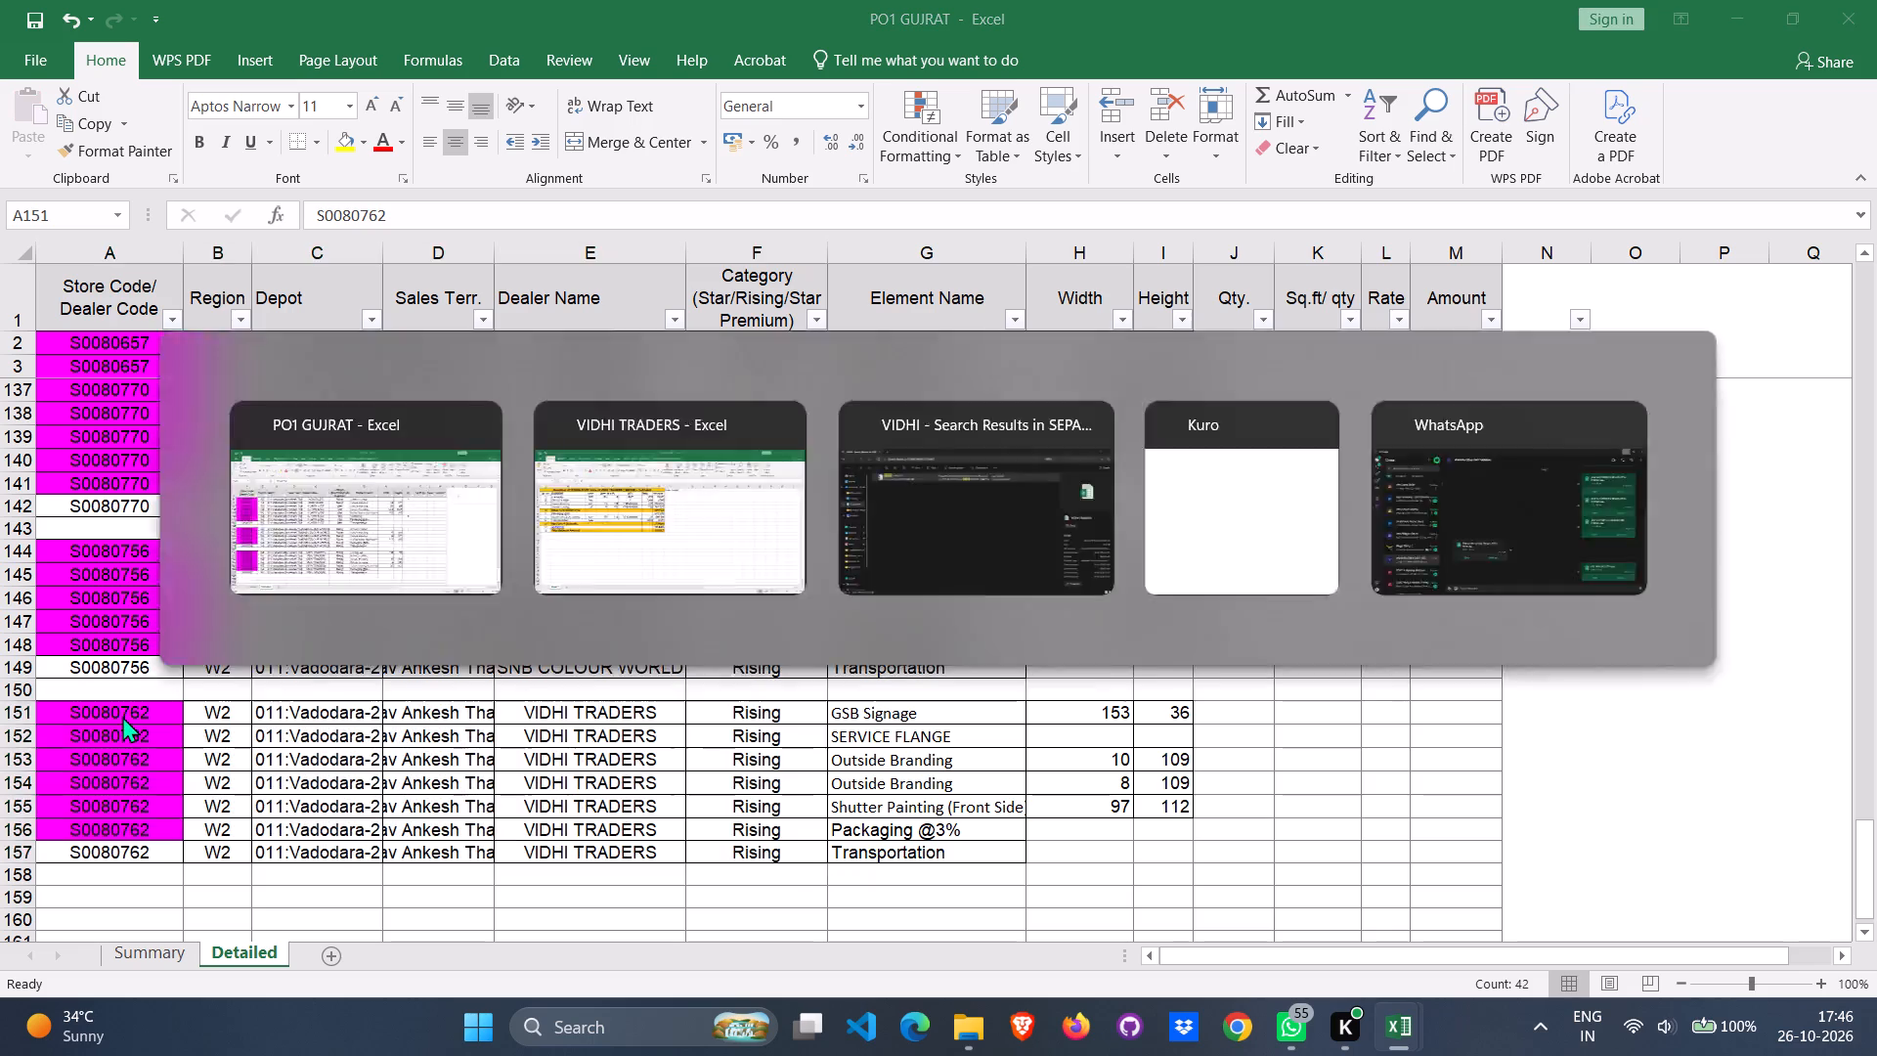
key("alt+Tab")
key("alt+Tab")
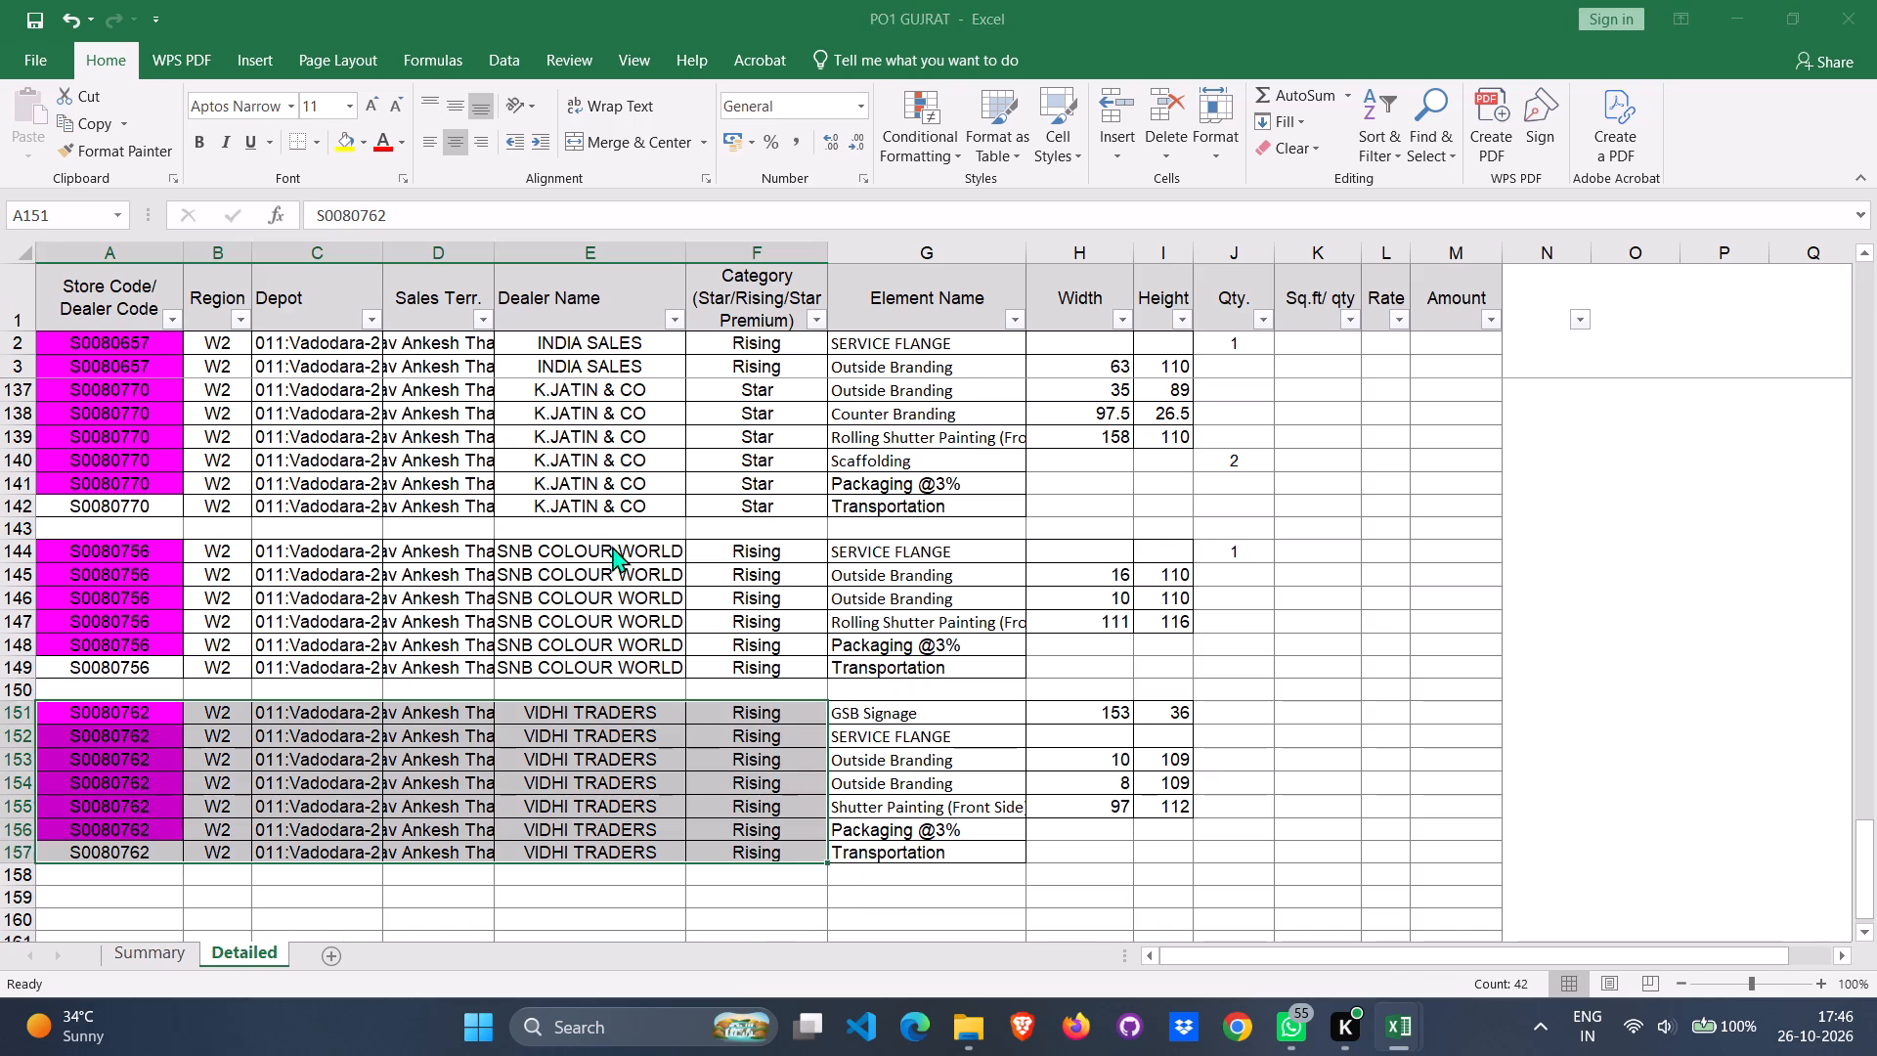
left_click(1850, 5)
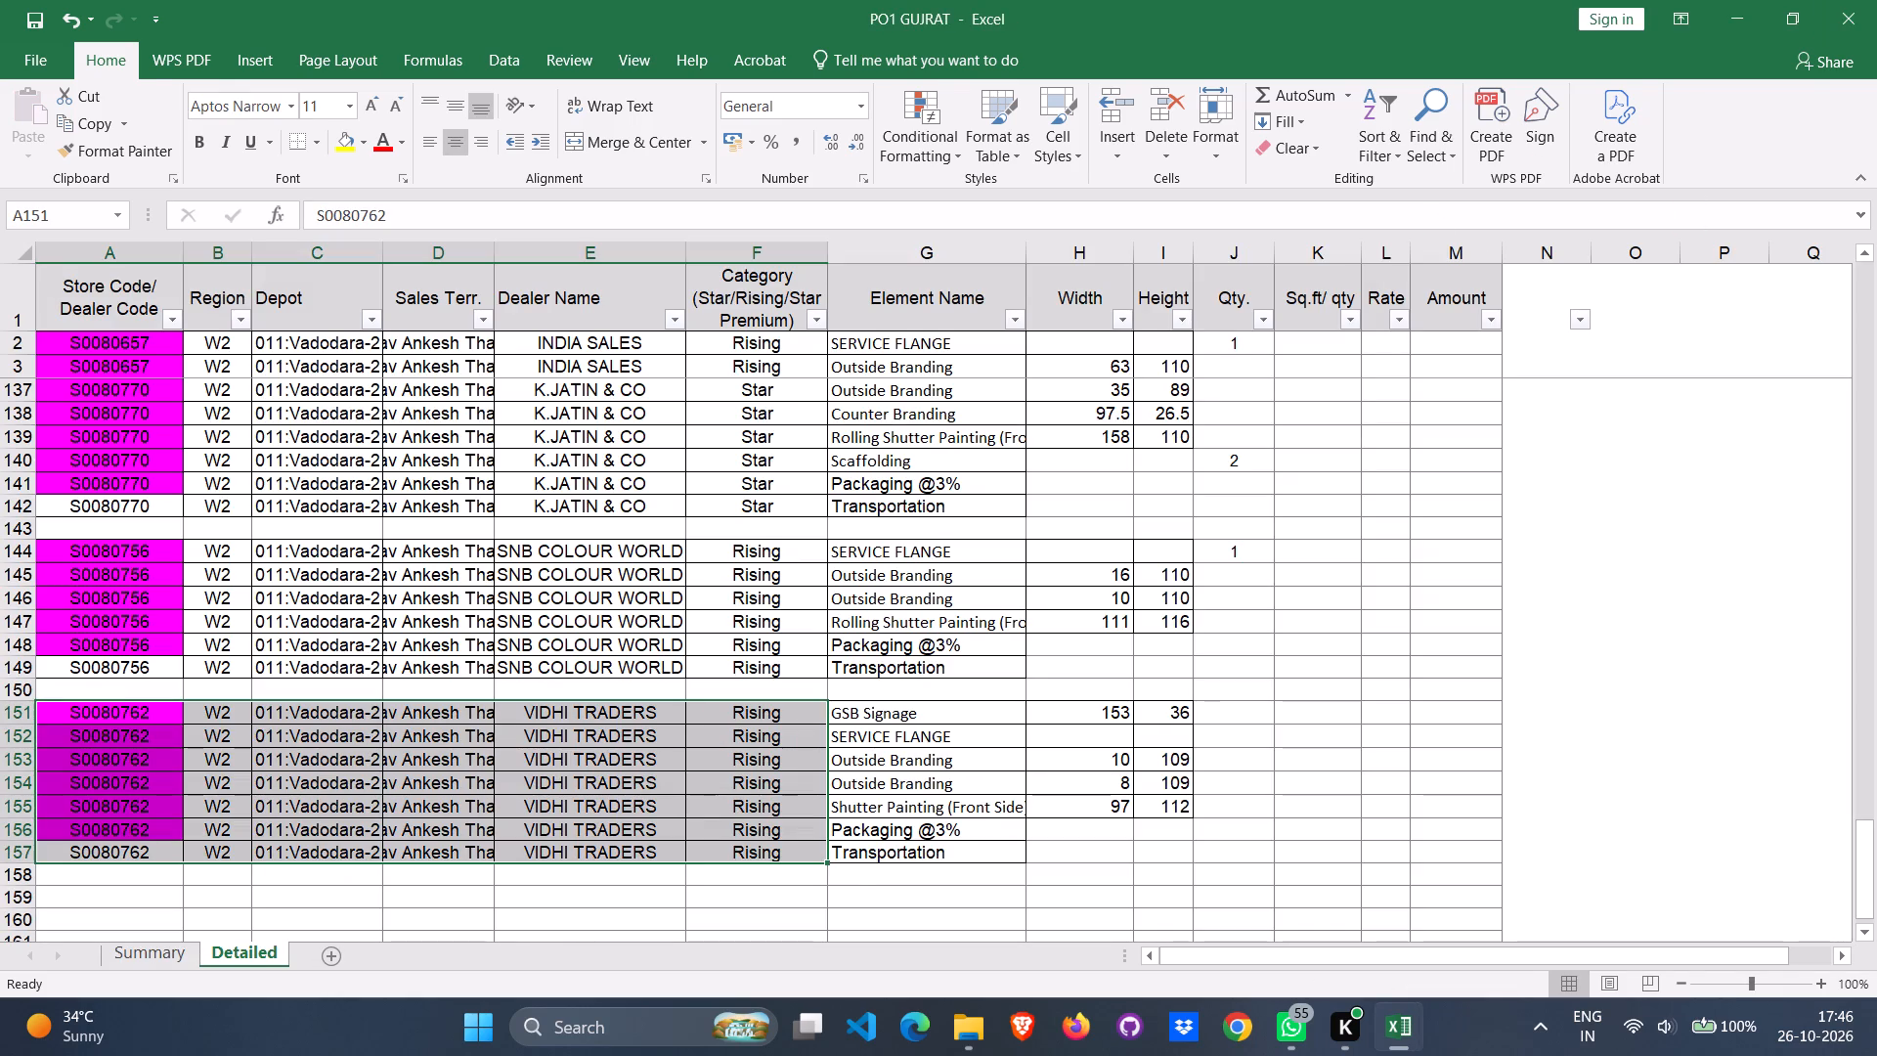
Enter quantity 1 for the VIDHI TRADERS SERVICE FLANGE in row 152, and save.
left_click(1247, 738)
key("1")
key("ctrl+s")
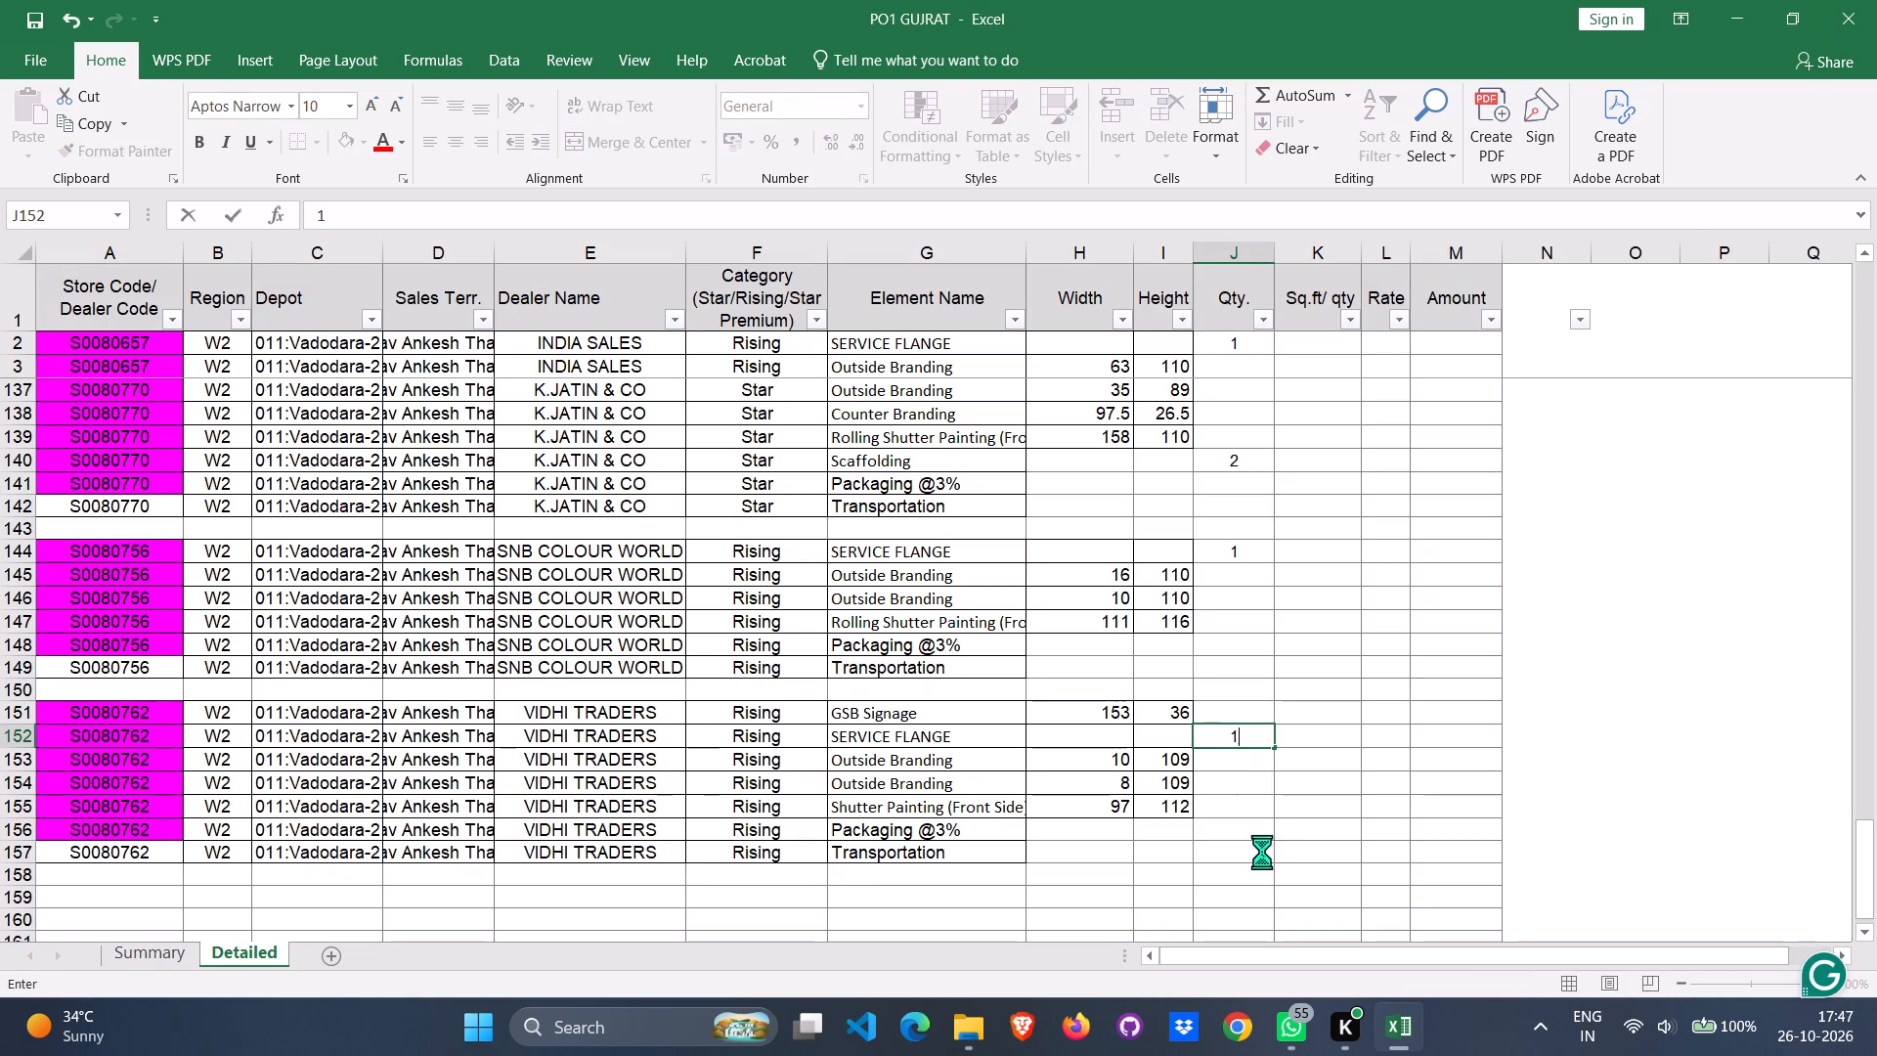
Look back through the earlier dealers for missing flange quantities and enter 1 for the KHAMBHAT PAINTS SERVICE FLANGE in row 99.
scroll(1266, 874, "up", 2)
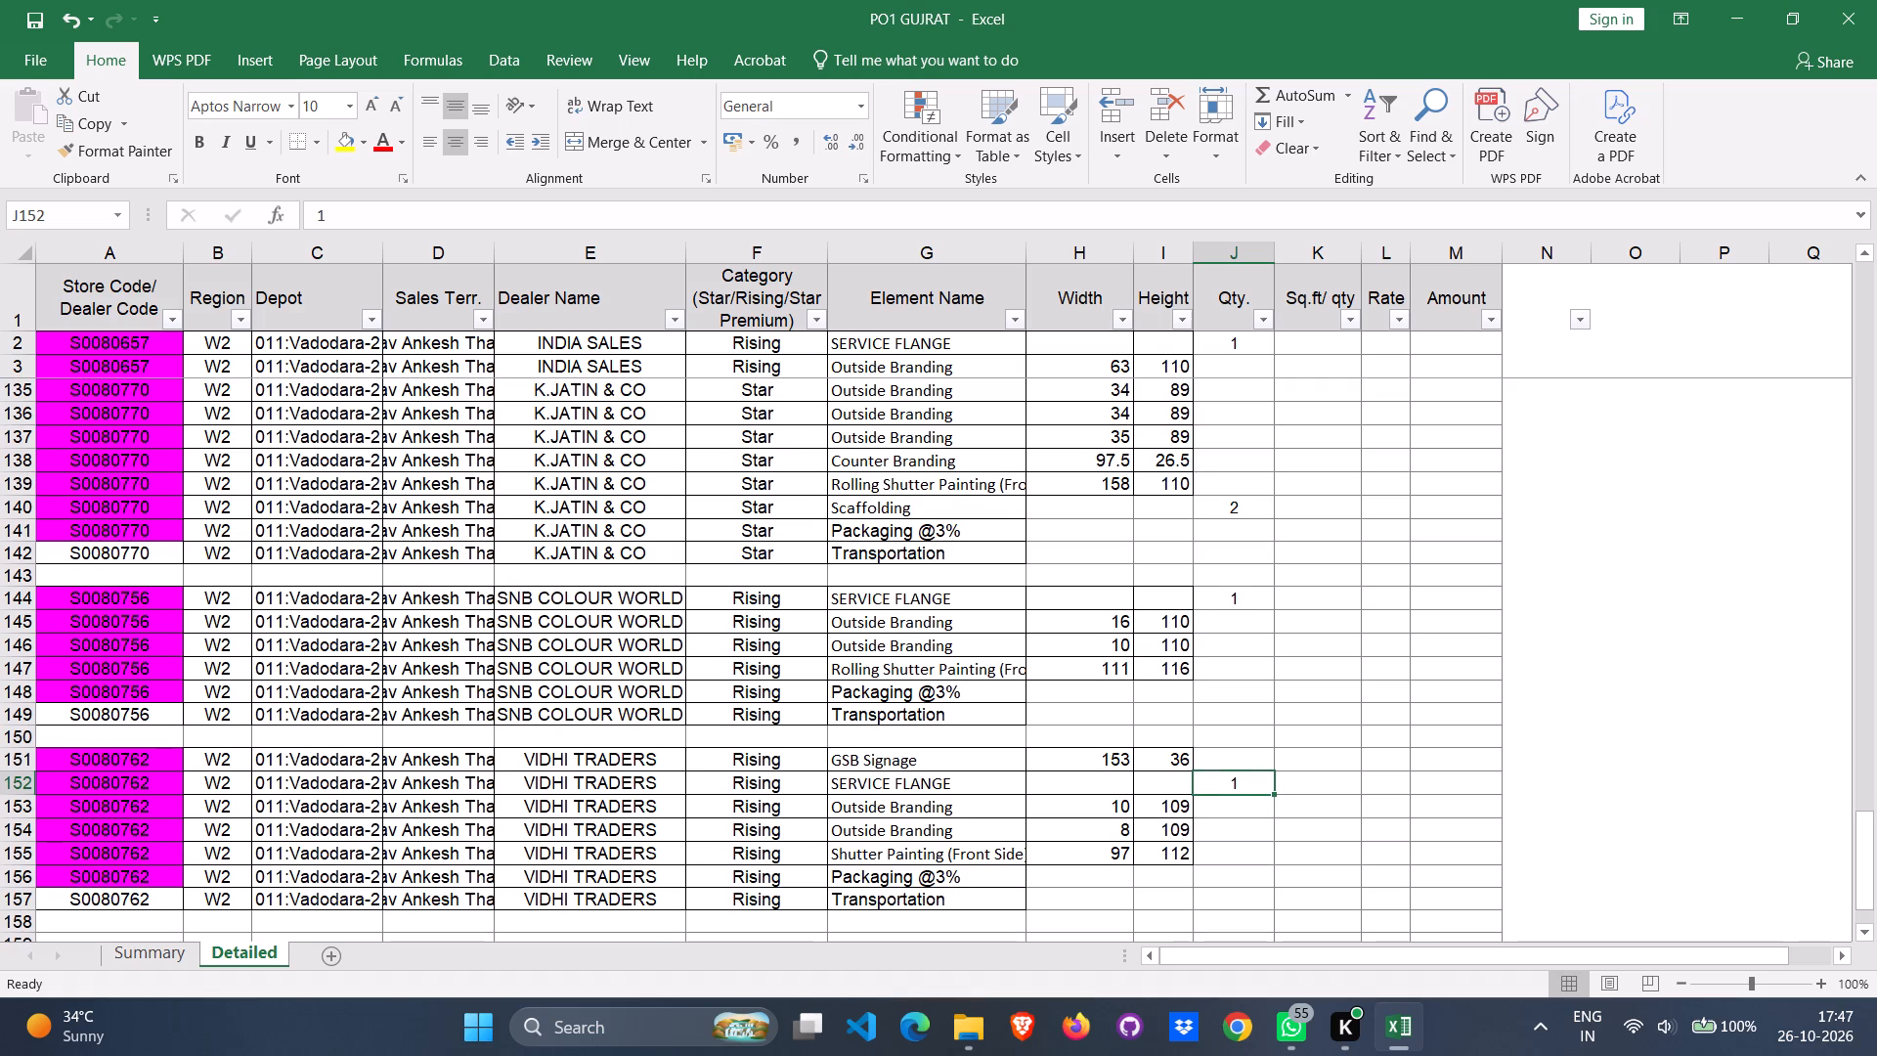
scroll(1159, 782, "down", 3)
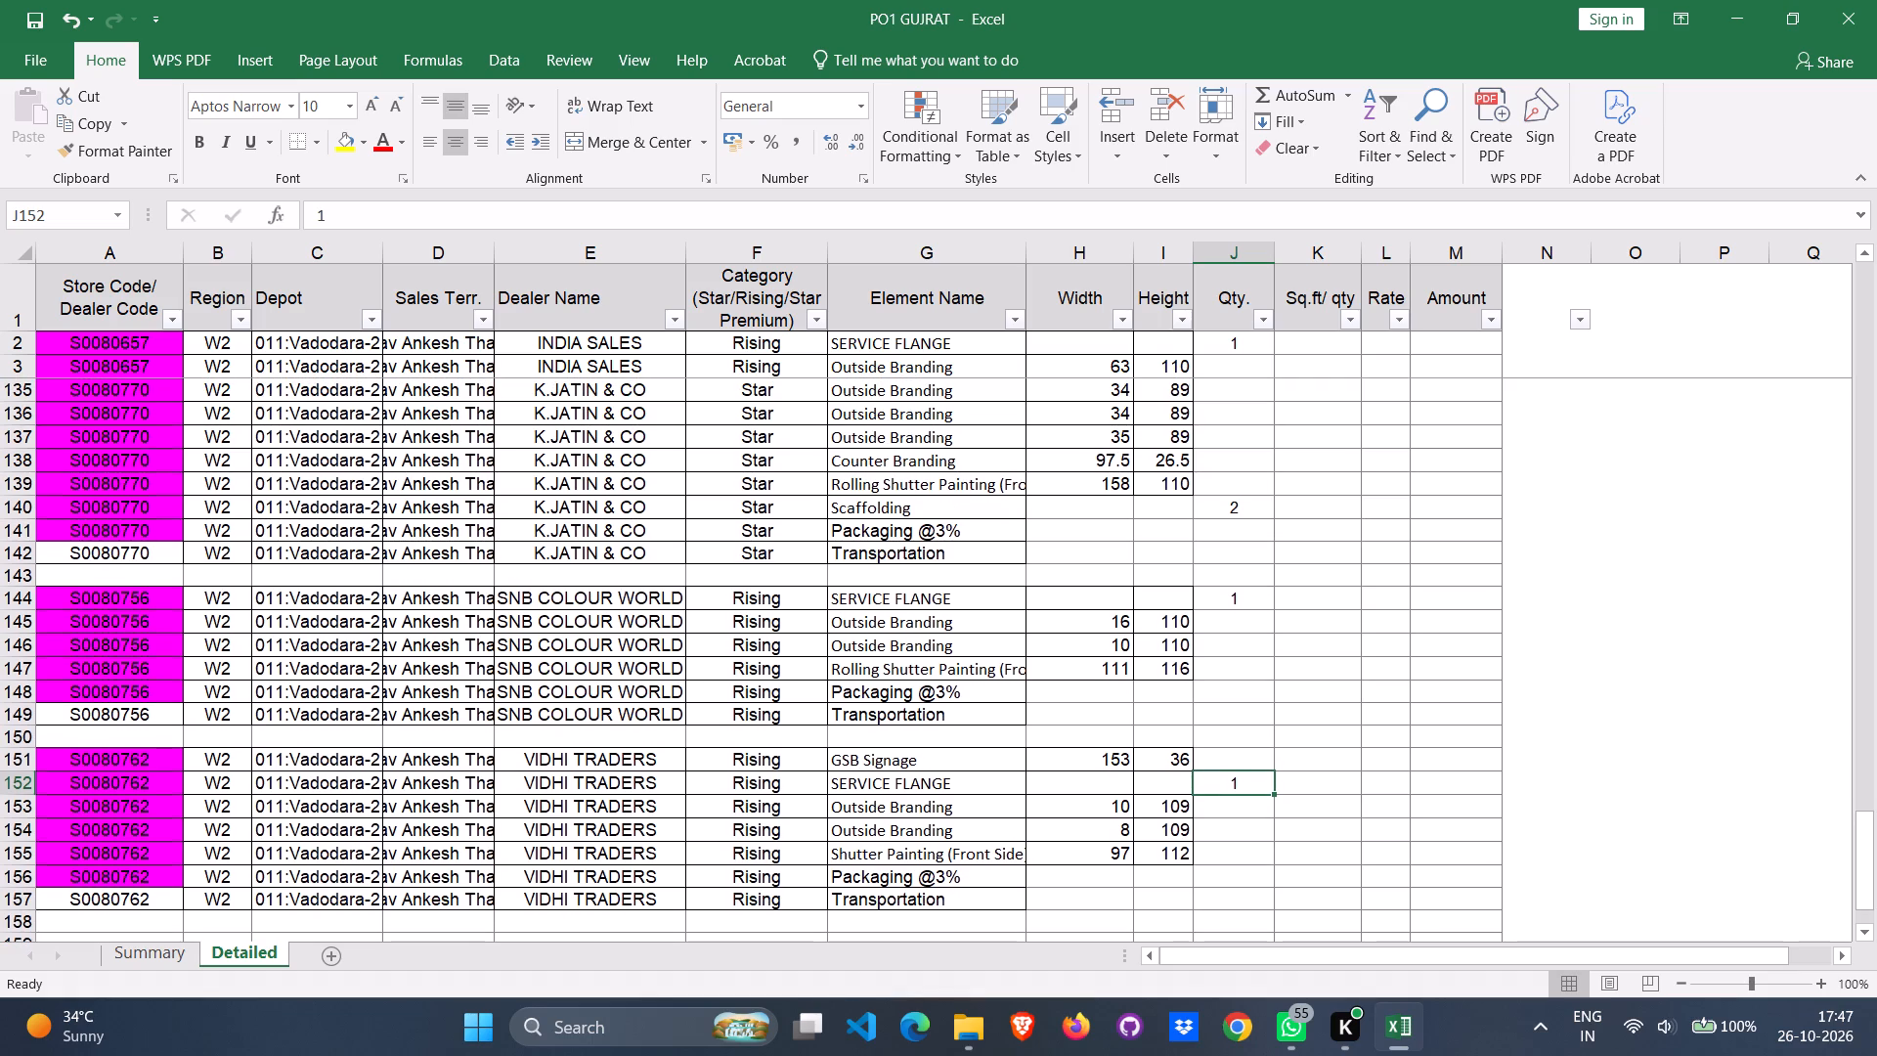
scroll(1159, 782, "down", 2)
scroll(1204, 735, "up", 4)
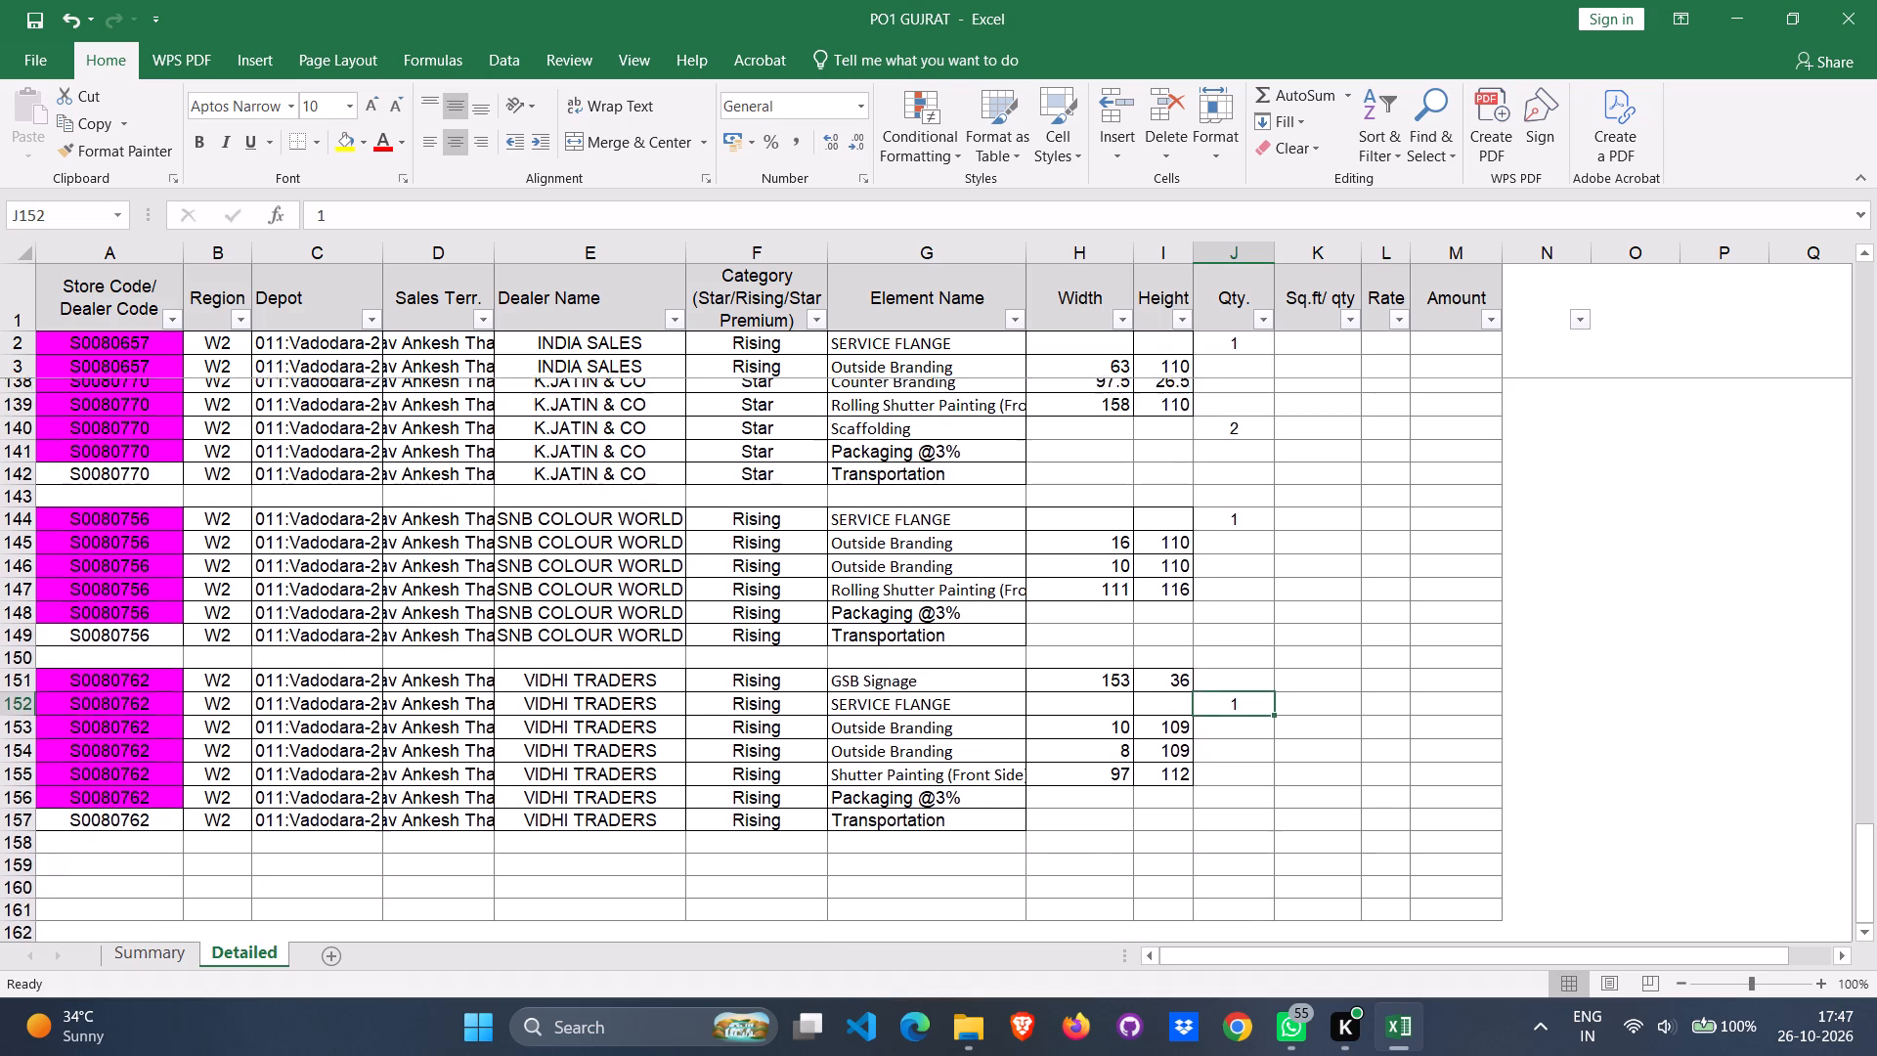
scroll(1226, 711, "up", 9)
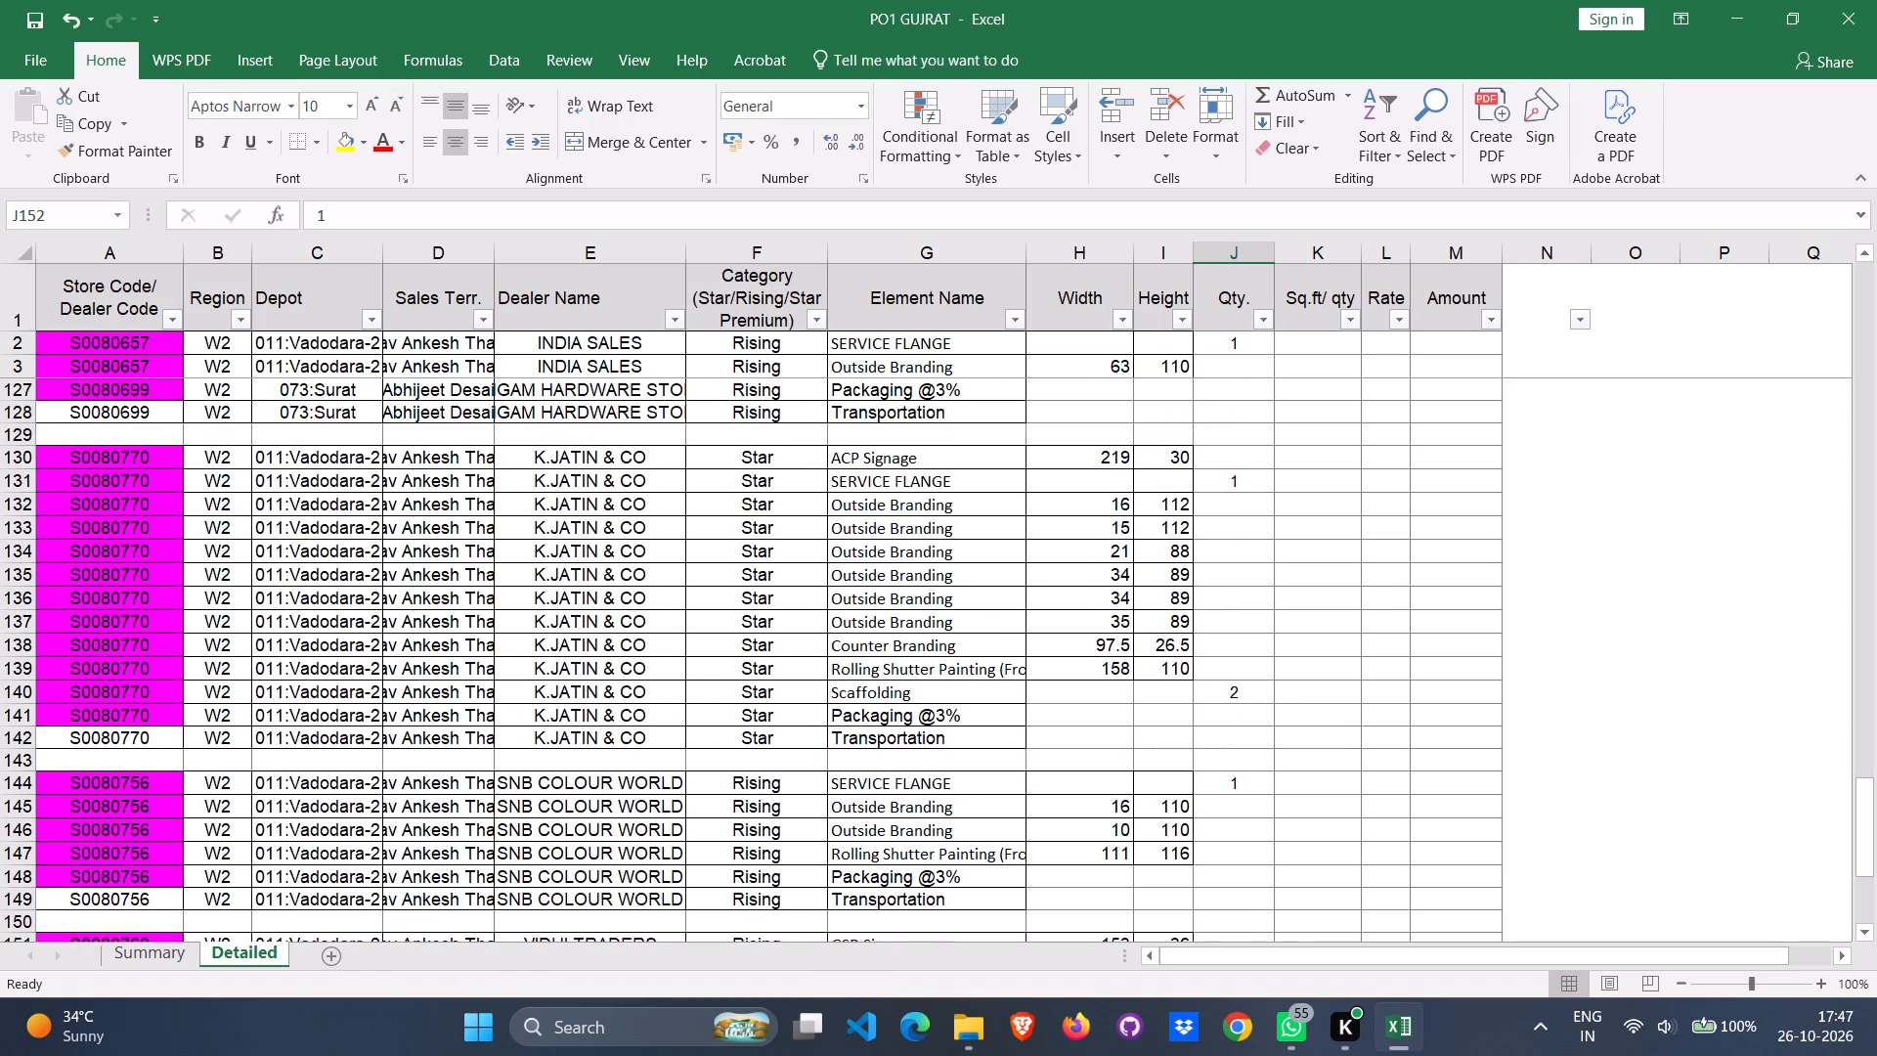
scroll(1261, 750, "up", 3)
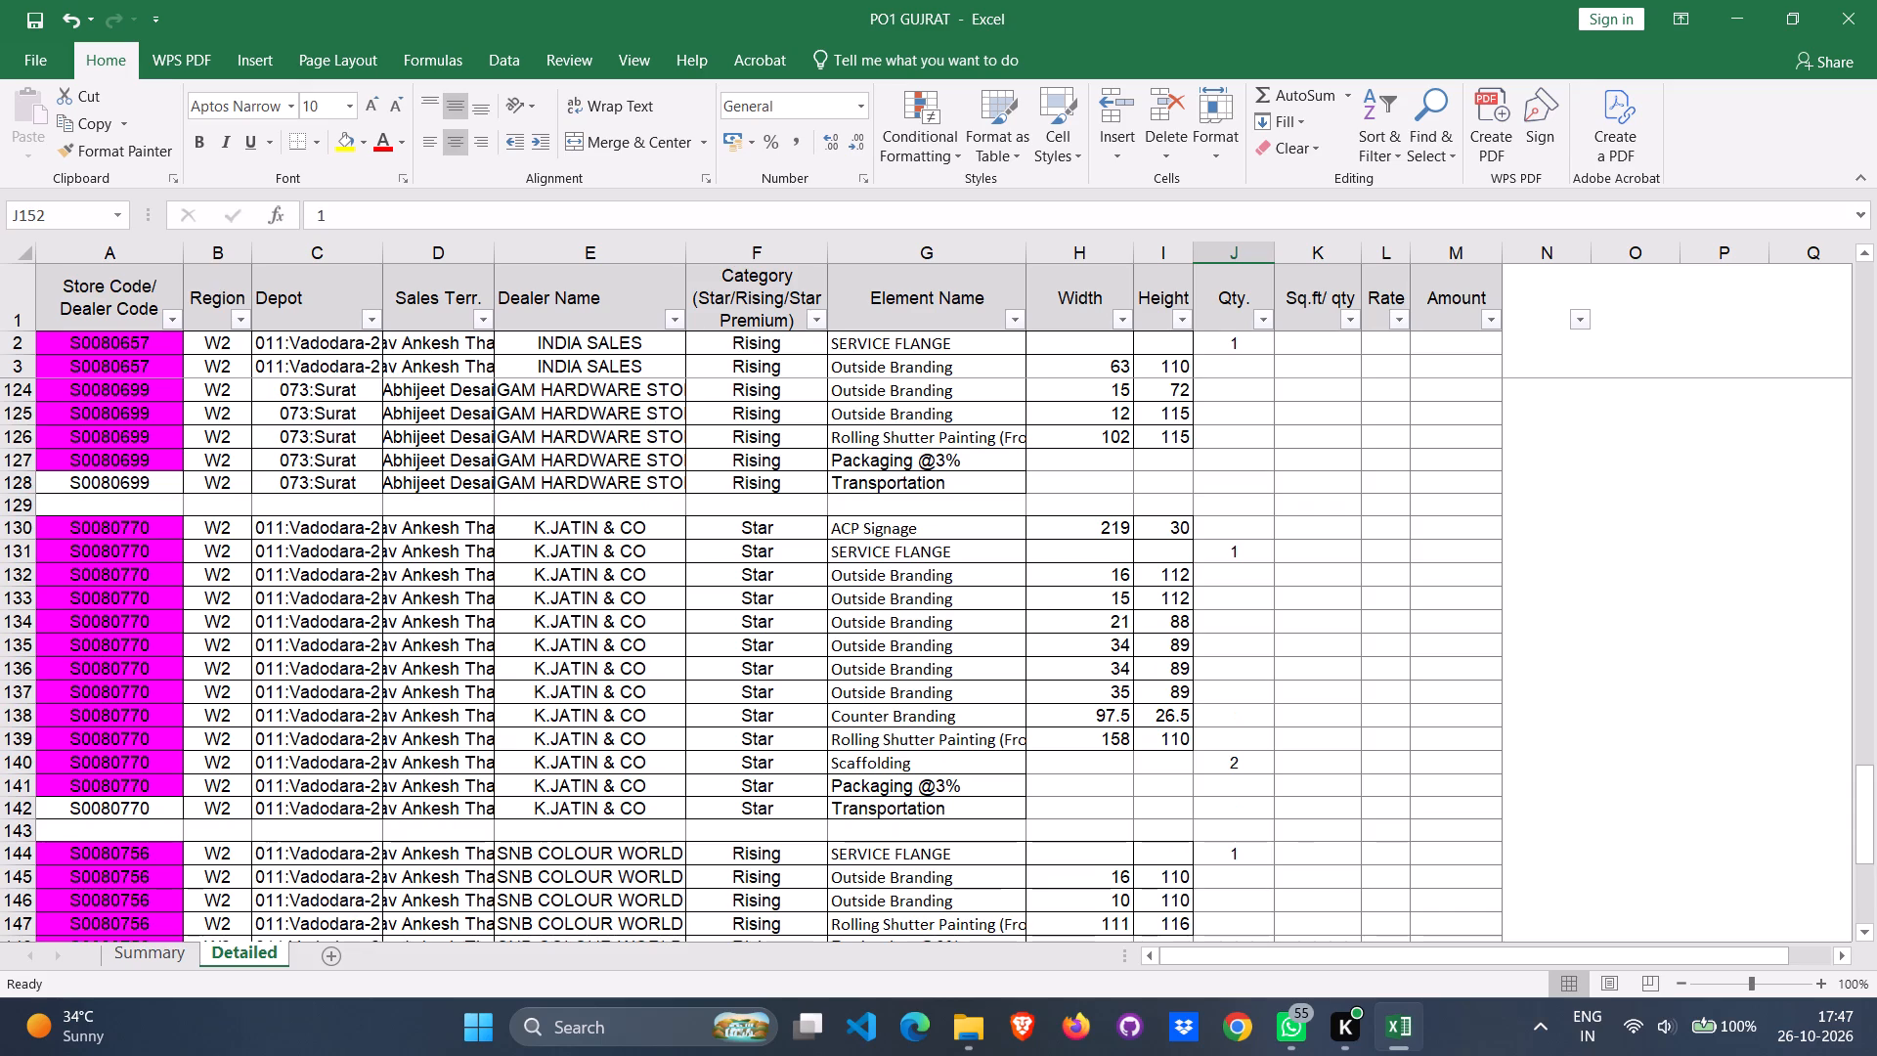
scroll(1260, 751, "up", 8)
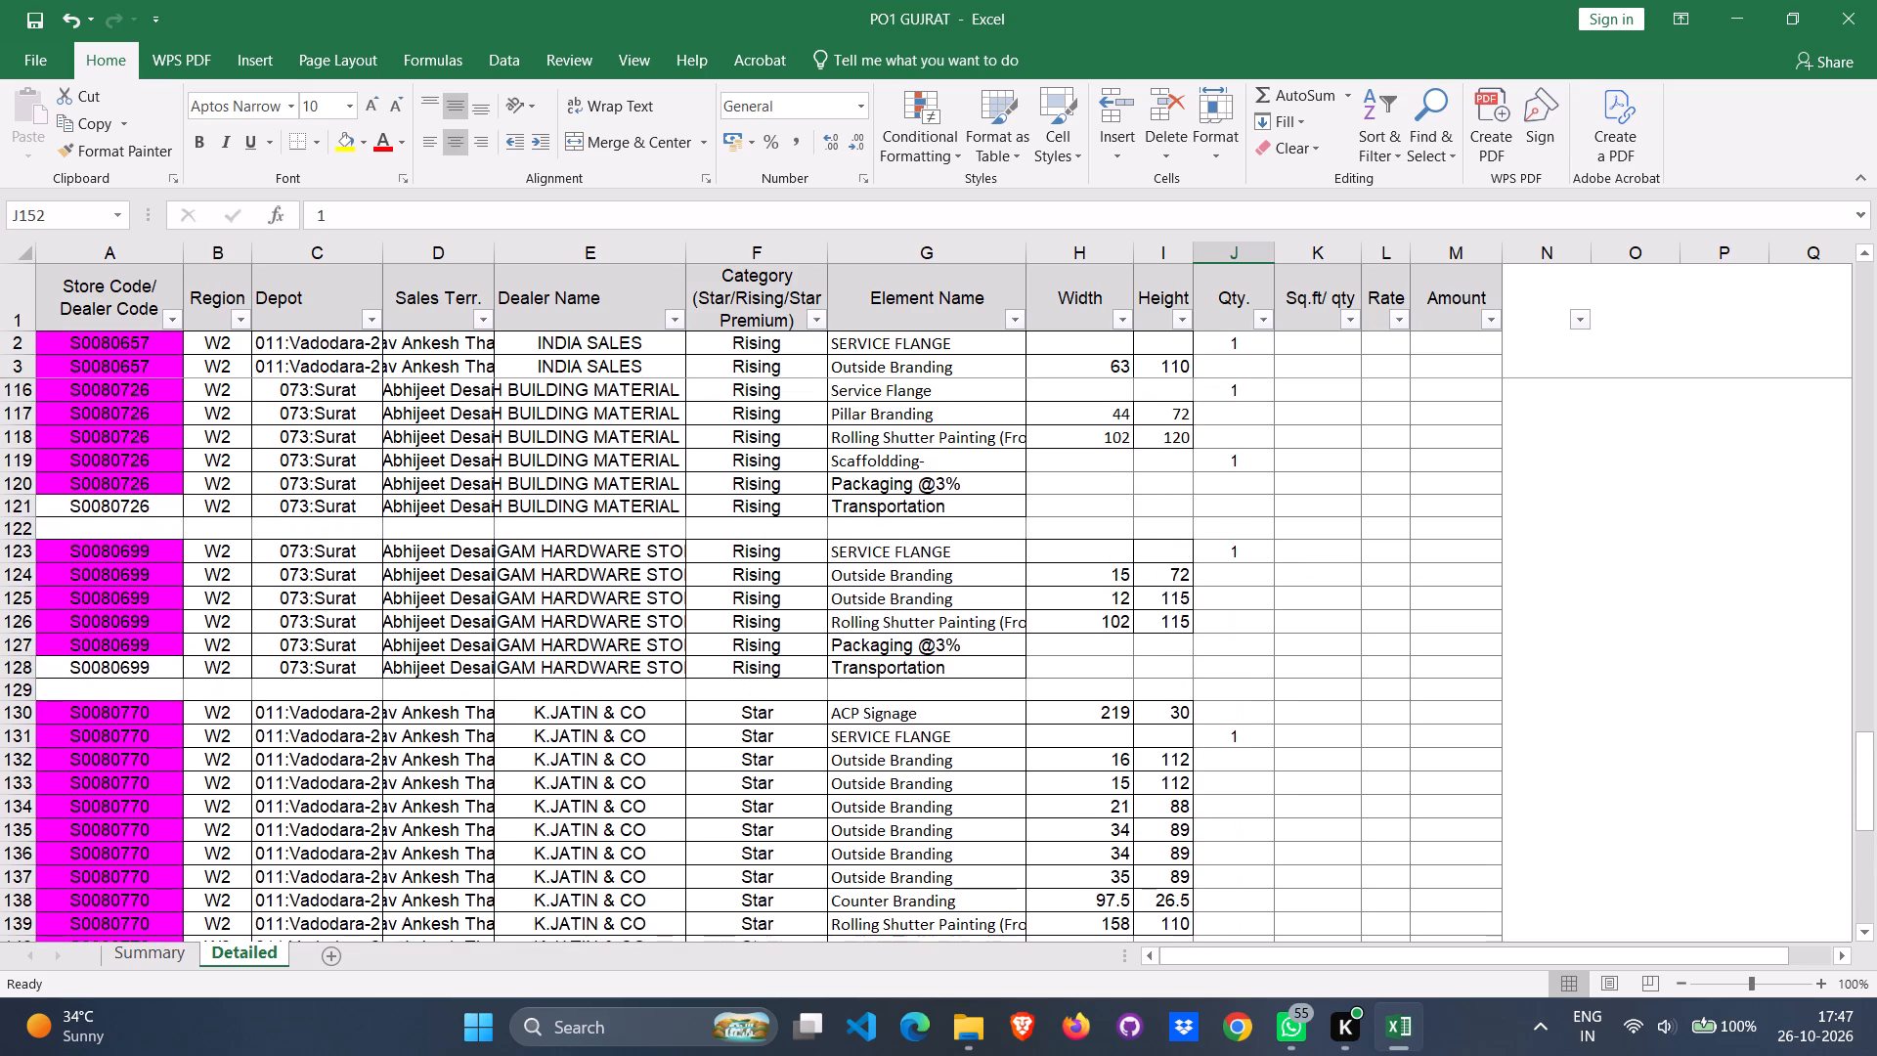
scroll(1260, 751, "up", 6)
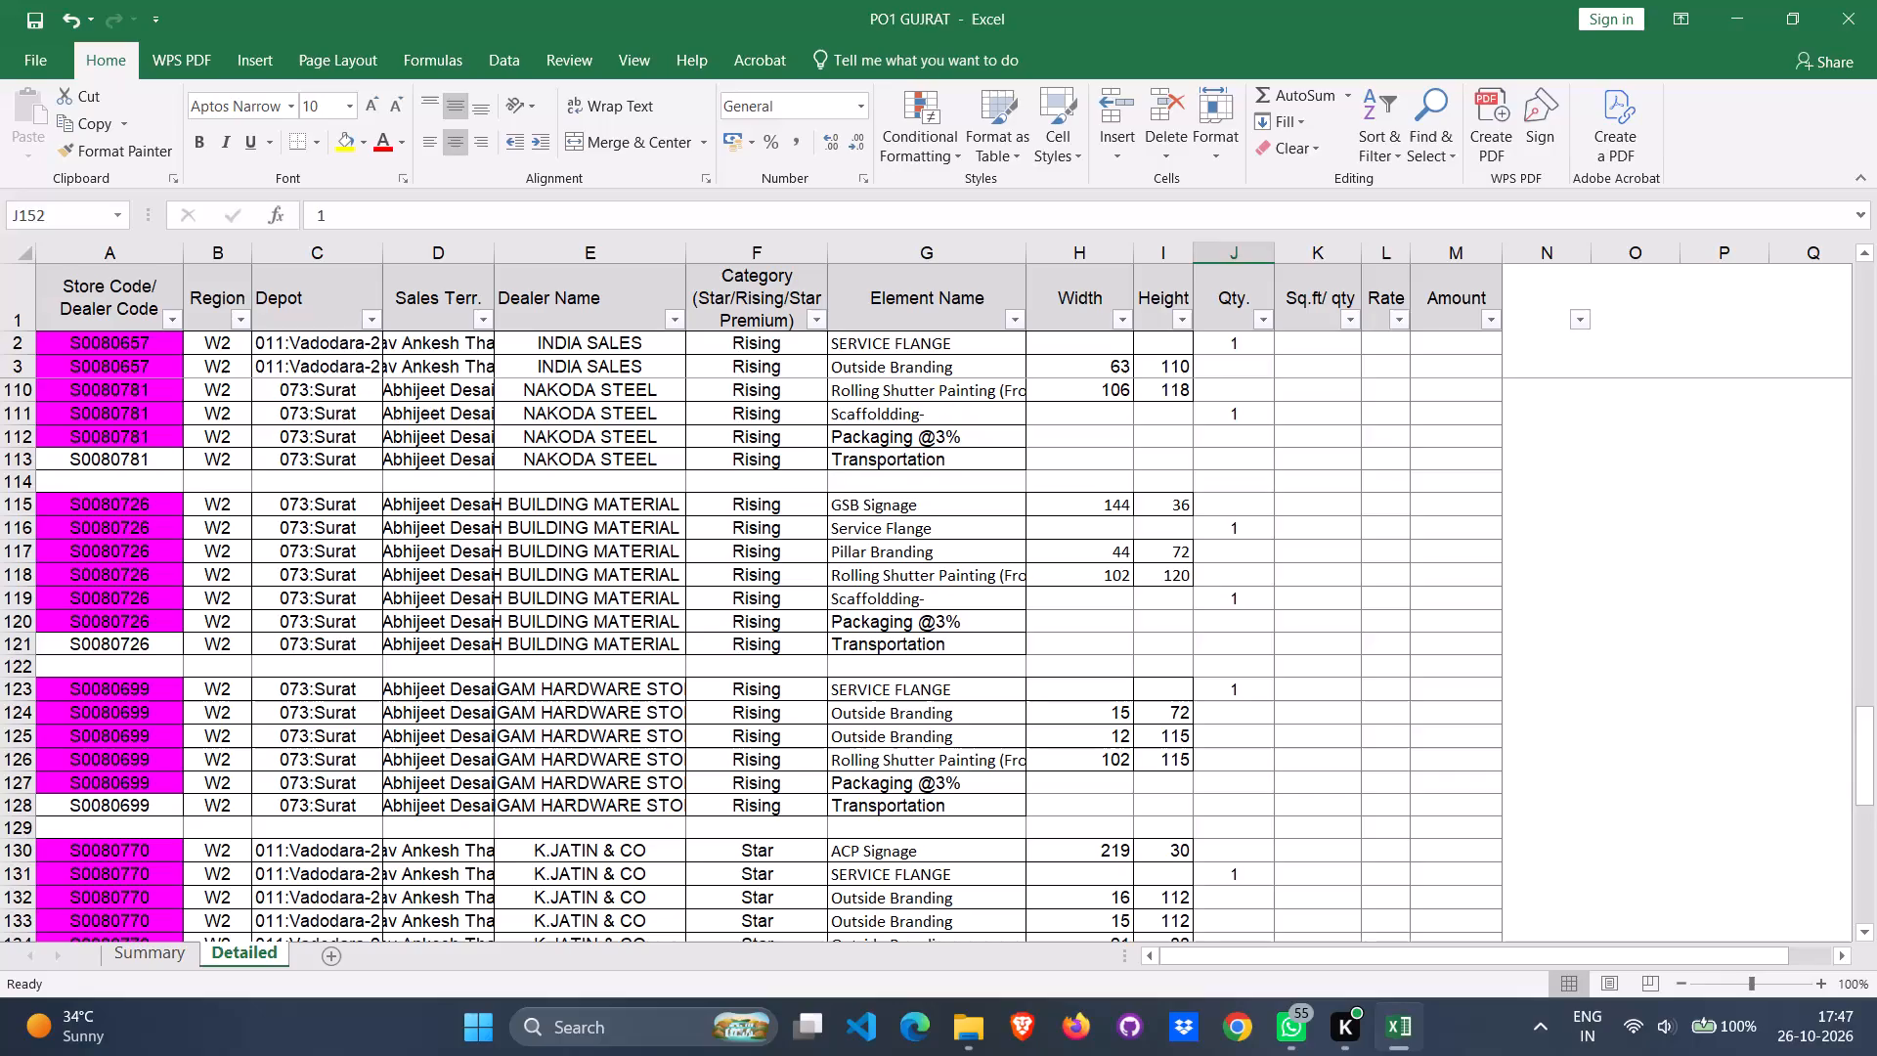
scroll(1260, 751, "up", 7)
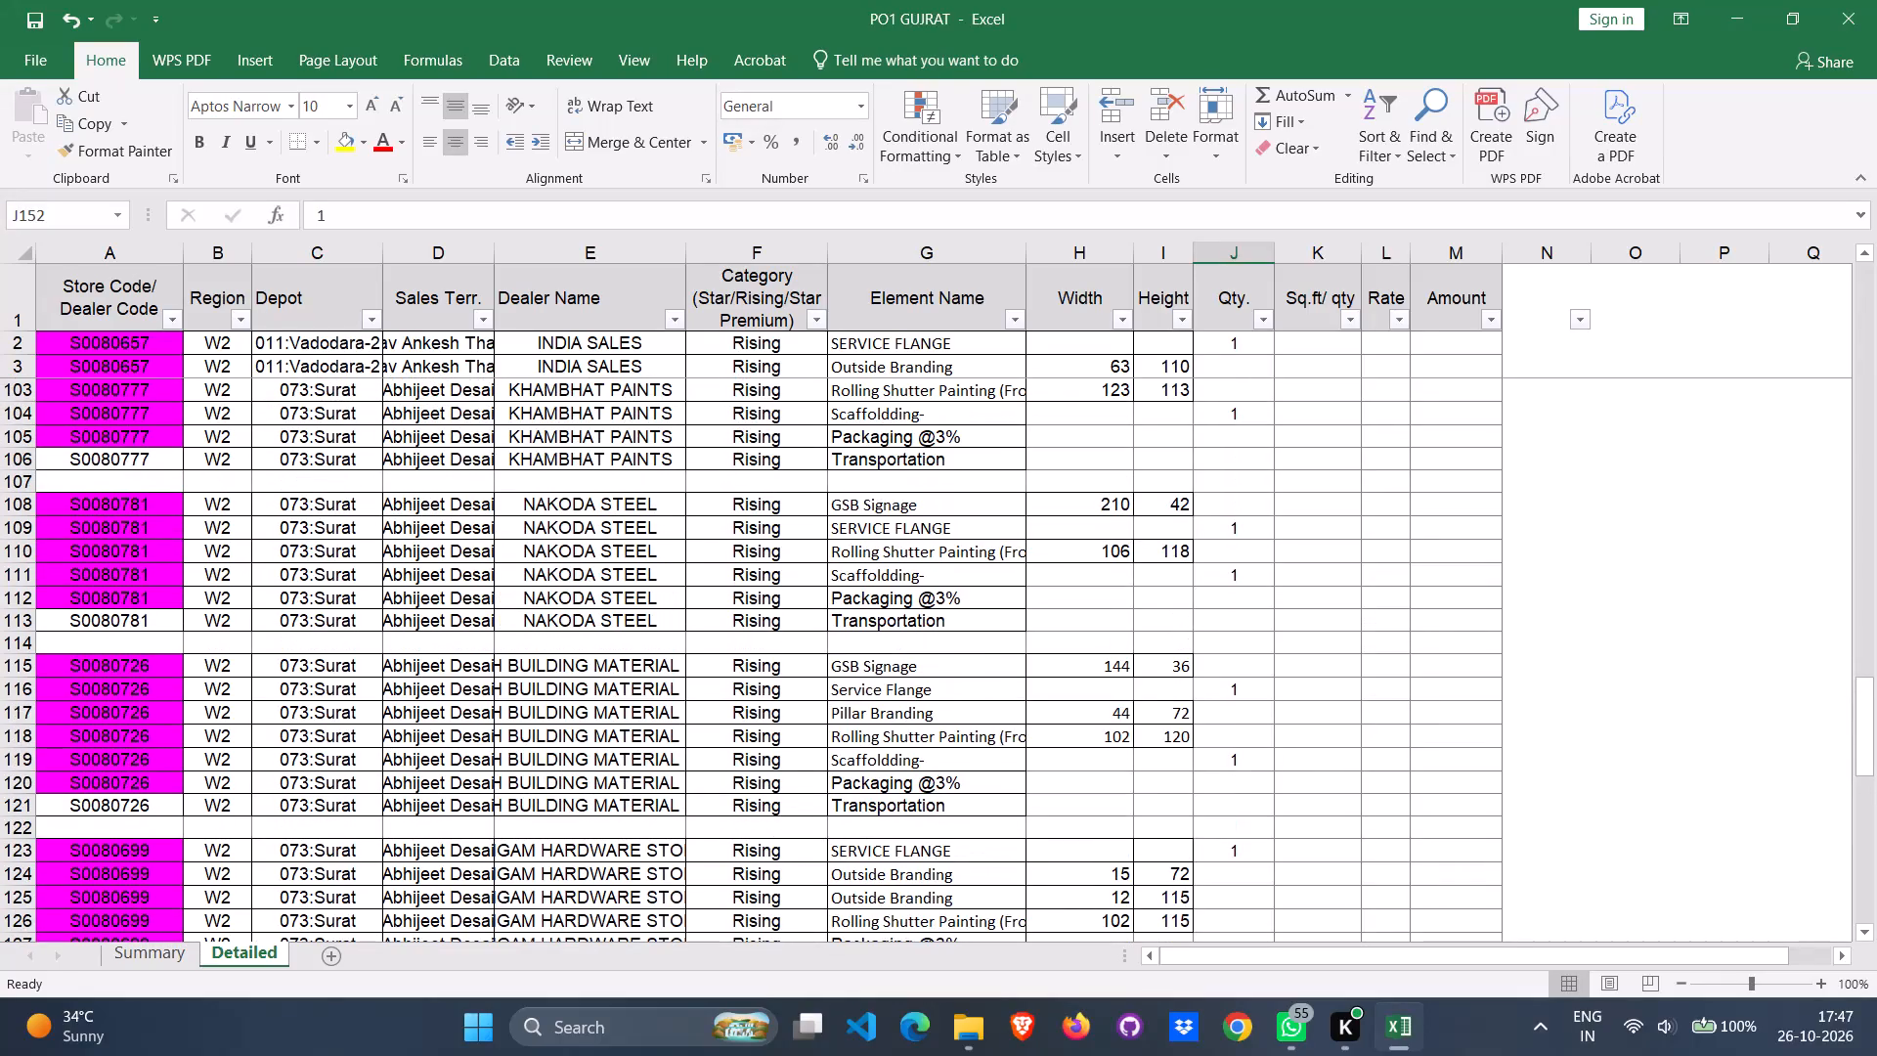
scroll(1261, 751, "up", 9)
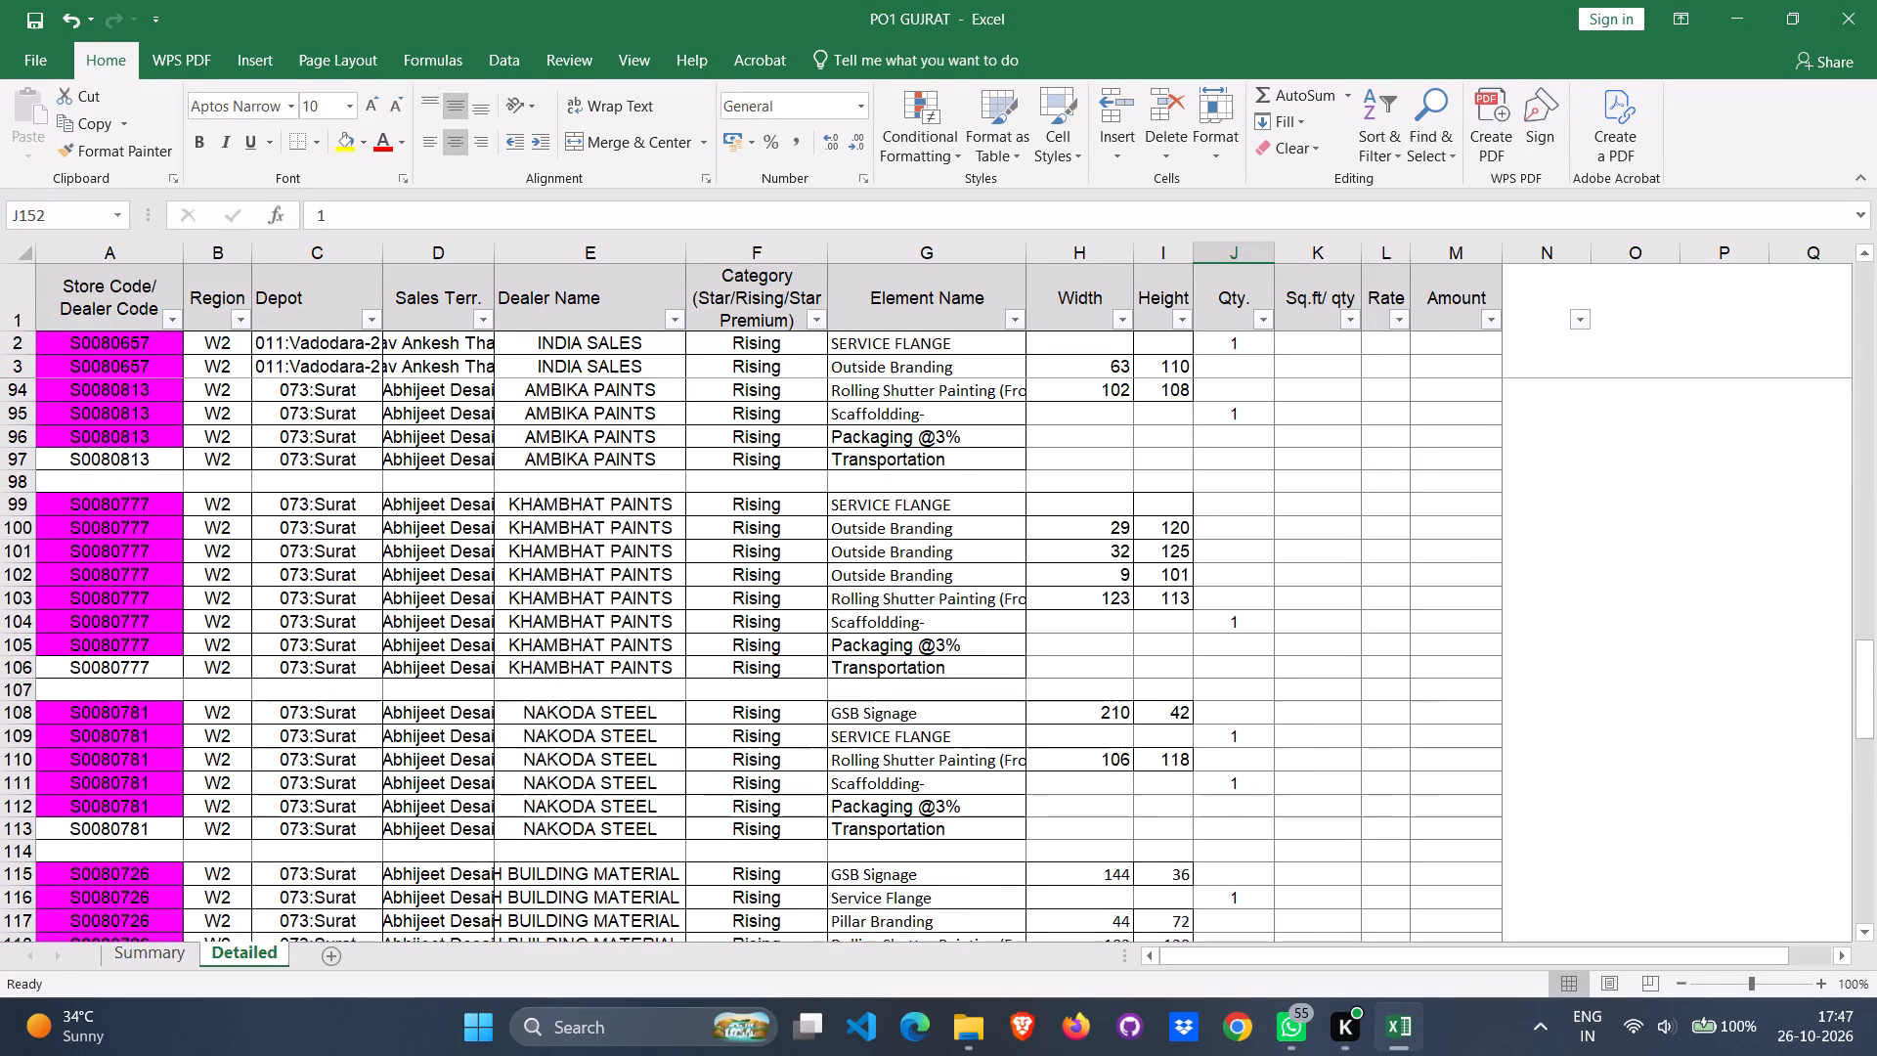
left_click(1231, 508)
key("1")
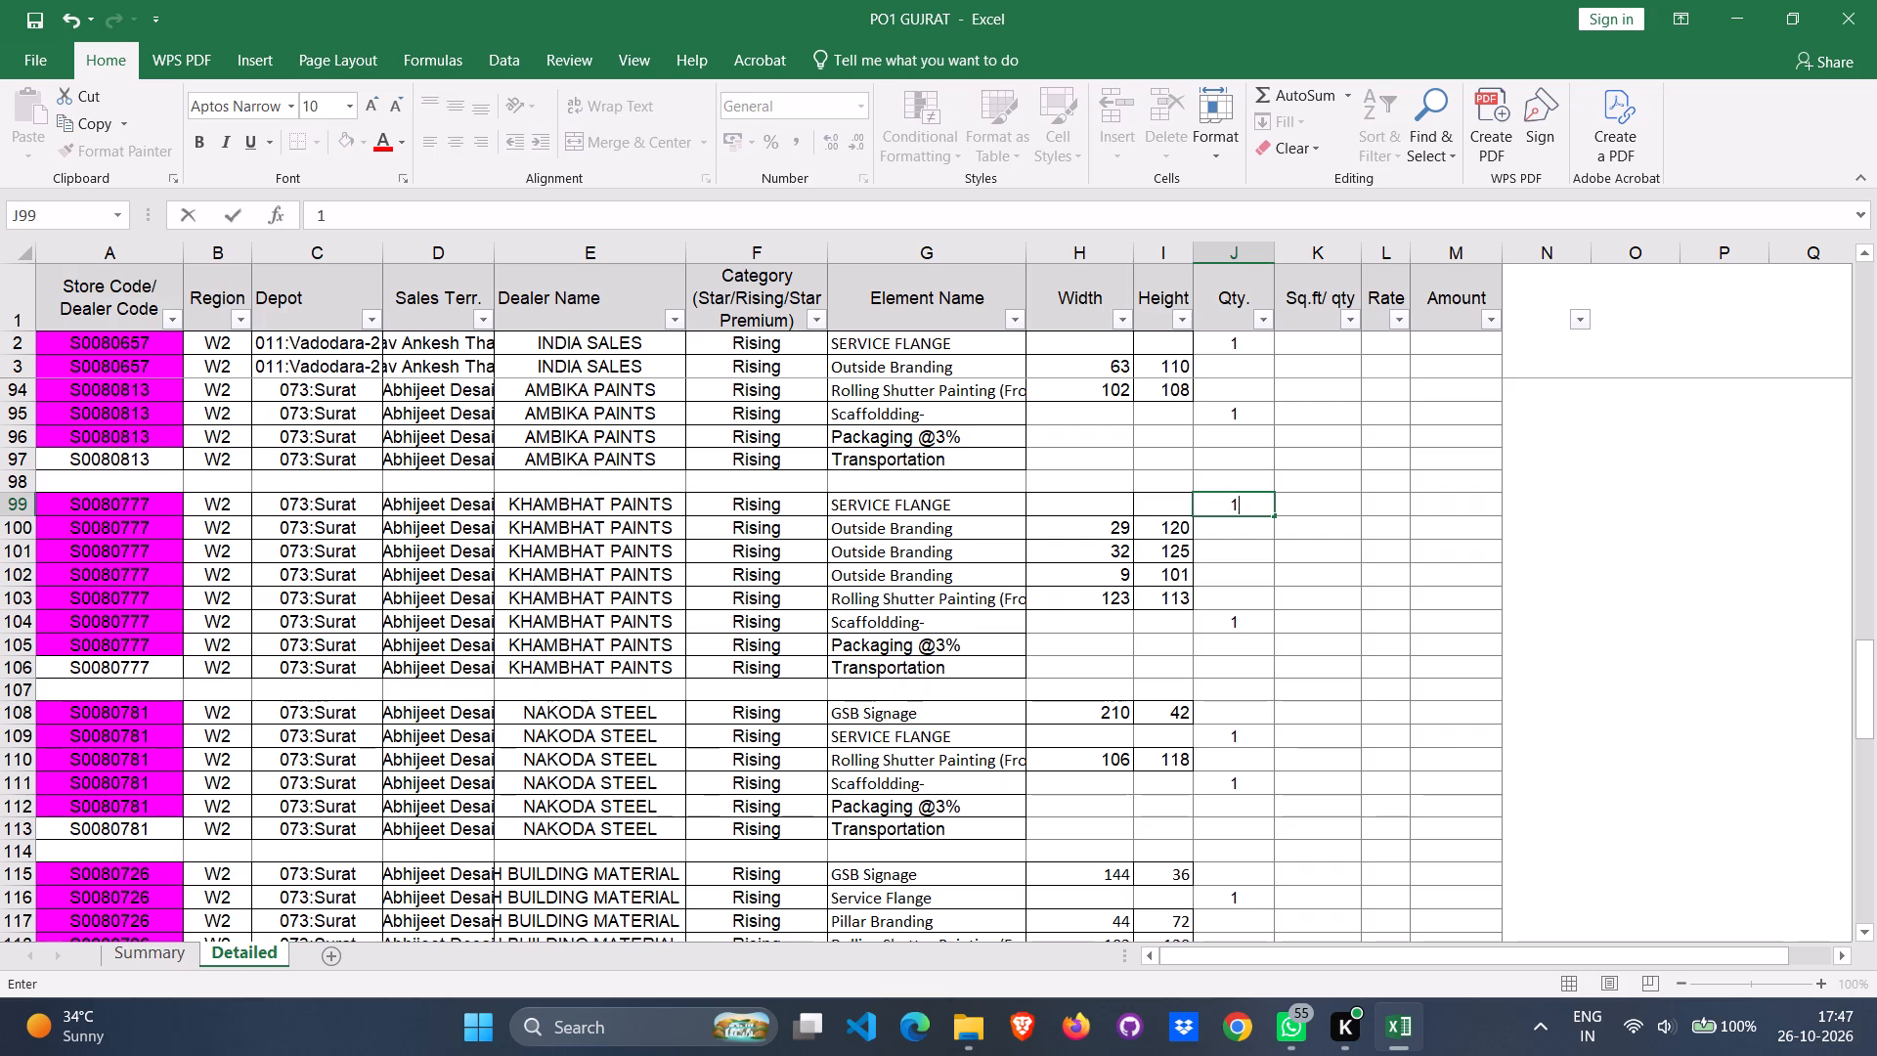
Enter quantity 1 for the AMBIKA PAINTS SERVICE FLANGE in row 92.
scroll(1246, 659, "up", 10)
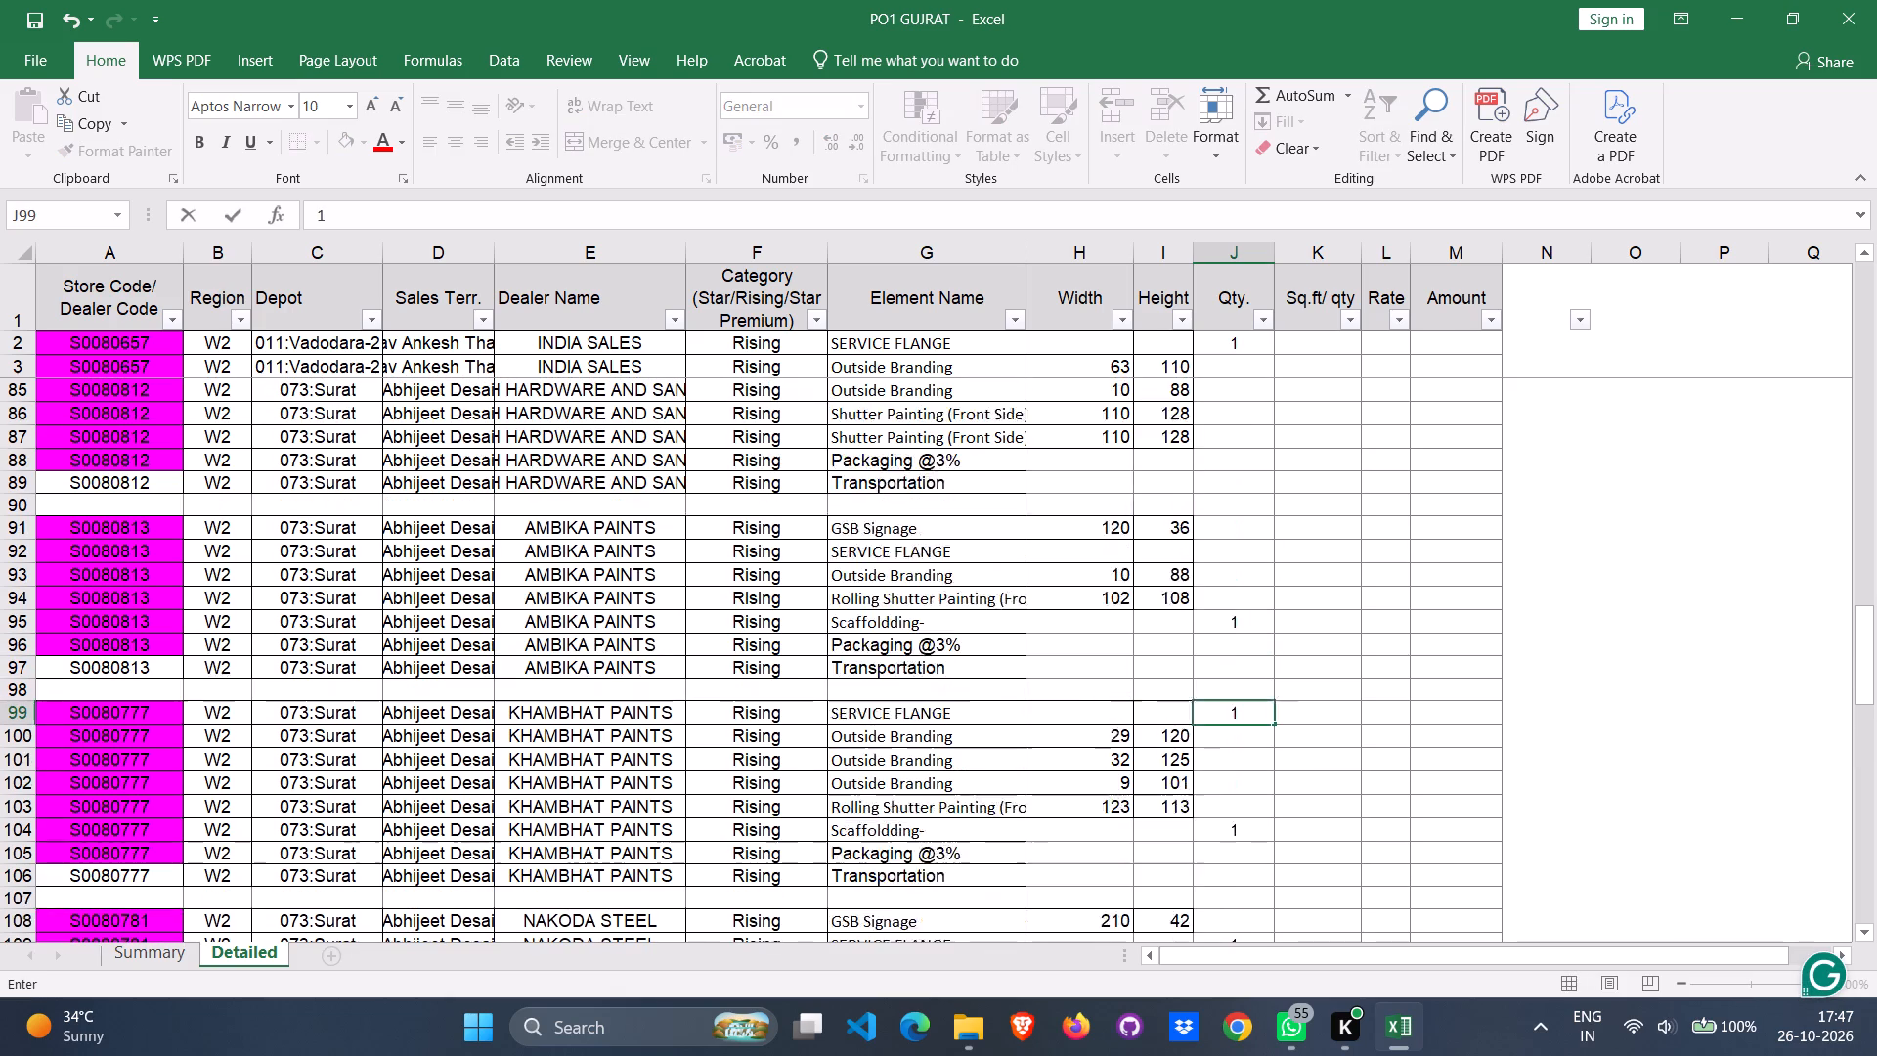
left_click(1237, 572)
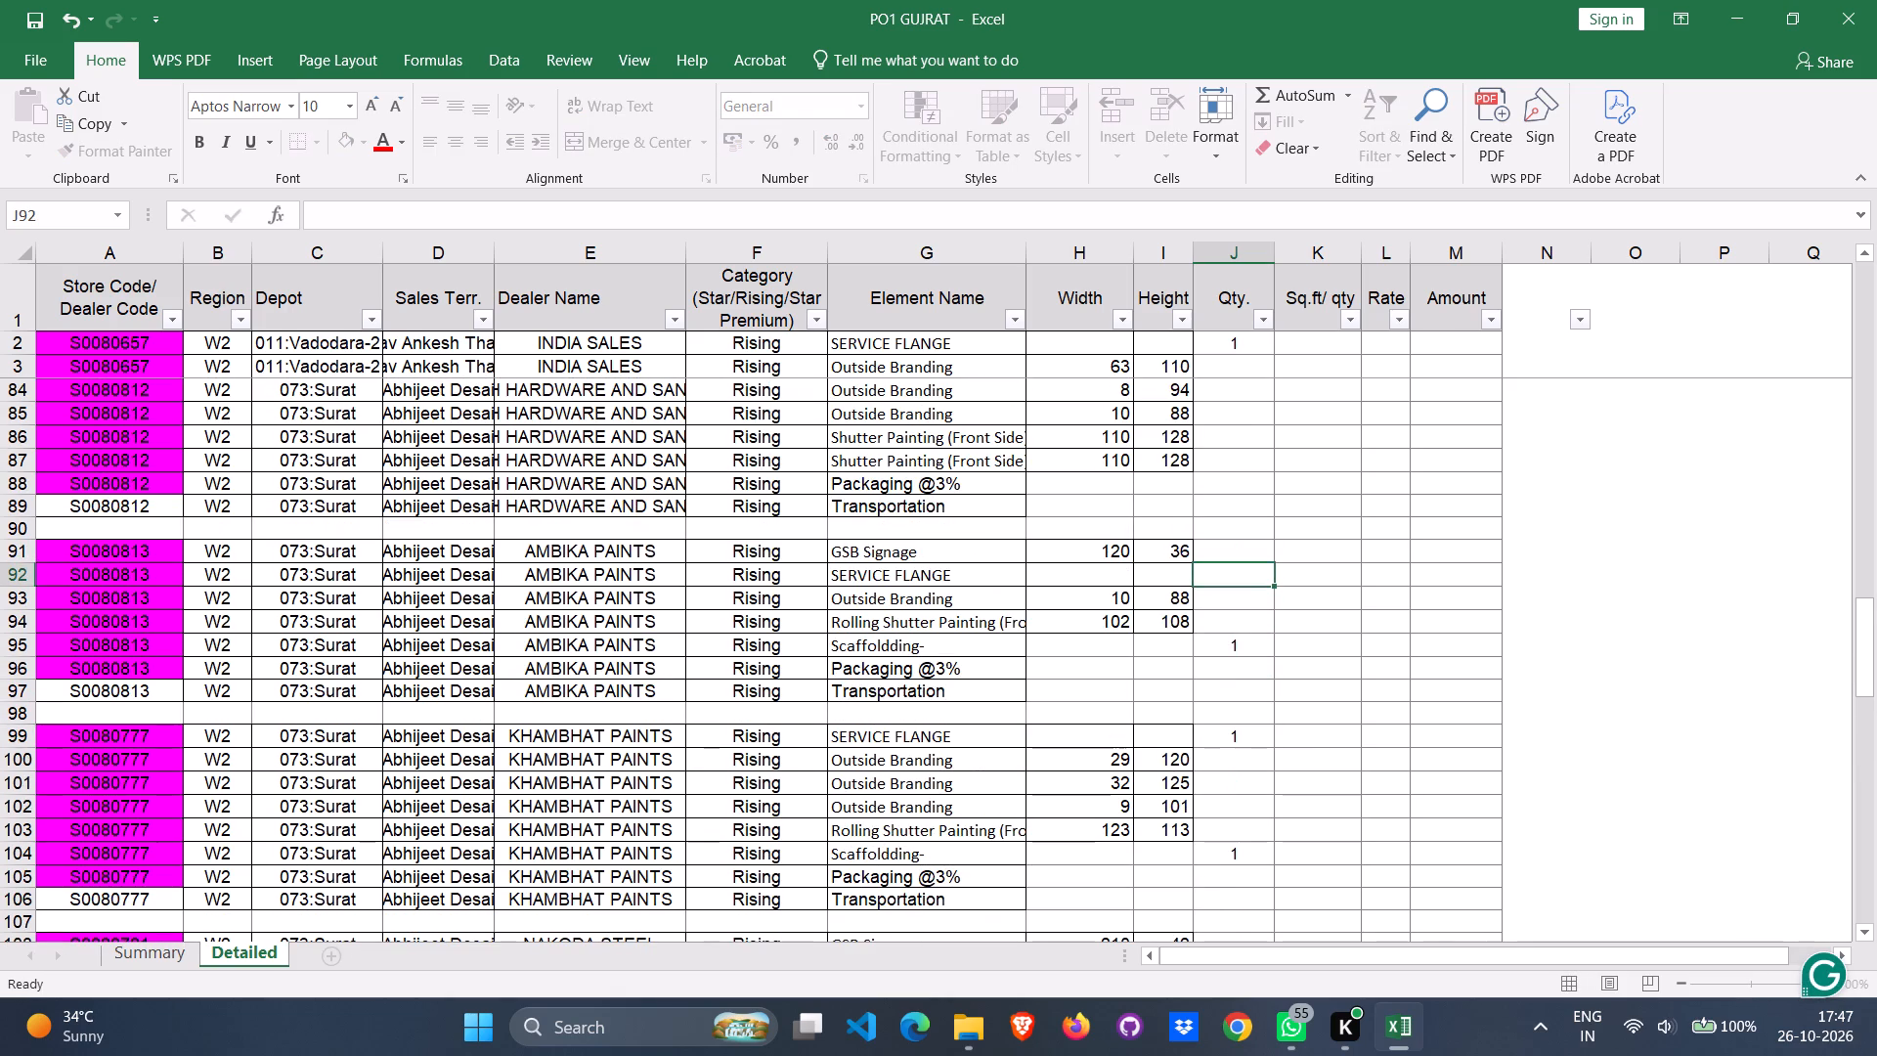
key("1")
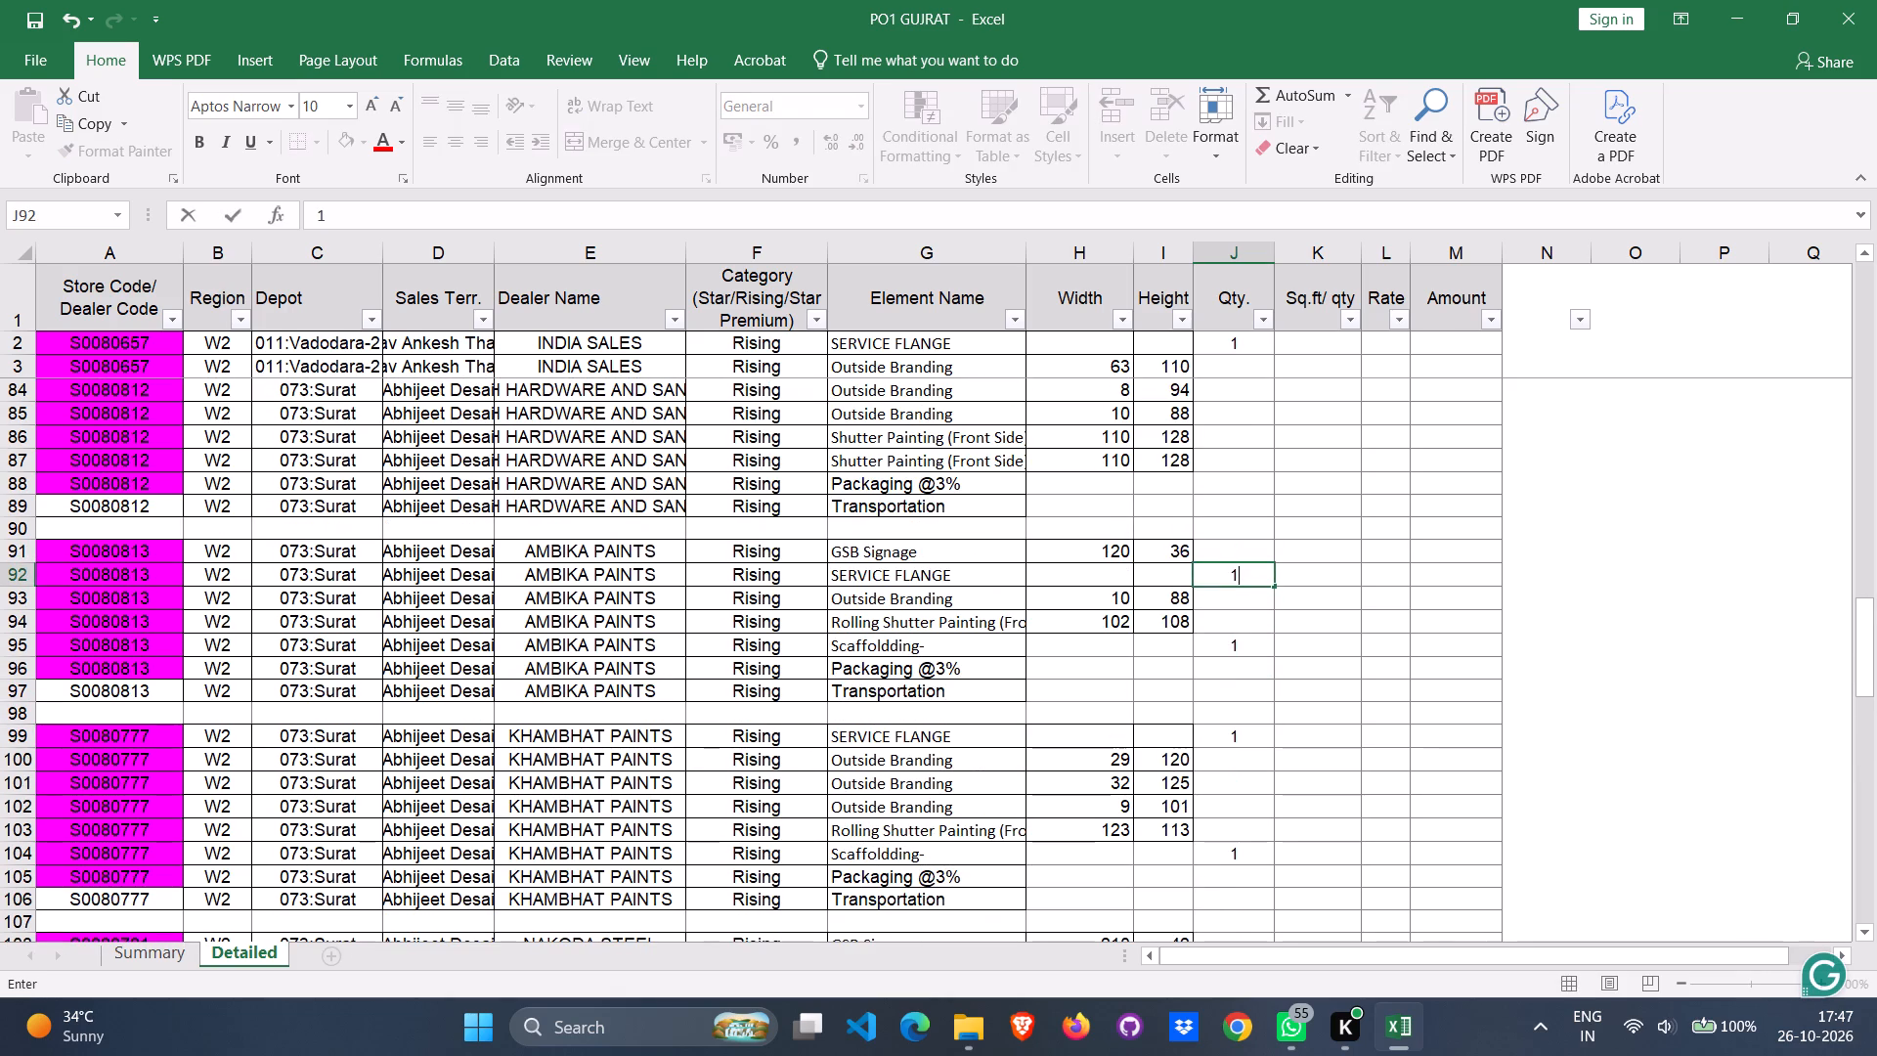
Enter quantity 1 for the Anand color and hw SERVICE FLANGE in row 79.
scroll(1266, 627, "up", 8)
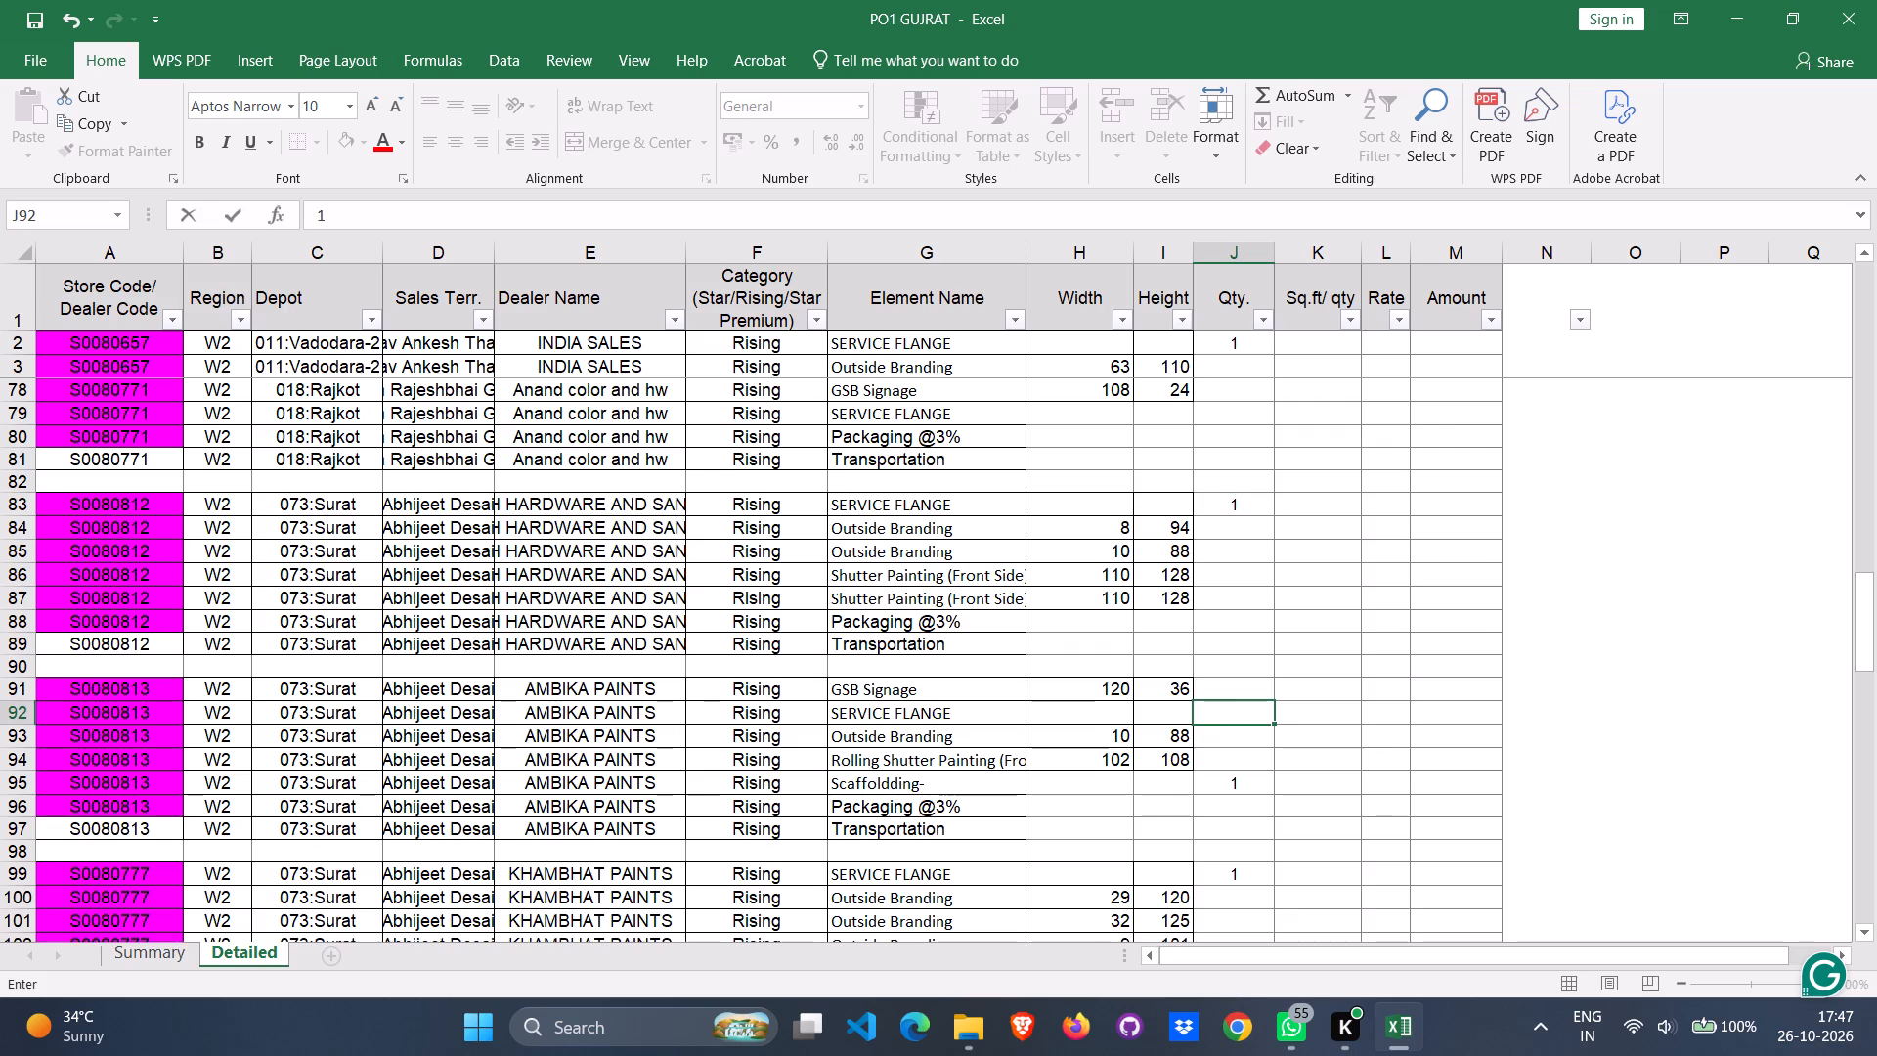
scroll(1278, 574, "up", 6)
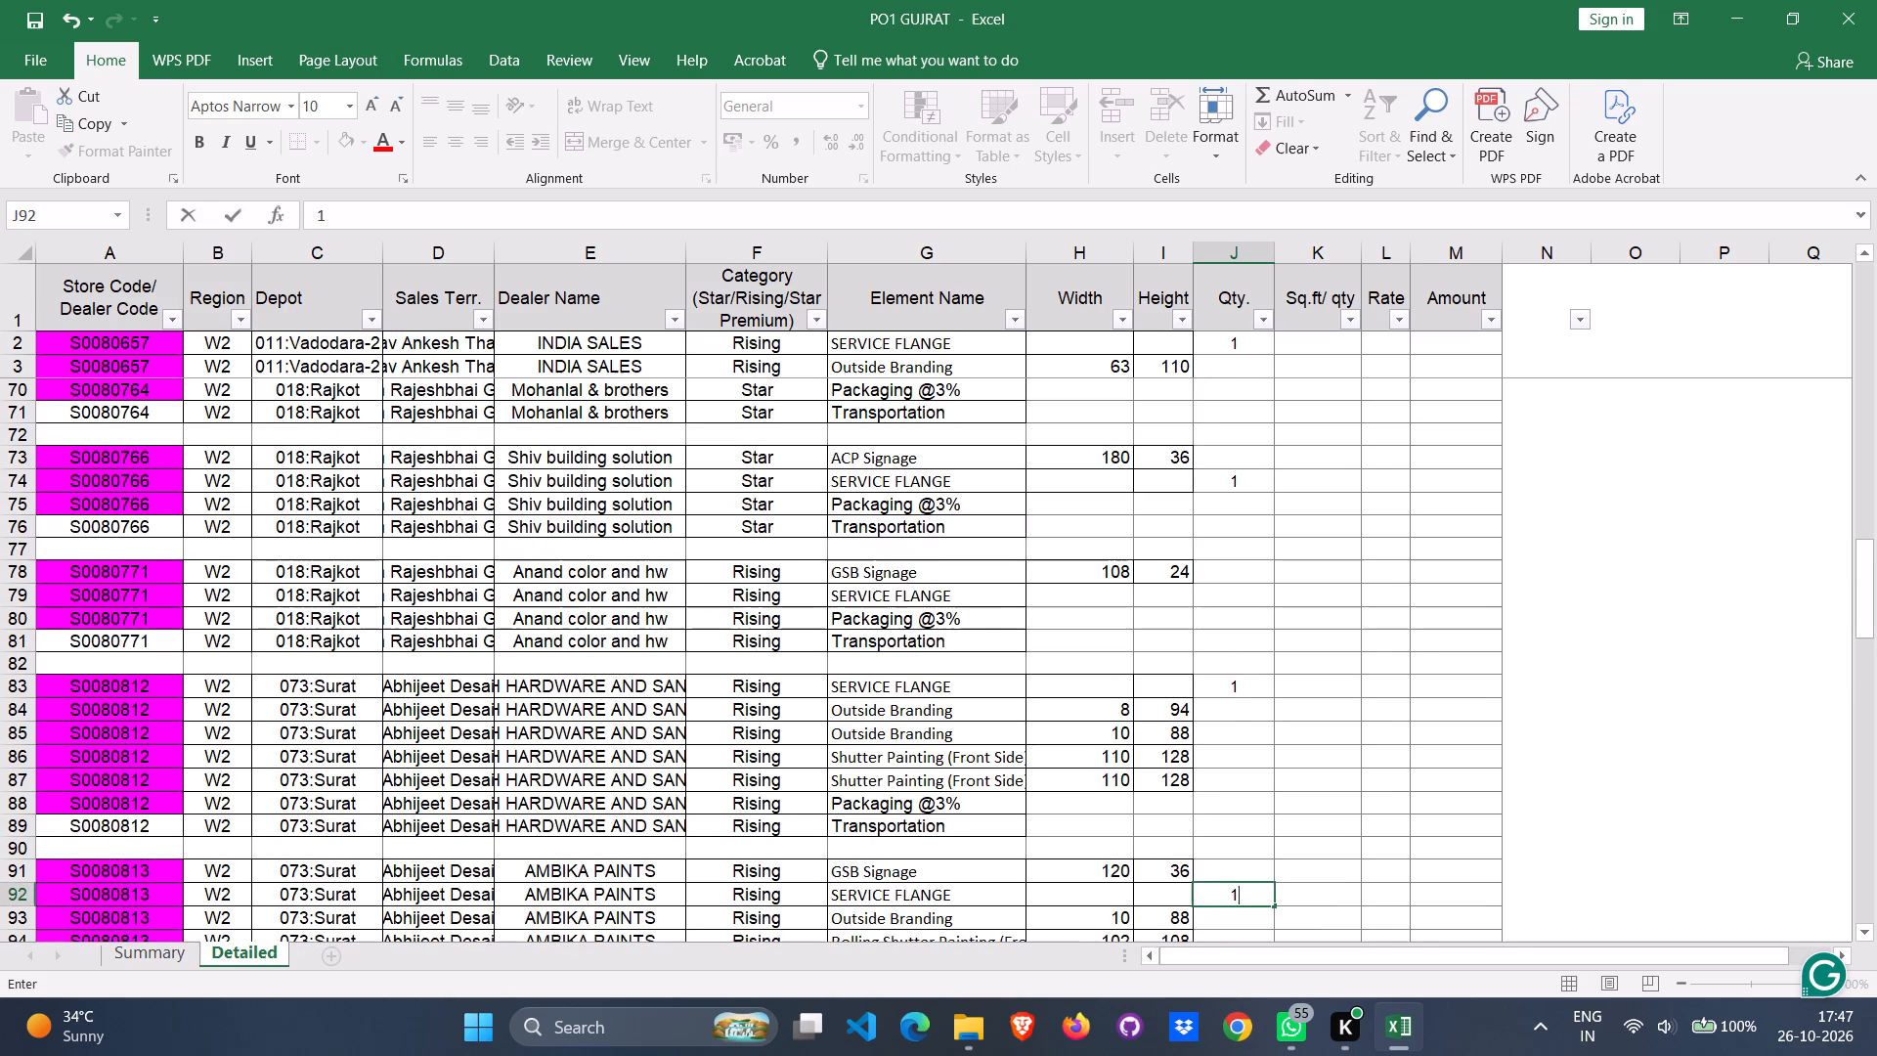
left_click(1242, 595)
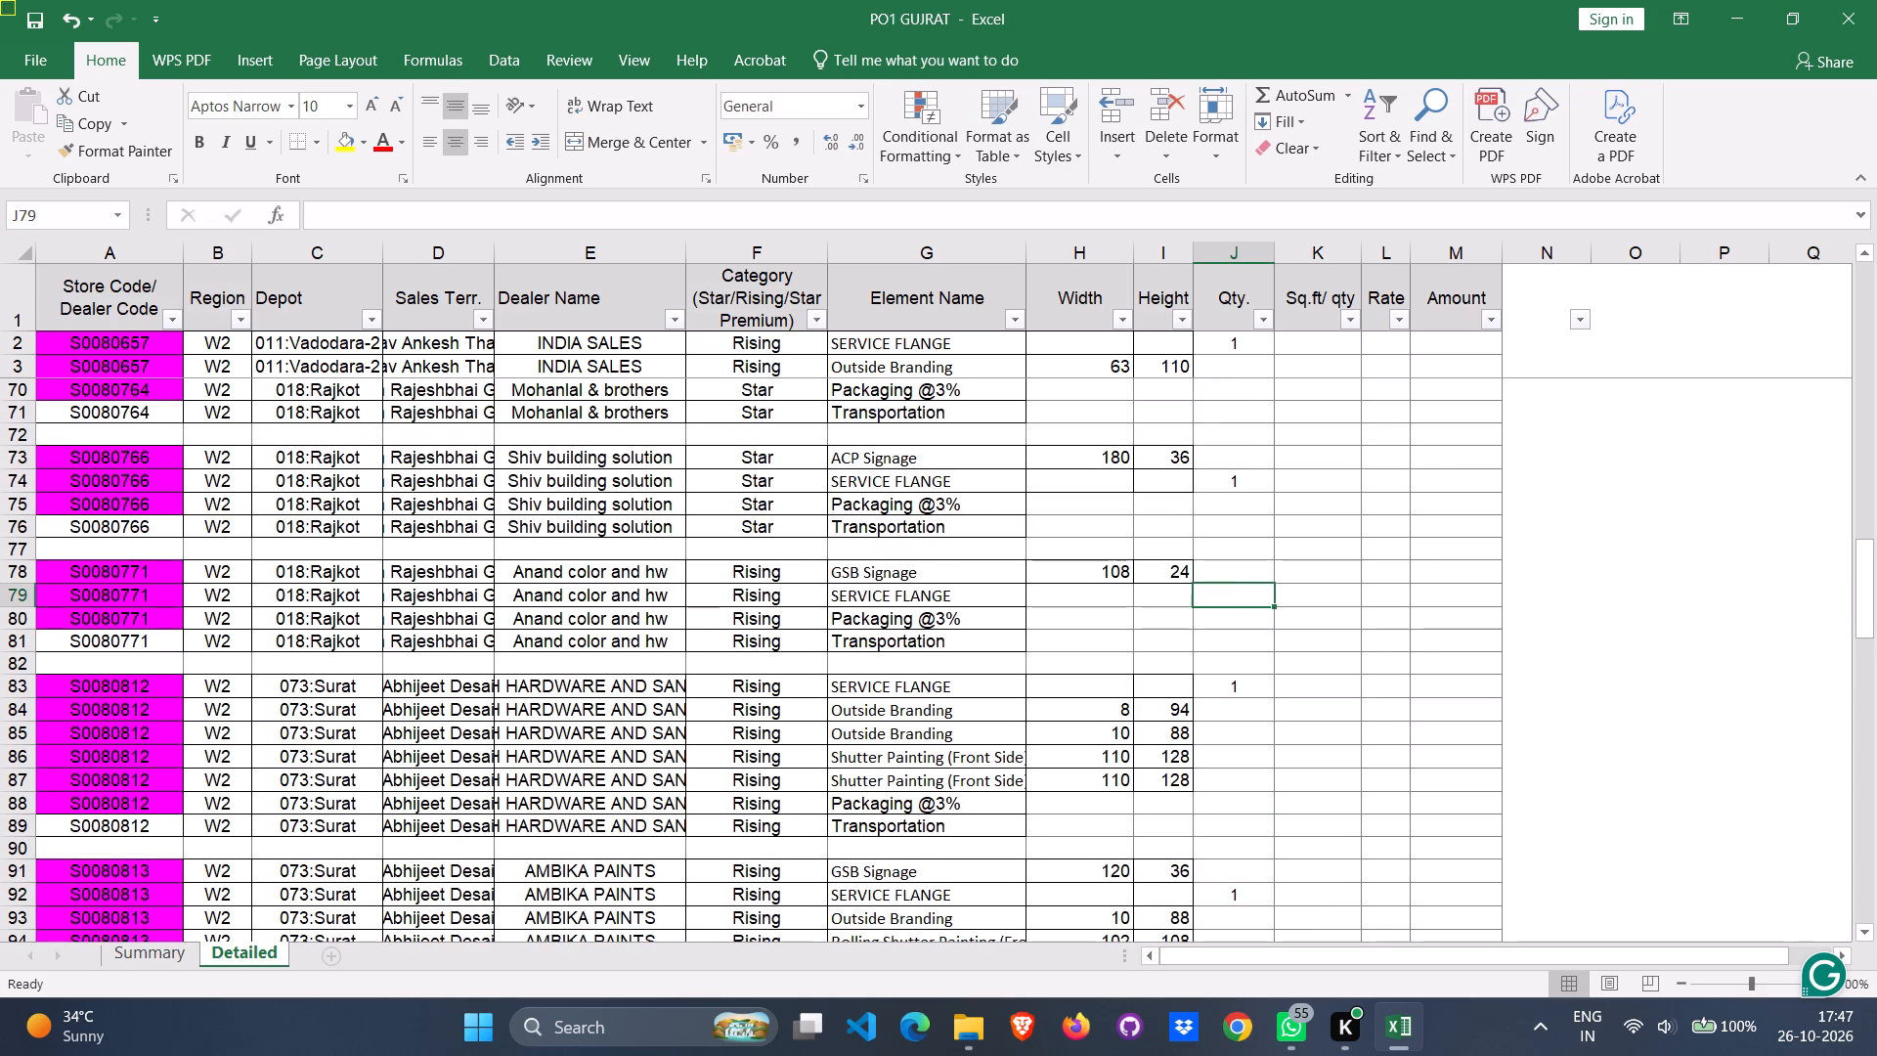
key("1")
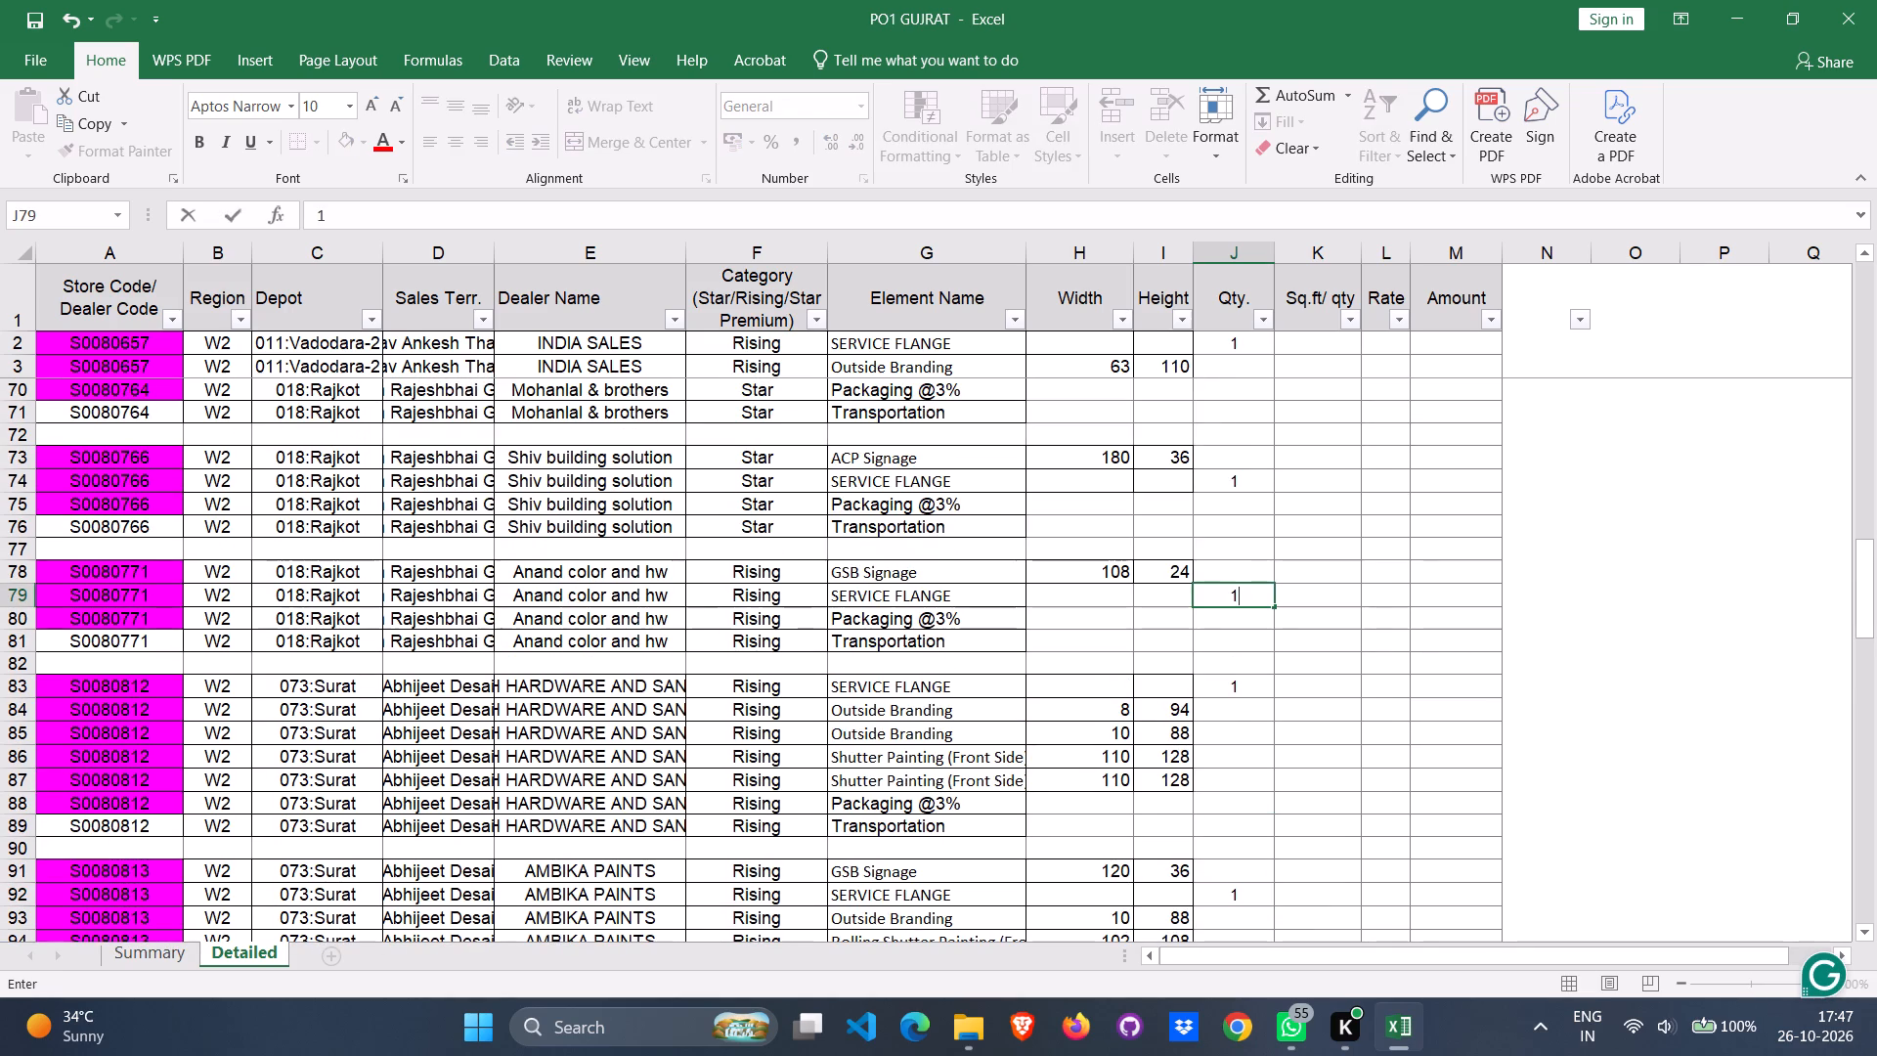
Enter quantity 1 for the Mohanlal & brothers SERVICE FLANGE in row 67.
scroll(1253, 653, "up", 1)
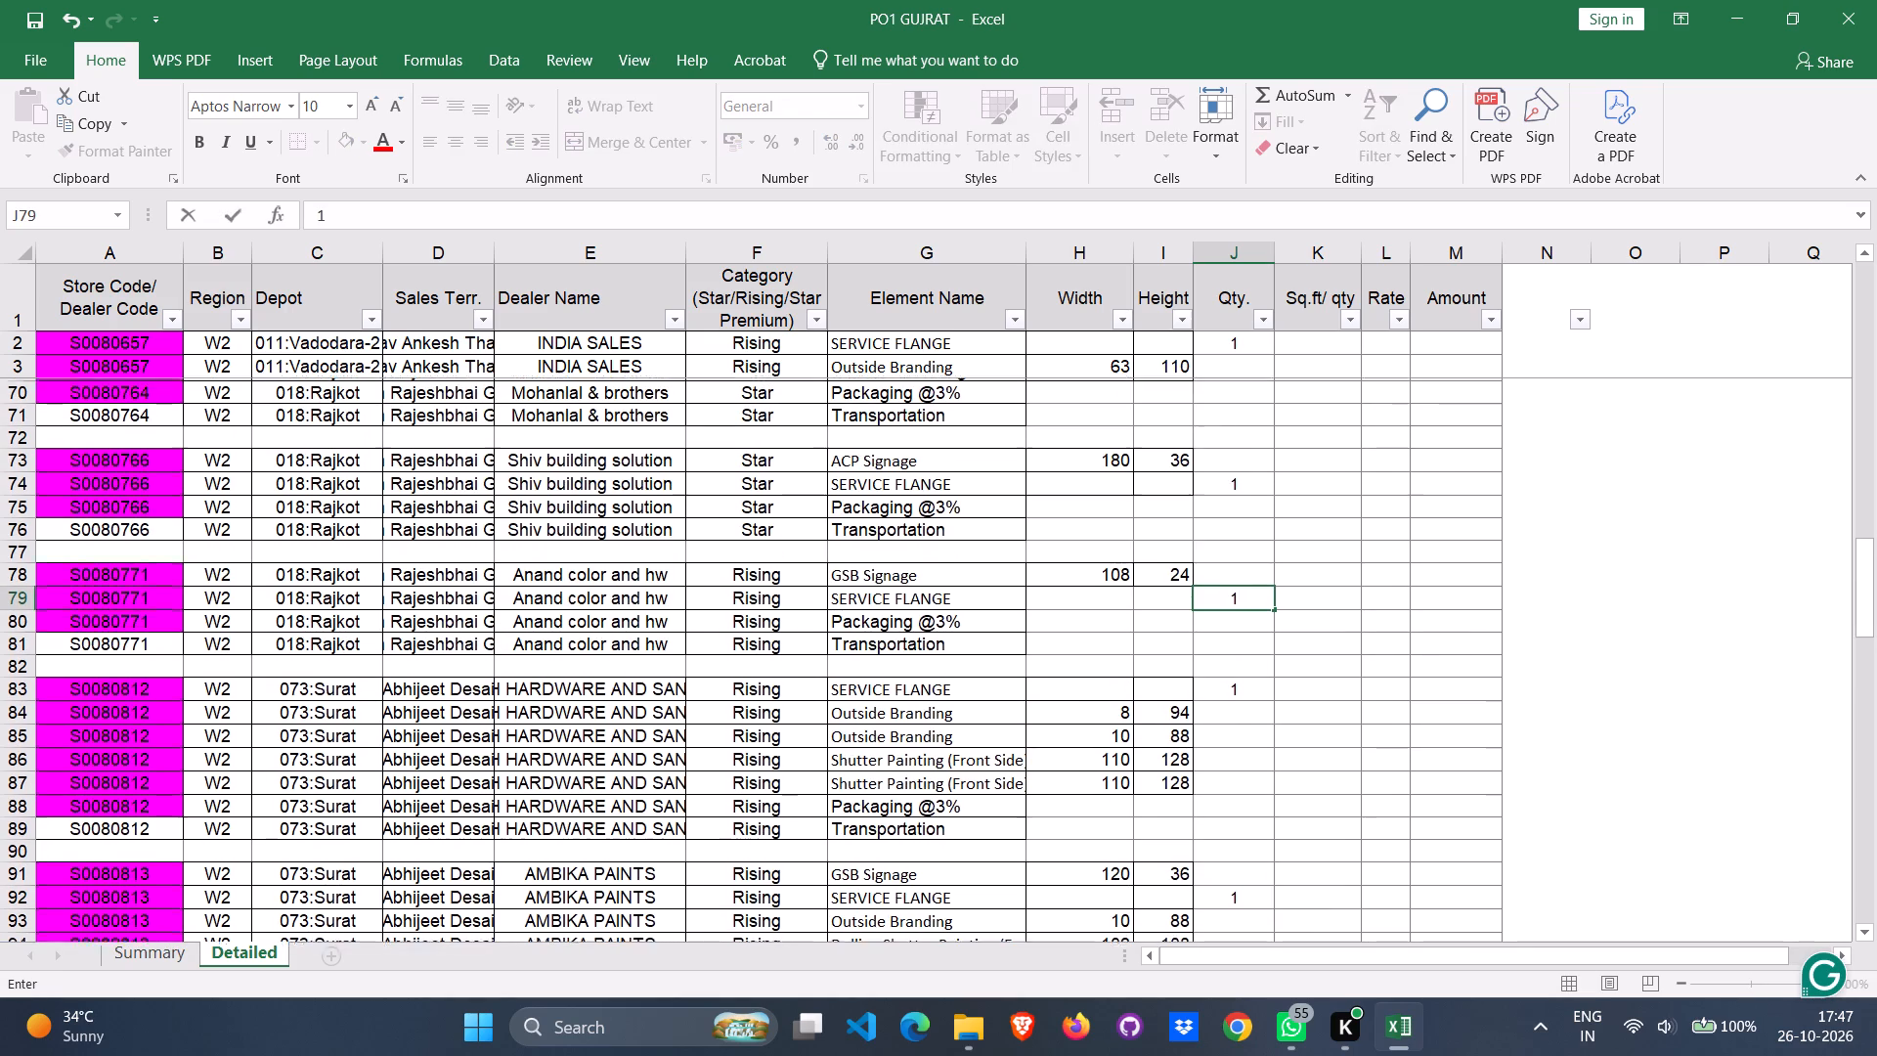
scroll(1253, 653, "up", 6)
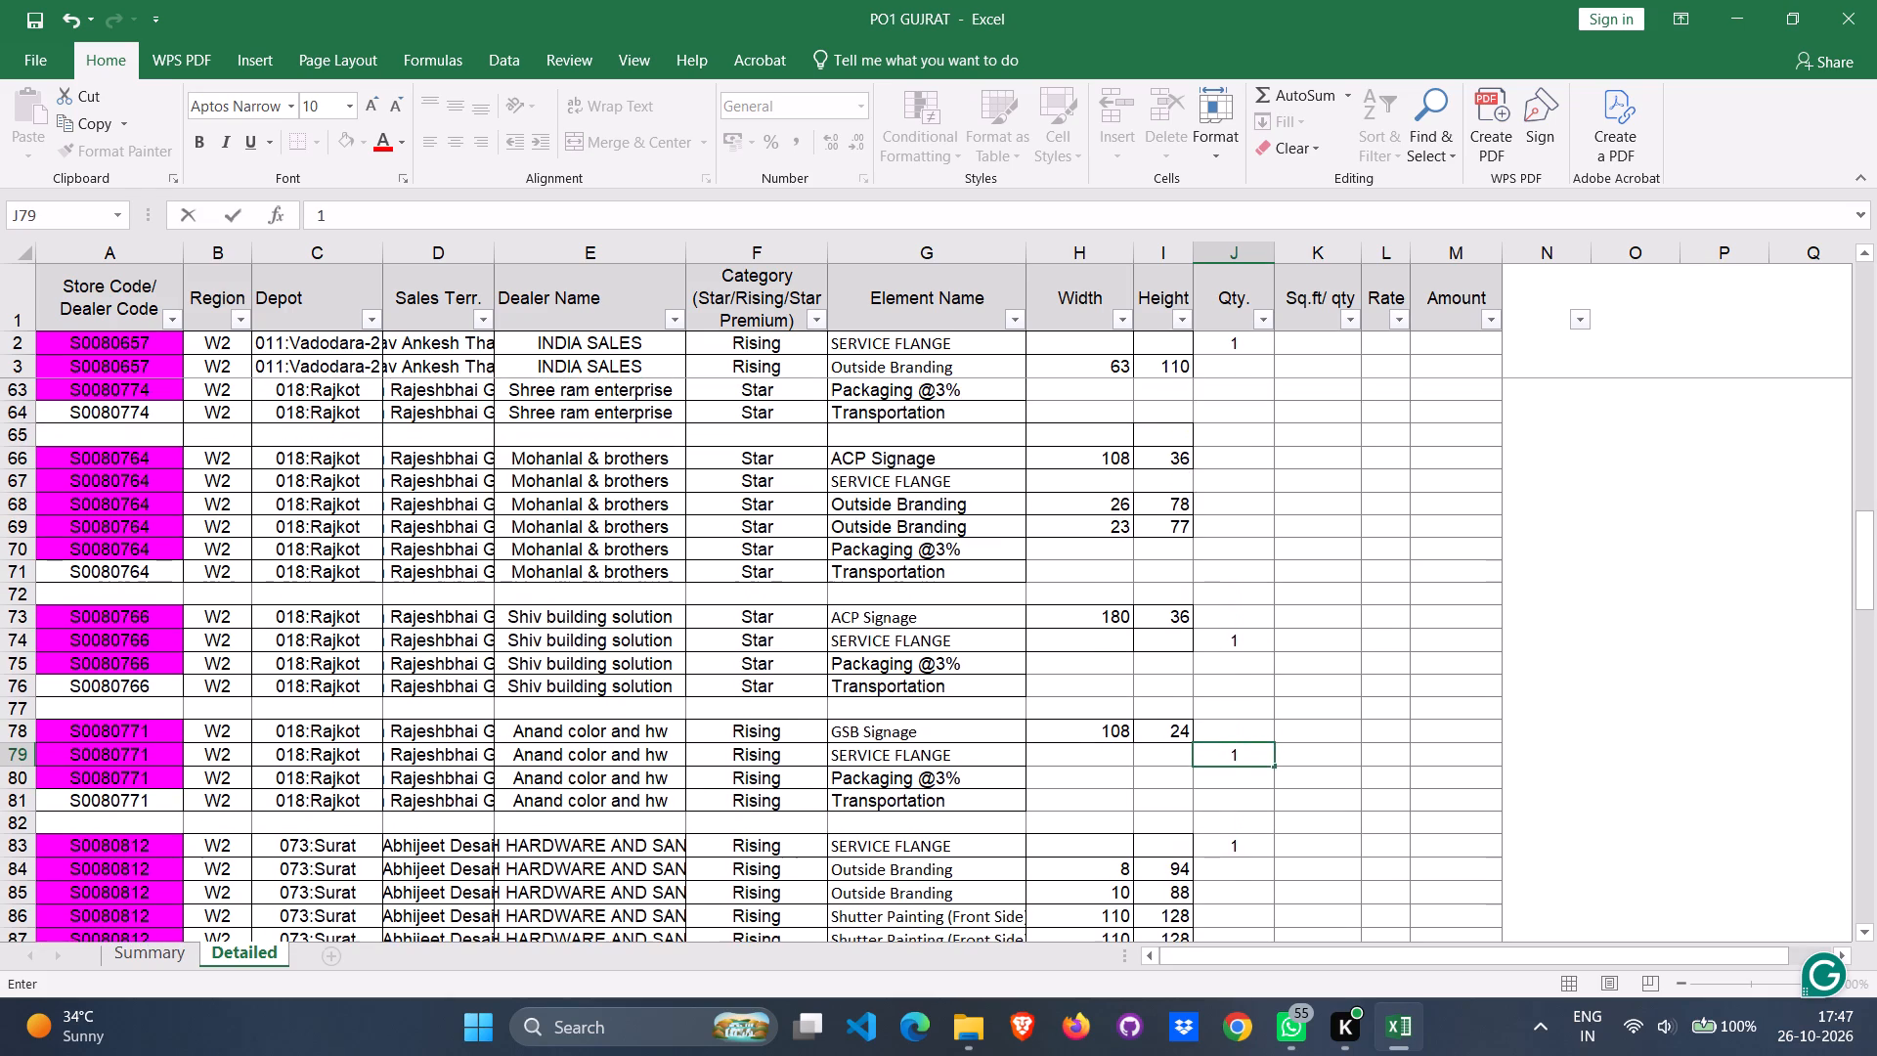
left_click(1239, 481)
key("1")
Enter quantity 1 for the Shree ram enterprise SERVICE FLANGE in row 60.
scroll(1261, 649, "up", 2)
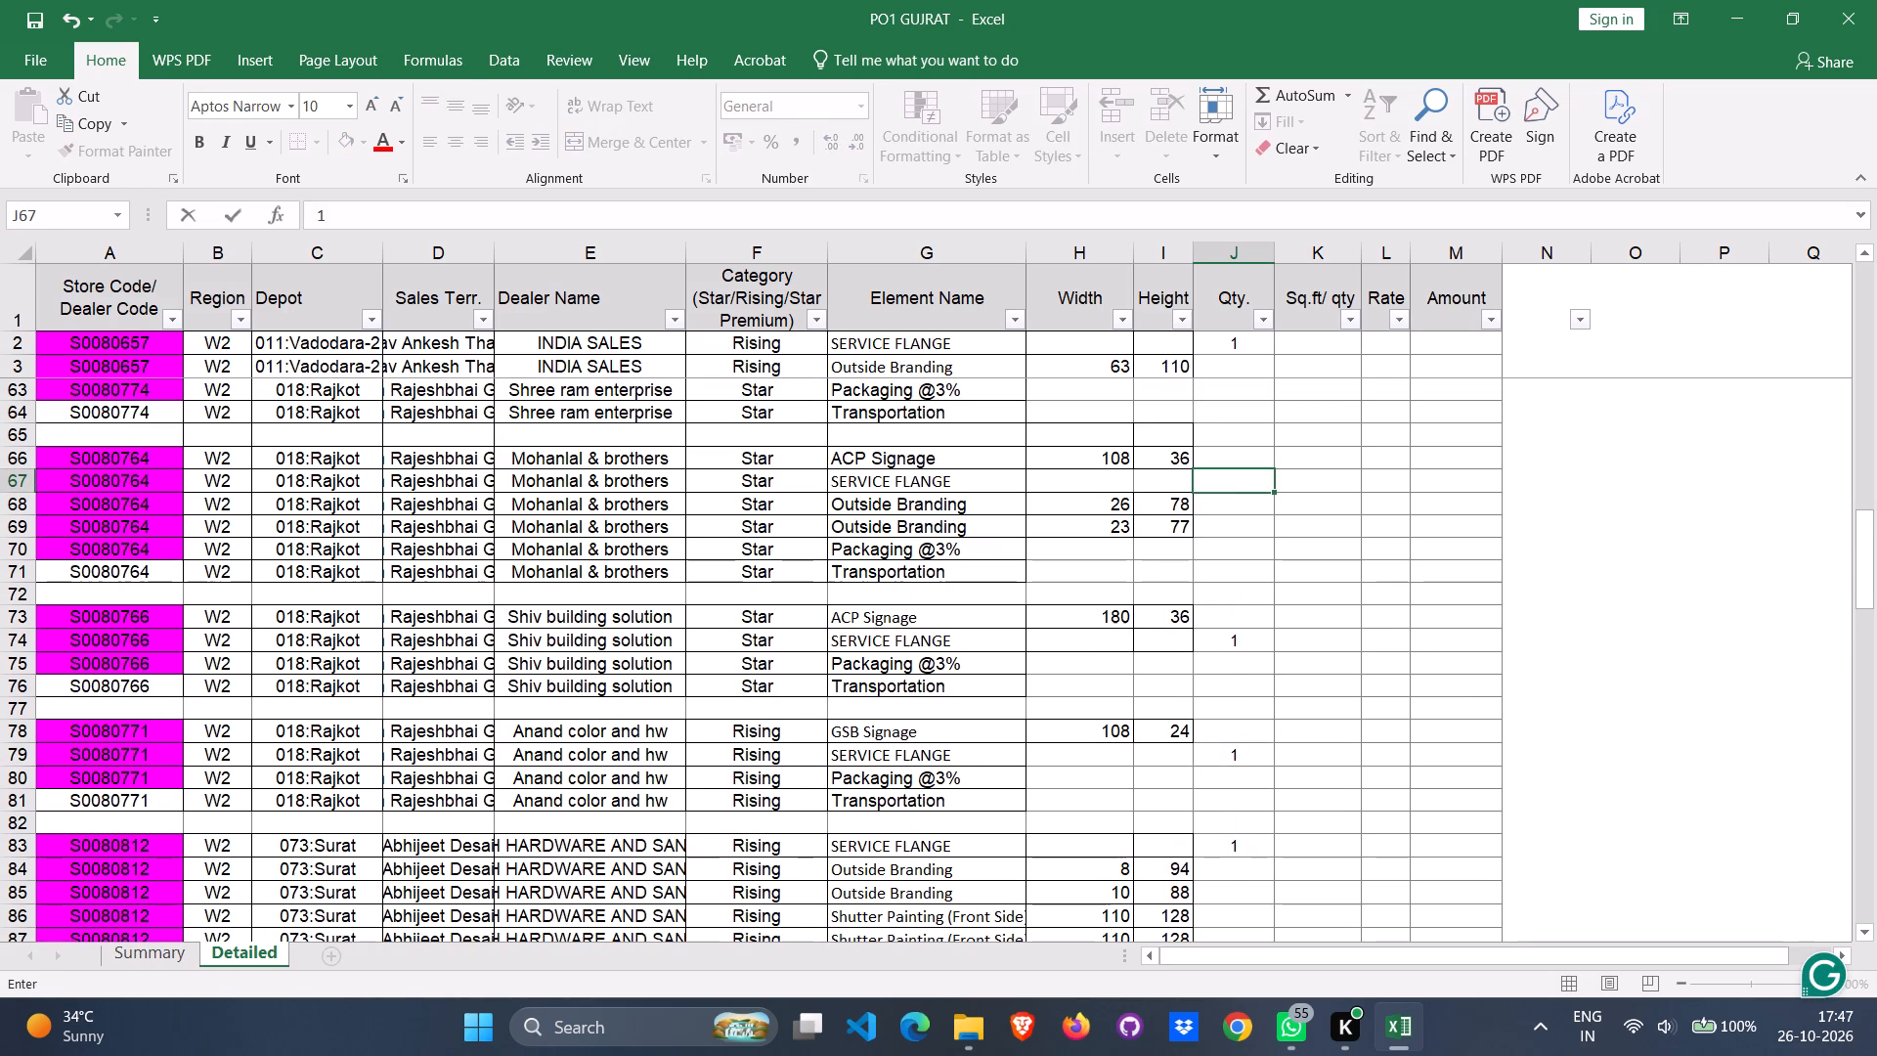
scroll(1261, 649, "up", 6)
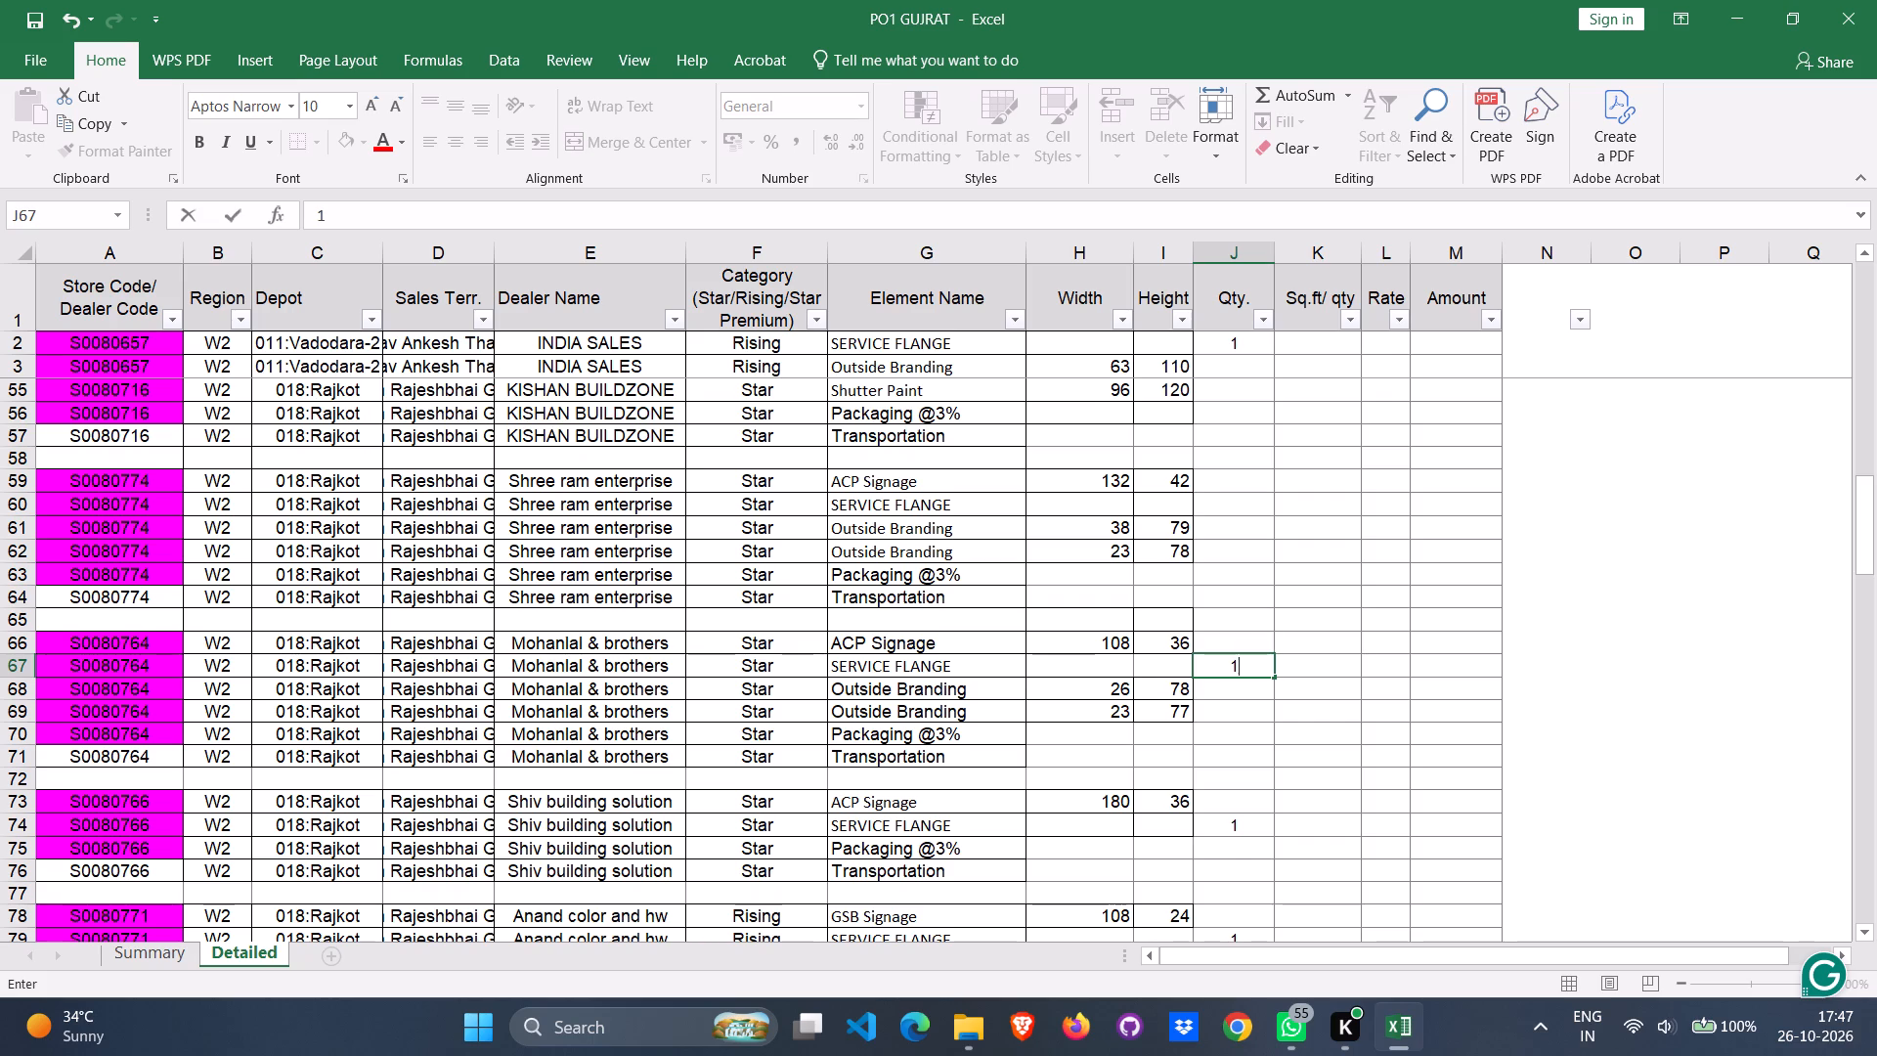
left_click(1241, 509)
key("1")
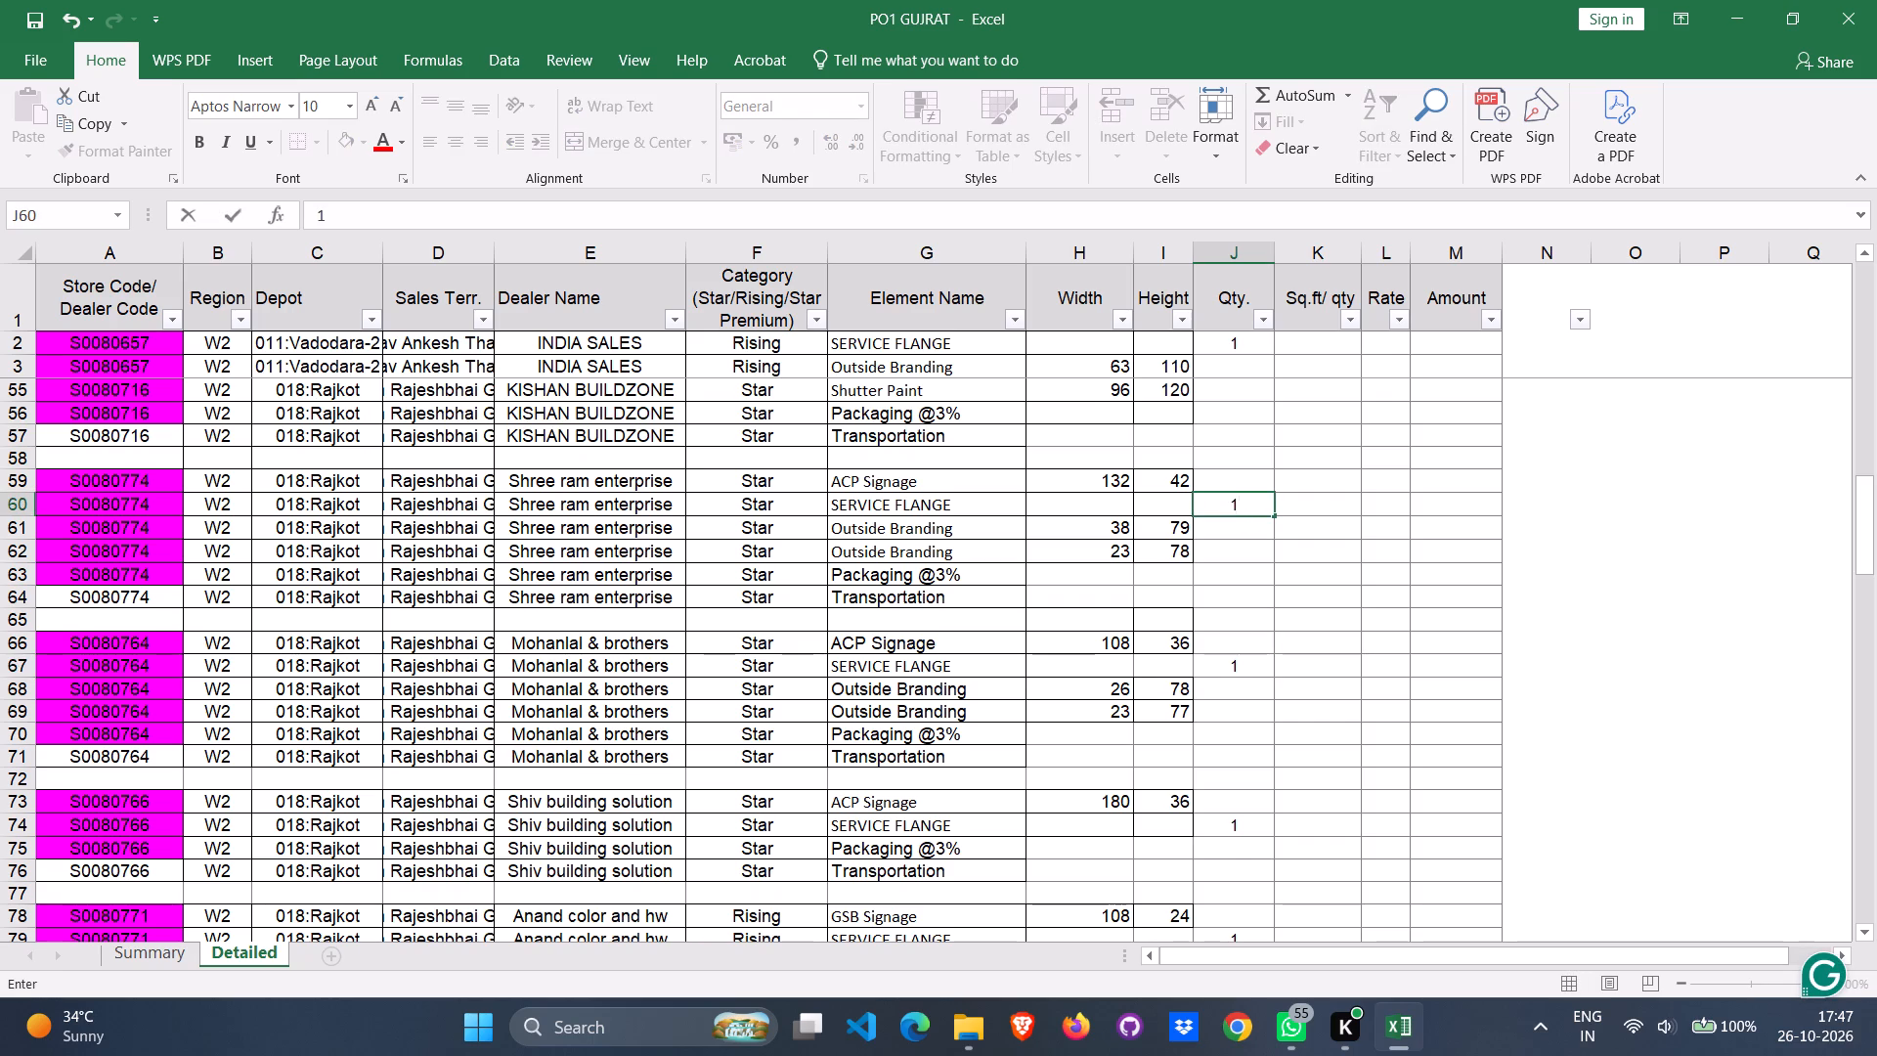
Enter quantity 1 for the KISHAN BUILDZONE SERVICE FLANGE in row 52.
scroll(1246, 618, "up", 11)
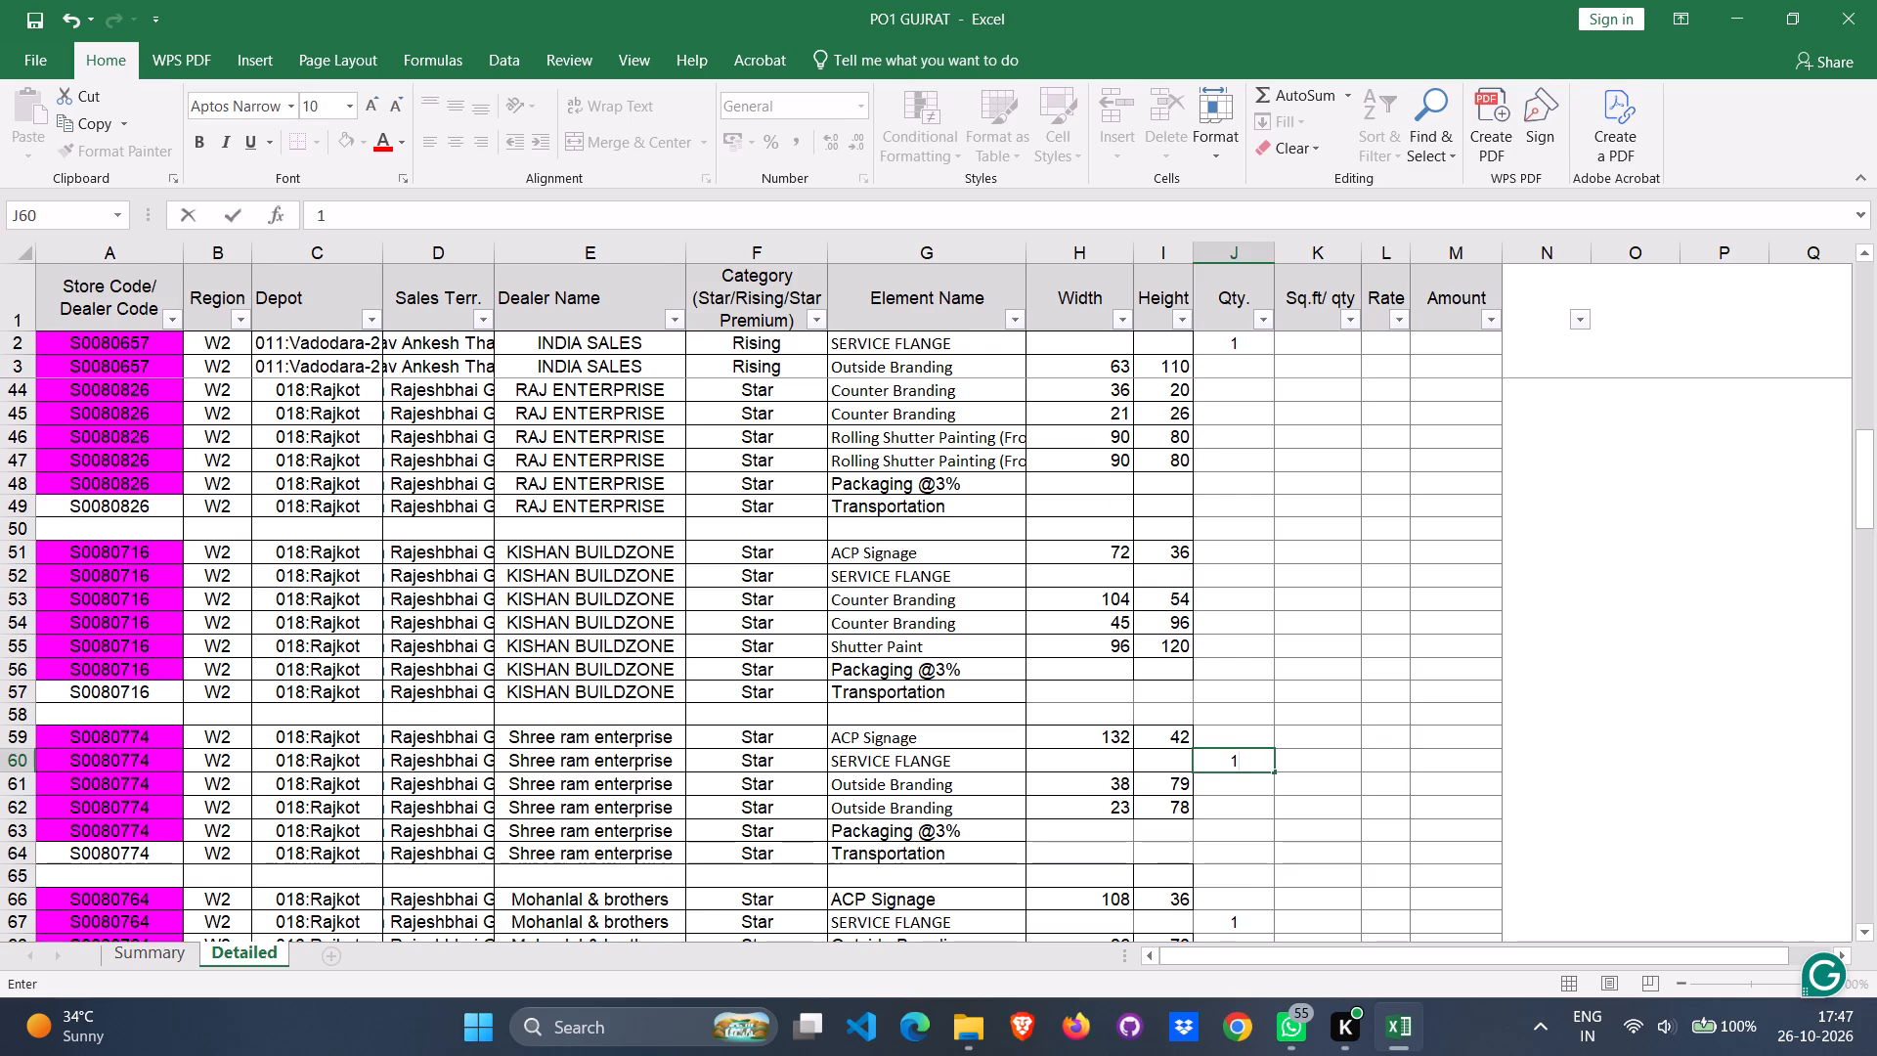
left_click(1243, 580)
key("1")
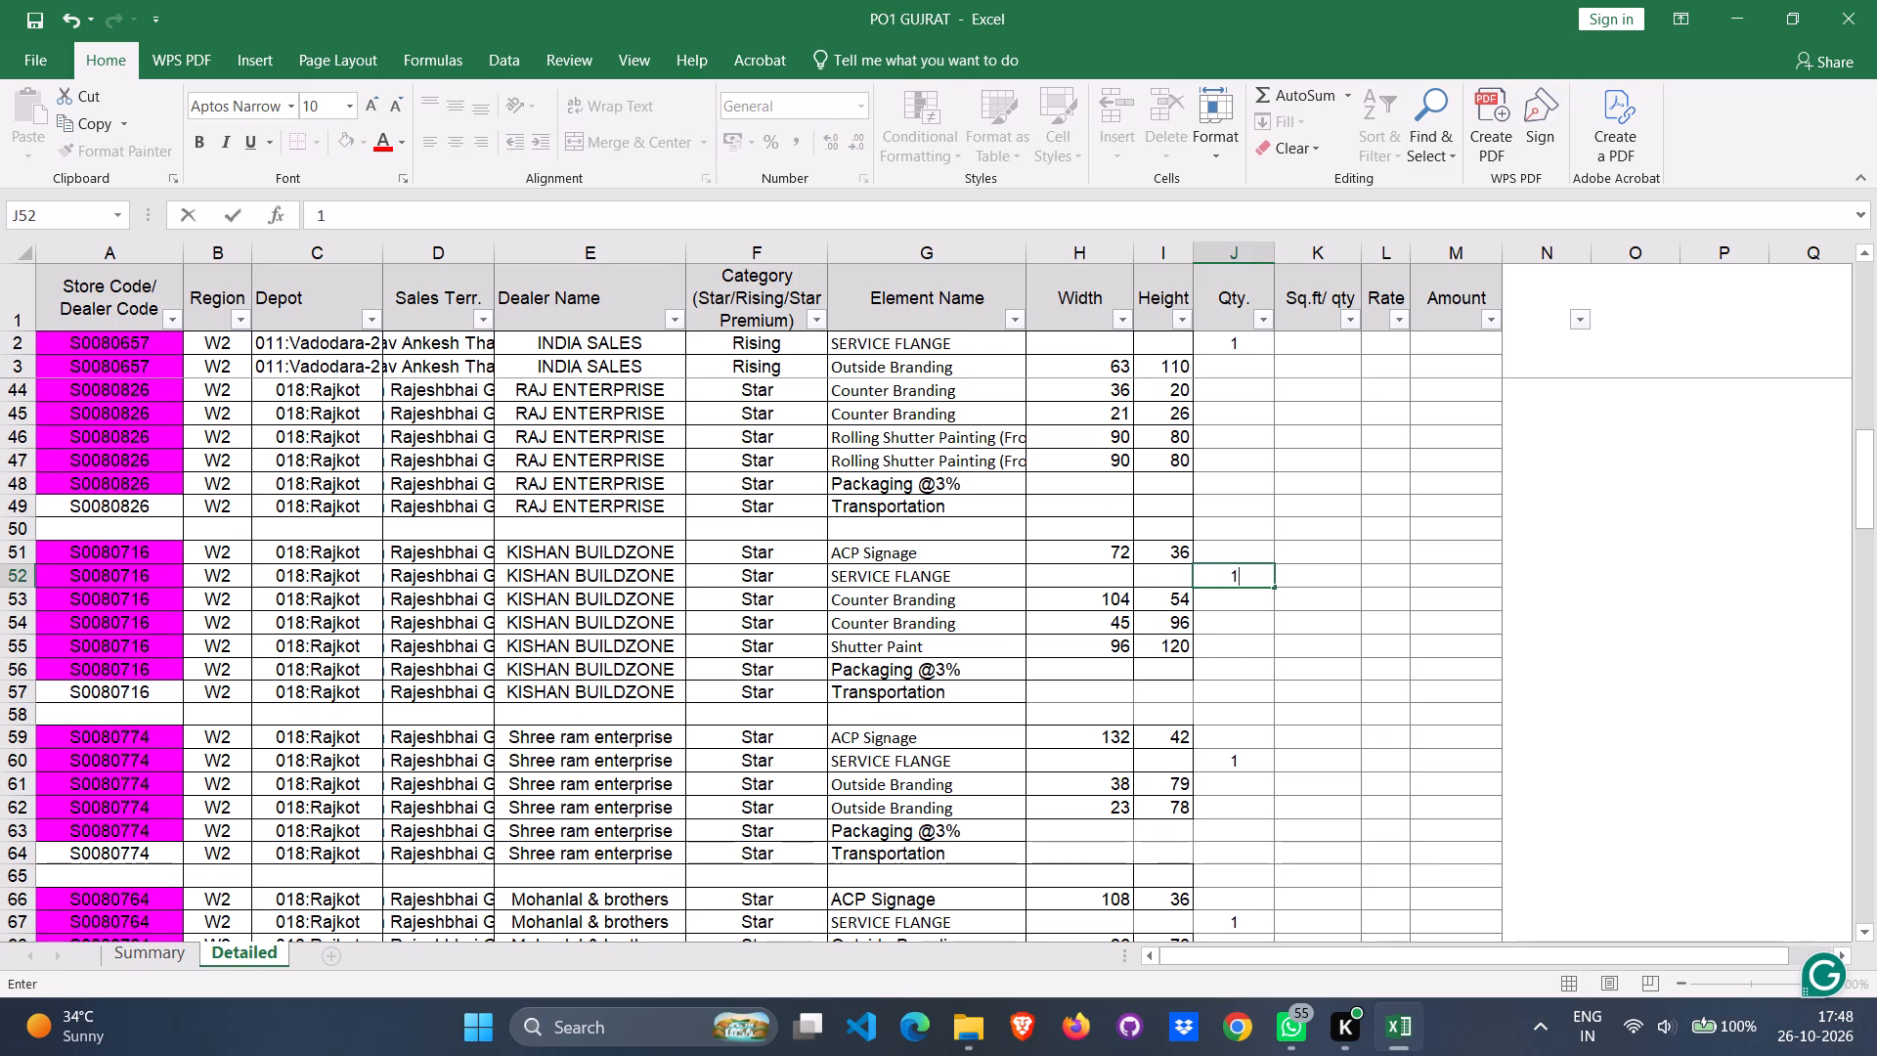
Enter quantity 1 for the RAJ ENTERPRISE SERVICE FLANGE in row 43.
scroll(1228, 769, "up", 3)
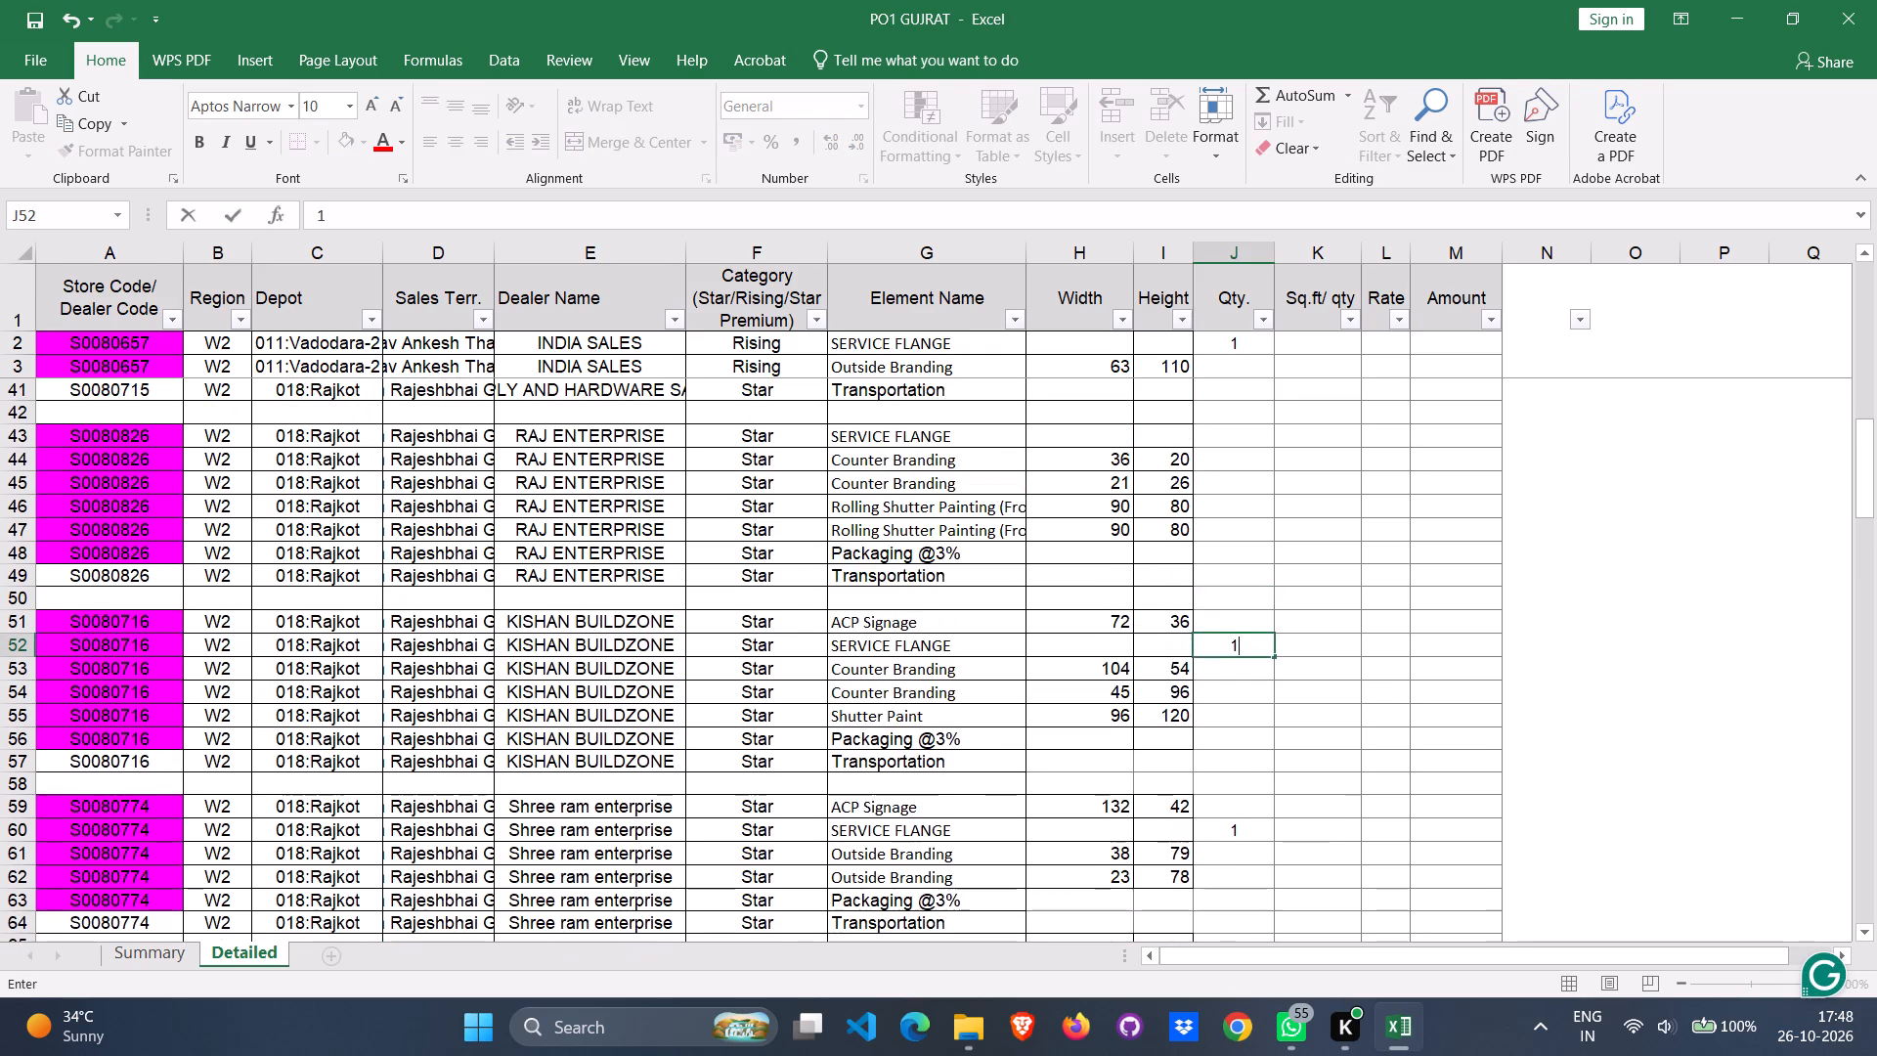
scroll(1226, 769, "up", 3)
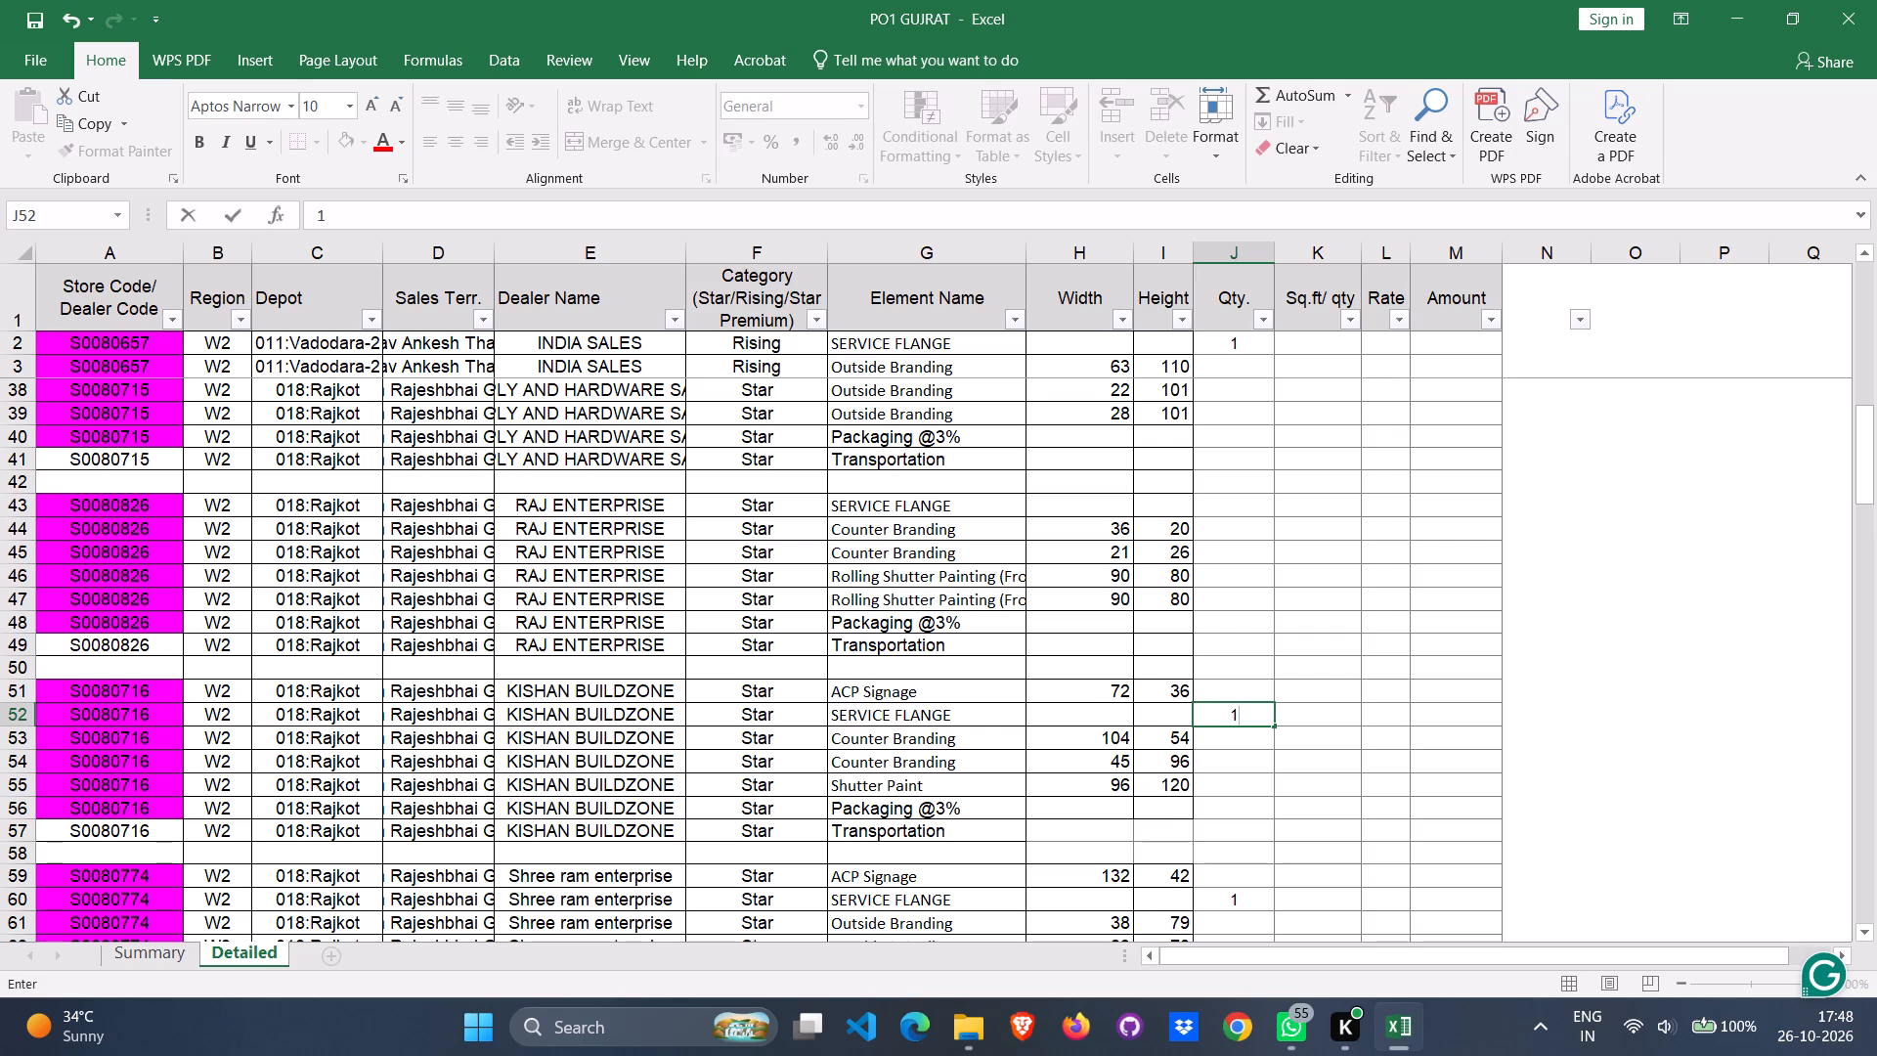
left_click(1226, 505)
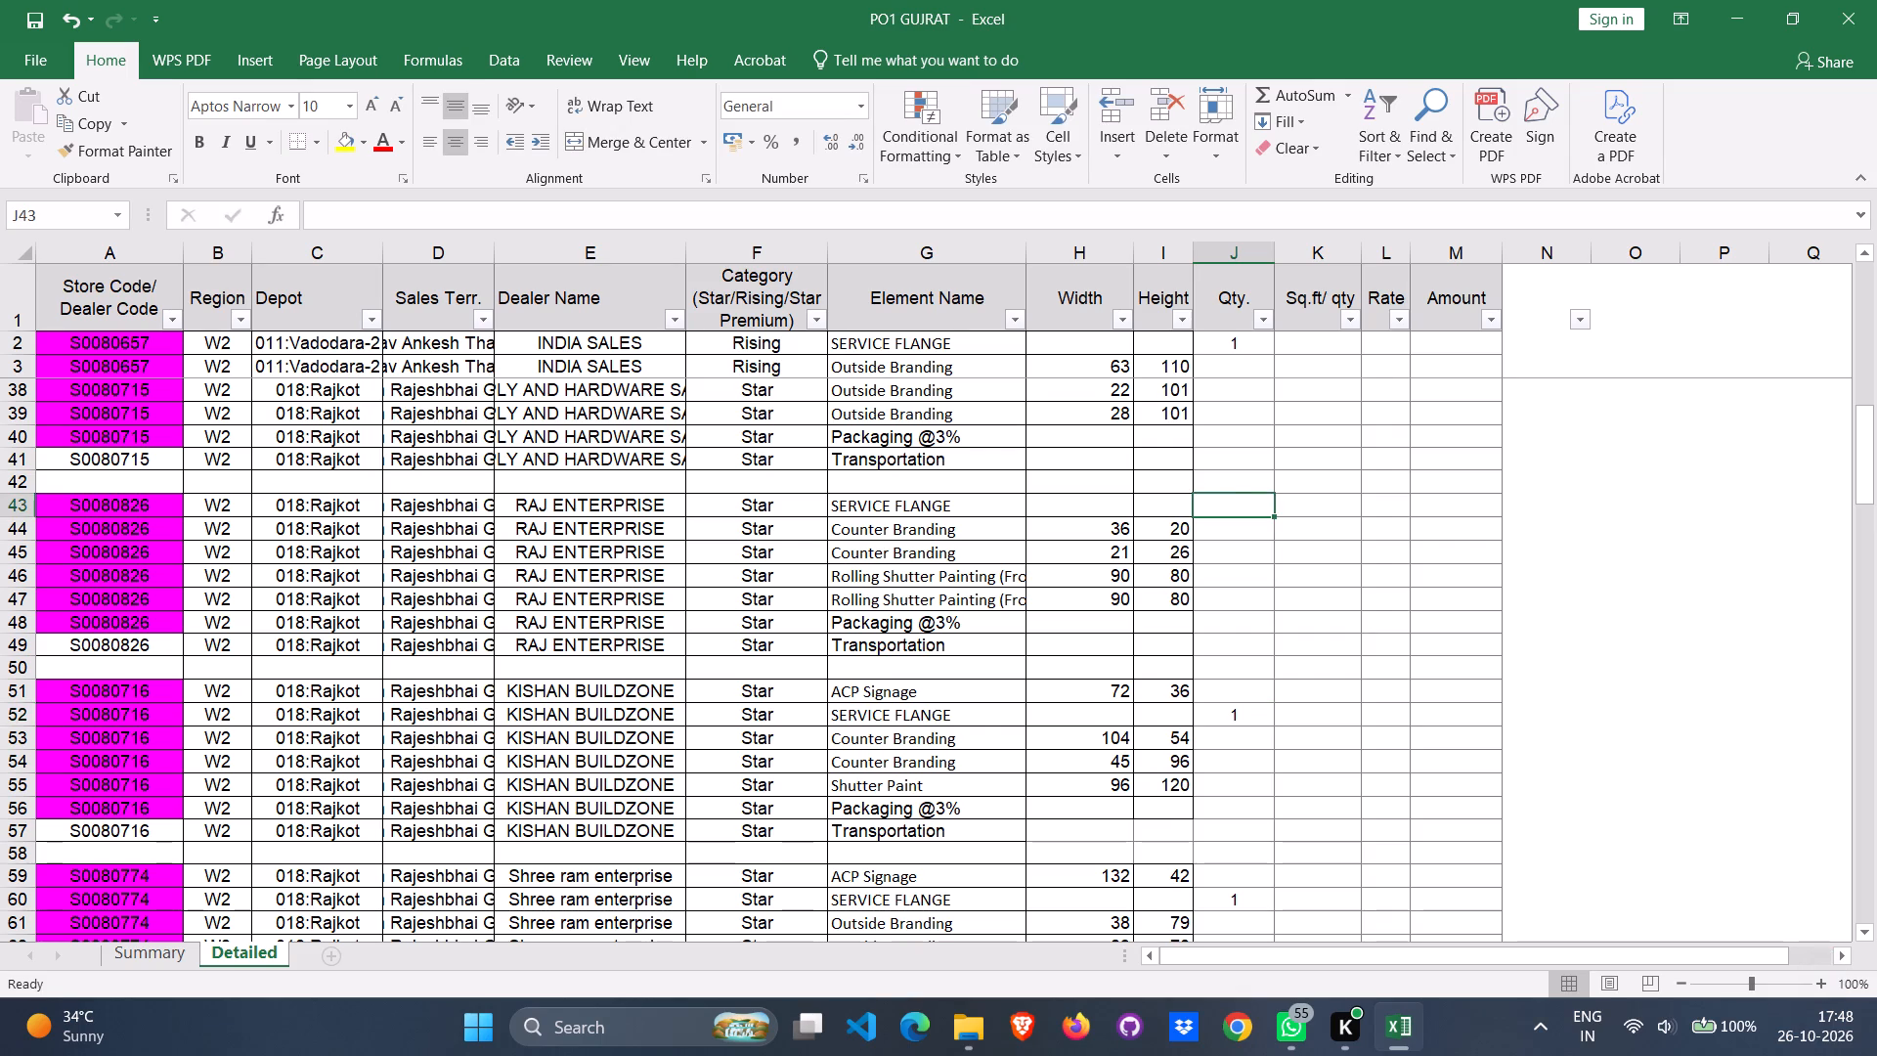
key("1")
Enter quantity 1 for the SERVICE FLANGE of dealer S0080715 in row 36.
scroll(1241, 705, "up", 6)
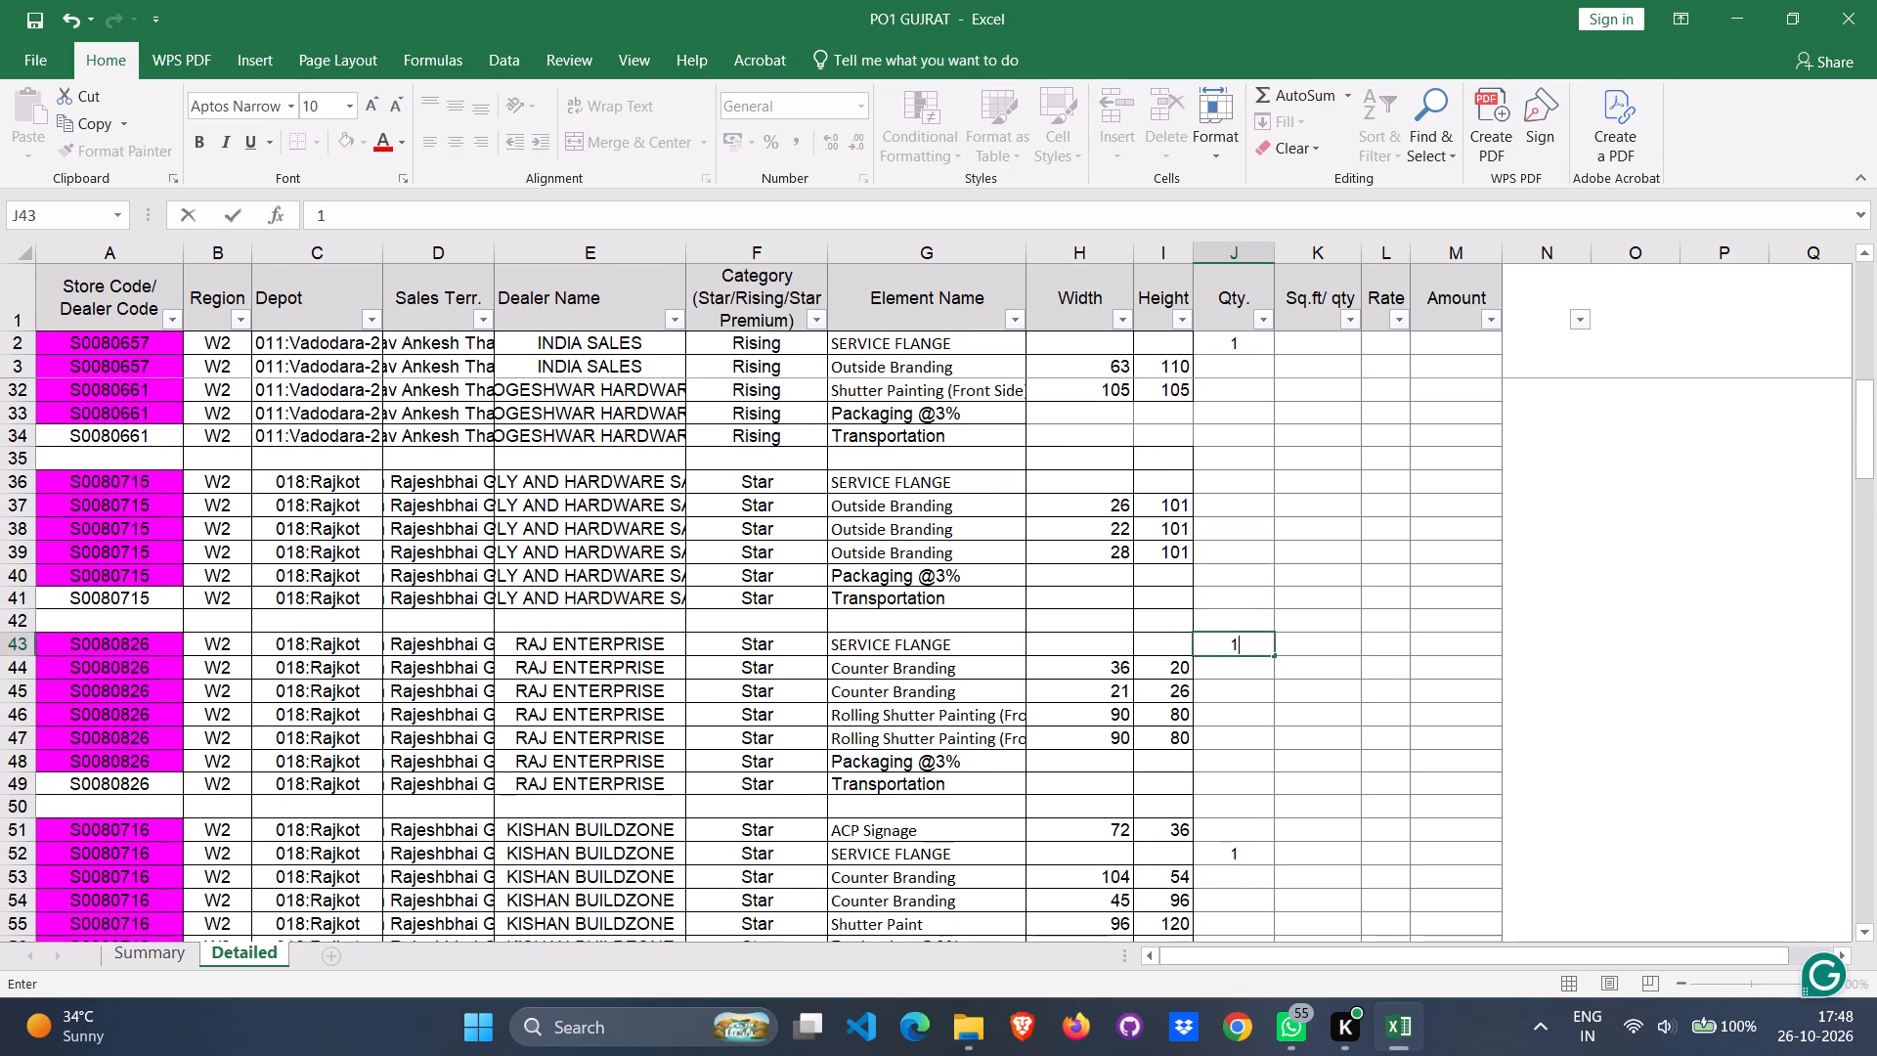
scroll(1241, 705, "up", 2)
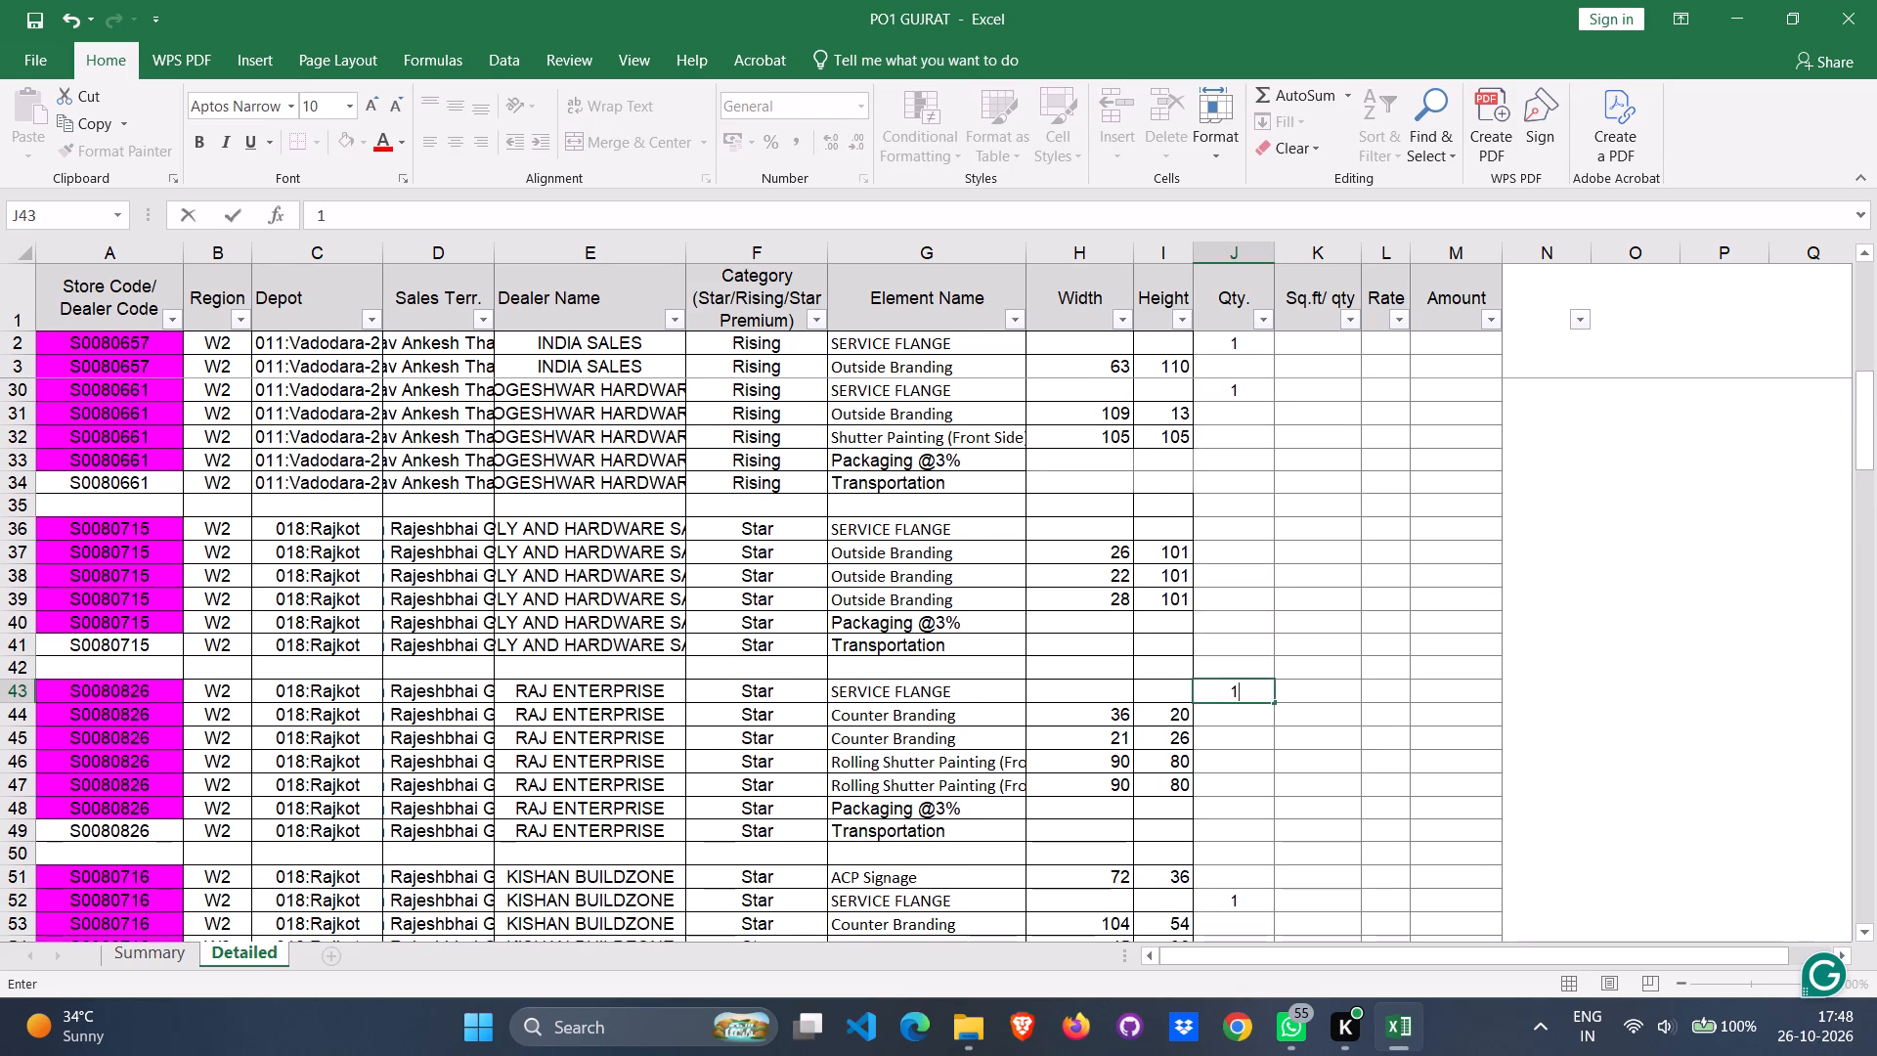
left_click(1237, 533)
key("1")
Enter quantity 1 for the SERVICE FLANGE of dealer S0080659 in row 22.
scroll(1253, 708, "up", 3)
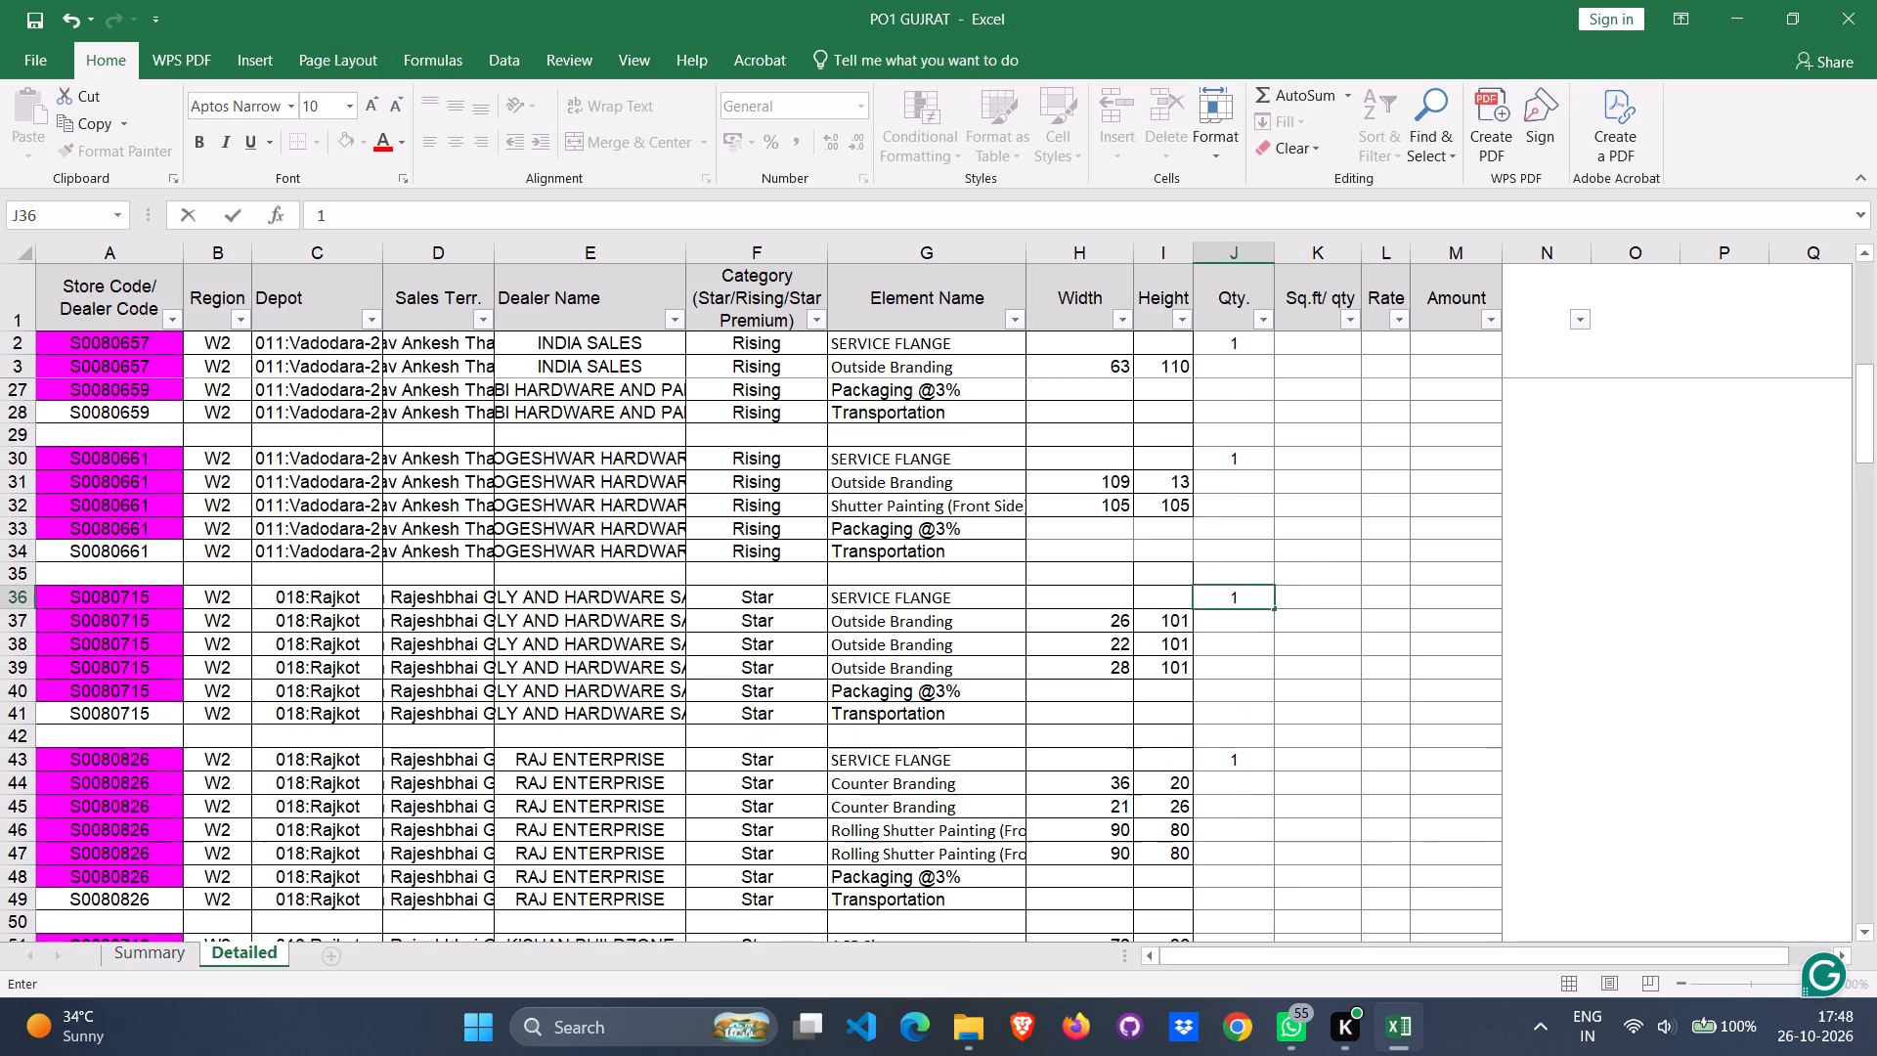
scroll(1253, 718, "up", 7)
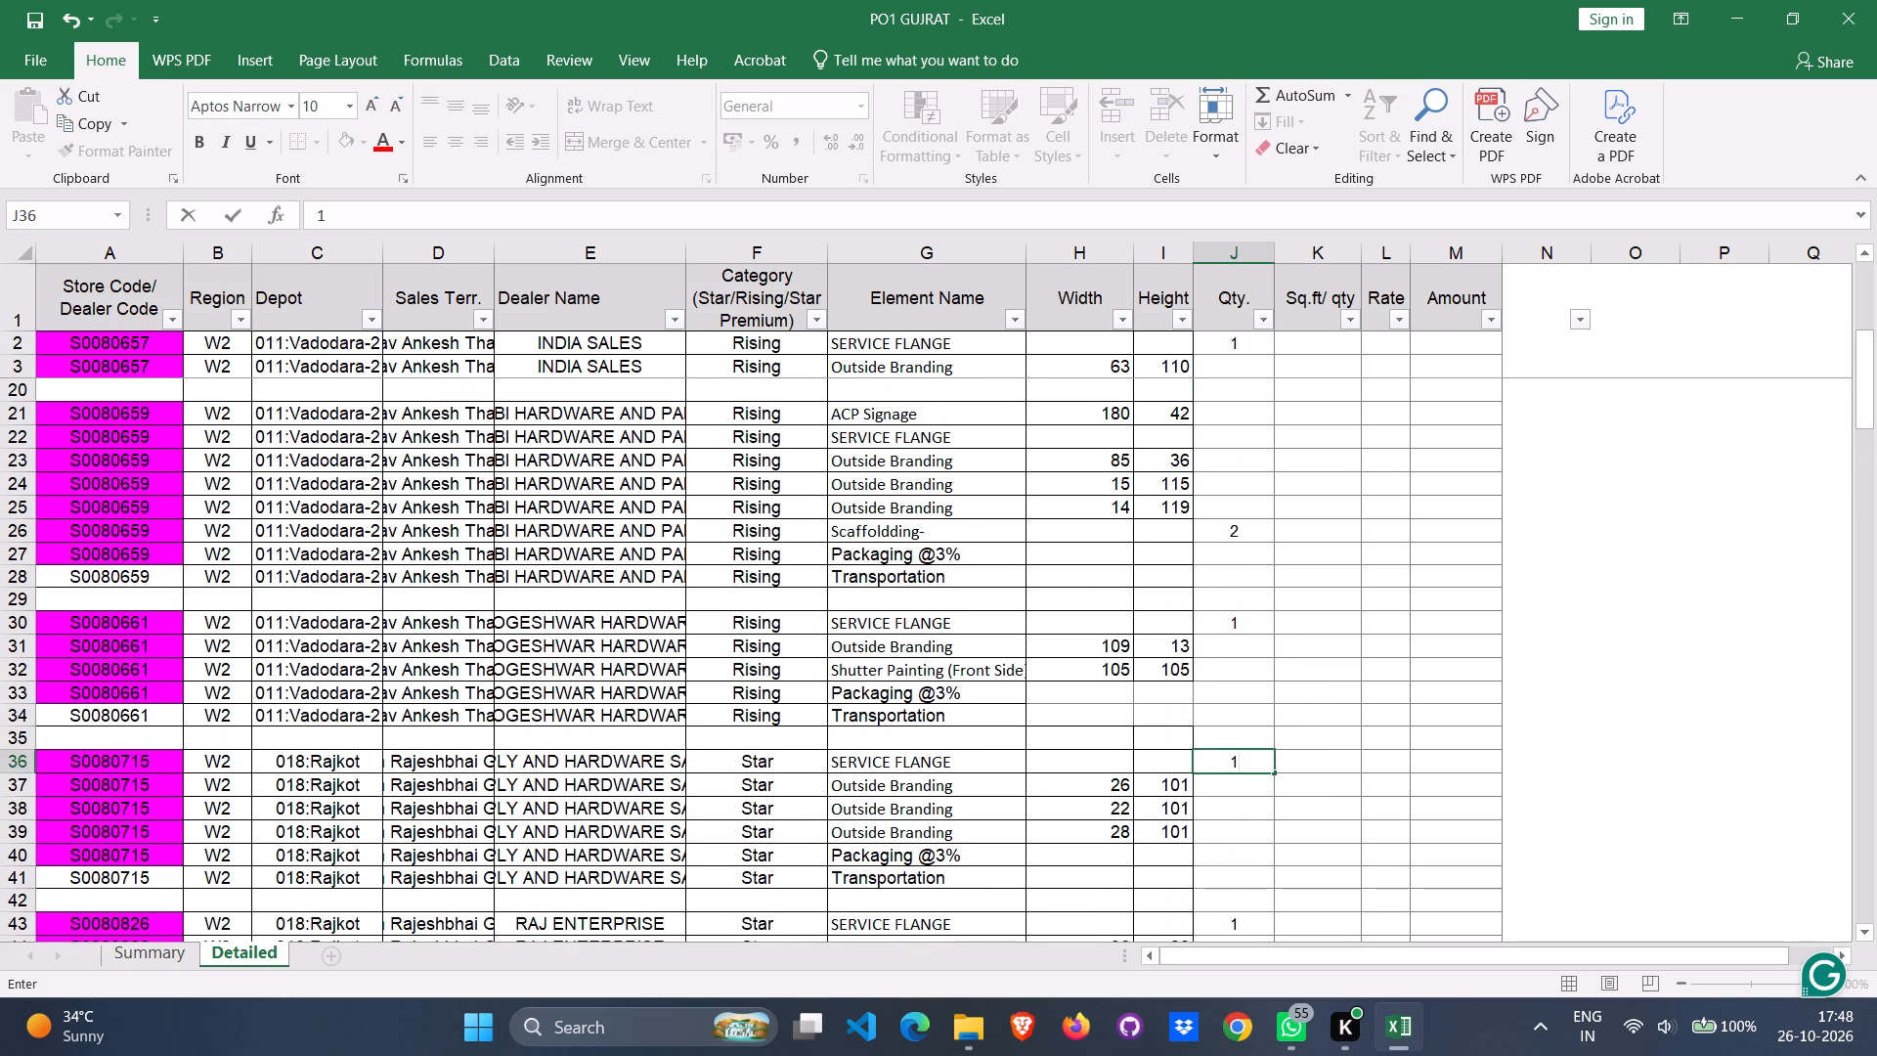
left_click(1219, 437)
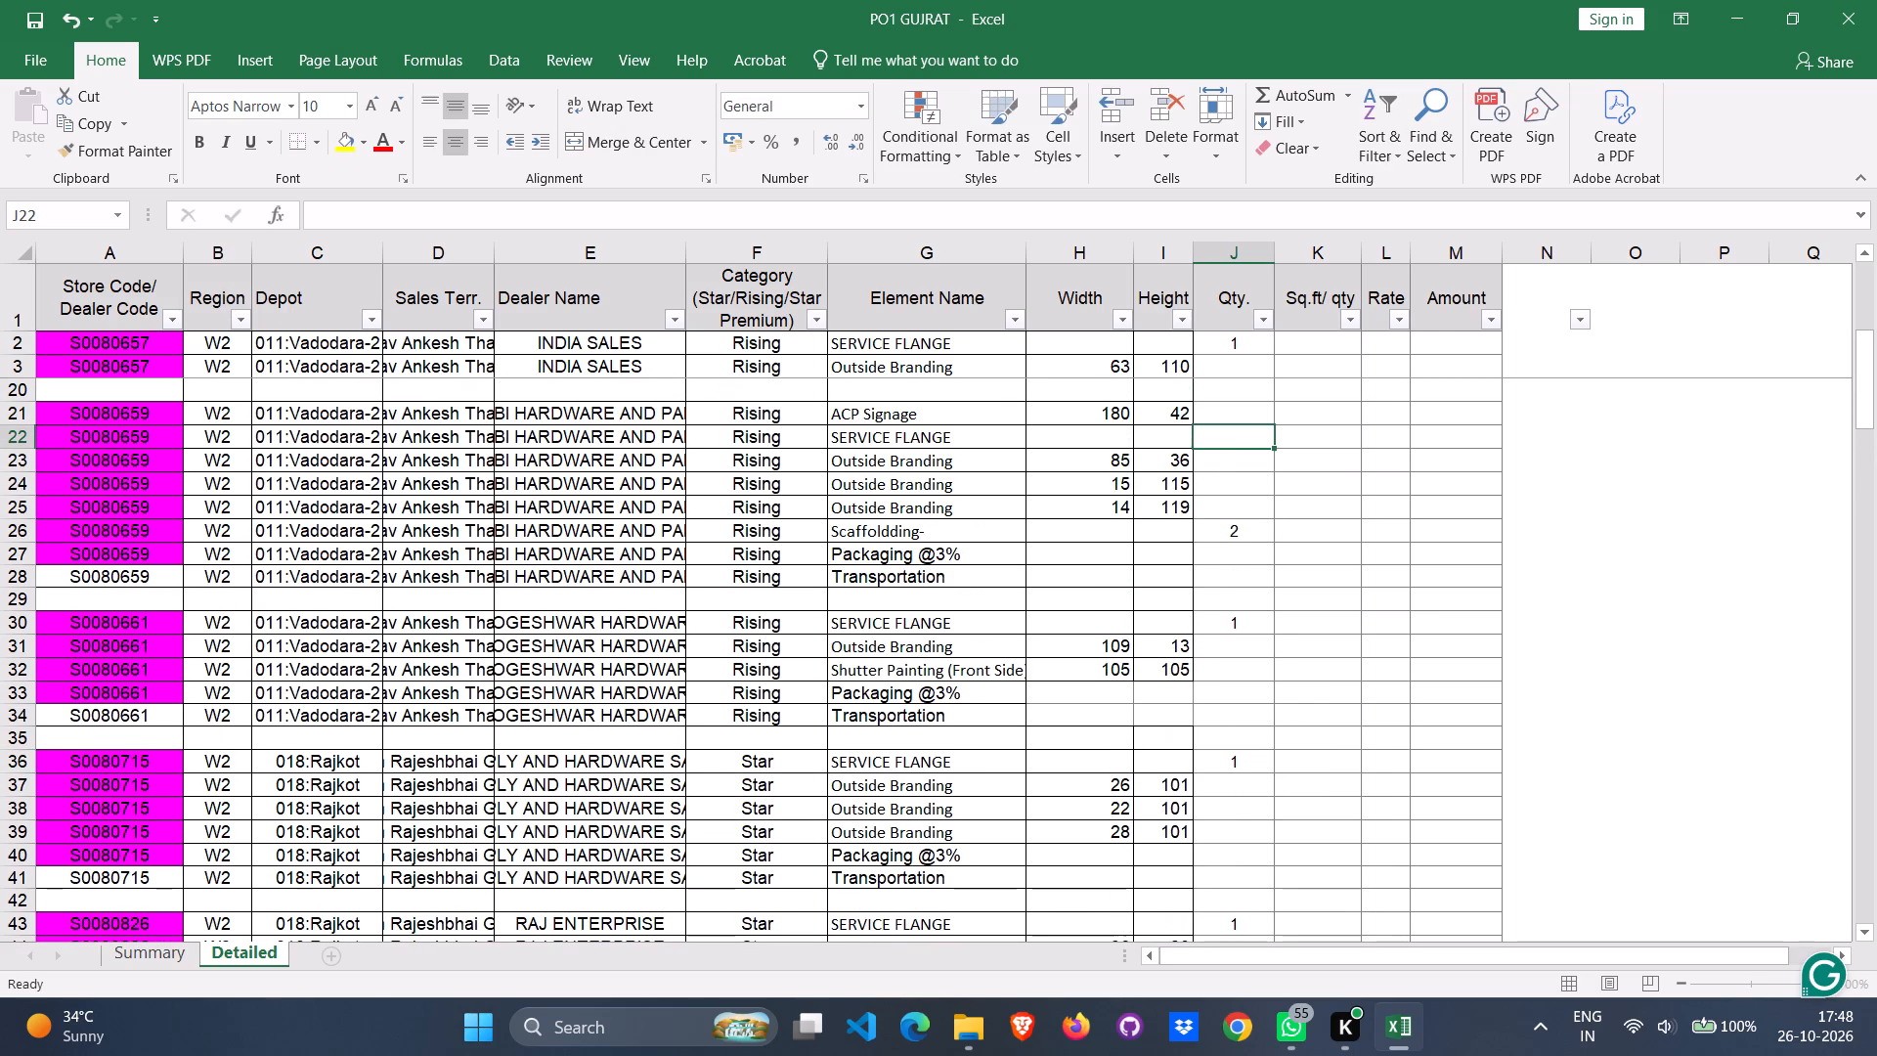
key("1")
Enter quantity 1 for the SERVICE FLANGE of dealer S0080658 in row 11.
scroll(1253, 609, "up", 4)
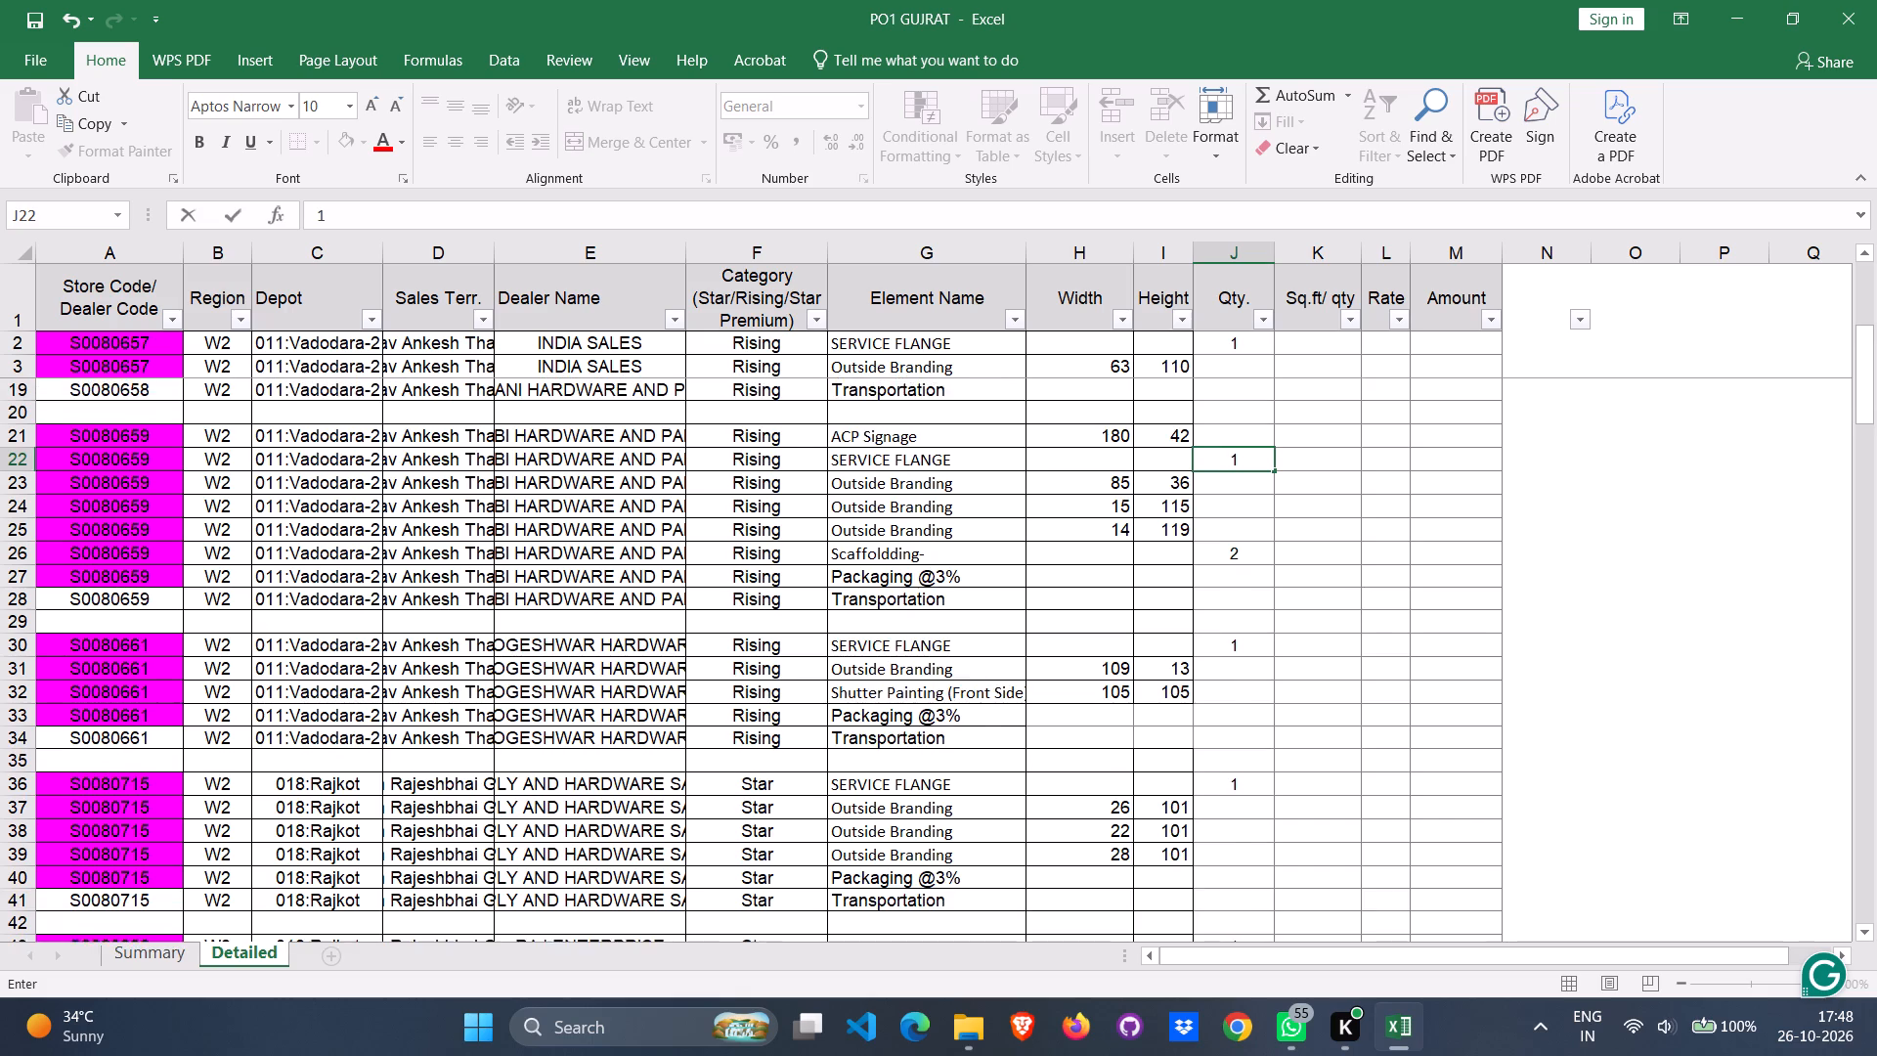
scroll(1253, 622, "up", 10)
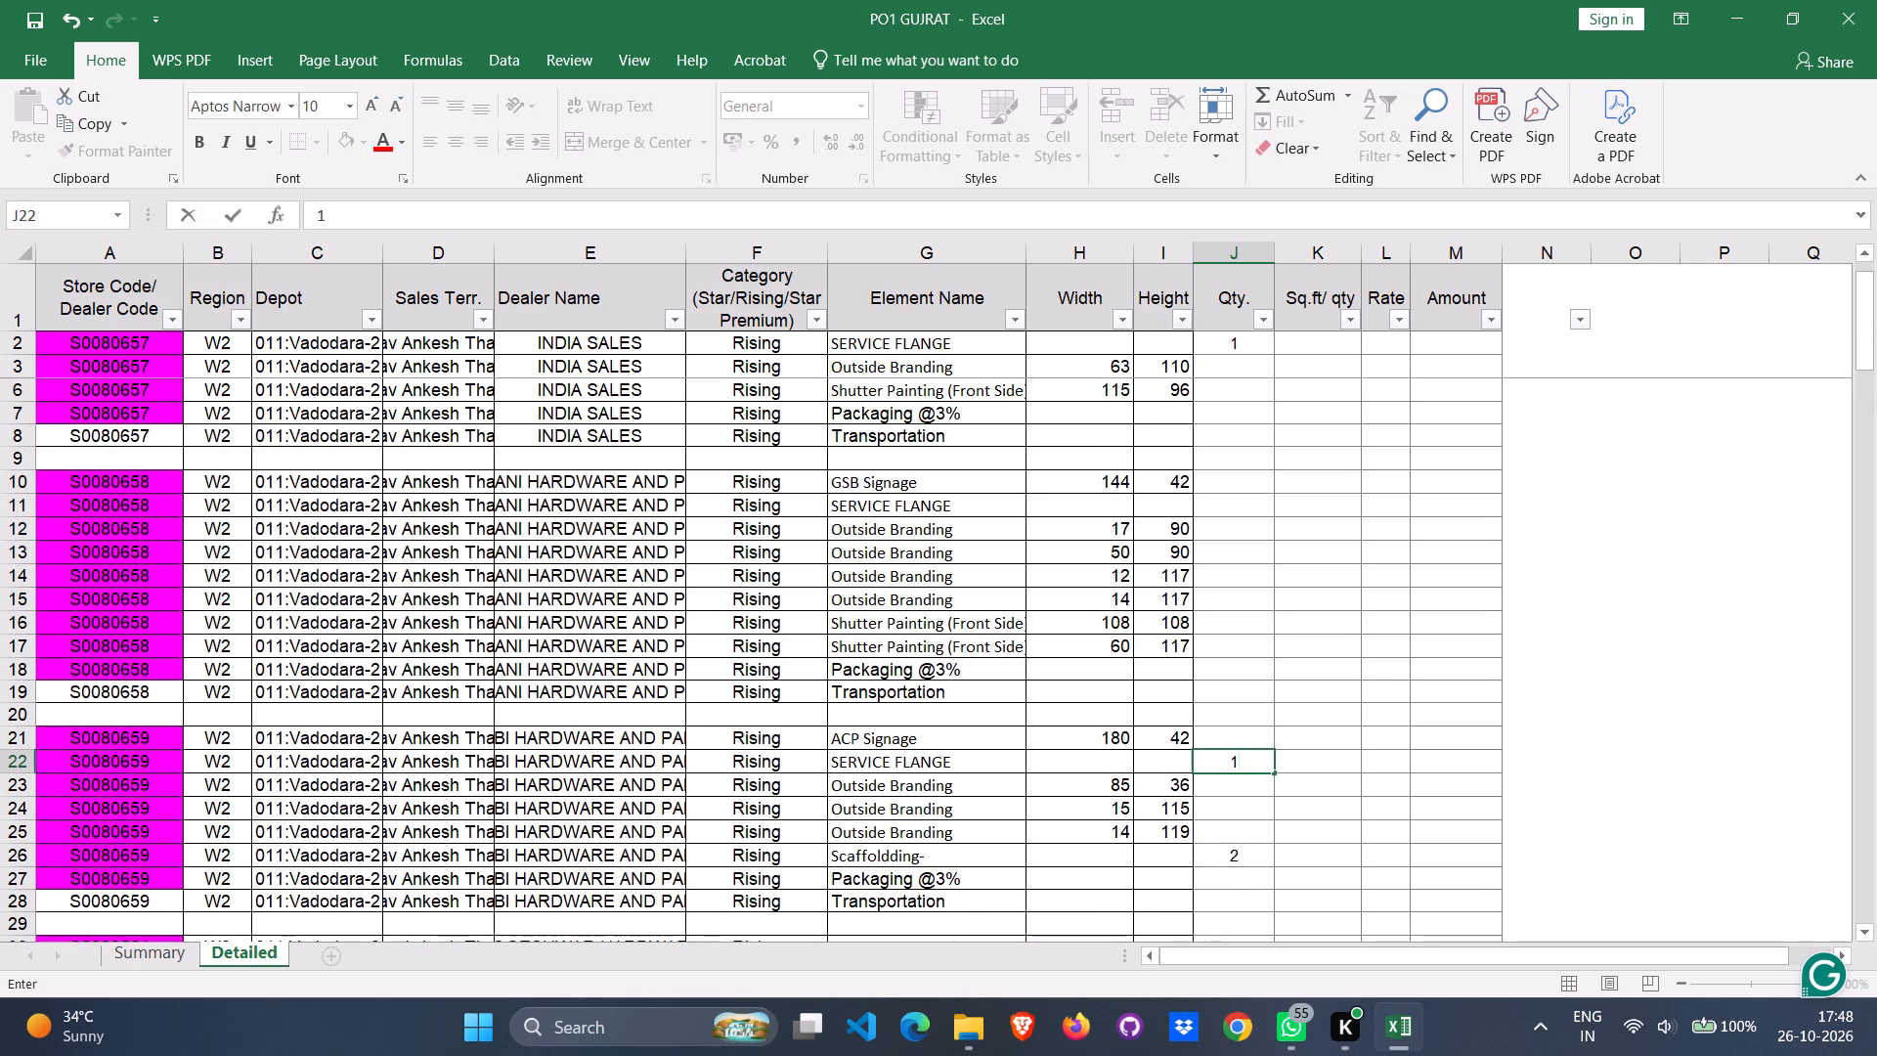
left_click(1238, 510)
key("1")
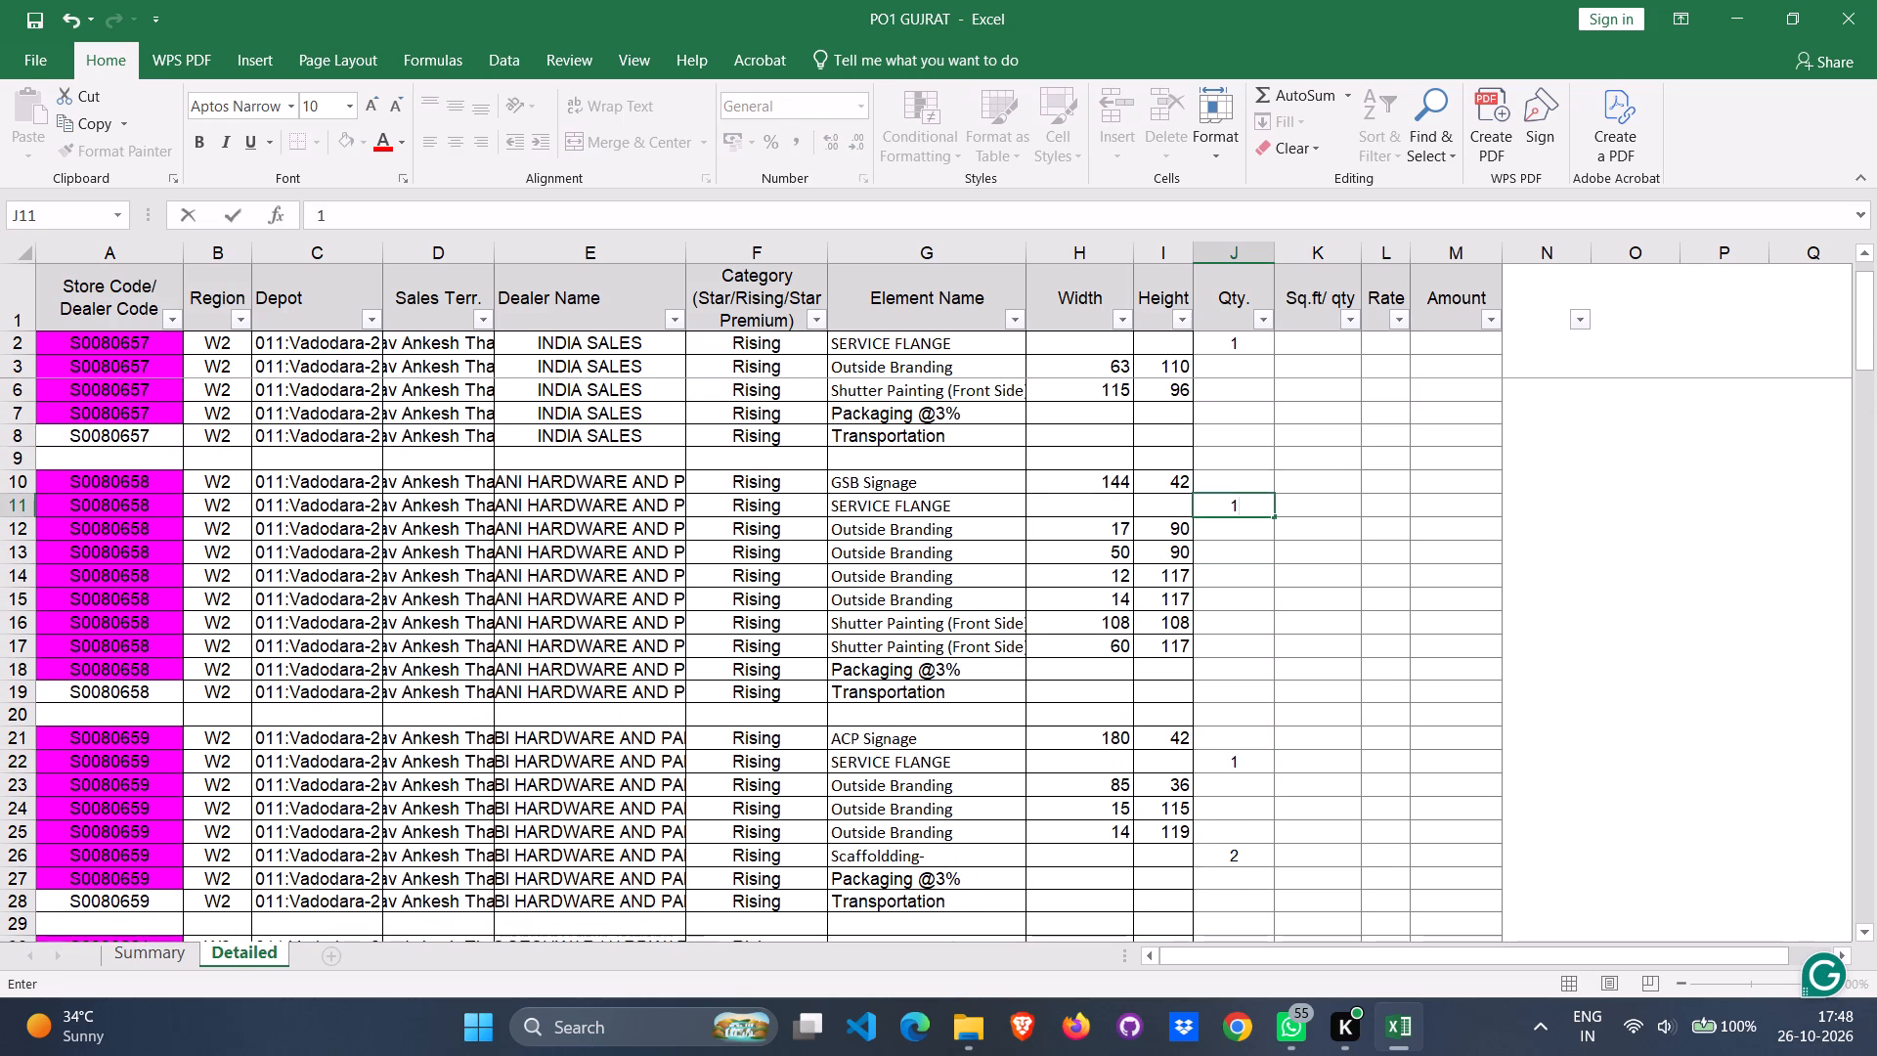
Save the PO1 GUJRAT workbook with the completed SERVICE FLANGE quantities.
scroll(1278, 674, "up", 11)
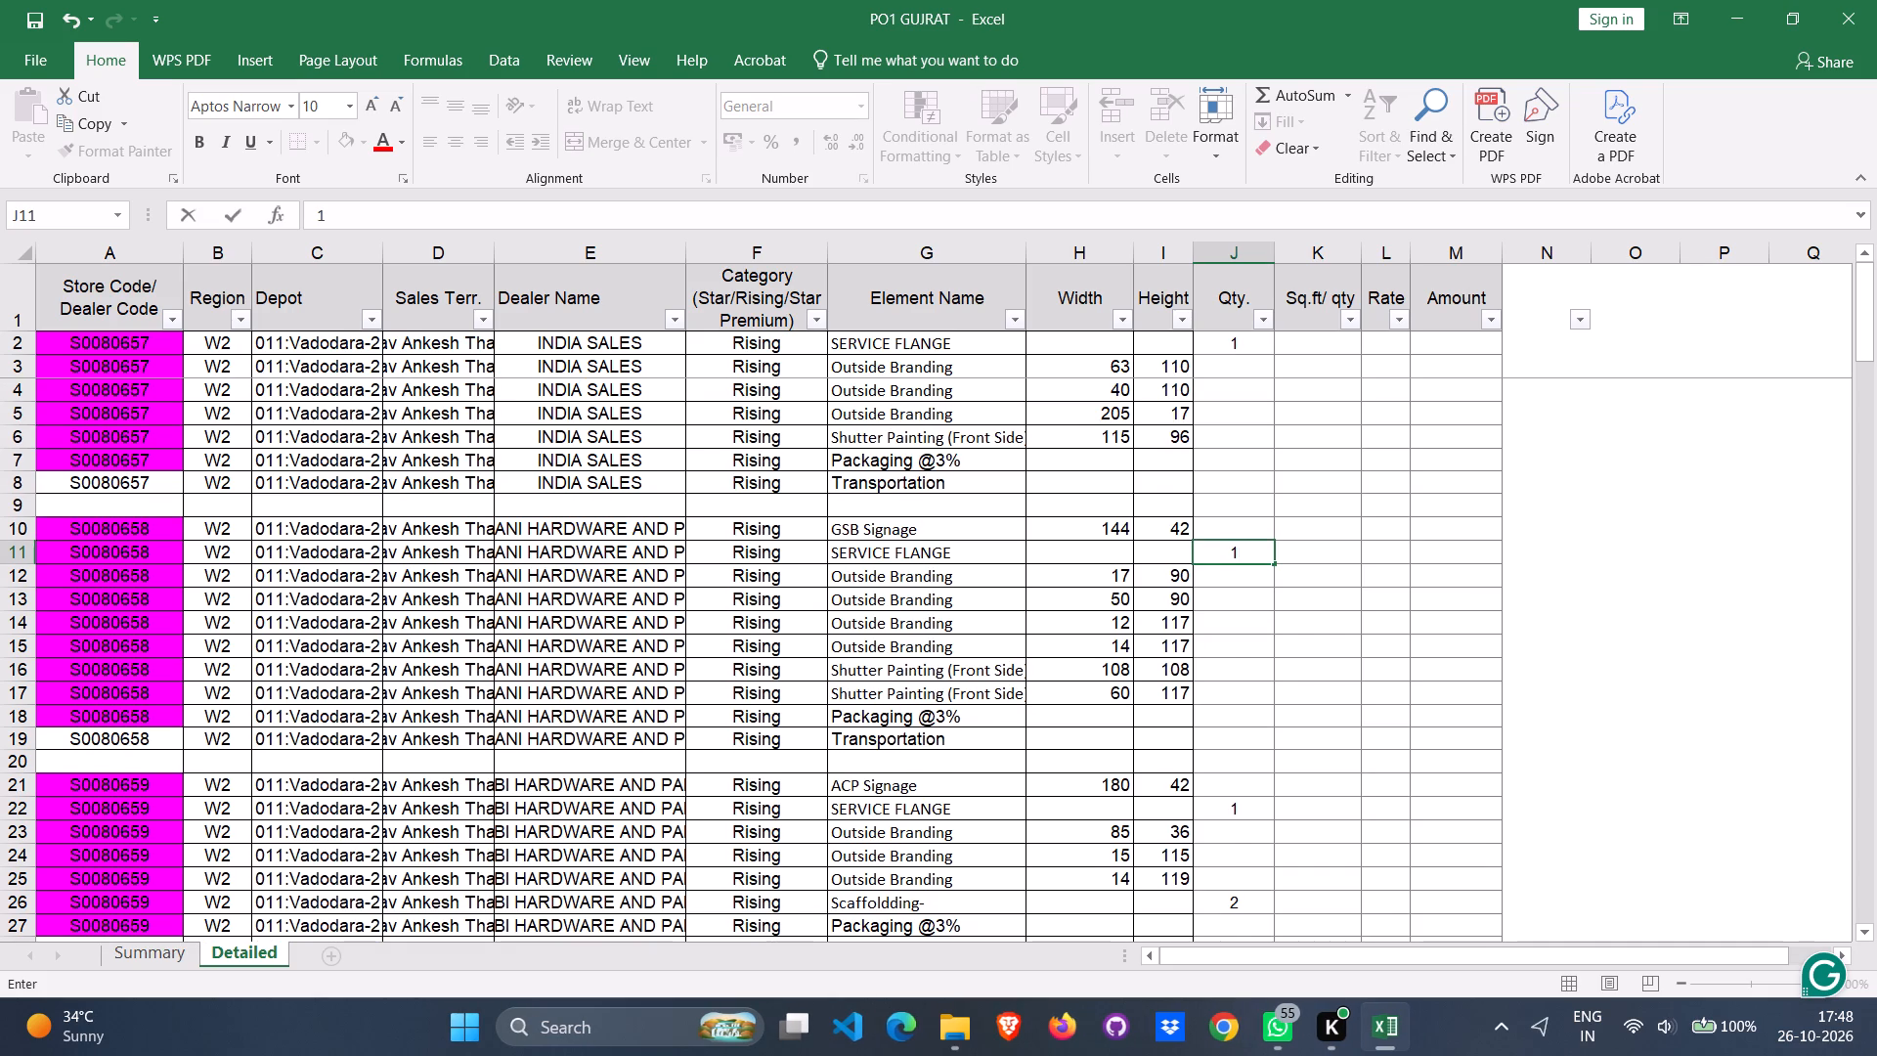
scroll(1278, 674, "up", 8)
triple_click(39, 11)
triple_click(32, 23)
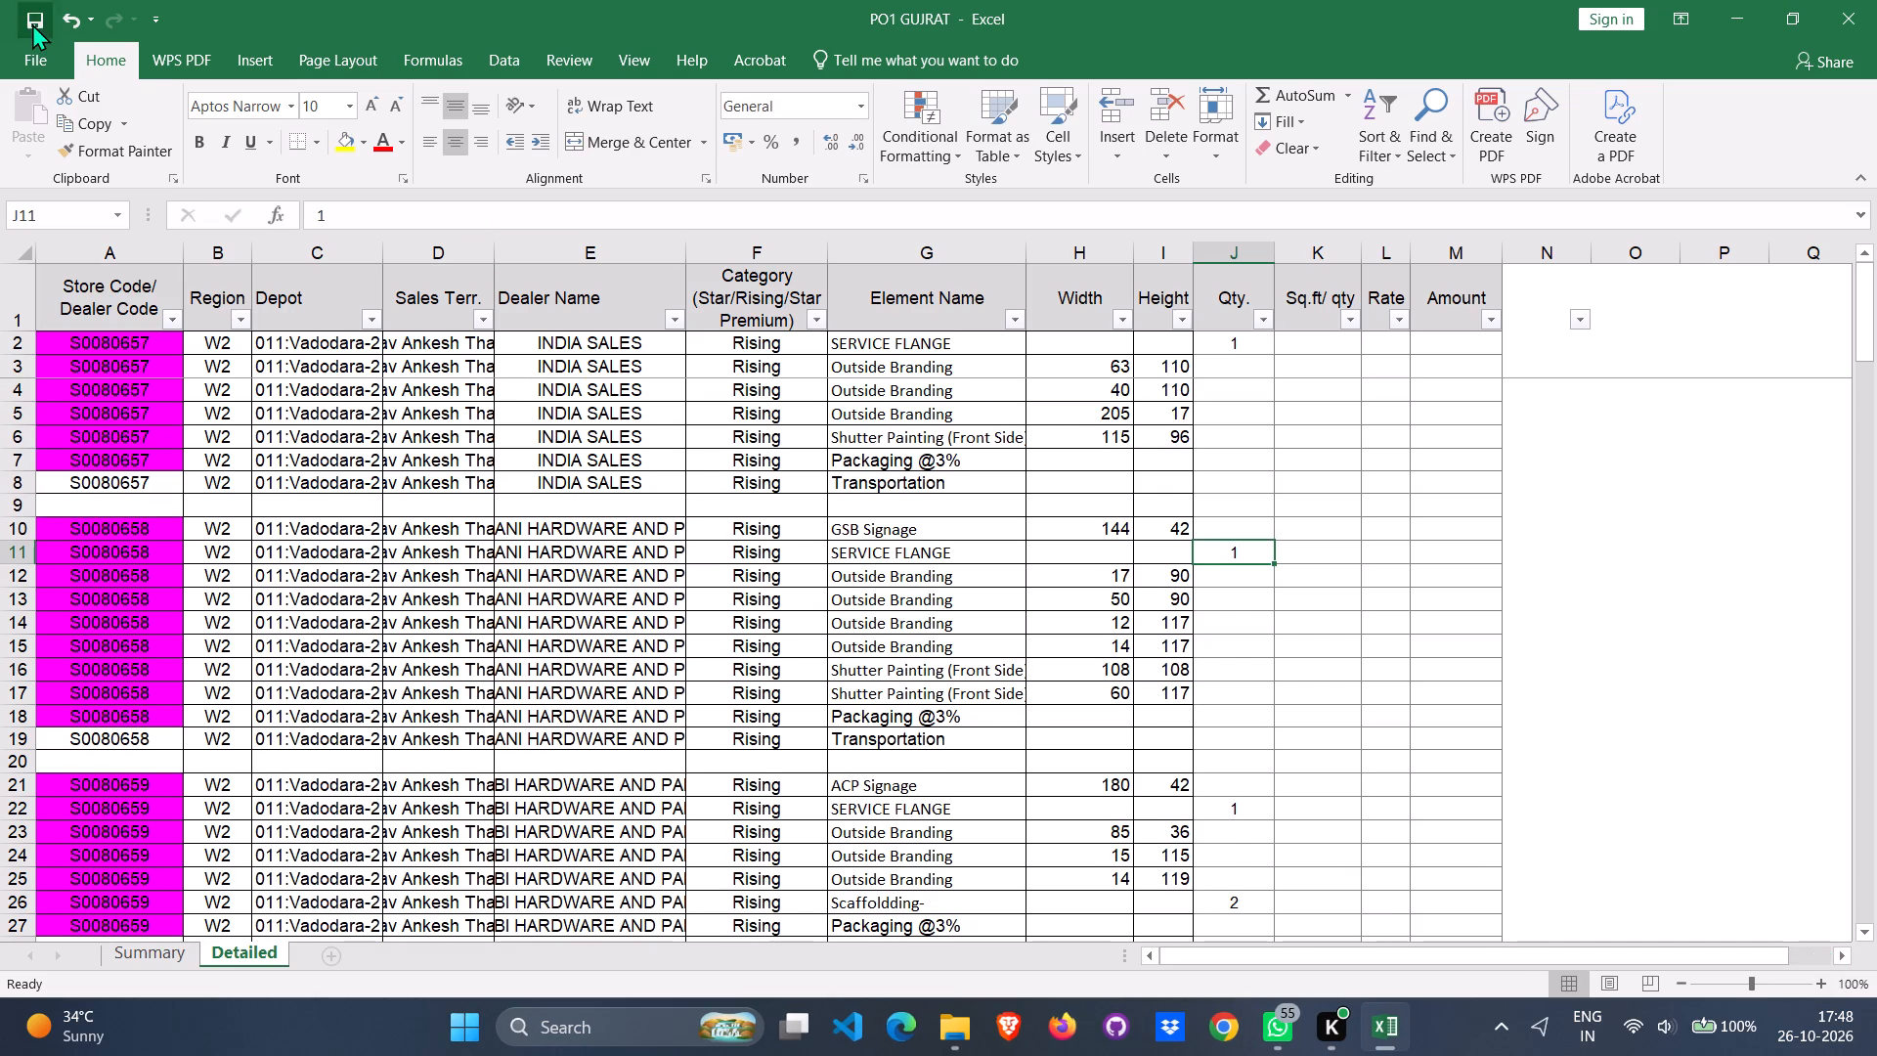
left_click(32, 23)
Review the Detailed sheet from the first dealer down to VIDHI TRADERS, checking each block's elements, sizes and SERVICE FLANGE and scaffolding quantities.
scroll(854, 583, "up", 4)
scroll(759, 462, "down", 13)
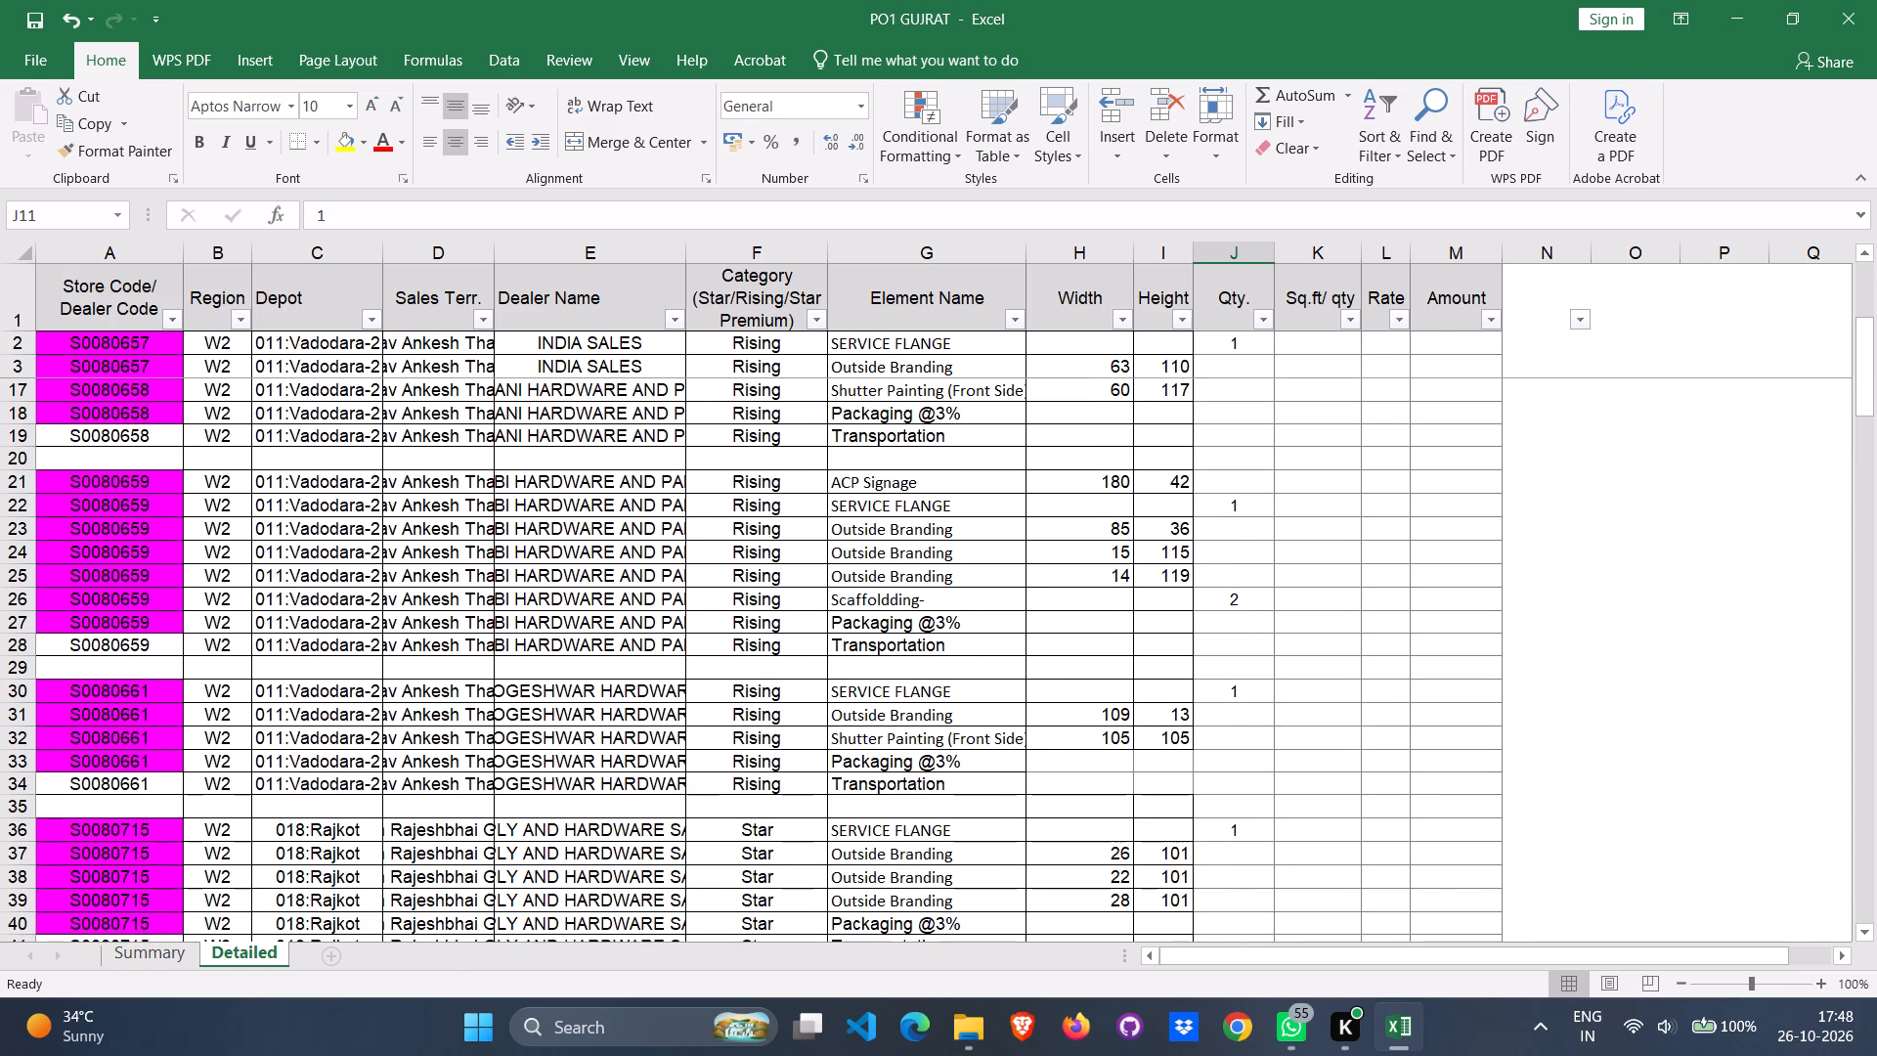
scroll(556, 855, "down", 8)
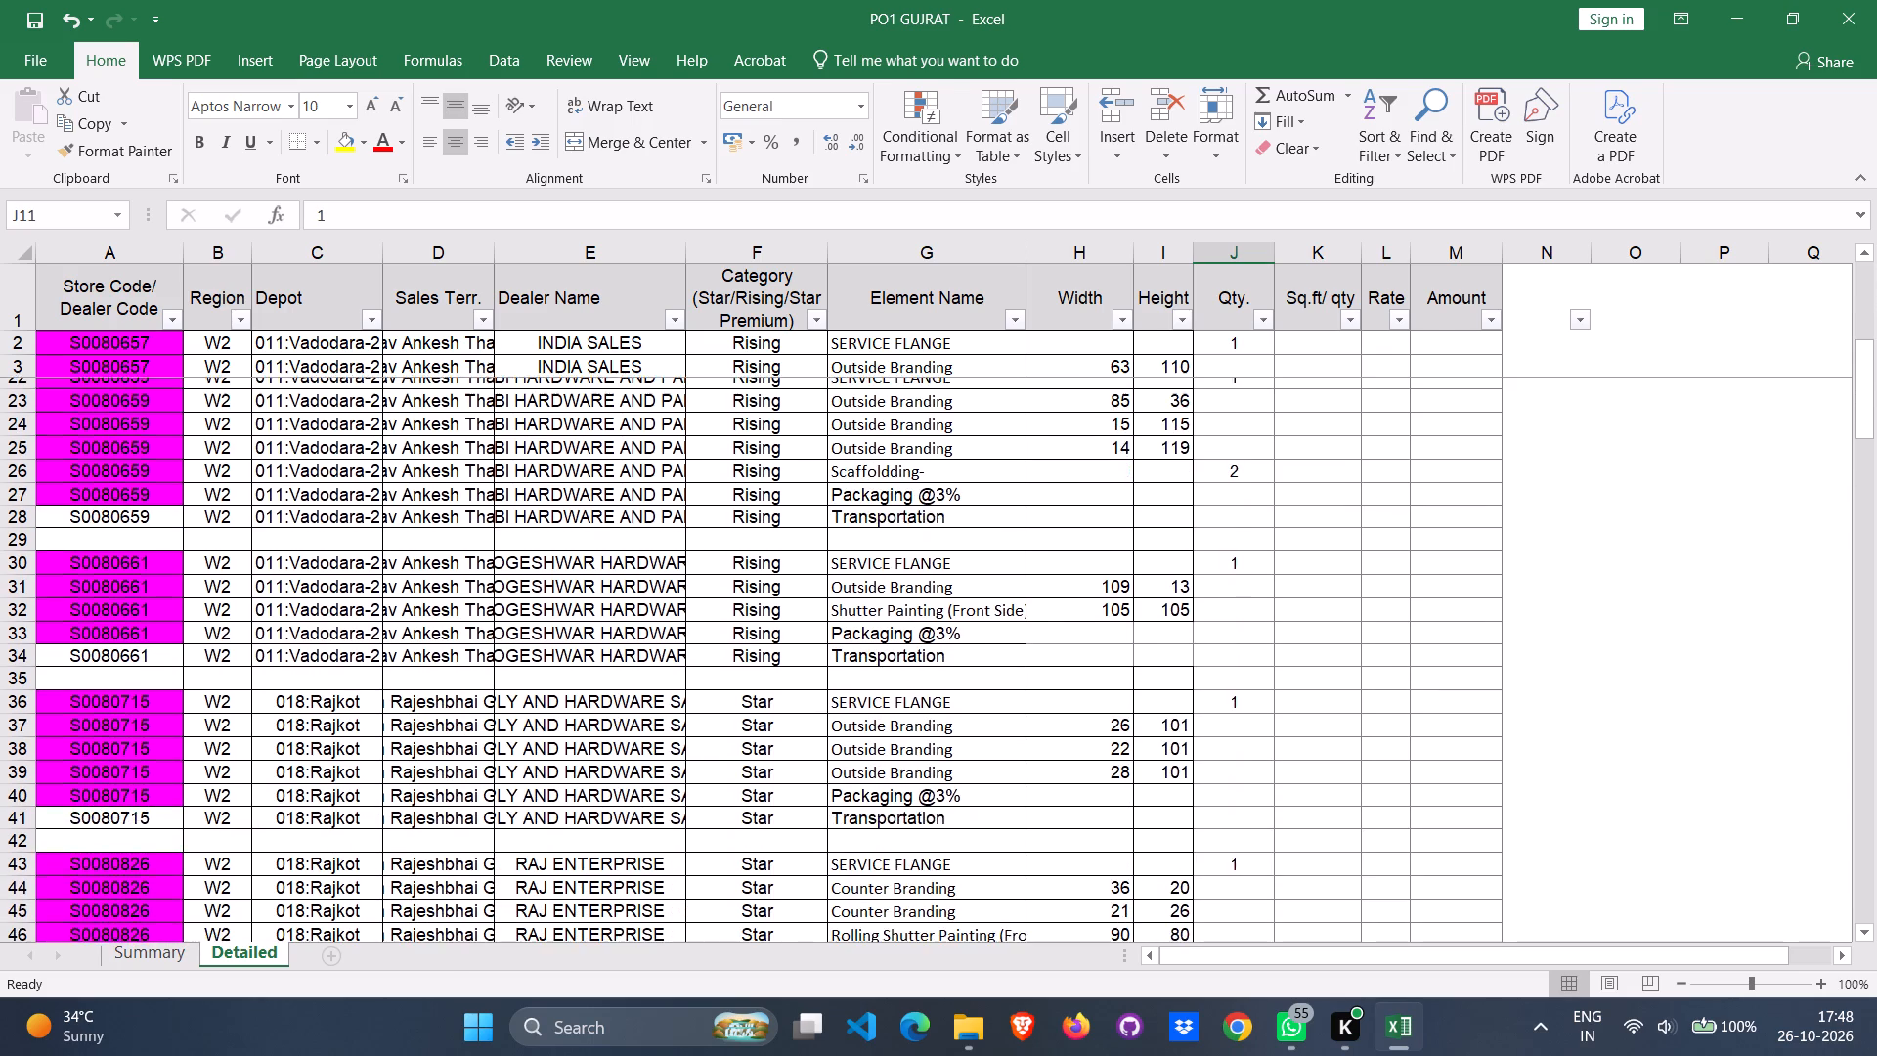
scroll(556, 855, "down", 10)
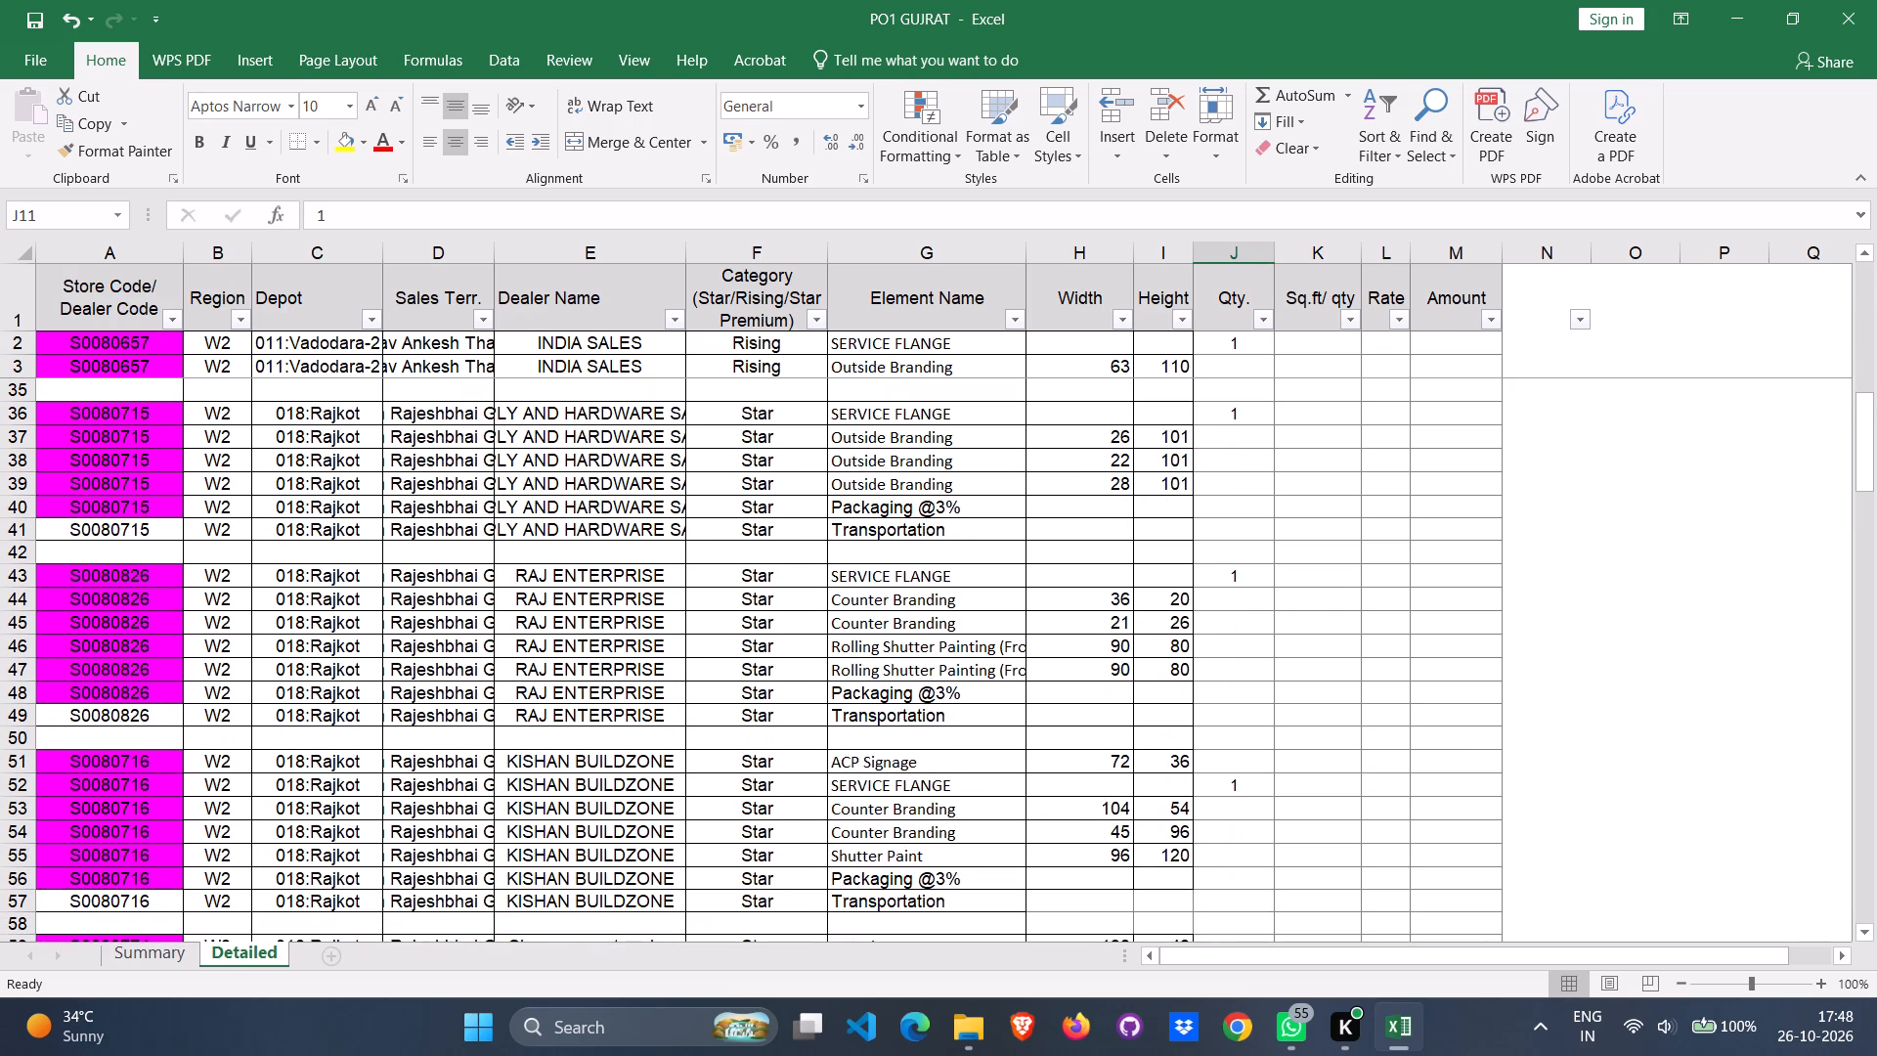
scroll(596, 839, "down", 9)
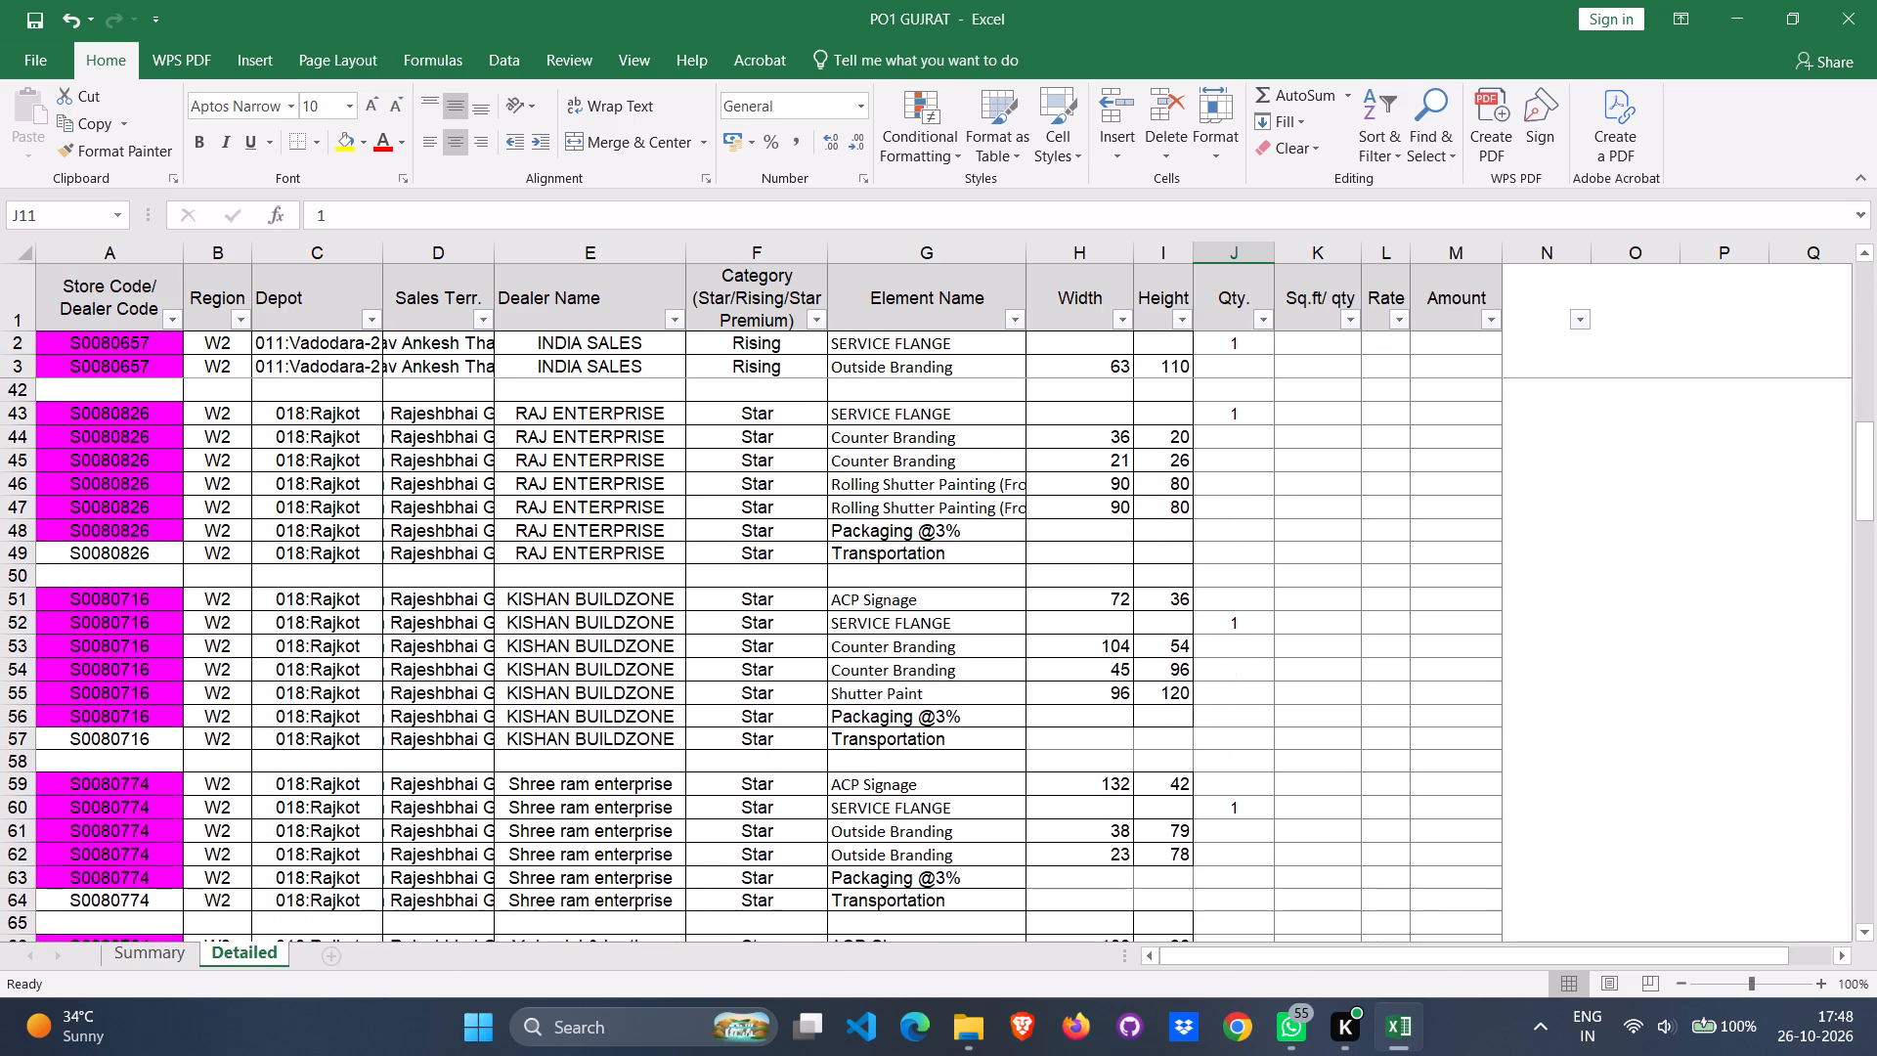
scroll(596, 839, "down", 12)
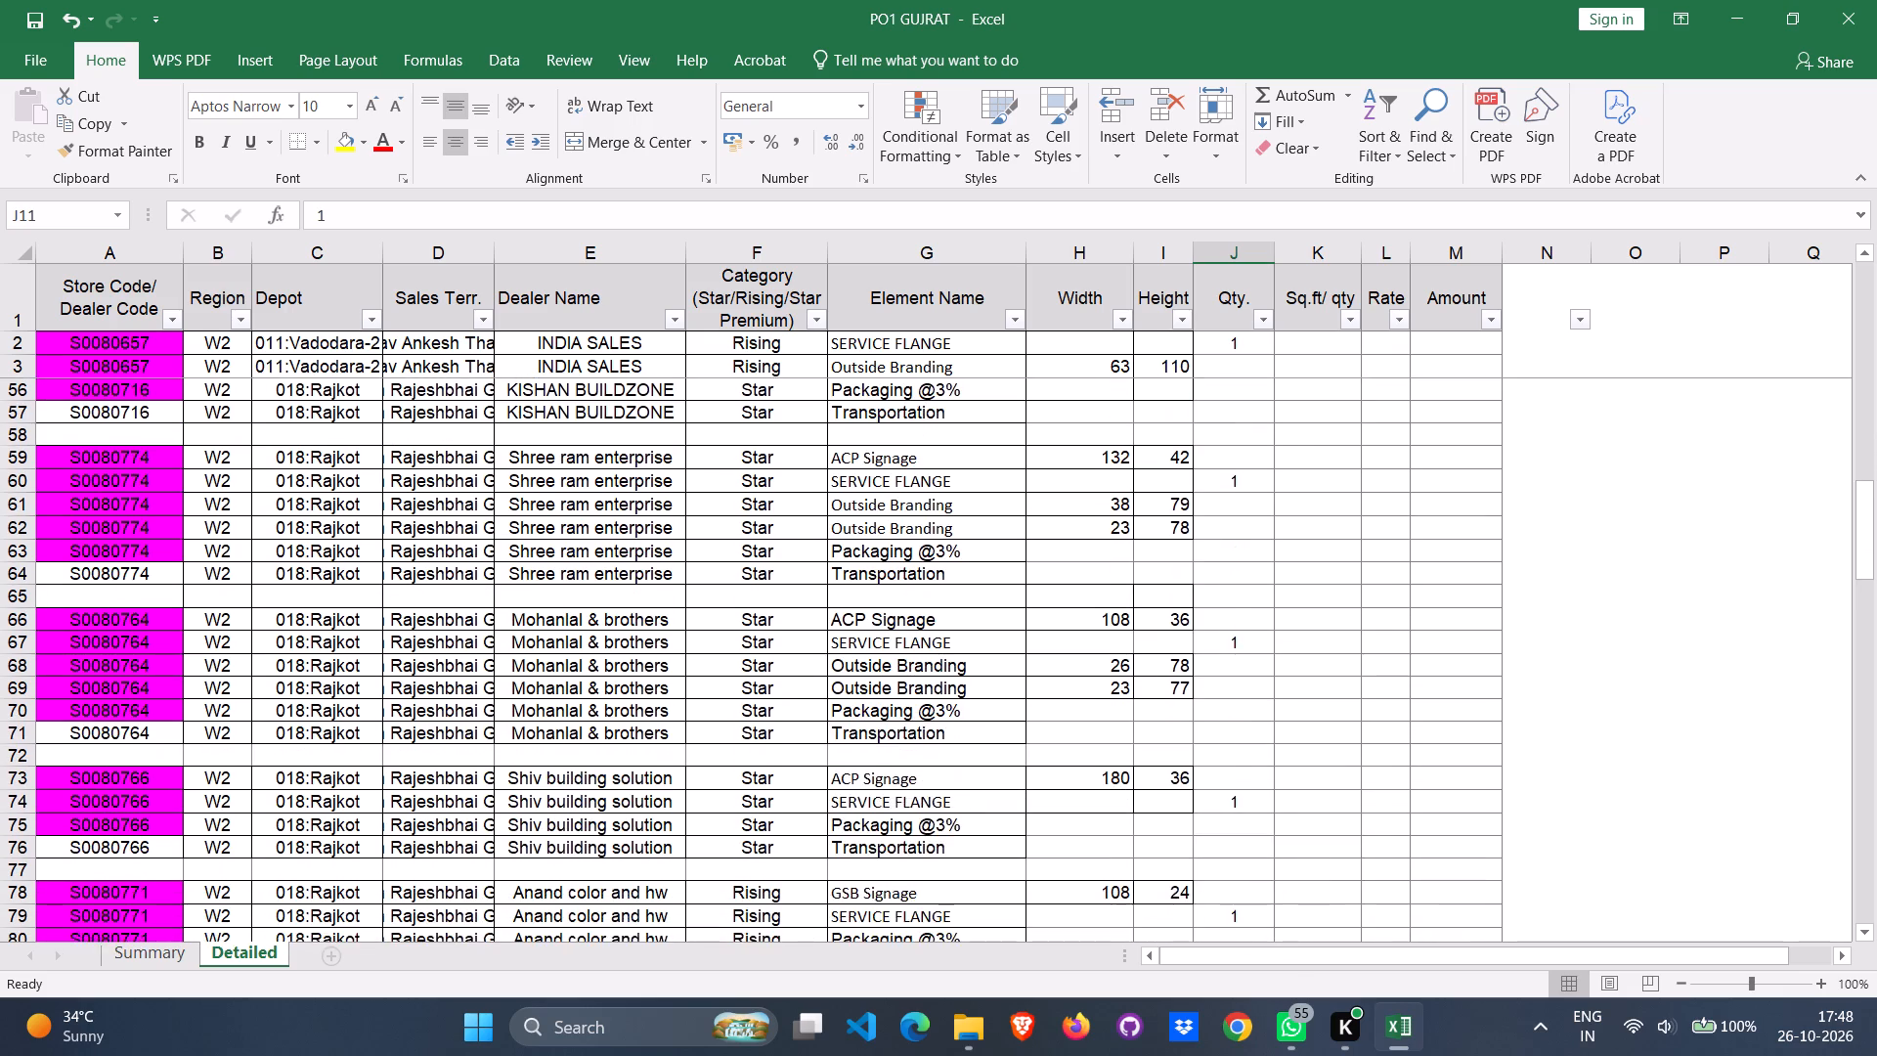
scroll(596, 839, "down", 13)
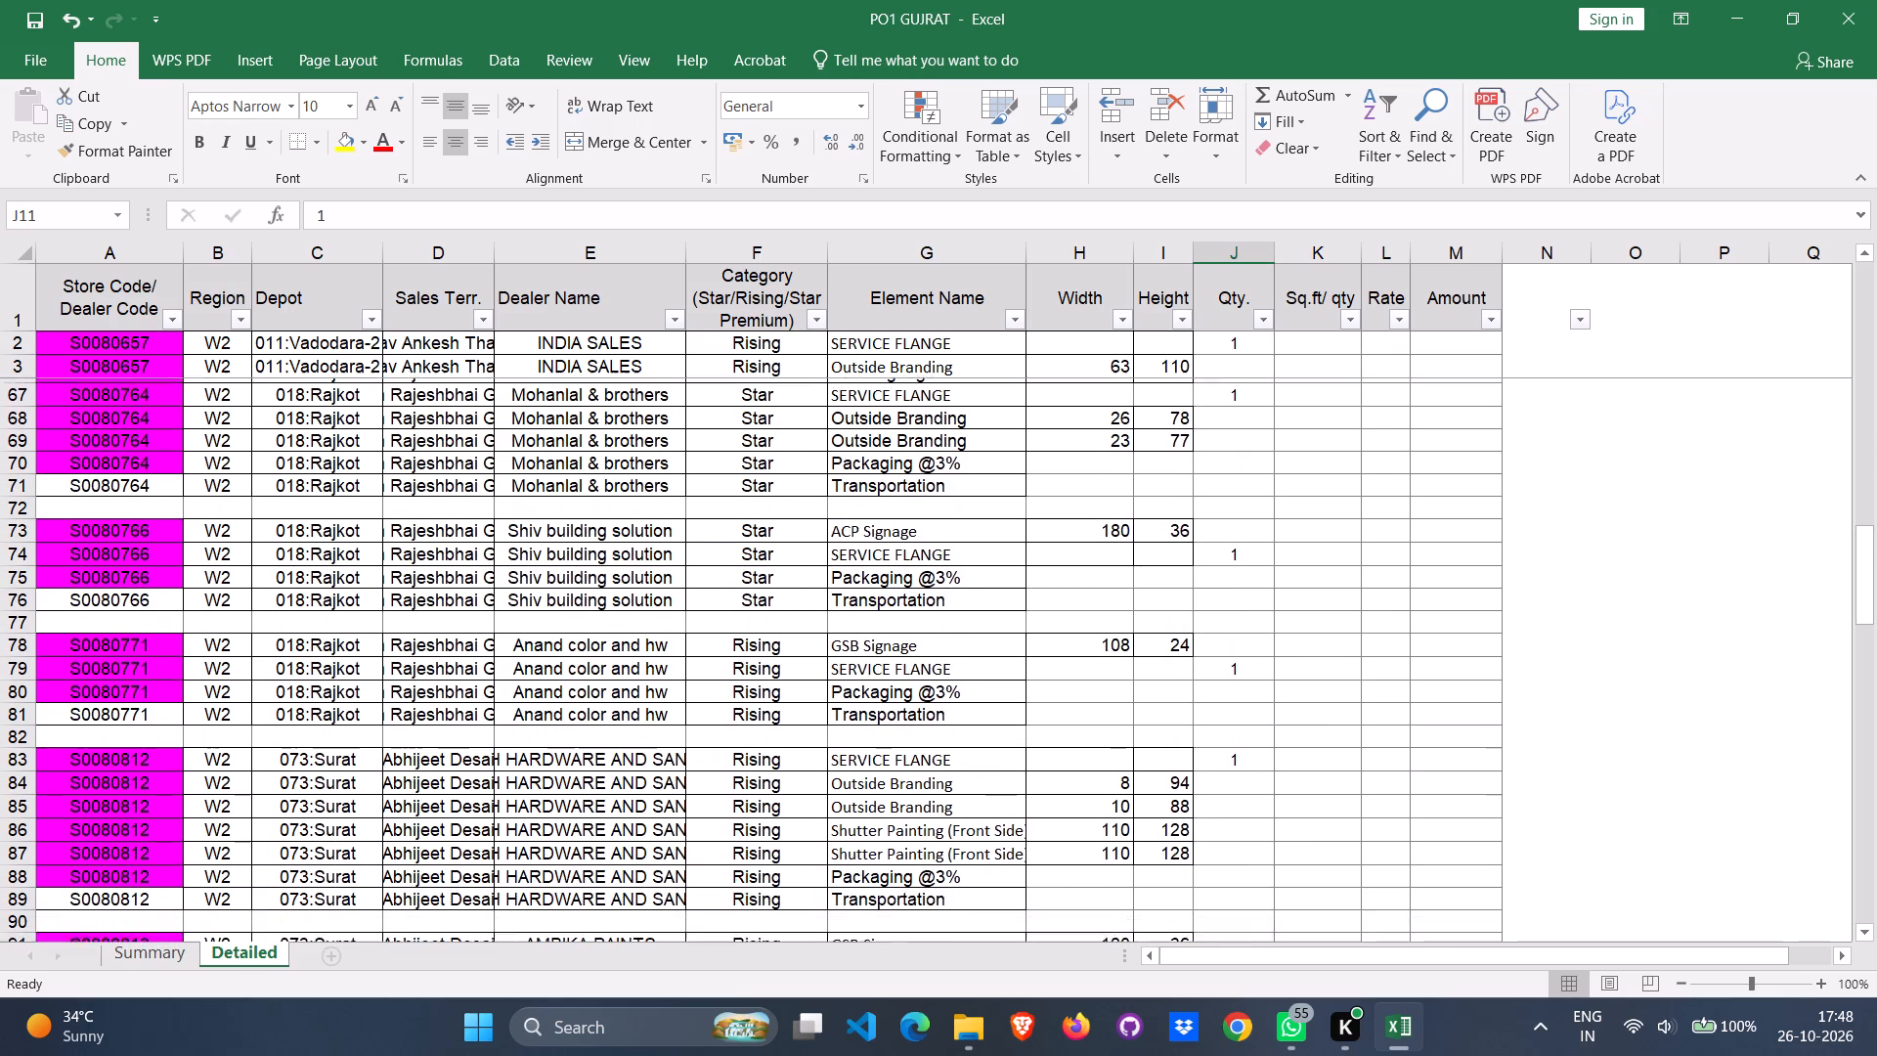
scroll(596, 839, "down", 19)
scroll(596, 839, "down", 3)
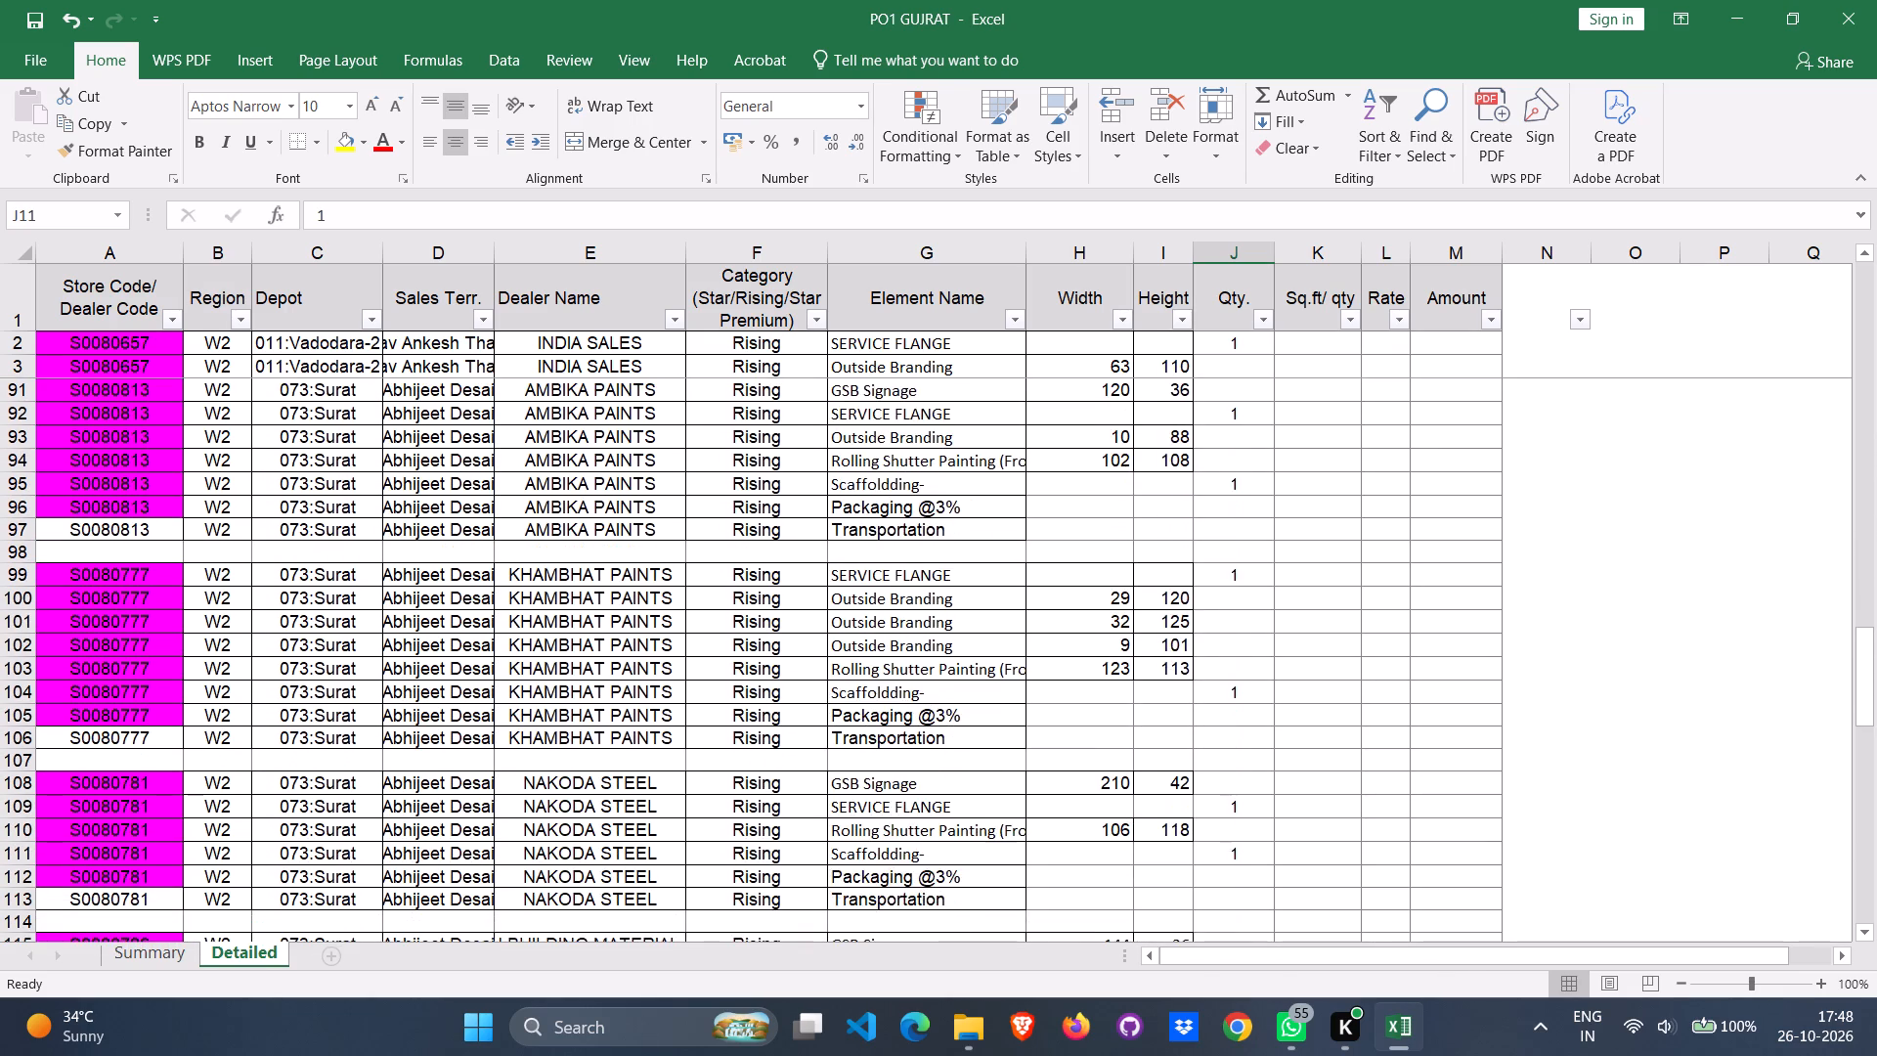
scroll(596, 839, "down", 12)
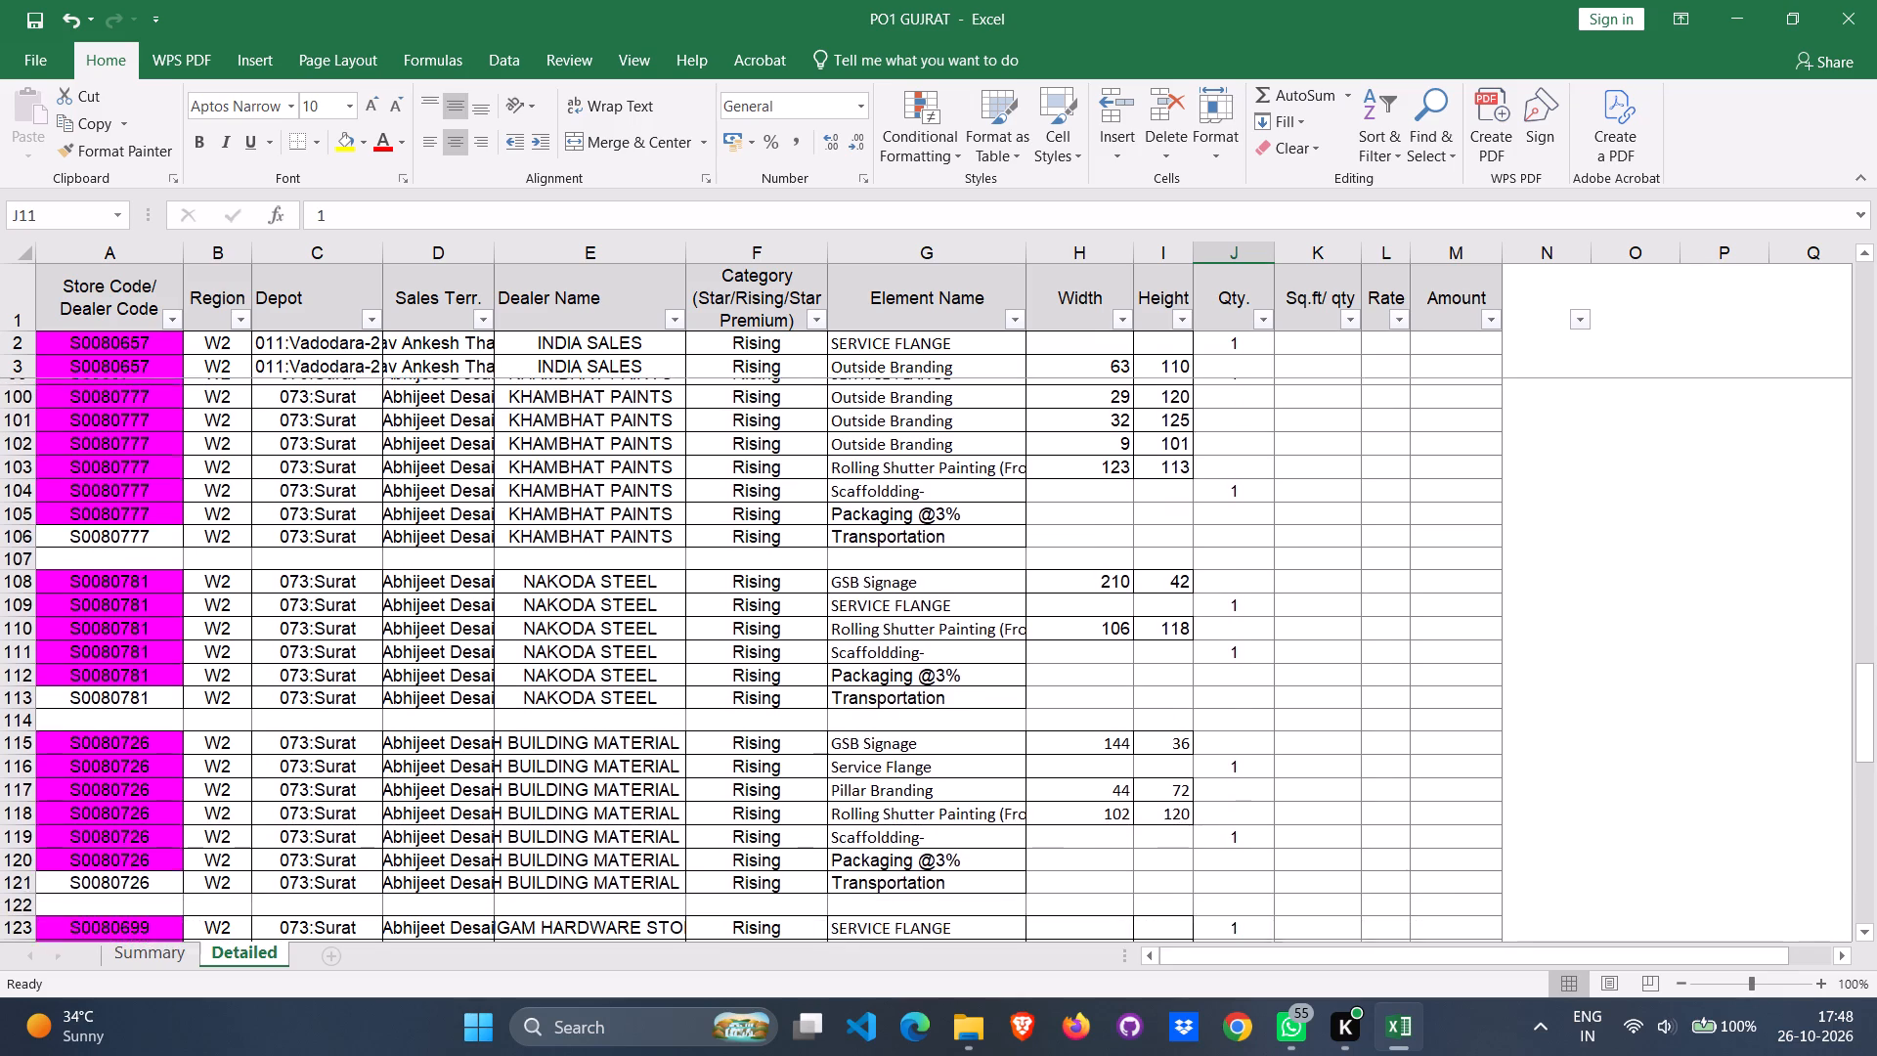
scroll(596, 839, "down", 10)
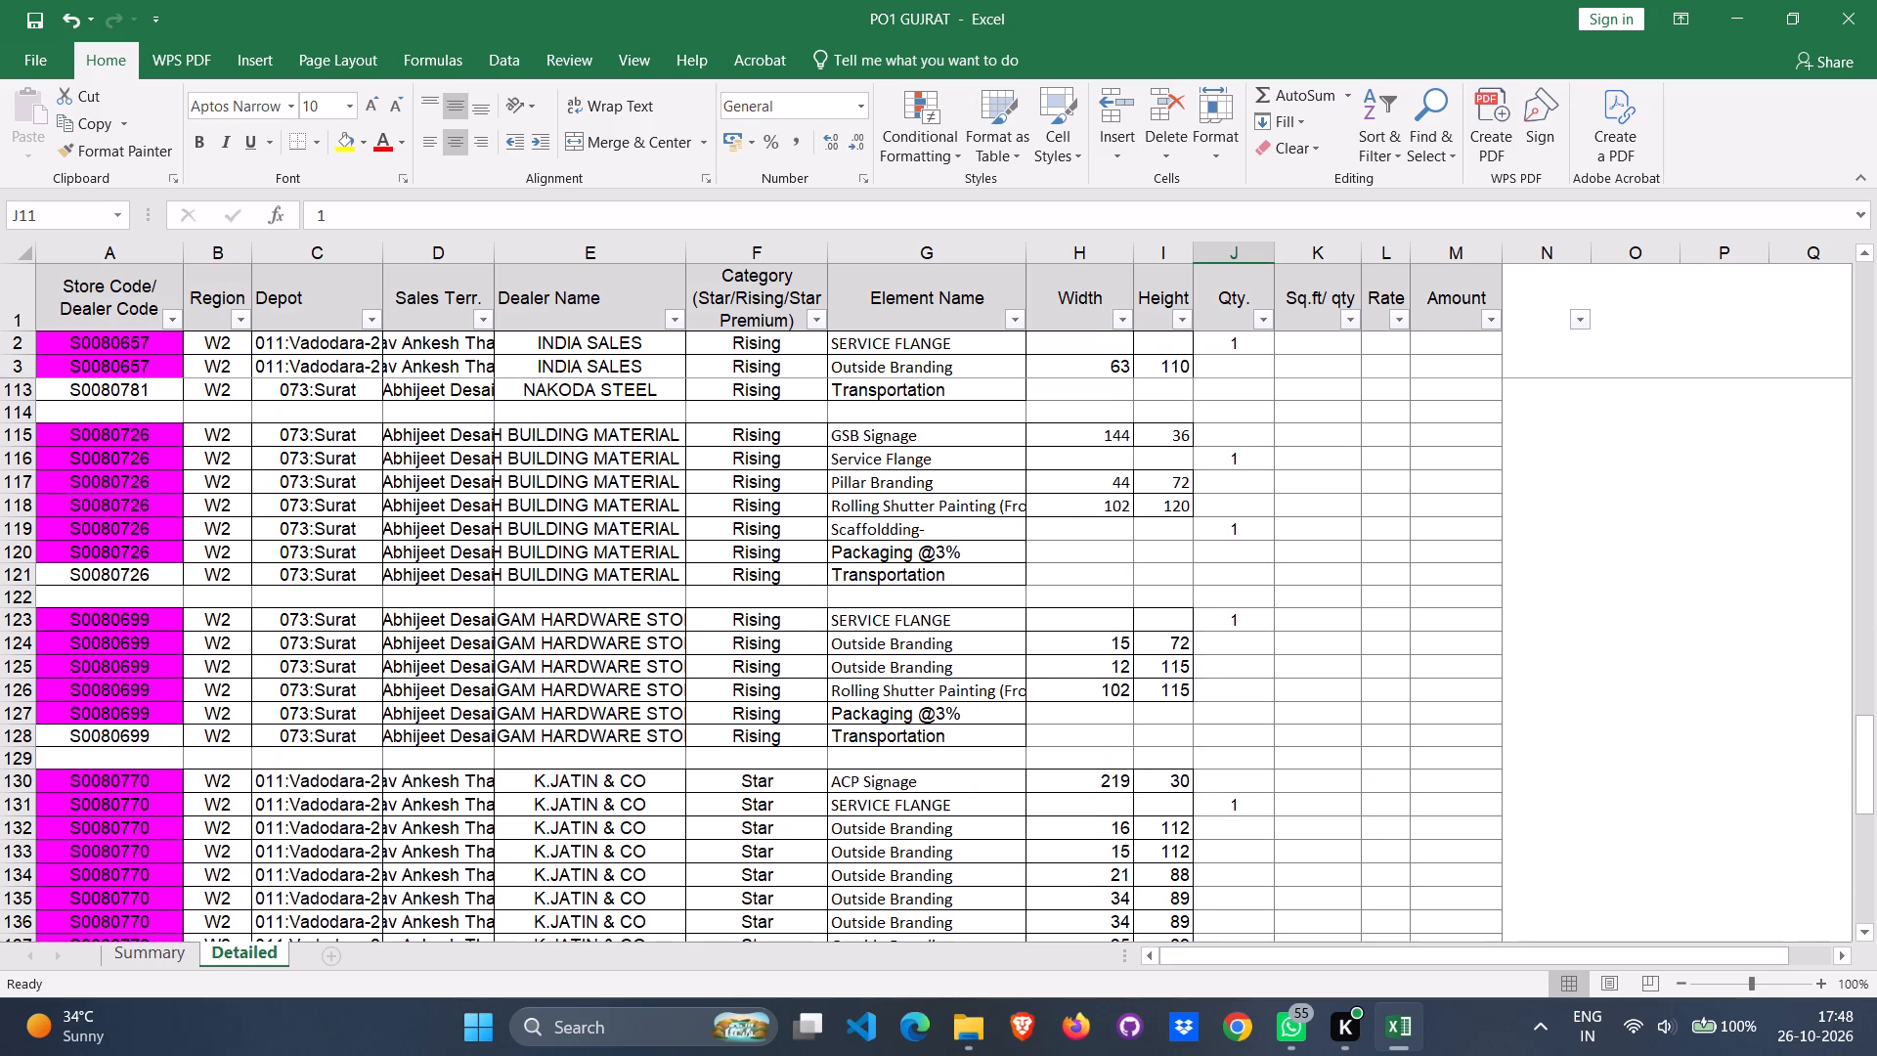
scroll(592, 841, "down", 12)
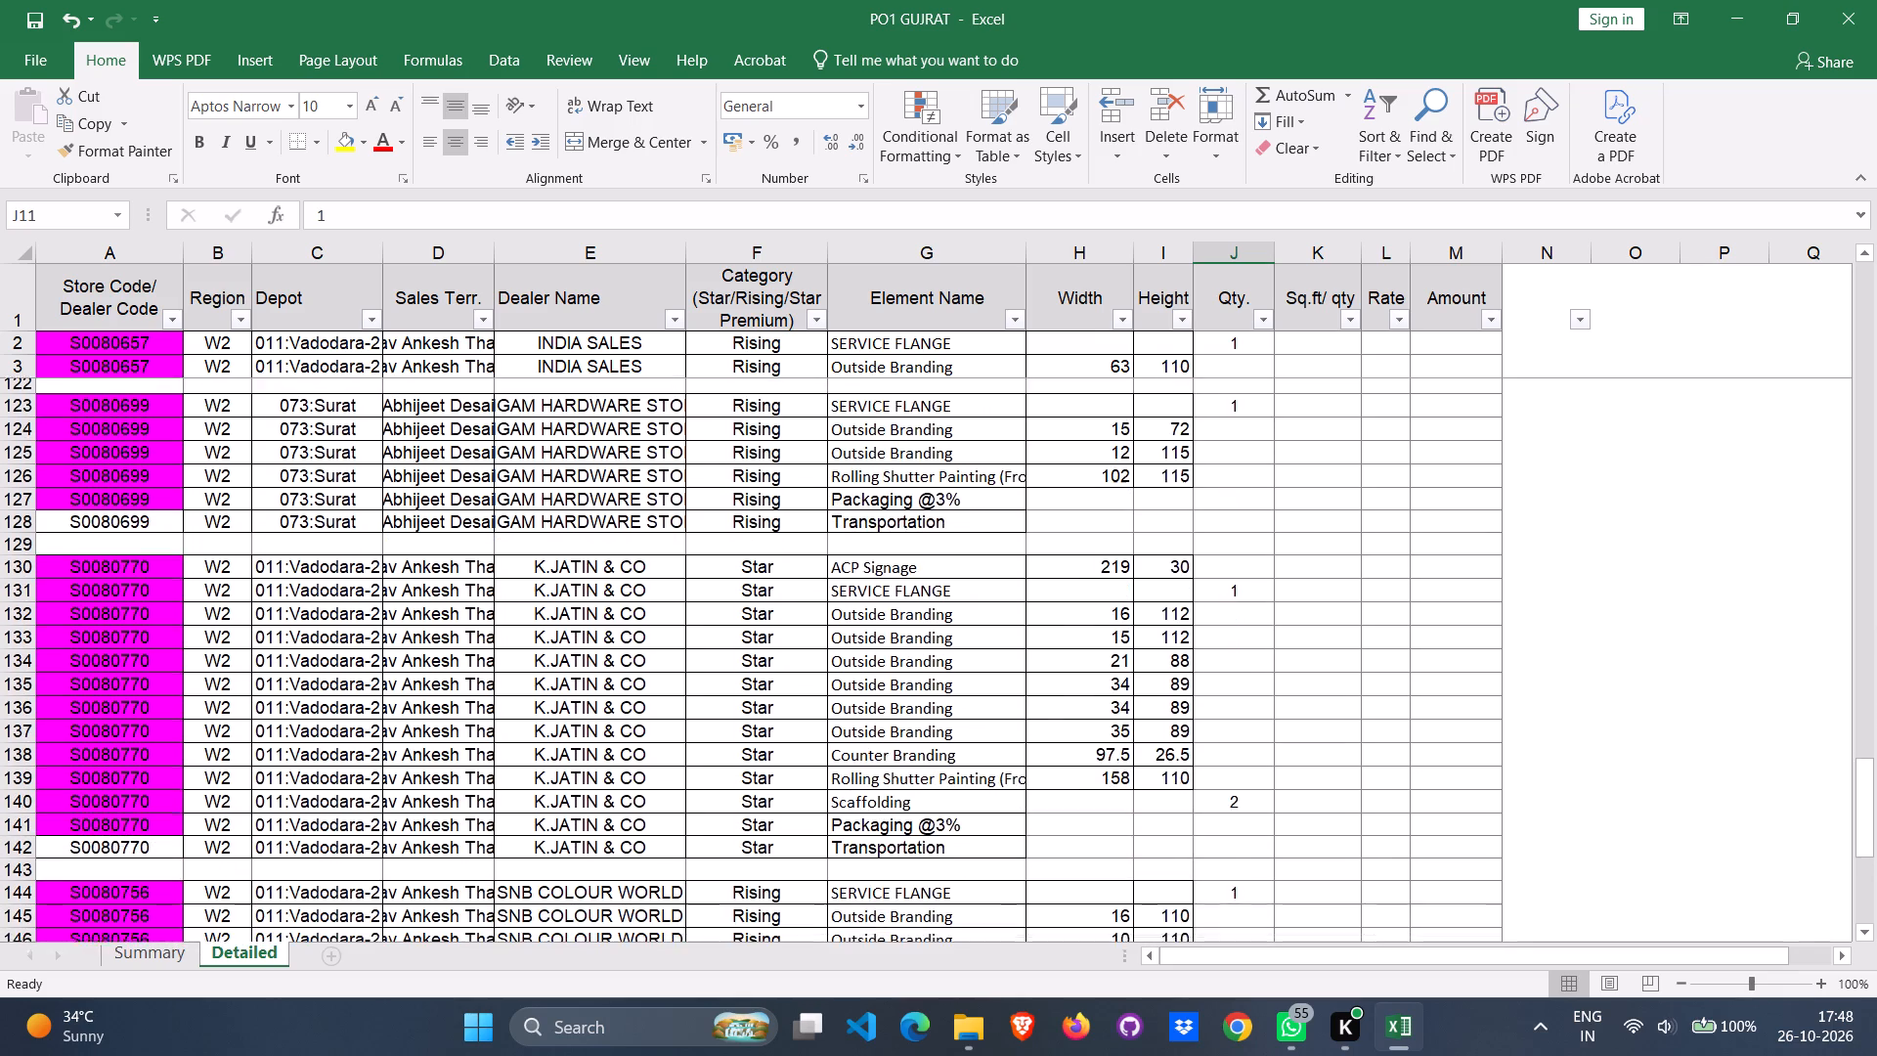
scroll(592, 841, "down", 7)
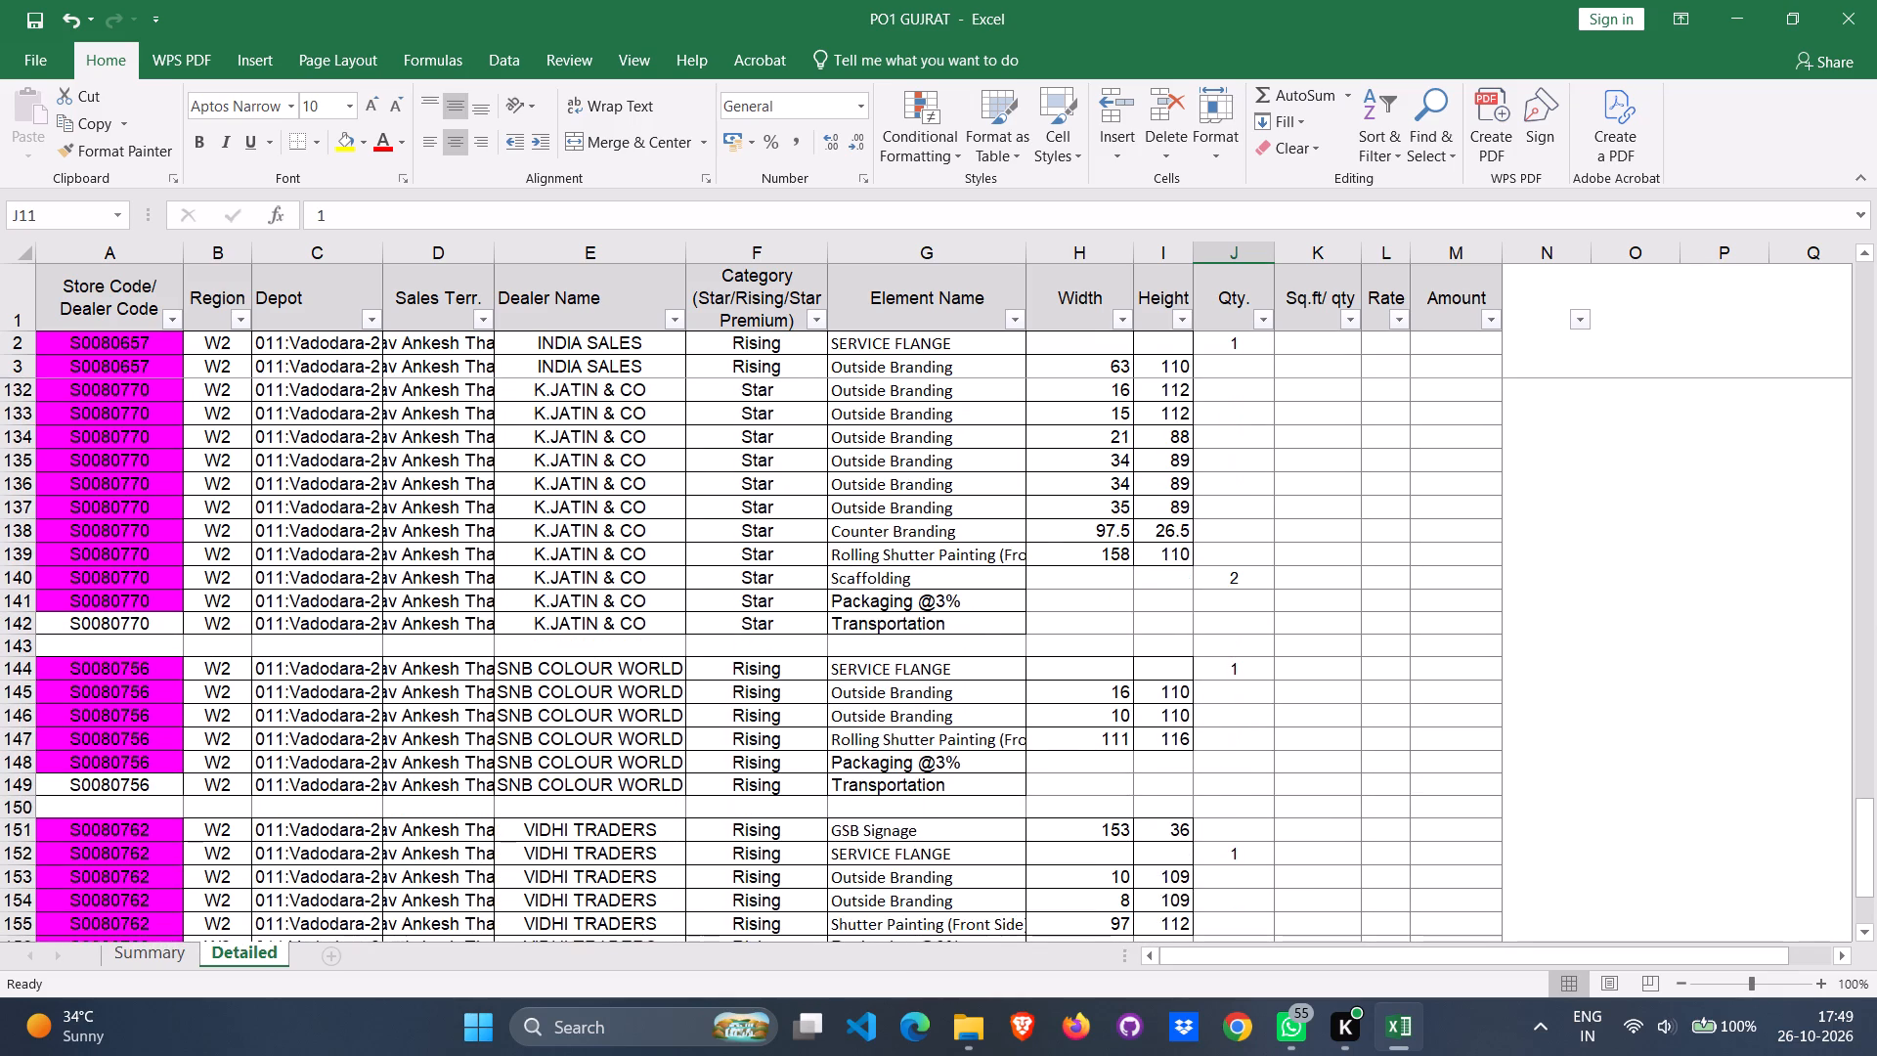
scroll(592, 841, "down", 5)
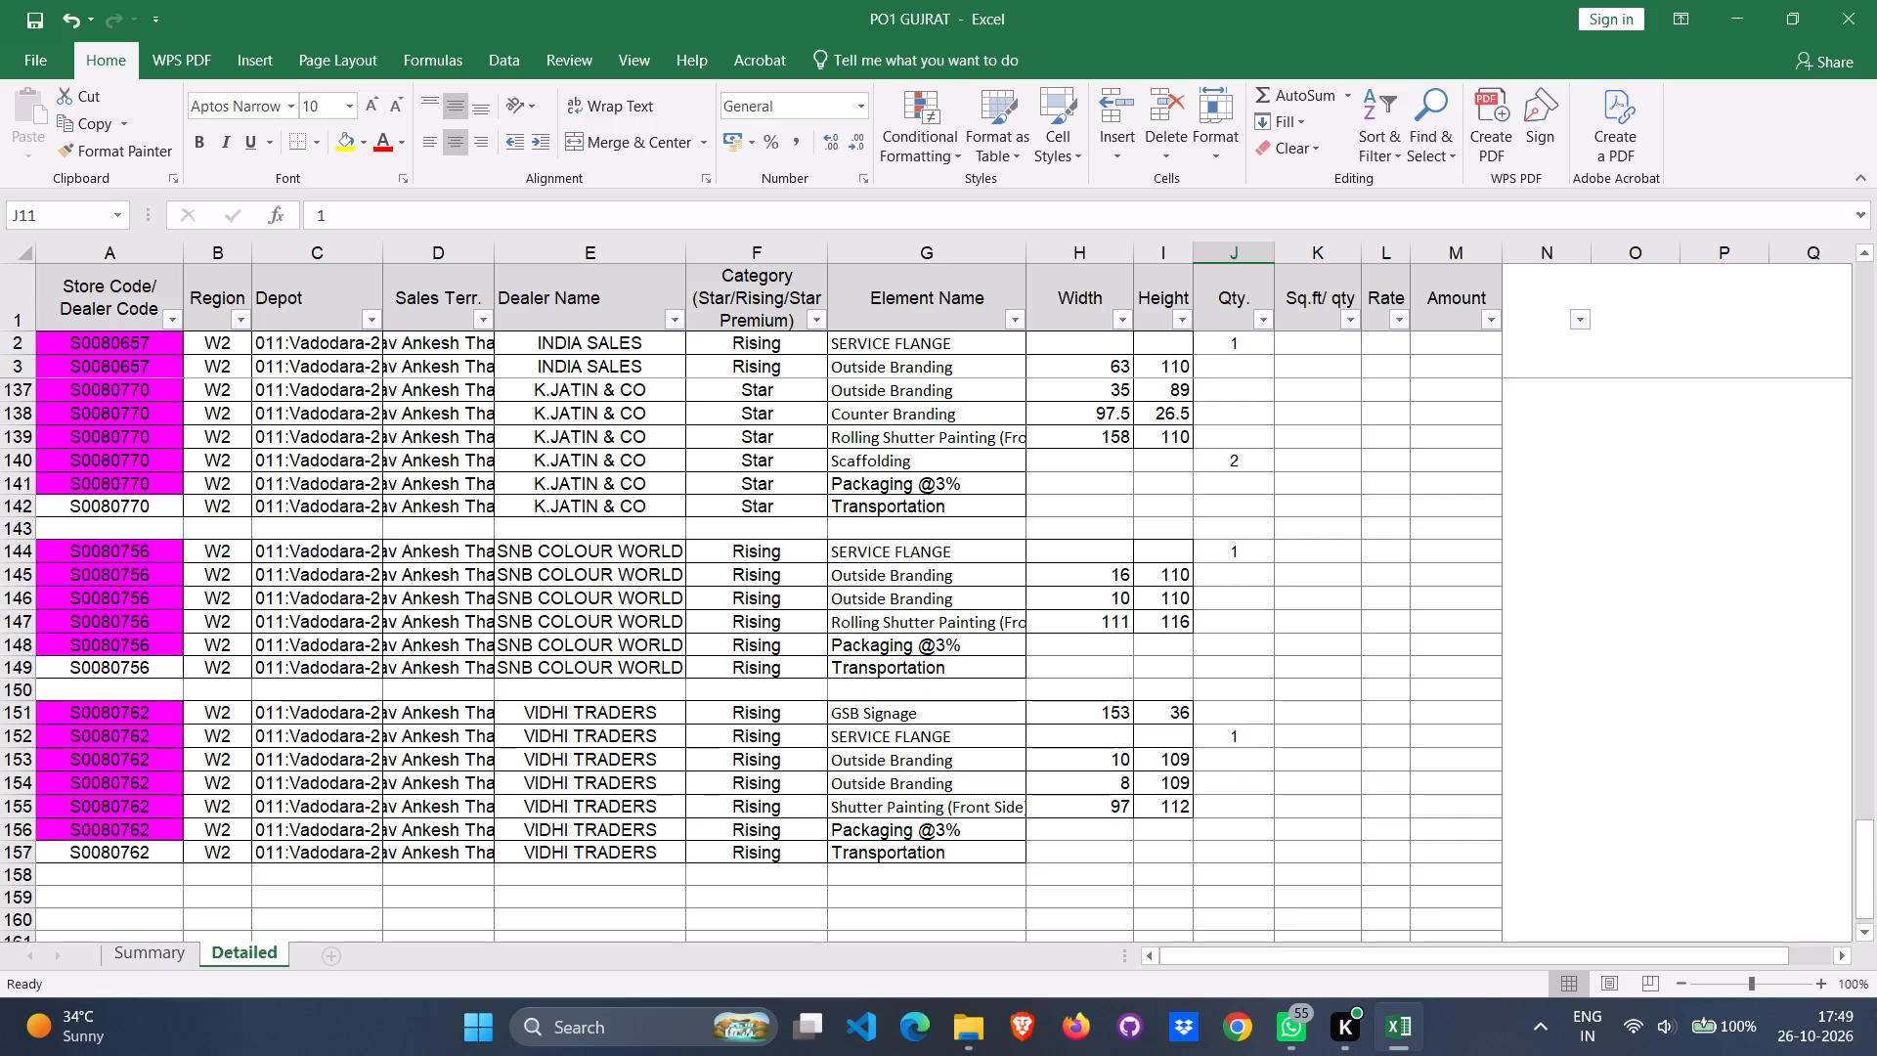
Step back up through the dealer codes of the last Vadodara blocks, from S0080762 through S0080756 to S0080770.
left_click(302, 687)
scroll(468, 696, "up", 2)
left_click(159, 797)
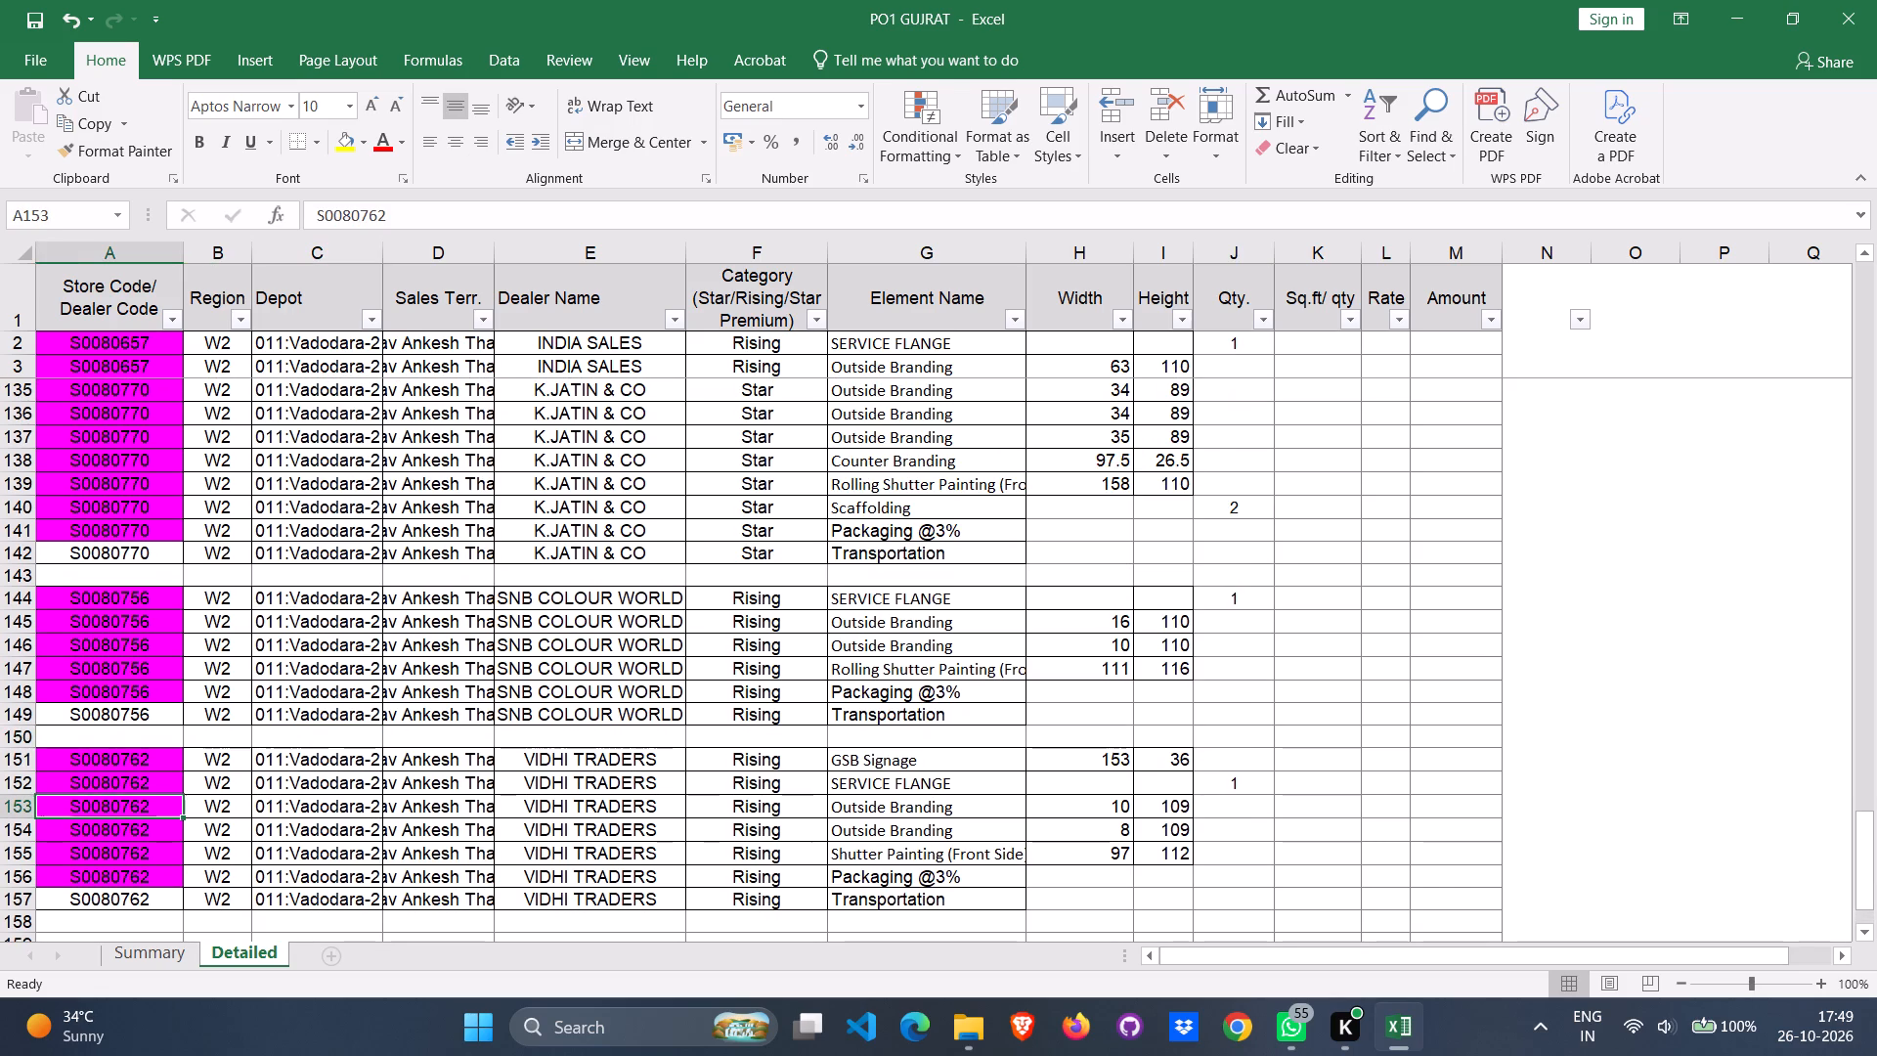
left_click(119, 656)
scroll(124, 654, "up", 9)
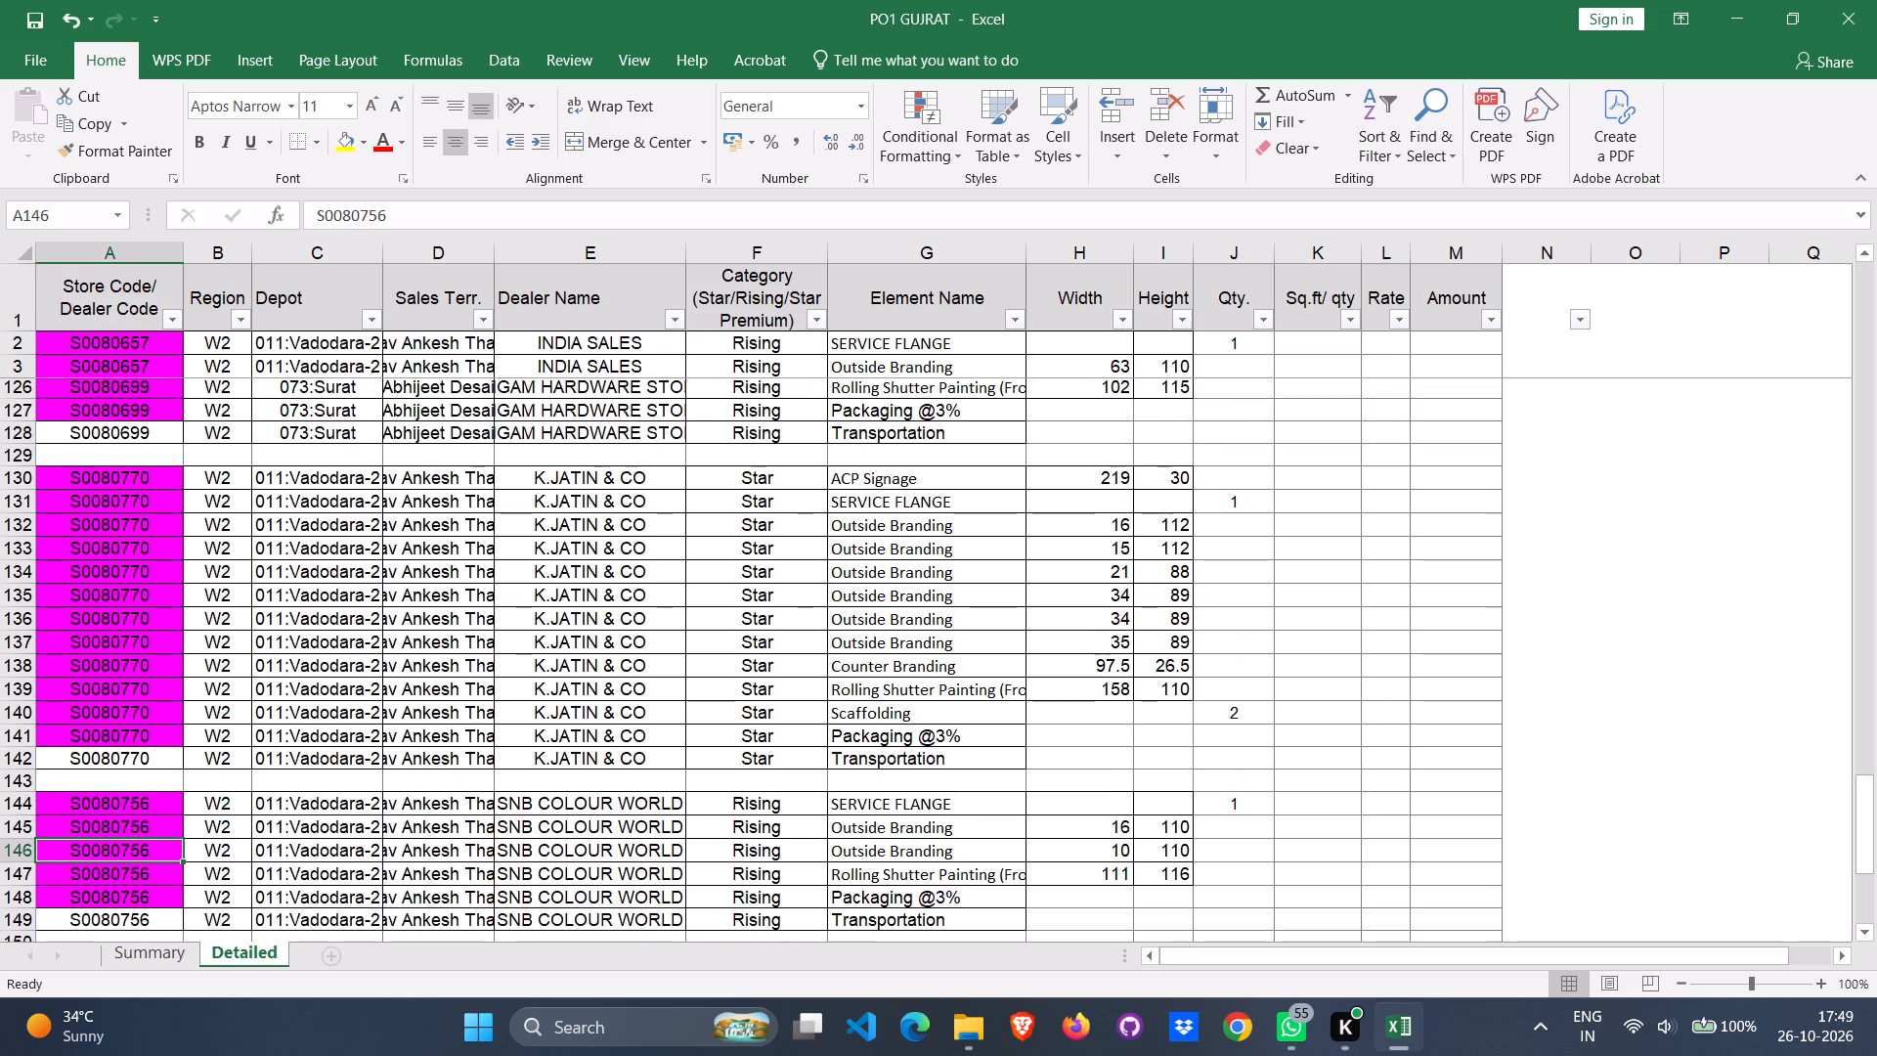
left_click(129, 681)
Review the Surat dealer blocks upward one code at a time, from S0080699 to S0080812.
scroll(129, 681, "up", 11)
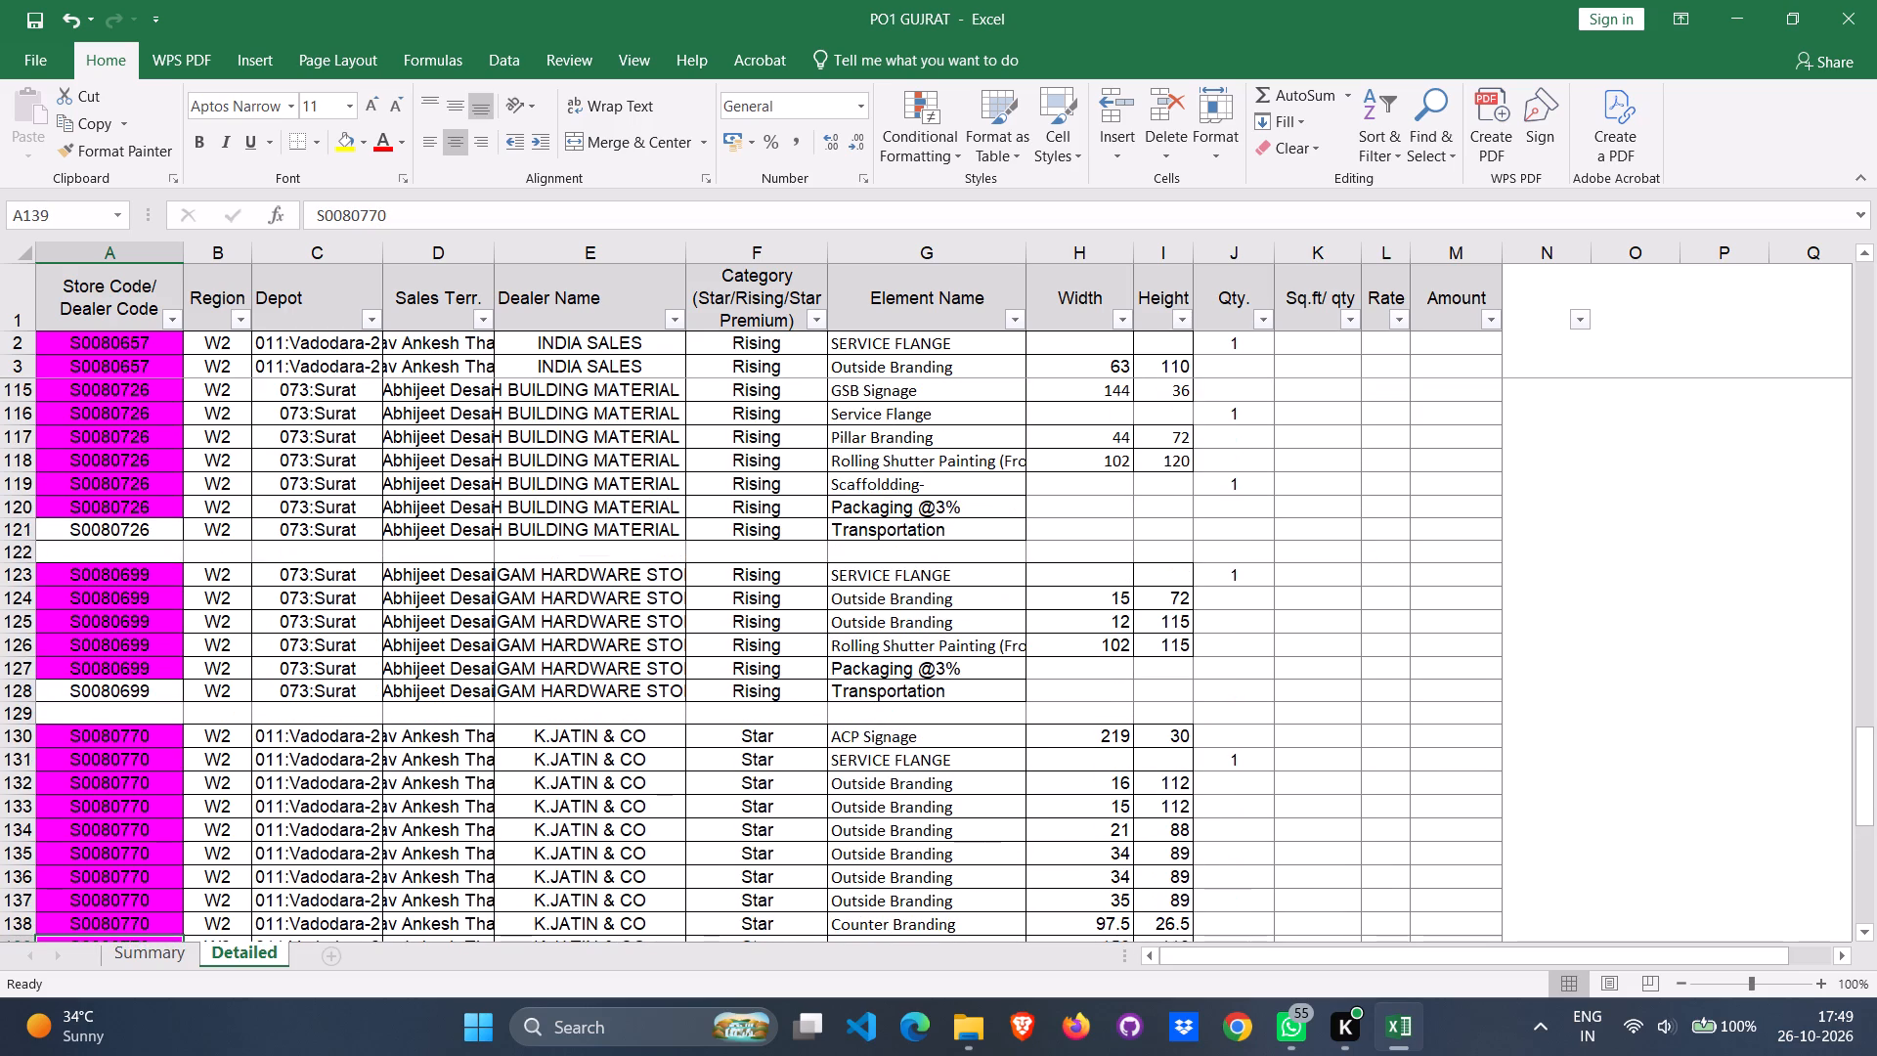
left_click(121, 649)
scroll(124, 651, "up", 8)
left_click(128, 660)
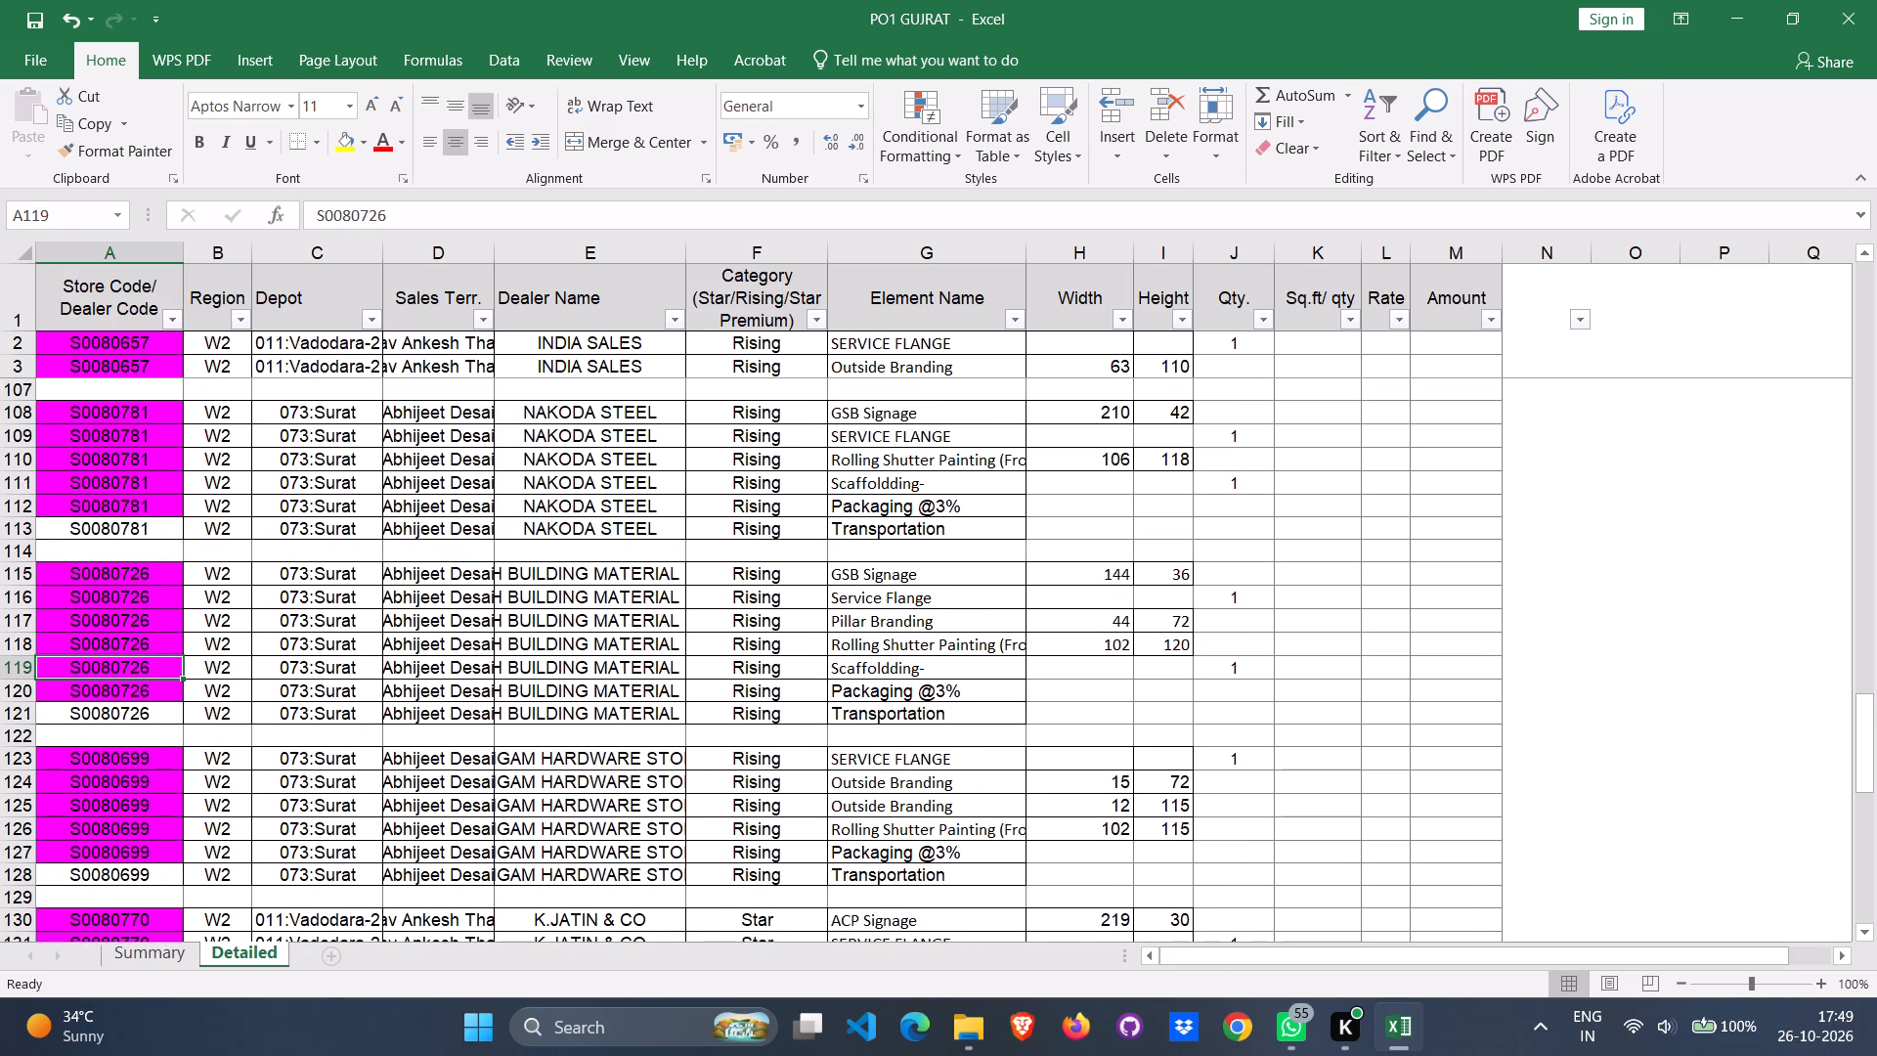
left_click(165, 462)
scroll(167, 475, "up", 4)
scroll(187, 638, "up", 11)
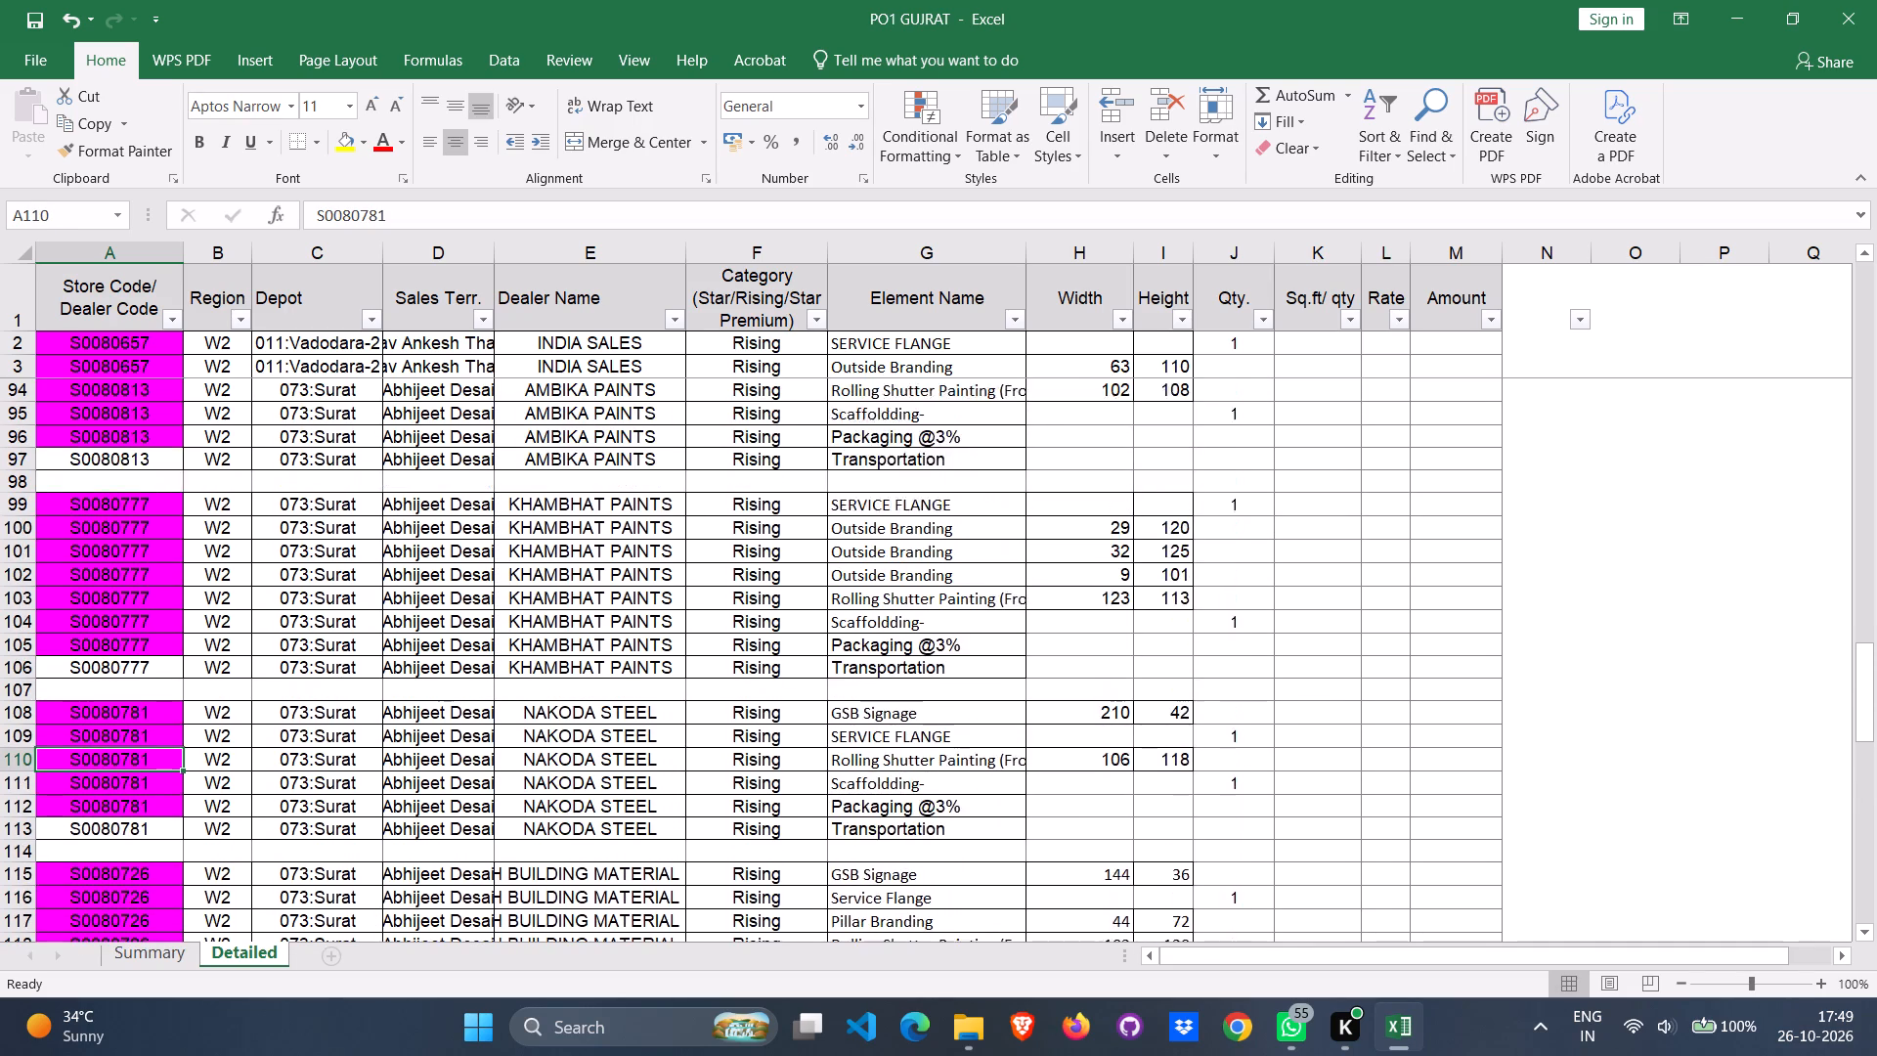
left_click(119, 637)
scroll(119, 637, "up", 7)
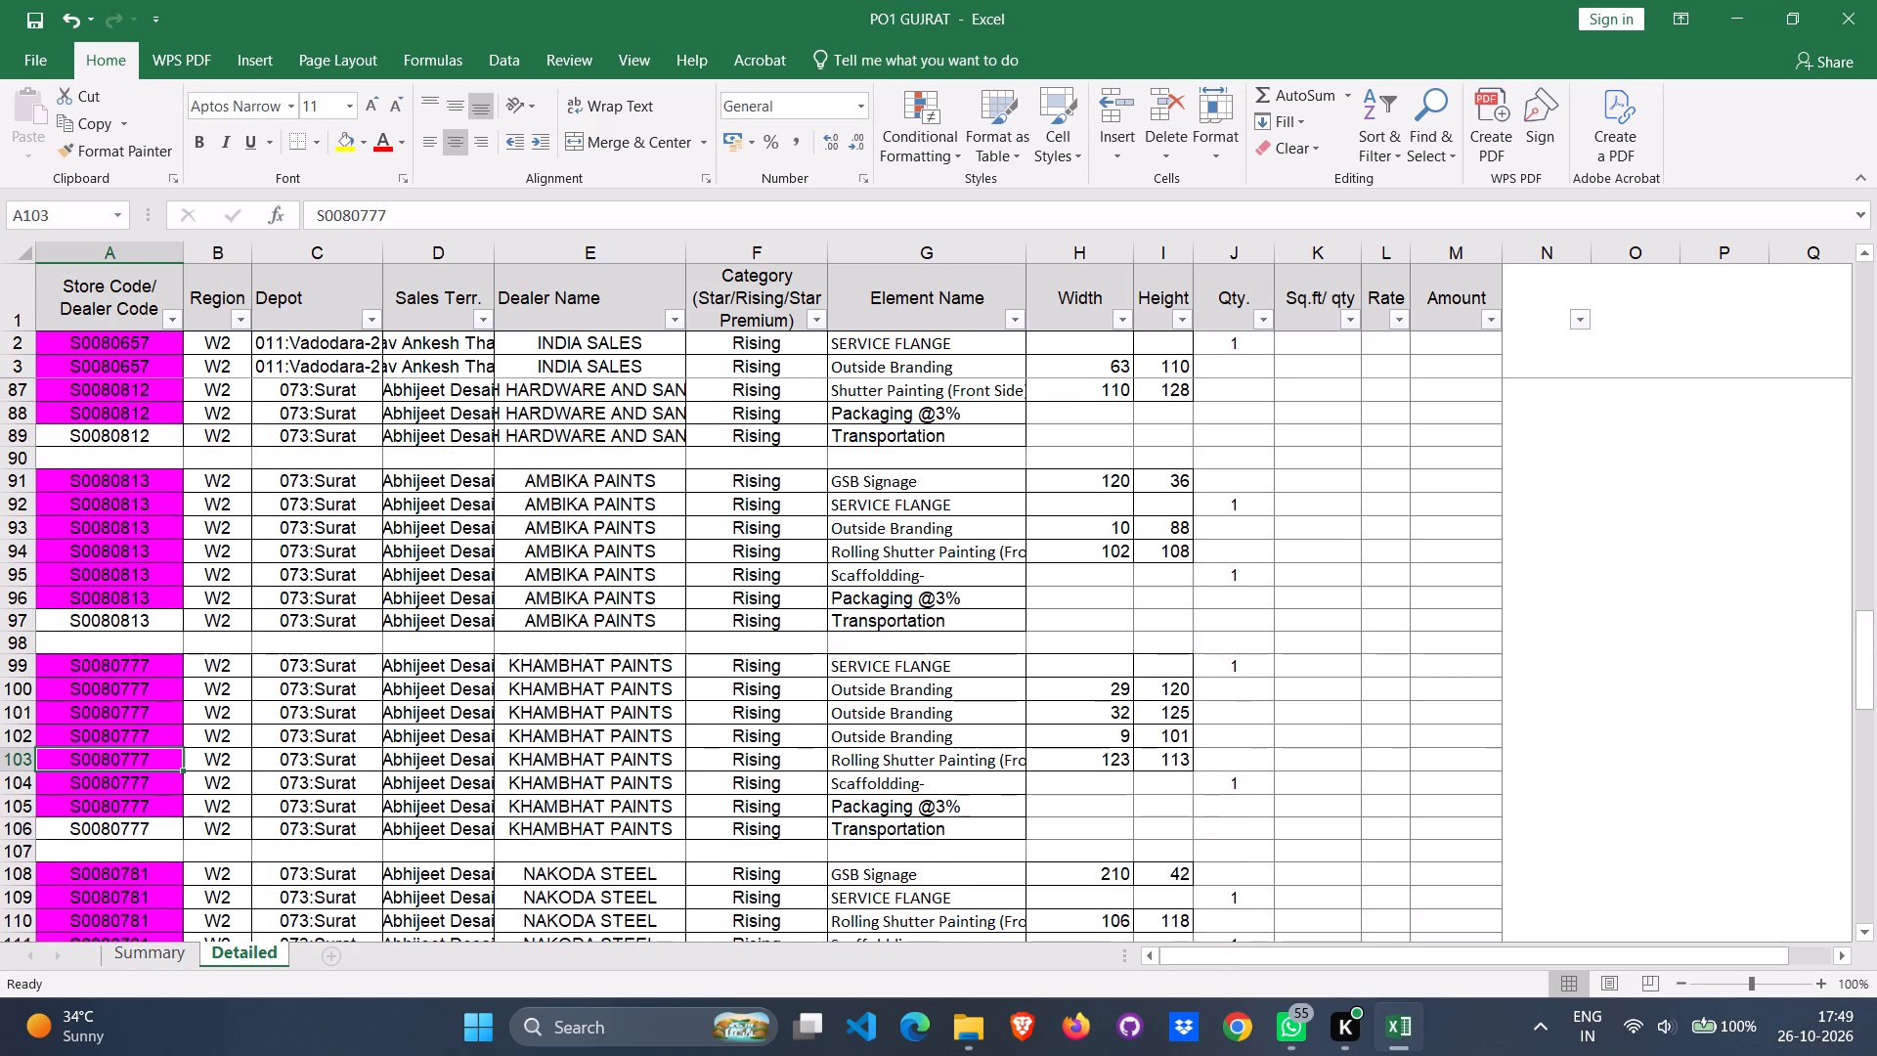
left_click(121, 634)
scroll(121, 634, "up", 4)
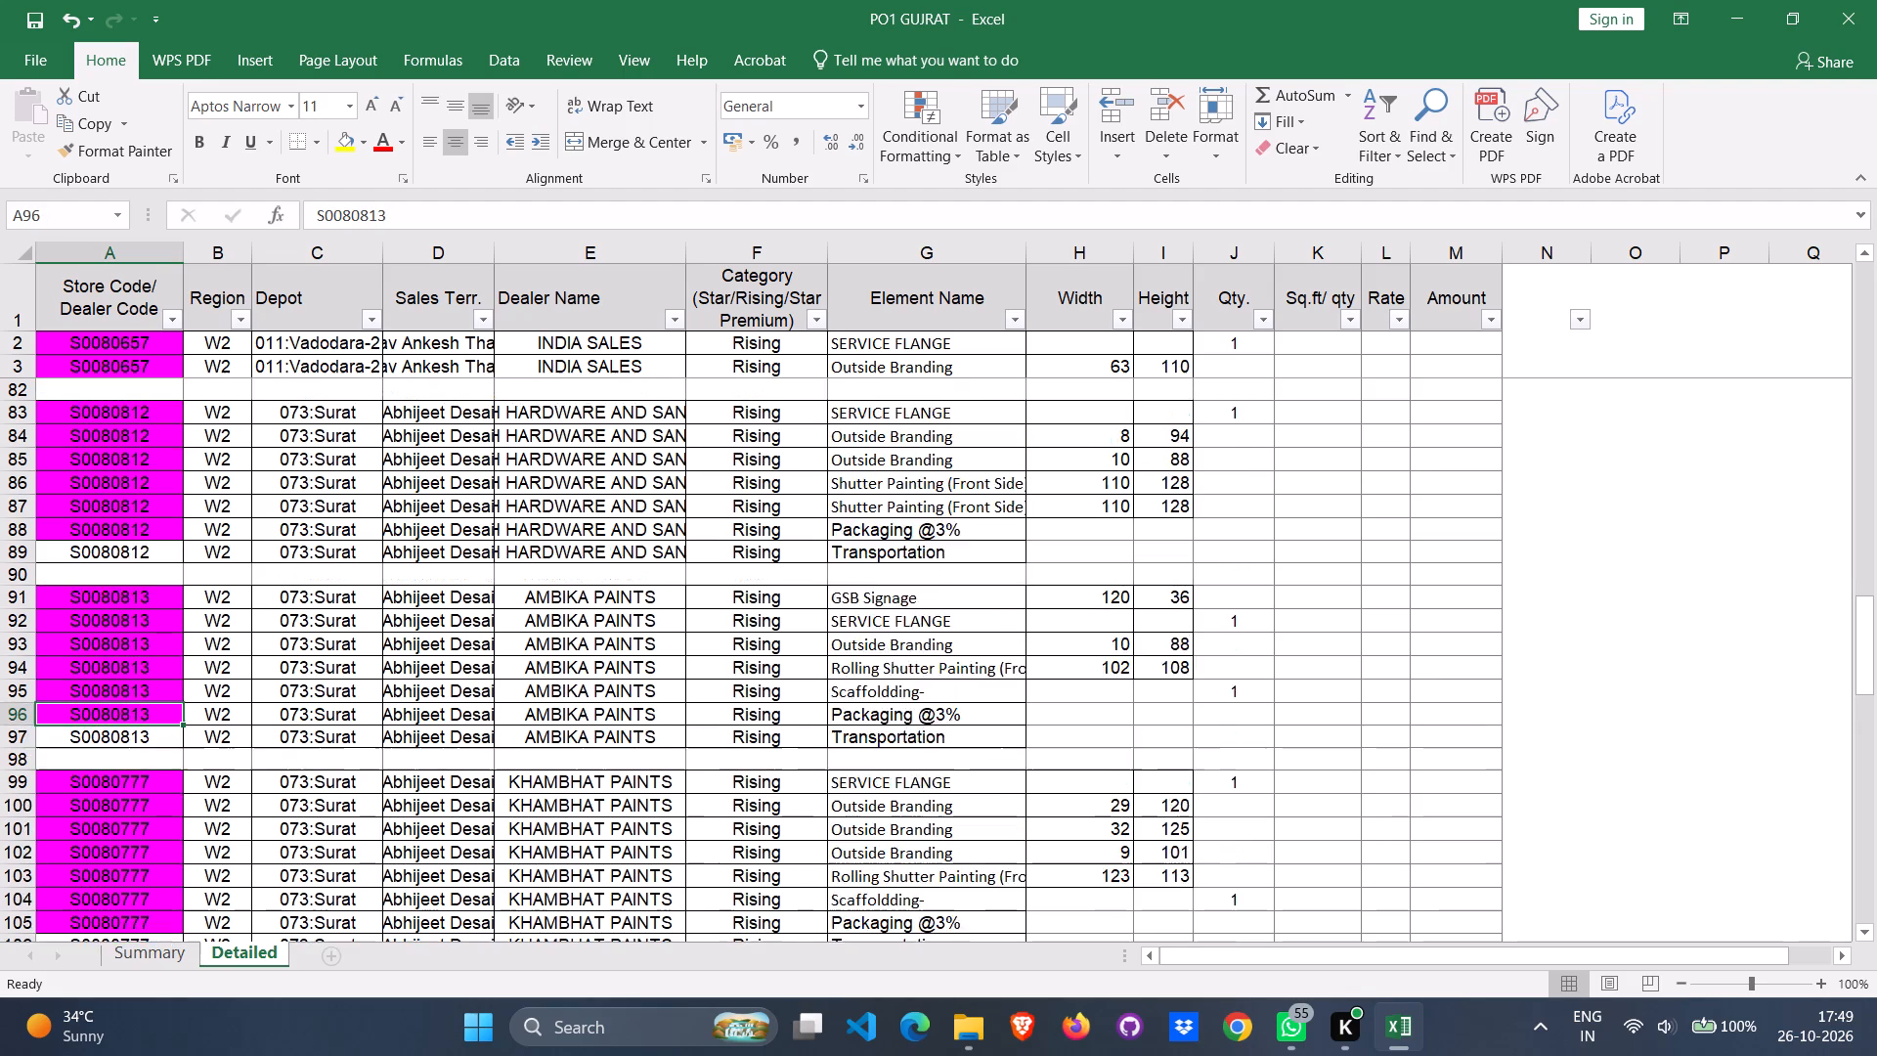
scroll(121, 634, "up", 6)
left_click(121, 634)
Review the Rajkot dealer blocks upward one code at a time, from S0080771 to S0080715.
scroll(121, 634, "up", 2)
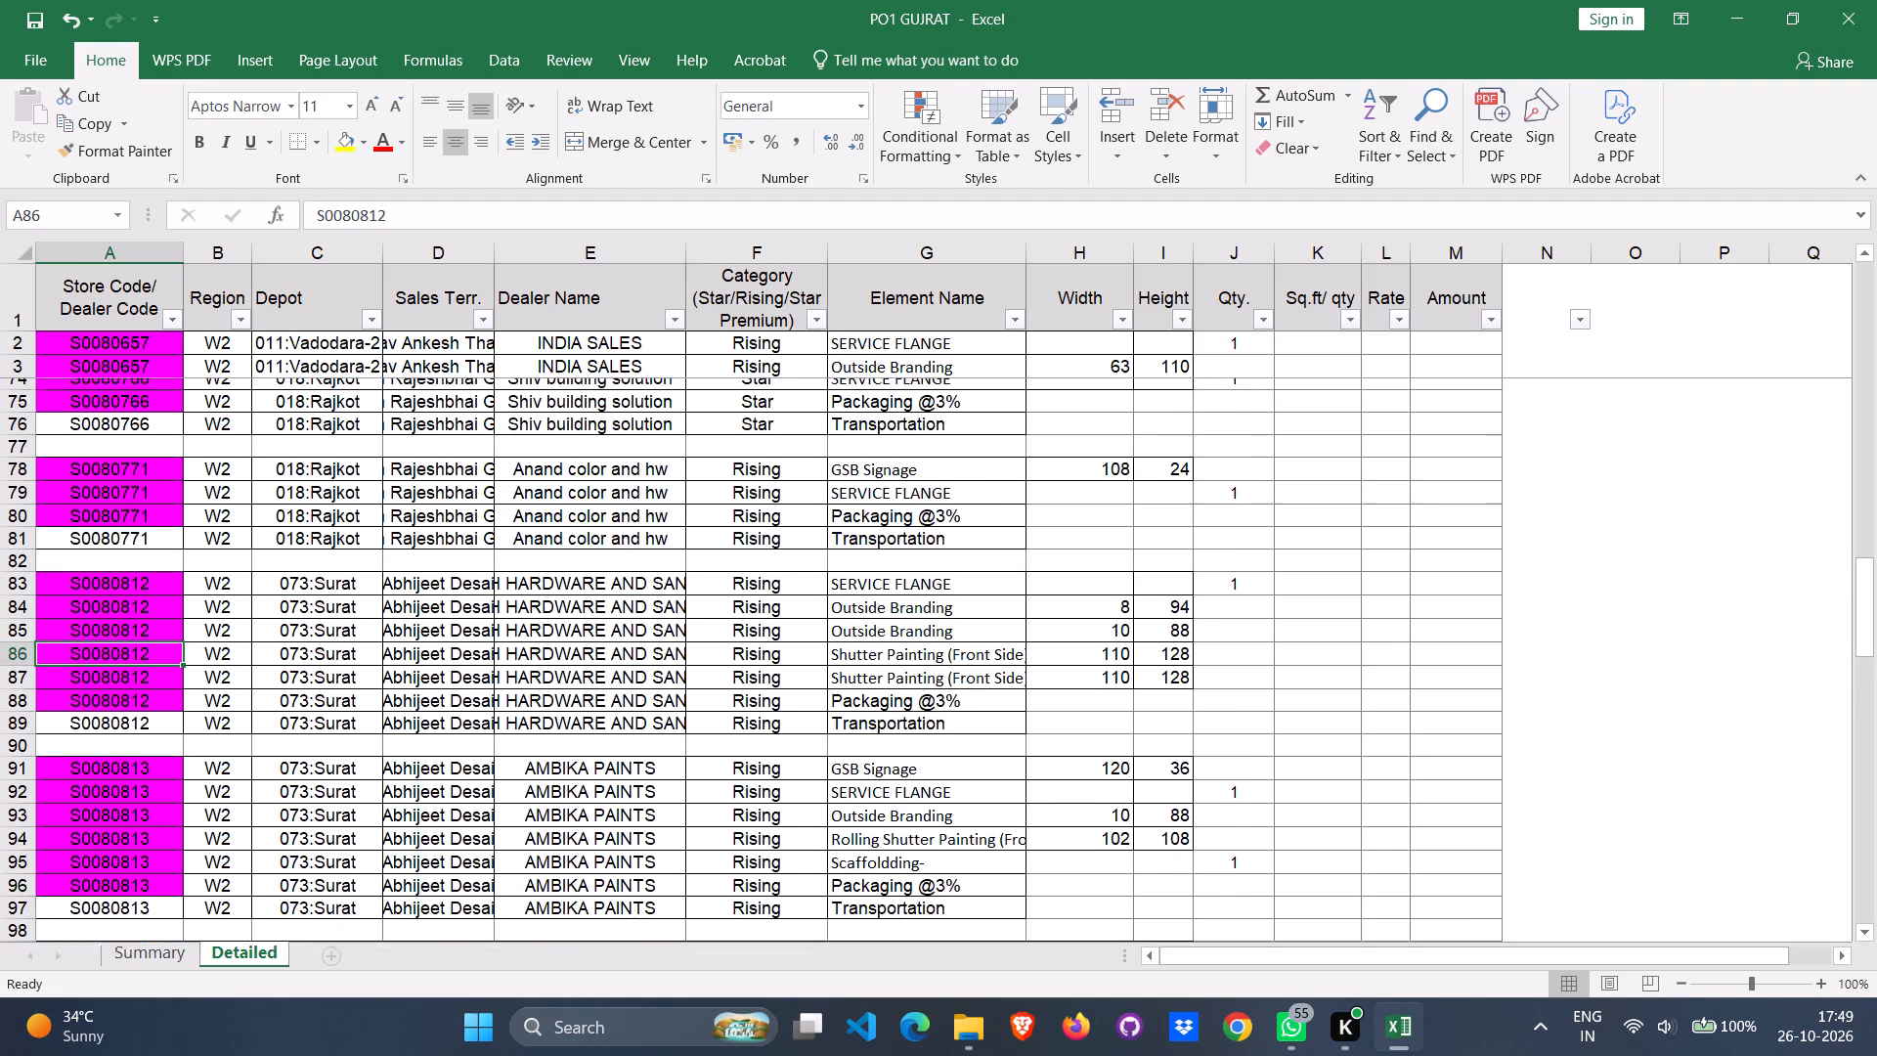
scroll(121, 634, "up", 4)
left_click(131, 617)
scroll(131, 617, "up", 6)
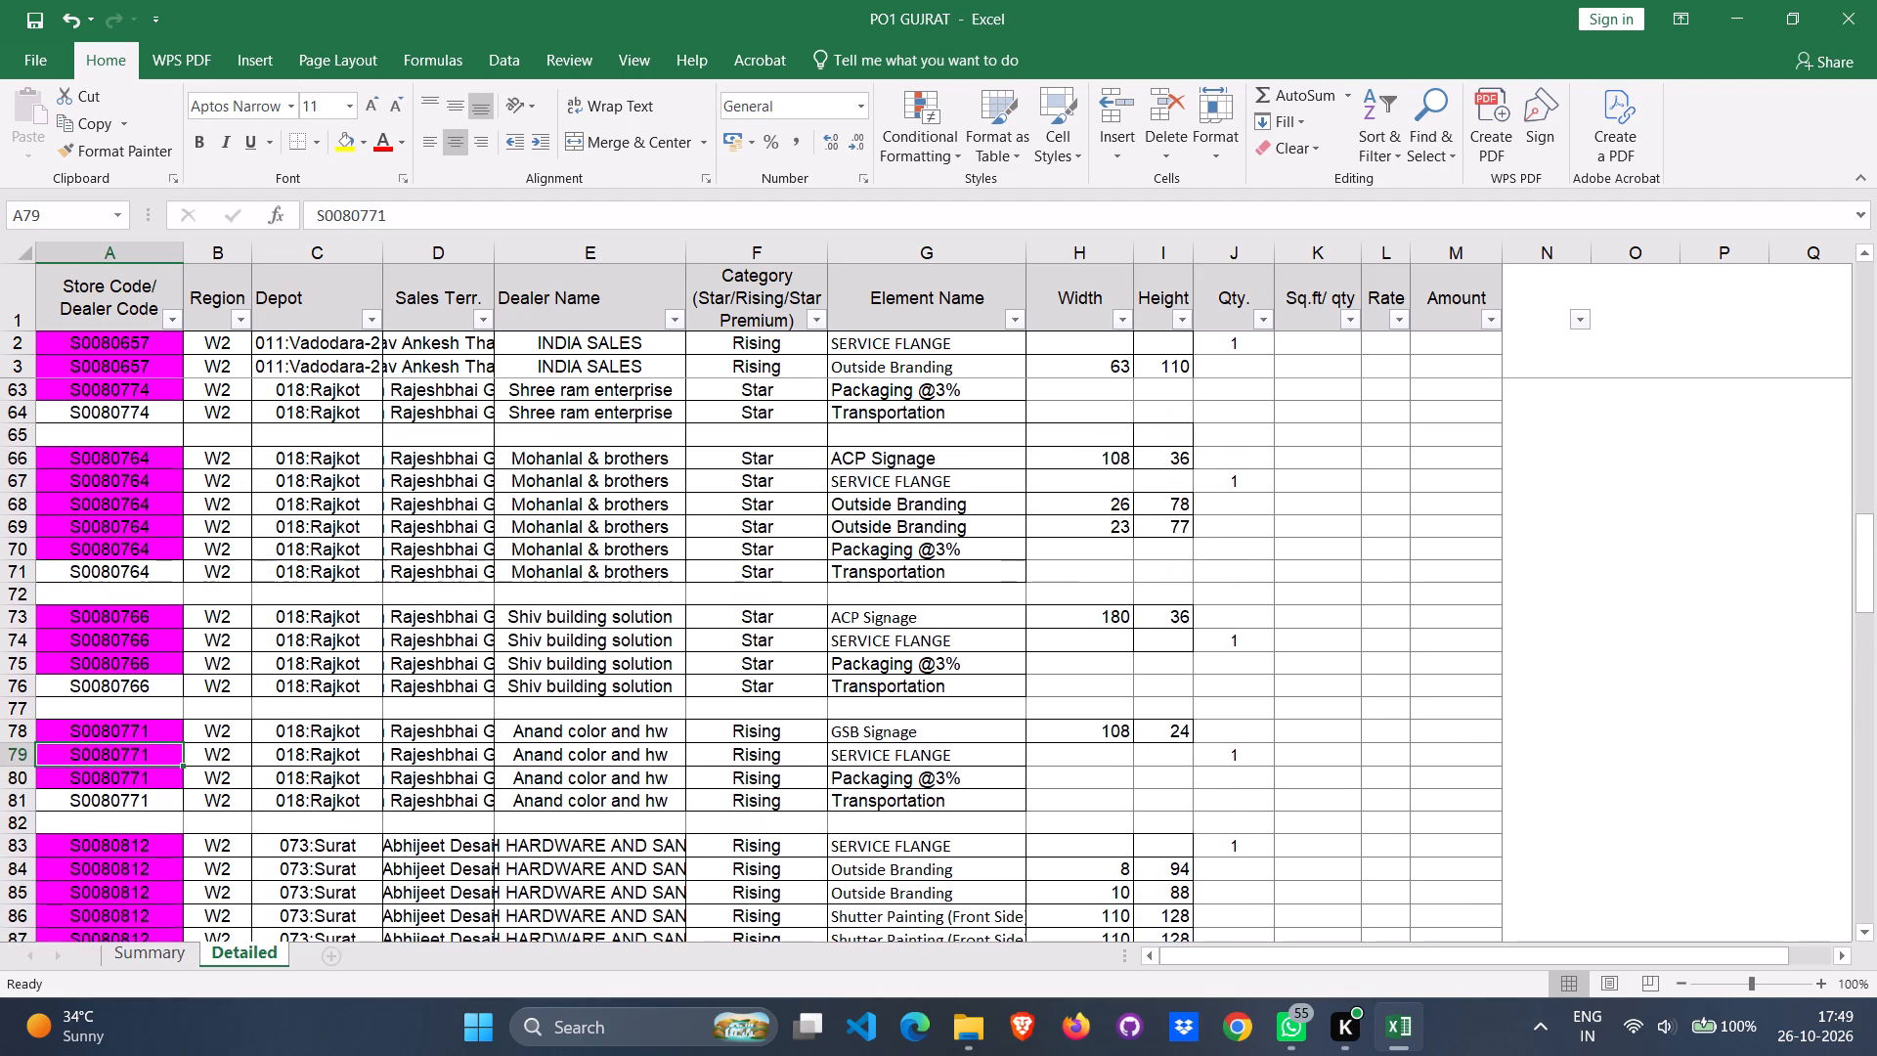
left_click(131, 619)
left_click(168, 481)
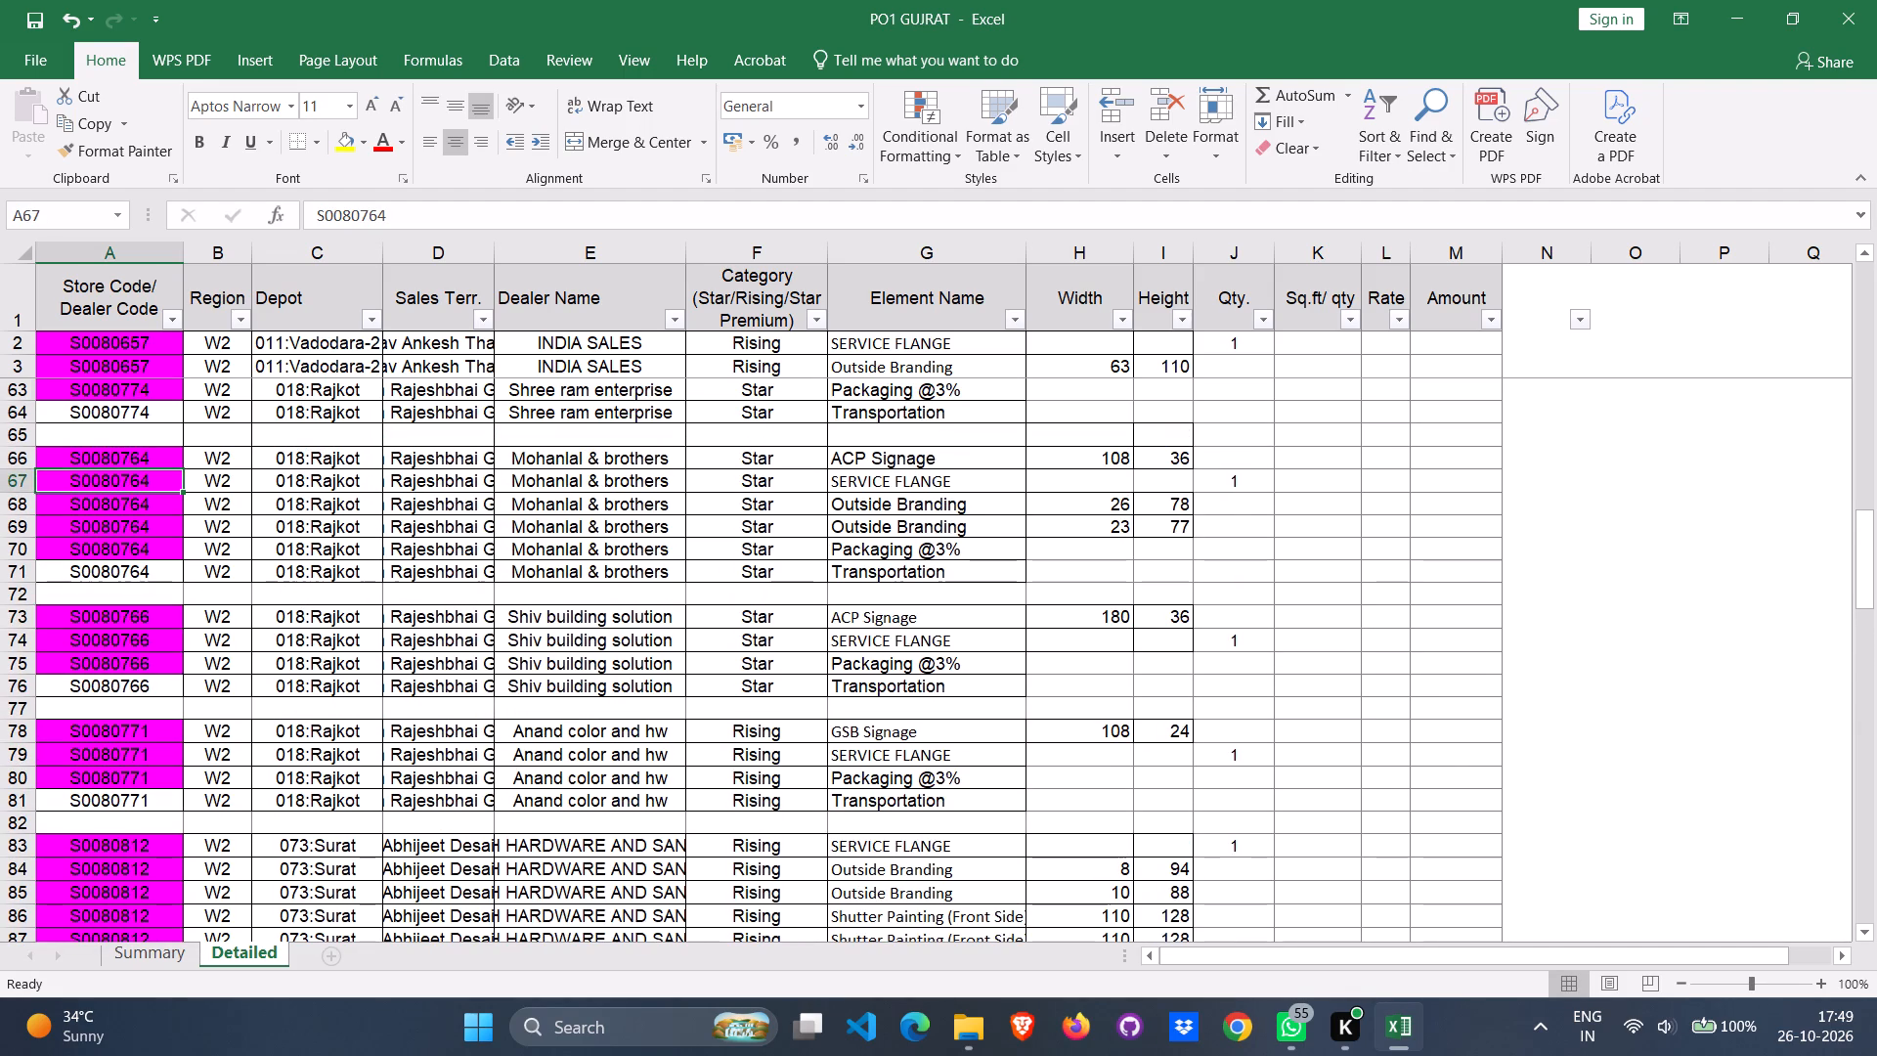
left_click(135, 382)
scroll(79, 567, "up", 12)
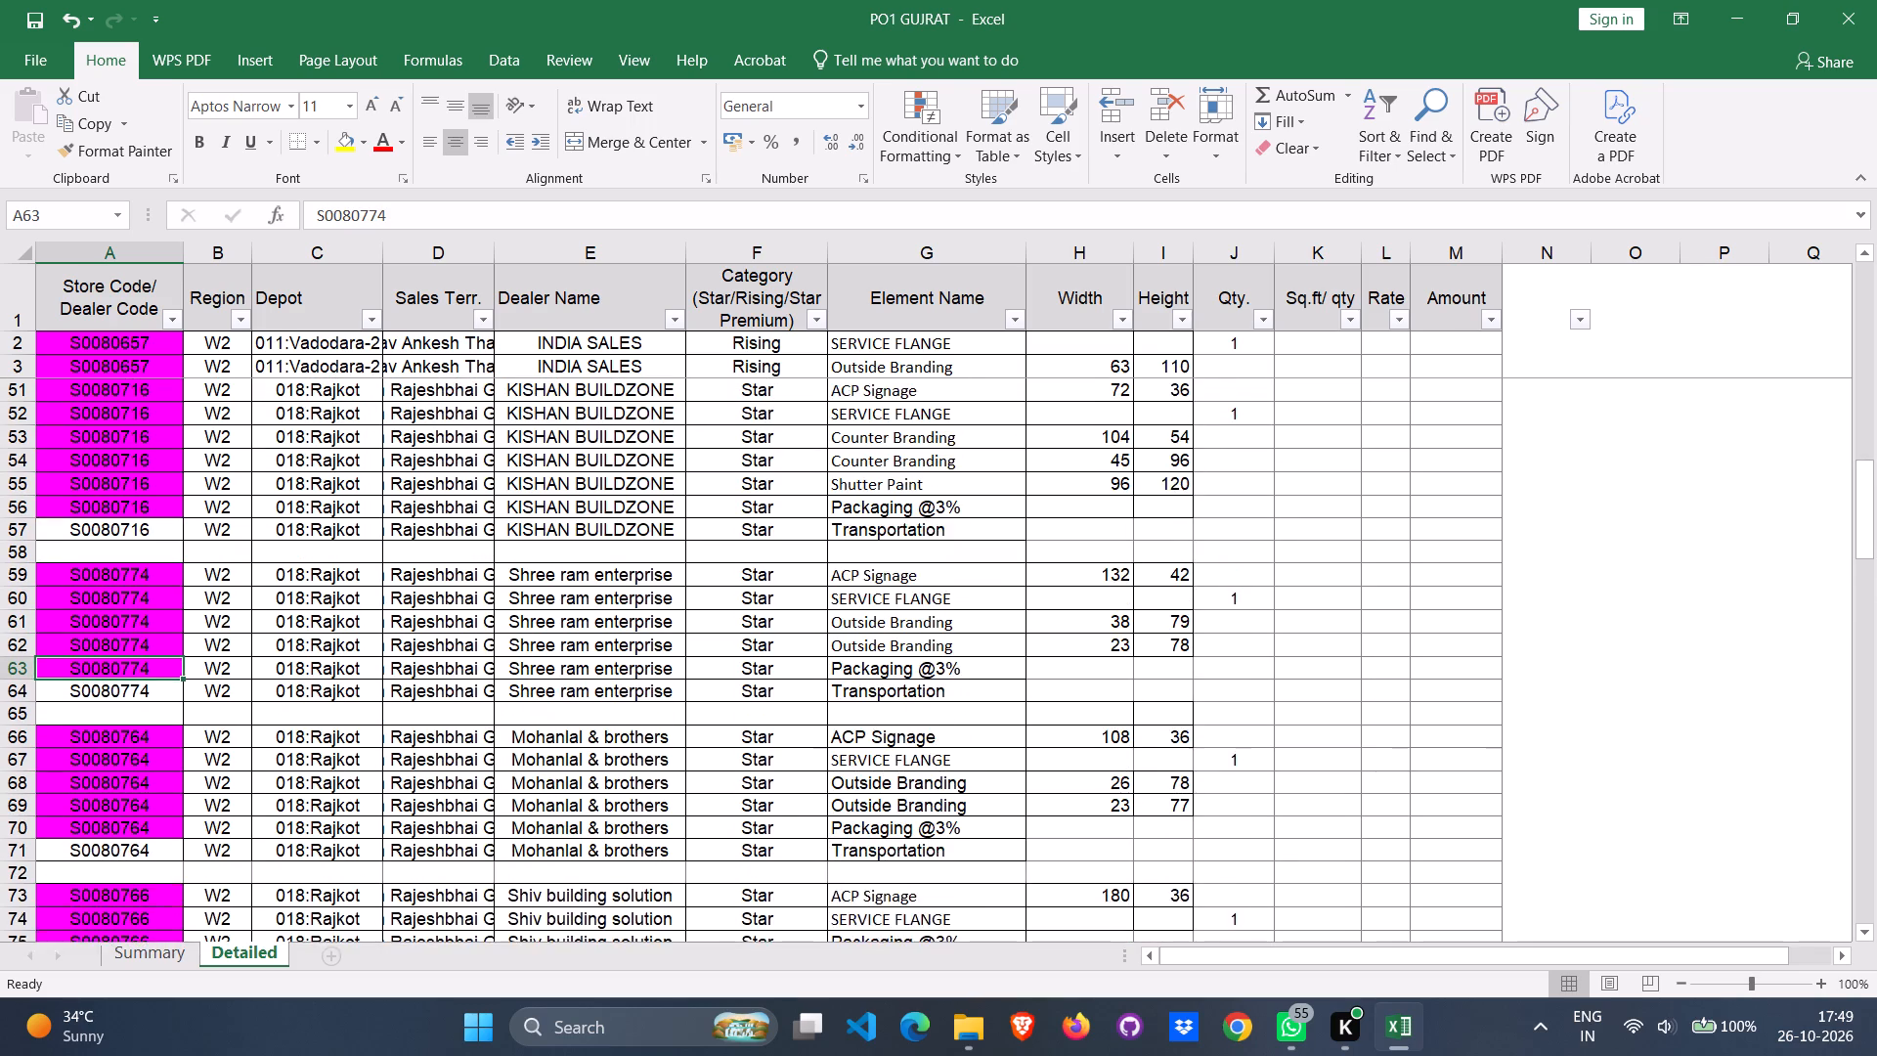
scroll(74, 605, "up", 4)
left_click(88, 601)
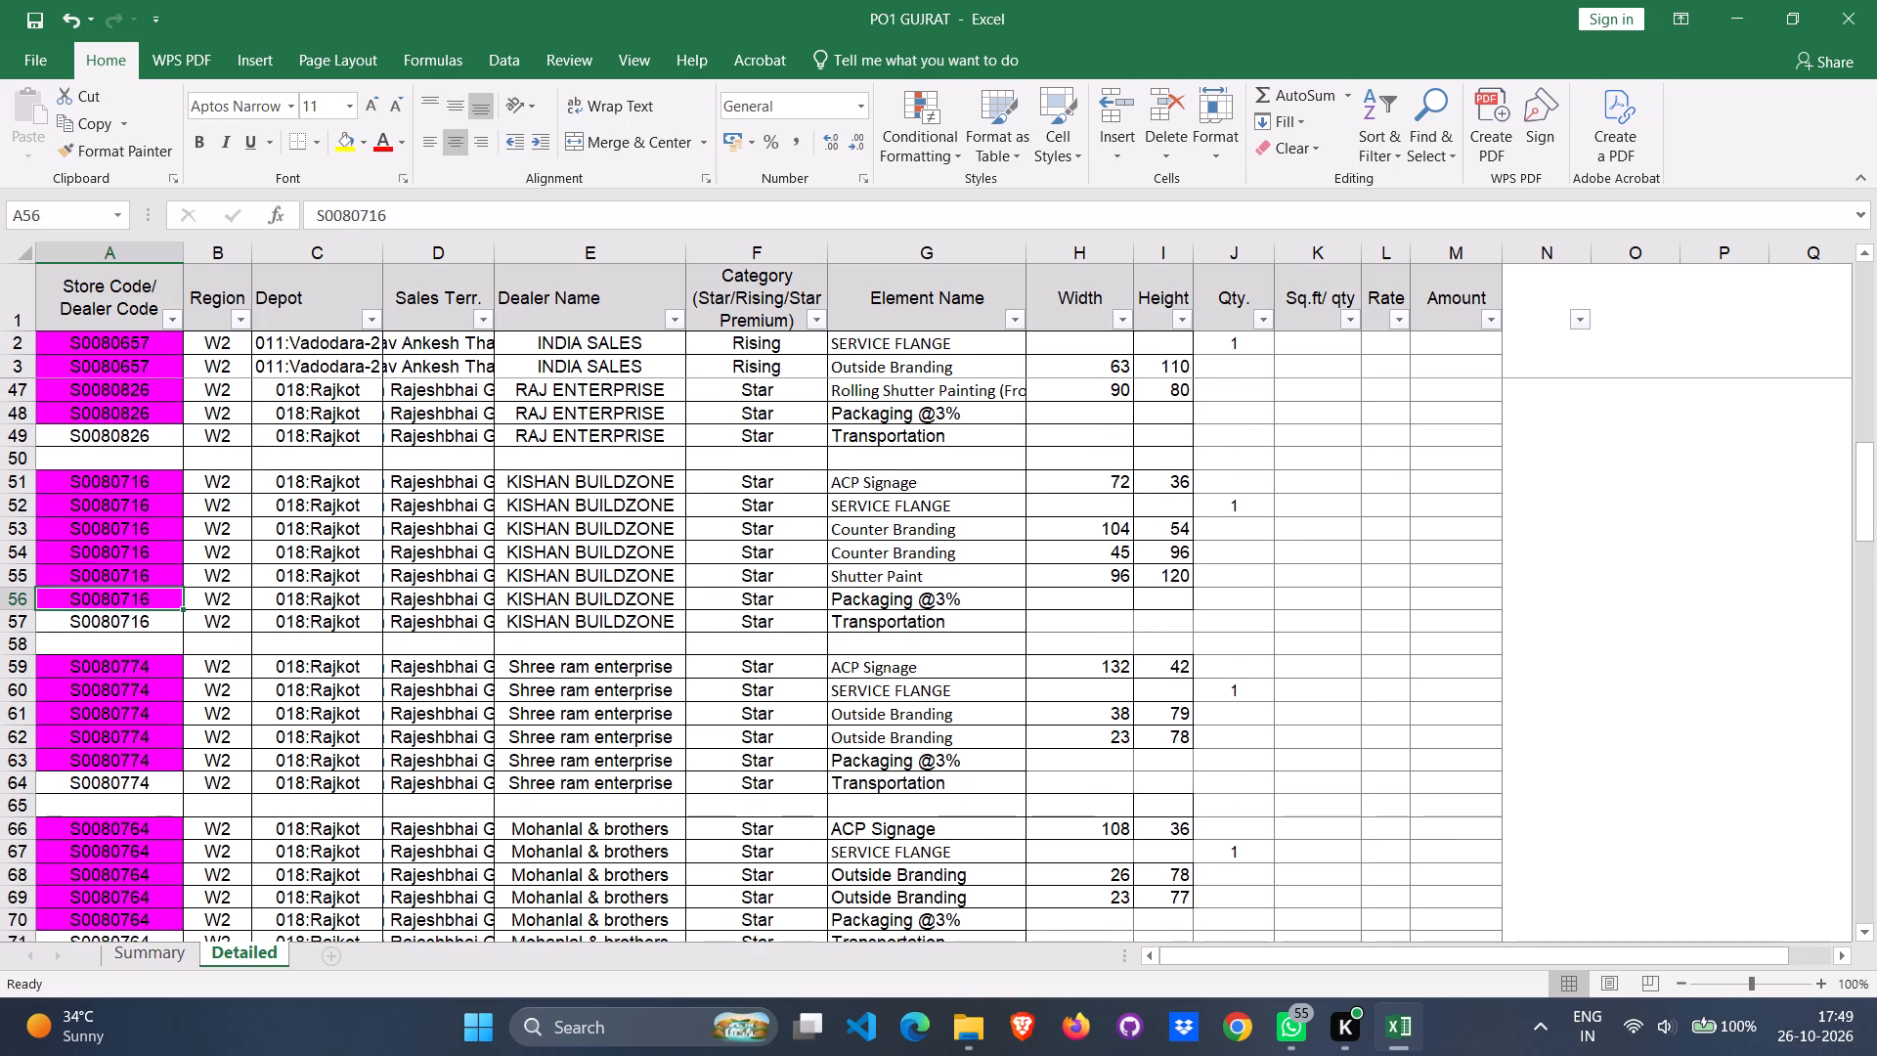
left_click(153, 410)
scroll(163, 522, "up", 15)
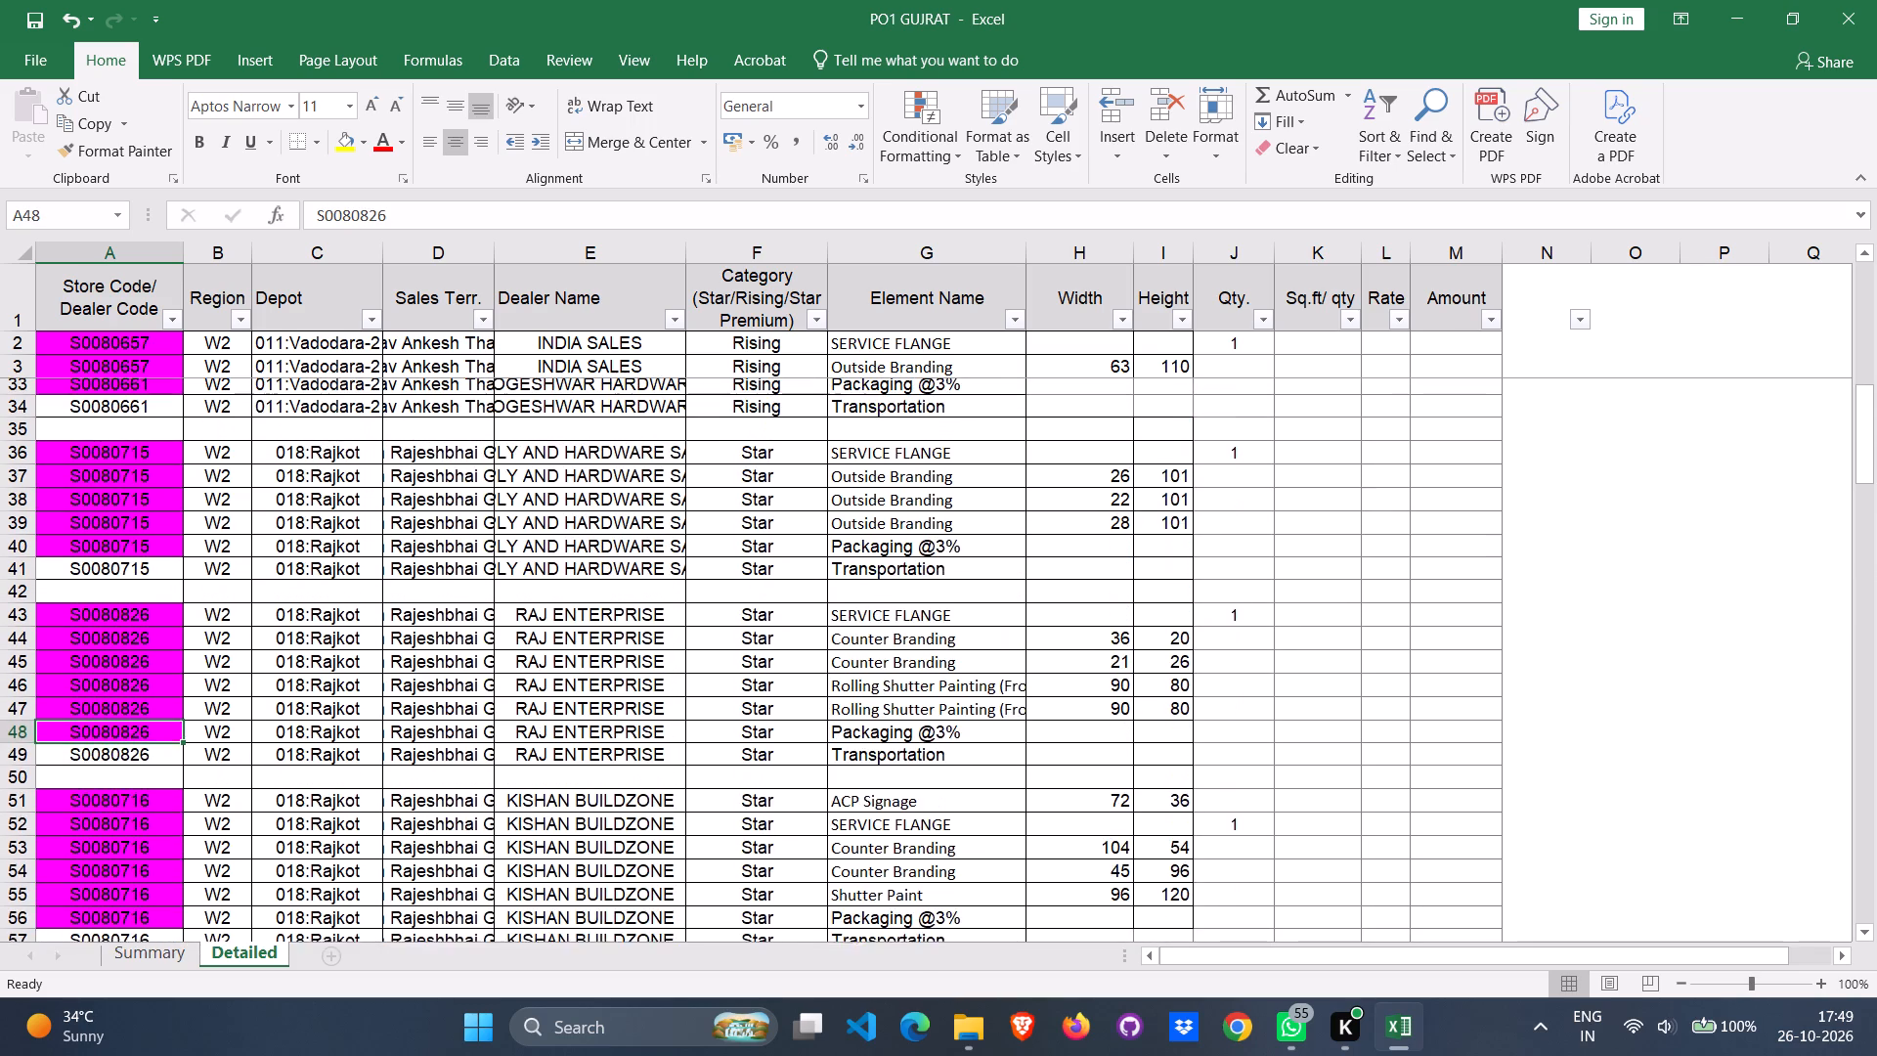
left_click(145, 555)
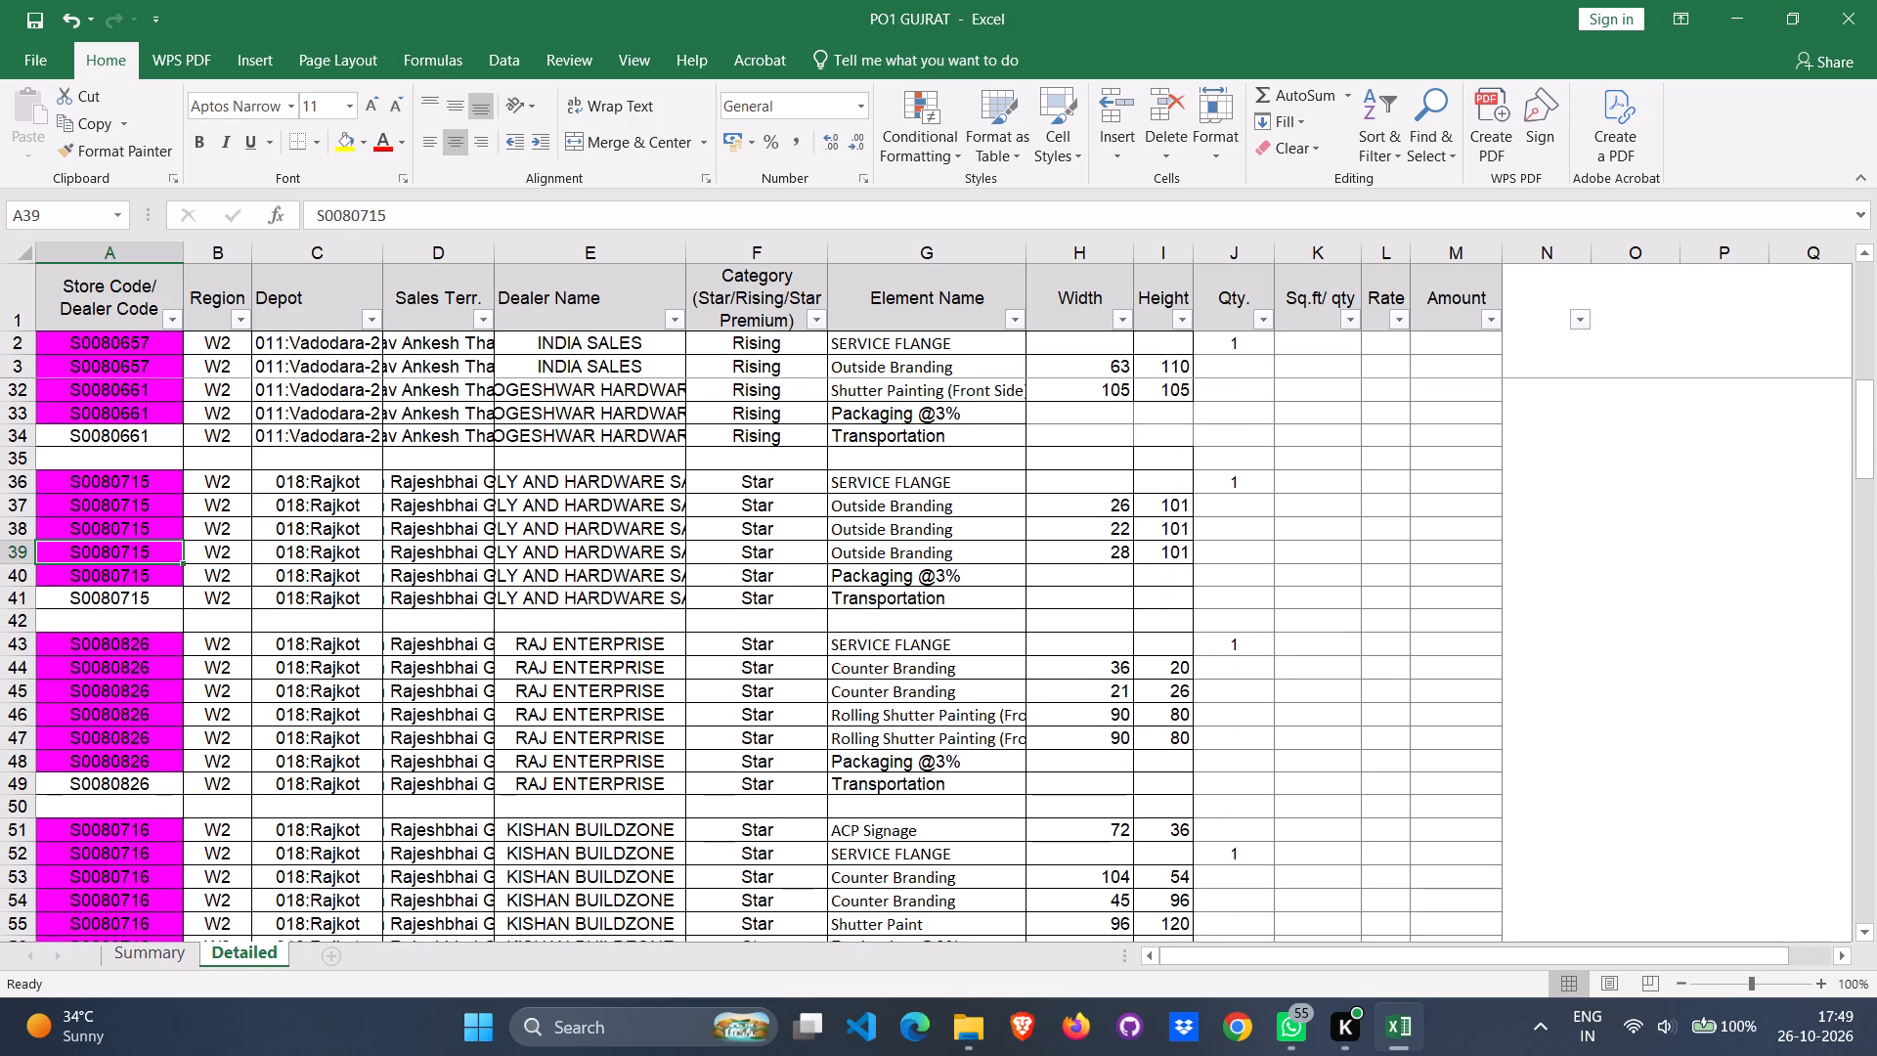
Review the first Vadodara dealer blocks upward one code at a time, from S0080661 to S0080657.
left_click(161, 414)
scroll(152, 504, "up", 14)
left_click(144, 535)
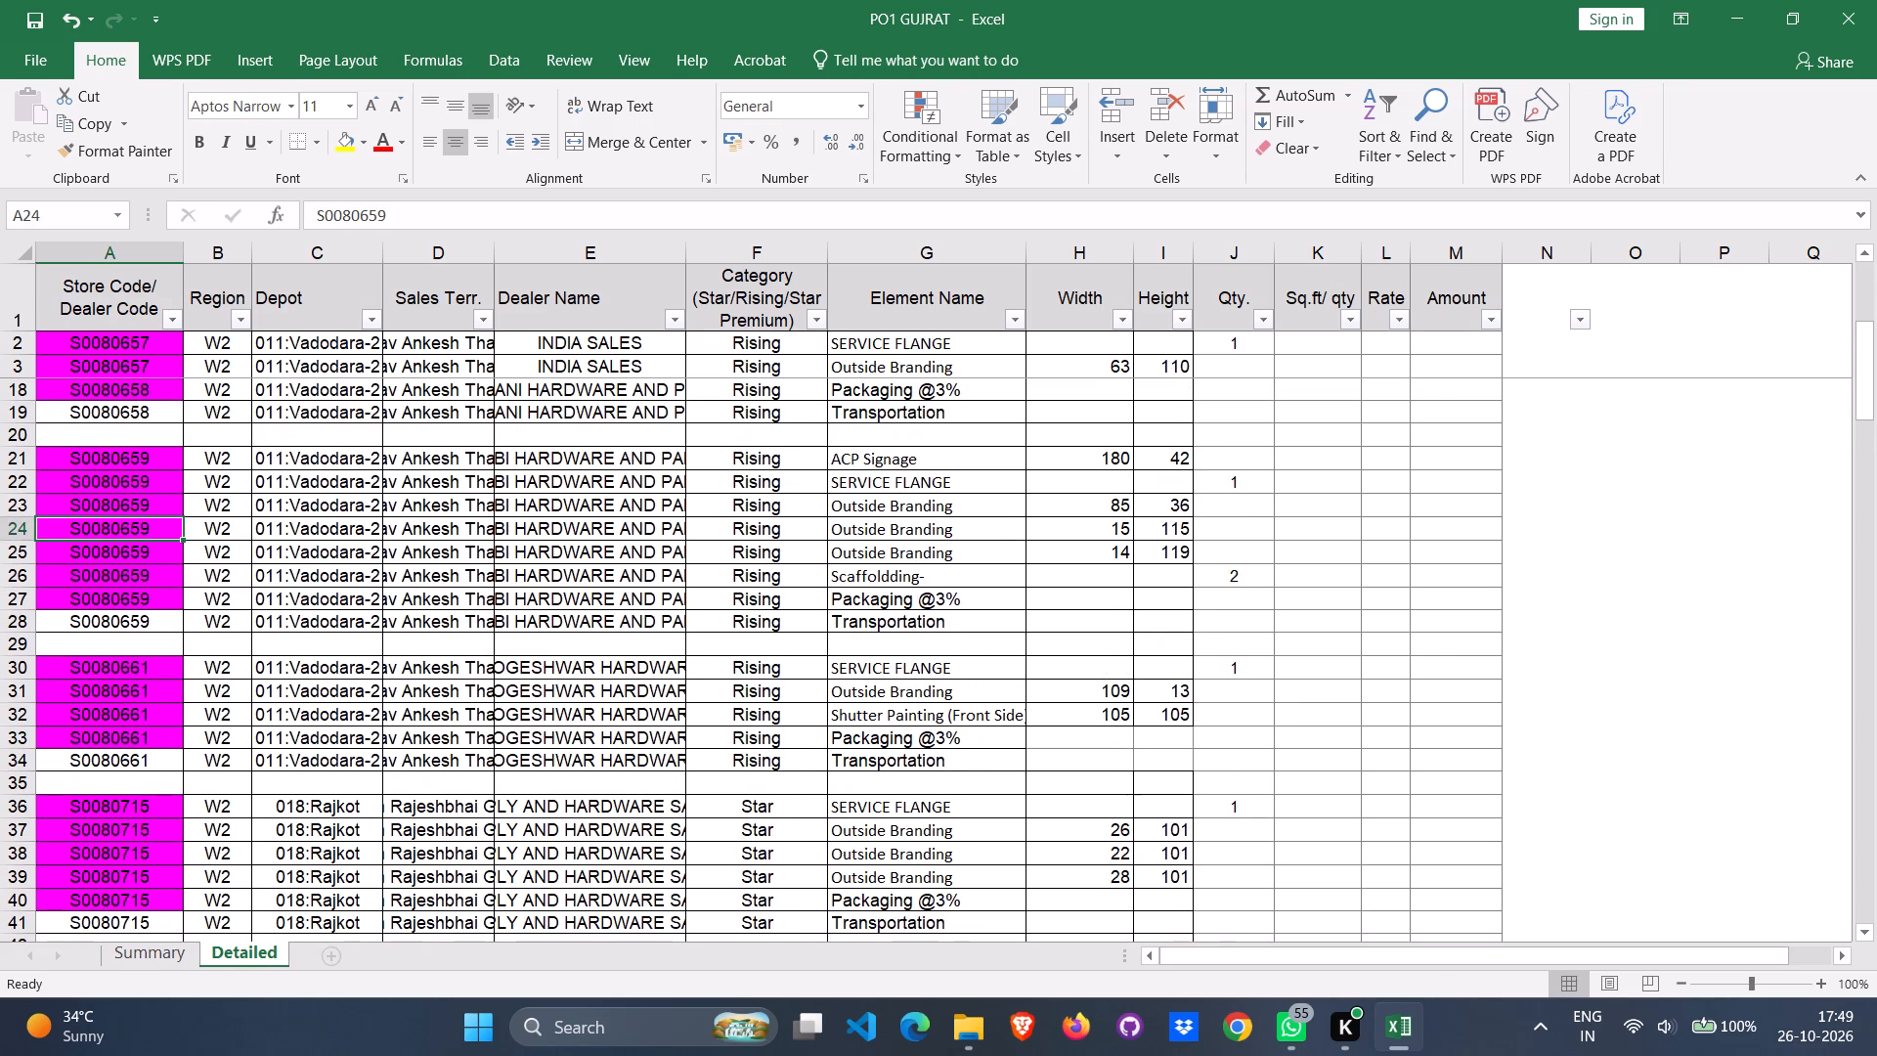
scroll(144, 535, "up", 7)
left_click(144, 535)
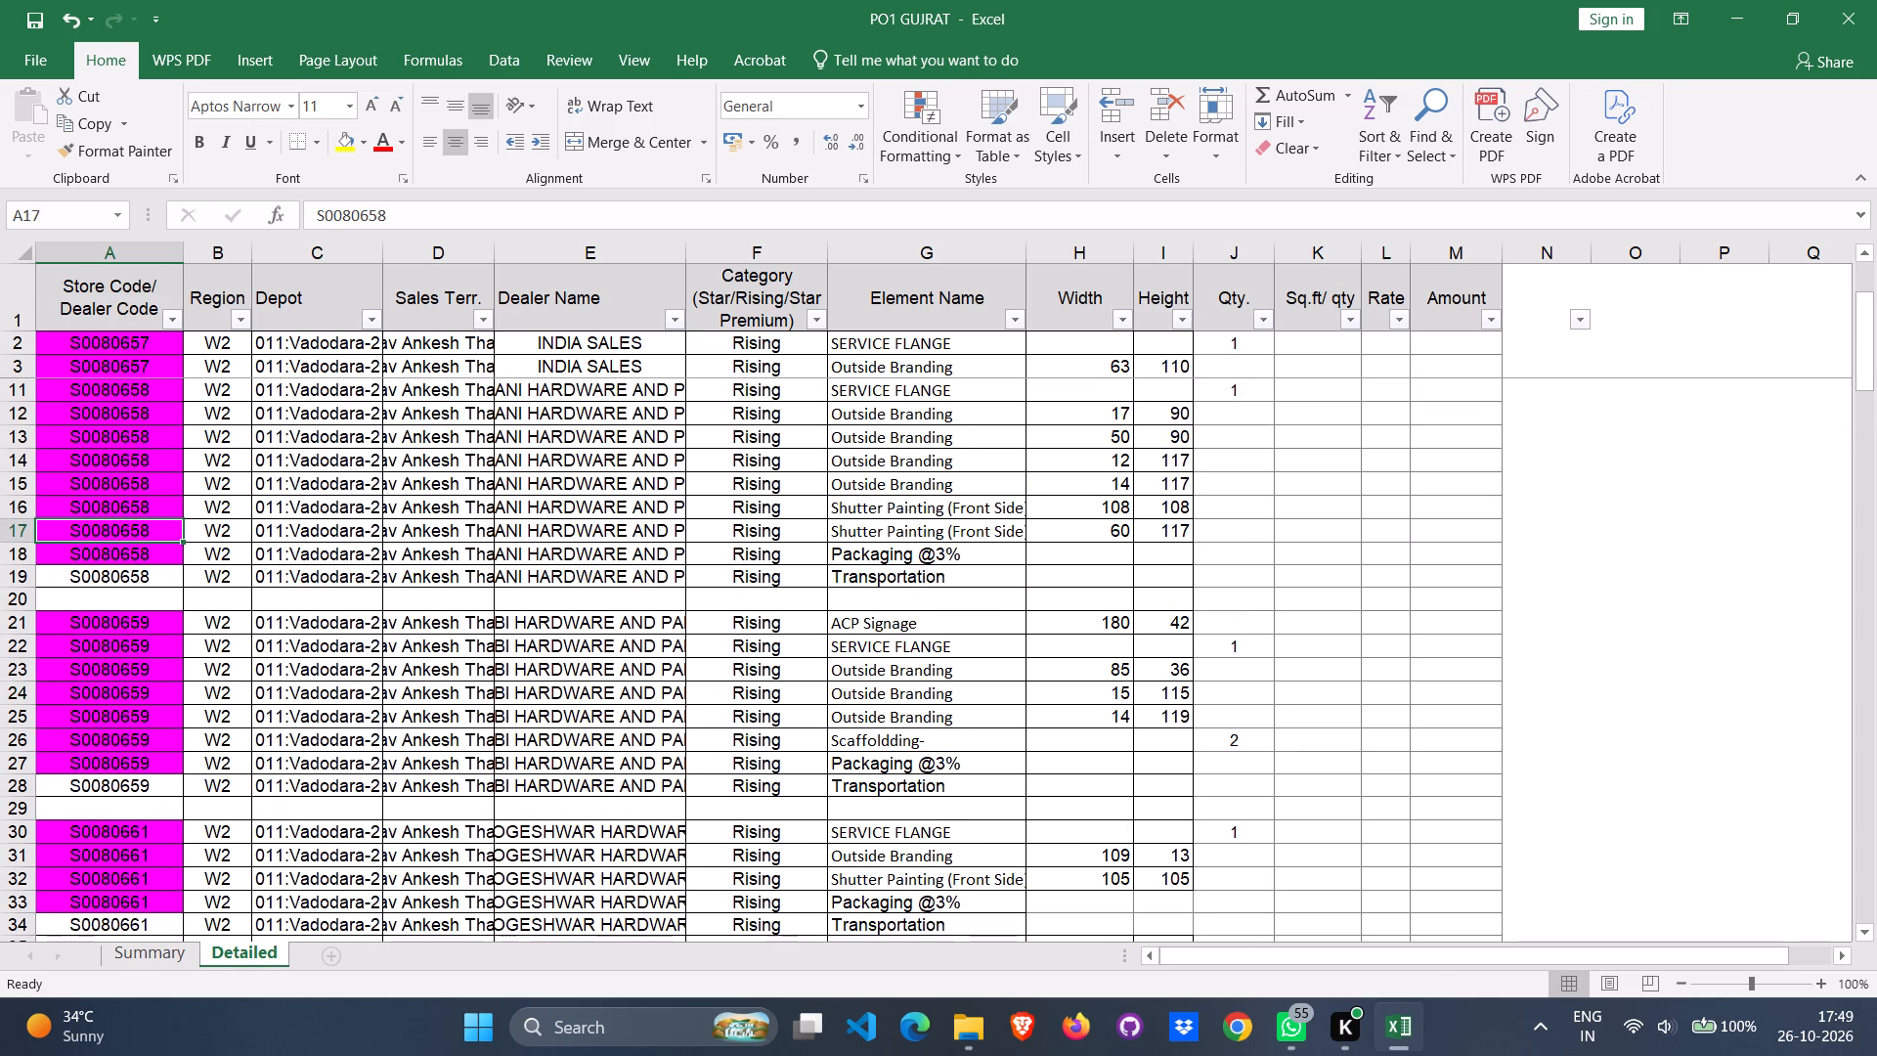
scroll(144, 535, "up", 18)
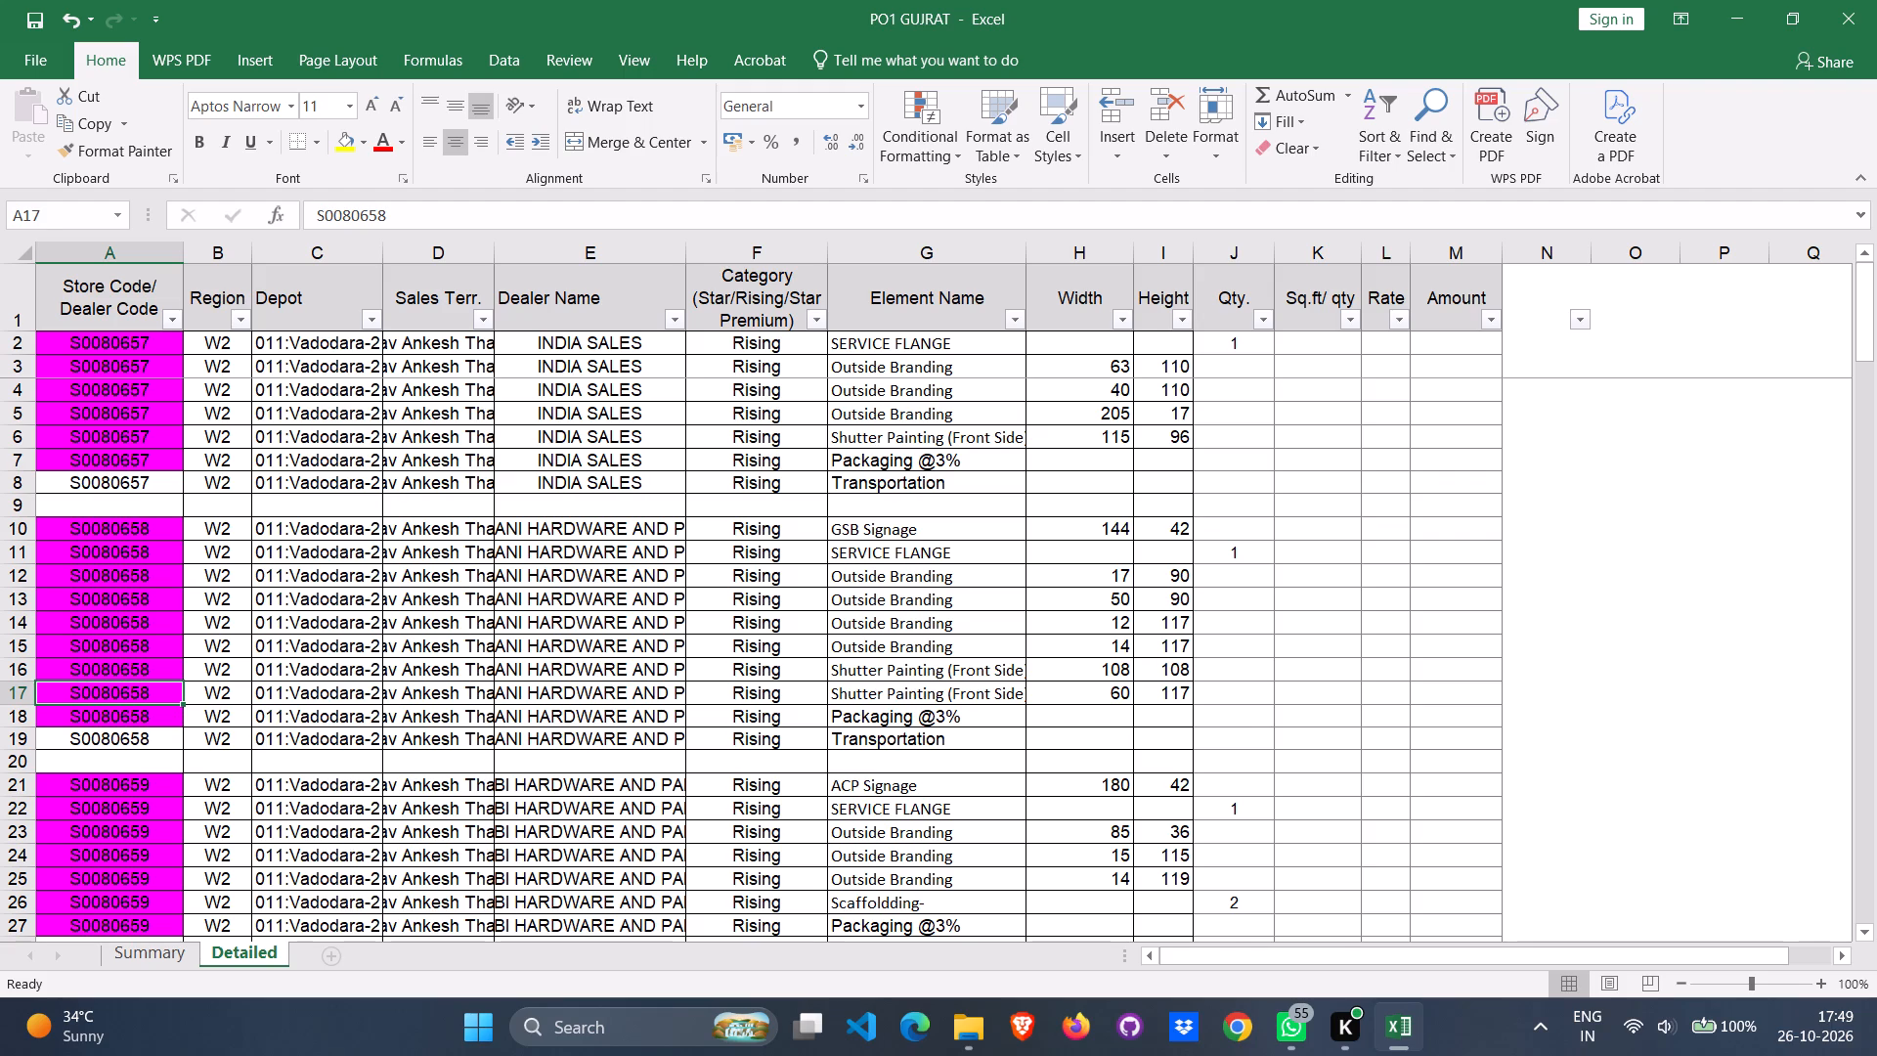
left_click(148, 429)
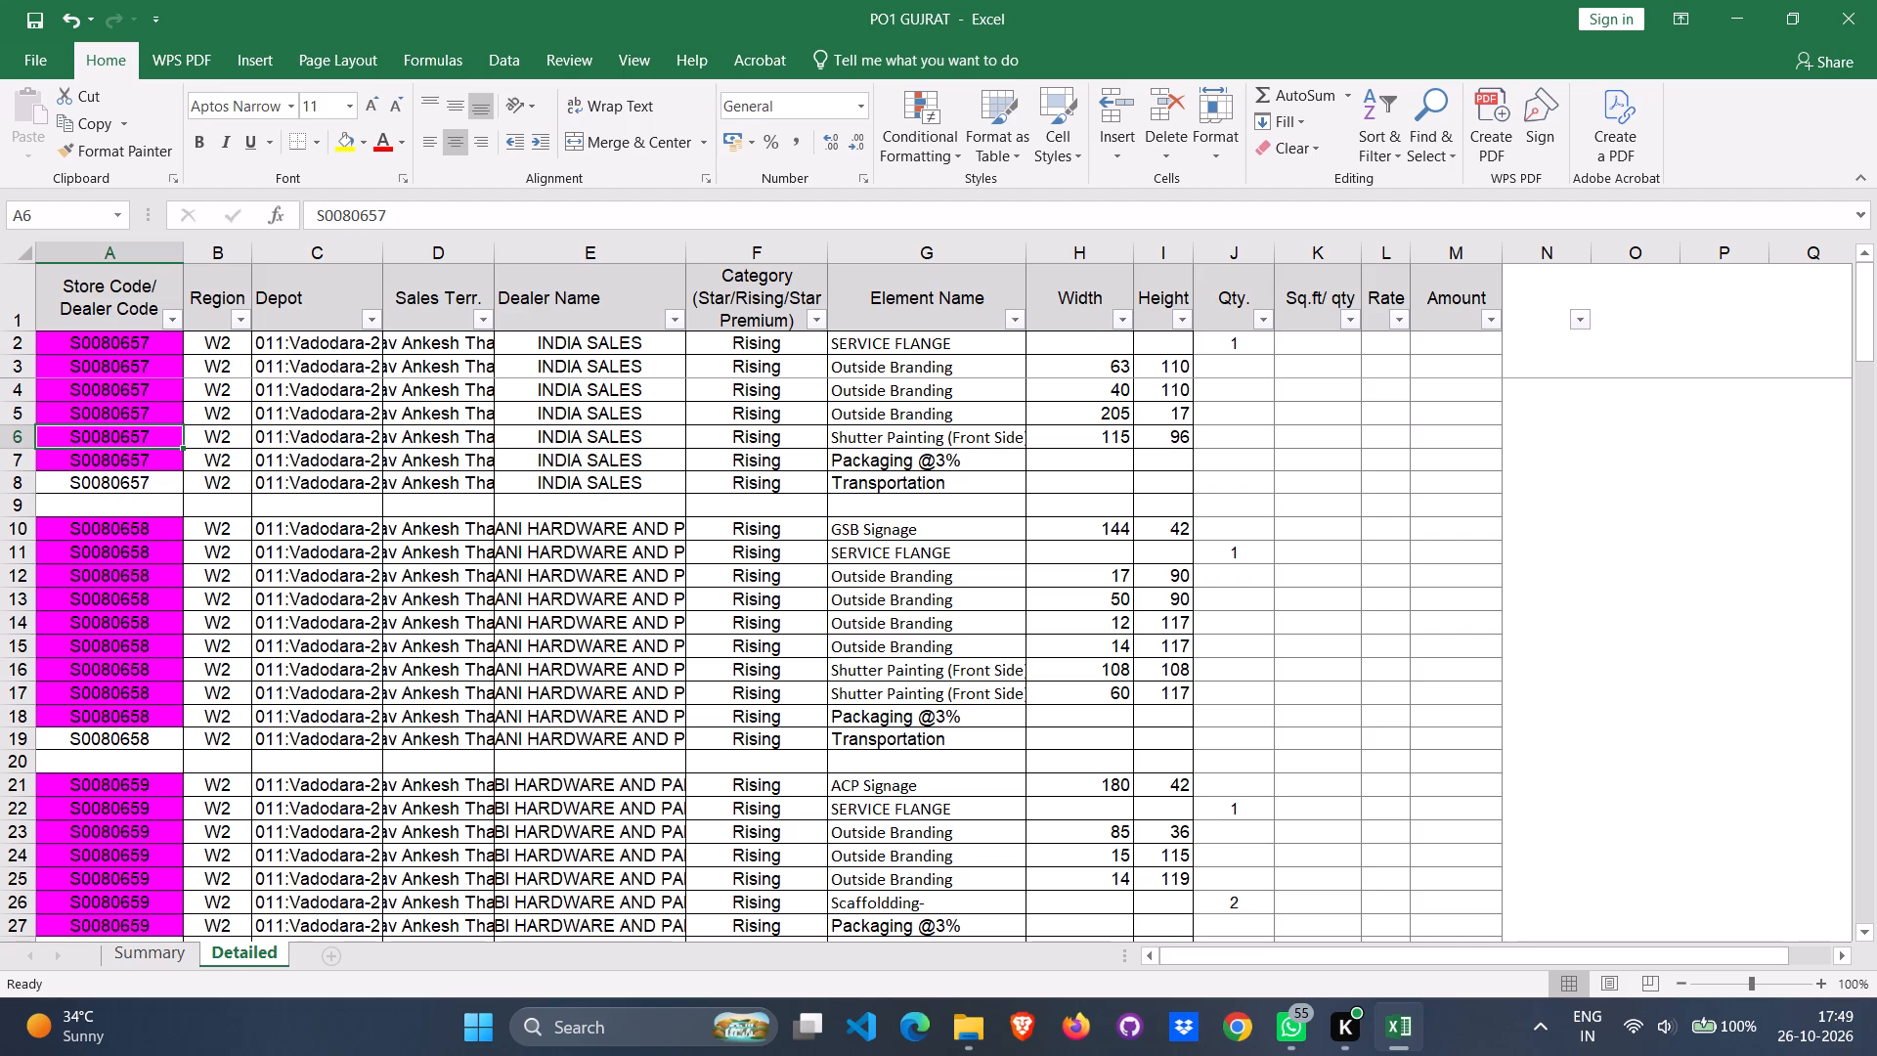
Examine the full list of dealer codes in the Store Code/Dealer Code filter, keeping all entries selected.
left_click(172, 318)
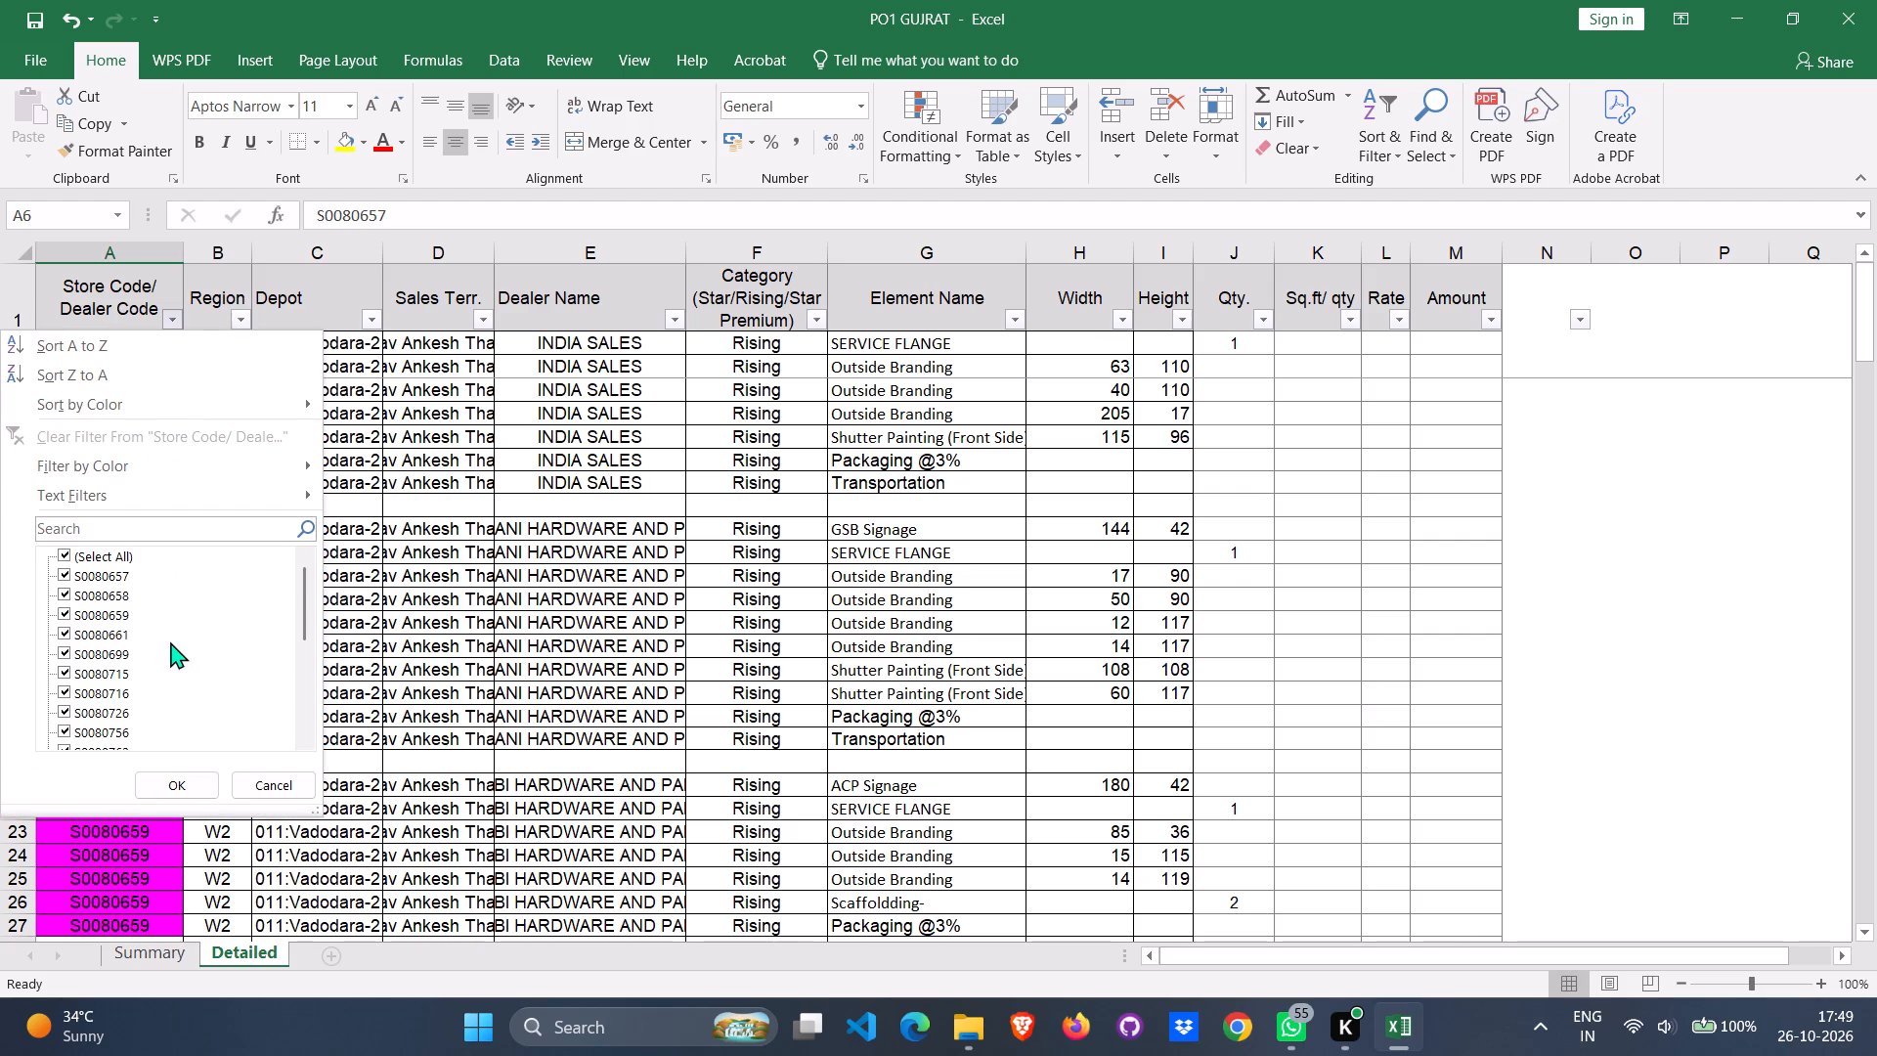
scroll(170, 660, "down", 11)
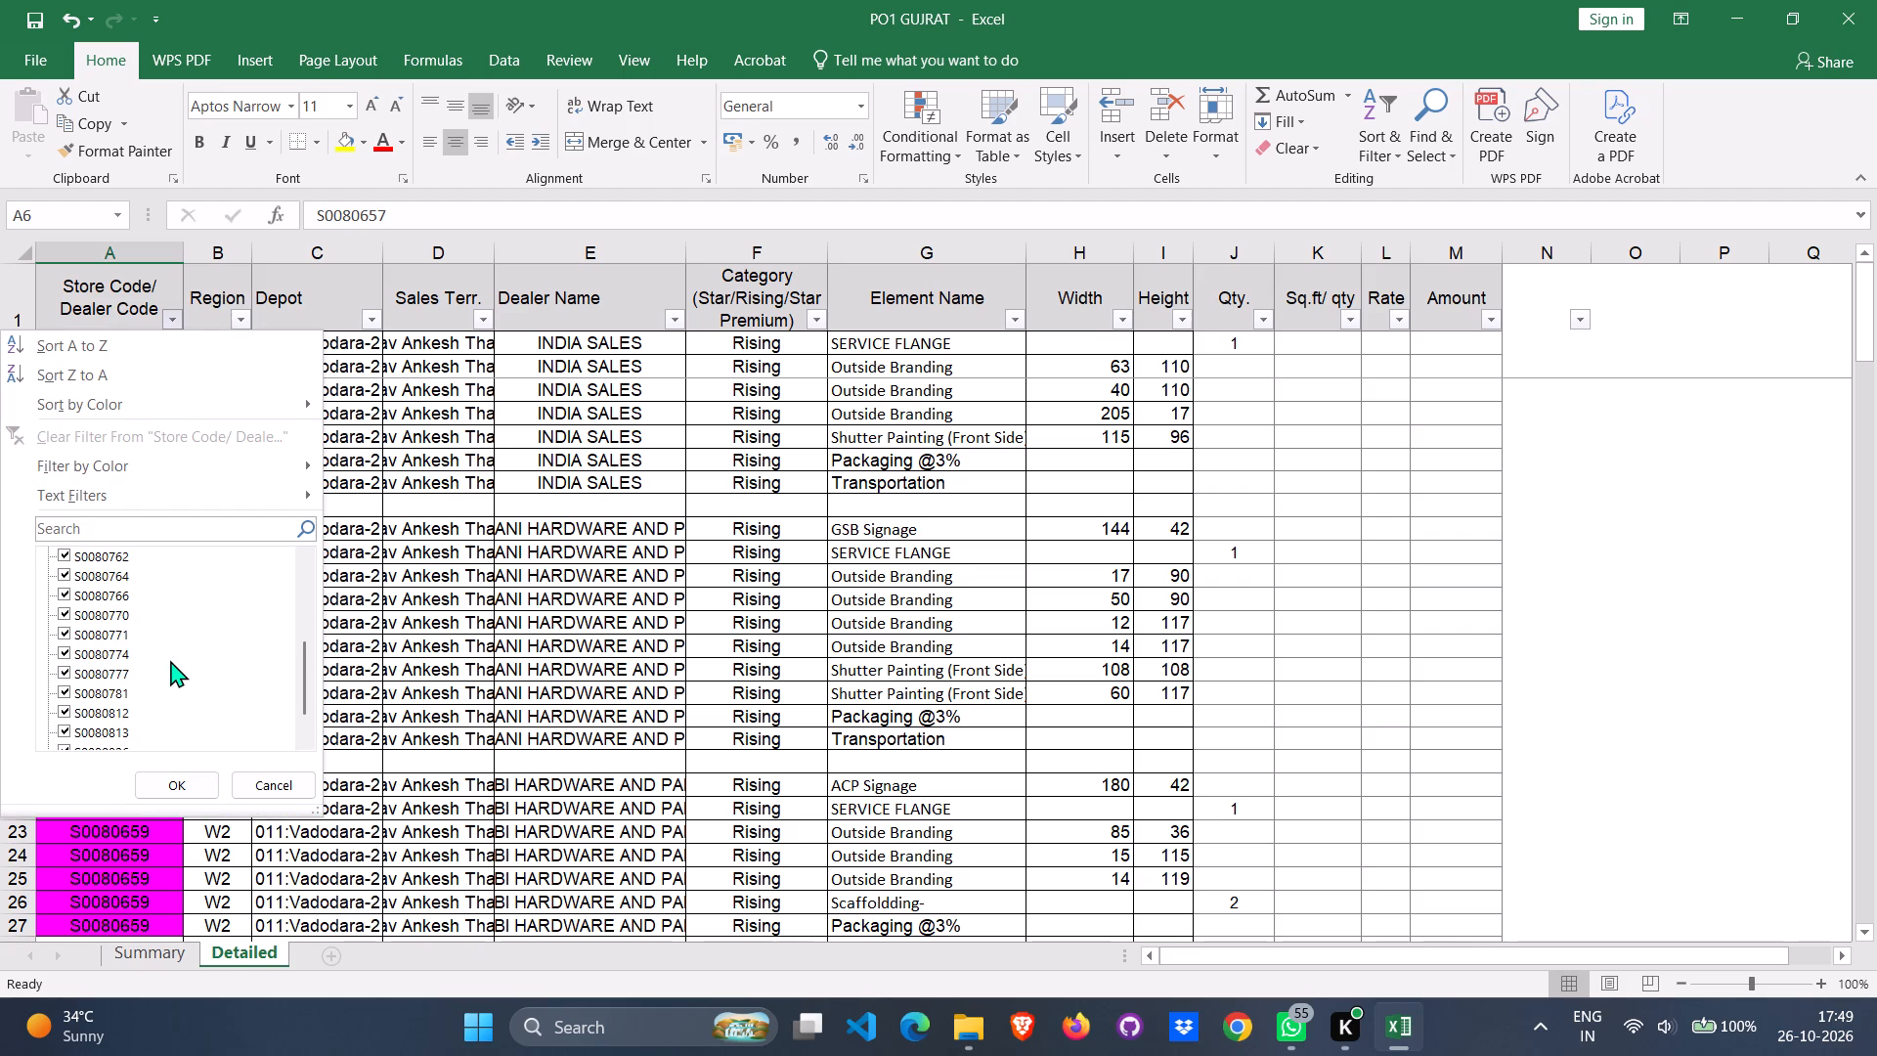
scroll(170, 660, "down", 5)
scroll(170, 660, "up", 15)
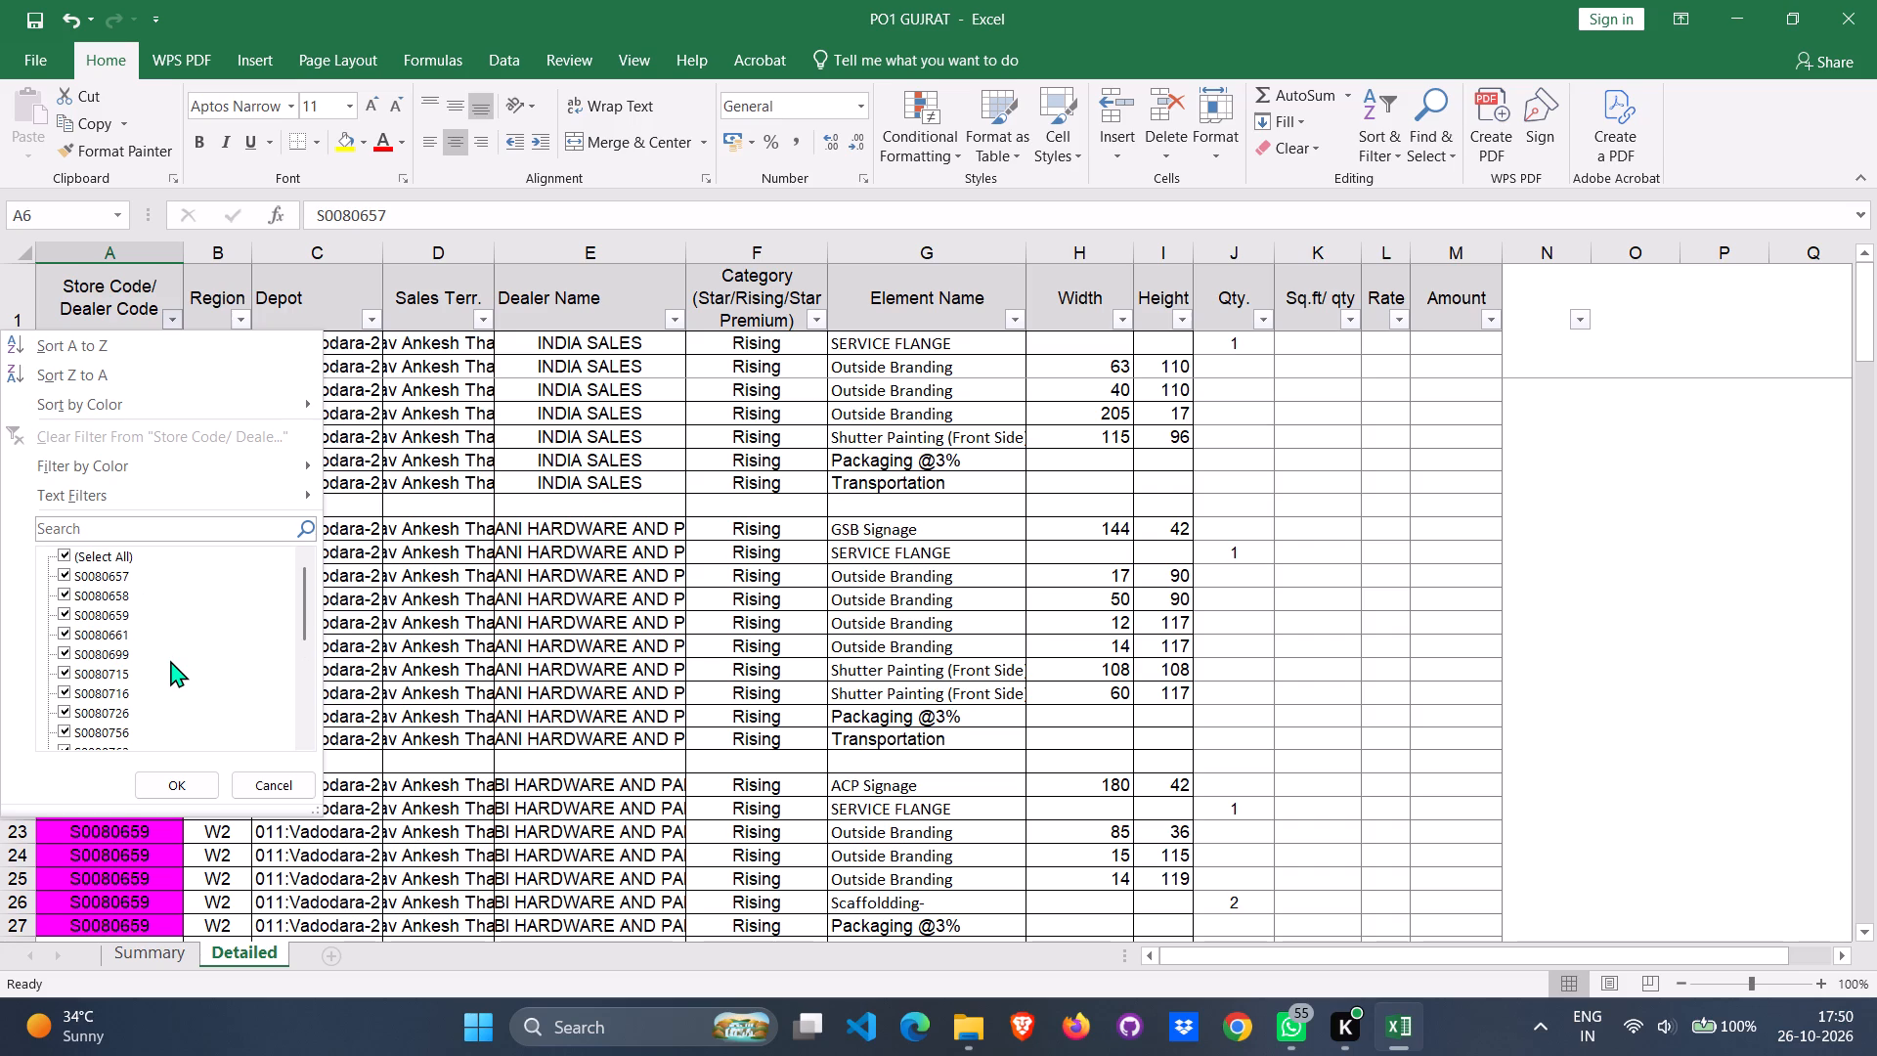
scroll(170, 660, "up", 16)
left_click(109, 553)
left_click(109, 553)
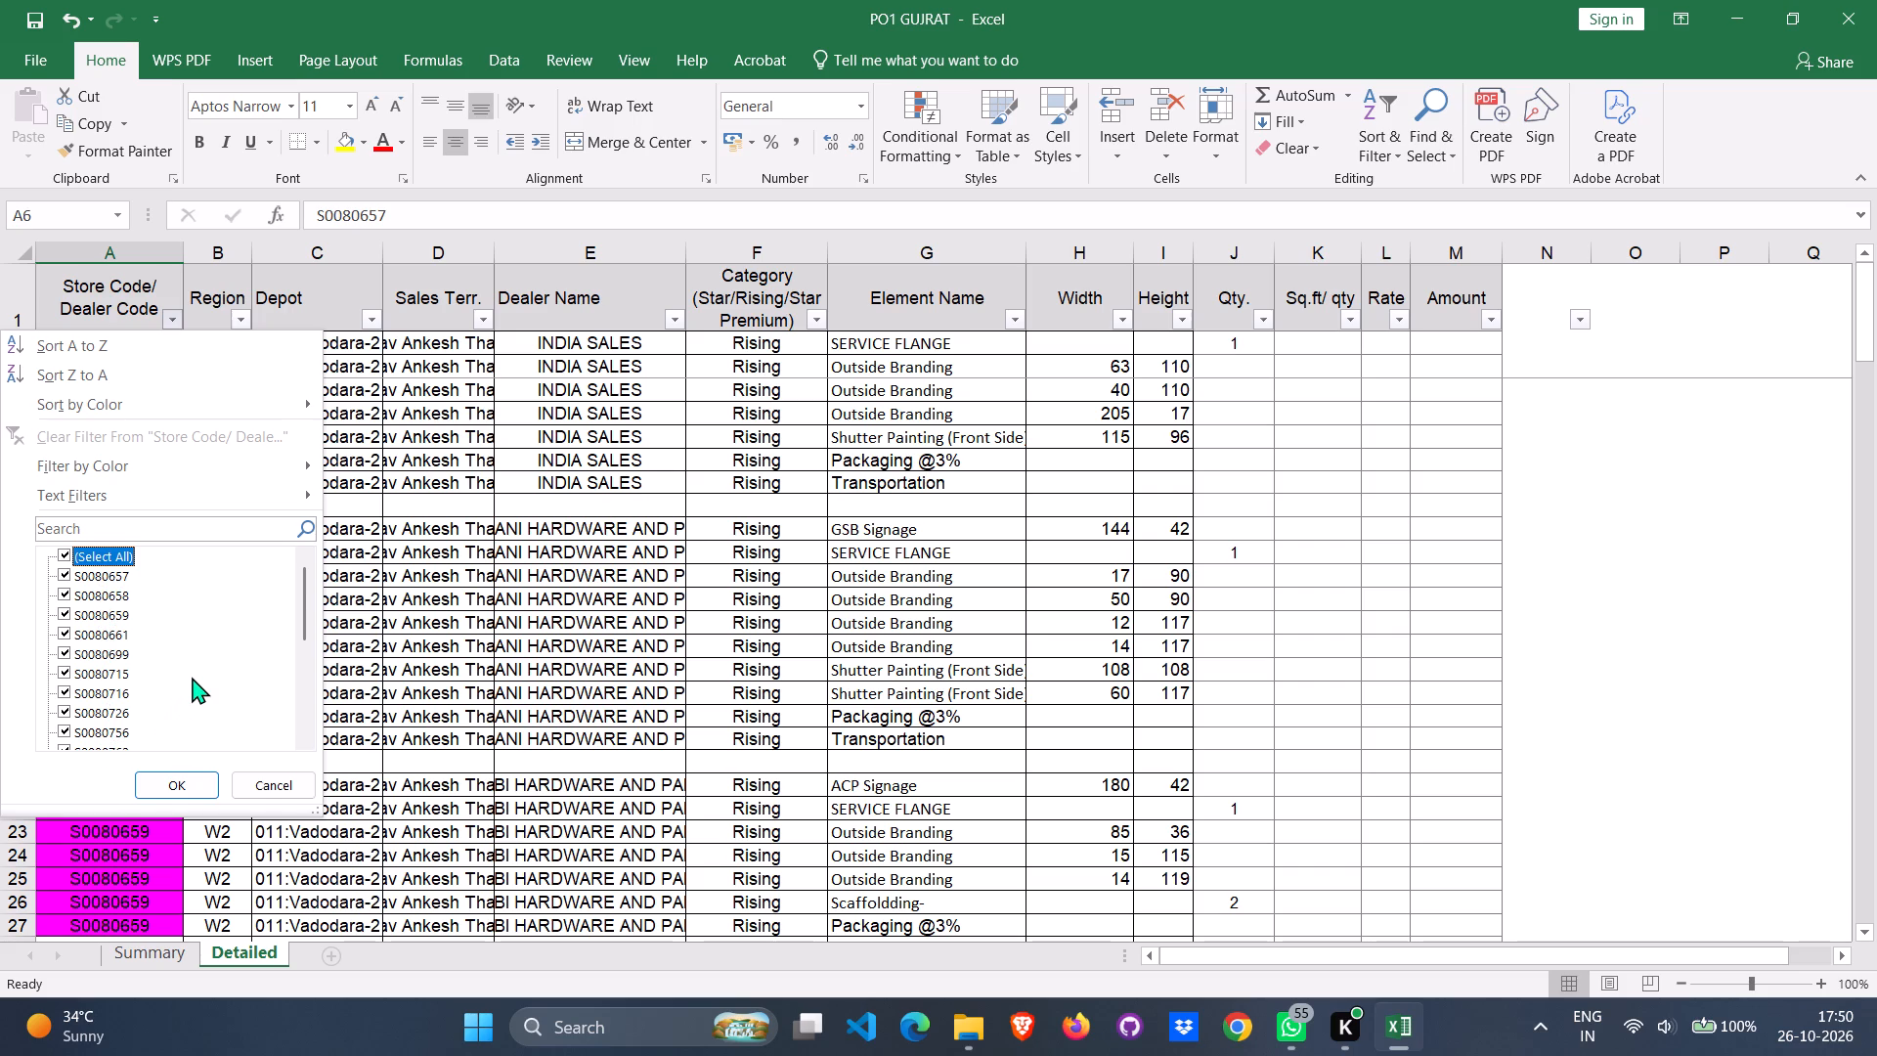
scroll(191, 677, "down", 4)
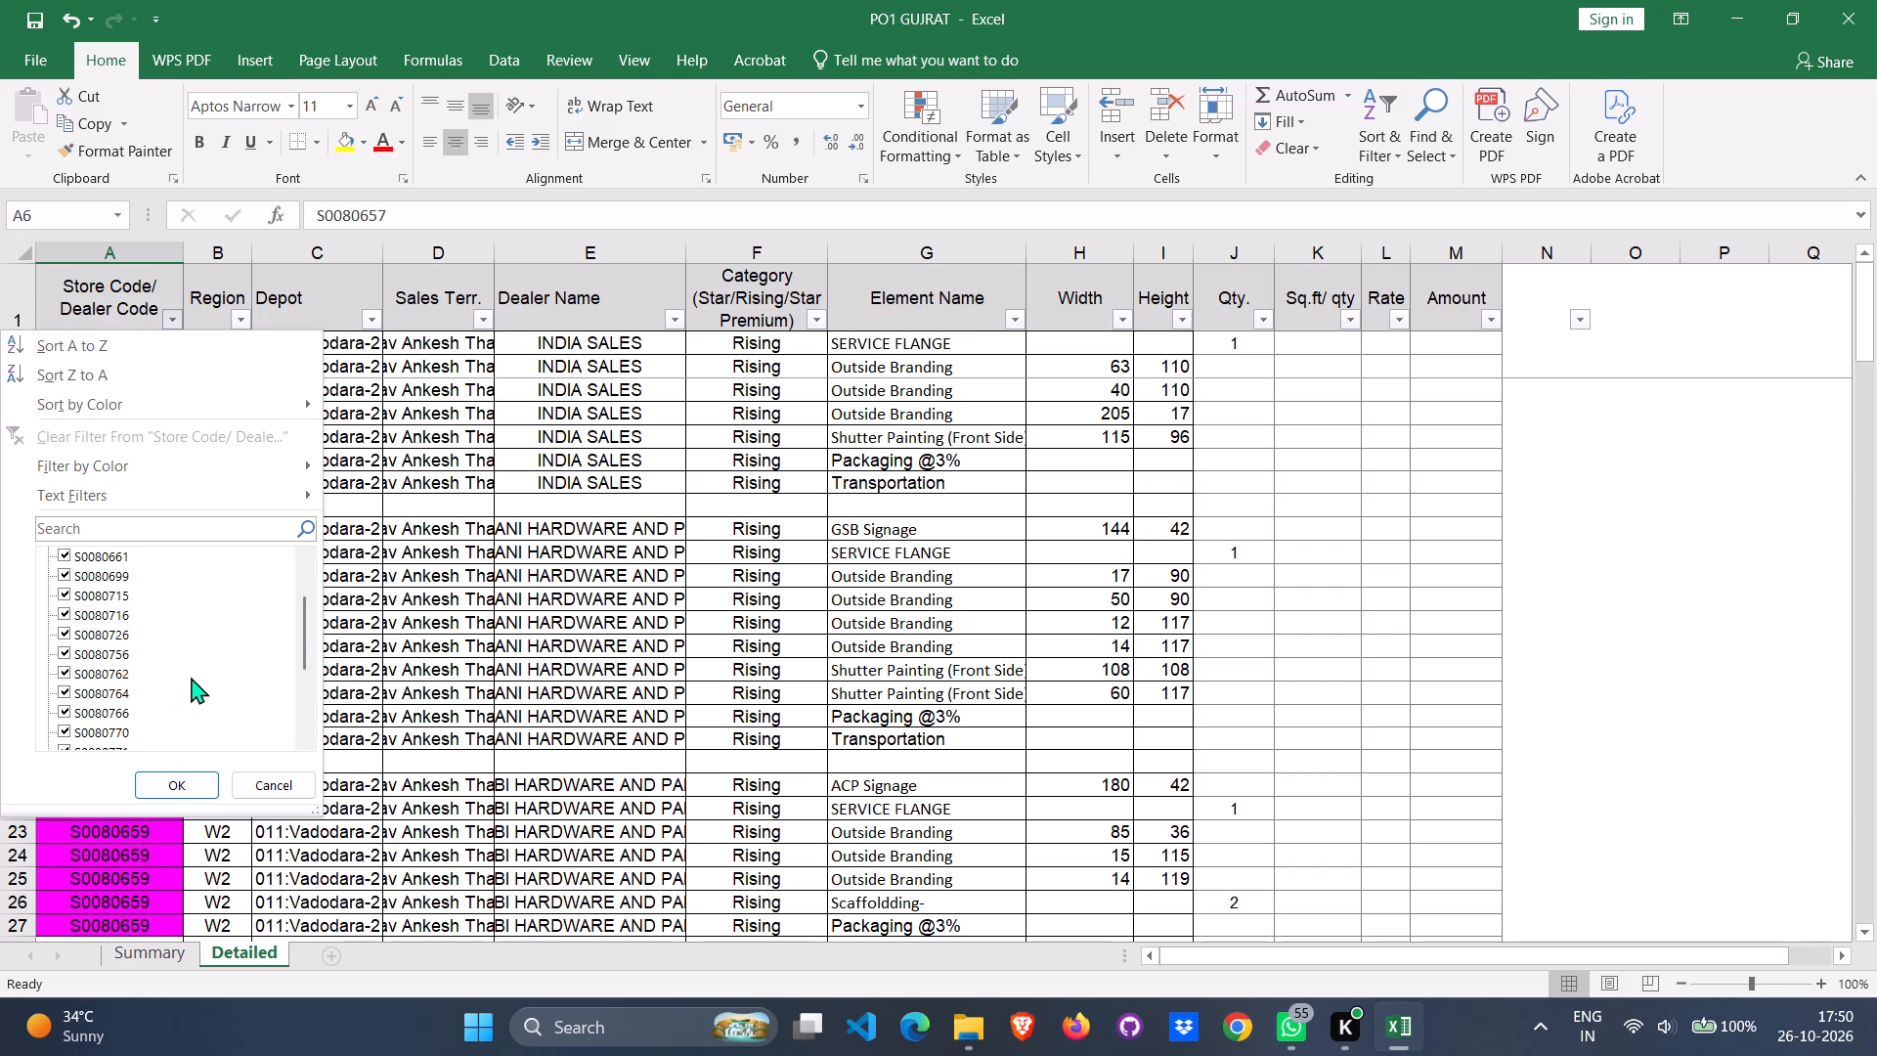
scroll(191, 677, "down", 3)
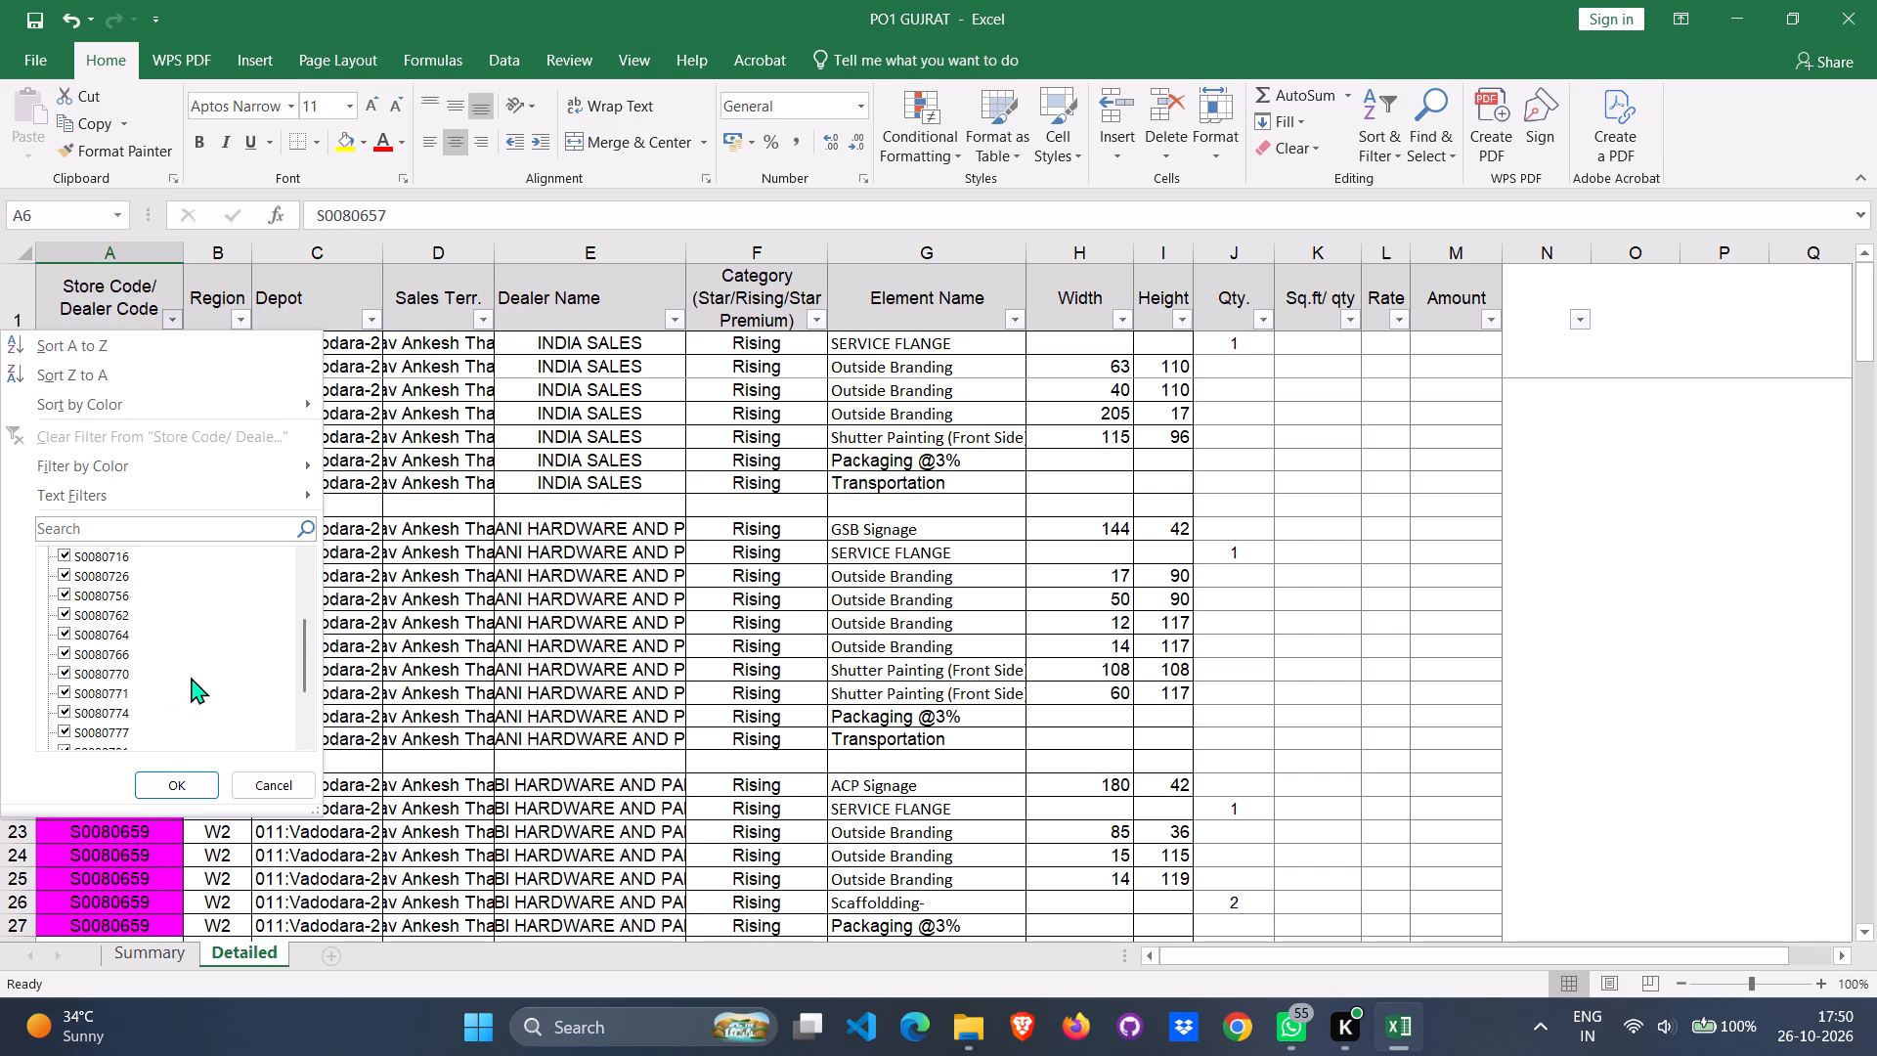
scroll(191, 677, "down", 8)
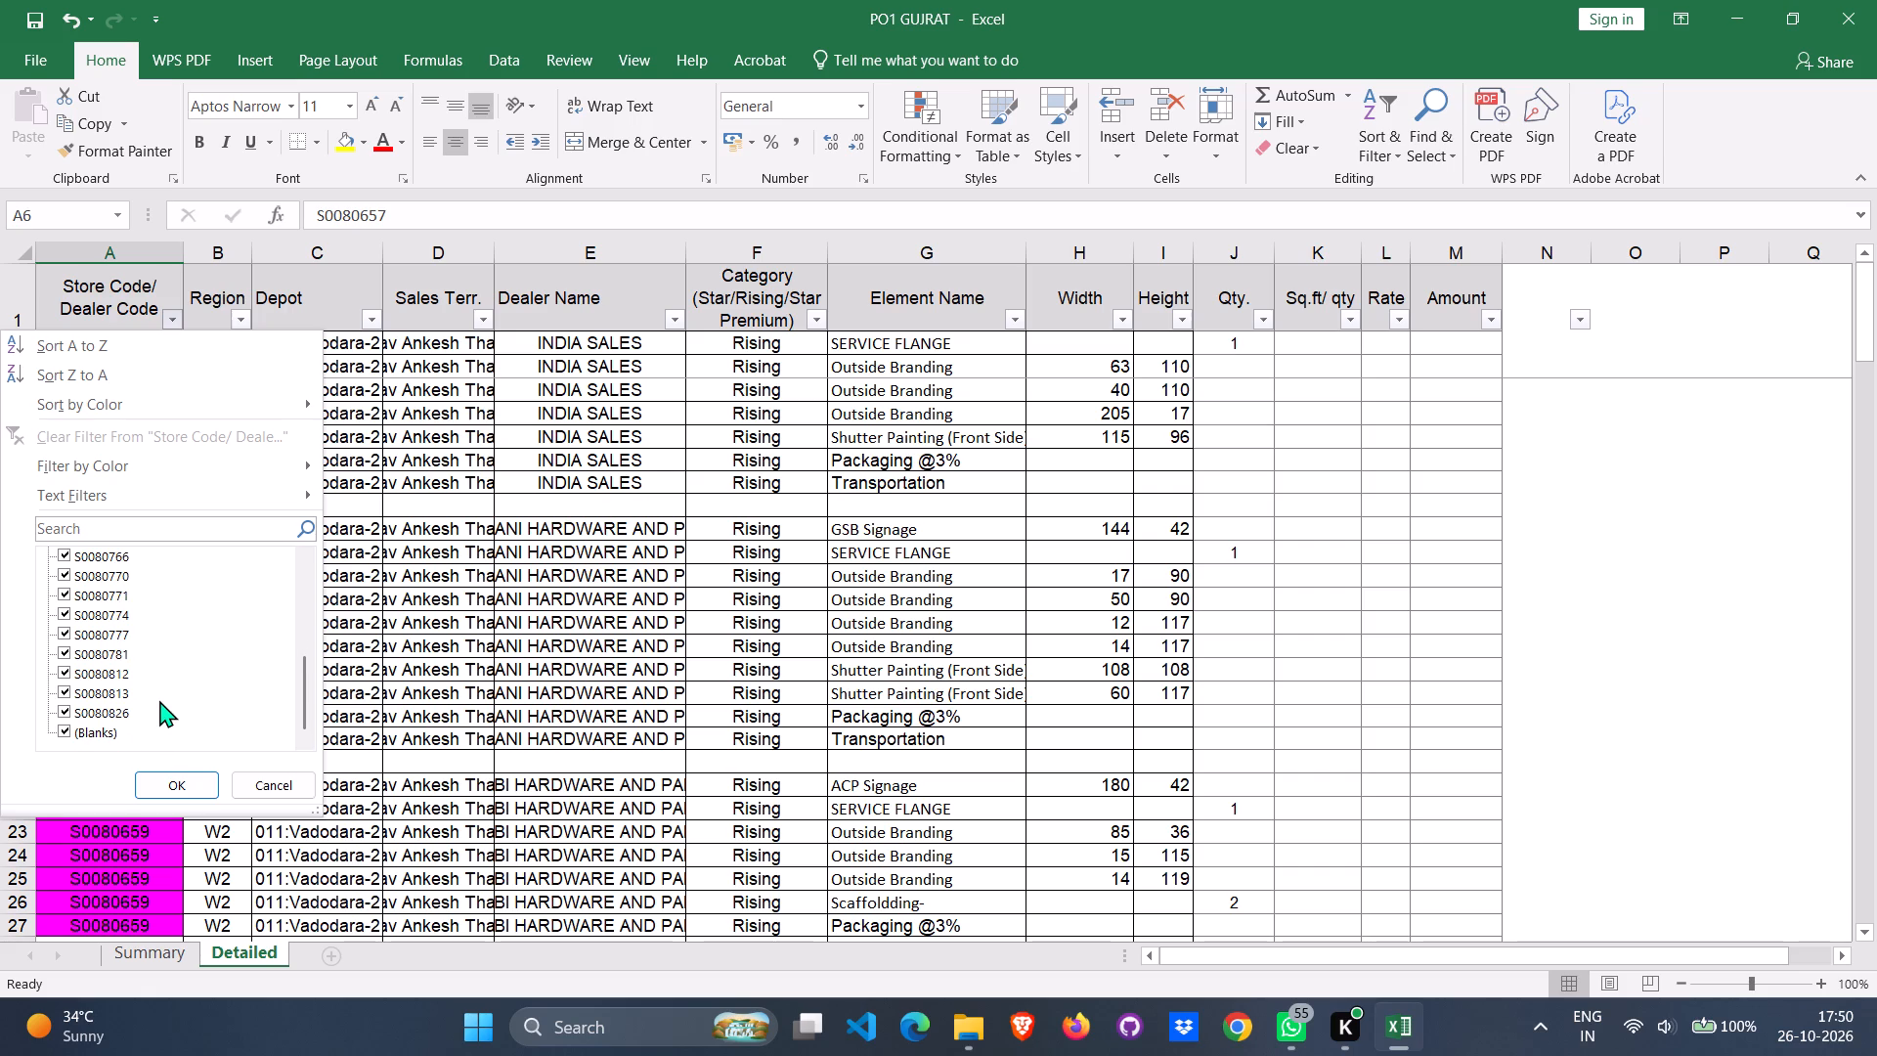
Apply the Store Code/Dealer Code filter with all entries selected and save the PO1 GUJRAT workbook.
left_click(179, 797)
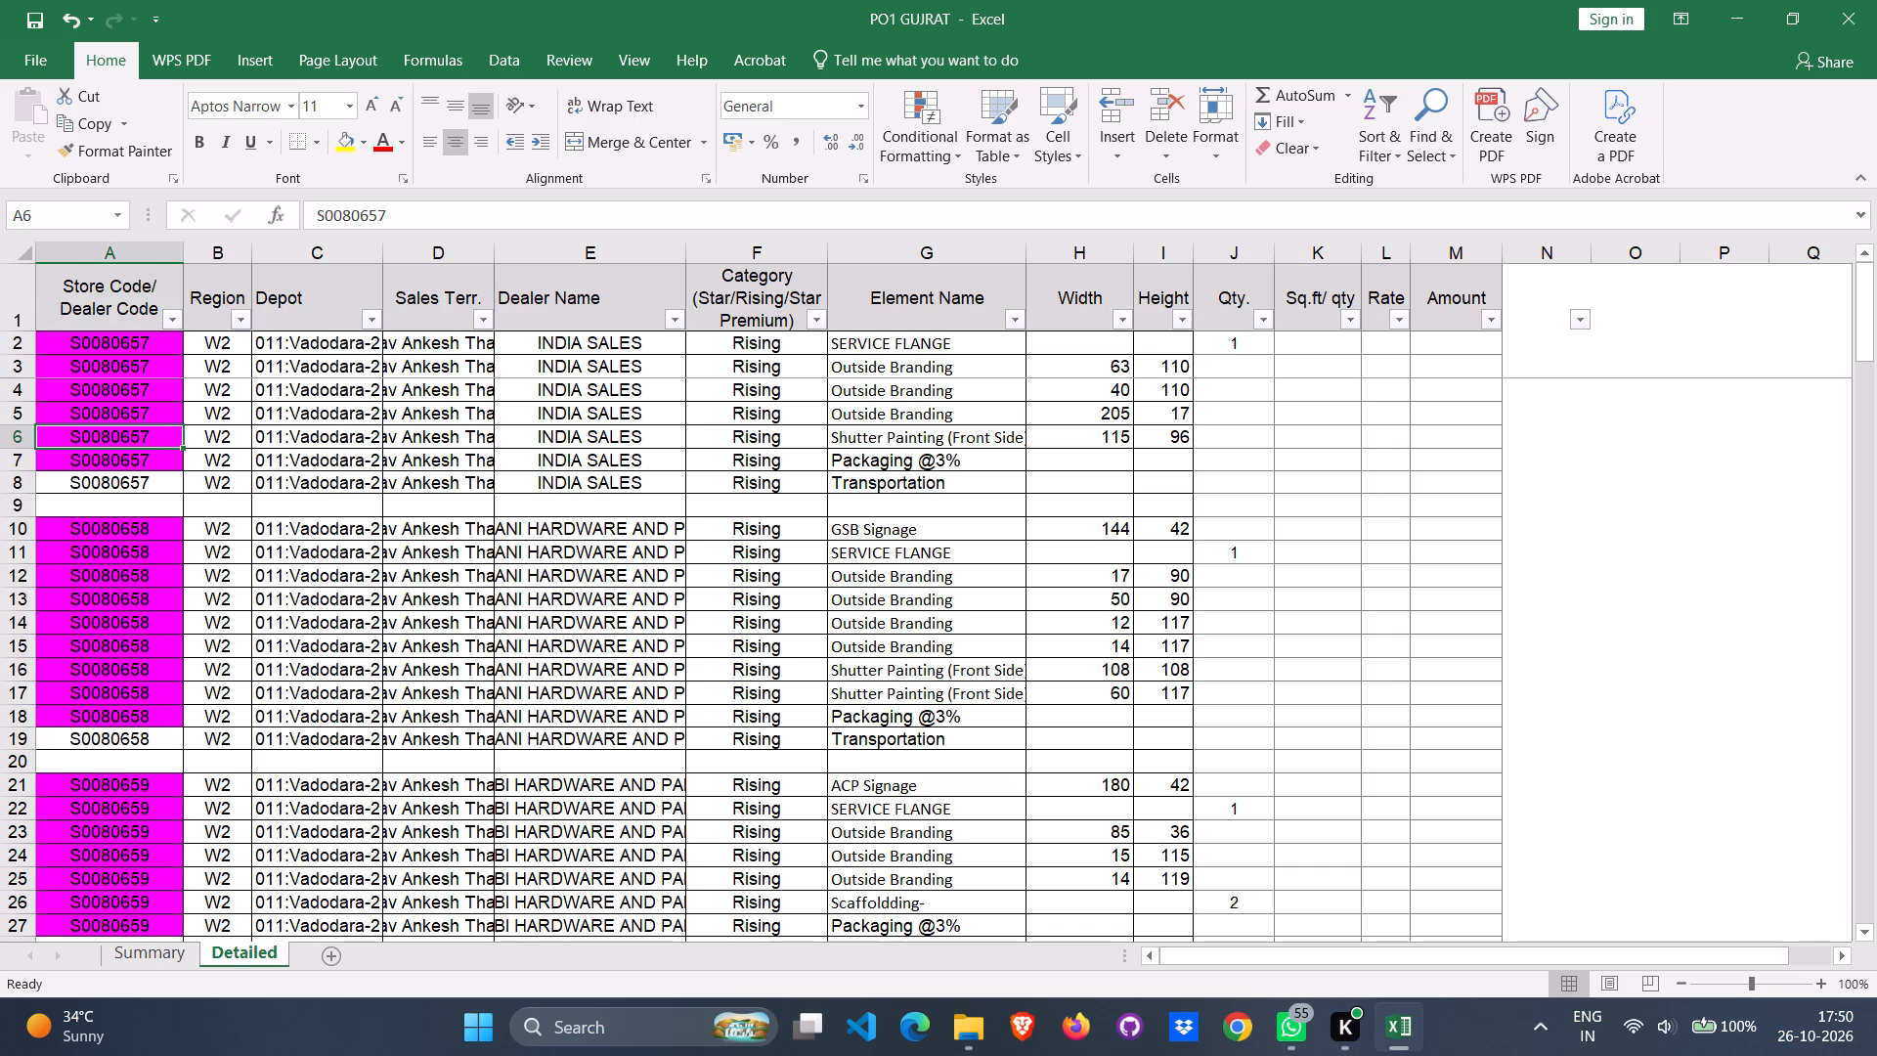
triple_click(36, 22)
double_click(36, 22)
triple_click(36, 22)
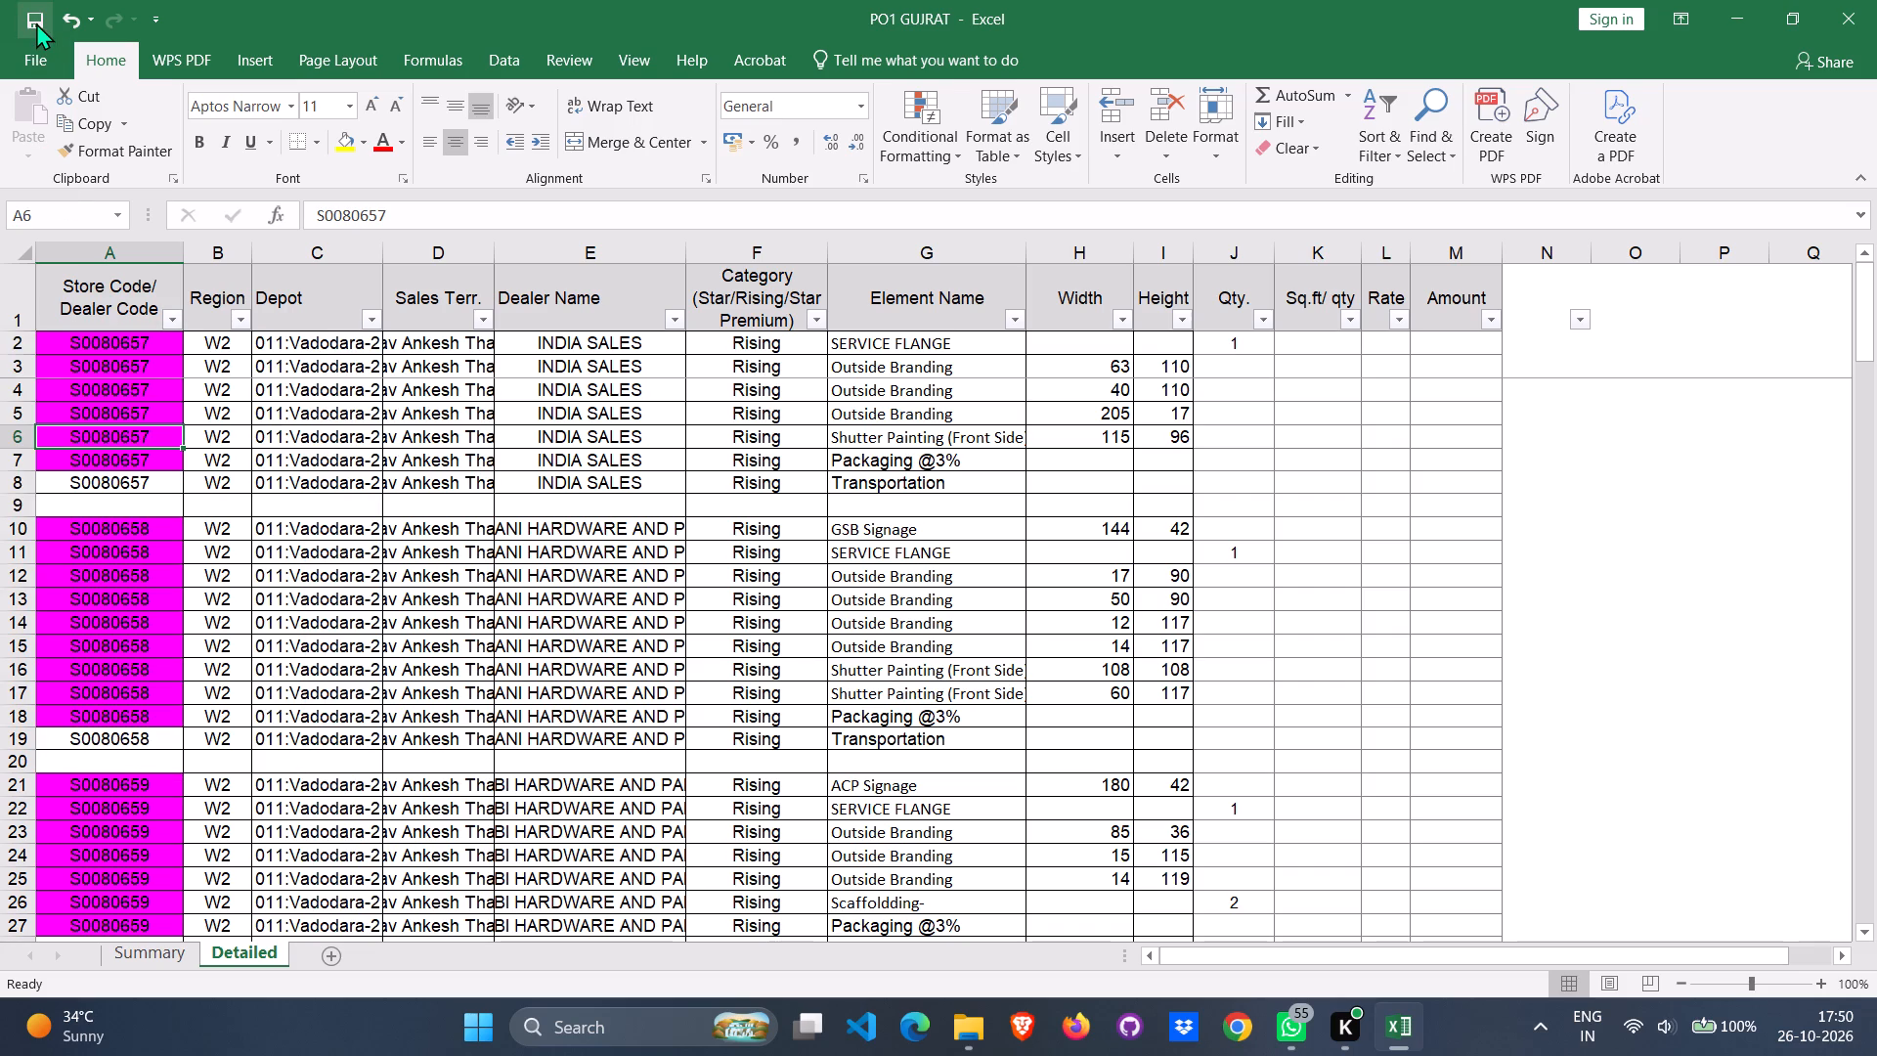
left_click(36, 22)
Save the PO1 GUJRAT workbook with the Summary sheet active and close it.
left_click(159, 954)
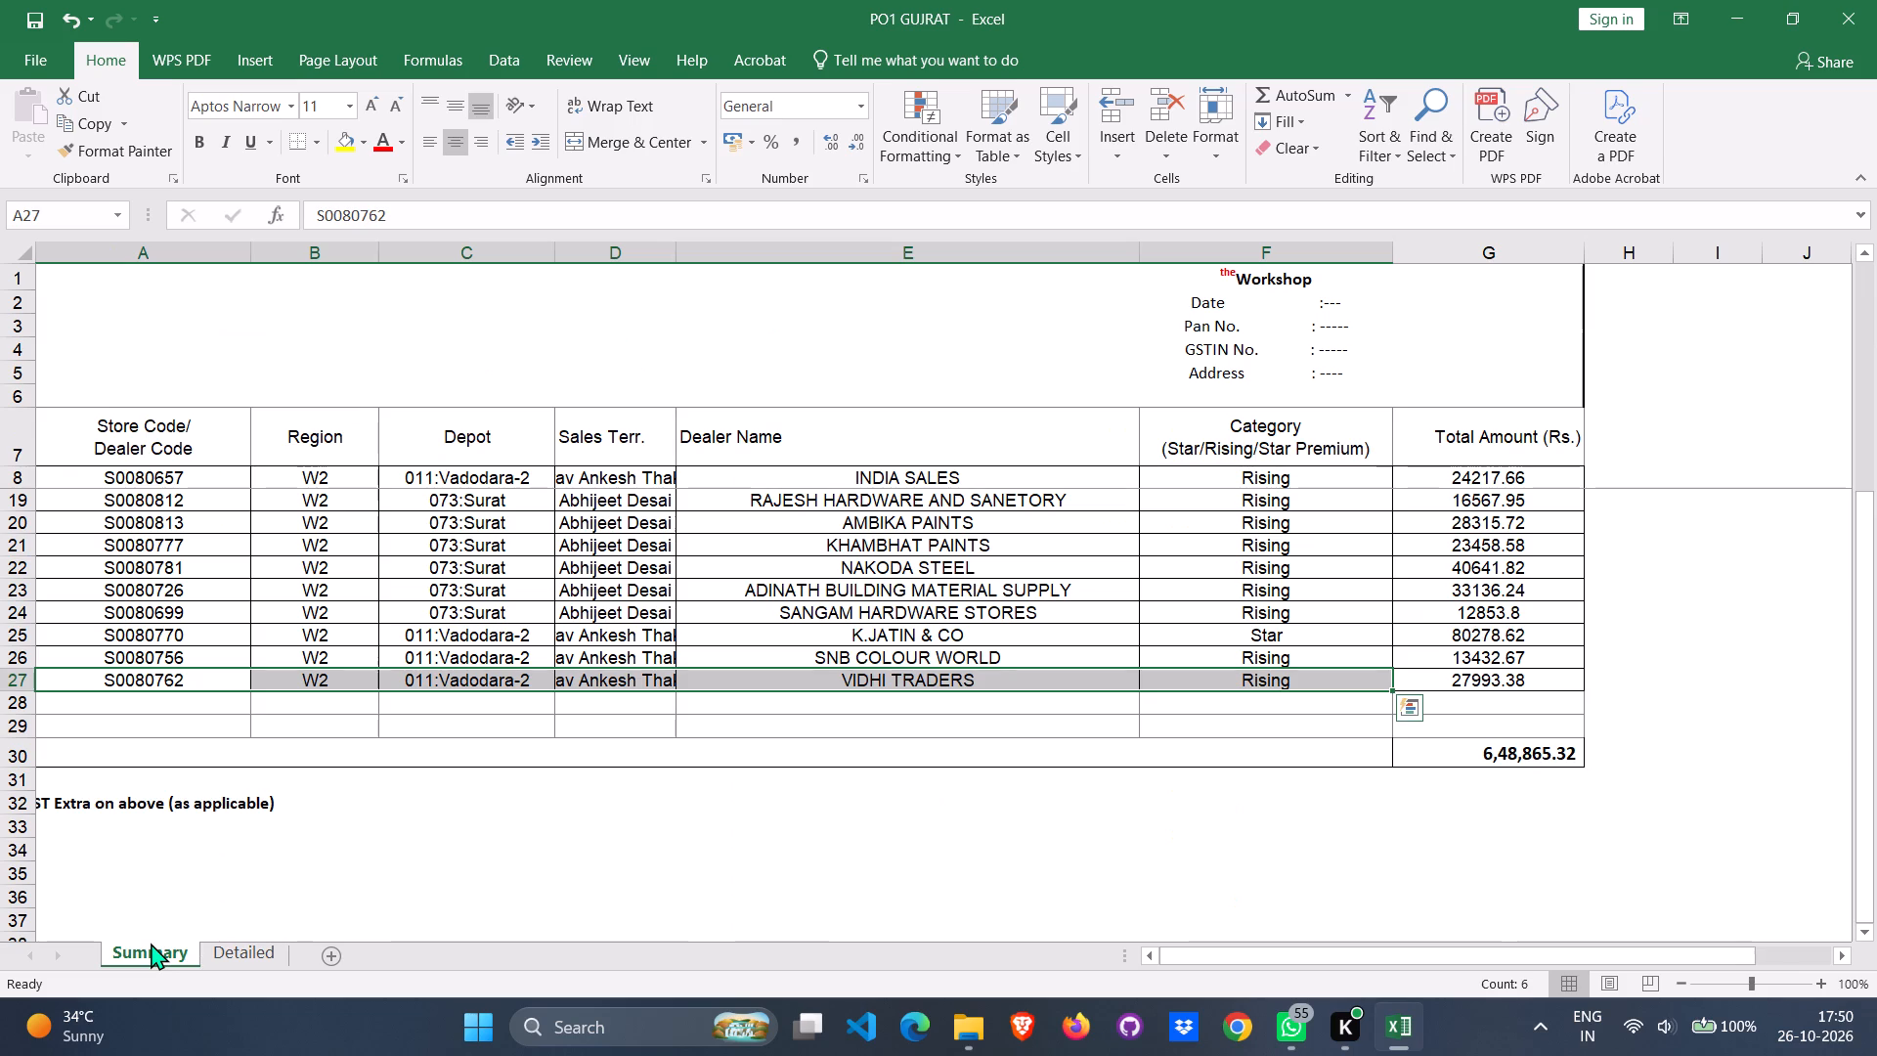
scroll(791, 661, "up", 18)
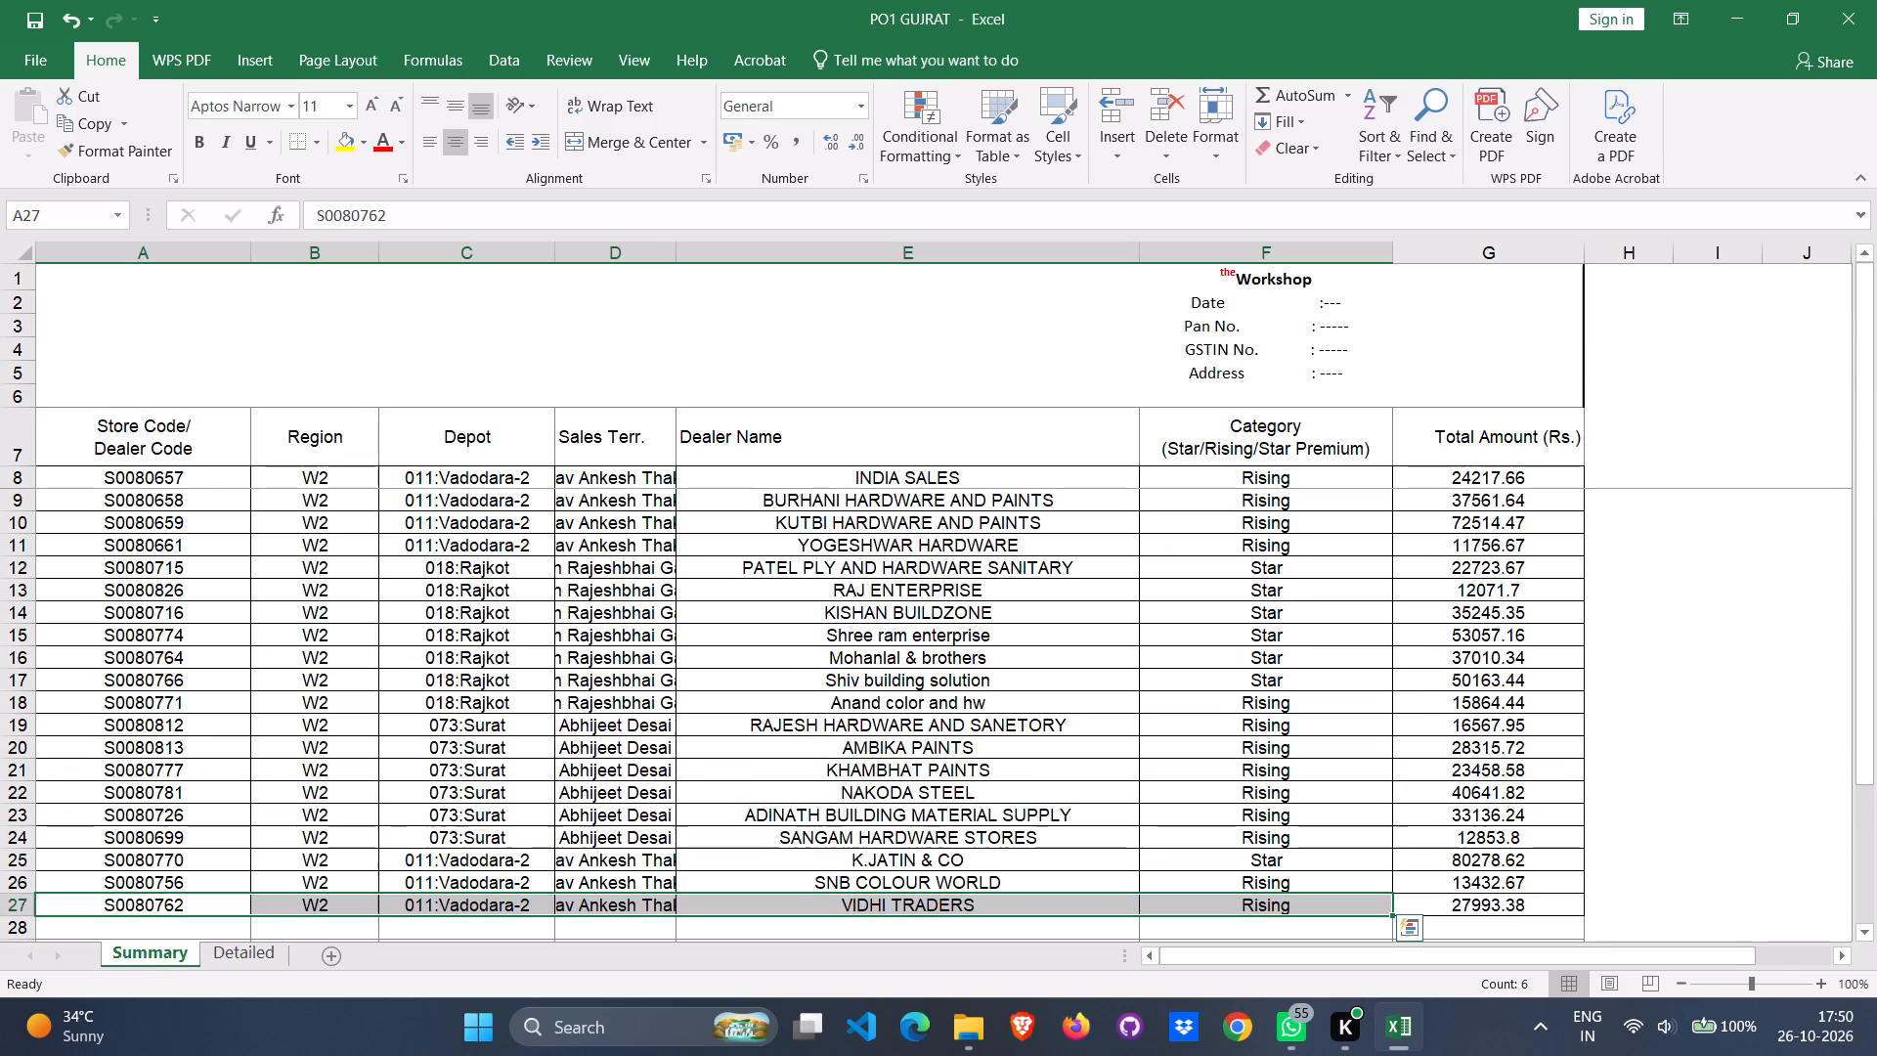
scroll(798, 753, "up", 4)
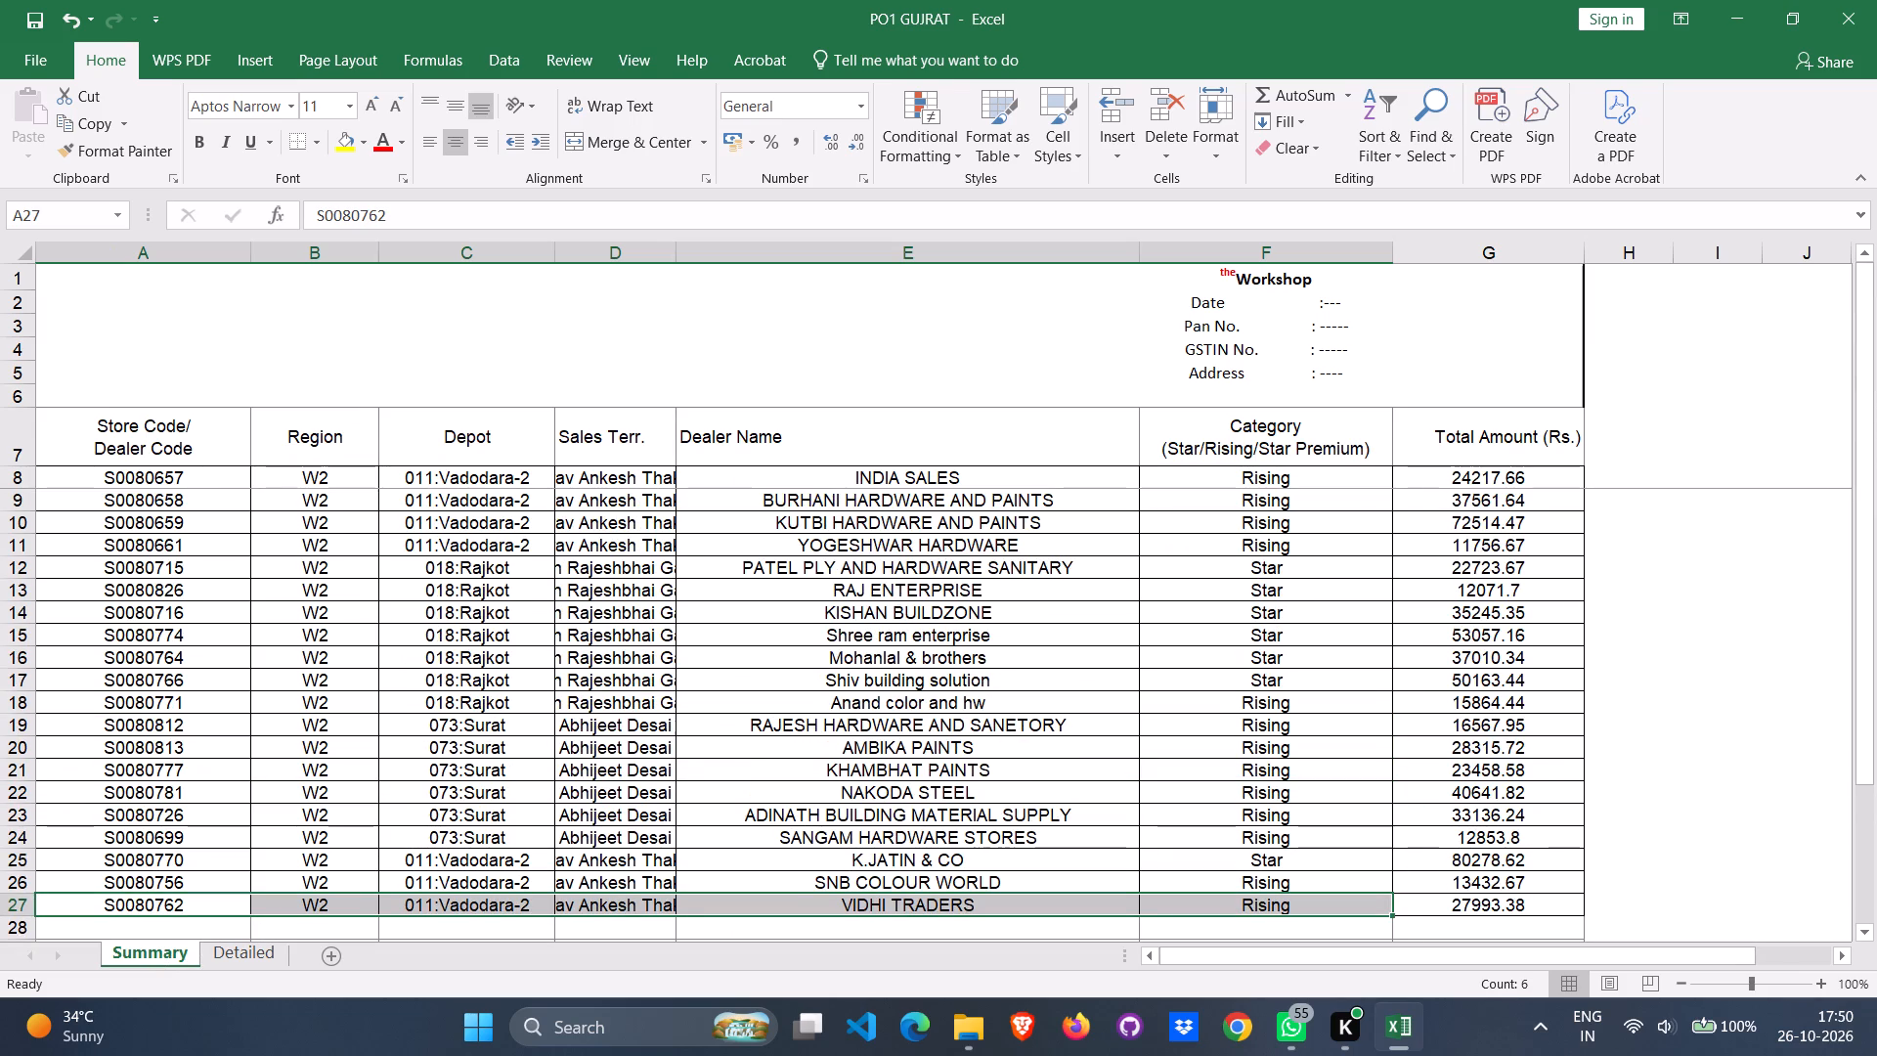
triple_click(29, 6)
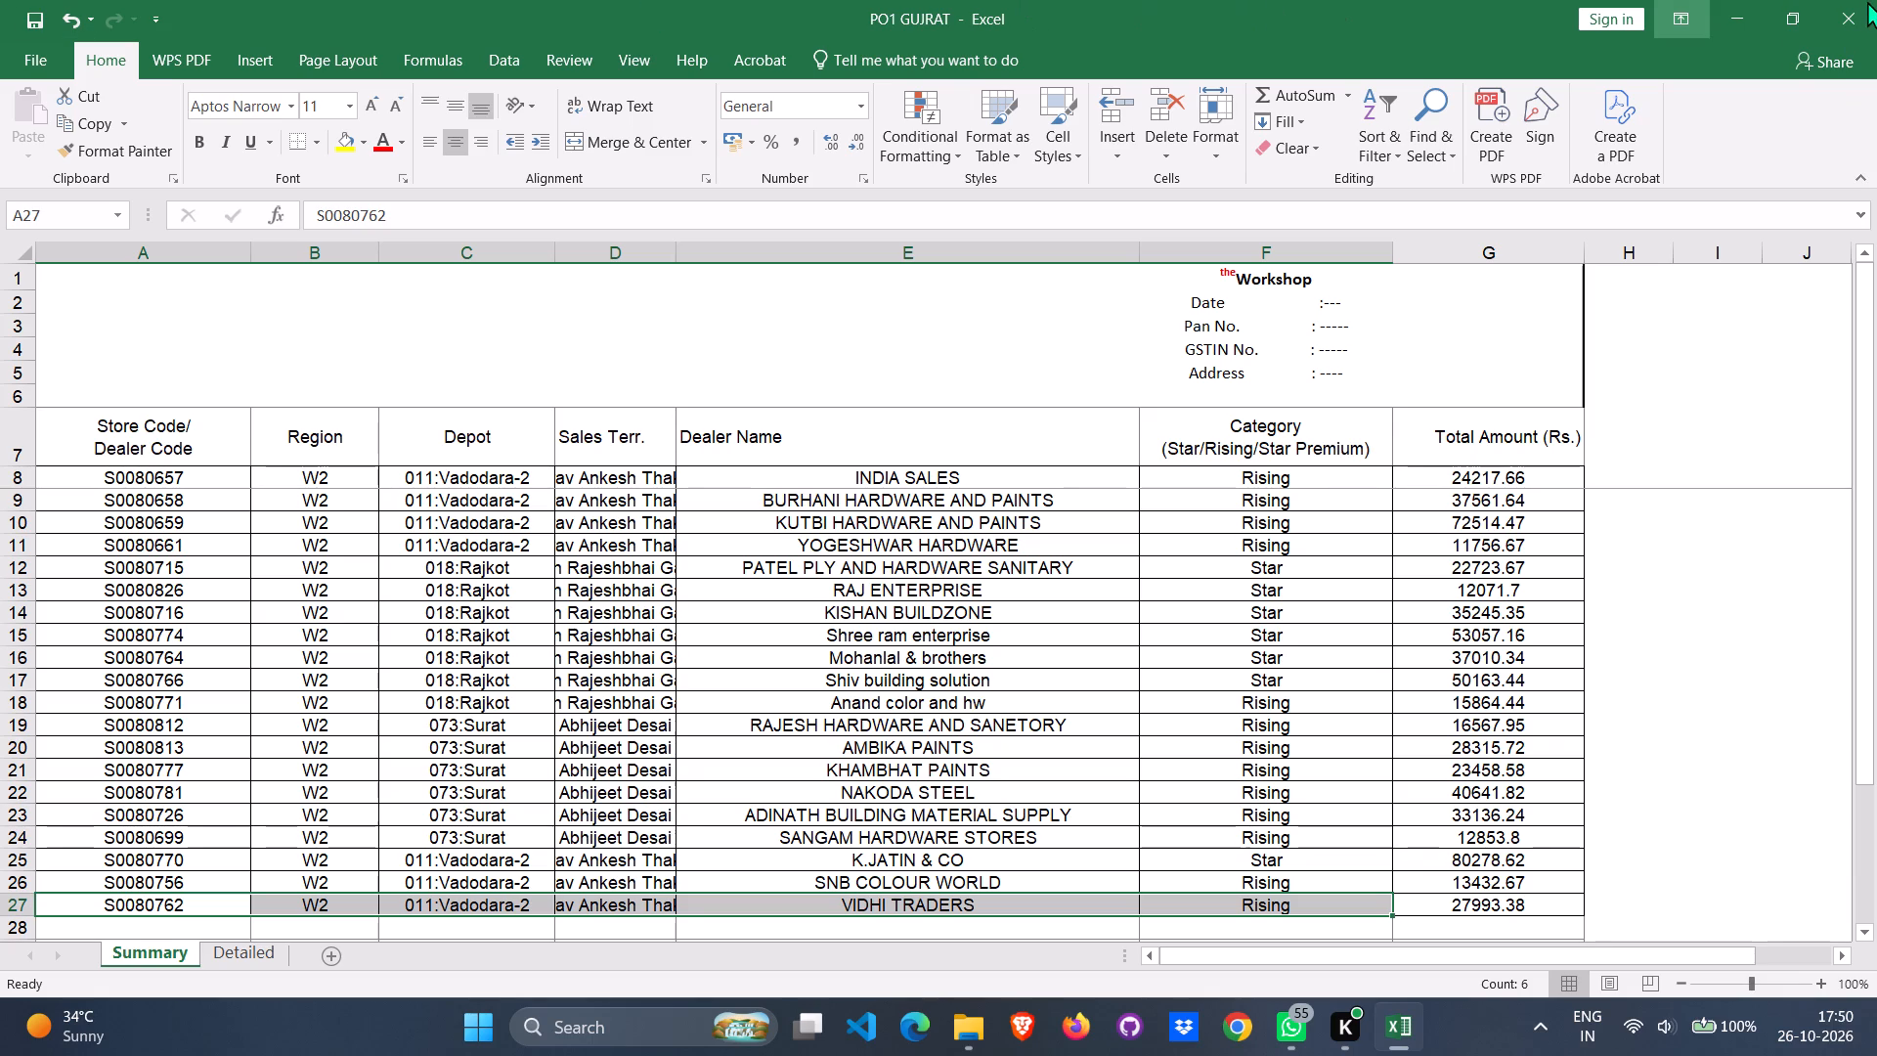
left_click(1863, 3)
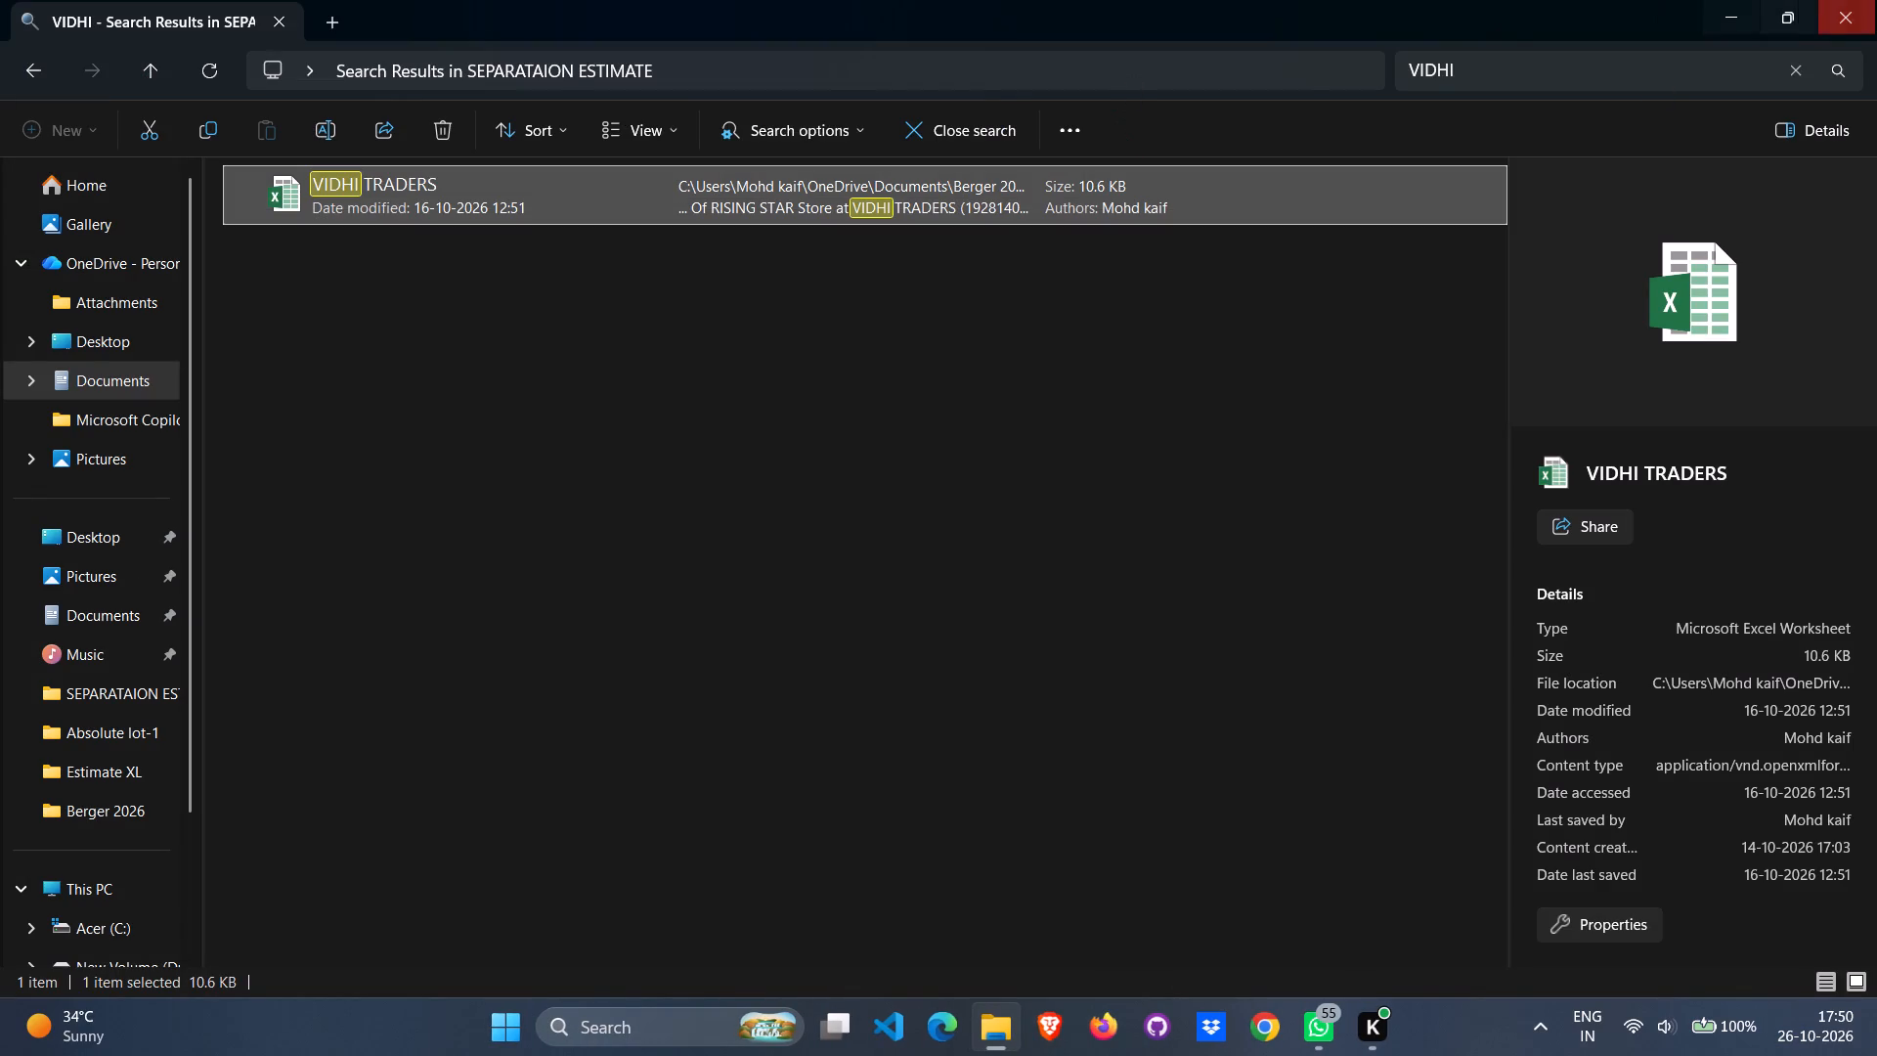
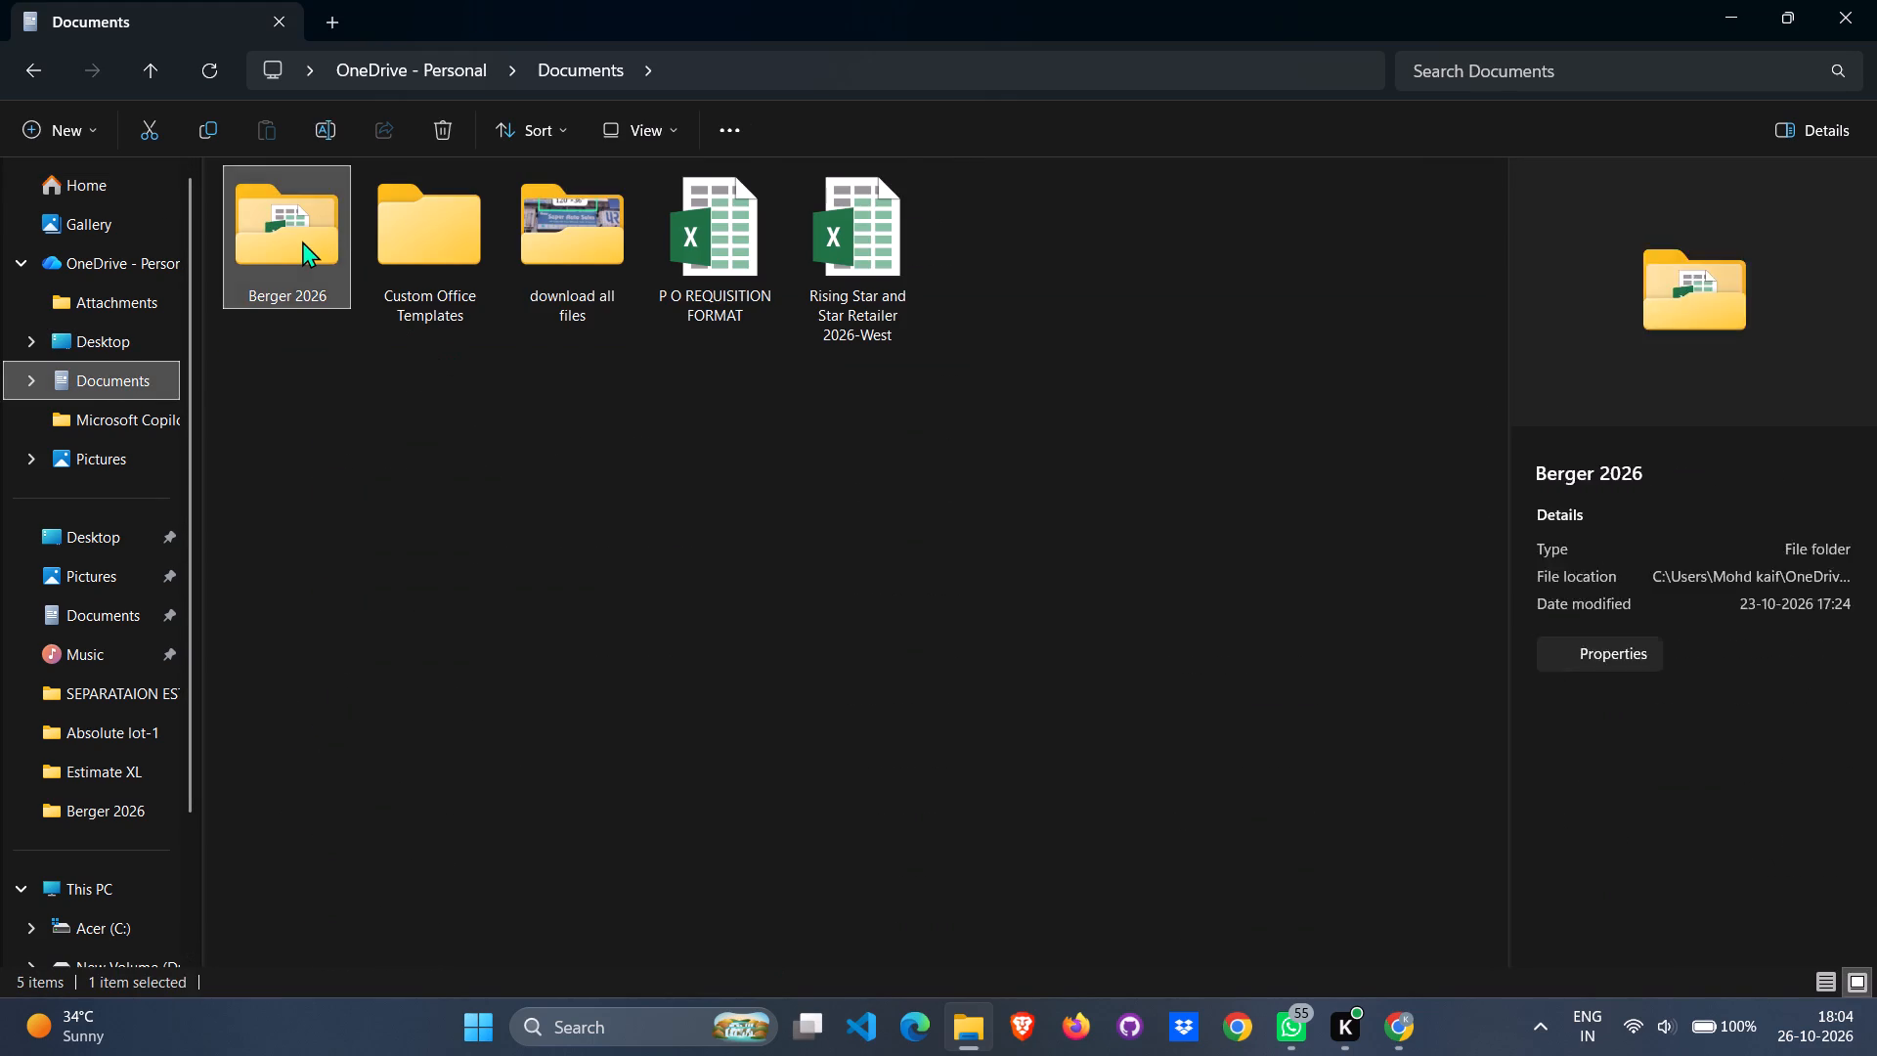
Open the SEPARATAION ESTIMATE folder inside the Berger 2026 folder.
double_click(414, 372)
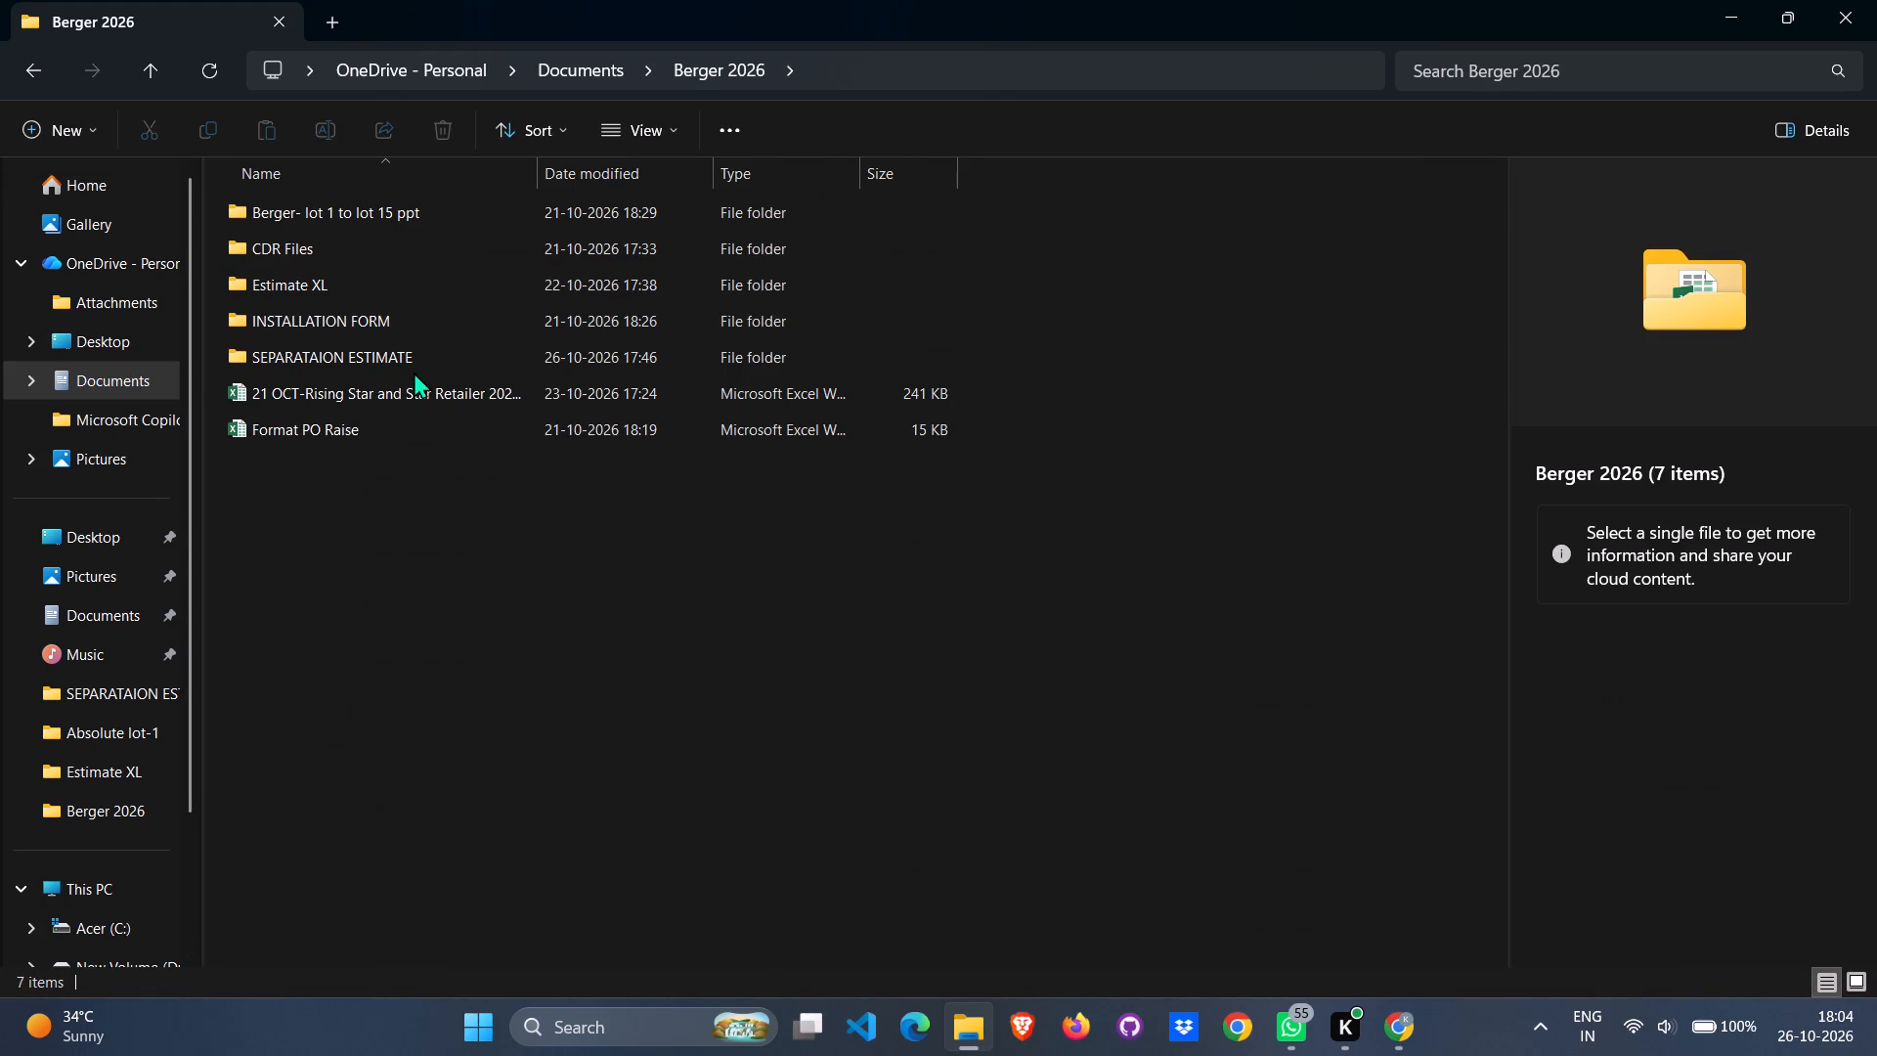
left_click(411, 336)
double_click(415, 362)
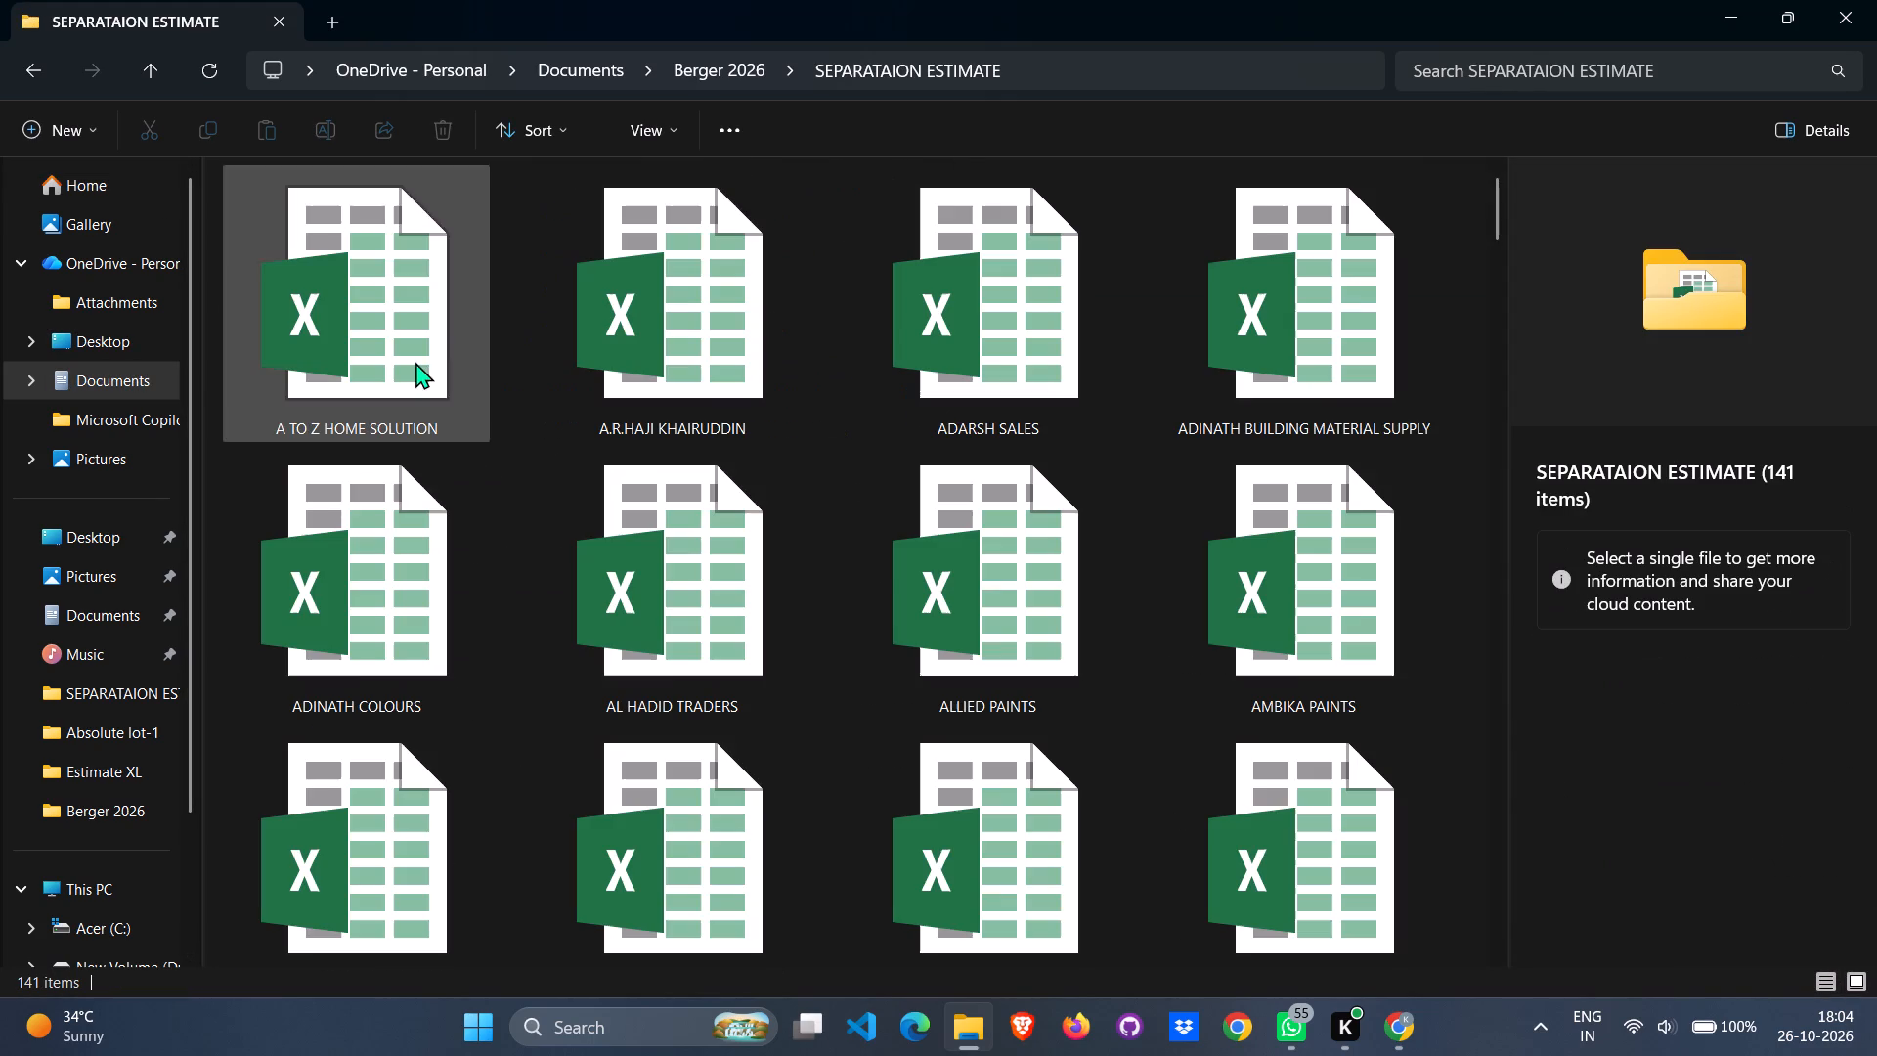
Start a file search within the SEPARATAION ESTIMATE folder.
left_click(1684, 67)
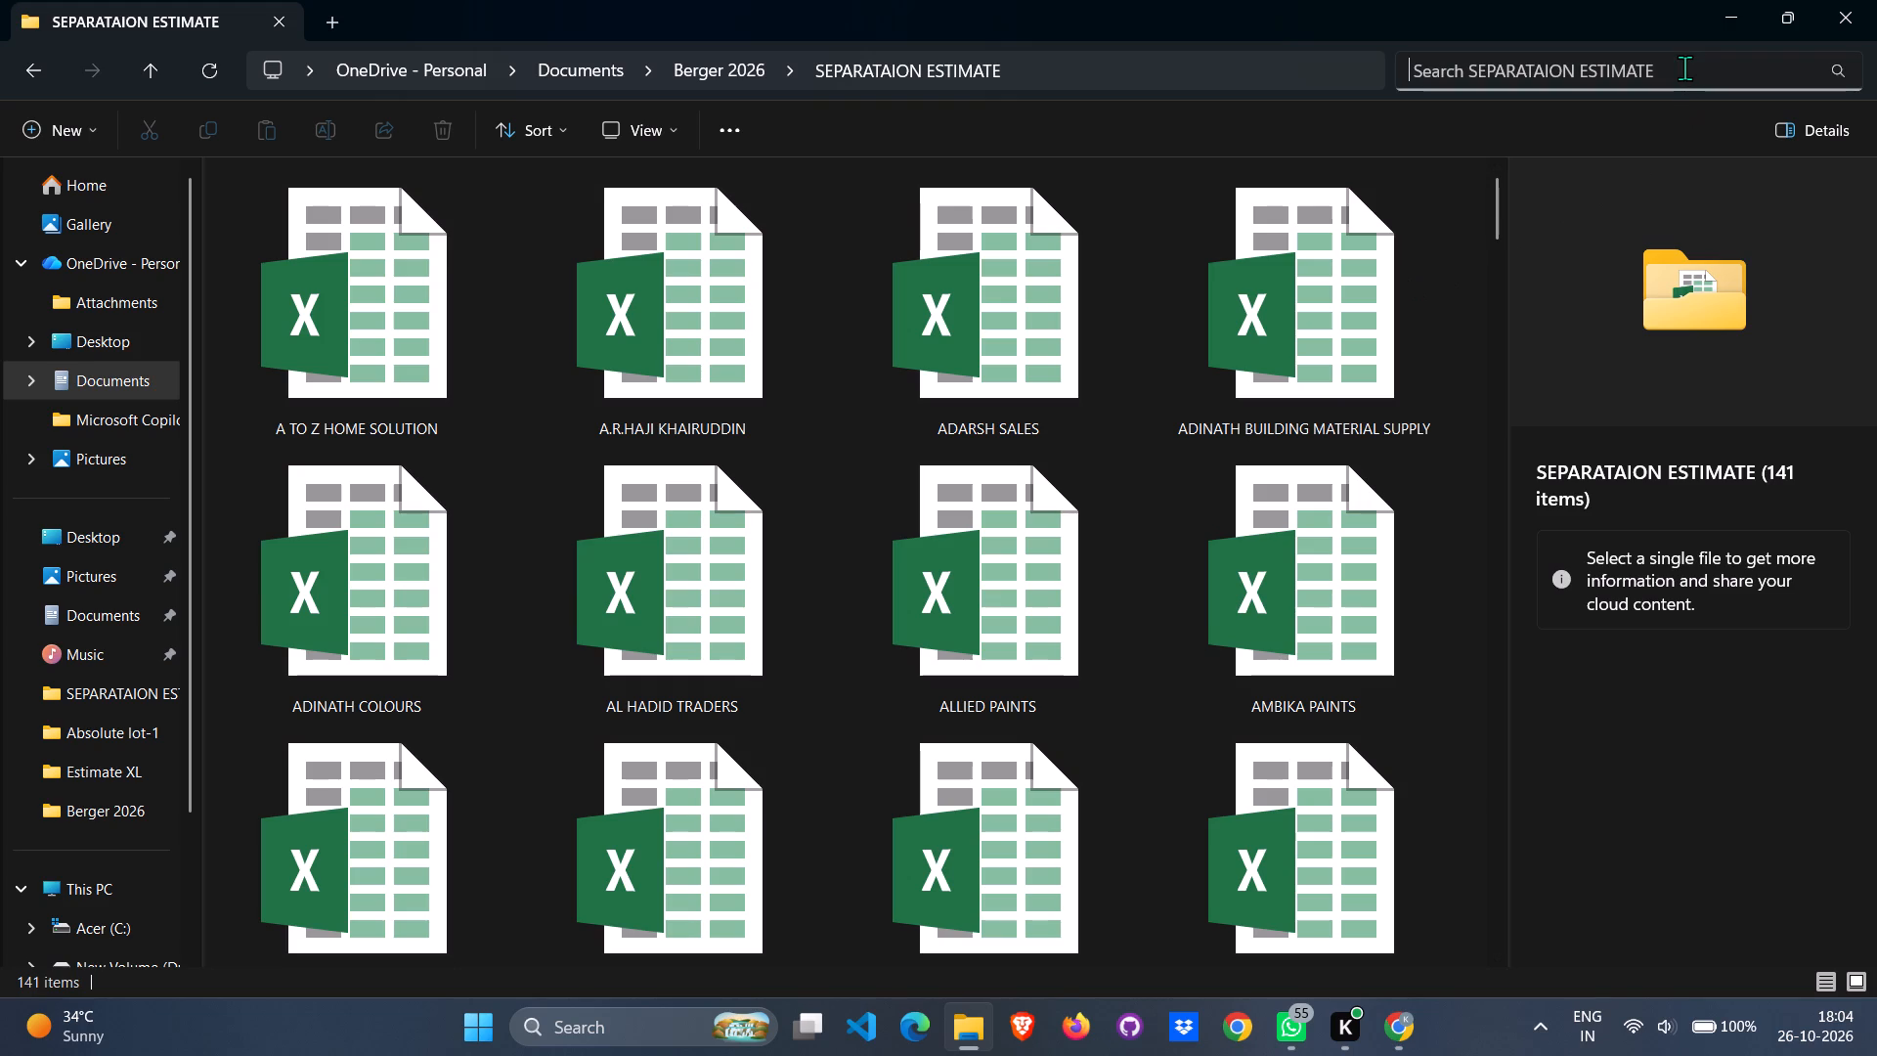